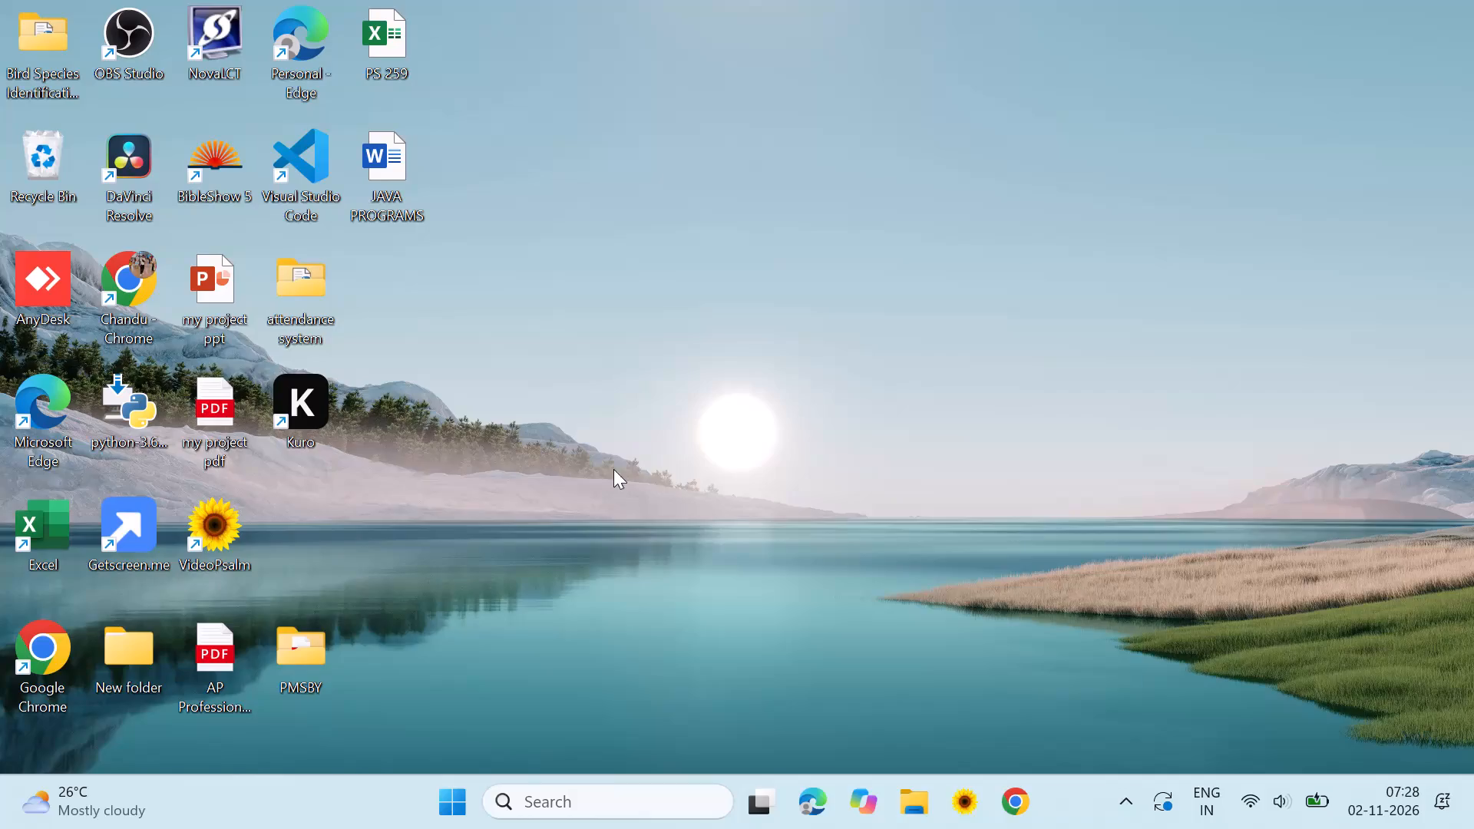
Launch the Kuro application from its desktop shortcut.
double_click(302, 396)
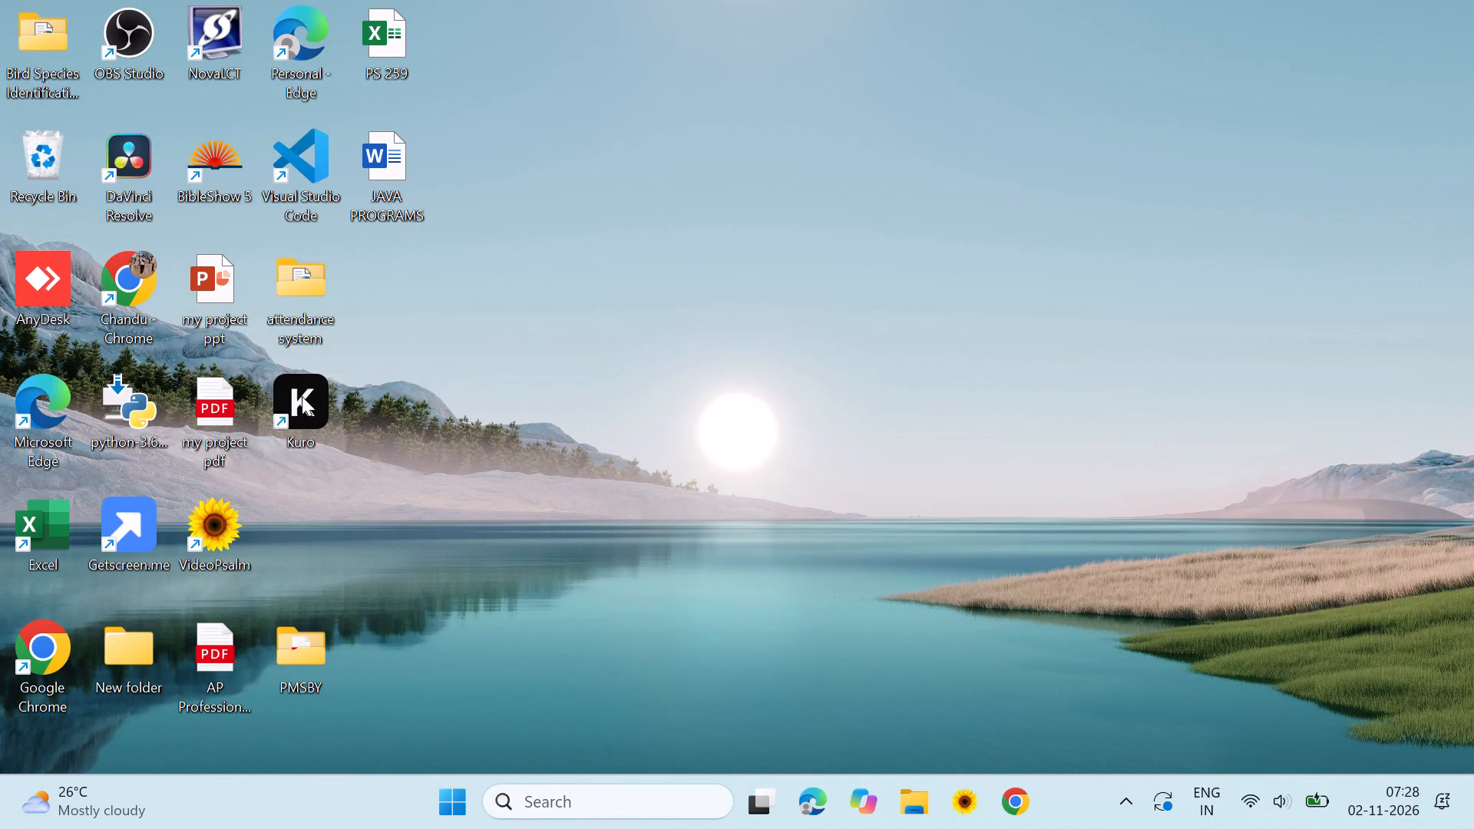
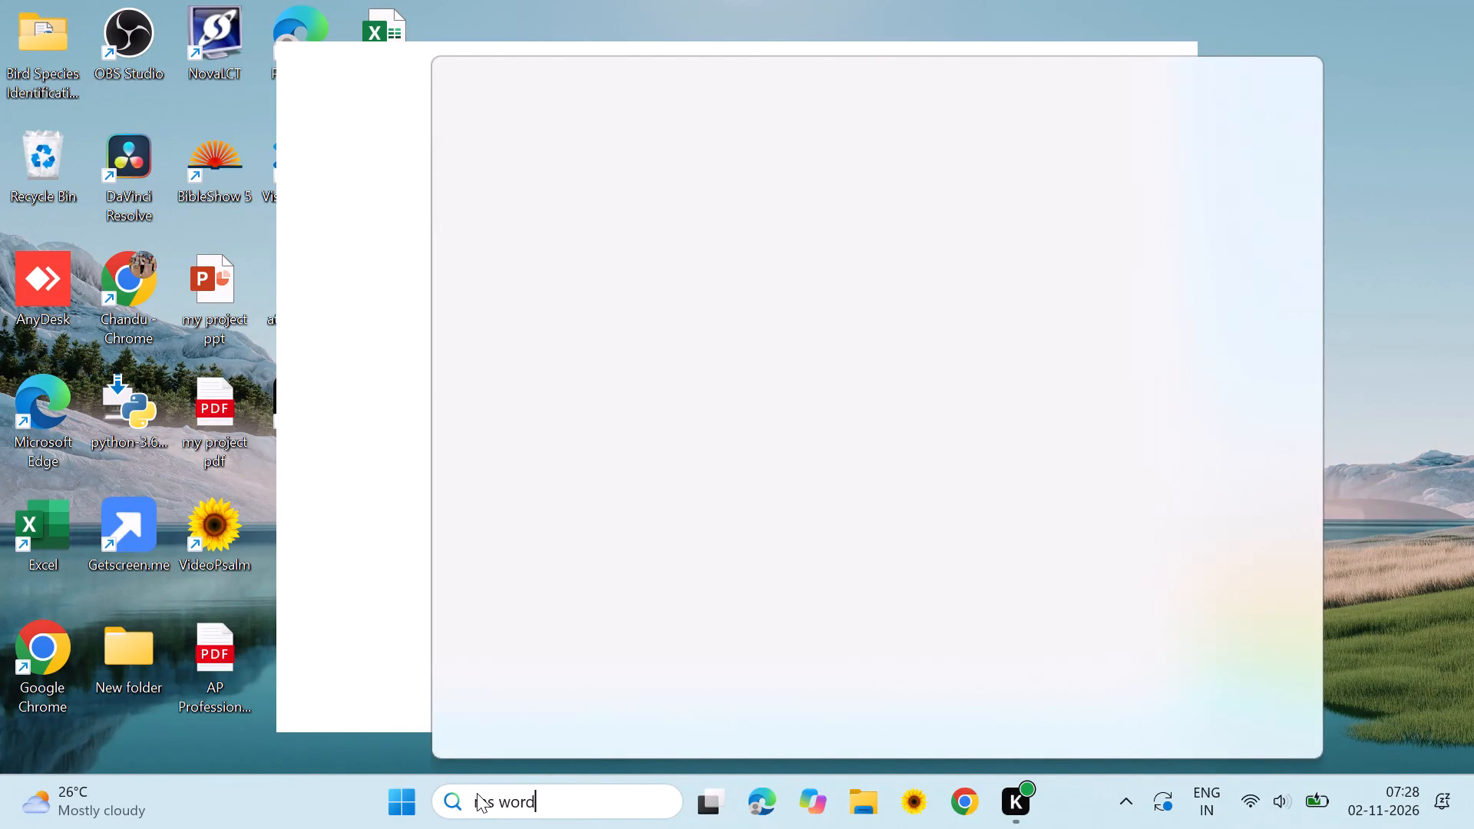
Open Microsoft Word and create a new blank document.
key(Return)
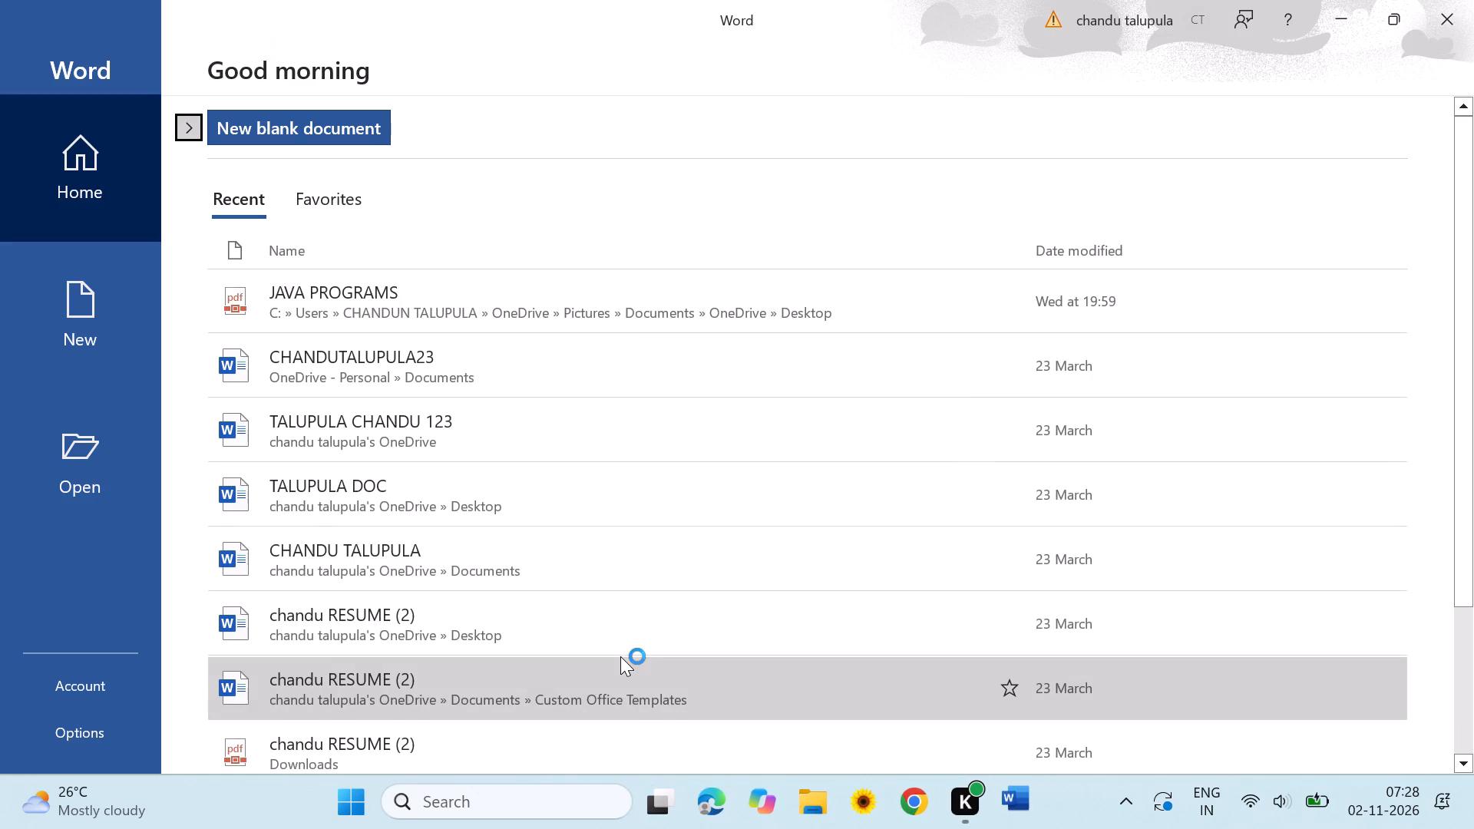
click(105, 332)
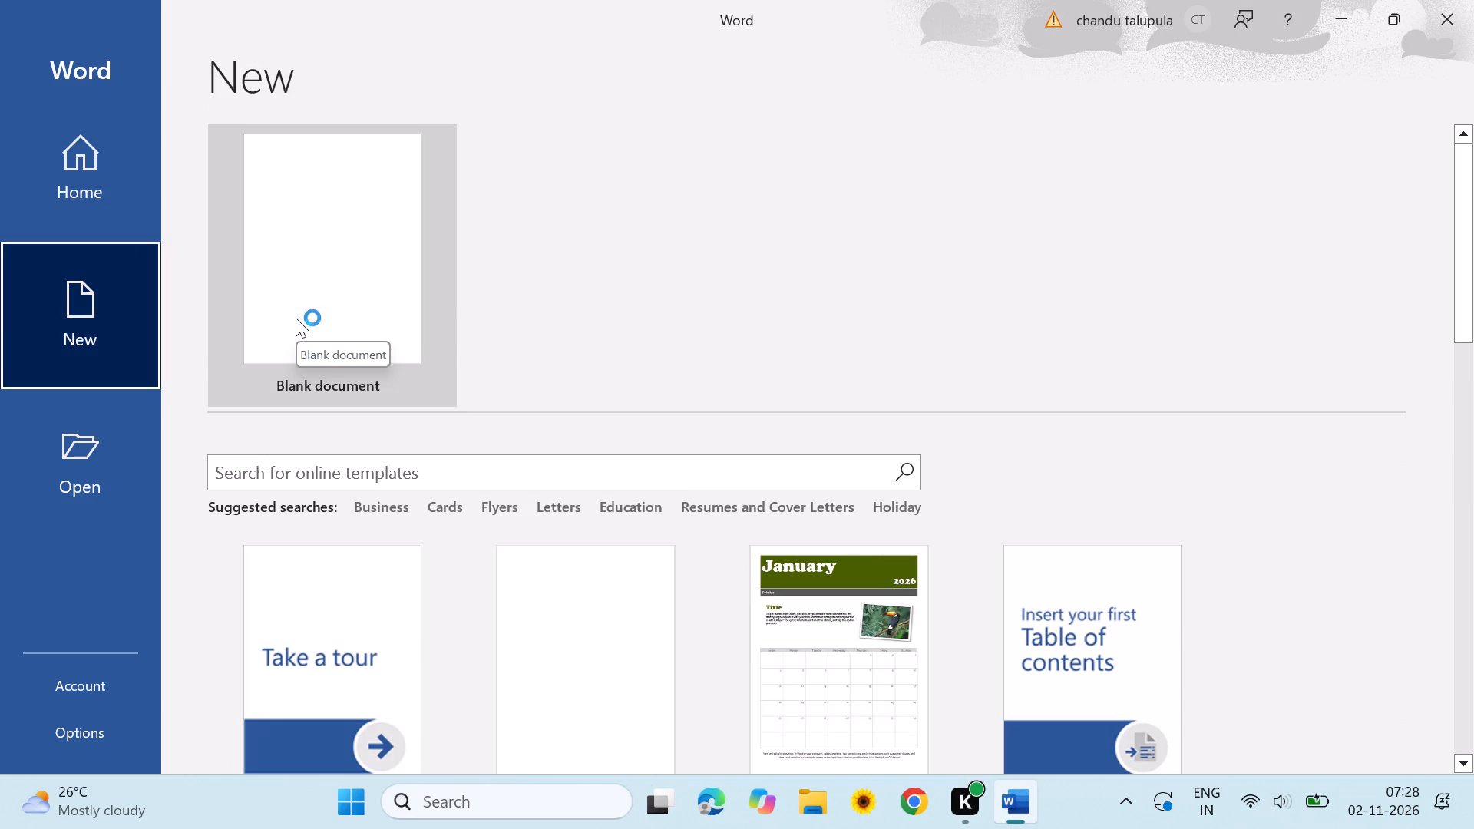
click(341, 290)
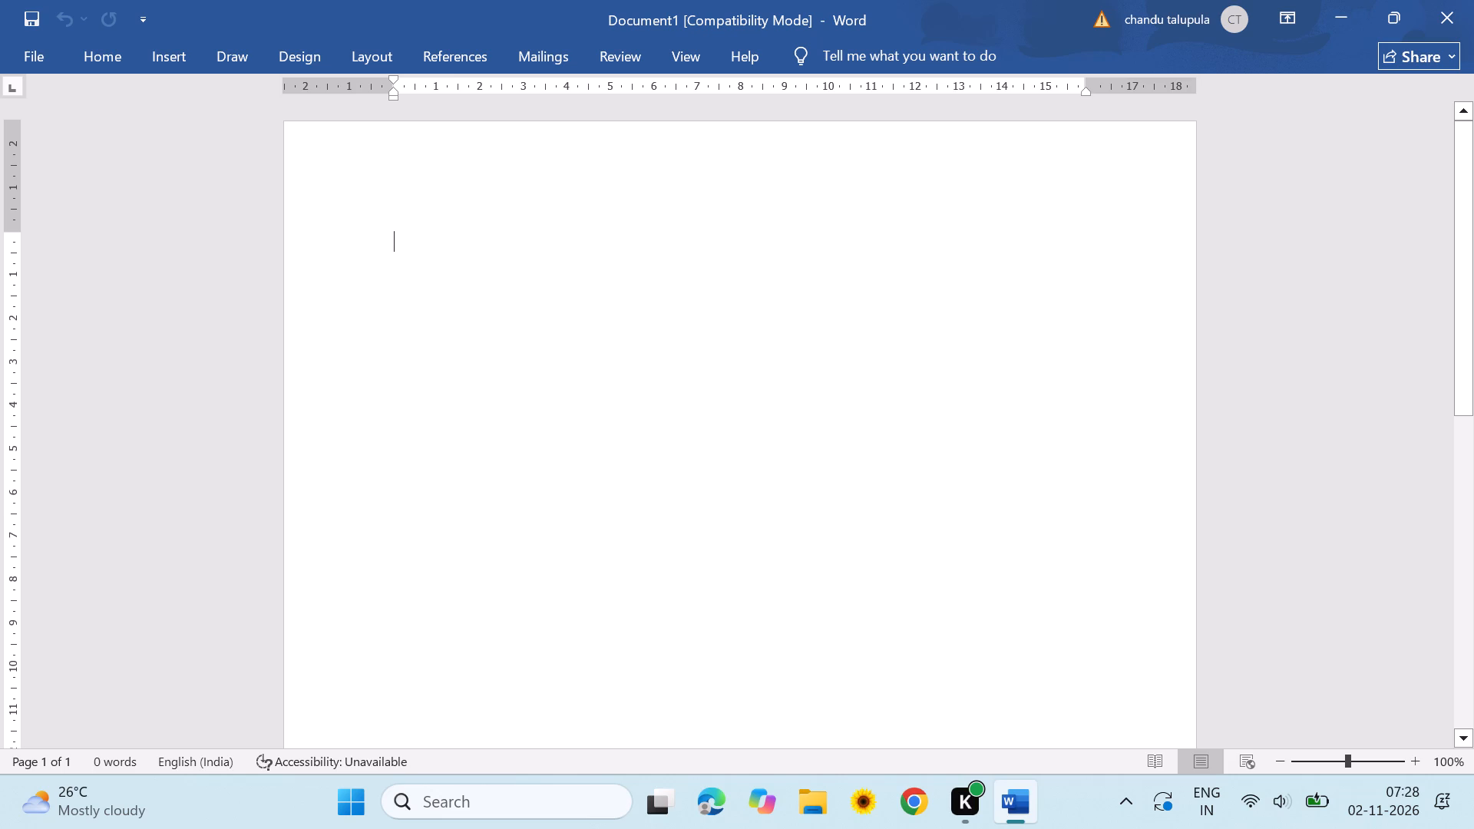
Enter the title BLOCK CHAIN on the first line of the document.
key(b)
text(LOCK CHAIN)
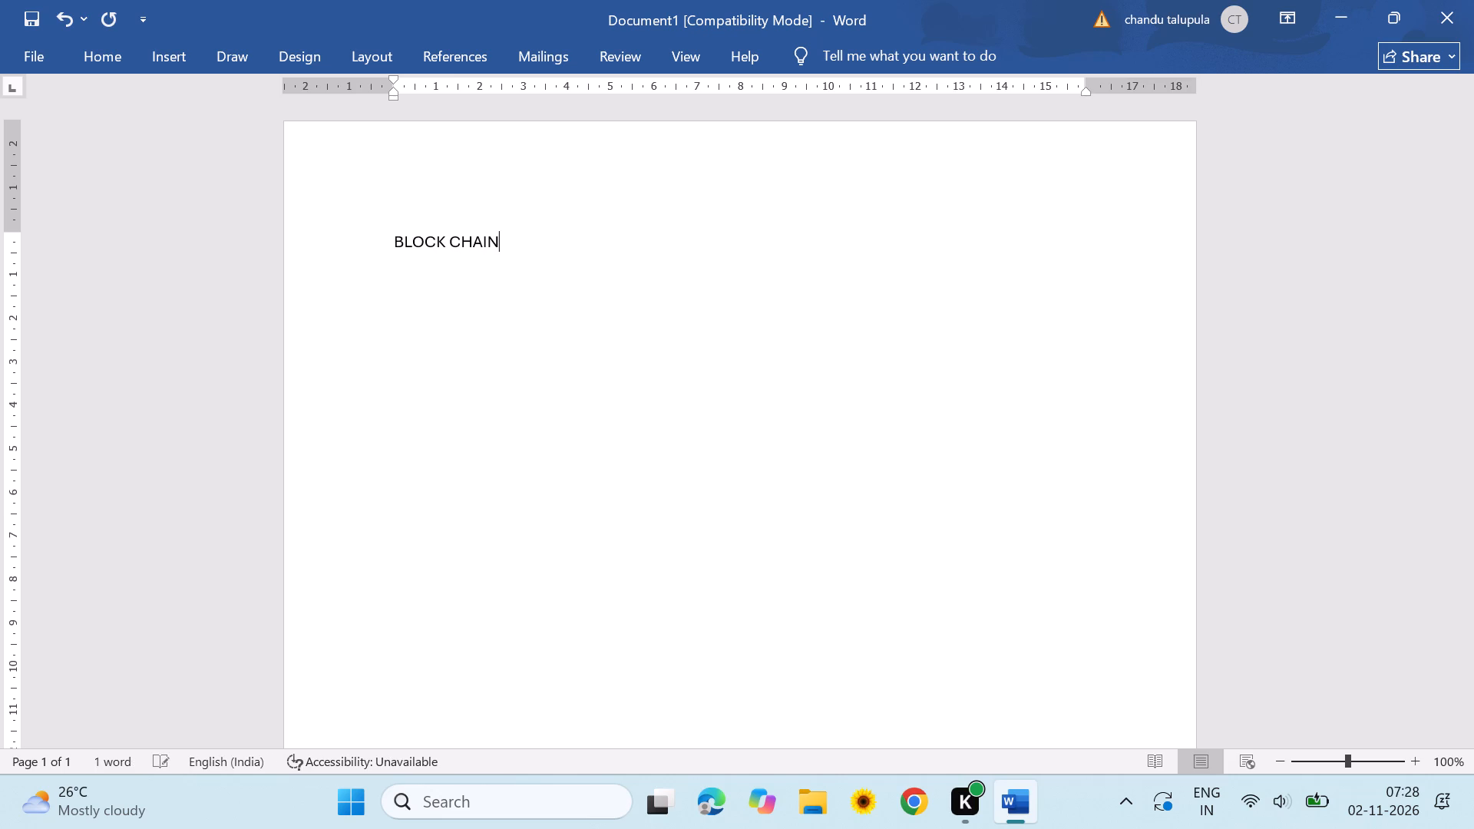
Format the BLOCK CHAIN title with font size 48 and centre alignment.
drag(392, 249, 594, 255)
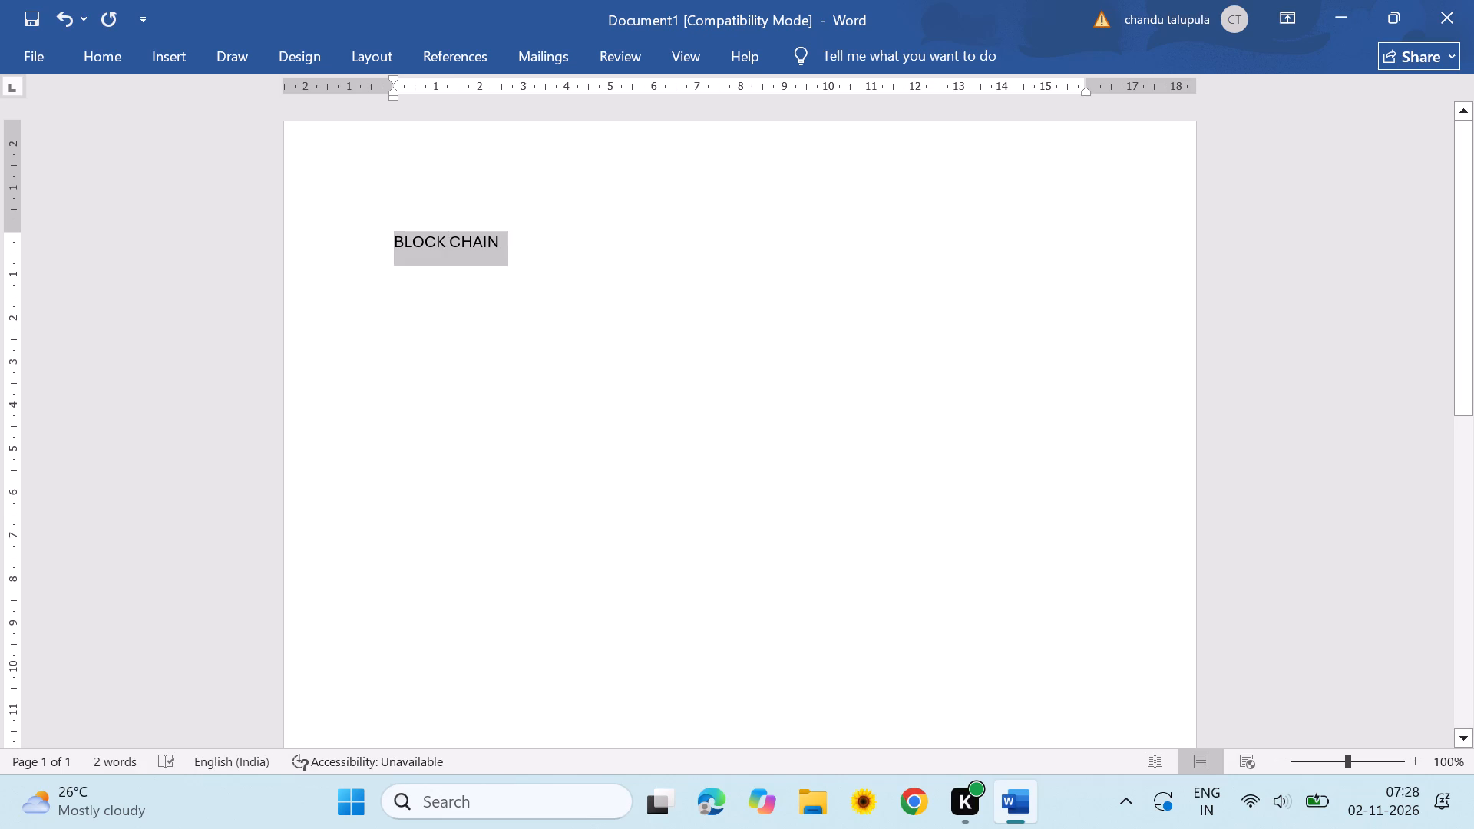
drag(594, 255, 635, 259)
click(795, 197)
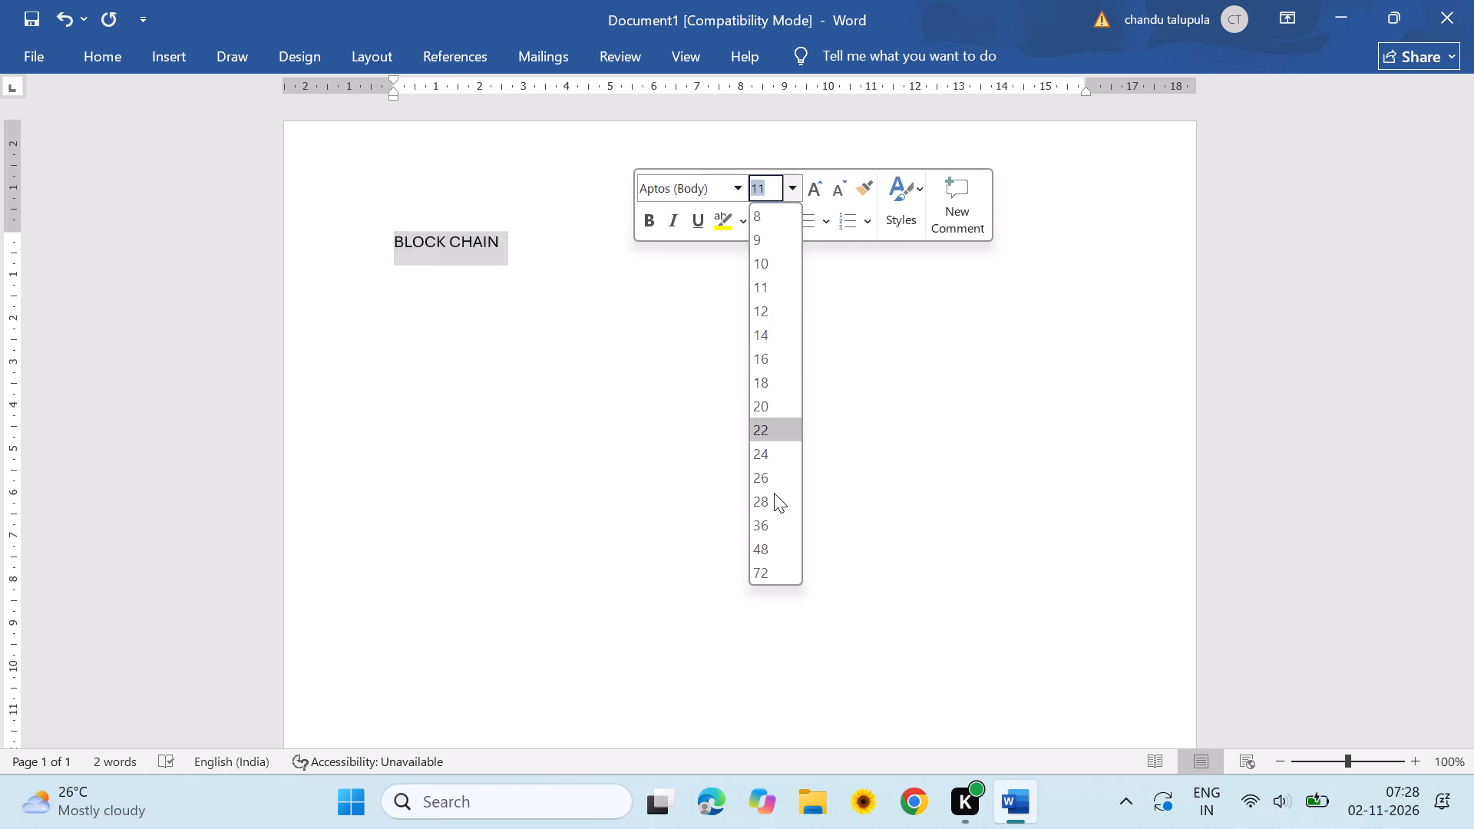
click(775, 546)
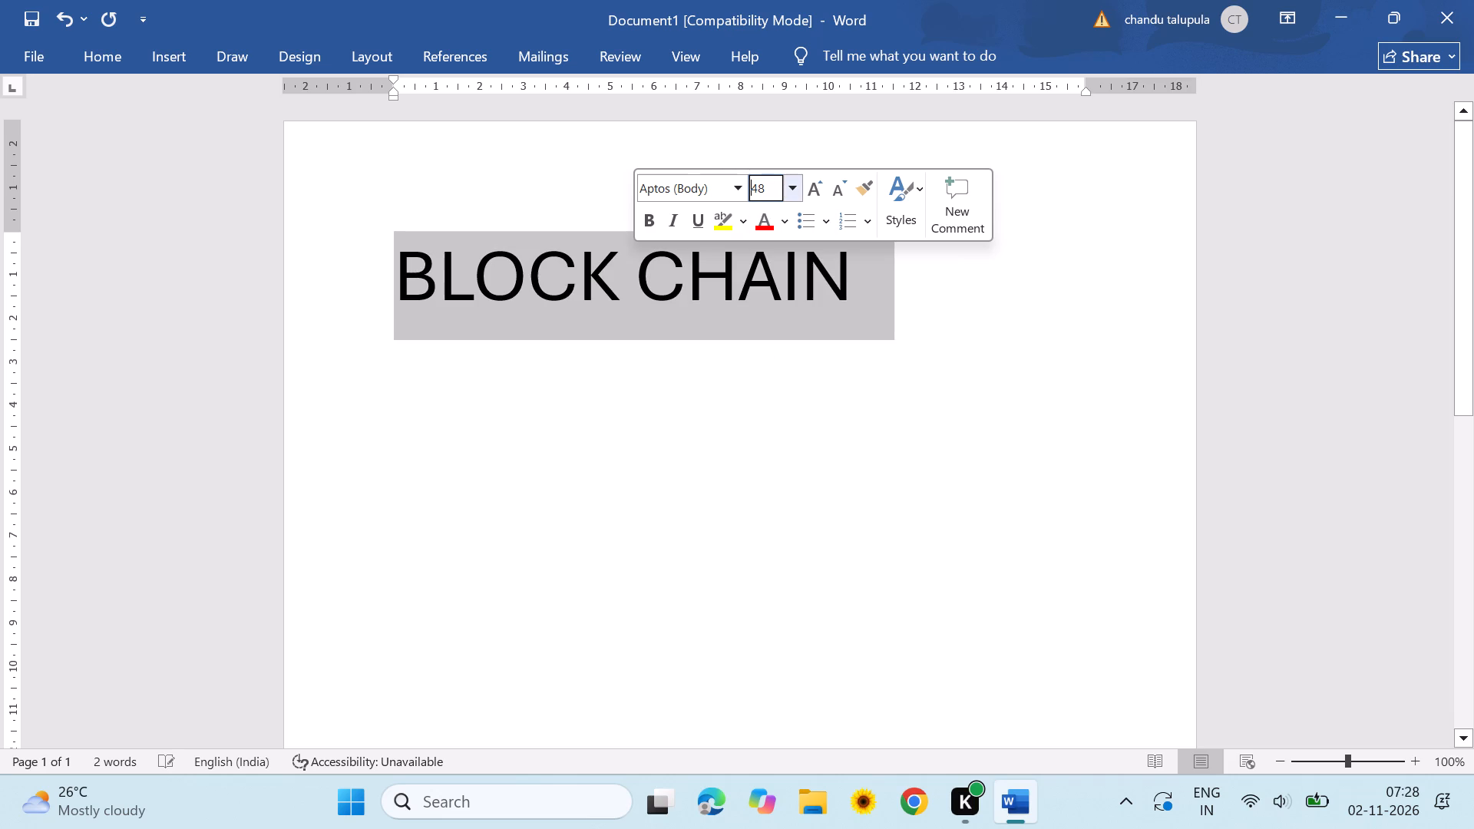
click(102, 54)
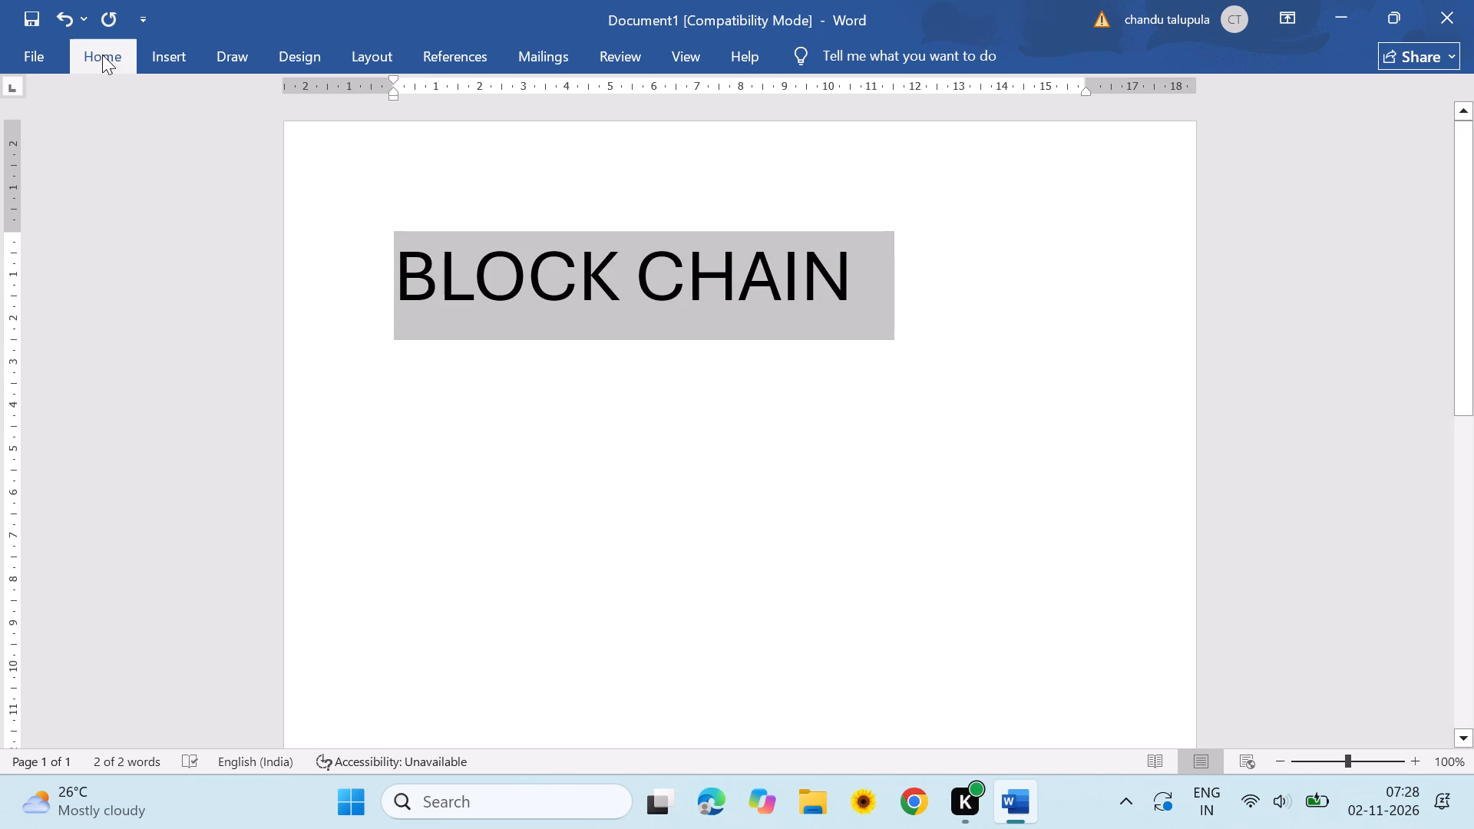
click(554, 141)
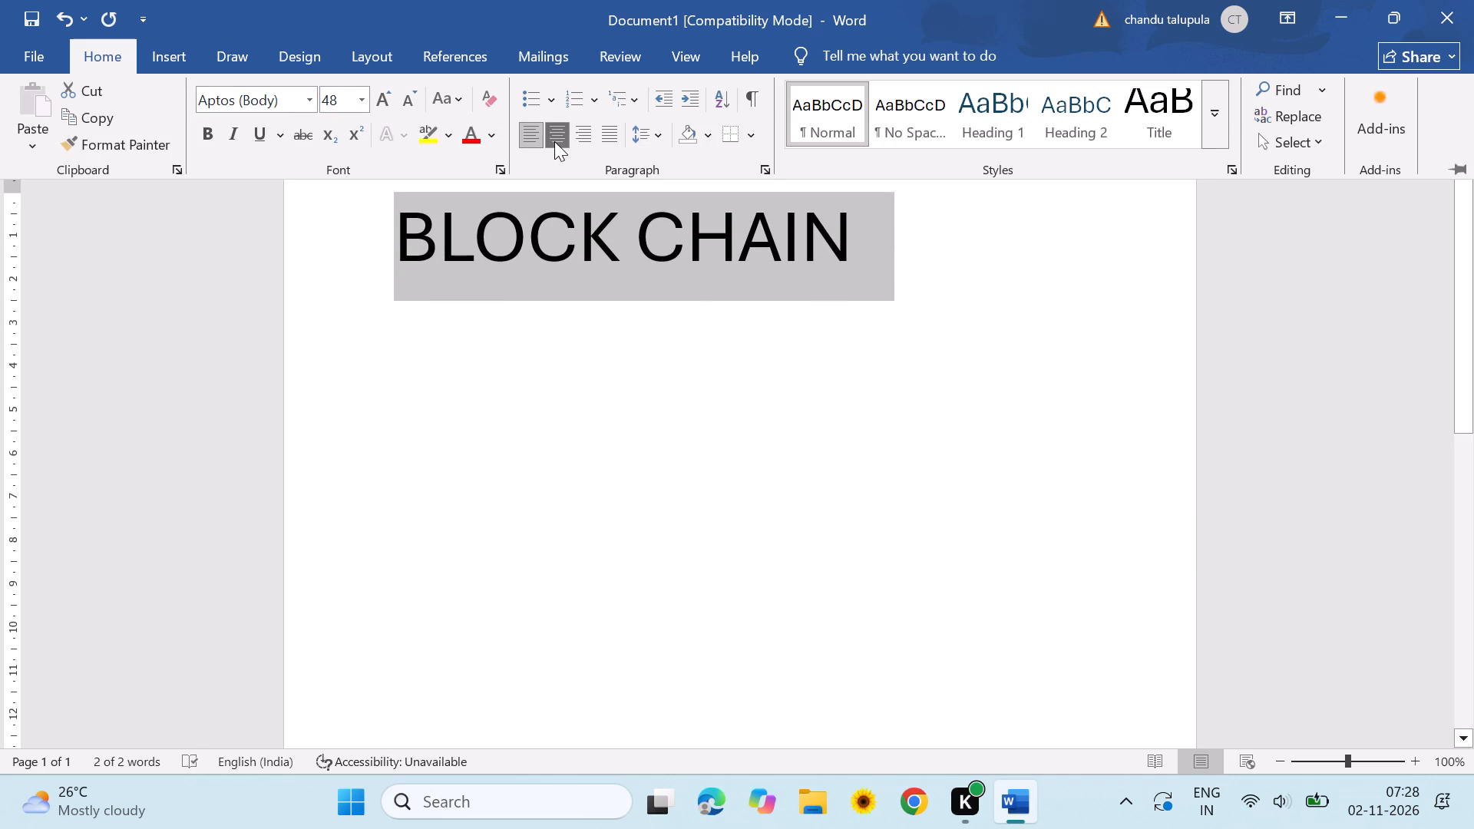
click(1054, 263)
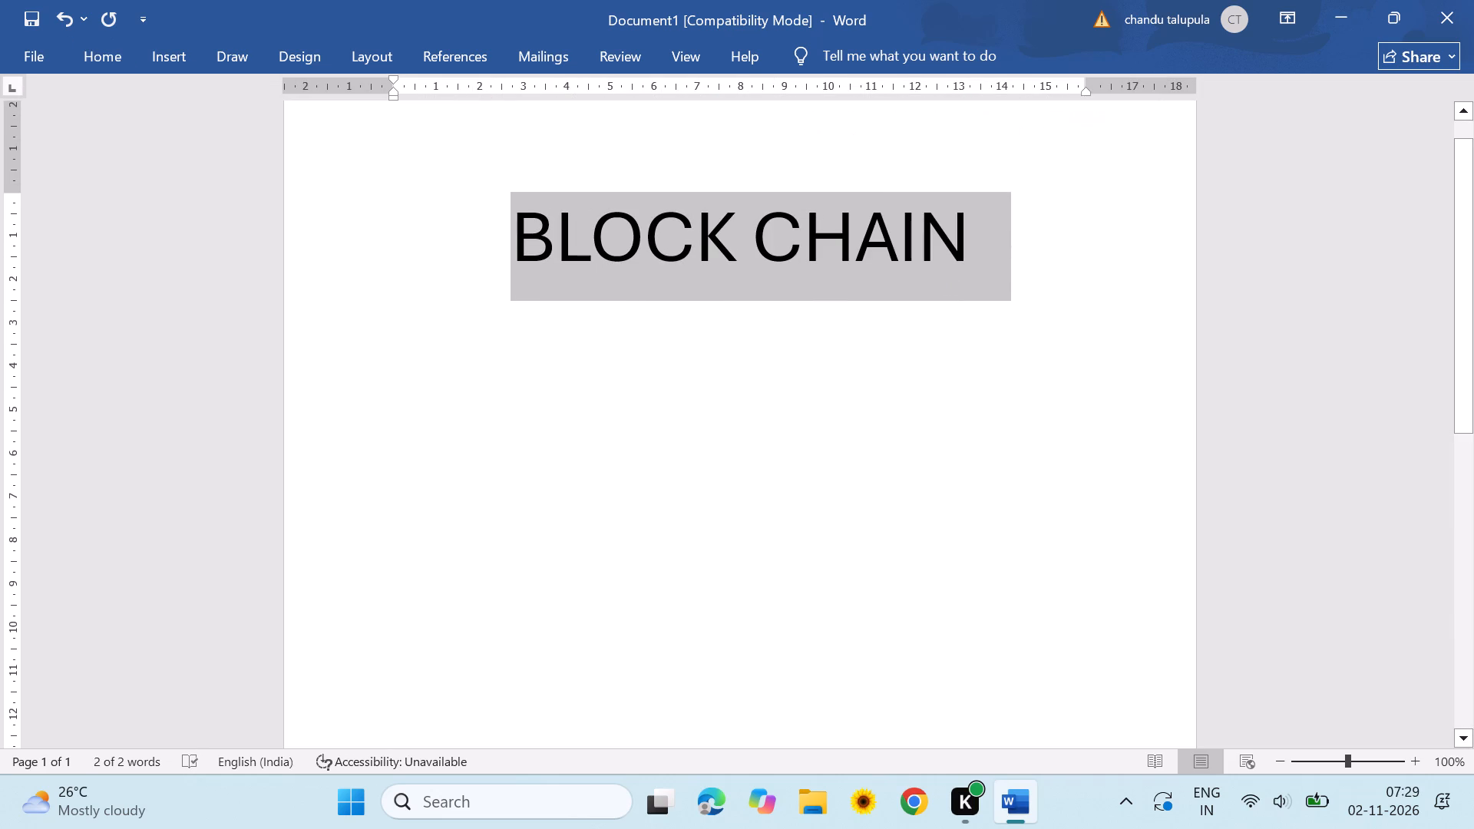
Start a new left-aligned line below the title and set its font size to 16 for body text.
click(1028, 235)
key(Return)
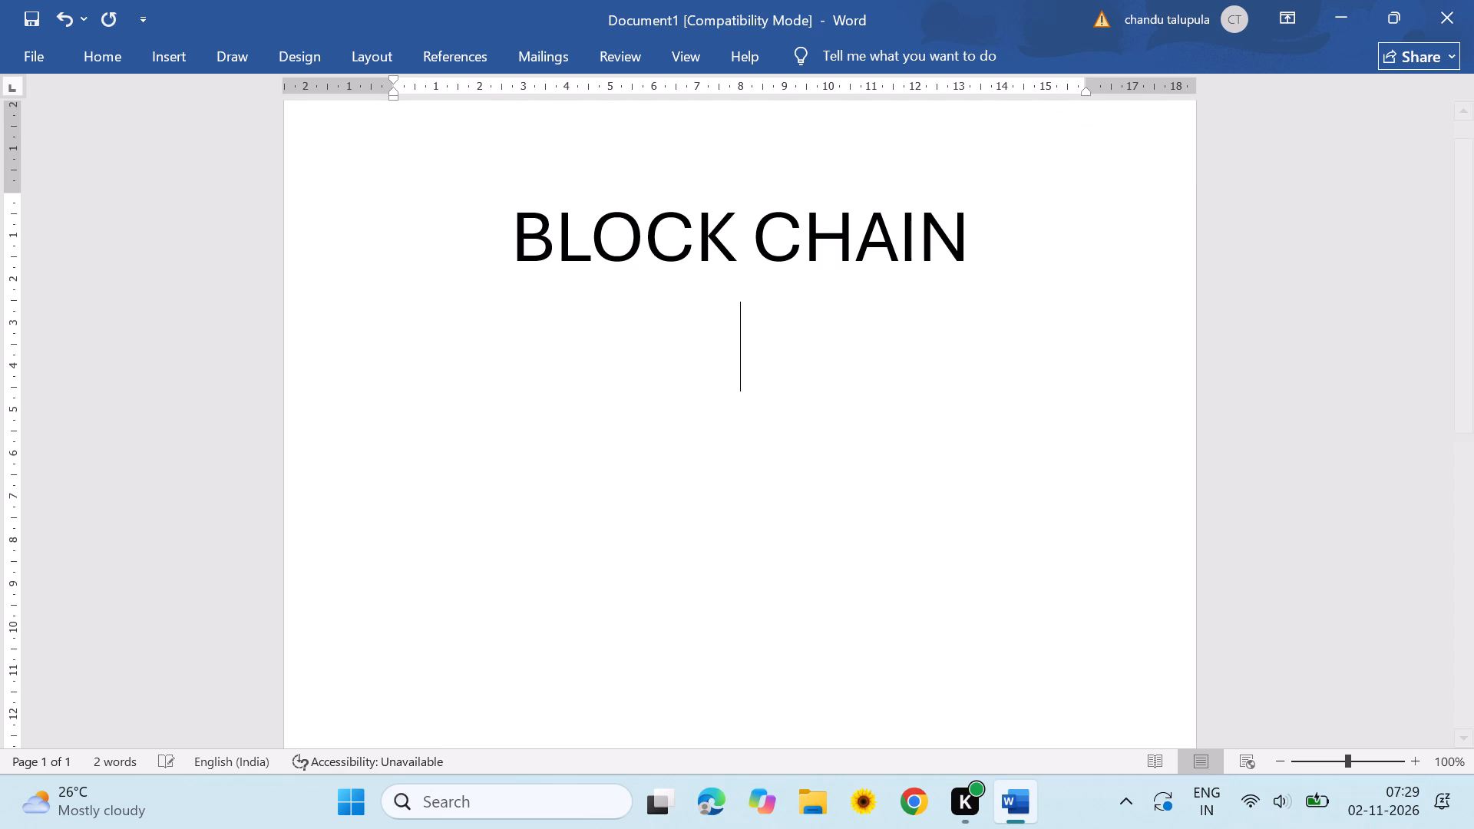
key(BackSpace)
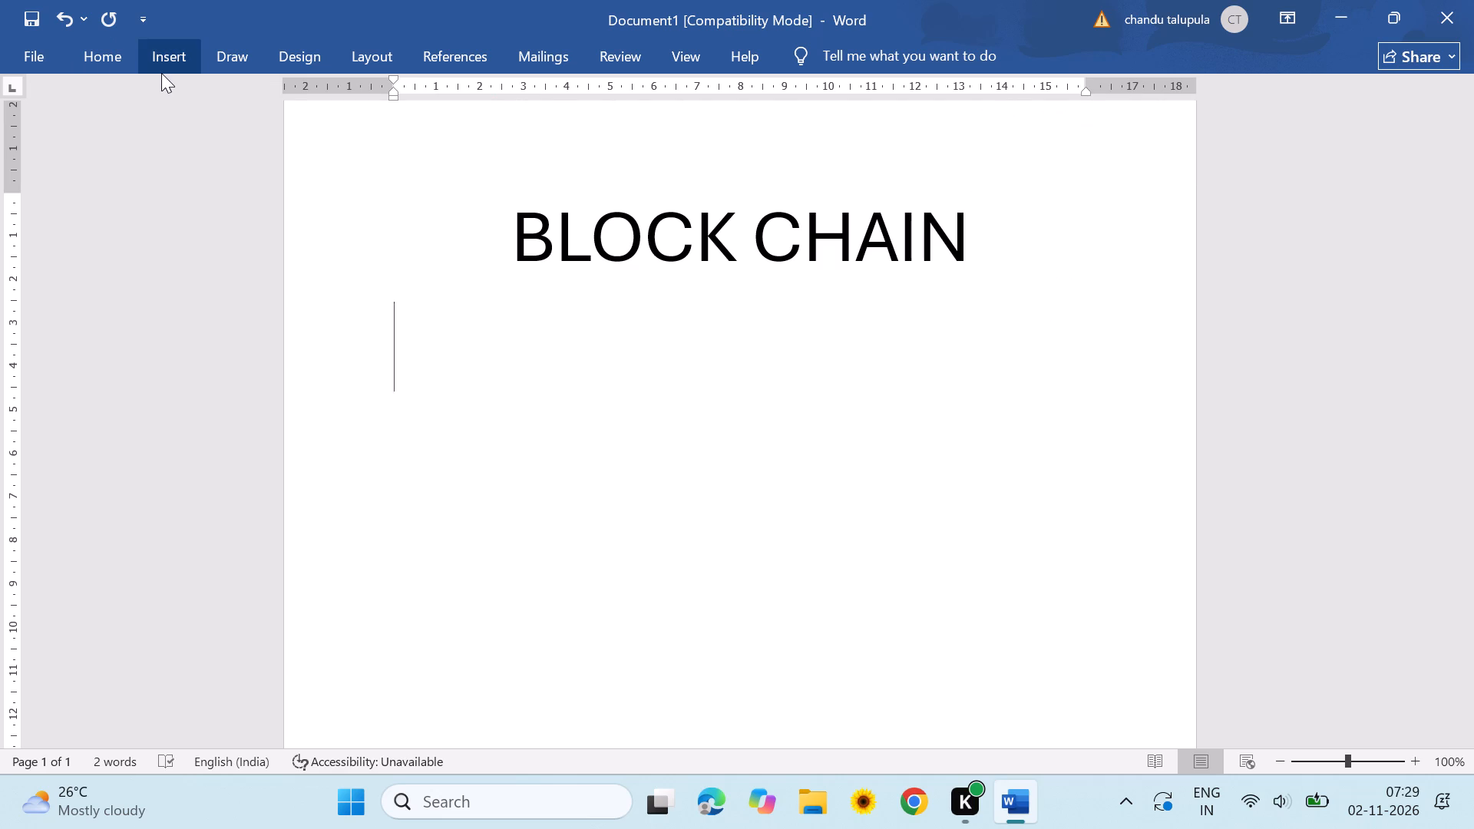
click(107, 65)
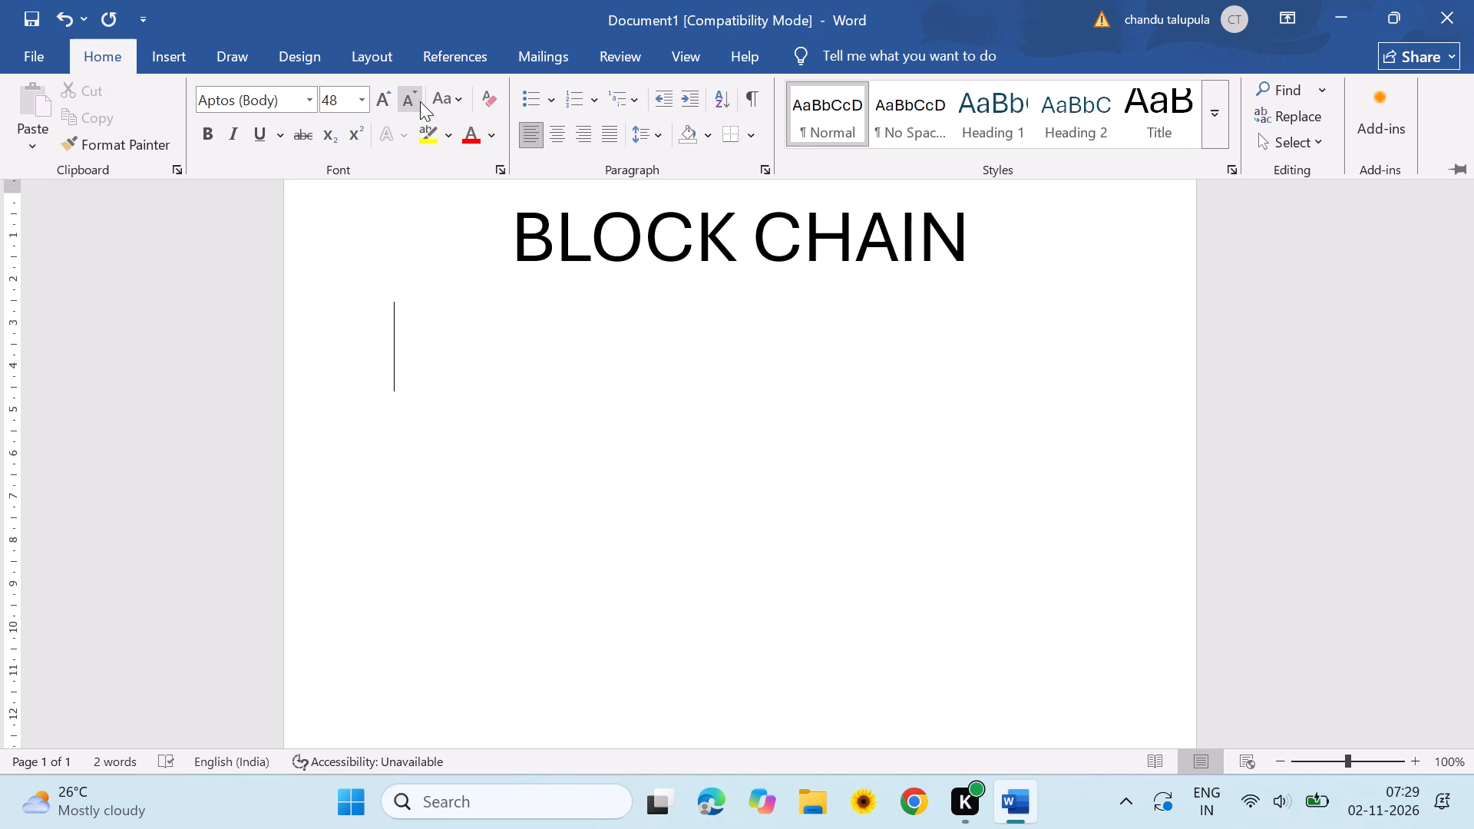
click(360, 98)
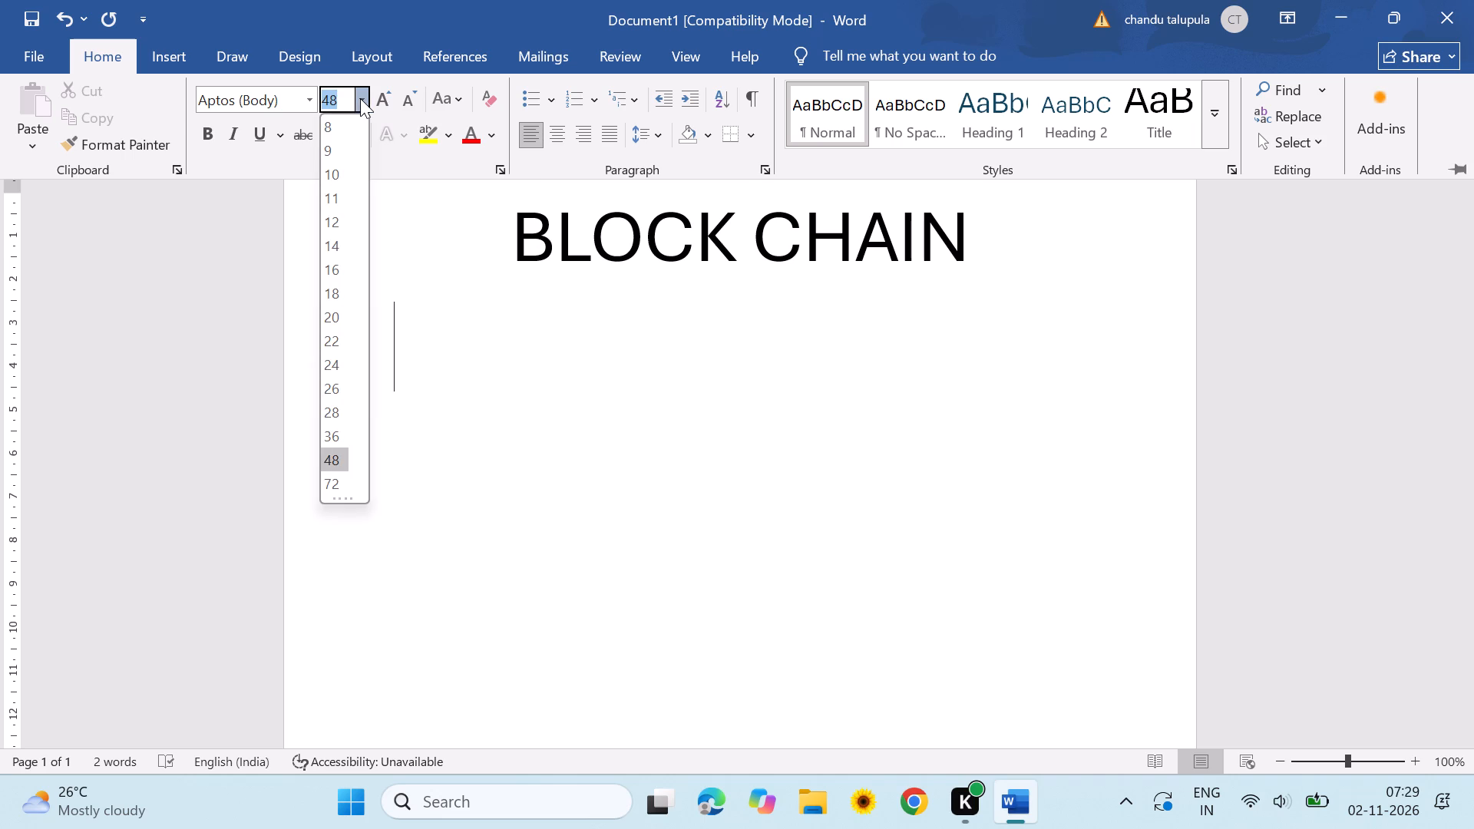
click(342, 271)
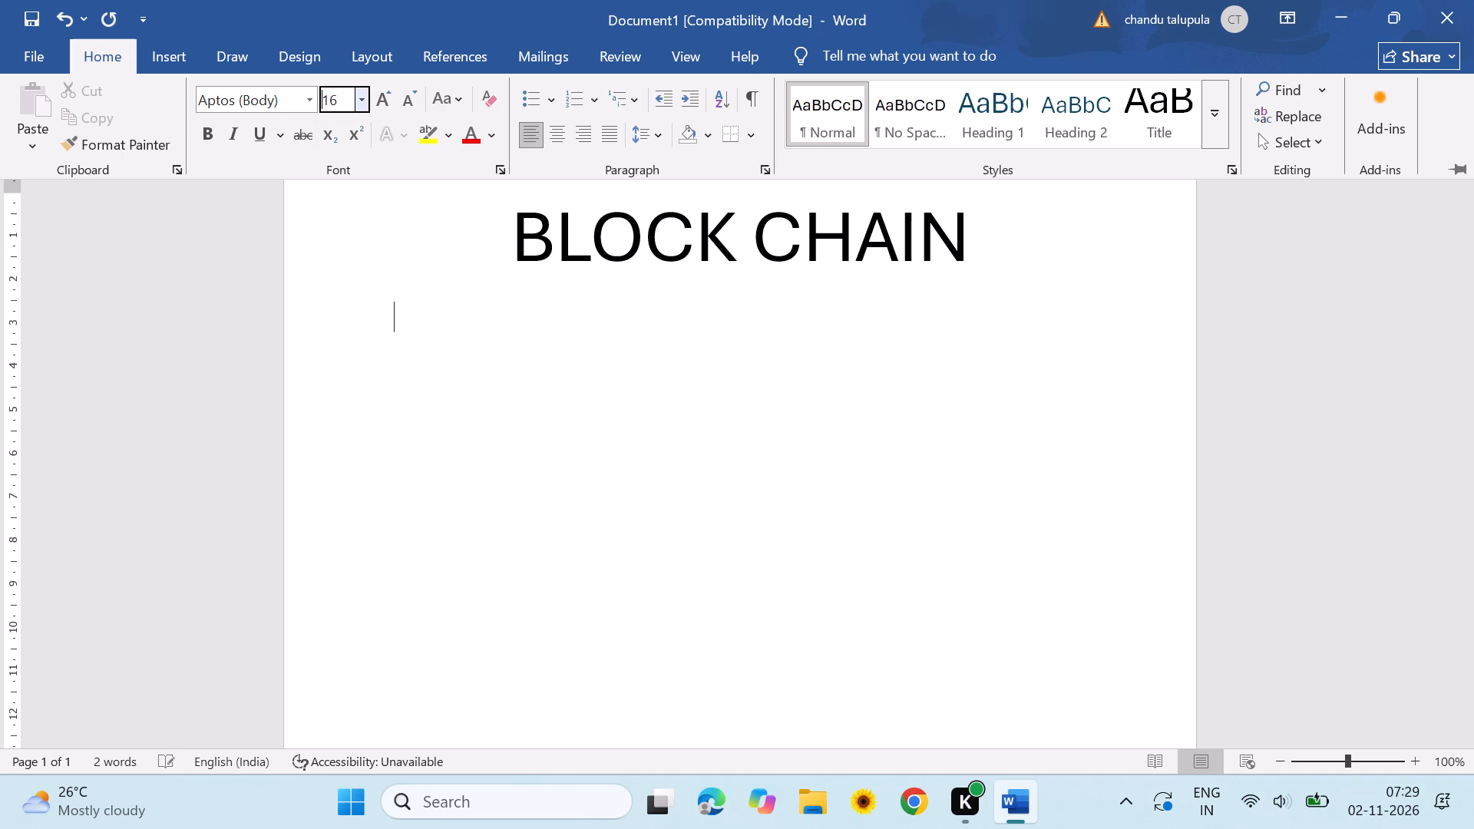
click(437, 331)
click(437, 331)
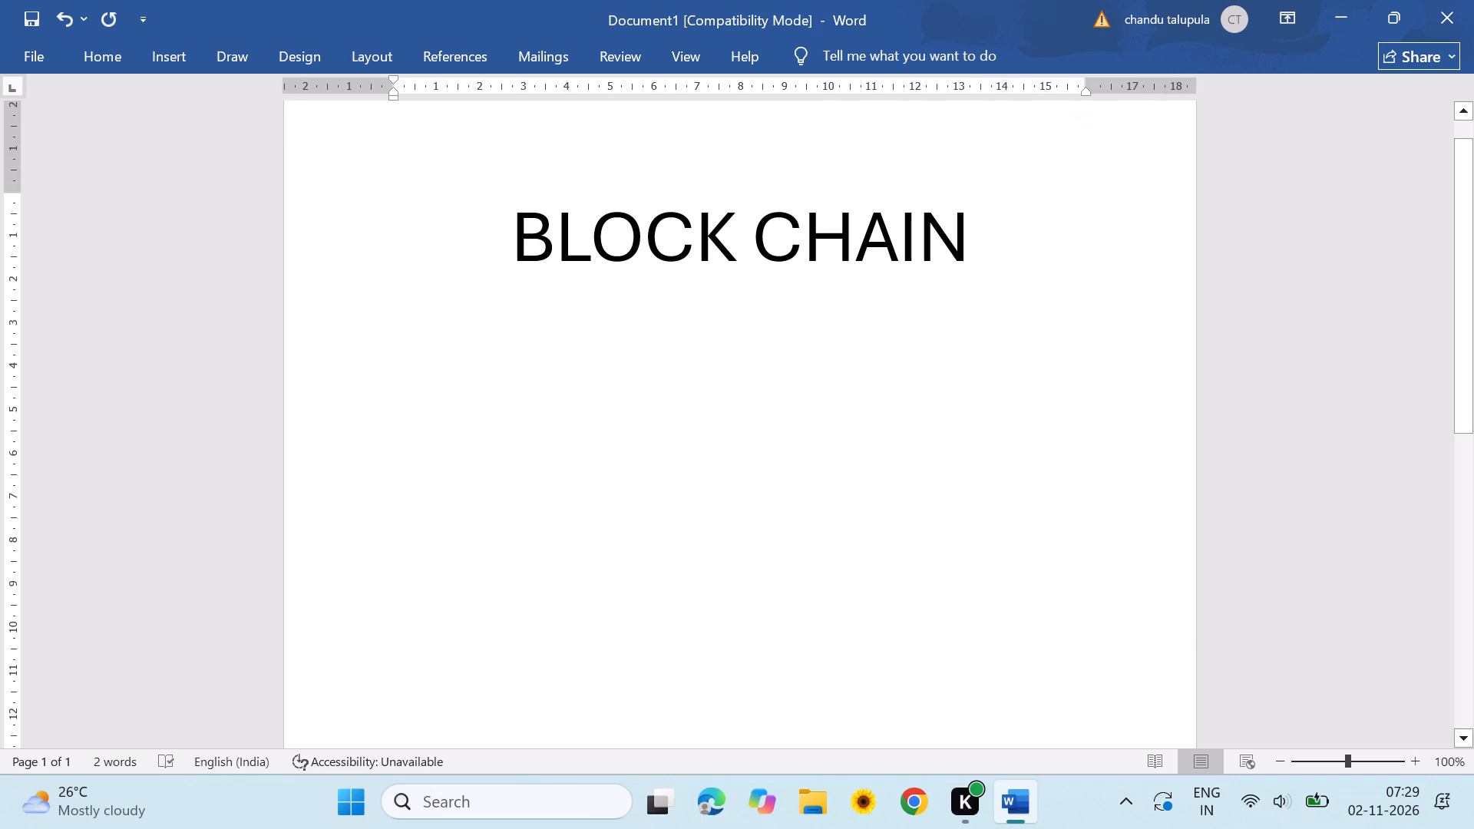
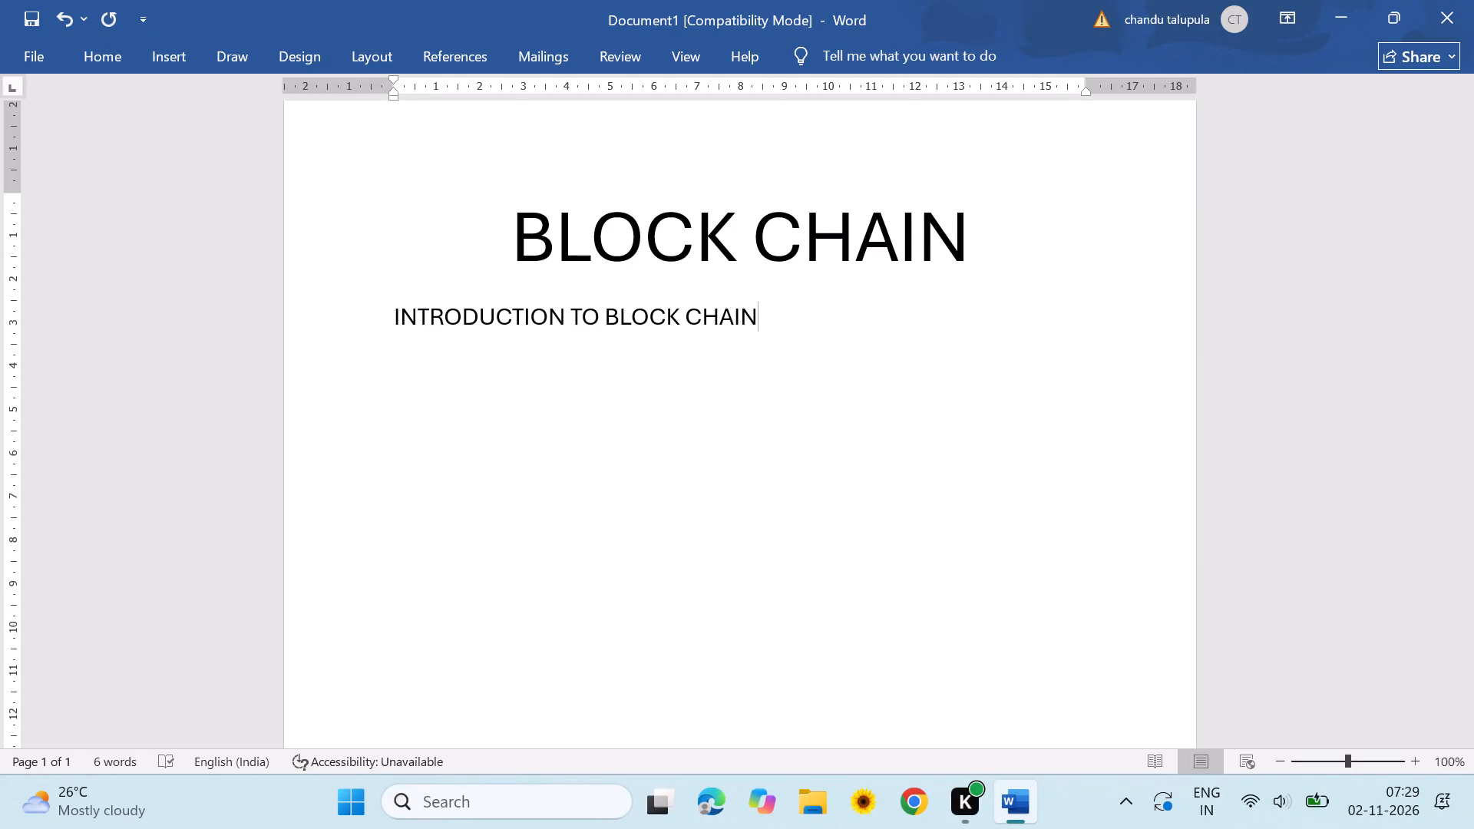
Complete the heading line with the word TECHNOLOGY so it reads "INTRODUCTION TO BLOCK CHAIN TECHNOLOGY", and start a new paragraph below.
key(space)
text(TECHNOLOGY)
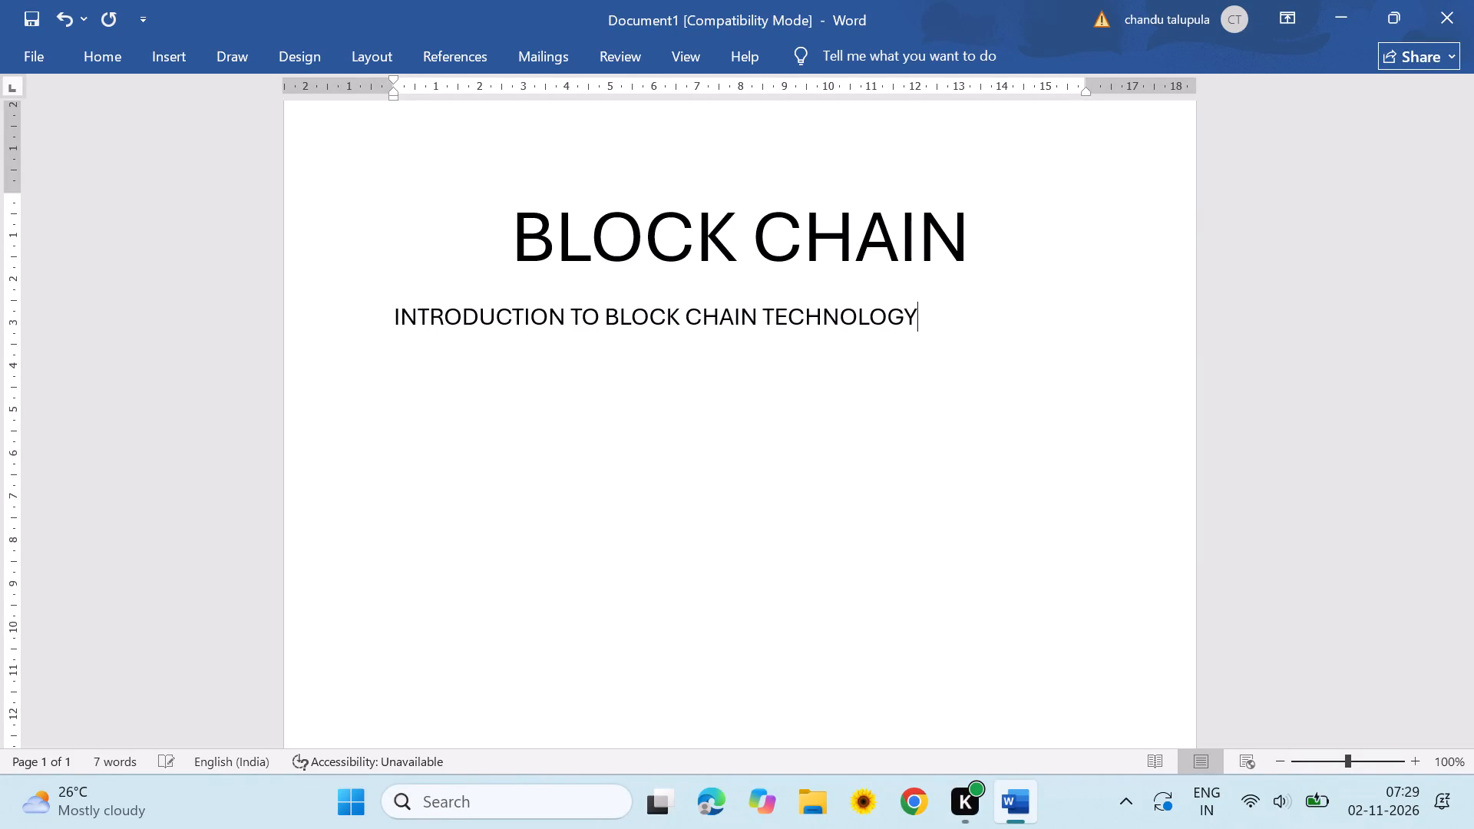
key(Return)
Write the paragraph's opening sentence under the heading: "Blockchain is a modern technology used to store and manage digital information securely.".
key(b)
text(lock)
key(space)
key(BackSpace)
text(chain is a modern)
key(space)
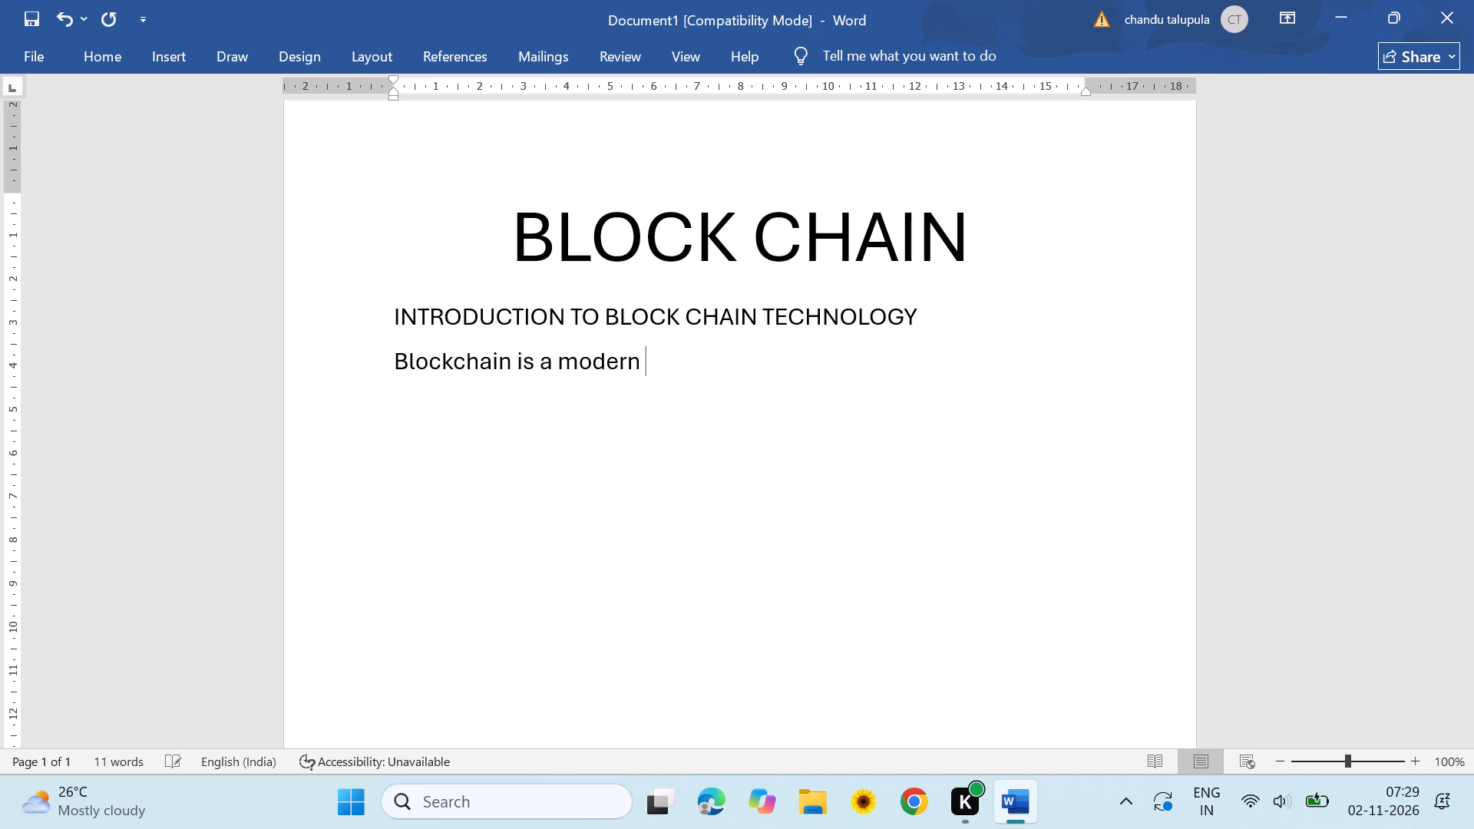
text(technology)
key(space)
text(usd)
key(BackSpace)
text(ed to store and manage)
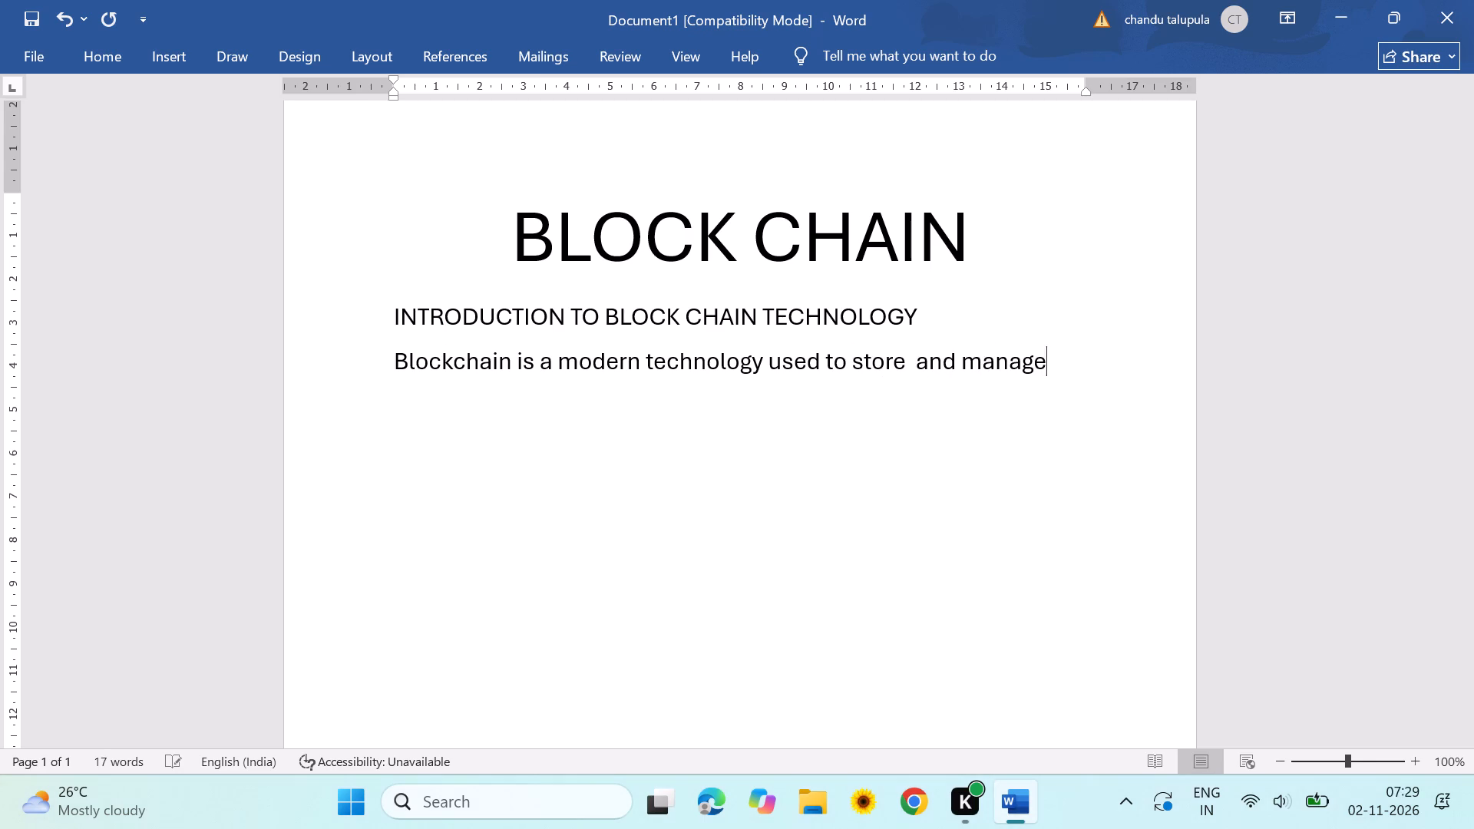
key(space)
text(digita)
key(l)
key(space)
text(infora)
key(BackSpace)
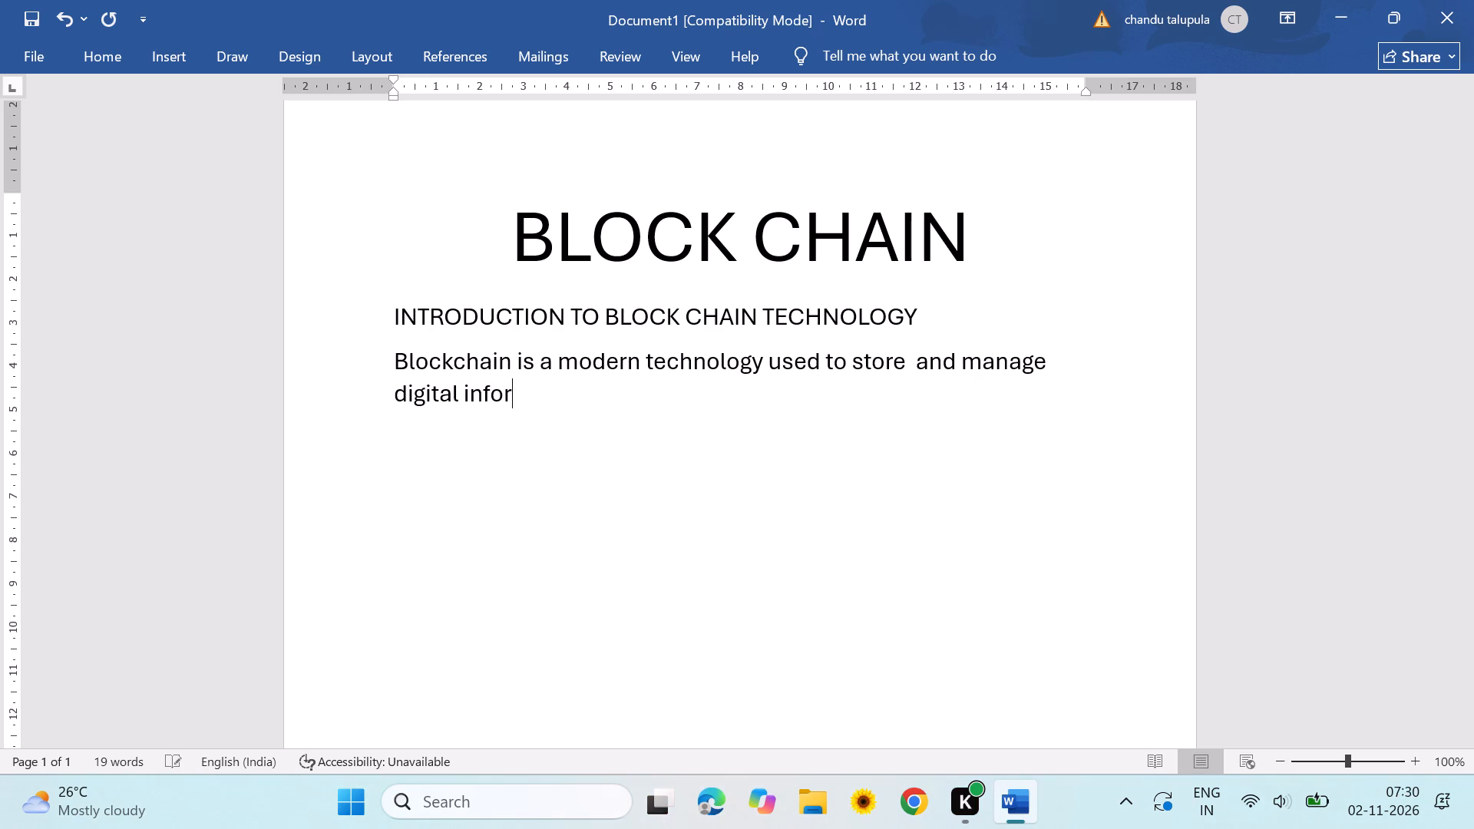
text(mation)
key(space)
text(securely)
text(.)
key(space)
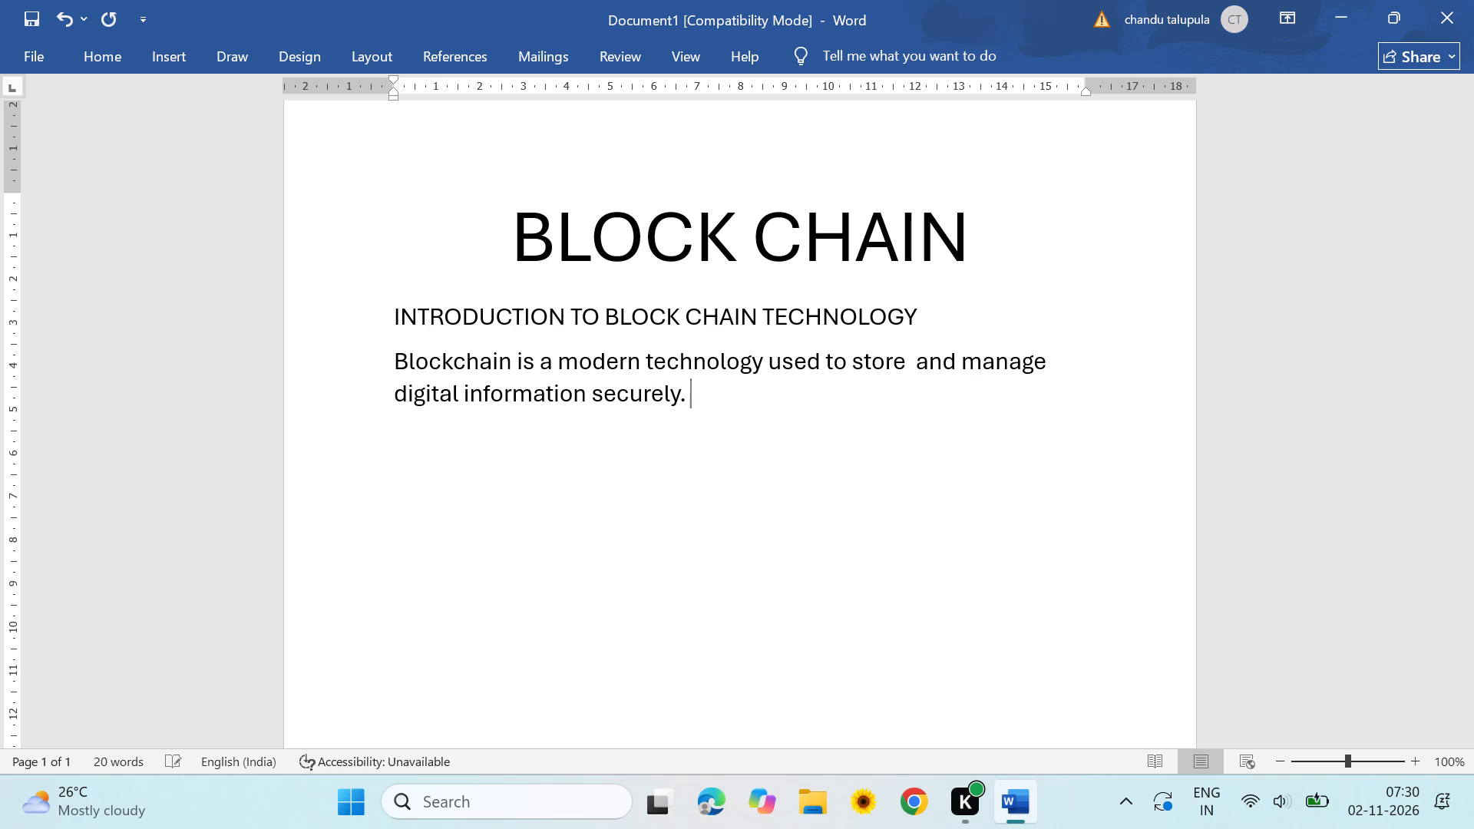
Add the second sentence to the paragraph: "It is a type of distributed database that stores information in blocks.".
key(t)
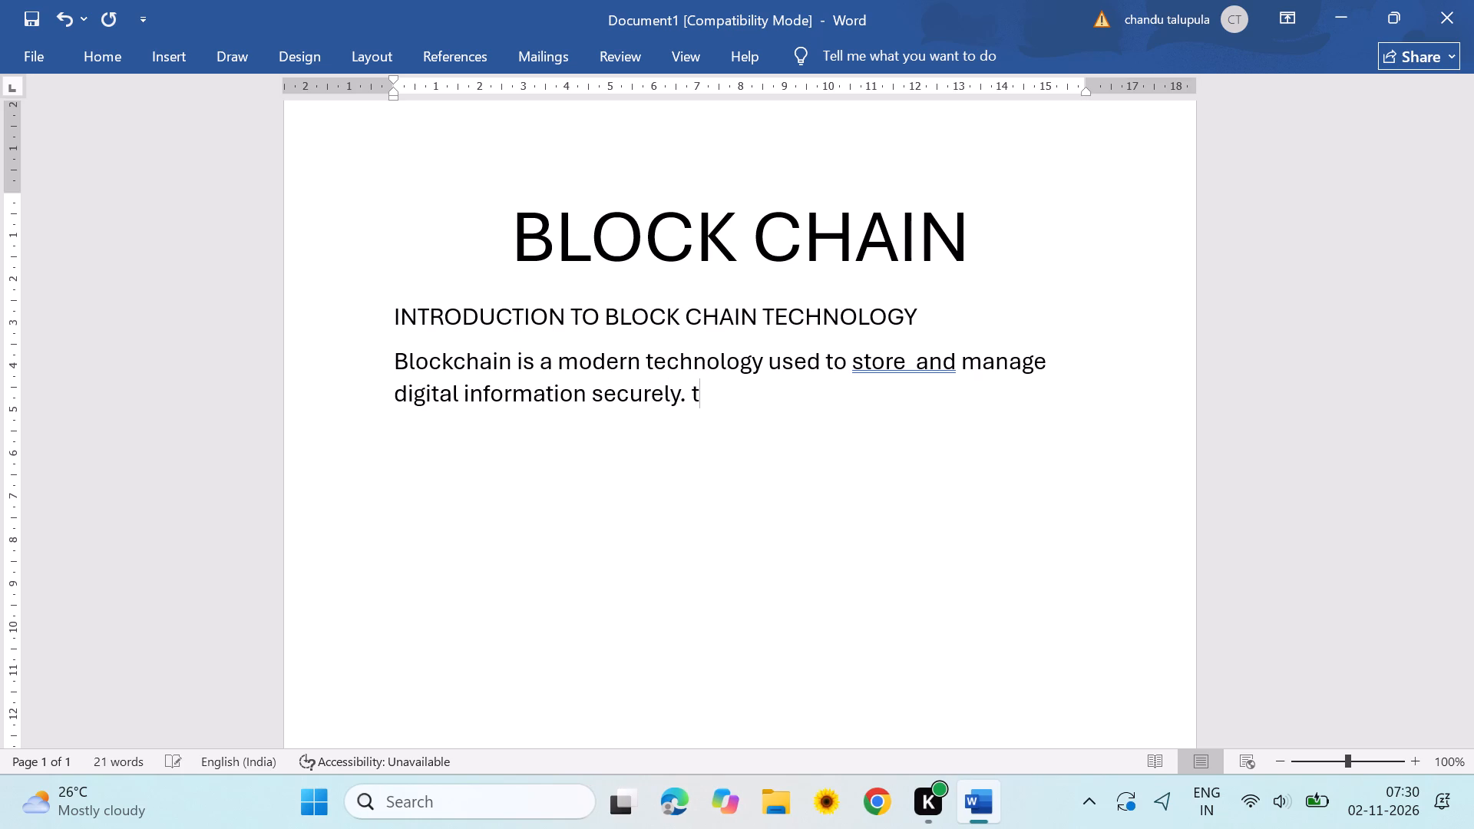
key(BackSpace)
text(It is)
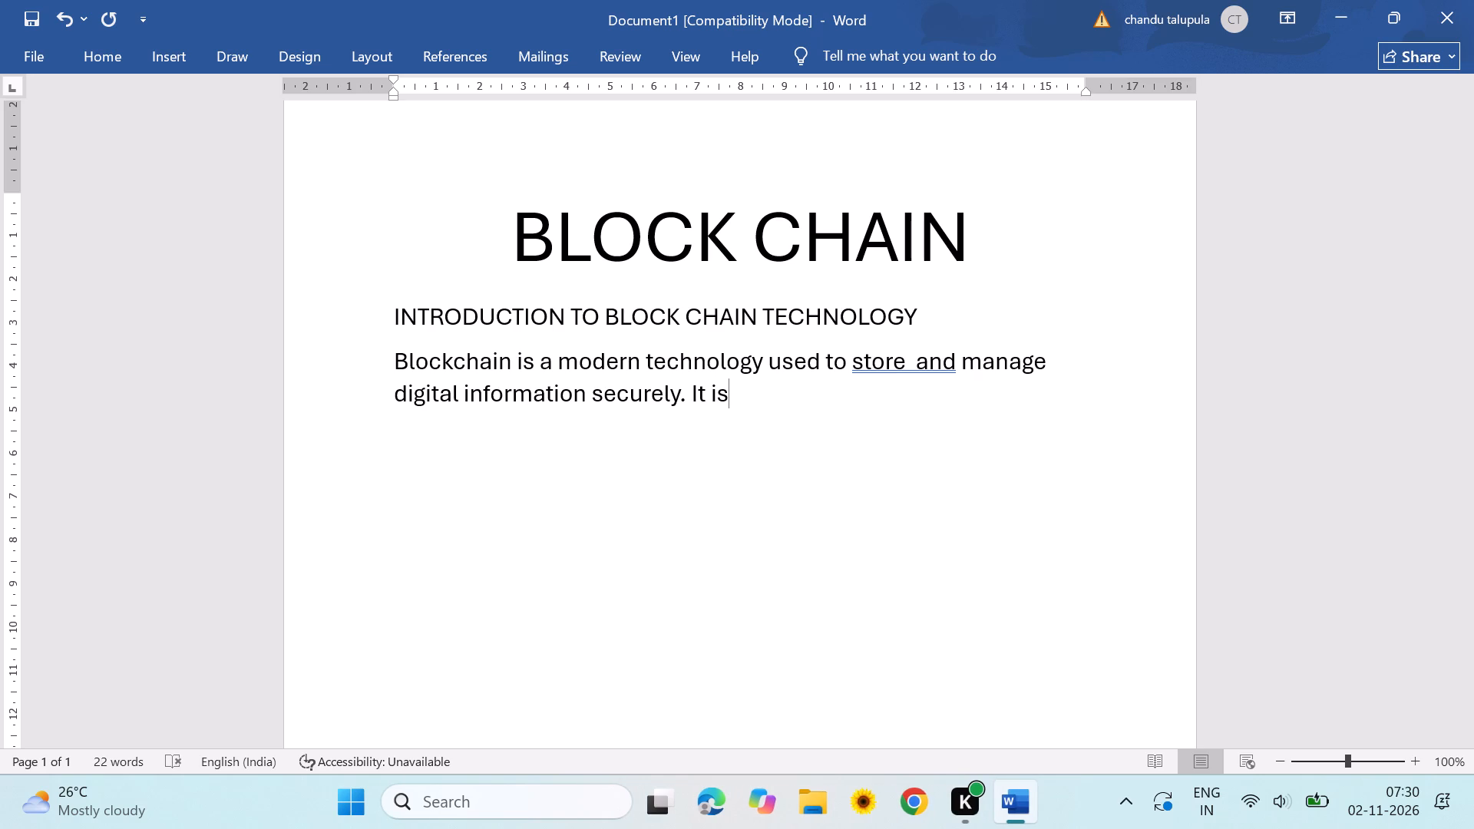
key(space)
text(a type)
key(space)
text(of di)
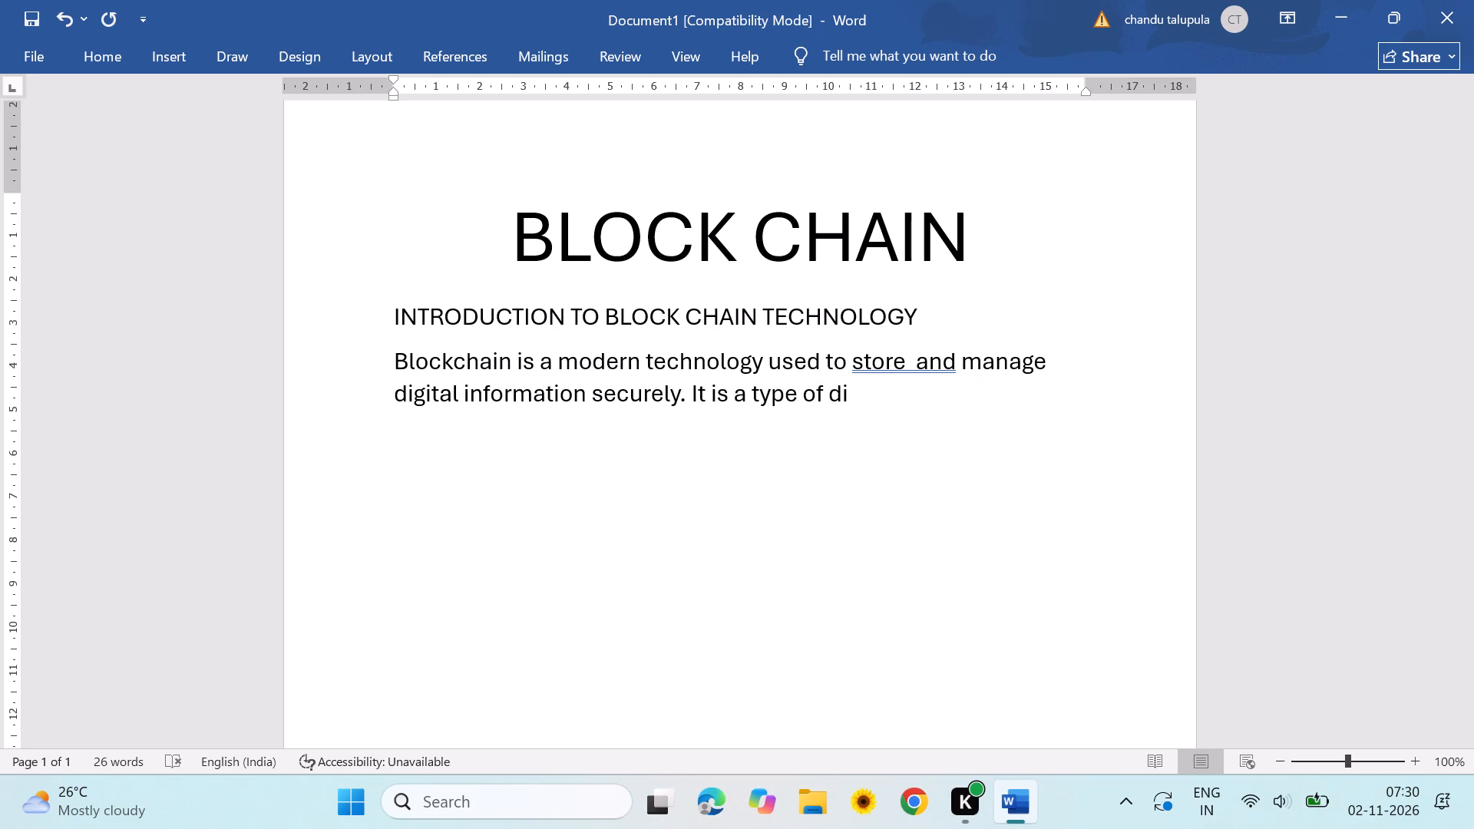
key(s)
text(tri)
text(buted data)
key(space)
key(BackSpace)
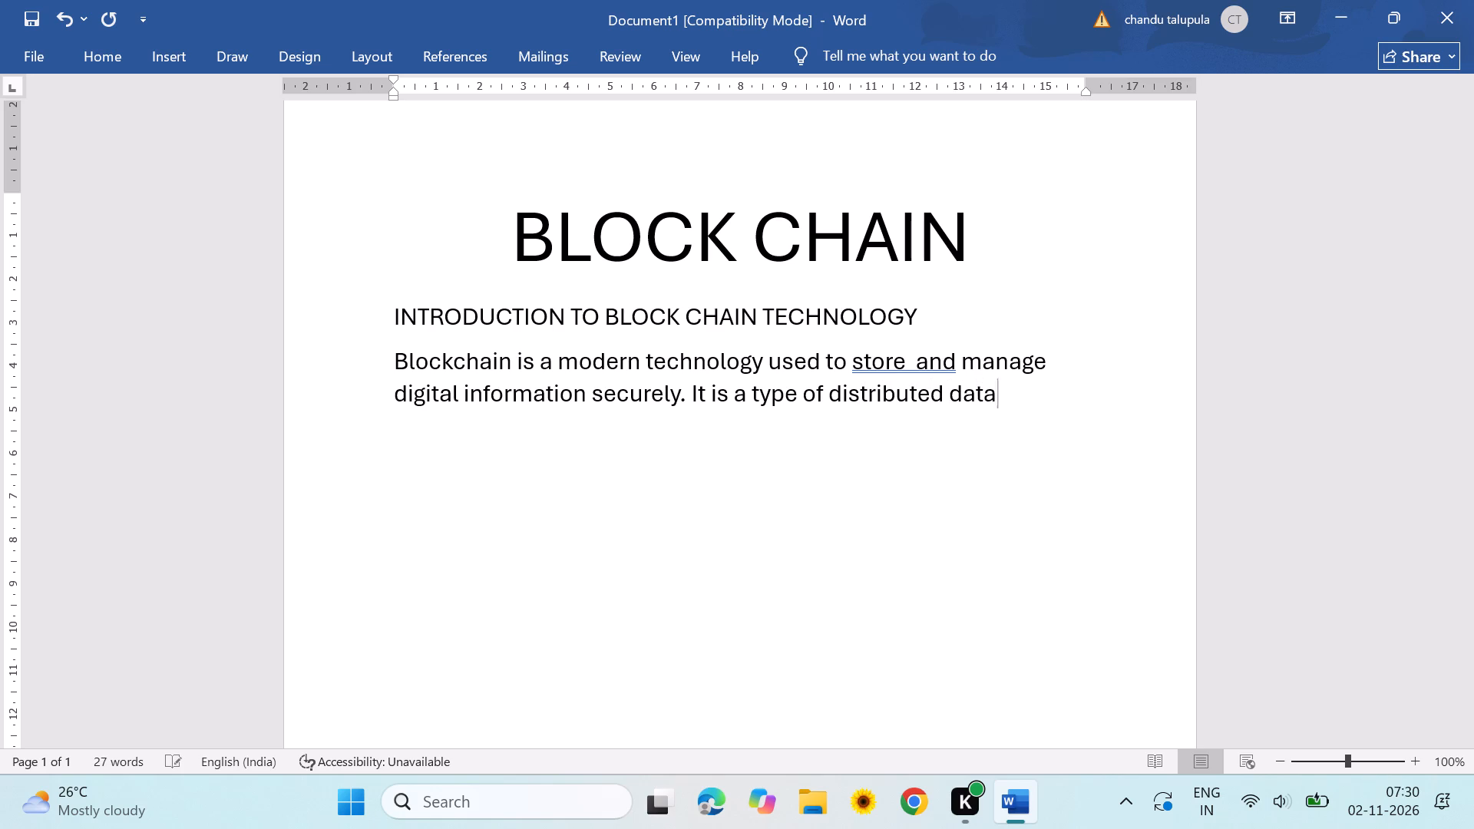
text(base)
key(space)
text(that store)
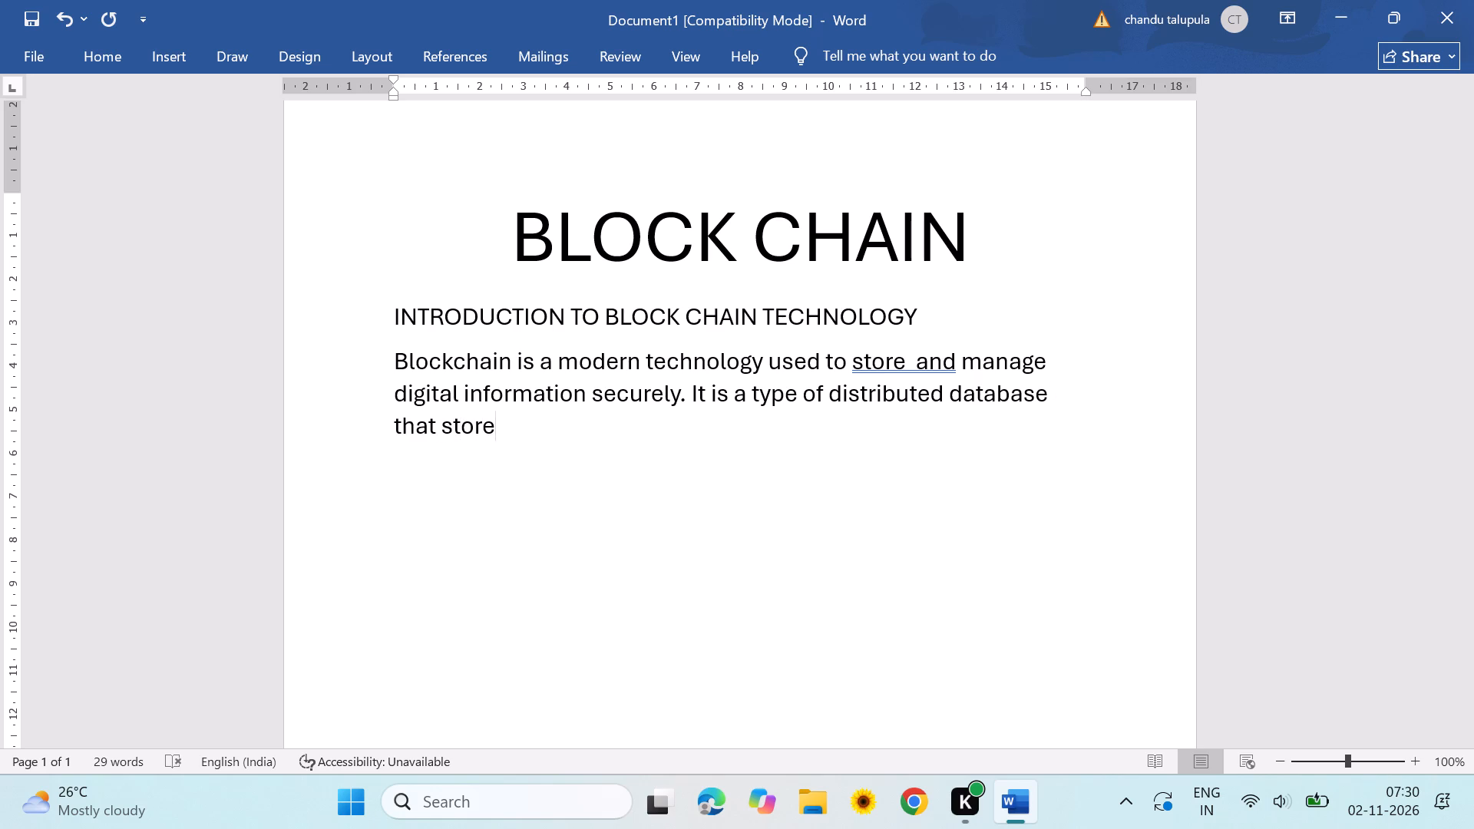
text(s information in blocks.)
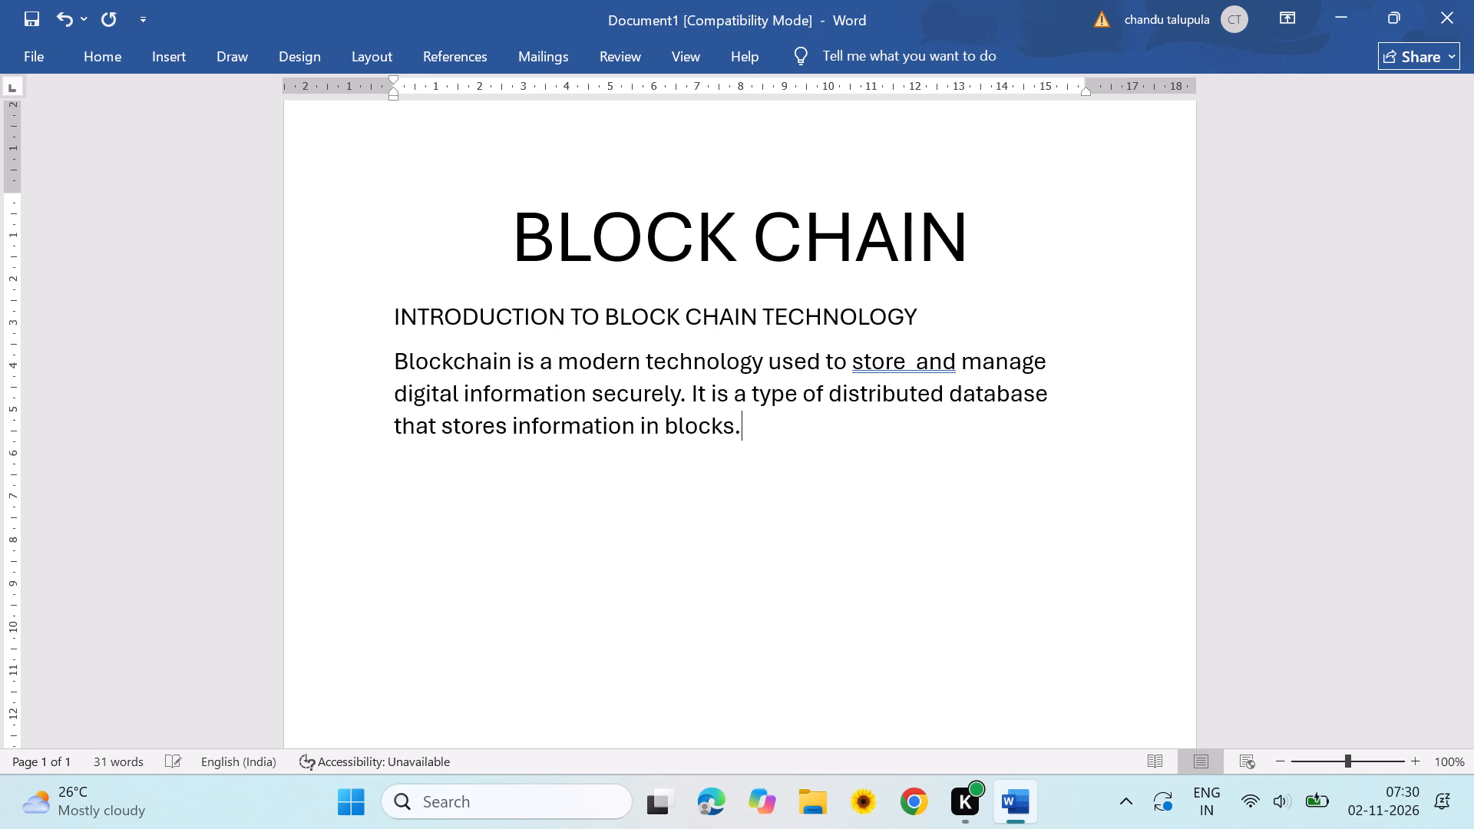
Add the sentence "These blocks are connected to each other in a chronological order, forming a chain." and start a new paragraph.
key(space)
text(Thes)
key(e)
key(space)
text(blocks arec)
key(BackSpace)
key(space)
text(conncec)
key(BackSpace)
key(BackSpace)
key(BackSpace)
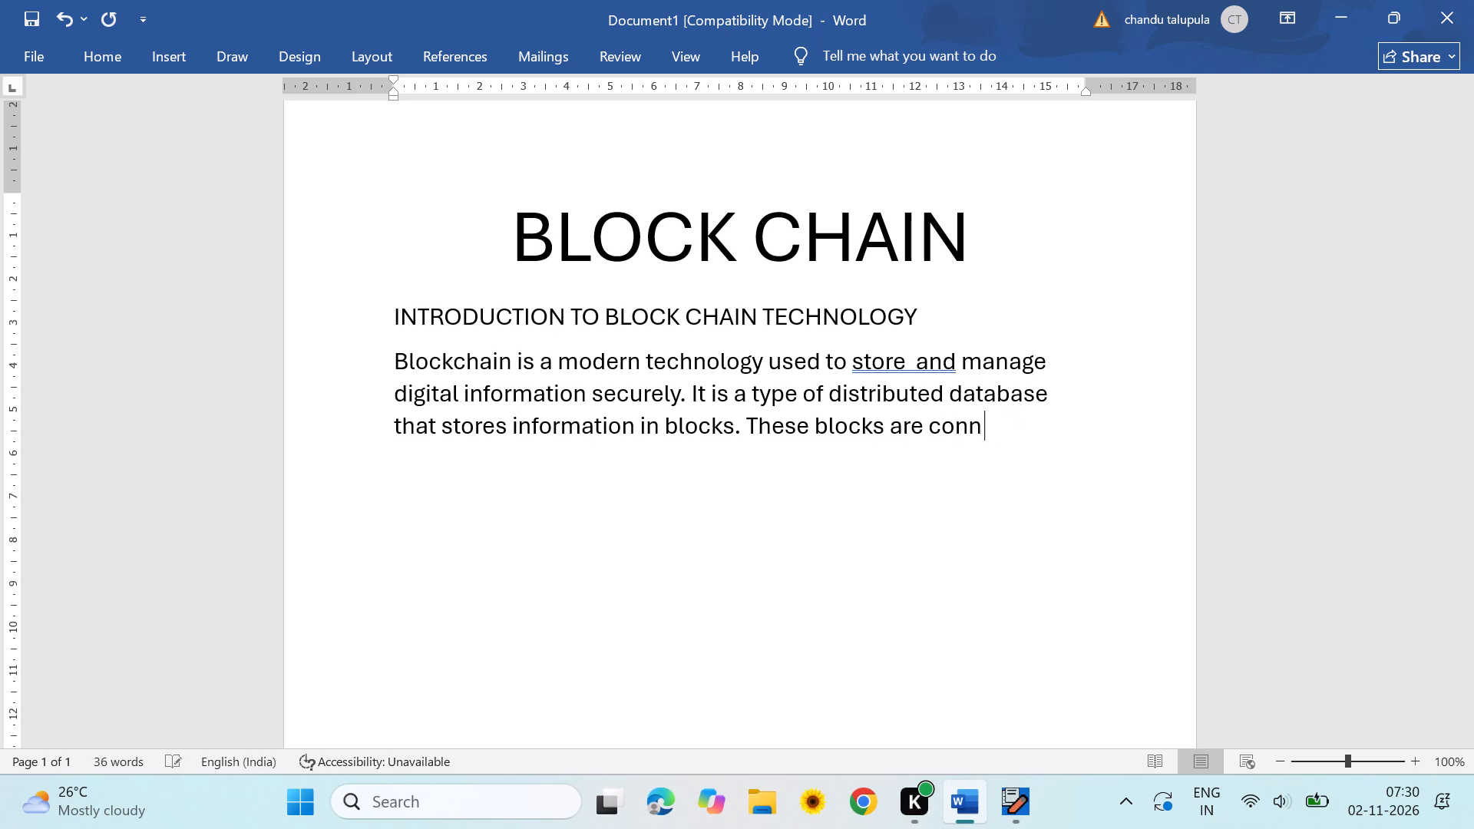
text(ecte)
key(d)
key(space)
text(to each other im)
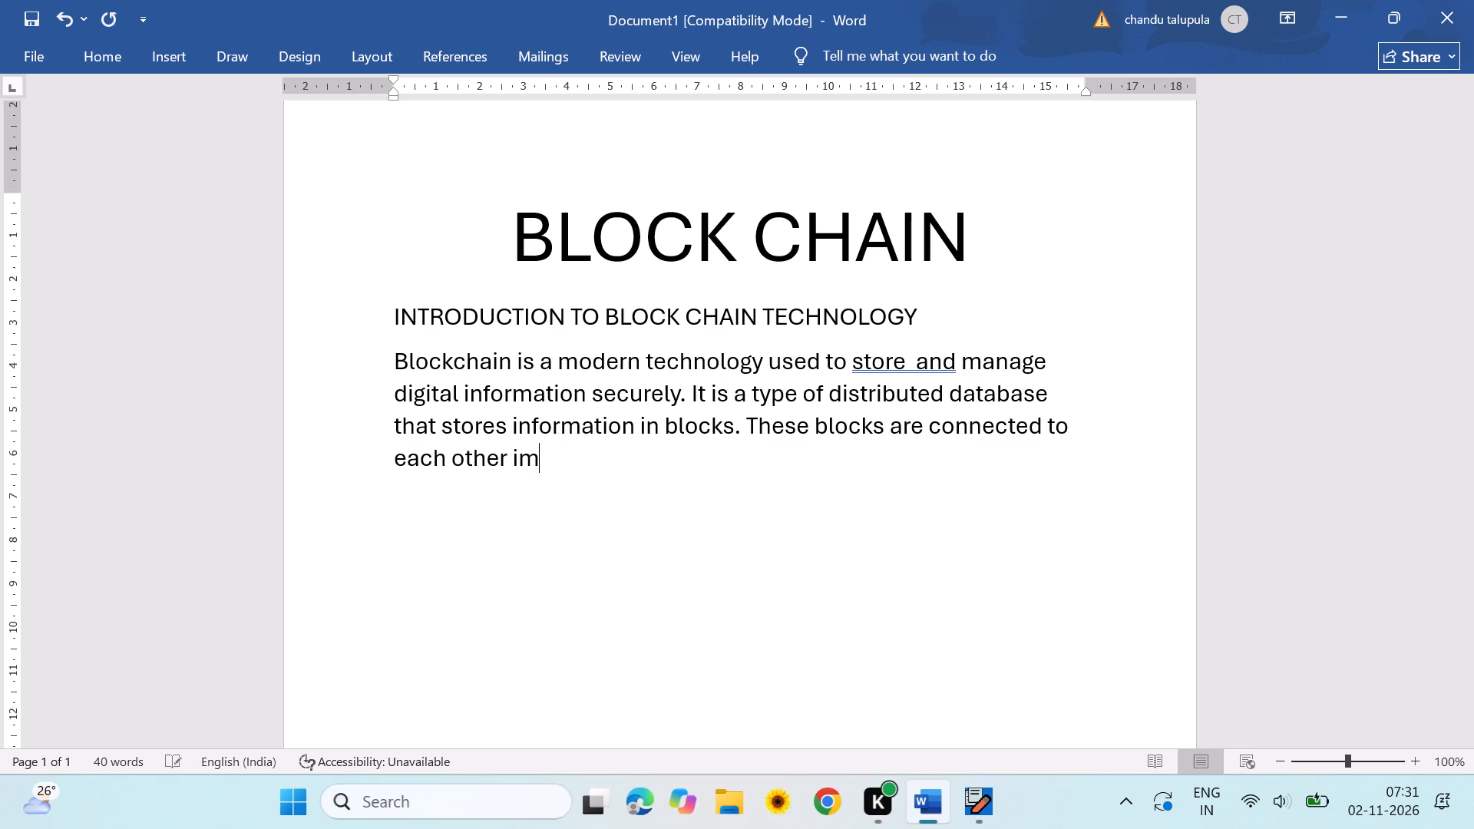
key(space)
key(BackSpace)
key(BackSpace)
text(n a chronoloi)
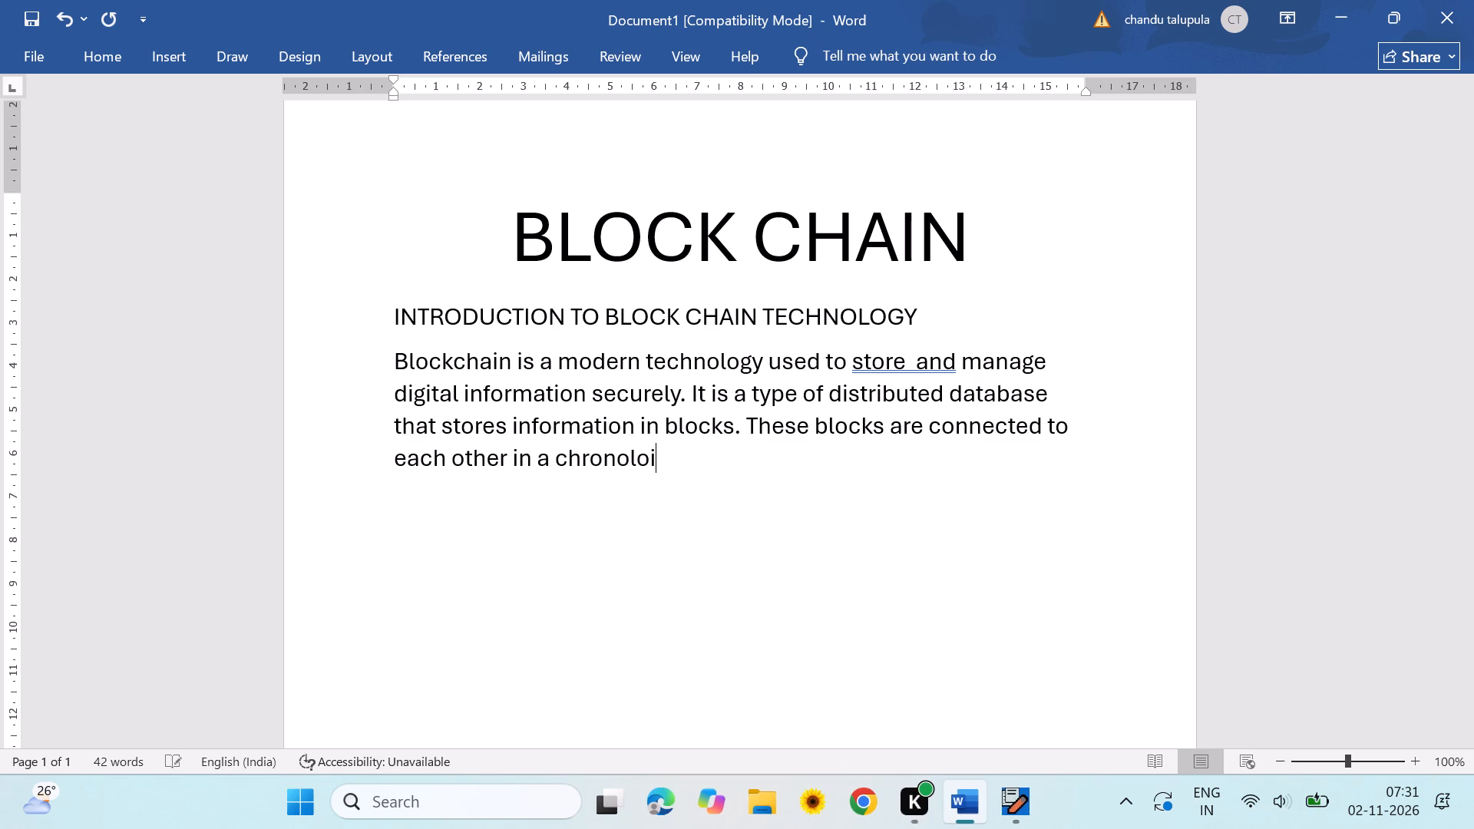
key(BackSpace)
text(gical)
key(space)
text(ro)
key(BackSpace)
key(BackSpace)
text(or)
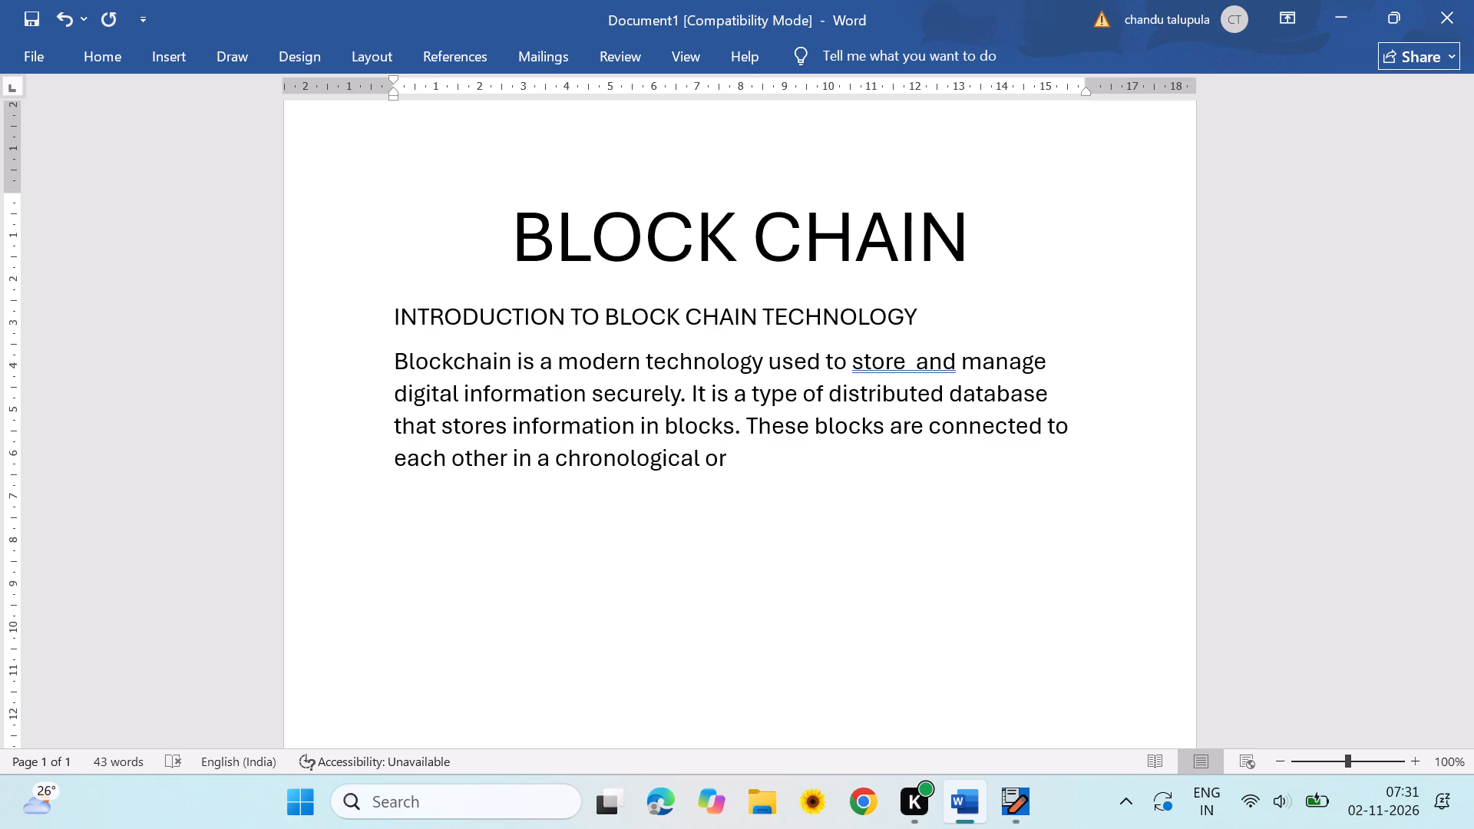
text(der, fro)
key(BackSpace)
key(BackSpace)
text(orming a chain.)
key(Return)
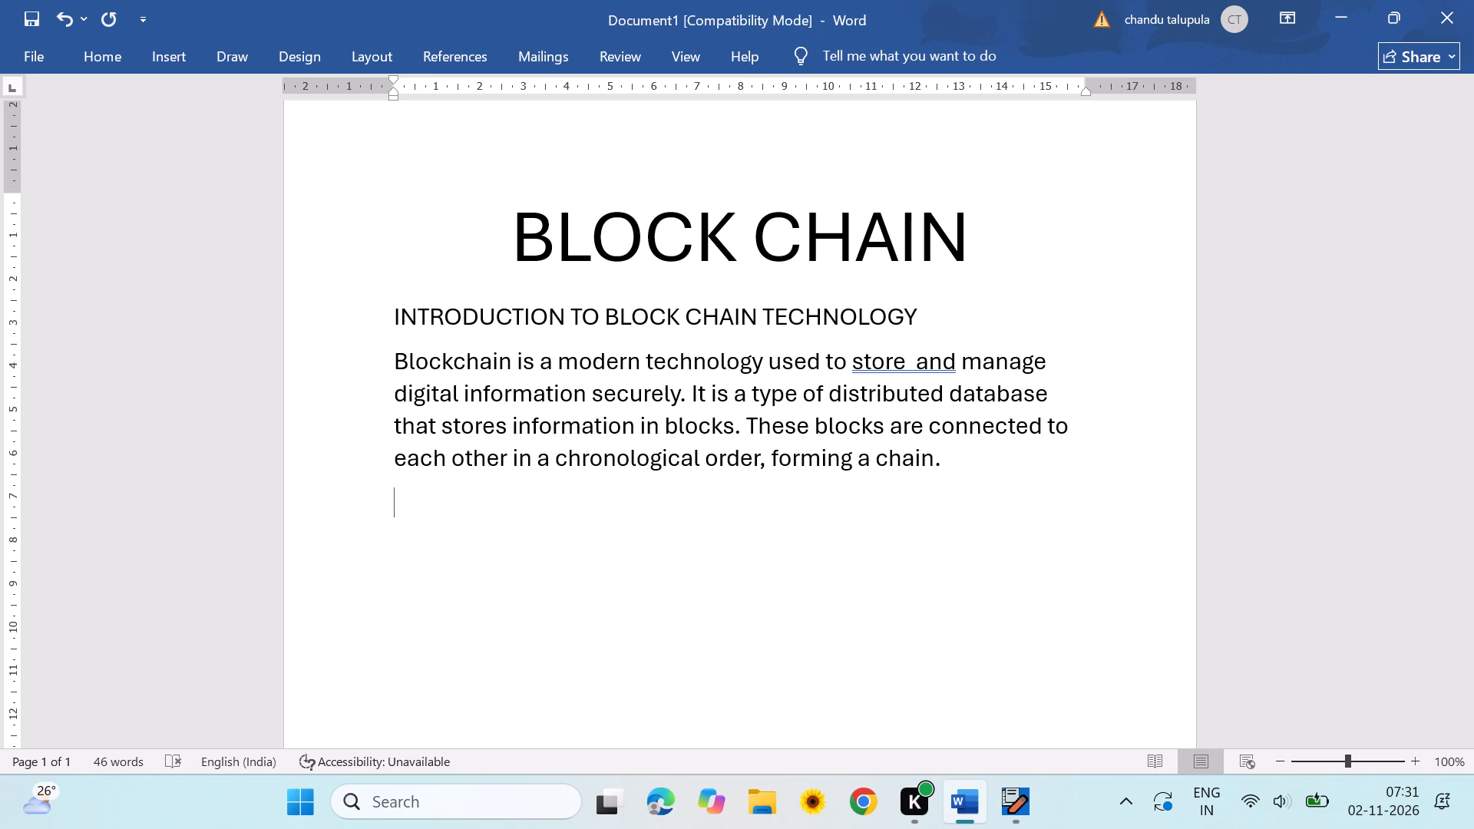
Begin the second paragraph with "Blockchain technology allows information to be shared among multiple computers".
text(Blockchain technology)
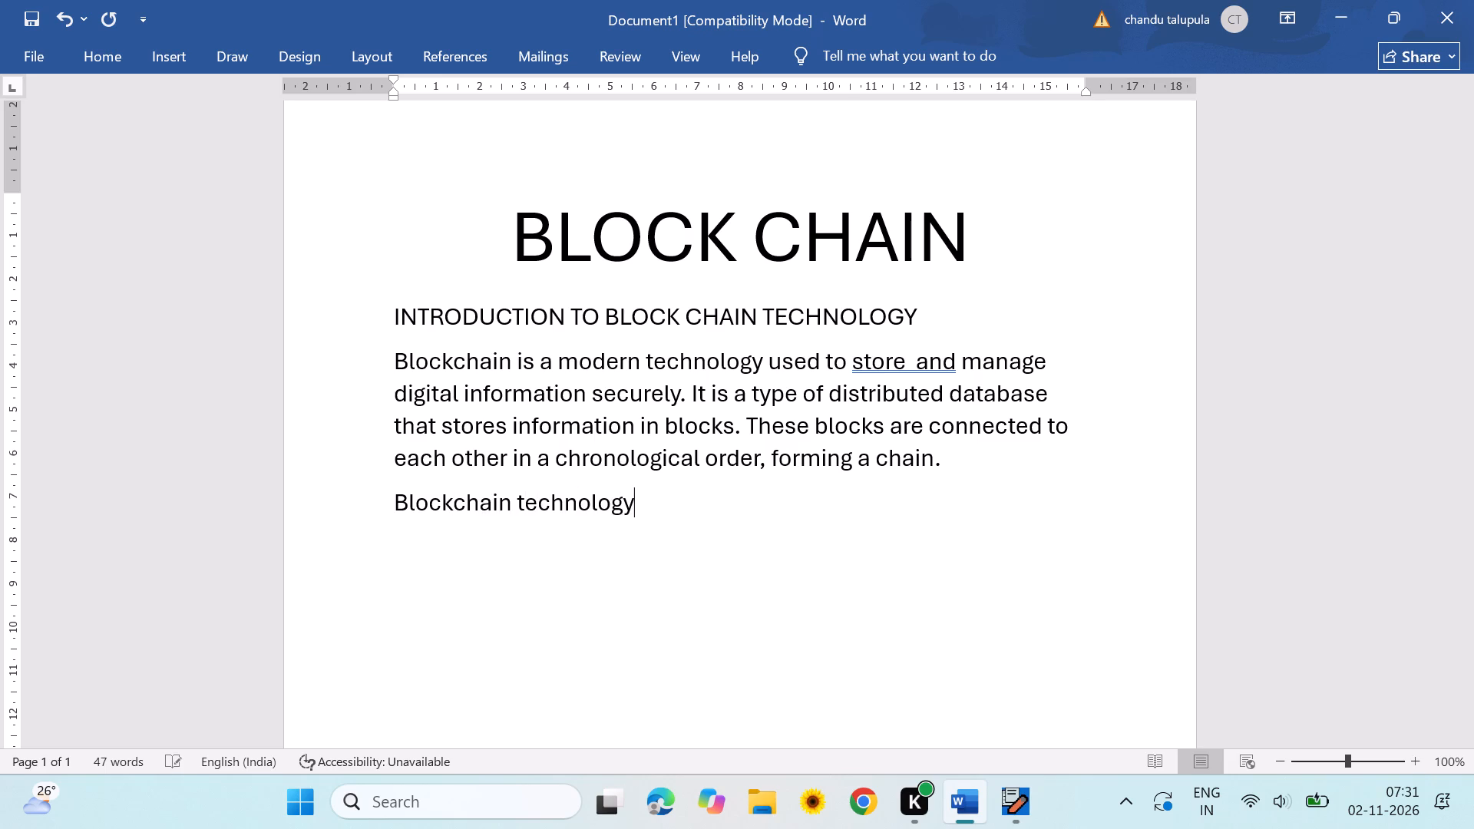
key(space)
text(allows)
key(space)
text(infr)
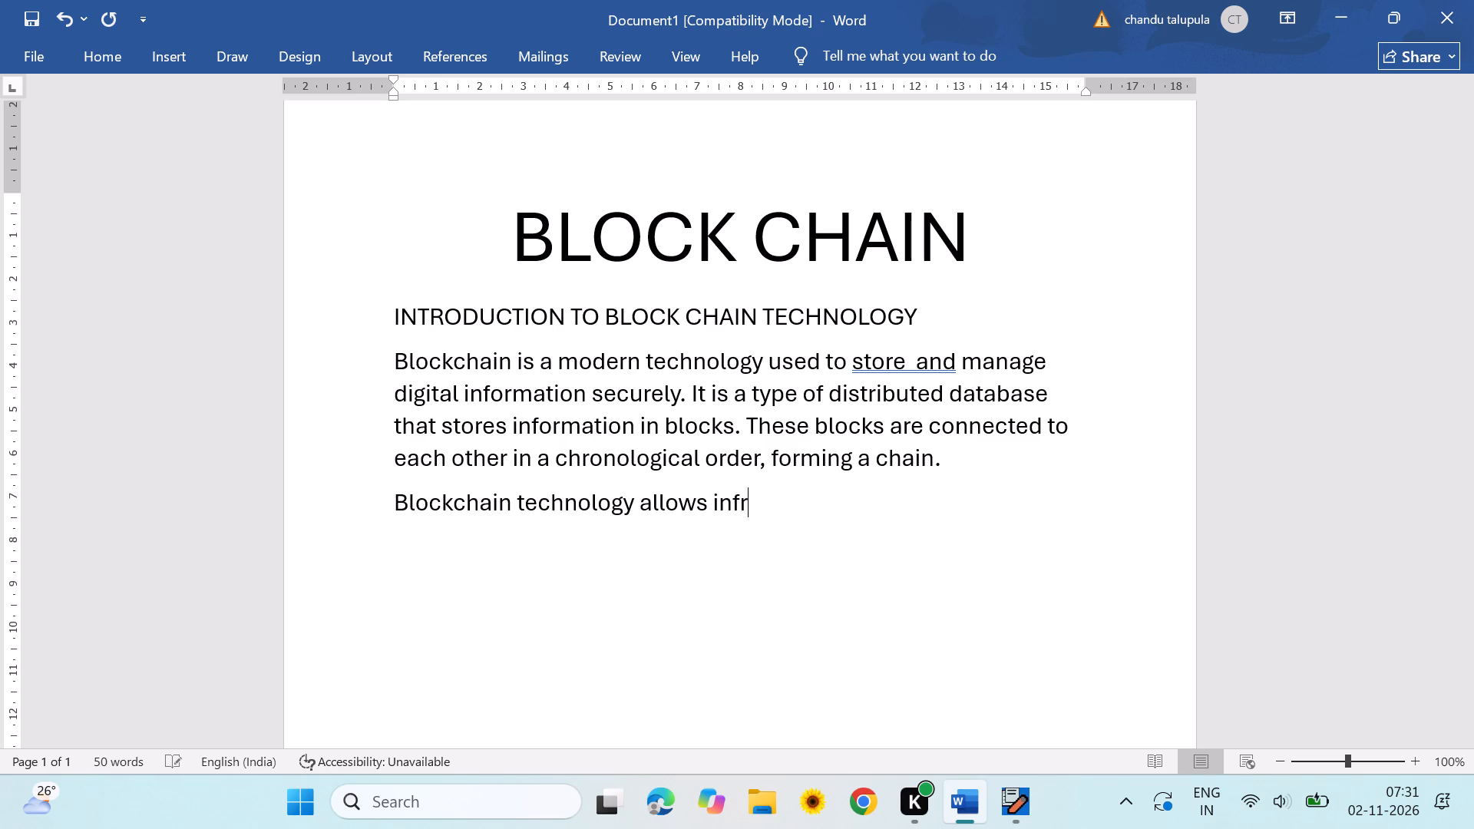
key(BackSpace)
text(ormation to be shared among mu)
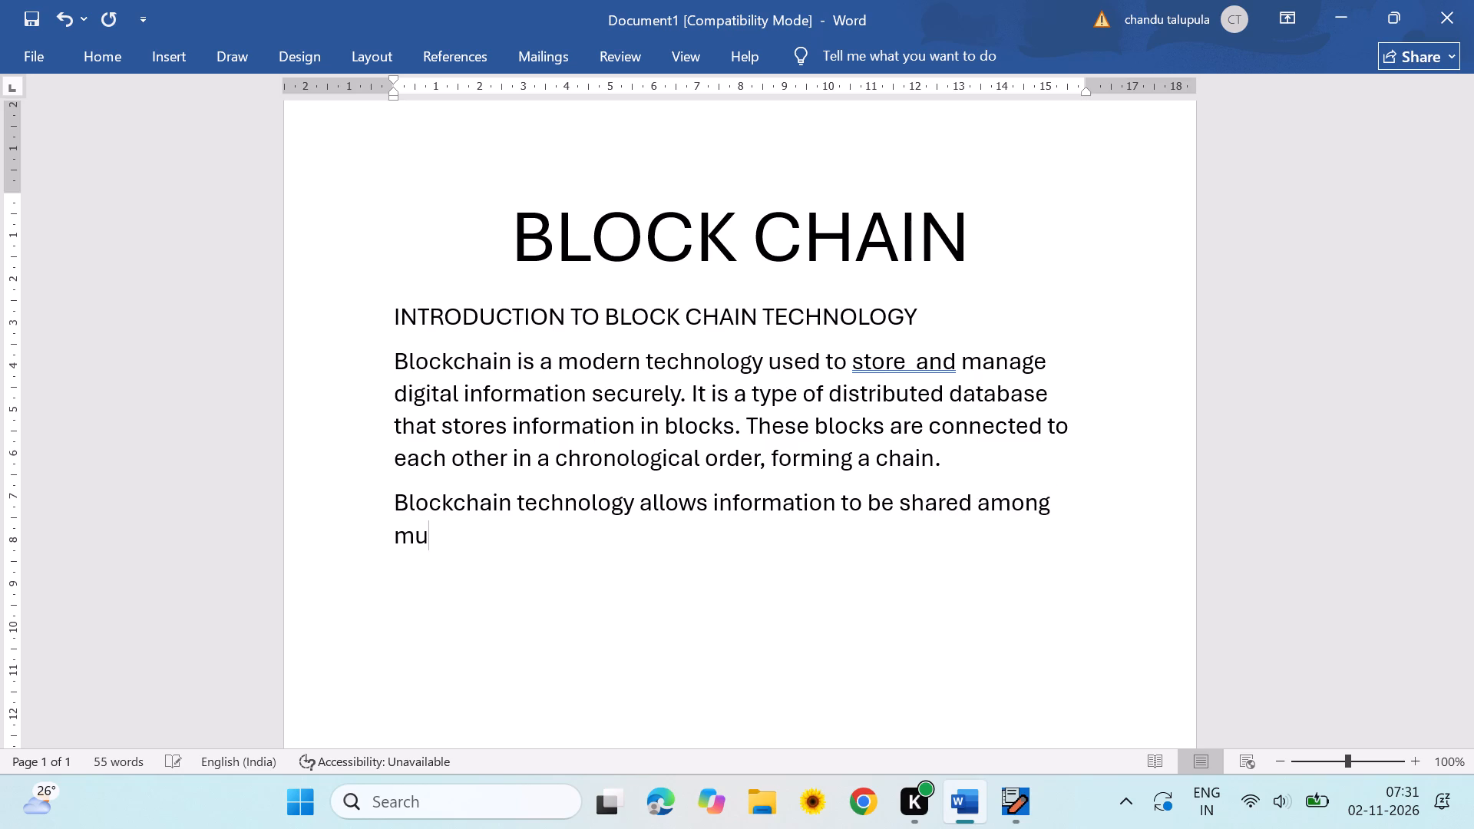
text(lti)
key(p)
key(e)
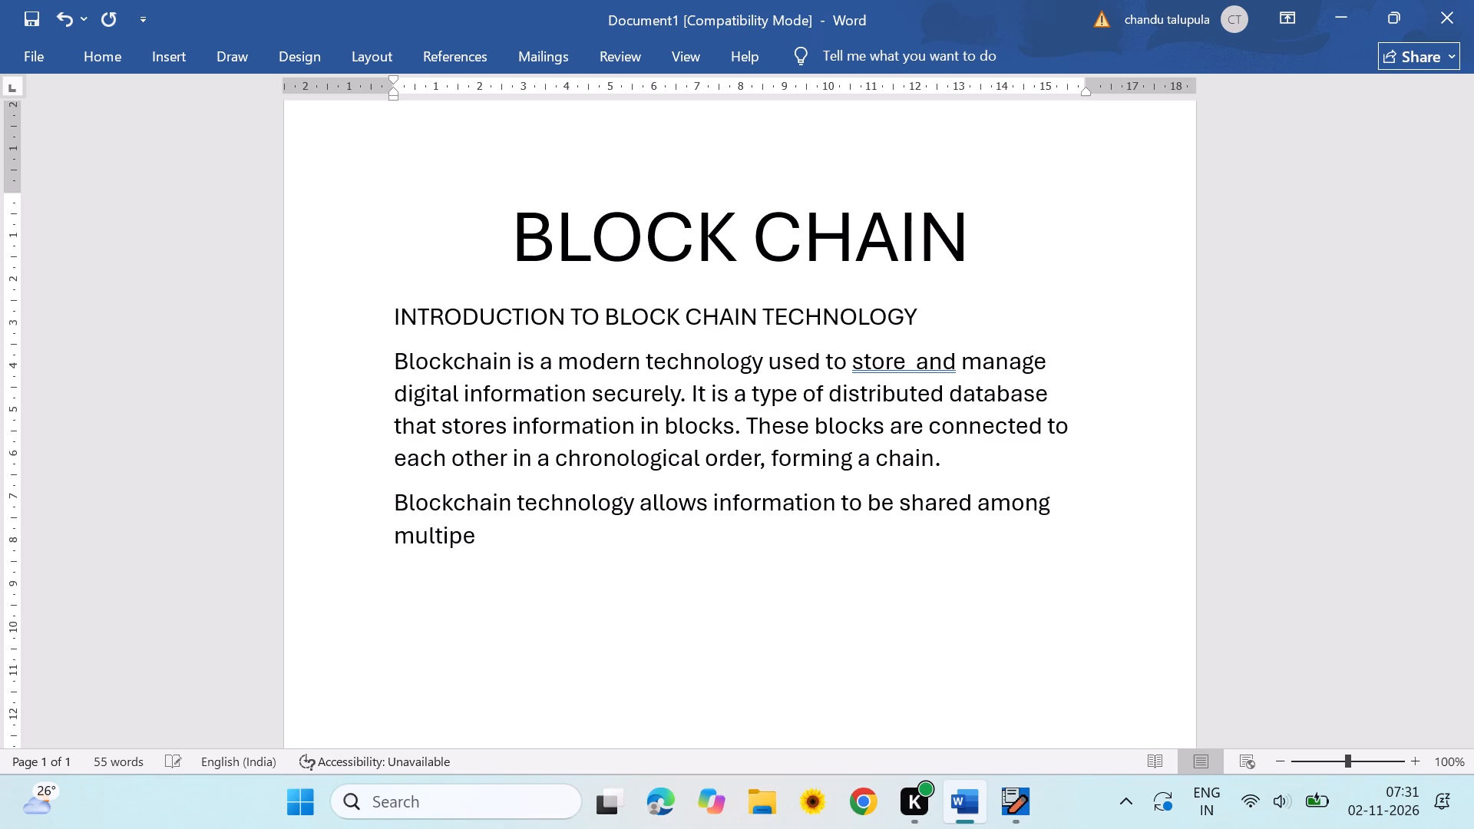
key(space)
text(c)
key(Left)
key(Left)
key(Left)
key(l)
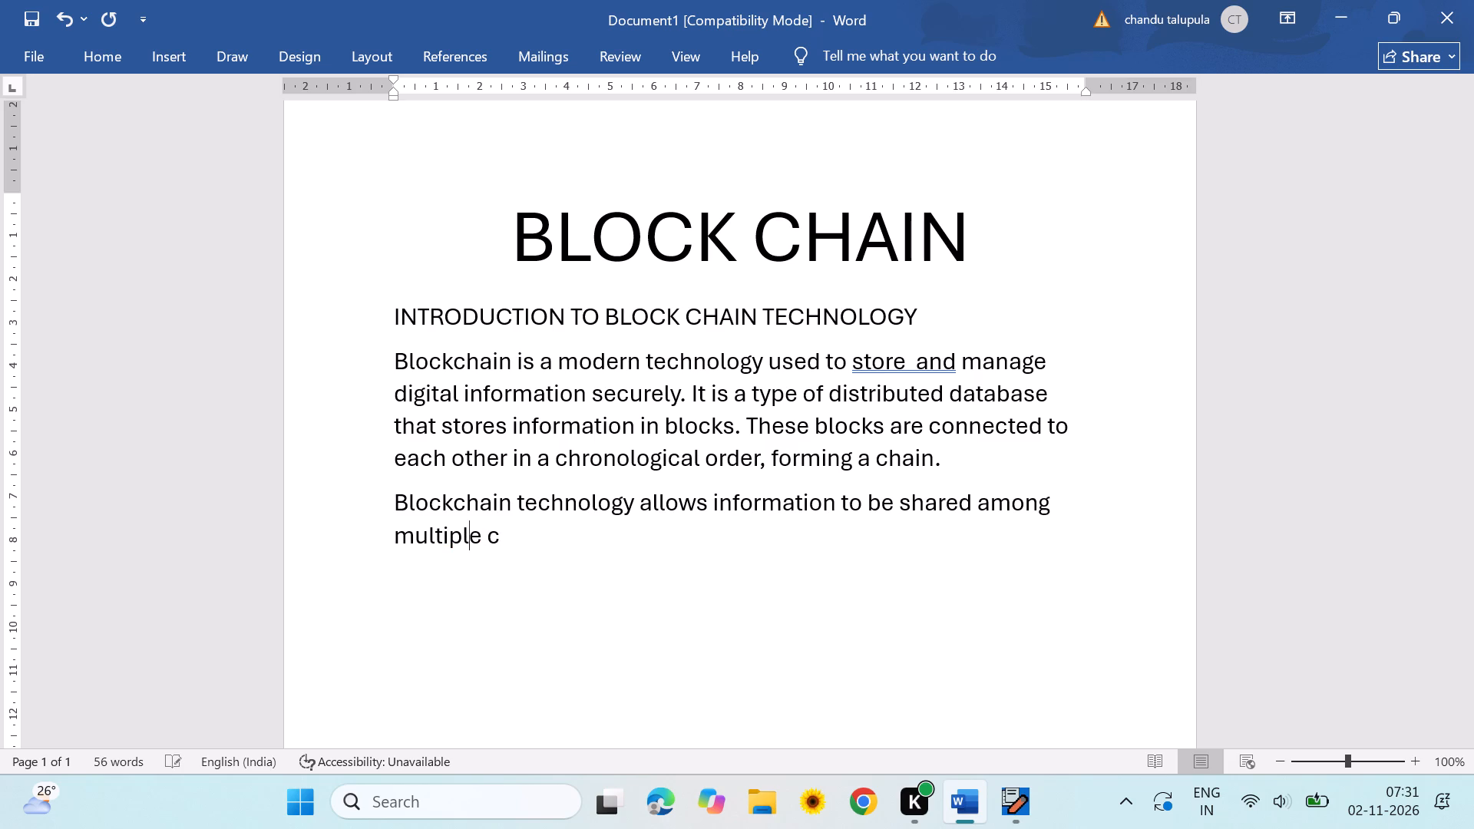
key(Right)
key(Right)
key(Right)
text(omputers)
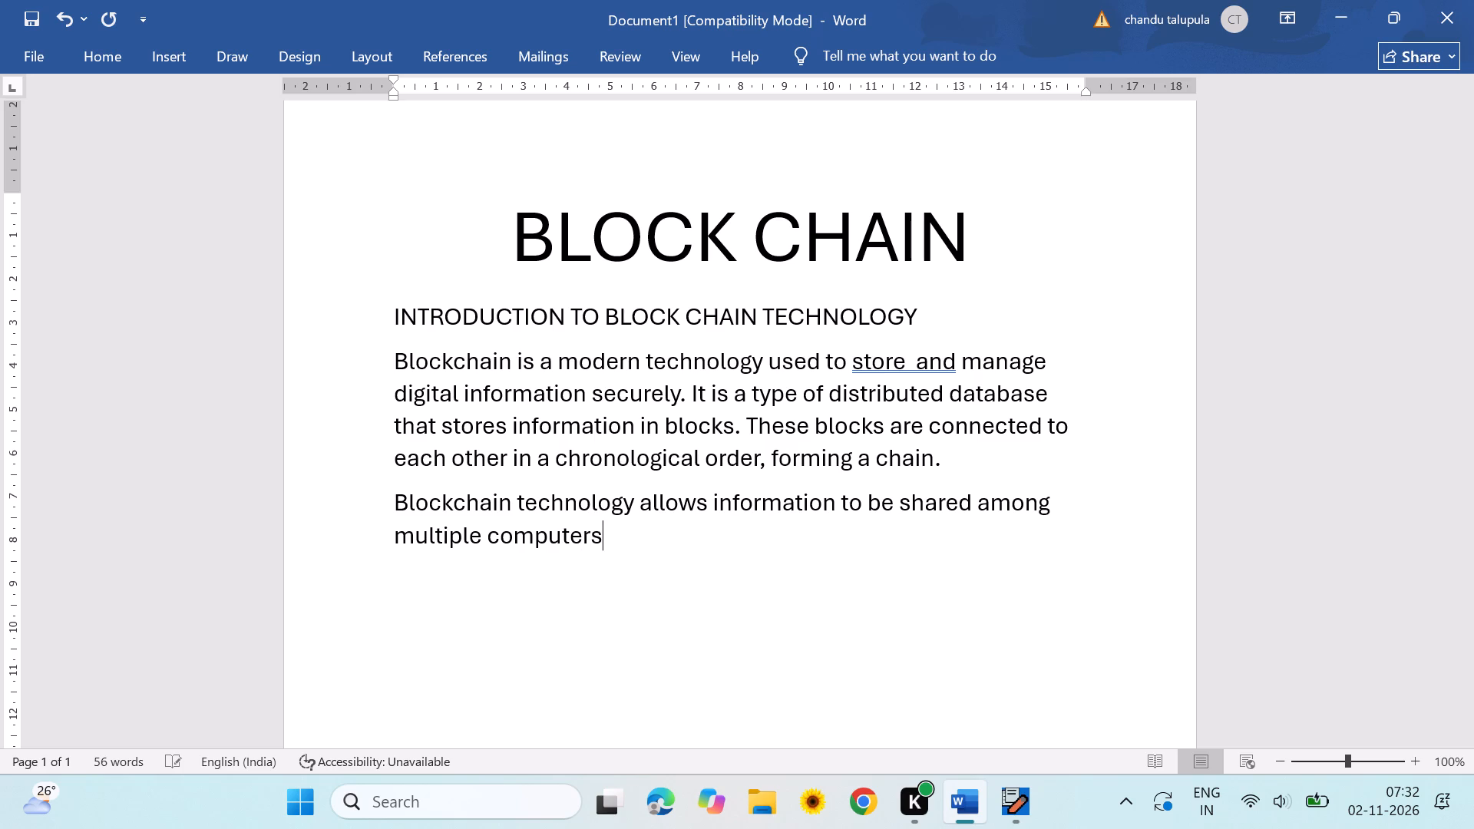
Finish the sentence with "without depending on a single central authority." and start a new paragraph.
key(space)
text(wih)
key(BackSpace)
text(thout)
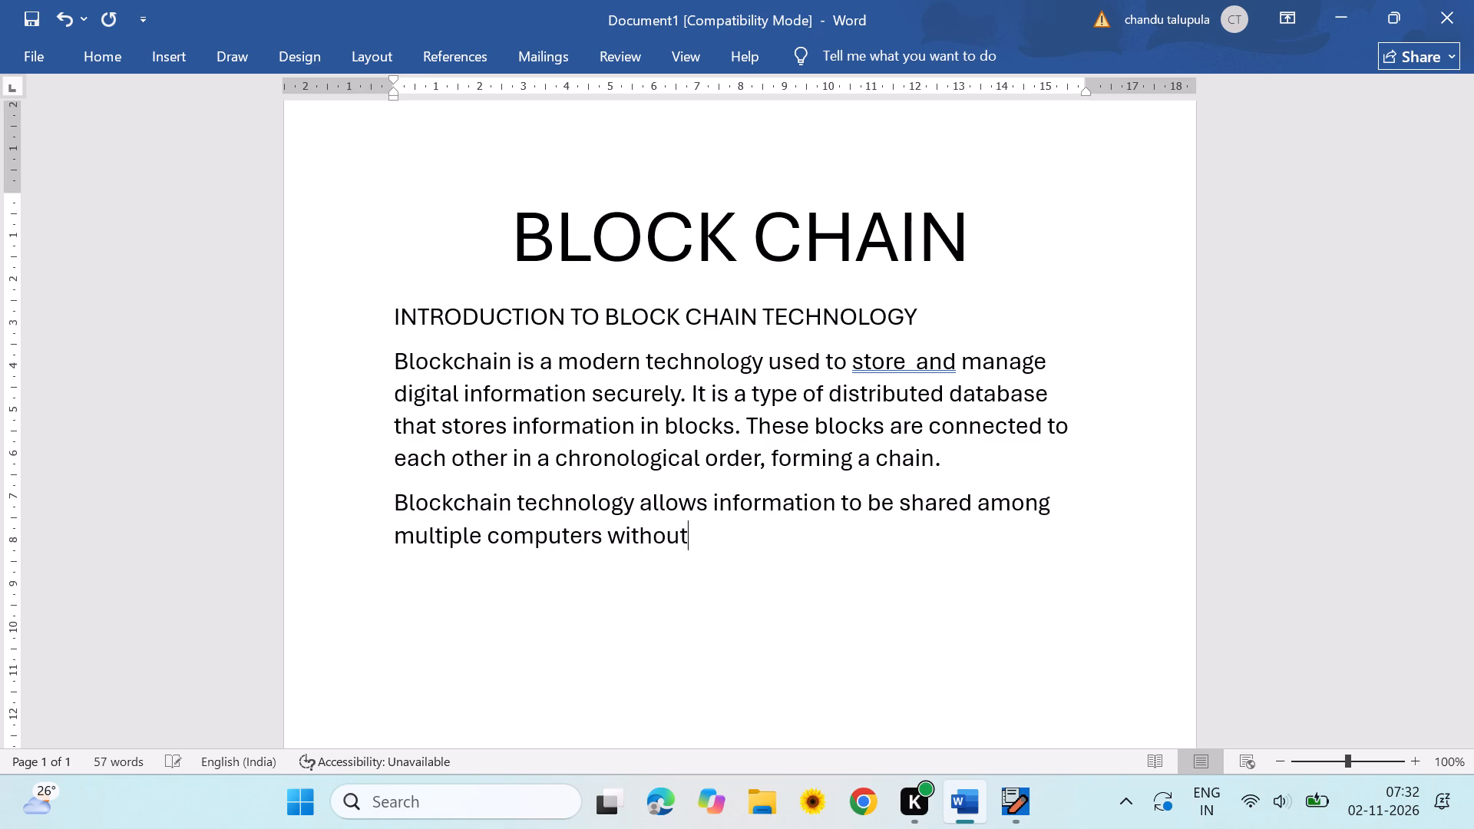
key(space)
text(de)
text([e)
key(BackSpace)
key(BackSpace)
text(pending)
key(space)
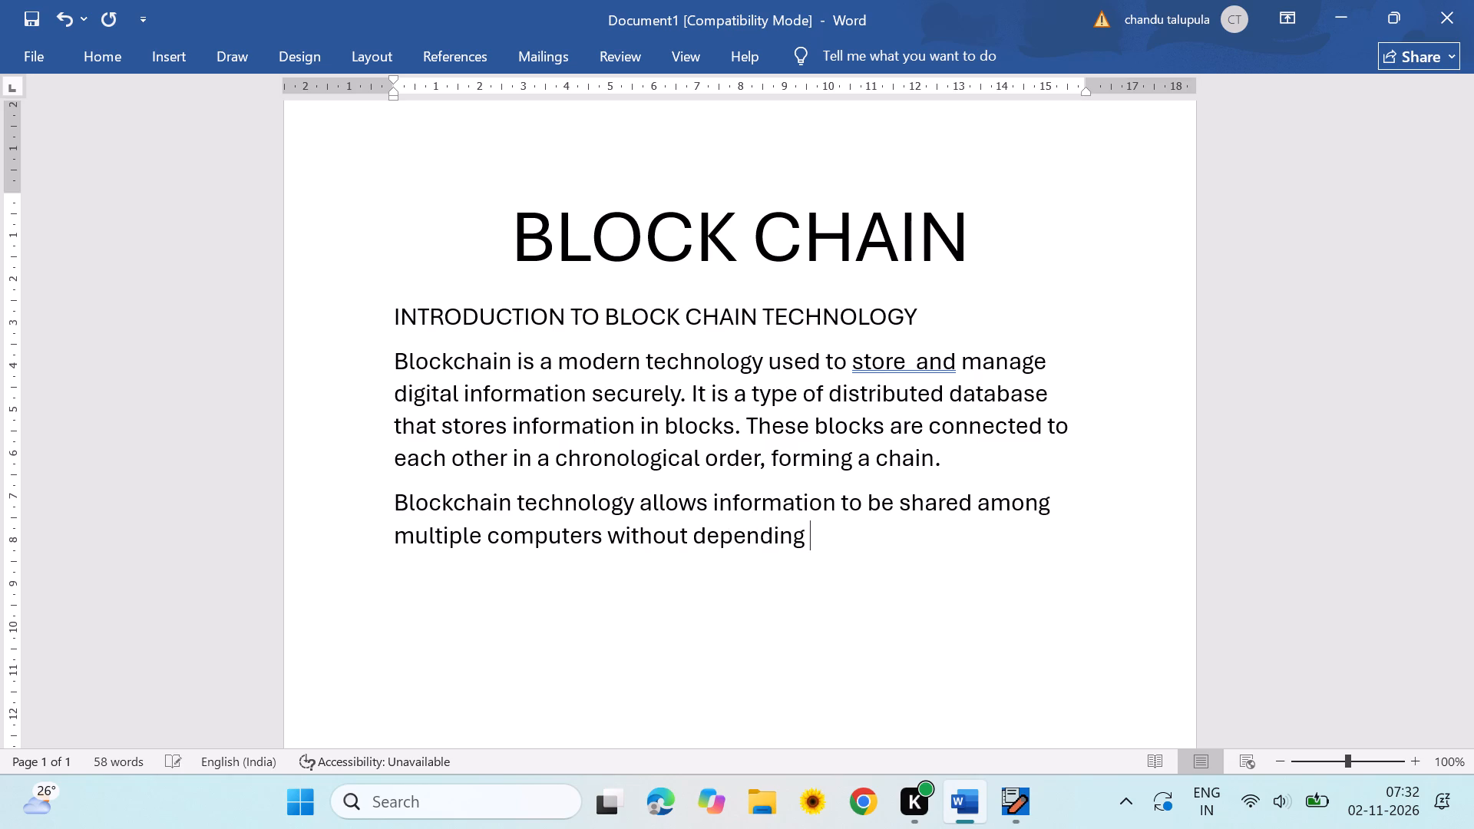
key(space)
text(on a sinl)
key(BackSpace)
text(gk)
key(BackSpace)
text(le central authority)
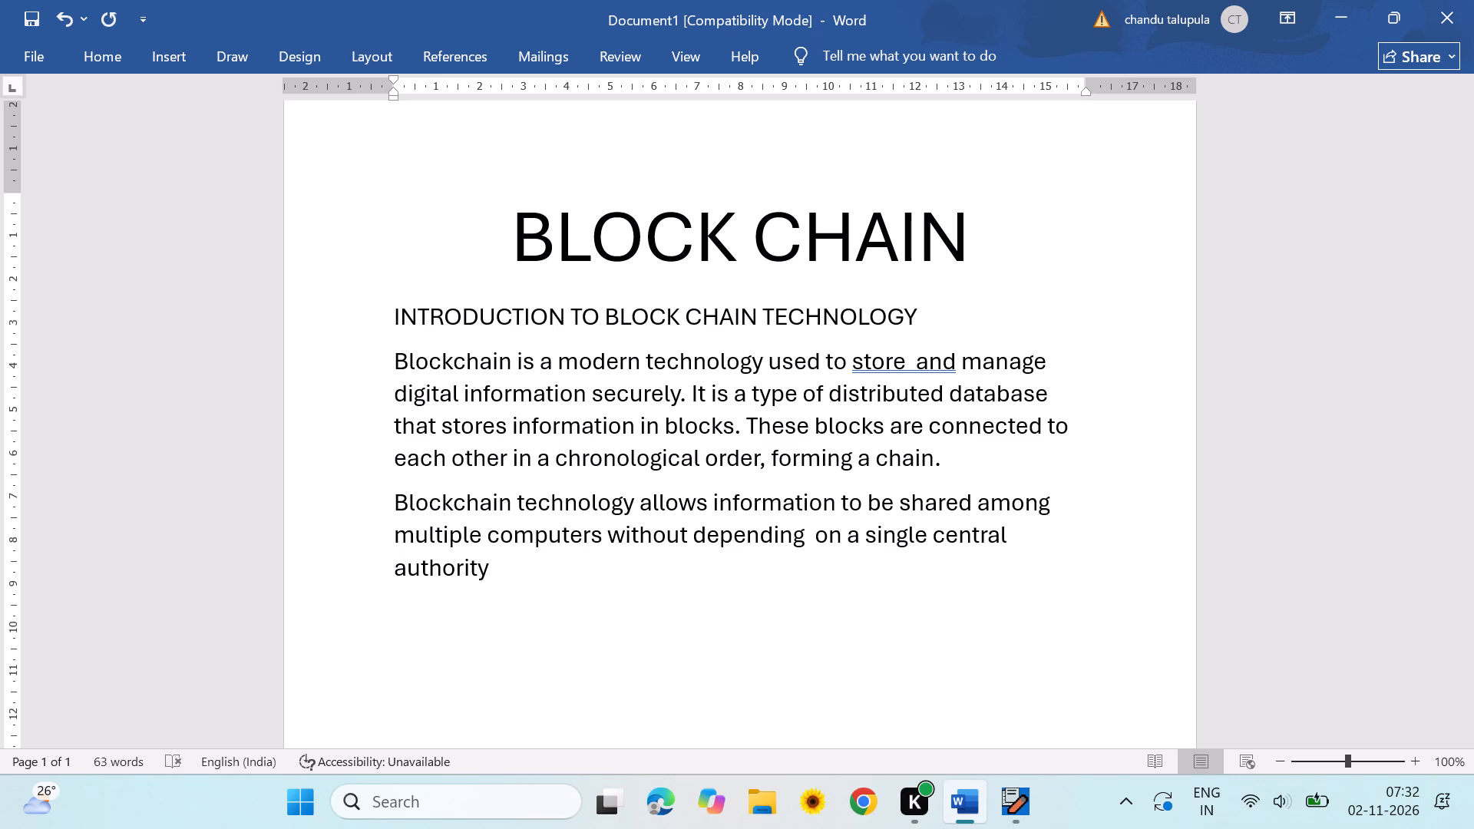
key(period)
key(Return)
Begin the third paragraph with "Each block contains transaction details", correcting the spelling of "transaction".
key(shift+e)
text(ach)
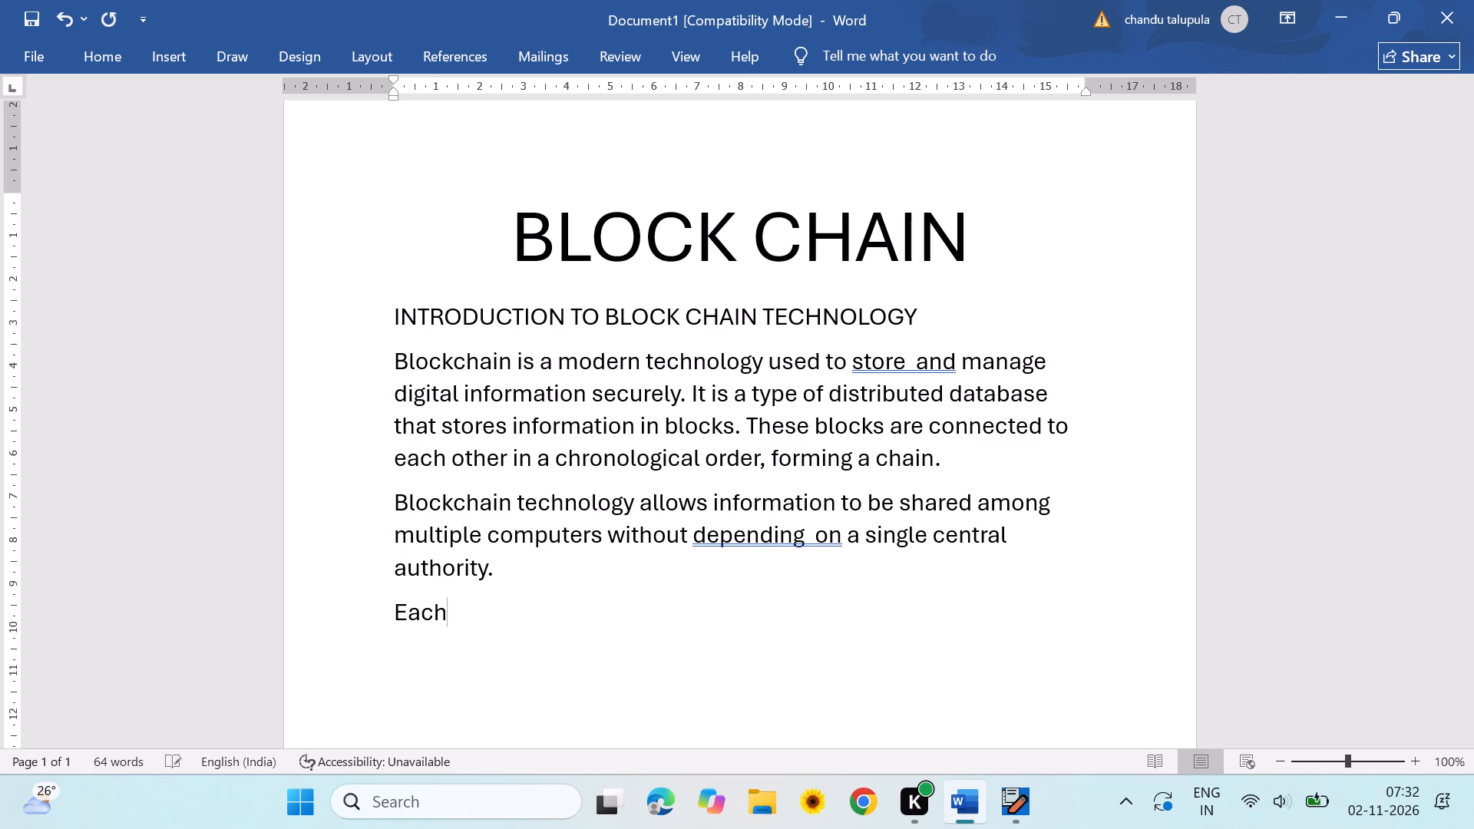
key(space)
text(block contains c)
key(BackSpace)
text(tre)
key(BackSpace)
text(anscat)
text(ion de)
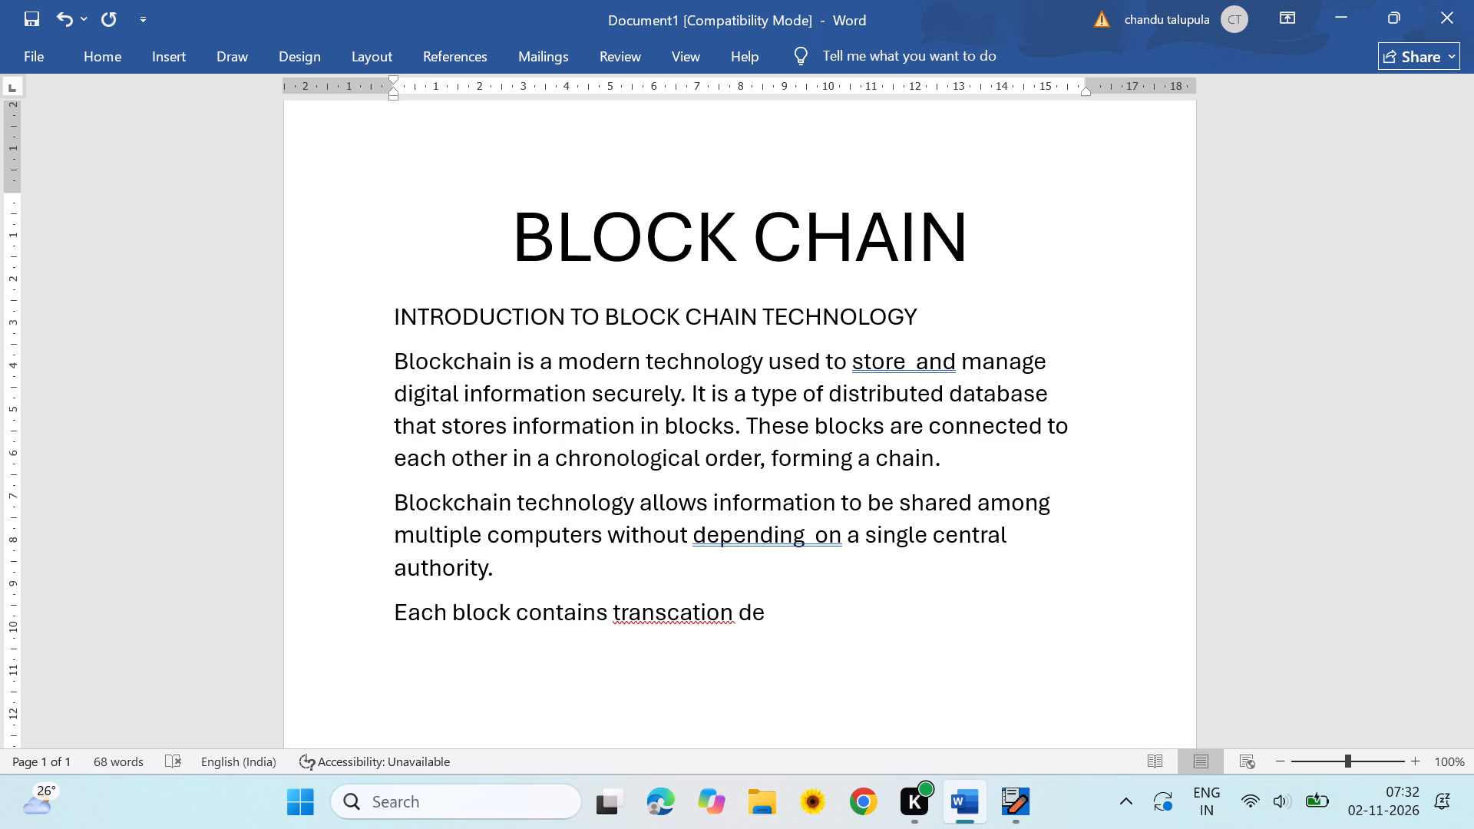
key(Left)
key(Left)
key(Left)
key(Left)
key(Left)
key(Left)
key(Left)
key(Left)
key(BackSpace)
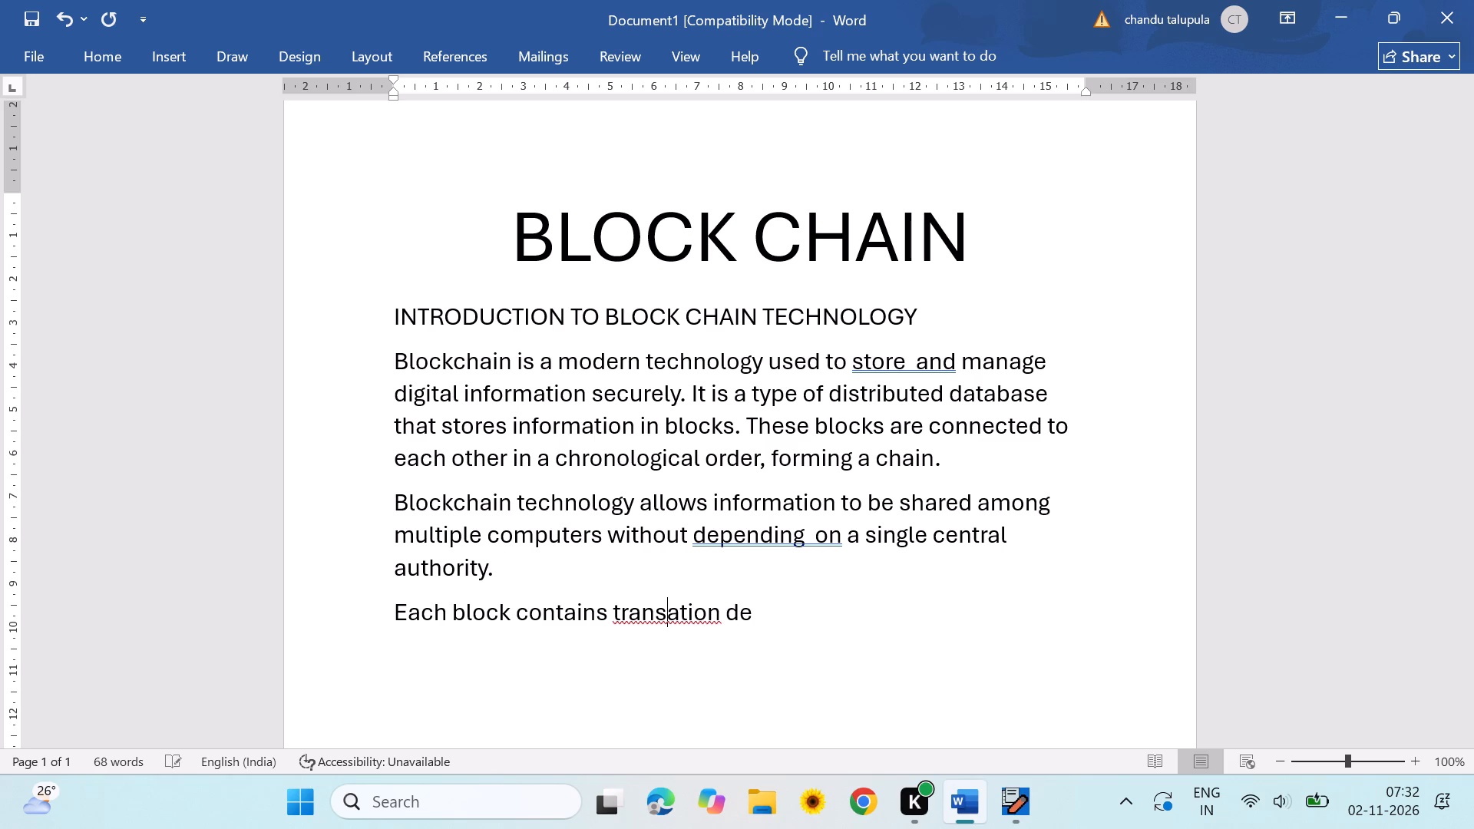
key(Right)
key(c)
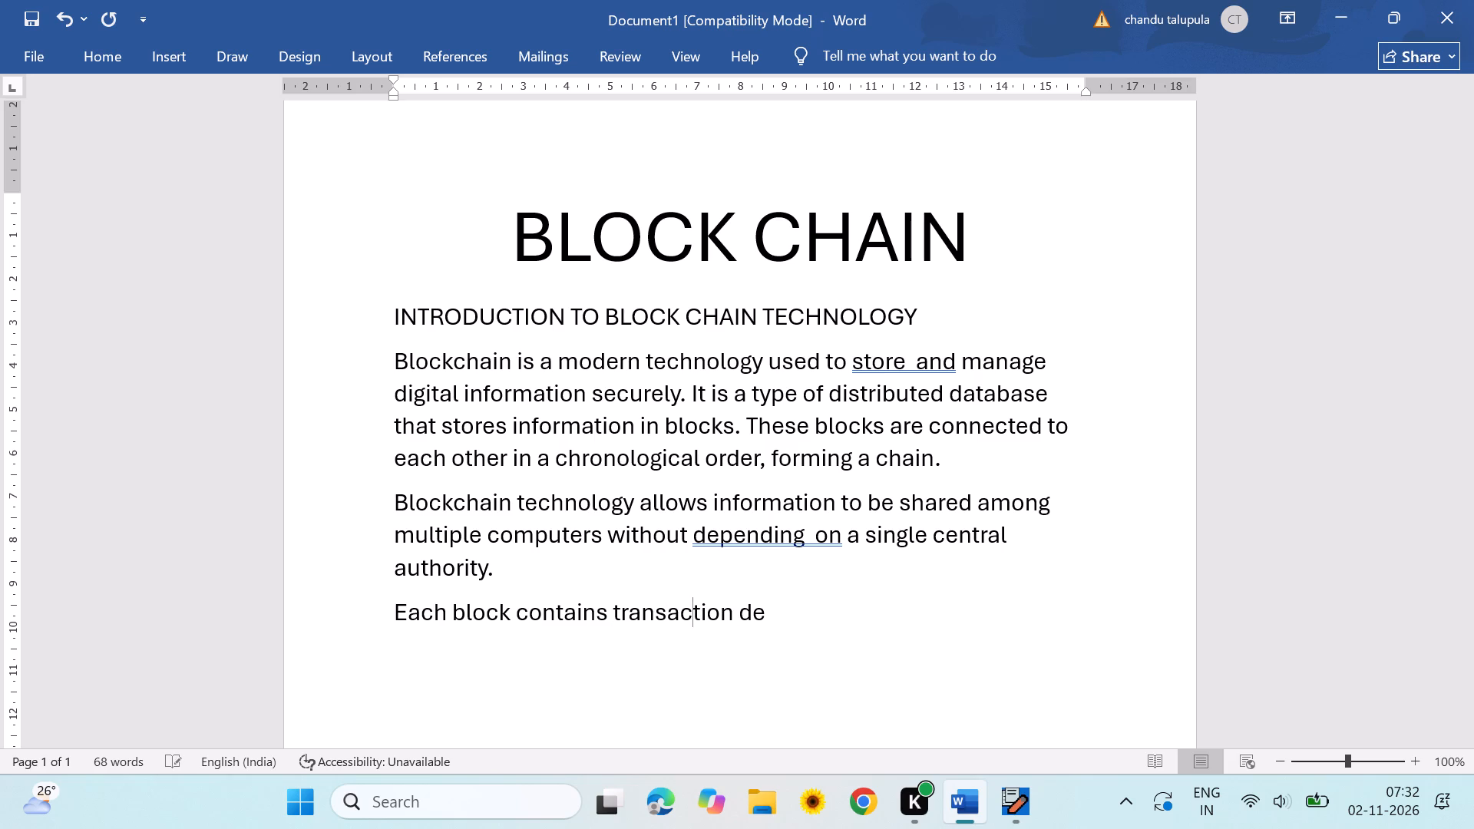
key(Right)
key(Right)
key(Right)
key(Right)
key(Right)
key(Right)
key(Right)
text(tails)
Finish the sentence with ", a timestamp, and a cryptographic hash." and start a new line below.
key(space)
key(comma)
key(BackSpace)
key(BackSpace)
text(, a timestam)
text(p, and a cr)
text(yptographic has)
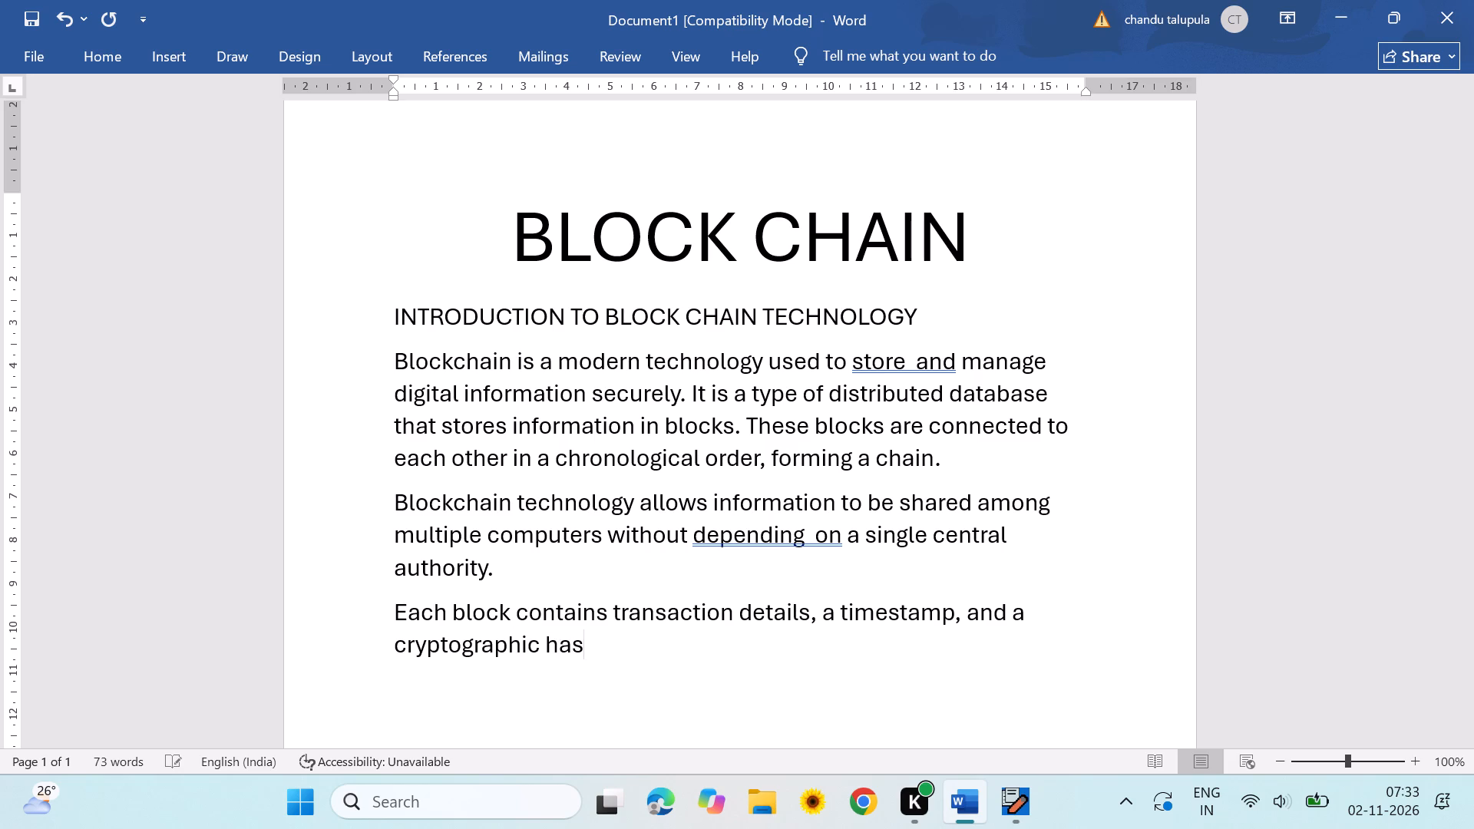
key(h)
key(period)
key(Return)
key(shift+o)
key(BackSpace)
Continue the third paragraph after "cryptographic hash." with "Once information is added to the blockchain and confirmed".
key(Up)
key(Right)
key(Right)
key(Right)
key(Right)
key(Right)
key(Right)
key(Right)
key(Right)
key(Right)
key(Right)
key(Right)
key(Right)
key(Right)
key(Right)
key(Right)
key(Right)
key(Right)
key(Right)
key(Right)
key(space)
text(Once)
key(space)
text(information)
key(space)
text(ti)
key(BackSpace)
key(BackSpace)
text(is added to the blo)
key(c)
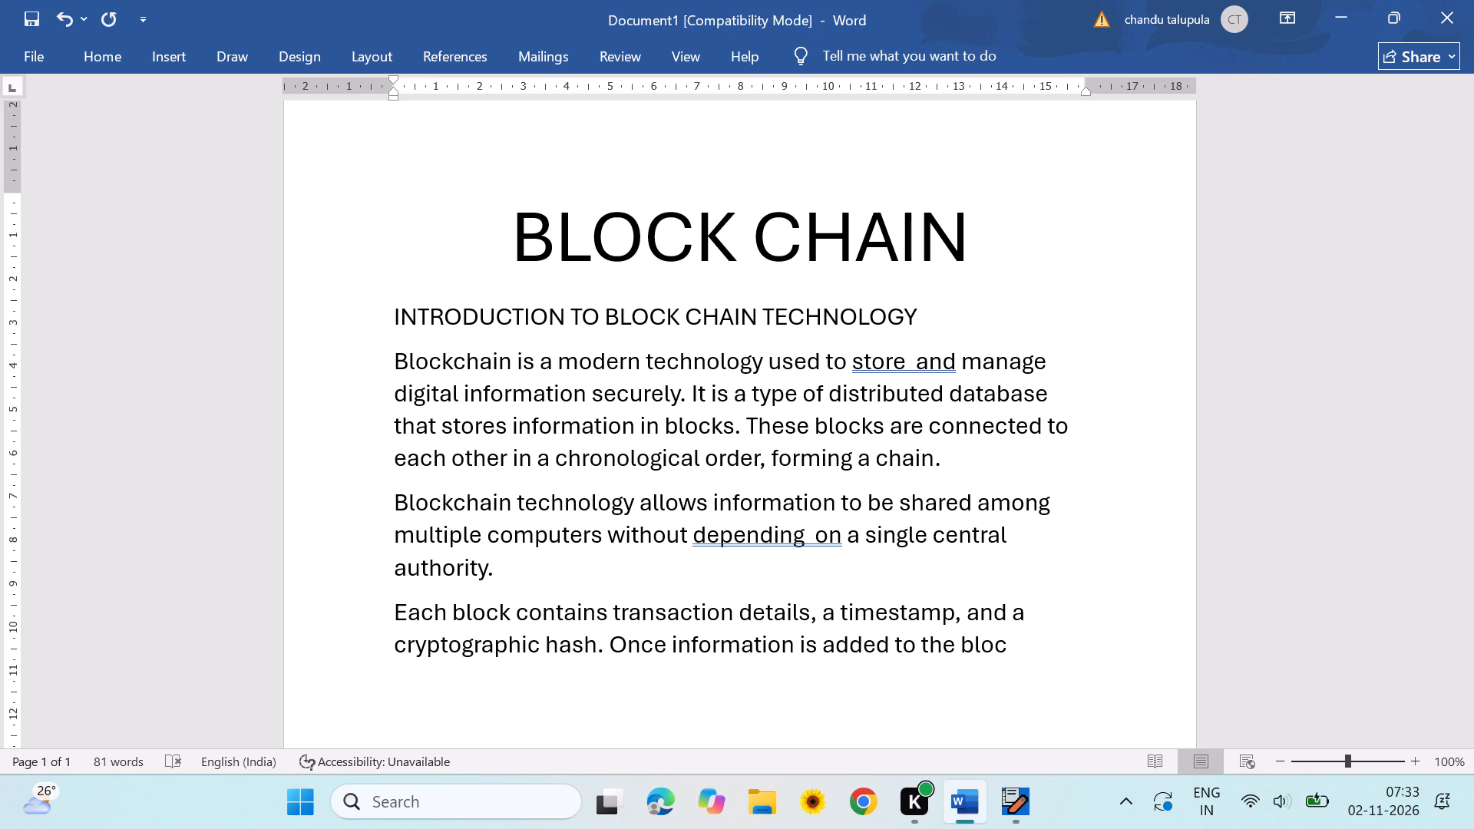
key(k)
text(chain a)
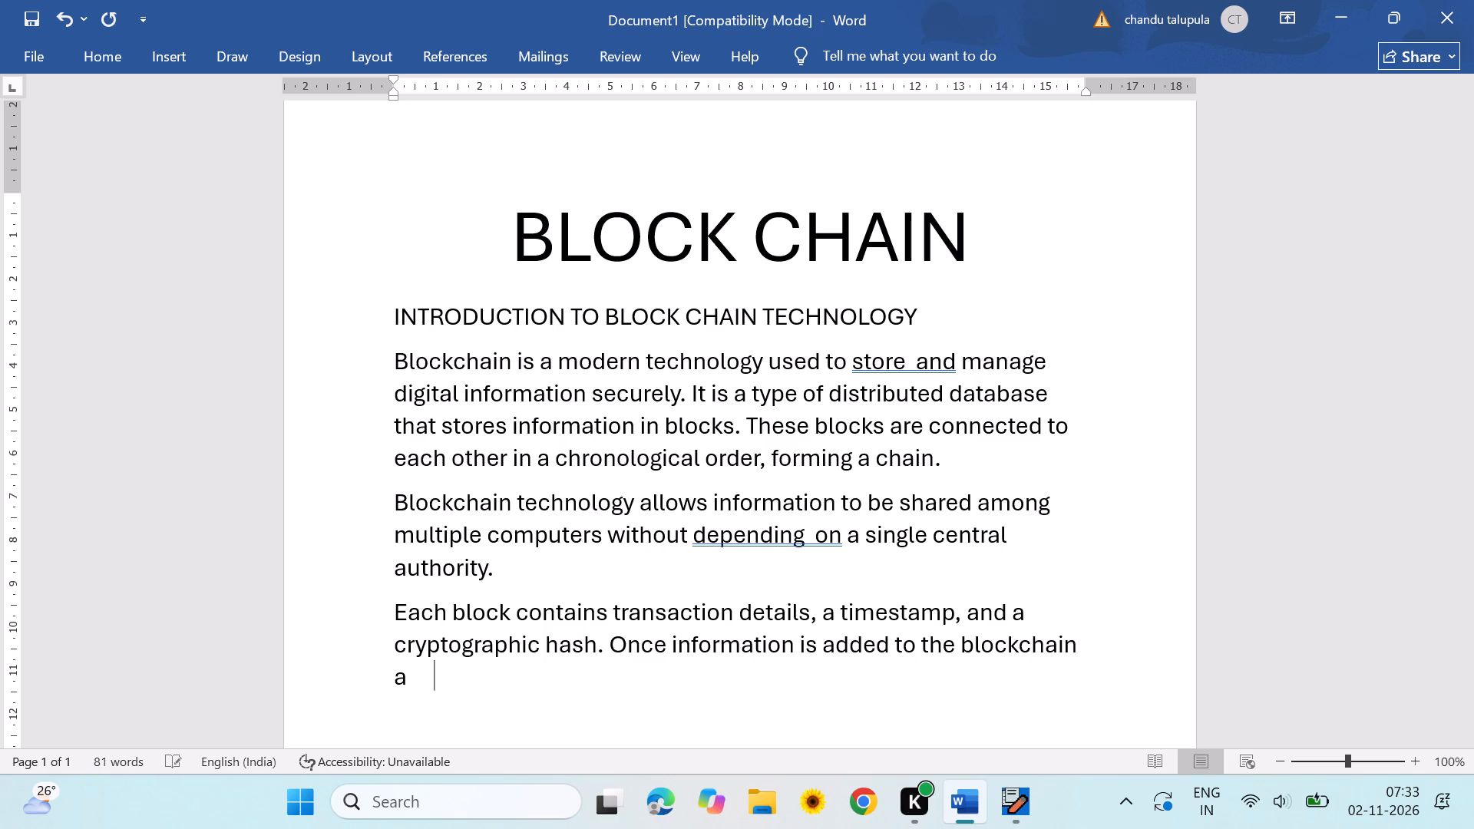
text(nd confirmed)
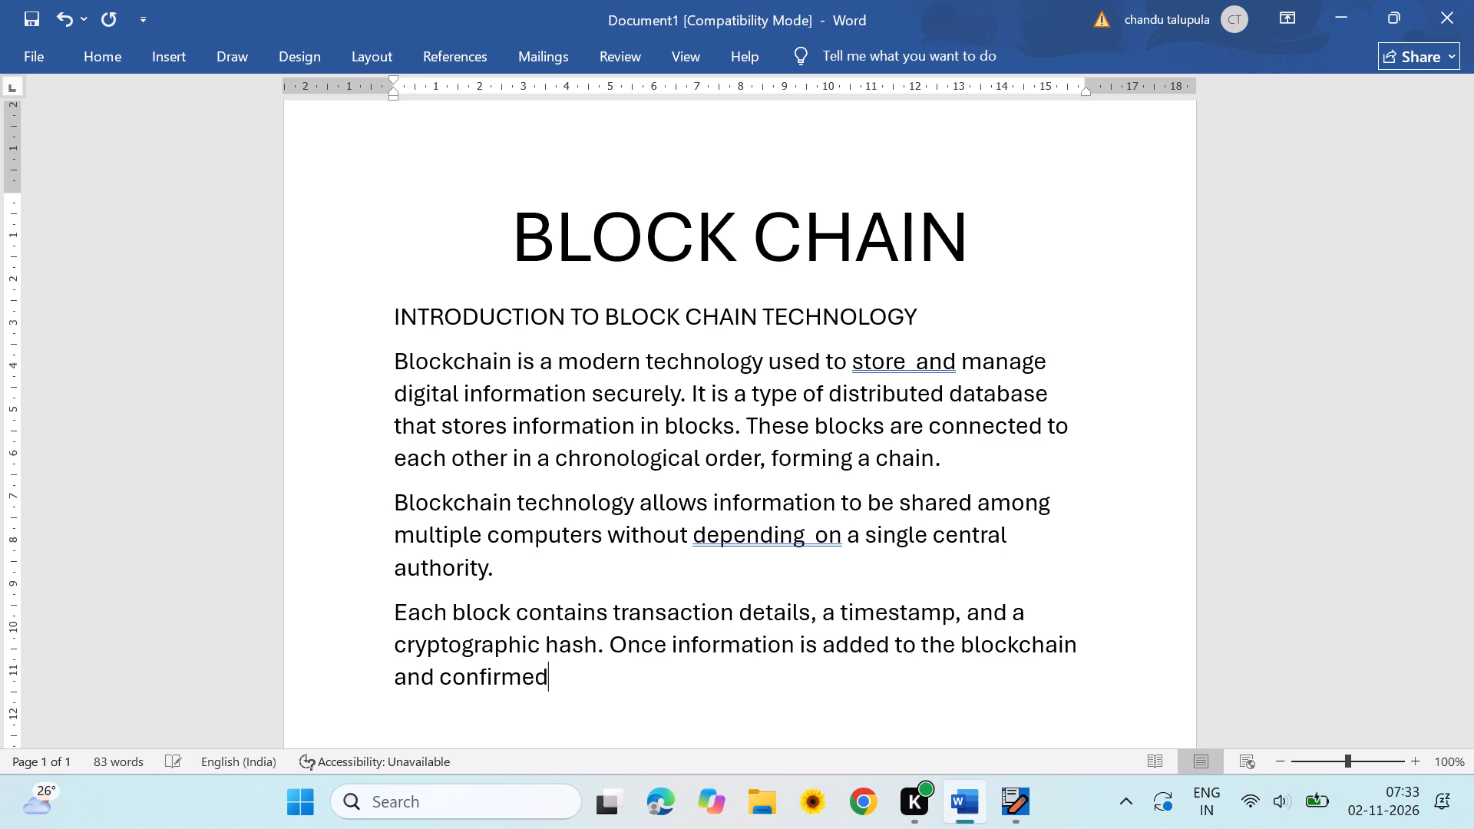
Finish the third paragraph's sentence with ", changing it becomes extremely difficult." and start a new paragraph.
text(, cha)
text(nging)
key(space)
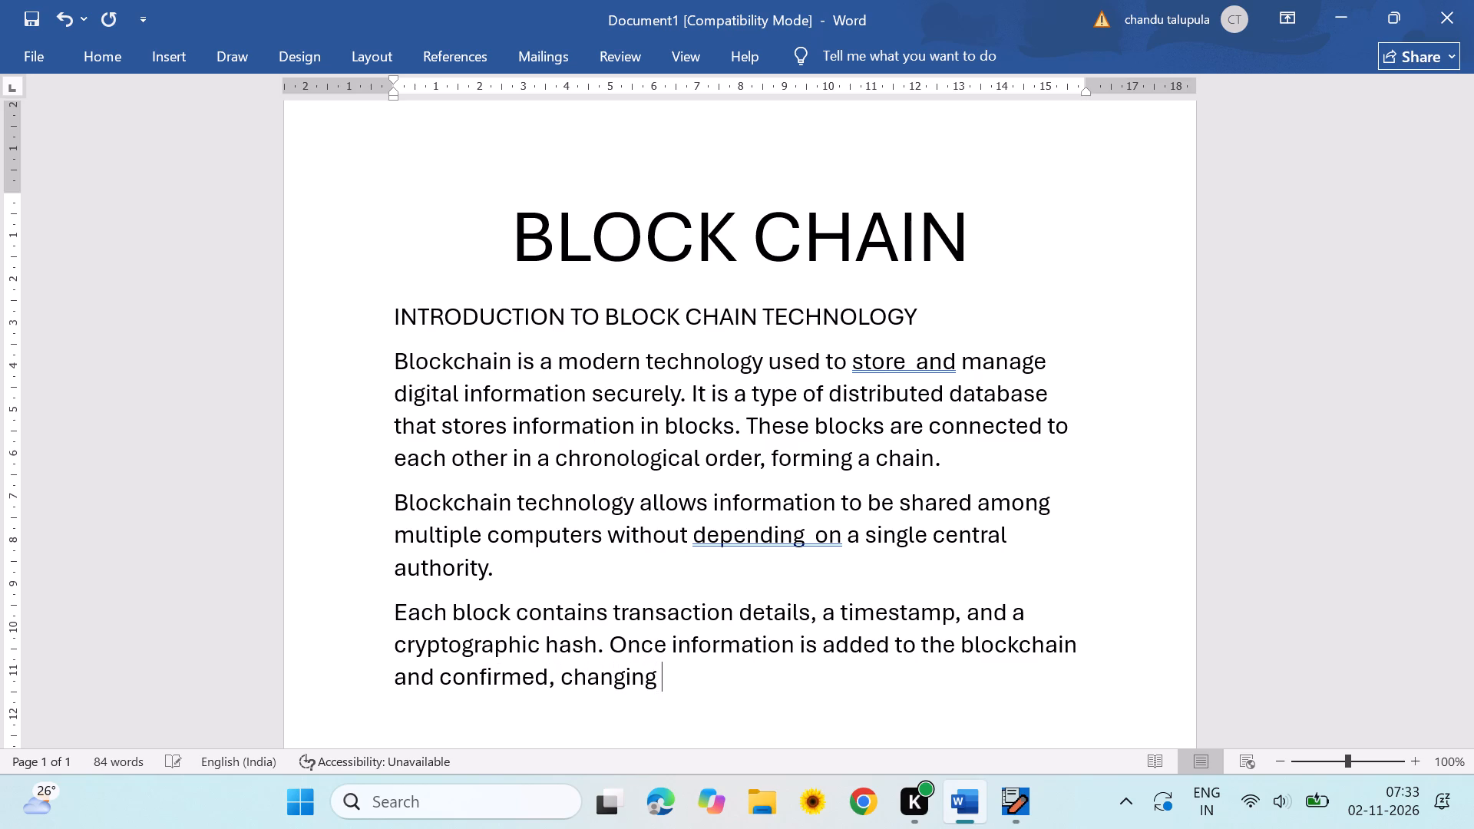
text(it becomes)
key(space)
text(e)
text(xtremely difficult)
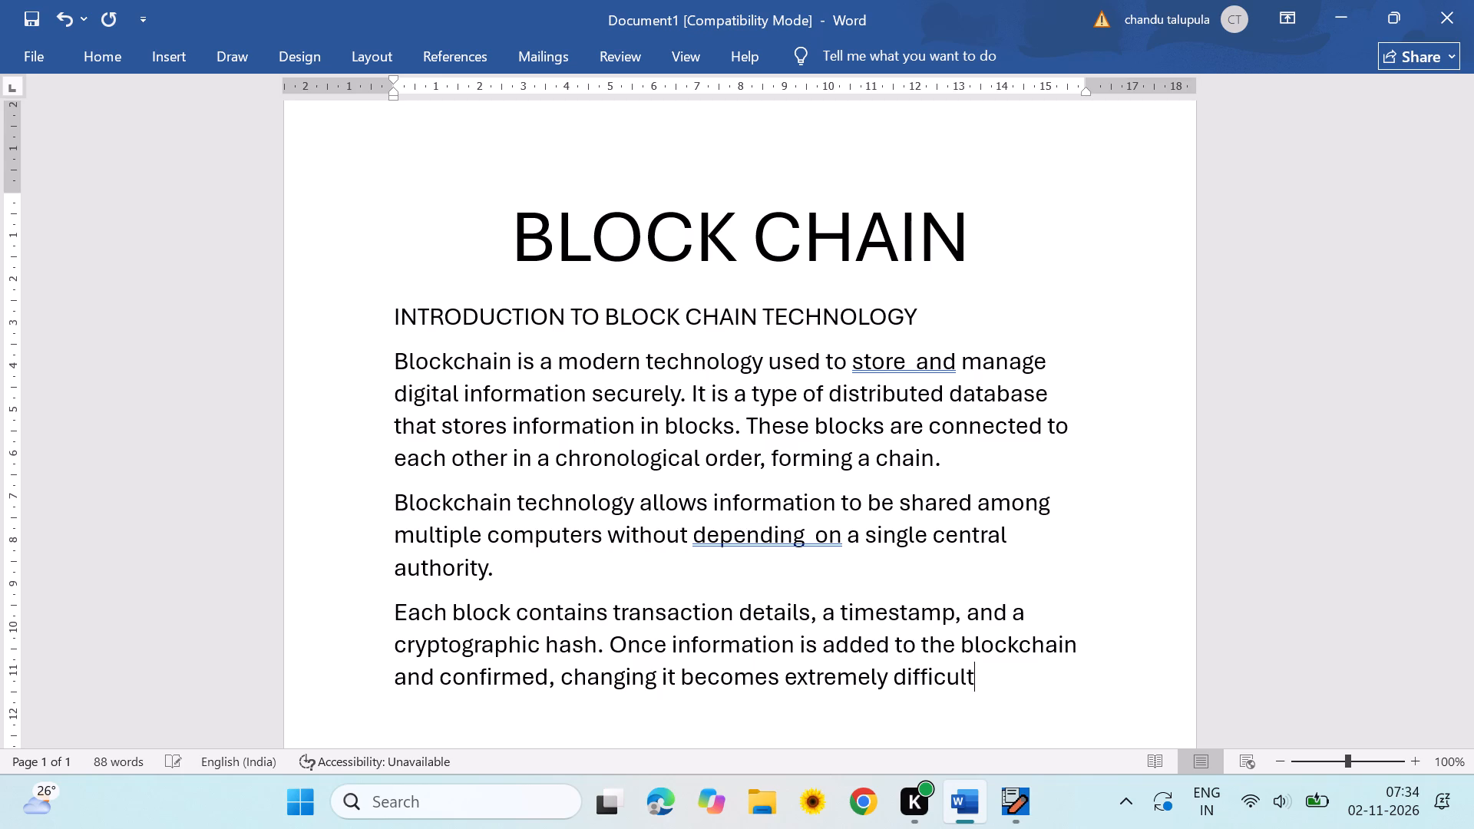
key(period)
key(Return)
Begin the fourth paragraph with "Blockchain is widely used in cryptocurrency", correcting typing slips along the way.
key(shift+b)
text(lockchain is widely)
key(space)
text(s)
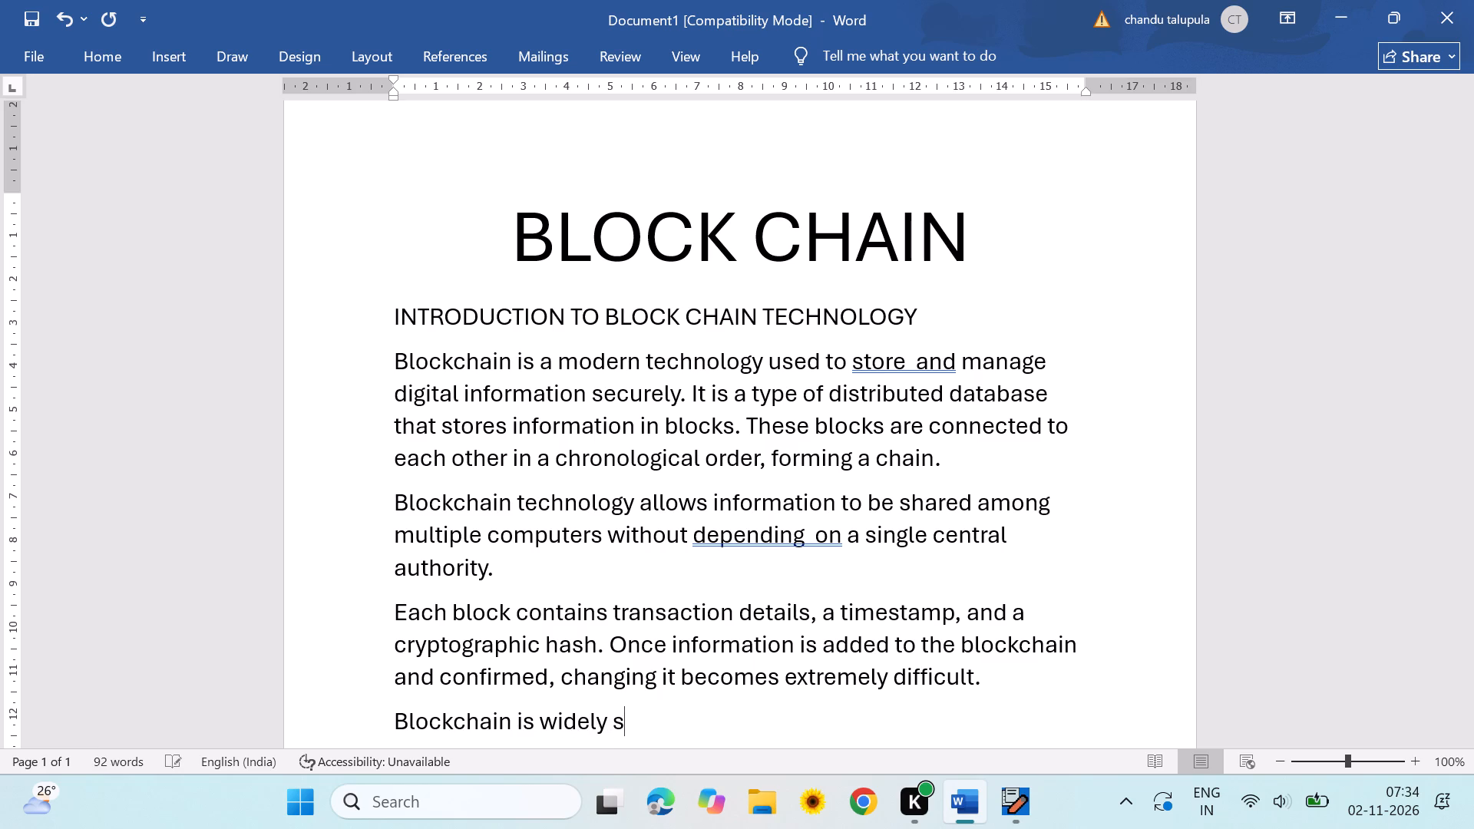
key(BackSpace)
text(usd)
key(BackSpace)
text(ed in crypto)
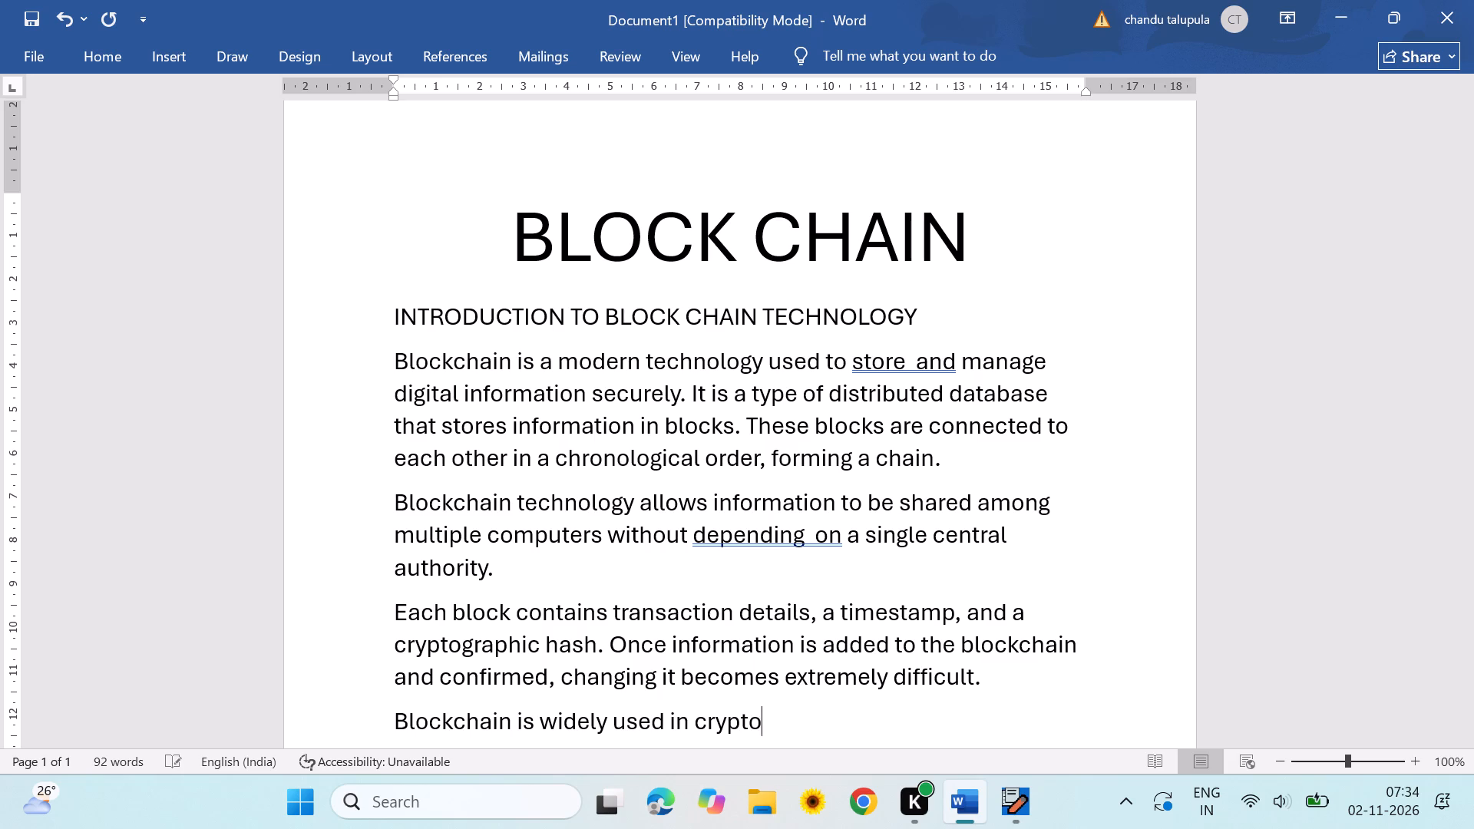
key(g)
key(BackSpace)
text(currency)
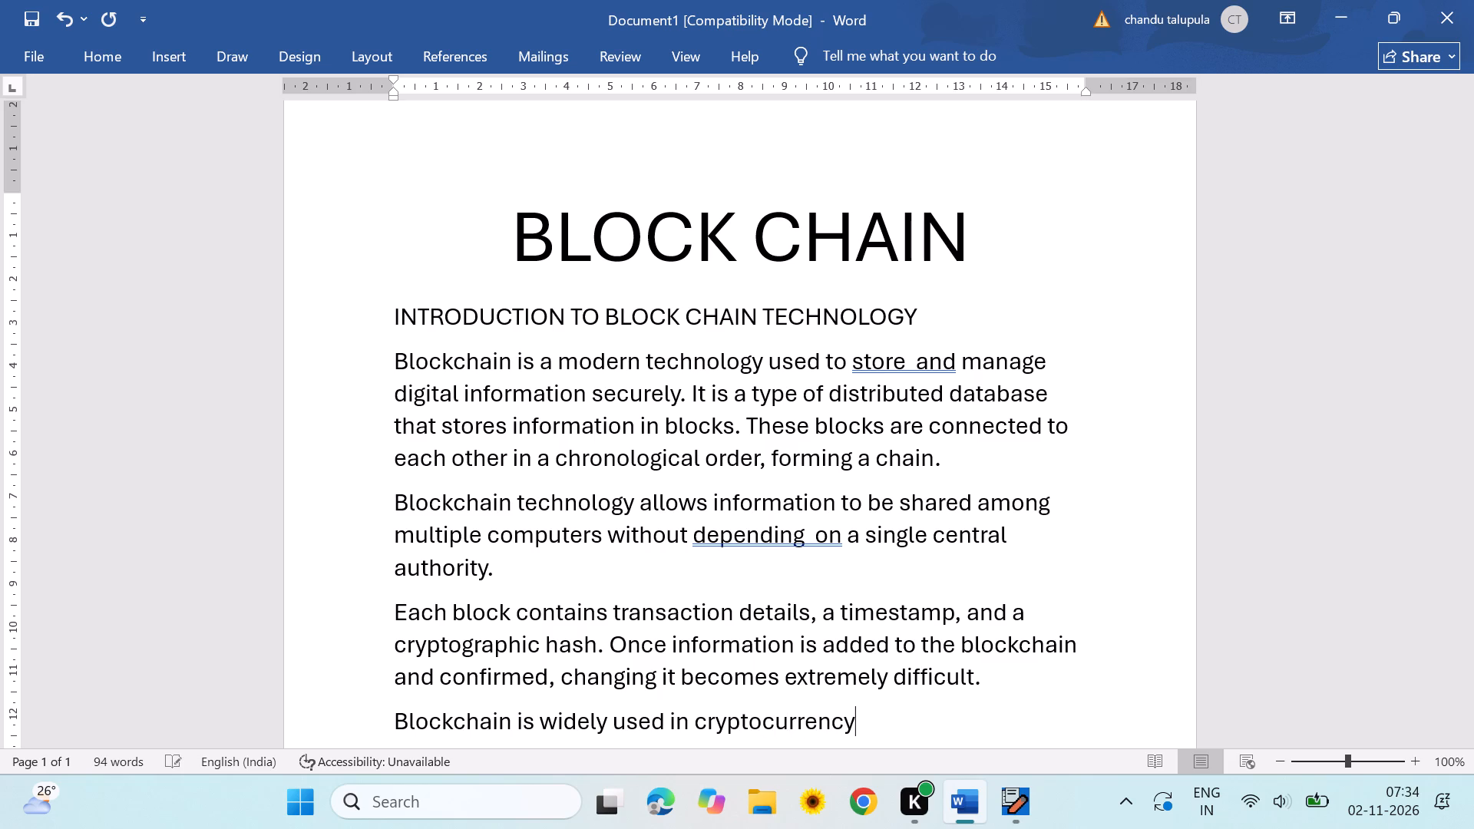
key(period)
key(BackSpace)
Continue the list of uses after "cryptocurrency" with ", banking, healthcare, supply chain".
text(, banking)
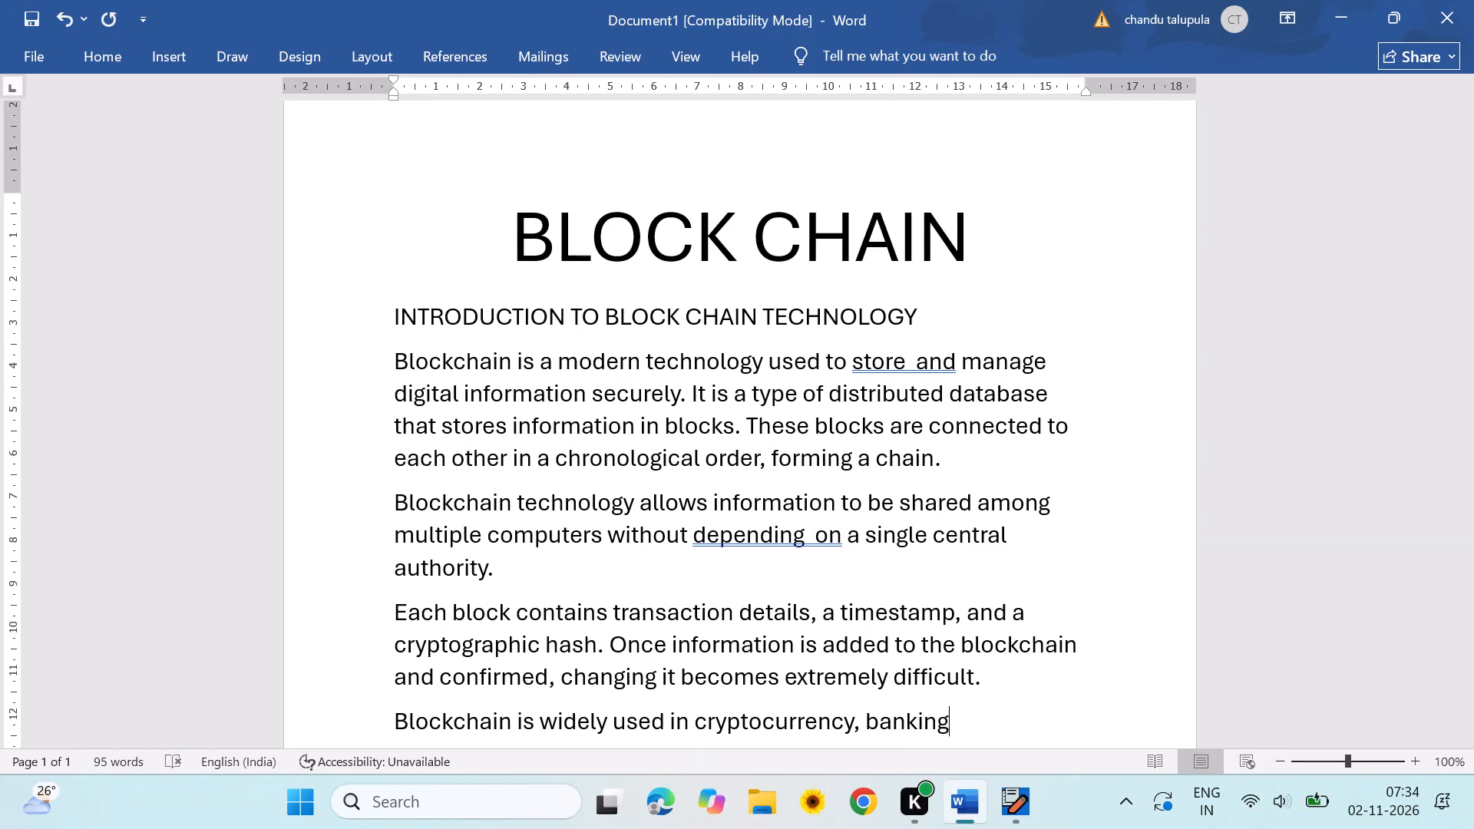
text(, healthcare)
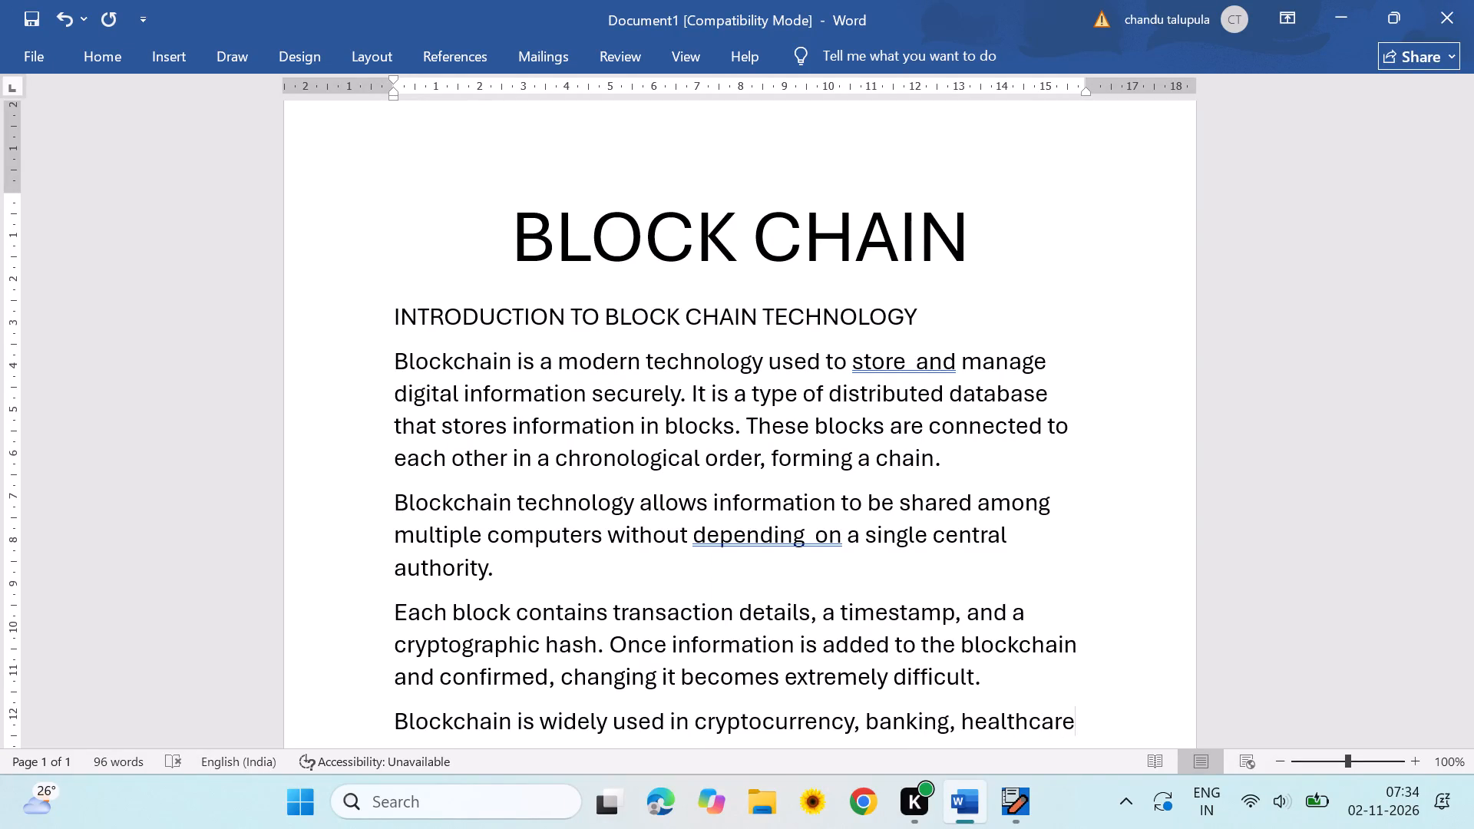
text(,)
key(space)
text(supply)
key(space)
text(chain)
key(space)
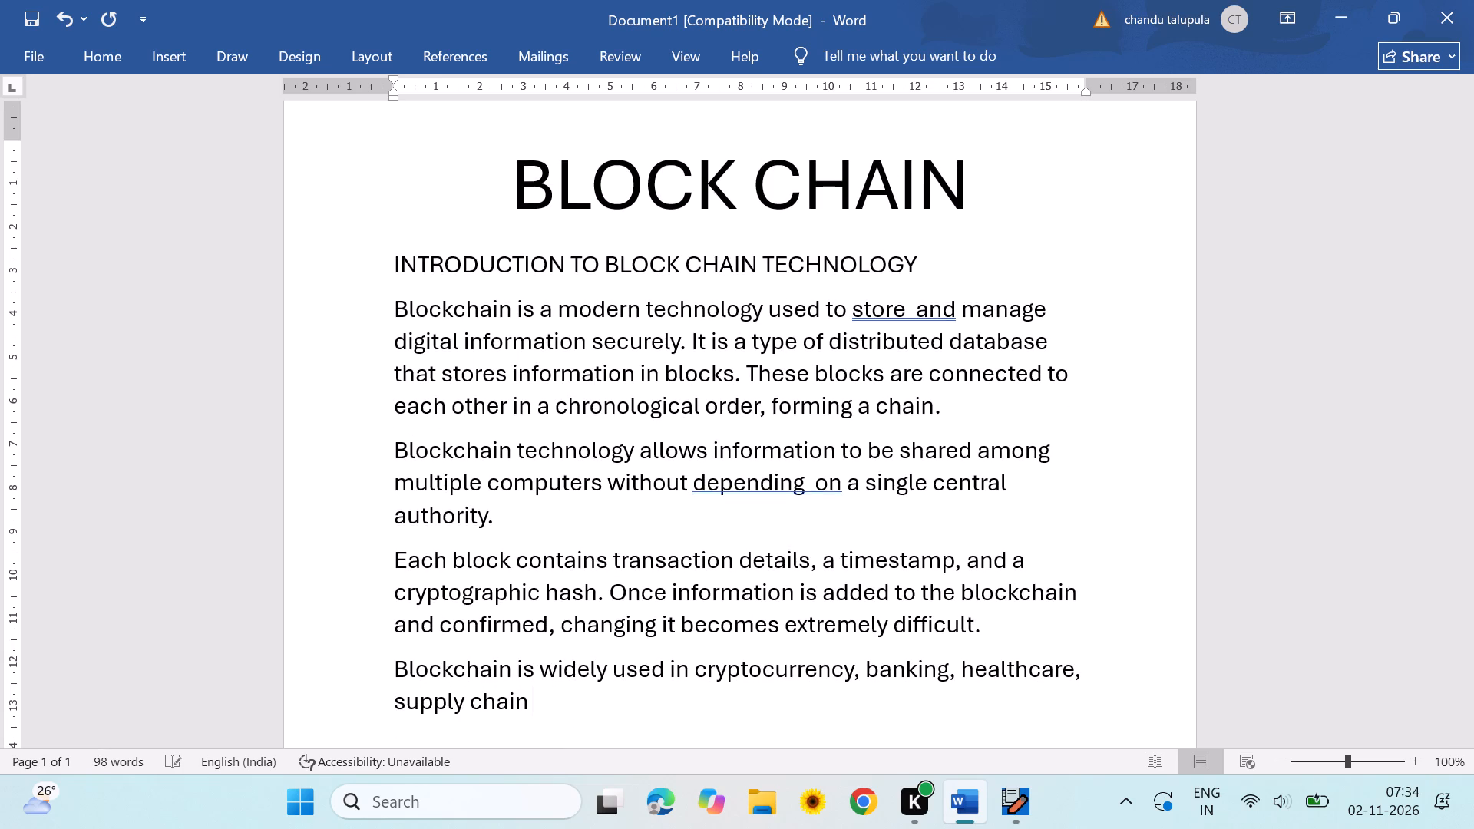
Extend the list after "supply chain" with ", management,and" plus the first two letters of "digital", correcting misspellings.
text(,am)
key(BackSpace)
key(BackSpace)
key(space)
text(mange)
key(BackSpace)
key(BackSpace)
text(agement)
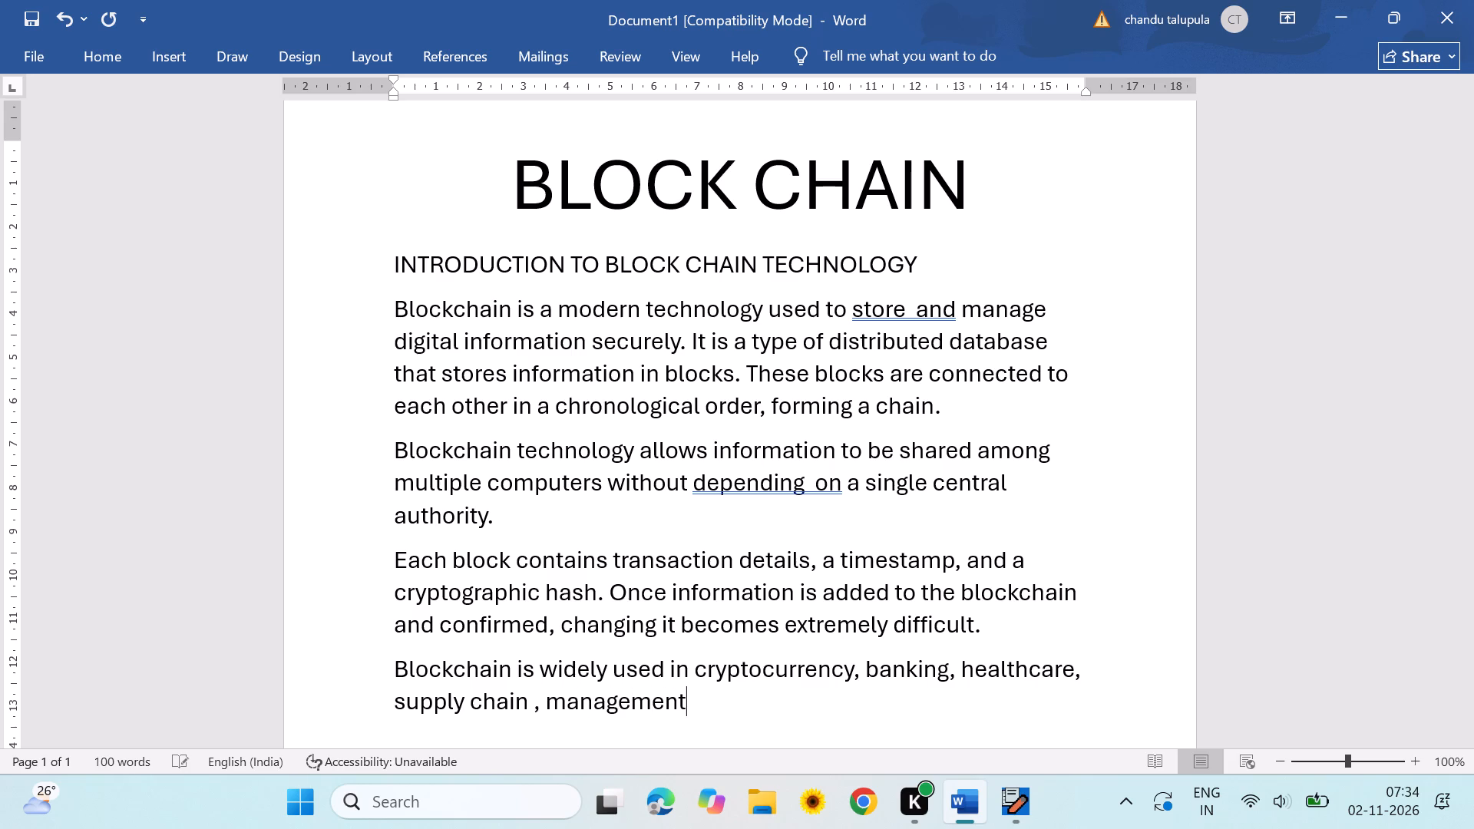
key(comma)
text(anf)
key(BackSpace)
key(d)
key(space)
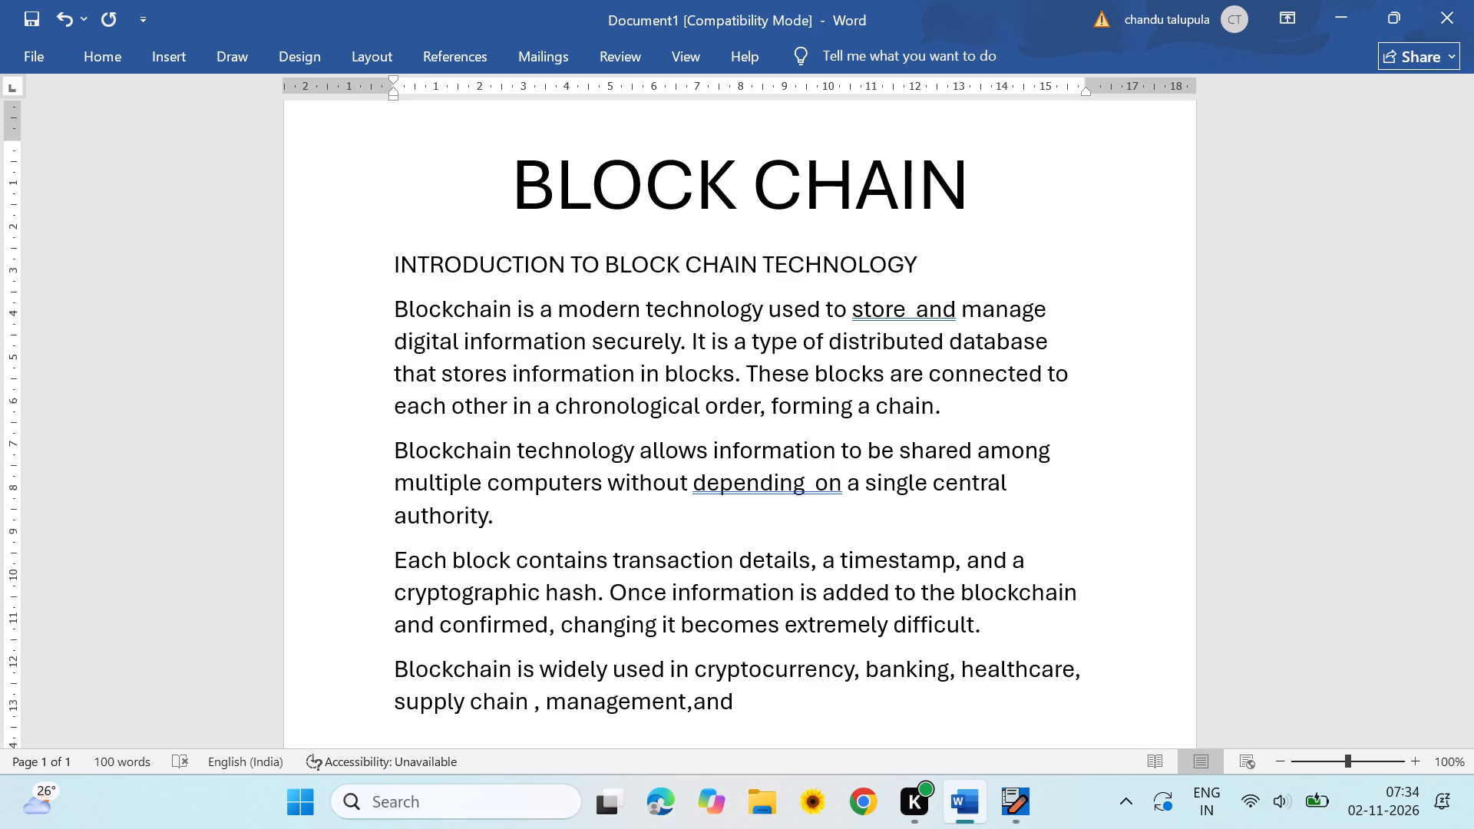
text(di)
Insert the missing space between "management," and "and", and return to the end of the line.
key(Left)
key(Left)
key(Left)
key(Left)
key(Left)
key(Left)
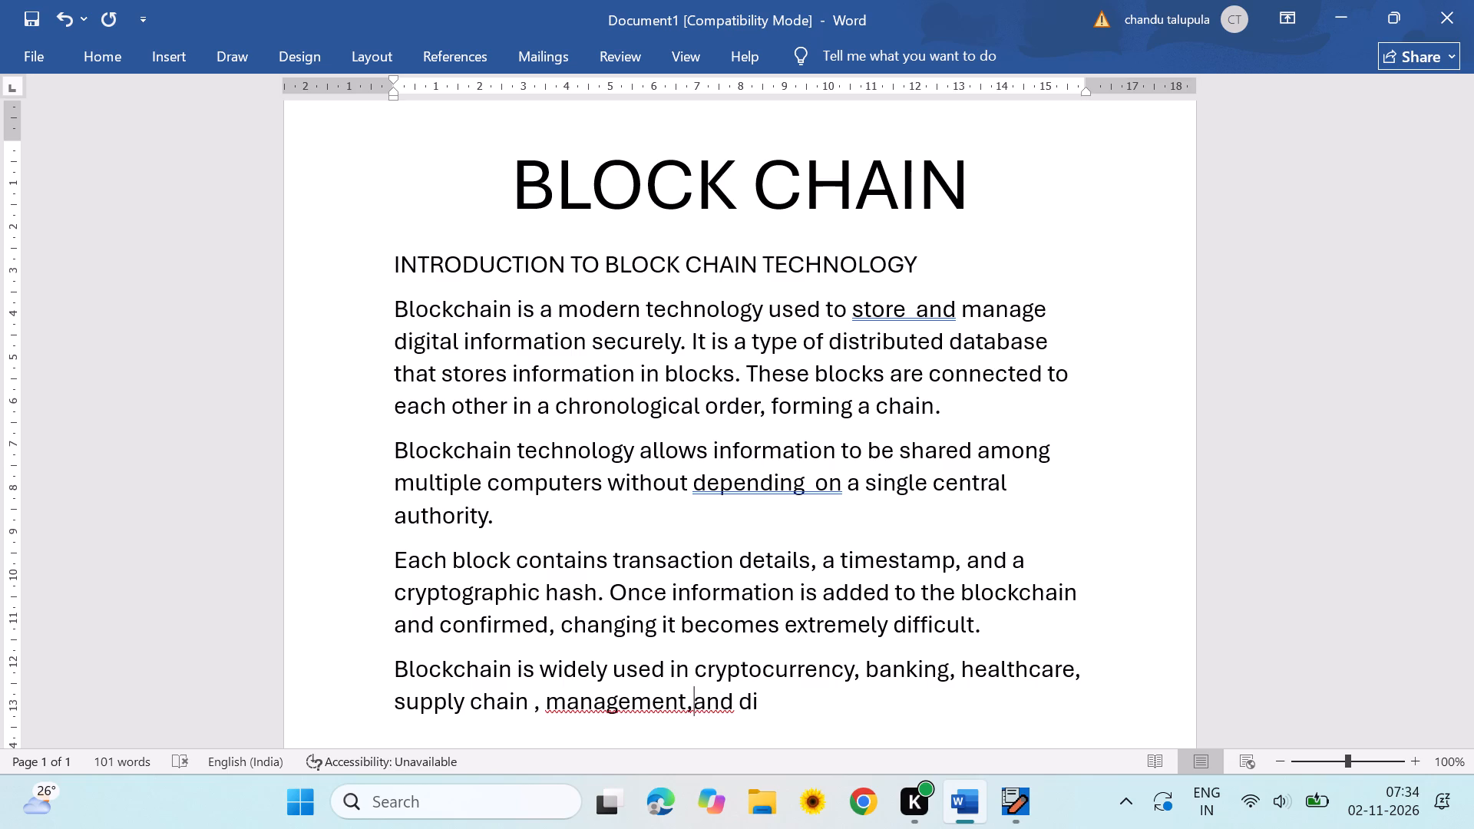
key(space)
key(Right)
key(Right)
key(Right)
key(Right)
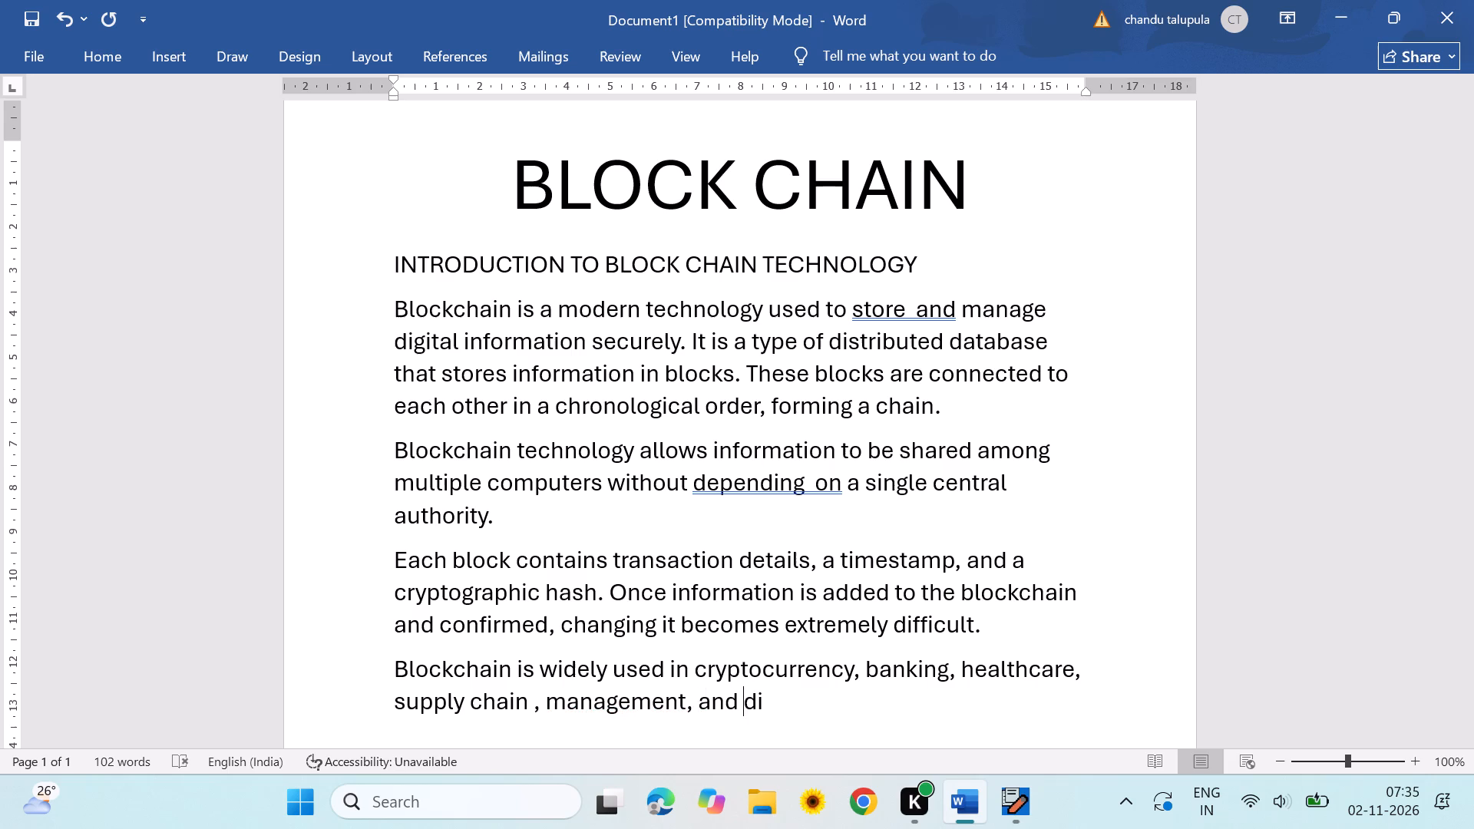
key(Right)
key(Right)
Complete the word "digital", end the sentence with "identity systems." and start a new paragraph.
text(gital)
key(space)
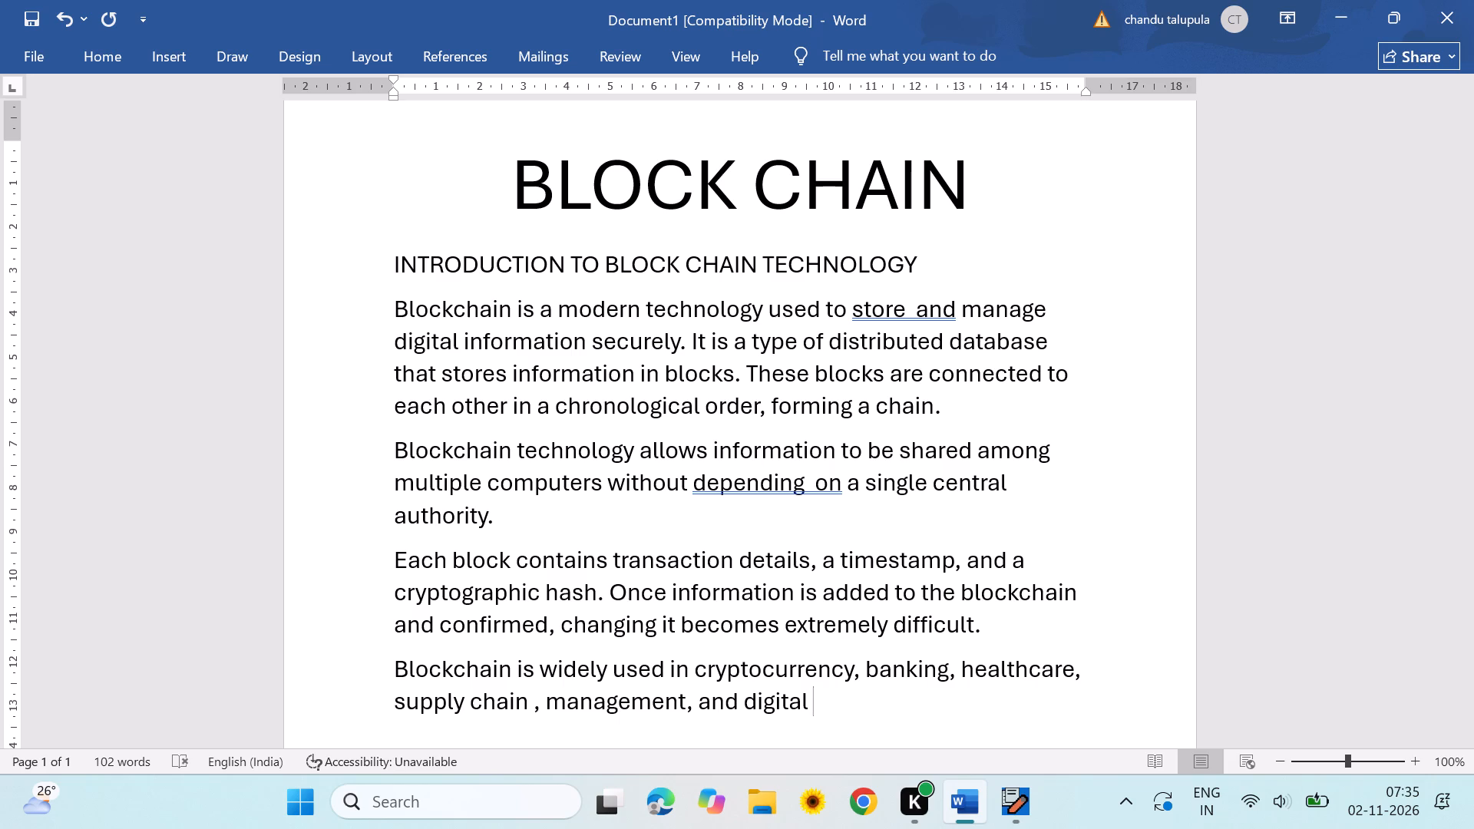
text(id)
text(entity systems.)
key(Return)
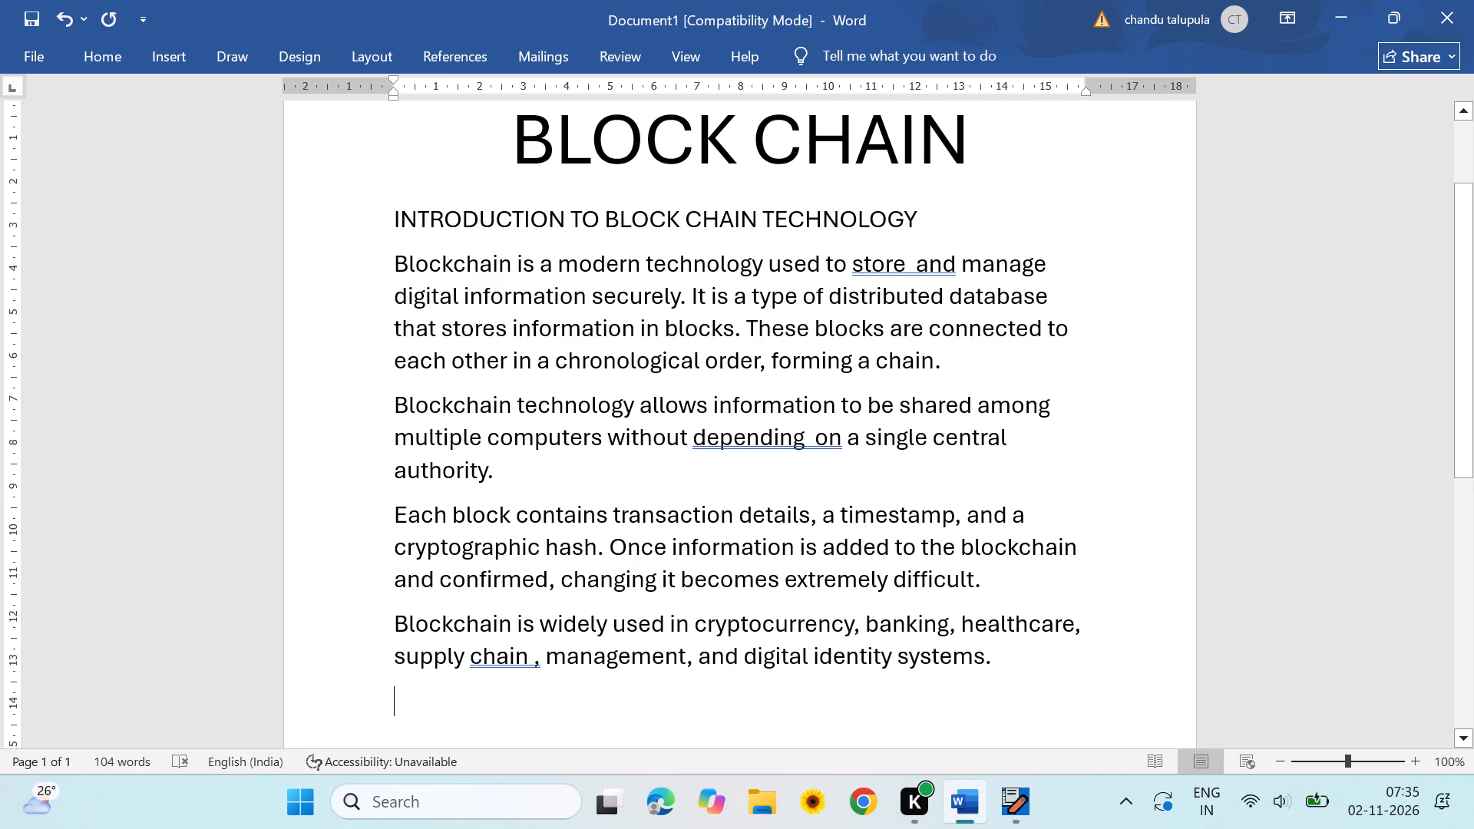
Add the heading "HISTORY AND EVOLUTION OF BLOCKCHAIN" below the fourth paragraph and start a new line.
text(HISTORY)
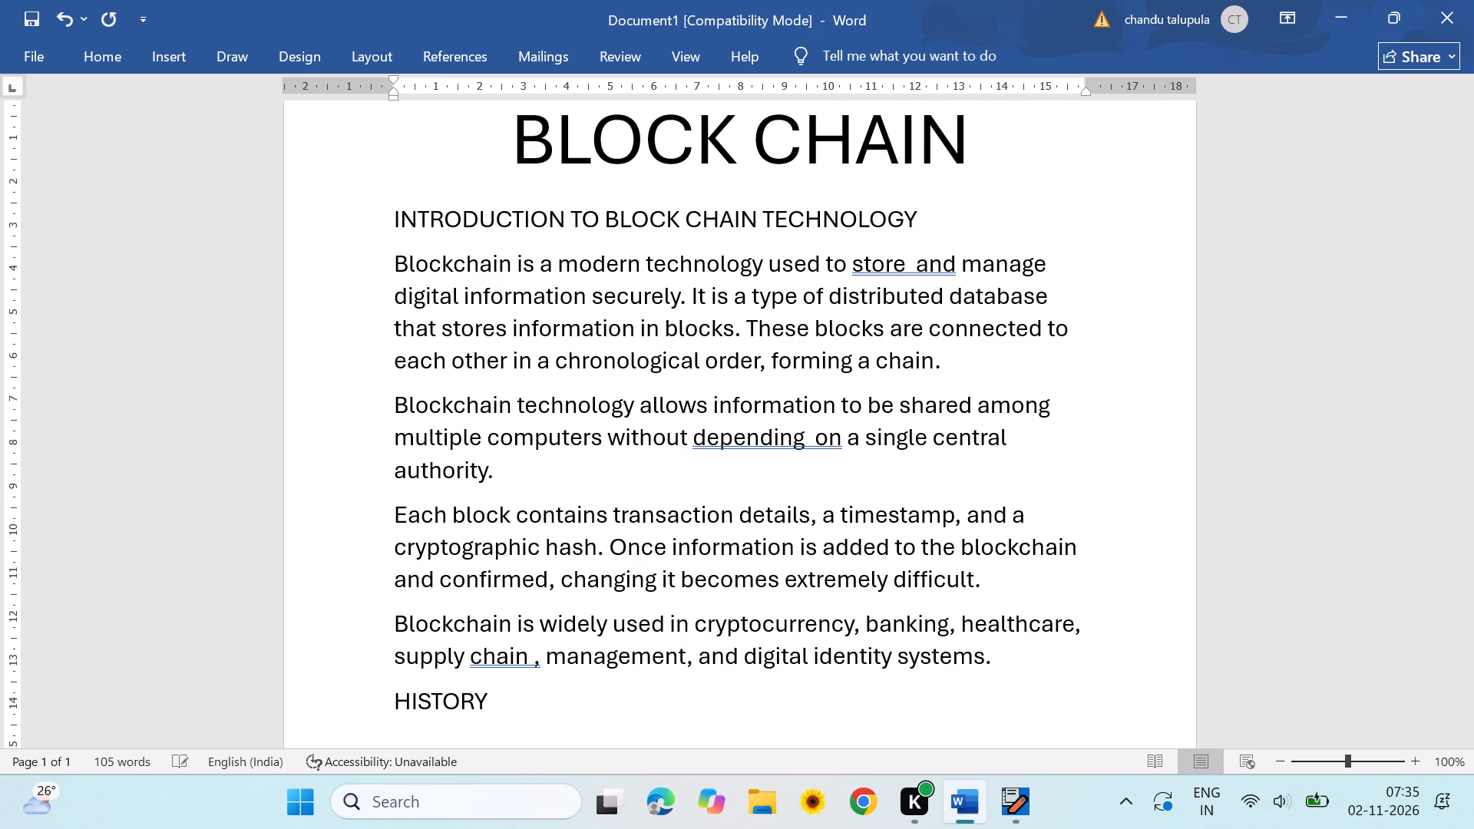
key(space)
text(OF)
key(BackSpace)
key(BackSpace)
text(AND EVOLUTION O)
key(space)
key(BackSpace)
text(F)
key(space)
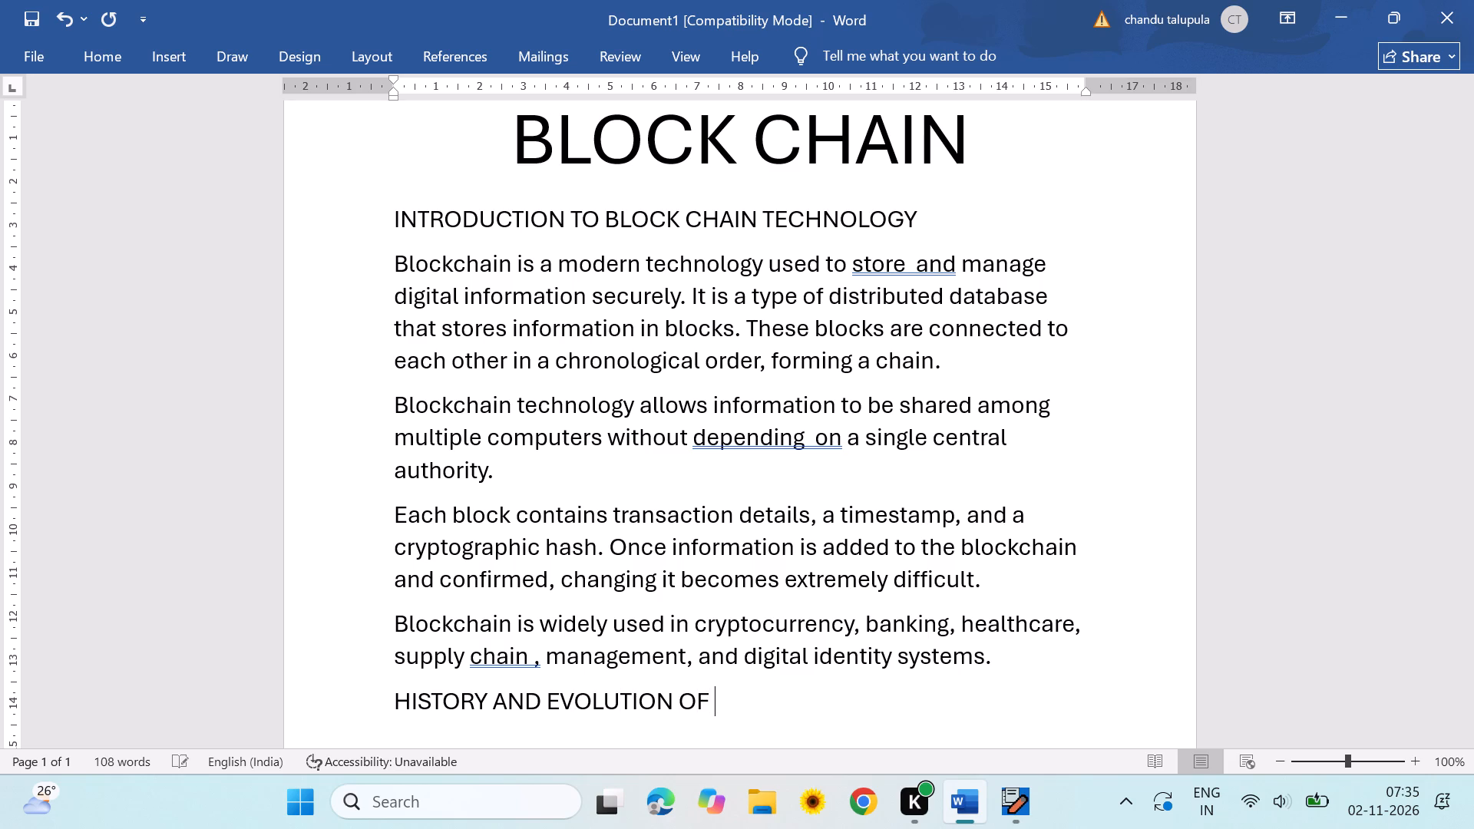
text(BLOCKCHAIN)
key(Return)
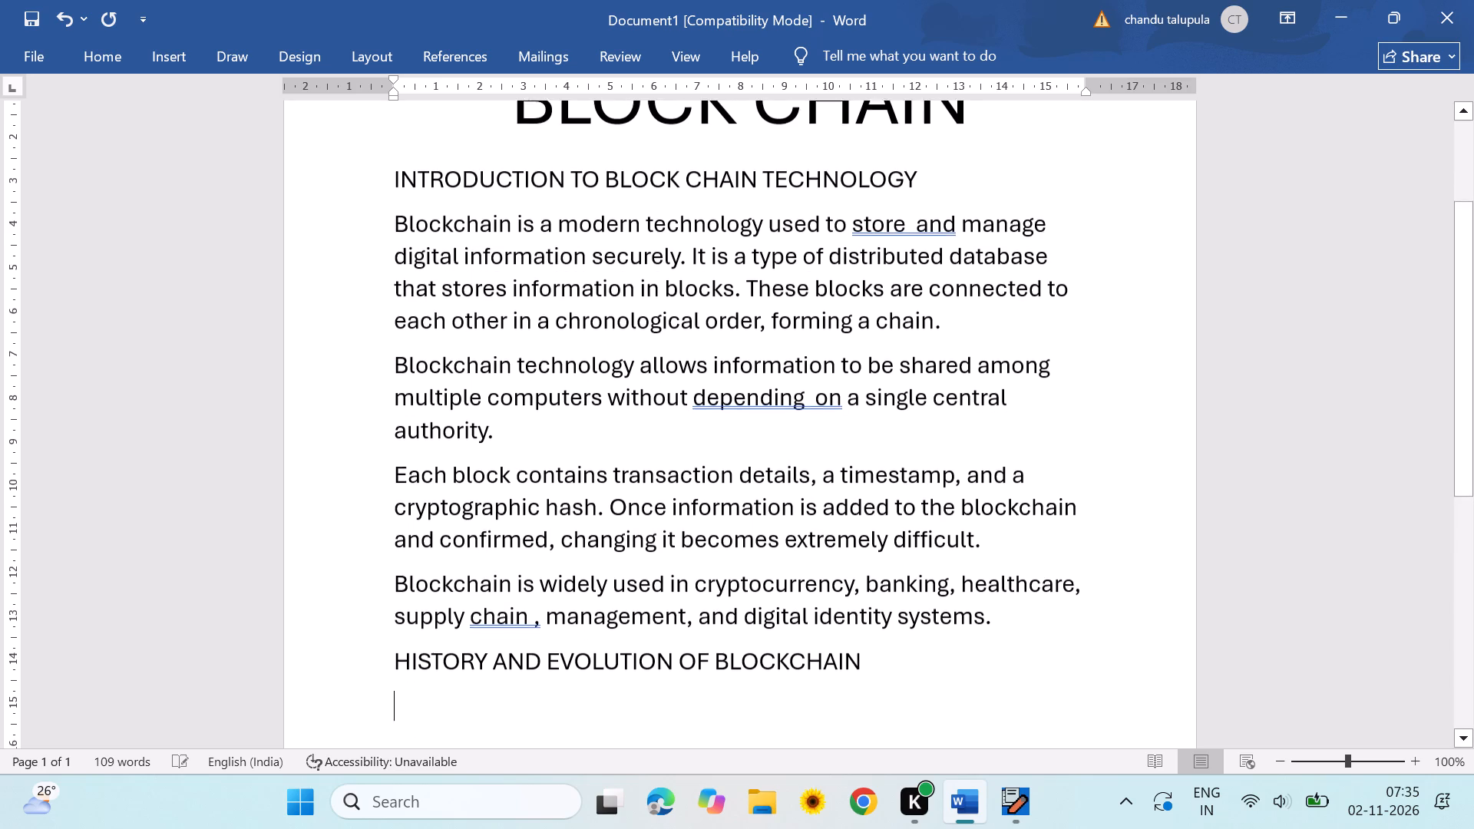
Begin the paragraph under the history heading with "Blockchain technology became popular", removing the stray bracket.
key(b)
text(lockchain)
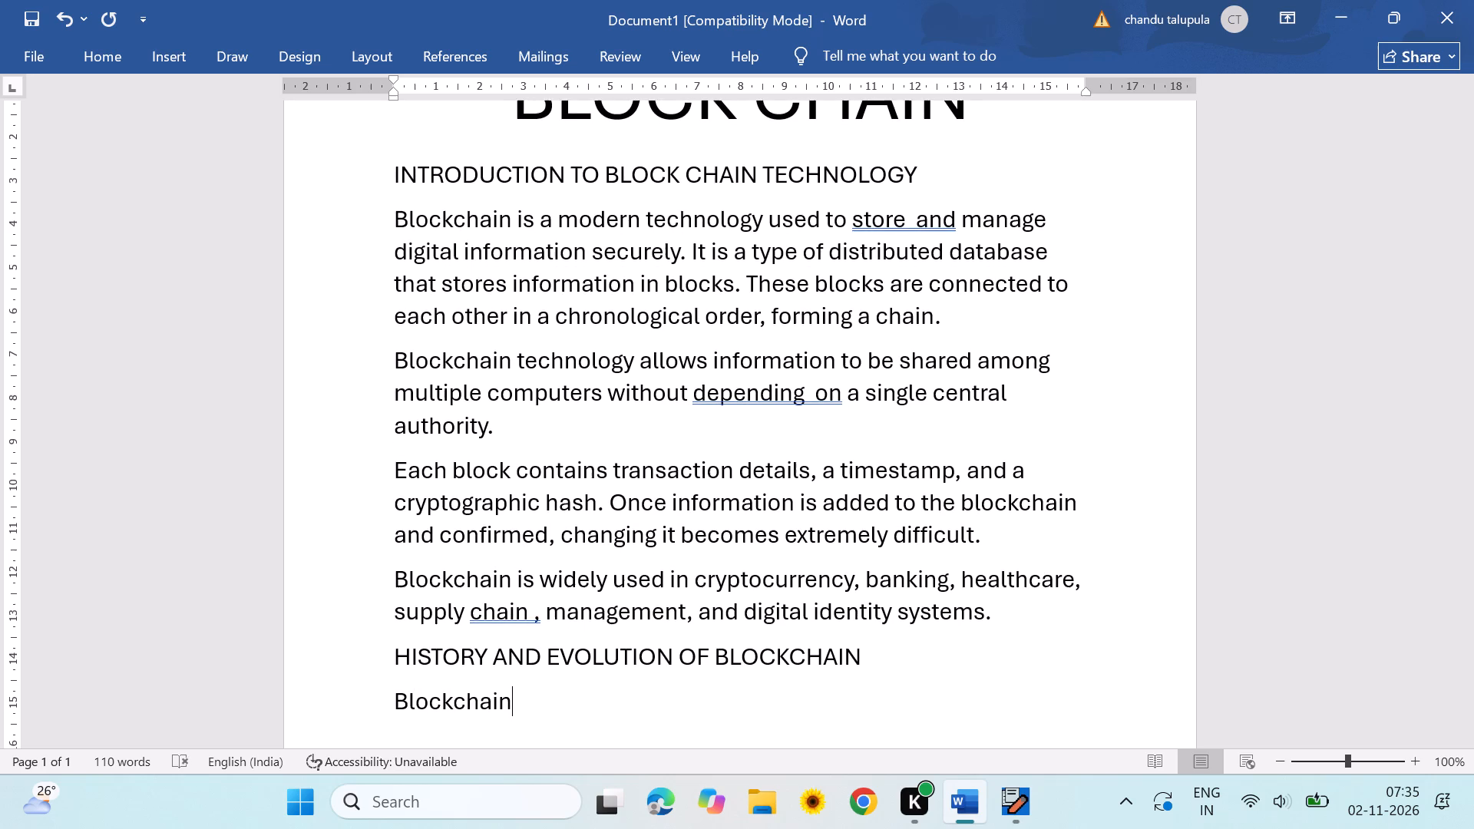
key(space)
text(t)
text(echnology)
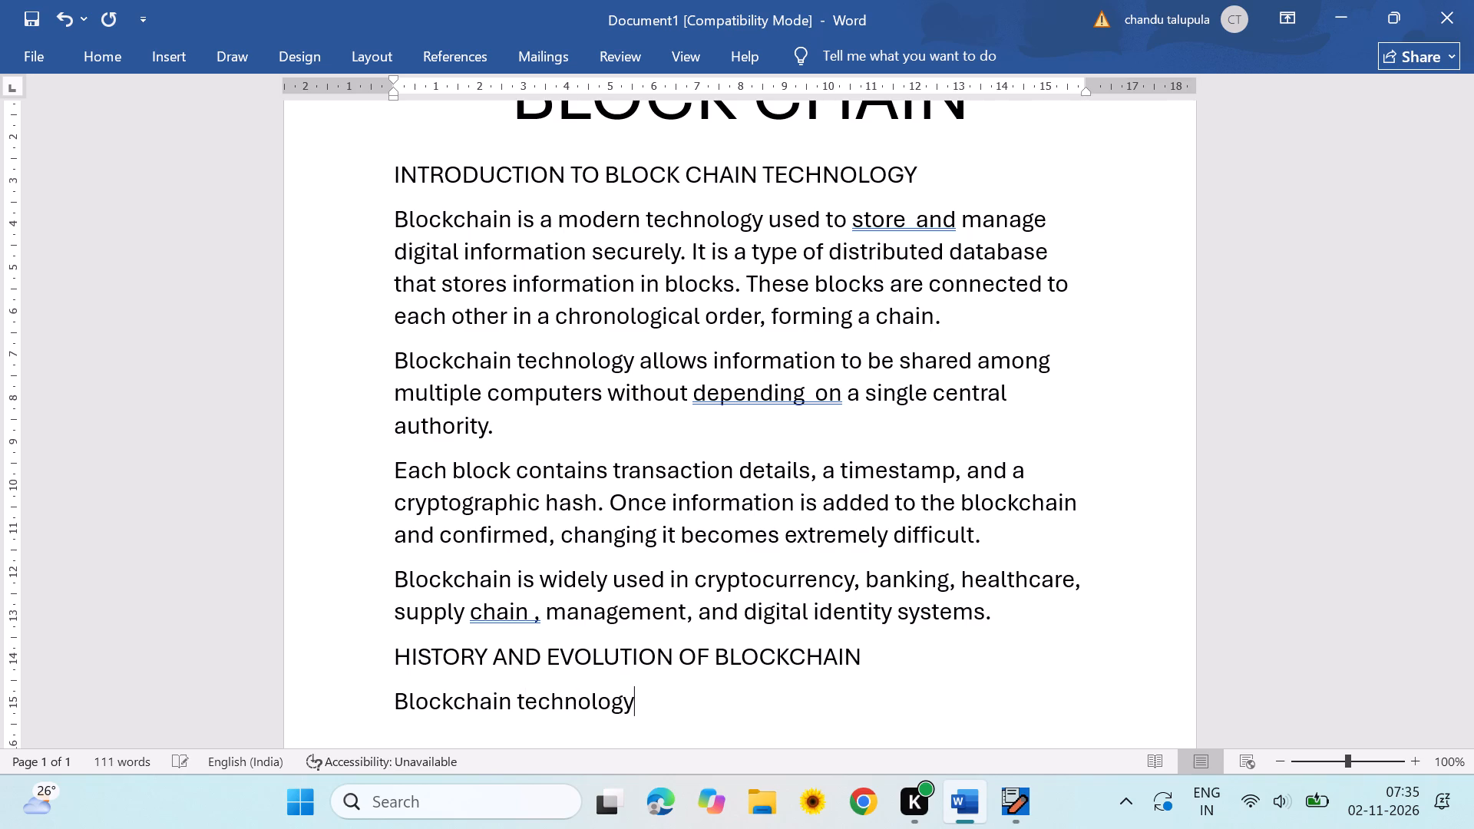
key(space)
text(became)
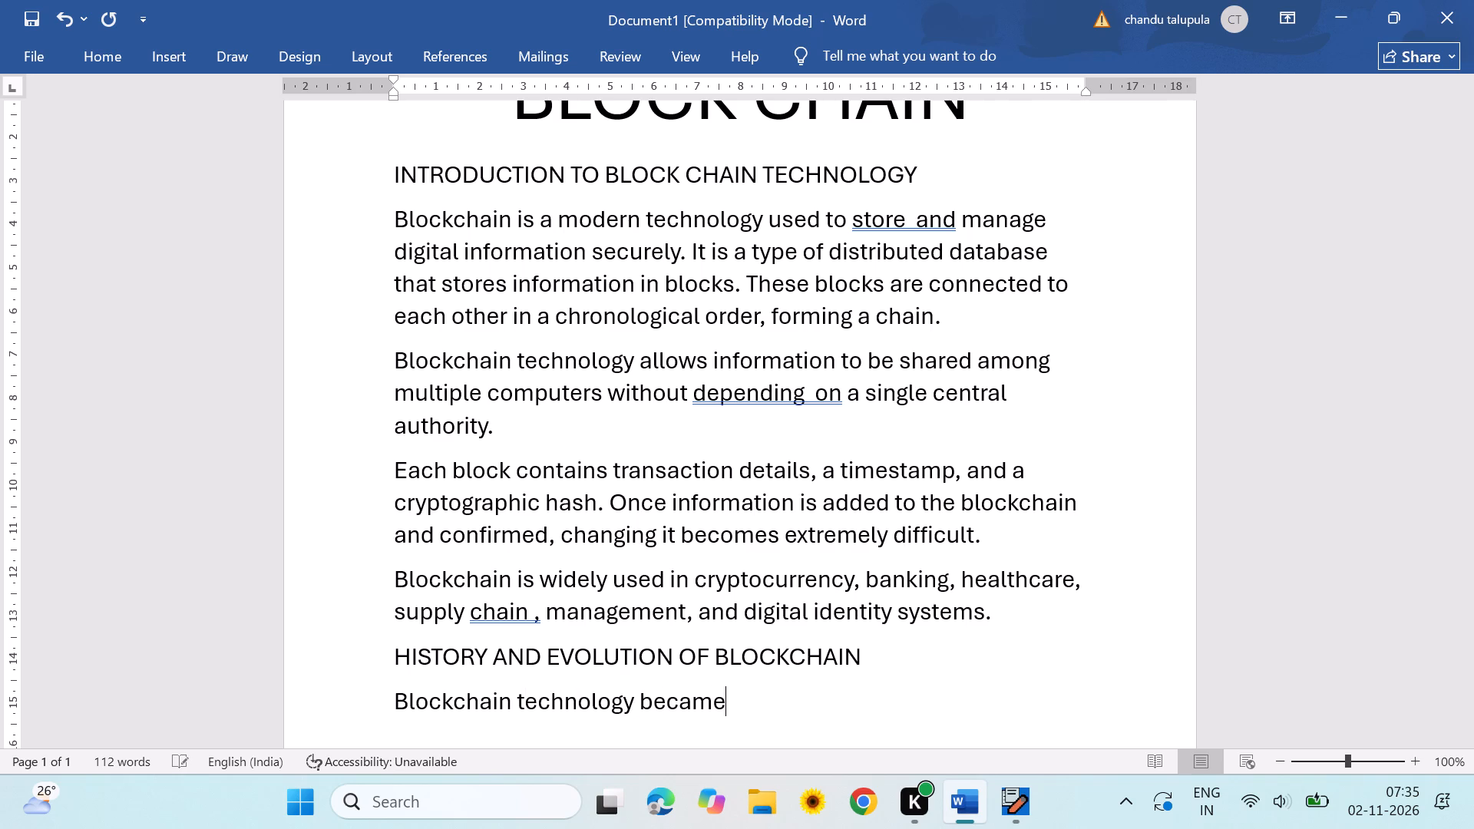
key(space)
key(bracketleft)
key(BackSpace)
text(popular)
key(space)
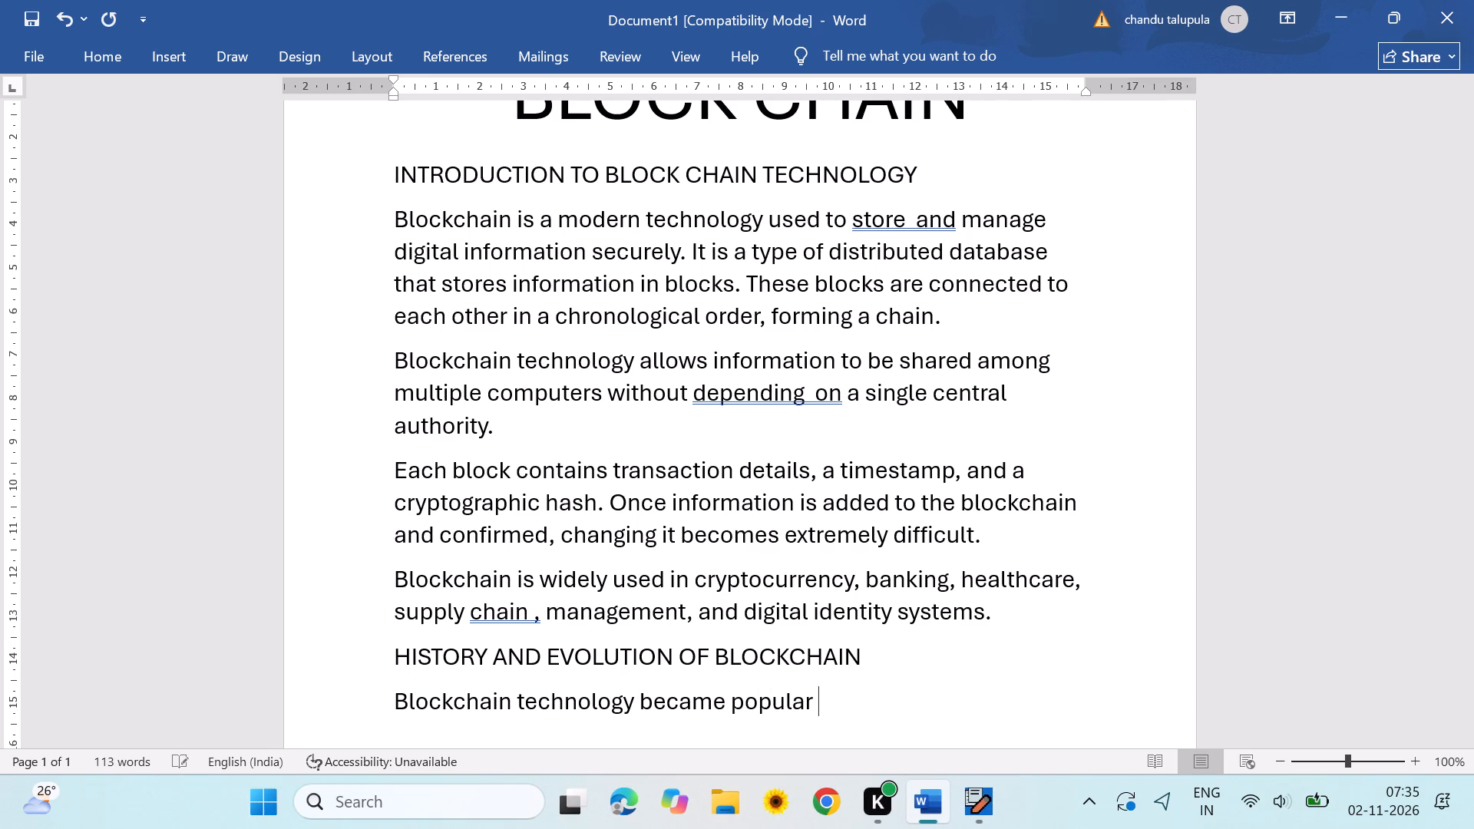
Complete the sentence with "with the introduction of Bitcoin in 2009." and start a new paragraph.
text(with the in)
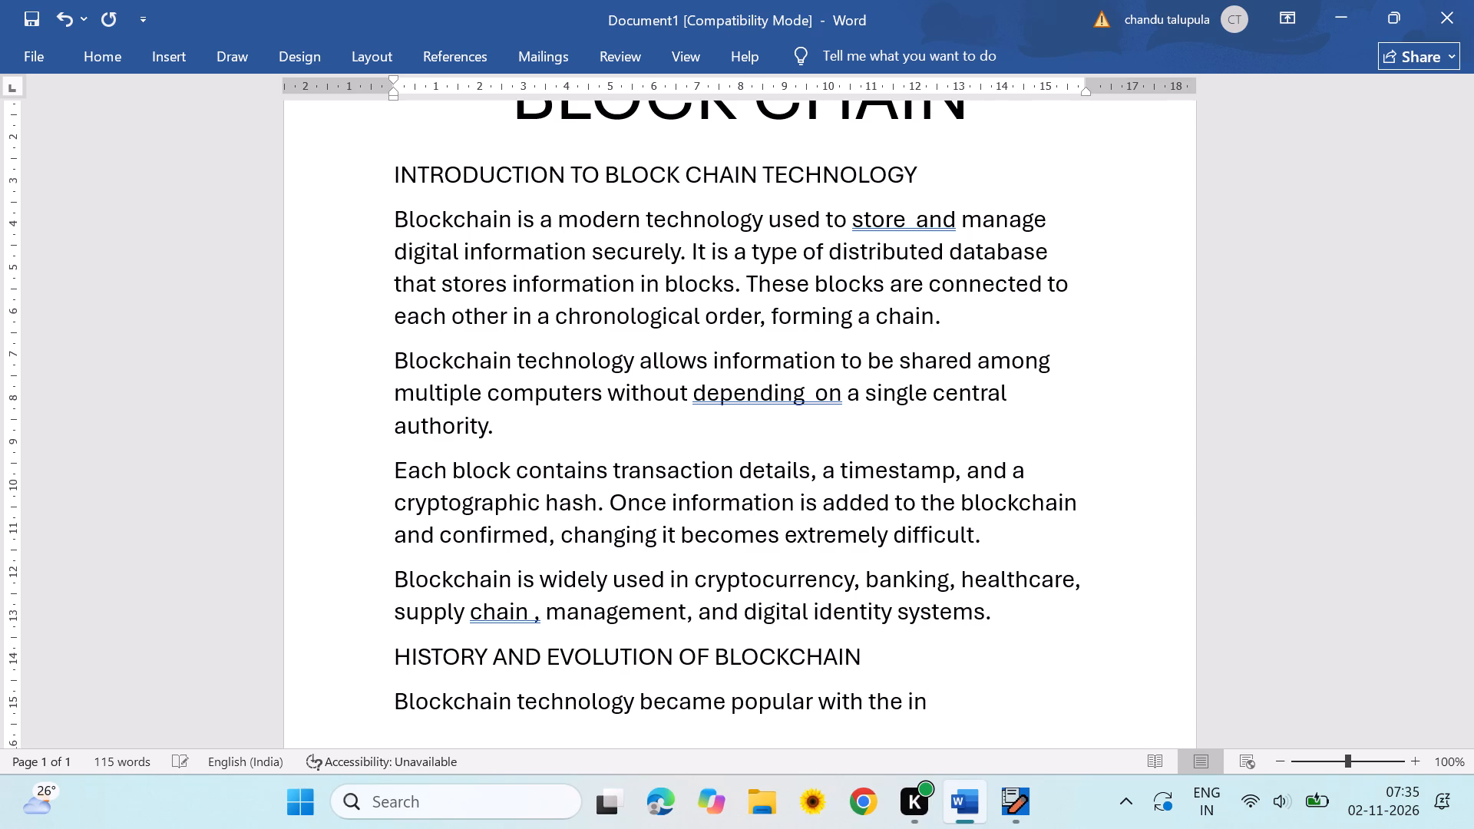
text(troduction of)
key(space)
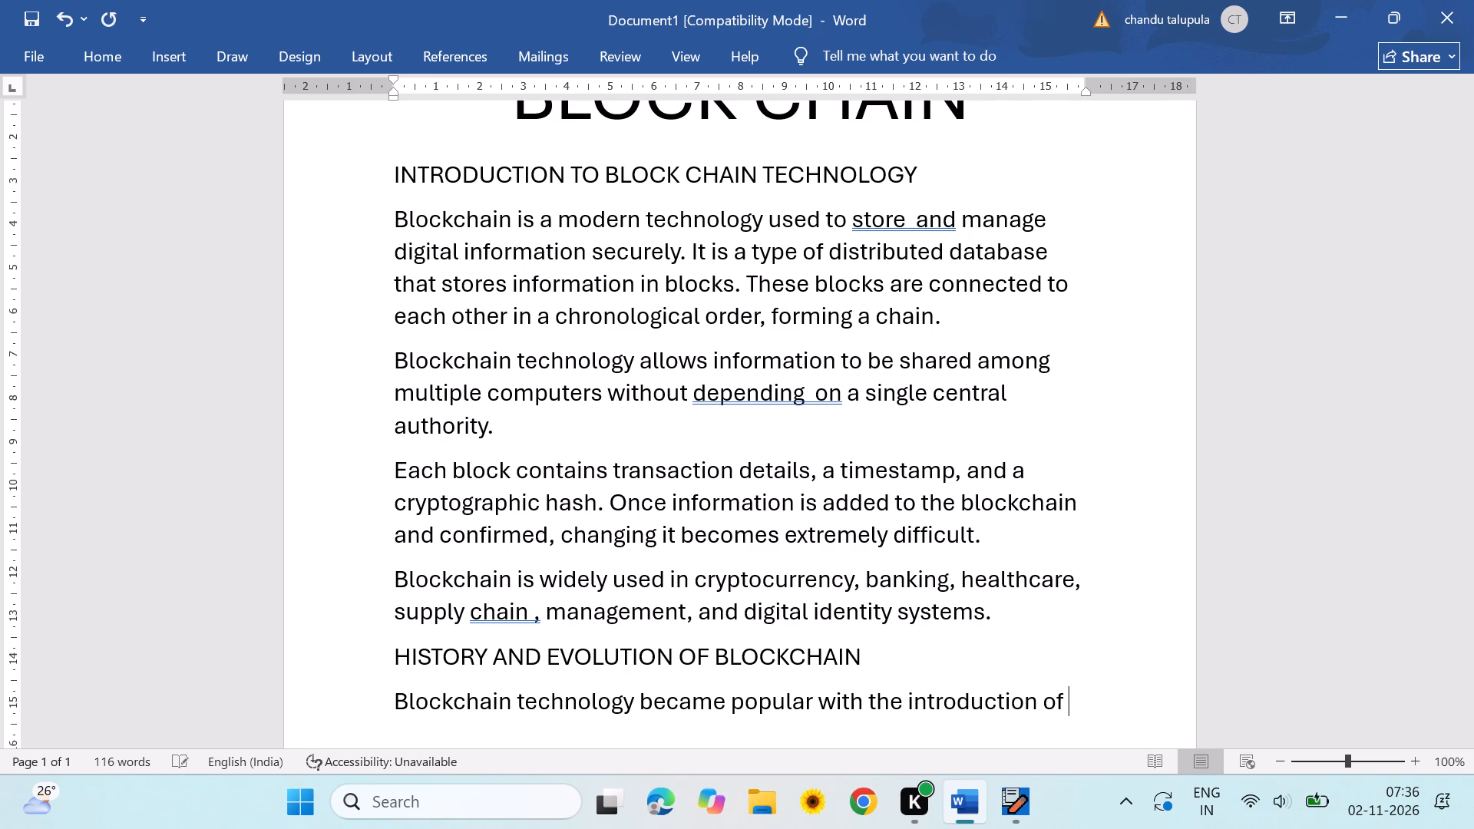
text(Bitcoin)
key(space)
text(in 2009.)
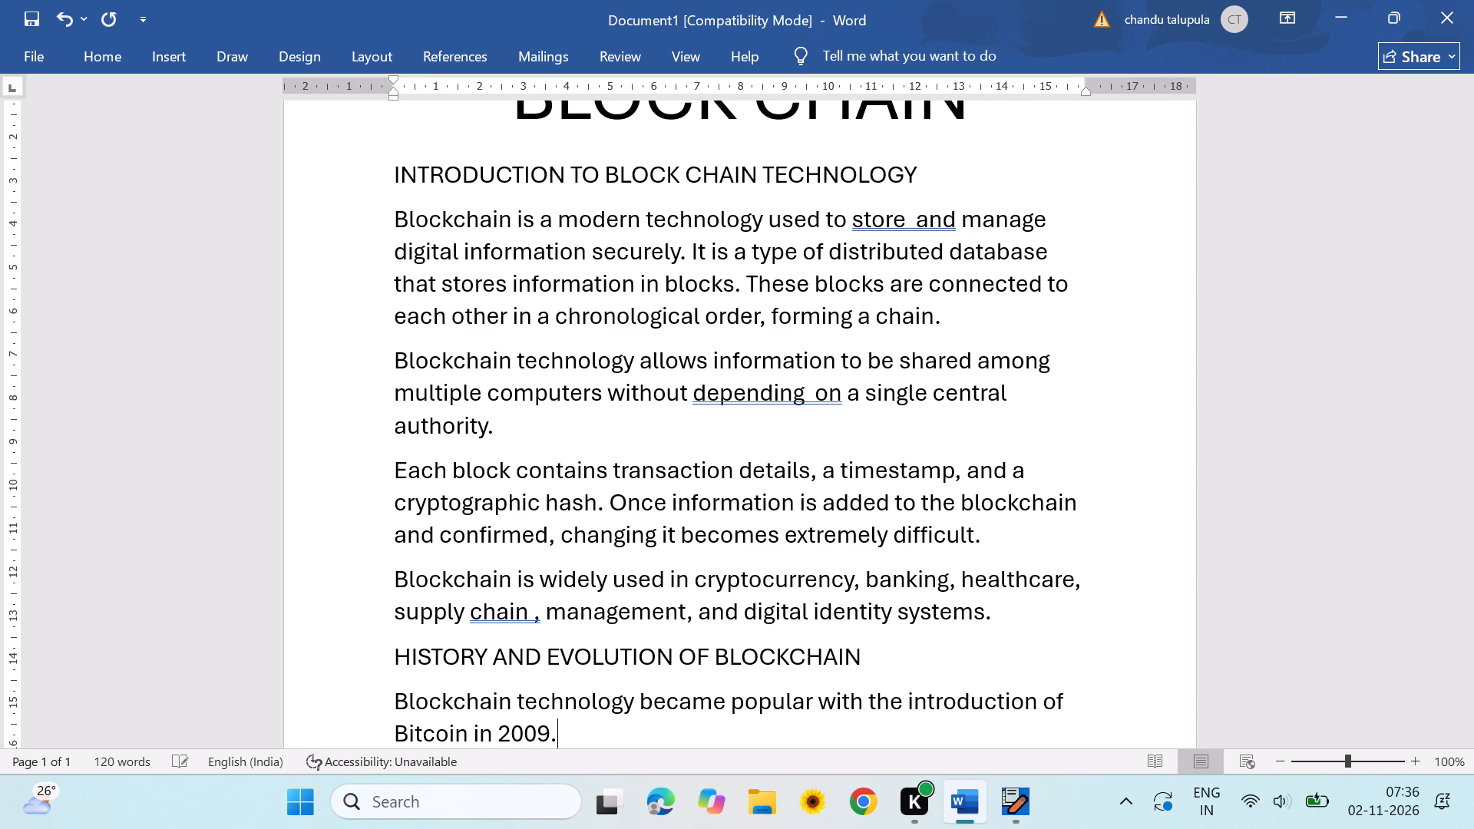
key(Return)
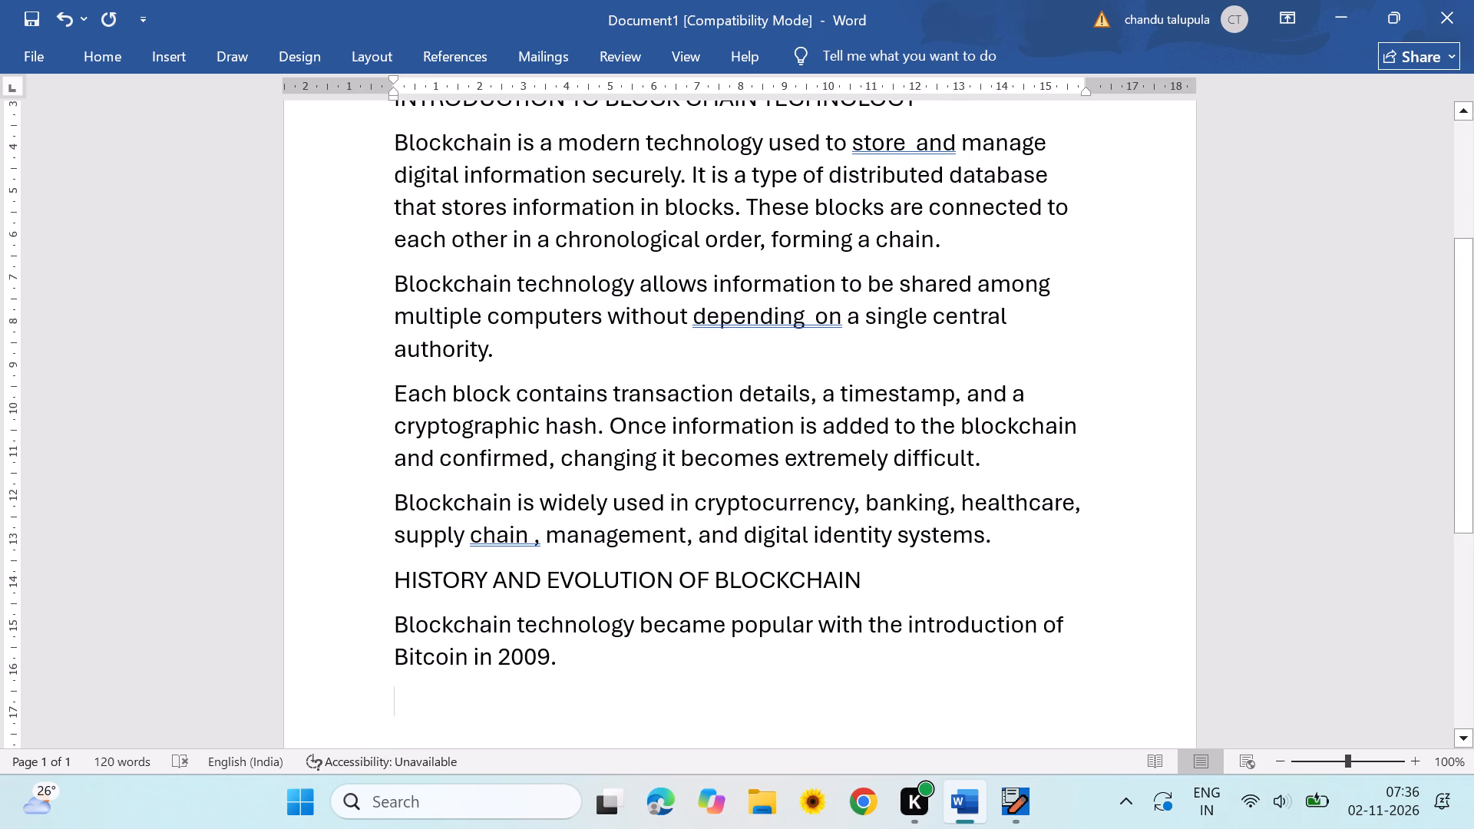
Begin the second history paragraph with "In 1991 , researches" followed by a space.
key(shift+i)
text(n)
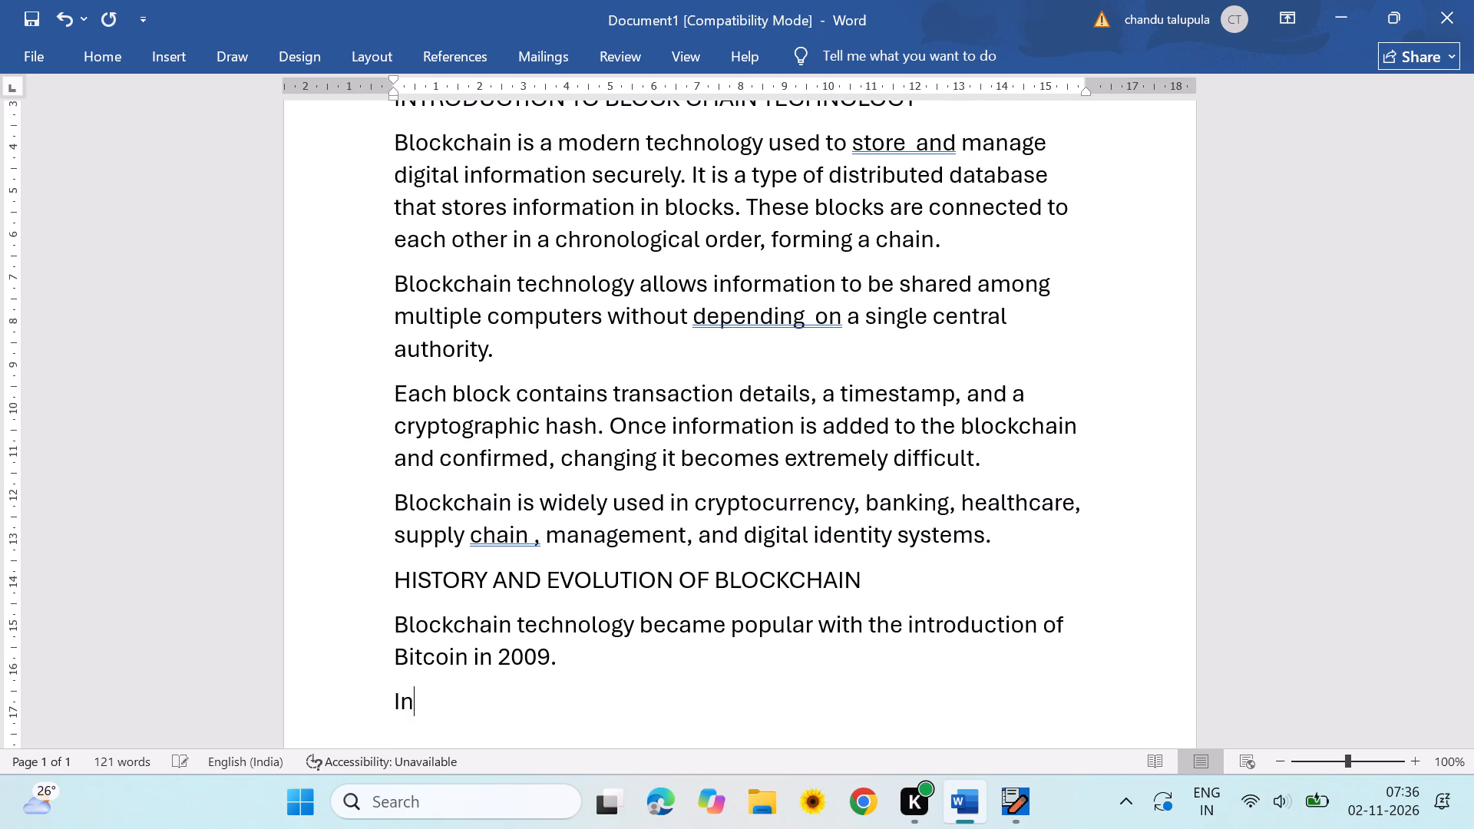
key(space)
text(199)
text(1 , rese)
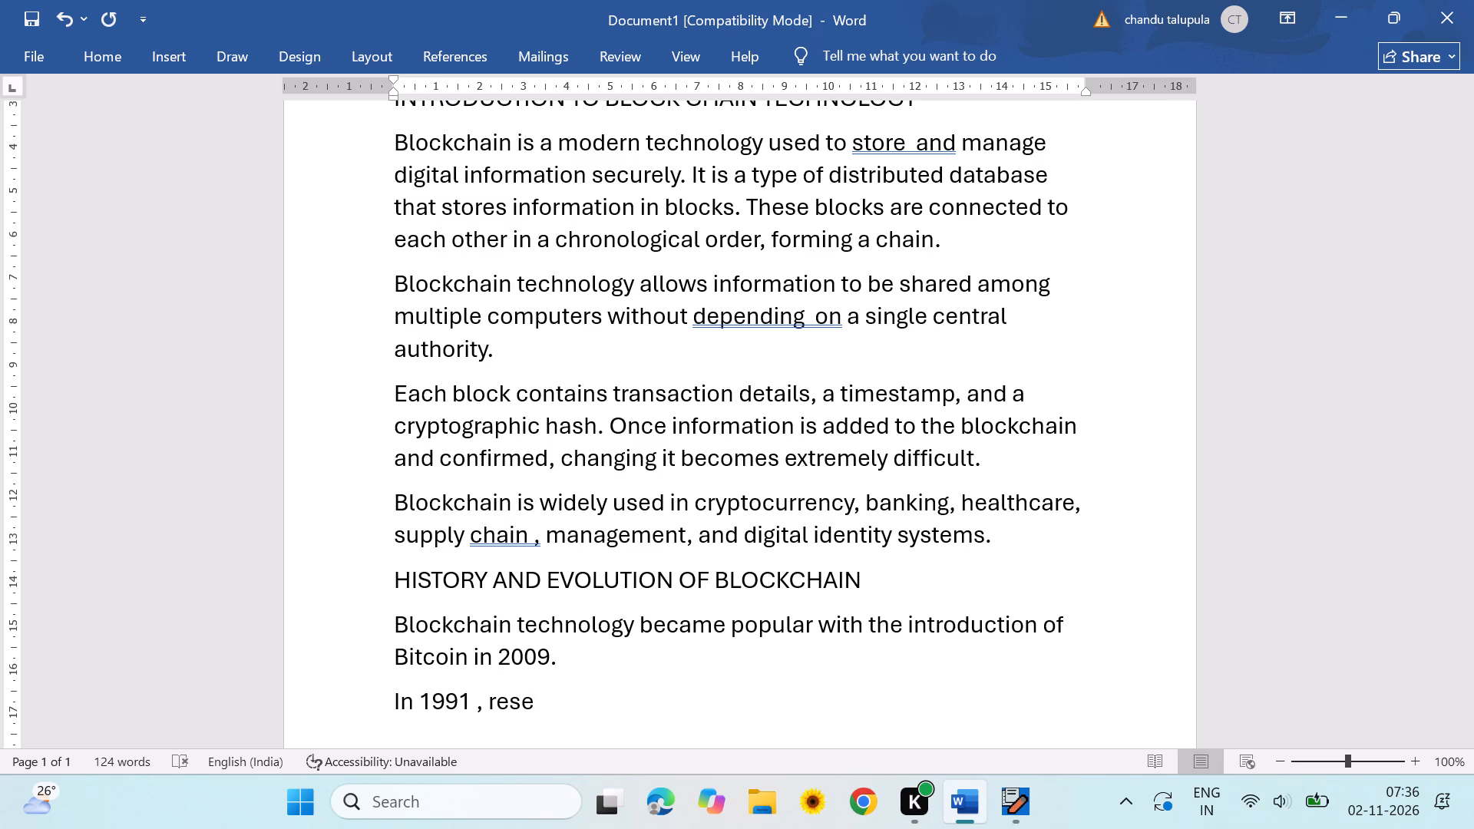
text(arches)
key(space)
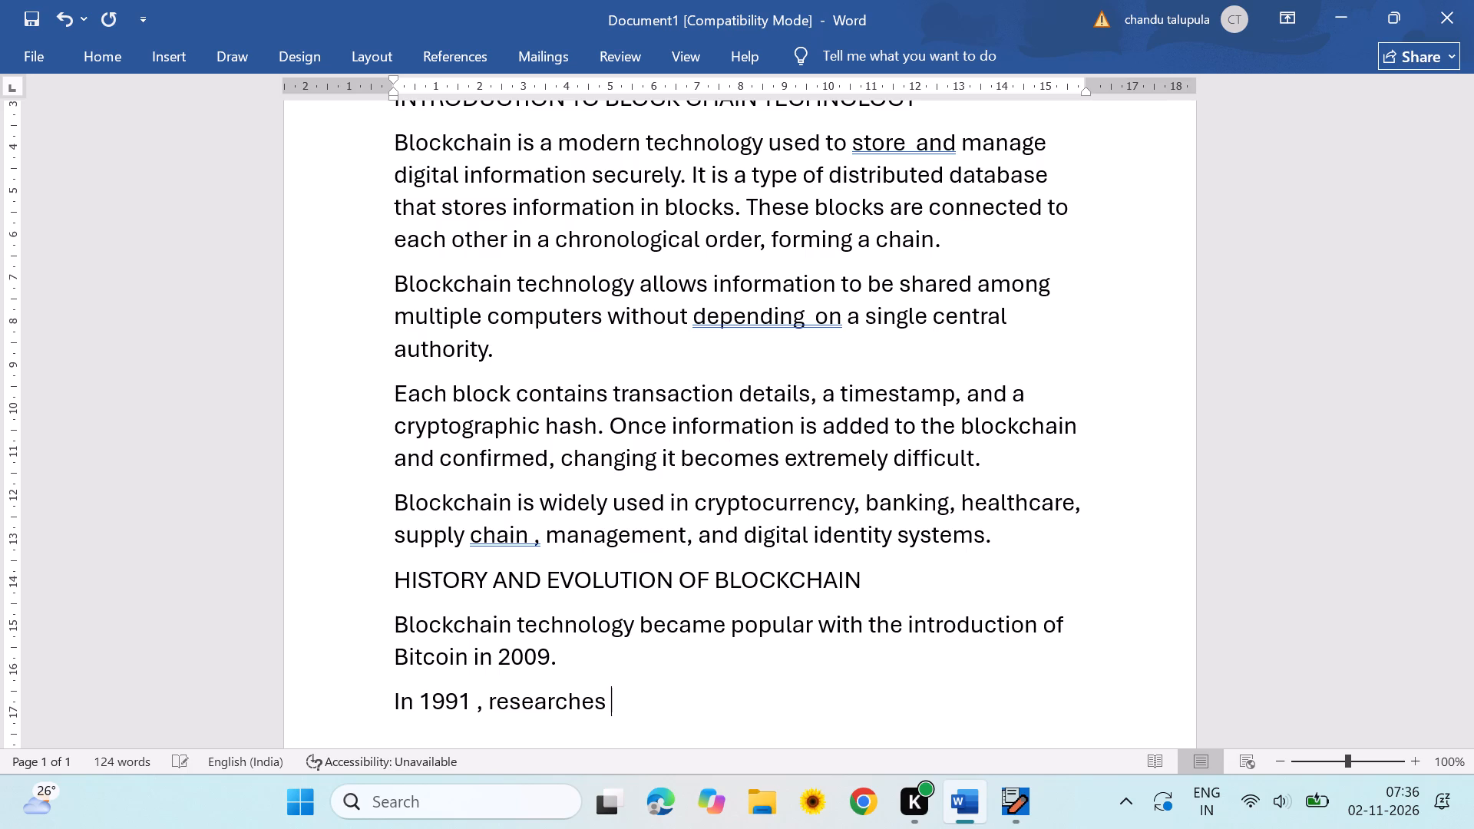
Continue the 1991 sentence with "stuart haber and w.", correcting the mistyped first name, and start a new line.
key(s)
text(tu)
key(r)
key(BackSpace)
text(art)
key(space)
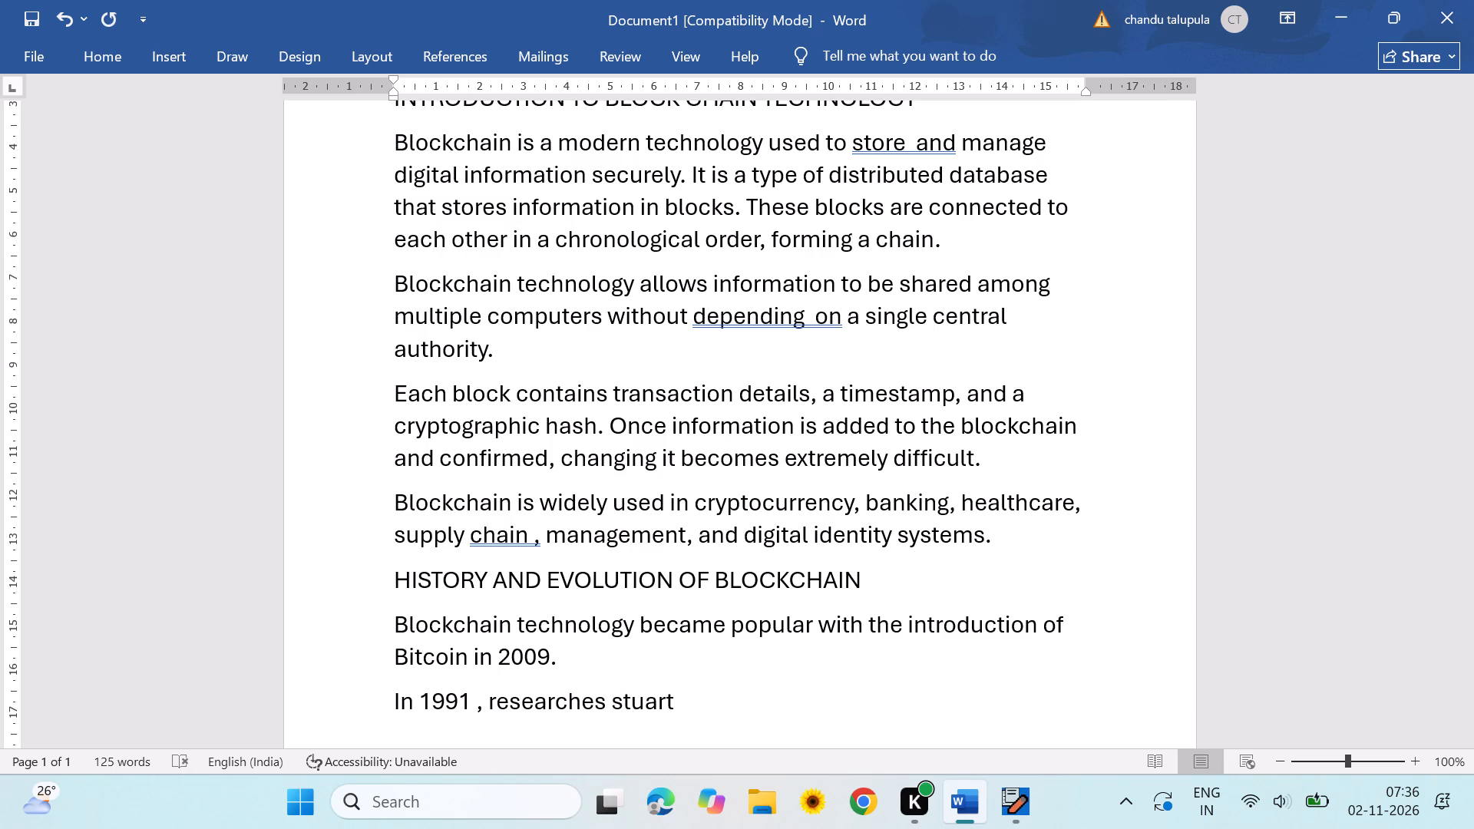
text(haber)
key(space)
text(and)
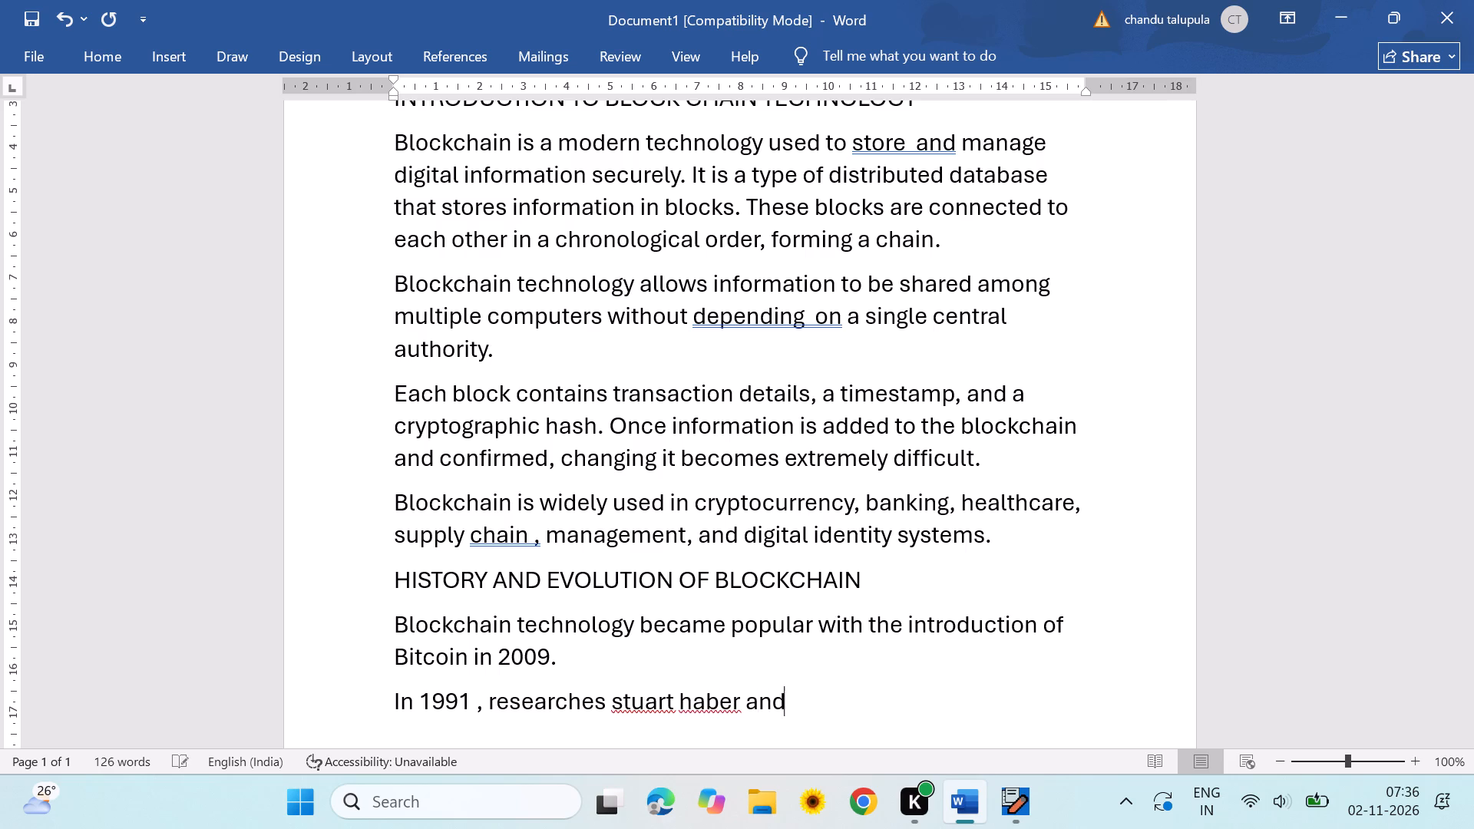
key(space)
text(w.)
key(Return)
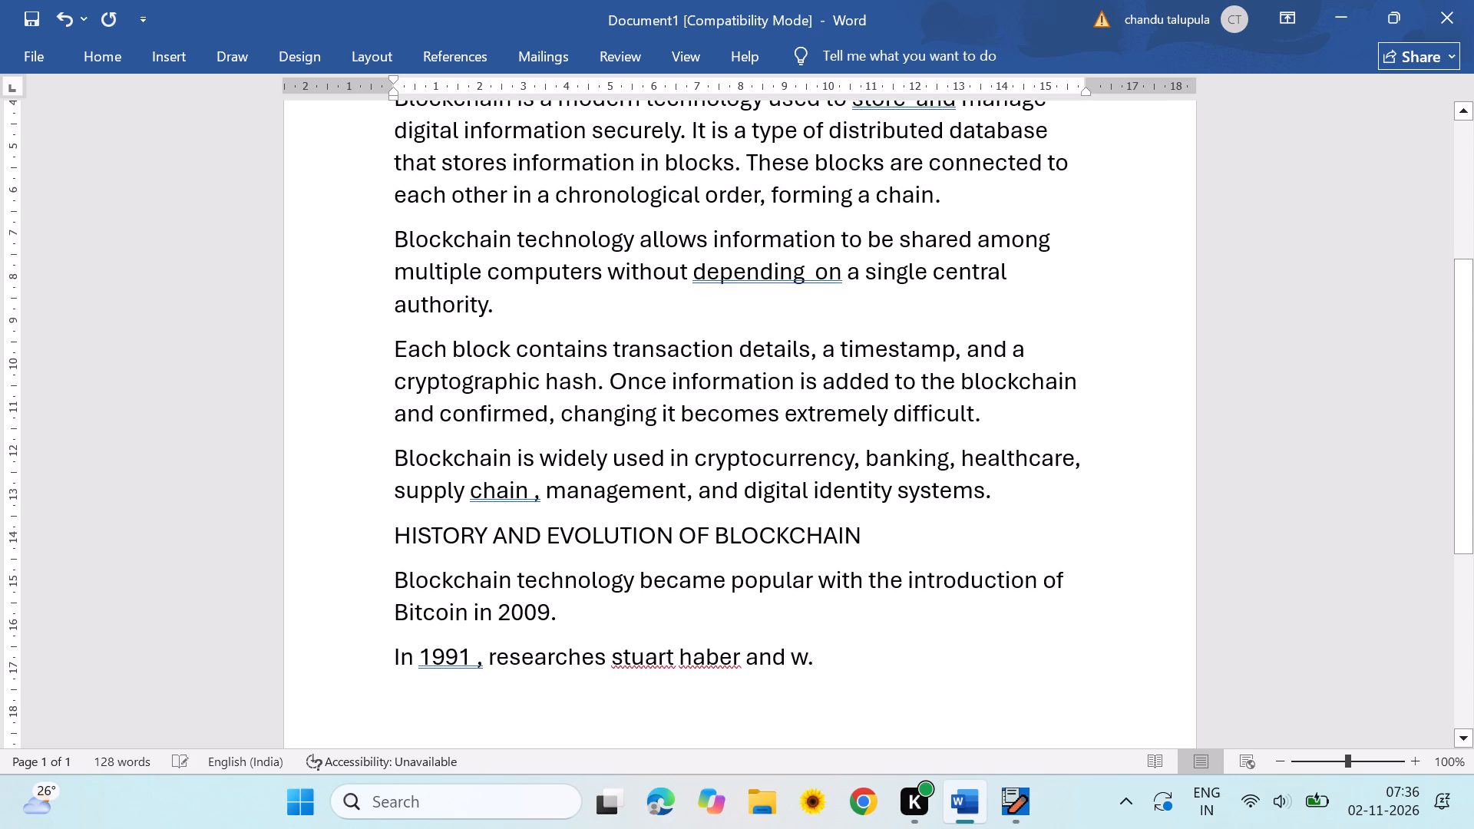
Write "Scott Stornetta introduced a method for securing" on the new line, correcting the misspelled "Scoot".
text(Scoot)
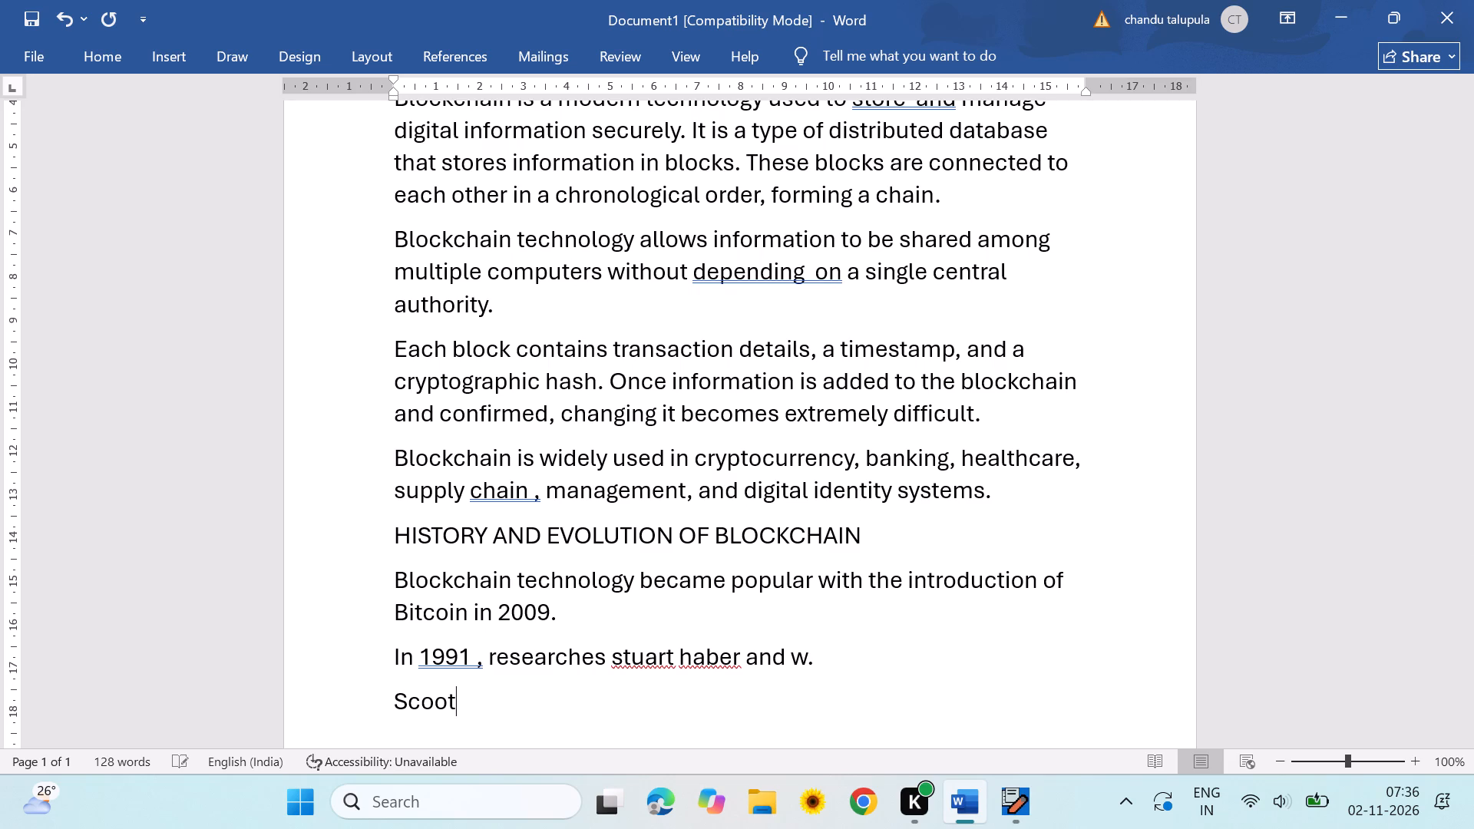
key(BackSpace)
key(BackSpace)
text(tt stornetta introduced)
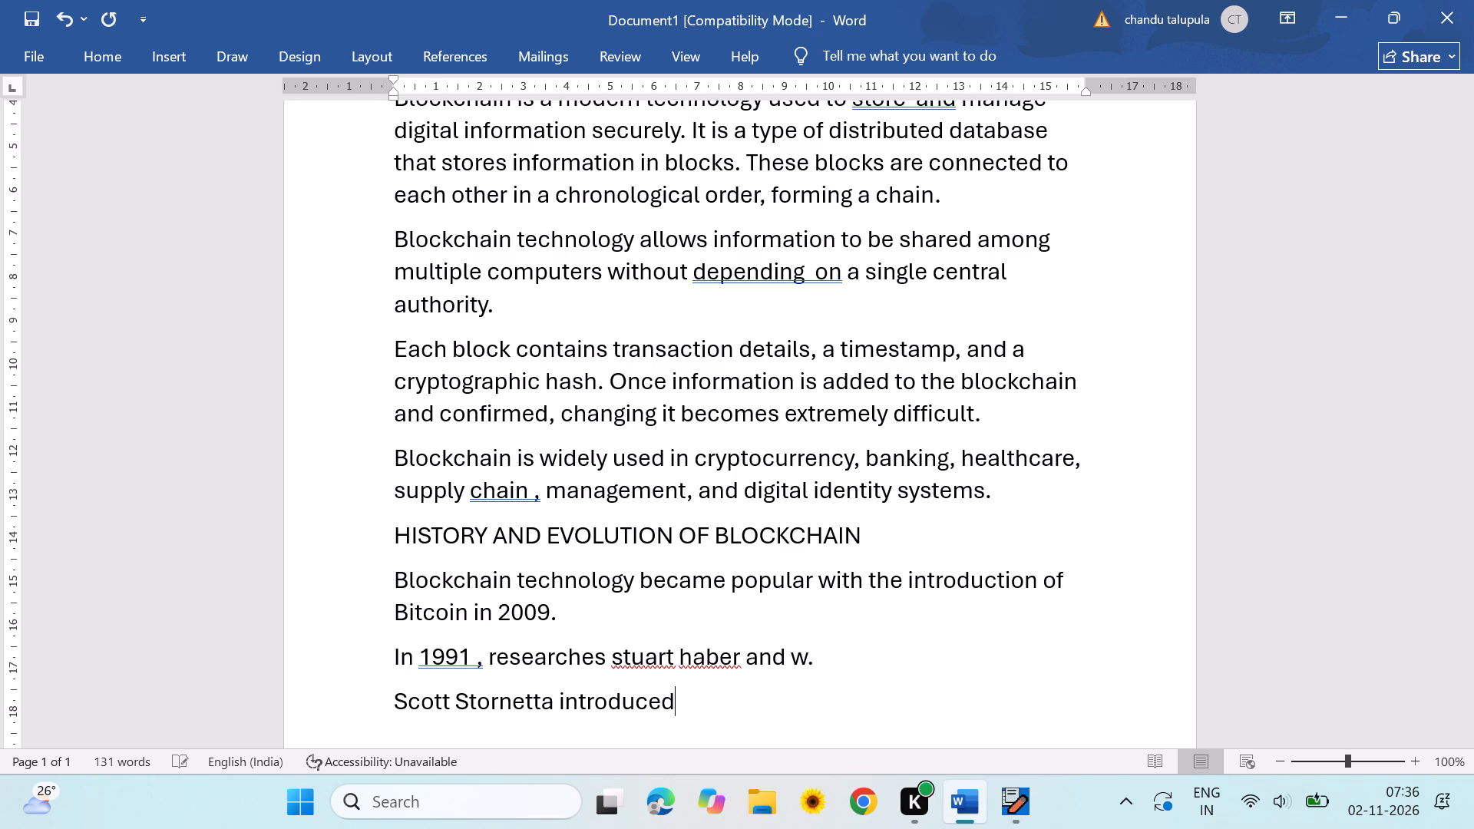
key(space)
text(a method)
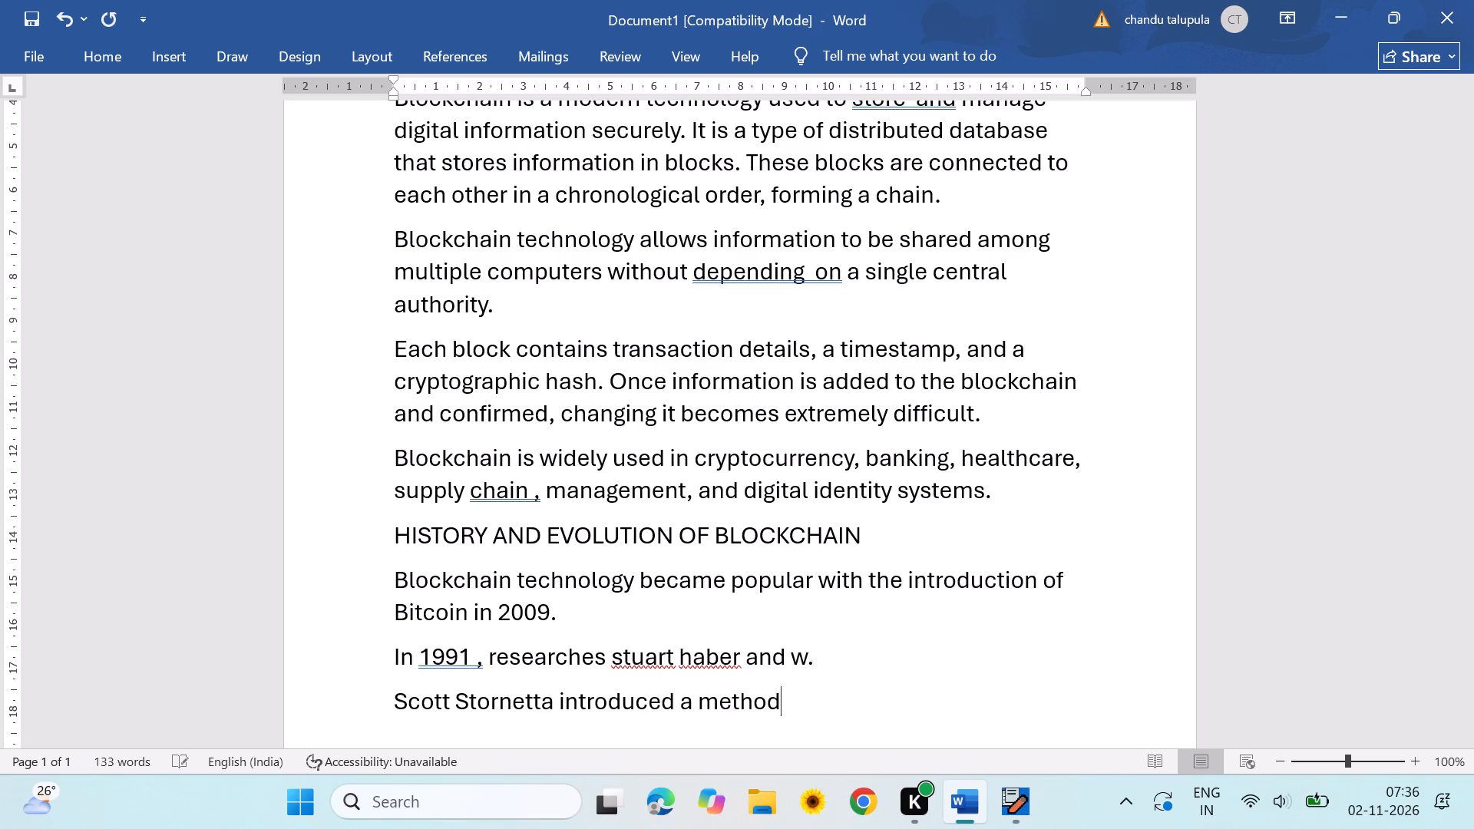
key(space)
text(for sec)
text(uring)
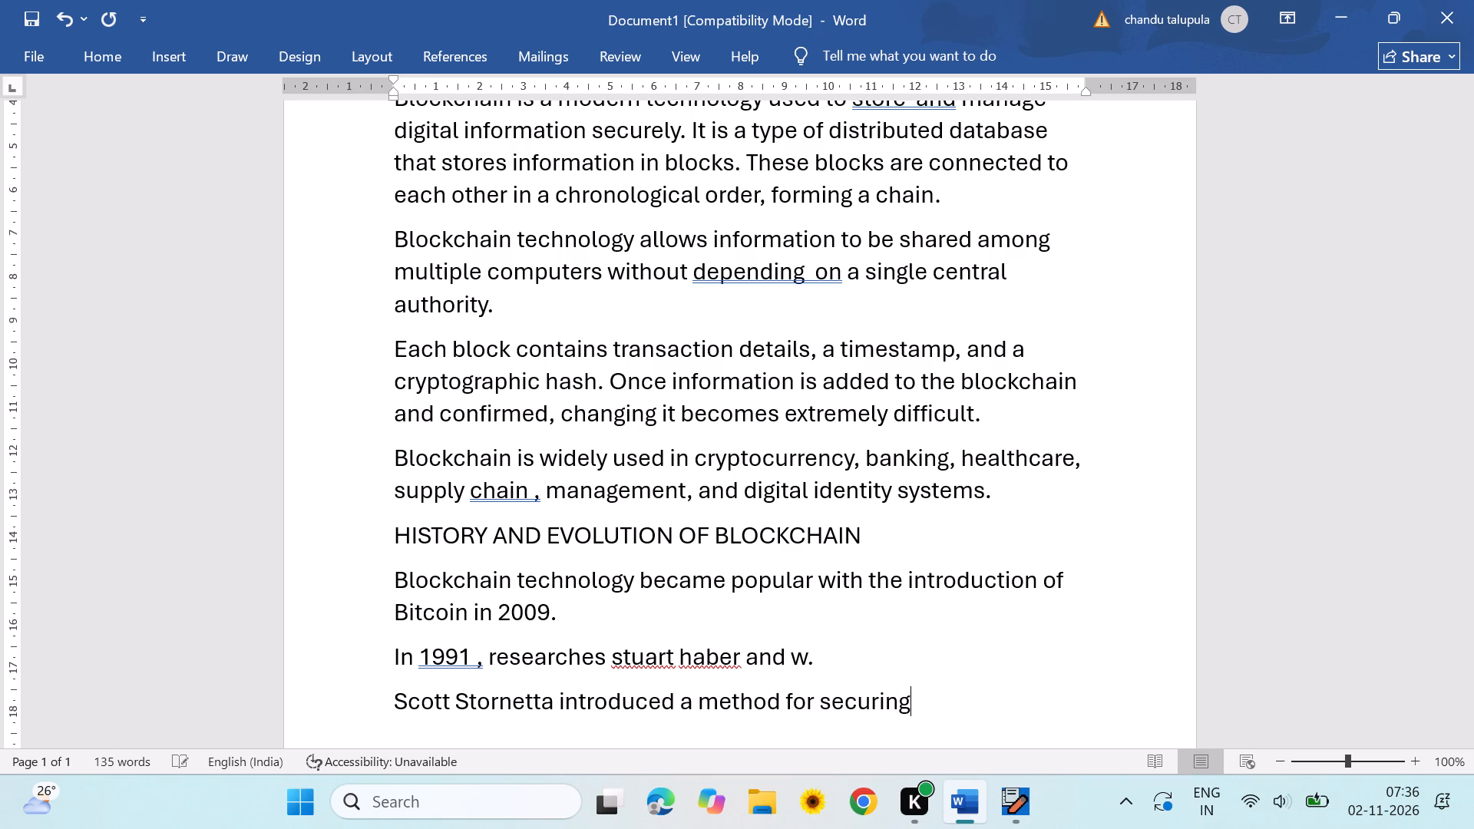
Continue the sentence with "digital documents", correcting the misspellings in both words.
key(space)
text(dighi)
key(BackSpace)
key(BackSpace)
text(ital)
key(space)
text(douc)
key(BackSpace)
key(BackSpace)
text(cumn)
key(BackSpace)
text(en)
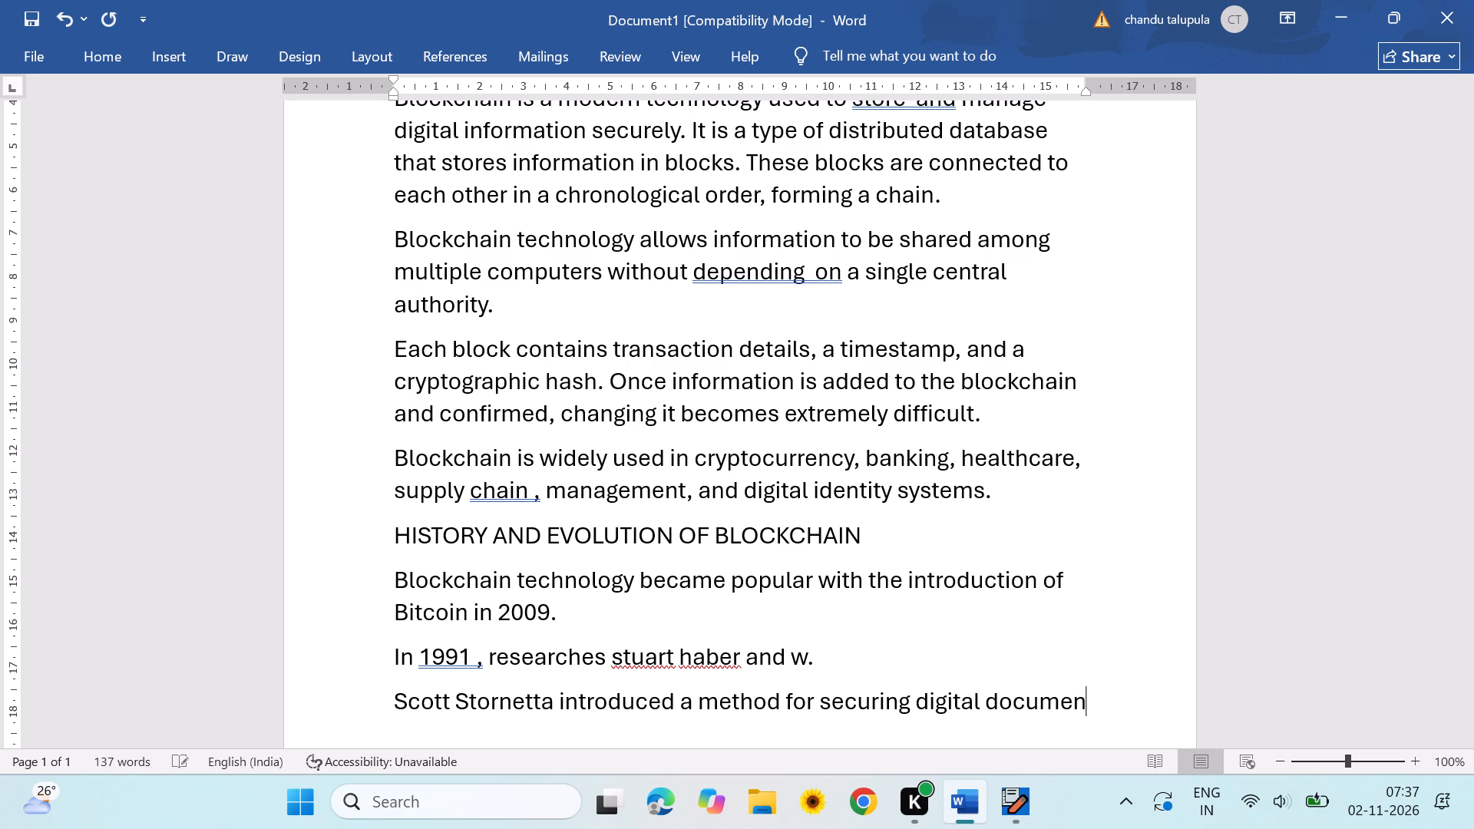
text(ts)
key(space)
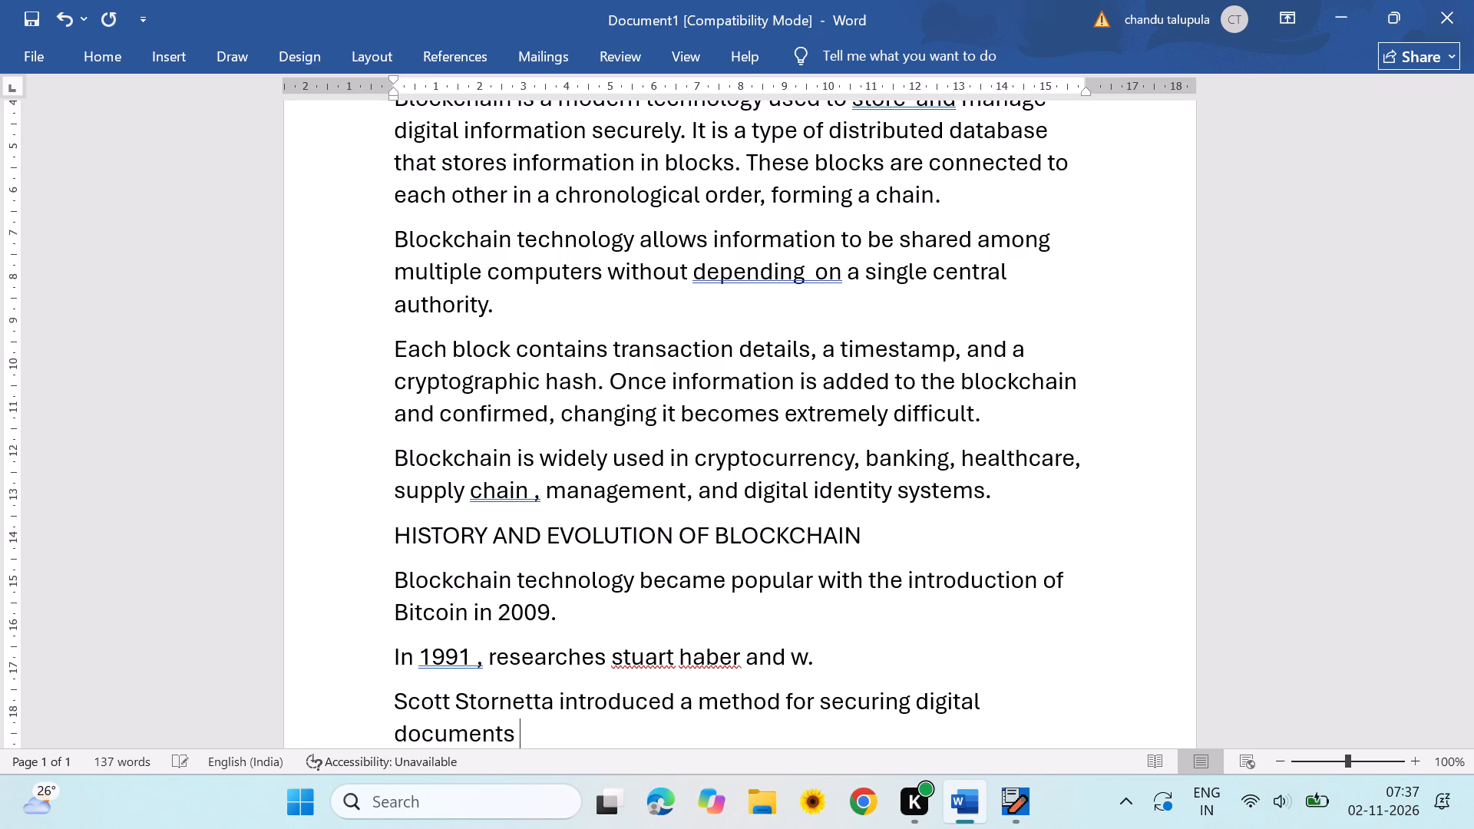
End the sentence with "using timestaps." and begin a new paragraph with "In".
text(us)
text(ing s)
key(BackSpace)
text(timestaps.)
key(Return)
text(In)
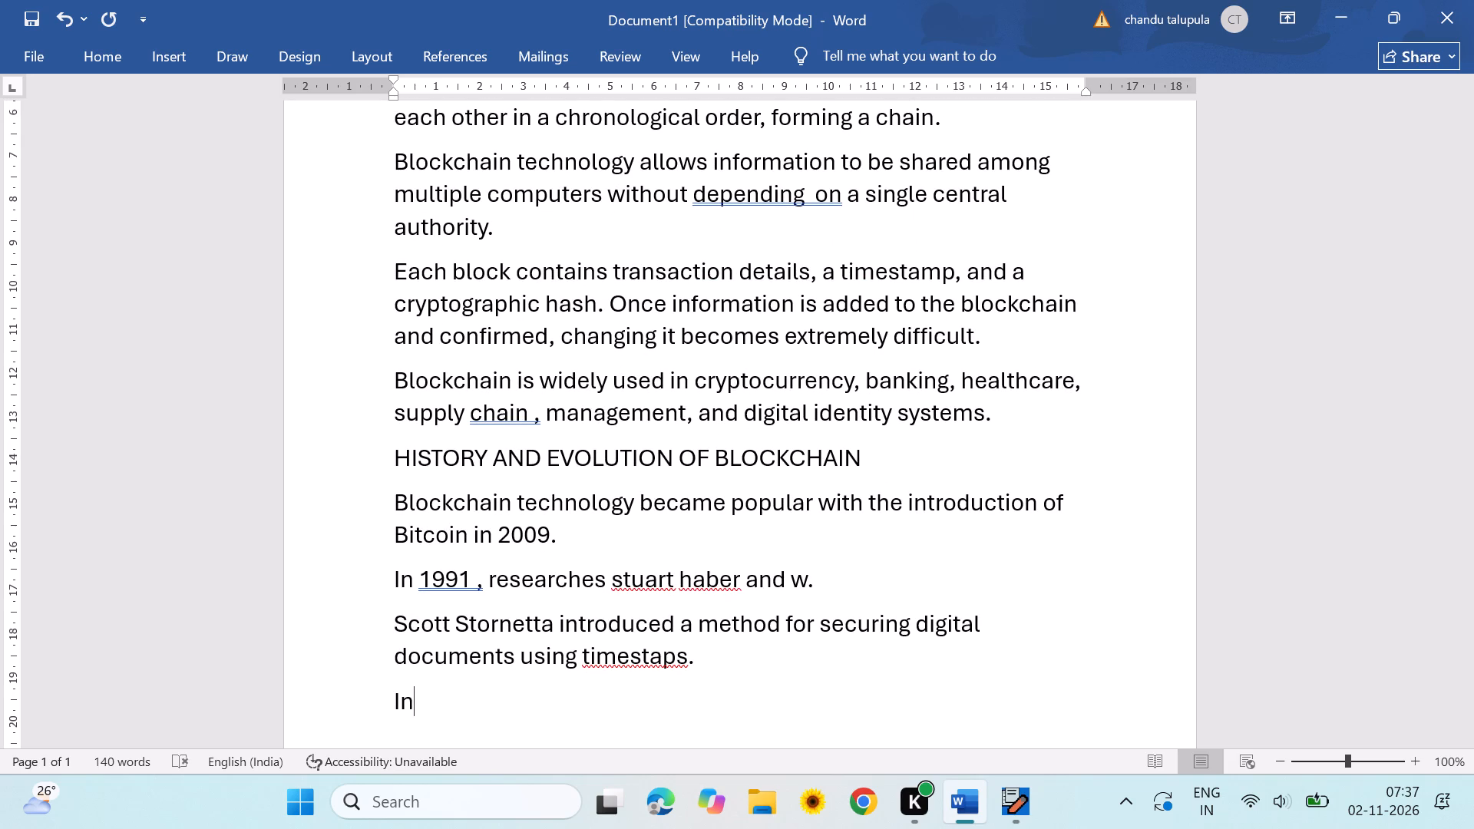
Join the line starting with "Scott Stornetta" to the preceding "w." line, and return to the end of the last paragraph.
key(Up)
key(Up)
key(Left)
key(BackSpace)
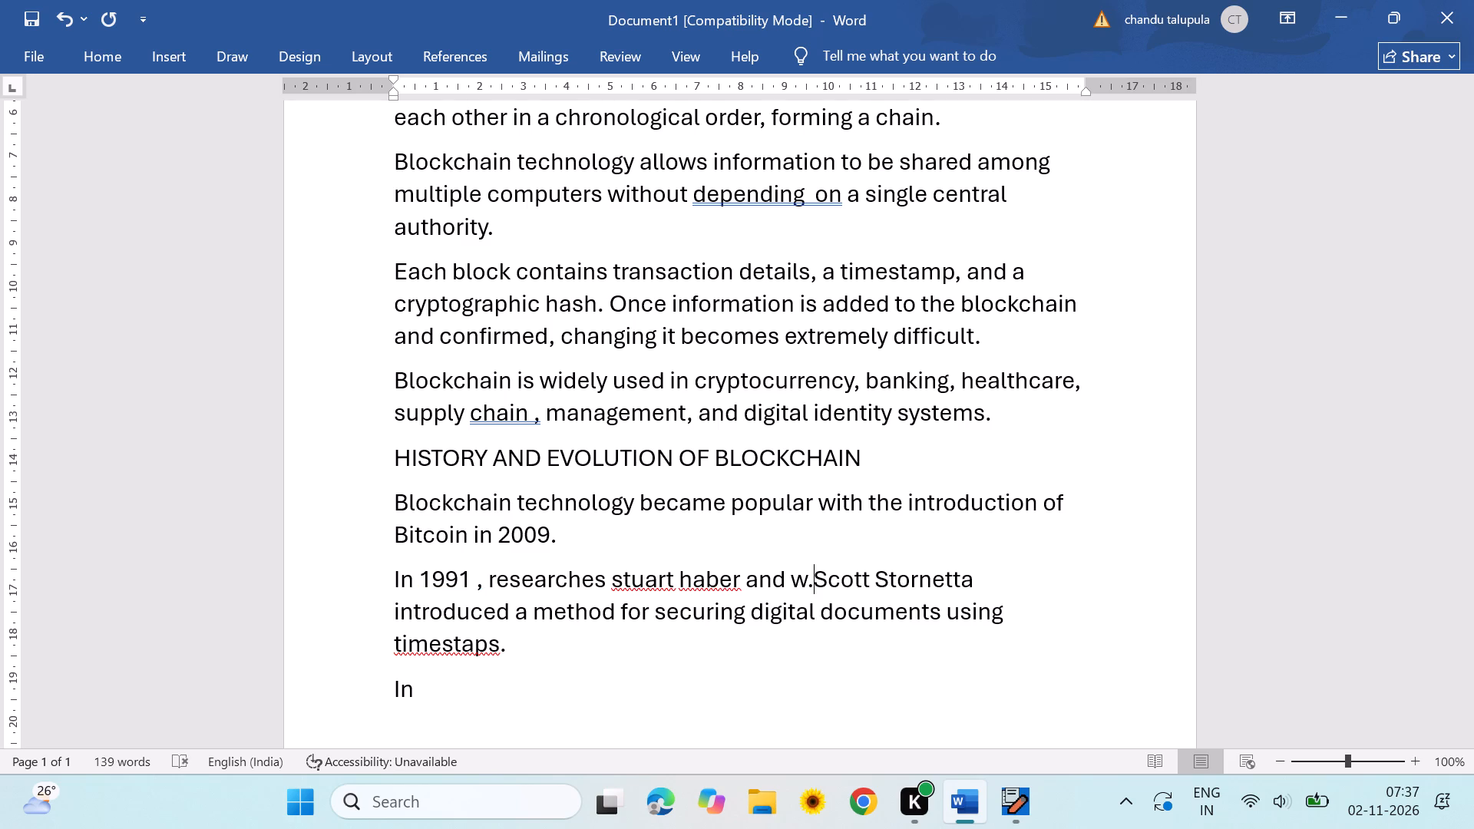
key(Down)
key(Down)
key(Down)
Continue the last paragraph after "In" with "2008, an individual or group".
key(space)
text(200)
text(8,)
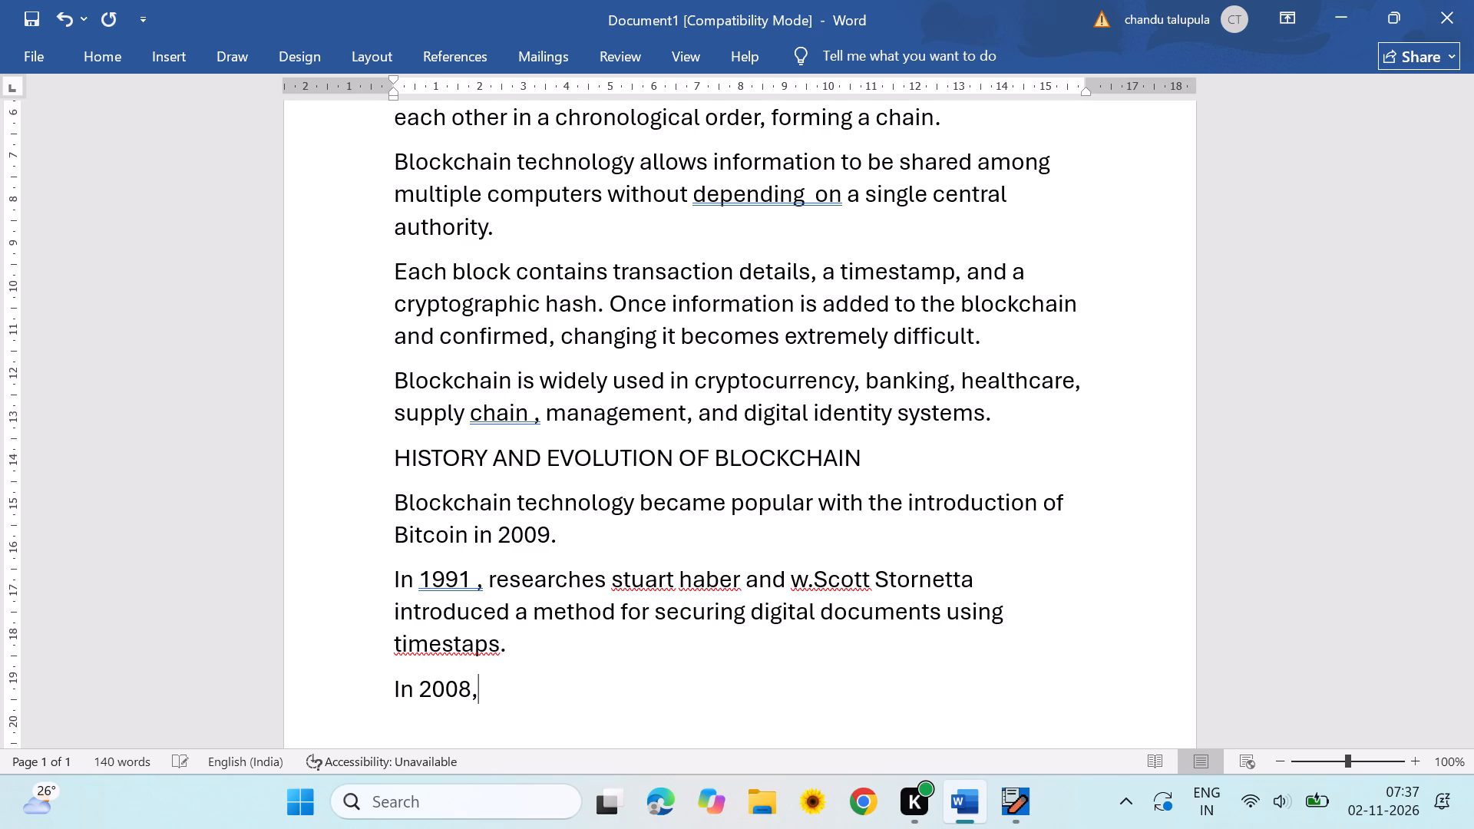
key(space)
text(an individual)
key(space)
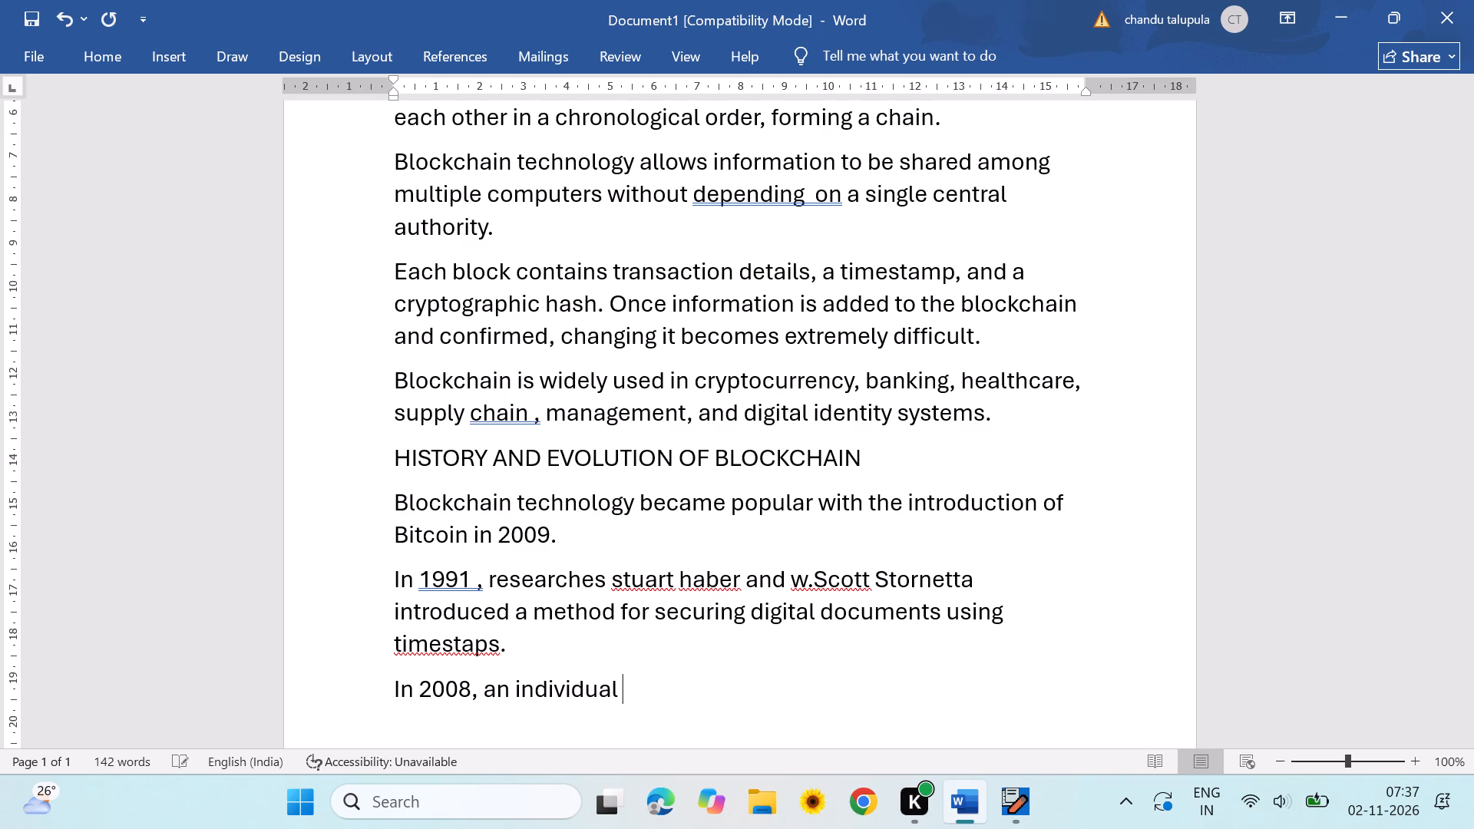
text(or group)
key(space)
Extend the 2008 sentence with "using the name Satoshi Nakamoto".
text(using the)
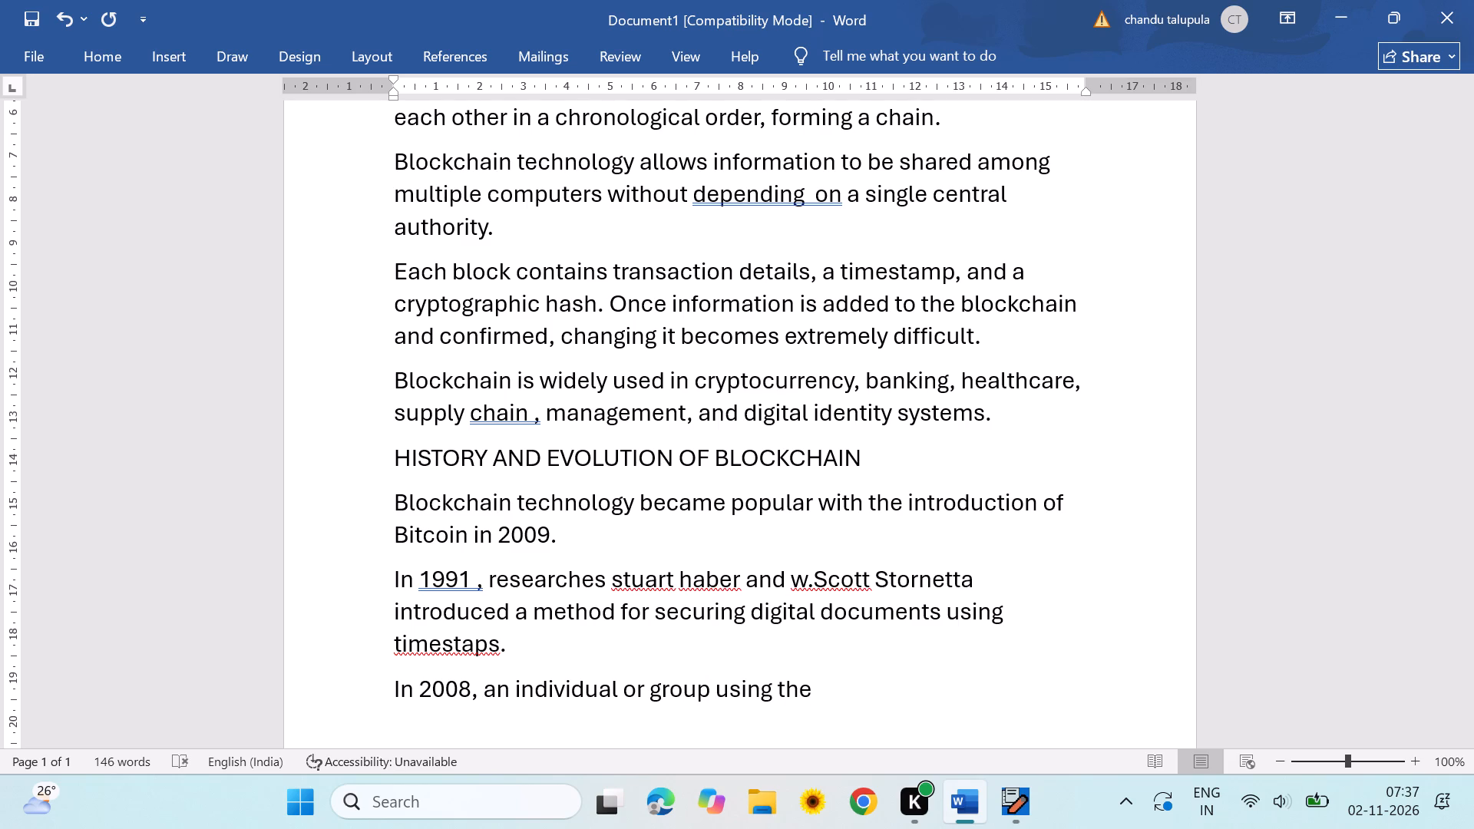
key(n)
key(BackSpace)
key(space)
text(name)
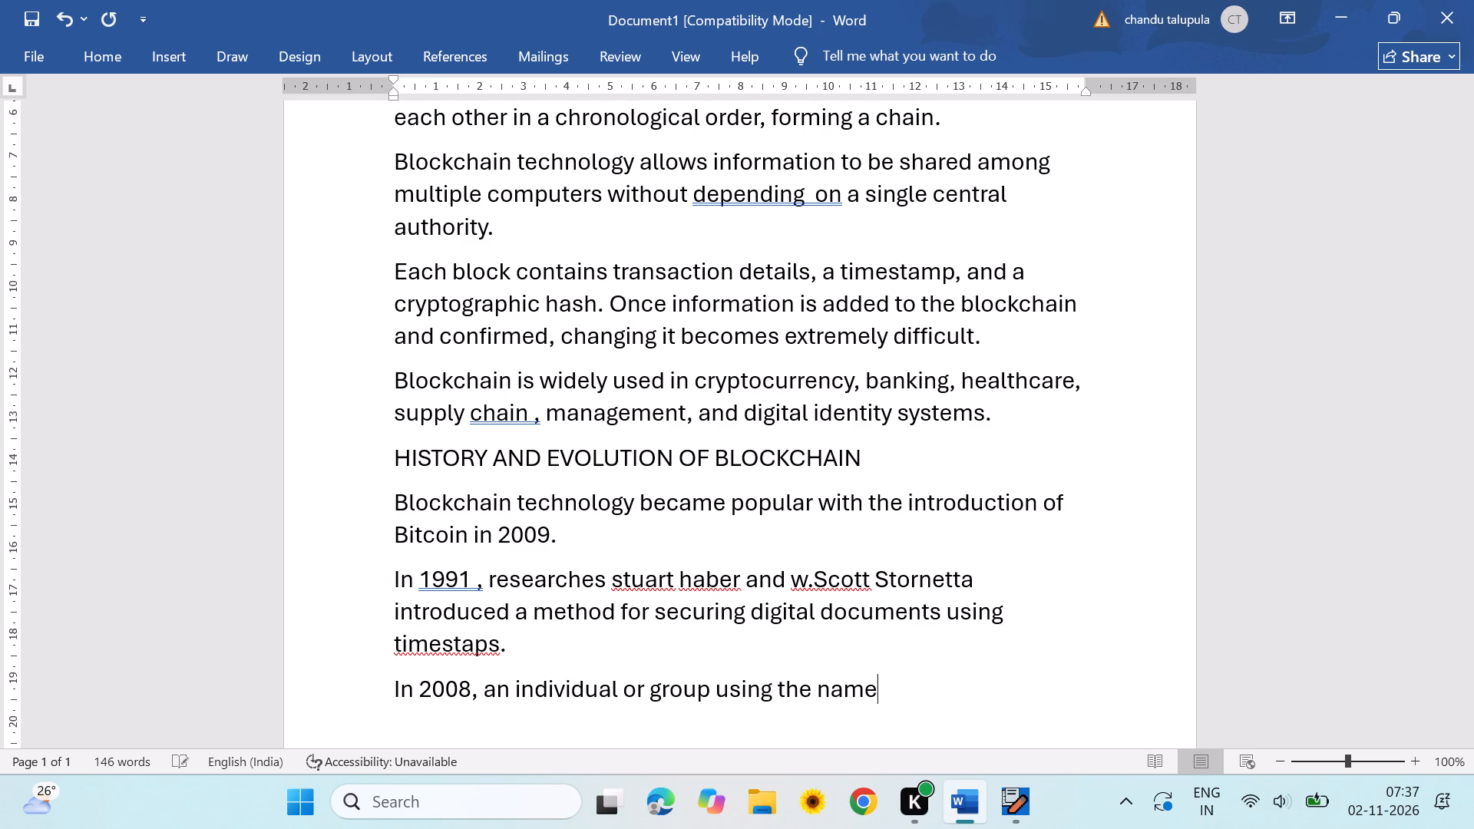
key(space)
text(Satoshi)
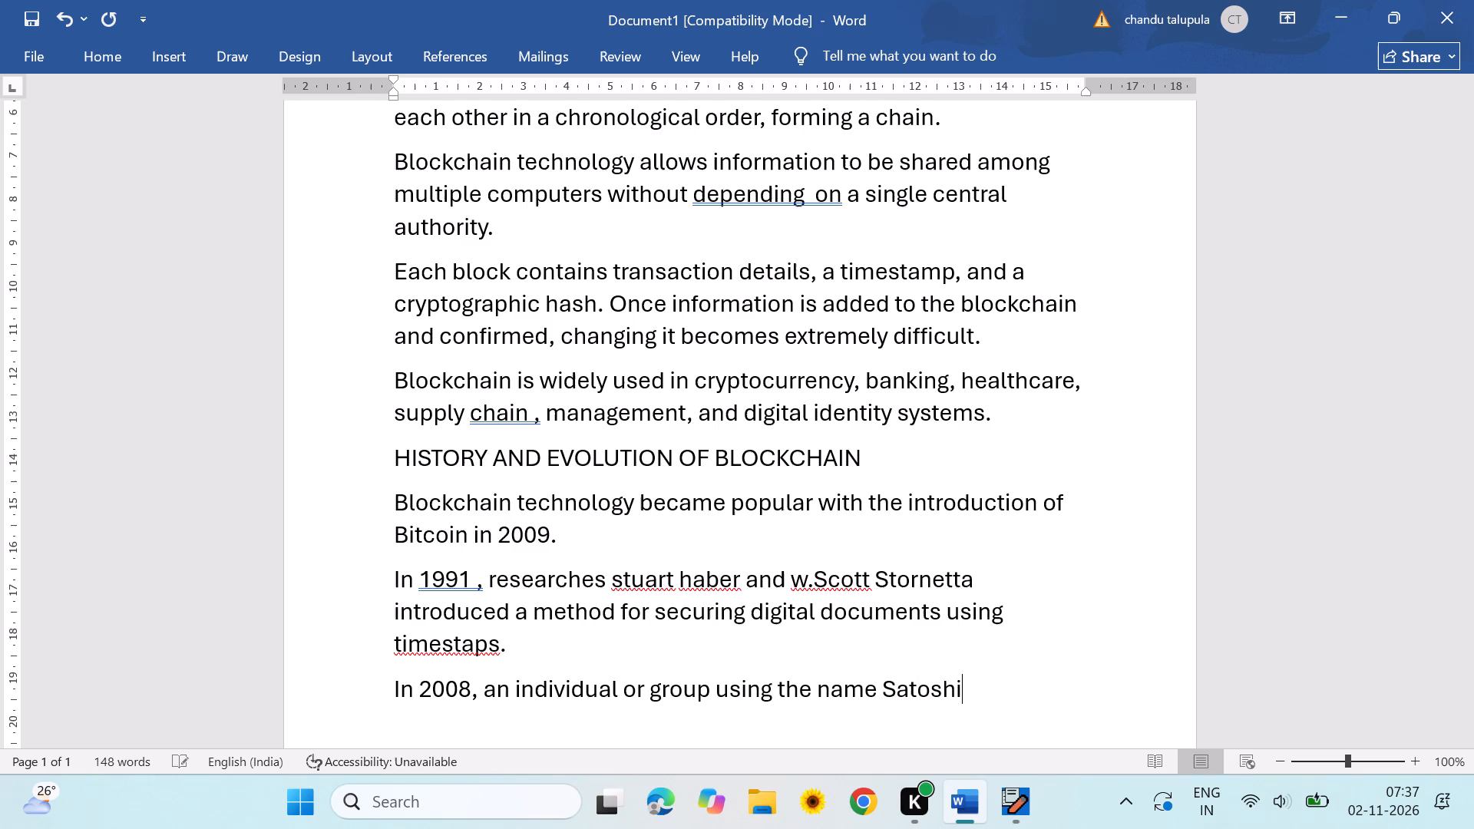
key(space)
text(Naka)
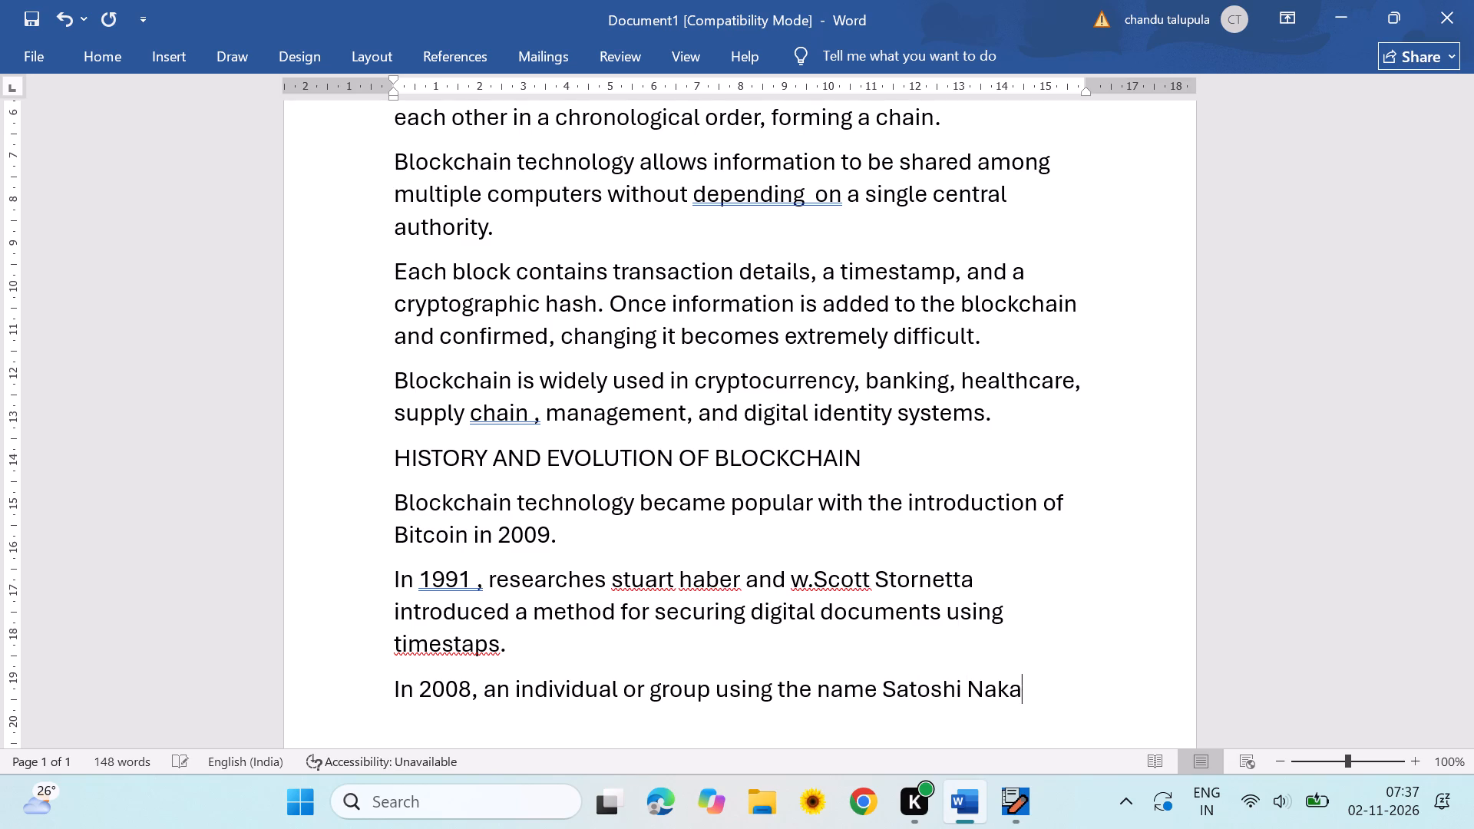
text(moto)
Finish the 2008 sentence with "introduced the concept of Bitcoin.".
key(space)
text(introudc)
key(BackSpace)
key(BackSpace)
key(BackSpace)
text(duced the co)
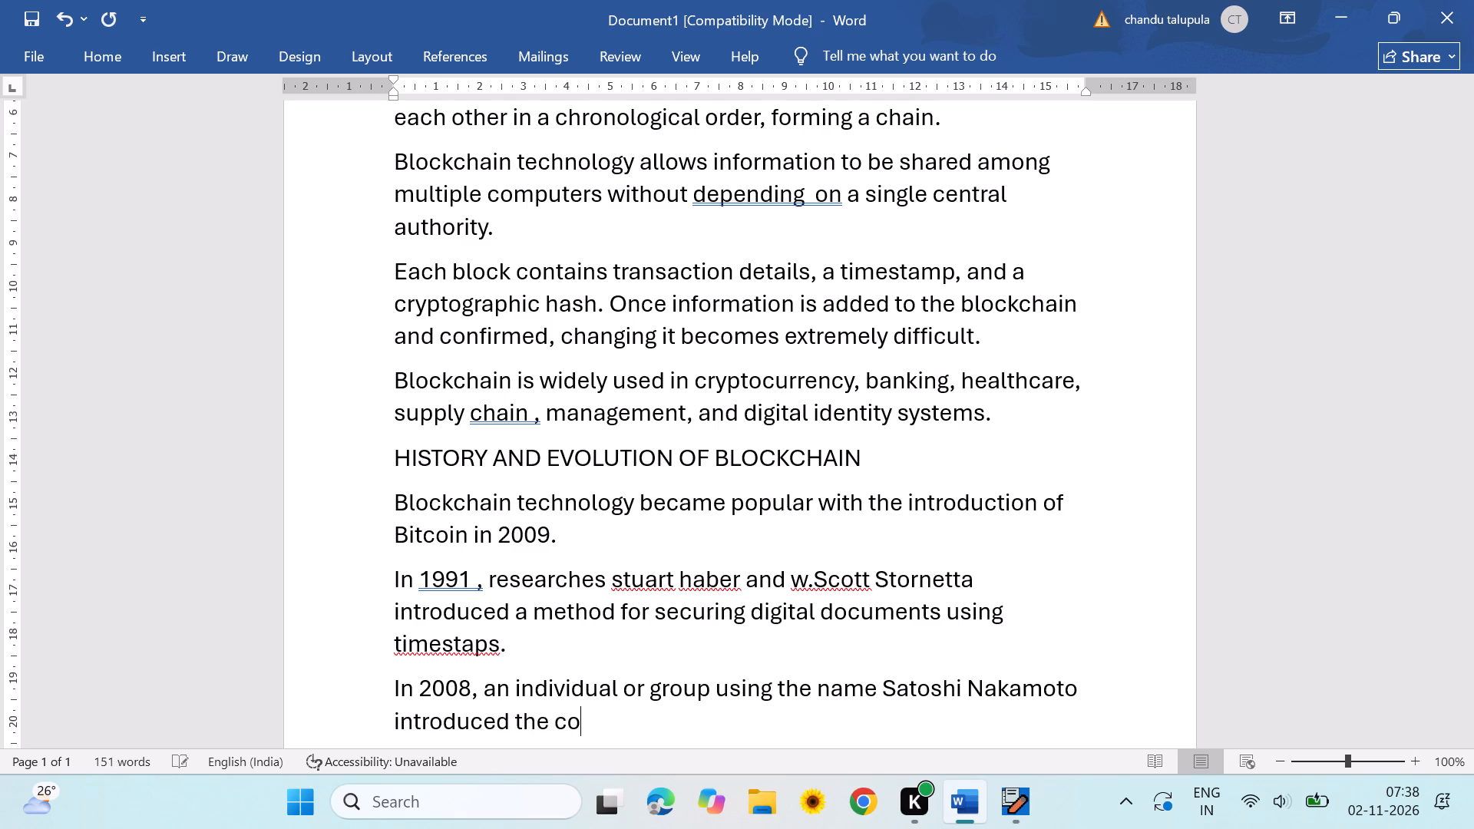
text(ncept o)
text(f)
key(space)
text(Bitcoi)
text(n.)
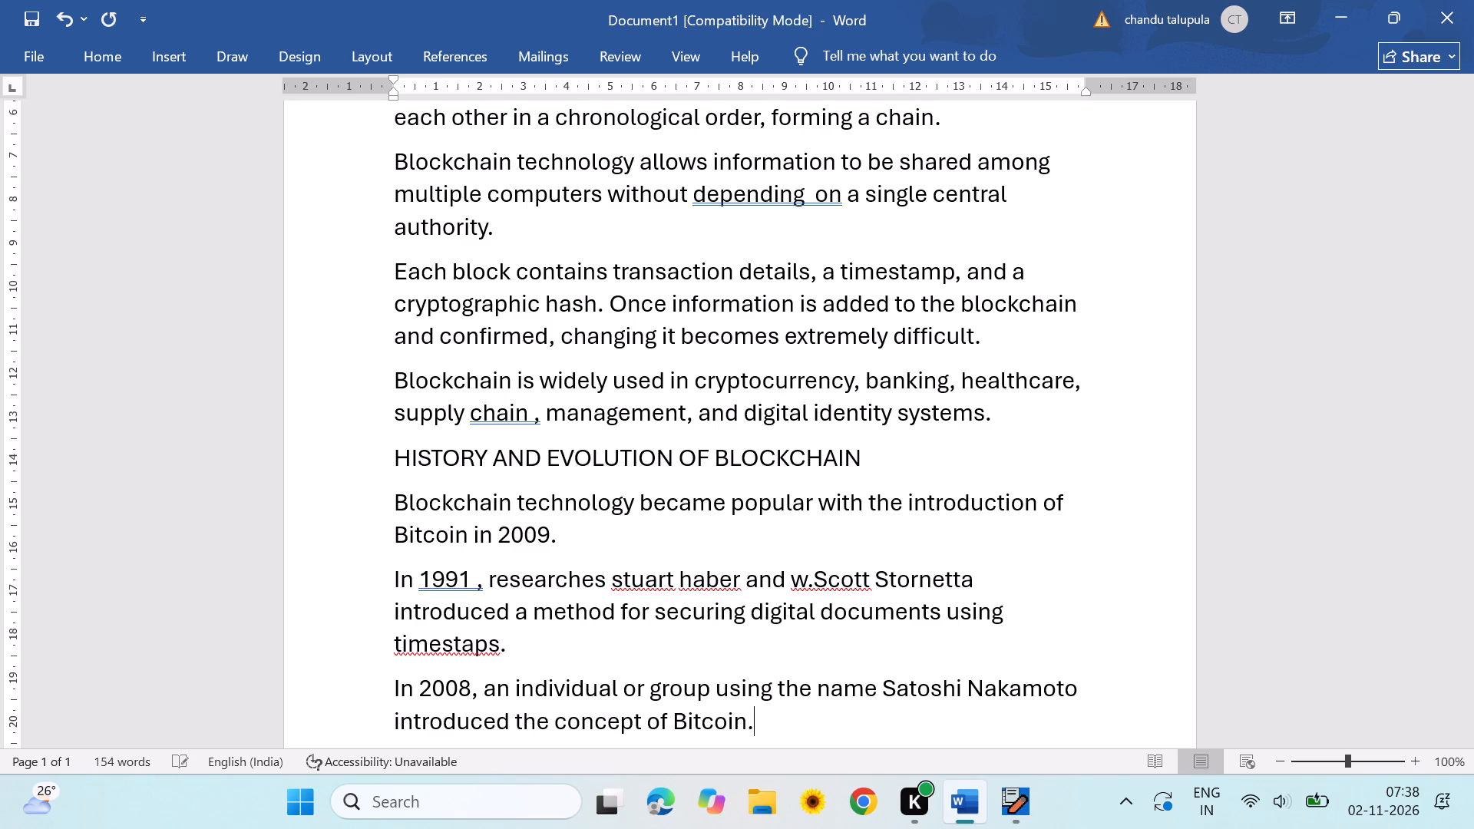
Add a new paragraph reading "In 2009, Bitcoin was launched using blockchain technology.".
key(Return)
text(In 2009)
key(comma)
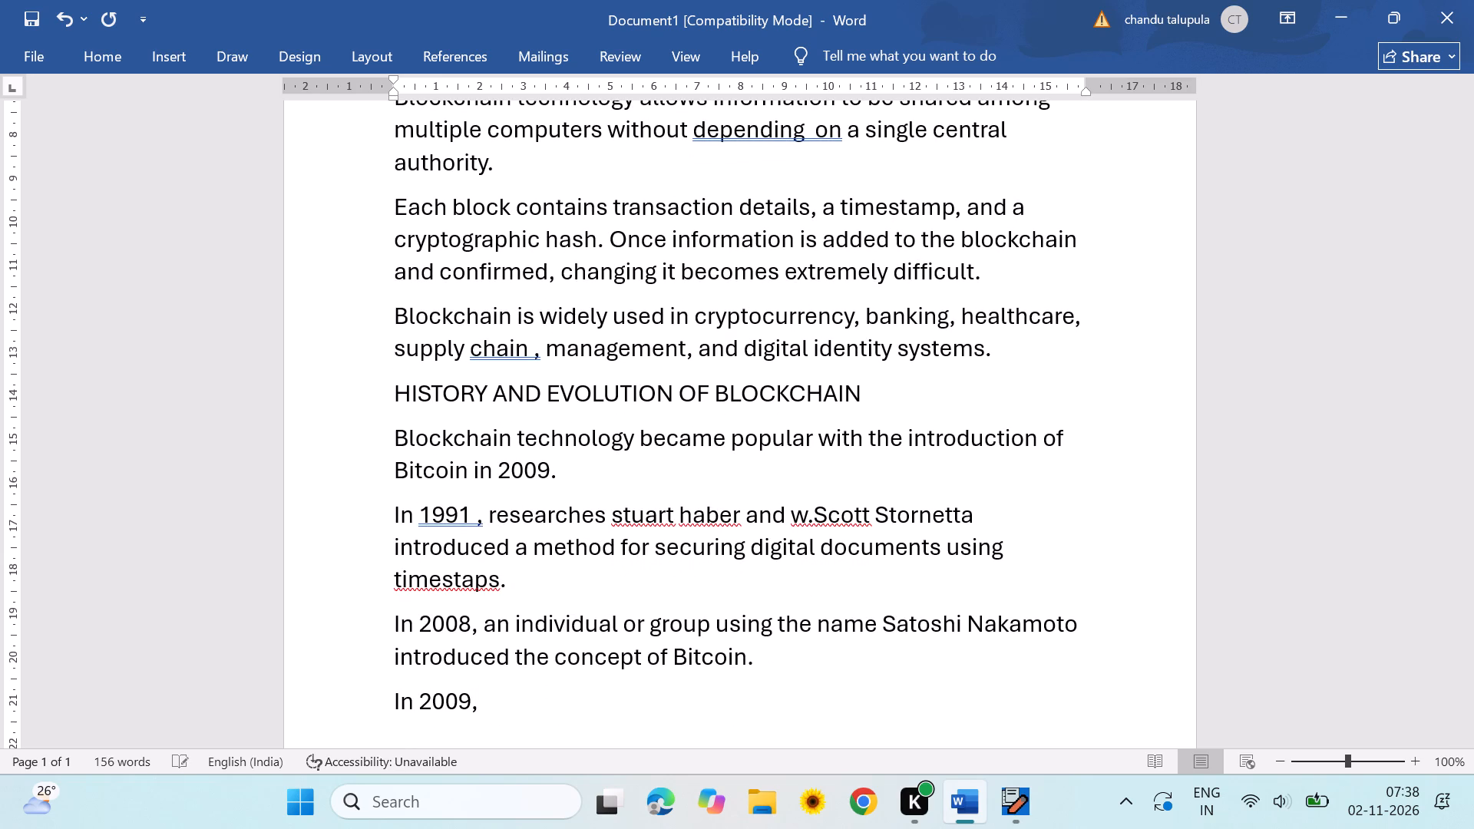
key(space)
text(Bitcoi)
key(n)
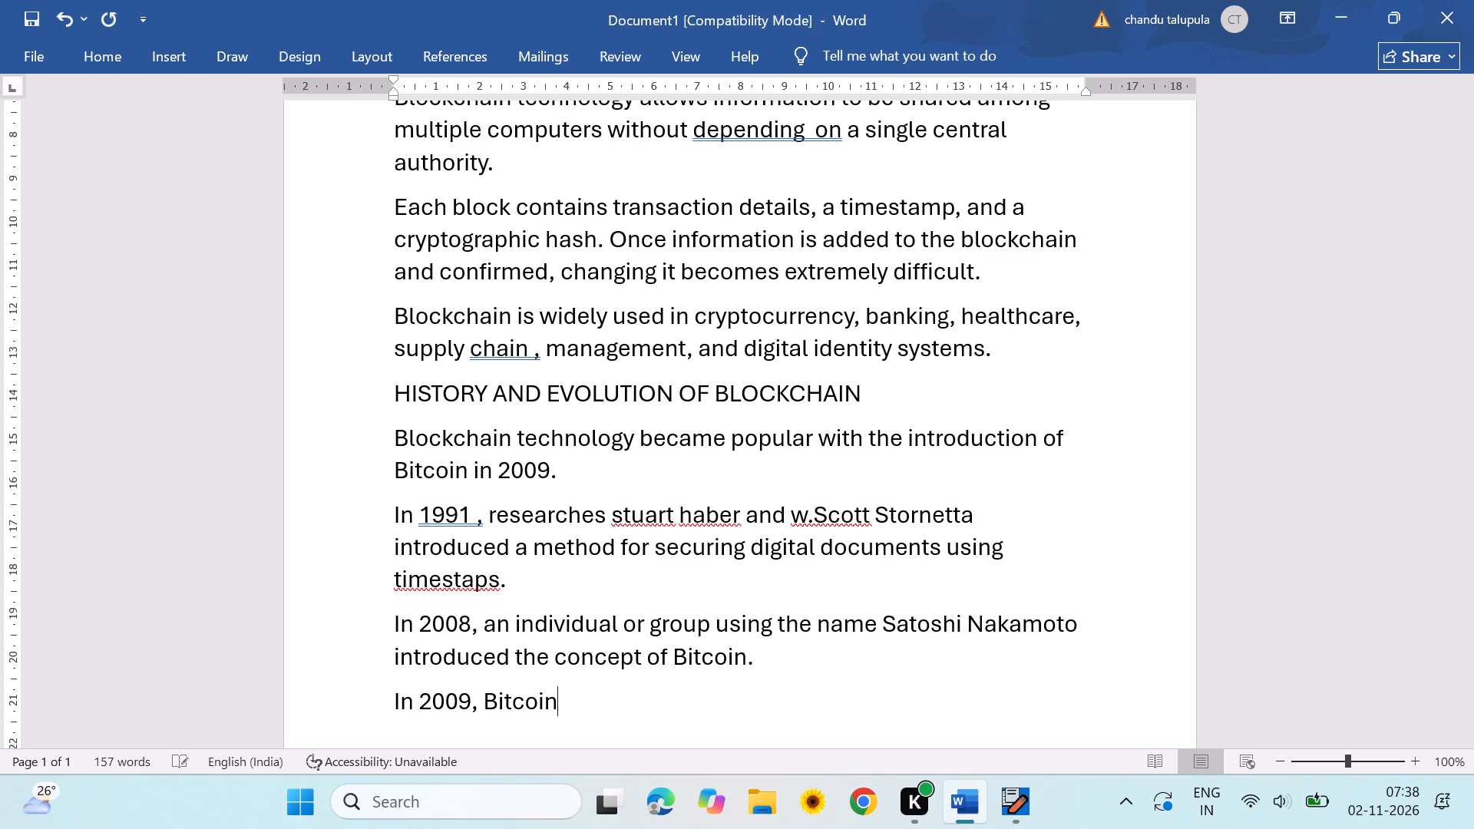
key(space)
text(was launched)
key(space)
text(using)
key(space)
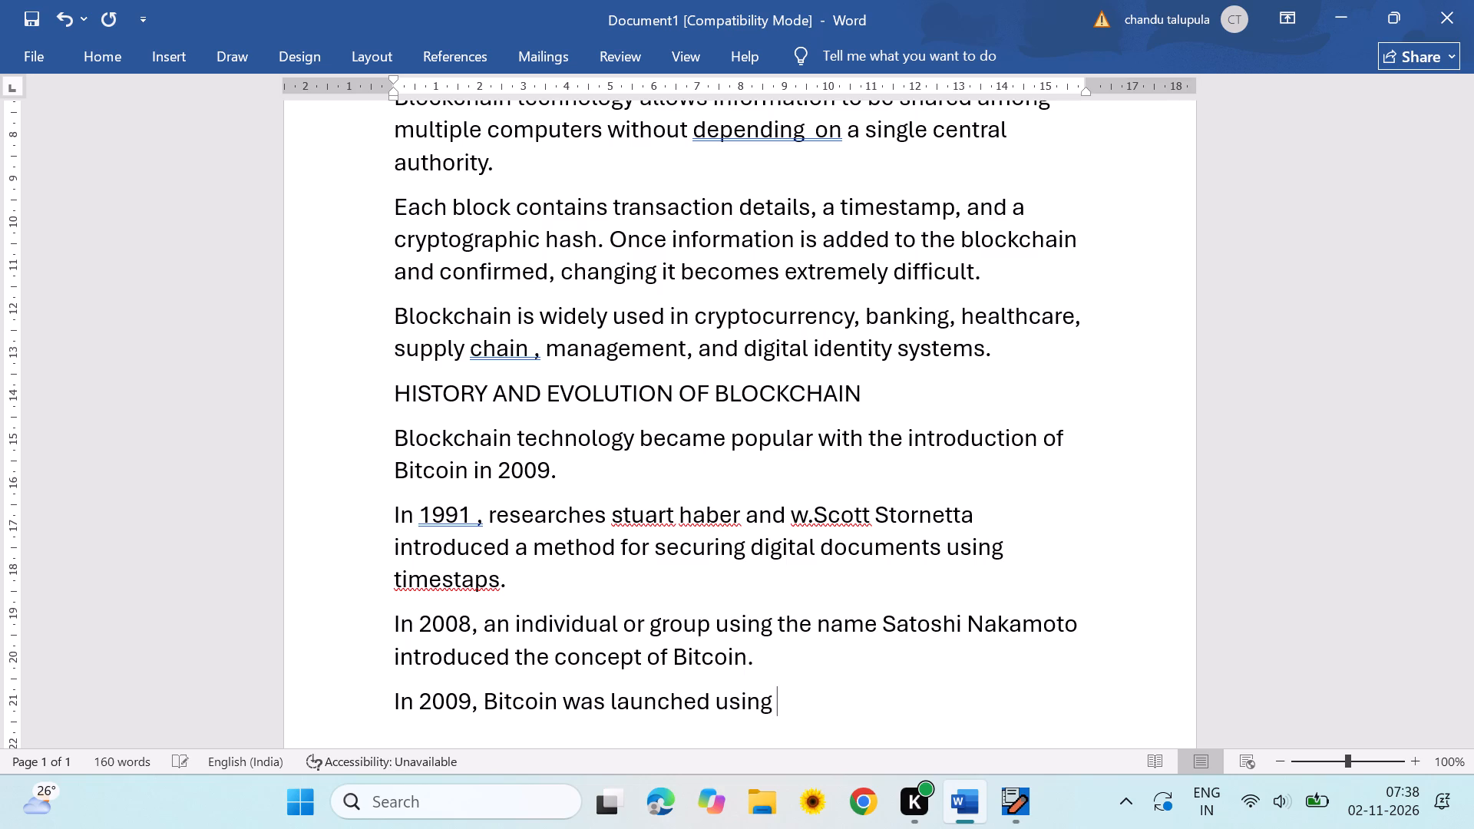
text(blockchain technology)
key(period)
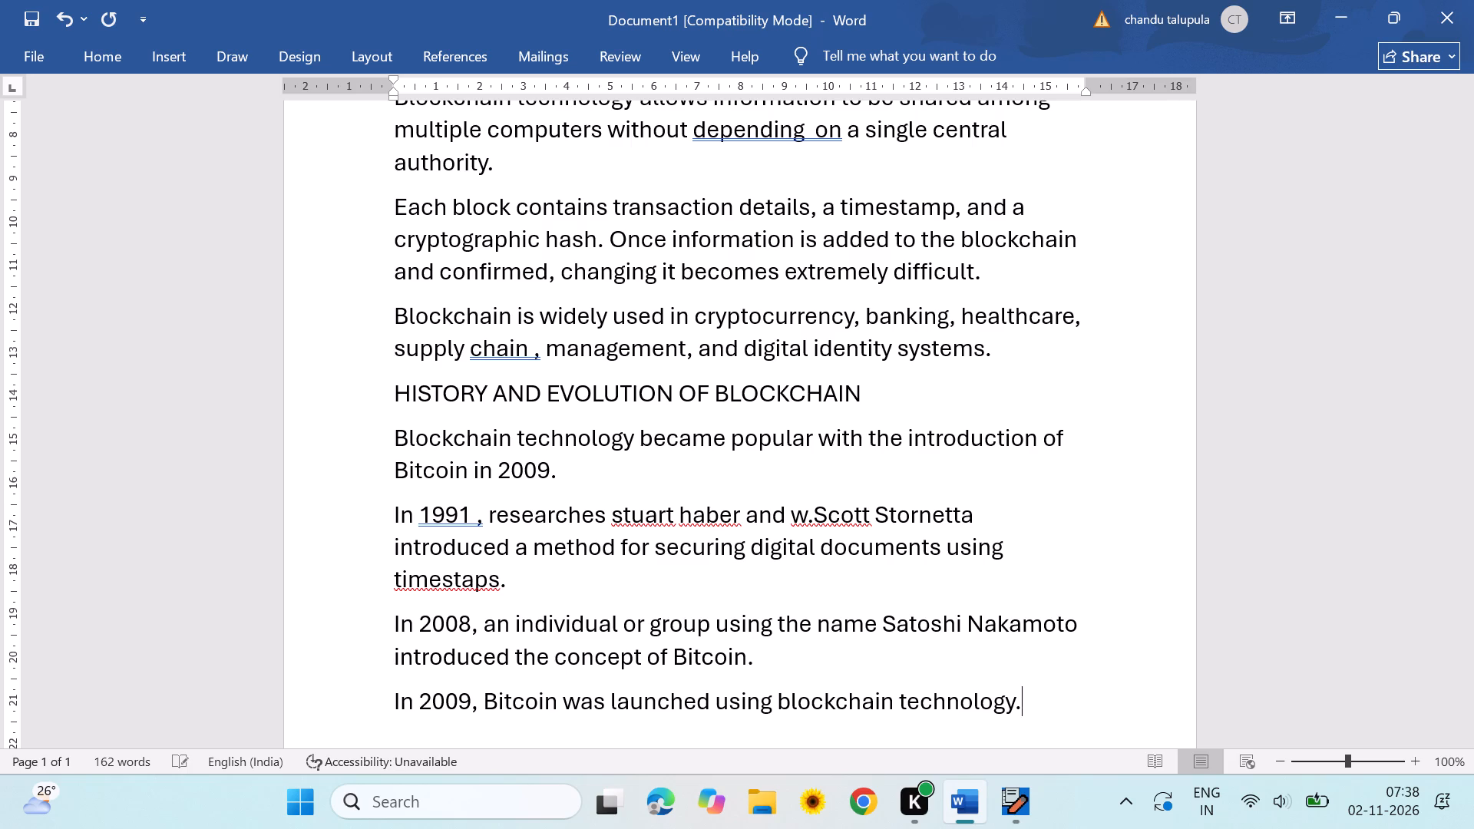
Begin a new paragraph with "In 2015, Ethereum introduced".
key(Return)
text(In)
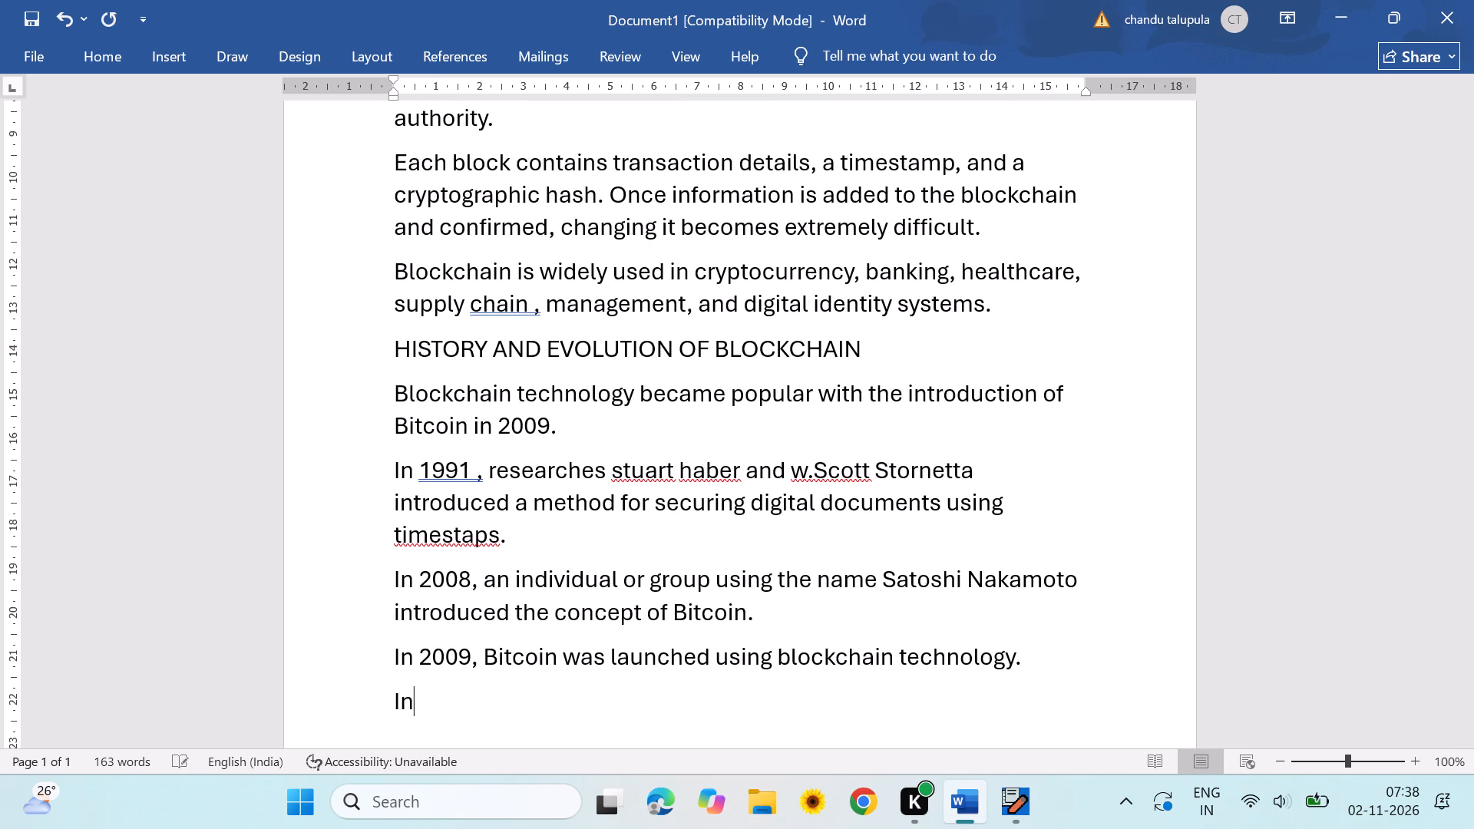
key(space)
text(20)
text(15)
key(comma)
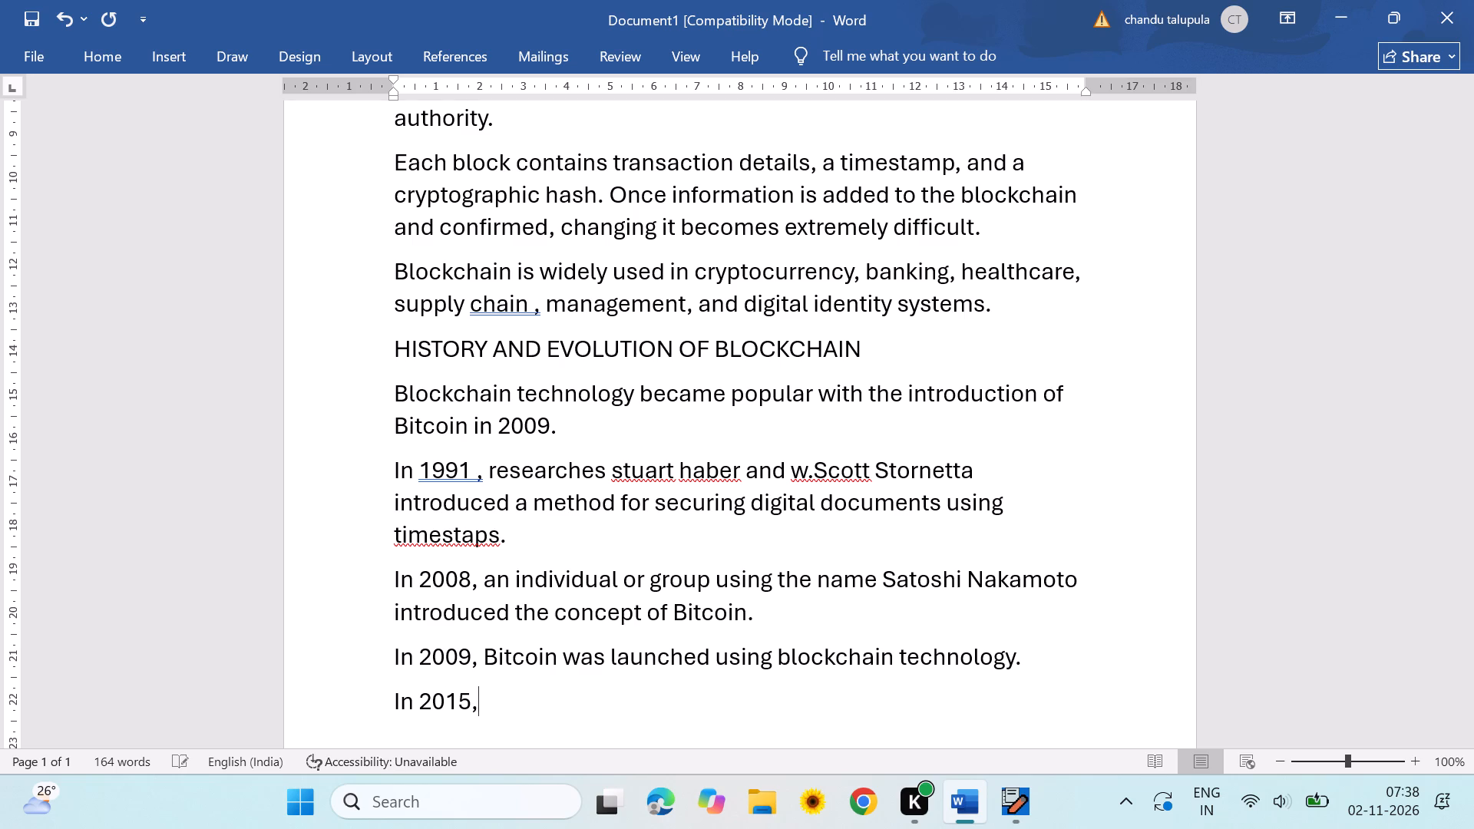
key(space)
text(Ethereu)
text(m intro)
text(duced)
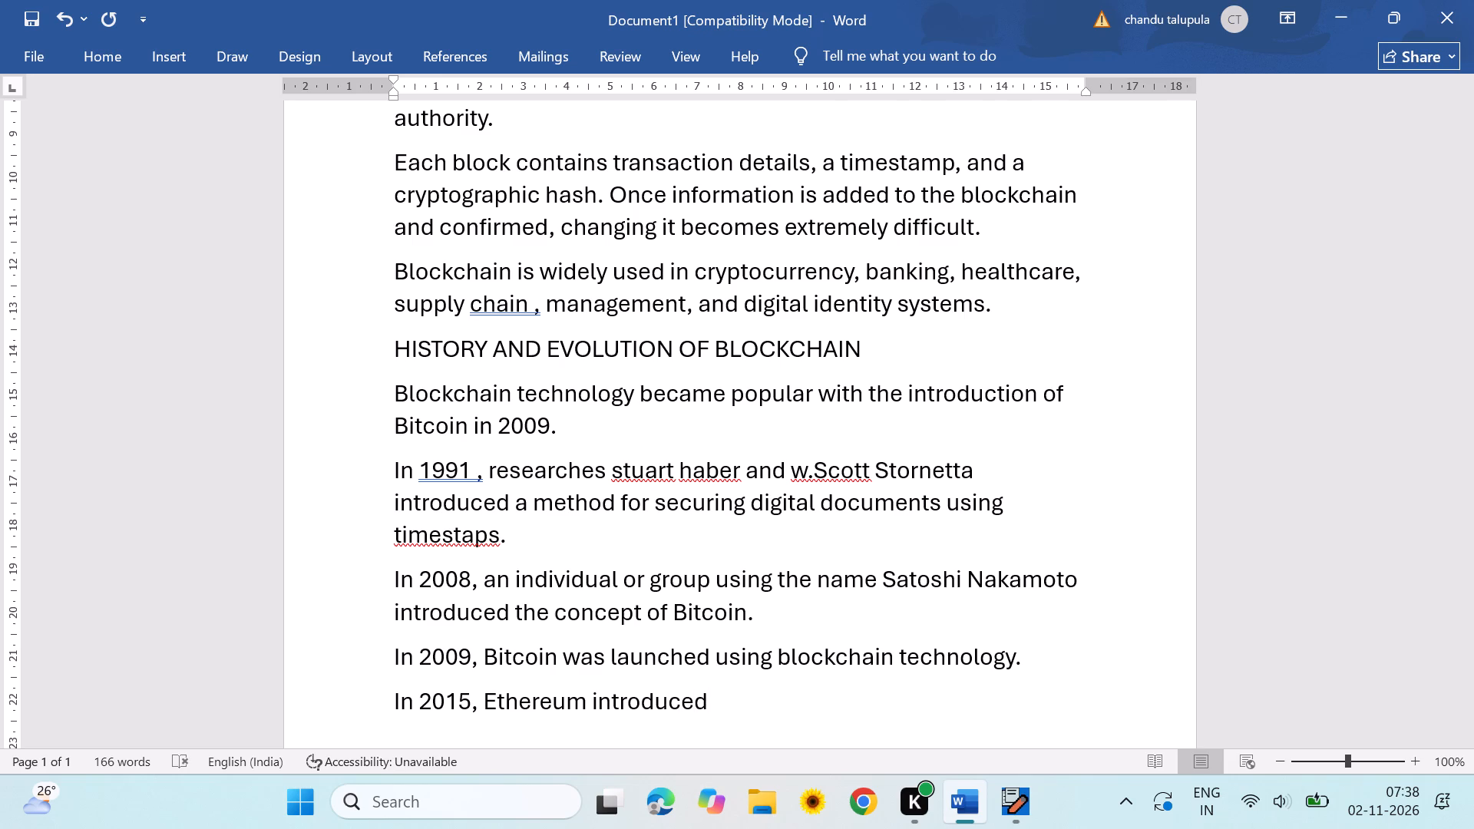
Continue the 2015 sentence with "a blockchain platform", correcting the misspelling in "blockchain".
key(space)
text(a)
key(space)
text(bo)
key(BackSpace)
text(lco)
key(BackSpace)
key(BackSpace)
text(ockc)
text(hain)
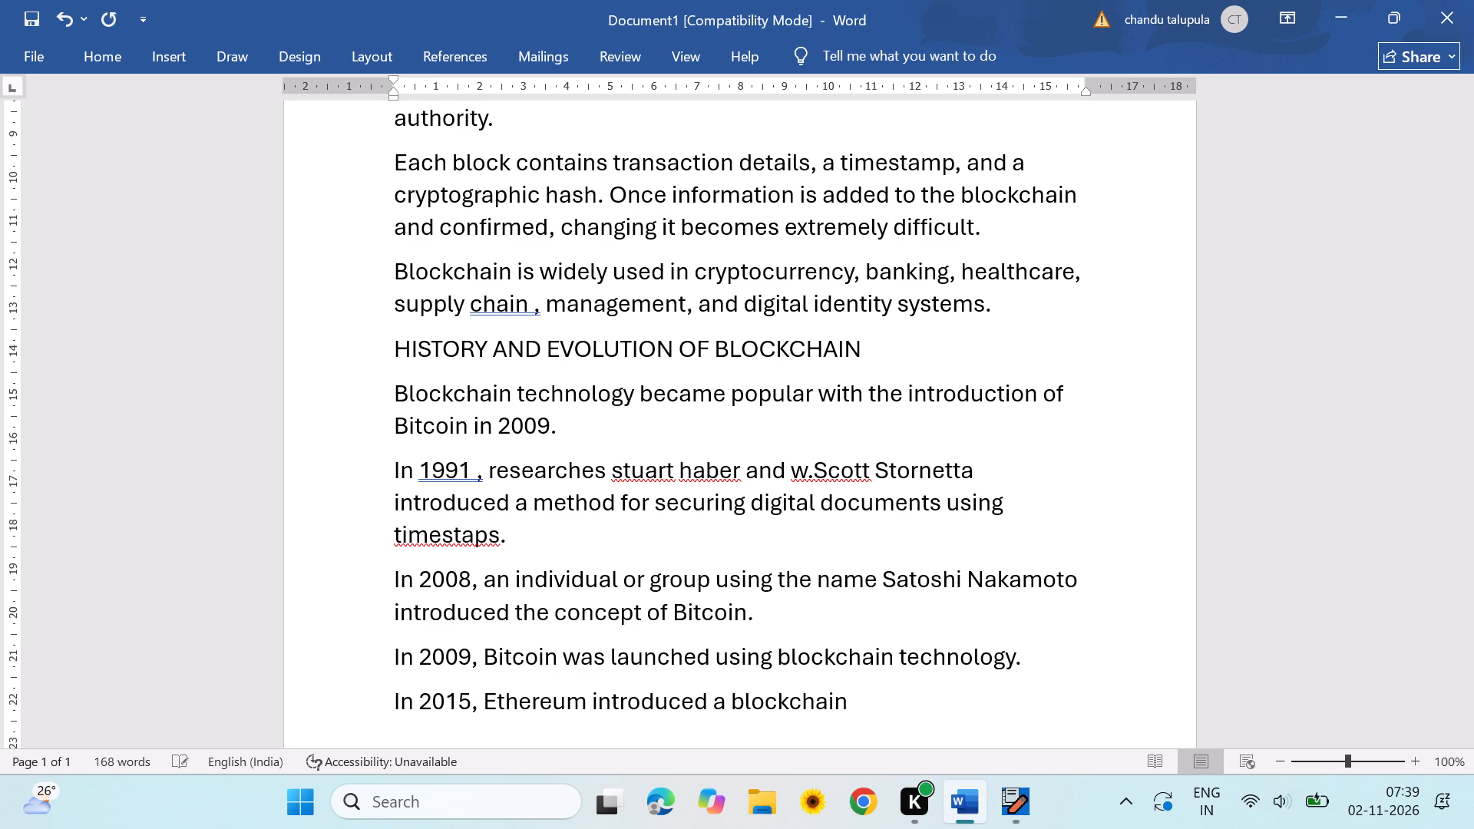
key(space)
text(platform)
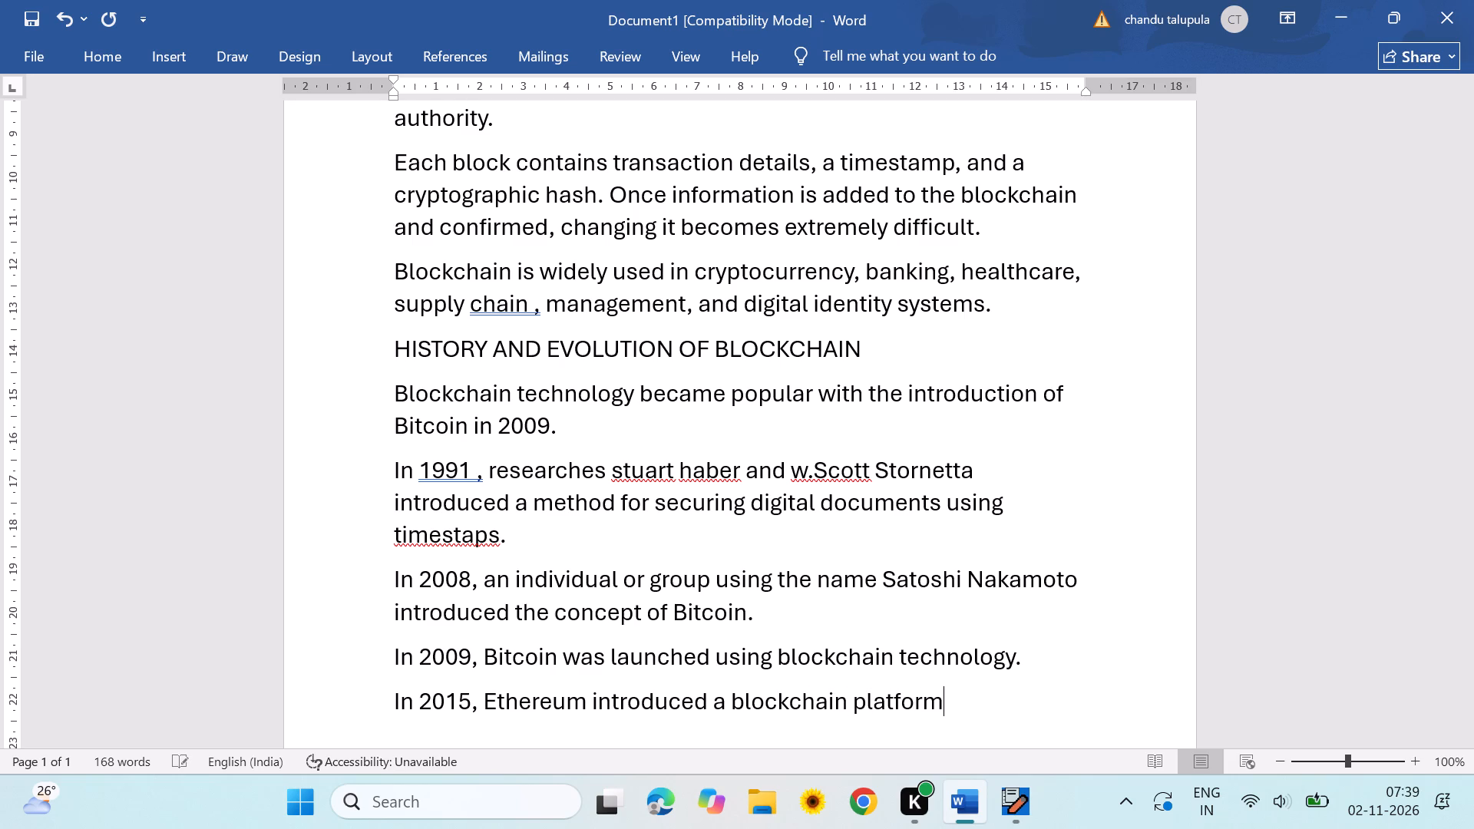
Finish the 2015 sentence with "that supports smart contracts.".
key(space)
text(that supports)
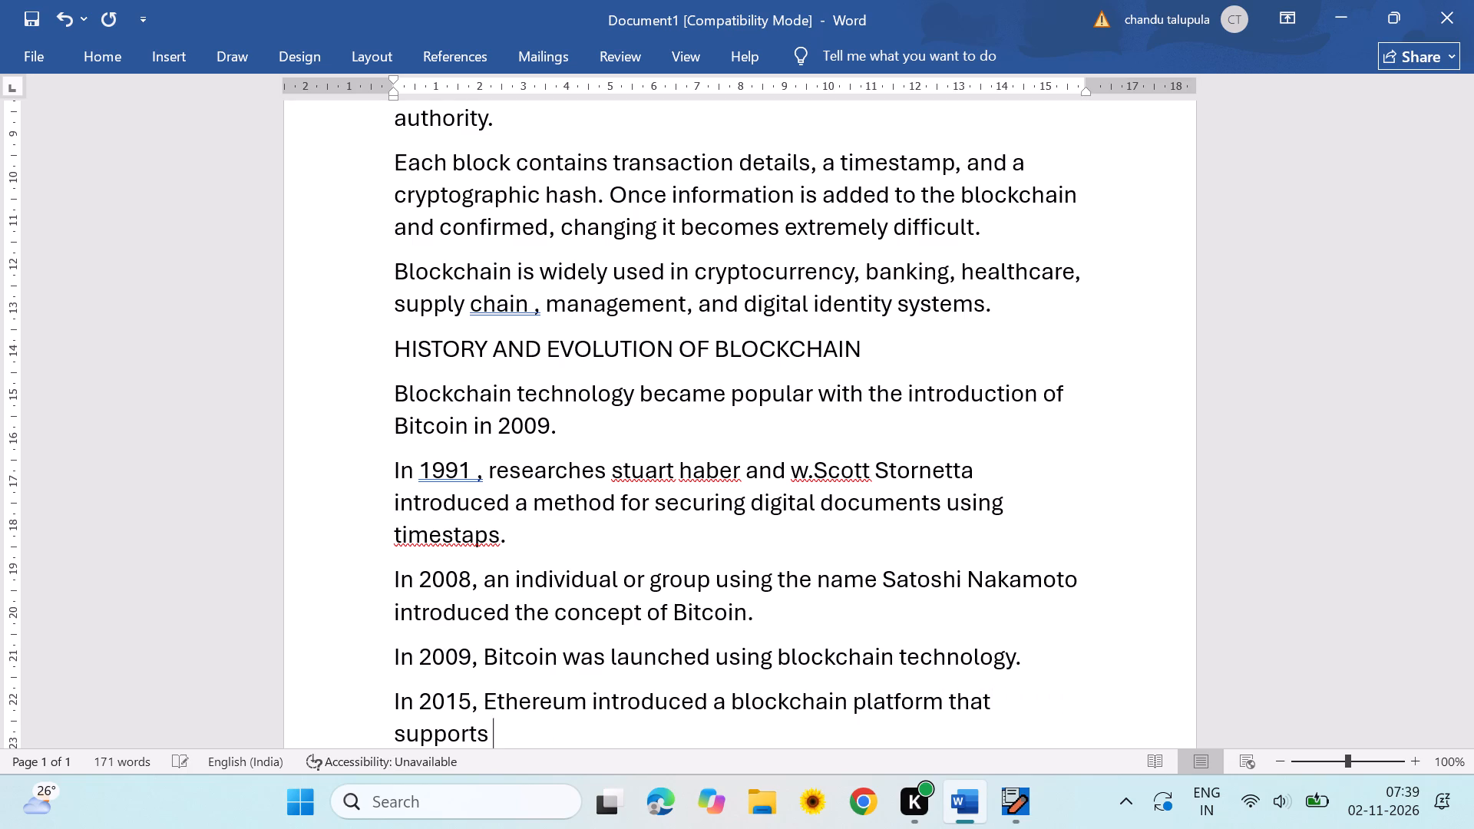
key(space)
text(smat)
key(BackSpace)
text(rt)
key(space)
text(contracts)
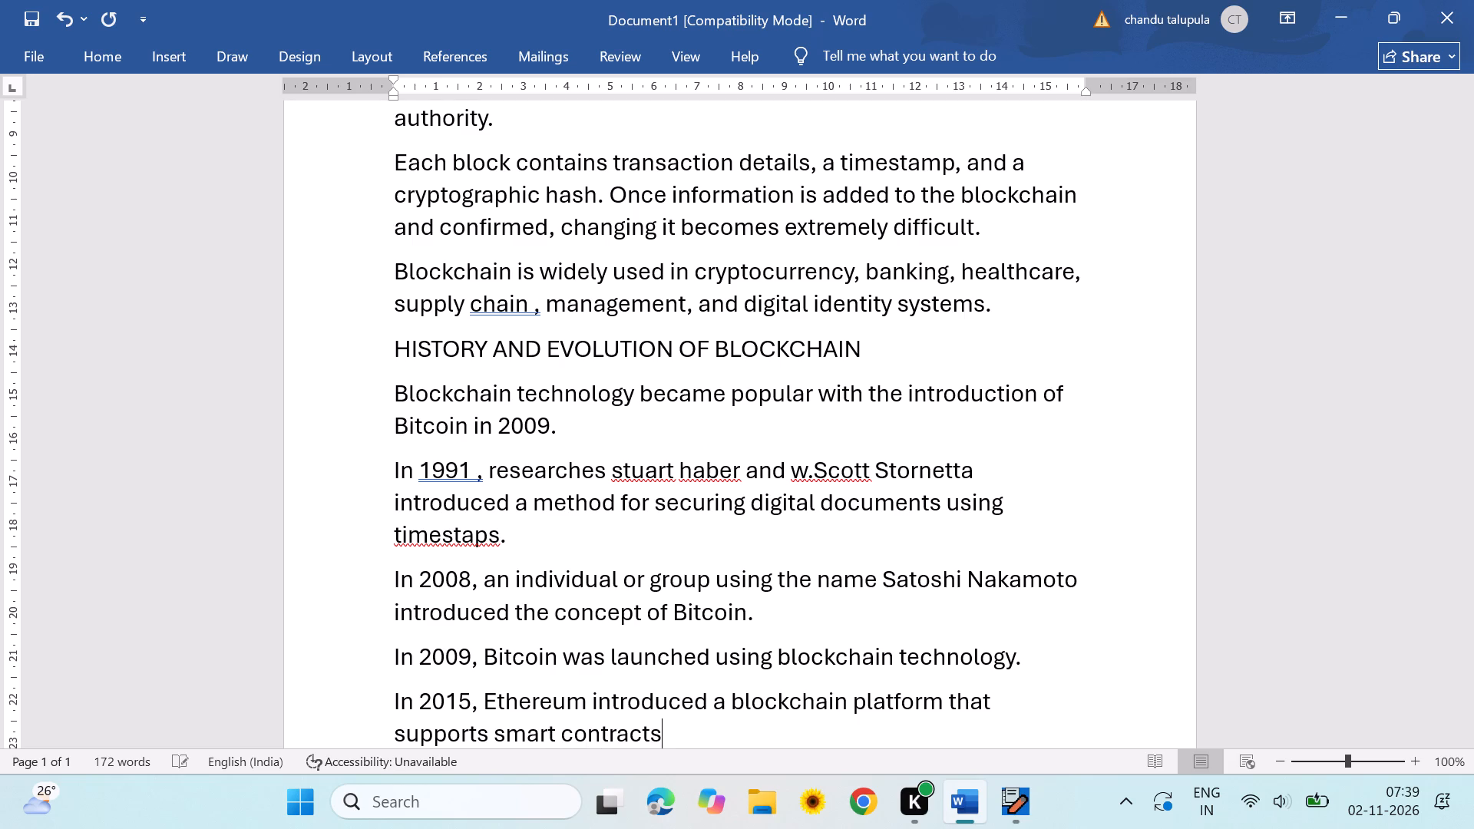
key(period)
Begin a new paragraph with "Today, blockchain is used in finance," correcting the slips around "in" and "finance".
key(Return)
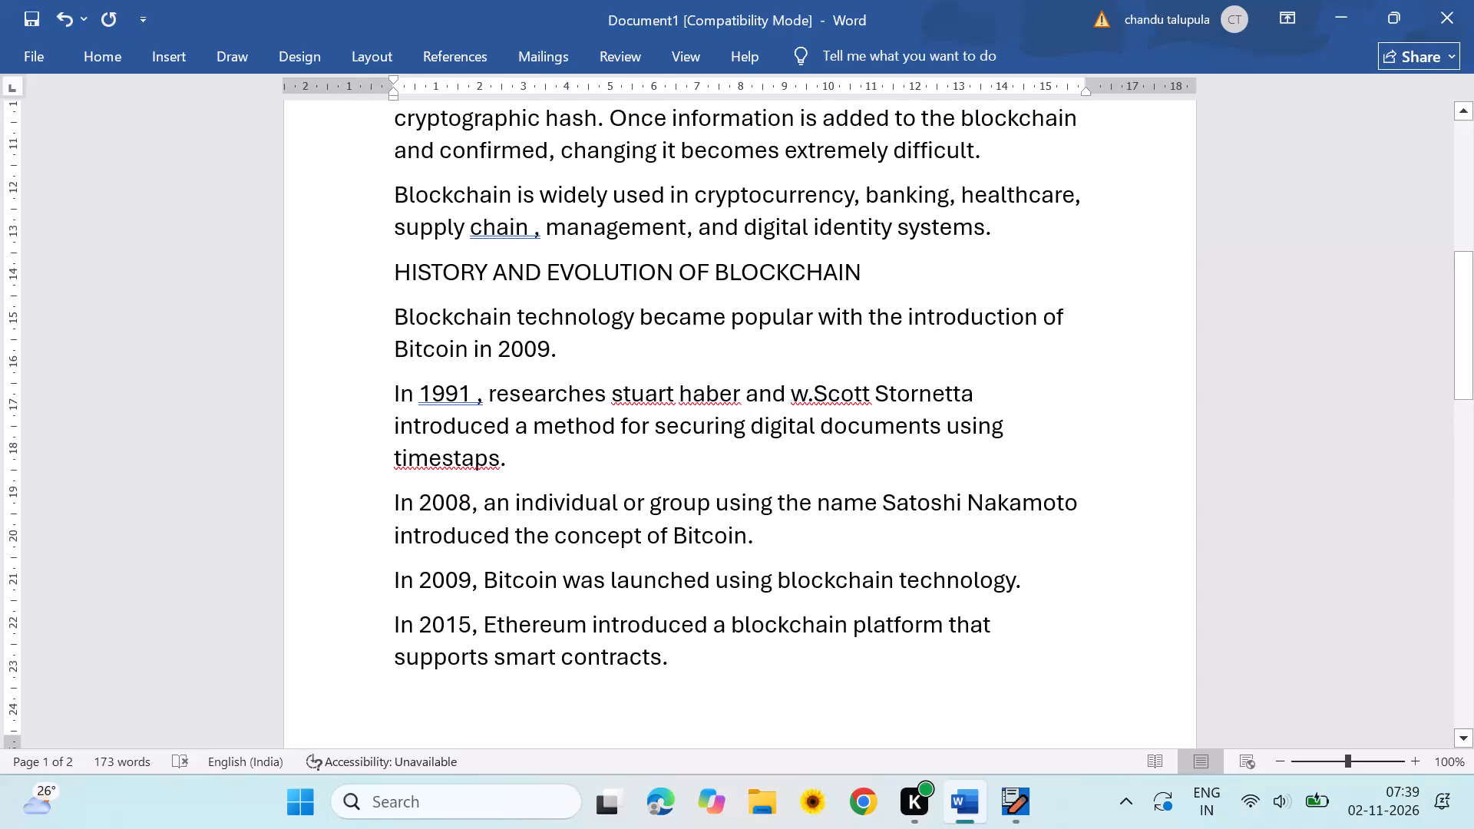
text(Today)
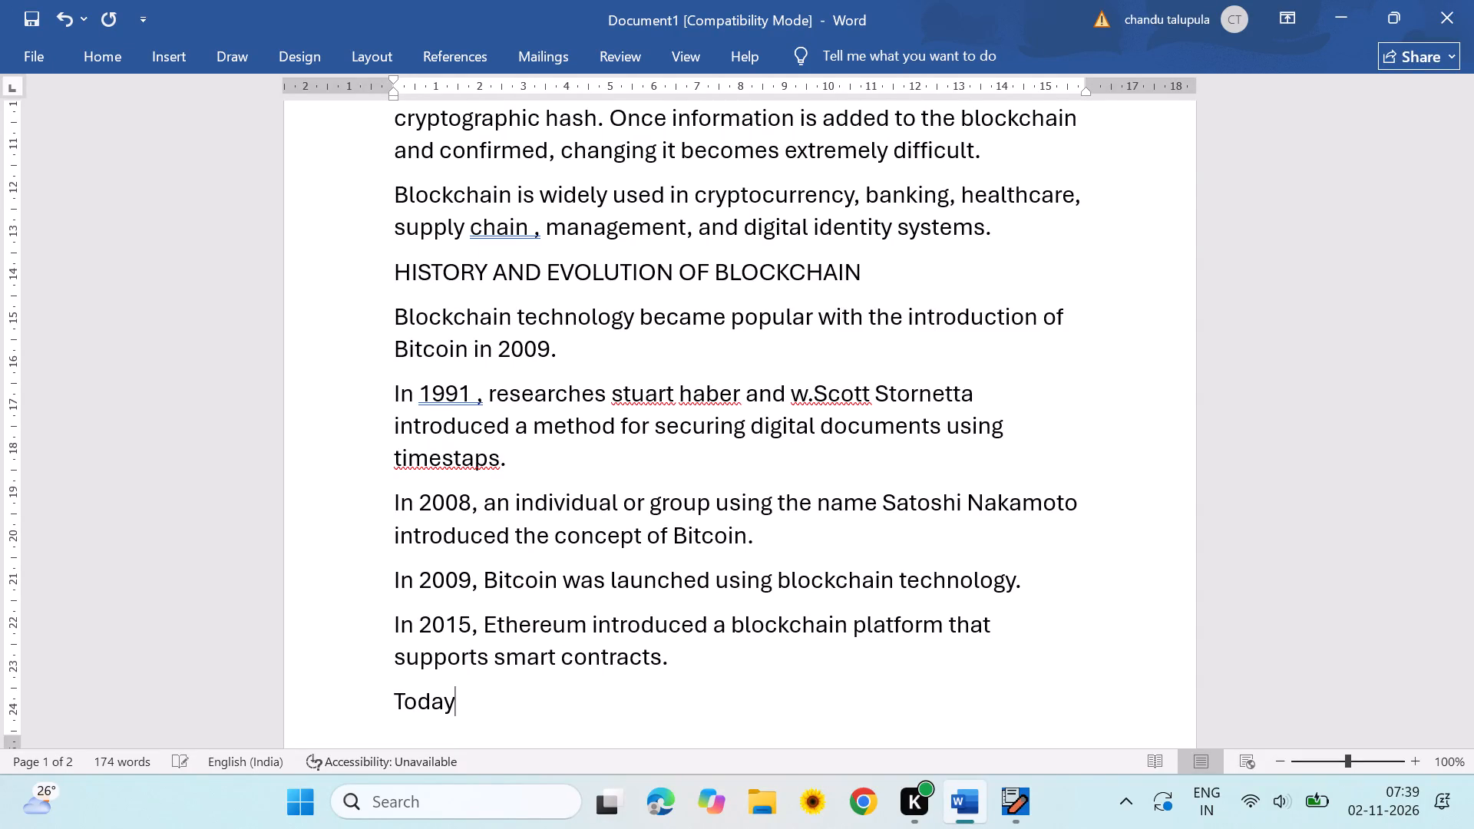
key(comma)
key(space)
text(blockchain is used inf)
key(space)
key(BackSpace)
key(BackSpace)
key(space)
text(finc)
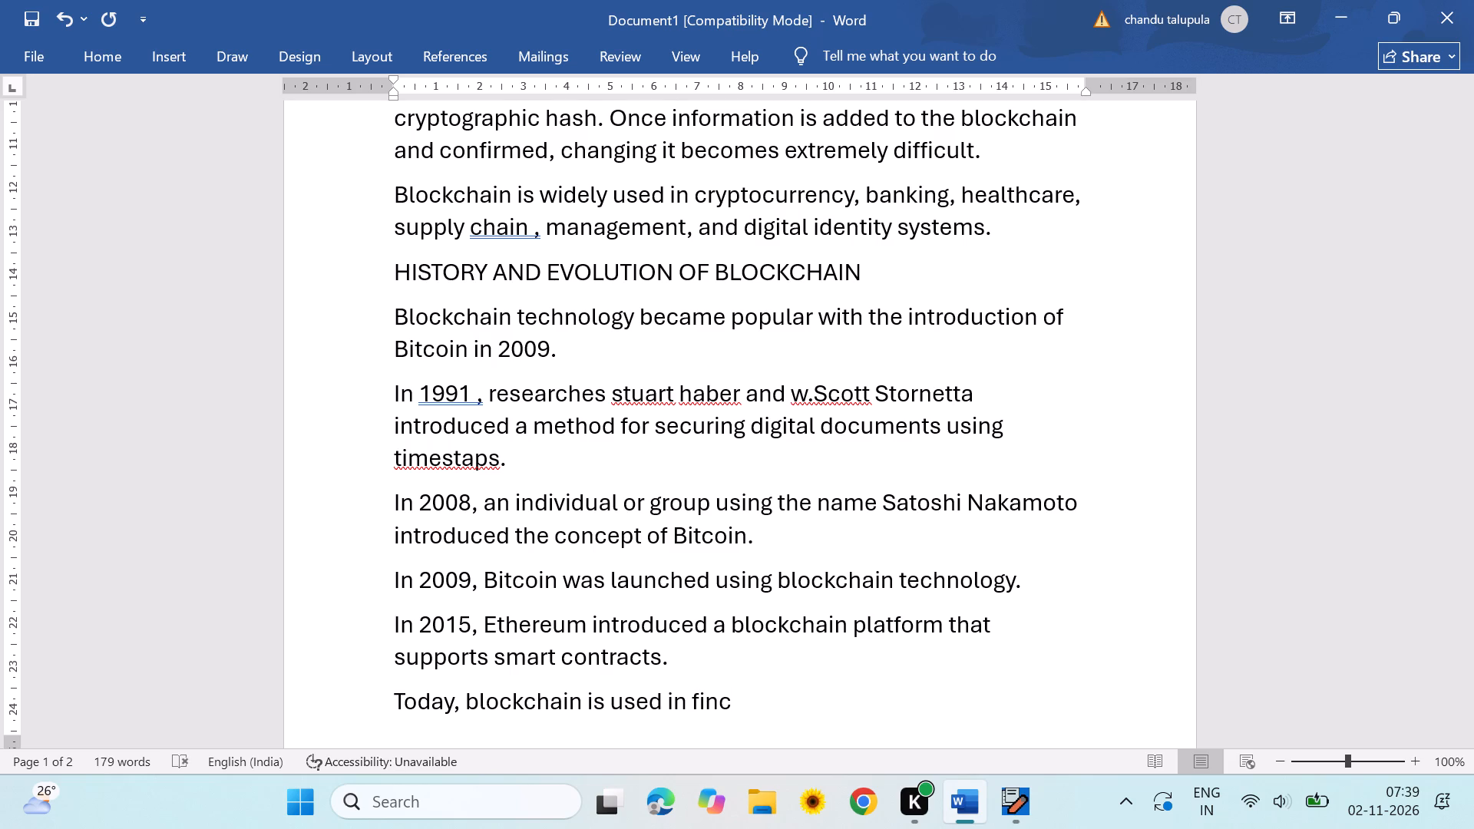
key(BackSpace)
text(ance)
key(comma)
Finish the sentence about today's uses with "business , healthcare, government services, and many other industries.", correcting the slips in "government".
key(space)
text(business , healthcare)
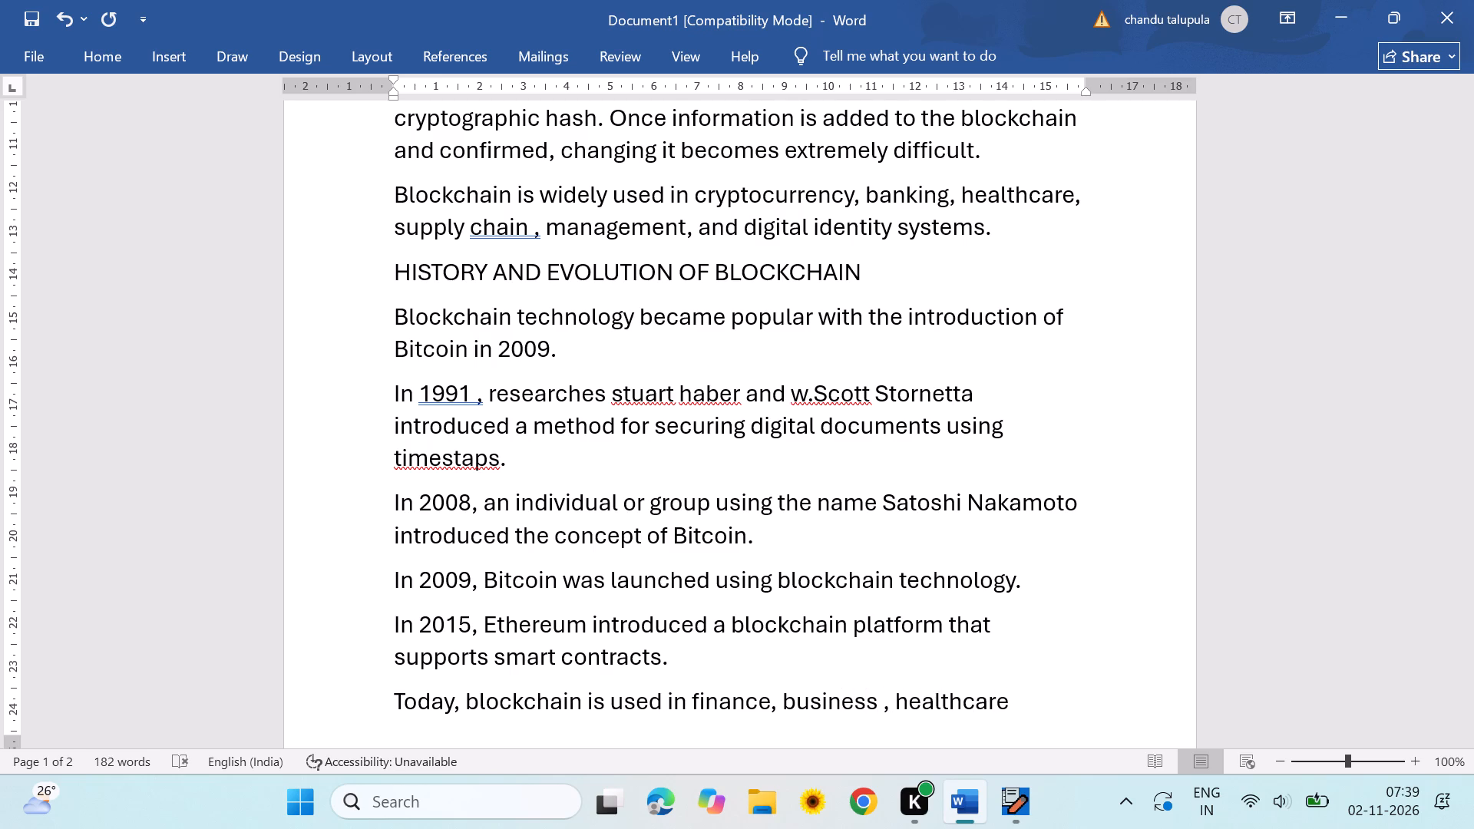
text(, govern)
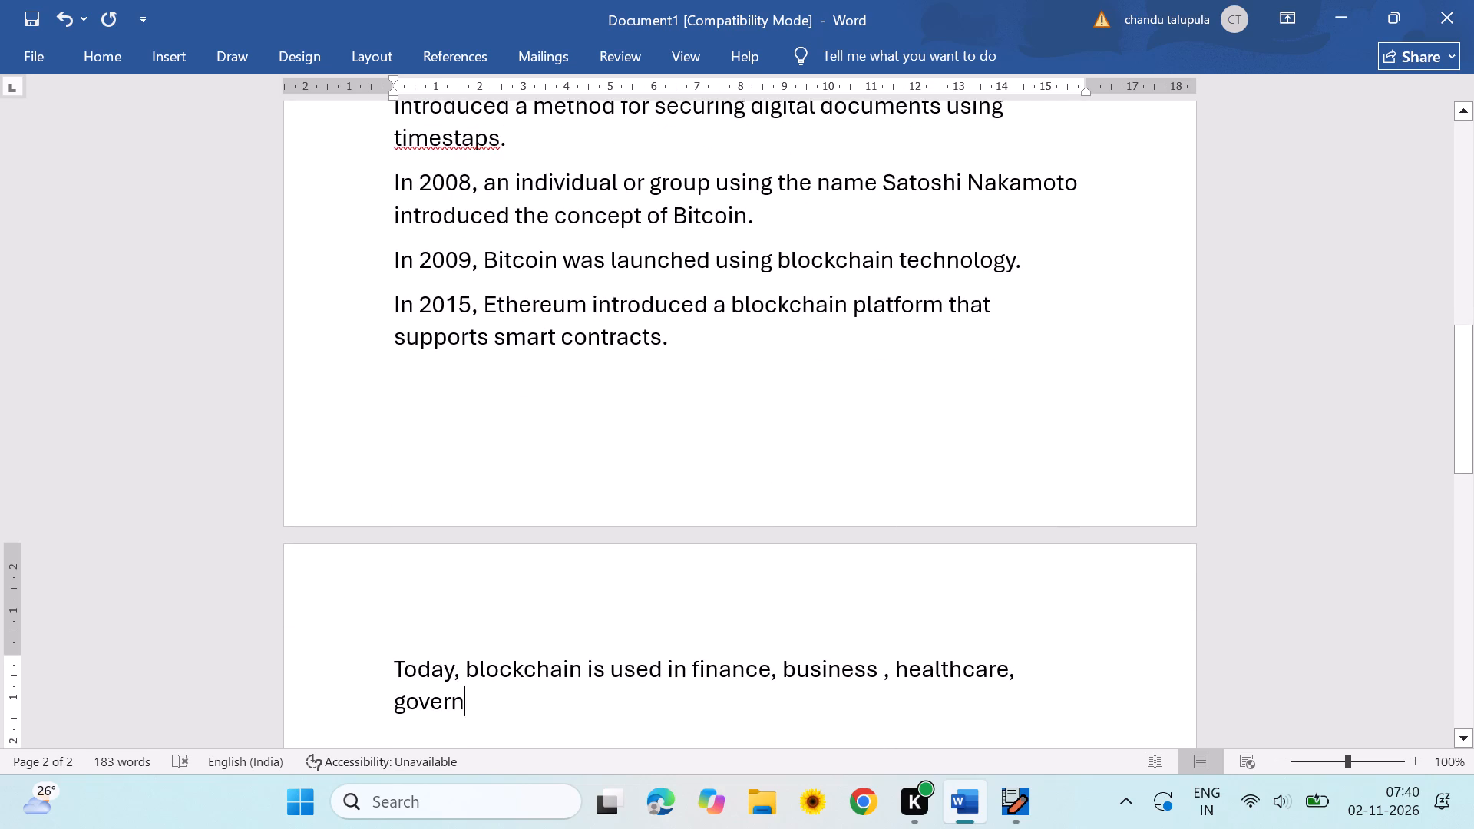
text(met)
key(BackSpace)
text(tn)
key(BackSpace)
key(BackSpace)
text(nt services)
text(, and many)
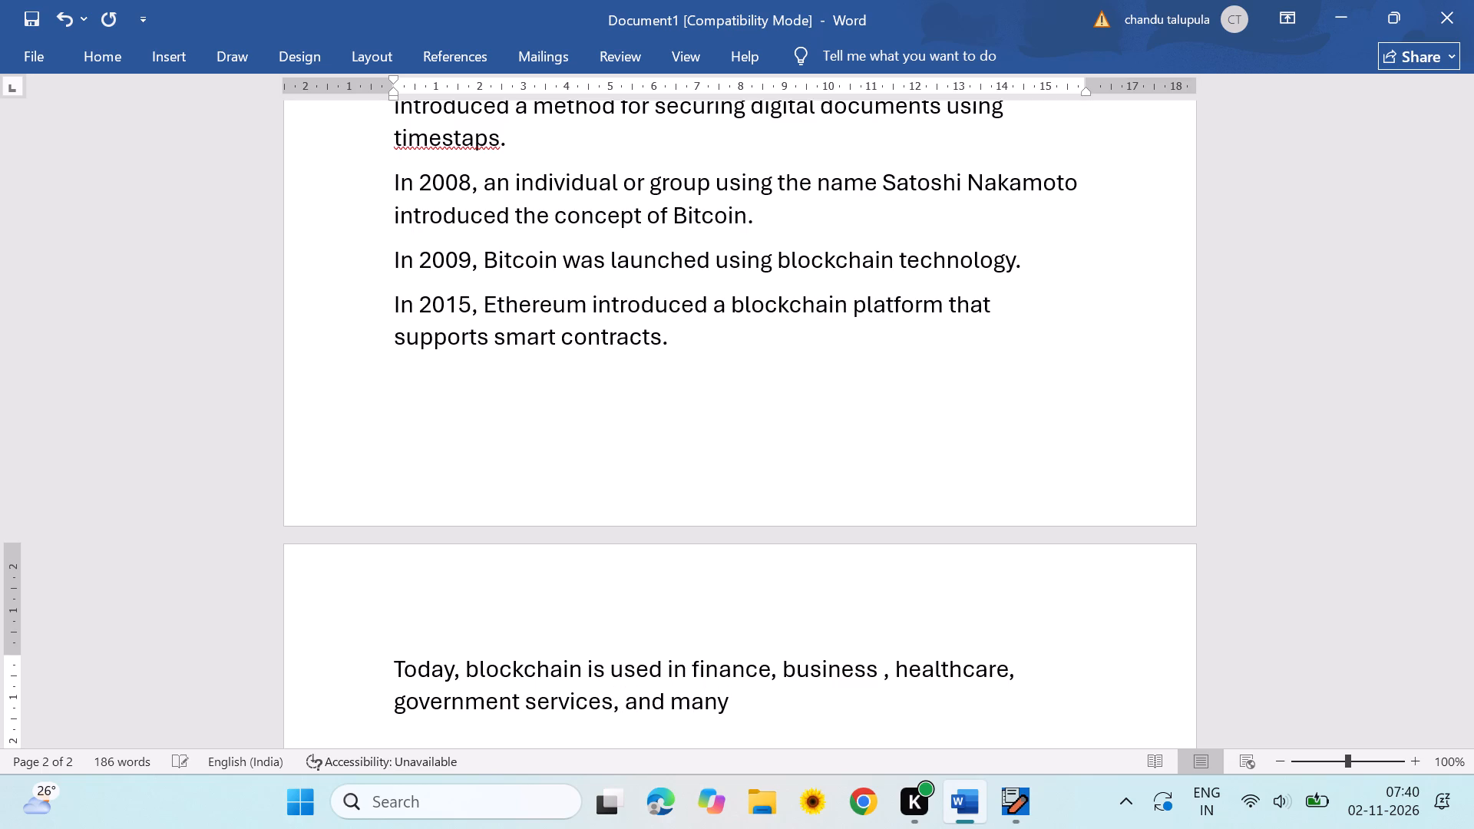
key(space)
text(other industries)
key(period)
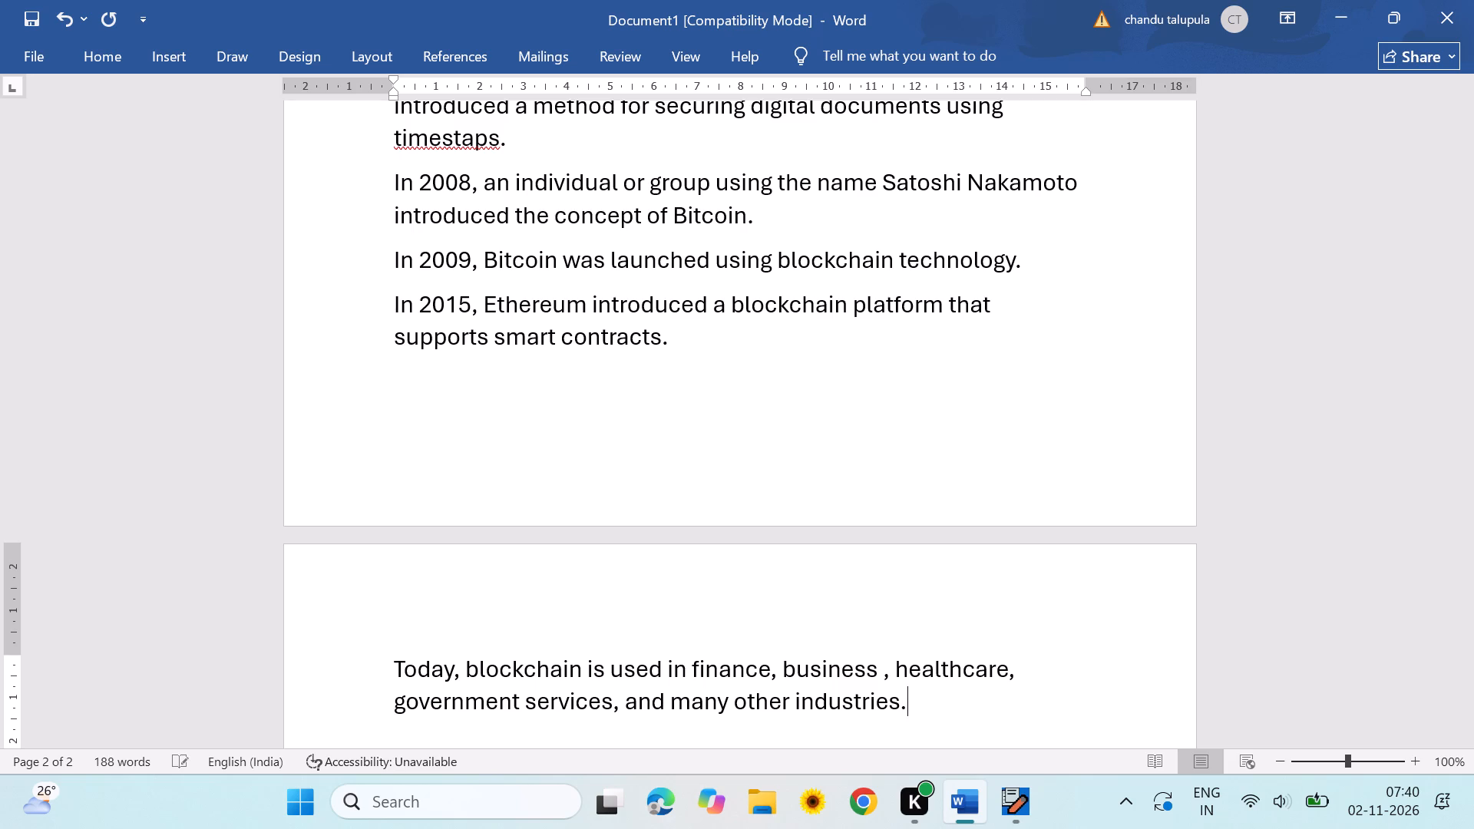
Add the heading "HOW BLOCKCHAIN TECHNOLOGY WORKS" on a new line after the paragraph on today's uses.
key(Return)
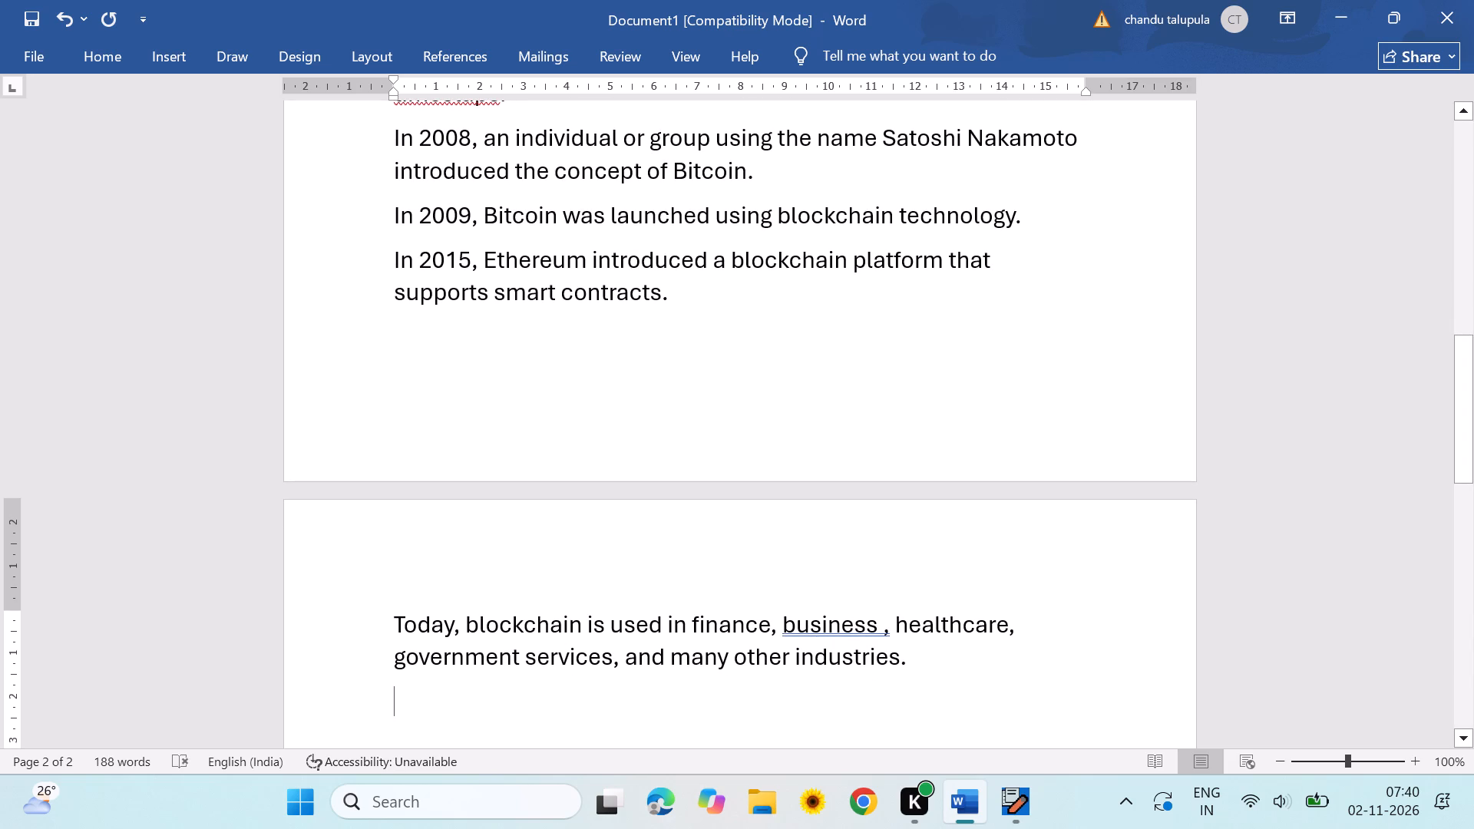
text(HOW)
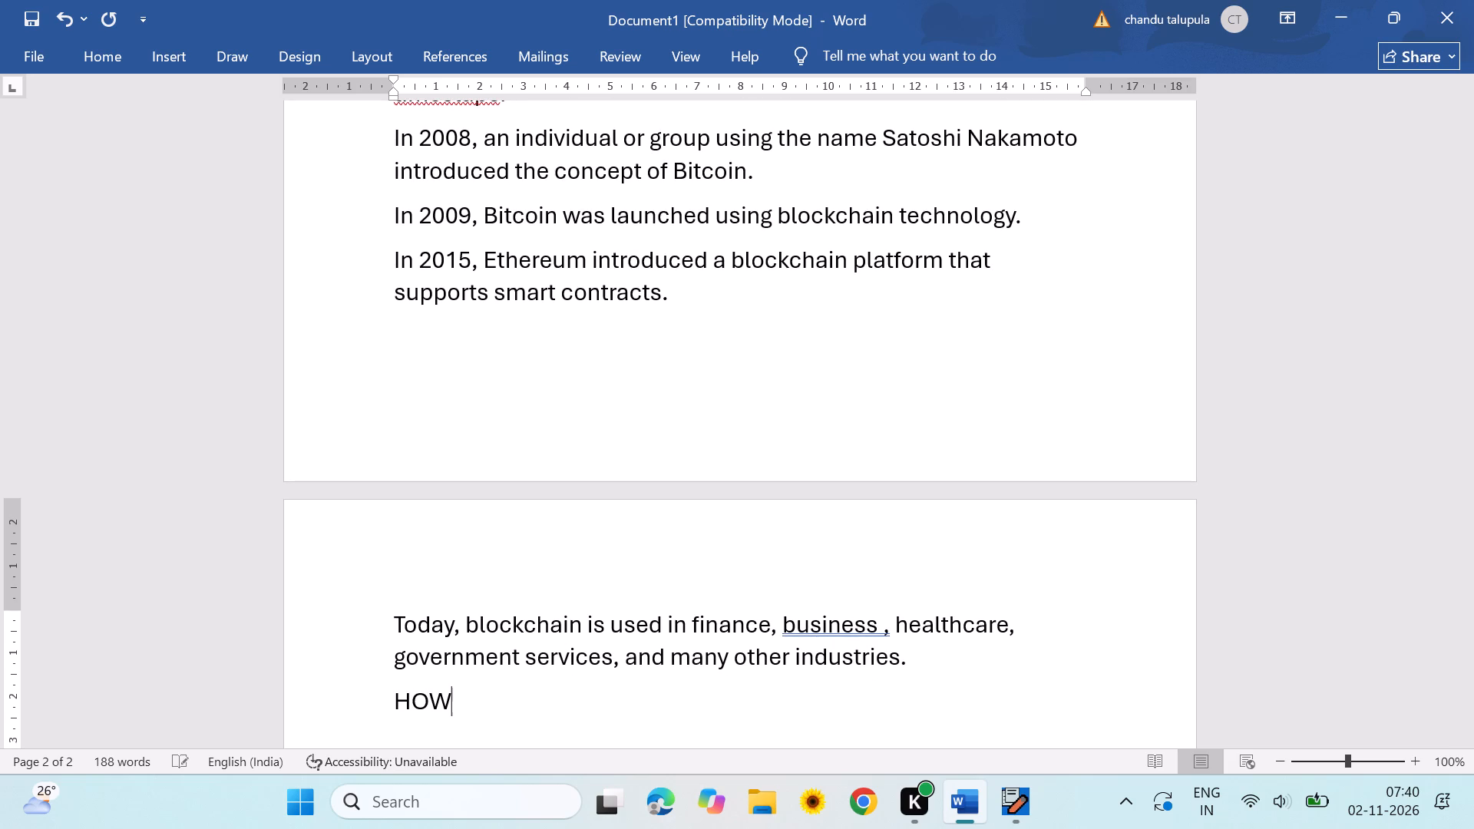
key(space)
text(BLOCKCHAIN TECHNOLOGY)
key(space)
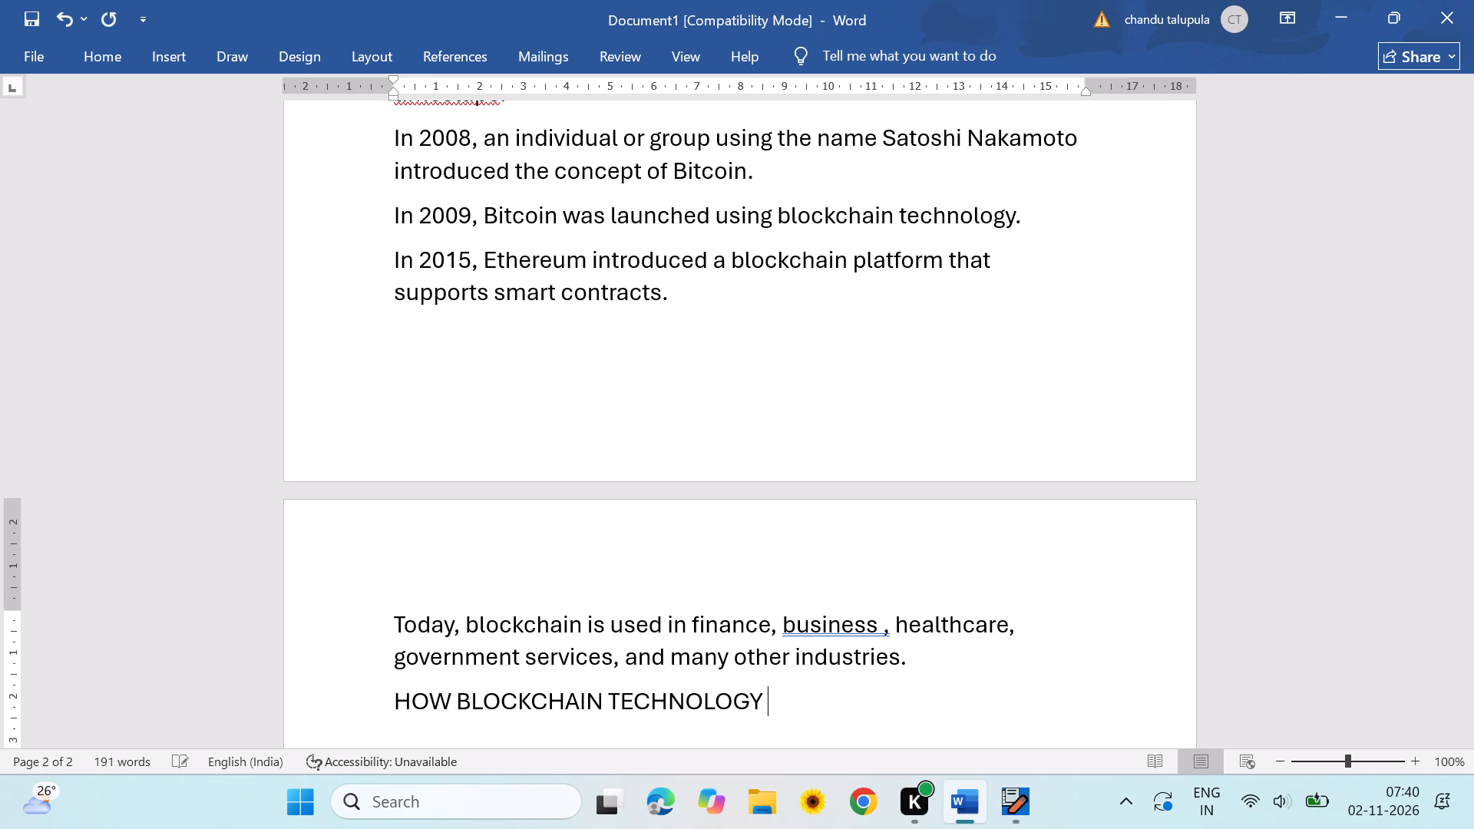
text(WORKS)
Begin a new paragraph under the heading with "Blockchain works through", correcting the misspelling of "through".
key(Return)
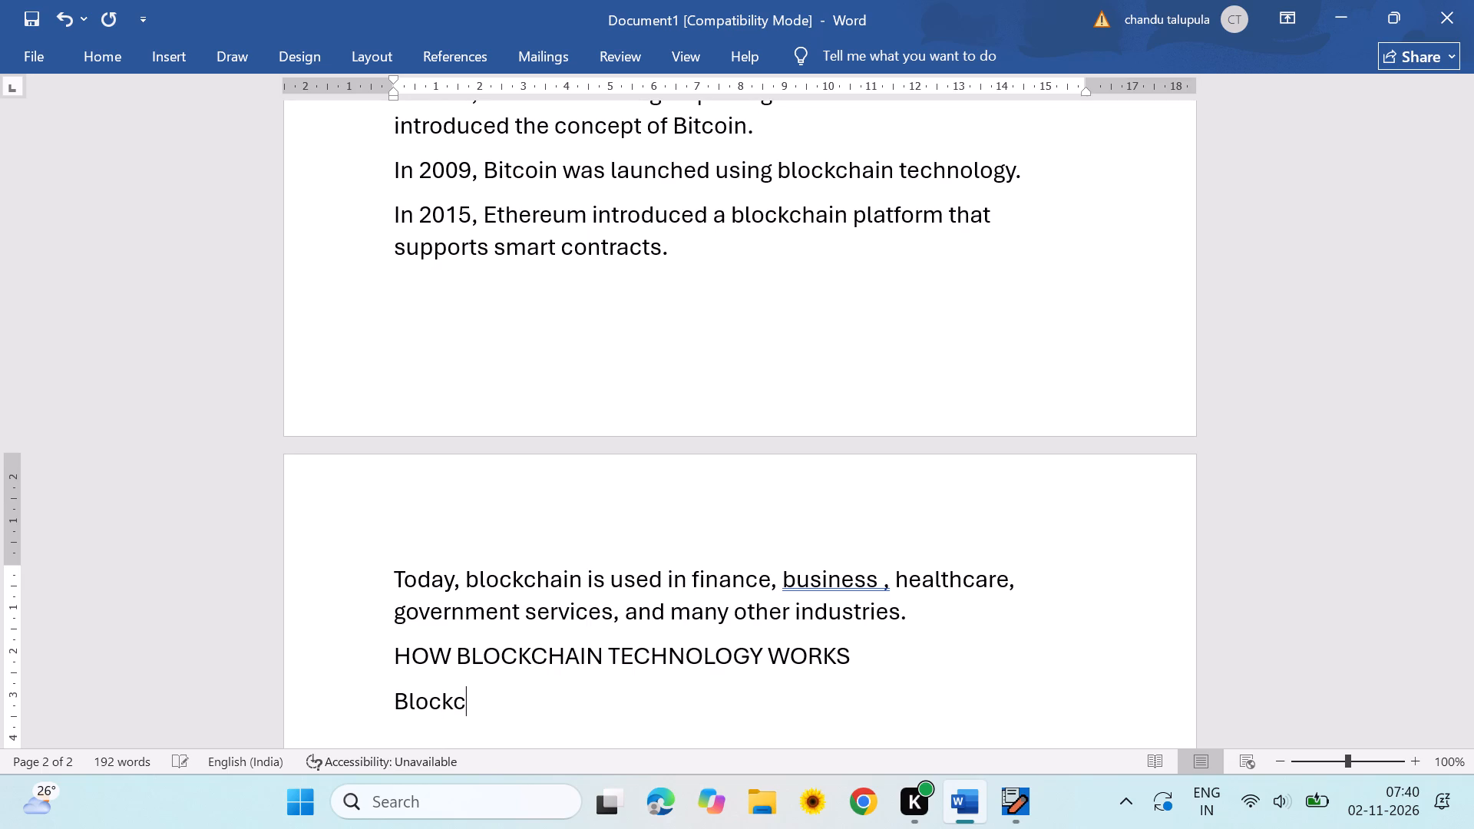
key(space)
text(works)
key(space)
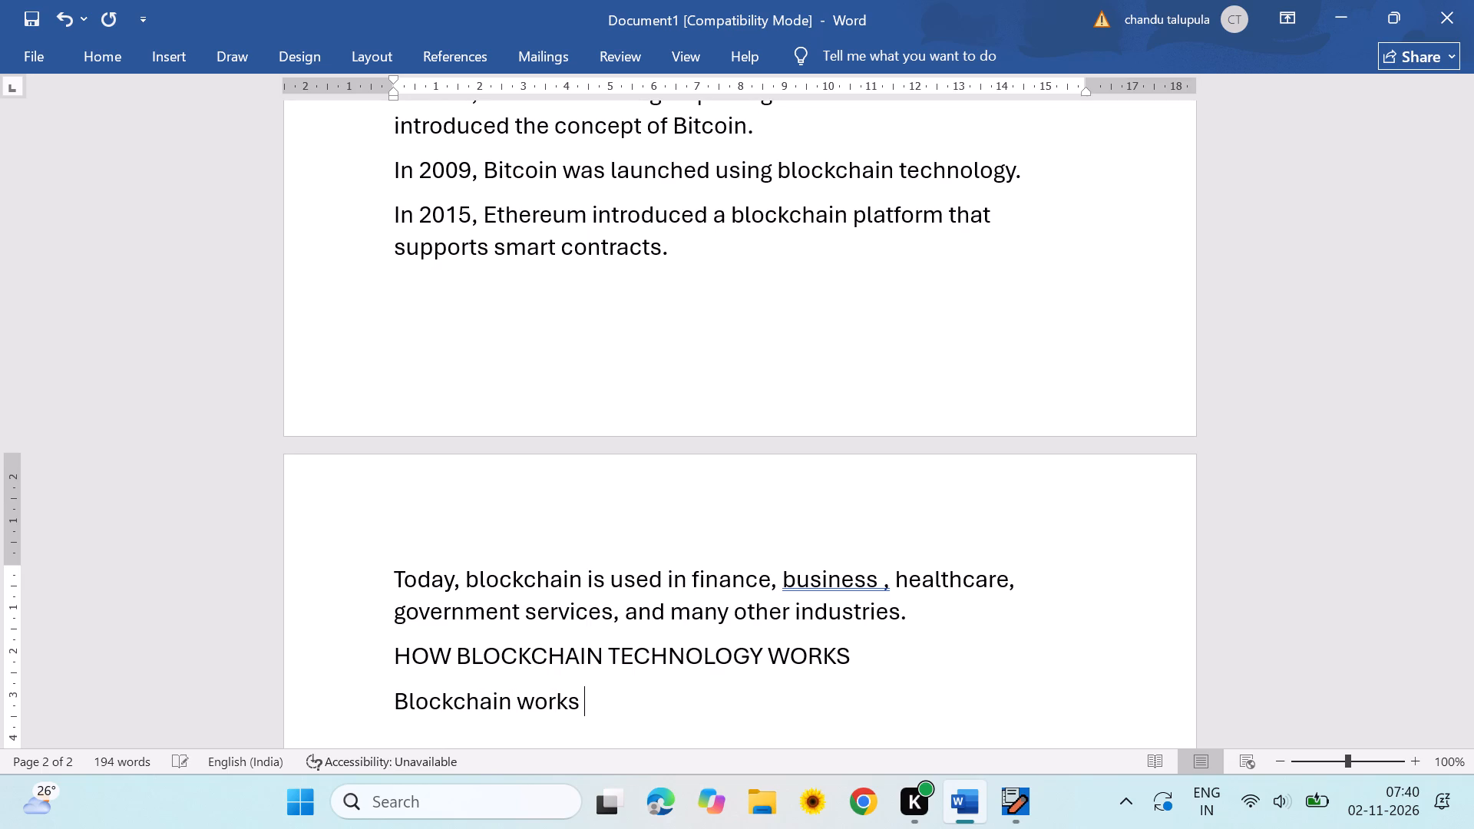
text(thru)
key(BackSpace)
text(oguh)
key(BackSpace)
key(BackSpace)
key(BackSpace)
text(ugh)
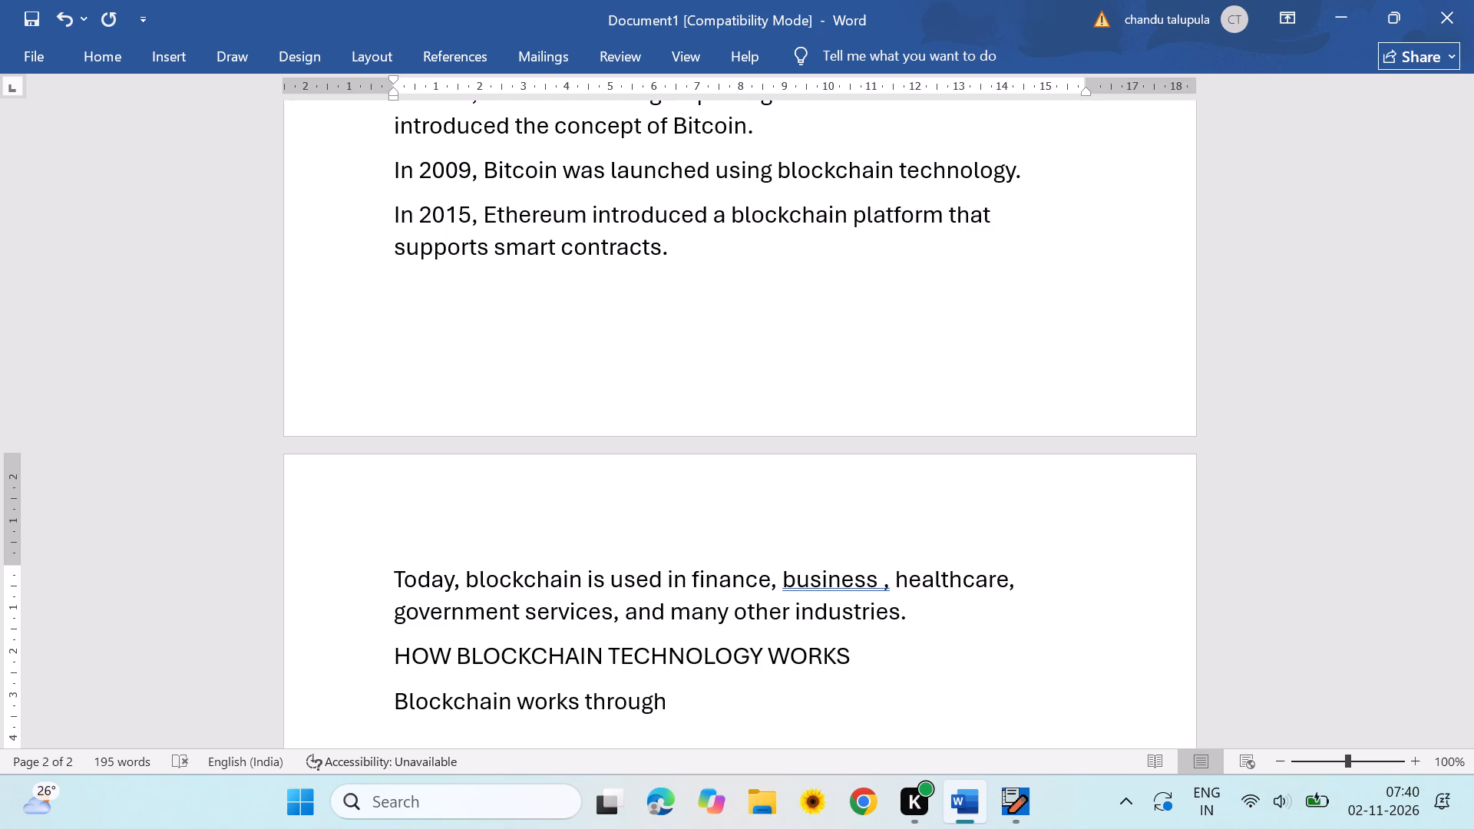
Finish the sentence with "a network of computers called nodes.", correcting the slip in "network".
key(space)
text(a nwt)
key(BackSpace)
key(BackSpace)
text(etwork)
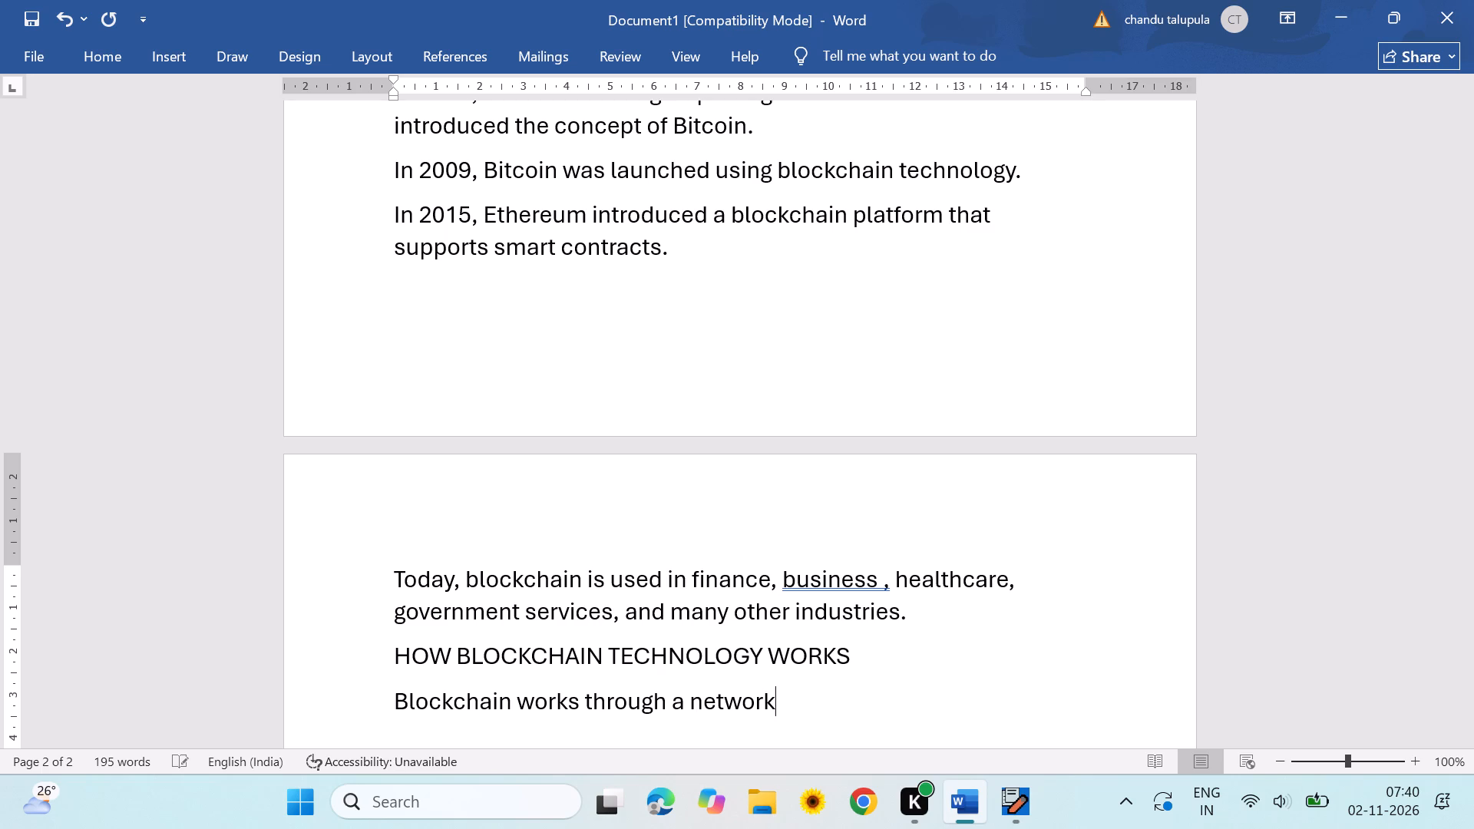
key(space)
text(of computers called nodes)
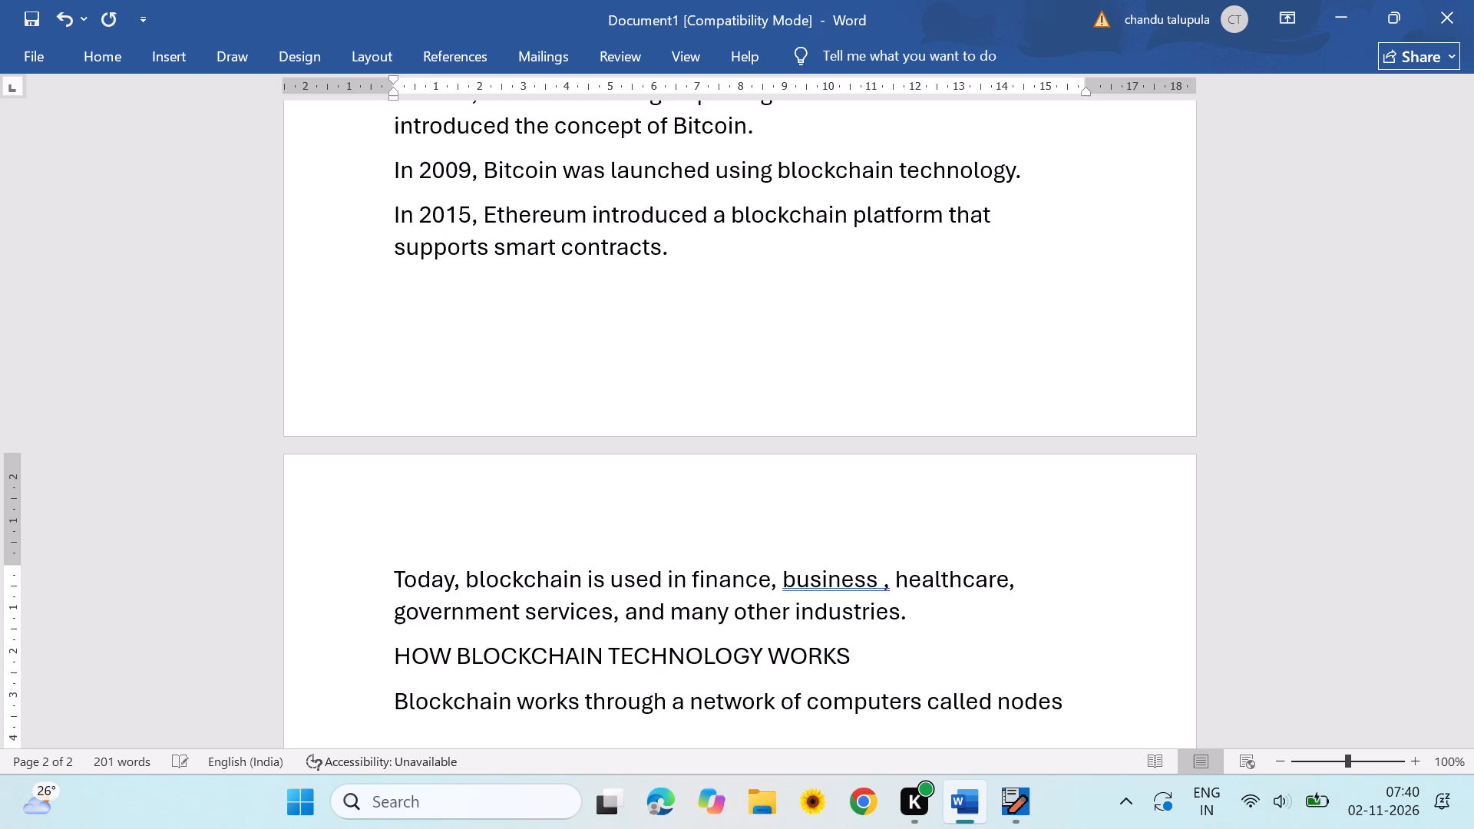
text(.)
Add the sentence "Every node helps maintain and verify the blockchain network." to the same paragraph.
key(space)
text(Every)
key(space)
text(node helps)
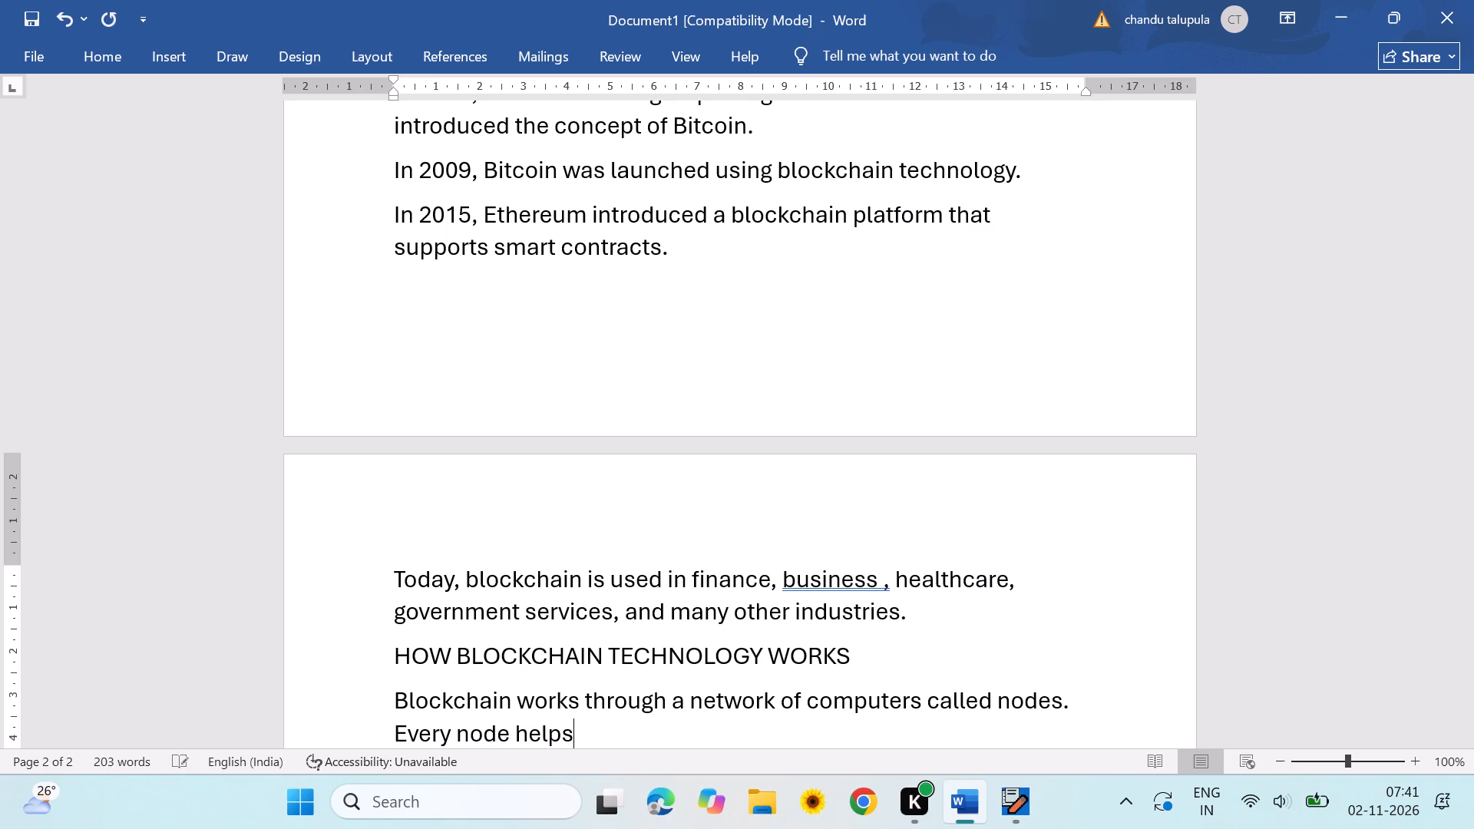
key(space)
text(maintain)
key(space)
text(and verify)
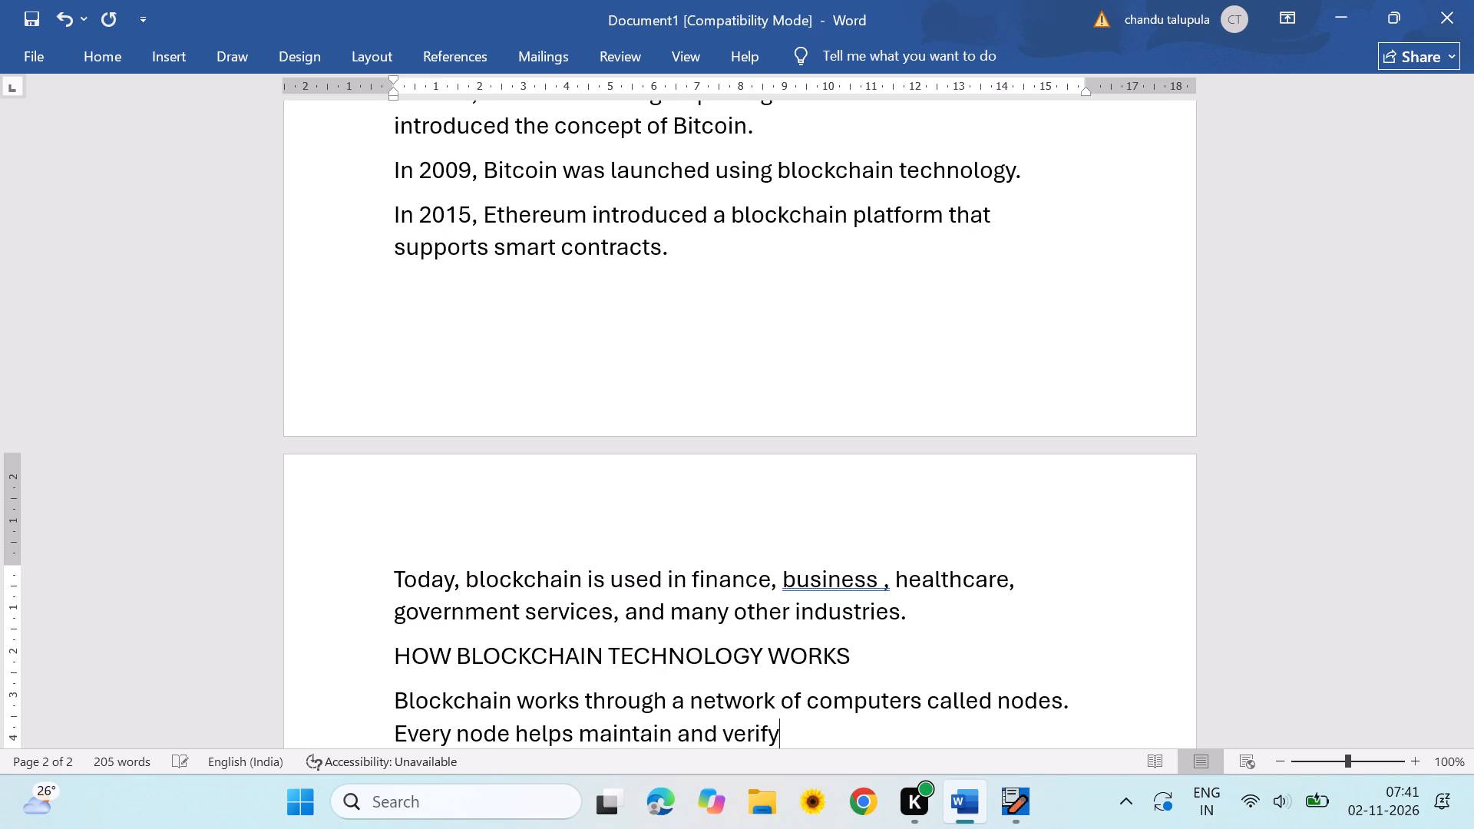
key(space)
text(the blockchain)
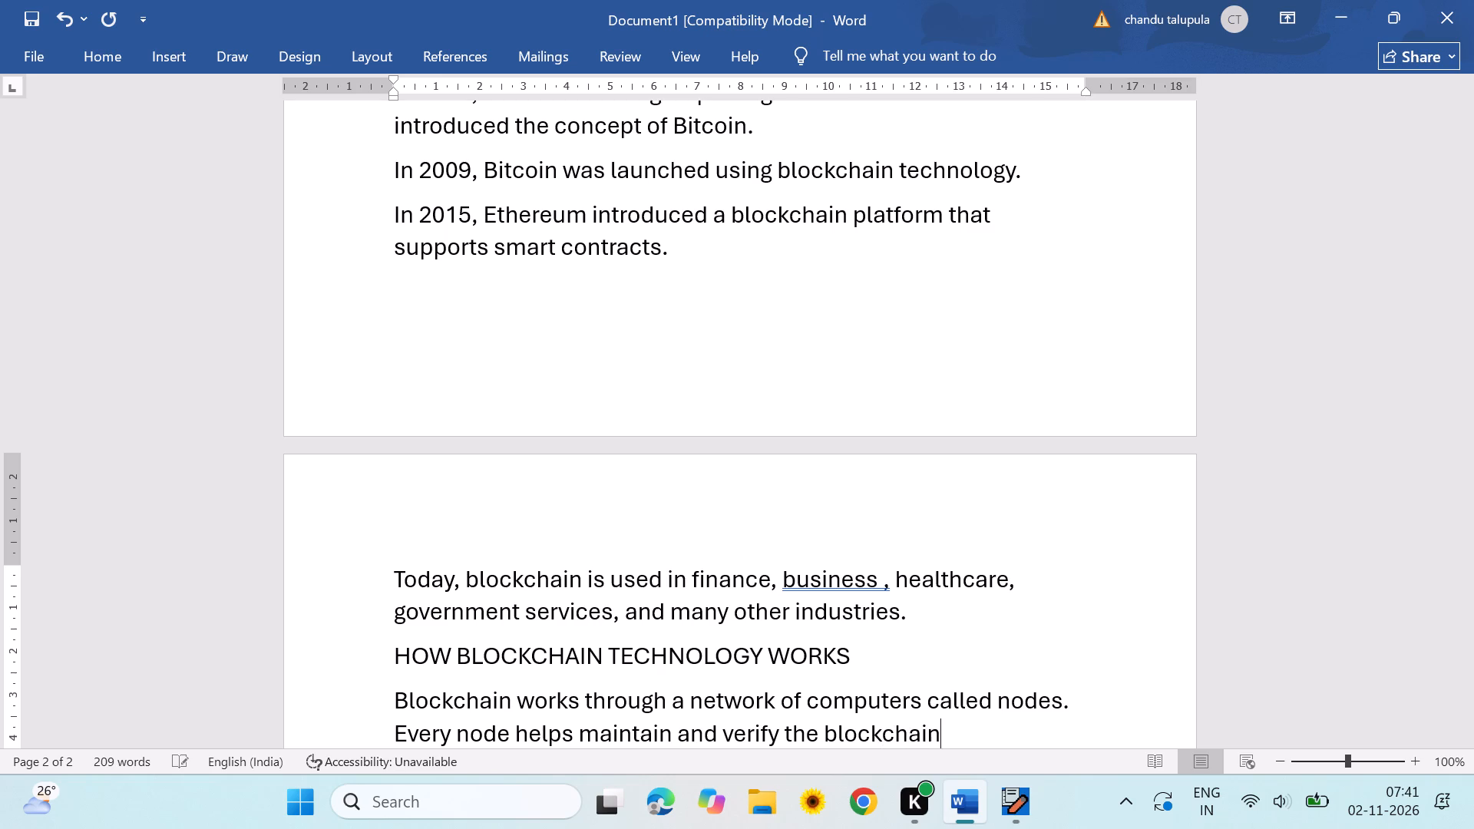
key(space)
text(networ)
text(k.)
Add a new paragraph reading "The working process involves the following steps.", correcting the capitalisation slip in "The".
key(Return)
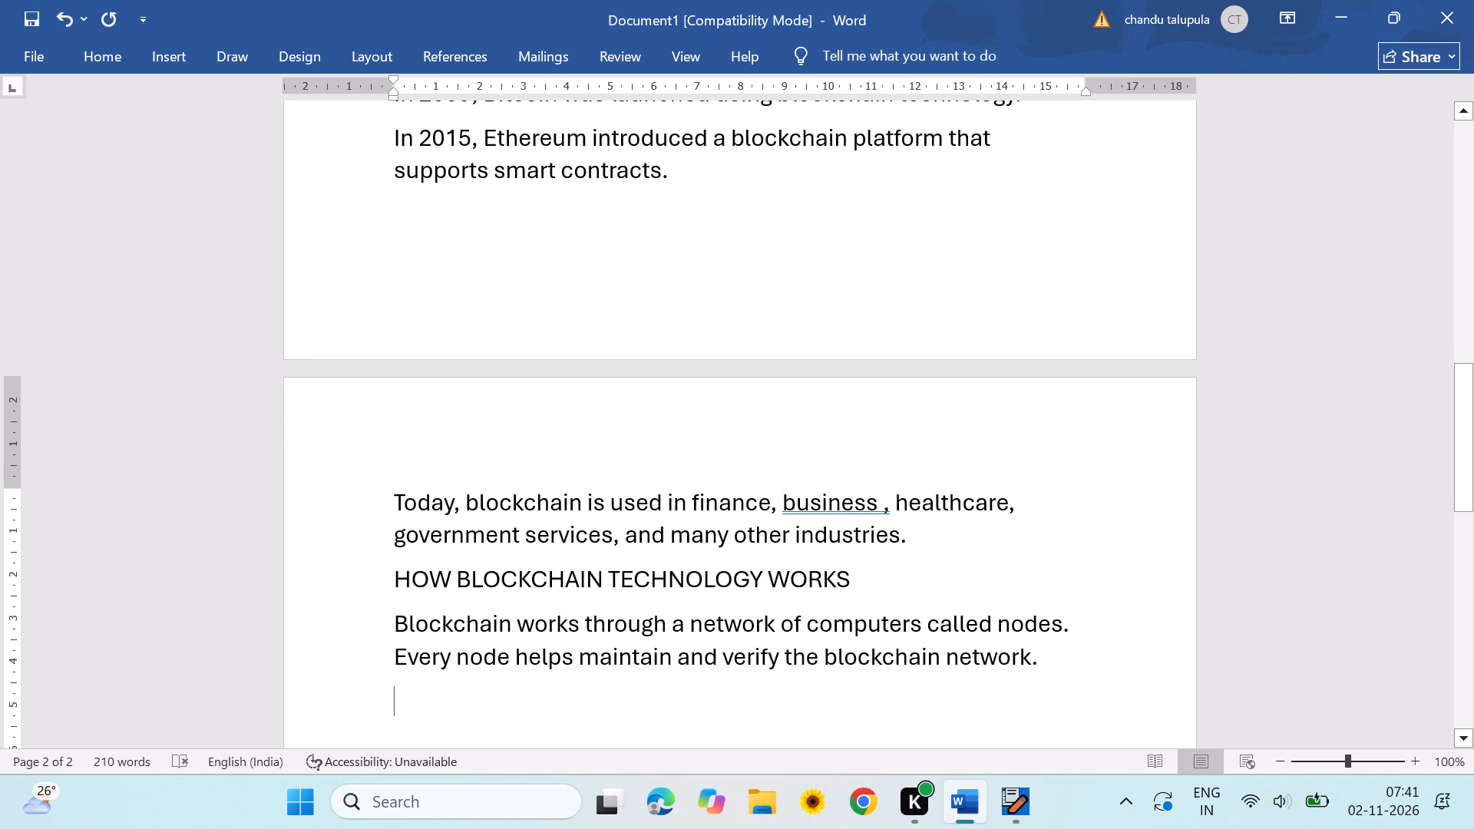
text(TH)
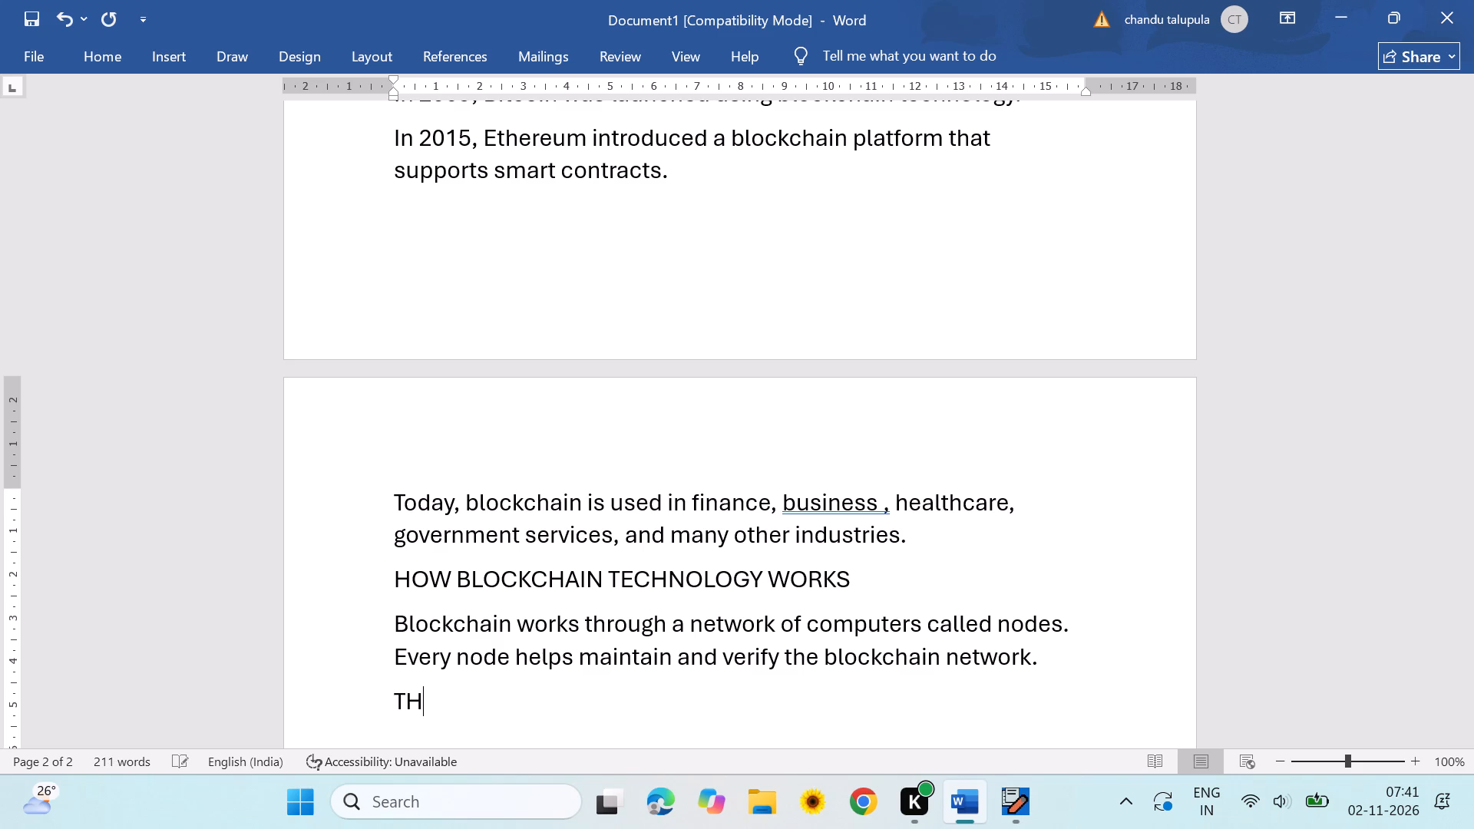
key(BackSpace)
key(e)
key(BackSpace)
text(he working)
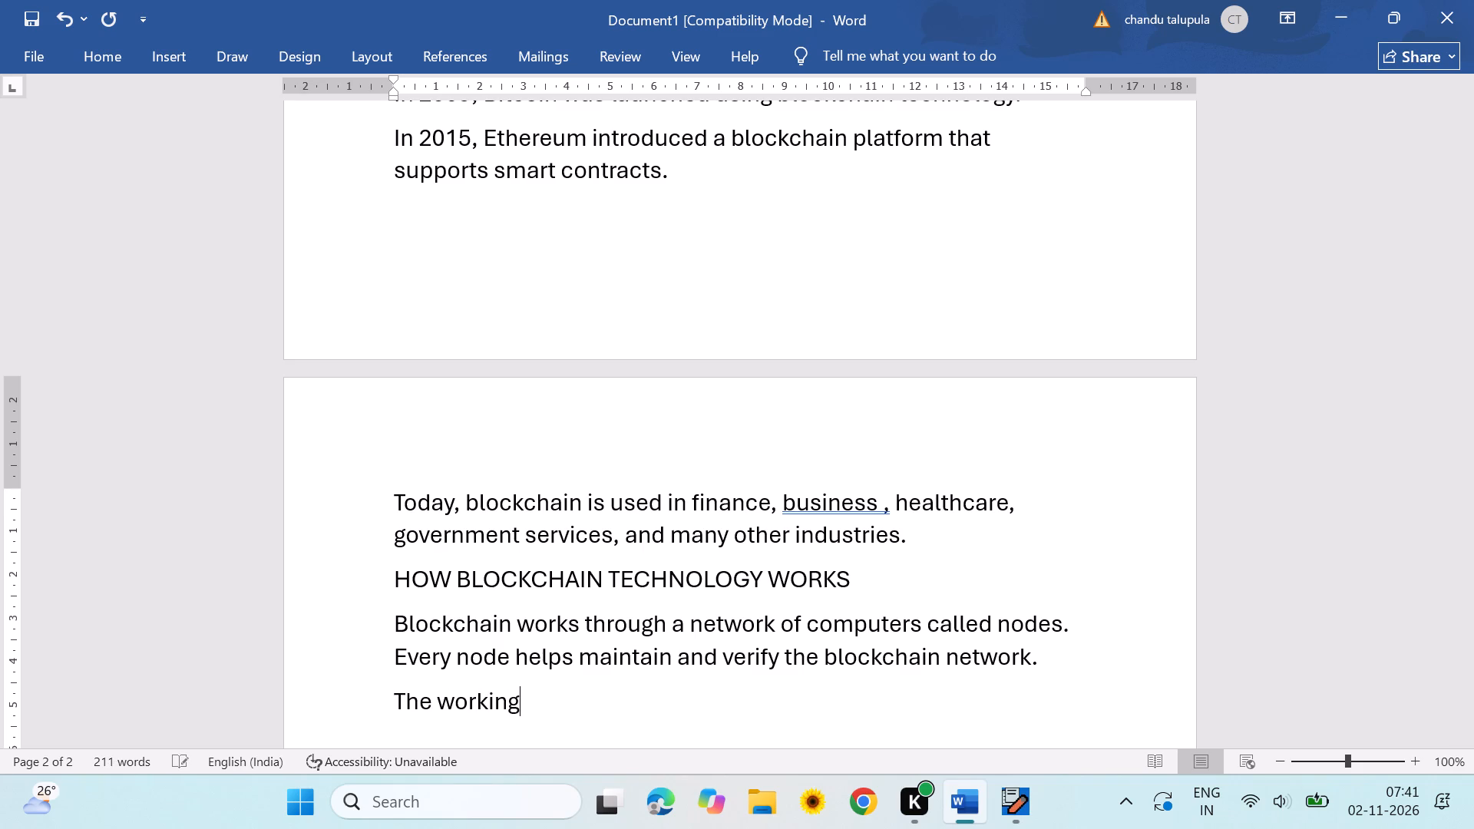
key(space)
text(process involves the following ste)
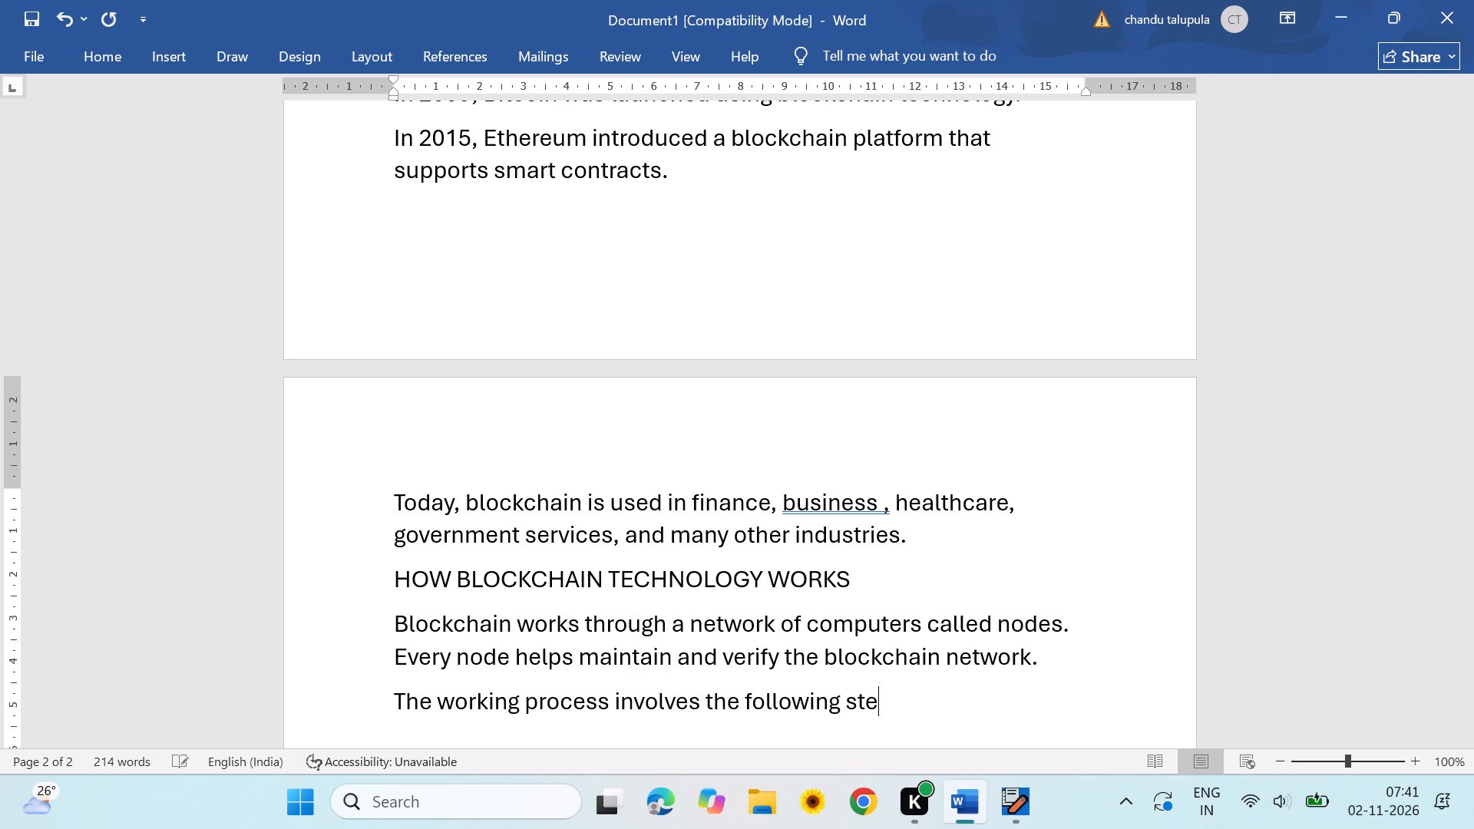
text(ps.)
Begin a new paragraph with "A use".
key(Return)
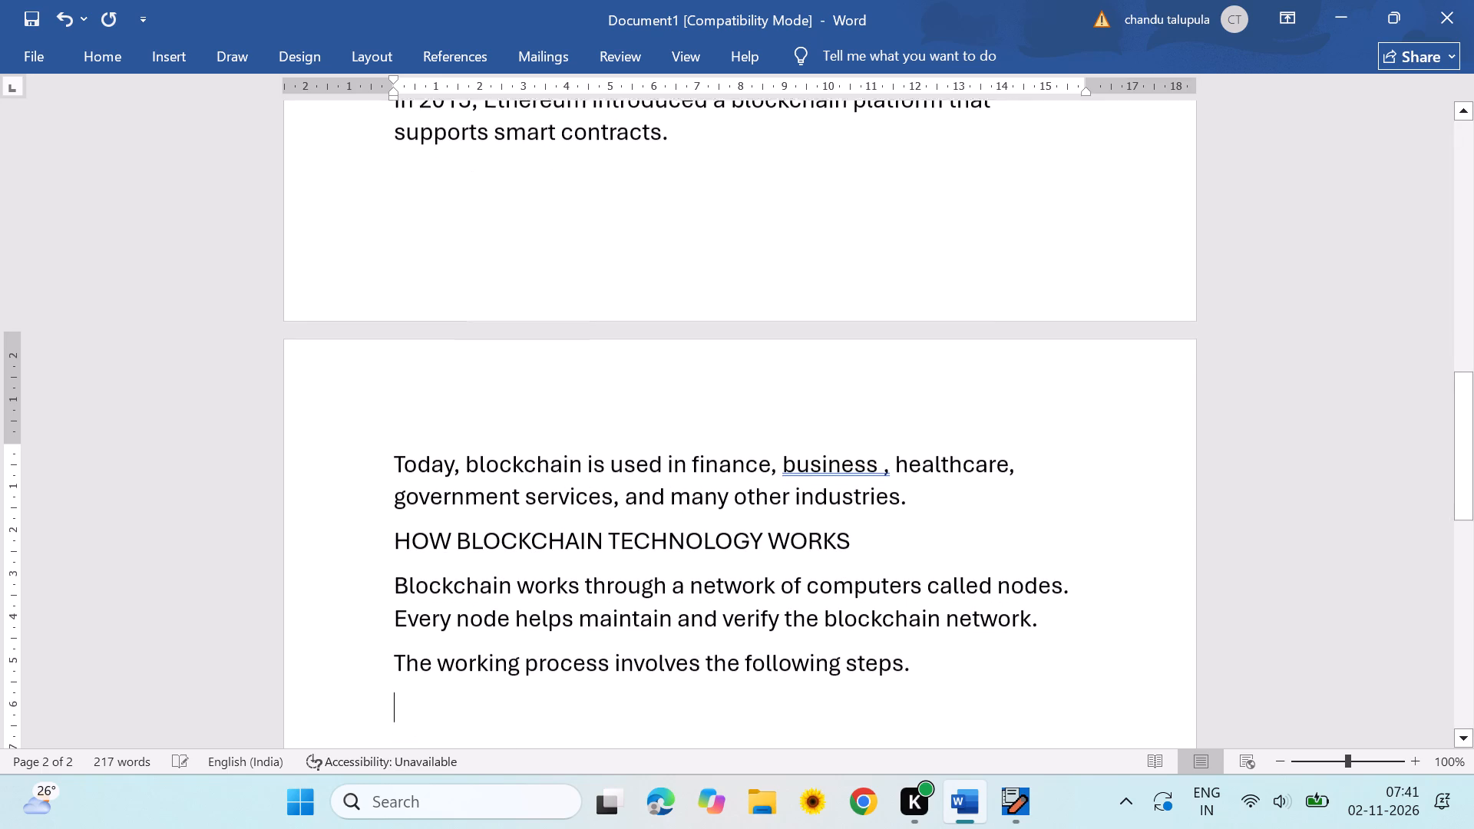
text(A)
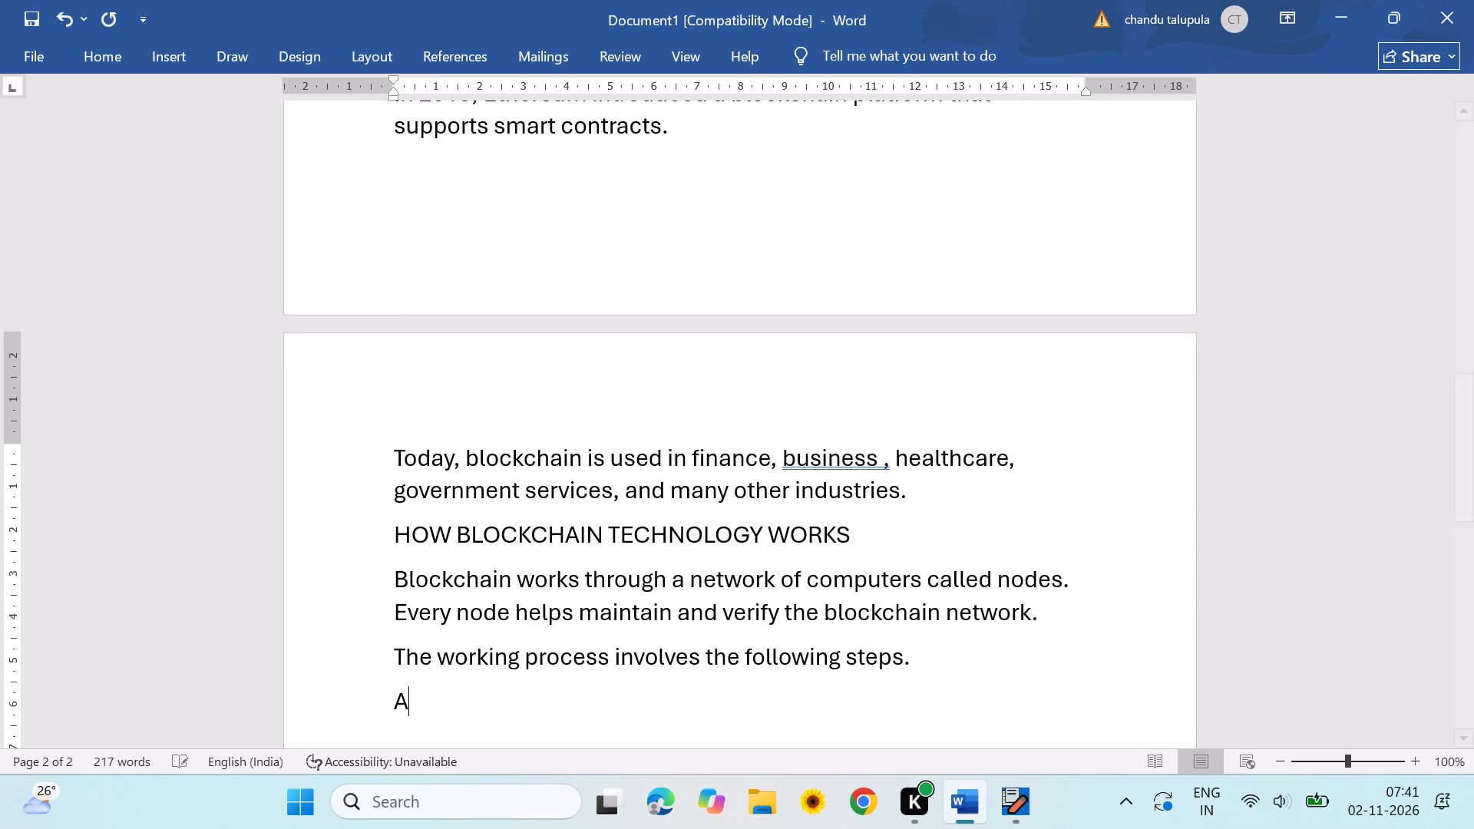
key(space)
text(use)
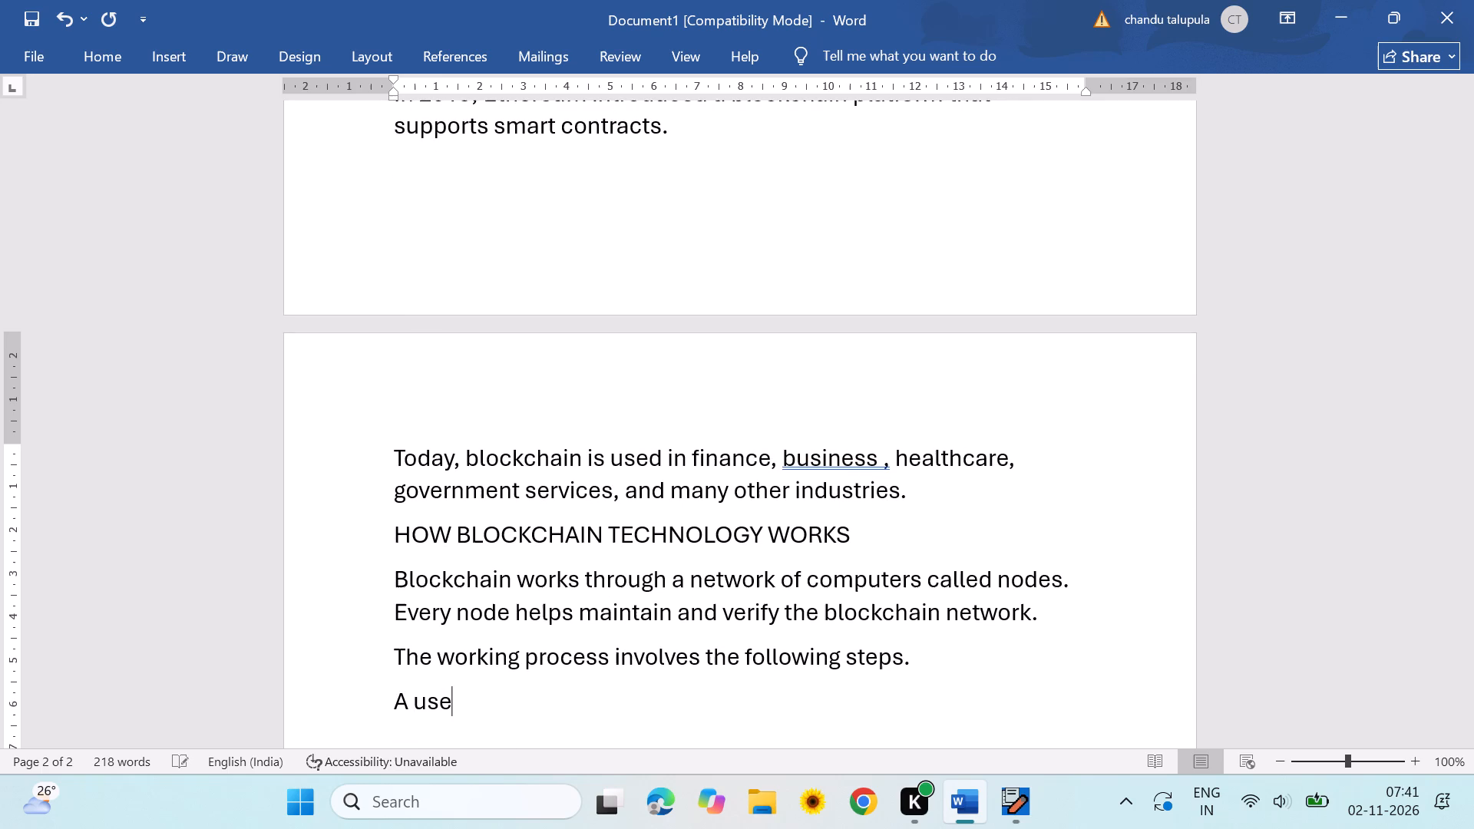
Replace the full stop after "the following steps" with a space and a colon, returning to the end of the "A use" line.
key(Up)
key(Right)
key(Right)
key(Right)
key(Right)
key(Right)
key(Right)
key(Right)
key(Right)
key(Right)
key(Right)
key(Right)
key(Right)
key(Right)
key(Right)
key(Right)
key(Right)
key(Right)
key(Right)
key(Right)
key(Right)
key(Right)
key(Right)
key(BackSpace)
key(space)
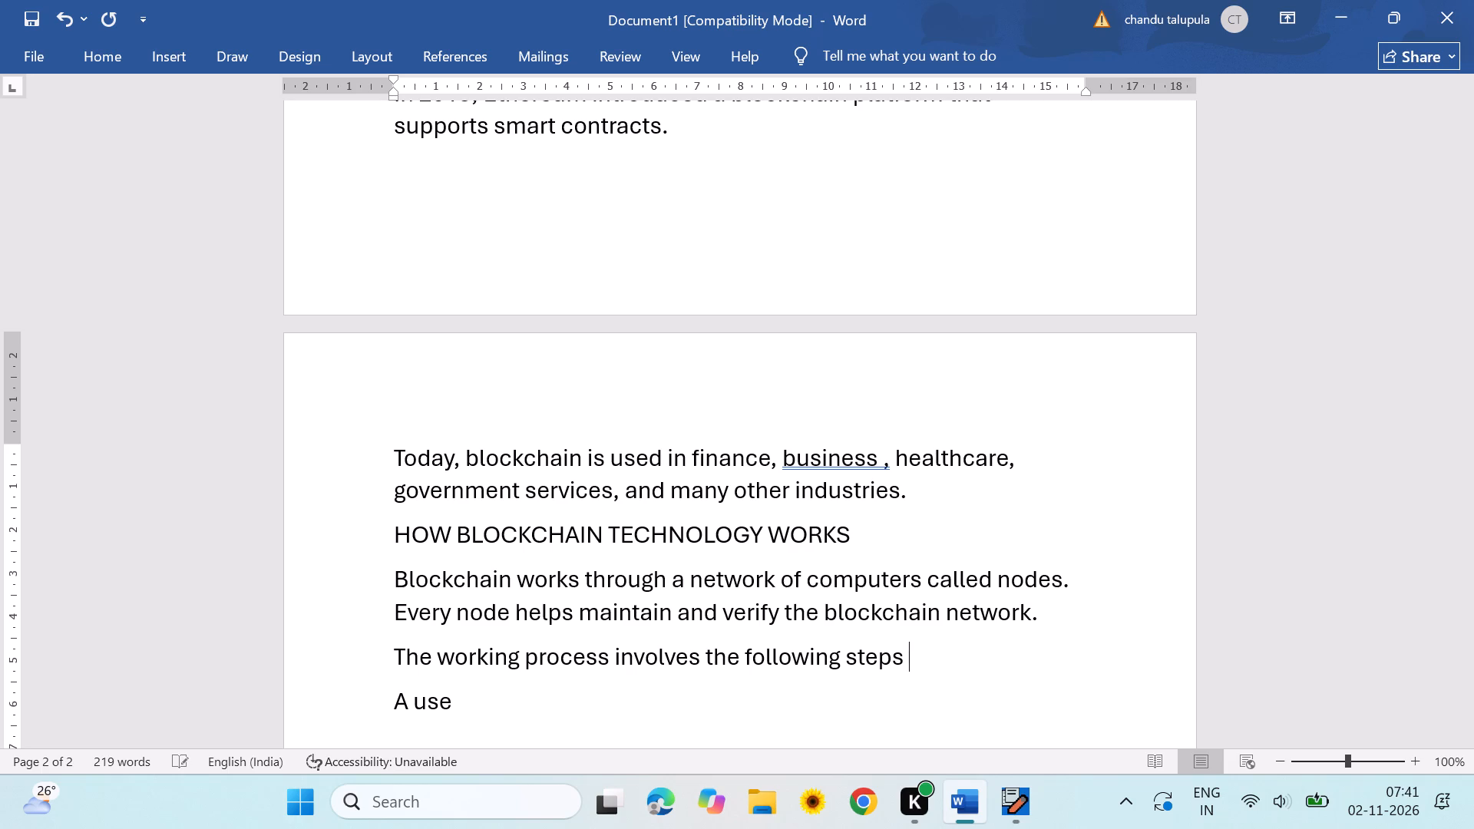
text(:)
key(Down)
Continue the line so that it reads "A user intiaties a di".
text(r inti)
text(aties)
key(space)
text(a di)
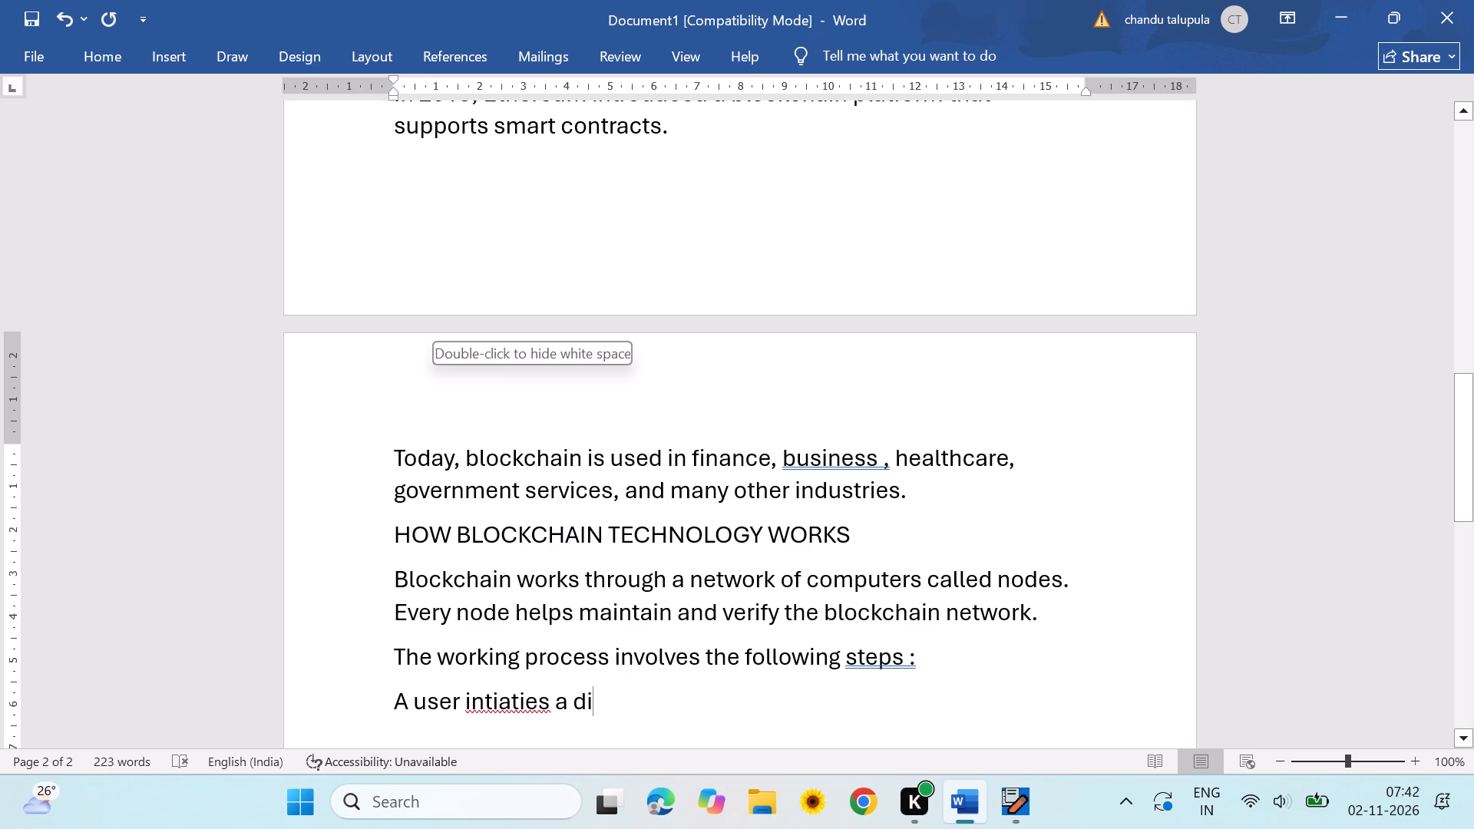
Insert the missing "i" after "in" in the misspelled word "intiaties".
key(Left)
key(Left)
key(Left)
key(Left)
key(Left)
key(Left)
key(Left)
key(Left)
key(Left)
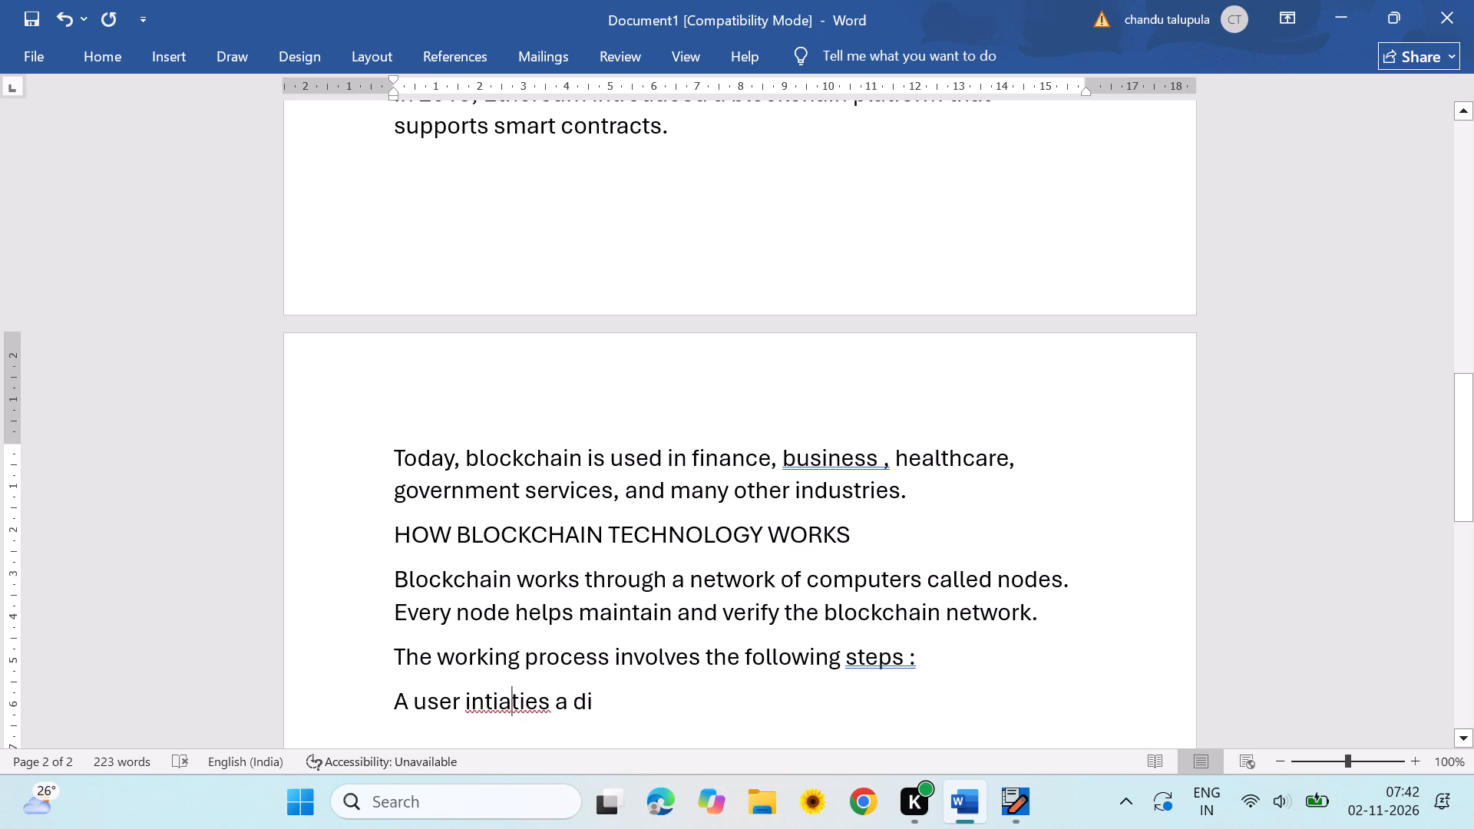
key(Left)
key(Left)
key(Left)
key(i)
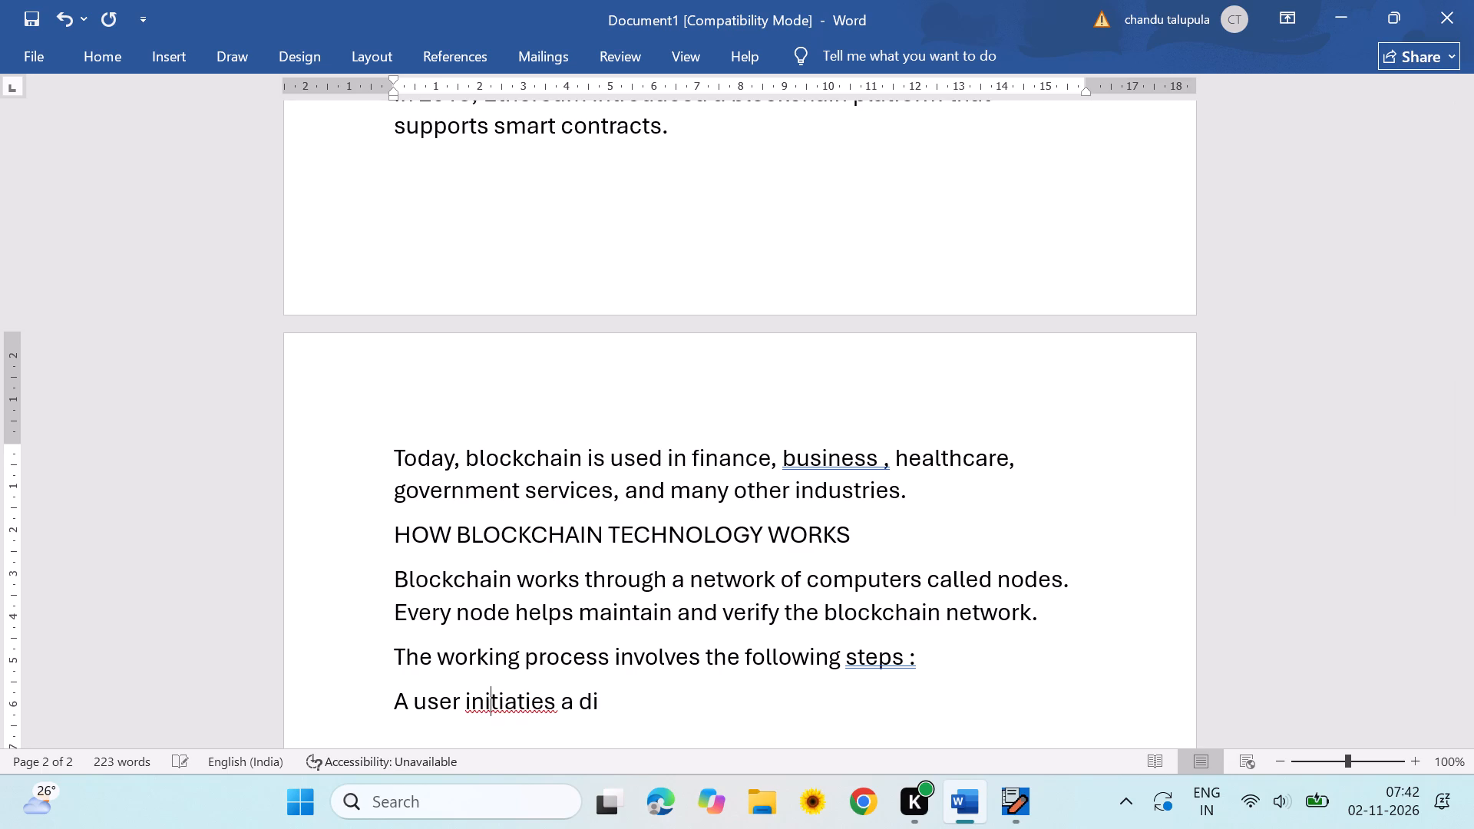
Correct the misspelled "initiaties" to "initiates" by removing the extra "i" before "es".
key(Right)
key(Right)
key(Right)
key(Right)
key(Right)
key(Right)
key(Right)
key(Right)
key(Right)
key(Right)
key(Right)
key(Right)
key(Right)
key(Right)
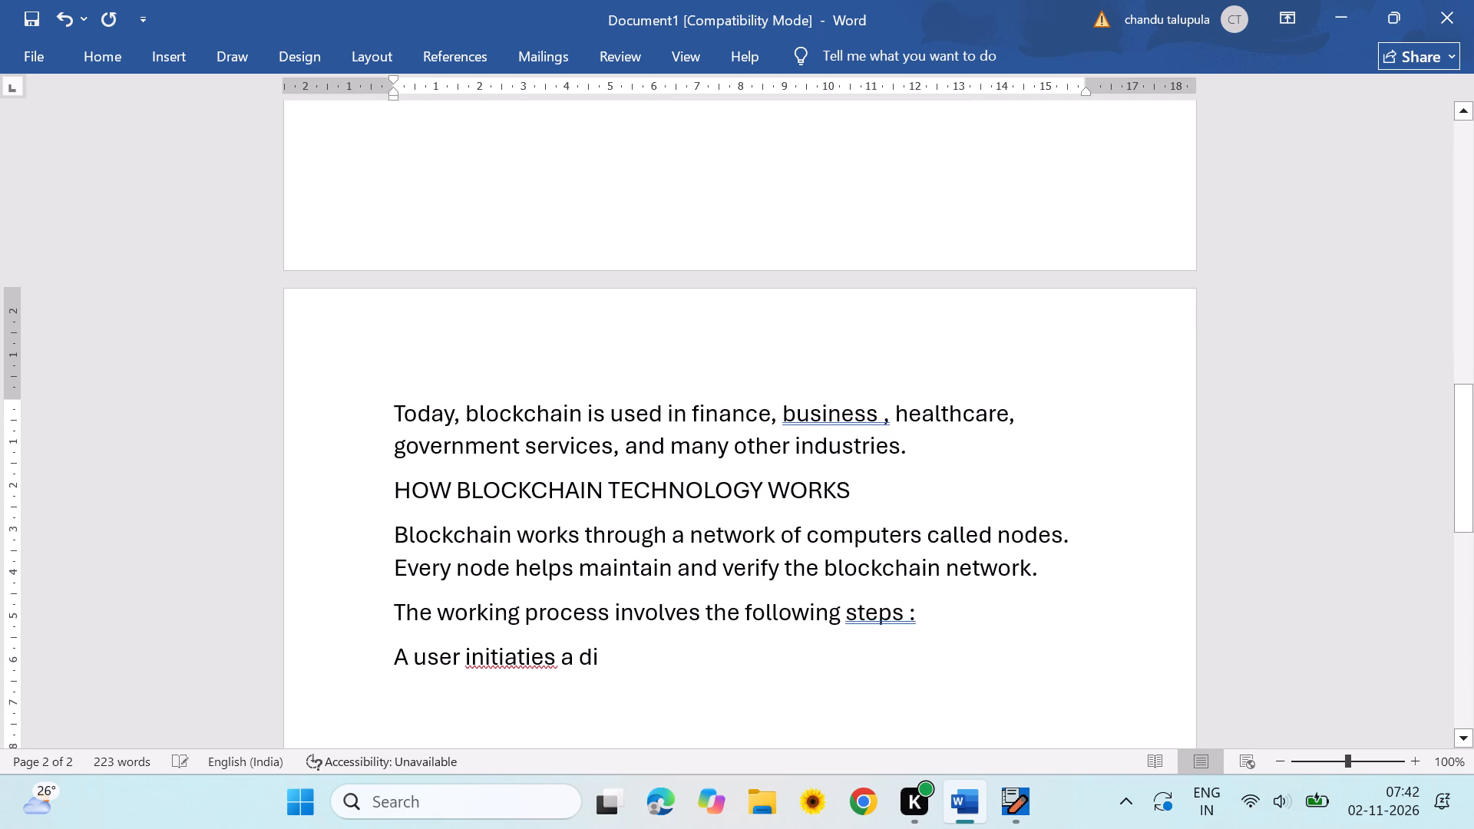
key(Up)
key(Right)
key(Right)
key(Right)
key(Right)
key(Right)
key(Right)
key(Right)
key(Right)
key(Right)
key(Right)
key(Right)
key(Right)
key(Right)
key(Right)
key(Right)
key(BackSpace)
Complete the unfinished line so that it reads "A user initiates a digital transaction." and start a new paragraph.
key(Right)
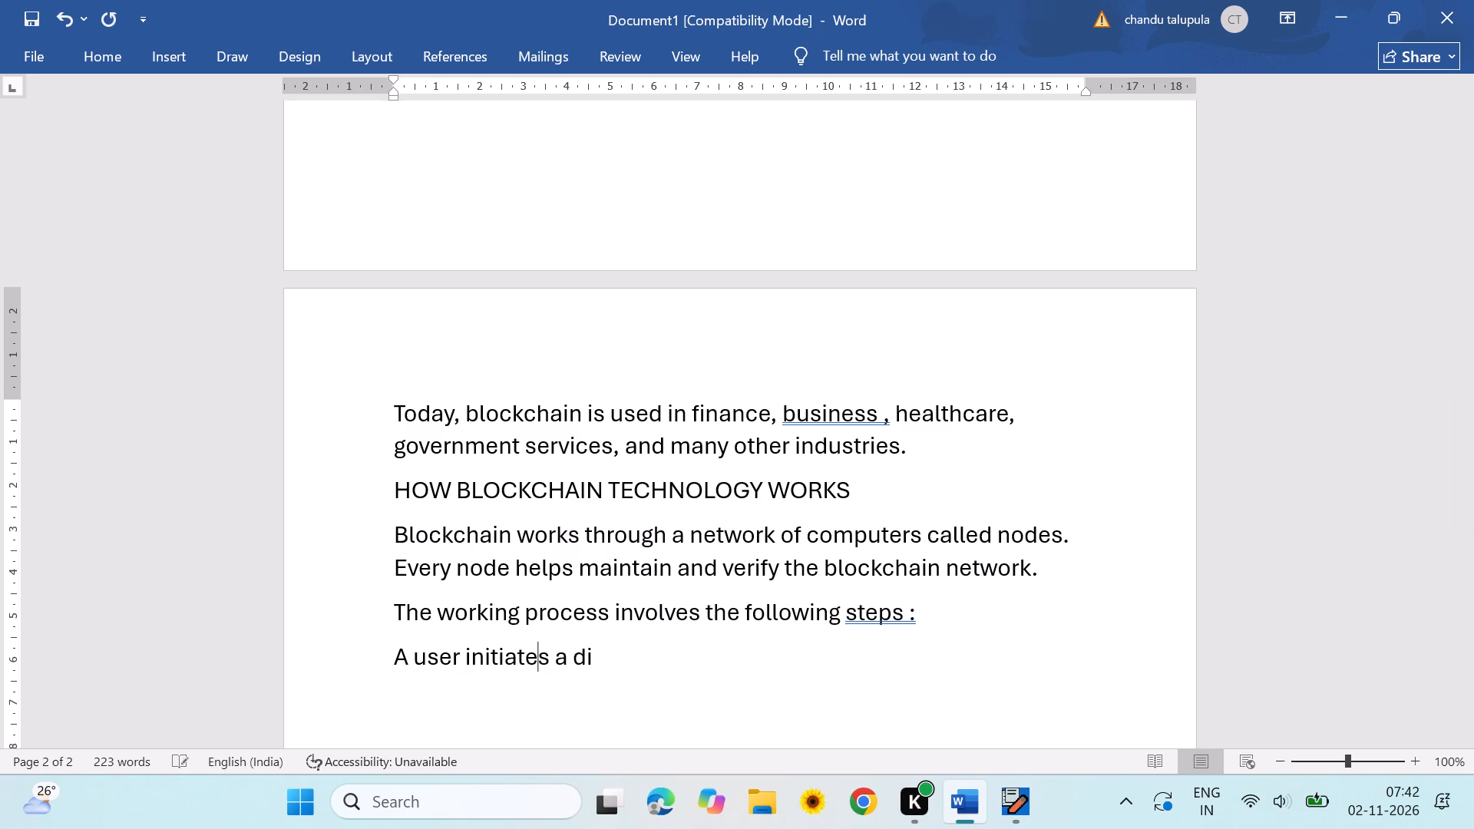
key(Right)
key(Right)
key(Right)
key(Right)
key(Right)
key(Right)
text(gital)
key(space)
text(trea)
key(BackSpace)
key(BackSpace)
text(ans)
text(ca)
key(BackSpace)
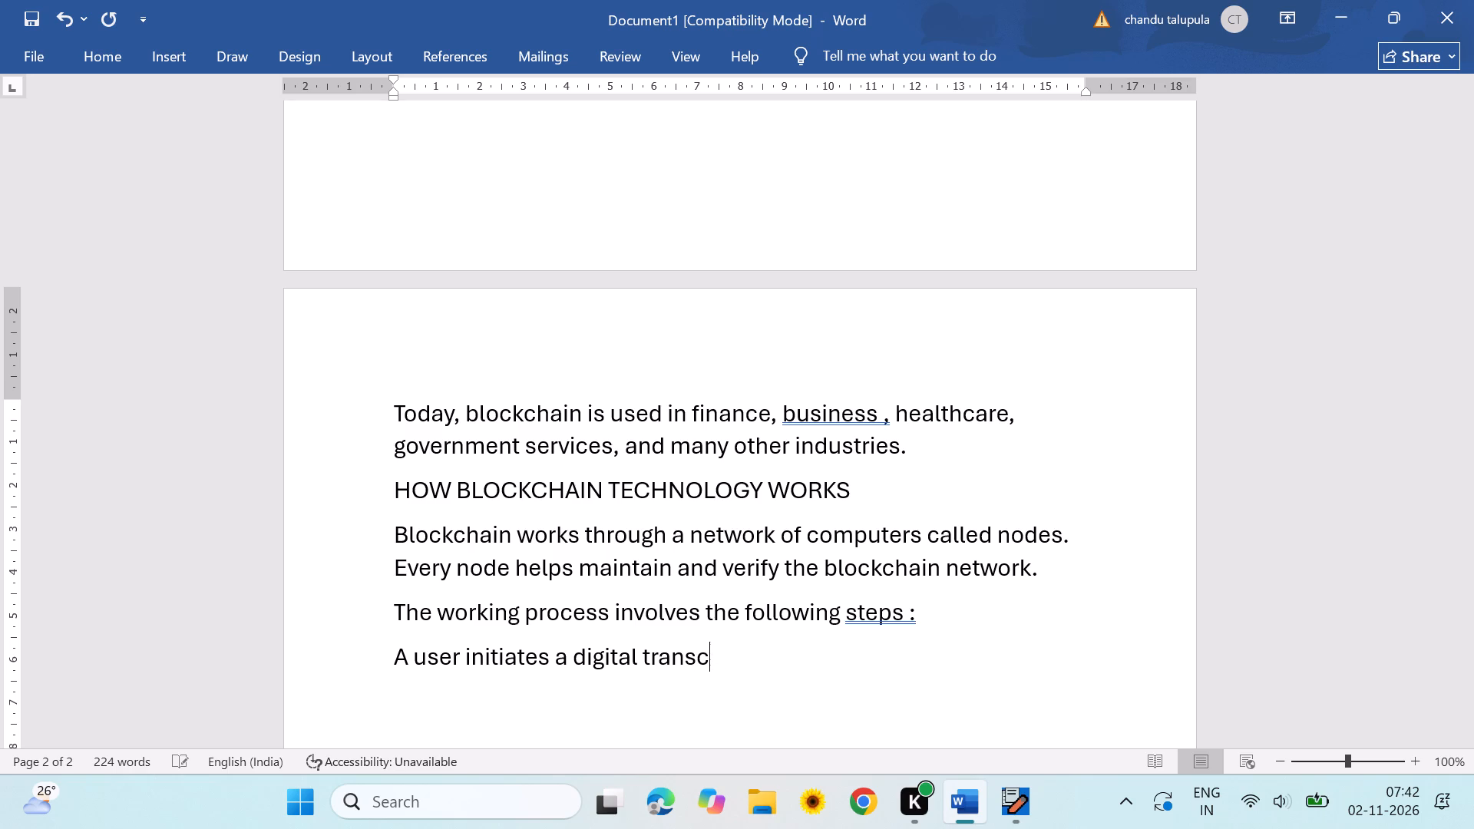
key(BackSpace)
text(action)
key(period)
key(Return)
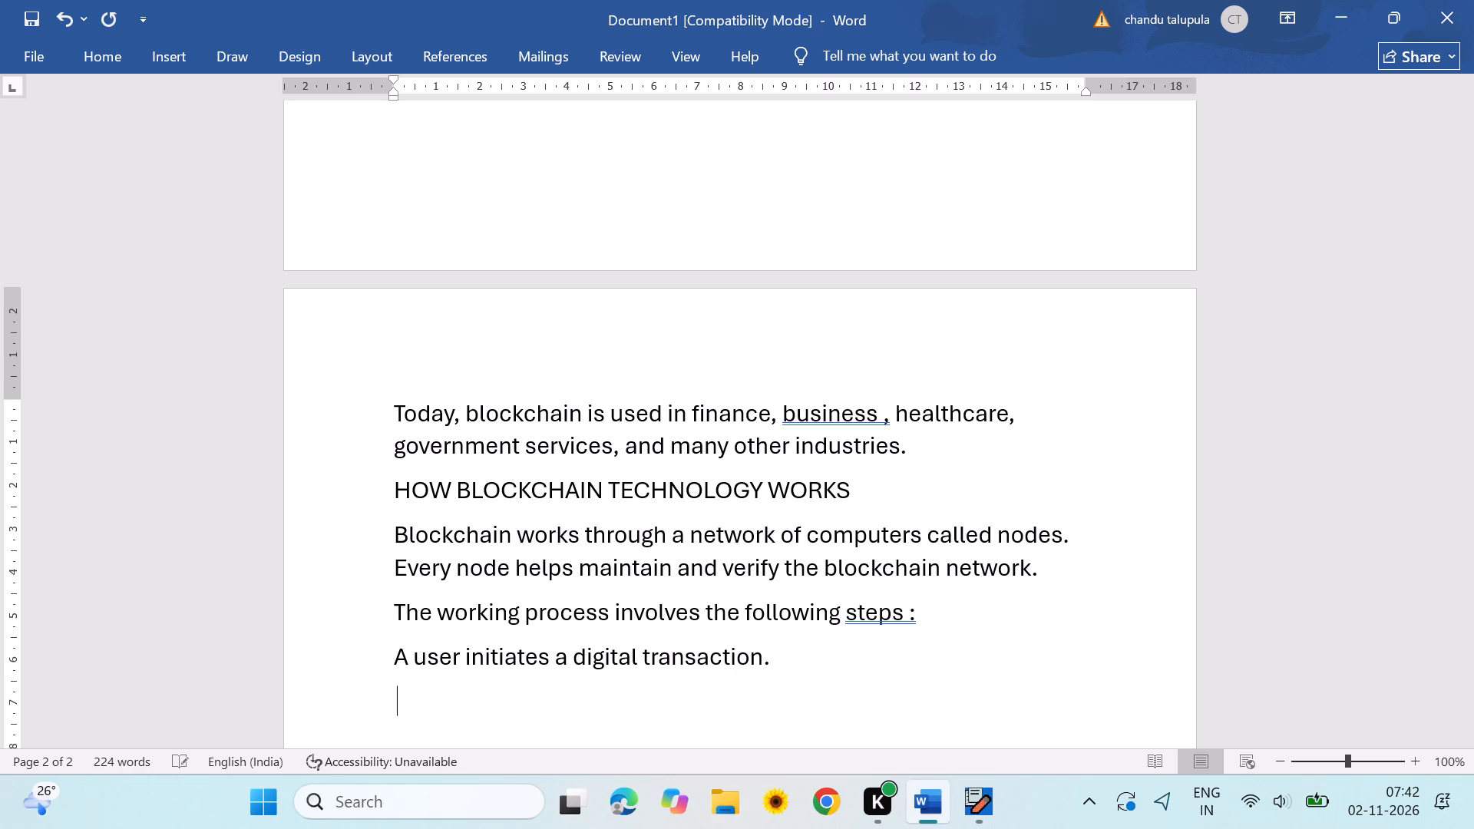
Write "The transaction is shared with the blockchain network." as the second process step and start a new paragraph.
text(The tra)
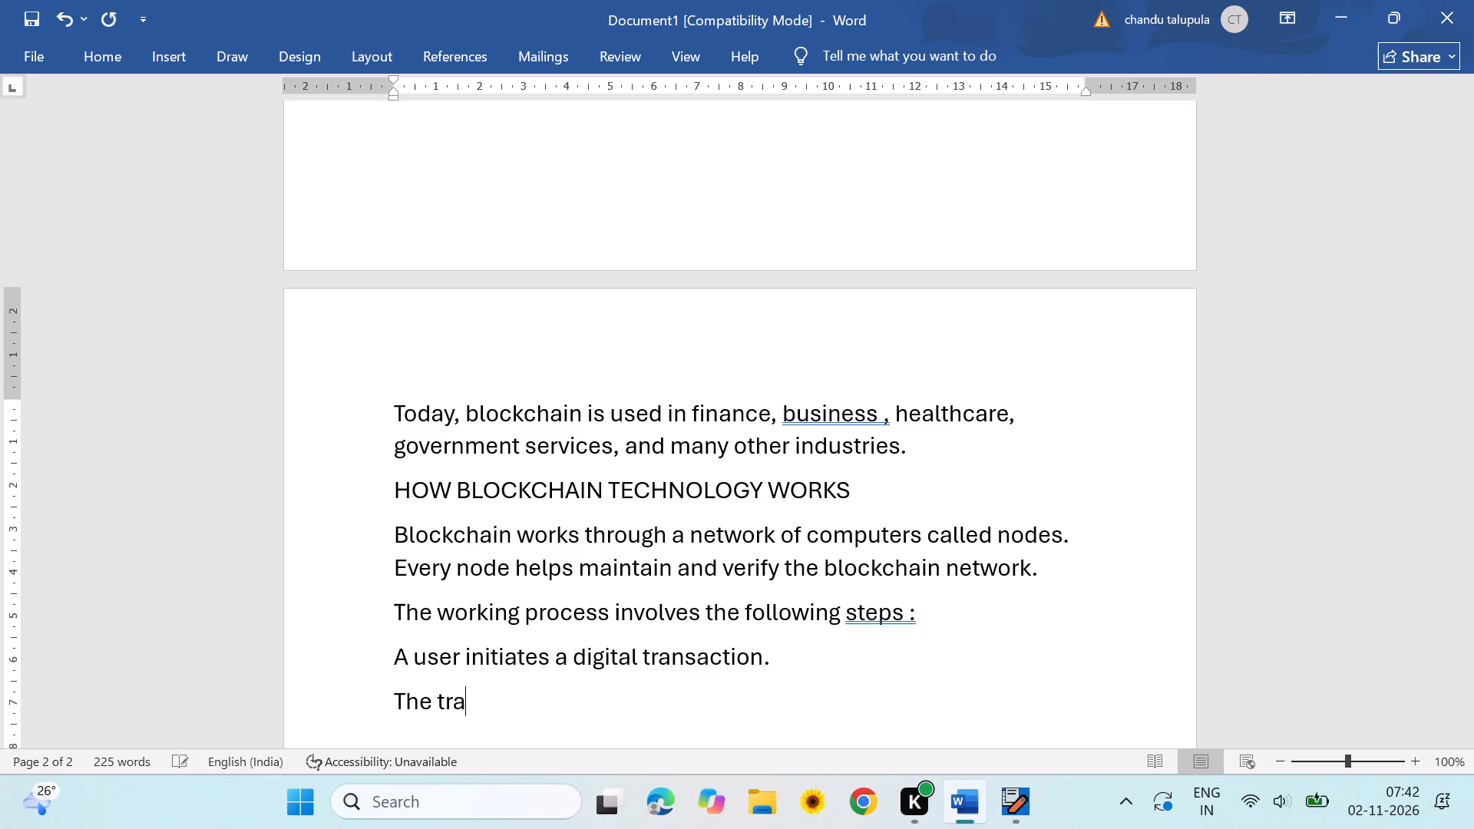
text(nsa)
text(ction)
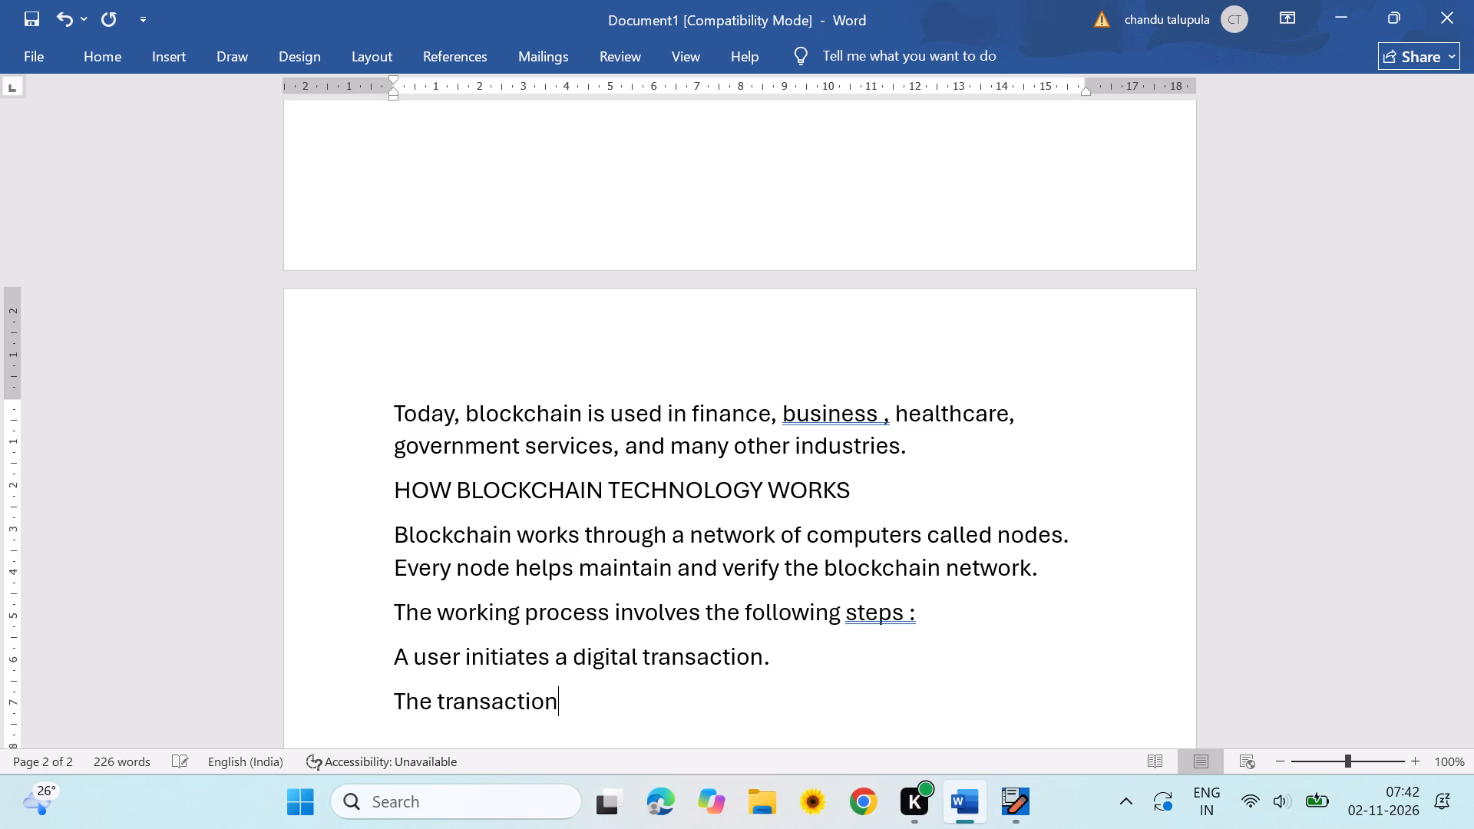
key(space)
text(i)
key(space)
key(BackSpace)
key(BackSpace)
text(is shared)
key(space)
text(with the)
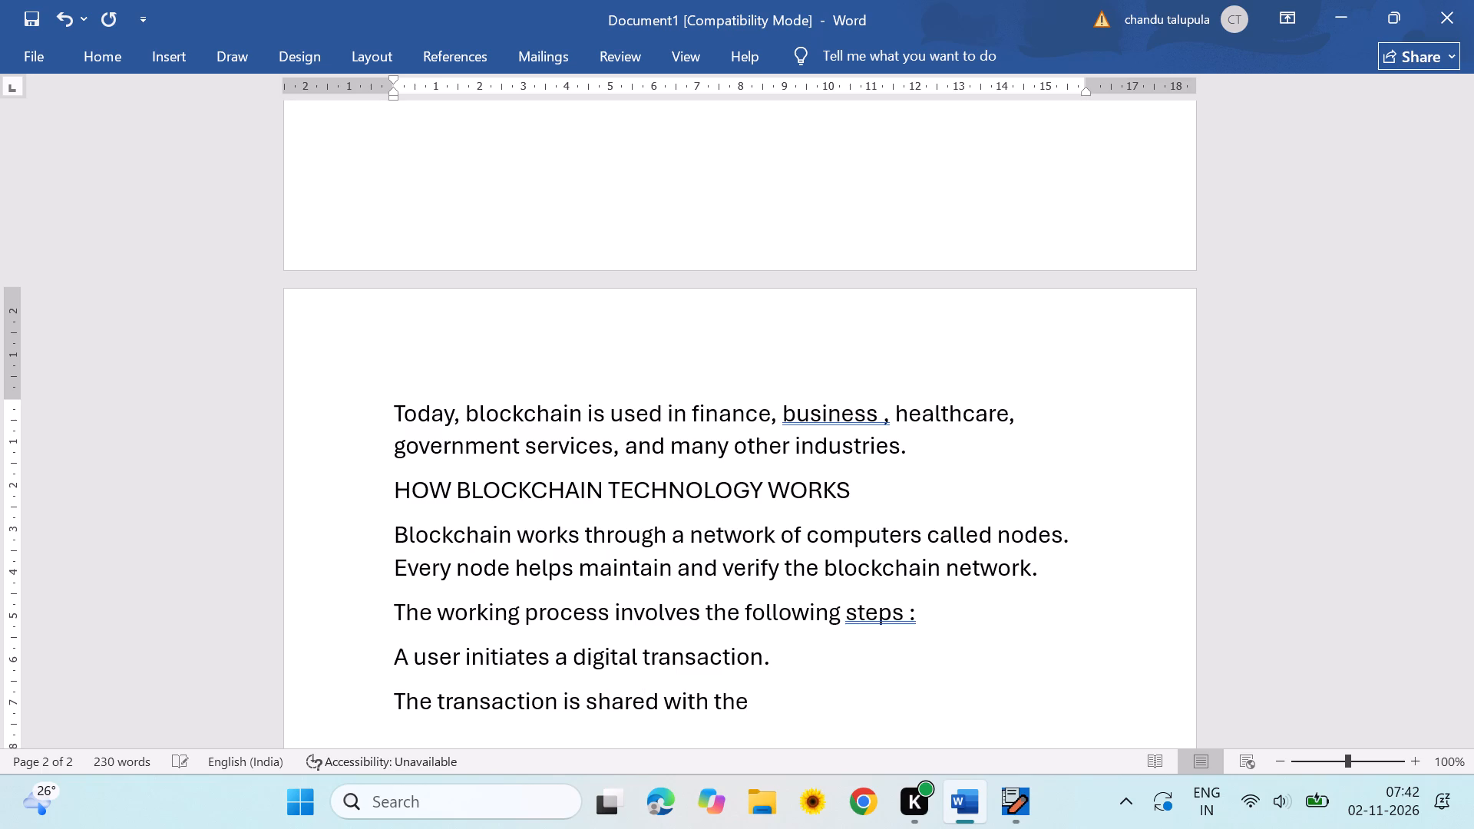
key(space)
text(blockchain)
key(space)
text(network.)
key(Return)
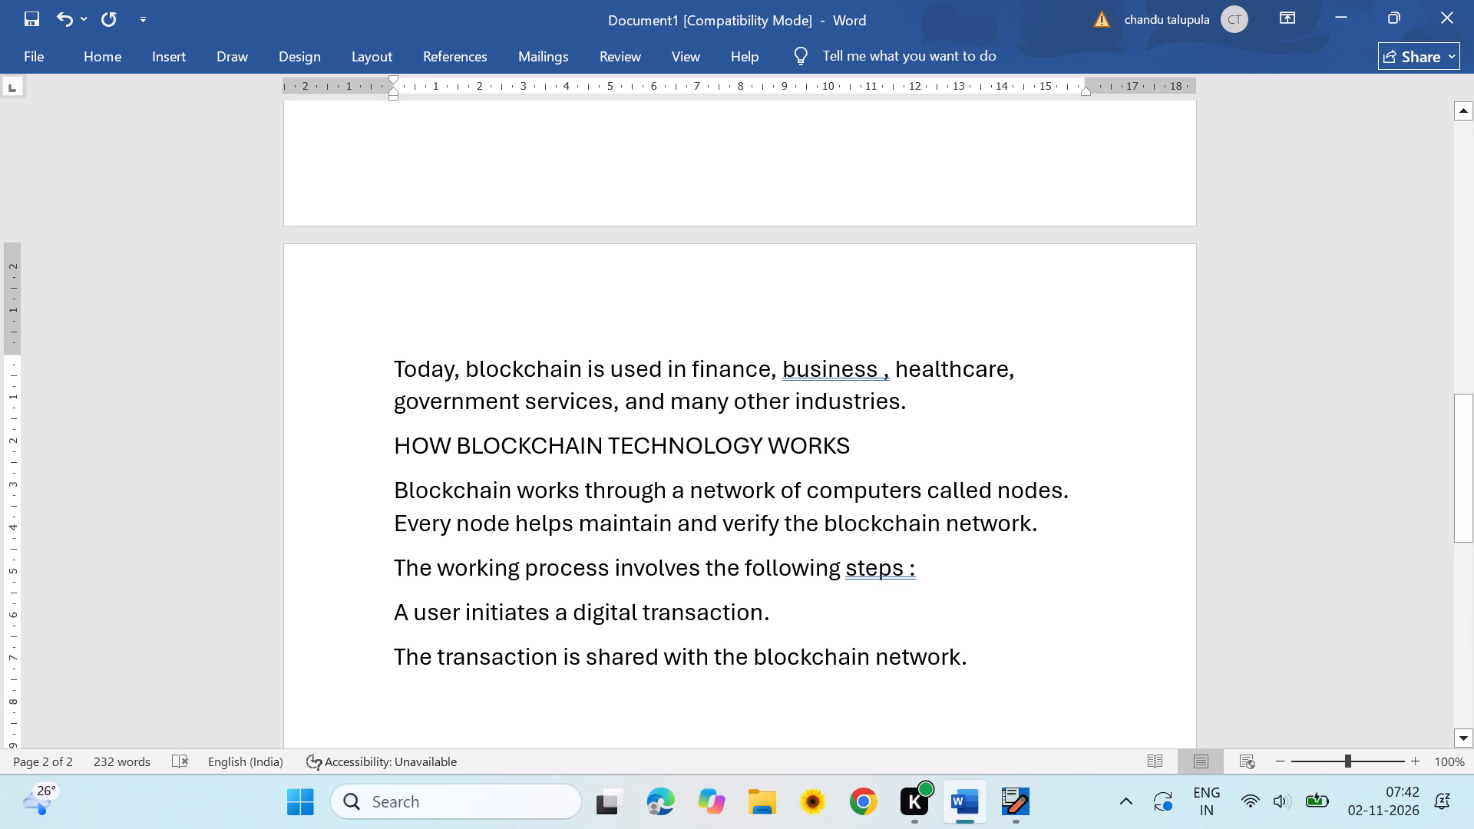
Write "Network participants verify the transaction." as the third process step and start a new paragraph.
text(Network)
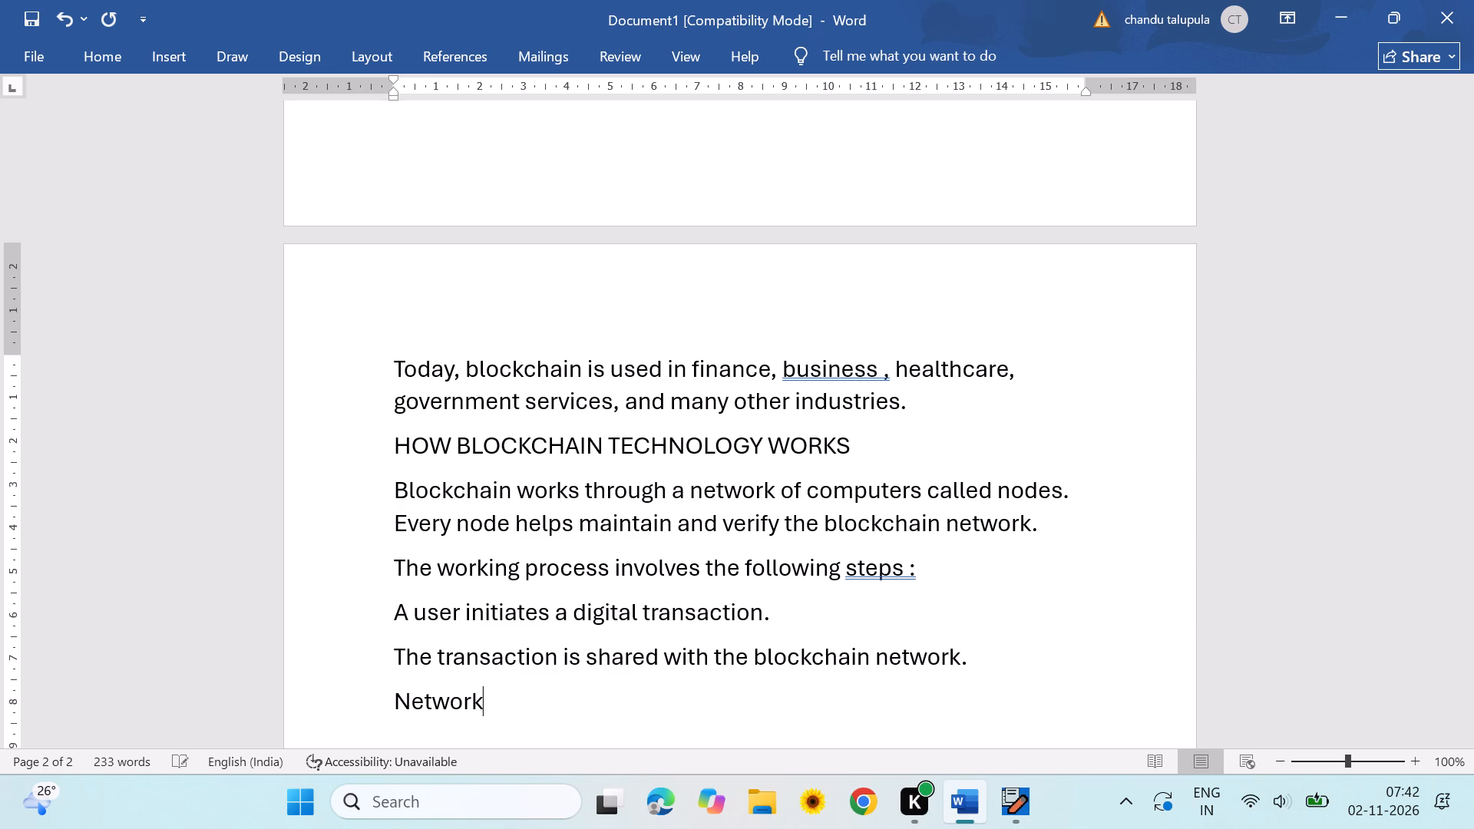
key(space)
text(participants verify)
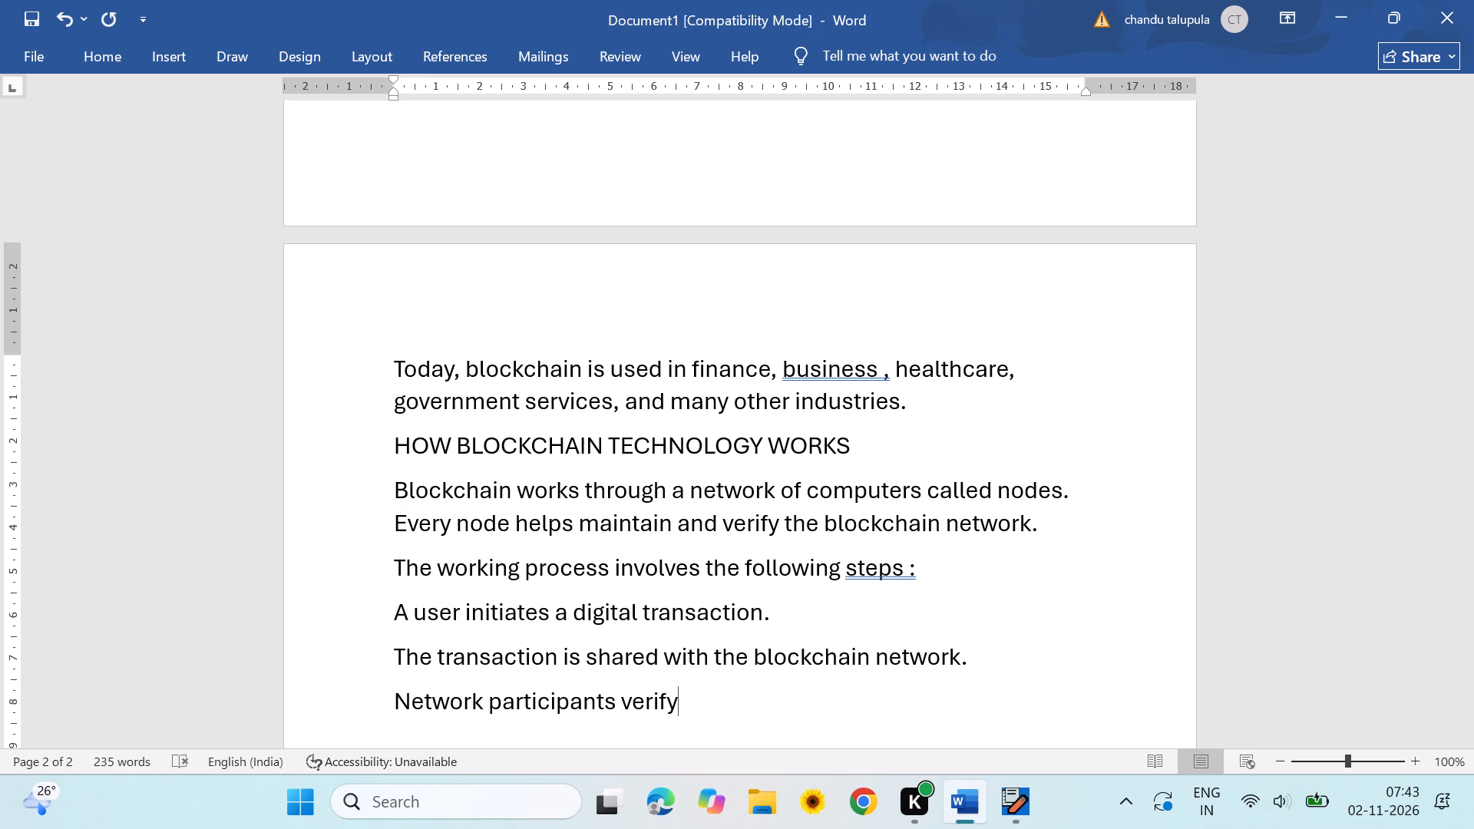
key(space)
text(the tranc)
key(BackSpace)
text(saction.)
key(Return)
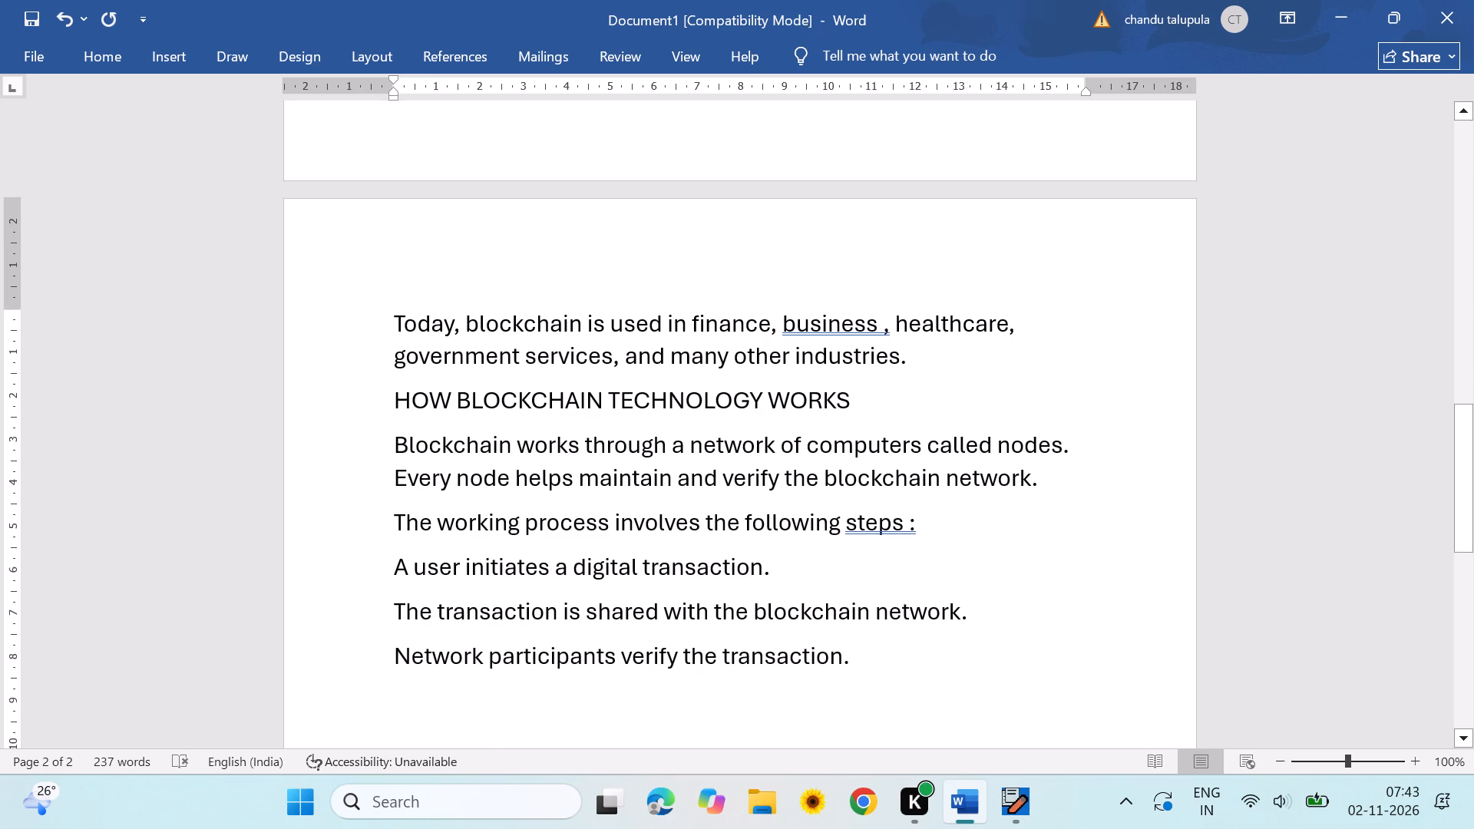
Write "Verified transactions are grouped into a block." as the fourth process step and start a new paragraph.
text(Verified)
key(space)
text(tra)
key(n)
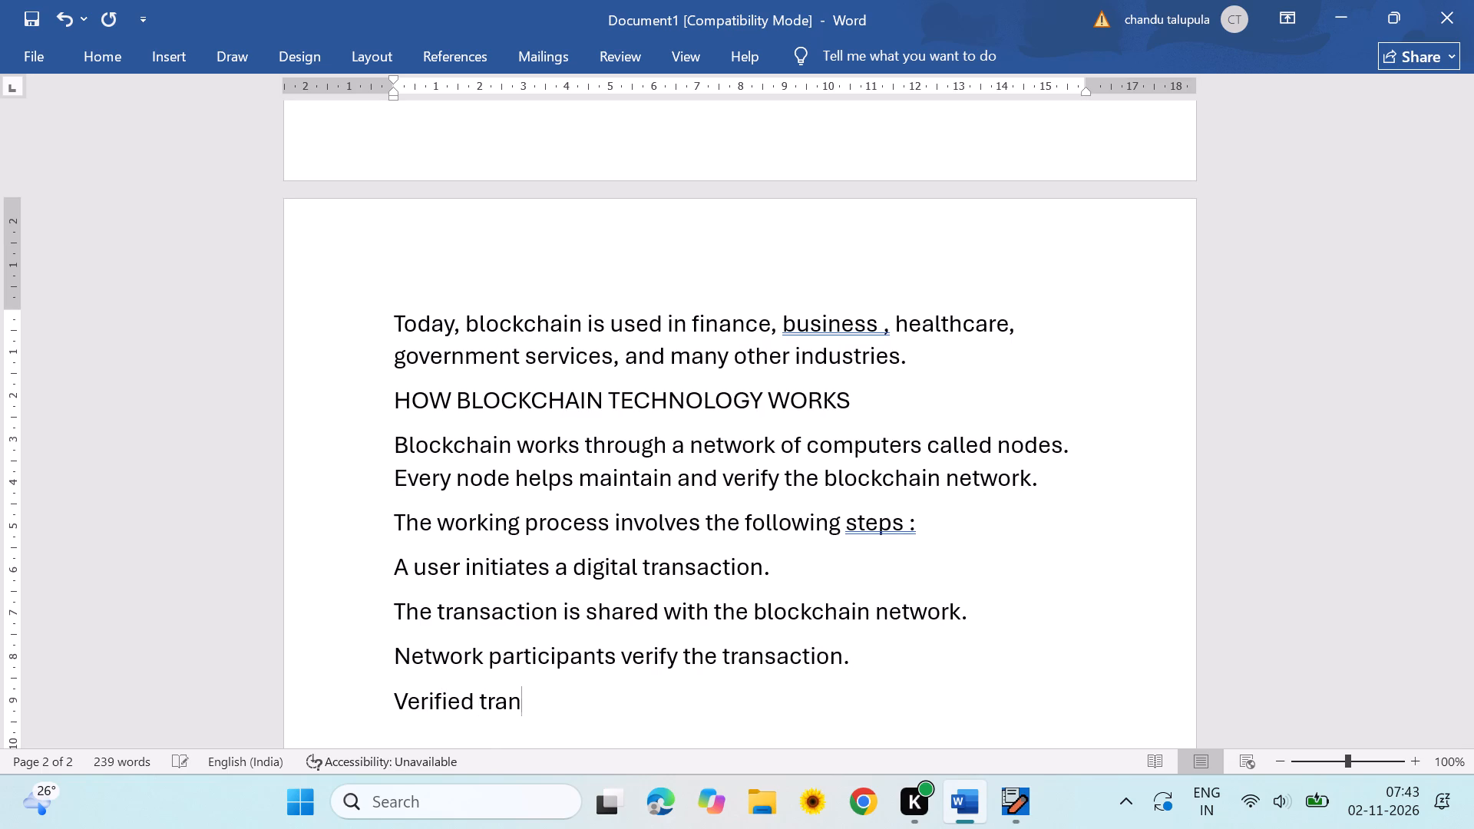
text(sactions are grouped into a block)
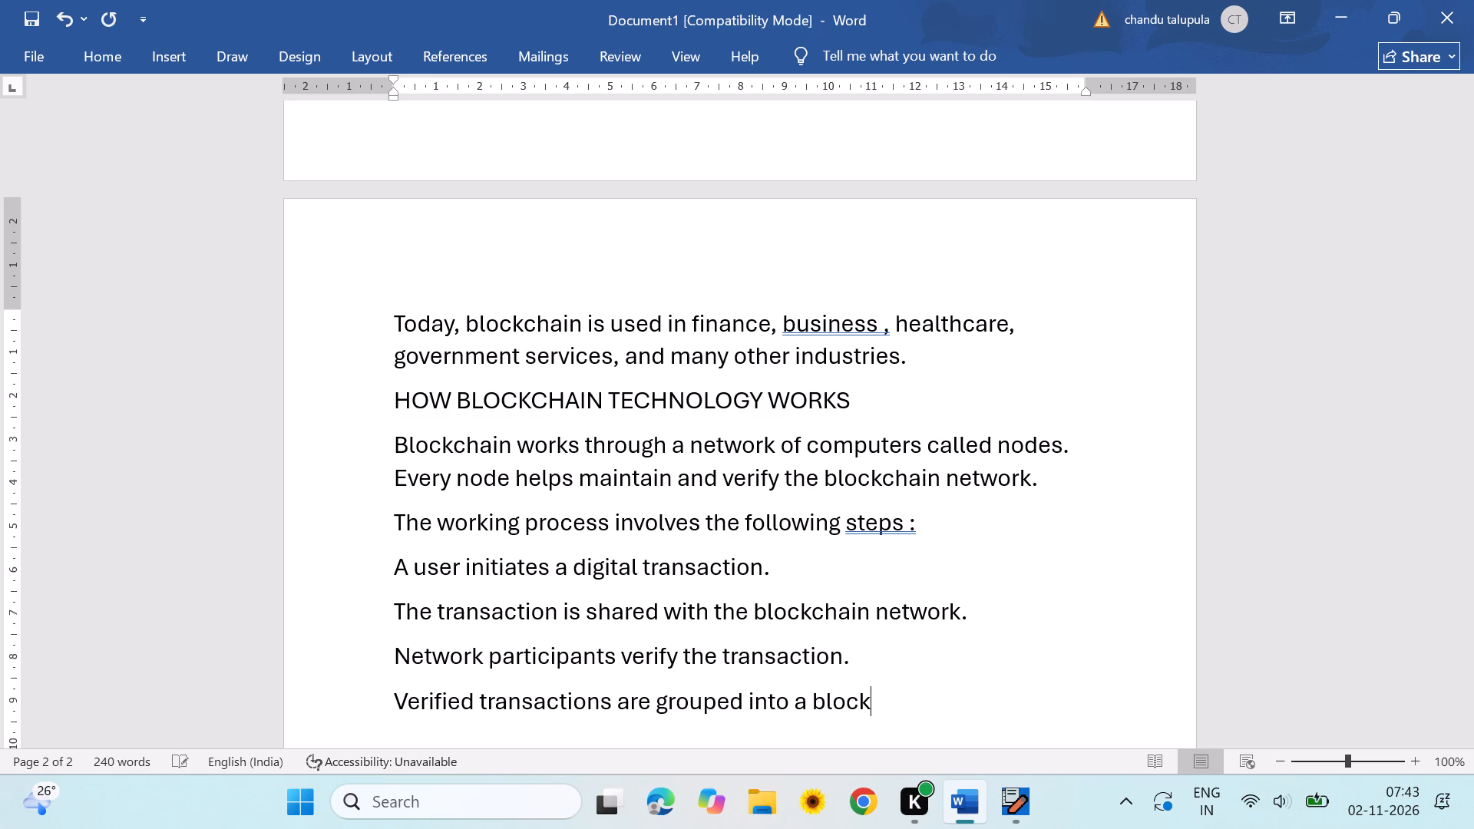
key(period)
key(Return)
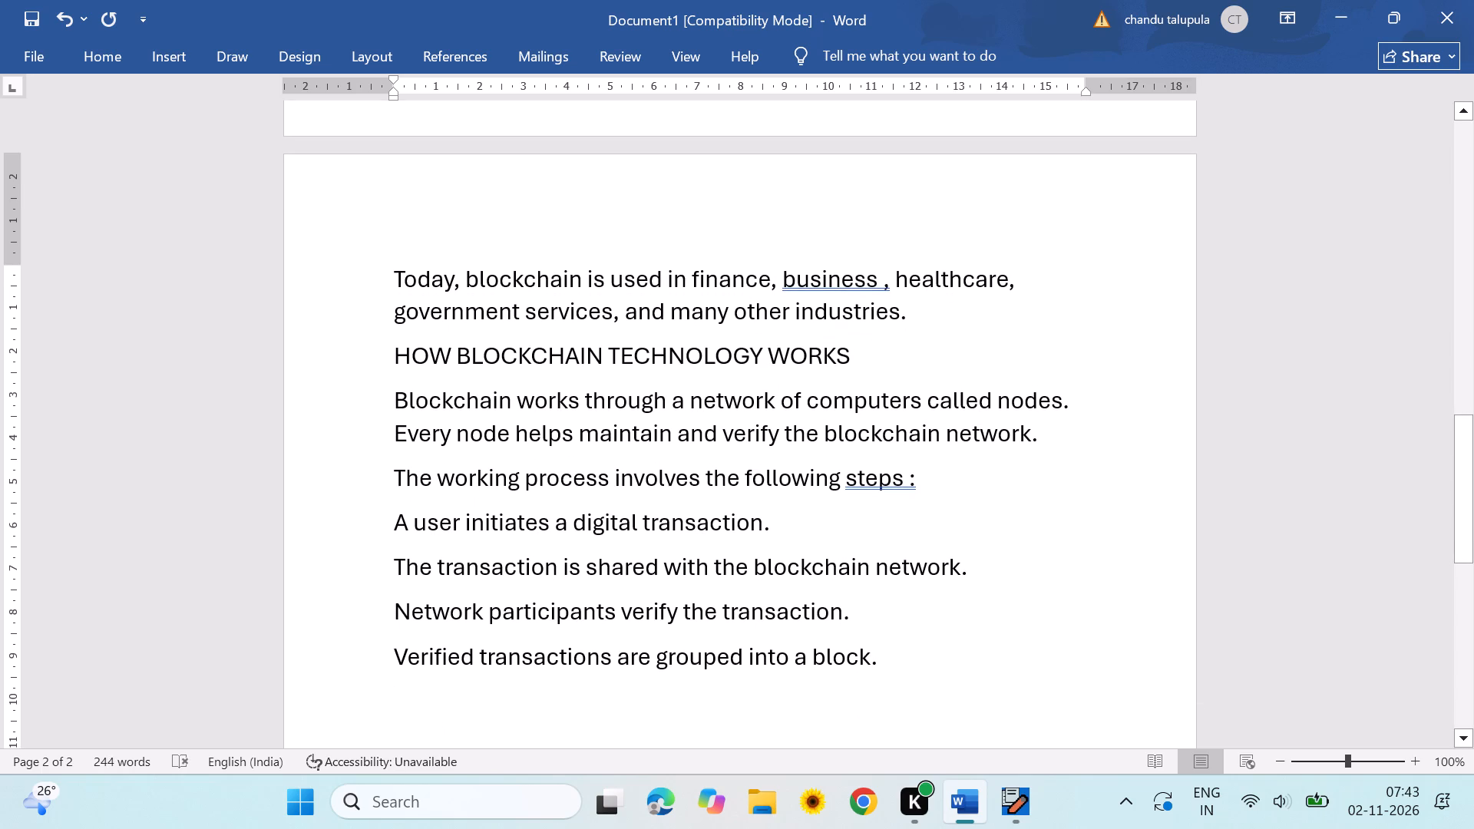
Write "The block is connected to the previous block using cryptographic hashing." as the fifth process step and start a new paragraph.
text(The blok)
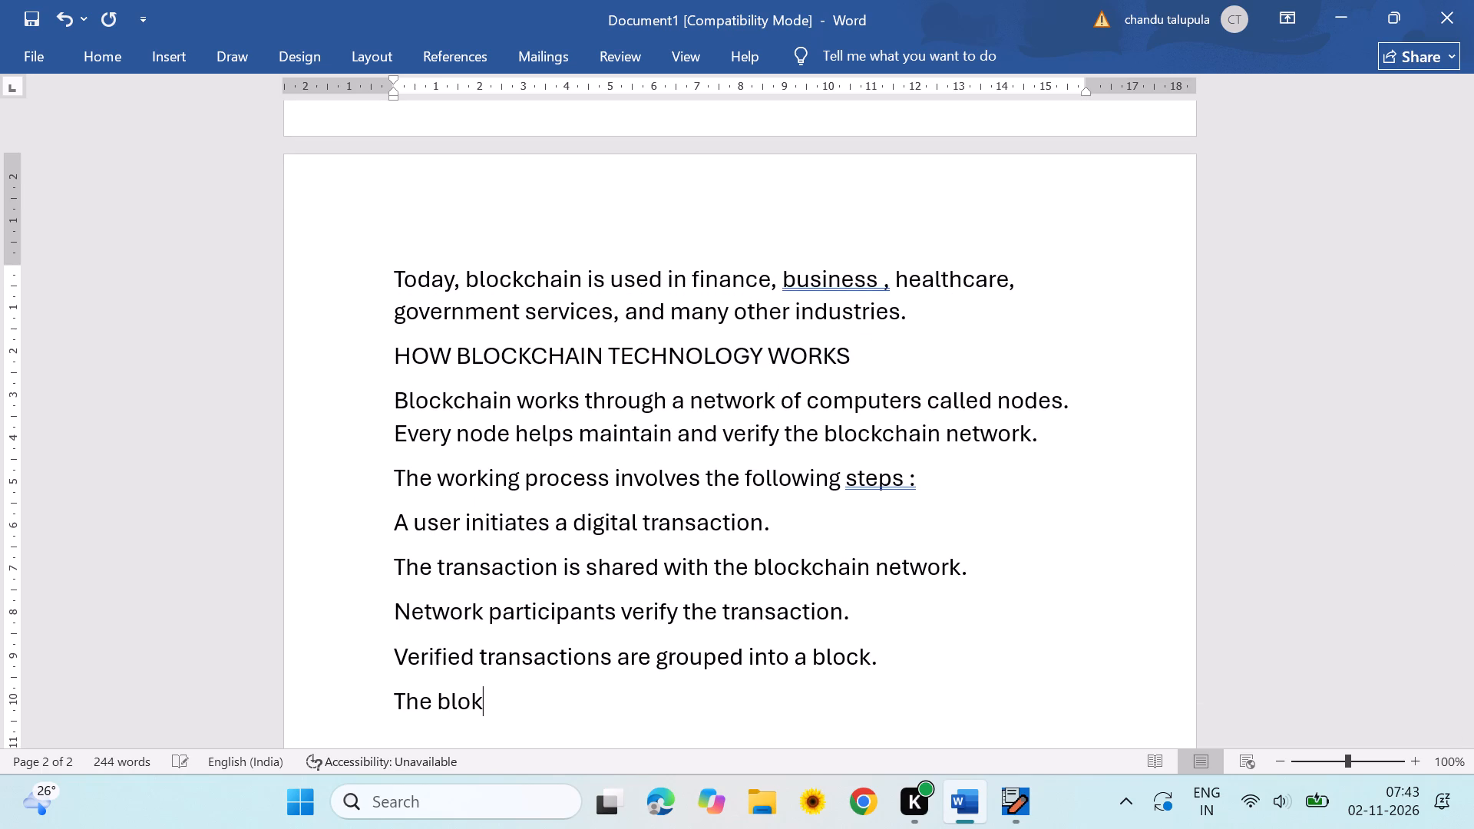
key(BackSpace)
text(ck is connected)
key(space)
text(to the previous)
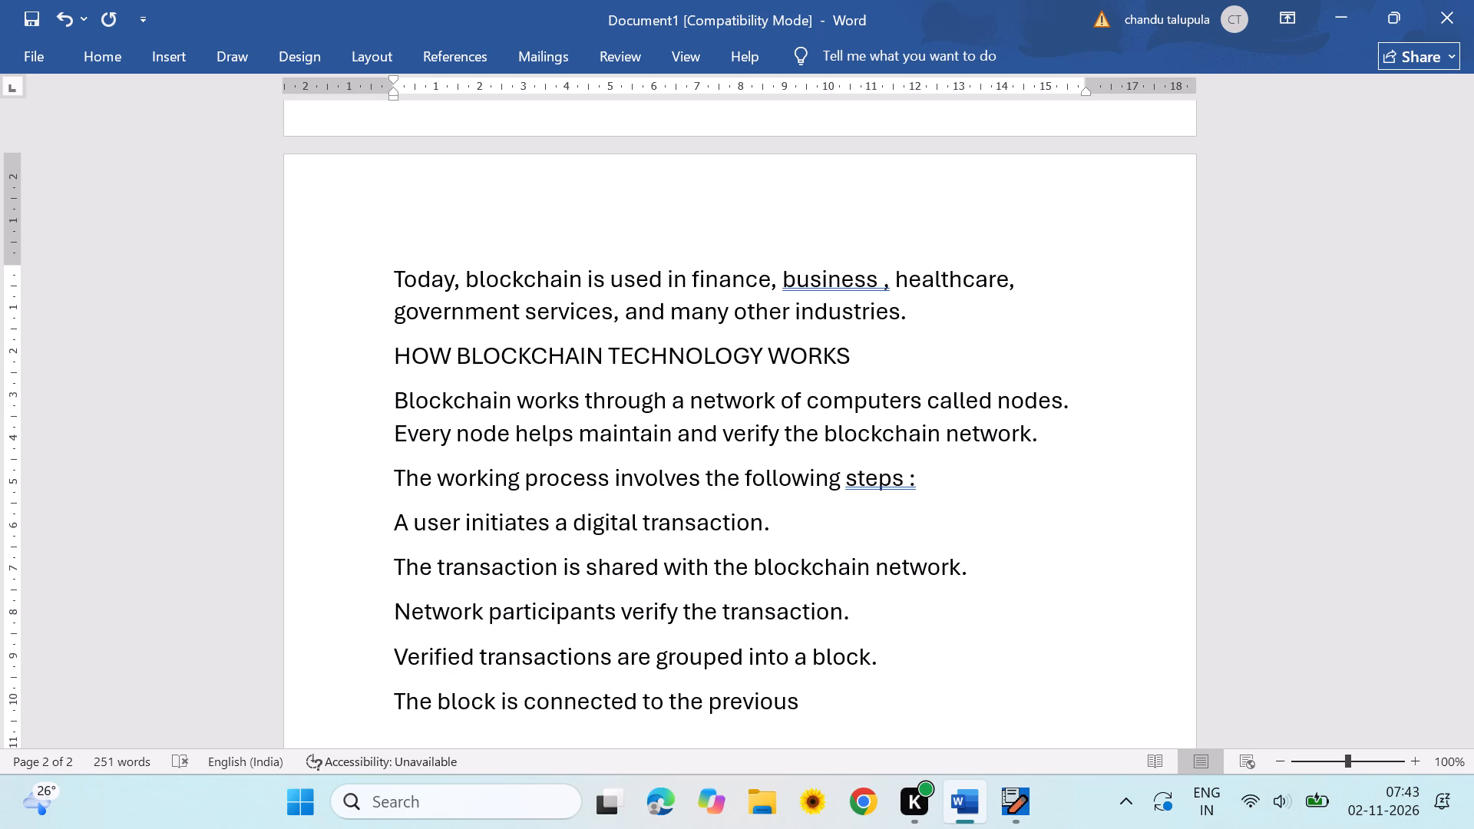
key(space)
text(bl)
text(ock)
key(space)
text(s)
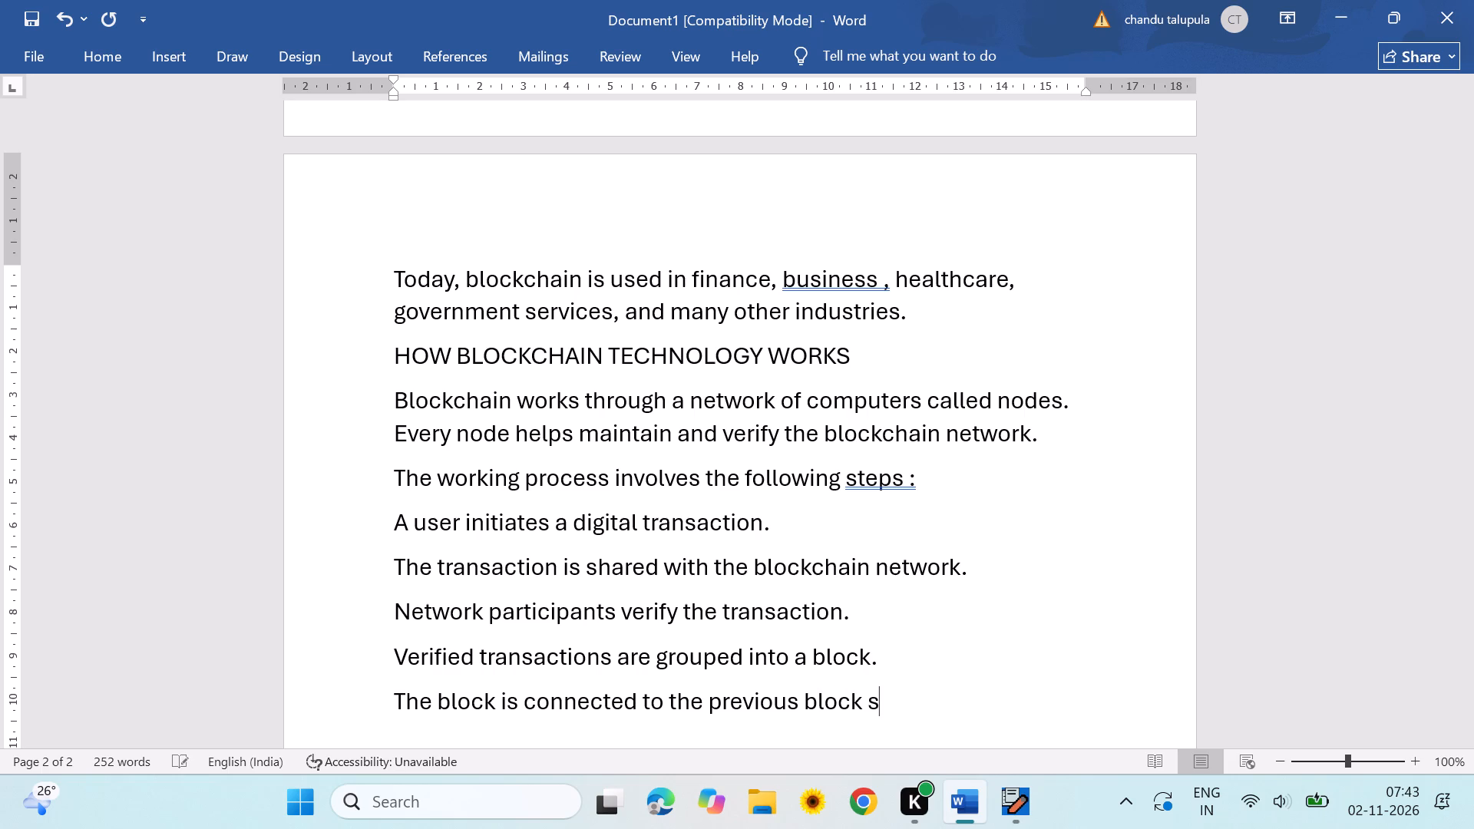
key(BackSpace)
text(uin)
key(BackSpace)
key(BackSpace)
text(sing cry)
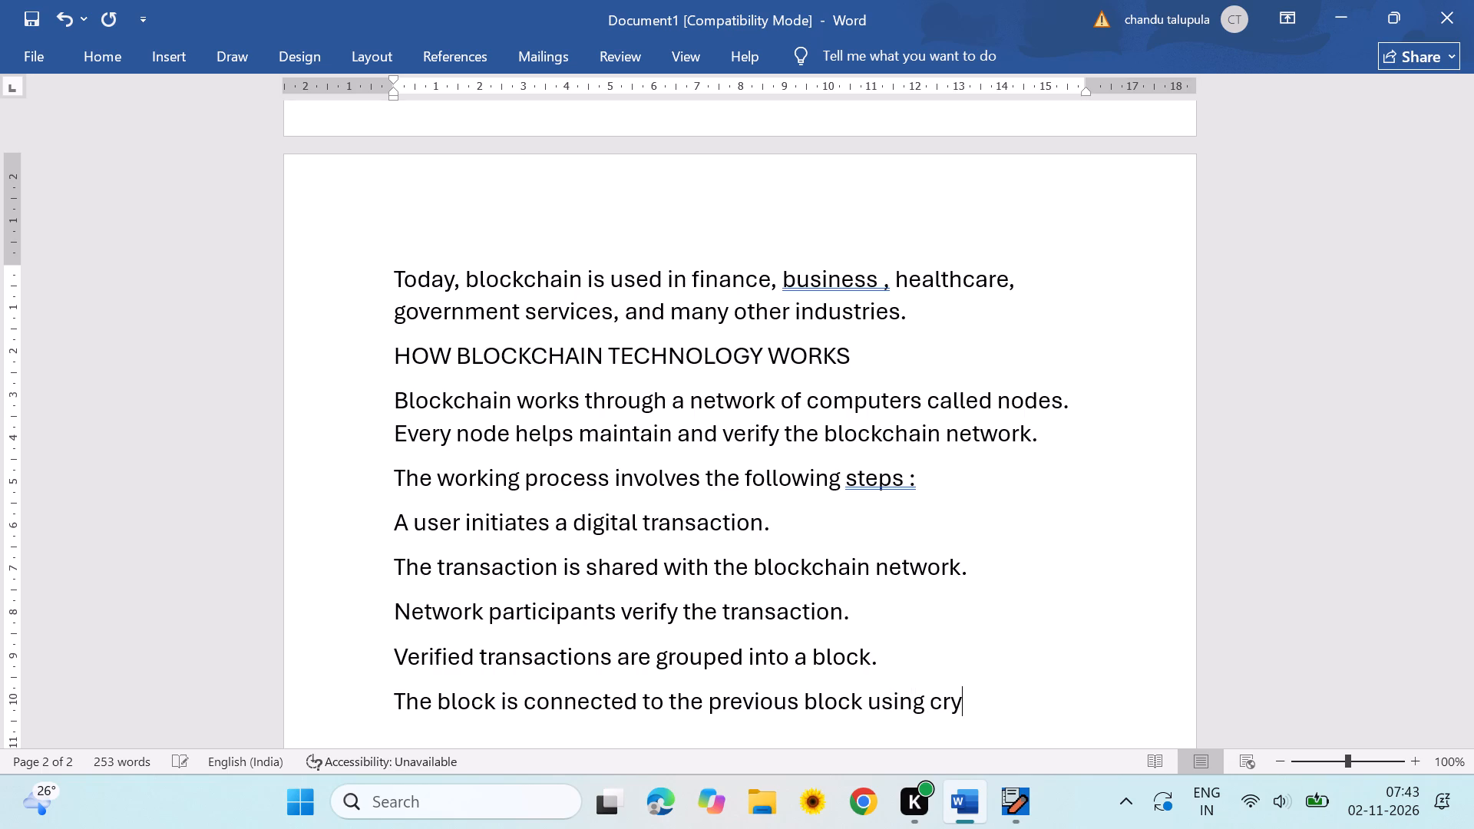
text(po)
key(BackSpace)
text(togra)
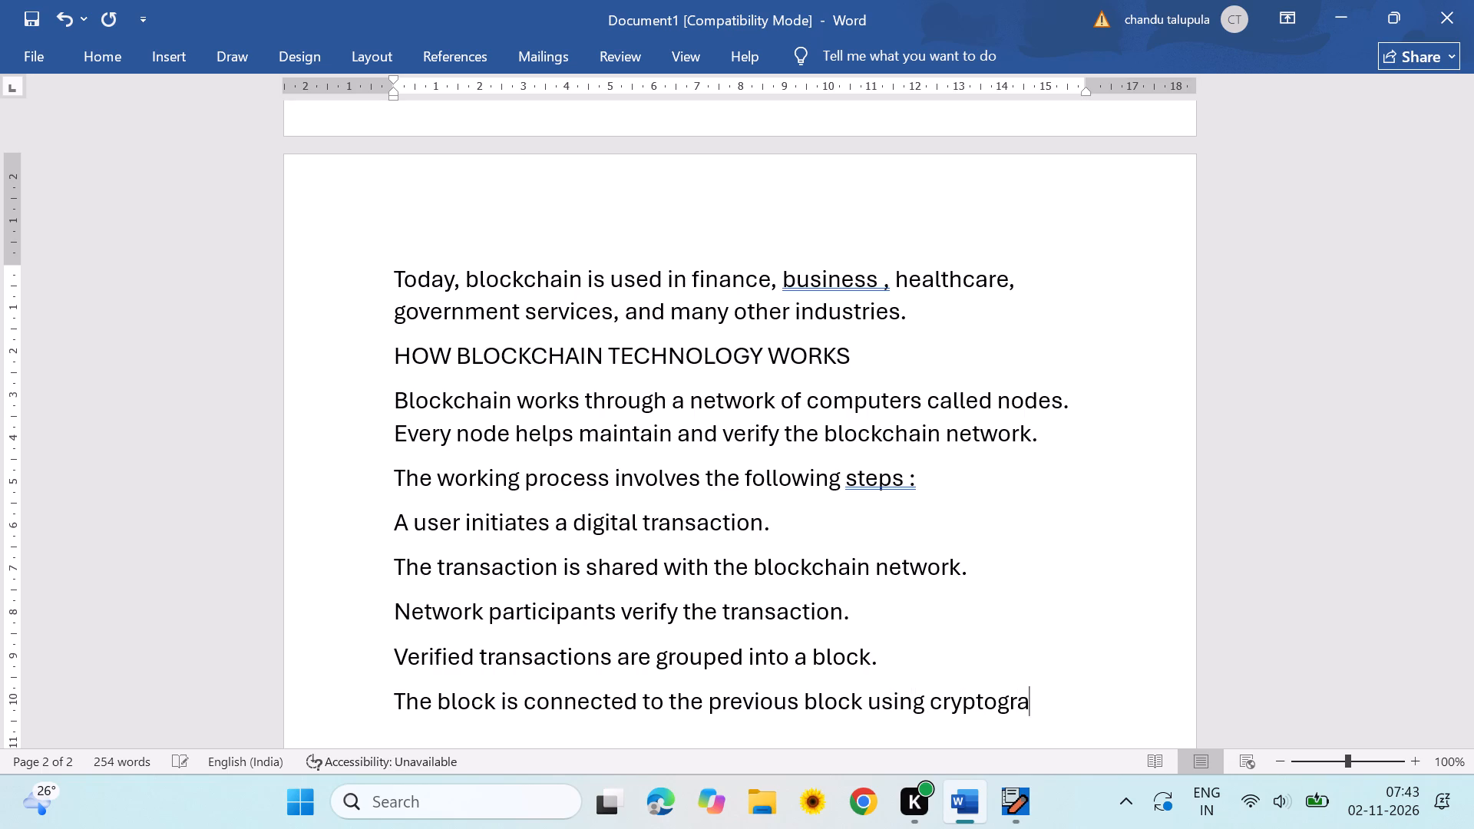
text(phic)
key(space)
text(has)
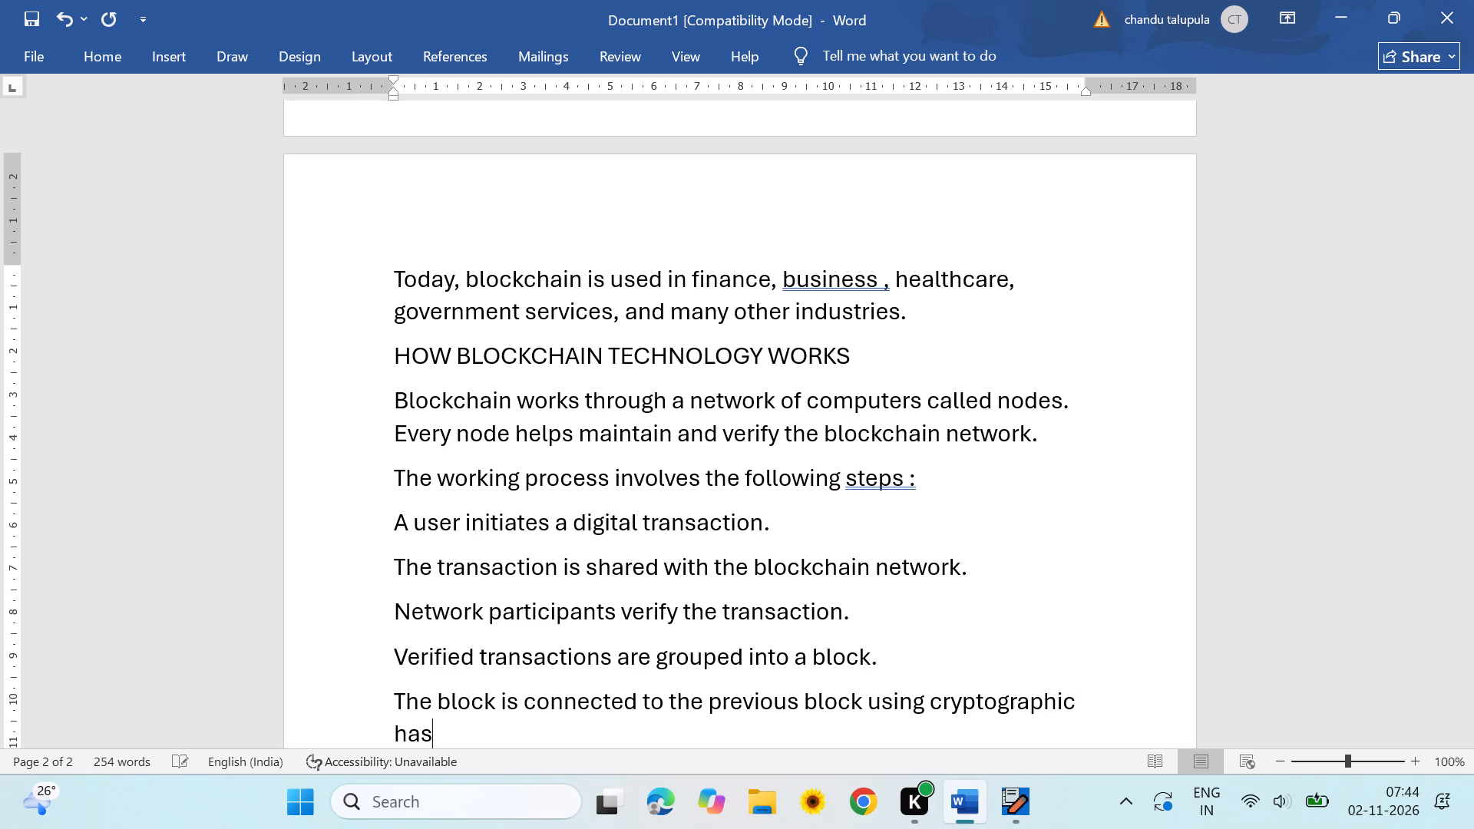
text(hing.)
key(Return)
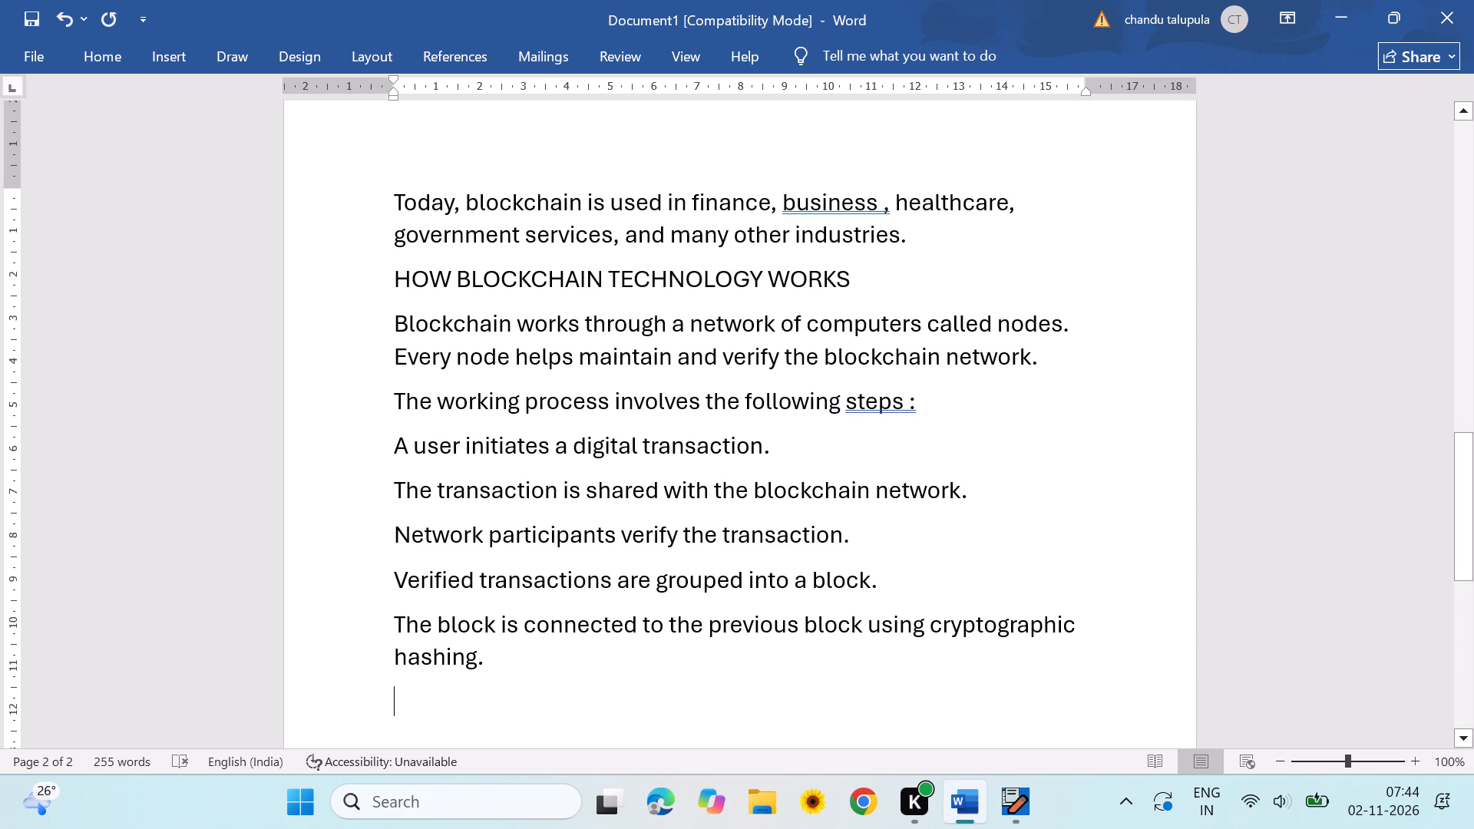
Write "The updated blockchain is distributed across the network." as the sixth process step and start a new paragraph.
text(The upd)
text(ated)
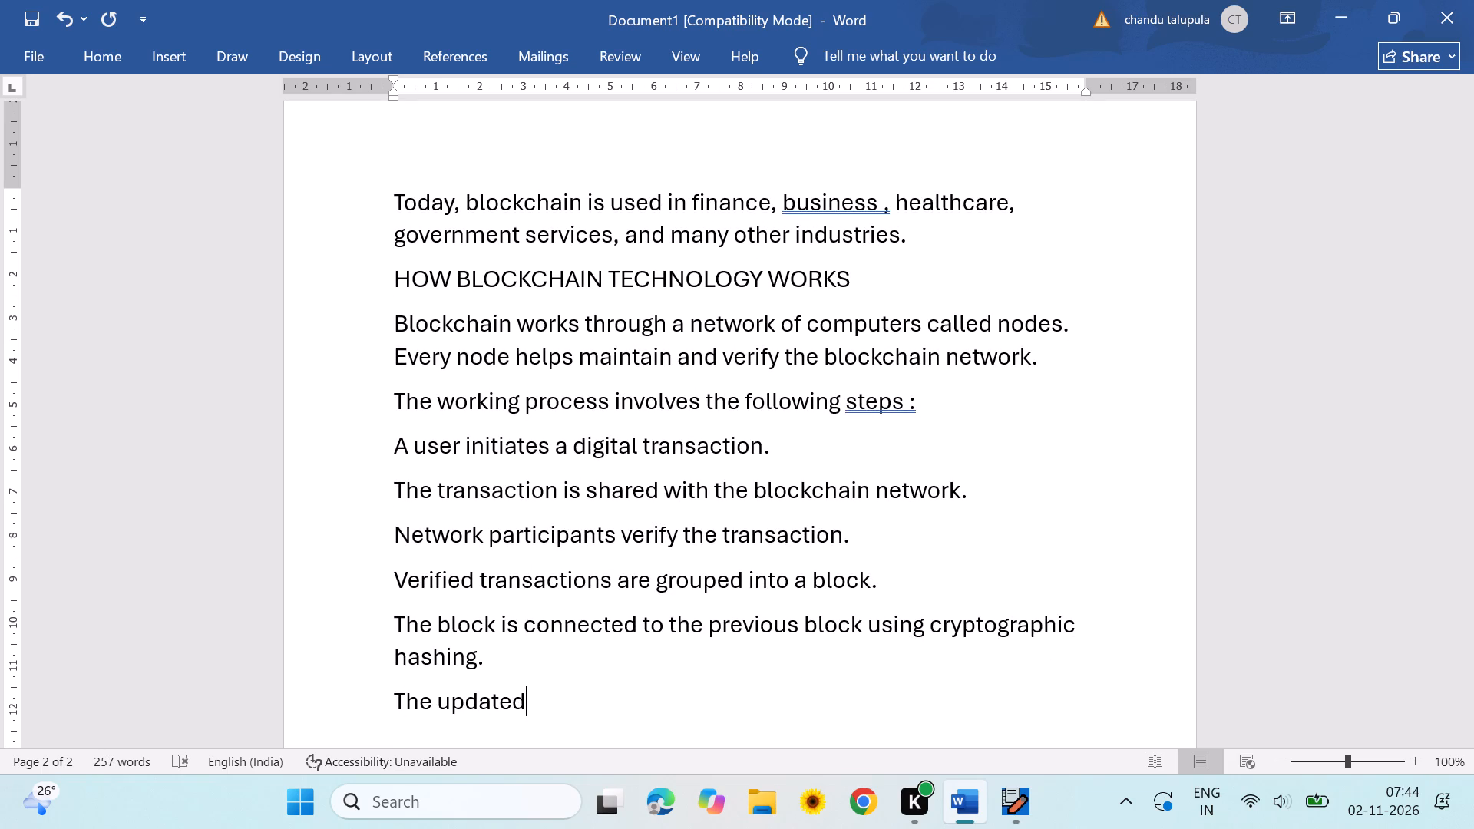
key(space)
text(block)
text(chain)
key(space)
text(is distributed)
key(space)
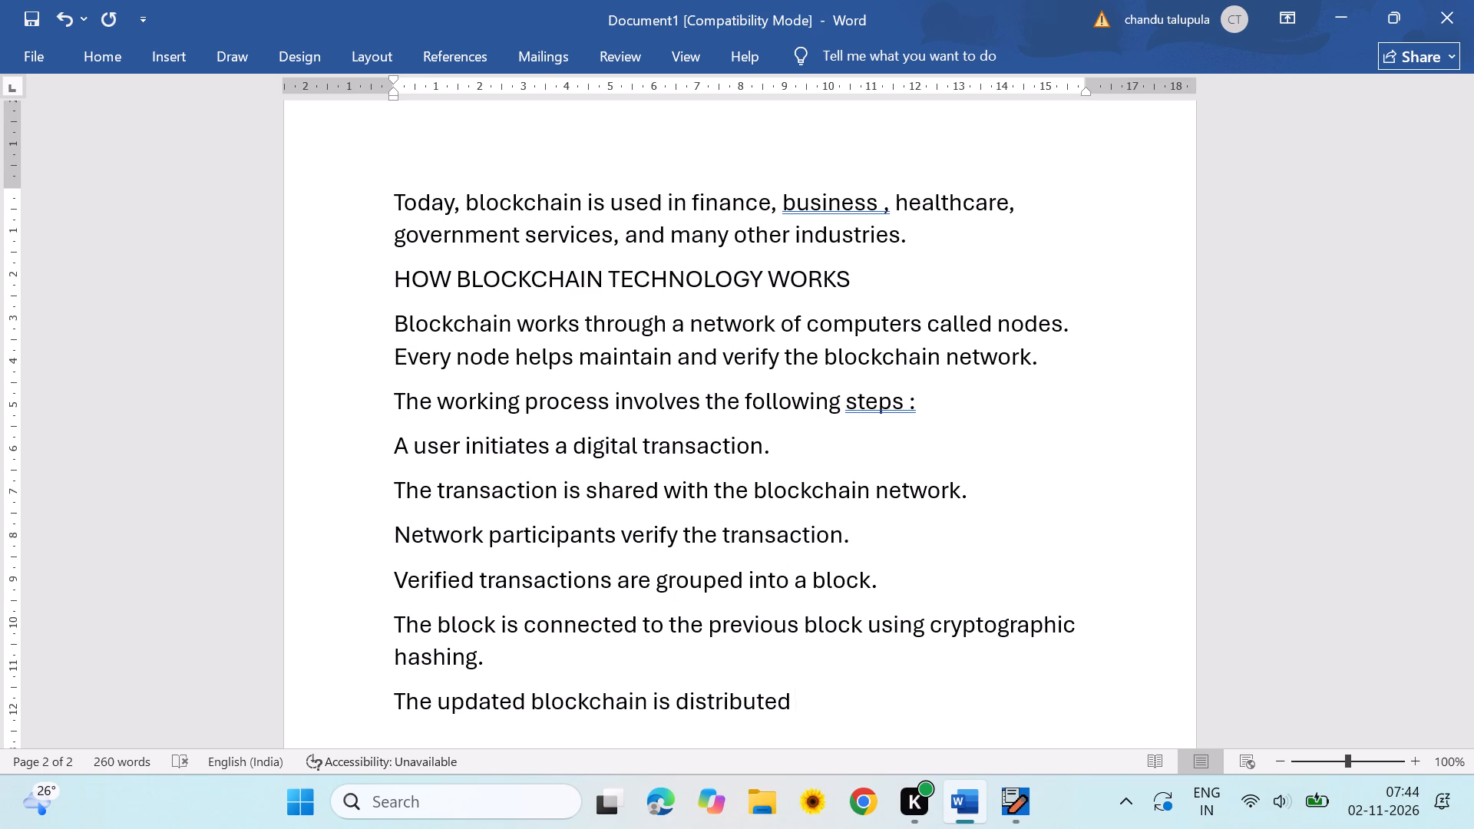
text(across the network)
key(period)
key(Return)
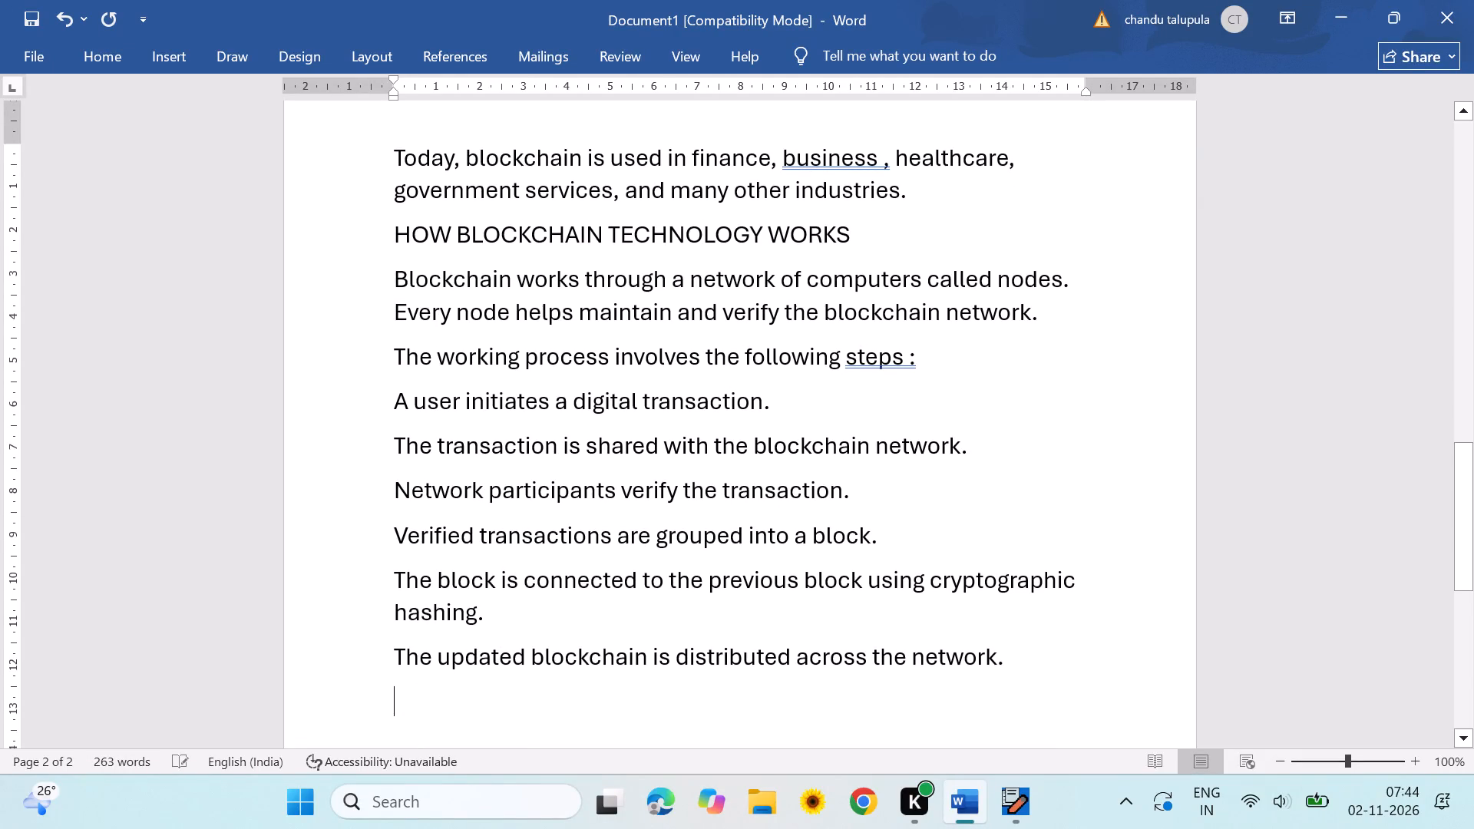
Write "The transaction becomes part of the permanent transaction history." as the seventh process step and start a new paragraph.
text(Th)
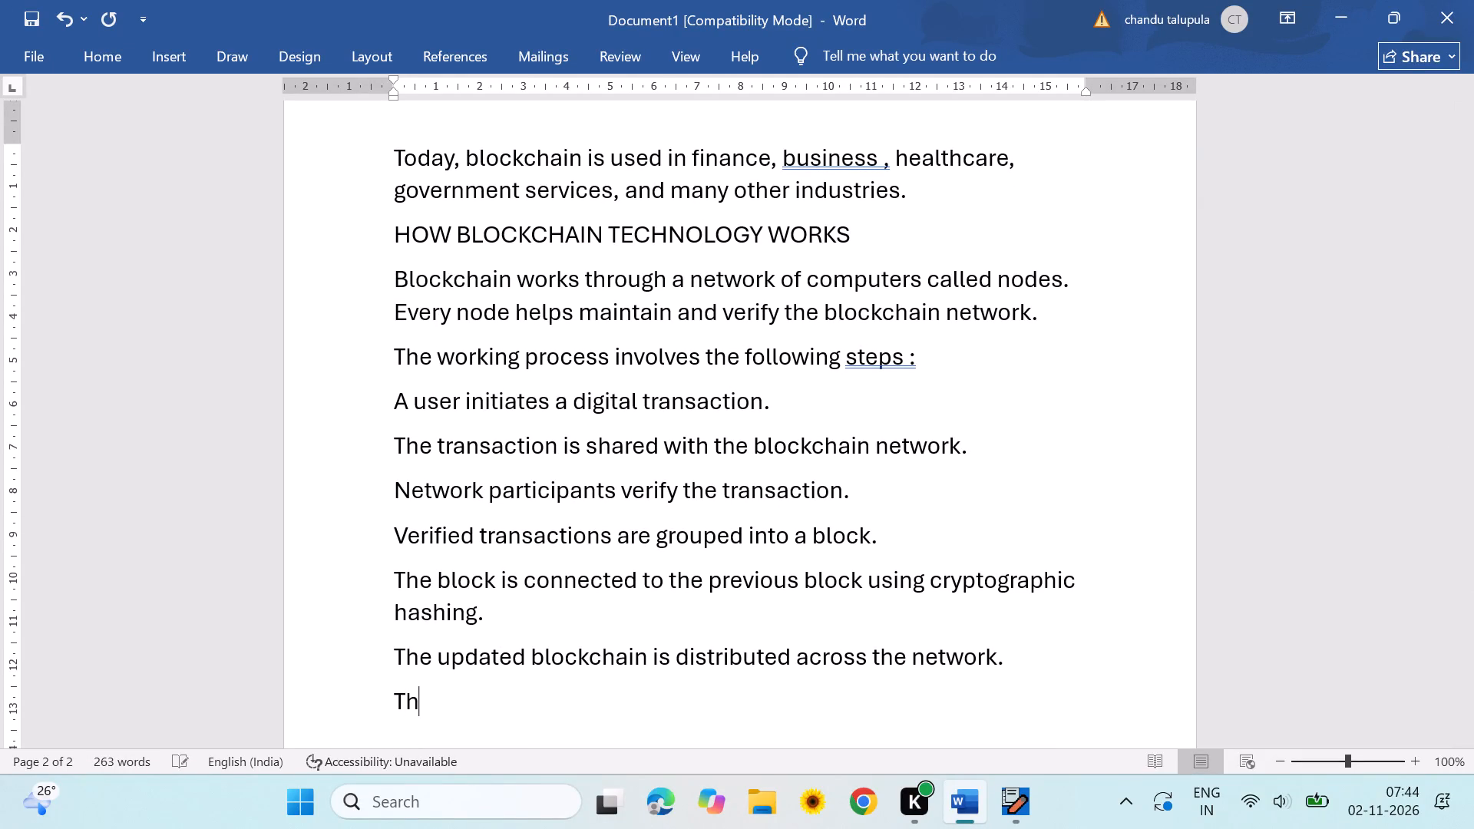
key(e)
key(space)
text(trans)
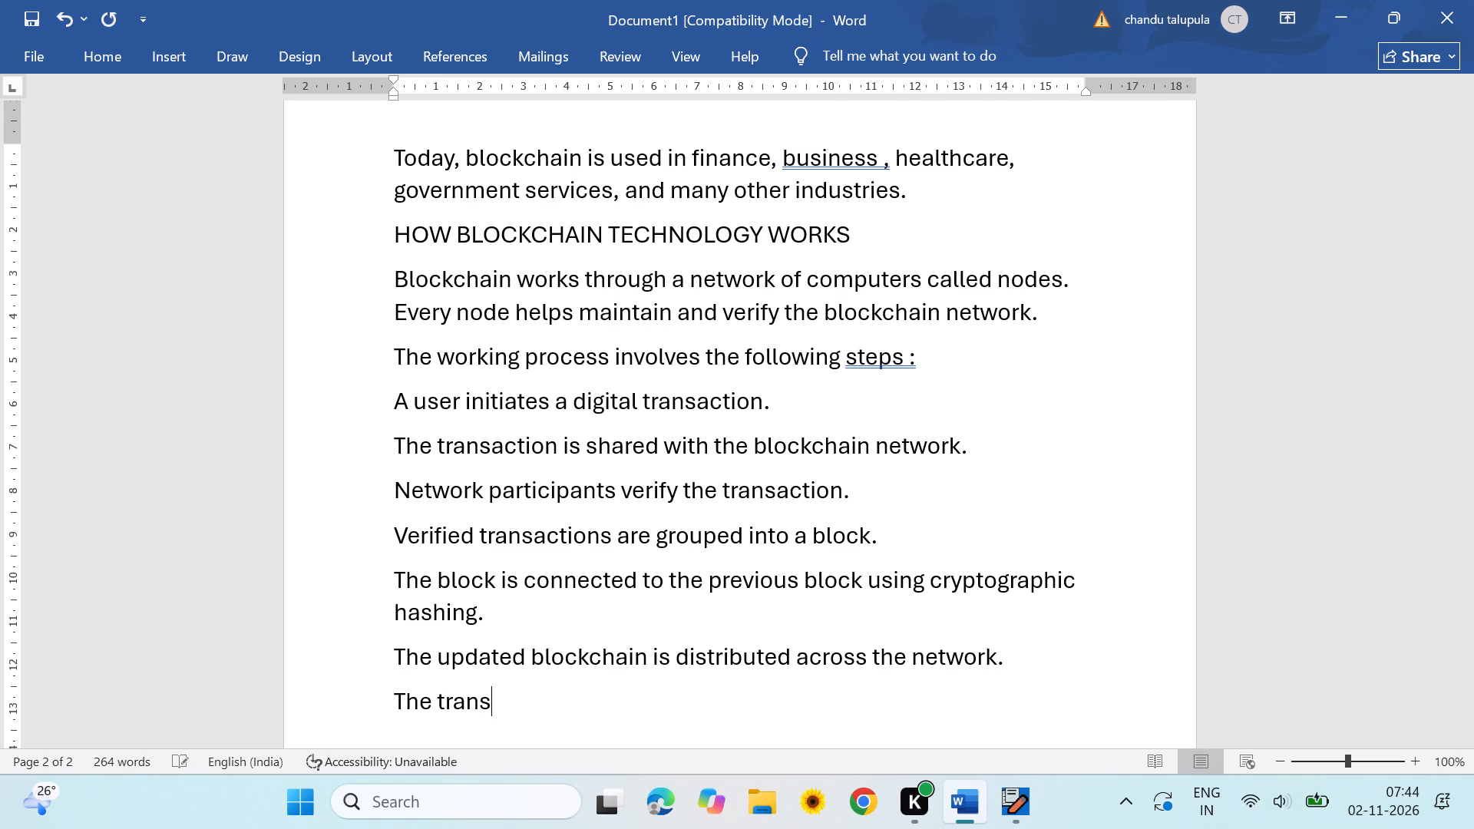
text(action becomes)
key(space)
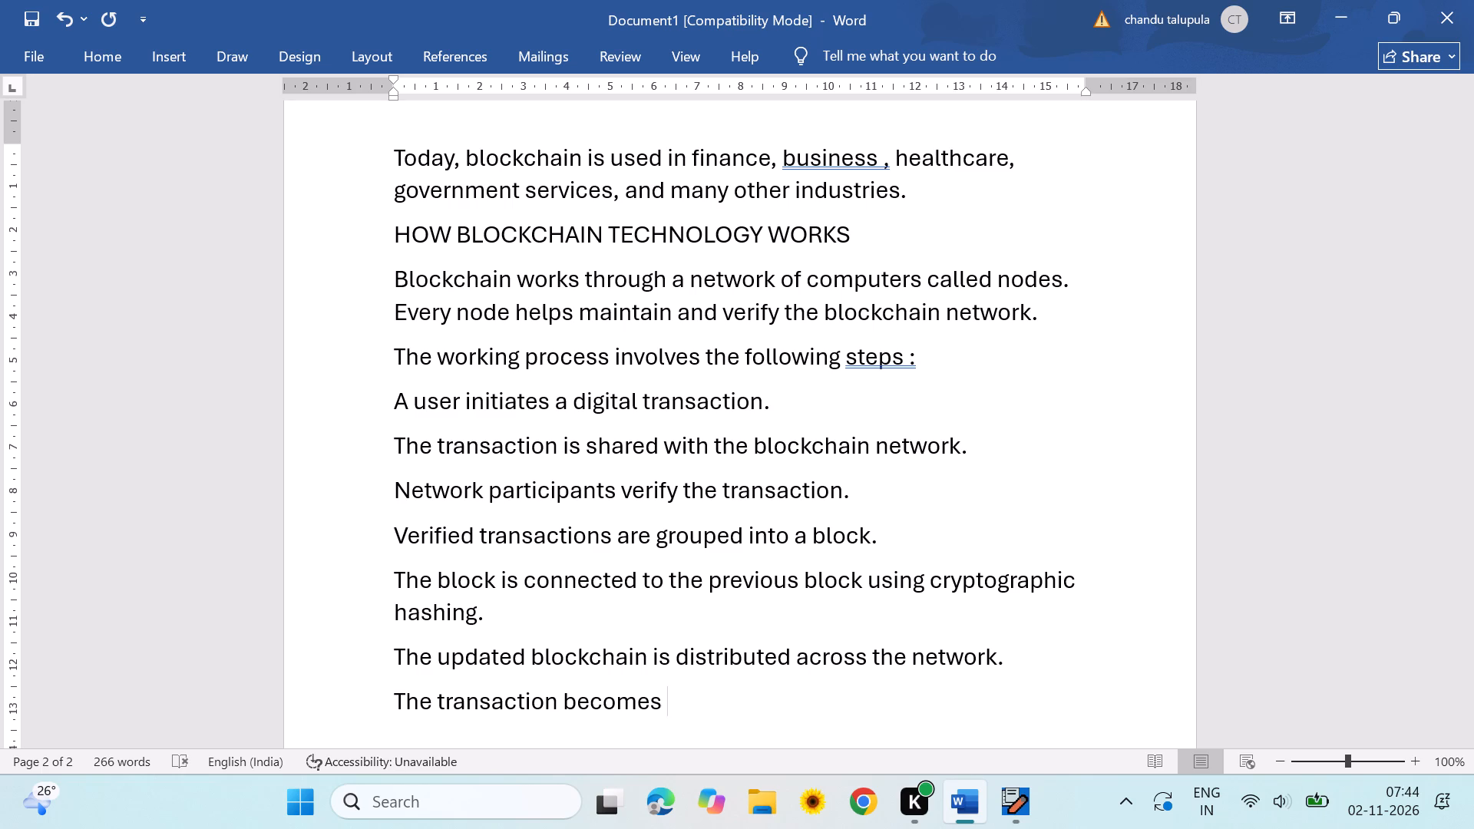
text(part of the)
key(space)
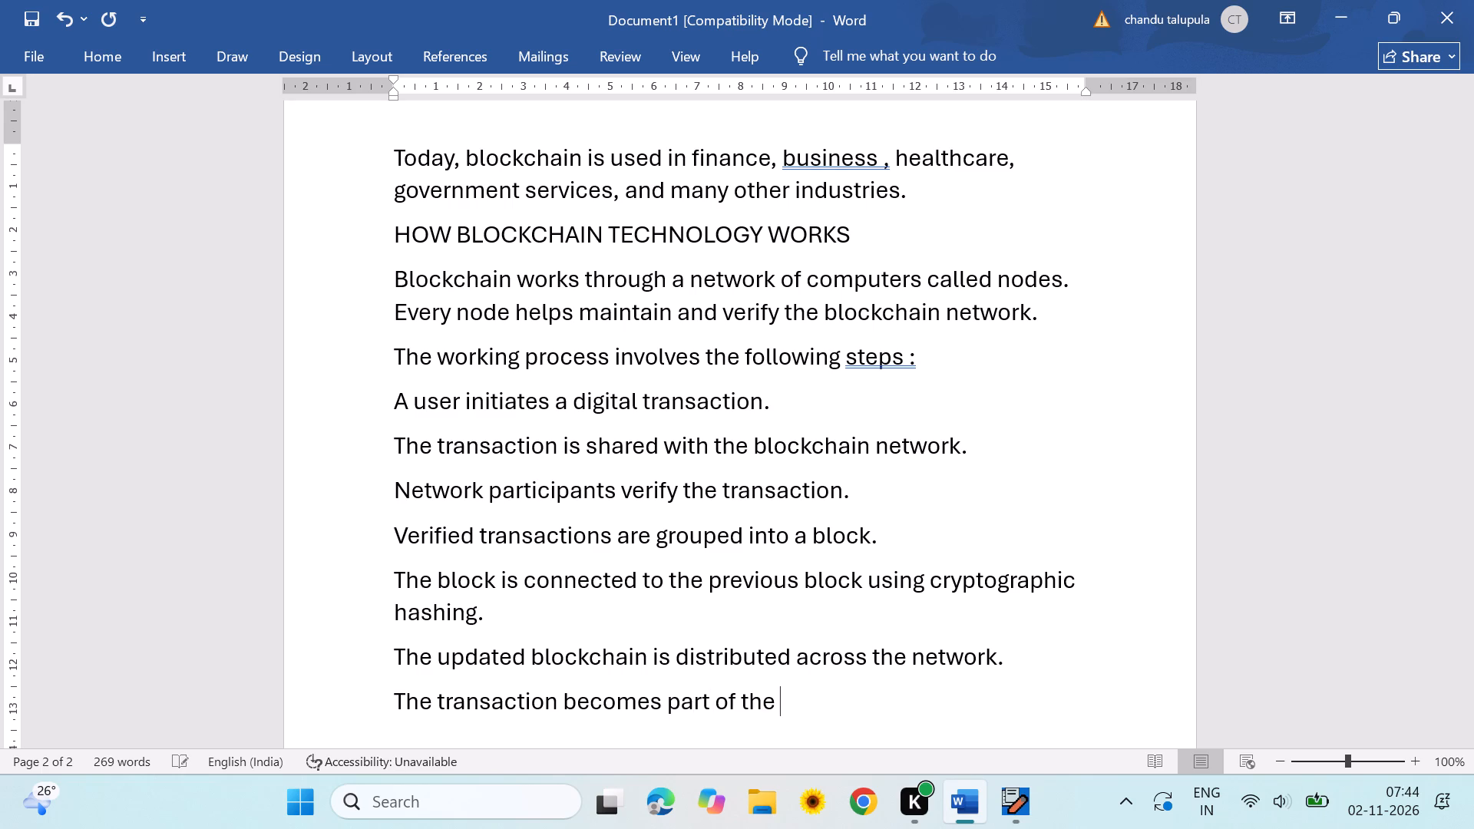
text(perm)
text(na)
key(BackSpace)
key(BackSpace)
text(anent transaction)
key(space)
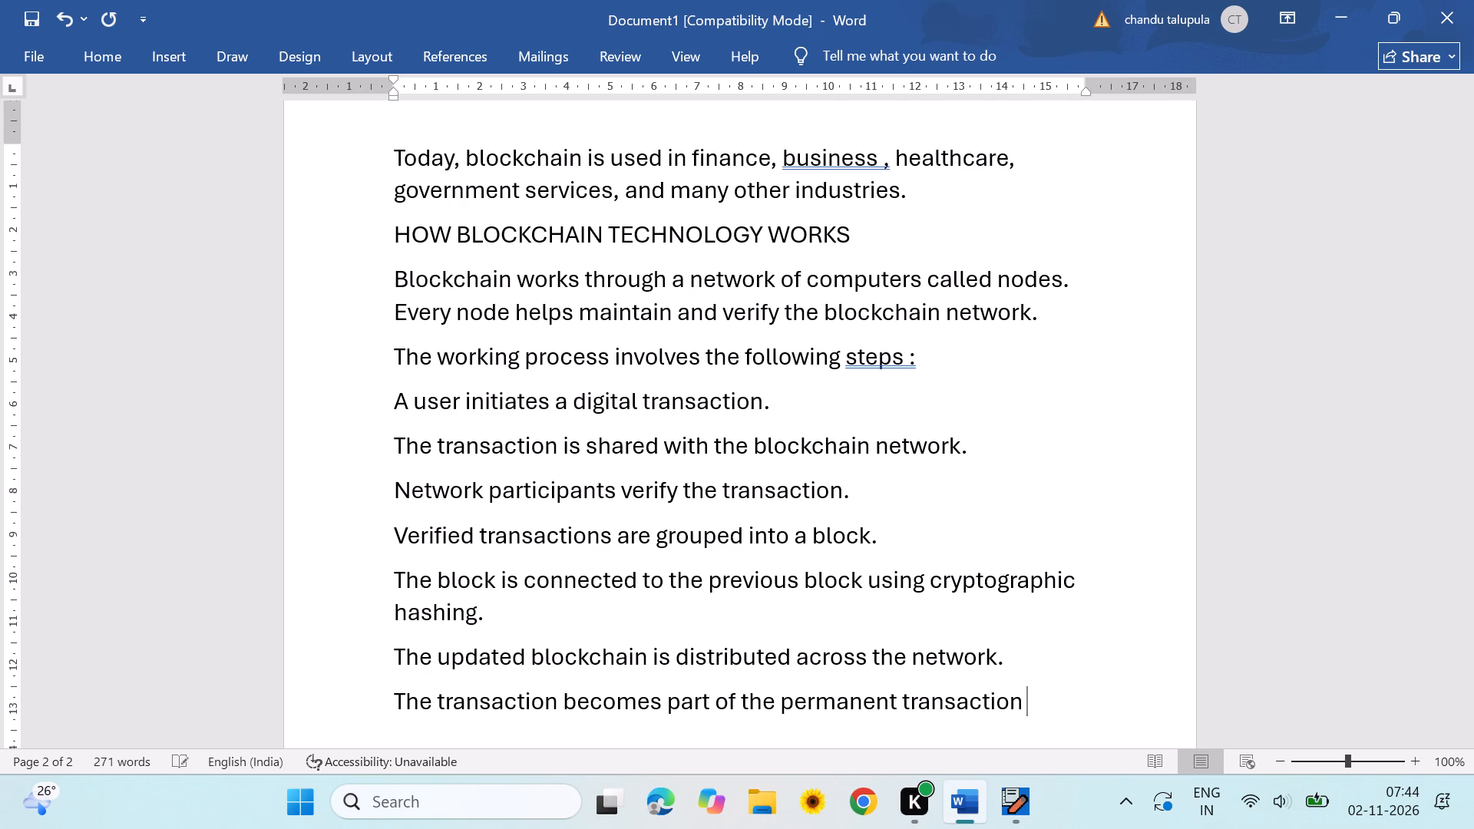
text(histor)
text(y.)
key(Return)
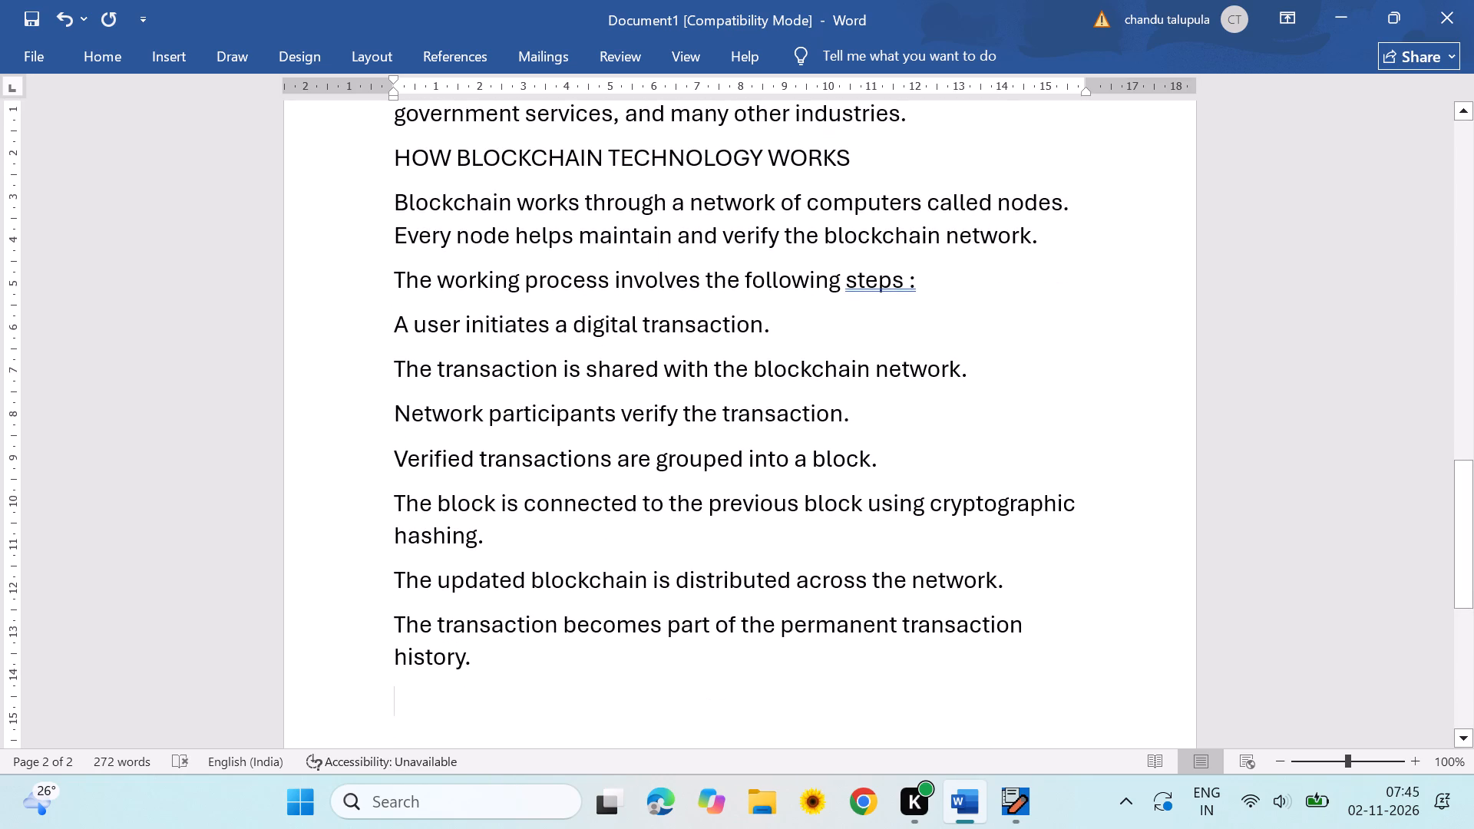
Begin an example below the process steps with "Example : When a person sends cryptocurrency to another person,".
text(Example :)
key(space)
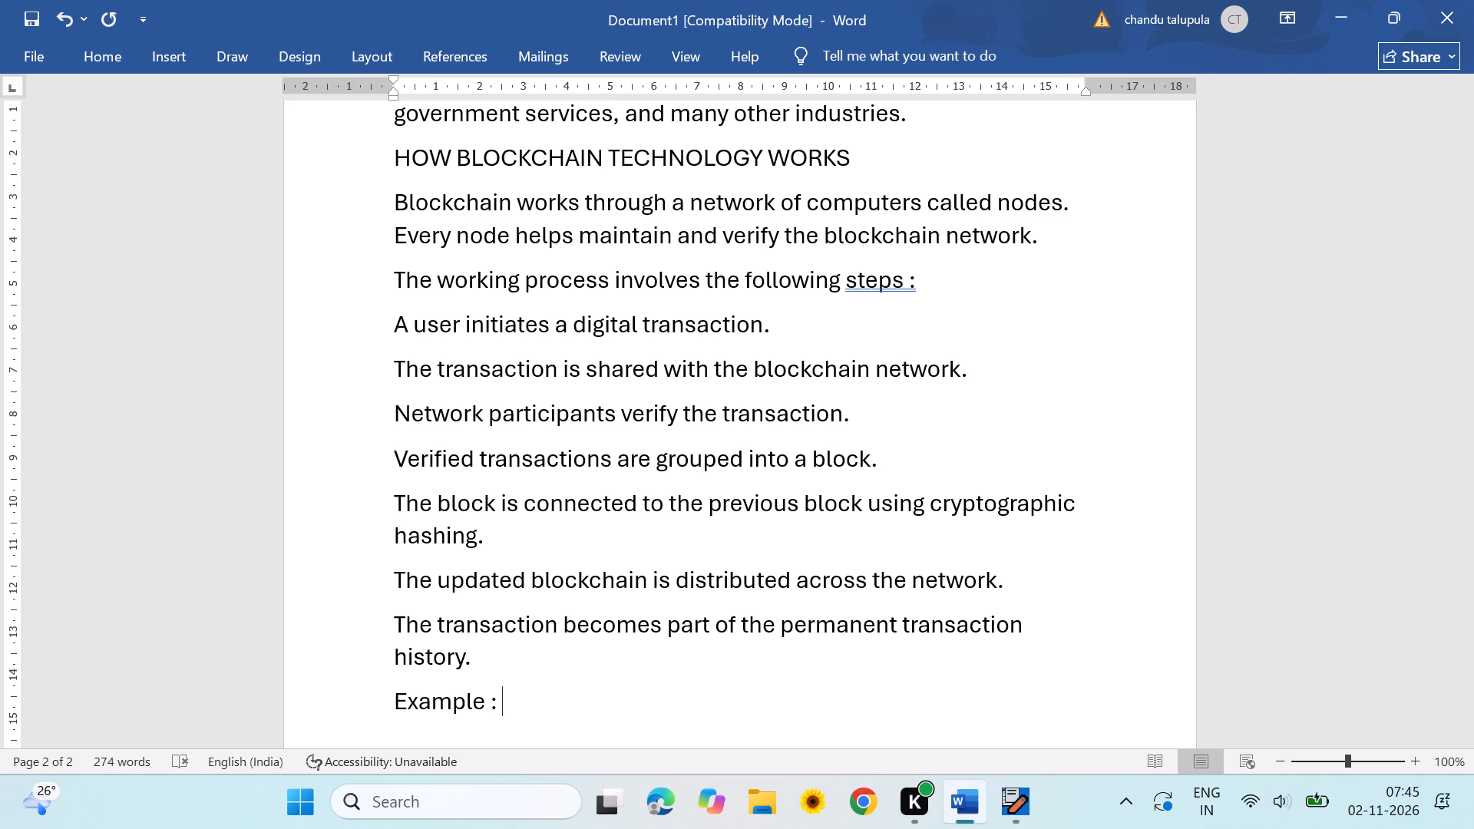
text(Wheb)
key(BackSpace)
text(n a person)
key(space)
text(sends crpt)
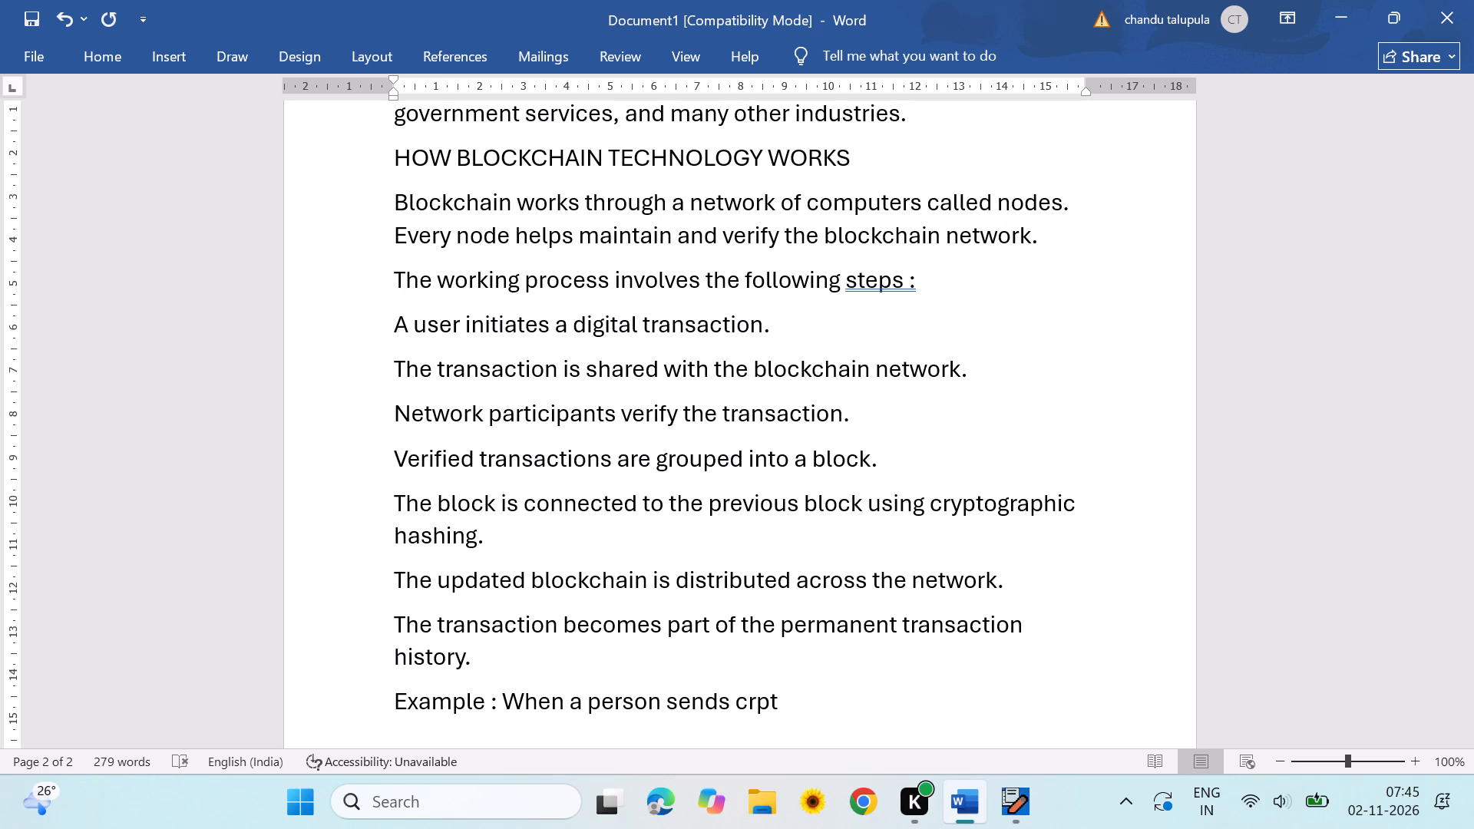
key(BackSpace)
key(BackSpace)
text(ypto)
text(currency to another person)
key(comma)
key(space)
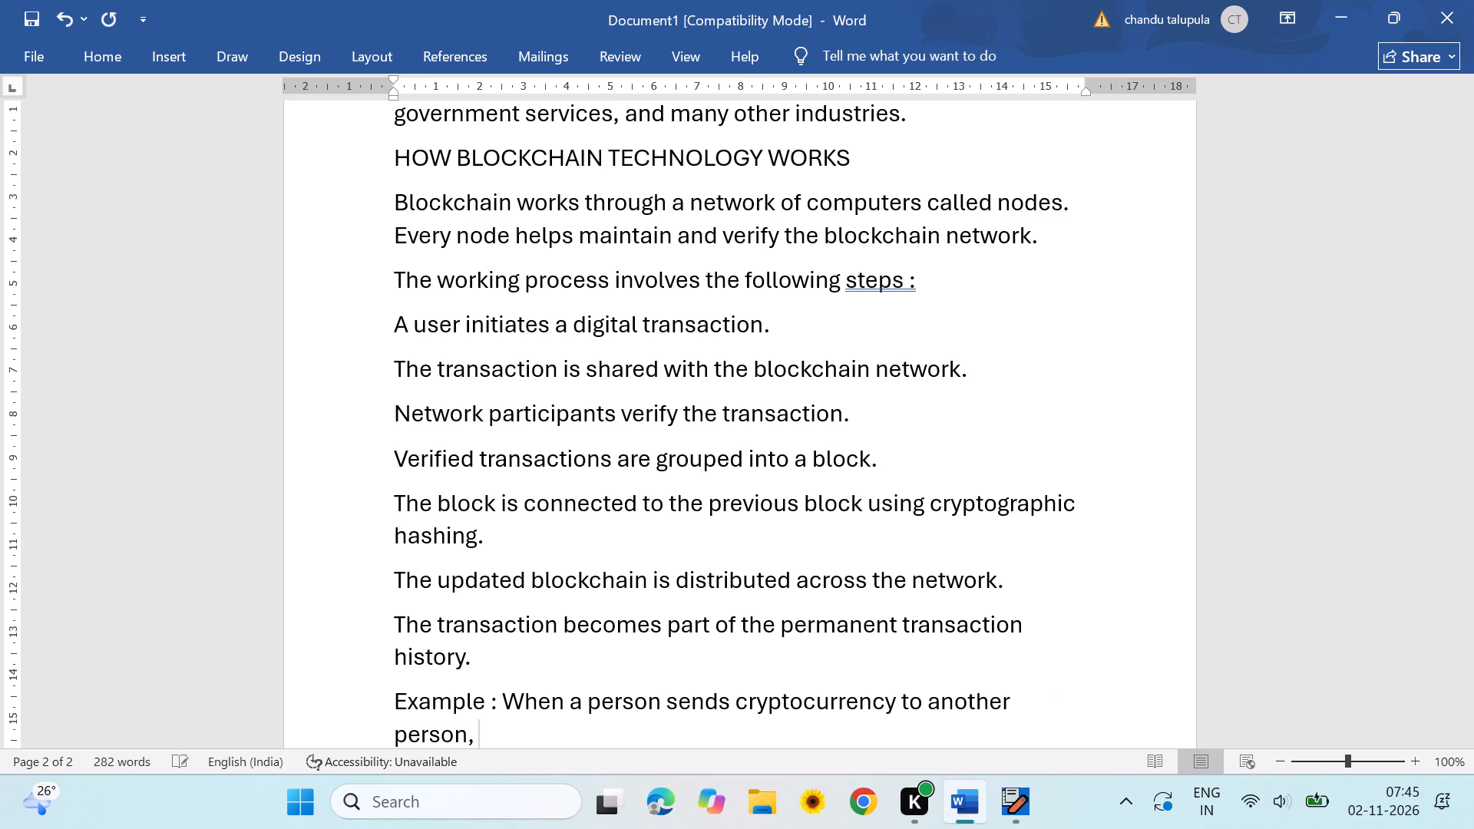
Complete the example with "the transaction is verified by the network and recorded on the blockchain." and start a new paragraph.
text(the transaction ti)
key(BackSpace)
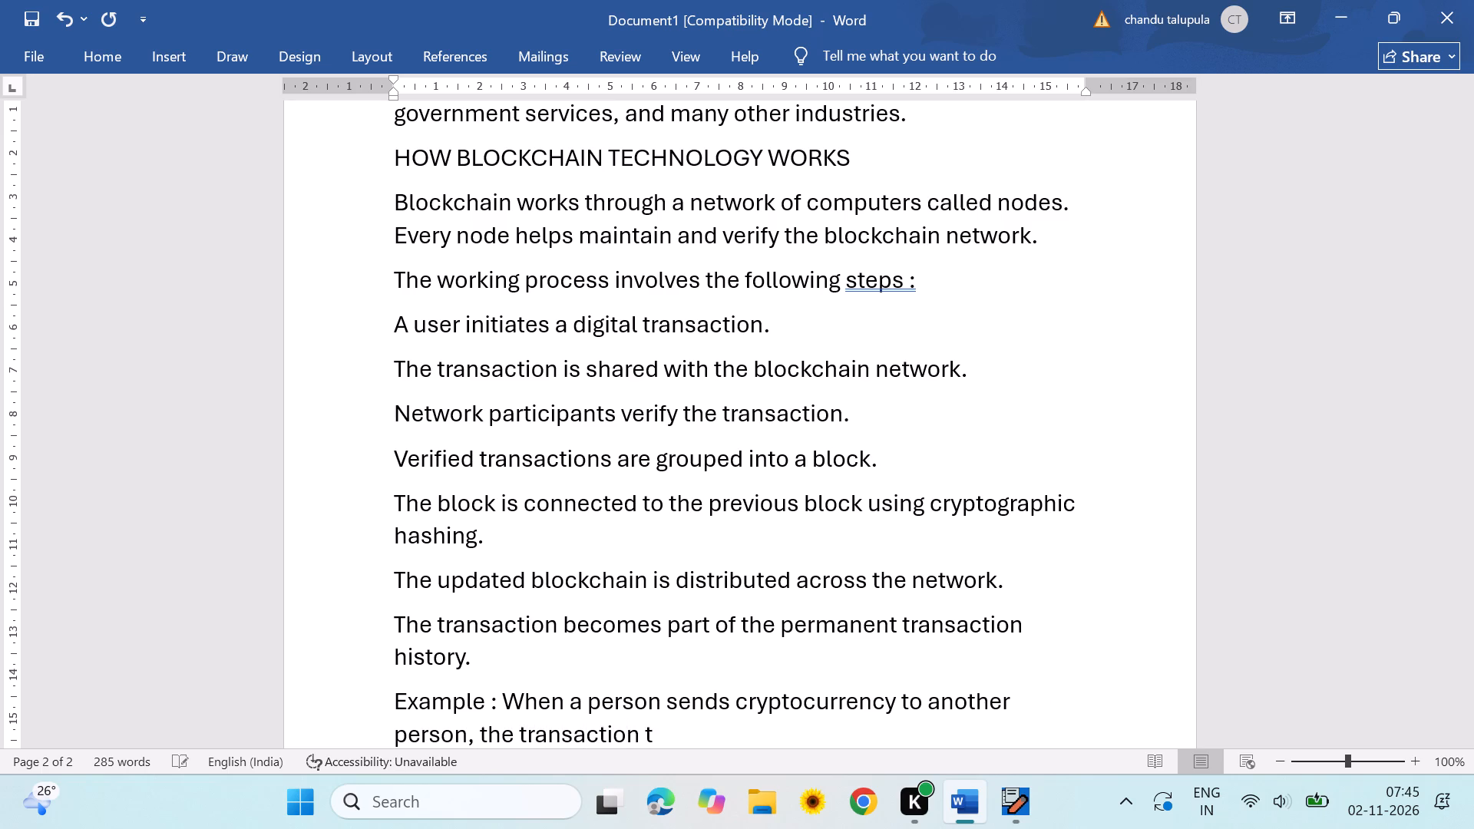
key(BackSpace)
text(is verified by the network and)
key(space)
text(recorded on the)
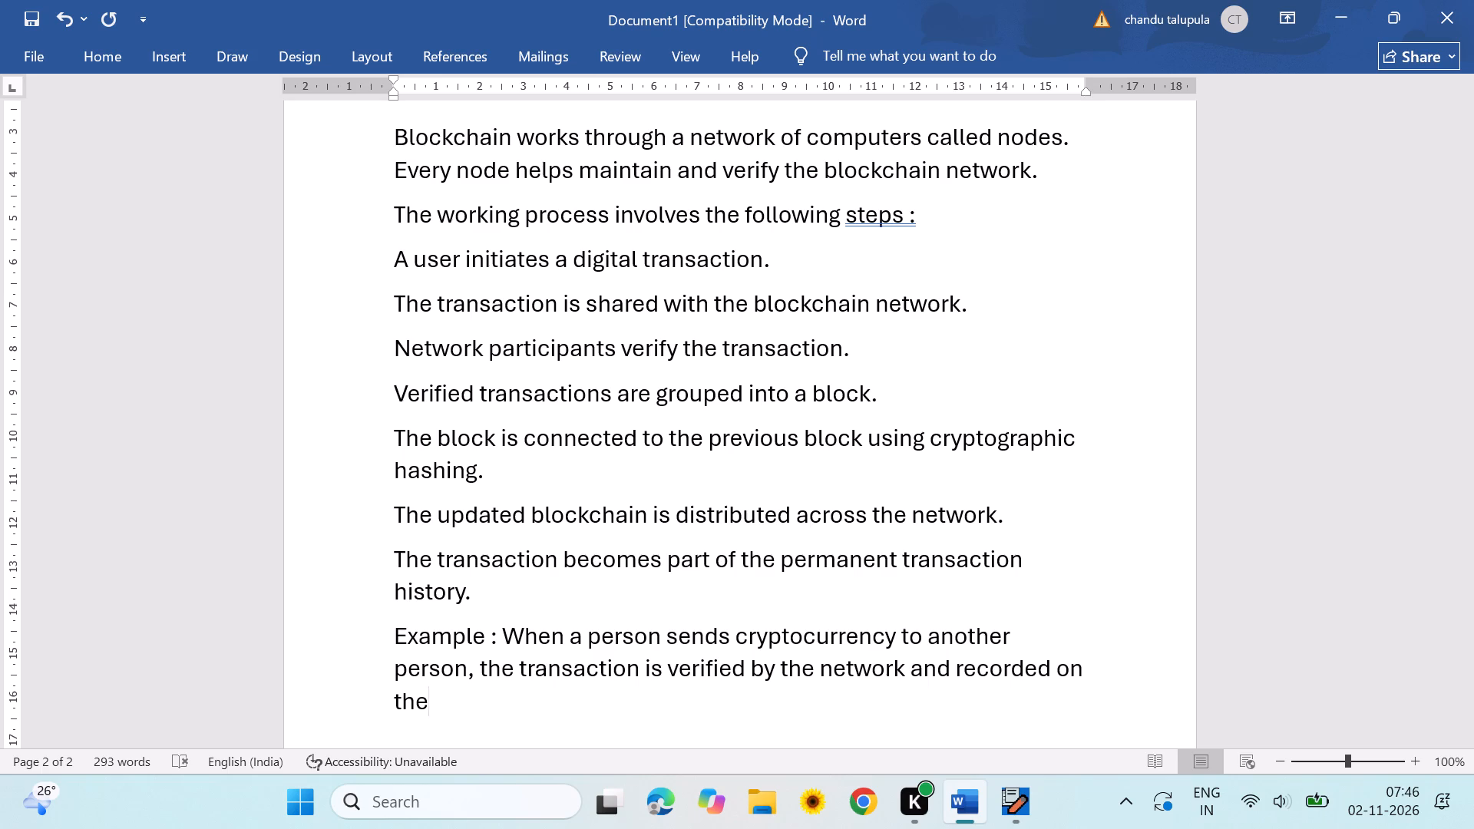
key(space)
text(the)
key(BackSpace)
key(BackSpace)
key(BackSpace)
text(blockchain)
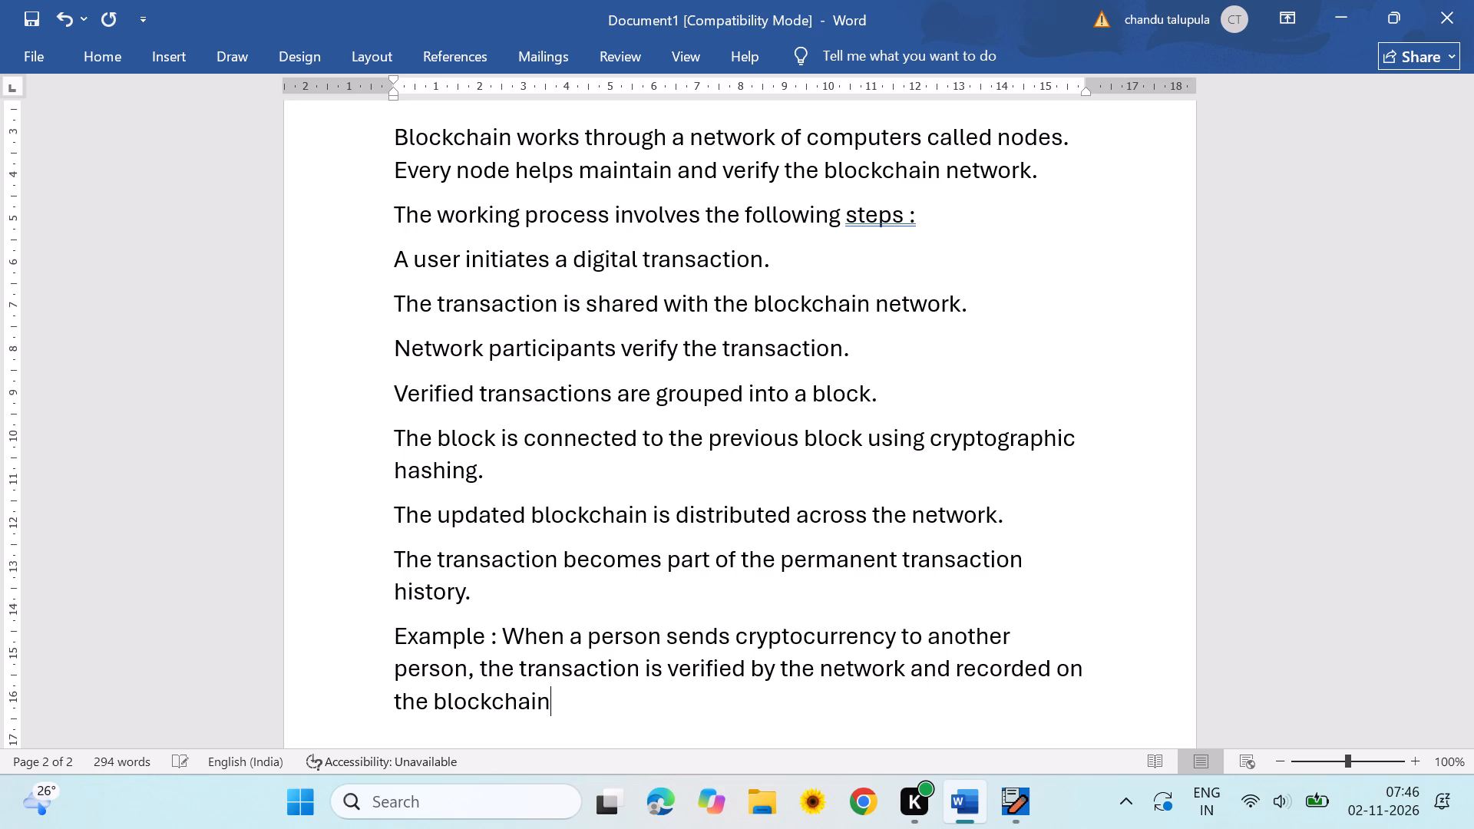
key(period)
key(Return)
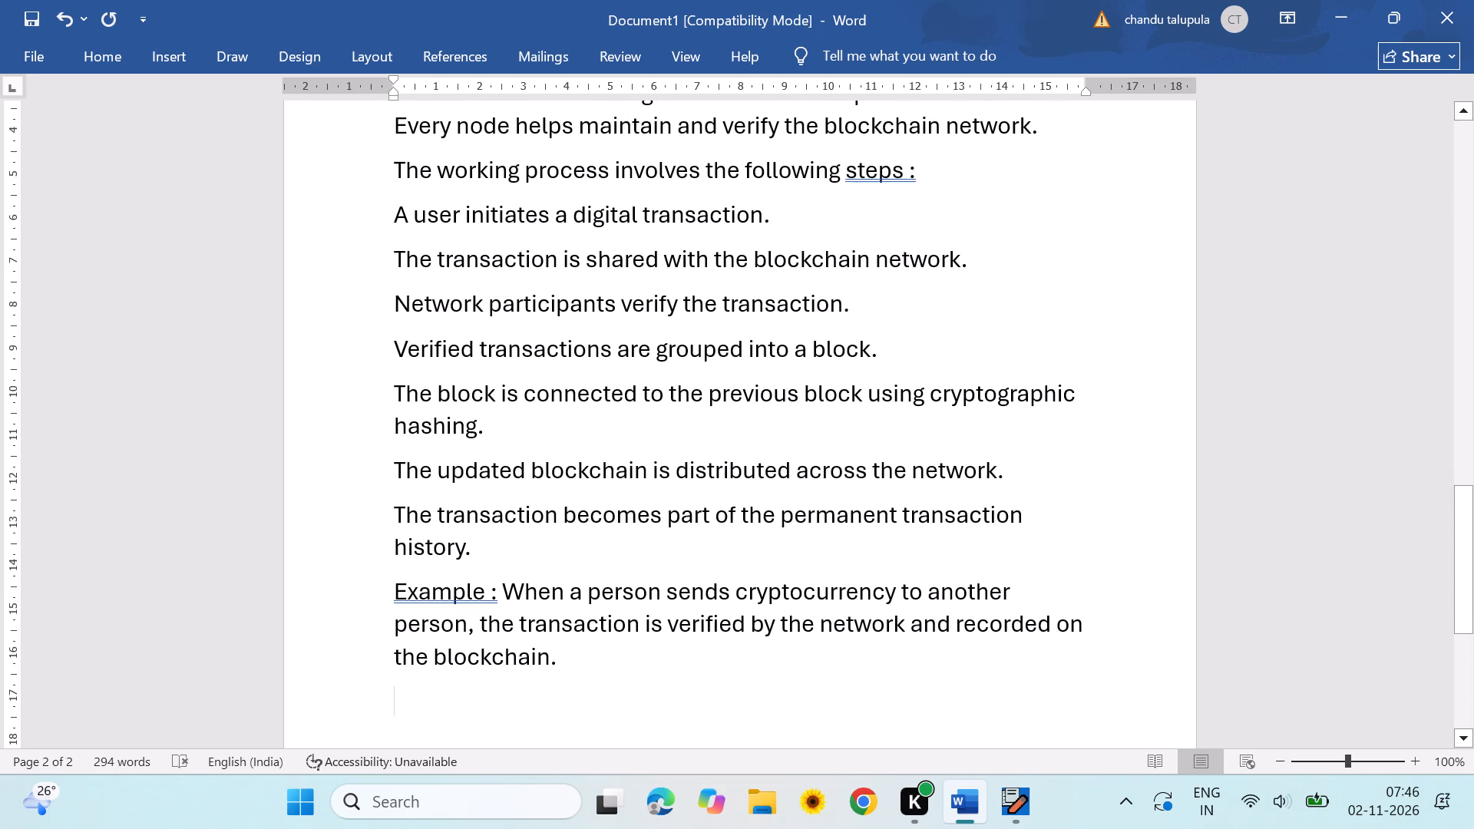
Add the section heading "STRUCTURE OF A BLOCKCHAIN" and start a new paragraph.
text(STRUCTURE)
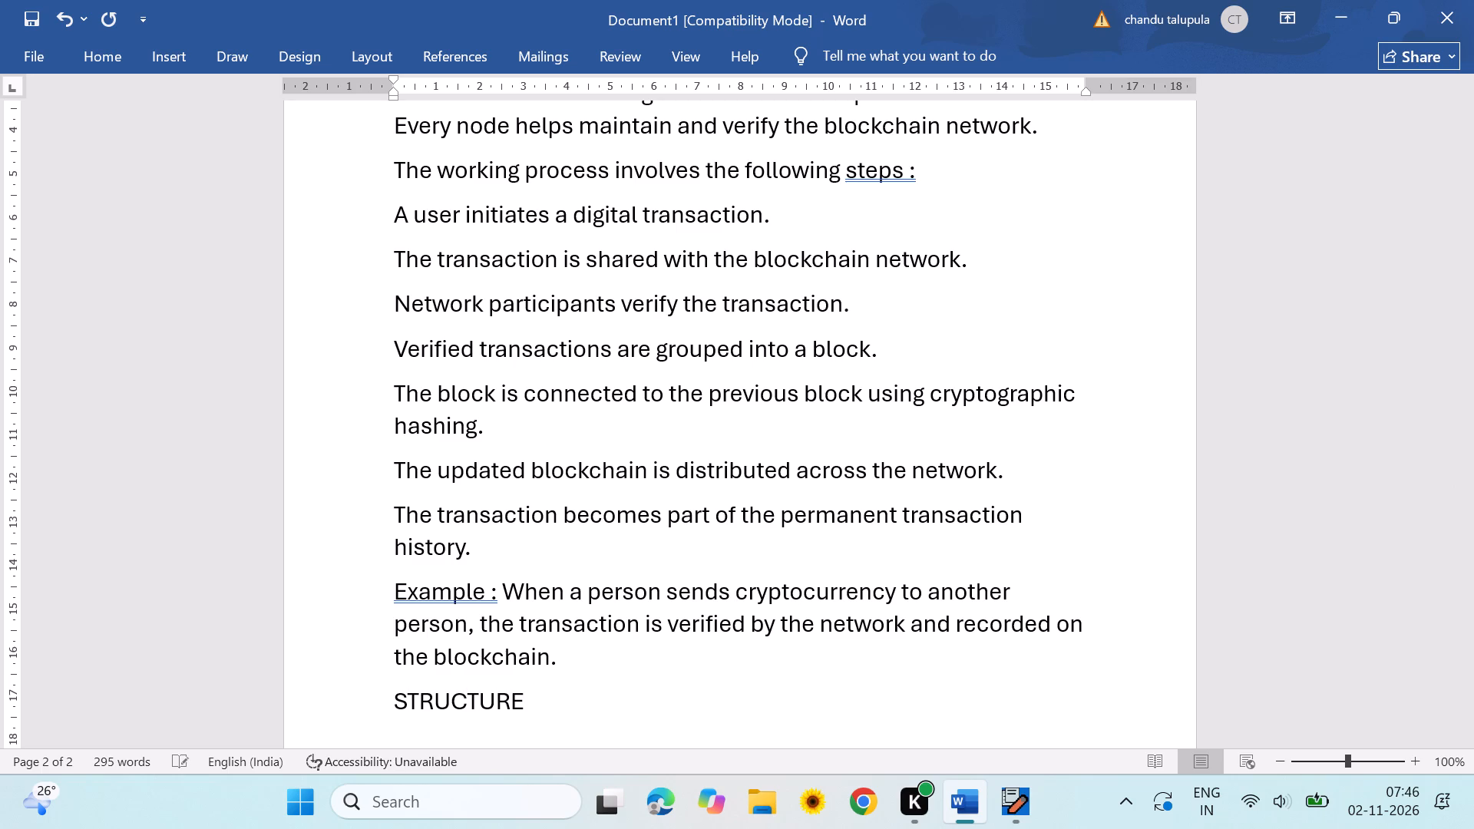
key(space)
text(OF A)
key(space)
text(BLOCKCHS)
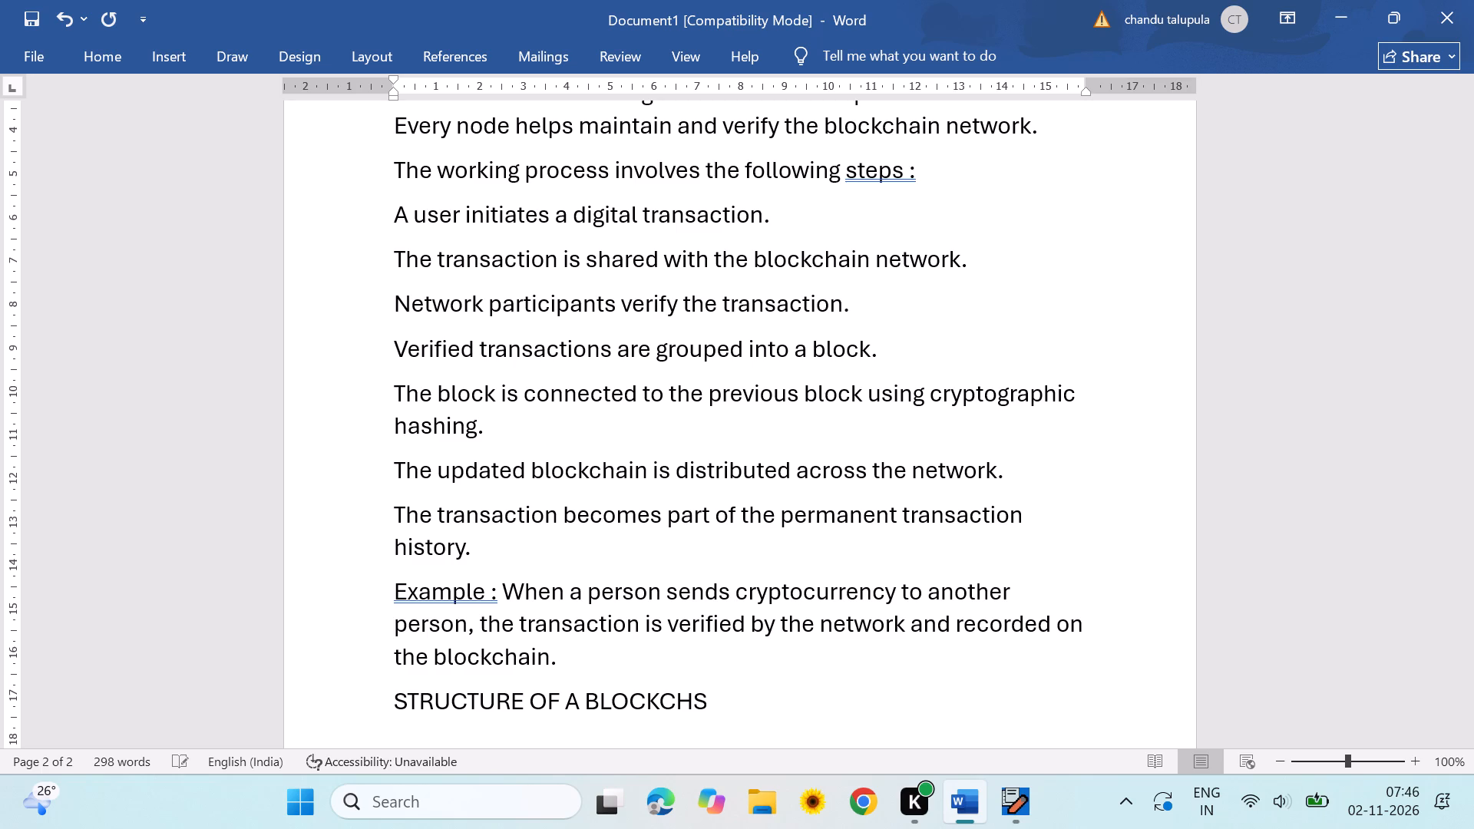
key(BackSpace)
text(AIN)
key(Return)
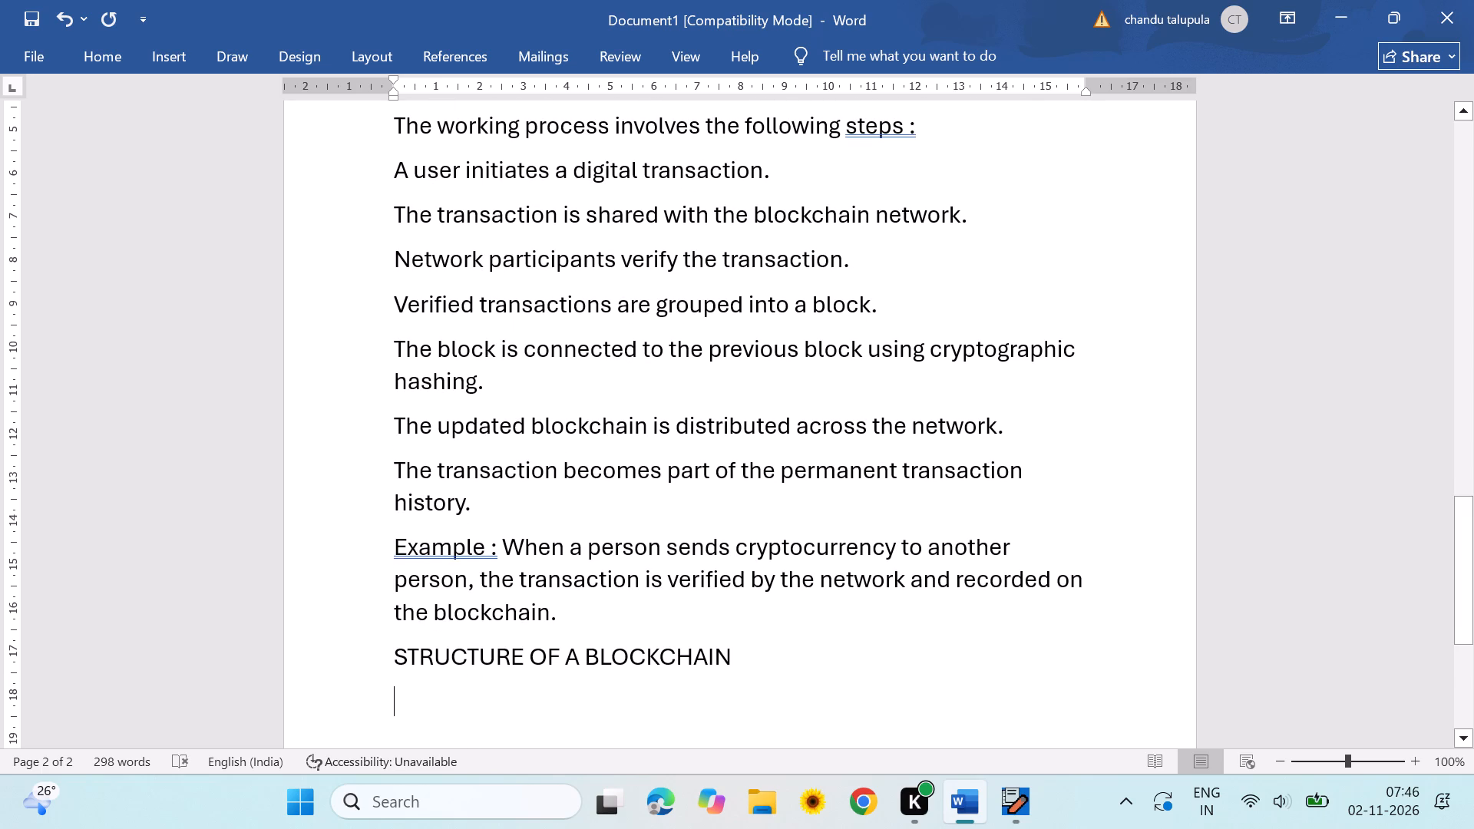
Write "A blockchain consists of multiple blocks connected together." under the structure heading and start a new paragraph.
key(a)
key(space)
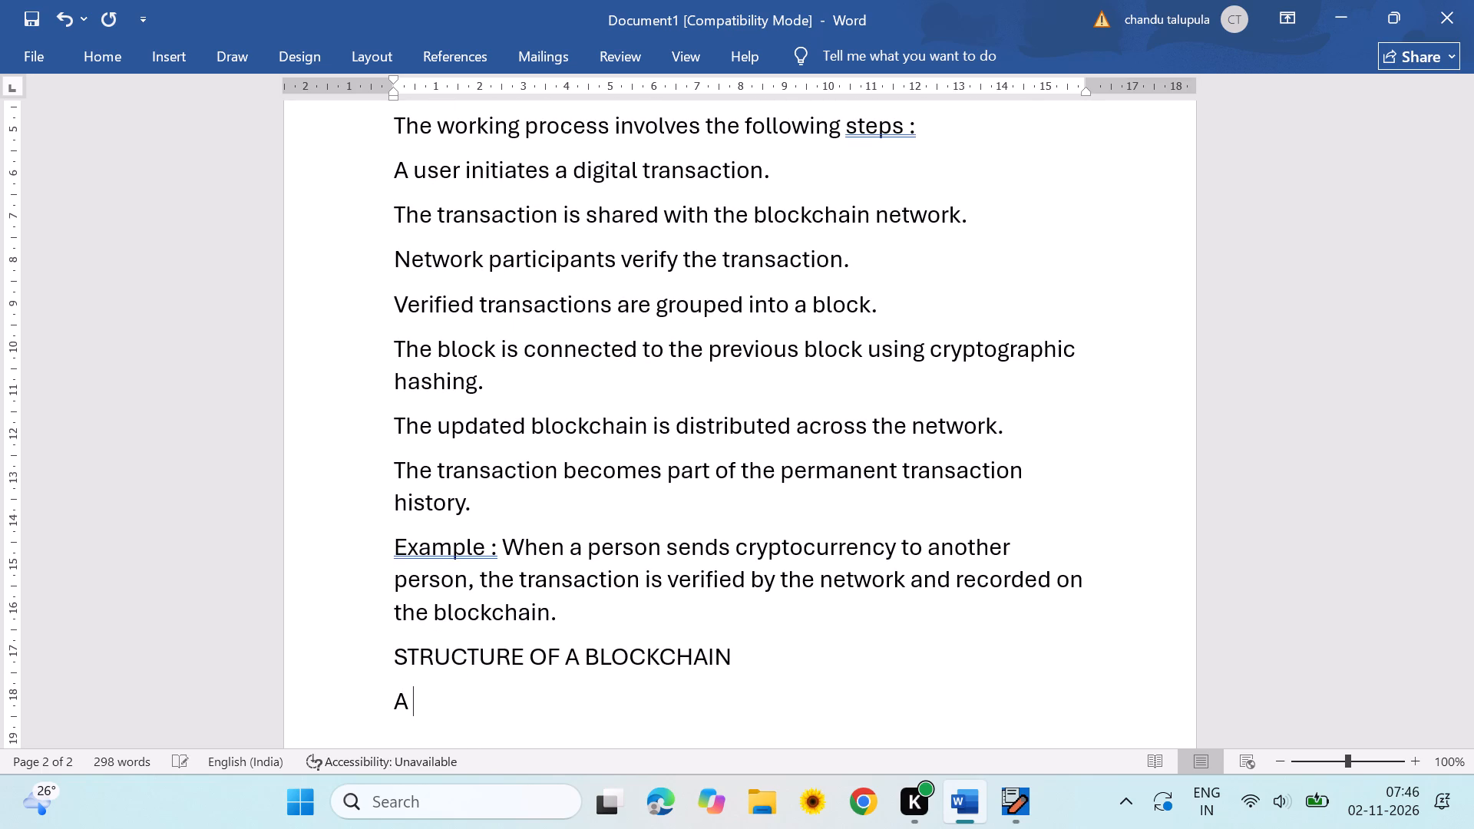
text(blockchain)
key(space)
text(consiste)
key(BackSpace)
text(s of multiple)
key(space)
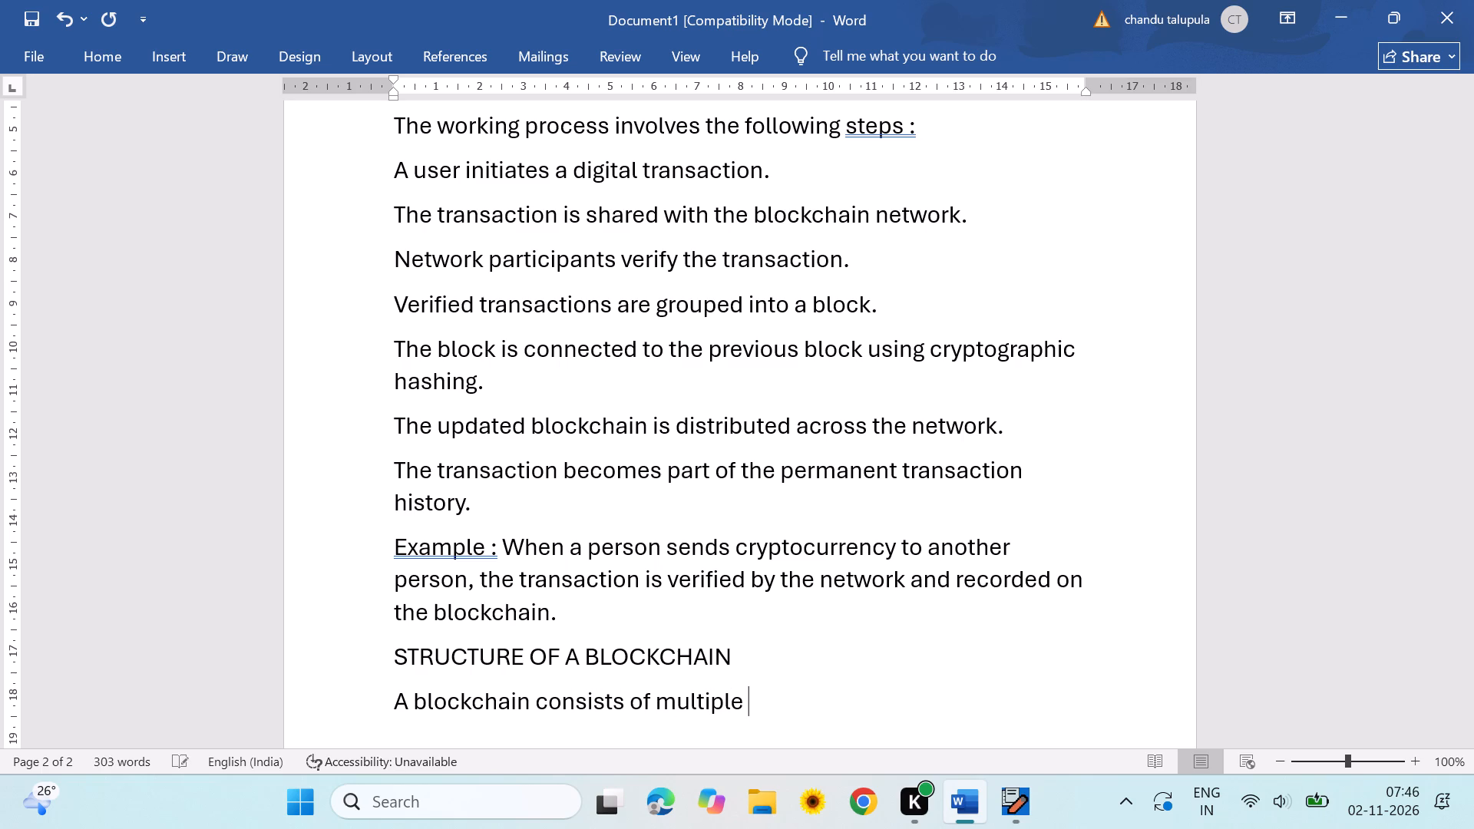
text(blocks connected together)
key(period)
key(Return)
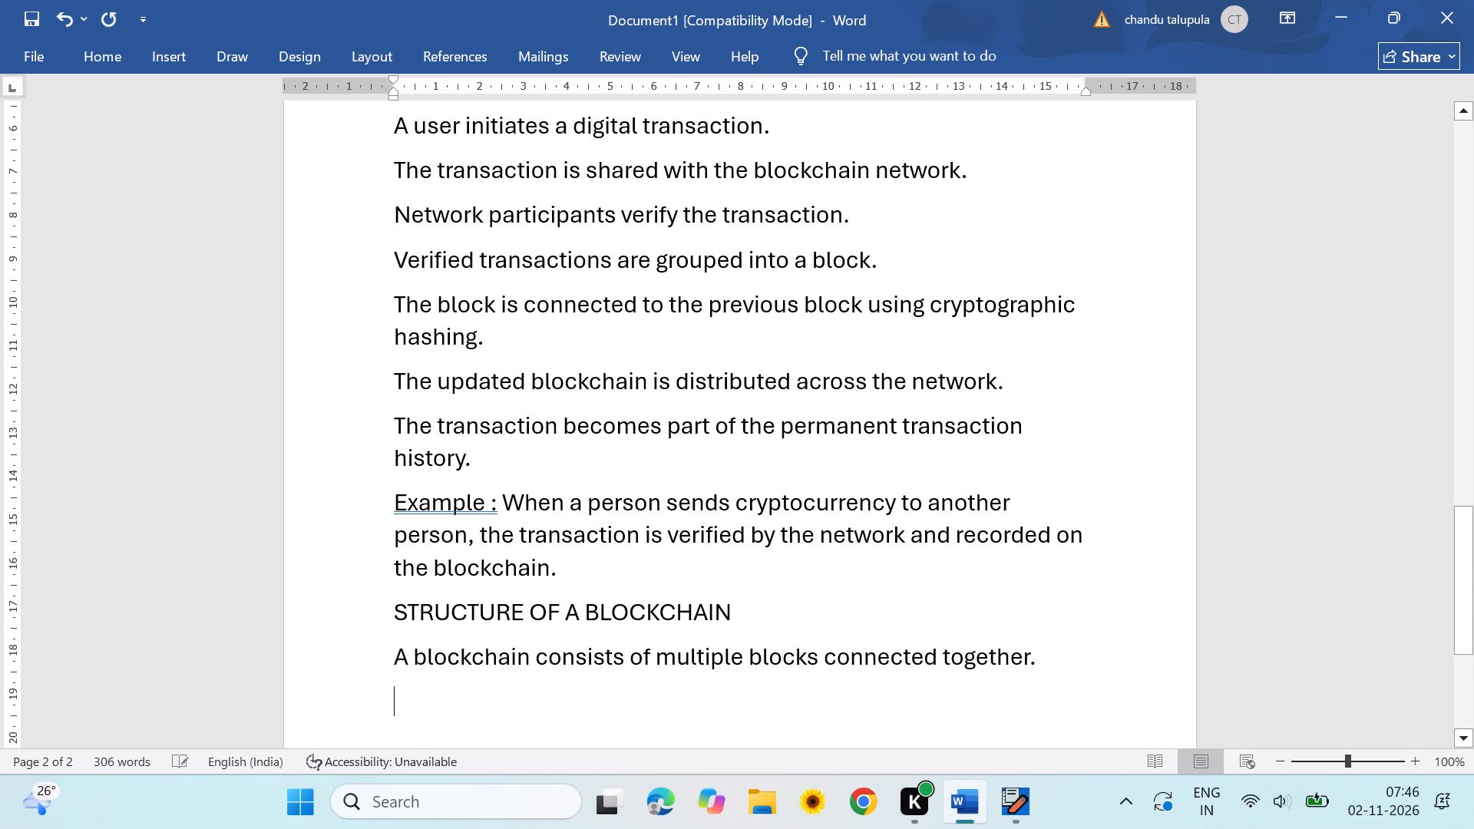
Write the lead-in line "Each block generally contains the following components :" and start a new paragraph.
text(Each)
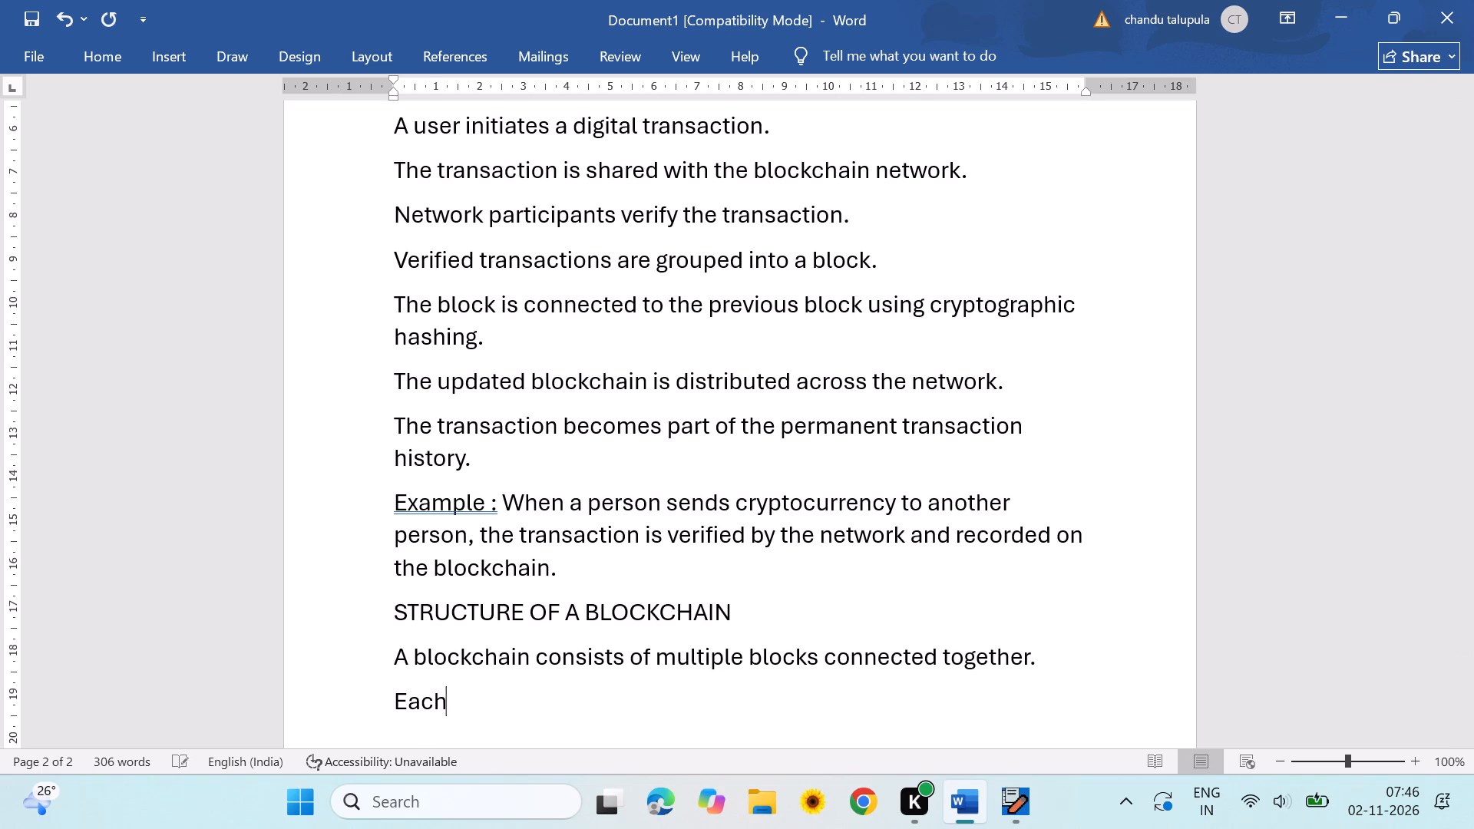
key(space)
text(block generally)
key(space)
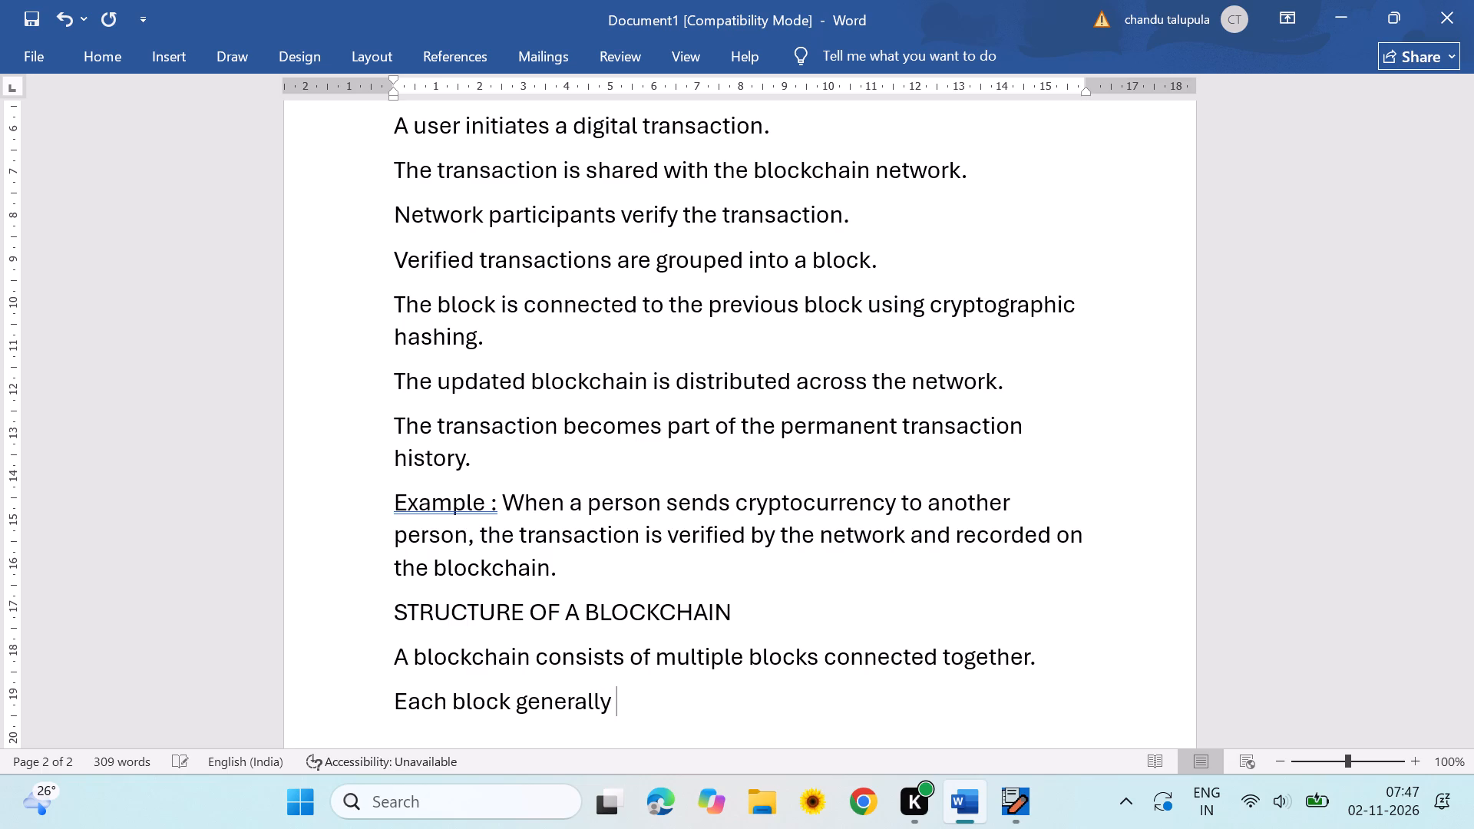
text(contains th)
key(space)
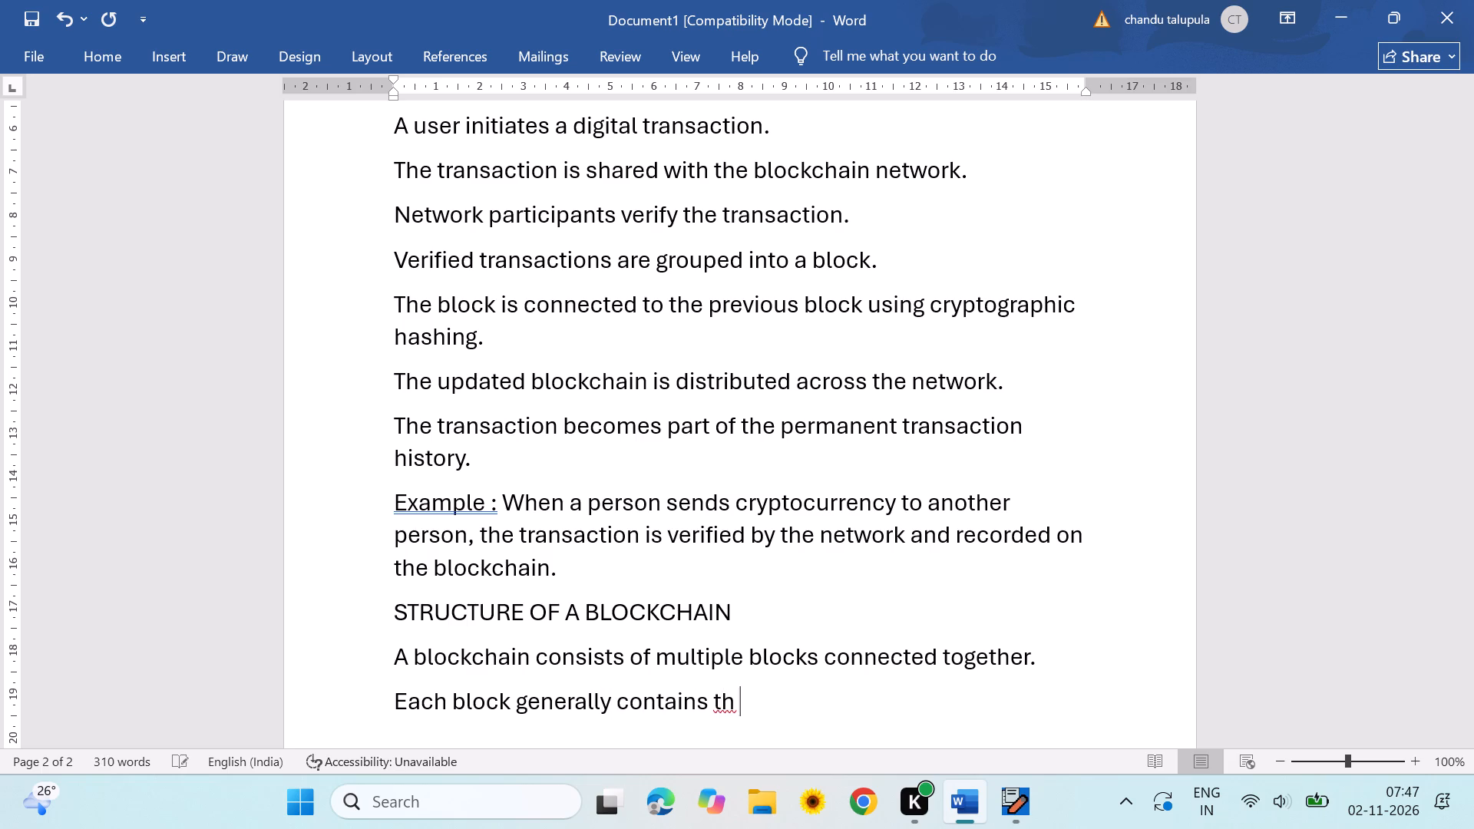
key(BackSpace)
text(e following compa)
key(BackSpace)
text(onents)
key(space)
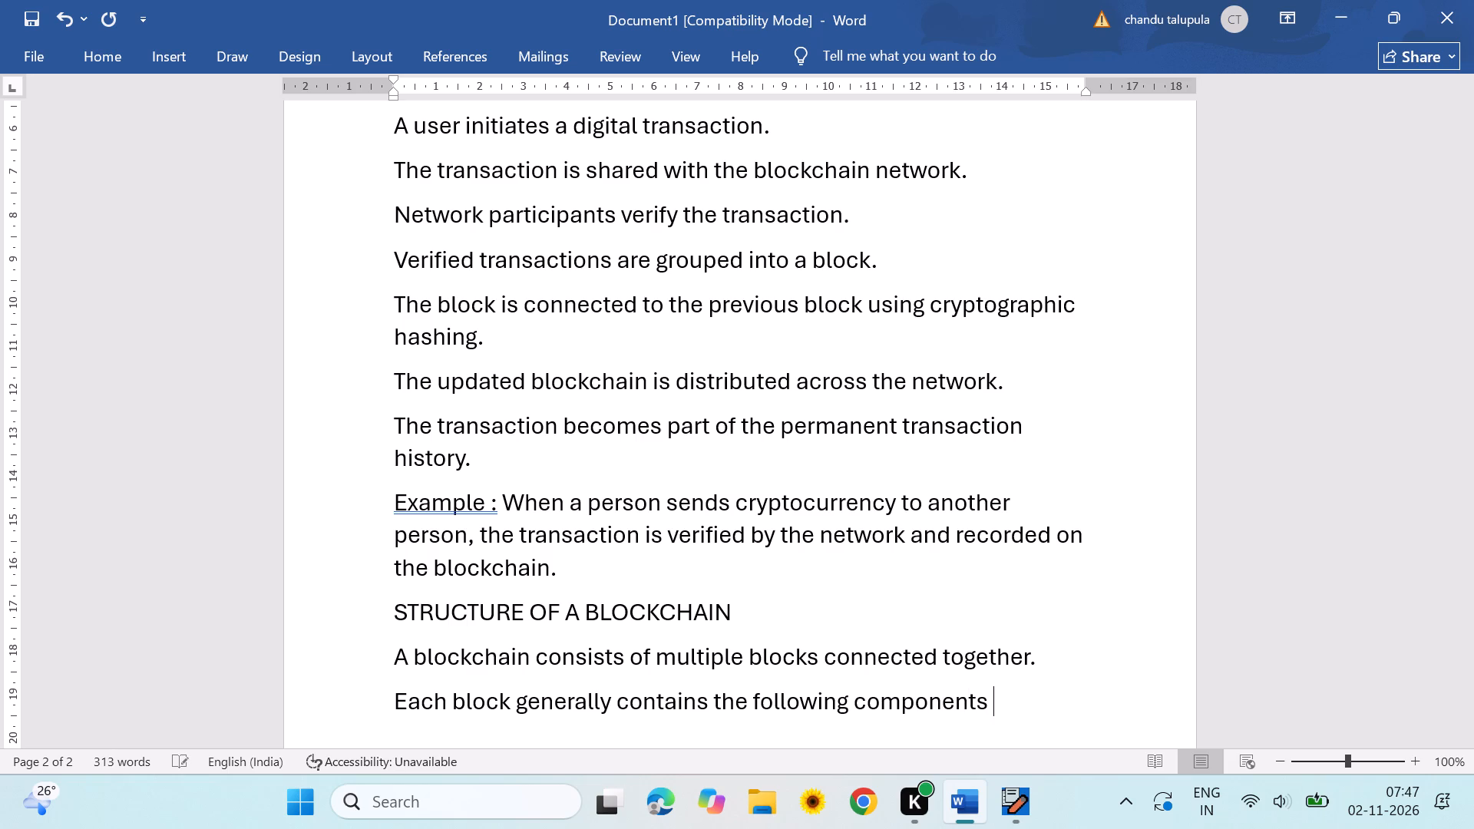
key(shift+colon)
key(Return)
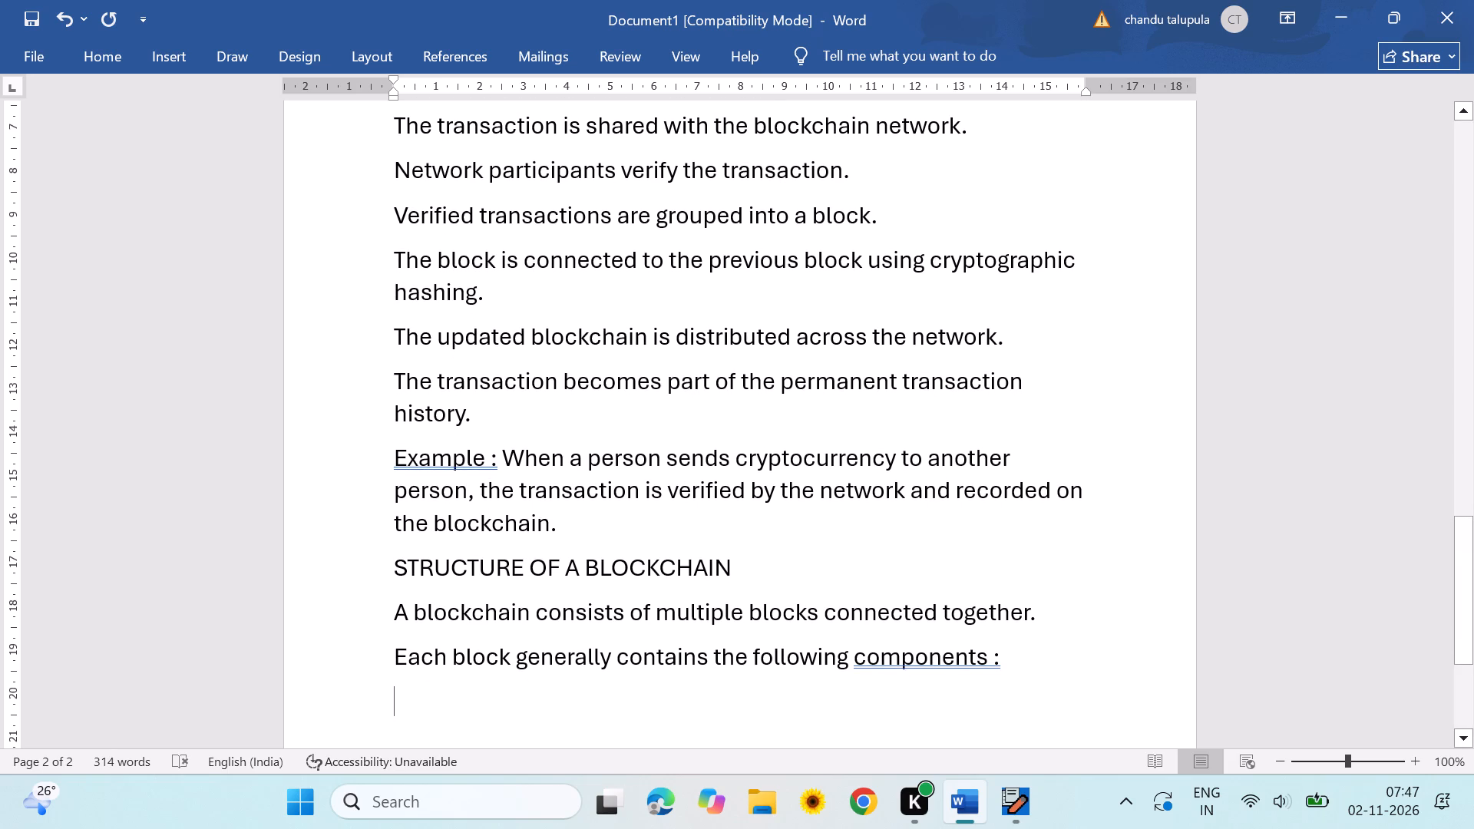
Write "Block Header : contains important information about the block." as the first block component and start a new paragraph.
text(BLO)
key(BackSpace)
key(BackSpace)
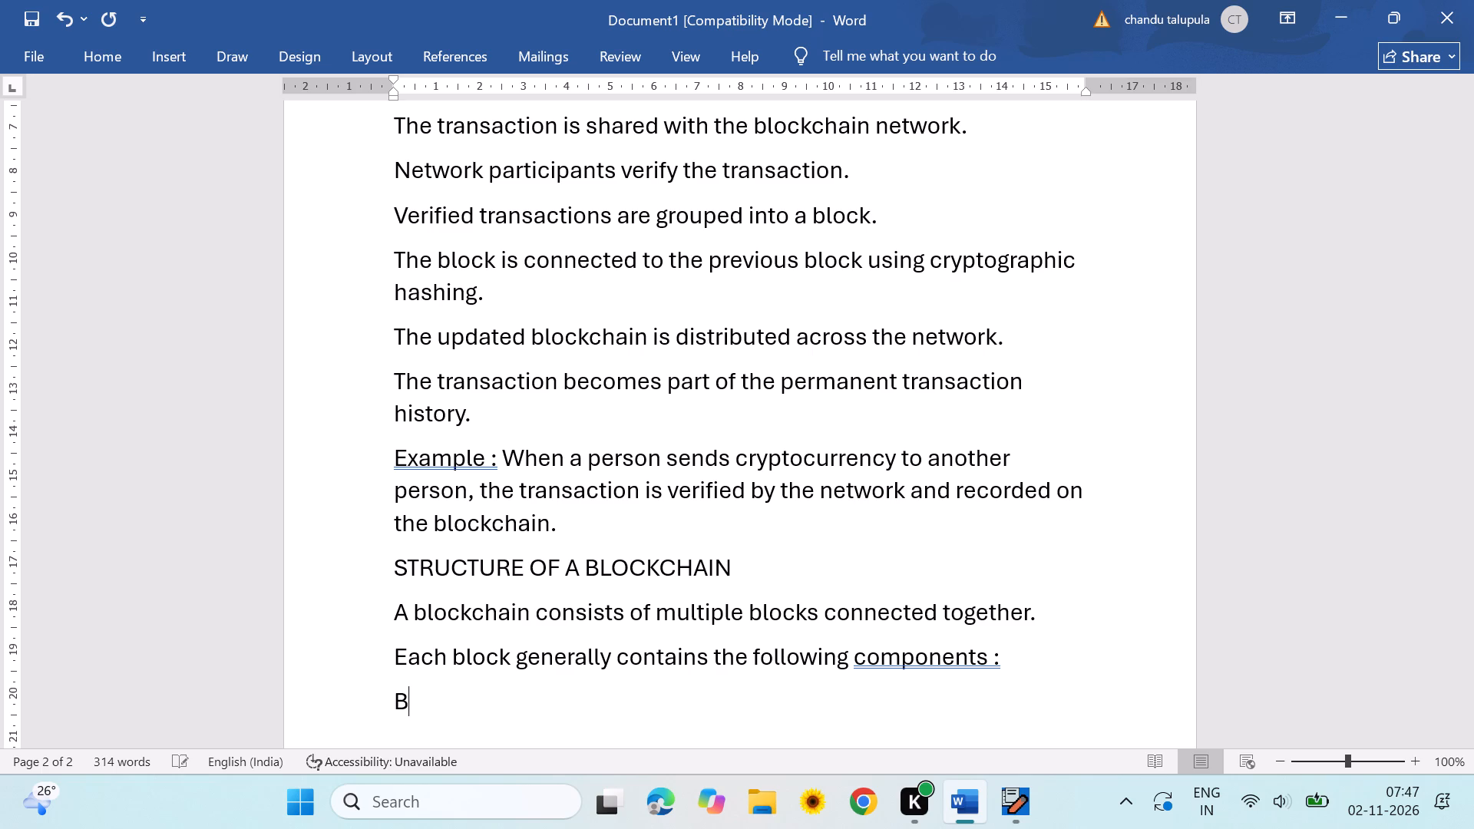
text(LO)
key(BackSpace)
key(BackSpace)
text(lock)
key(space)
text(Header)
key(space)
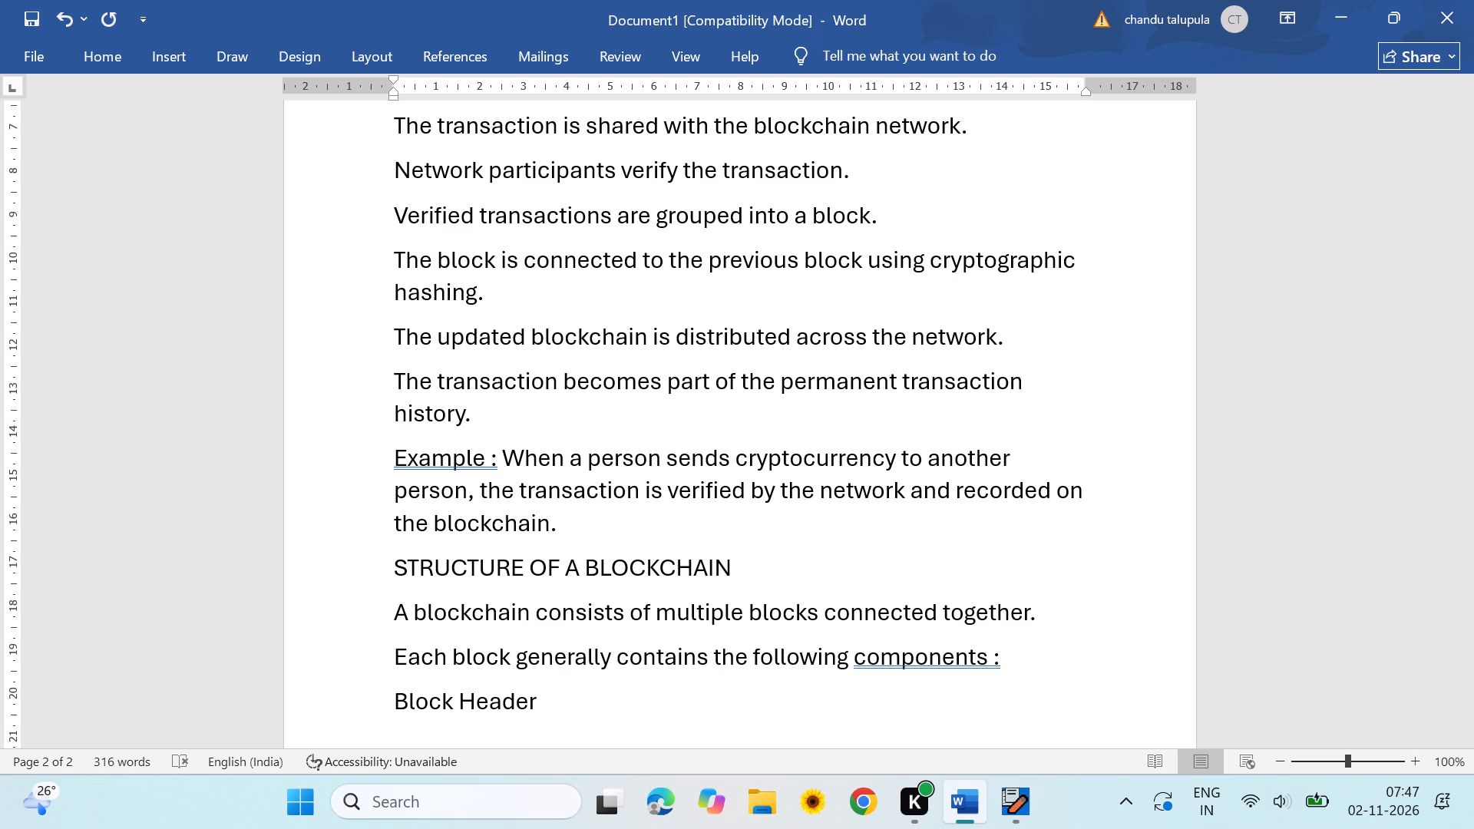
text(:)
key(space)
text(contains)
key(space)
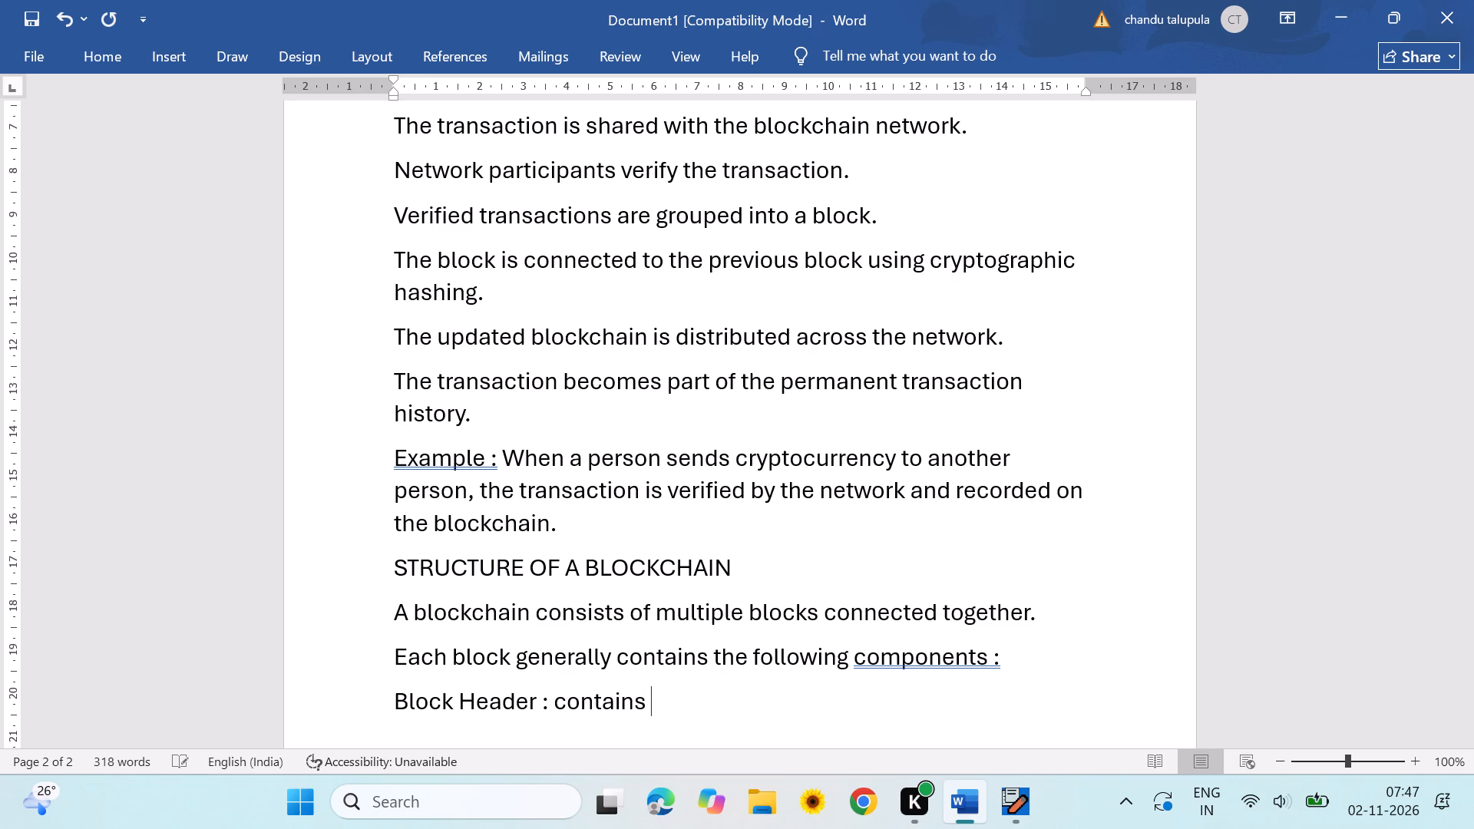
text(important)
key(space)
text(information about the)
key(space)
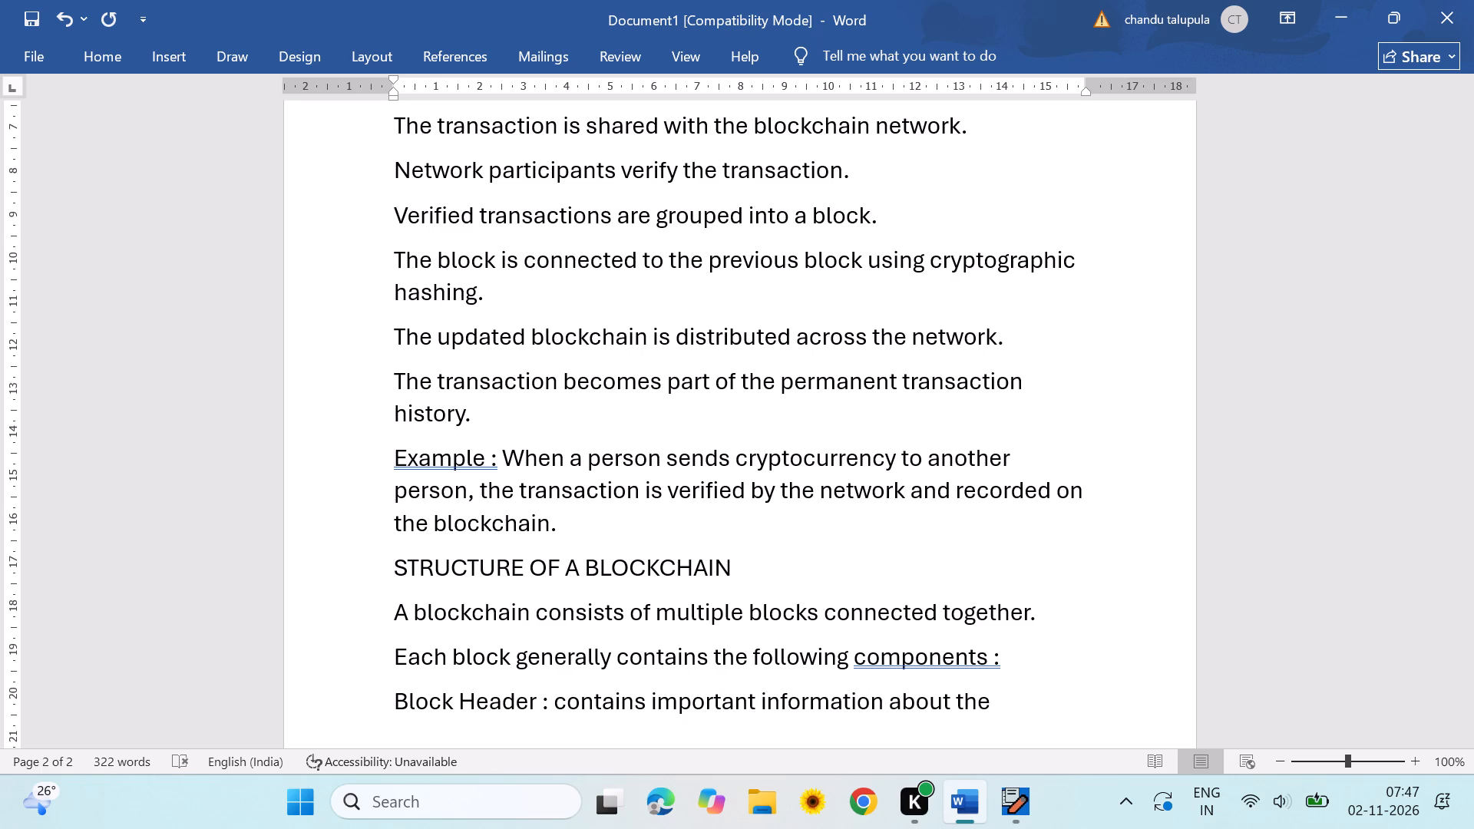
text(block.)
key(Return)
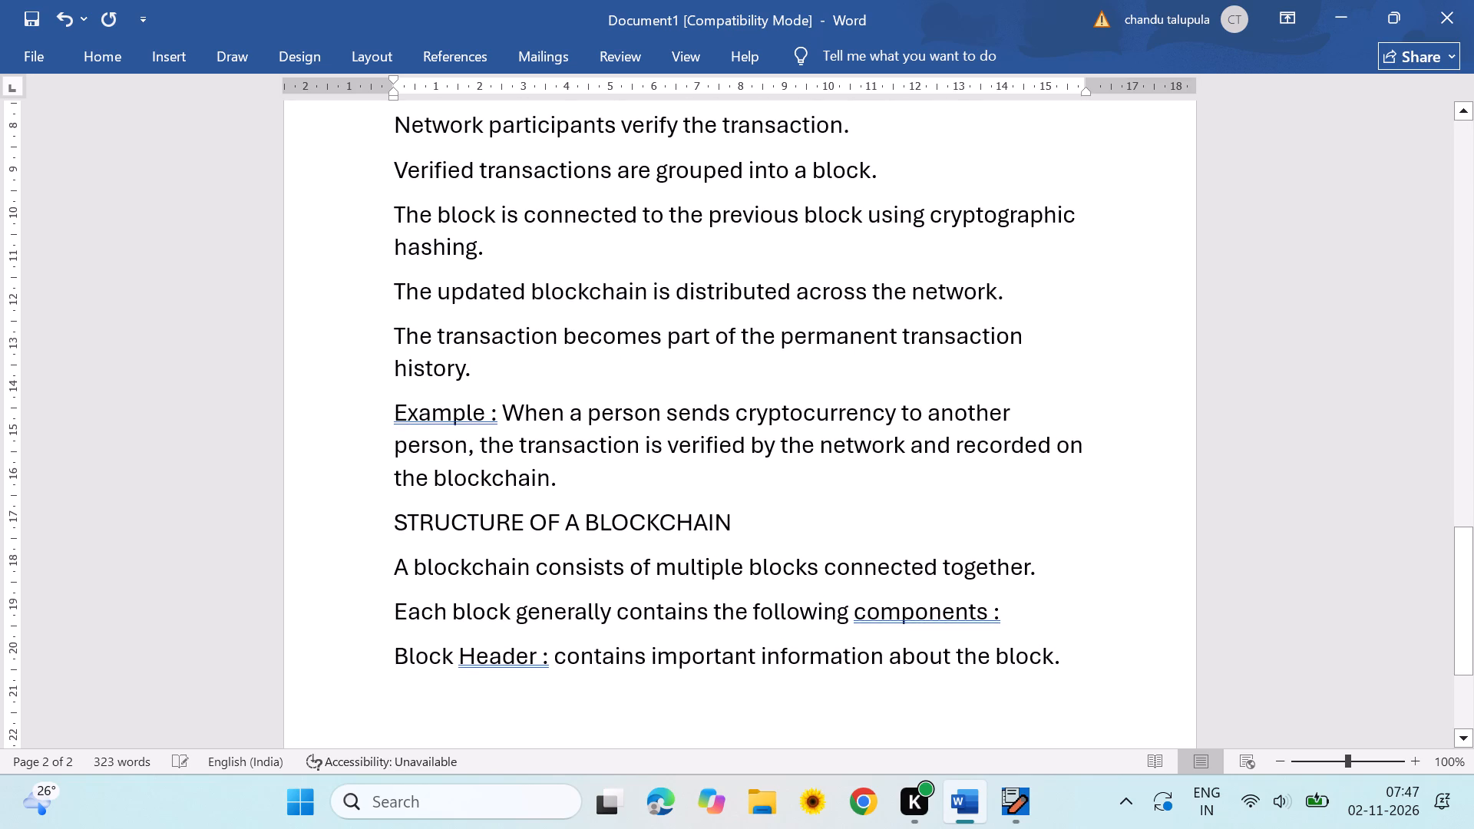
Write "Previous Block Hash : stores the hash of the previous block and connects blocks together." as the second component and start a new paragraph.
text(Previous)
key(space)
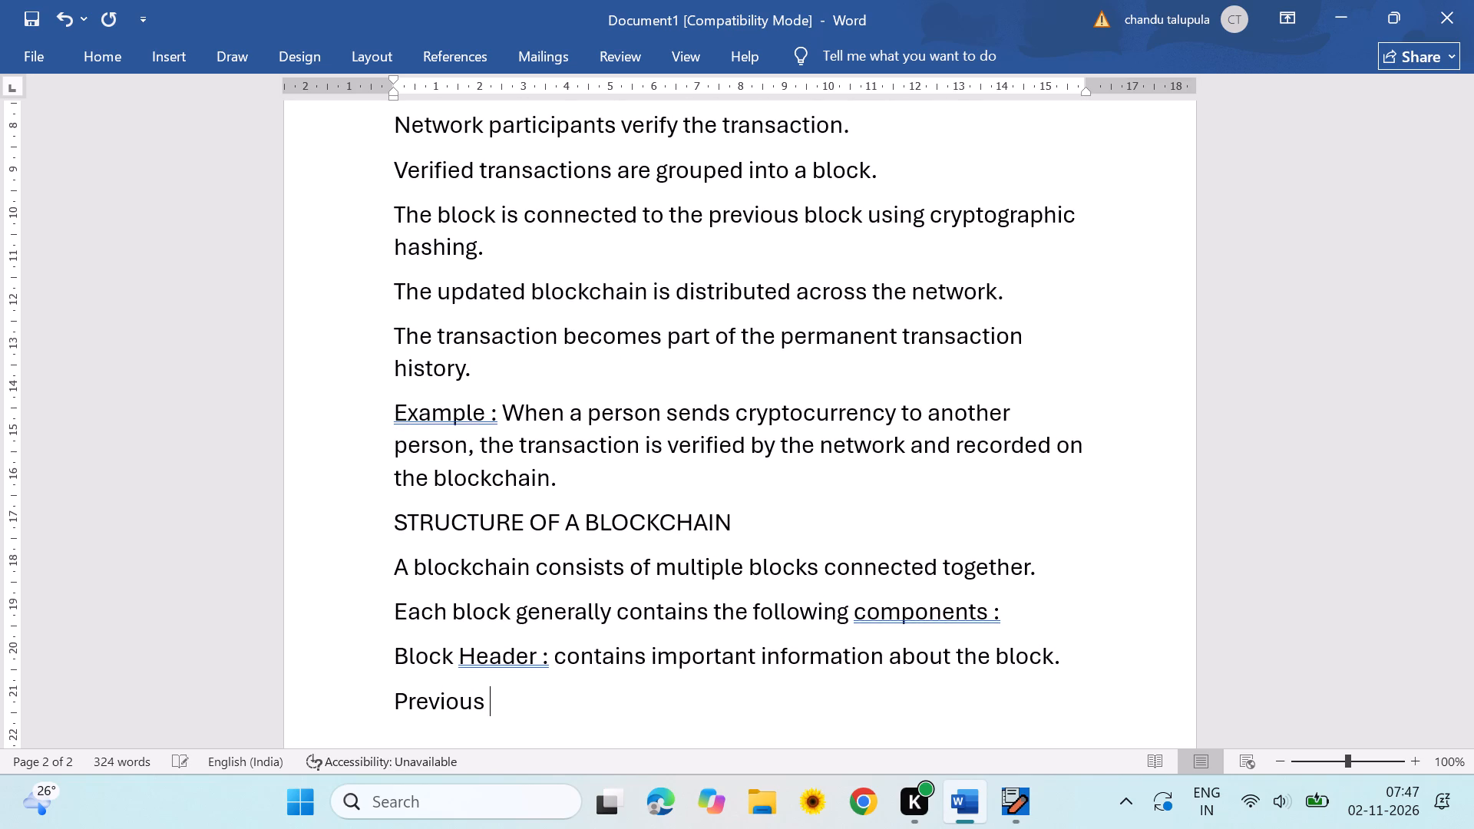
text(Bloc)
text(k)
key(space)
key(shift+g)
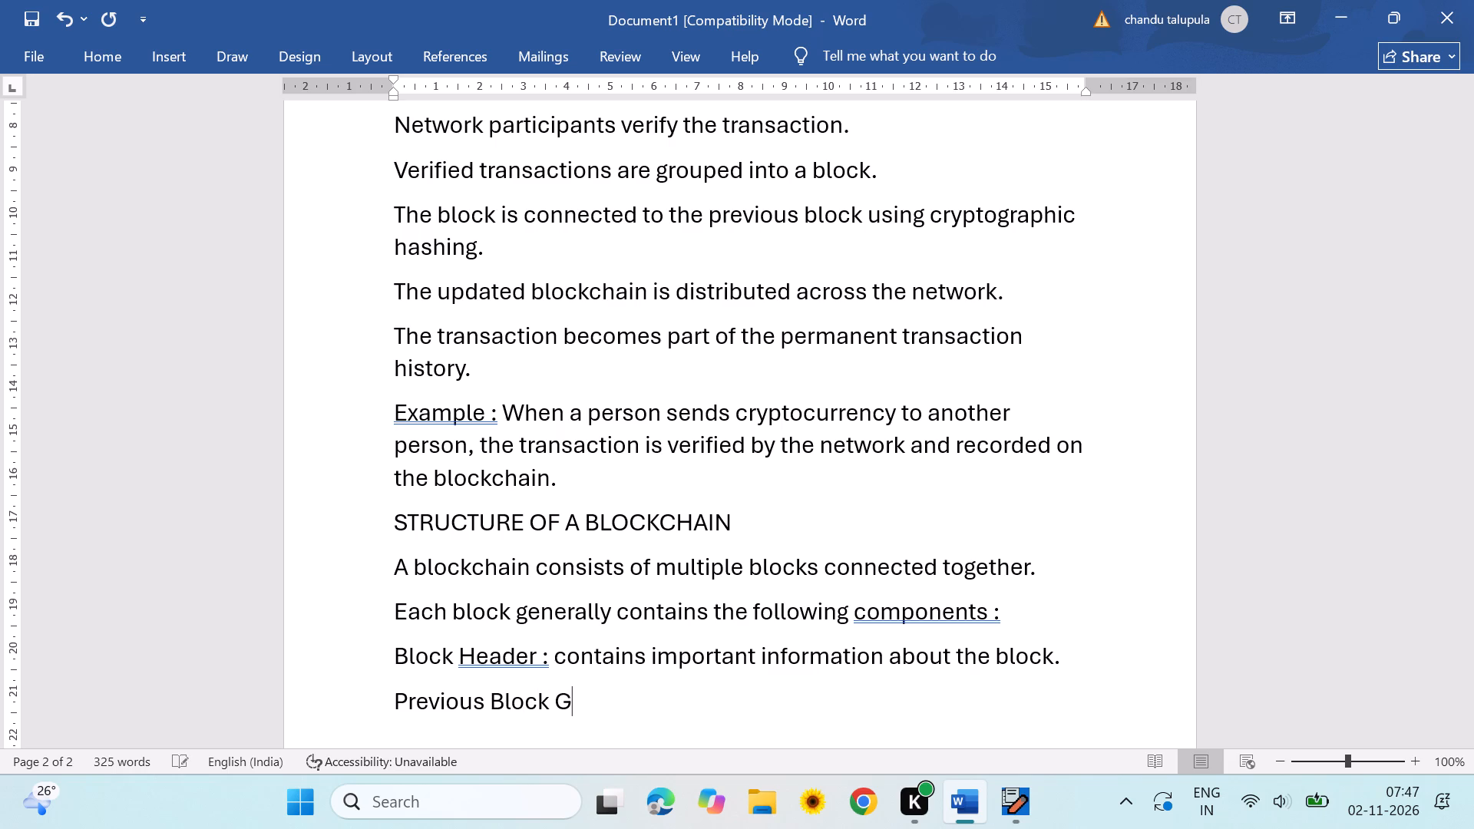
key(shift+BackSpace)
text(Has)
text(h : stores)
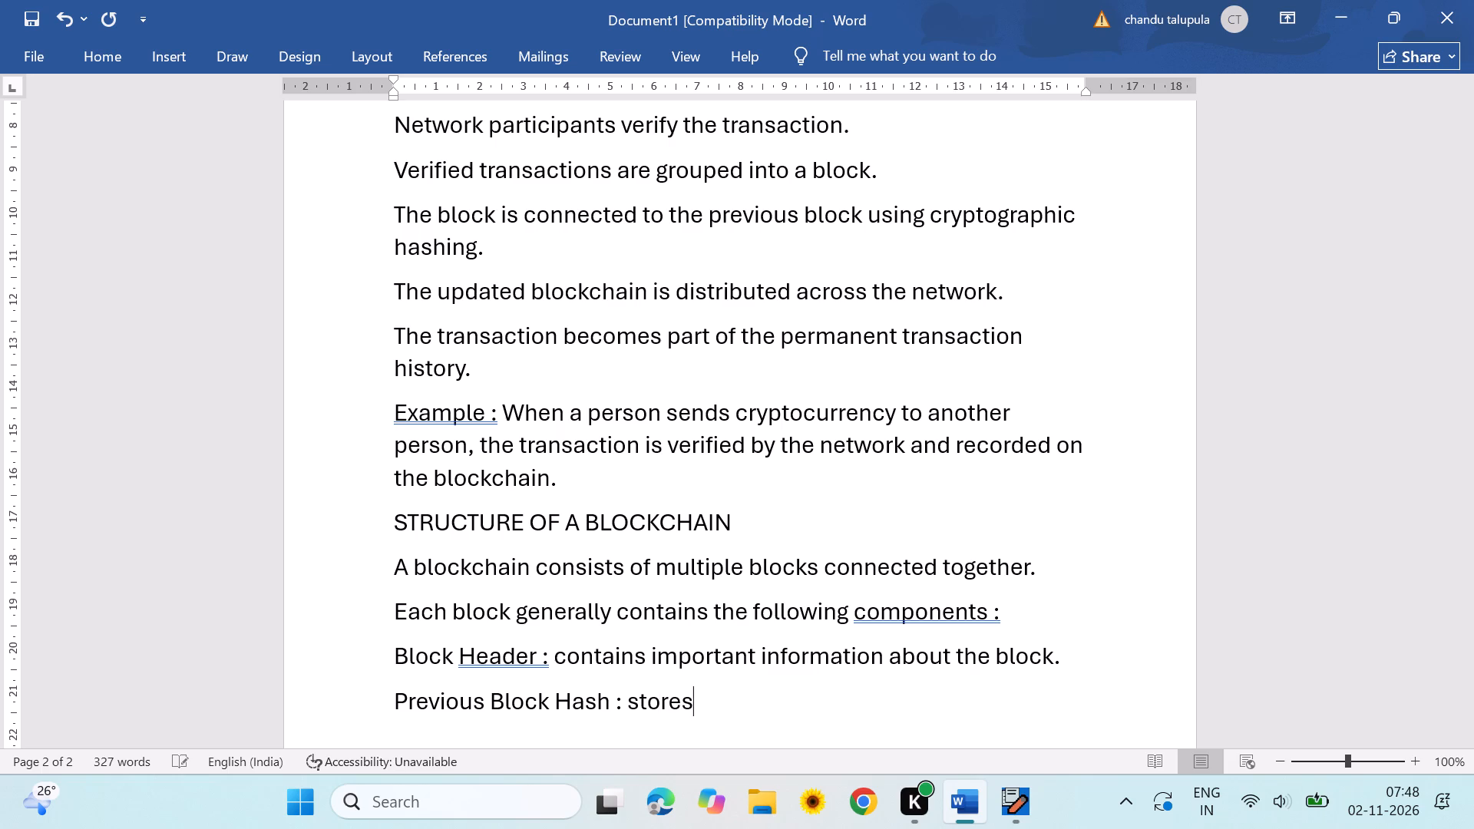
key(space)
text(the hash of teh previous block)
key(space)
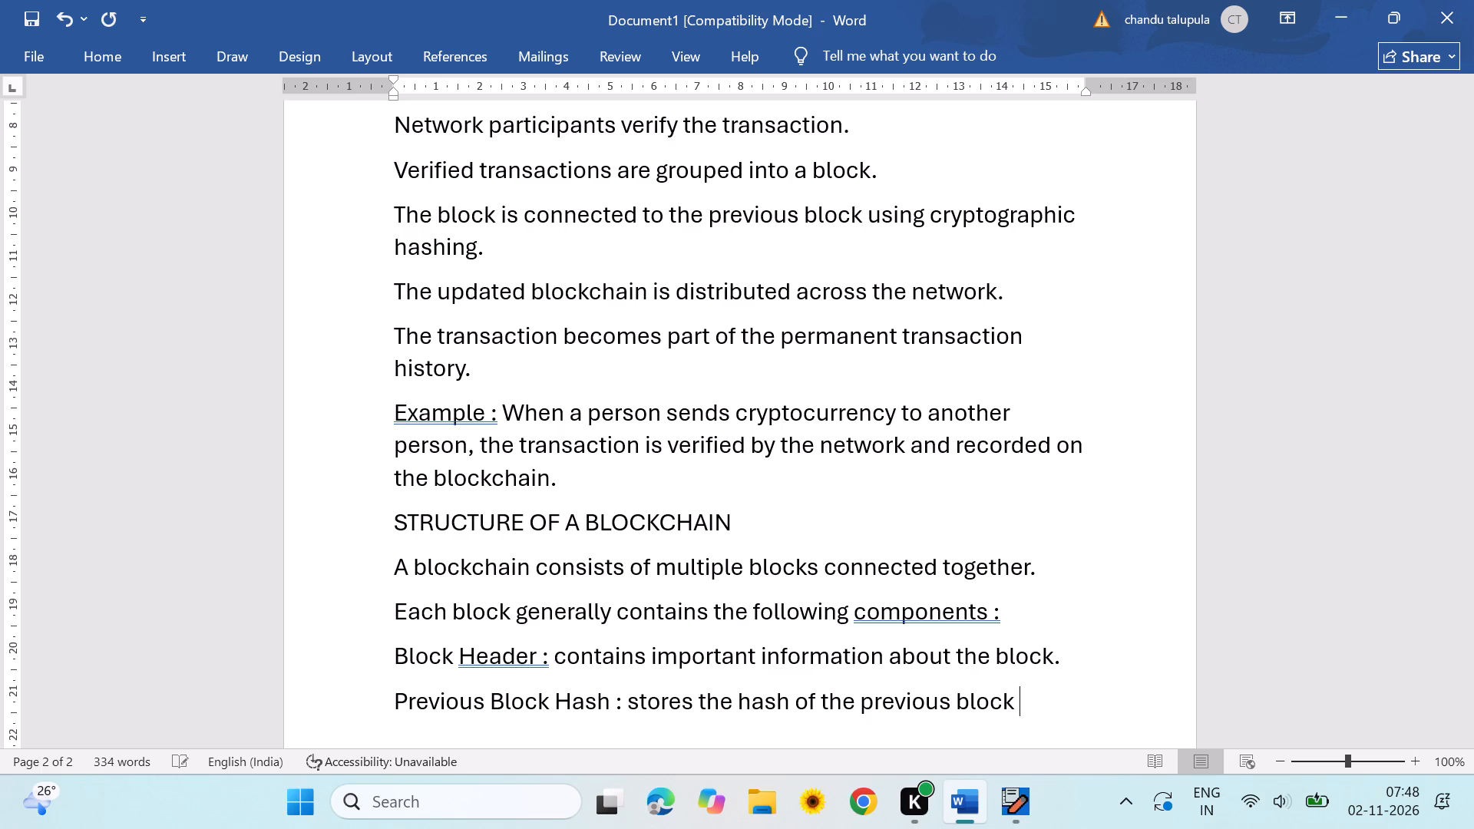
text(and connects blocks tog)
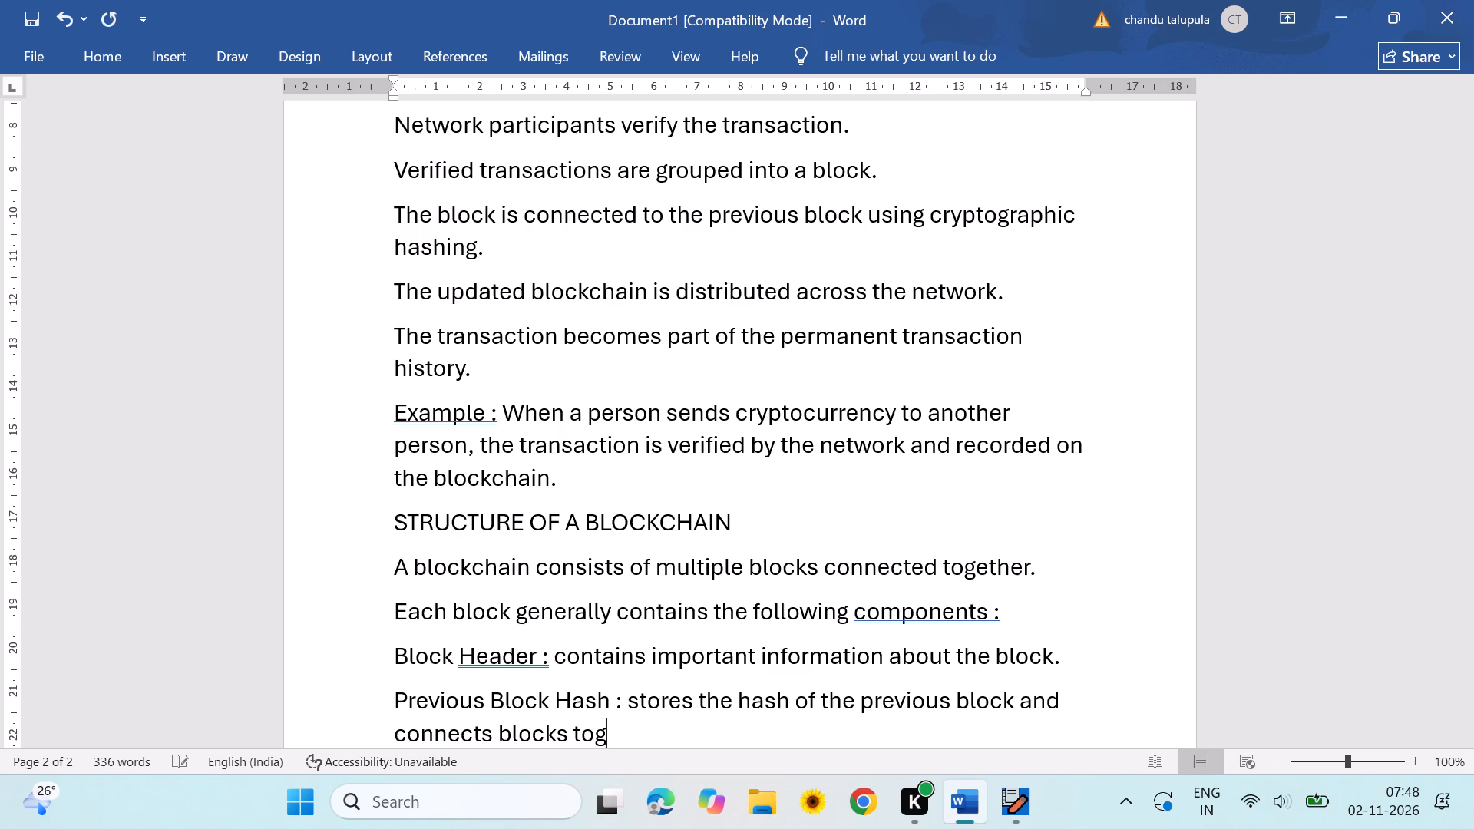
text(ether)
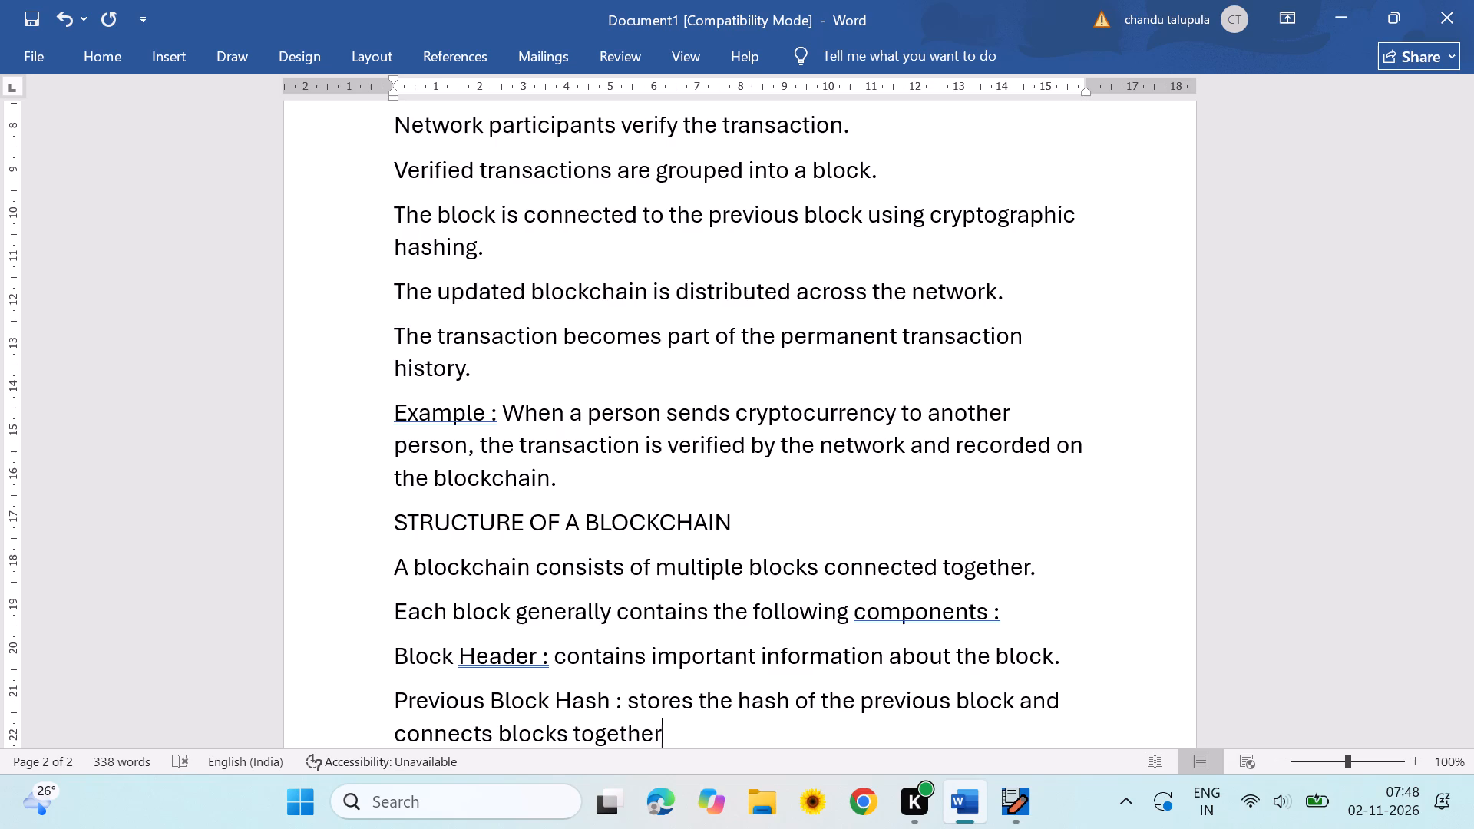
key(period)
key(Return)
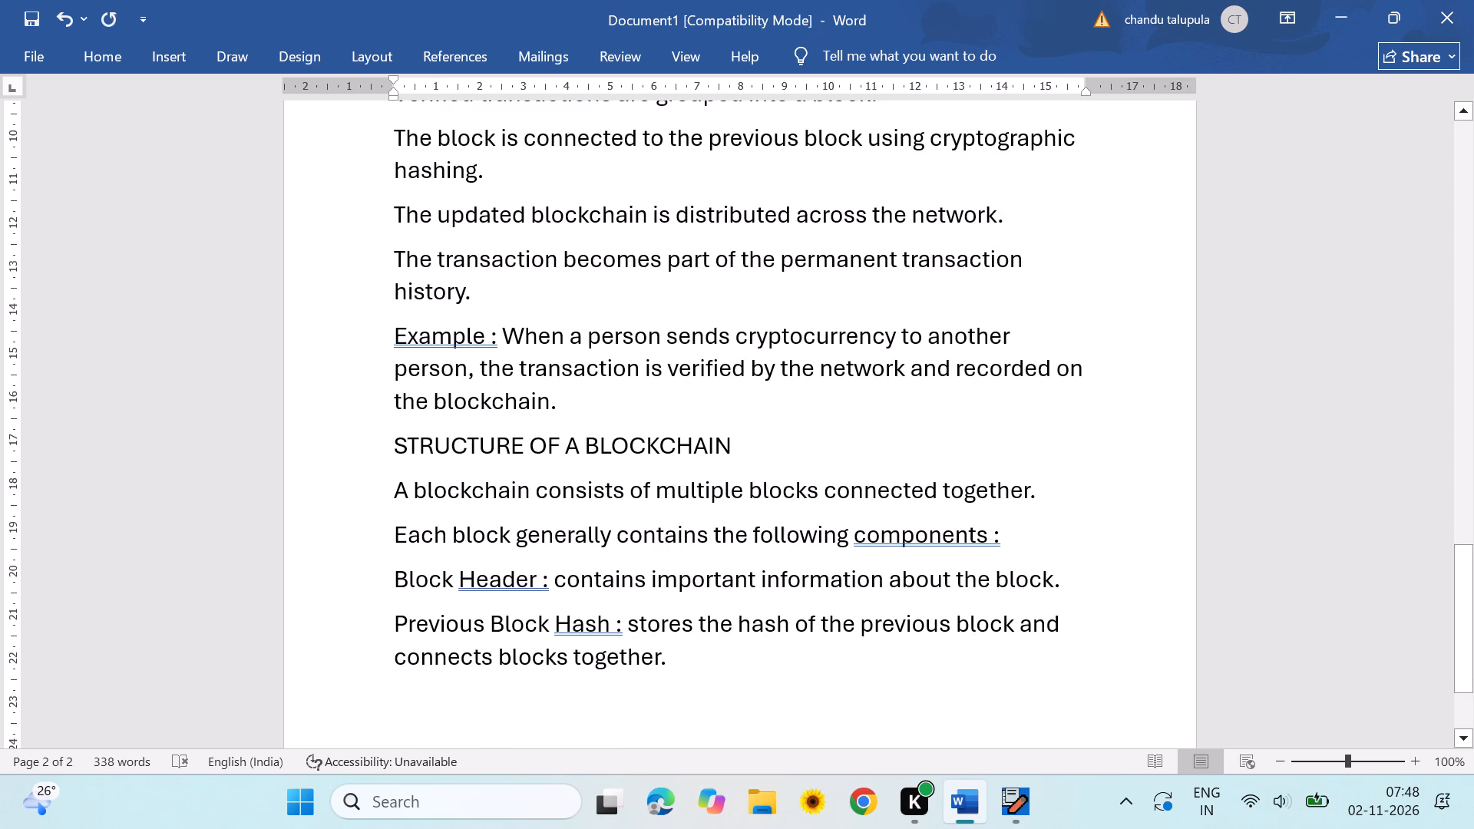
Write "Timestamp : Records the date and time when the block was created." as the third component and start a new paragraph.
key(shift+t)
text(imestamp :)
key(space)
text(Records)
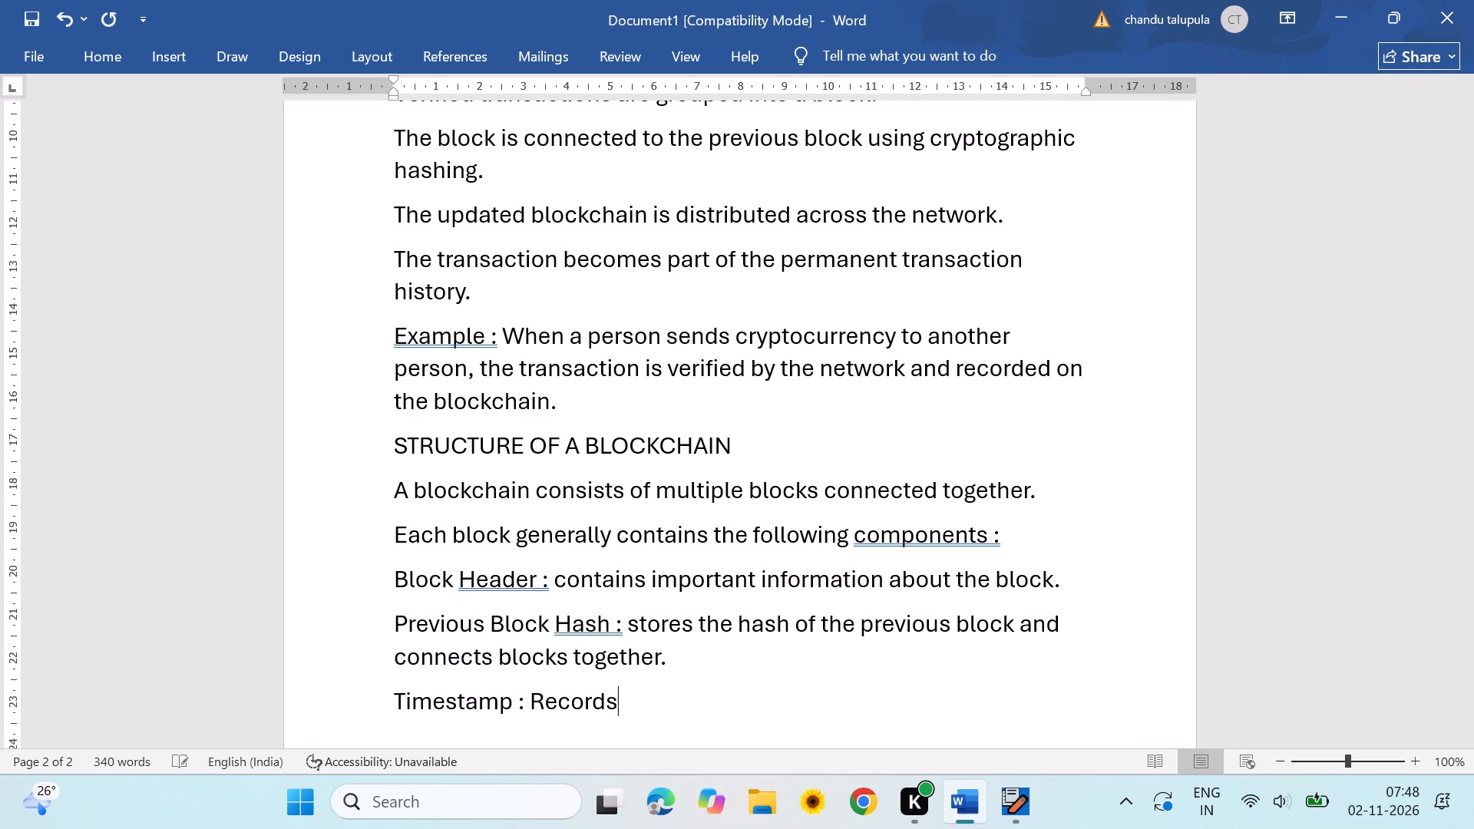
key(space)
text(the data)
key(BackSpace)
text(e and time b)
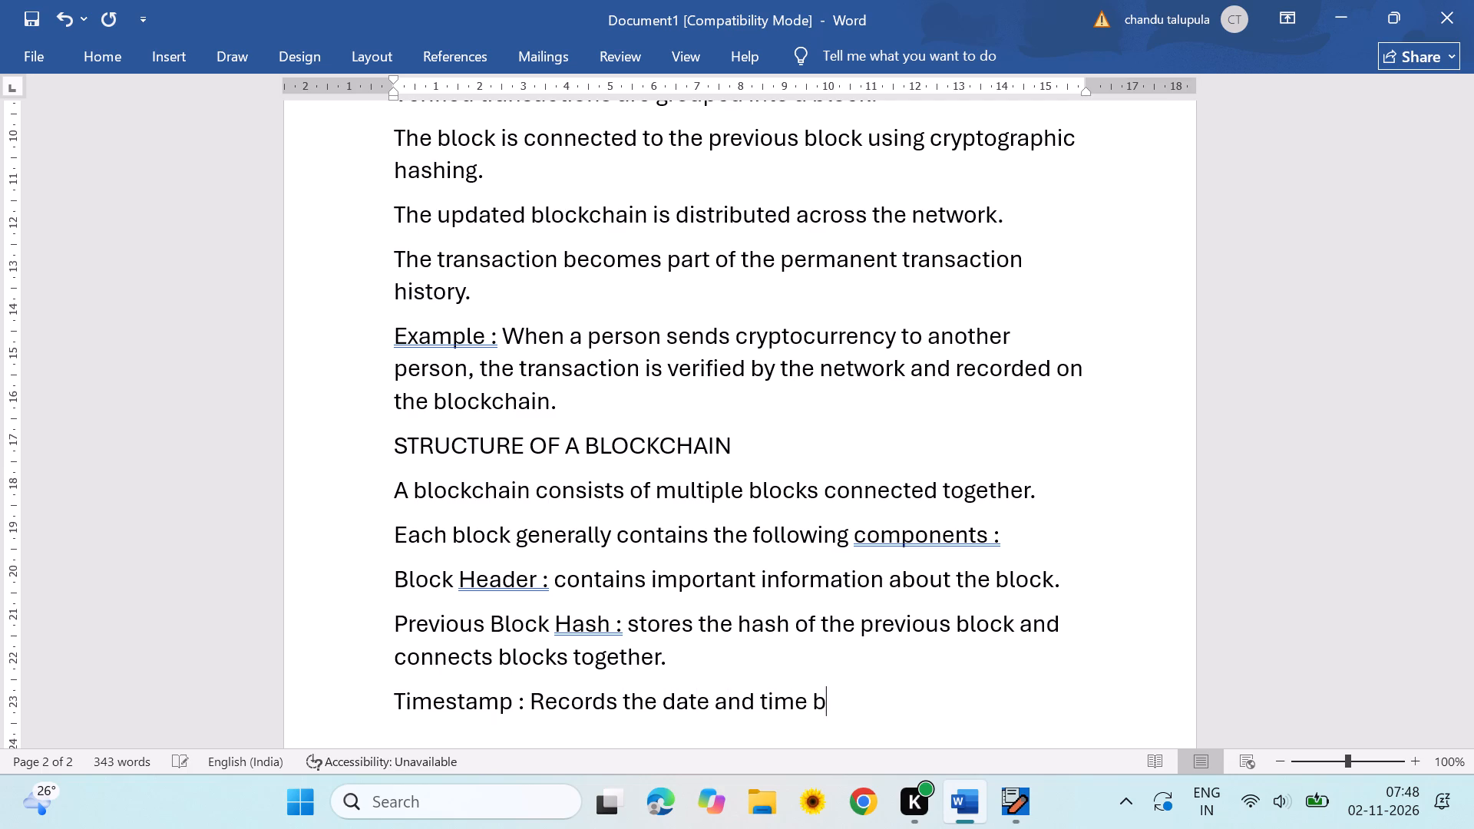
key(BackSpace)
text(when)
key(space)
text(the block)
key(space)
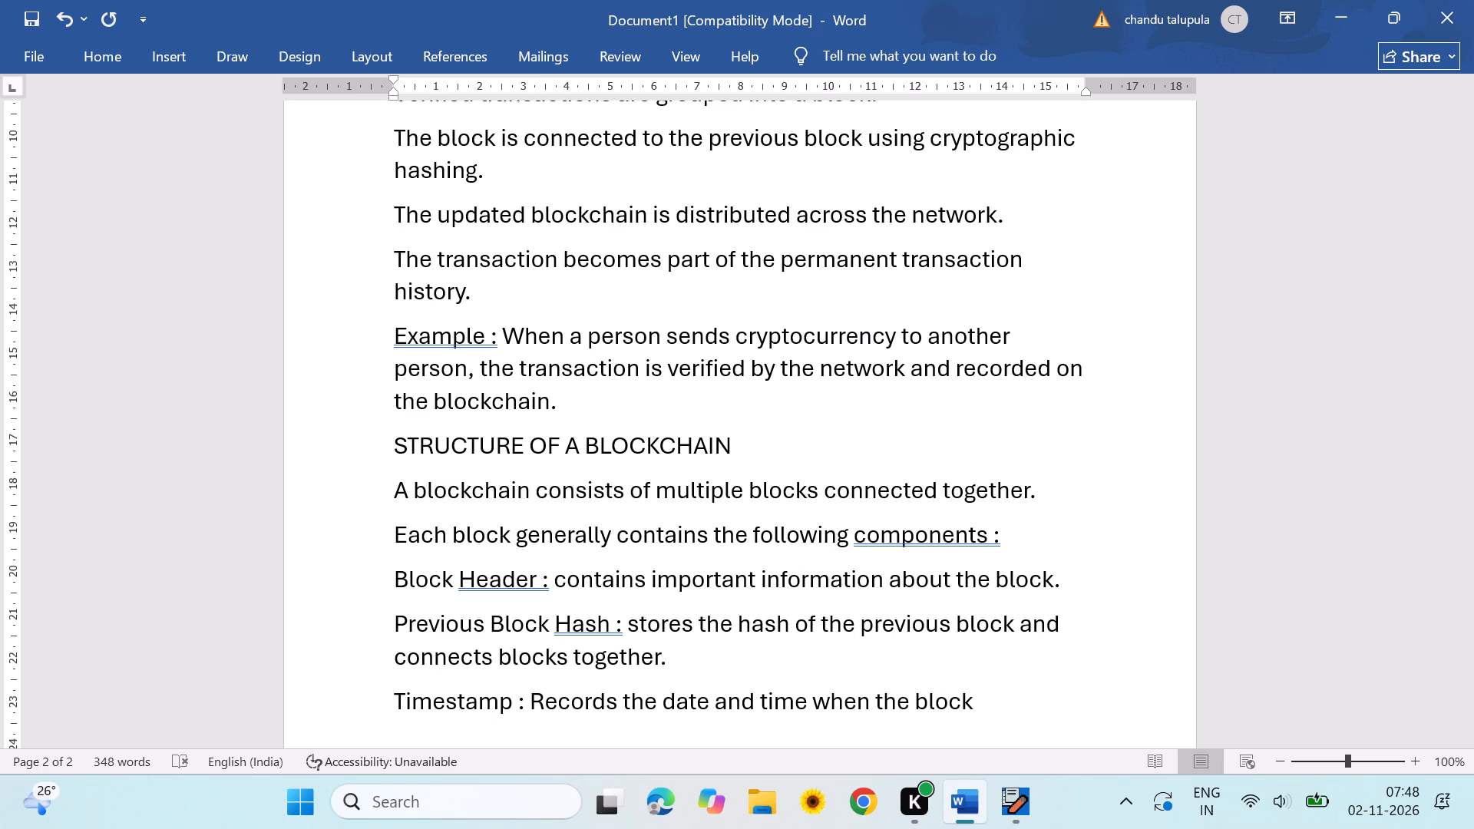
text(was created)
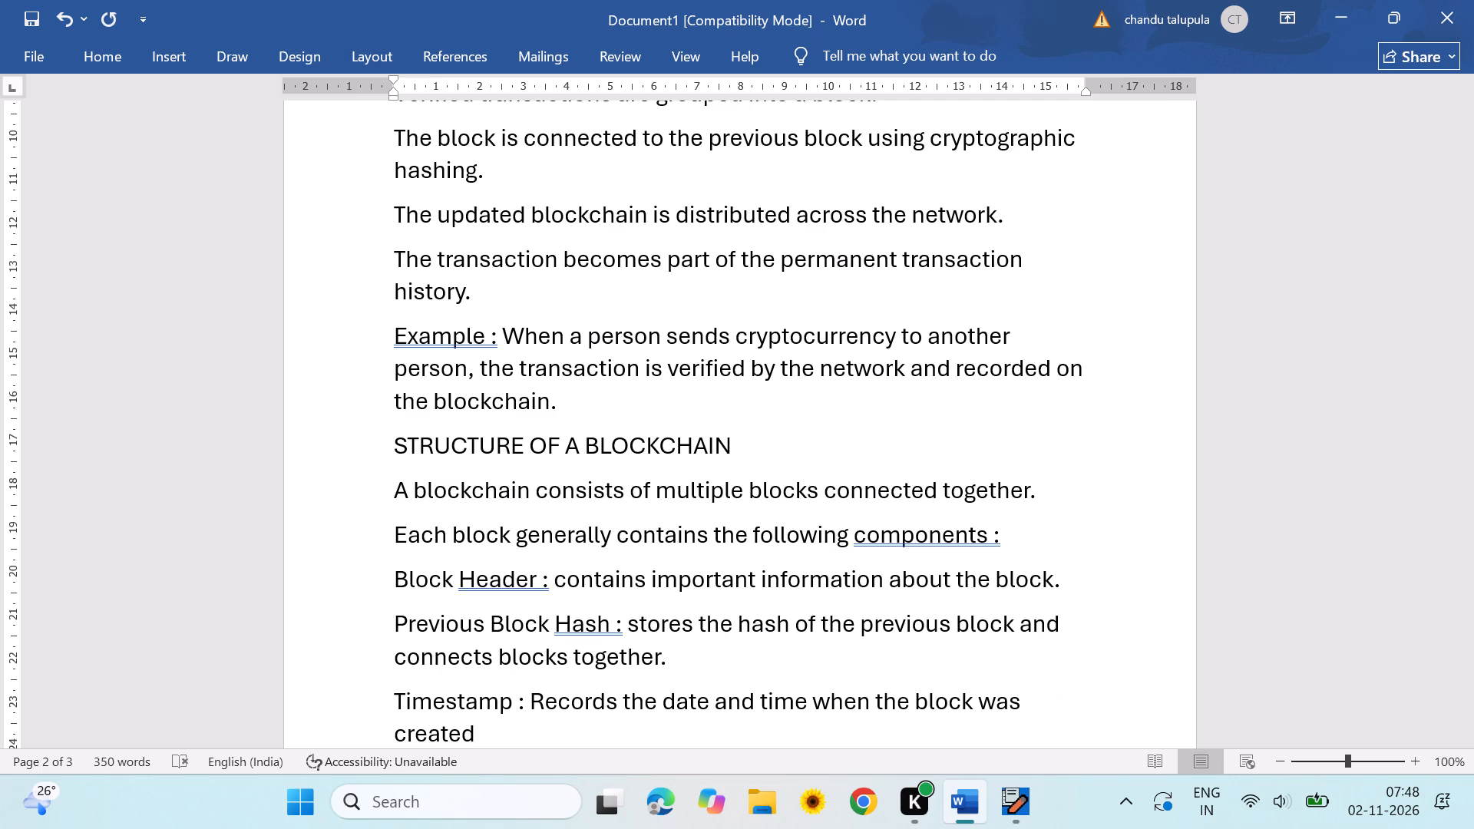
key(period)
key(Return)
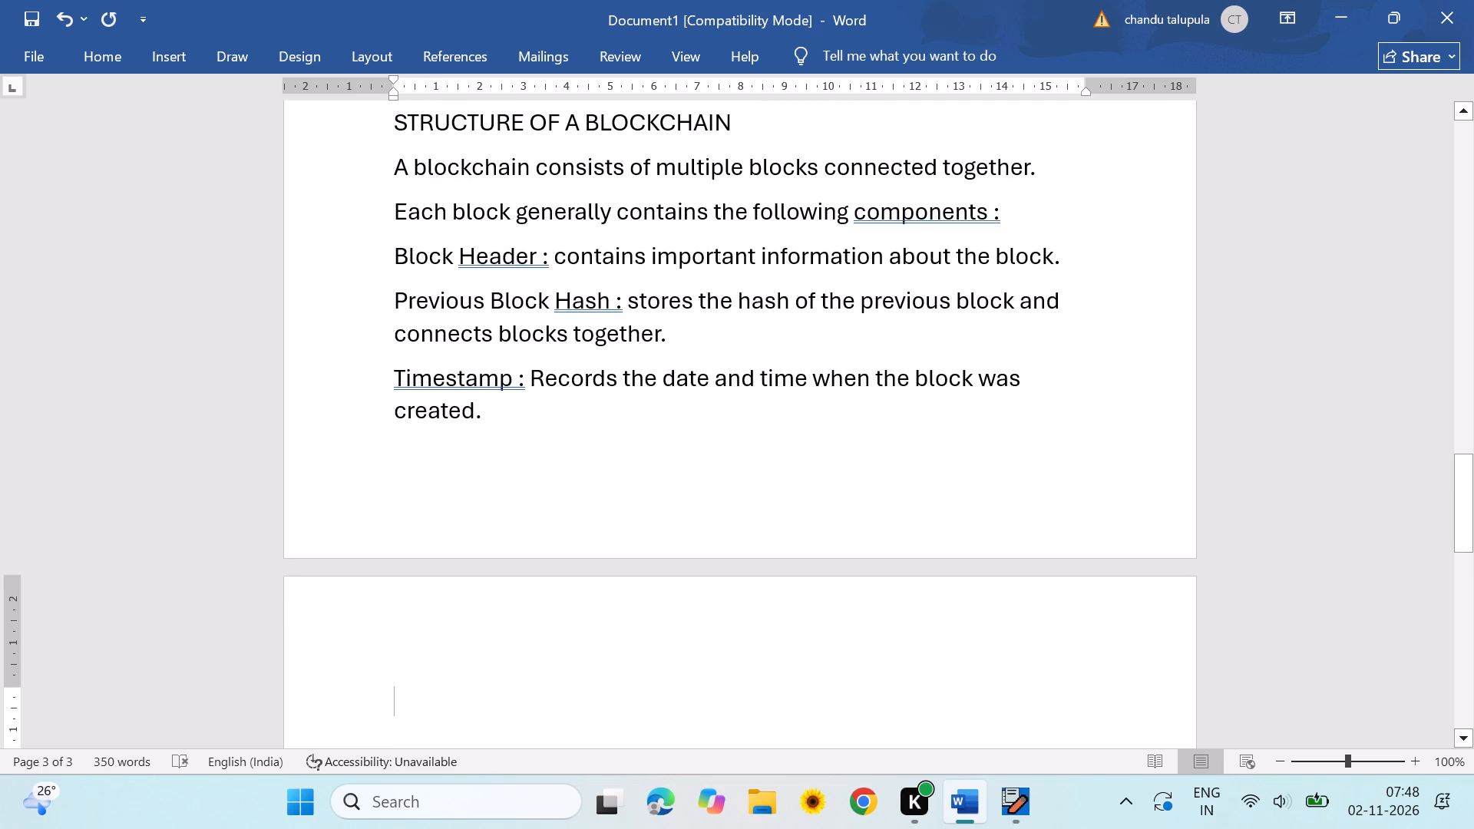
Write "Transaction data : contains details about the transaction stored in the block." as the fourth component and start a new paragraph.
text(Trans)
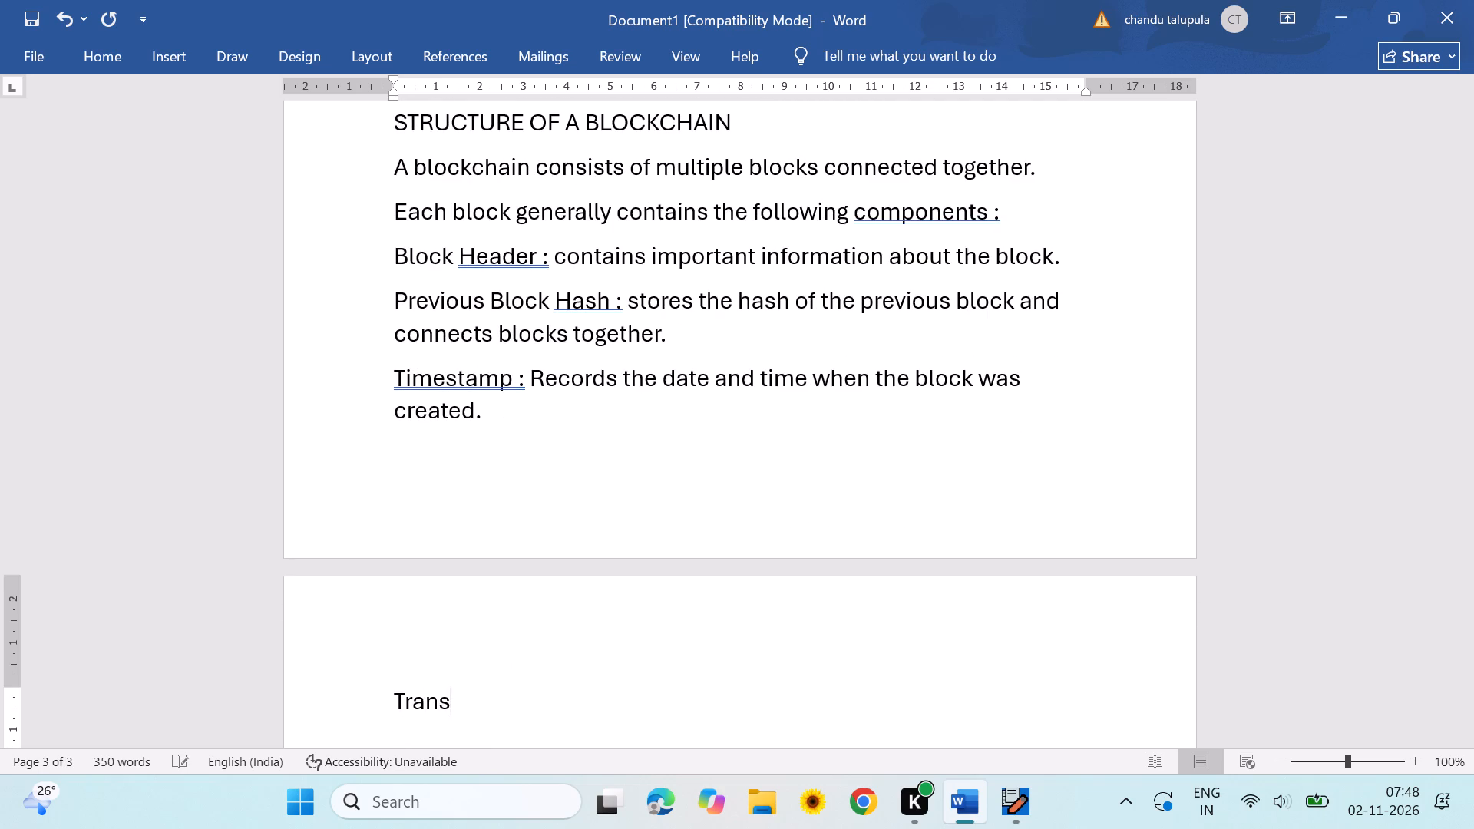
key(c)
key(BackSpace)
text(action)
key(space)
text(data)
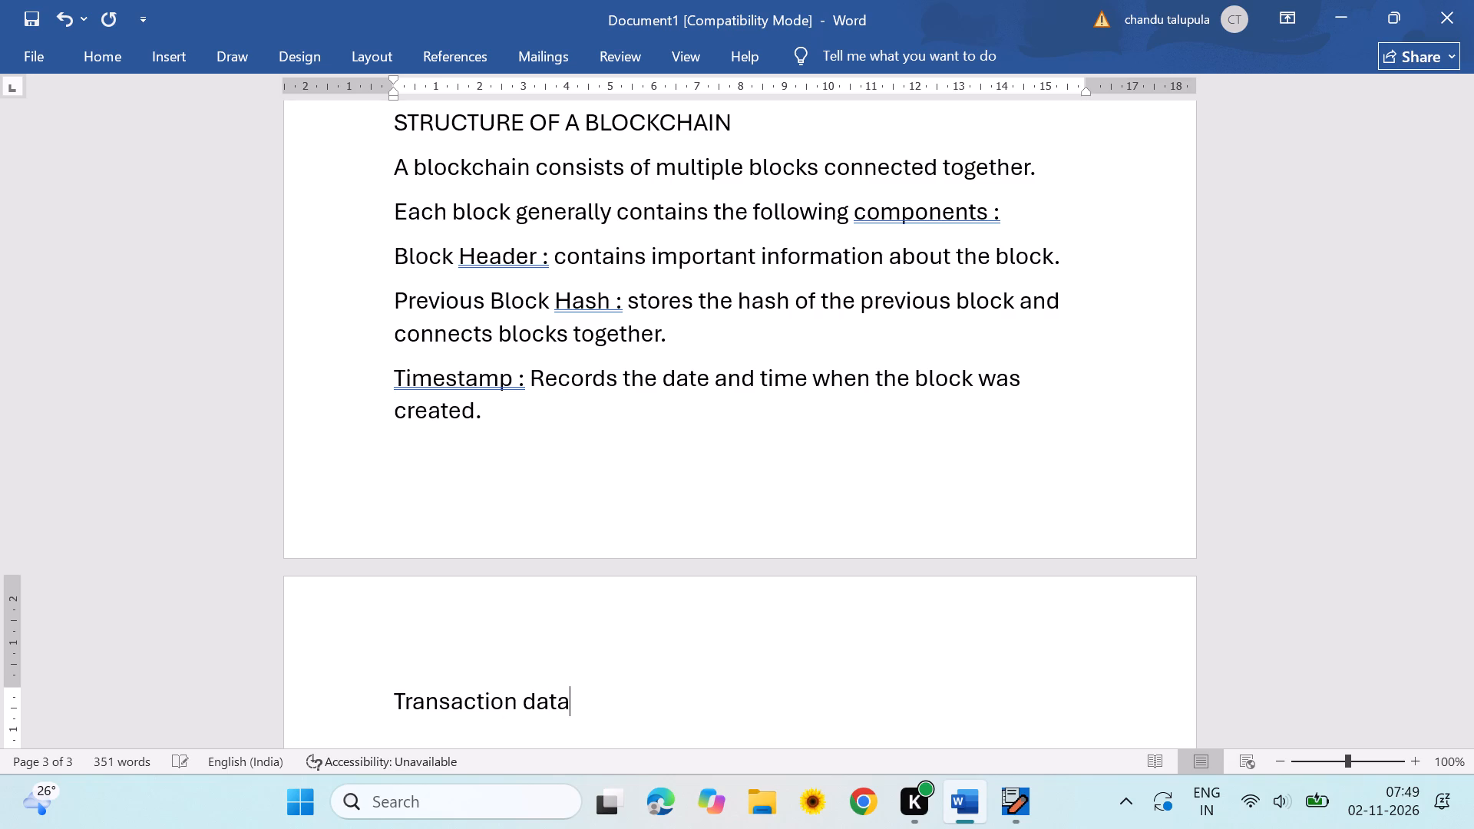
key(space)
key(shift+colon)
key(space)
text(contains details)
key(space)
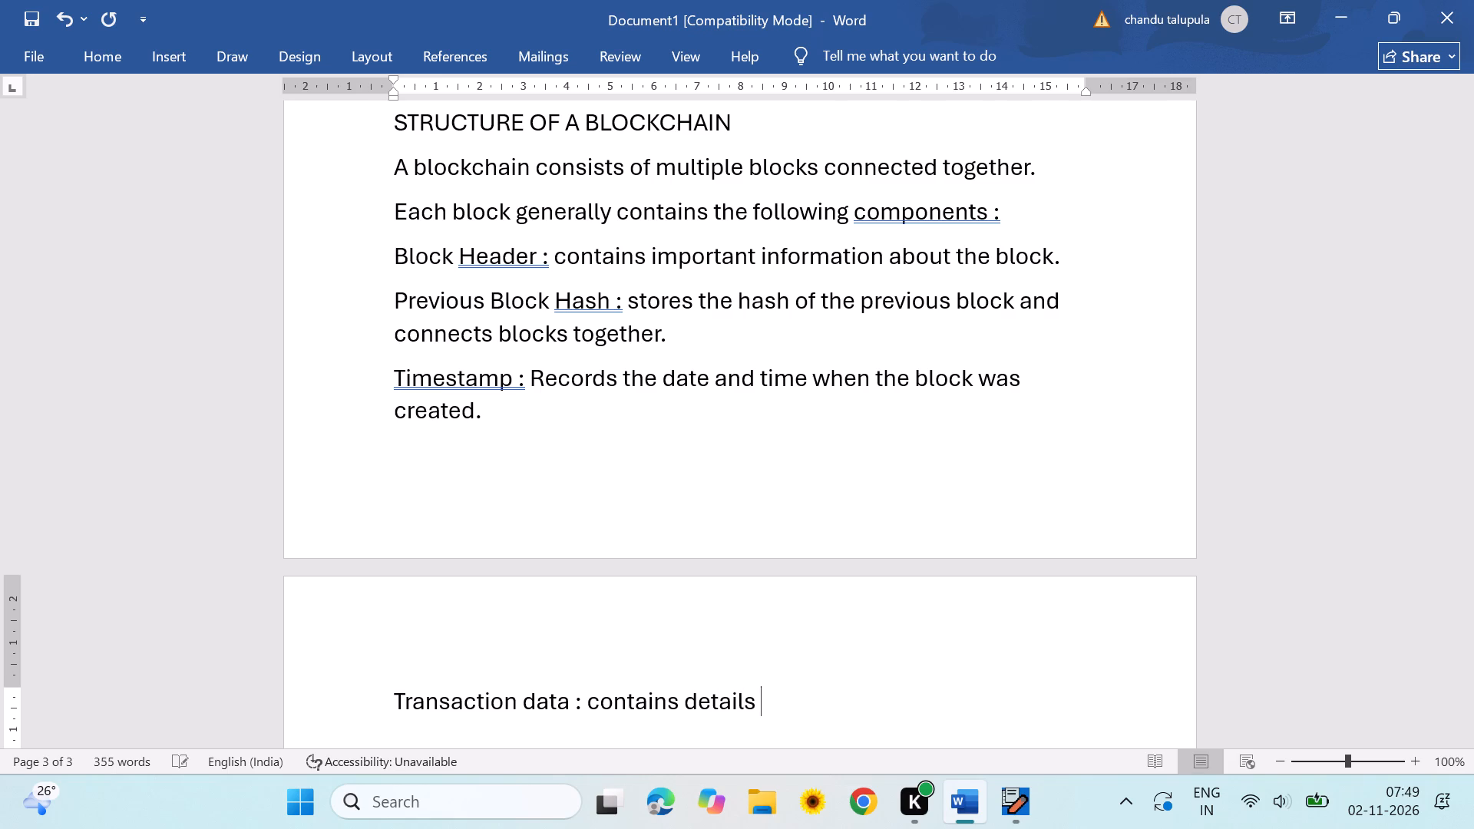
text(about th)
key(space)
key(BackSpace)
text(e)
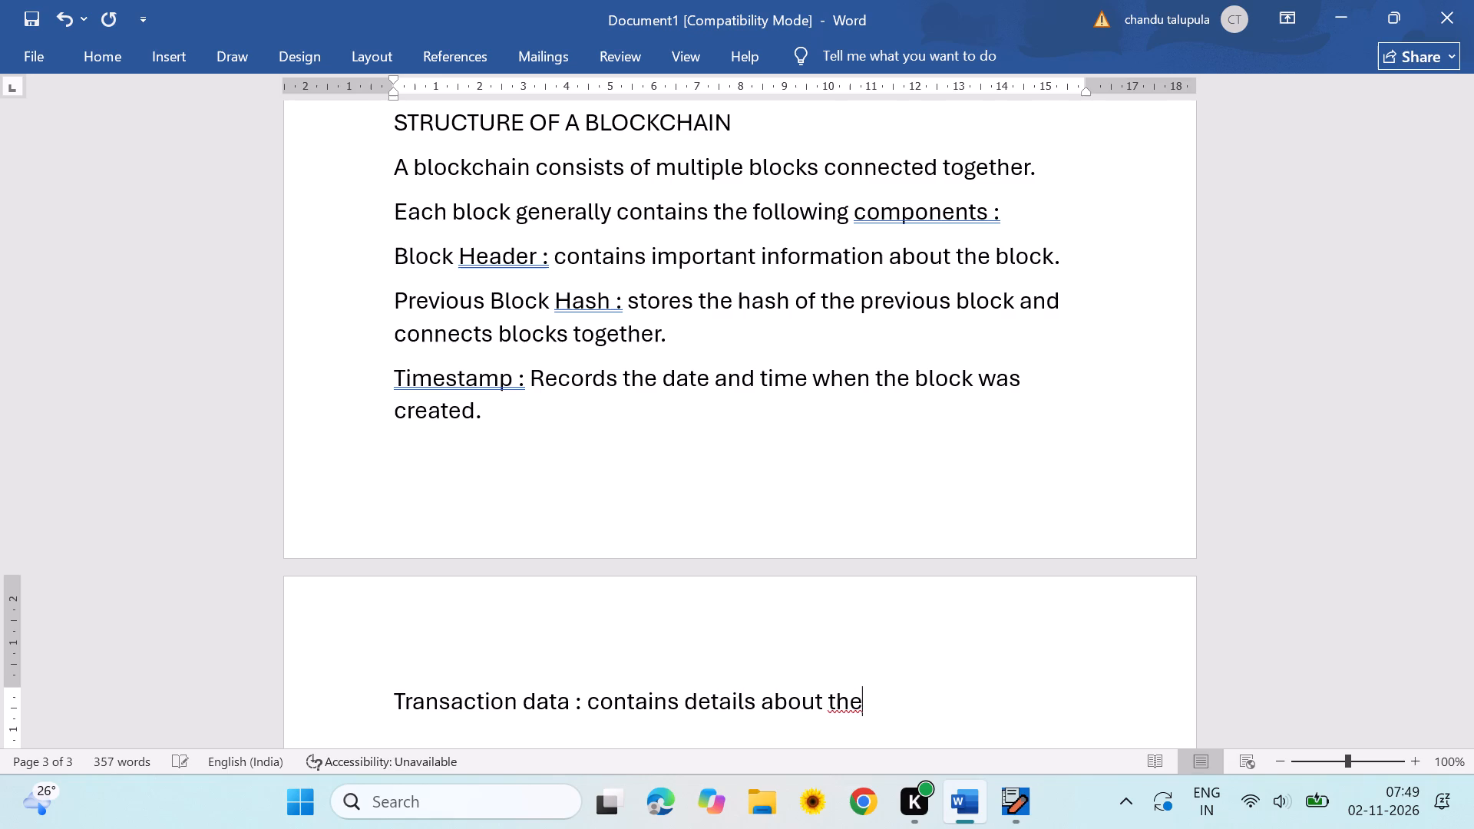
key(space)
key(BackSpace)
key(BackSpace)
key(BackSpace)
key(space)
text(tras)
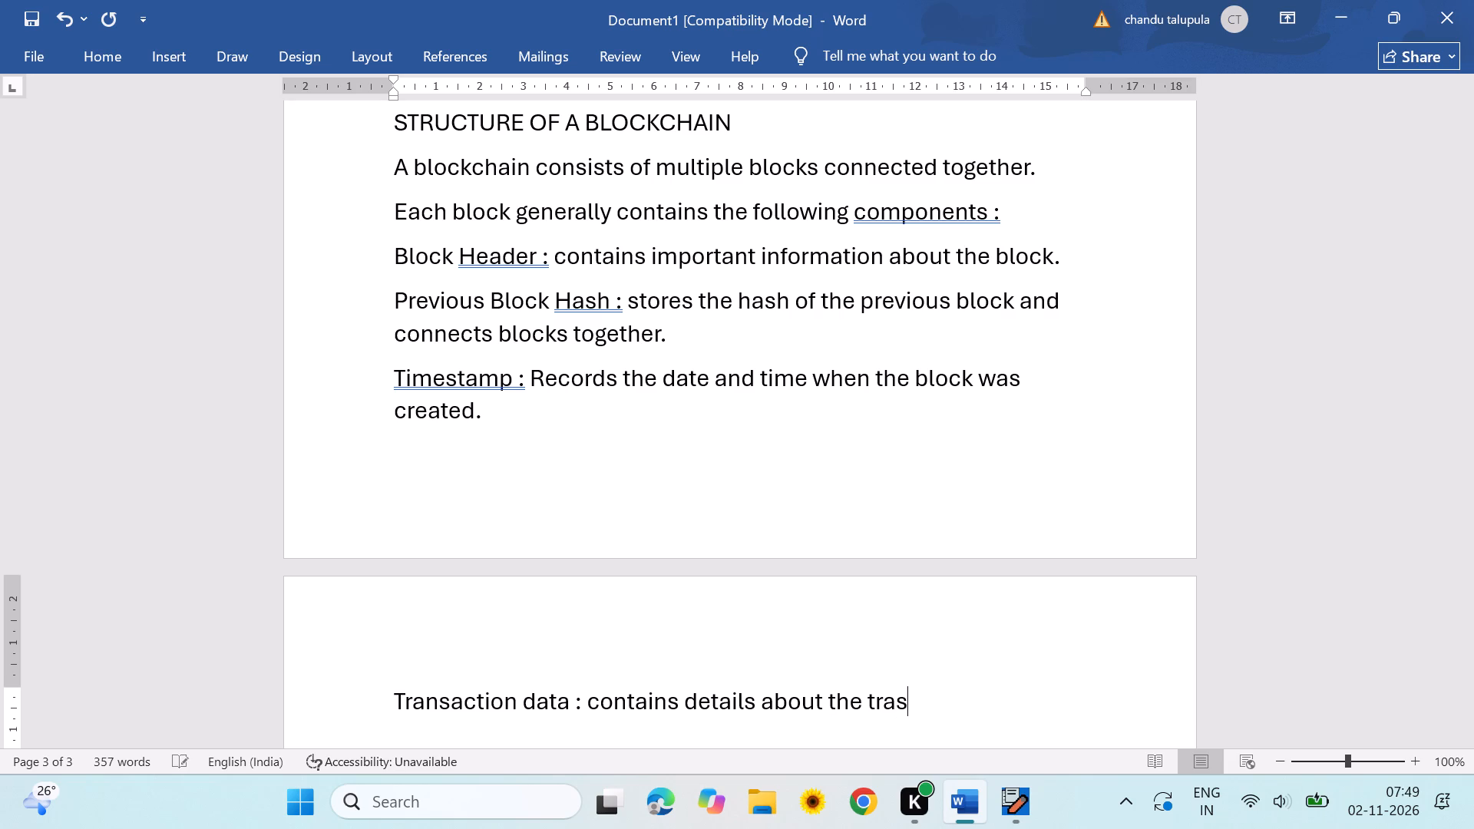
key(BackSpace)
text(nsaction stored)
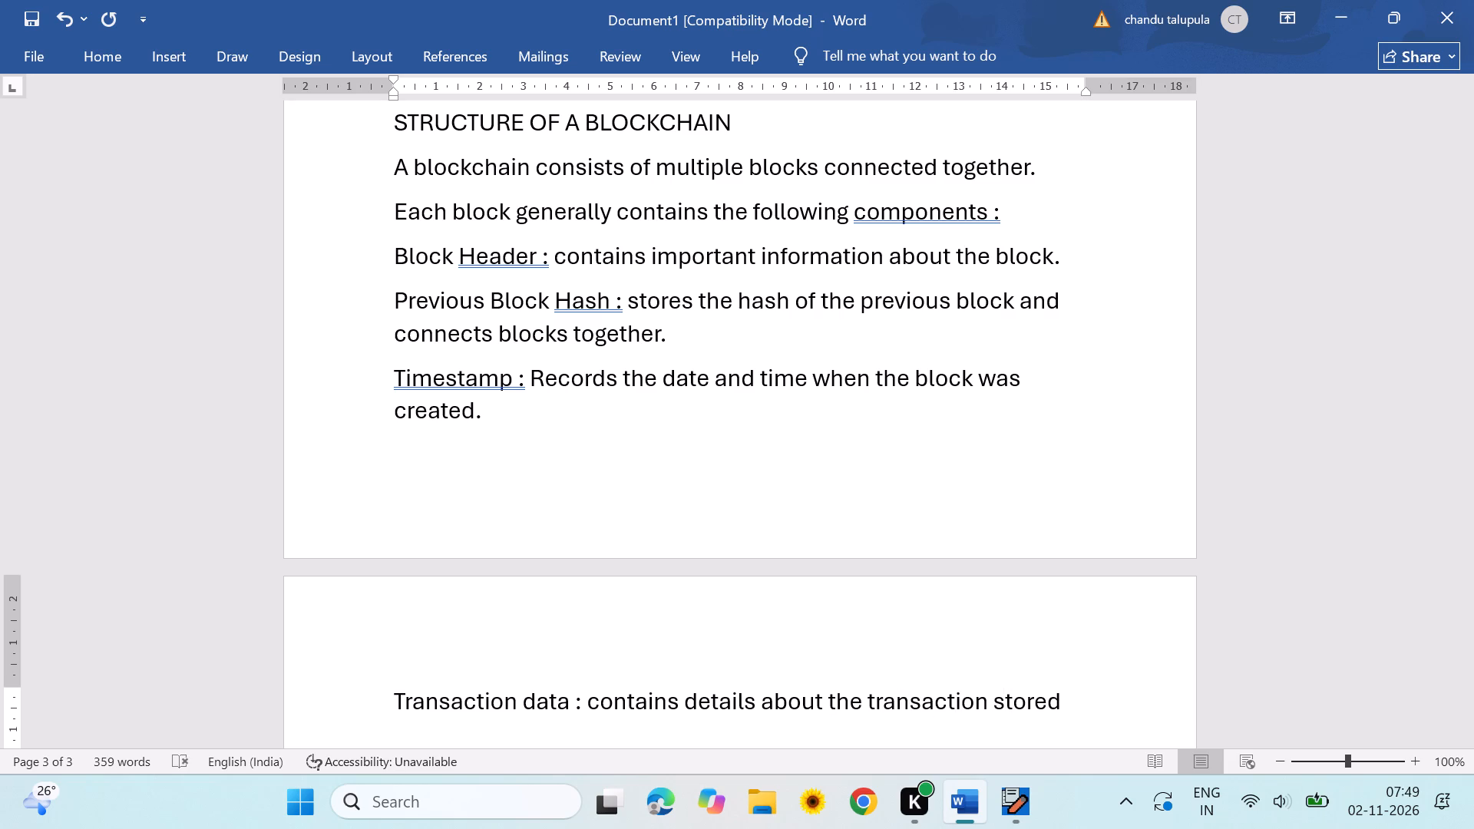
key(space)
text(in the)
key(space)
key(b)
text(lock.)
key(Return)
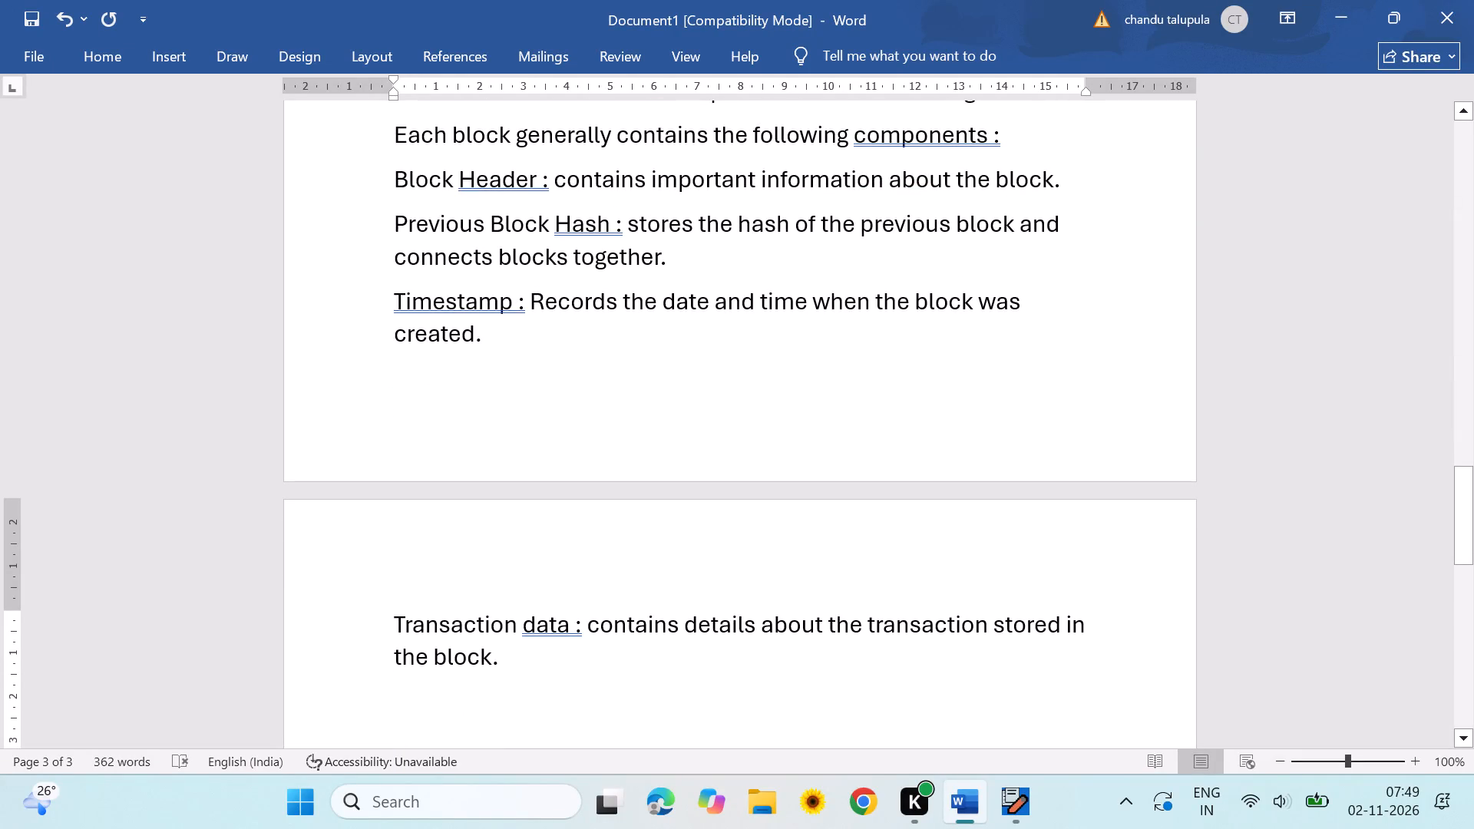
Write "Nonce : A number used in certain consensus mechanisms, such as Proof of Work." as the fifth component and start a new paragraph.
text(Nonce :)
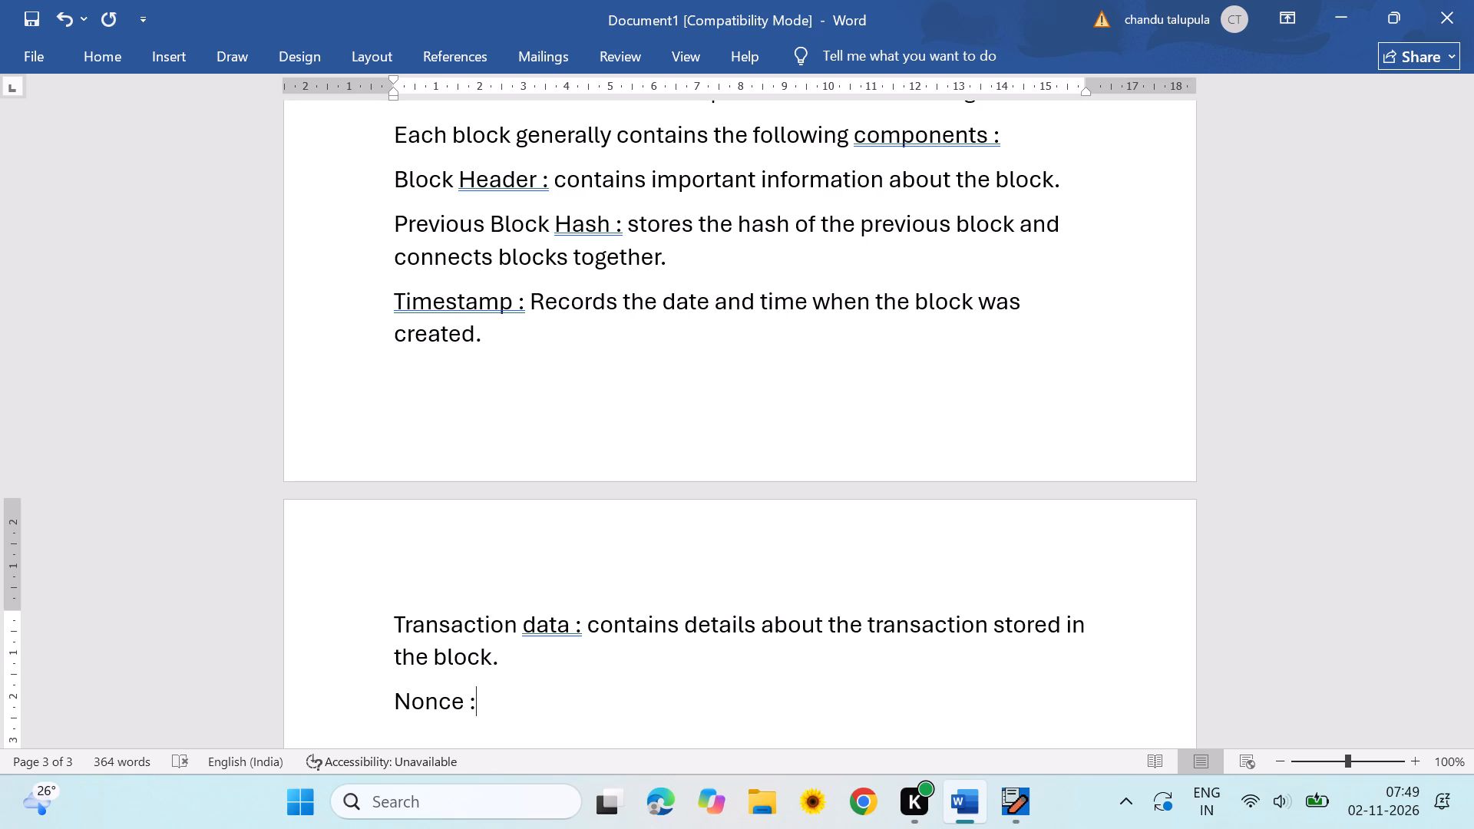
key(space)
text(A)
key(space)
text(number)
key(space)
text(used in certain)
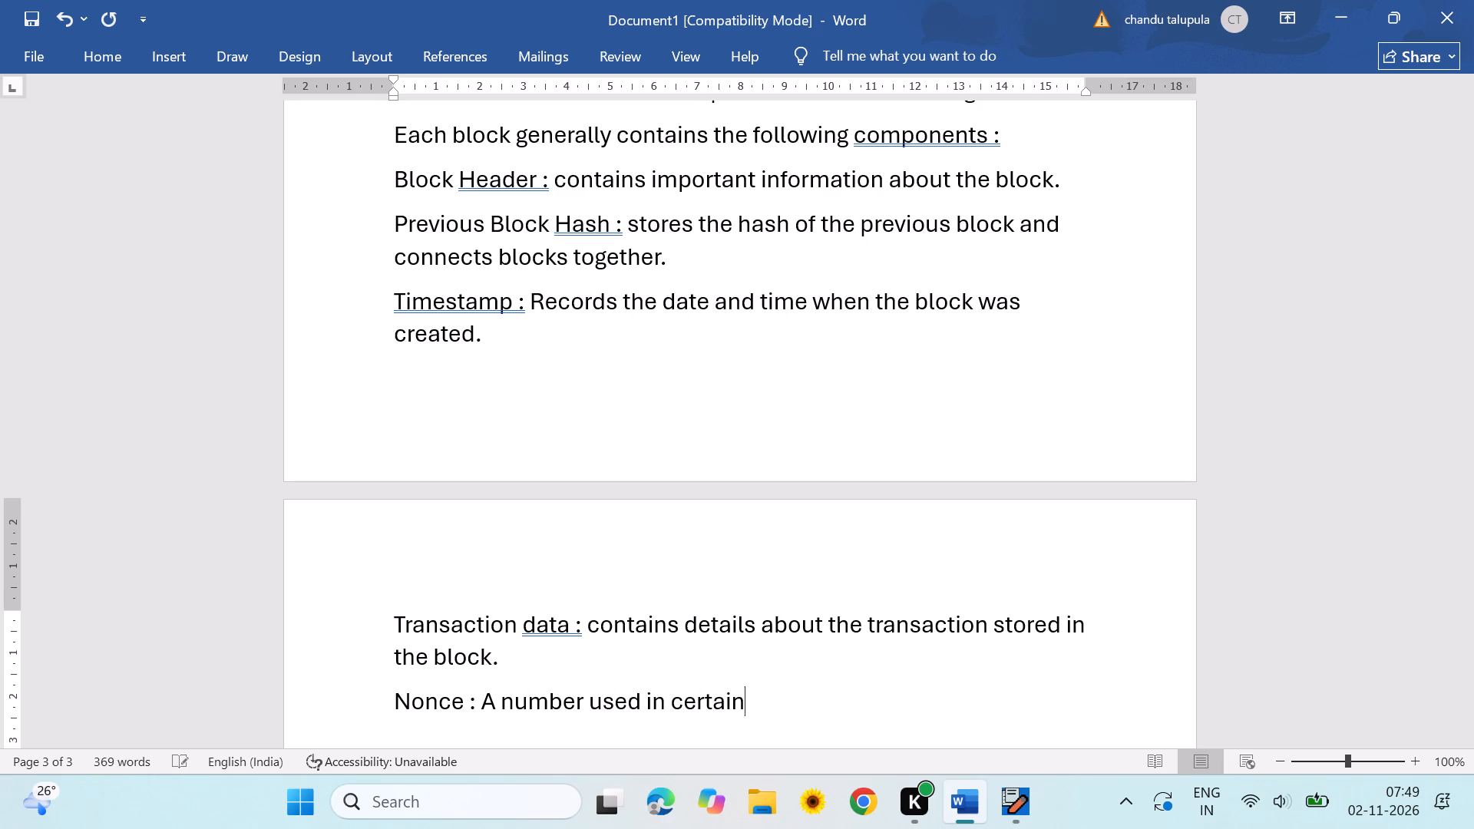
key(space)
text(cons)
text(ensus)
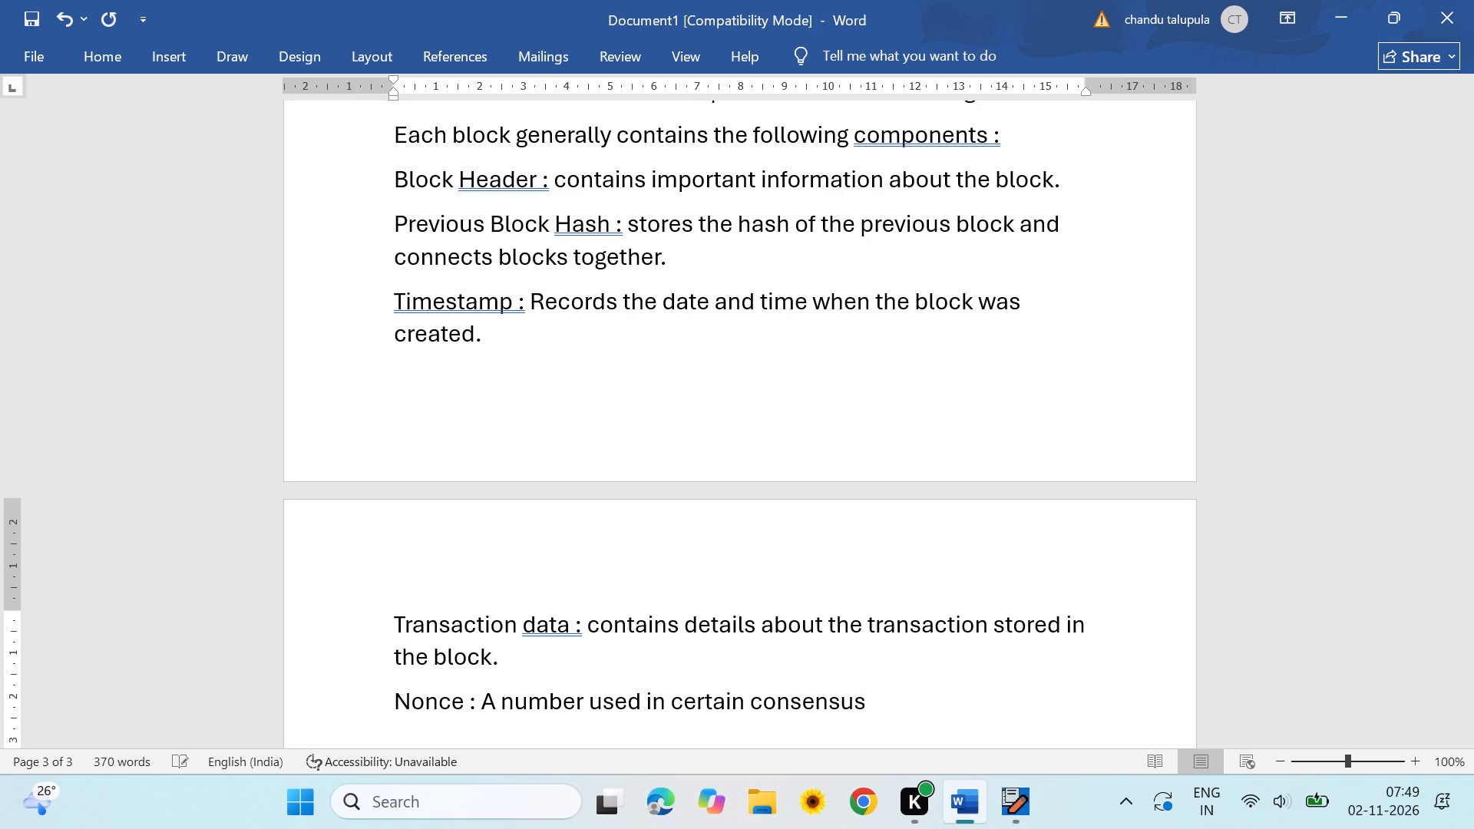
key(space)
text(mechanishm)
key(BackSpace)
key(BackSpace)
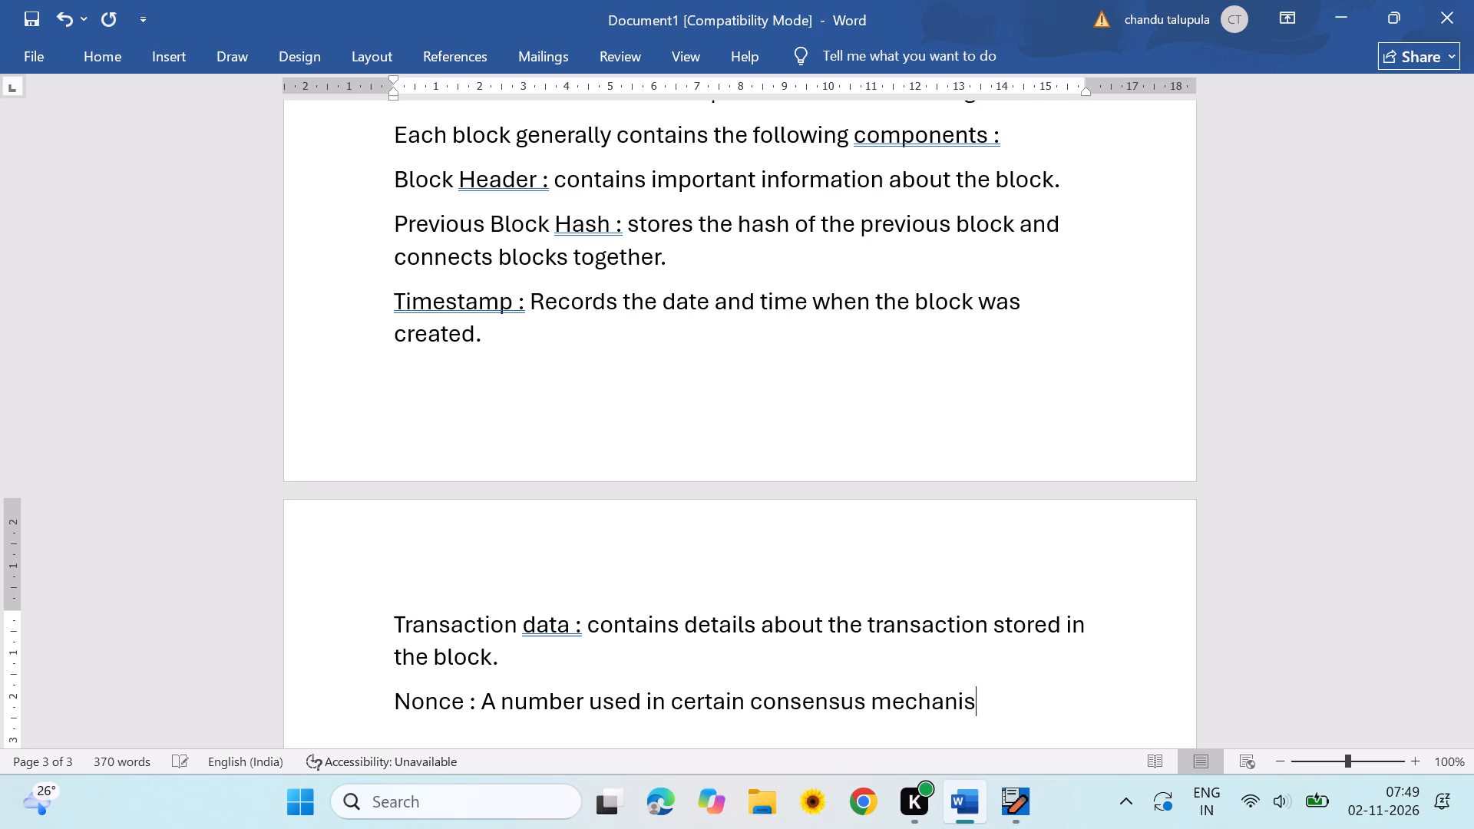
text(ms)
text(, such as Prof)
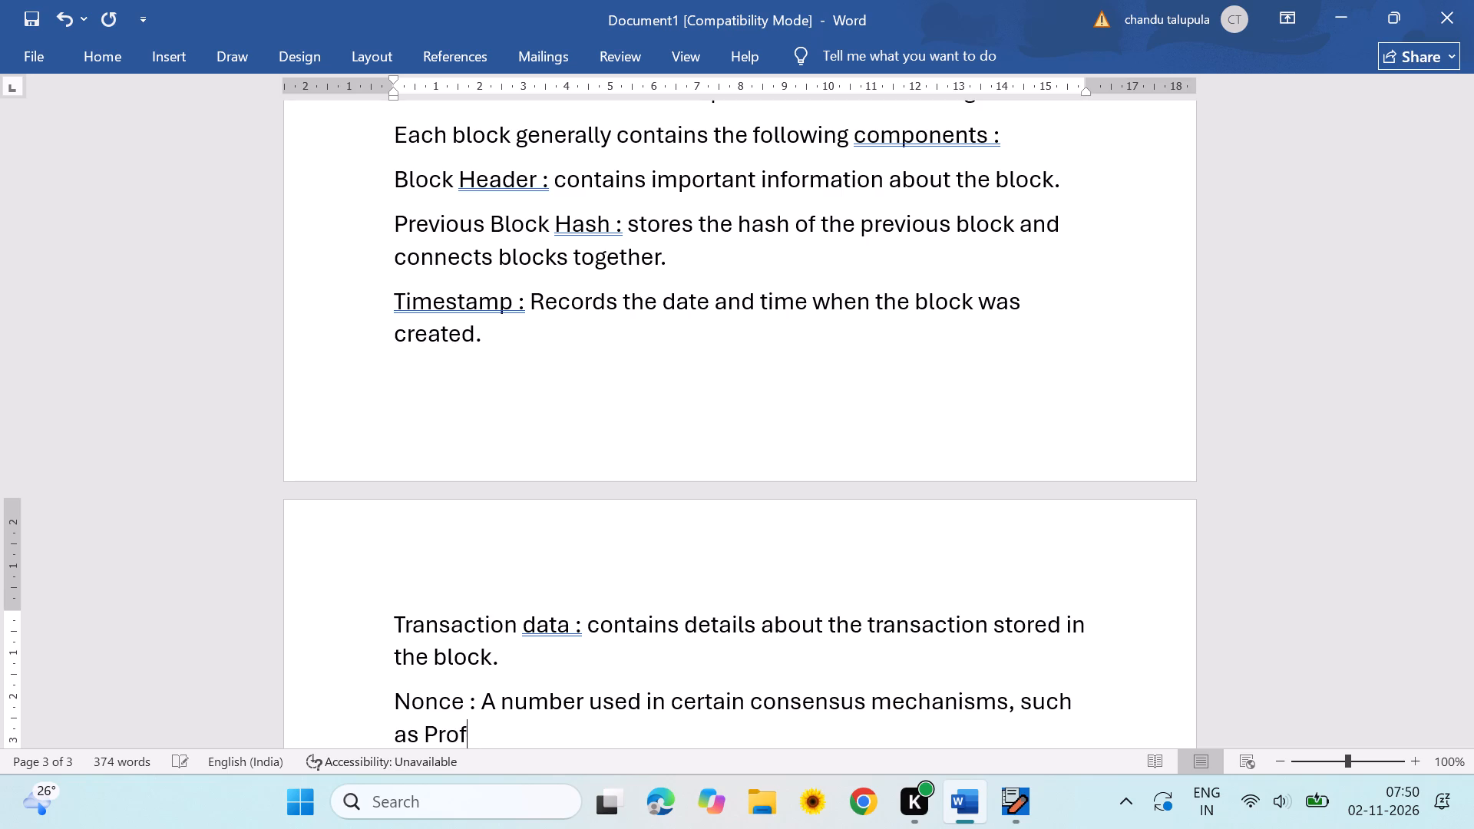
key(BackSpace)
text(of)
key(space)
text(of)
key(space)
text(WOr)
key(BackSpace)
key(BackSpace)
text(ork)
key(period)
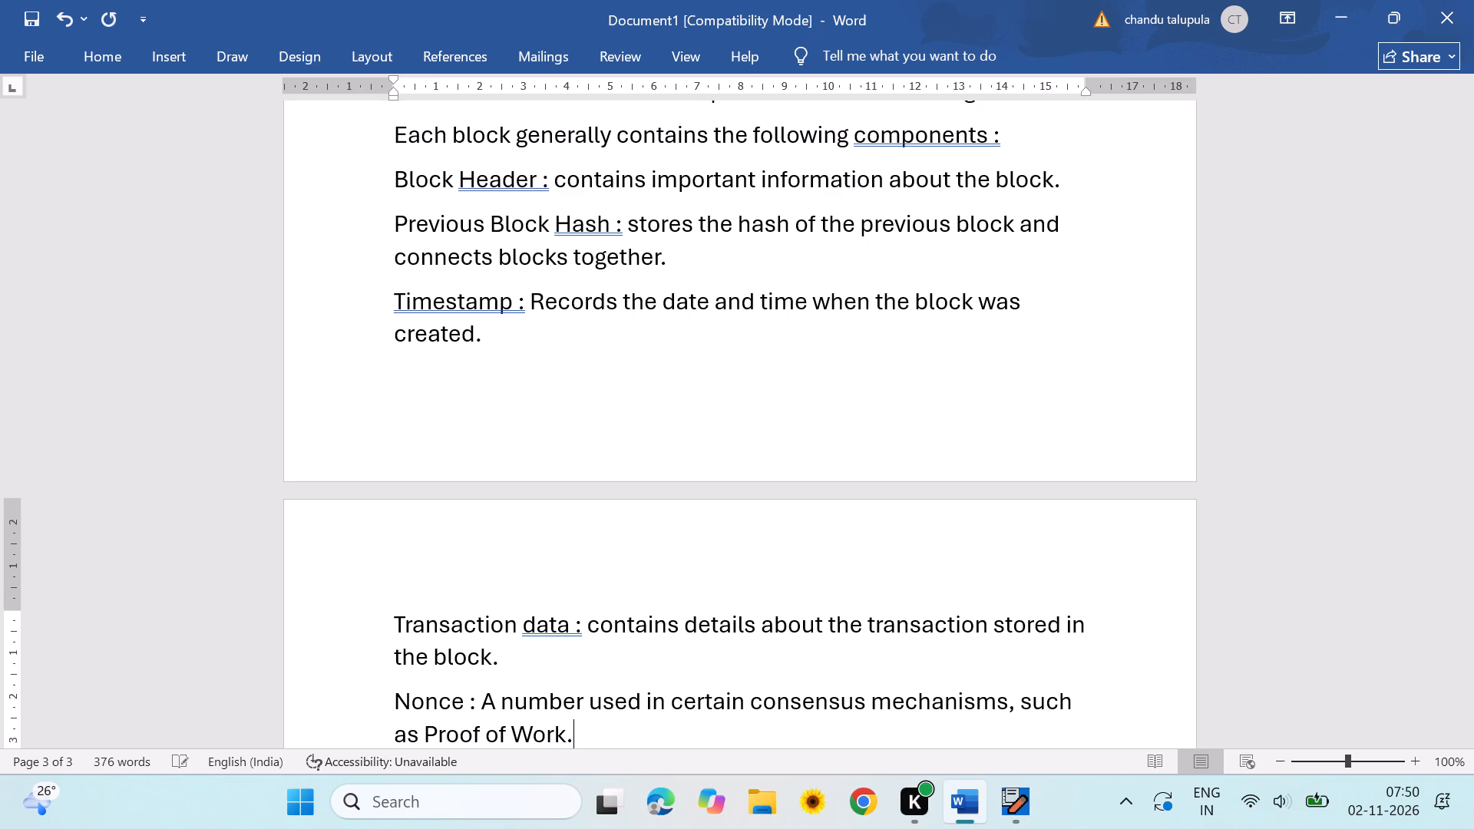
key(Return)
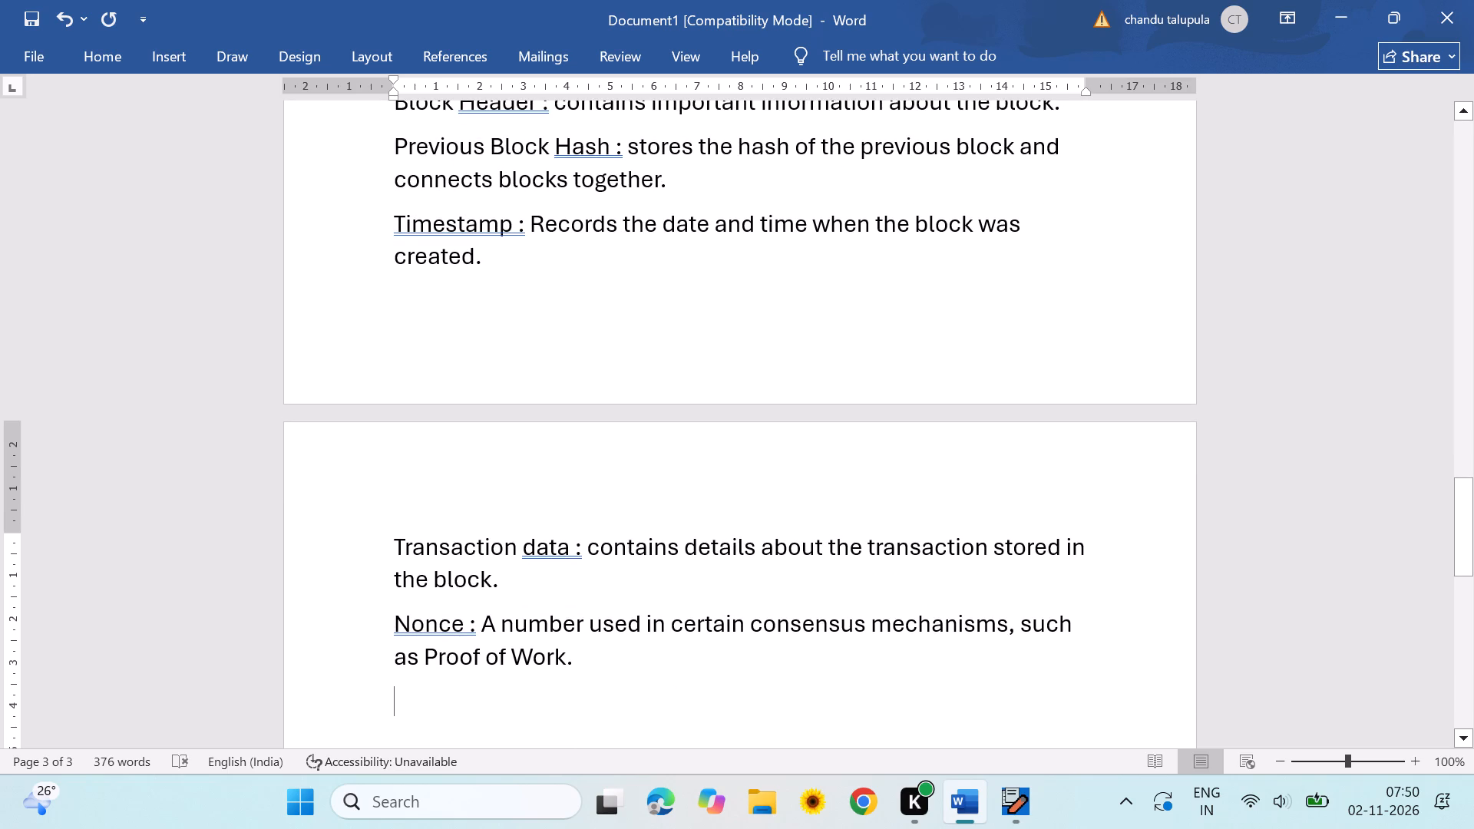
Write "Current Block Hash : A unique digital fingerprint generated from the block's contents." as the sixth component and start a new paragraph.
key(c)
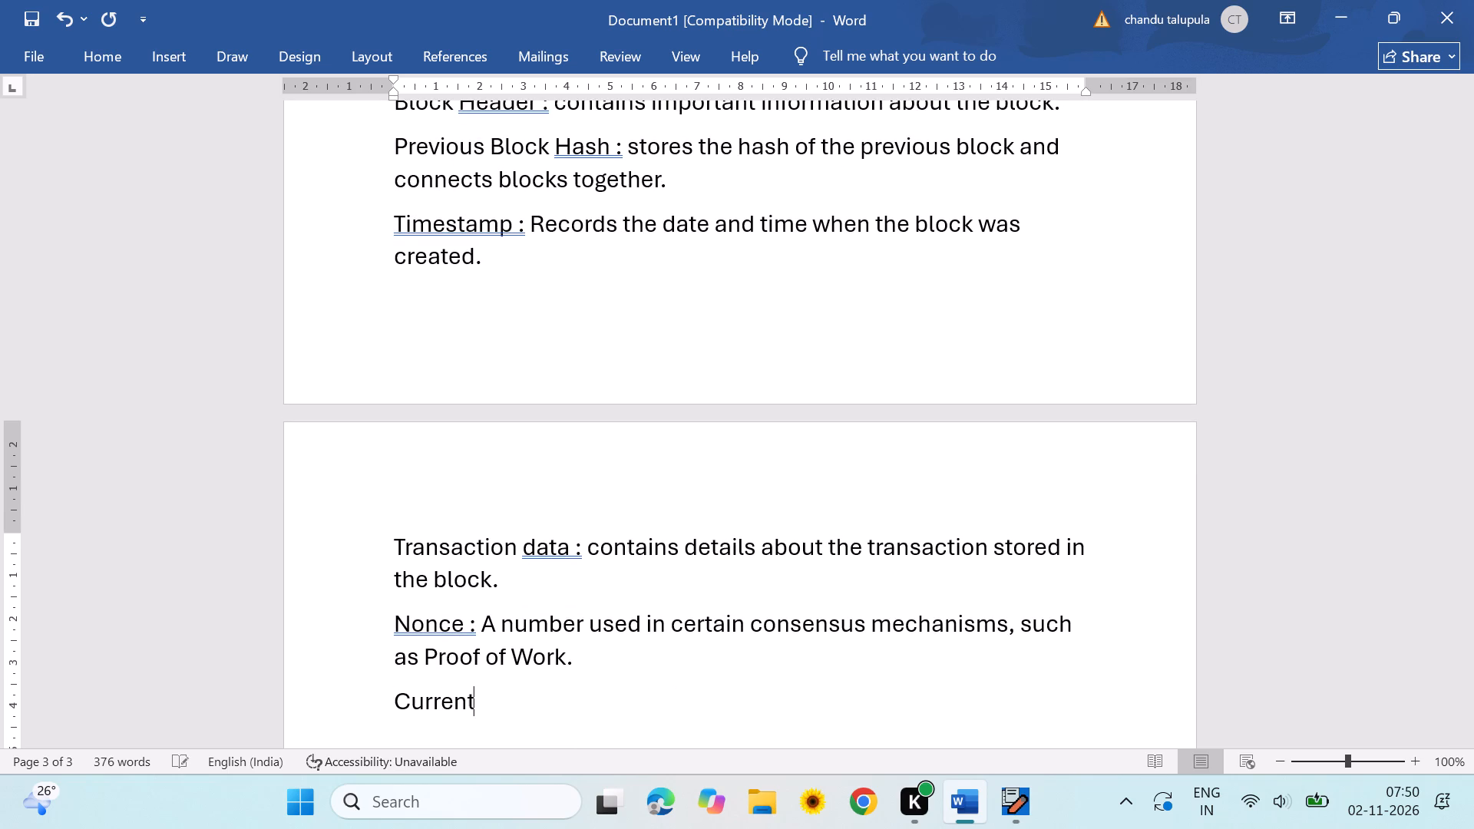
key(space)
text(Block)
key(space)
text(Hash)
key(space)
key(shift+colon)
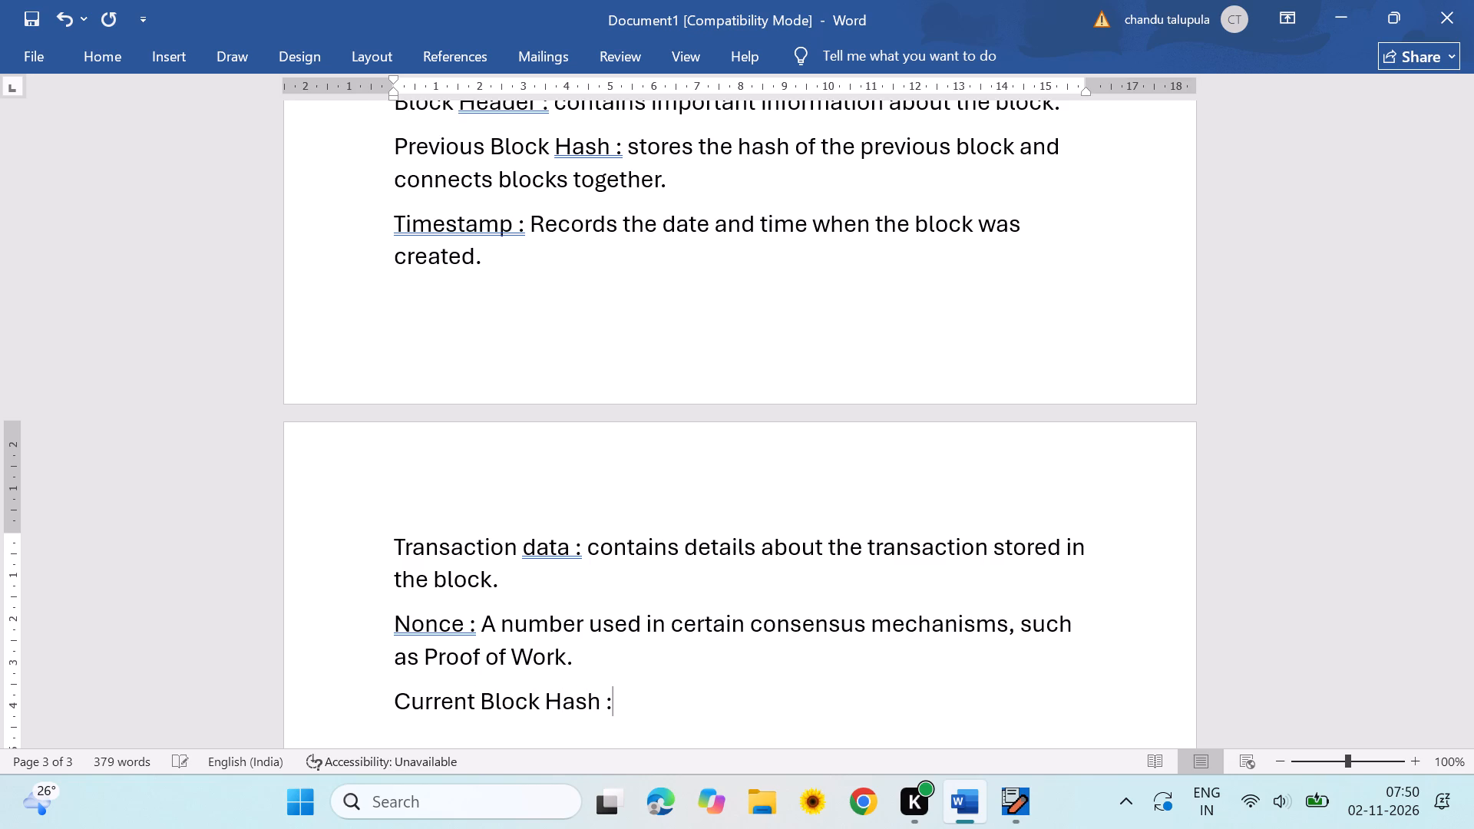
key(space)
text(A u)
text(nique)
key(space)
text(digital)
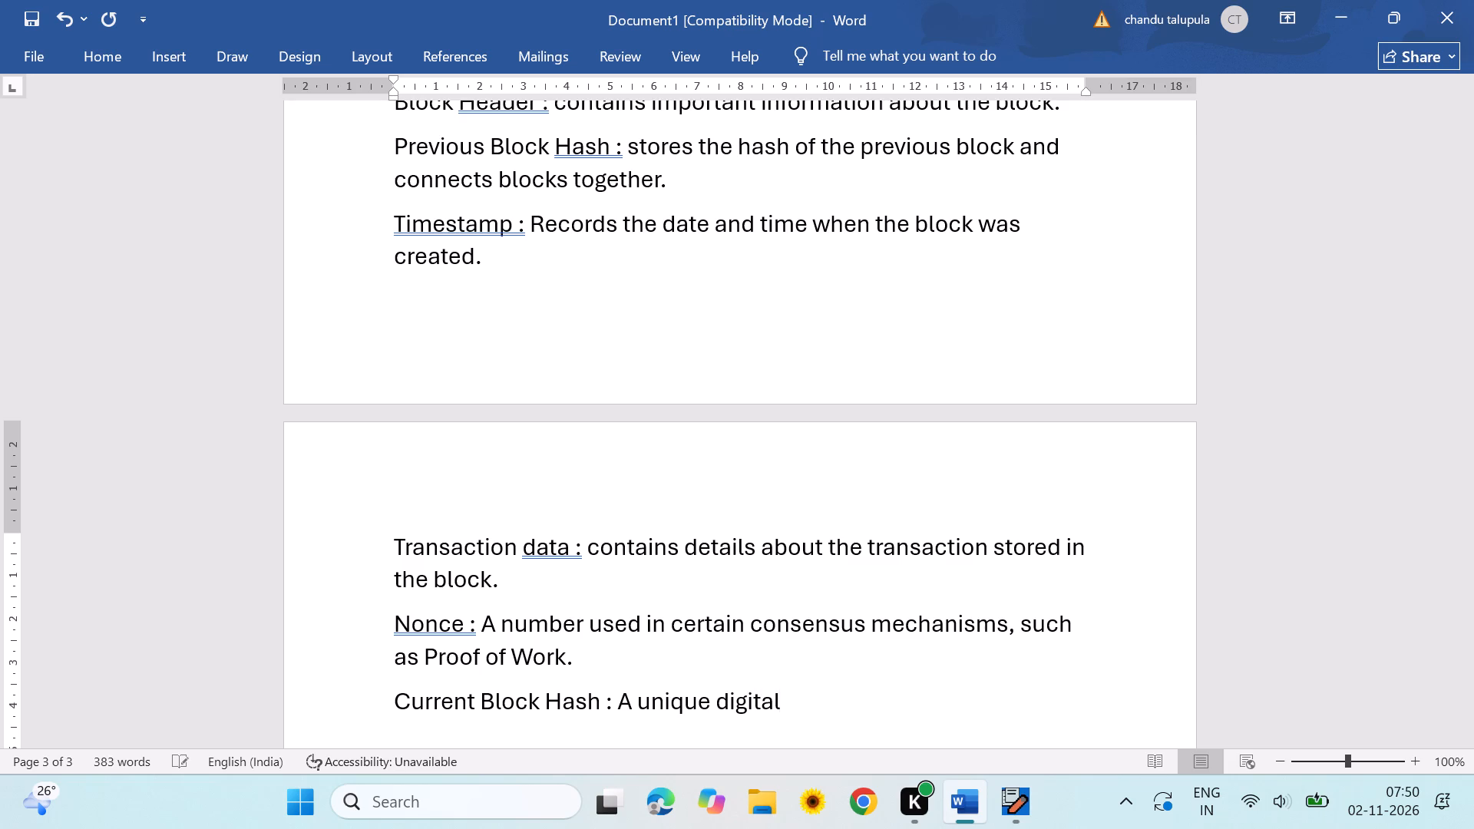
key(space)
text(fingerprint)
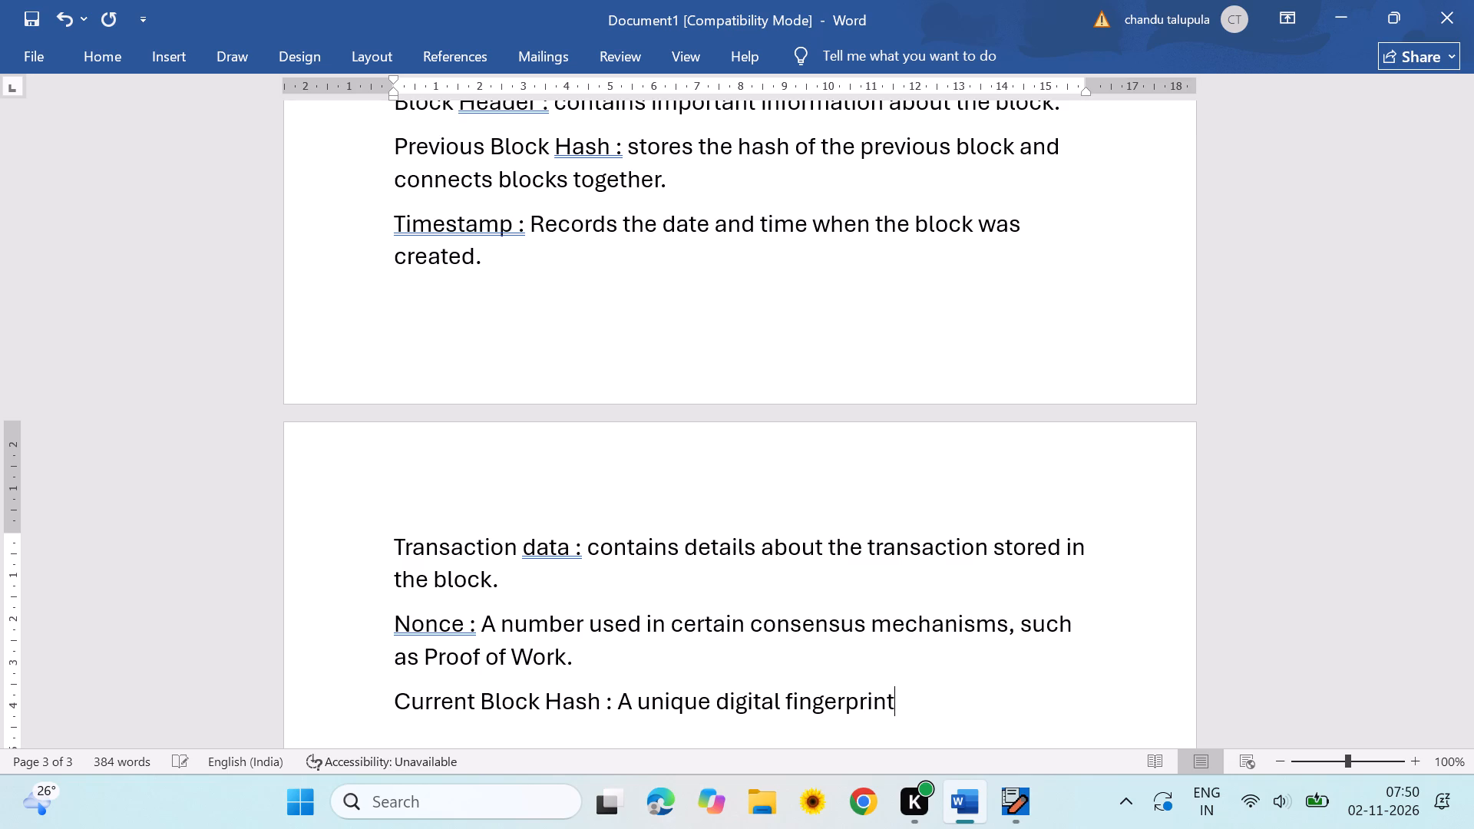
key(space)
text(geneera)
key(BackSpace)
key(BackSpace)
key(BackSpace)
text(rae)
key(BackSpace)
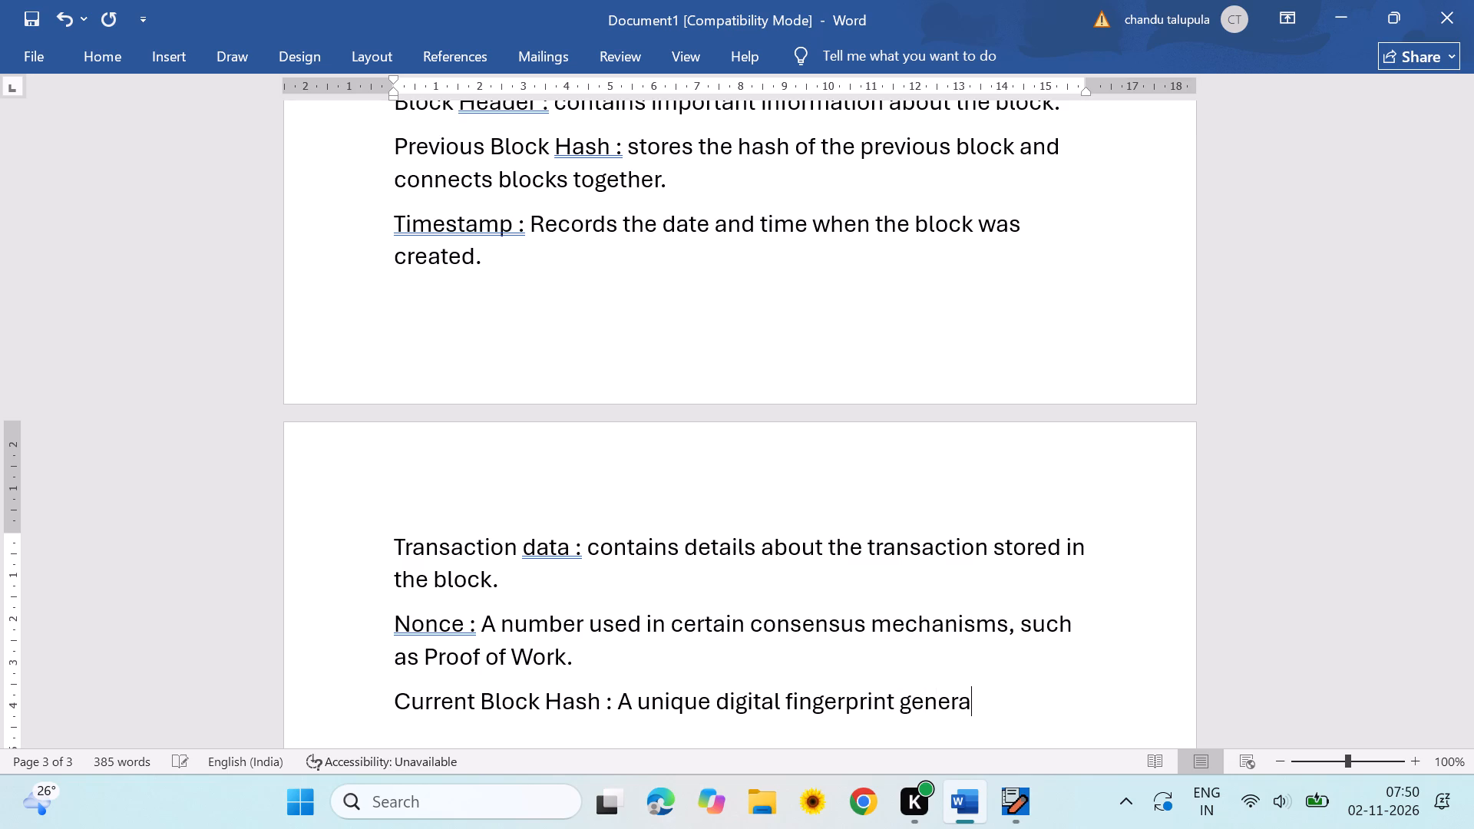
text(ted)
key(space)
text(fromt)
key(space)
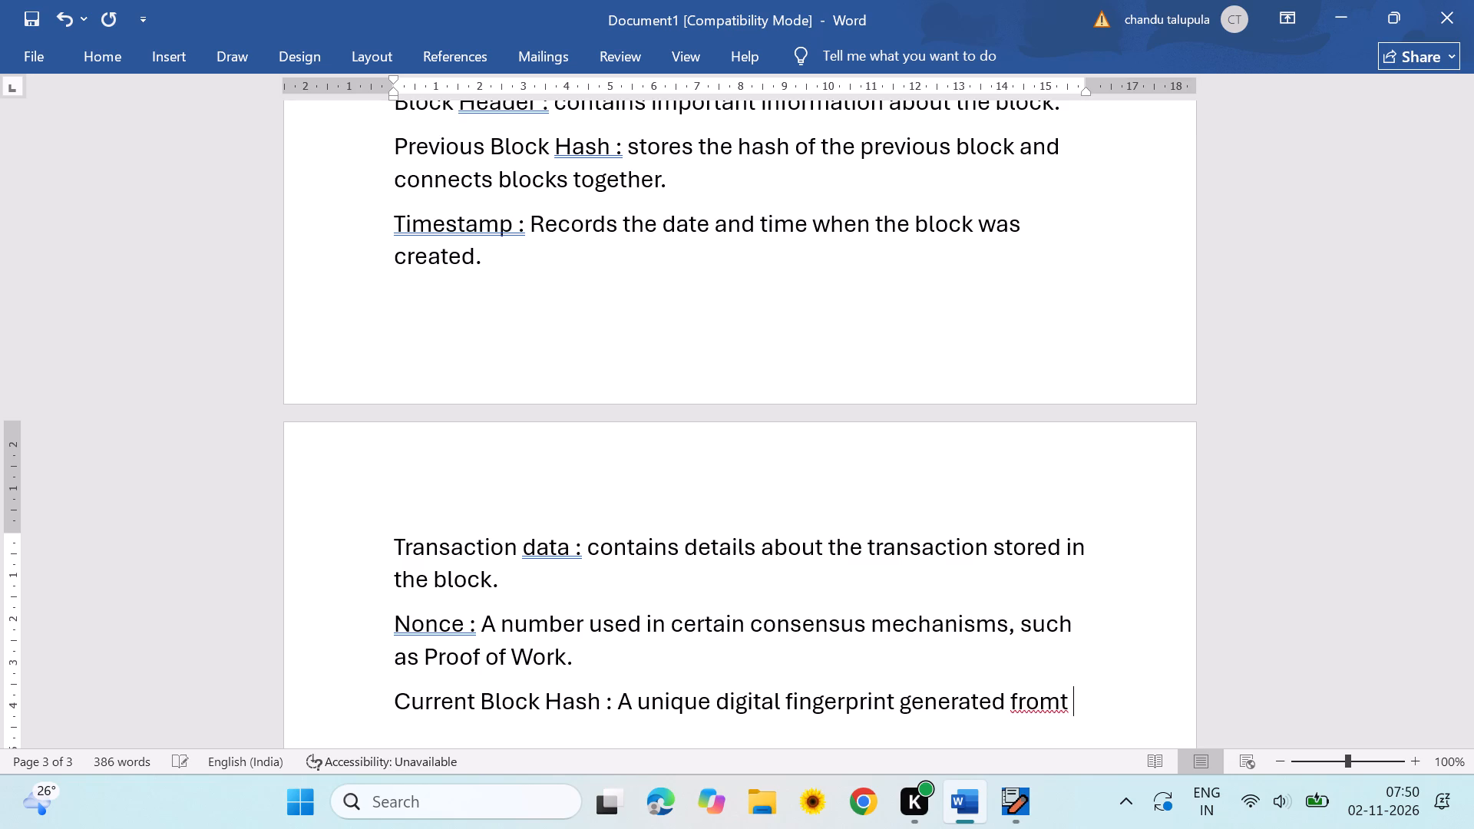
key(BackSpace)
key(BackSpace)
key(t)
key(BackSpace)
key(space)
text(the)
key(space)
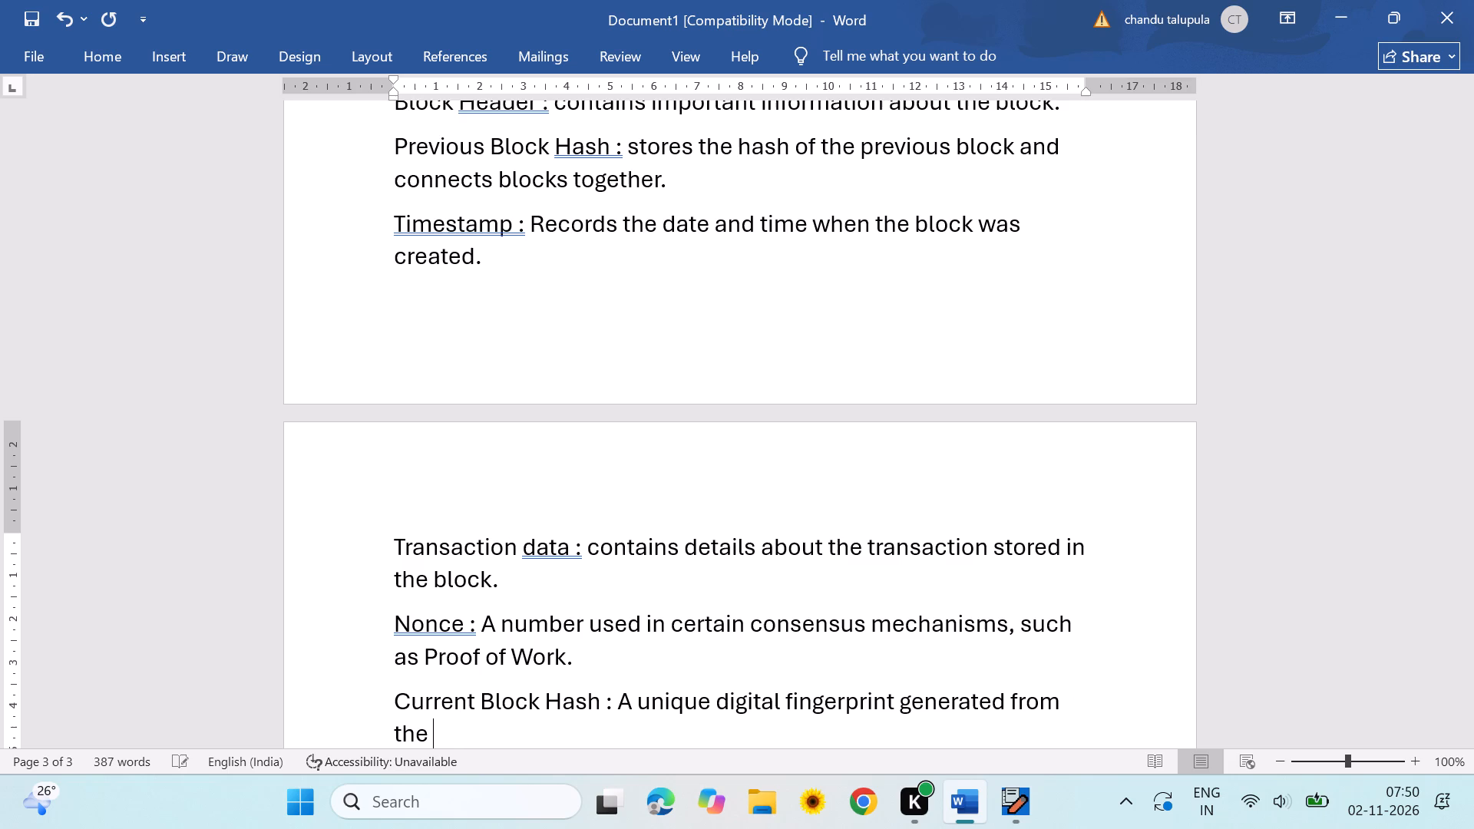
text(block)
text('s)
key(space)
text(contents)
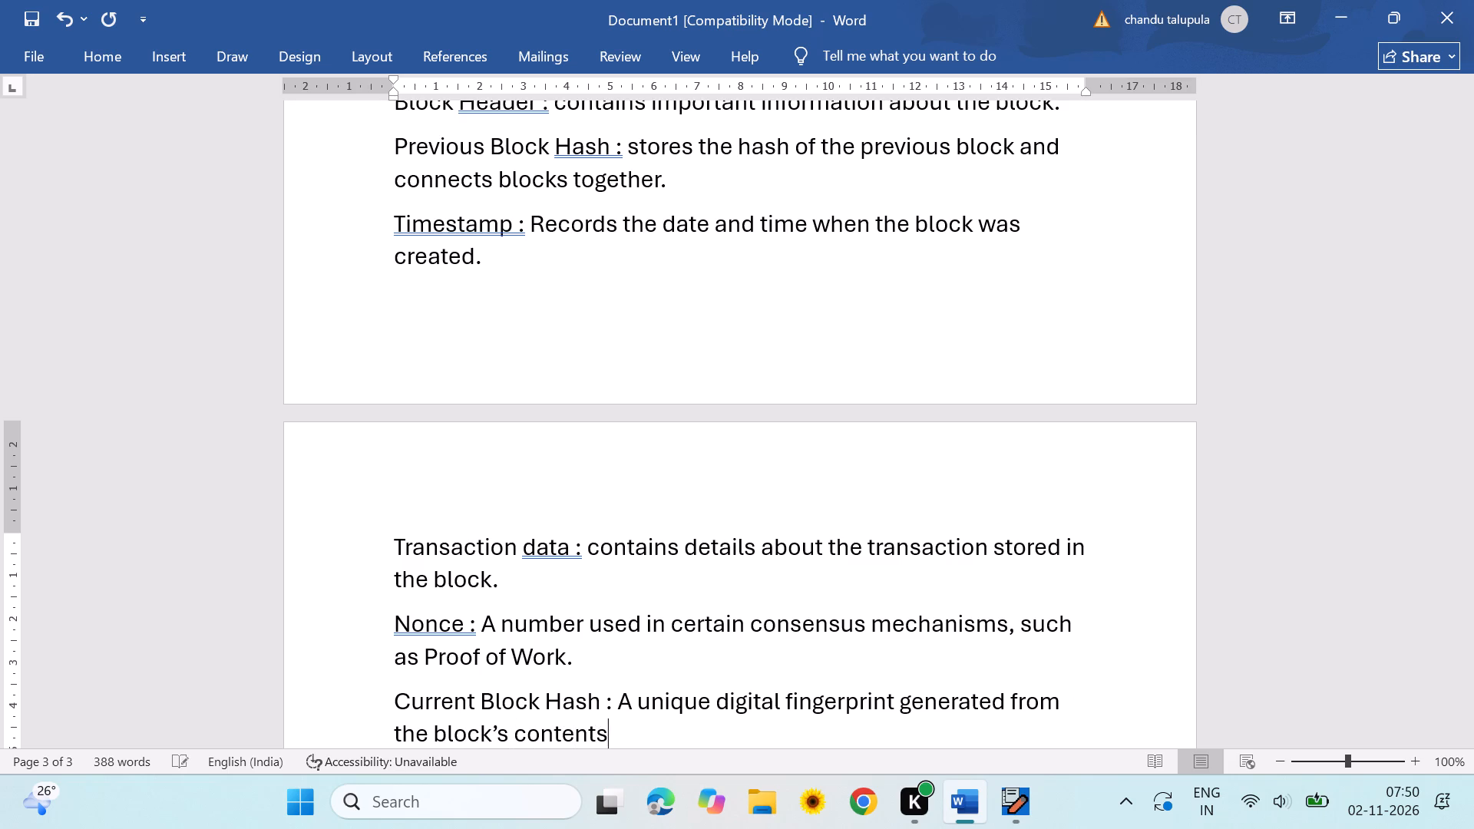
key(period)
key(Return)
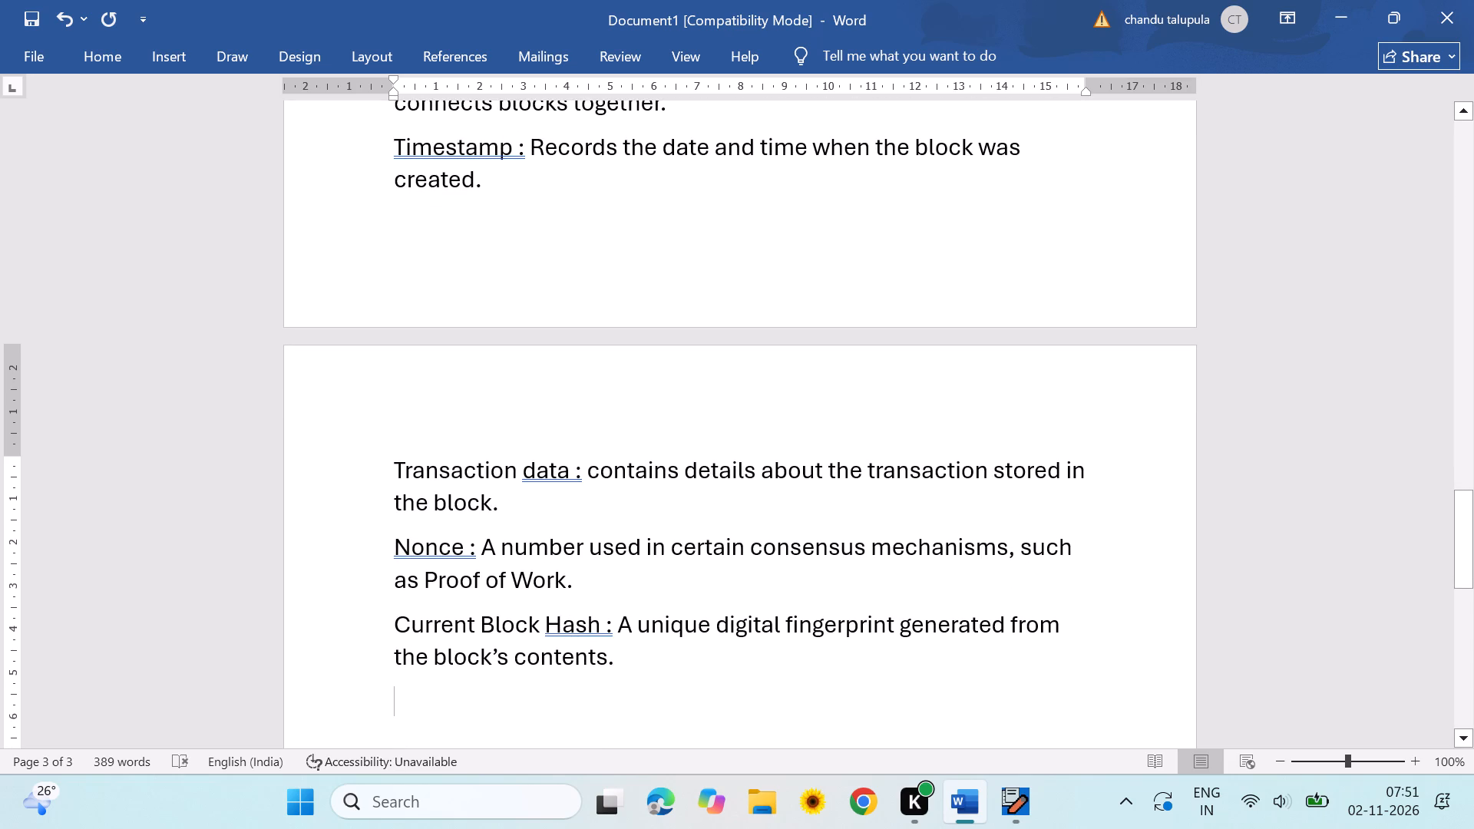
Add the section heading "BLOCKS , NODES AND HASHING" below the block components and start a new paragraph.
text(BLOCKS , NODES)
key(space)
text(AND HASHIN)
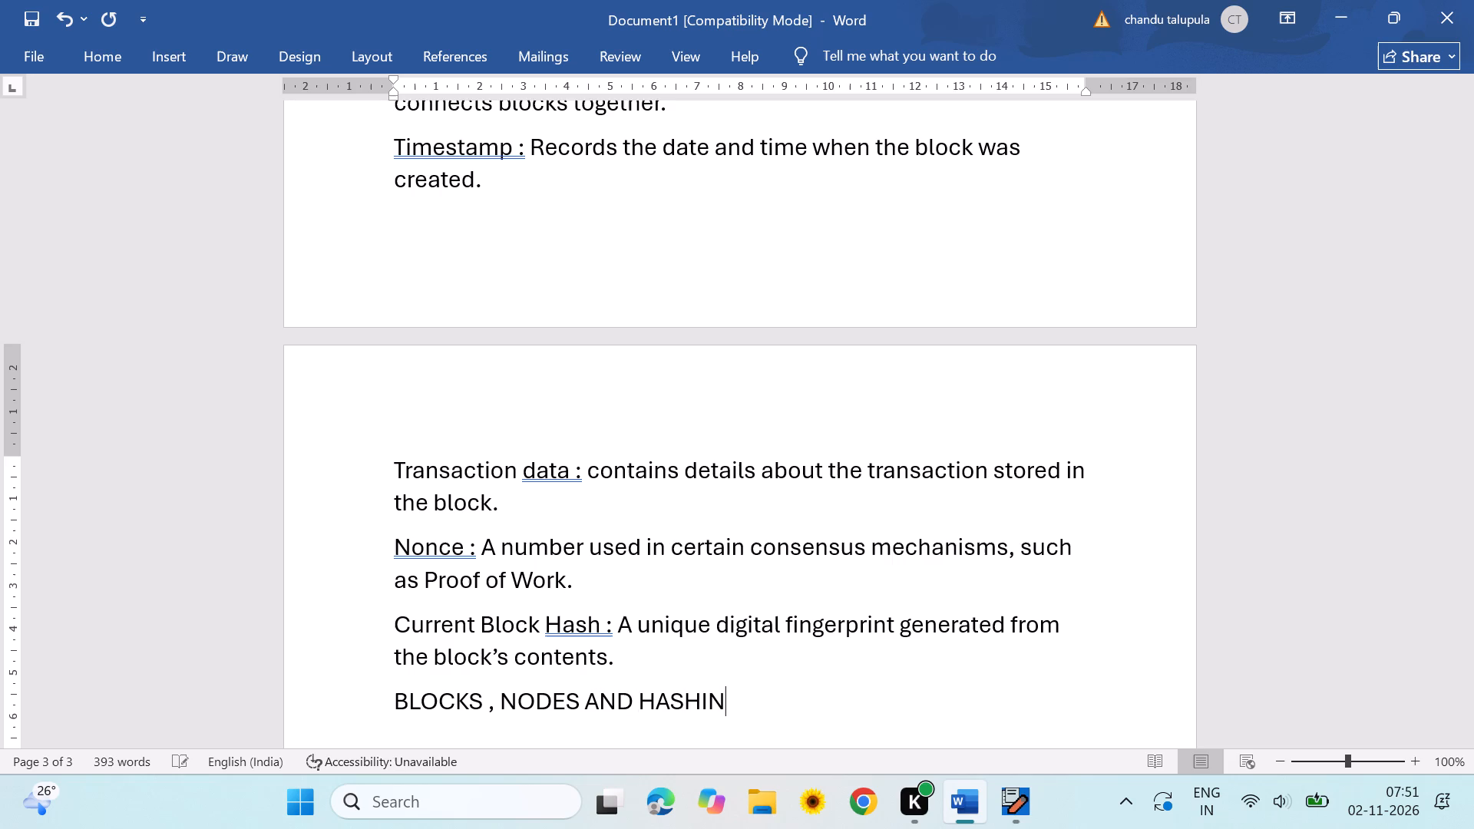
key(g)
key(Return)
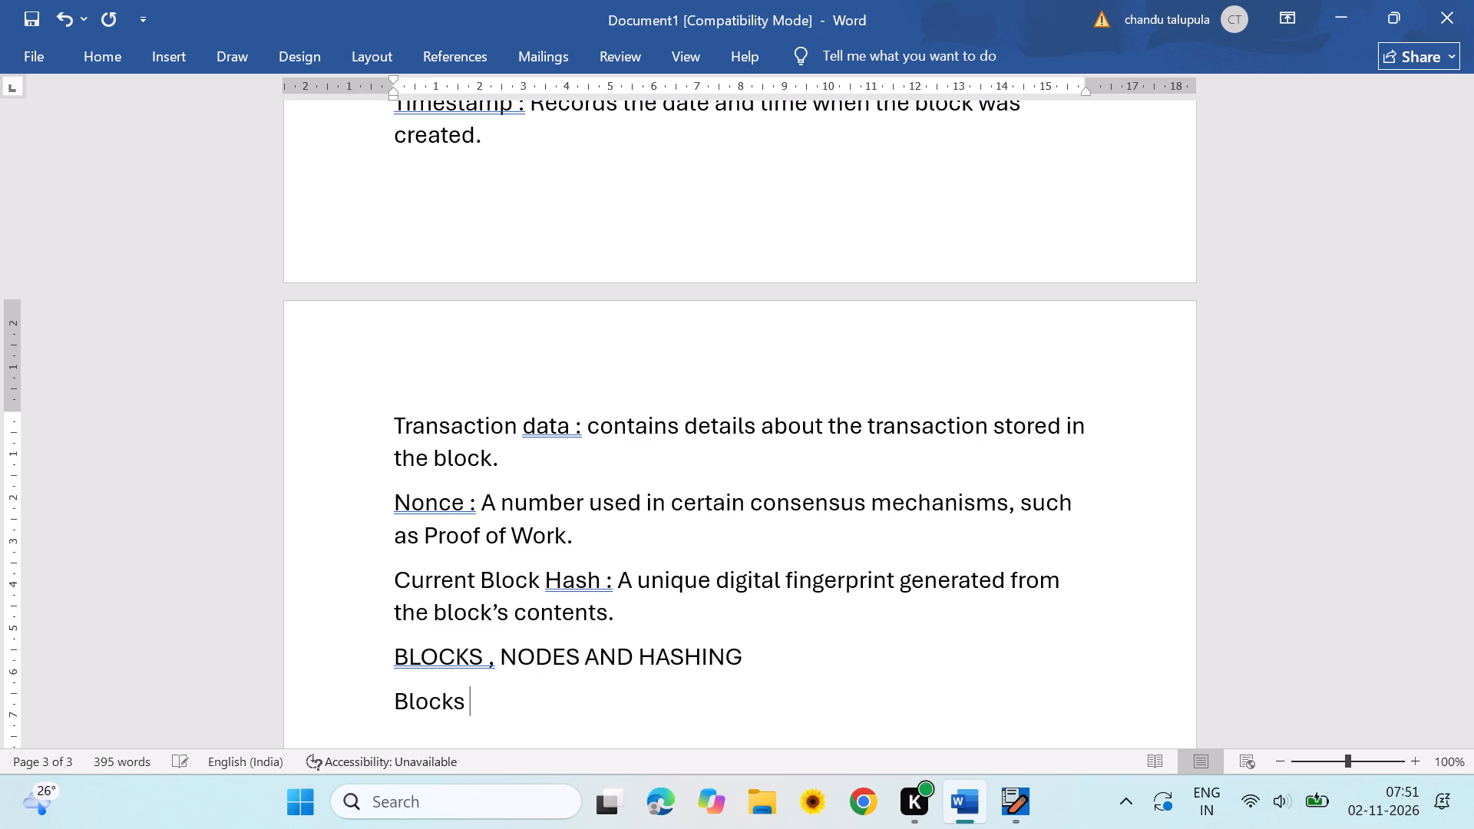
Write "Blocks : Blocks are digital containers that store transaction information." under the new heading and start a new paragraph.
text(:)
key(space)
text(Blo)
key(space)
key(BackSpace)
text(cks)
key(space)
text(are di)
text(gital)
key(space)
text(containers that store)
key(space)
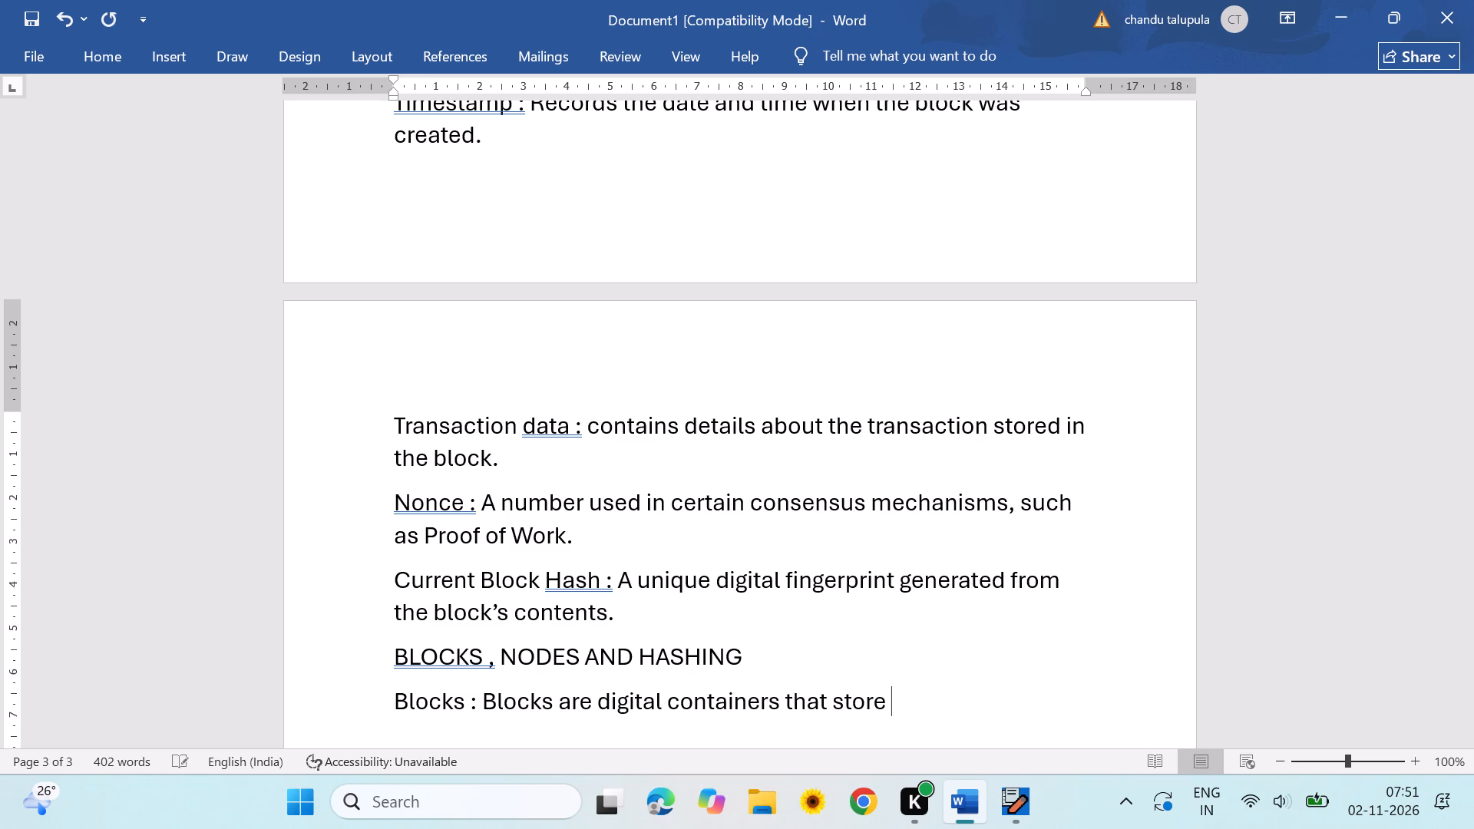
key(t)
text(ransacio)
key(BackSpace)
key(BackSpace)
text(tion information)
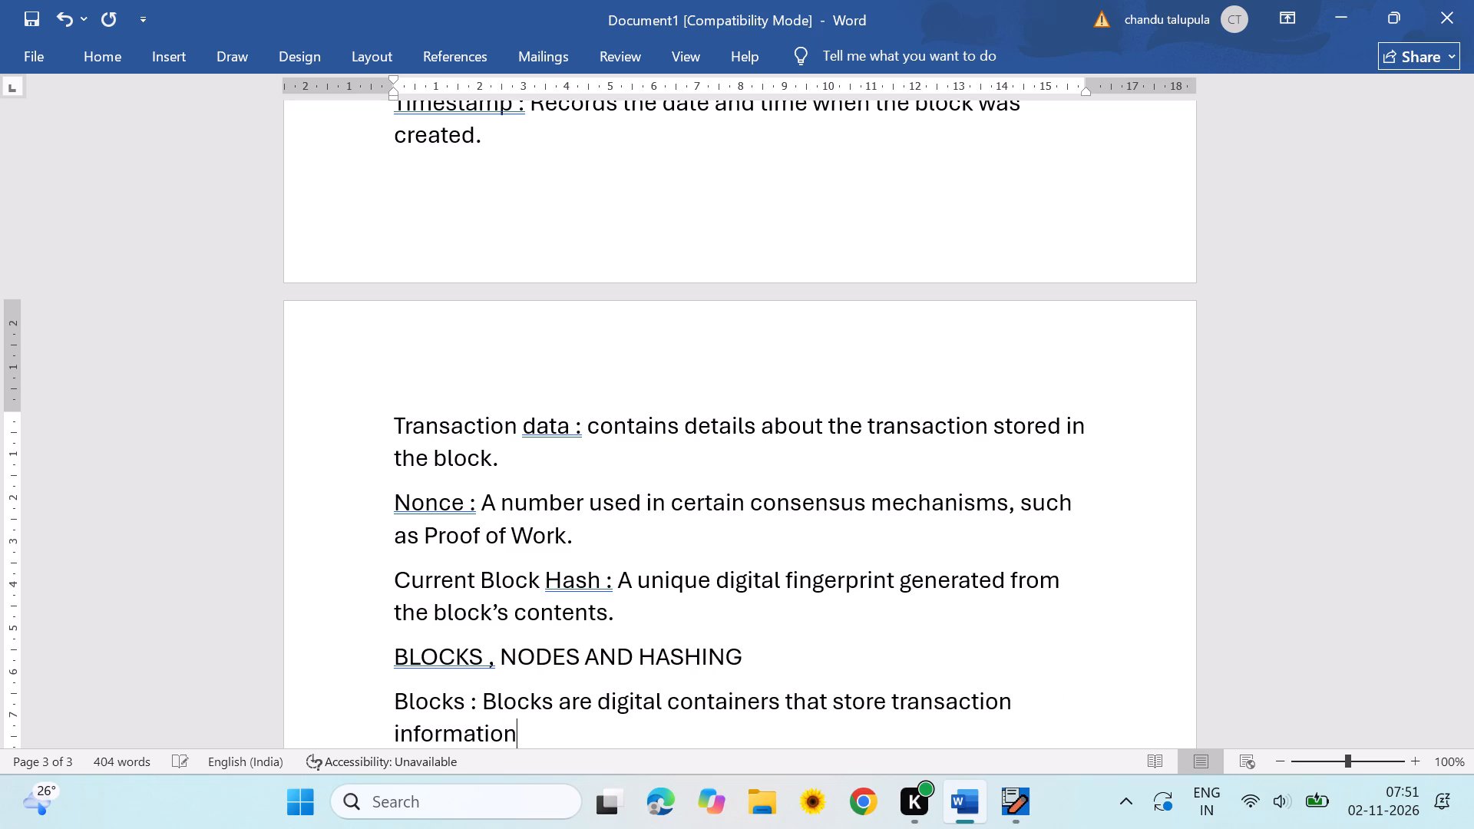
key(period)
key(Return)
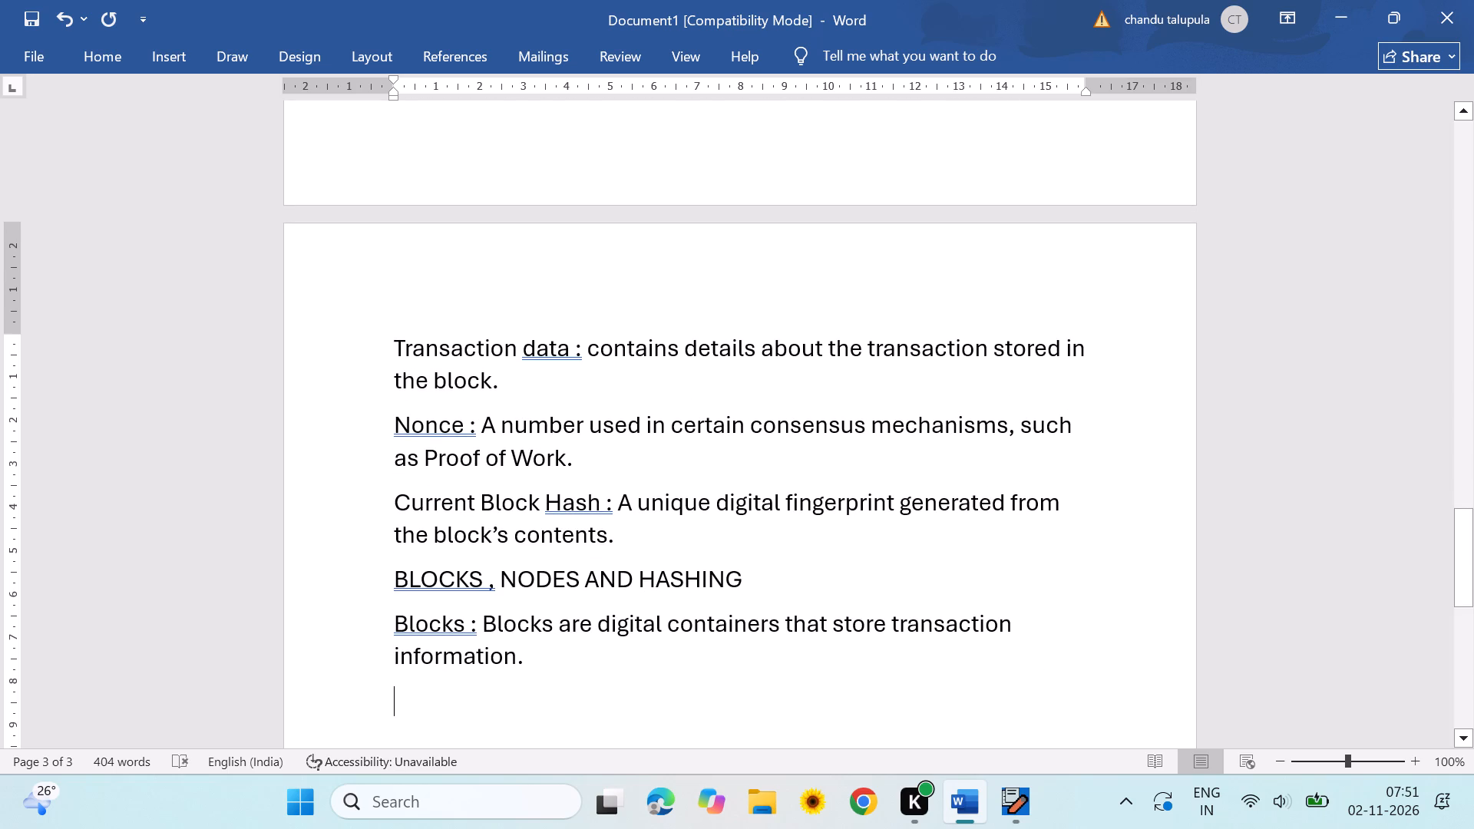
Write "Nodes : Nodes are computers connected to the blockchain network." as the entry below Blocks.
key(shift+n)
text(odes)
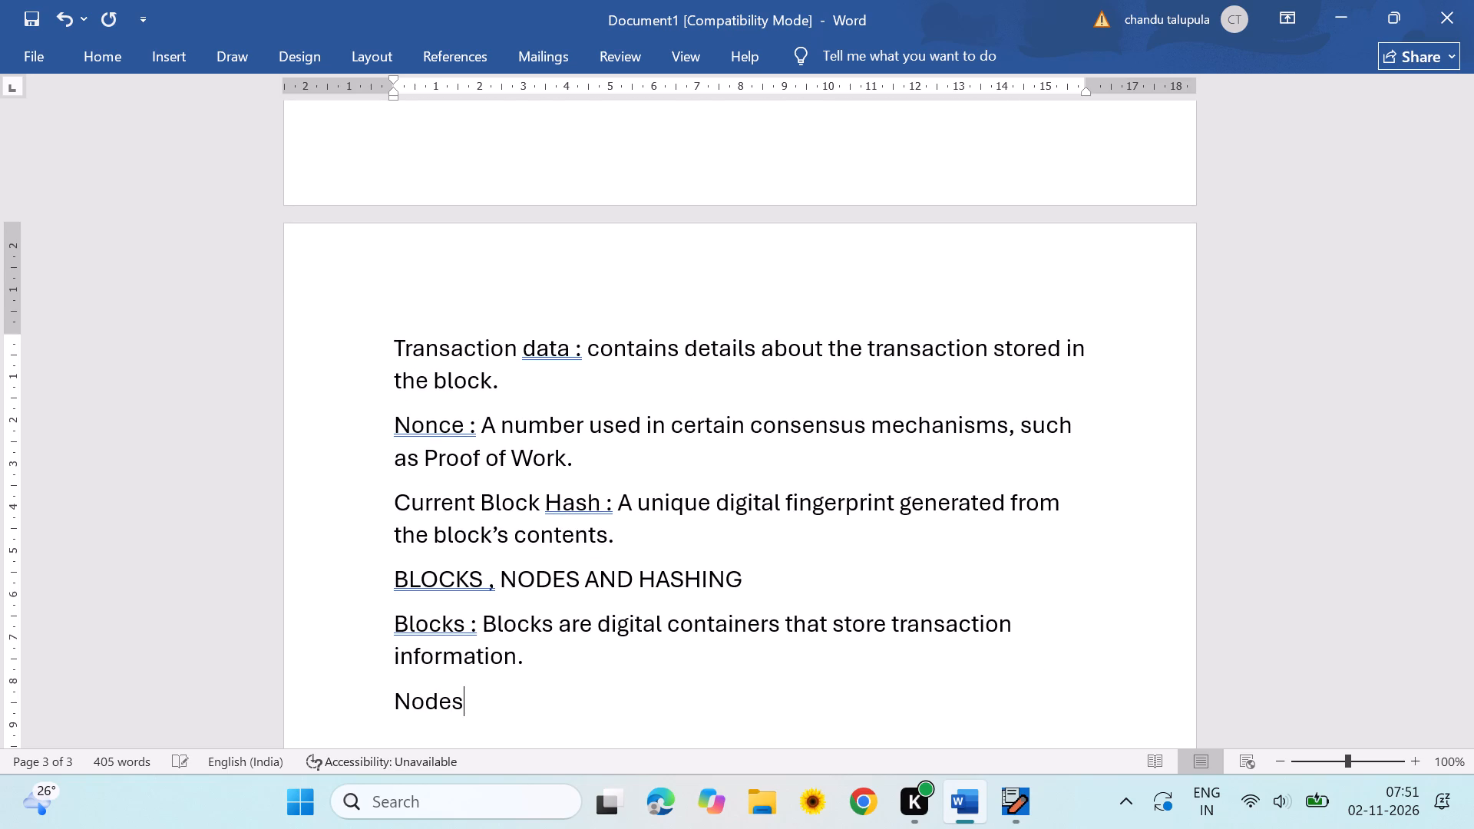
key(space)
text(:)
key(space)
text(Nodes)
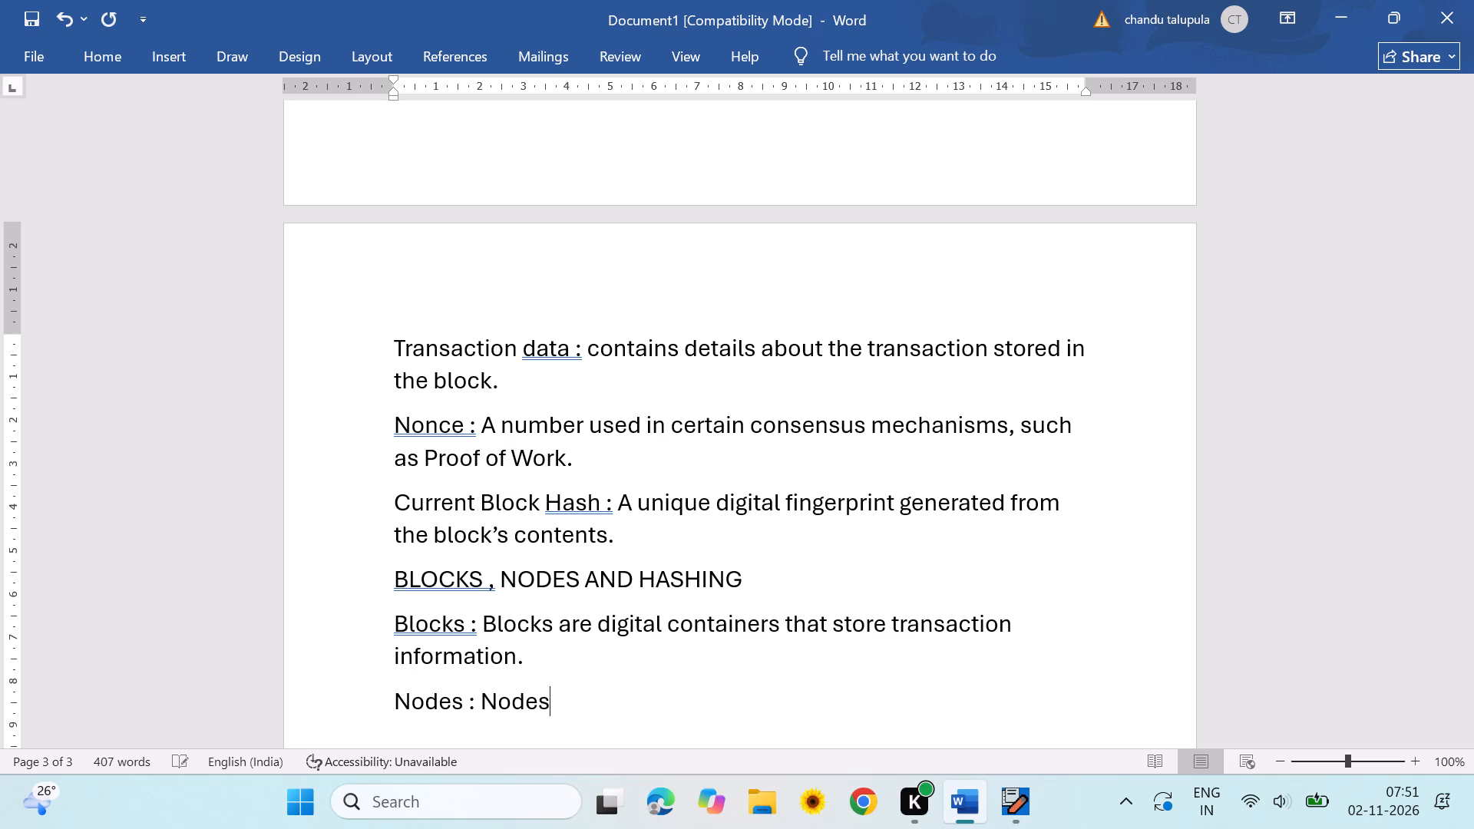
key(space)
text(are comp)
text(uters)
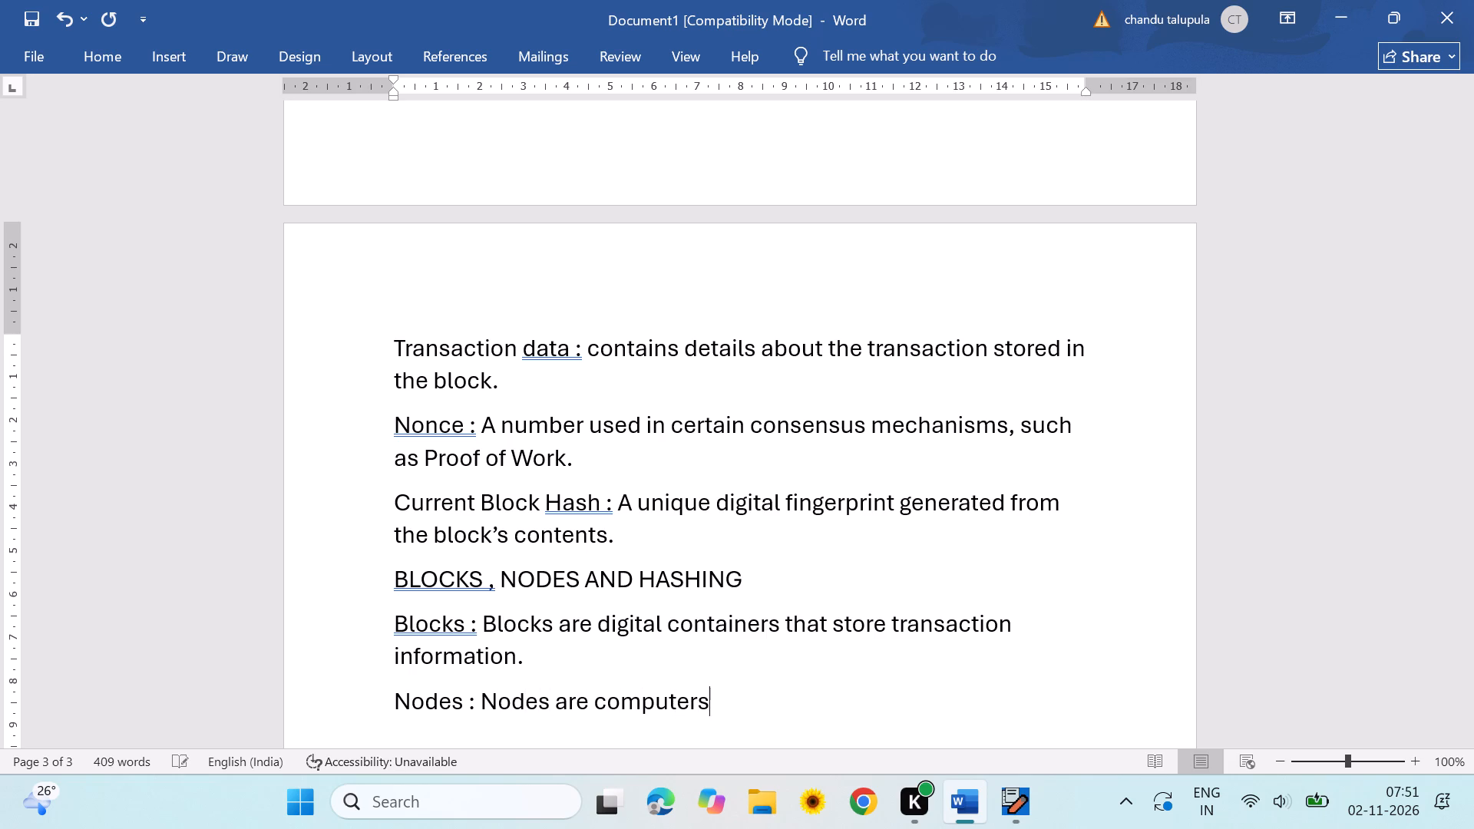
key(space)
text(connectd)
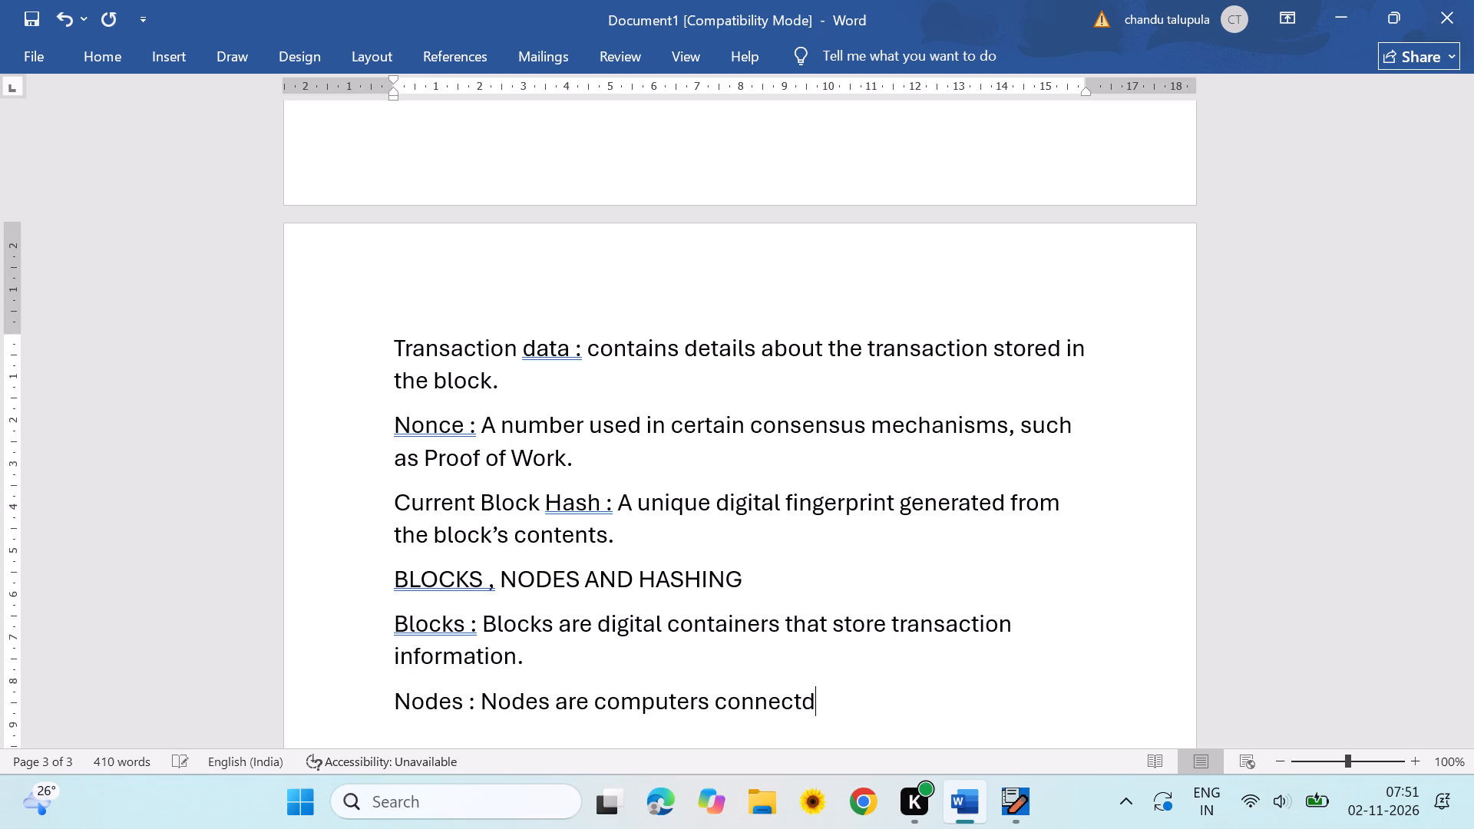
key(BackSpace)
text(ed to the blockchain)
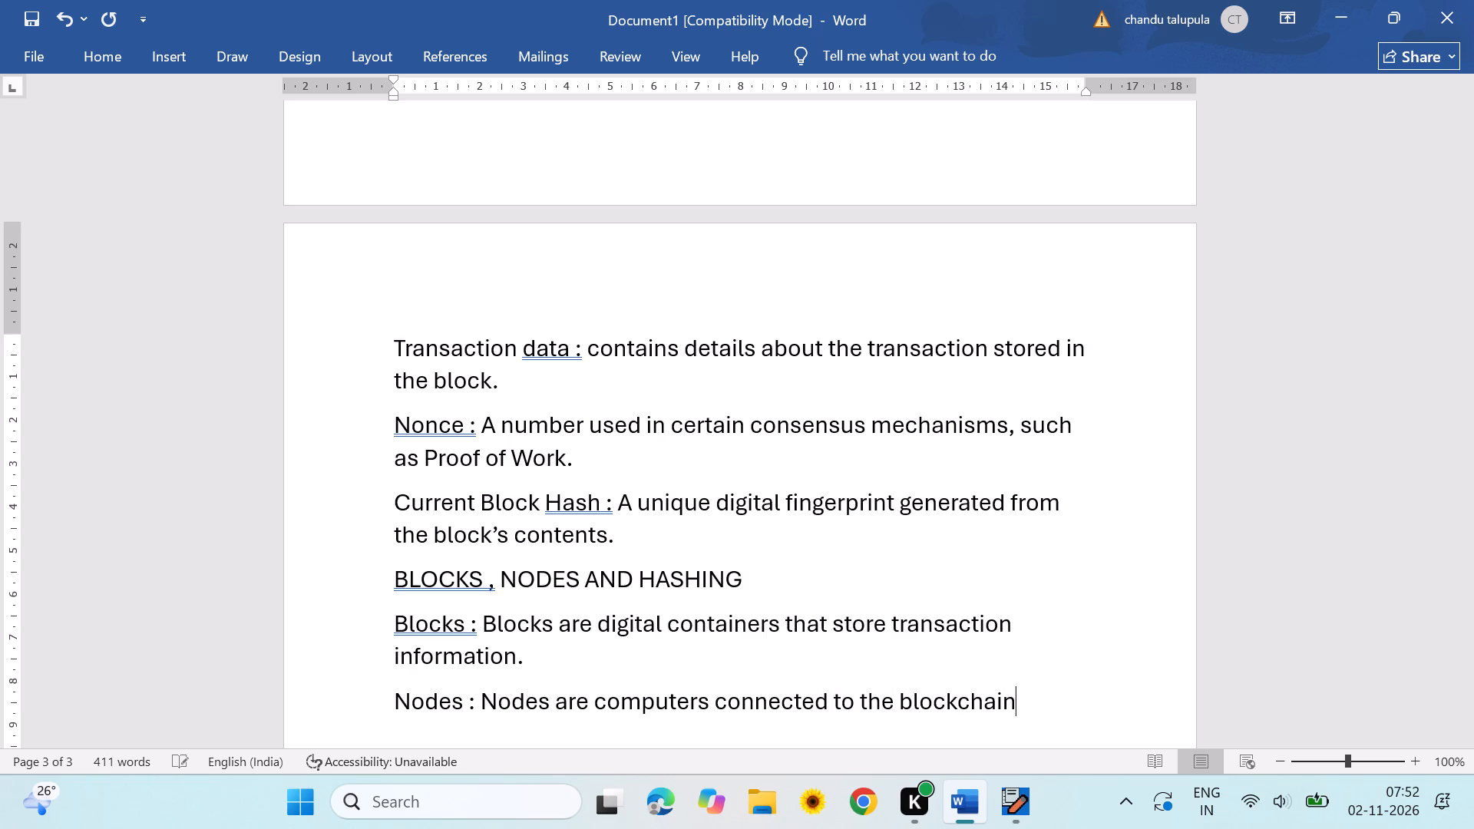
key(space)
text(network)
text(.)
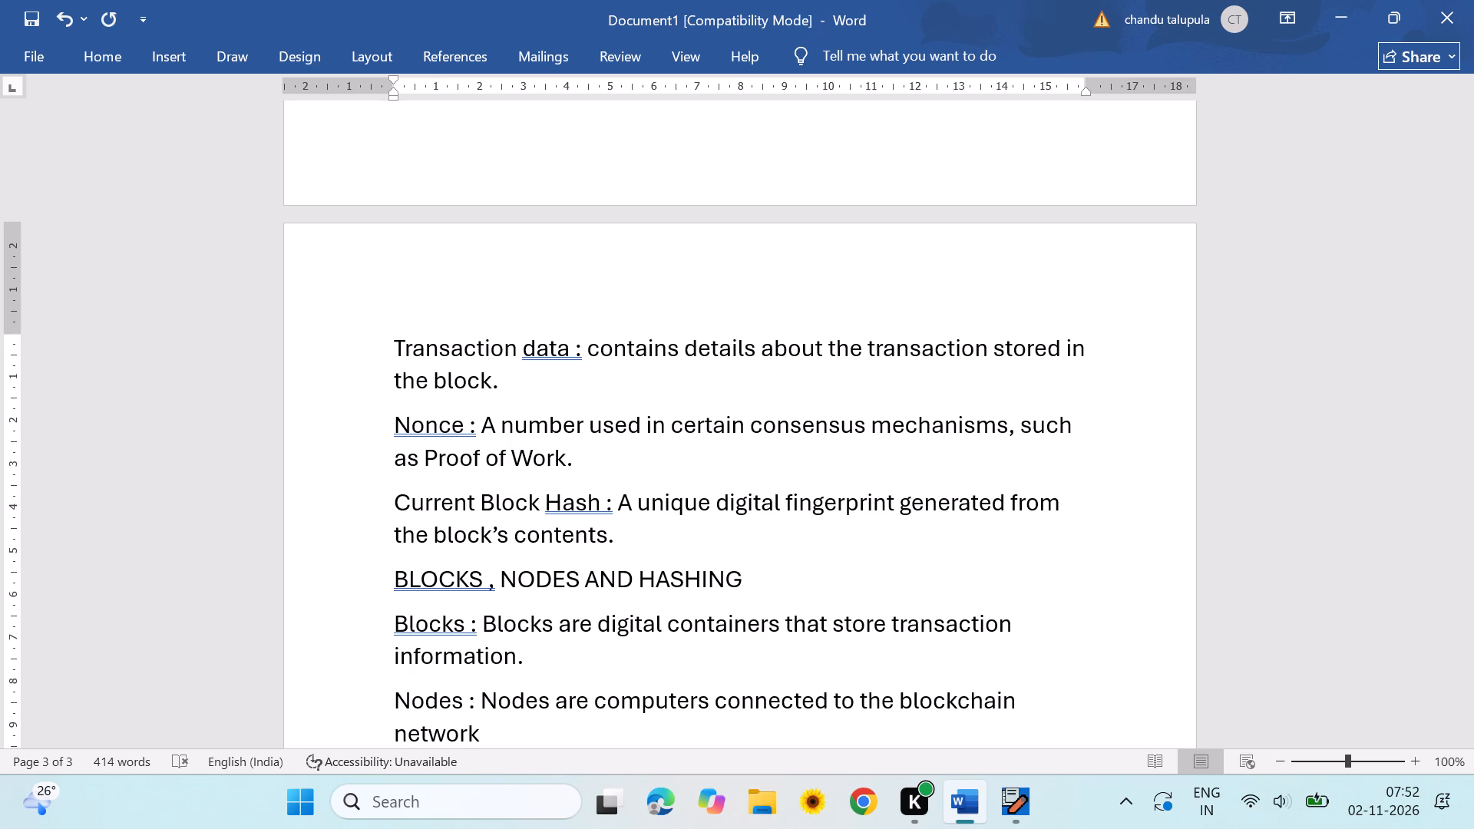
Add the sentence "They maintain, verify, and share blockchain information." to the Nodes entry and start a new paragraph.
key(space)
text(They maintain, verify, and)
key(space)
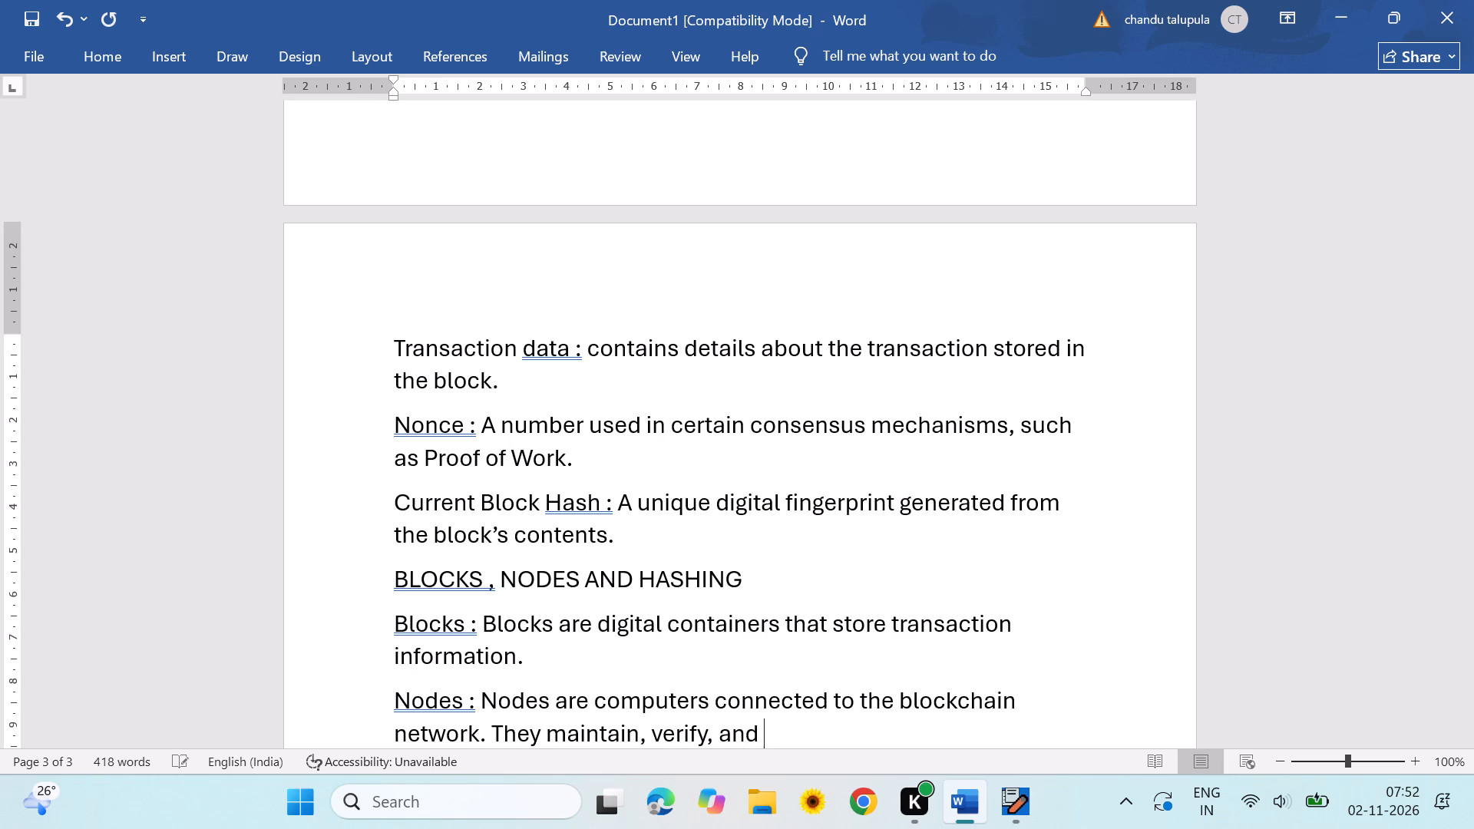
text(share blockchain)
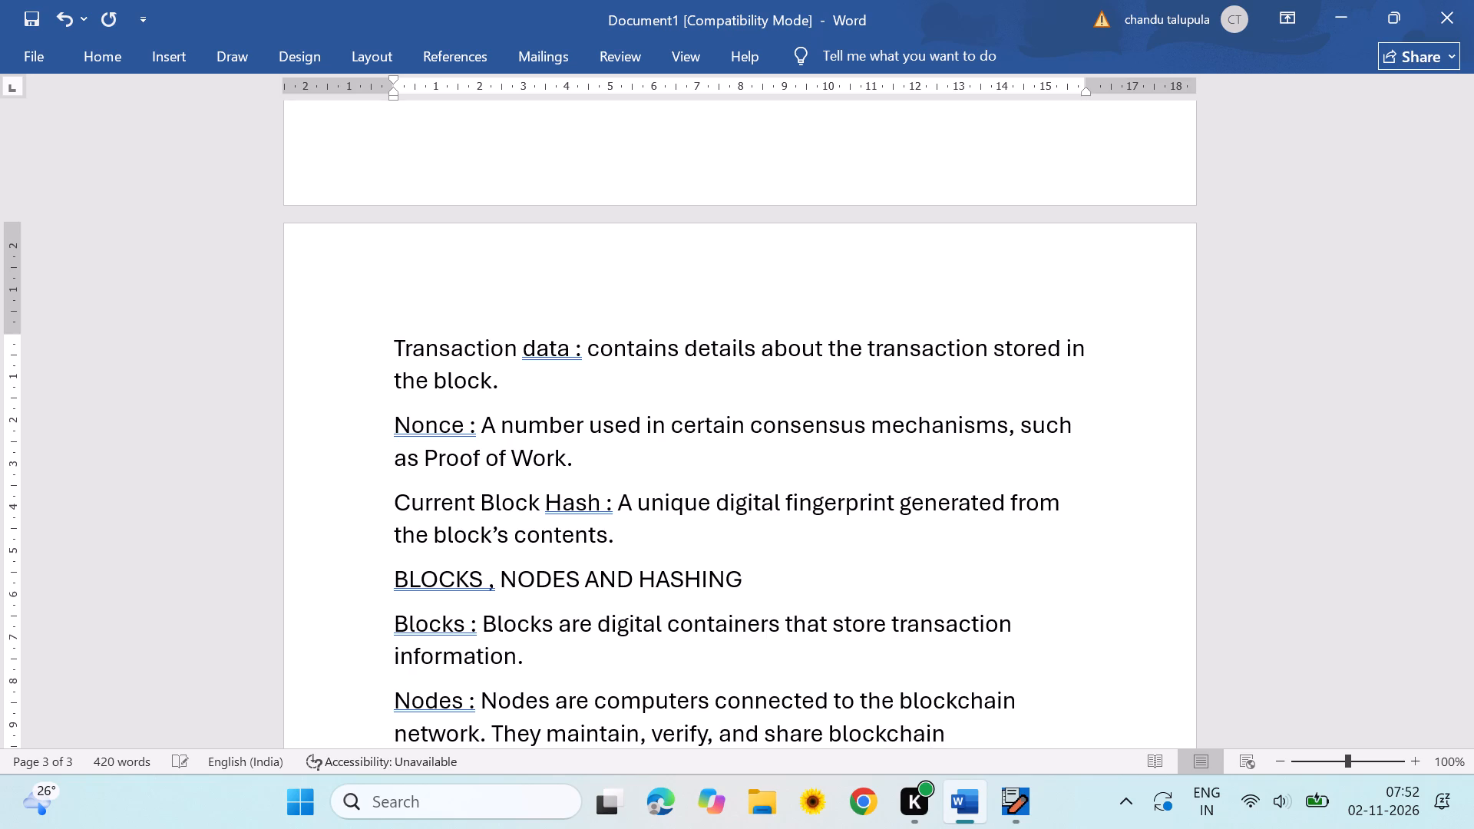
key(space)
text(information)
key(period)
key(Return)
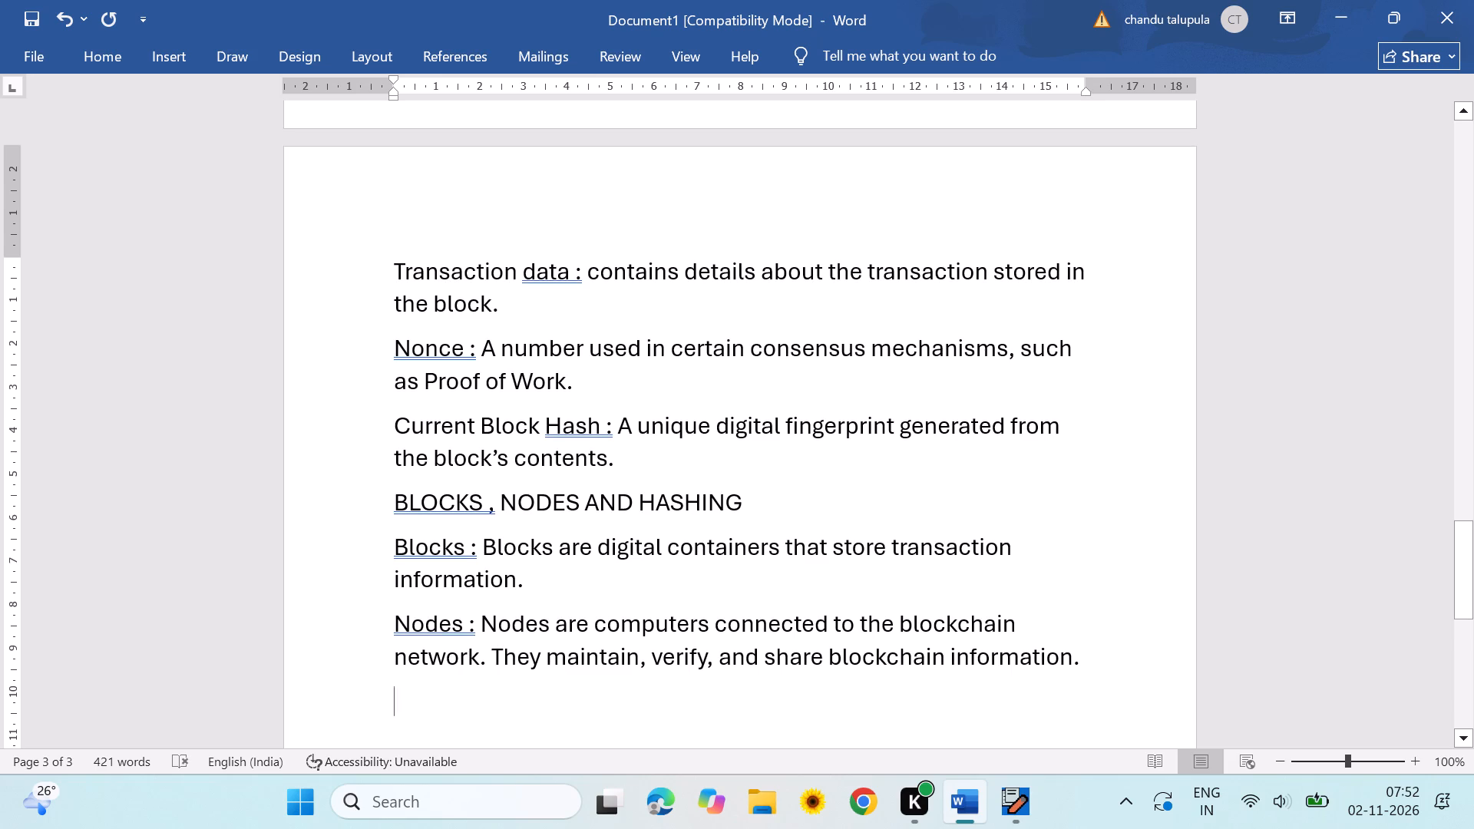
Write "Hashing : Hashing is a cryptographic process that converts input data into a fixed length output called a hash." and start a new paragraph.
text(Hashin)
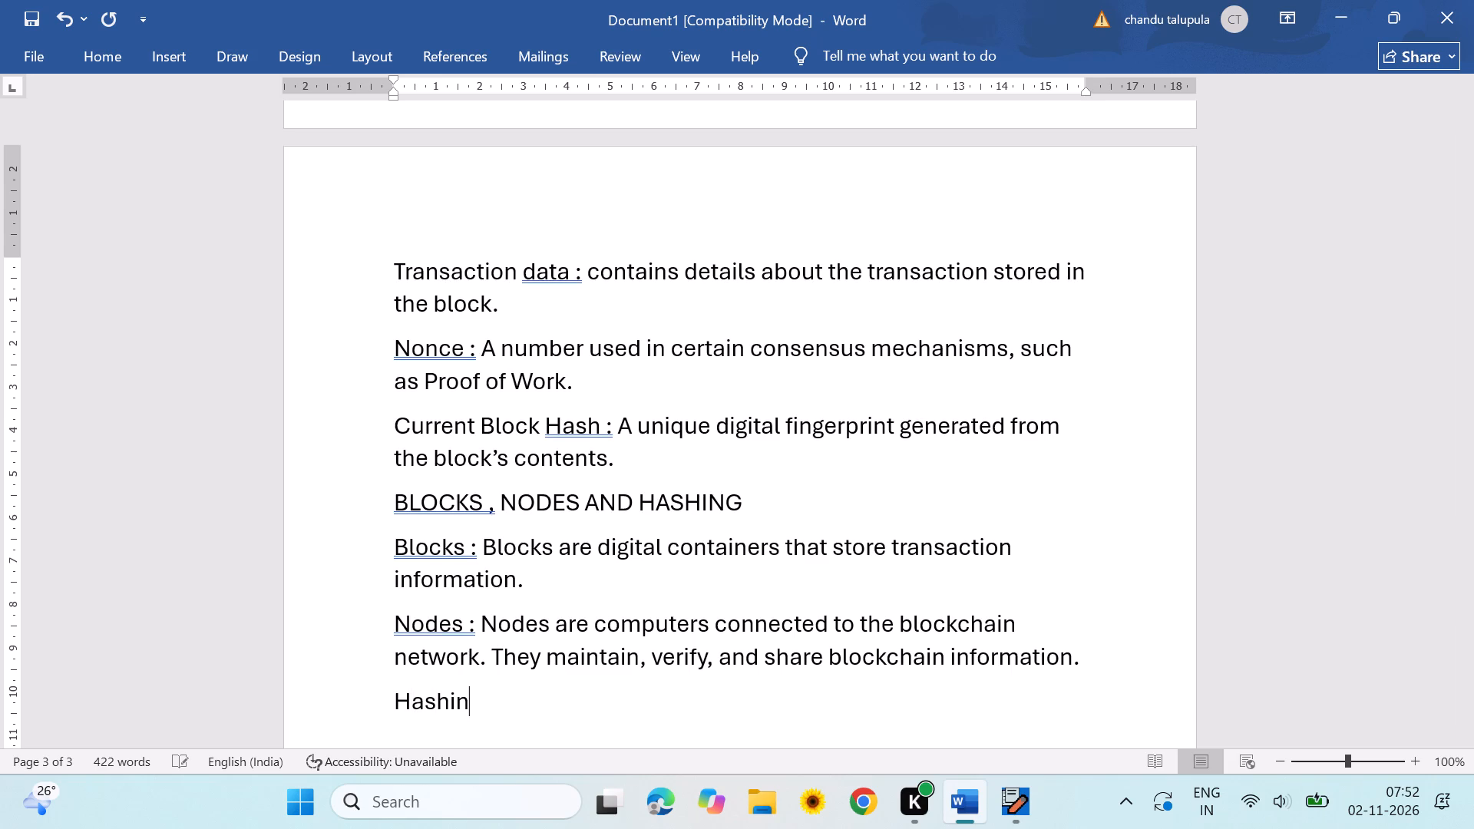
text(g)
key(space)
text(: Hashinh)
key(BackSpace)
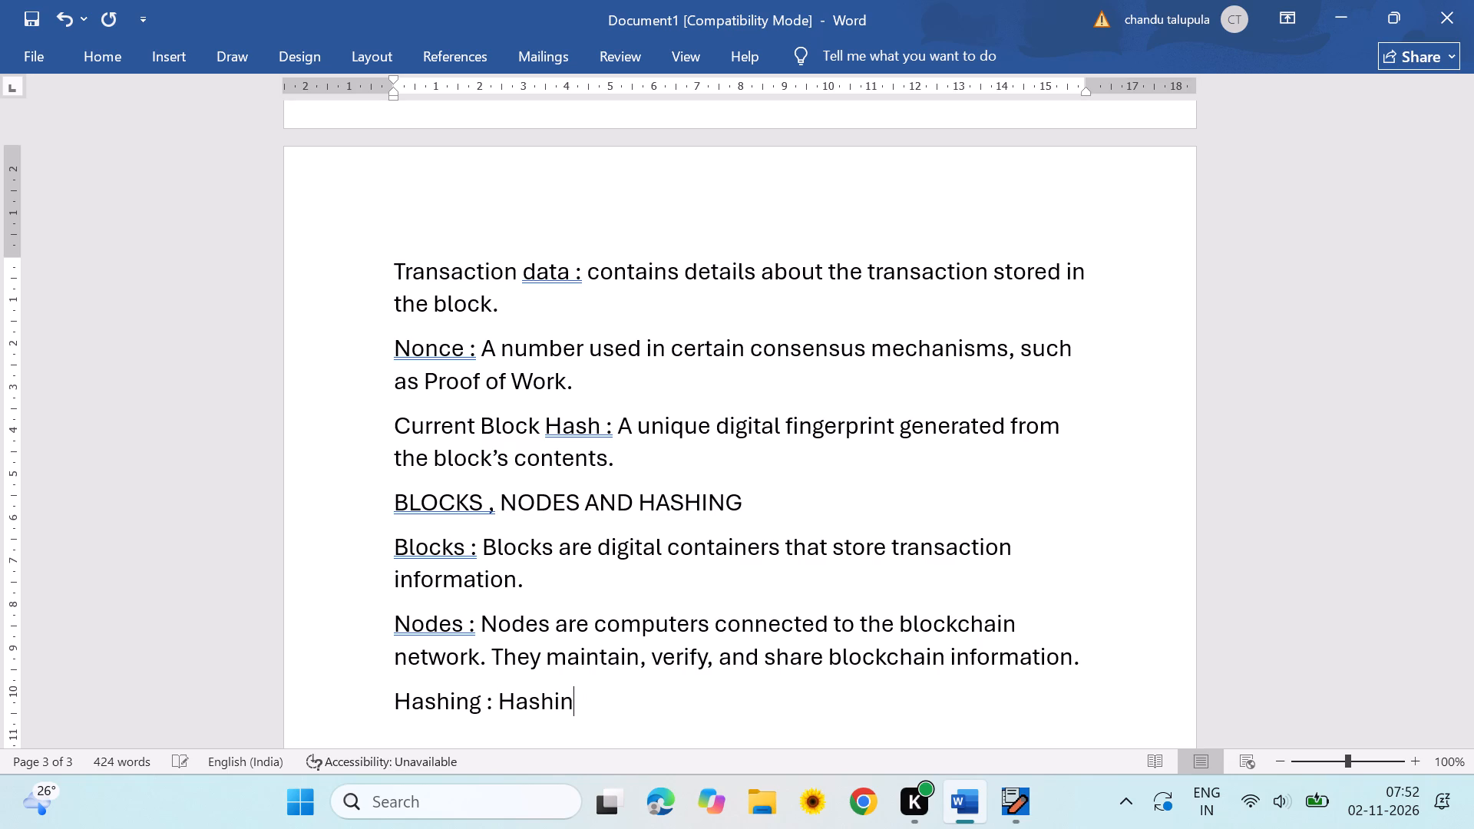
text(g is)
key(a)
key(BackSpace)
key(space)
text(a crypto)
text(graphic)
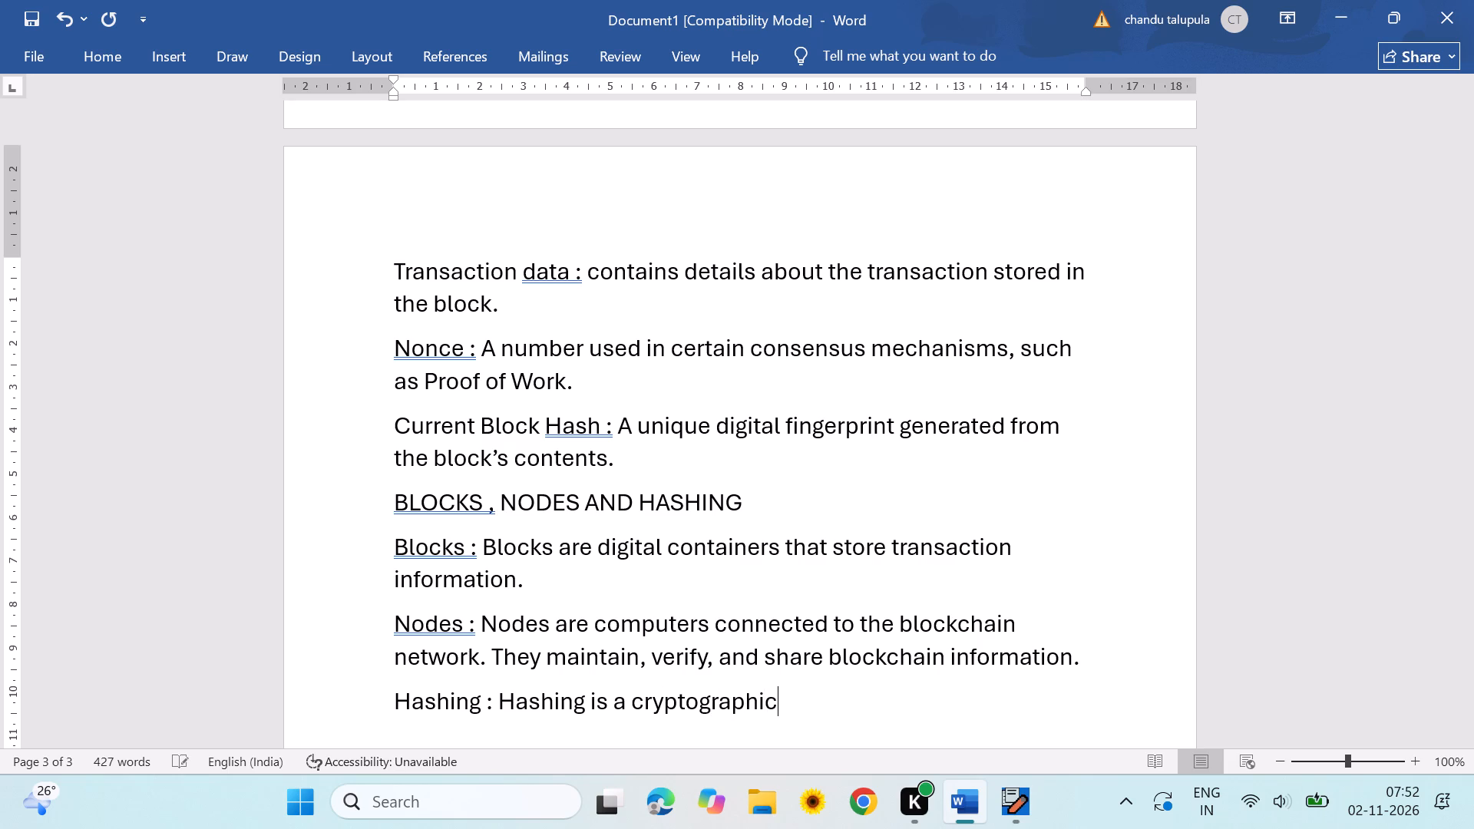
key(space)
text(proces)
text(s that)
key(space)
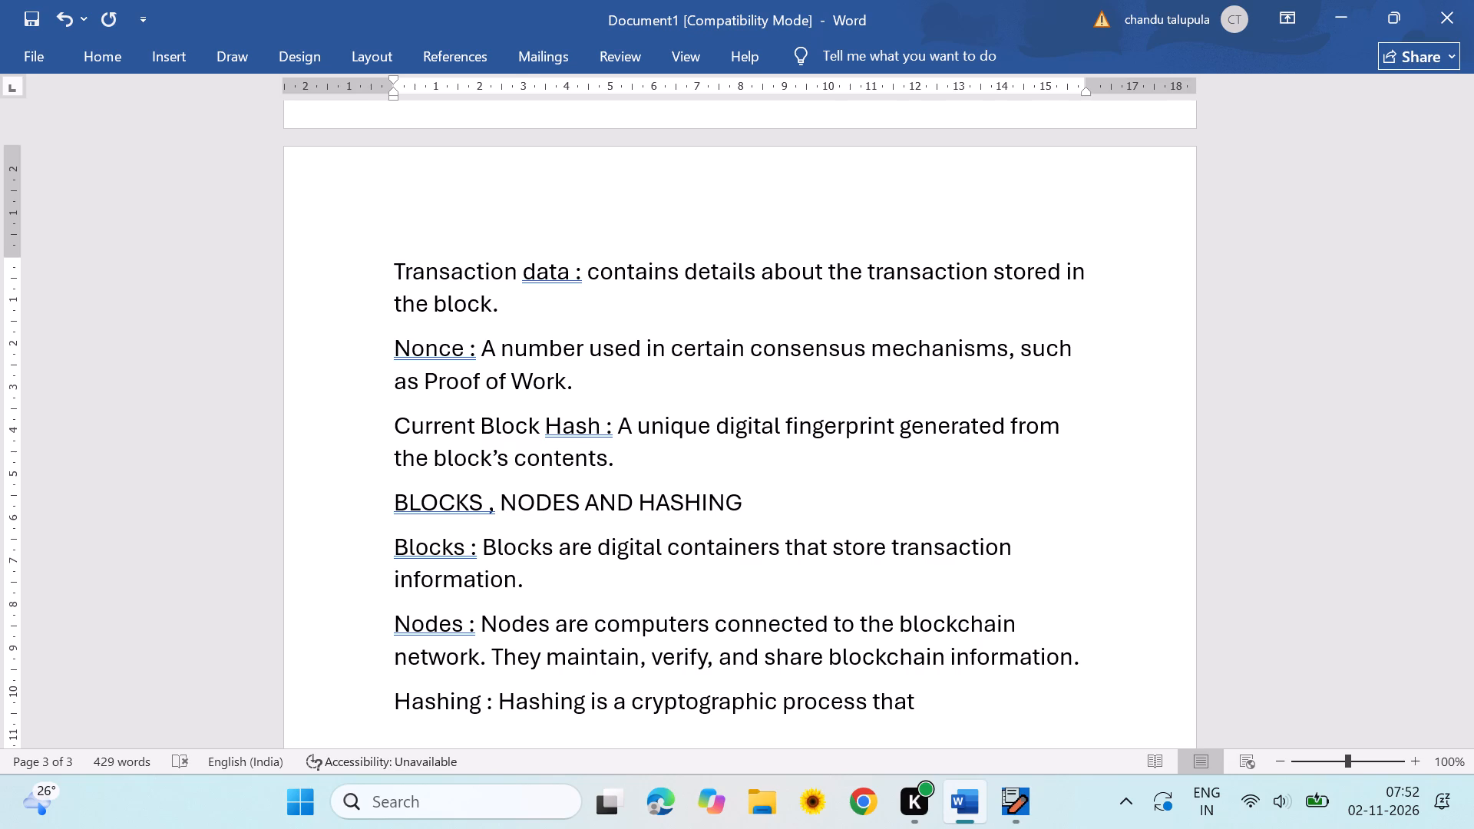
text(con)
text(verts)
key(space)
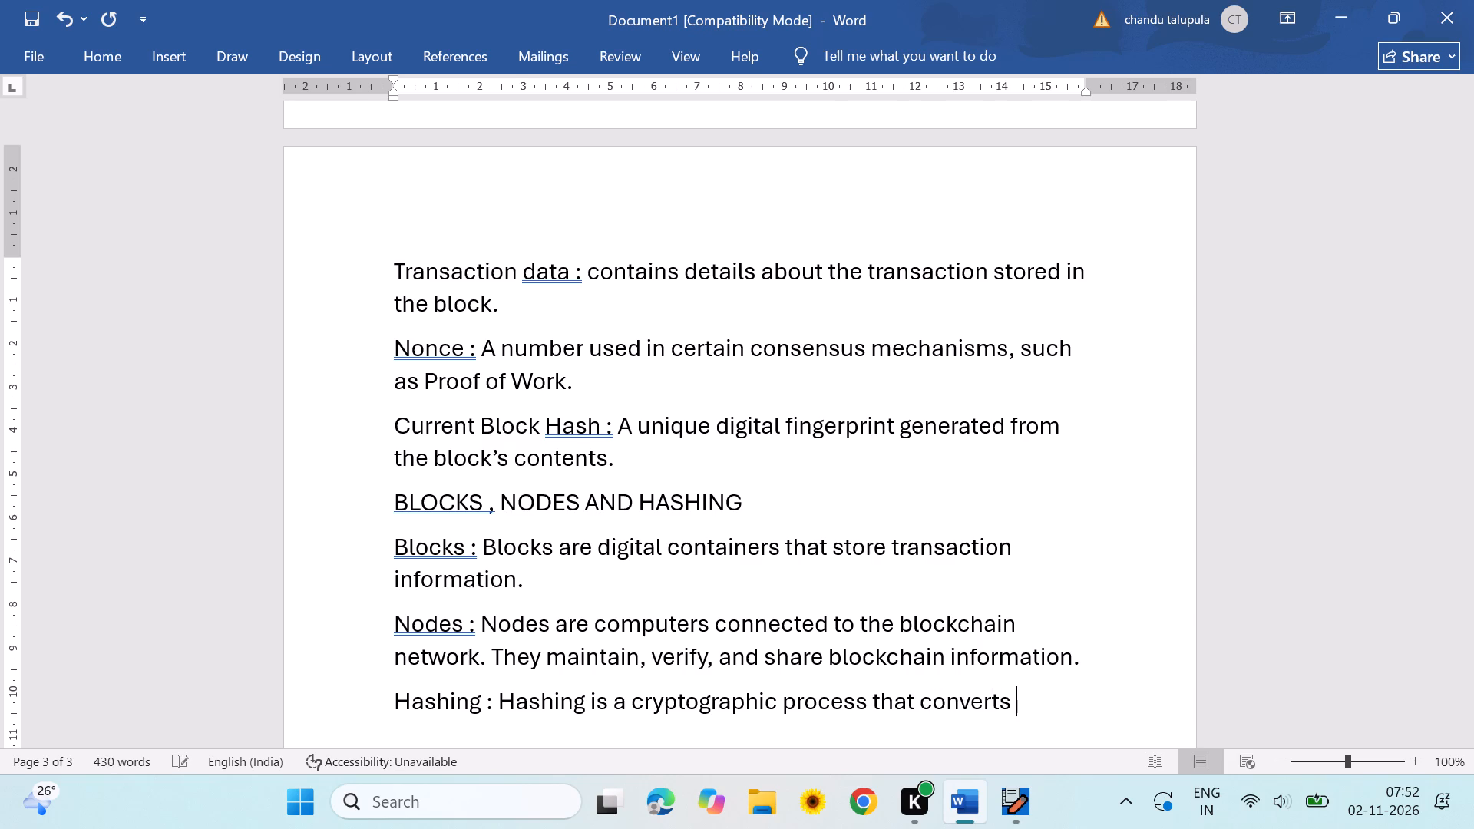
text(imp)
key(BackSpace)
key(BackSpace)
text(nput)
key(space)
text(data into f)
key(BackSpace)
key(space)
text(a fixed length ouptu)
text(t called a hash.)
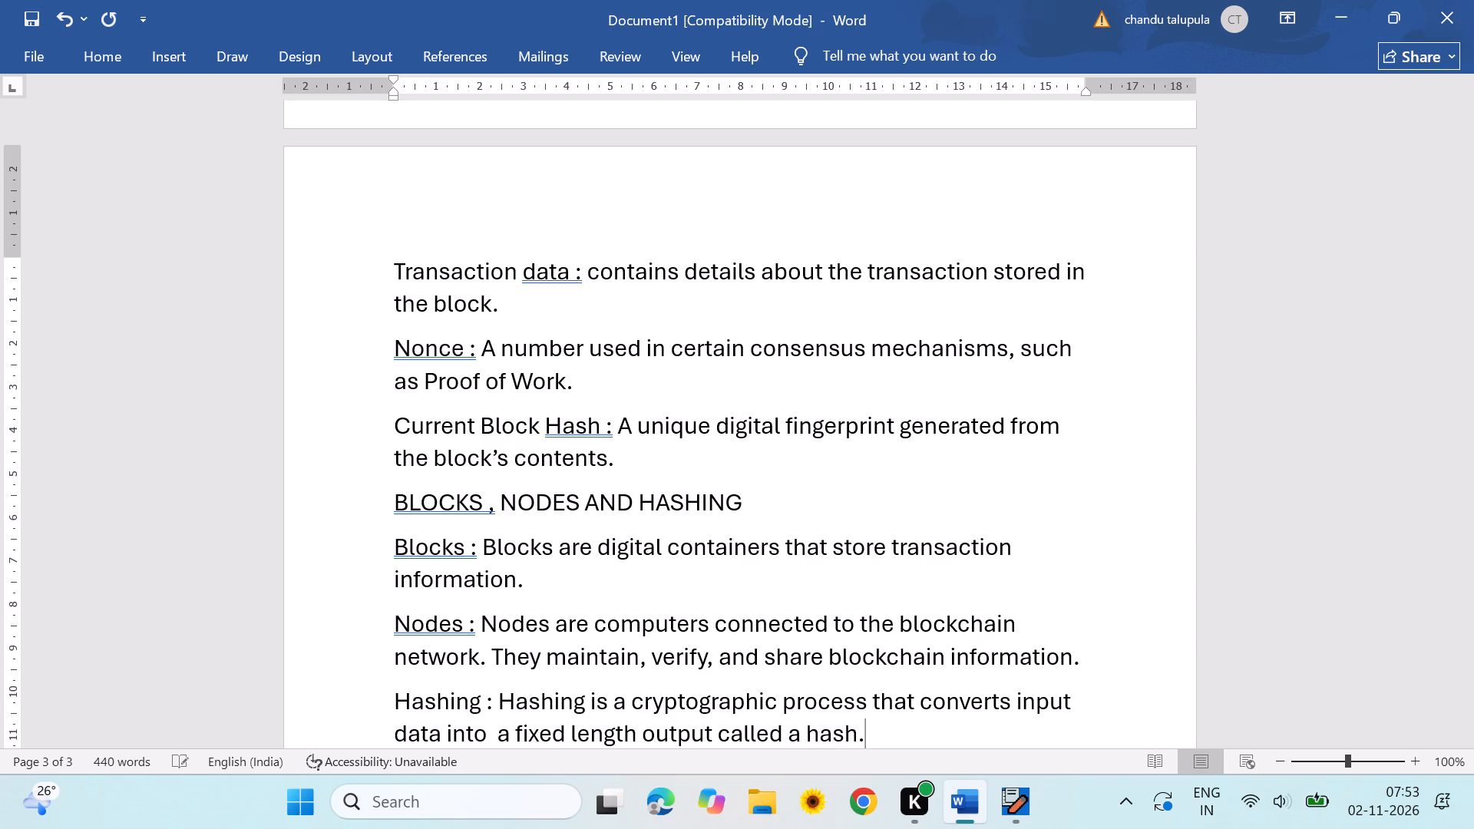
key(Return)
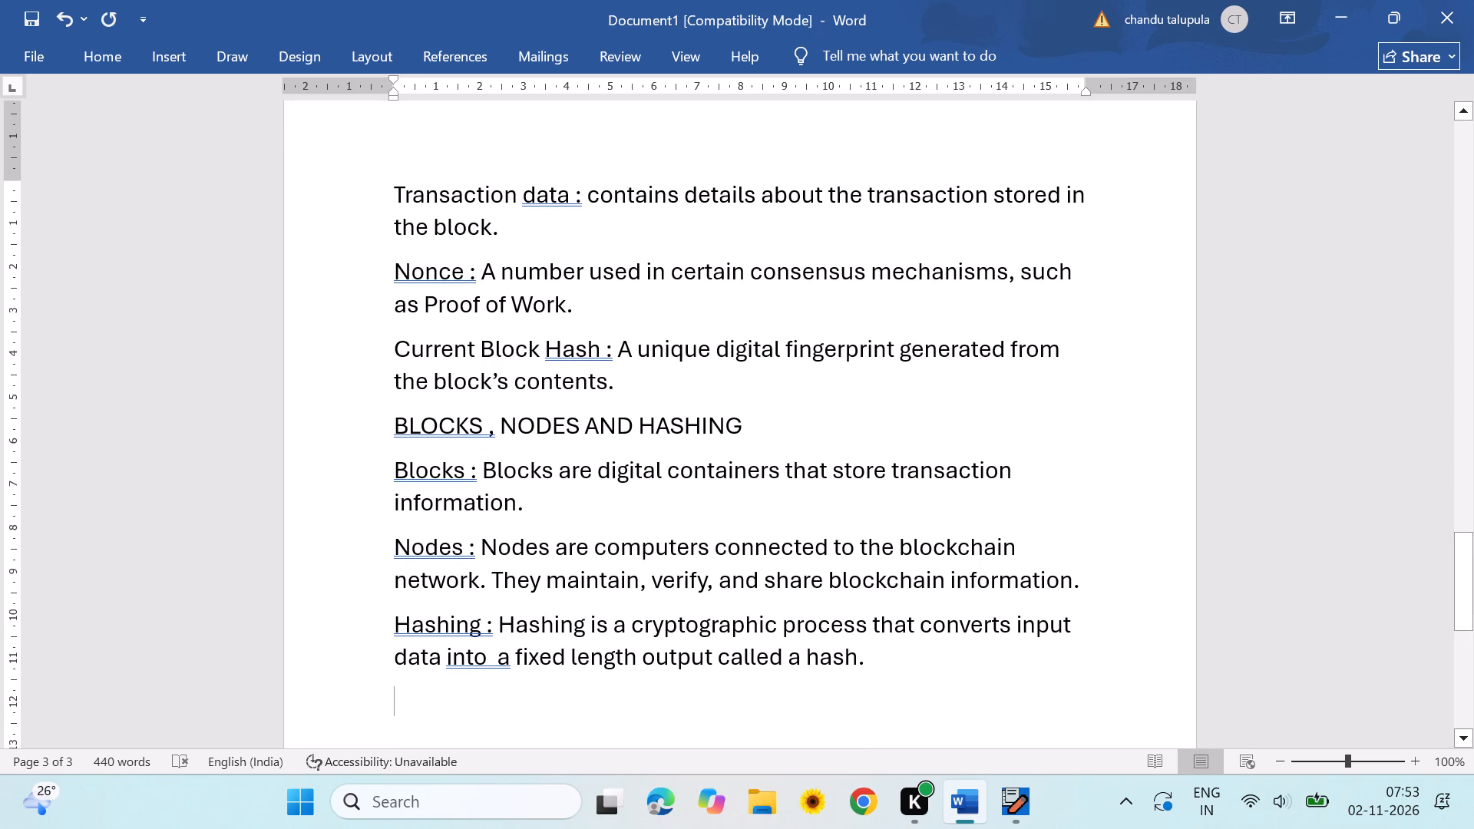
Write "For example, SHA-256 is a cryptographic hashing algorithm used in Bitcoin." below the Hashing definition and start a new paragraph.
text(For e)
text(xample)
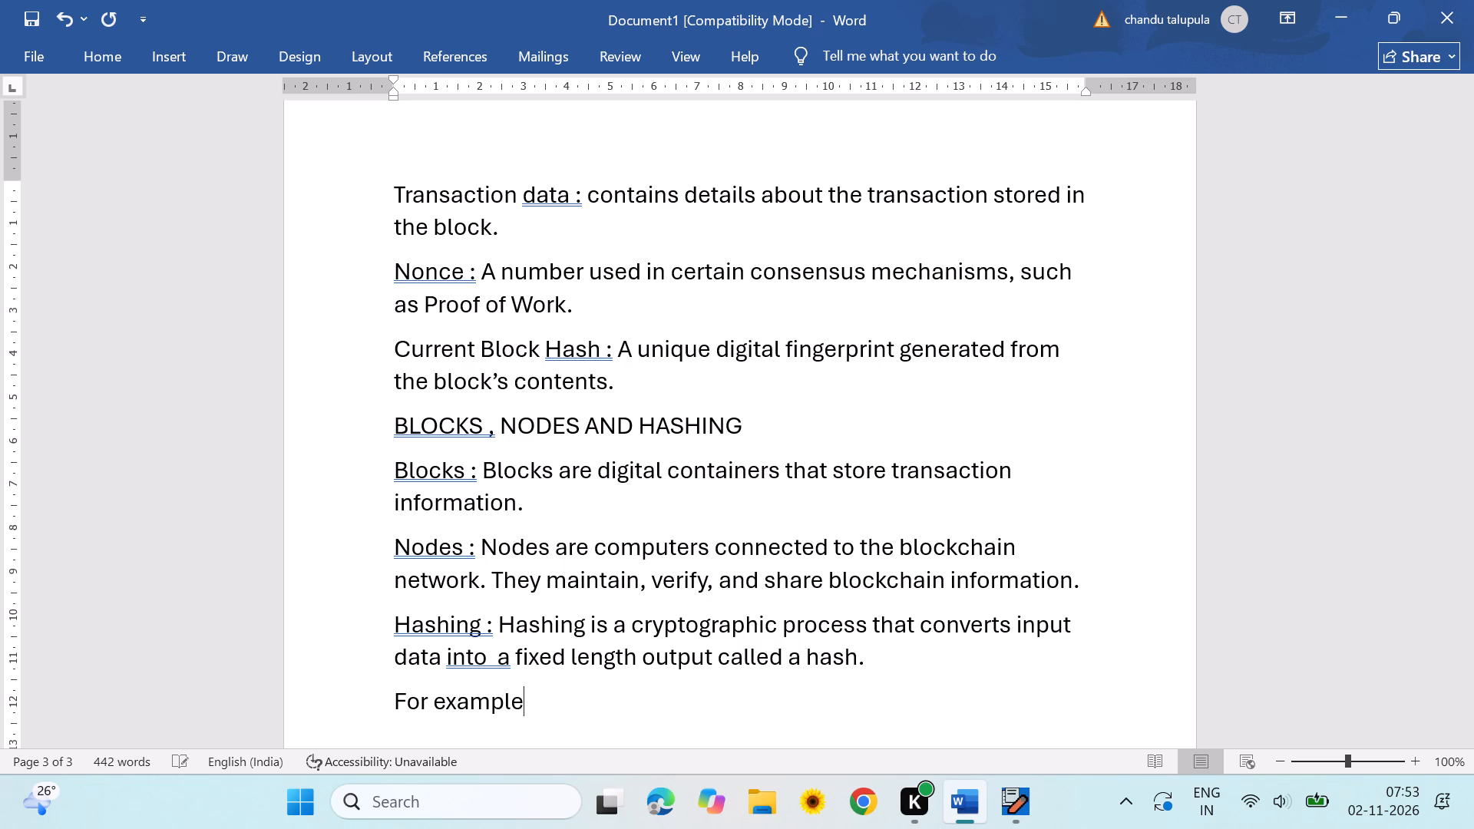
key(period)
key(BackSpace)
text(,)
key(space)
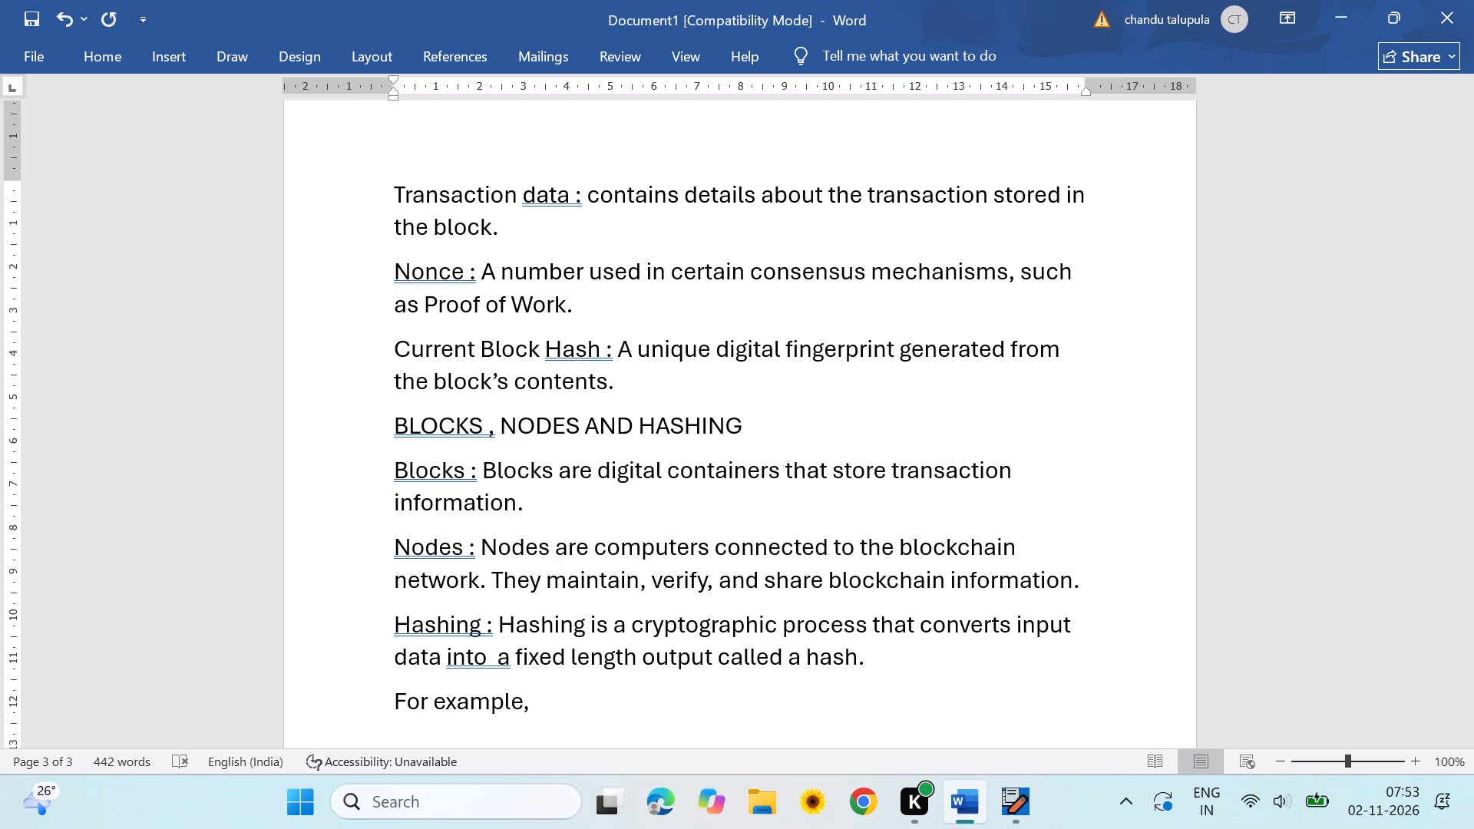
text(SHA)
key(minus)
text(256)
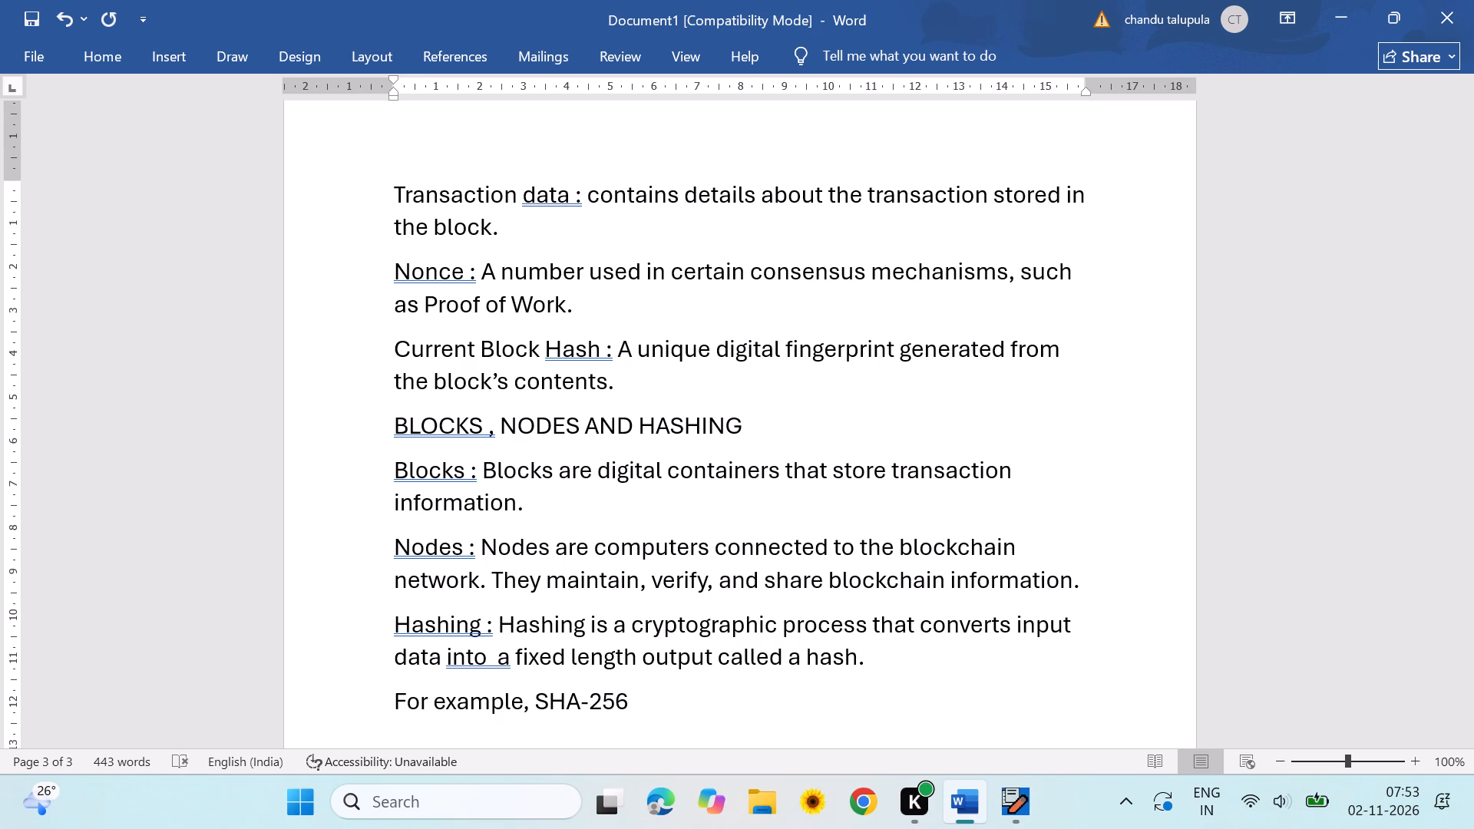
key(space)
text(is a cry)
text(ptographic)
key(space)
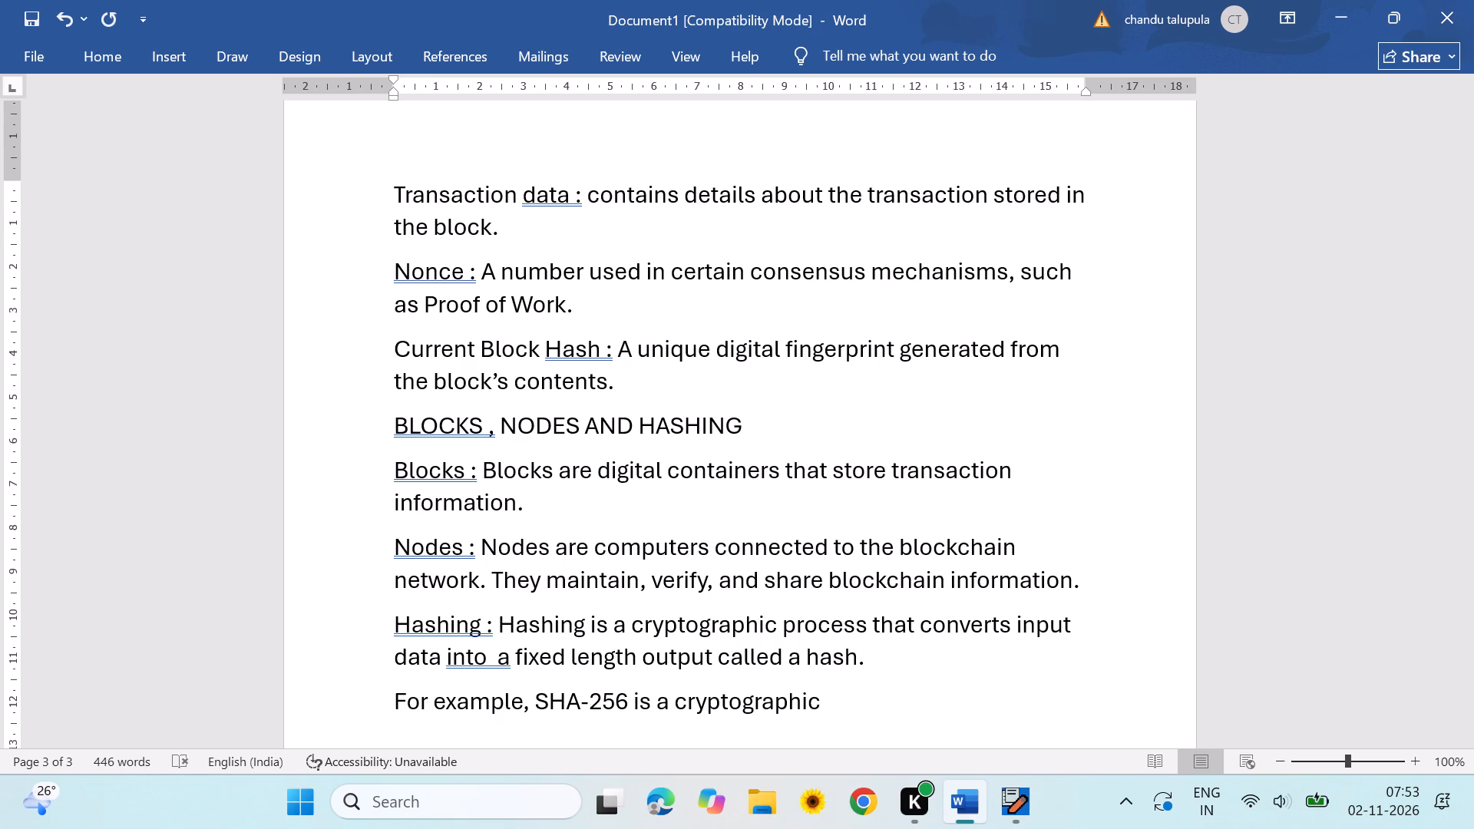
text(hasin)
key(g)
key(BackSpace)
key(BackSpace)
key(BackSpace)
text(hing)
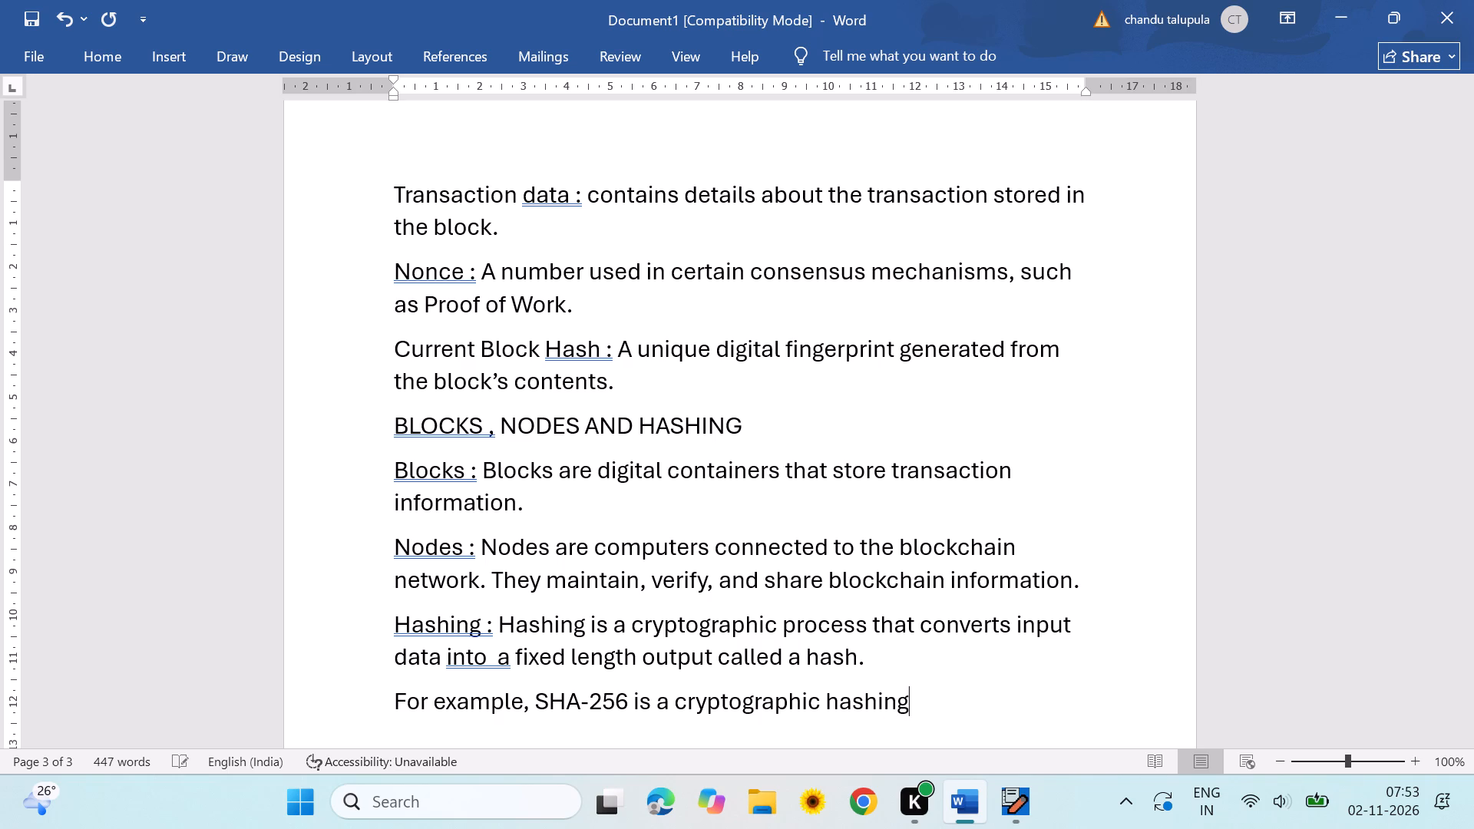
key(space)
text(al)
text(gorithm)
key(space)
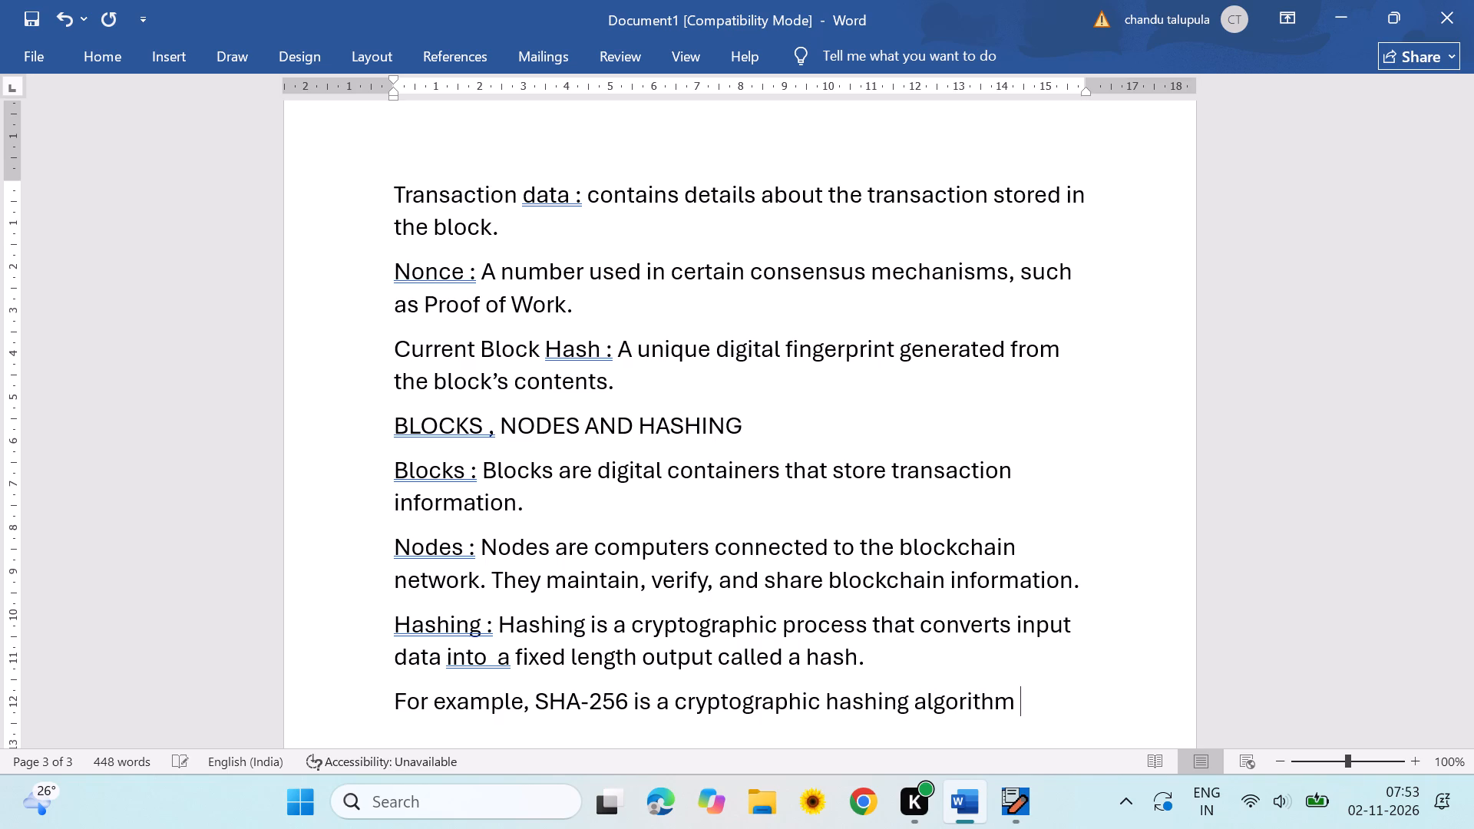
text(used in)
key(space)
text(Bit)
text(coin)
key(period)
key(Return)
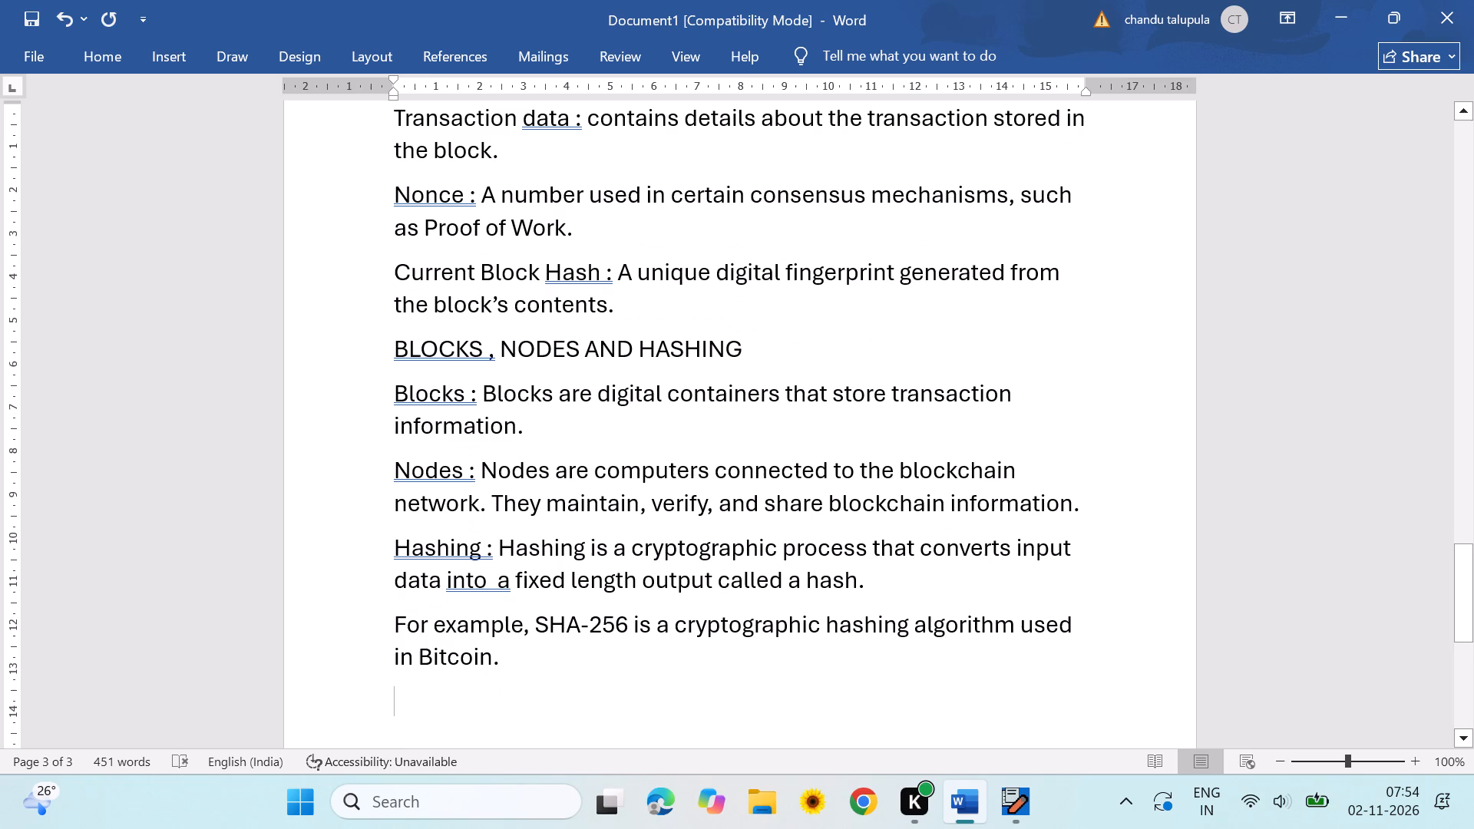
Write "Hashing helps protect blockchain information from unauthorized modification." below the SHA-256 example and leave an empty paragraph after it.
text(Hasin)
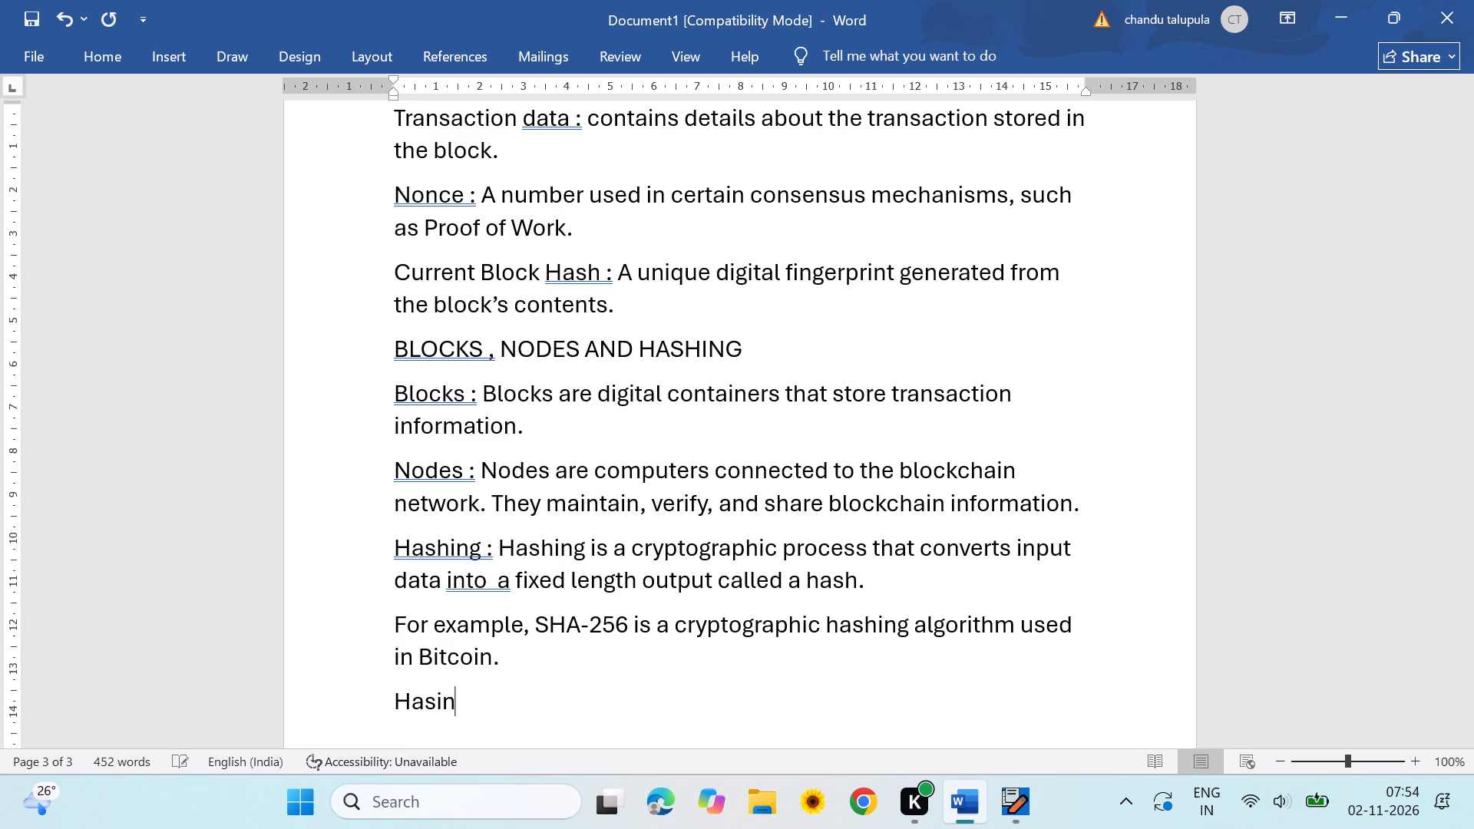
key(BackSpace)
key(BackSpace)
text(hing)
key(space)
text(helps protect)
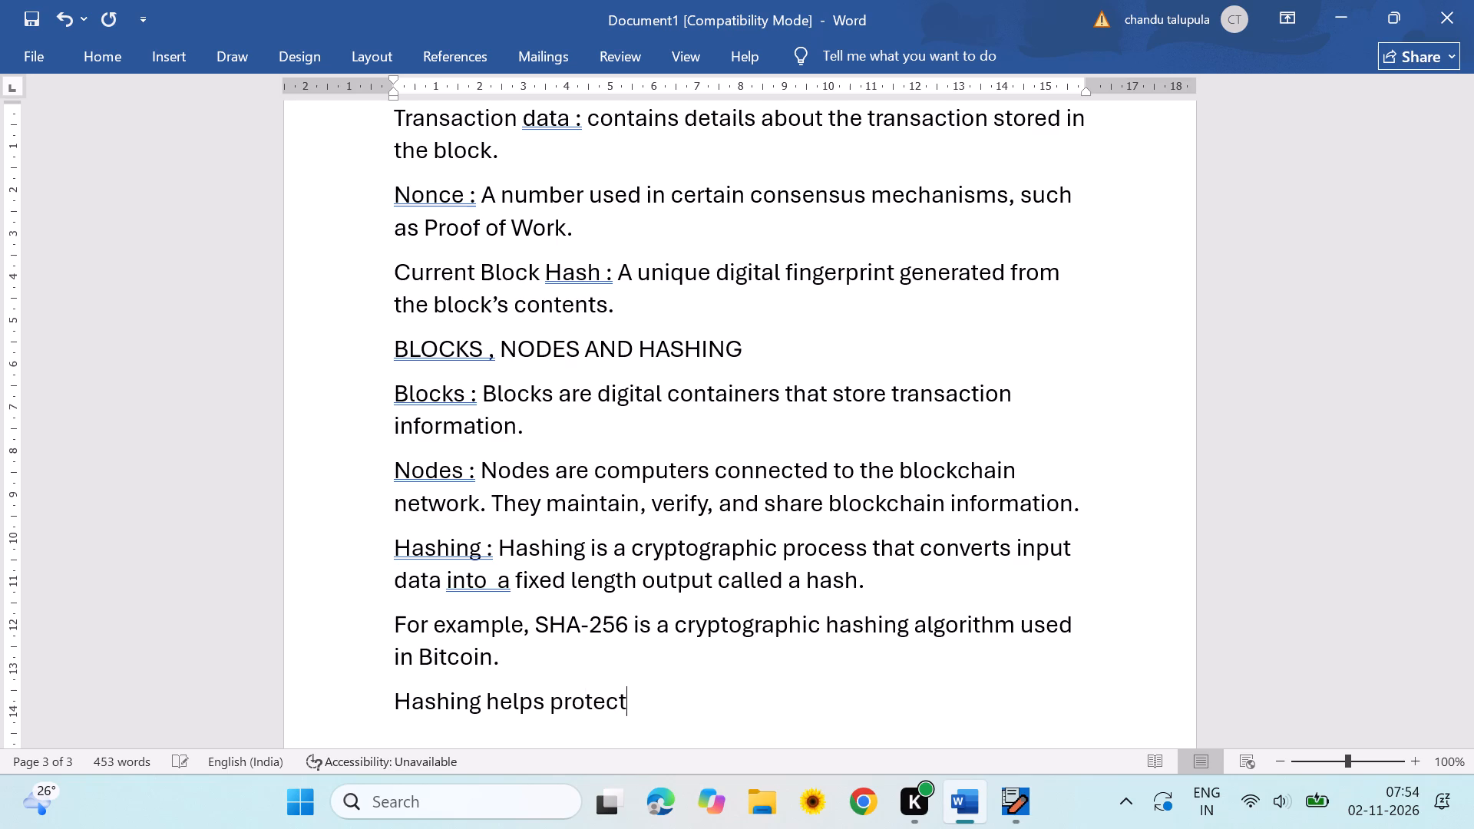
key(space)
text(block)
key(space)
key(BackSpace)
text(ca)
key(BackSpace)
text(hain)
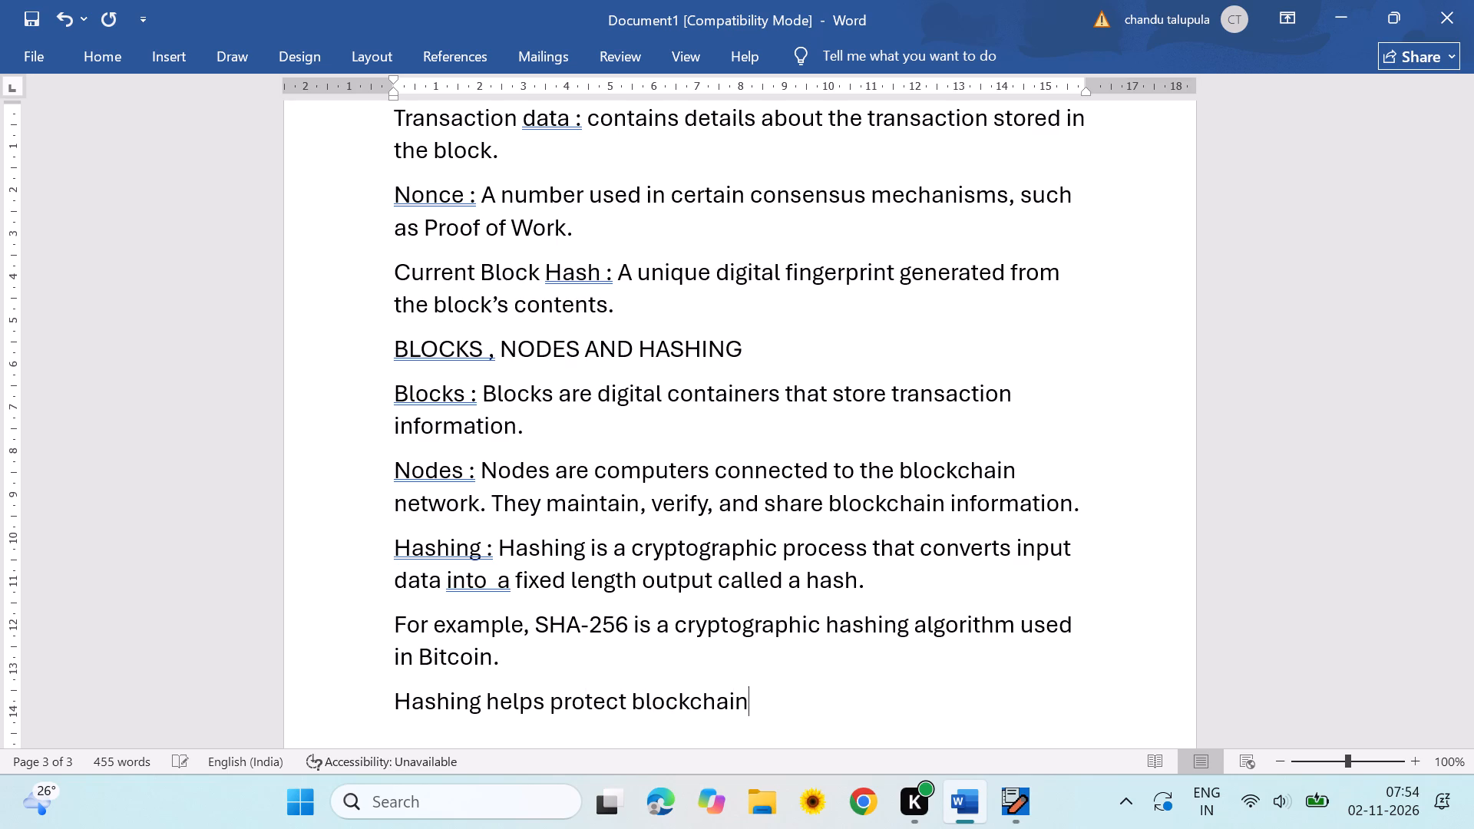
key(space)
text(information from unatu)
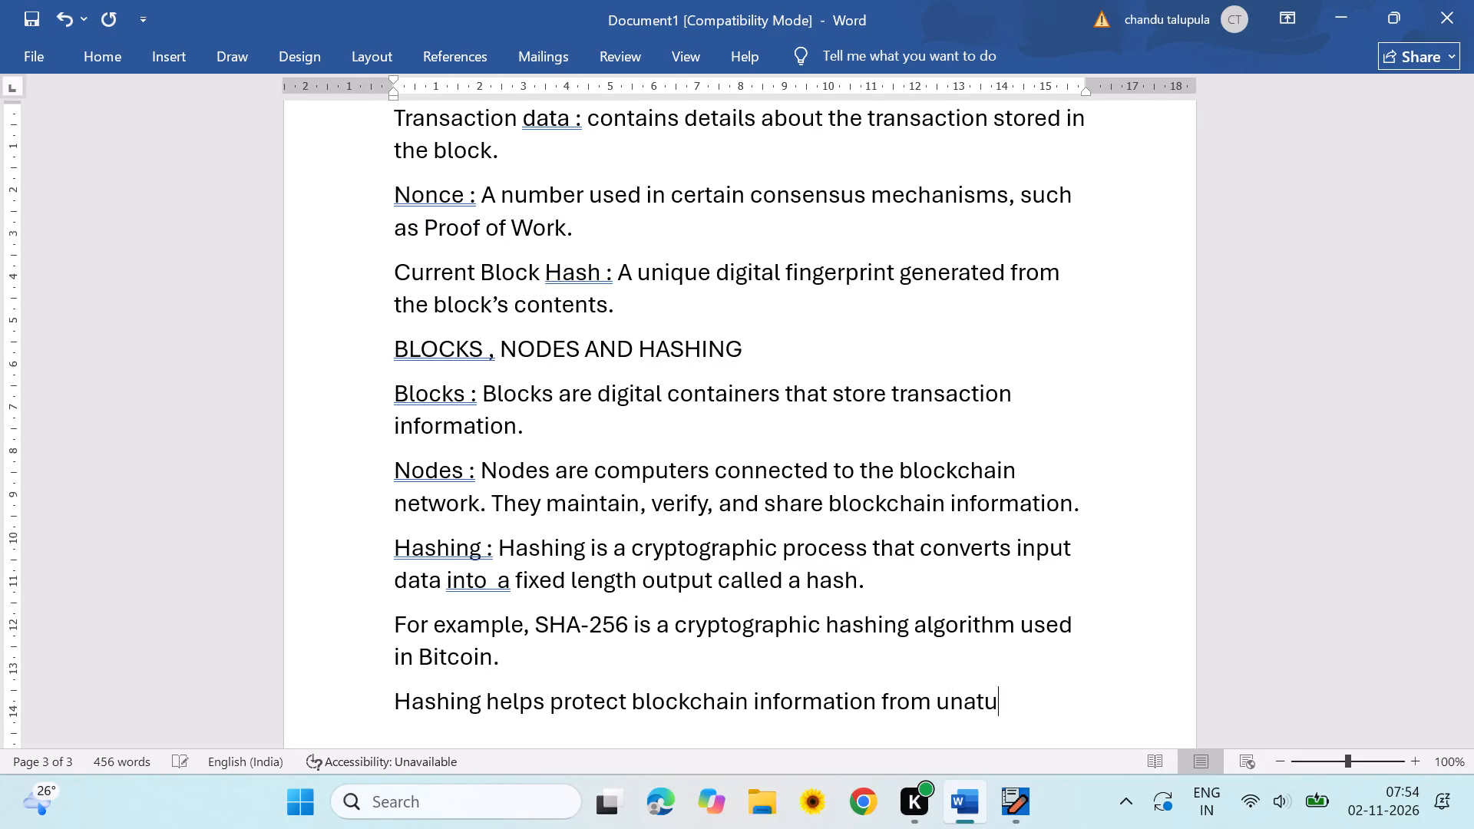
key(BackSpace)
key(BackSpace)
text(uthori)
text(zed)
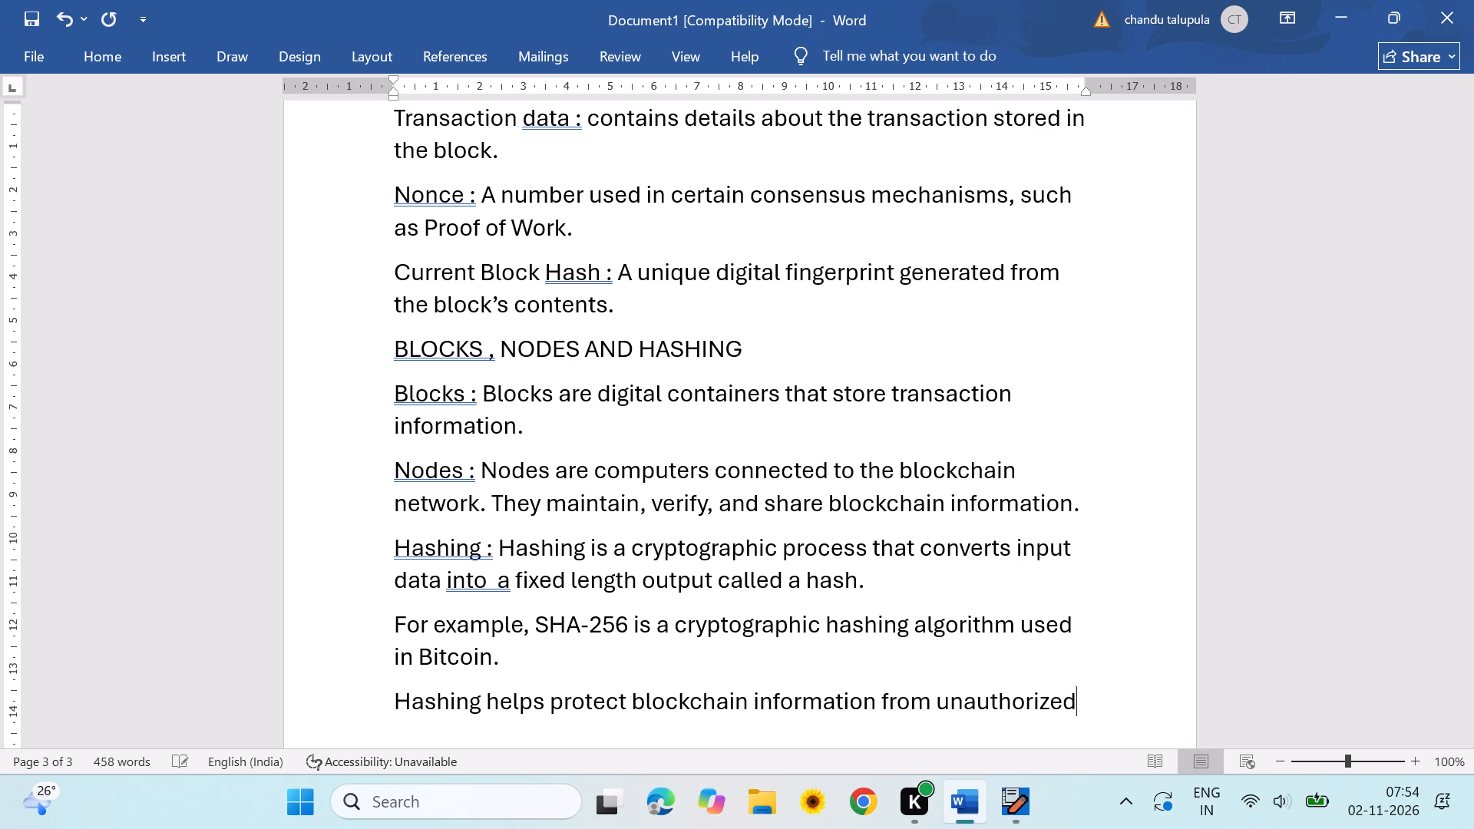
key(space)
text(modi)
text(fica)
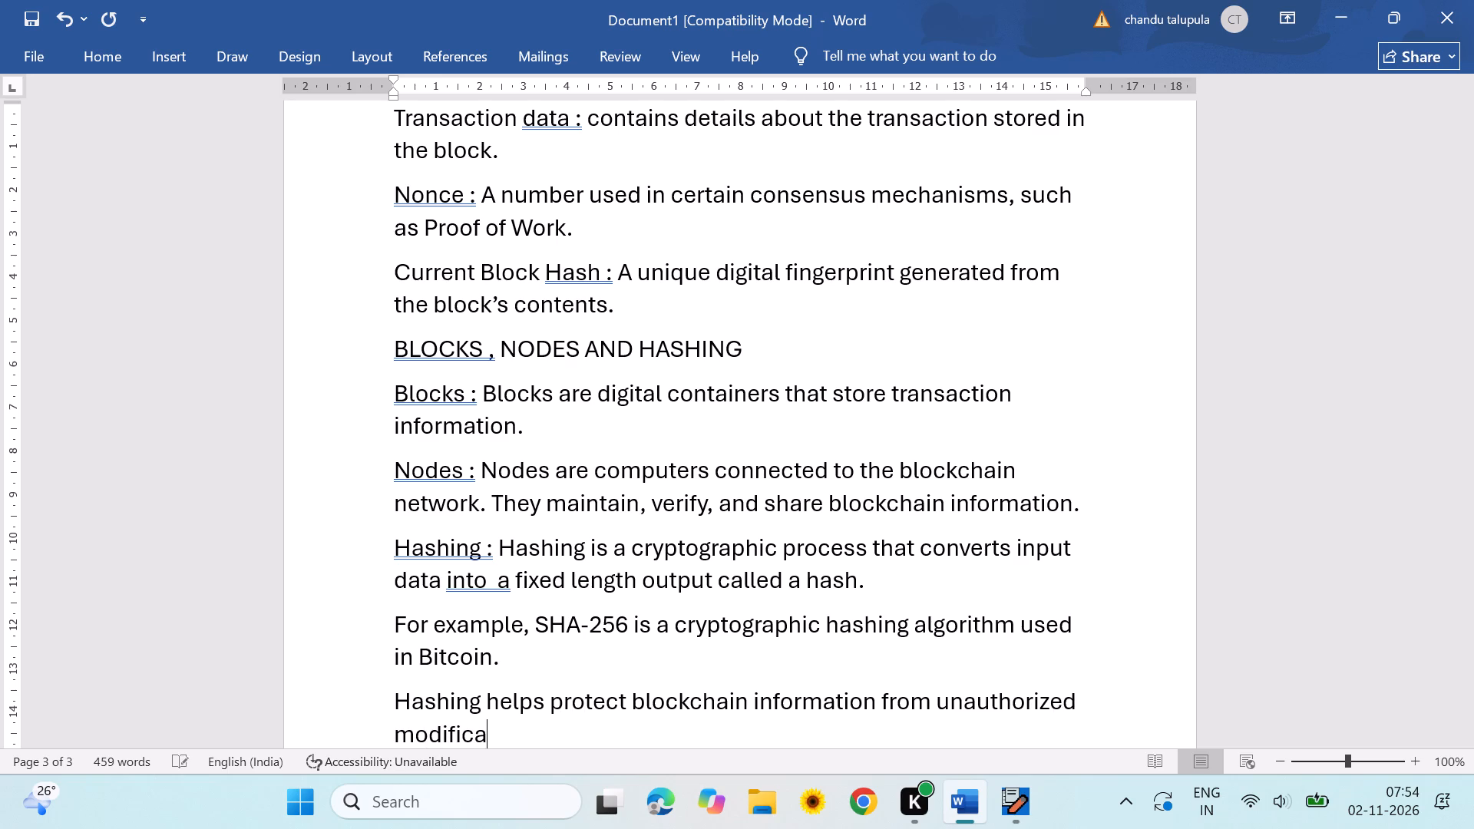
text(tion)
key(period)
key(Return)
key(Return)
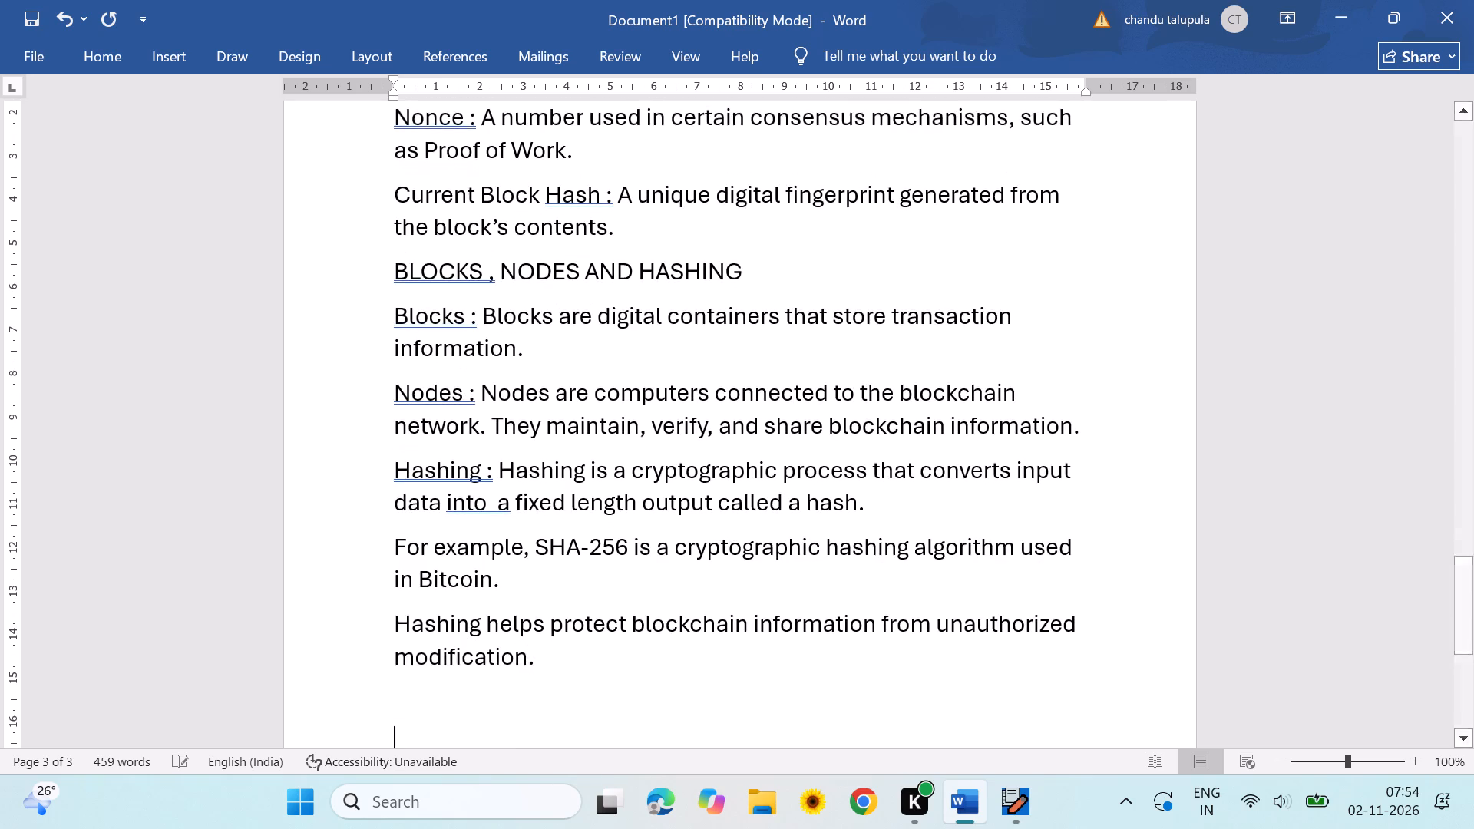
Add the heading "TYPES OF BLOCKCHAIN" below the hashing section and start a new paragraph.
text(TYPES OF BL)
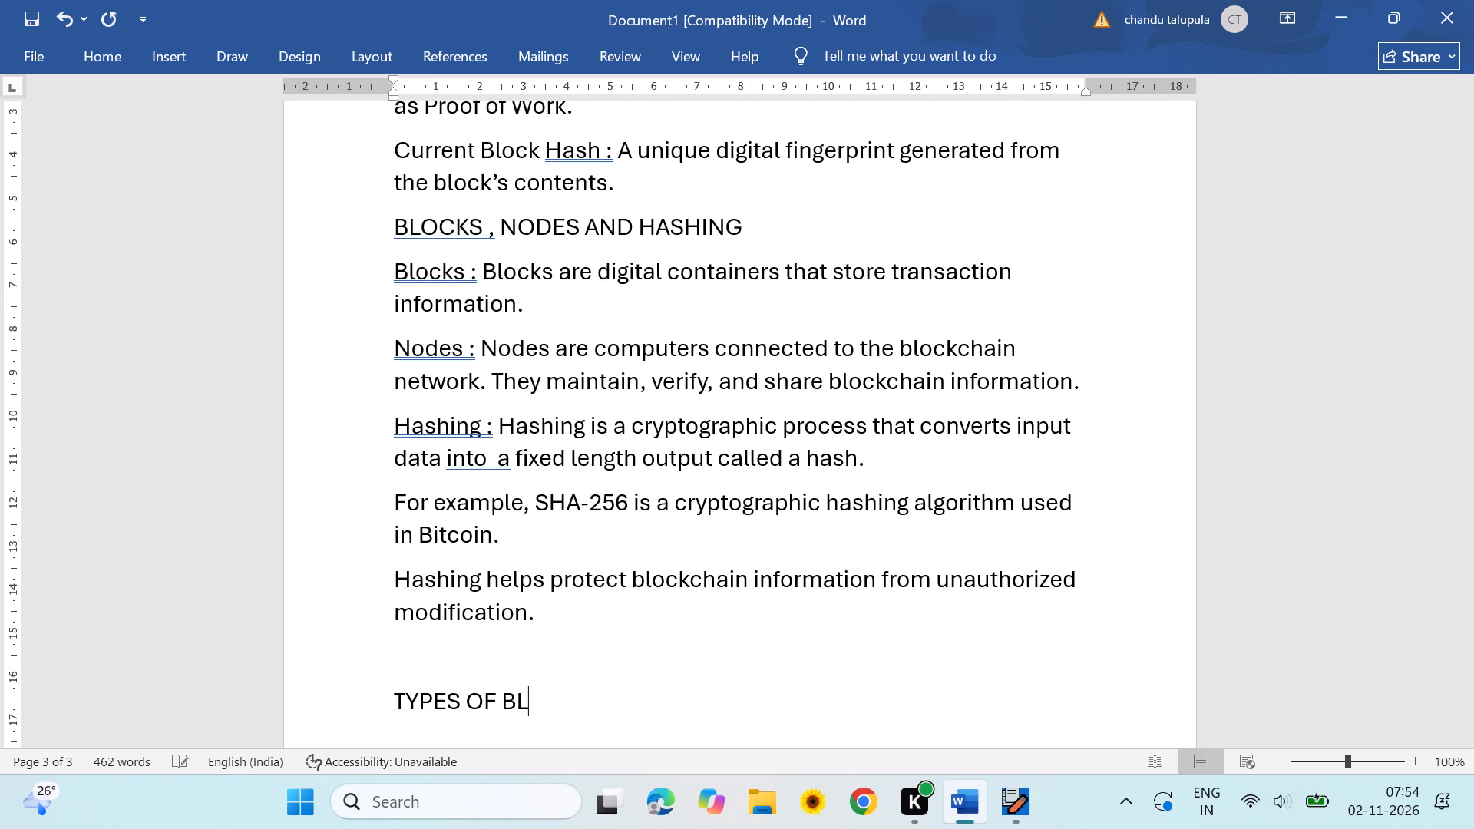
key(BackSpace)
text(LOCKCHAIN)
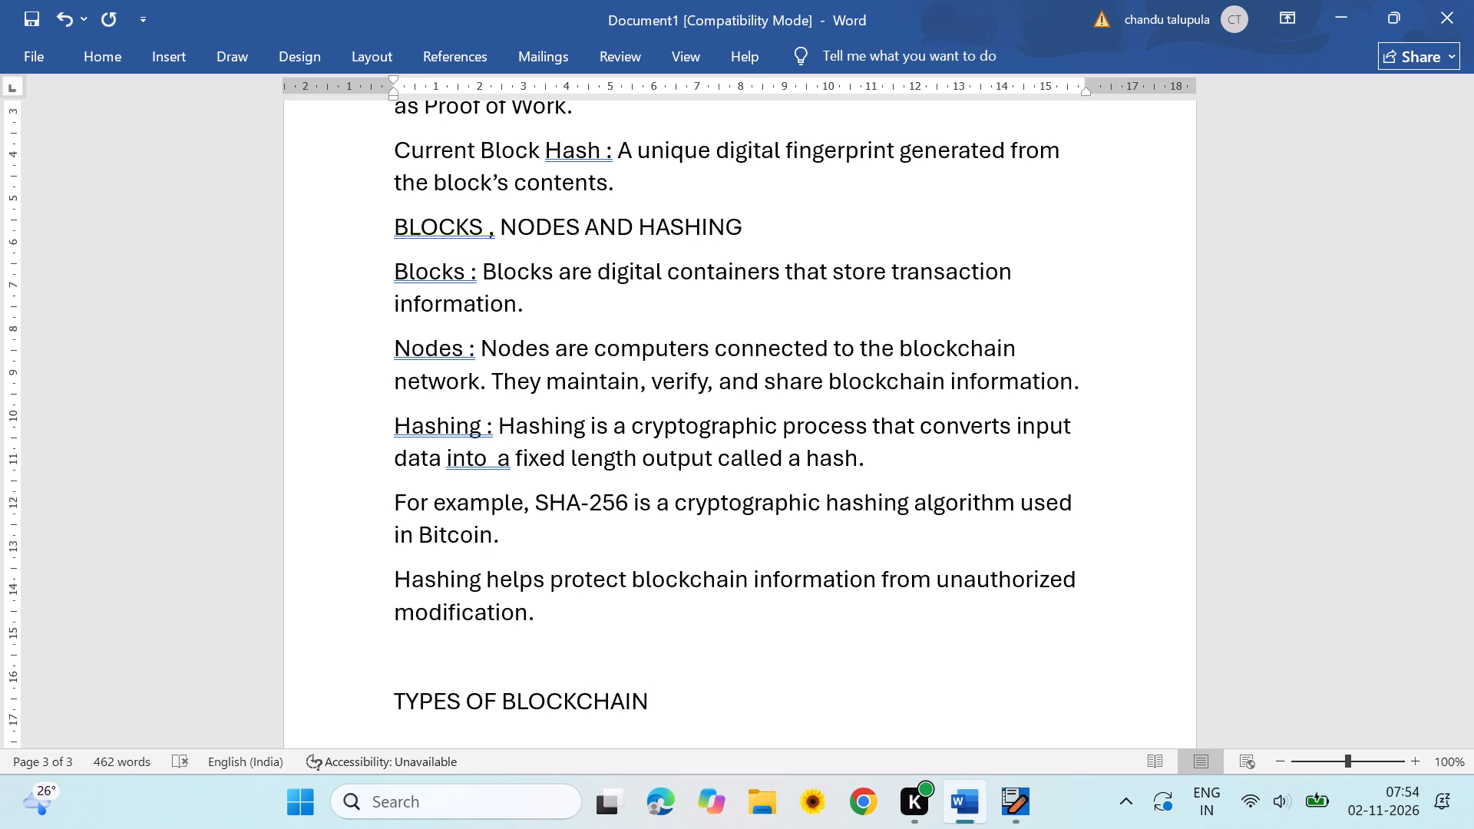
key(Return)
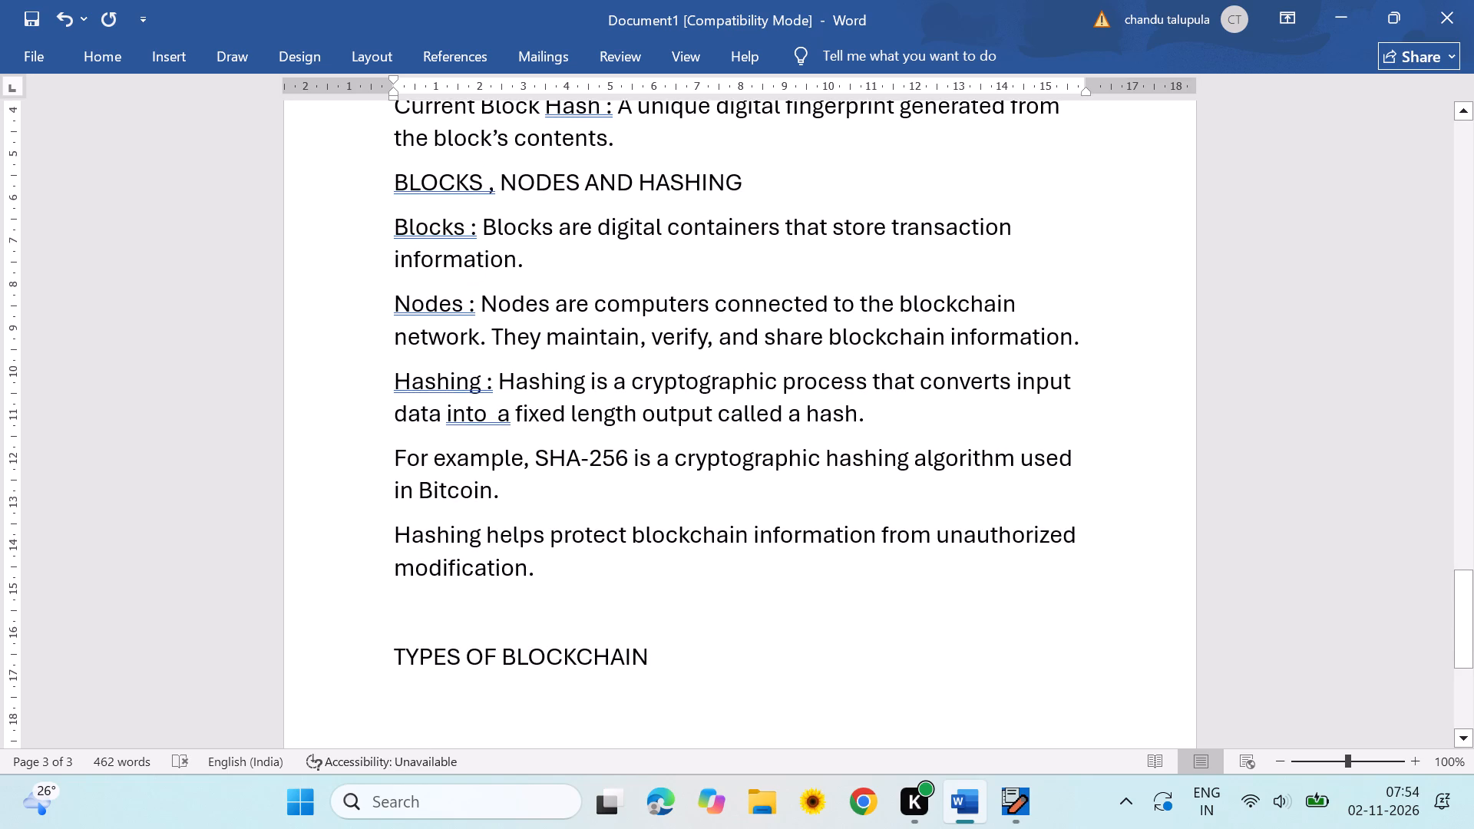
Write "There are four major types of blockchain can participate in the network according to its rules." below the heading and start a new paragraph.
text(There are)
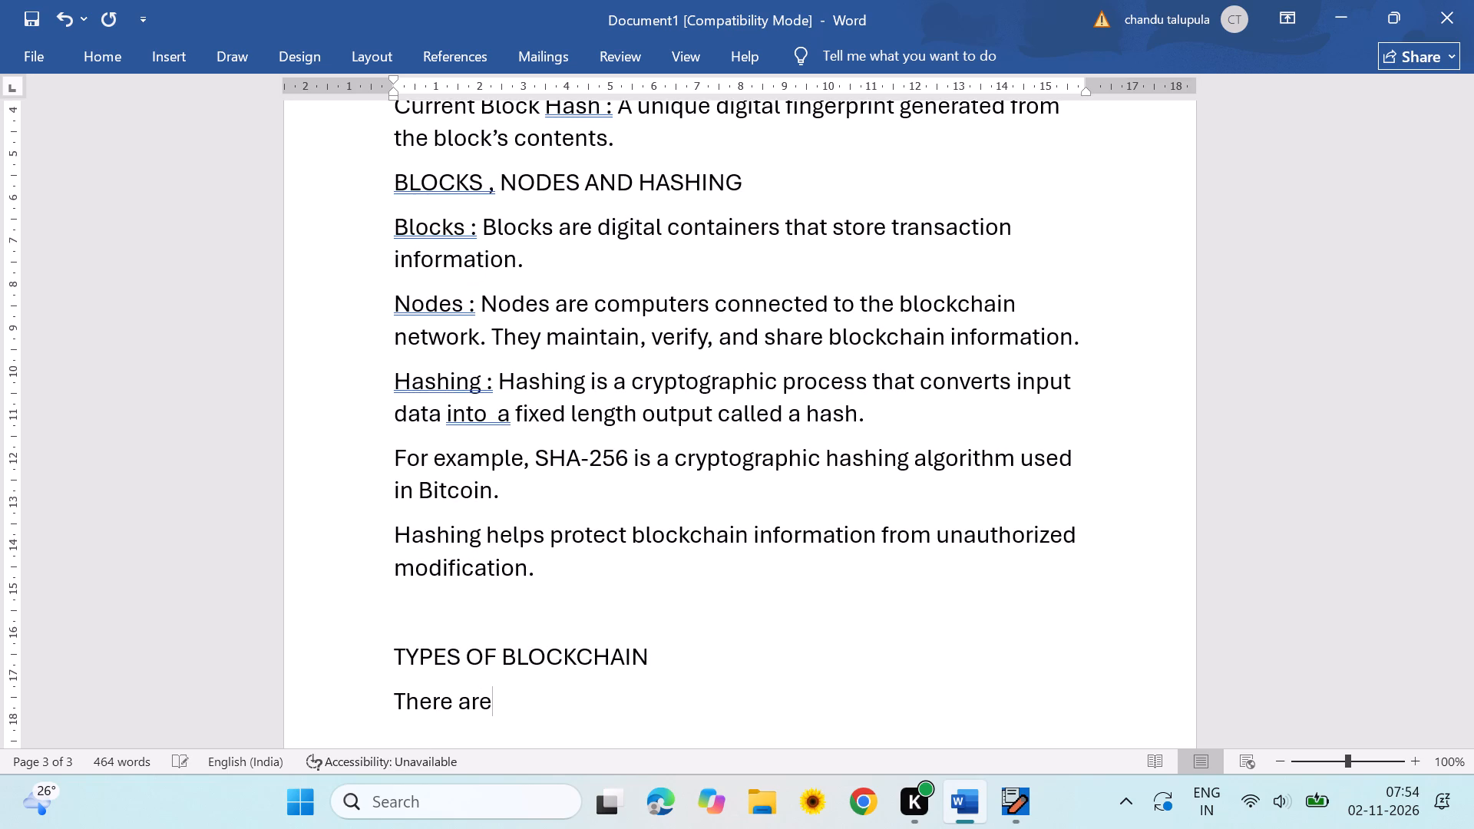
key(space)
text(four major)
key(space)
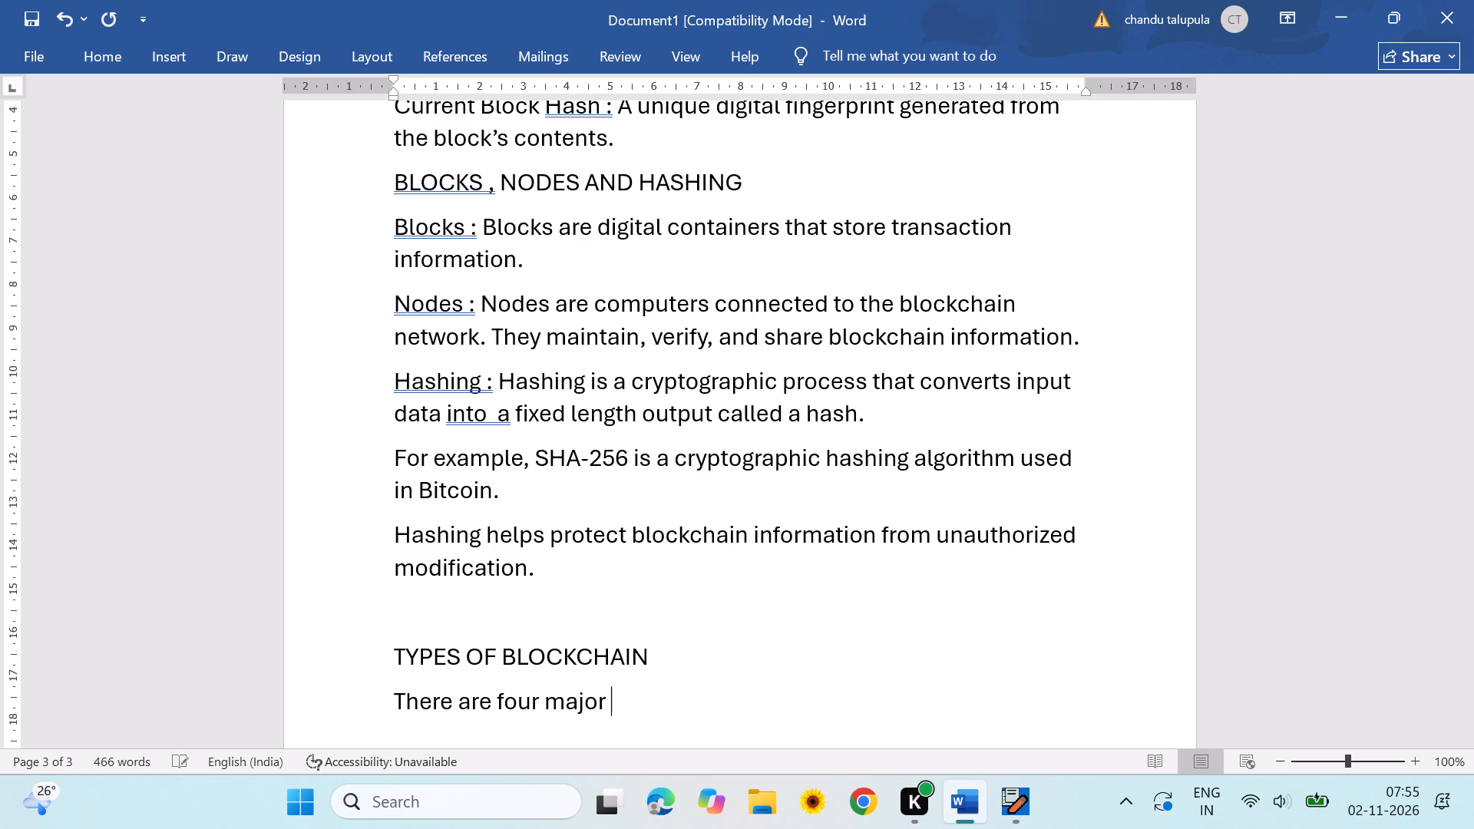
text(types of blockchain)
key(space)
text(can part)
text(icipate in the network aco)
key(BackSpace)
text(corf)
key(BackSpace)
text(ding ti)
key(BackSpace)
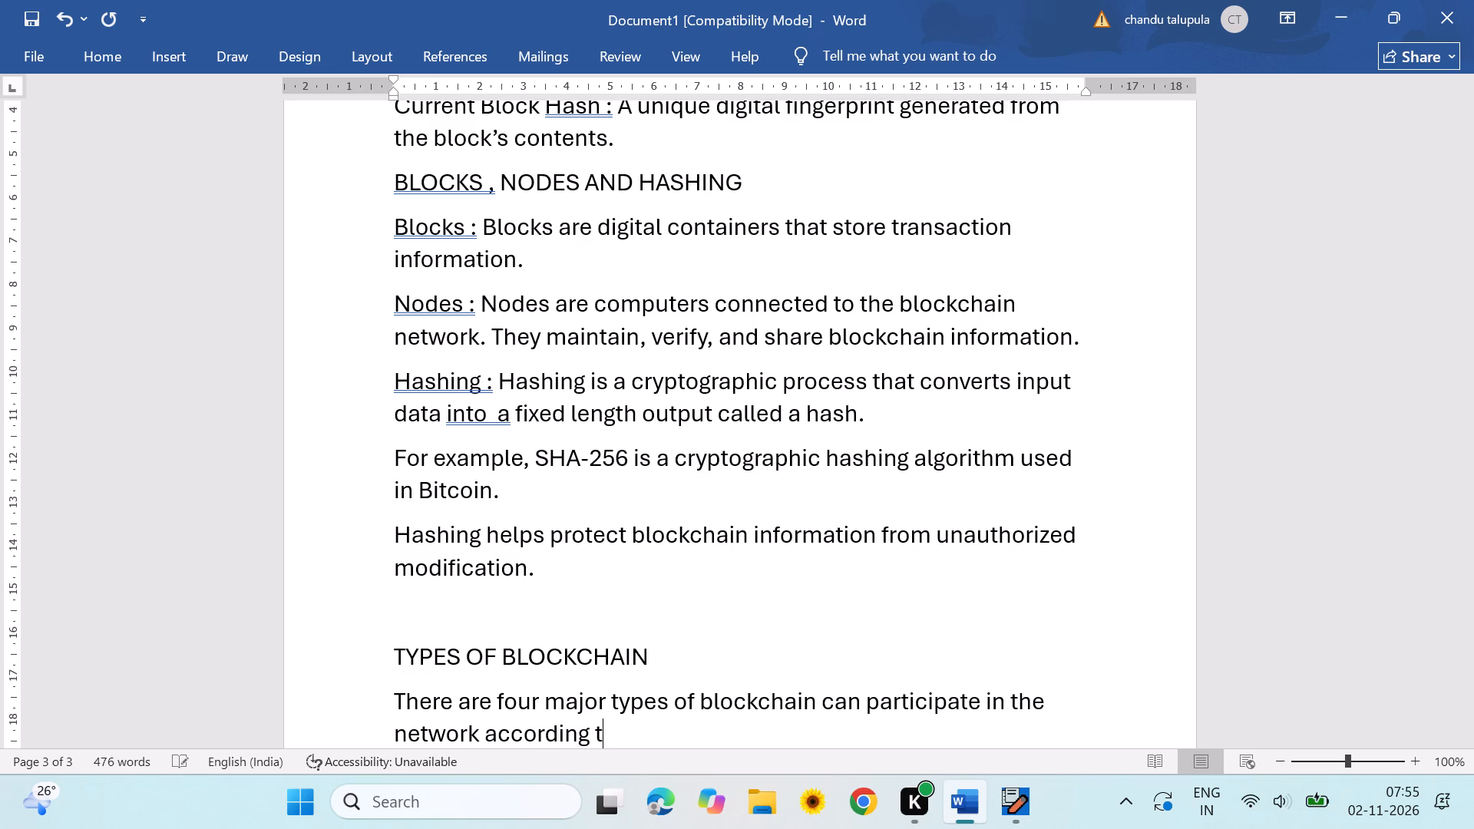
text(o its)
key(space)
text(rules)
key(period)
key(Return)
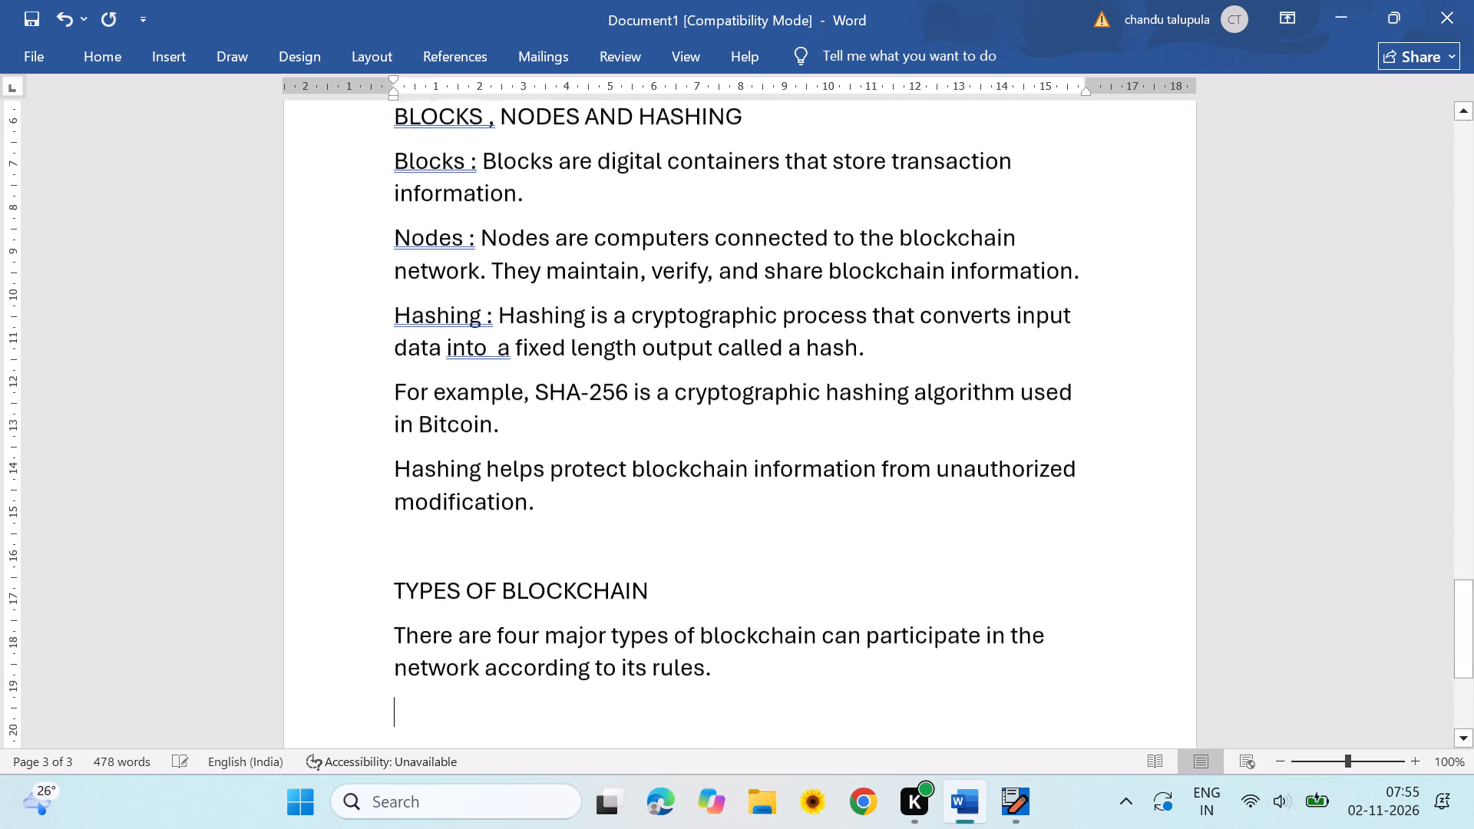
Write "Examples : Bitcoin and Etereum." below the sentence on blockchain types and start a new paragraph.
text(Examples)
key(space)
text(:)
key(space)
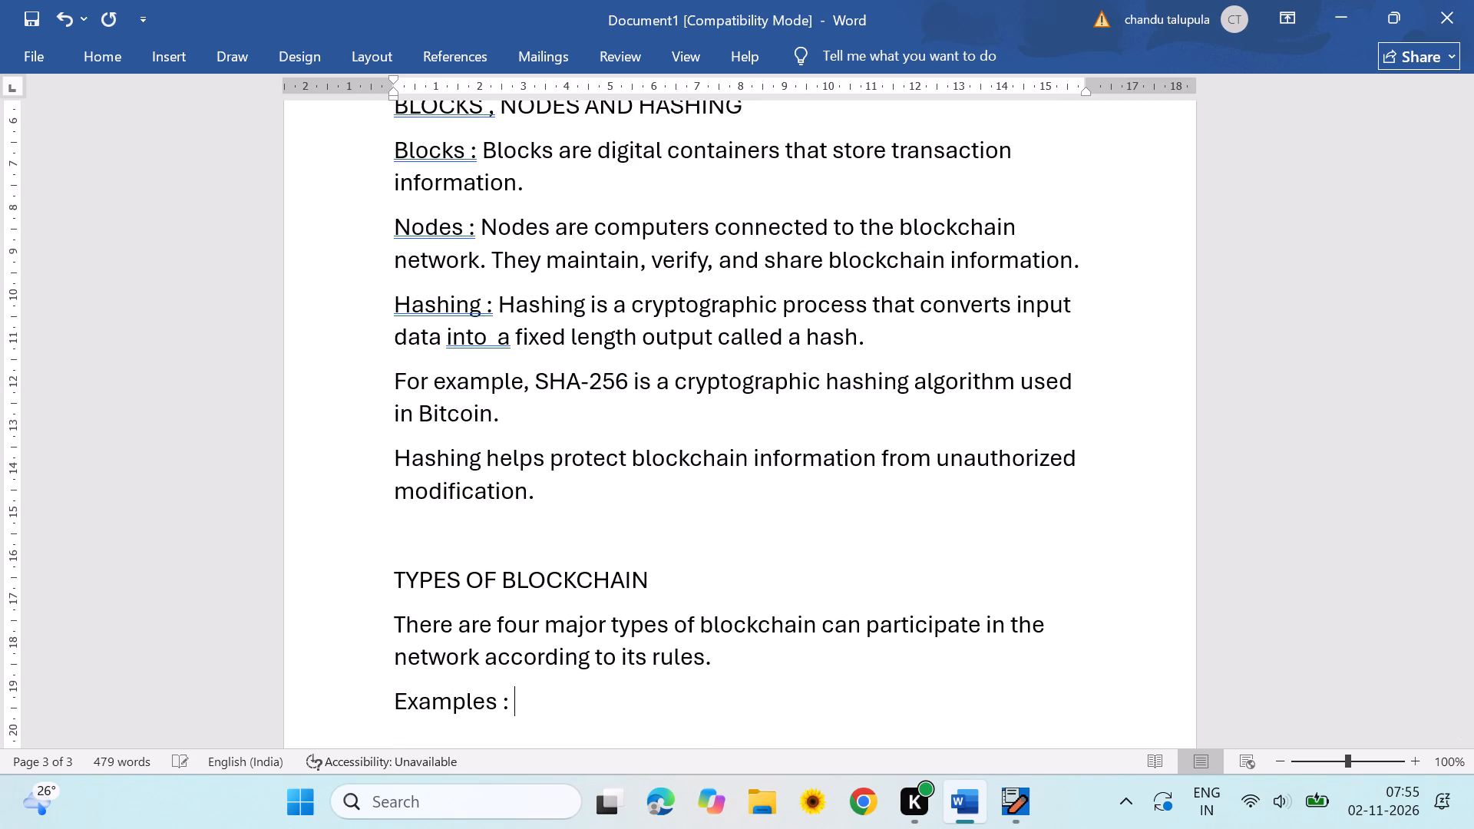
text(bi)
key(BackSpace)
key(BackSpace)
text(Bitcoin and)
key(space)
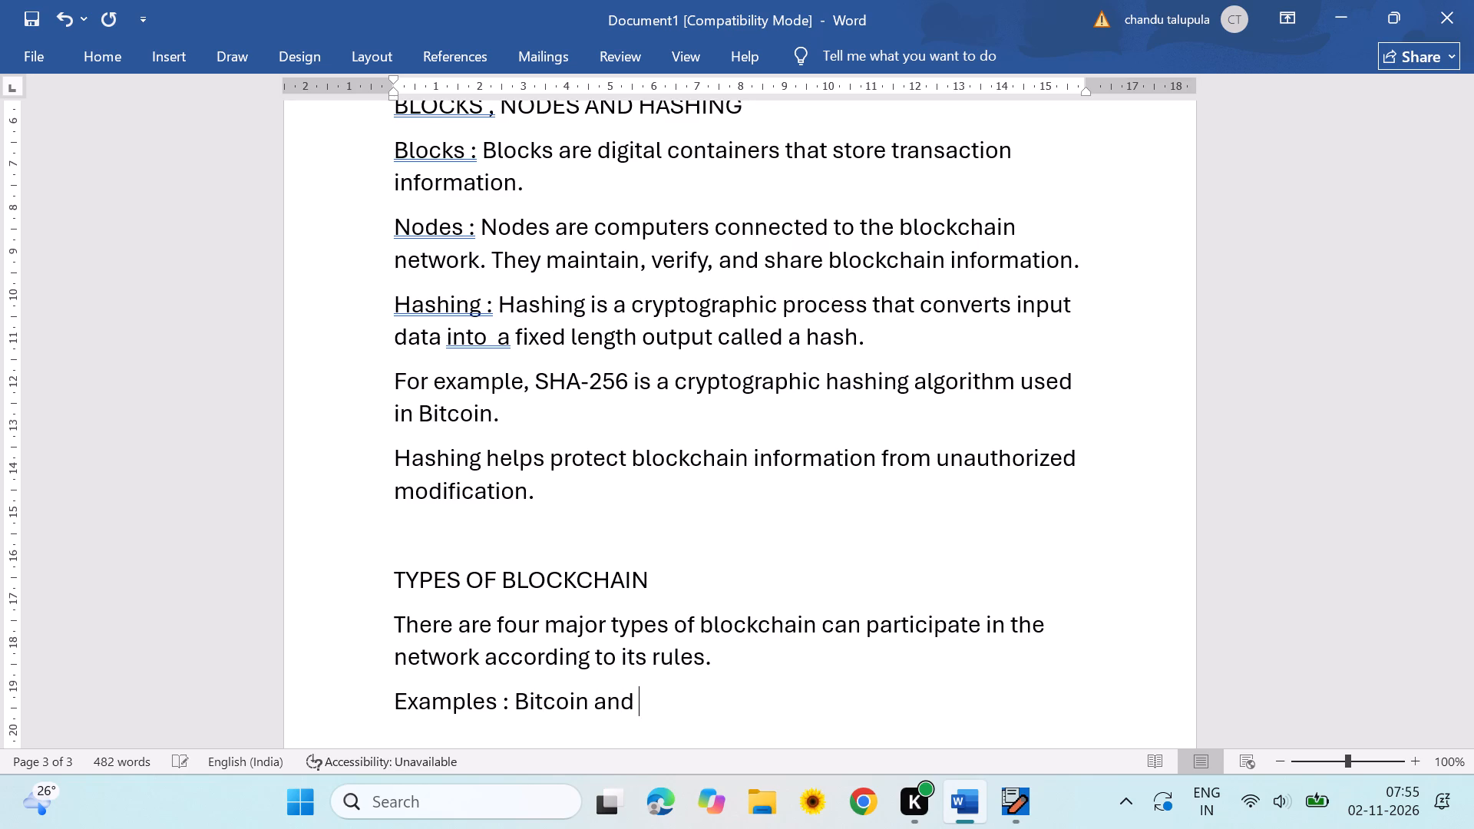
text(Etereu)
text(m.)
key(Return)
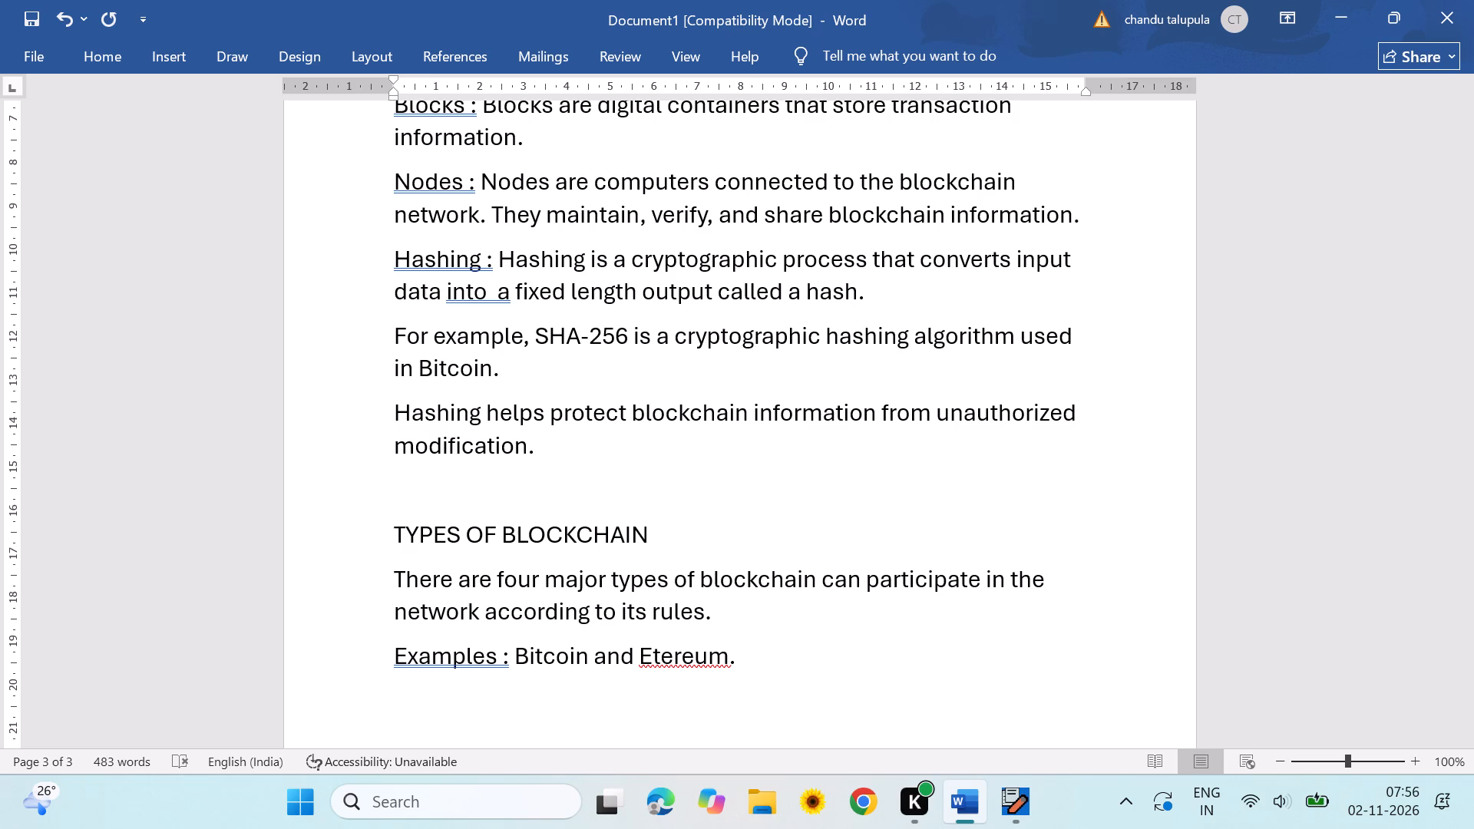
Delete "according to its rules" from the end of the sentence under the TYPES OF BLOCKCHAIN heading, keeping the full stop.
key(Up)
key(Up)
key(Right)
key(Right)
key(Right)
key(Right)
key(Right)
key(Right)
key(Right)
key(Right)
key(Right)
key(Right)
key(Right)
key(Right)
key(Right)
key(Right)
key(Right)
key(Right)
key(Right)
key(Right)
key(Right)
key(Right)
key(Right)
key(Right)
key(Right)
key(Right)
key(Right)
key(Right)
key(Up)
key(Right)
key(Right)
key(Right)
key(Right)
key(Right)
key(Right)
key(Right)
key(Right)
key(Right)
key(Right)
key(Right)
key(Right)
key(Right)
key(Right)
key(Right)
key(Right)
key(Right)
key(Right)
key(Right)
key(Right)
key(Right)
key(Right)
key(Right)
key(Right)
key(Right)
key(Right)
key(Right)
key(Right)
key(Right)
key(Right)
key(Right)
key(Left)
key(BackSpace)
key(BackSpace)
key(BackSpace)
key(BackSpace)
key(BackSpace)
key(BackSpace)
key(BackSpace)
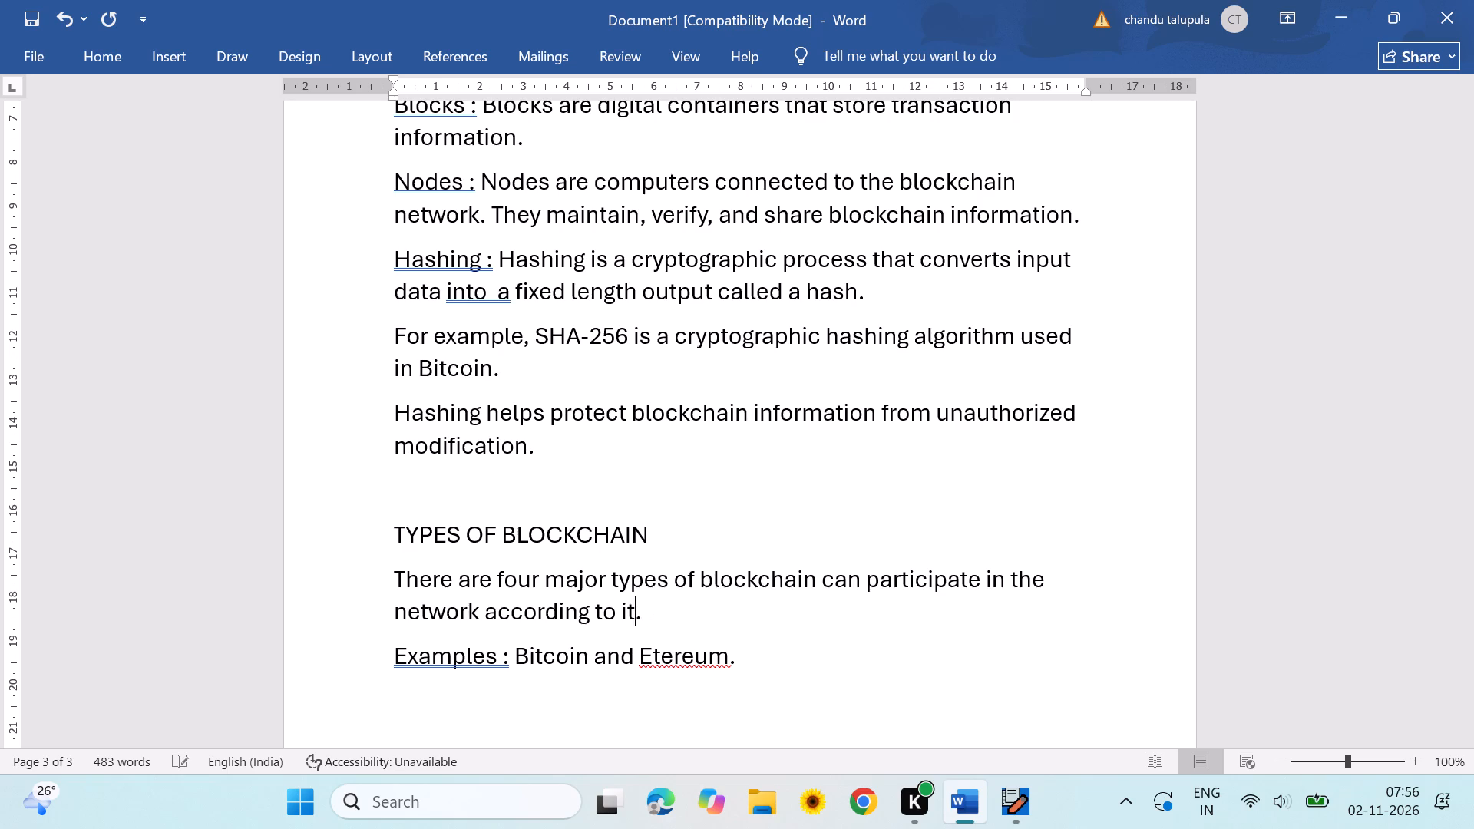
key(BackSpace)
key(BackSpace)
key(BackSpace)
key(BackSpace)
key(BackSpace)
key(BackSpace)
key(BackSpace)
key(BackSpace)
key(BackSpace)
key(BackSpace)
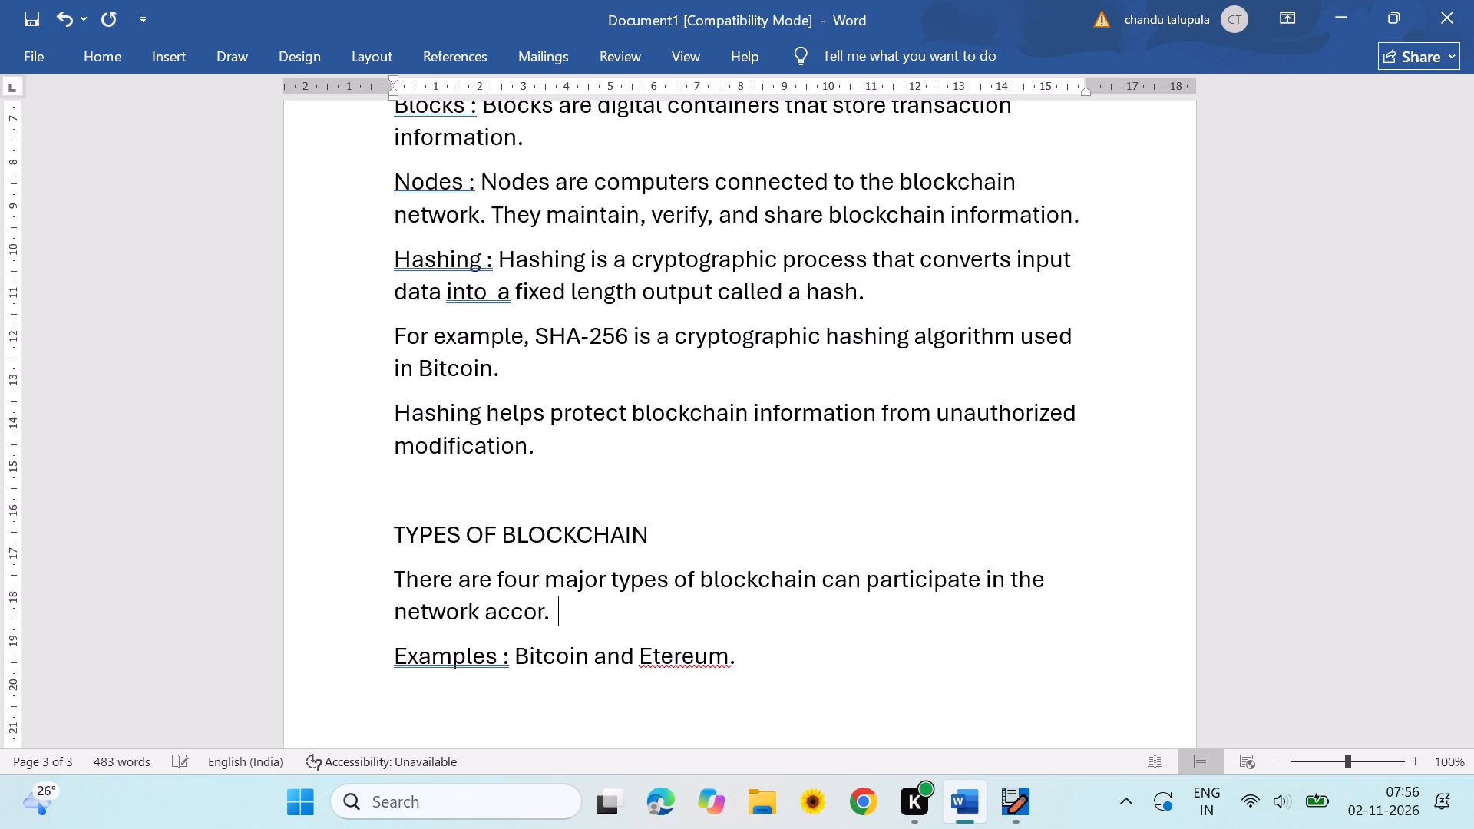
key(BackSpace)
key(BackSpace)
key(BackSpace)
key(BackSpace)
key(BackSpace)
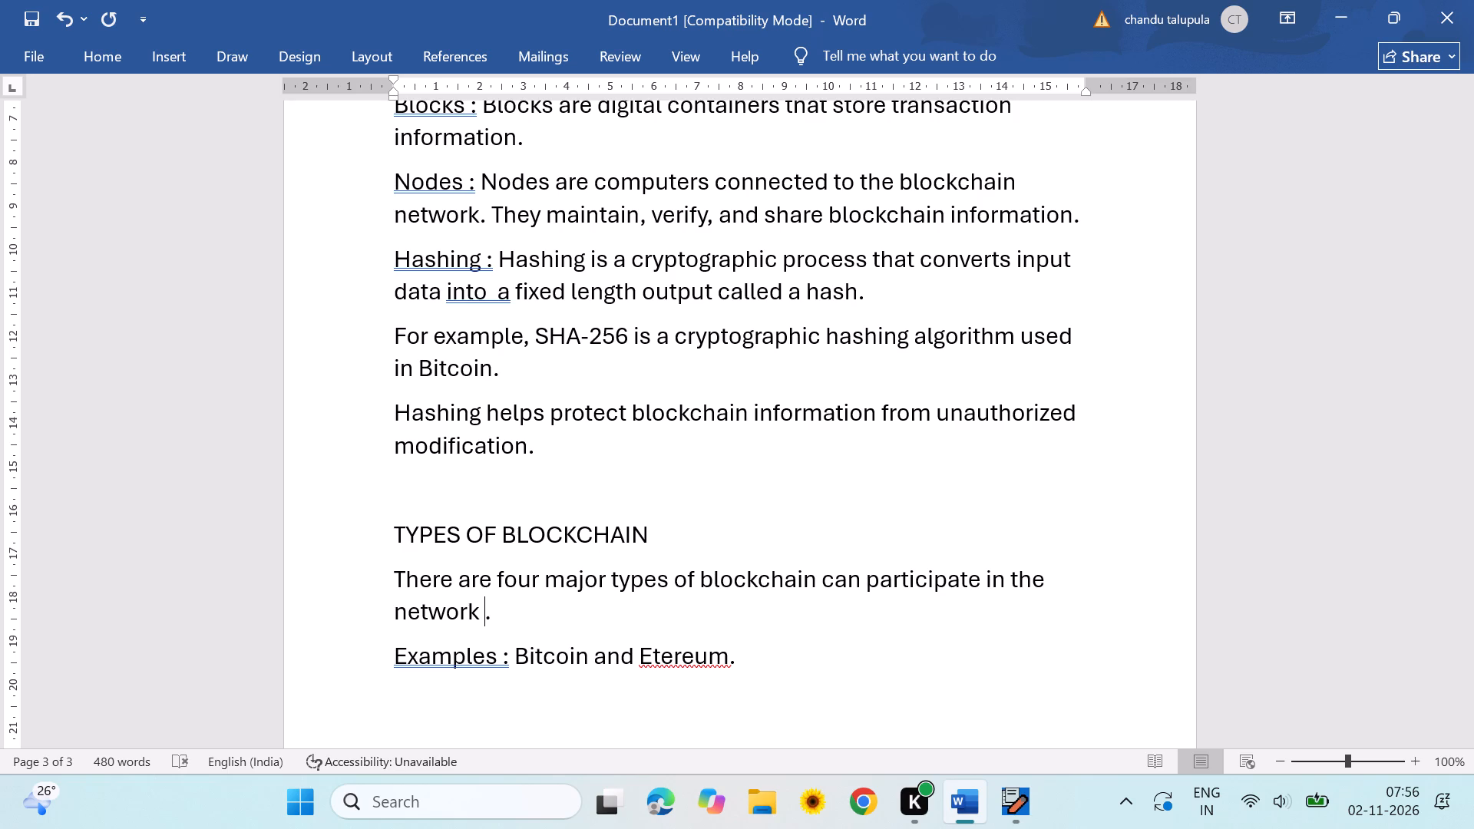
Delete "can participate in the" between "blockchain" and "network" in the sentence about the four major types.
key(Up)
key(Right)
key(Right)
key(Right)
key(Right)
key(Right)
key(Right)
key(Right)
key(Right)
key(Right)
key(Right)
key(Right)
key(Right)
key(Right)
key(Right)
key(Right)
key(Right)
key(Right)
key(Right)
key(Right)
key(Right)
key(Right)
key(Right)
key(Right)
key(Right)
key(Right)
key(Right)
key(Right)
key(Right)
key(Right)
key(Right)
key(Right)
key(Right)
key(Right)
key(Right)
key(Right)
key(Right)
key(BackSpace)
key(BackSpace)
key(BackSpace)
key(BackSpace)
key(BackSpace)
key(BackSpace)
key(BackSpace)
key(BackSpace)
key(BackSpace)
key(BackSpace)
key(BackSpace)
key(BackSpace)
key(BackSpace)
key(BackSpace)
key(BackSpace)
key(BackSpace)
key(BackSpace)
key(BackSpace)
key(BackSpace)
key(BackSpace)
key(BackSpace)
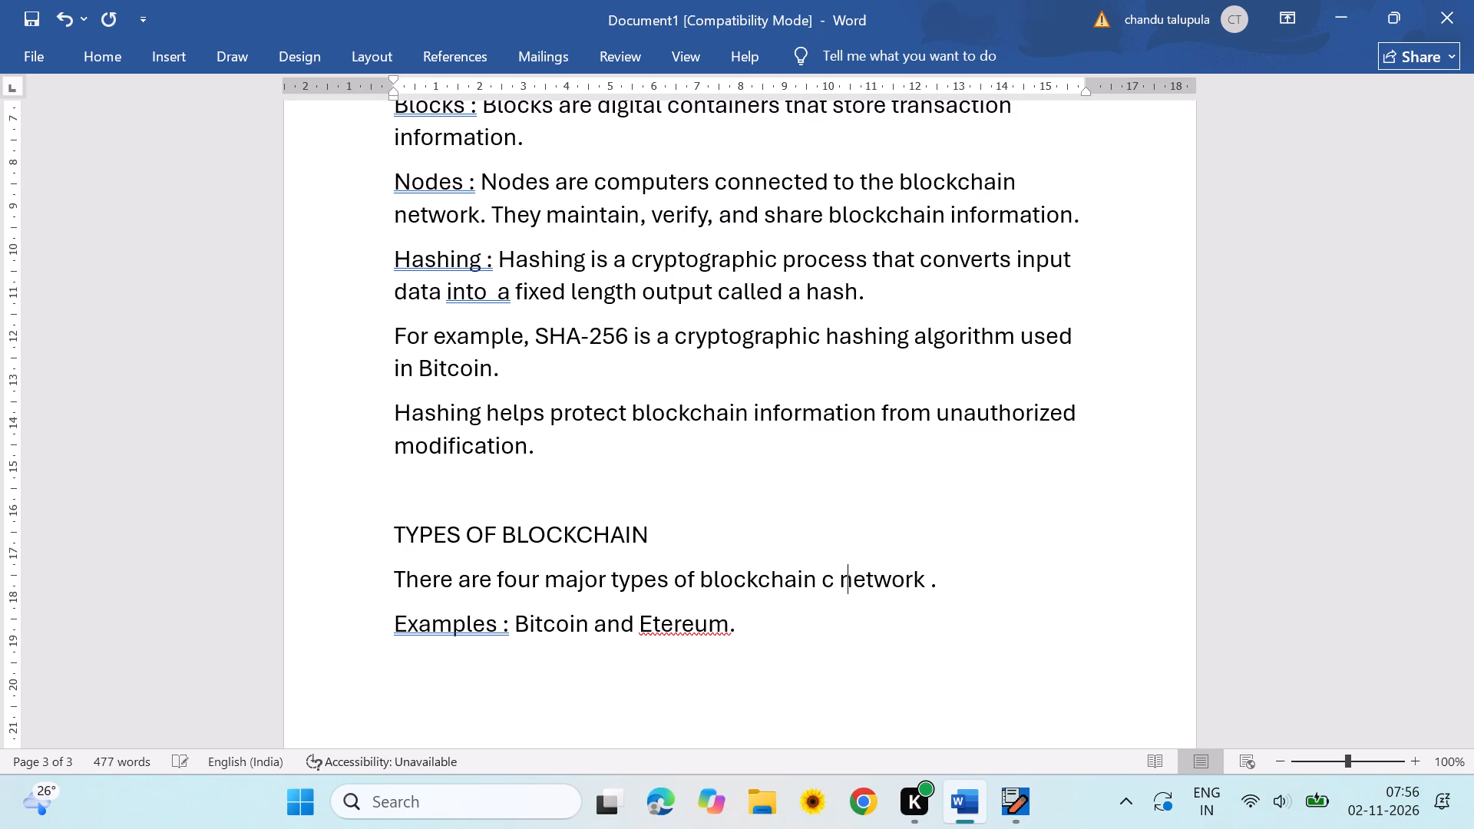
key(BackSpace)
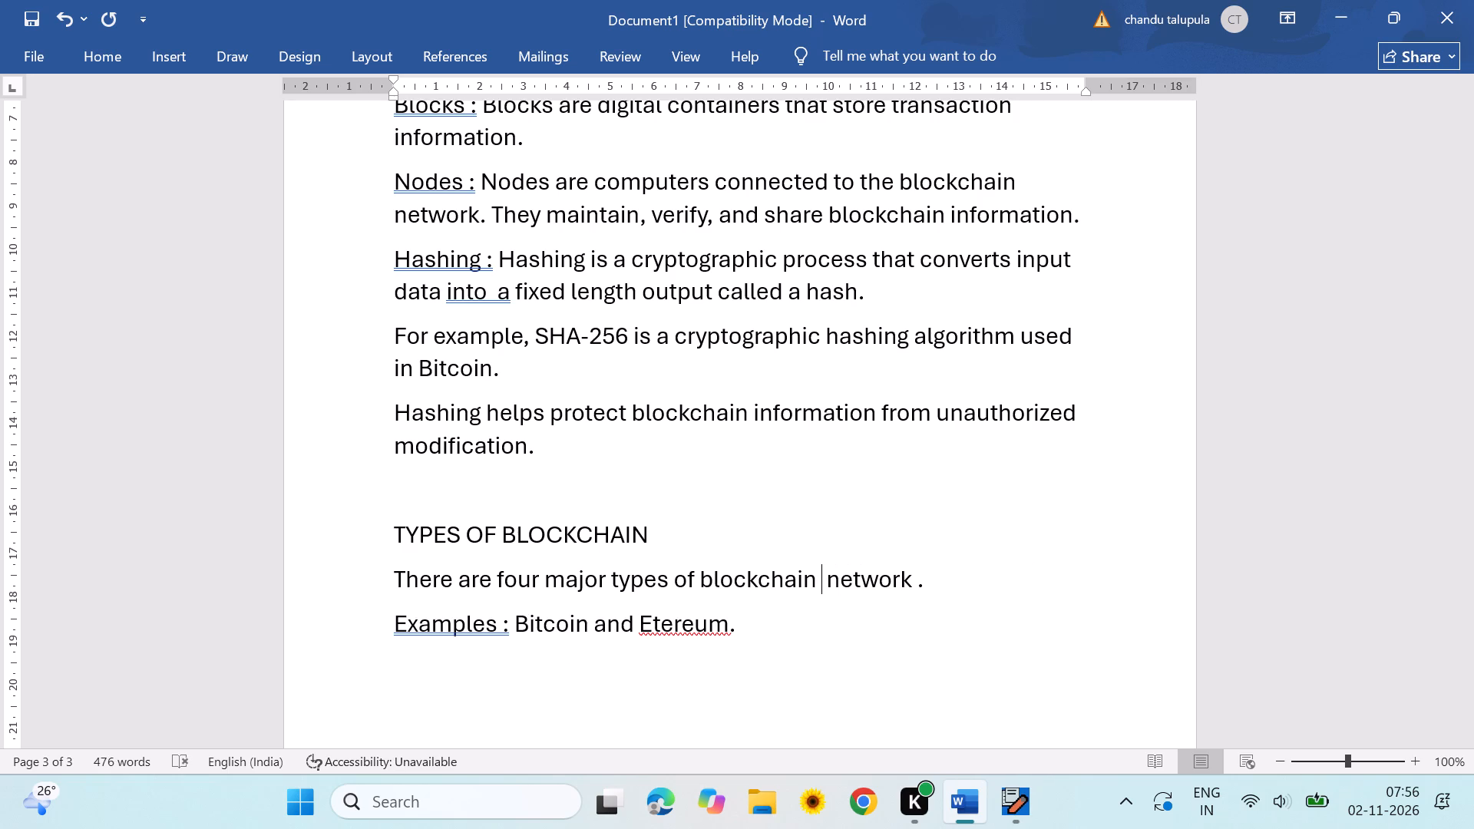
Change "network" to "networks" at the end of the sentence about the four major types of blockchain.
key(Right)
key(Right)
key(Right)
key(Right)
key(Right)
key(Right)
key(Right)
key(Right)
key(s)
key(Right)
key(Right)
Write the heading "PUBLIC BLOCKCHAIN" below the sentence about the four major types and start a new paragraph under it.
key(Return)
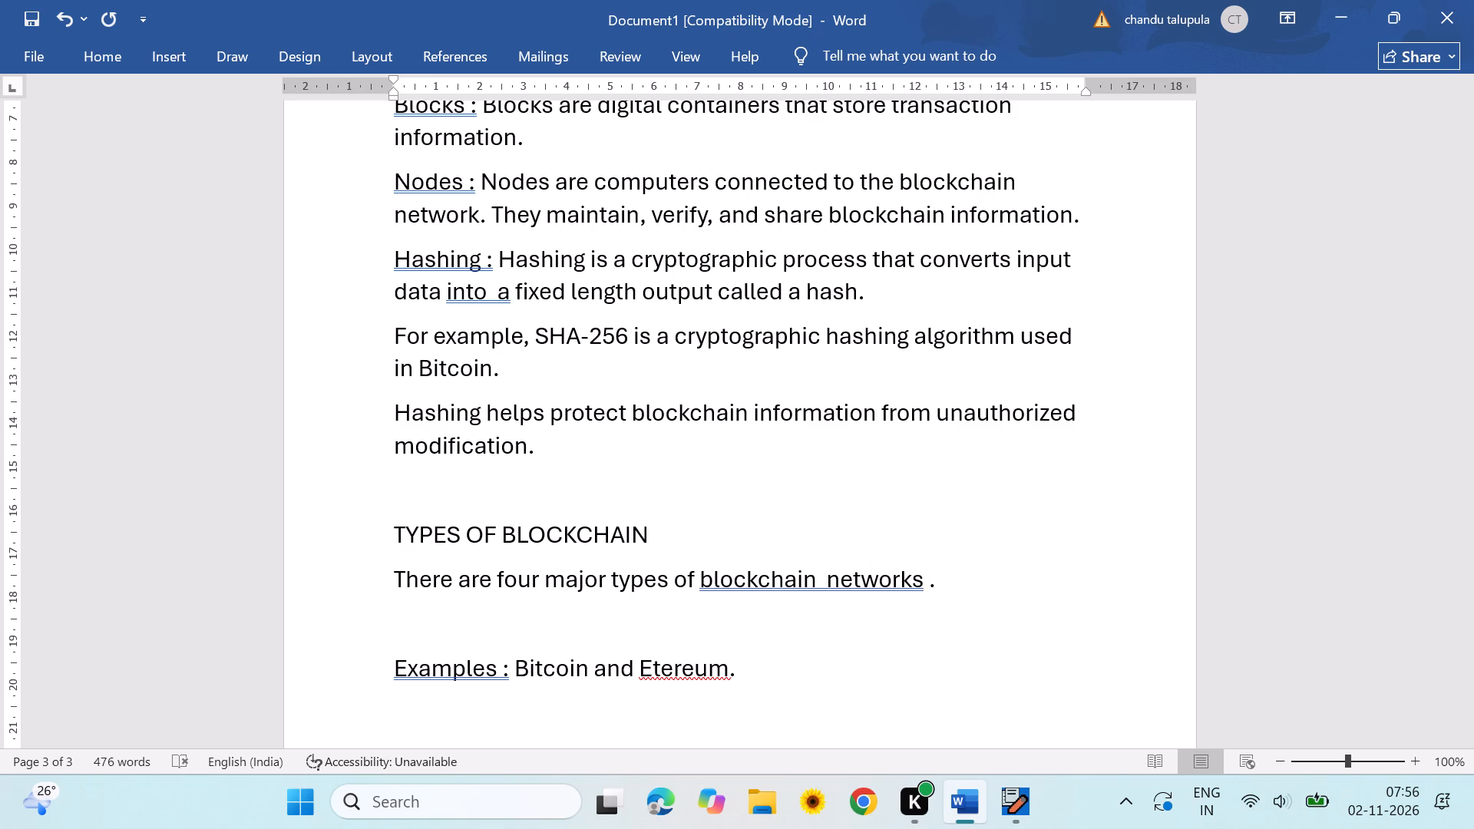
text(PU)
text(BLIC)
key(space)
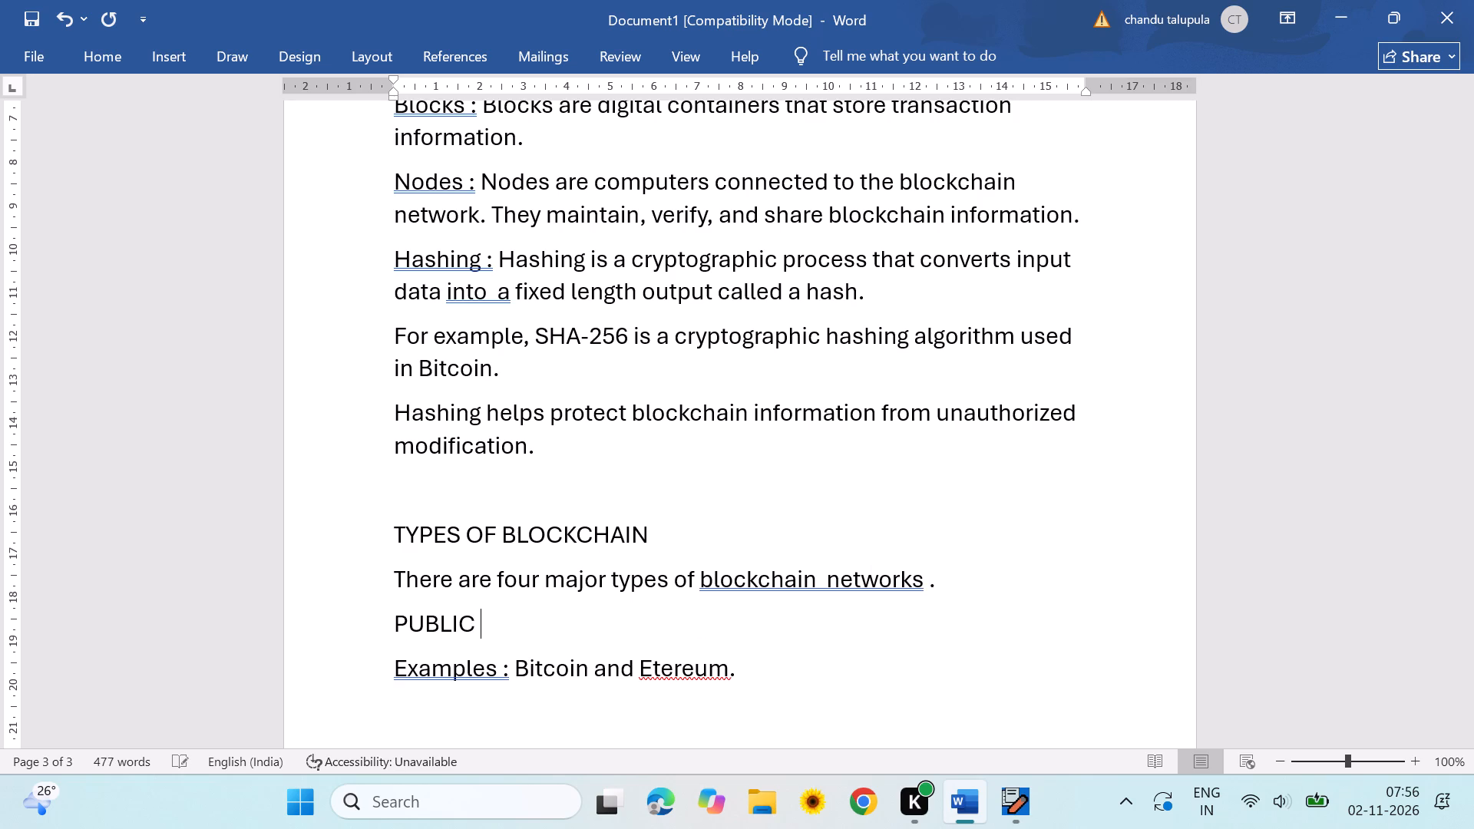
text(BLO)
text(CK)
text(CHIA)
key(BackSpace)
key(BackSpace)
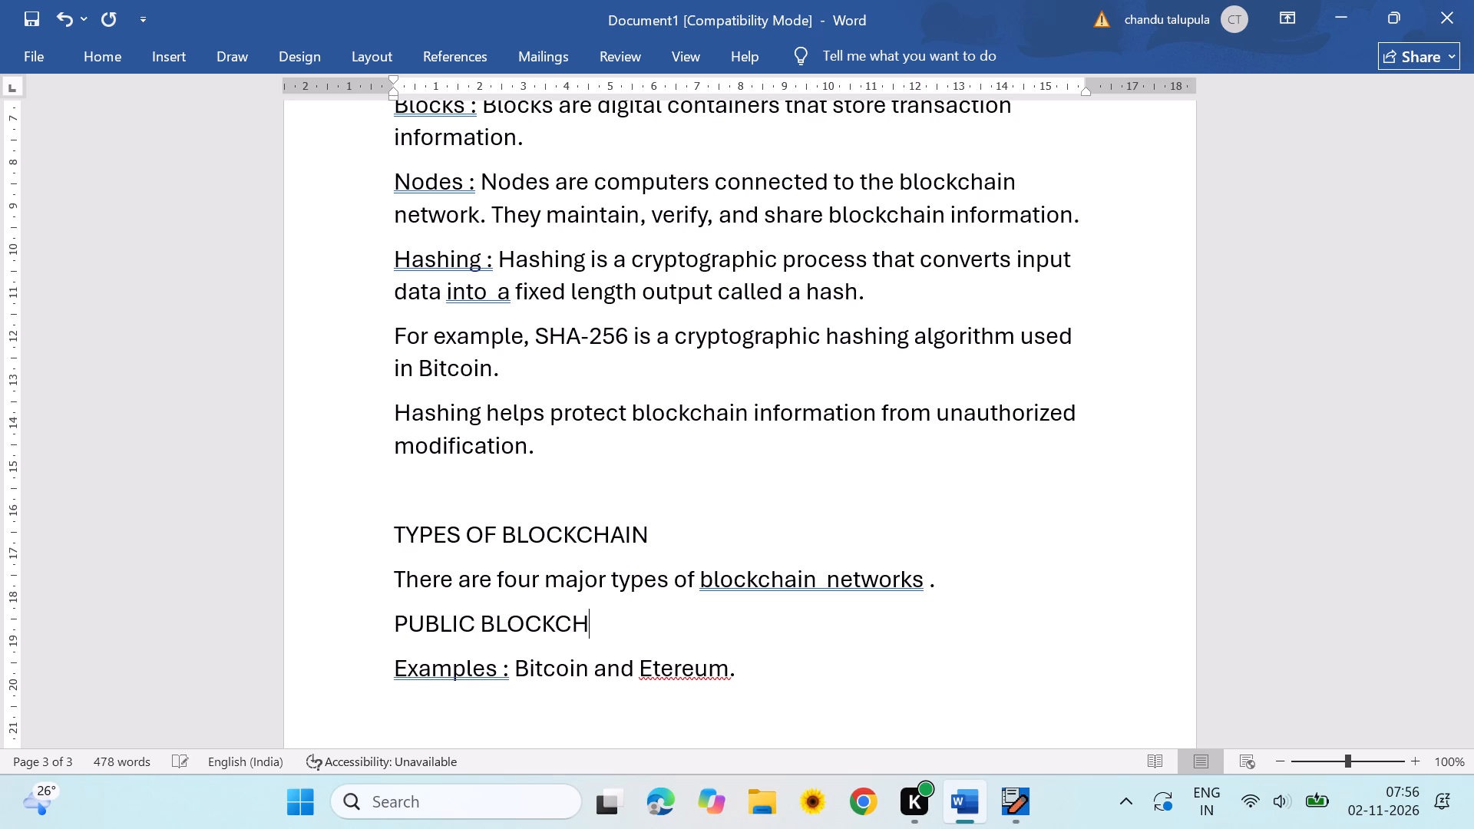
text(AIN)
key(Return)
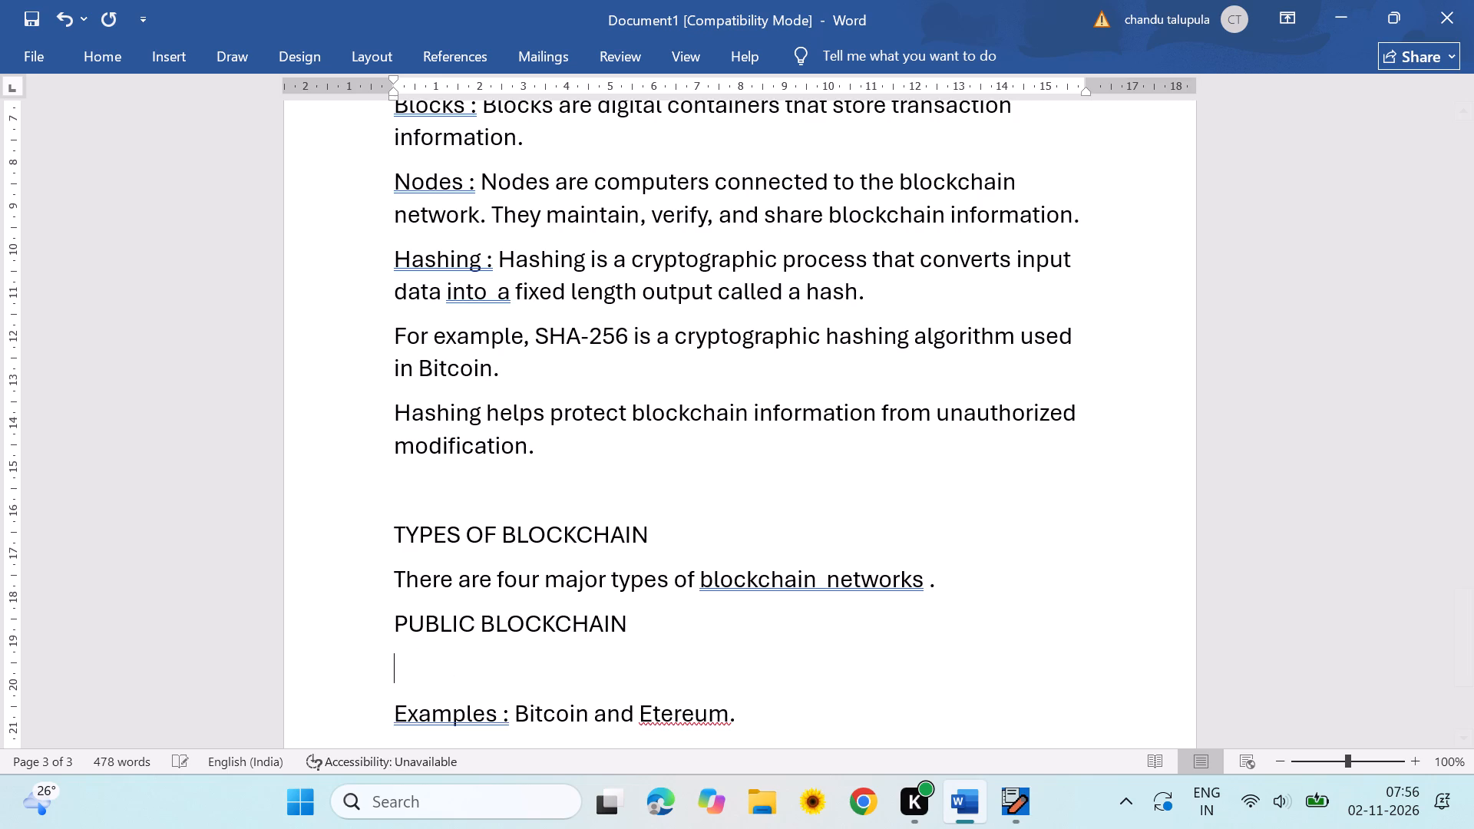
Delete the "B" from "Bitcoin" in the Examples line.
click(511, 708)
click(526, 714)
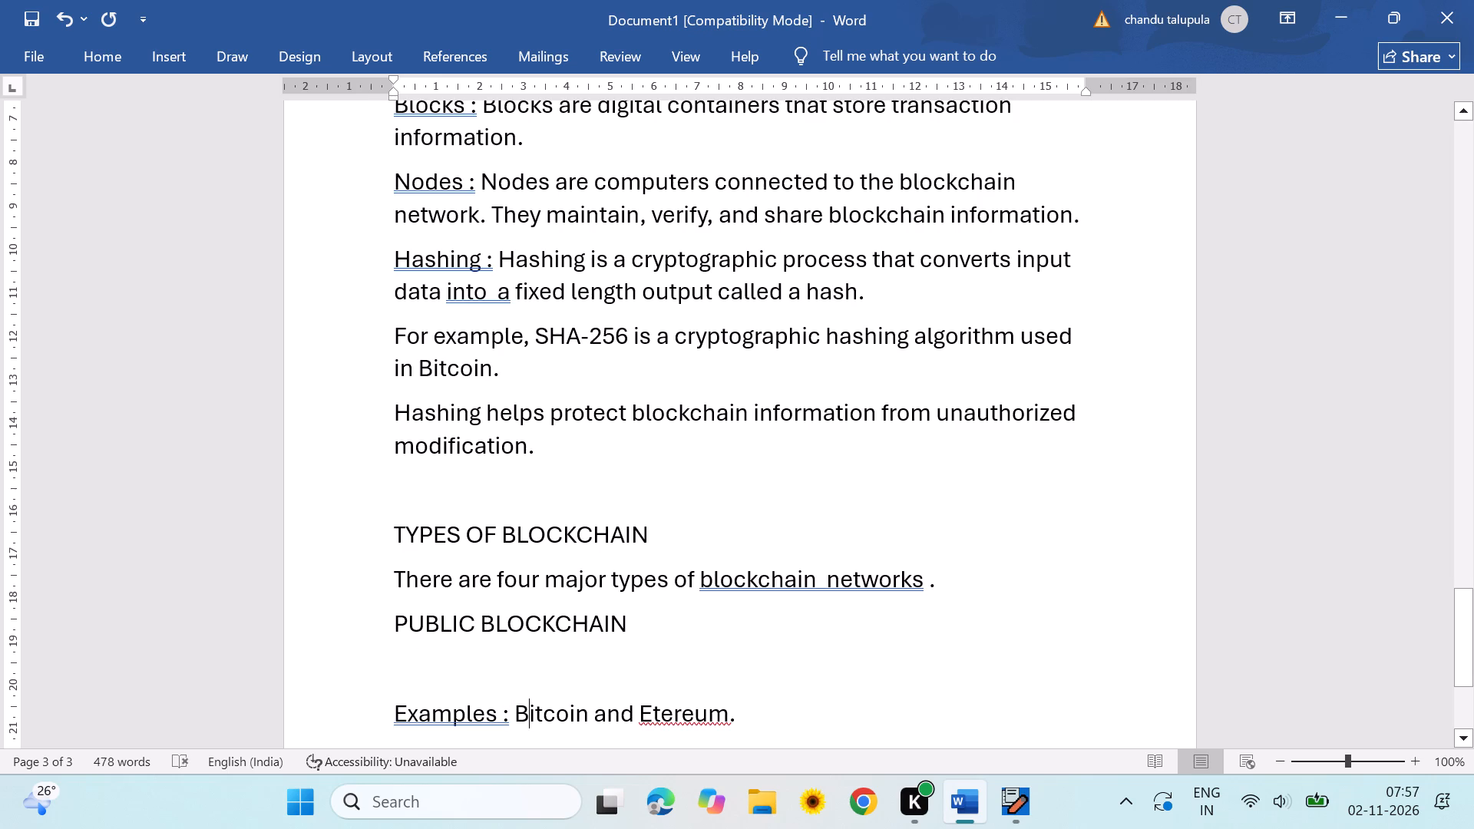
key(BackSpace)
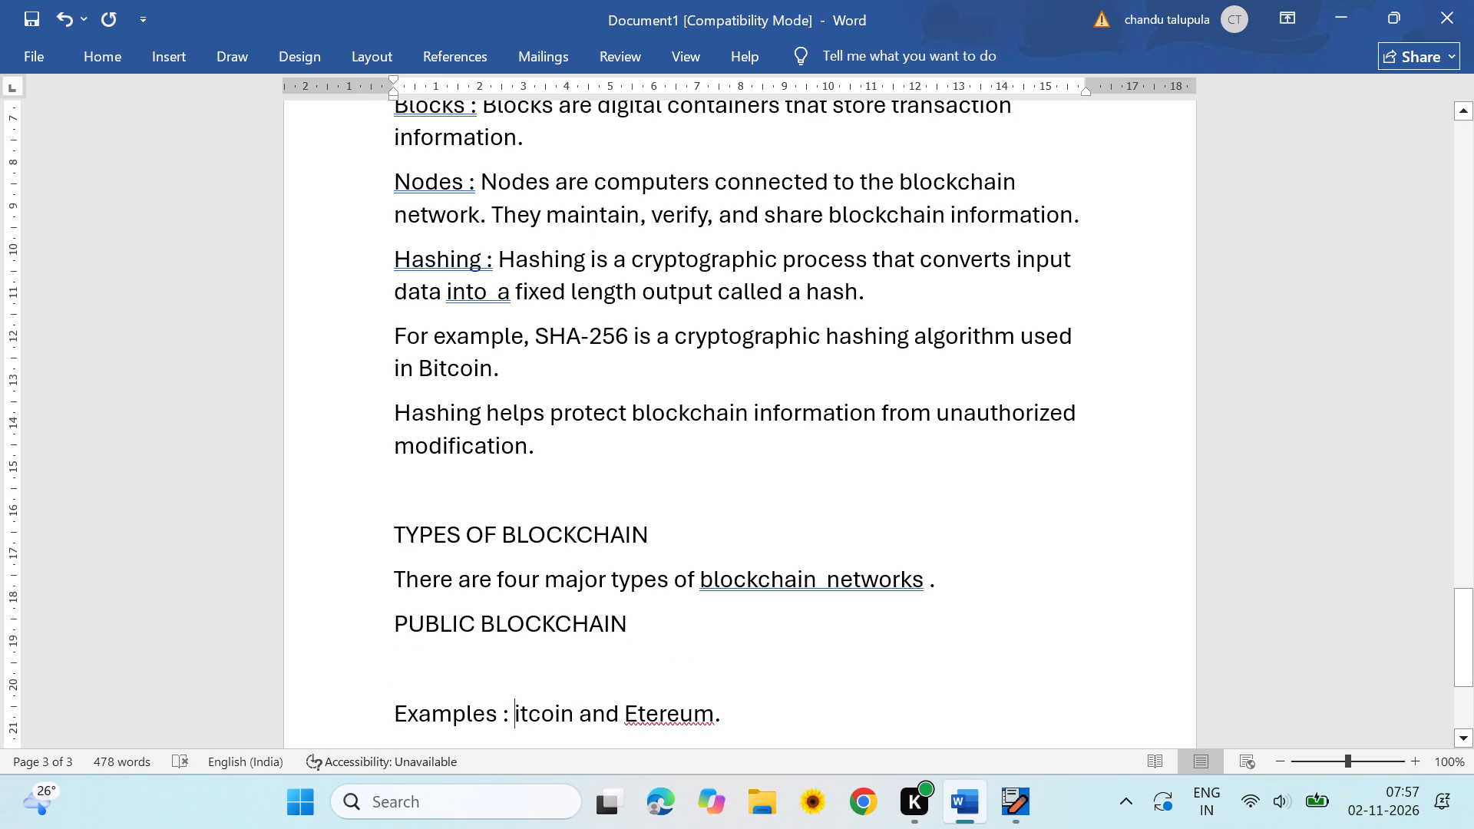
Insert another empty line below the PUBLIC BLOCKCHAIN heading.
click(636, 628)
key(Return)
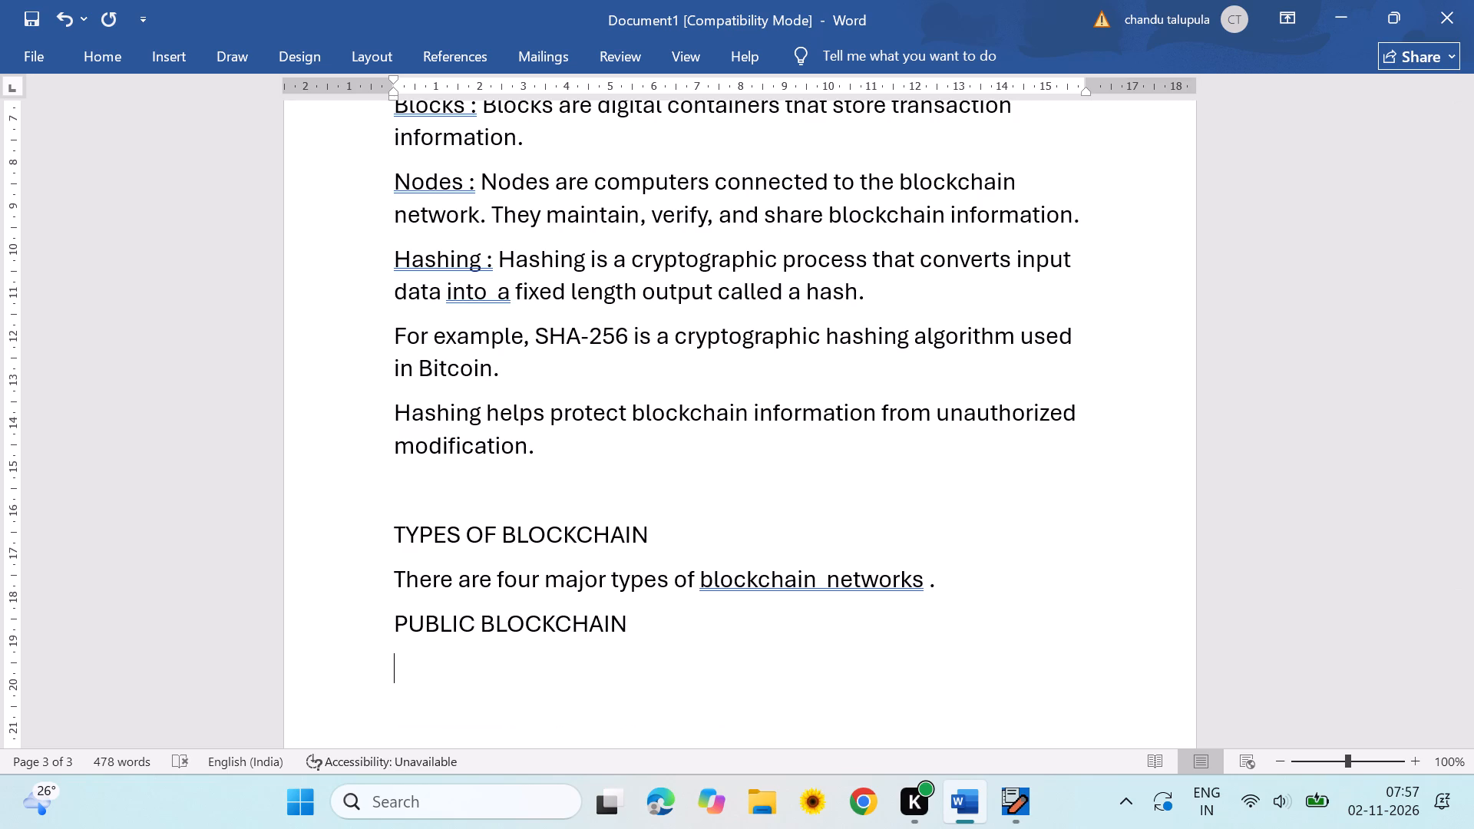
Write "A public blockchain is open to everyone." on the empty line directly below the PUBLIC BLOCKCHAIN heading.
key(Down)
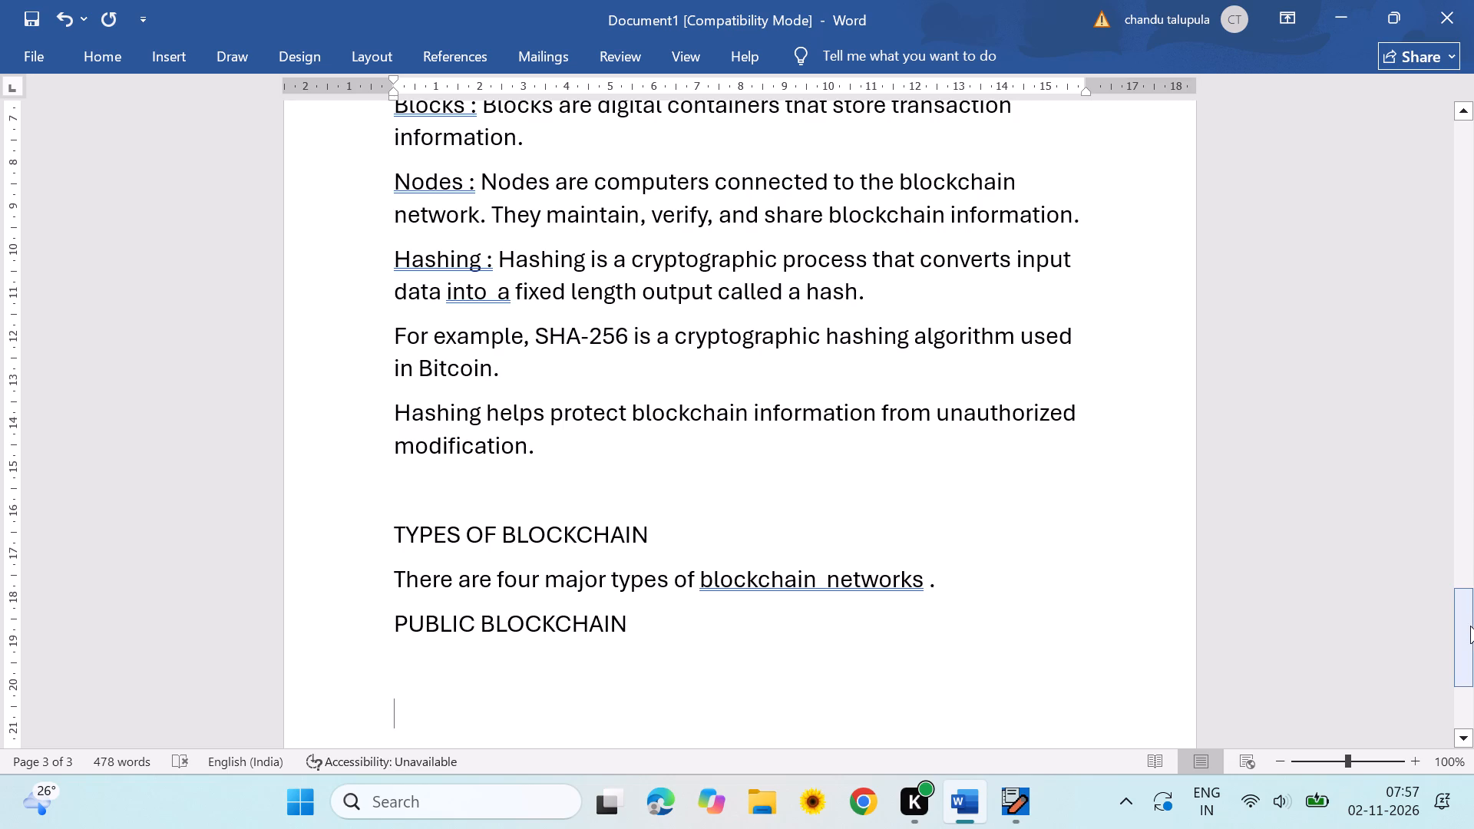
drag(1470, 626, 1466, 635)
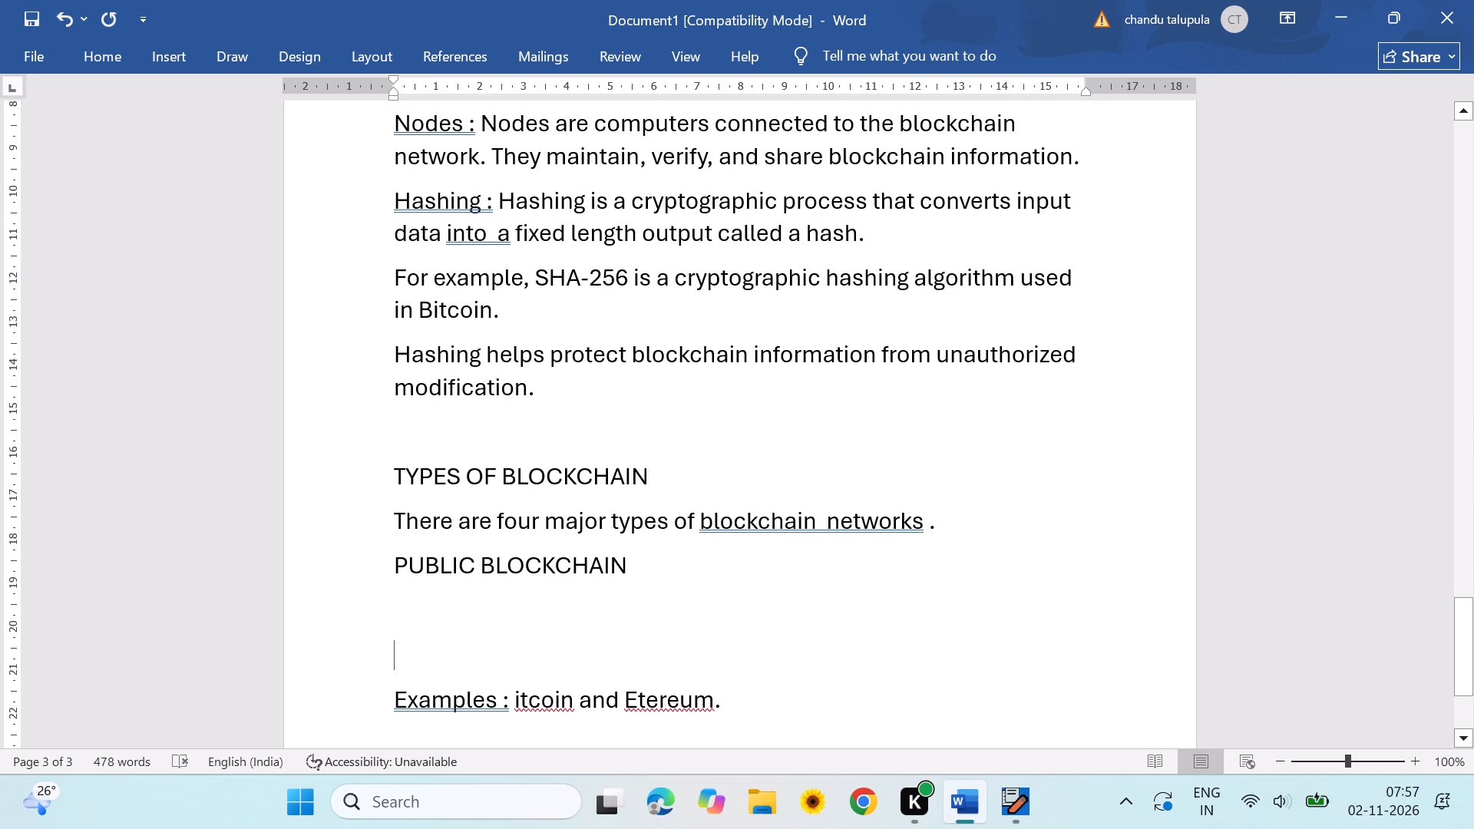
click(666, 576)
key(Down)
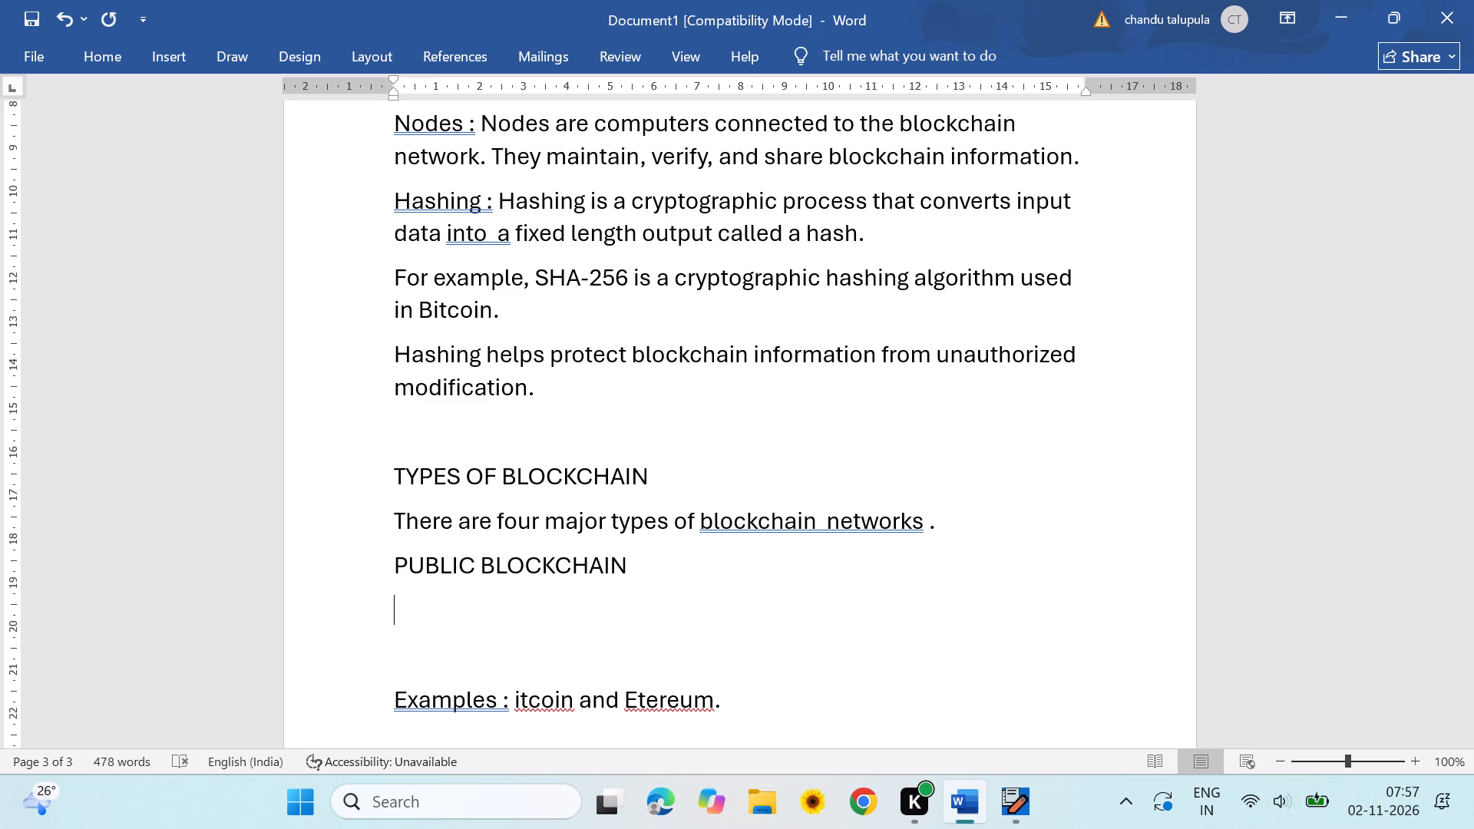
key(a)
key(space)
text(PUBLCI)
key(BackSpace)
key(BackSpace)
key(BackSpace)
key(BackSpace)
key(BackSpace)
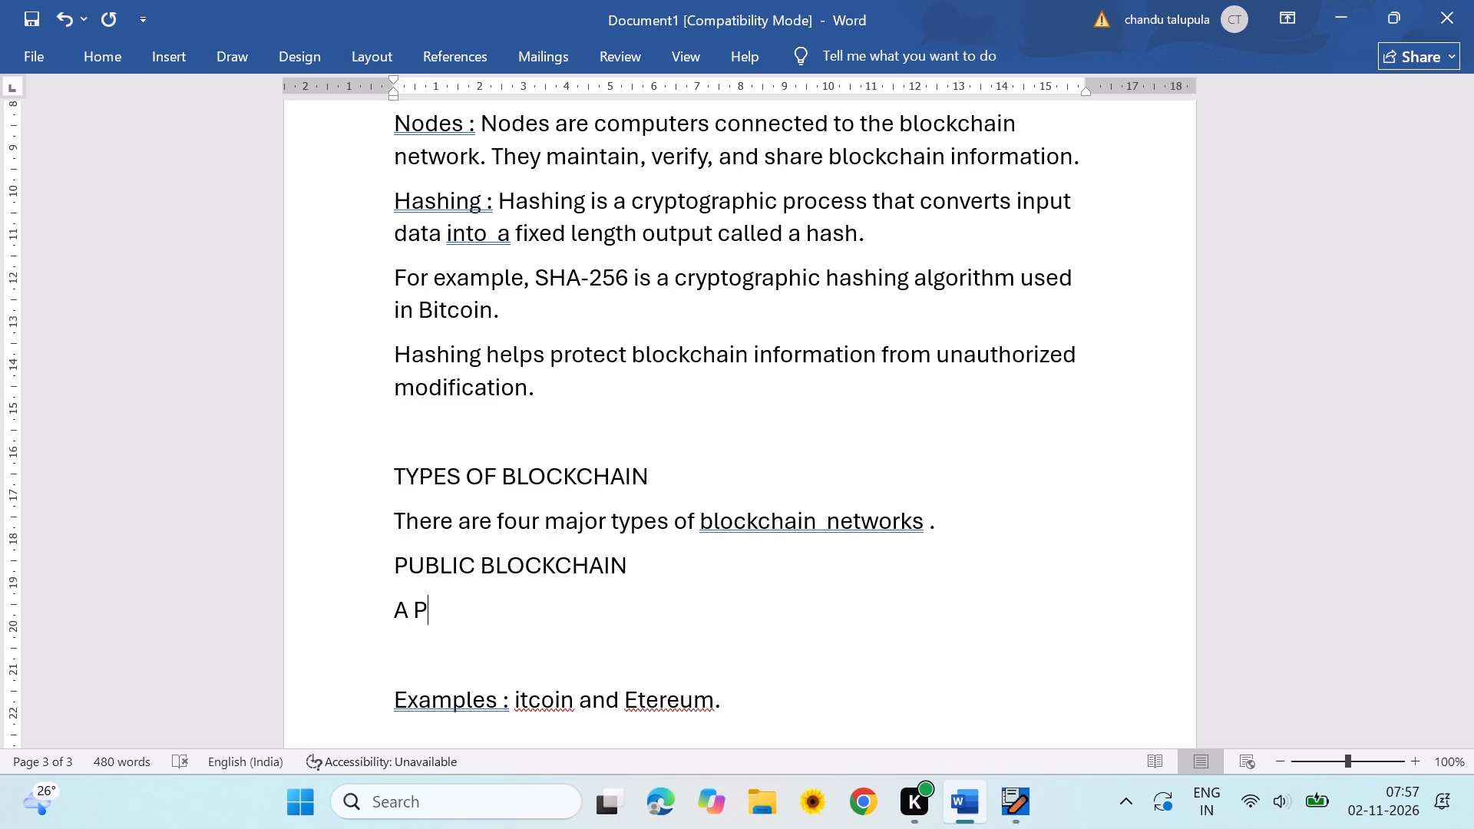
key(BackSpace)
text(puc)
key(BackSpace)
text(blic)
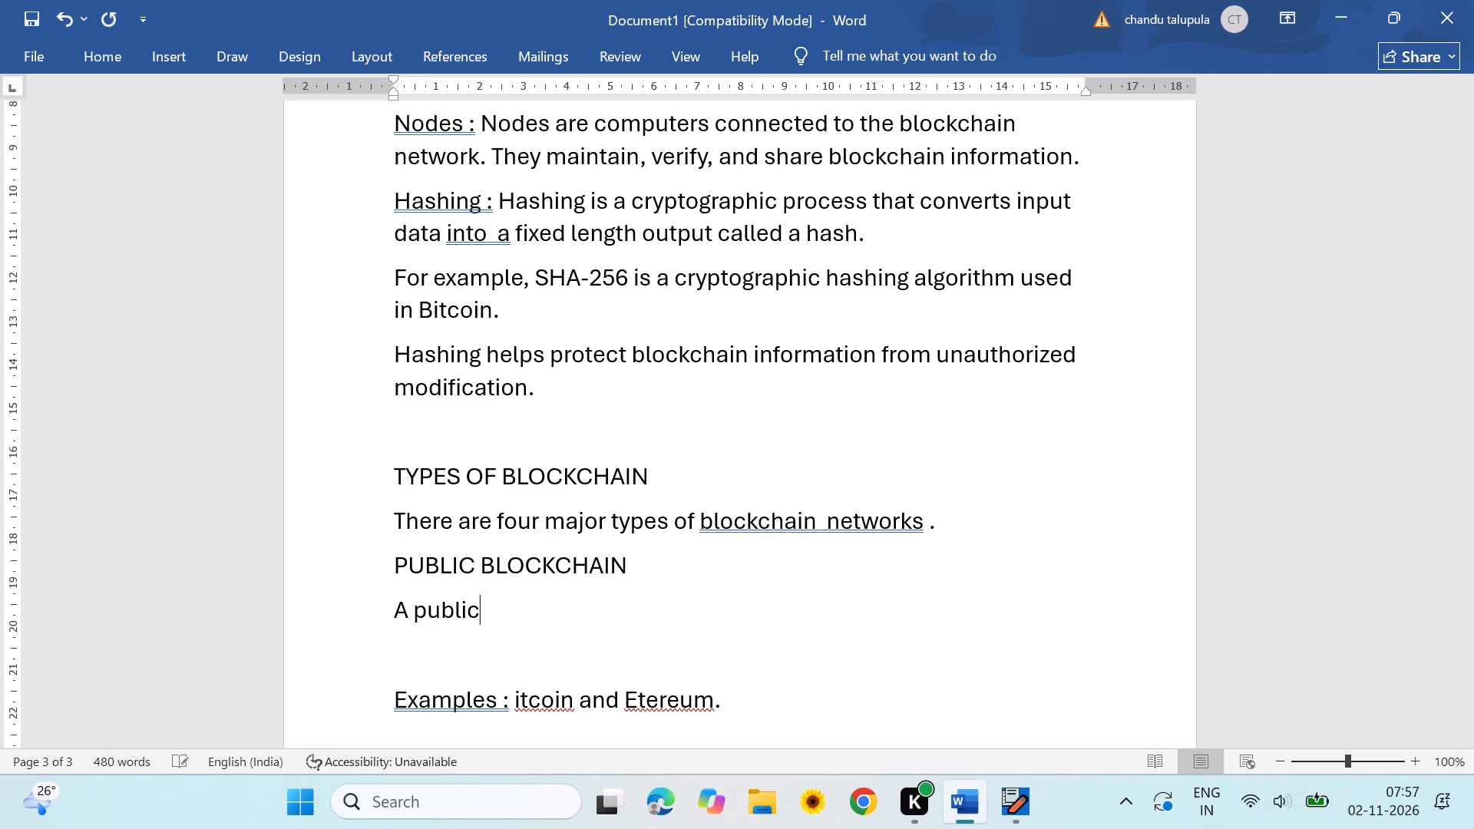
key(space)
text(blockchain)
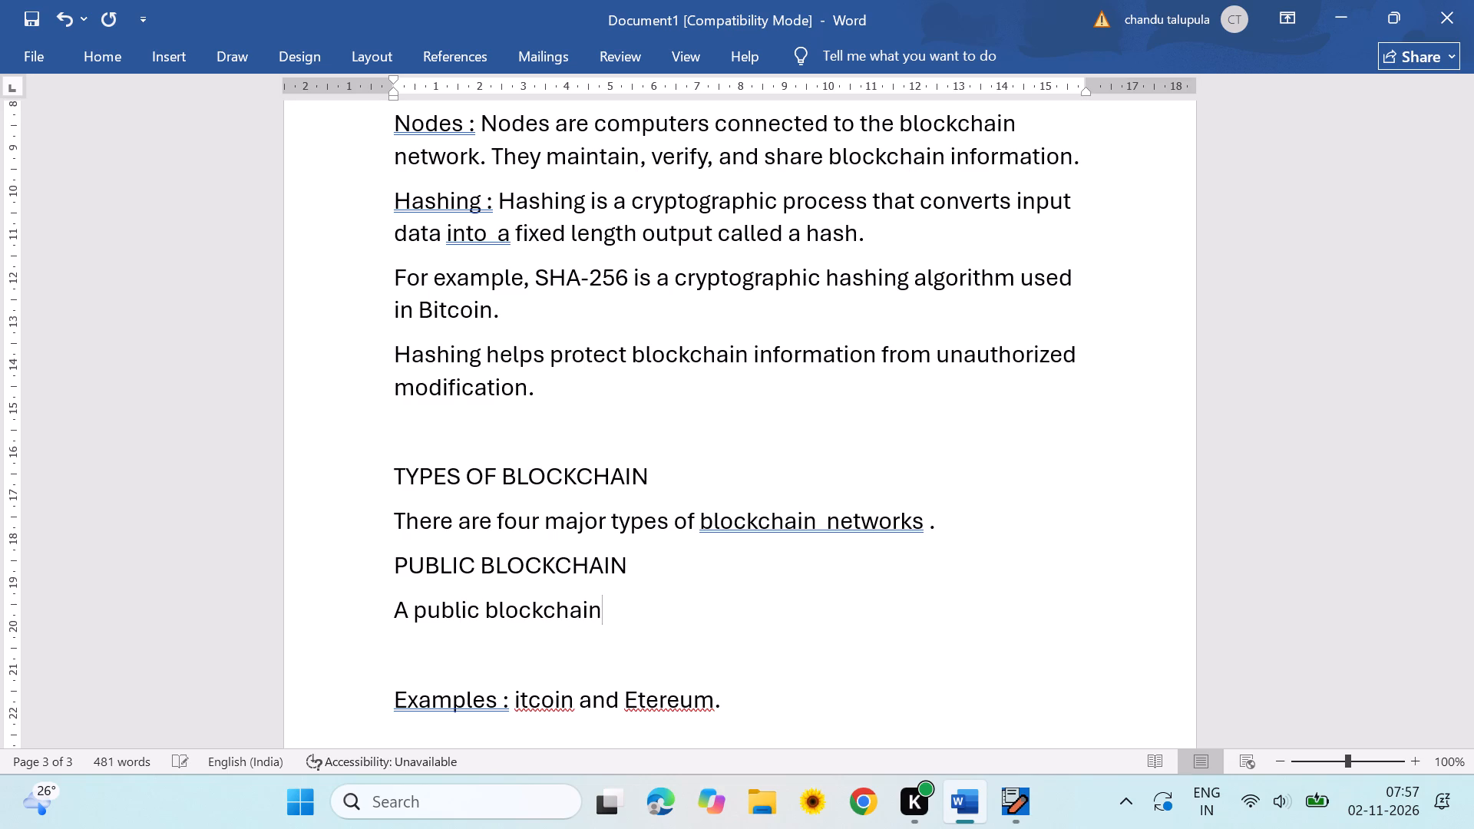
key(space)
text(is open o)
key(space)
key(BackSpace)
key(BackSpace)
text(to everyone)
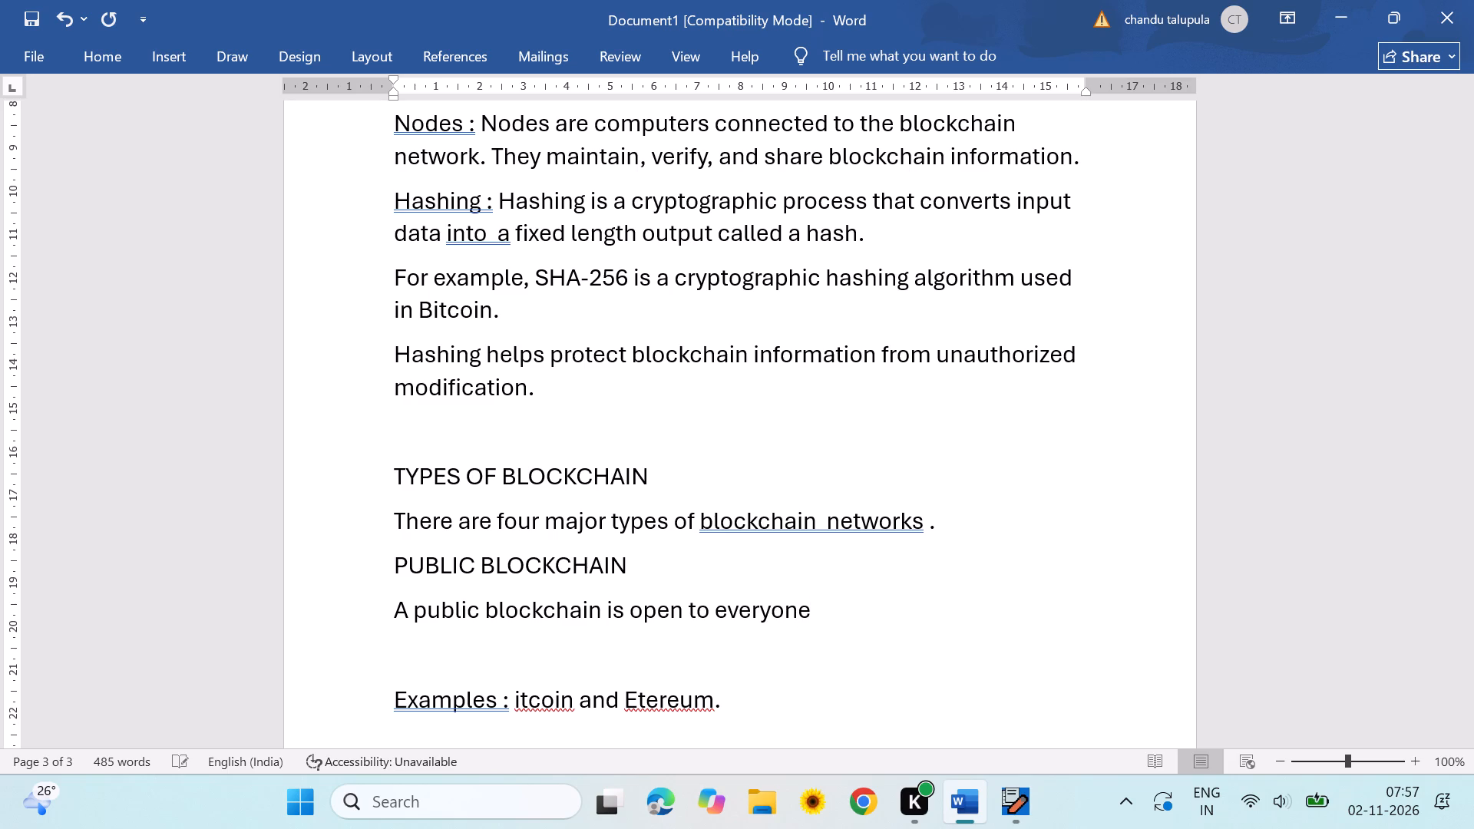
text(.)
key(space)
Continue the public blockchain paragraph with "Anyone can participate in the network according to its rules.".
text(Anyone can partici)
text(pate int)
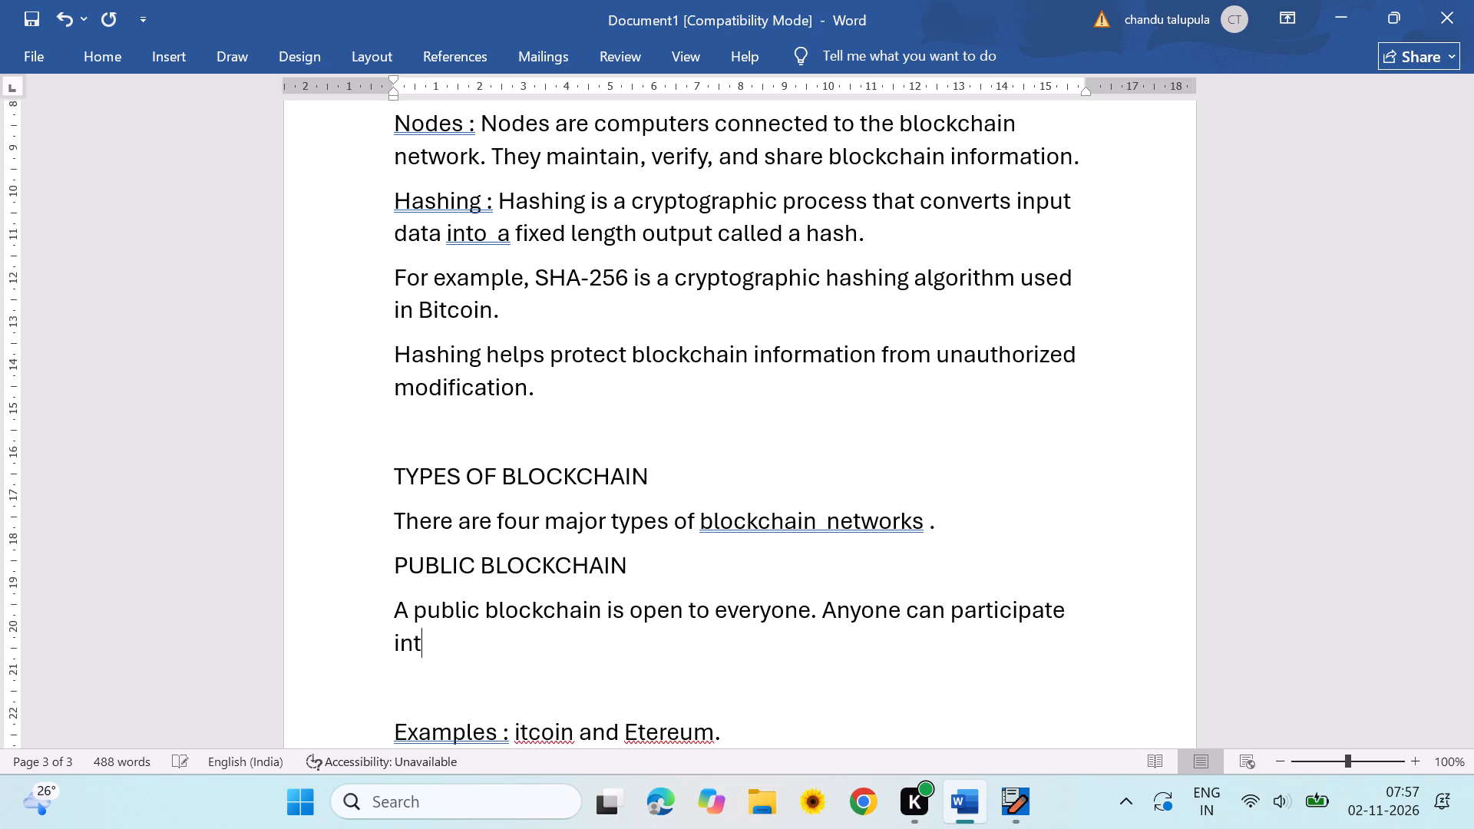
key(BackSpace)
key(space)
text(the)
key(space)
text(network according to its ruels)
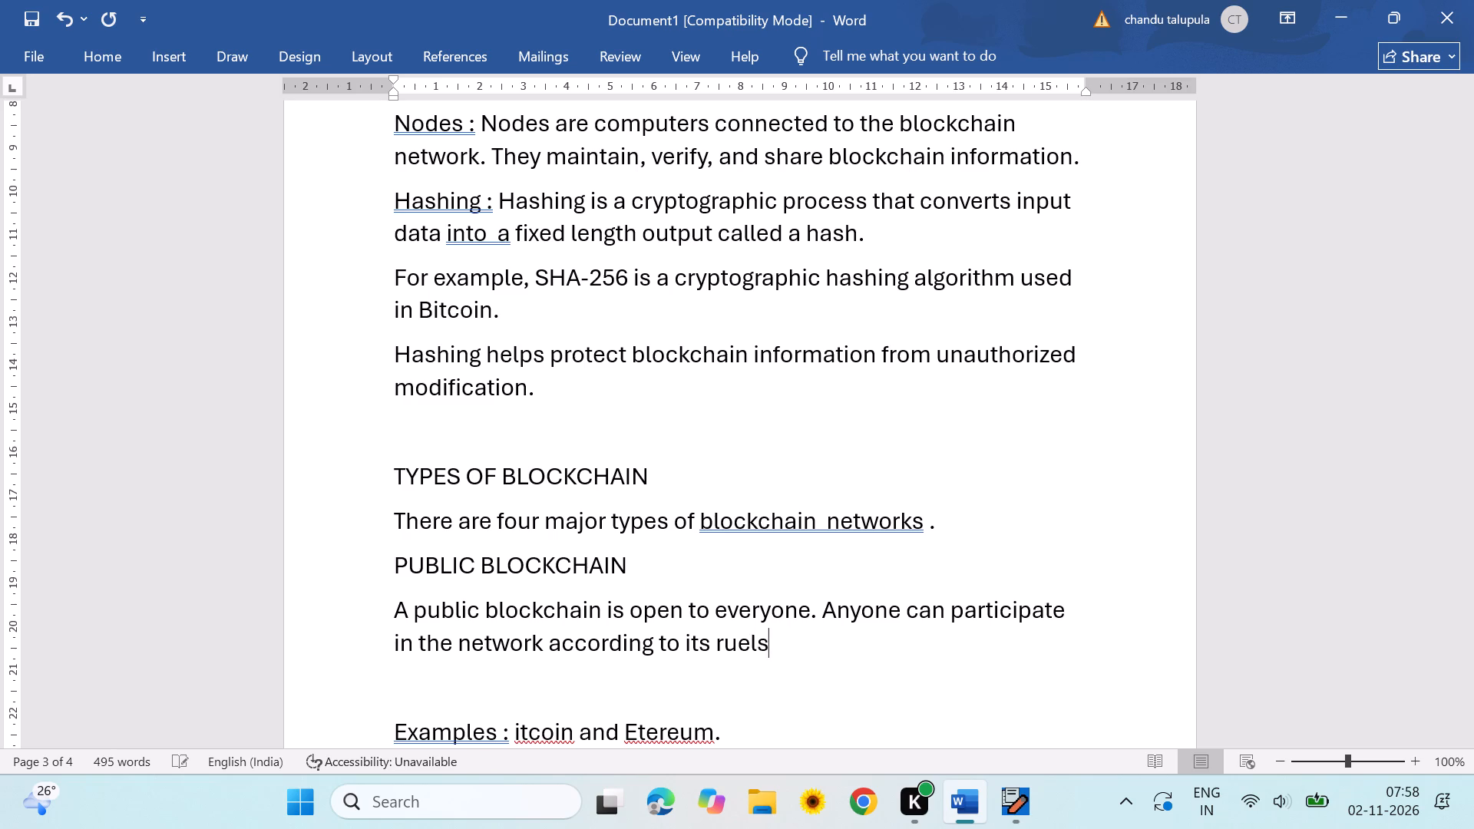
key(BackSpace)
key(BackSpace)
key(BackSpace)
text(les)
key(period)
Insert a capital "B" before "itcoin" in the Examples line so that it reads "Bitcoin".
key(Down)
key(Down)
key(Left)
key(Left)
key(Left)
key(Left)
key(Left)
key(Left)
key(Left)
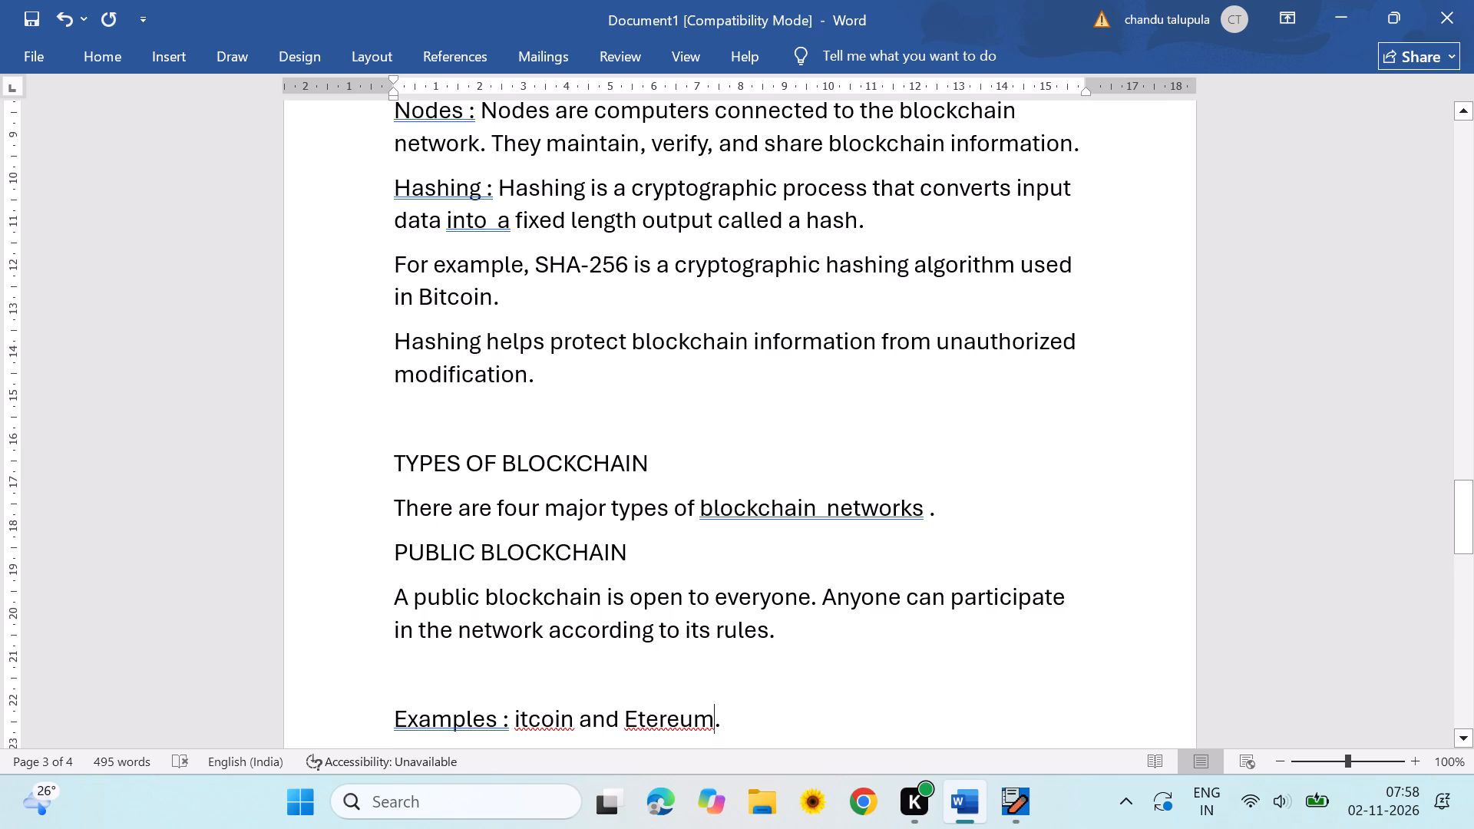
key(Left)
key(Left)
key(Left)
key(Left)
key(Left)
key(Left)
key(Left)
key(Left)
key(Left)
key(Left)
key(Left)
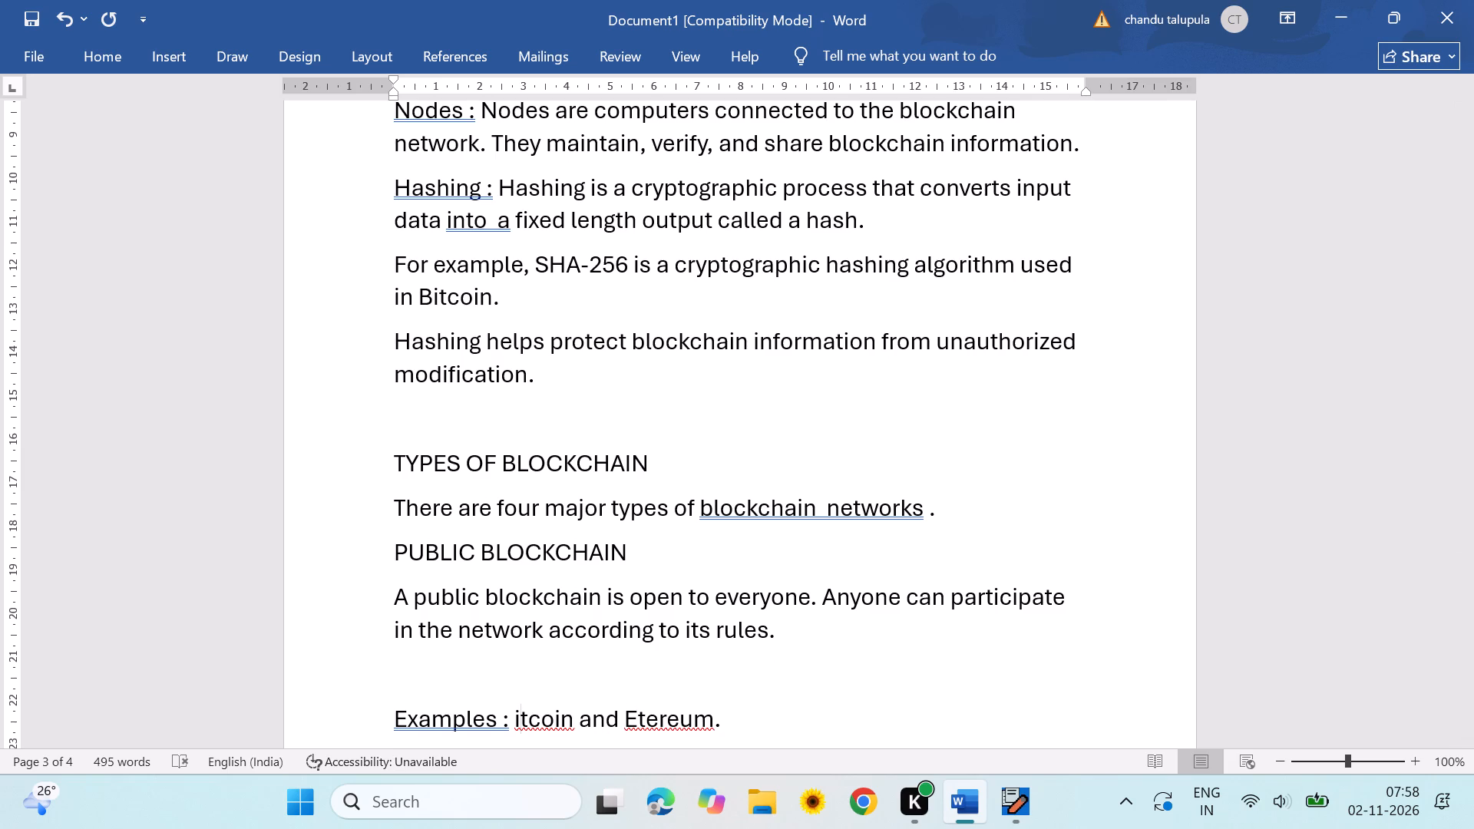
key(Left)
key(shift+b)
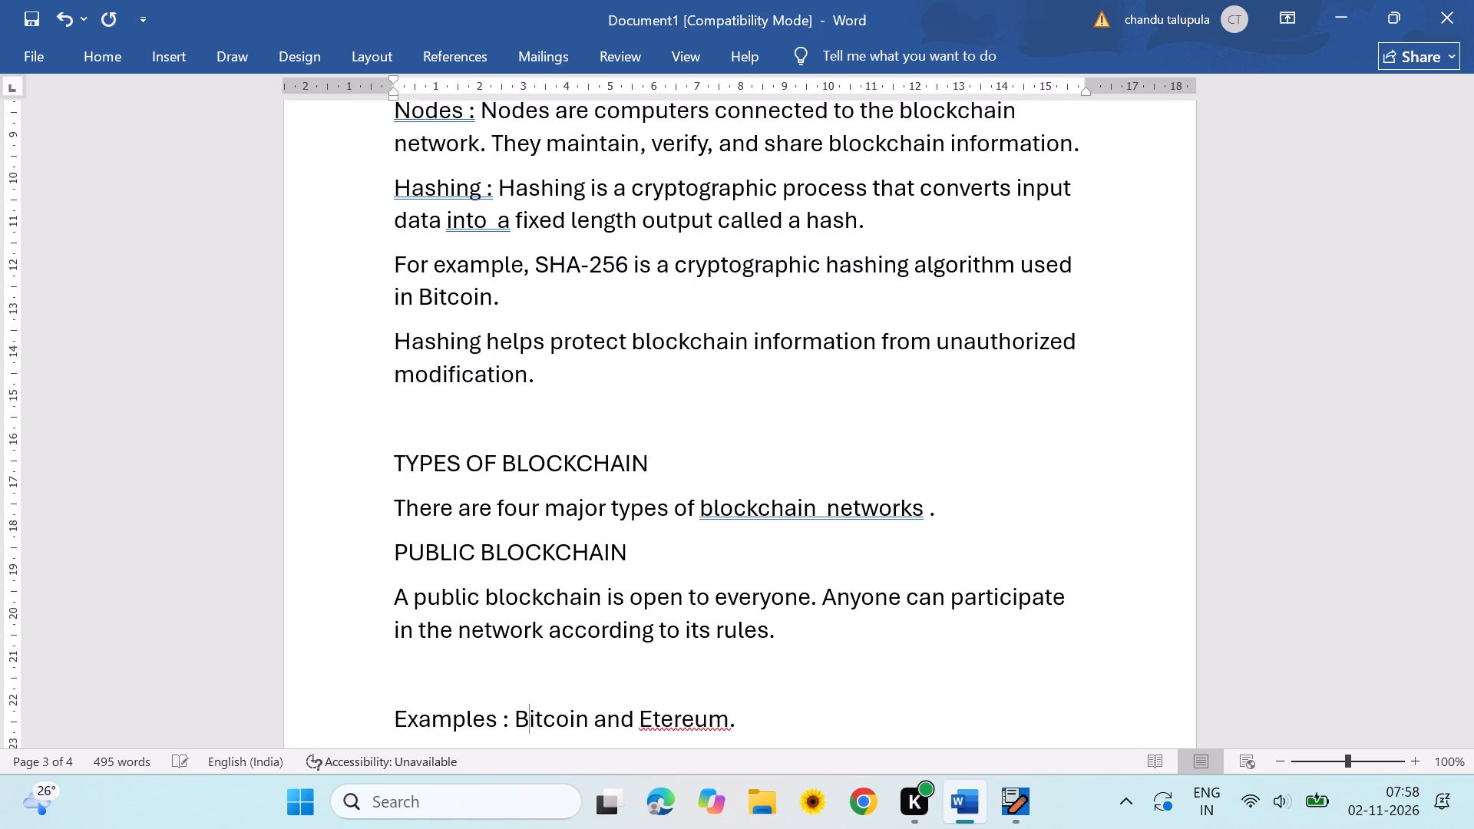
Remove the empty line between the public blockchain paragraph and the Examples line.
key(Left)
key(Left)
key(Left)
key(Left)
key(Left)
key(Left)
key(Left)
key(Left)
key(Left)
key(Left)
key(Left)
key(Left)
key(BackSpace)
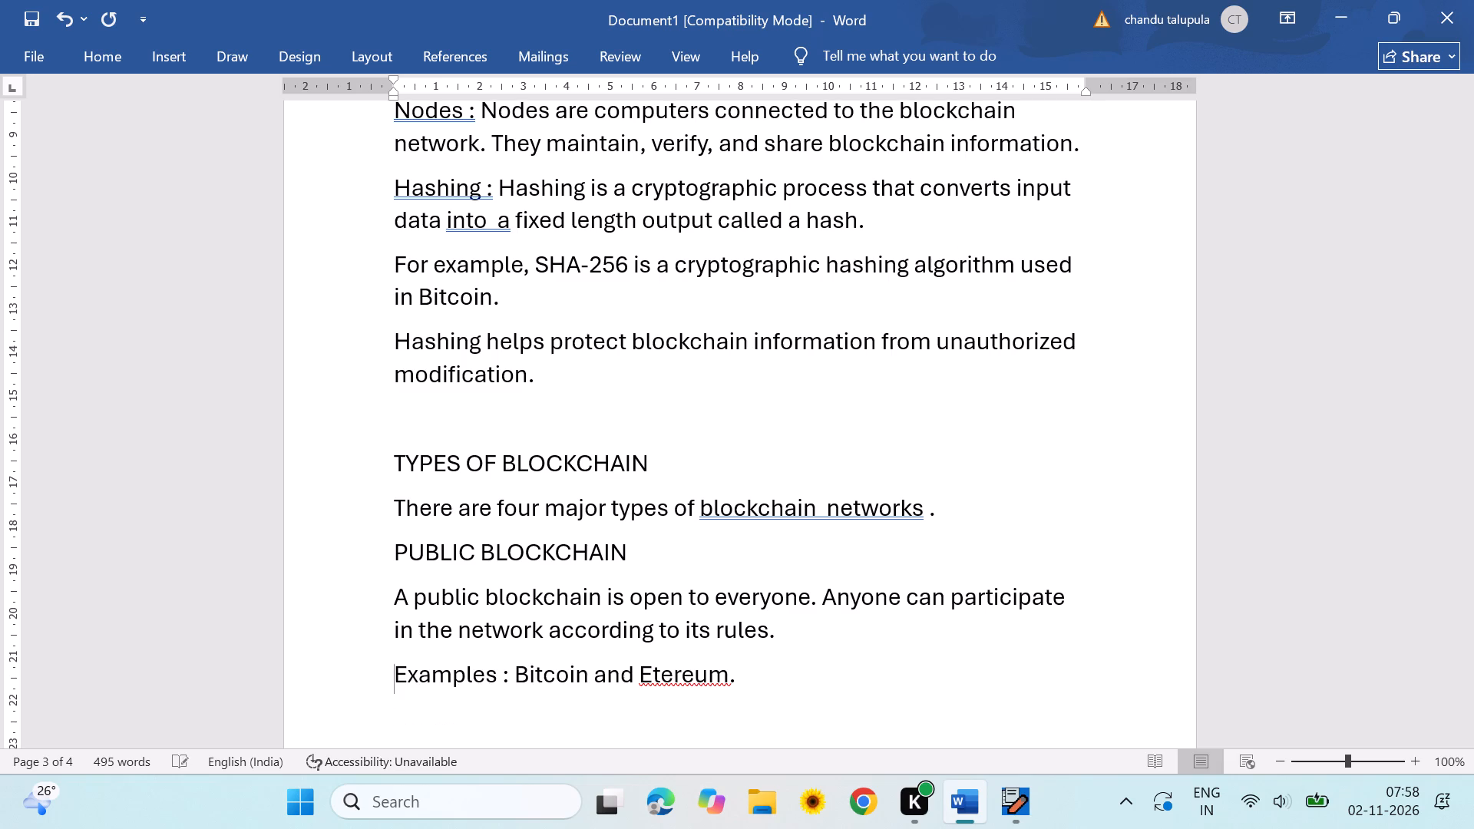
Start a new heading with "PRIV" on a new line below the public blockchain Examples line.
key(Right)
key(Right)
key(Right)
key(Right)
key(Right)
key(Right)
key(Right)
key(Right)
key(Right)
key(Right)
key(Right)
key(Right)
key(Right)
key(Right)
key(Right)
key(Right)
key(Right)
key(Right)
key(Right)
key(Right)
key(Right)
key(Right)
key(Return)
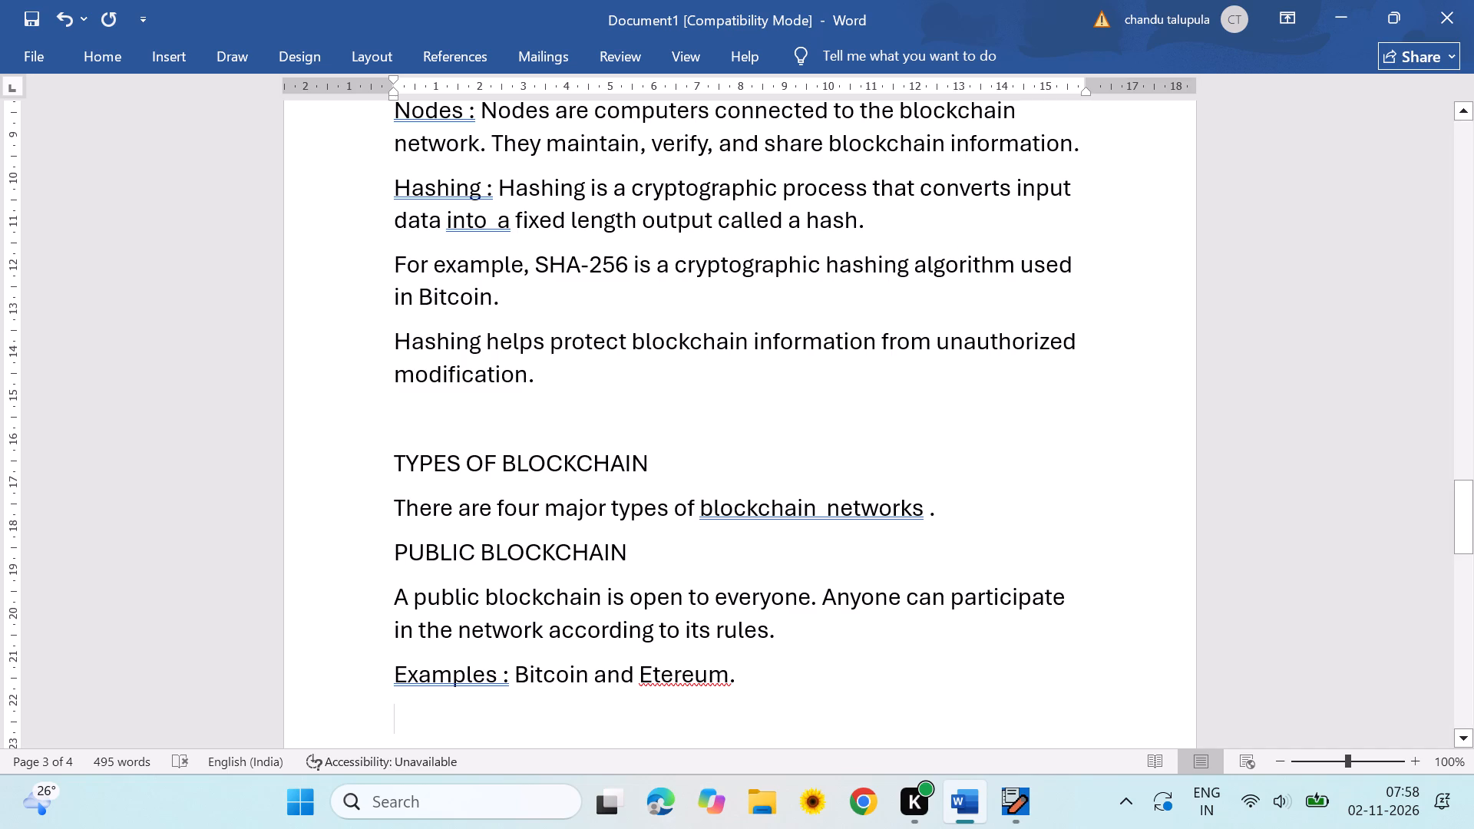
text(PRIV)
Remove the empty line above the TYPES OF BLOCKCHAIN heading and rewrite the heading's first words as "TYPES OF".
drag(504, 464, 533, 391)
key(a)
key(t)
key(e)
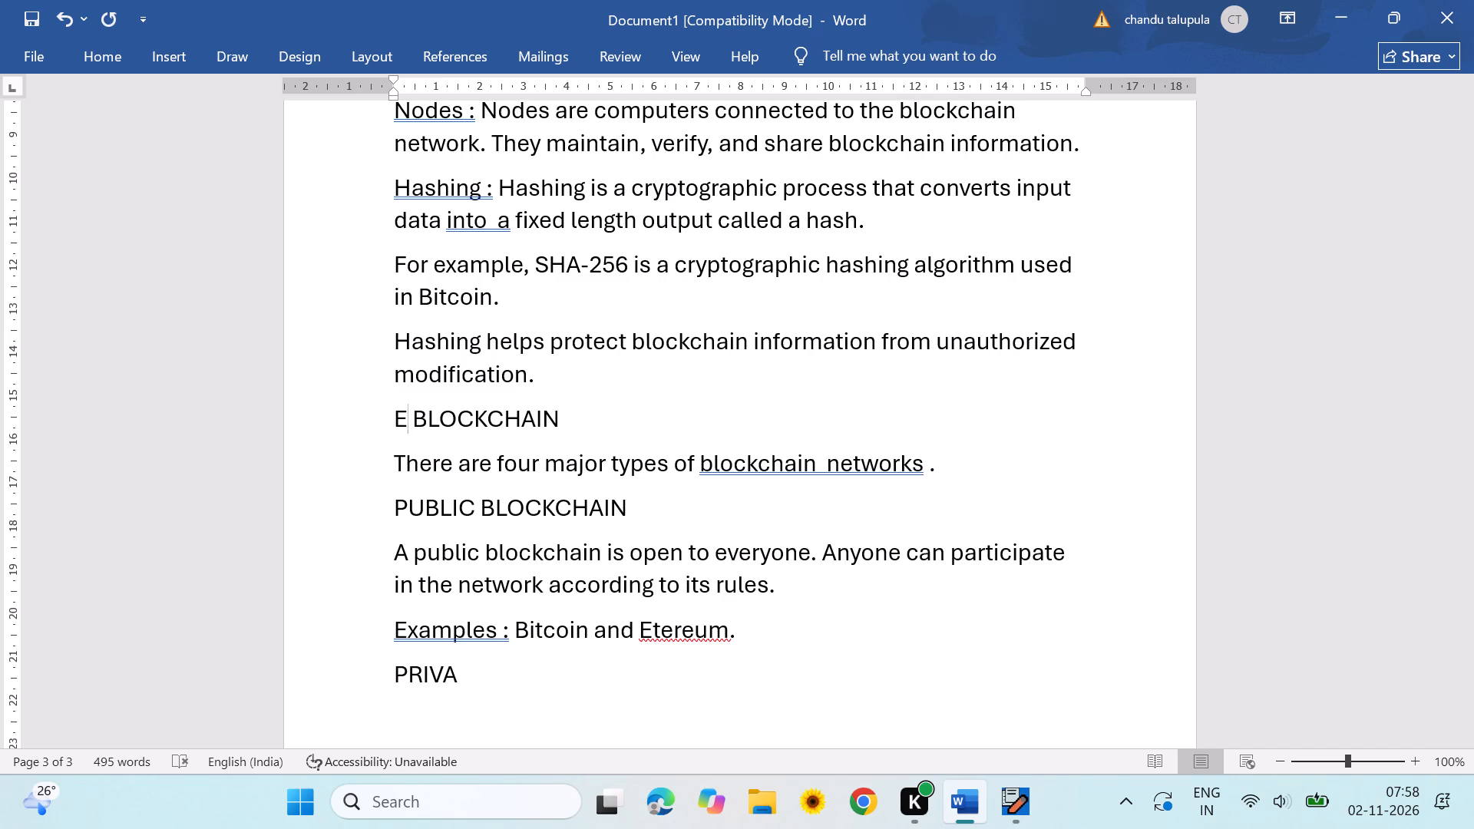
key(BackSpace)
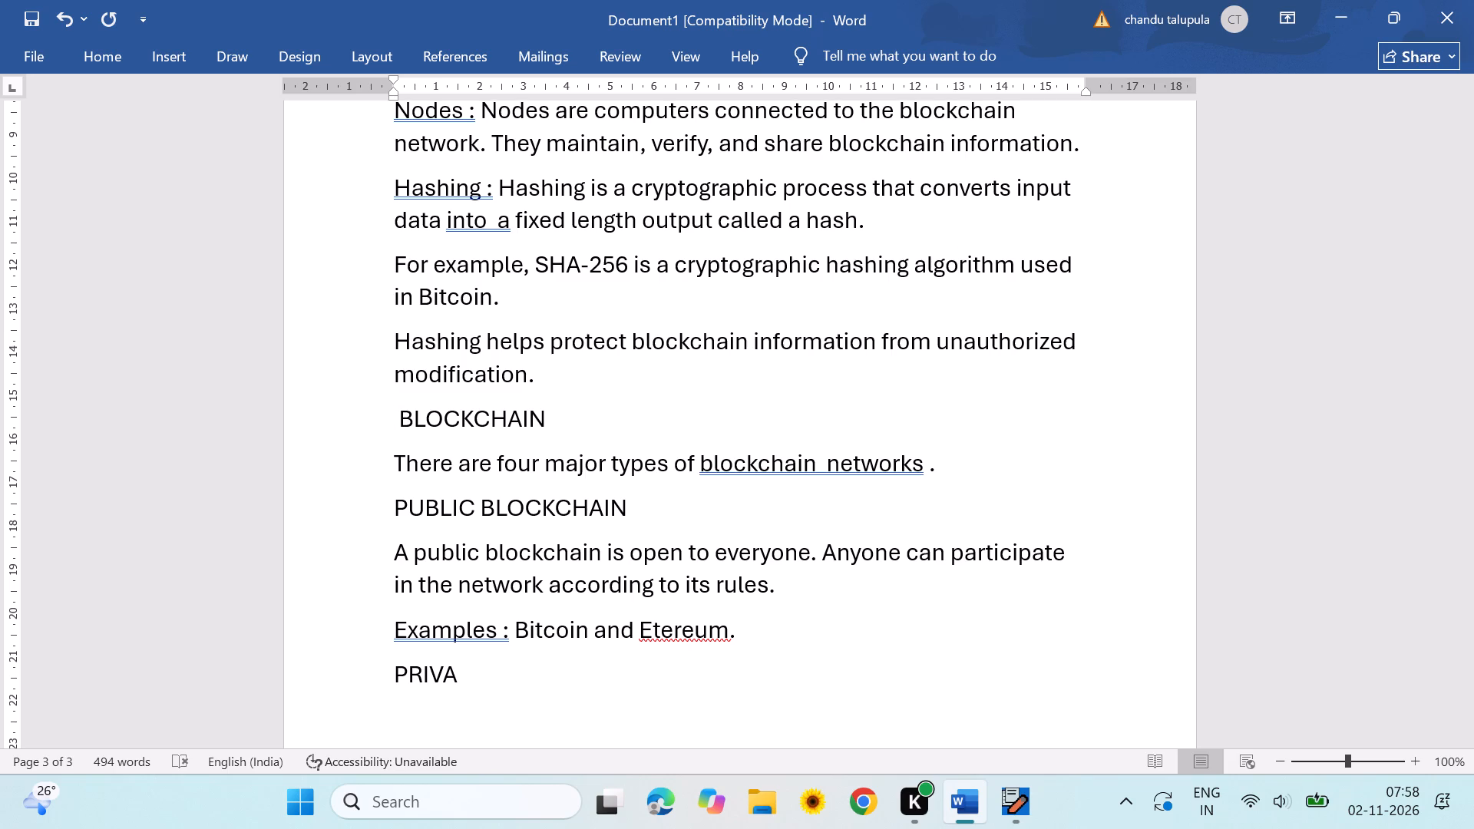
text(TY)
text(PES OF)
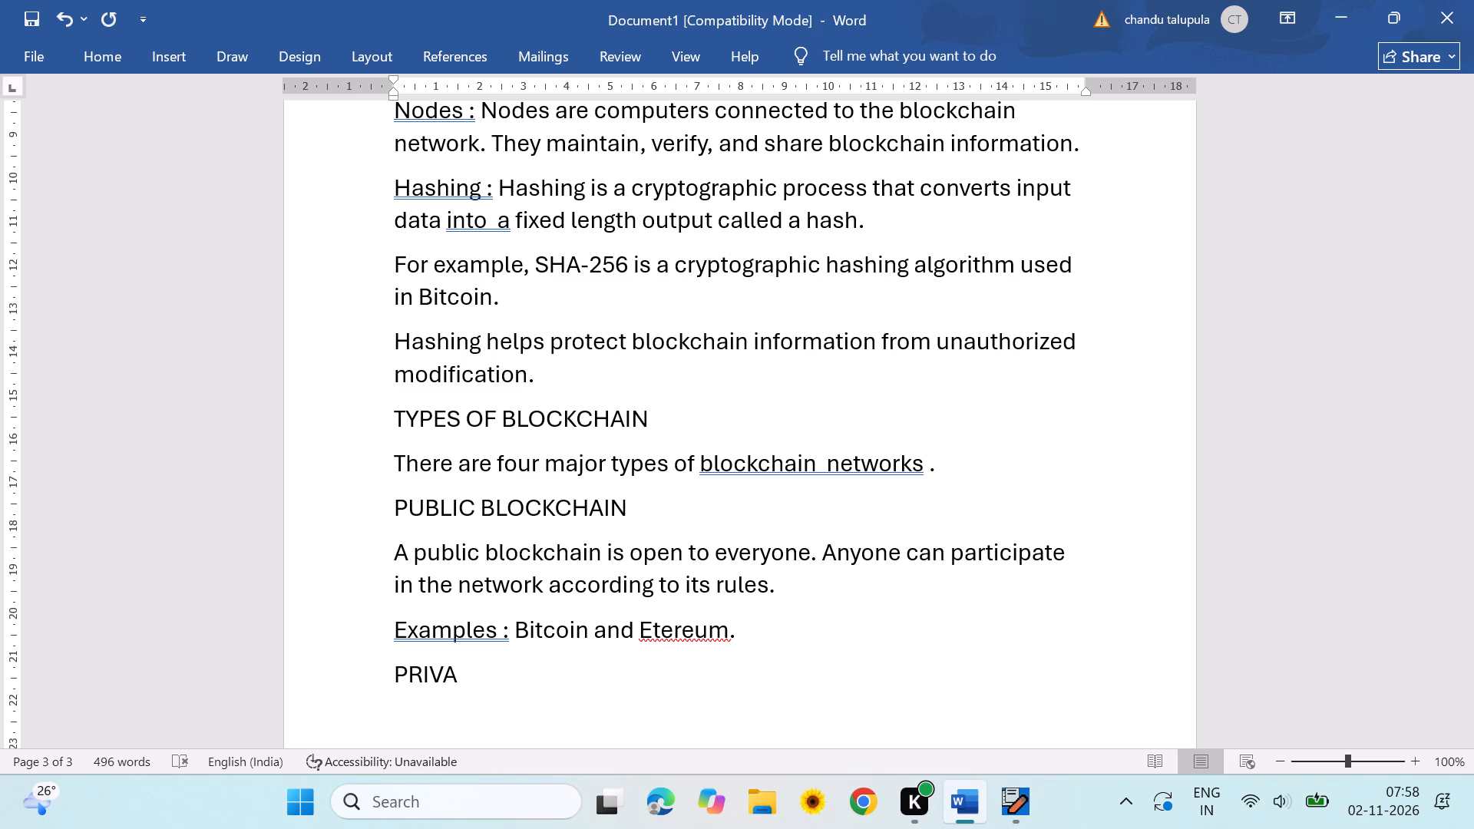
Complete the unfinished heading below the Examples line so that it reads "PRIVATE BLOCKCHAIN".
key(Down)
key(Down)
key(Down)
key(Down)
key(Down)
key(Down)
text(TE)
key(space)
text(BLOCKCHAIN)
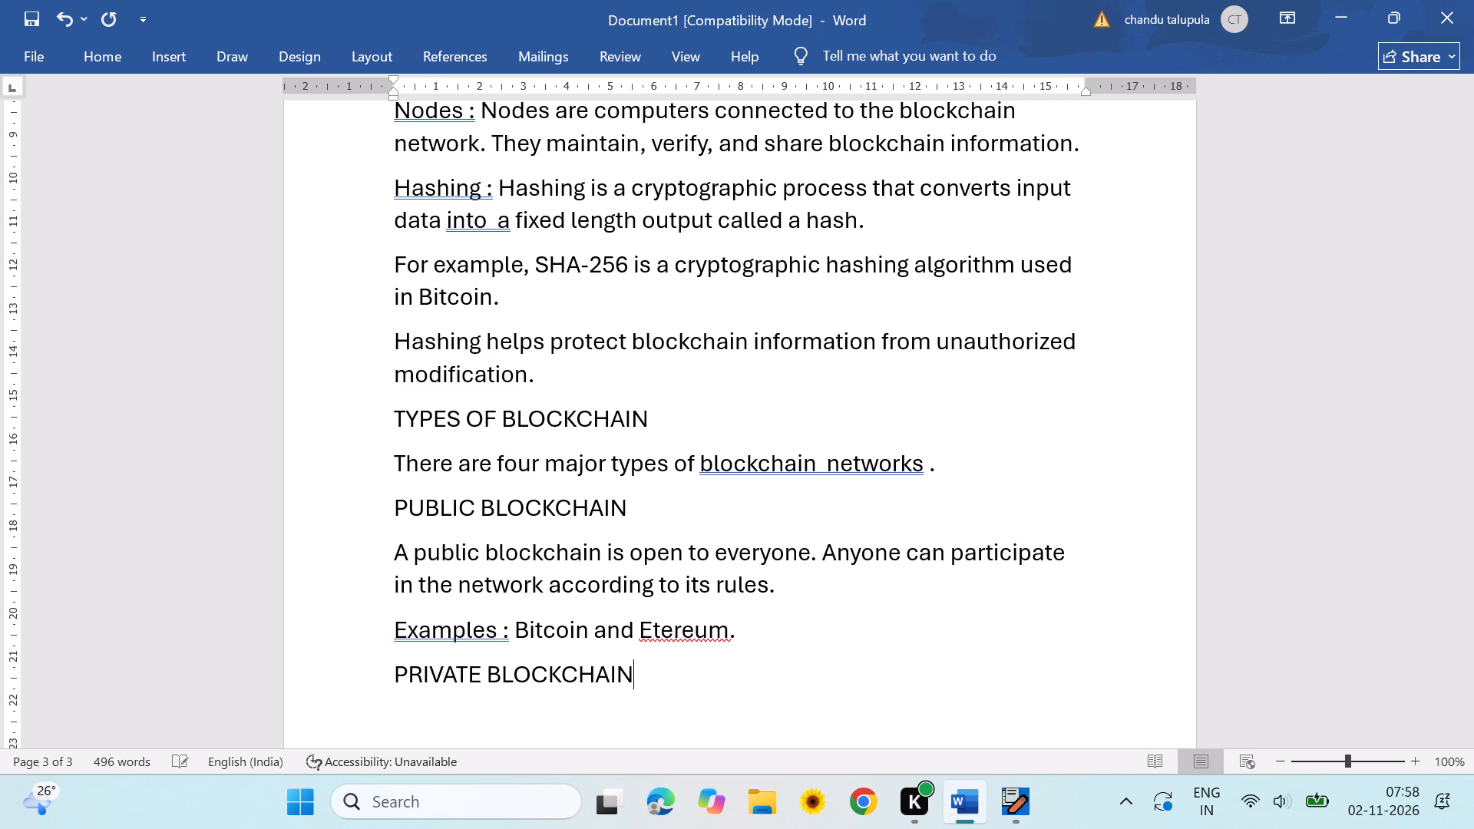
Write "A private blockchain is controlled by a single organization." on a new line below the PRIVATE BLOCKCHAIN heading.
key(Return)
key(shift+a)
key(space)
text(private)
key(space)
text(blockcai)
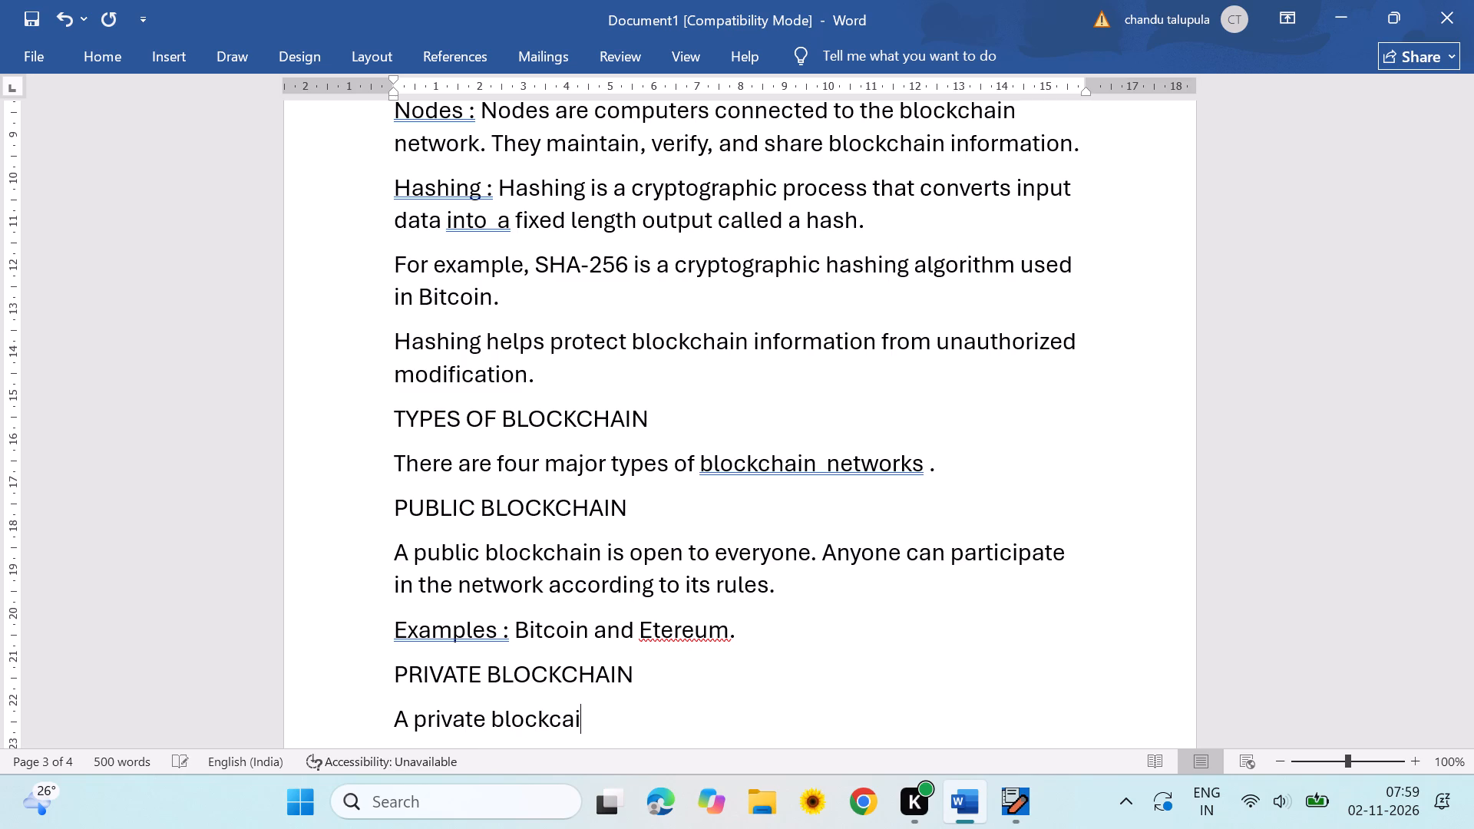
key(BackSpace)
key(BackSpace)
key(c)
key(BackSpace)
text(hi)
key(BackSpace)
text(ain)
key(space)
text(is controlled by a single)
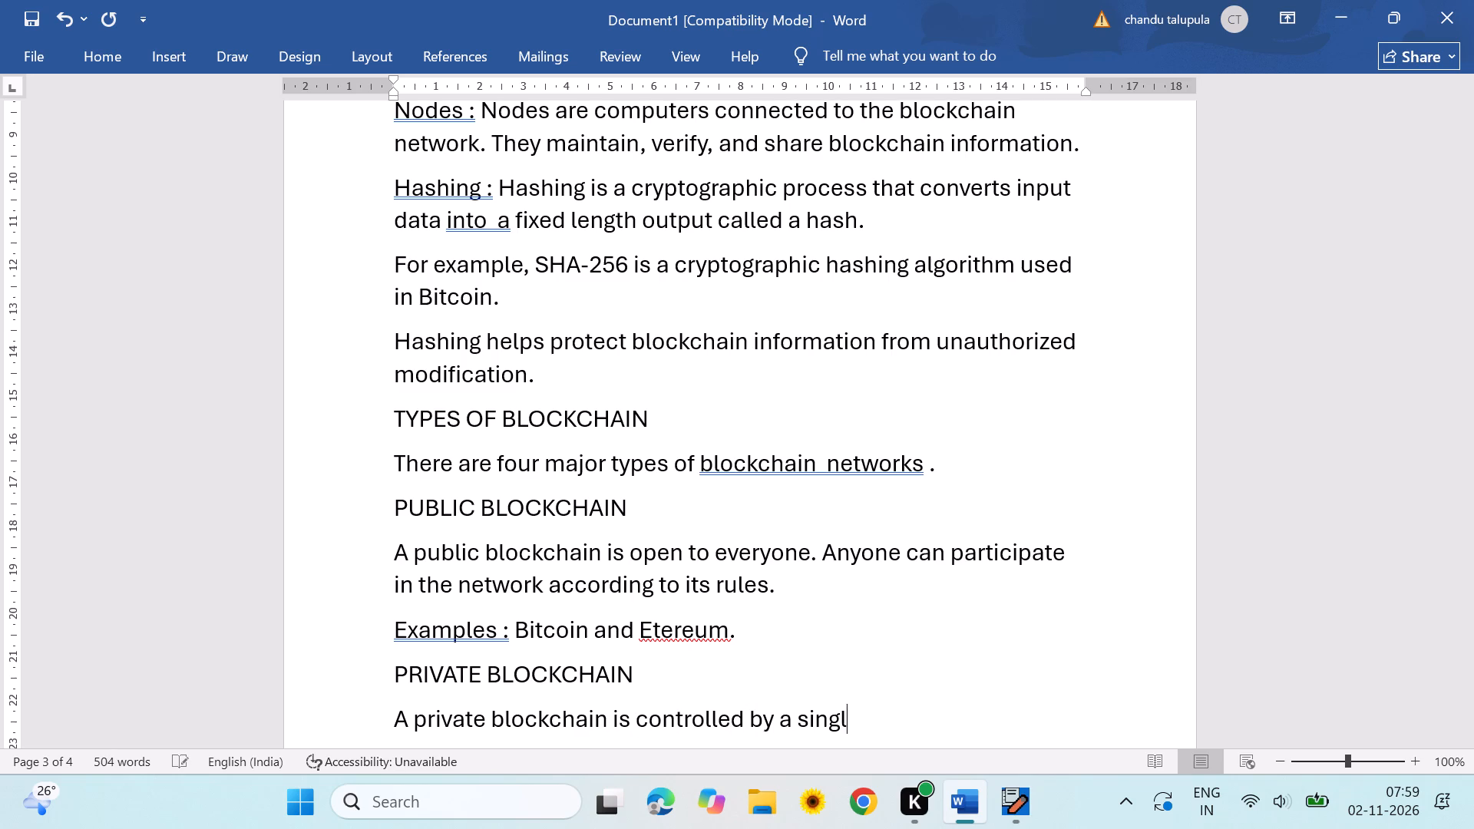
key(space)
text(organization)
text(.)
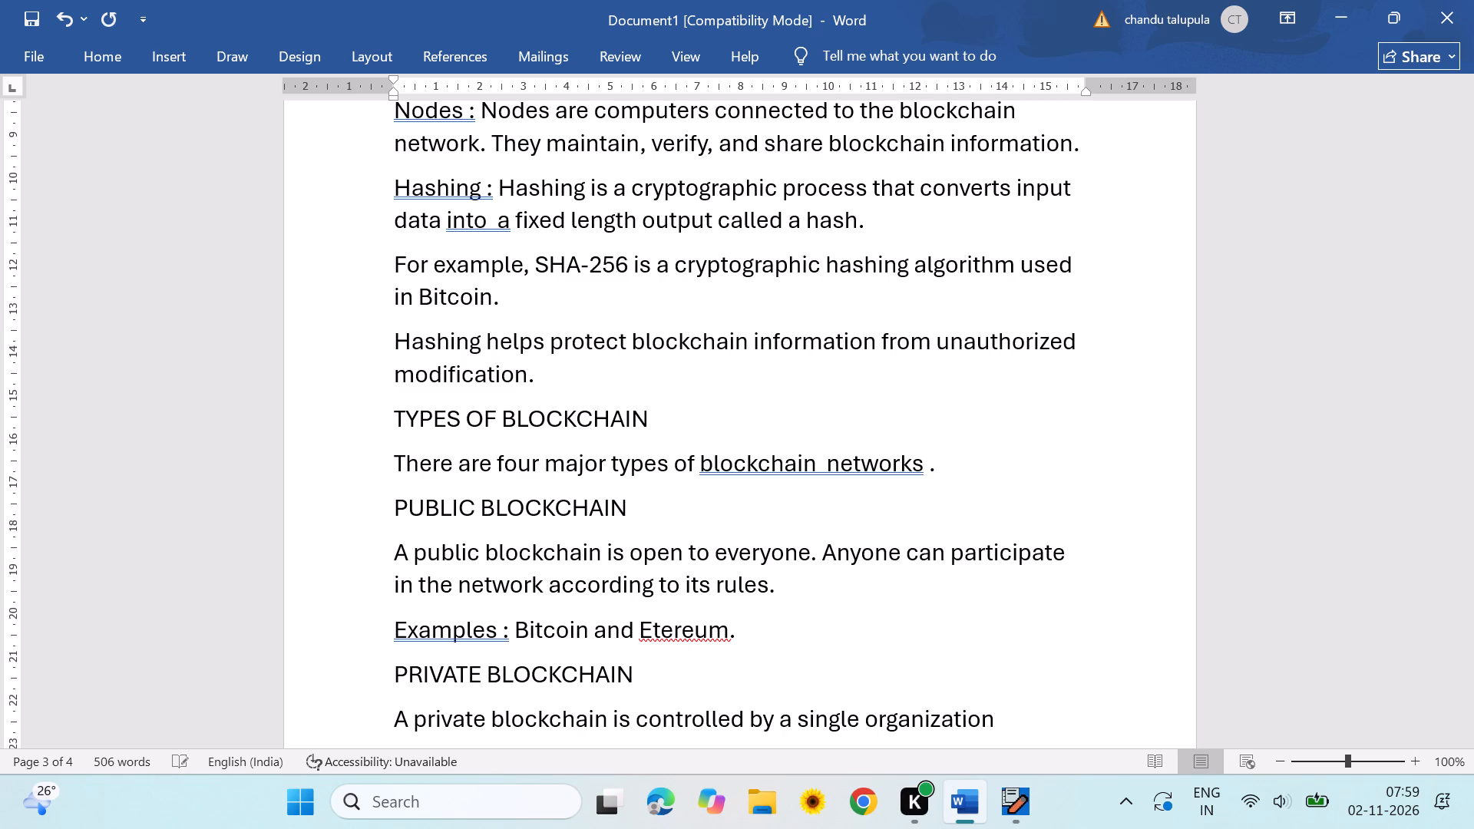
Continue the private blockchain paragraph with "Only authorized users can access network.".
key(space)
text(Only authori)
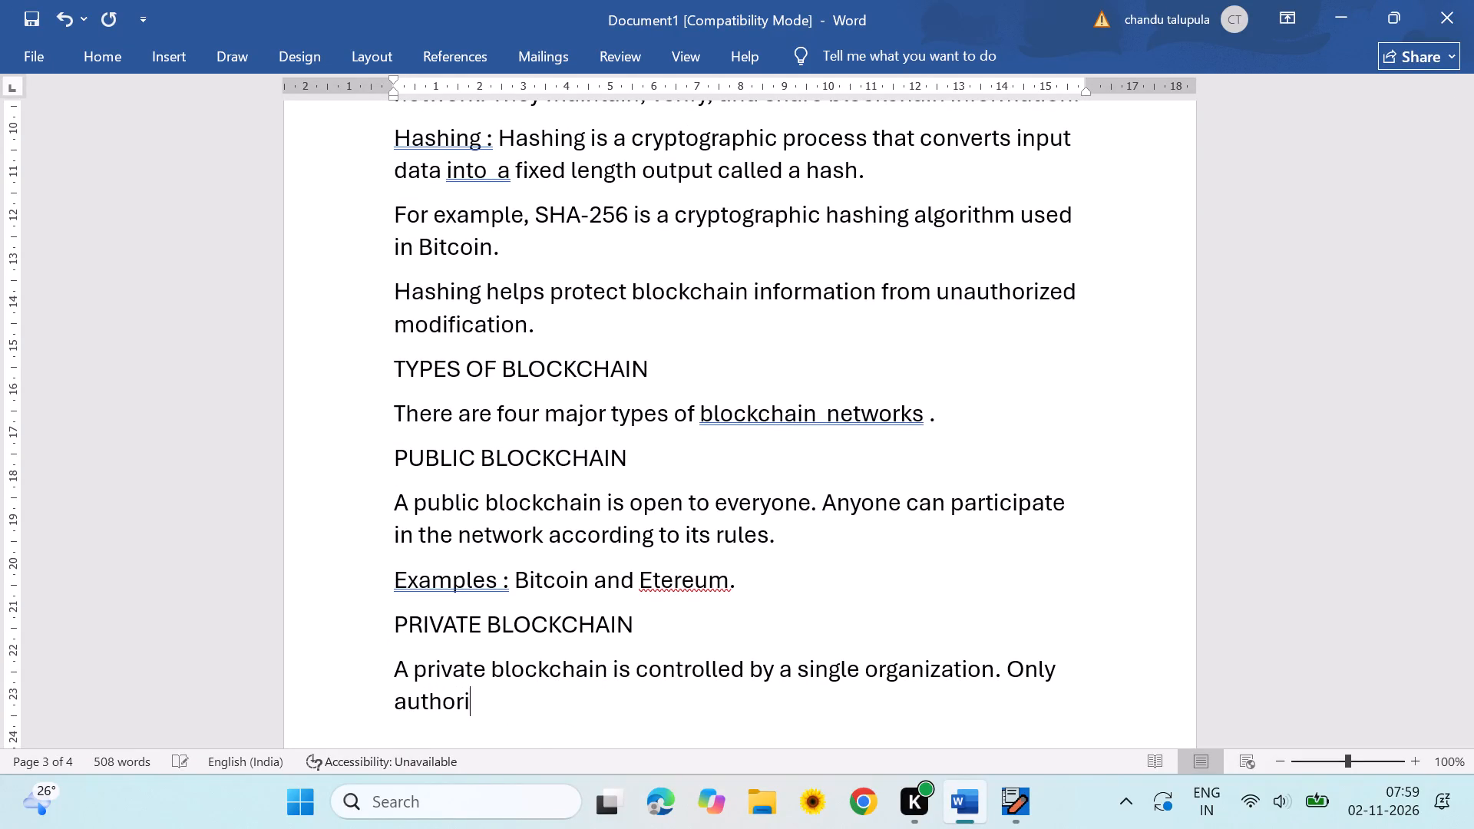
text(zed)
key(space)
text(users can access n)
text(etwork.)
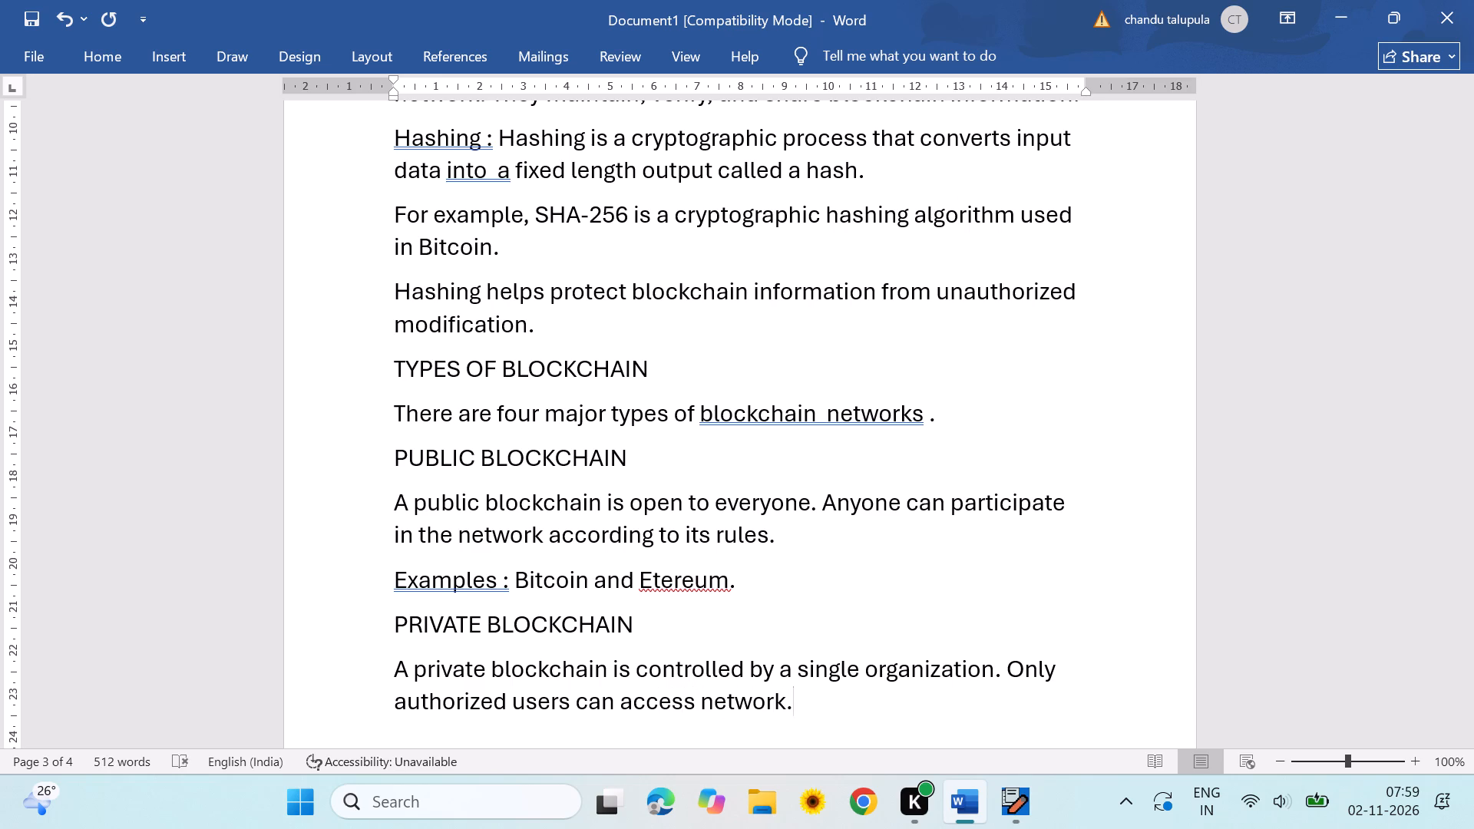
Add the line "Example : A company’s internal blockchain system." below the private blockchain paragraph.
key(Return)
key(shift+e)
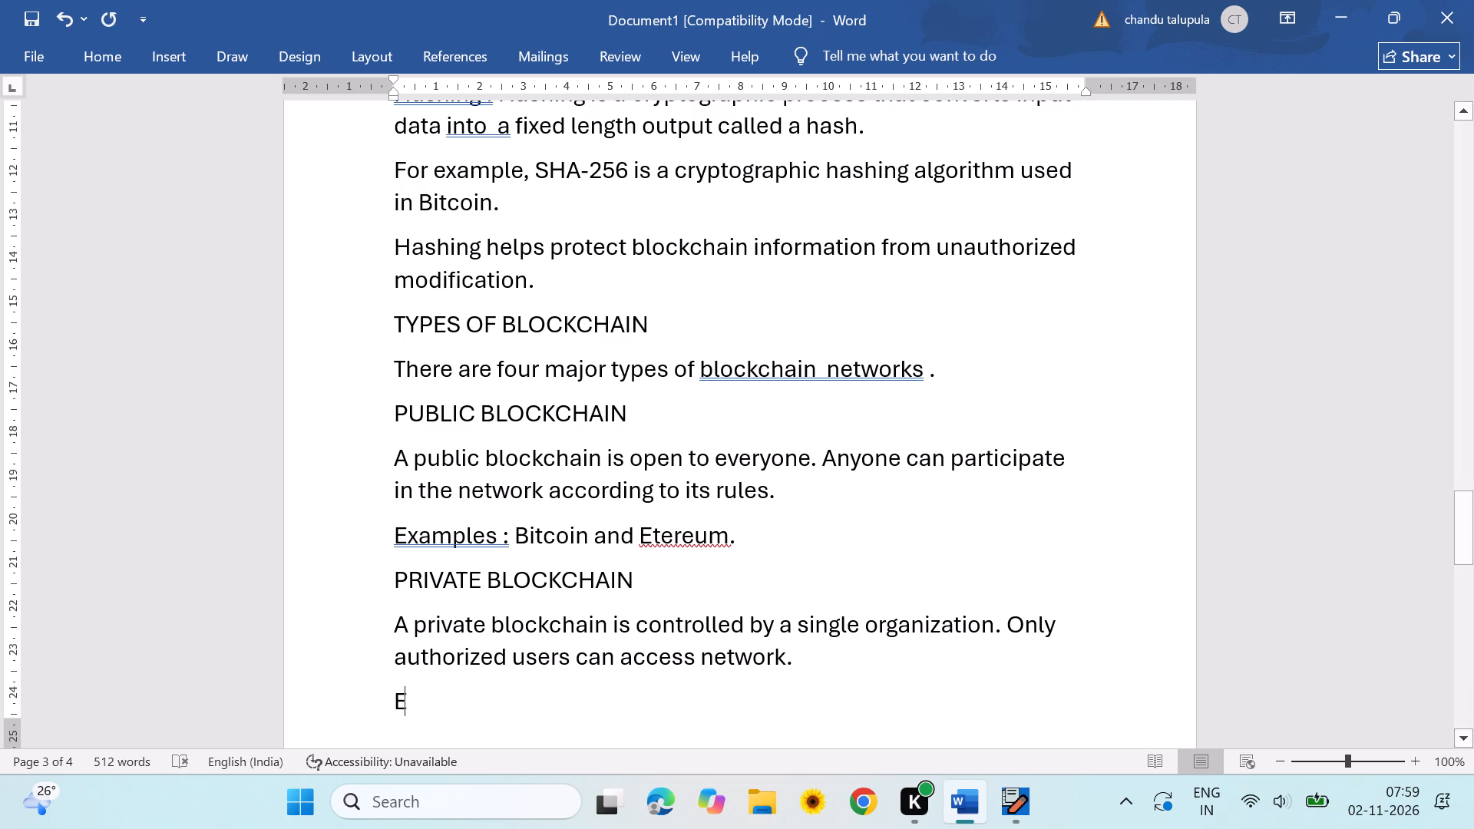
text(xa)
text(mple)
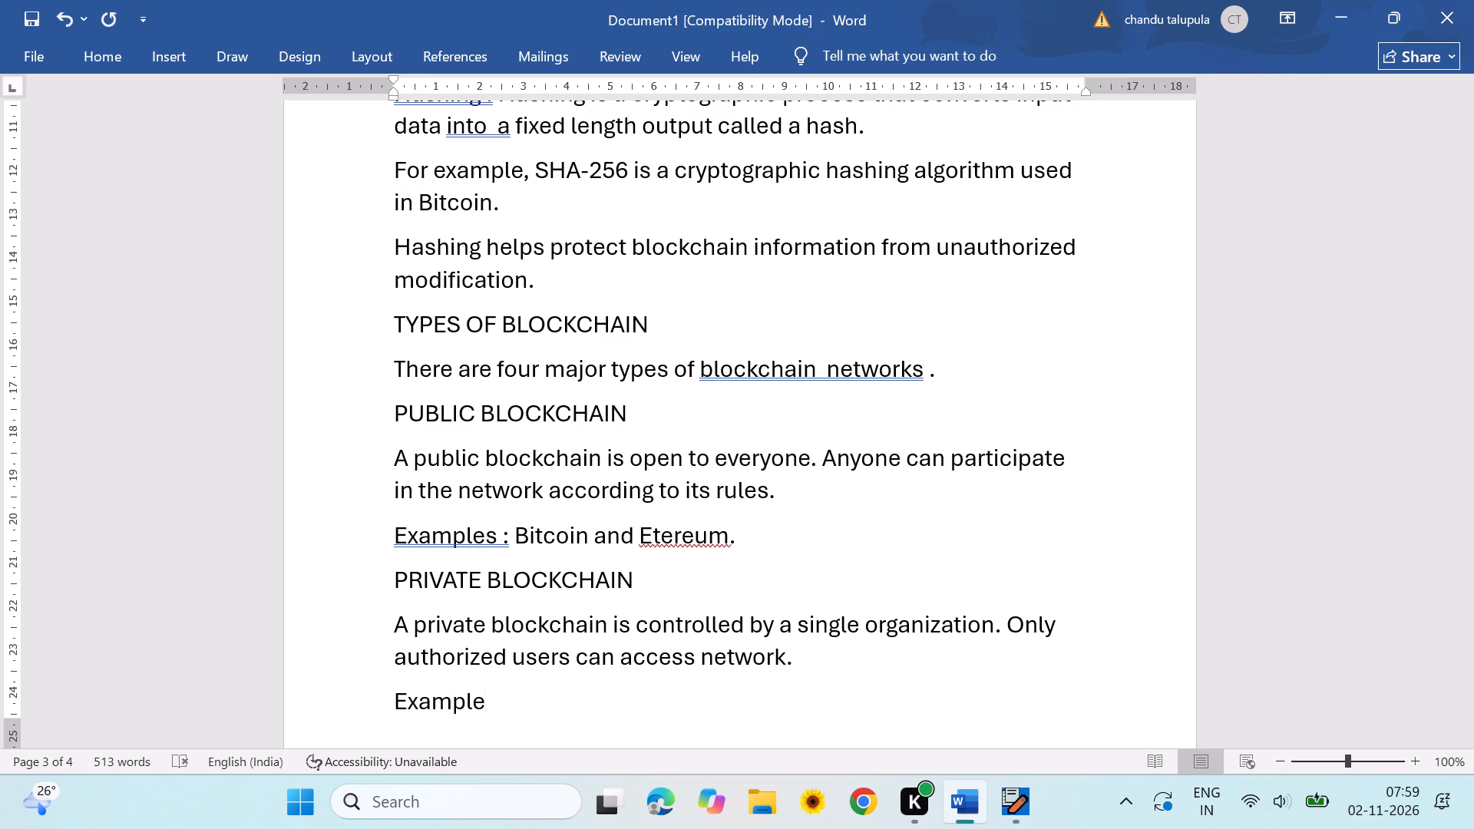
key(space)
text(: A compn)
key(BackSpace)
text(any)
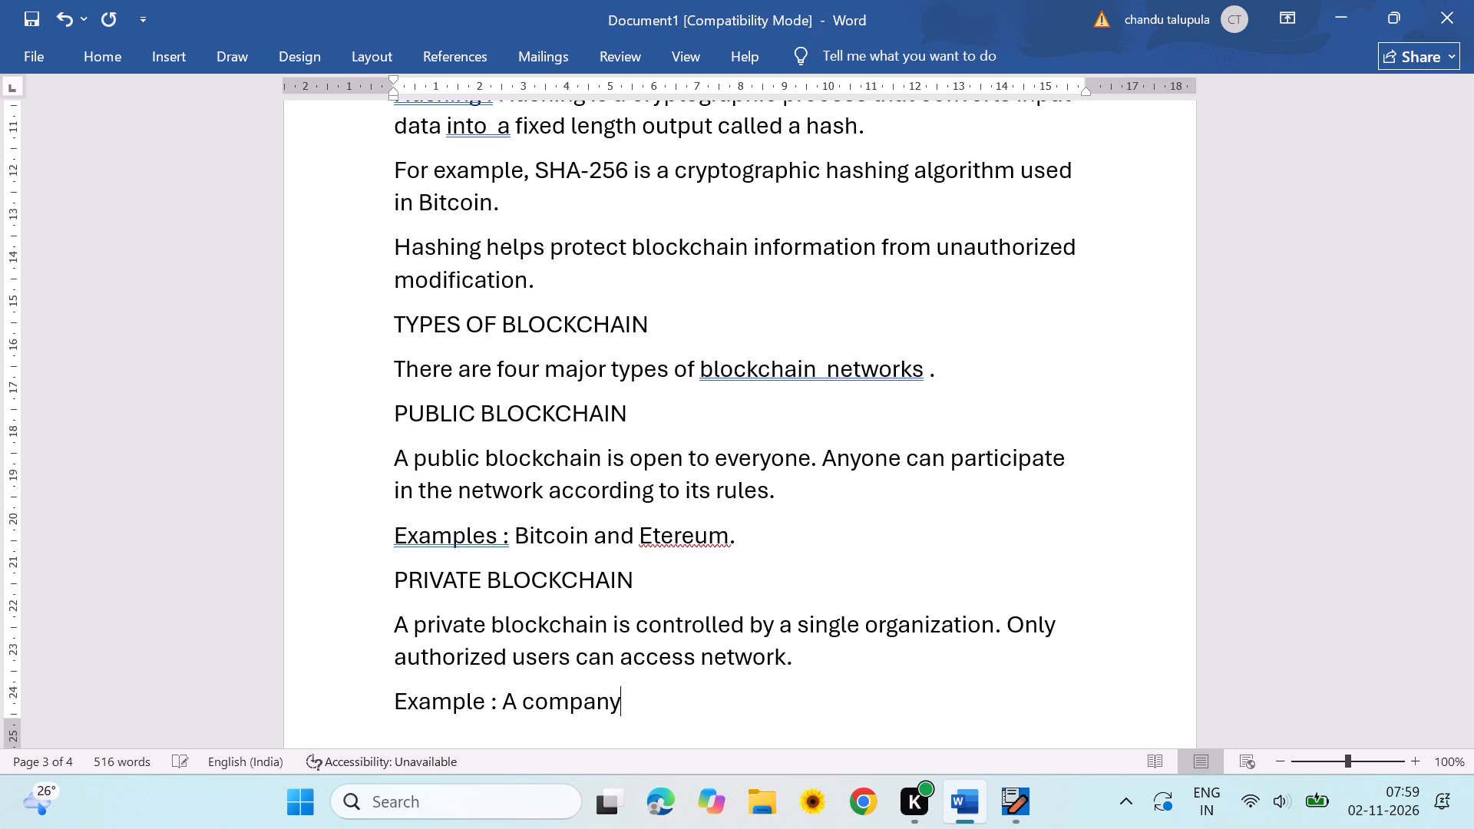
text(s in)
key(Left)
key(Left)
key(Left)
key(Left)
key(apostrophe)
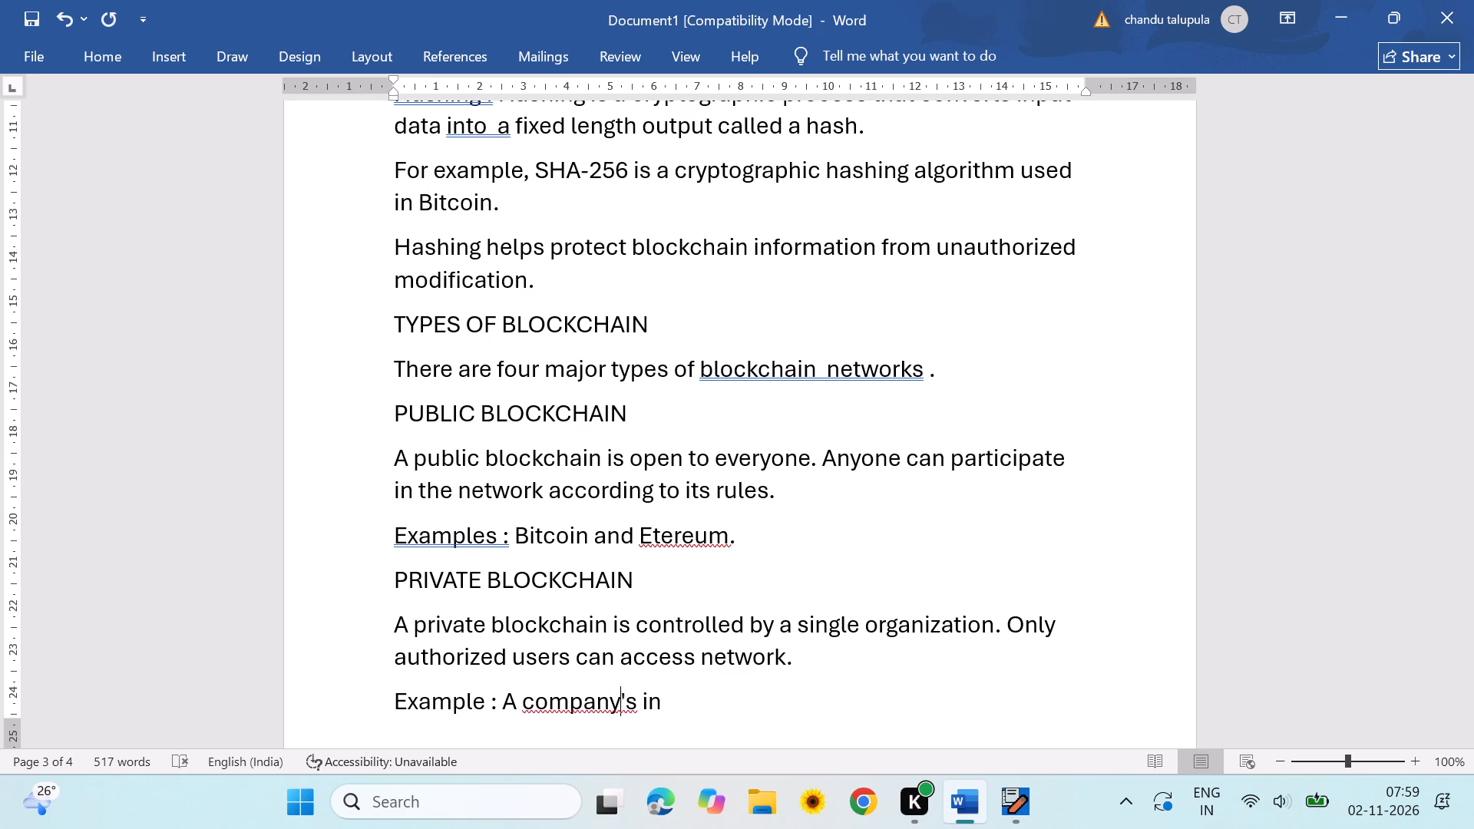
key(Right)
key(Right)
key(Right)
key(Right)
text(ternal)
key(space)
text(blockcahi)
key(BackSpace)
key(BackSpace)
key(BackSpace)
text(ch)
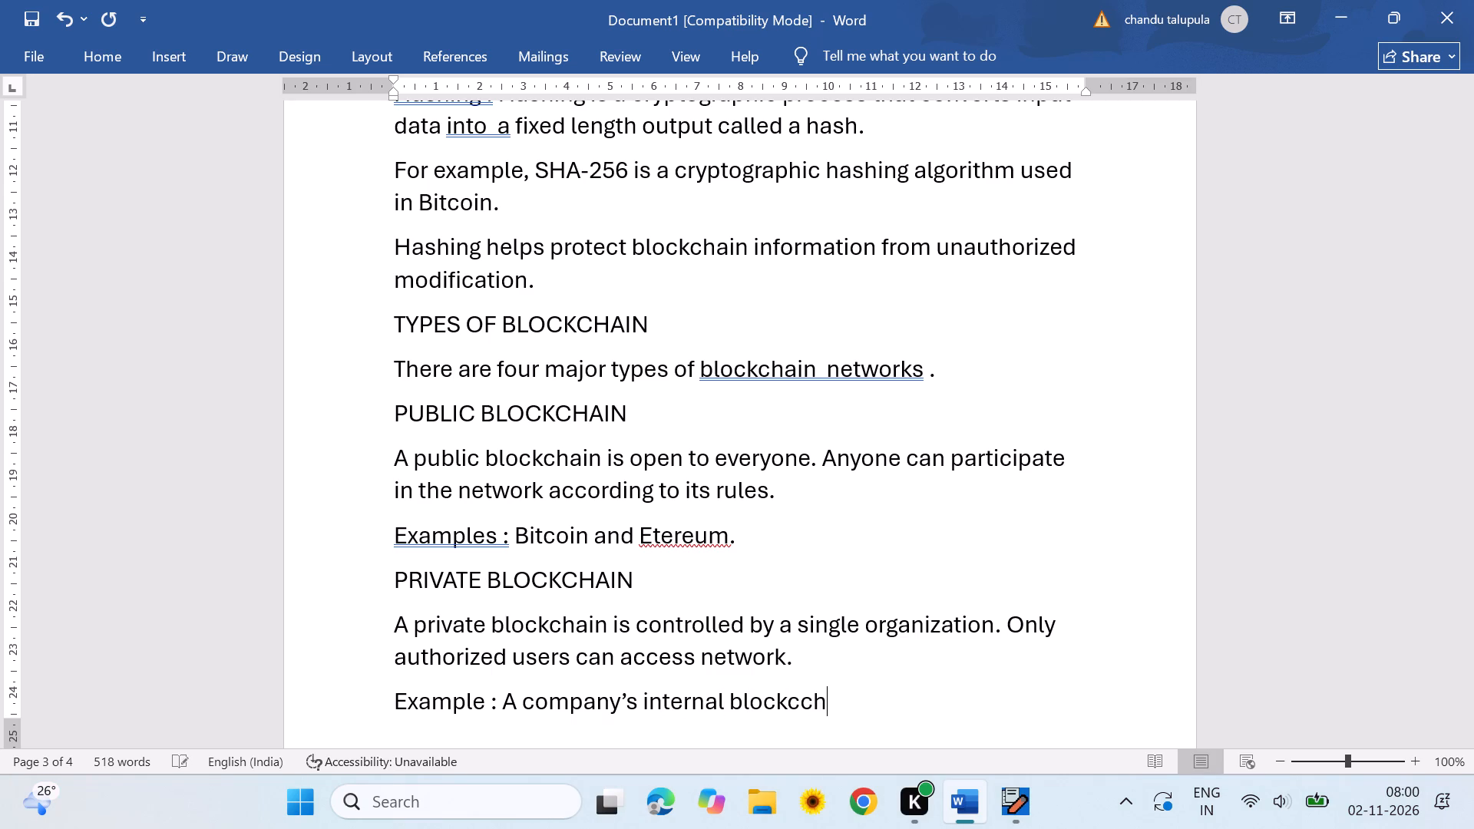
key(BackSpace)
key(BackSpace)
text(hain)
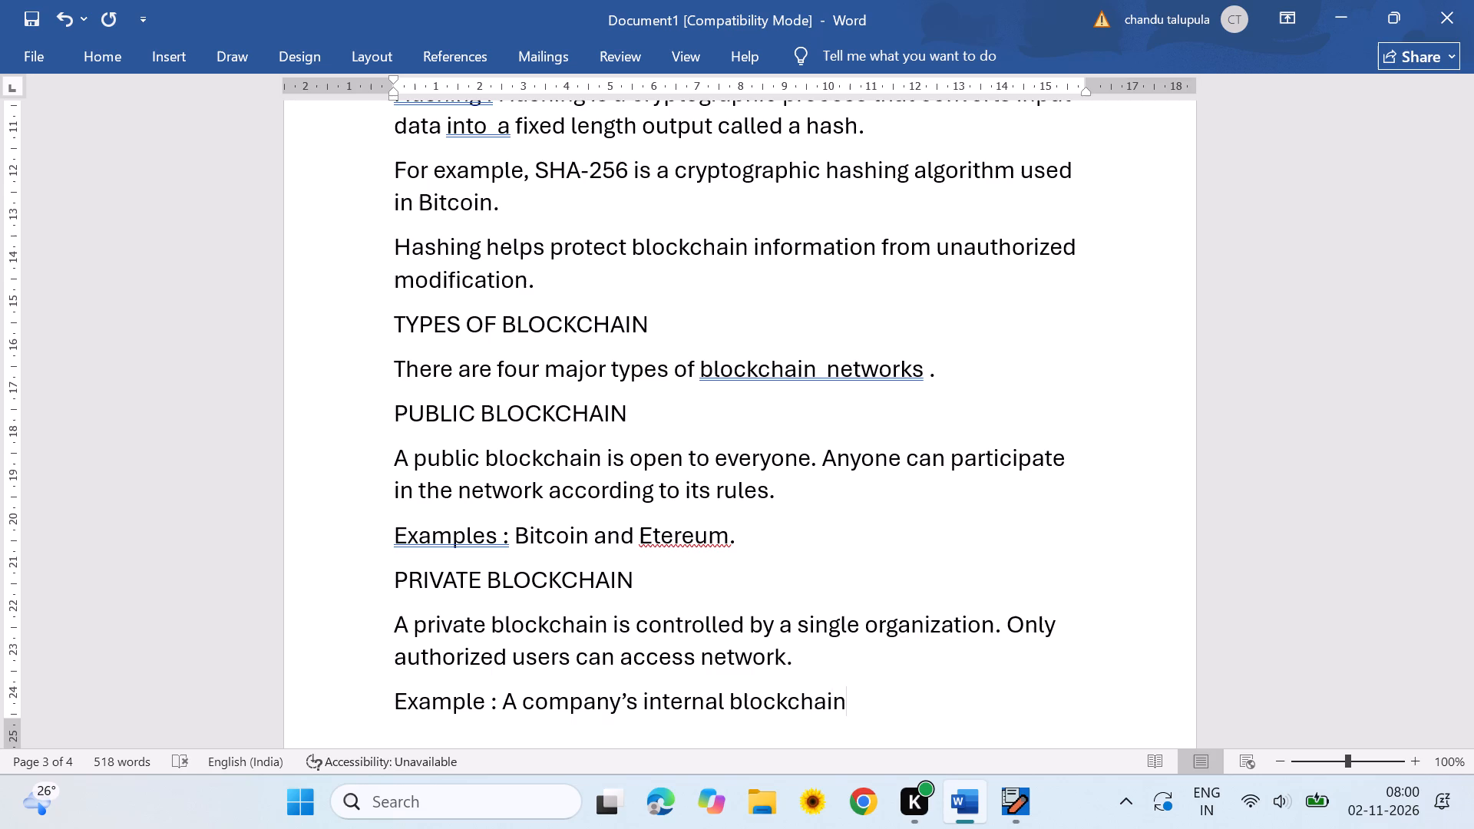
key(space)
text(system)
key(period)
Add the heading "CONSORTIUM BLOCKCHAIN" on a new line below the private blockchain example.
key(Return)
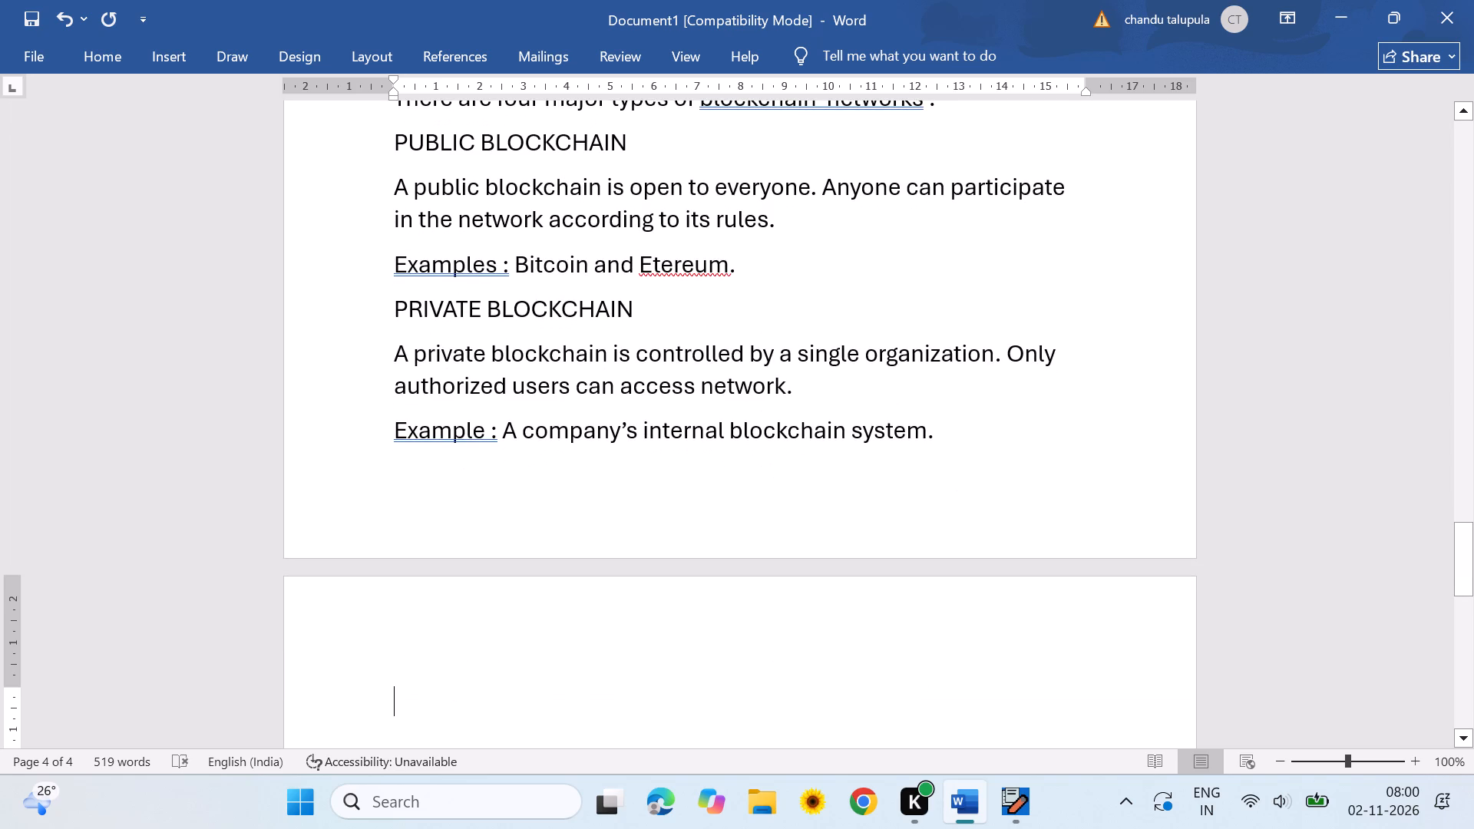
text(CONSO)
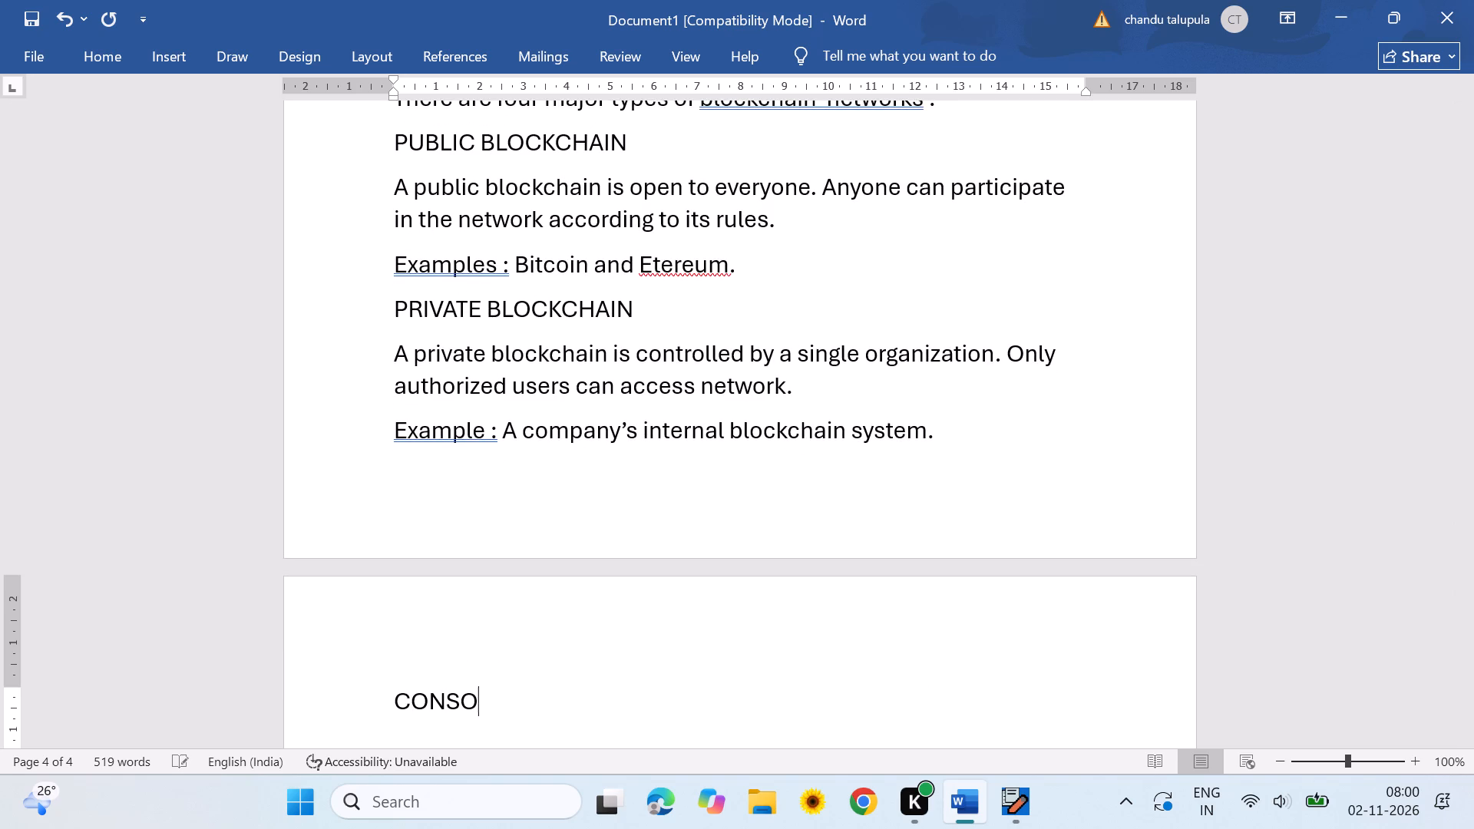
text(RTIUM BLOCKCHAIN)
Write "A consortium blockchain is managed by multiple organizations instead of a single organization." below the CONSORTIUM BLOCKCHAIN heading, followed by a new line.
key(Return)
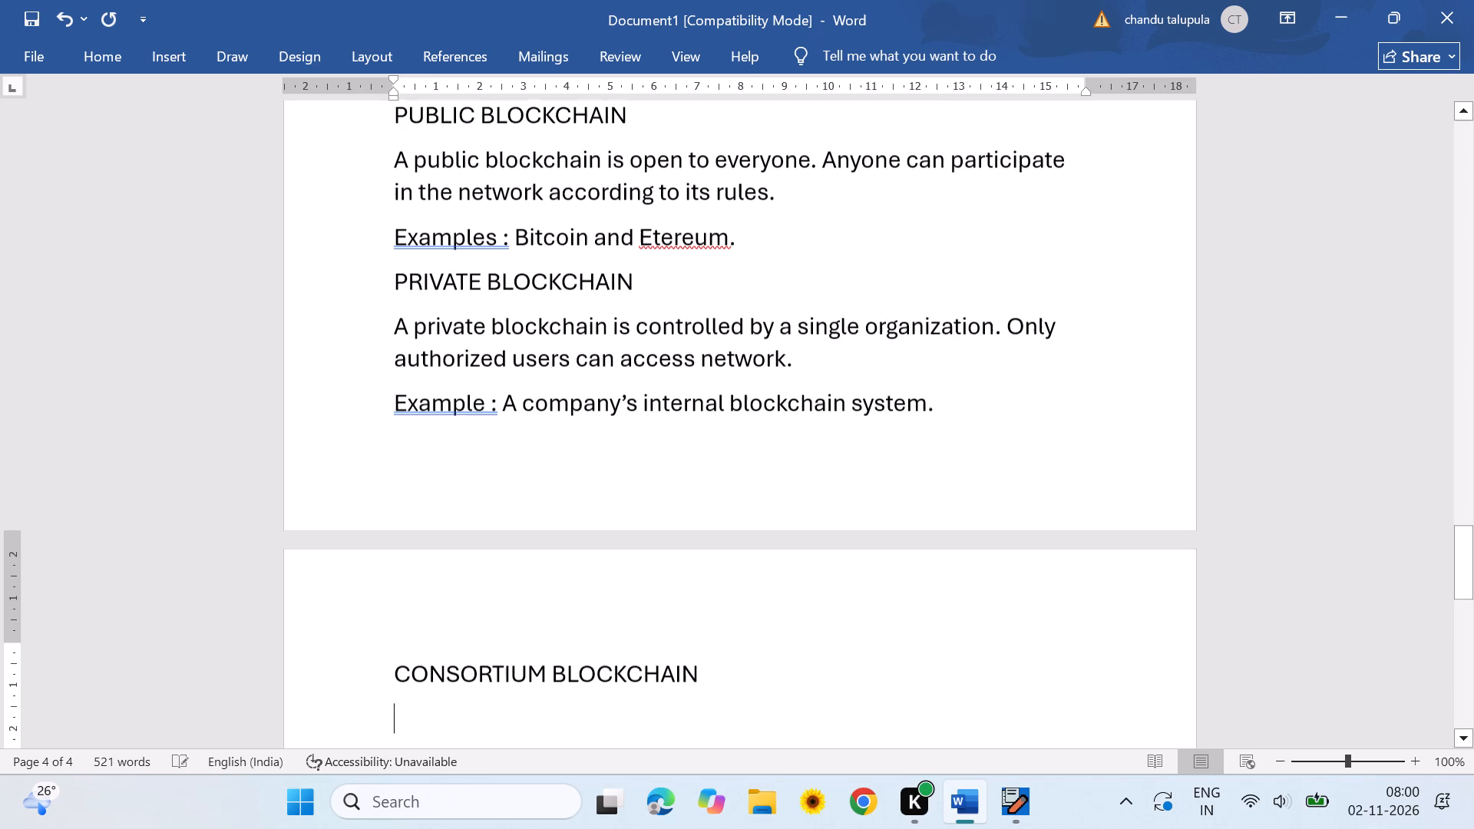
text(A consortium blockchain is mana)
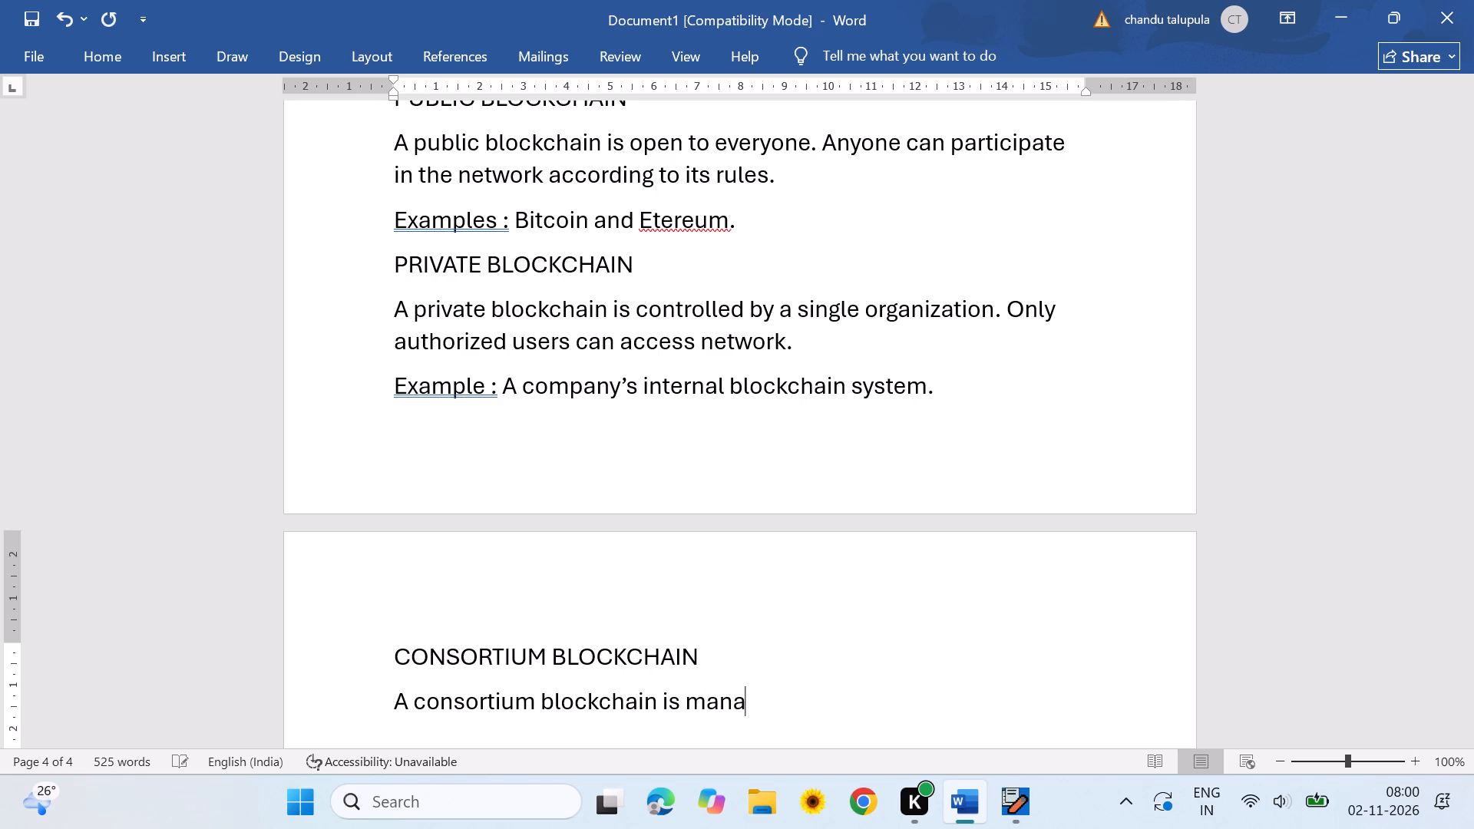
text(ged by multio)
key(BackSpace)
text(ple)
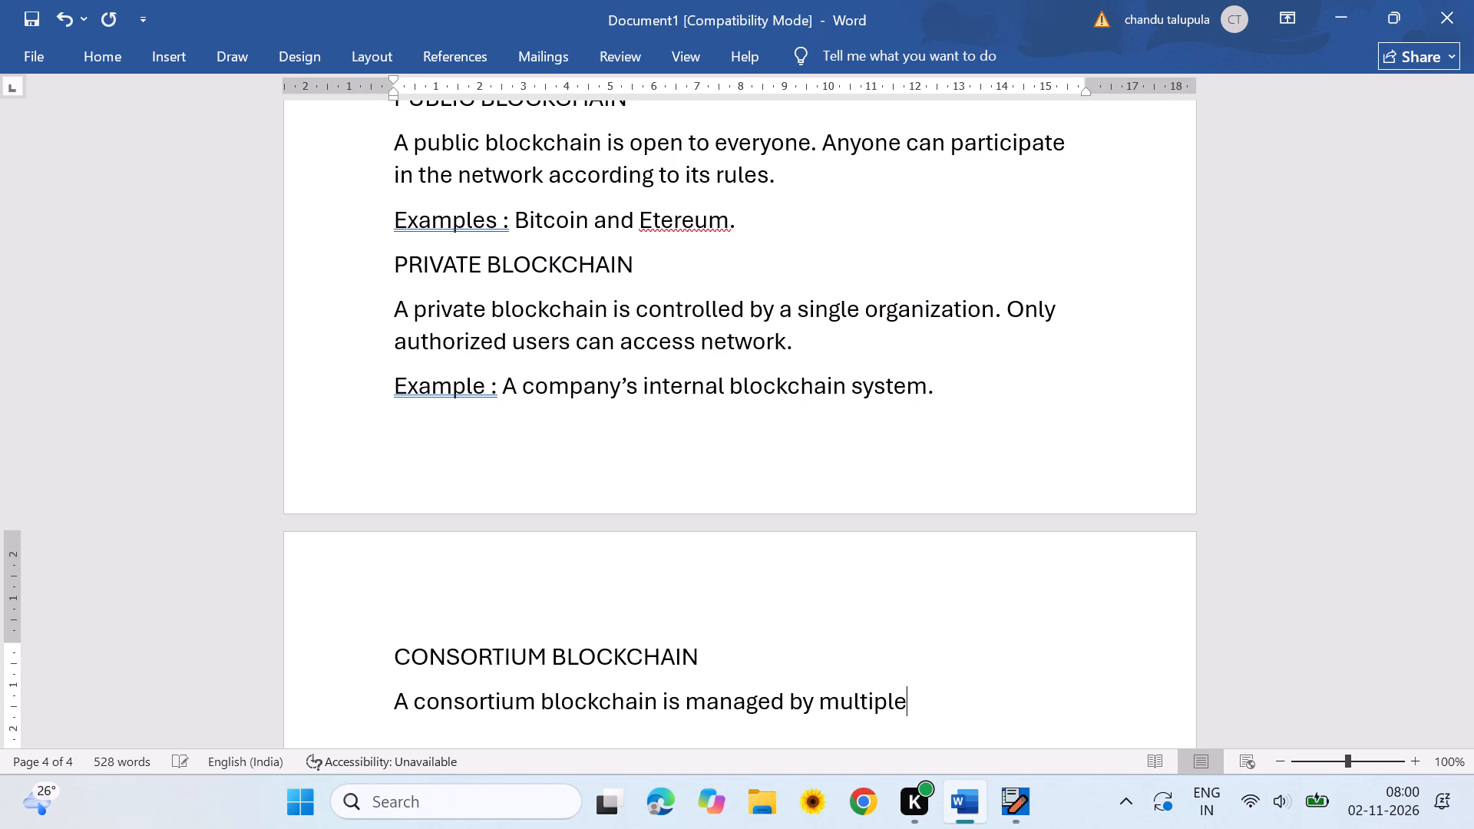
key(space)
text(organizat)
text(ion)
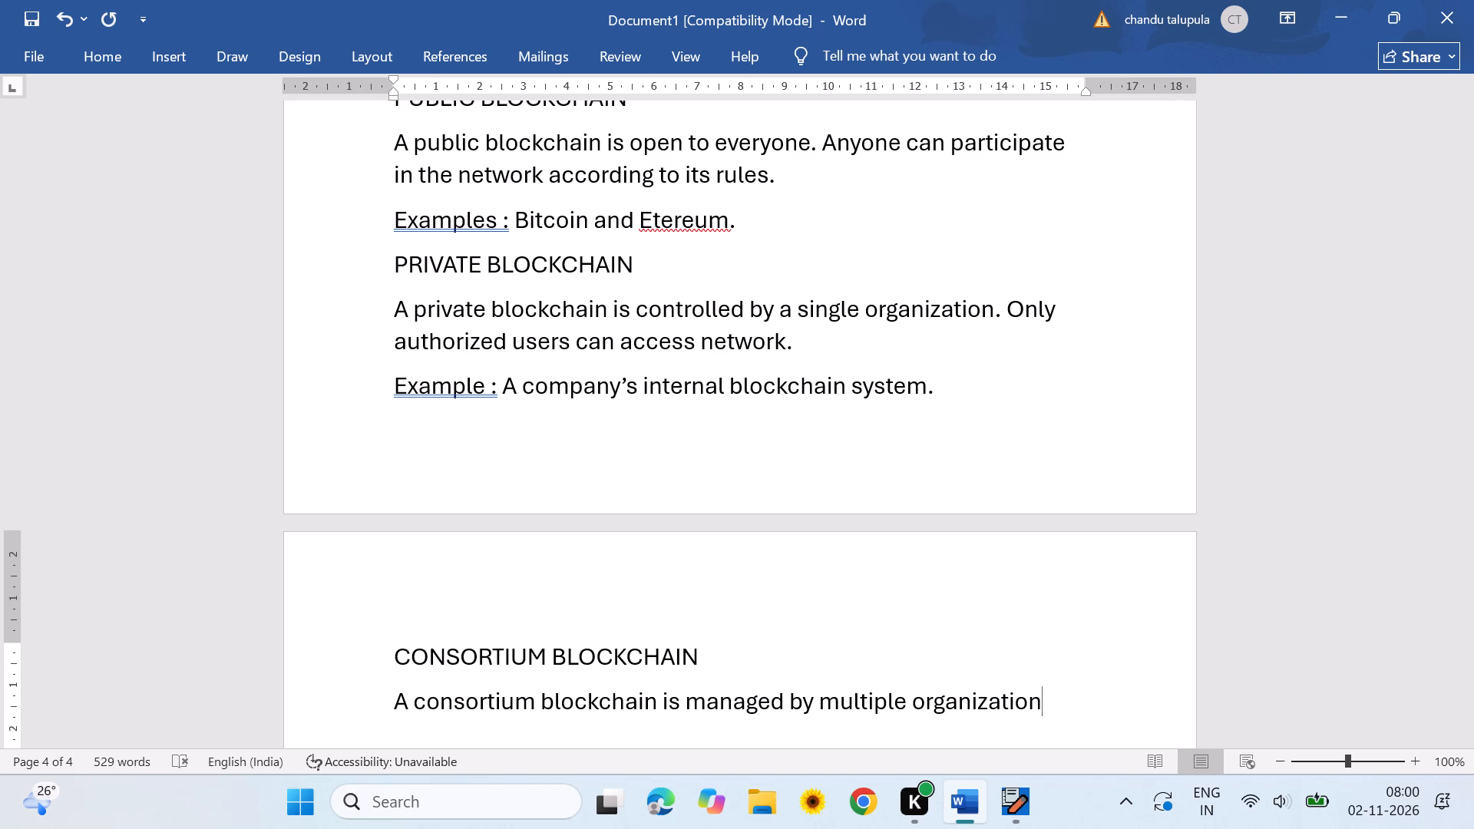
text(s insted)
key(BackSpace)
text(ad of a single organization)
key(period)
key(Return)
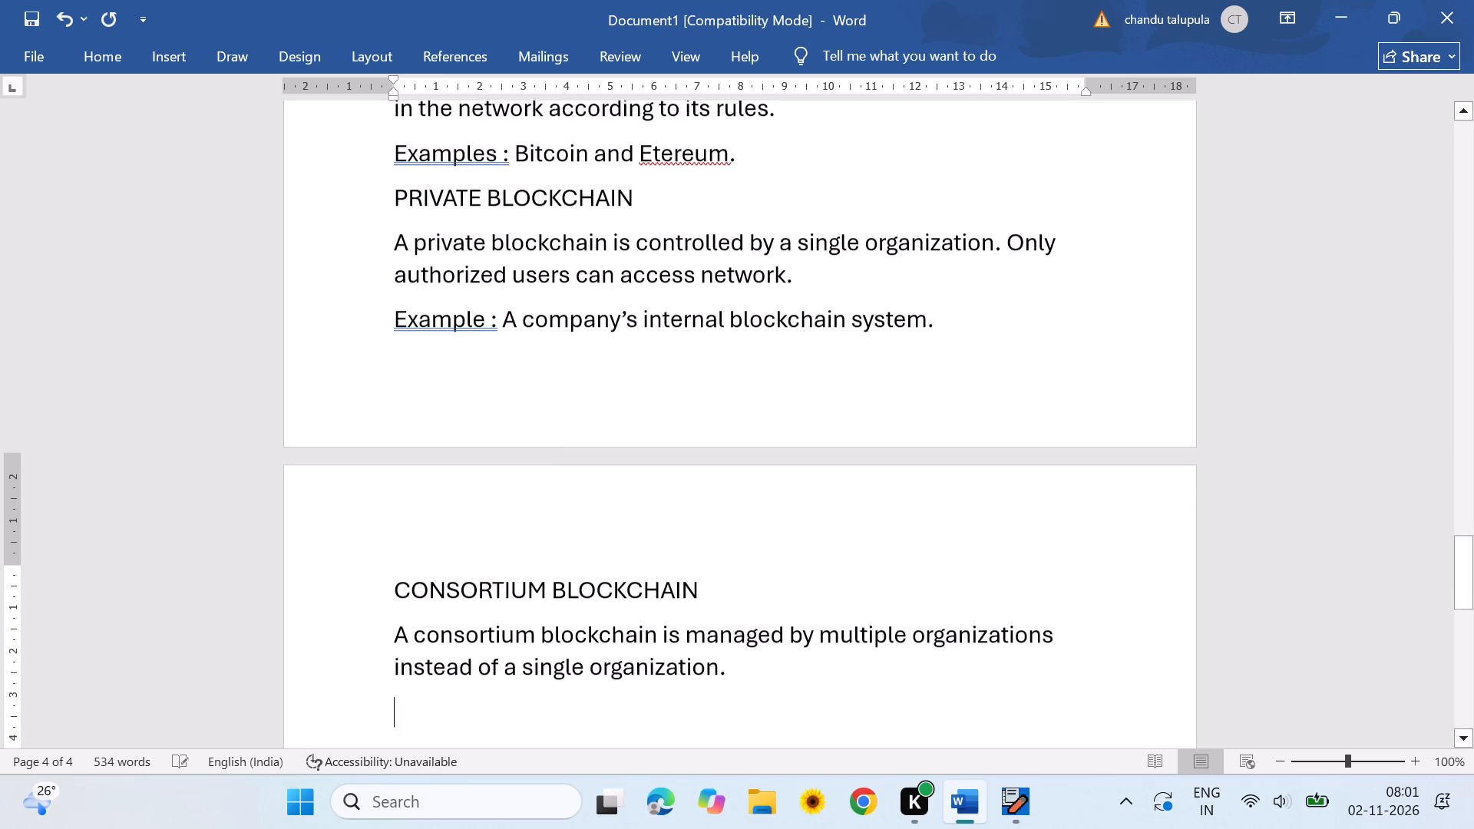
Add the line "Example : A blockchain network shared by several banks." below the consortium blockchain paragraph, followed by a new line.
text(Example)
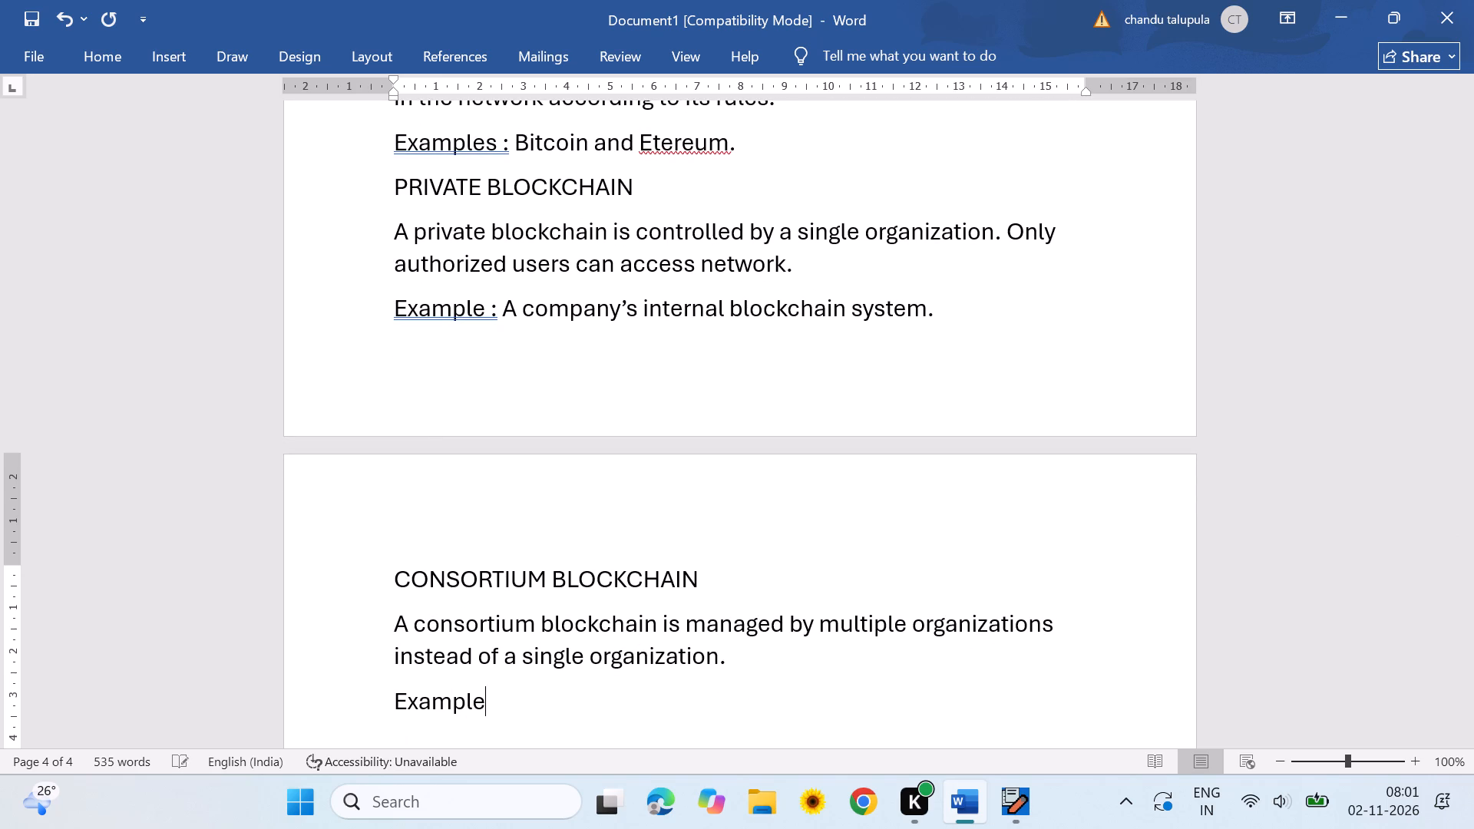
key(space)
text(:)
key(space)
text(A blockchain)
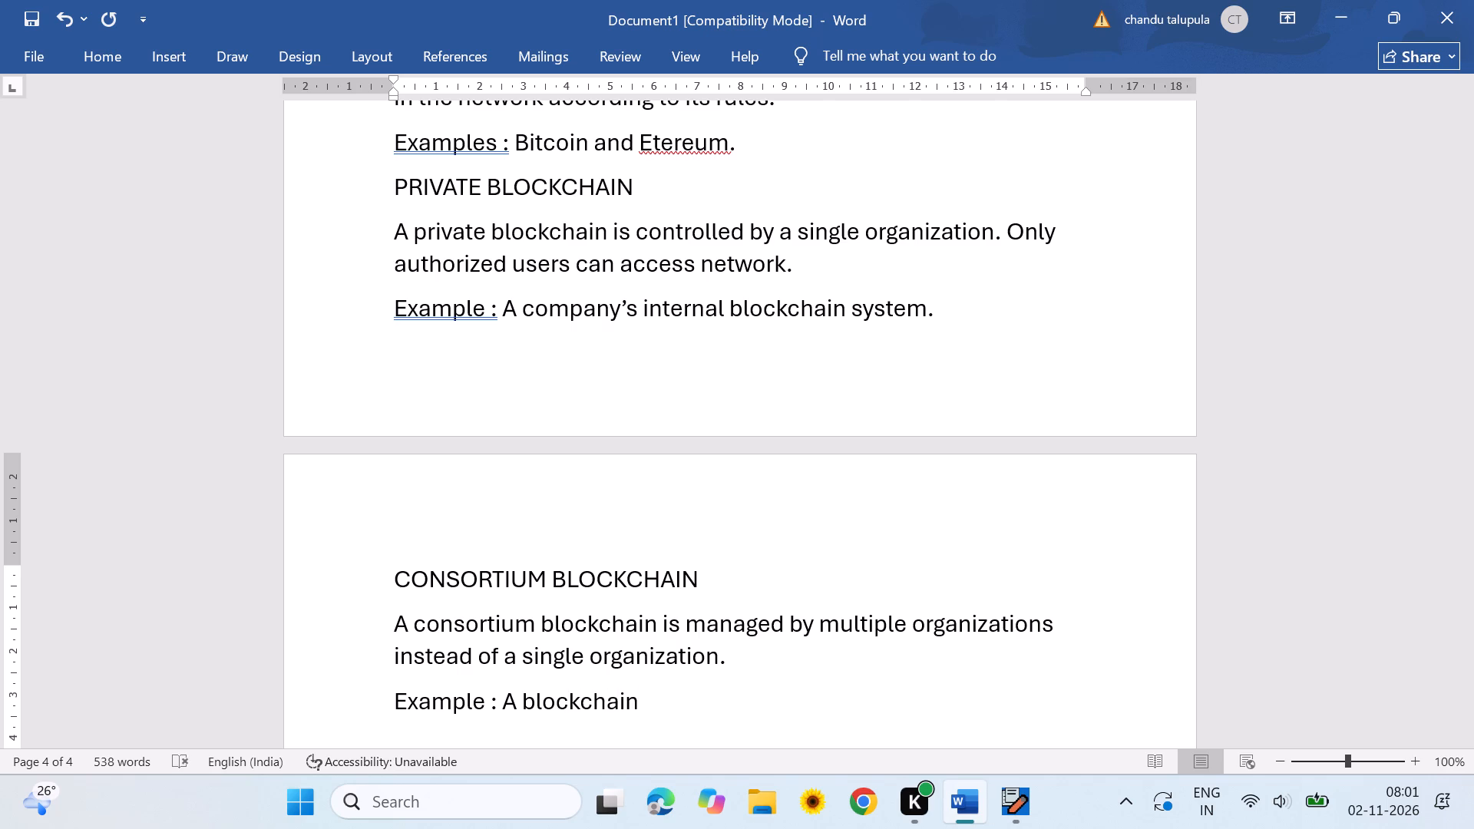
key(space)
text(c)
key(BackSpace)
text(network)
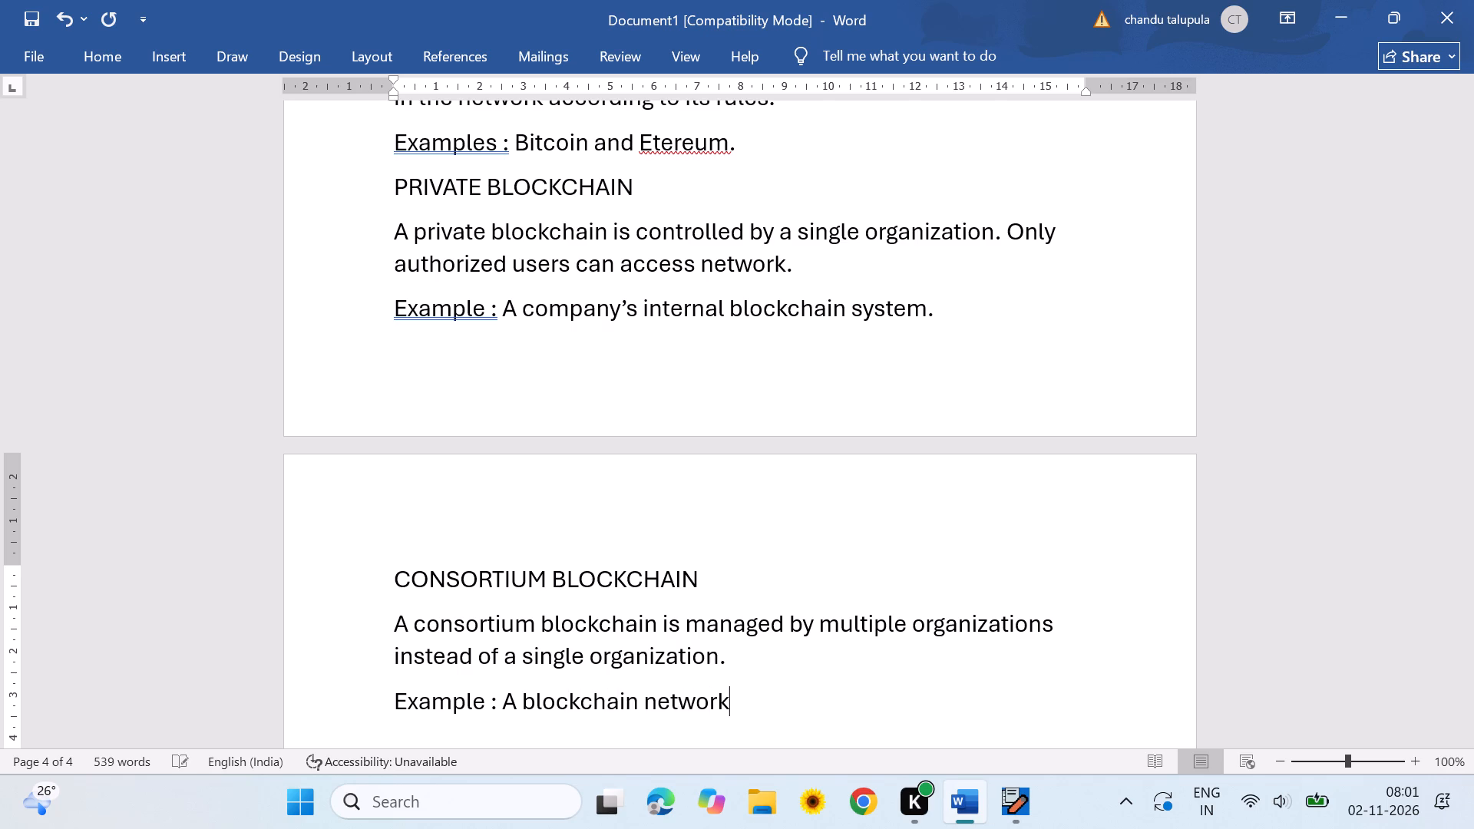
key(space)
text(shared by)
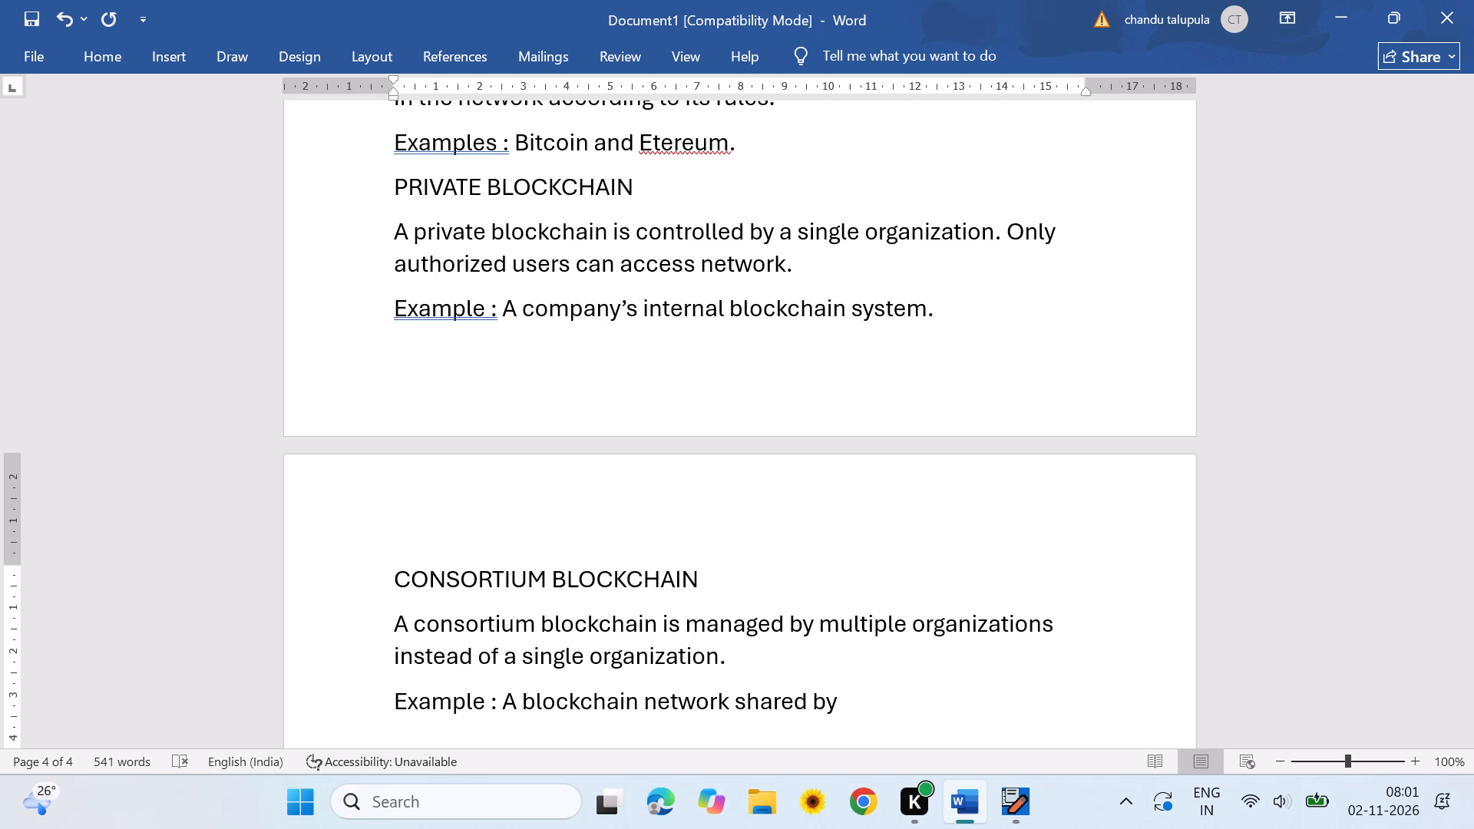
key(space)
text(several)
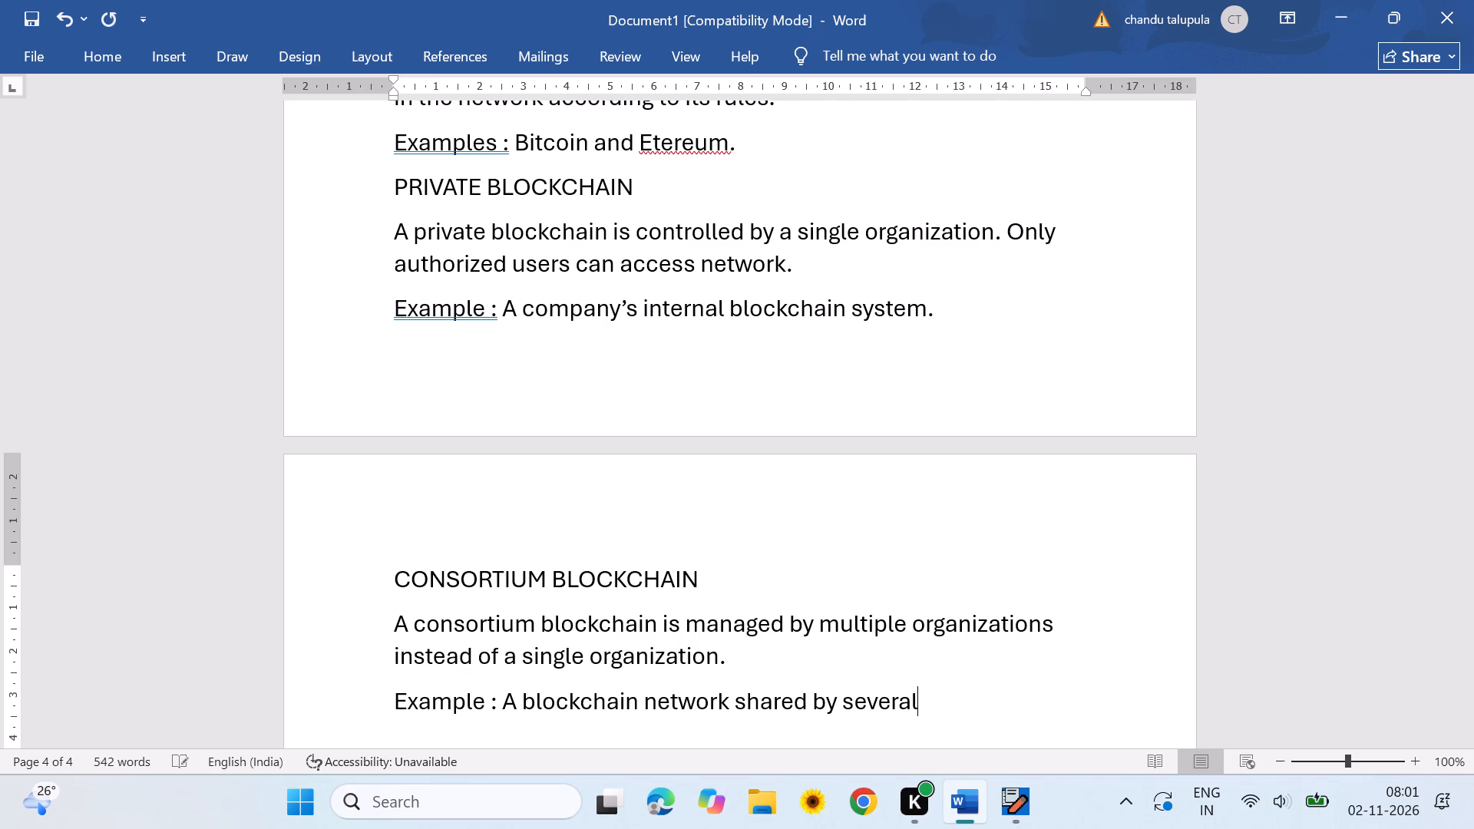
key(space)
key(space)
text(banks.)
key(Return)
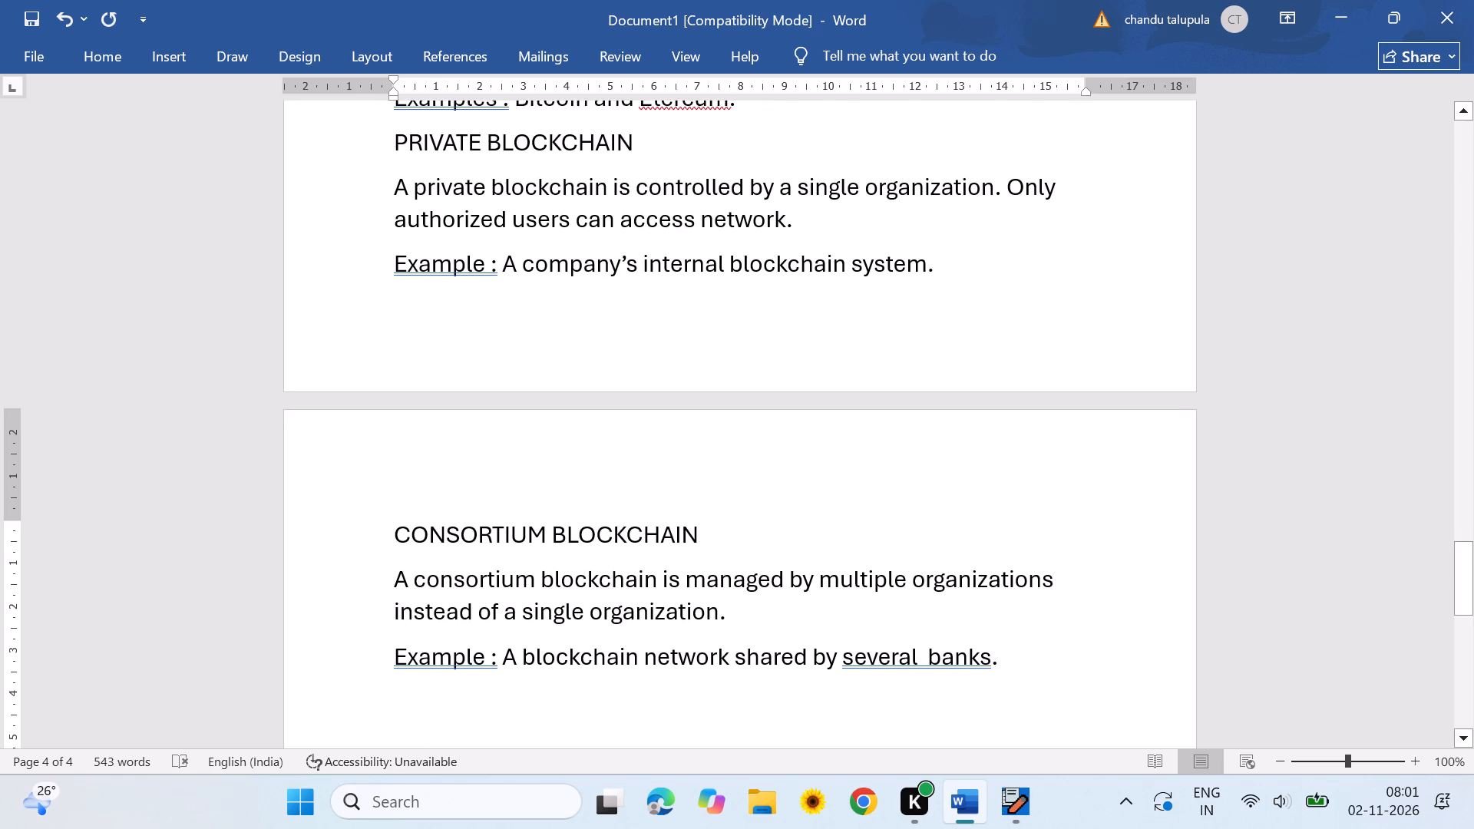
Add the heading "HYBRID BLOCKCHAIN" below the consortium blockchain example, followed by a new line.
text(HYBRID)
key(space)
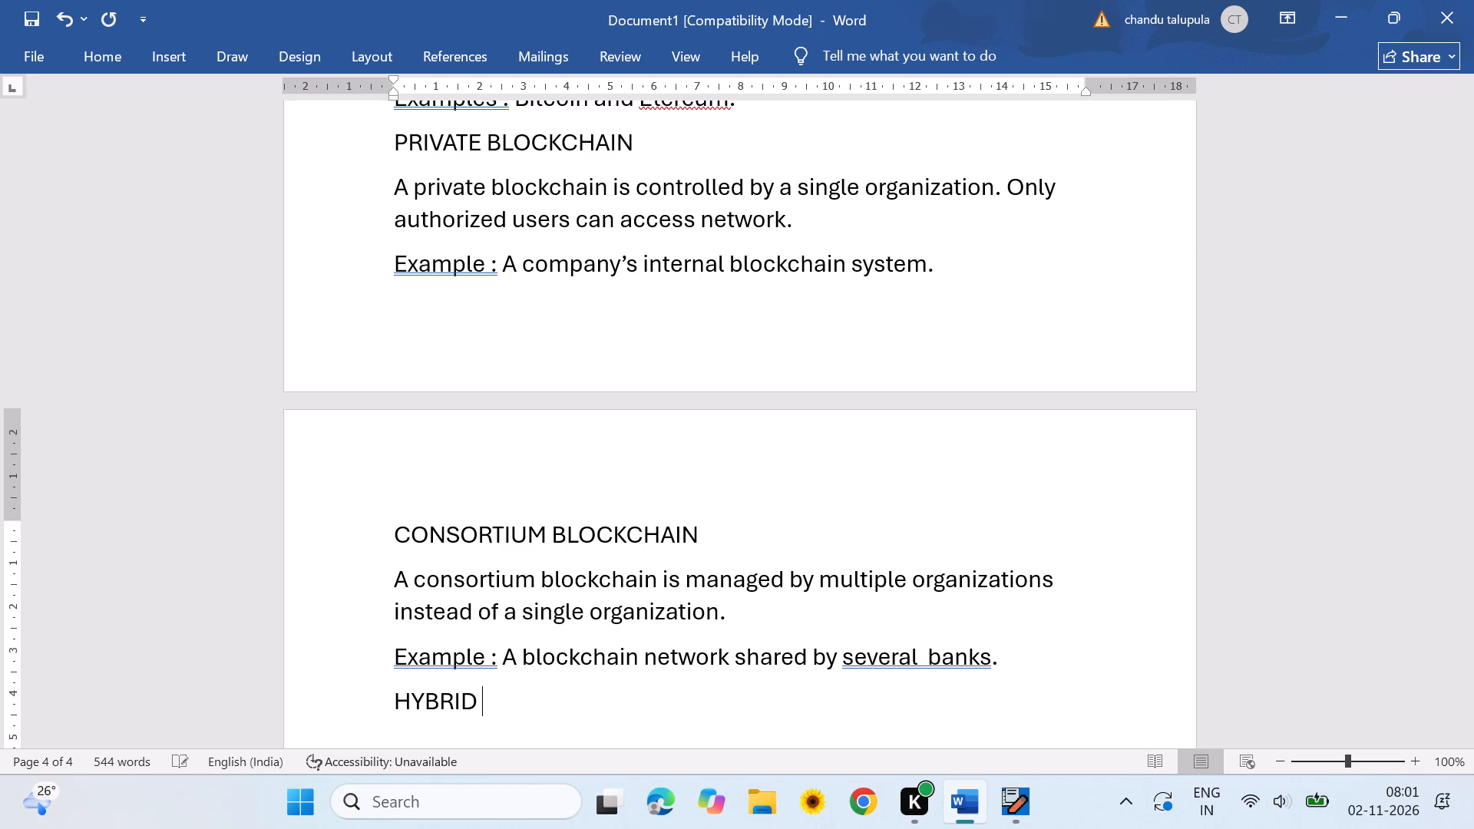
text(BLOCKCHAIN)
key(Return)
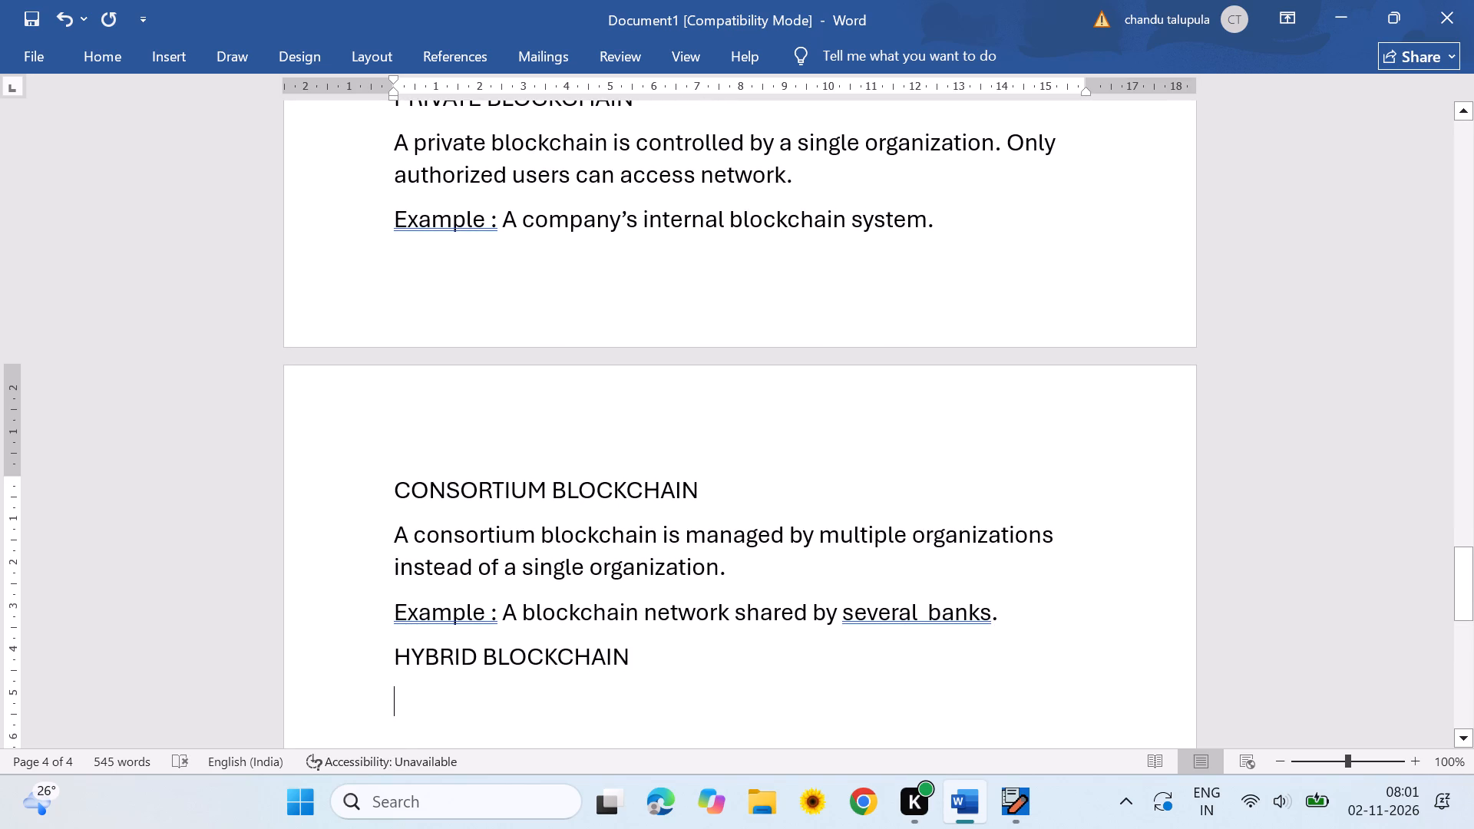
Write "A hybrid blockchain combines features of both public and private blockchains." below the HYBRID BLOCKCHAIN heading.
key(a)
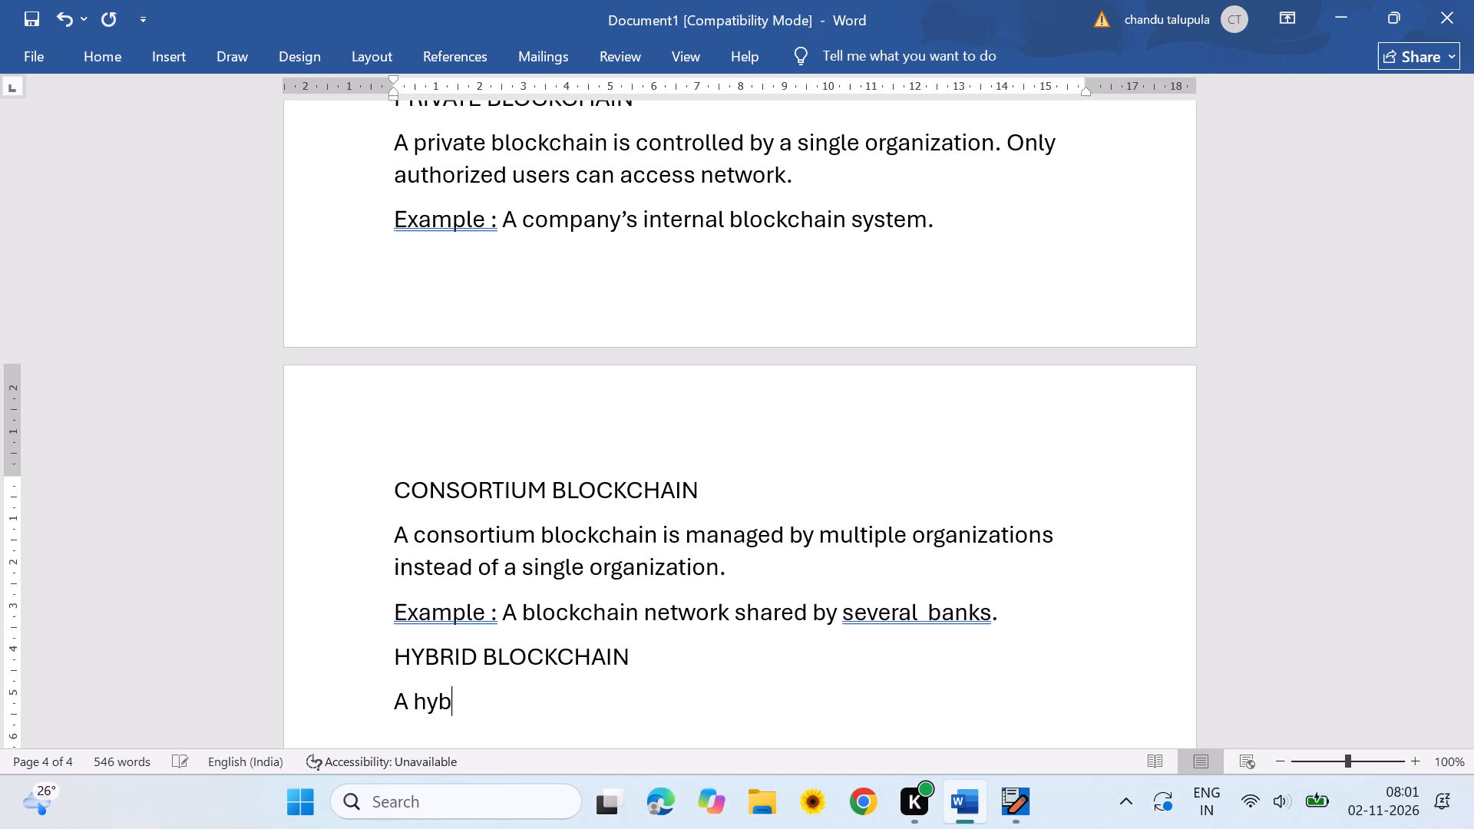
text(blockchain)
key(space)
text(com)
text(bines feau)
key(BackSpace)
text(tures)
key(space)
text(of both public and)
key(space)
text(private c)
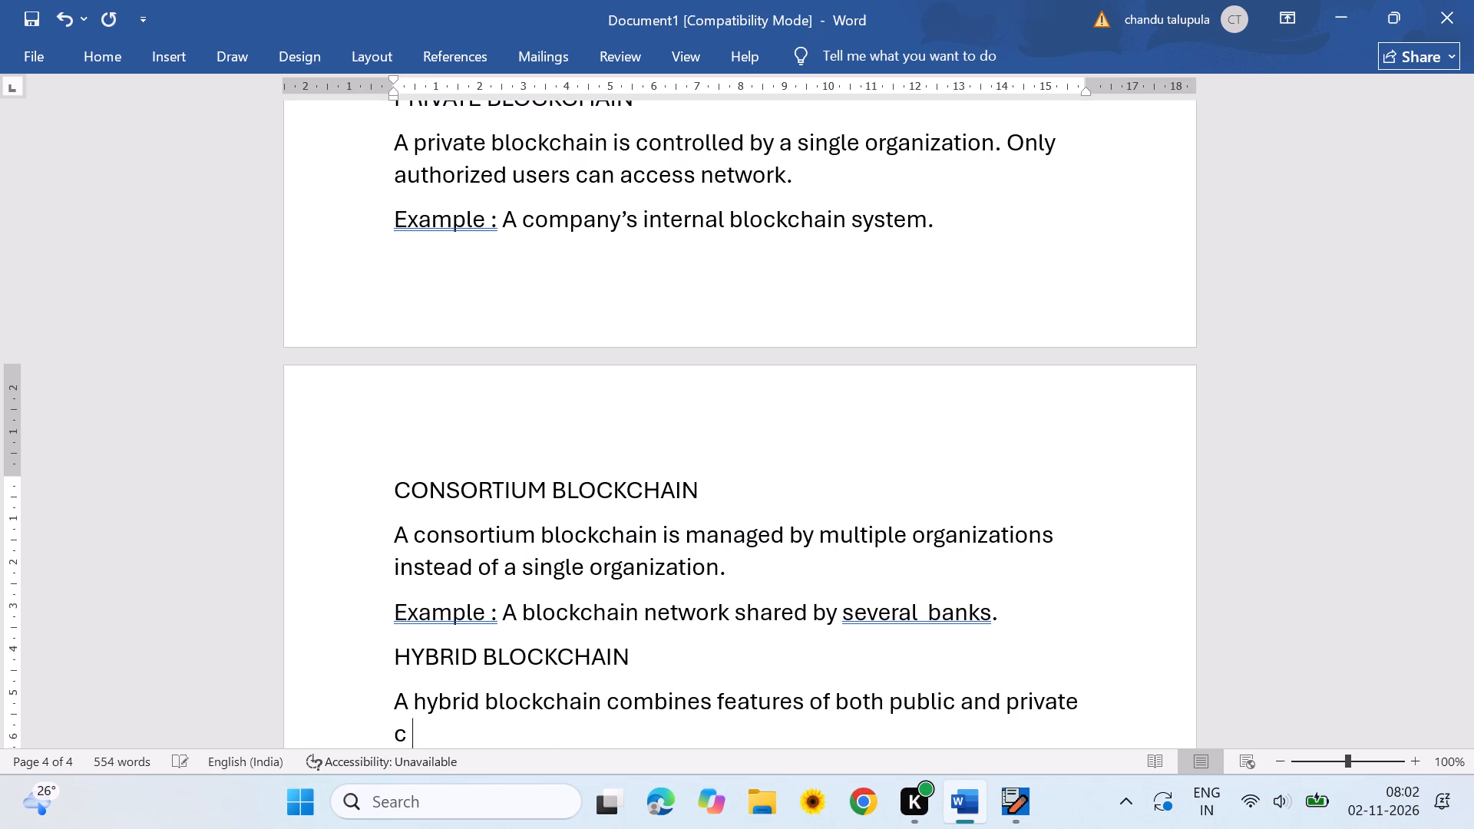
key(BackSpace)
text(blockcah)
key(BackSpace)
key(BackSpace)
text(hains)
key(period)
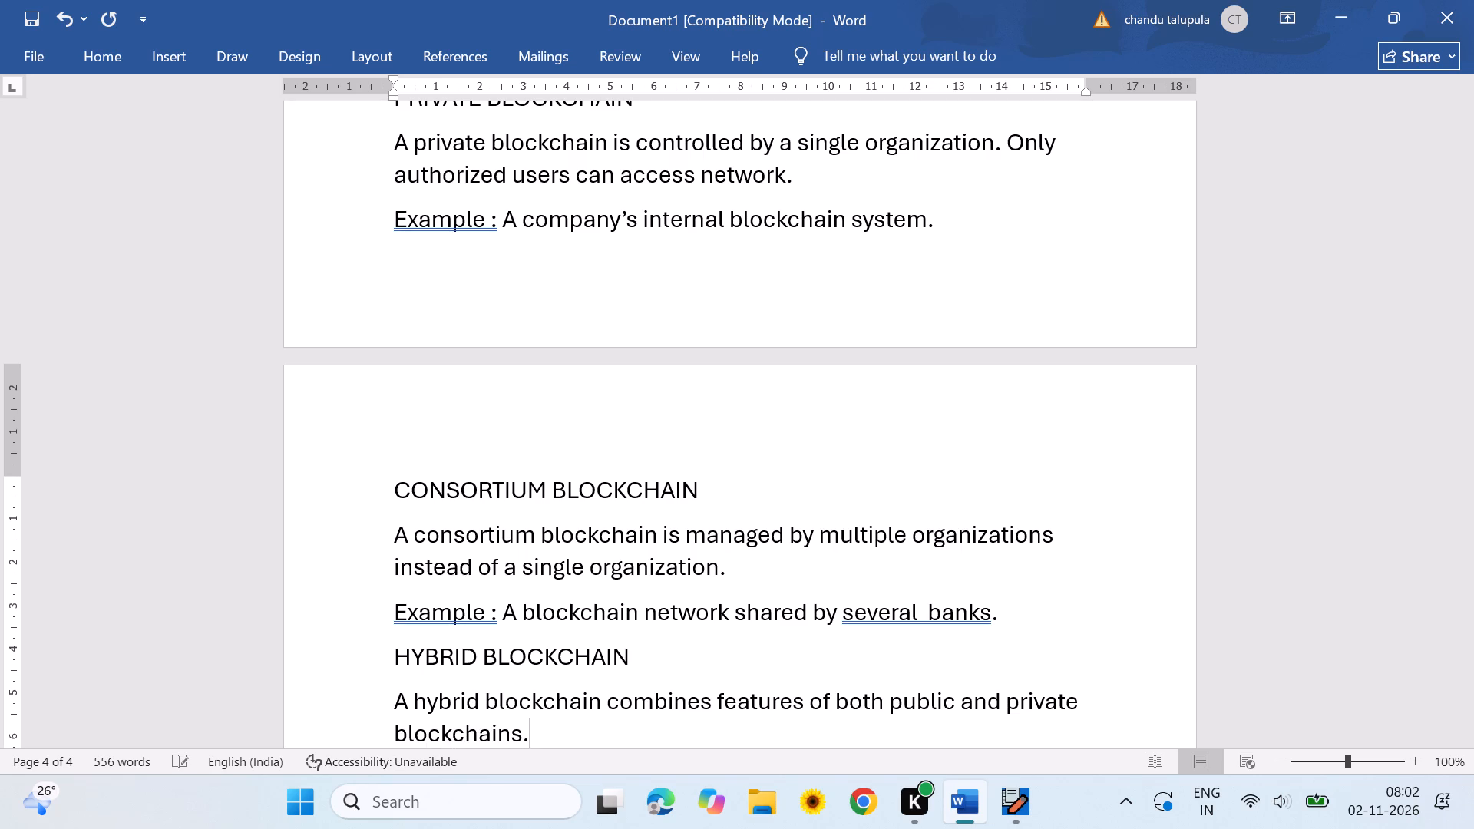
Continue the hybrid blockchain paragraph with "It allows organizations to control private information while sharing selected information publicly.", followed by a new line.
key(space)
text(It allows)
key(space)
text(organi)
text(zation)
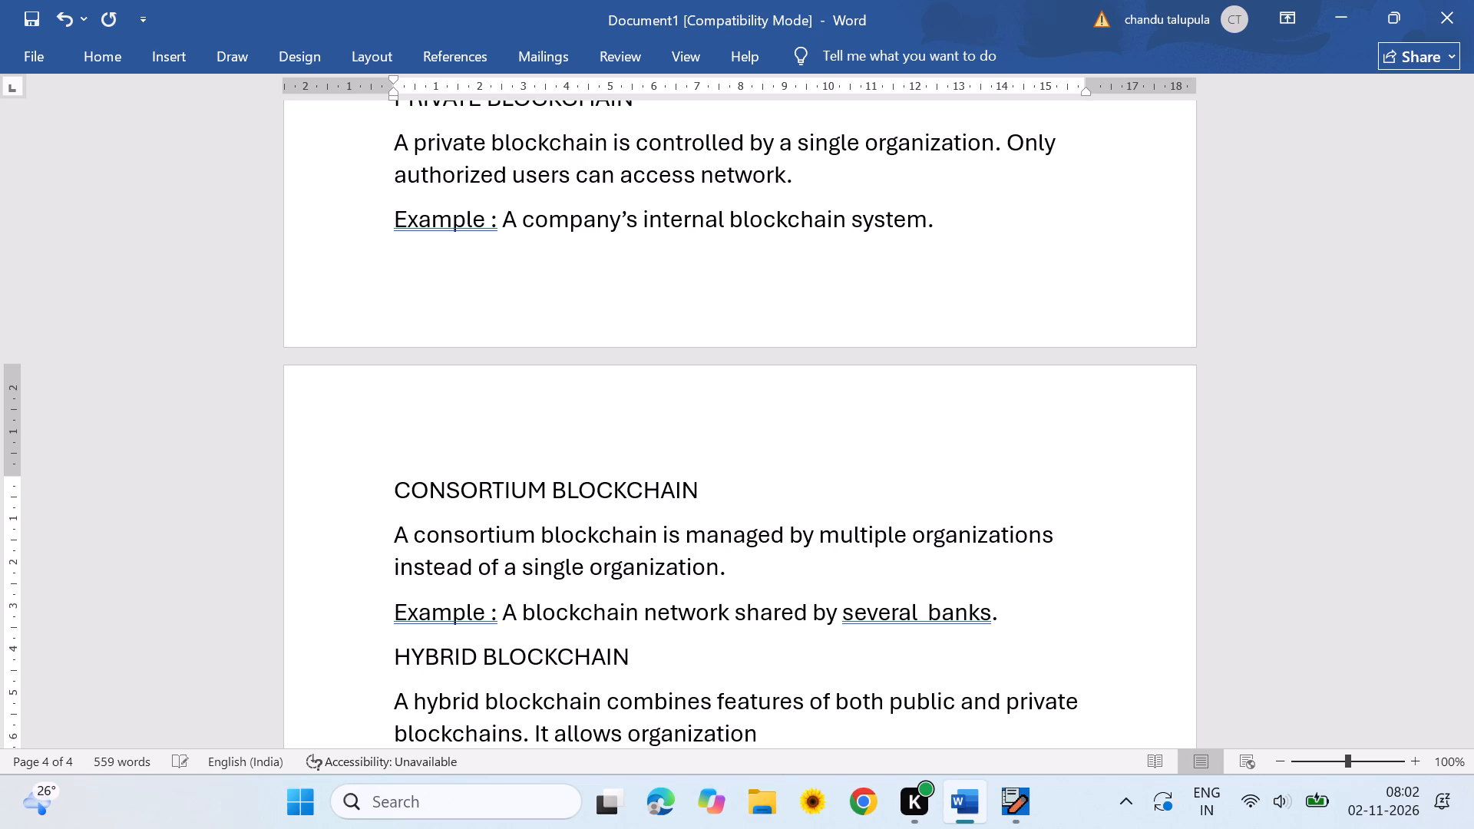
key(space)
key(BackSpace)
text(s to control)
key(space)
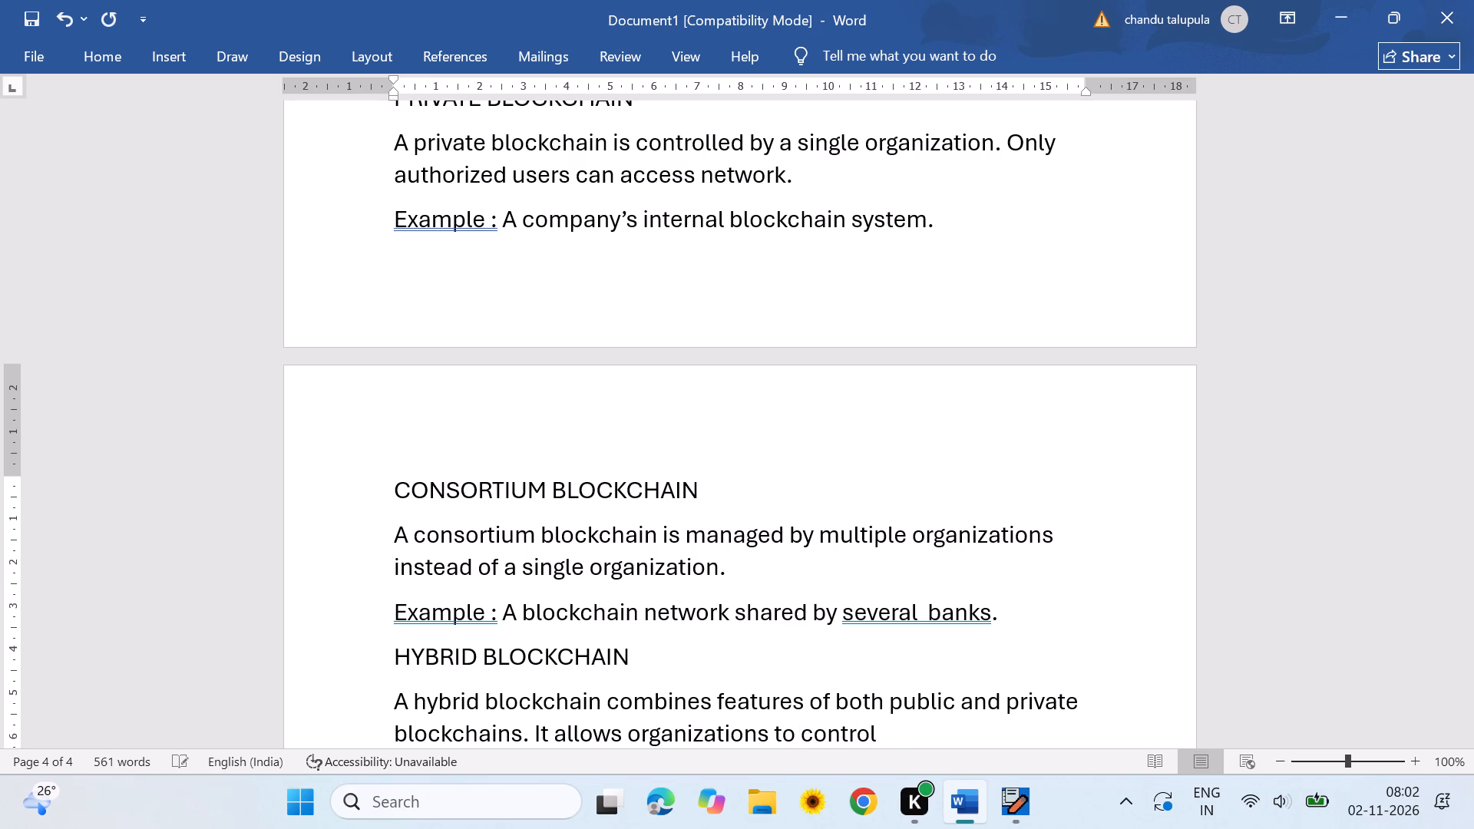
text(private)
key(i)
key(BackSpace)
key(space)
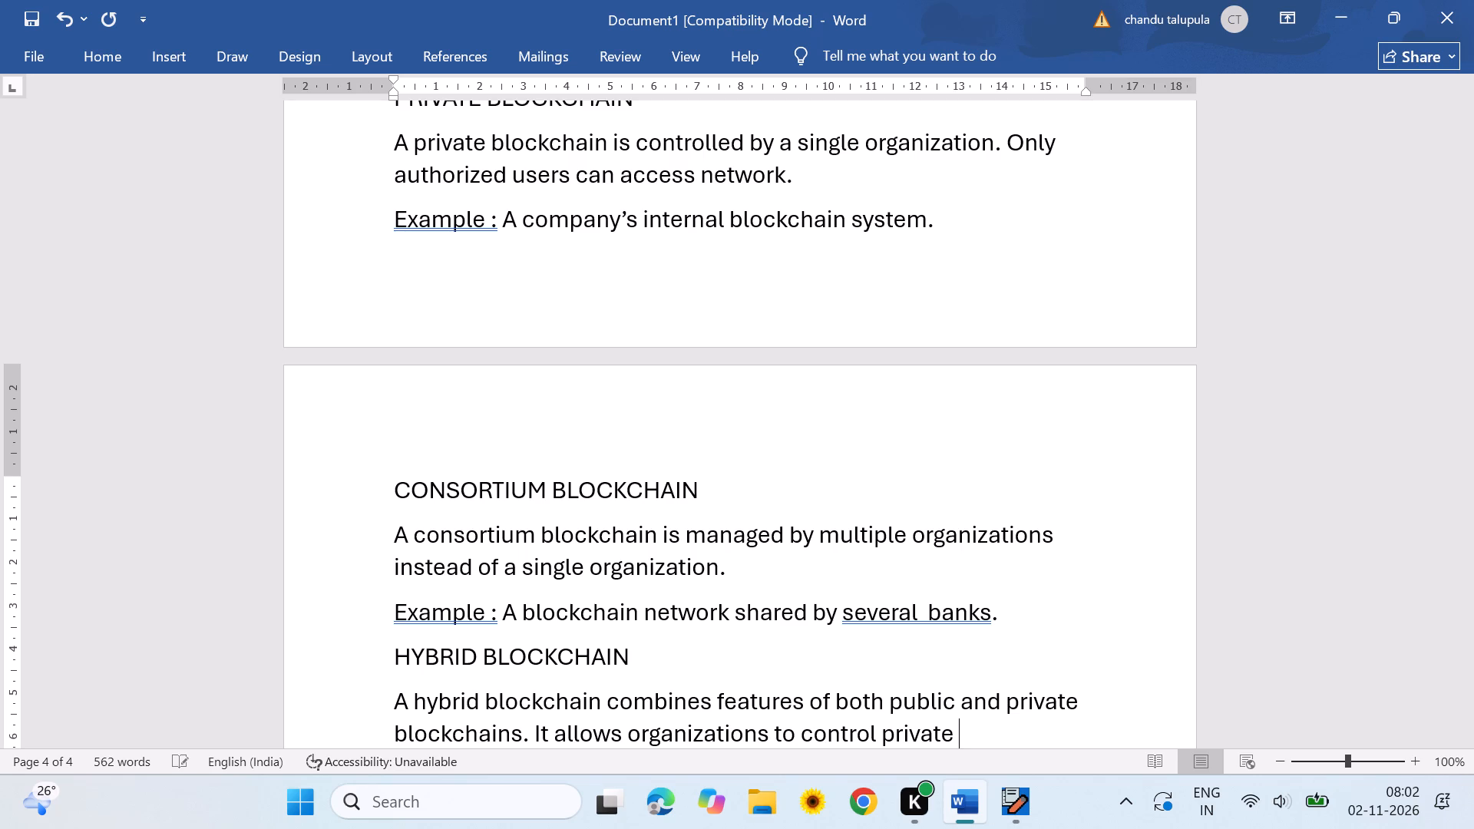
text(if)
key(BackSpace)
text(nf)
text(ormation while)
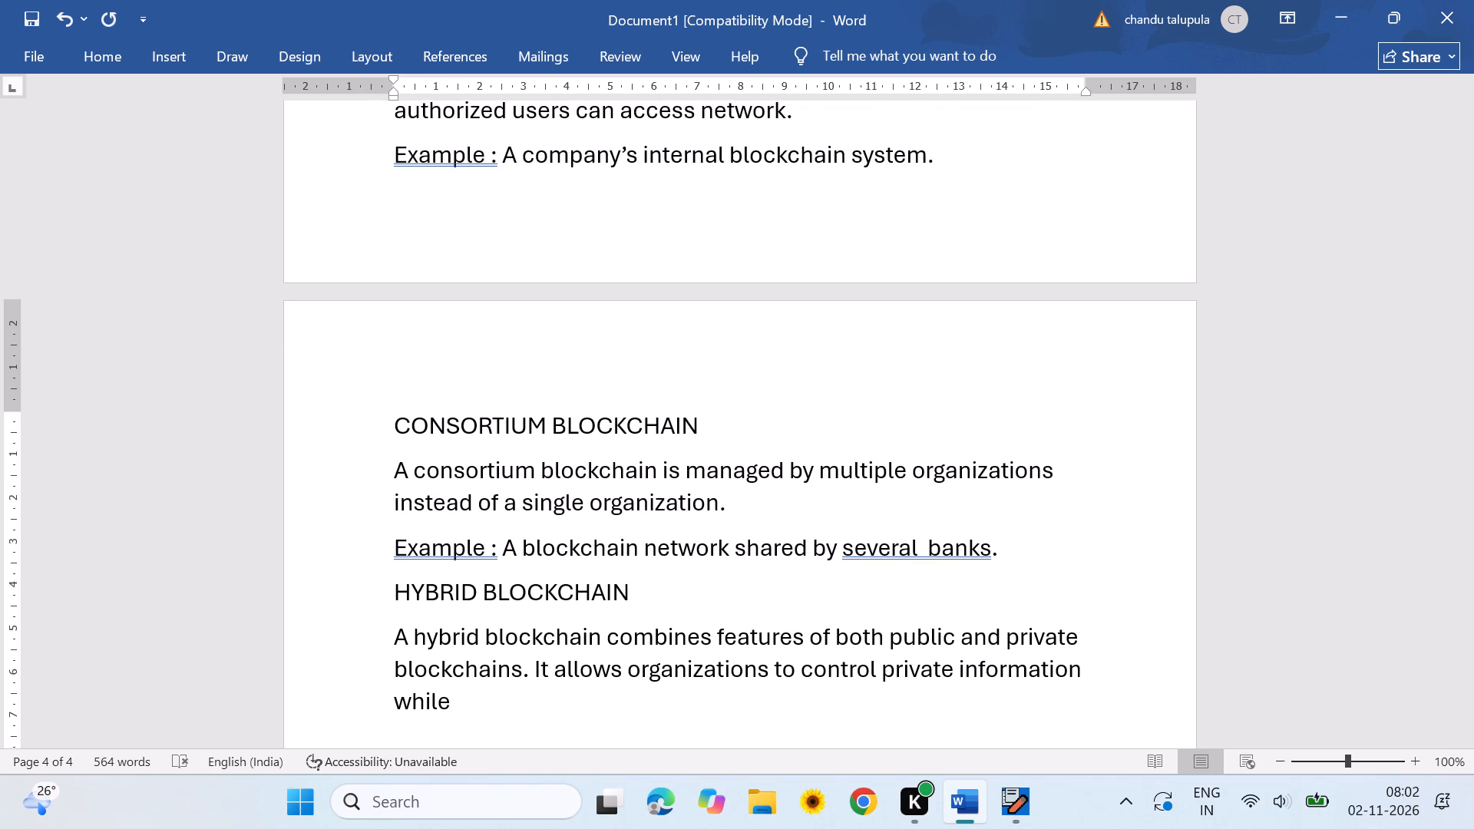
key(space)
text(sharing)
key(space)
text(selected)
key(space)
text(informai)
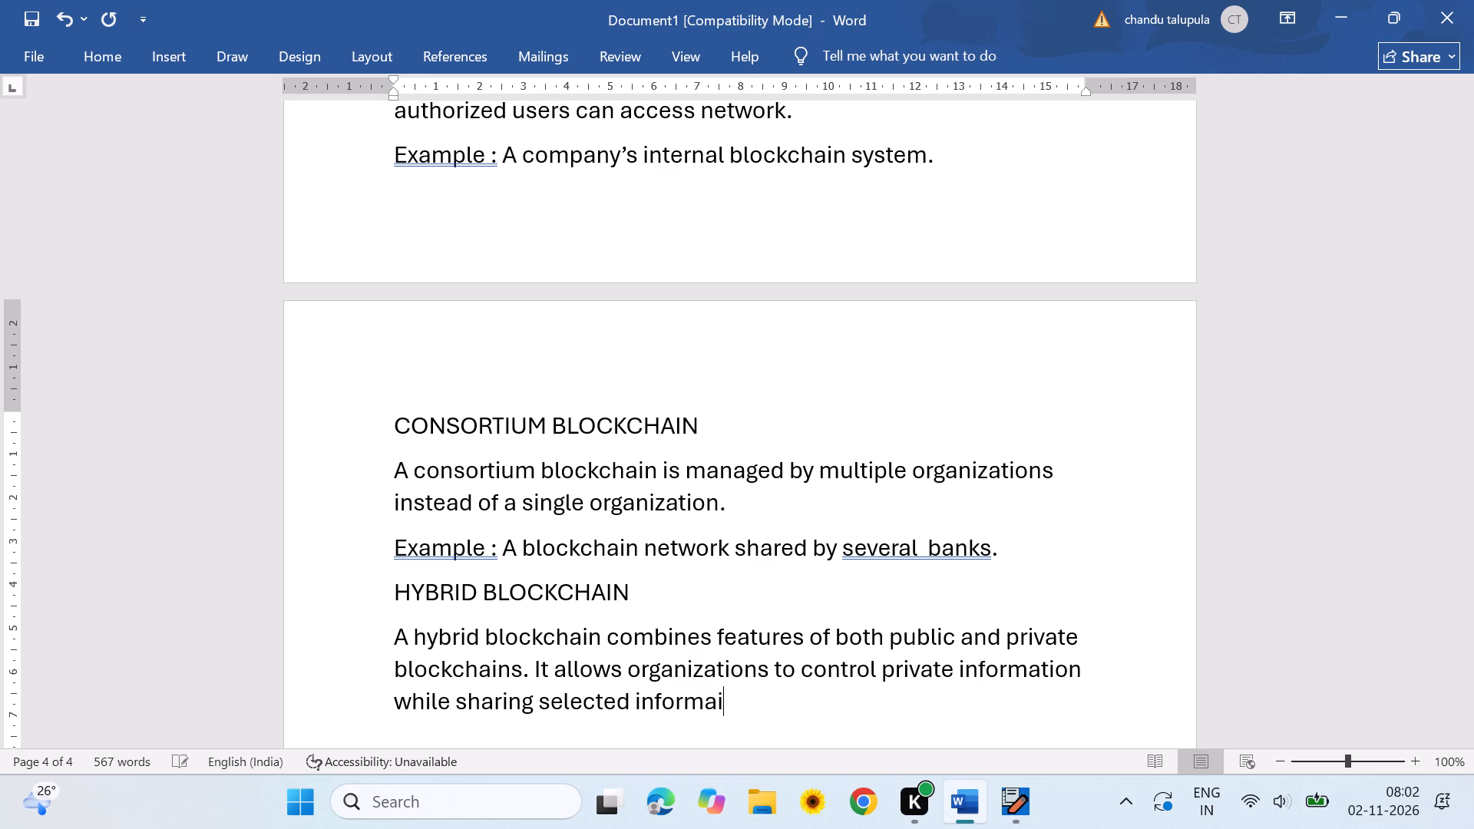
key(BackSpace)
text(tion)
key(space)
text(publi)
text(cl)
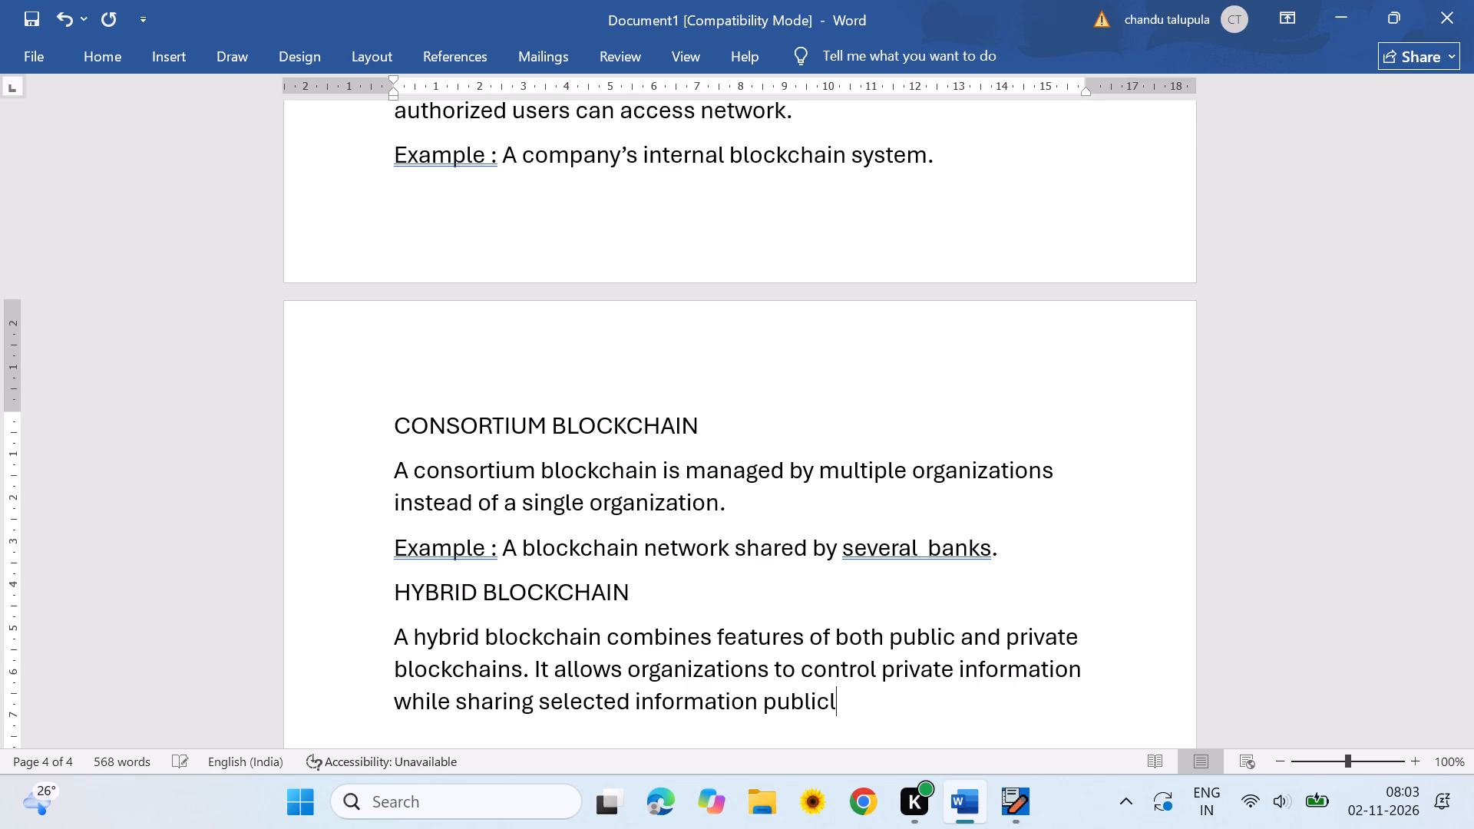
key(y)
key(period)
key(Return)
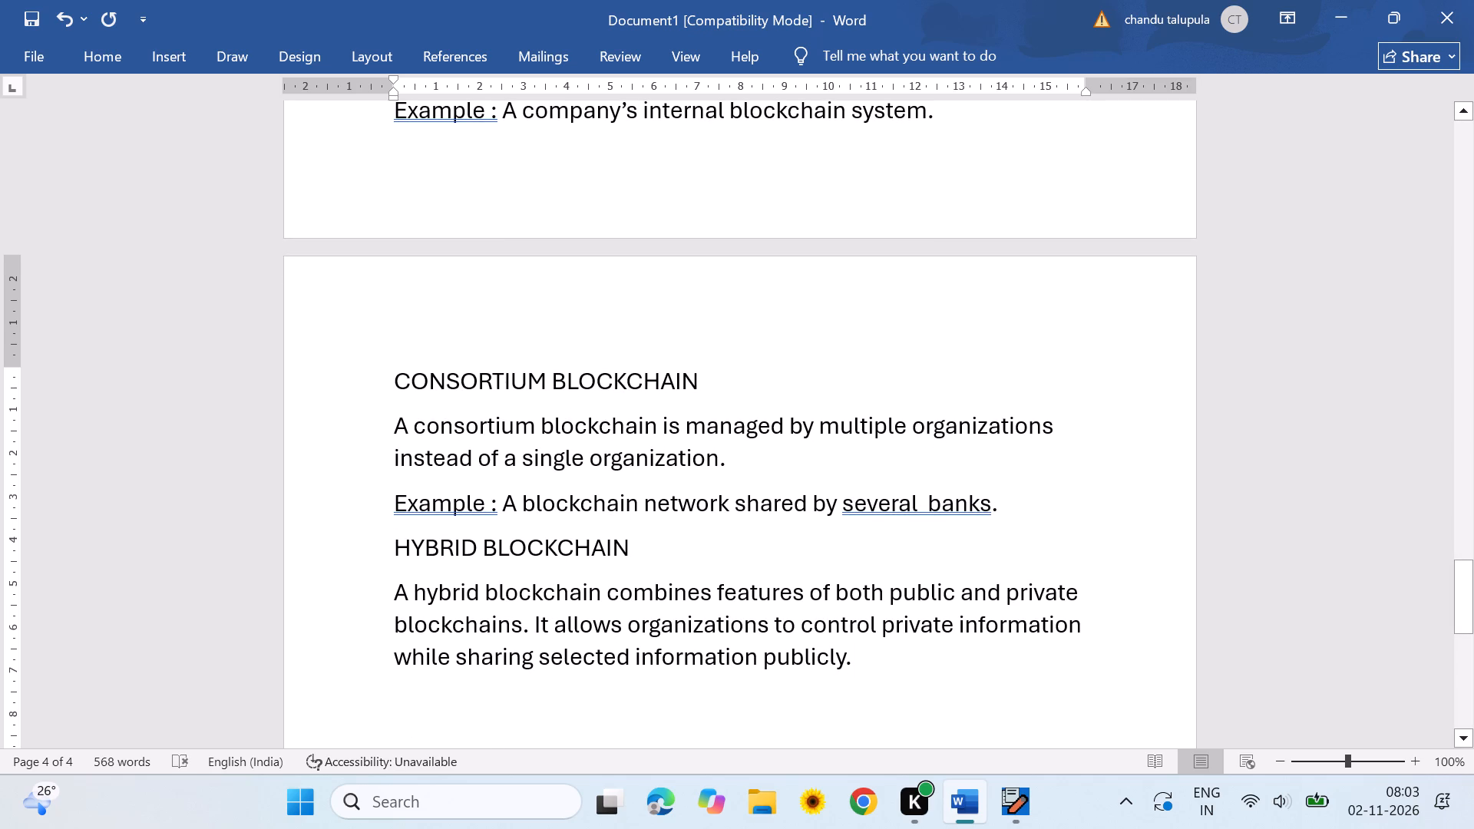
Add the heading "DISTRIBUTED LEDGER TECHNOLOGY(DLT)" below the hybrid blockchain paragraph, followed by a new line.
text(DISTRI)
text(BUTED)
key(space)
text(LE)
text(DGER)
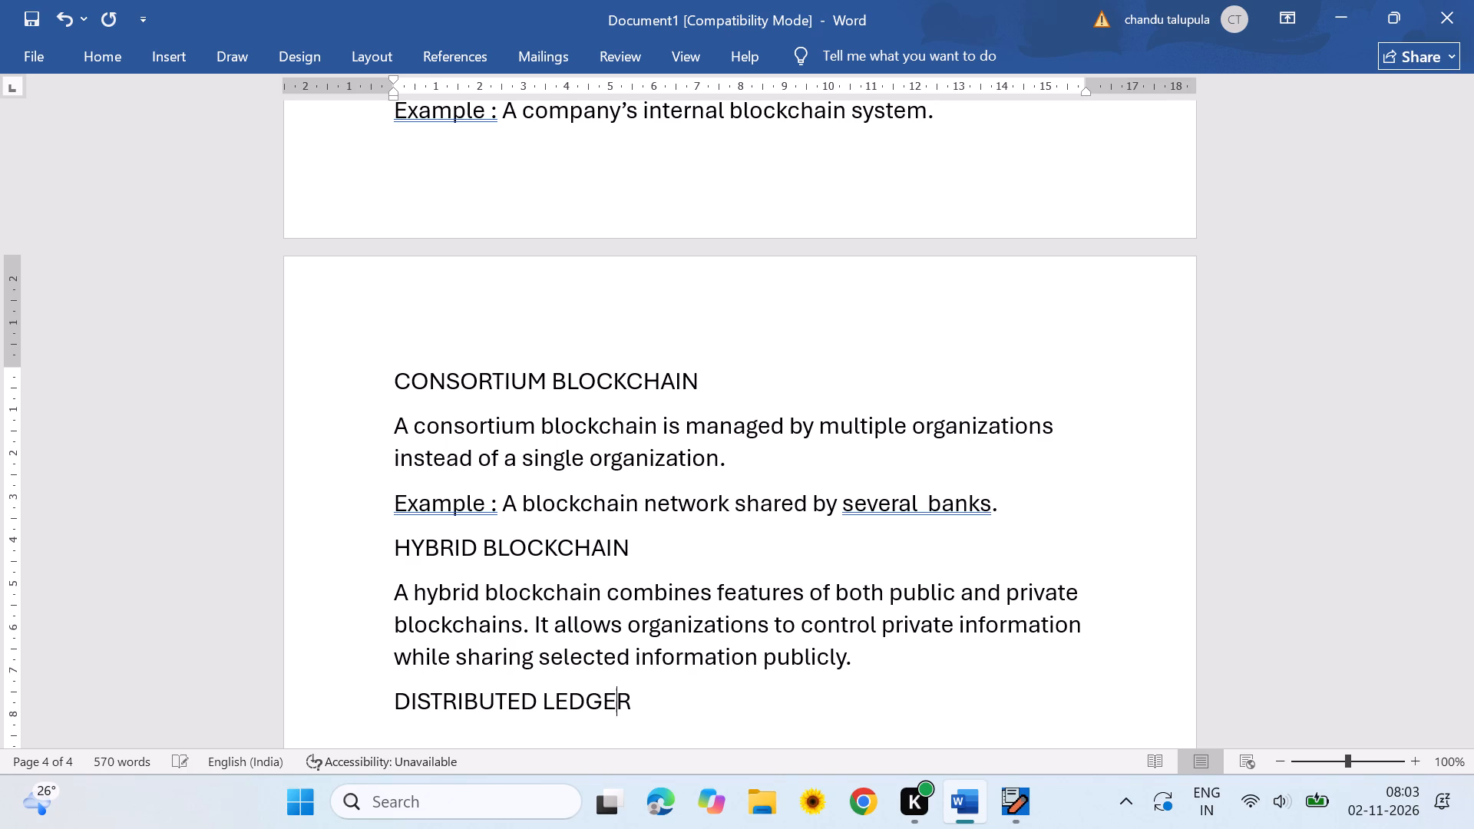
key(space)
text(TECHNOLOGY)
key(shift+parenleft)
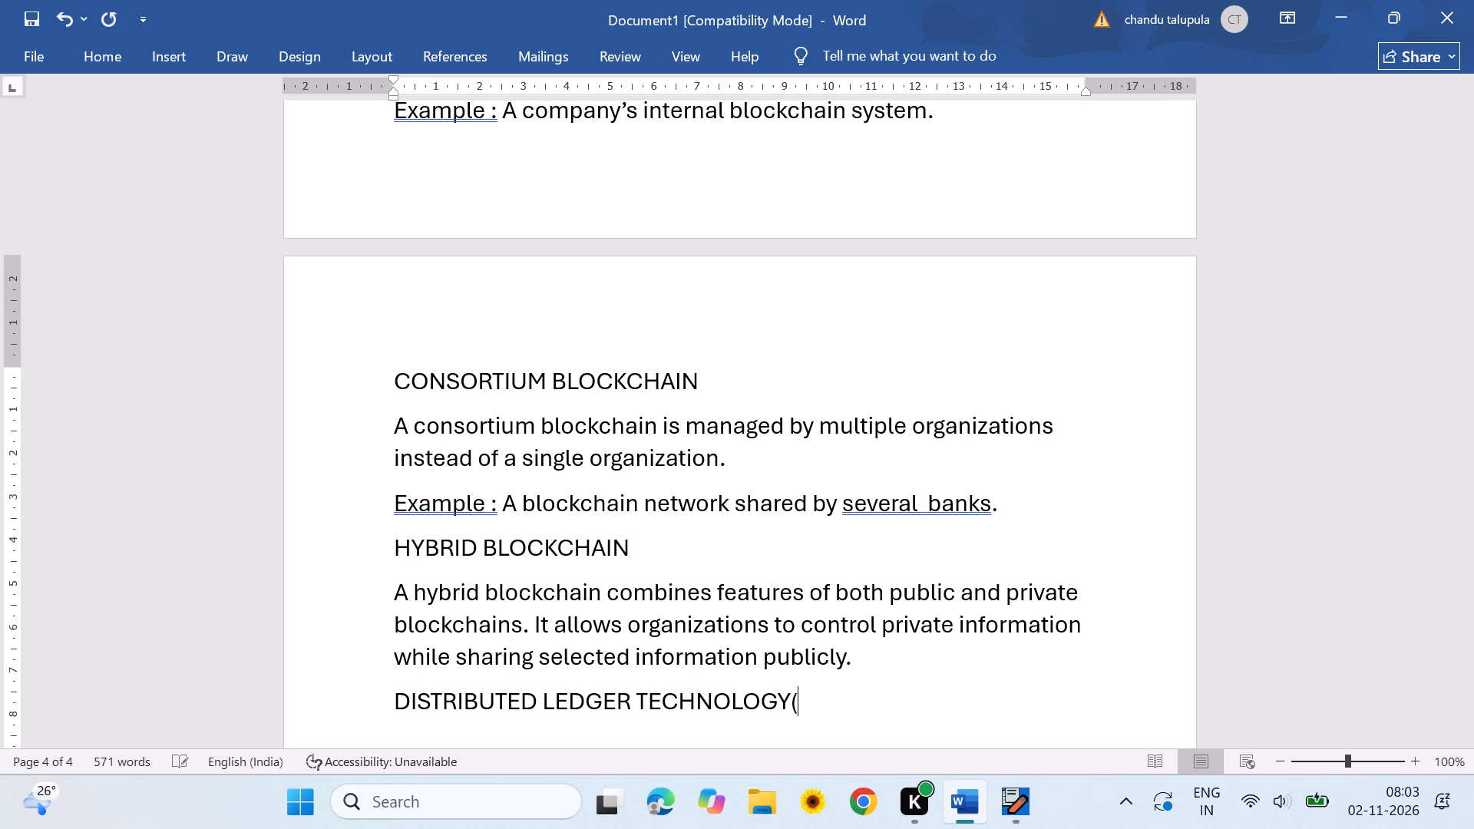
text(DLT)
key(shift+parenright)
key(Return)
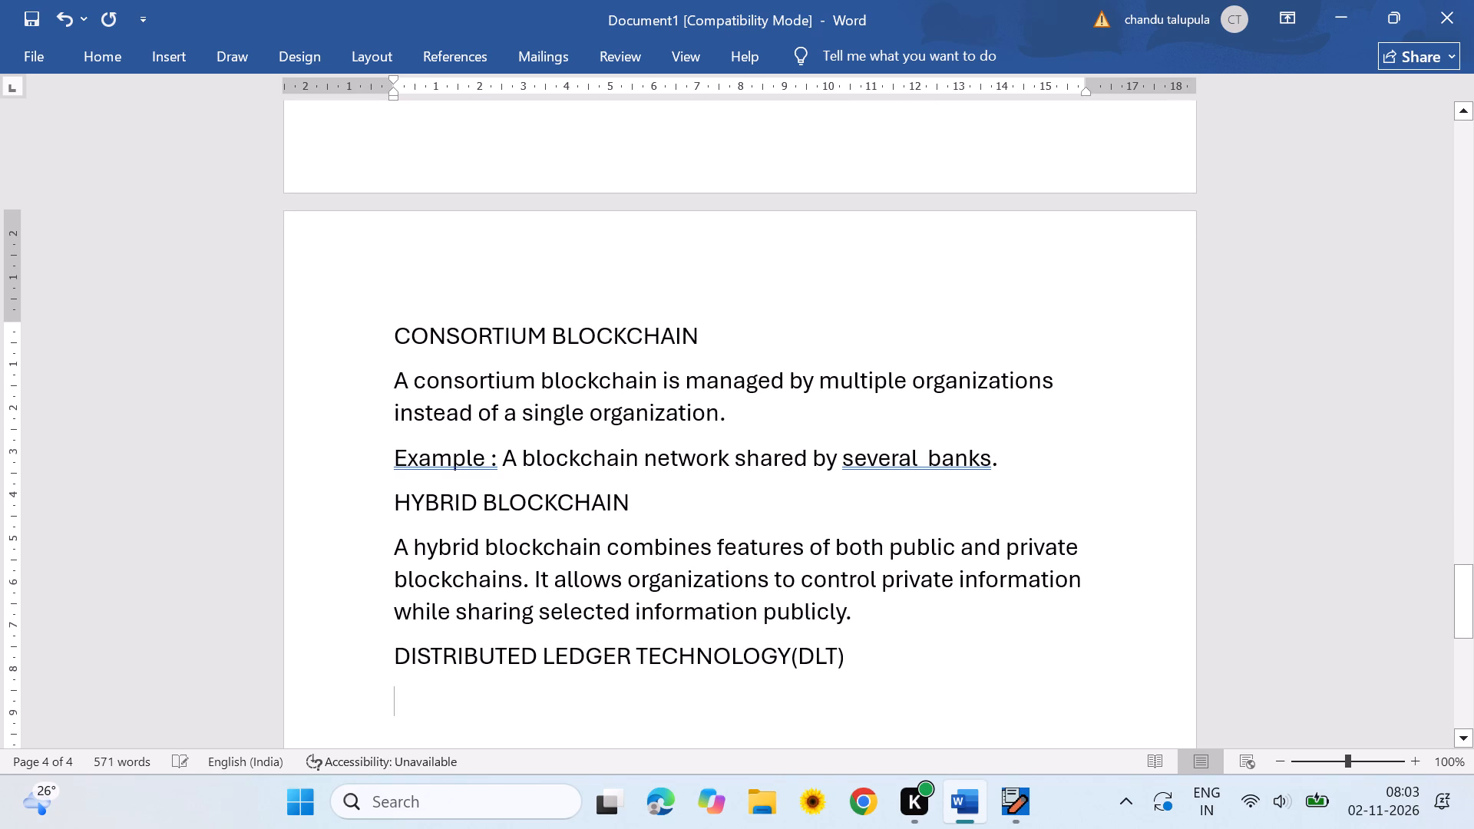
Write "Distributed Ledger Technology is a digital system used to record and share information across multiple computers." below the DLT heading, followed by a new line.
key(d)
key(i)
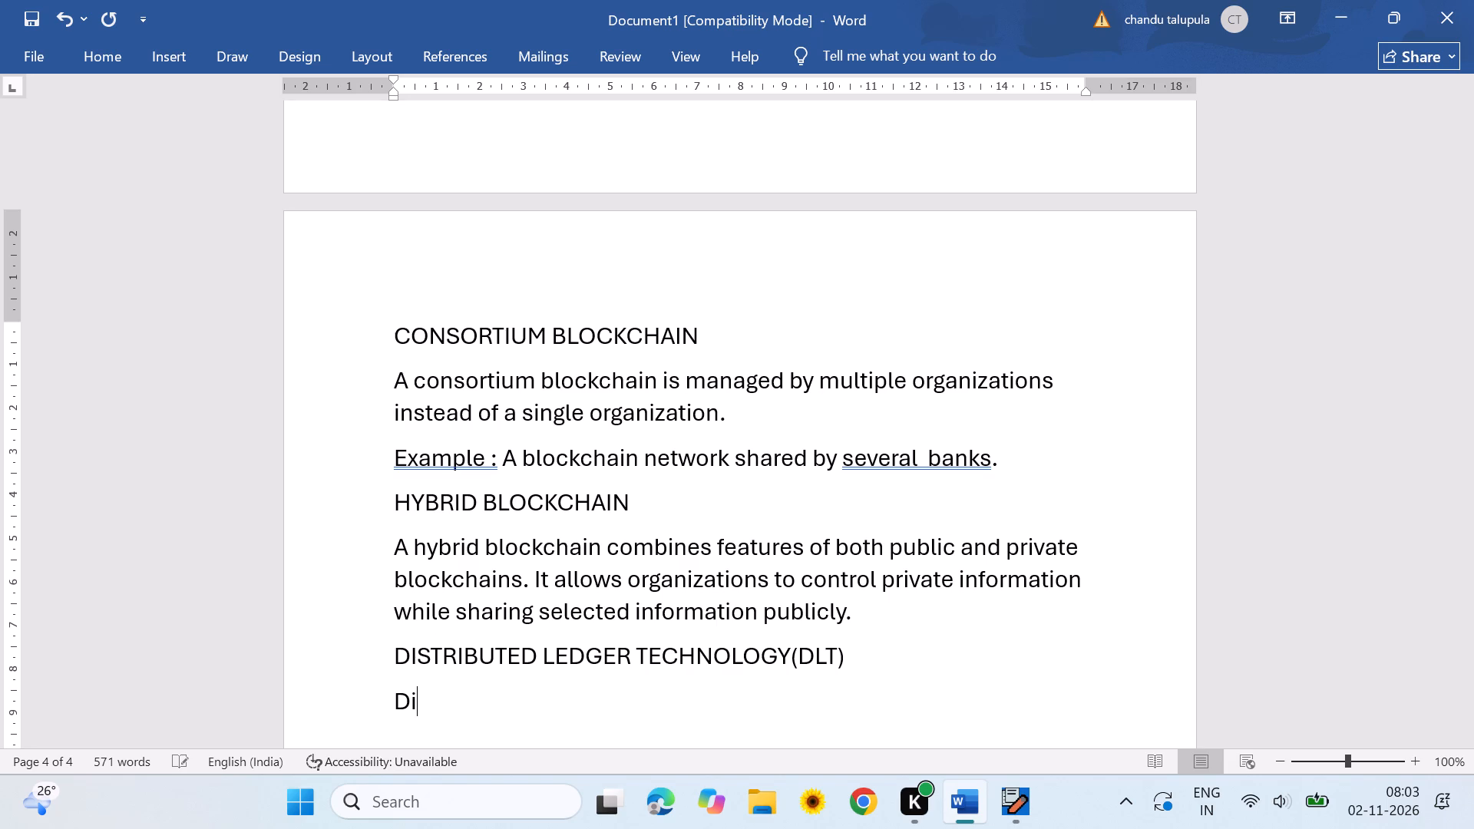
text(stribut)
text(ed)
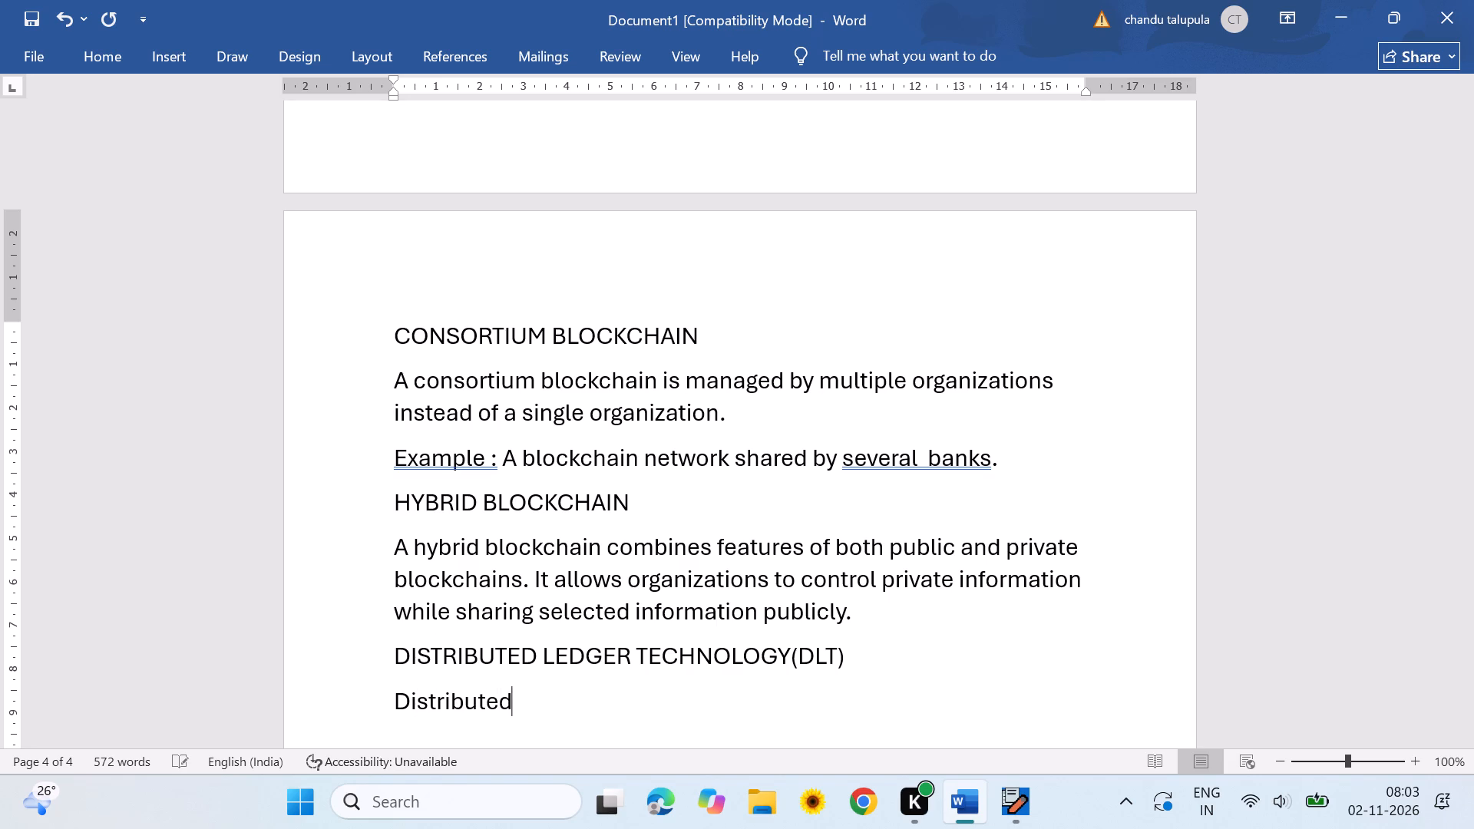
key(space)
text(edger)
key(space)
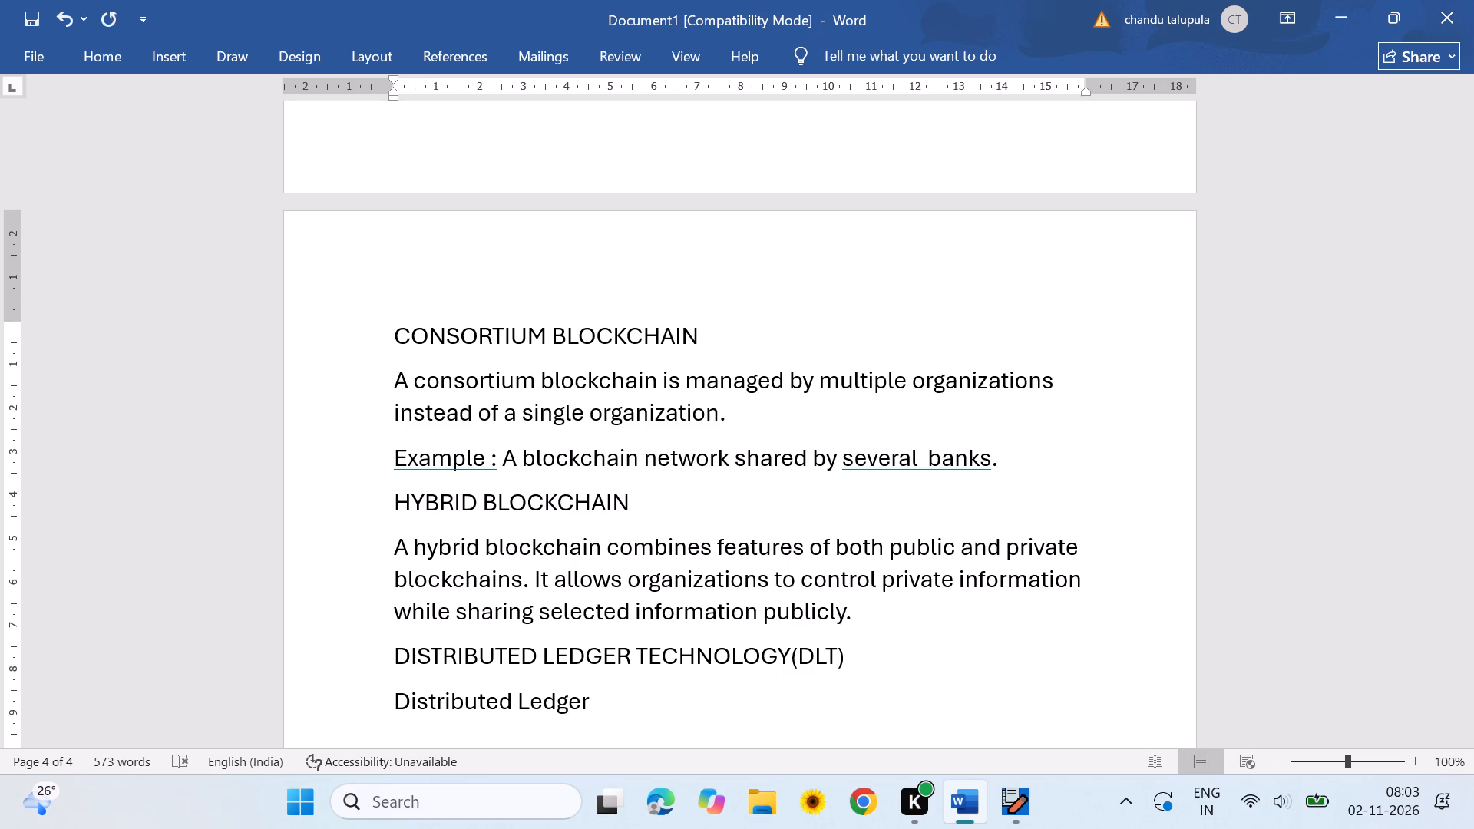
key(t)
text(echnolg)
key(BackSpace)
text(ogy)
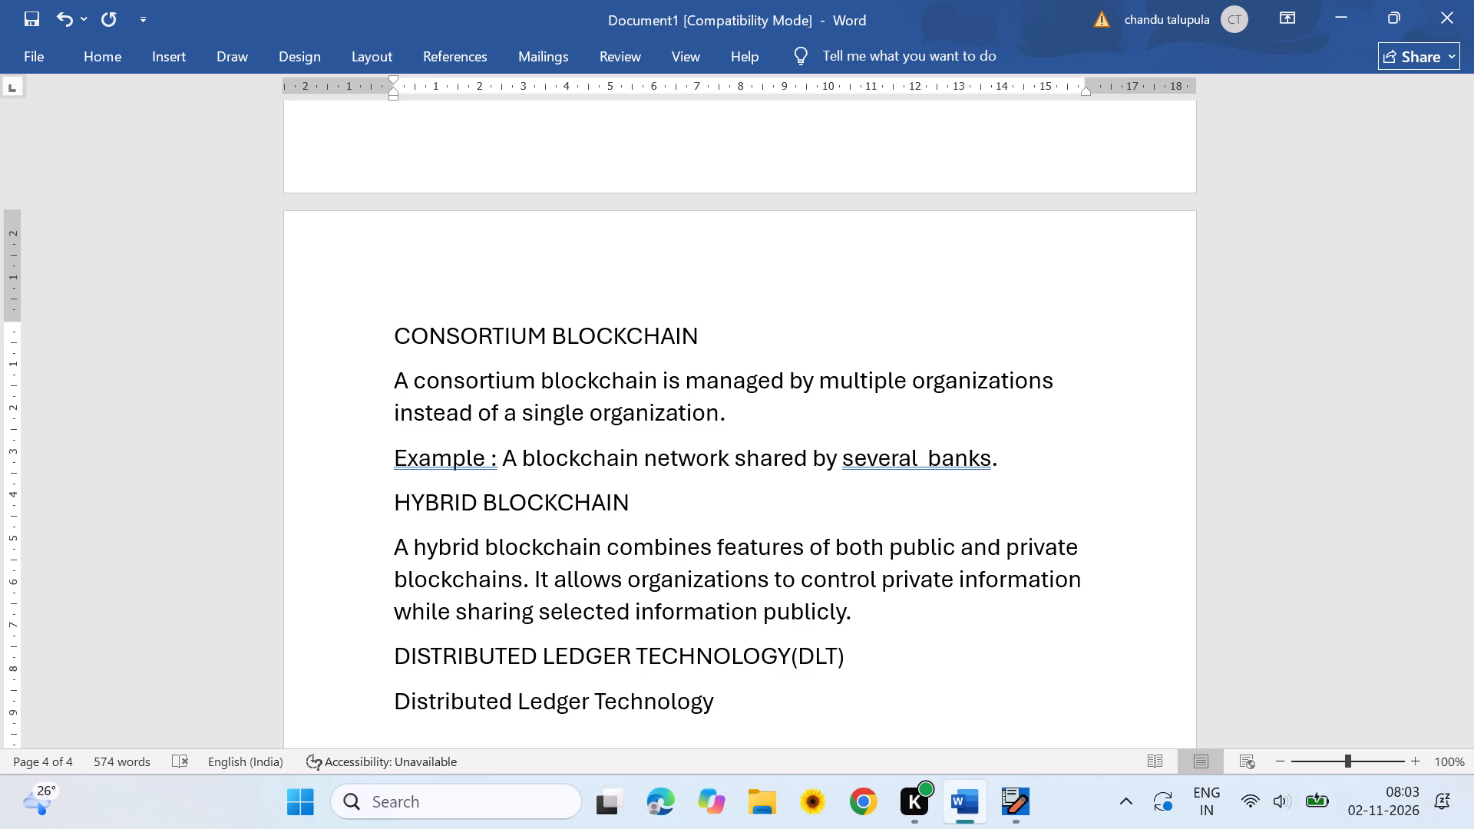
key(space)
text(is)
key(space)
key(a)
key(space)
text(di)
text(gital)
key(space)
text(system u)
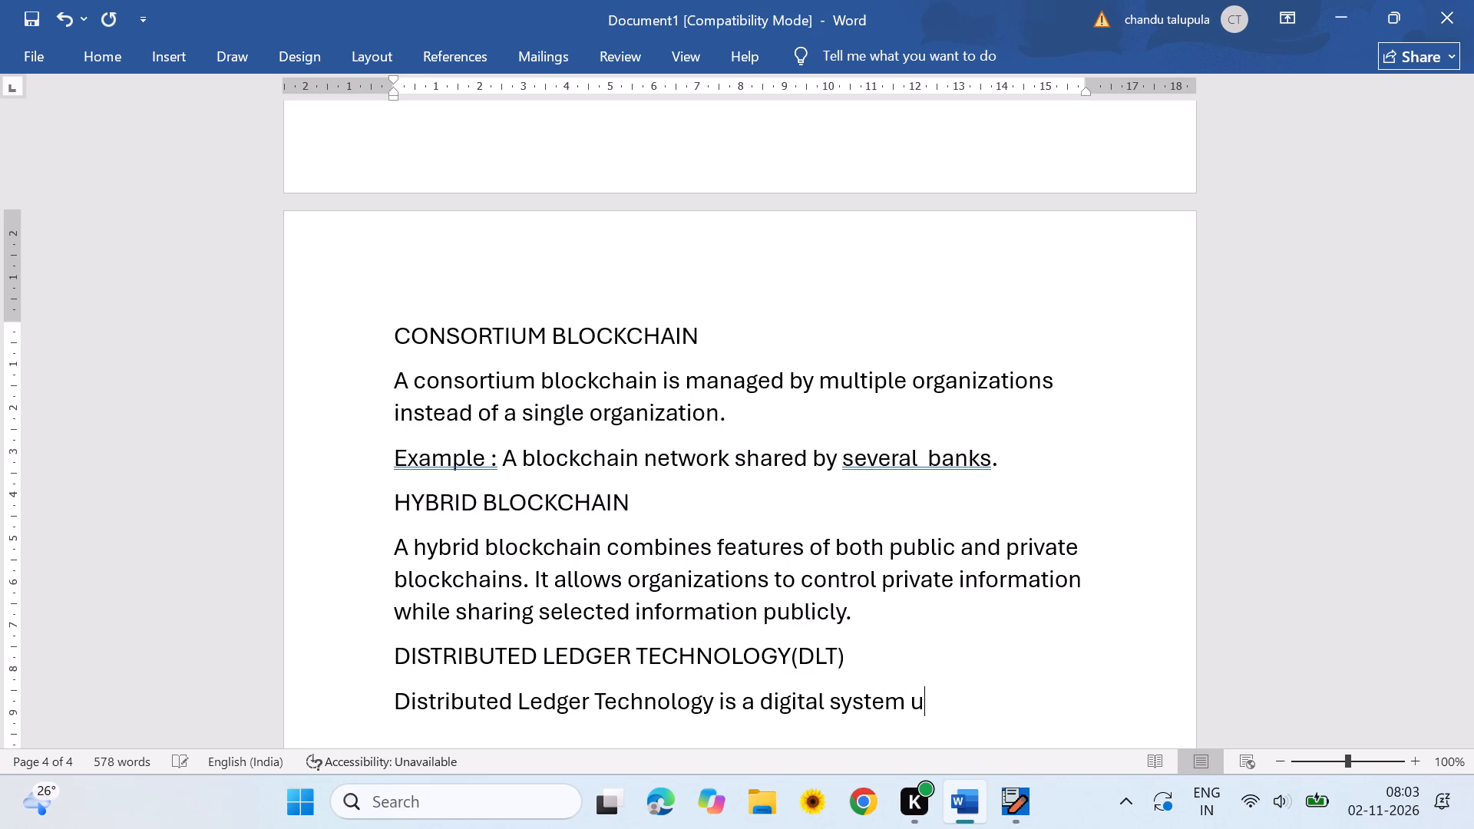
text(sed to reco)
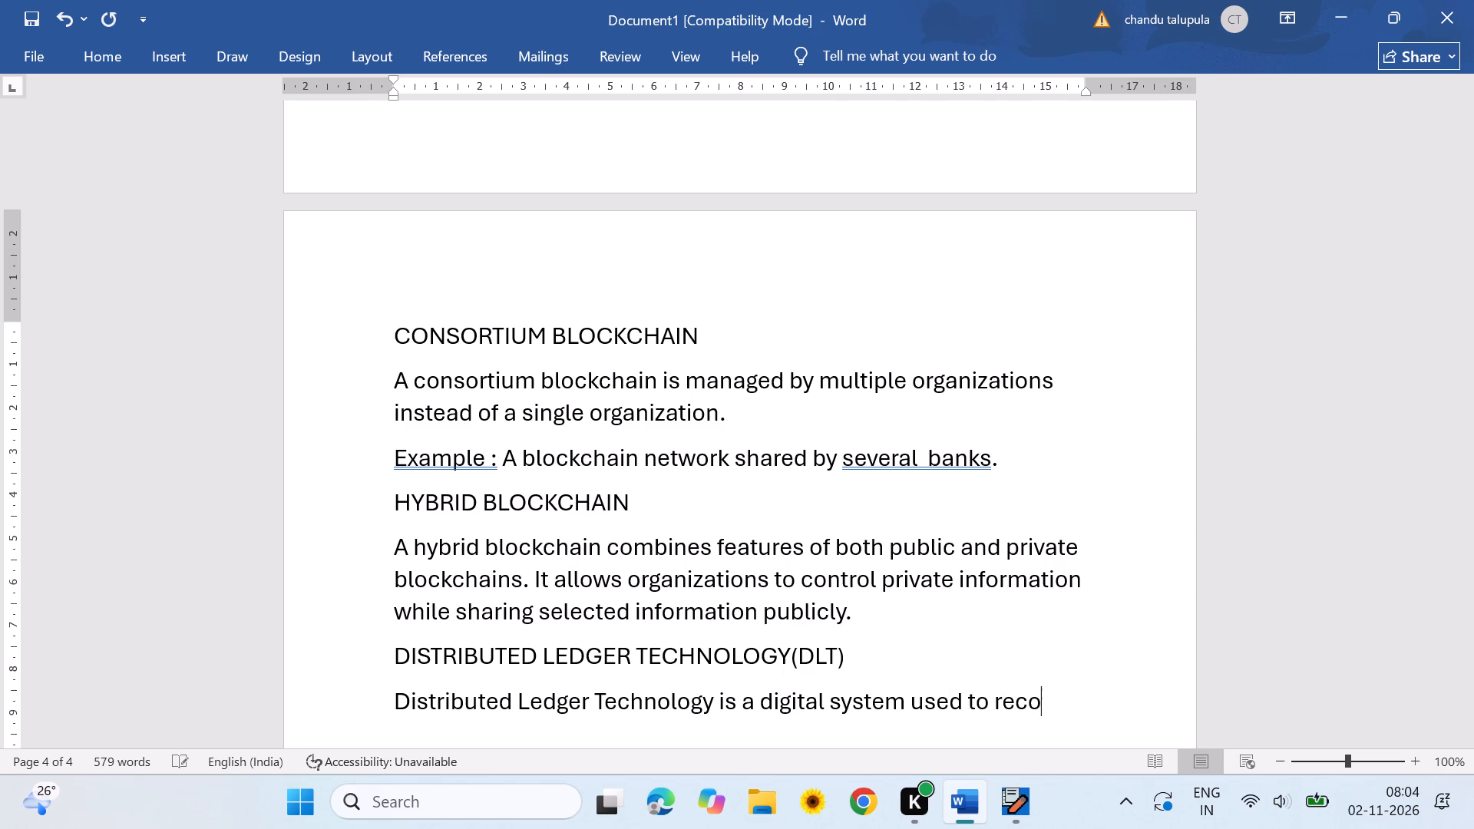
text(rd and share informai)
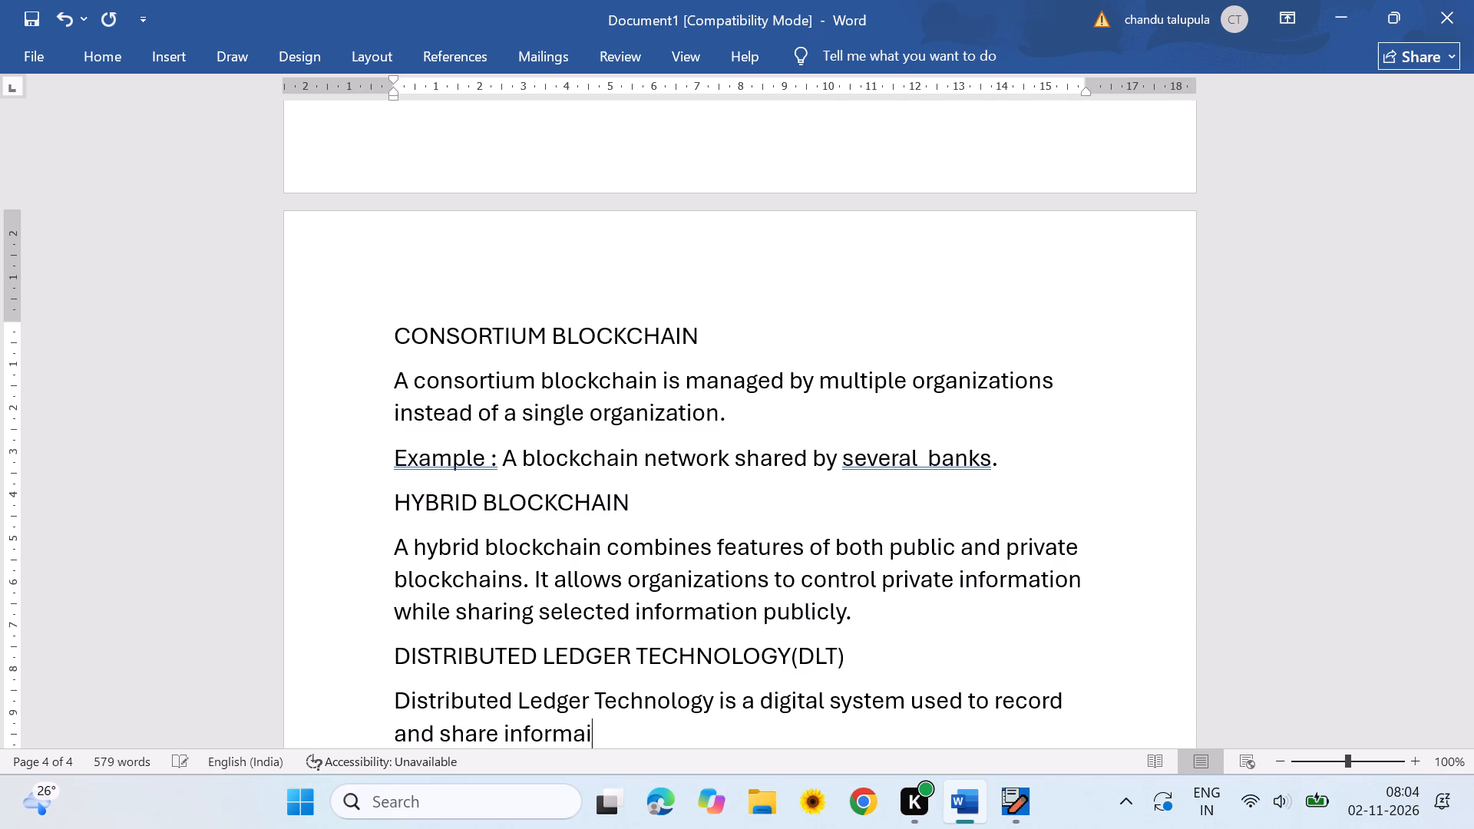
key(BackSpace)
text(tion)
key(space)
text(across)
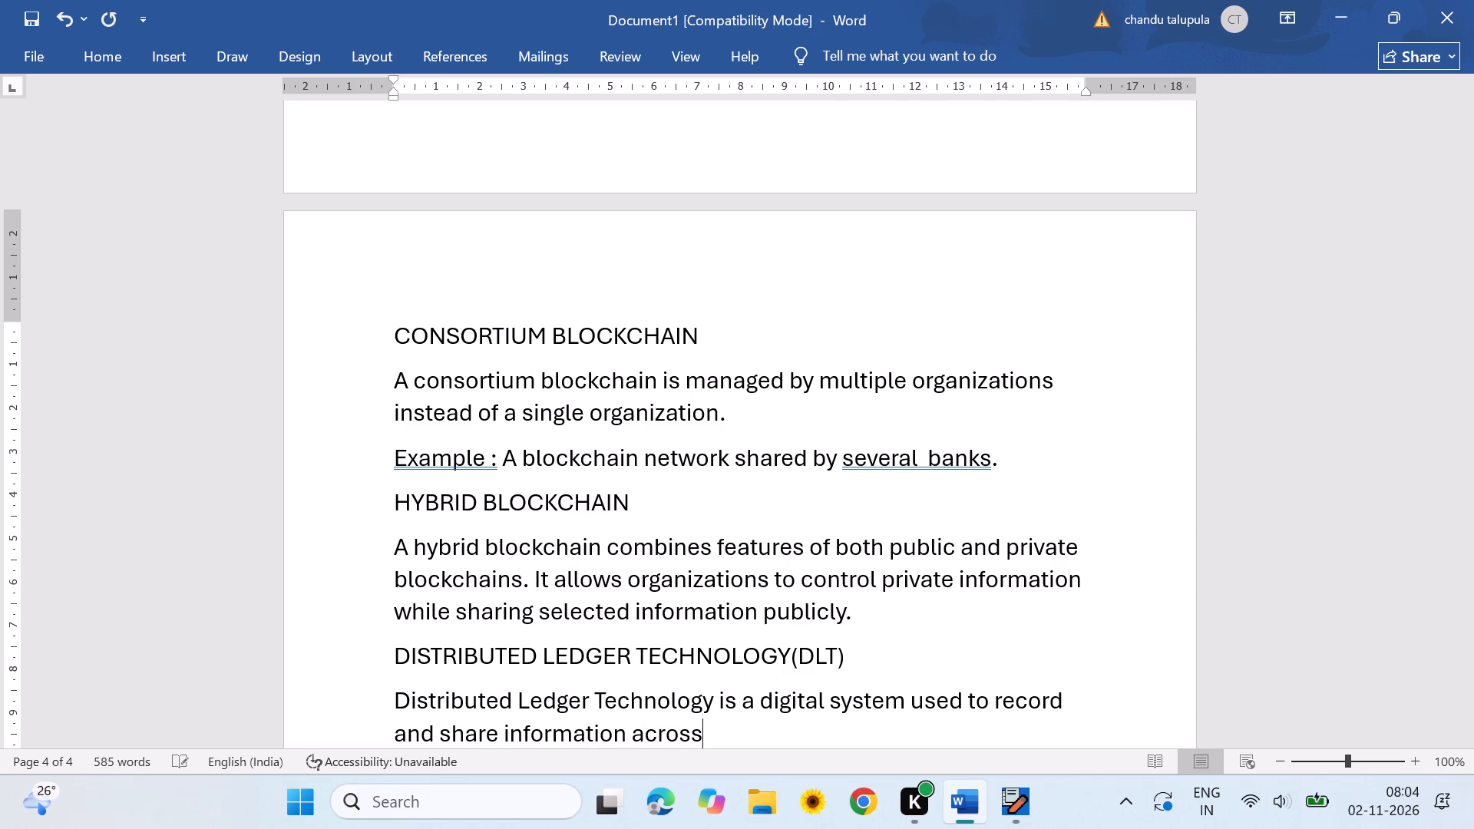
key(space)
text(m)
text(ultiple com)
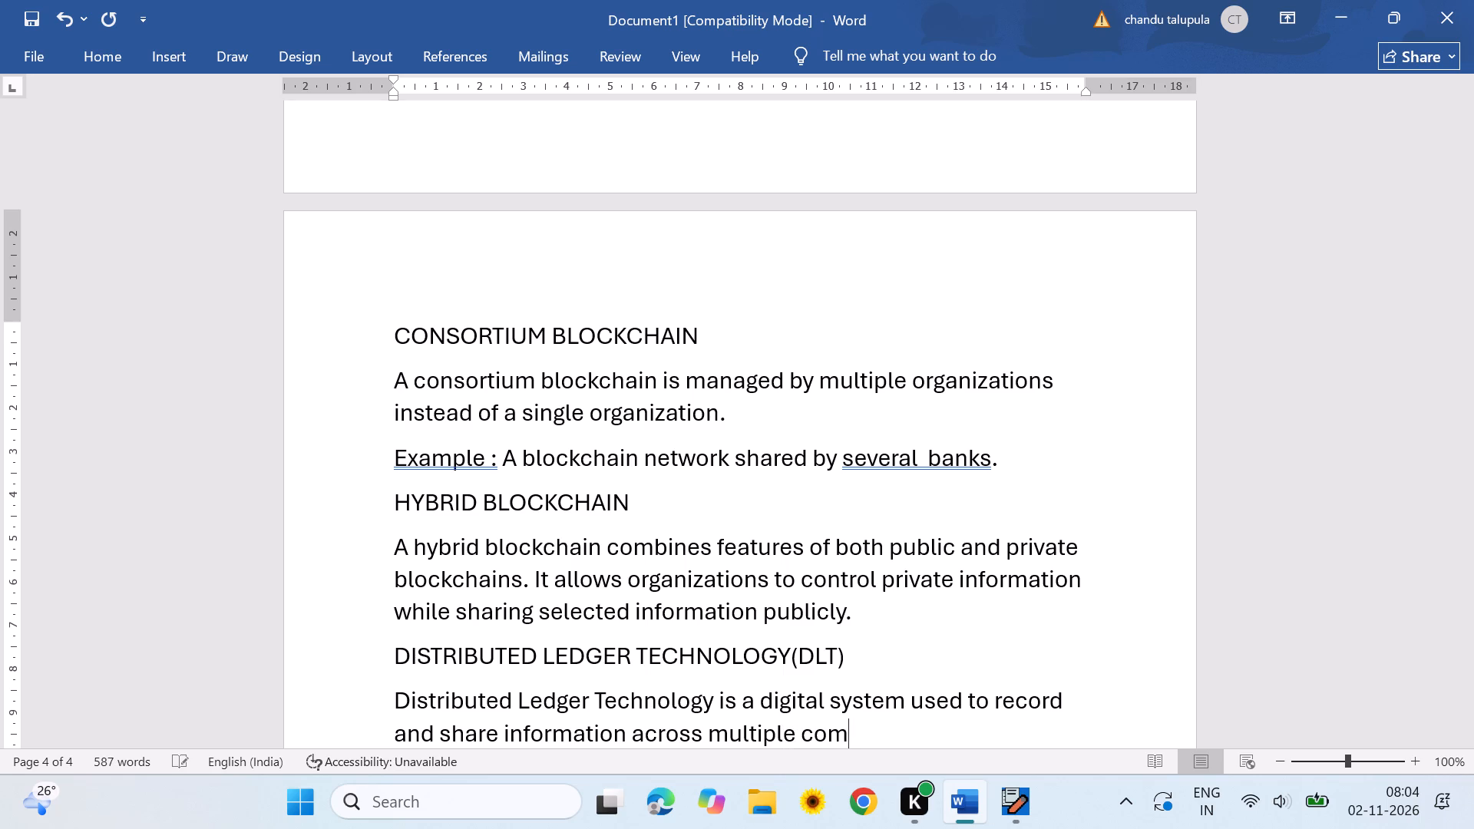
text(puters)
key(period)
key(Return)
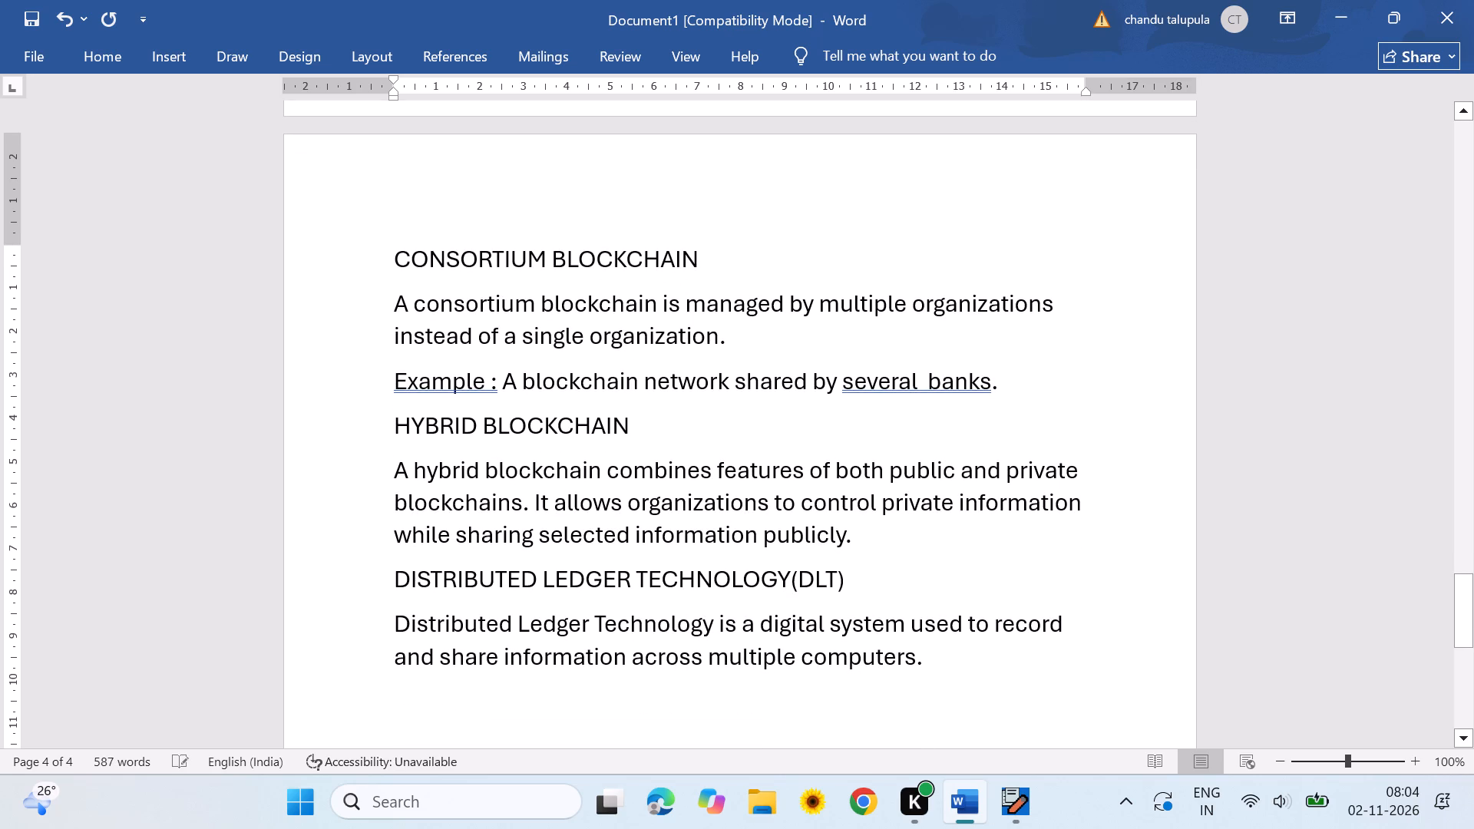
Add the paragraph "In a distributed ledger, every participating computer maintains a copy of the records." in the DLT section, followed by a new line.
text(In)
key(space)
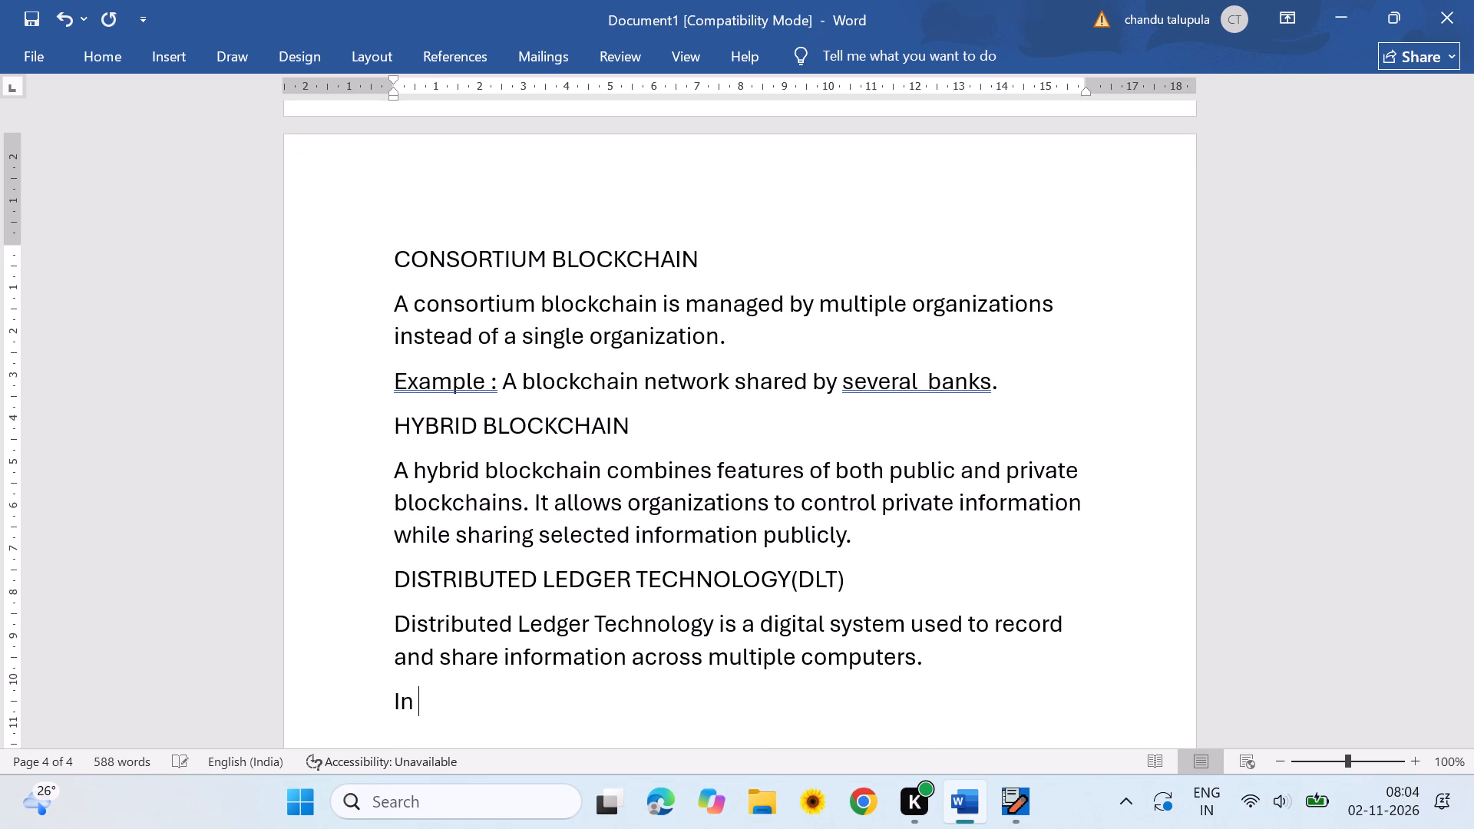
text(a)
key(space)
text(distri)
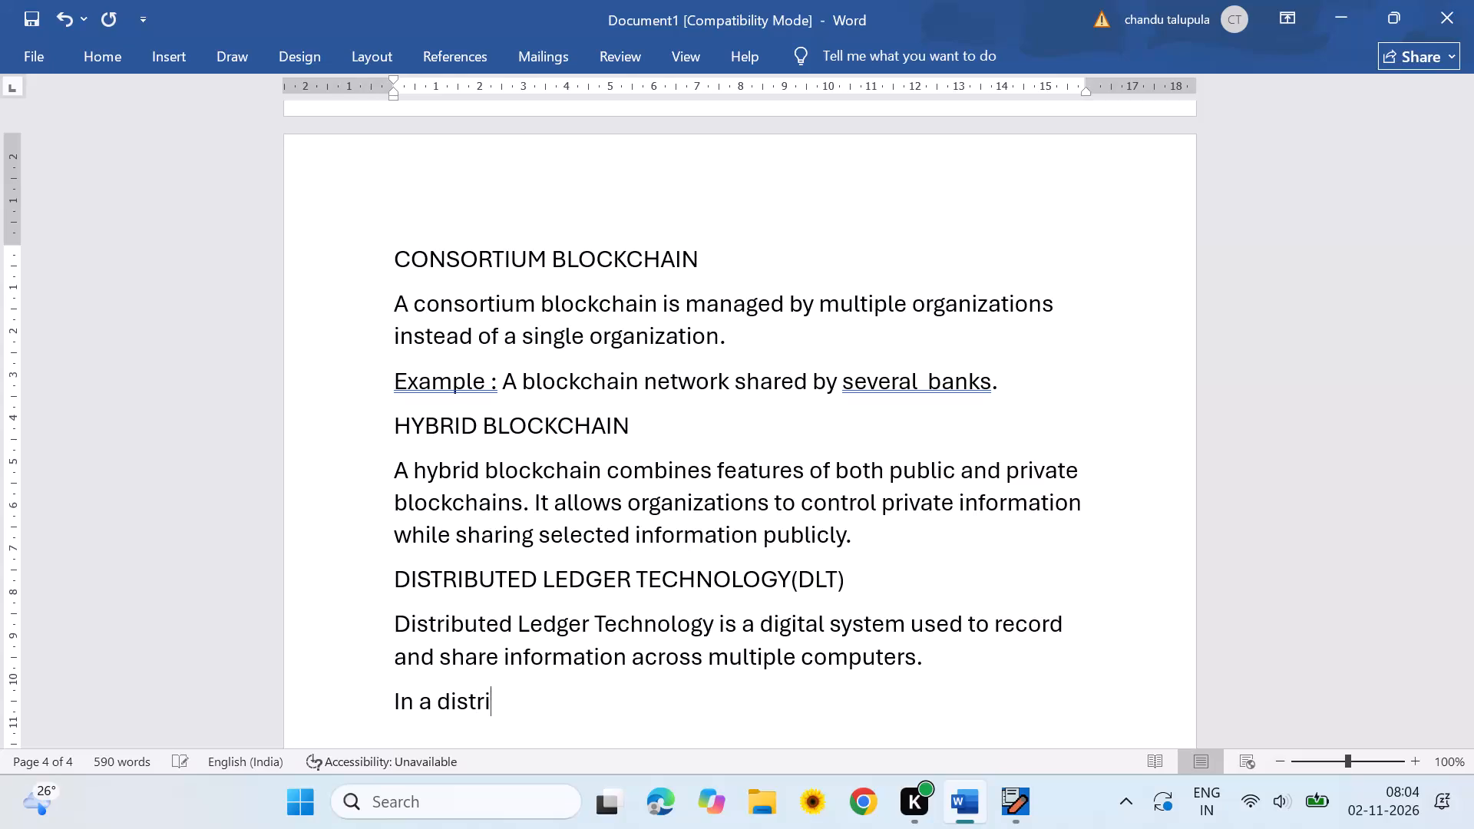
text(buted le)
text(dgerr)
key(BackSpace)
key(comma)
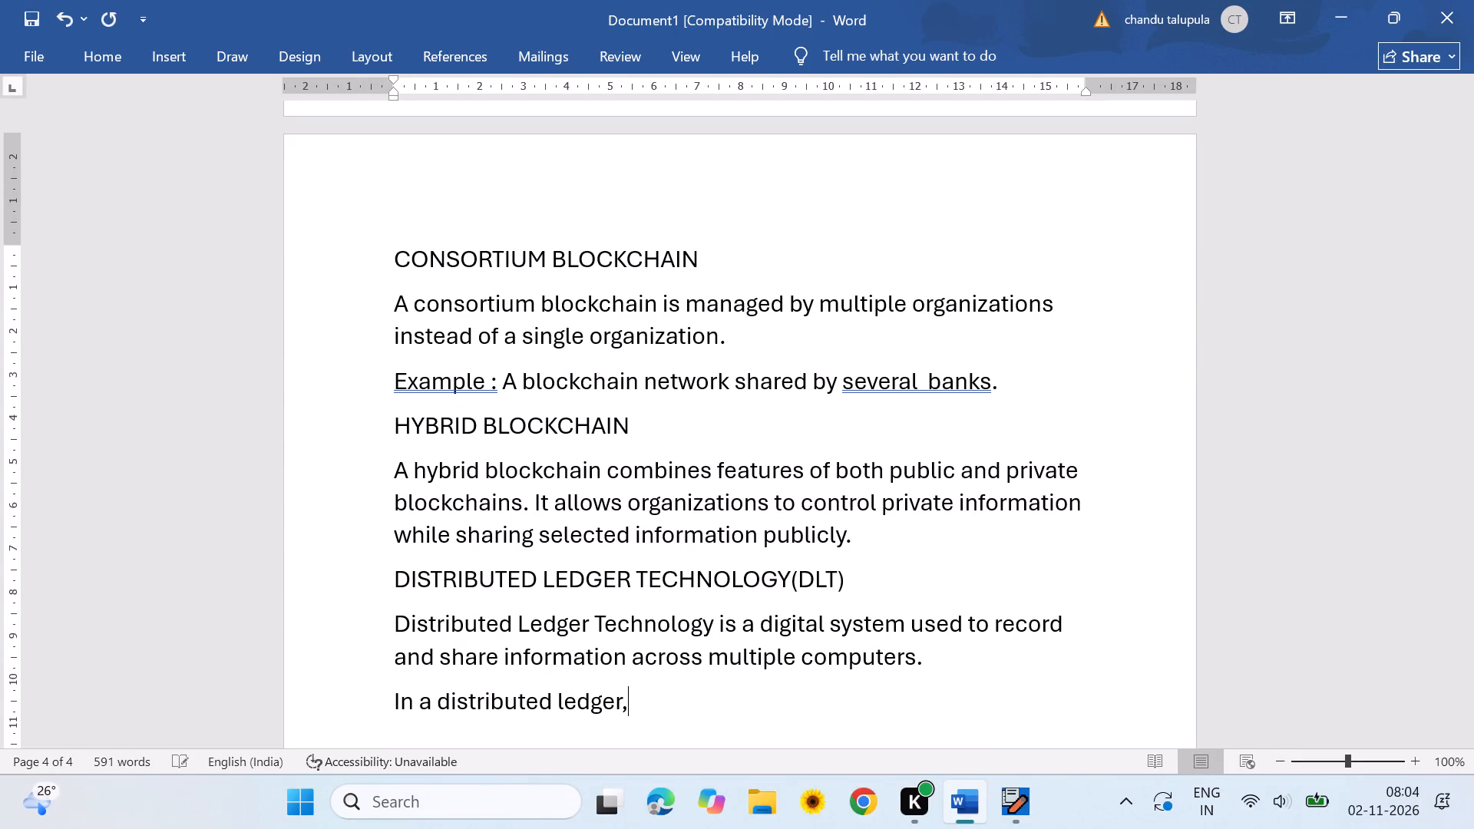
key(space)
text(evre)
key(BackSpace)
key(BackSpace)
text(er)
key(y)
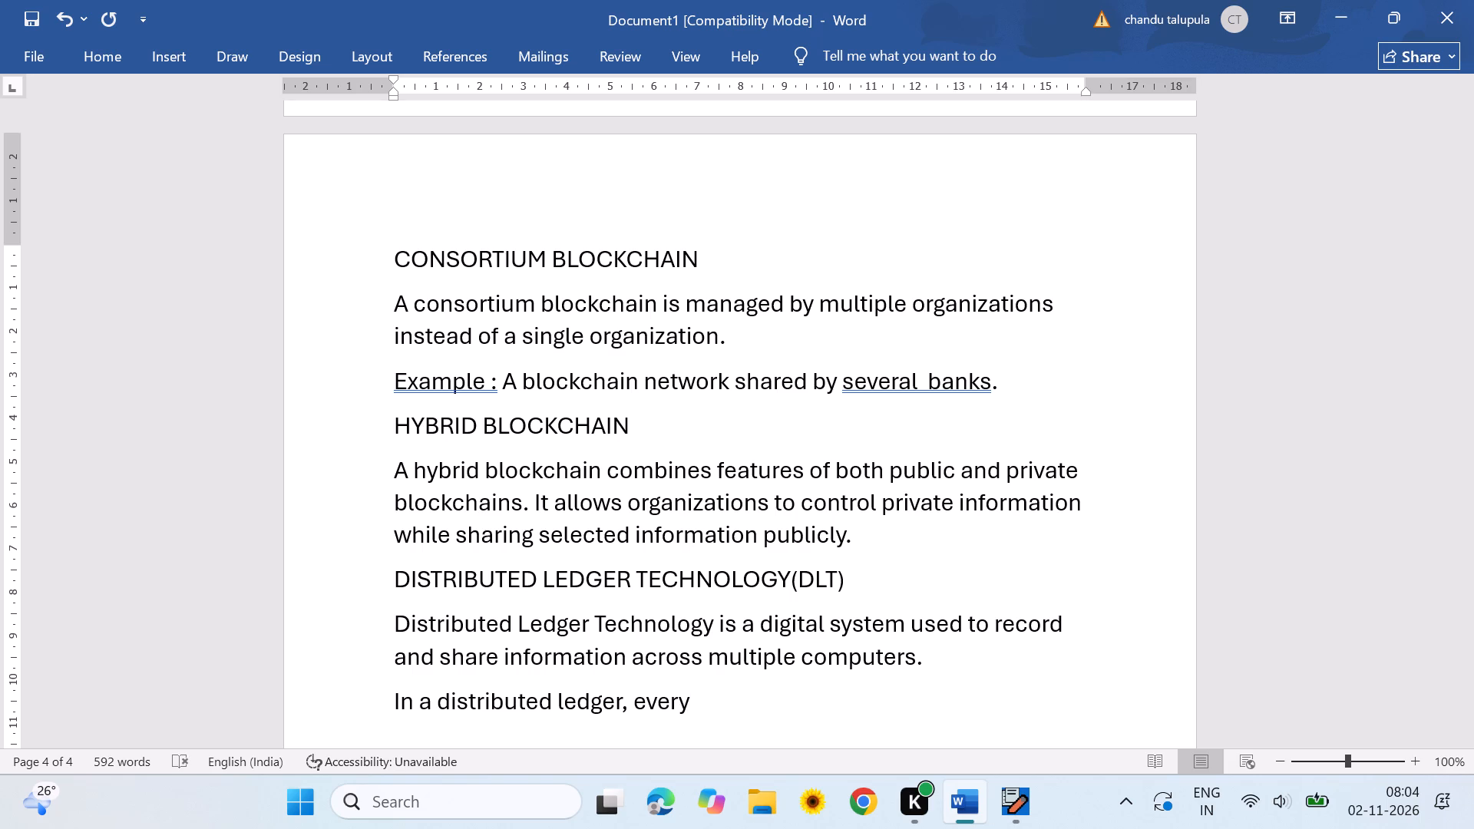
key(space)
text(participating)
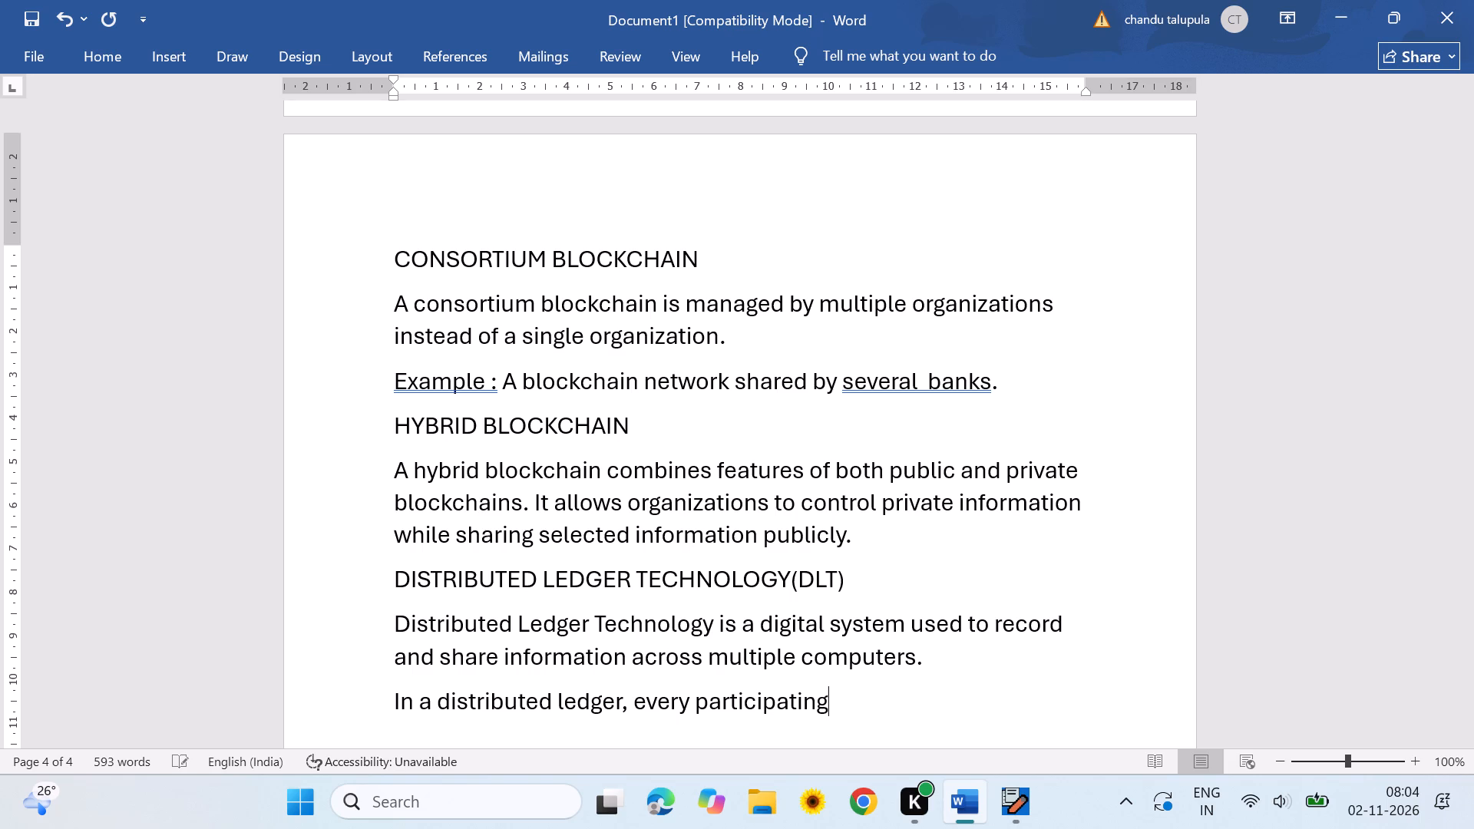
key(space)
text(computer)
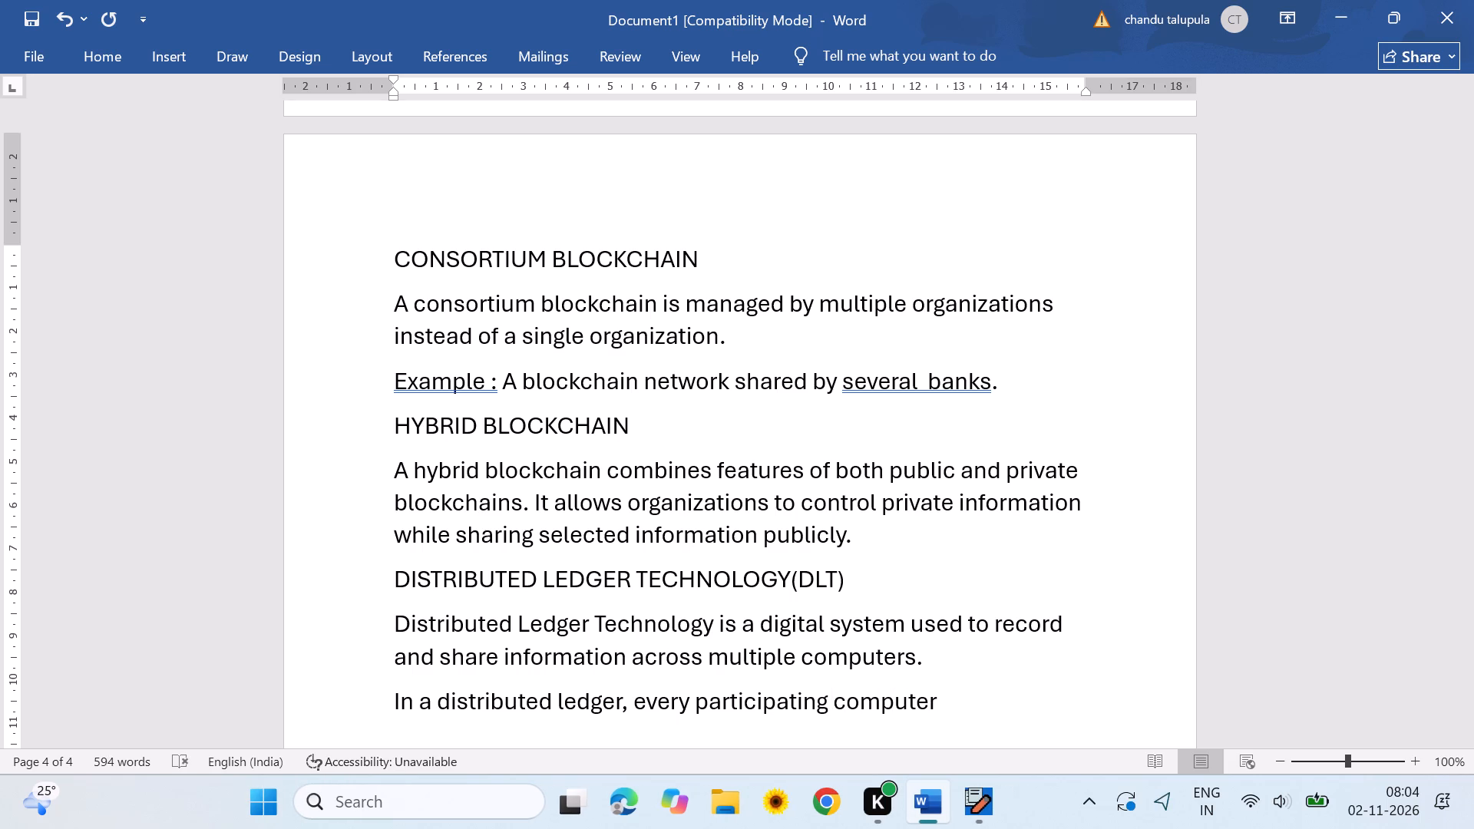
key(space)
text(mi)
key(BackSpace)
text(aintais)
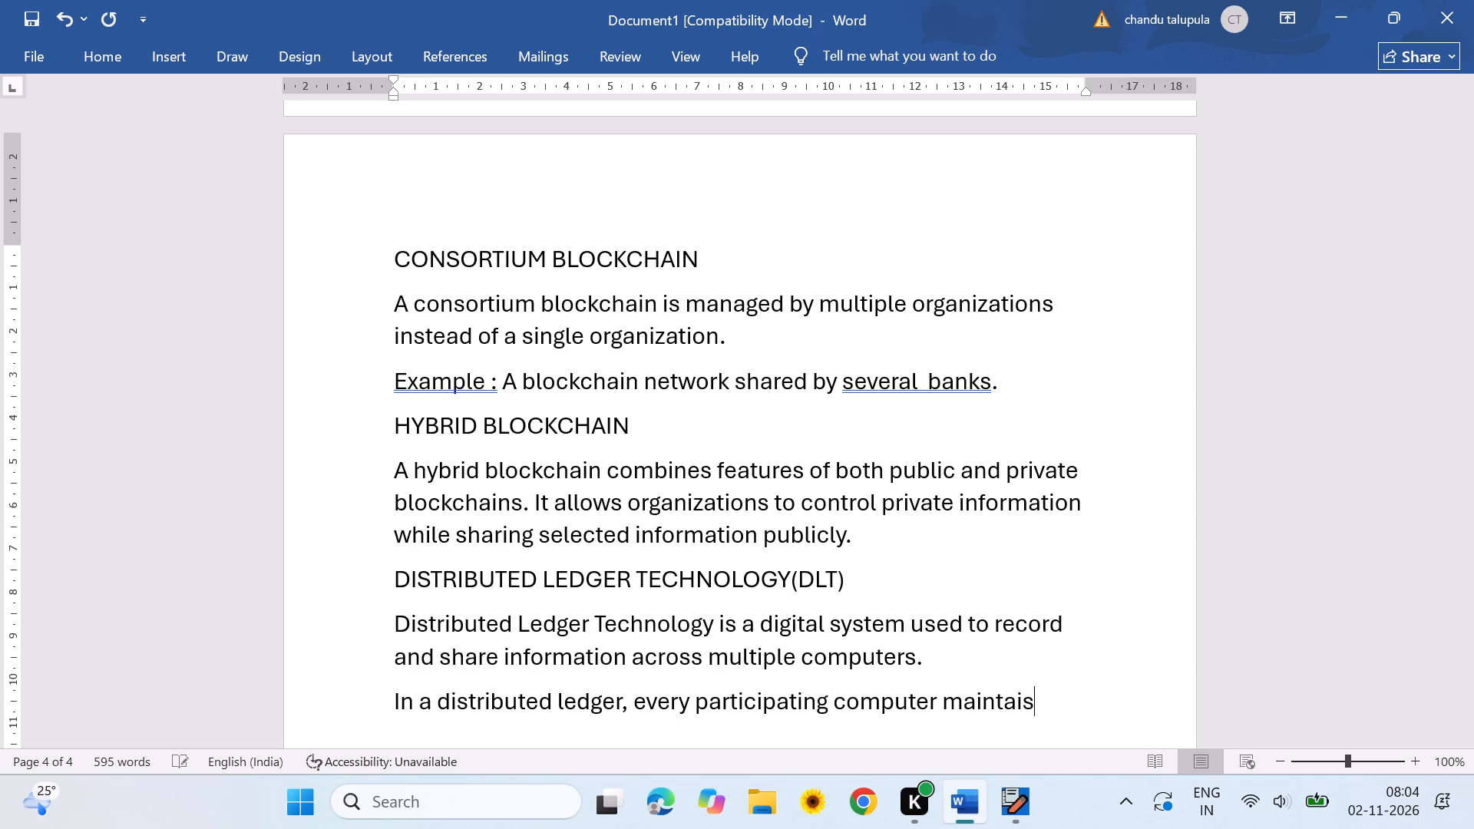
key(BackSpace)
text(ns a cop)
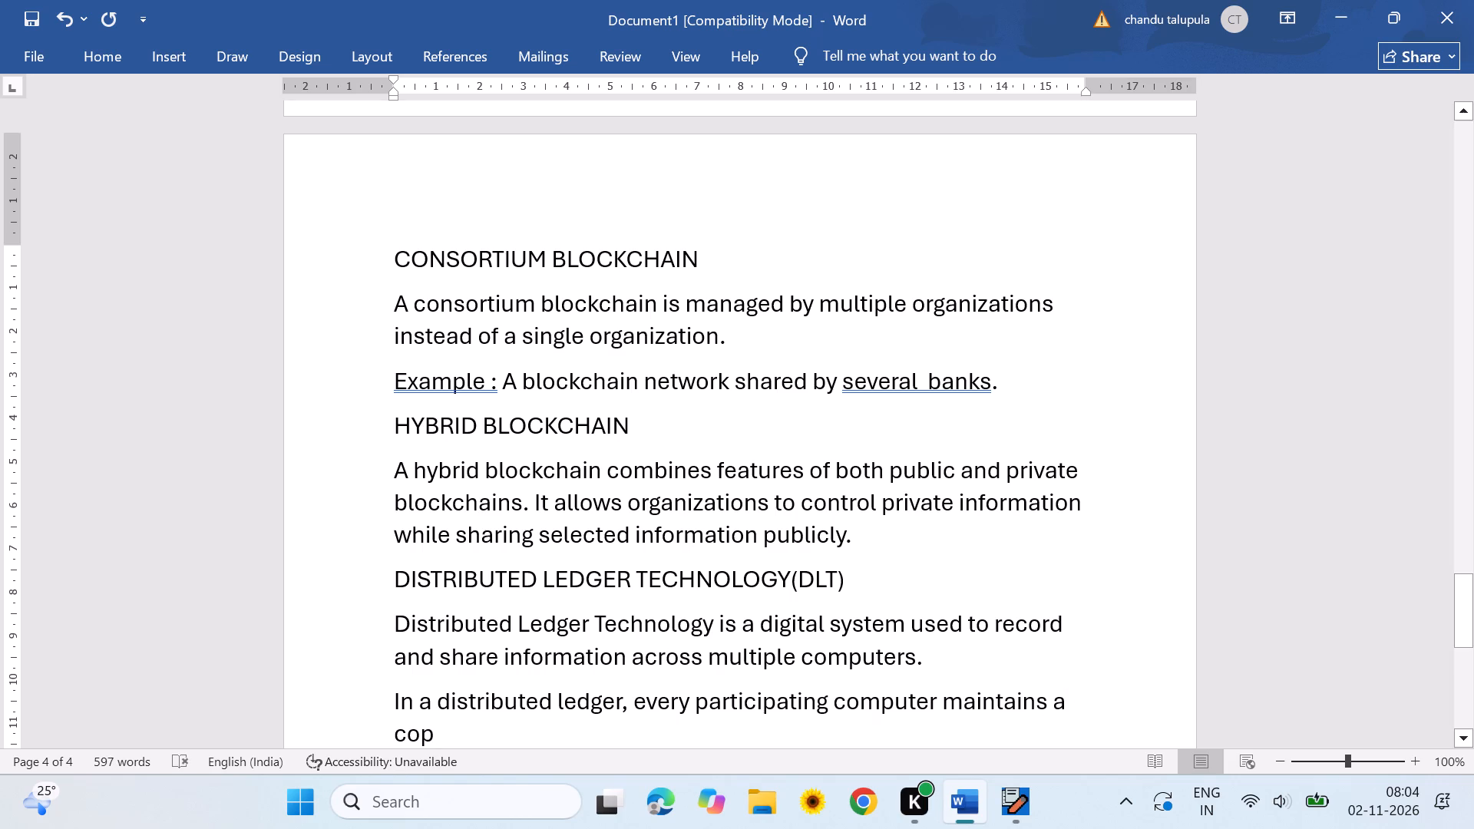
text(y o)
key(space)
key(BackSpace)
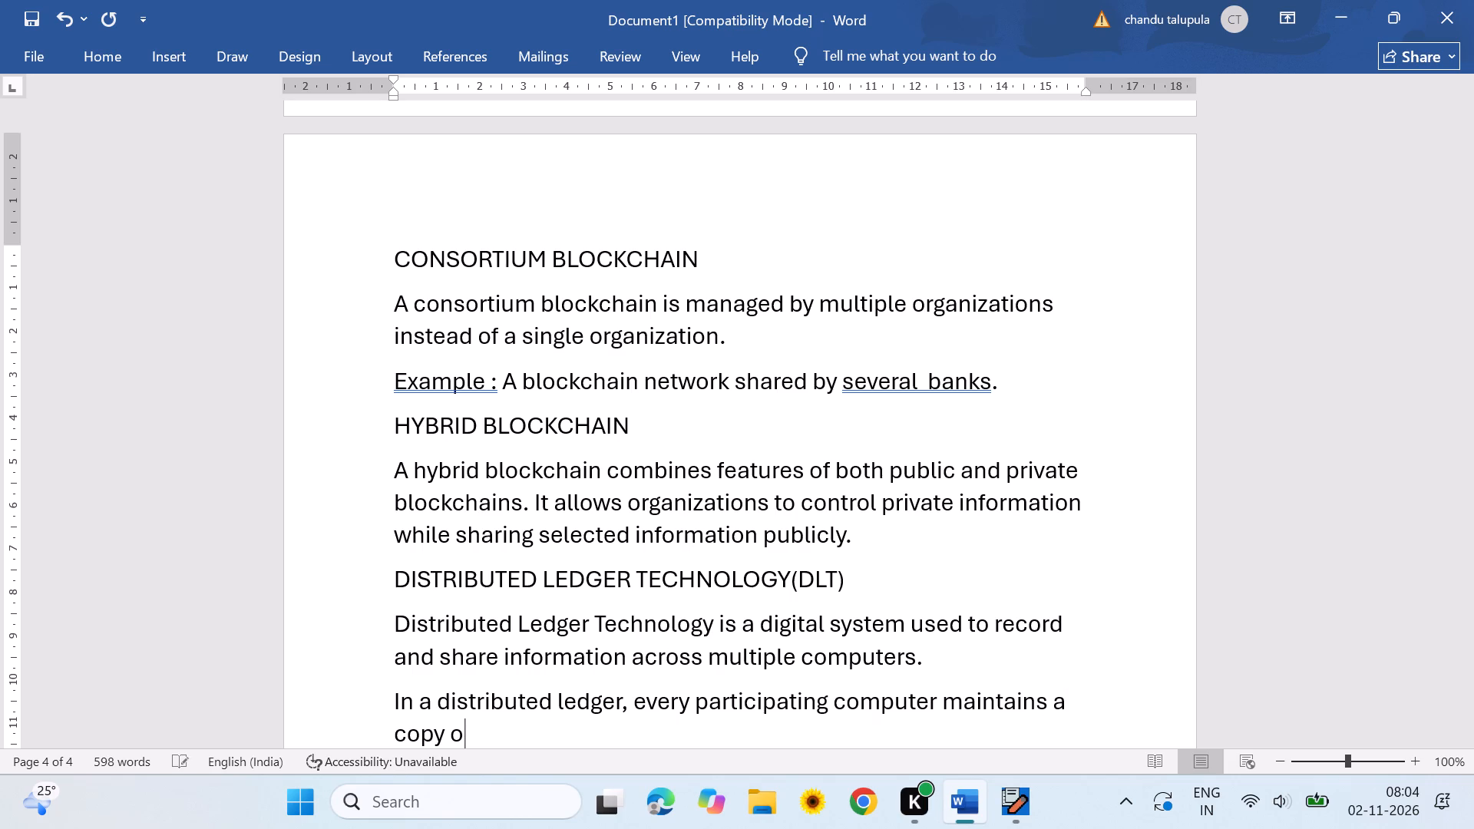
text(f the records)
key(period)
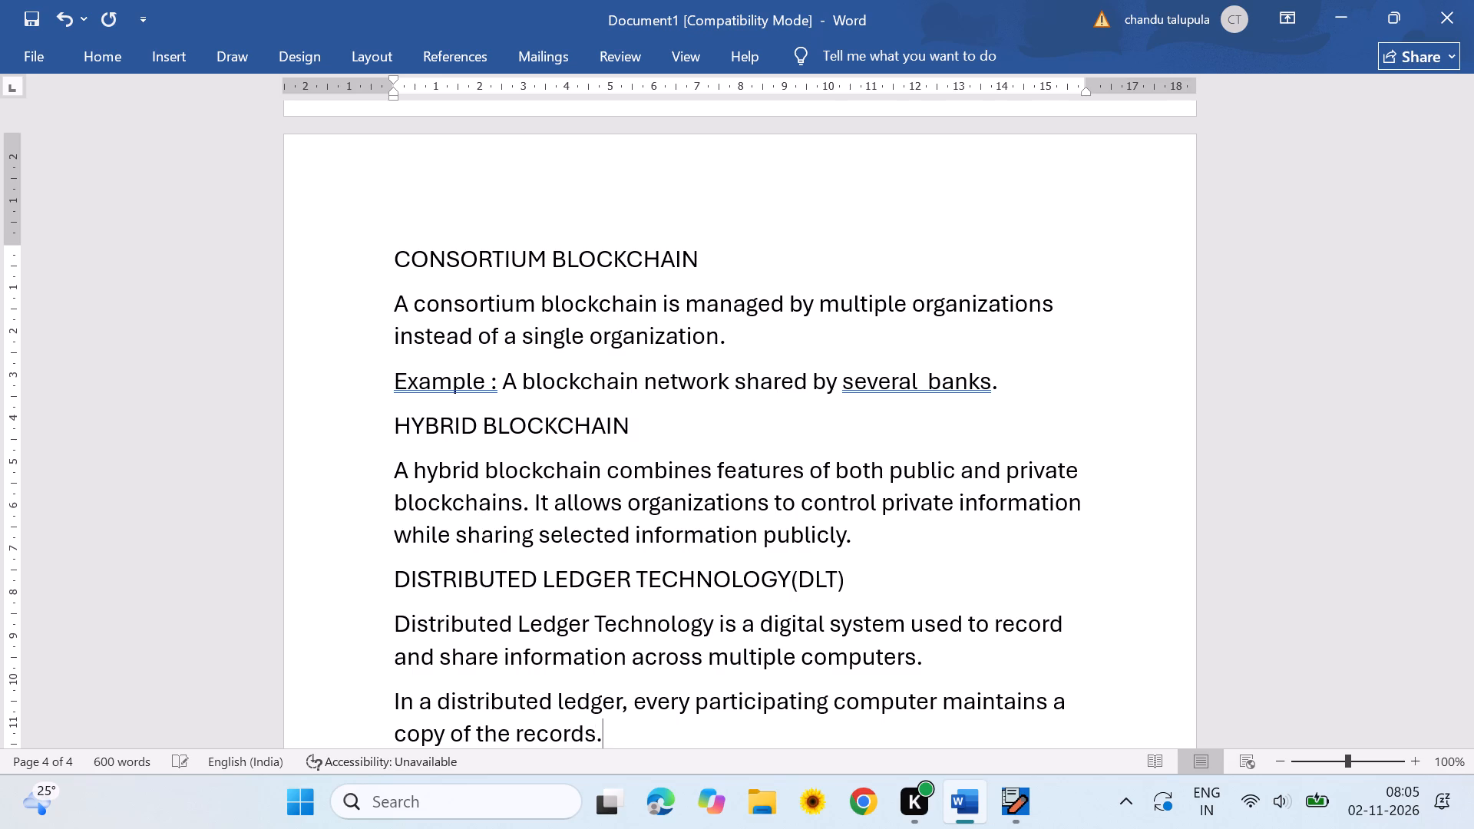
key(Return)
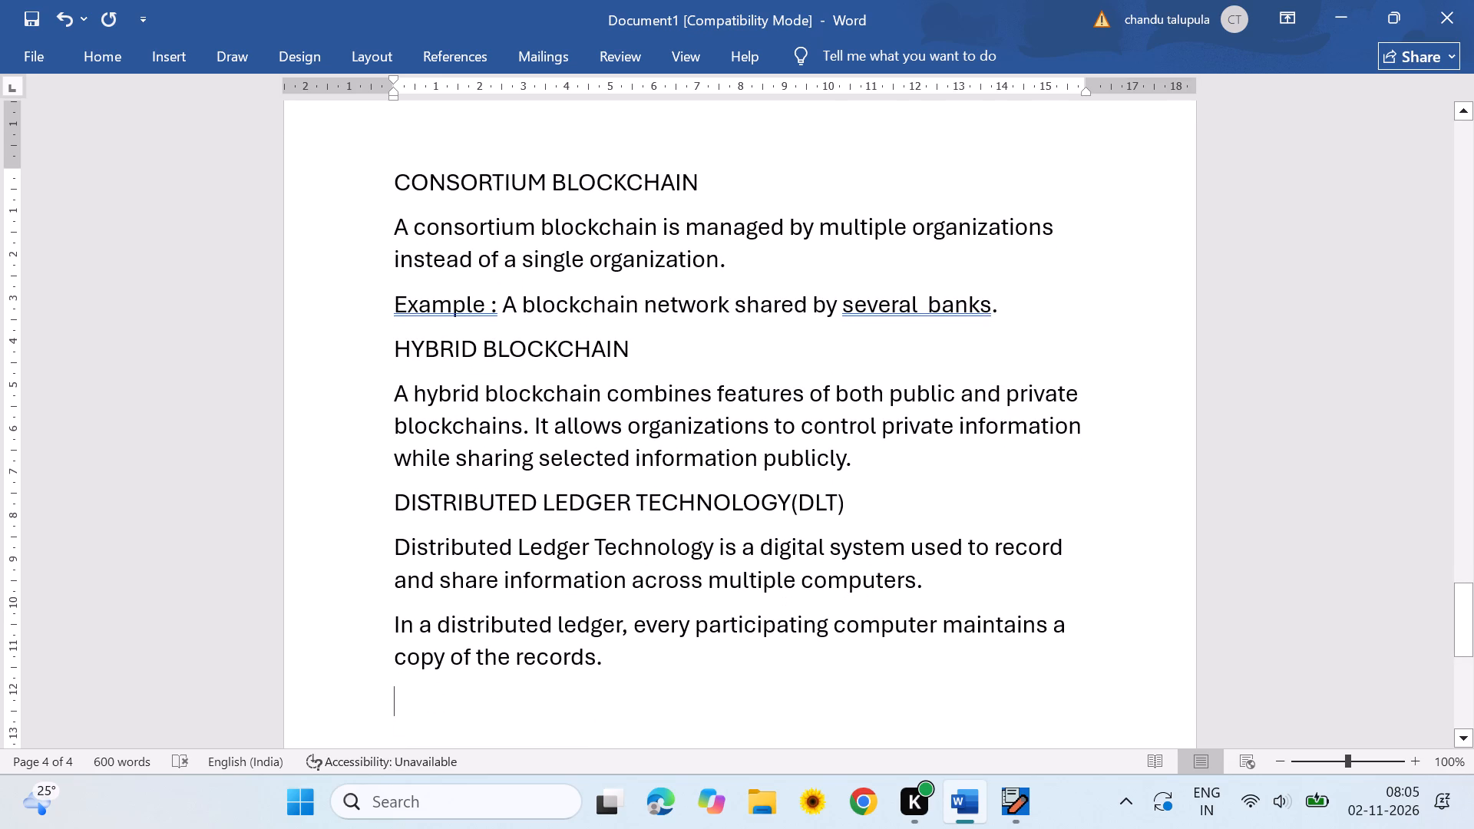
Add the paragraph "Blockchain is one type of Distributed Ledger Technology." in the DLT section, followed by a new line.
text(Blo)
text(ckchain)
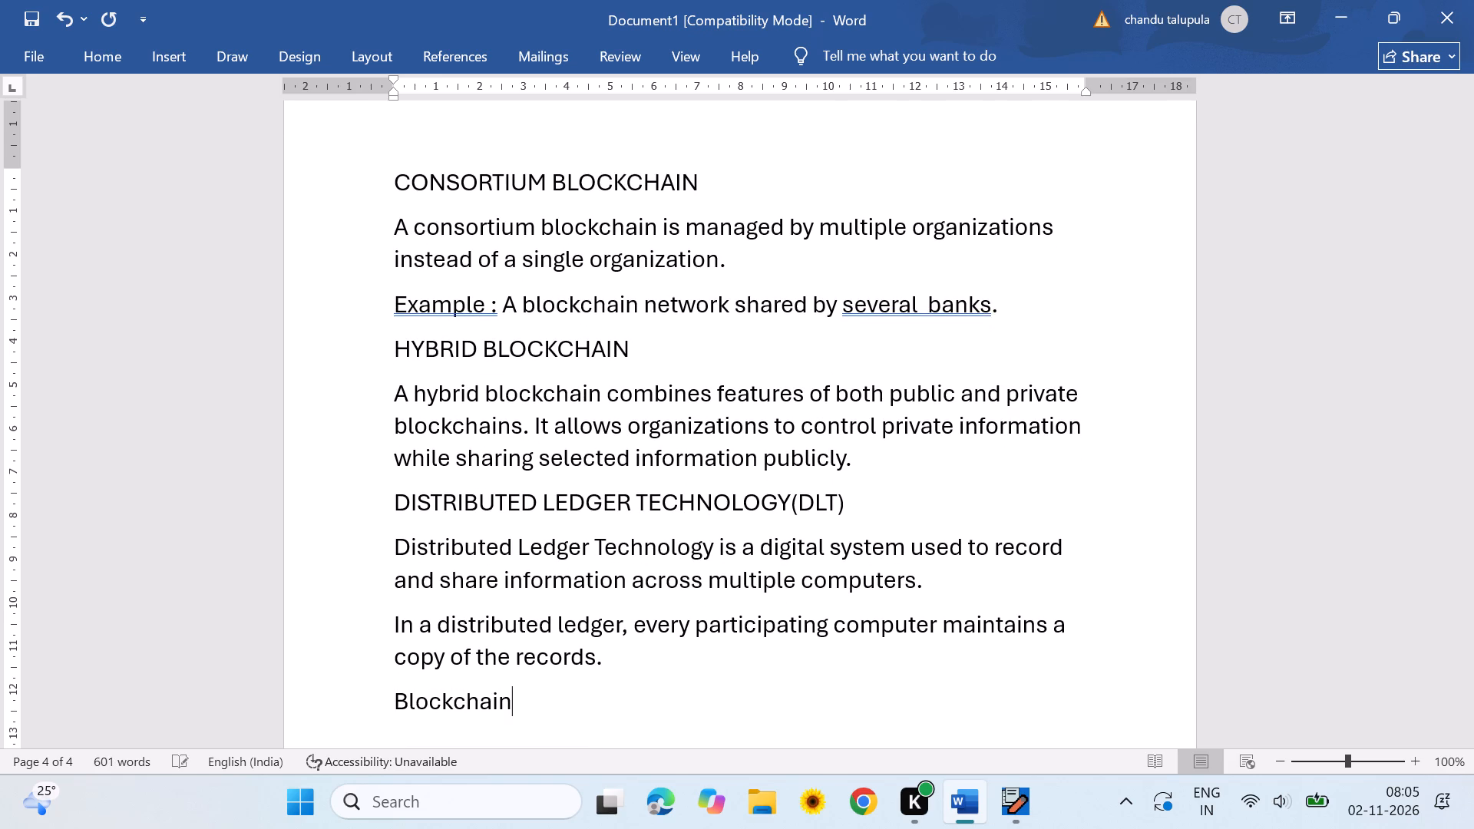
key(space)
text(is one ty)
text(pe of)
key(space)
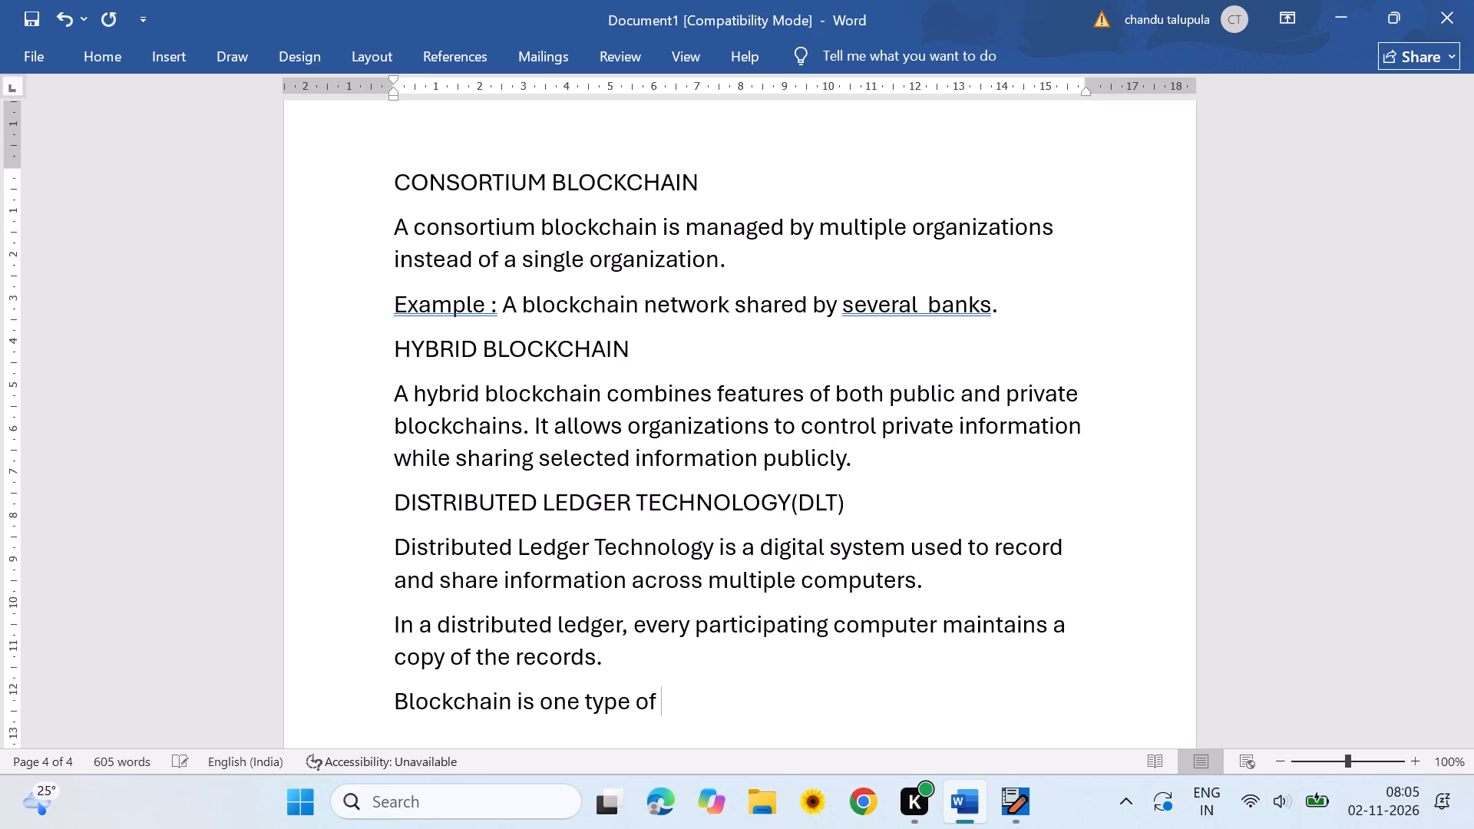
text(Distributed)
key(space)
text(Led)
text(ger)
key(space)
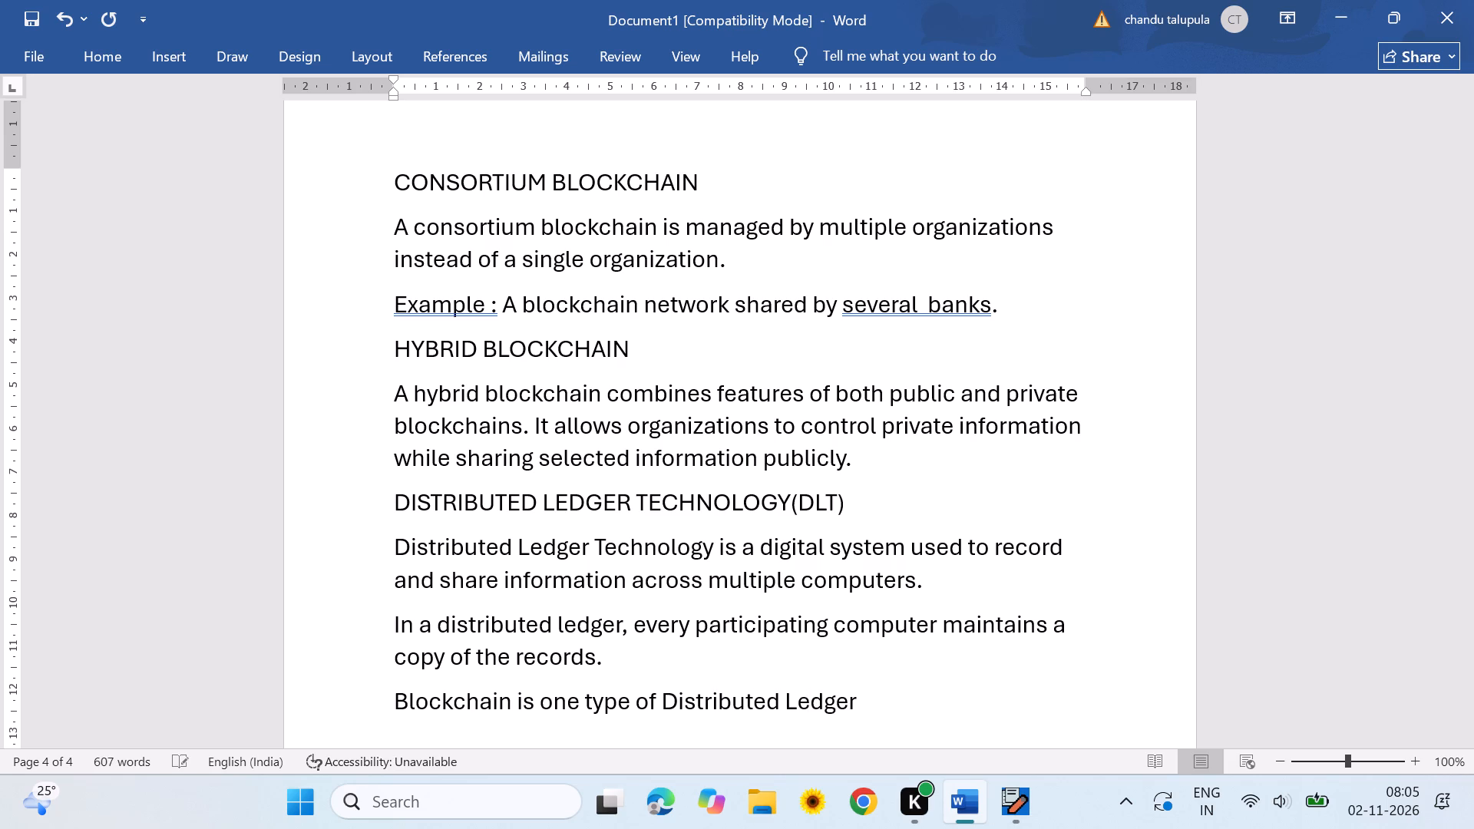
text(Technology)
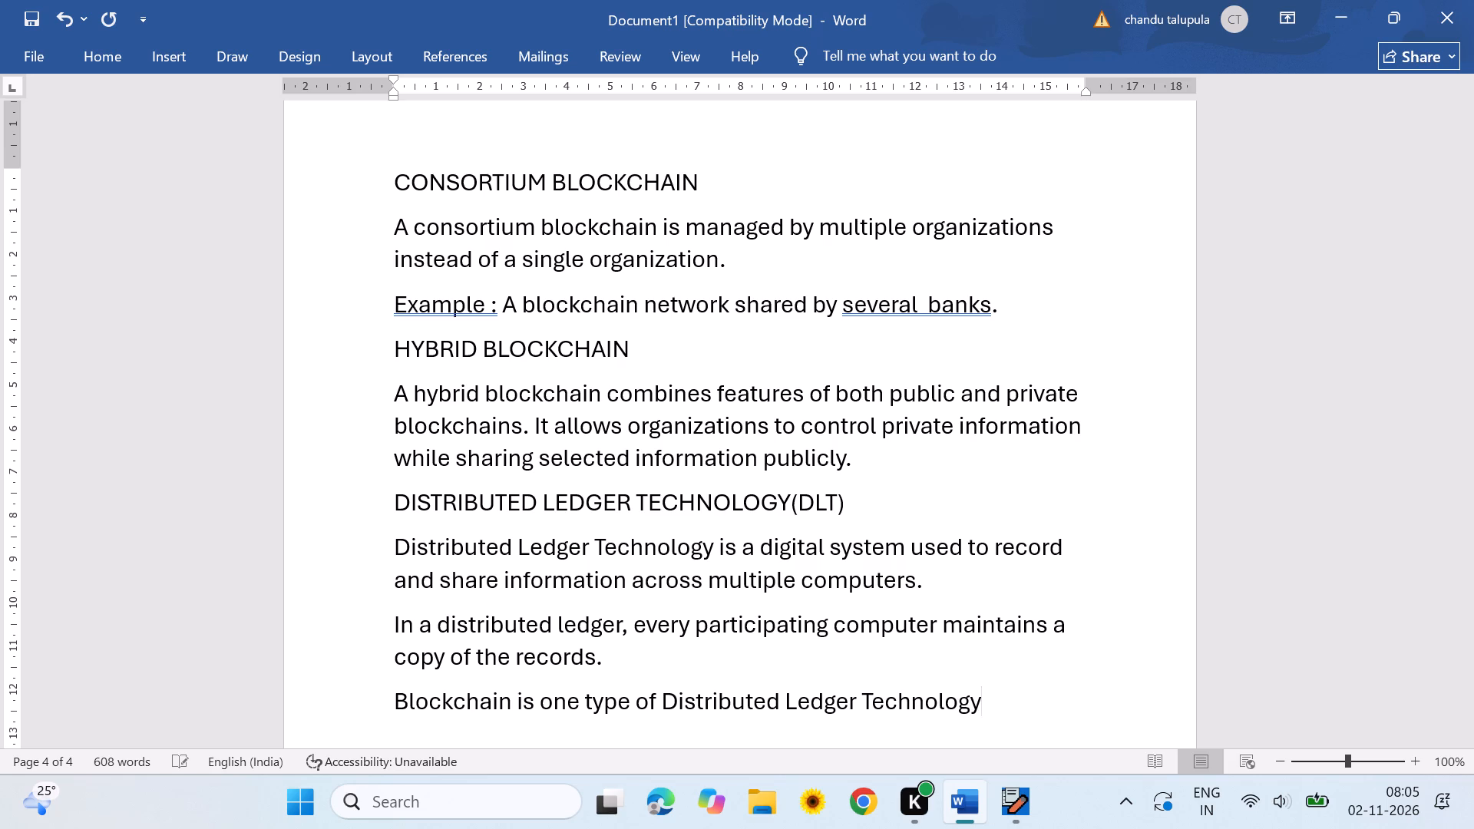
key(period)
key(Return)
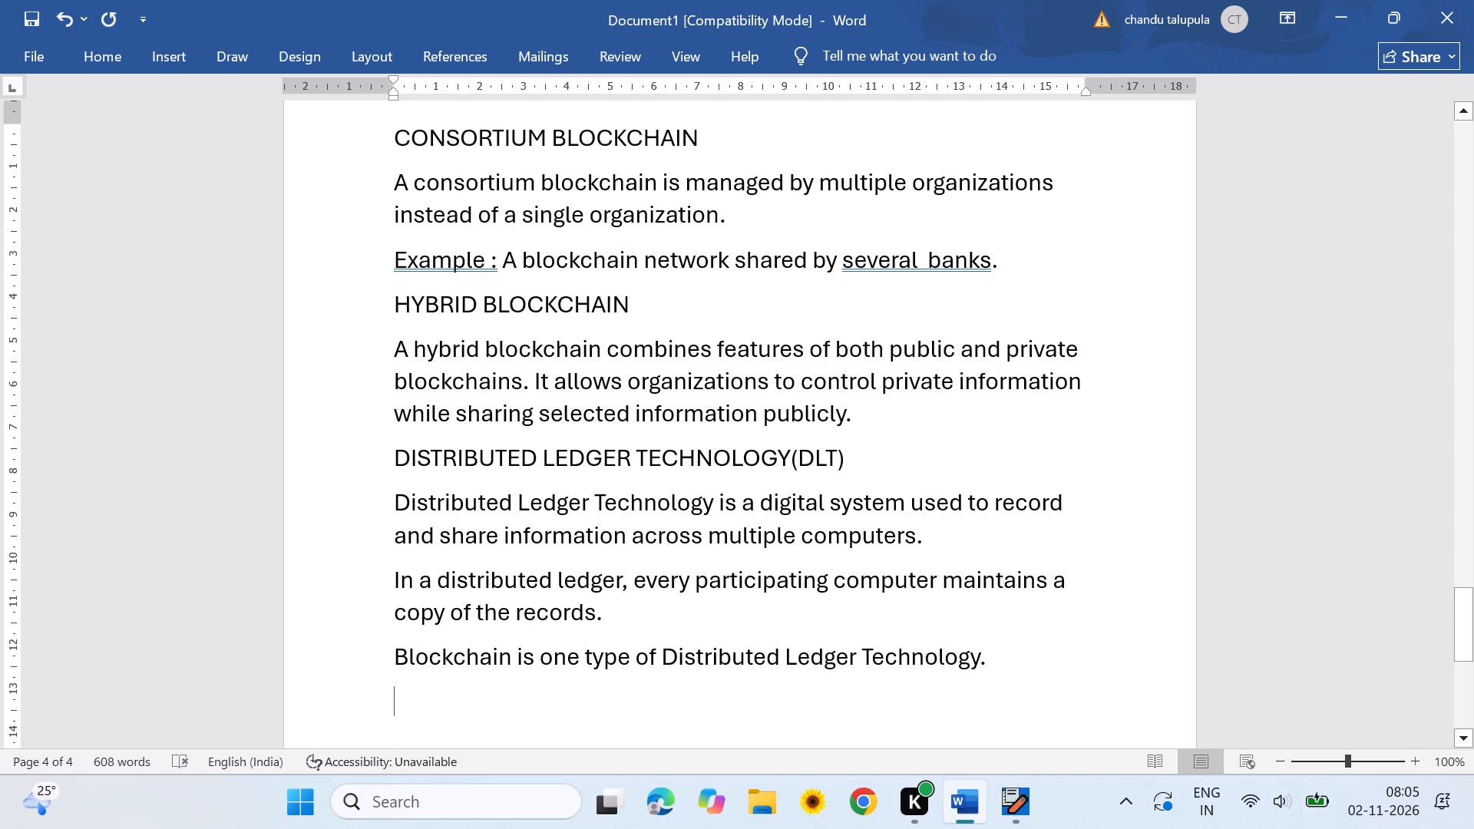
Add the heading "ADVANTAGES OF DLT" below the DLT paragraphs, followed by a new line.
text(ADVANTAGES OF DLT)
key(Return)
Write "Improves data transparency." as the first advantage below the ADVANTAGES OF DLT heading, followed by a new line.
key(o)
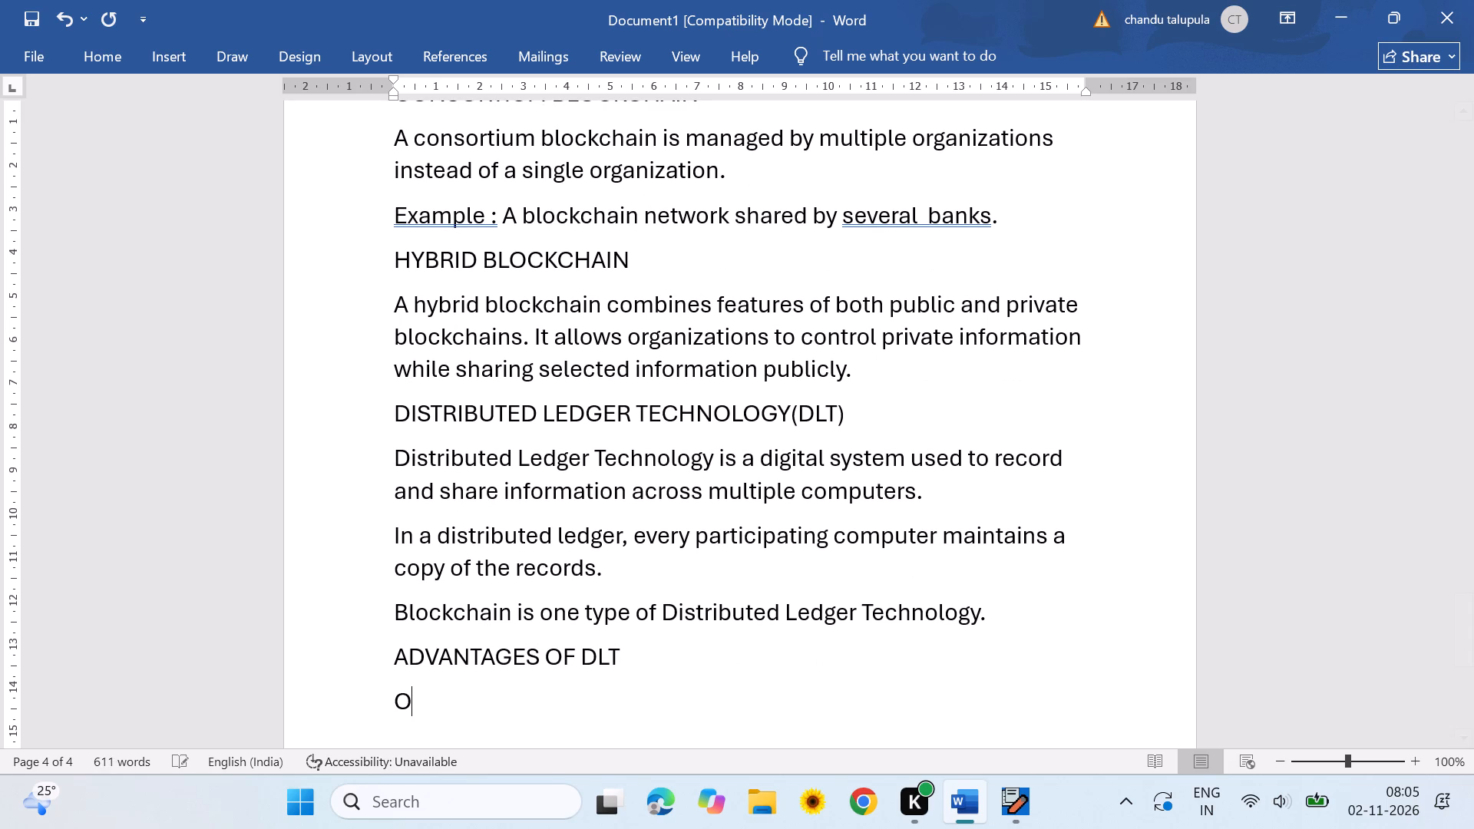
key(BackSpace)
key(i)
text(mproves)
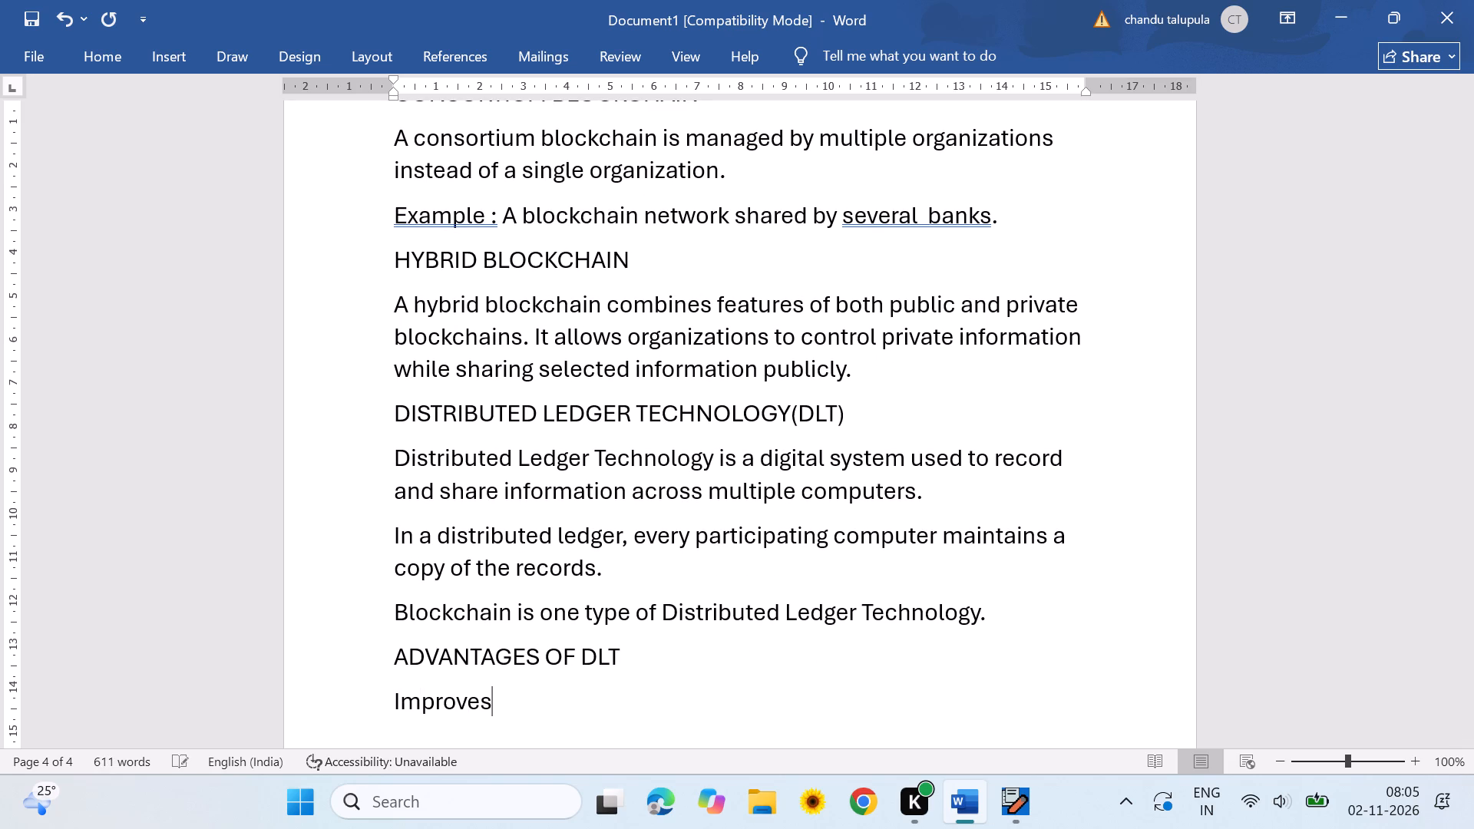
key(space)
text(data trans)
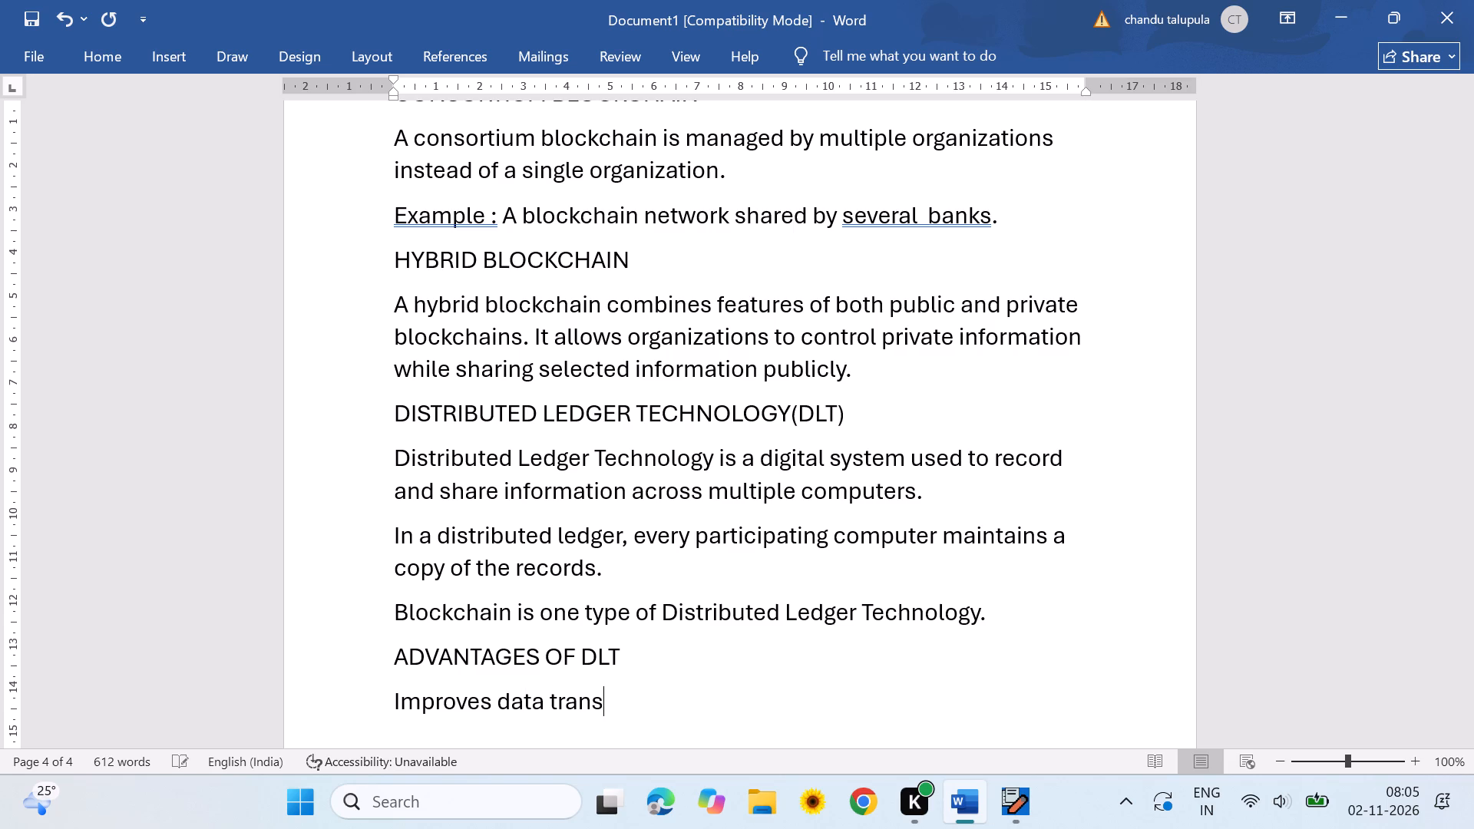
text(pe)
key(BackSpace)
text(arec)
key(BackSpace)
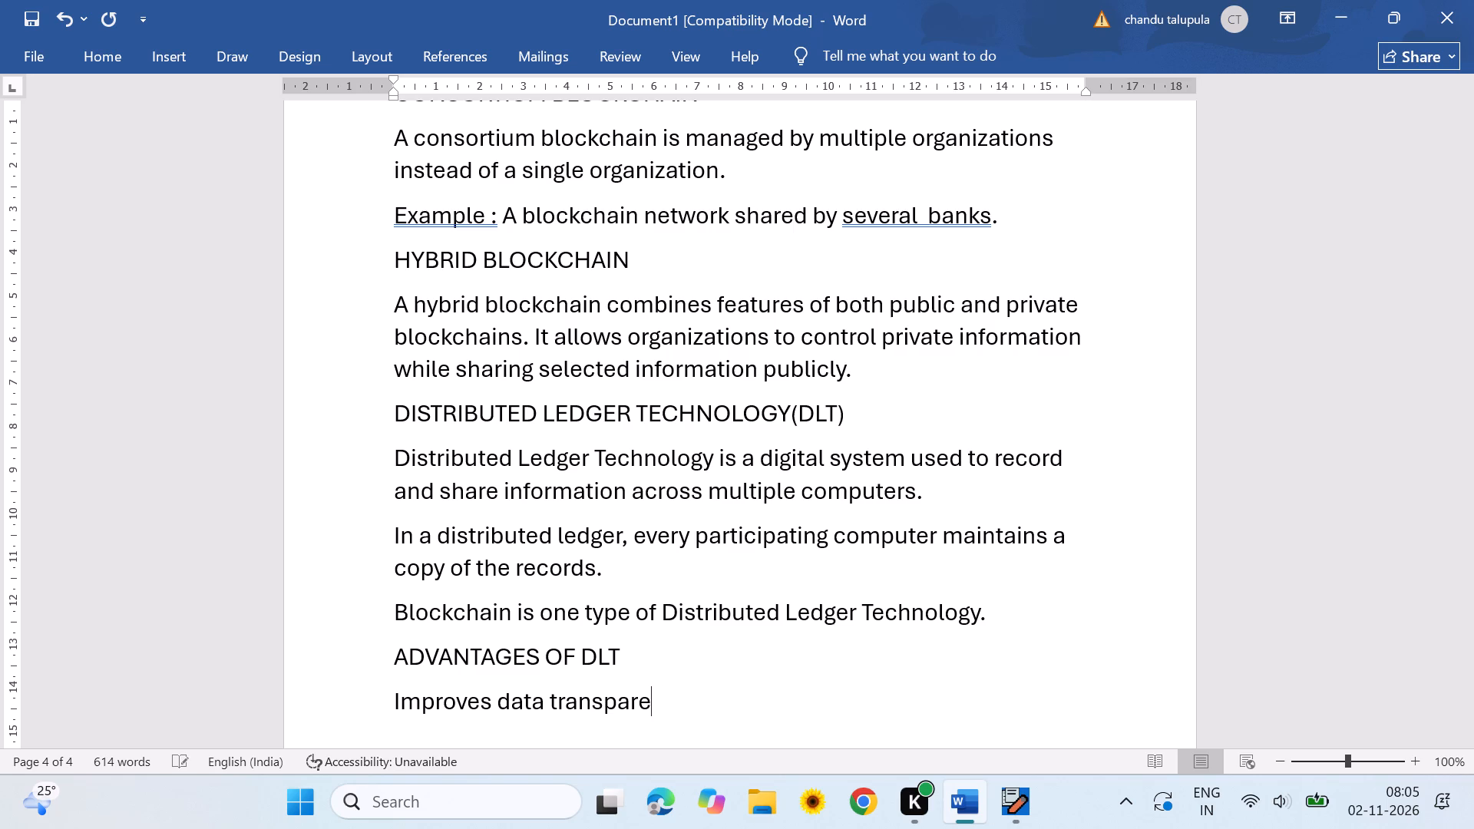
text(ncy)
key(period)
key(Return)
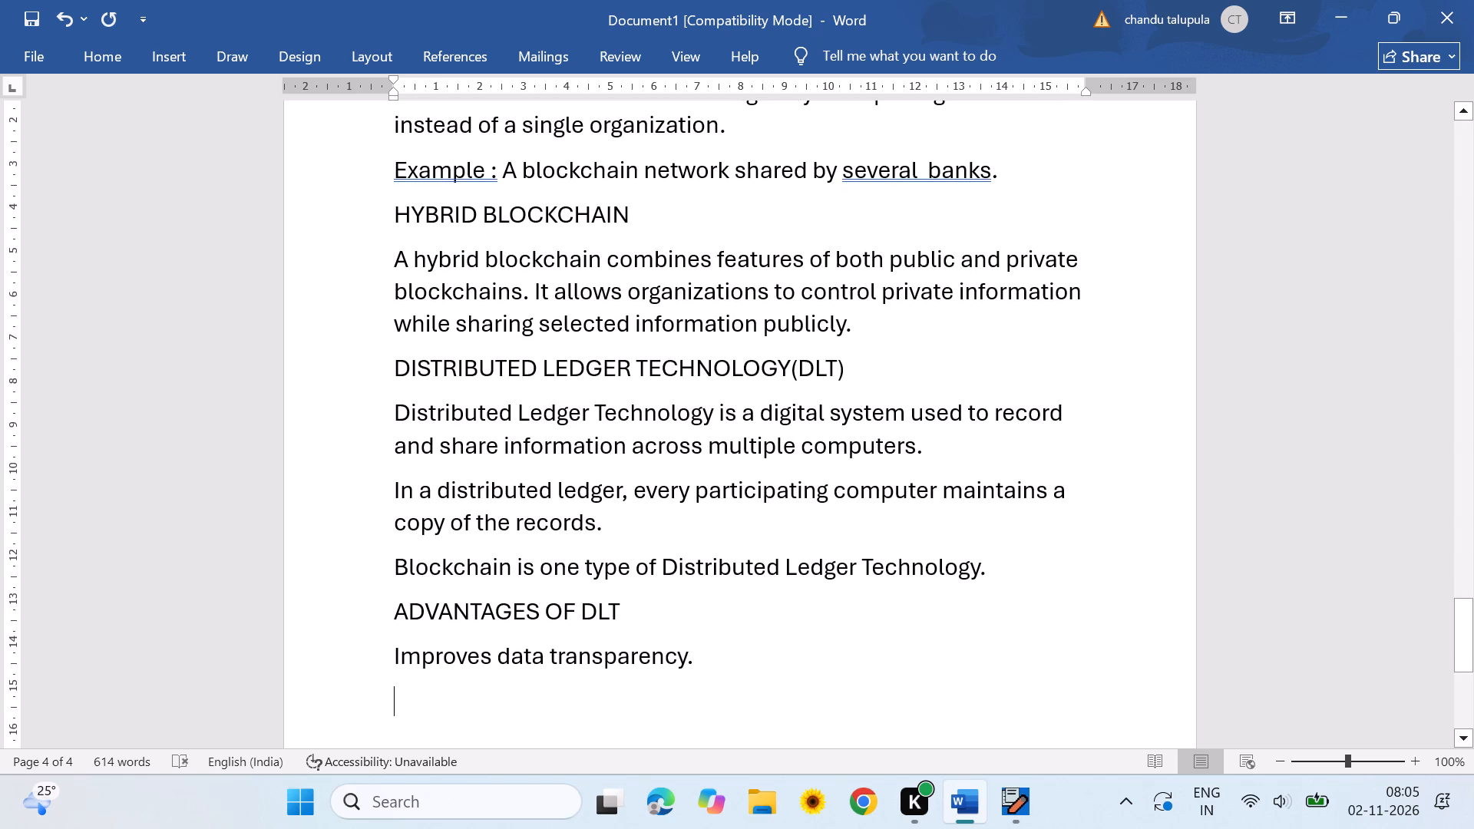
Add the advantage "Reduces dependence on central authorities." below the data transparency line, correcting spelling slips, followed by a new line.
text(Reduces)
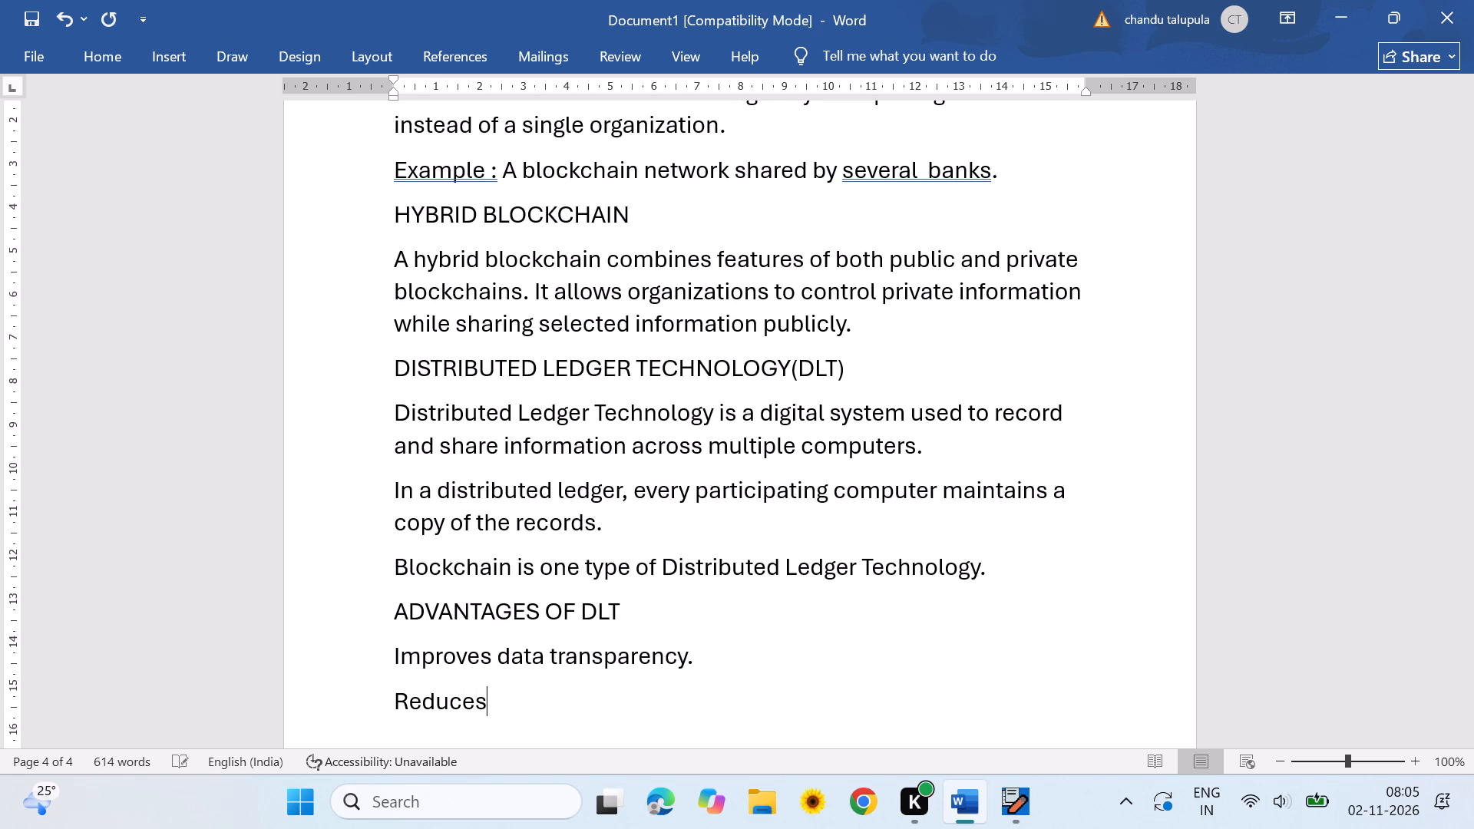
key(space)
text(depe)
text(nedence o)
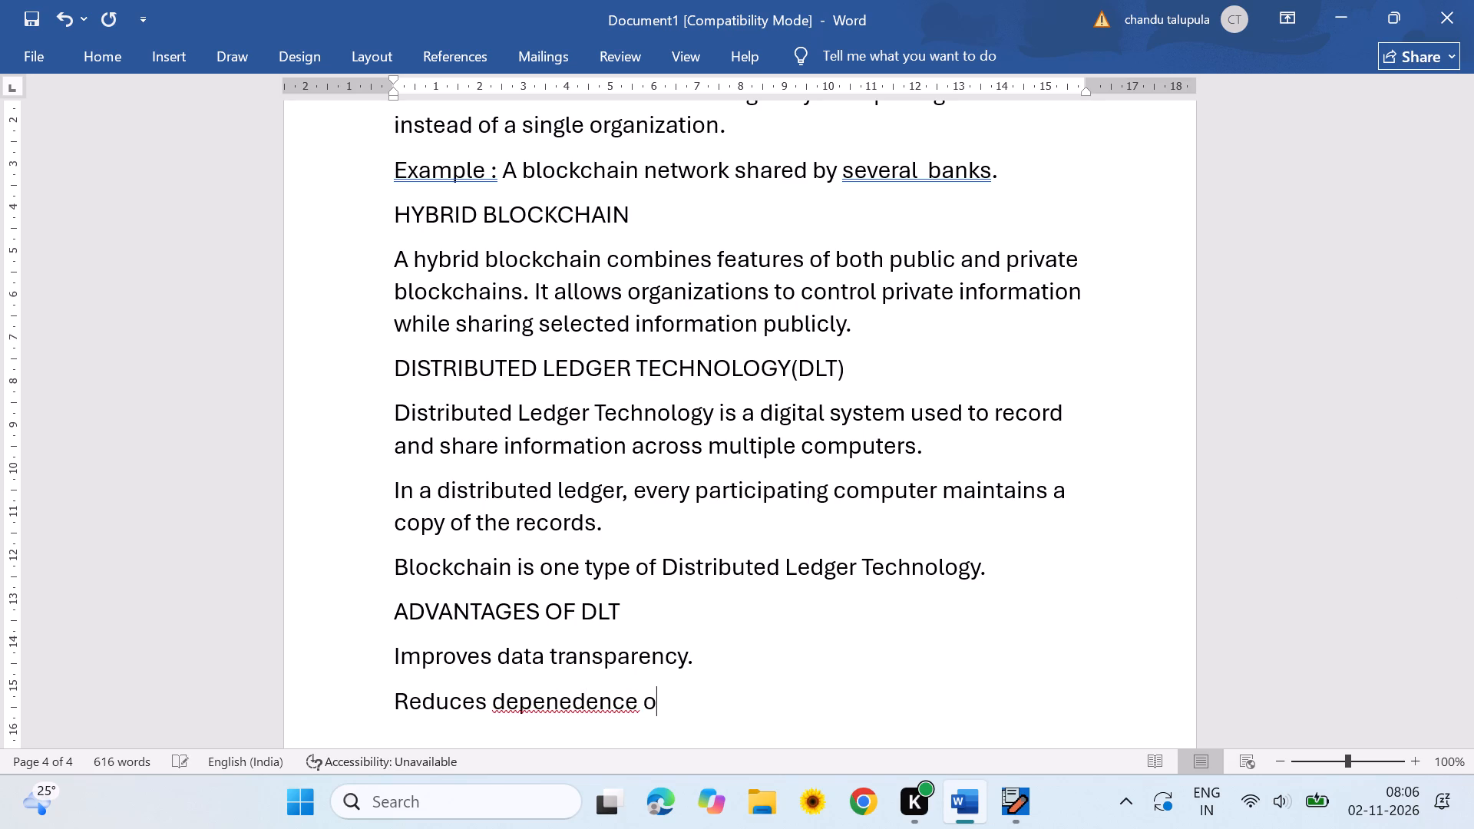
key(Left)
key(Left)
key(Left)
key(Left)
key(Left)
key(Left)
key(Left)
key(BackSpace)
key(Right)
key(Right)
key(Right)
key(Right)
key(Right)
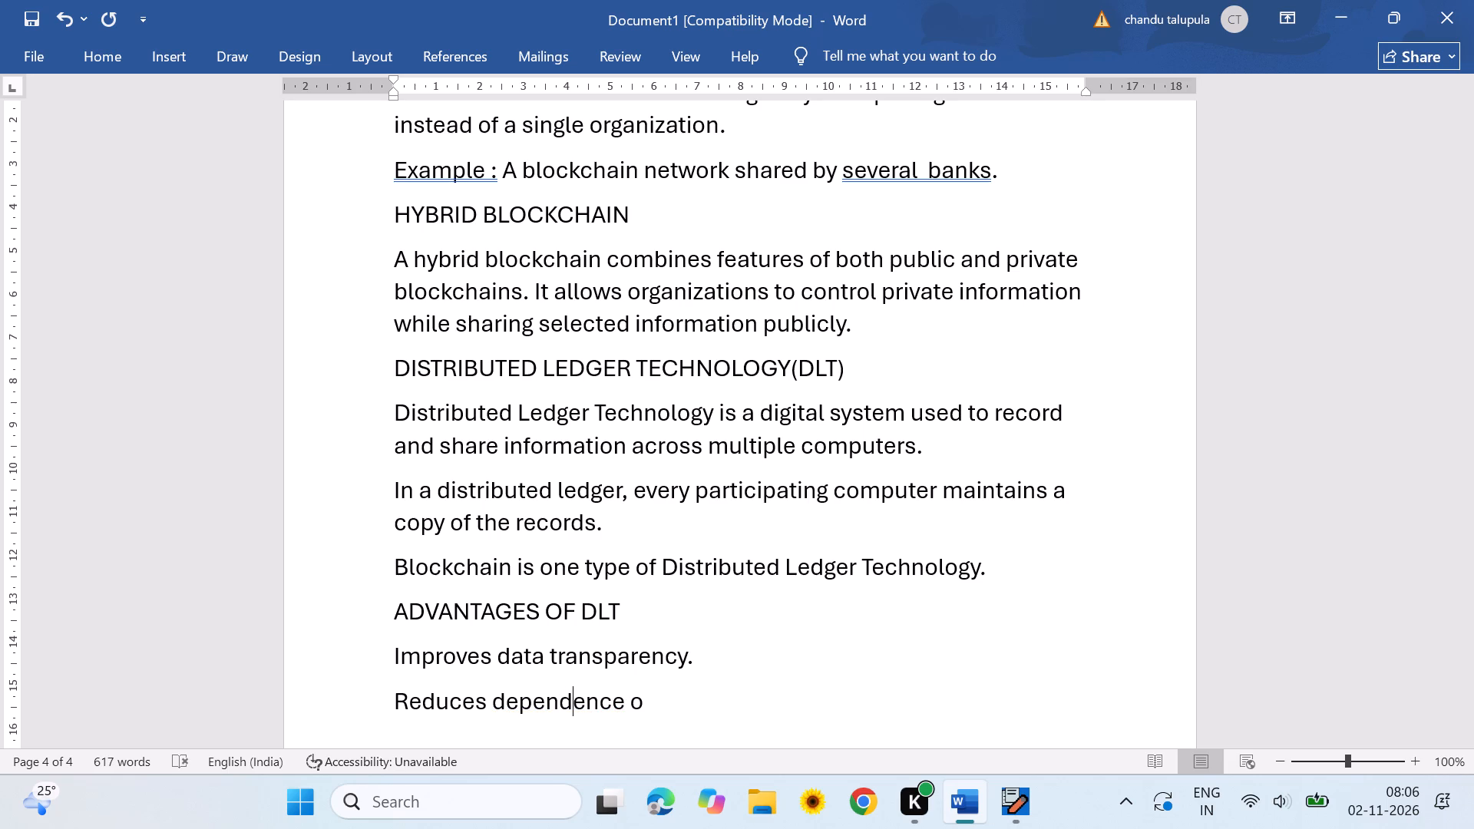
key(Right)
key(Right)
key(n)
key(space)
text(ccent)
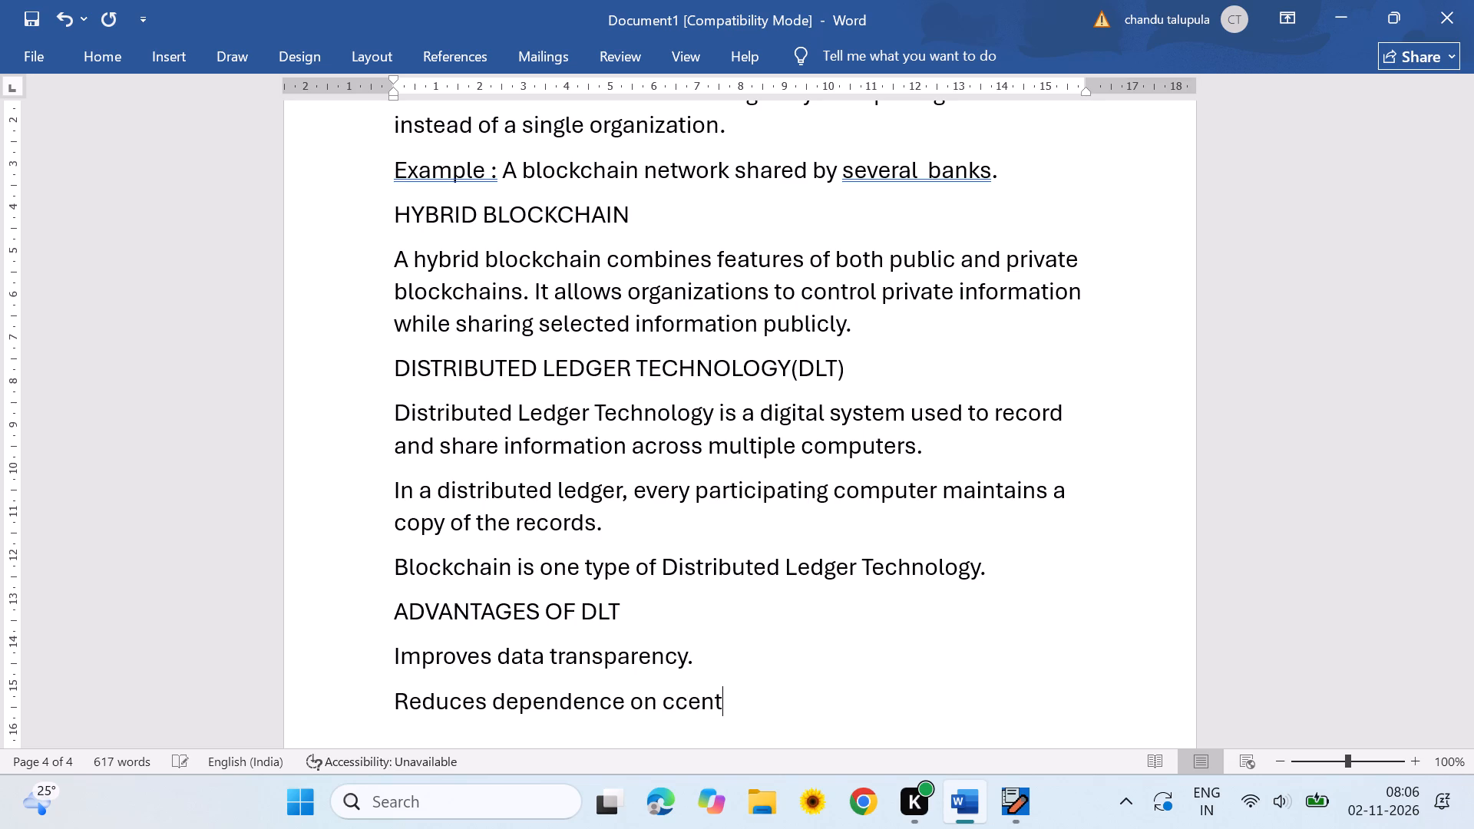
key(Left)
key(Left)
key(Left)
key(Left)
key(BackSpace)
key(Right)
key(Right)
key(Right)
key(Right)
text(ra)
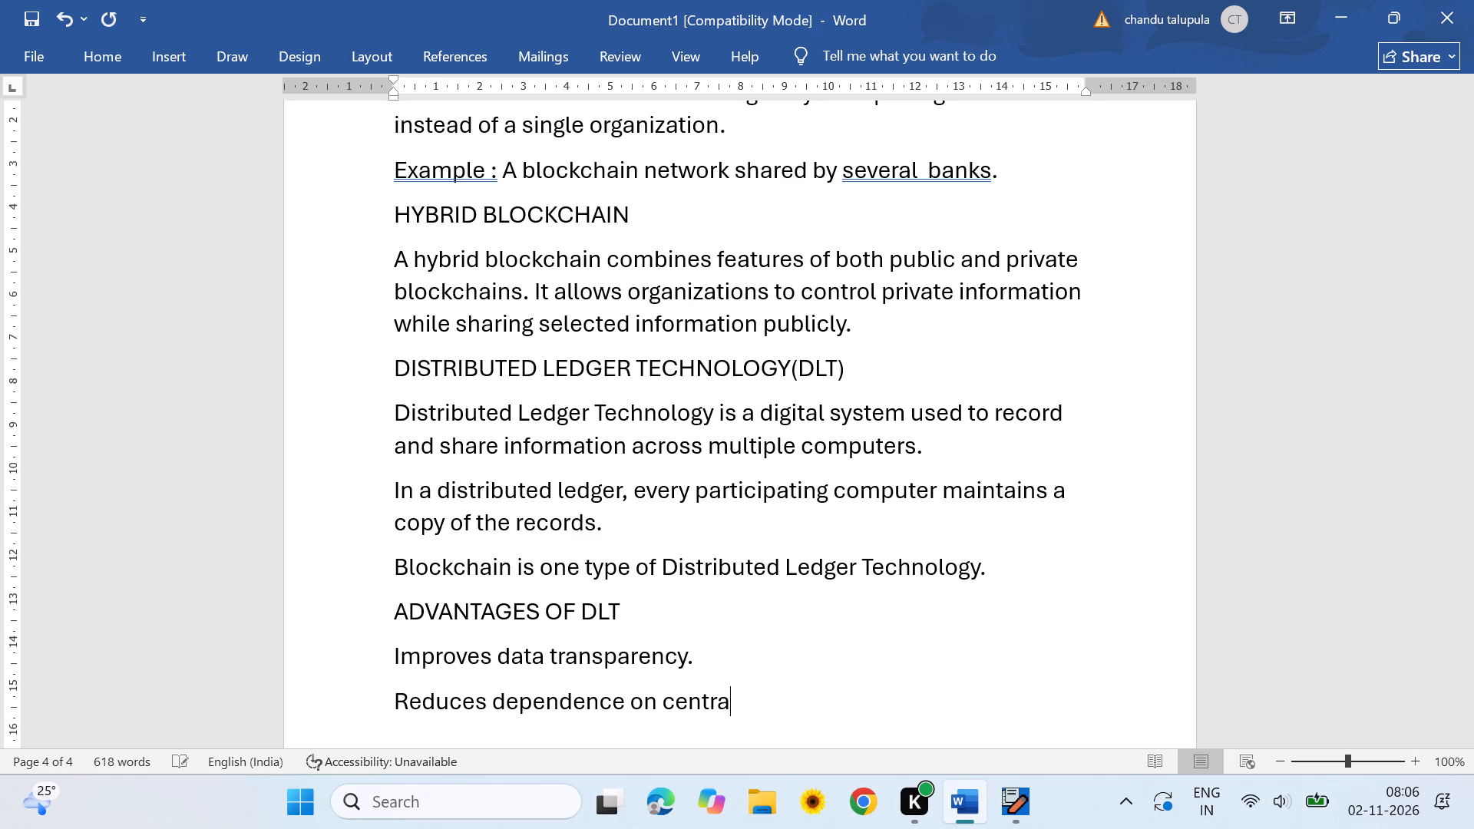
text(l authorities)
key(period)
key(Return)
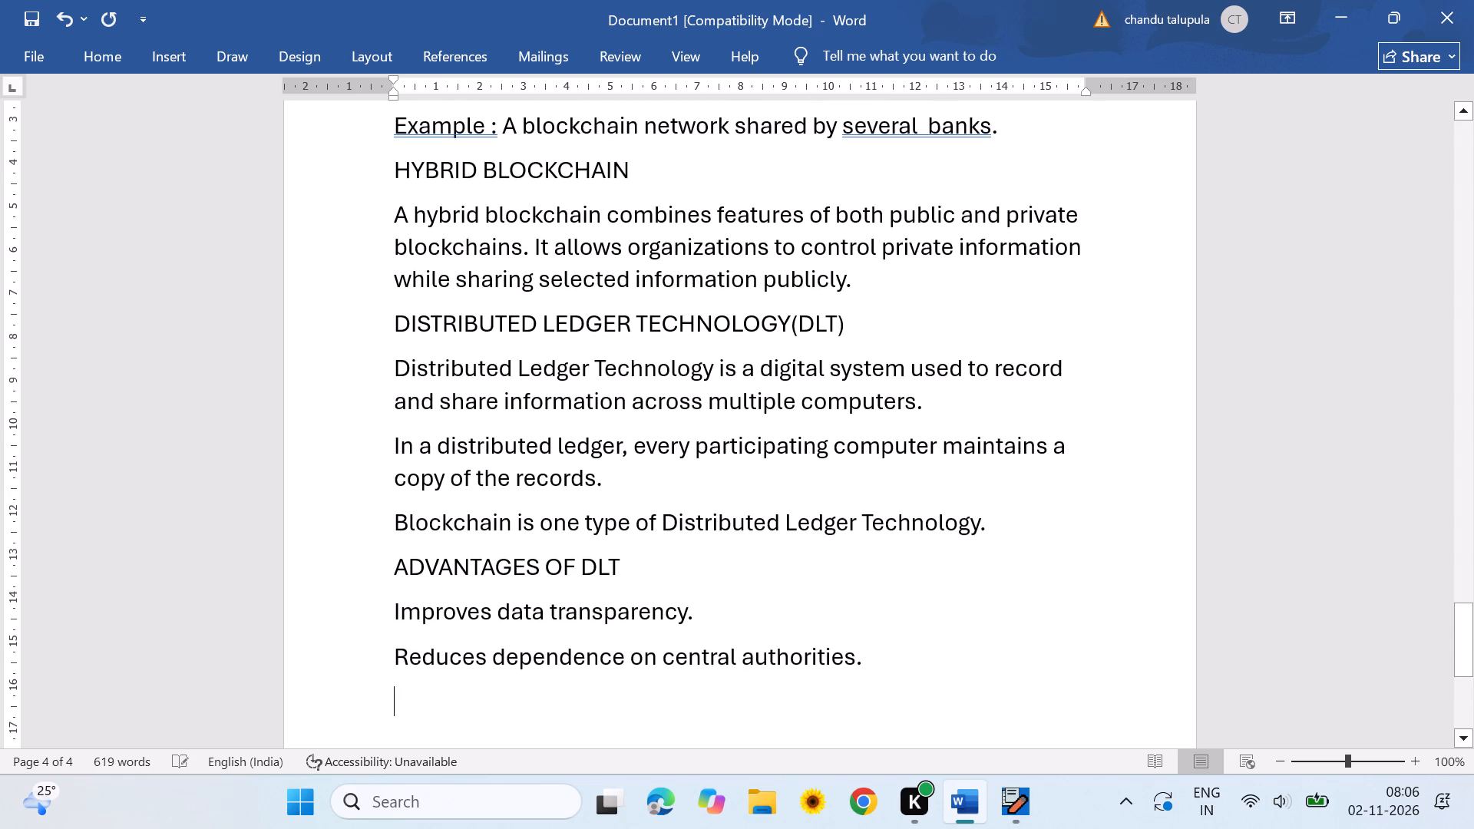
Add the advantage "Helps maintain consistent records." below the central authorities line, followed by a new line.
text(Helps)
key(space)
text(maintain)
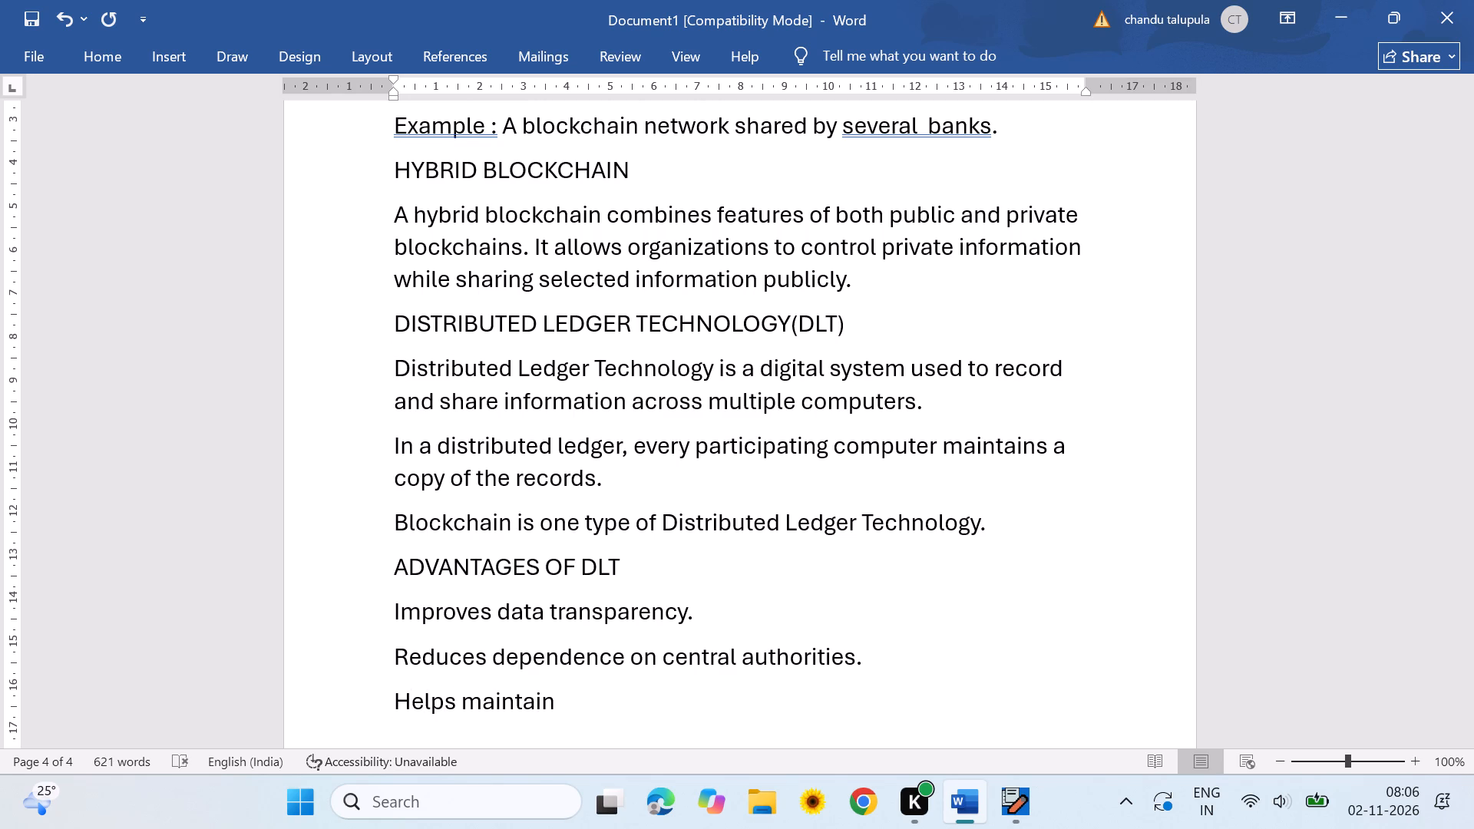
key(space)
text(consit)
key(BackSpace)
text(stent)
key(space)
text(trec)
key(BackSpace)
key(BackSpace)
key(BackSpace)
key(BackSpace)
text(records)
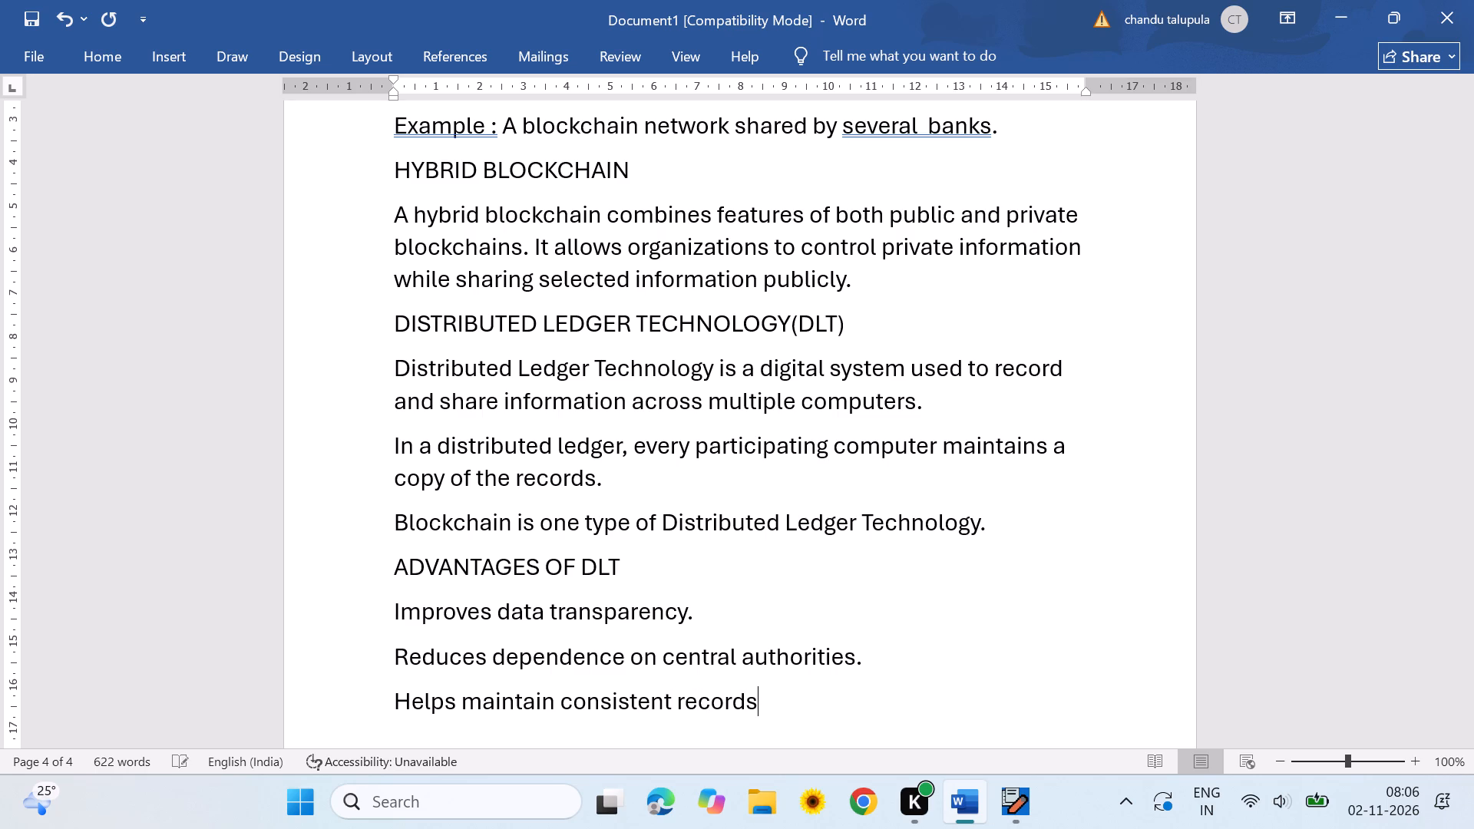
key(period)
key(Return)
Add the advantage "Improves data security." below the consistent records line, followed by a new line.
text(Improves)
key(space)
text(data security)
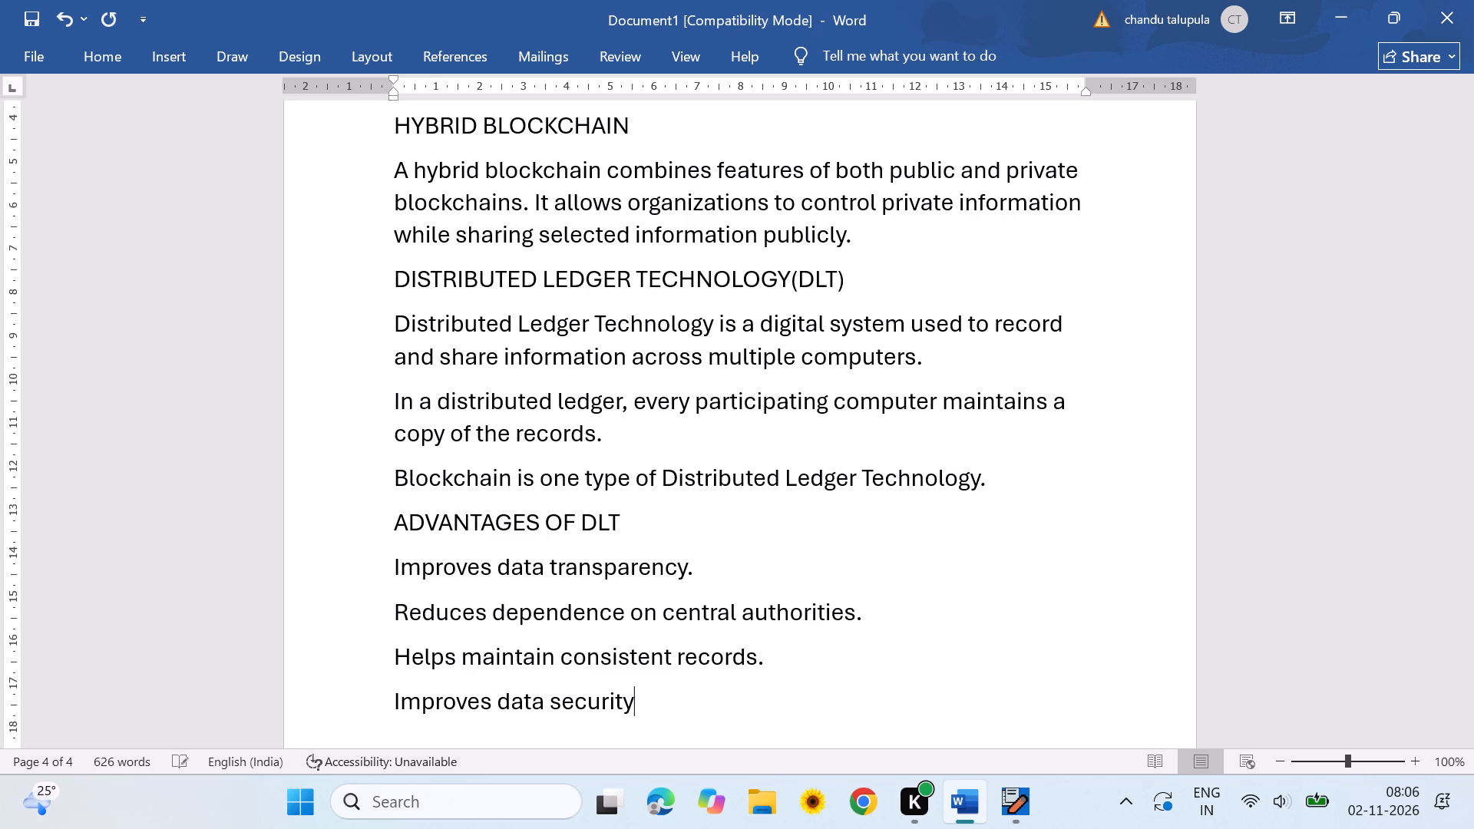
key(period)
key(Return)
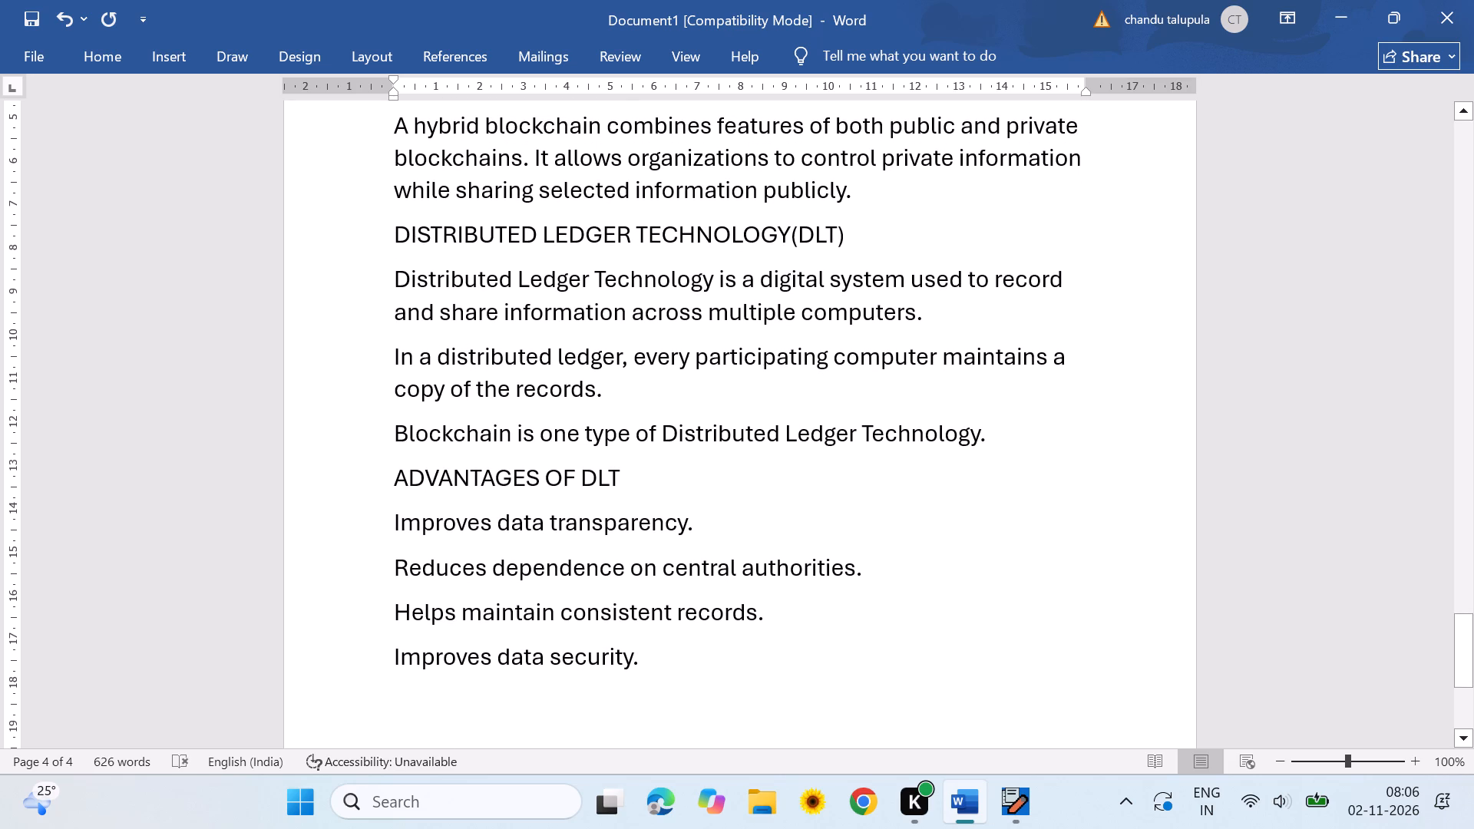
Add the advantage "Supports faster information sharing." below the data security line.
text(Suppo)
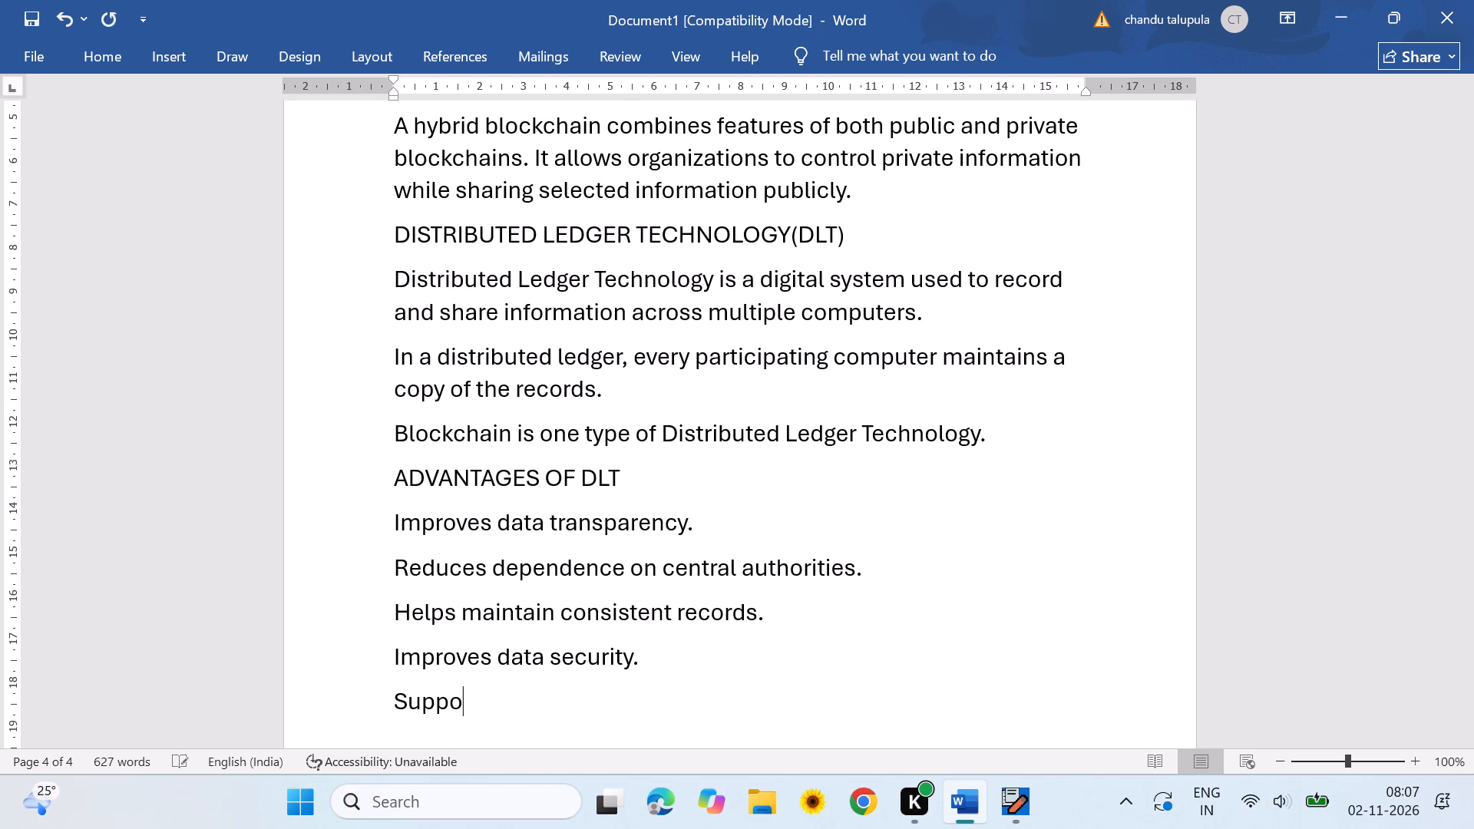
text(rts)
key(space)
text(fast)
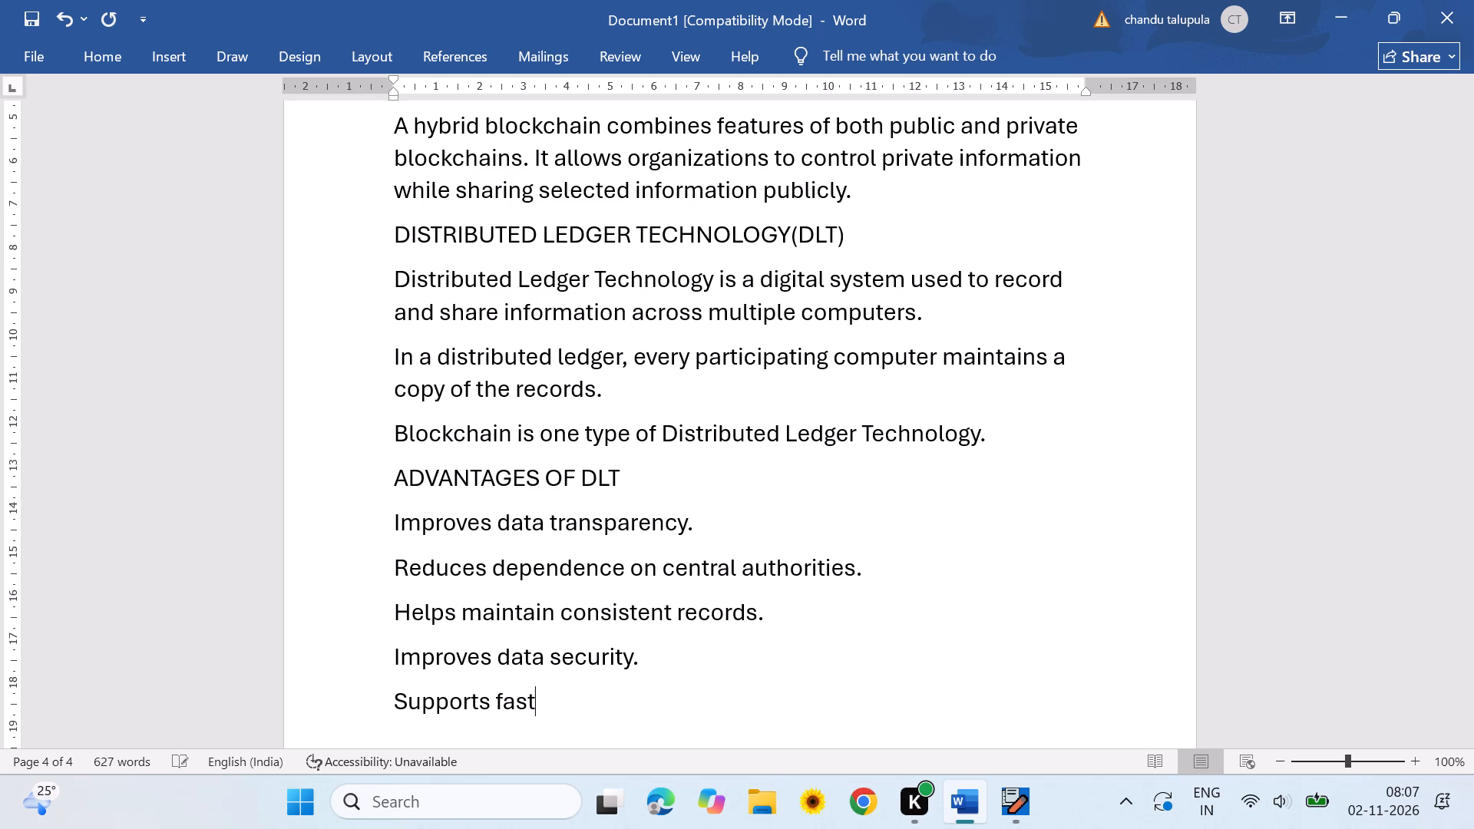
text(er information sharing)
key(period)
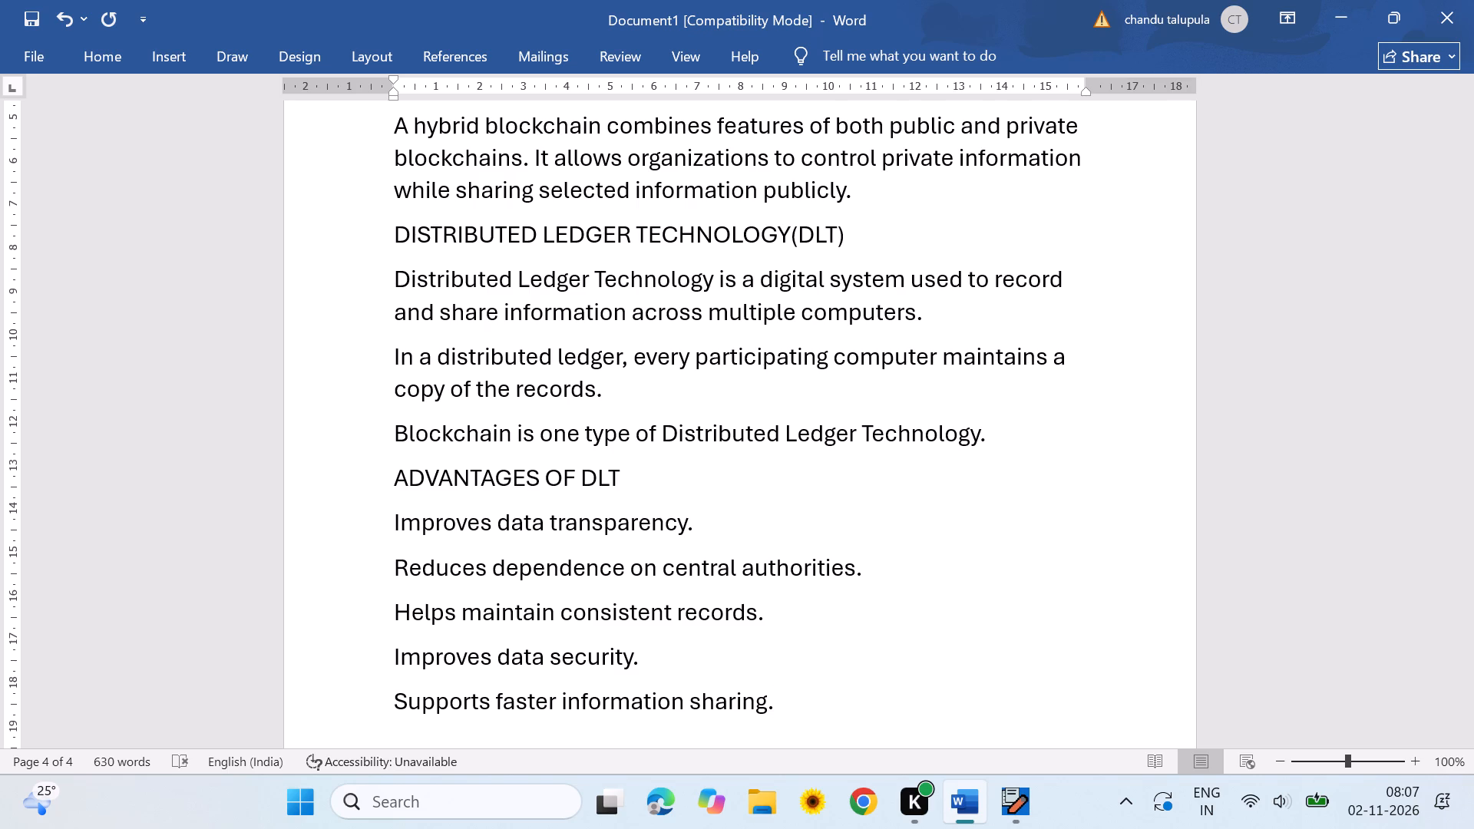
Add the heading "CONSENSUS MECHANISMS" on a new line below the faster information sharing advantage, followed by a new line.
key(Return)
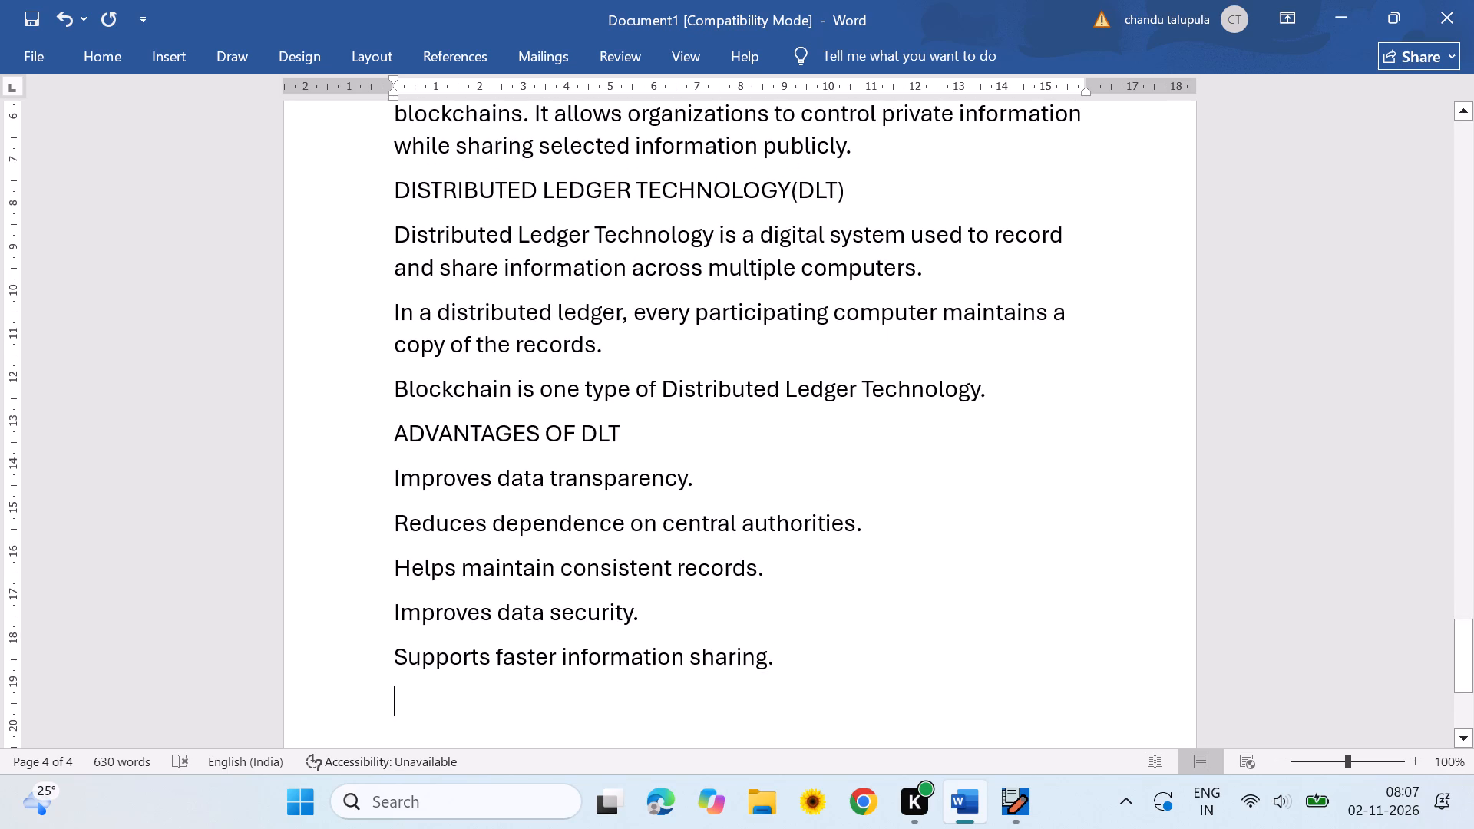
text(CON)
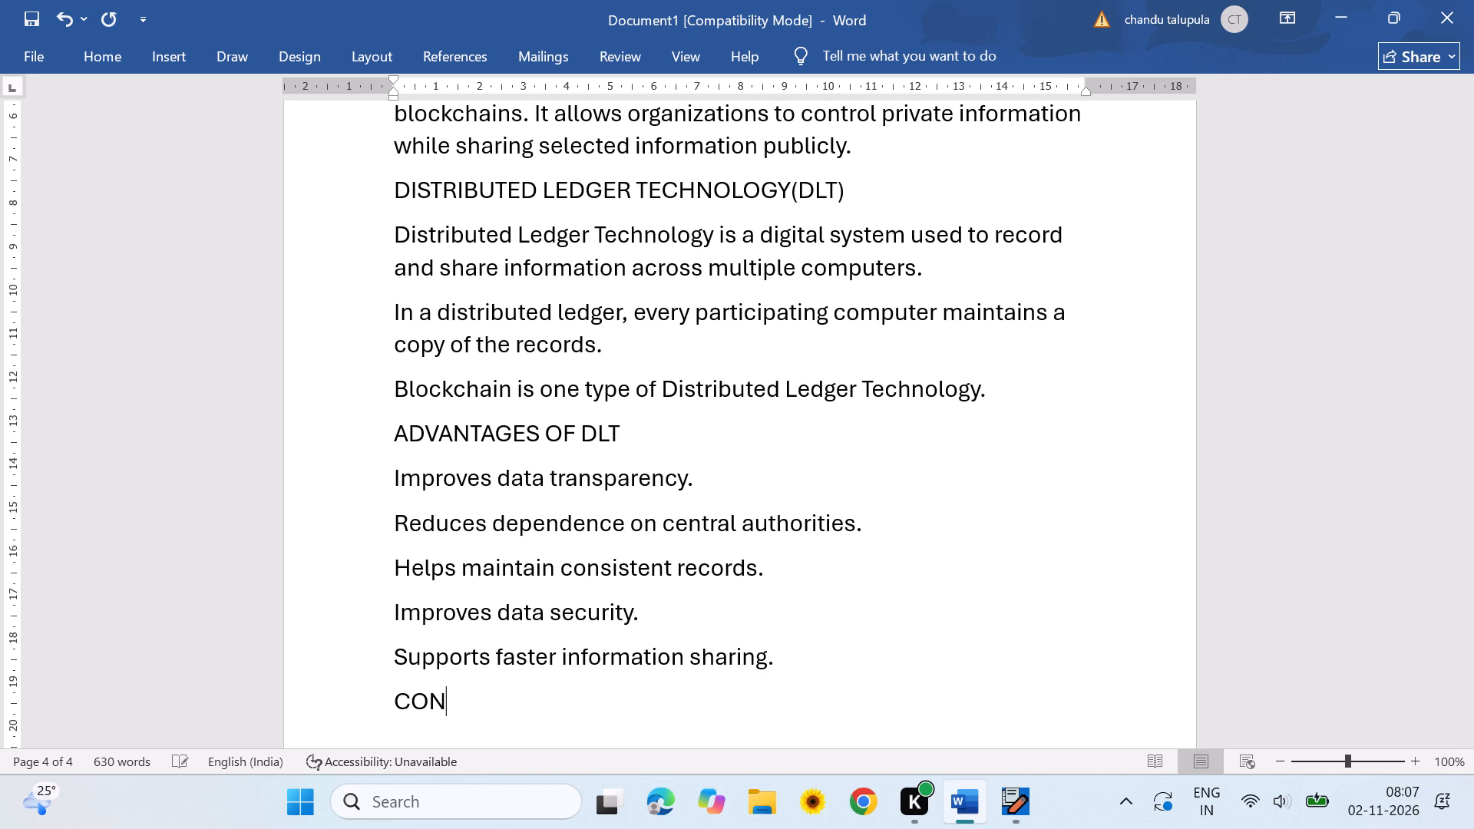
text(SENSUS)
key(space)
text(MAE)
key(BackSpace)
key(BackSpace)
key(e)
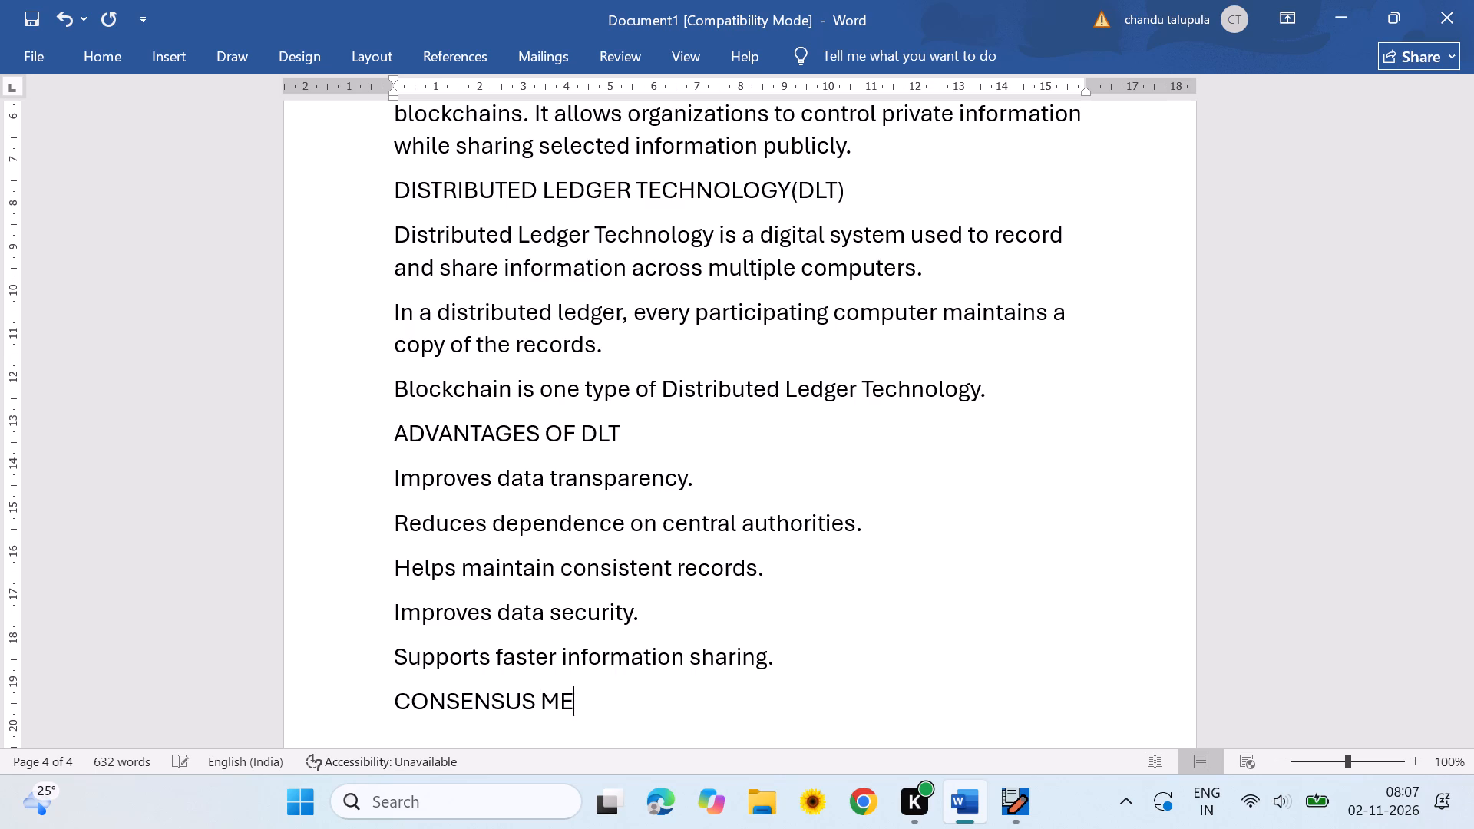
text(CHA)
text(NISH)
key(BackSpace)
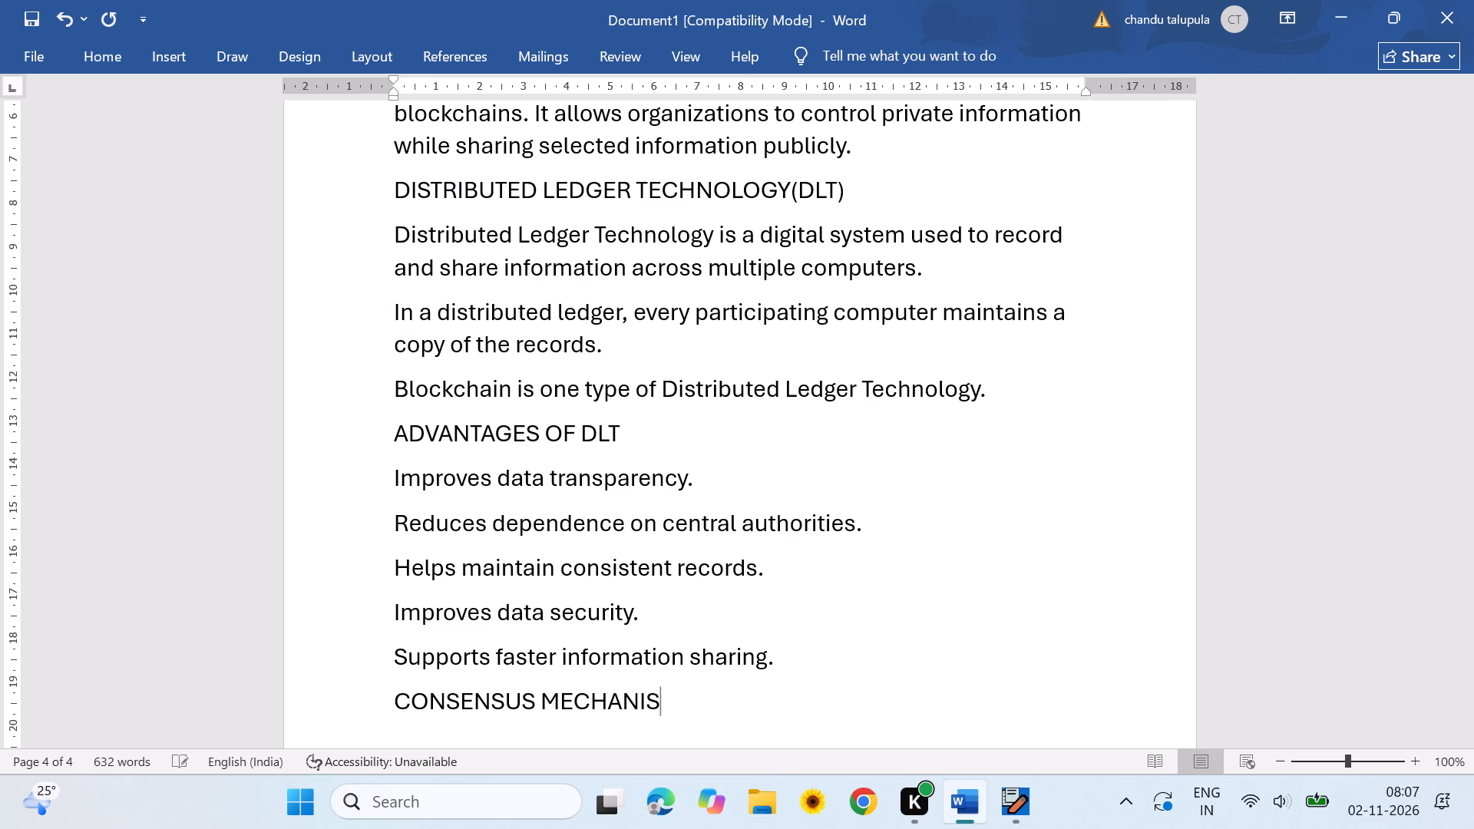
text(MS)
key(Return)
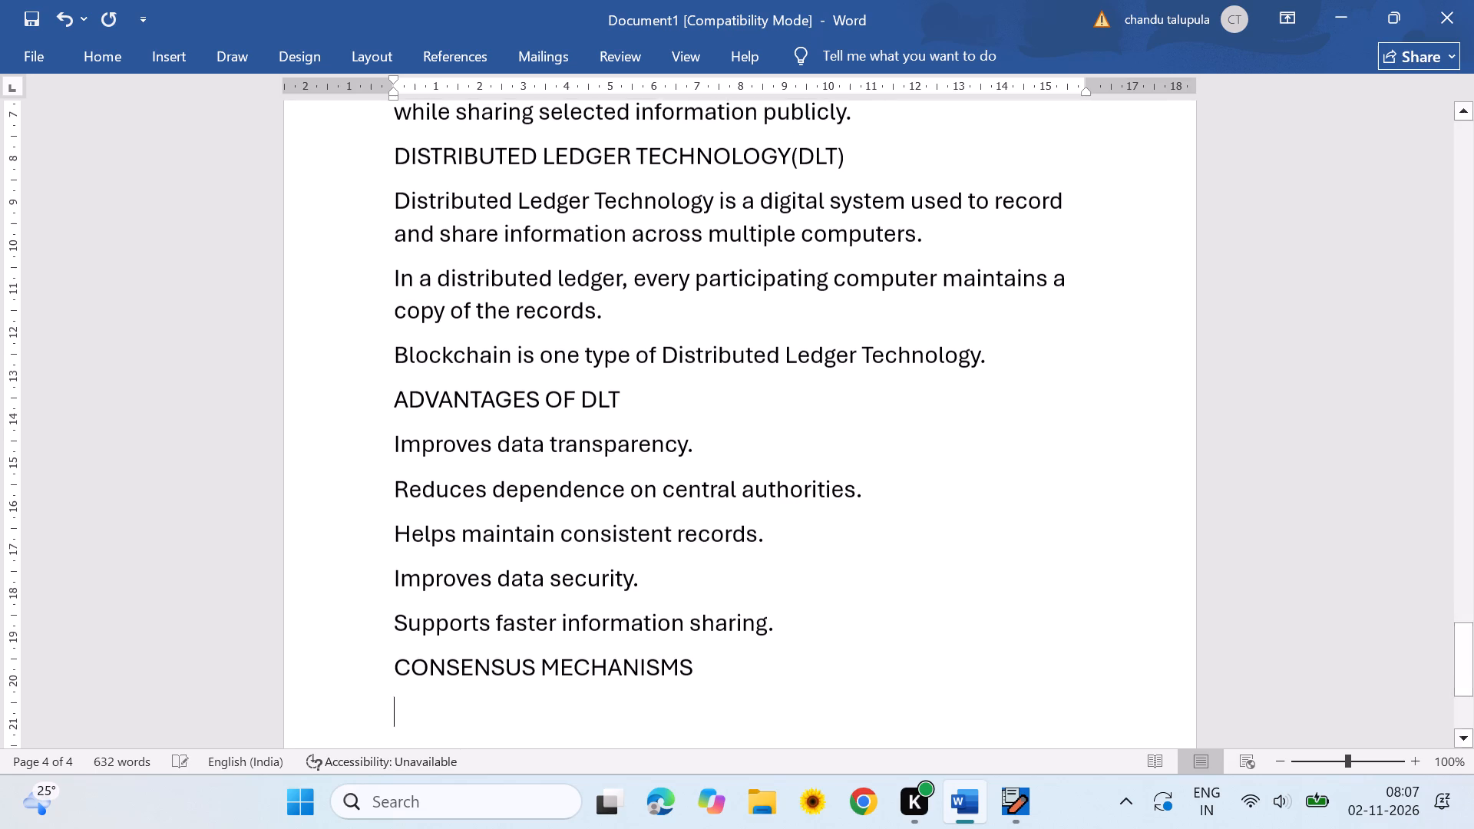
Begin the first paragraph under the consensus heading with "A consensus mechanism is a method used by", correcting spelling slips.
key(a)
key(space)
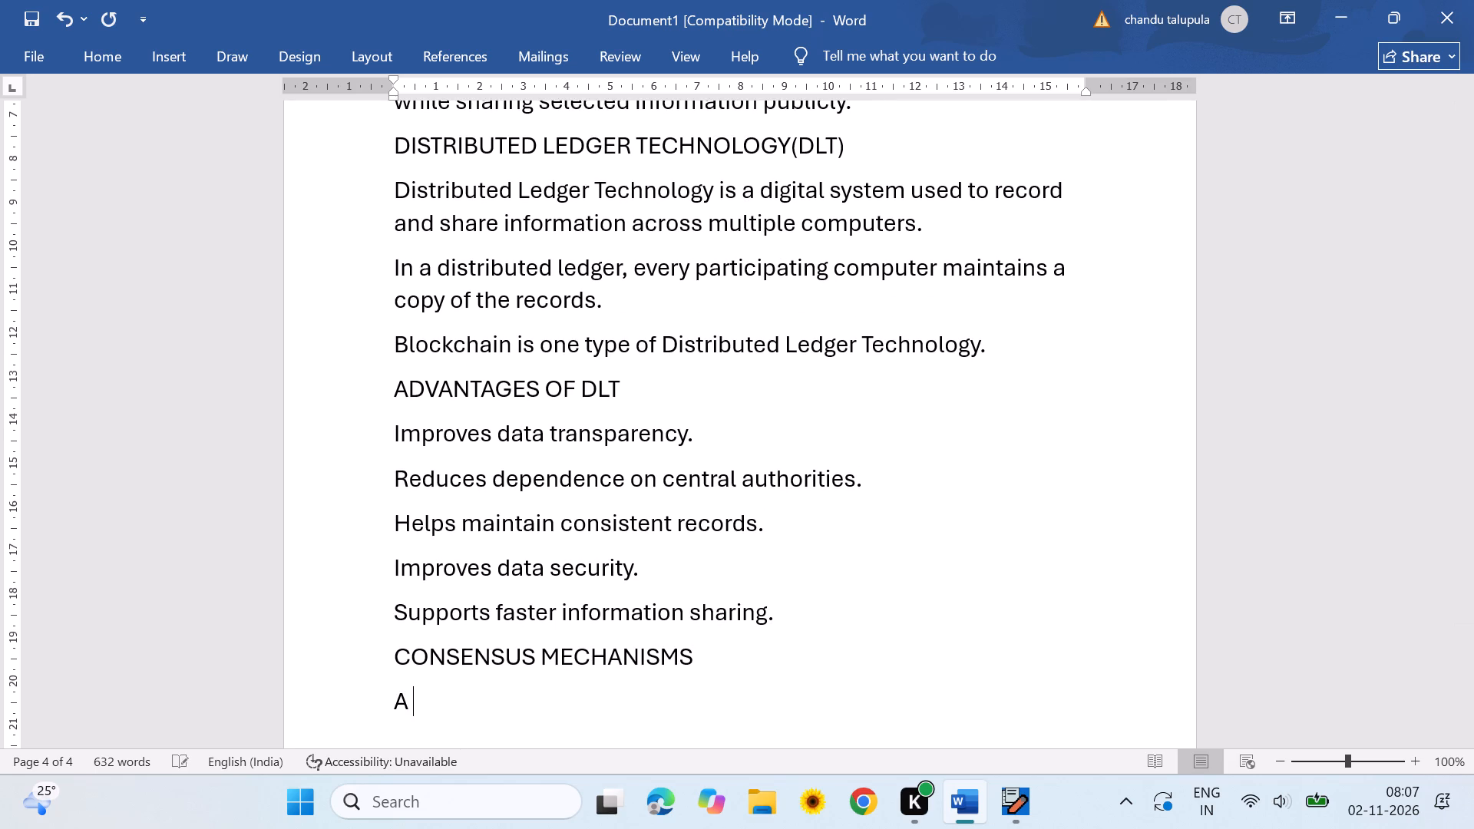
text(consensus mechanis)
text(m is a m)
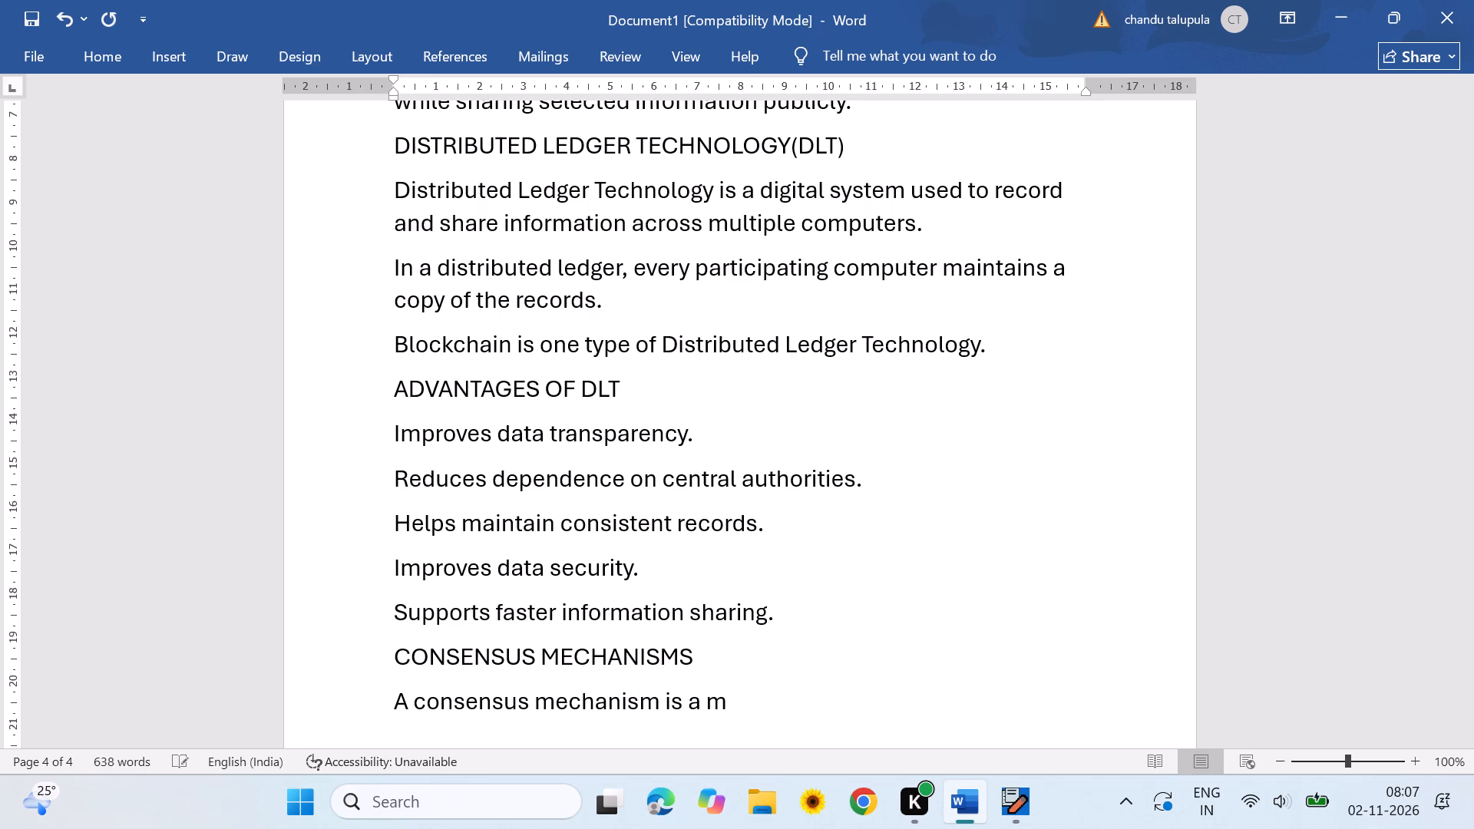
text(ehto)
key(BackSpace)
key(BackSpace)
key(BackSpace)
key(t)
text(hod)
key(space)
text(used by)
key(space)
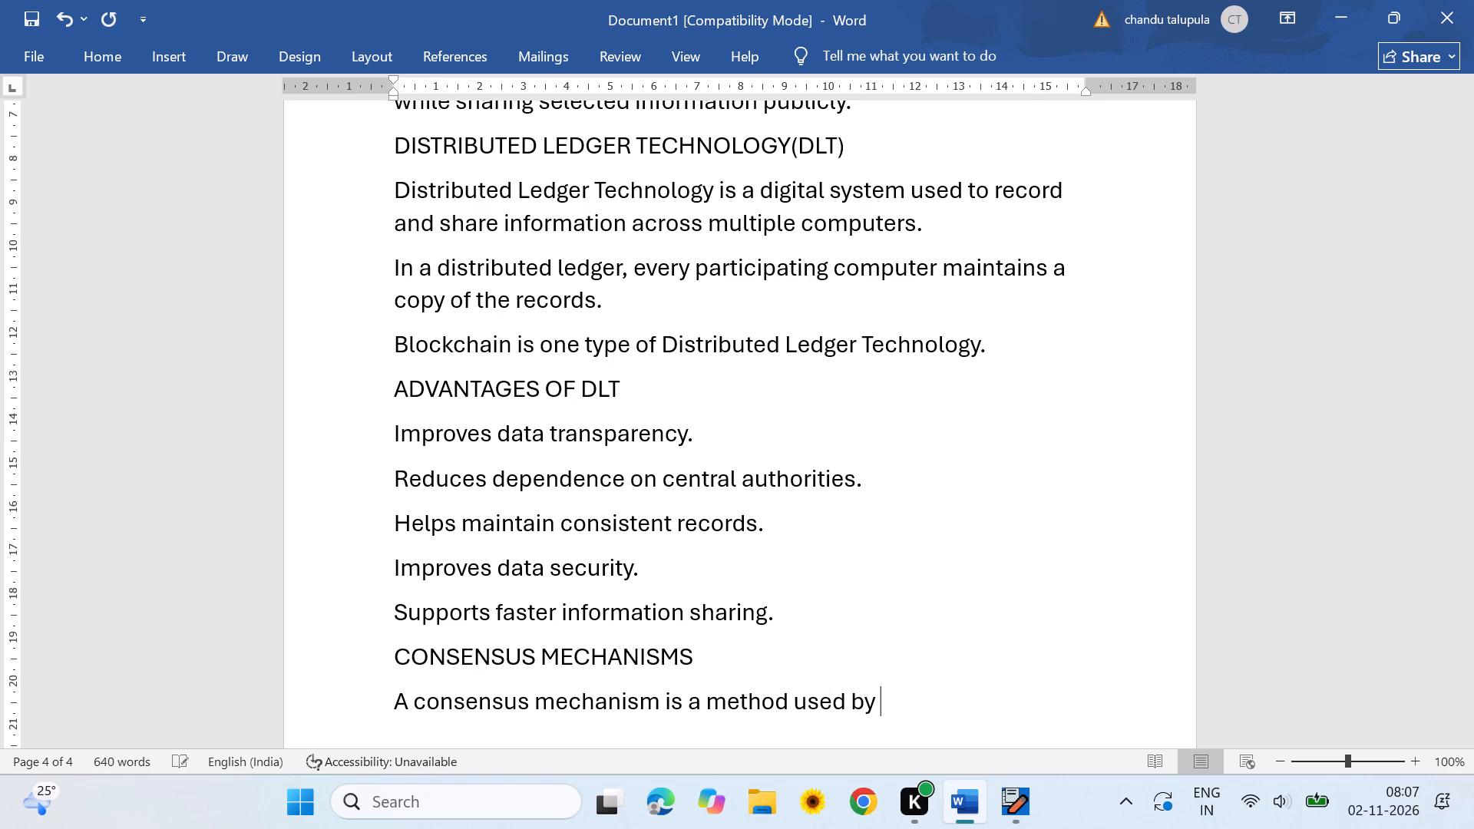
Complete the consensus definition with "blockchain networks to agree on the validity of transactions.", followed by a new line.
text(blockc)
text(hain n)
text(etworkd)
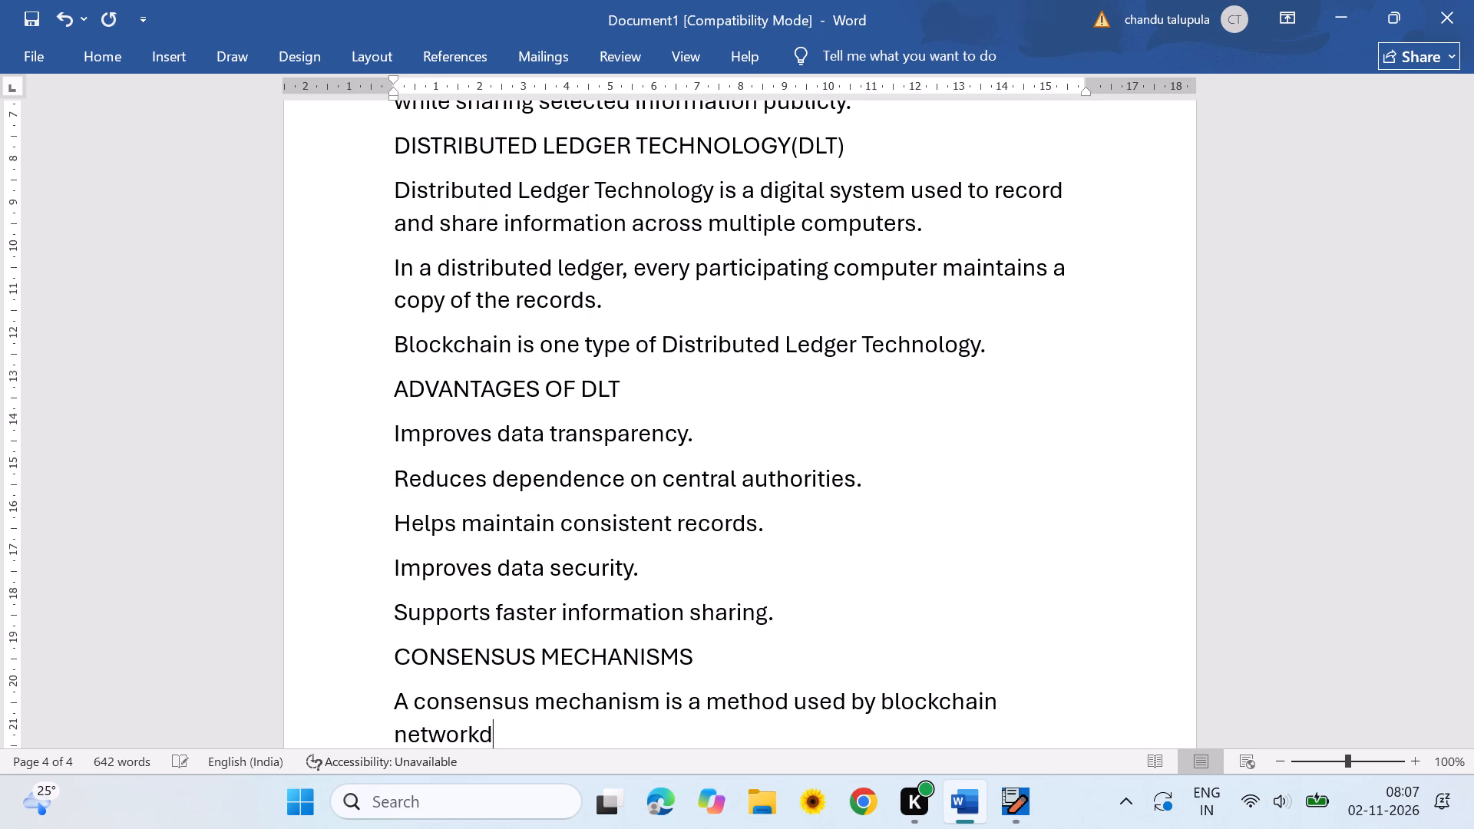
key(BackSpace)
text(s to agree a)
key(BackSpace)
text(on the)
key(space)
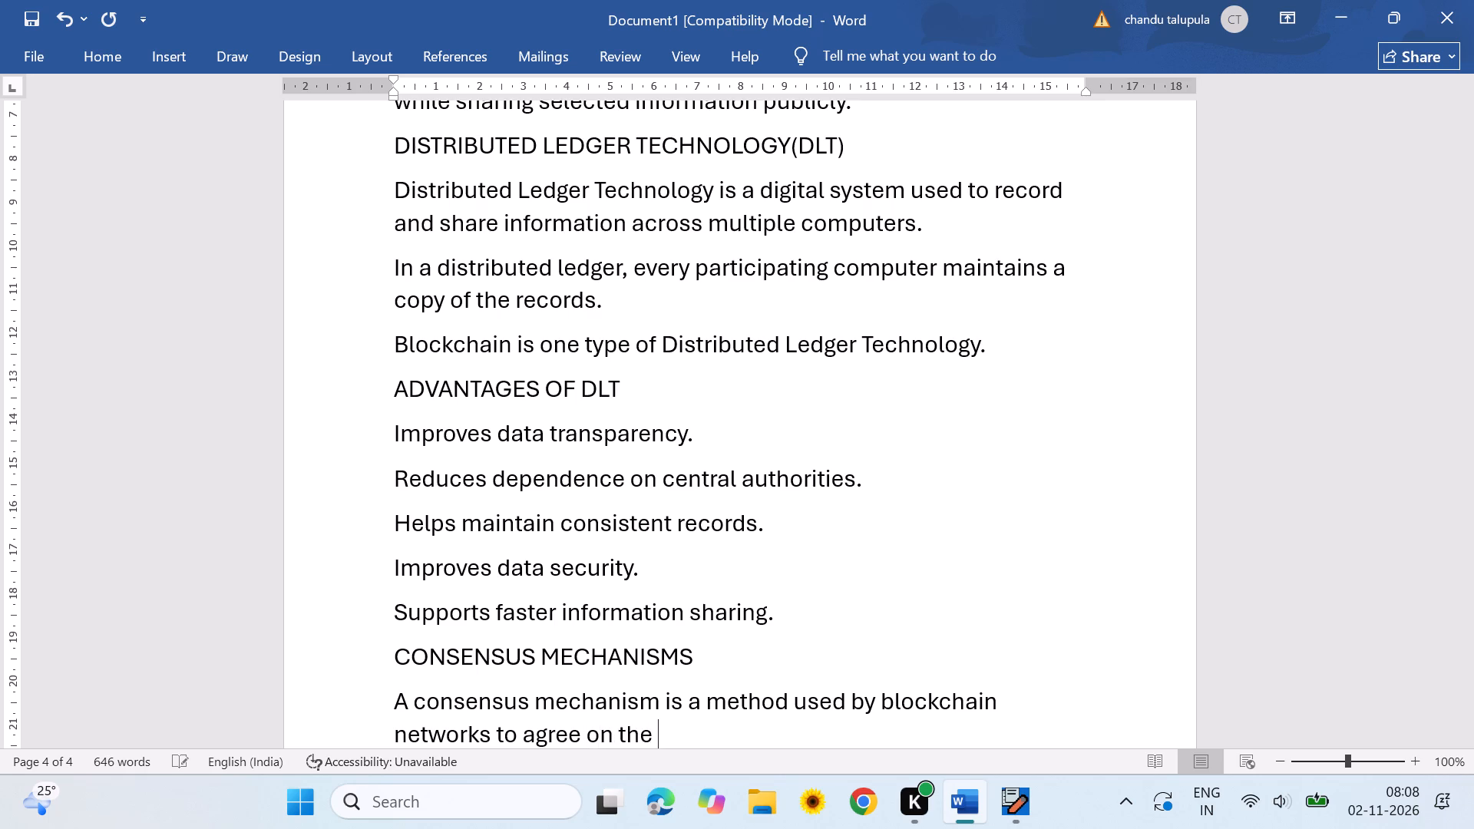
text(validity of)
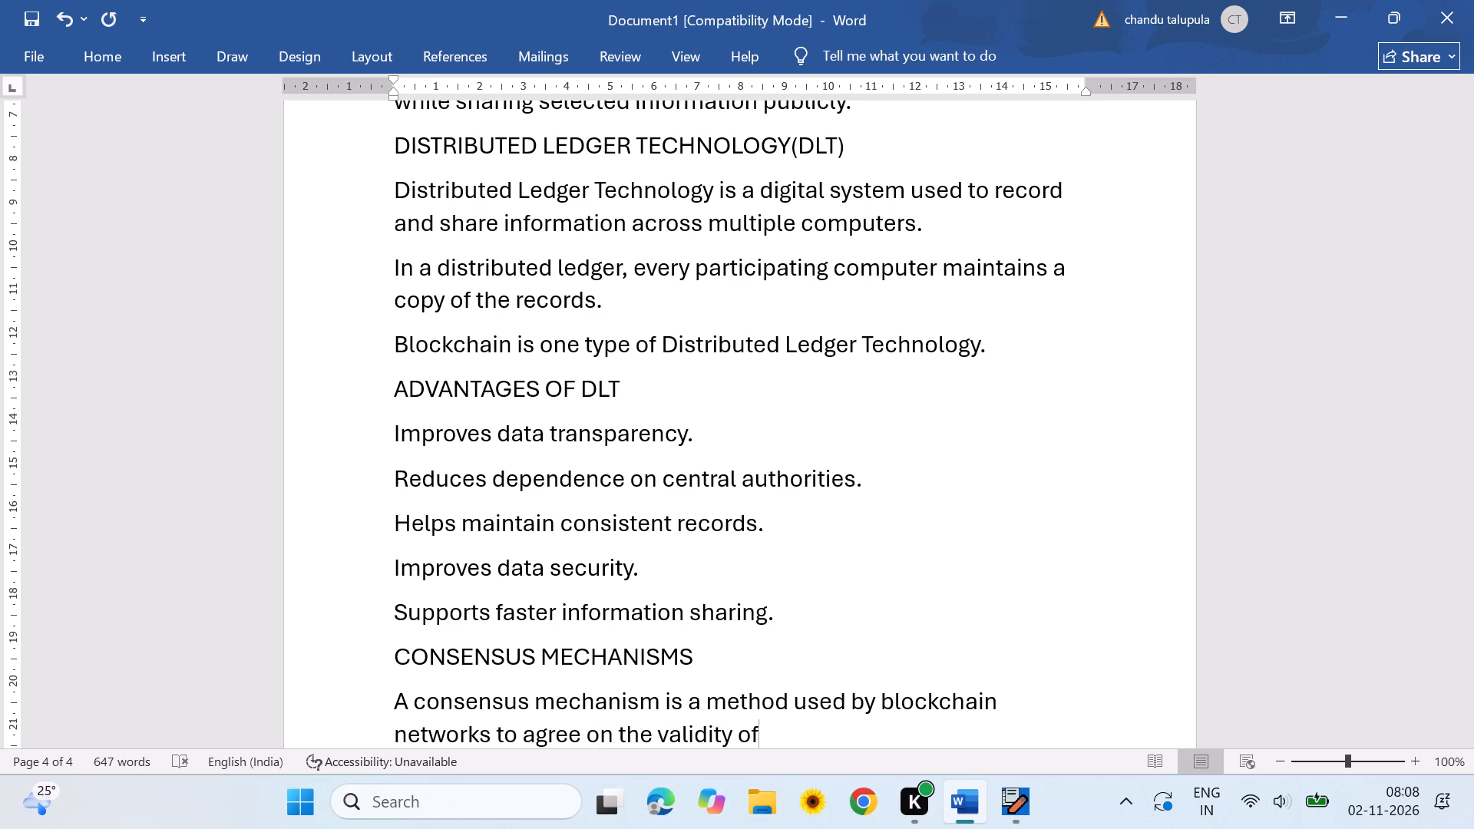
key(space)
text(transc)
key(BackSpace)
text(actions)
key(period)
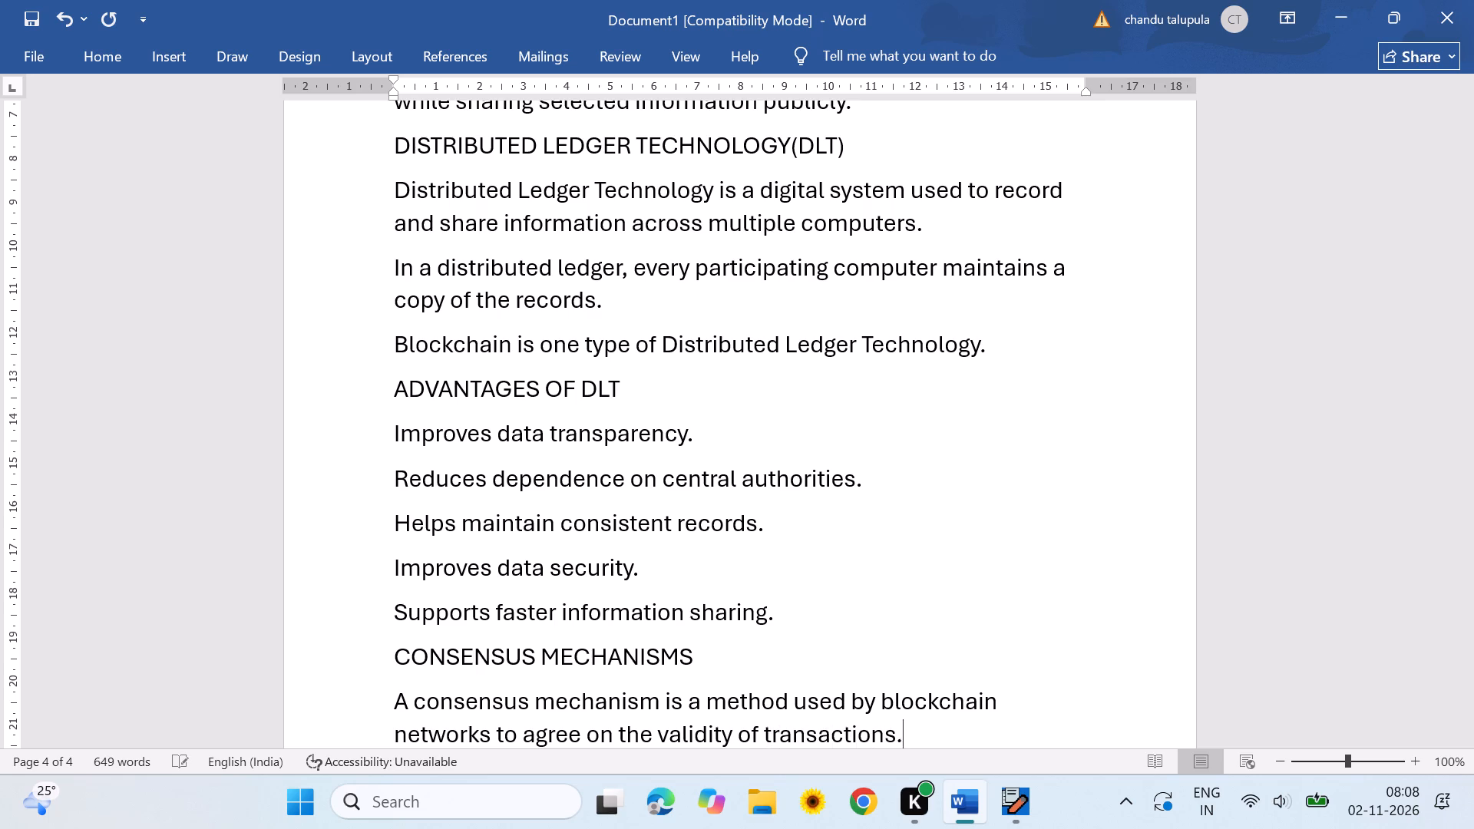
key(Return)
Add the paragraph "It helps different computers in a network maintain a consistent record." below the consensus definition, followed by a new line.
text(It helps)
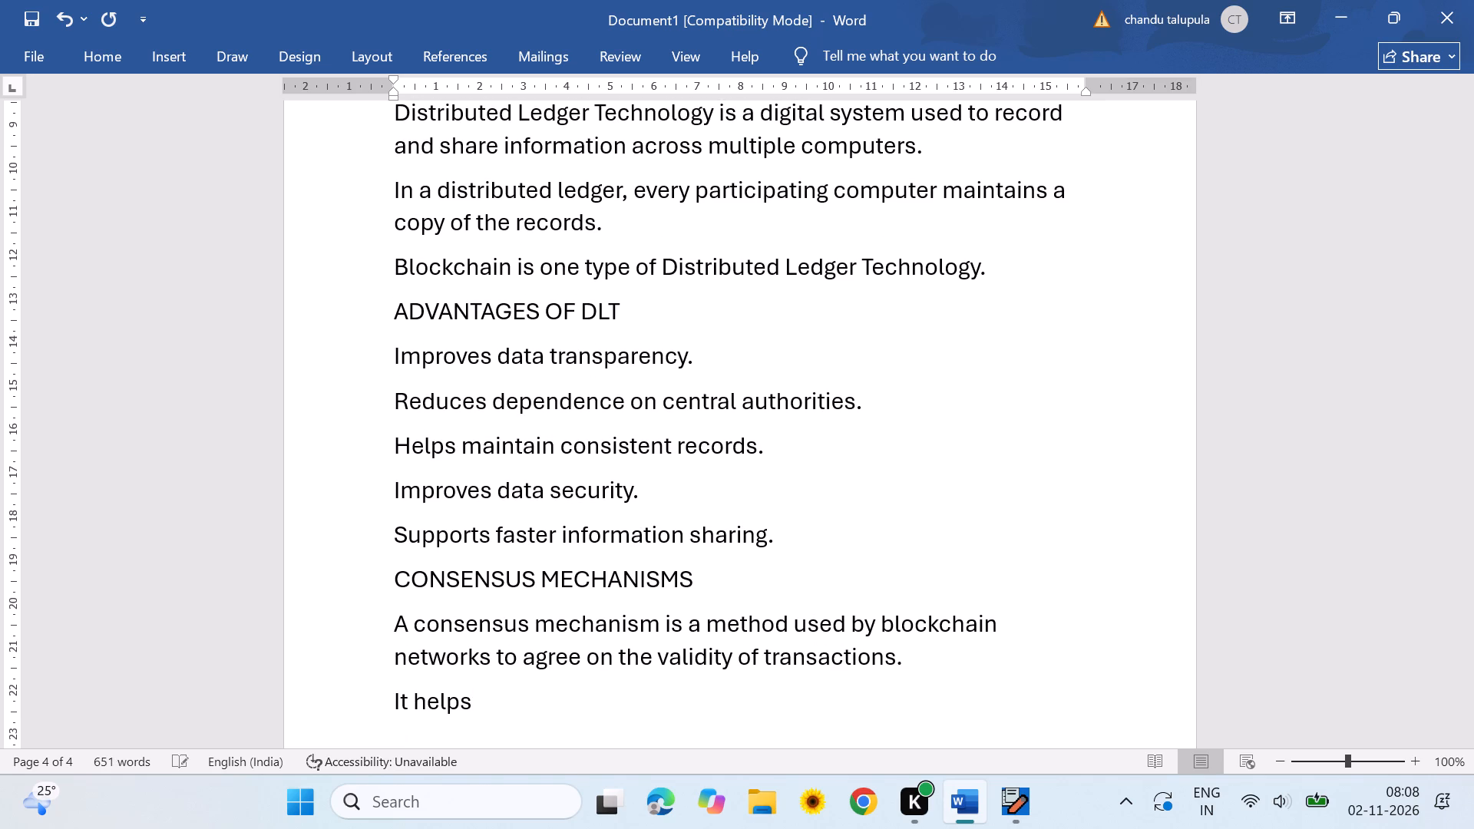
key(space)
text(different)
key(space)
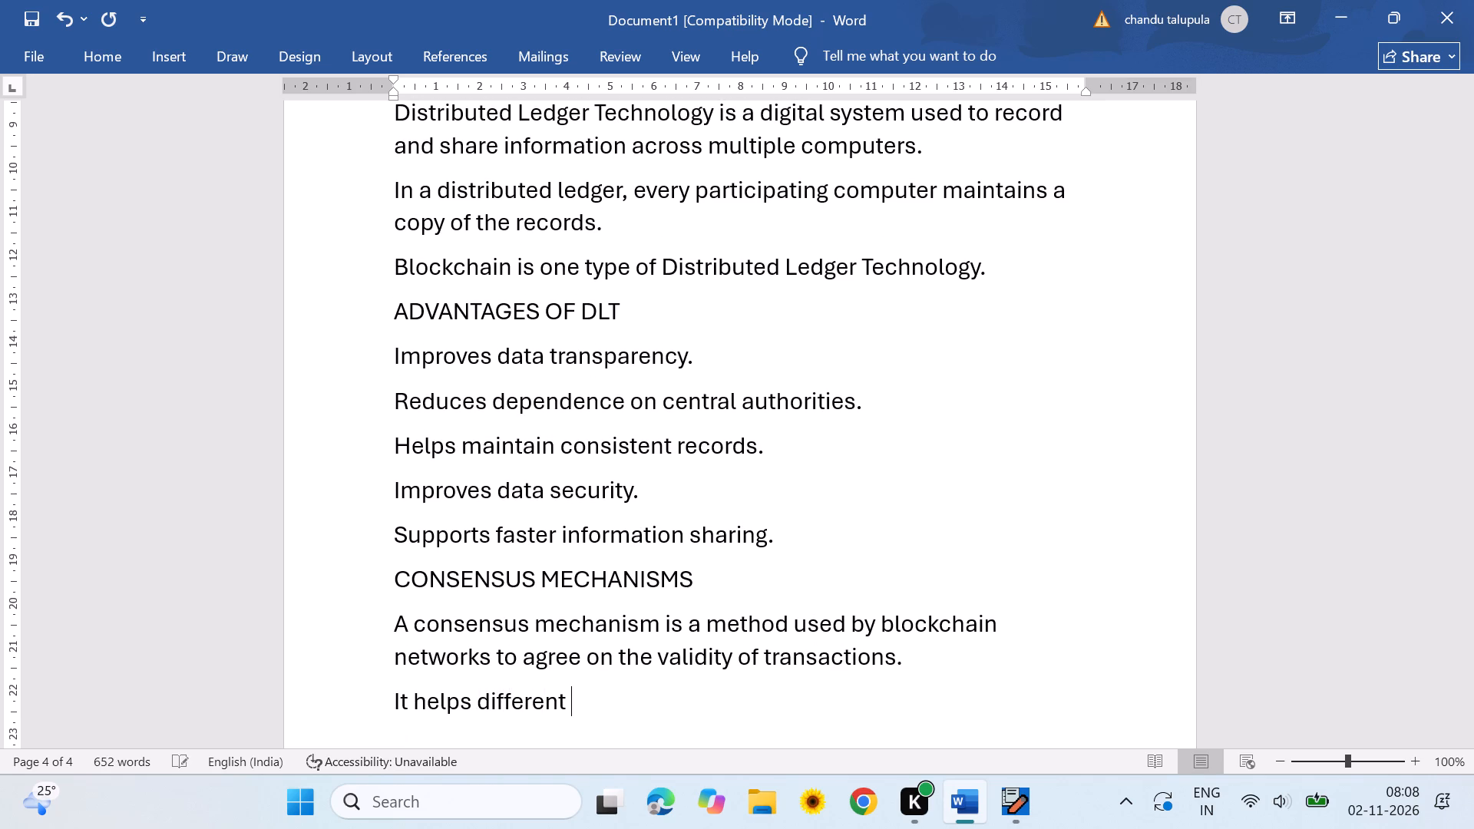
text(computers in a network)
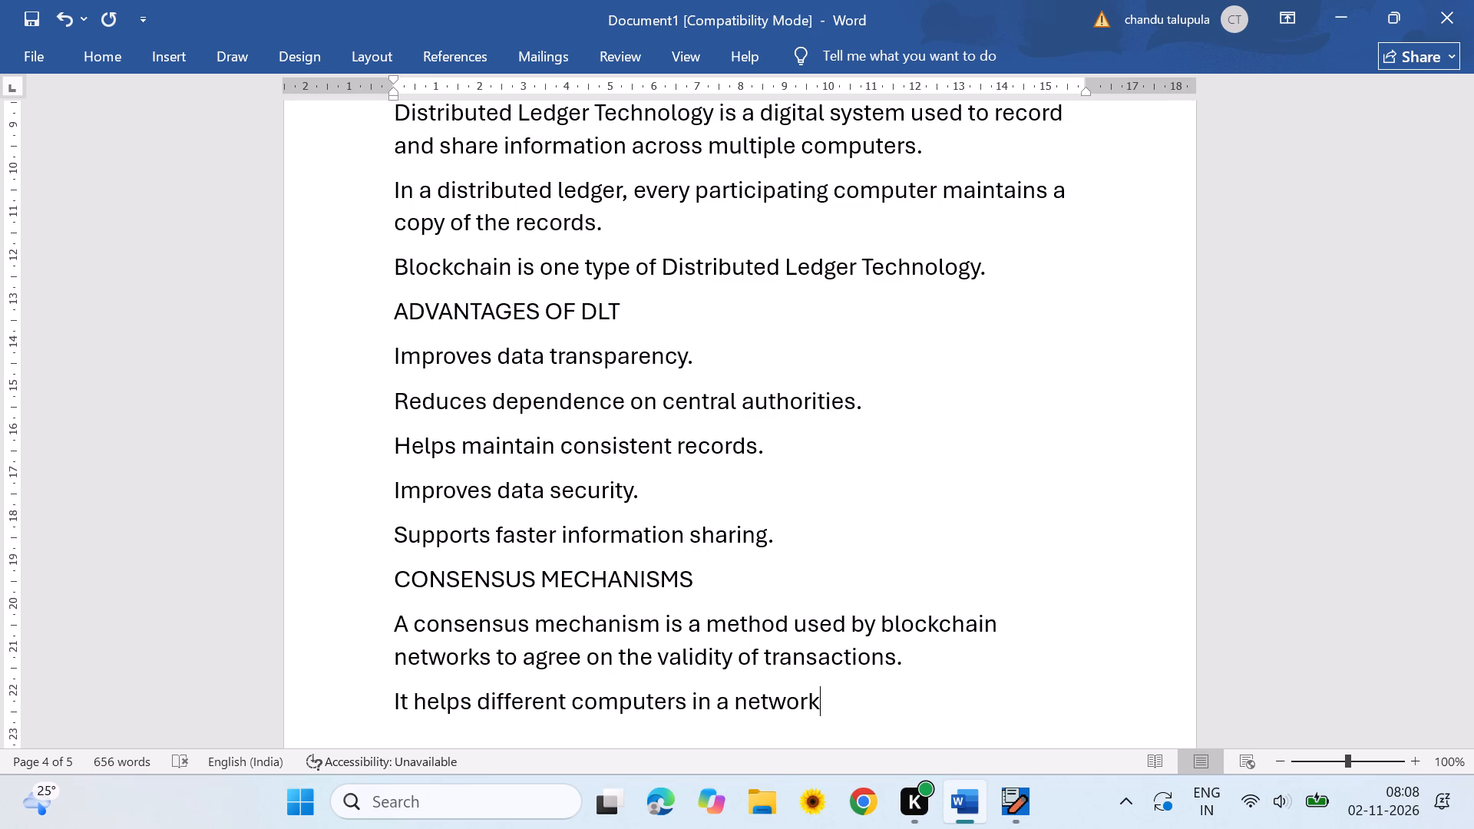
key(space)
text(mainti)
key(BackSpace)
text(ain)
key(space)
text(a consi)
text(stent record)
key(period)
key(Return)
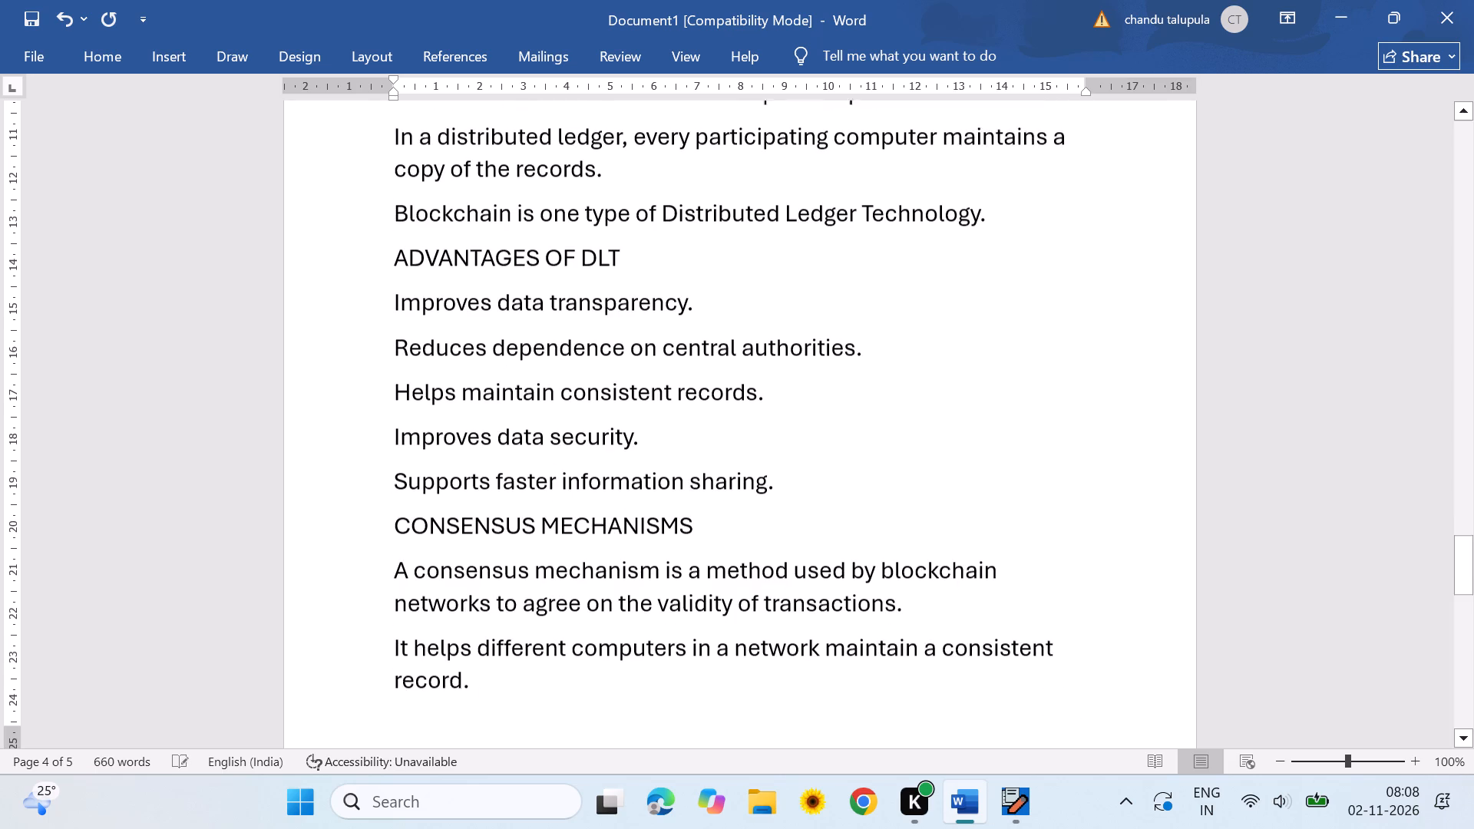
Add the lead-in line "Popular consensus mechanism include" below the consistent record paragraph, followed by a new line.
text(Popular)
key(space)
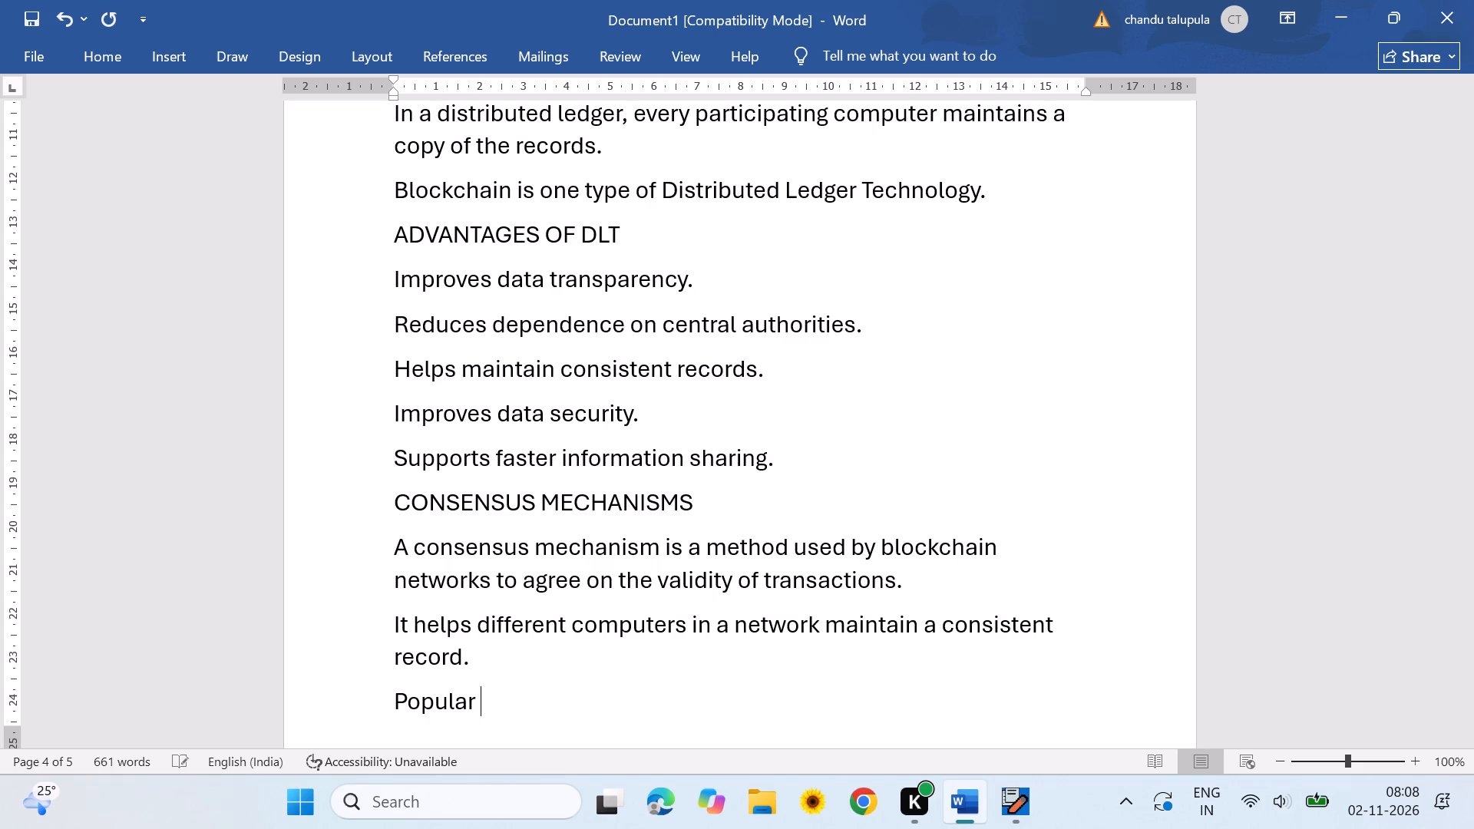
text(consensus mae)
key(BackSpace)
key(BackSpace)
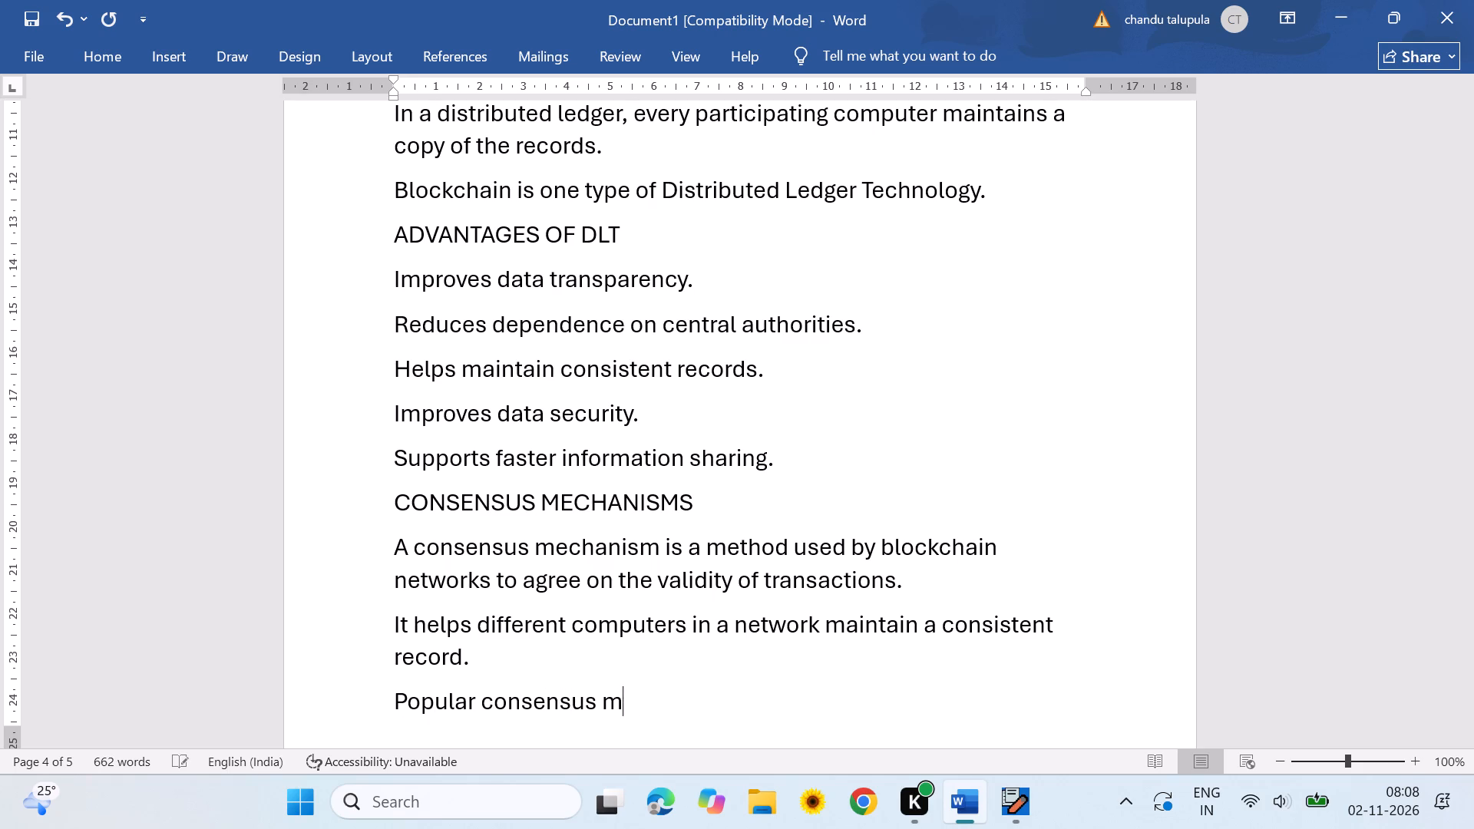
text(echanism include)
key(Return)
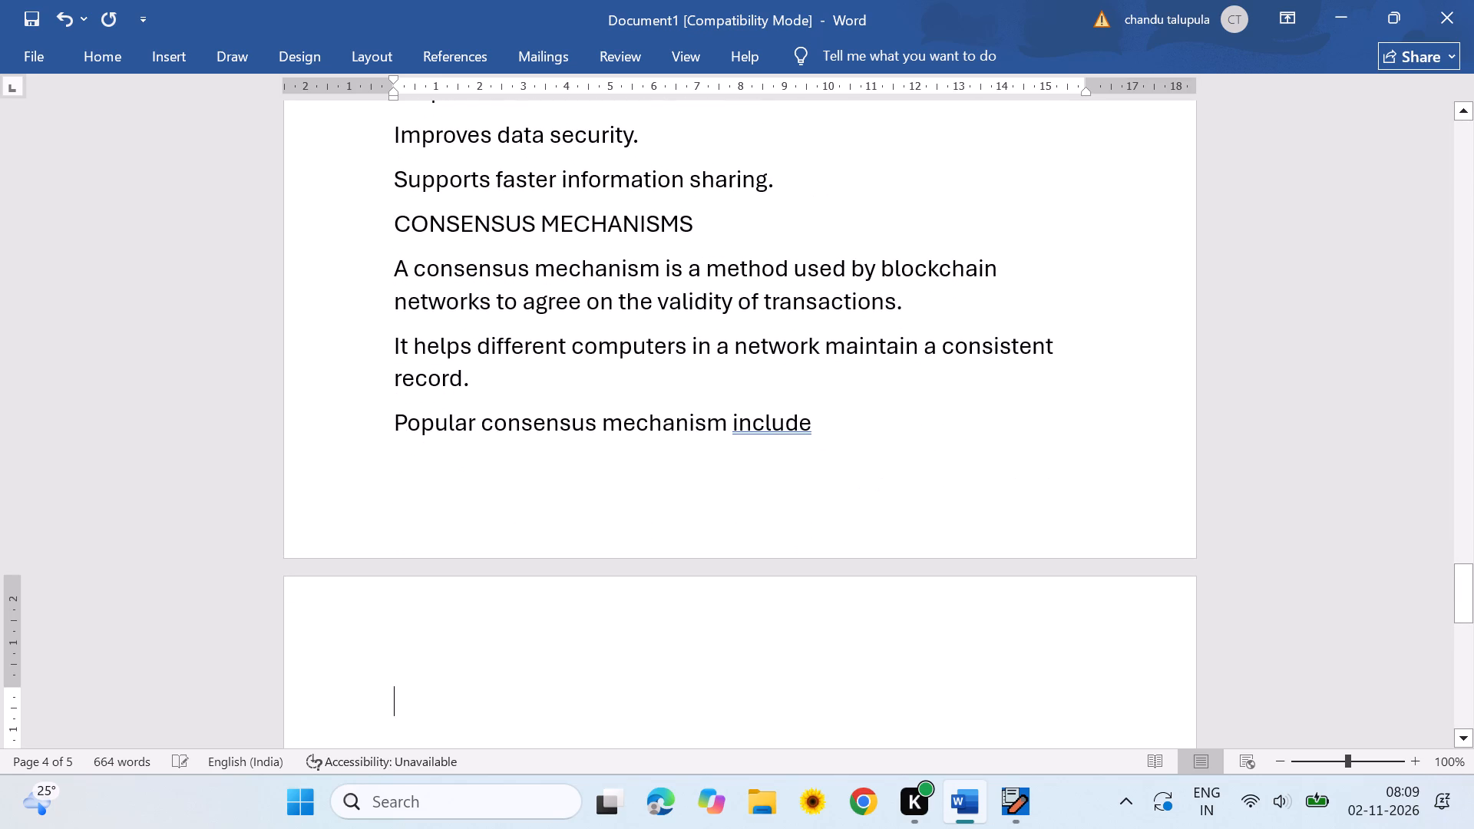
Add the entry "Proof of Work(PoW)" below the popular consensus mechanism line, followed by a new line.
key(p)
text(roof of)
key(space)
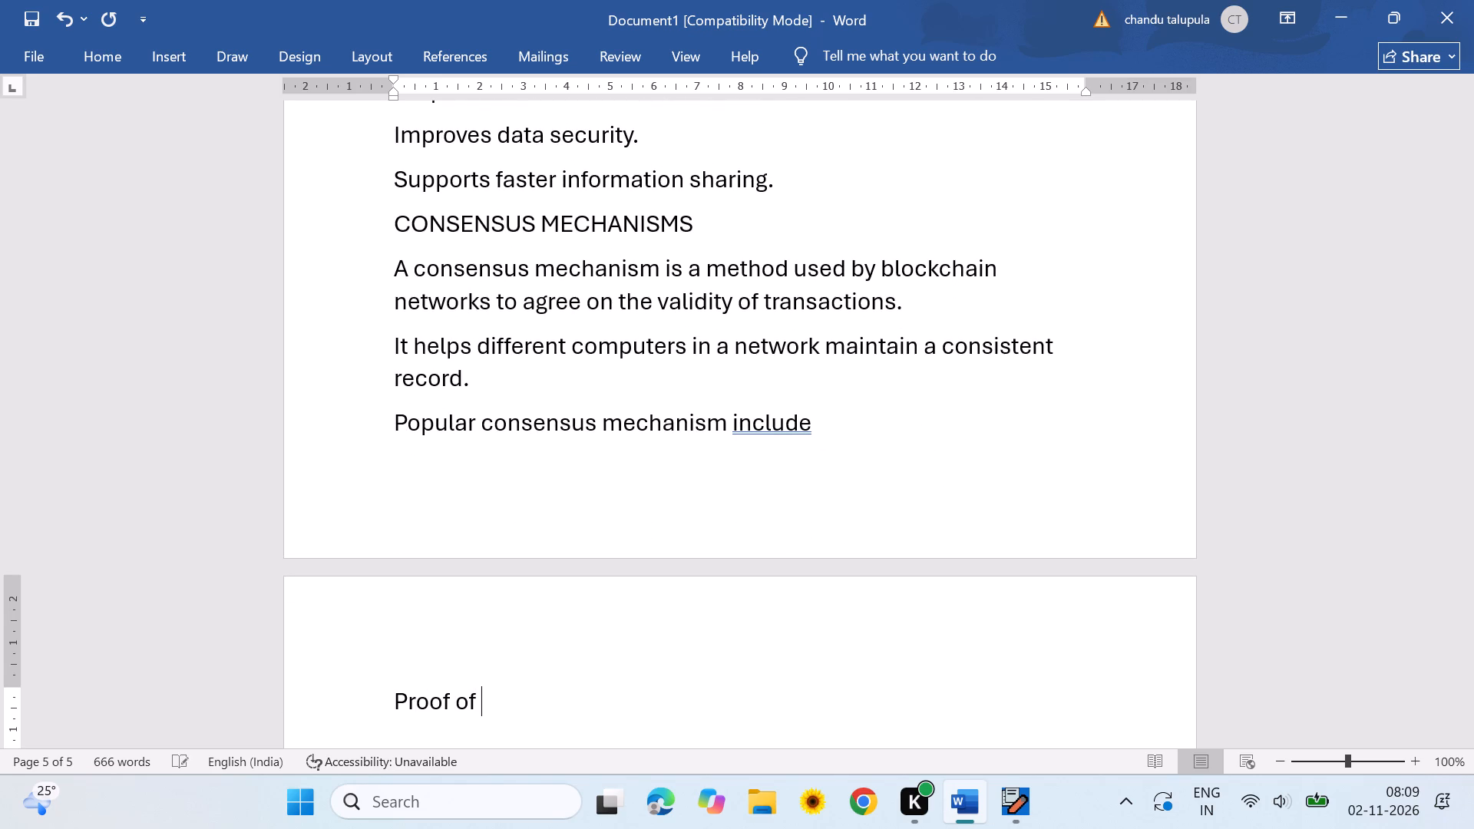
text(WOr)
key(BackSpace)
key(BackSpace)
text(ork)
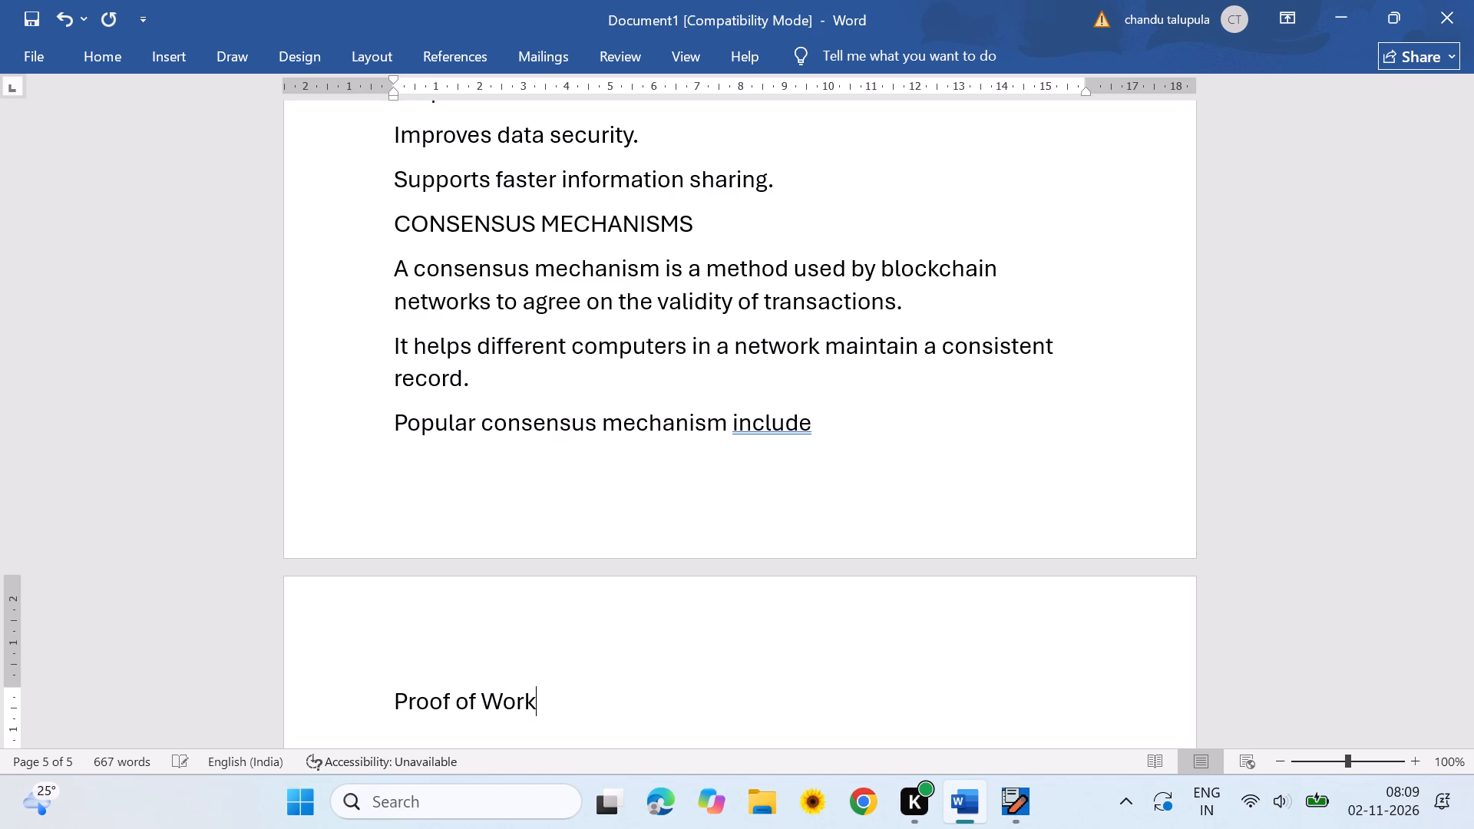
text((Po)
key(shift+w)
key(shift+parenright)
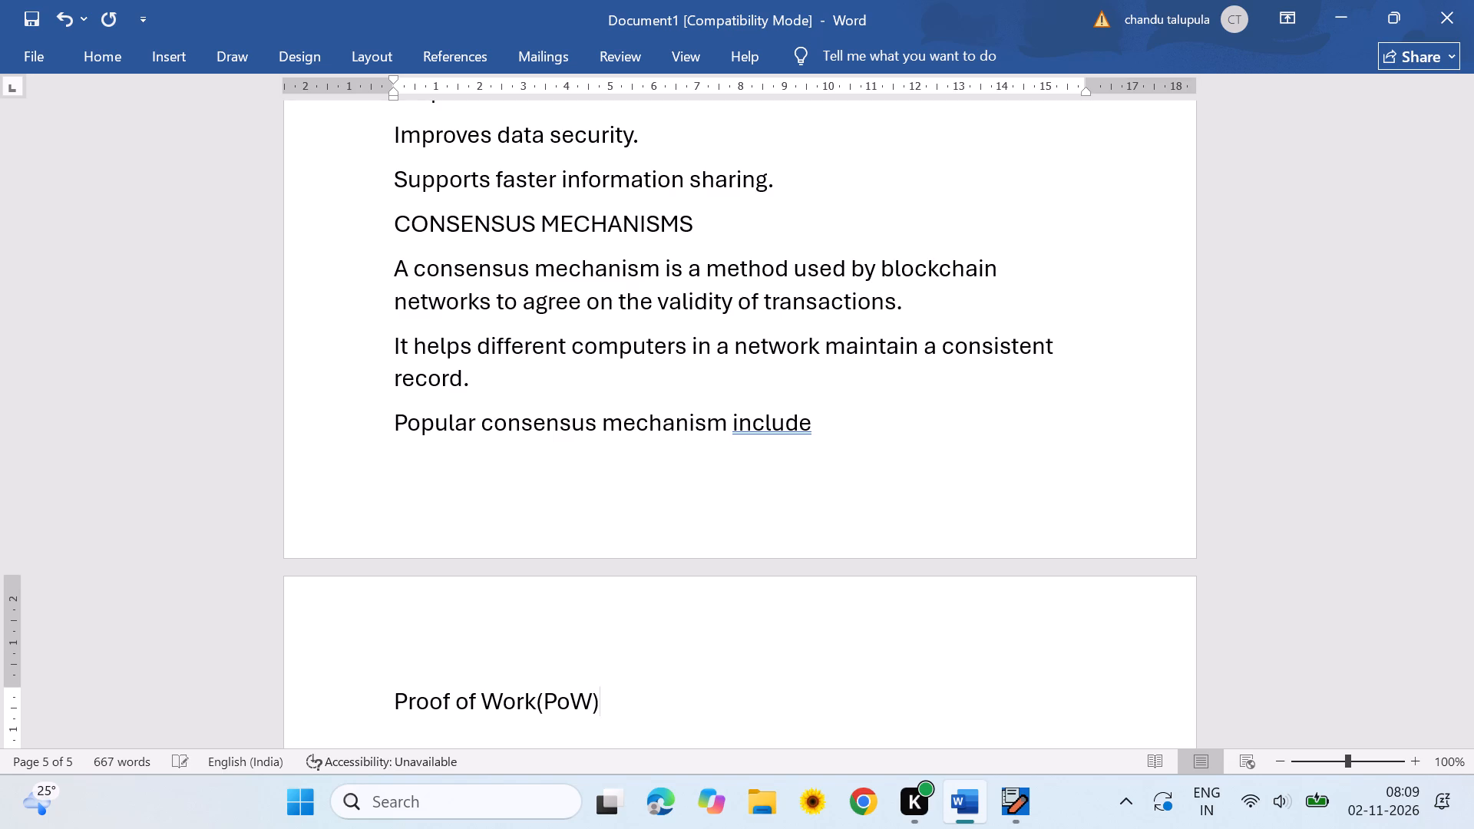
key(Return)
Add the entry "Proof of Stake(PoS)" below the Proof of Work entry, correcting the abbreviation's capitalisation, followed by a new line.
text(Pr)
text(oof of)
key(space)
text(Stake()
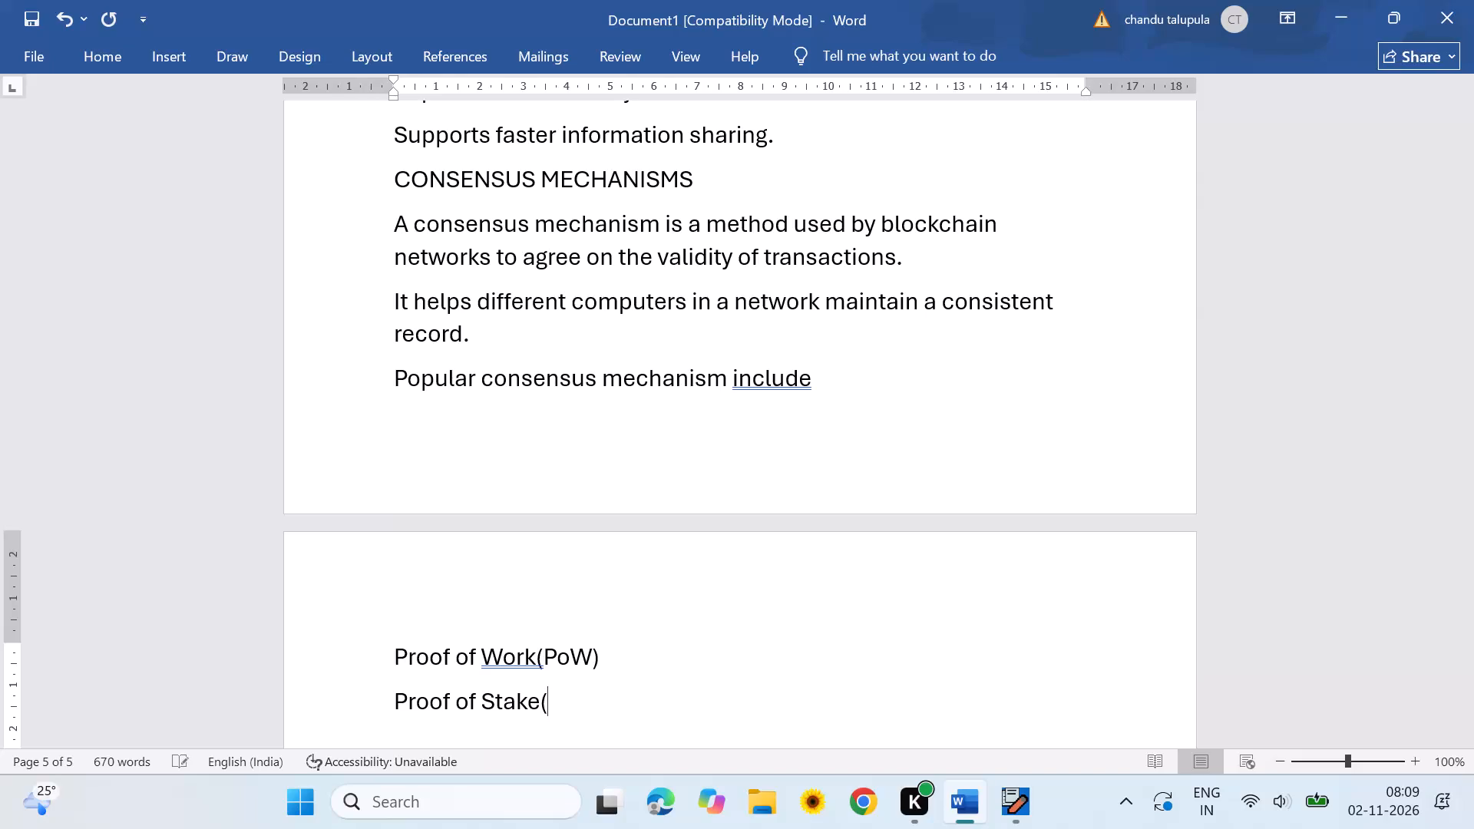
text(Pos)
key(BackSpace)
text(sS)
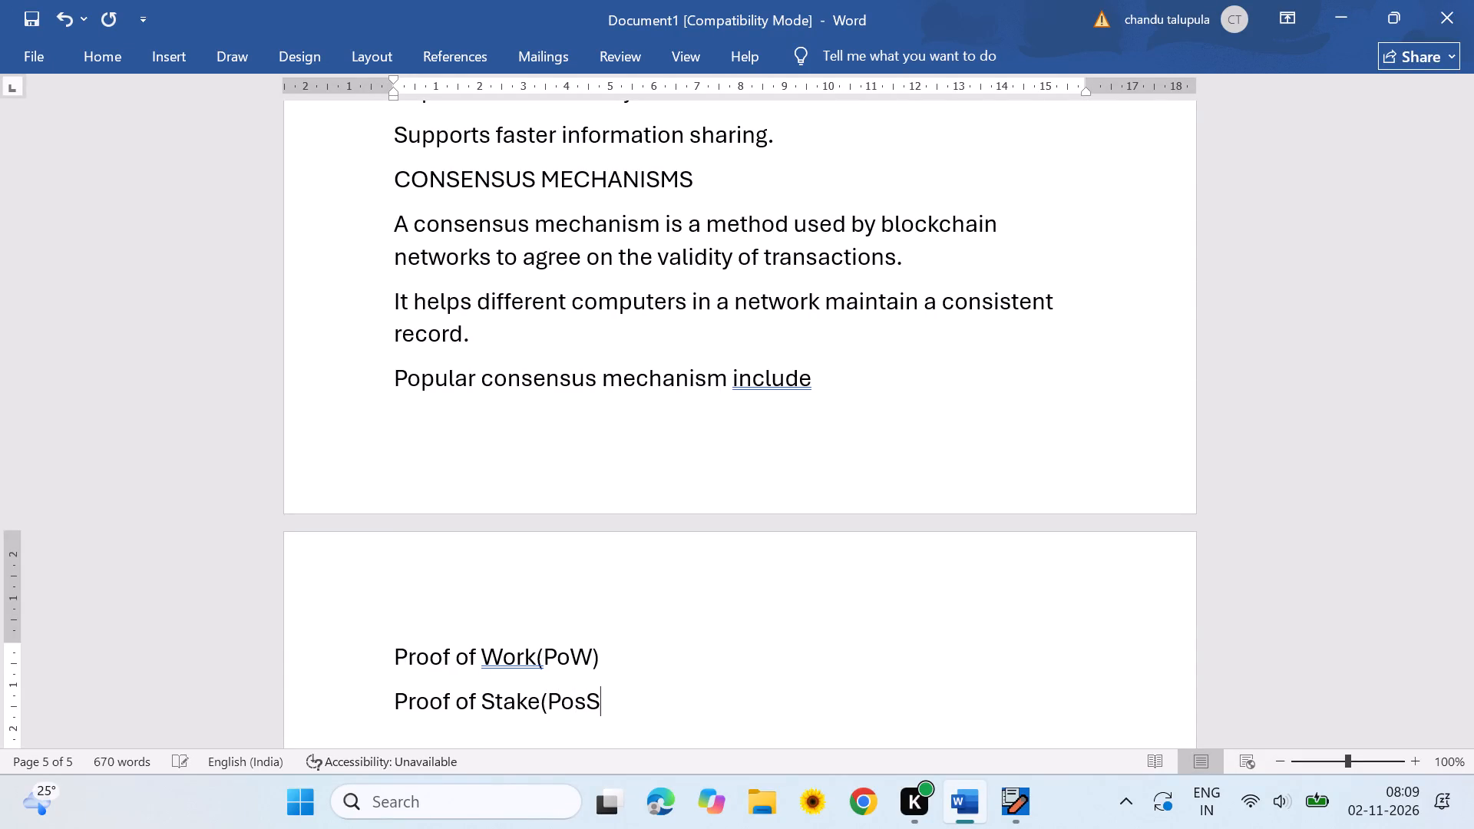
key(Left)
key(BackSpace)
key(Right)
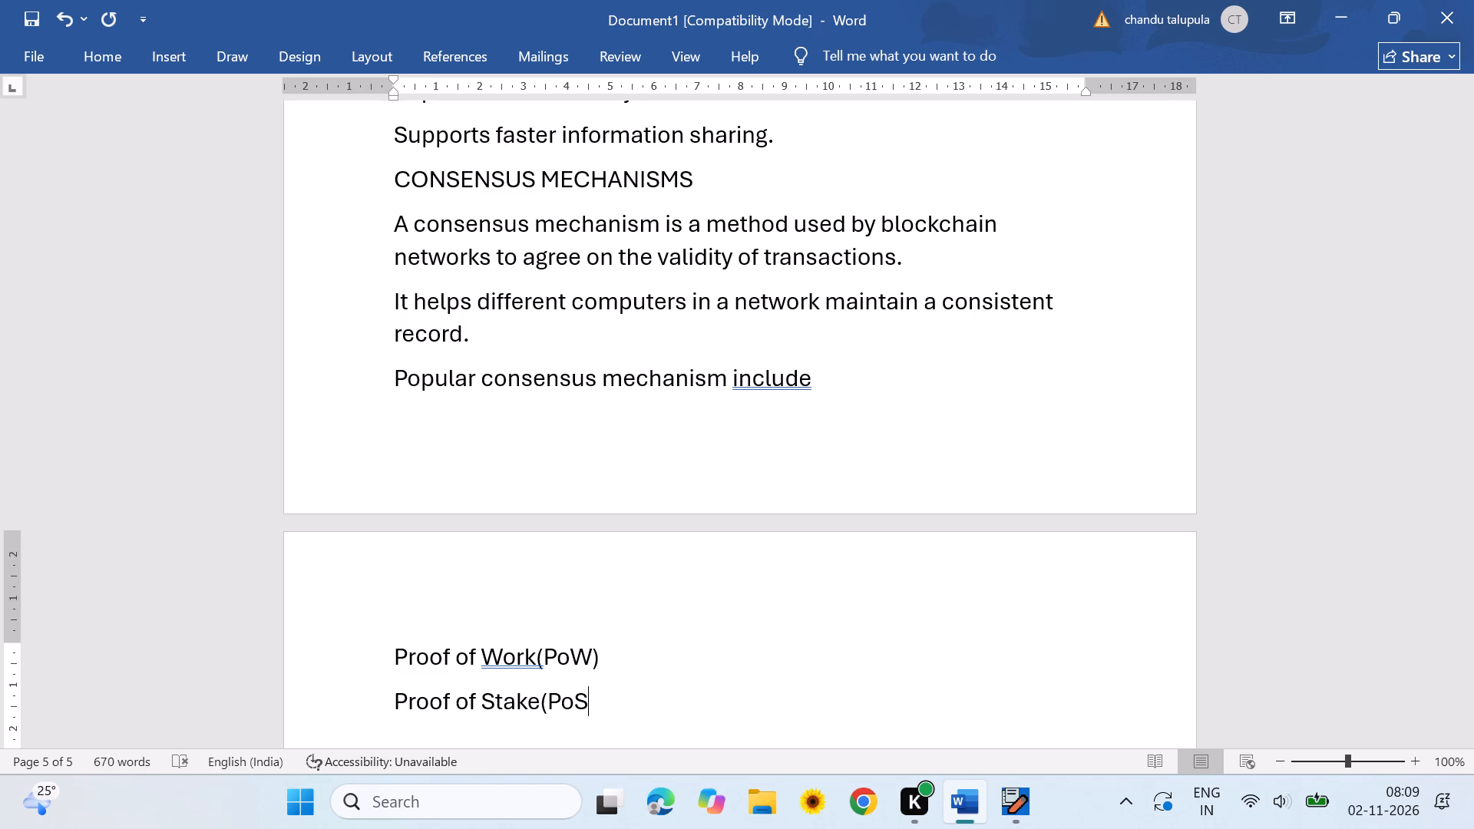
key(shift+parenright)
key(Return)
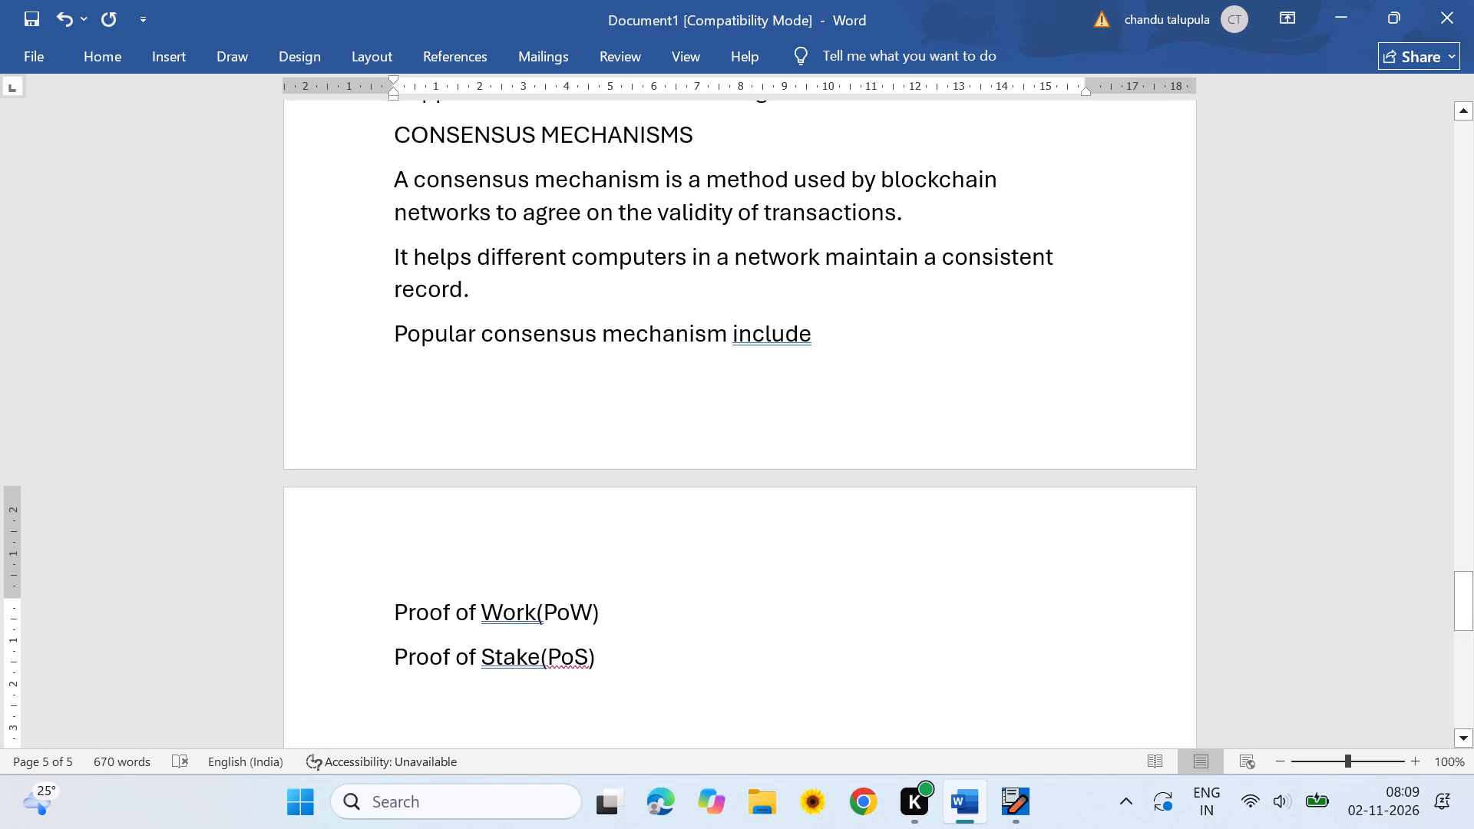
Add the entry "Delegated Proof of Stake(DPoS)" below the Proof of Stake entry, followed by a new line.
text(De)
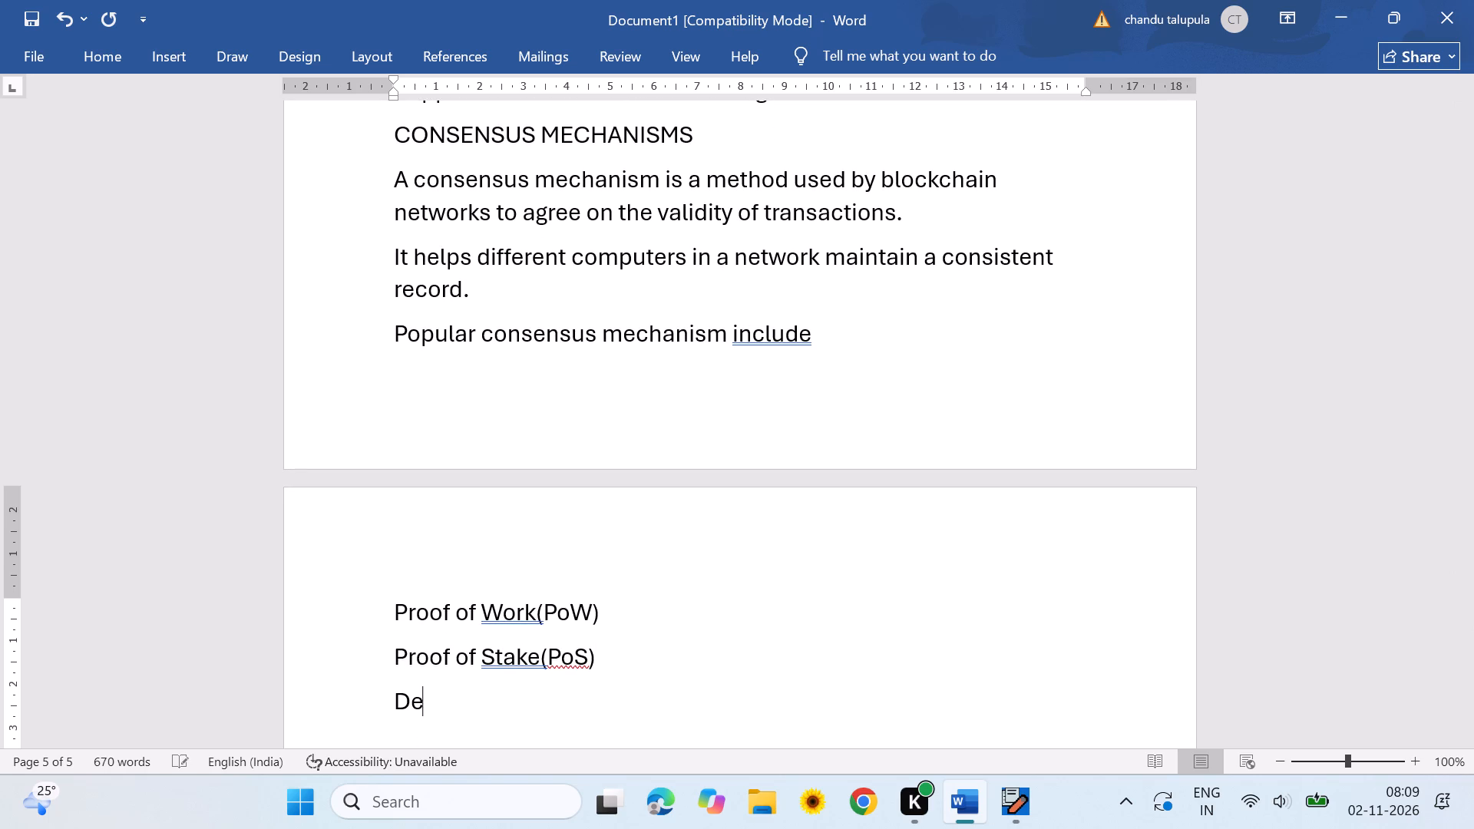
key(e)
key(BackSpace)
text(legated)
key(space)
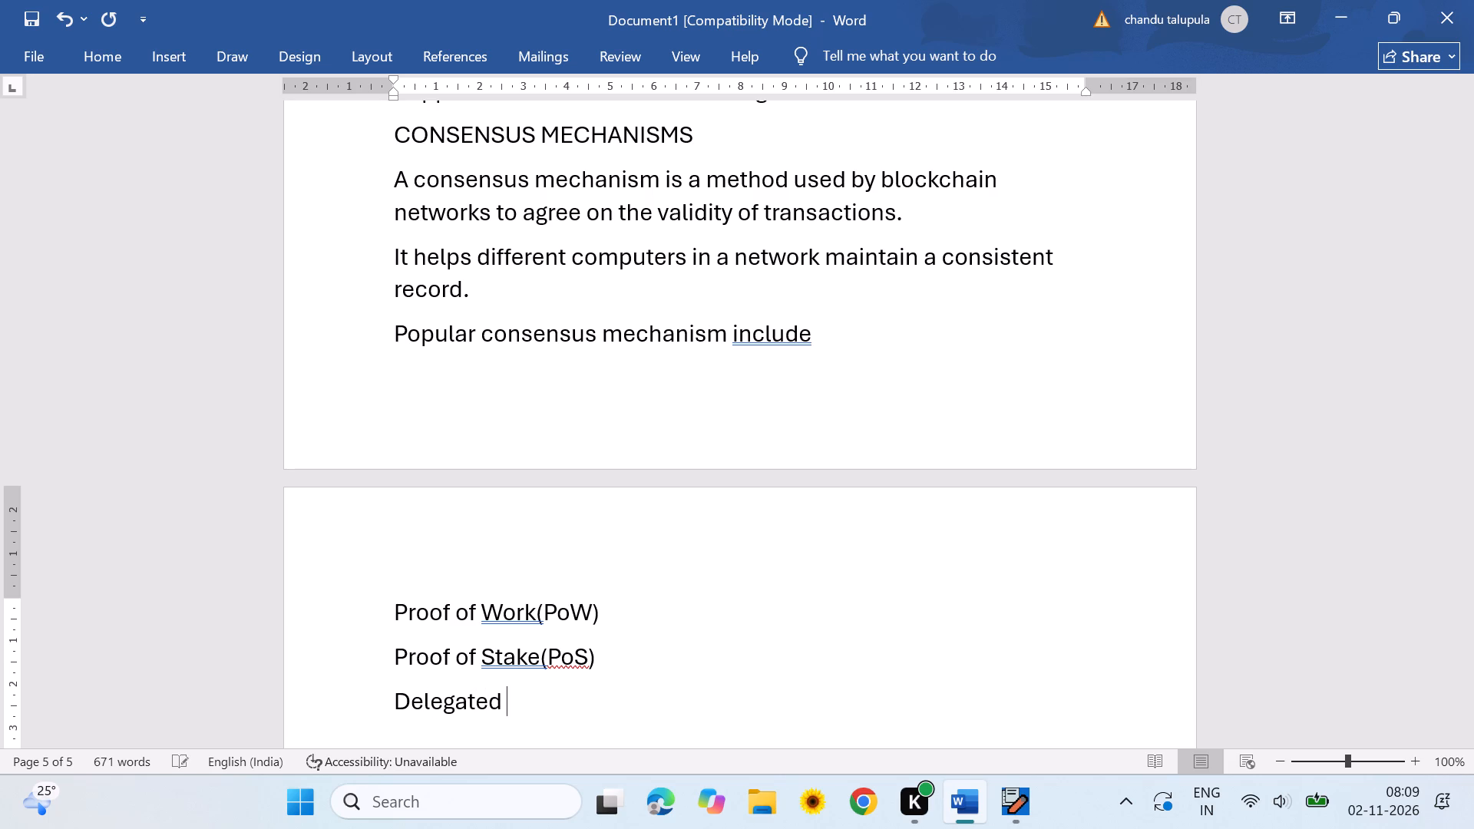
text(Prood)
key(BackSpace)
text(f of)
key(space)
text(St)
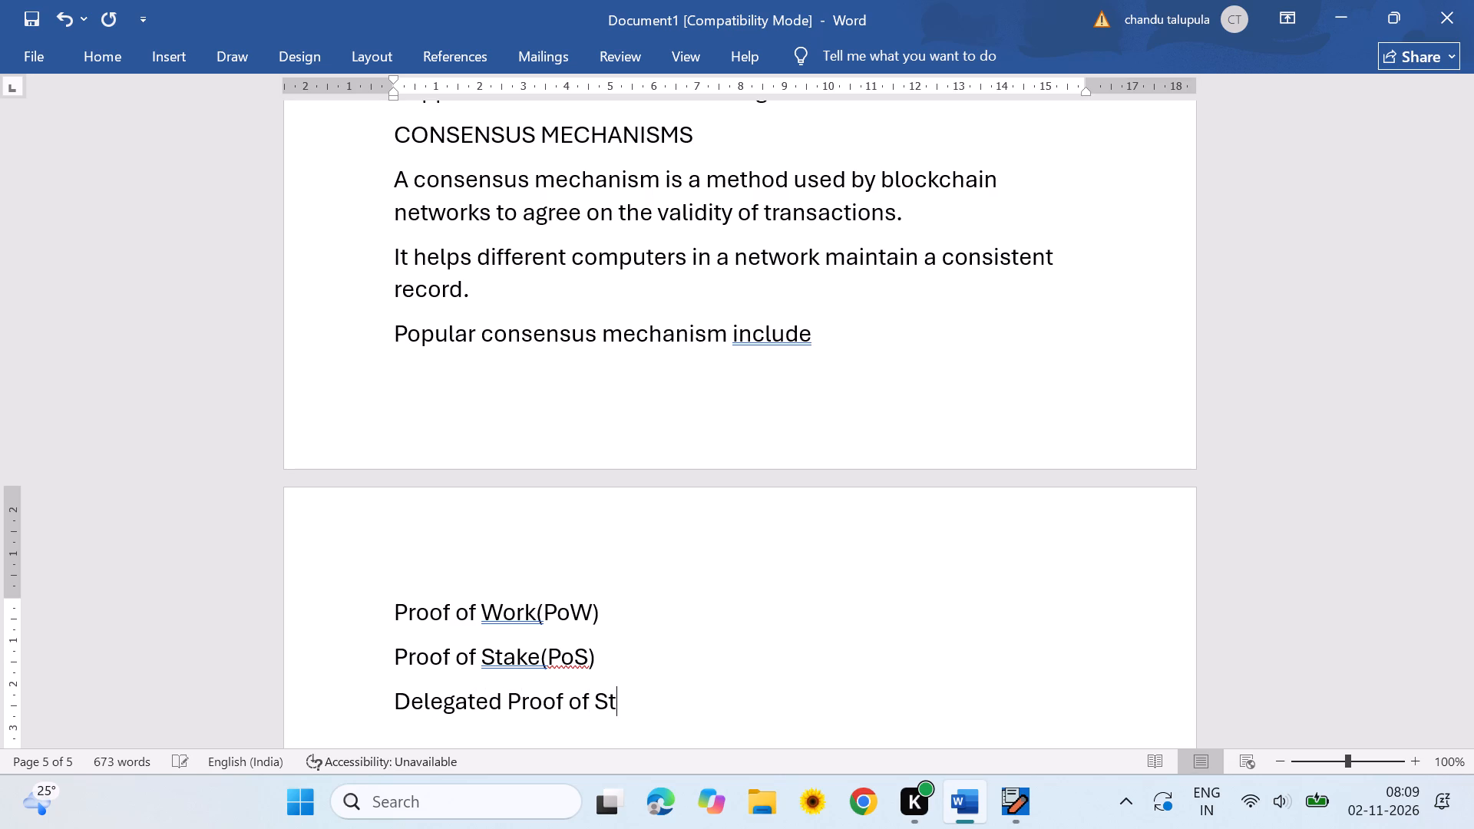
text(ake)
text((D)
key(shift+p)
key(o)
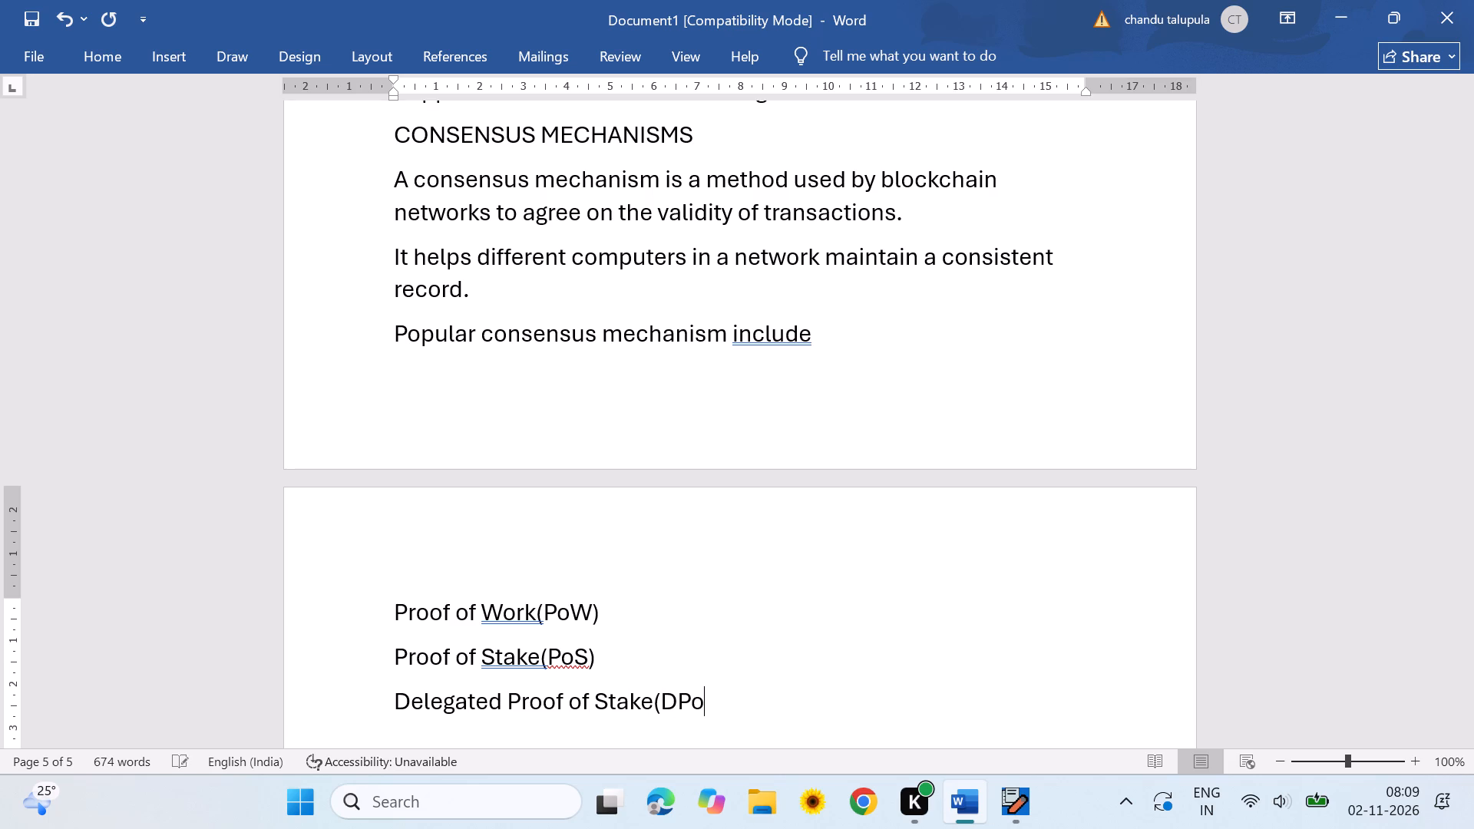
key(shift+s)
key(shift+parenright)
key(Return)
Add the entry "Practical Byzantine Fault Tolerance (PBFT)" below the Delegated Proof of Stake entry, correcting the spelling of "Practical", followed by a new line.
text(Prato)
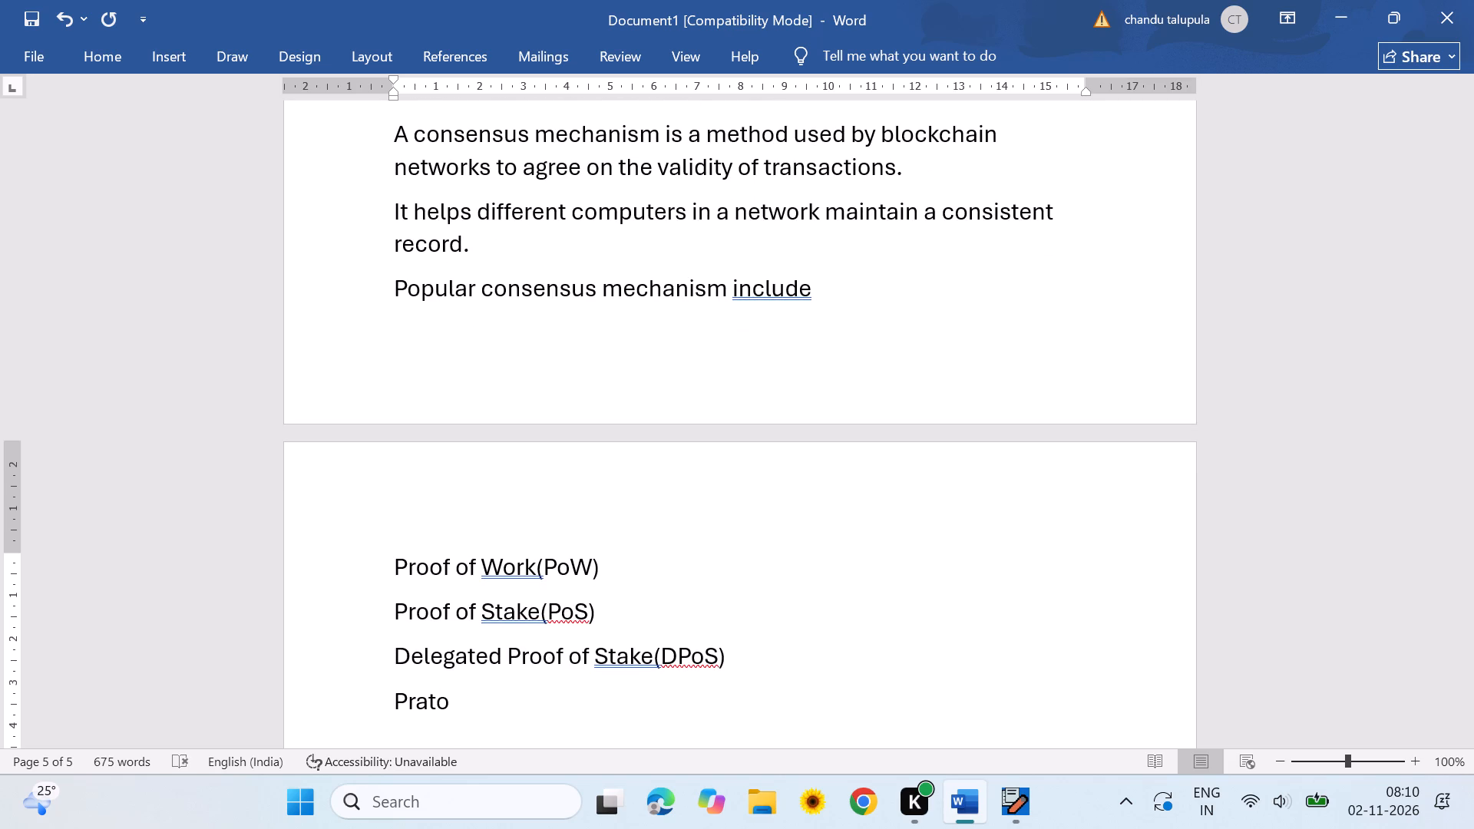
key(BackSpace)
text(ical)
key(space)
text(By)
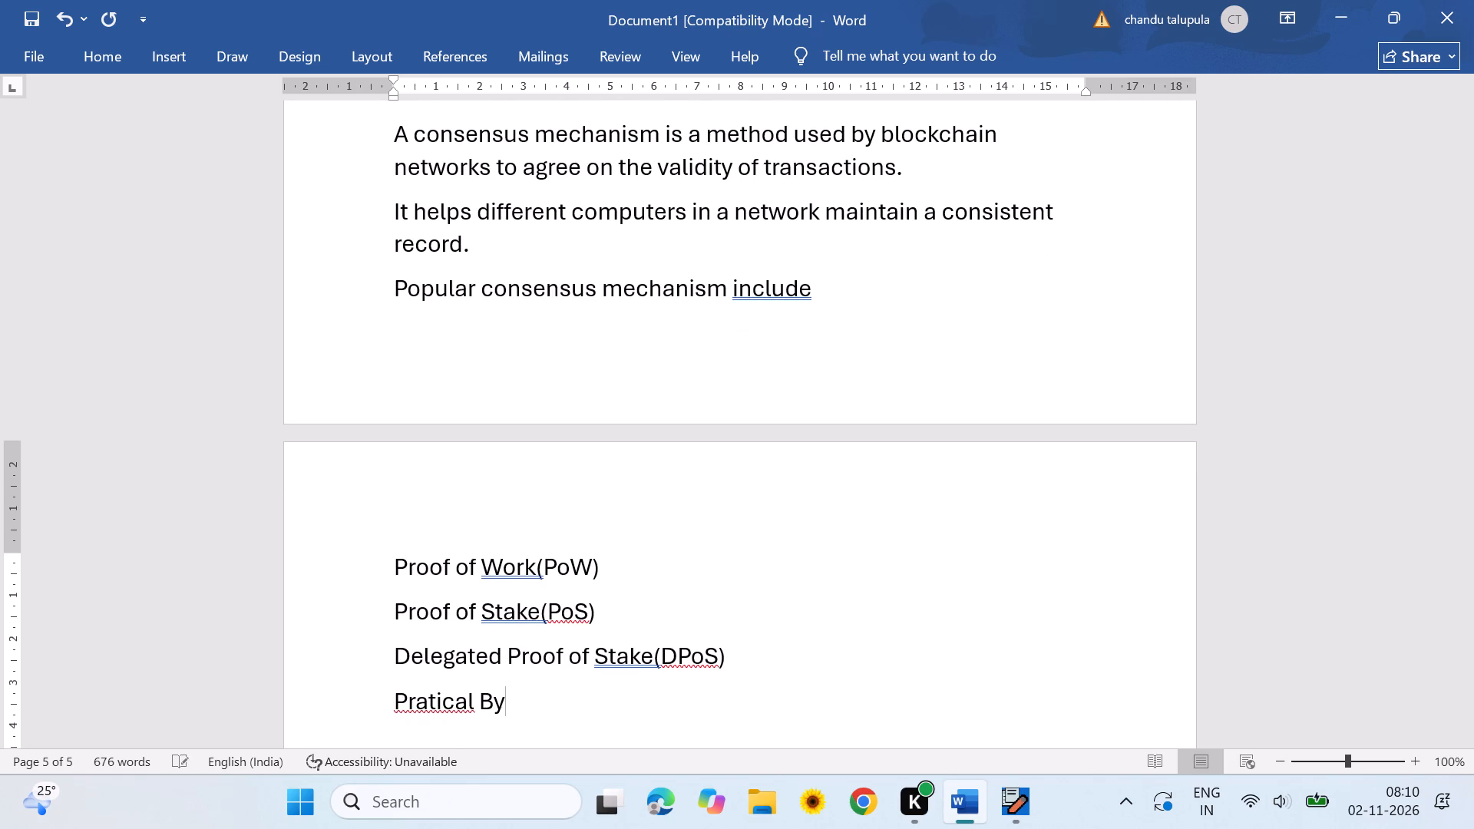
key(Left)
key(Left)
key(Left)
key(Left)
key(Left)
key(Left)
key(Left)
key(Left)
key(c)
key(Right)
key(Right)
key(Right)
key(Right)
key(Right)
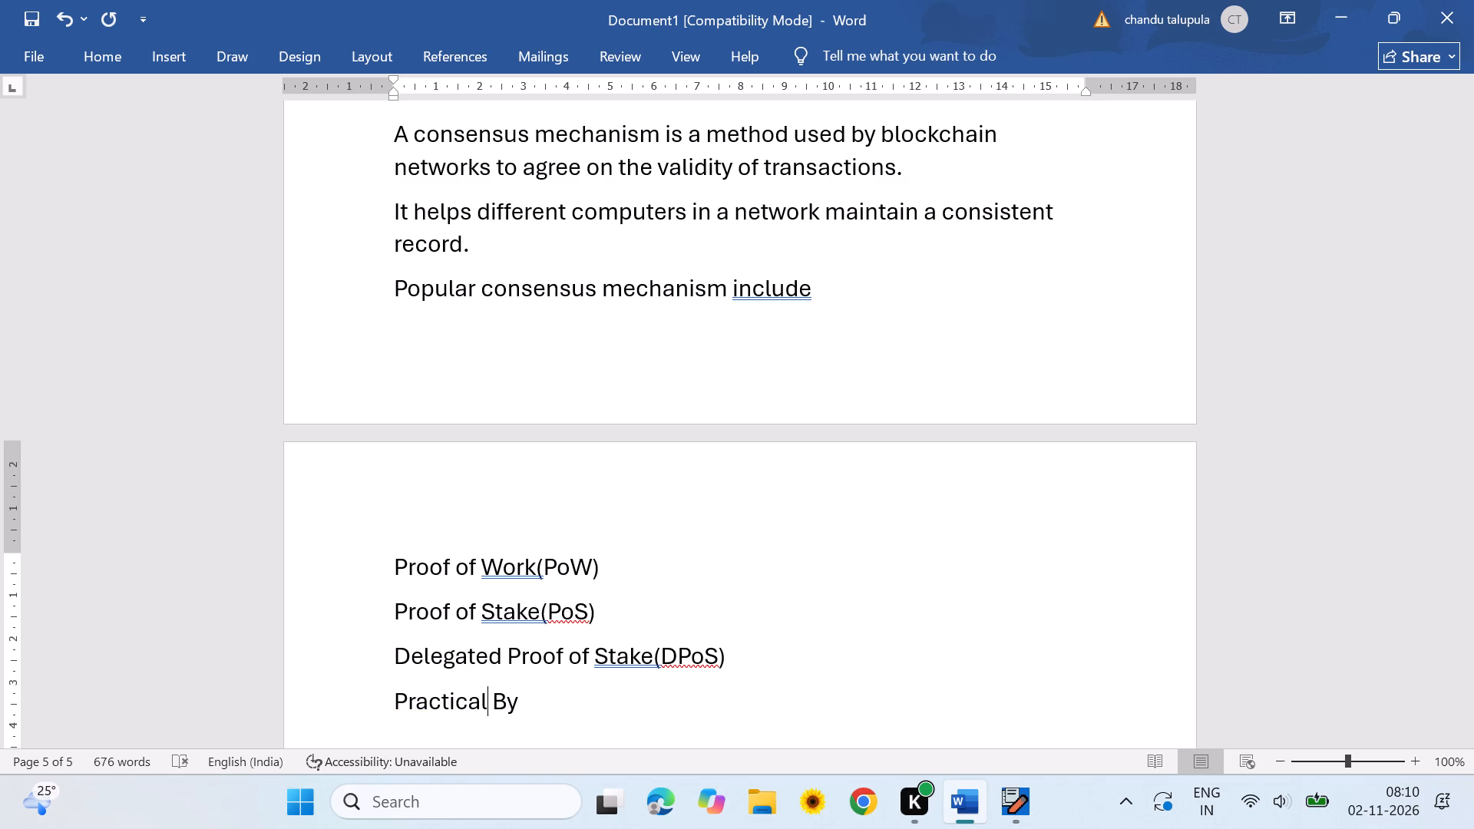
key(Right)
key(Right)
key(Right)
text(za)
text(ntime)
key(BackSpace)
key(BackSpace)
text(ne)
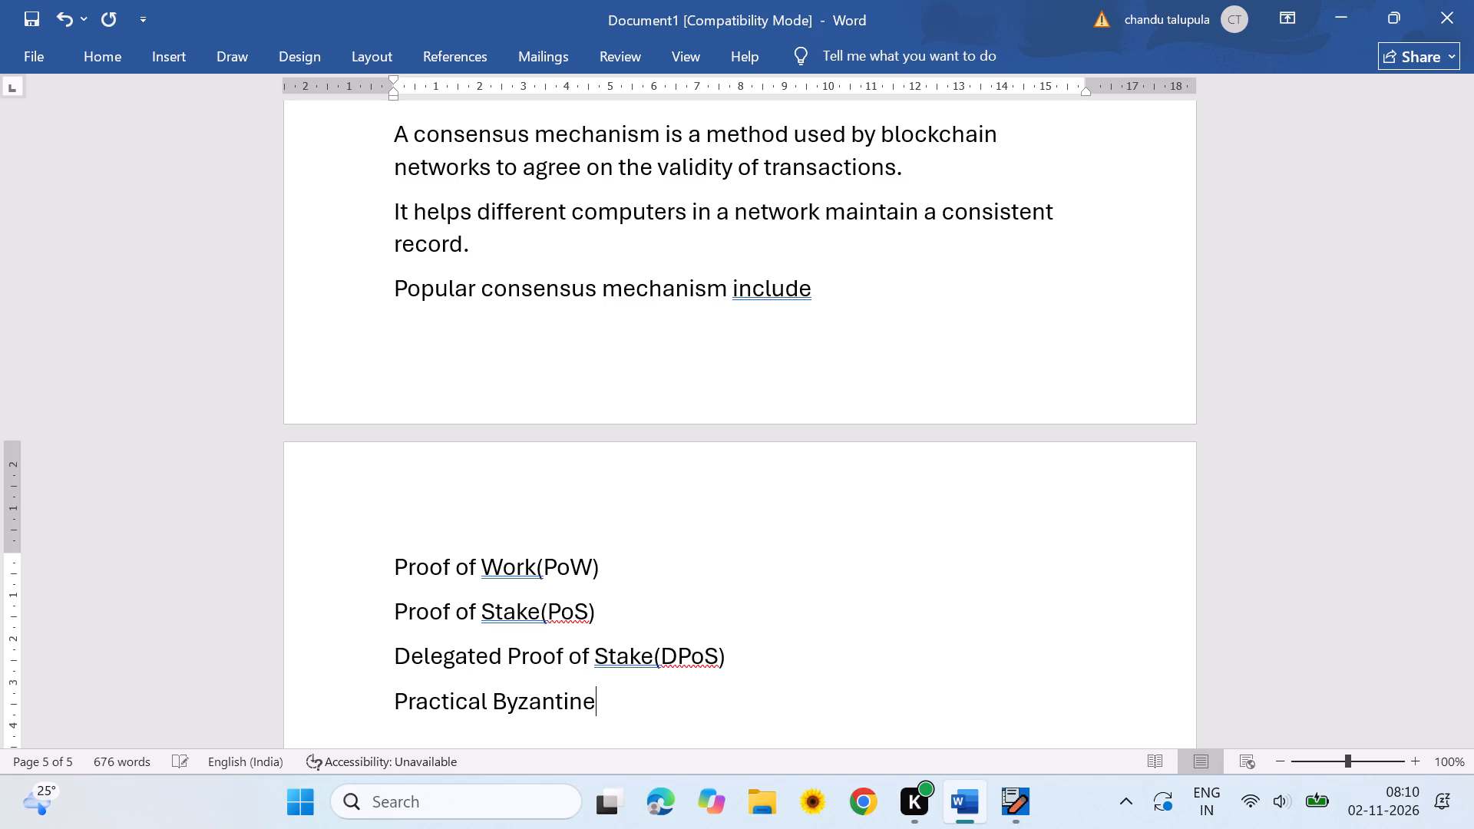
key(space)
text(Fault)
key(space)
text(Tolerance)
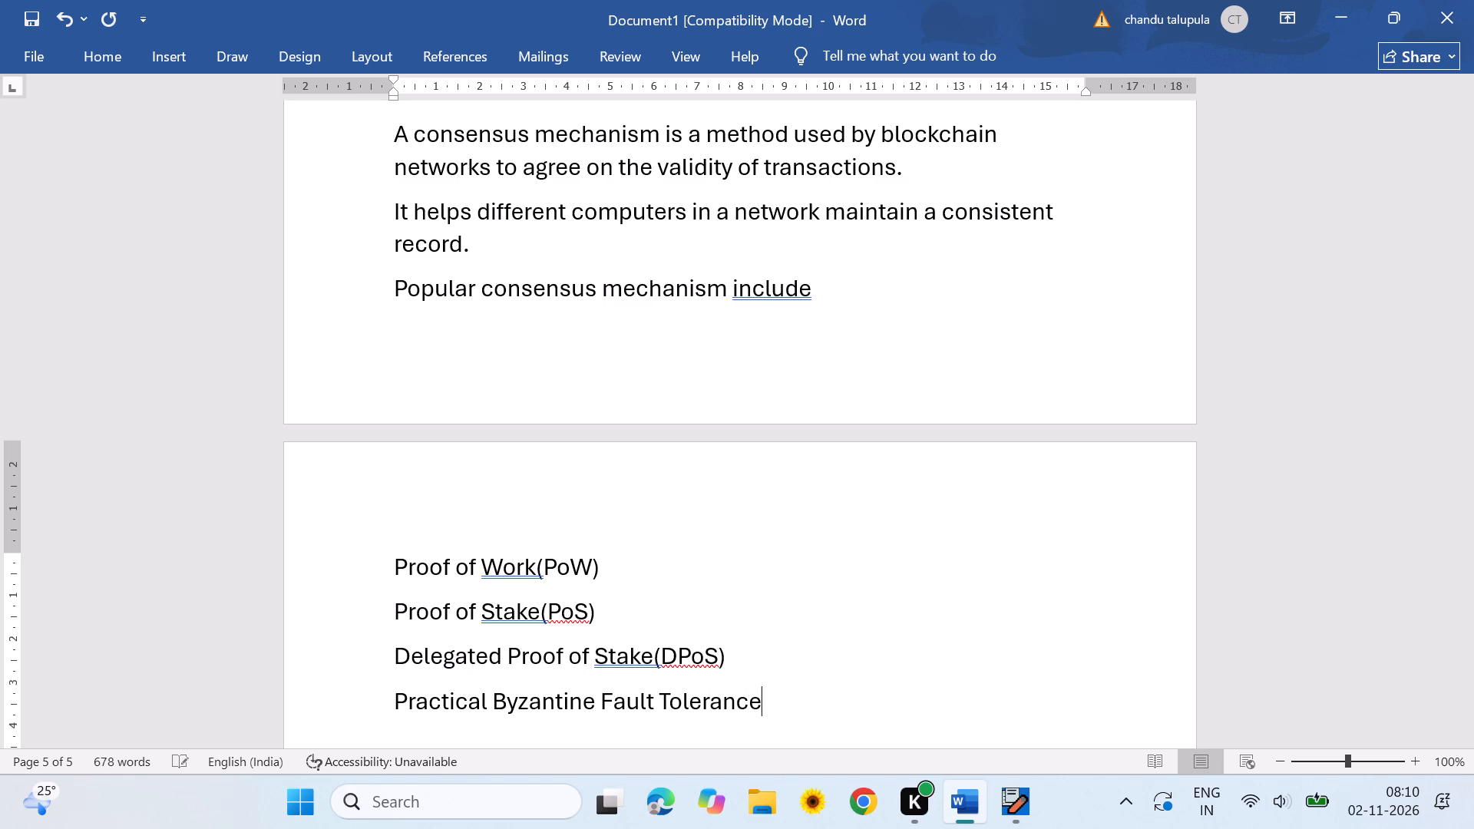
key(space)
key(shift+parenleft)
key(p)
key(b)
text(FT)
key(shift+parenright)
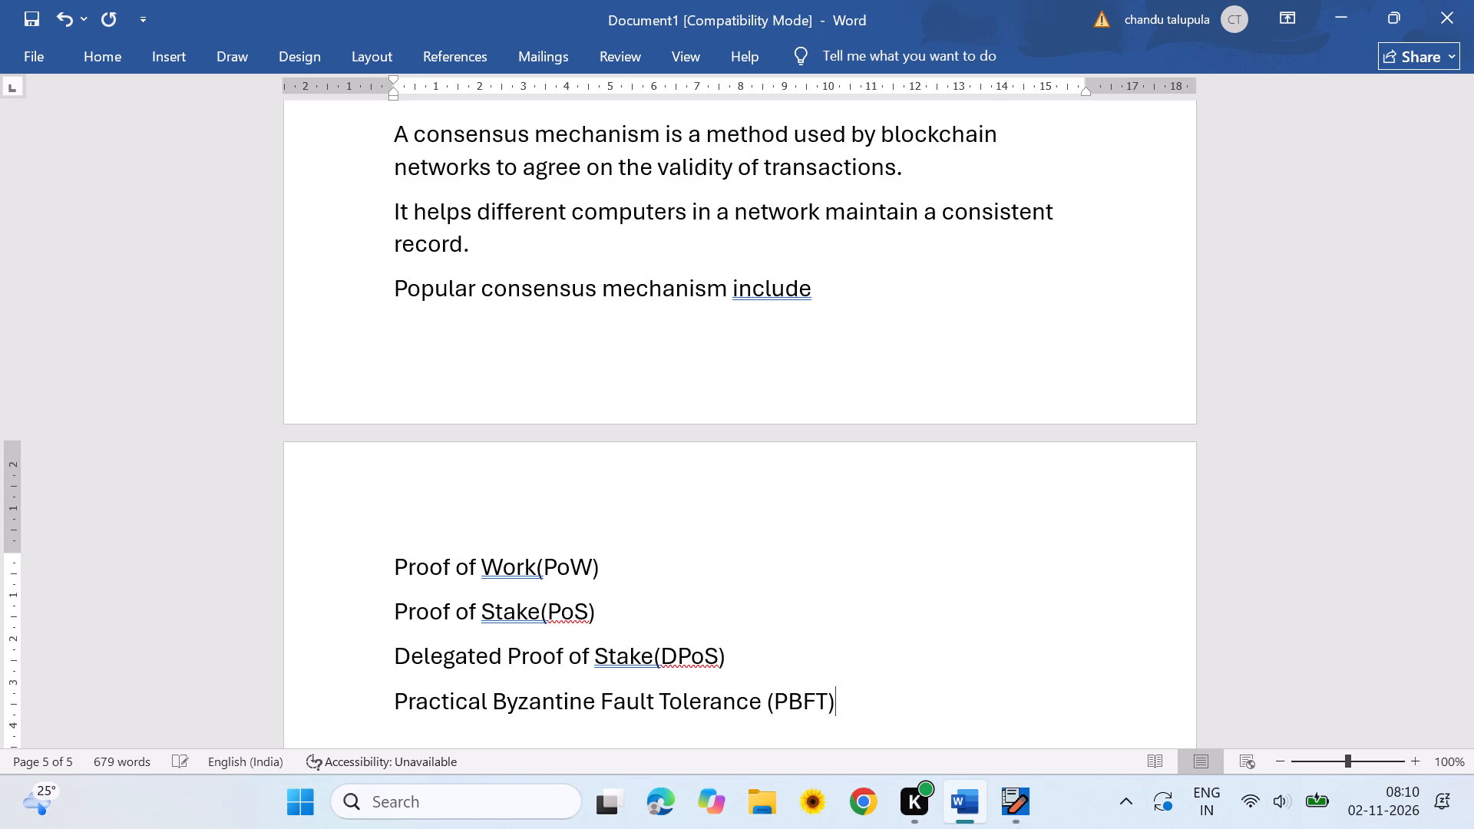
key(Return)
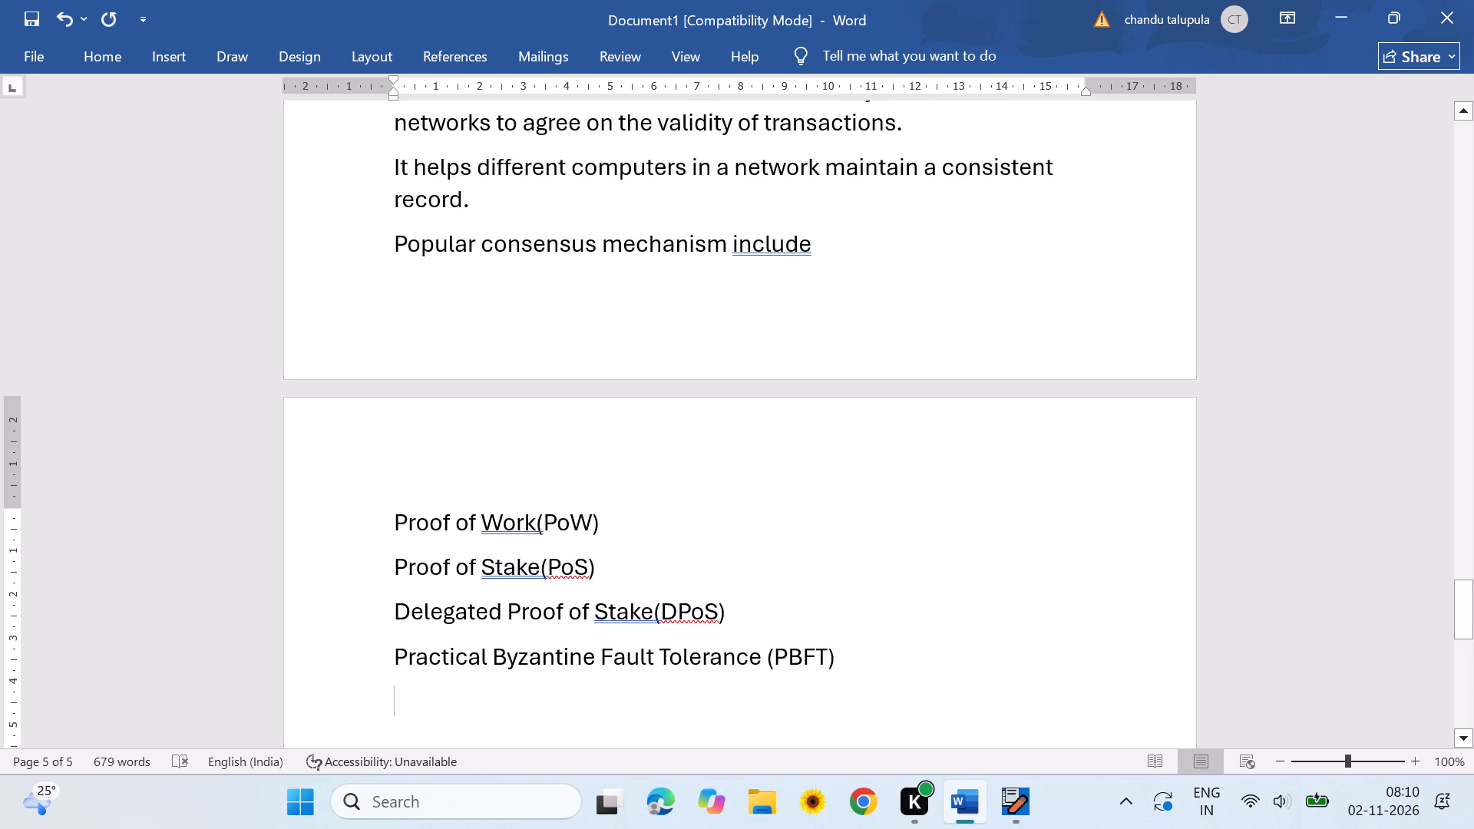
Add the paragraph "Consensus mechanisms help prevent invalid transactions from being added to the blockchain." below the PBFT entry, followed by a new line.
key(c)
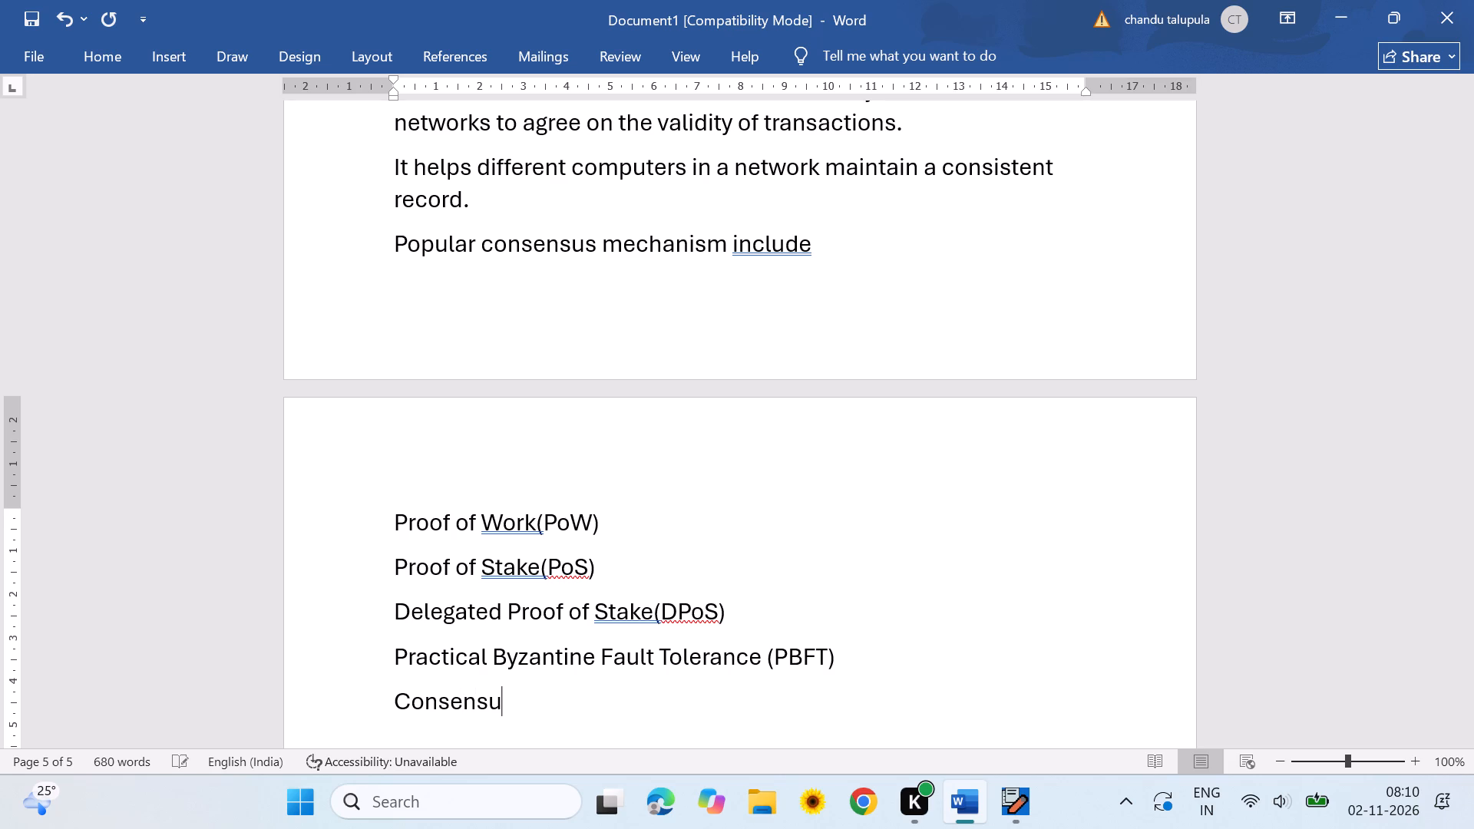
text(s mechanisms)
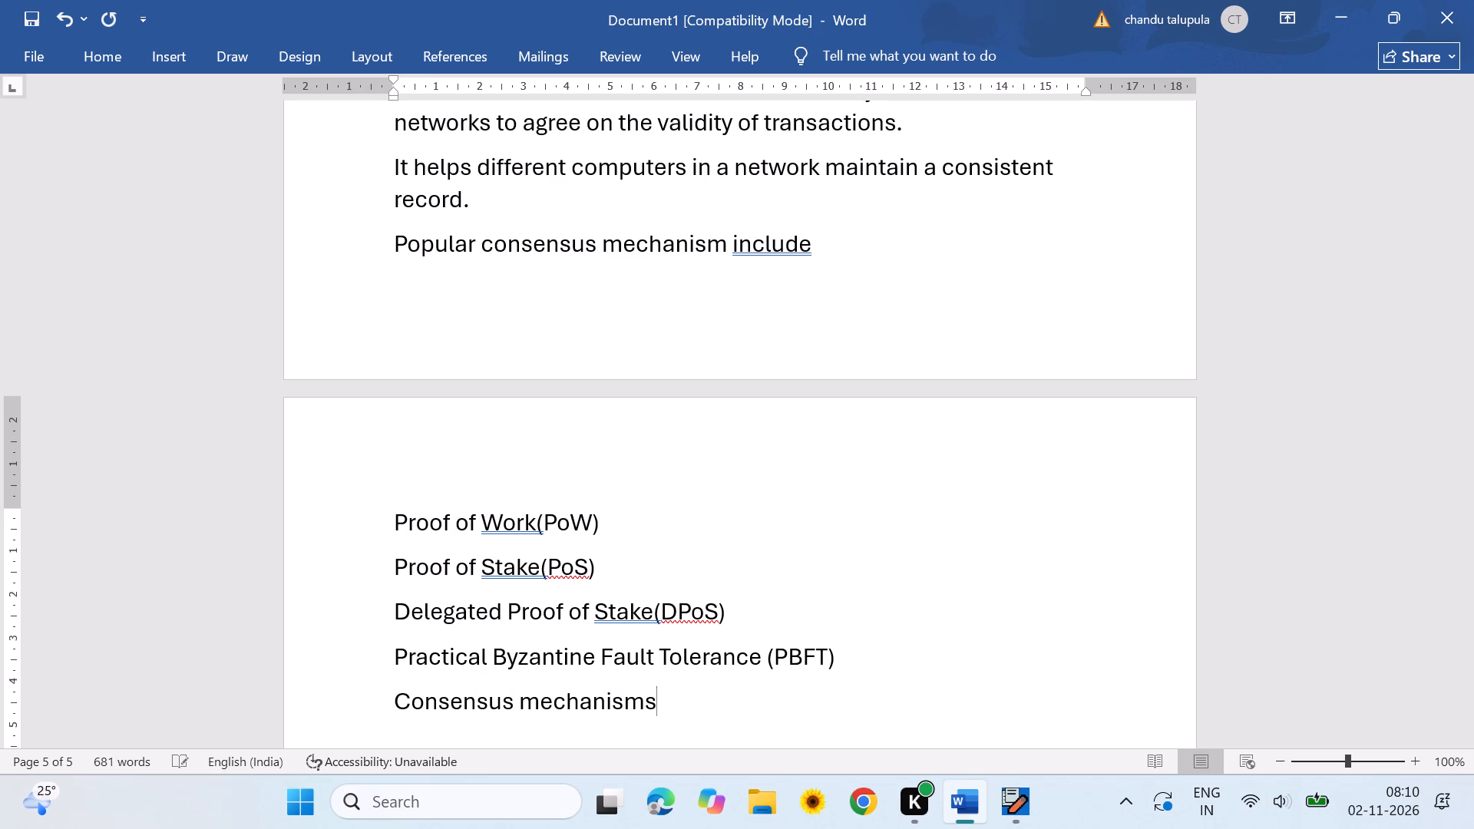
key(space)
text(hl)
key(BackSpace)
text(elp)
key(space)
text(preve)
text(nt)
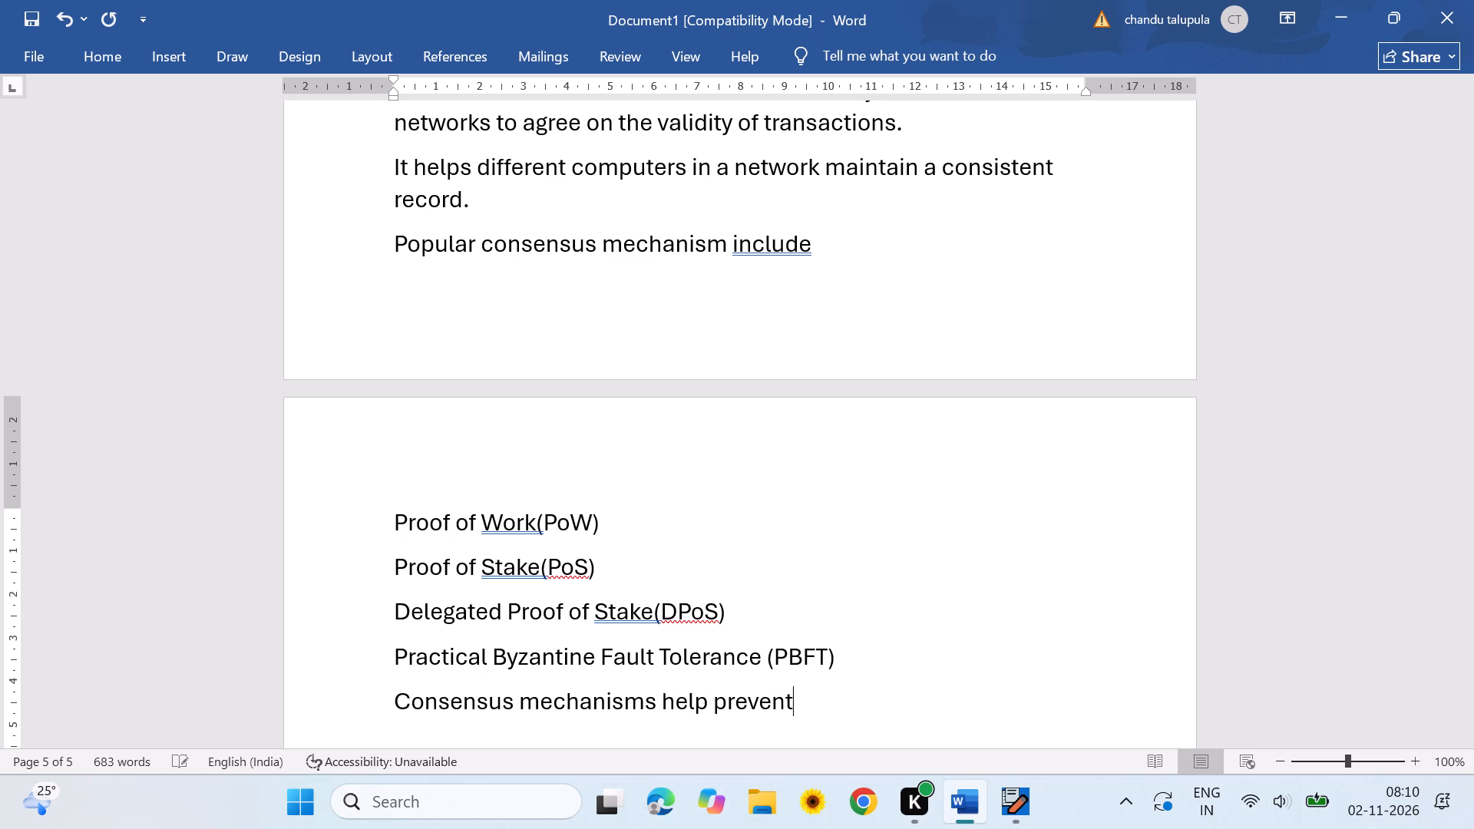
key(space)
text(invalid tra)
key(n)
text(sactions from e)
key(BackSpace)
text(being)
key(space)
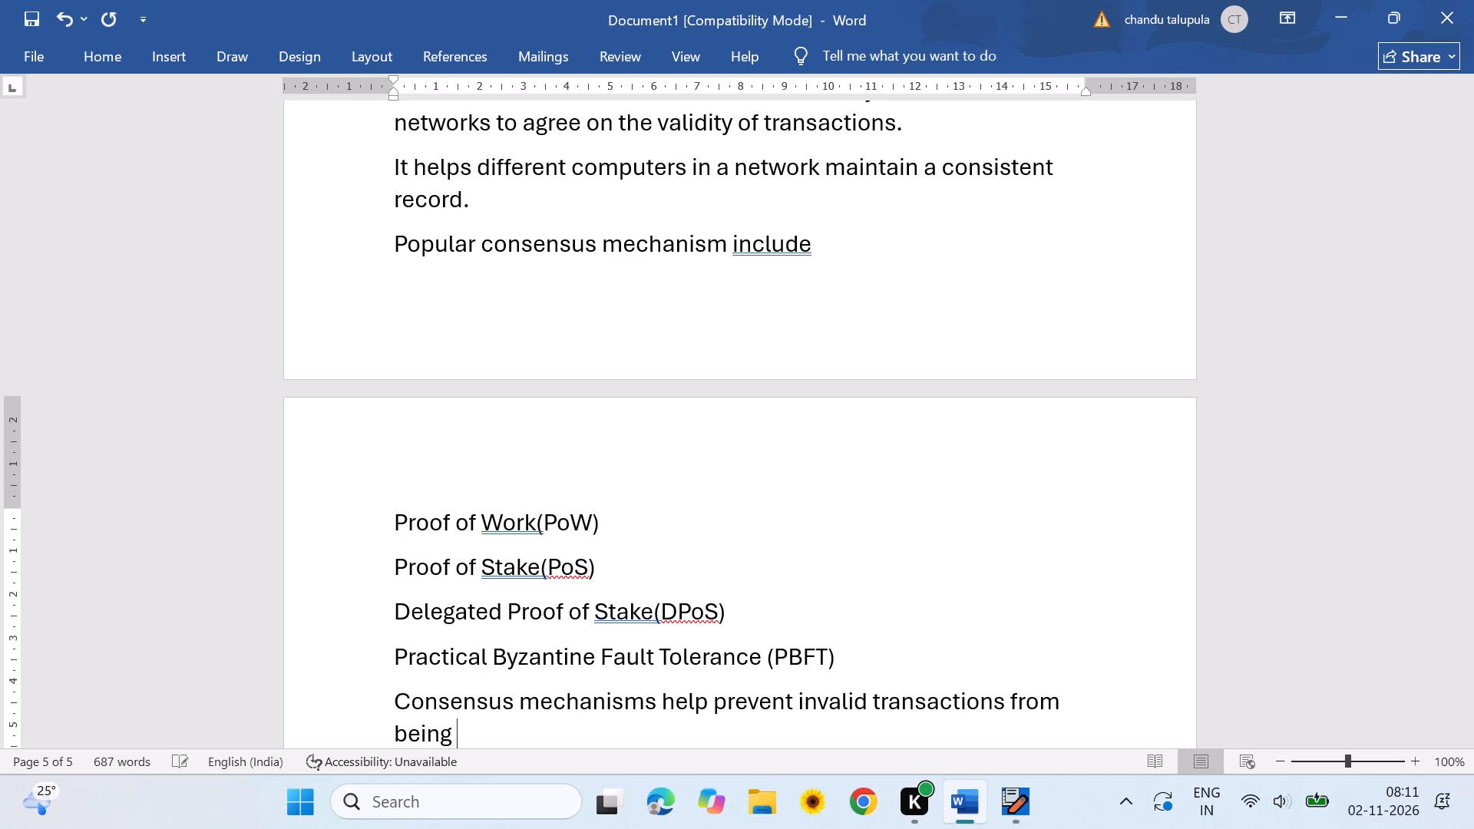
text(added)
key(space)
text(to the b)
text(loc)
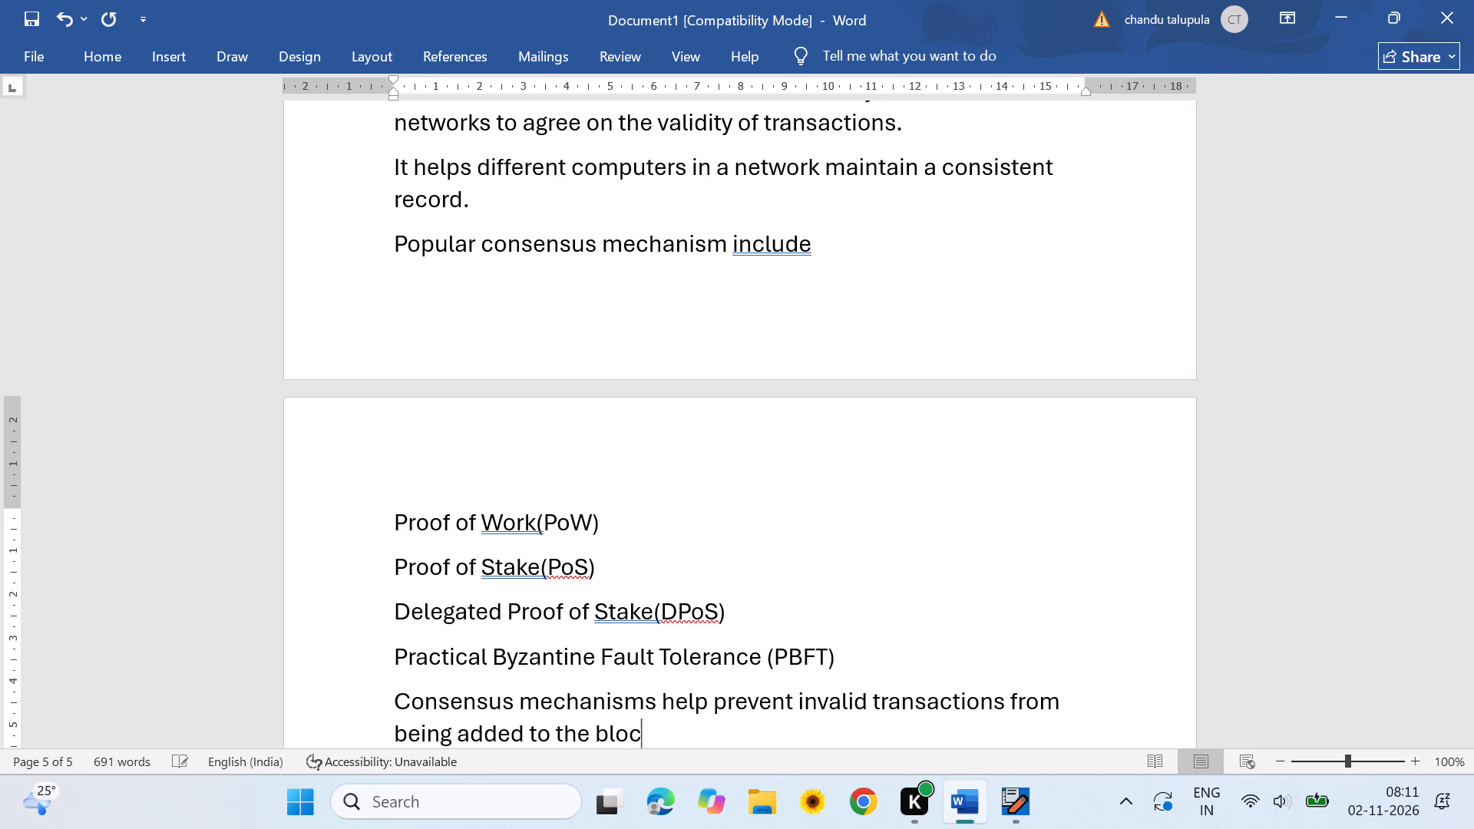
text(kchain)
key(period)
key(Return)
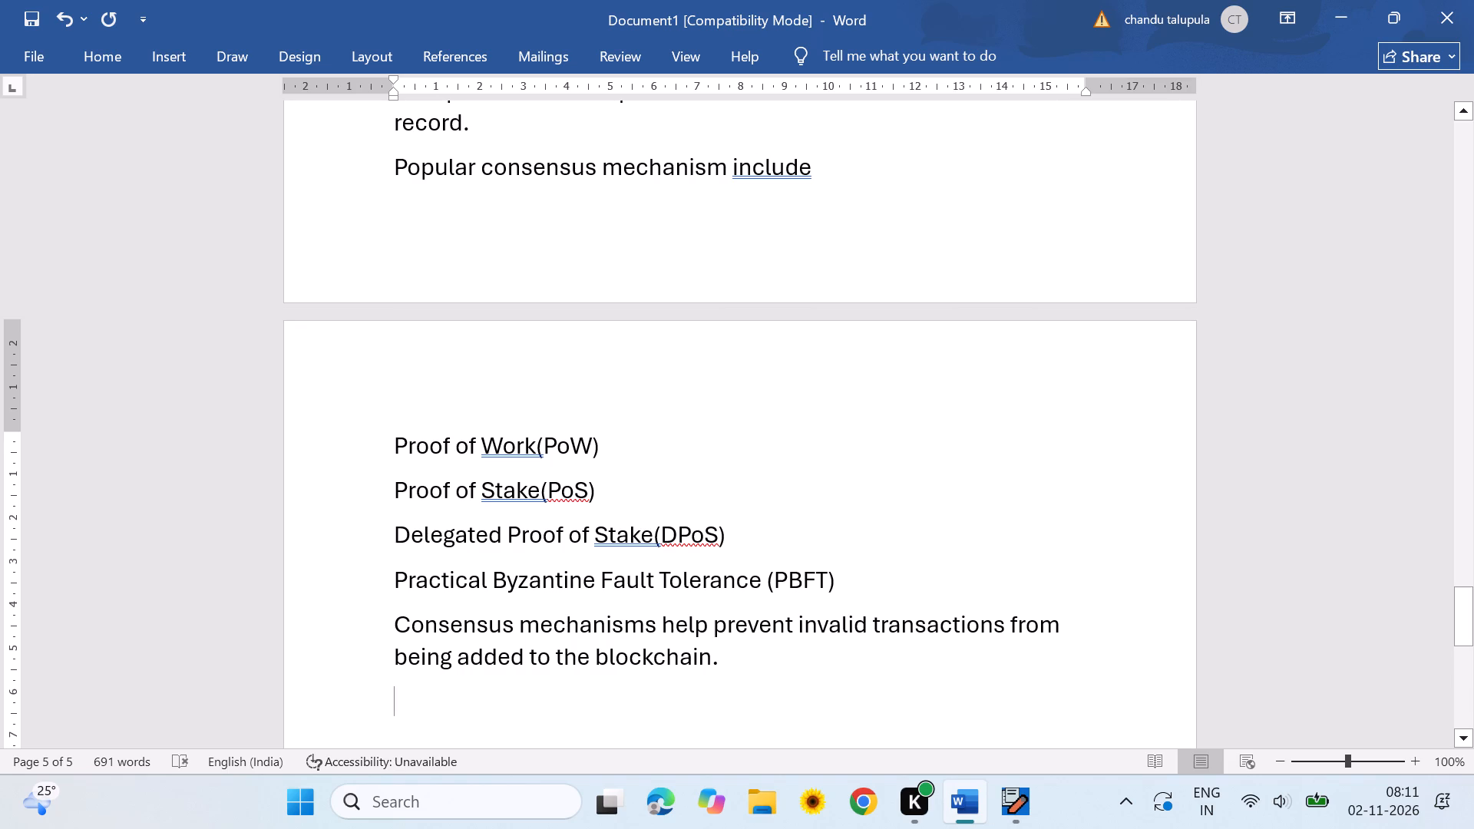
Add the heading "PROOF OF WORK(POW)" below the consensus mechanisms paragraph, followed by a new line.
text(PROOF OF)
key(space)
text(WORK)
key(shift+parenleft)
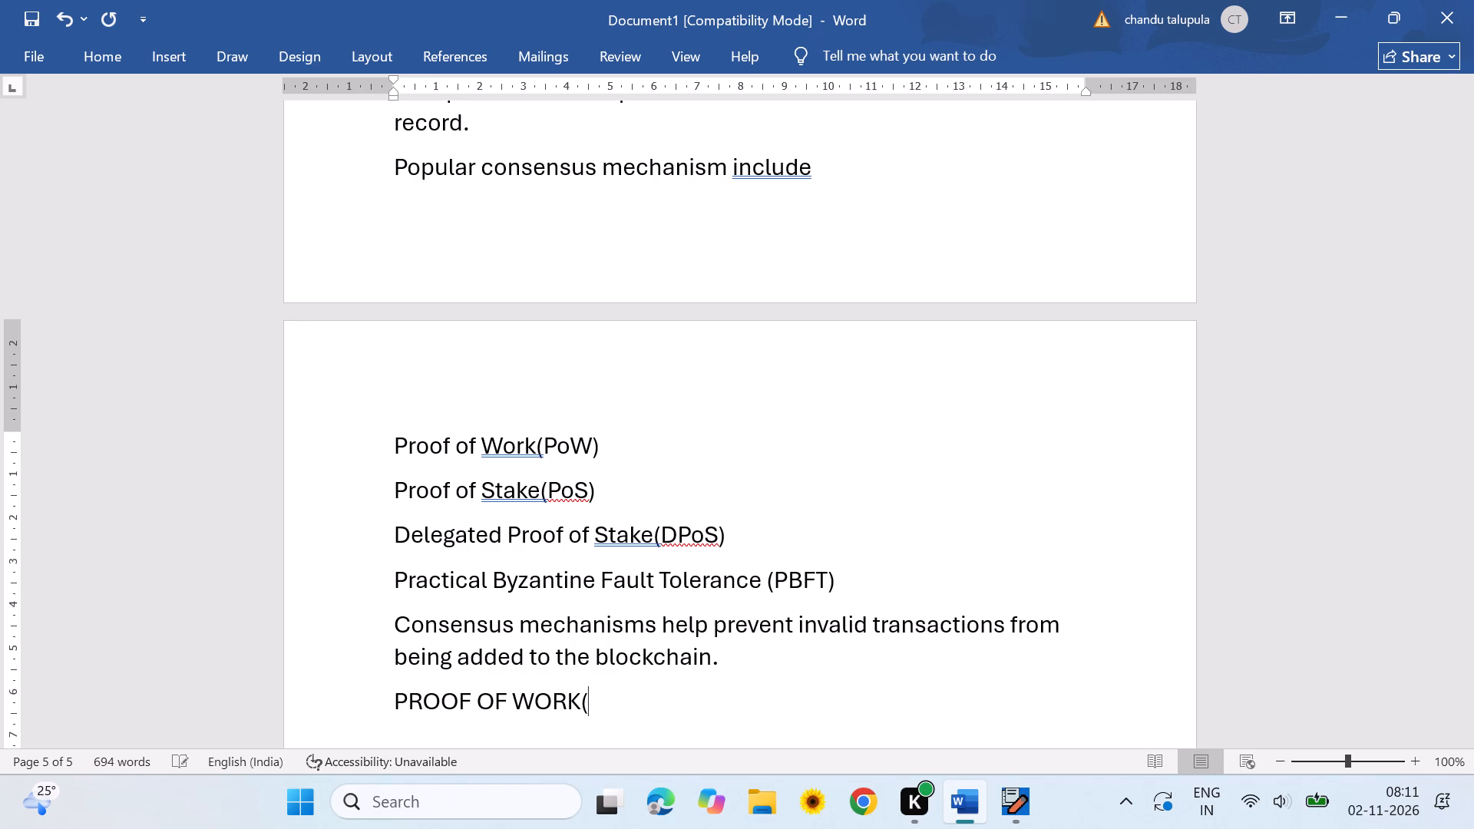
key(p)
text(OW)
key(shift+parenright)
key(Return)
Start the paragraph under the PROOF OF WORK(POW) heading with "Proof of Work is a consensus mechanism in which network participants".
text(Proof)
key(space)
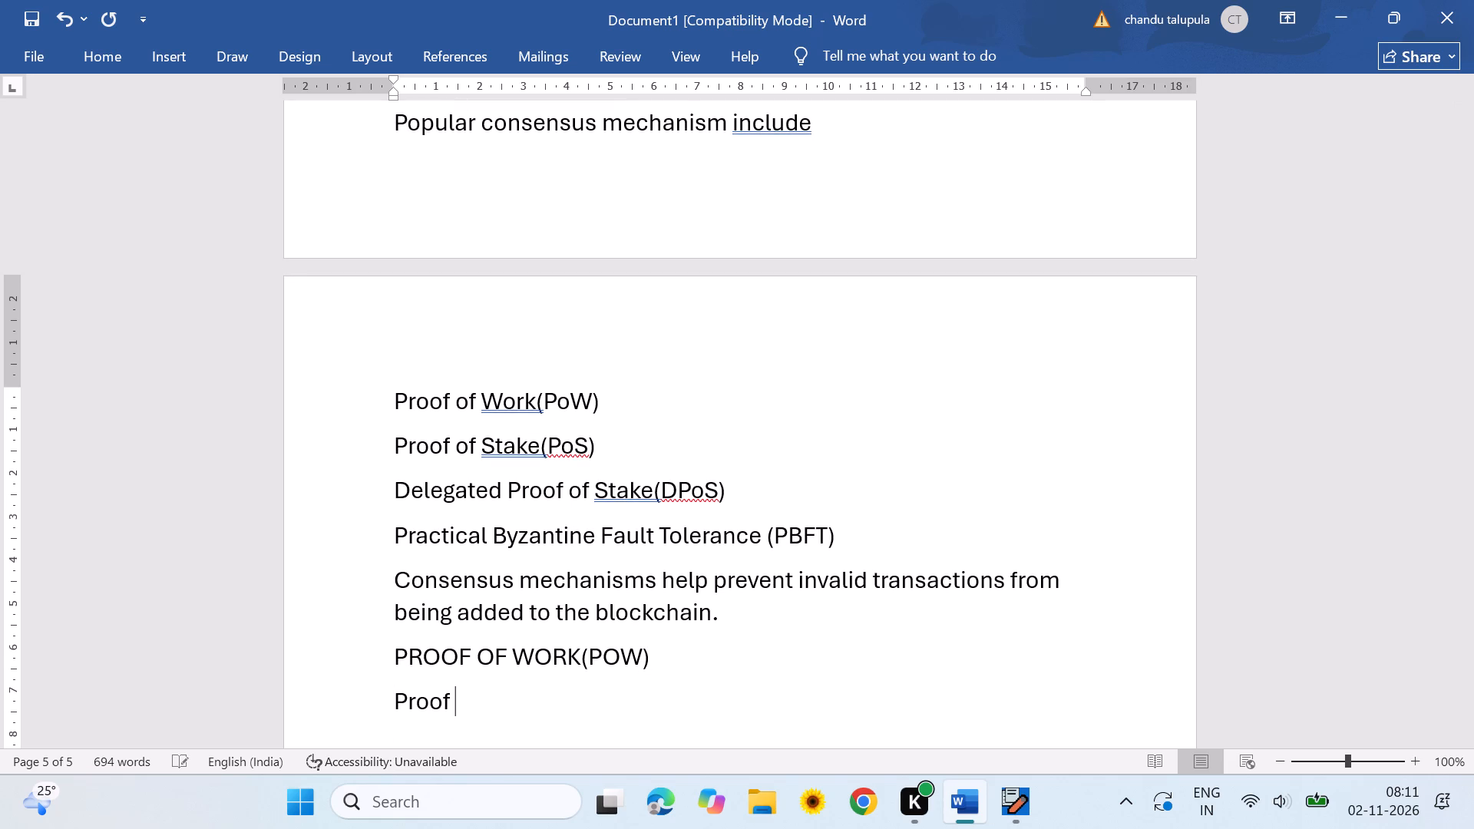
text(of)
key(space)
key(w)
text(ork)
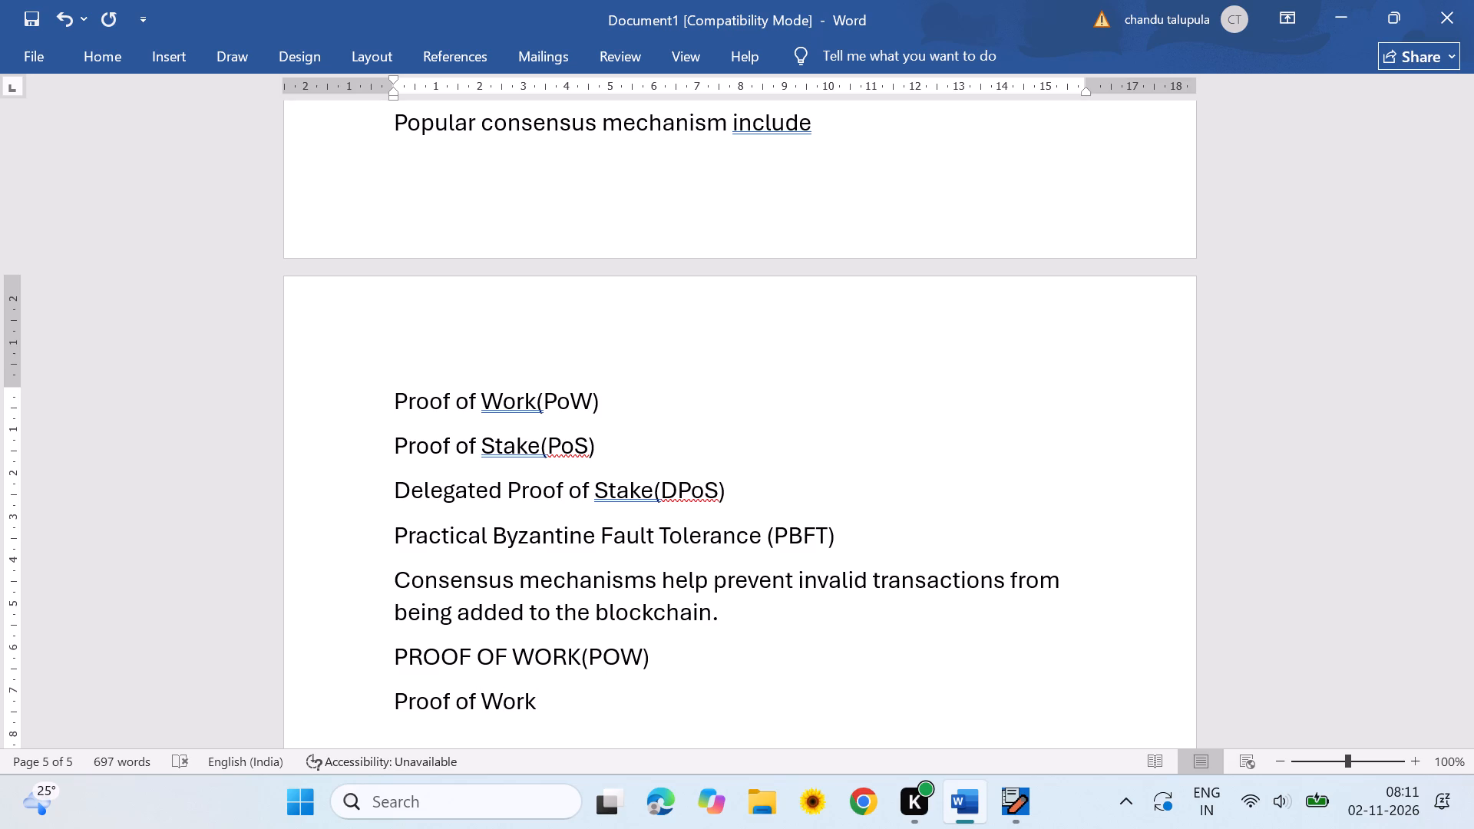
key(space)
text(s)
key(BackSpace)
text(is a)
key(space)
text(consens)
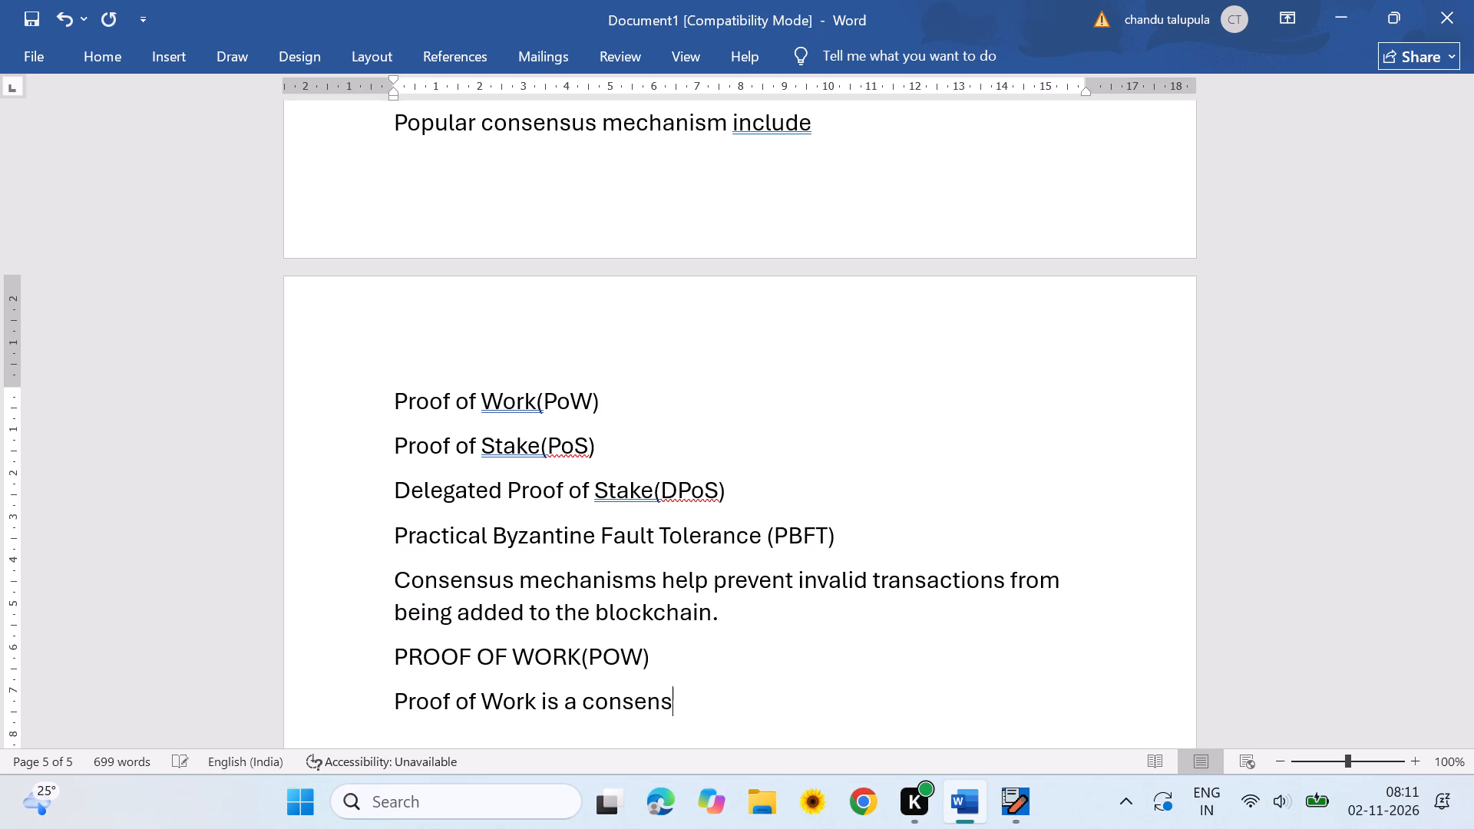
text(us mechanism in)
key(space)
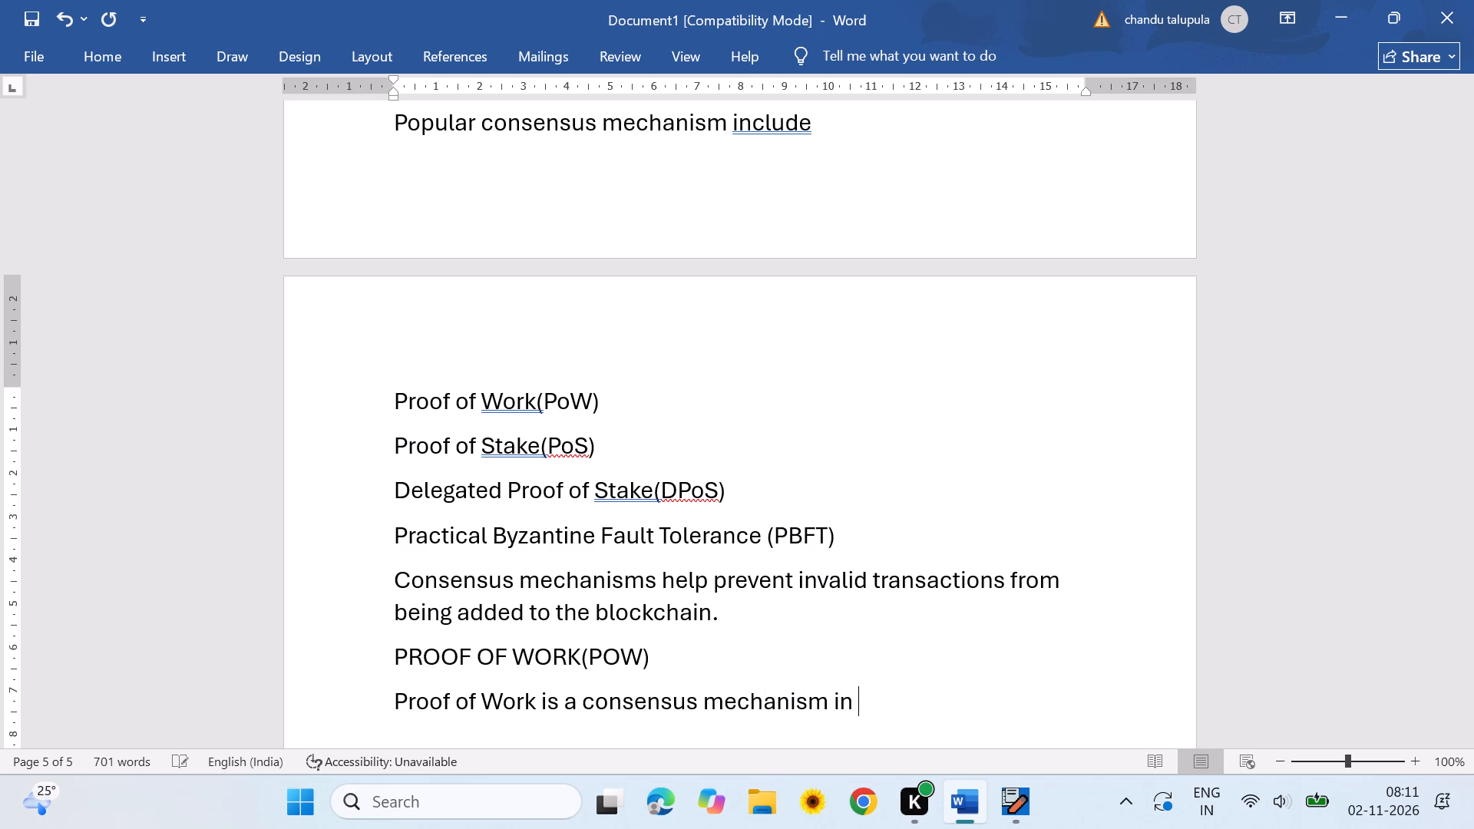
text(which network)
key(space)
text(participants)
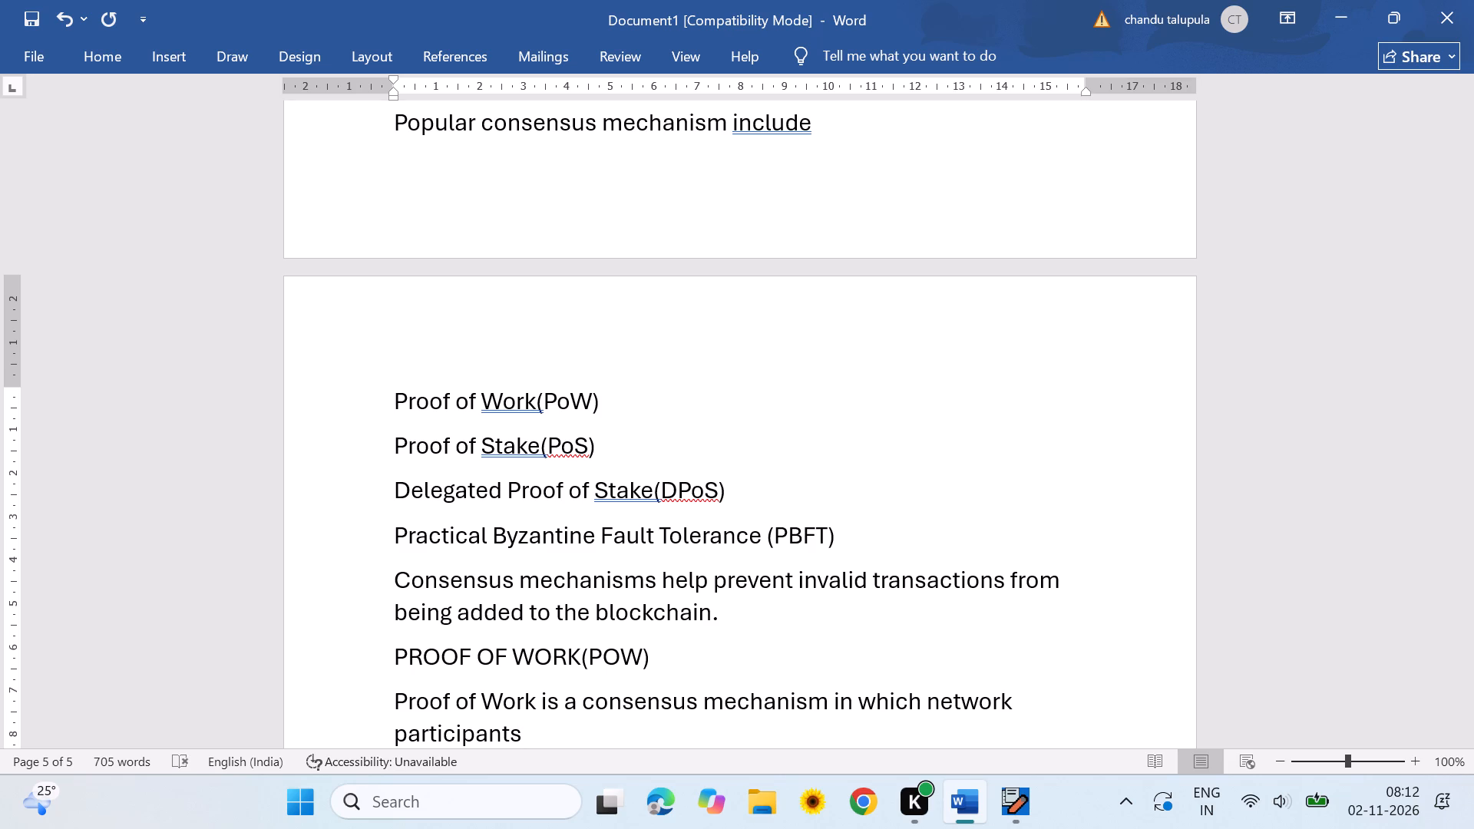
Continue the Proof of Work sentence with "called miners solve", correcting typing slips along the way.
key(space)
text(c)
text(calle)
key(BackSpace)
key(BackSpace)
key(BackSpace)
key(BackSpace)
key(BackSpace)
text(ll)
key(BackSpace)
key(BackSpace)
text(alled)
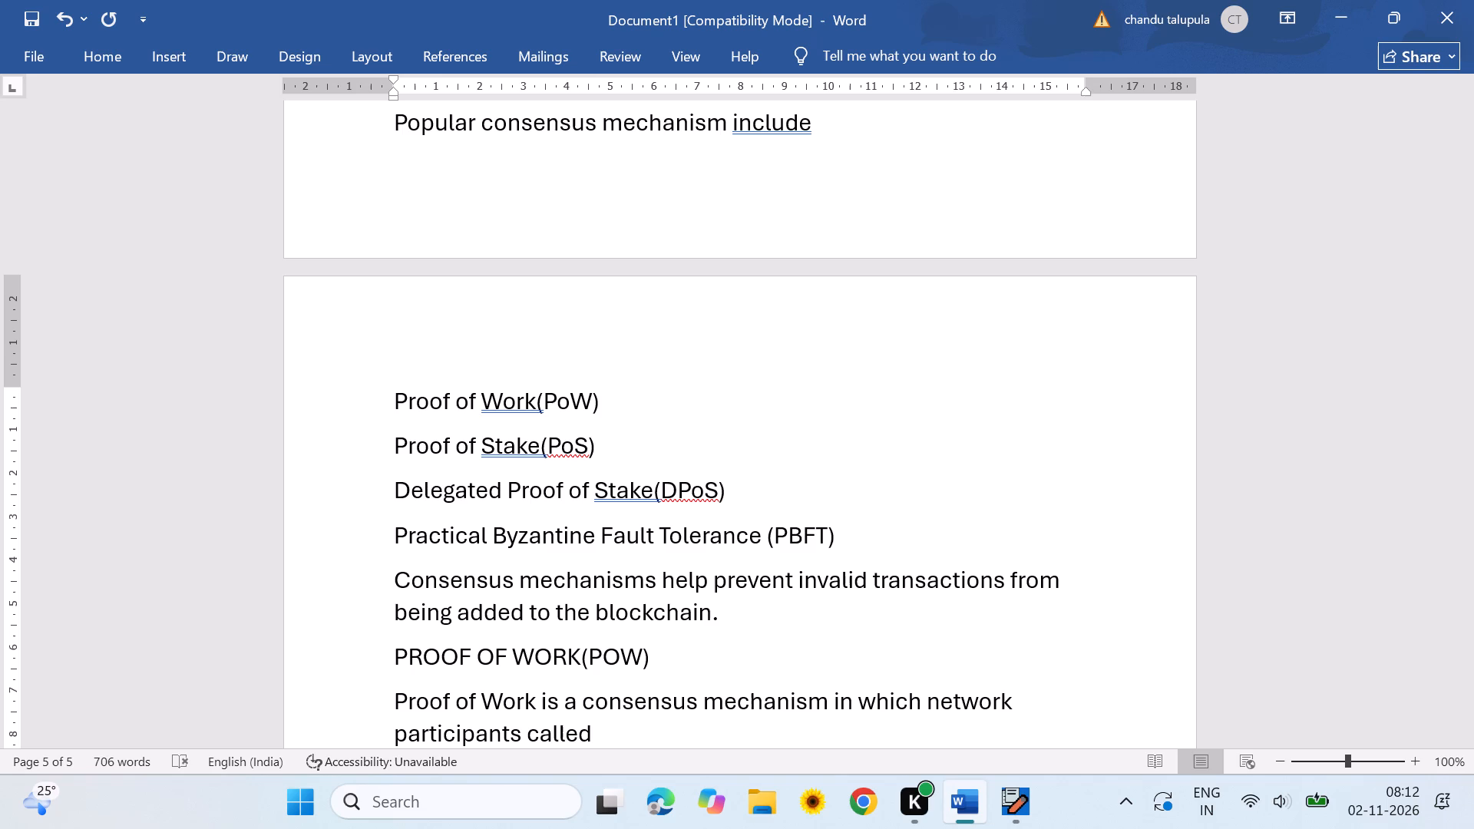
key(space)
text(minr)
key(BackSpace)
text(ers solve)
key(space)
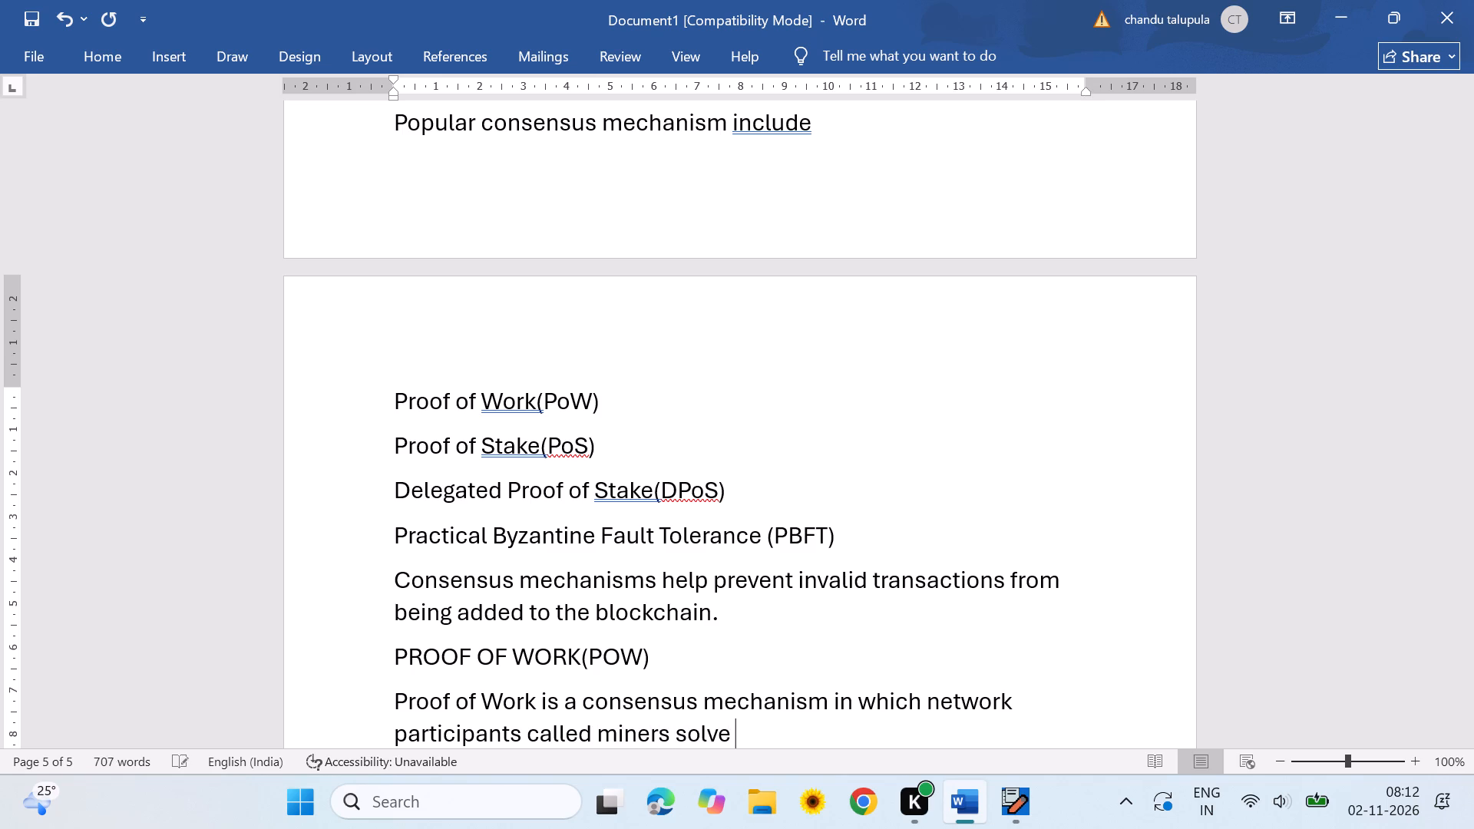
Complete the Proof of Work sentence with "computational puzzles to validate transactions and add new blocks.", followed by a new line.
text(computational)
key(space)
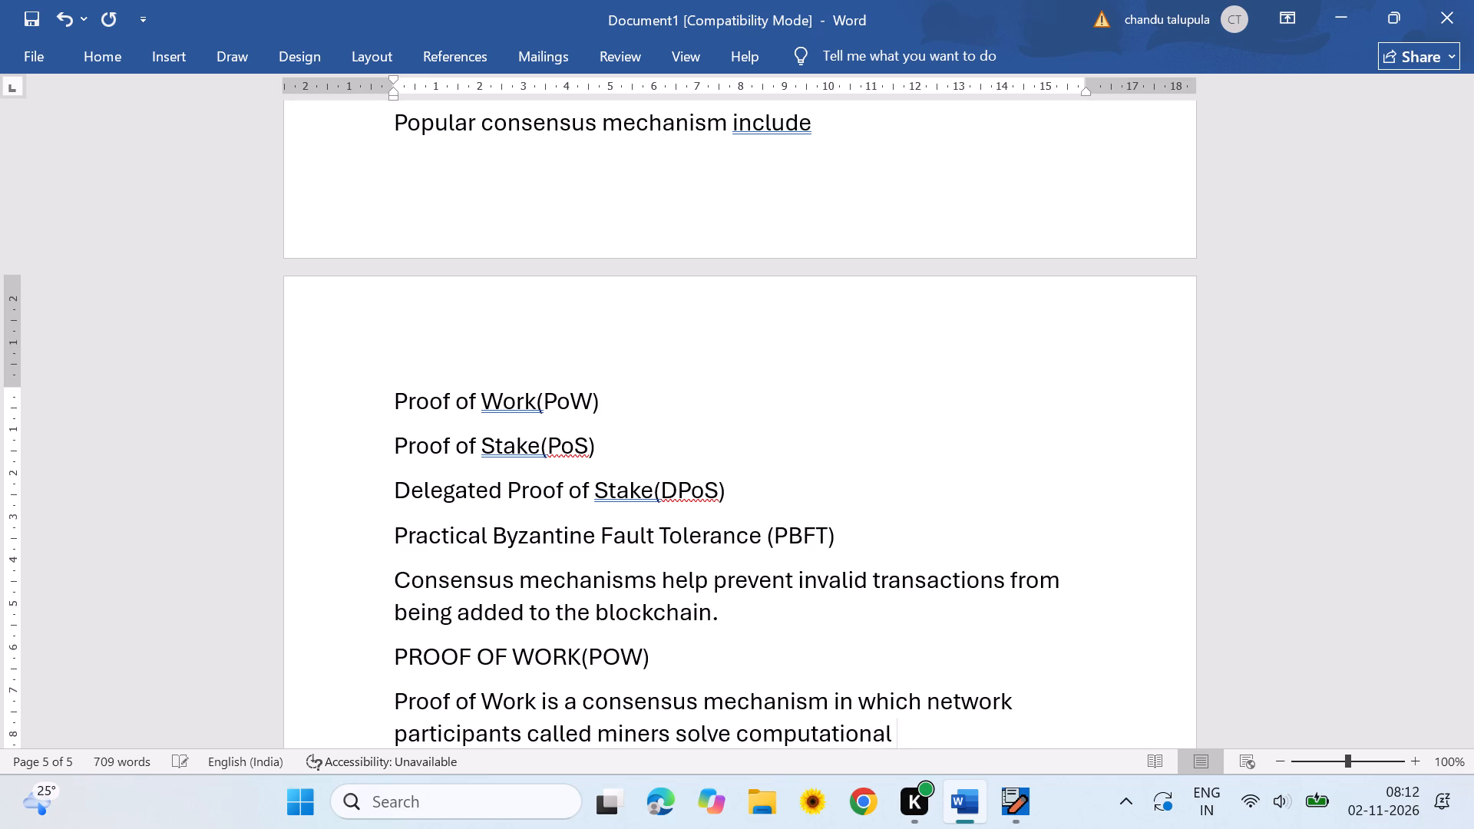
text(pu)
text(zzl)
text(es to validate)
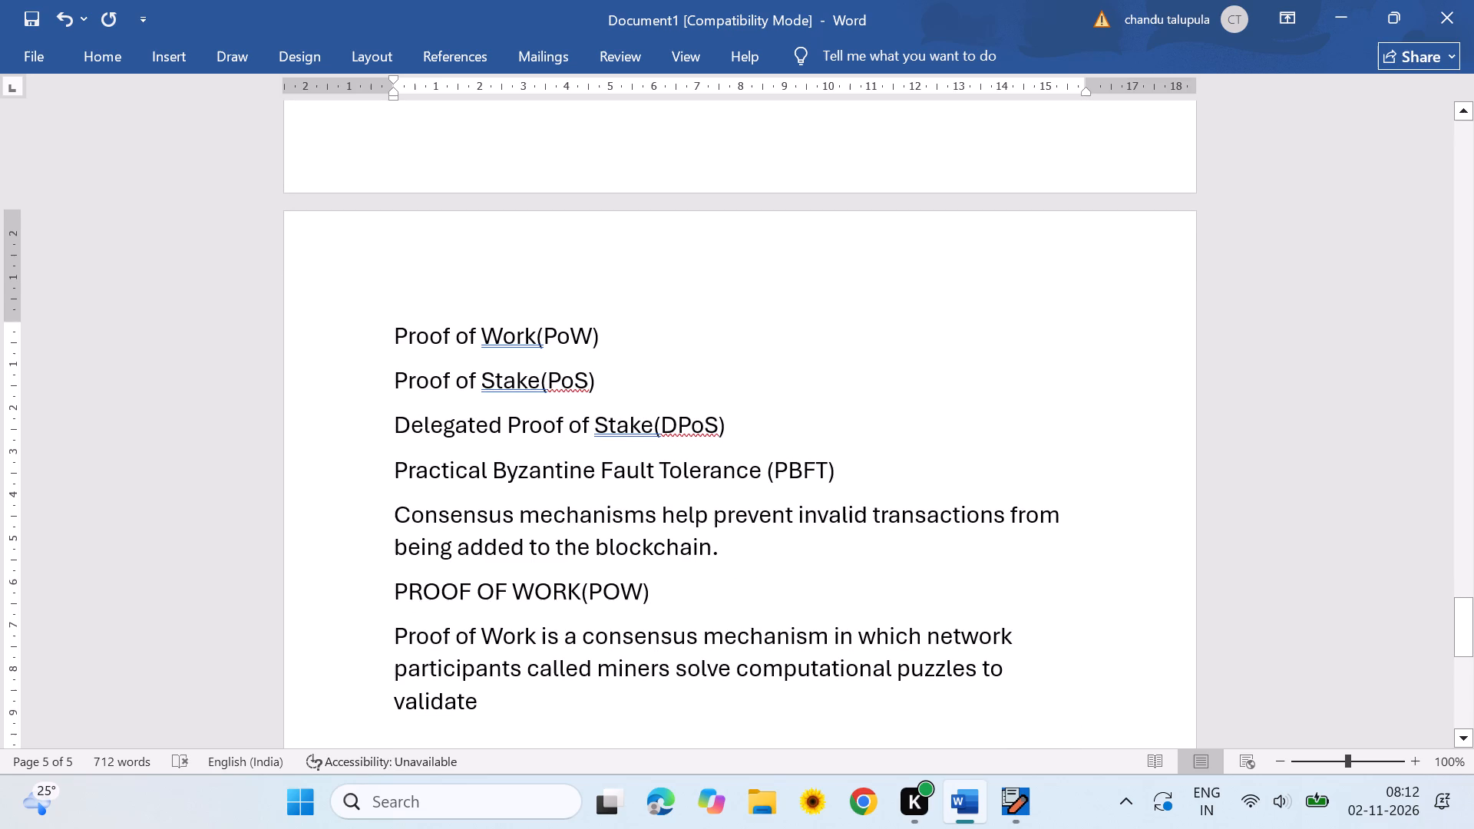
key(space)
text(transactions)
key(space)
text(and add new)
key(space)
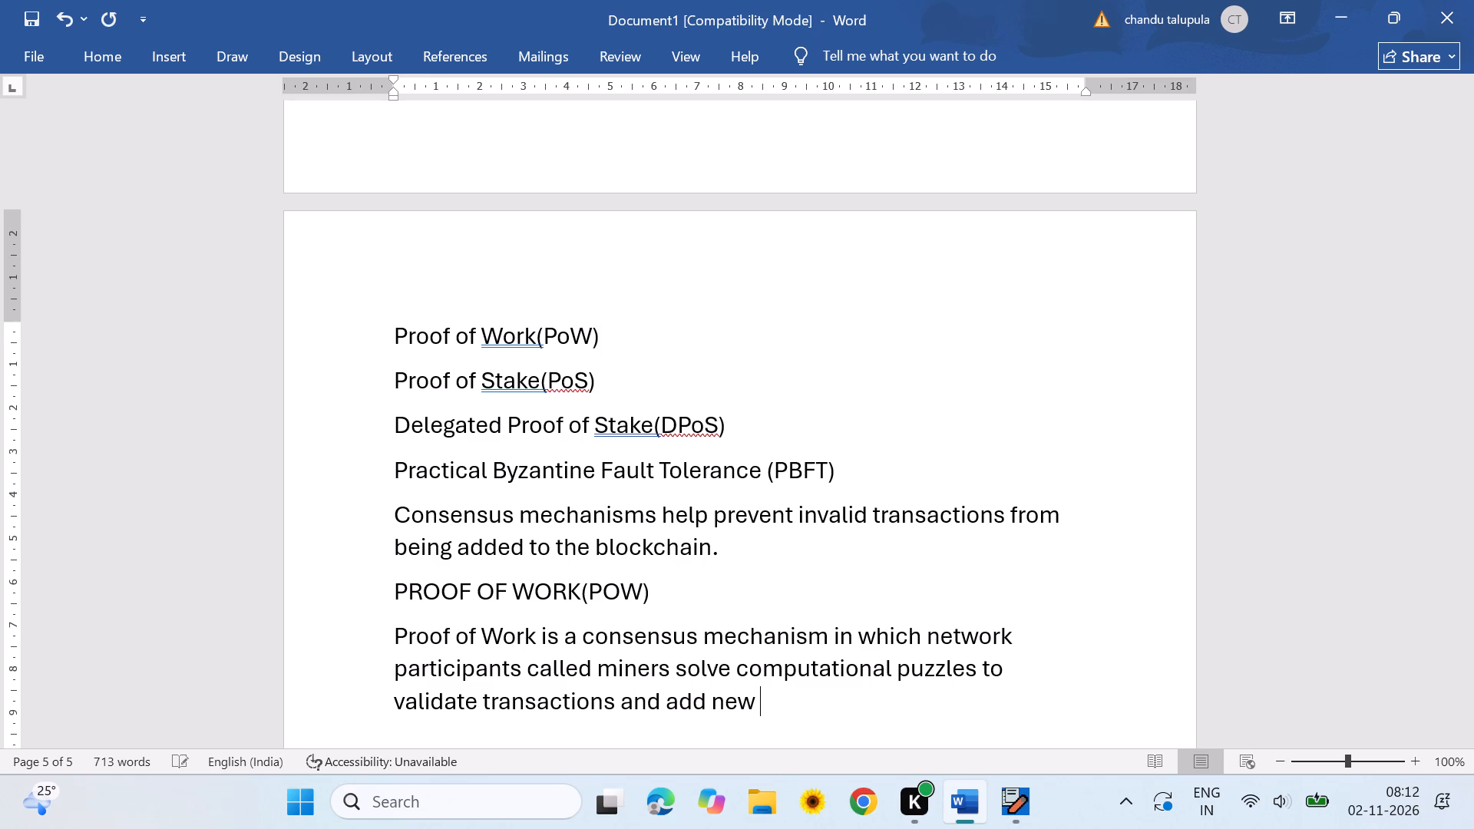
text(blocks)
key(period)
key(Return)
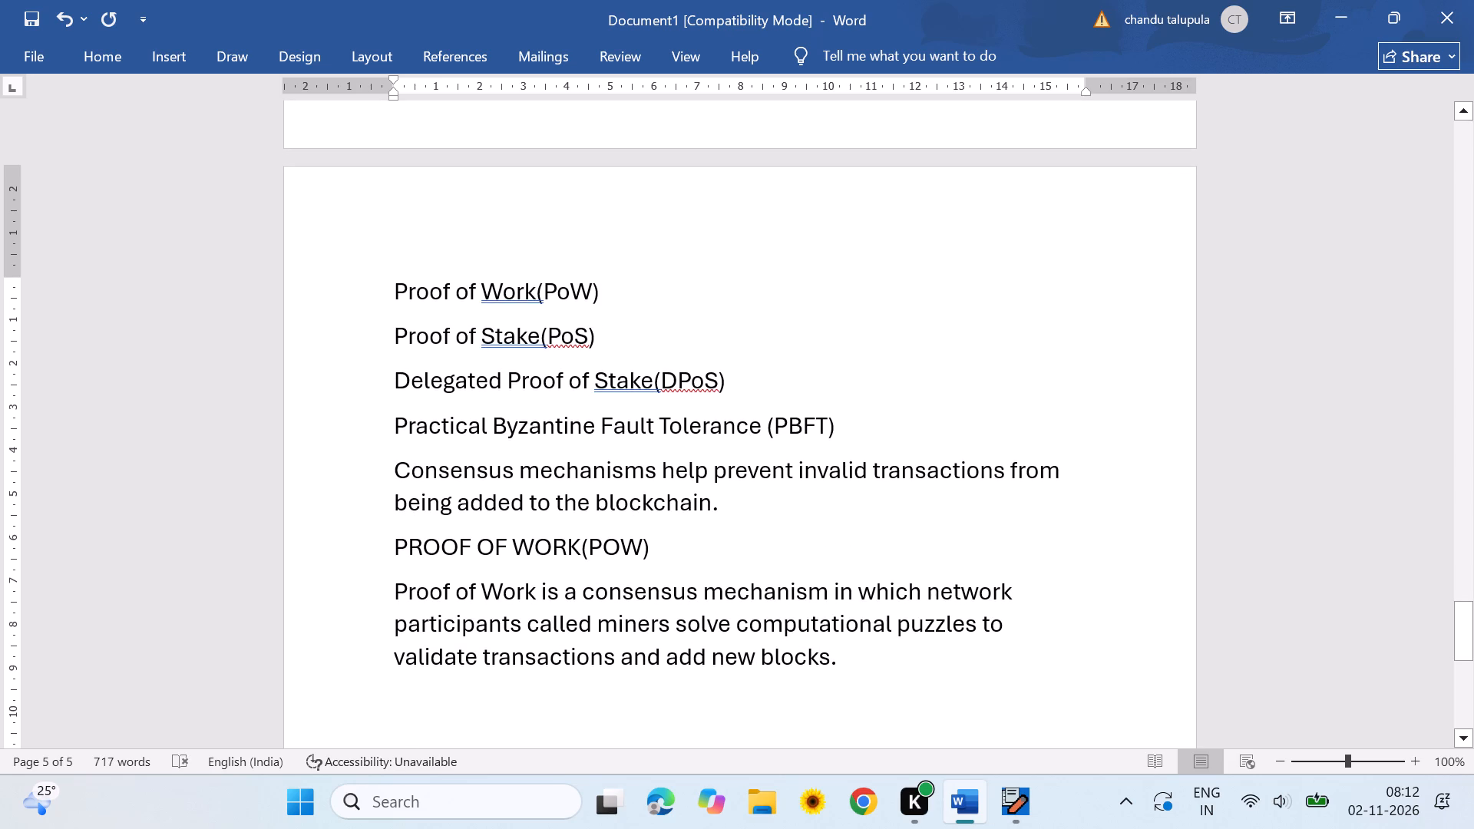
Start the second Proof of Work paragraph with "The first miner to find a valid solution can add the block".
text(The)
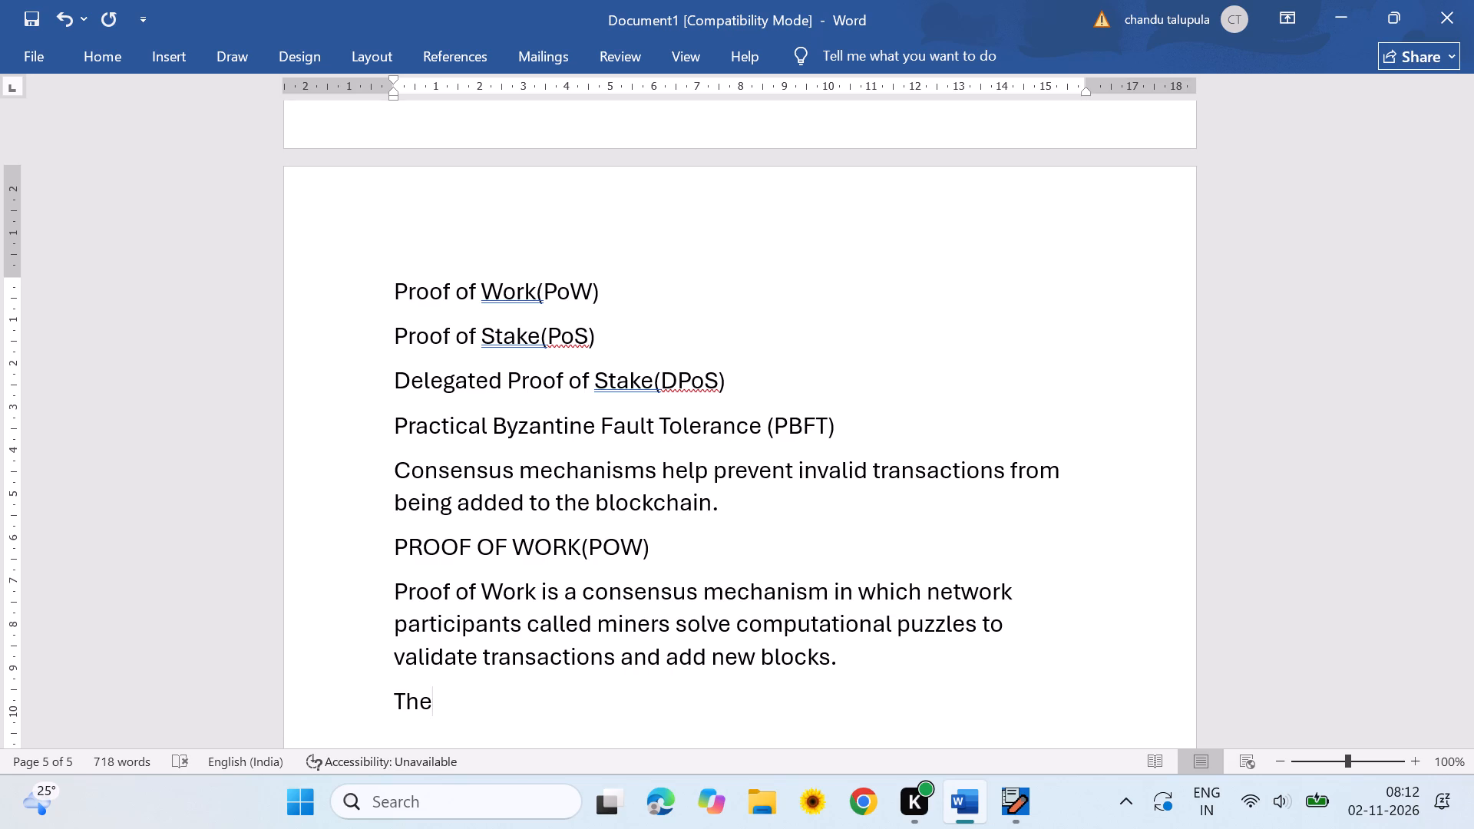
key(space)
text(first miner to find a valid)
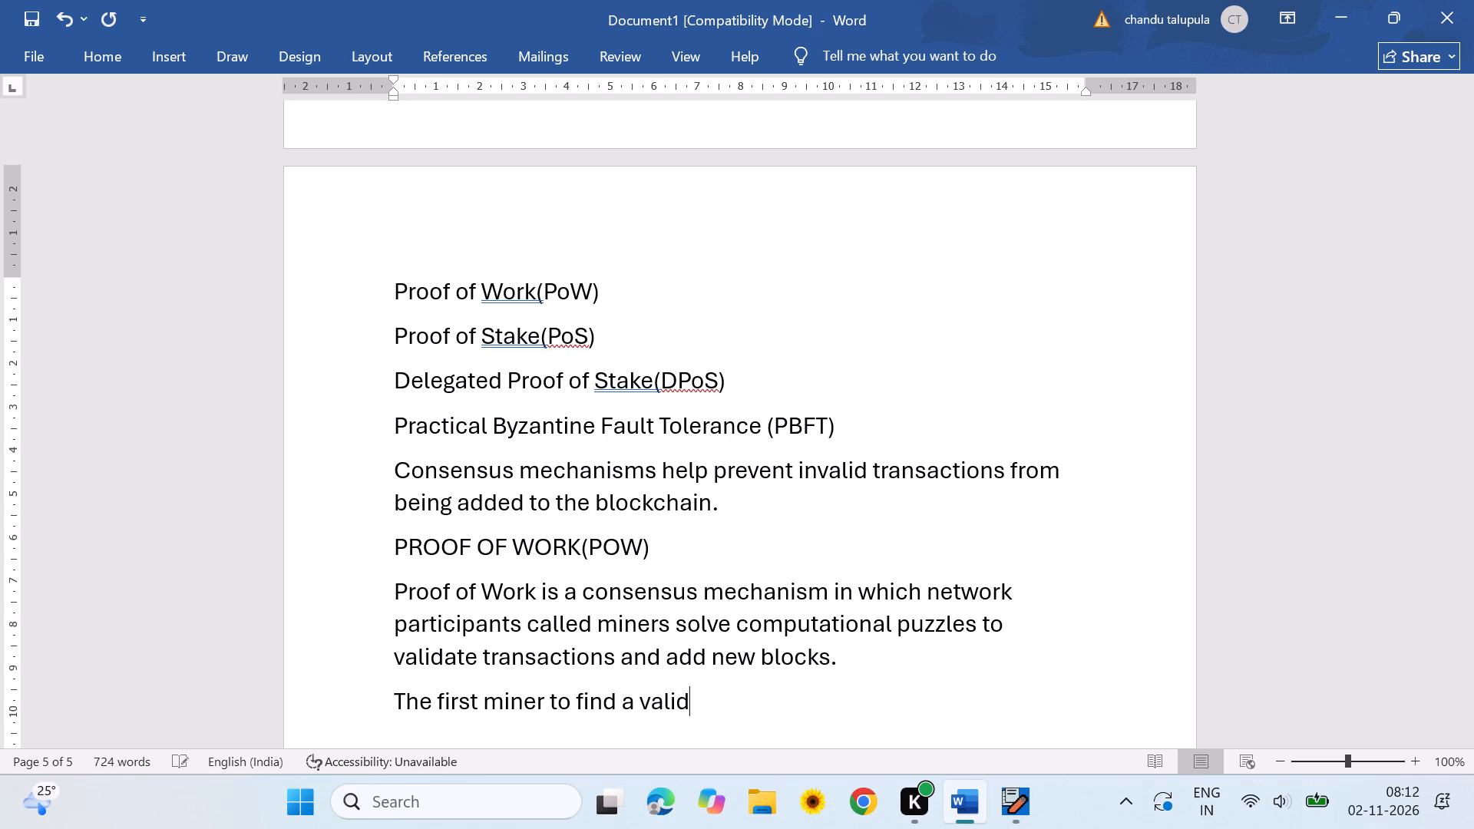
key(space)
text(solution can add teh block)
key(space)
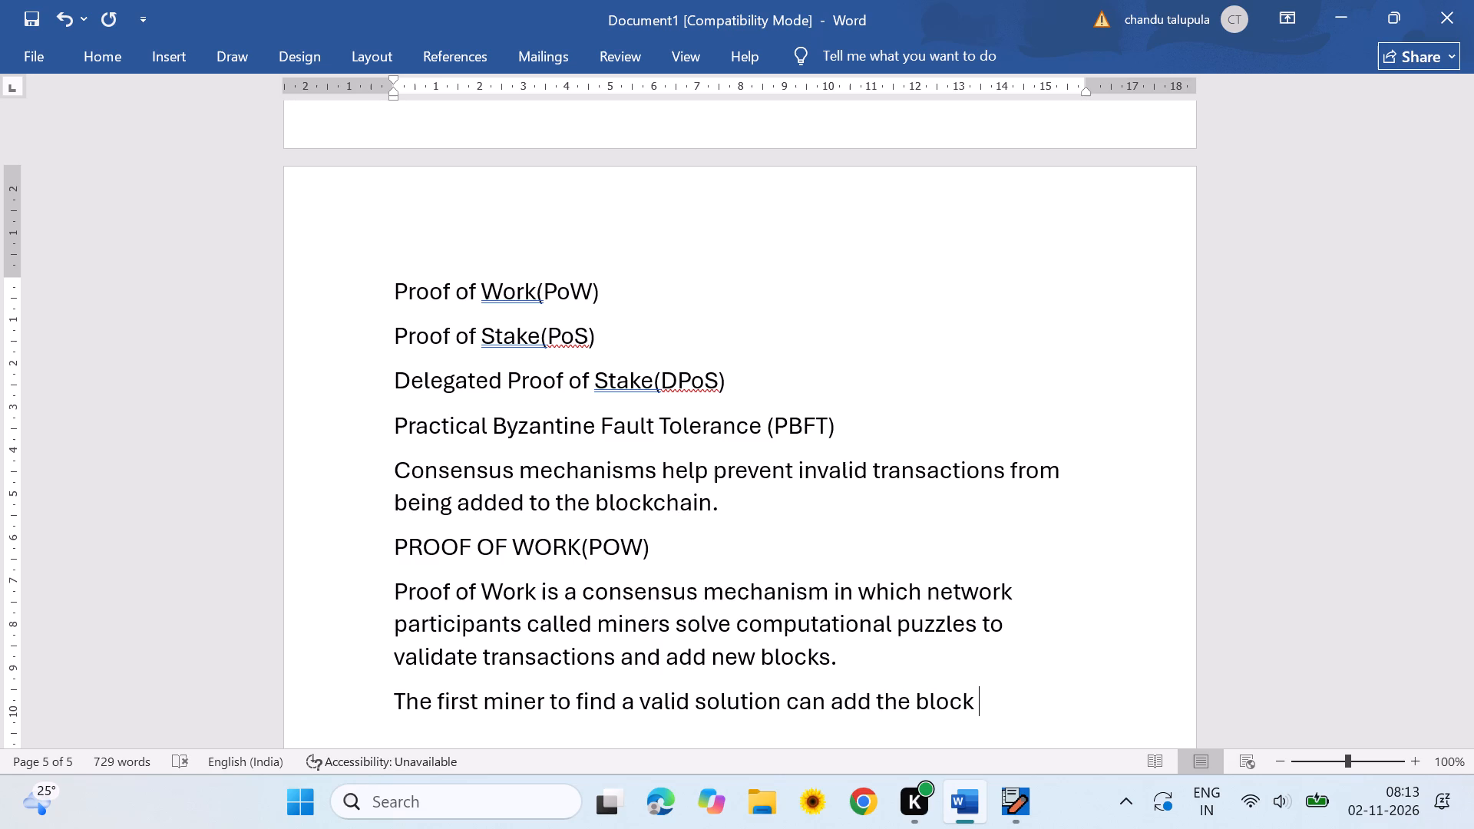
Complete the first-miner sentence with "according to the network rules and receive a reward.", correcting the spelling of "reward", followed by a new line.
key(space)
text(acco)
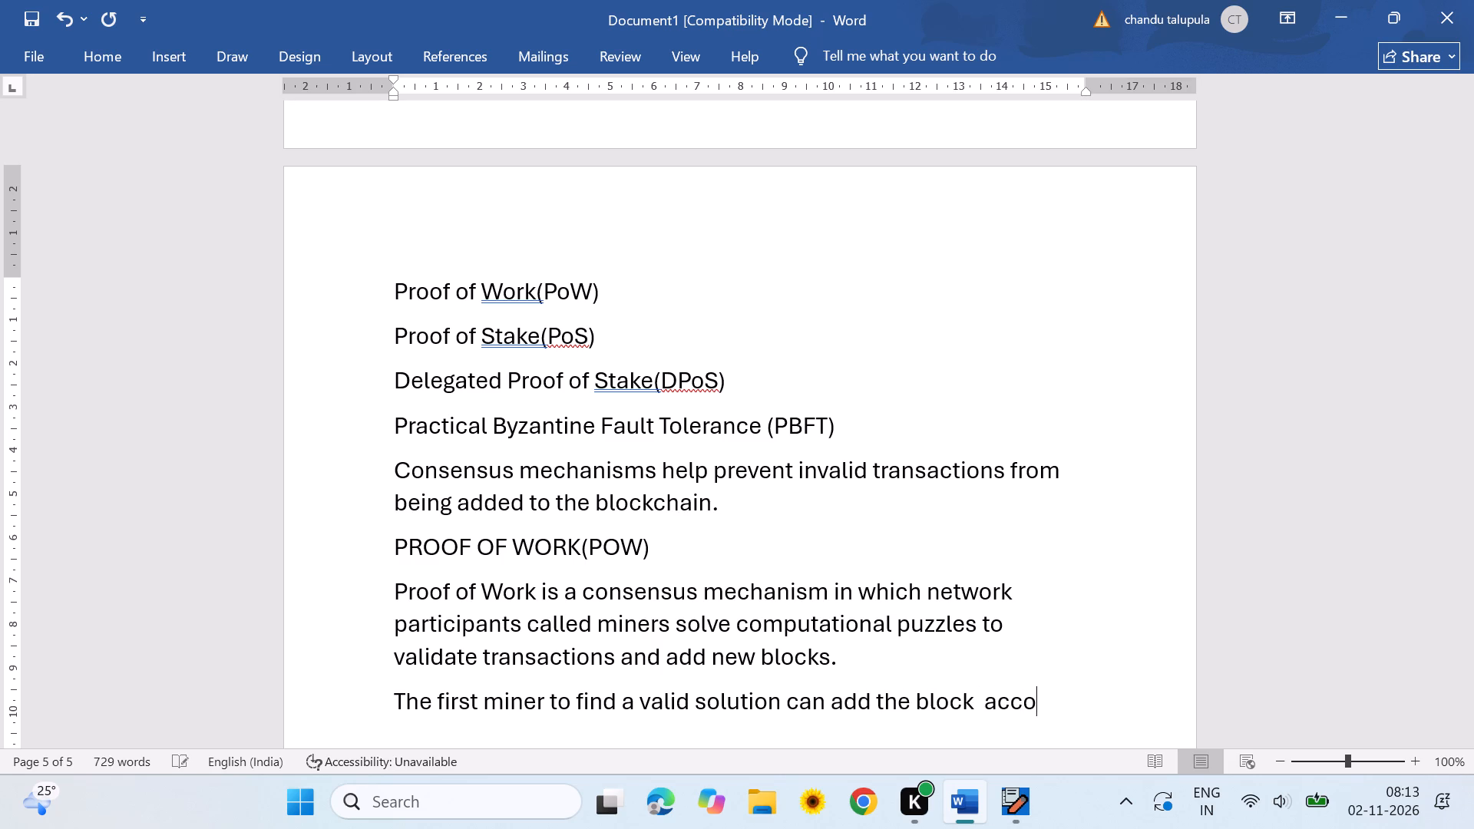
text(rding to the netwo)
text(rk)
key(space)
text(rules and receive a rw)
text(rd)
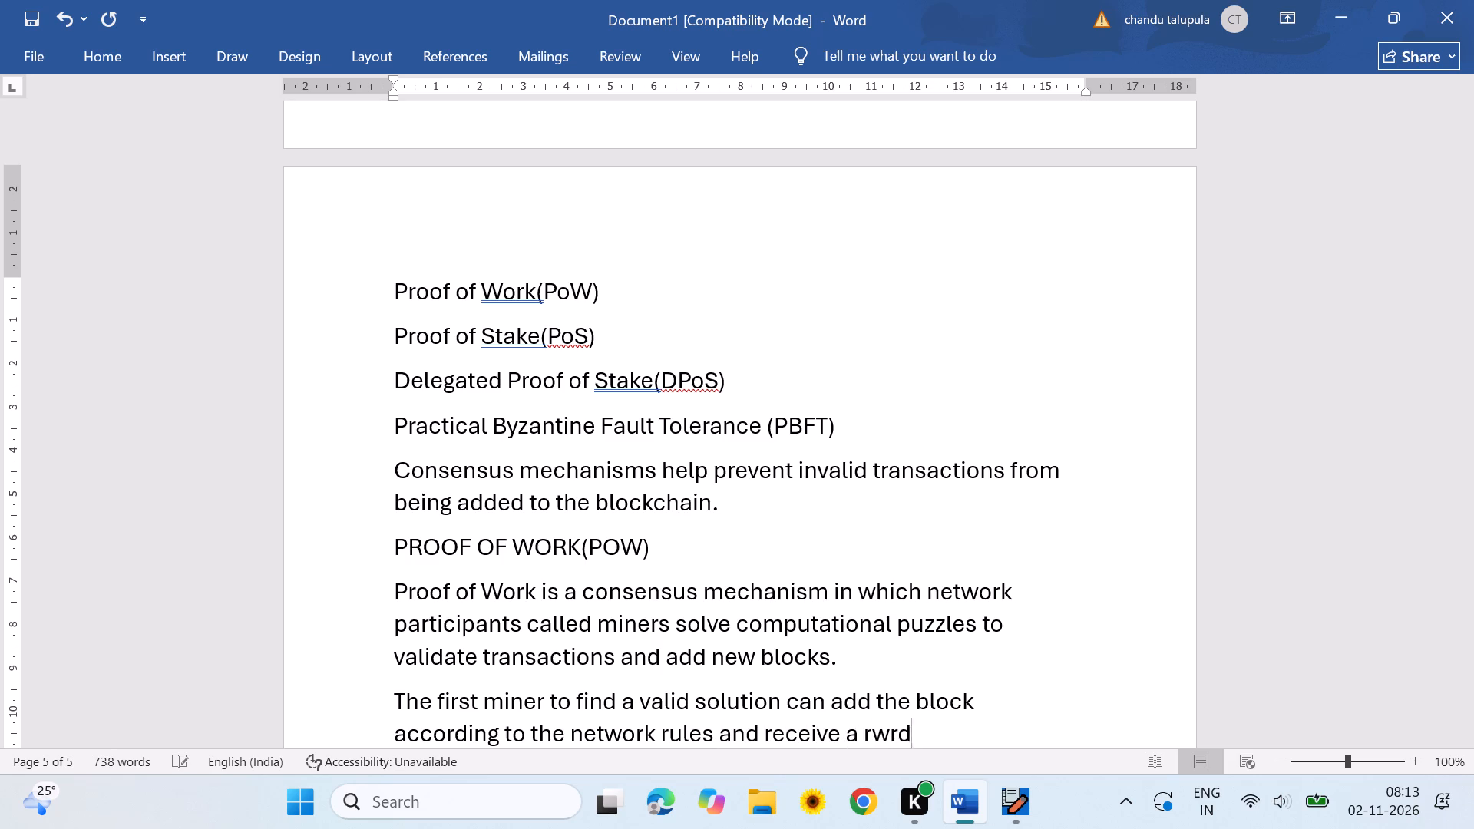
key(BackSpace)
key(BackSpace)
key(BackSpace)
text(eward)
key(period)
key(Return)
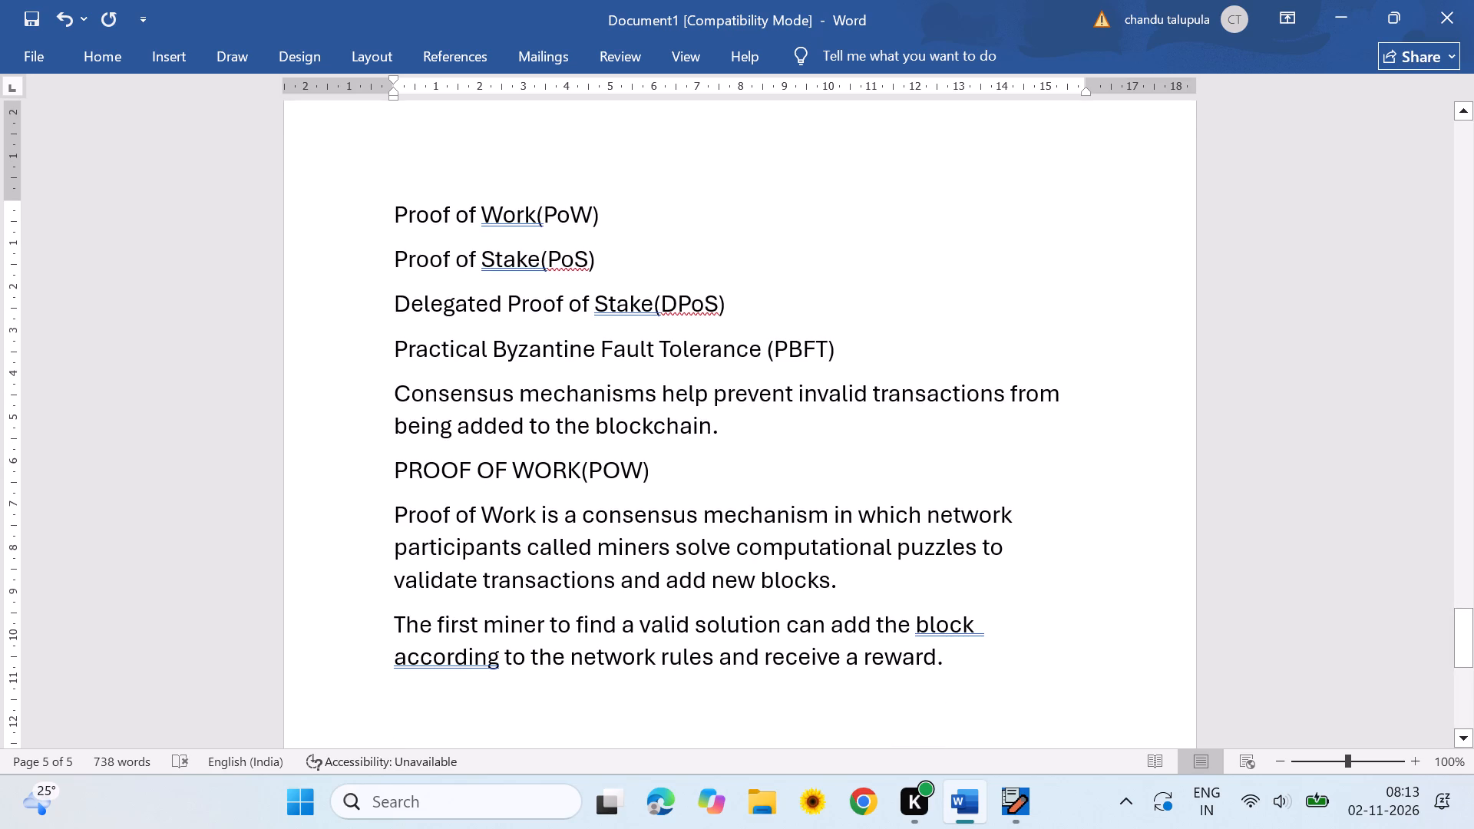
Add the line "Example : Bitcoin uses Proof of Work." below the miner reward paragraph, followed by a new line.
key(shift+e)
text(xample)
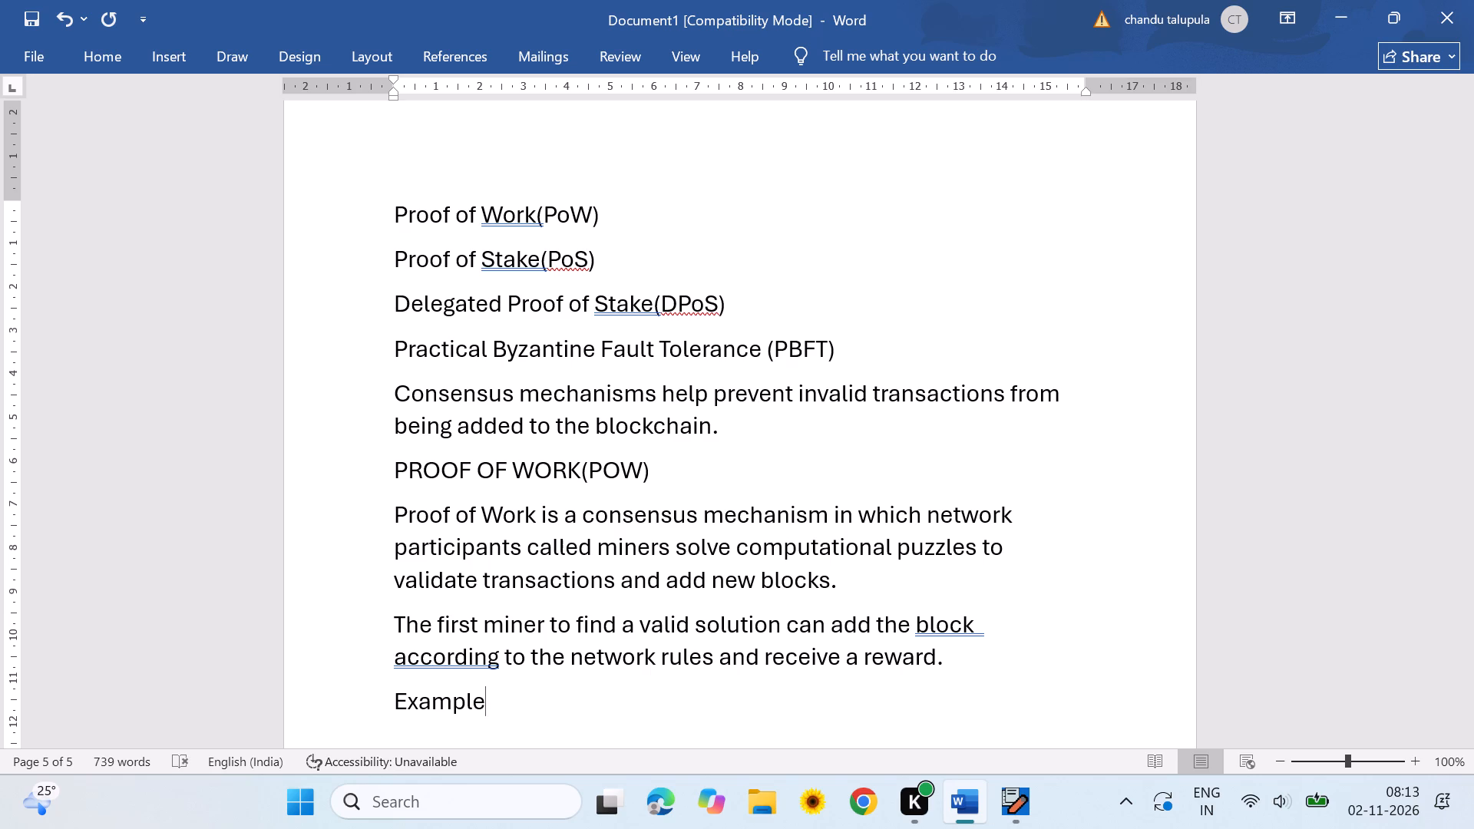
key(space)
text(:)
key(space)
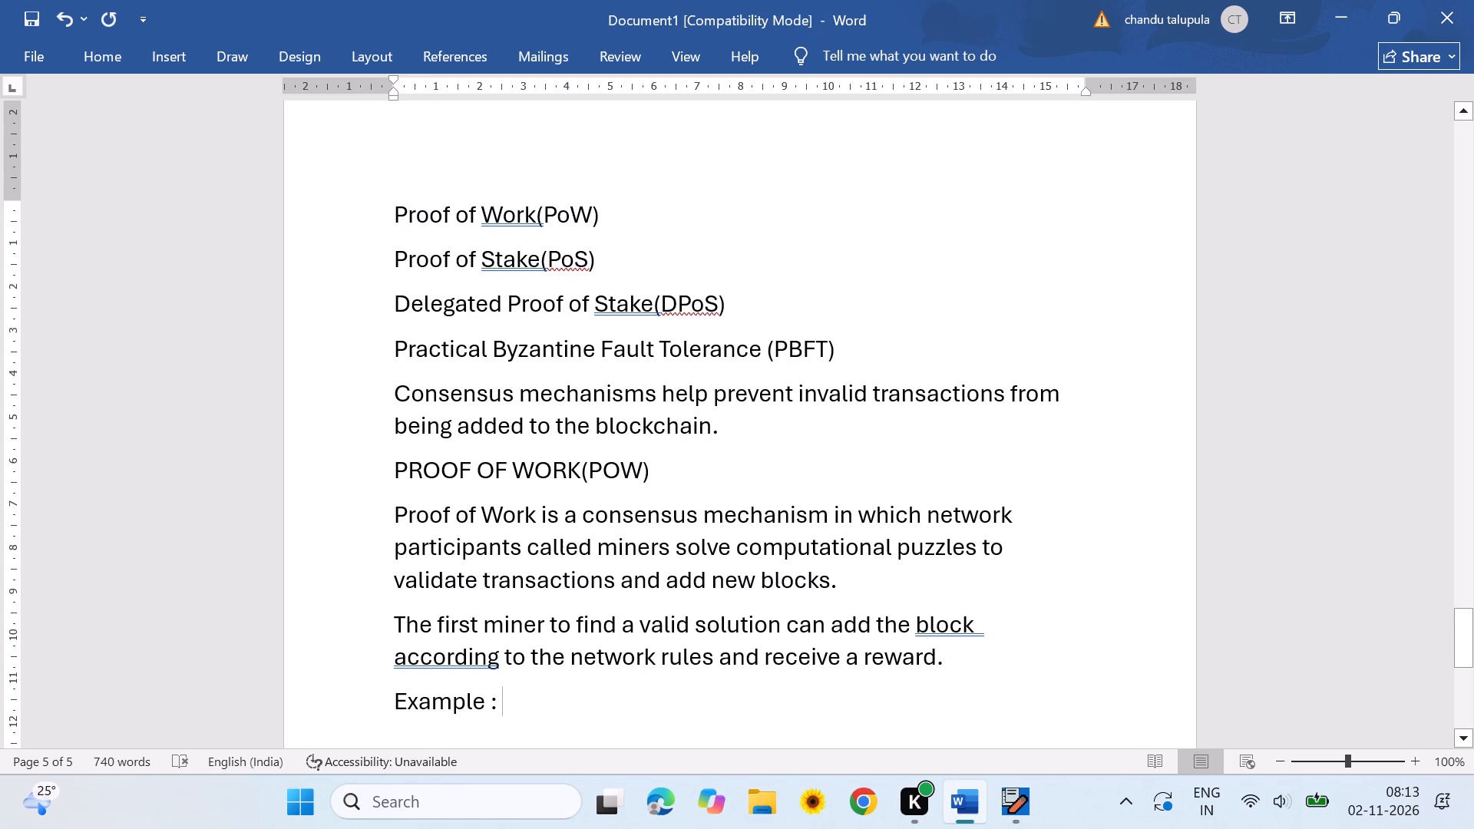
key(shift+b)
text(itcoin used)
key(BackSpace)
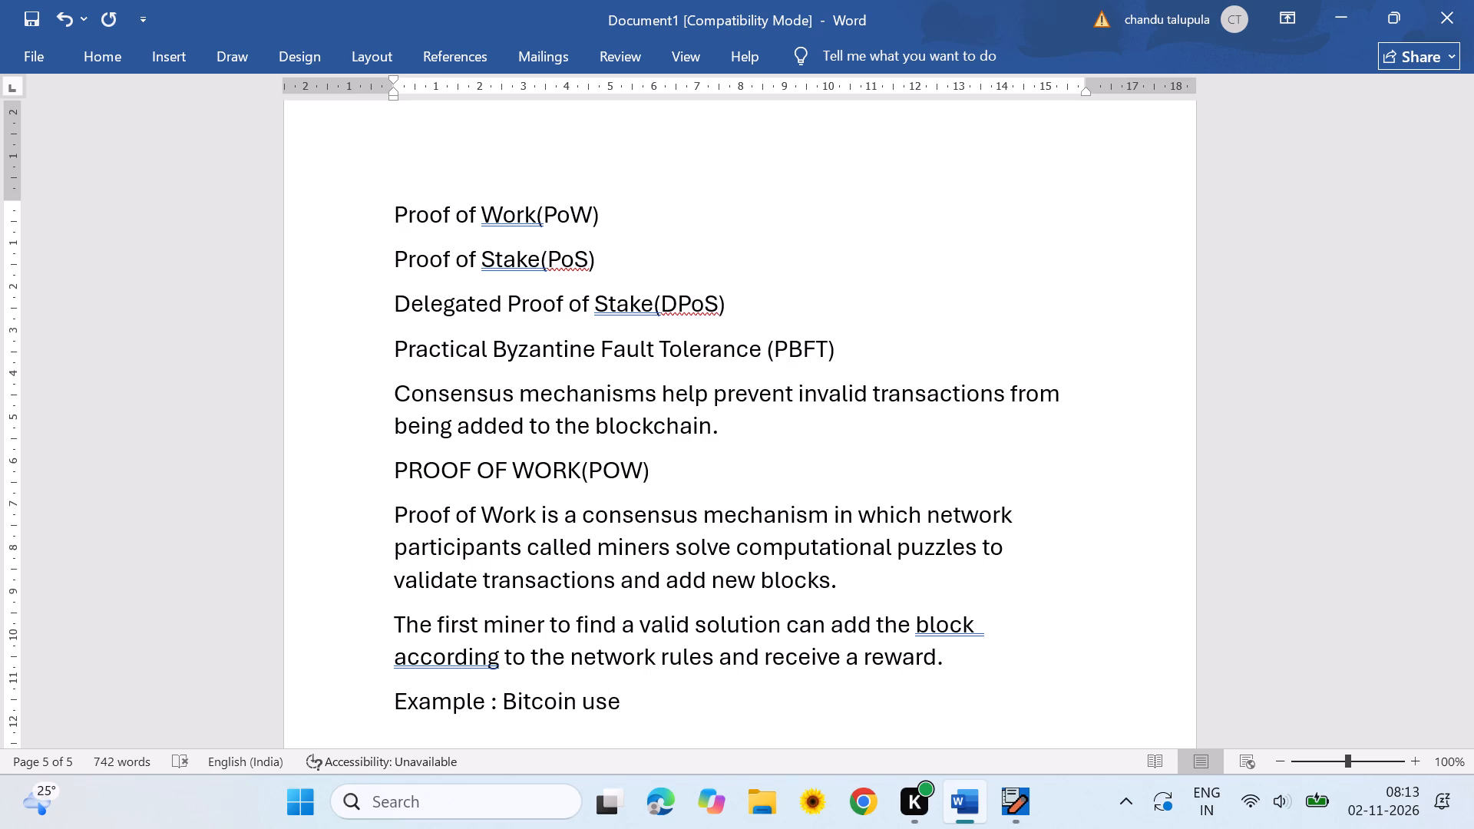
text(s)
key(space)
text(Proof)
key(space)
text(of)
key(space)
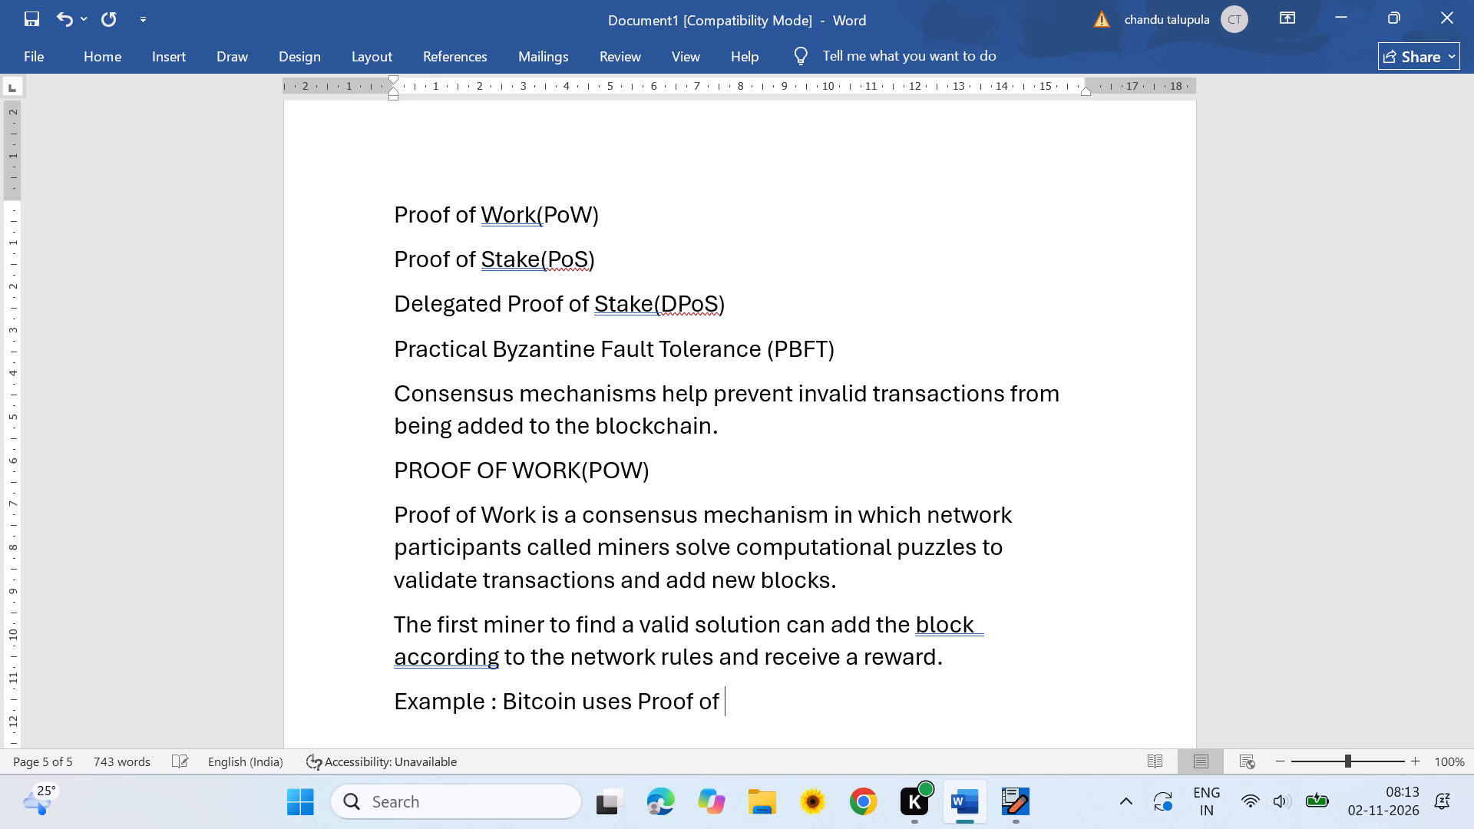
text(Work)
key(period)
key(Return)
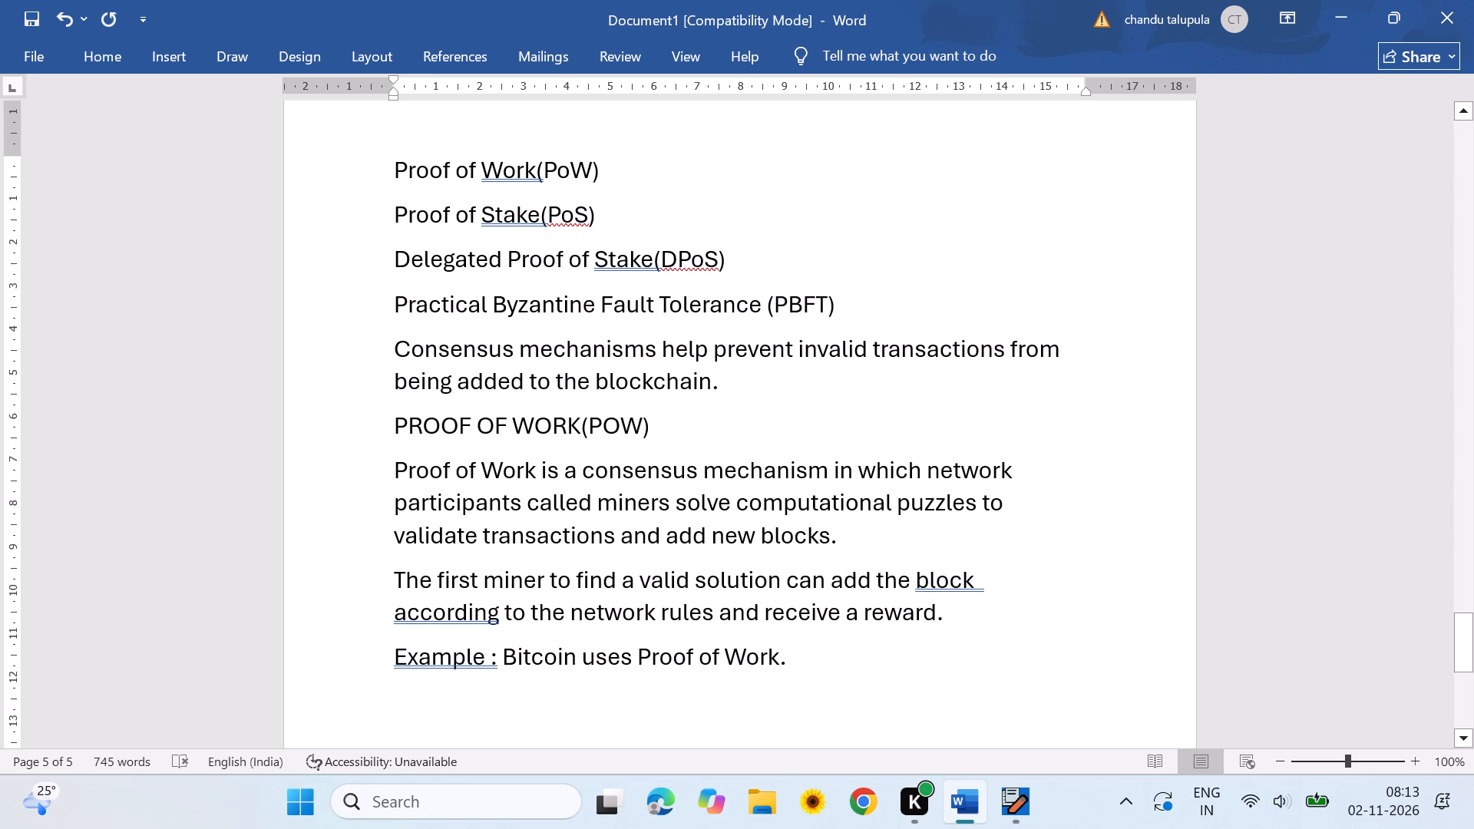
Add the subheading "Advantages :" below the Bitcoin example line, followed by a new line.
key(a)
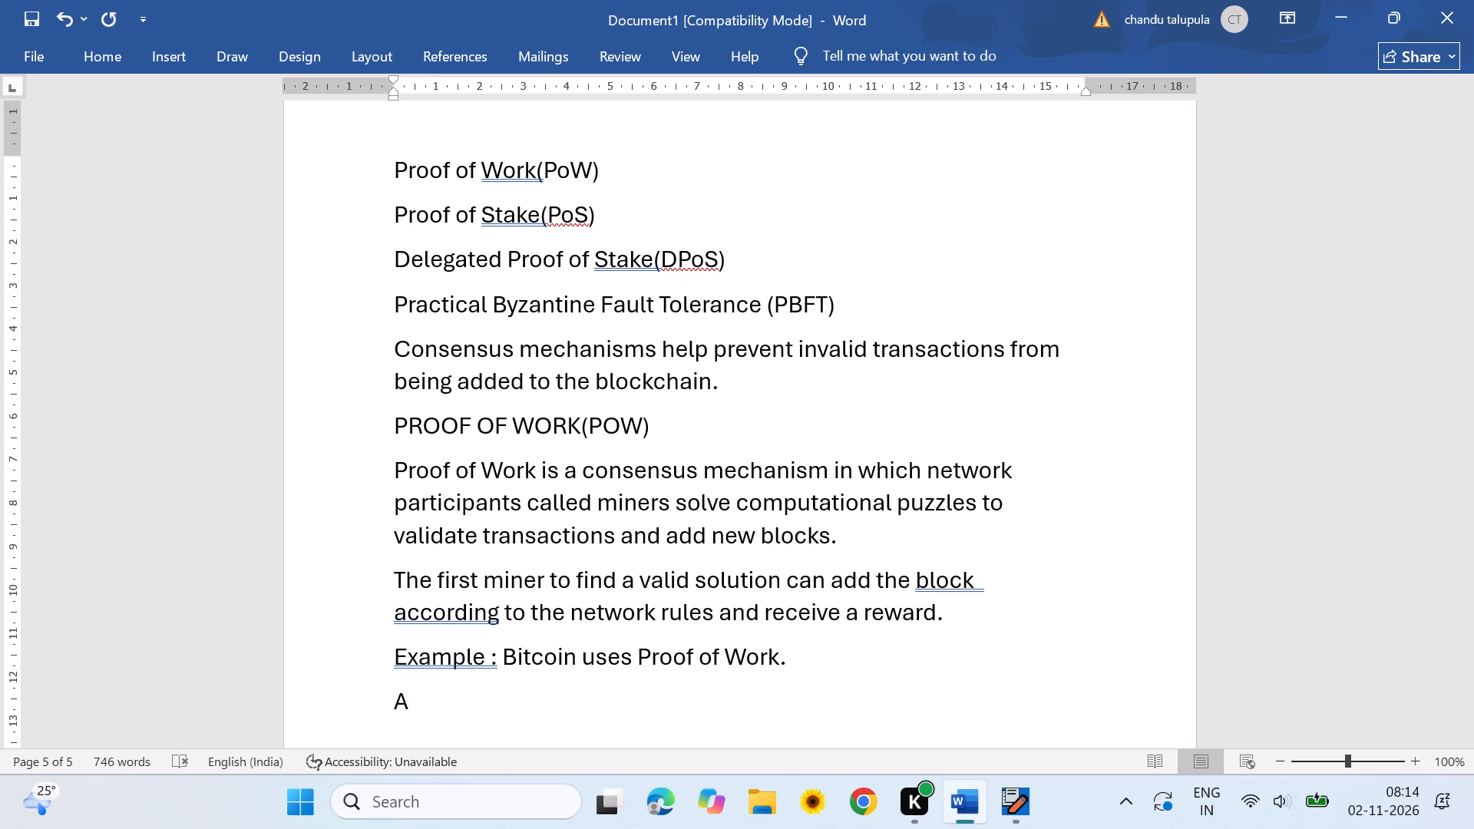
text(DV)
key(BackSpace)
key(BackSpace)
text(dvantage)
text(s :)
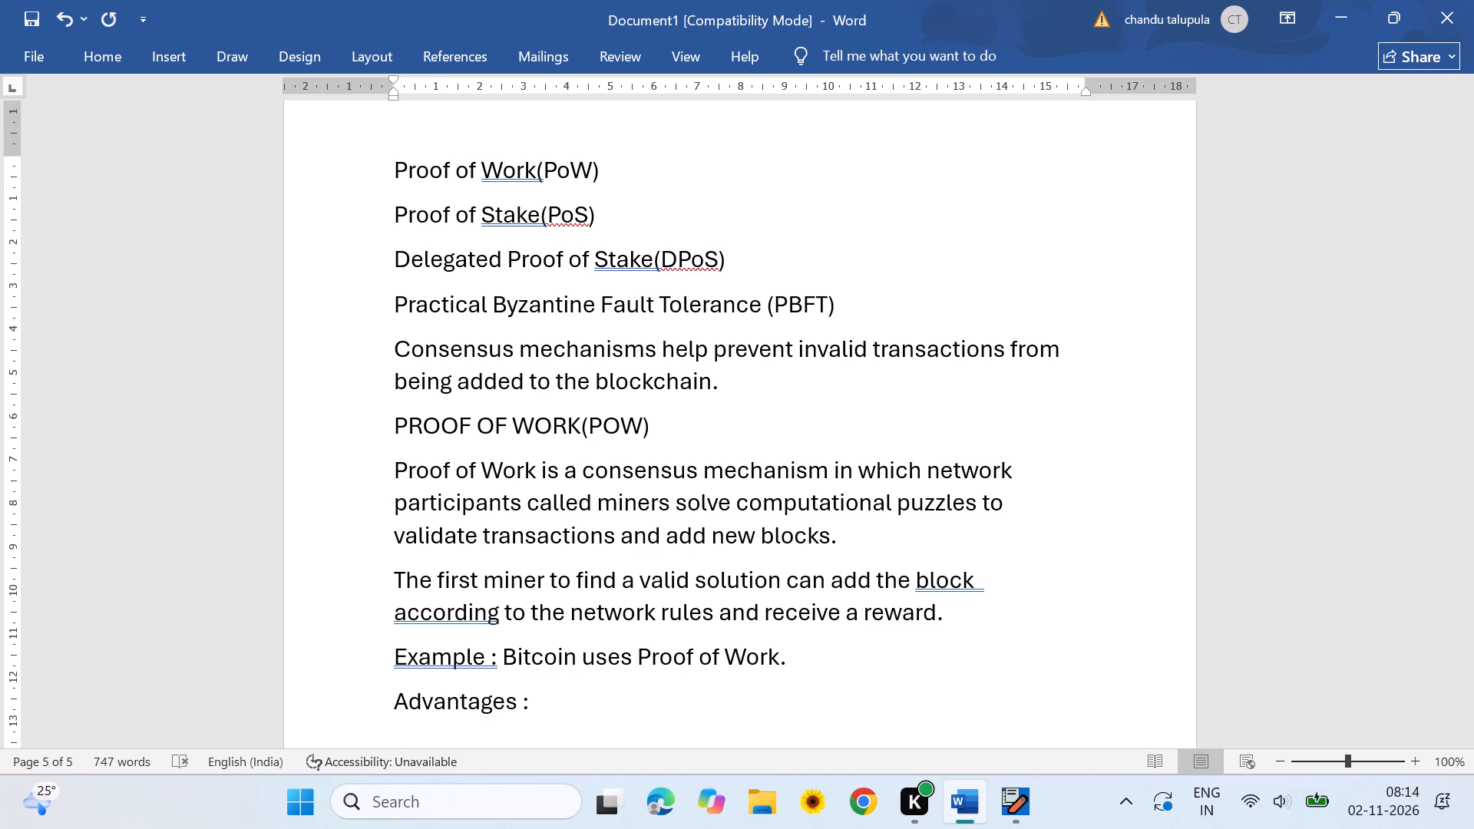
key(Return)
Enter "Provides strong security." as the first Proof of Work advantage, followed by a new line.
text(PRov)
key(BackSpace)
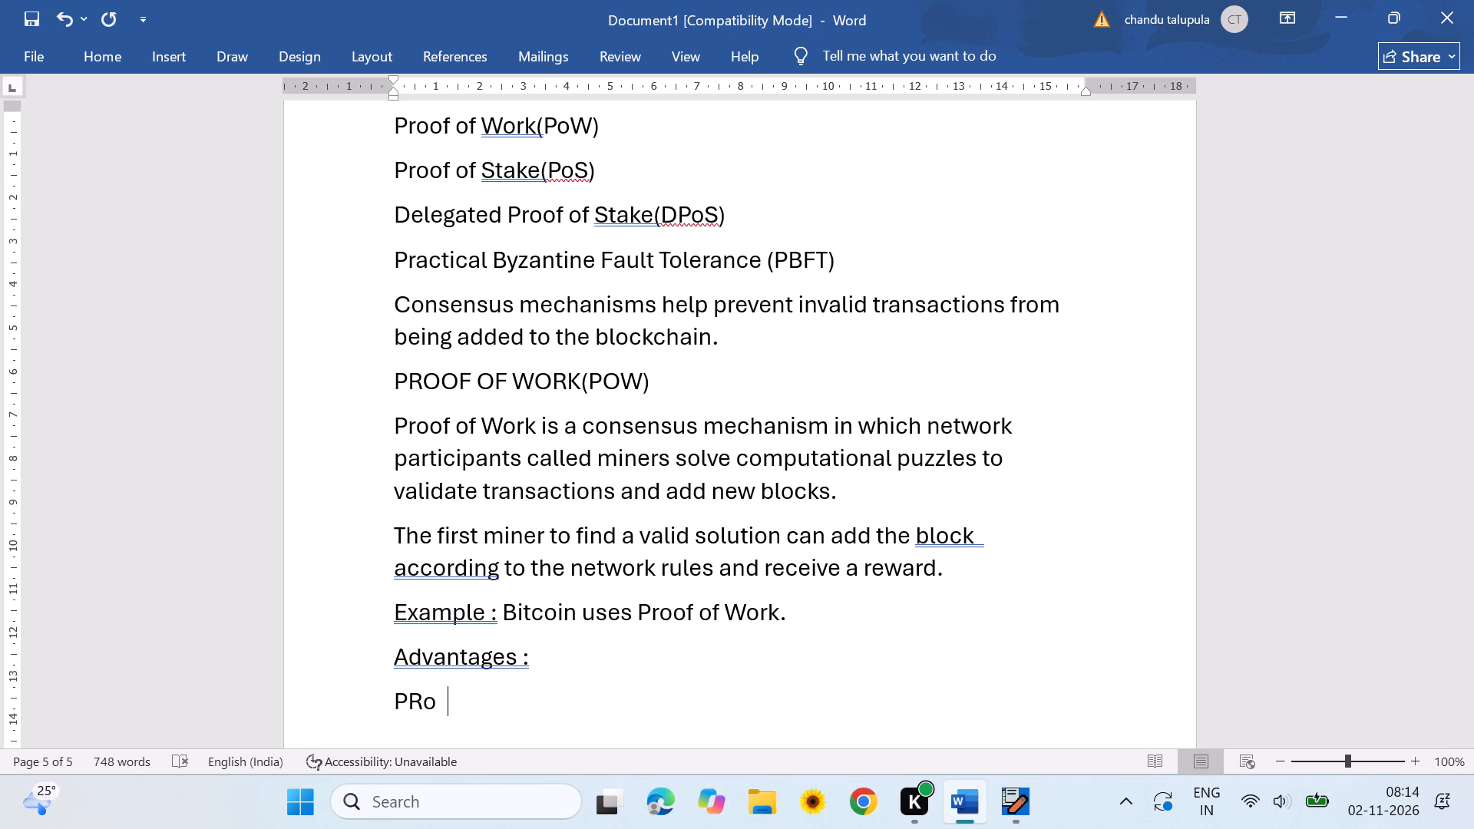
key(BackSpace)
key(BackSpace)
text(rovides)
key(space)
text(strong securi)
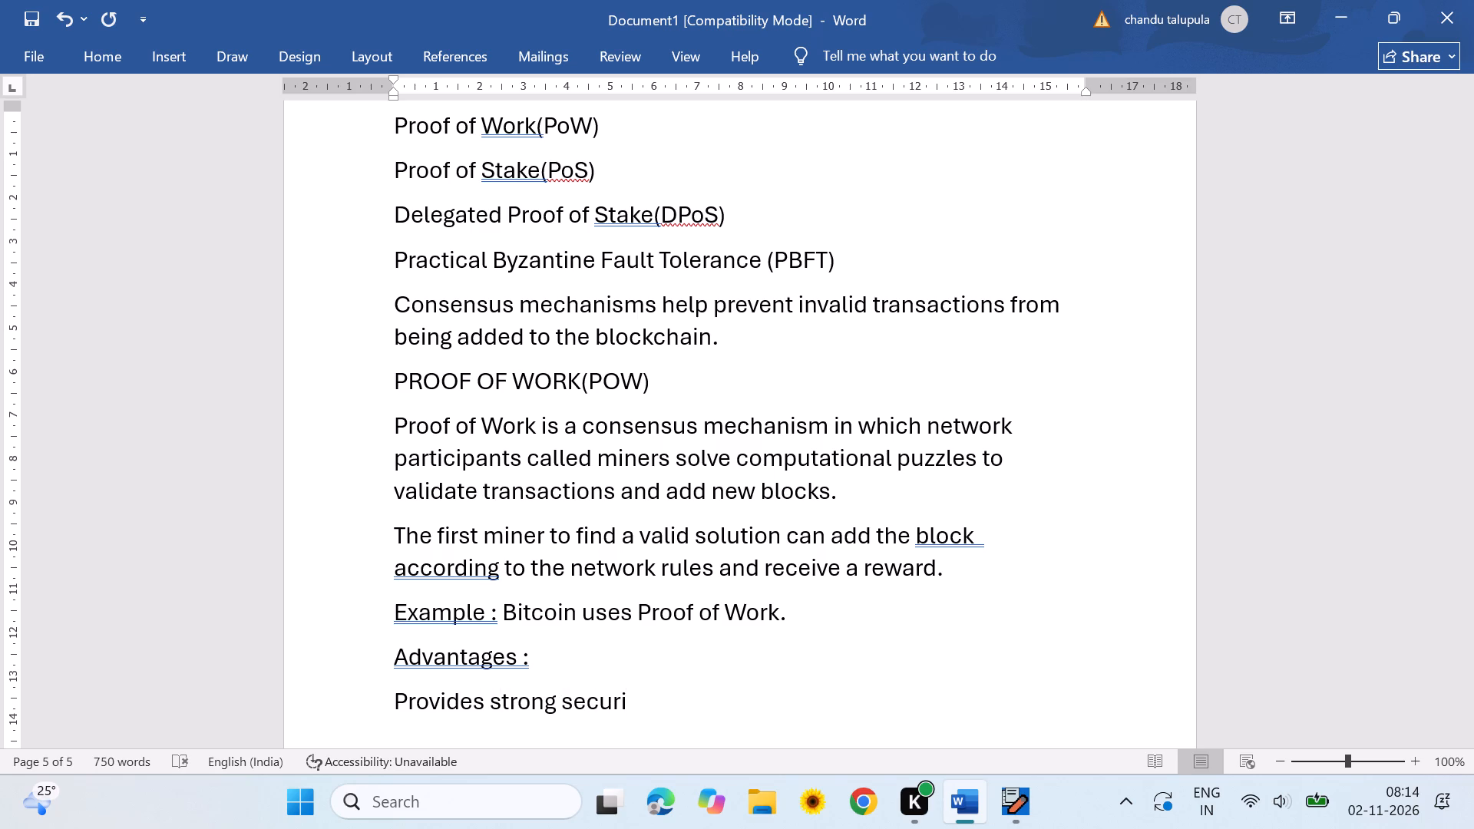
text(ty)
key(period)
key(Return)
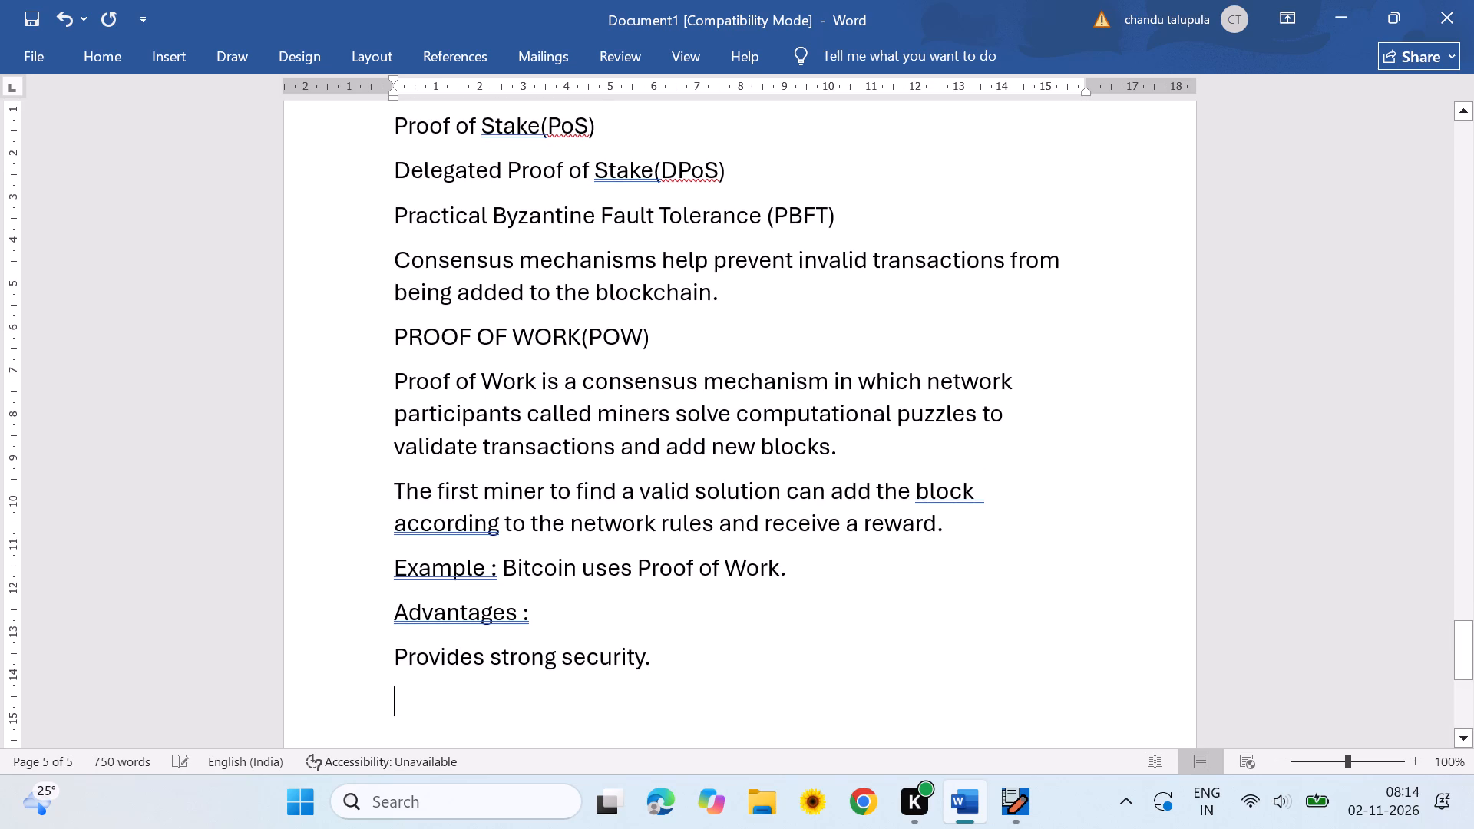
Enter "Makes certain attacks expensive." as the second Proof of Work advantage, followed by a new line.
text(Makes)
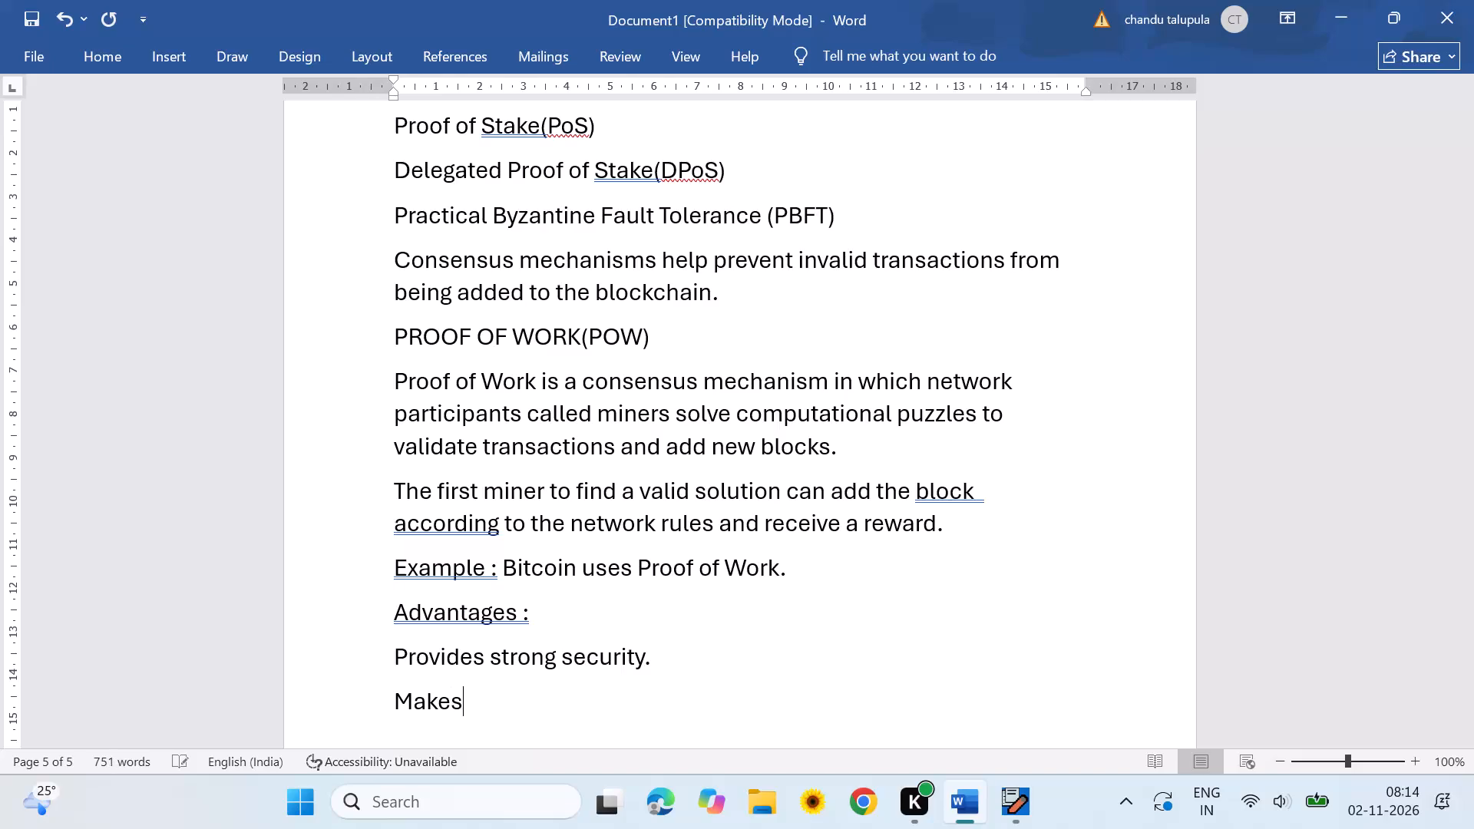
key(space)
text(certain)
key(space)
text(attacks)
key(space)
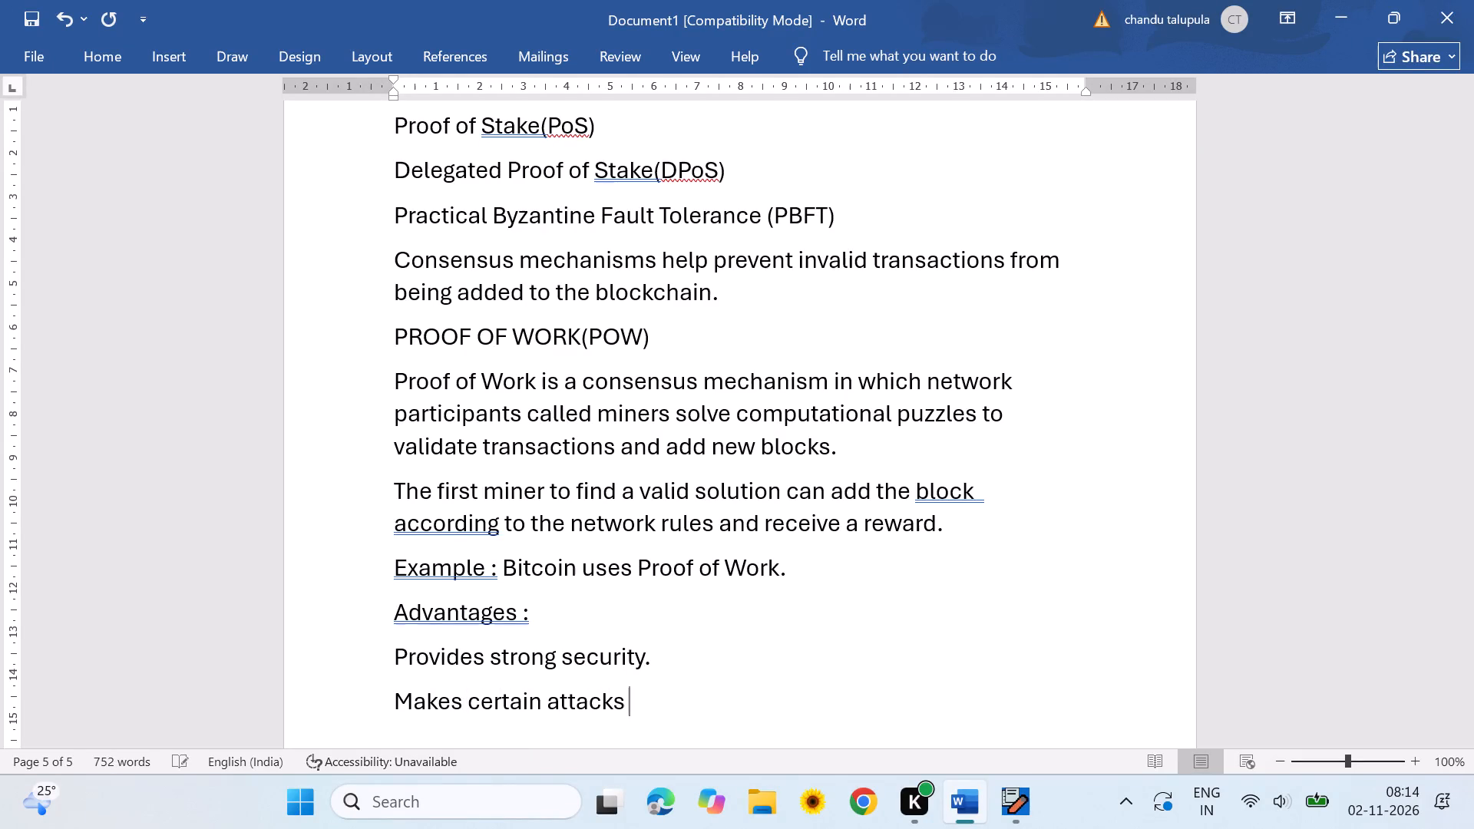
key(e)
text(xpensive)
key(period)
key(Return)
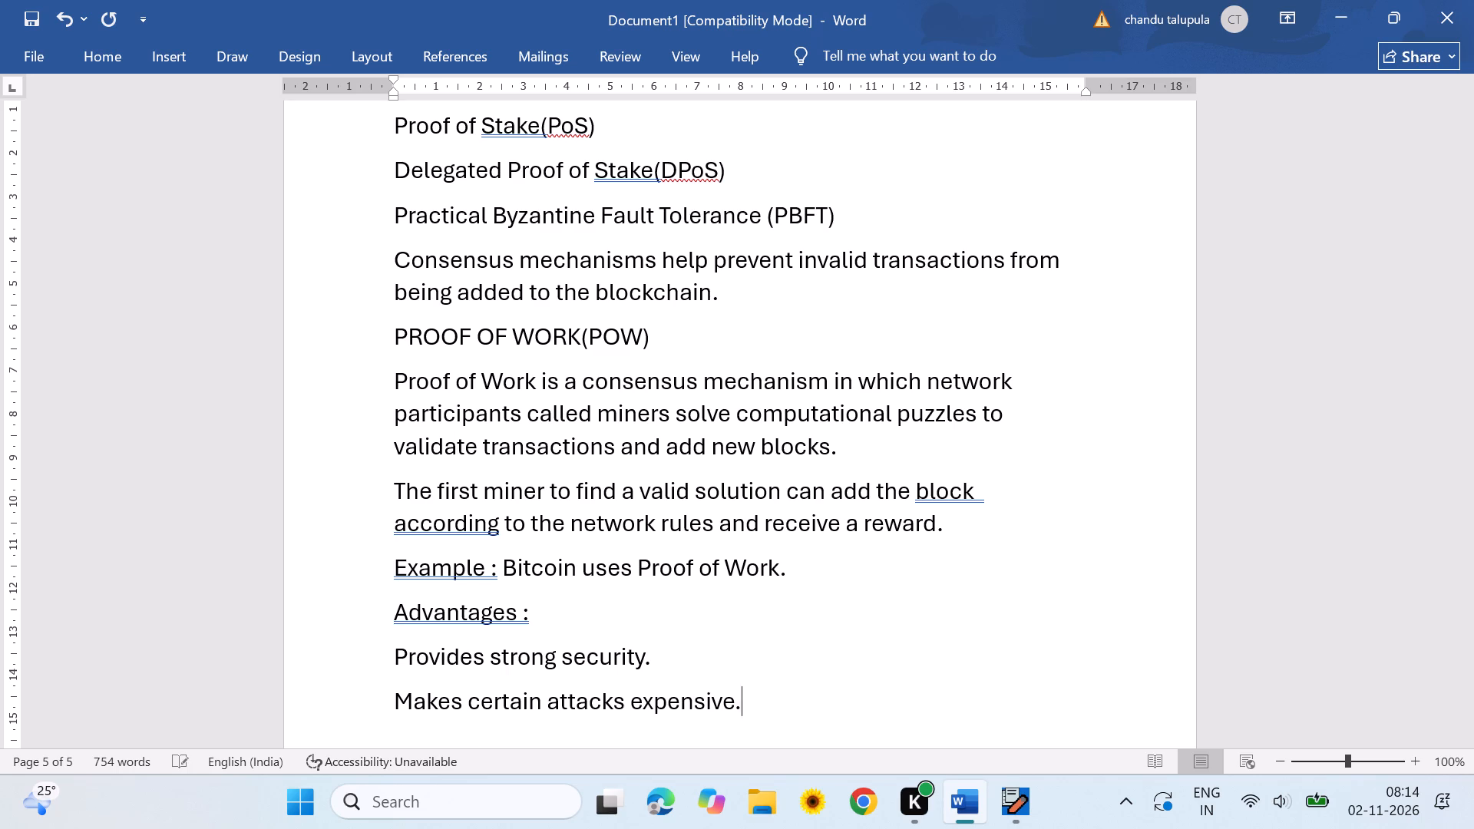
Enter "Supports decentralized transaction verification." as the third Proof of Work advantage, followed by a new line.
text(Supports)
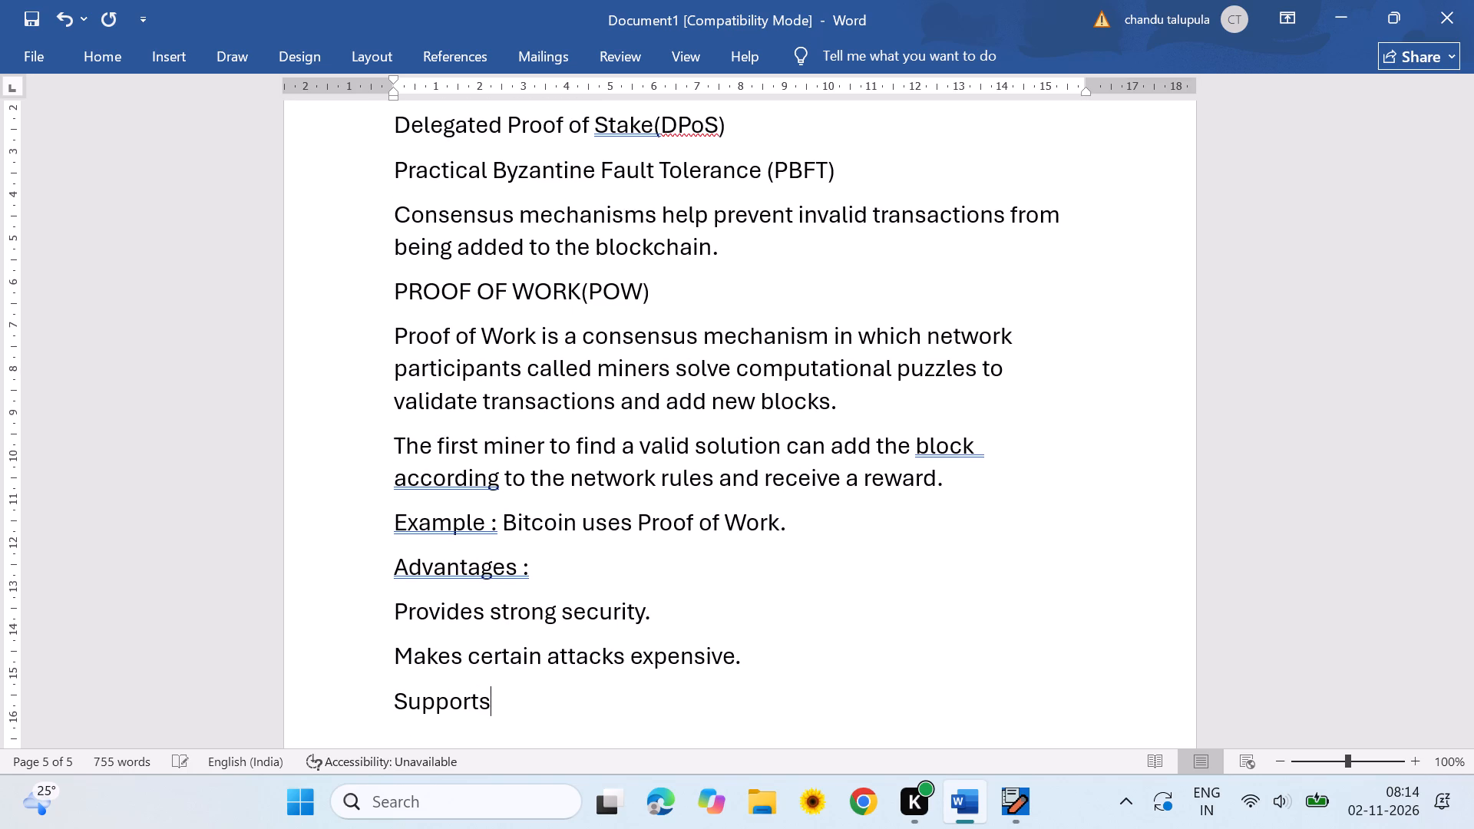
key(space)
text(decentrali)
text(zed)
key(space)
text(trans)
text(action)
key(space)
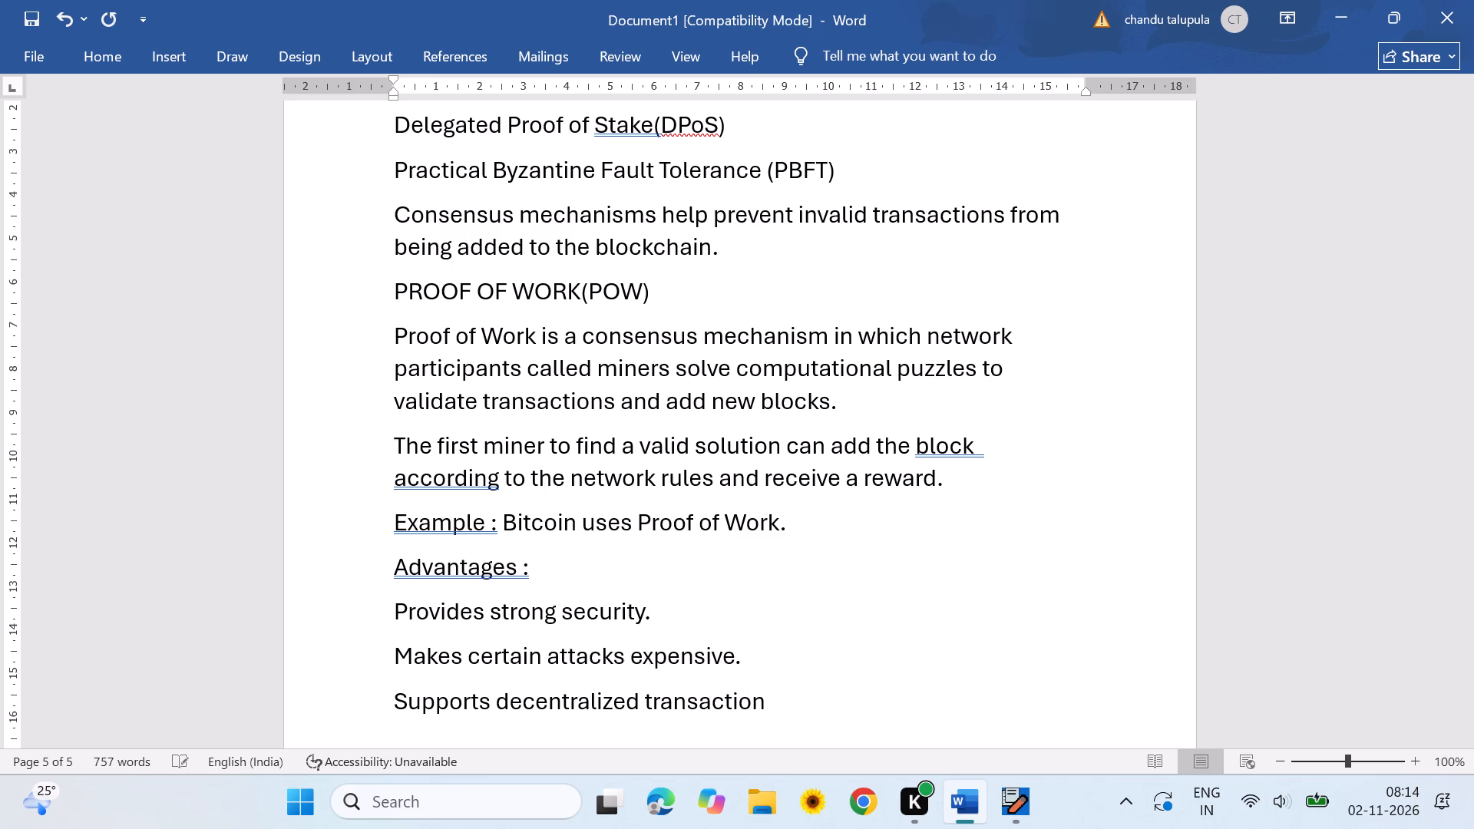
text(verifi)
text(cation)
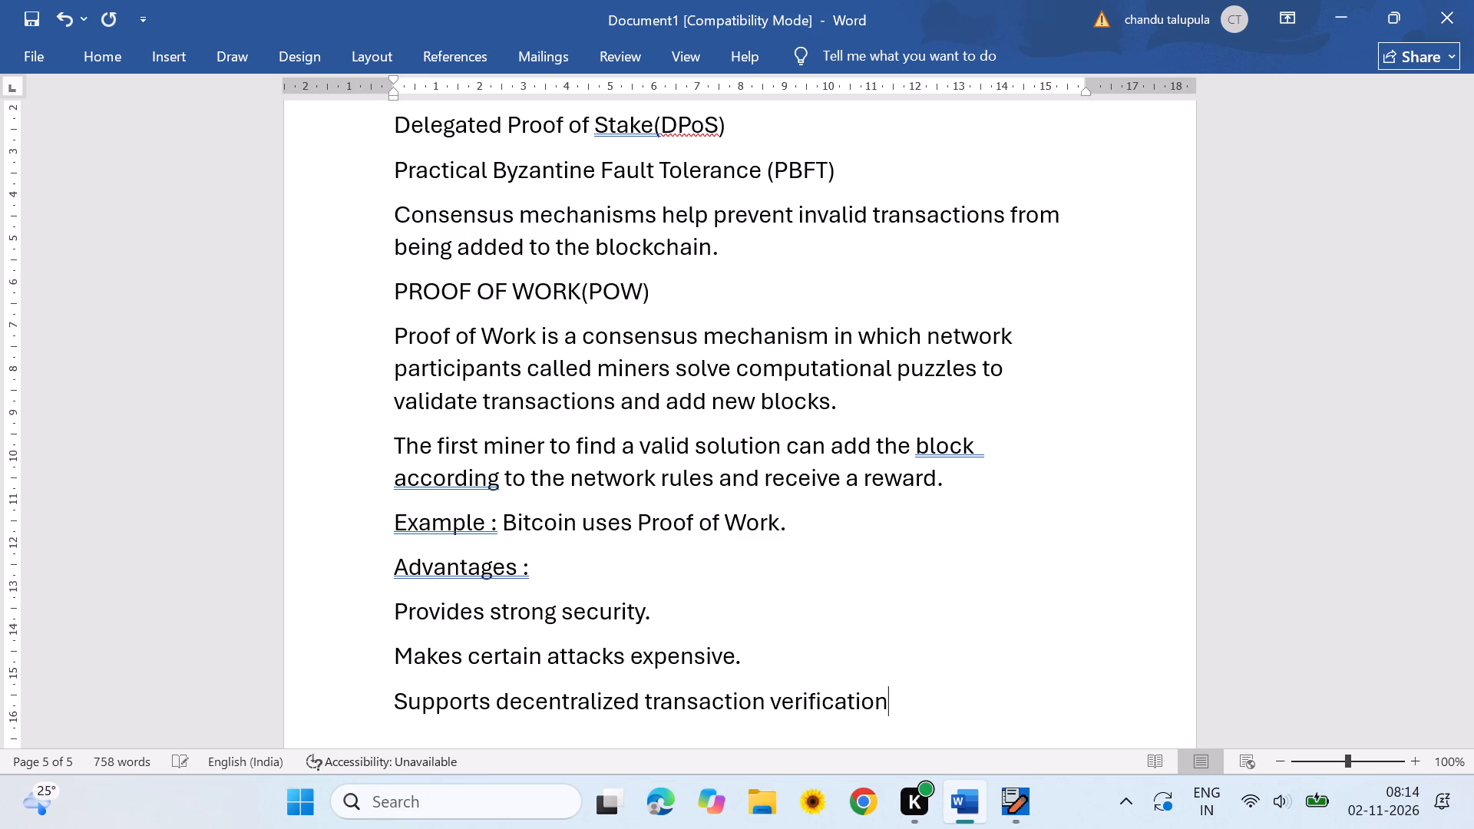
key(period)
key(Return)
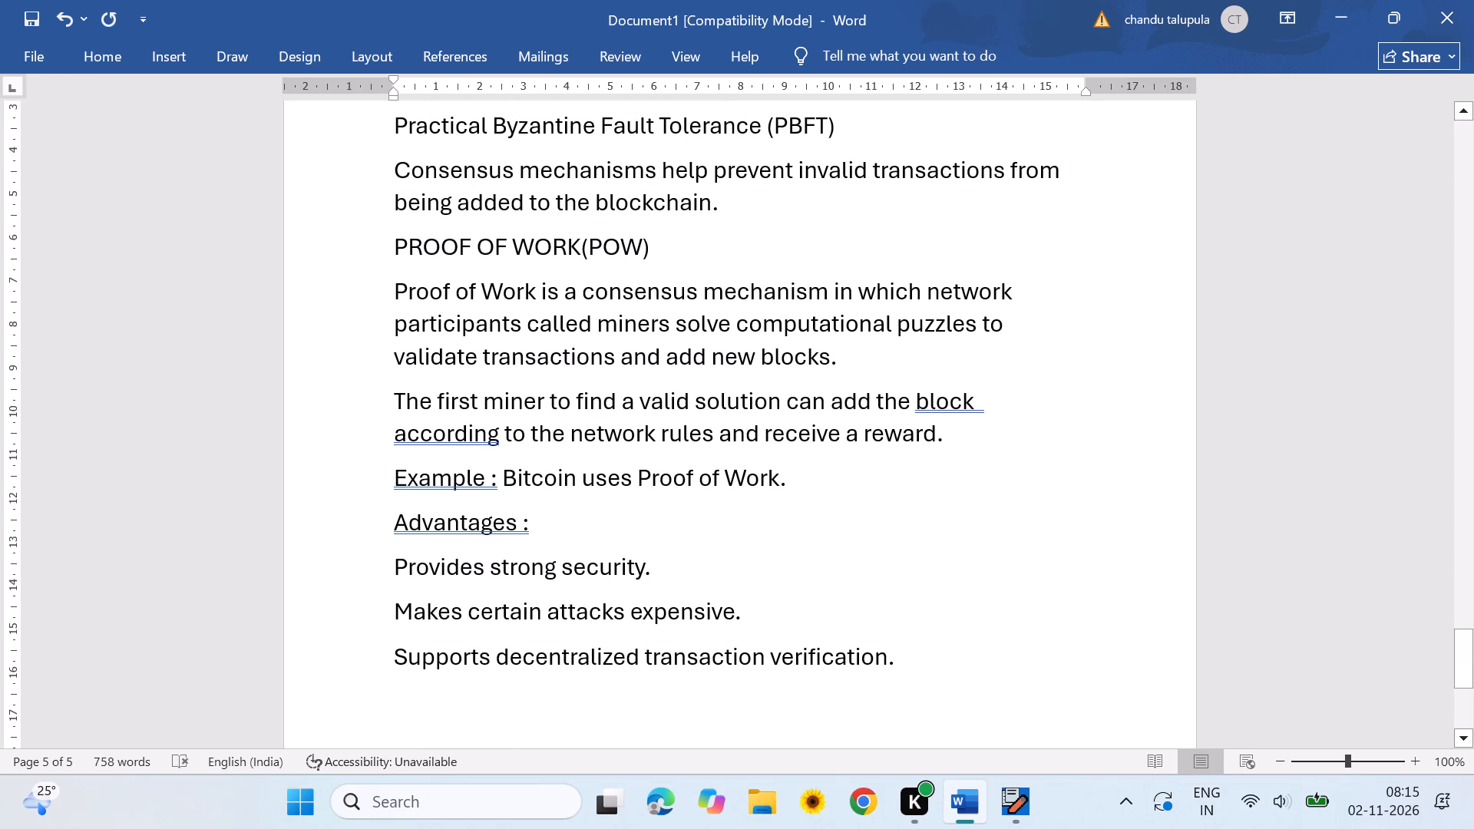
Add the subheading "Disadvantages" below the Proof of Work advantages, followed by a new line.
text(Disadvantages)
key(Return)
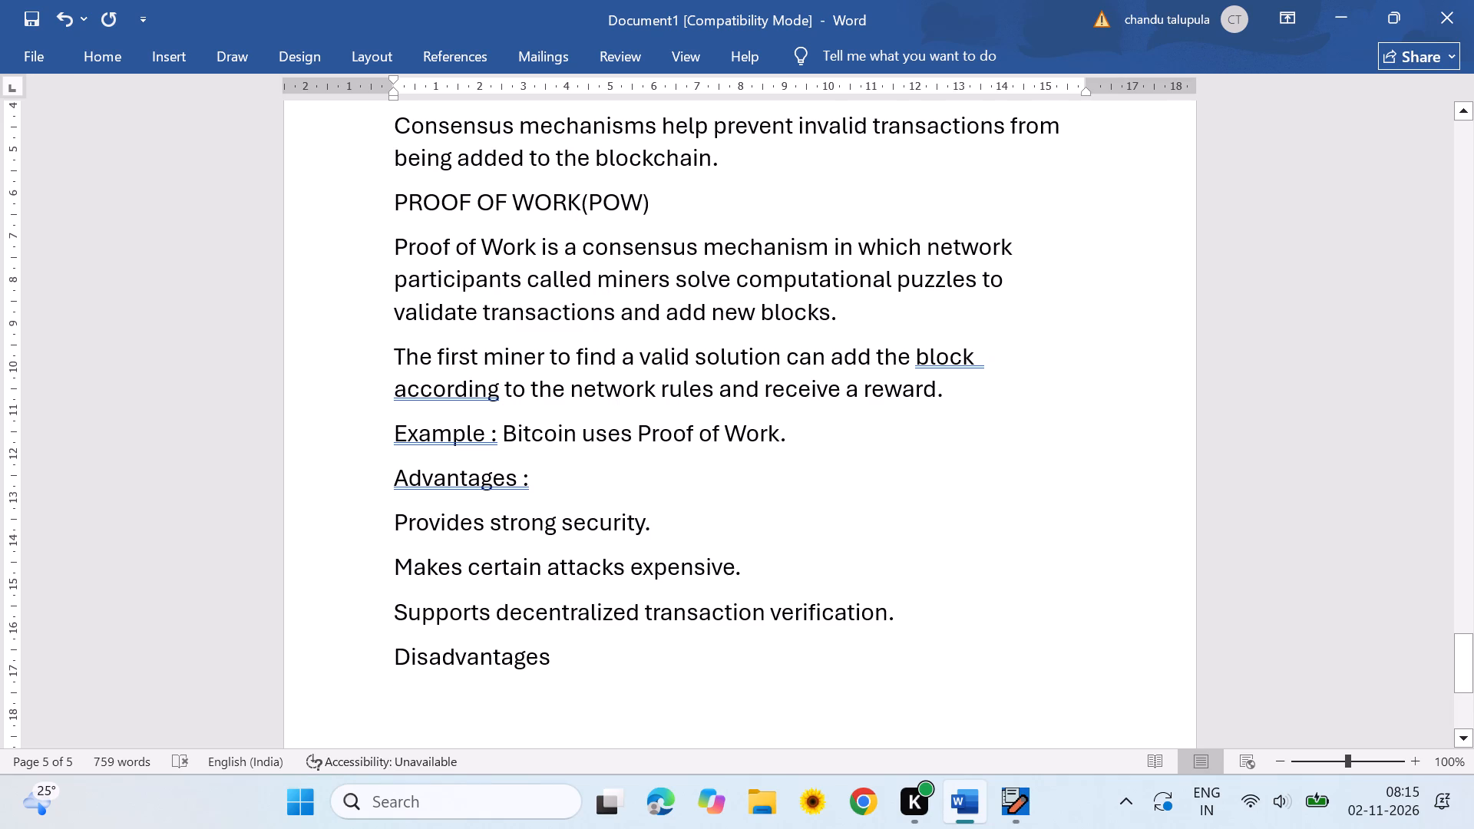
Enter "Requires high computational power." as the first Proof of Work disadvantage, followed by a new line.
text(Rq)
key(BackSpace)
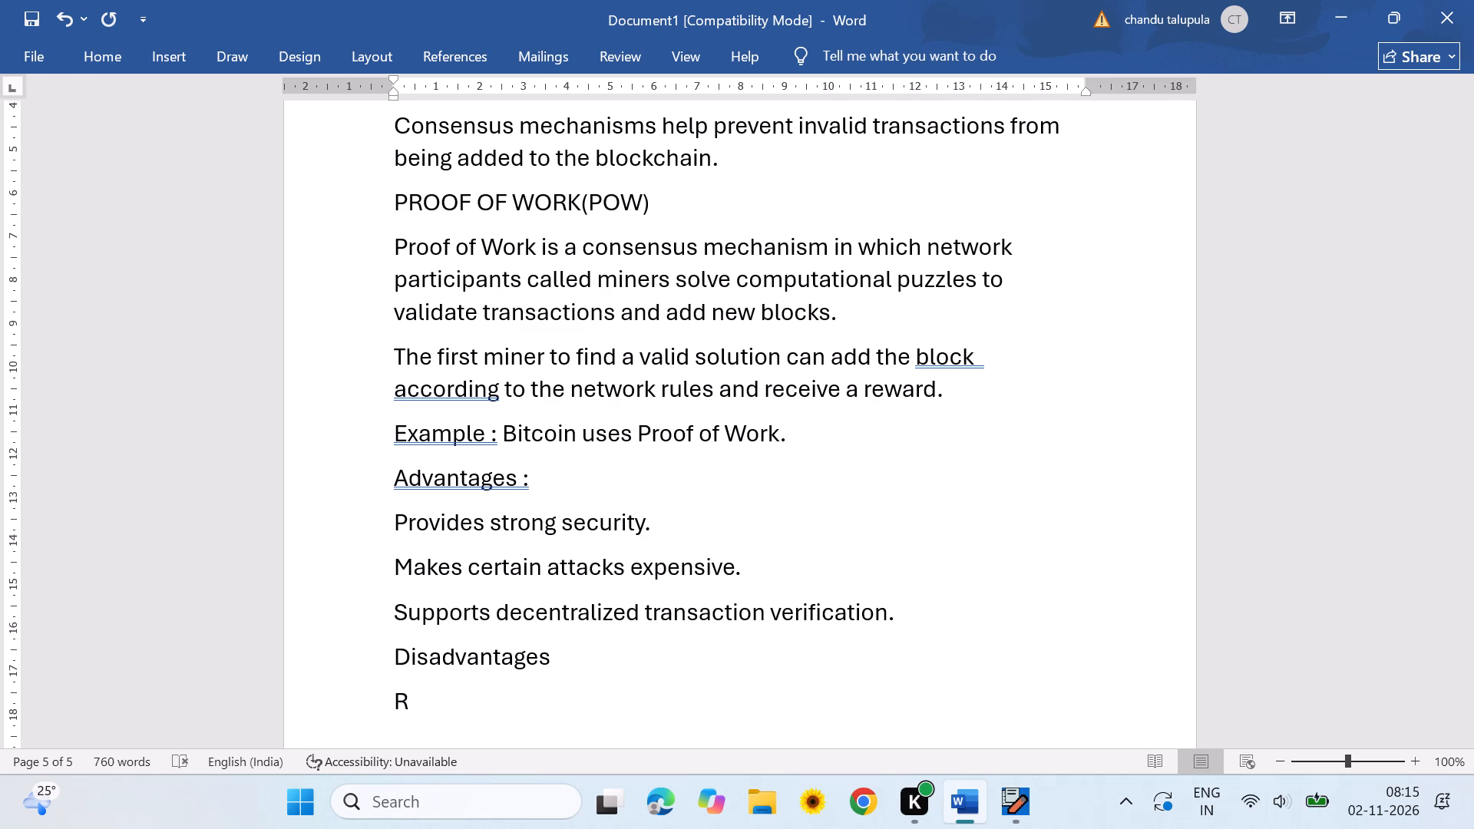
text(equi)
text(res)
key(space)
text(high)
key(space)
text(computat)
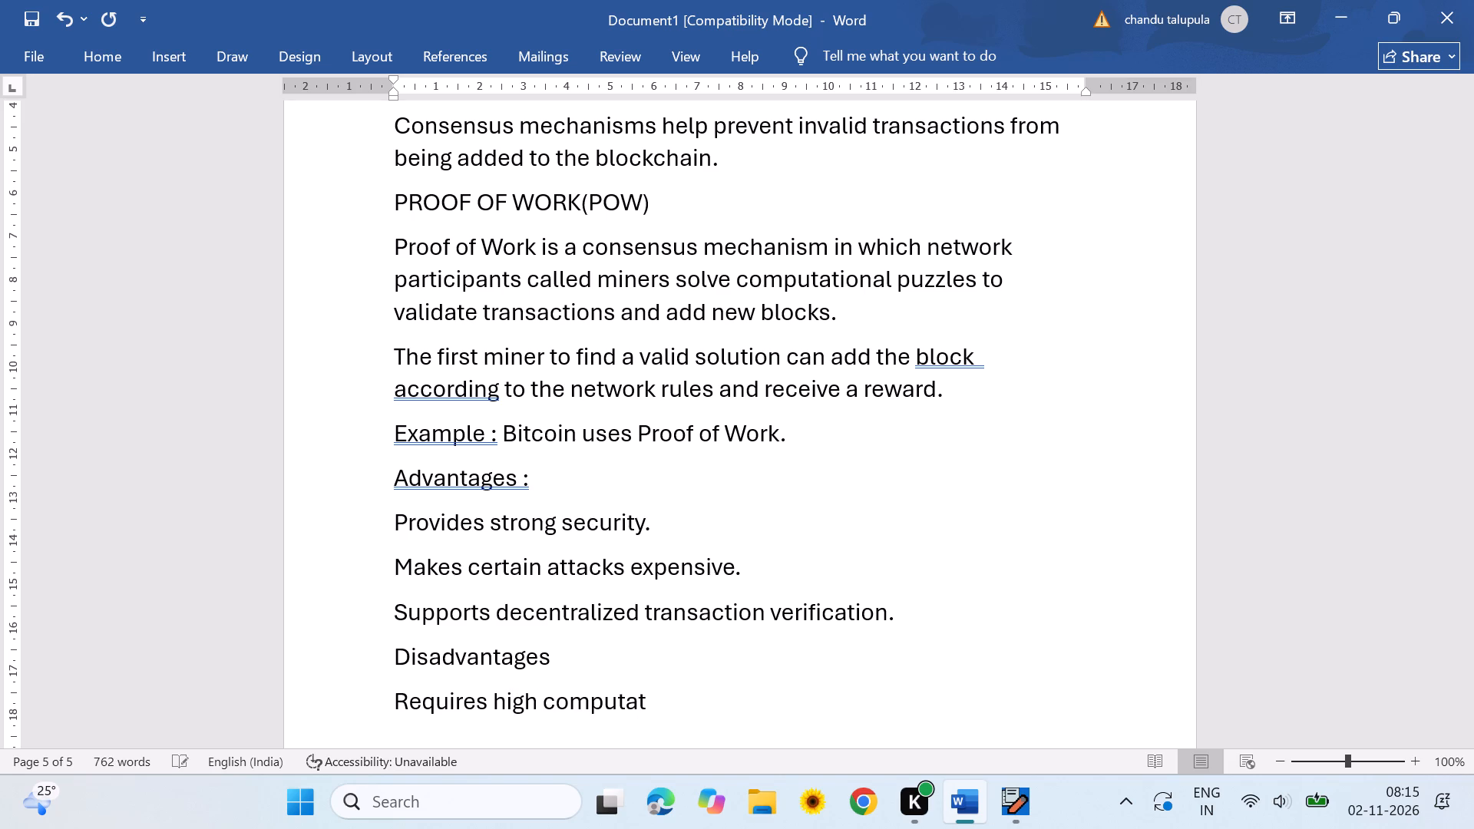
text(ional)
key(space)
text(power)
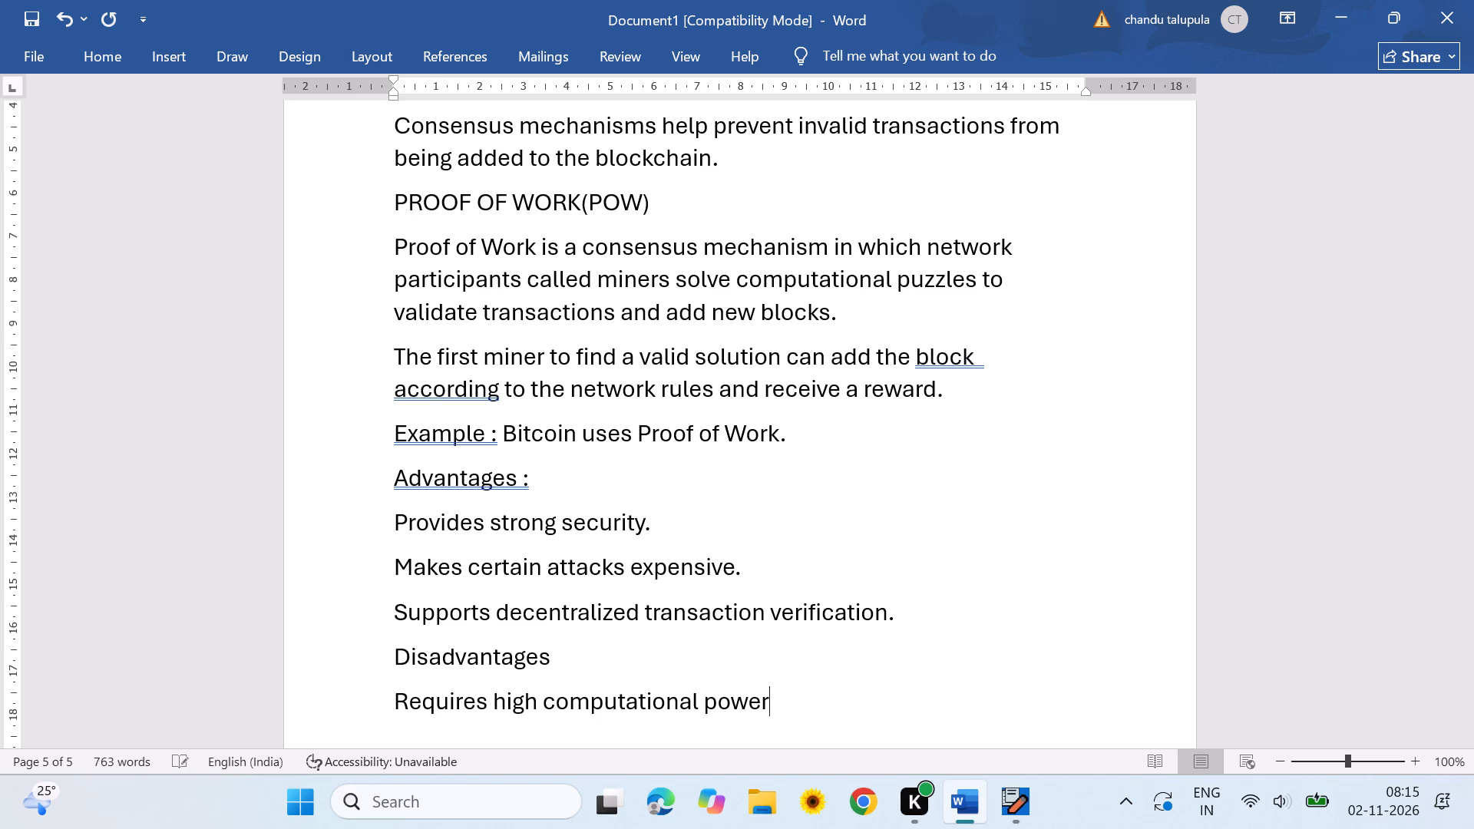
key(period)
key(Return)
Enter "Consume large amounts of electricity." as the second disadvantage, fixing the missing space after "of", followed by a new line.
text(Consume)
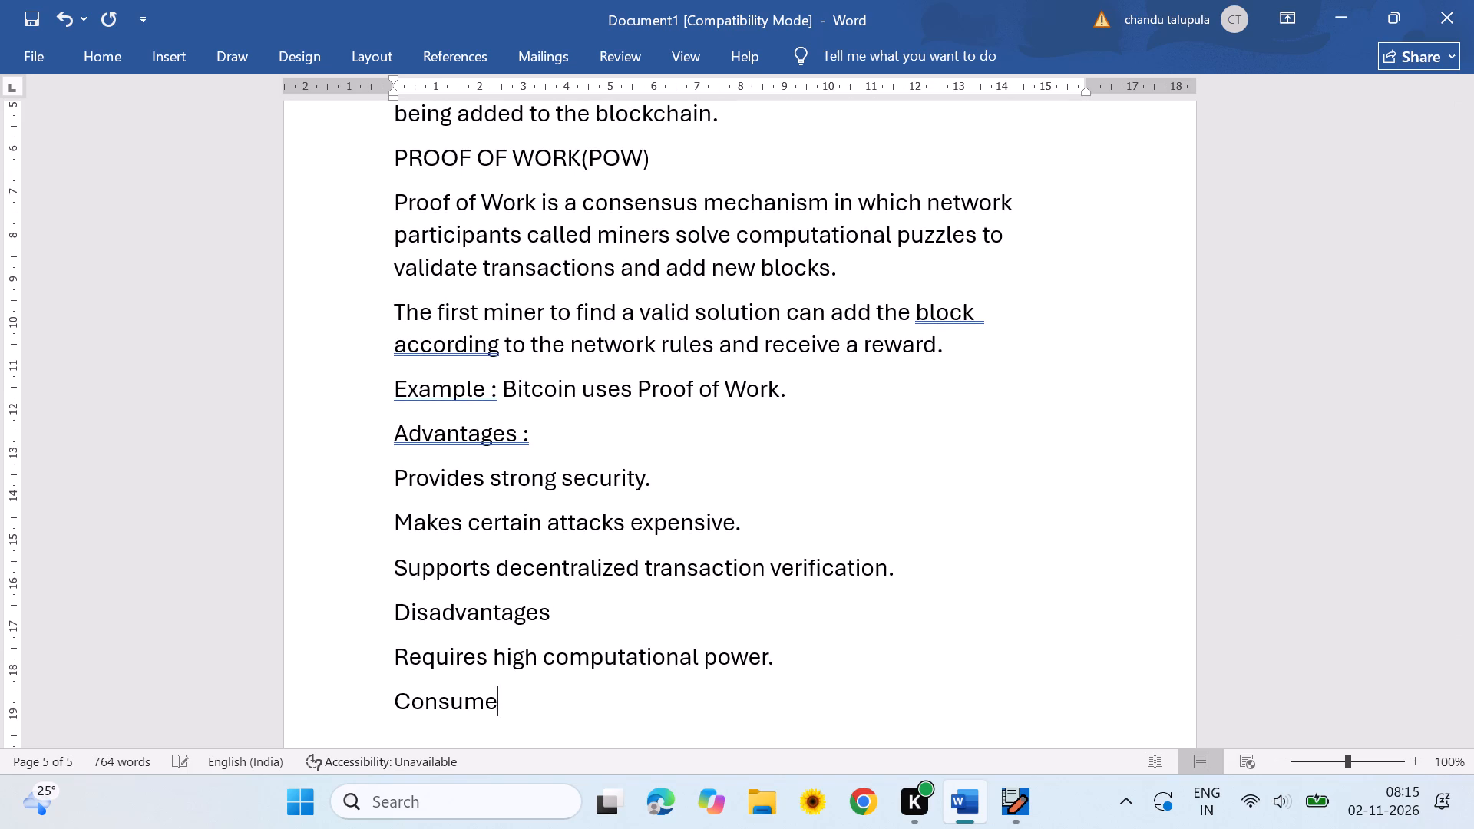
key(space)
text(large amounts of)
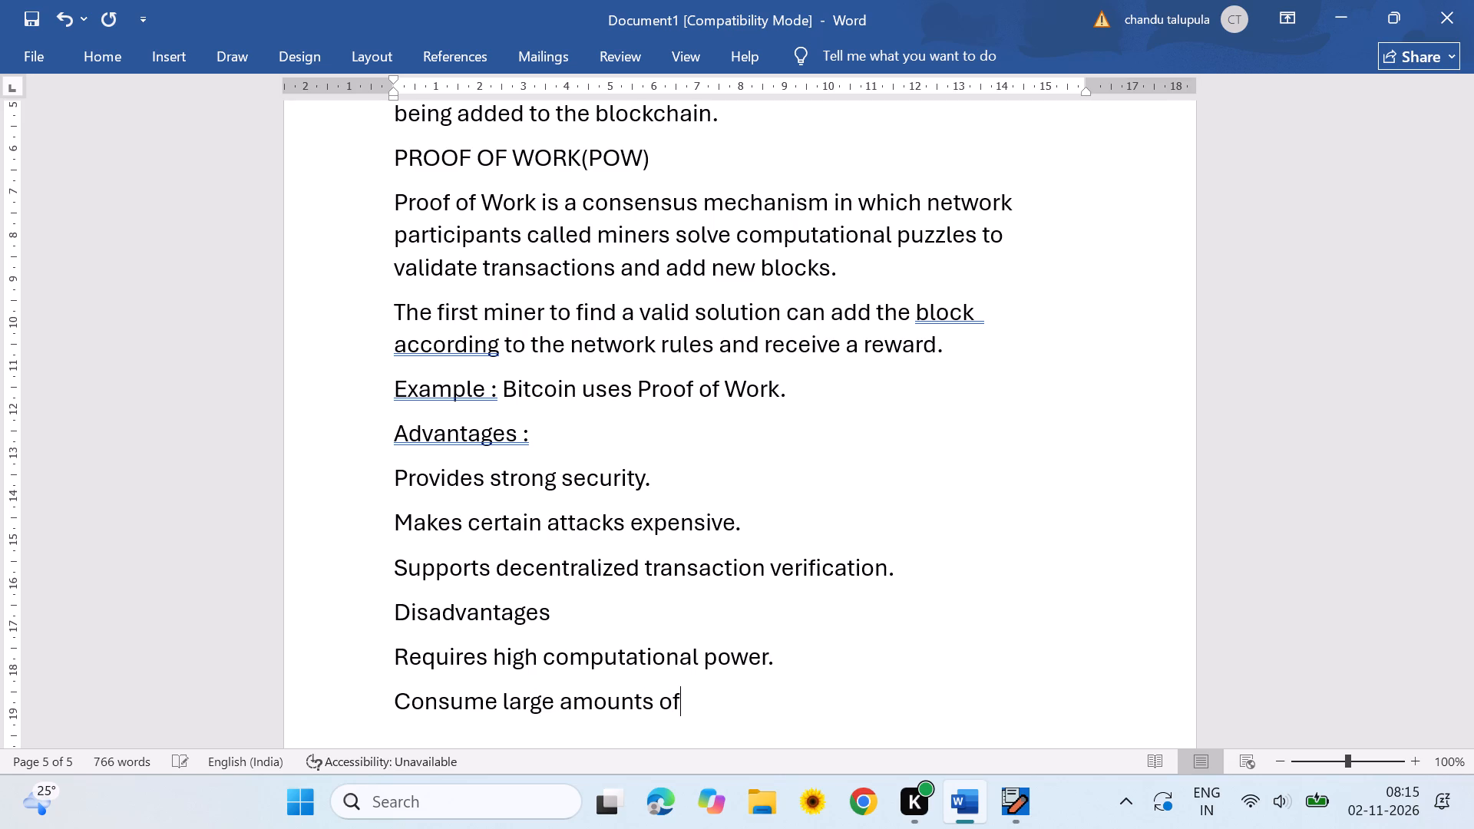
text(ele)
key(Left)
key(Left)
key(Left)
key(space)
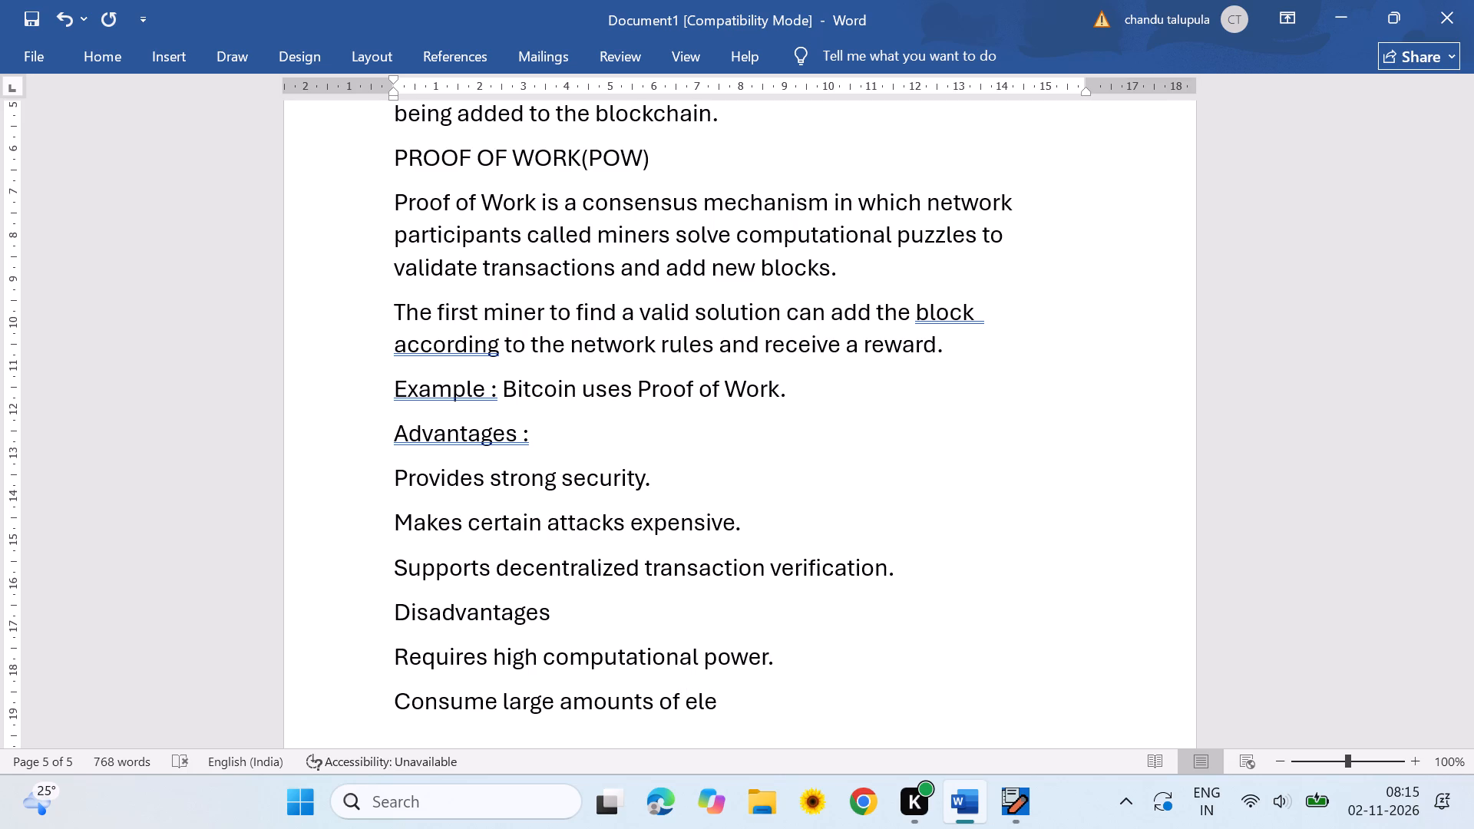
key(Right)
key(Right)
key(Right)
text(tricity)
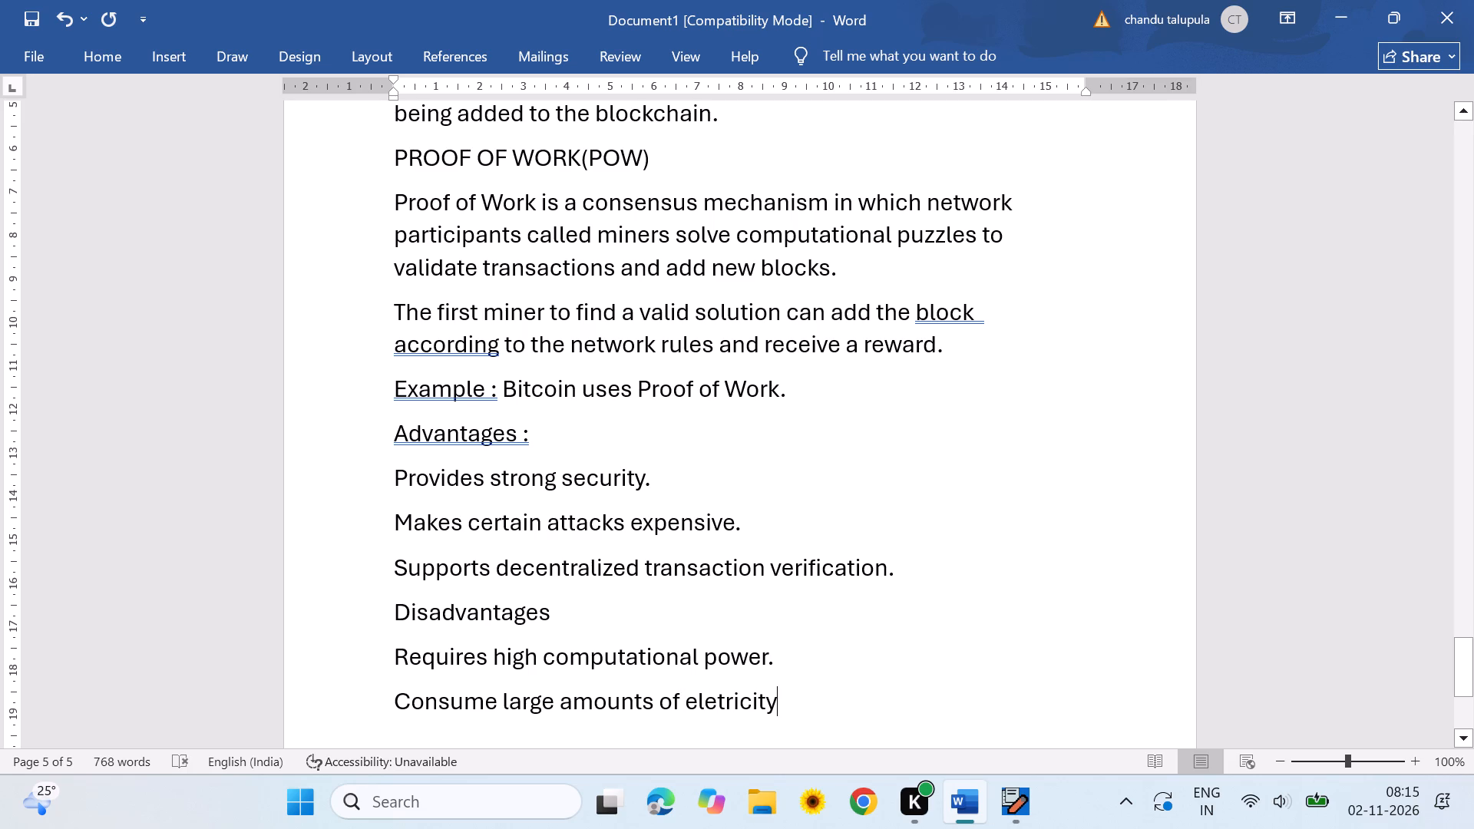
key(period)
key(Return)
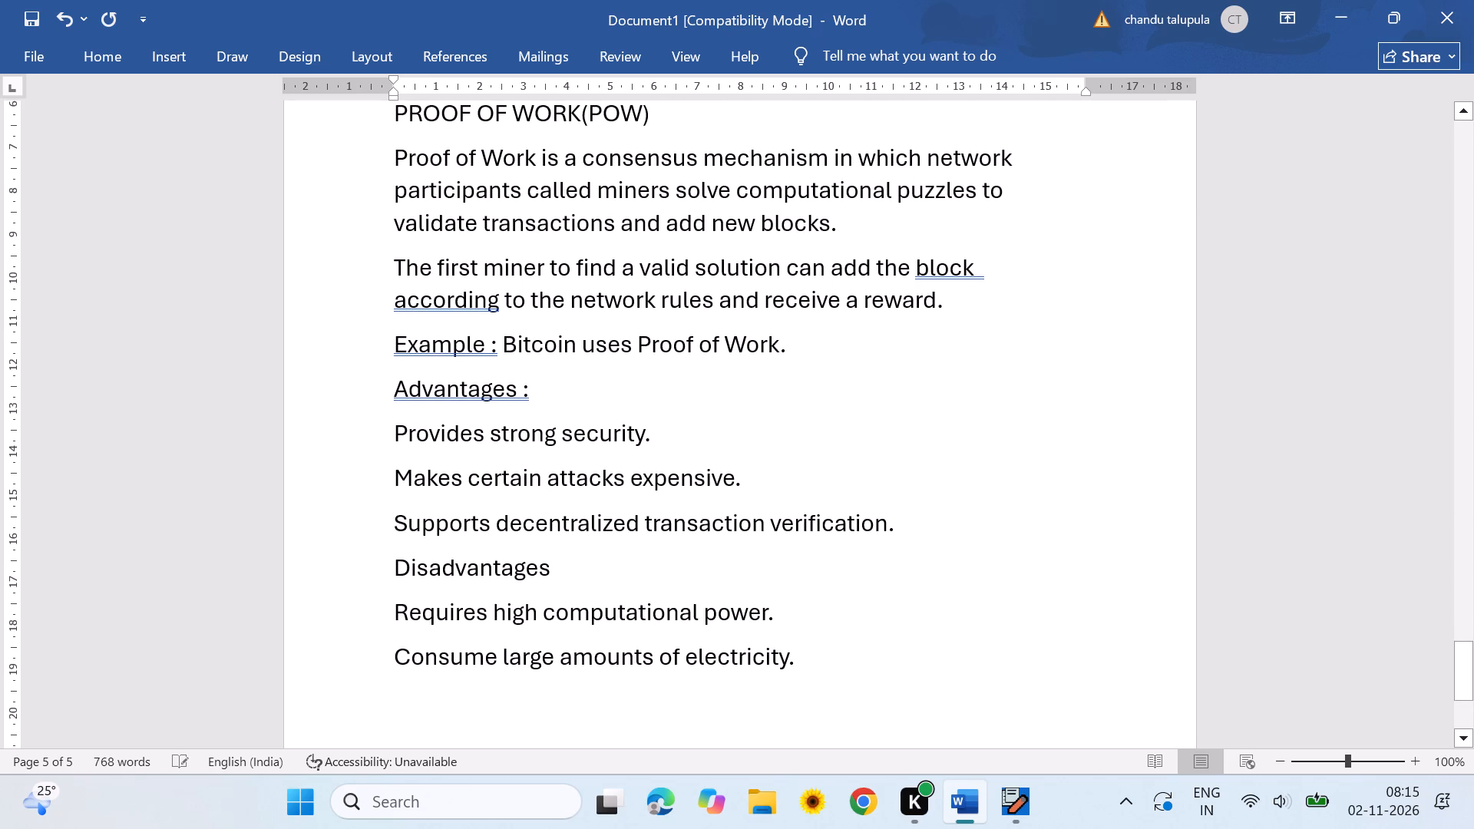
Enter "Can have slower transaction processing." as the third Proof of Work disadvantage, followed by a new line.
key(shift+c)
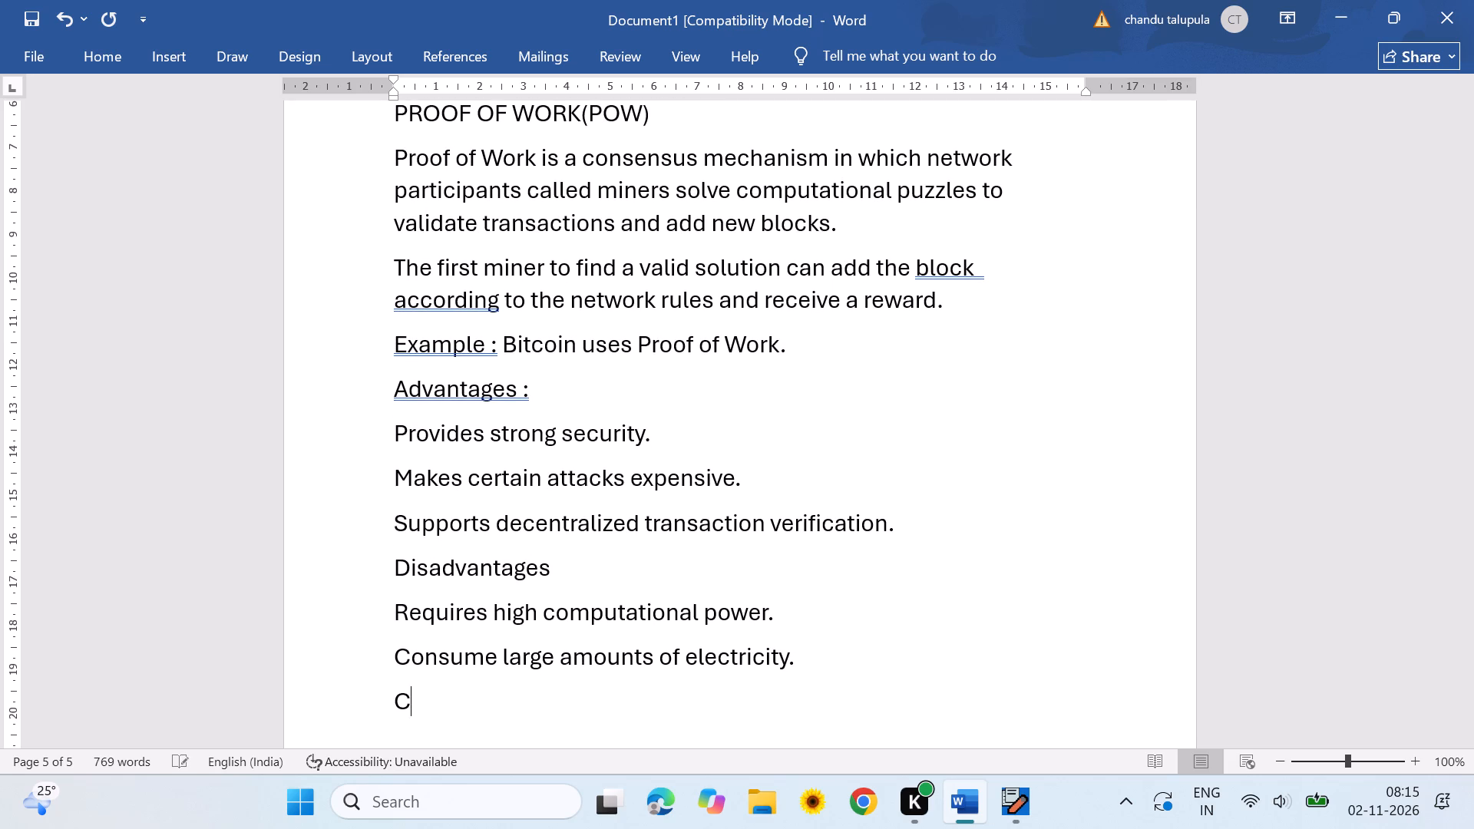
text(an have)
key(space)
text(slower transaction processing)
key(period)
key(Return)
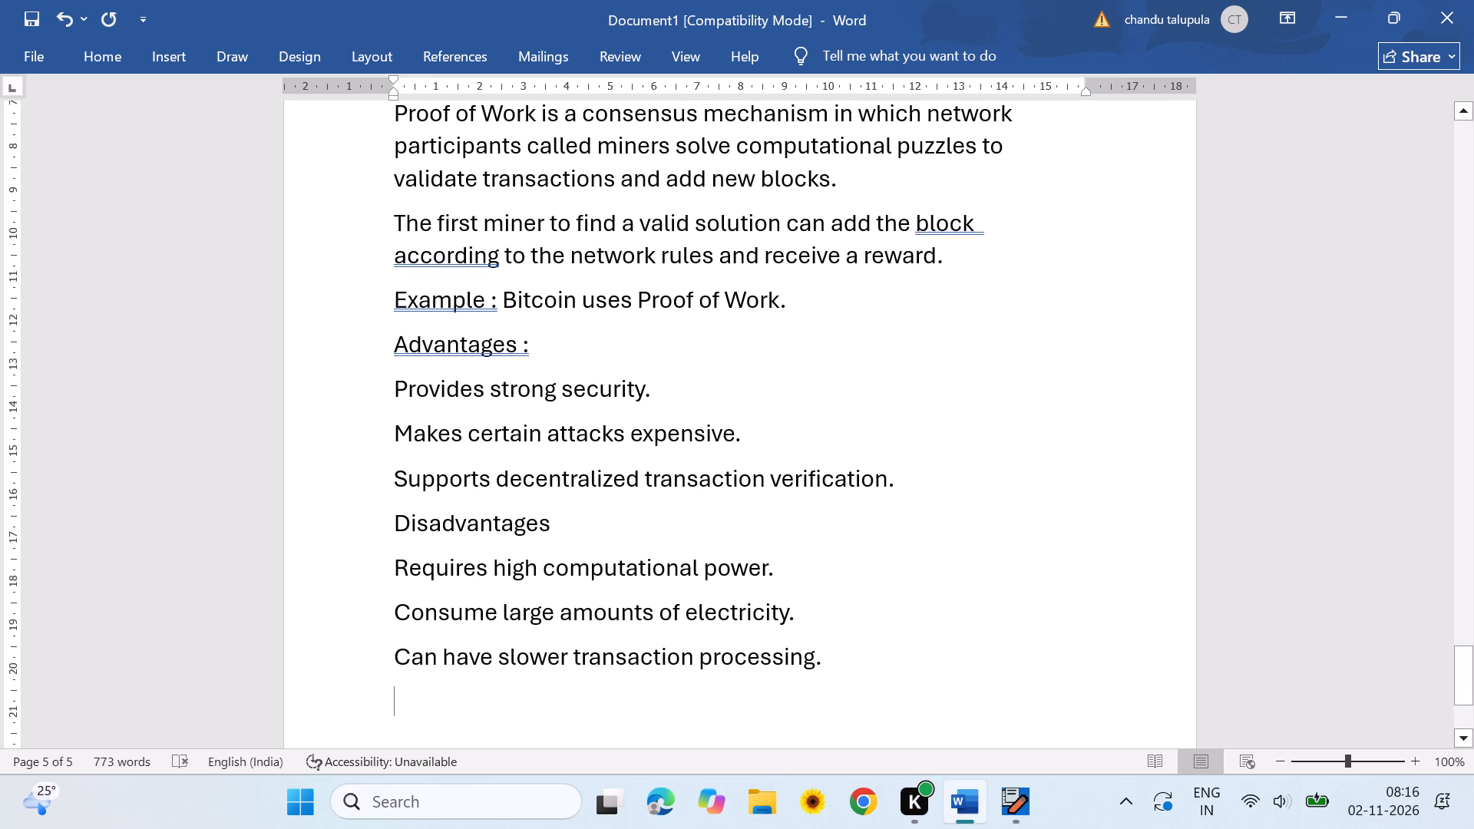
Add the section heading "PROOF OF STAKE(POS)" below the Proof of Work disadvantages, followed by a new line.
text(PROF)
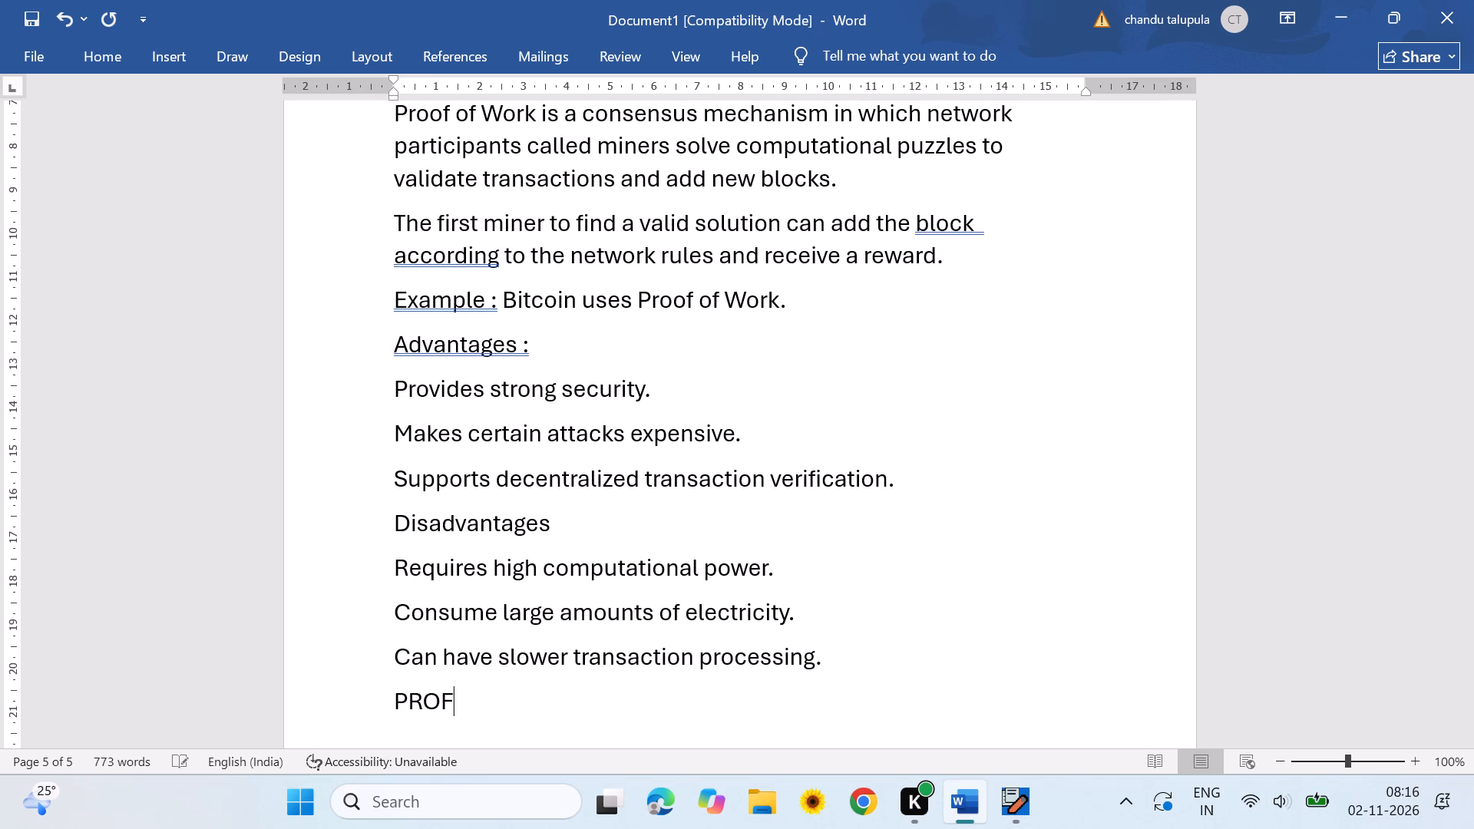
key(BackSpace)
text(OF OF STAKE)
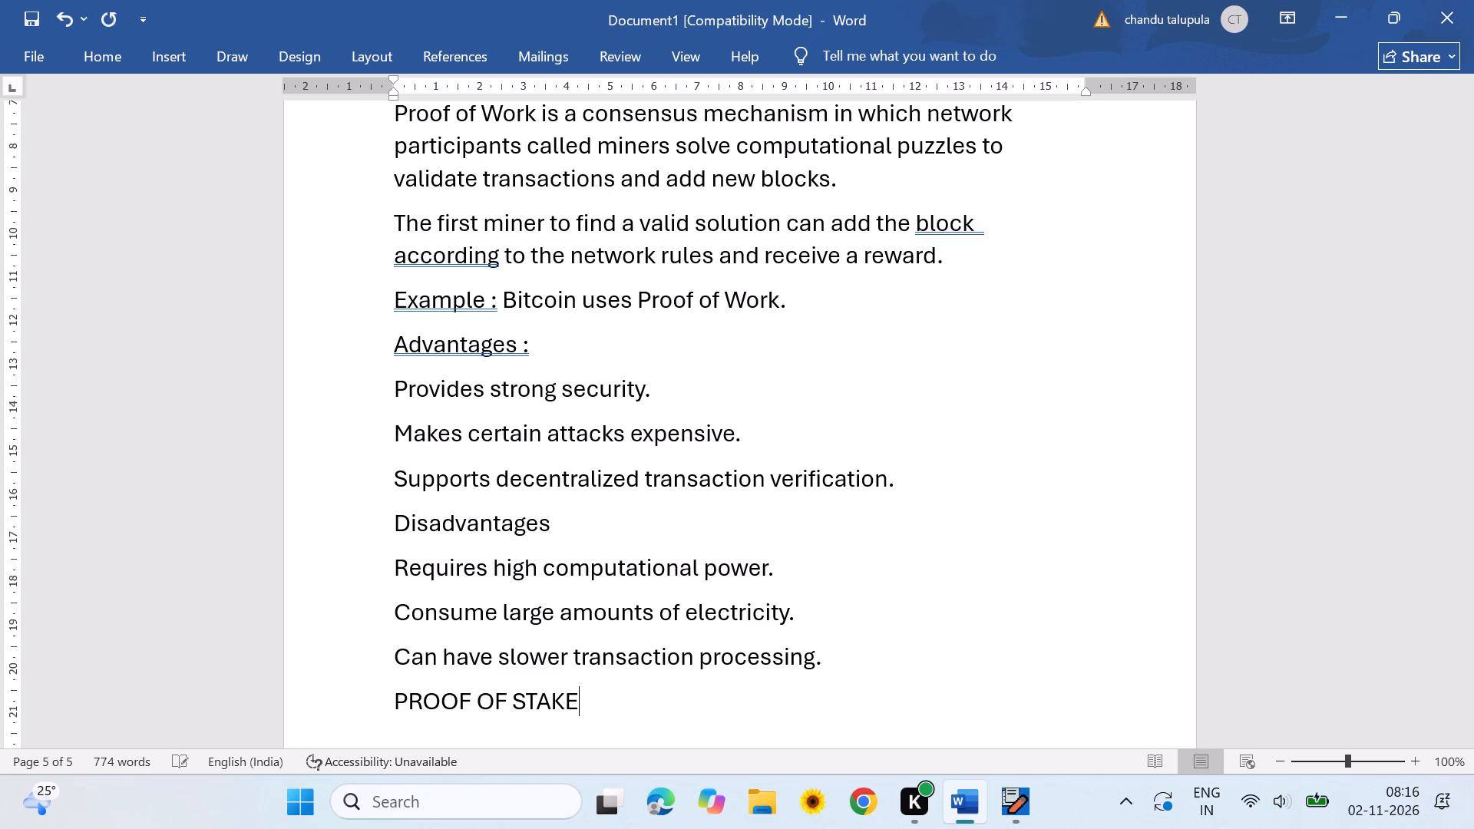
text((POS)
key(shift+parenright)
key(Return)
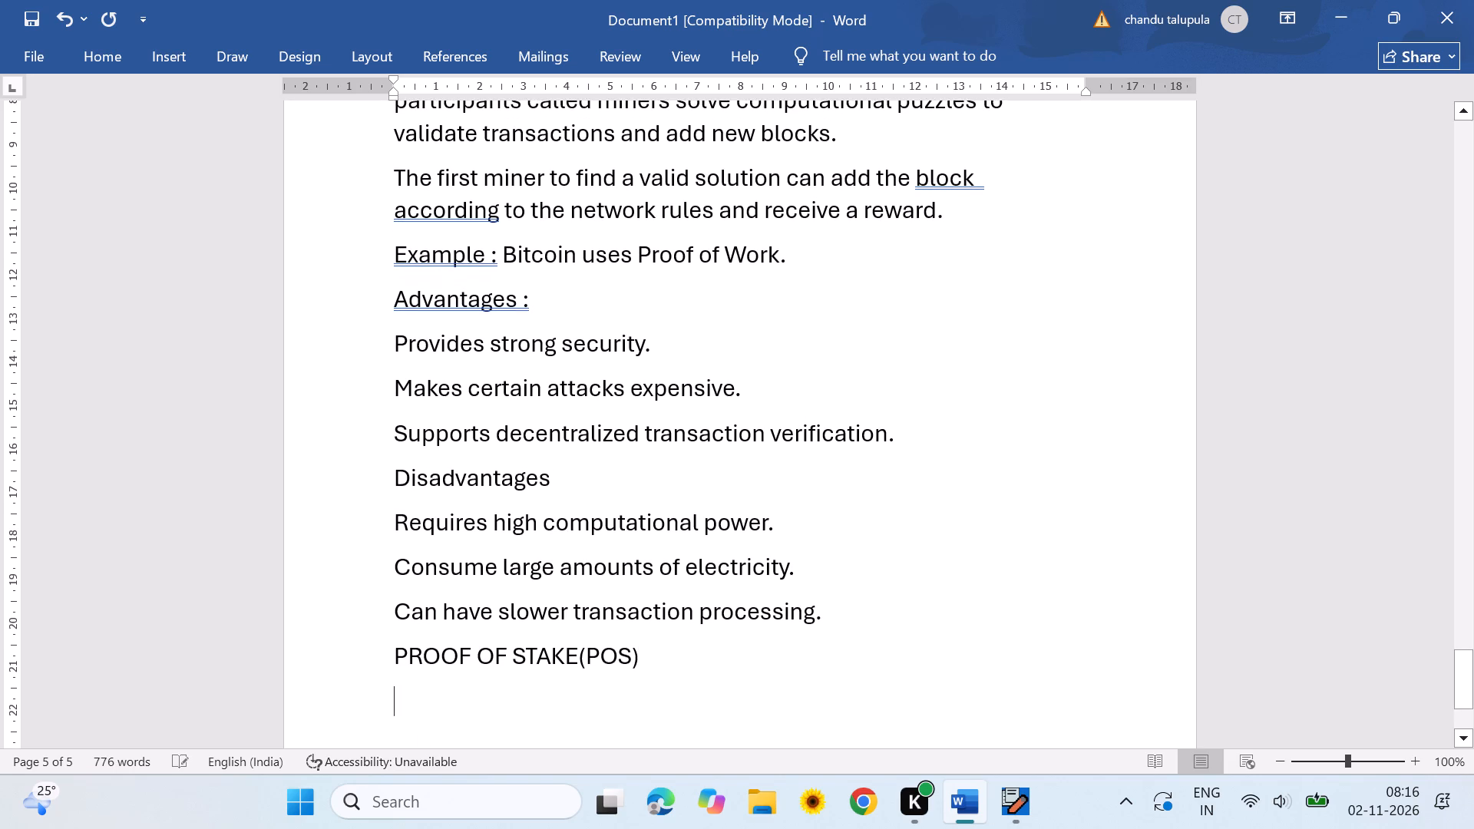
Begin the paragraph under the PROOF OF STAKE(POS) heading with "Proof of Stake is a consensus mechanism in which".
key(p)
text(roof)
key(space)
text(of)
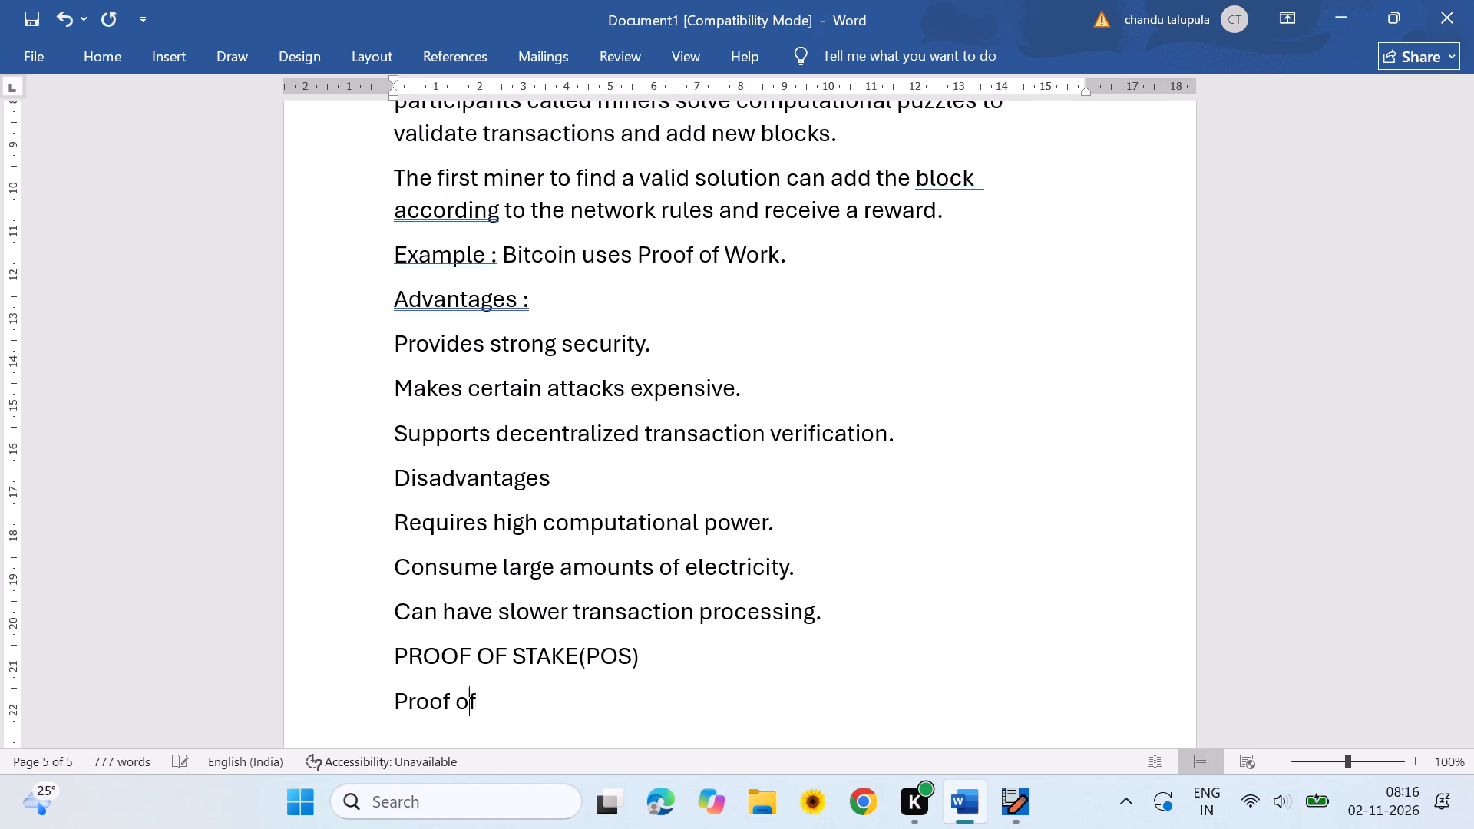
key(space)
key(shift+s)
text(take)
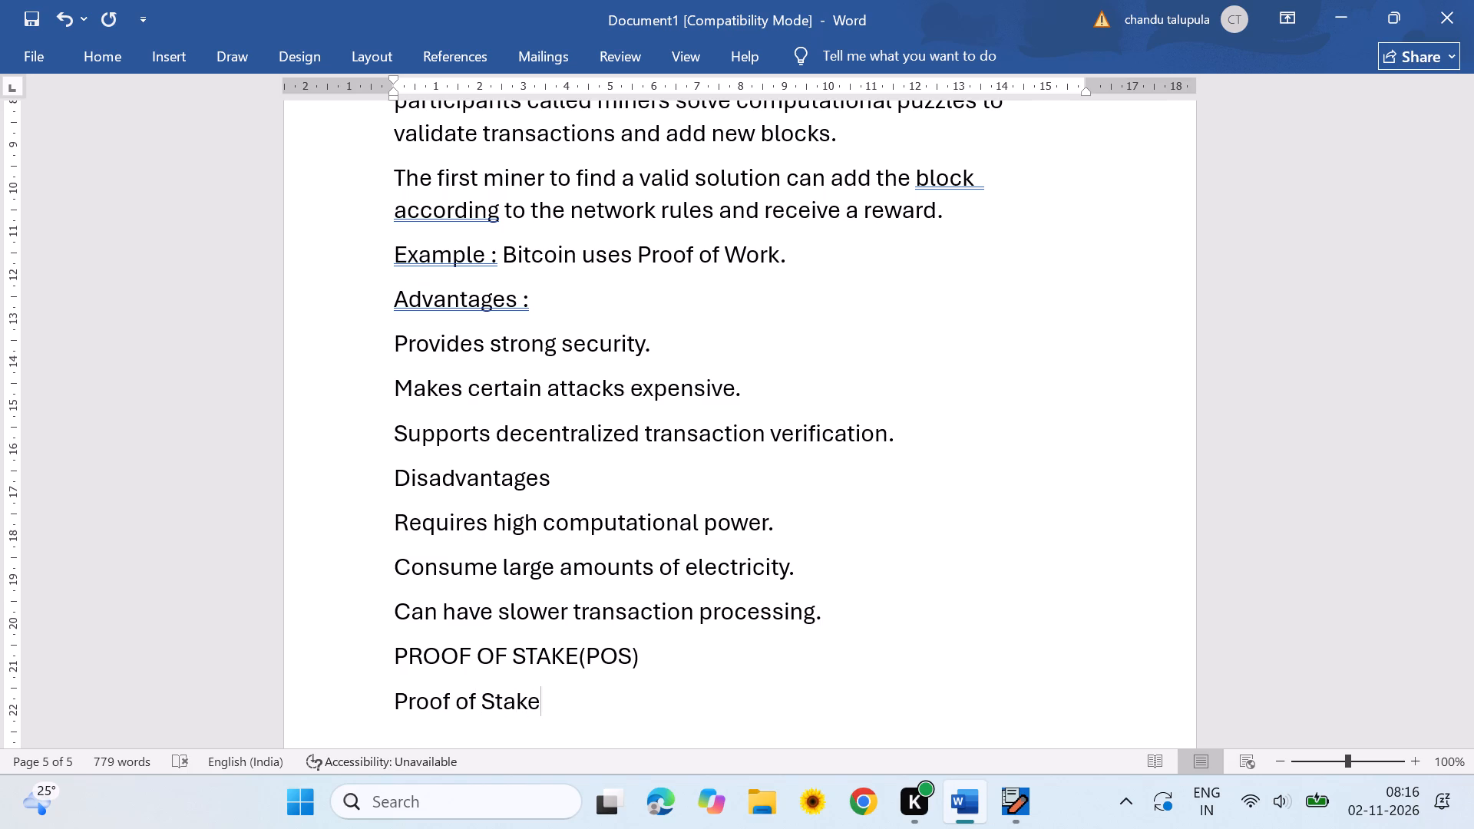
key(space)
text(is a consensus)
key(space)
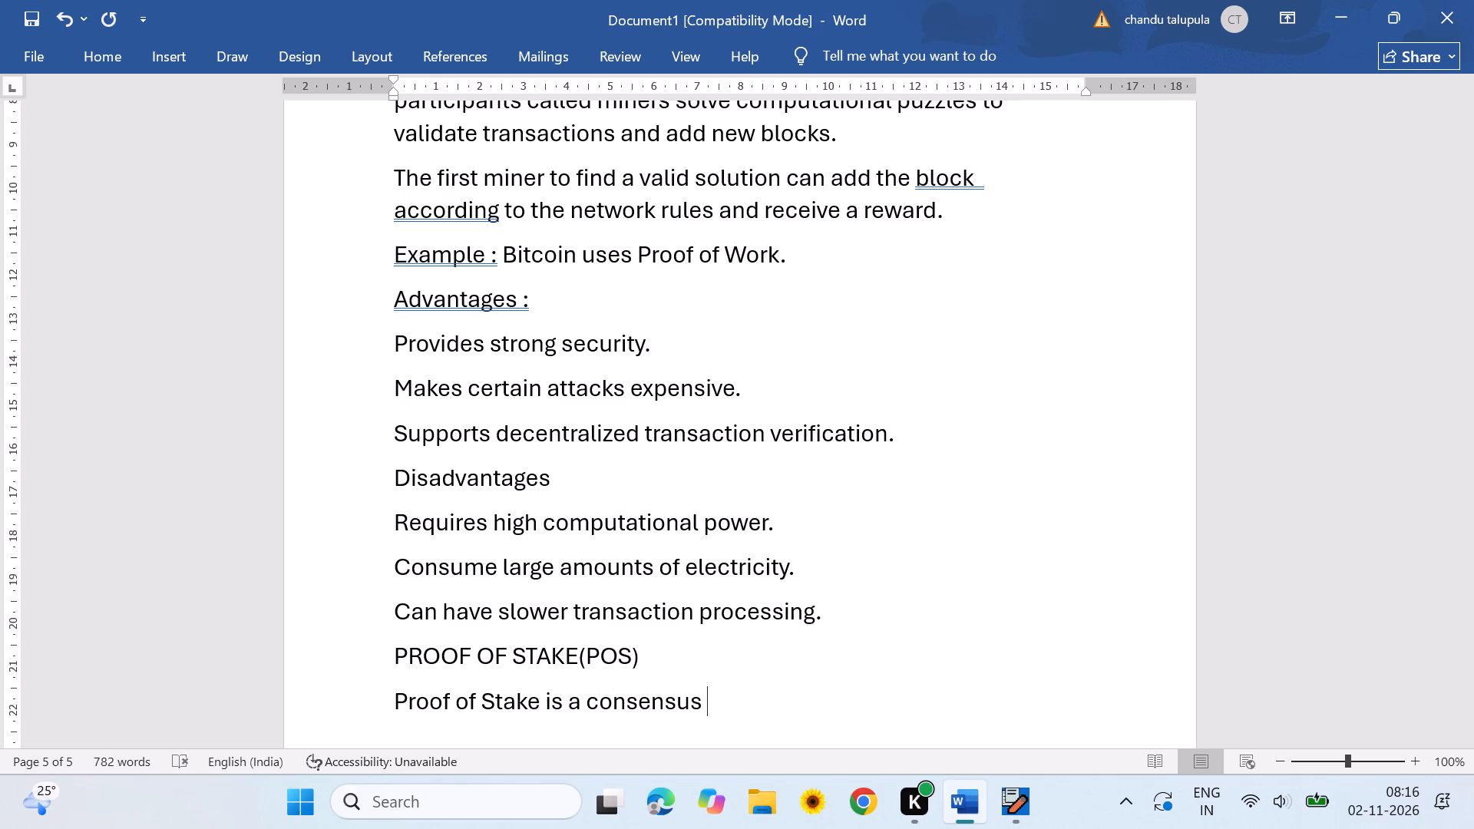
key(space)
text(mechanism in which)
key(space)
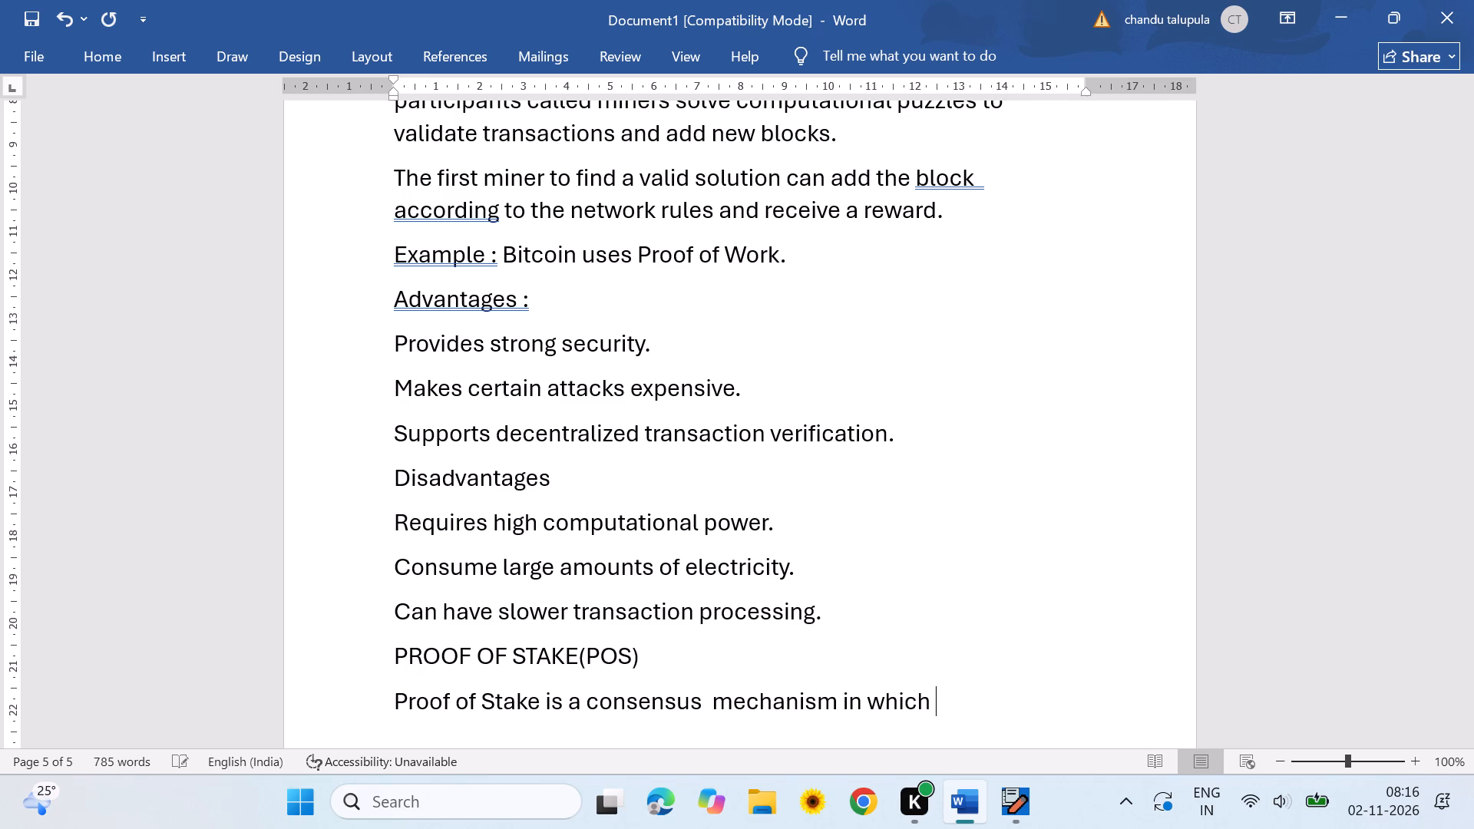
Continue the Proof of Stake definition with "validators are selected to verify transactions".
text(validators)
key(space)
text(are selec)
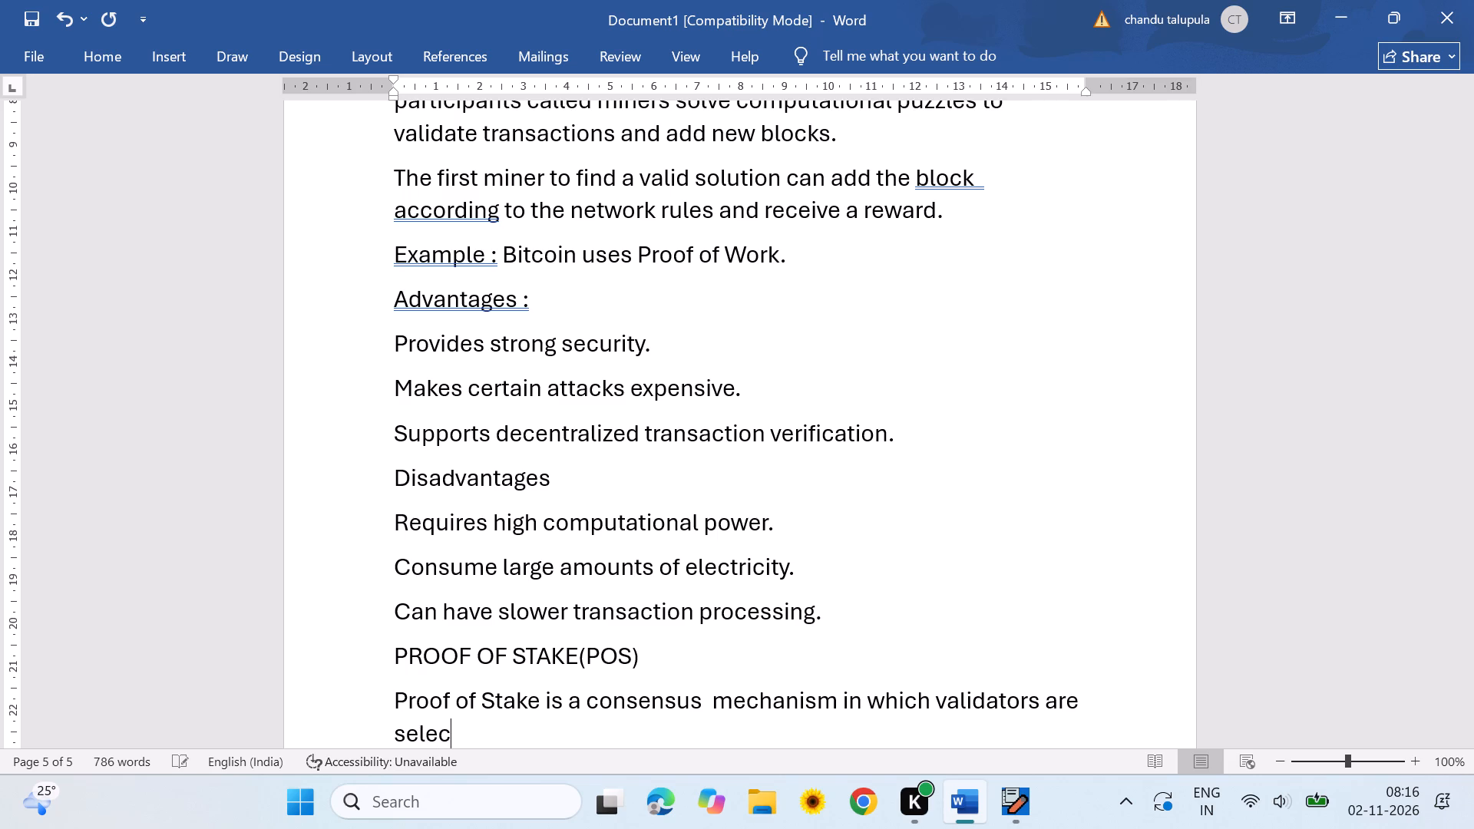
text(ted)
key(space)
text(to verify)
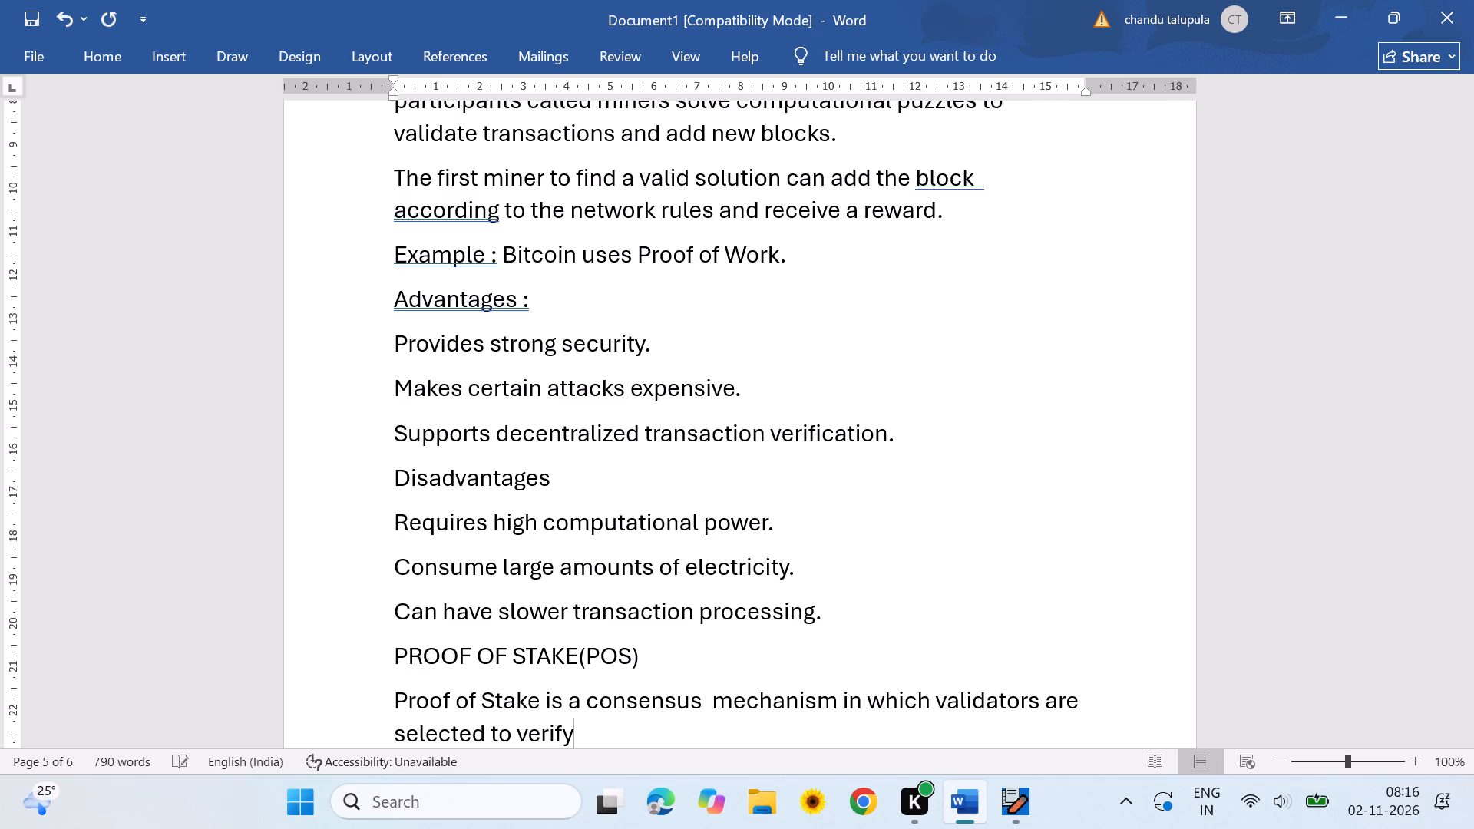
key(space)
key(t)
text(ra)
text(nsactions)
key(space)
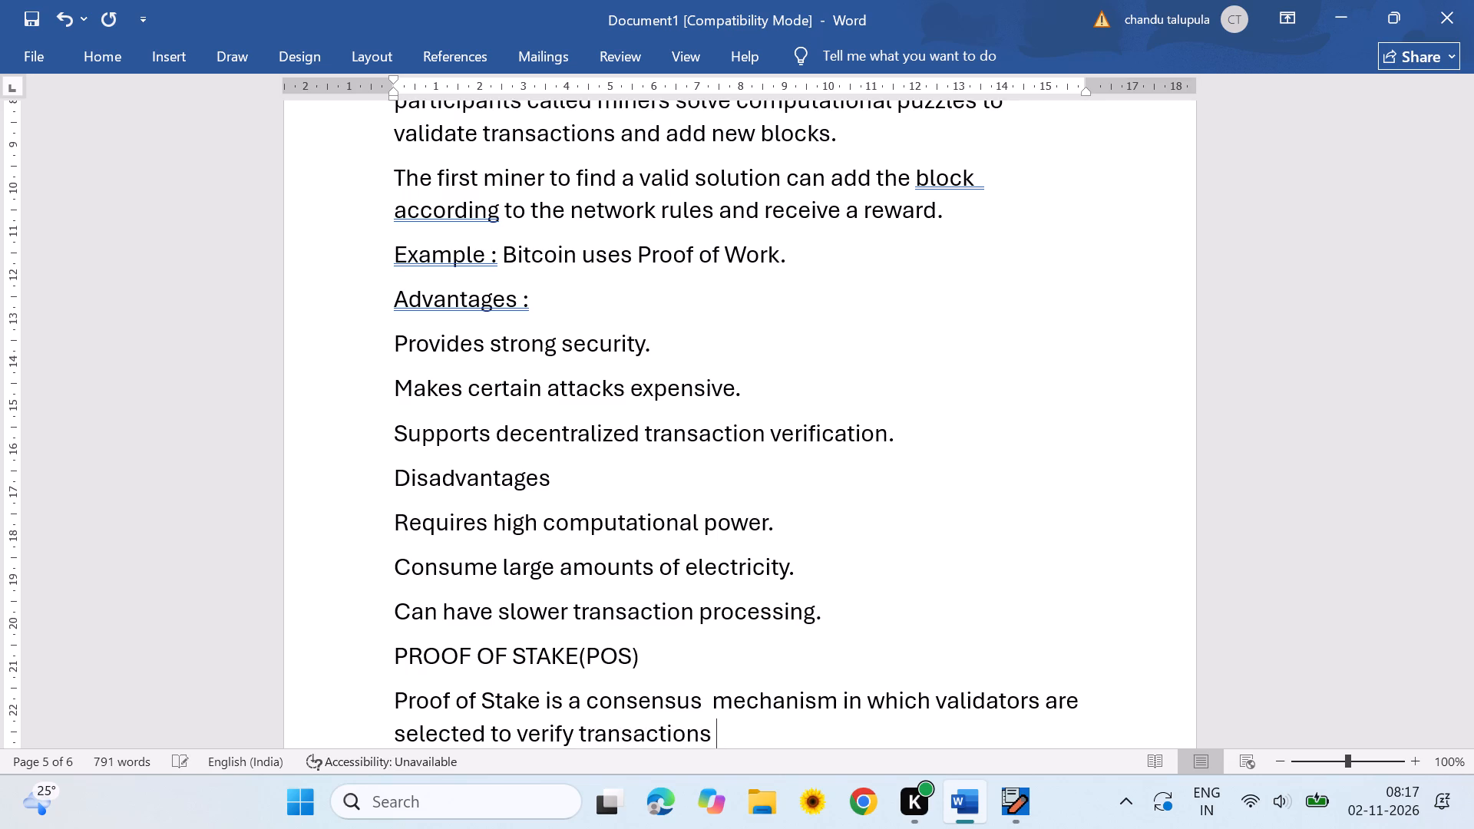
Extend the definition with "and create new blocks based", correcting the mistyped "and".
text(nd)
key(space)
key(BackSpace)
key(BackSpace)
key(BackSpace)
text(and create new blocks based)
key(space)
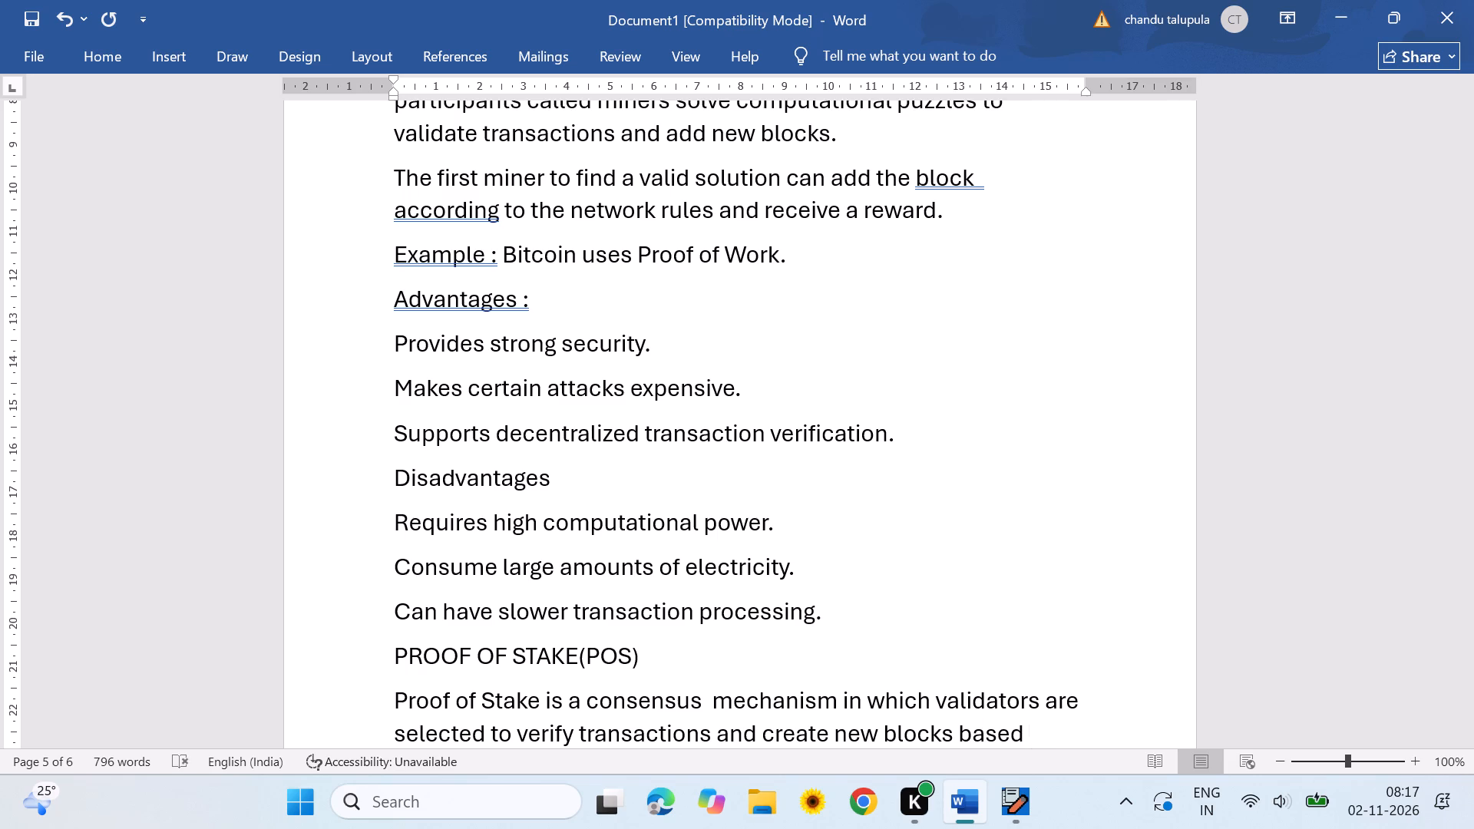
Finish the definition with "partly on the cryptocurrency they lock as a stake.", followed by a new line.
text(partly)
key(space)
text(on the)
key(space)
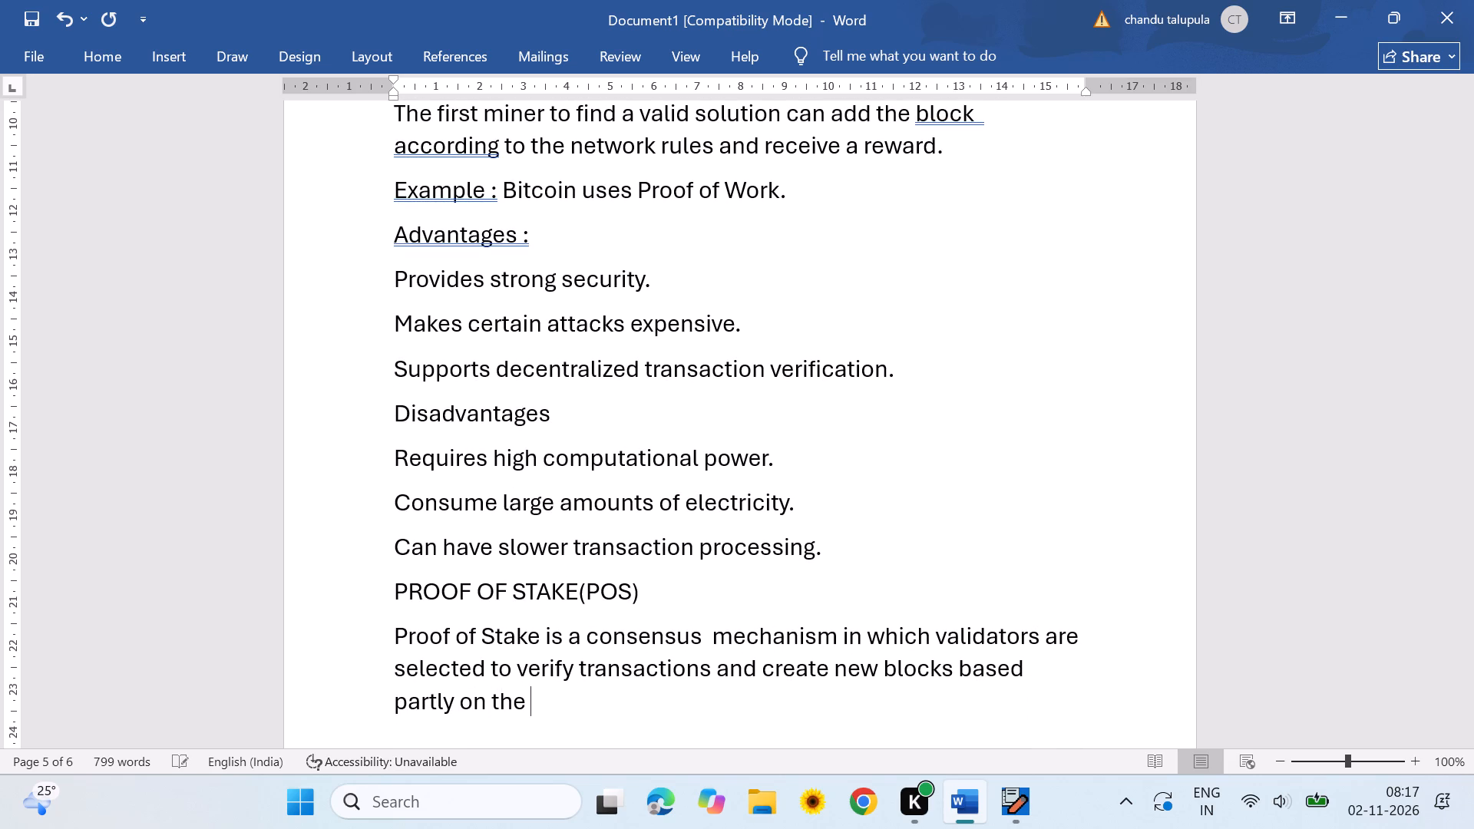
text(cr)
text(ypt)
key(o)
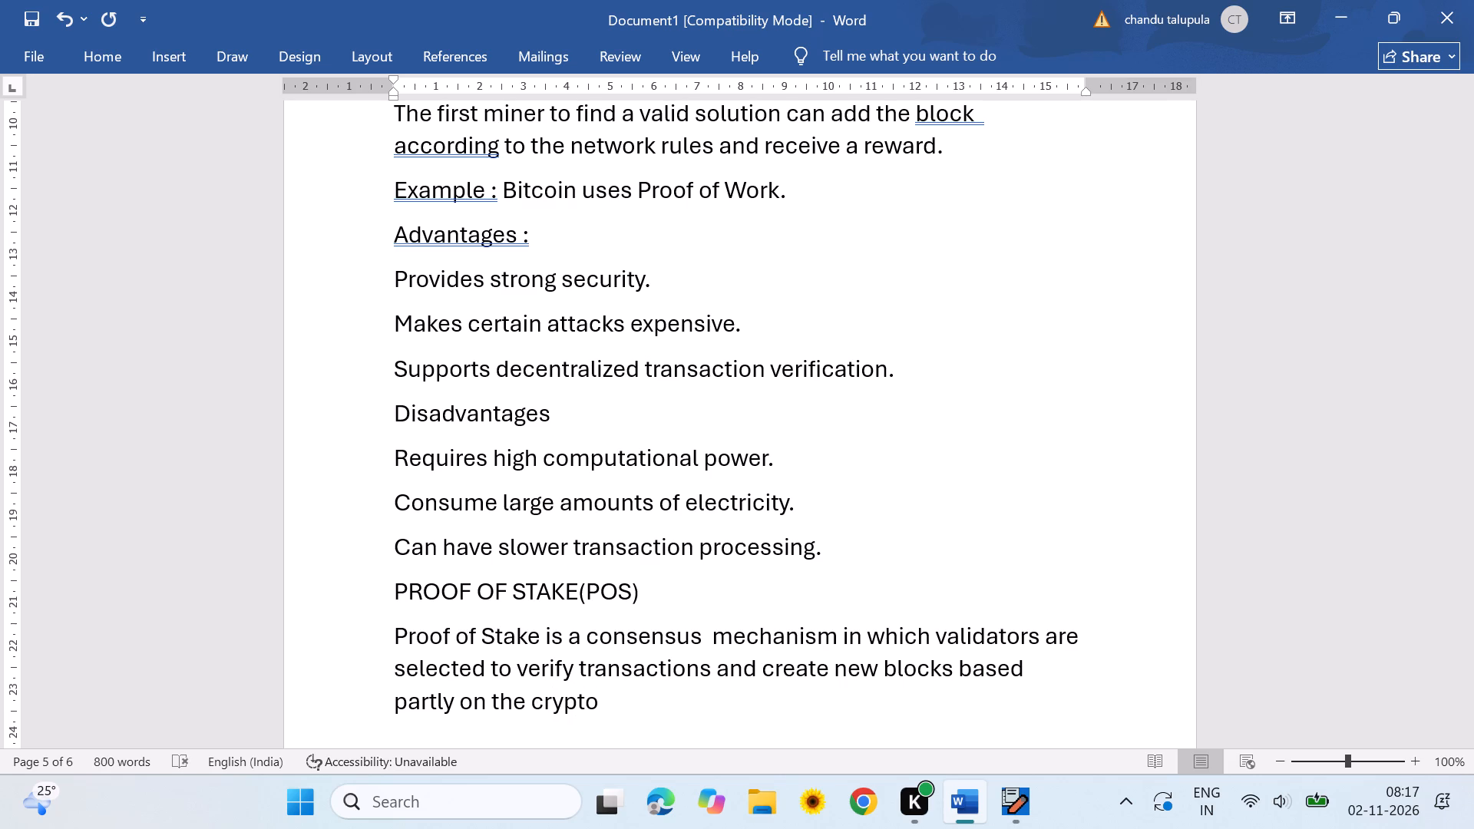
text(currency)
key(space)
text(they lock as a s)
text(take)
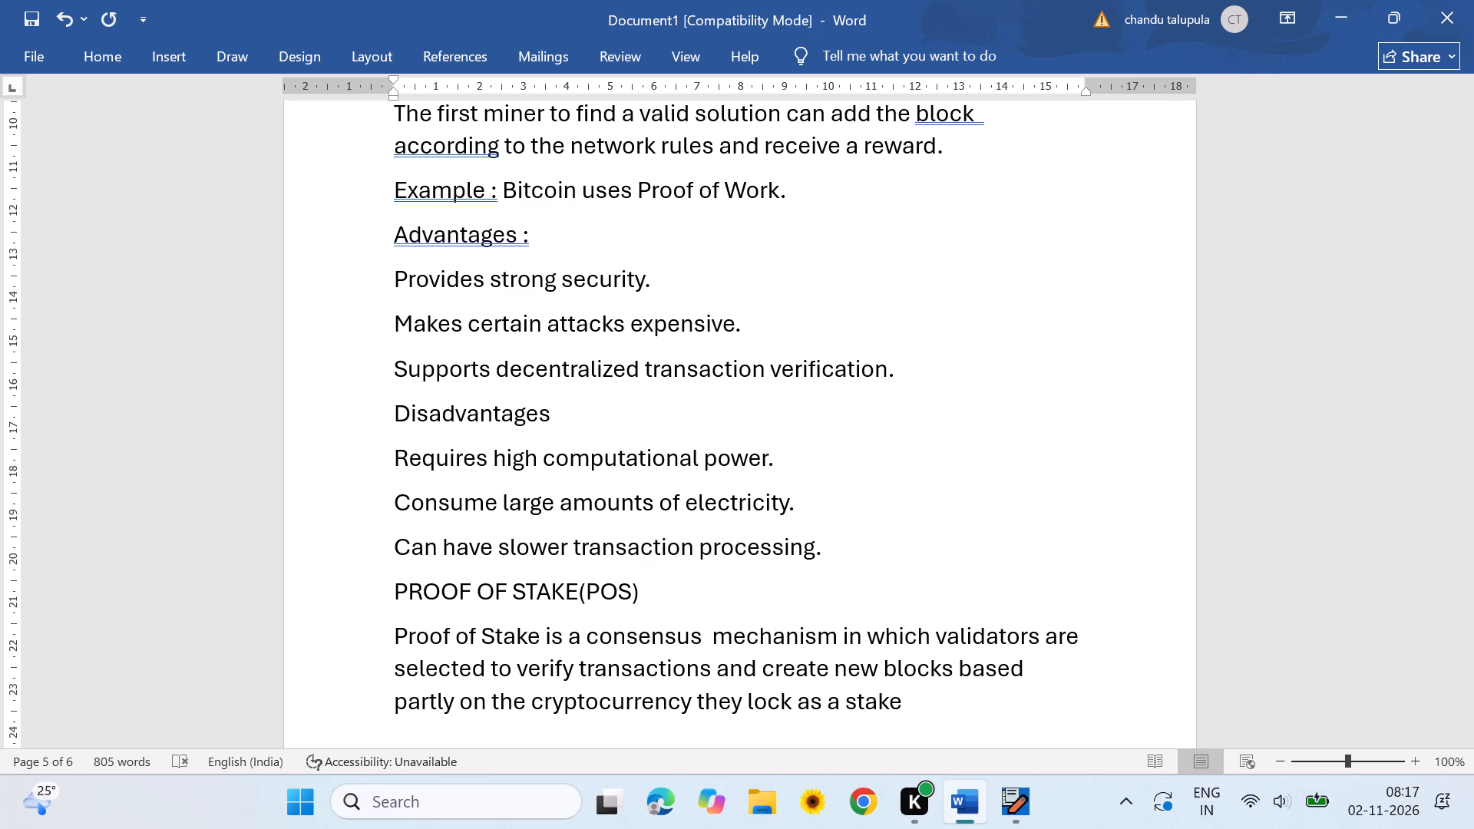
key(period)
key(Return)
Start the second Proof of Stake paragraph with "Unlike Proof of Work, it does not require".
text(Unlike)
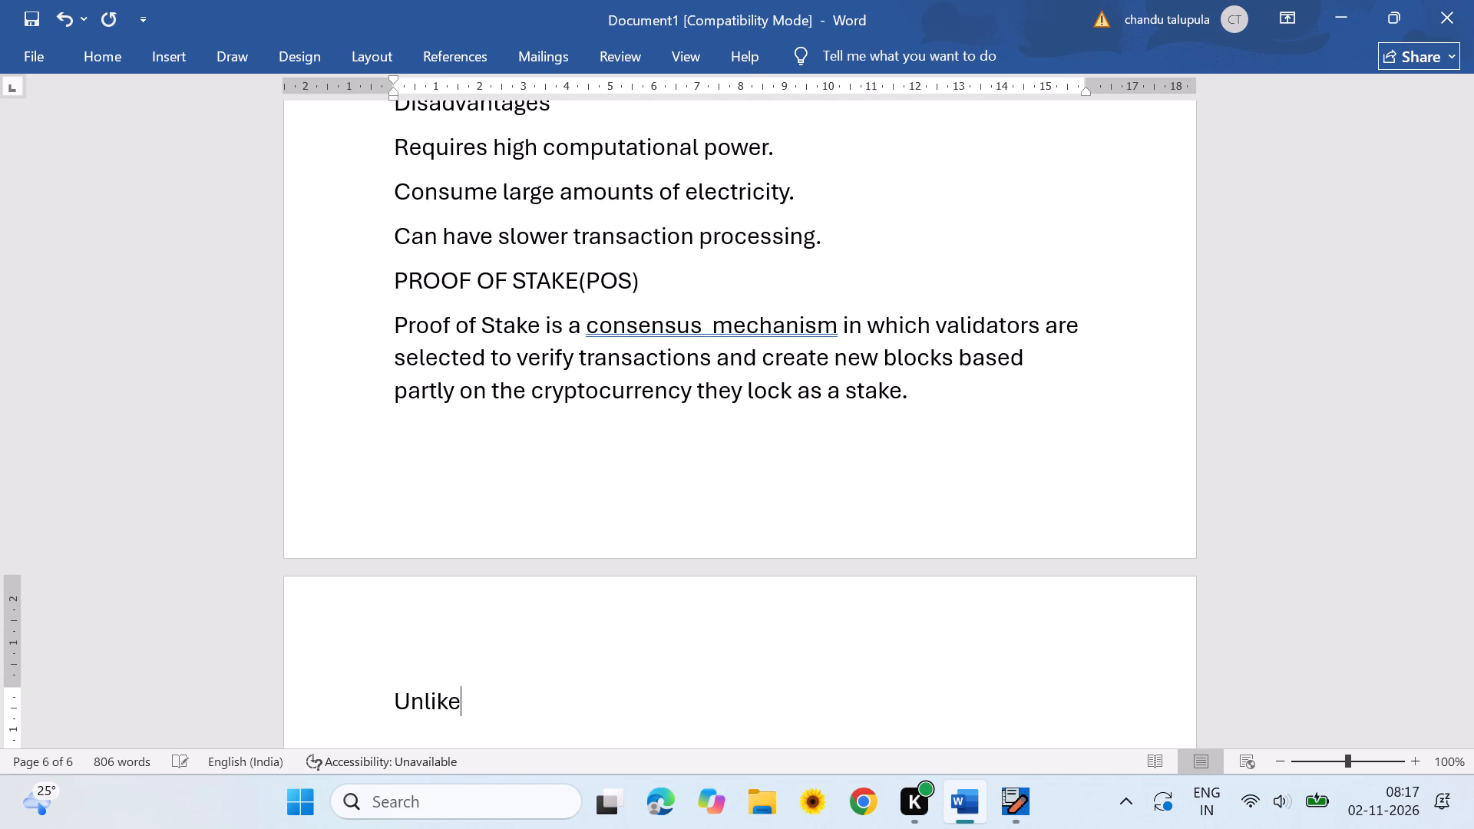
key(space)
text(Proof of)
key(space)
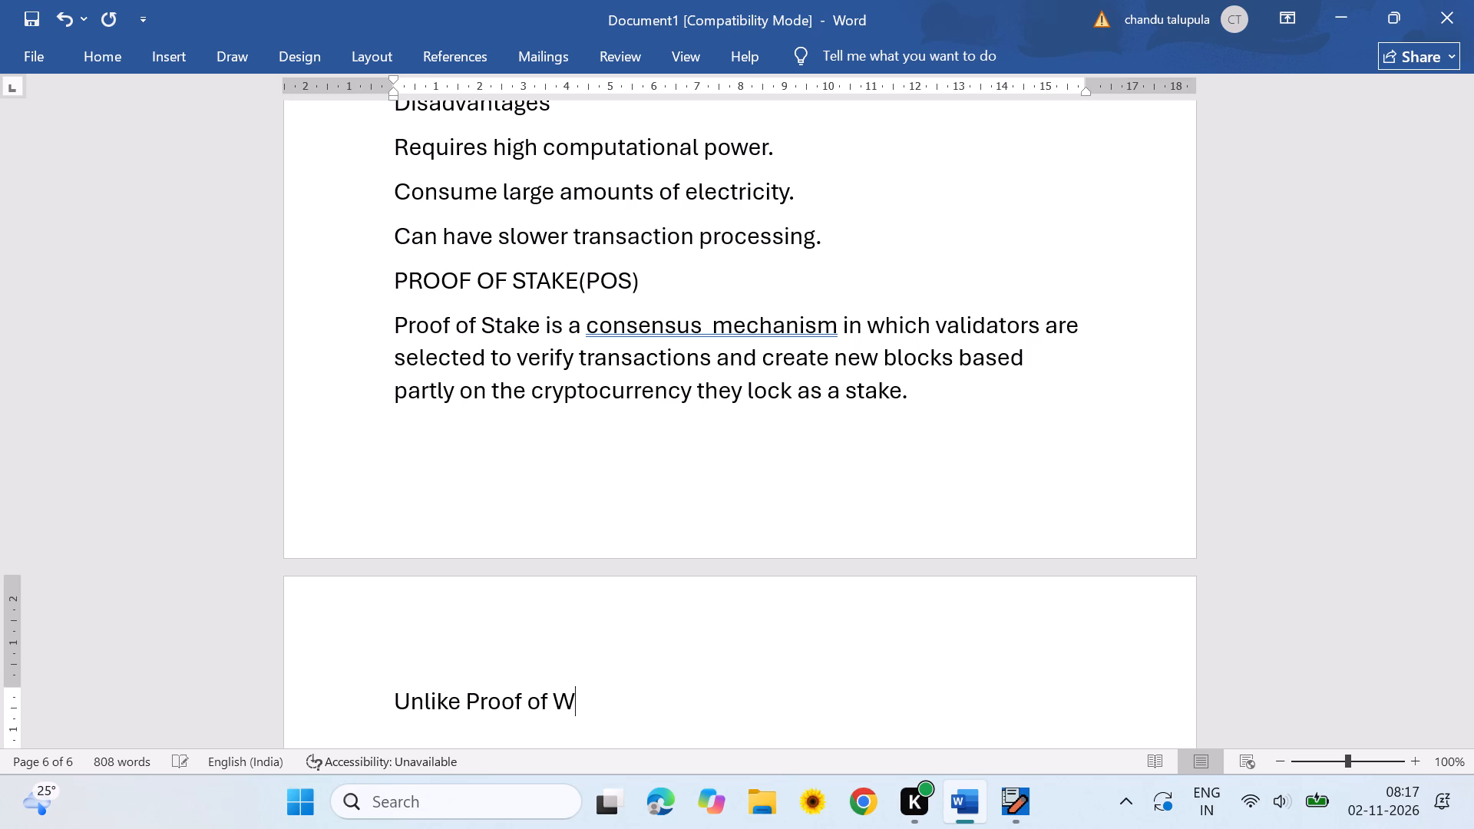
text(or)
key(k)
text(, it does not)
key(space)
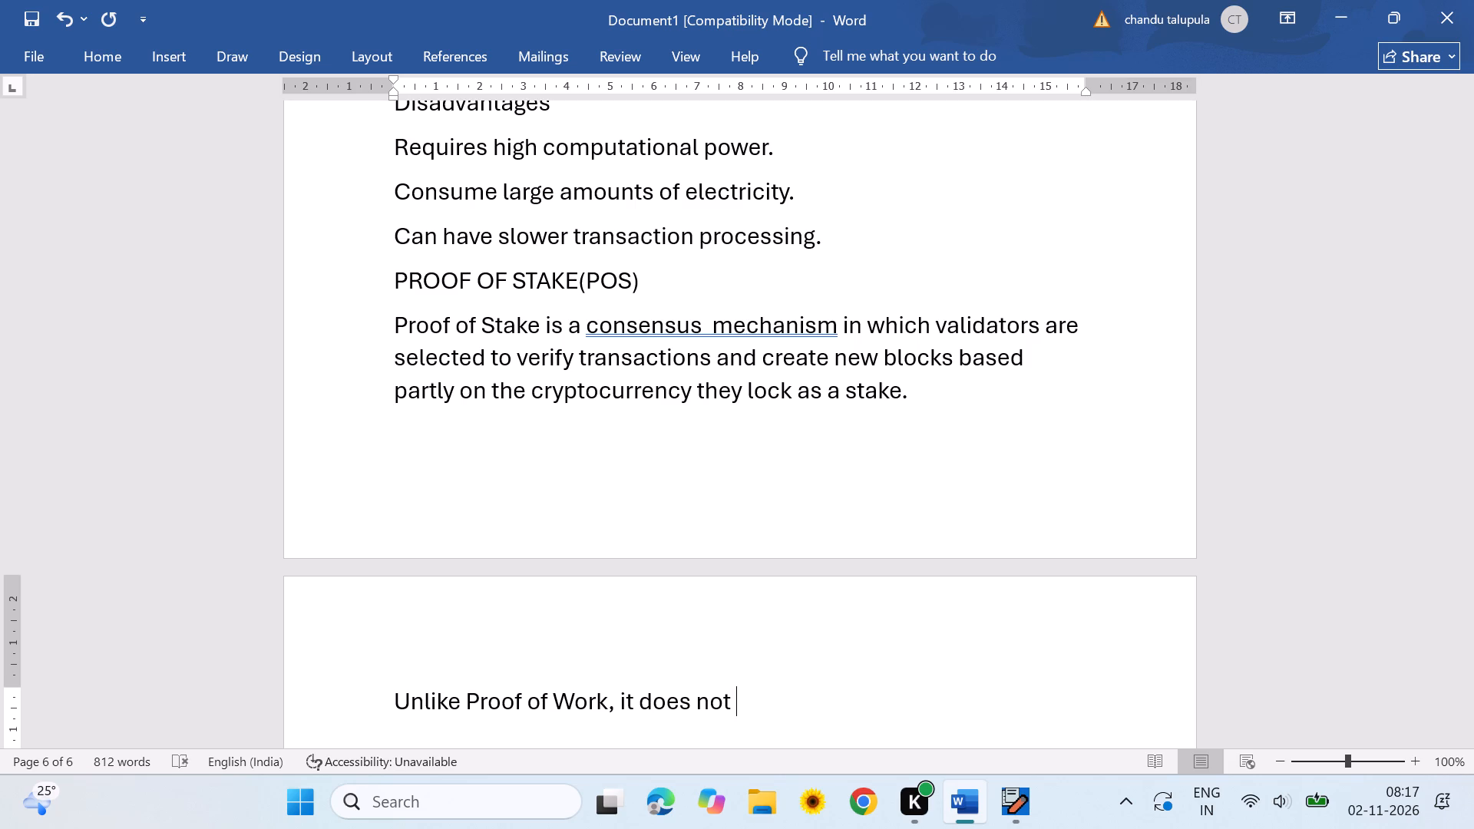
text(re)
text(quire)
Continue the comparison sentence with "miners to solve", correcting the misspellings of "miners" and "solve".
key(space)
text(mindr)
key(BackSpace)
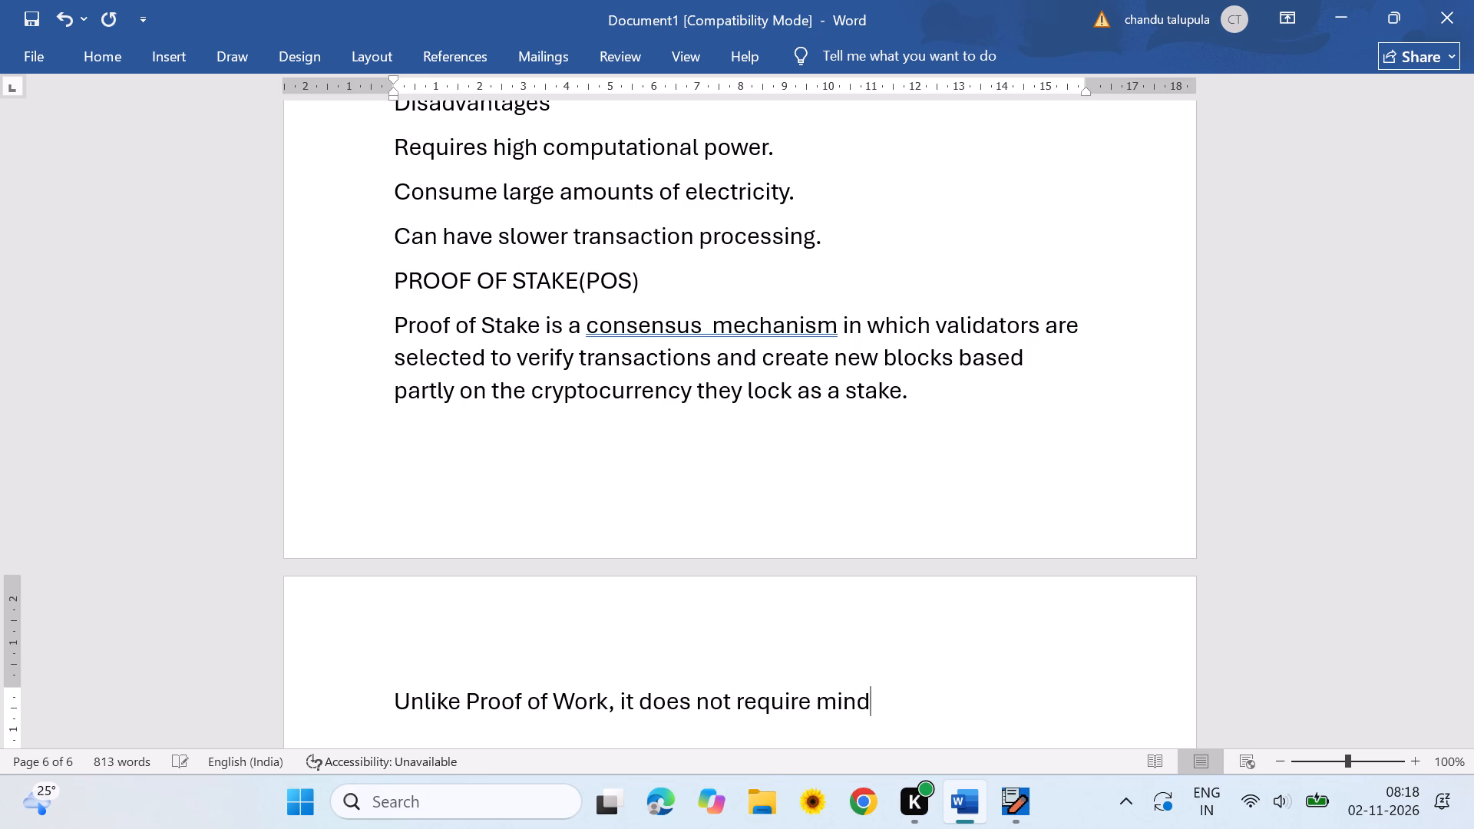
key(BackSpace)
text(ers o)
key(BackSpace)
text(to sl)
key(BackSpace)
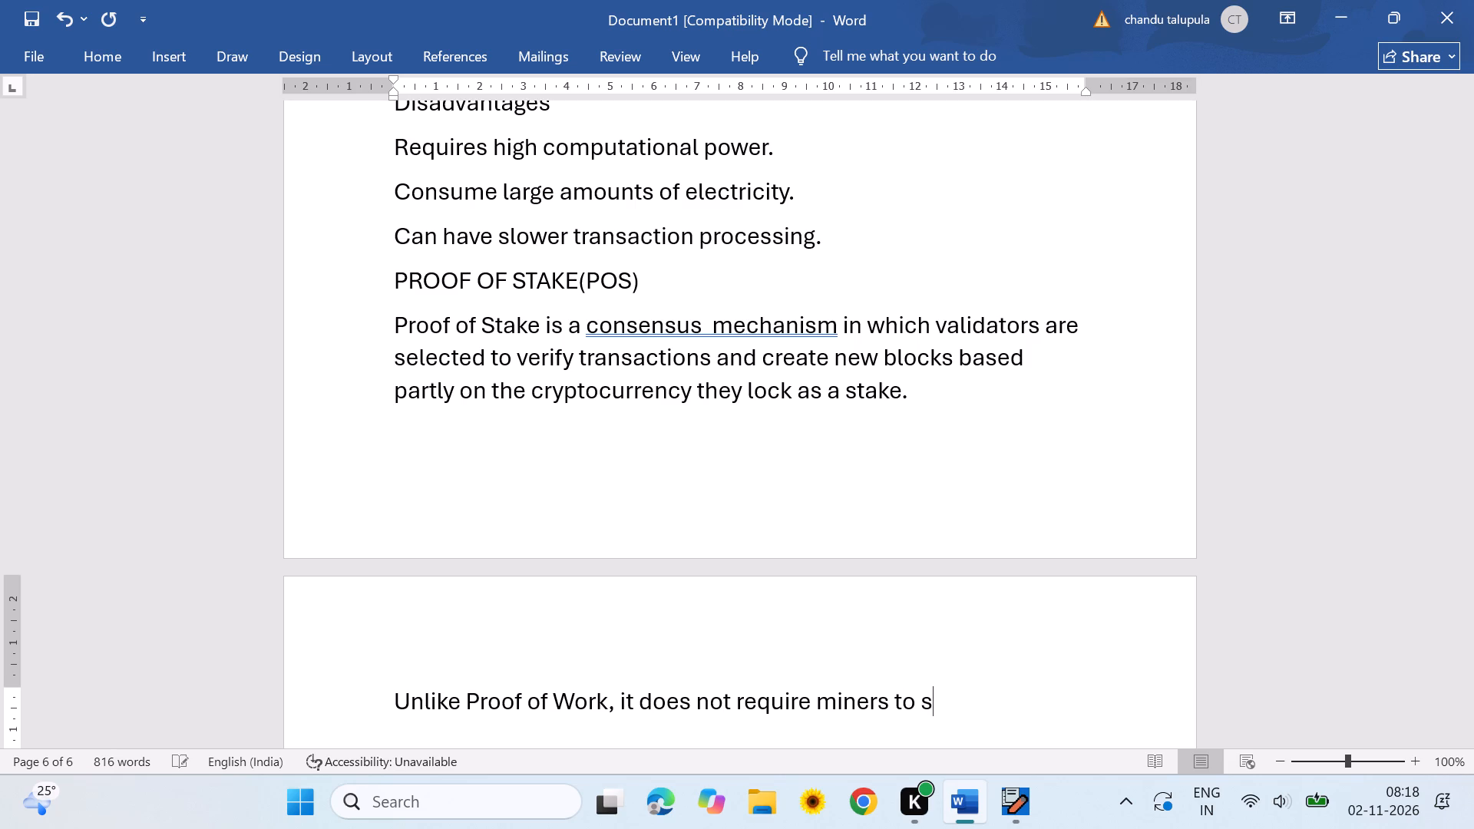
key(i)
key(BackSpace)
text(ove)
key(space)
key(BackSpace)
key(BackSpace)
key(BackSpace)
text(lve)
key(space)
Complete the comparison sentence with "energy intensive computational puzzles.", removing the extra "s" from "puzzles", followed by a new line.
key(space)
text(energ)
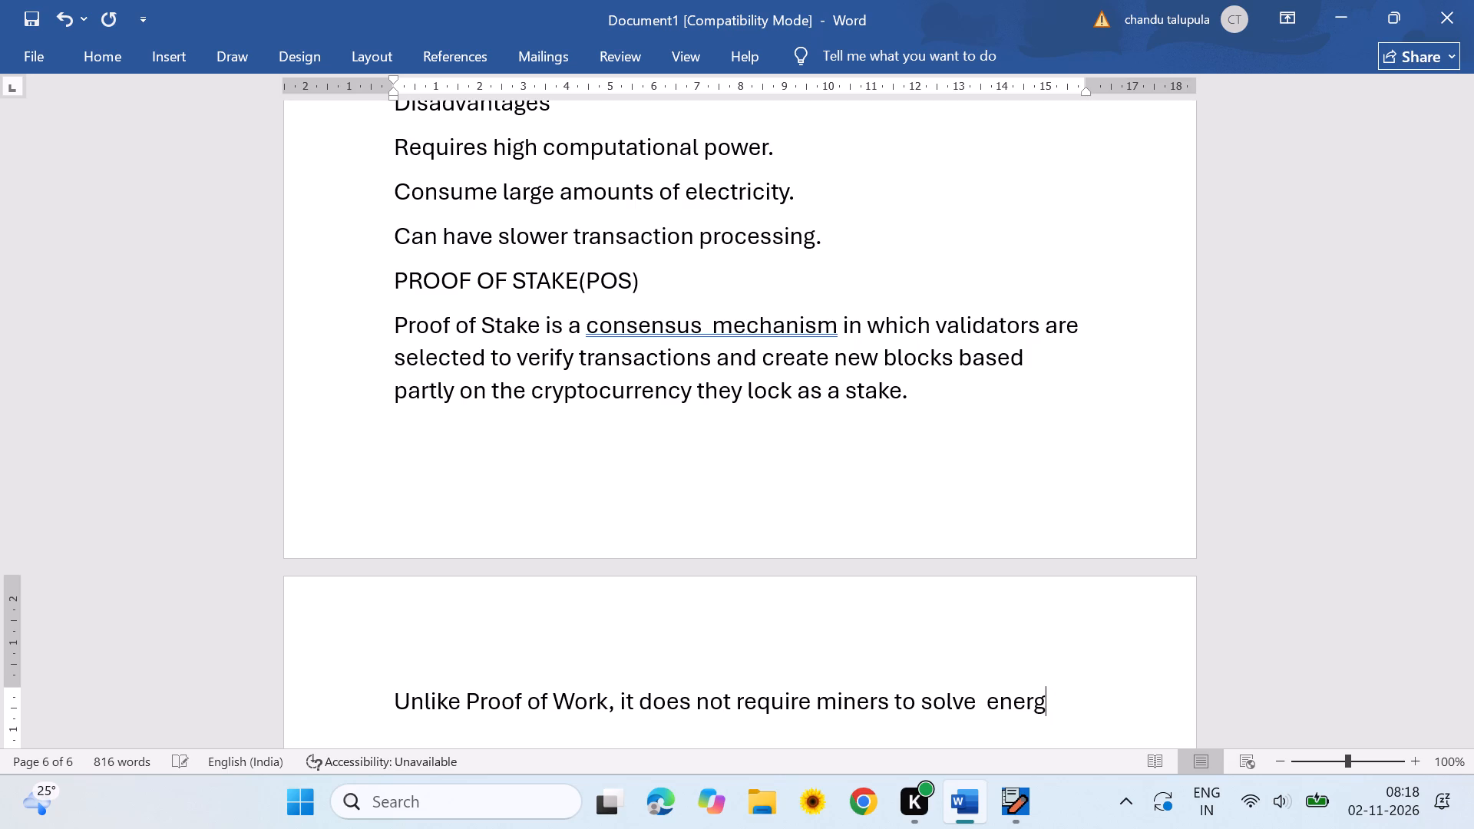
text(y intensive)
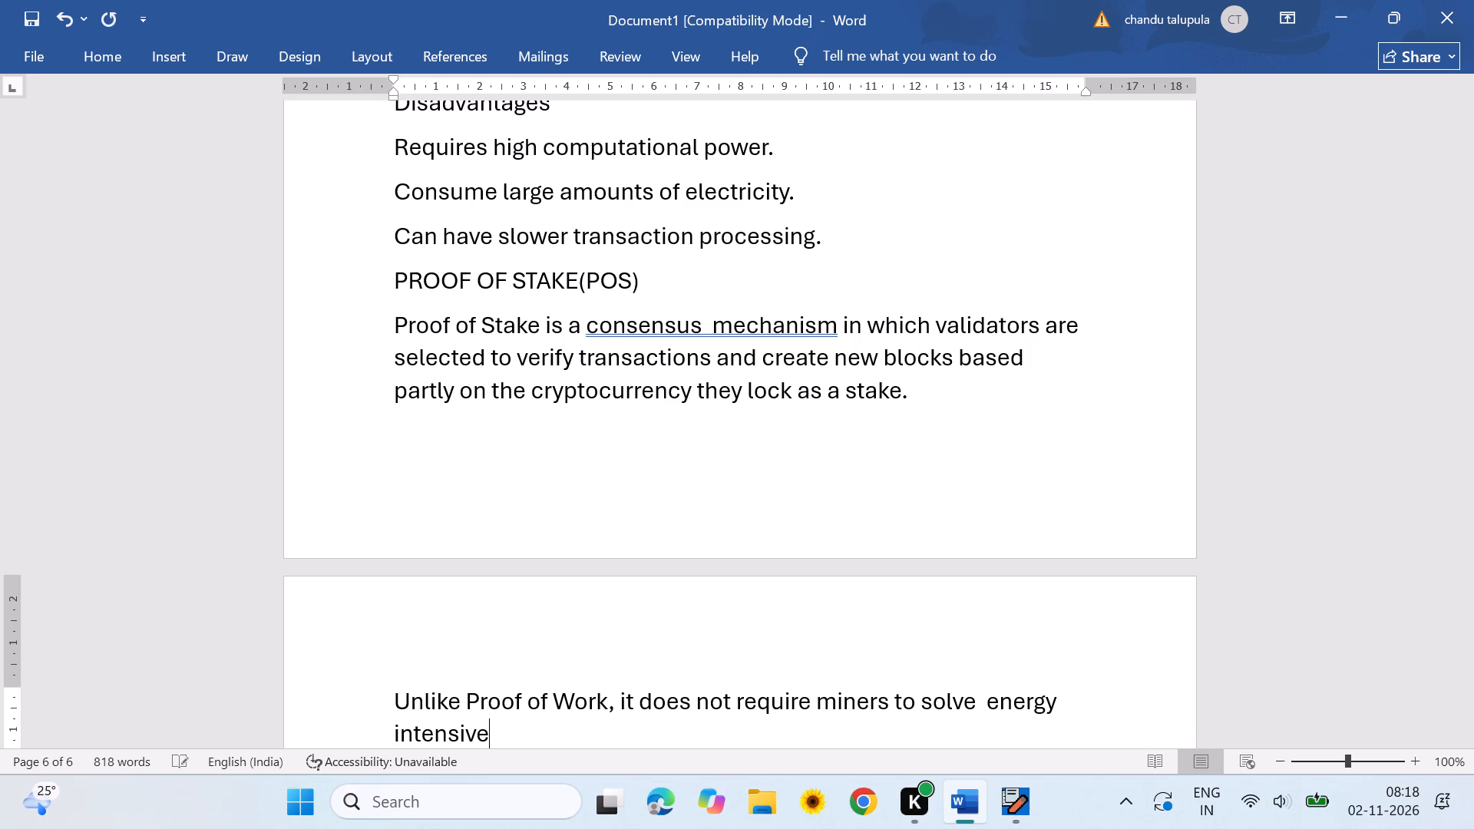
key(space)
text(computational pu)
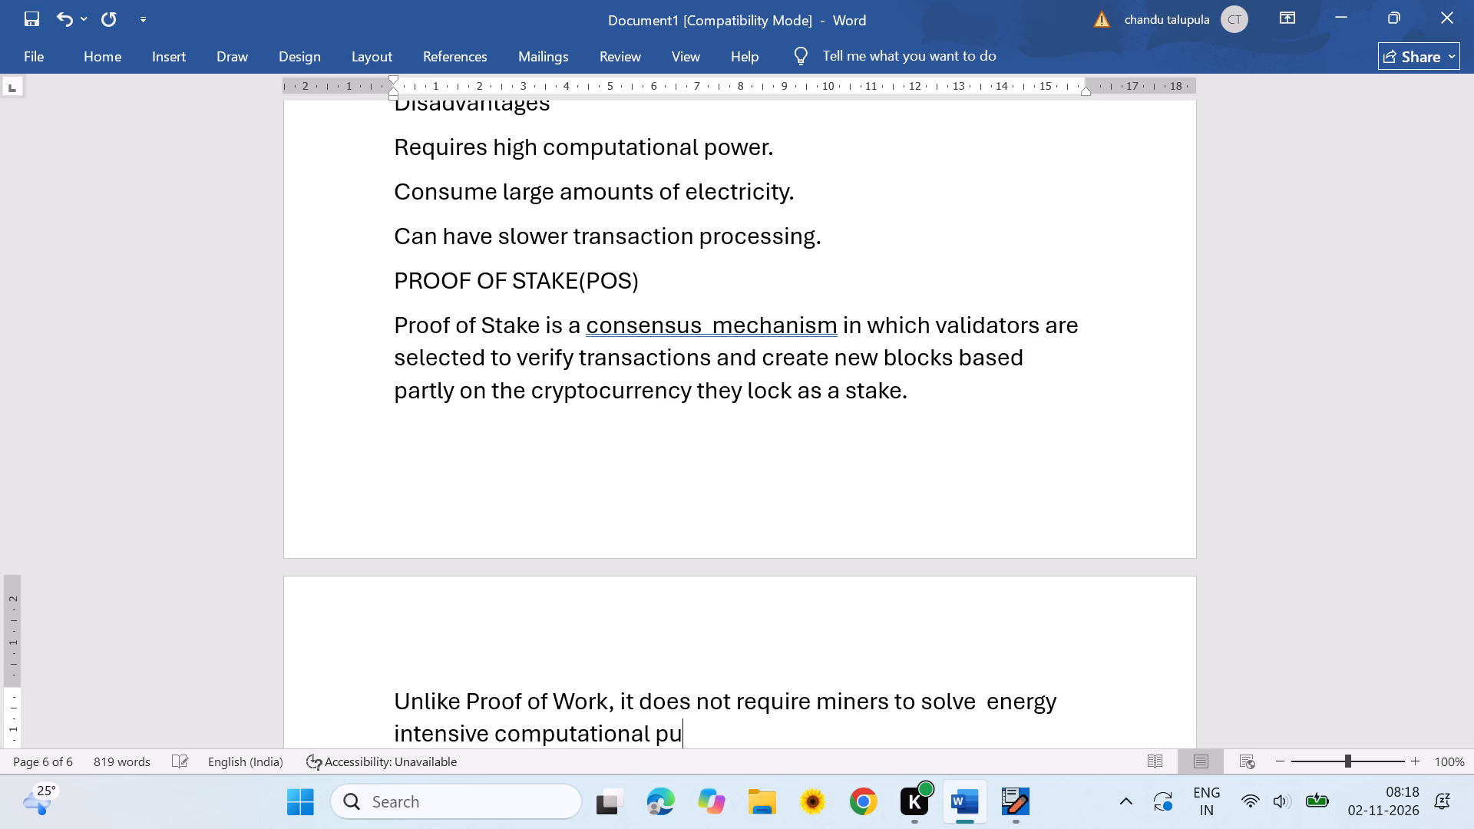
text(zzless)
key(BackSpace)
key(period)
key(Return)
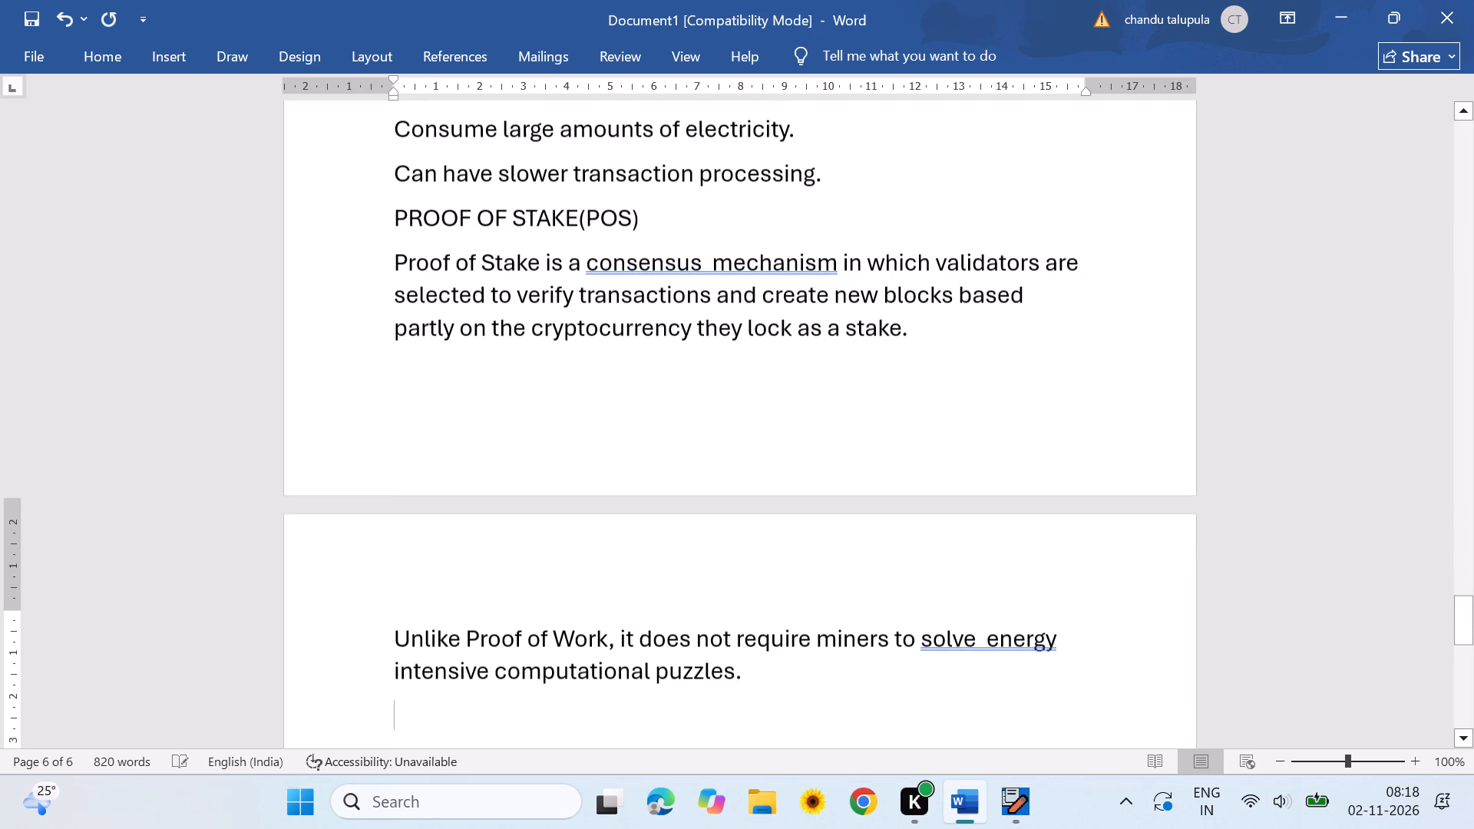
Add the subheading "Advantages :" in sentence case below the Proof of Stake paragraphs, followed by a new line.
text(ADV)
key(BackSpace)
key(BackSpace)
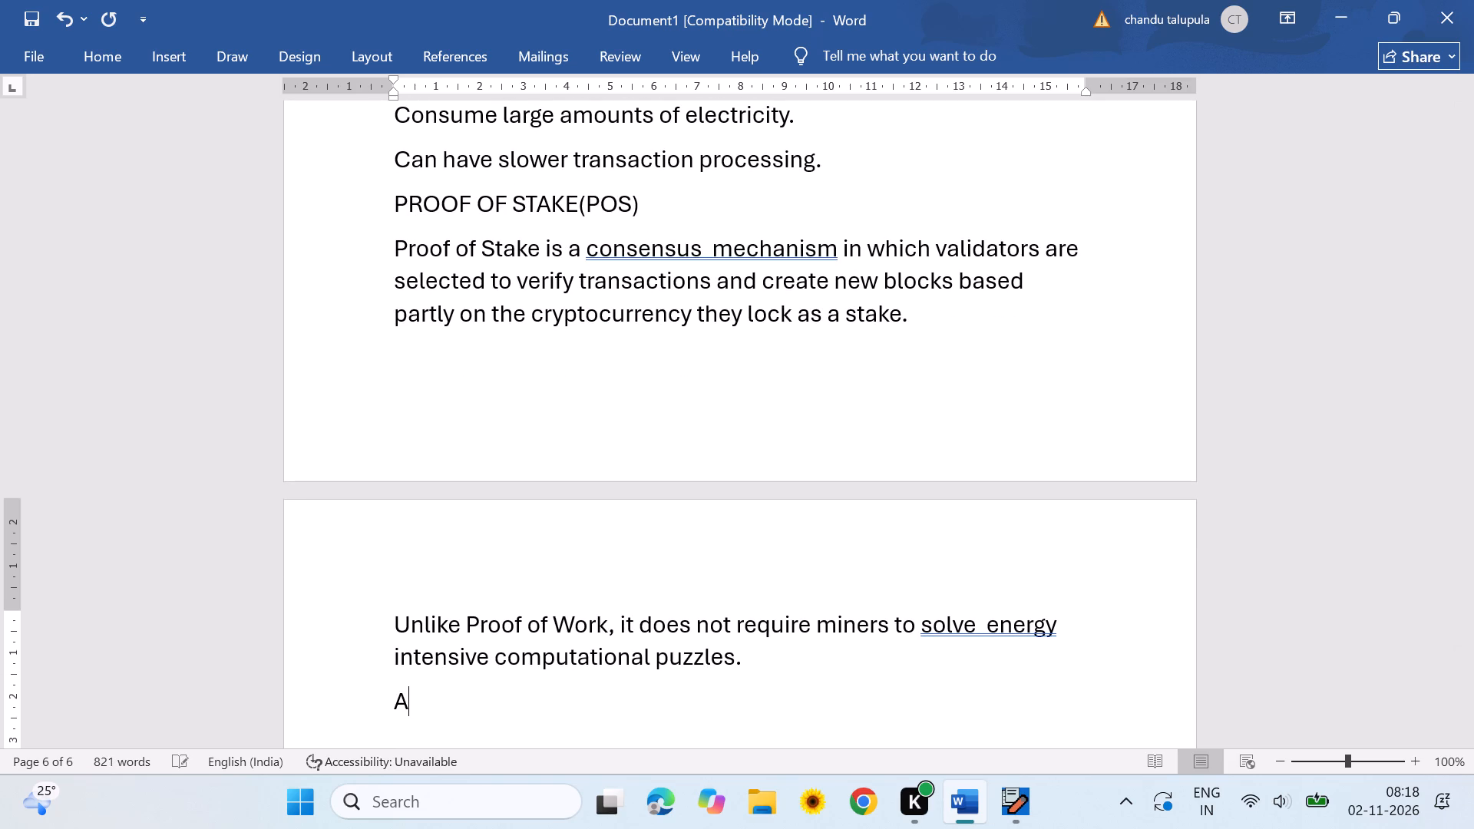
text(dvantages)
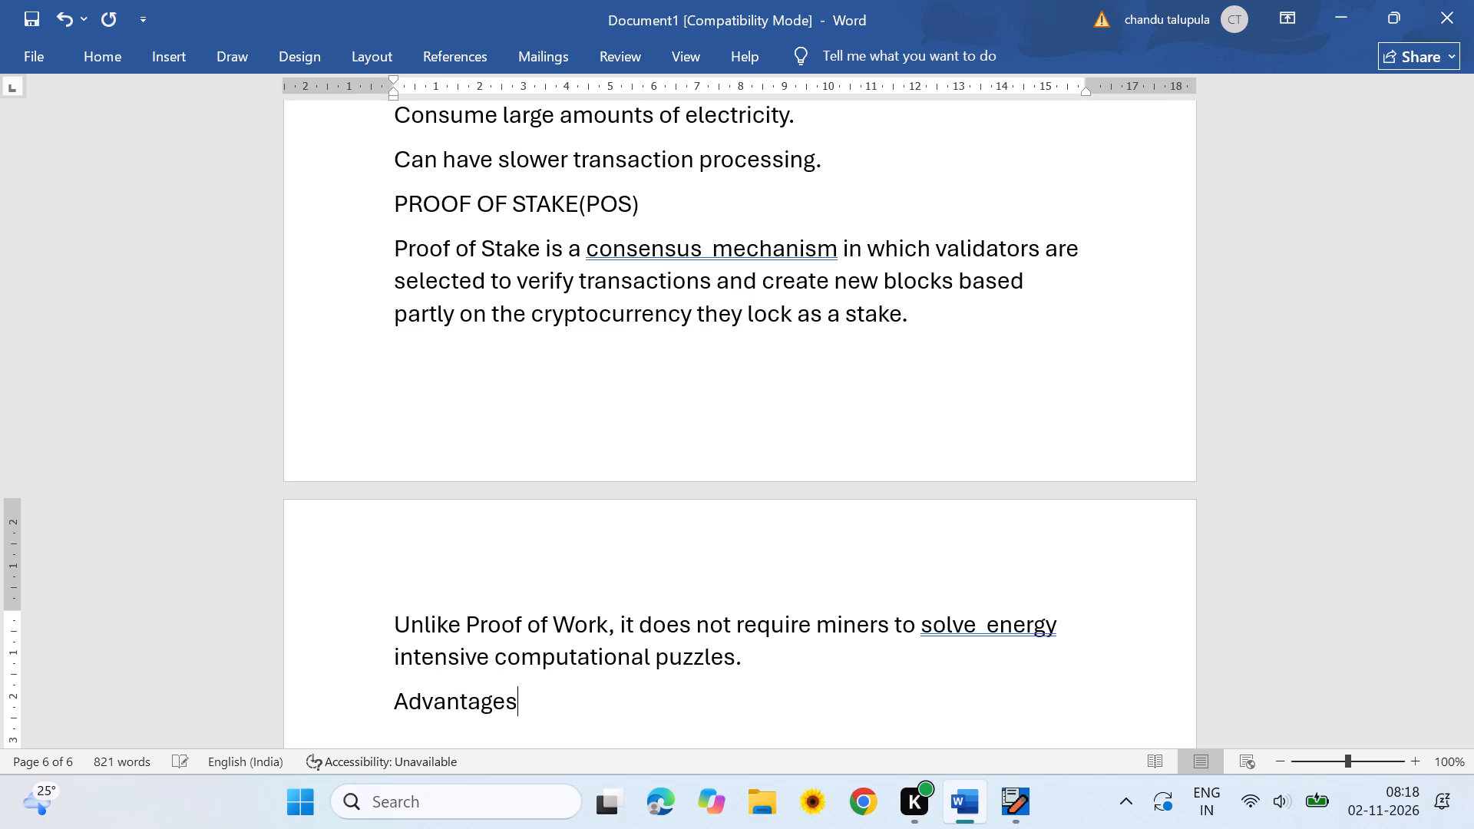
key(space)
key(shift+colon)
key(Return)
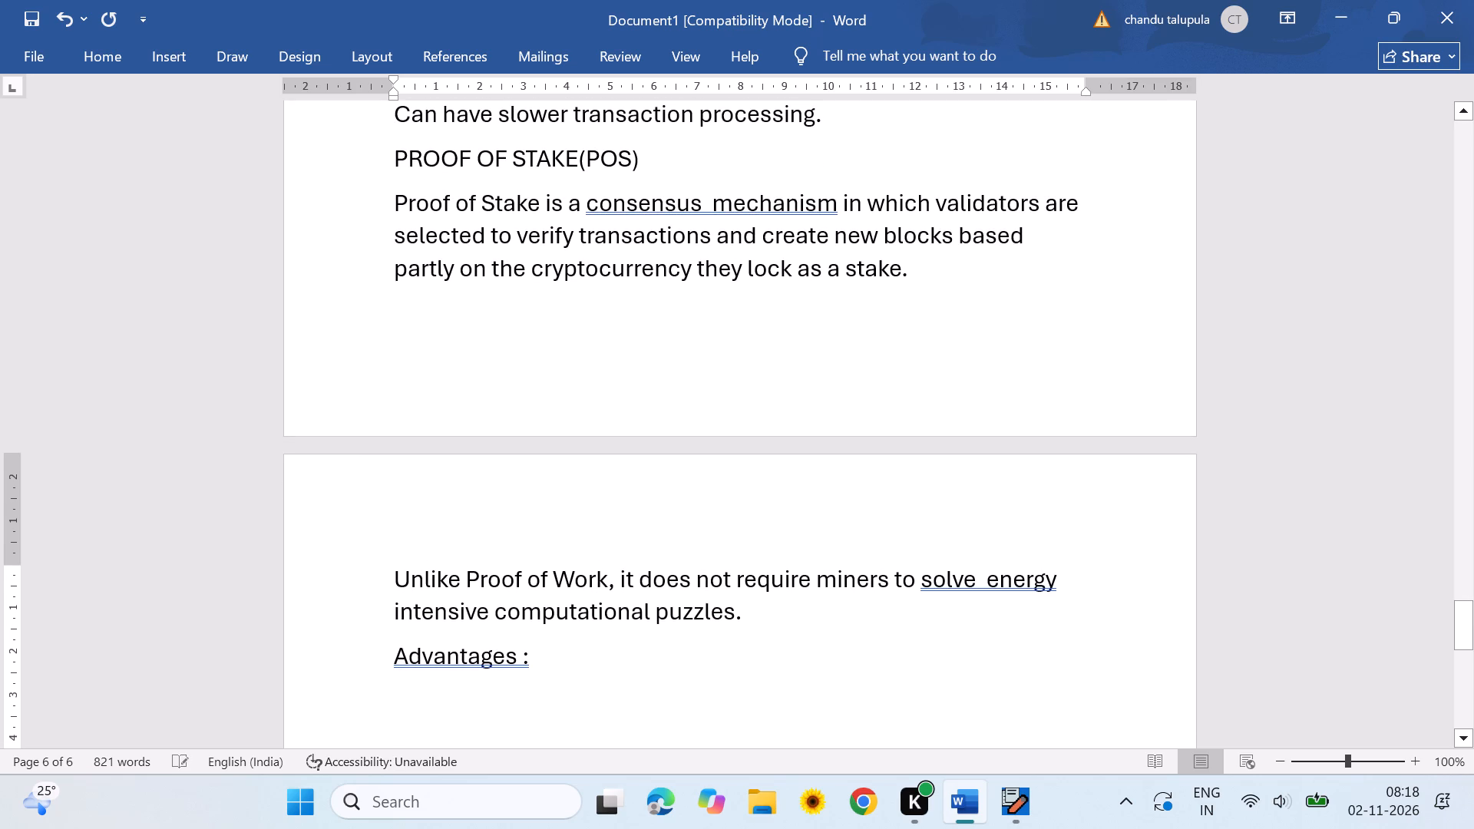
Enter "Consumes less energy." as the first Proof of Stake advantage.
text(Co)
text(nsumes less energy.)
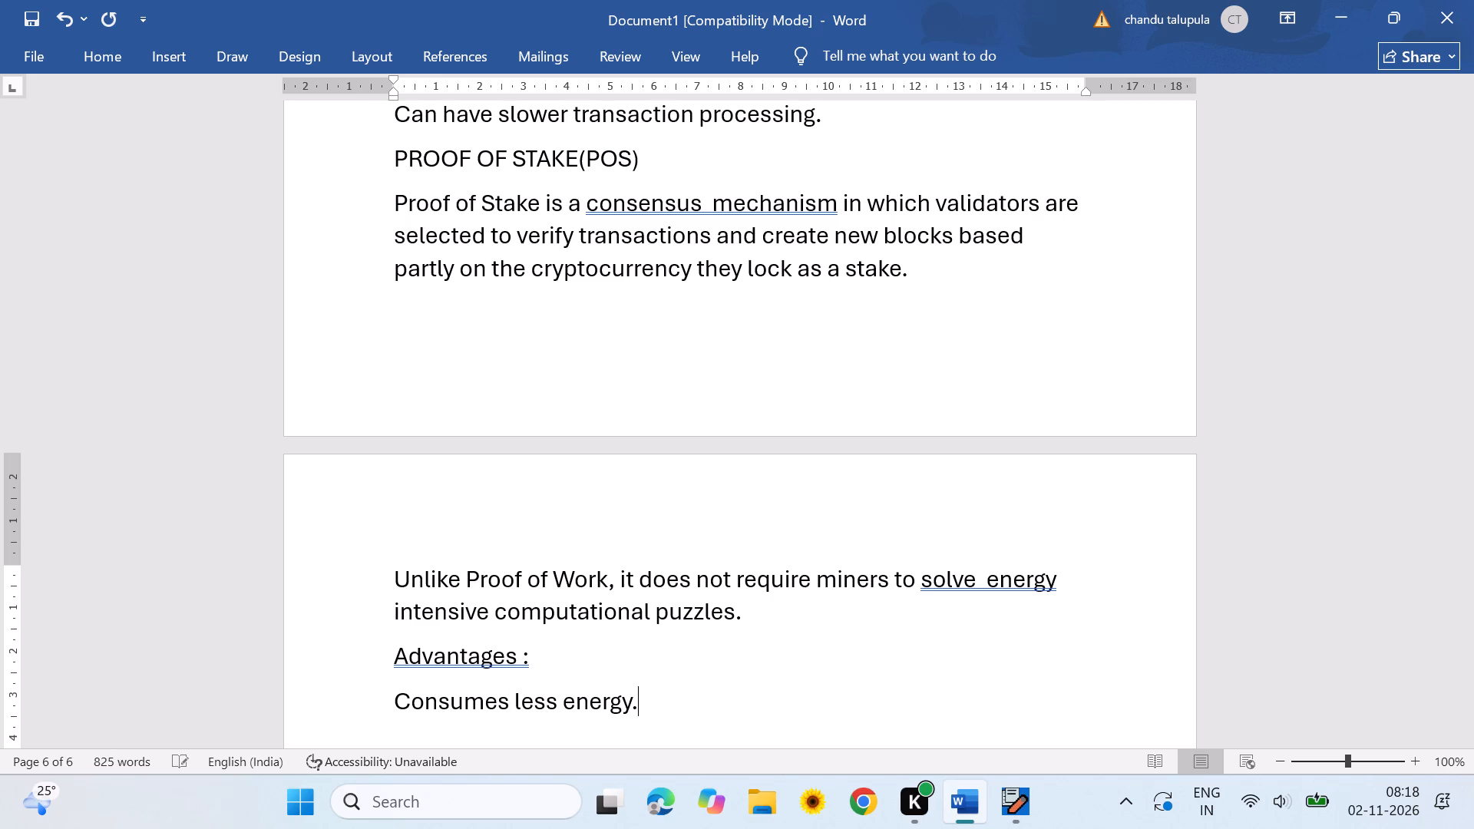
Enter "Reduces the need for expensive mining equipment." as the second Proof of Stake advantage on a new line.
key(Return)
text(Reduces)
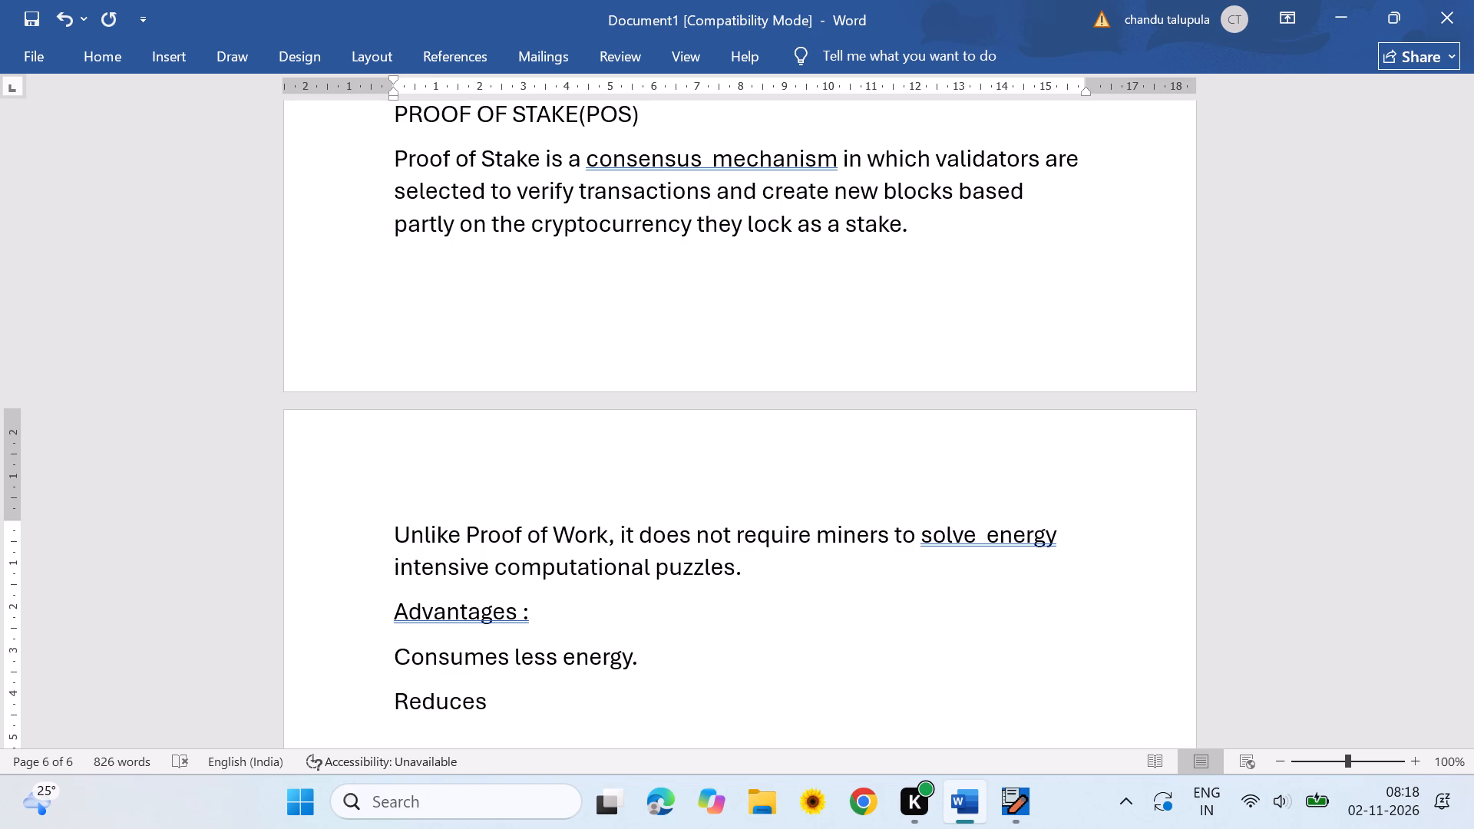
key(space)
text(the need for expensi)
key(e)
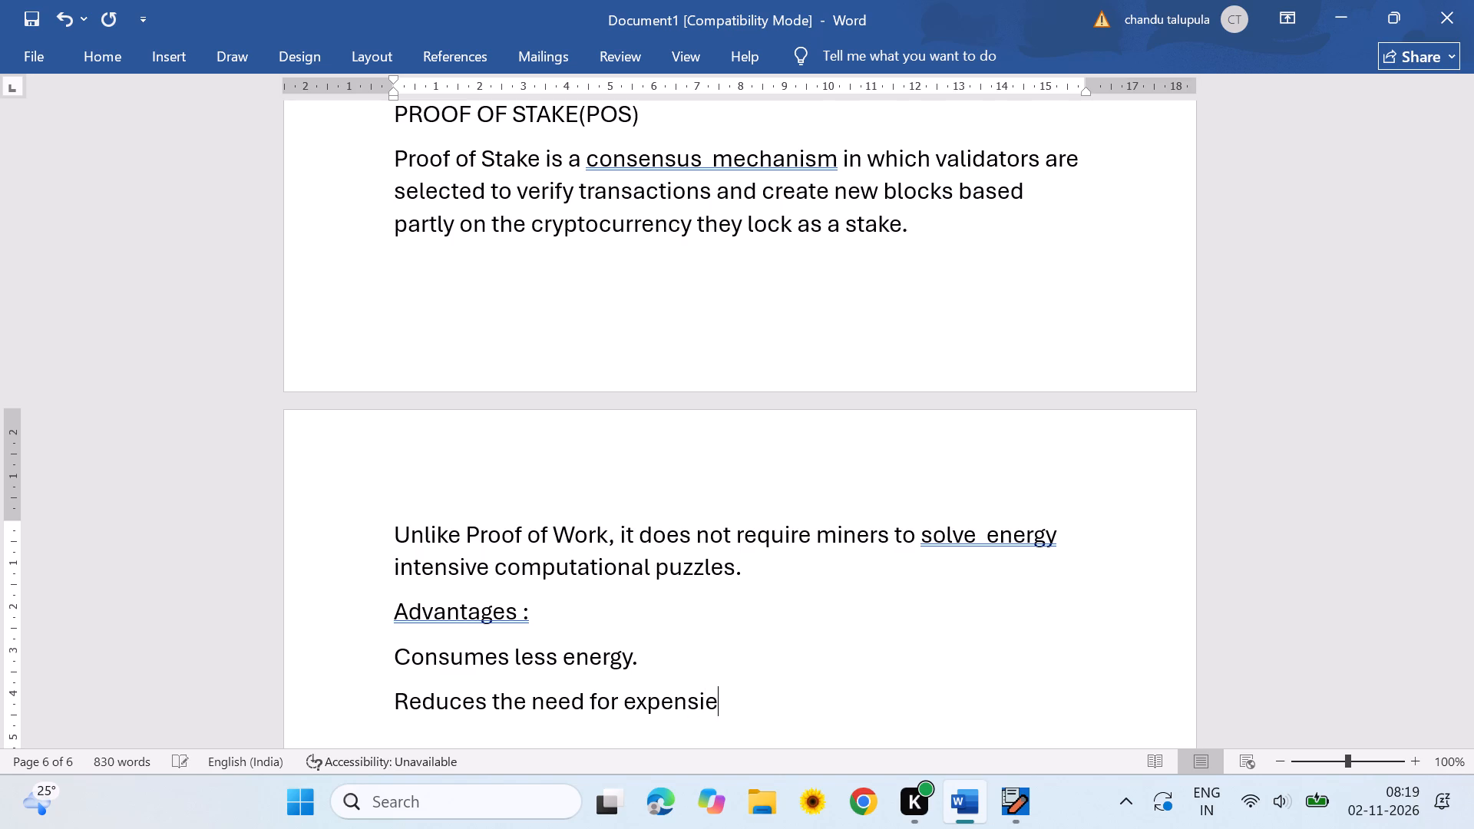
key(BackSpace)
text(ve)
key(space)
text(mining)
key(space)
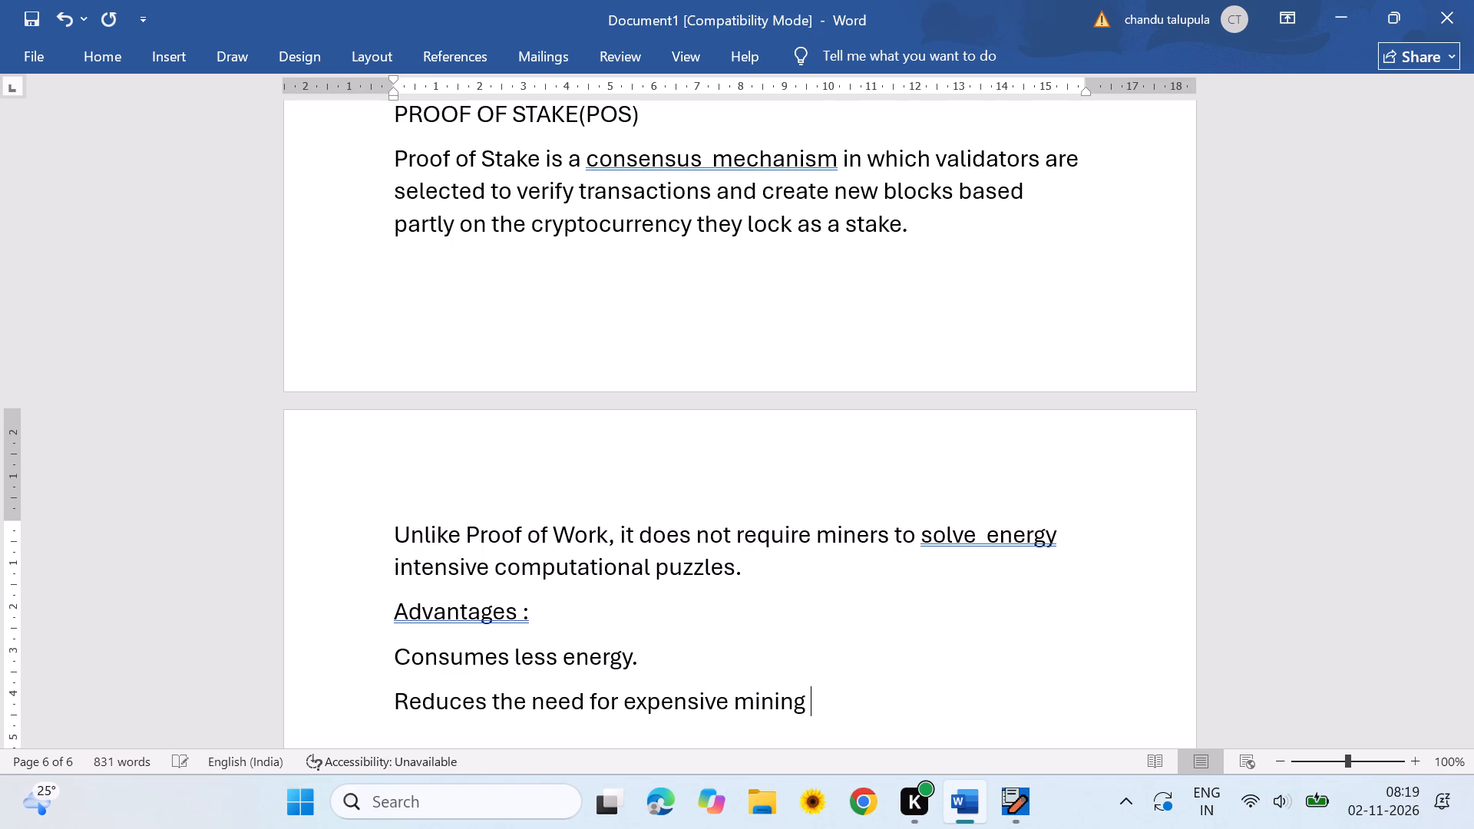
text(equip)
text(ment)
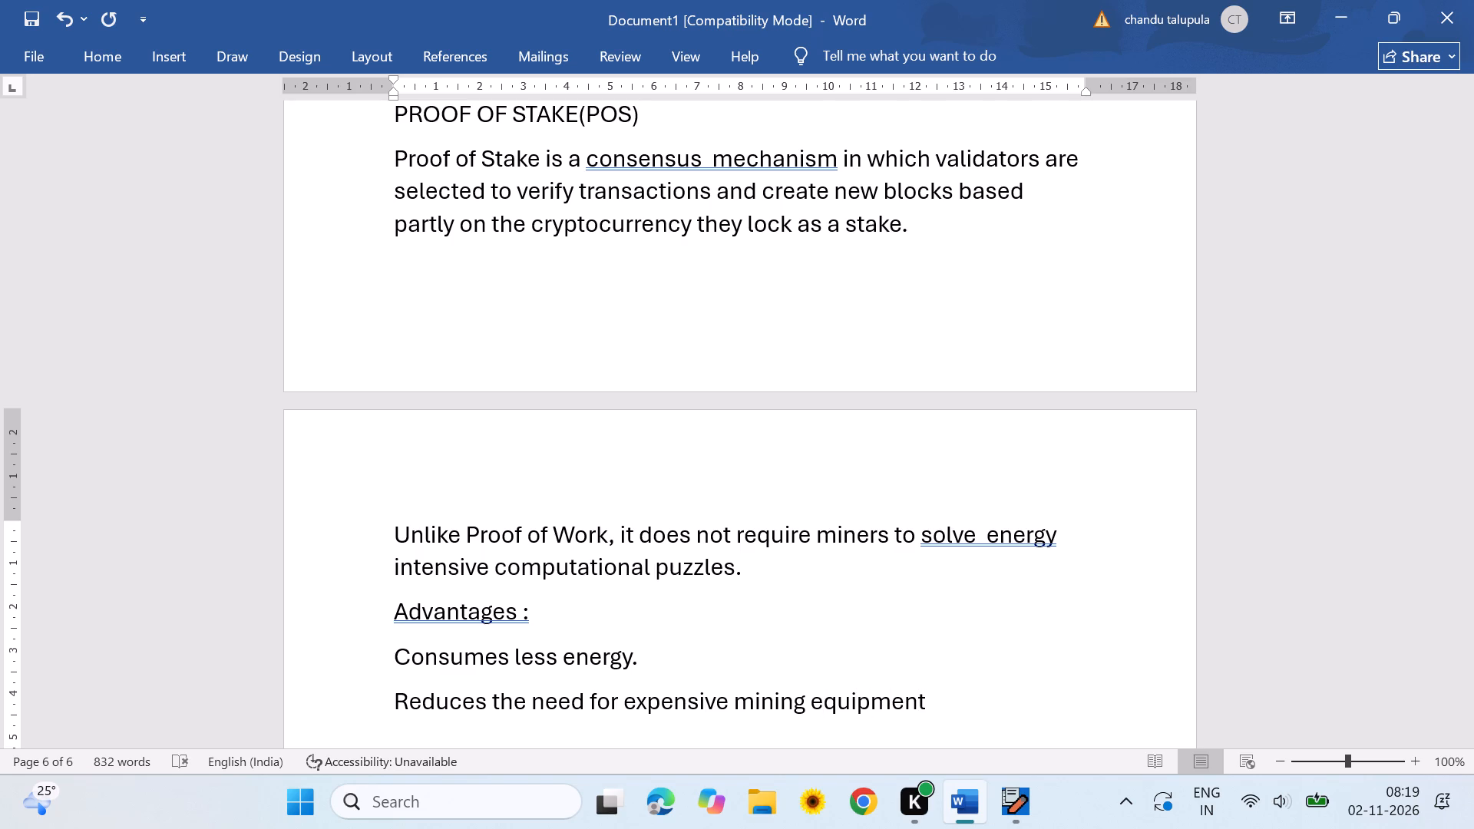
key(period)
Begin the third advantage on a new line with "Supports efficient transaction va", correcting the misspelling of "transaction".
key(Return)
text(Supports)
key(space)
text(efficient)
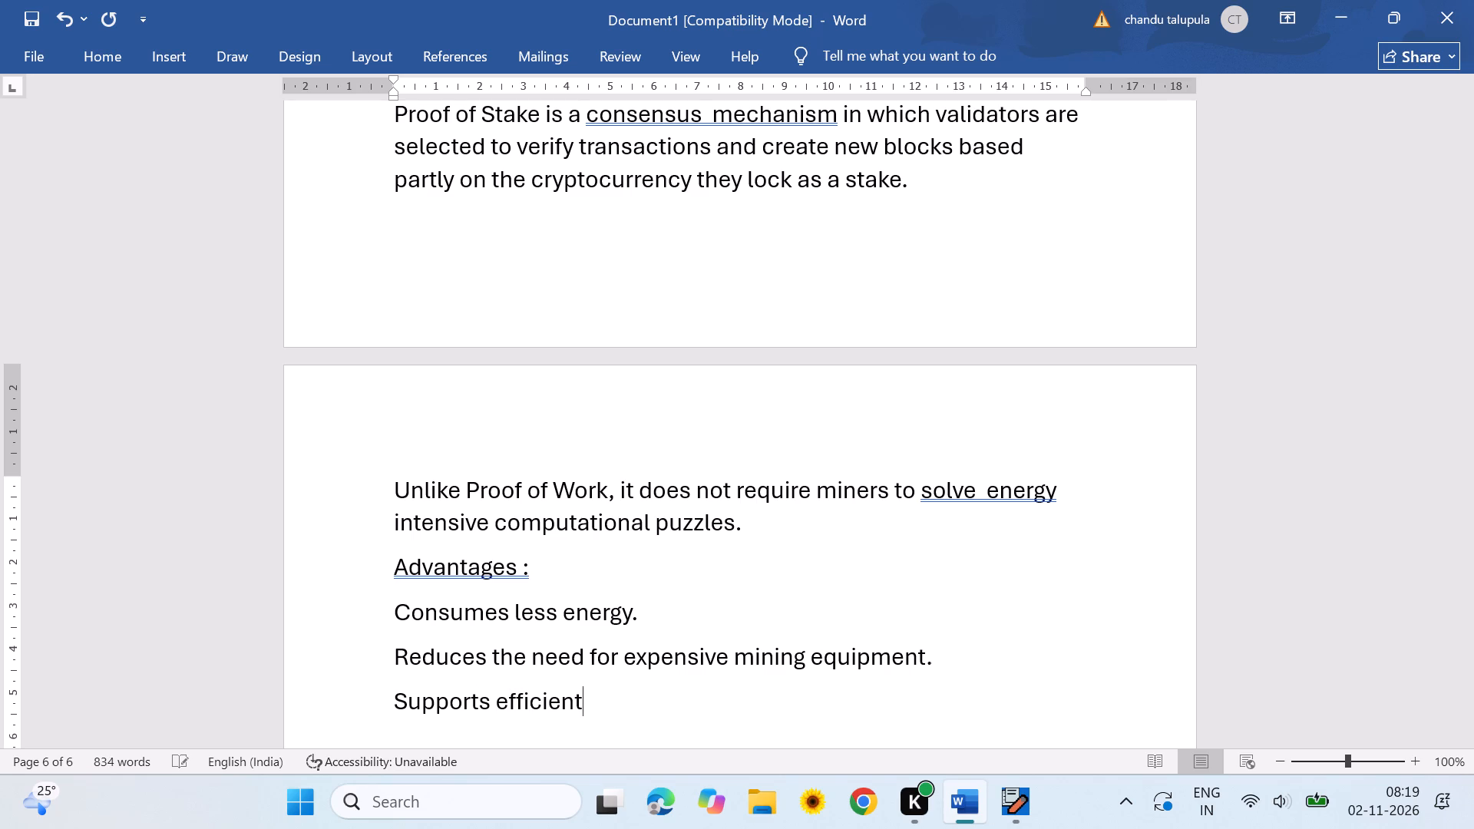
key(space)
text(transcation)
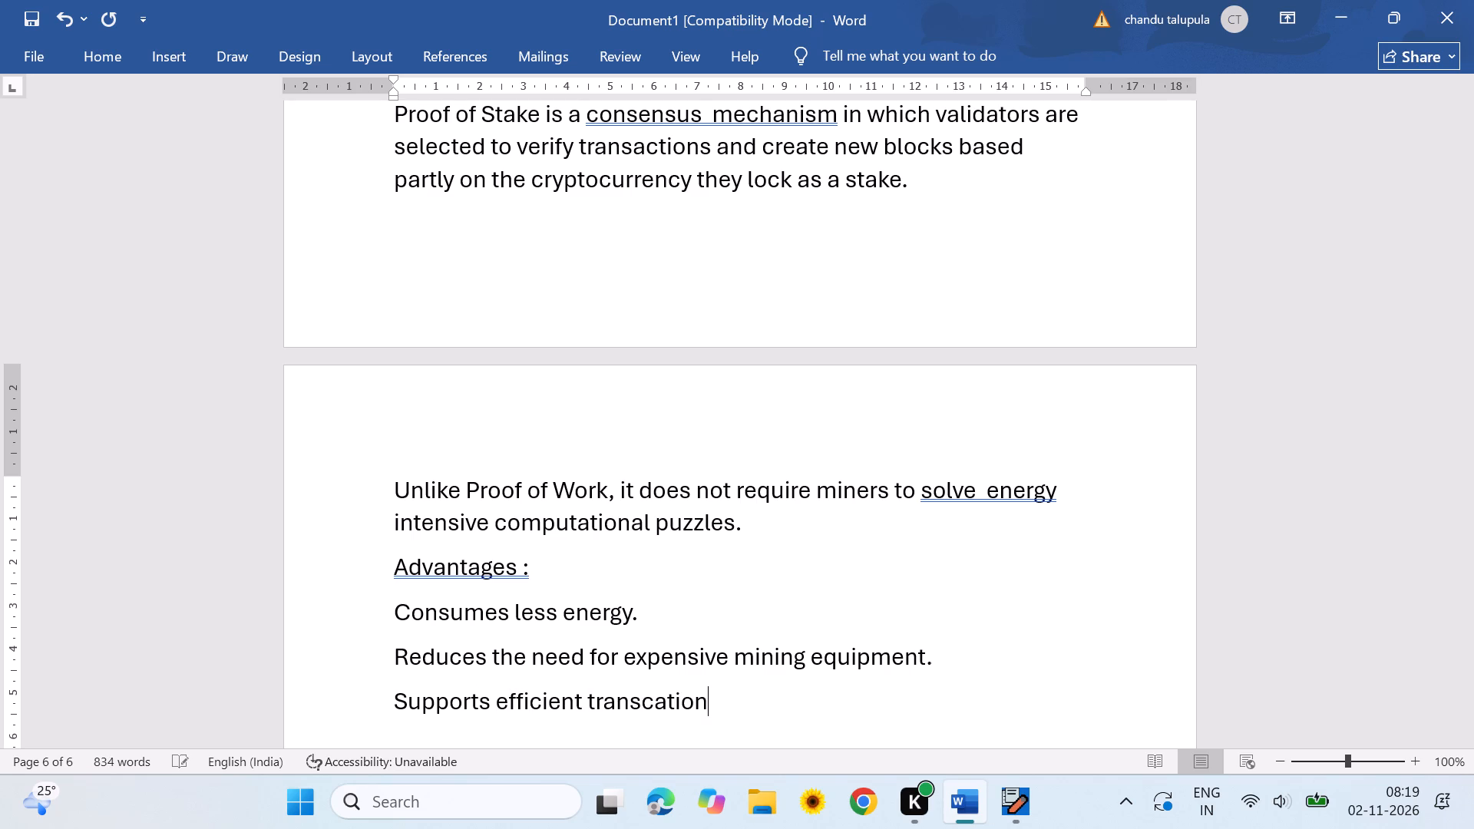
key(space)
text(va)
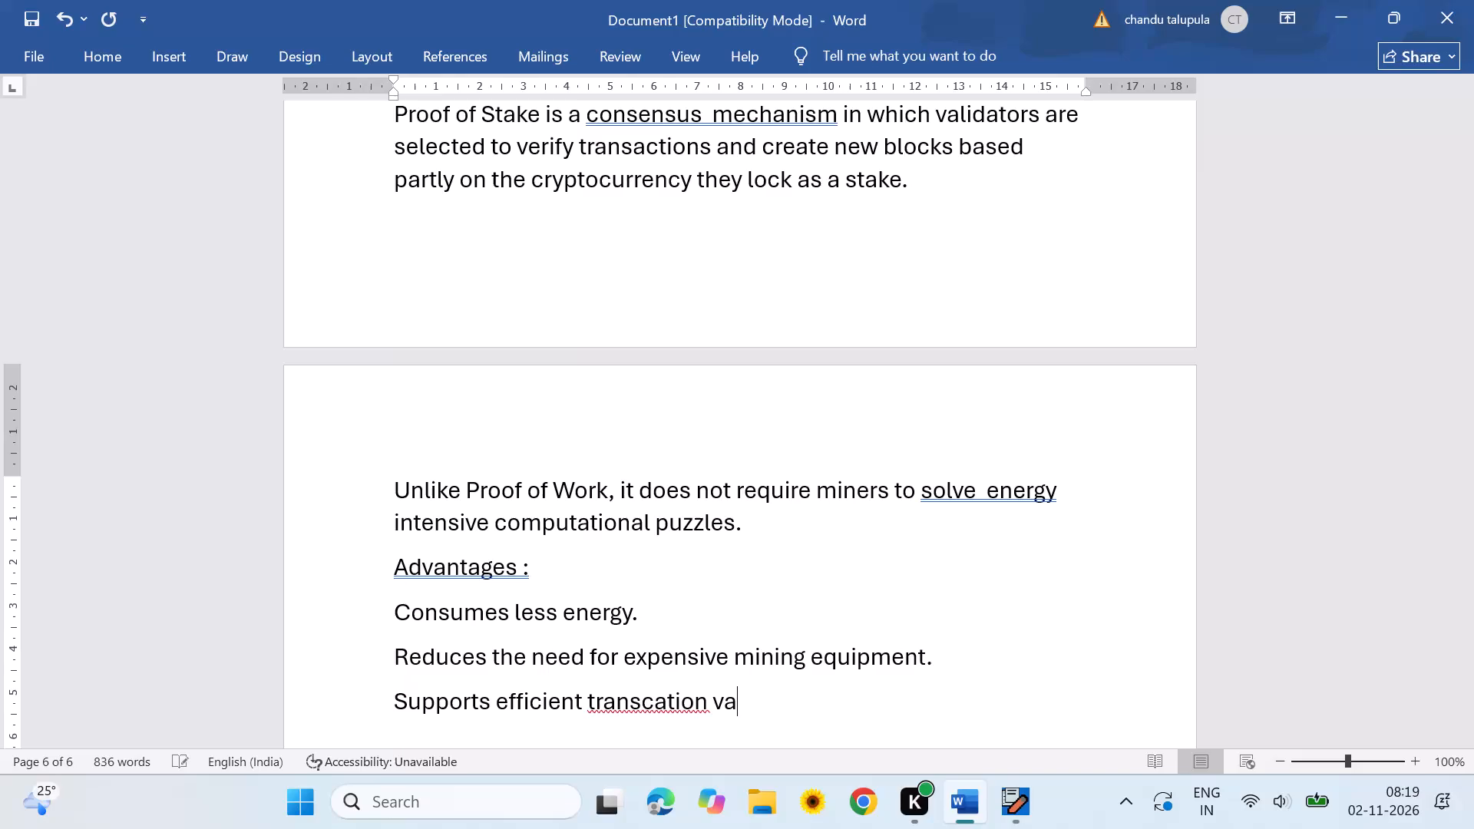
key(Left)
key(Left)
key(Left)
key(Left)
key(Left)
key(Left)
key(Left)
key(BackSpace)
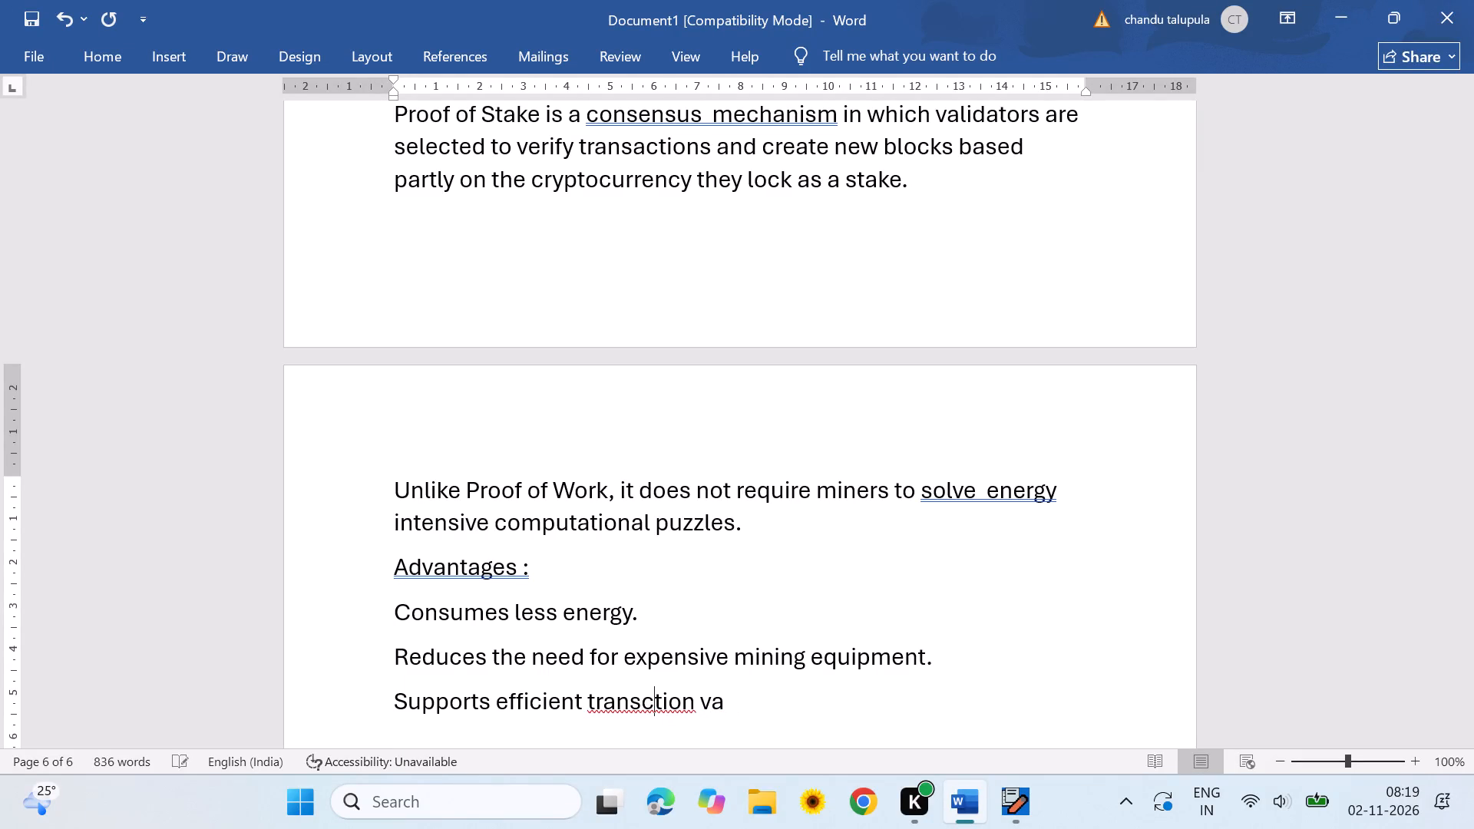
key(Left)
key(a)
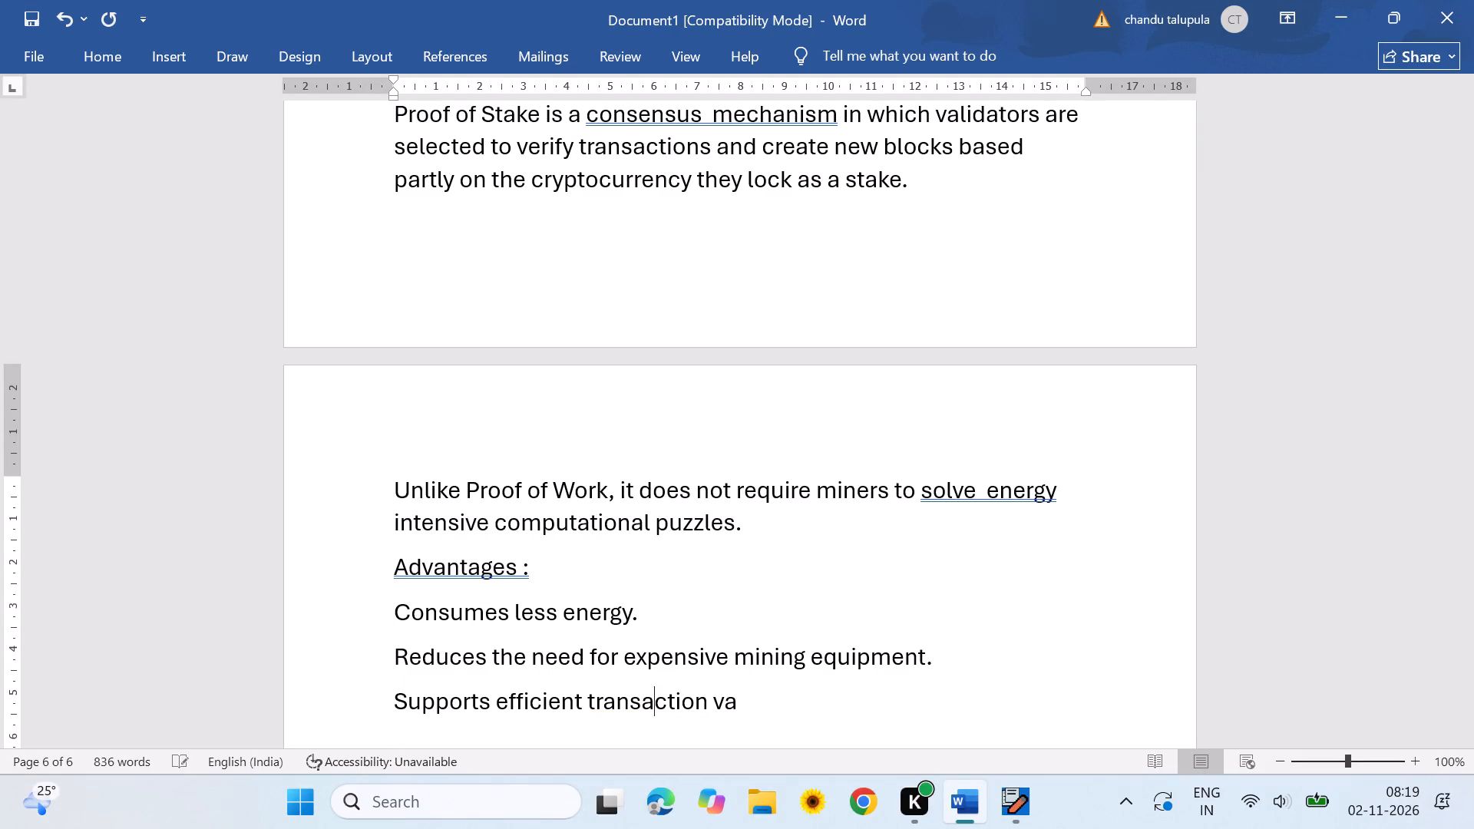
Complete the third advantage so it ends with "validation.", followed by a new line.
key(Right)
key(Right)
key(Right)
key(Right)
key(Right)
key(Right)
key(Right)
key(Right)
text(lidation)
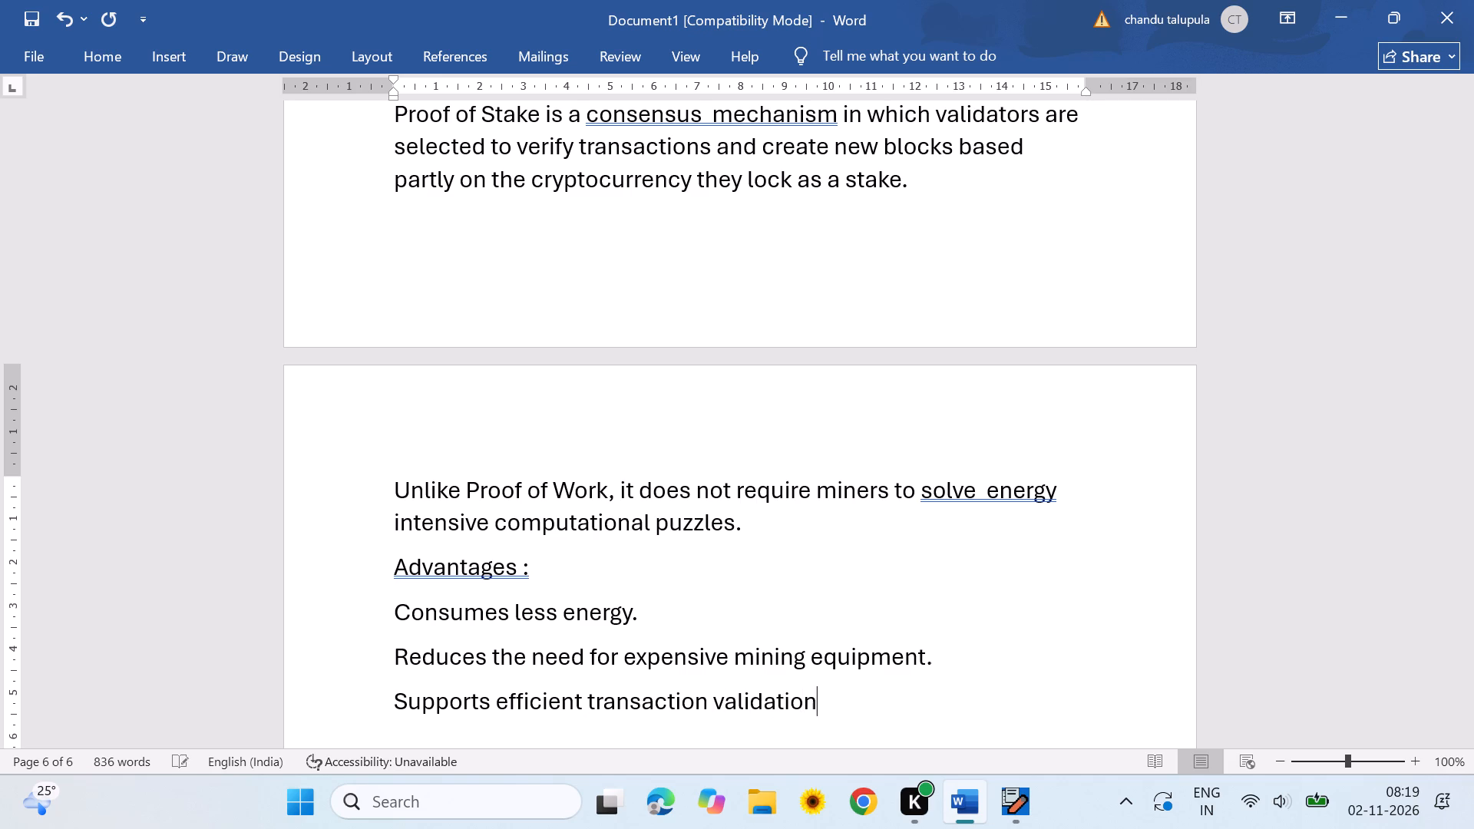
key(period)
key(Return)
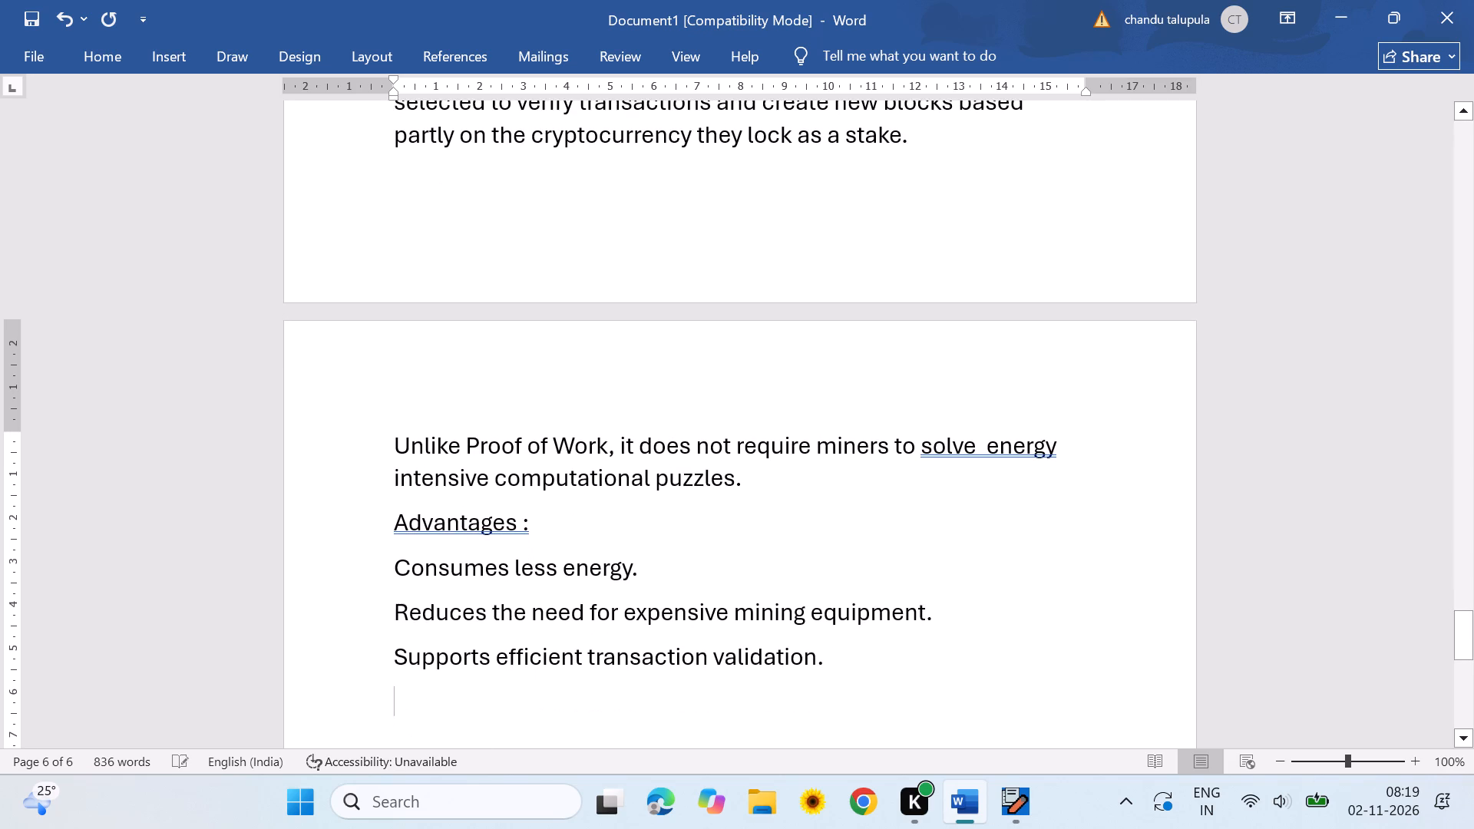
Add the subheading word "Disadvantages" in sentence case below the Proof of Stake advantages, inserting its missing "s".
text(DIS)
text(AD)
key(BackSpace)
key(BackSpace)
key(BackSpace)
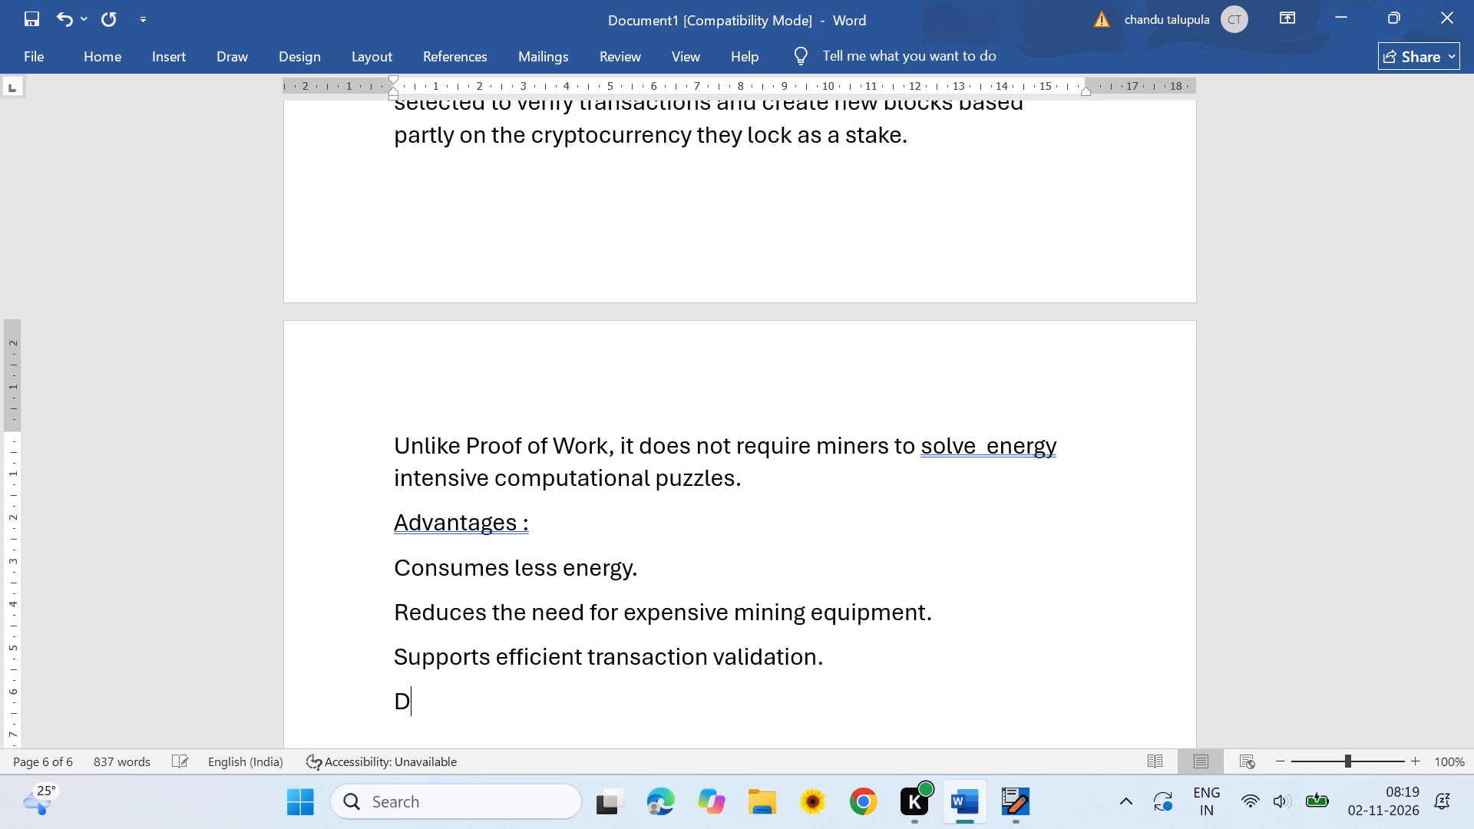
text(iadvant)
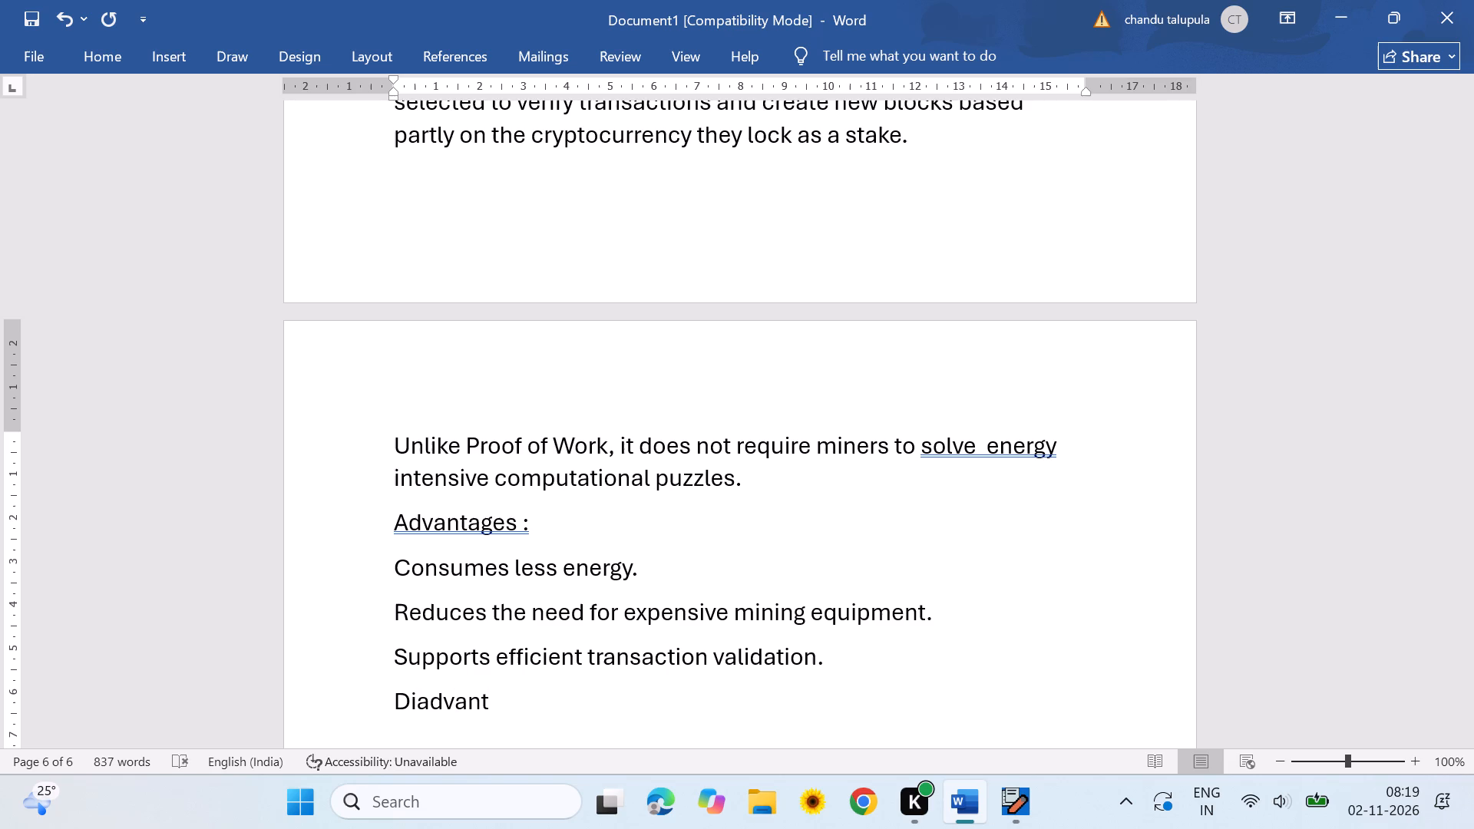
text(age)
key(s)
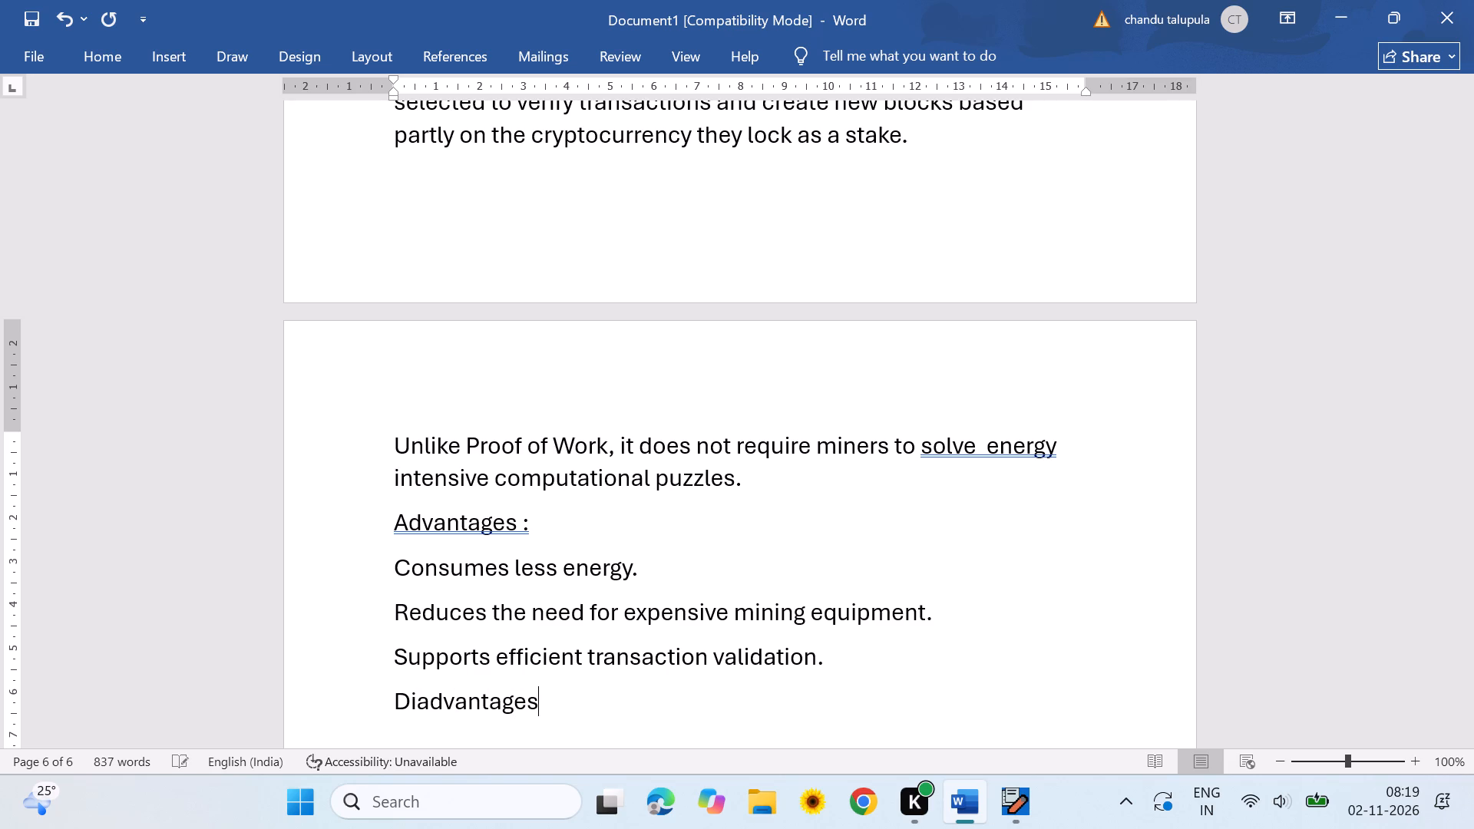
key(space)
key(Left)
key(Left)
key(Left)
key(Left)
key(Left)
key(Left)
key(Left)
key(Left)
key(Left)
key(Left)
key(Left)
key(s)
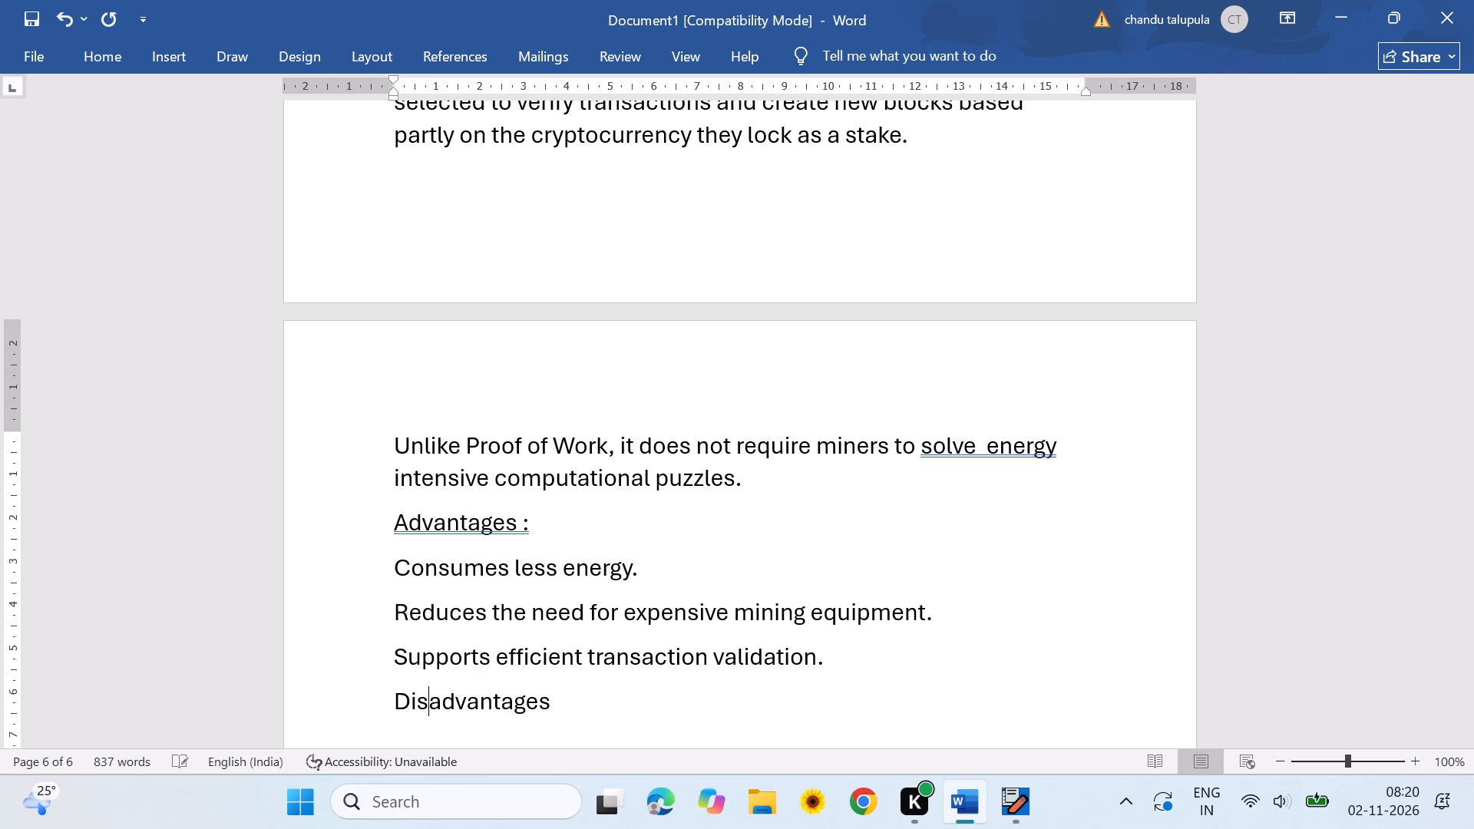
Finish the "Disadvantages" subheading with a space and a colon, followed by a new line.
key(Right)
key(Right)
key(Right)
key(Right)
key(Right)
key(Right)
key(Right)
key(Right)
key(Right)
key(Right)
key(space)
key(shift+colon)
key(Return)
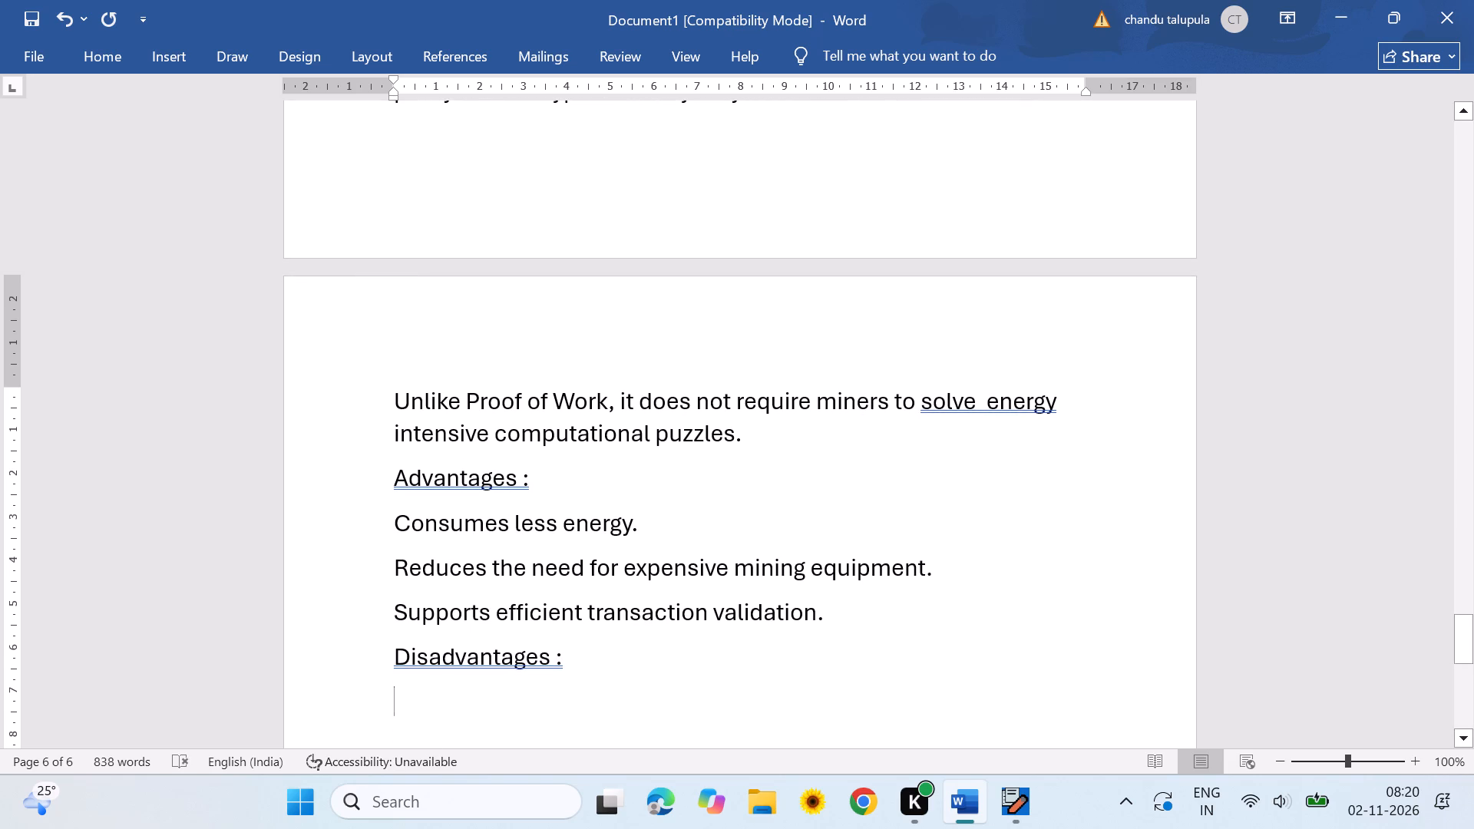
Begin the first Proof of Stake disadvantage with "Requires participants", inserting the missing "ci" in "participants".
key(shift+r)
text(equ)
text(ires)
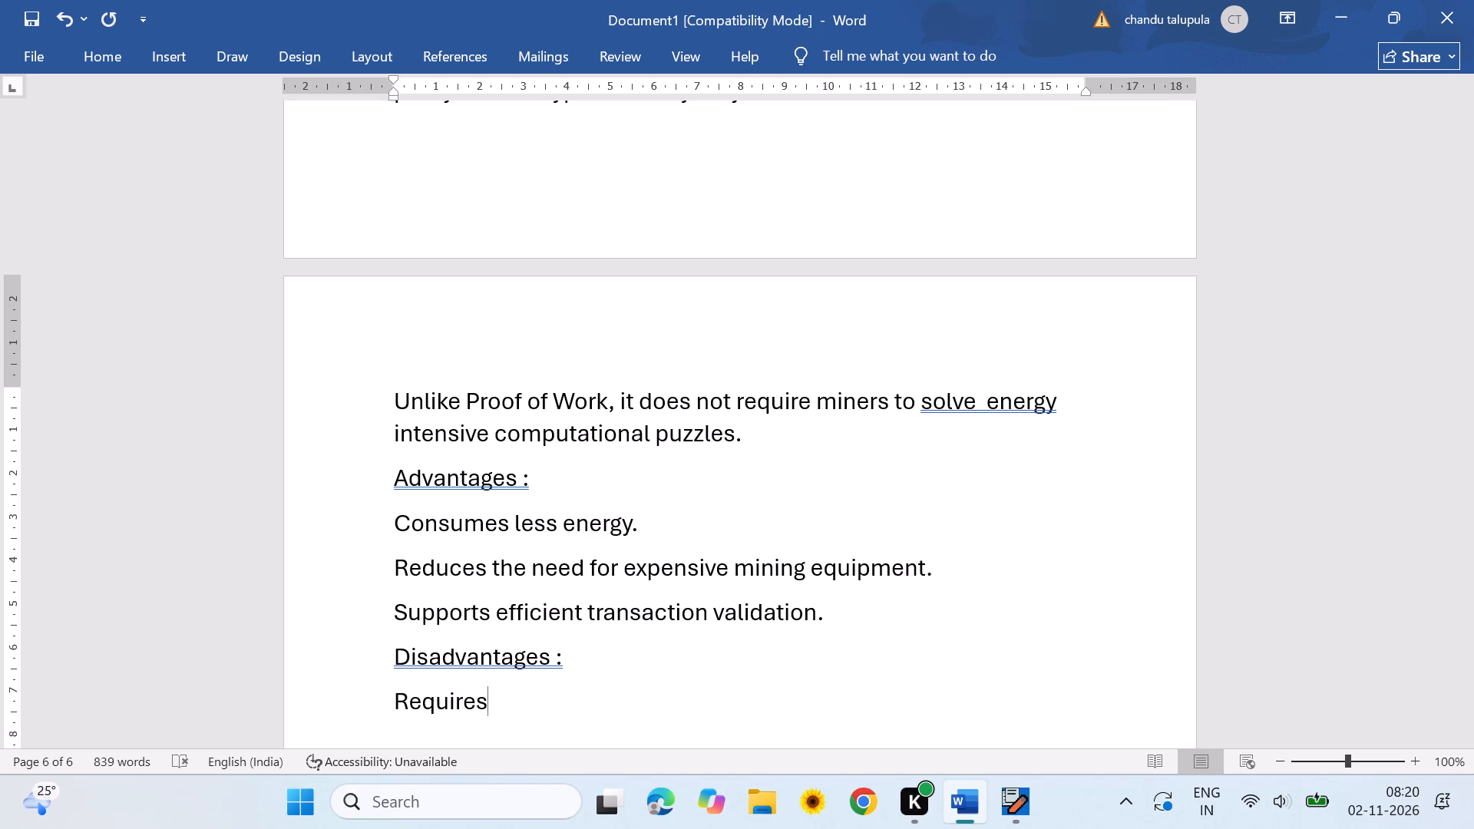
key(space)
text(partipa)
text(nts)
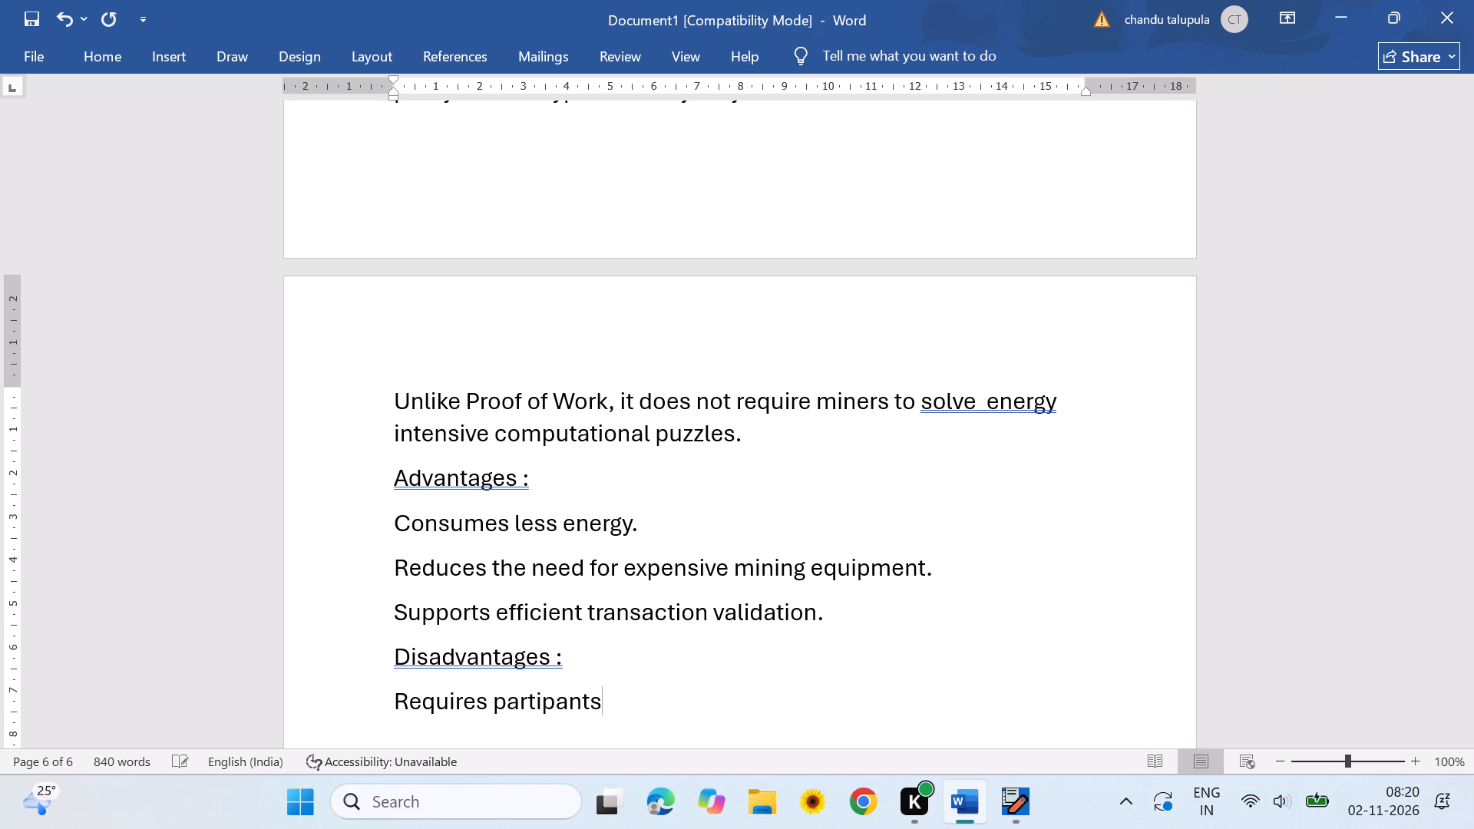
key(Left)
key(Left)
key(Left)
key(Left)
key(Left)
text(ci)
key(Right)
key(Right)
key(Right)
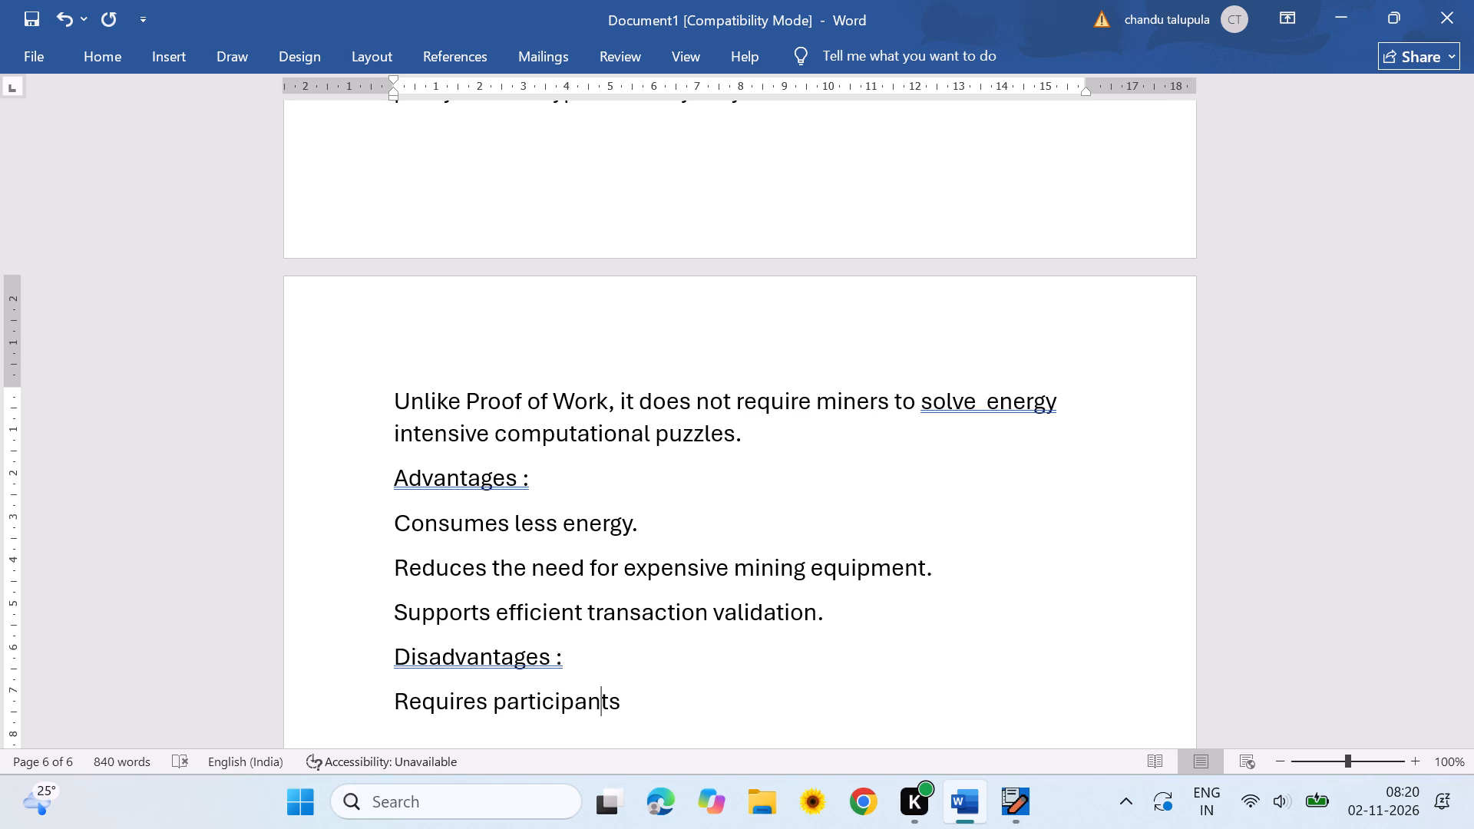
key(Right)
key(Right)
key(Right)
Continue the first Proof of Stake disadvantage after "Requires participants" with "to lock" and a trailing space.
text(to clock)
key(space)
key(Left)
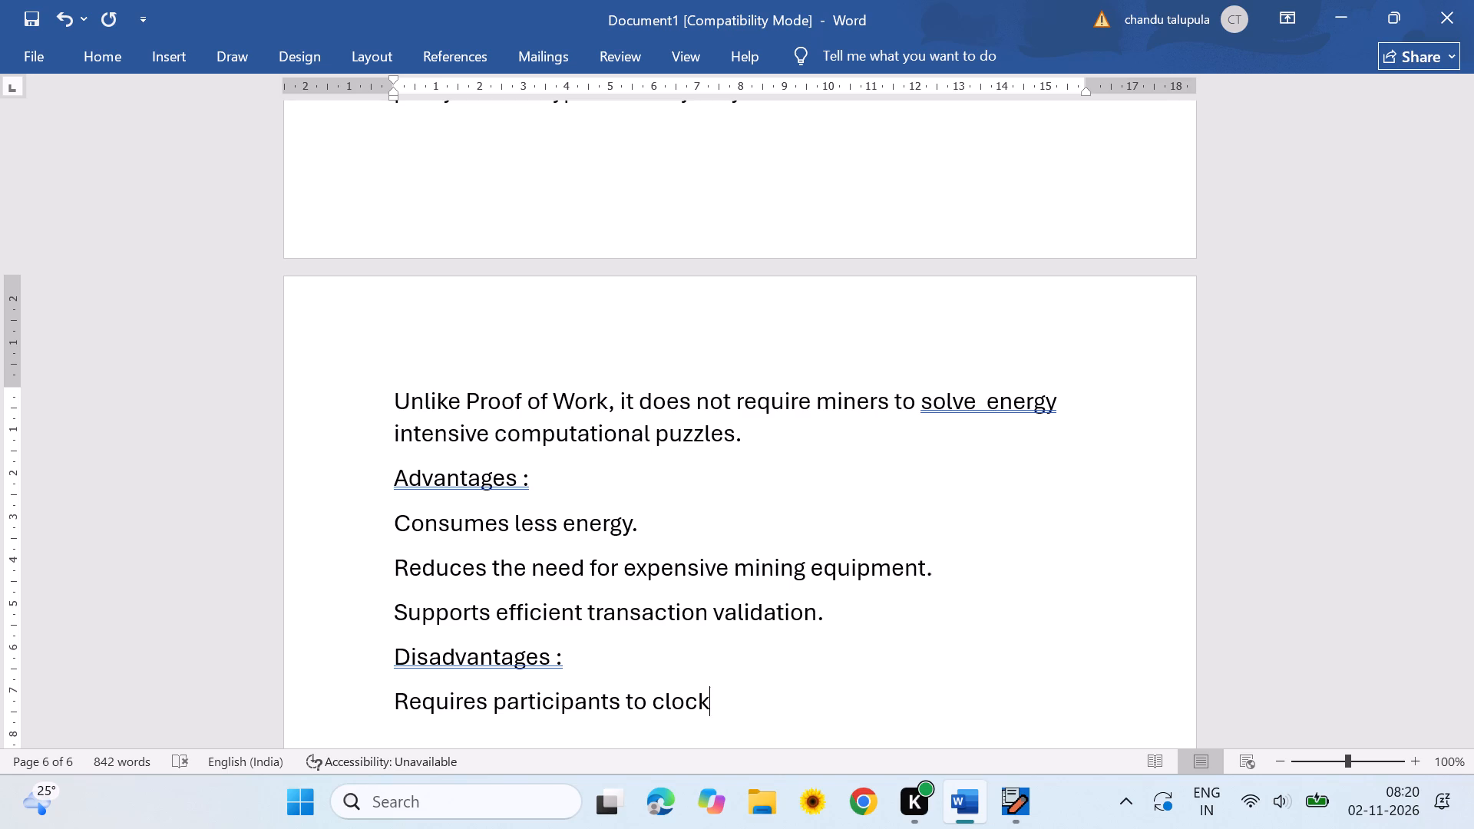
key(Left)
key(Left)
key(Left)
key(Left)
key(BackSpace)
key(Right)
key(Right)
key(Right)
key(Right)
key(Right)
Finish the first disadvantage with "cryptocurrency.", followed by a new line.
text(cryptocurre)
text(nc)
key(y)
key(period)
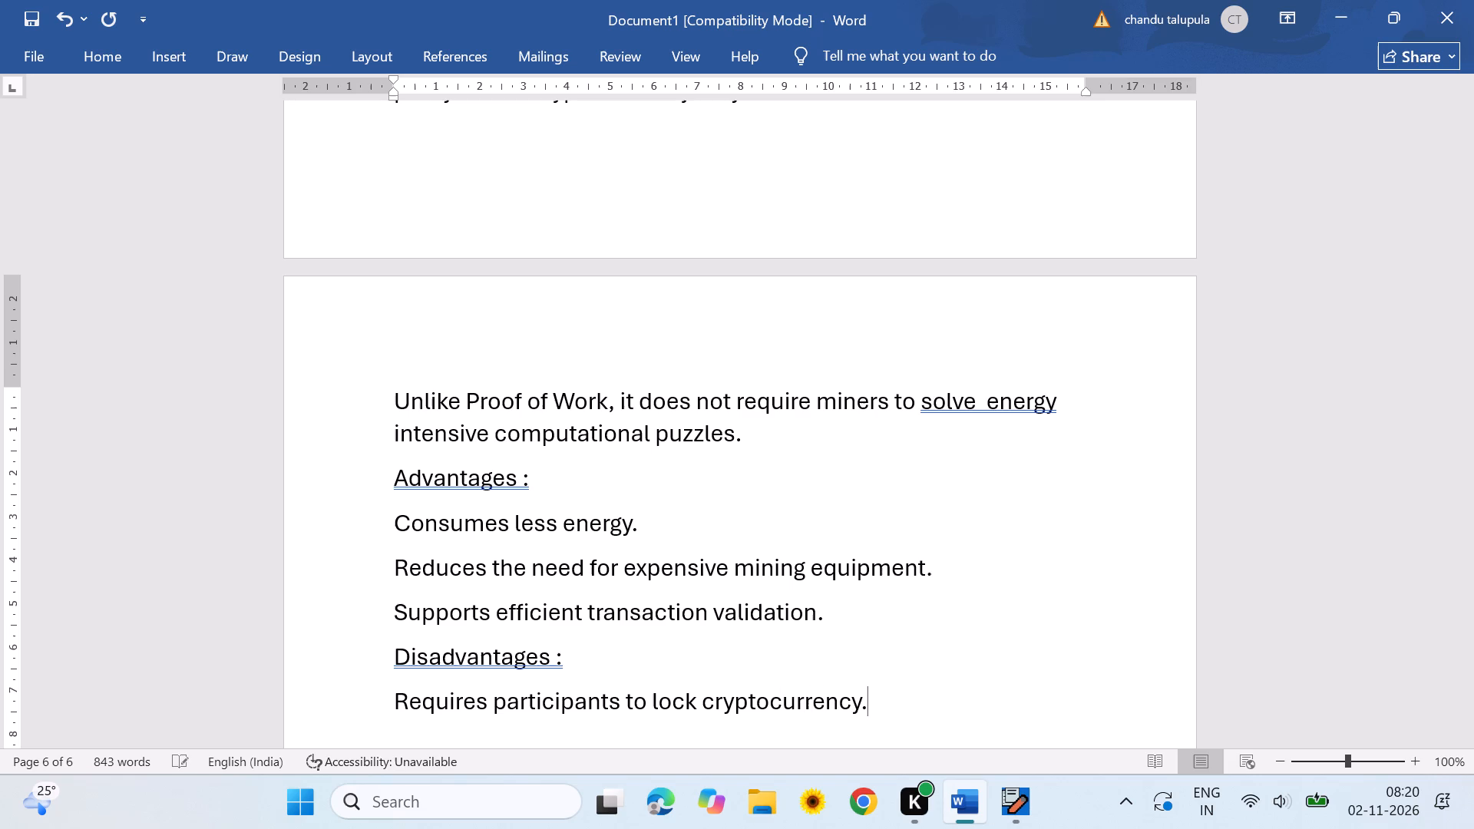
key(Return)
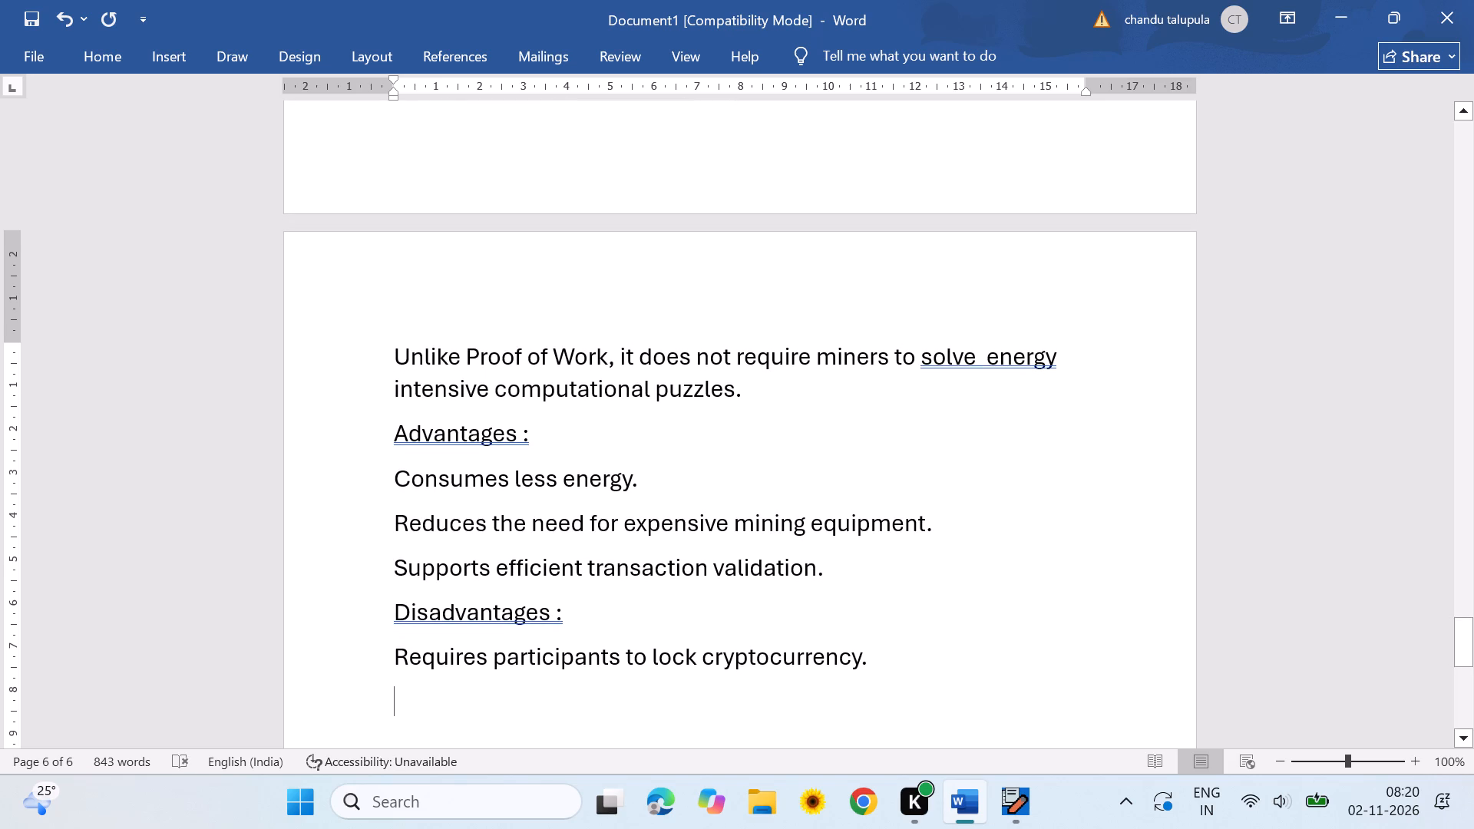
Add the second disadvantage, "Wealth concentration may influence validator selection.", followed by a new line.
text(Wea)
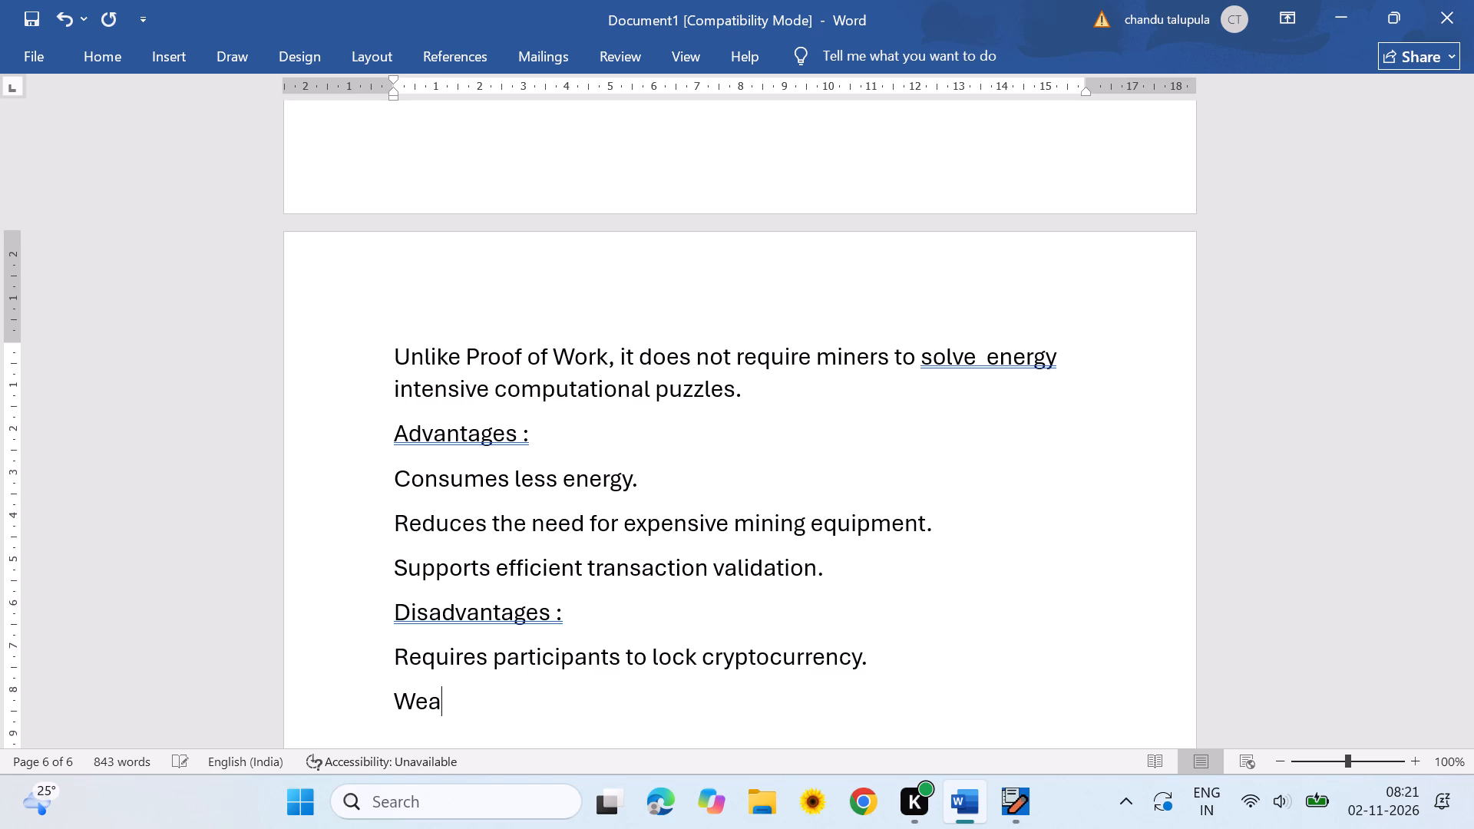
key(l)
text(th)
key(space)
text(concentrat)
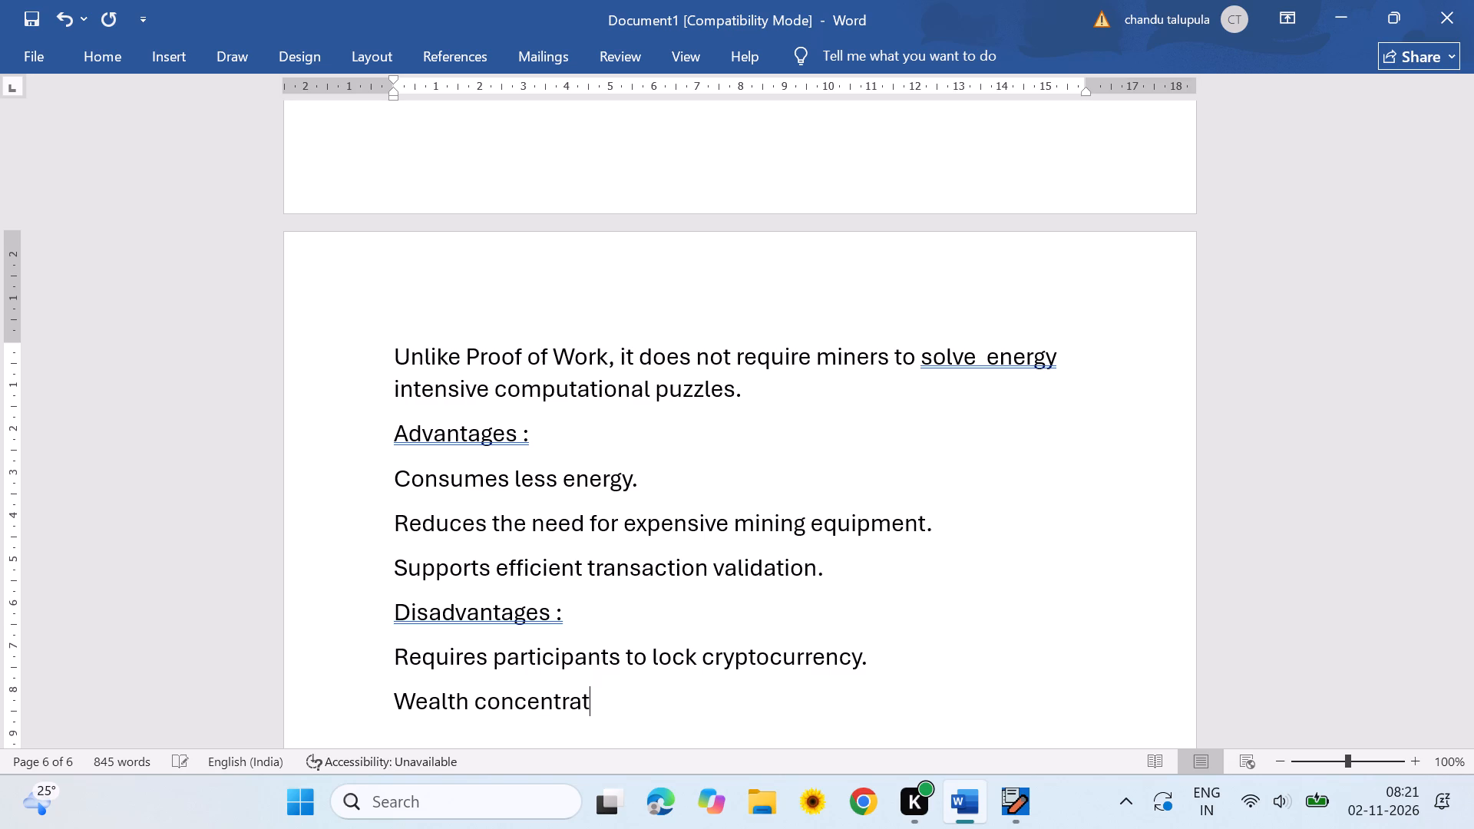
text(ion)
key(space)
text(may influence)
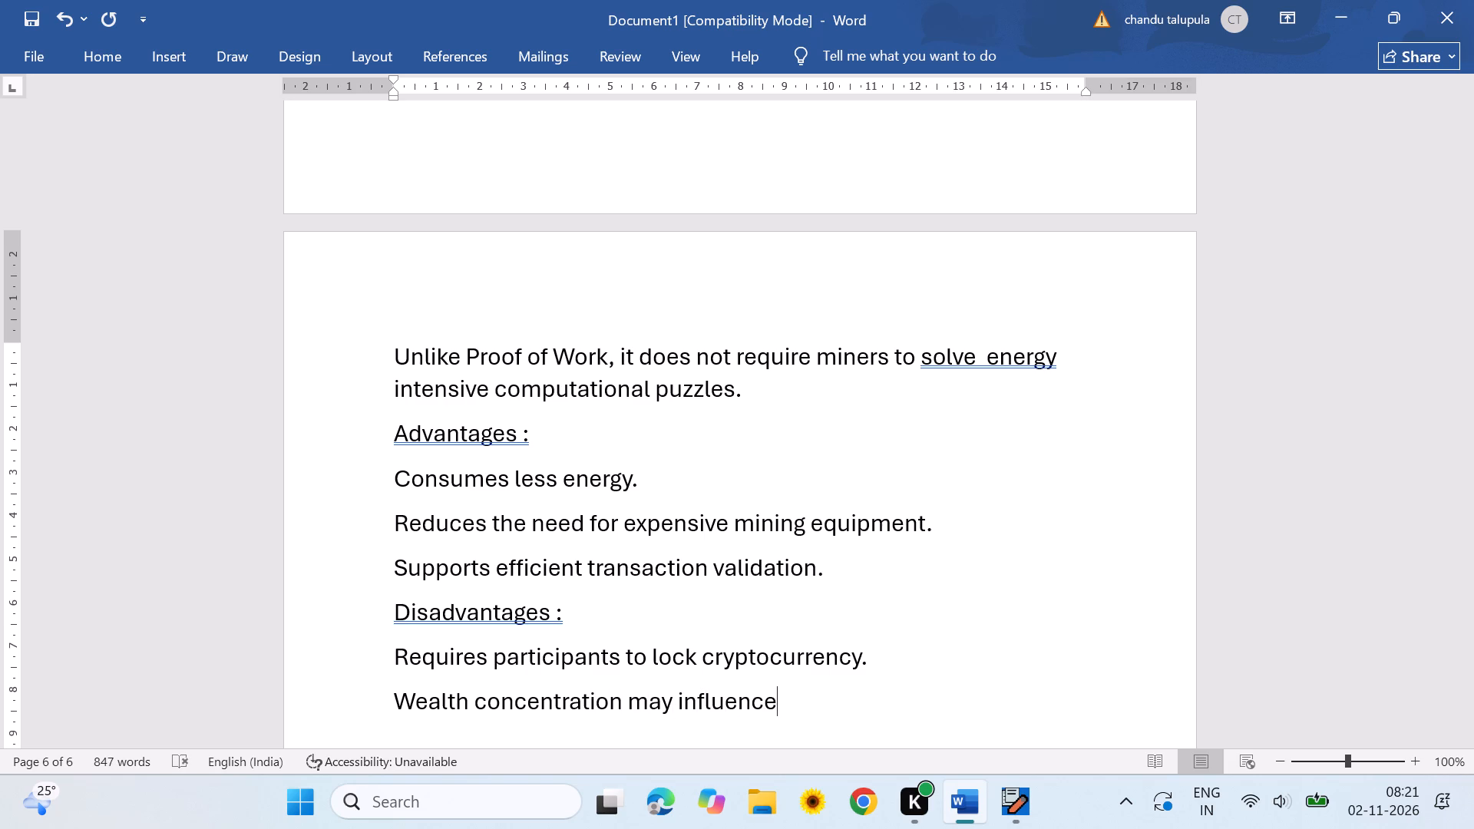
key(space)
text(validator sele)
text(ction)
key(period)
key(Return)
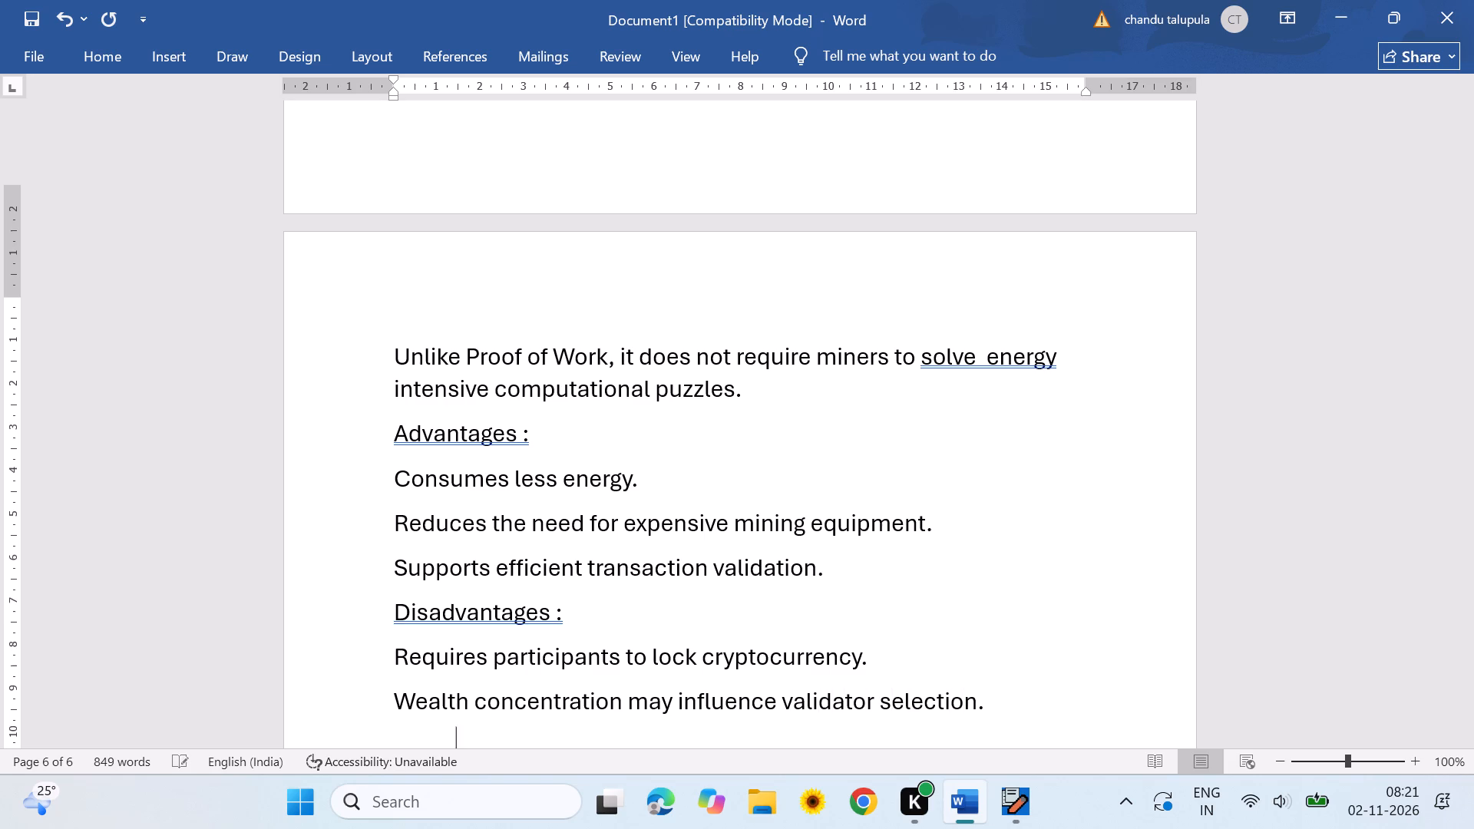
Add the third disadvantage, "Security depends on the network's design and economic incentives.", followed by a new line.
text(Security)
key(space)
text(depends on the ne)
text(tw)
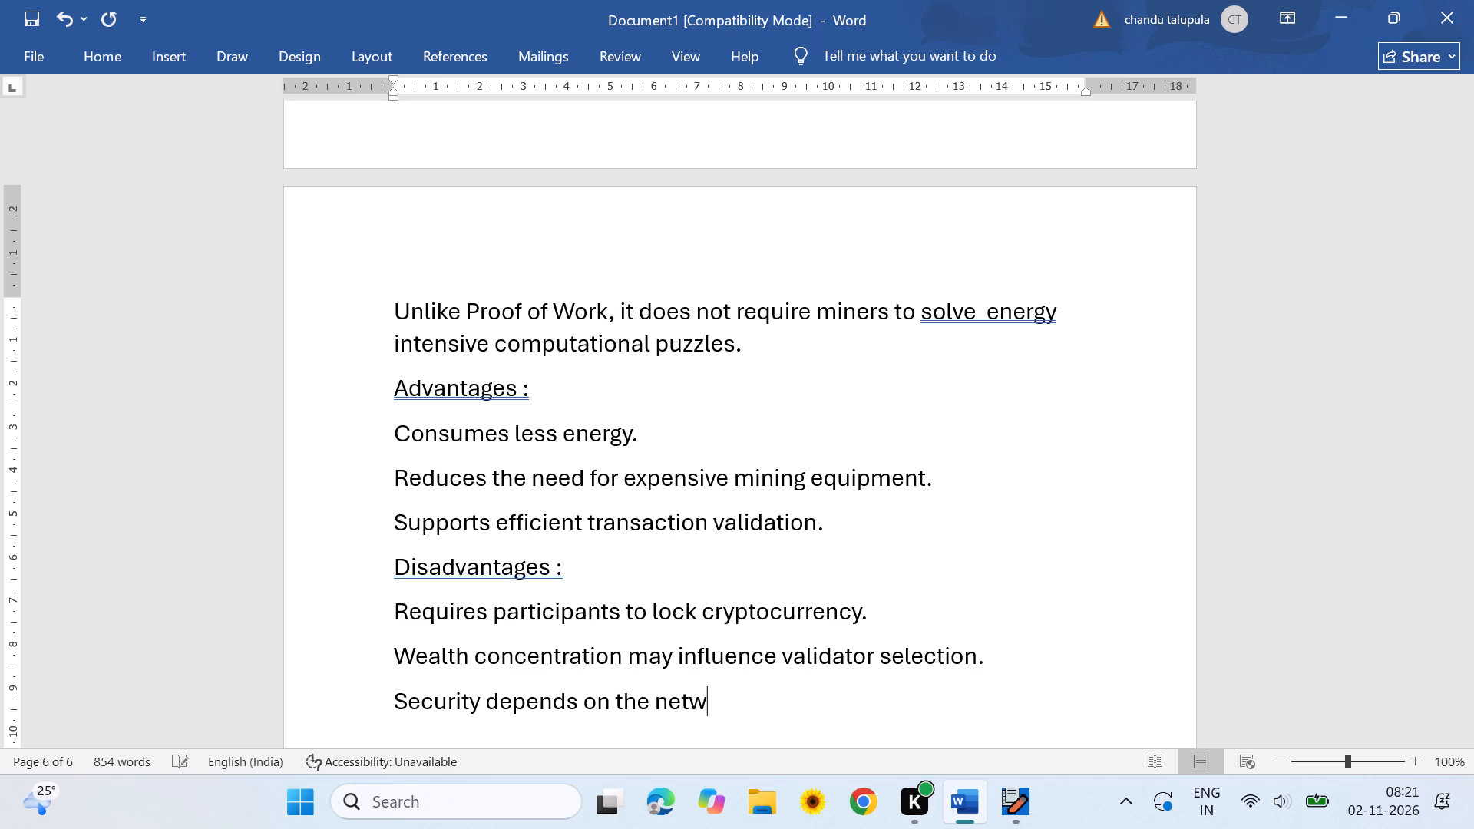
key(r)
key(BackSpace)
key(o)
text(rk)
text('s)
key(space)
text(design and eco)
text(nomic incentives.)
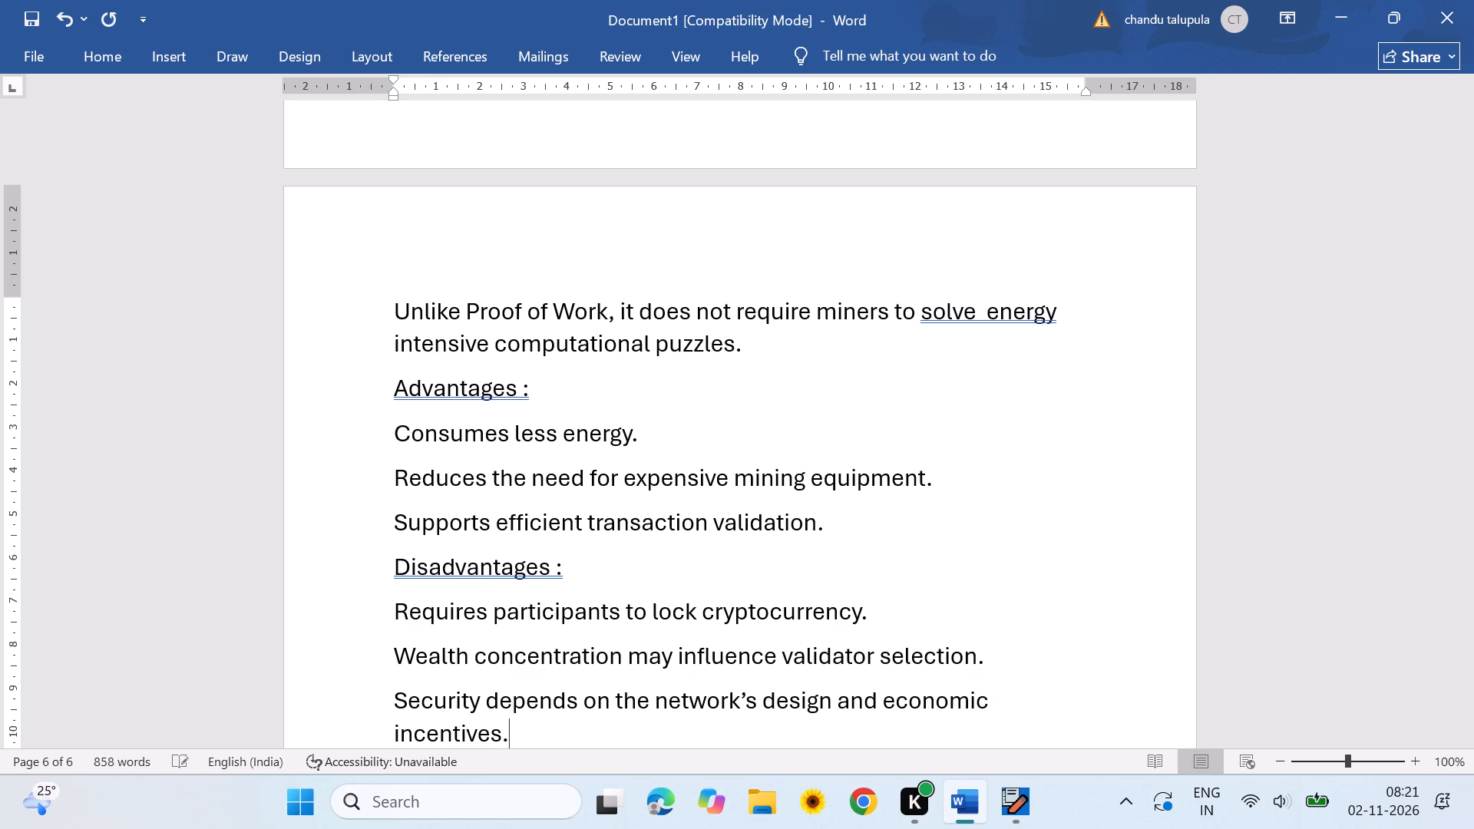
key(Return)
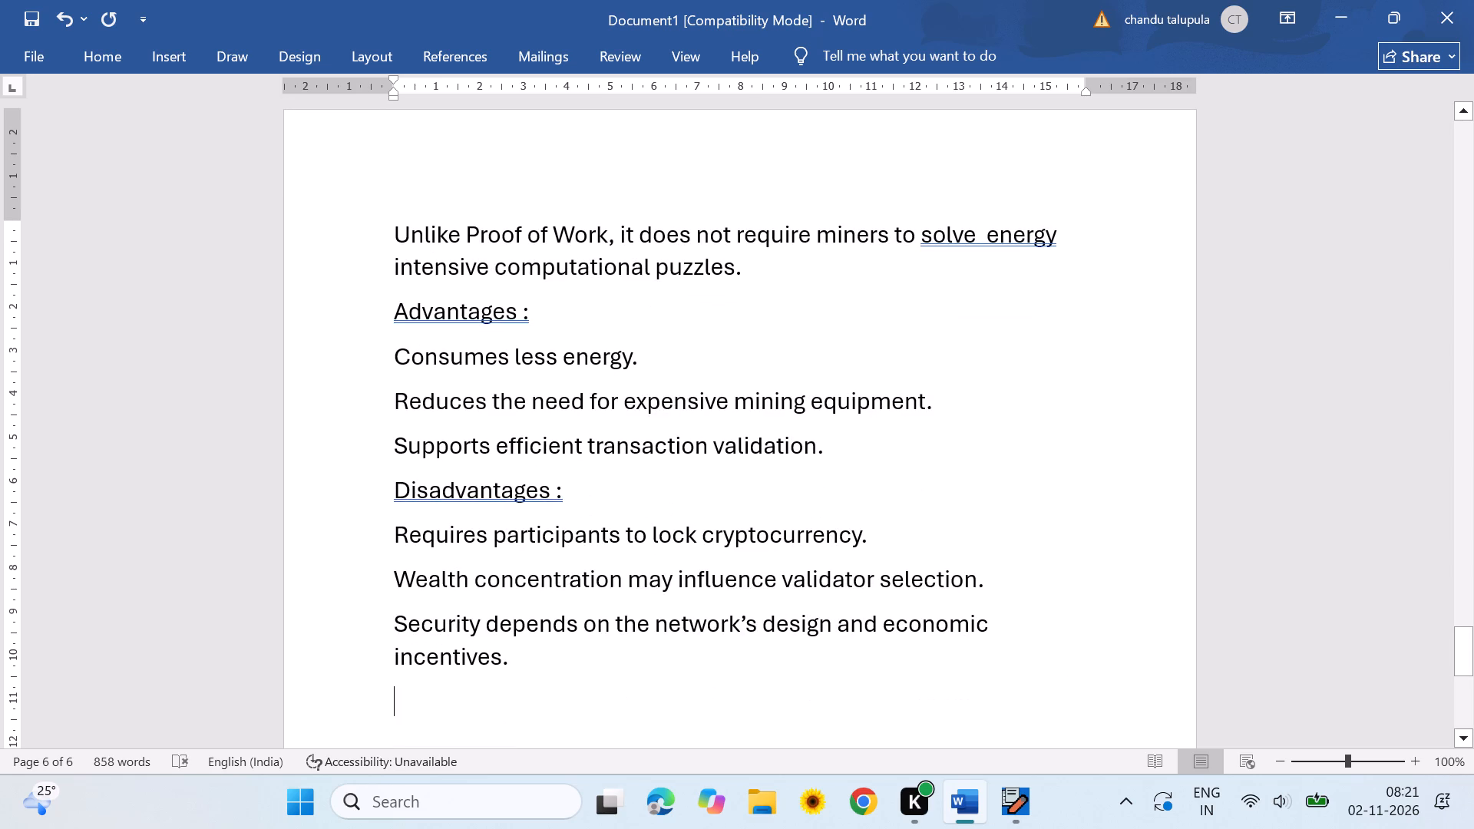
Close the Proof of Stake section with the sentence "Ethereum uses Proof of Stake.", followed by a new line.
text(Ethere)
text(um)
key(space)
text(uses)
key(space)
text(Proof)
key(space)
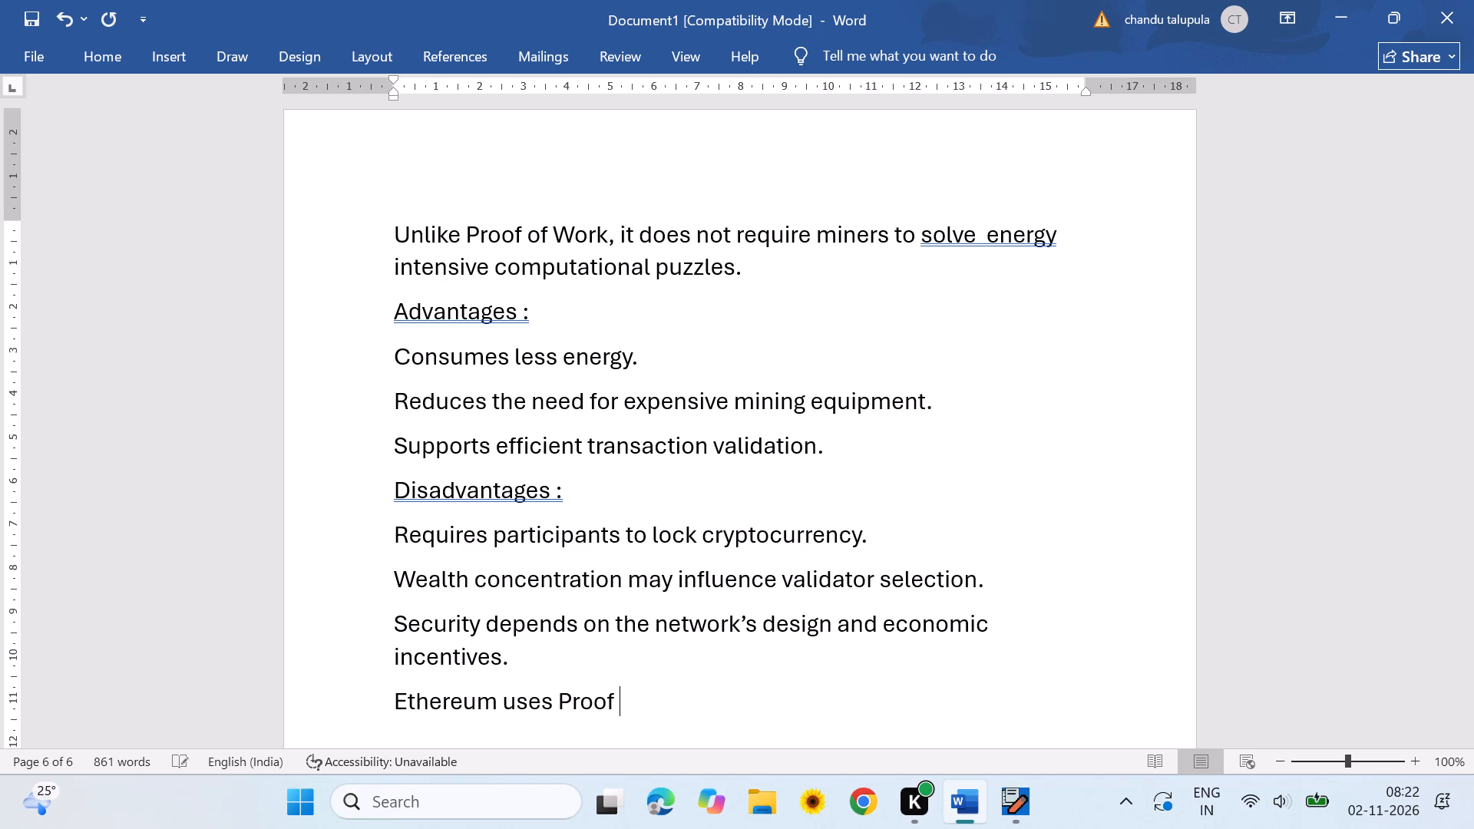
text(of)
key(space)
text(Sta)
text(ke)
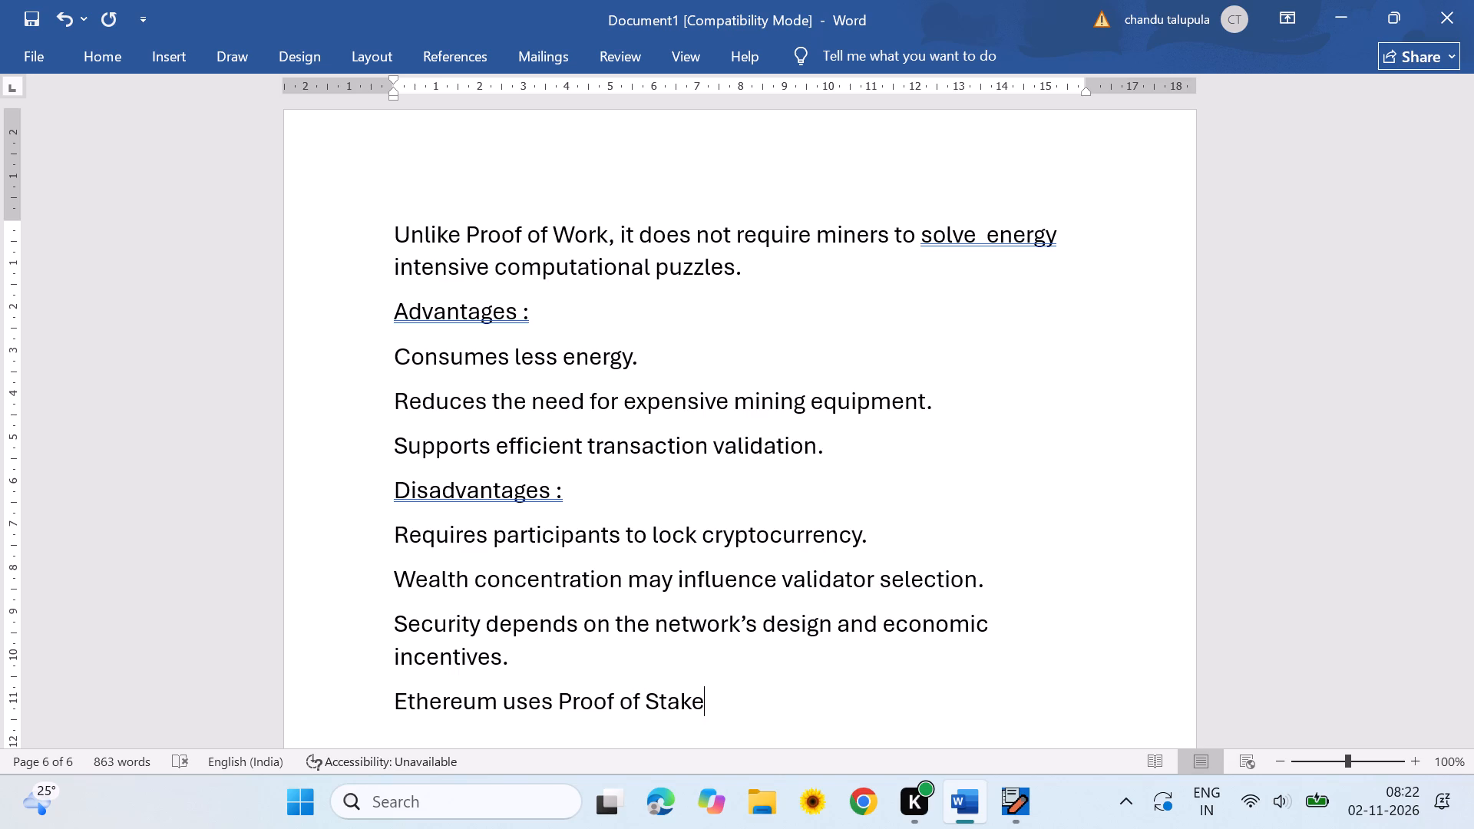
key(period)
key(Return)
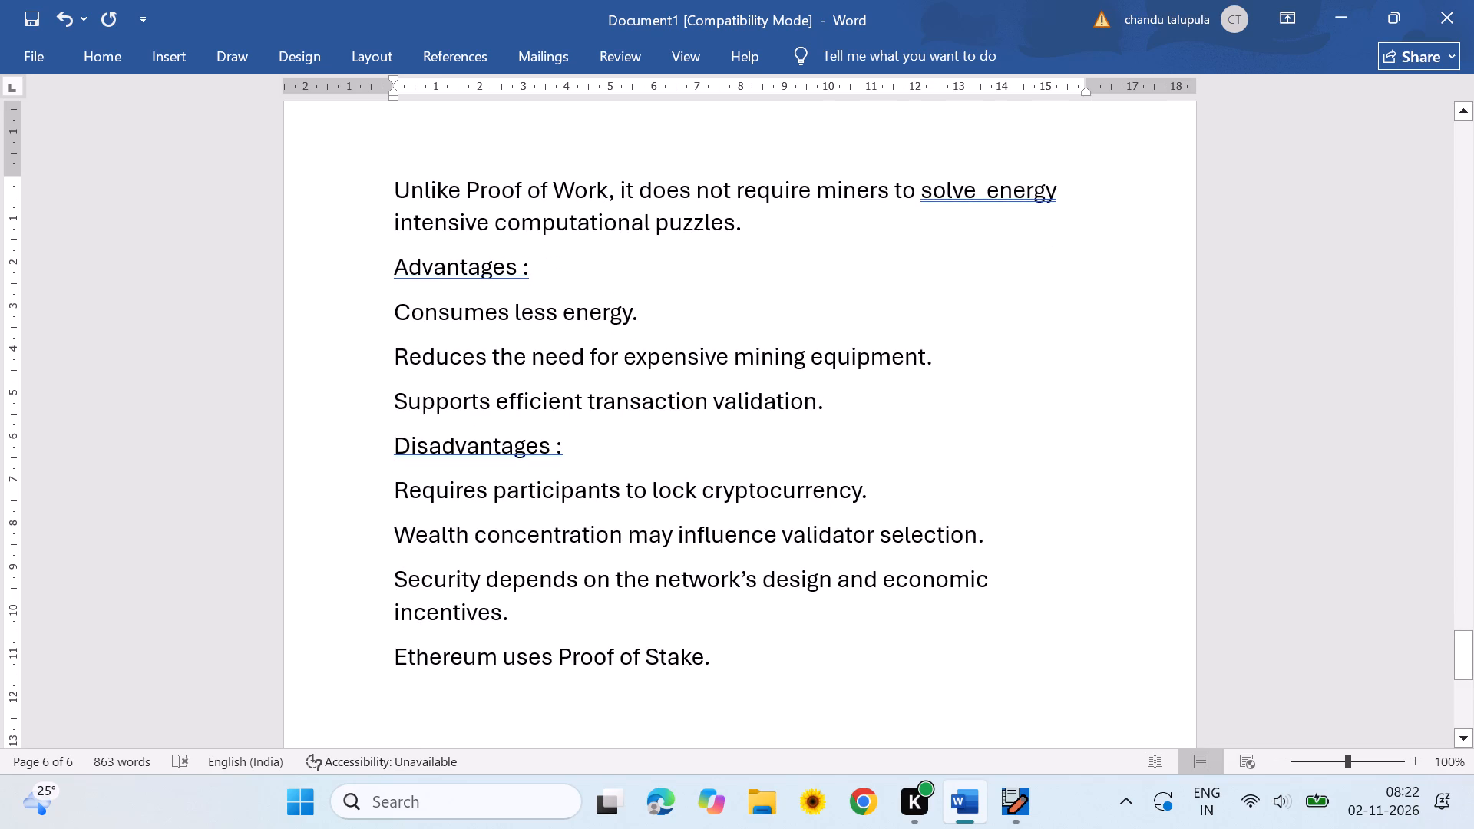
Add the section heading "SMART CONTRACTS" in capitals, followed by a new line.
text(SMART CONTRACTS)
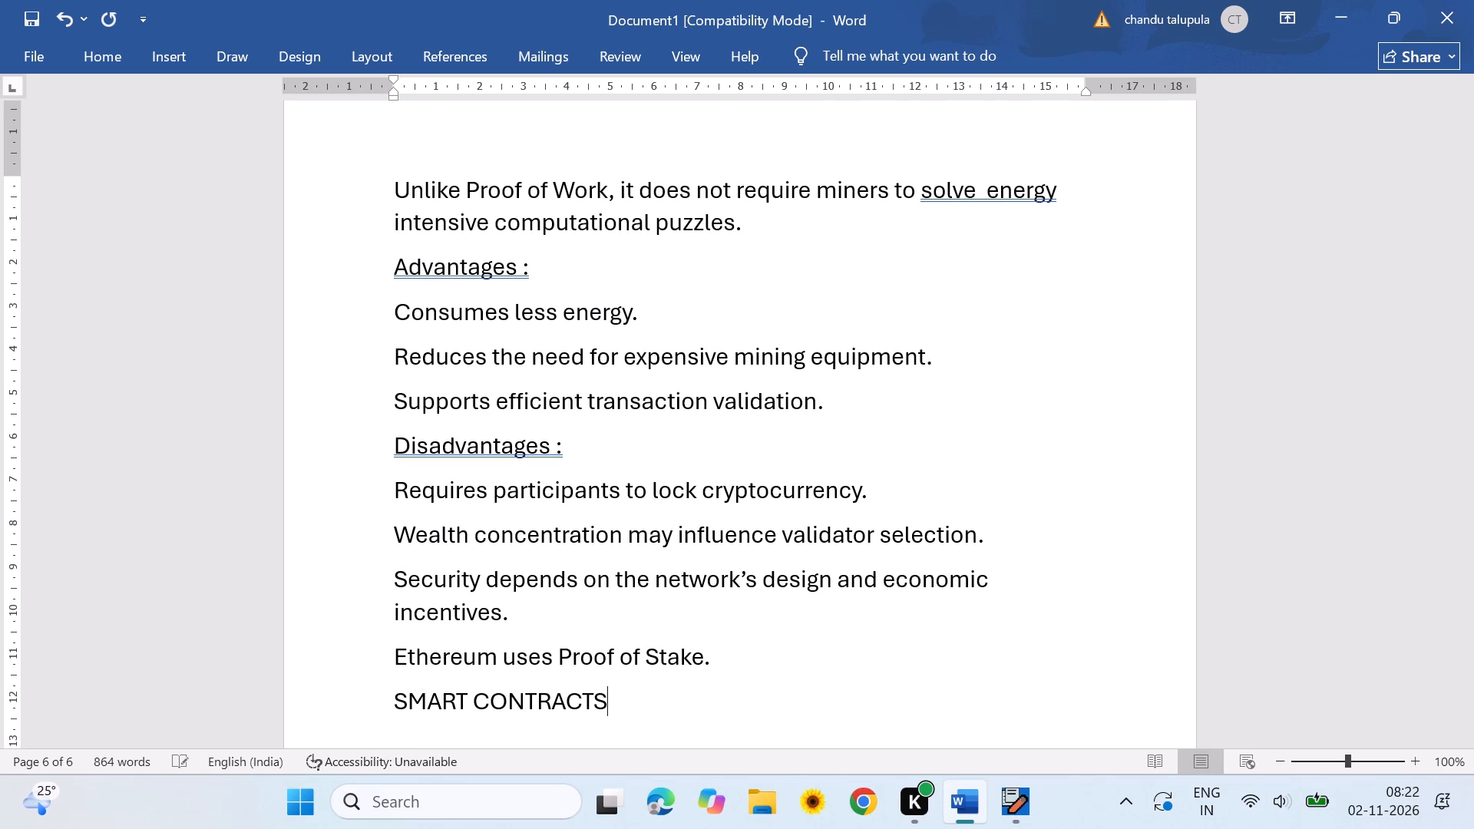
key(Return)
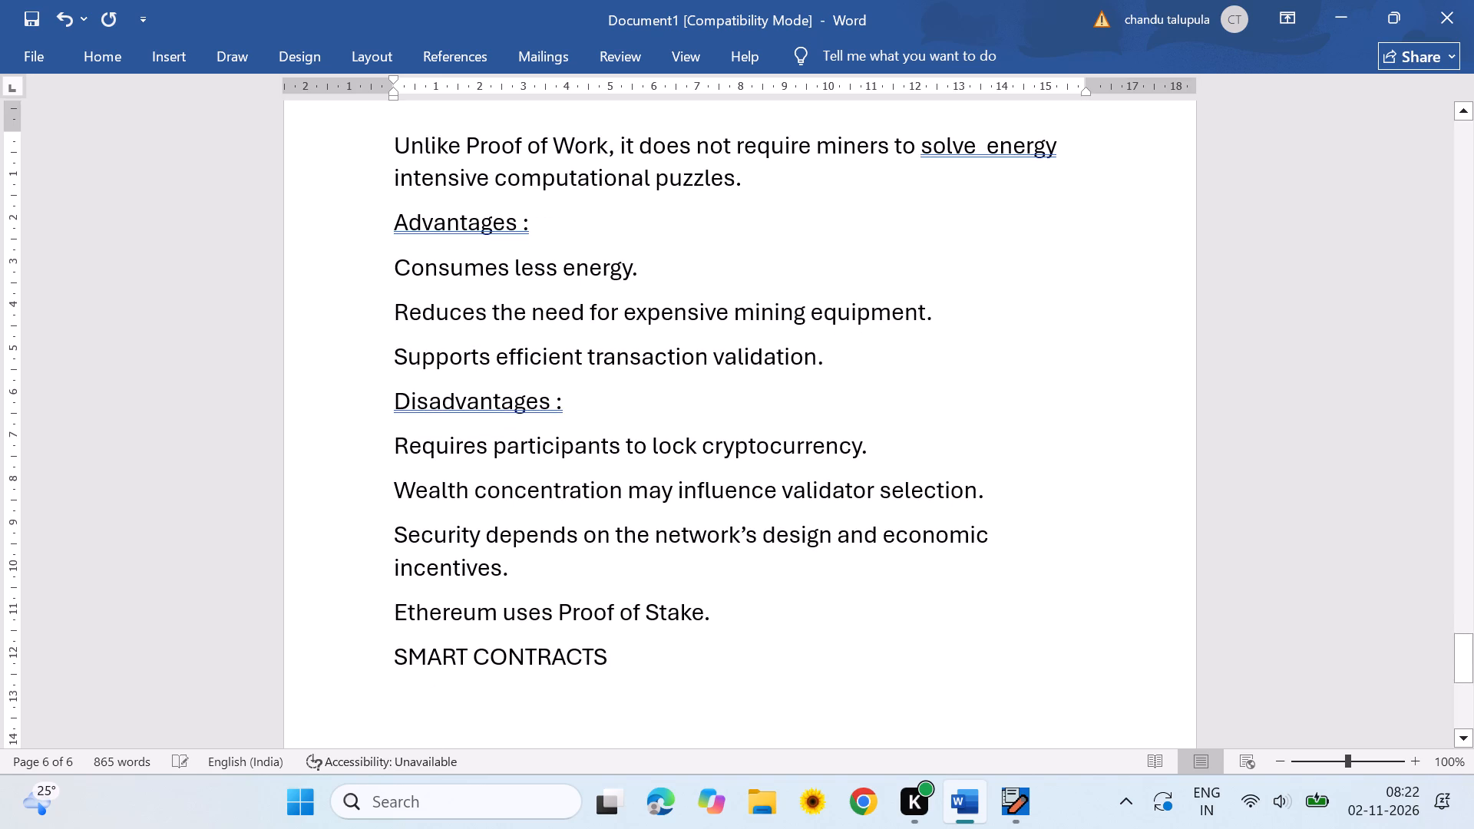
Begin the paragraph below the SMART CONTRACTS heading with "Smart contracts are computer programs" and a trailing space.
key(s)
text(mart contracts are computer)
key(space)
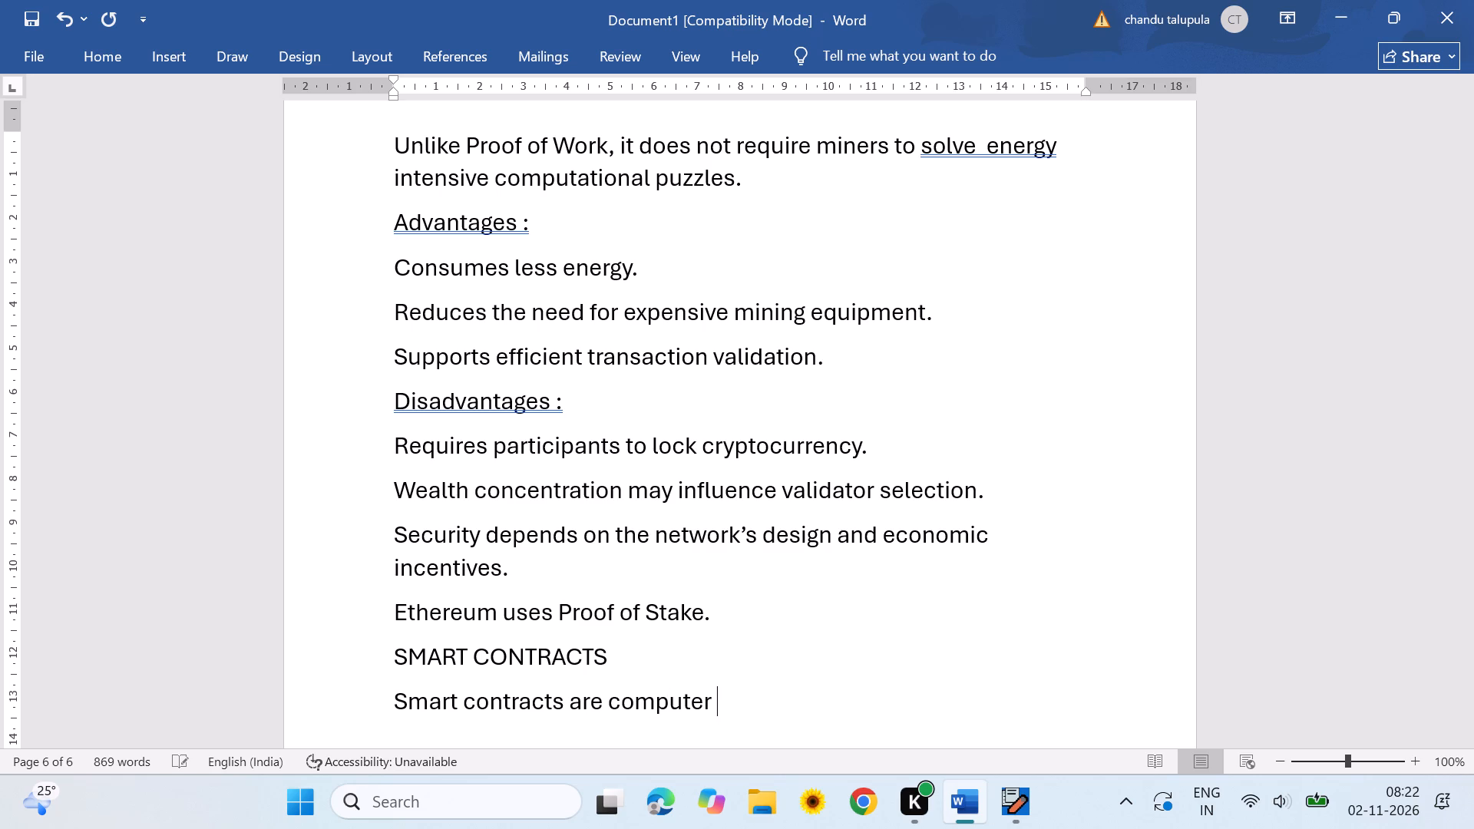
text(programs)
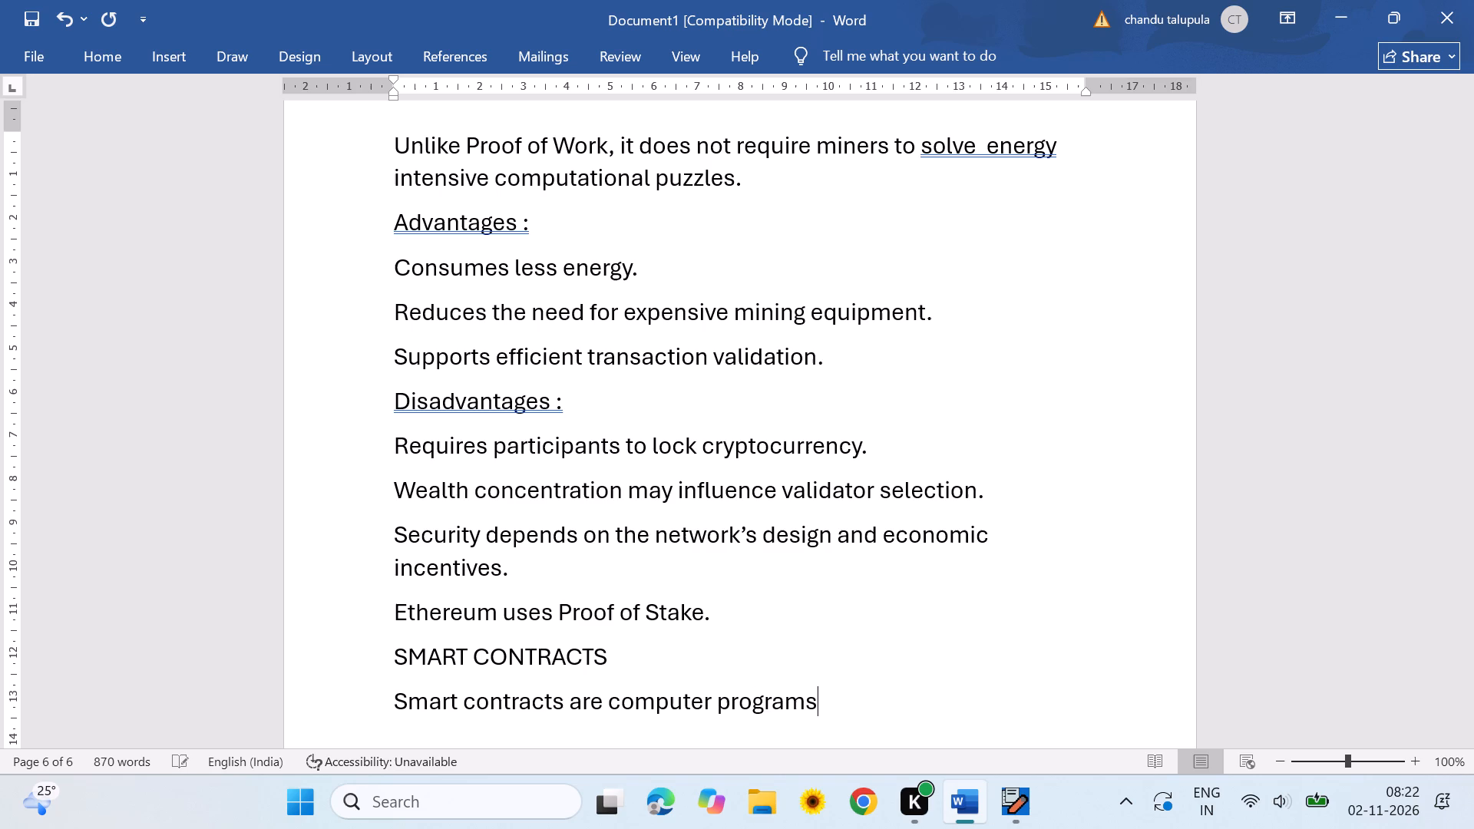
key(space)
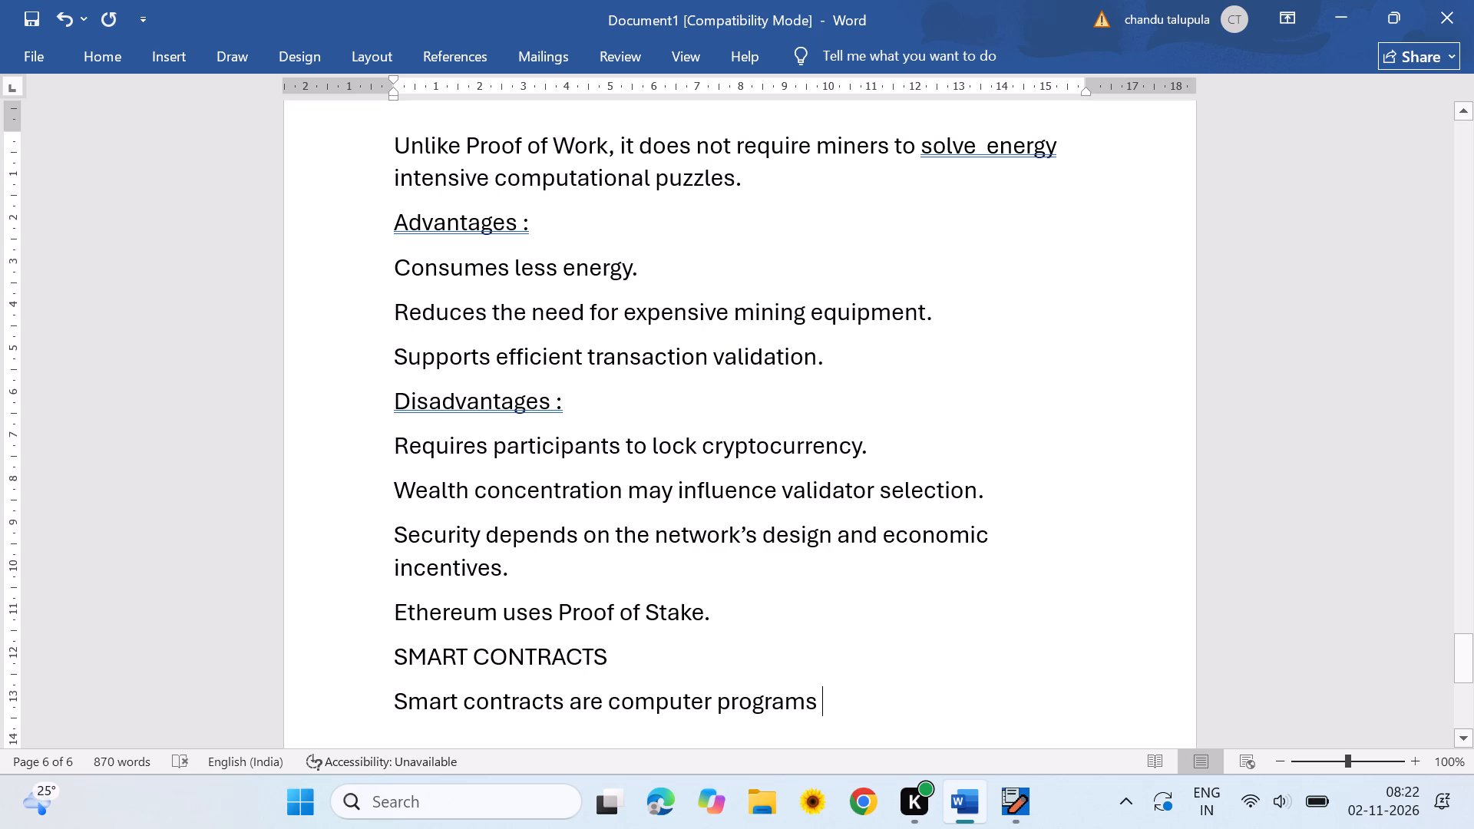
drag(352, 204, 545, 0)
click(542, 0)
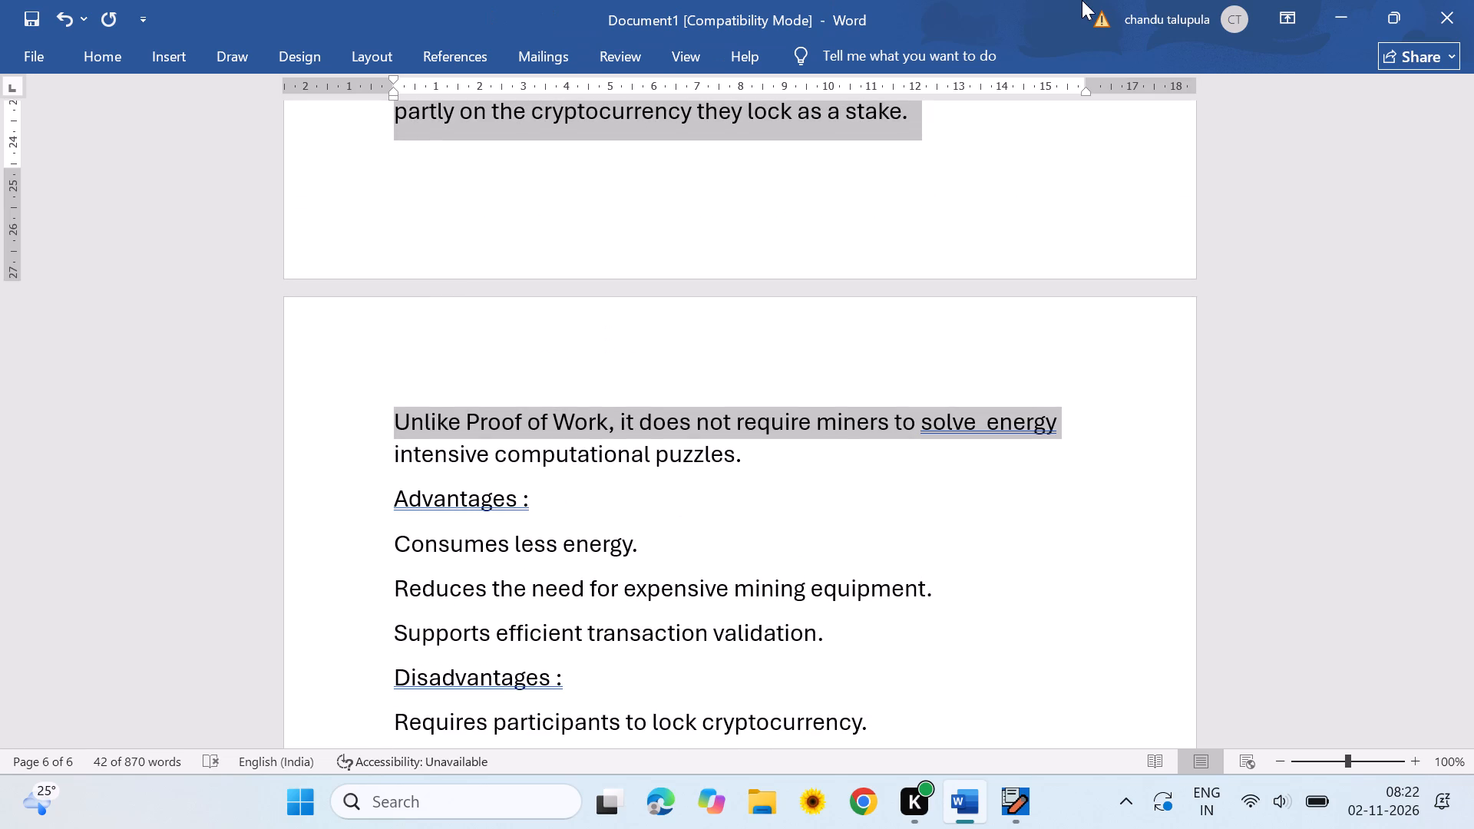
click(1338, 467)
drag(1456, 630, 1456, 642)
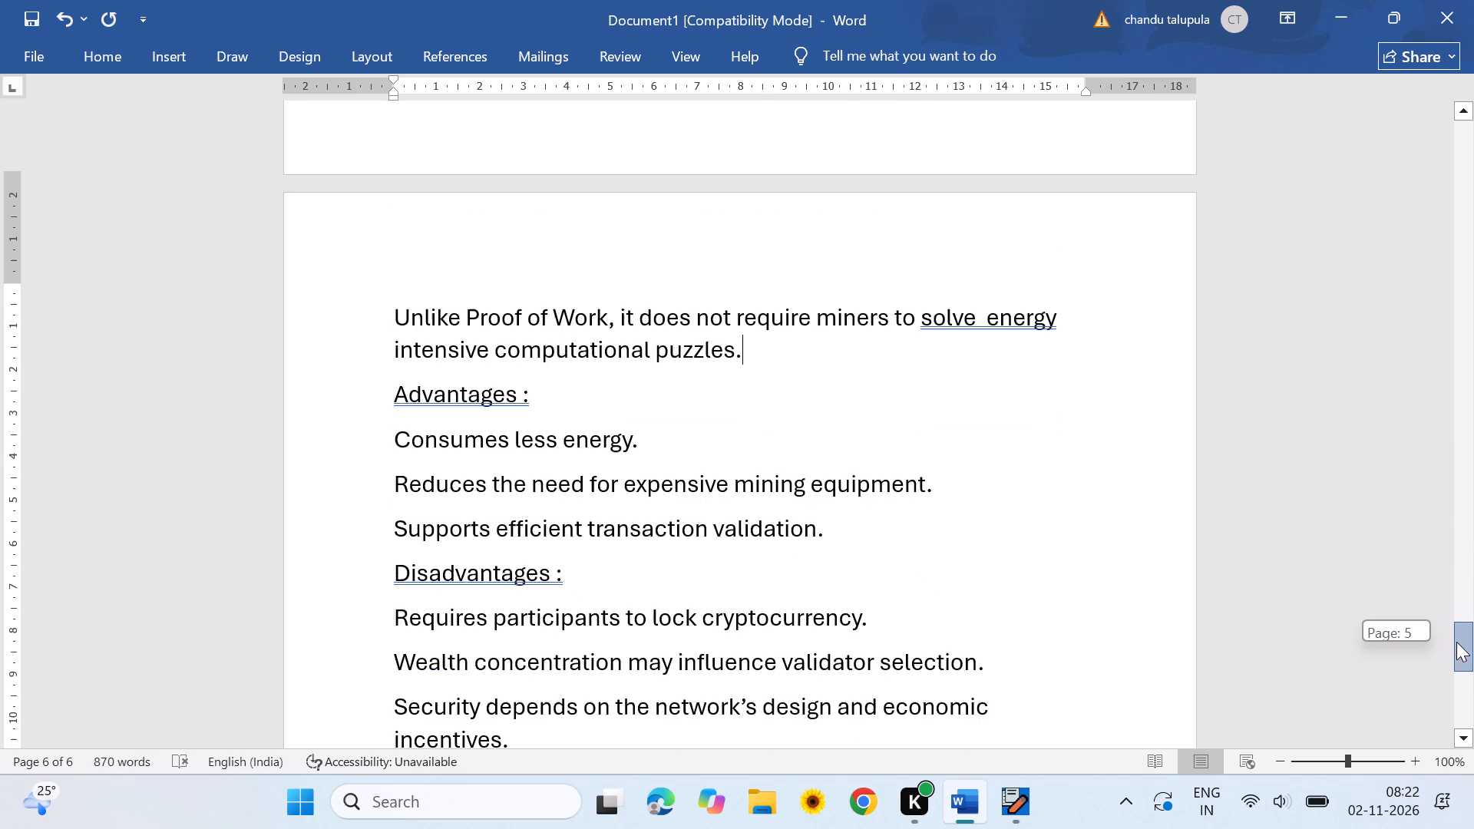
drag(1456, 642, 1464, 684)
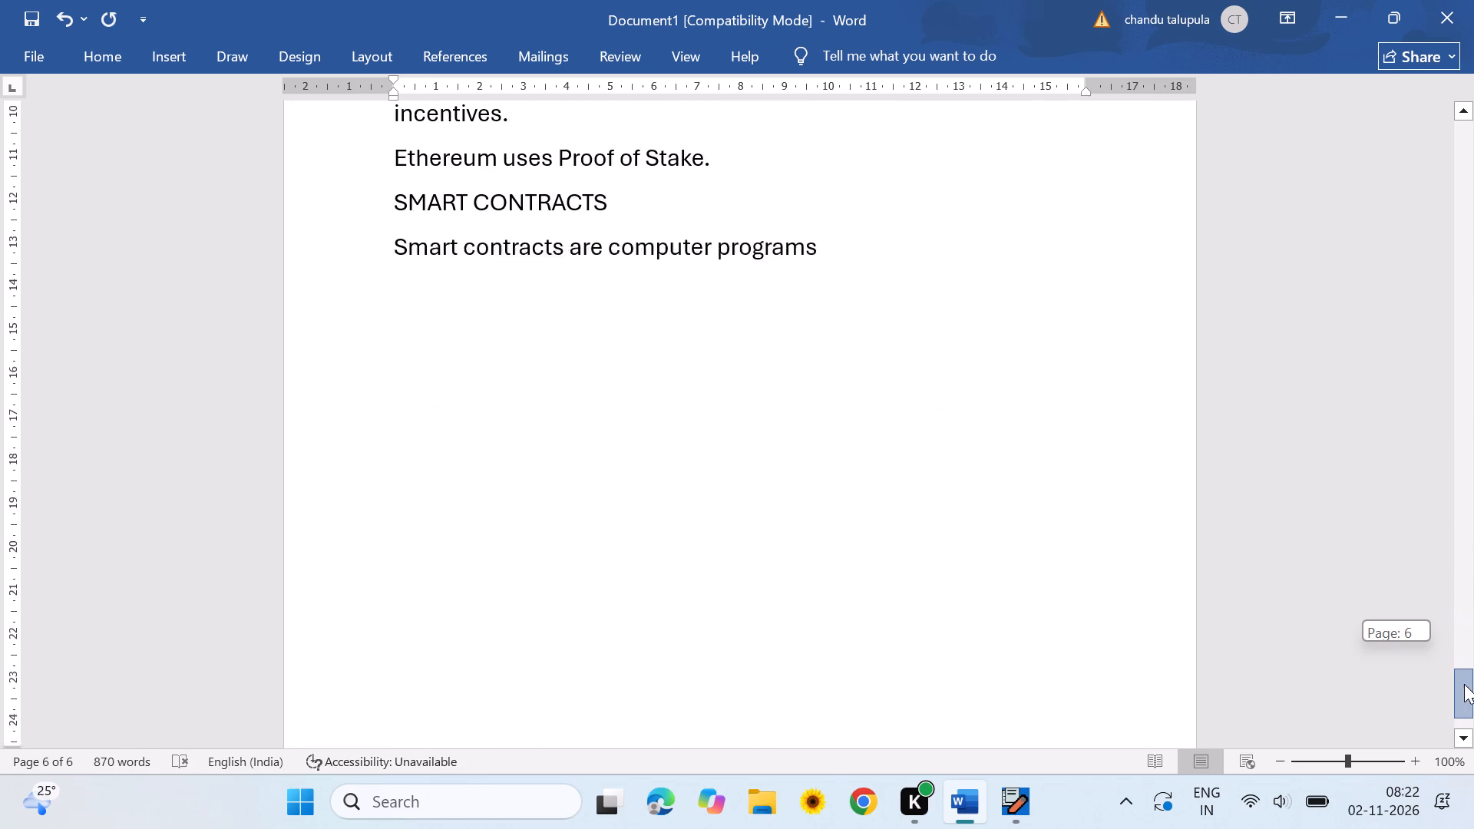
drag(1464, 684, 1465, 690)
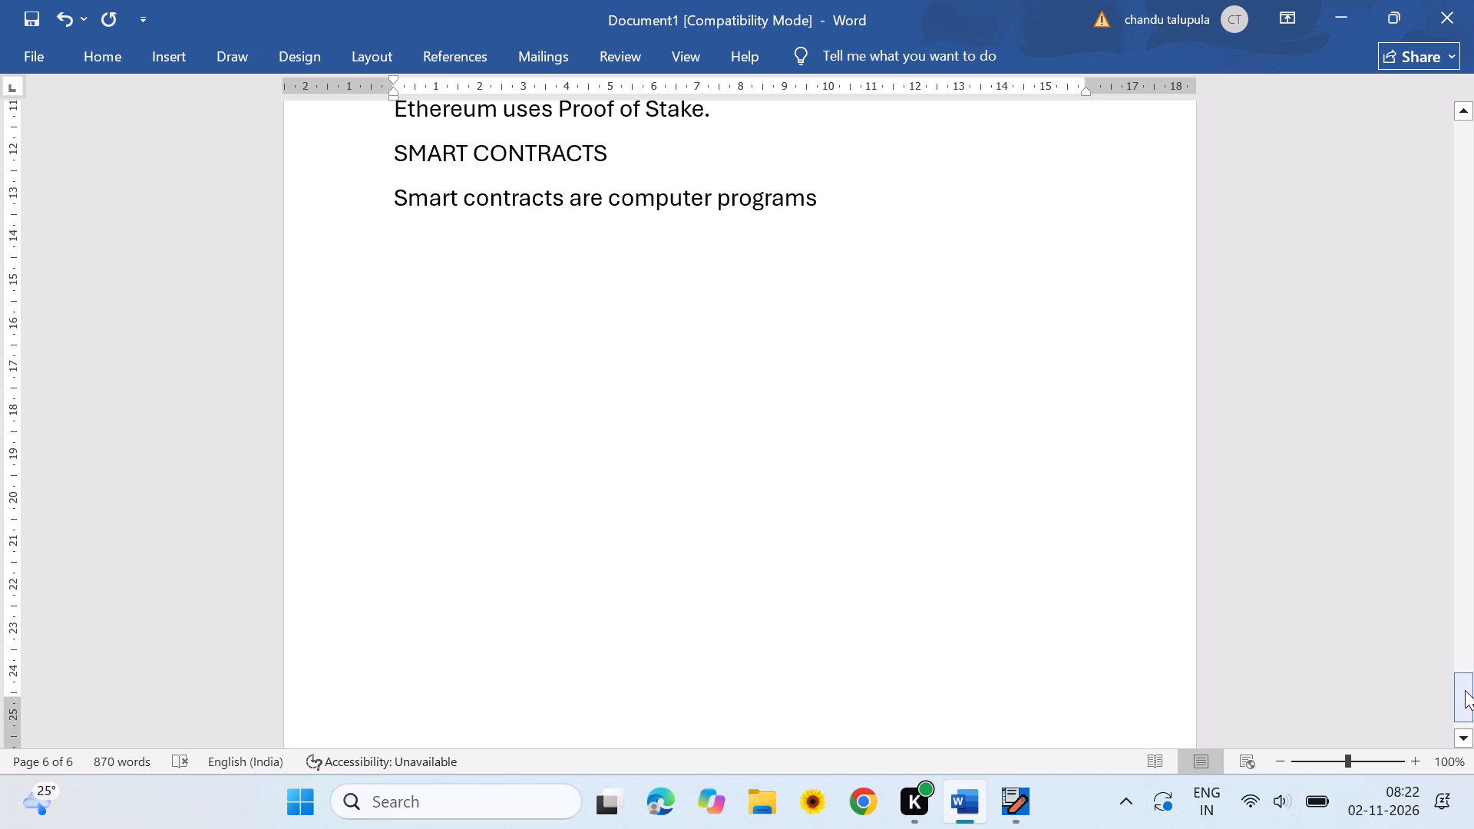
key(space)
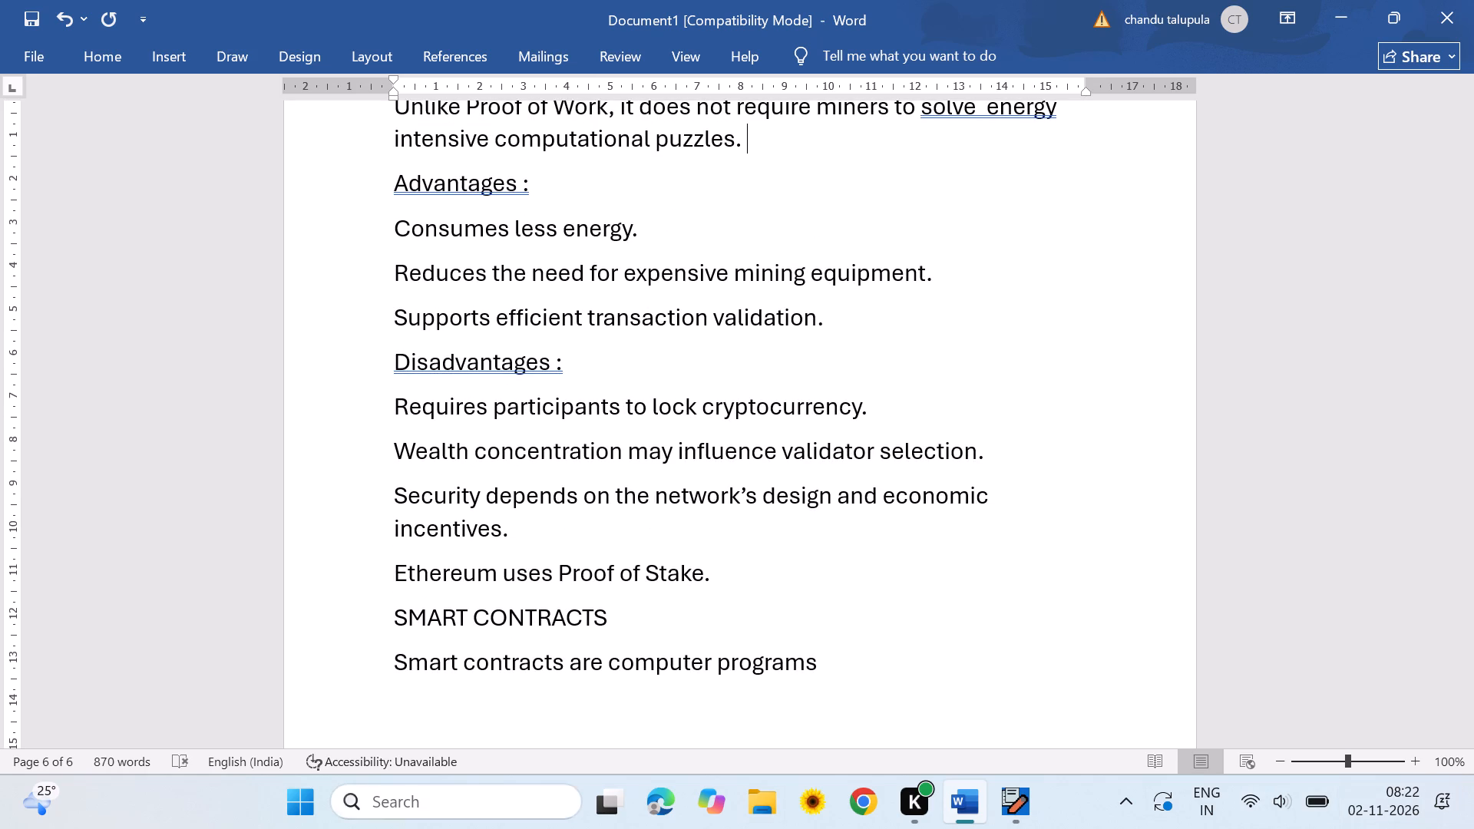
Complete the opening sentence under SMART CONTRACTS with "stored and executed on a blockchain.", followed by a new line.
click(858, 657)
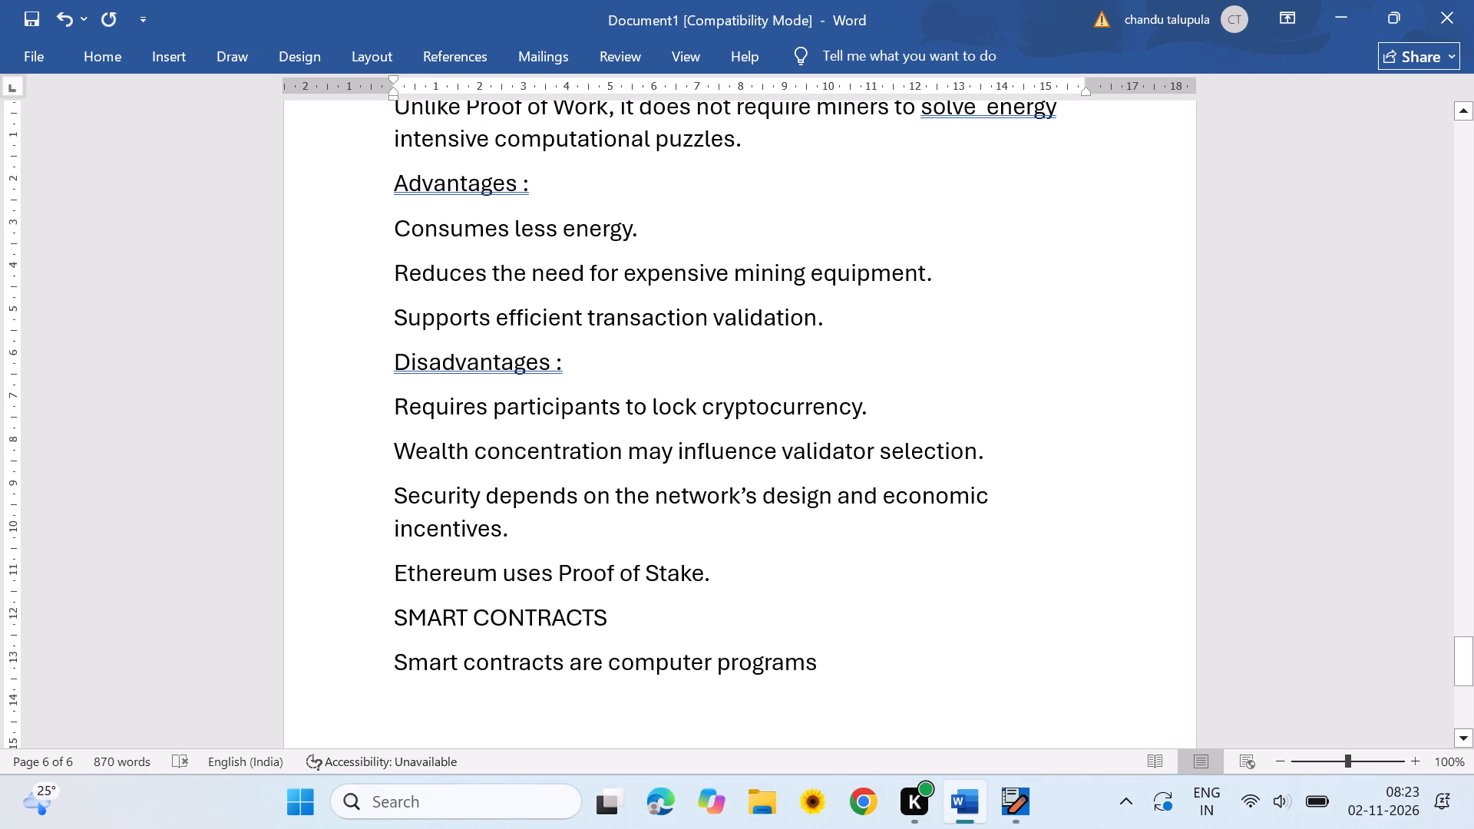
key(space)
text(so)
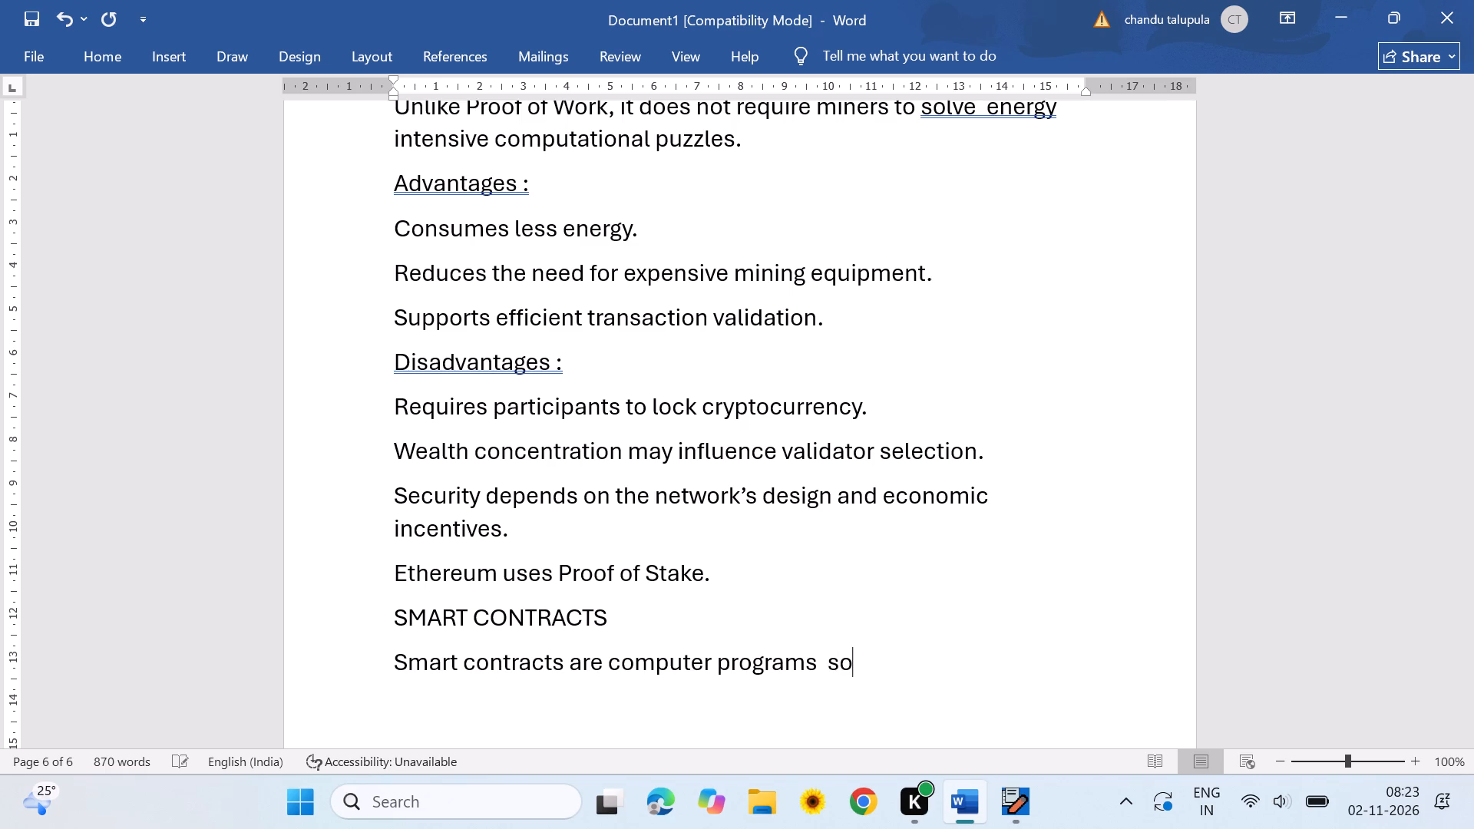
key(BackSpace)
text(tored)
key(space)
key(space)
text(ad)
key(BackSpace)
text(nd e)
text(xecuted ib)
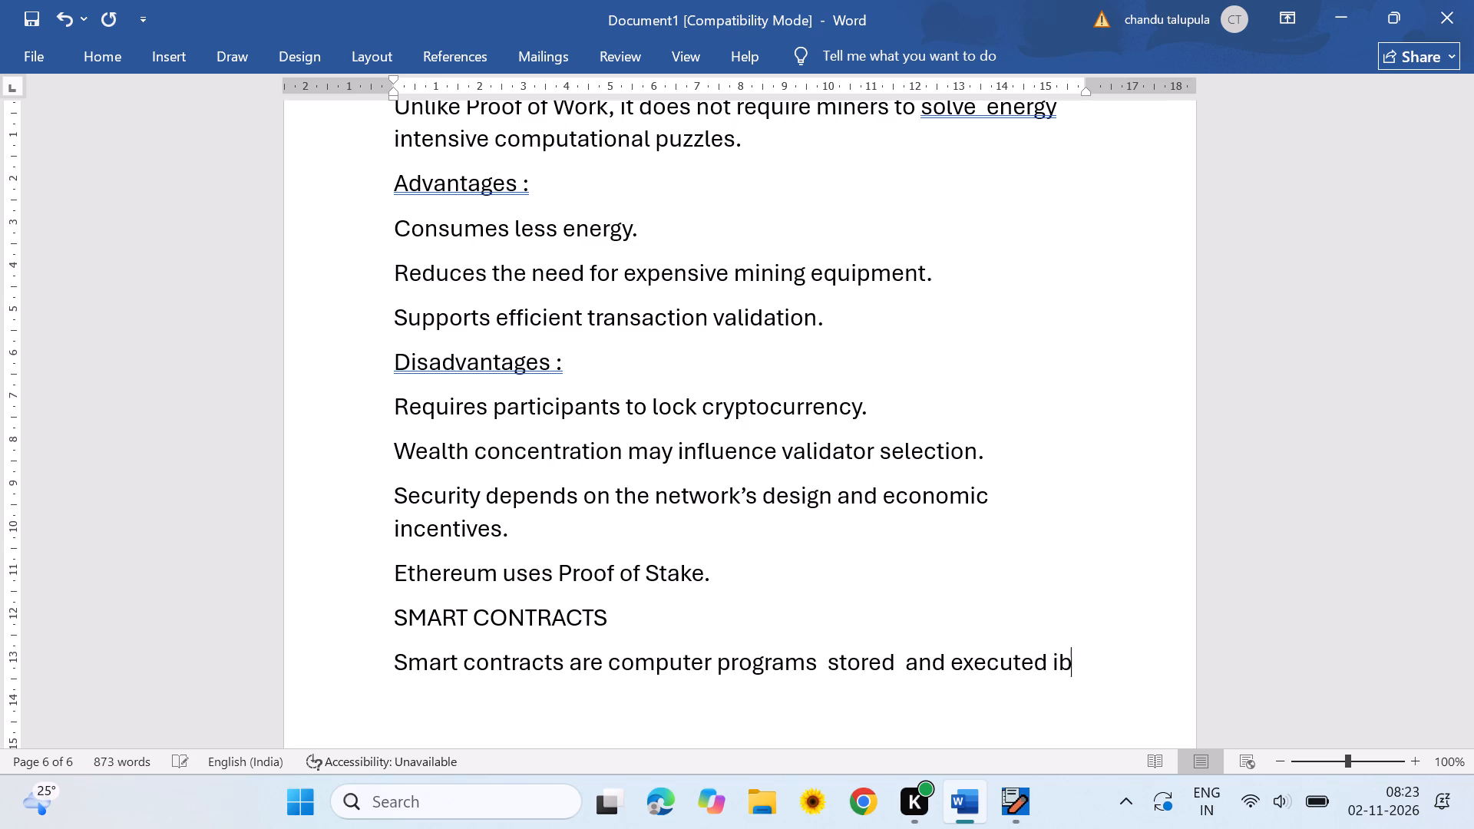
key(space)
key(BackSpace)
key(BackSpace)
key(BackSpace)
text(on)
key(space)
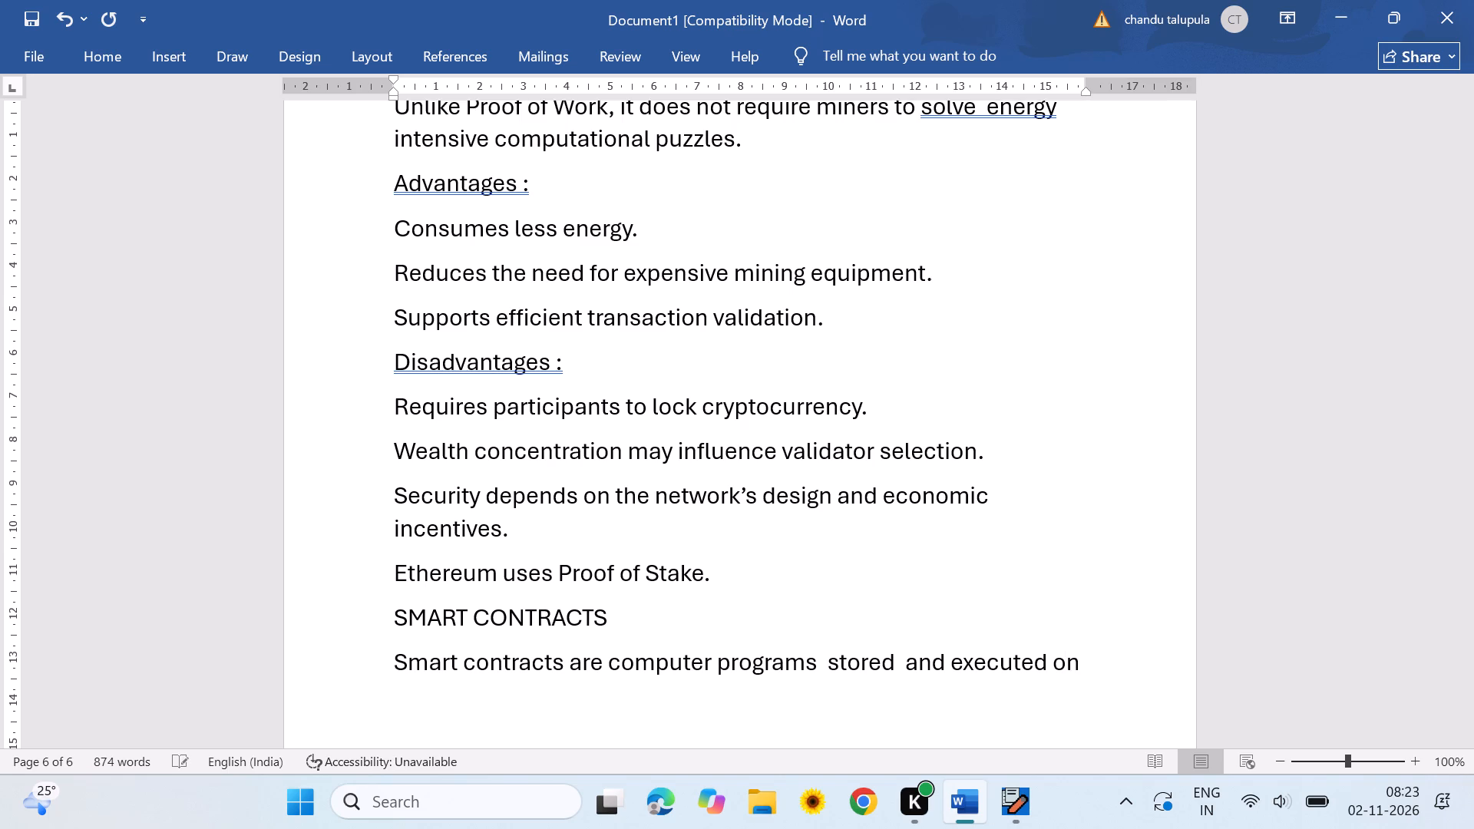
text(a blockchain)
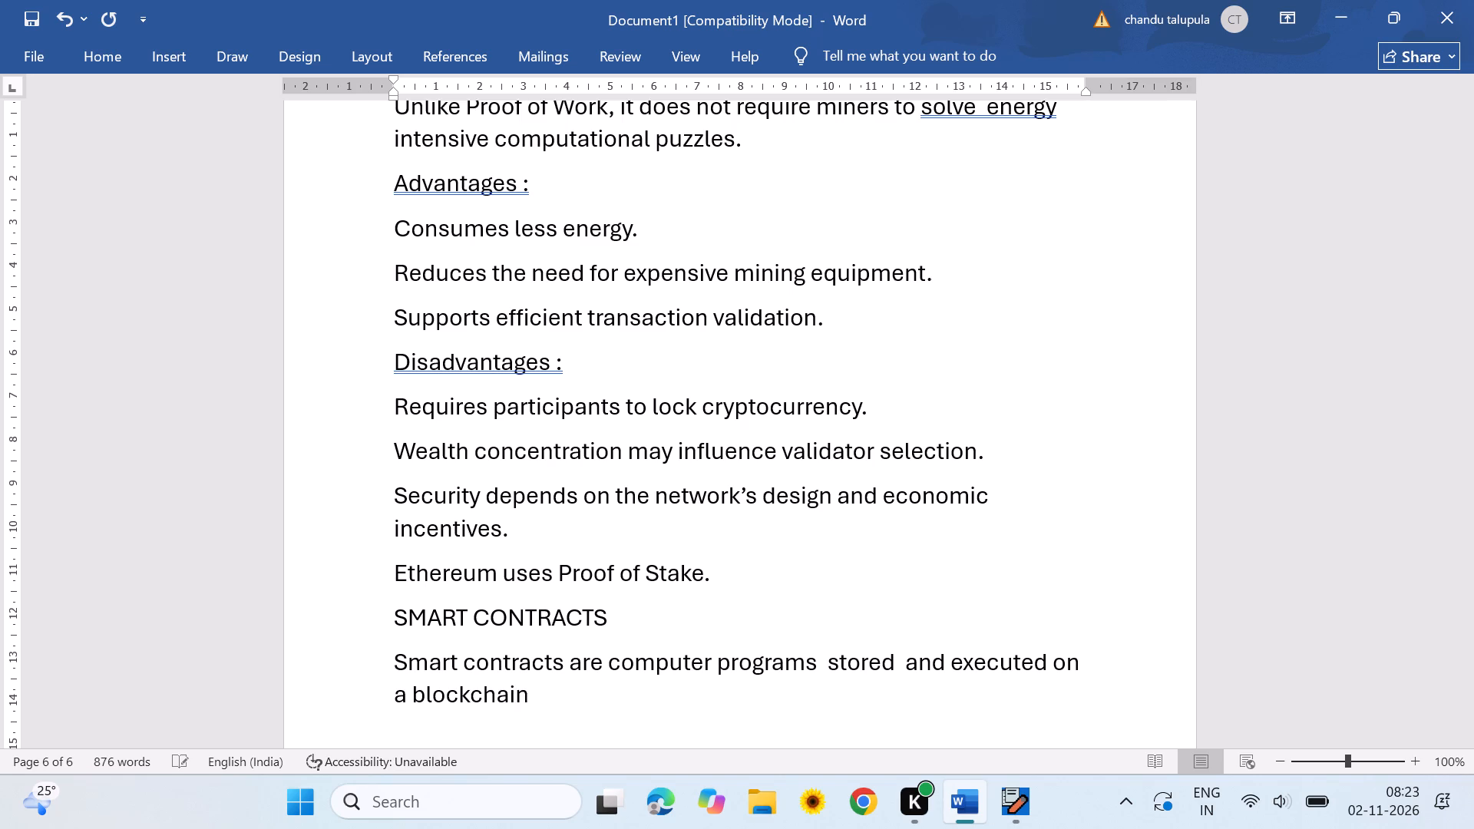
key(period)
key(Return)
Add the sentence "They automatically perform actions when predefined conditions are satisfied." to the SMART CONTRACTS section, followed by a new line.
text(Thet)
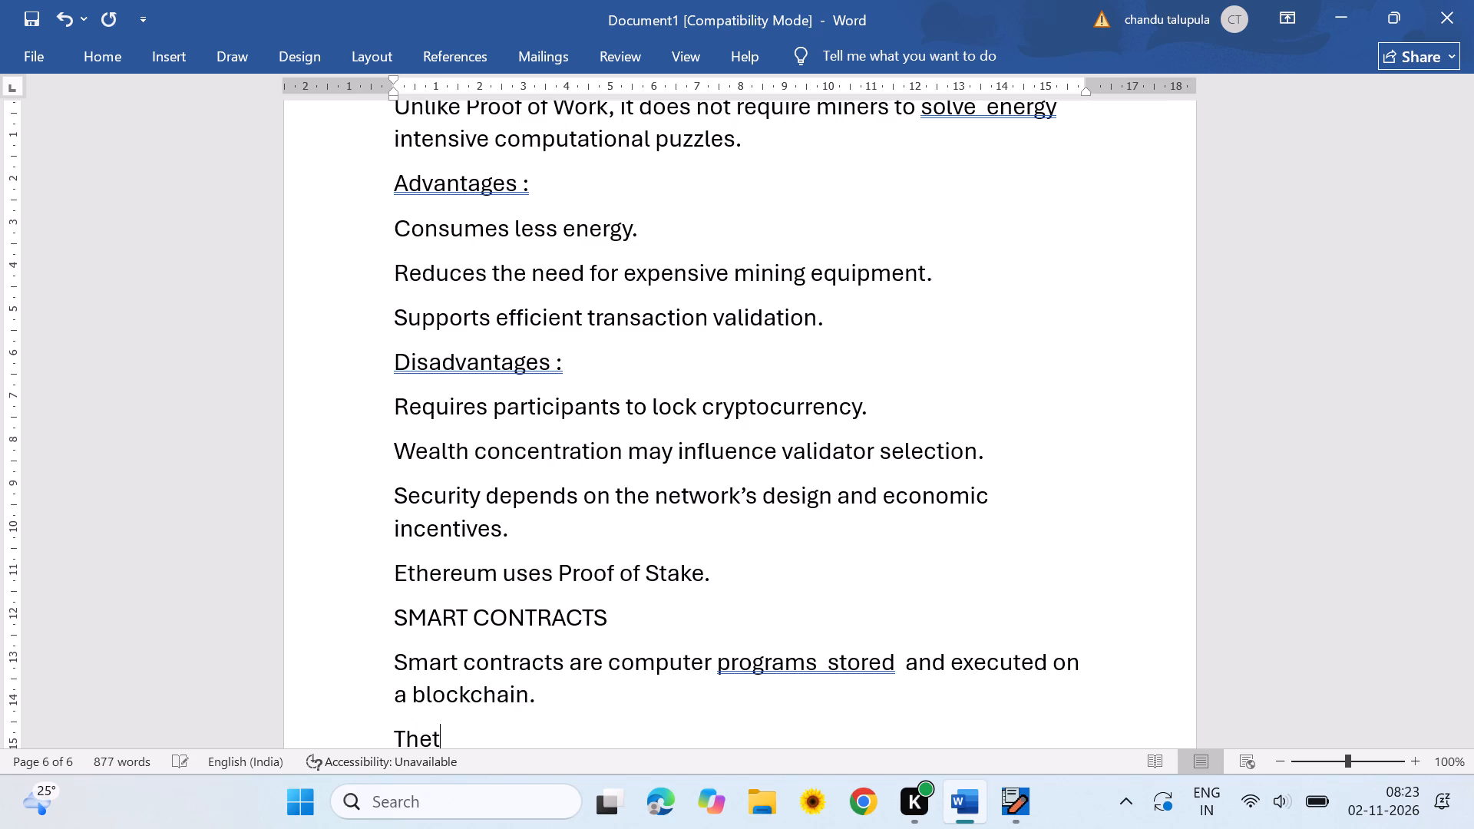
key(BackSpace)
text(y autom)
text(atically)
key(space)
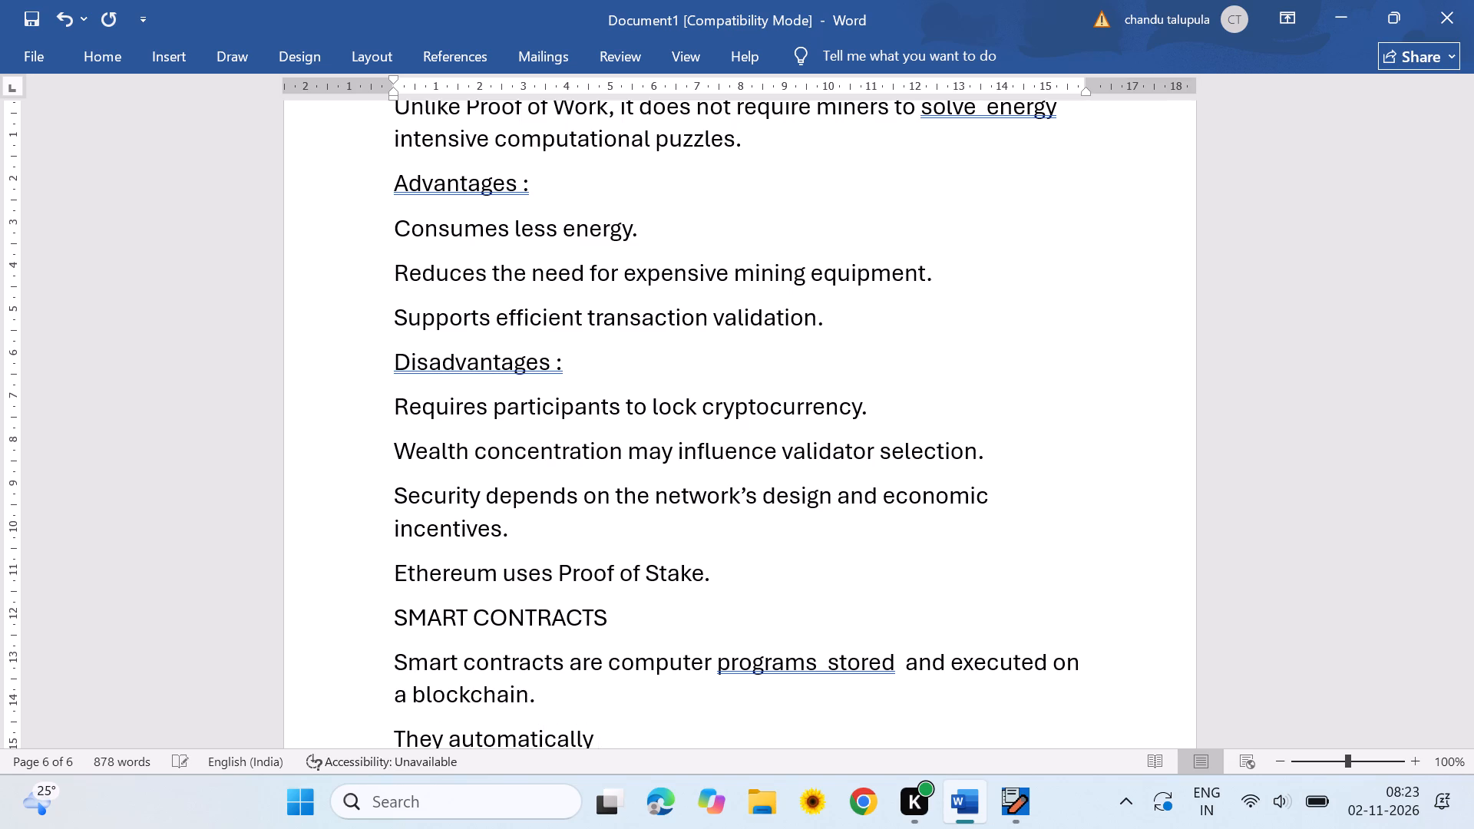
text(perfor)
text(m)
key(space)
text(actions)
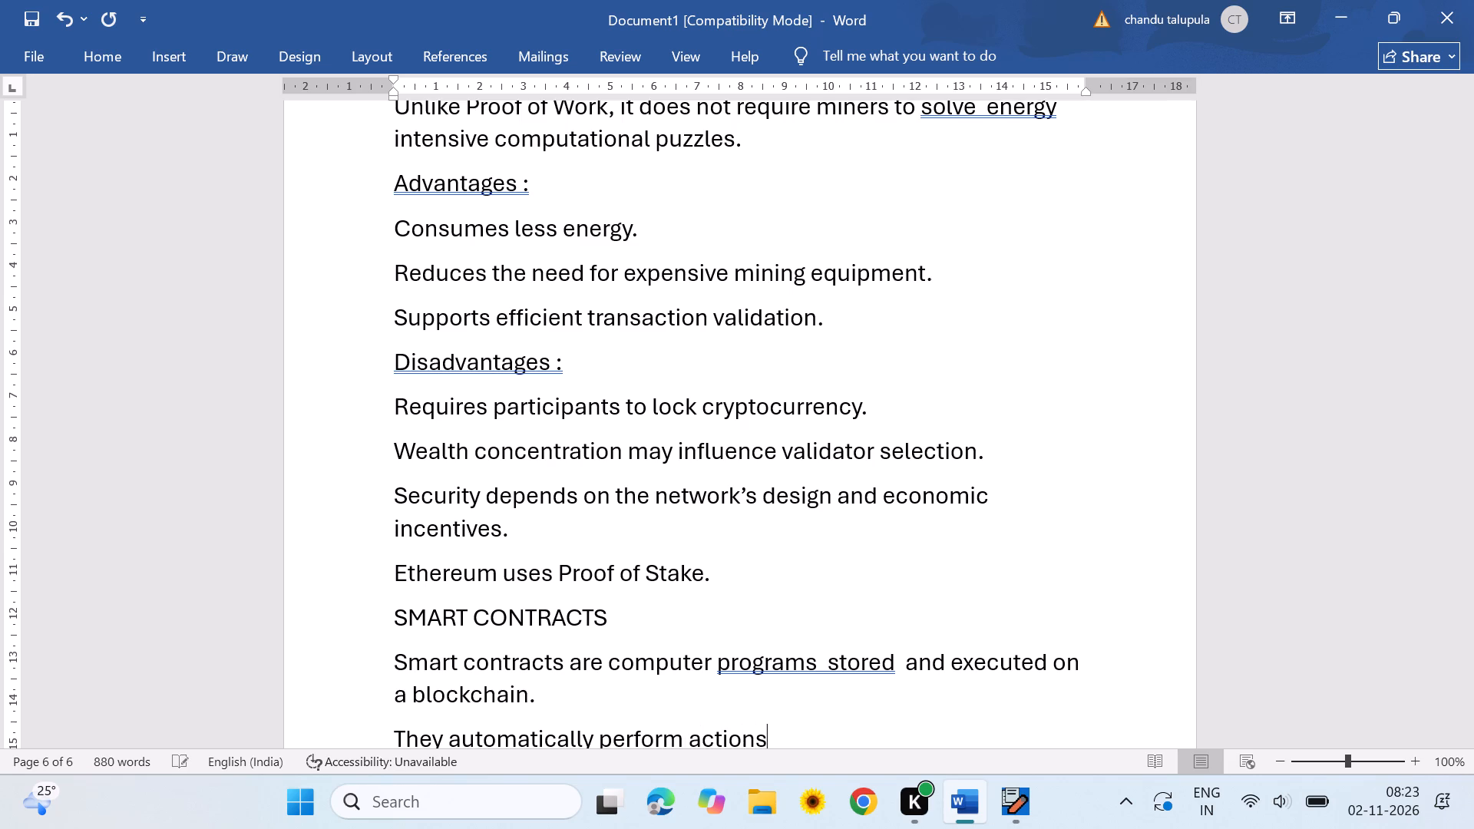
key(space)
text(when)
key(space)
text(predefines)
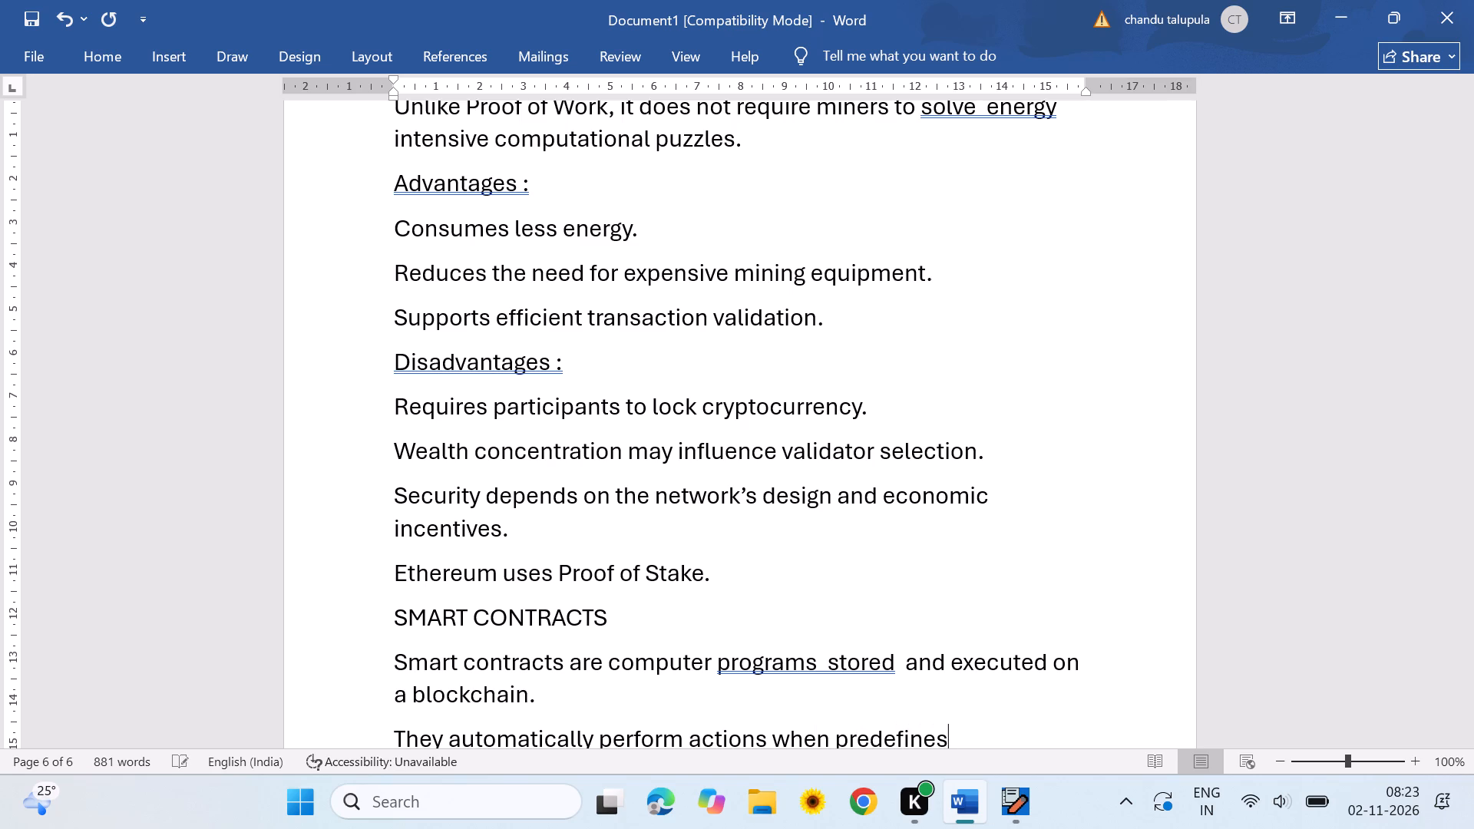
key(BackSpace)
key(d)
key(space)
text(conditio)
text(ns)
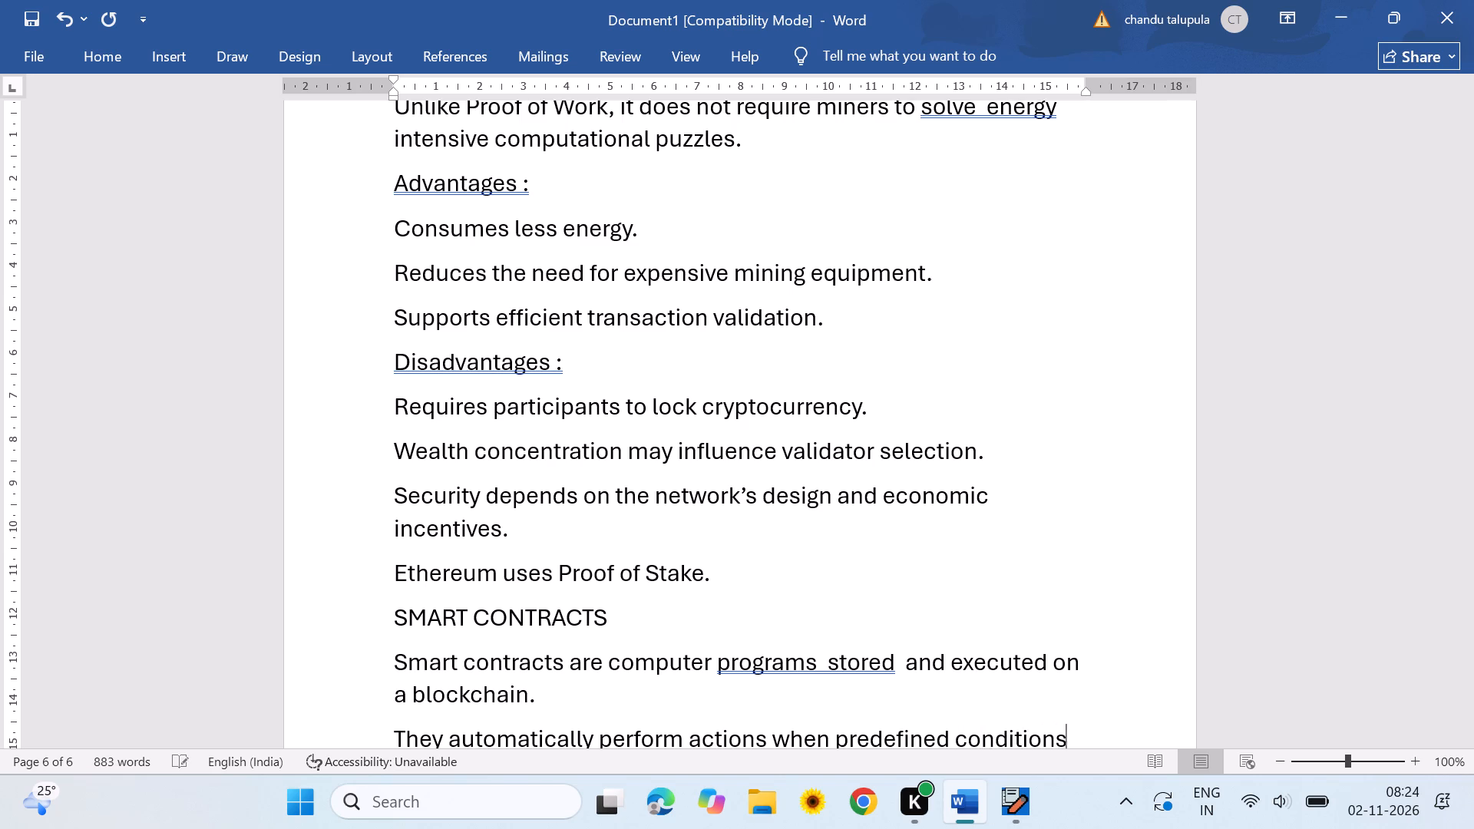
key(space)
text(are satis)
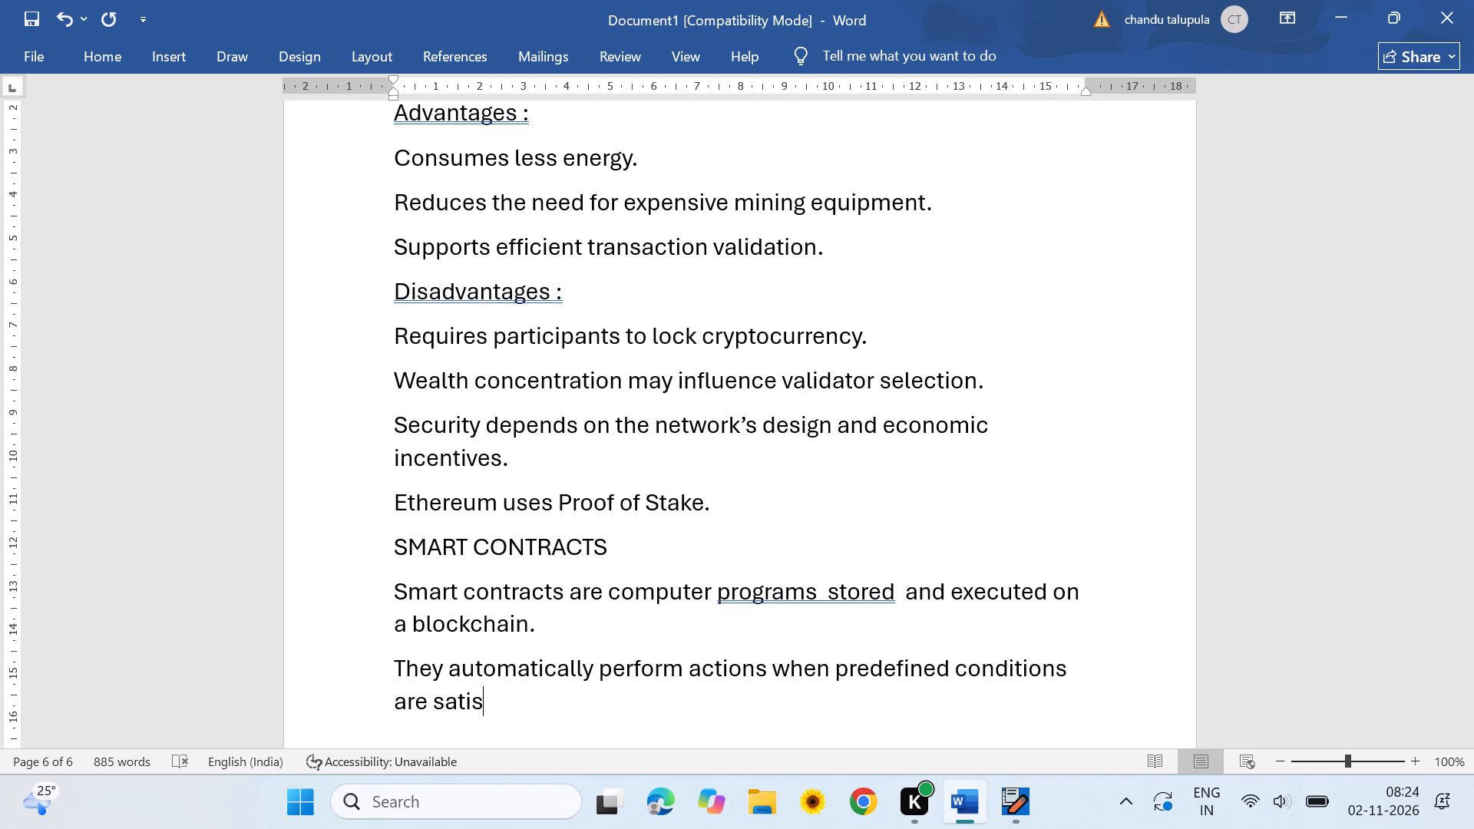
text(fied)
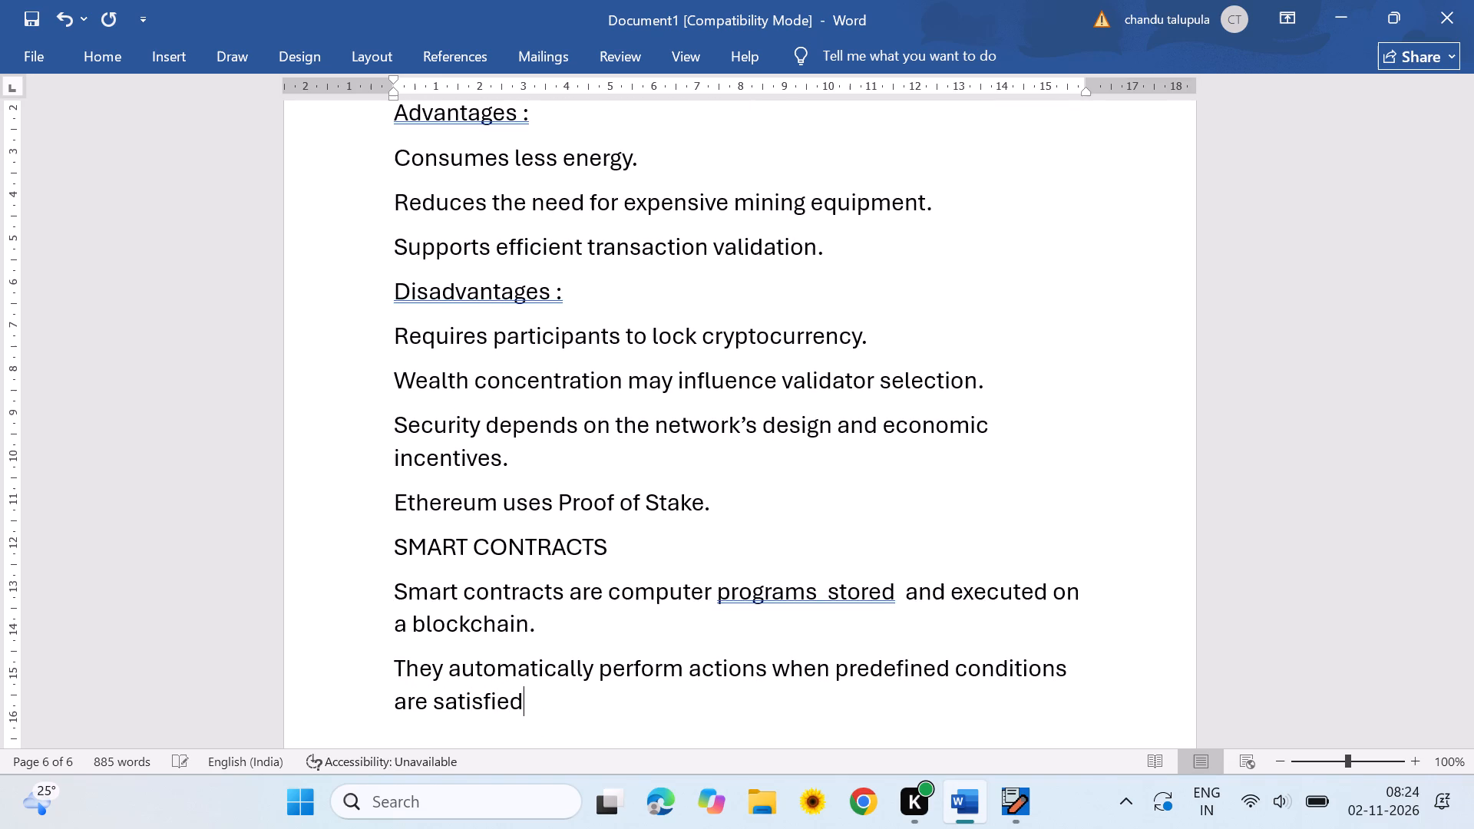
key(period)
key(Return)
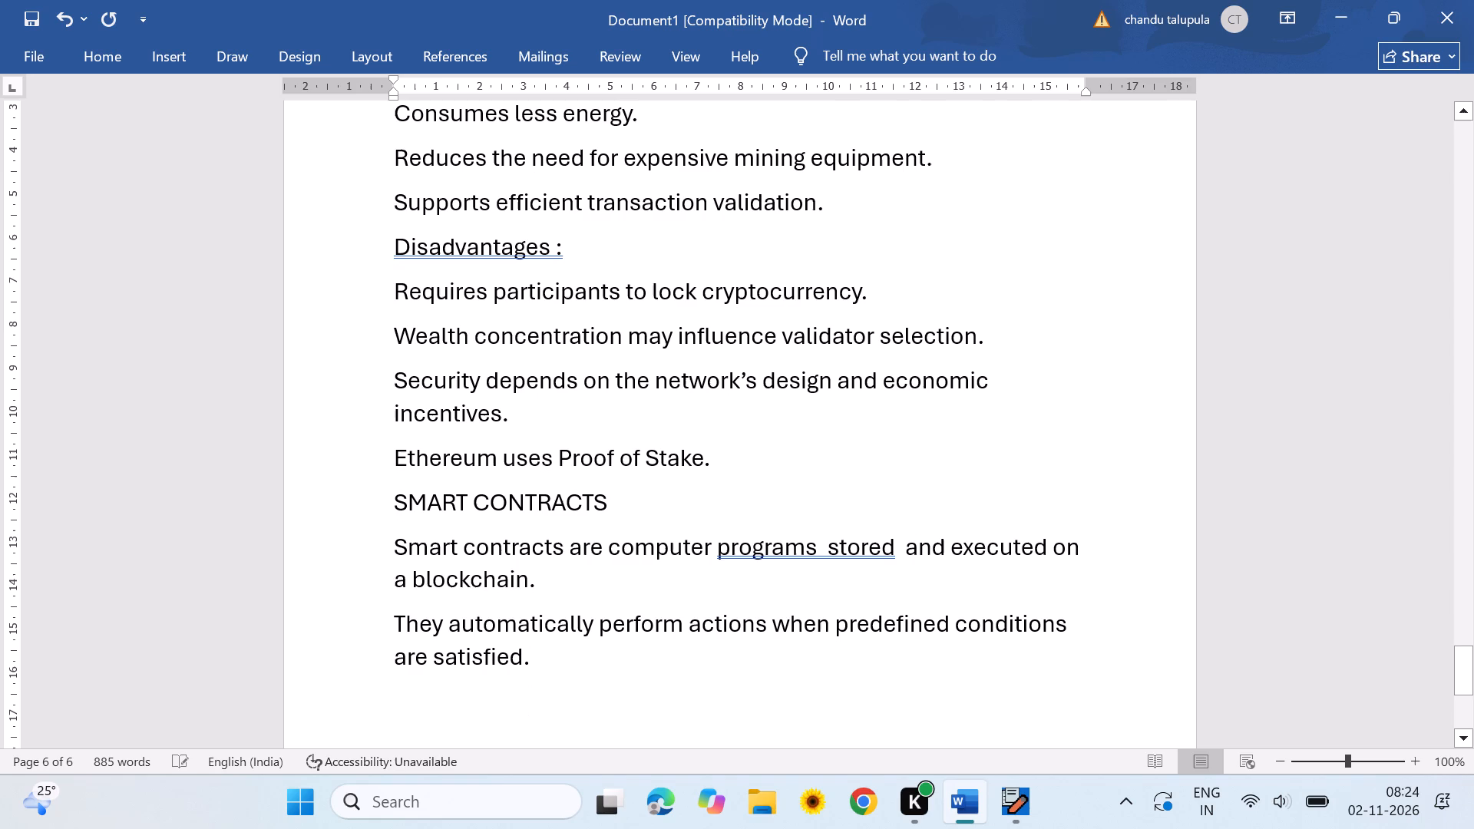
Begin the example sentence with "For example, in an online insurance system, a smart contract can" and a trailing space.
text(For)
key(space)
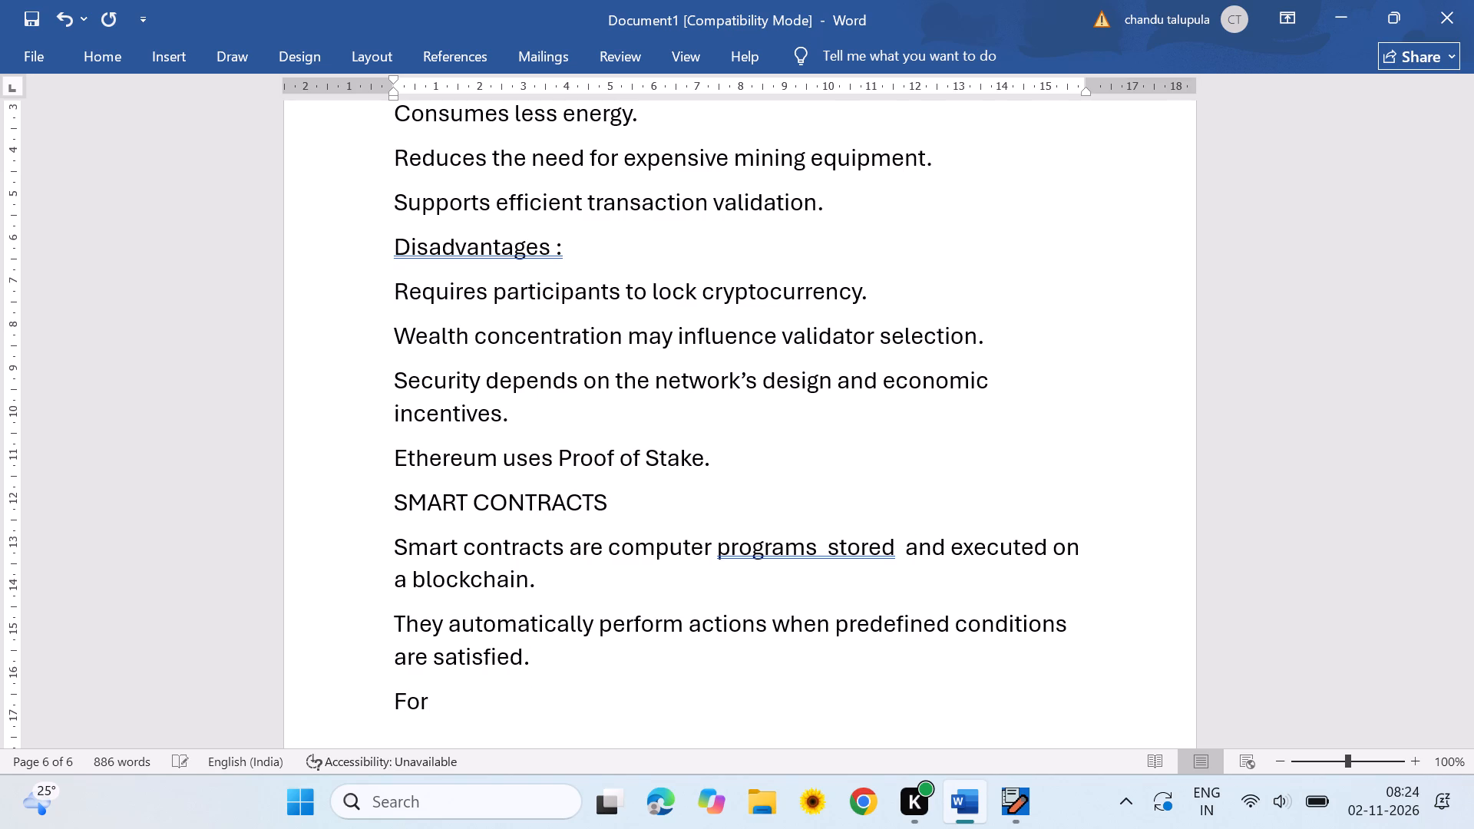
text(example, in)
key(space)
text(an online)
key(space)
text(insurance syste)
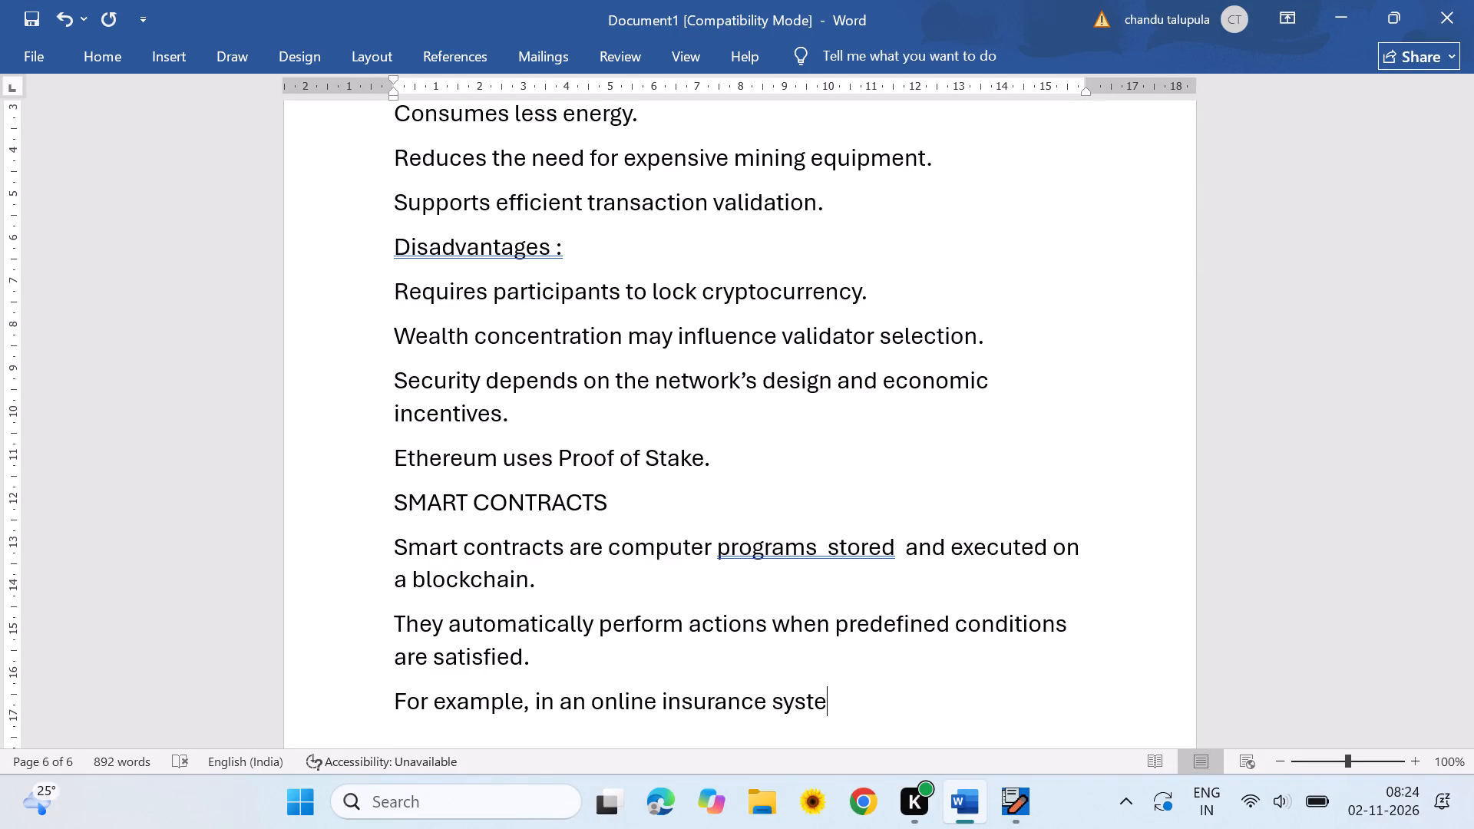
text(m, a)
key(space)
text(smart contract can)
key(space)
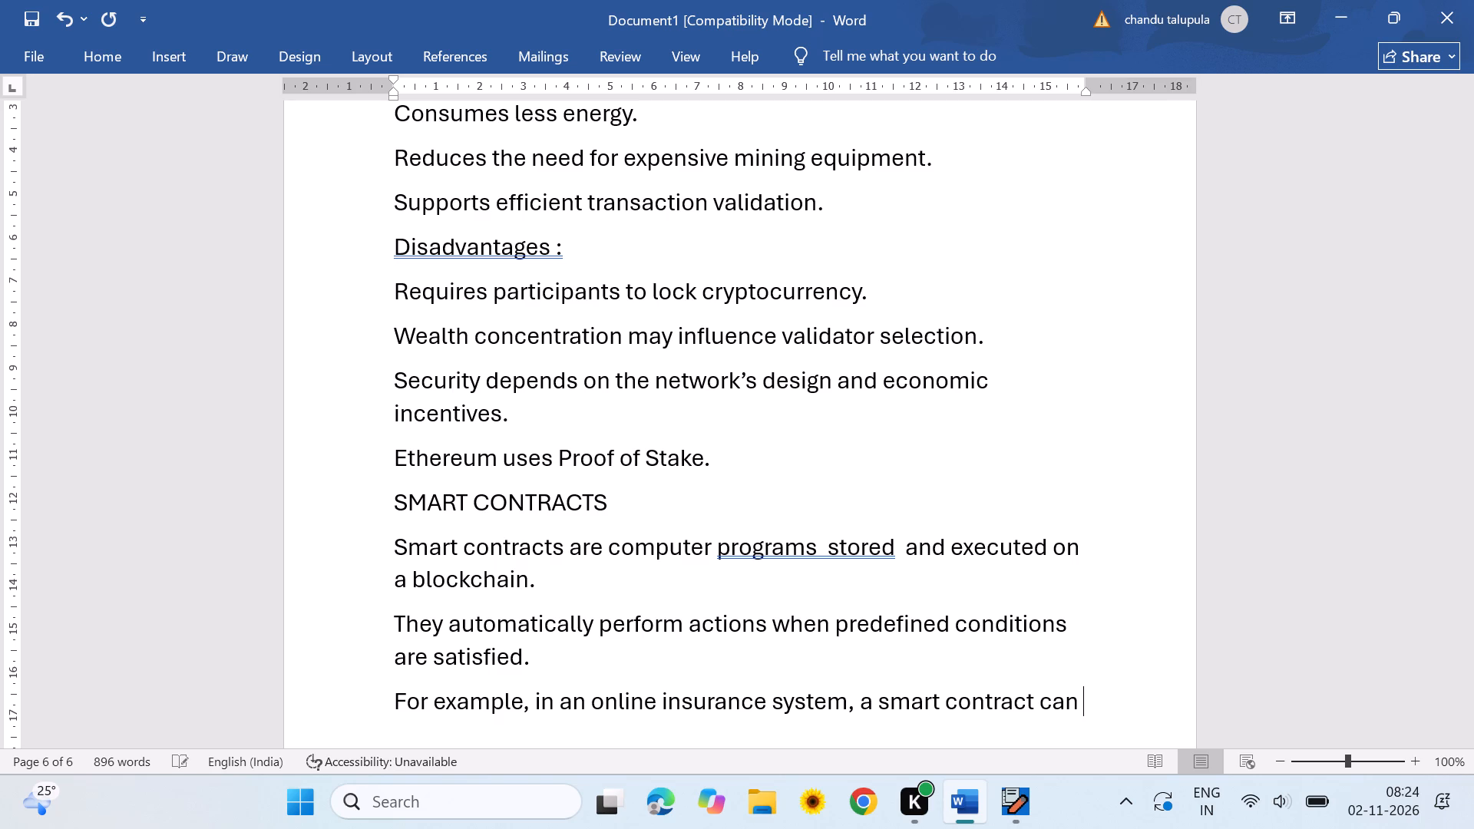
Complete the example sentence with "automatically release a payment when verified conditions for an insurance claim are met.", followed by a new line.
text(automaticall)
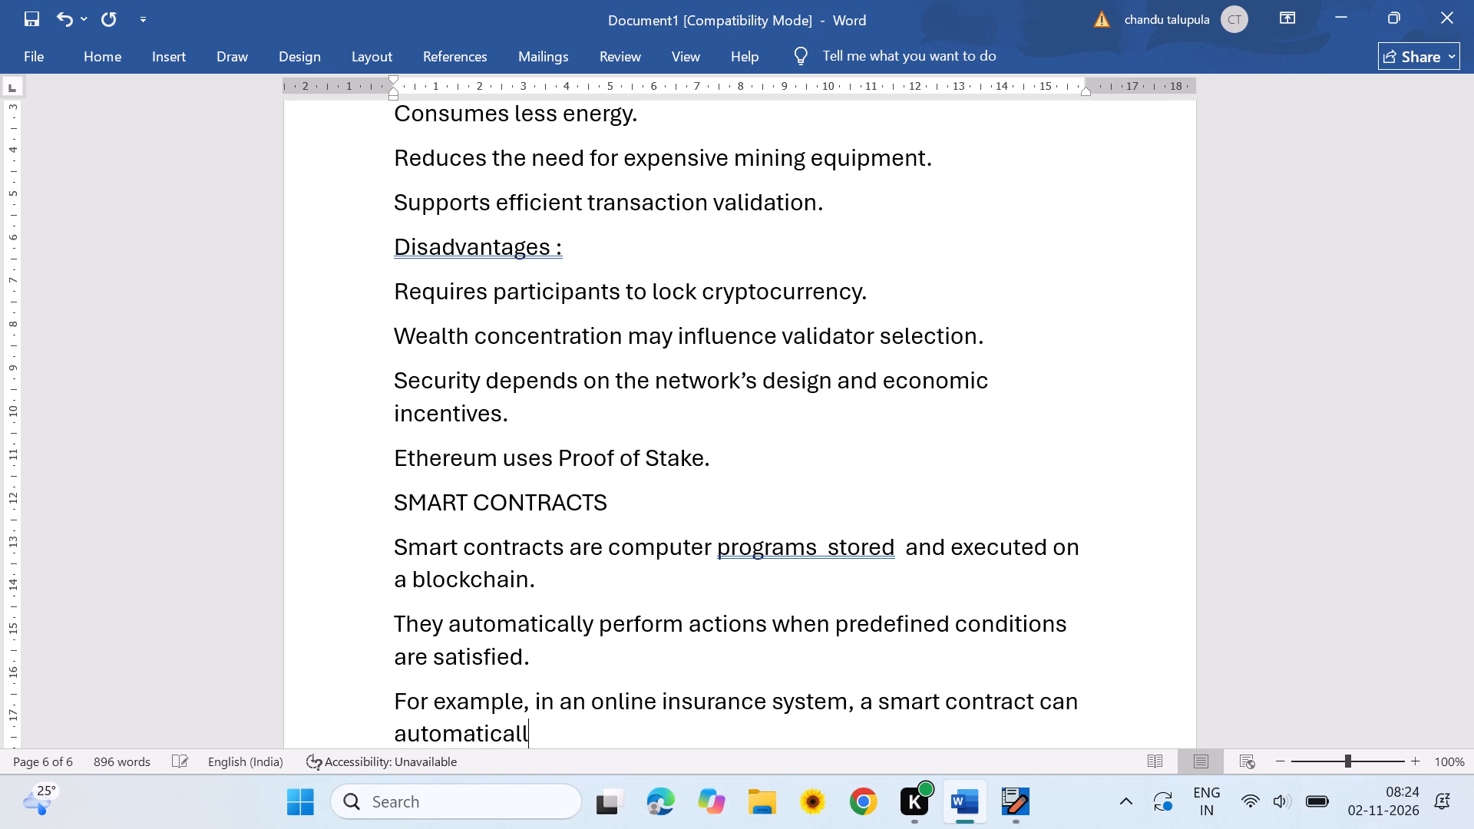
text(y release)
key(space)
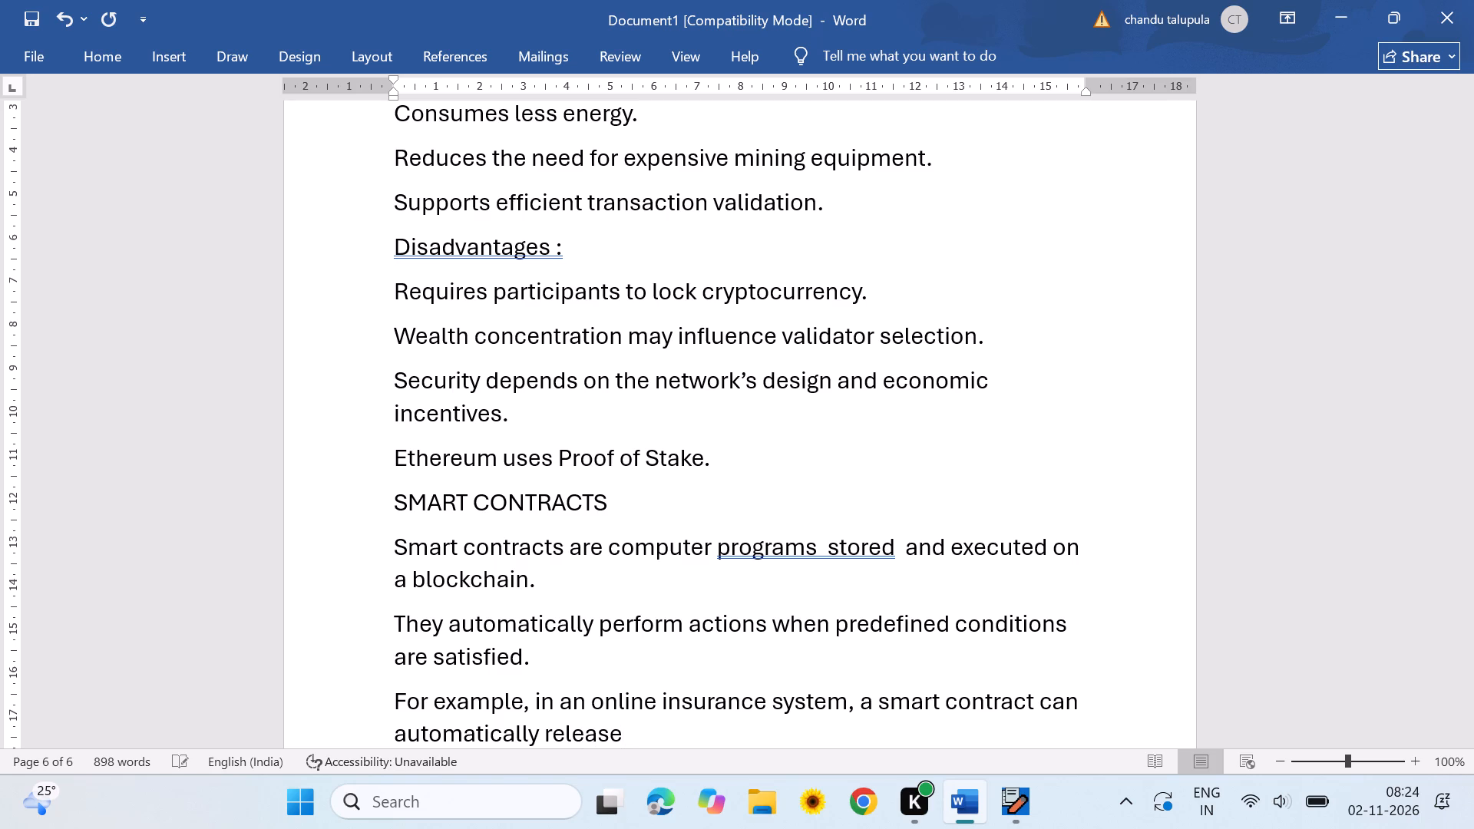
text(a)
key(space)
text(payment)
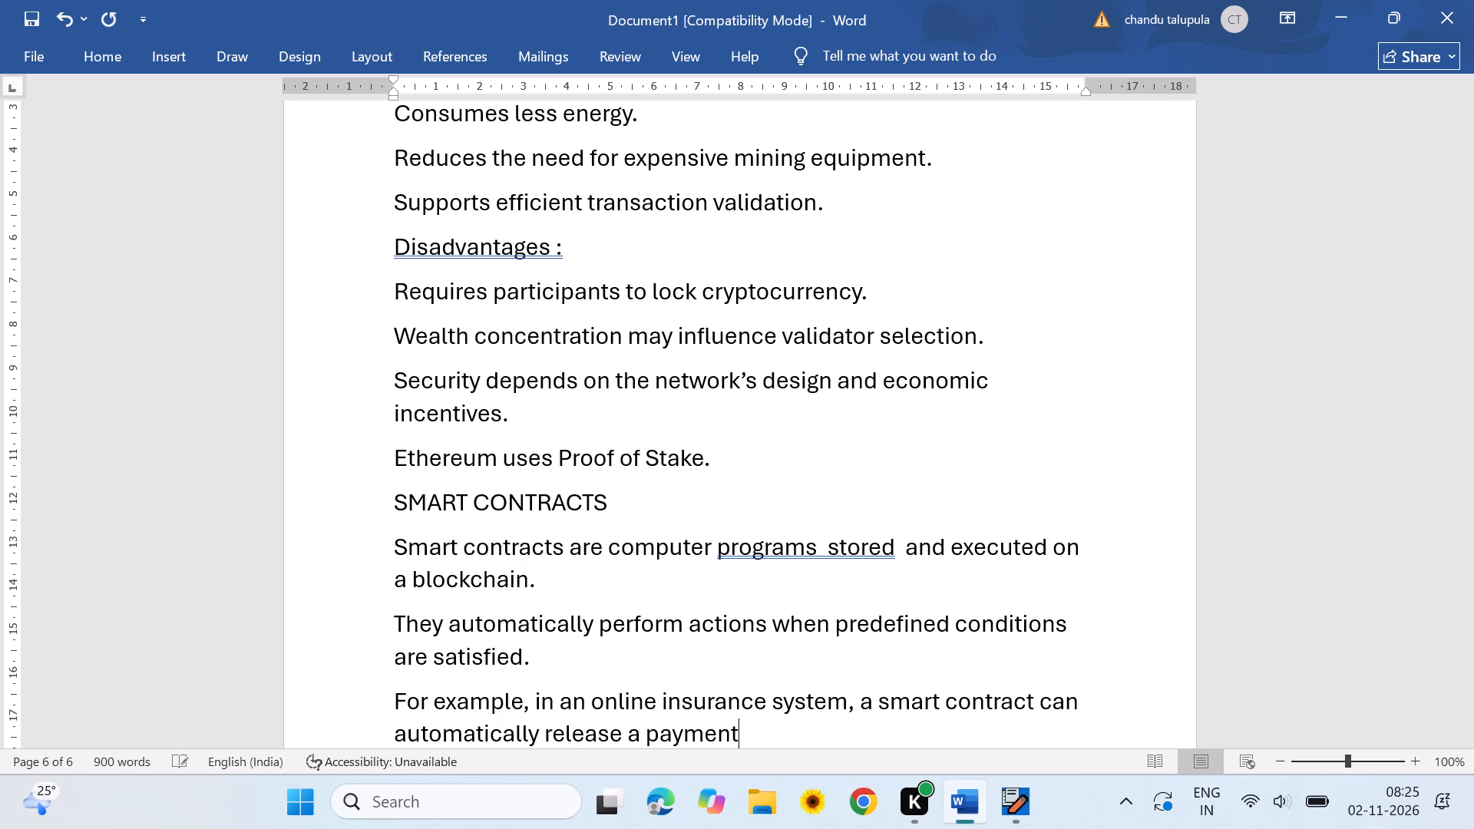
key(space)
text(when)
key(space)
text(verified conditions)
key(space)
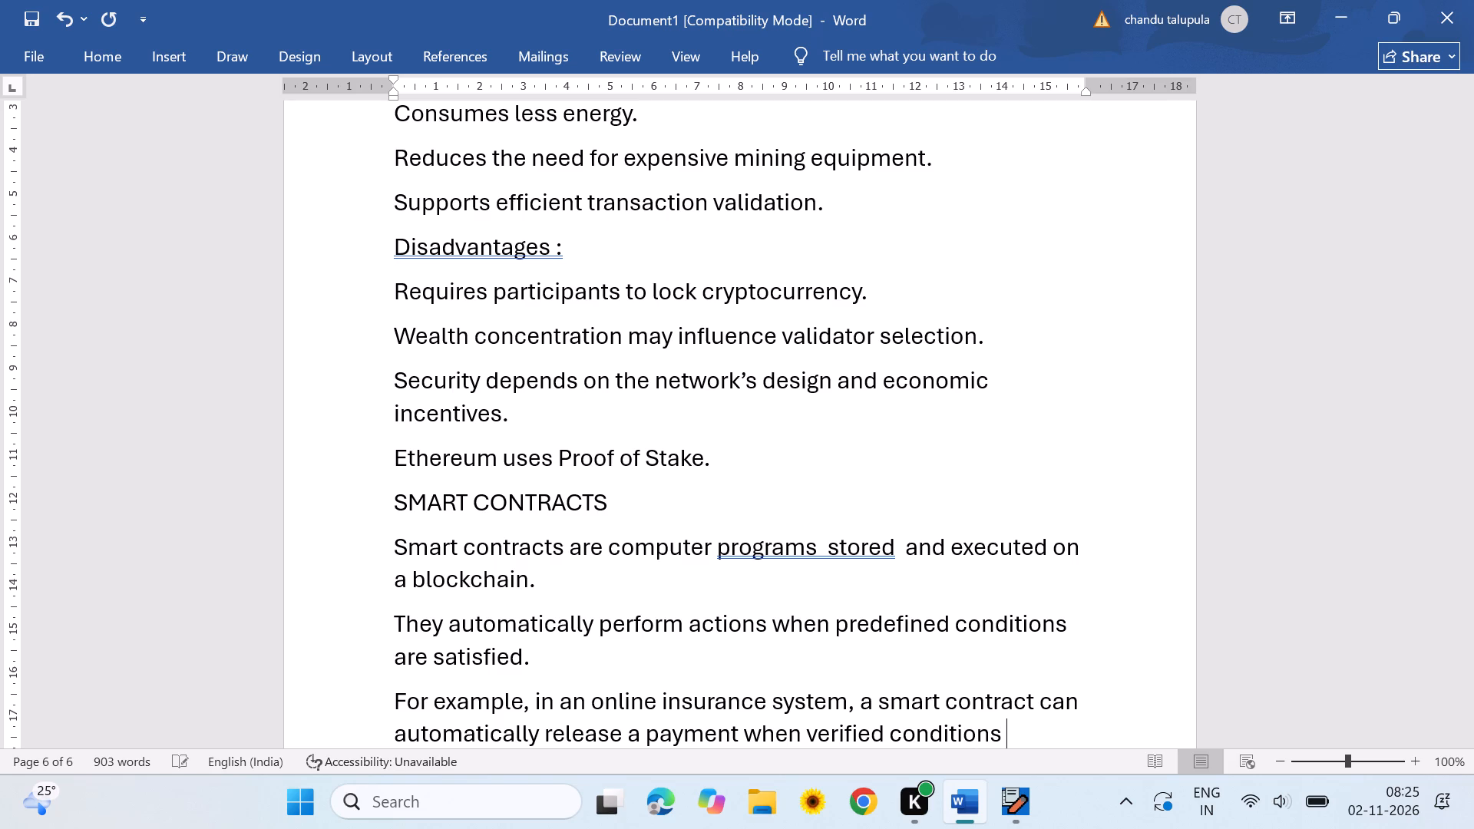
text(for)
key(space)
text(an insuran)
text(ce)
key(space)
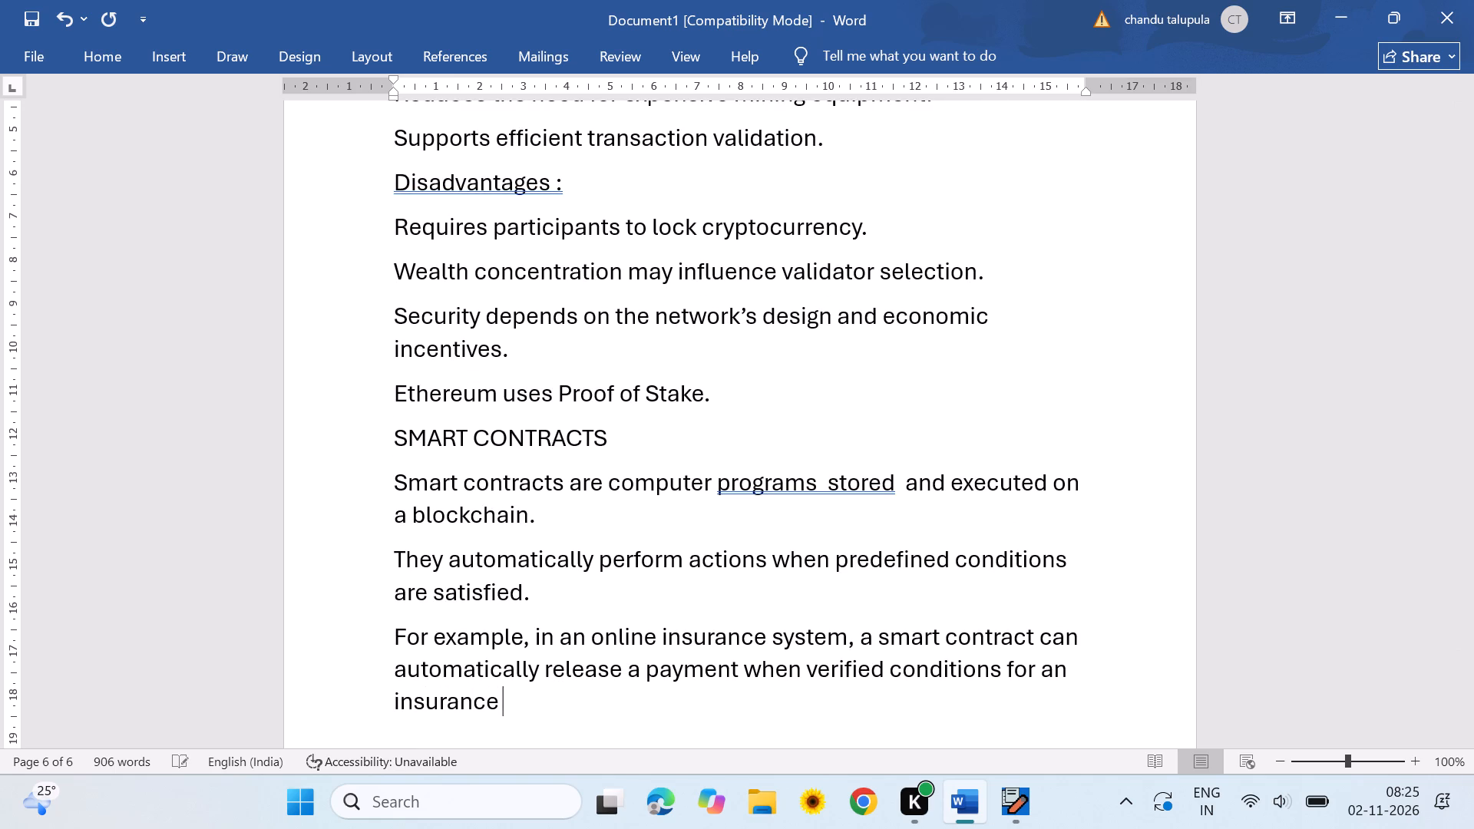
text(claim are met)
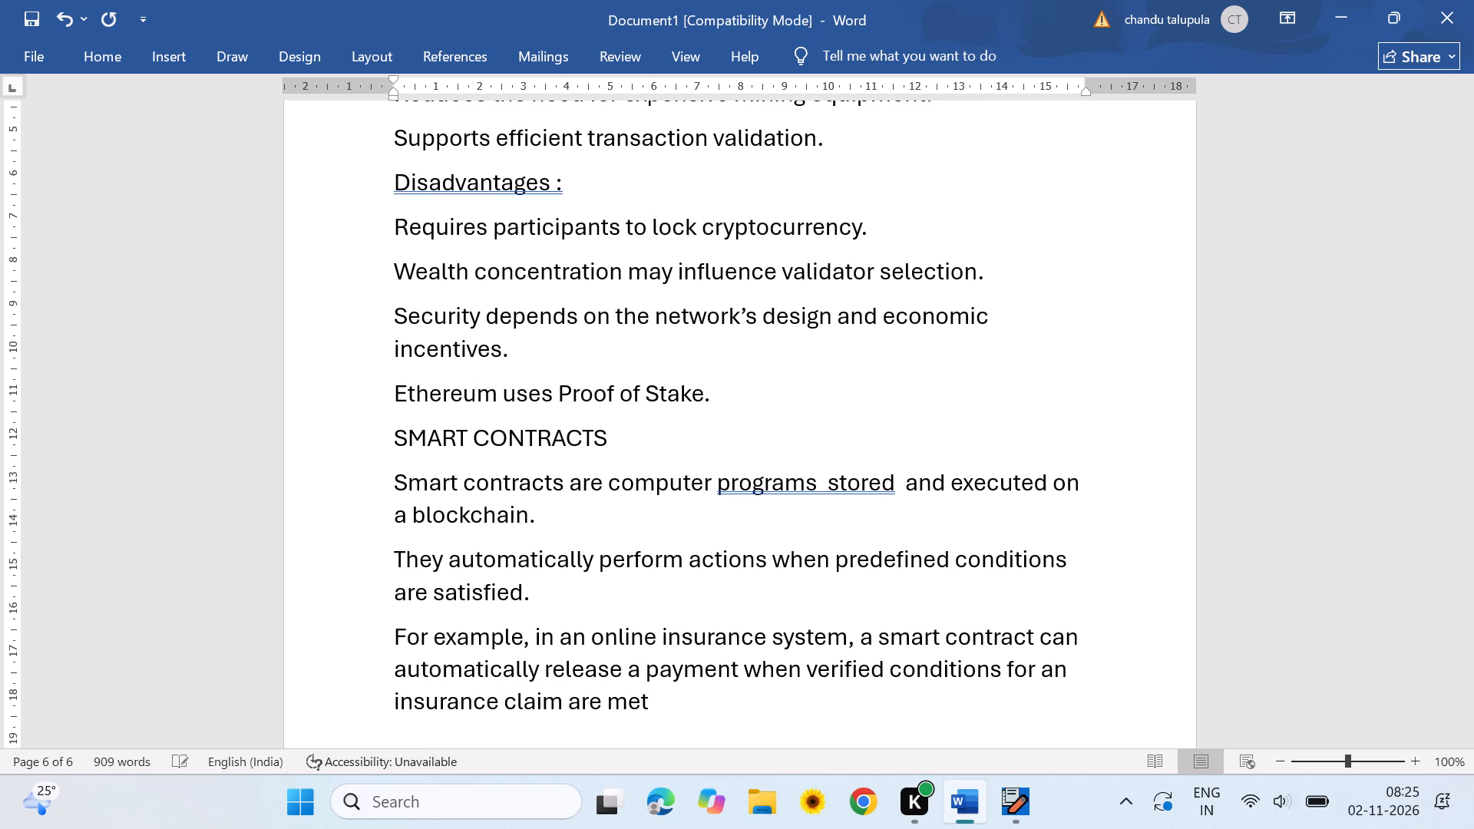
key(period)
key(Return)
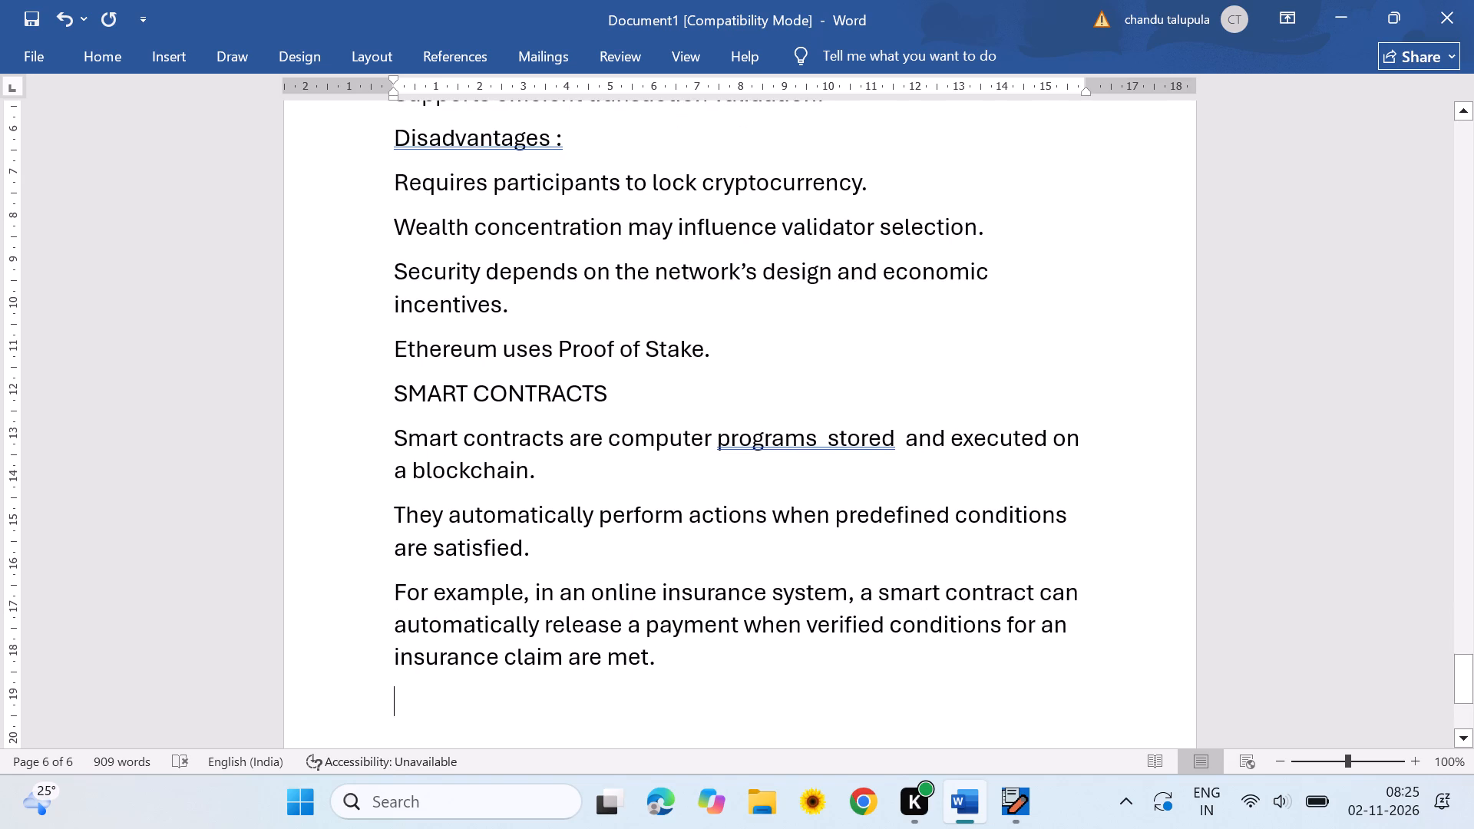
Add the heading "FEATURES OF SMART CONTRACTS :" below the insurance example, followed by a new line.
text(FEATURES OF SMART)
key(space)
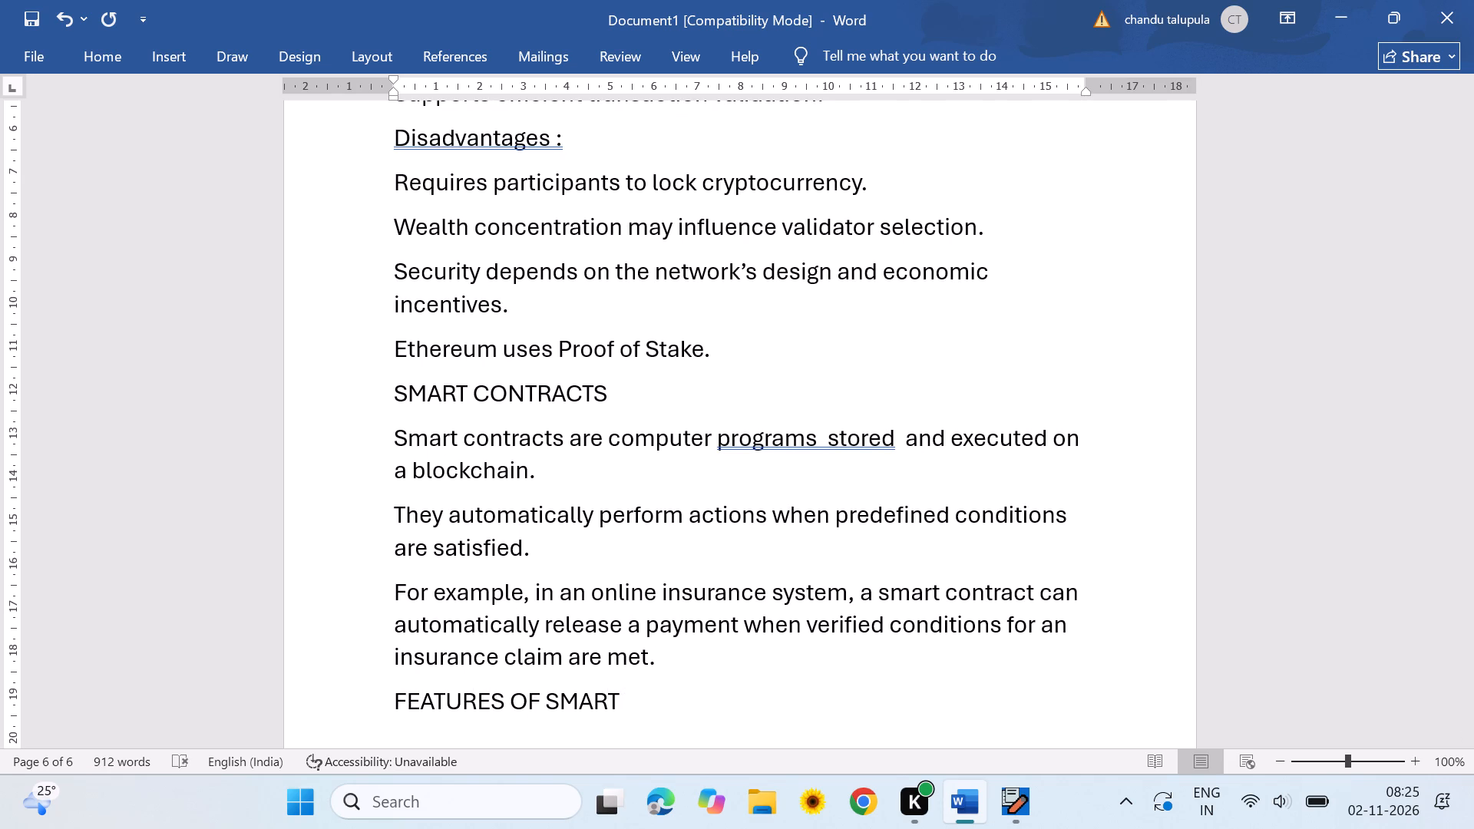
text(CONTRA)
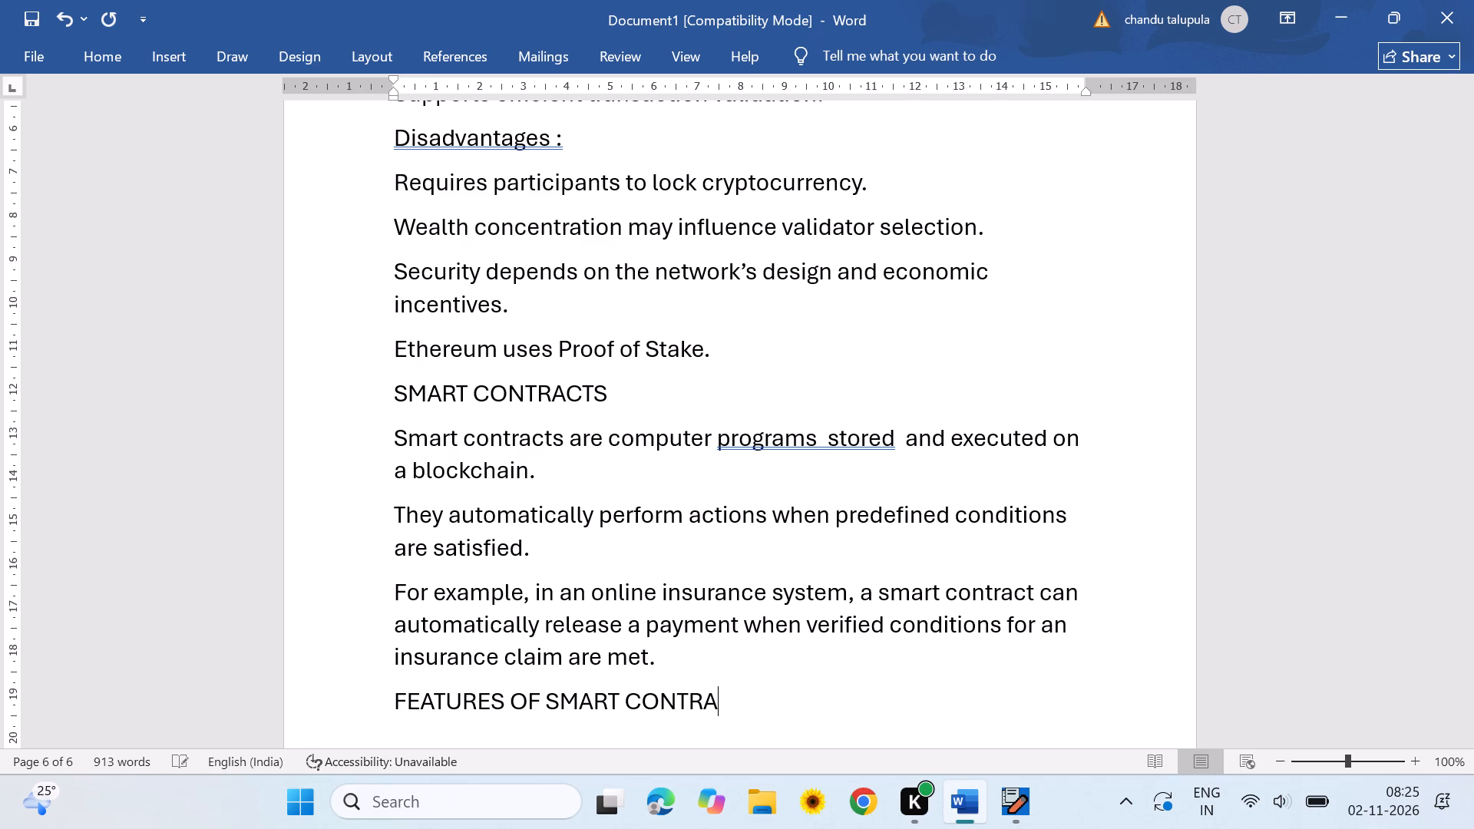
text(CTS)
key(space)
key(shift+quotedbl)
key(BackSpace)
key(shift+colon)
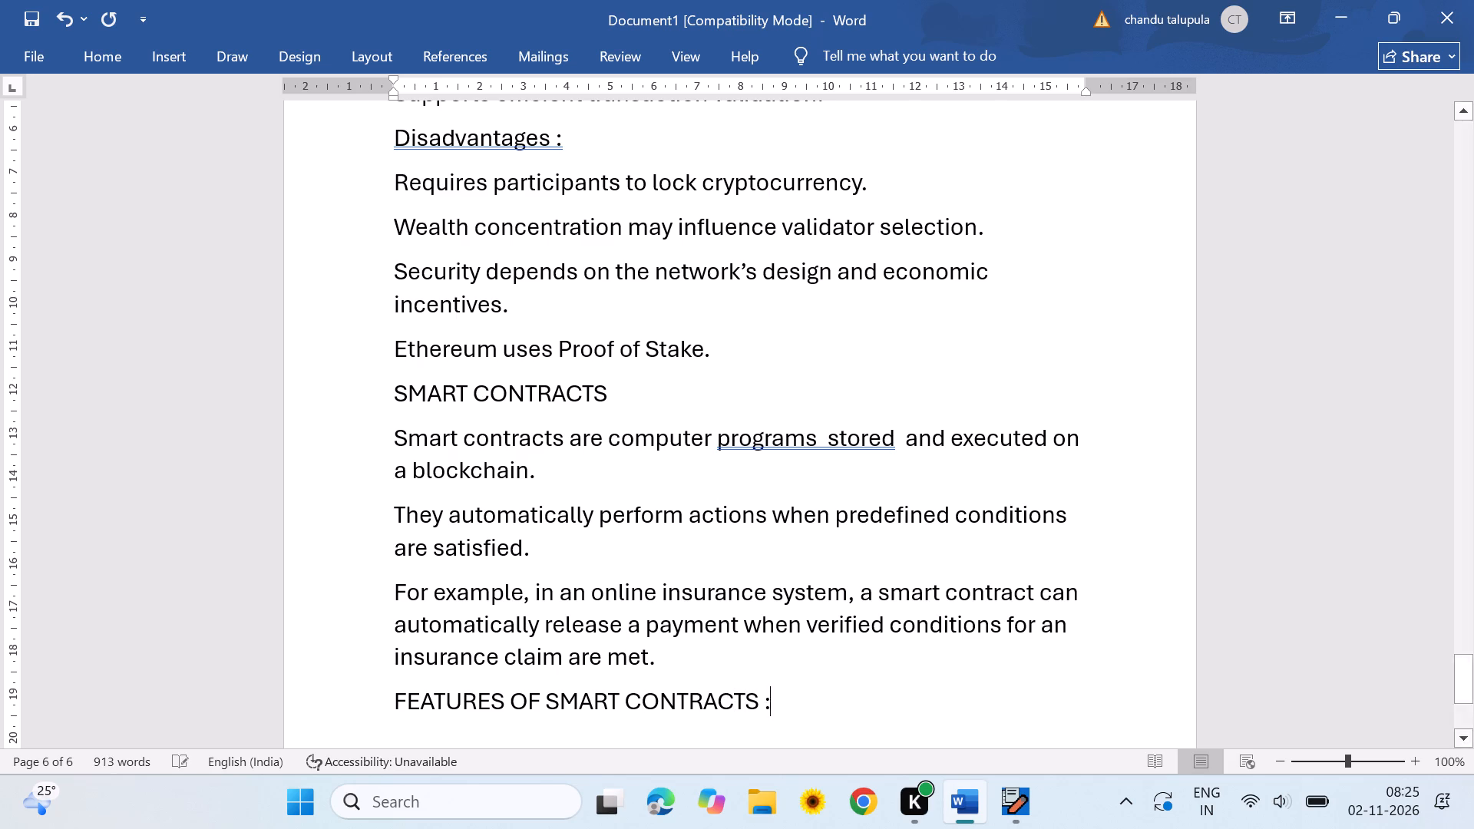
key(Return)
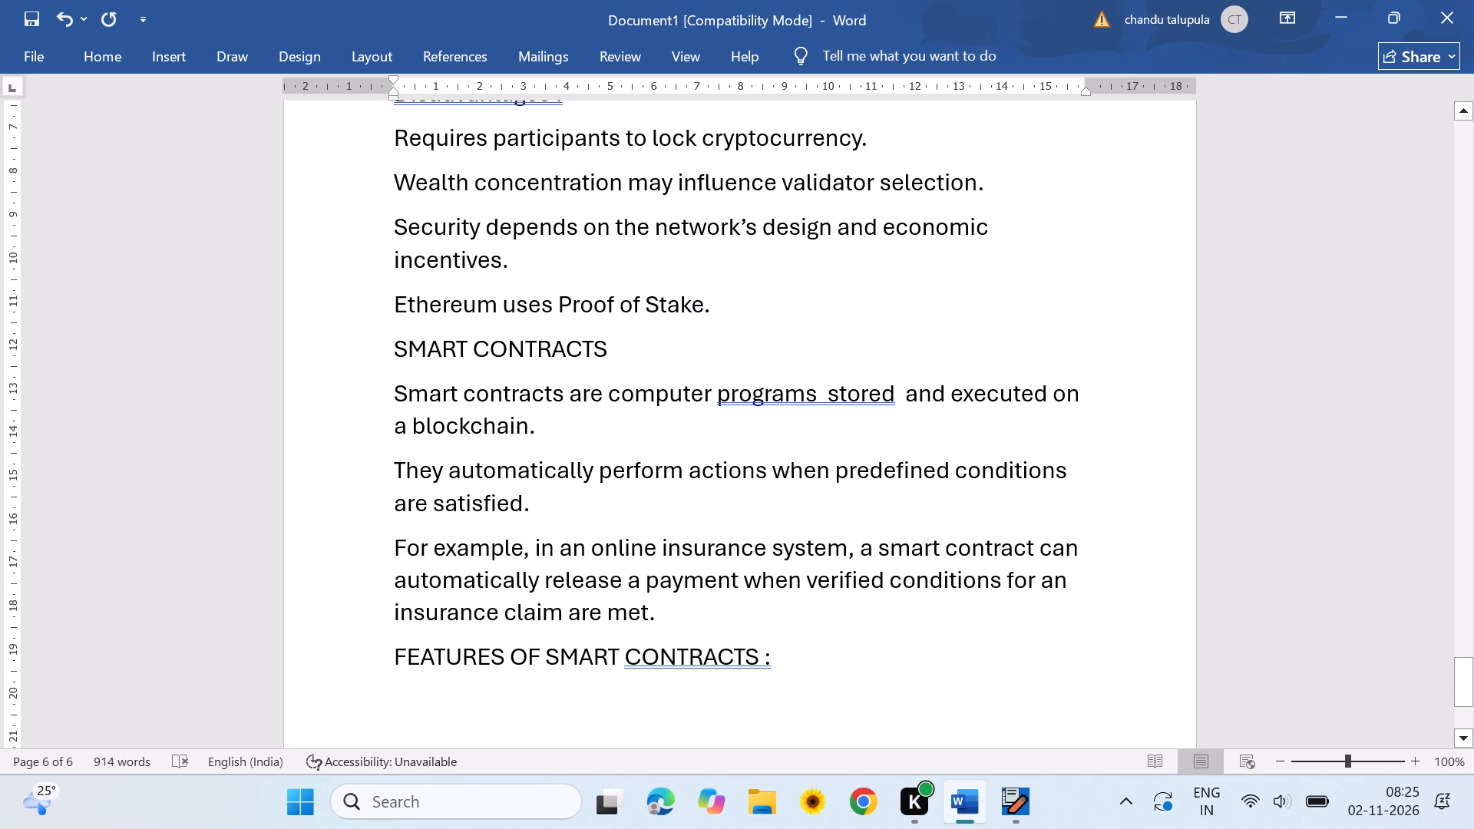
Enter "Automation execution." as the first feature under FEATURES OF SMART CONTRACTS, followed by a new line.
key(a)
text(utomation)
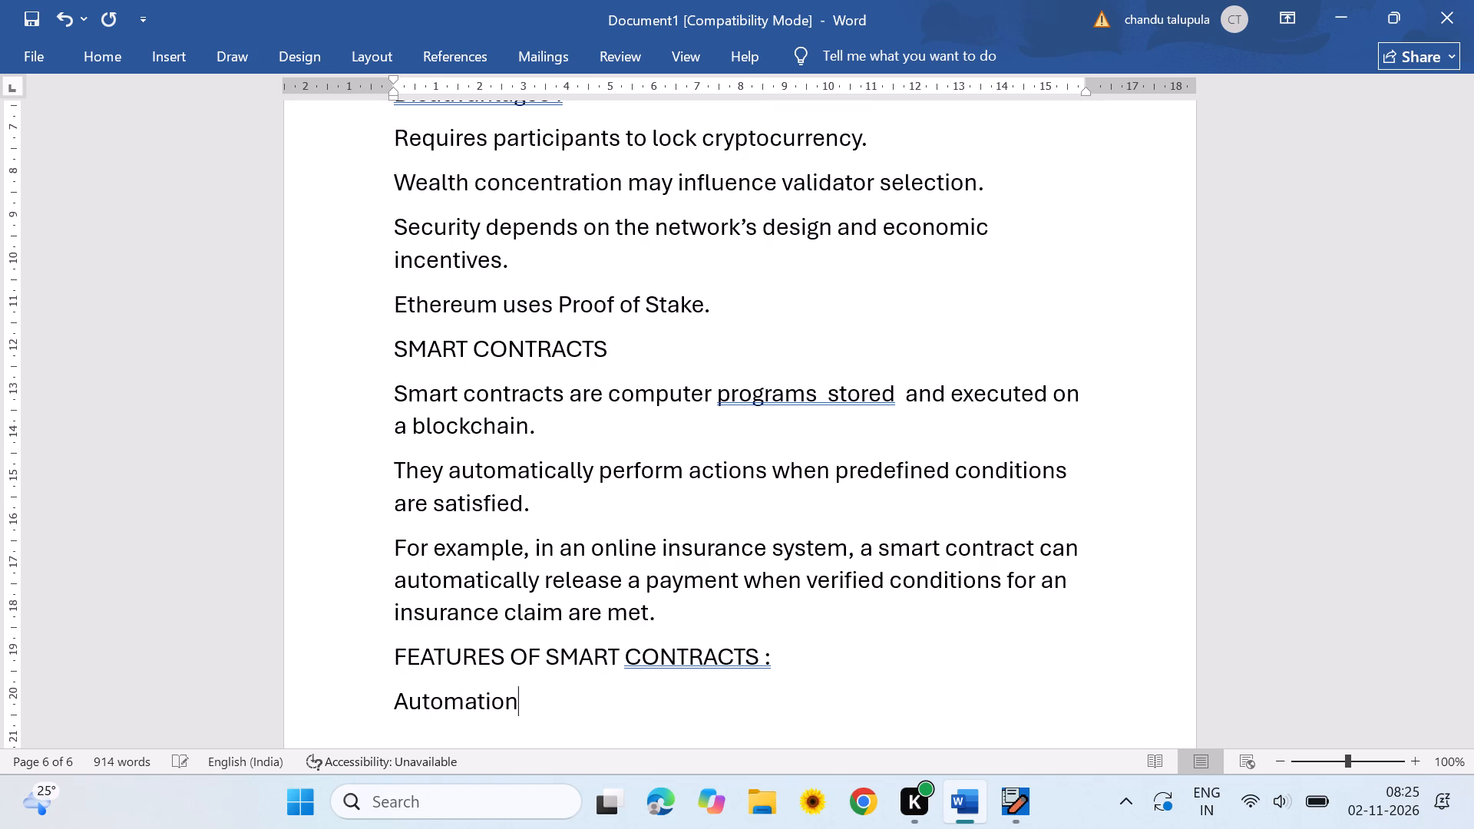
key(space)
text(execut)
text(ion)
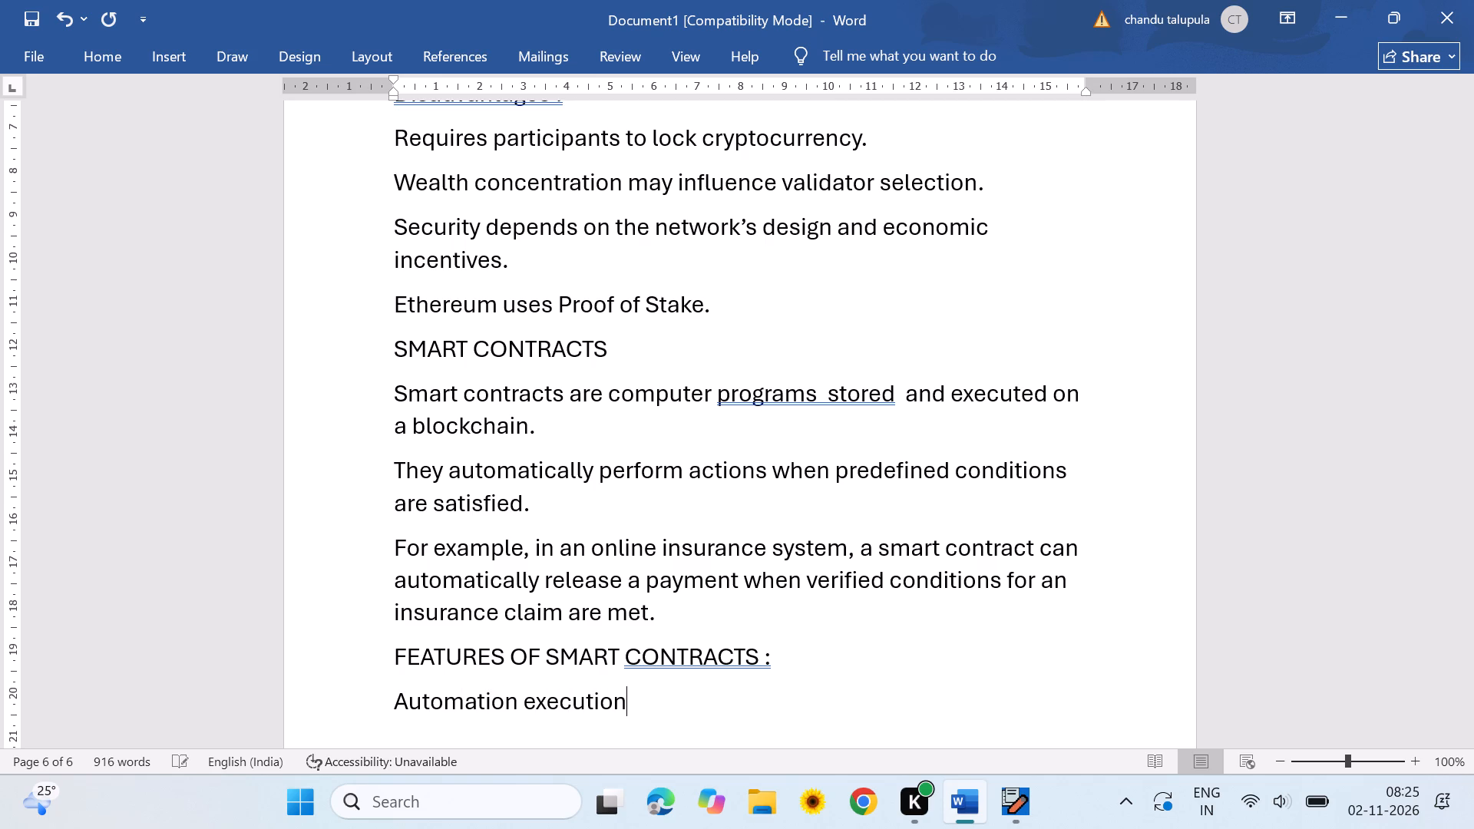
key(period)
key(Return)
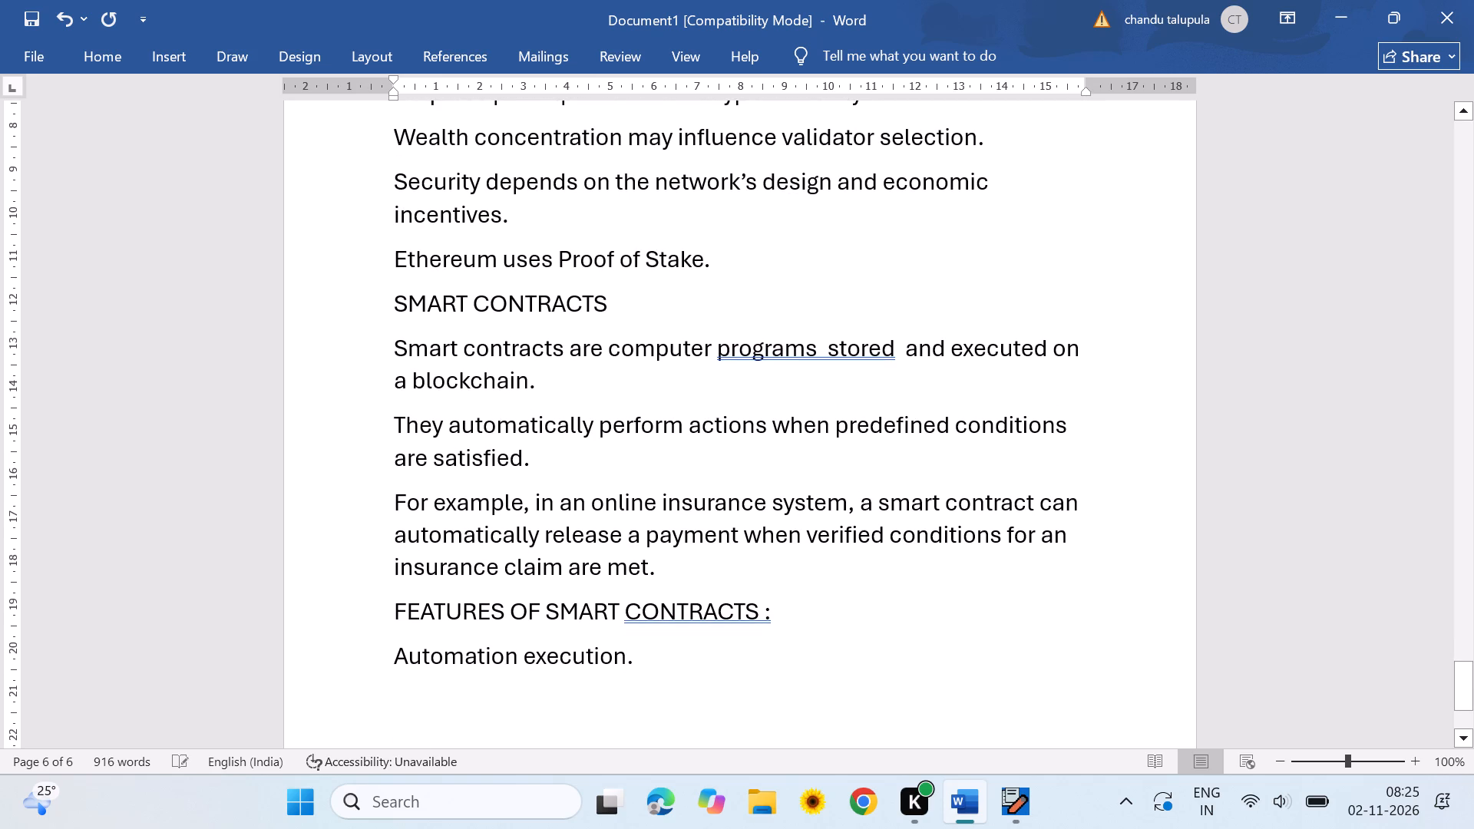
Add "Transparency." as the second smart contract feature, followed by a new line.
text(Trs)
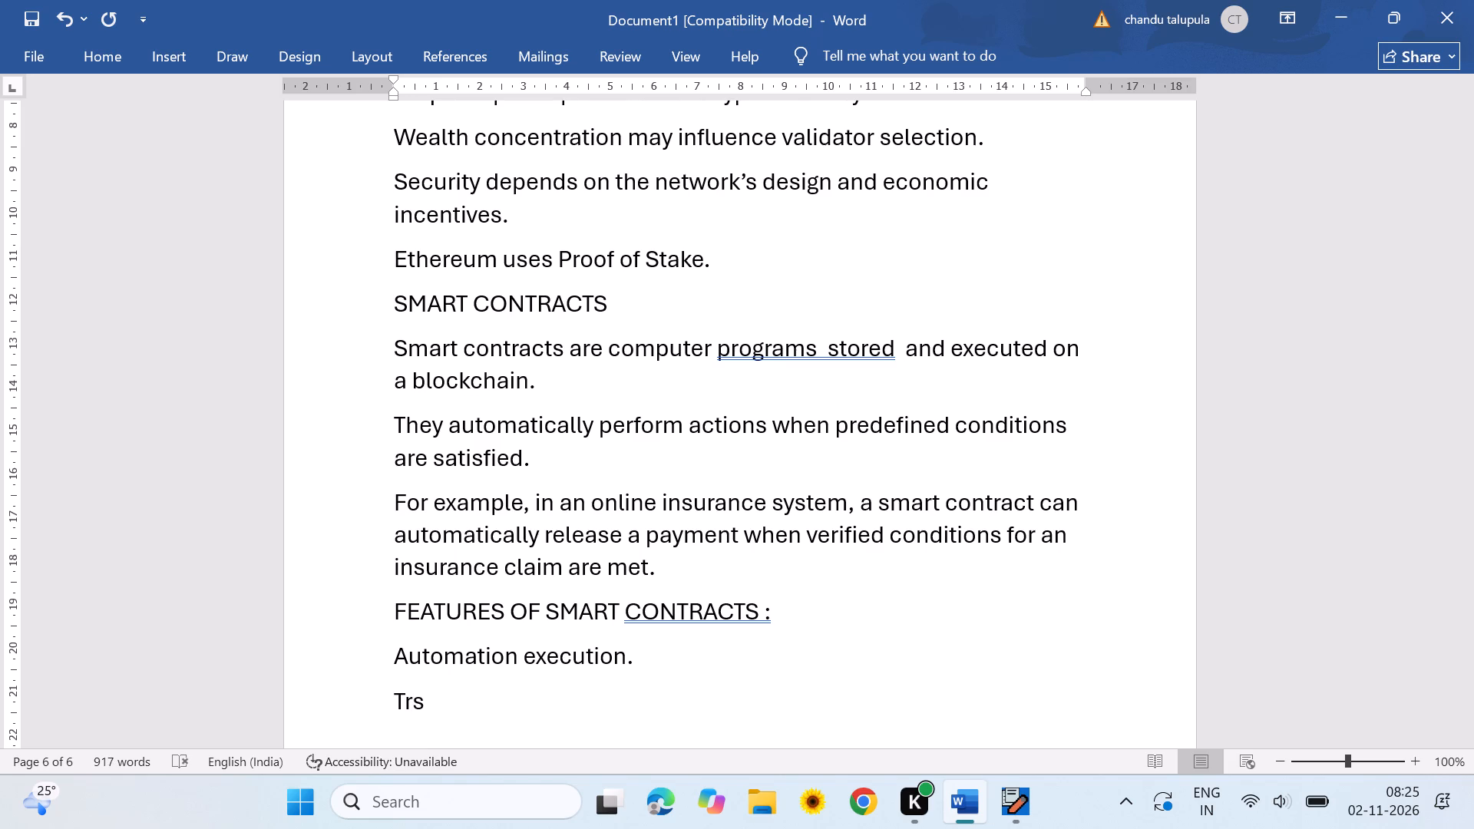
key(BackSpace)
text(ansp)
text(arency)
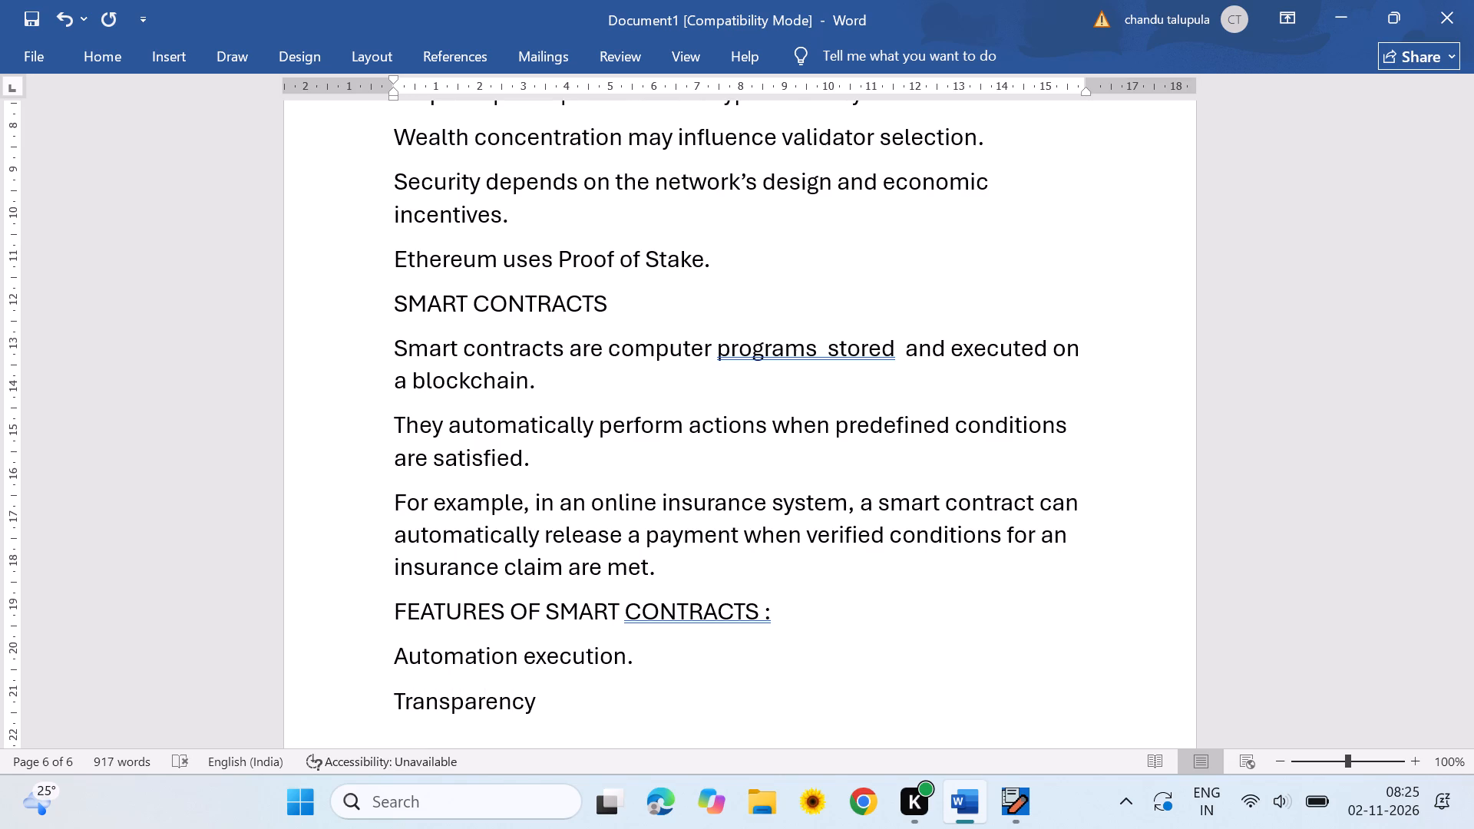
key(period)
key(Return)
Add "Reduced manual work." as the third smart contract feature, followed by a new line.
text(Reduces)
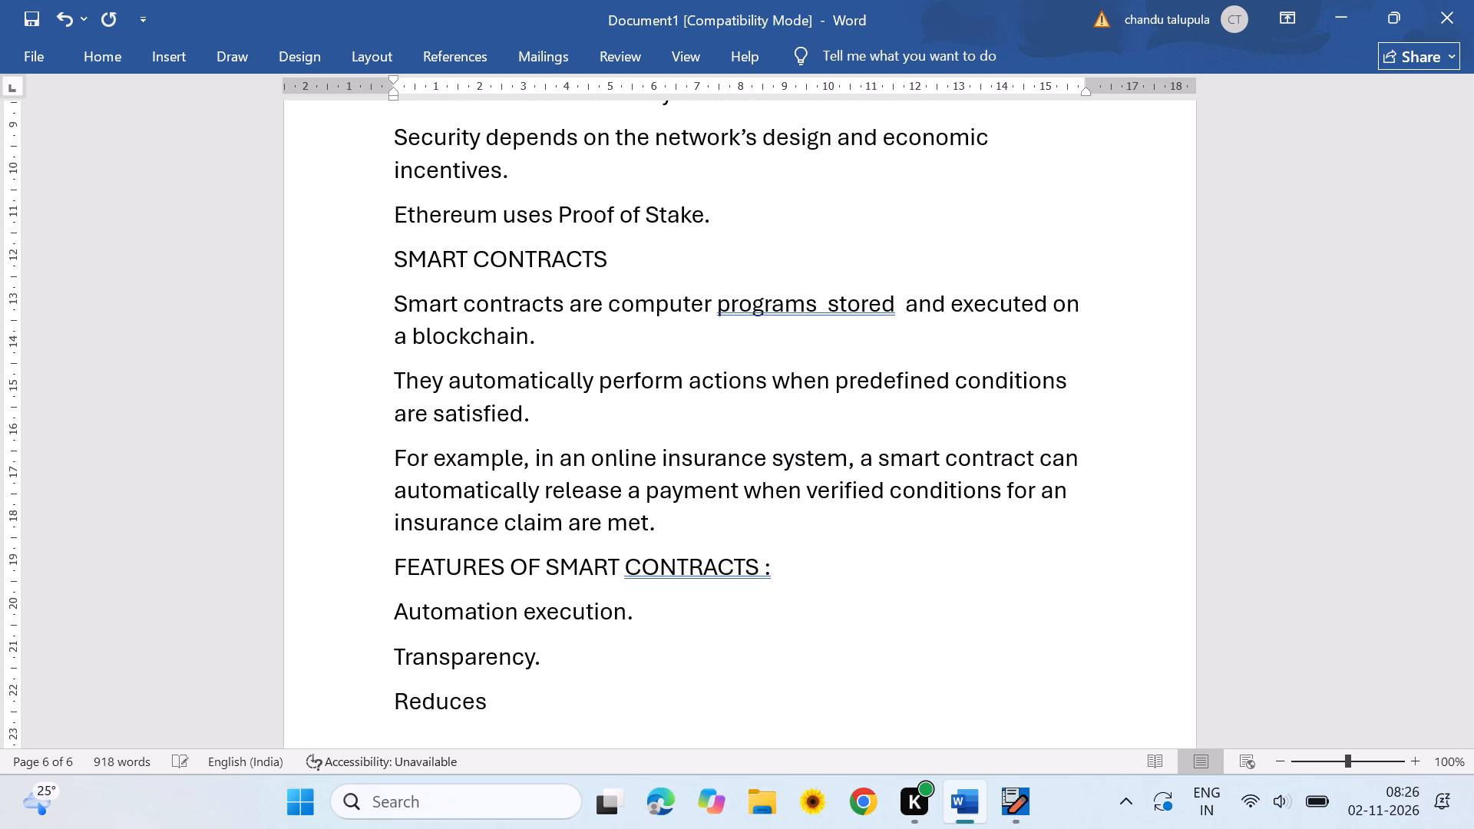
key(BackSpace)
text(d)
key(space)
key(space)
text(manu)
key(a)
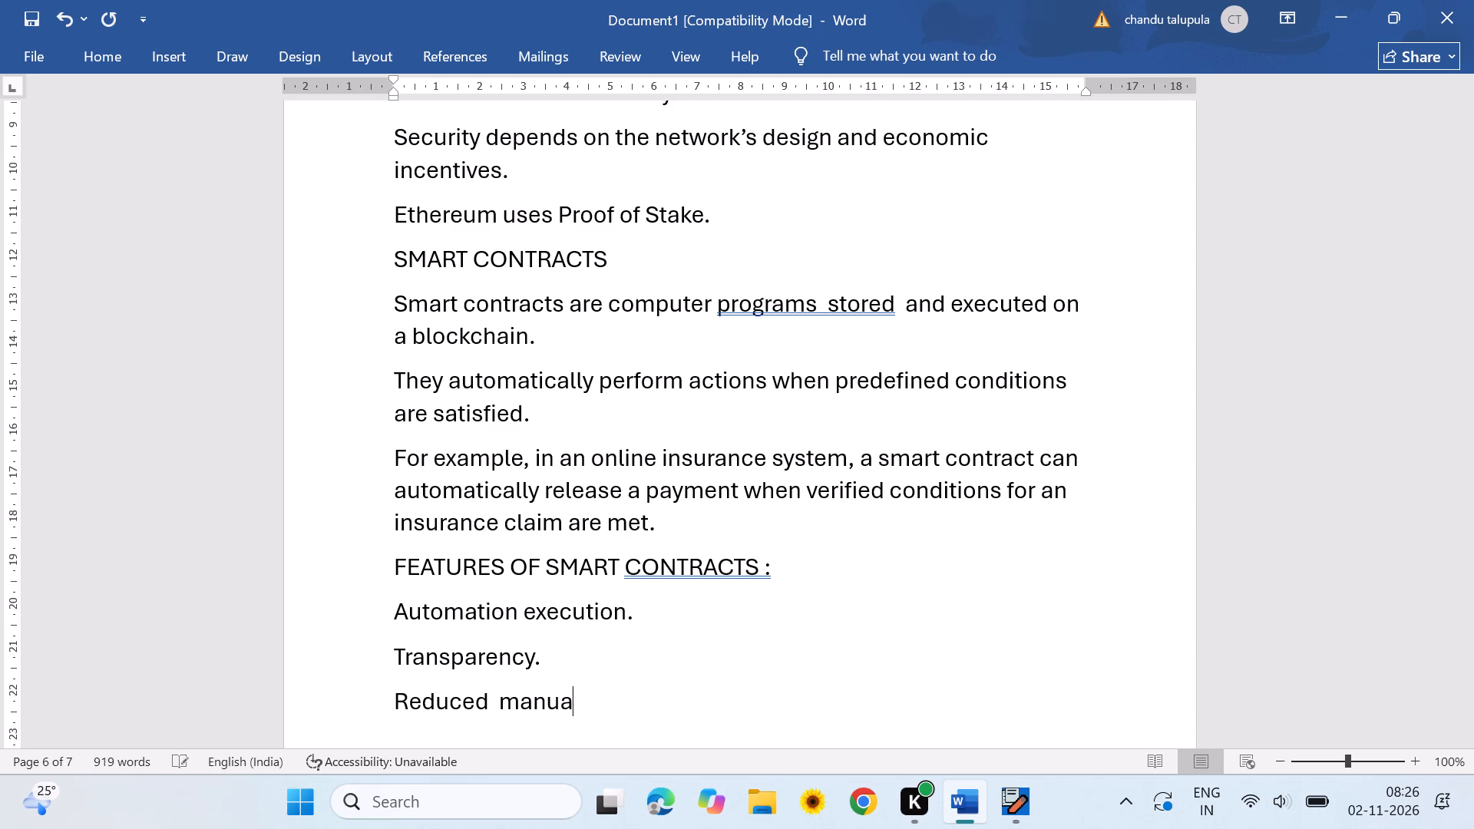
text(l worl)
key(BackSpace)
key(k)
key(period)
key(Return)
Add "Secure record keeping." as the fourth smart contract feature, followed by a new line.
text(Secure)
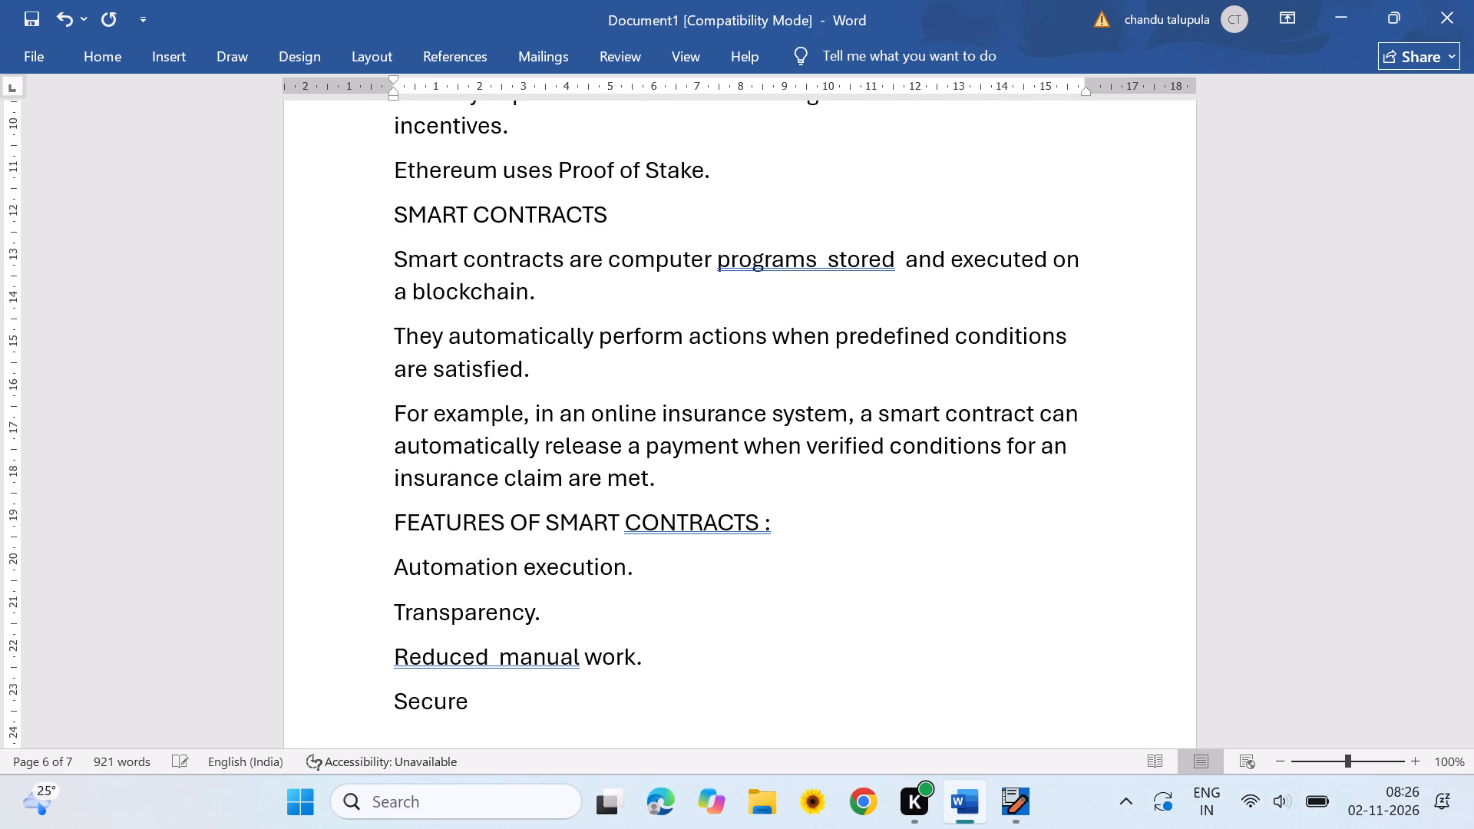
key(space)
text(record)
key(space)
text(keeping.)
key(Return)
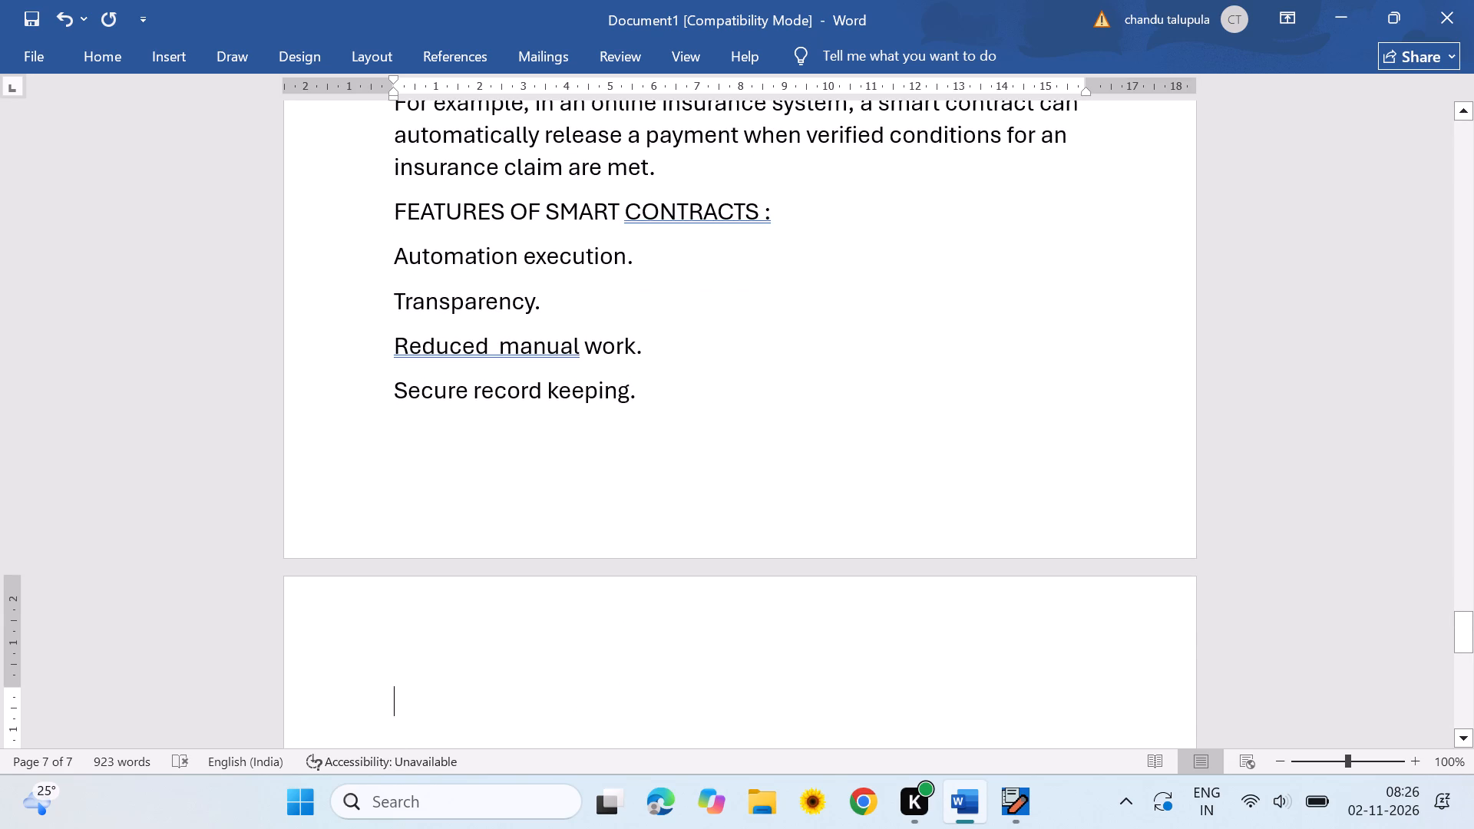
Add "Reduced dependency on intermediaries." as the fifth smart contract feature, followed by a new line.
text(Reduced dependency)
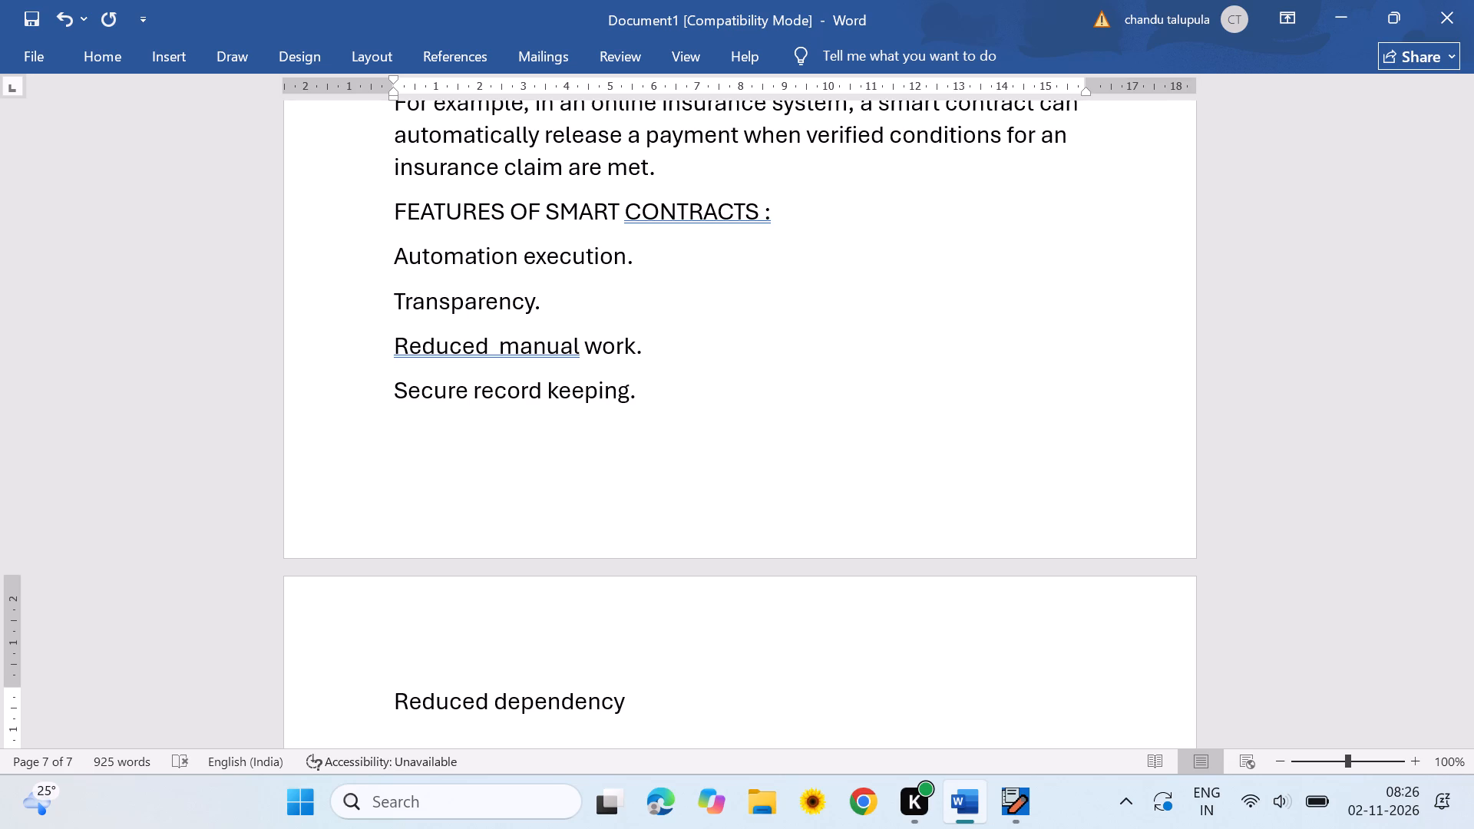
key(space)
text(on)
key(space)
text(inte)
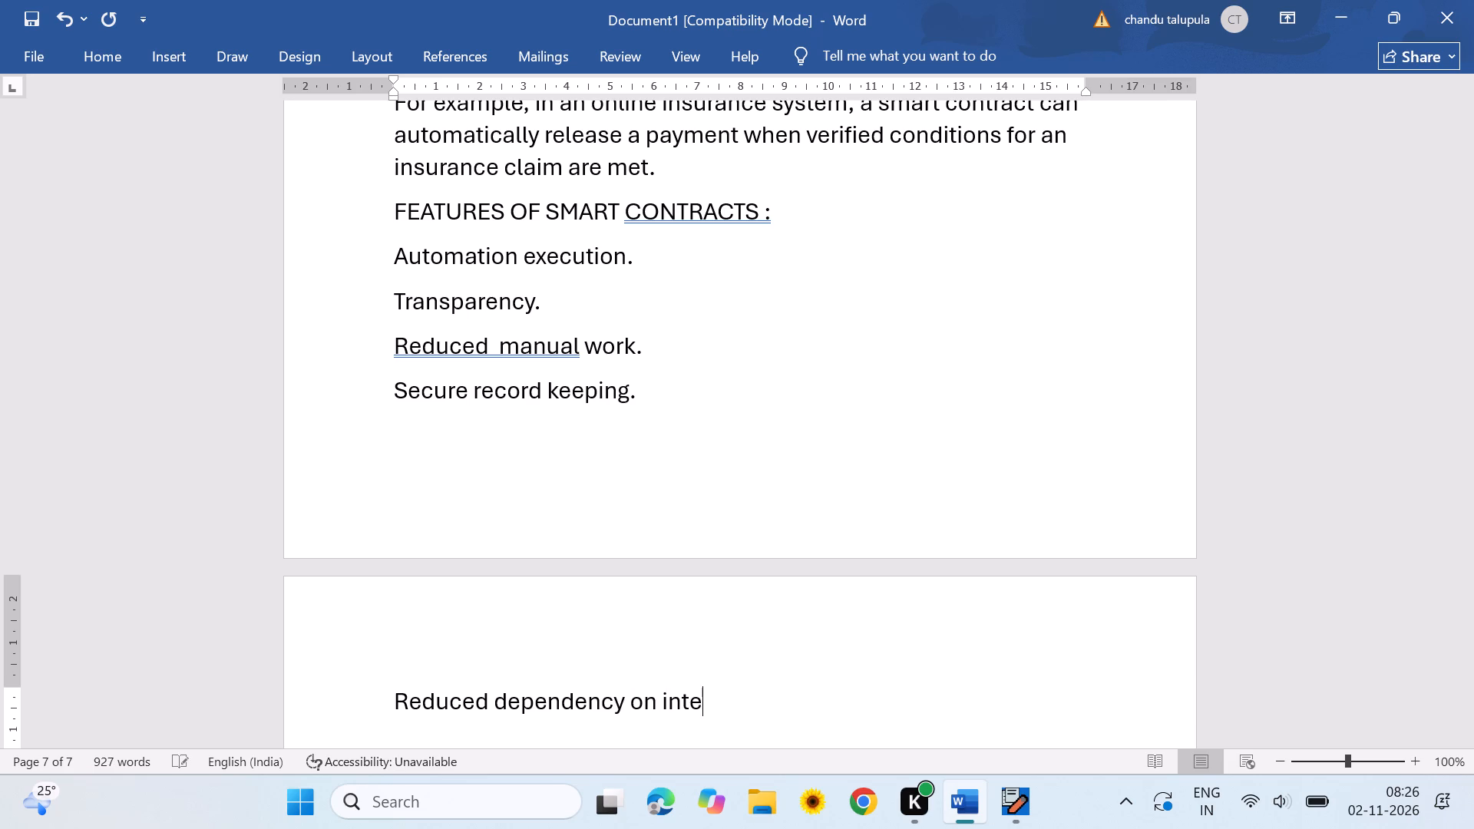
text(rmediates)
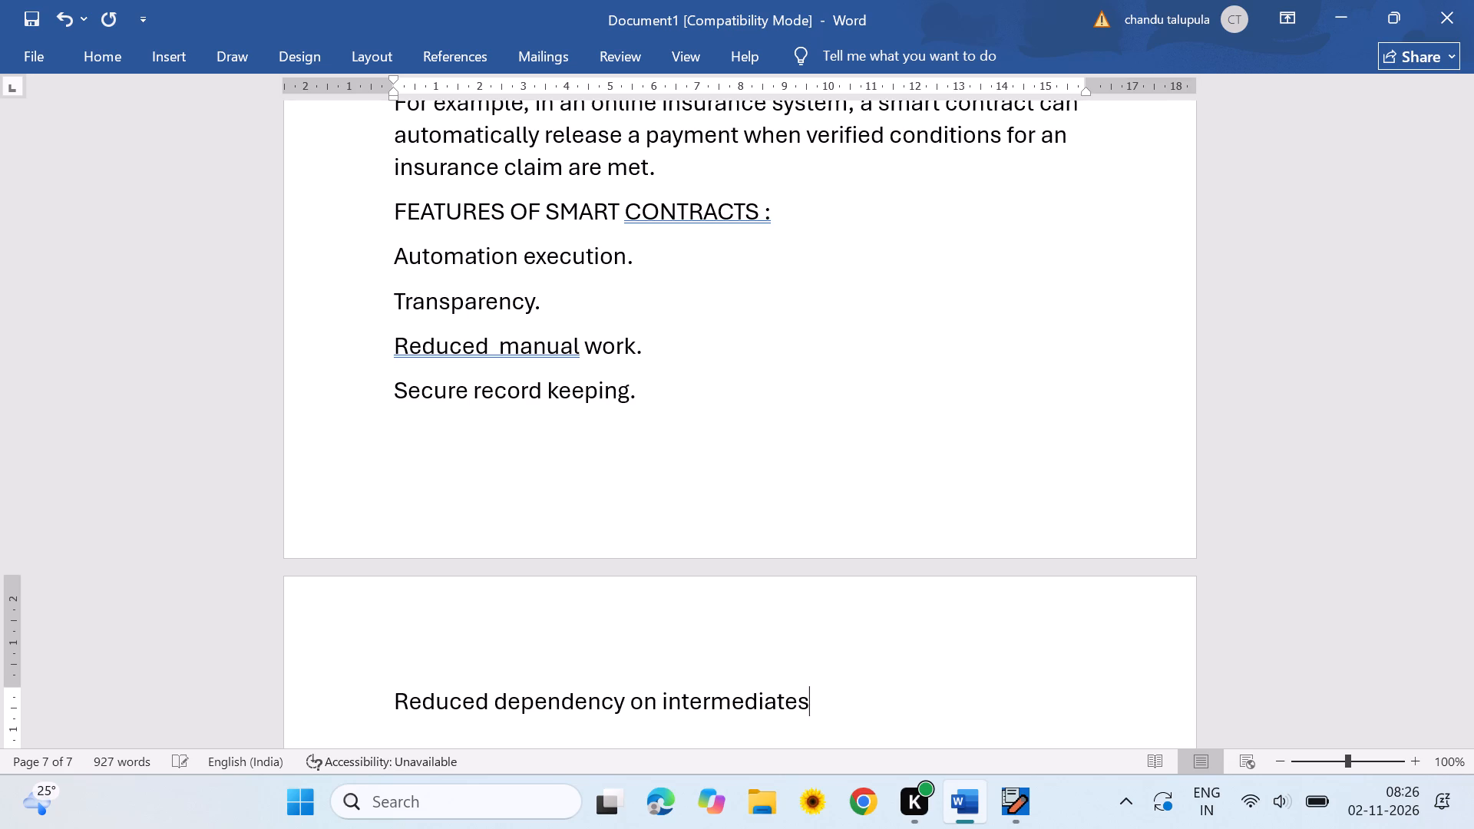
key(period)
key(BackSpace)
key(BackSpace)
key(BackSpace)
key(BackSpace)
key(BackSpace)
key(a)
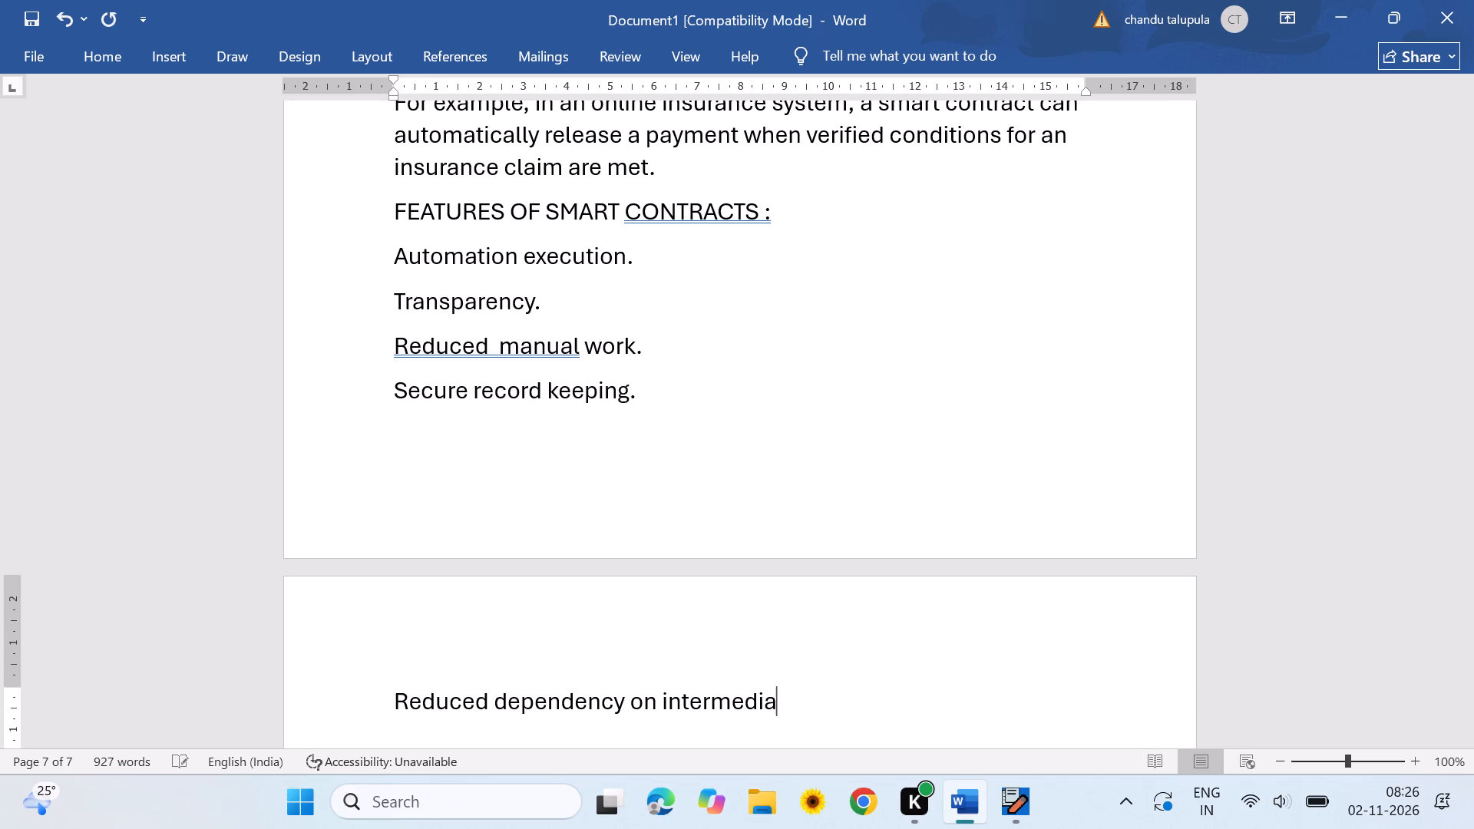
text(ries)
key(period)
key(Return)
Begin a sentence below the smart contract features: "Smart contracts are widely used in decentralized finance".
text(Smart contracts)
key(space)
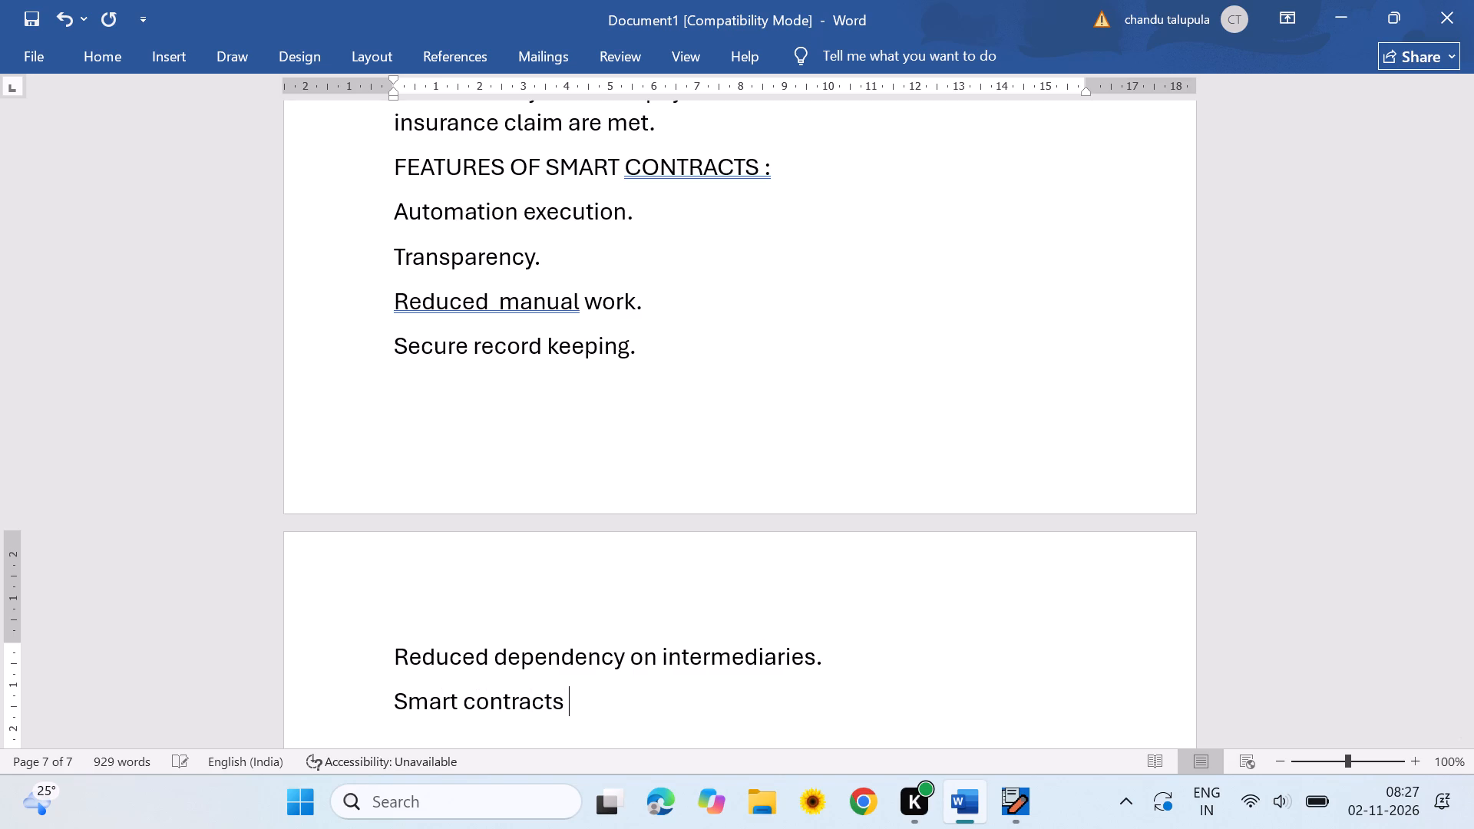
text(are widely used)
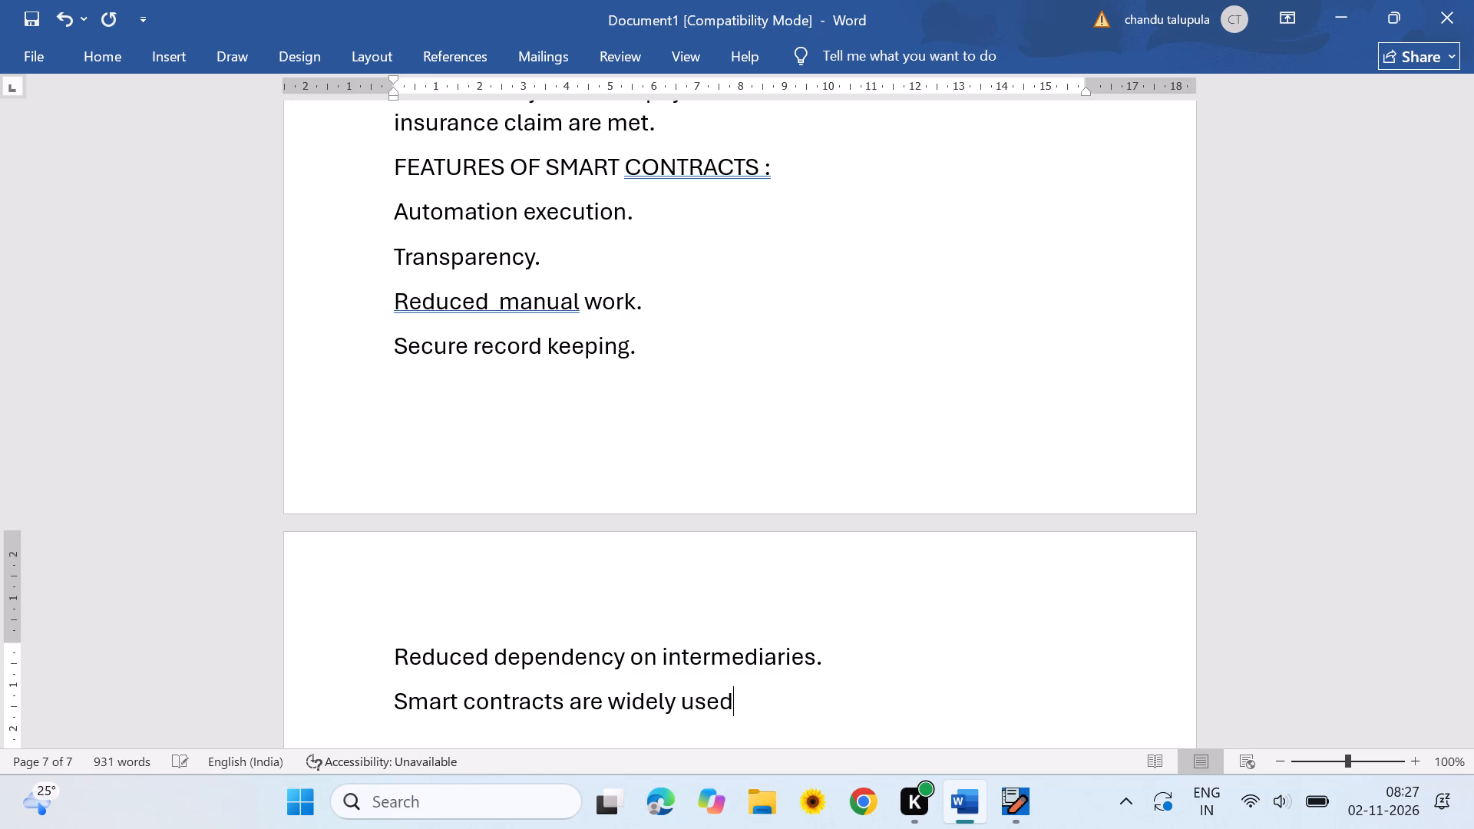
key(i)
key(BackSpace)
key(space)
text(in)
key(space)
text(decentralized)
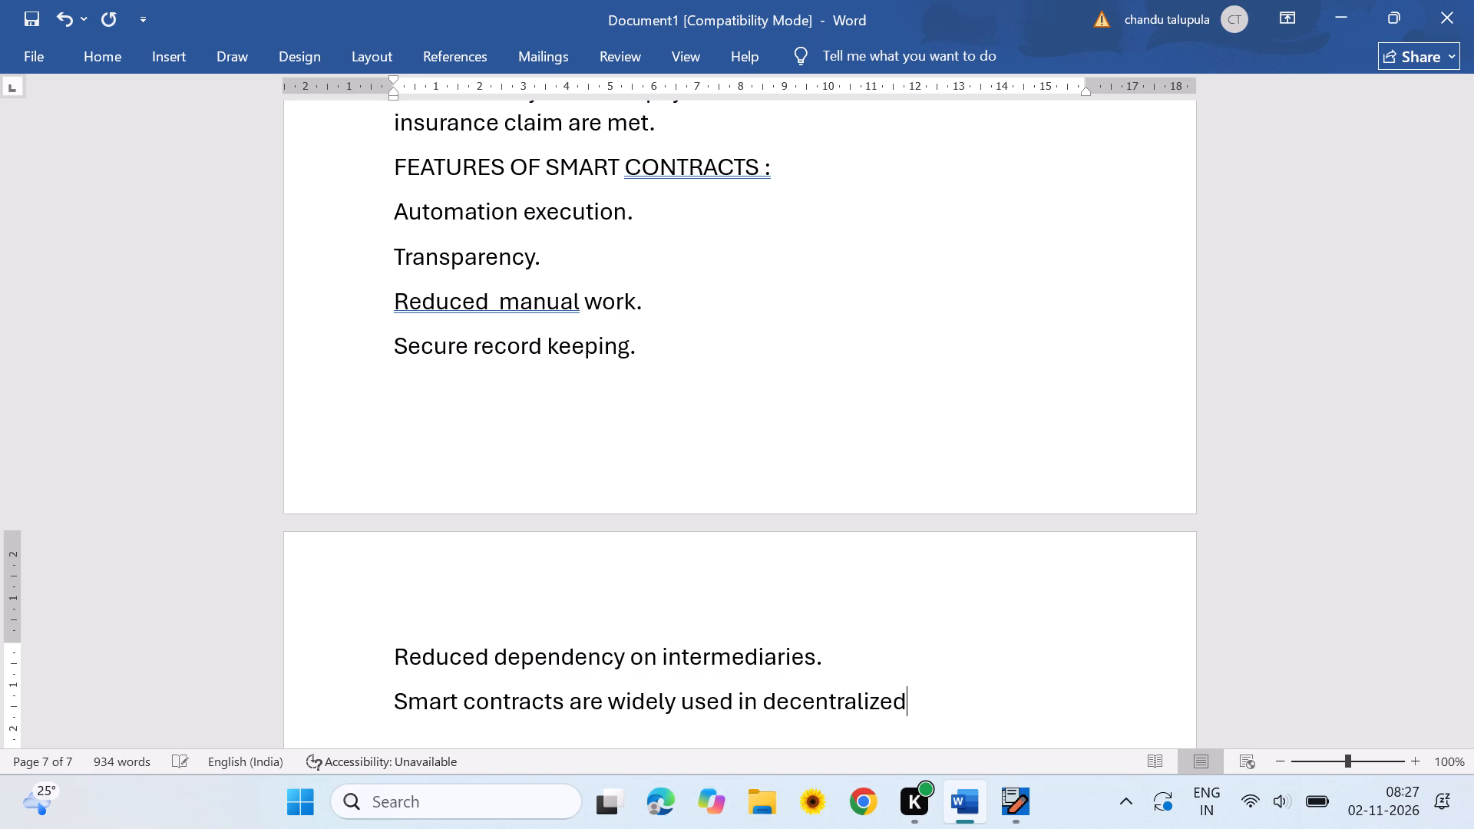
key(space)
text(finac)
key(BackSpace)
text(nce)
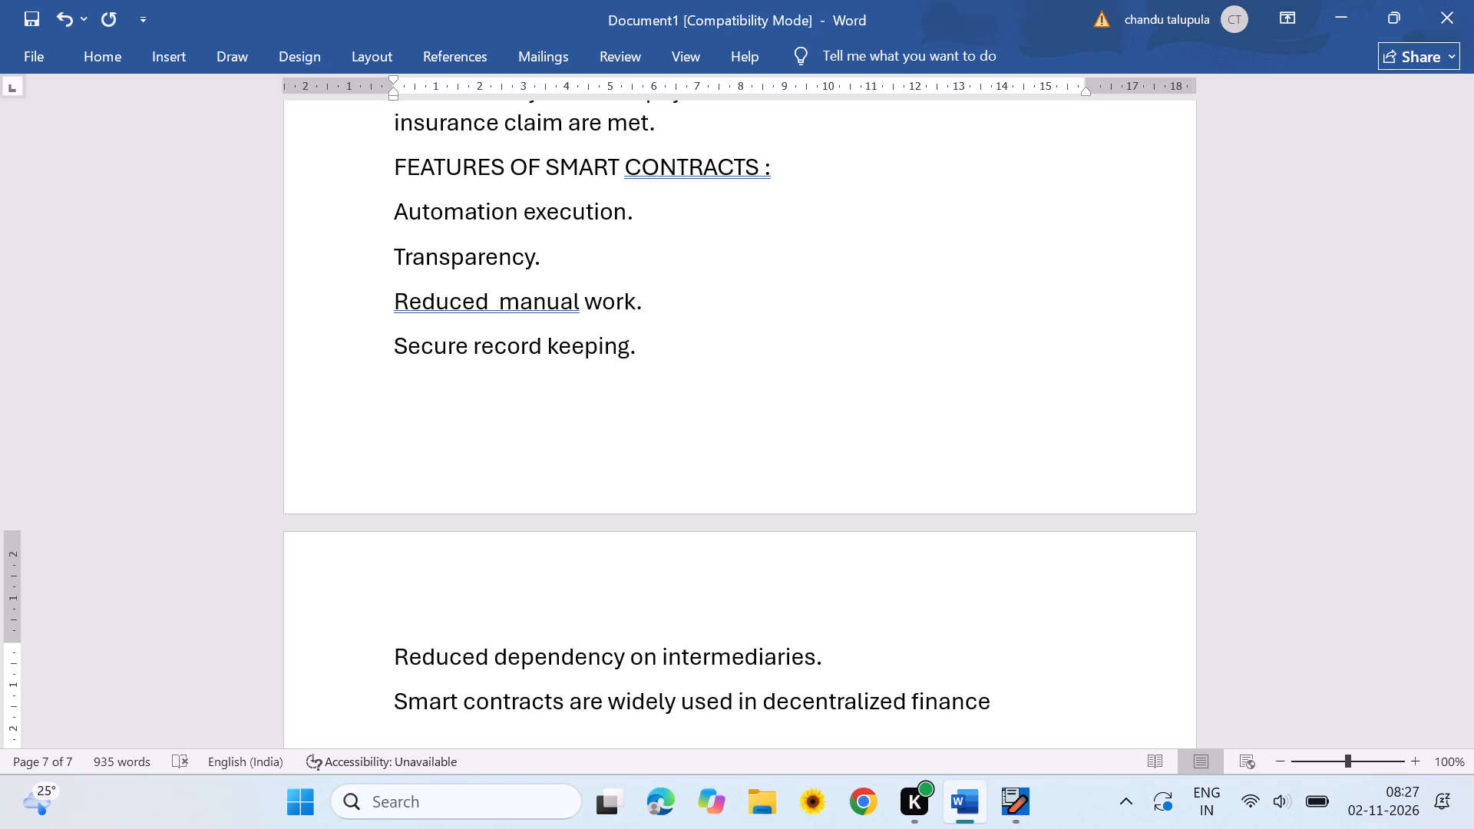
Complete the smart contract uses sentence with ", digital agreements, and supply chain management." and start a new line.
text(, digital agrrem)
key(BackSpace)
key(BackSpace)
key(BackSpace)
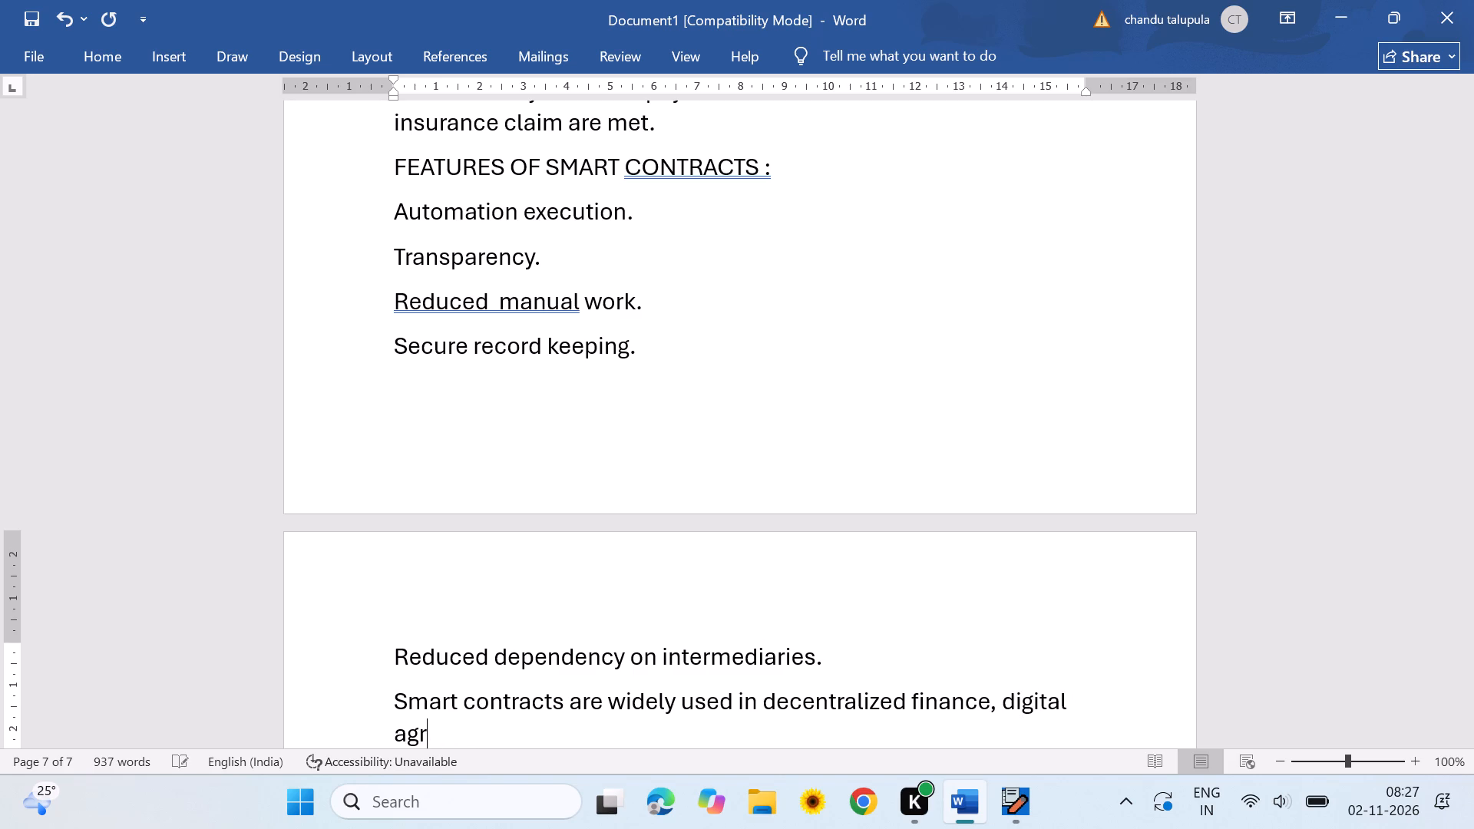
text(ee)
text(ments, and supplu)
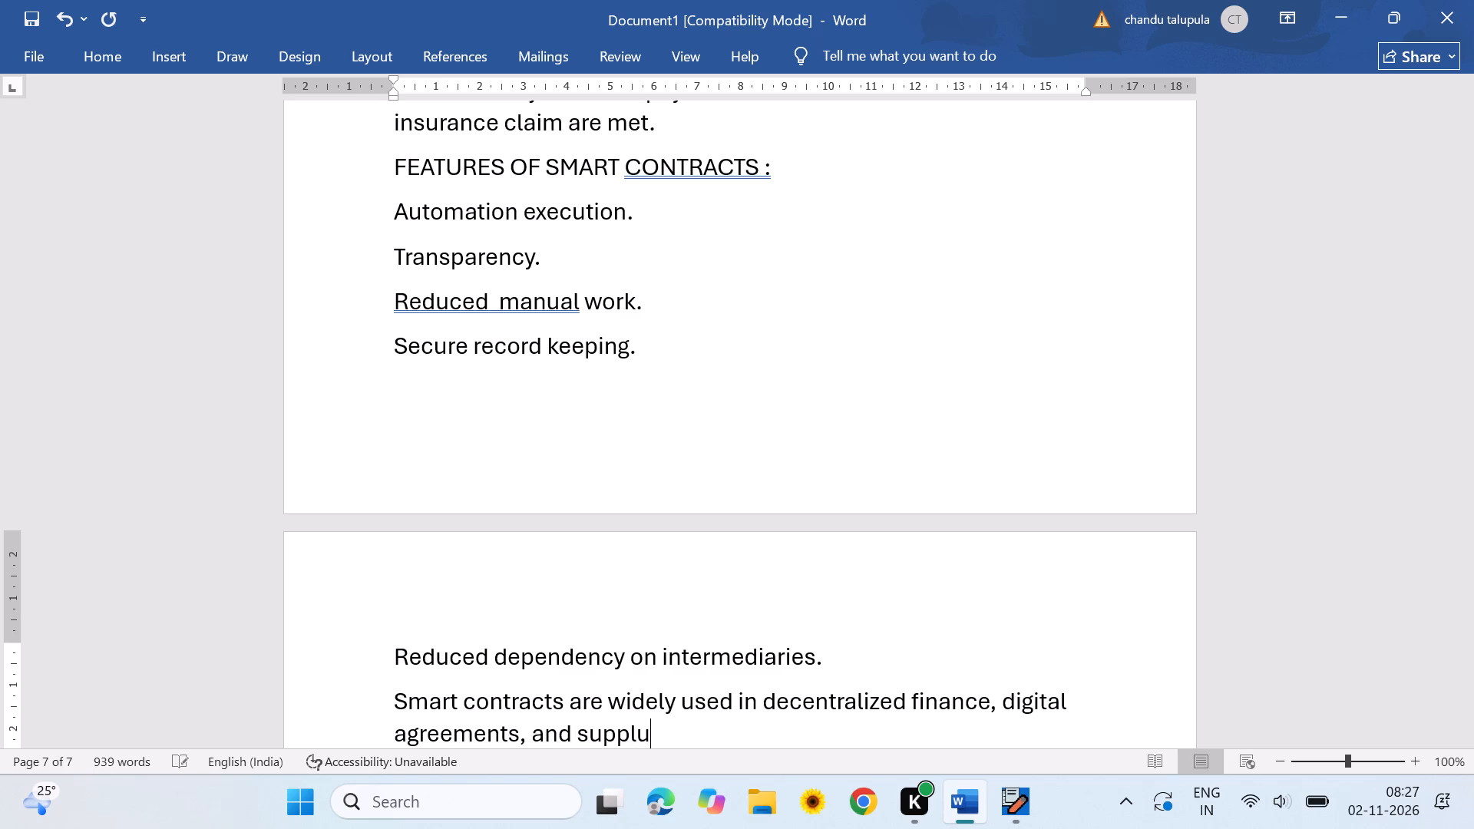
key(BackSpace)
text(y chain)
key(space)
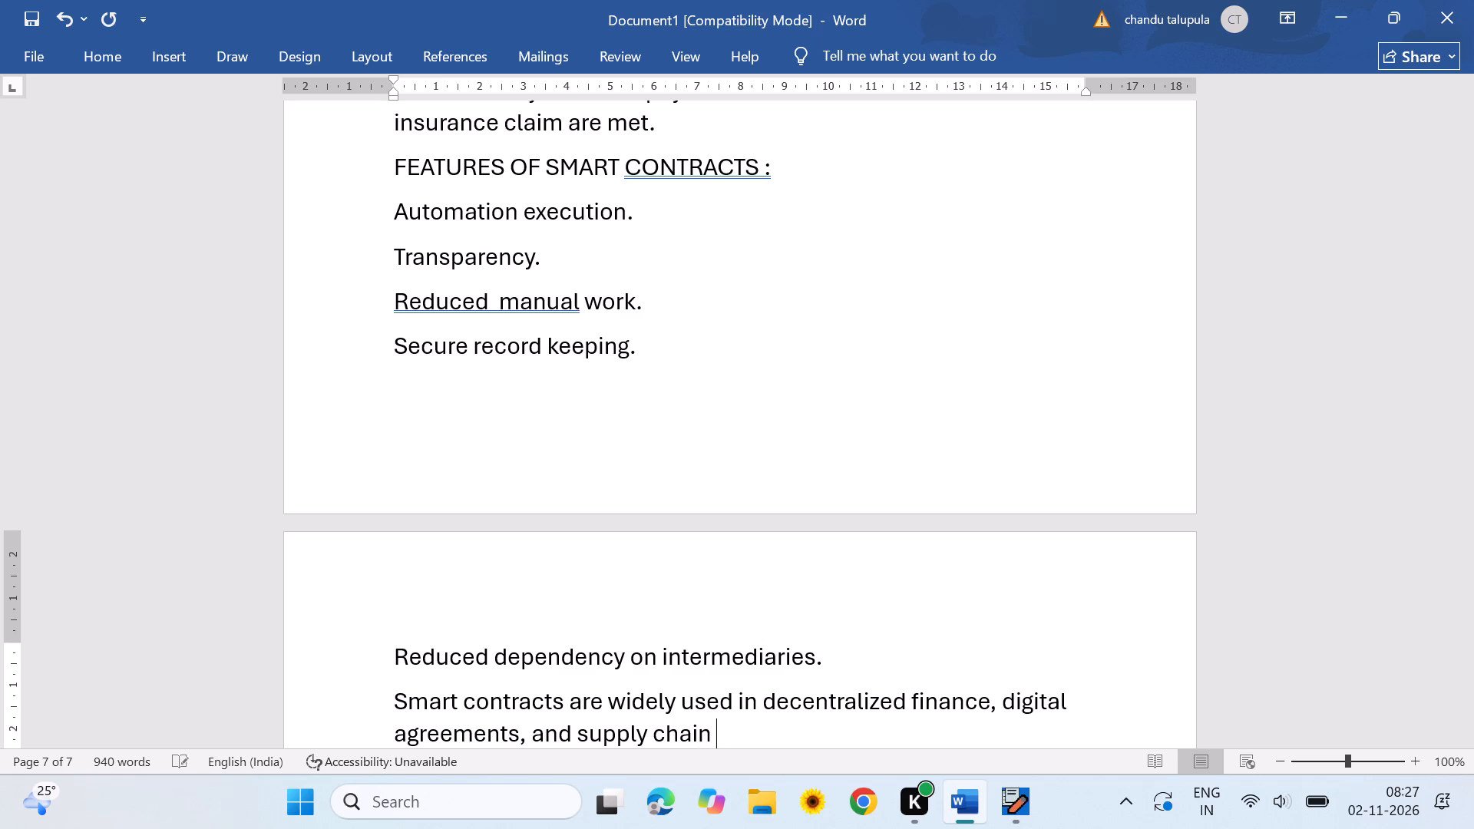
text(mang)
key(BackSpace)
text(agement)
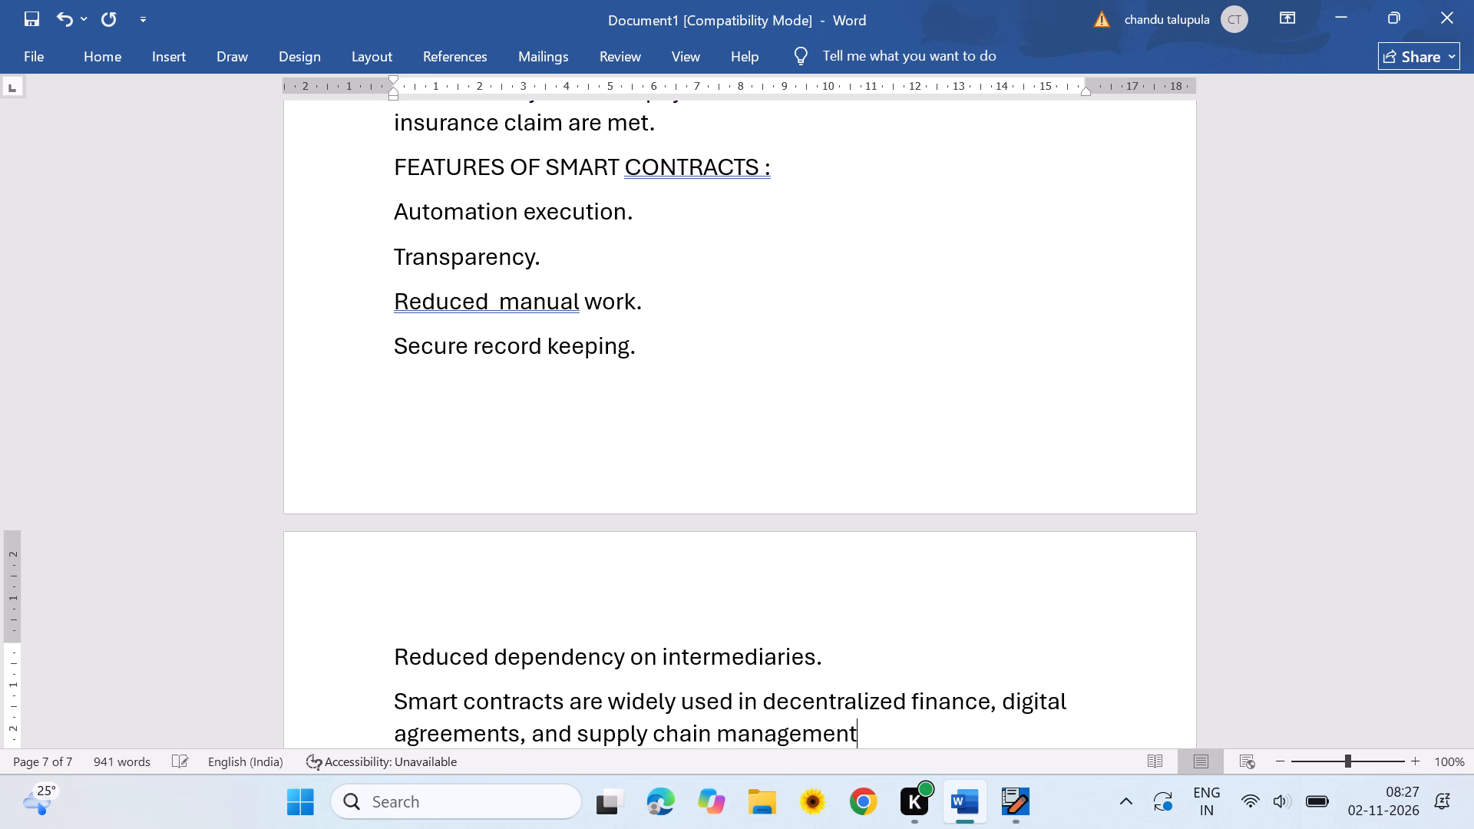
key(period)
key(Return)
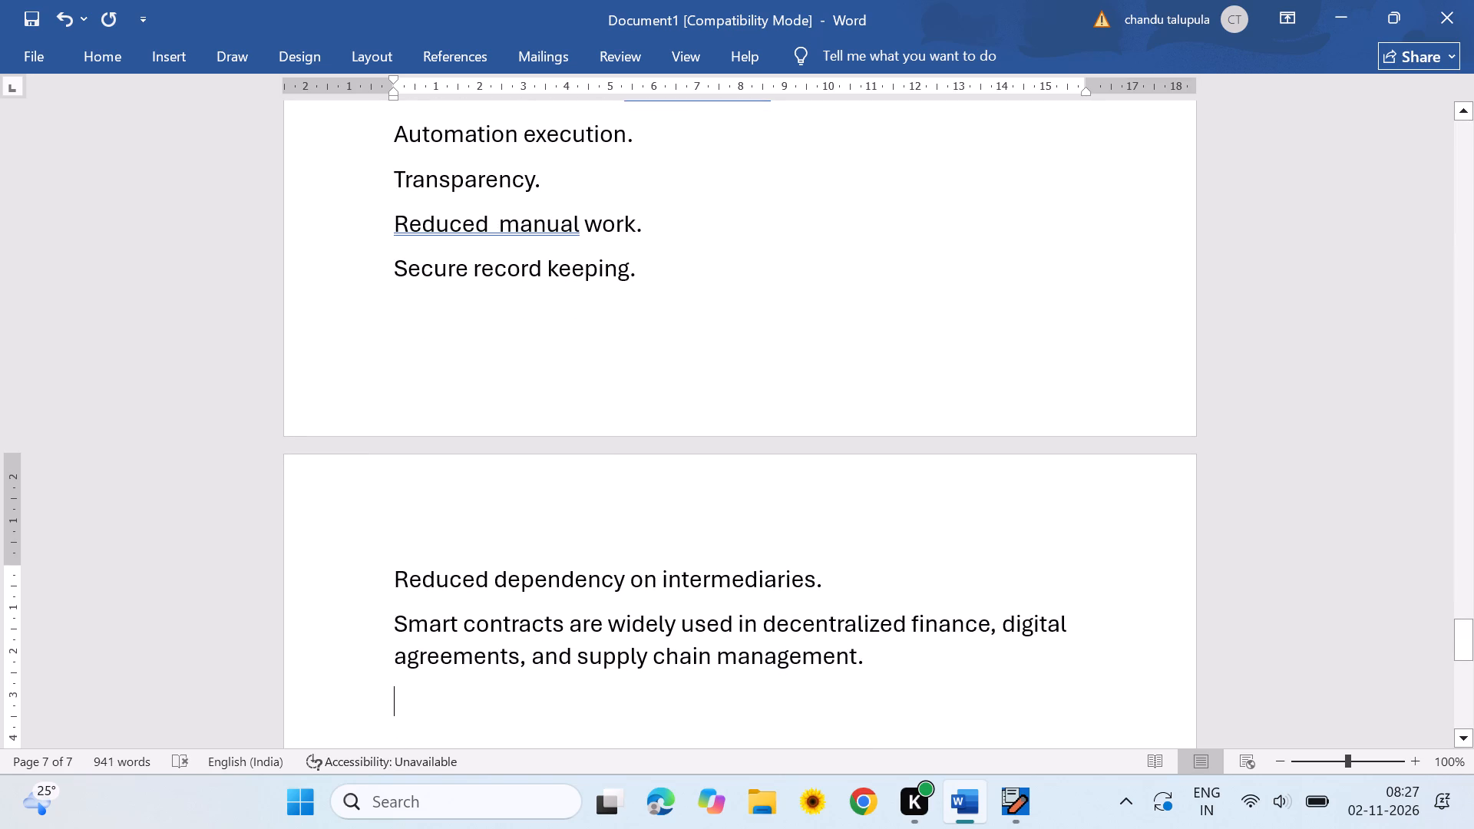
Add the heading "CRPTOCURRENCY AND BITCOIN", followed by a new line.
text(CR)
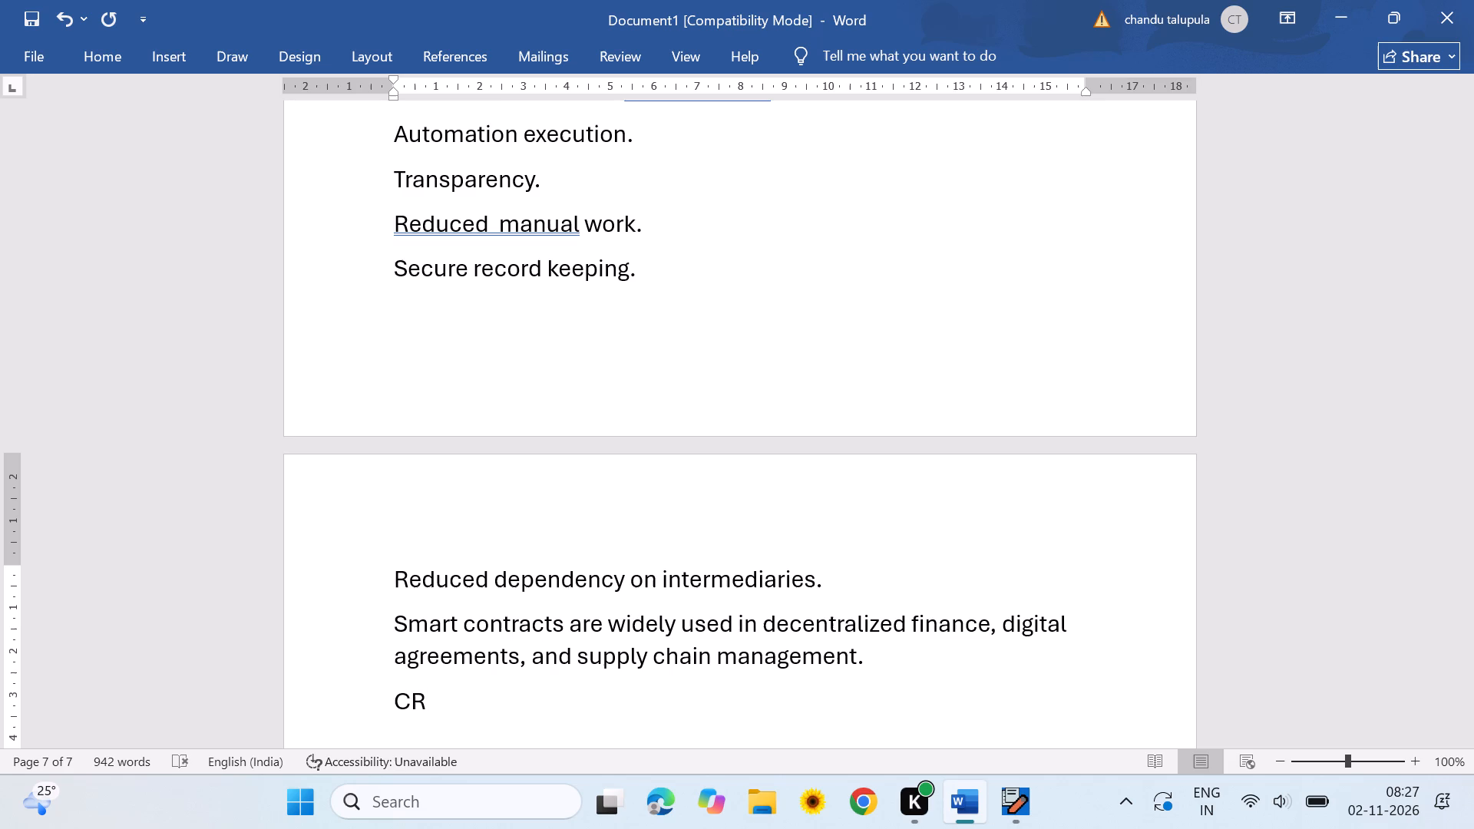
text(PTOCURRENCY)
key(space)
text(ANF)
key(BackSpace)
text(D BITCOI)
key(n)
key(Return)
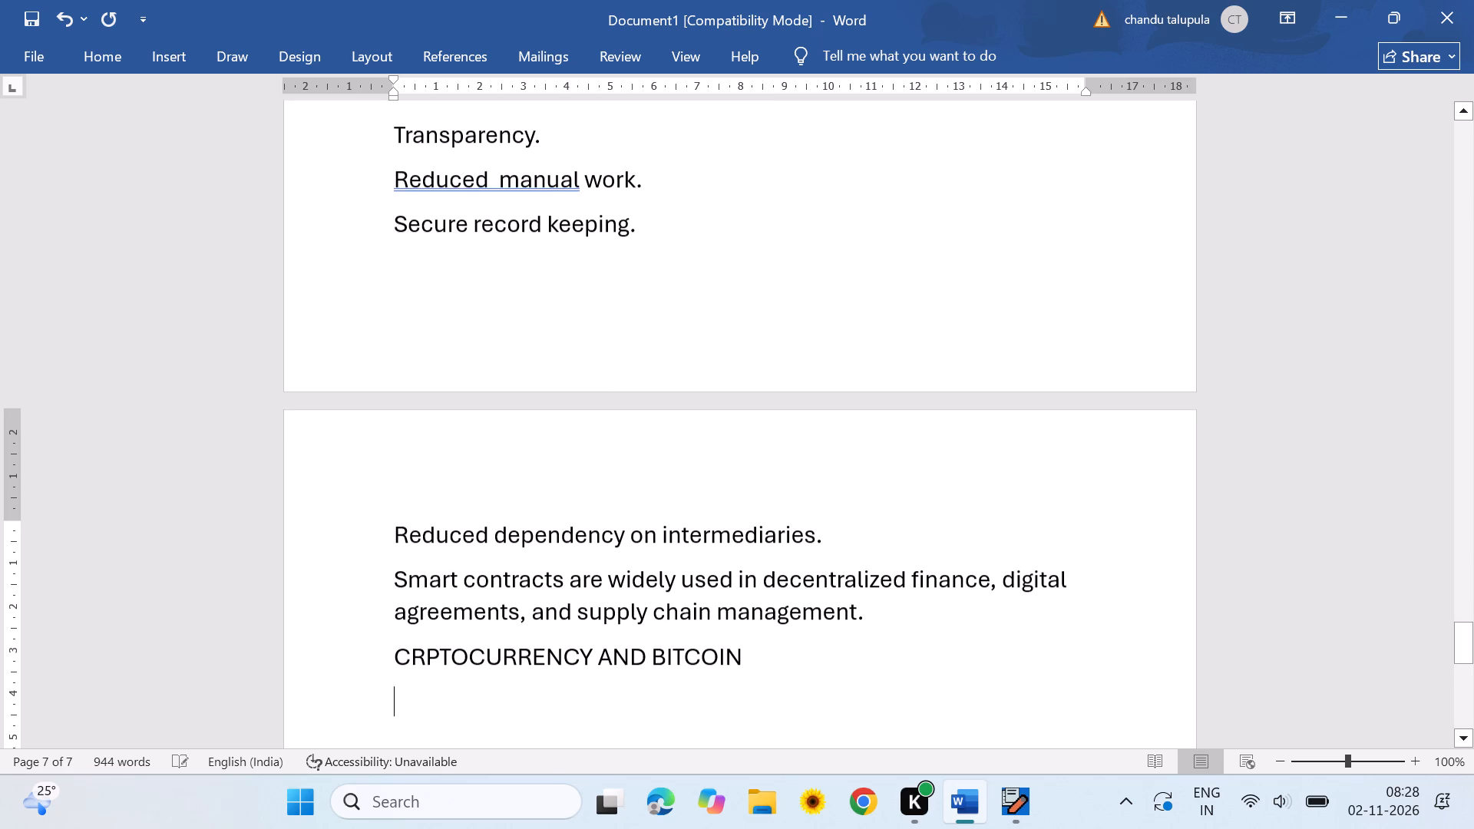
Begin the definition under the new heading with "Cryptocurrency is a type of digital currency that".
key(c)
key(r)
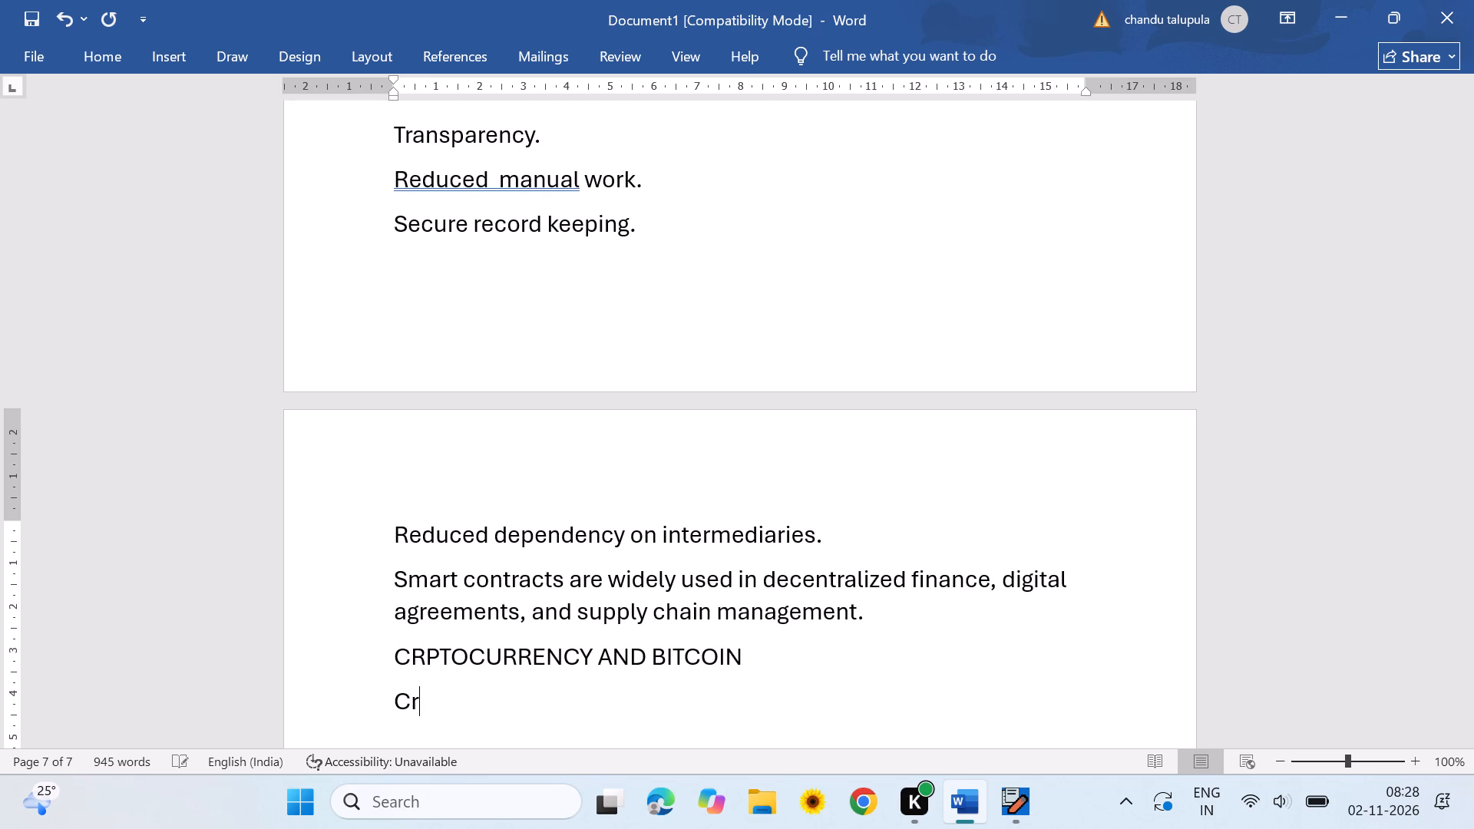
text(ypto)
text(cu)
text(rrenct)
key(BackSpace)
text(y is)
key(space)
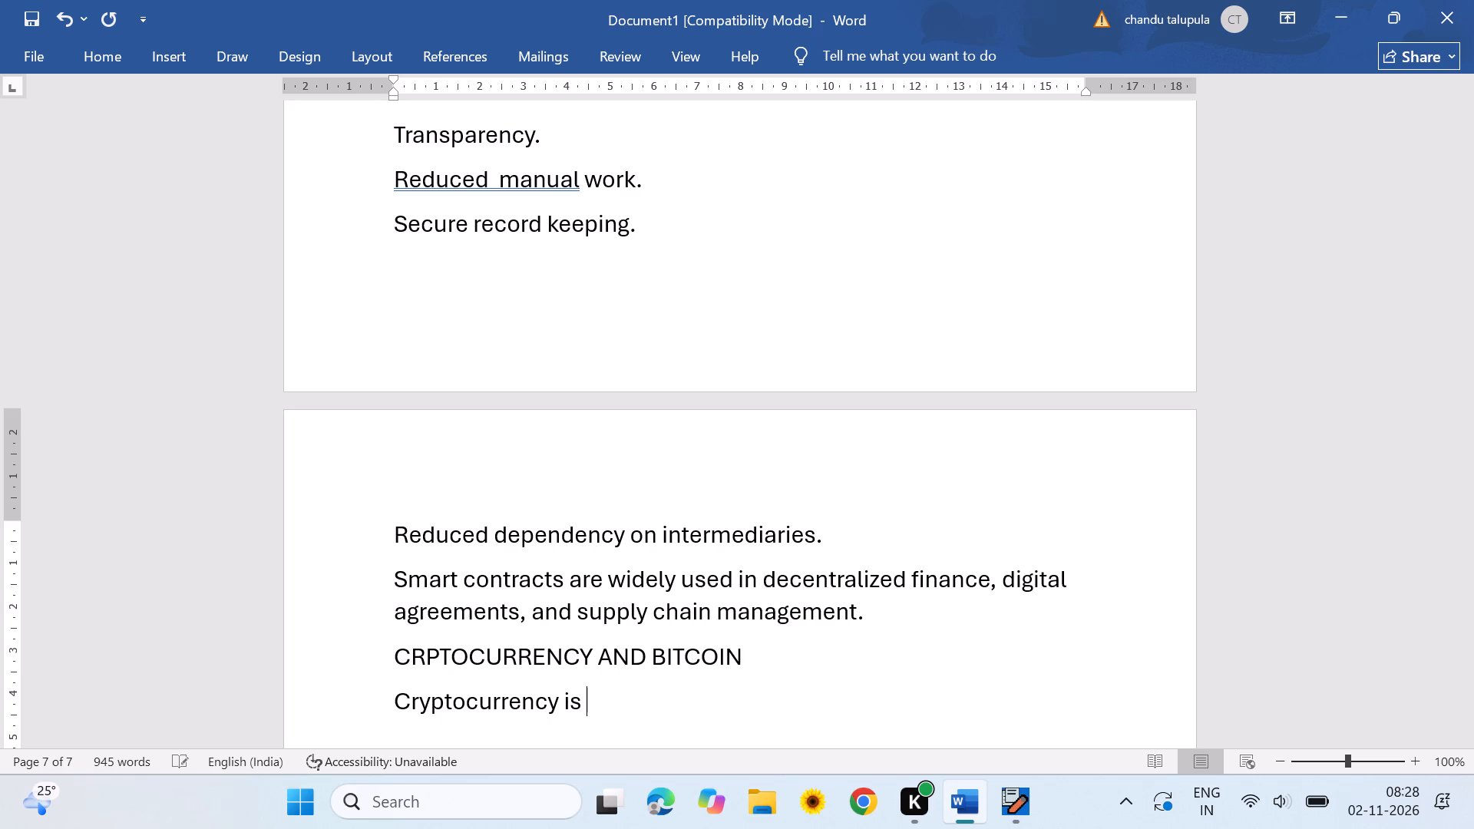
text(a ty)
text(pe)
key(space)
text(of digital currenc)
text(y that)
key(space)
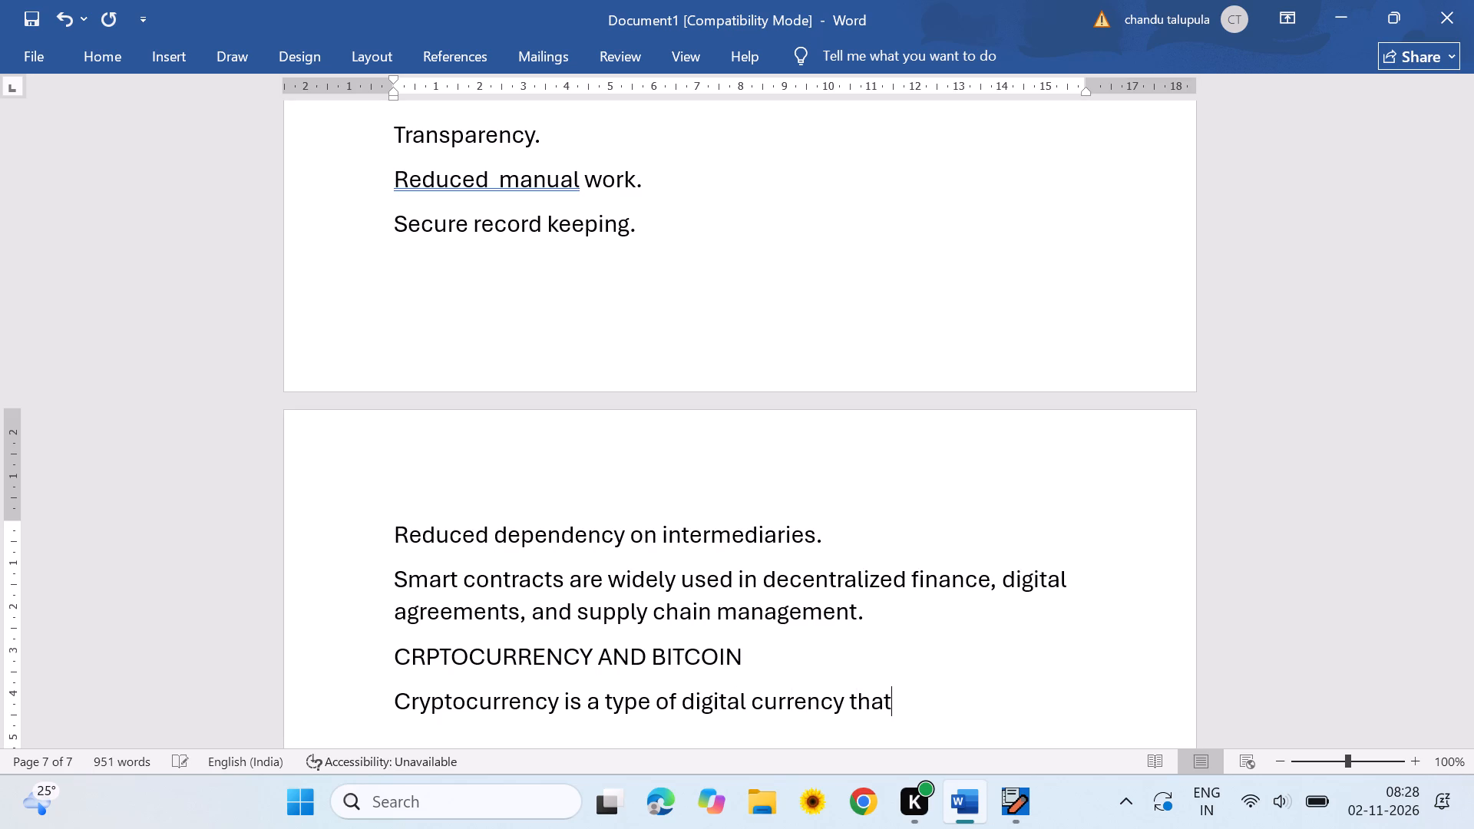
key(i)
key(BackSpace)
Complete the cryptocurrency definition with "uses cryptographic techniques to secure transcations." and start a new line.
text(uses)
key(space)
text(crp)
key(BackSpace)
text(ypto)
text(graphic)
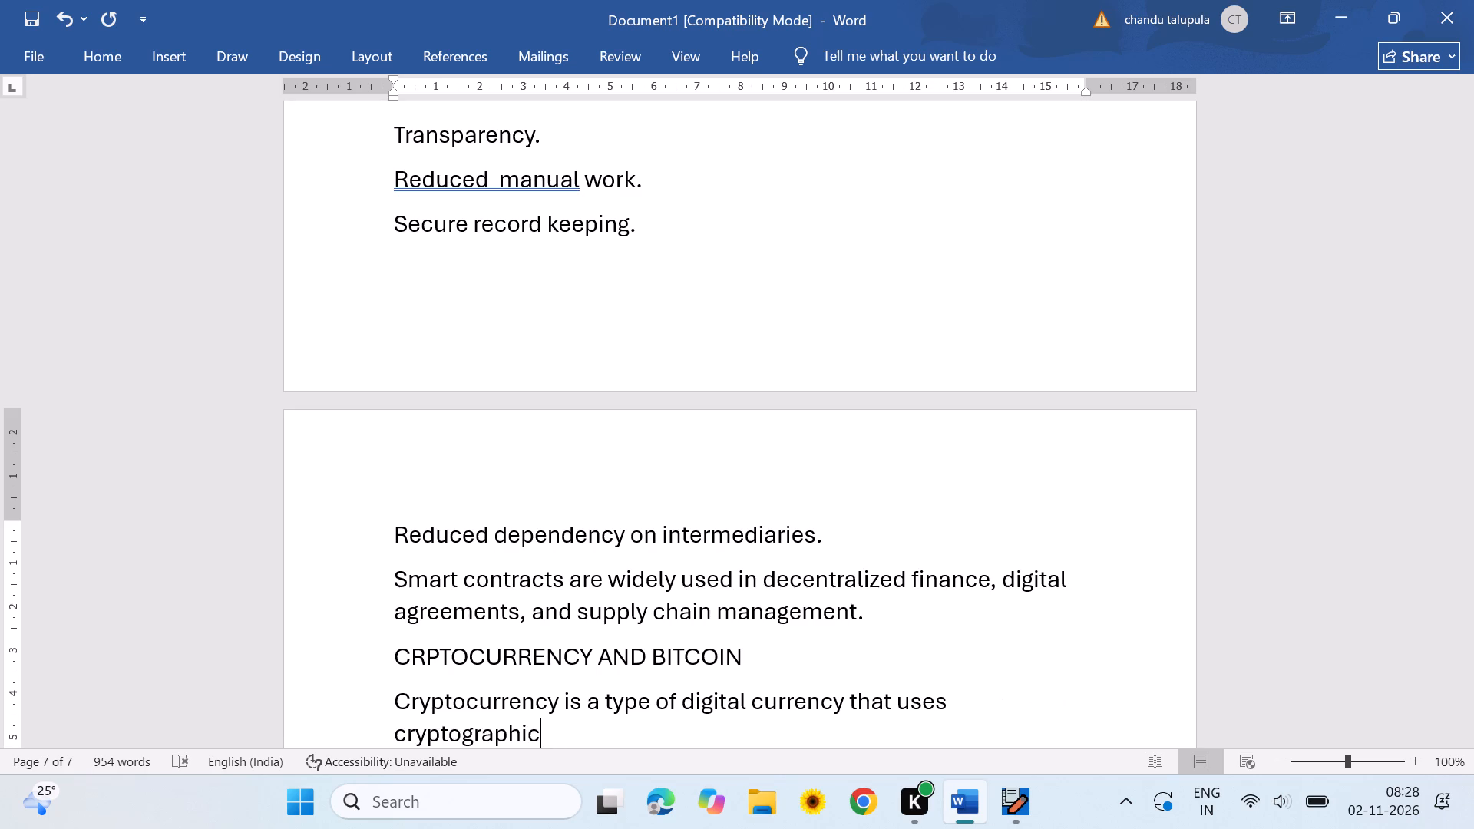
key(space)
text(techni)
text(ques to secure)
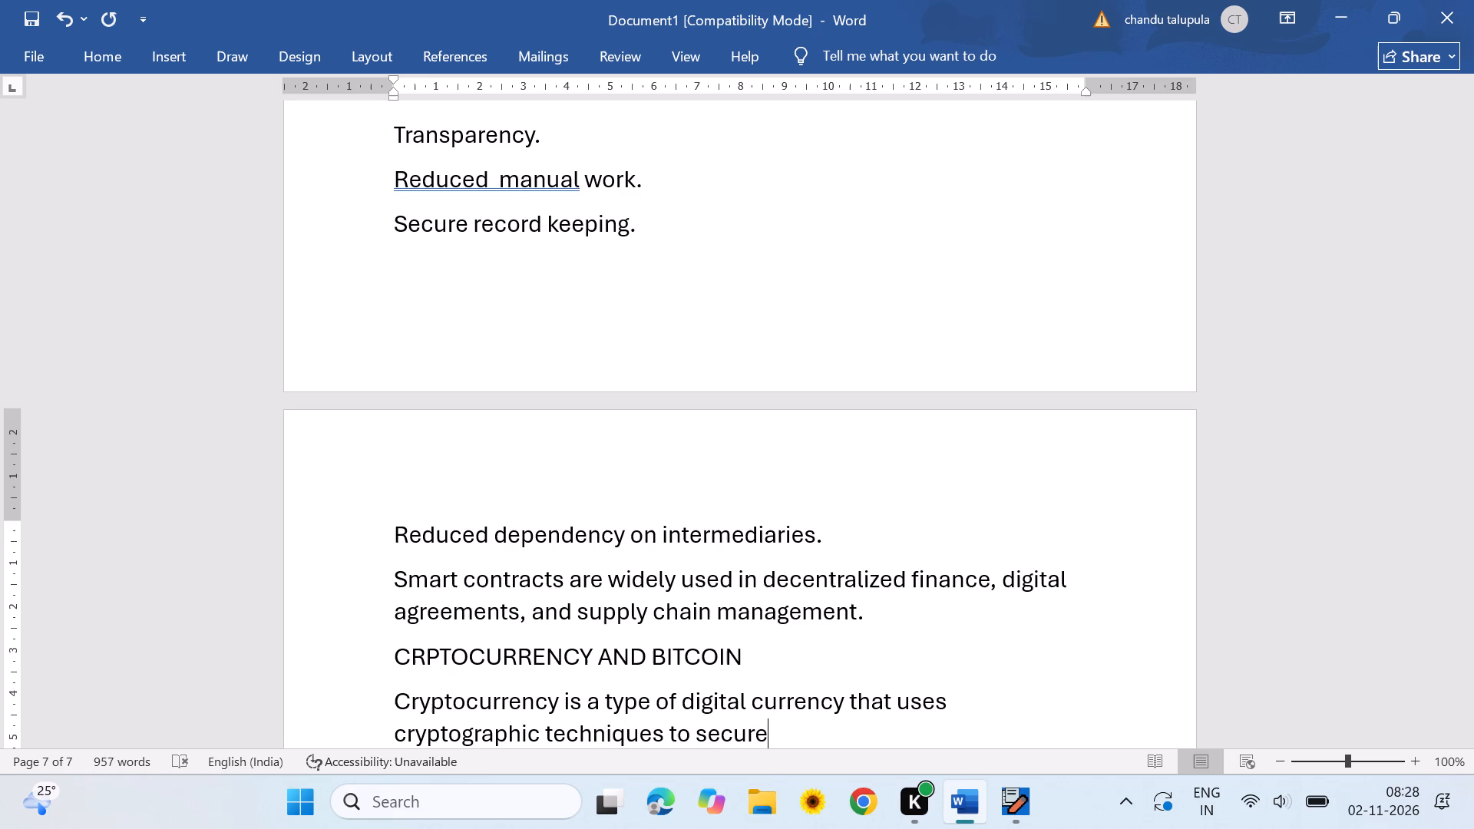
key(space)
text(transcations.)
key(Return)
Begin the Bitcoin paragraph with "Bitcoin is the first widely adopted cryptocurrency".
text(Bi)
text(tcoin)
key(space)
text(is the first)
key(space)
text(id)
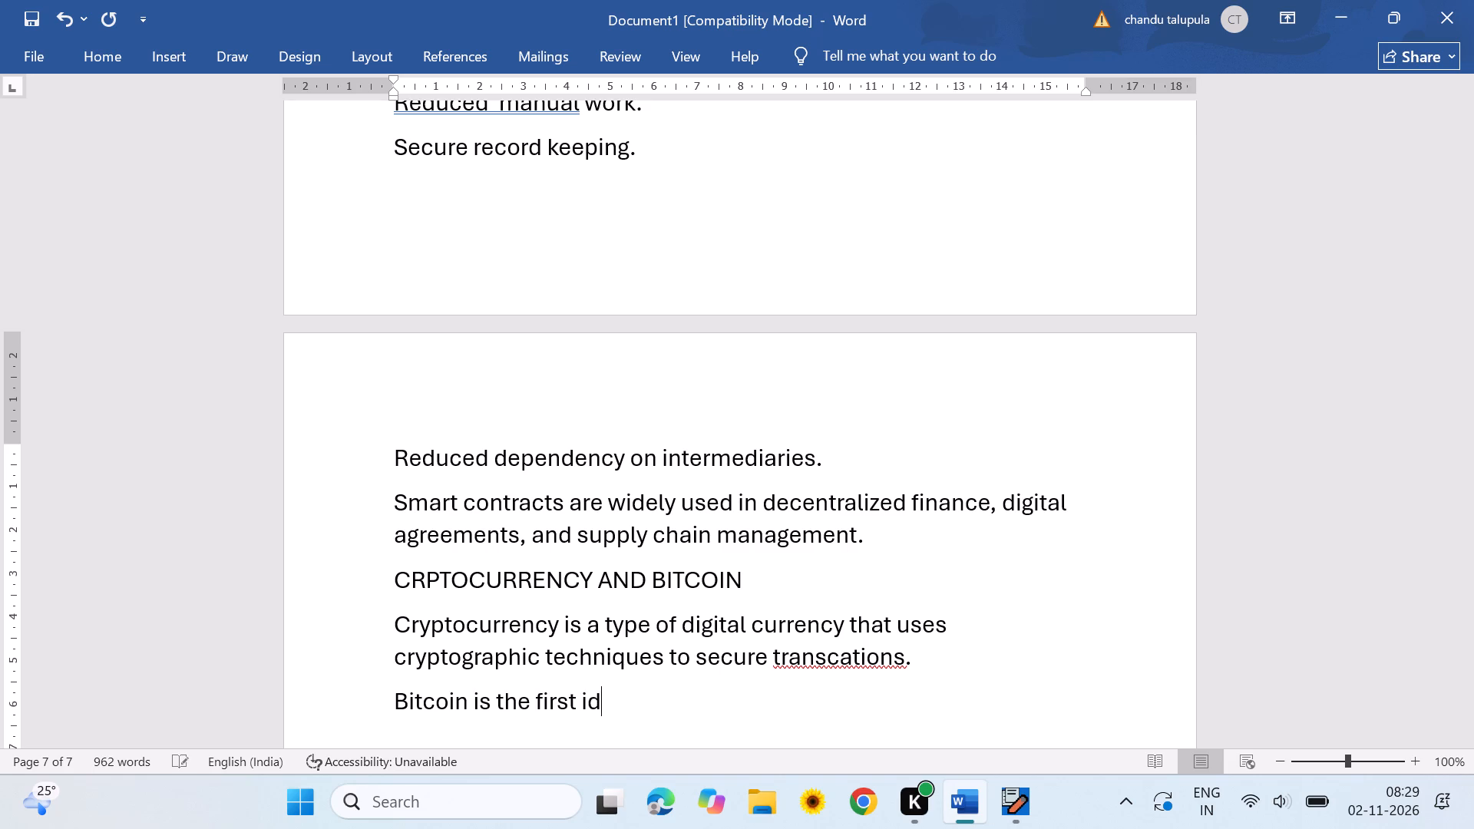
key(BackSpace)
key(BackSpace)
text(widely)
key(space)
text(adopted)
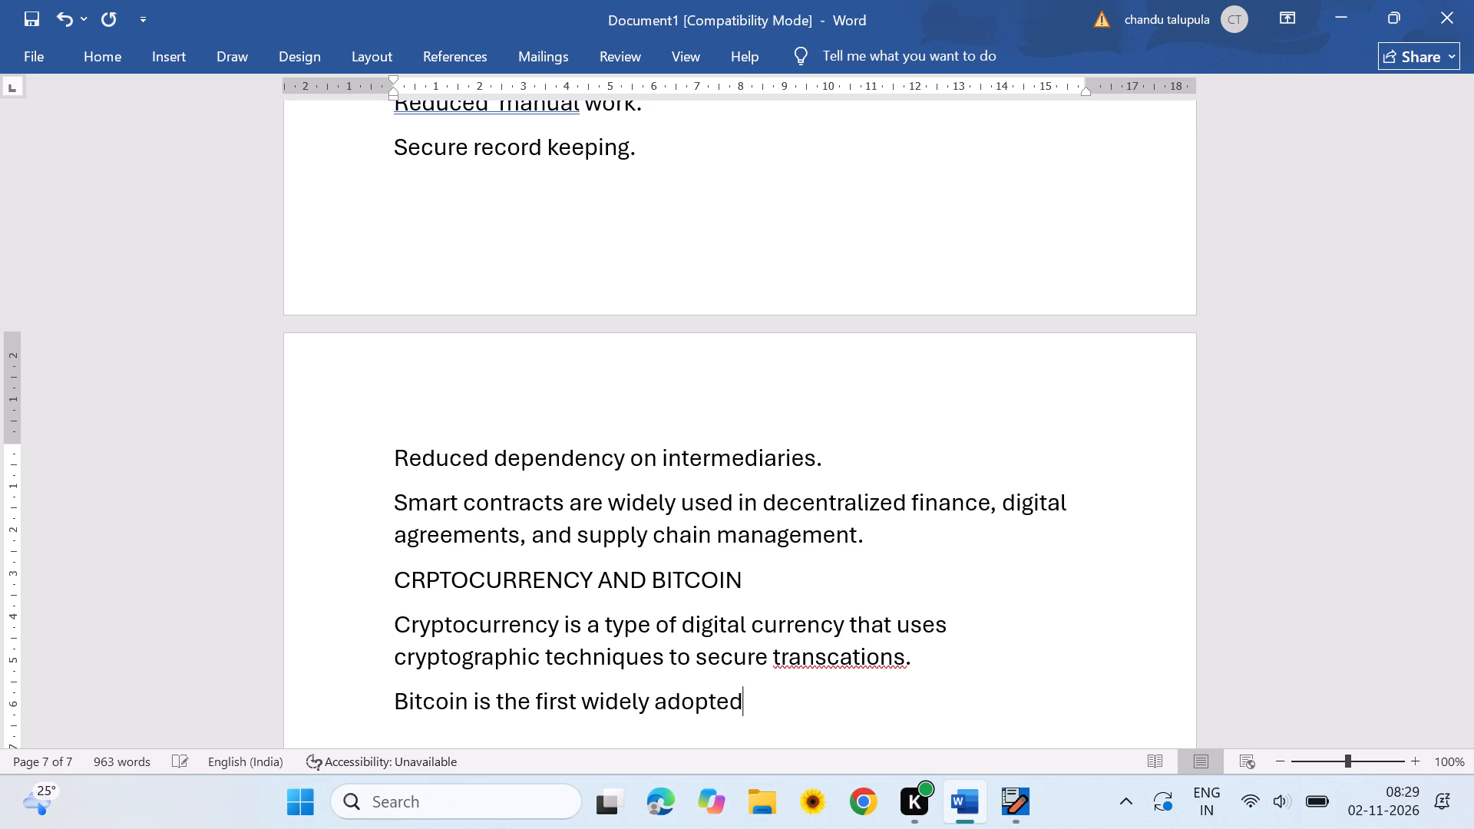
key(space)
text(cr)
text(yptocurrenc)
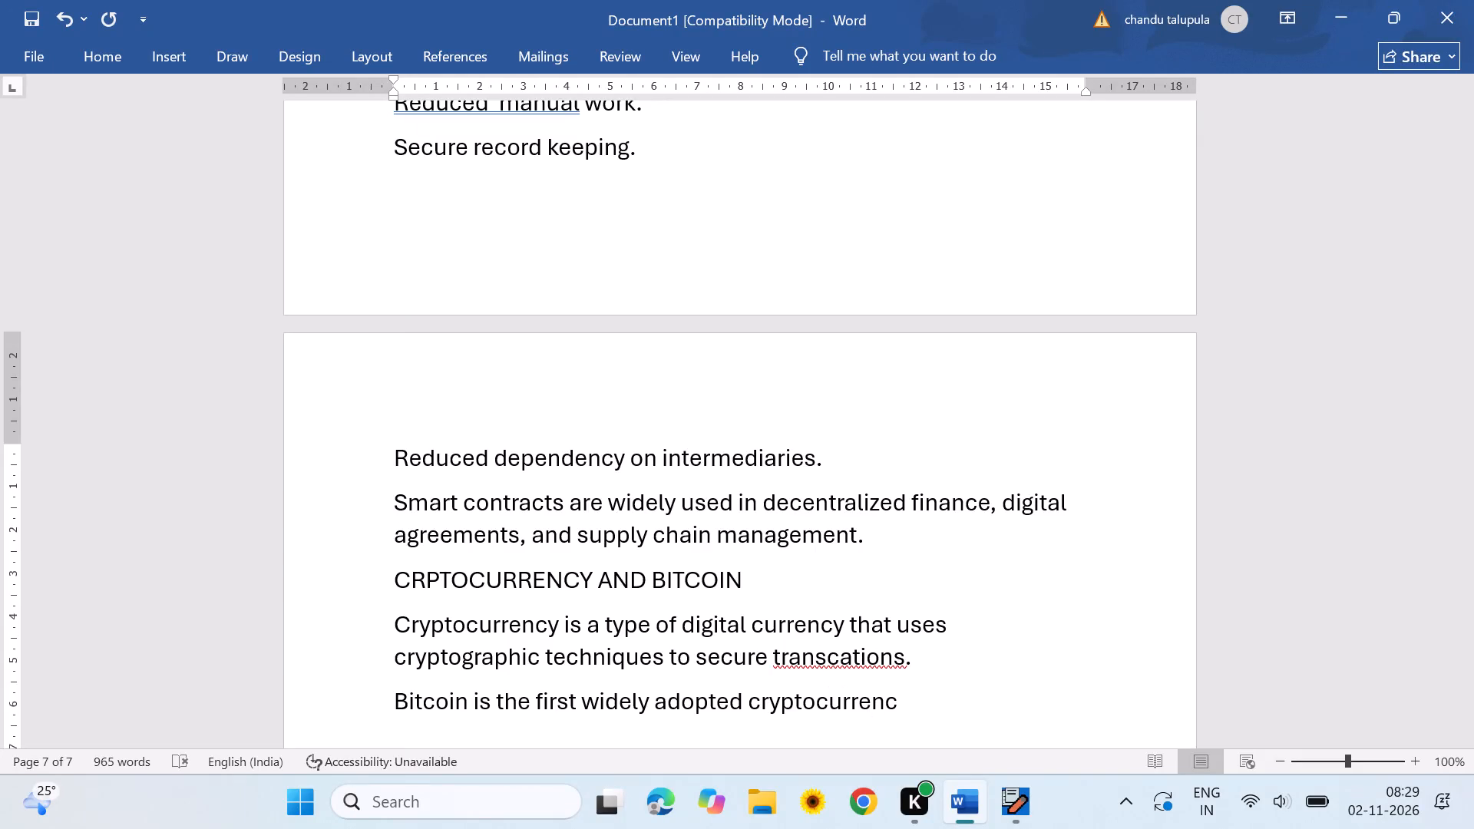
key(y)
Correct the misspelled "transcations" in the cryptocurrency definition to "transactions" and return to the end of the Bitcoin line.
click(838, 669)
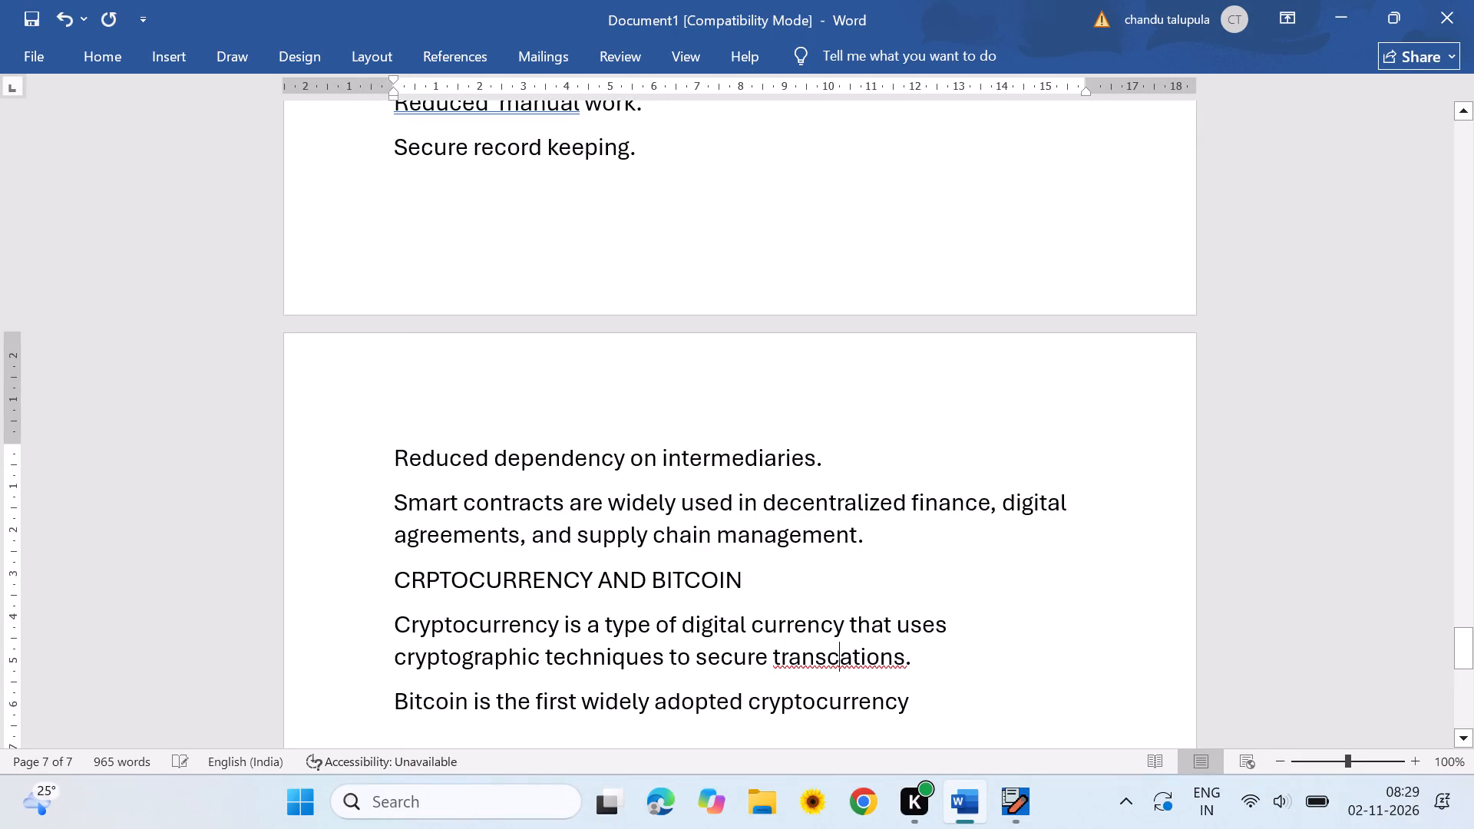
key(BackSpace)
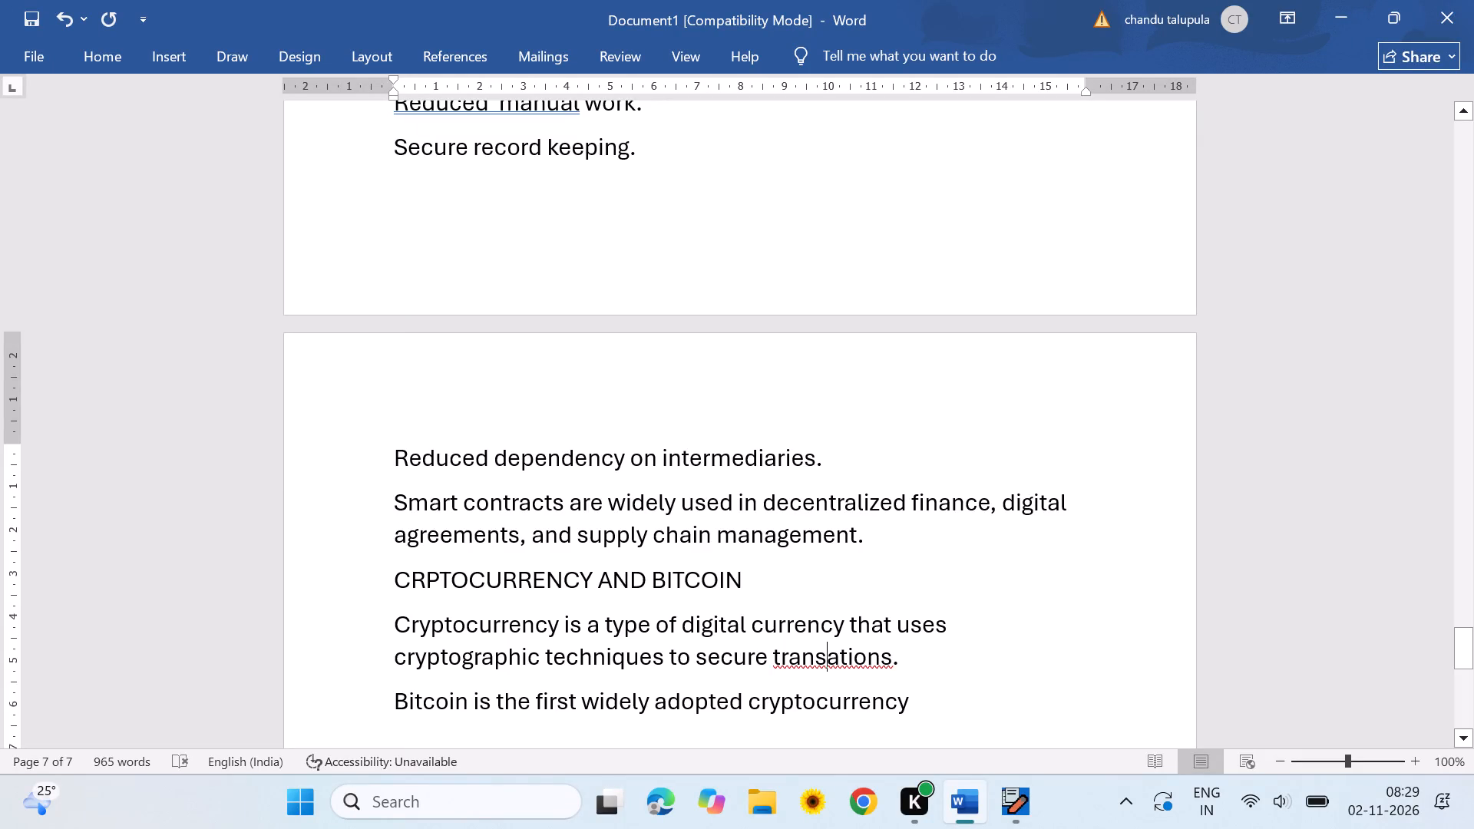
click(834, 656)
key(c)
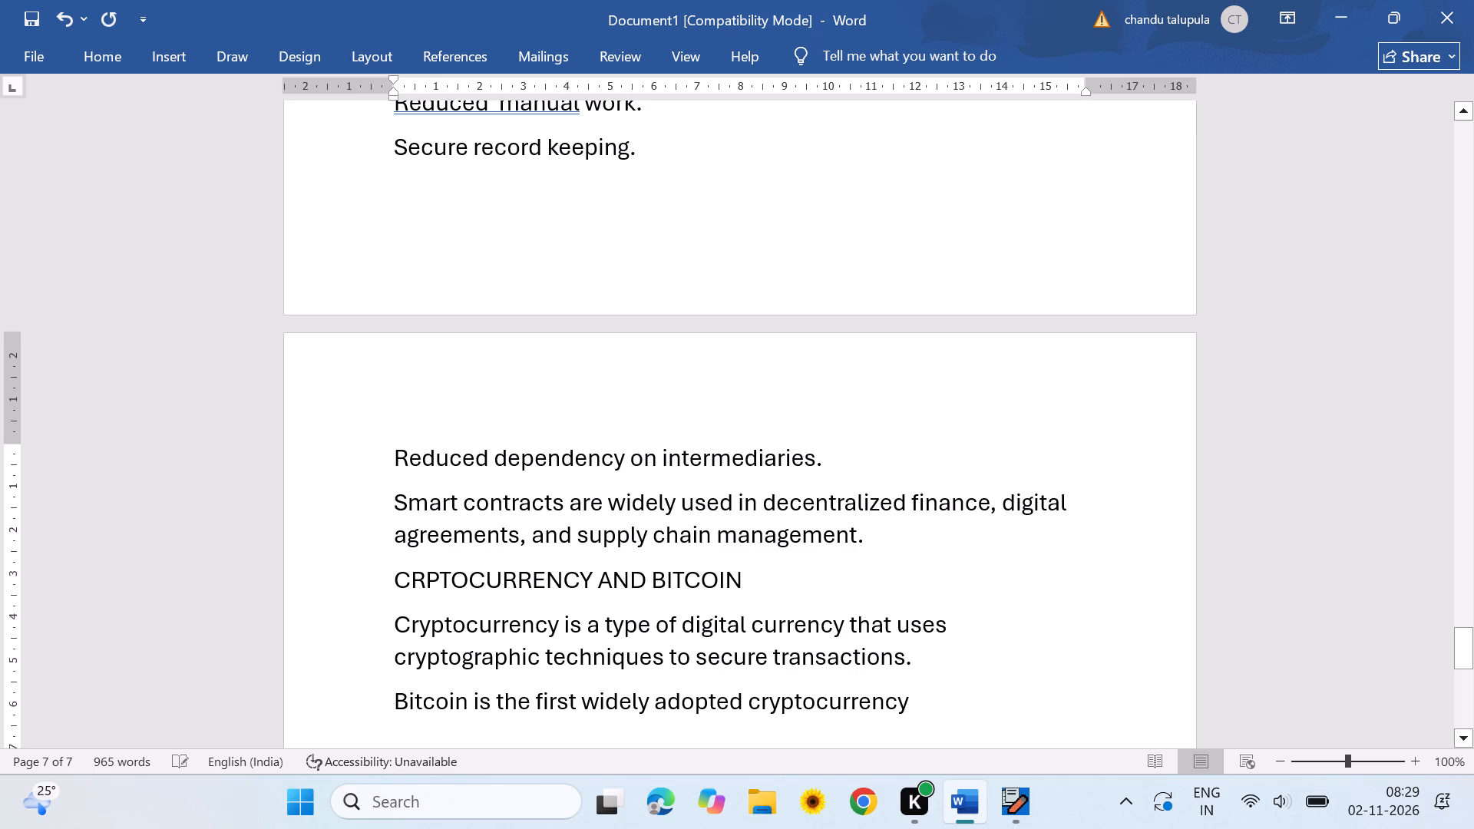
click(925, 701)
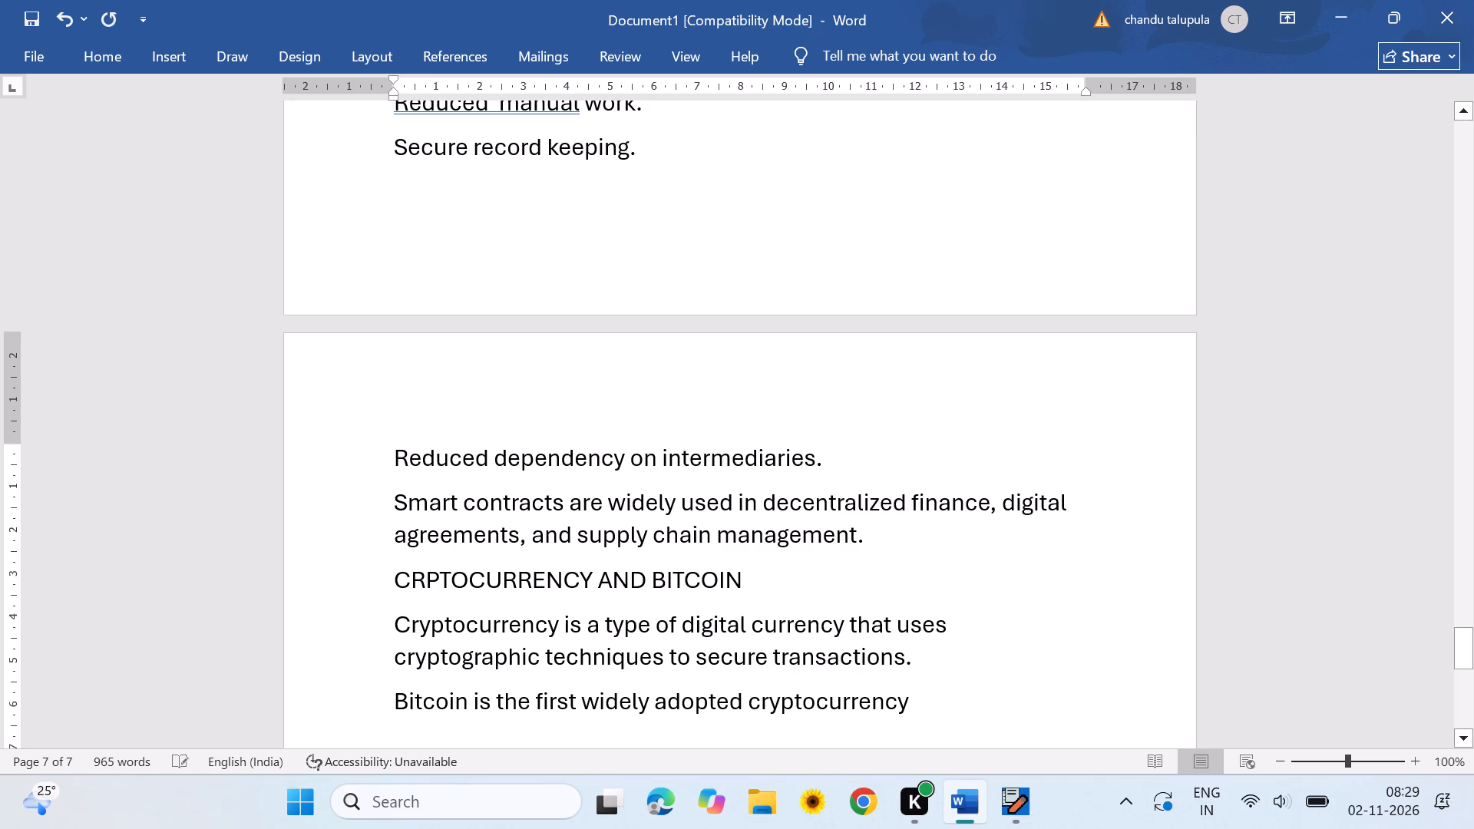
End the Bitcoin sentence with a full stop and begin the next one with "It was introduced in".
click(925, 701)
text(.)
key(space)
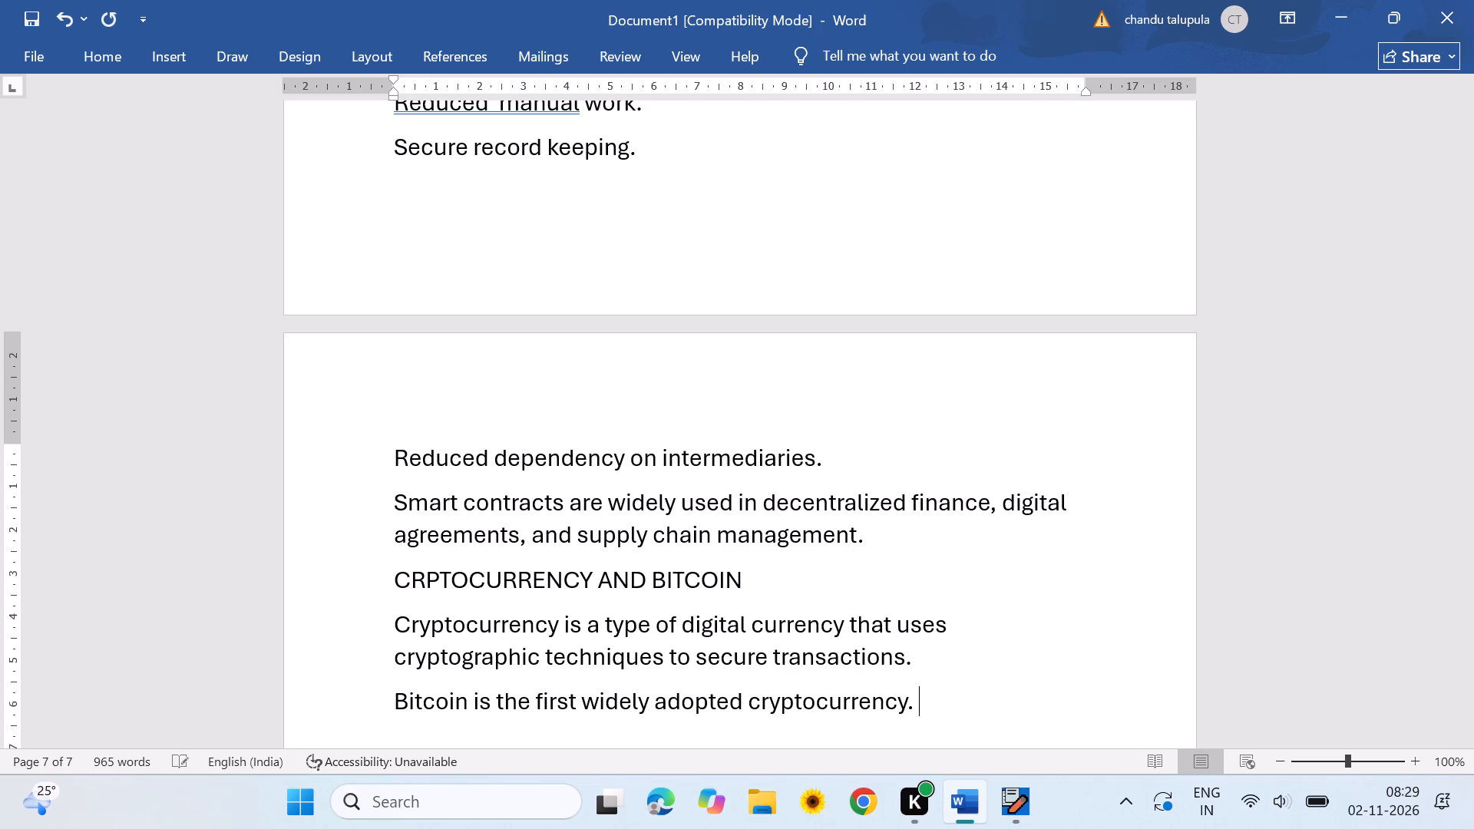
text(It e)
key(BackSpace)
text(wa)
text(s intor)
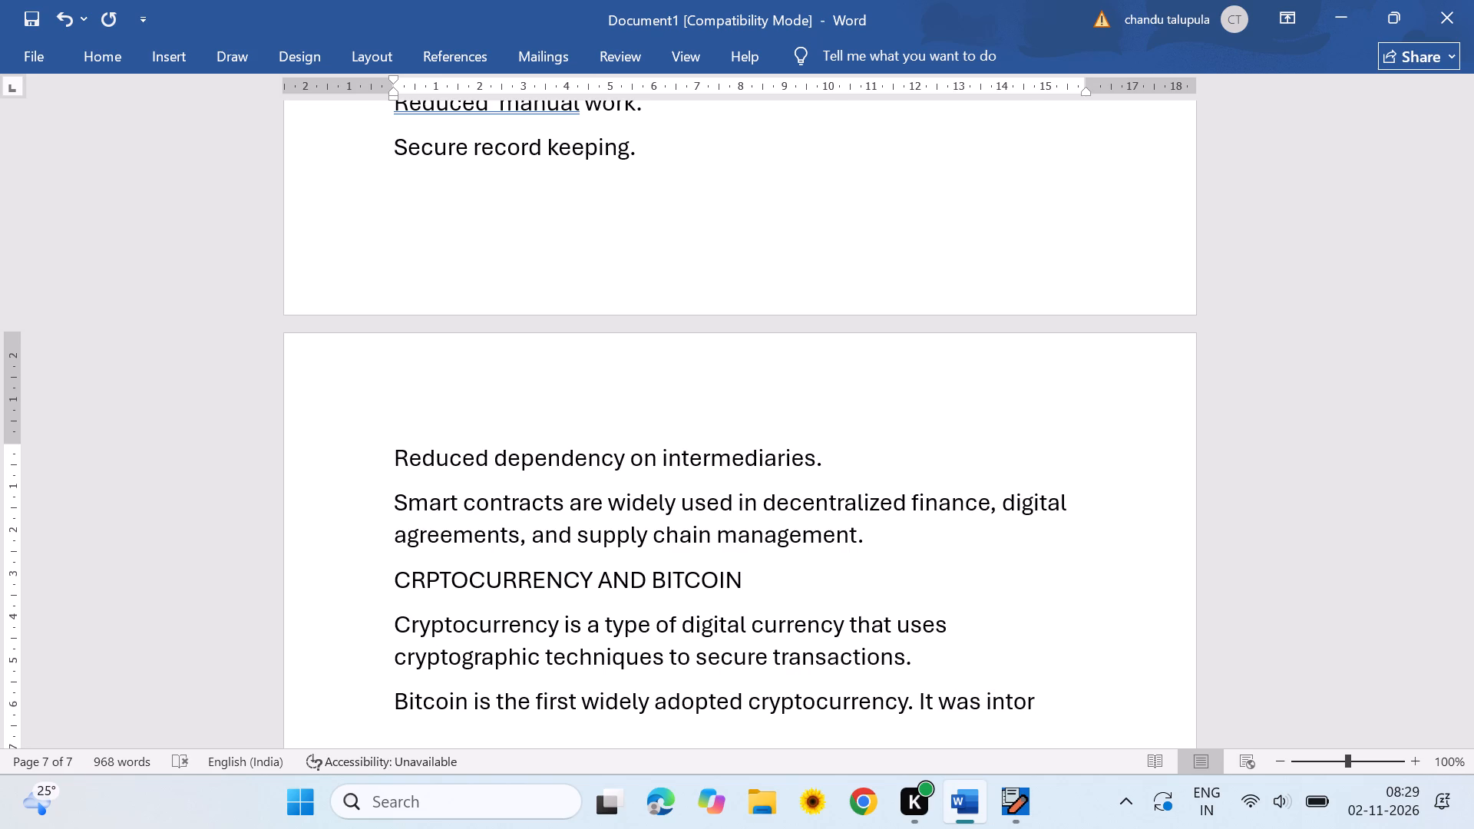
text(duc)
key(BackSpace)
key(BackSpace)
key(BackSpace)
key(BackSpace)
key(BackSpace)
text(roduced)
key(space)
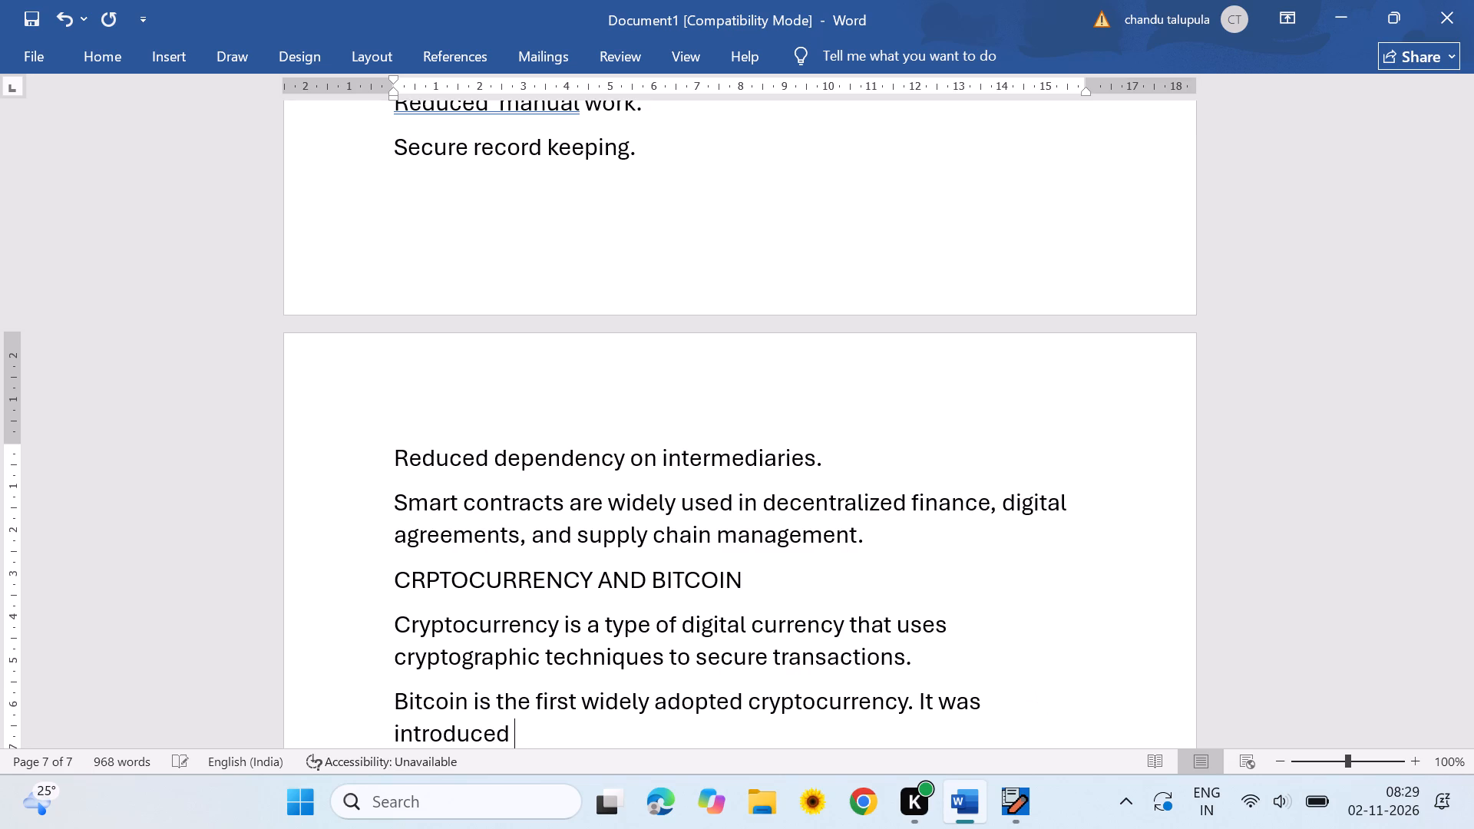
text(in)
key(space)
Continue the Bitcoin sentence with "2009 by the pseduonumous c".
key(2)
text(009)
key(space)
text(by the pseduo)
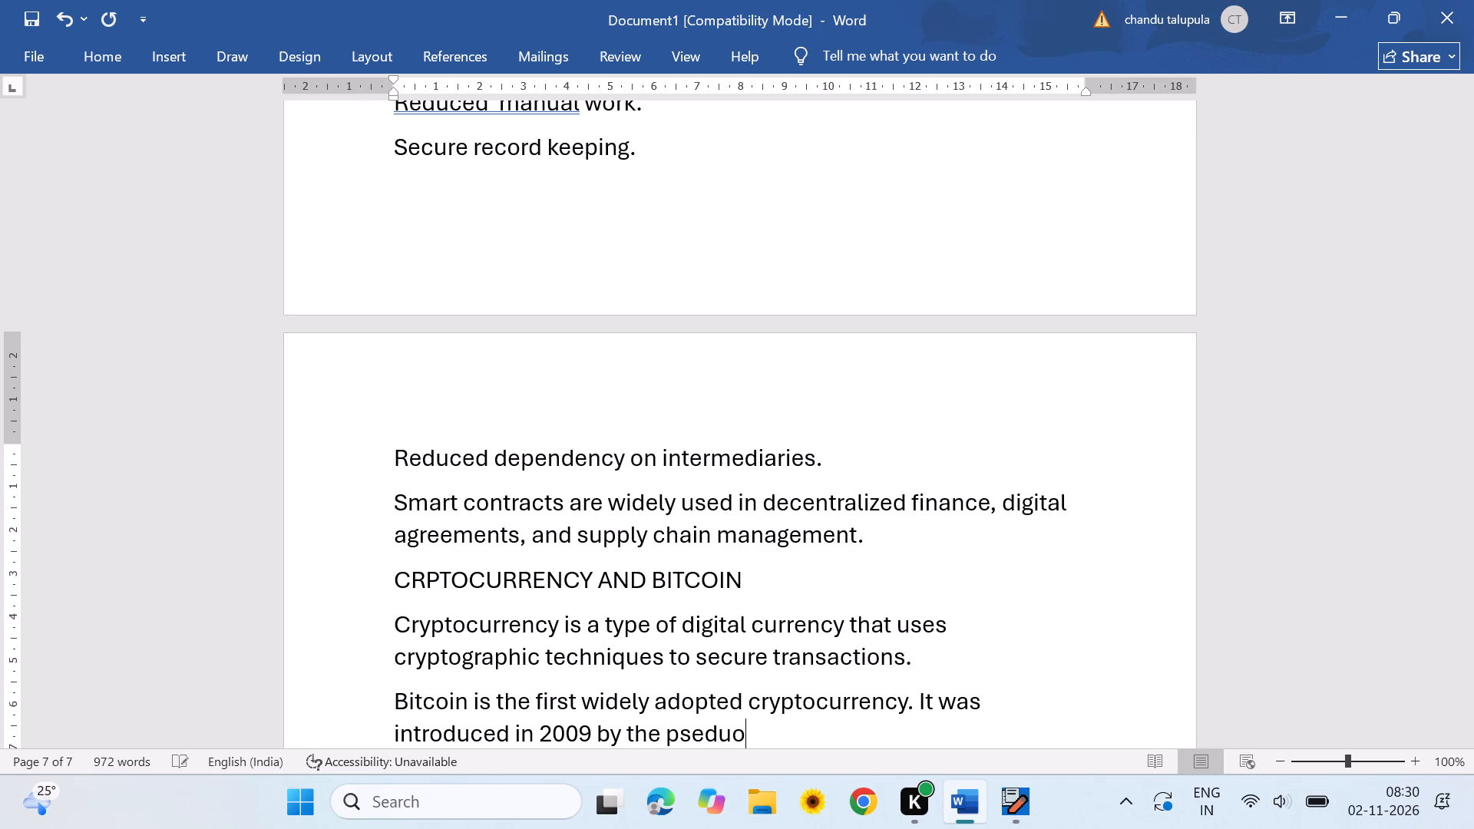
text(numous)
key(space)
text(c)
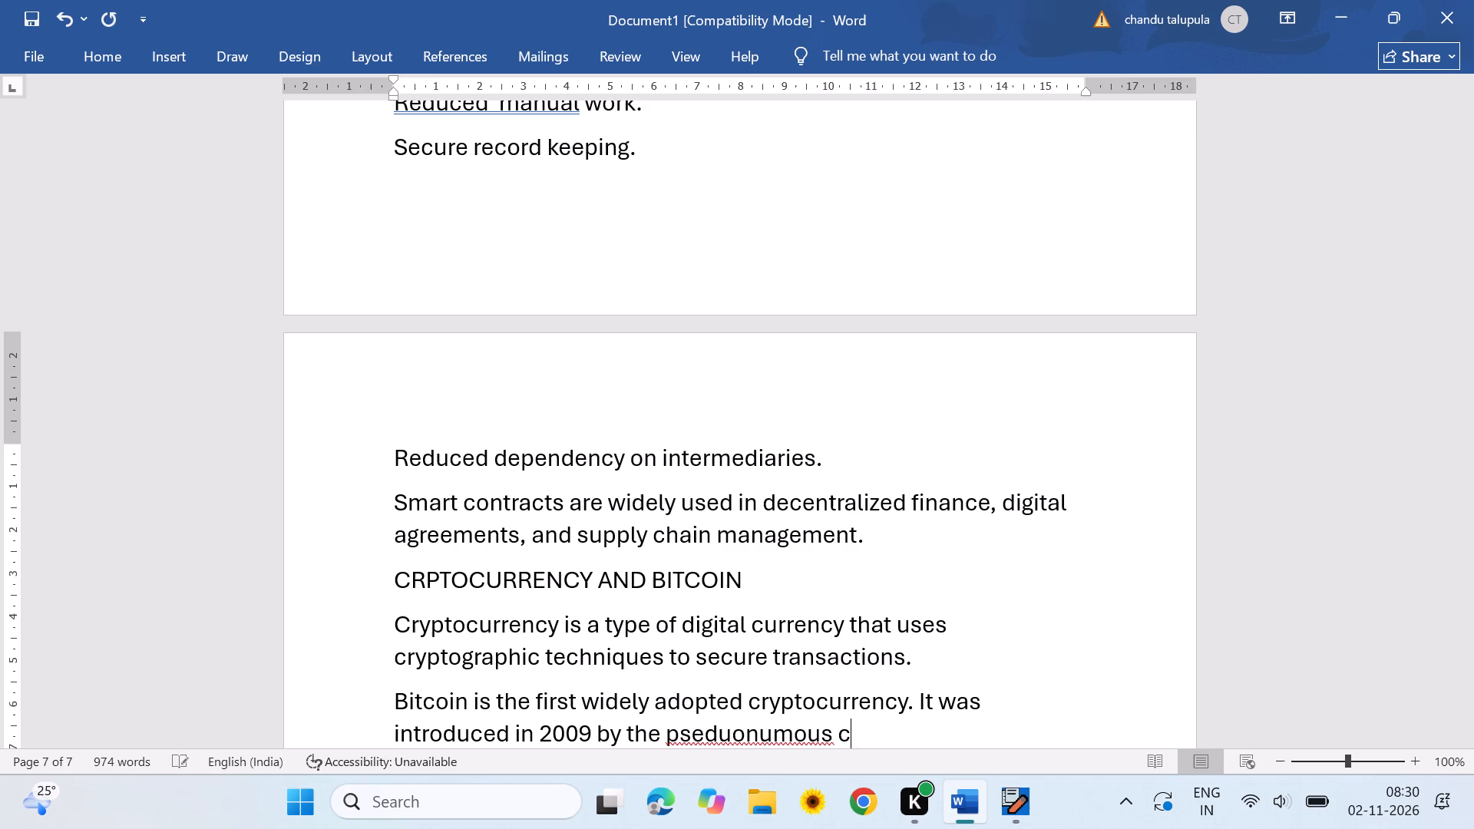
Correct the misspelled "pseduonumous" in the Bitcoin paragraph to "pseudonymous".
key(Left)
key(Left)
key(Left)
key(Left)
key(Left)
key(Left)
key(BackSpace)
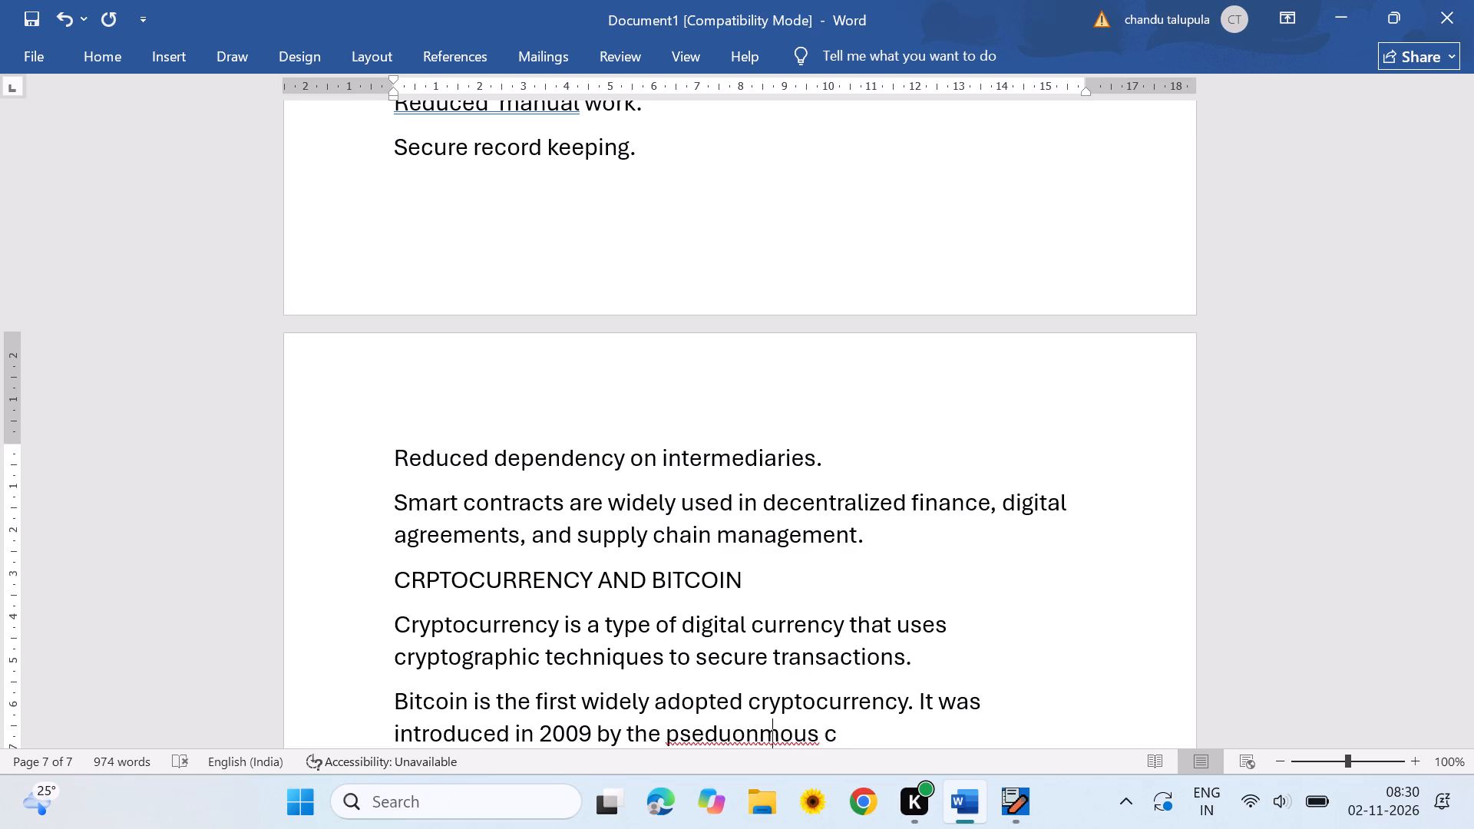
key(y)
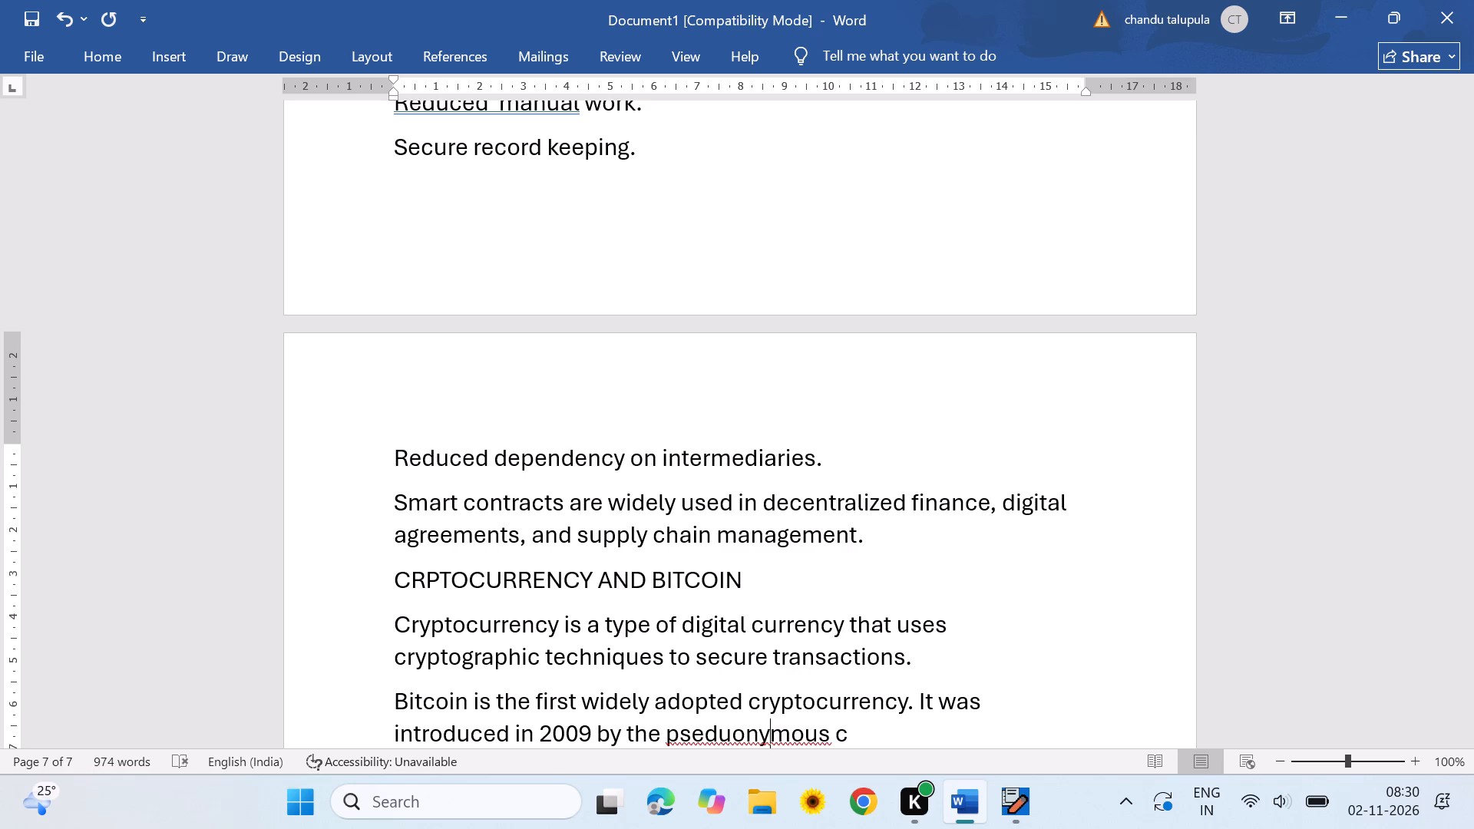
key(Down)
key(Up)
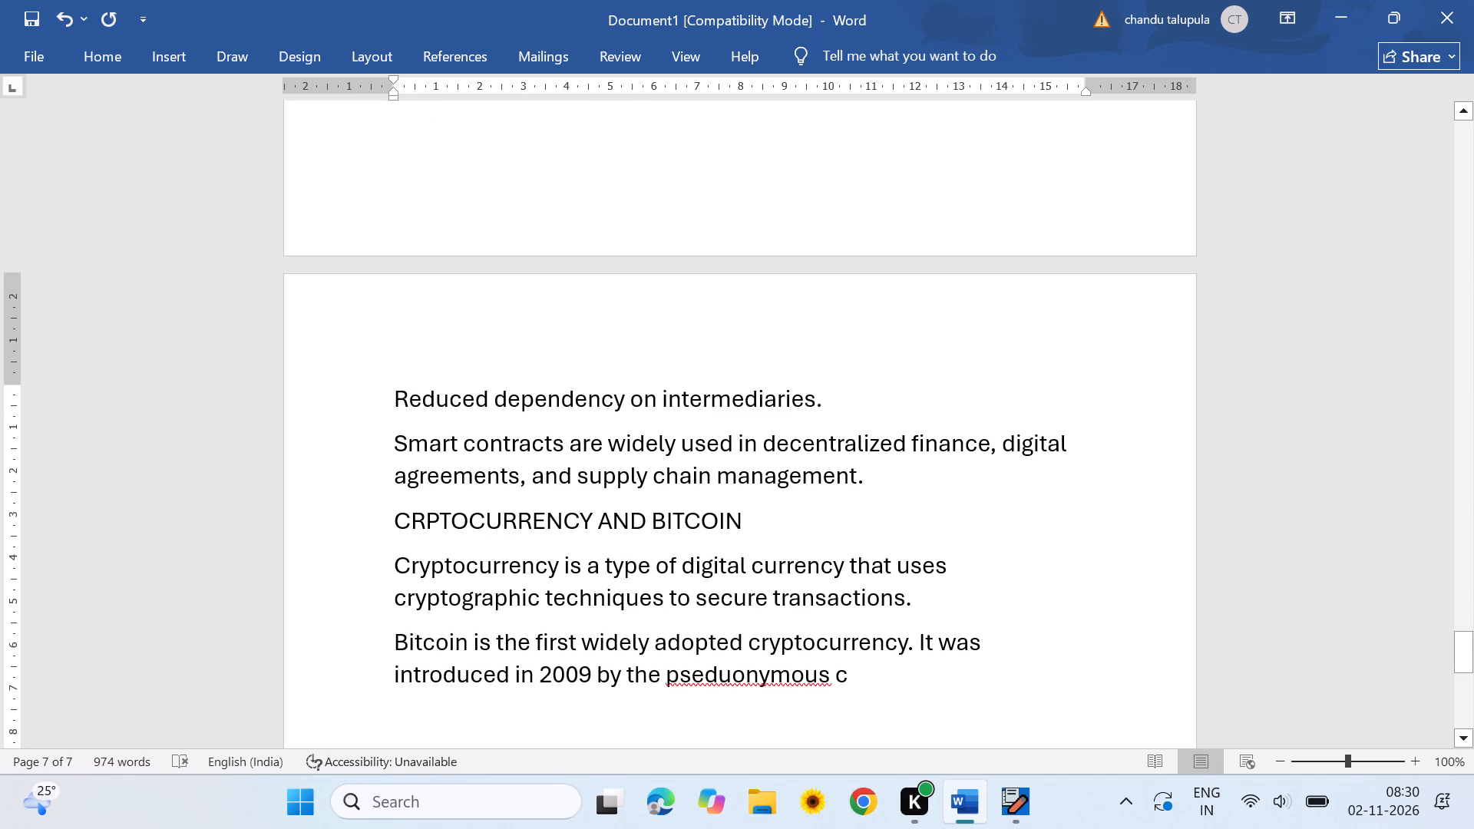
key(Left)
key(Left)
key(Left)
key(Left)
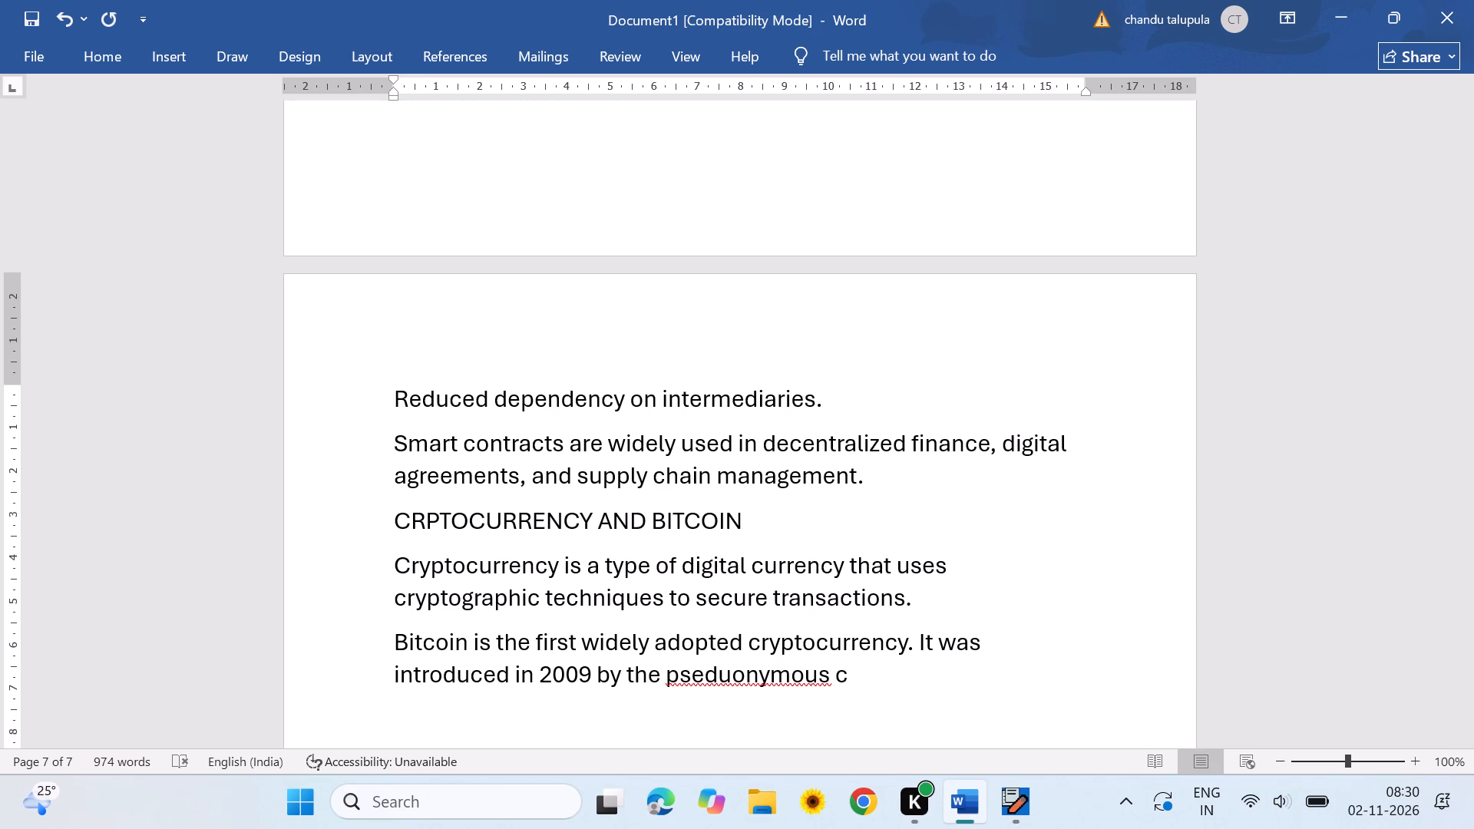
key(BackSpace)
key(Right)
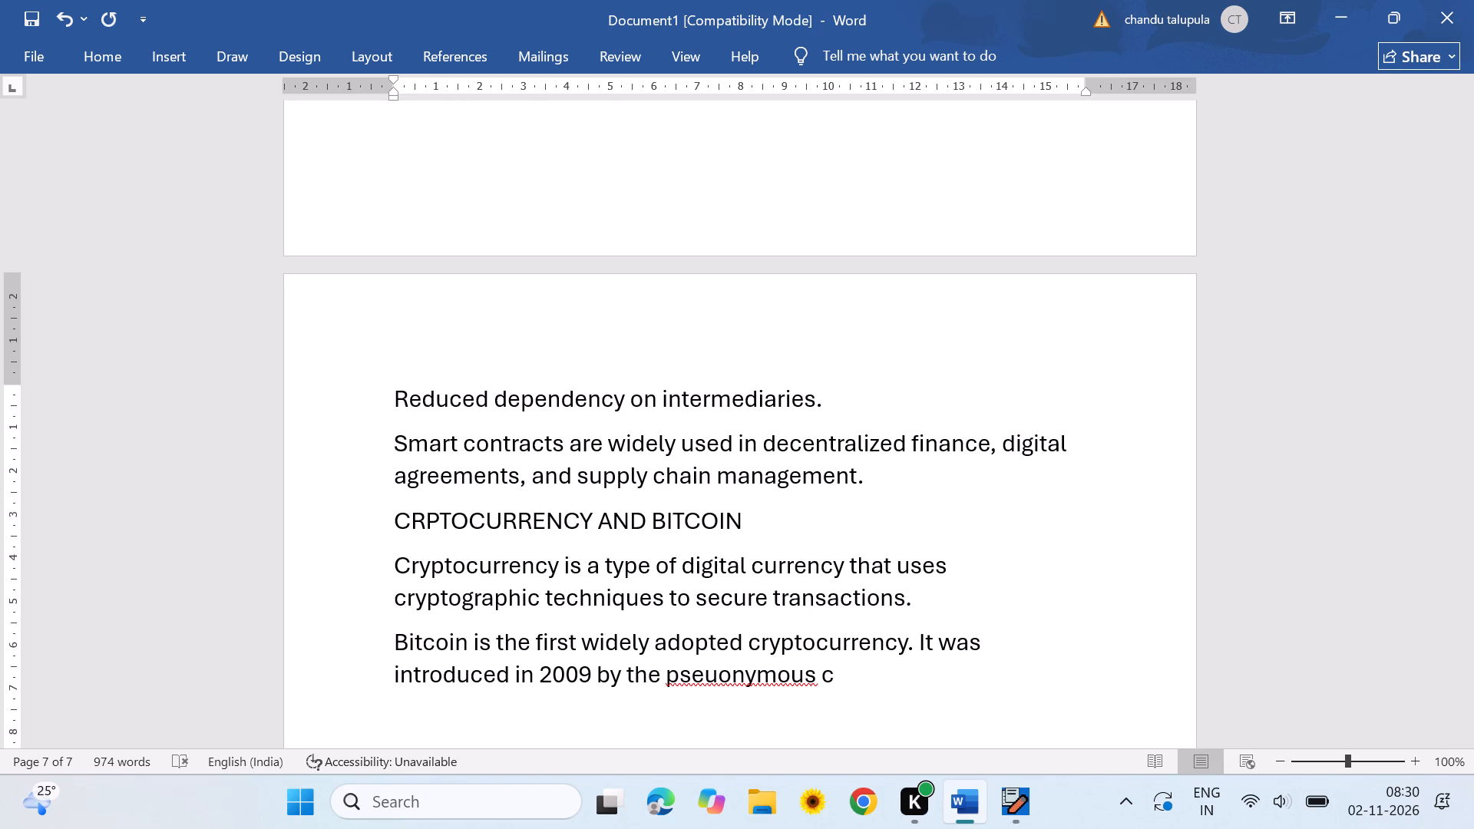
key(d)
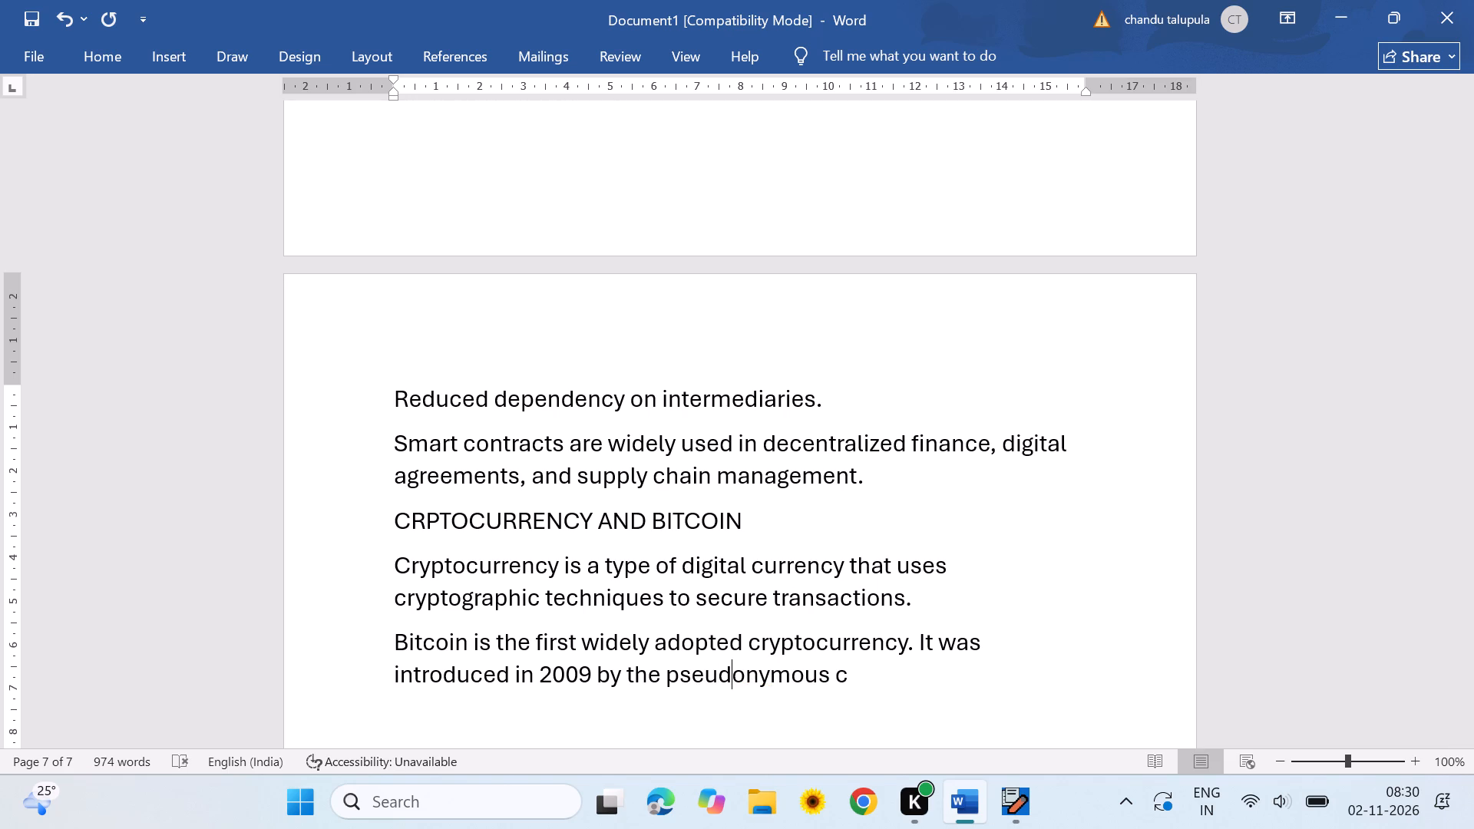
Return to the end of the Bitcoin line and complete its last word as "creator".
key(Page_Down)
key(Up)
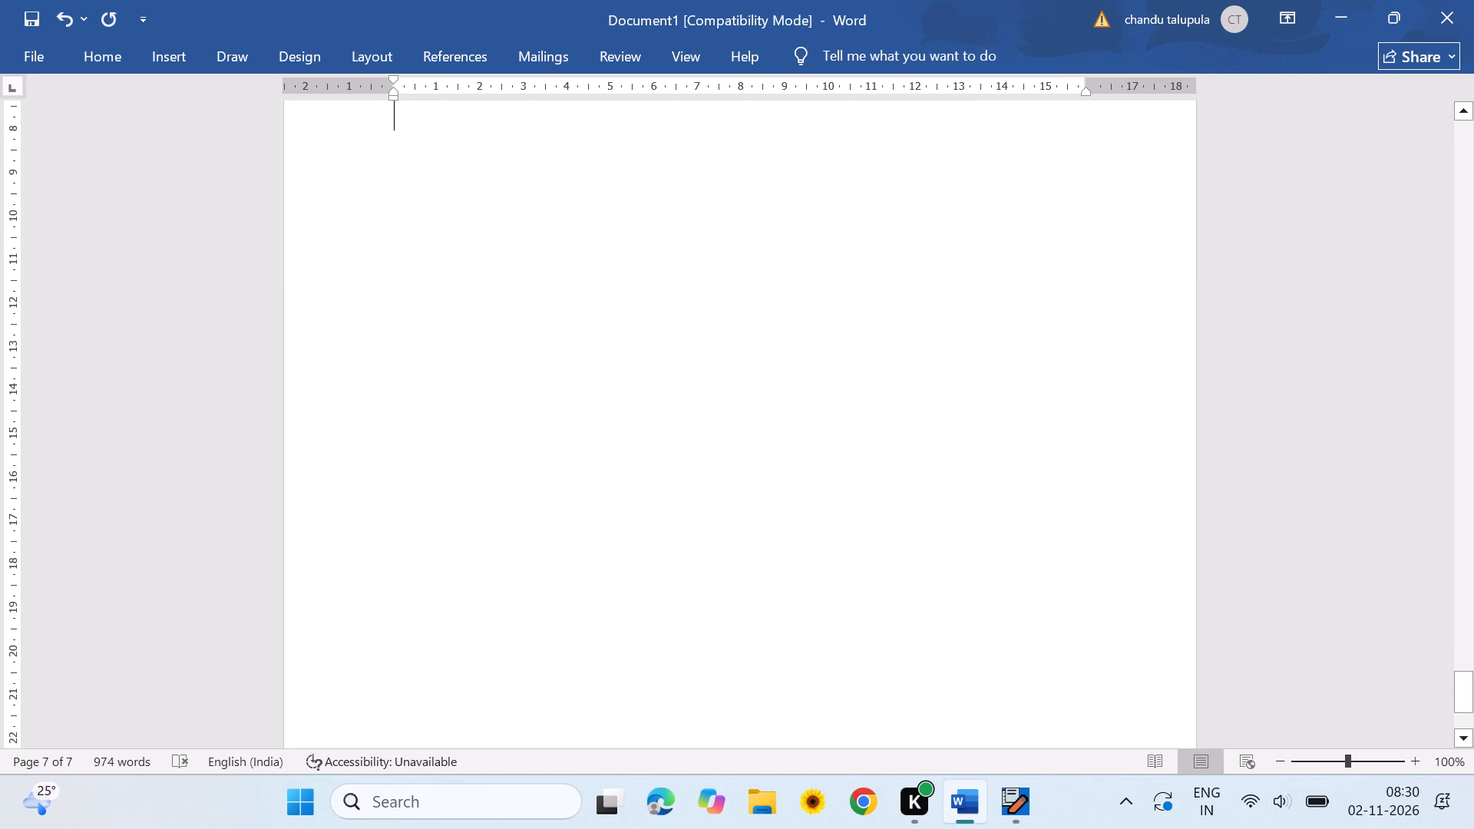
key(Up)
key(Right)
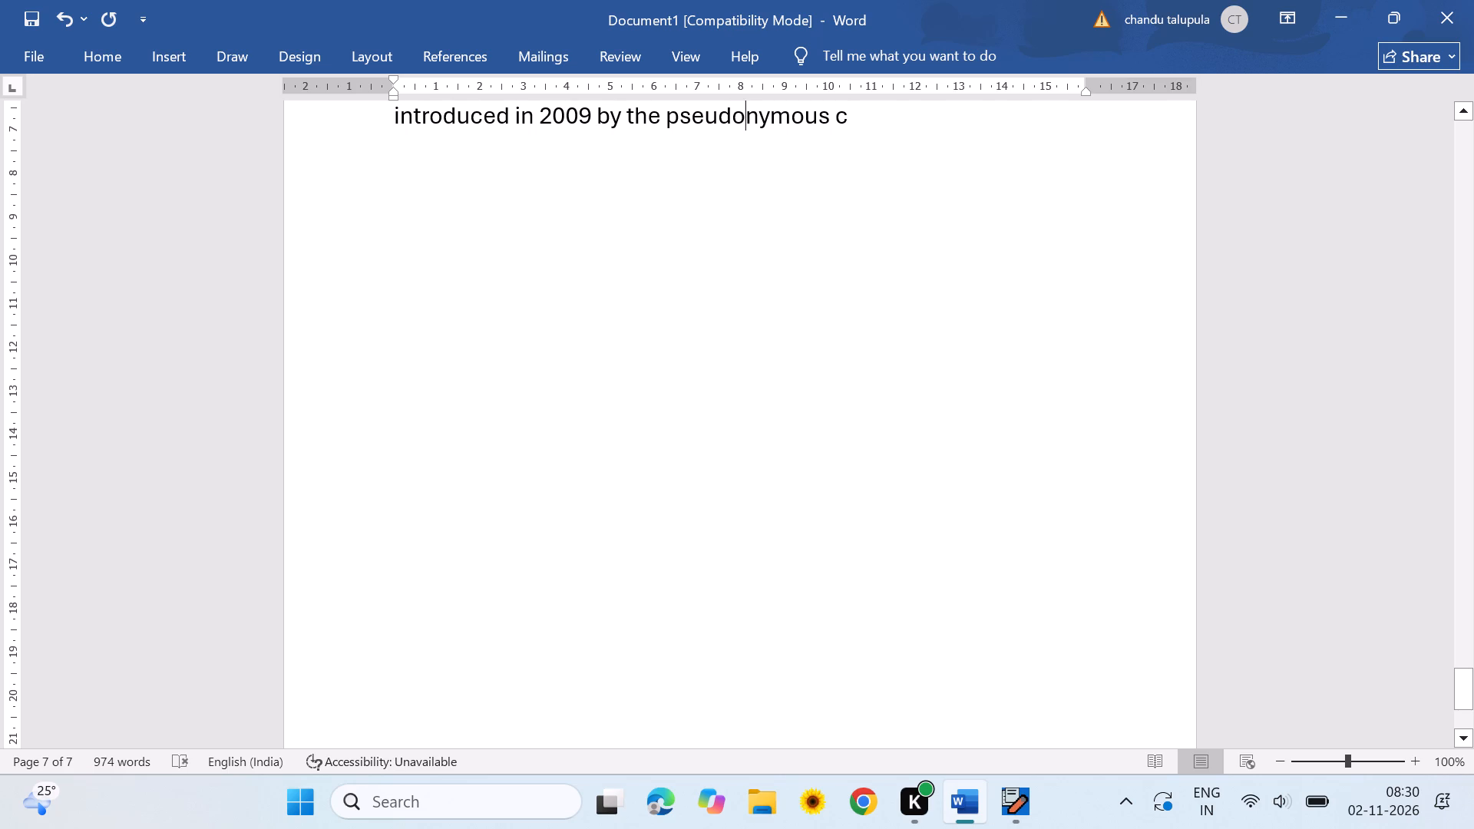
key(Right)
key(Right)
key(Right)
key(Right)
key(Right)
key(Right)
key(Right)
key(Right)
text(reatot)
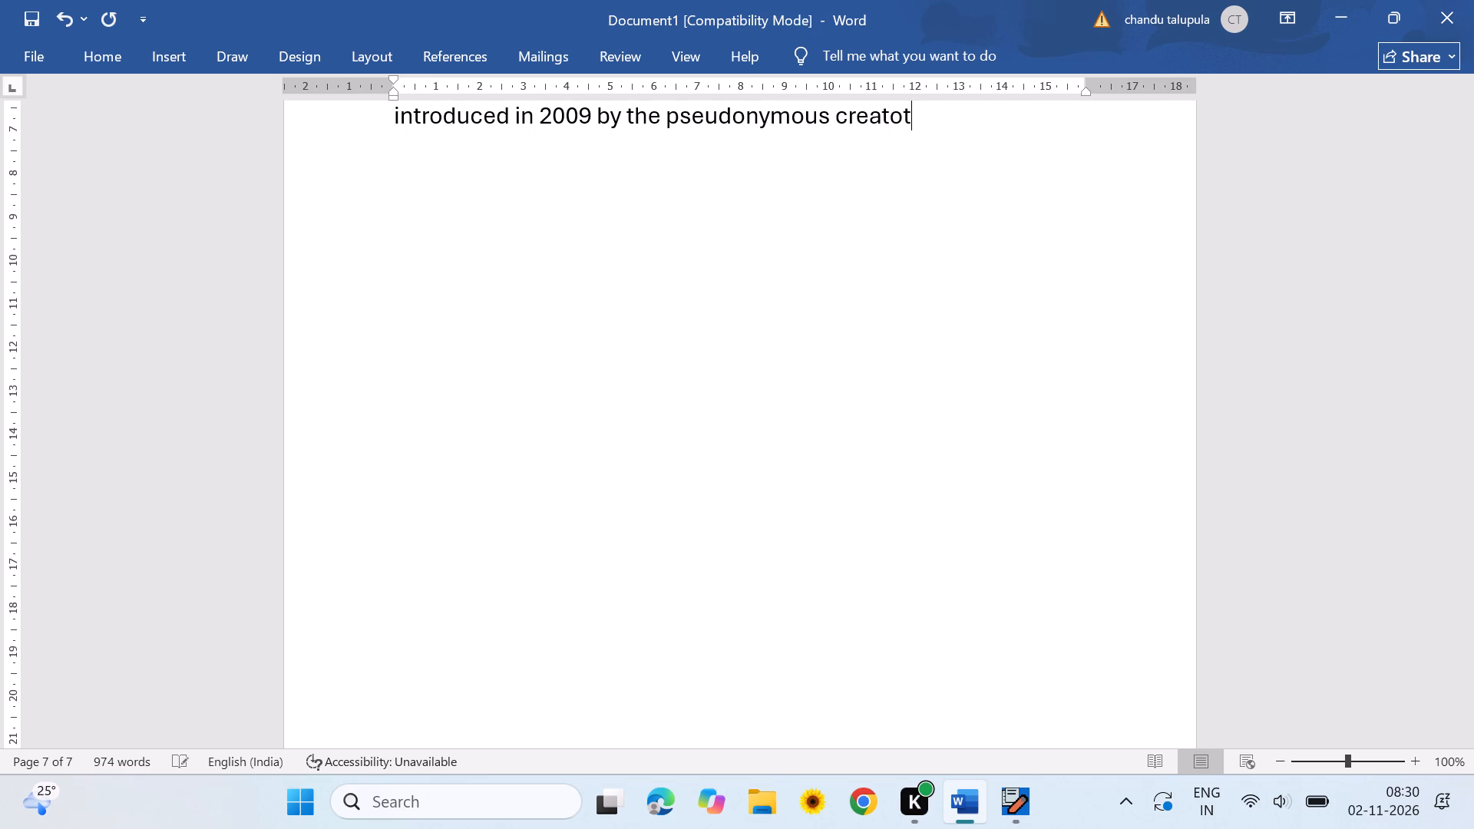
key(BackSpace)
key(r)
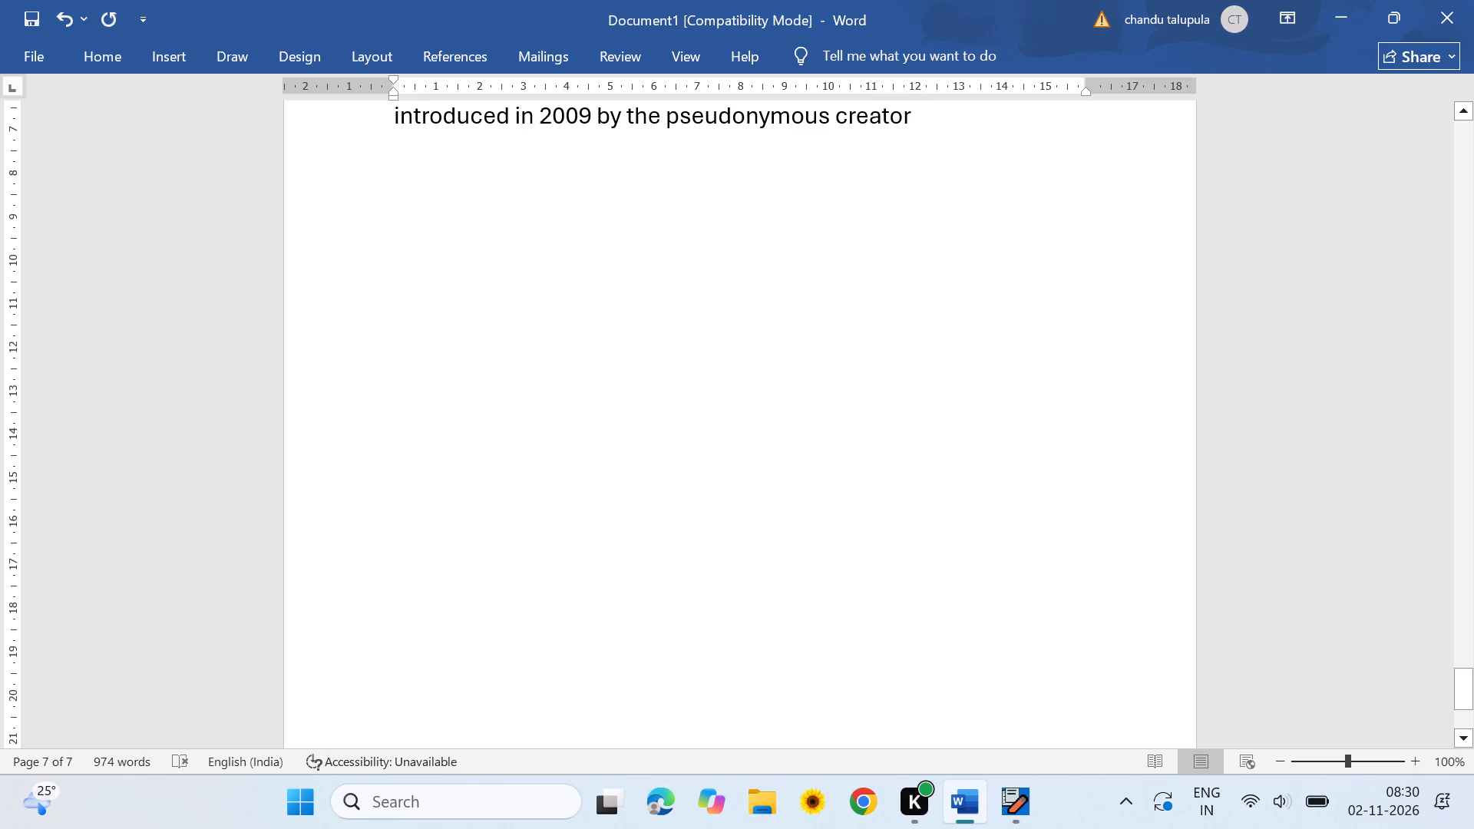
key(space)
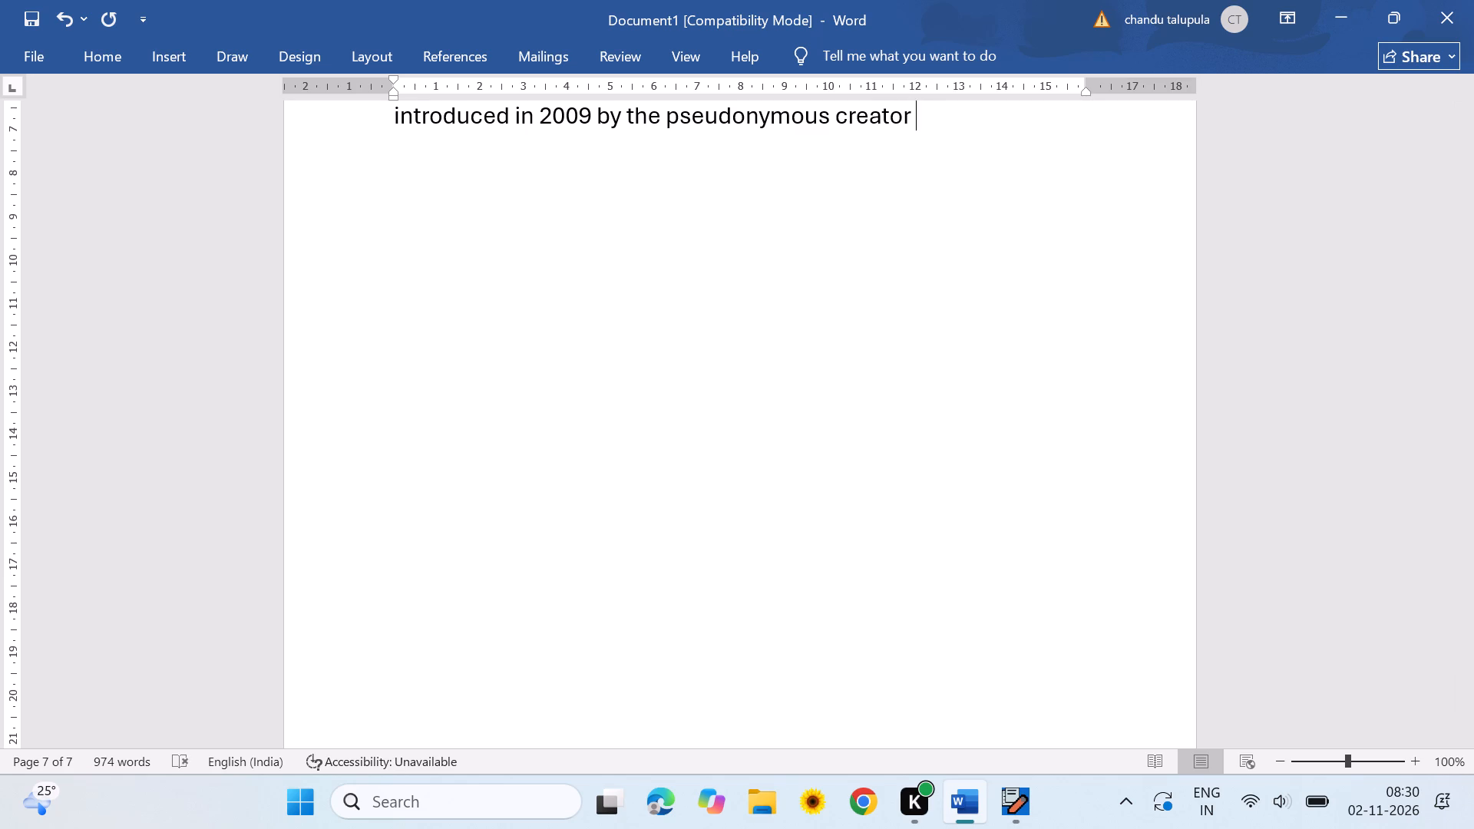
Finish the Bitcoin sentence with "Satoshi Nakamoto." and start a new line.
text(Satoshi)
key(space)
text(Naka)
text(mot)
key(o)
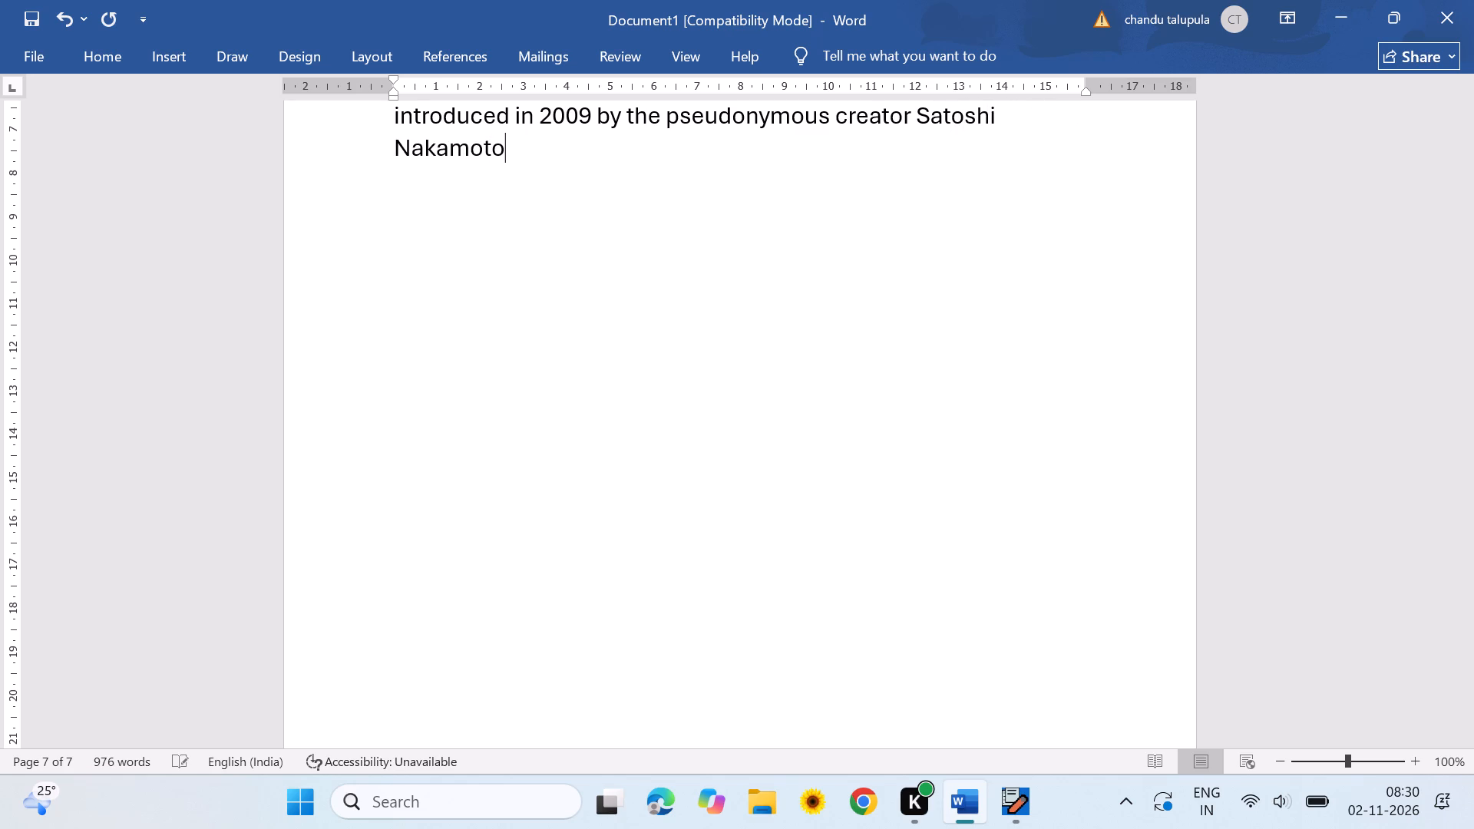
key(period)
key(Return)
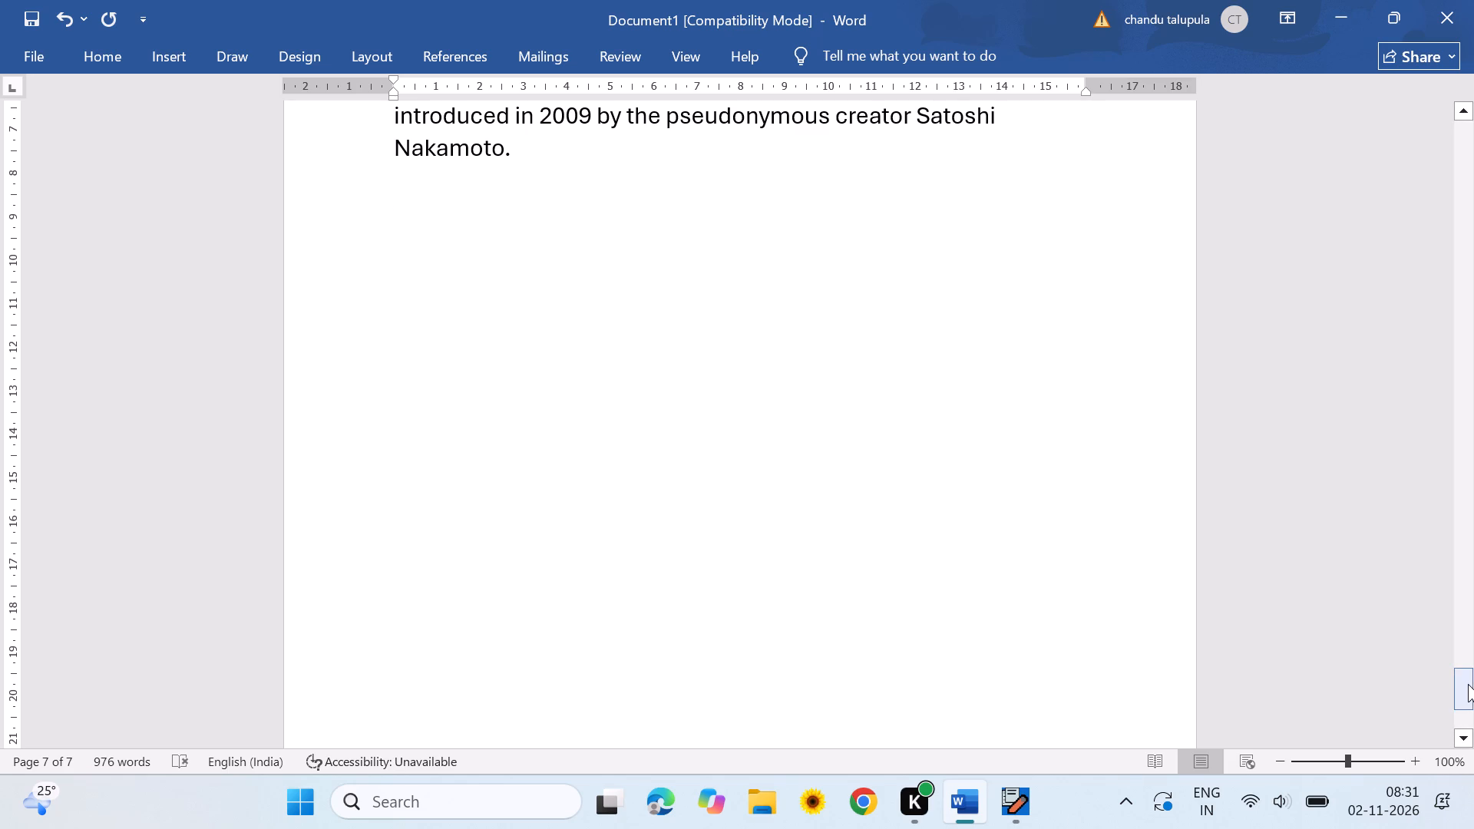
Go back to the BLOCK CHAIN title and introduction at the start of the document.
drag(1468, 684, 1473, 443)
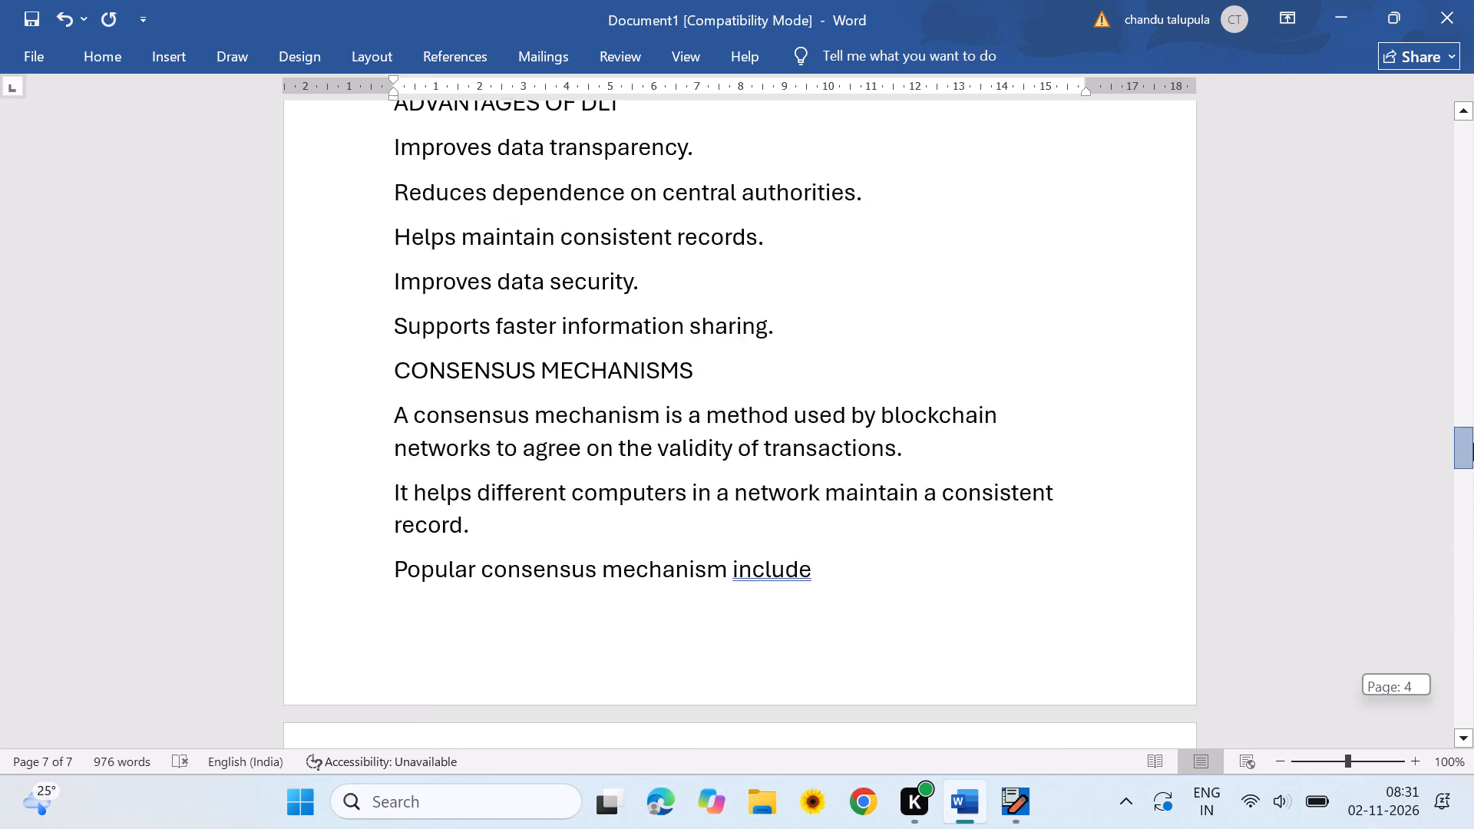
drag(1473, 443, 1473, 121)
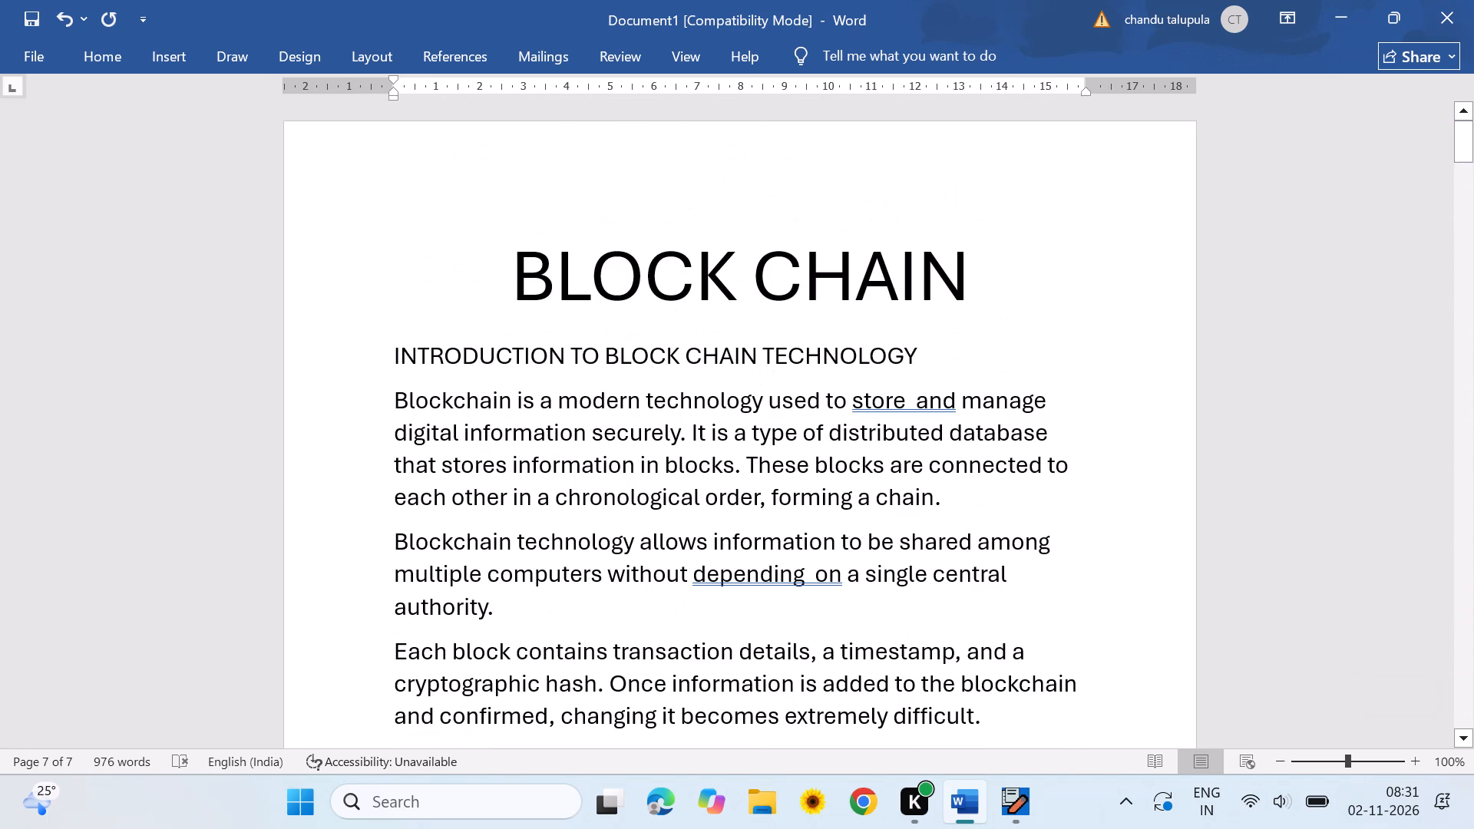
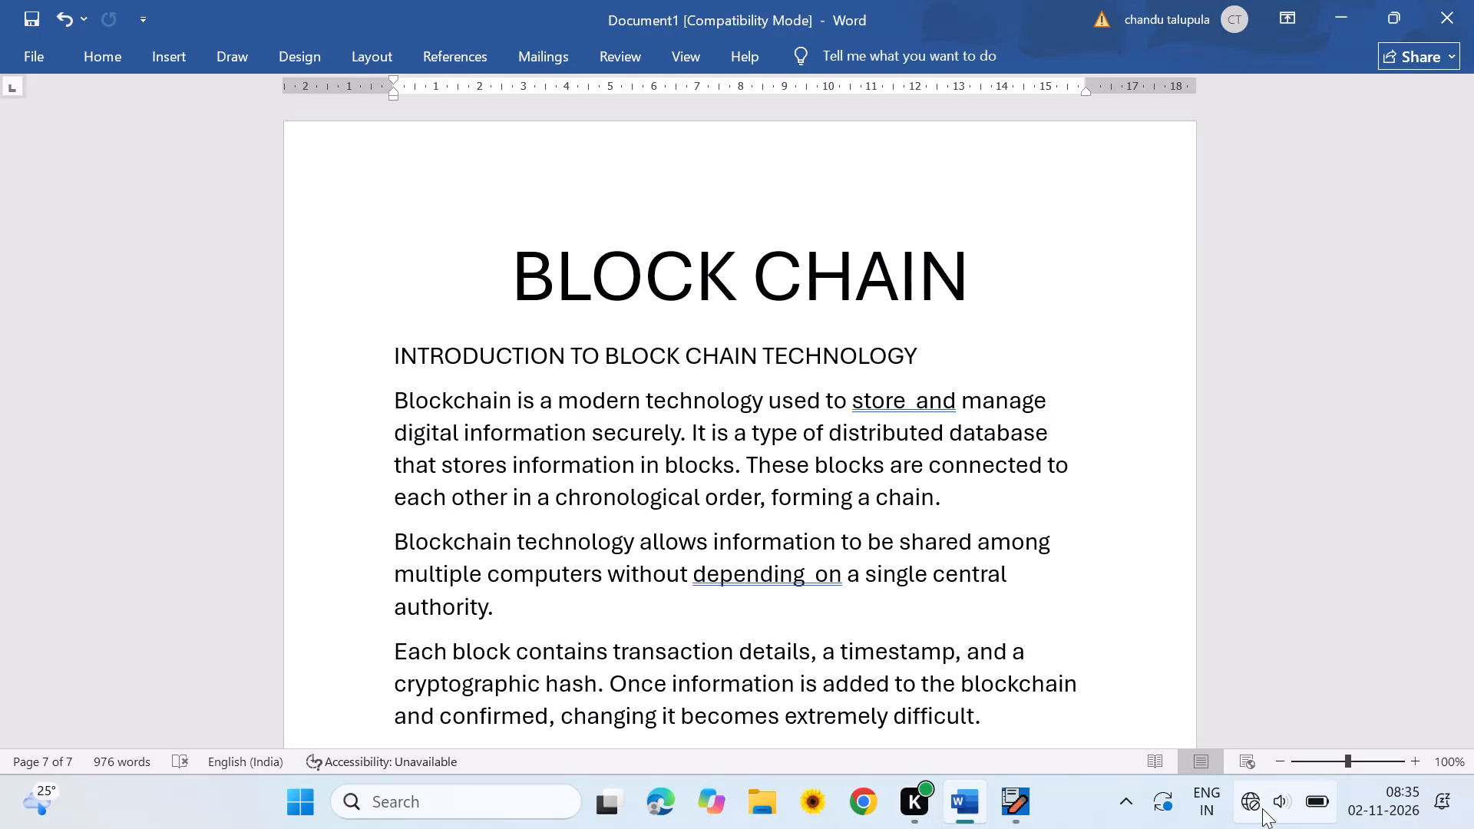
Check the computer's Wi-Fi connection in the list of available networks and return to the BLOCK CHAIN document.
click(1254, 799)
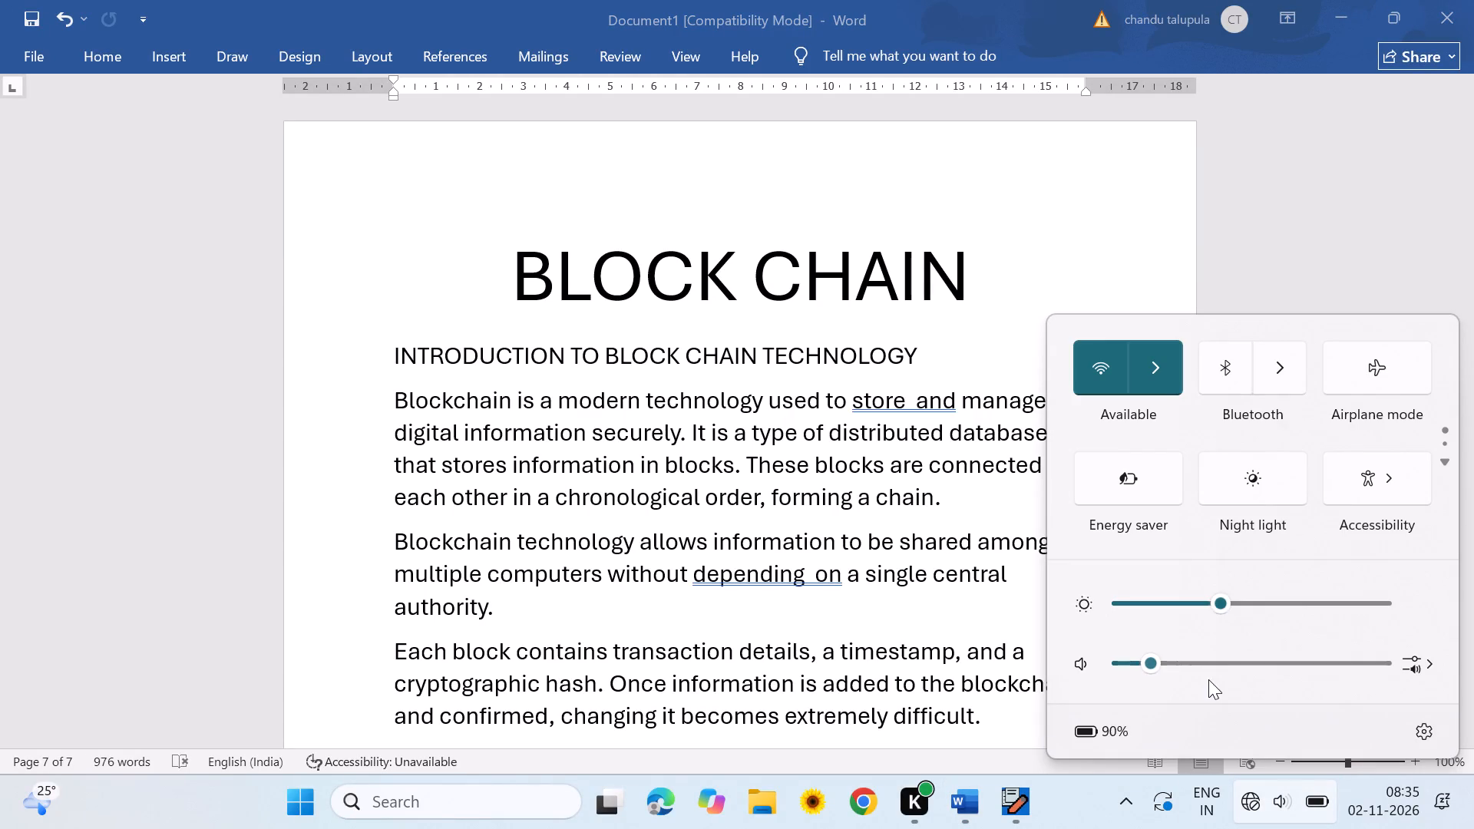
click(1147, 368)
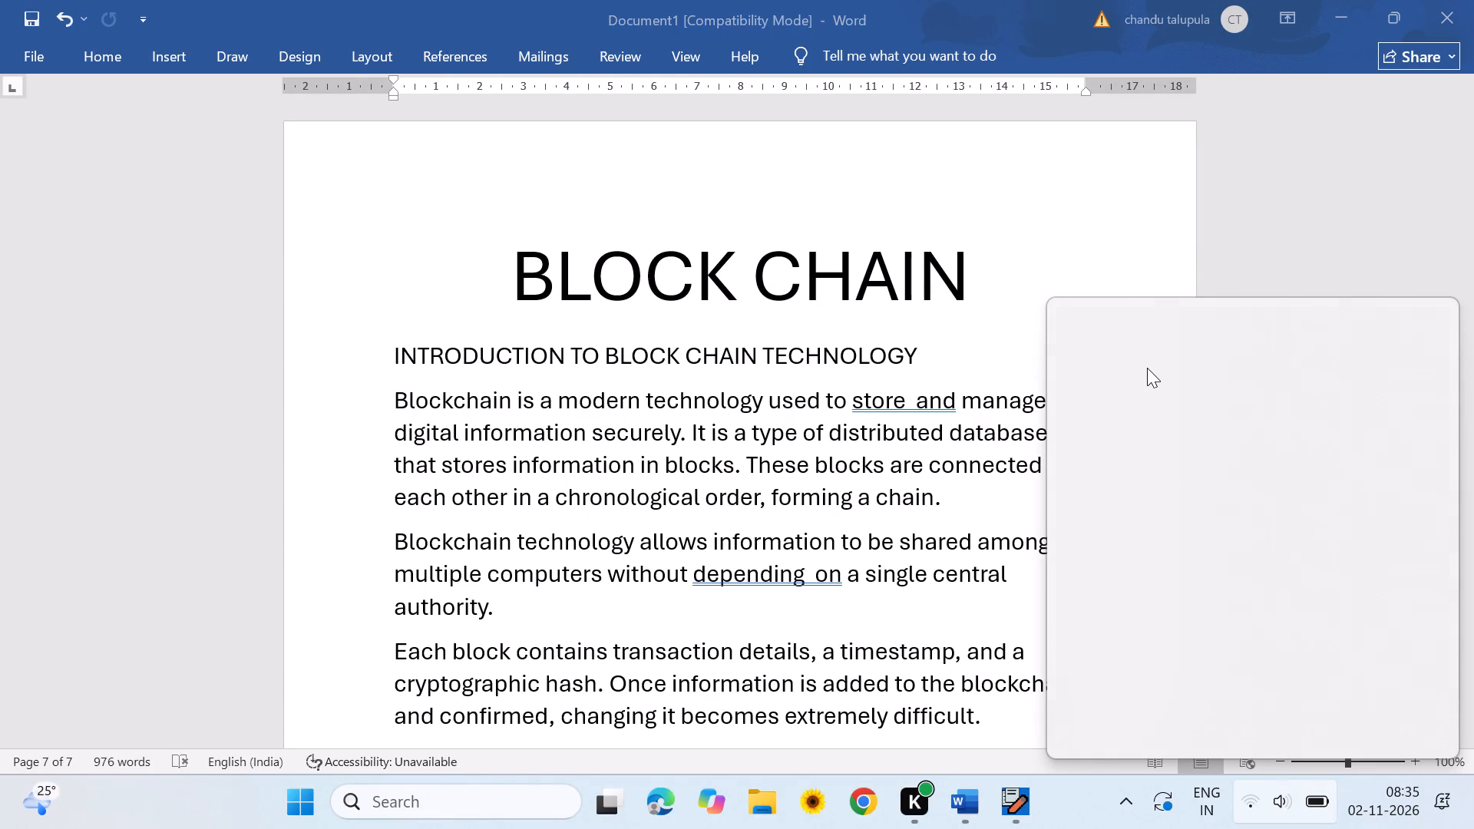
click(1305, 583)
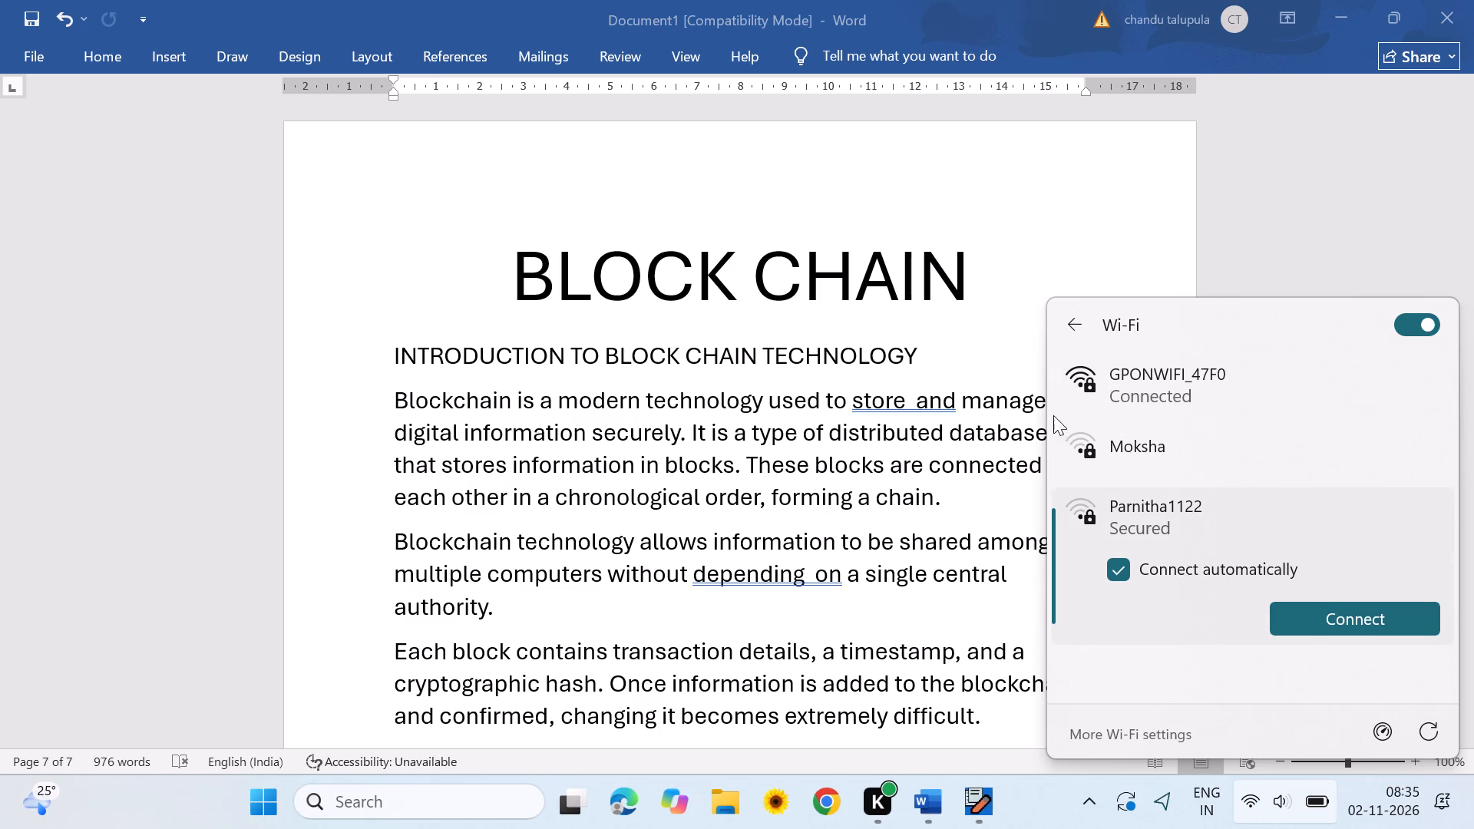
click(1258, 206)
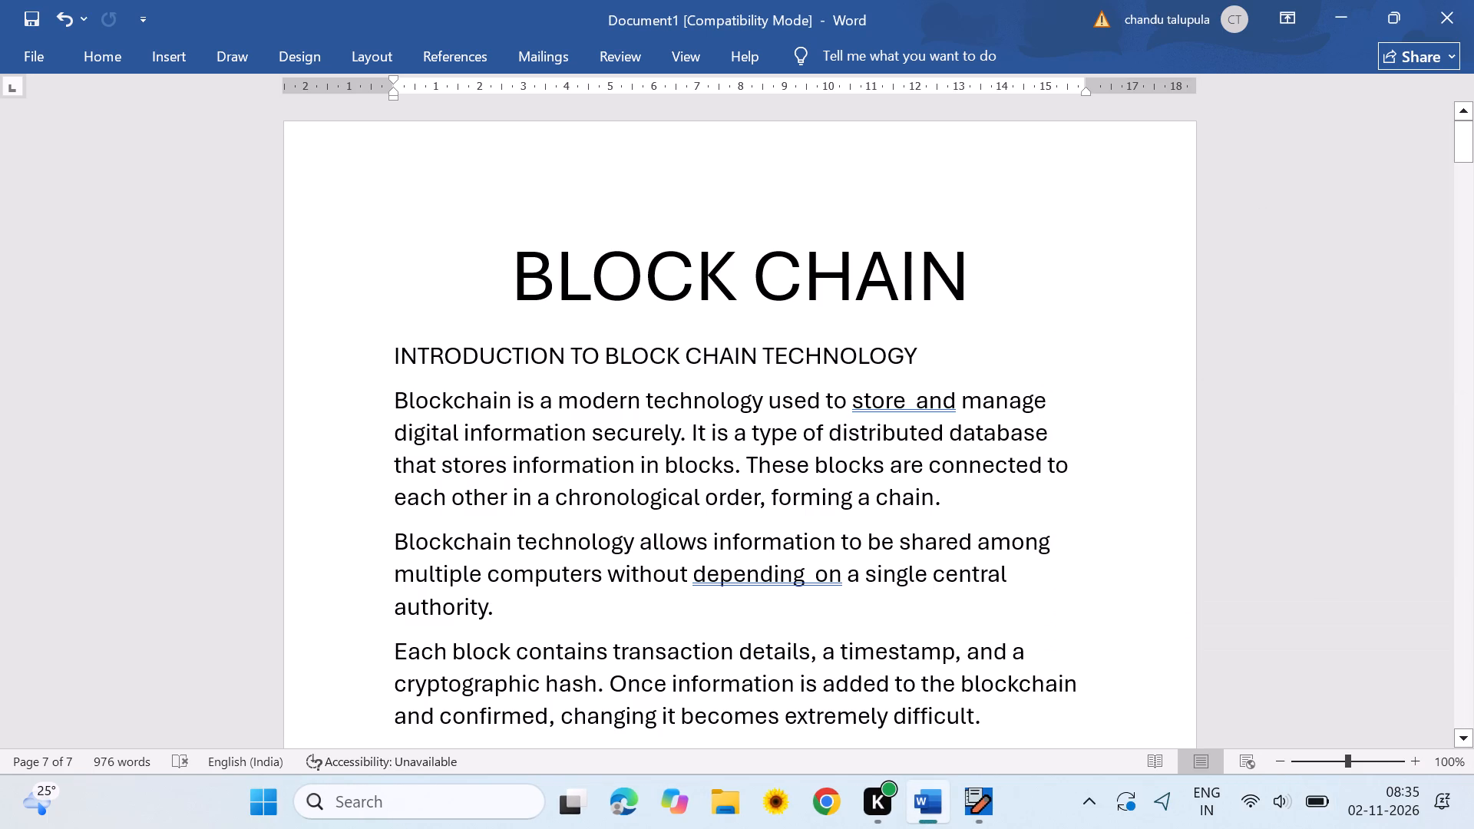
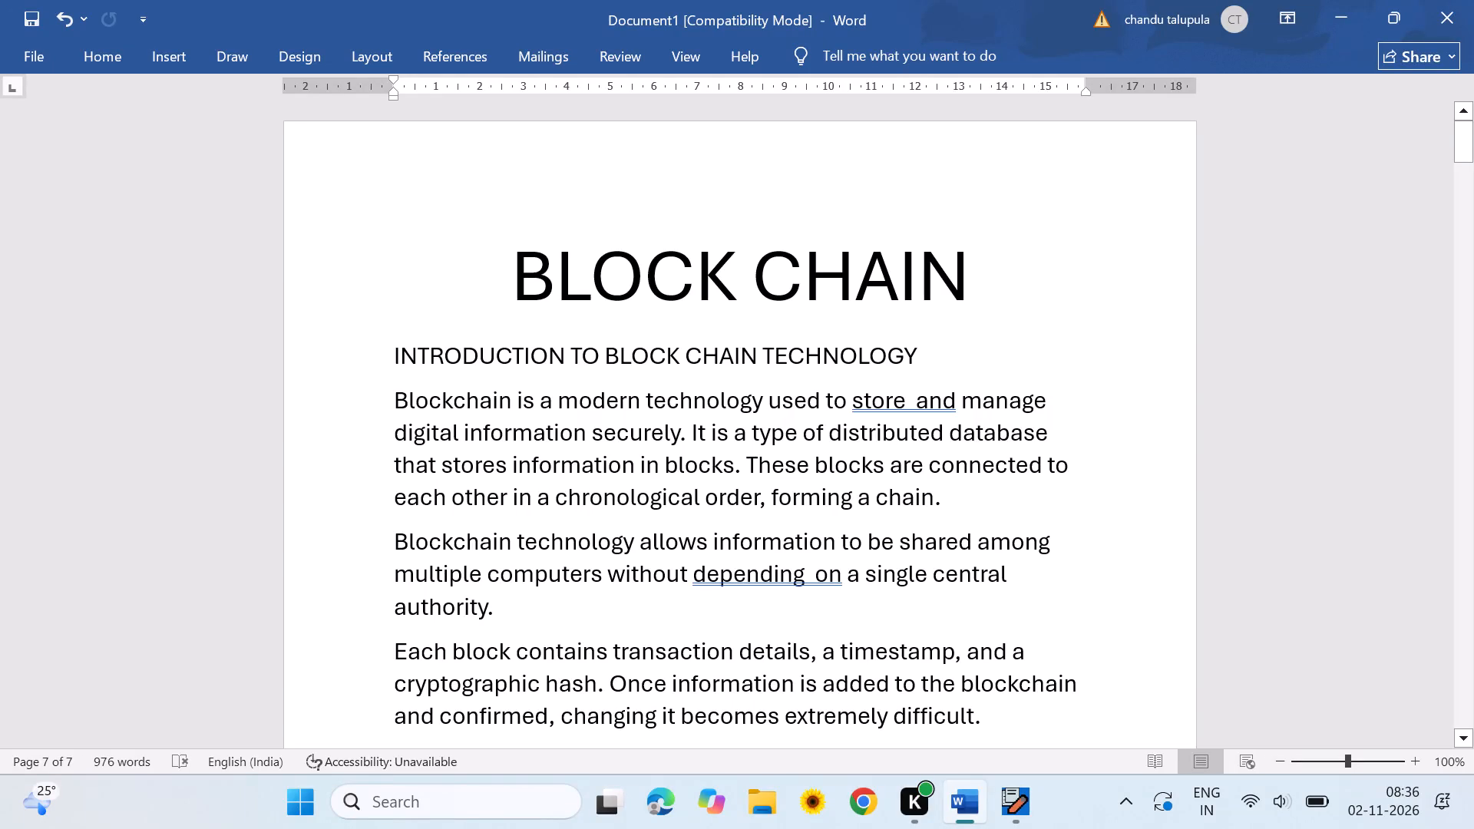
Select the BLOCK CHAIN title at the start of the document and open the font colour choices for it.
drag(494, 269, 980, 298)
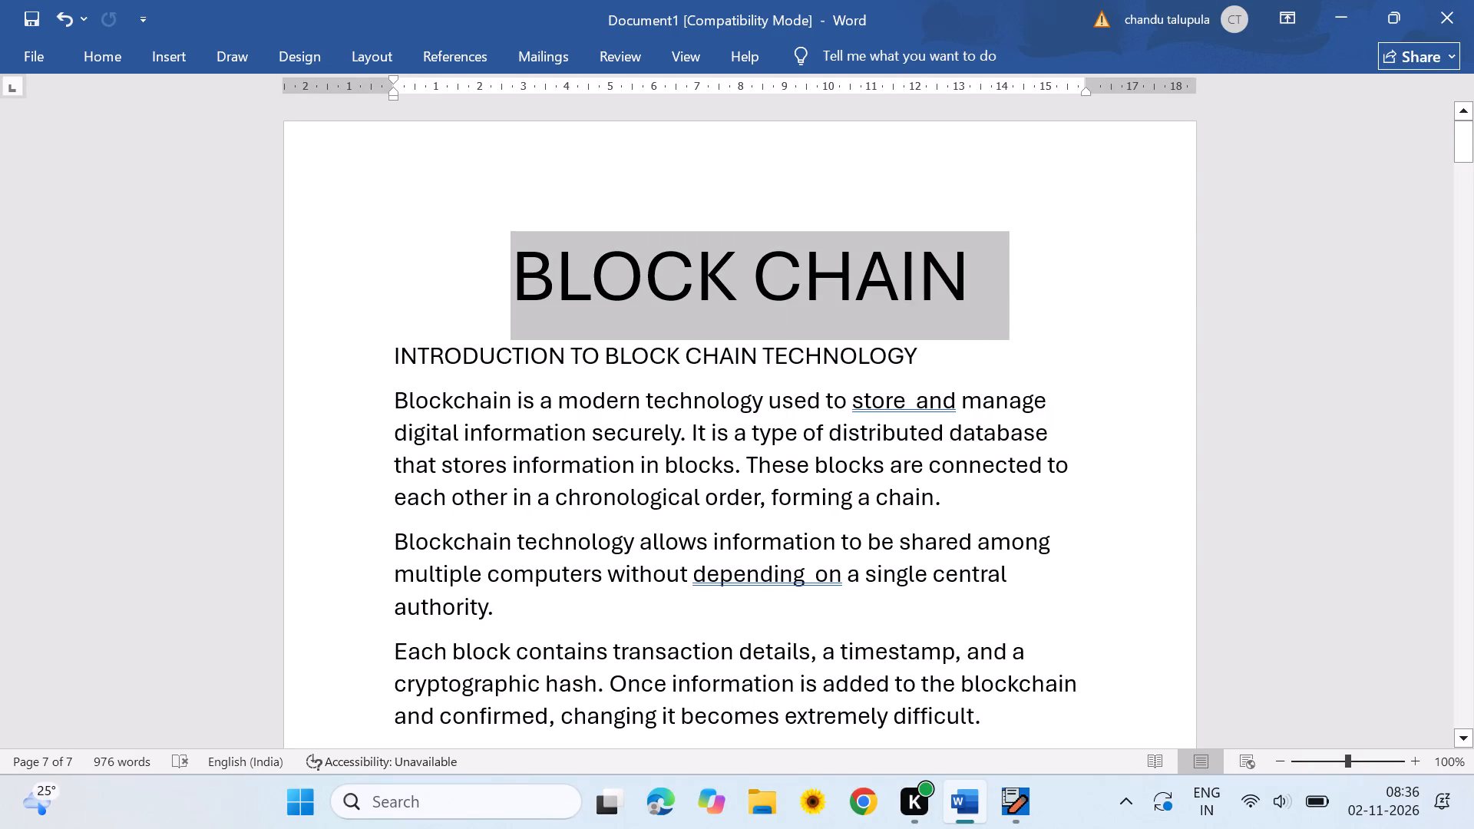
drag(980, 298, 978, 297)
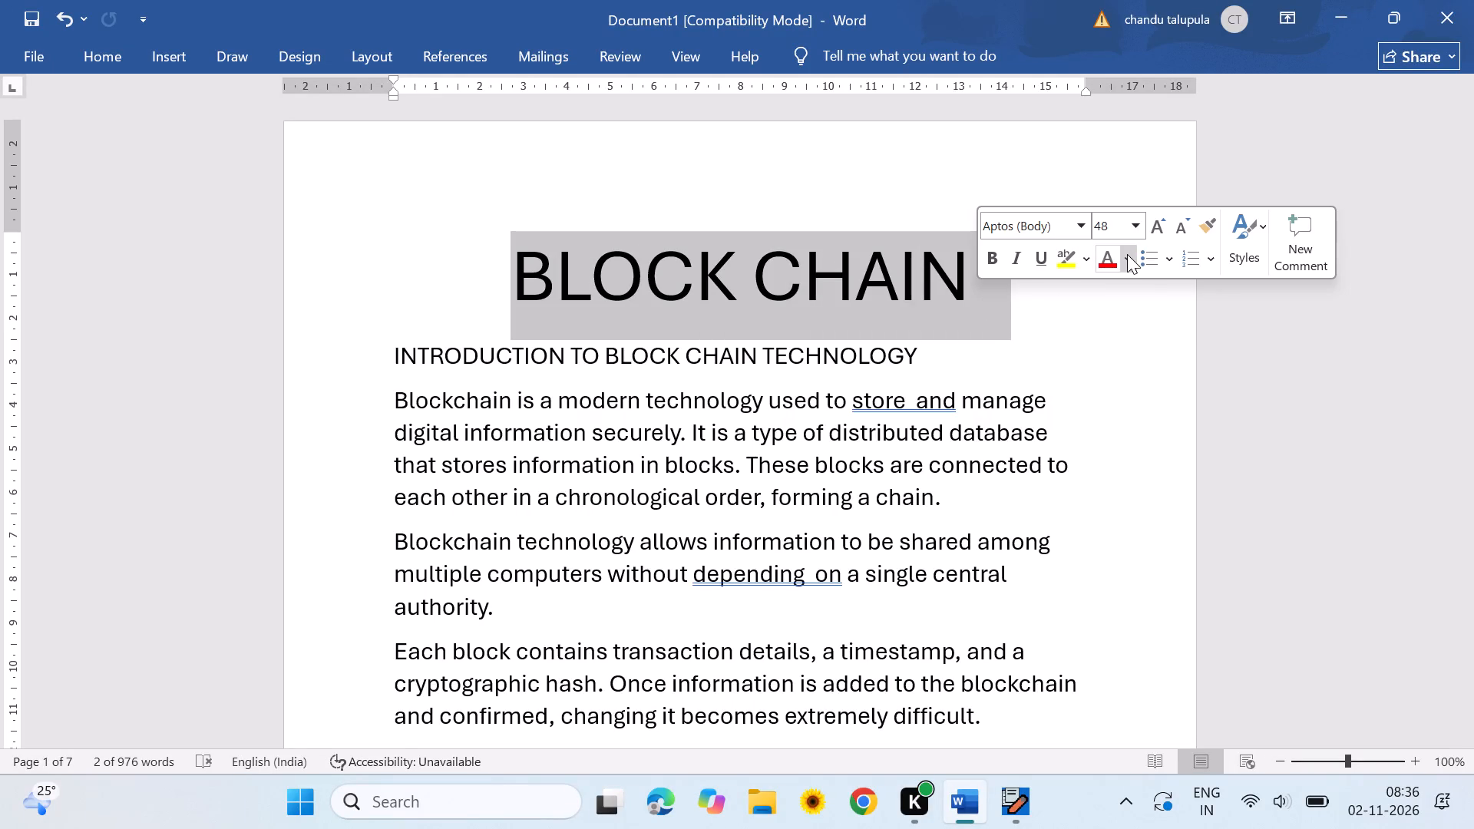
click(1127, 254)
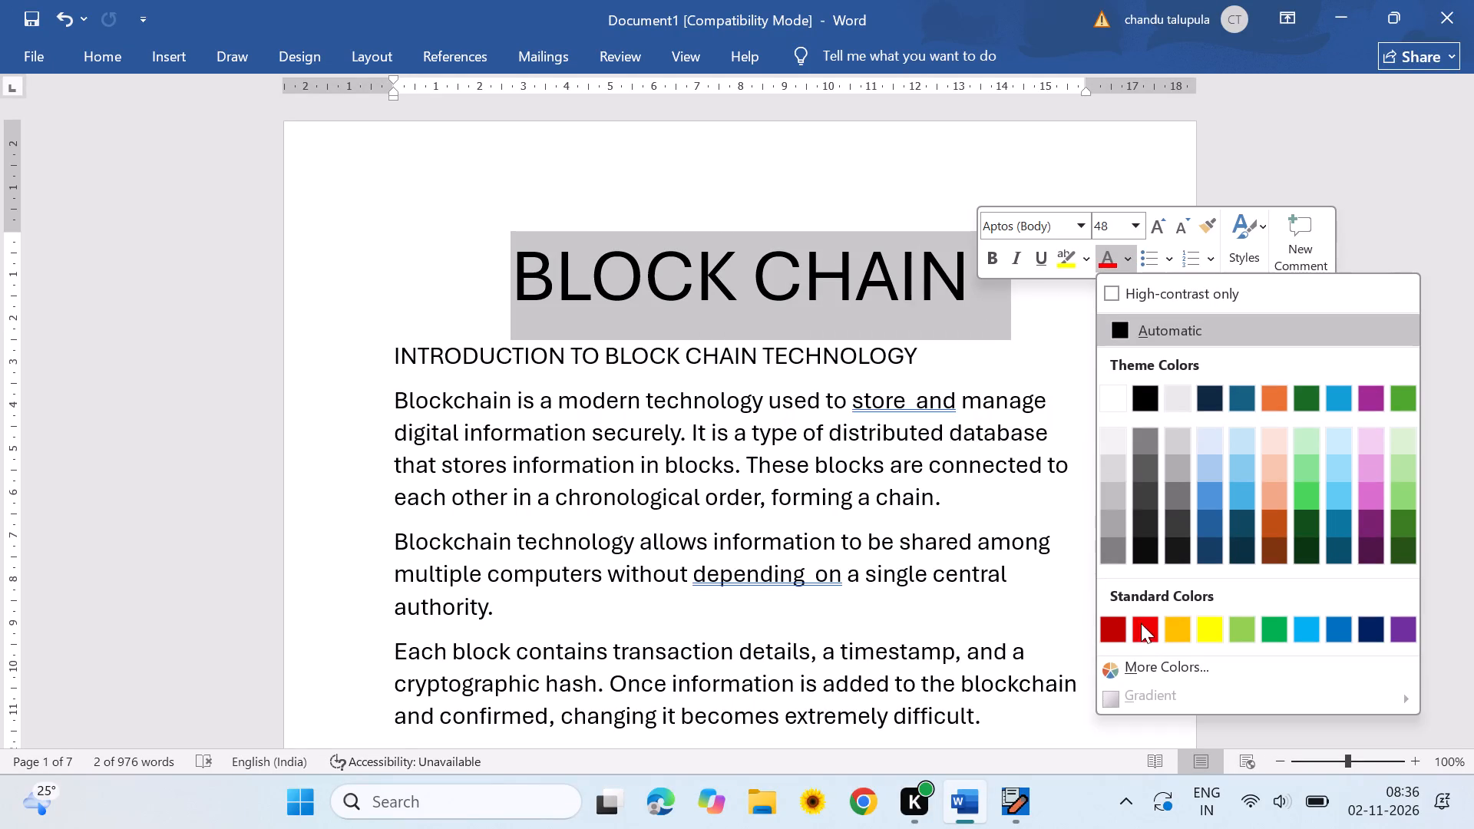
Color the BLOCK CHAIN title red and give it a wavy underline.
click(1154, 616)
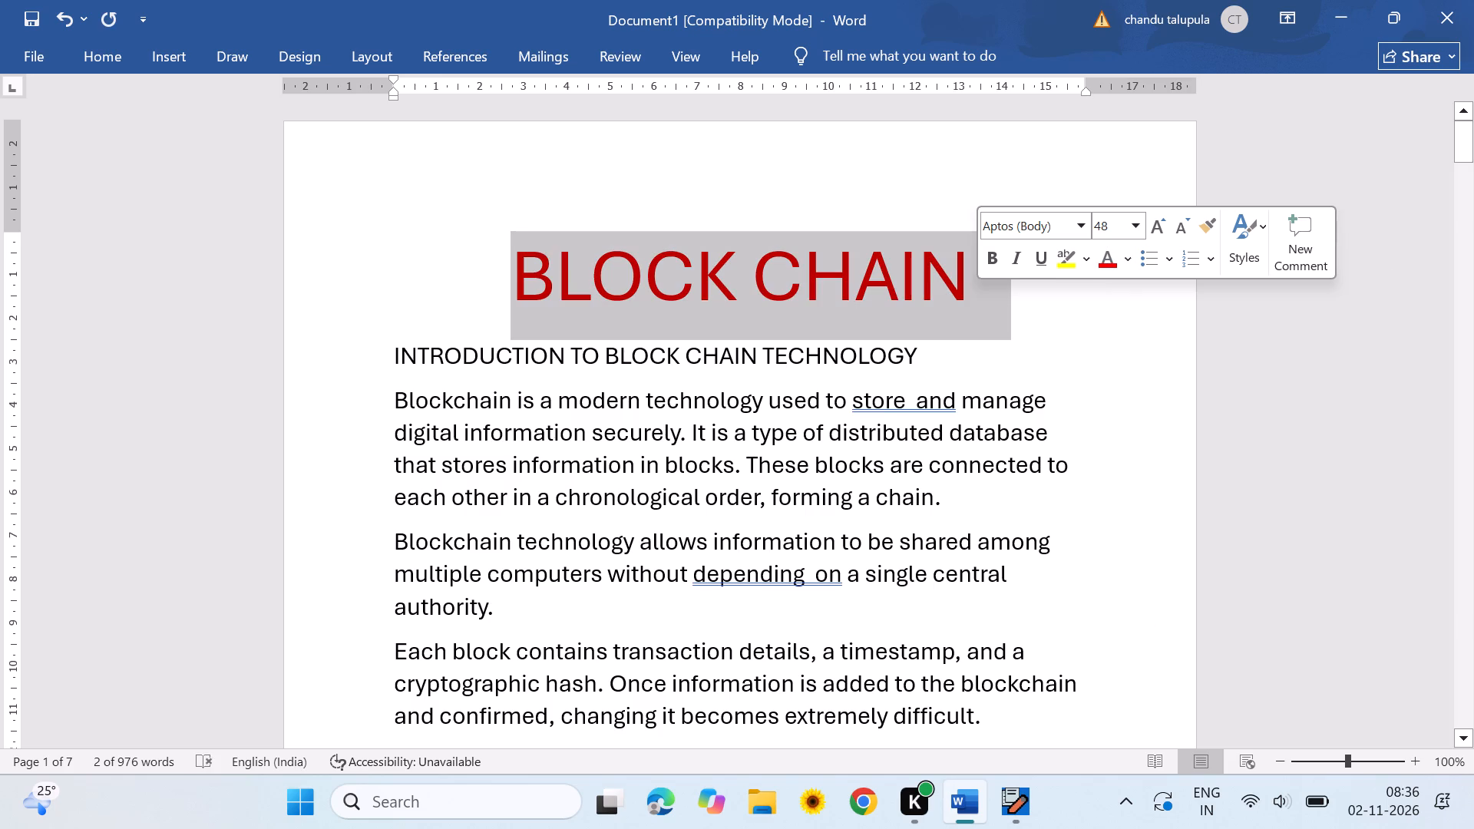
click(106, 58)
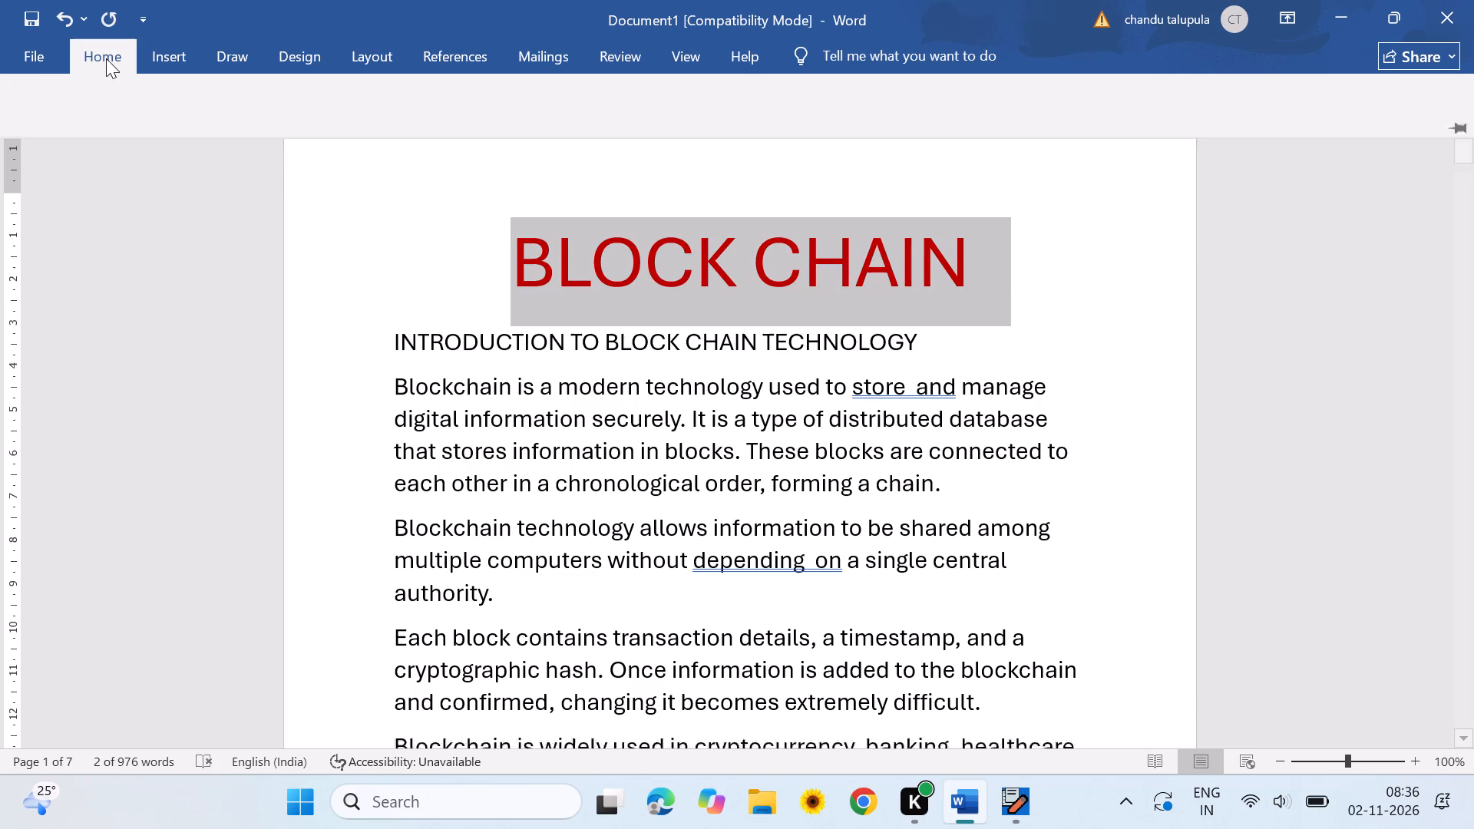
click(281, 132)
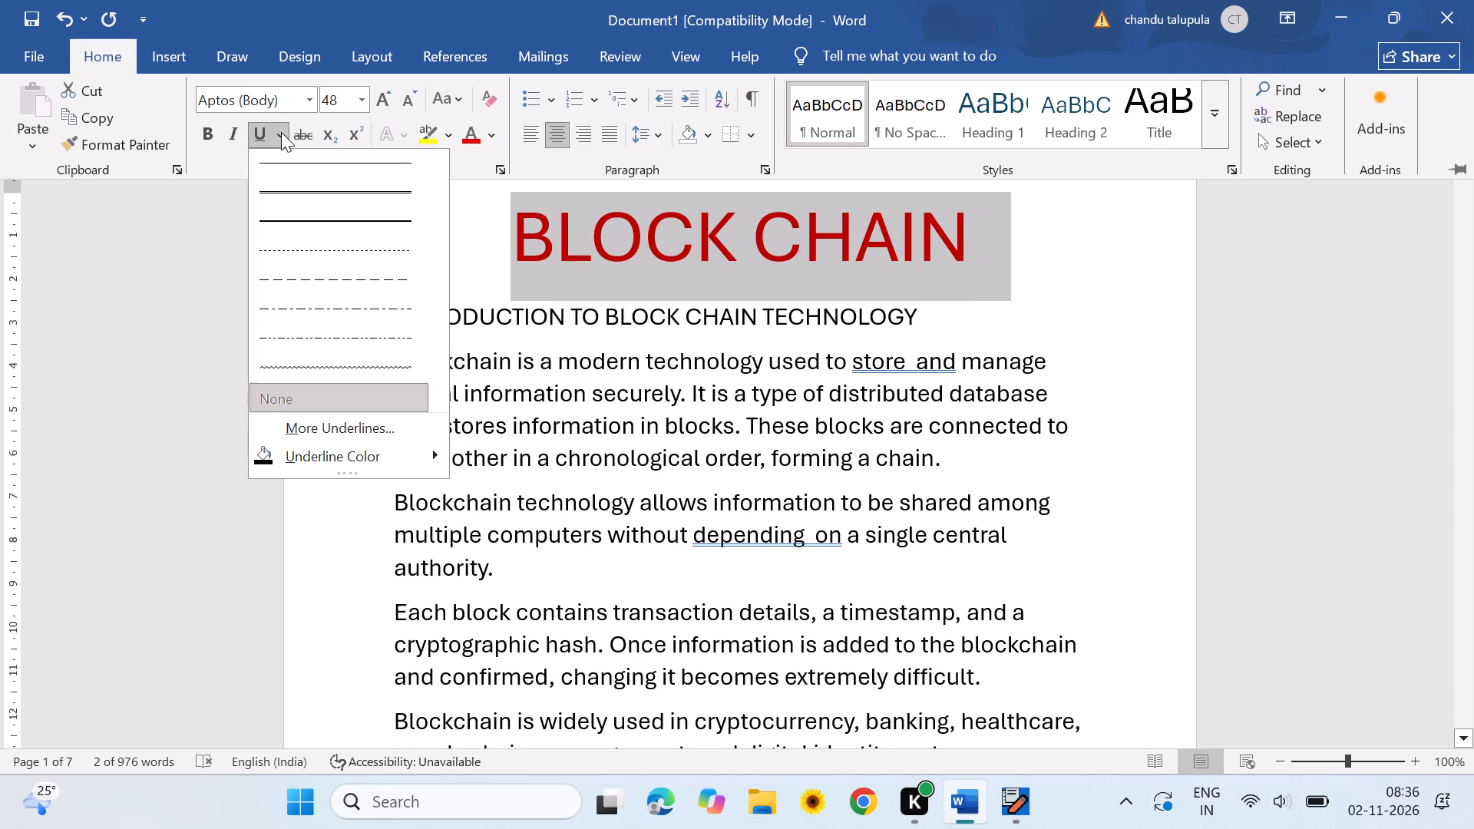
click(342, 368)
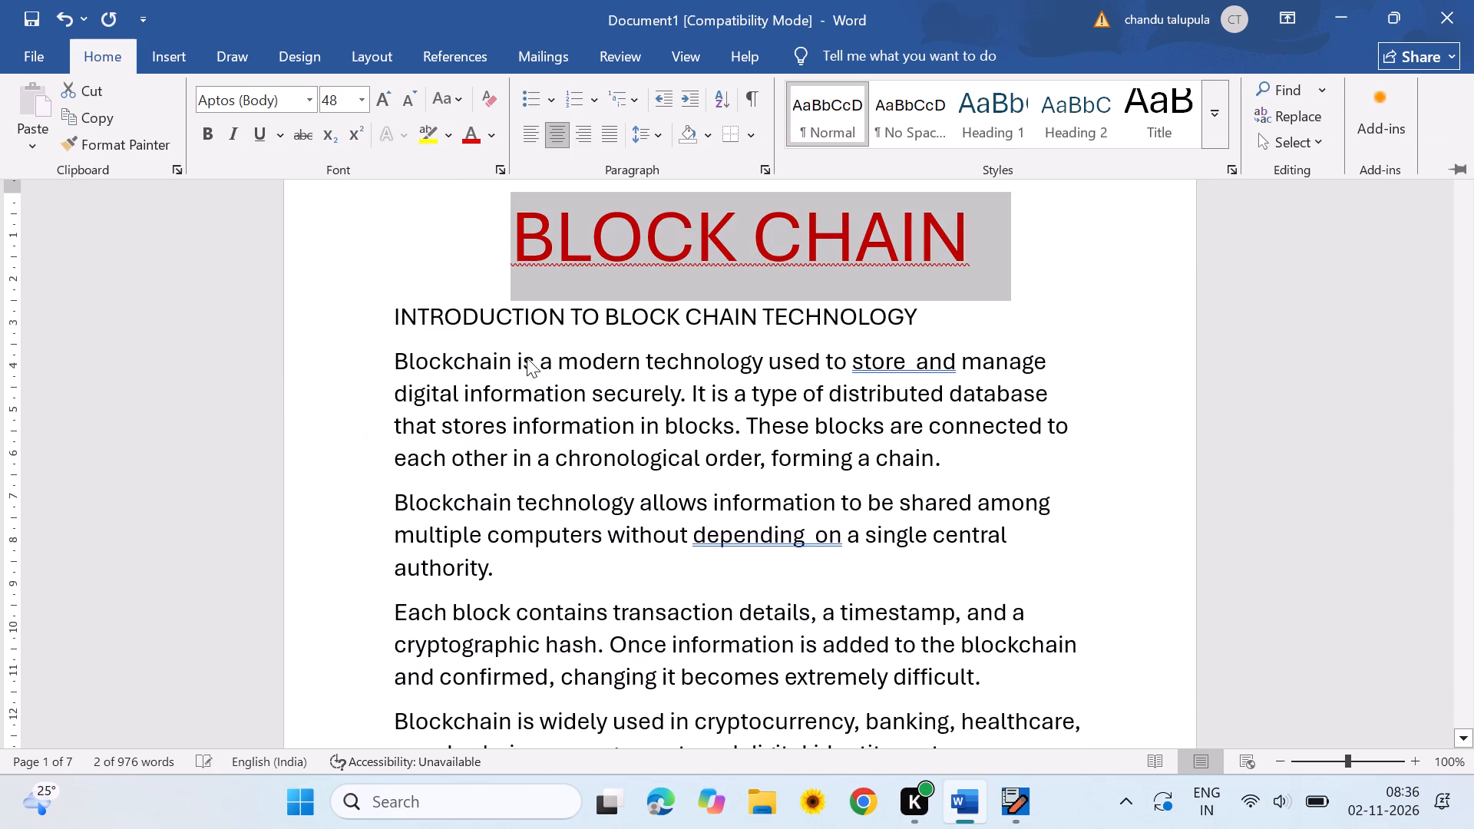
click(1057, 306)
click(1070, 248)
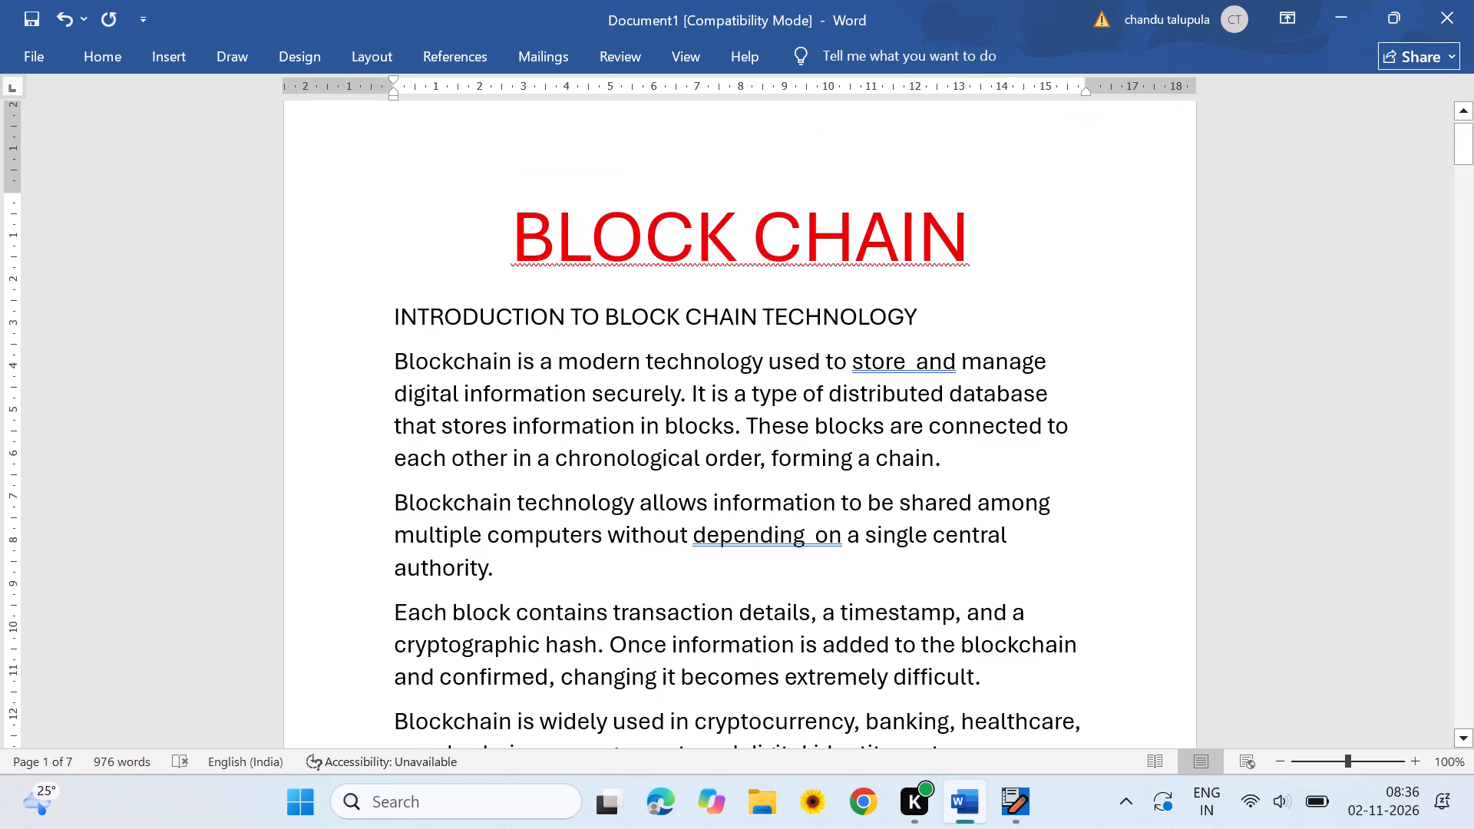
Give the heading INTRODUCTION TO BLOCK CHAIN TECHNOLOGY the dark teal theme color and an arrow bullet.
drag(385, 310, 554, 318)
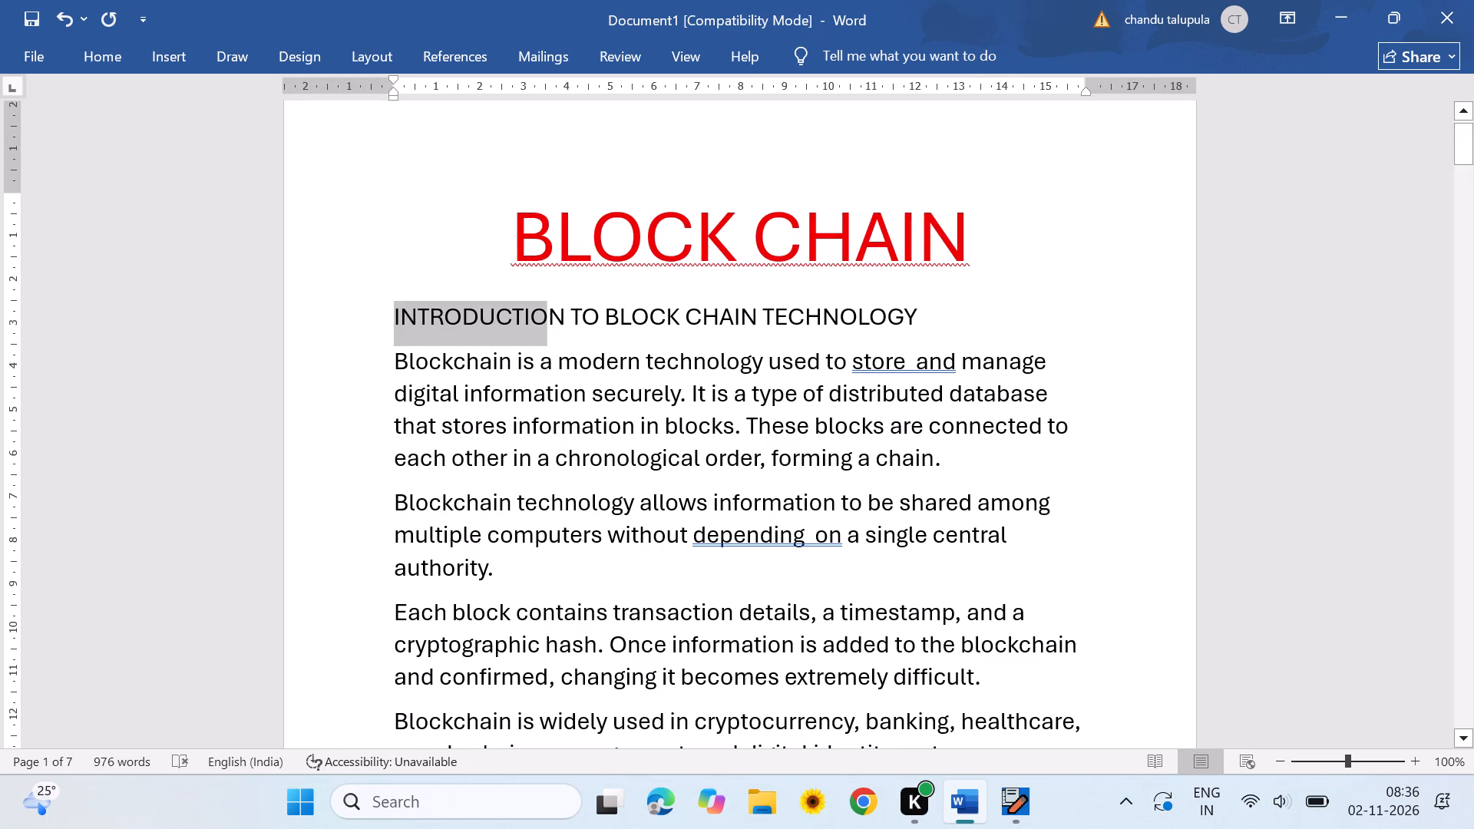
drag(554, 318, 914, 335)
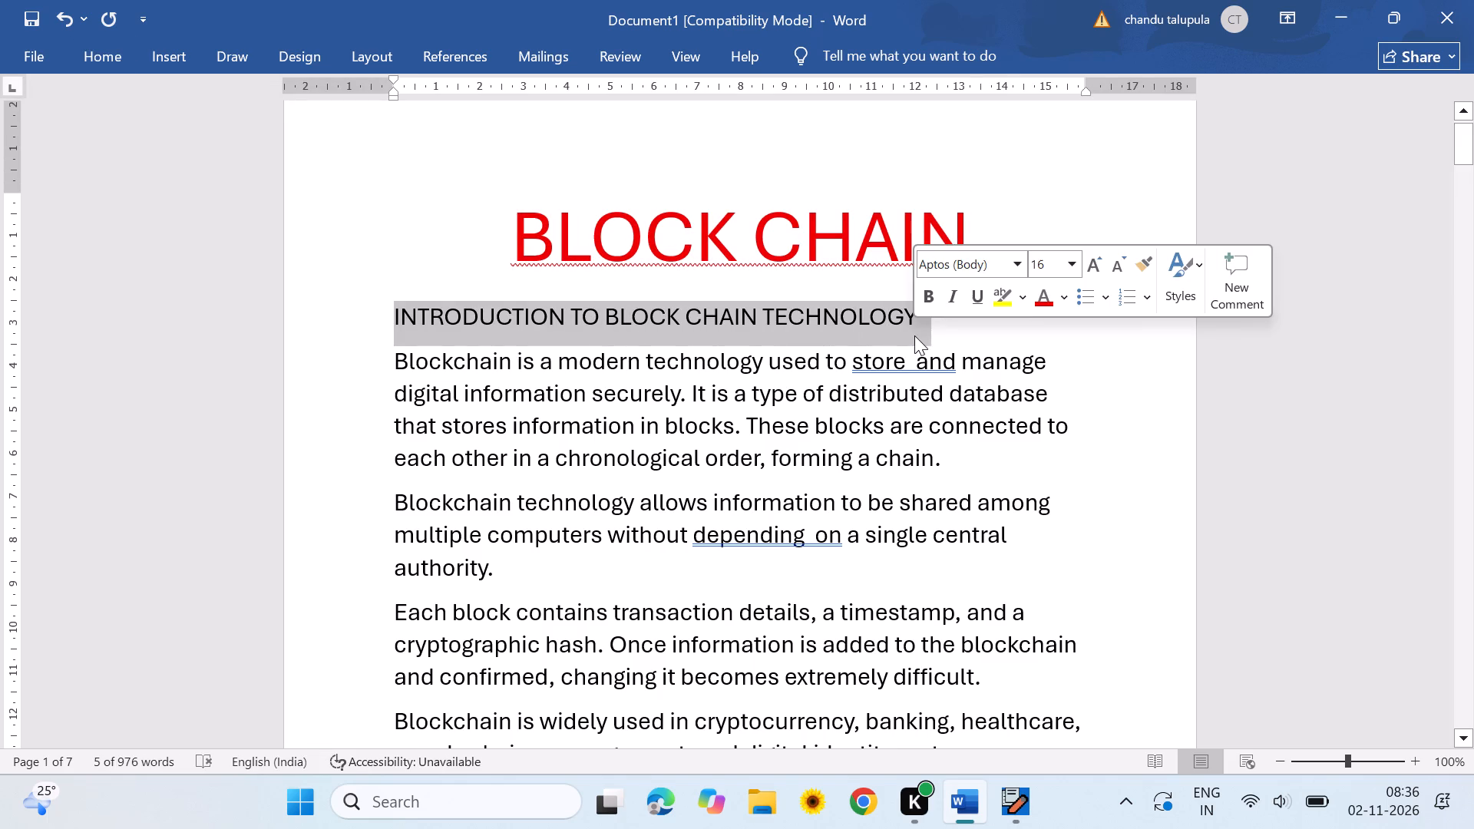
click(1071, 296)
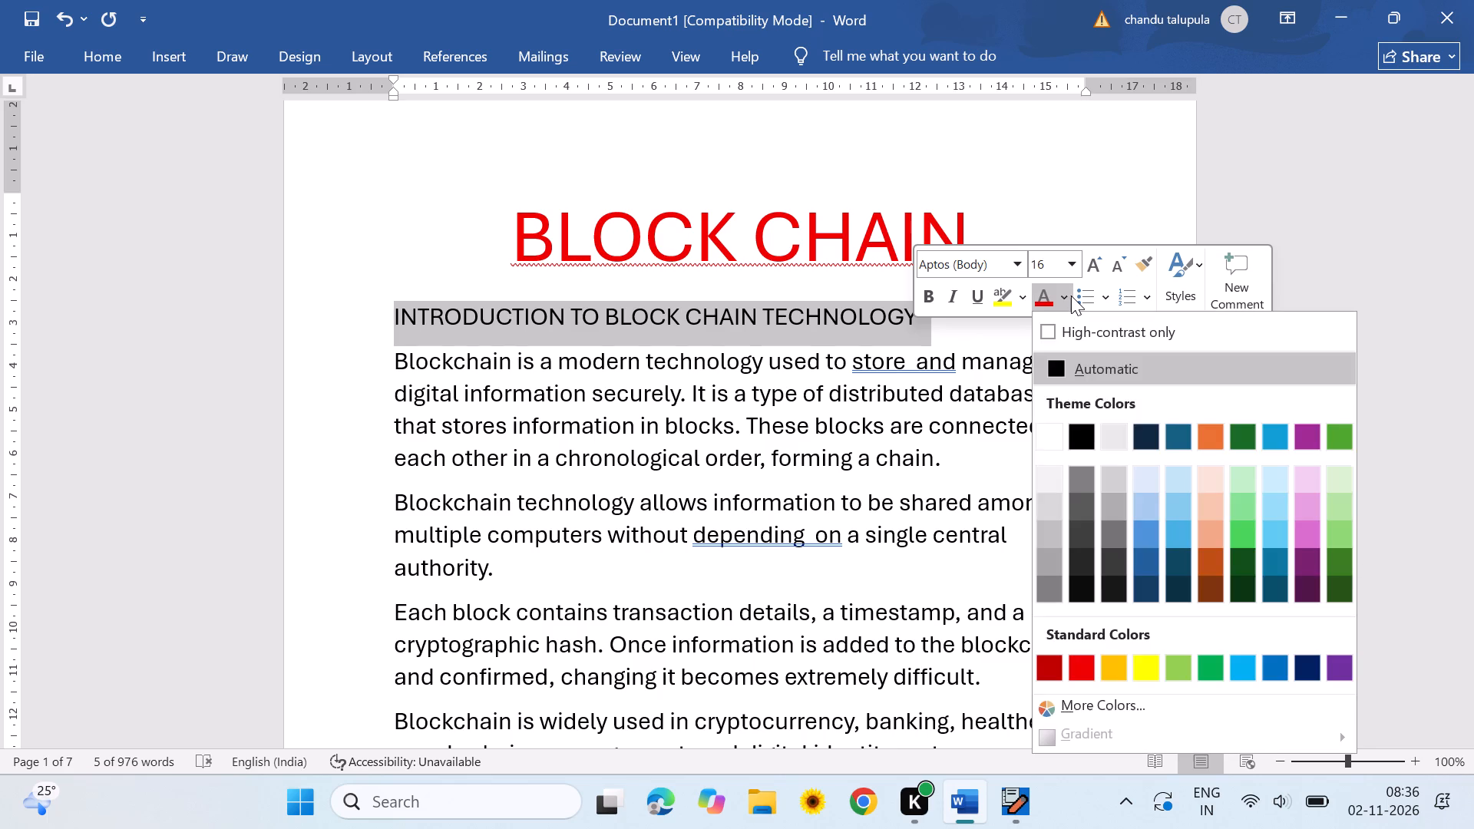
click(1184, 442)
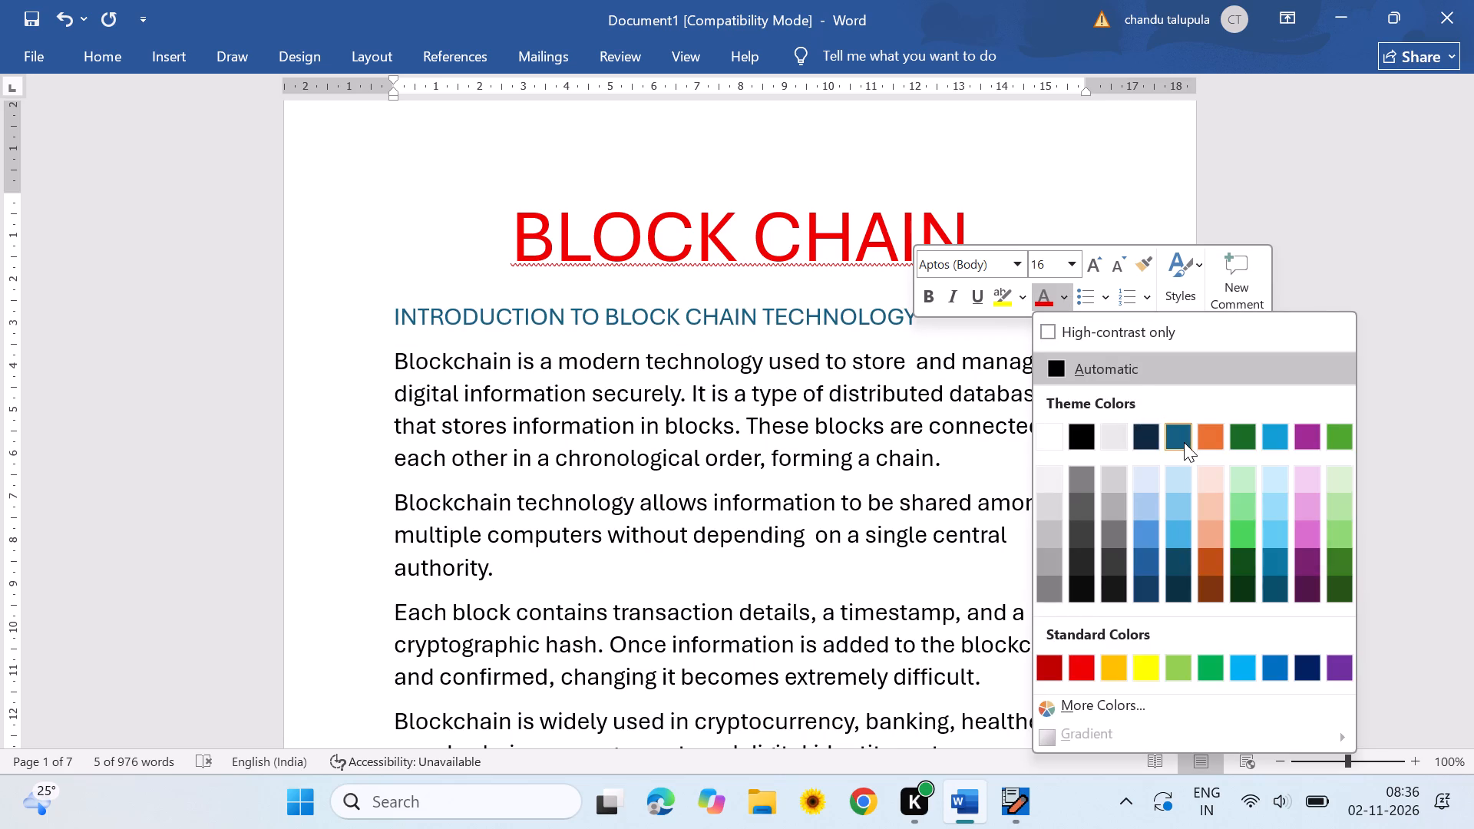
click(1102, 299)
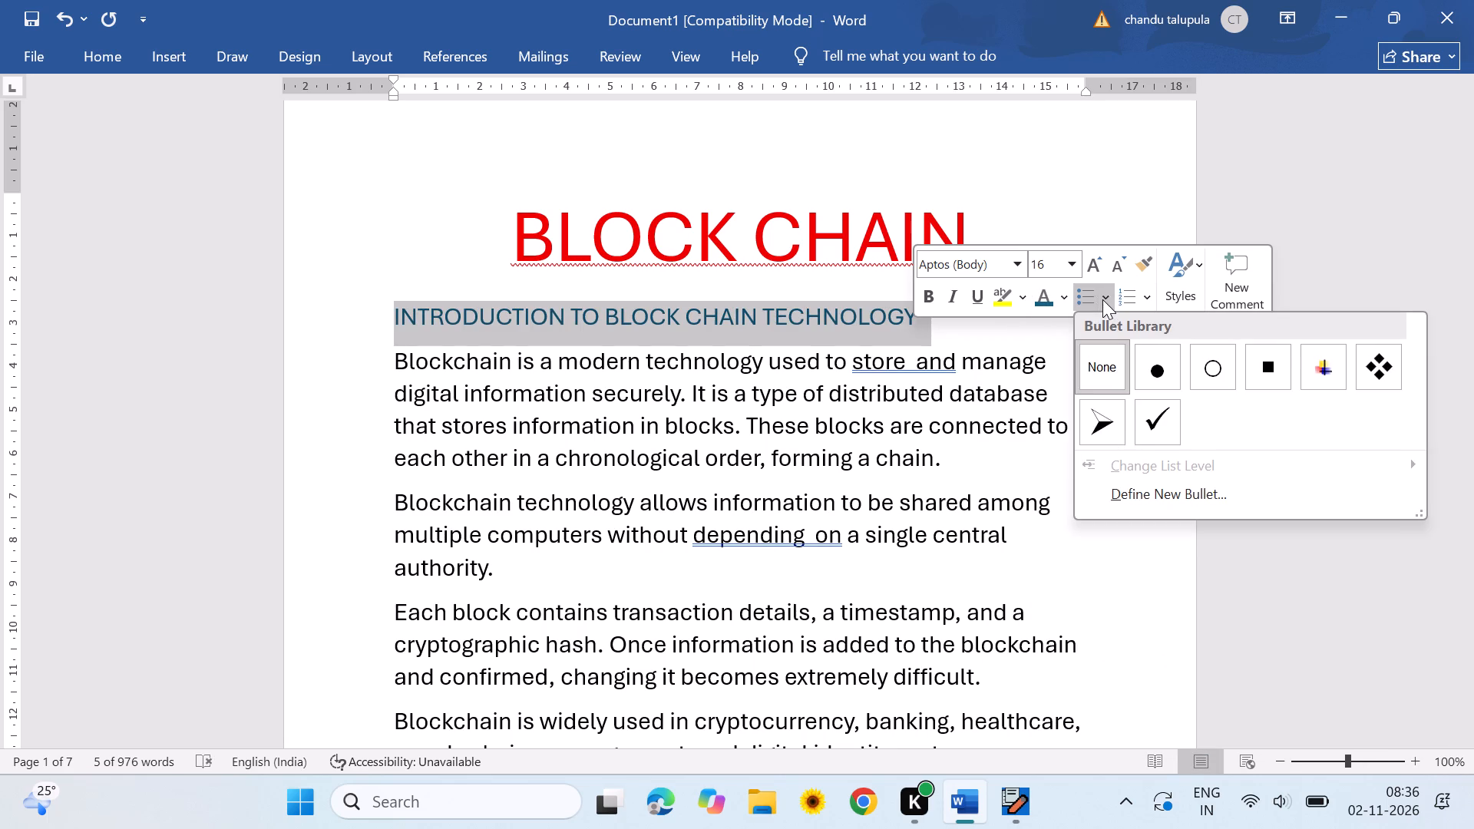
click(1101, 420)
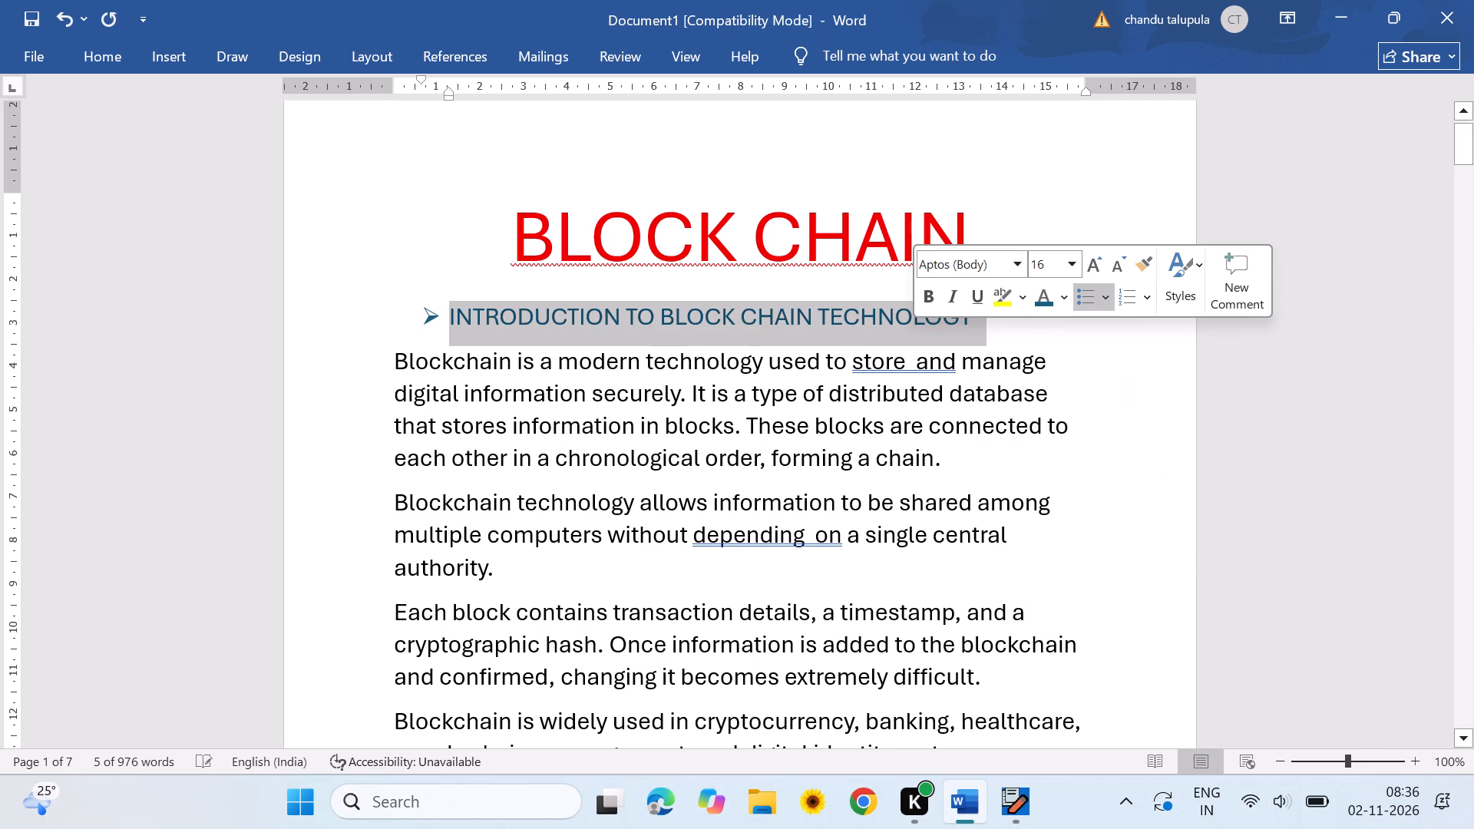
Apply a thick underline to the INTRODUCTION TO BLOCK CHAIN TECHNOLOGY heading.
click(114, 60)
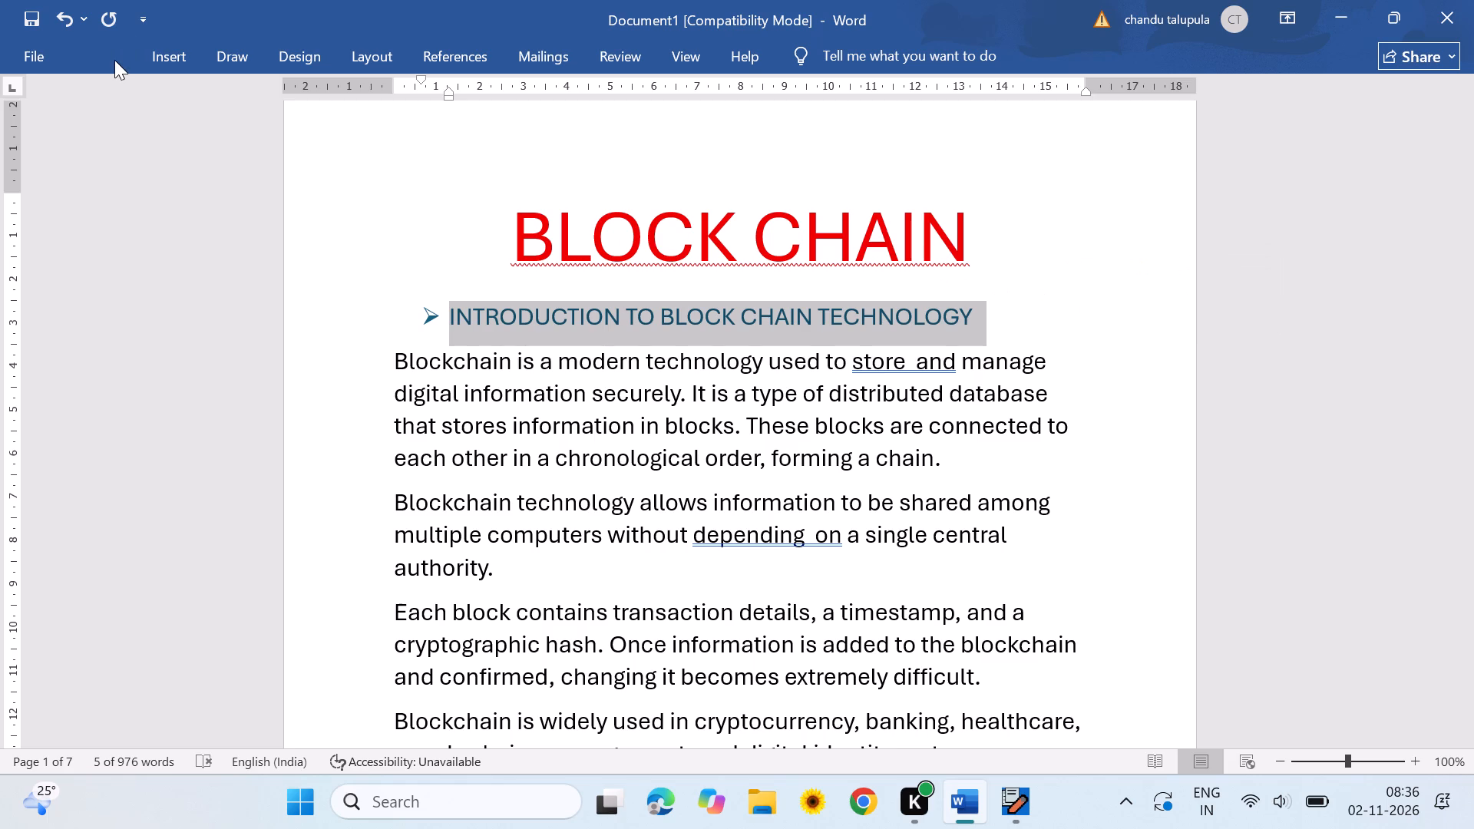
click(276, 127)
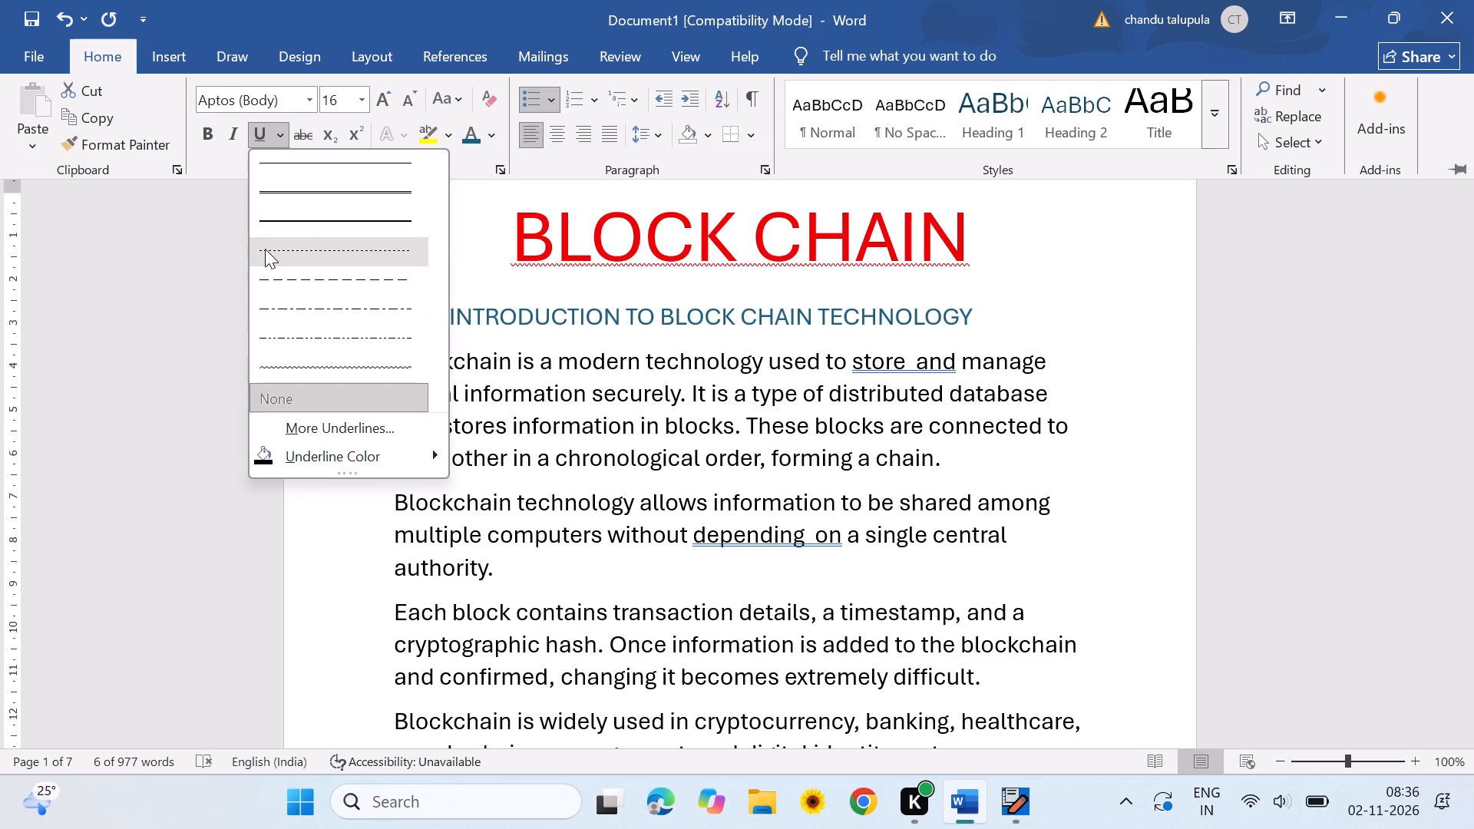
click(276, 228)
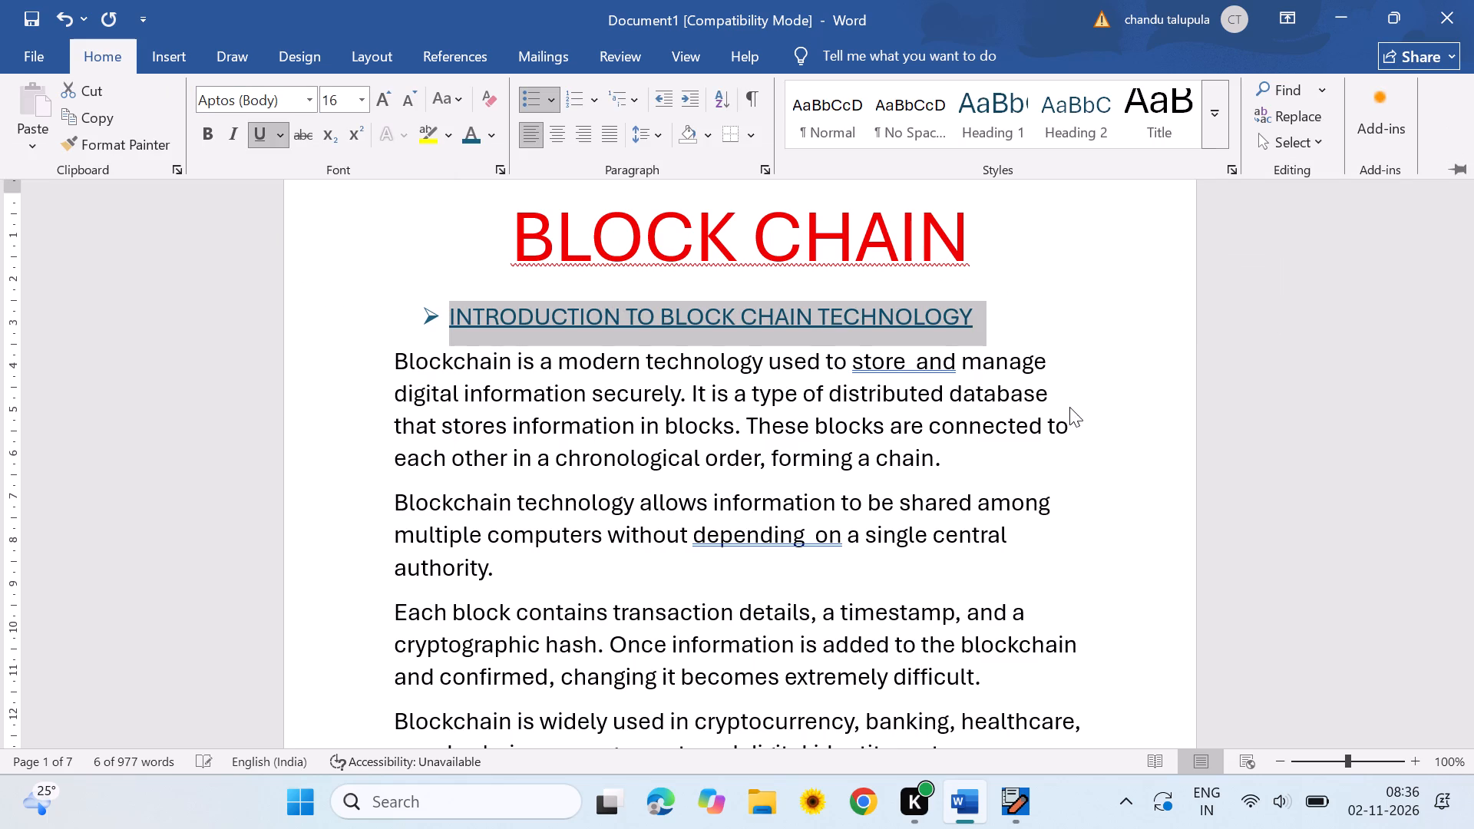
click(1144, 372)
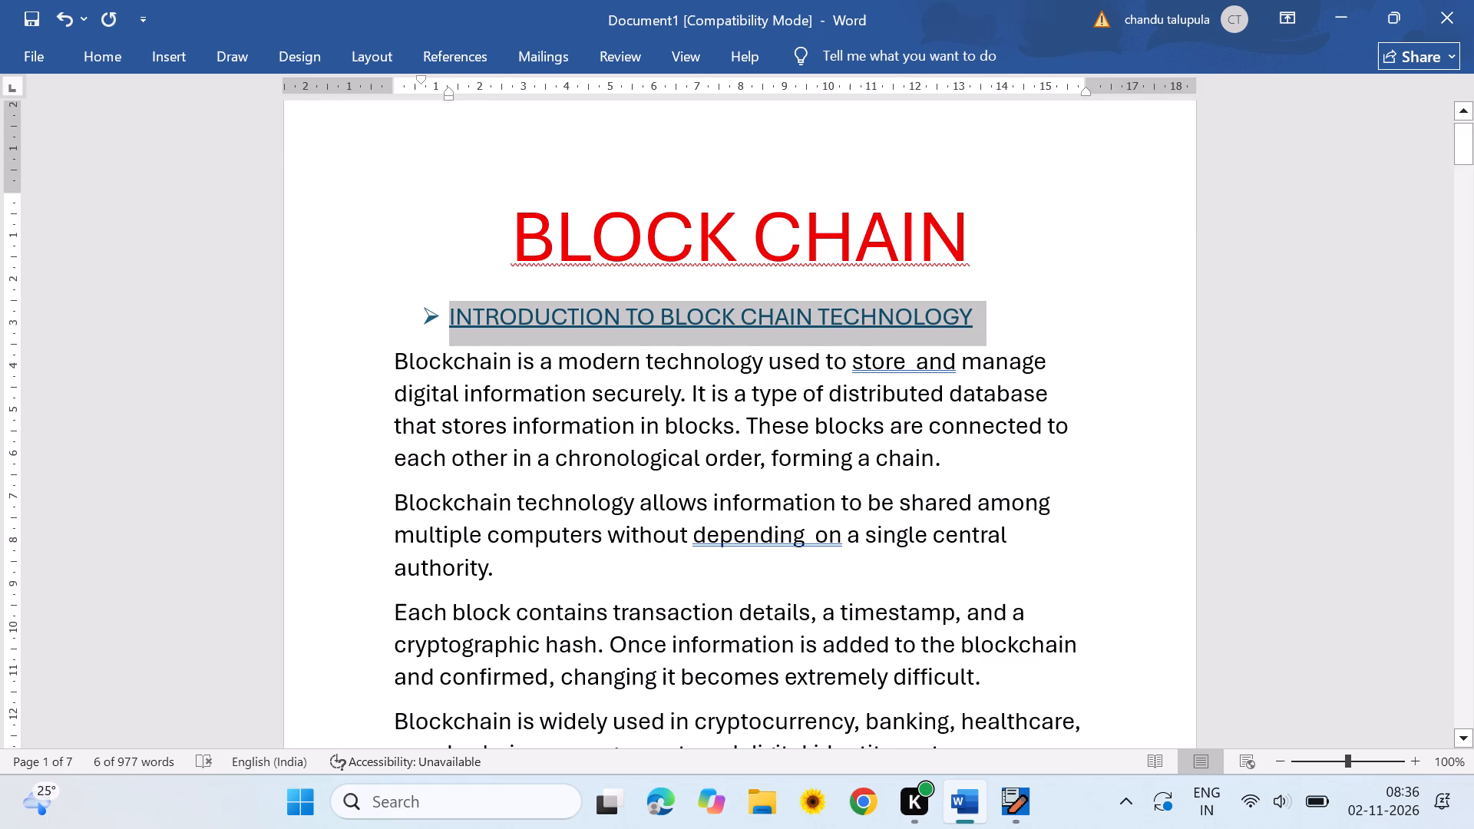
Insert a blank line after the introduction's last paragraph, above the HISTORY AND EVOLUTION OF BLOCKCHAIN heading.
drag(1468, 154, 1473, 170)
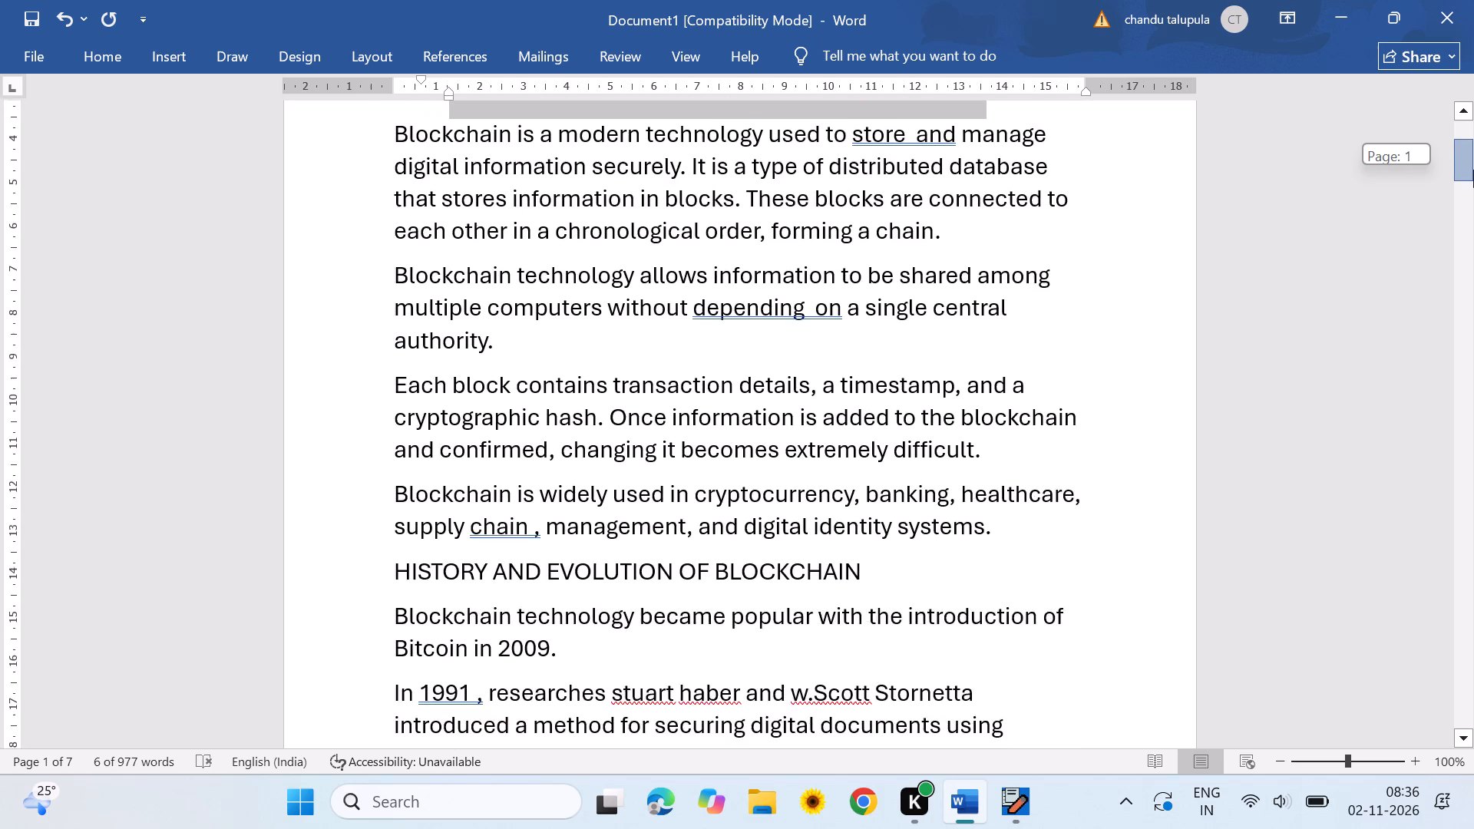
drag(1473, 170, 1473, 170)
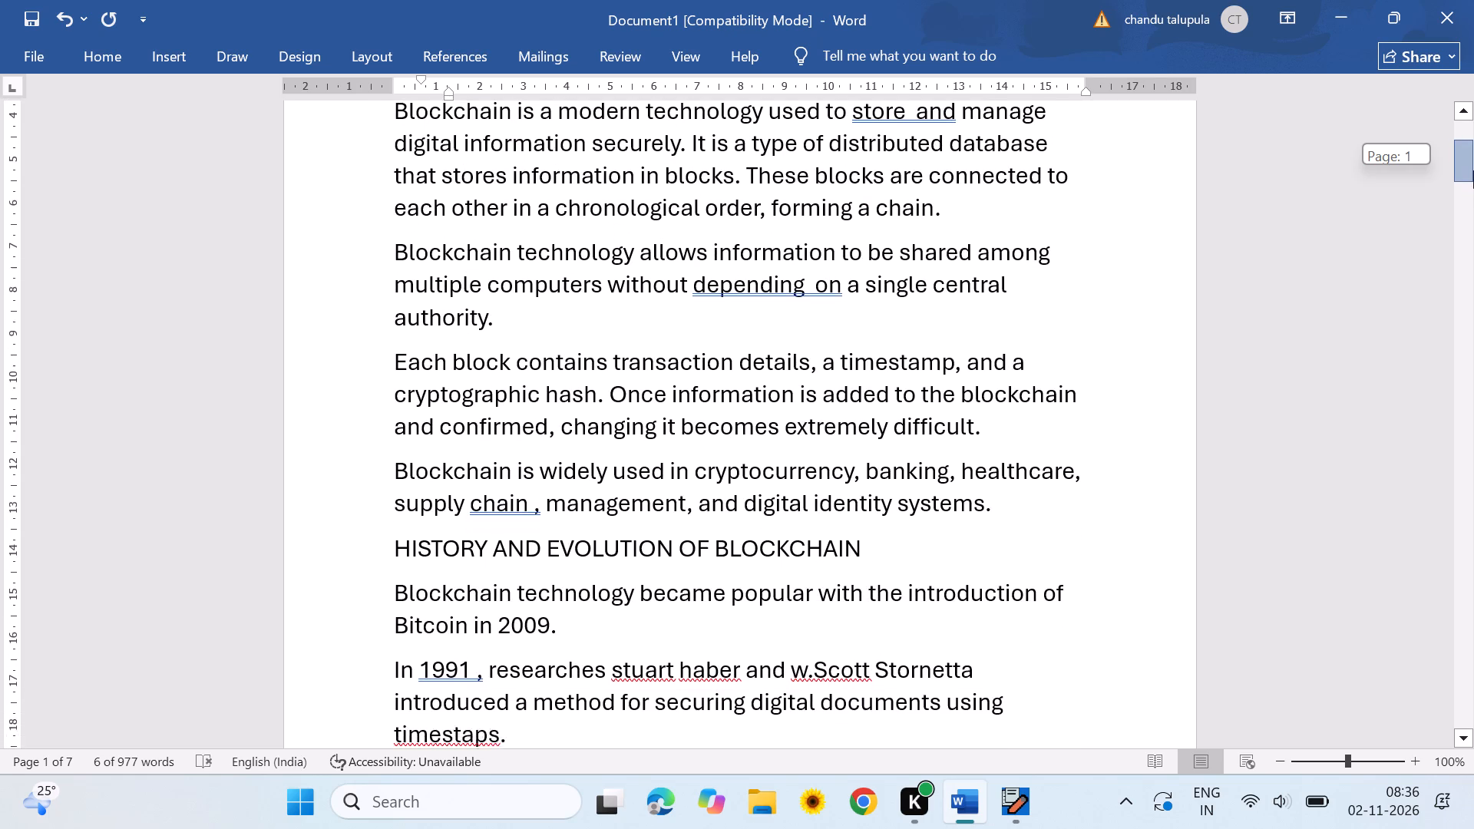
drag(1473, 170, 1472, 167)
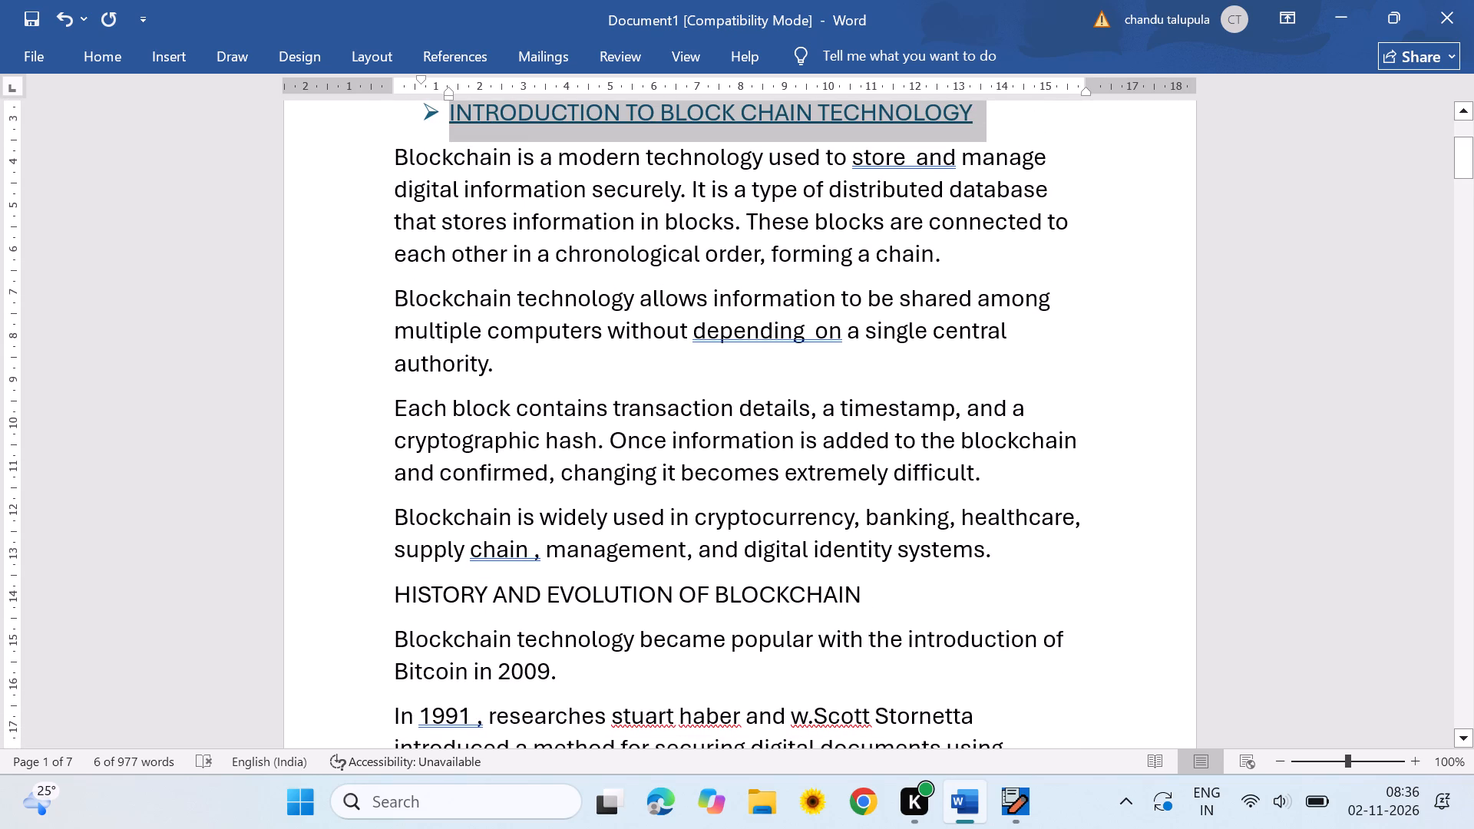
click(1007, 540)
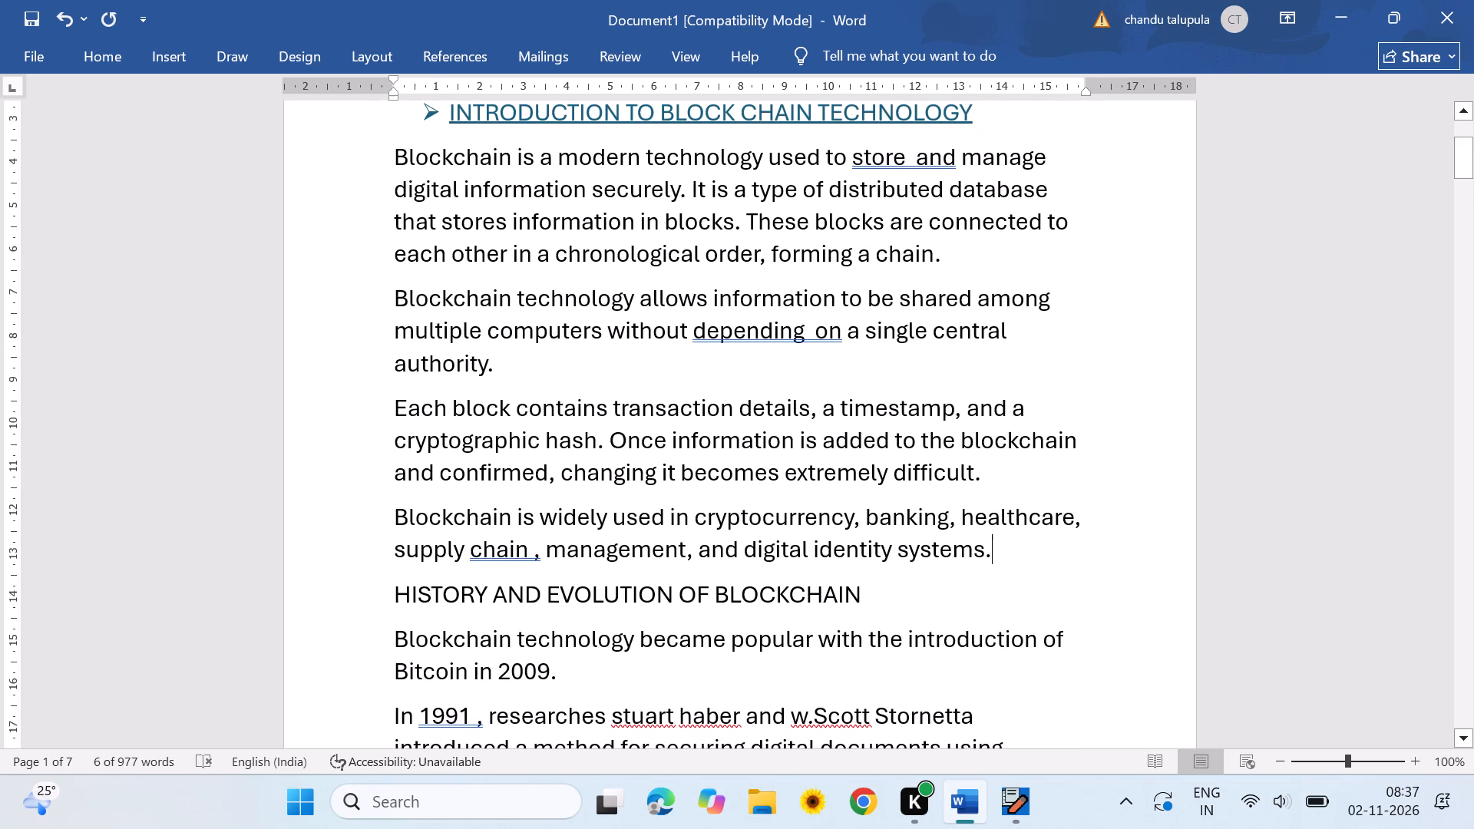
key(Return)
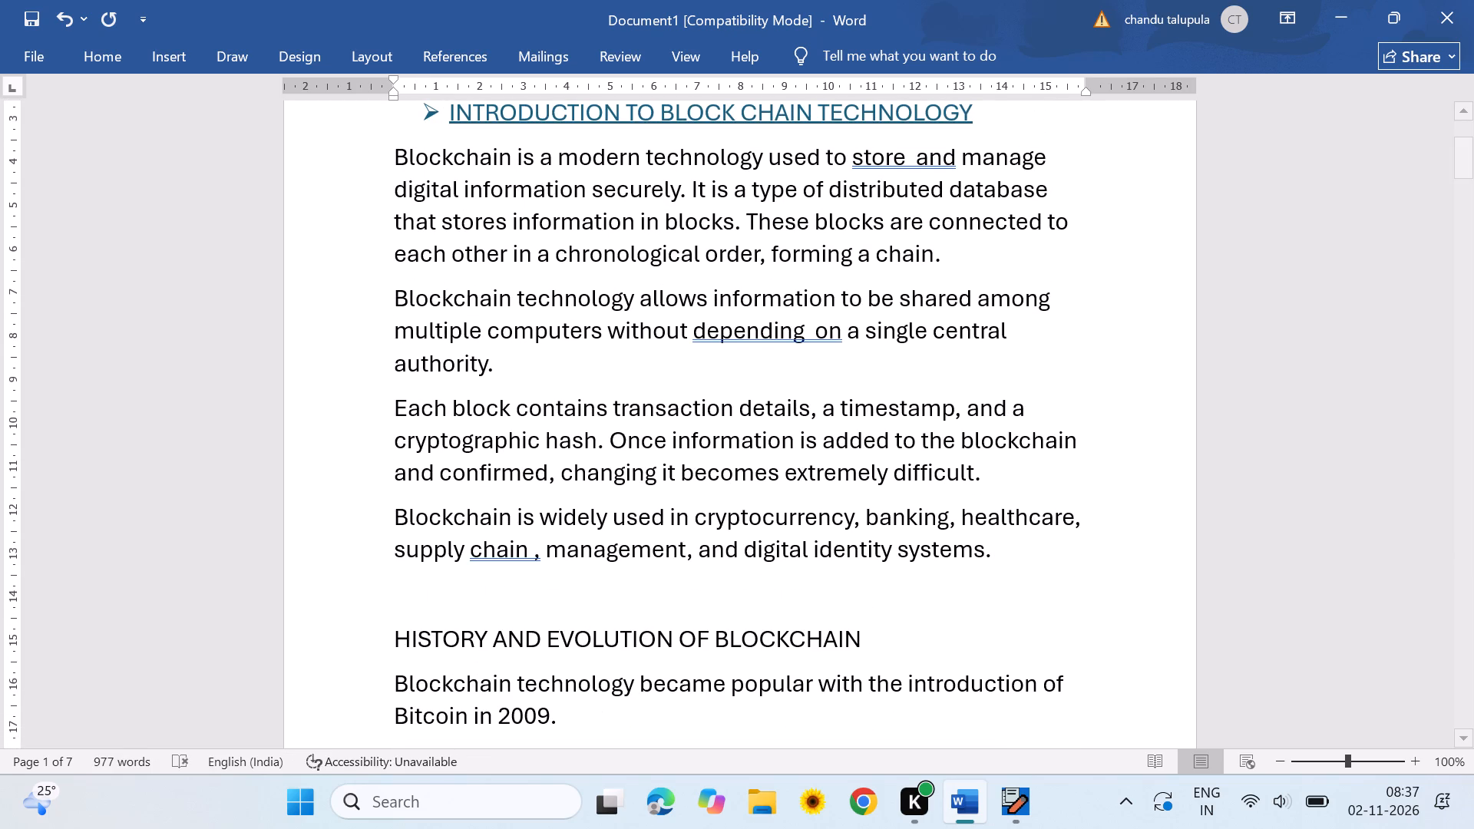
Color the heading HISTORY AND EVOLUTION OF BLOCKCHAIN standard orange and add an arrow bullet.
click(377, 639)
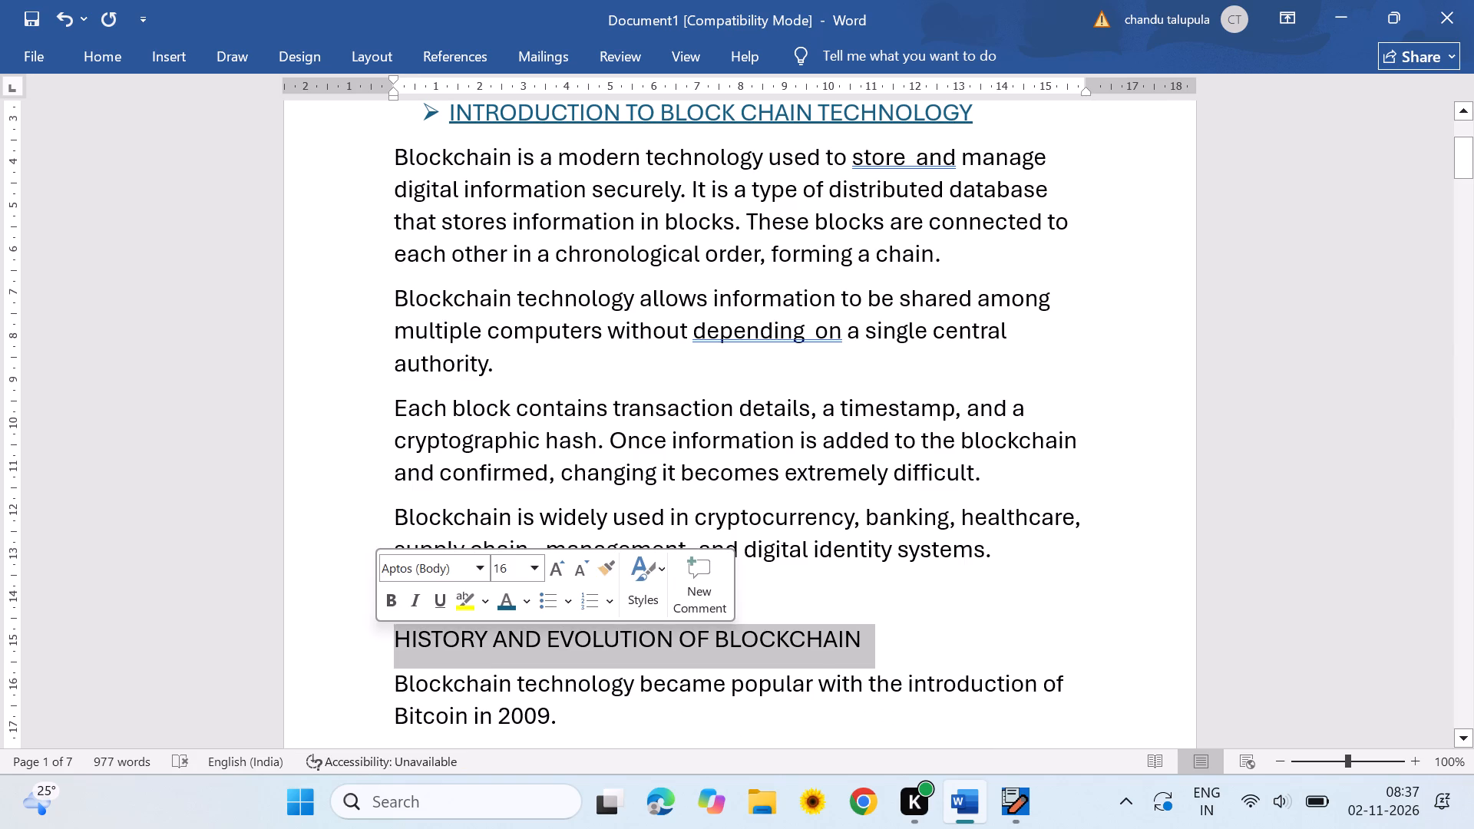
click(527, 606)
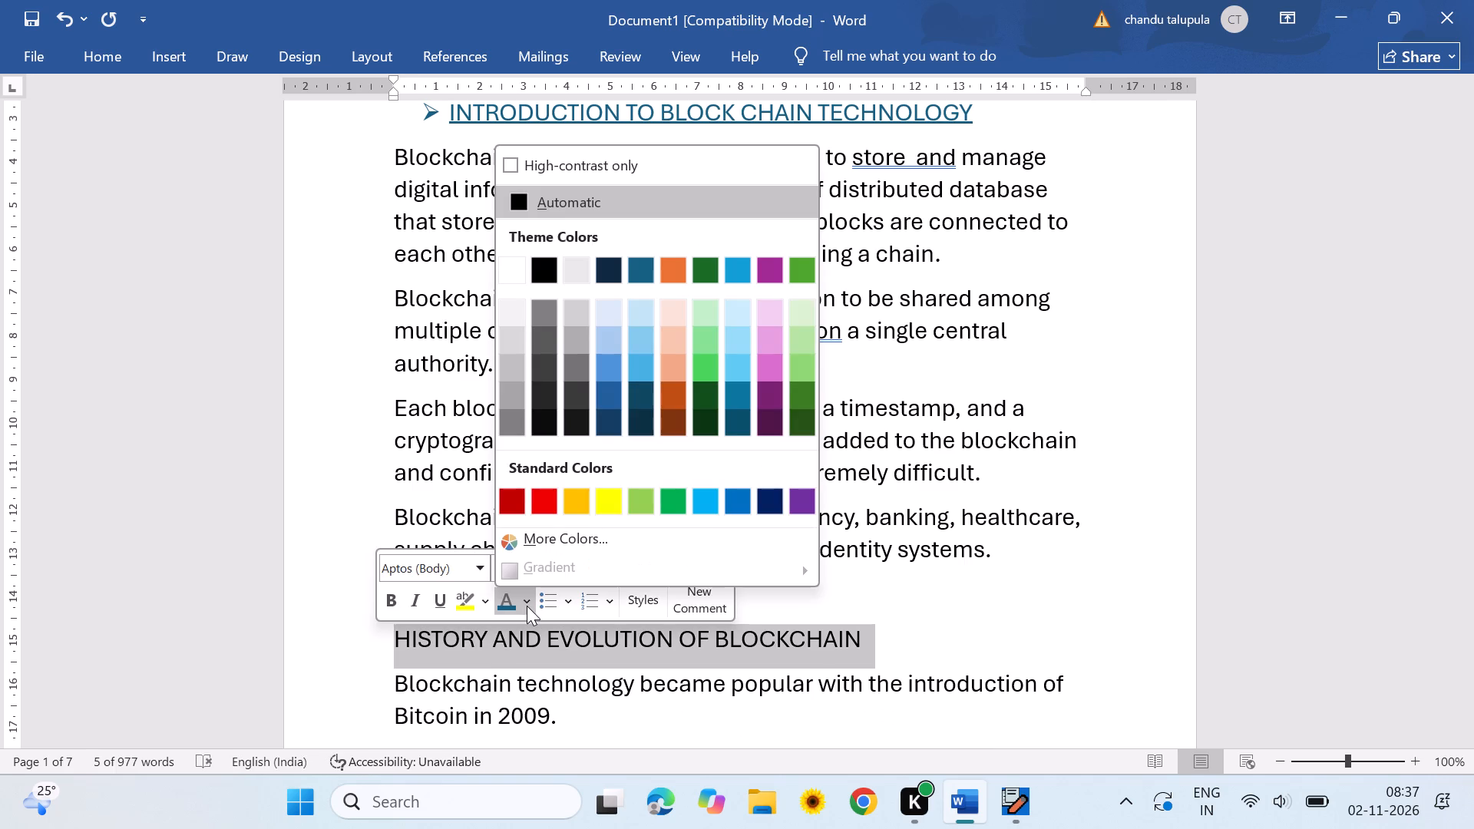
click(573, 494)
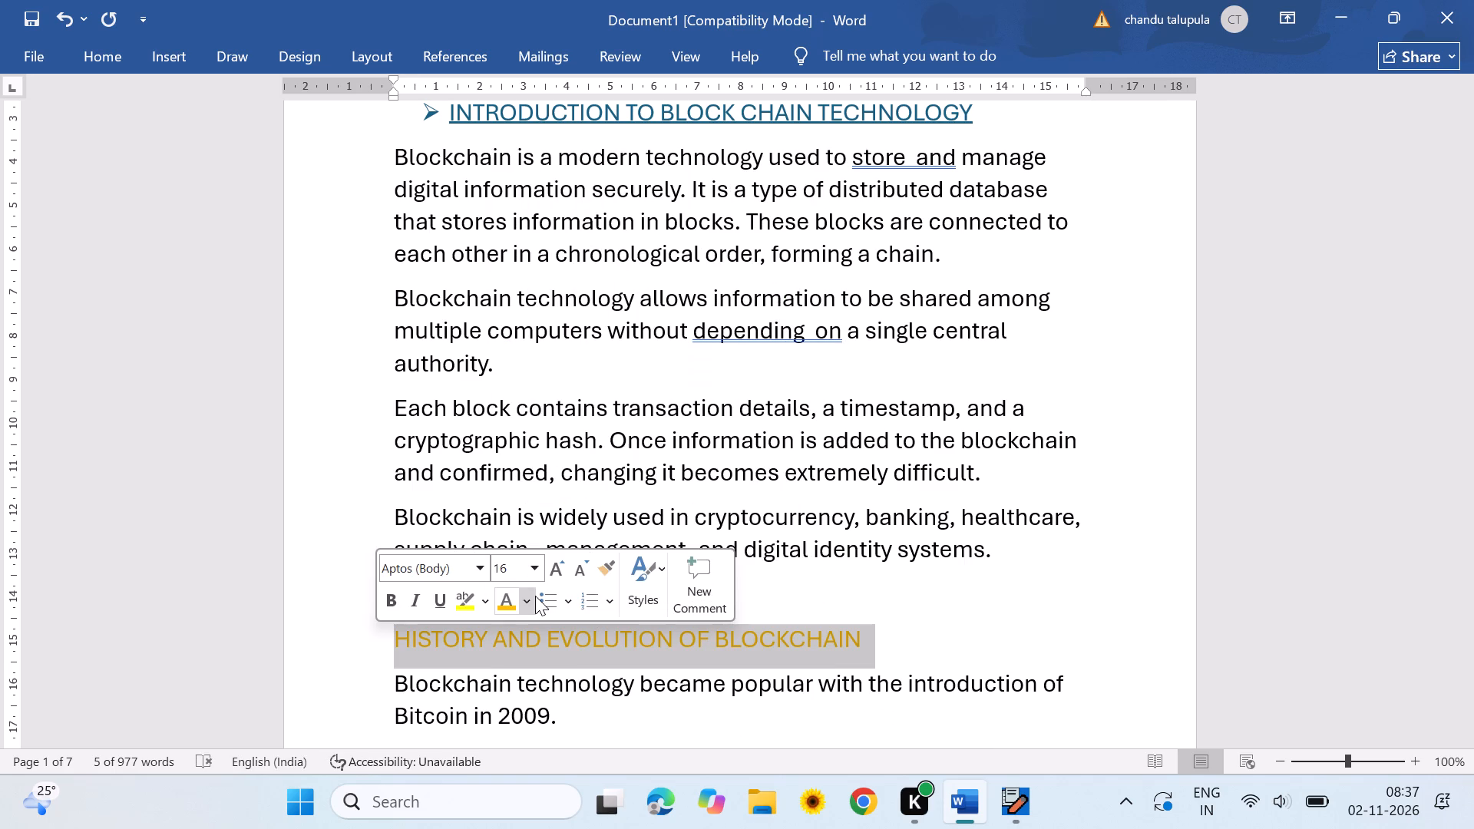
click(543, 596)
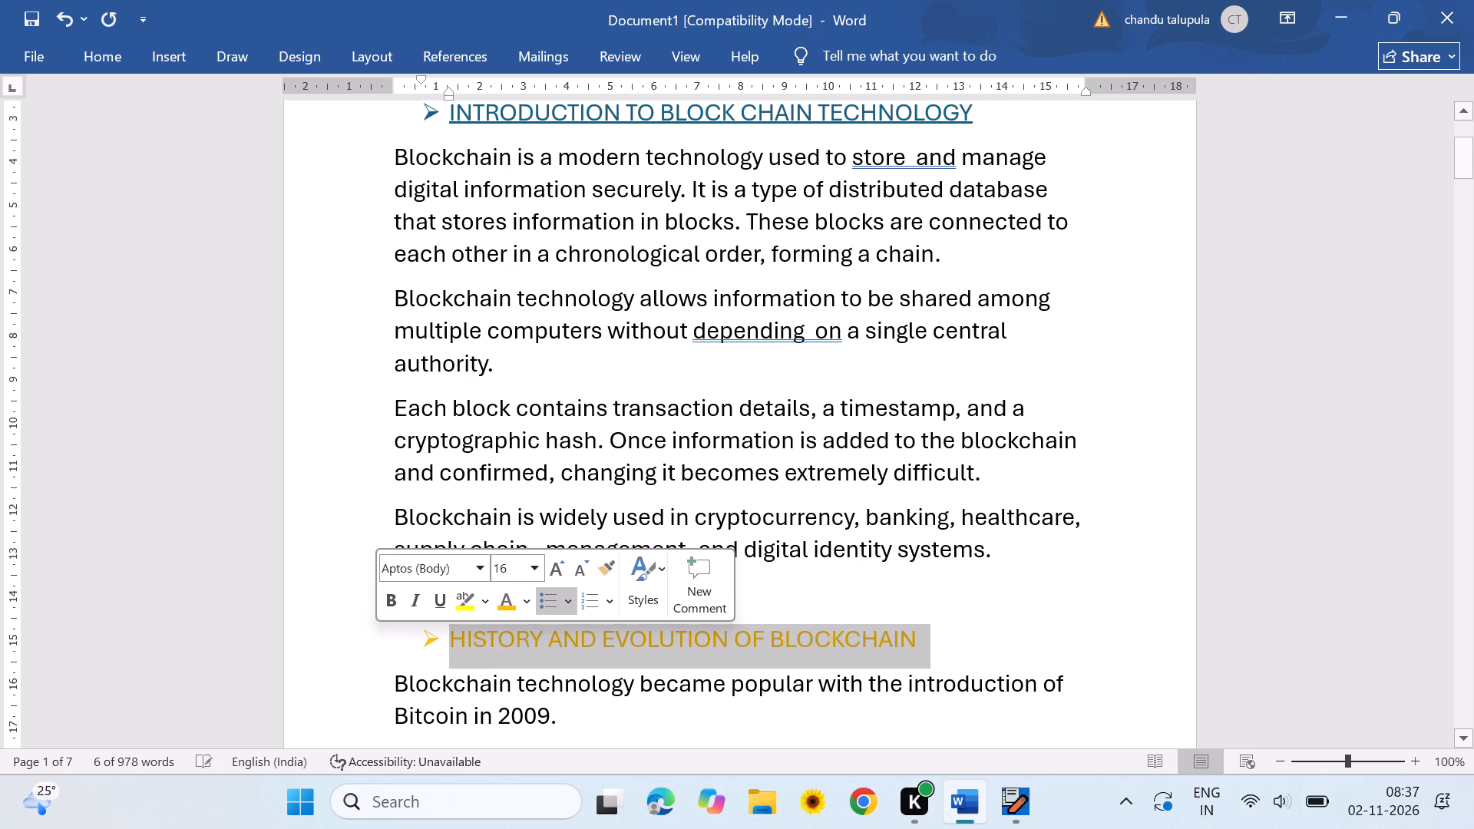
Apply a wavy underline to the HISTORY AND EVOLUTION OF BLOCKCHAIN heading.
click(96, 60)
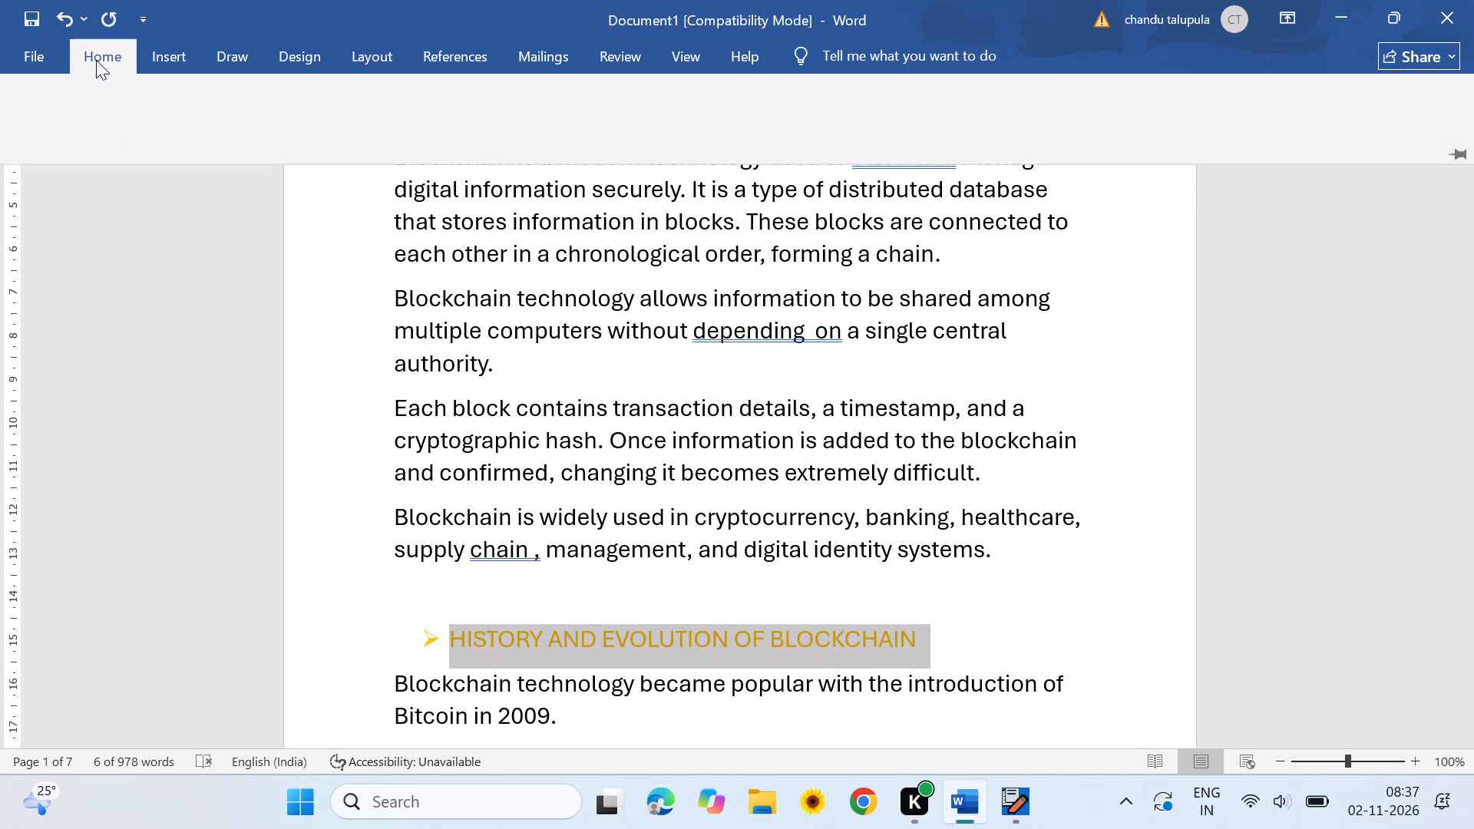
click(279, 130)
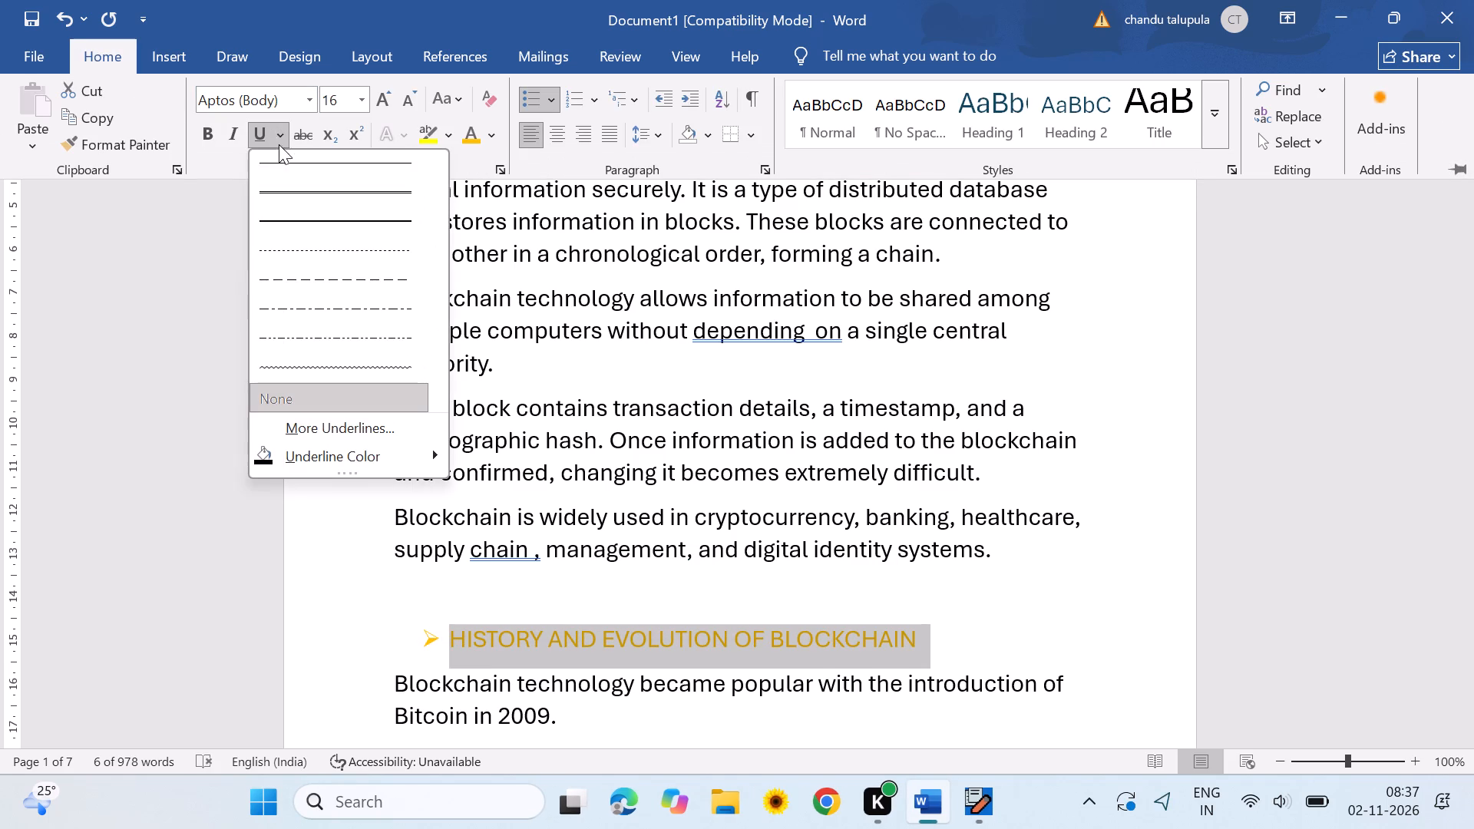
click(328, 379)
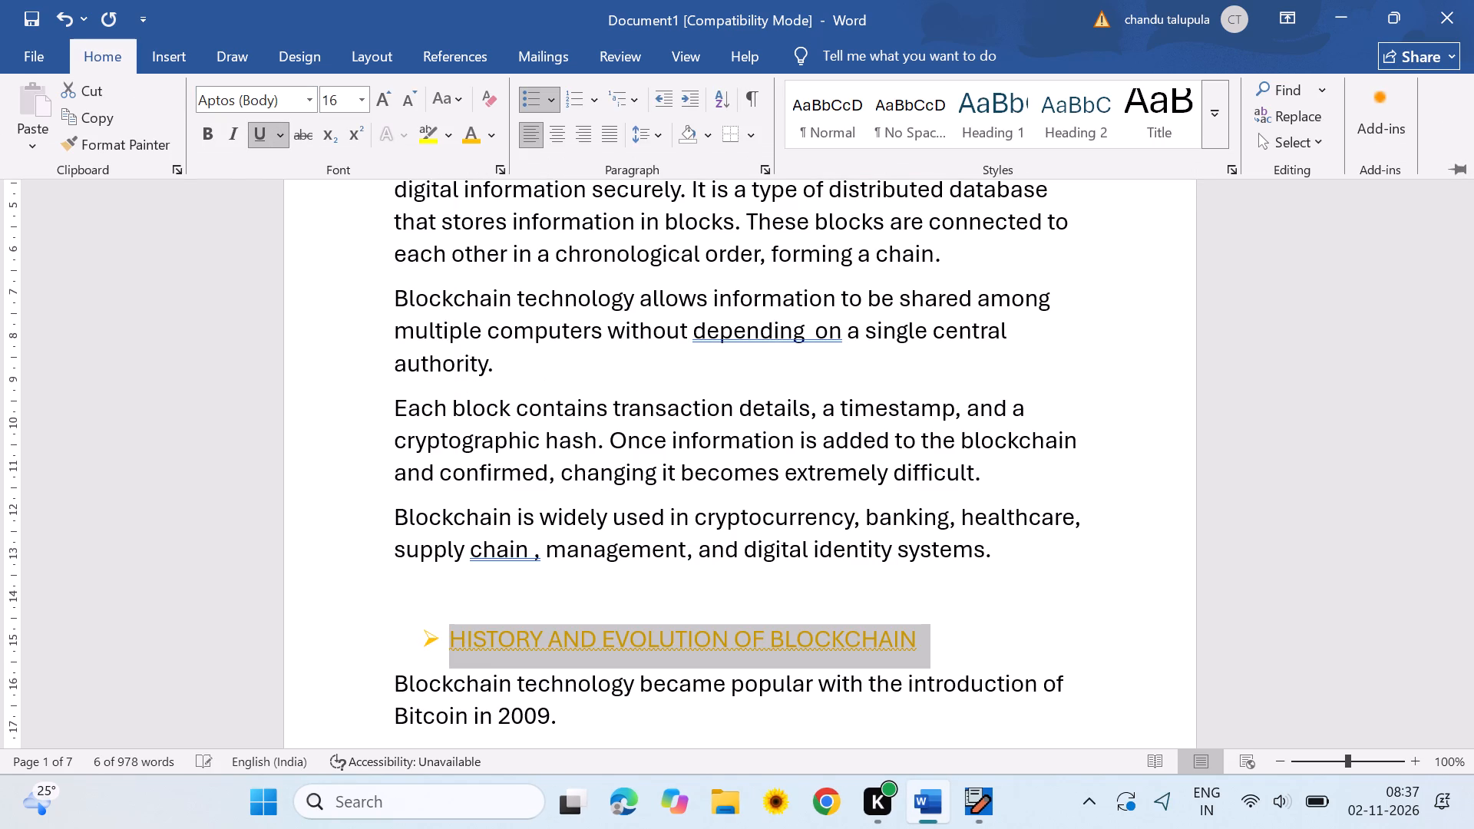
click(1109, 487)
click(1133, 461)
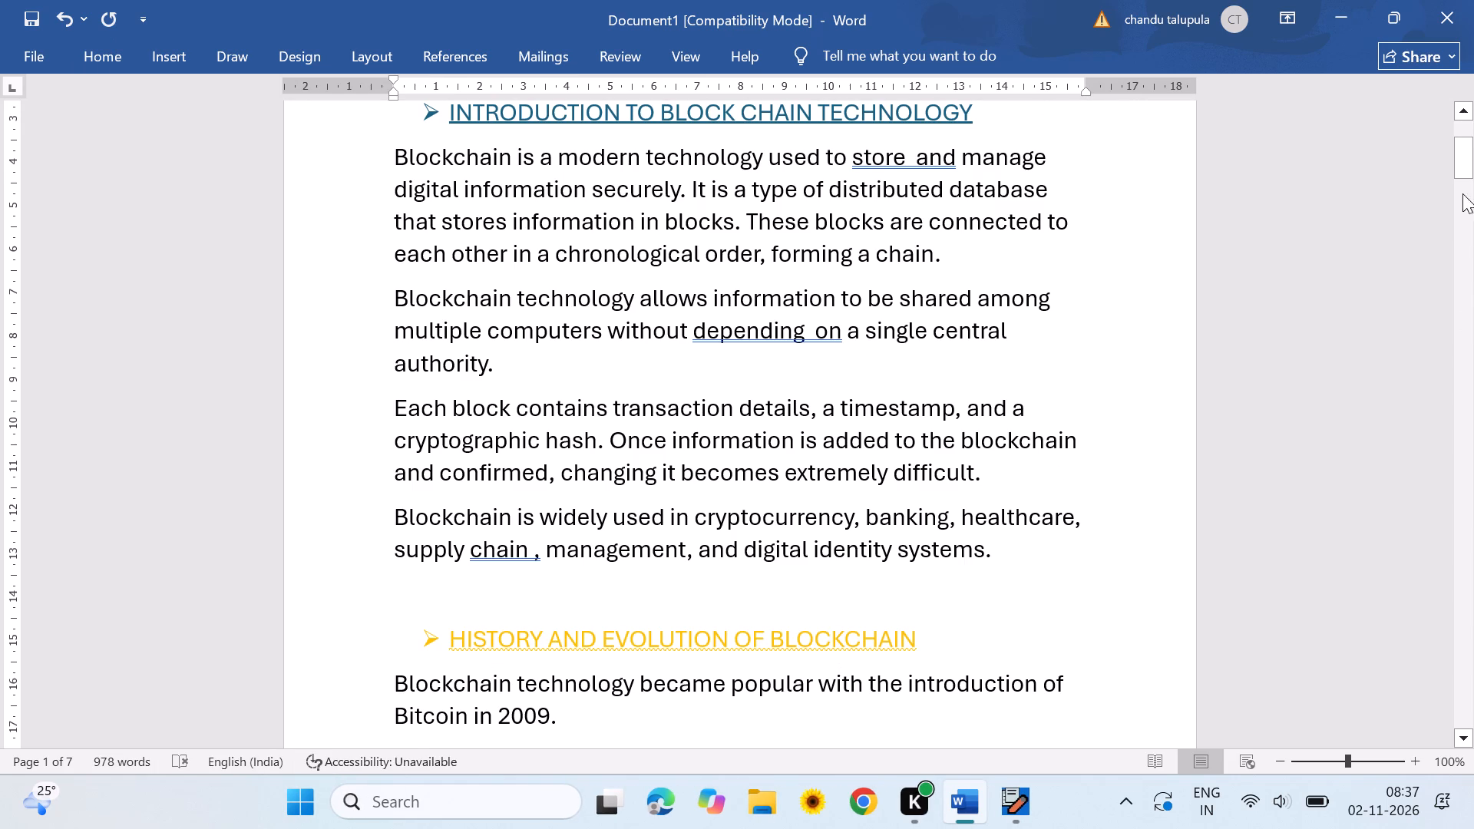
Add solid round bullets to all the body paragraphs under HISTORY AND EVOLUTION OF BLOCKCHAIN, through the paragraph starting with Today.
drag(1459, 163, 1460, 182)
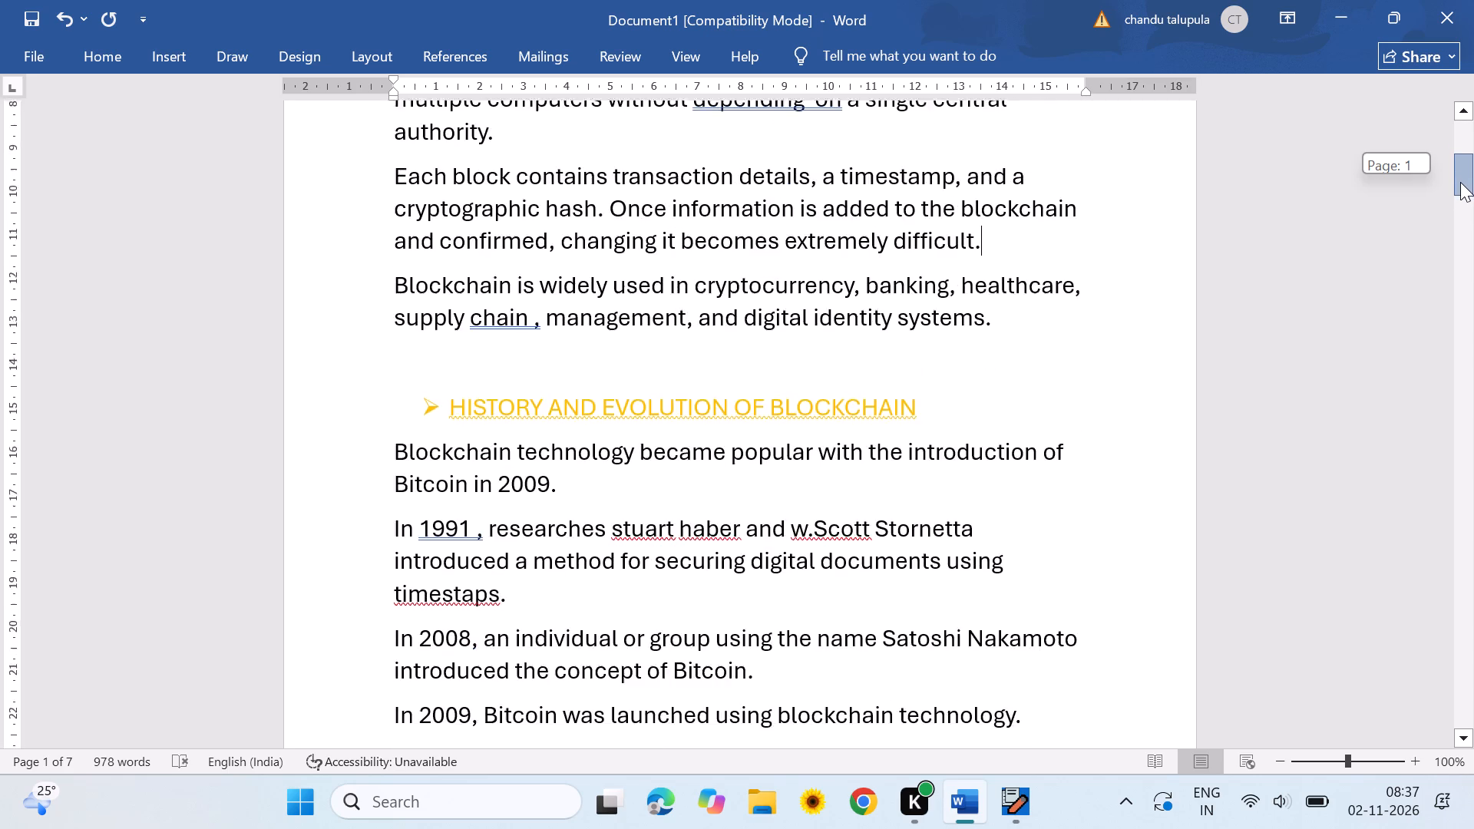
drag(1460, 182, 1460, 194)
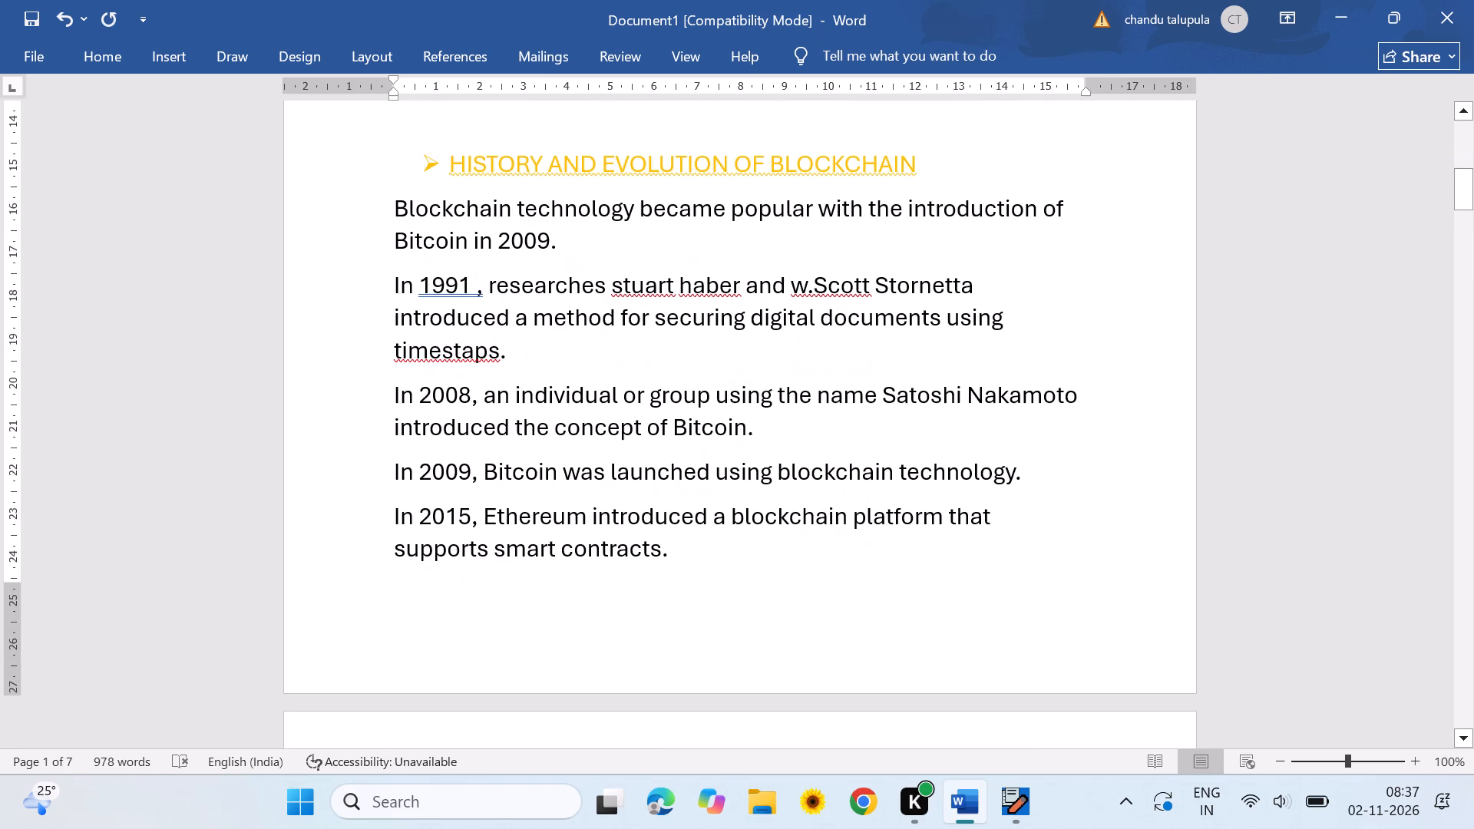
drag(385, 226, 386, 230)
drag(386, 230, 635, 373)
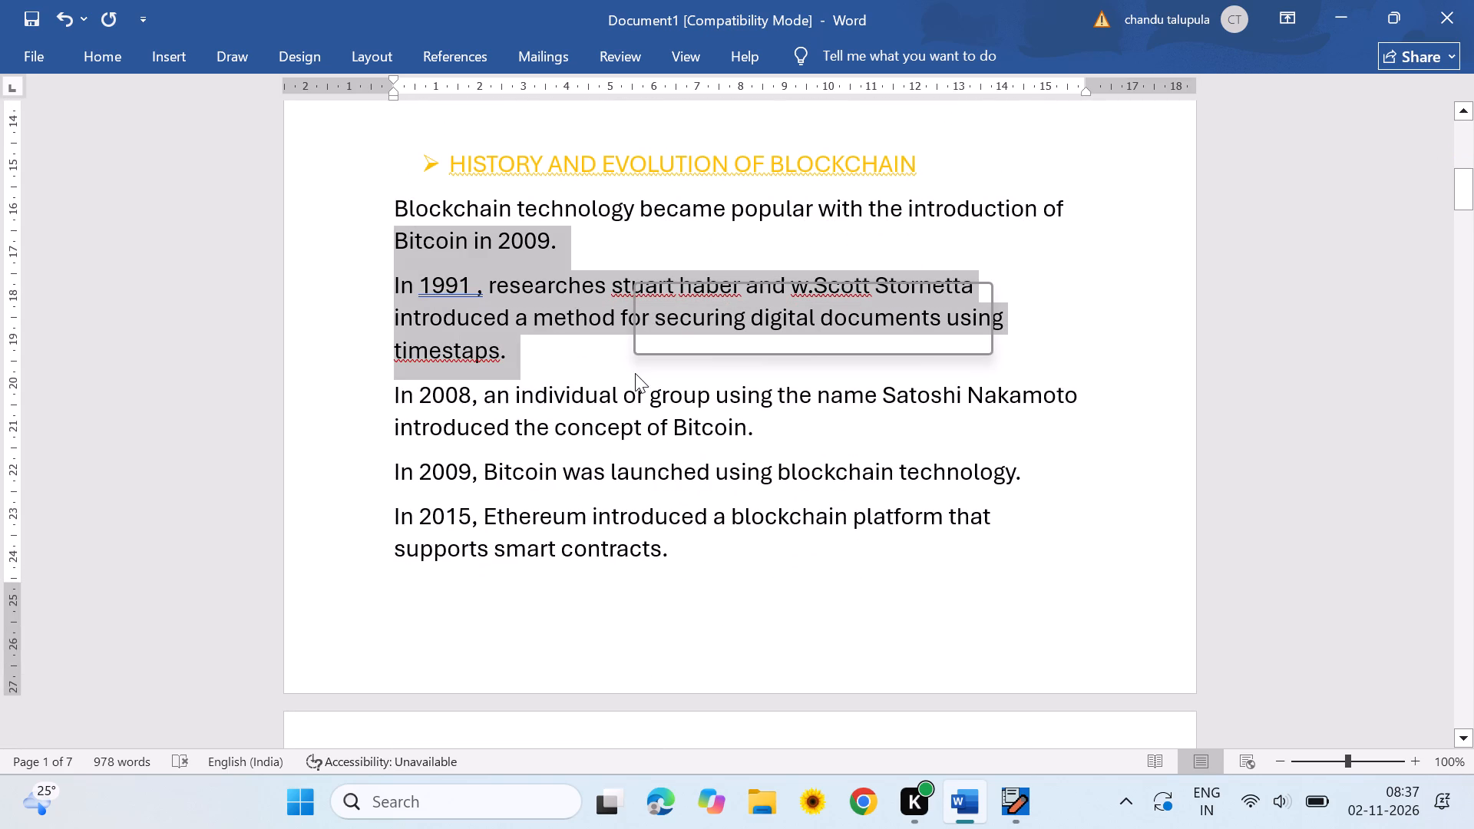
click(589, 352)
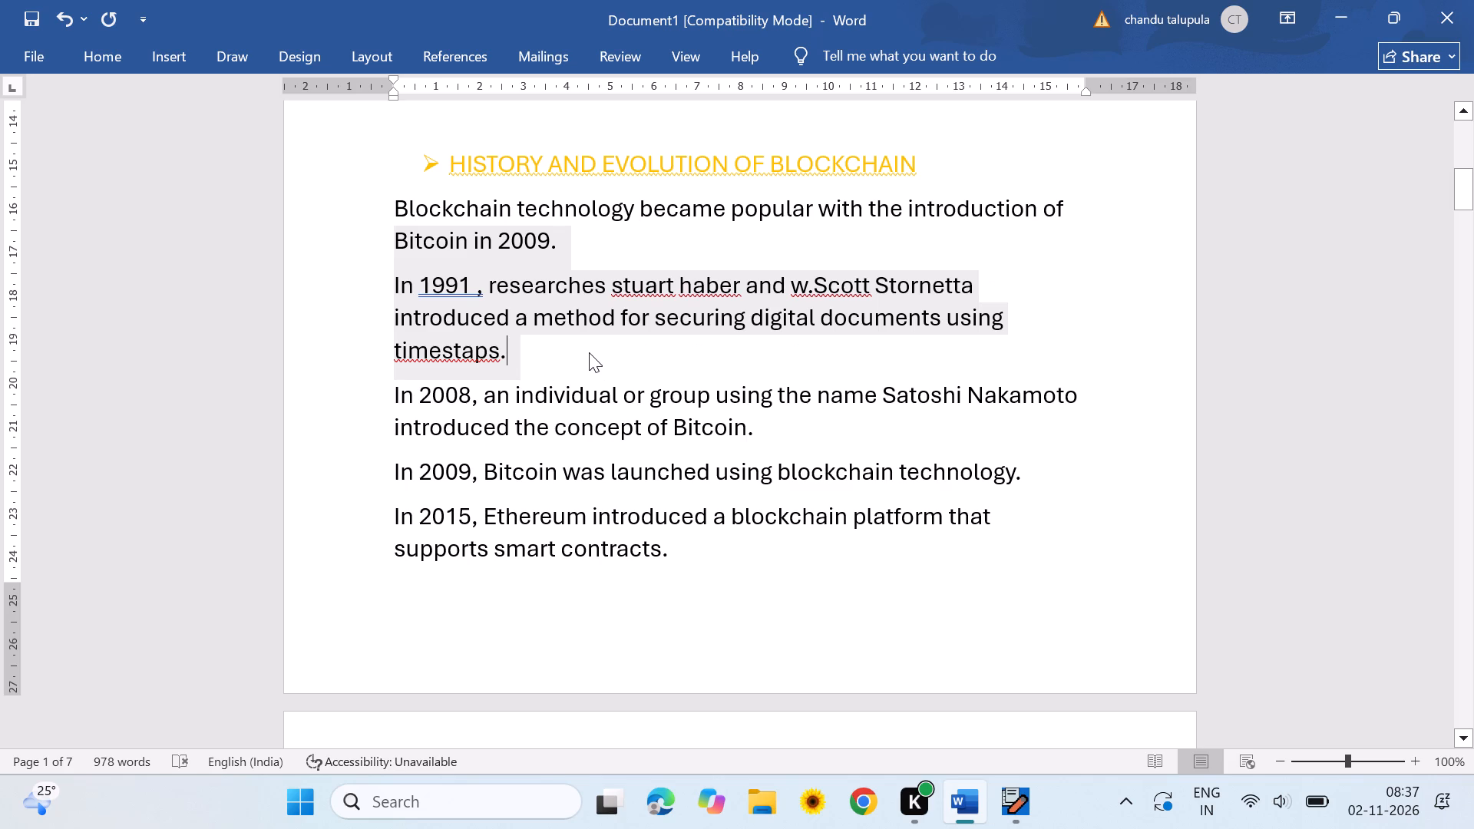
drag(394, 203, 613, 573)
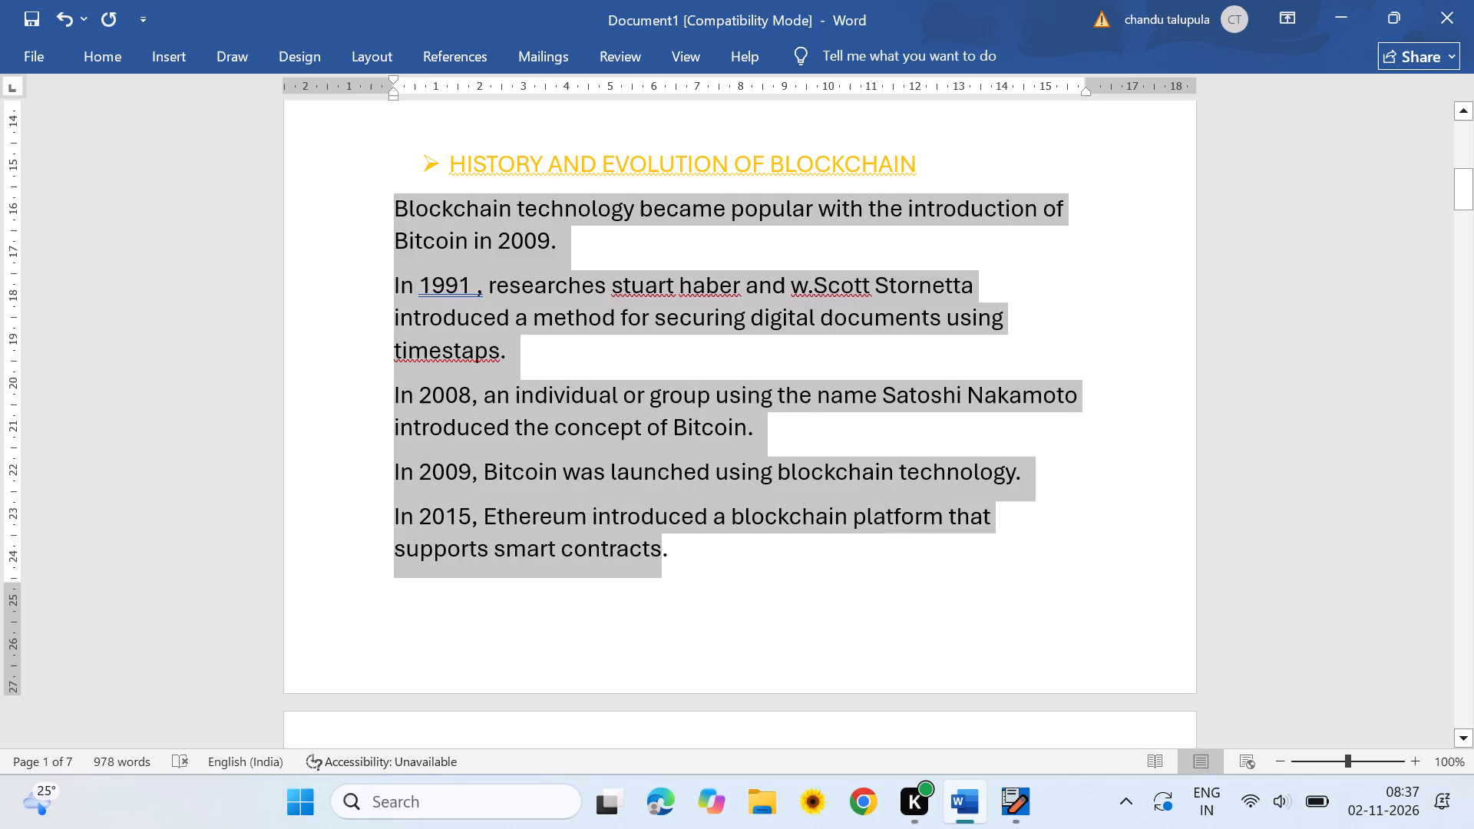
drag(613, 573, 805, 424)
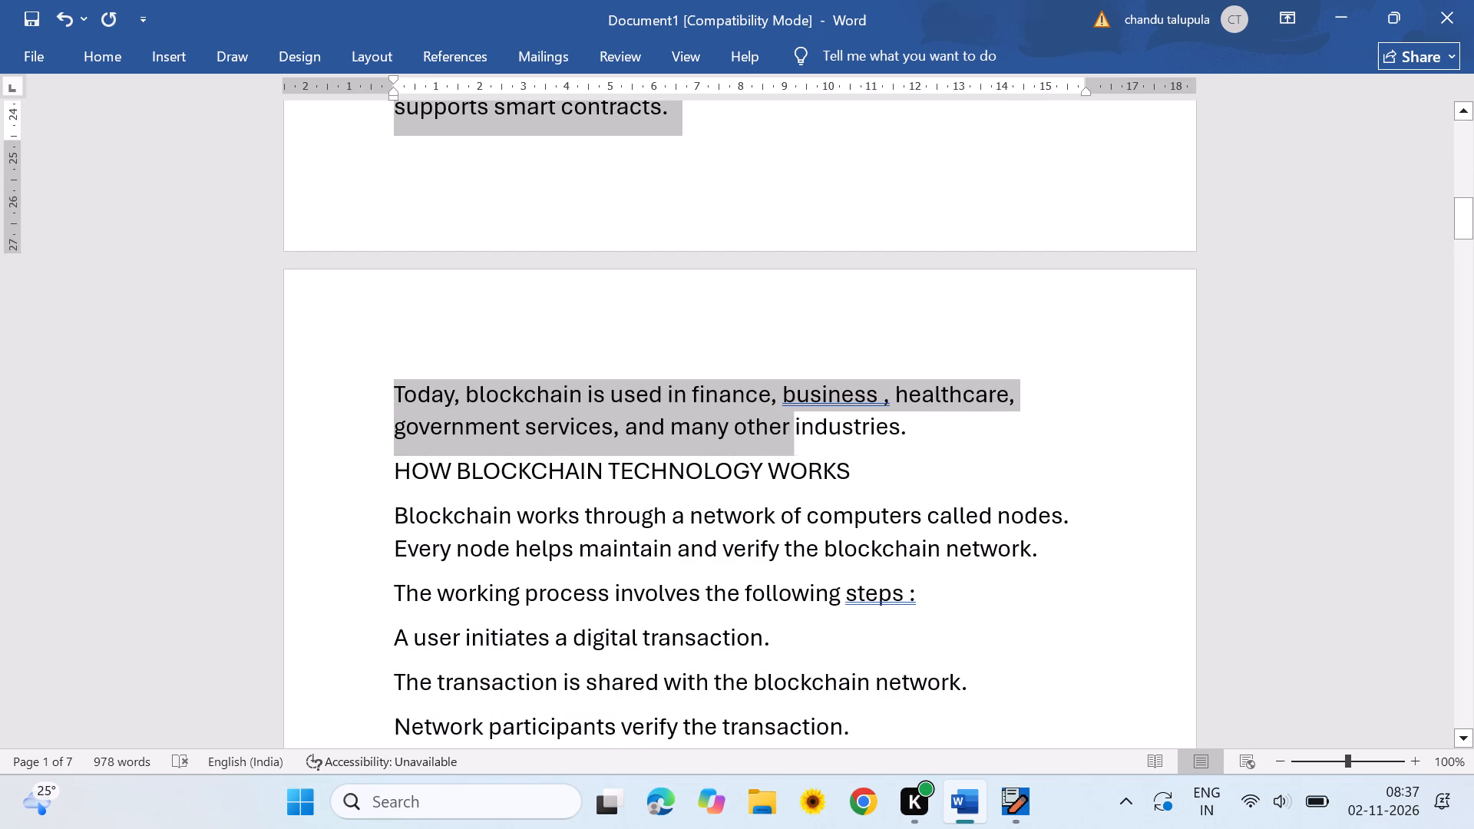
drag(805, 424, 913, 437)
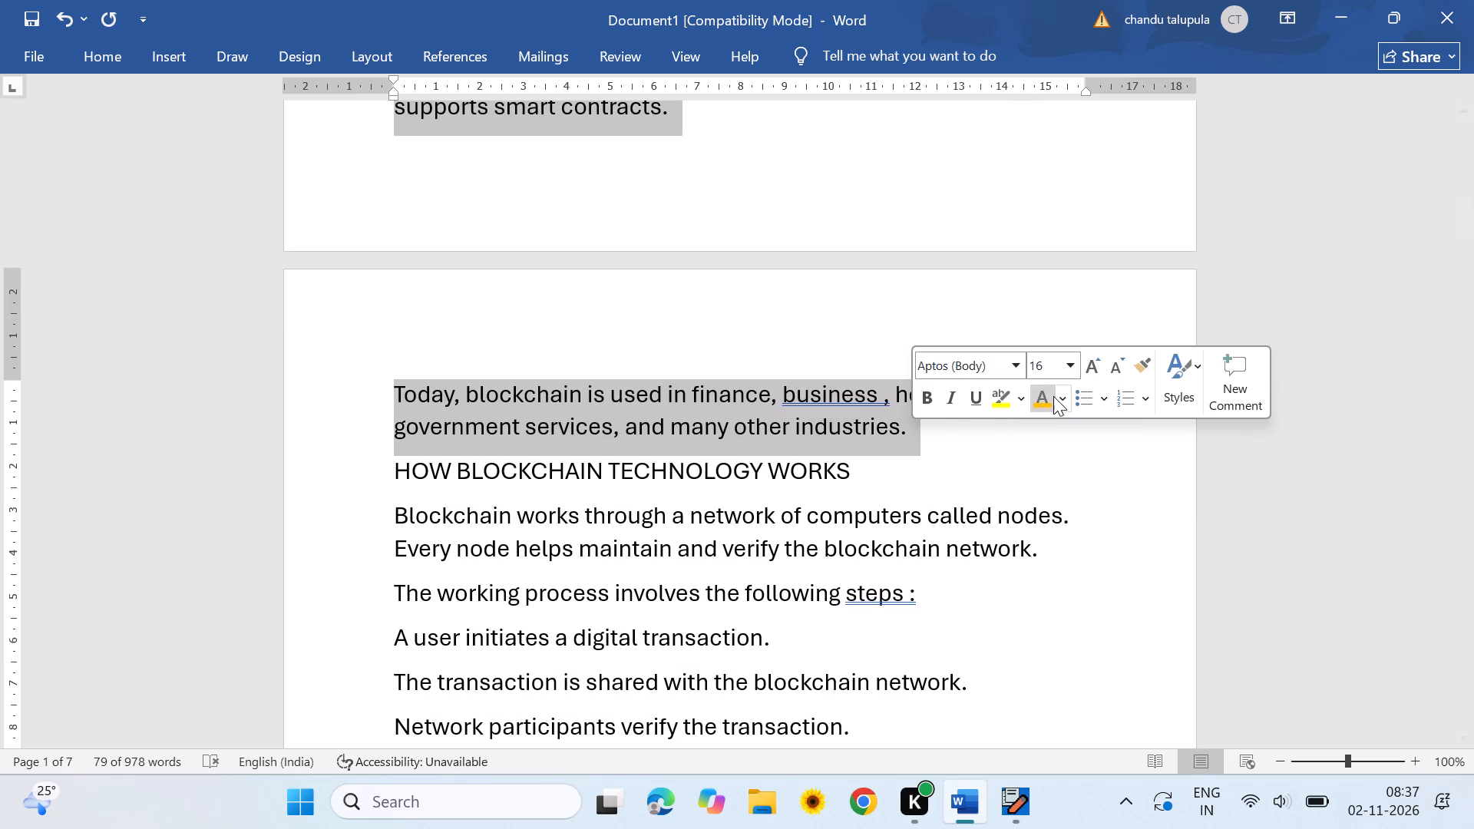
click(1099, 395)
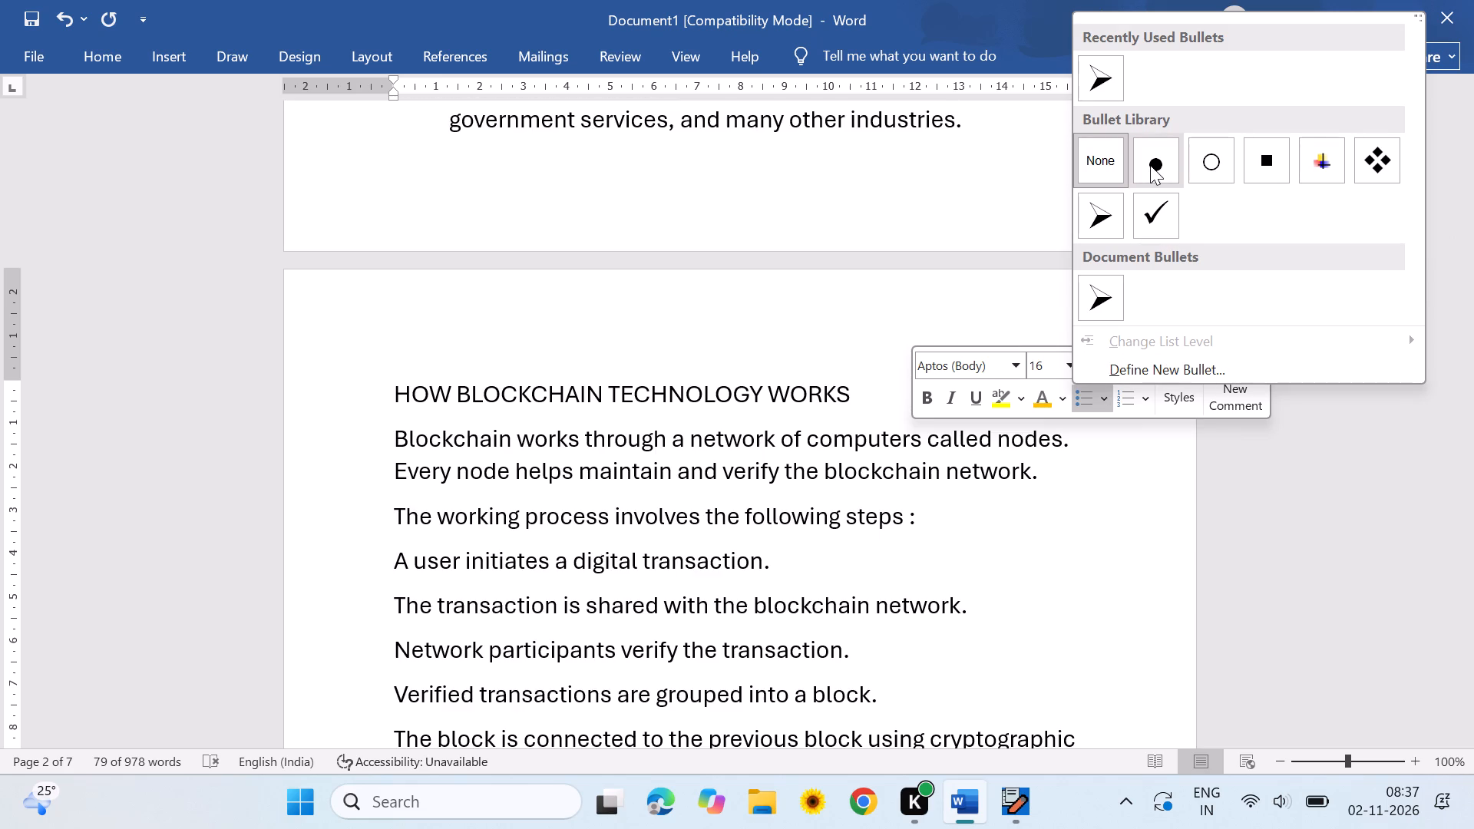
click(1150, 165)
click(998, 235)
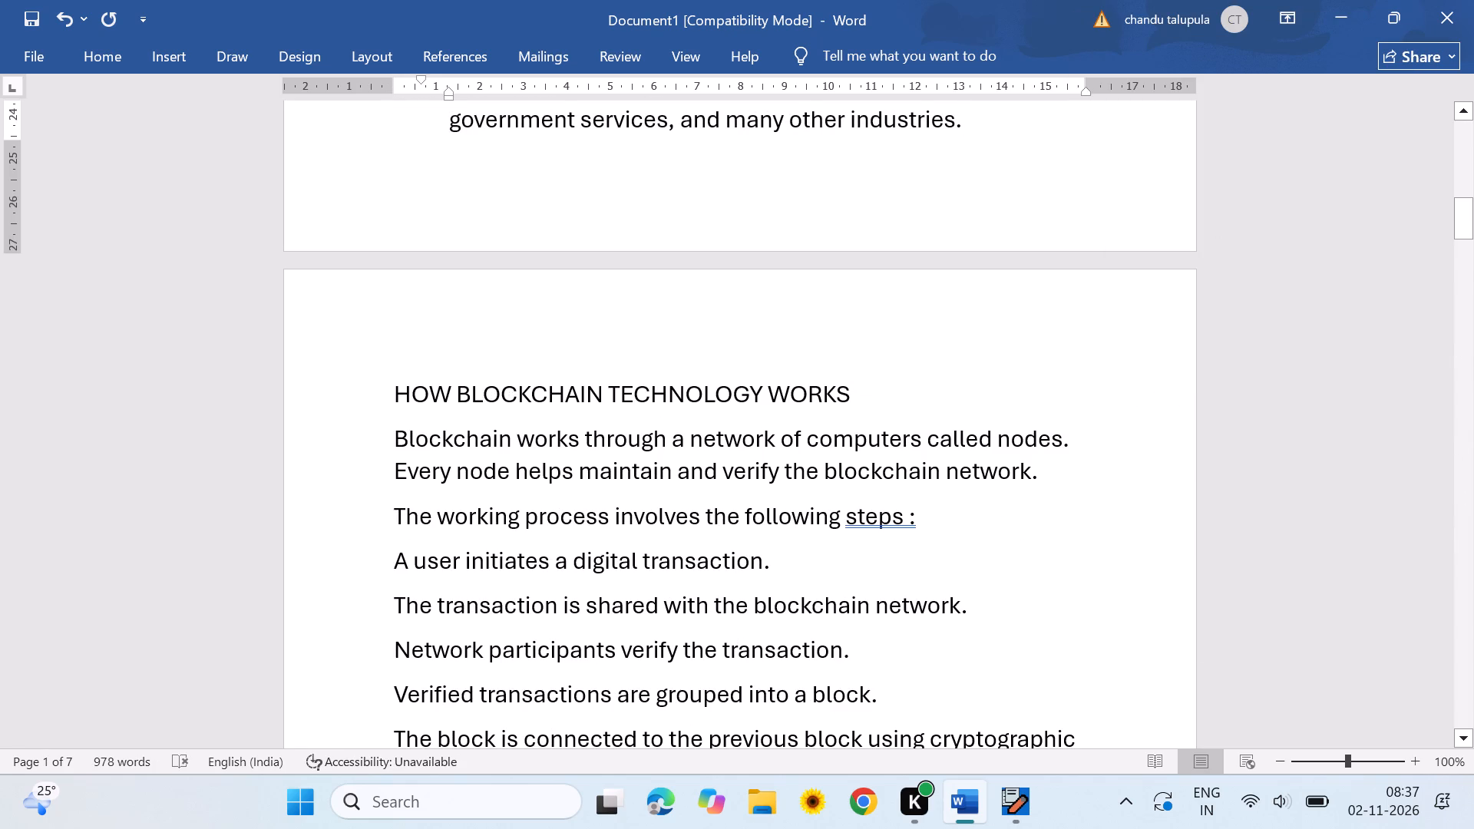
Color the heading HOW BLOCKCHAIN TECHNOLOGY WORKS theme orange and add an arrow bullet.
drag(1466, 230, 1460, 211)
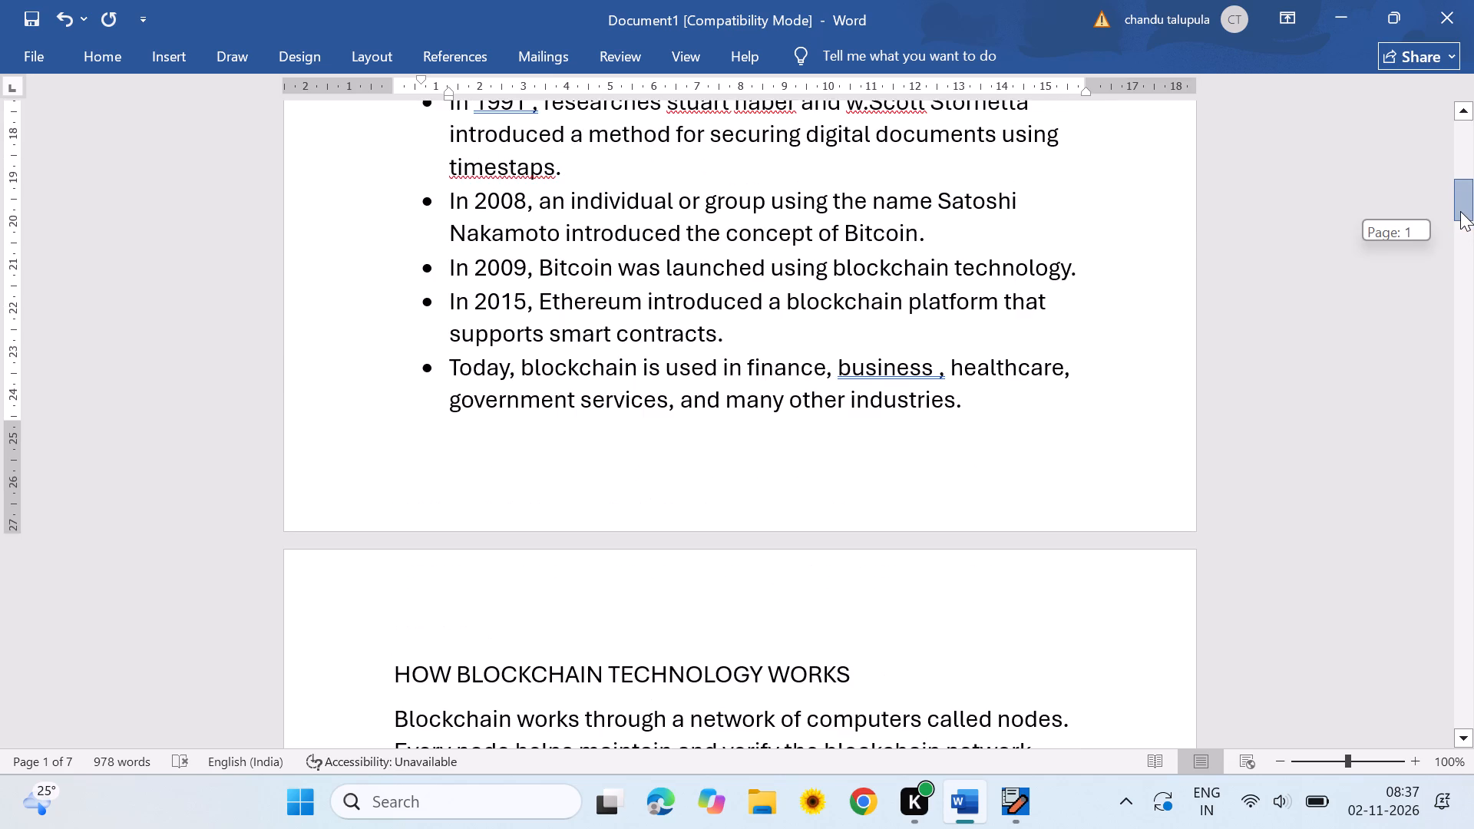
drag(1460, 211, 1462, 239)
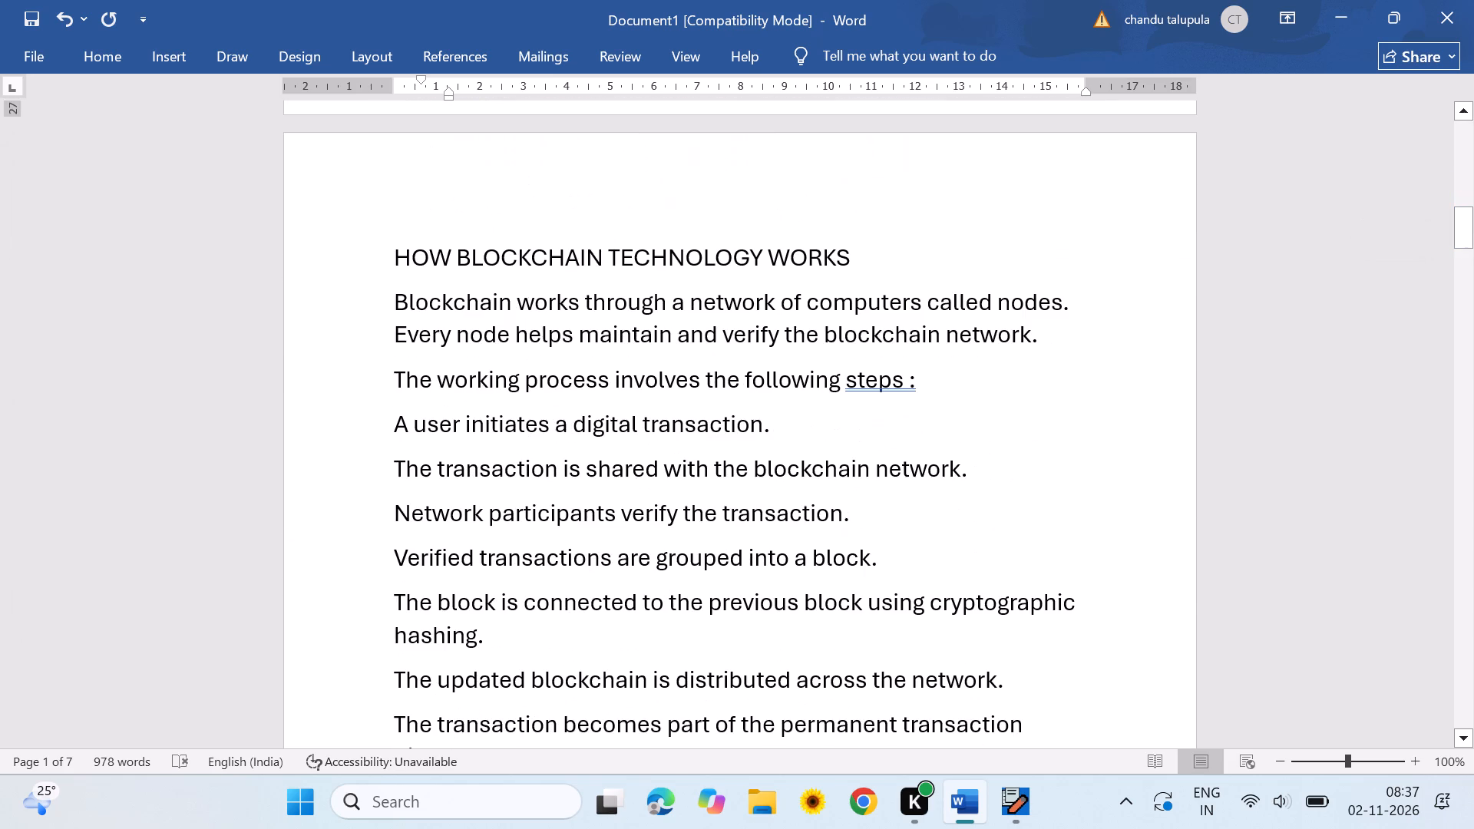
click(381, 253)
drag(381, 253, 831, 259)
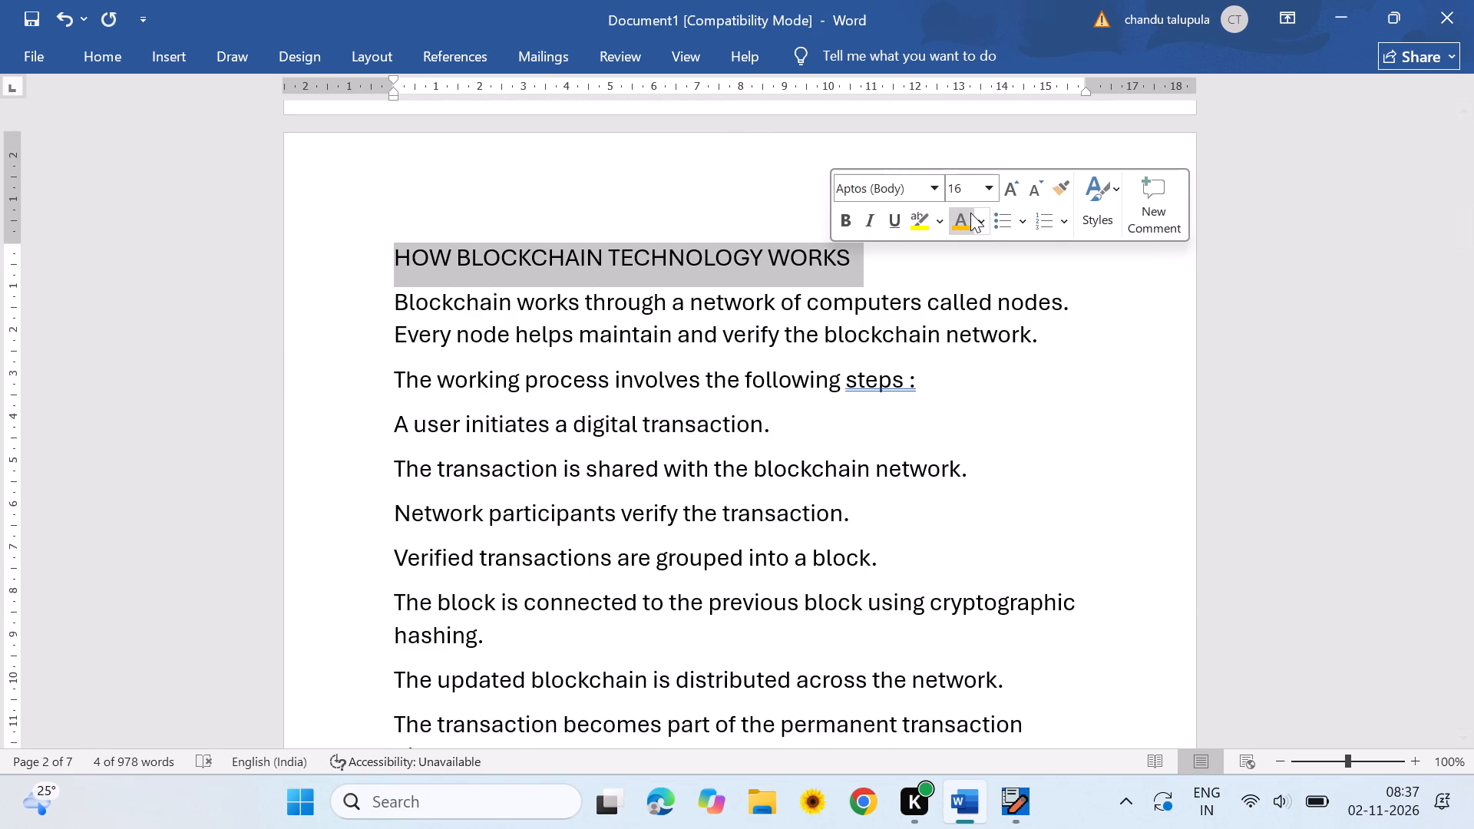
click(985, 218)
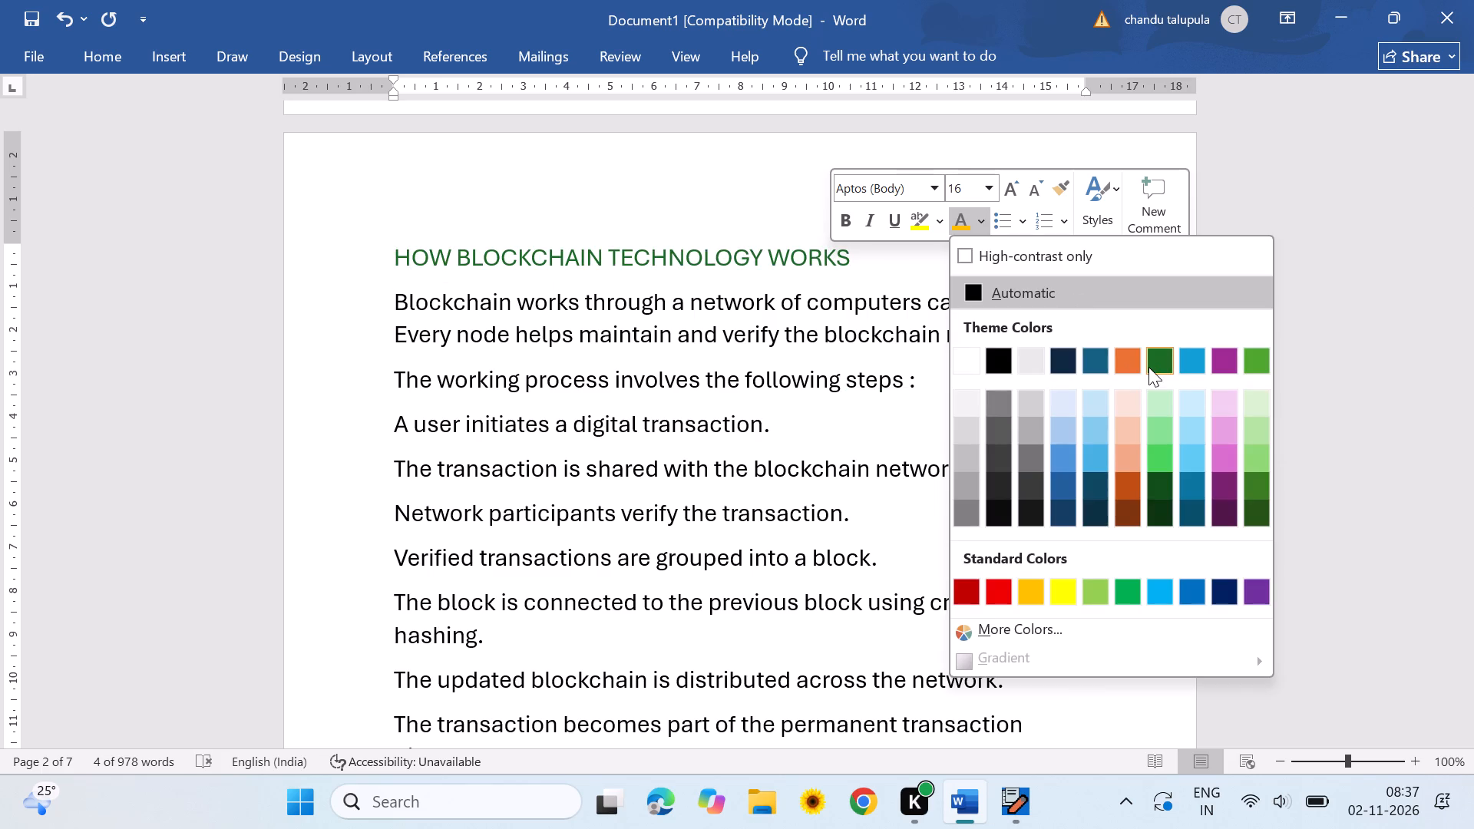
click(1134, 359)
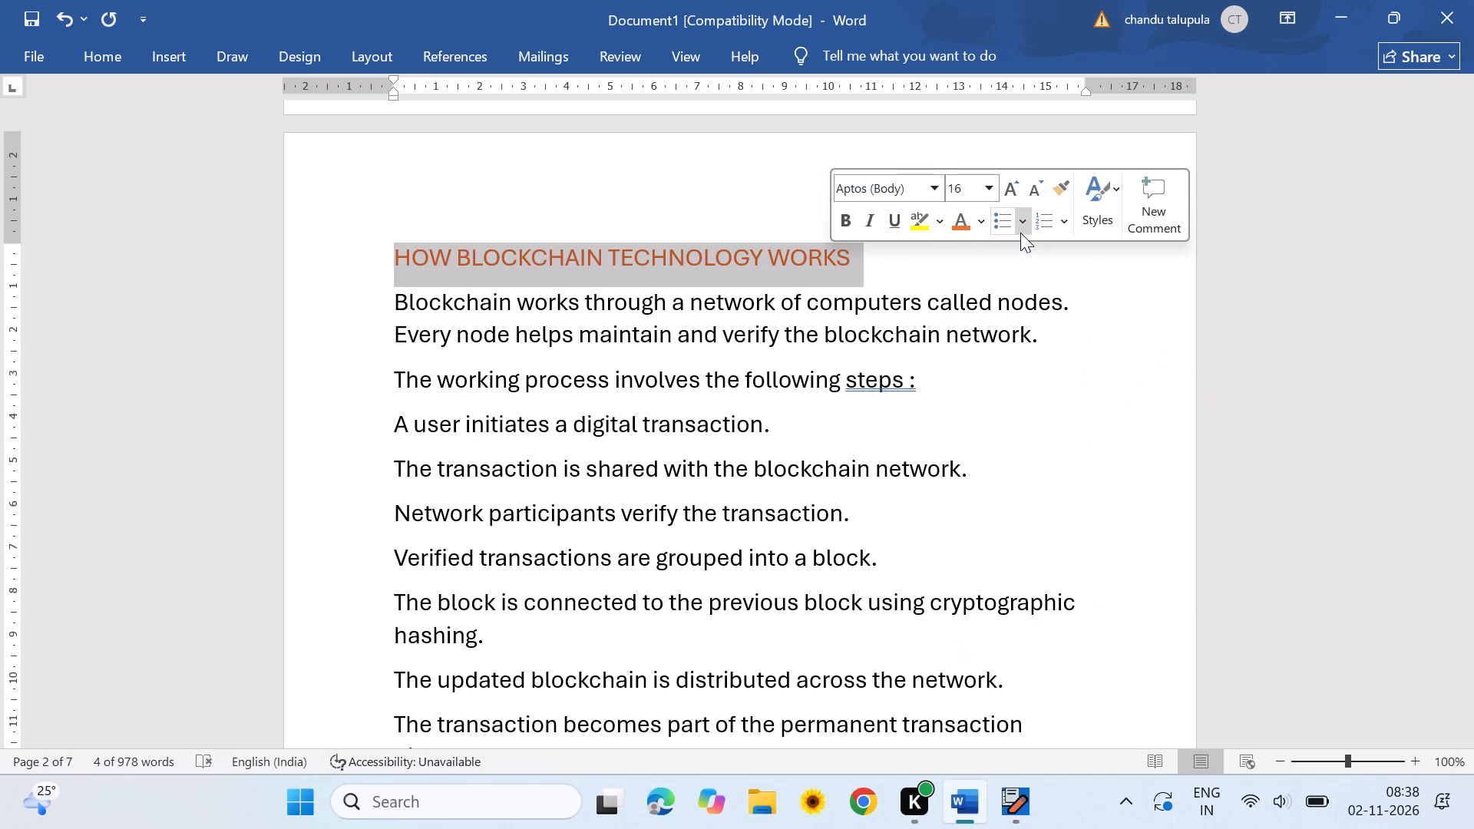
click(1020, 233)
click(1086, 302)
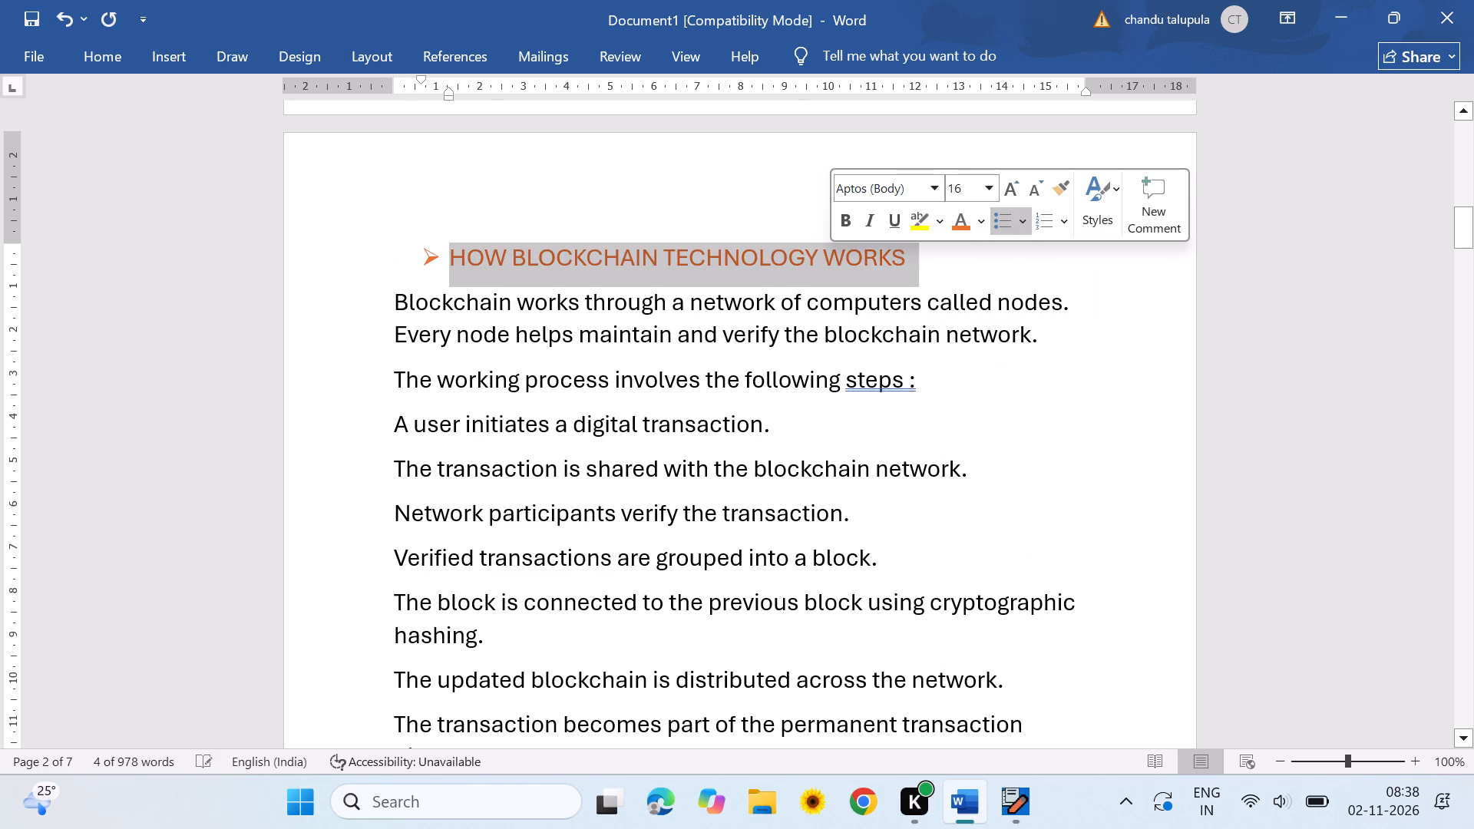
Apply a wavy underline to the HOW BLOCKCHAIN TECHNOLOGY WORKS heading.
click(121, 49)
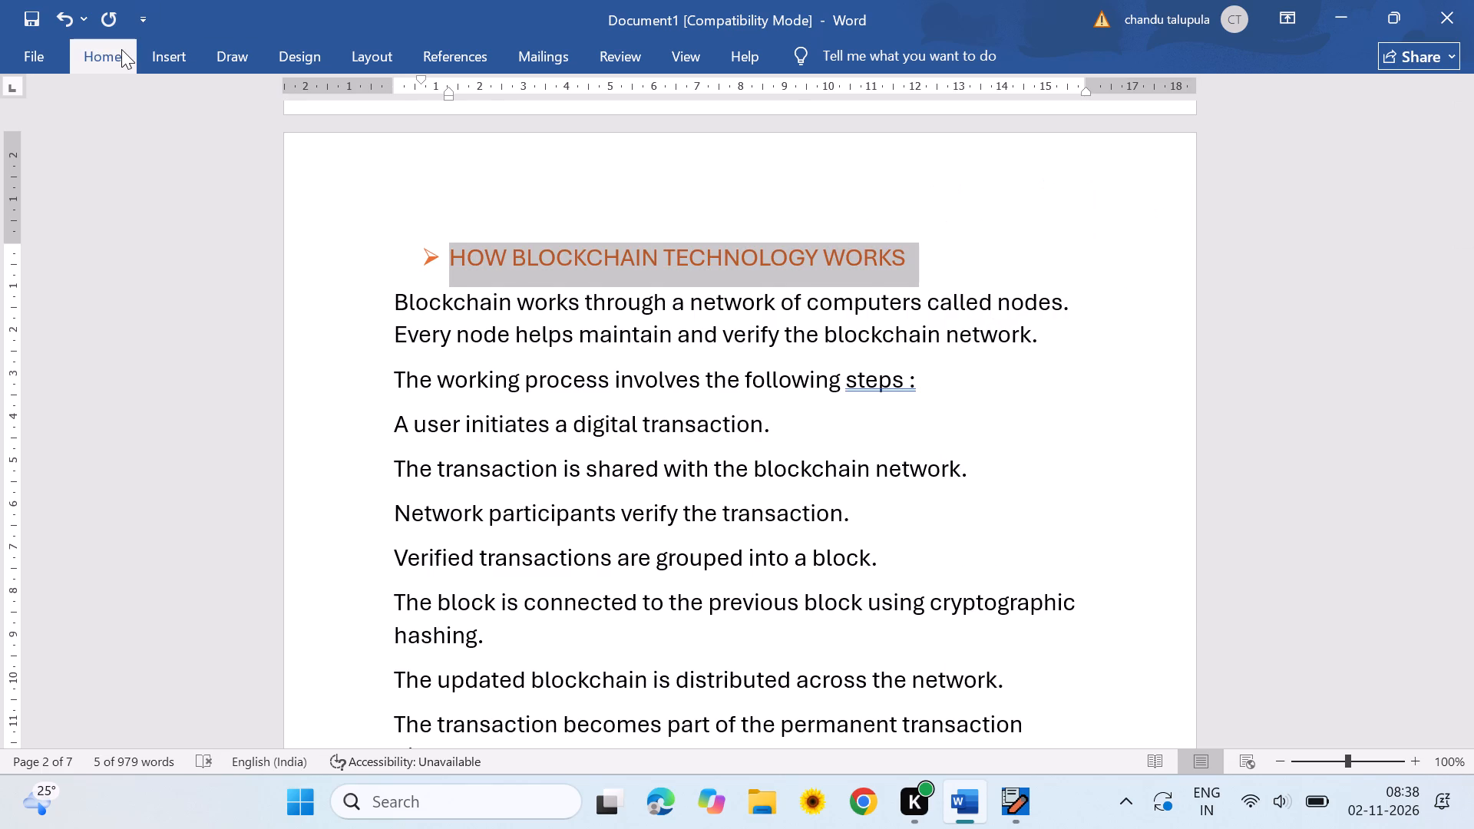
click(276, 137)
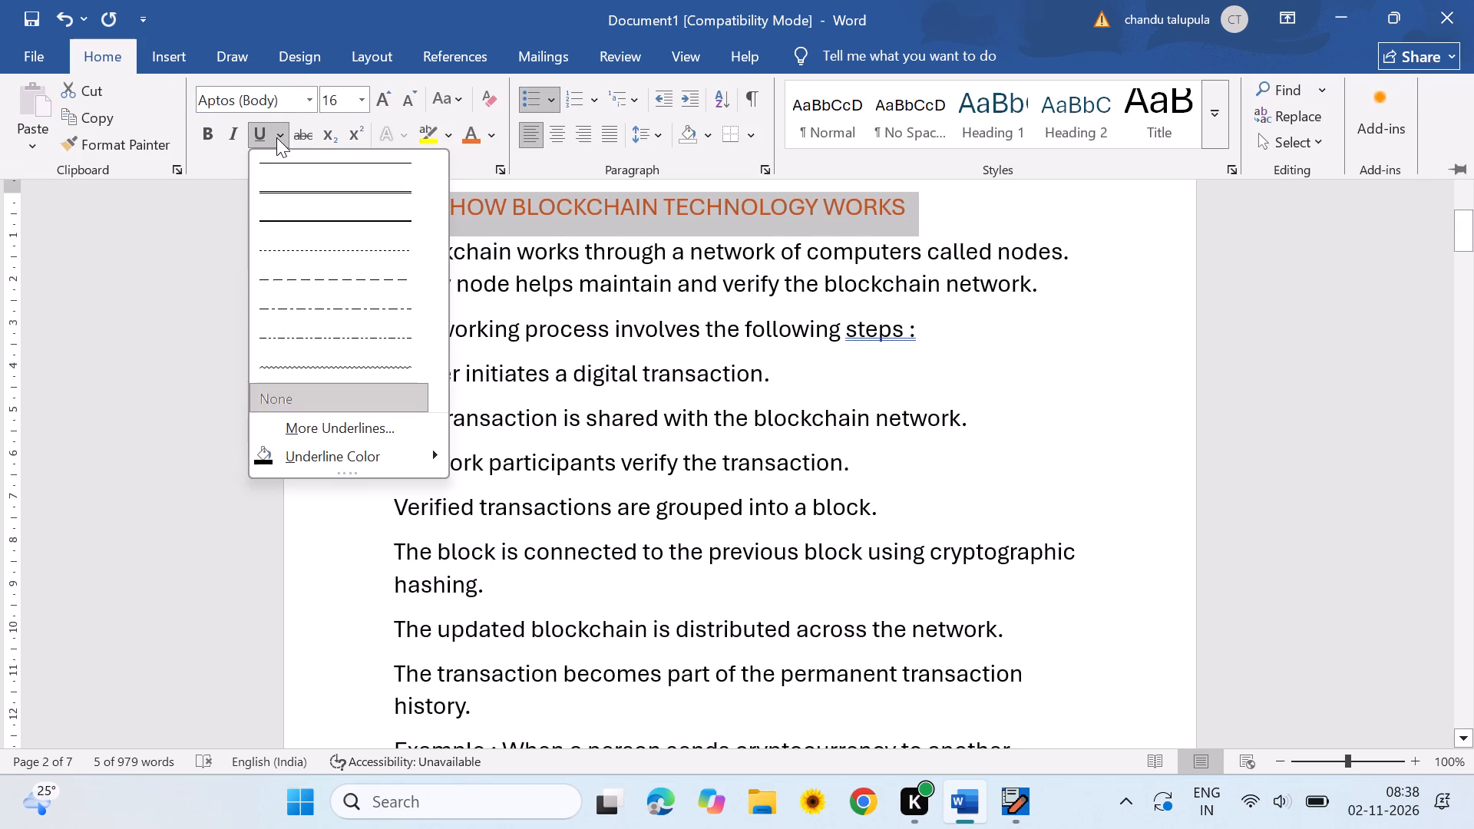
click(289, 359)
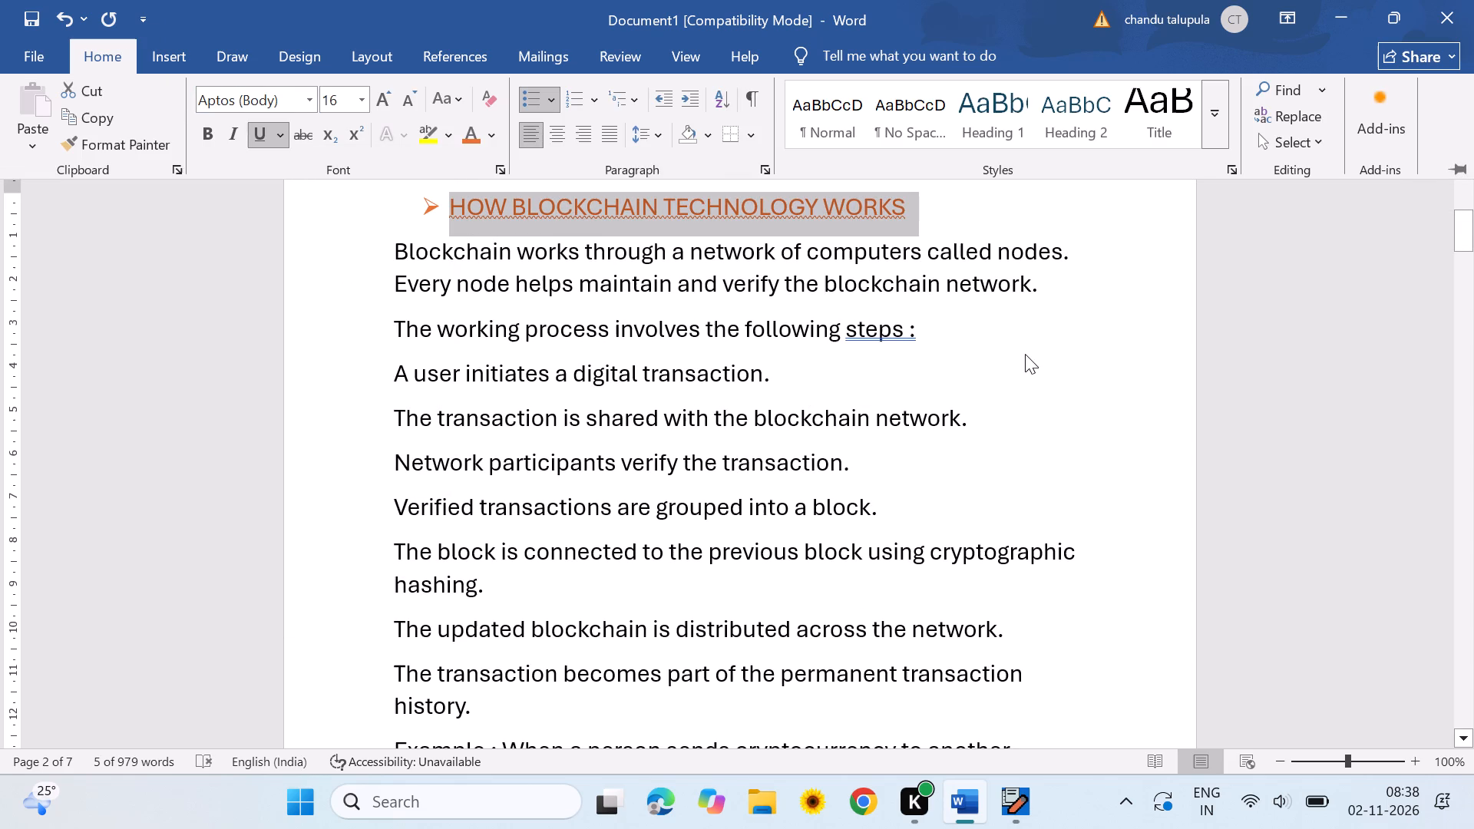
click(1025, 354)
click(1016, 211)
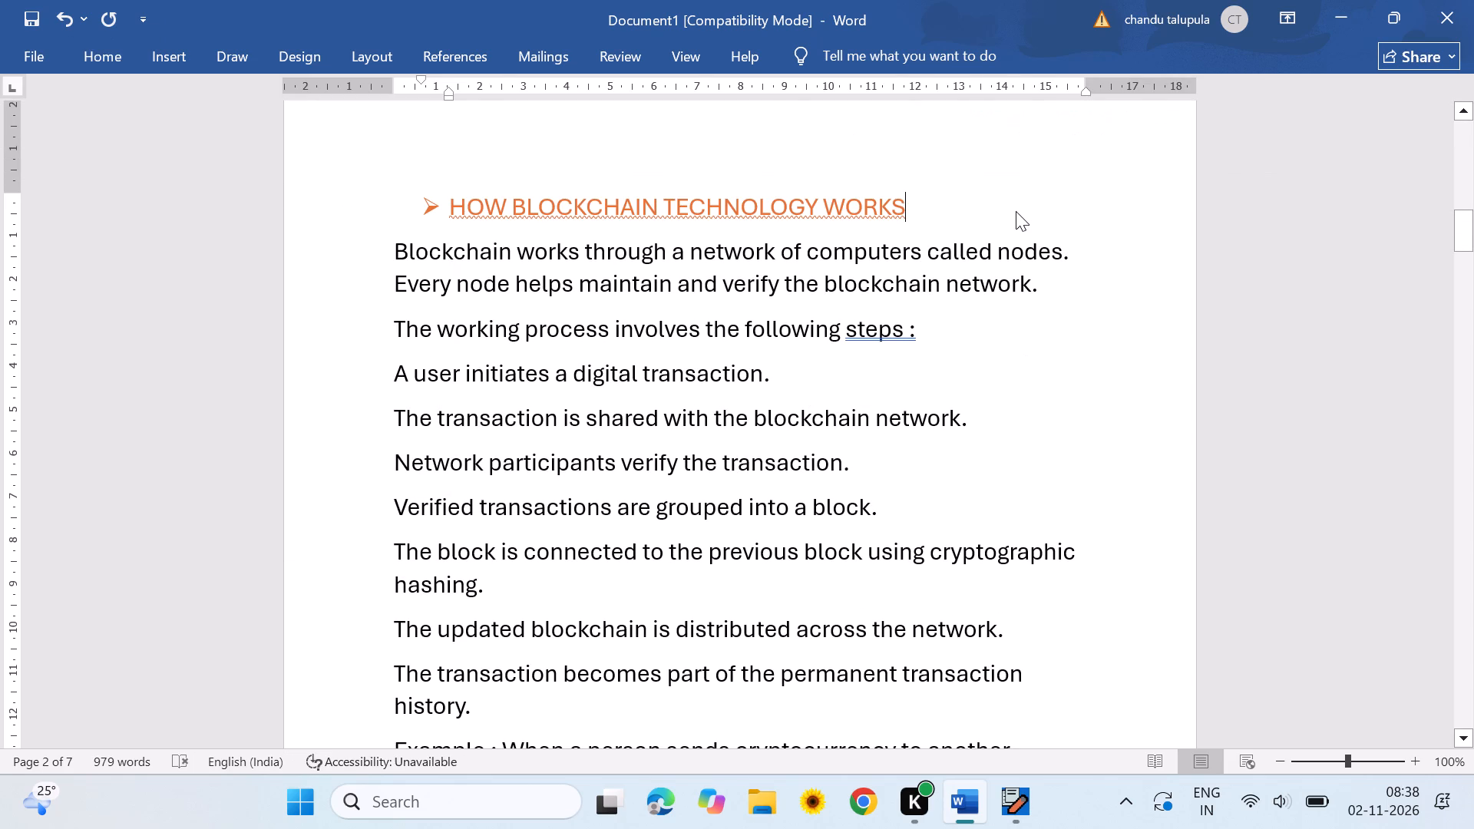
Add a solid round bullet to the first paragraph under HOW BLOCKCHAIN TECHNOLOGY WORKS.
click(1462, 216)
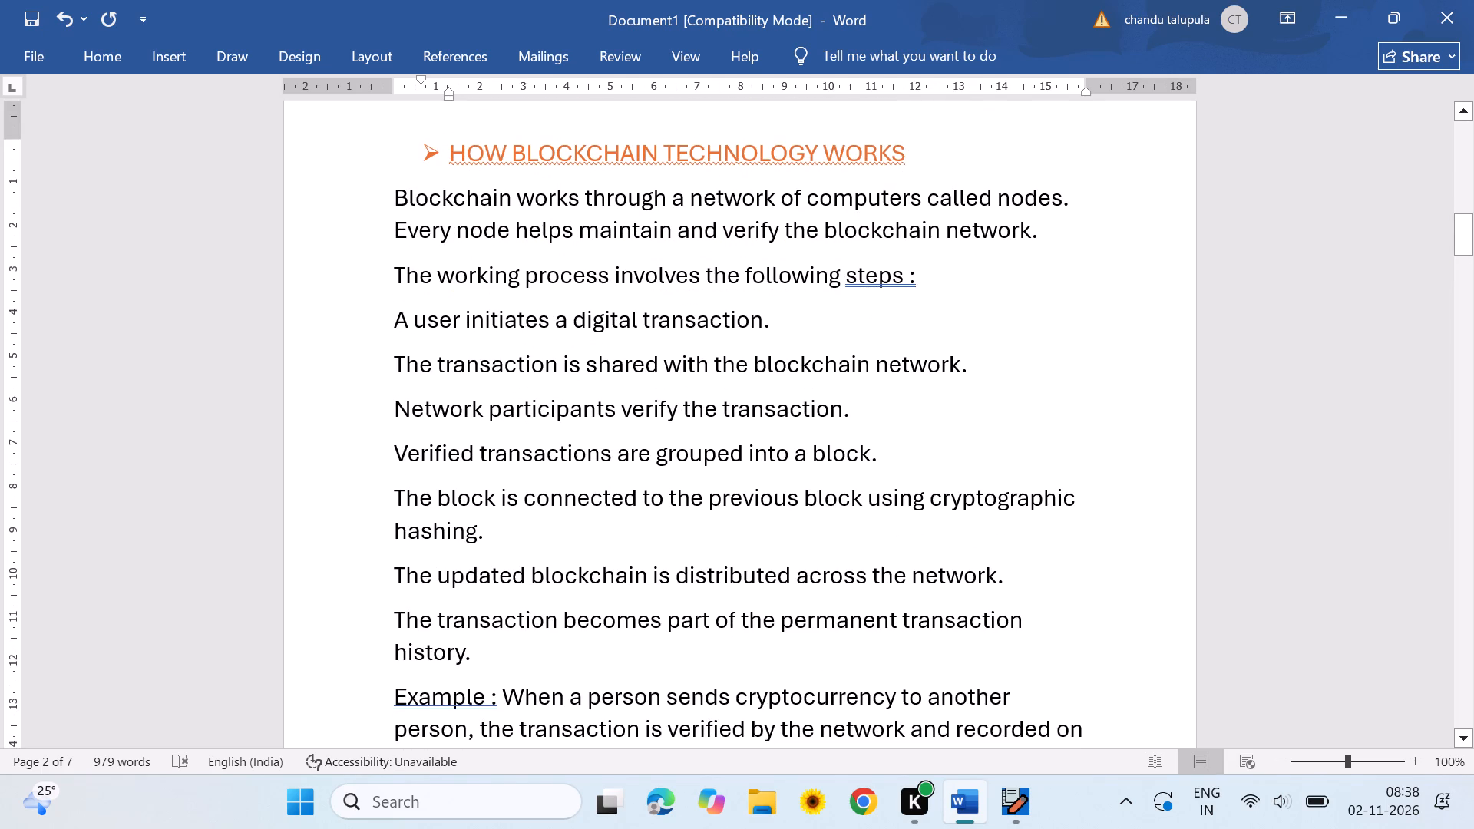
drag(385, 190, 844, 248)
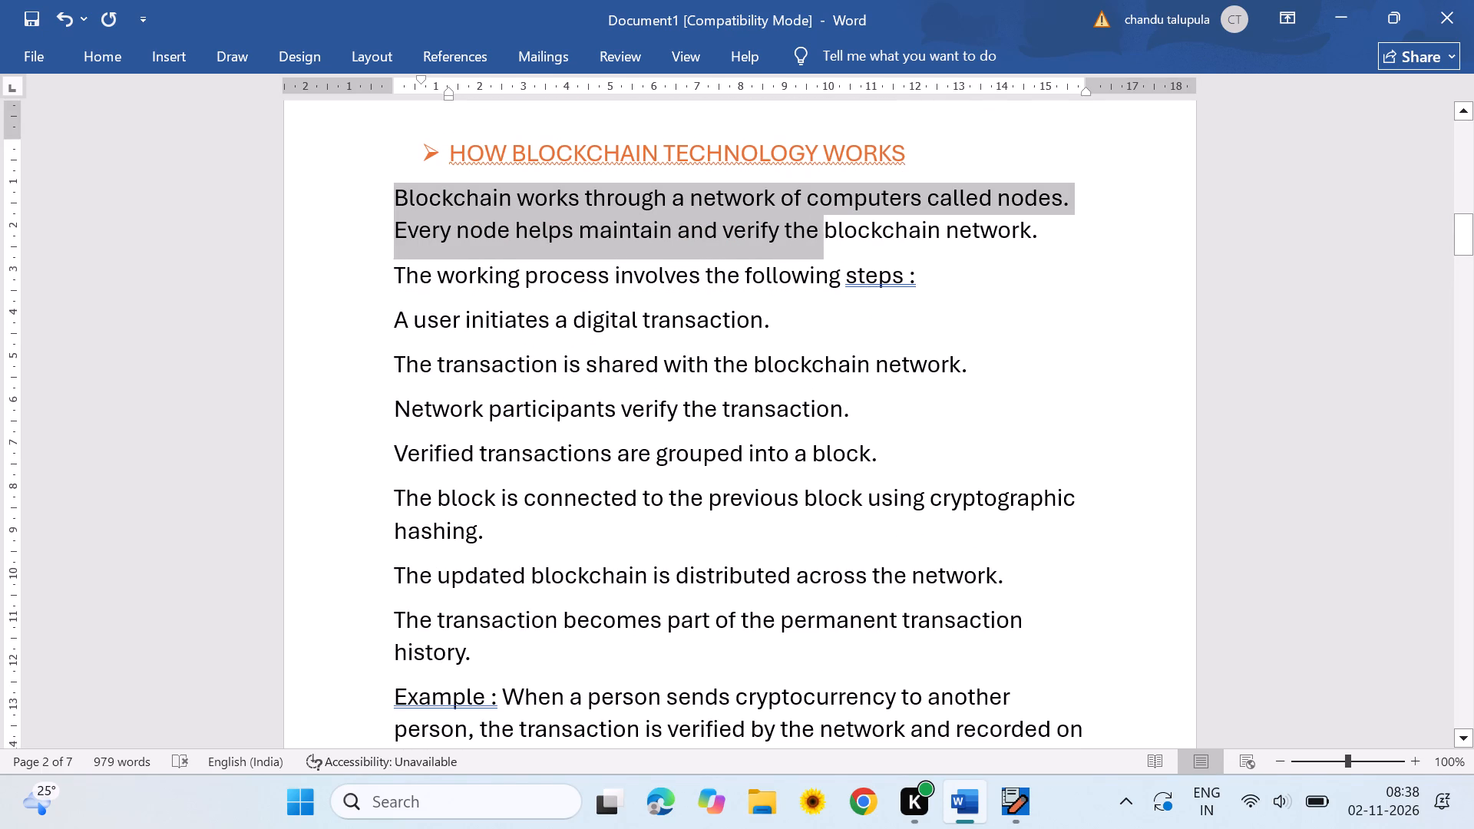
drag(844, 248, 1049, 250)
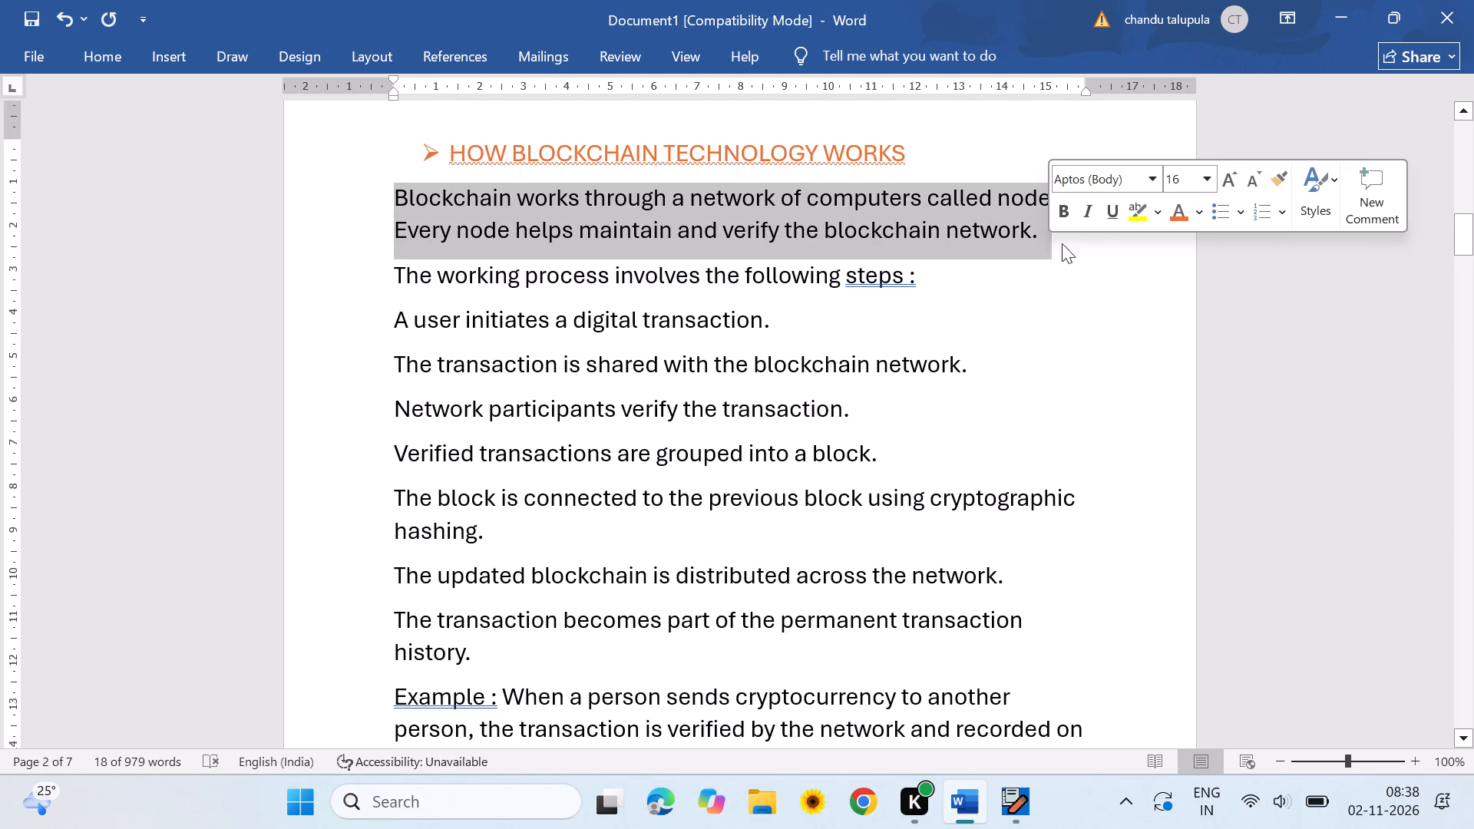
click(1238, 208)
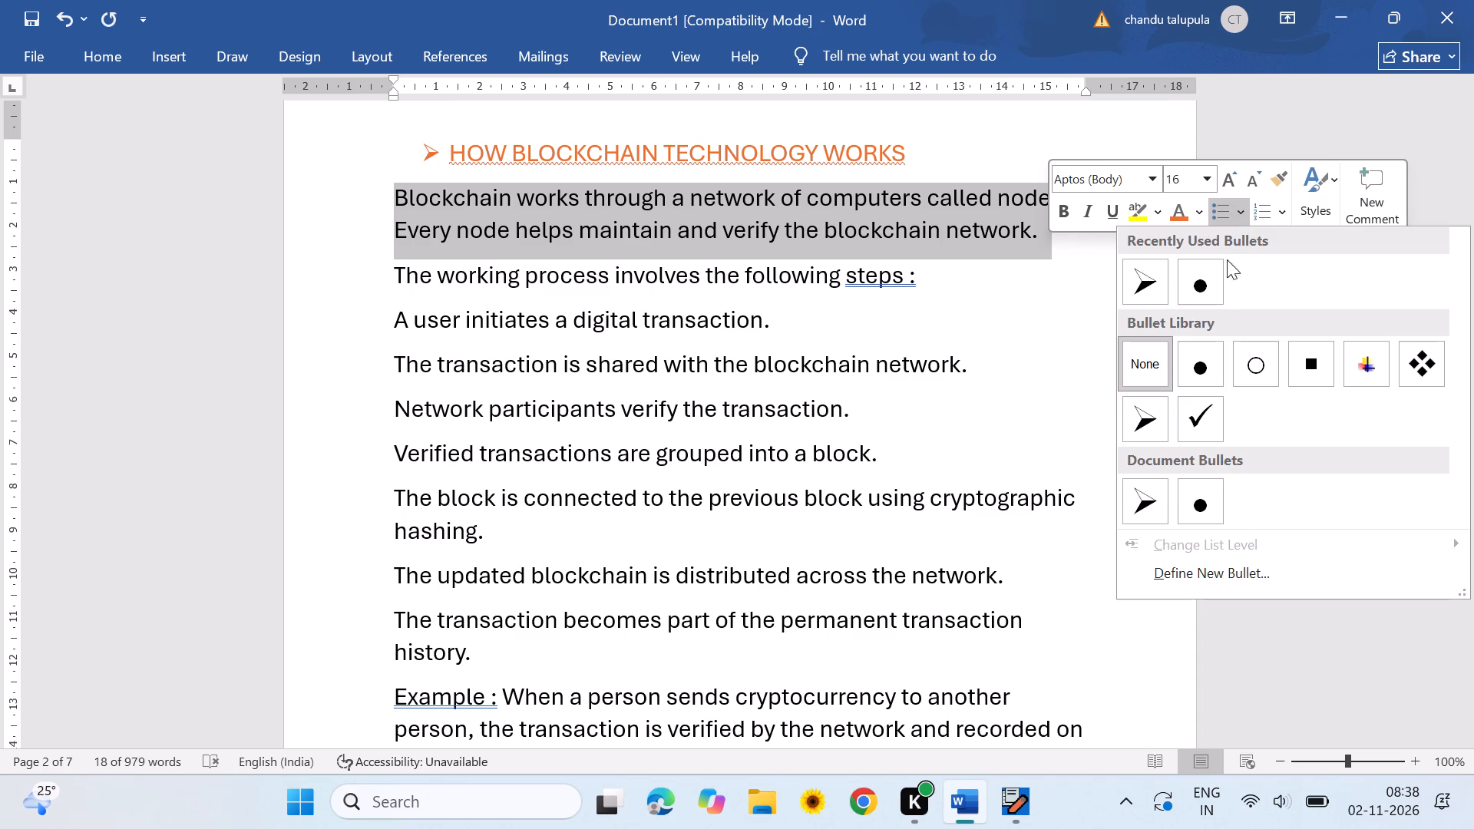
click(1211, 276)
click(1046, 296)
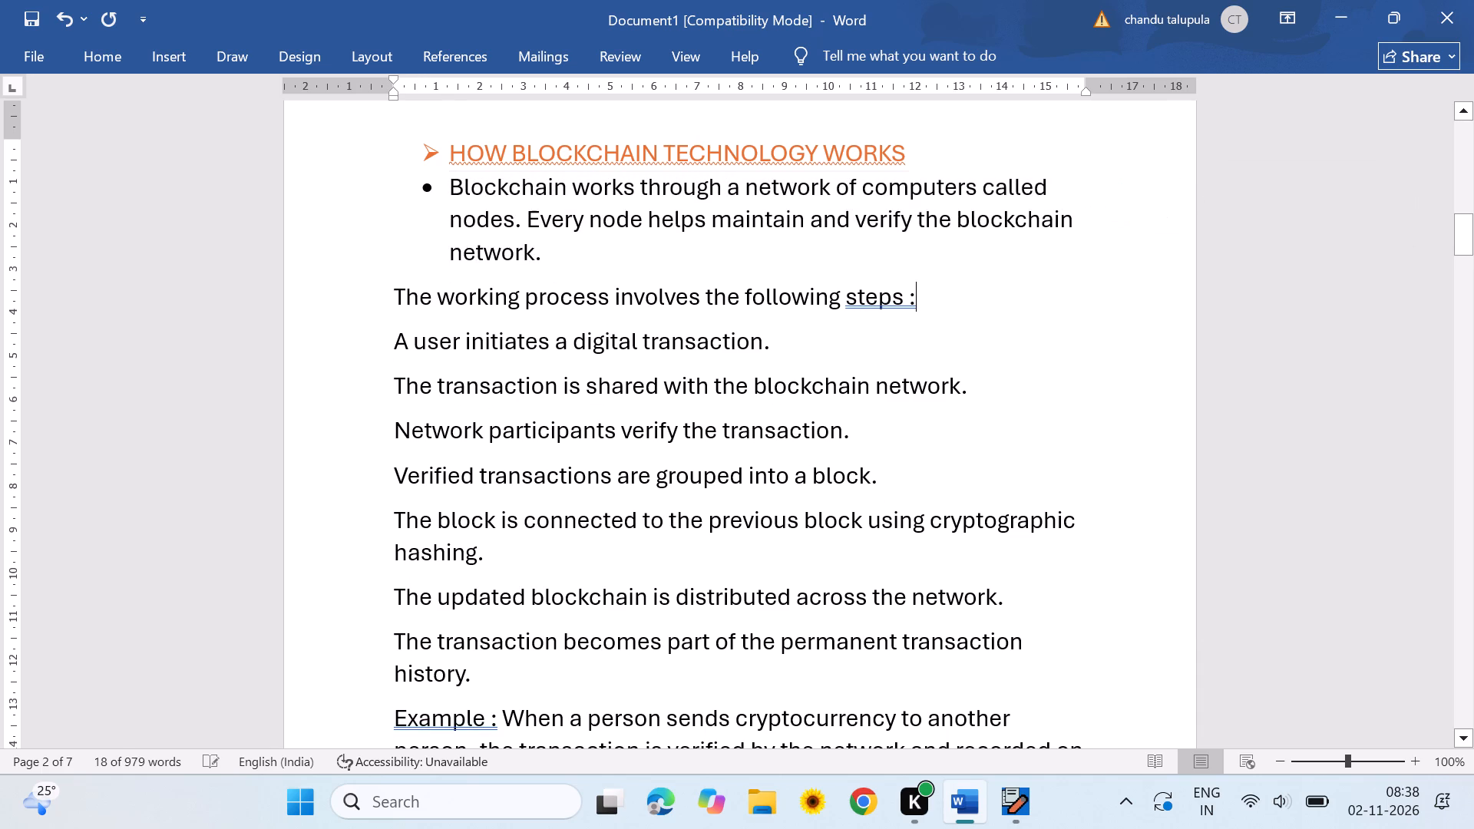
Number the working-process steps, from the user initiating a transaction to the permanent transaction history, in the 1) 2) 3) format.
drag(390, 332, 462, 497)
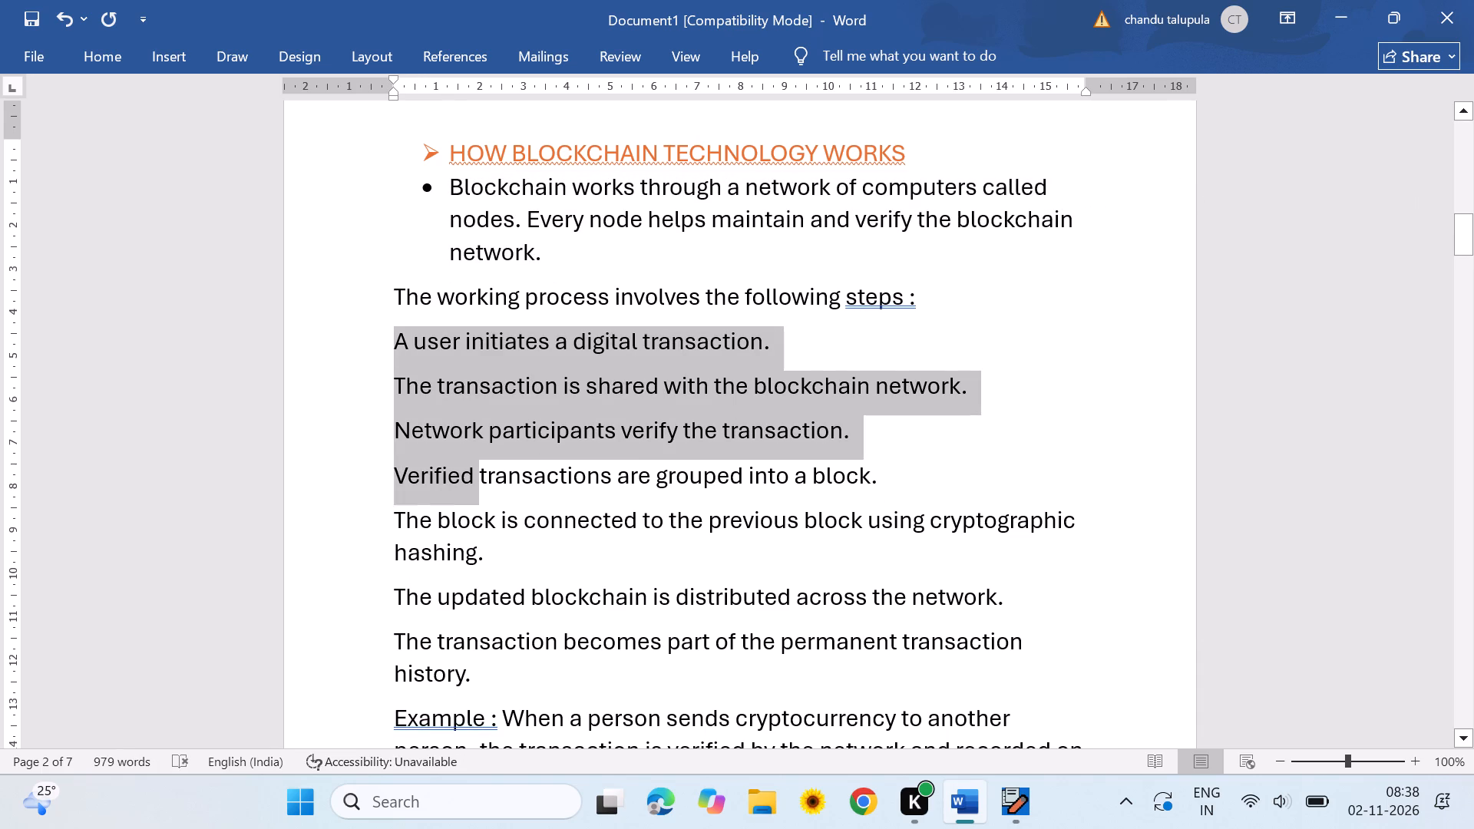
drag(462, 497, 522, 665)
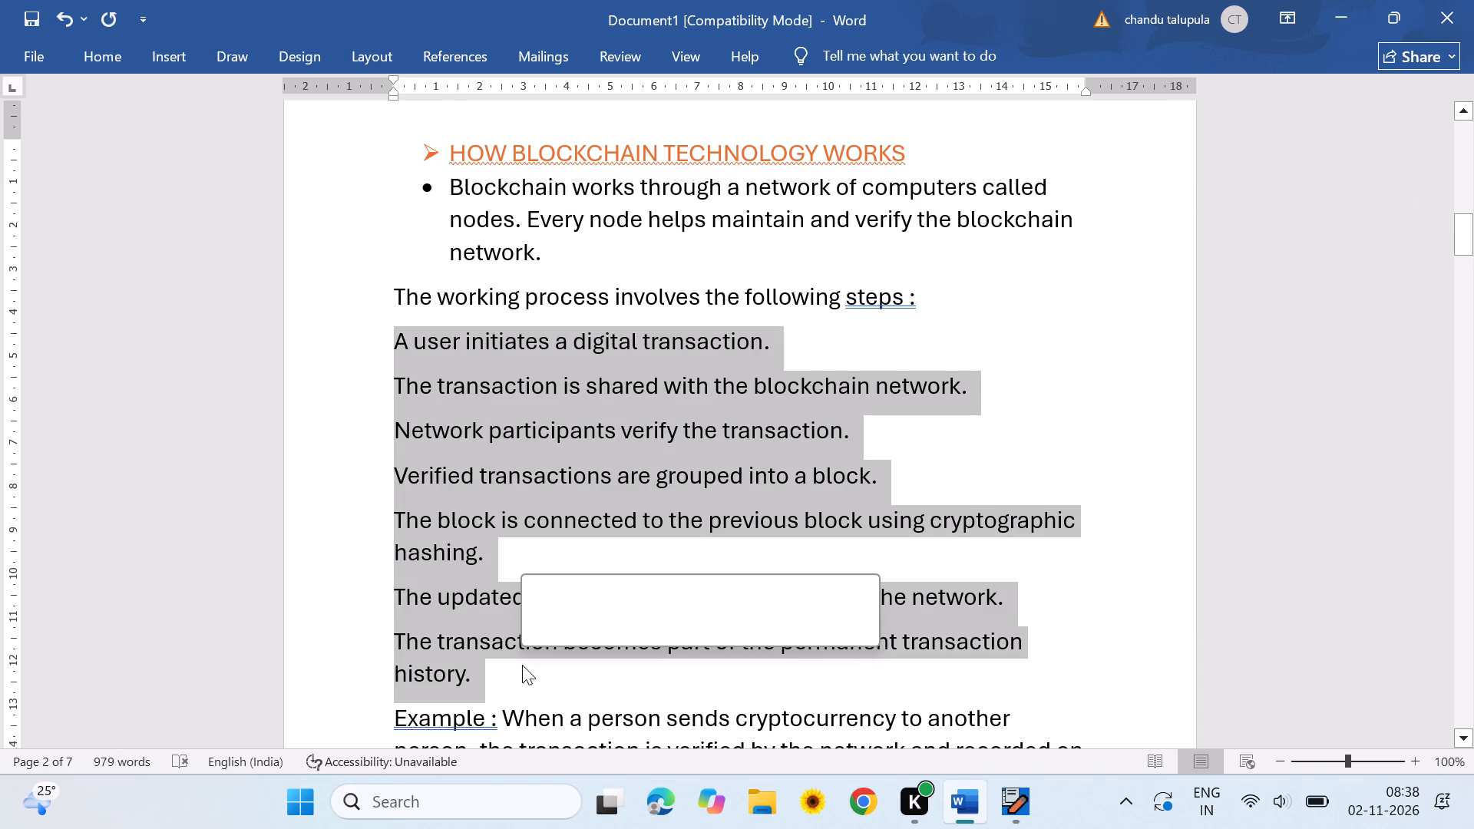
click(752, 632)
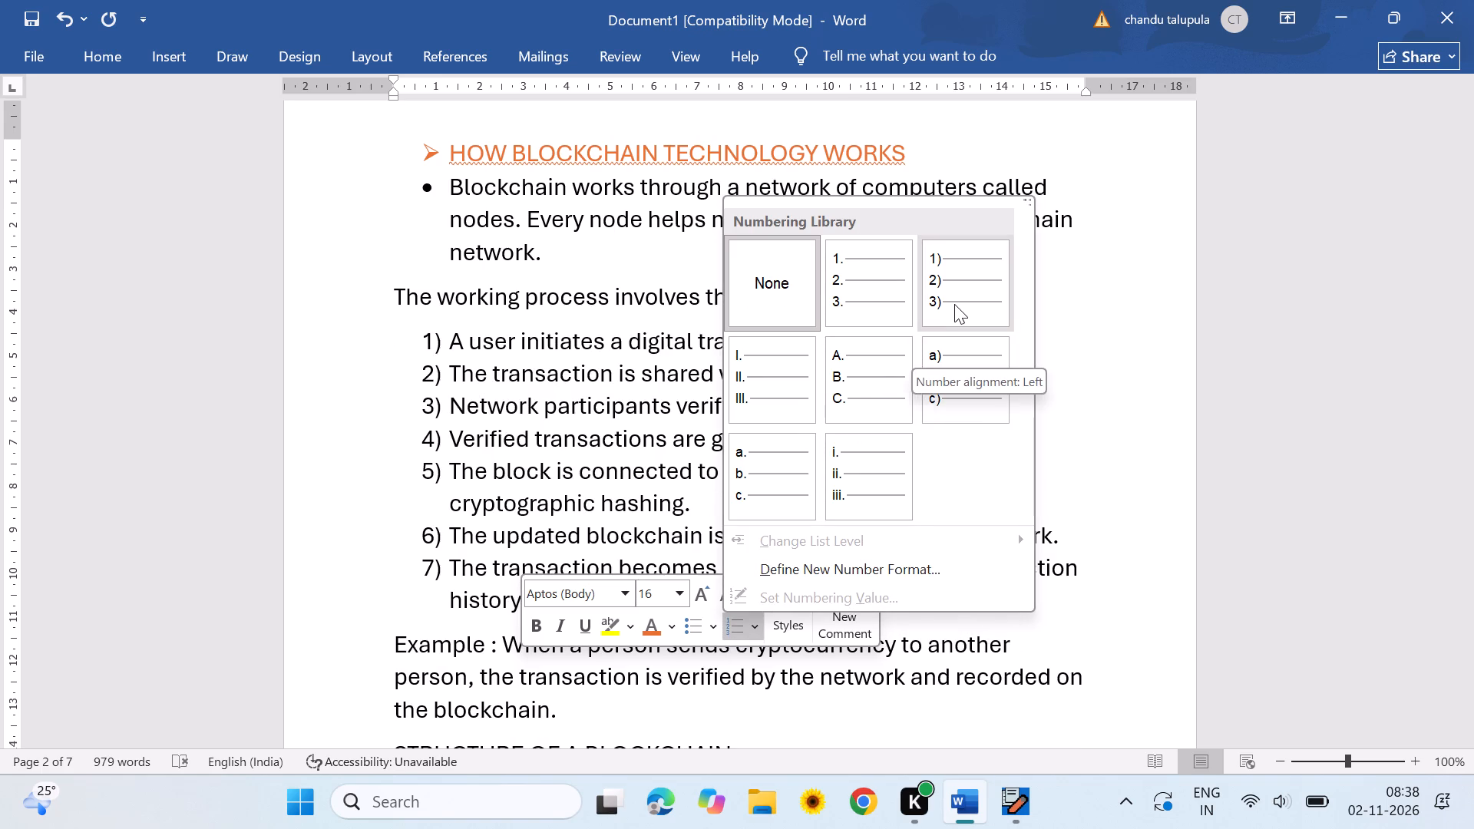
click(954, 304)
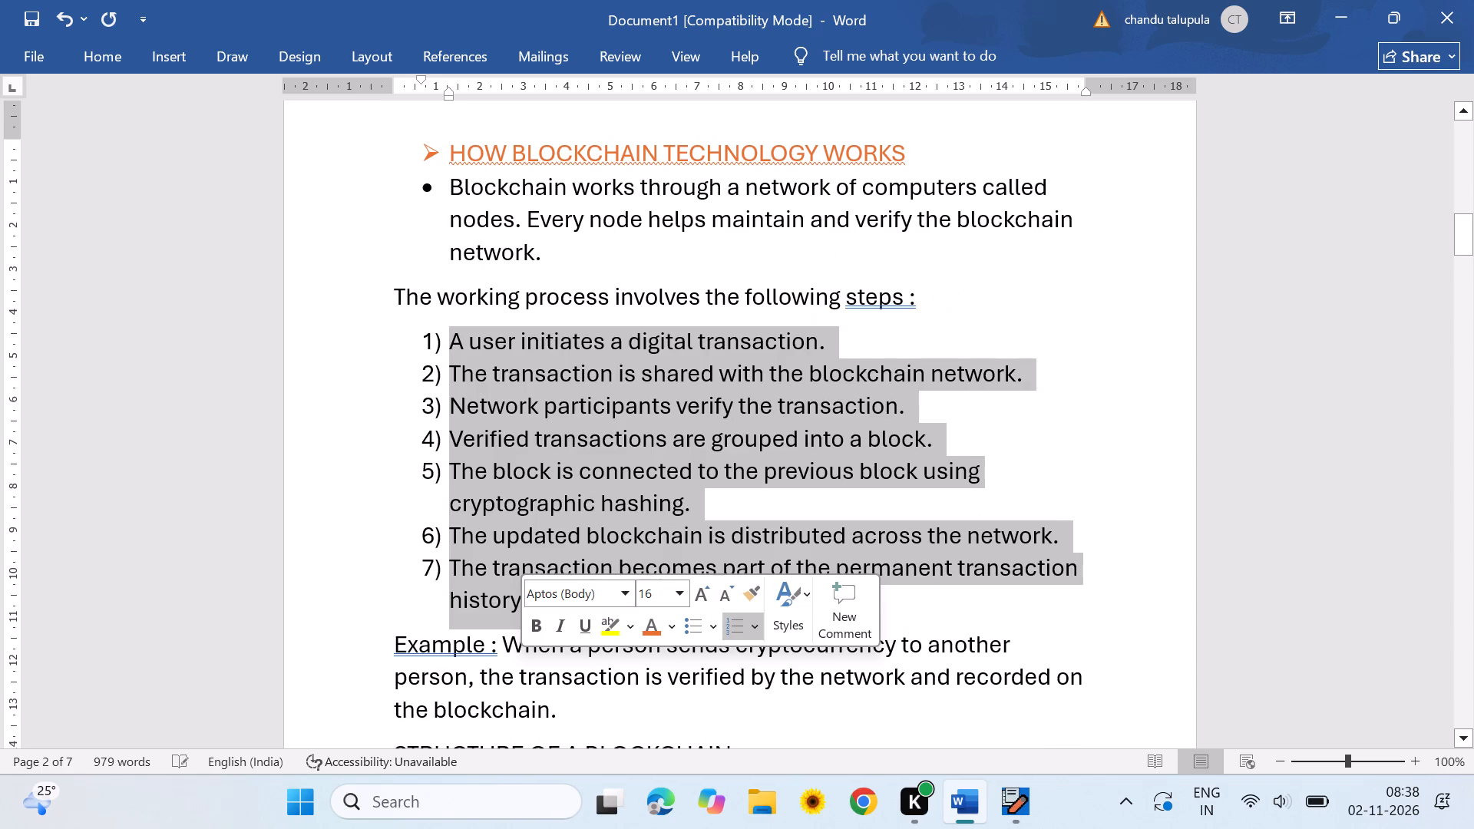
Underline the line "The working process involves the following steps :" and highlight it in teal.
drag(395, 290, 917, 287)
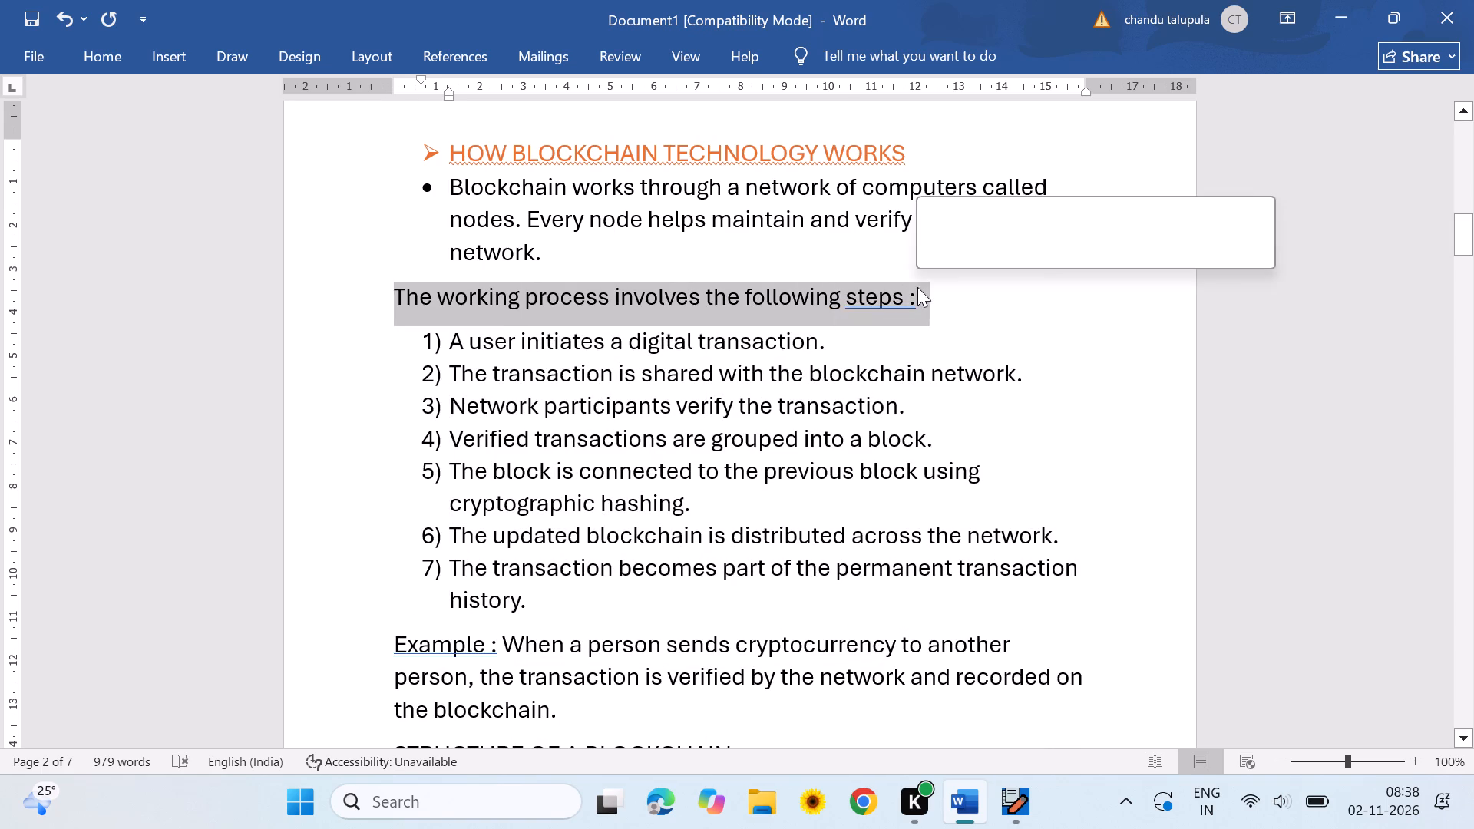
click(983, 243)
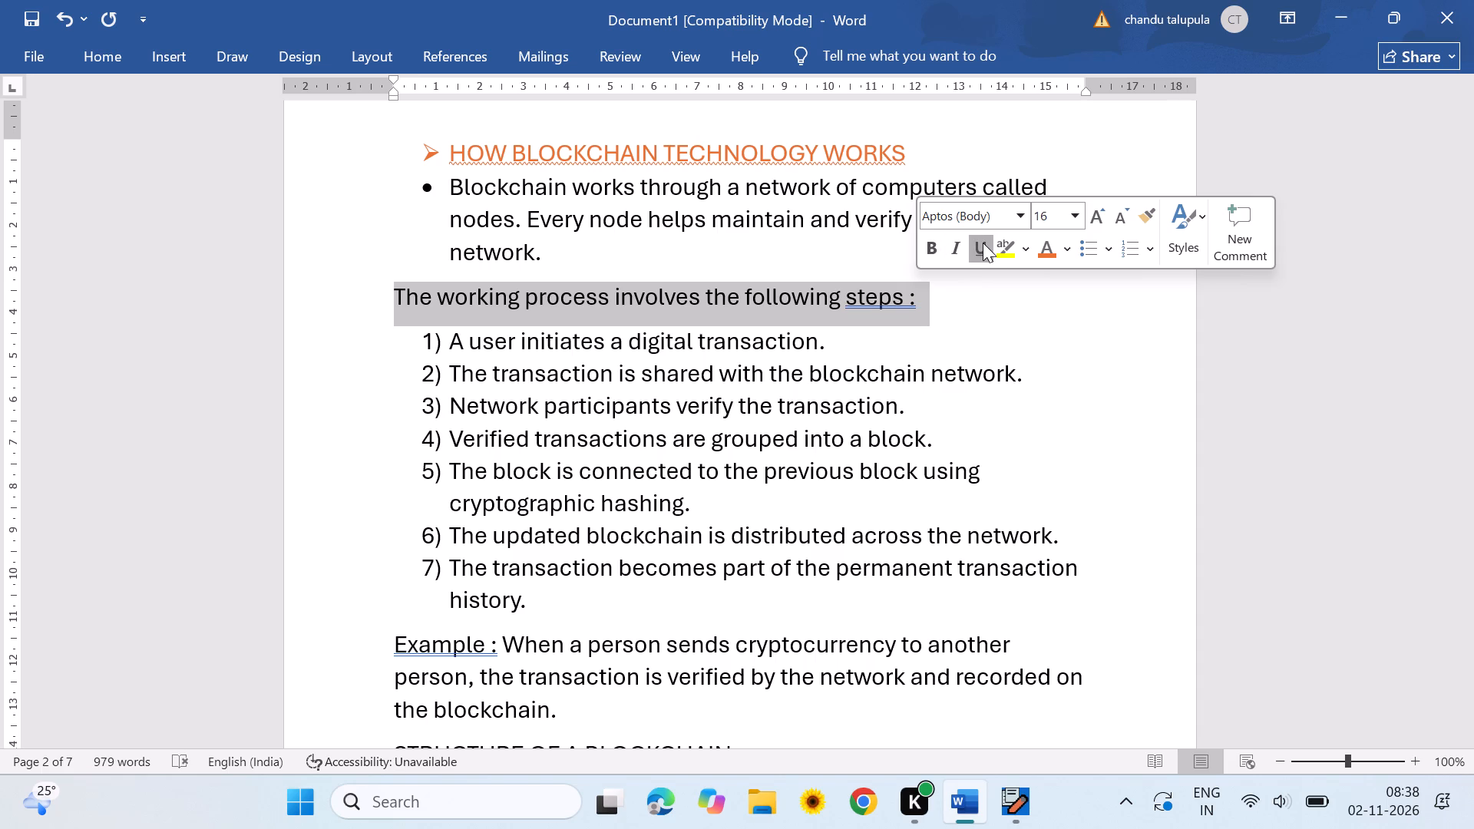
click(1025, 252)
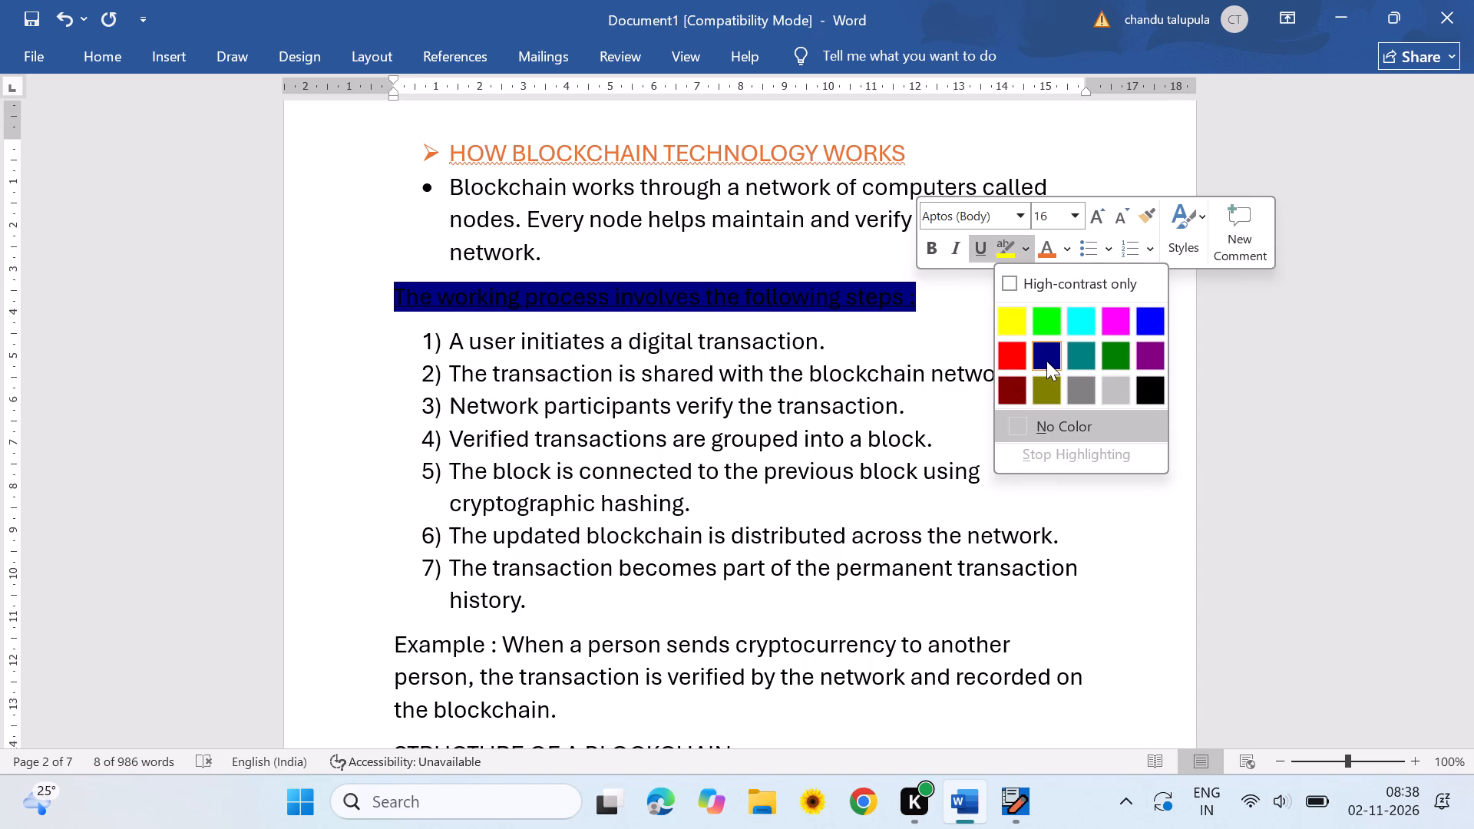
click(1076, 352)
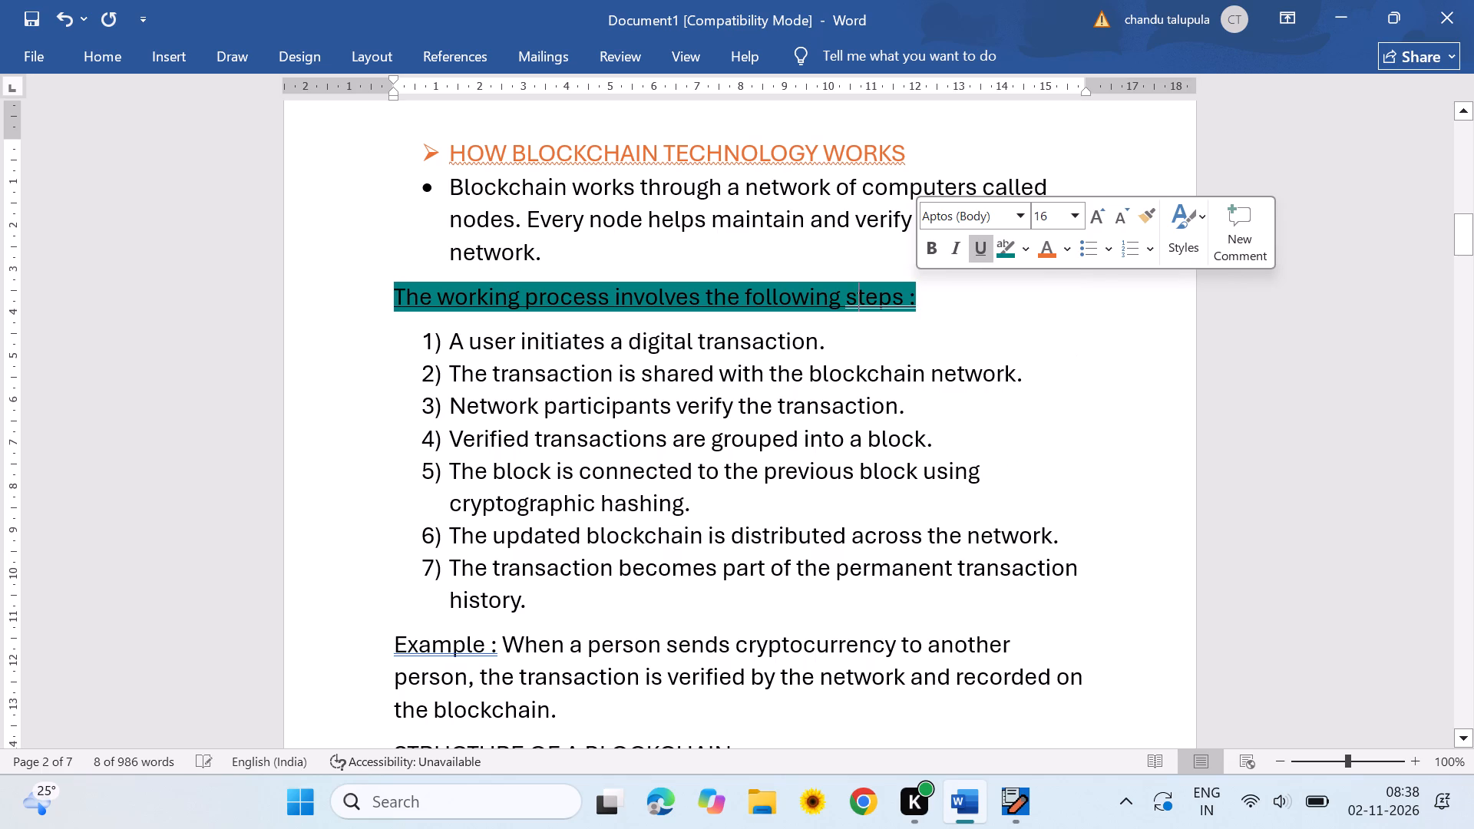
click(1020, 343)
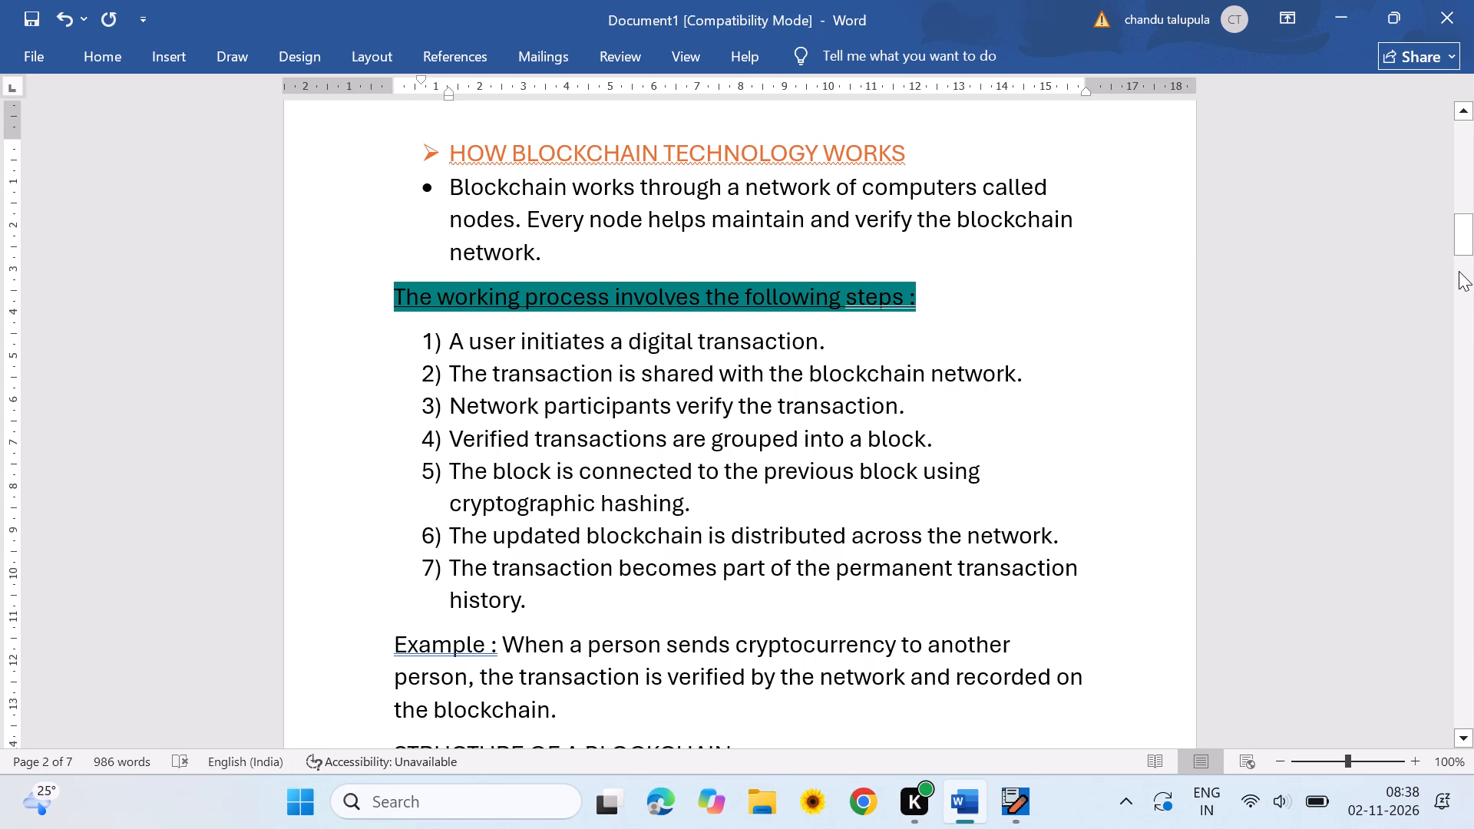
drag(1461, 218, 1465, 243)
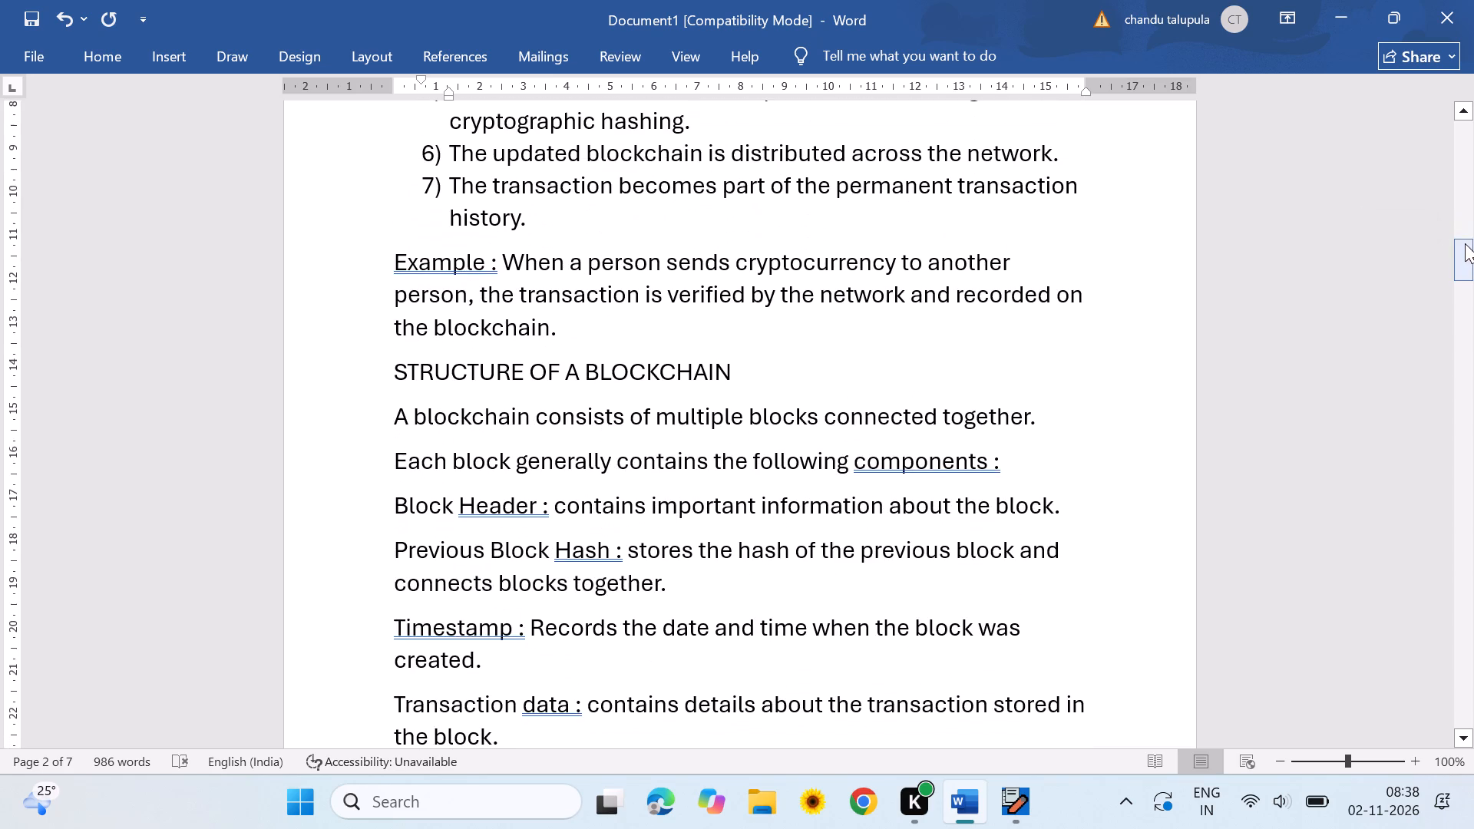
Highlight the label "Example :" below the numbered working-process steps in yellow.
drag(390, 259, 498, 266)
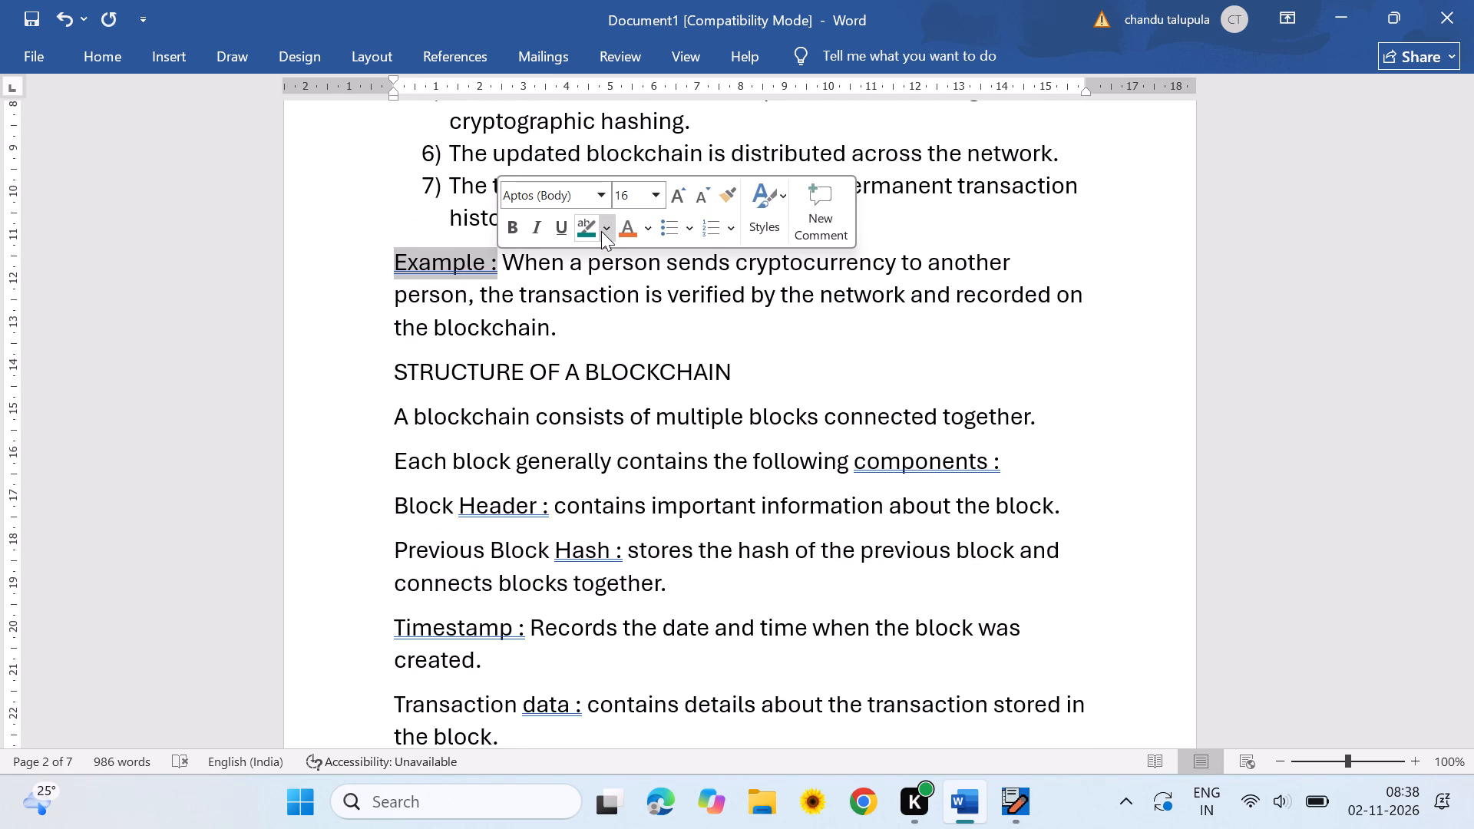
click(601, 231)
click(591, 290)
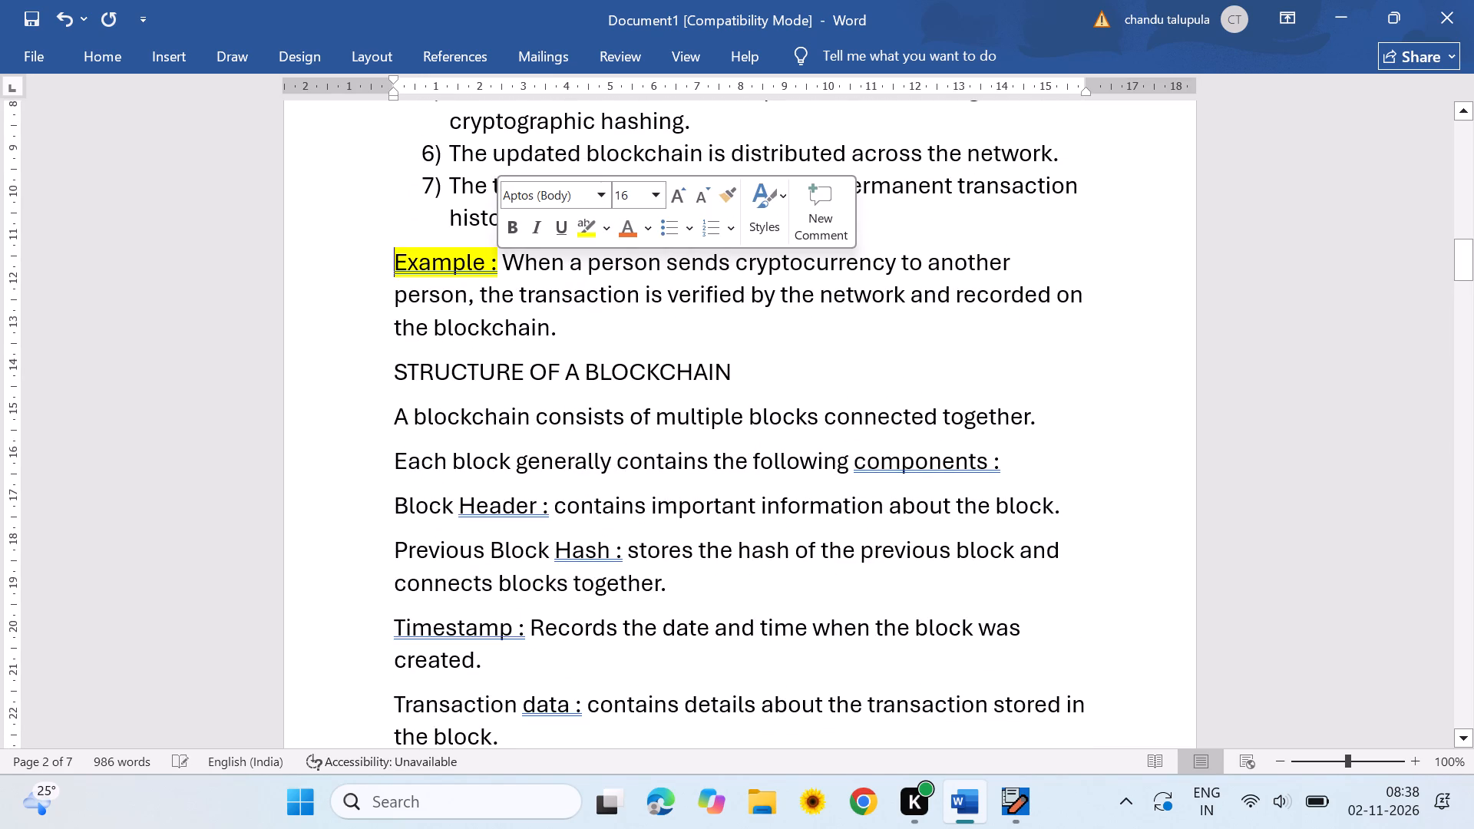
click(809, 340)
Insert an unnumbered blank line before the Example paragraph and another blank line between it and the STRUCTURE OF A BLOCKCHAIN heading.
click(573, 219)
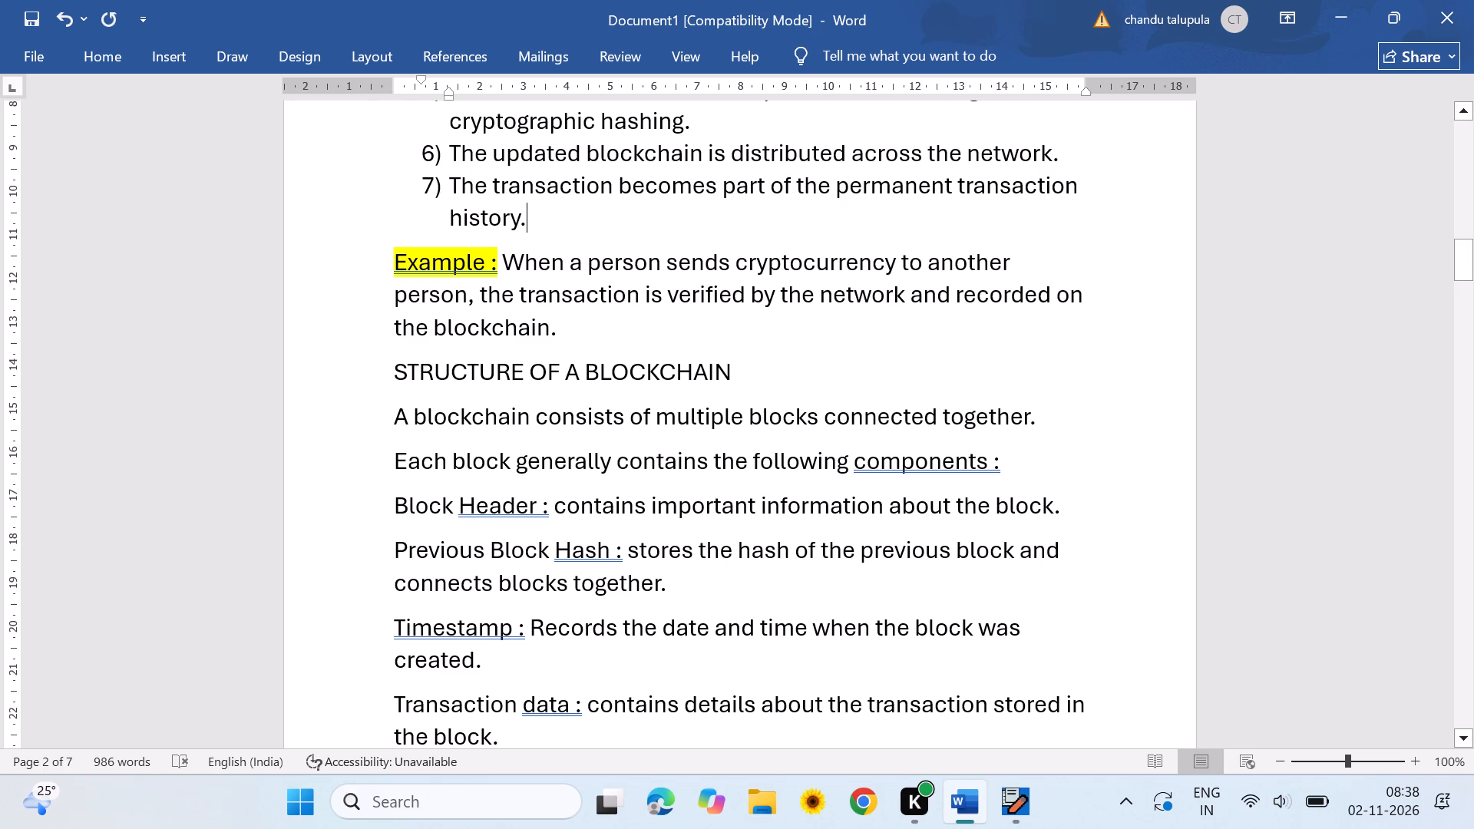
key(Return)
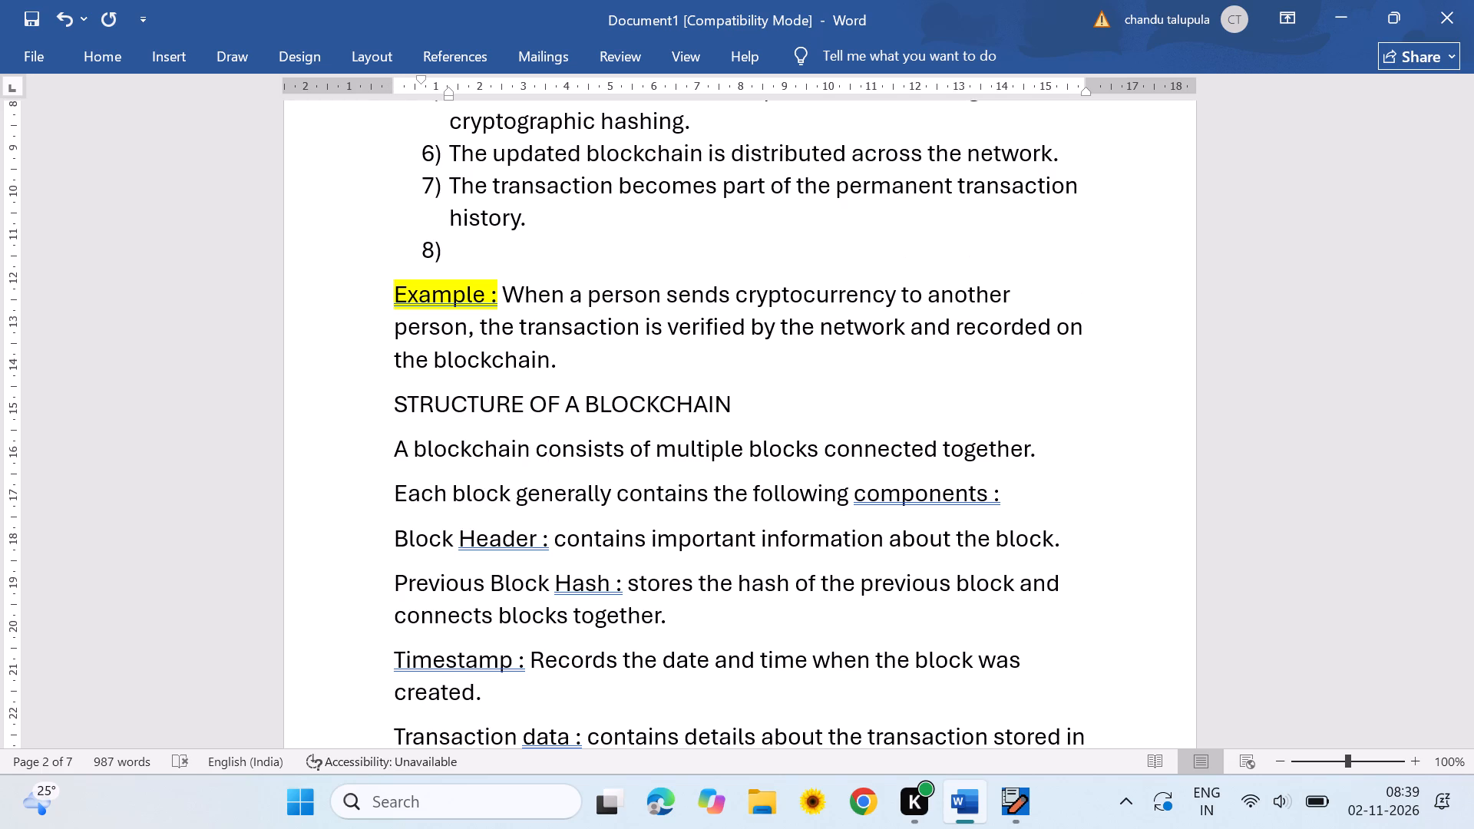
key(BackSpace)
click(652, 348)
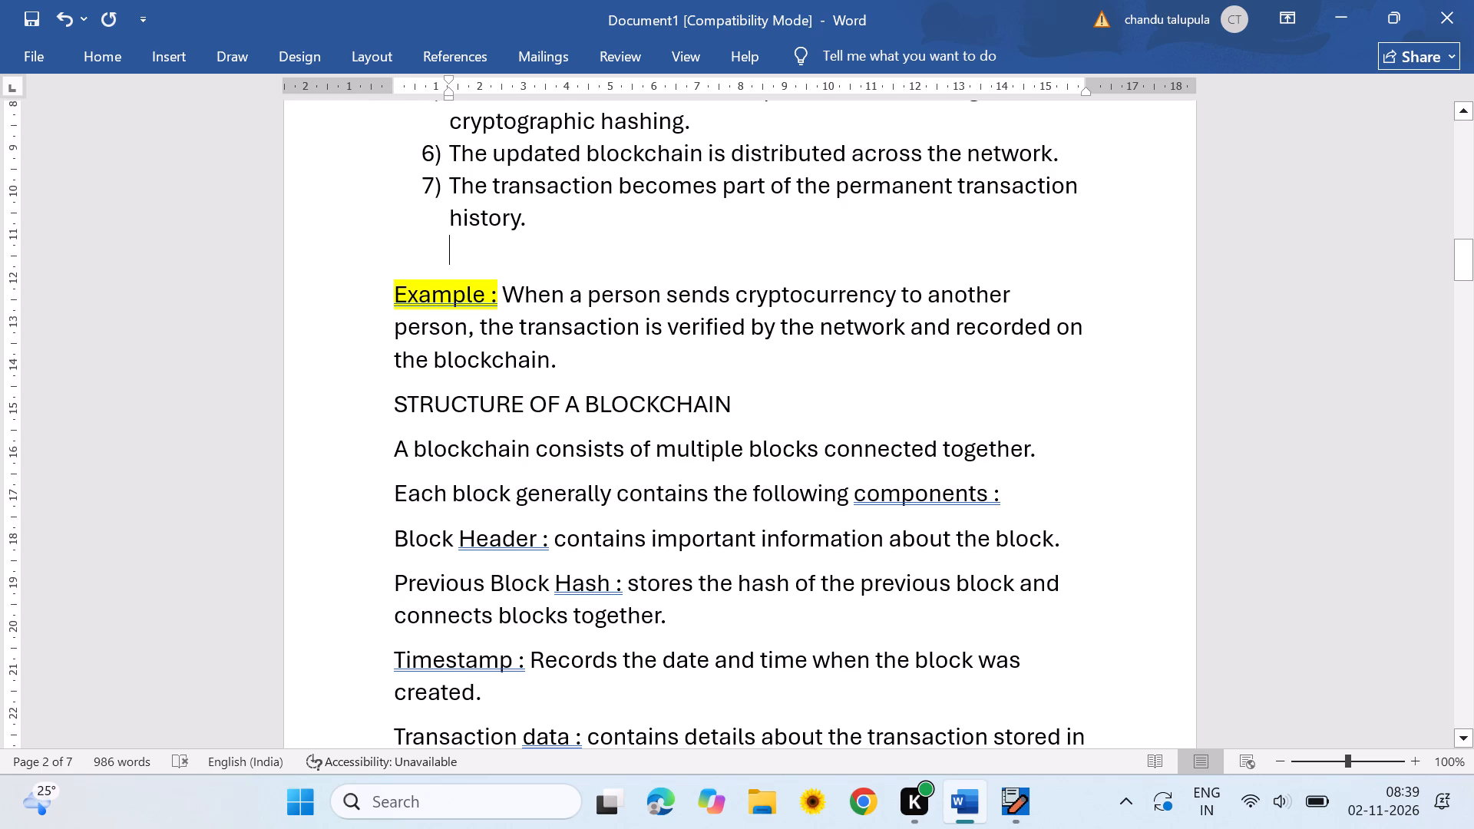
key(Return)
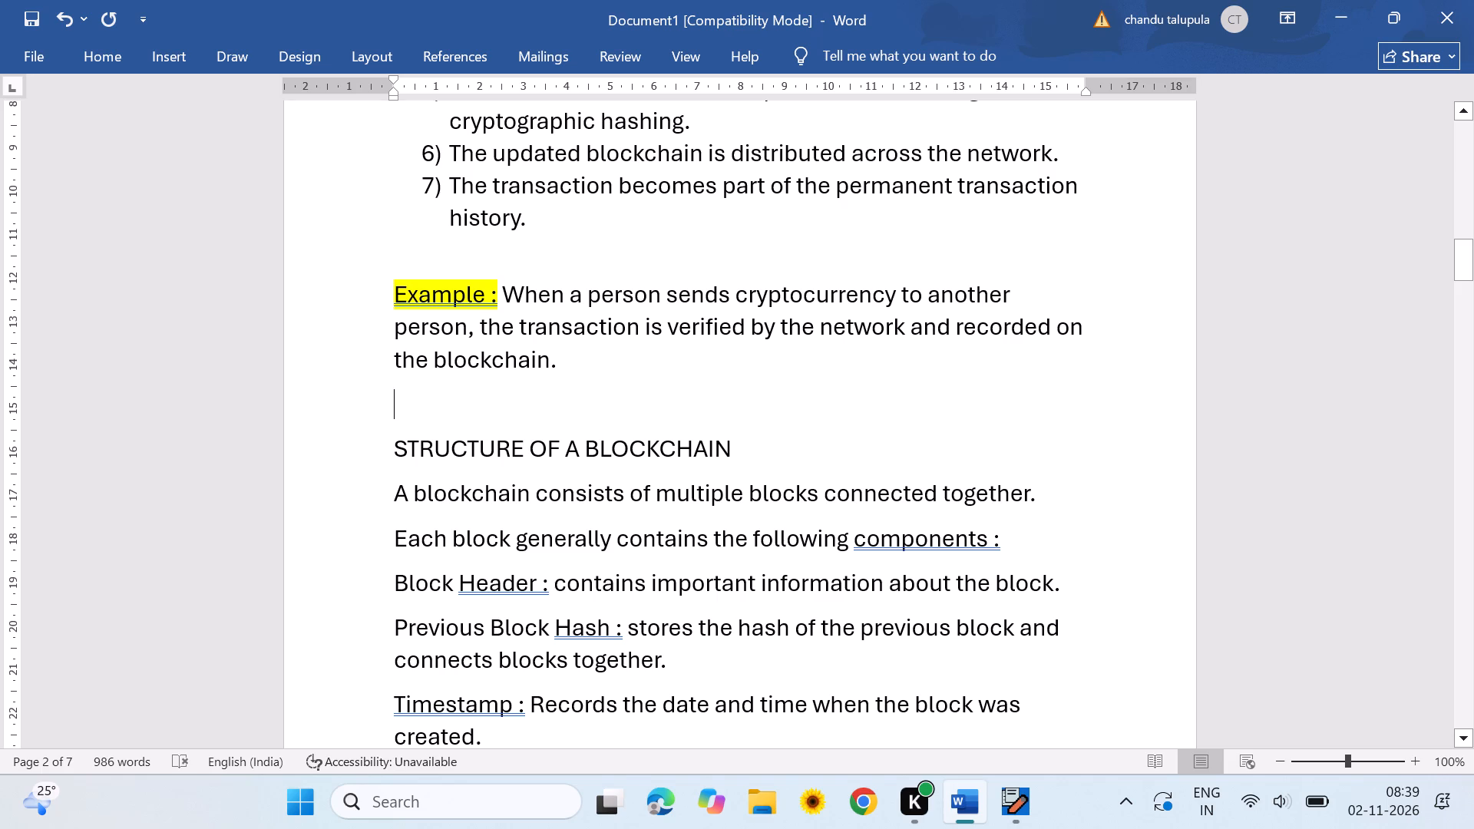
Color the STRUCTURE OF A BLOCKCHAIN heading dark purple and give it an arrowhead bullet.
drag(385, 446, 410, 443)
drag(410, 443, 722, 443)
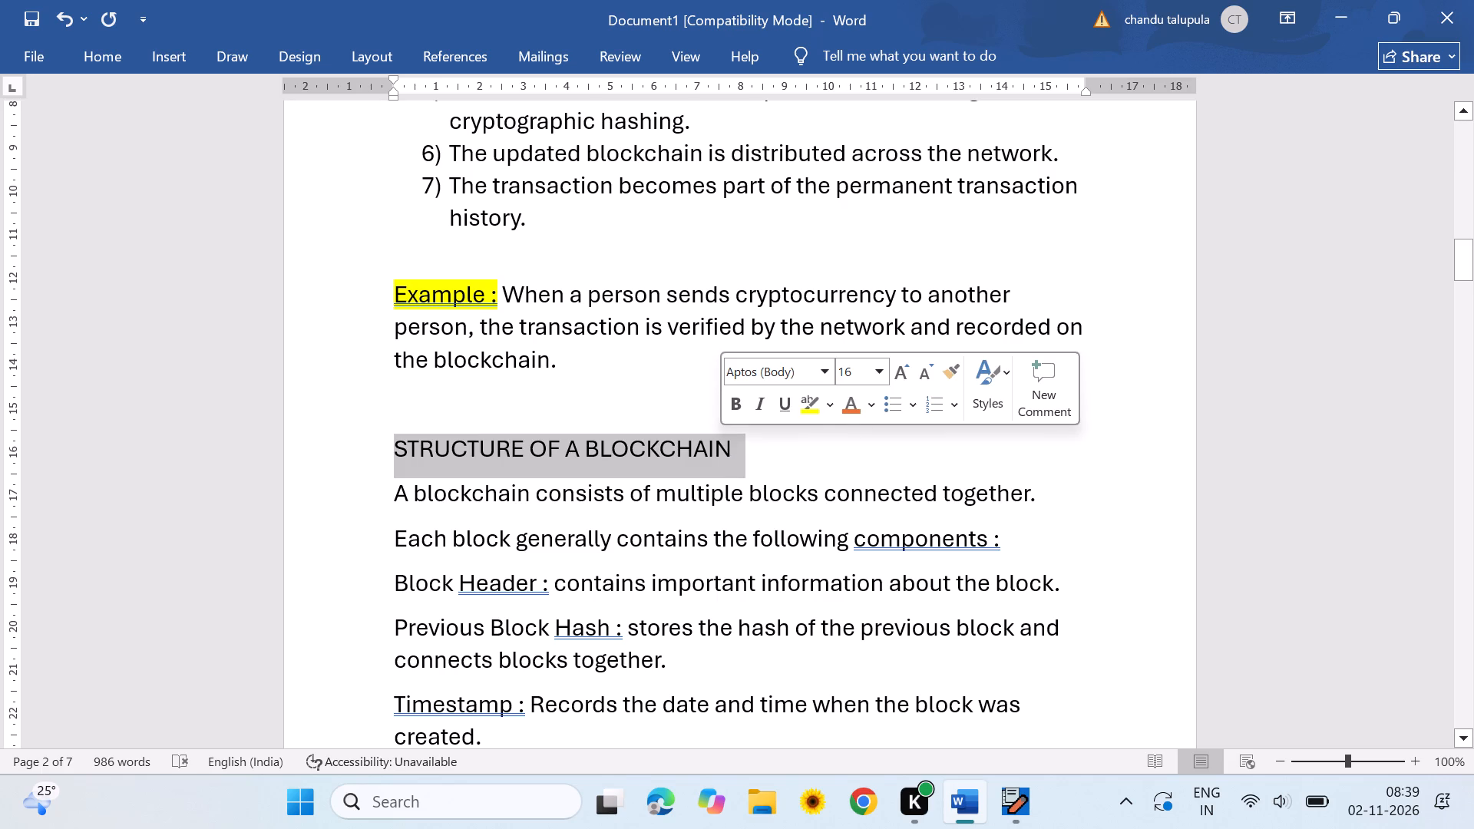
click(873, 413)
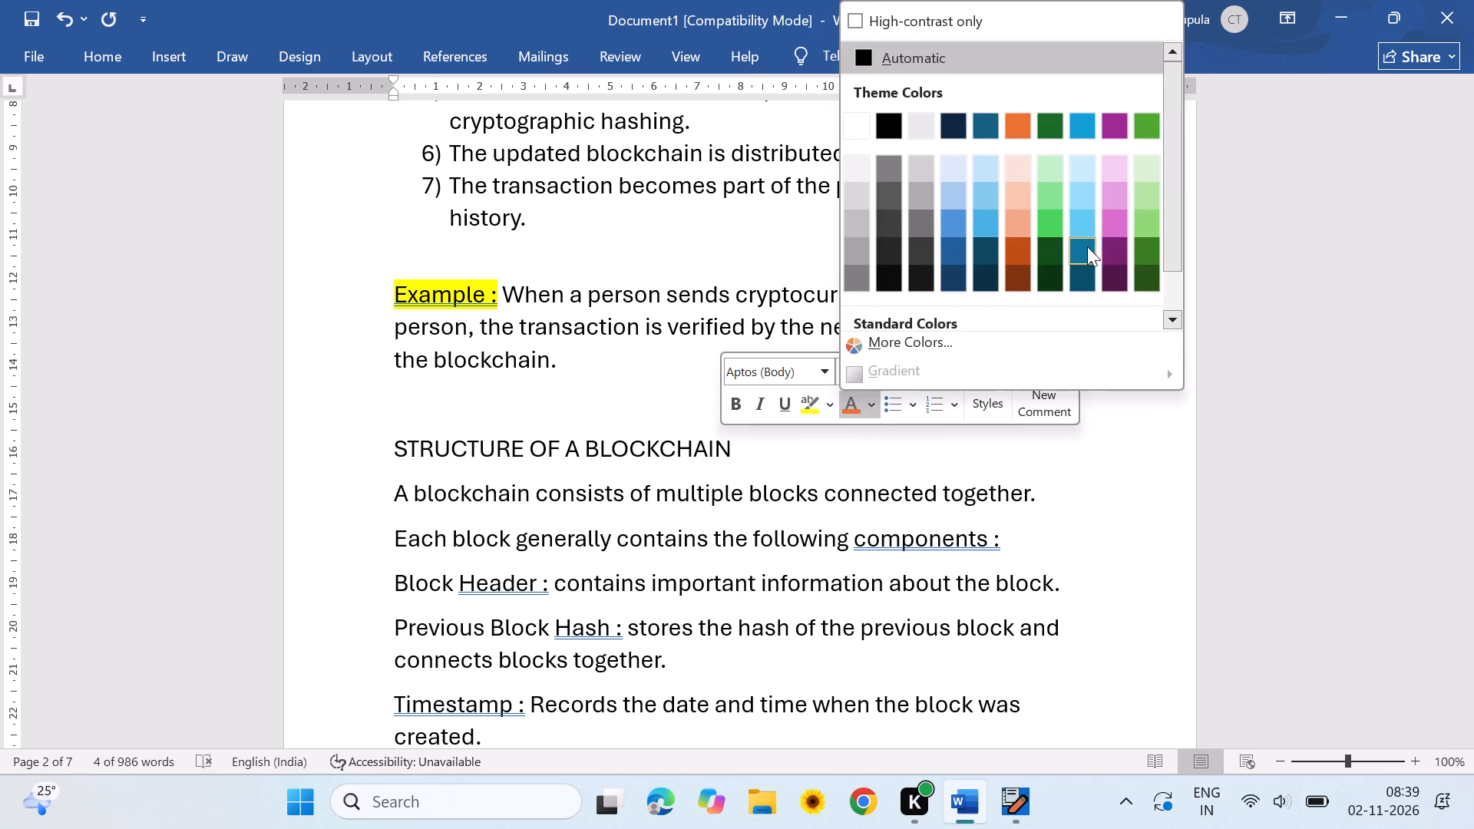
click(1116, 248)
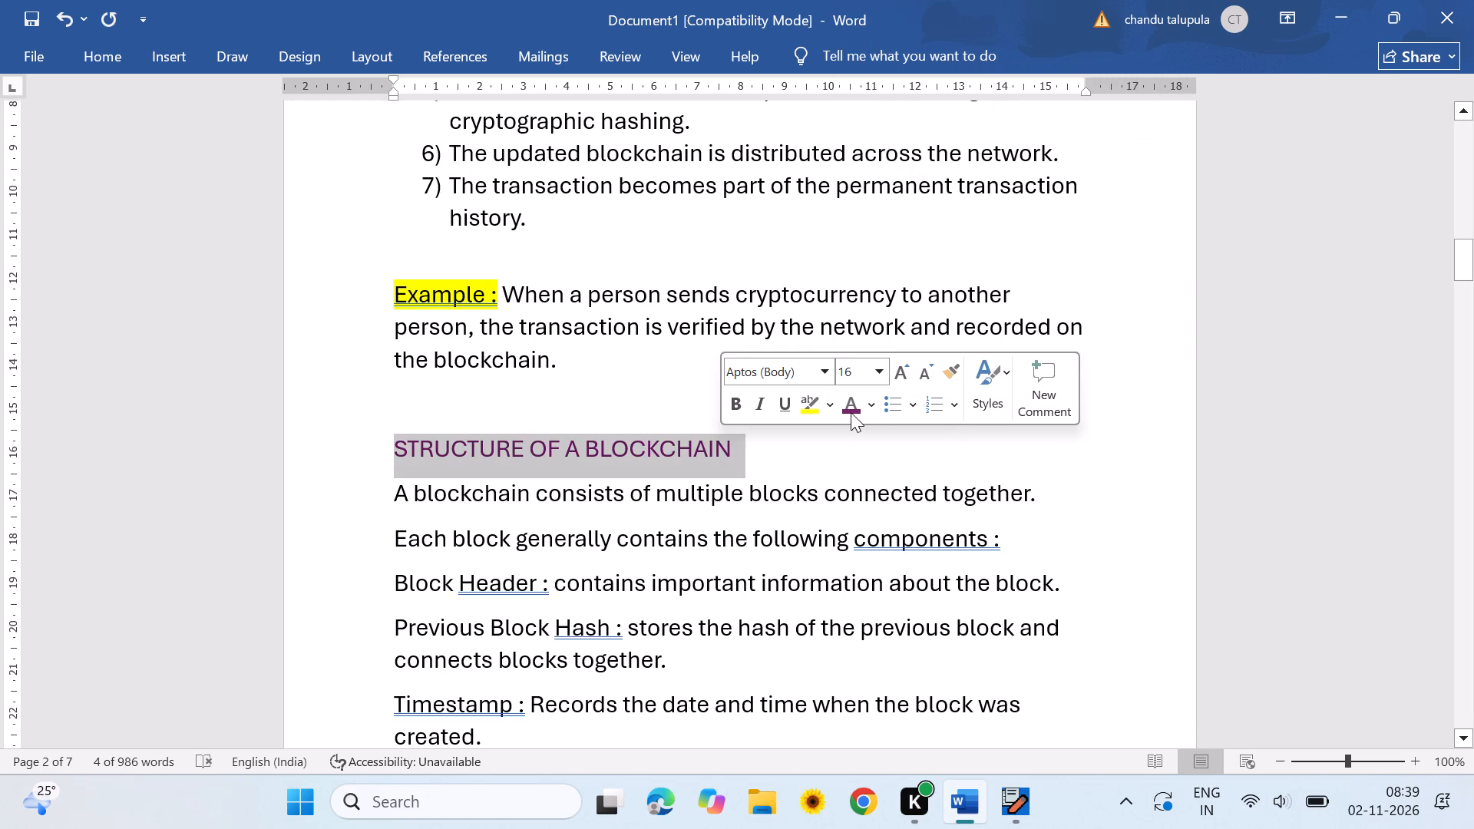
click(917, 416)
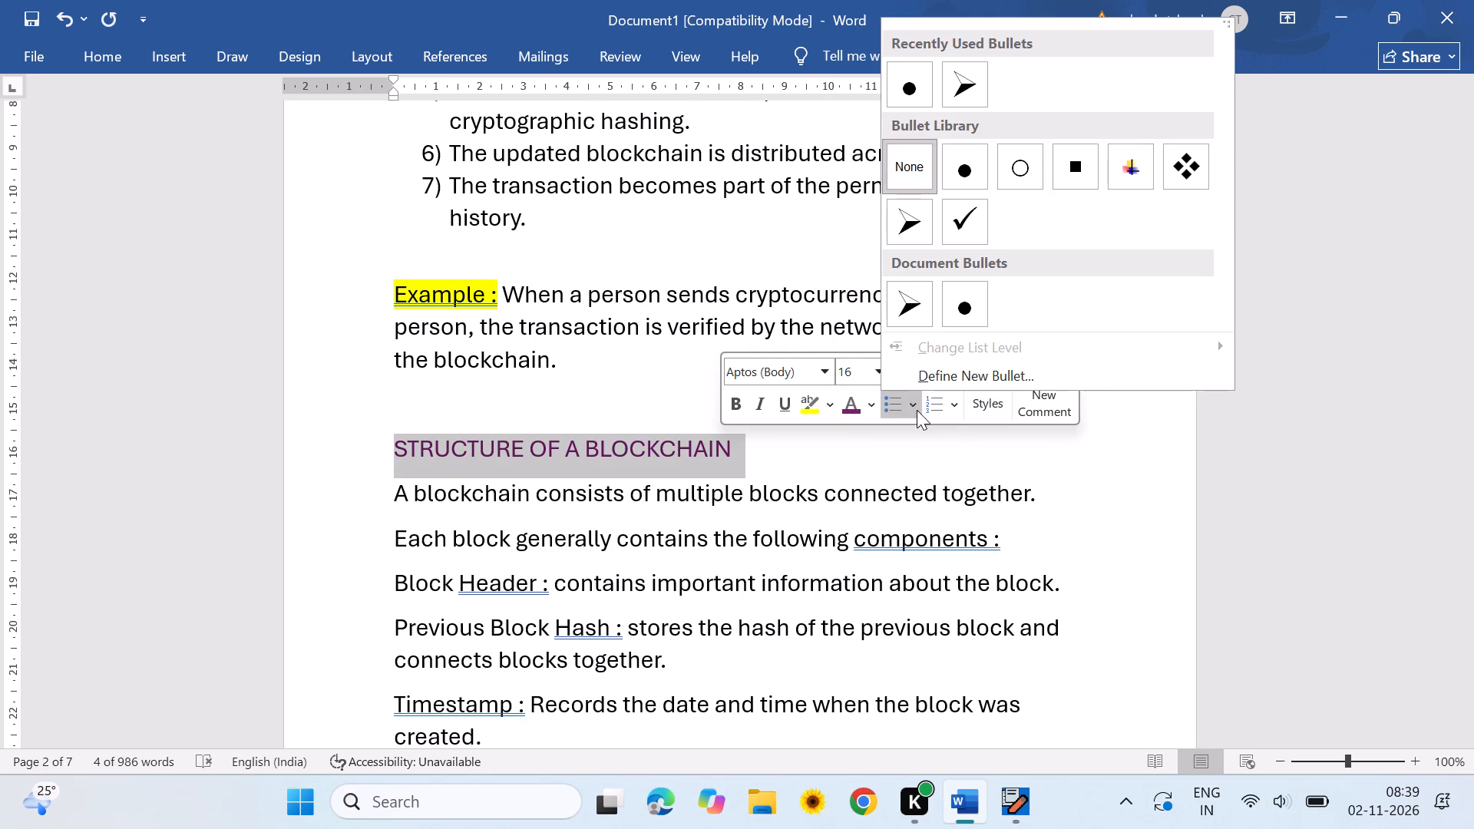
click(906, 226)
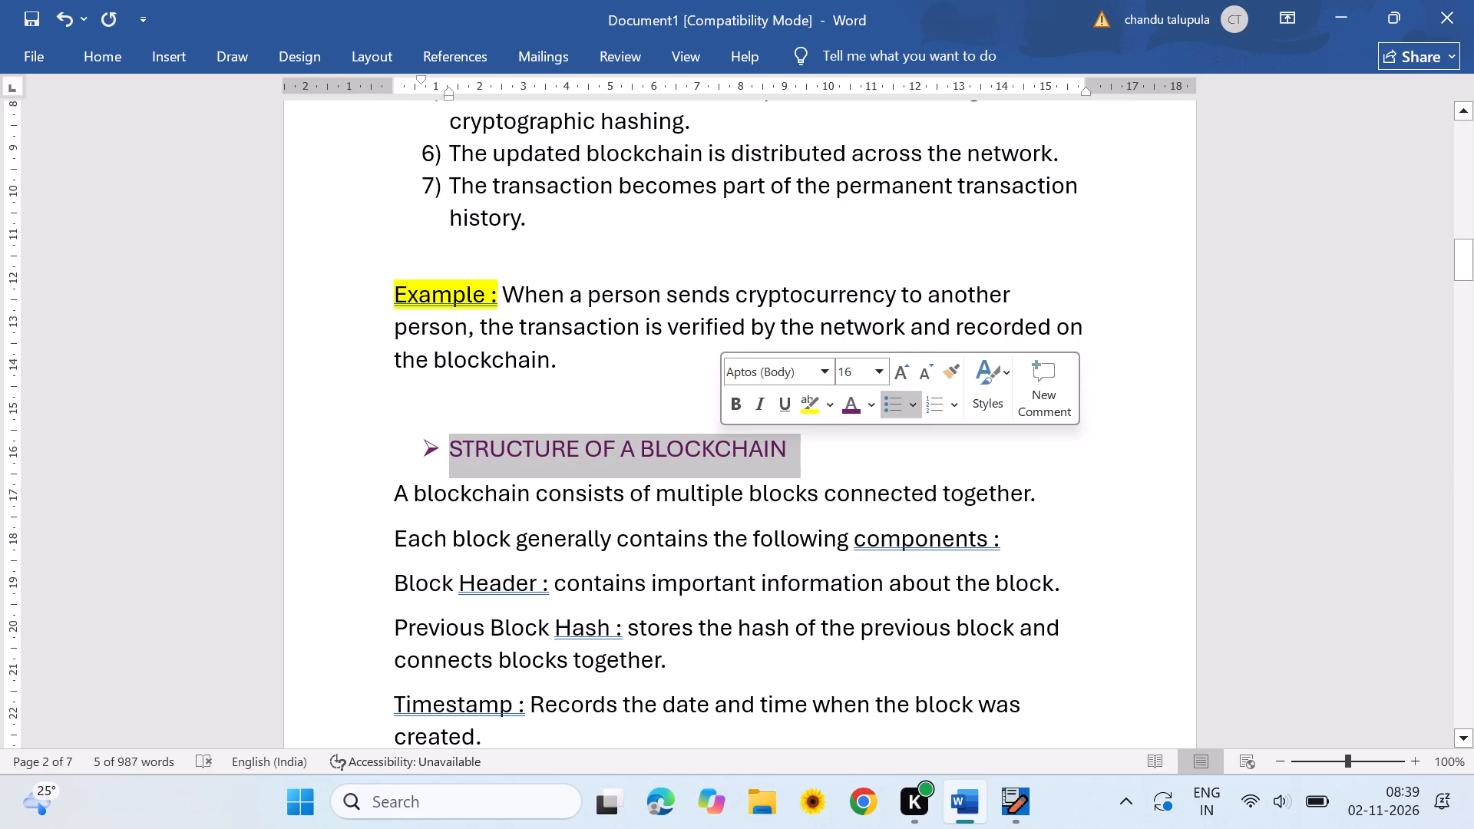
click(1281, 481)
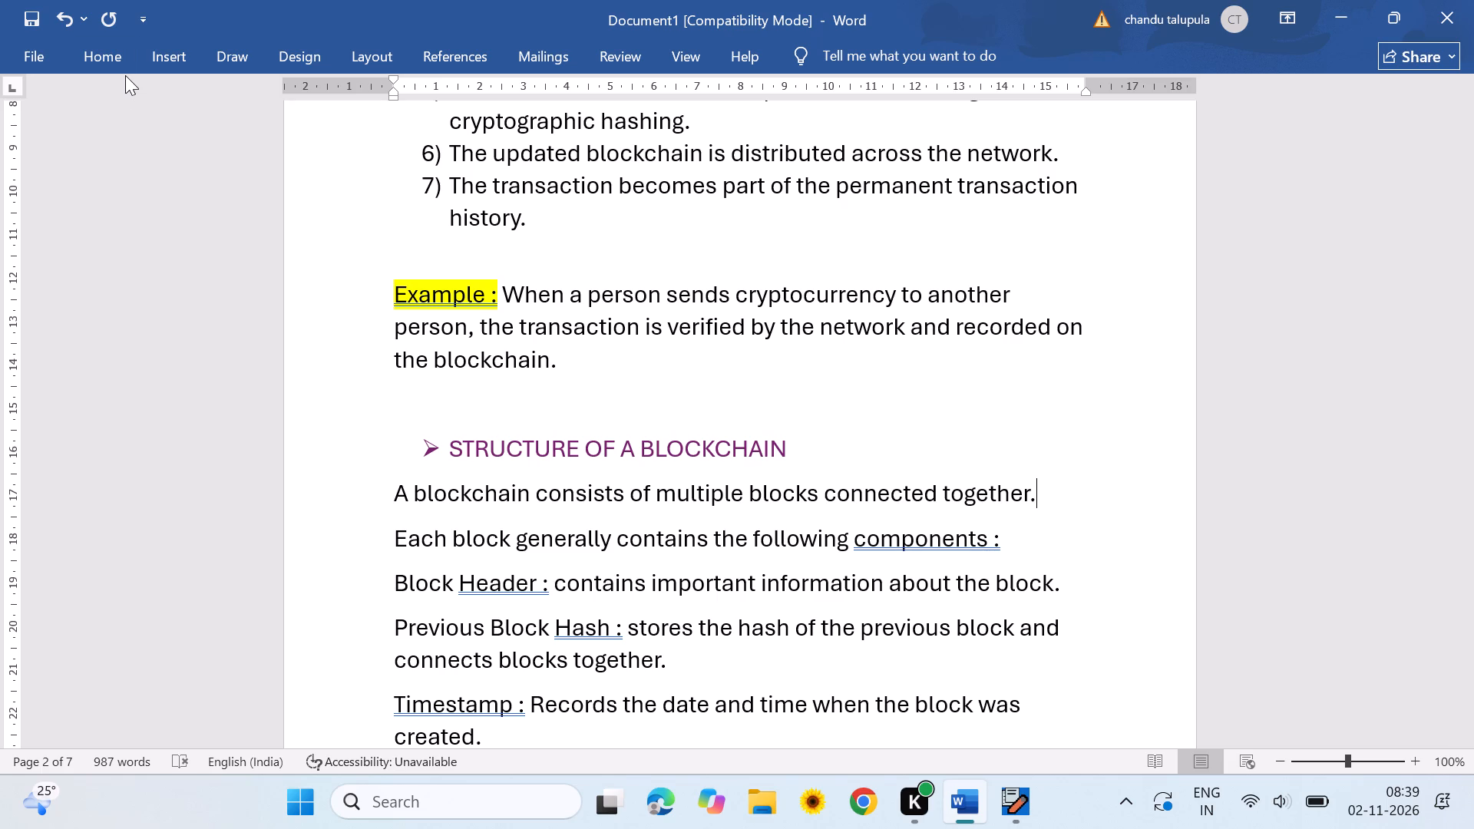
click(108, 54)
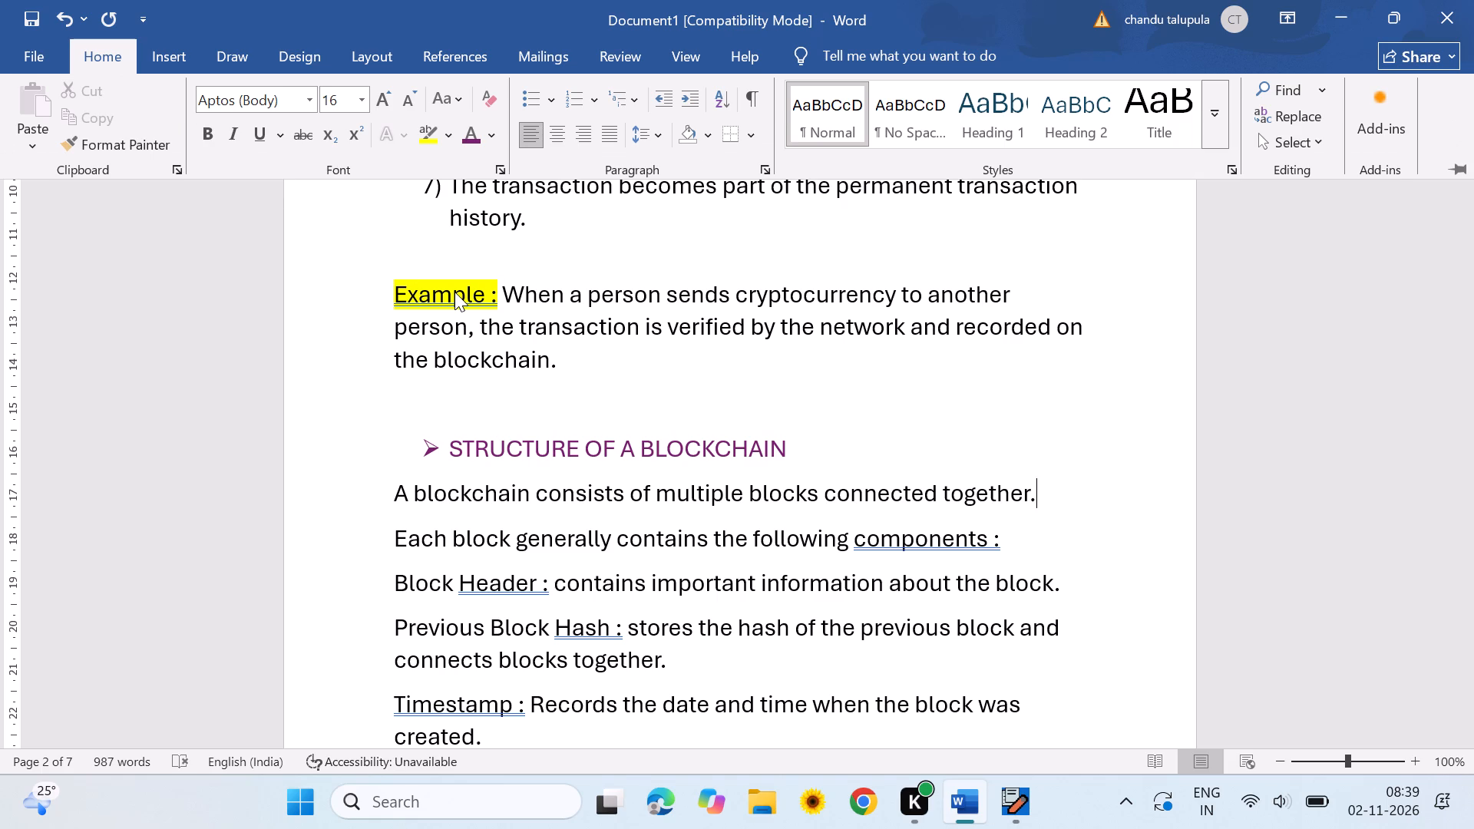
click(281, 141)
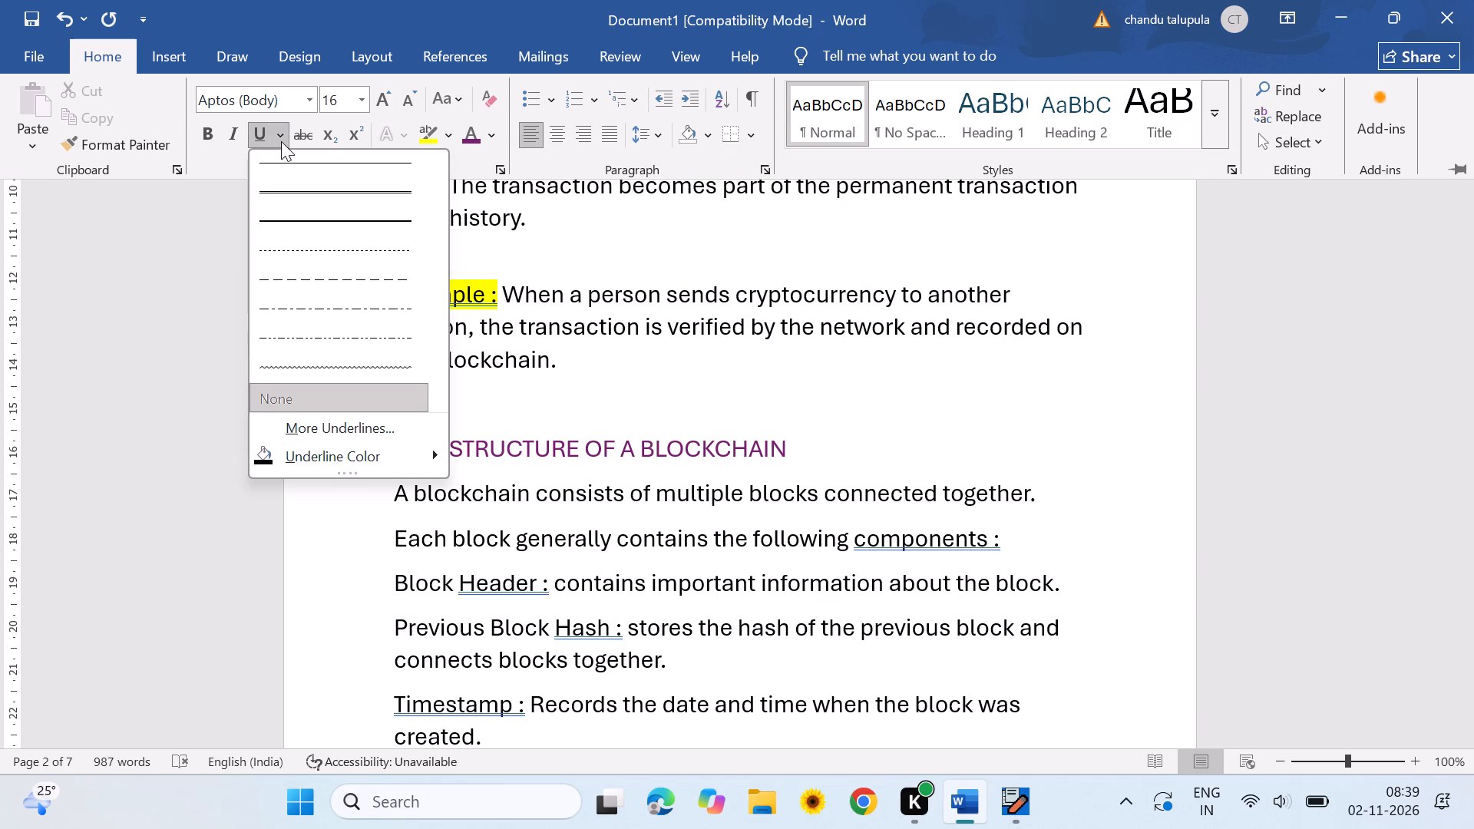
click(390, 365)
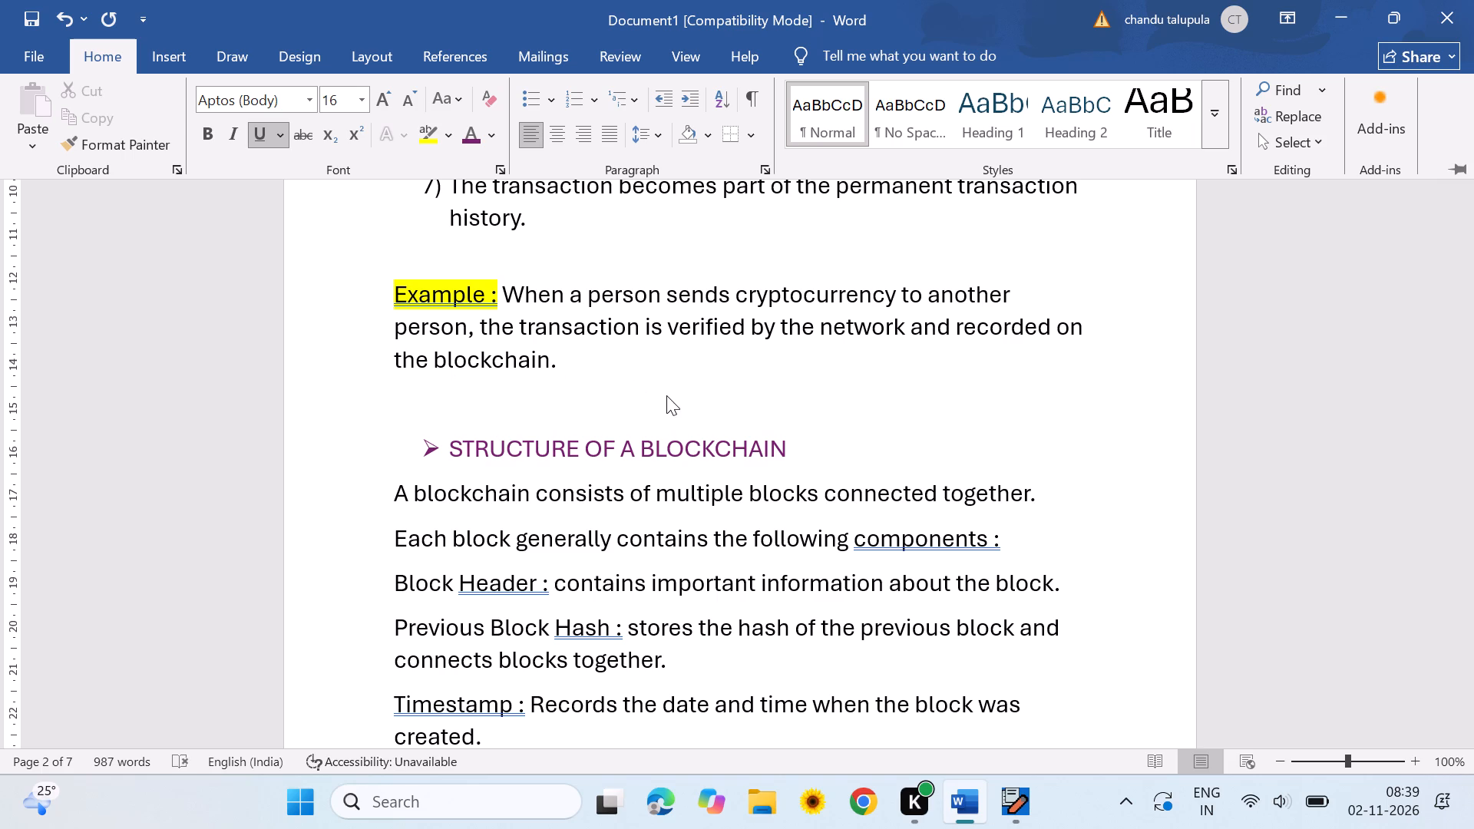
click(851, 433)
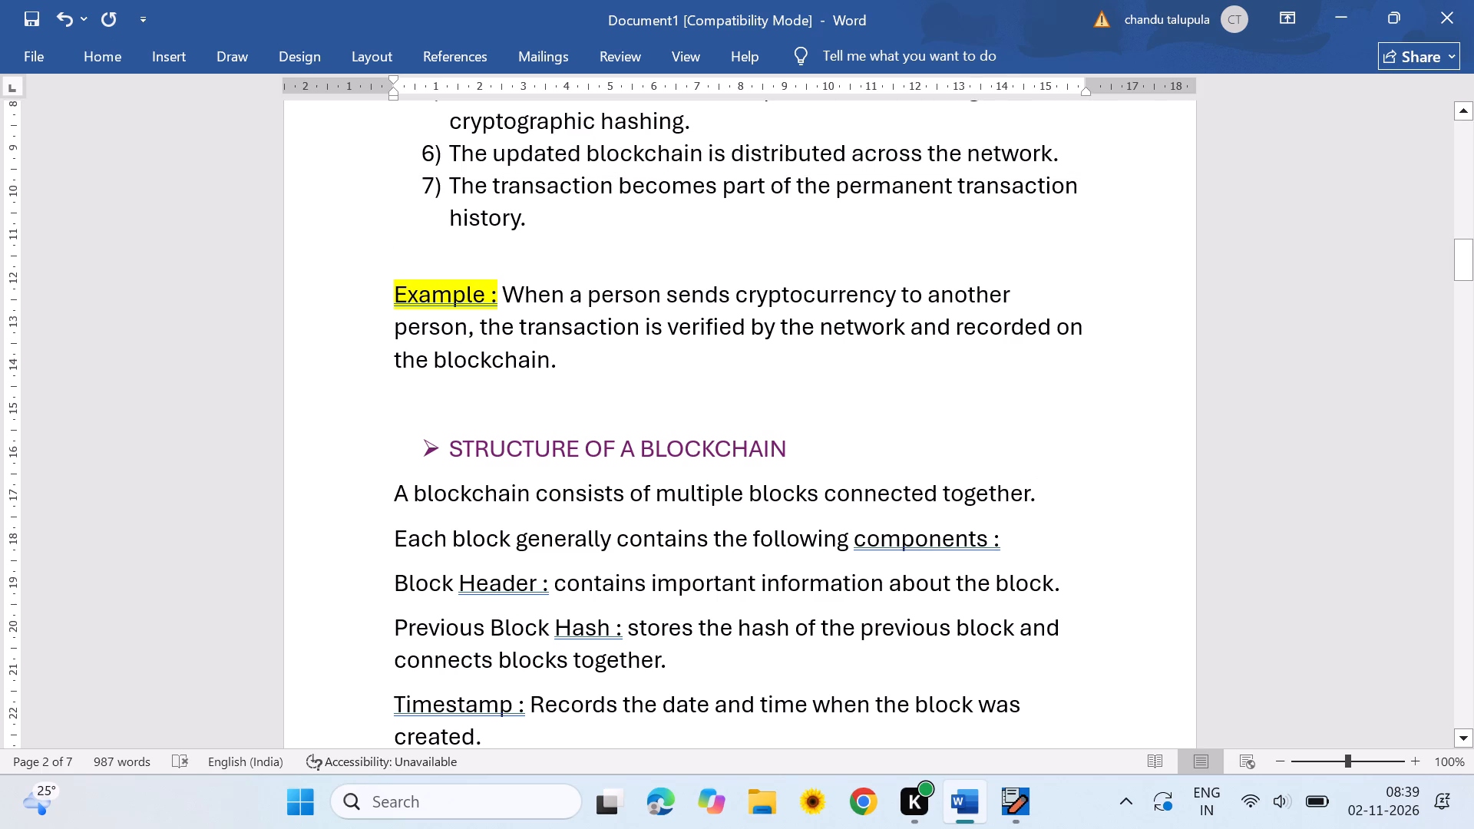
Apply a wavy underline to the STRUCTURE OF A BLOCKCHAIN heading.
drag(443, 450, 795, 448)
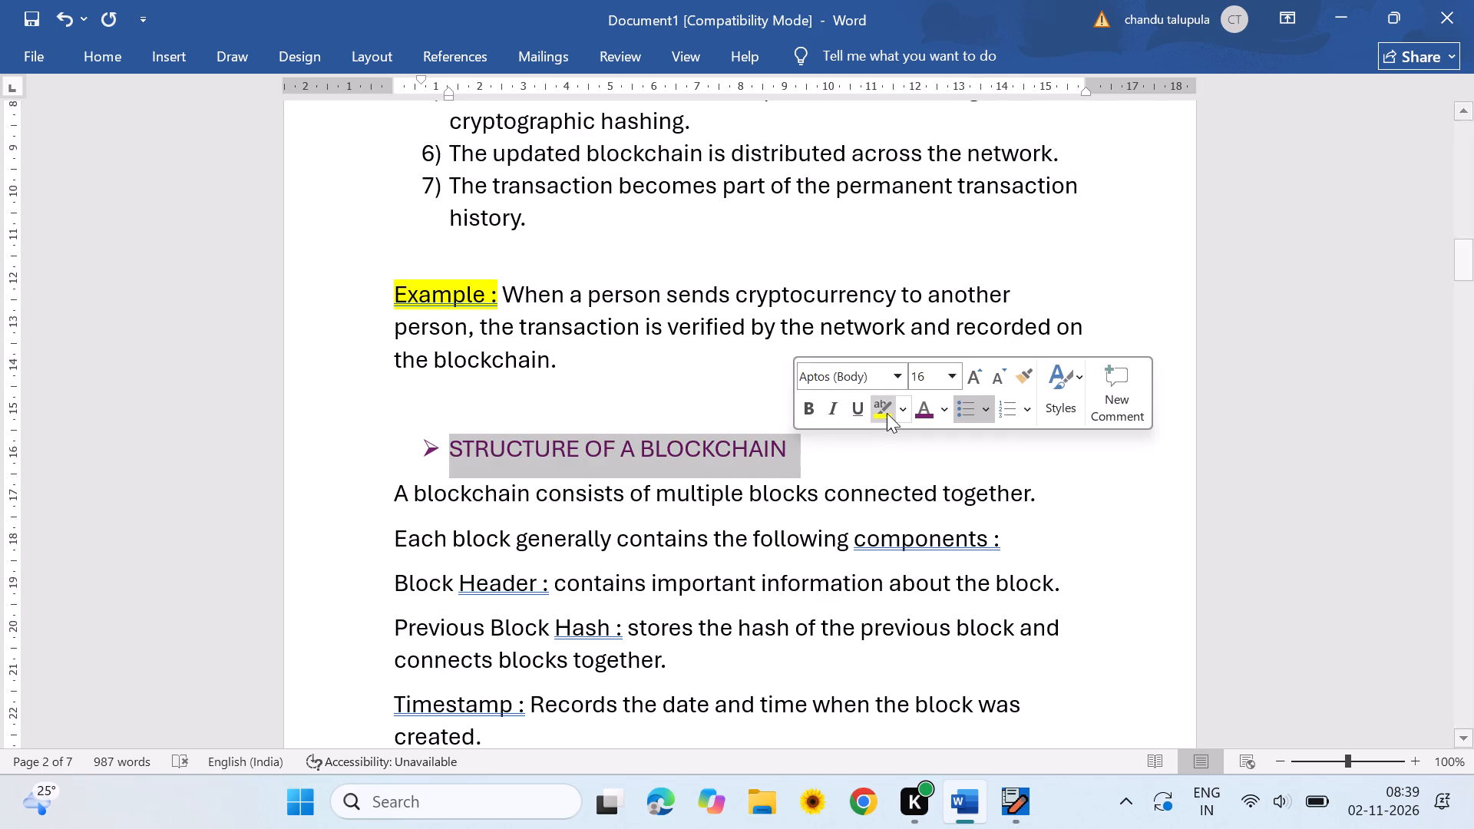
click(111, 61)
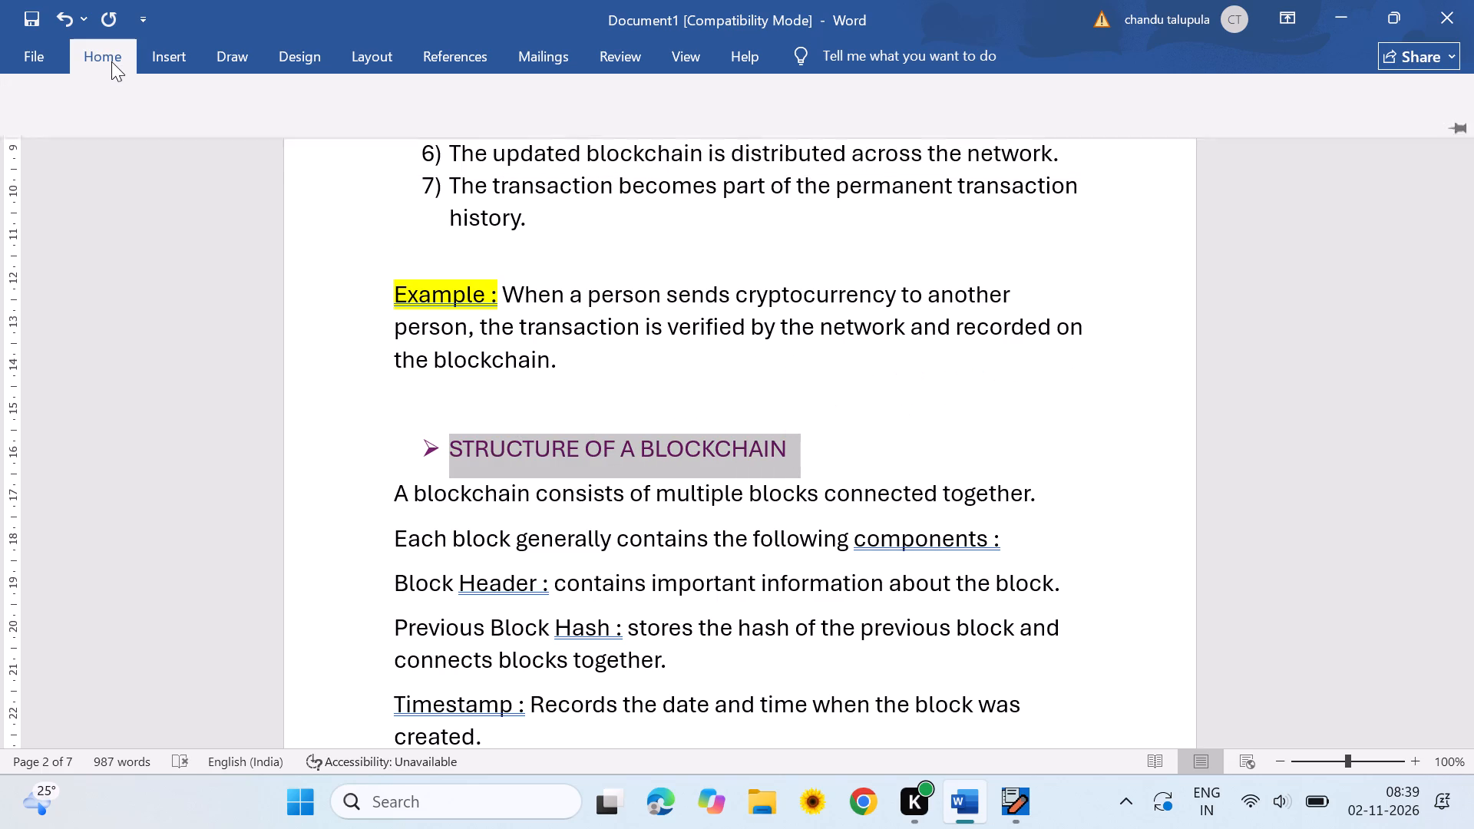
click(278, 137)
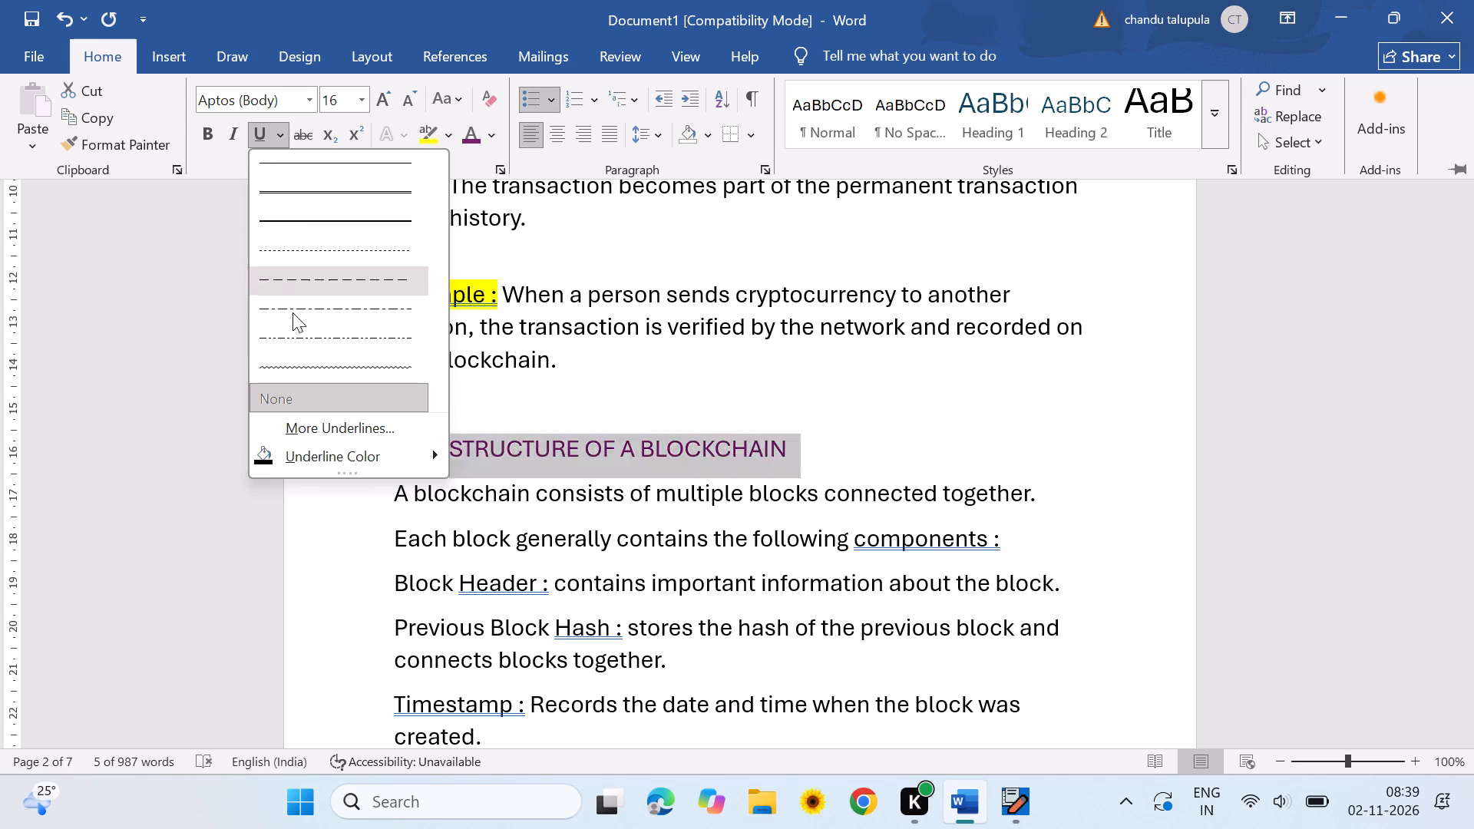
click(302, 367)
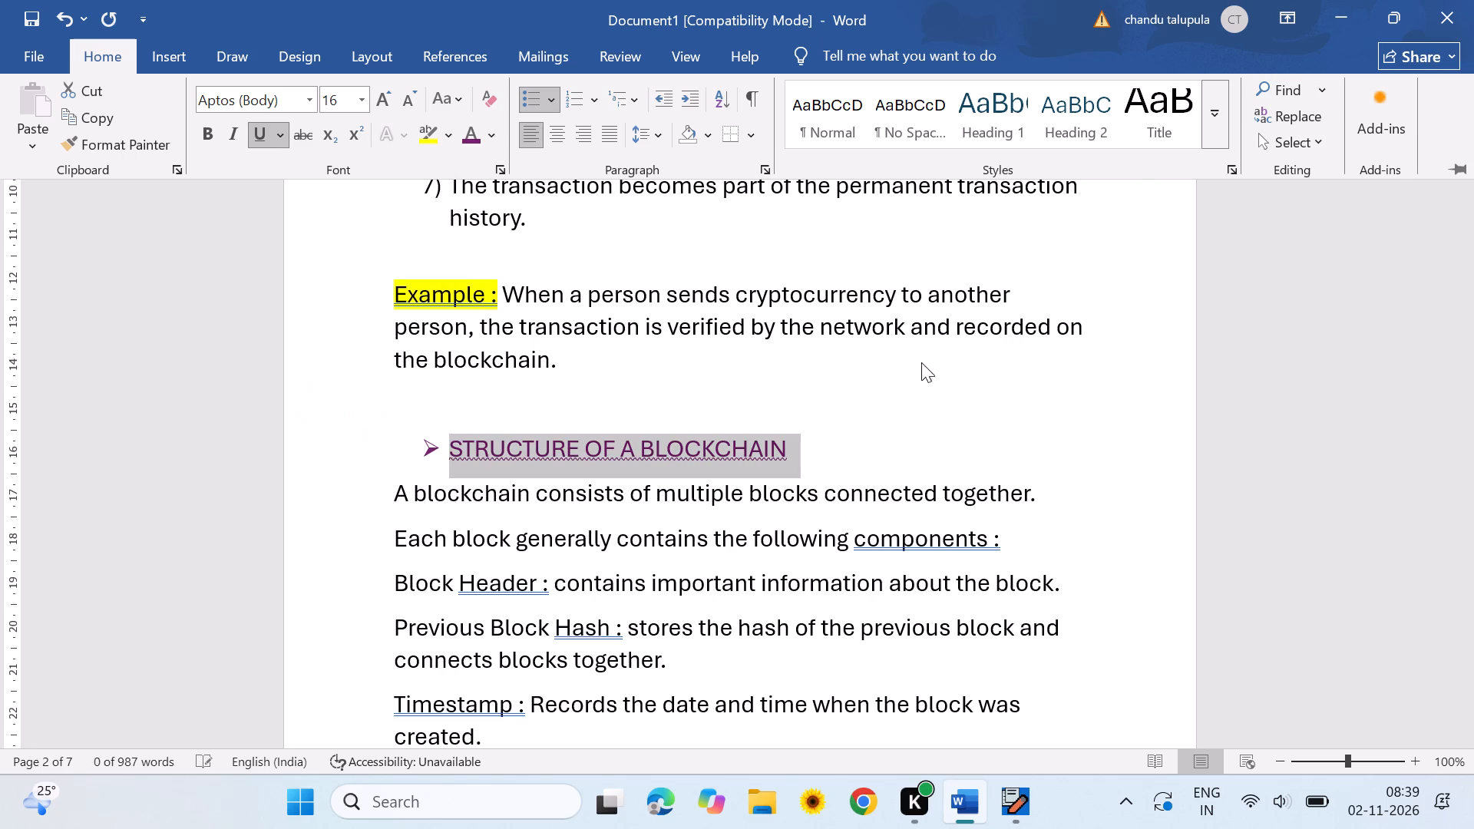
click(975, 358)
click(970, 408)
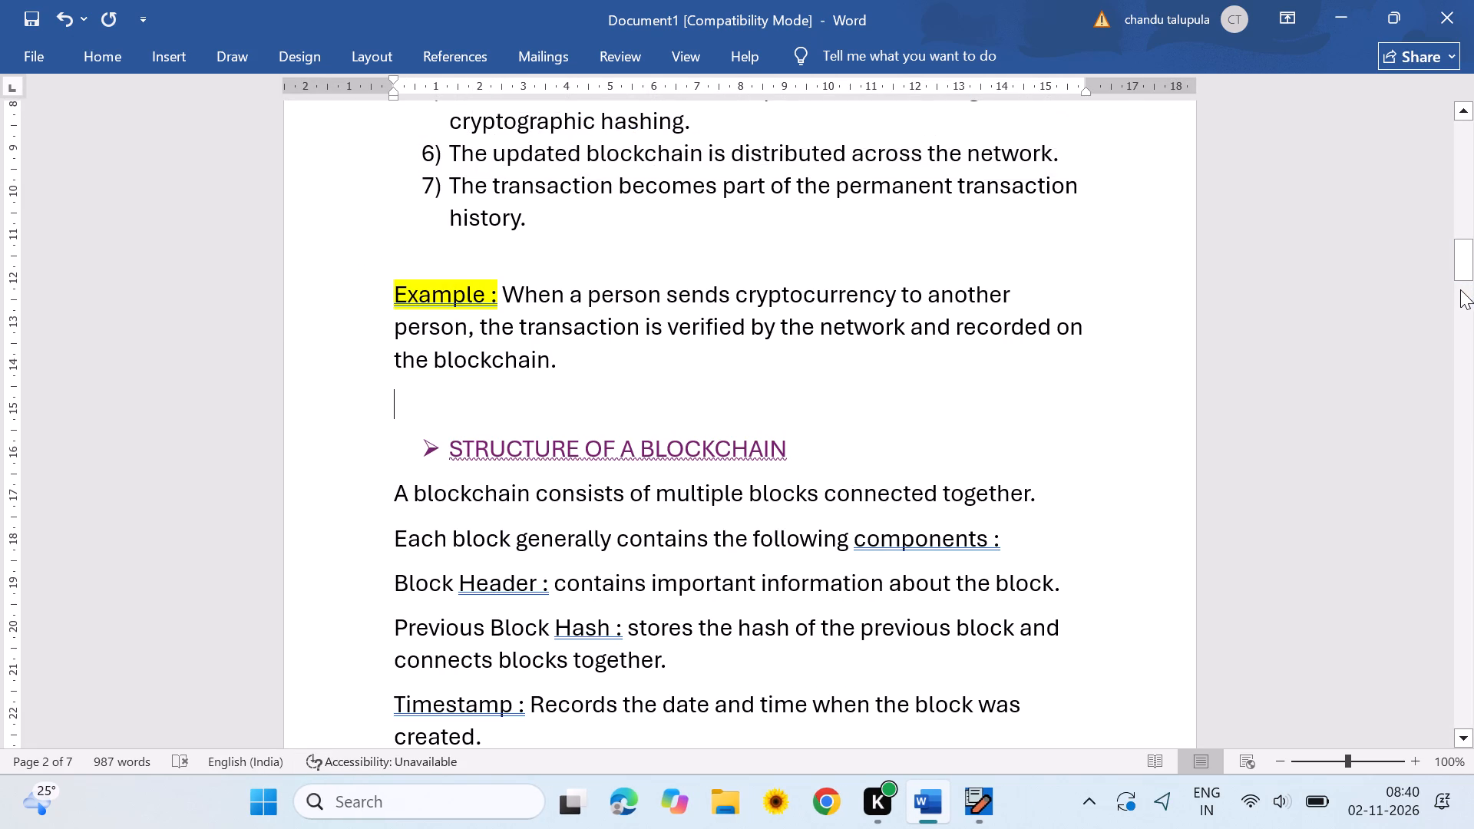
Add a solid round bullet to the line "A blockchain consists of multiple blocks connected together.".
drag(1466, 265, 1466, 275)
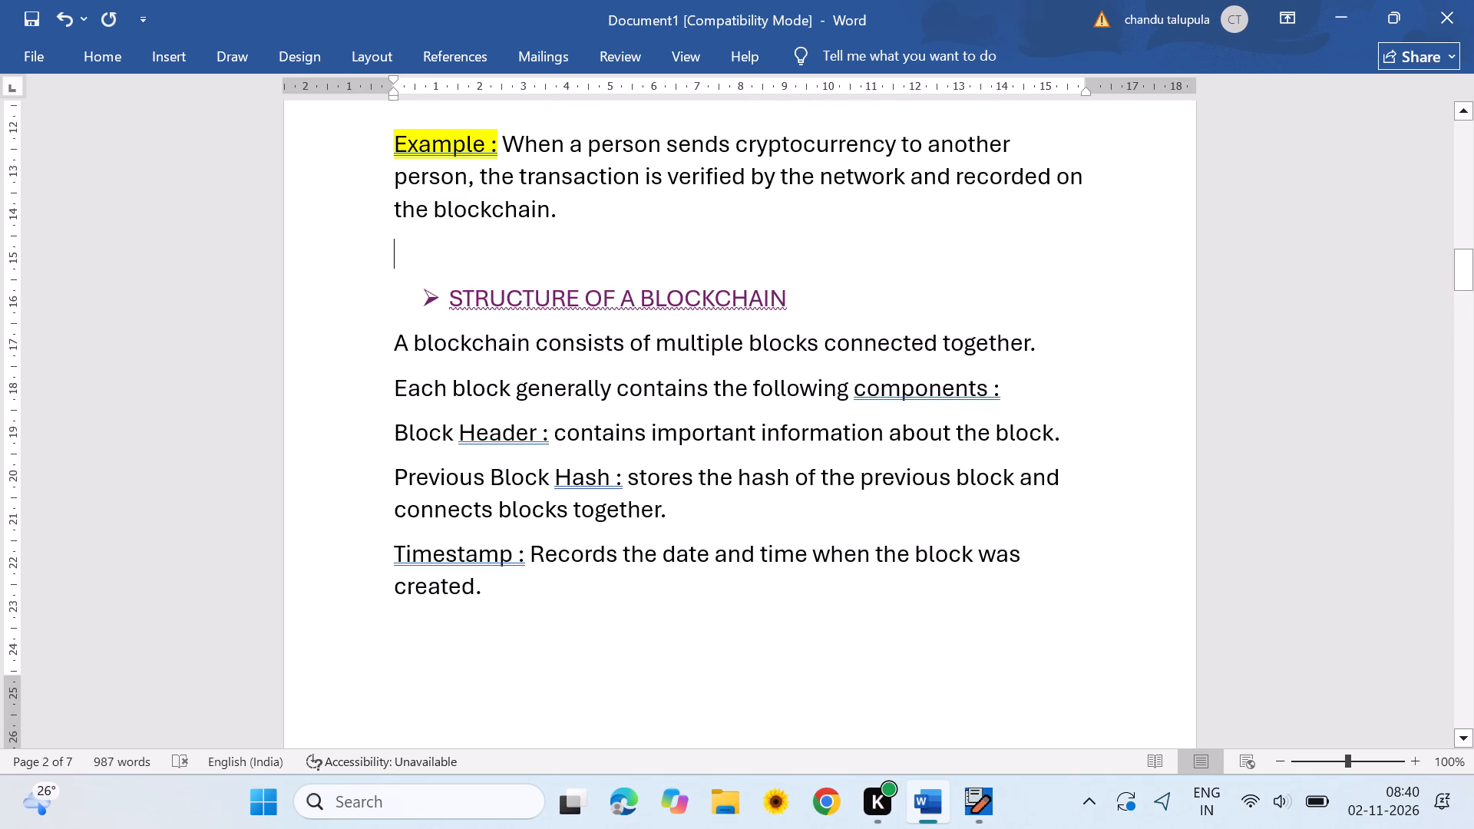
drag(392, 341, 1072, 342)
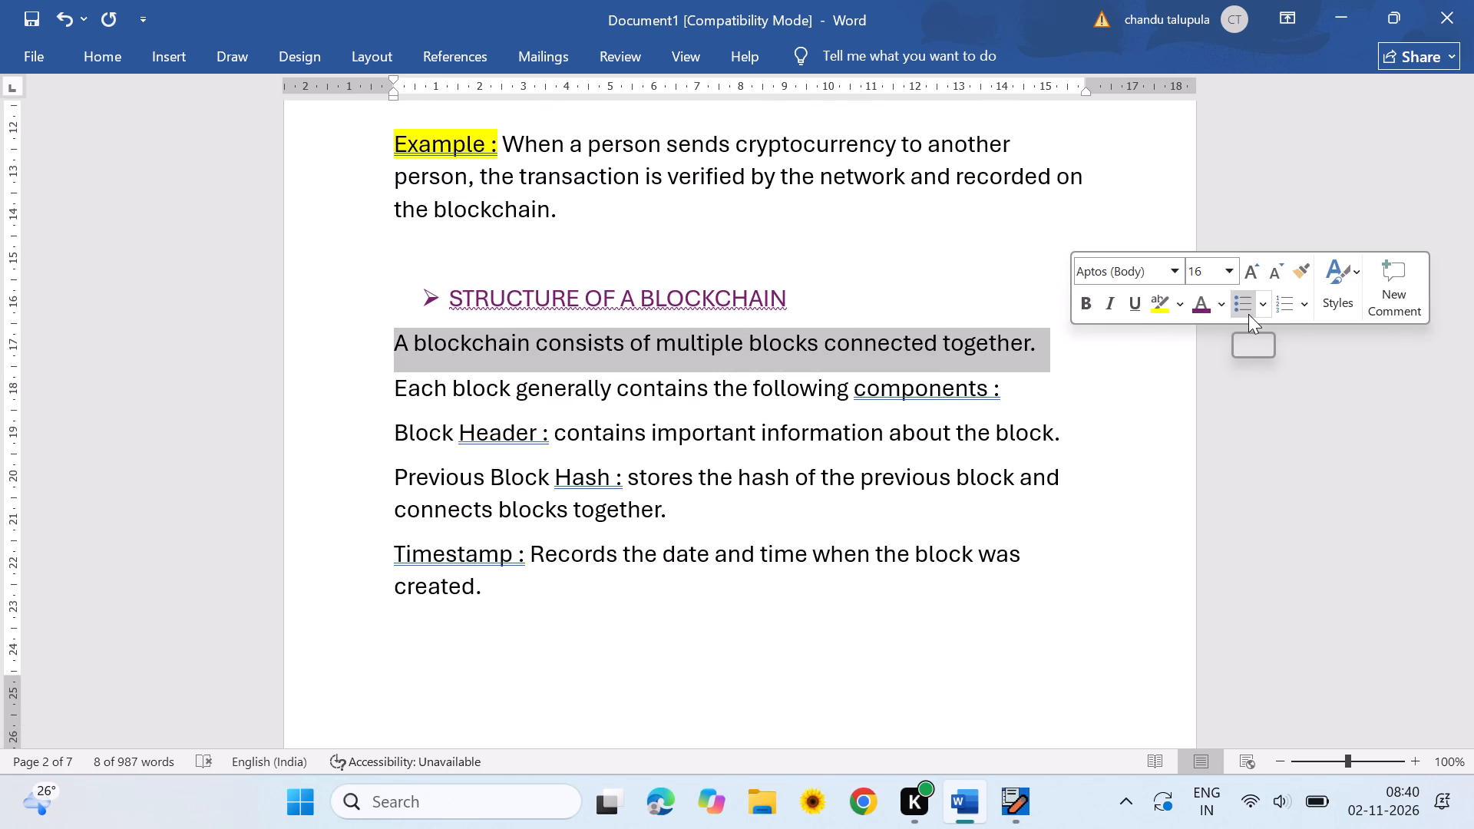
click(1256, 316)
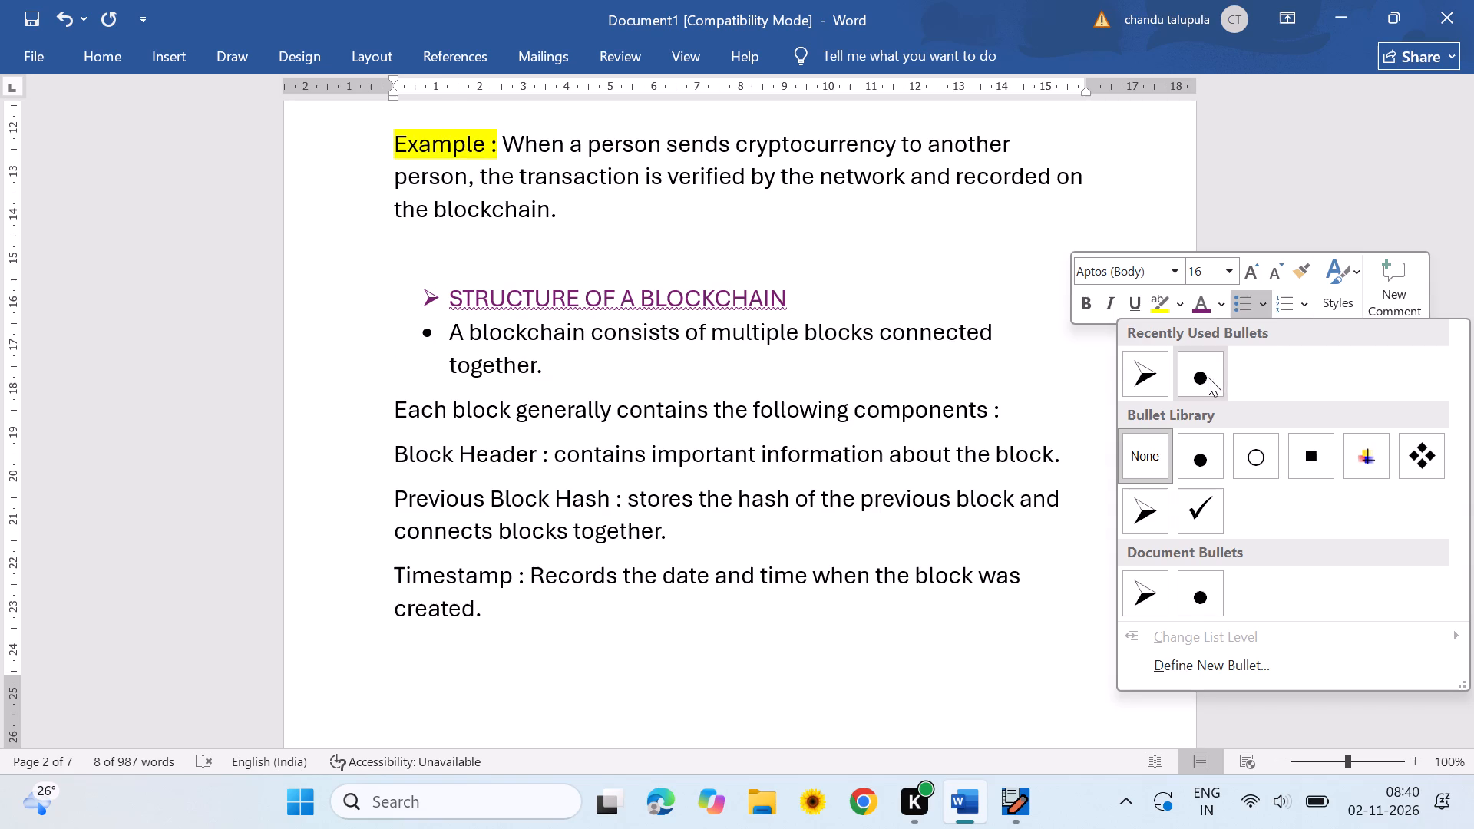
click(1208, 377)
click(1118, 411)
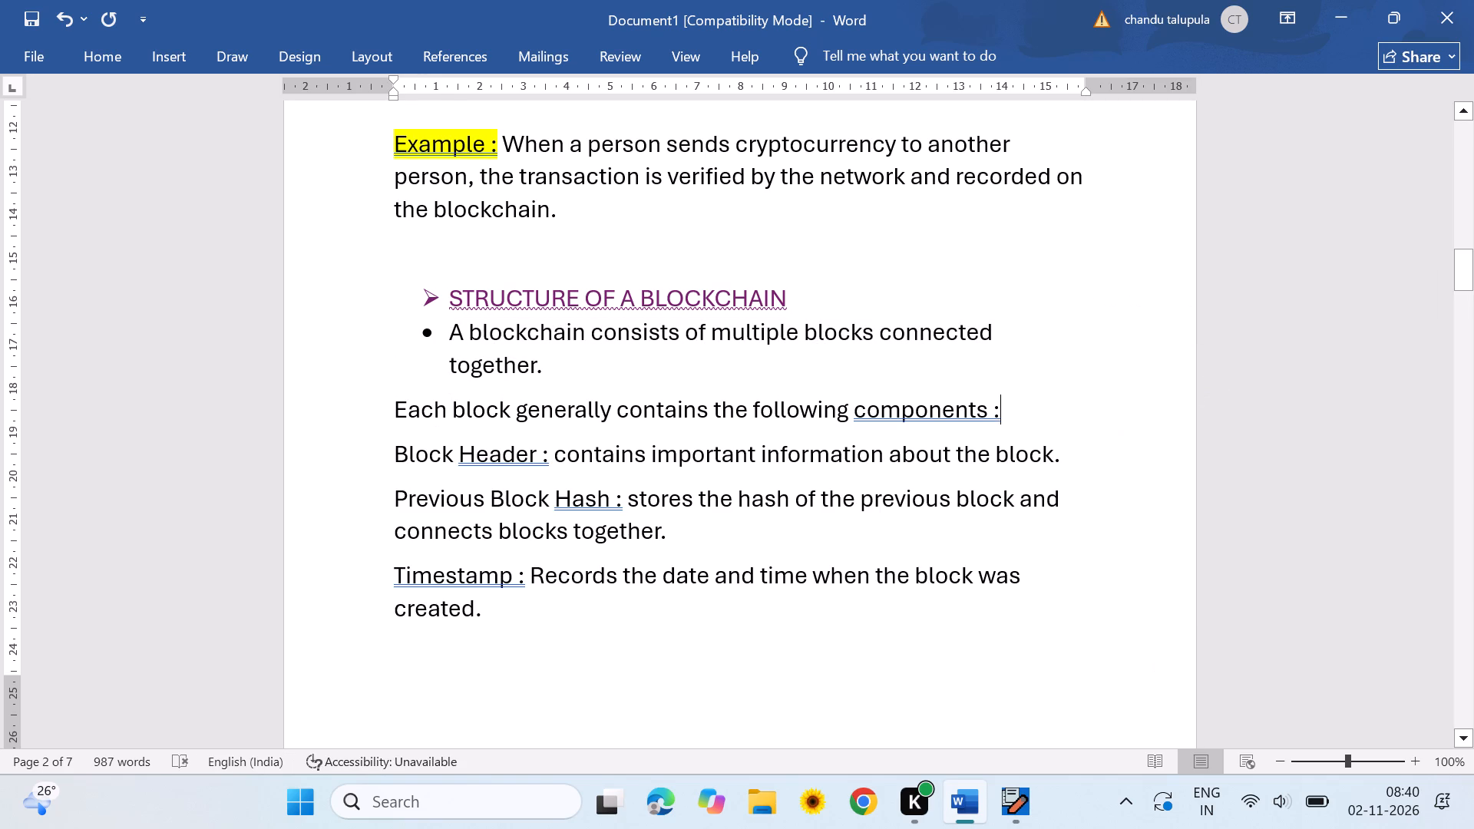
Add a check mark bullet to the line "Each block generally contains the following components :".
drag(387, 407, 963, 400)
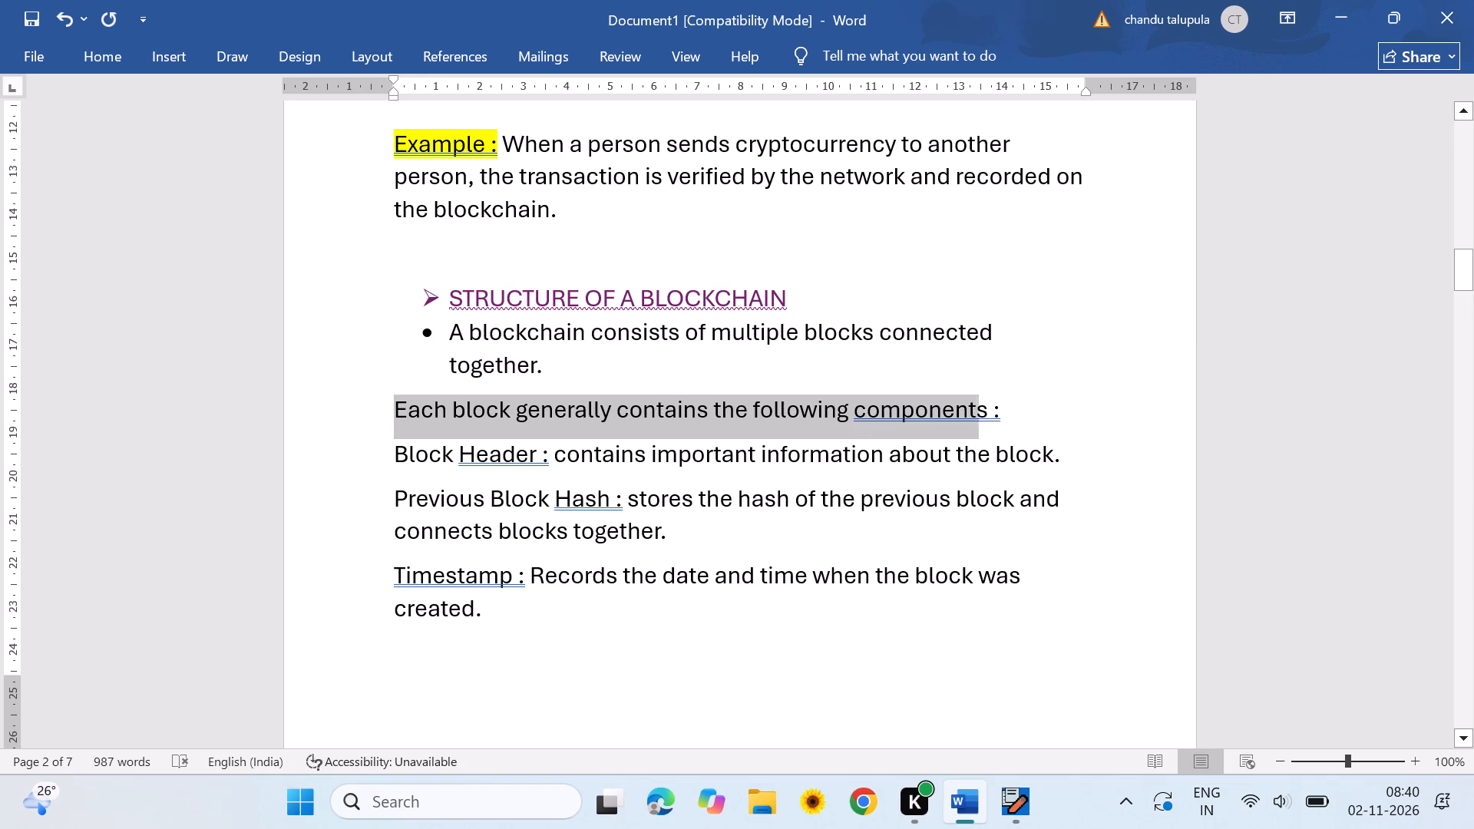
drag(963, 400, 1030, 395)
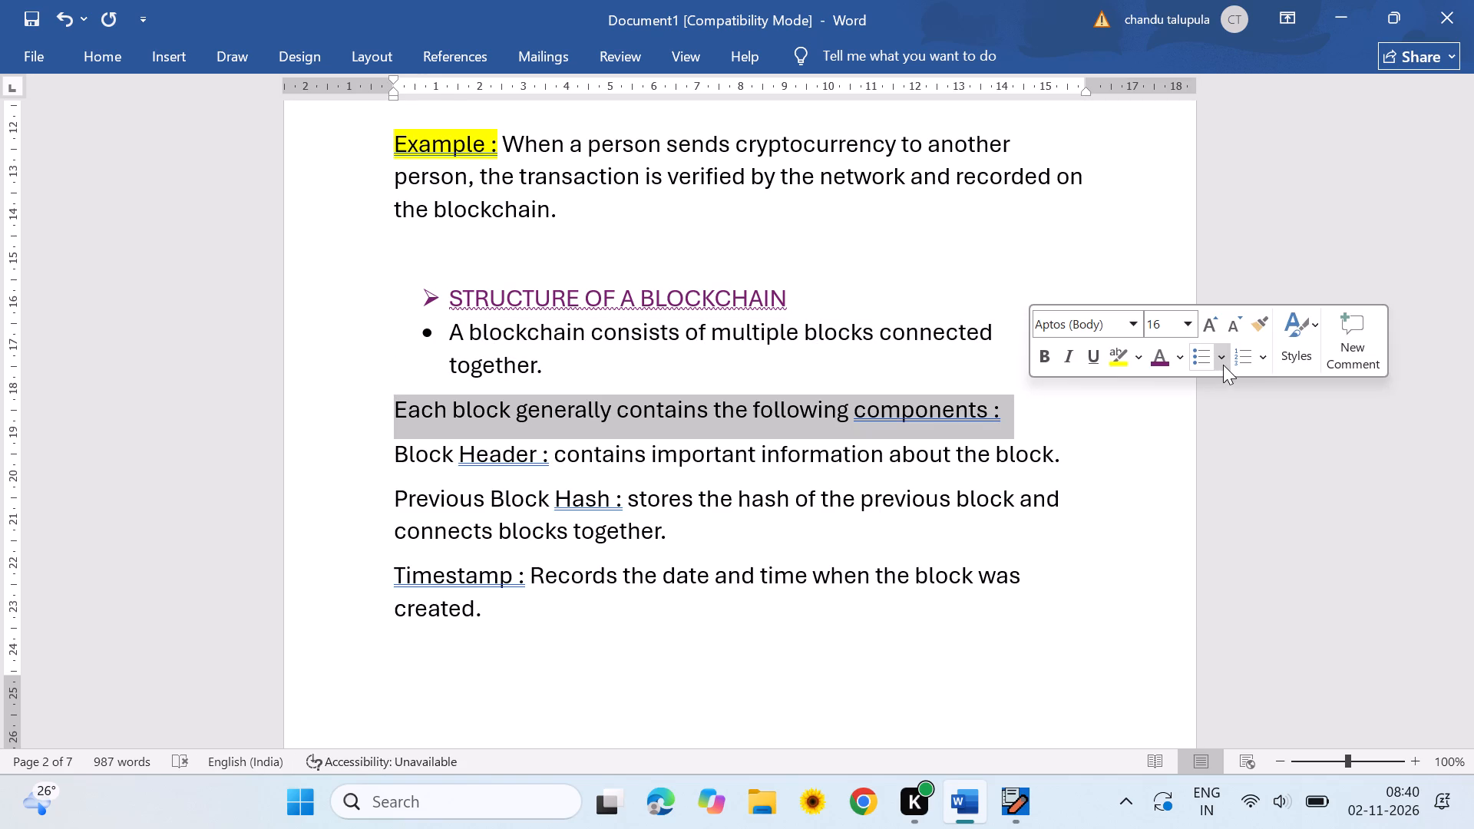
click(1223, 365)
click(1189, 566)
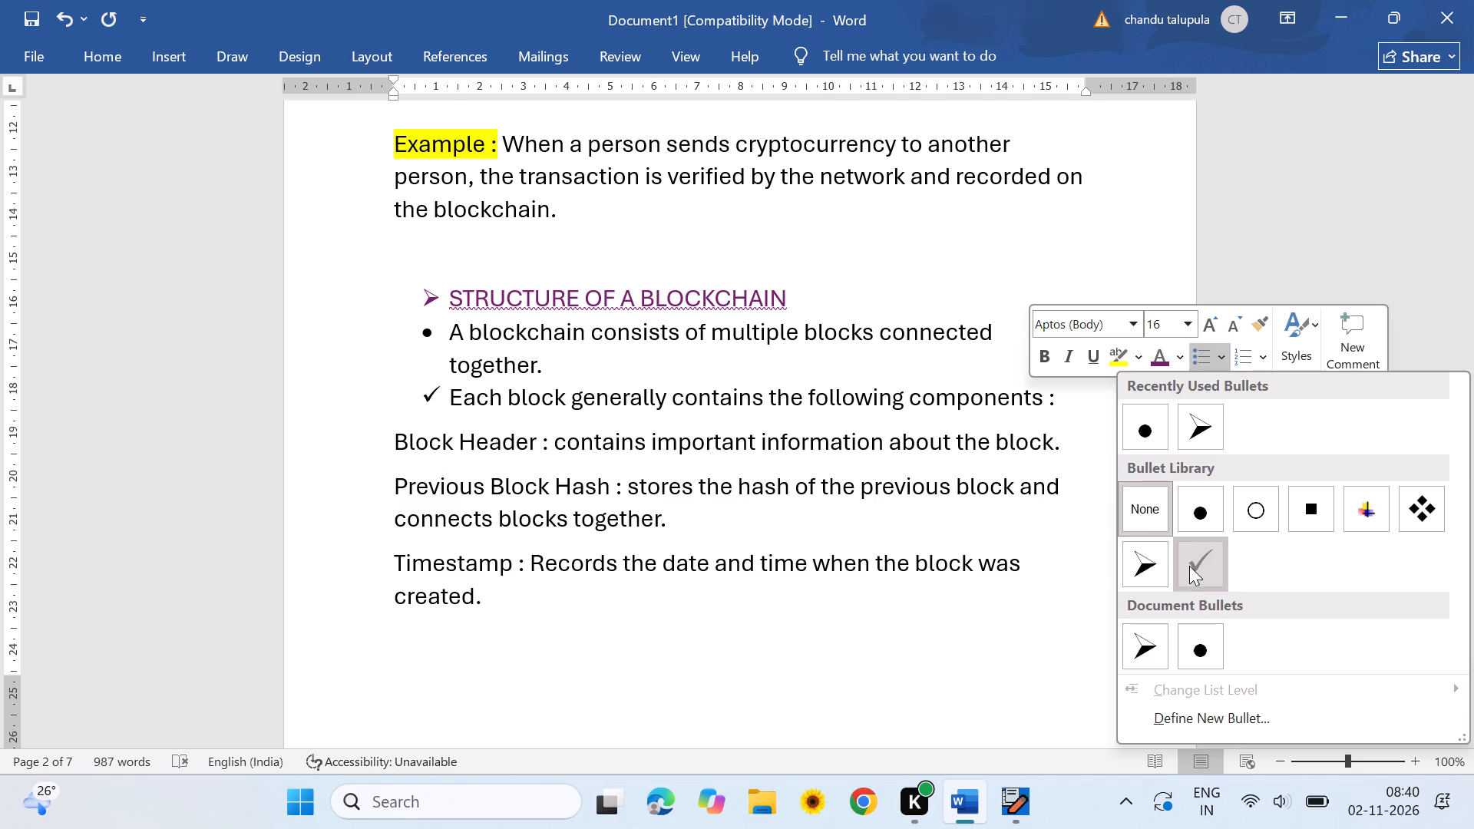
click(1095, 507)
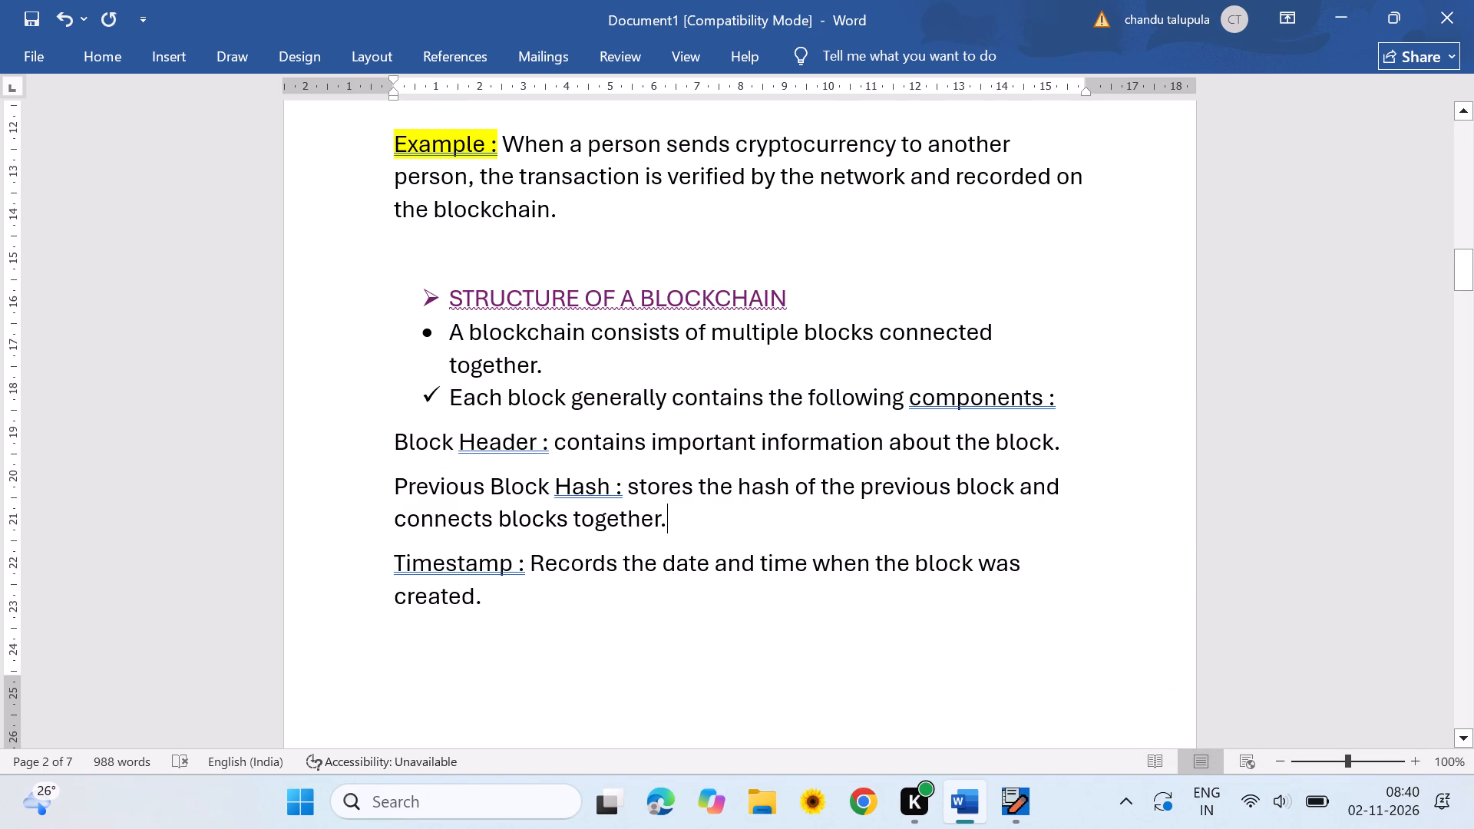
Add solid round bullets to the block component paragraphs from "Block Header :" through "Current Block Hash :".
drag(382, 434, 496, 709)
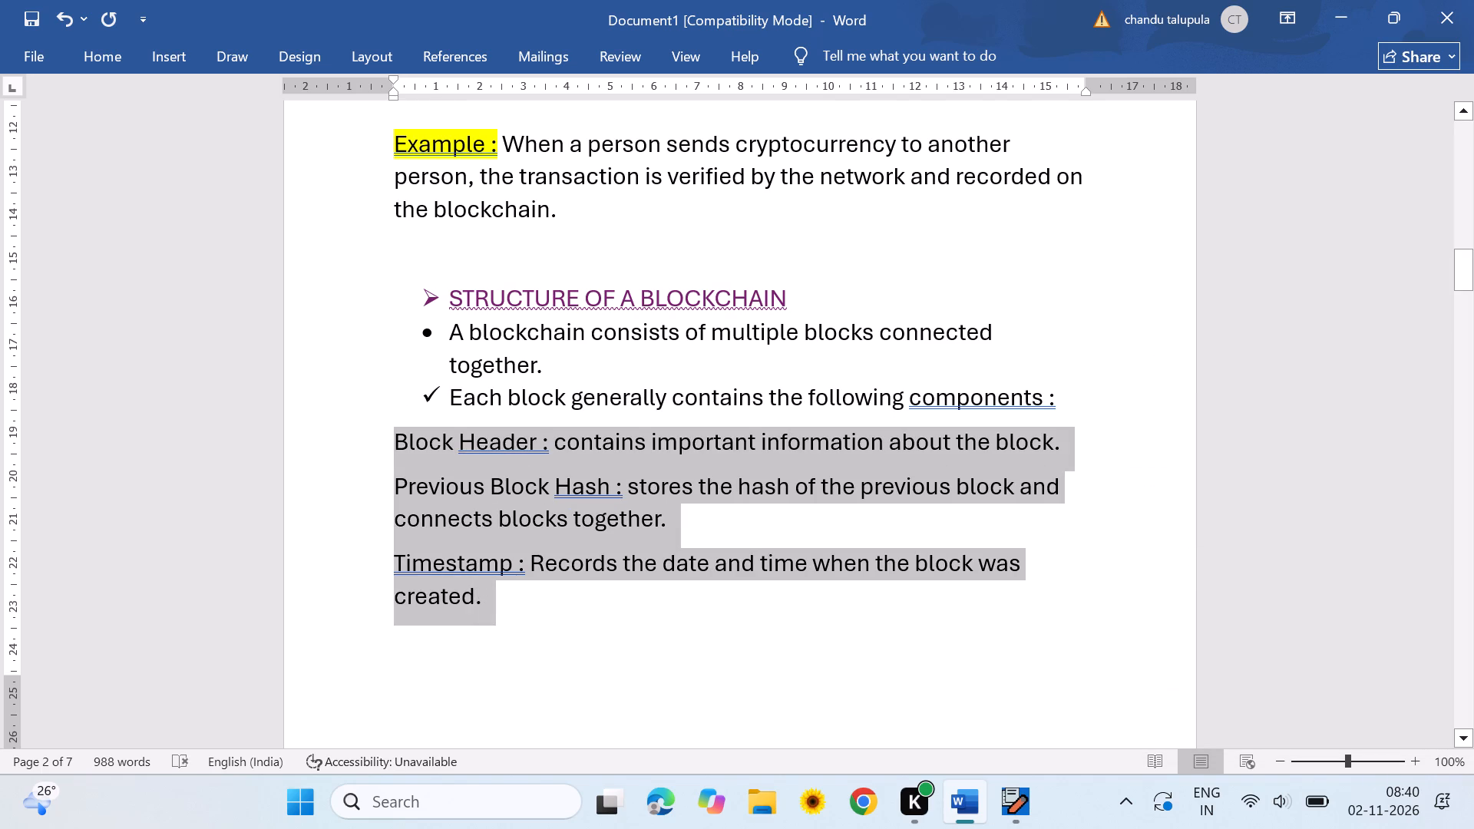
drag(496, 709, 569, 743)
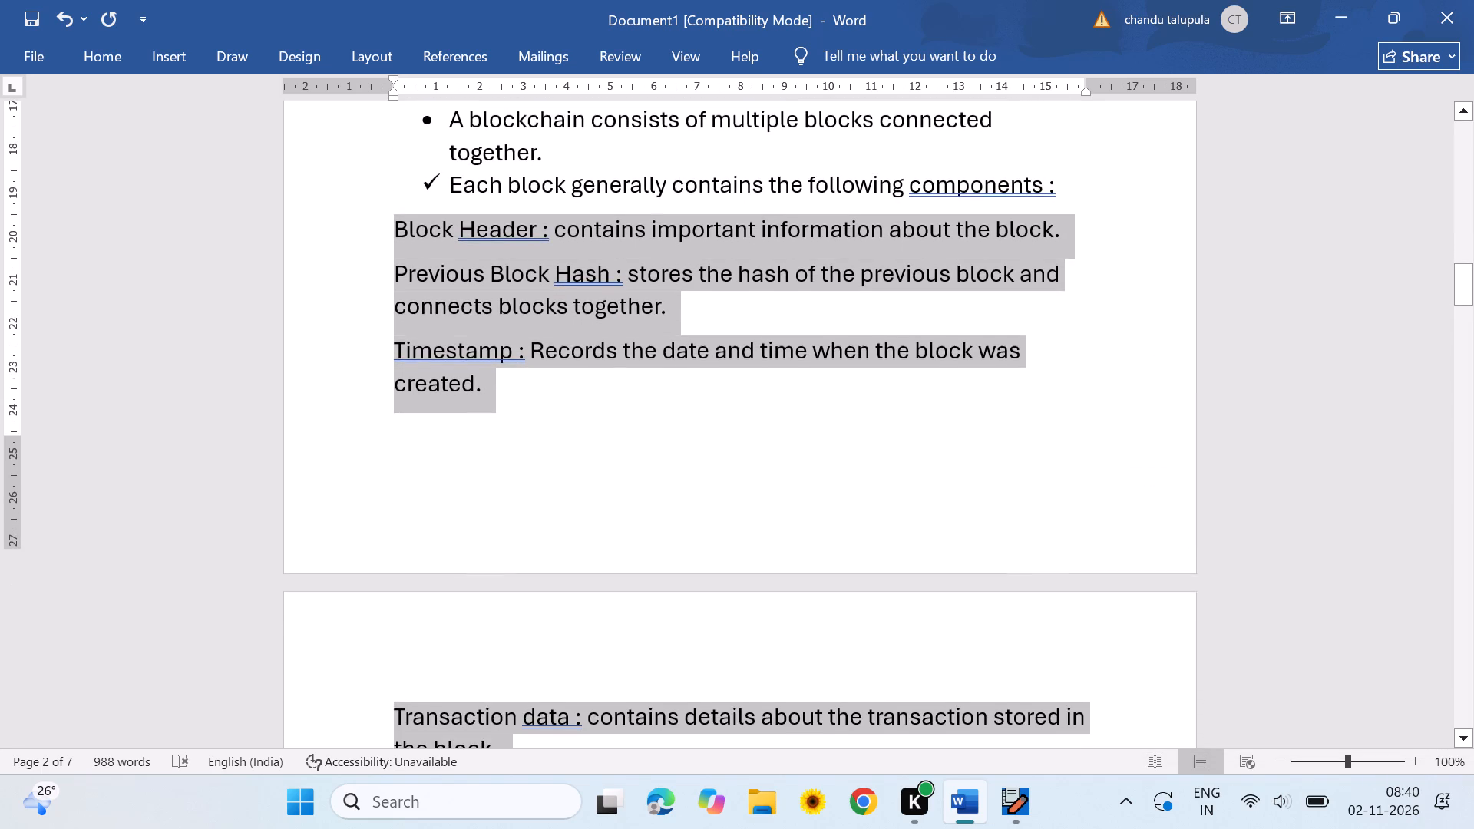
drag(569, 743, 655, 687)
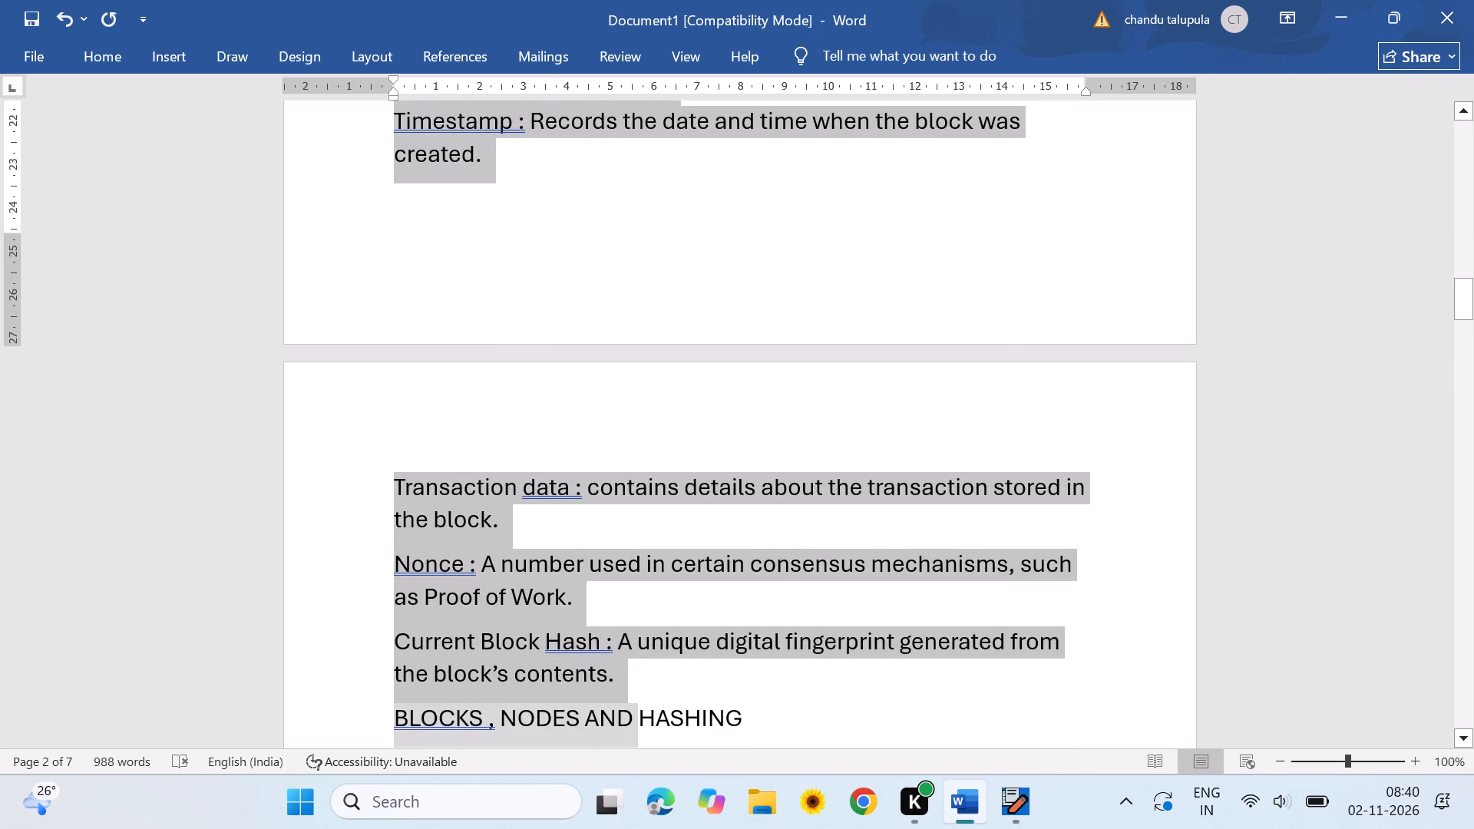
drag(655, 687, 709, 668)
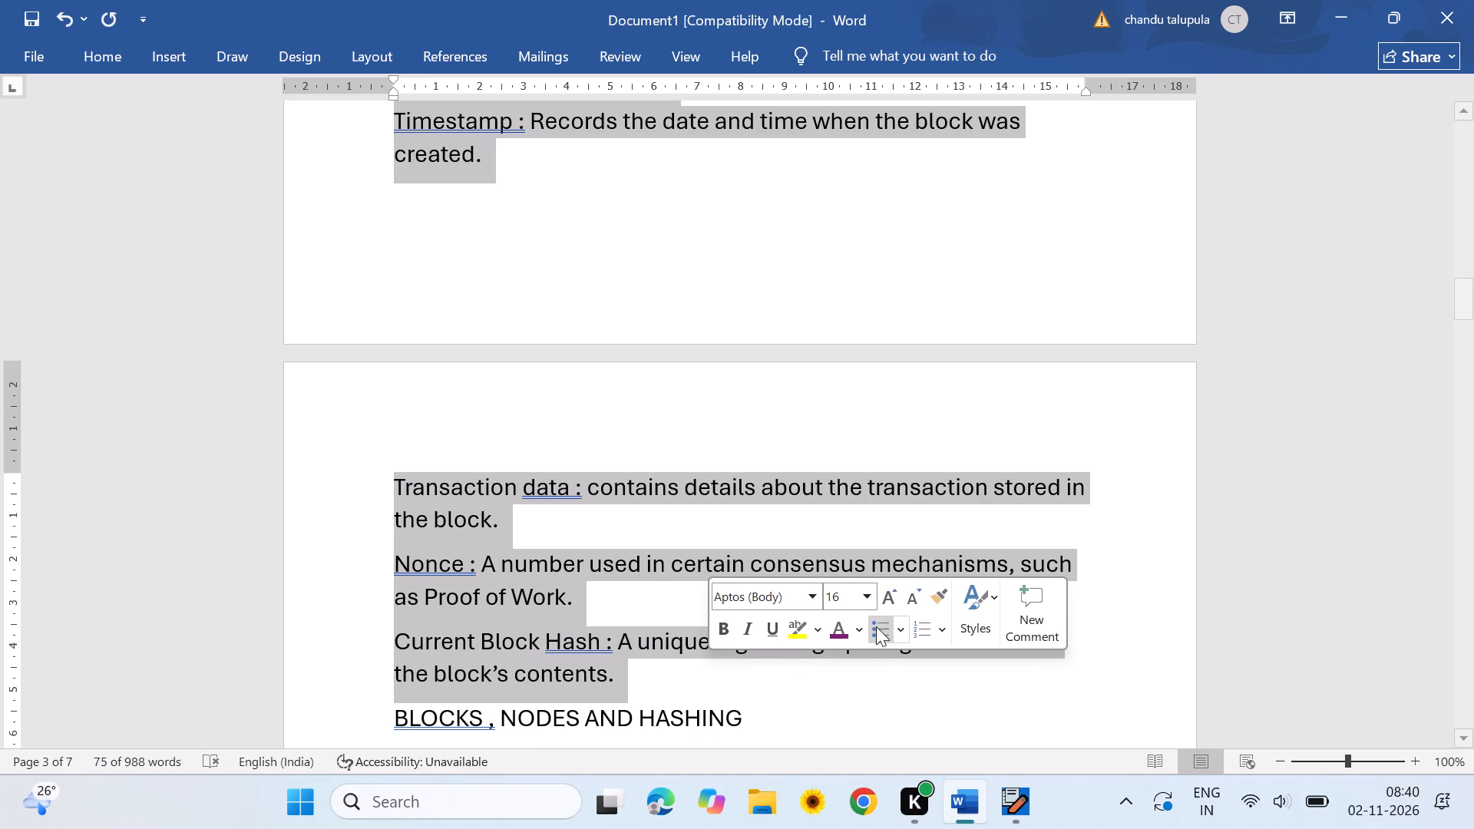
click(898, 622)
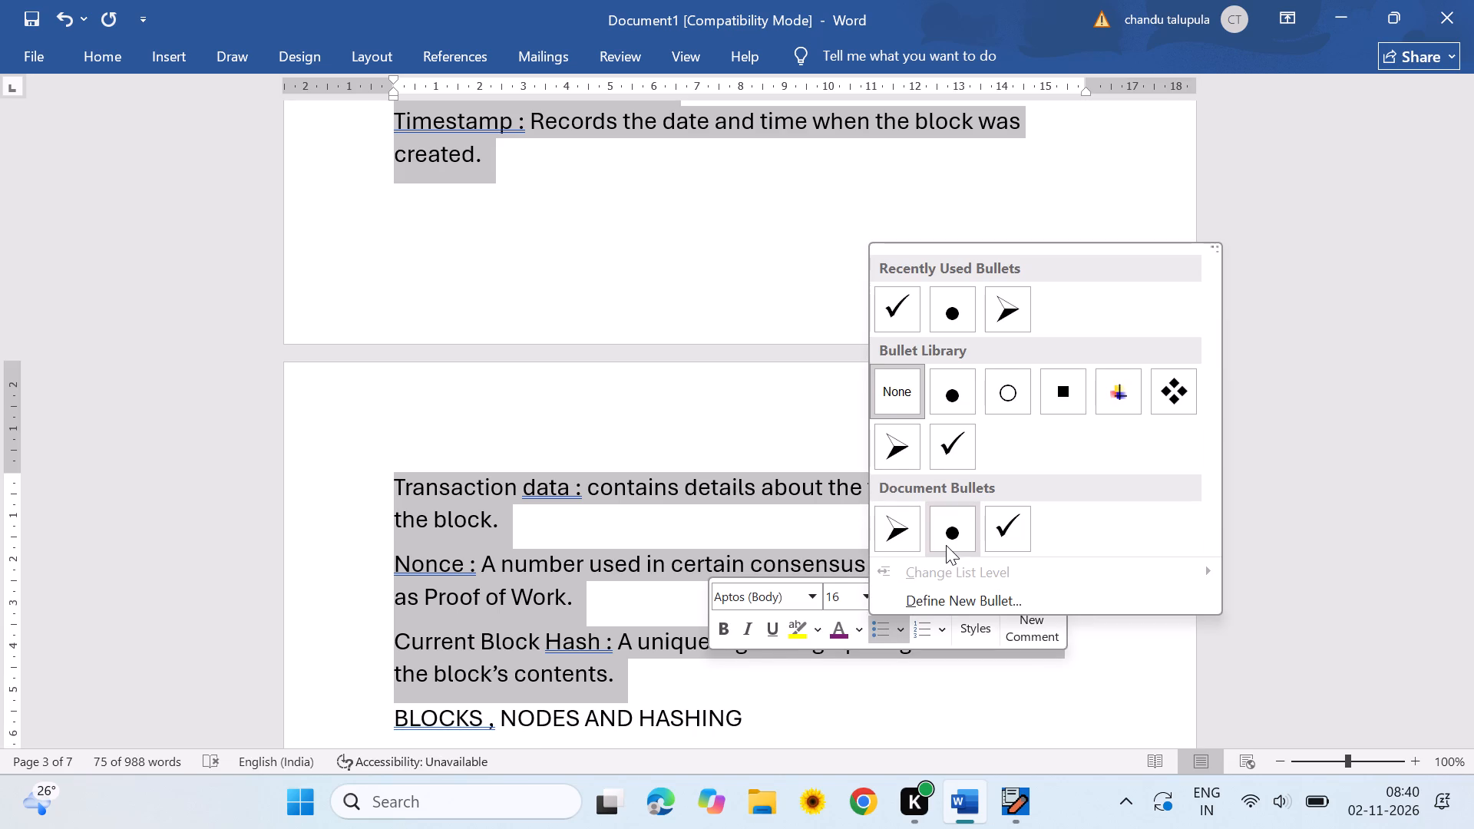
click(946, 543)
drag(946, 543, 1115, 407)
click(1115, 407)
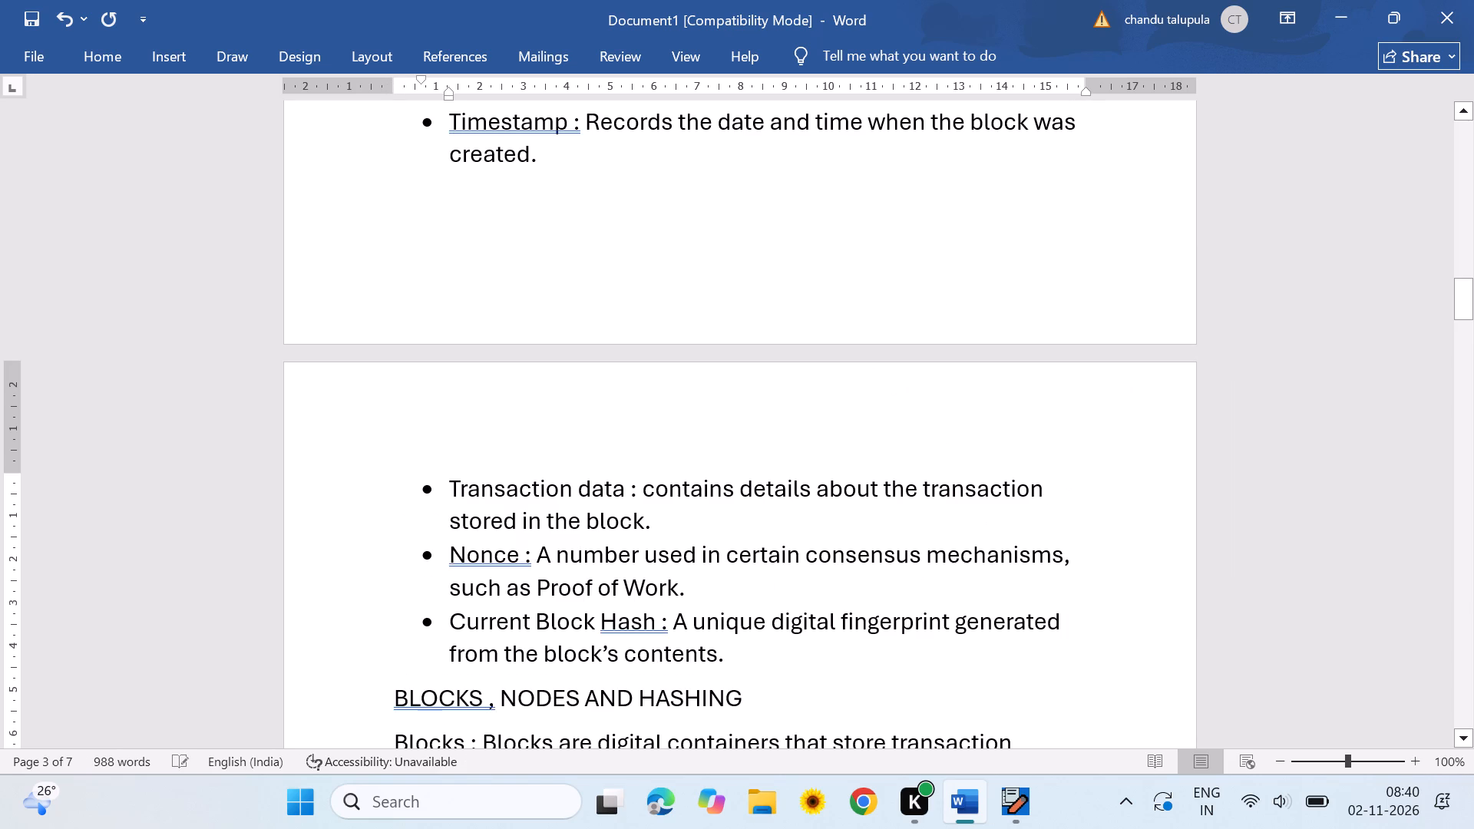
Color the label "Block Header" in the theme's bright blue and underline it.
drag(1464, 299, 1468, 279)
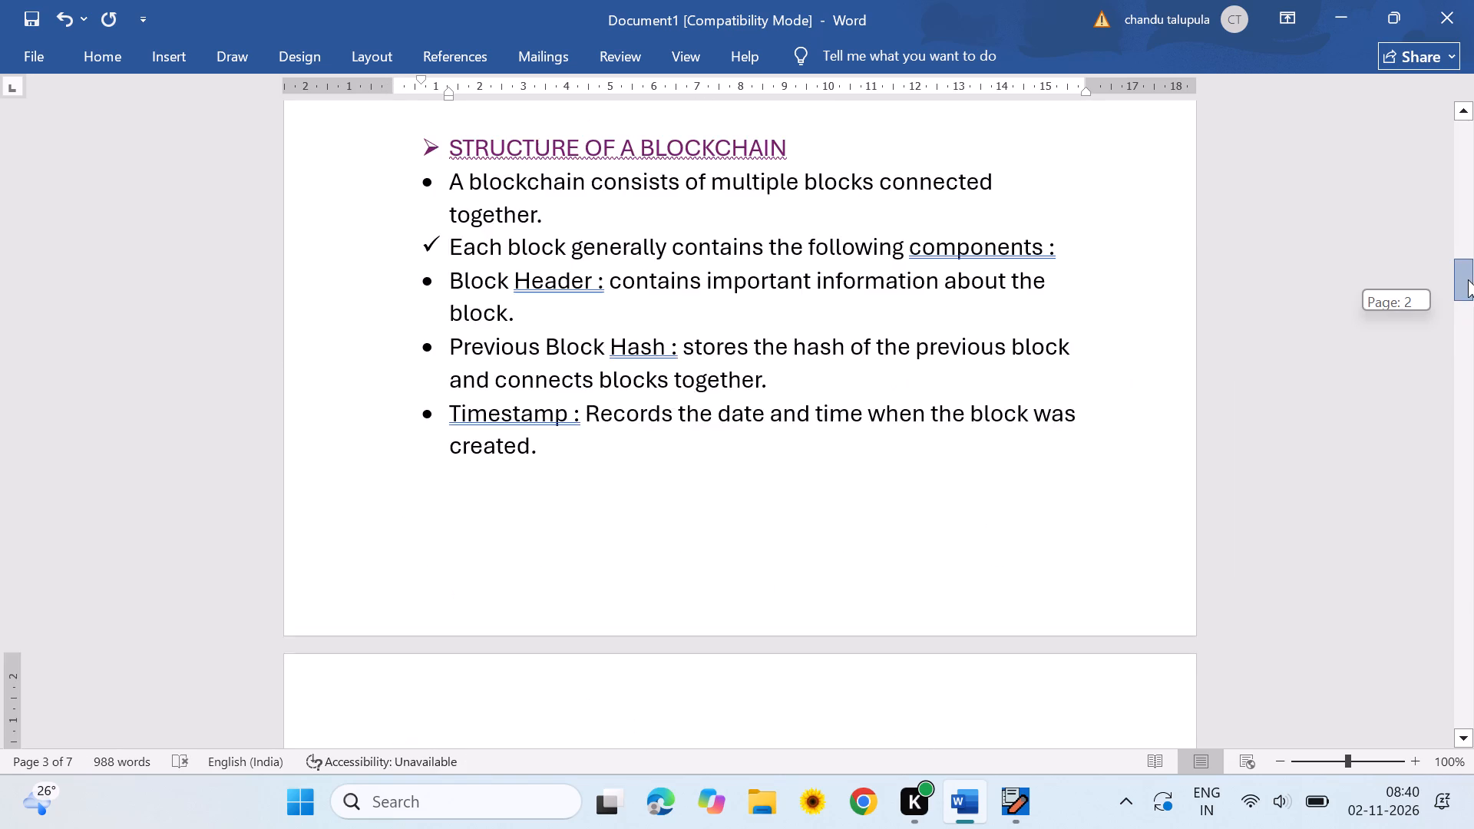
drag(1468, 279, 1465, 272)
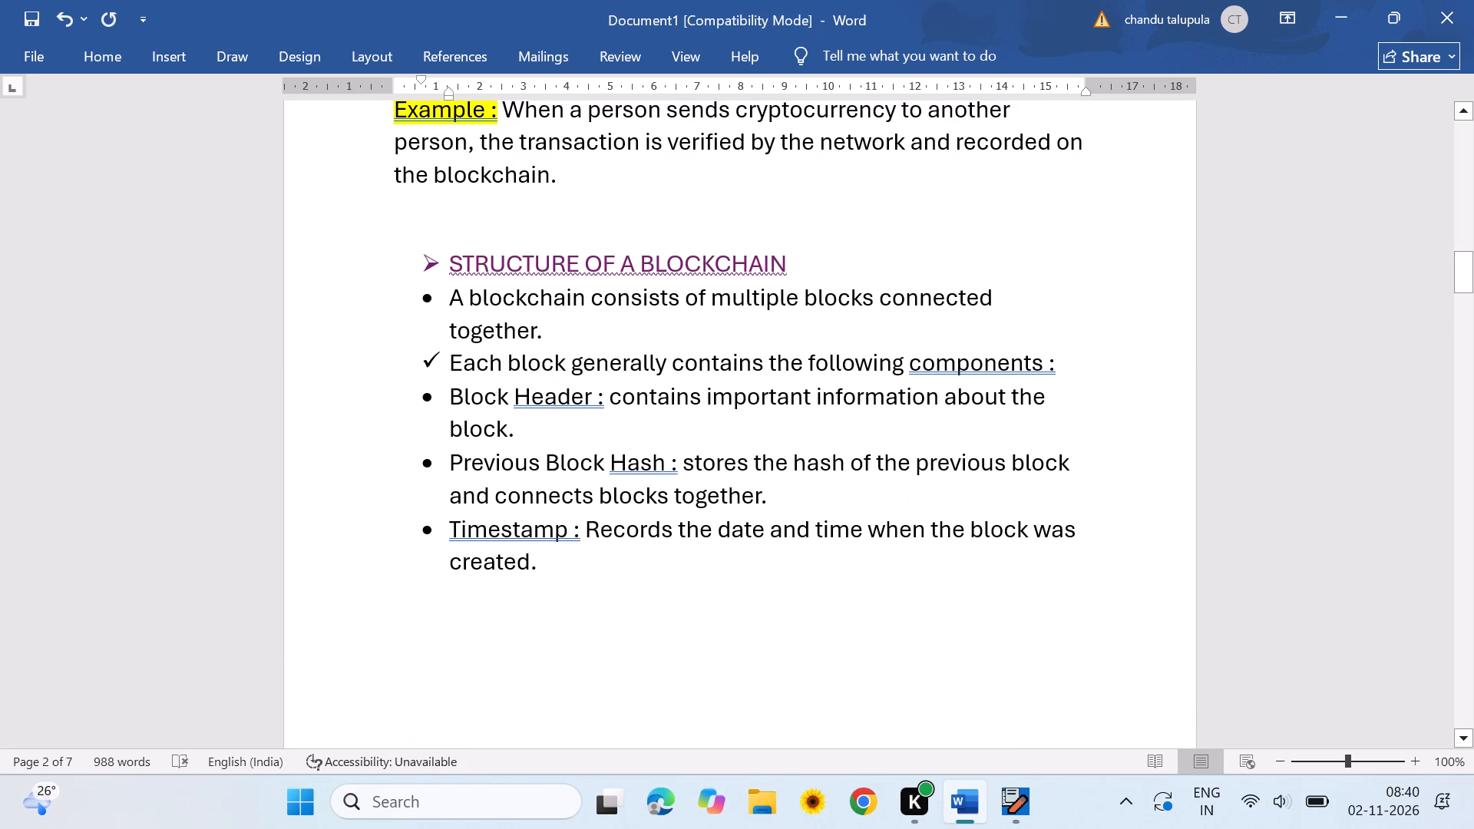
drag(445, 393, 587, 400)
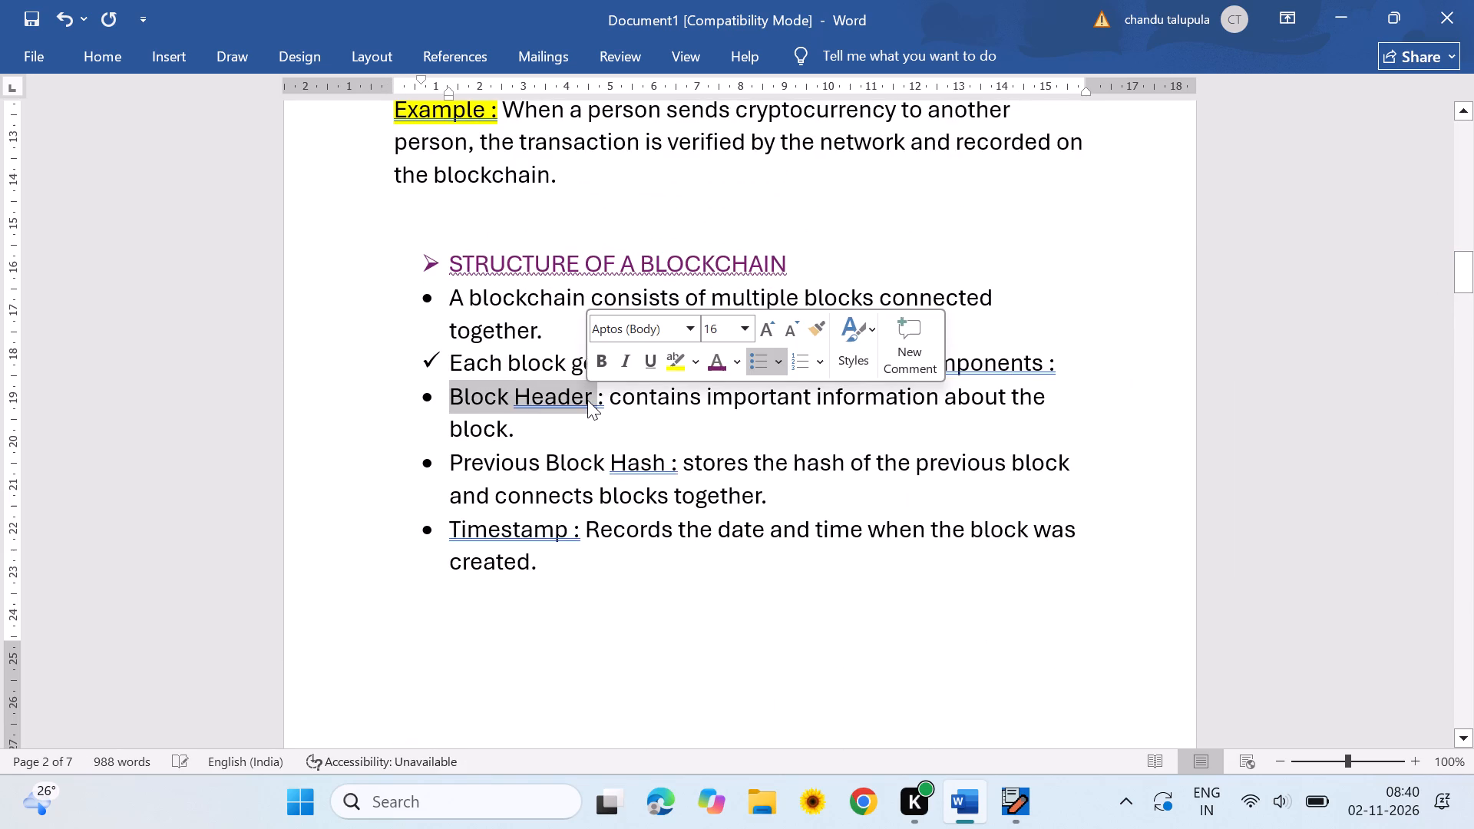
click(730, 361)
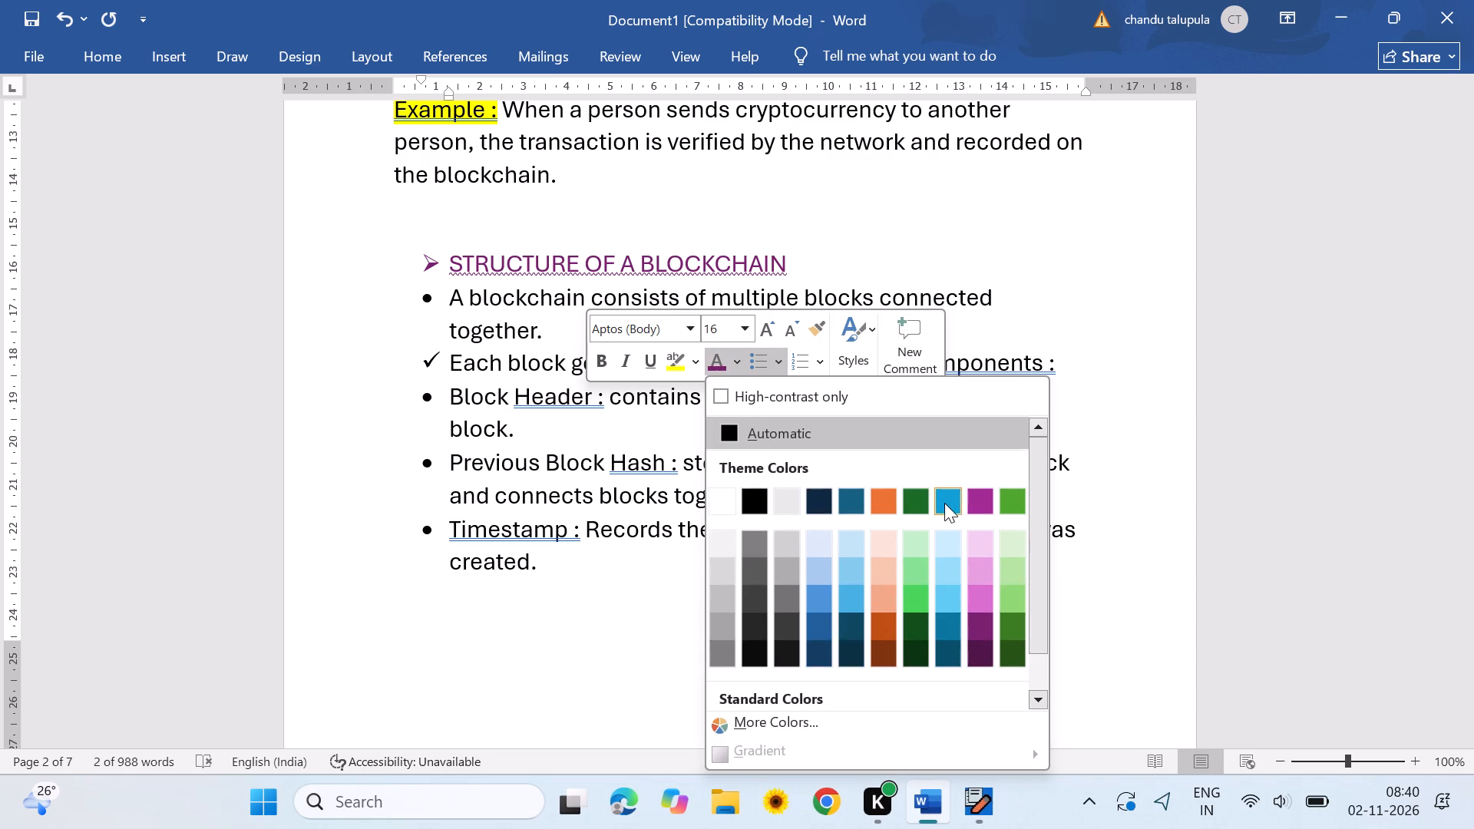
click(950, 498)
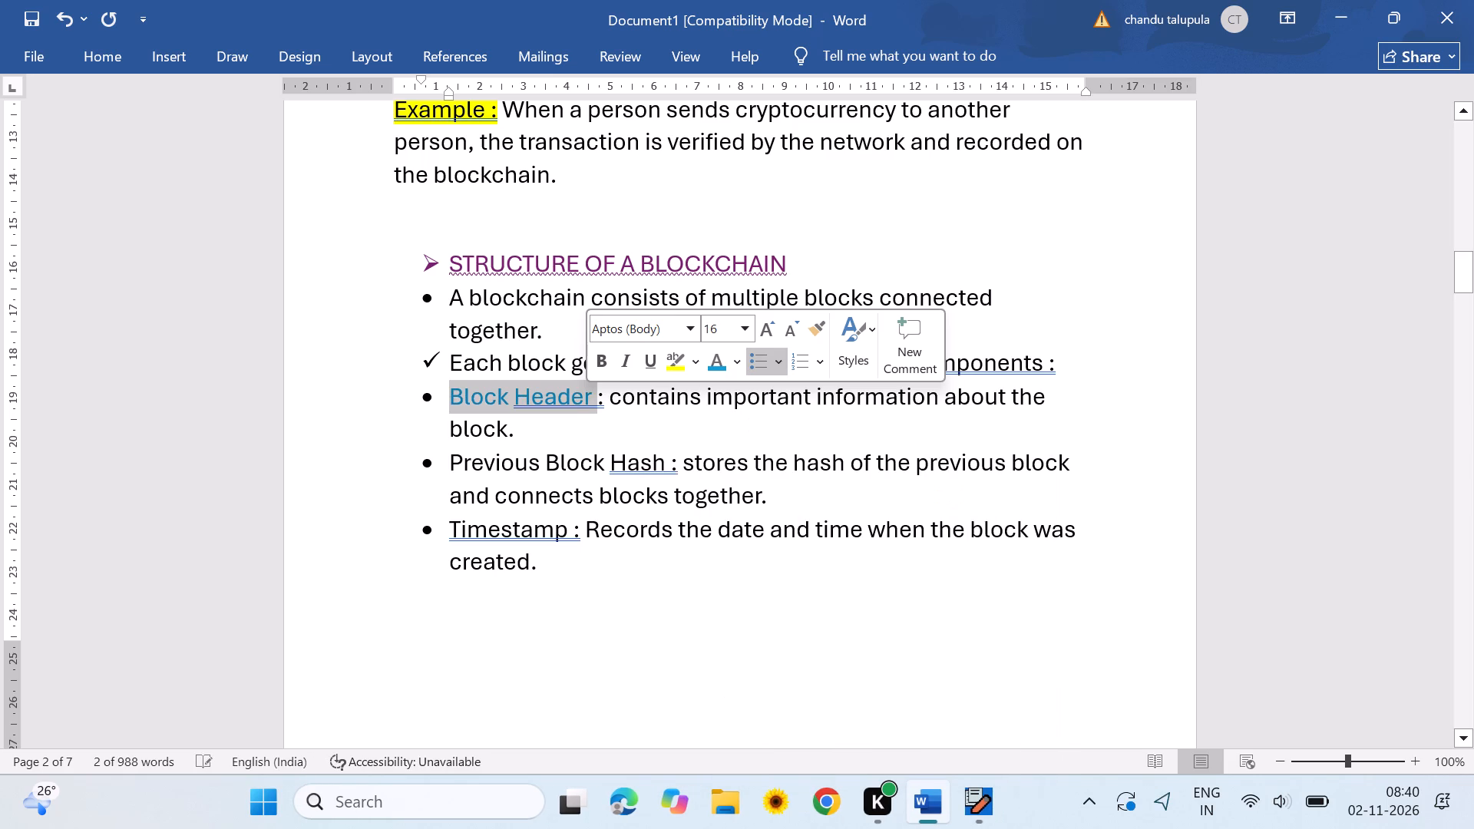
click(648, 354)
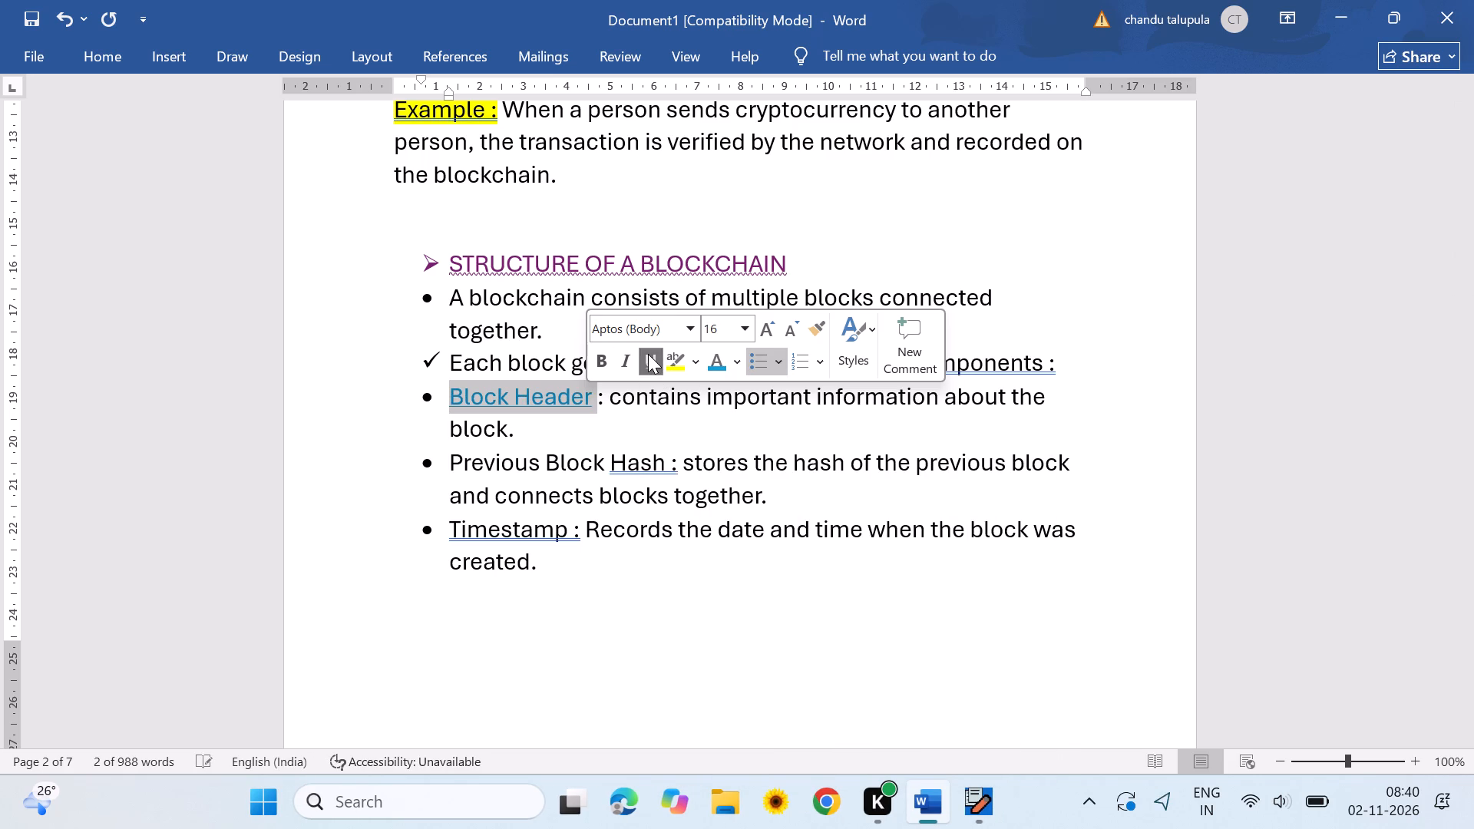
click(641, 404)
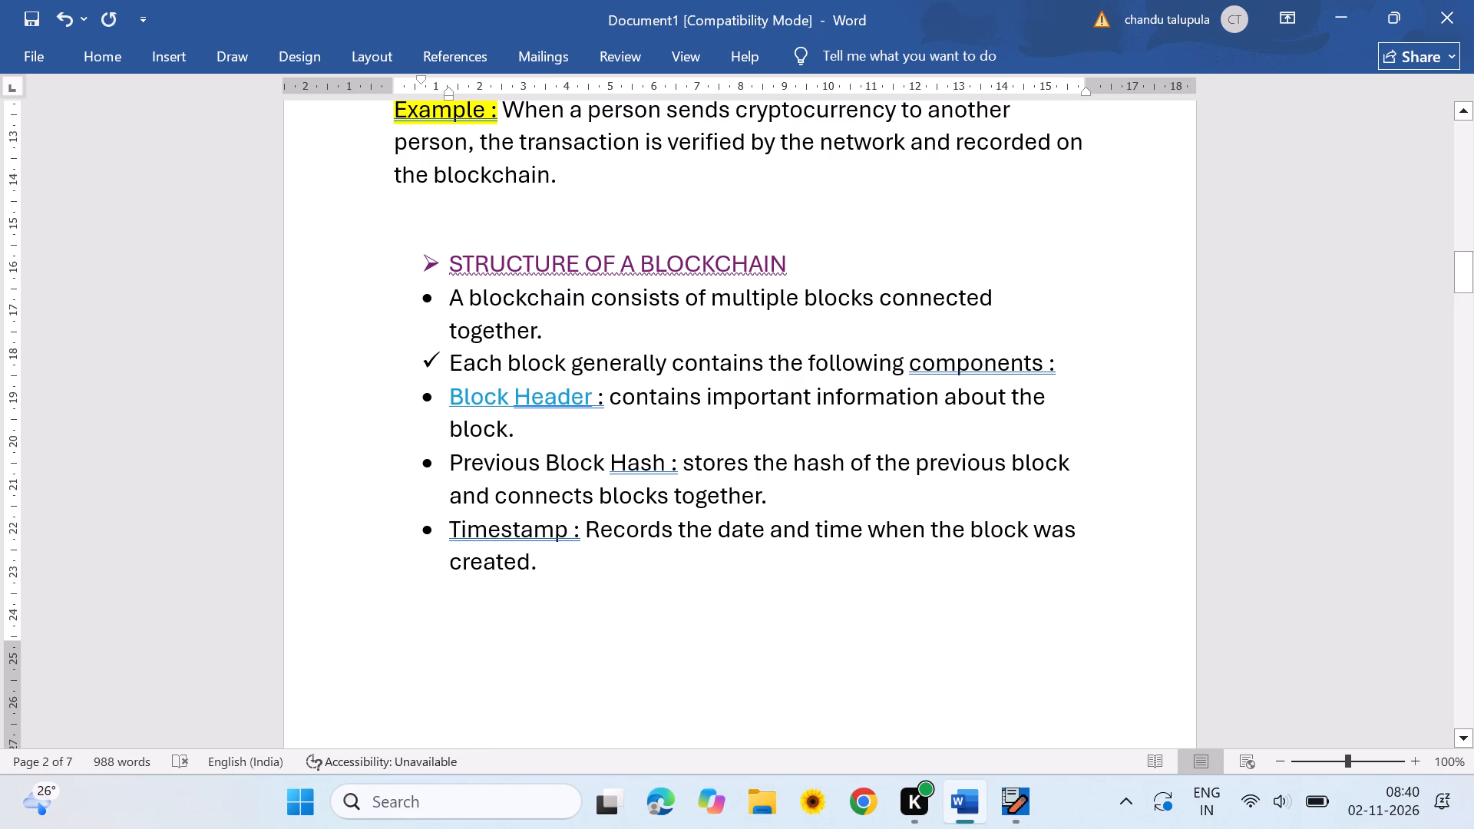
Color the label "Previous Block Hash :" the same bright blue and underline it.
drag(445, 456, 678, 471)
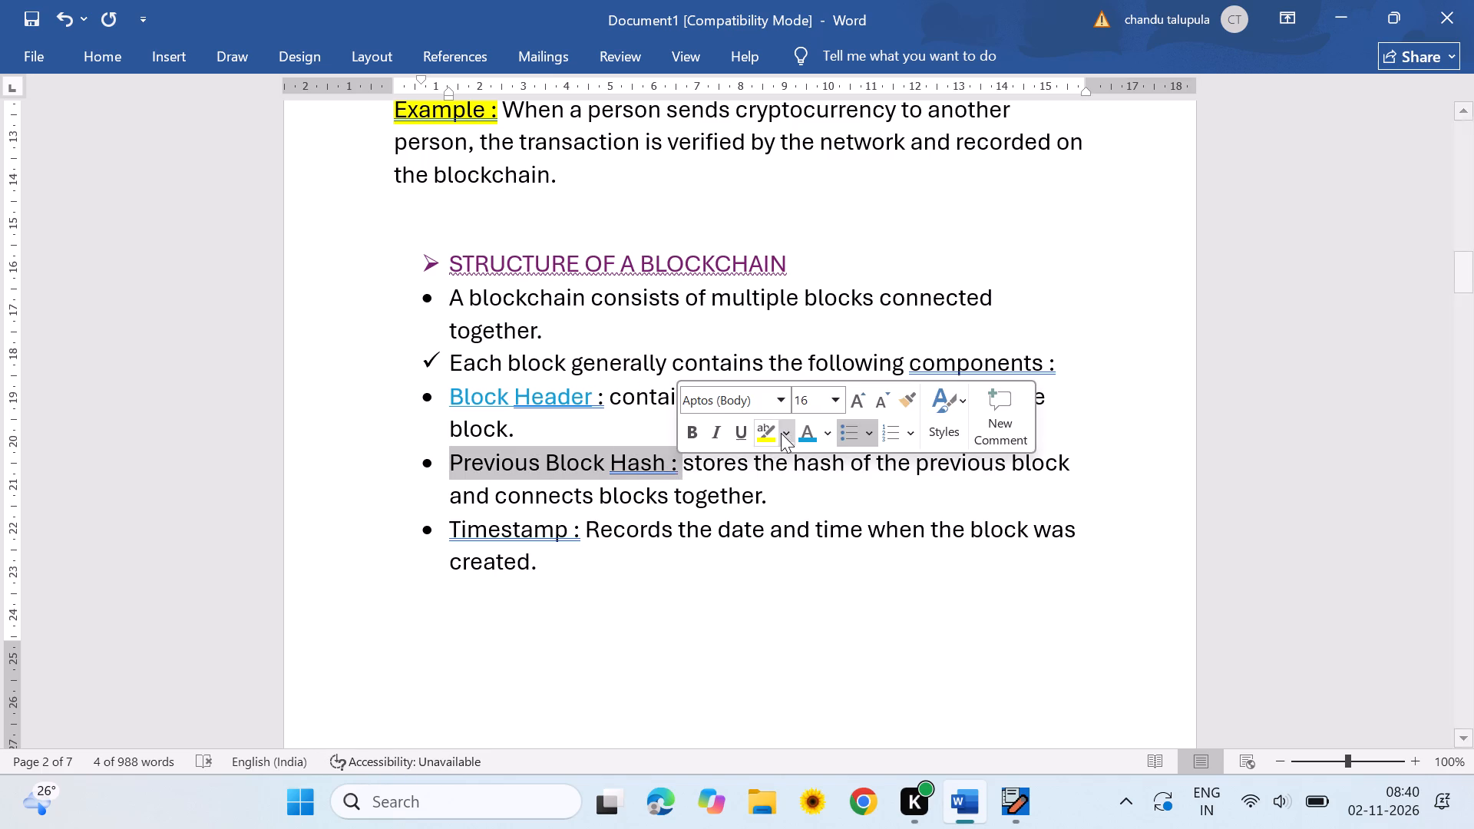
click(803, 436)
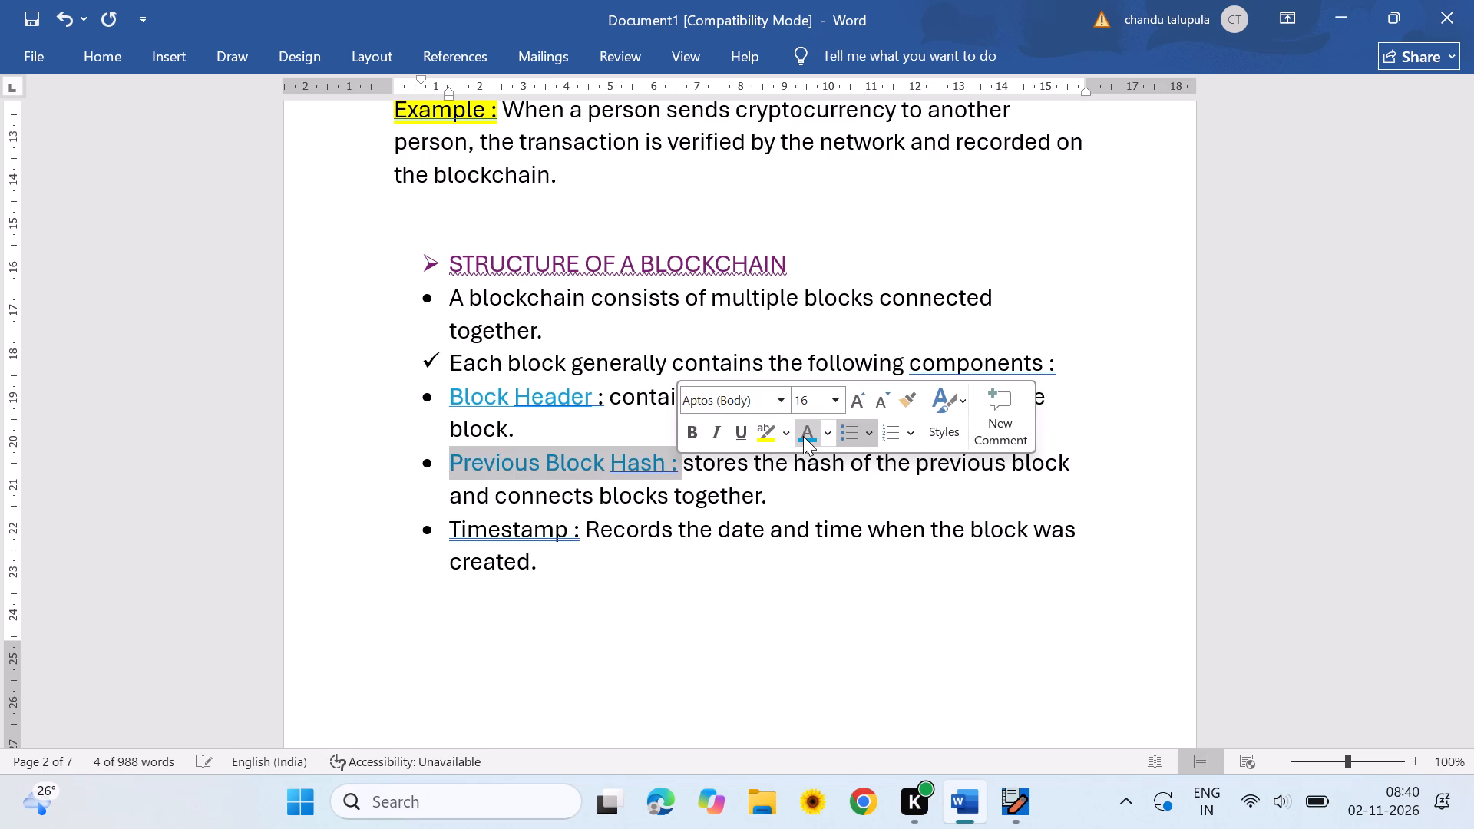
click(736, 438)
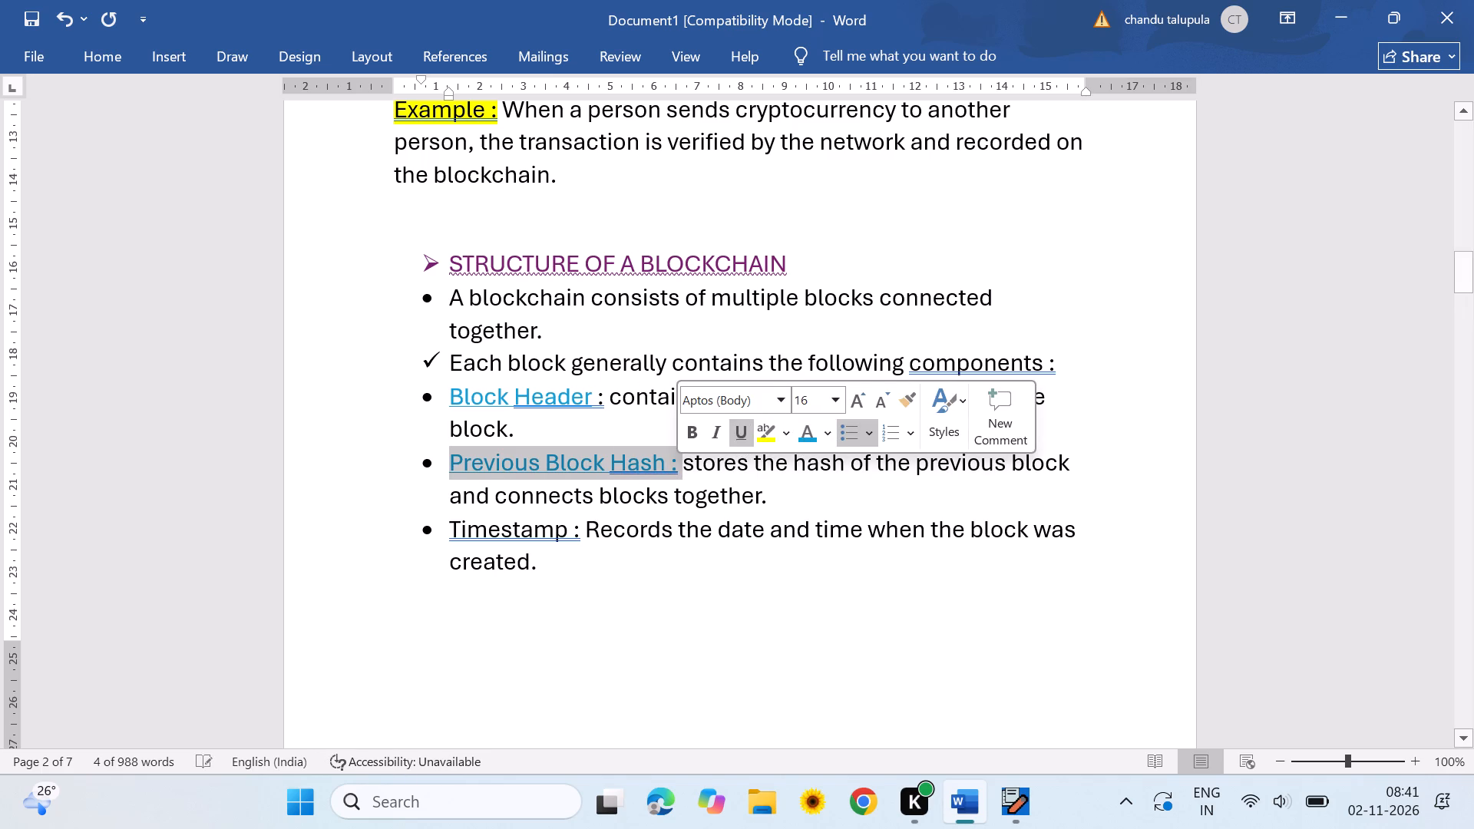
click(934, 546)
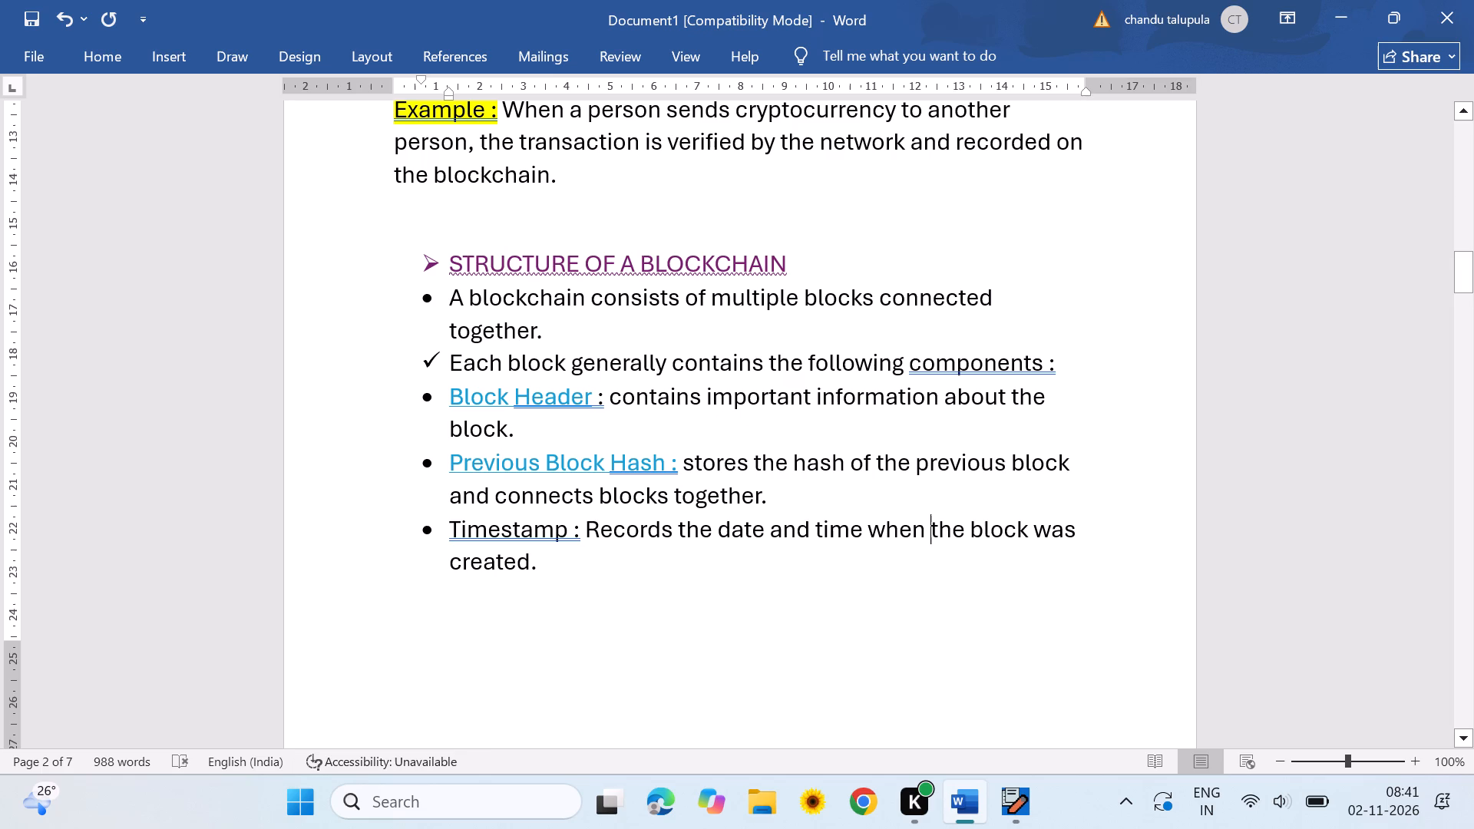
Color the label "Timestamp :" the same bright blue and underline it.
drag(448, 530, 586, 534)
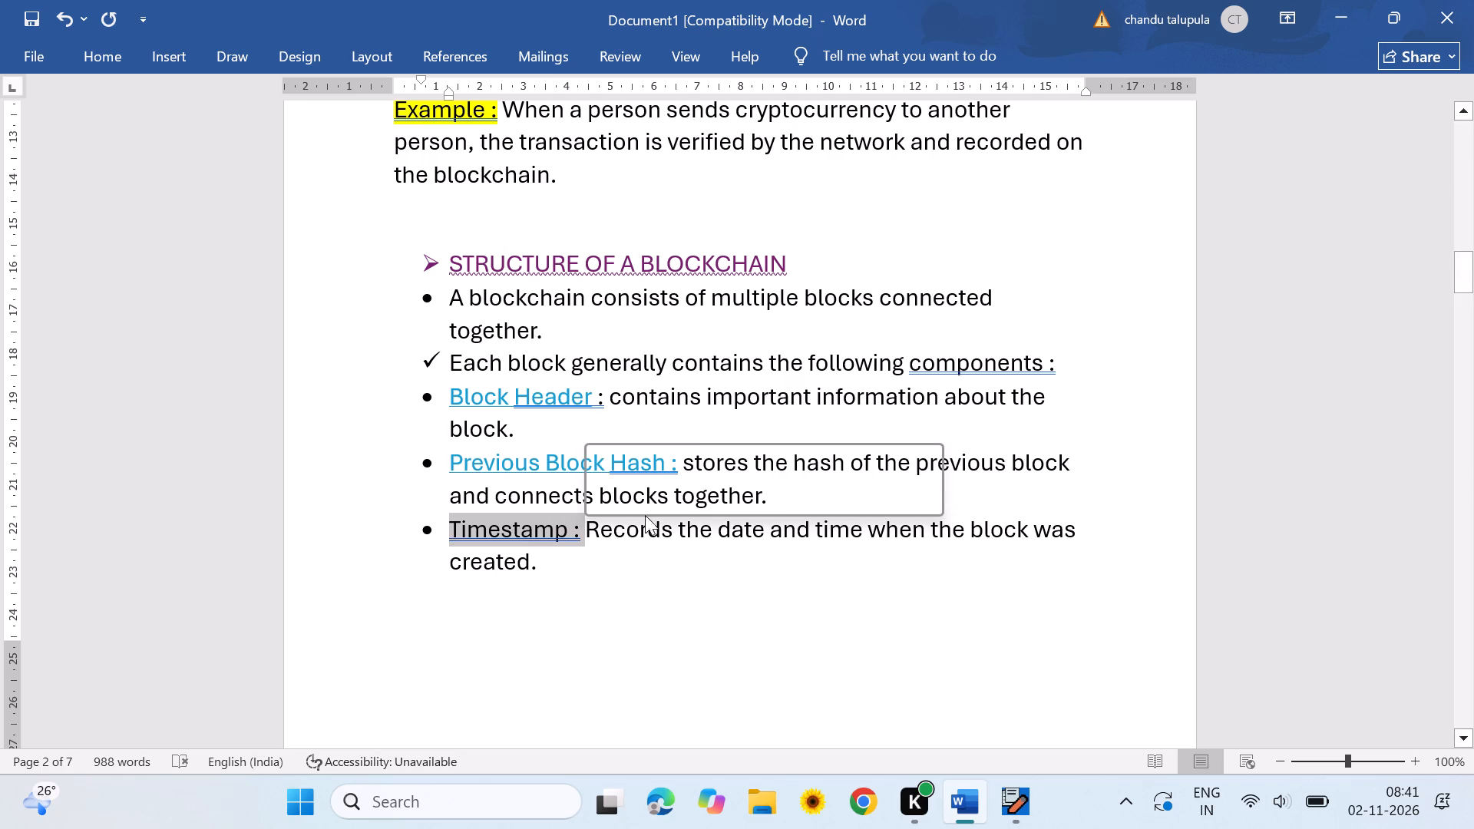
click(713, 497)
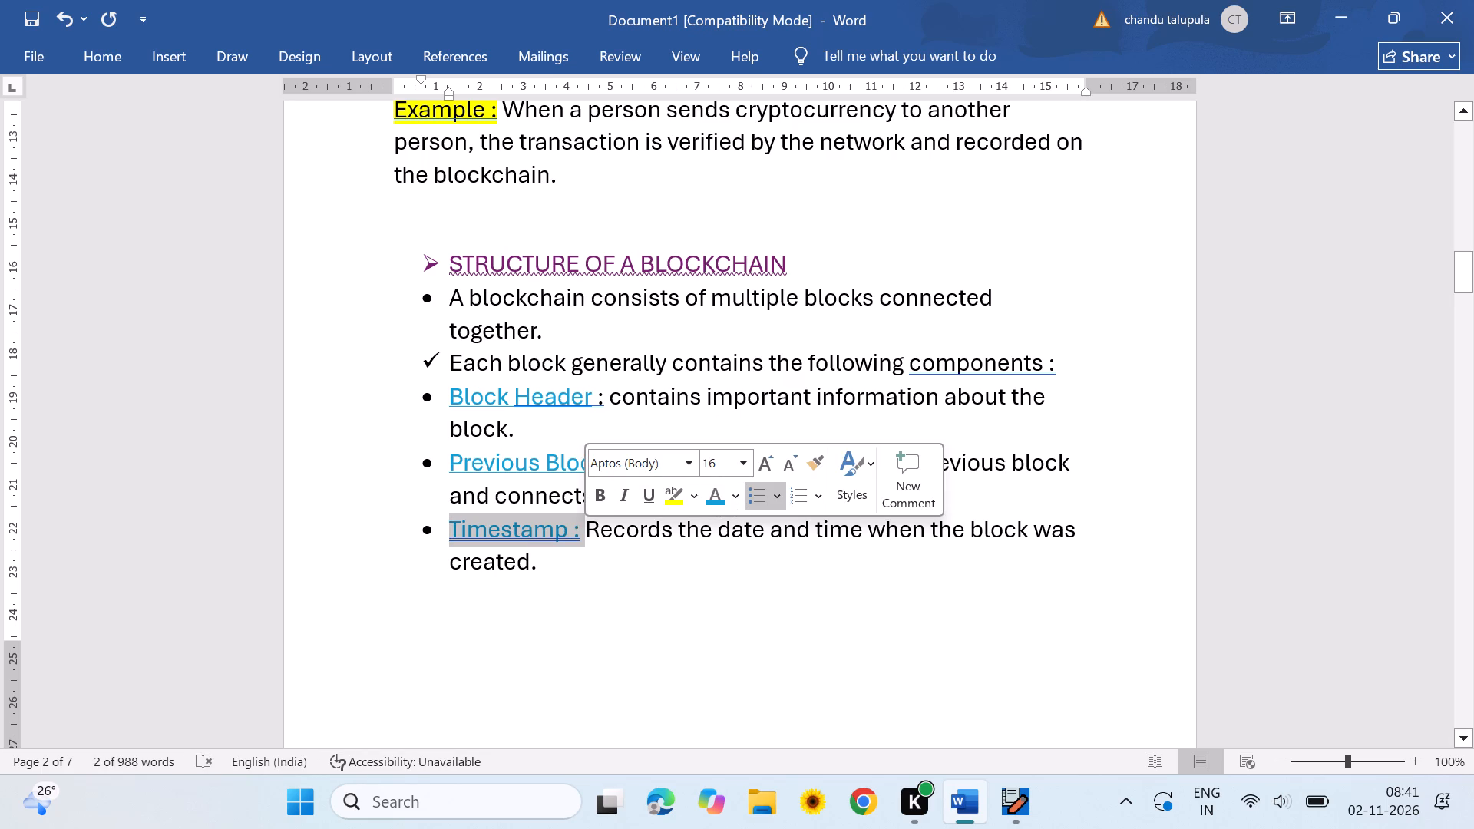
click(643, 492)
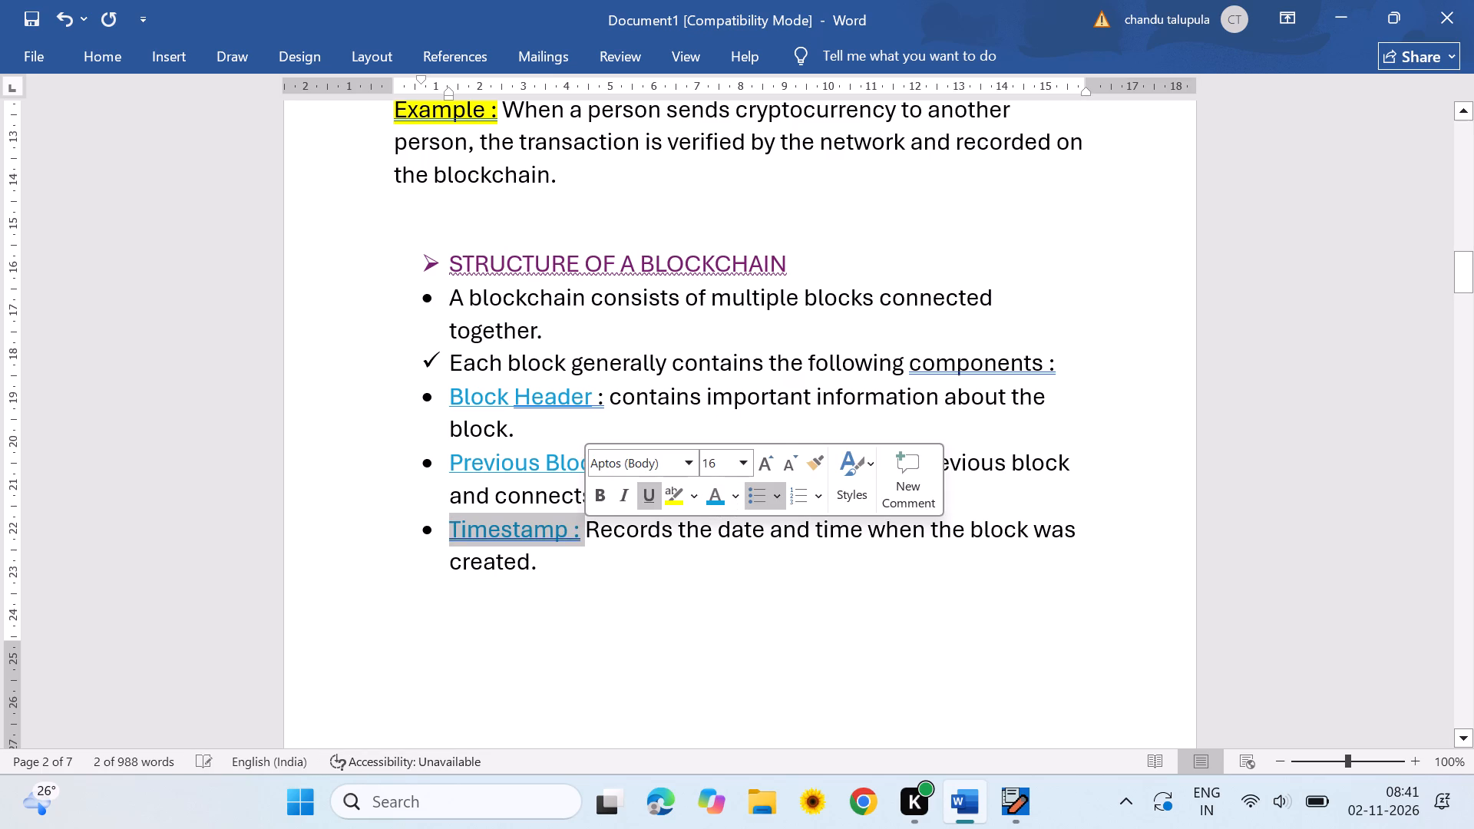
click(735, 632)
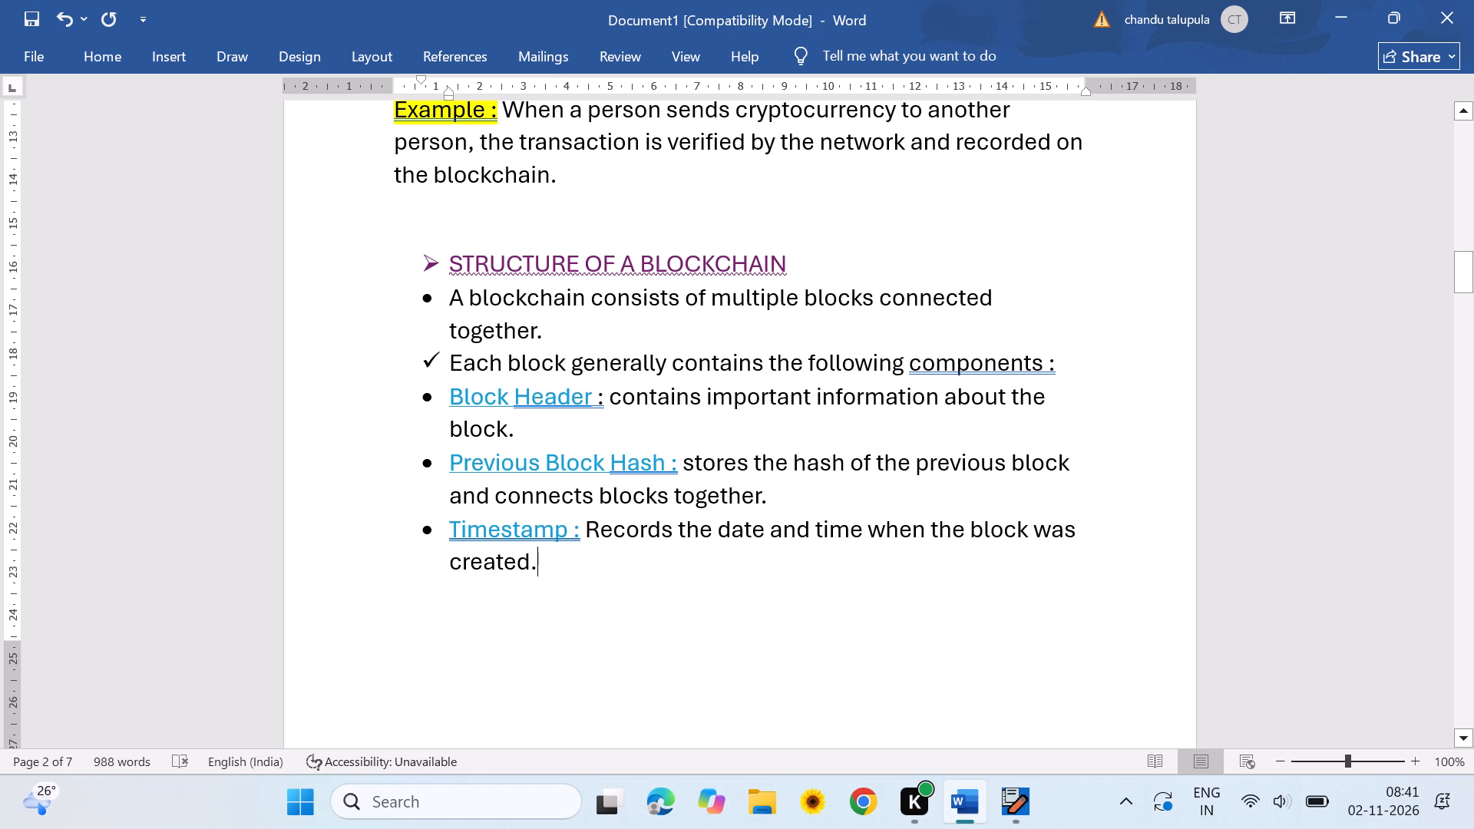
Color the label "Transaction data" at the start of its bullet bright blue and underline it.
drag(1471, 279, 1471, 301)
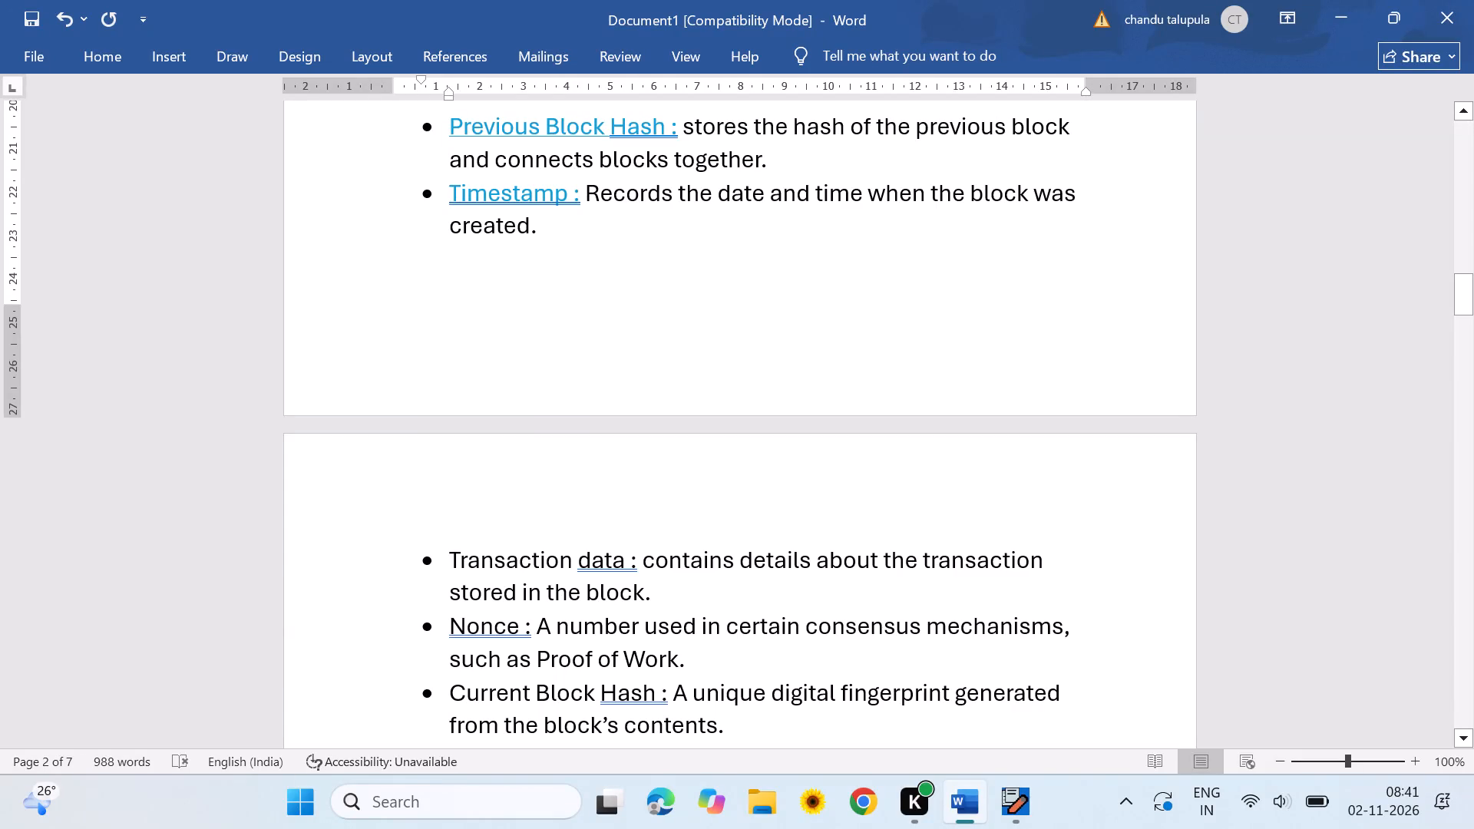
drag(447, 556, 623, 562)
click(758, 519)
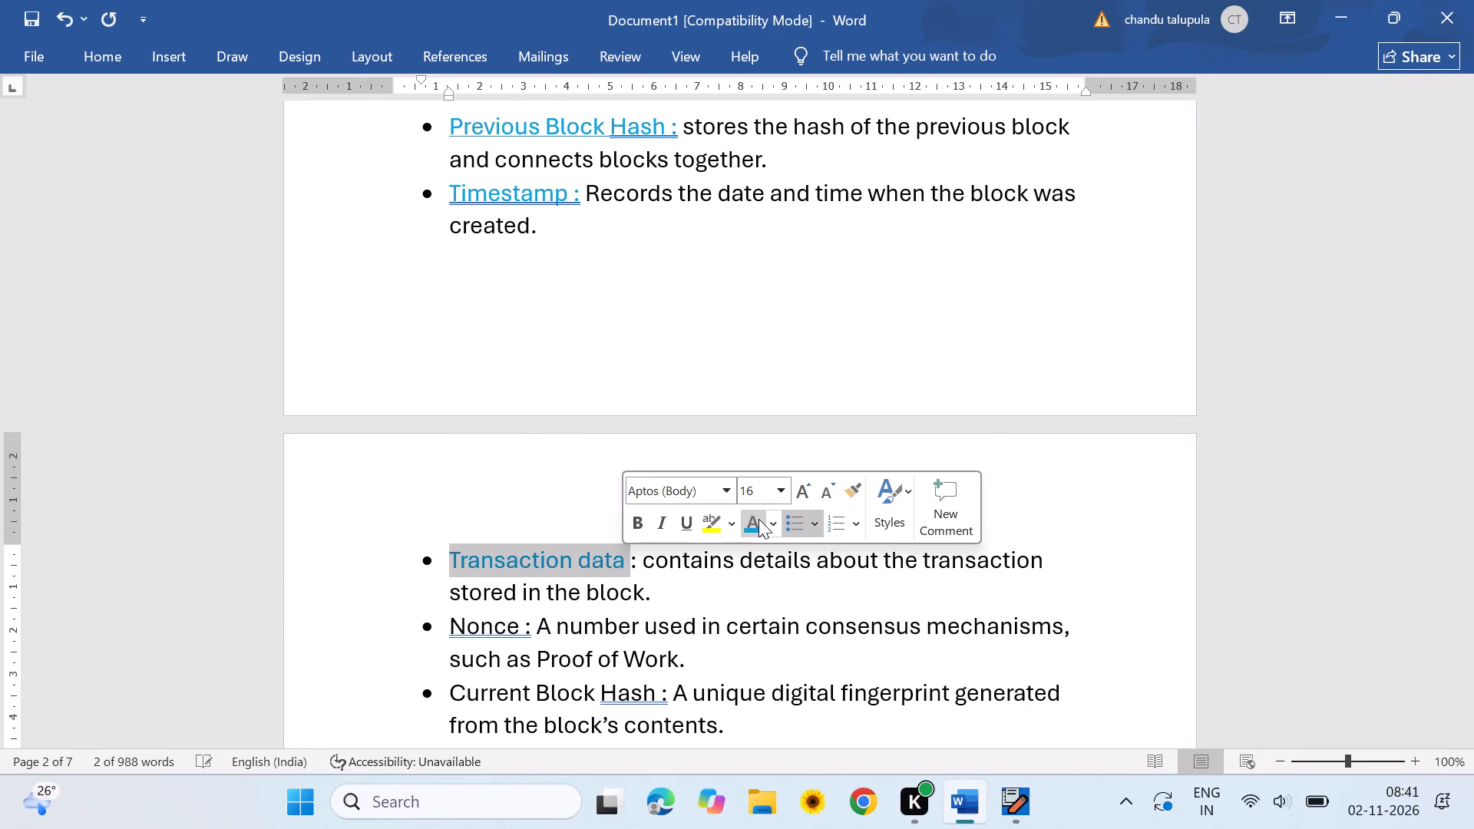
click(692, 517)
click(700, 613)
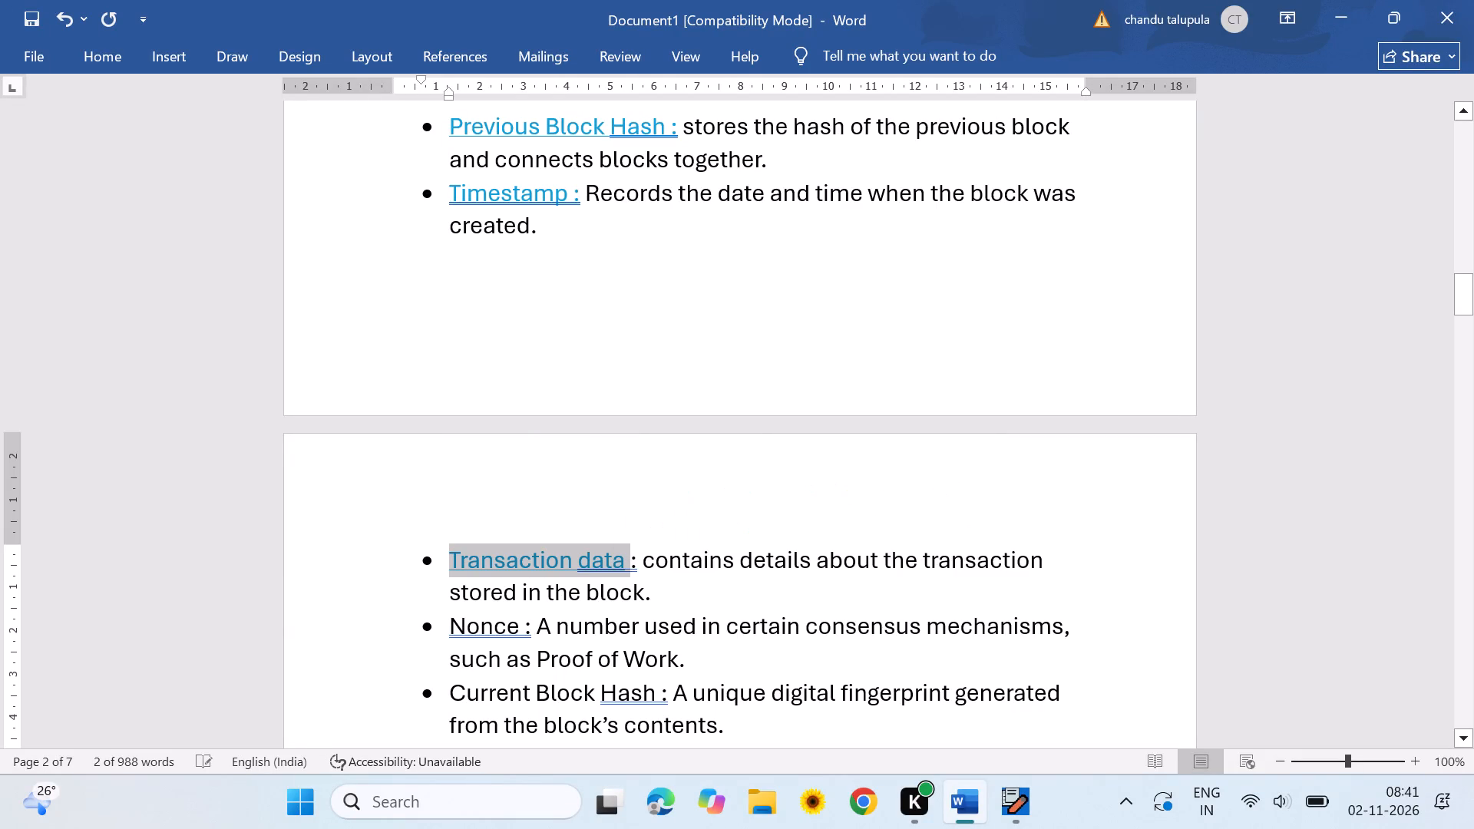
Color the label "Nonce" at the start of its bullet bright blue and underline it.
drag(441, 626, 519, 633)
click(653, 595)
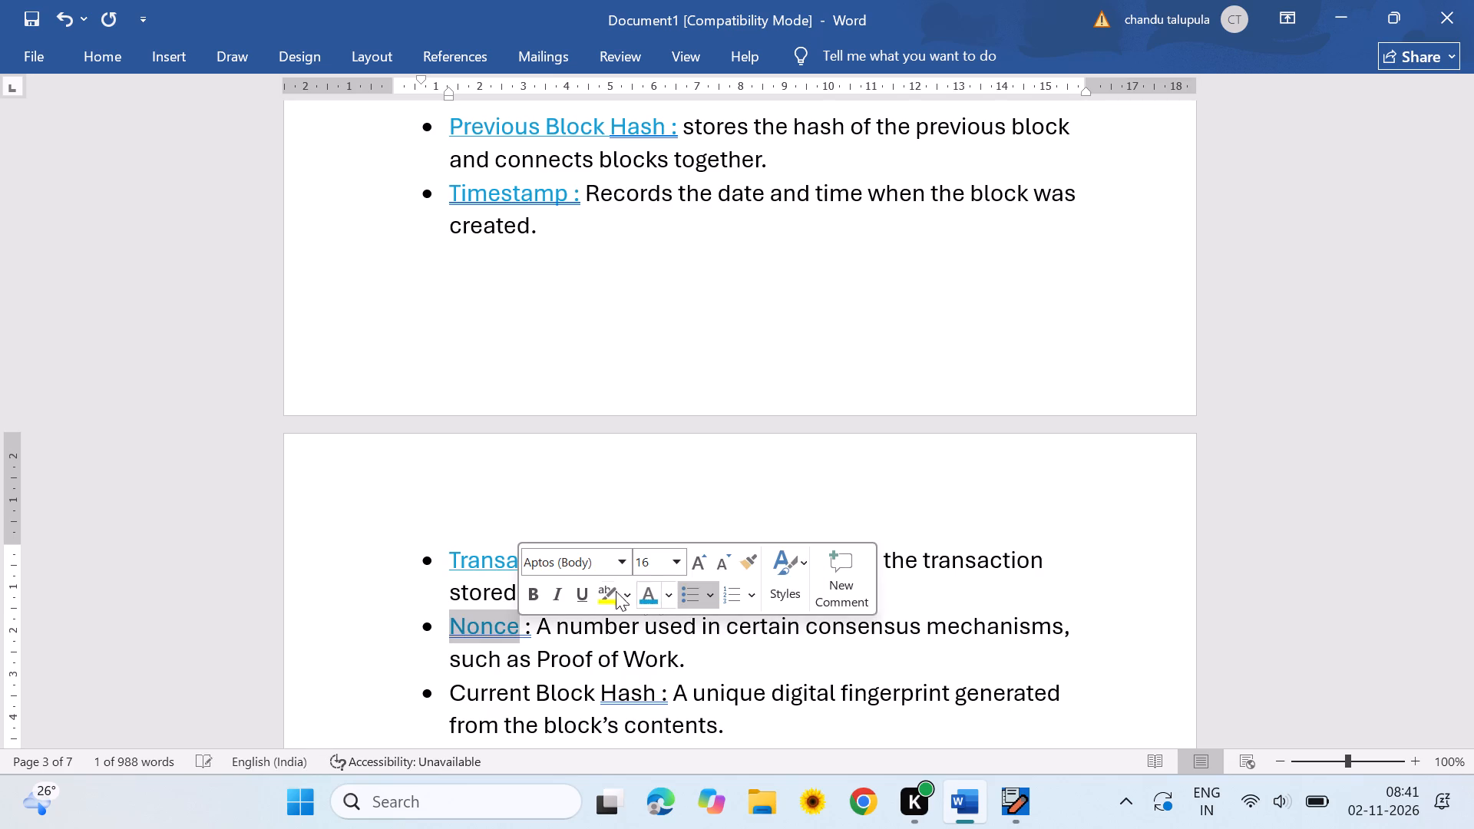
click(577, 594)
click(1105, 626)
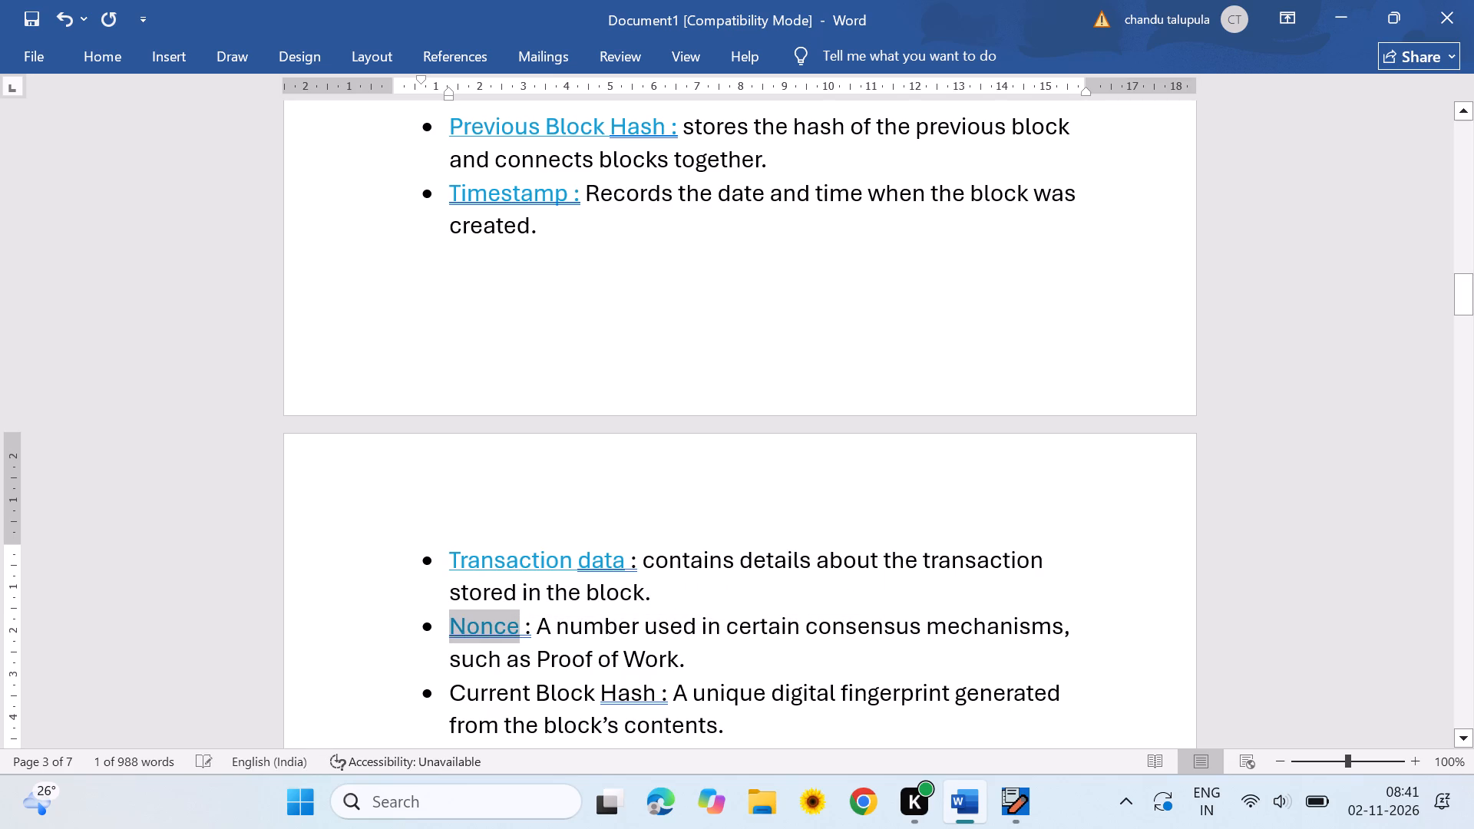
Color the label "Current Block Hash" at the start of its bullet bright blue and underline it.
drag(1473, 300, 1472, 326)
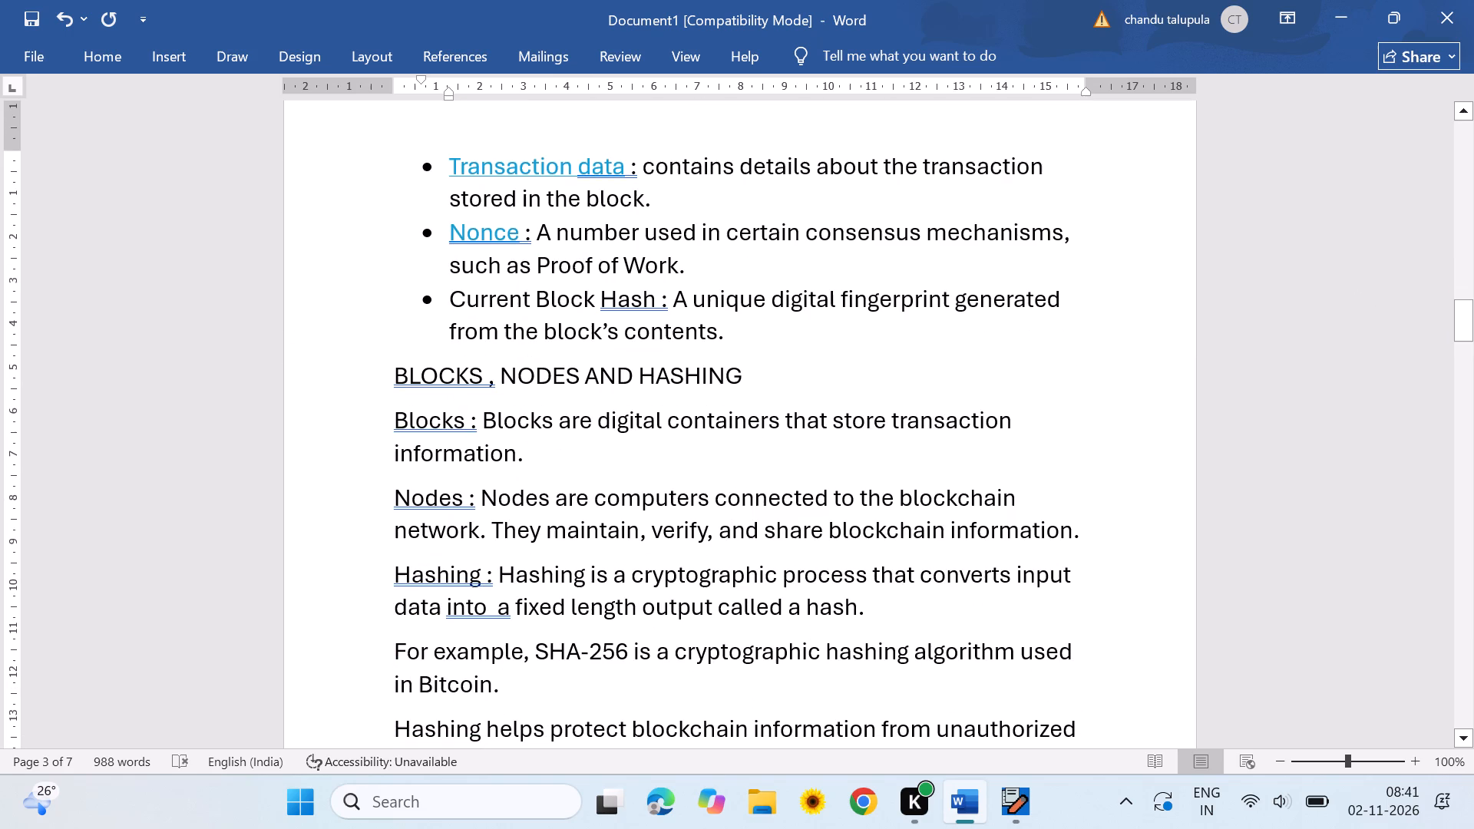
drag(454, 294, 645, 300)
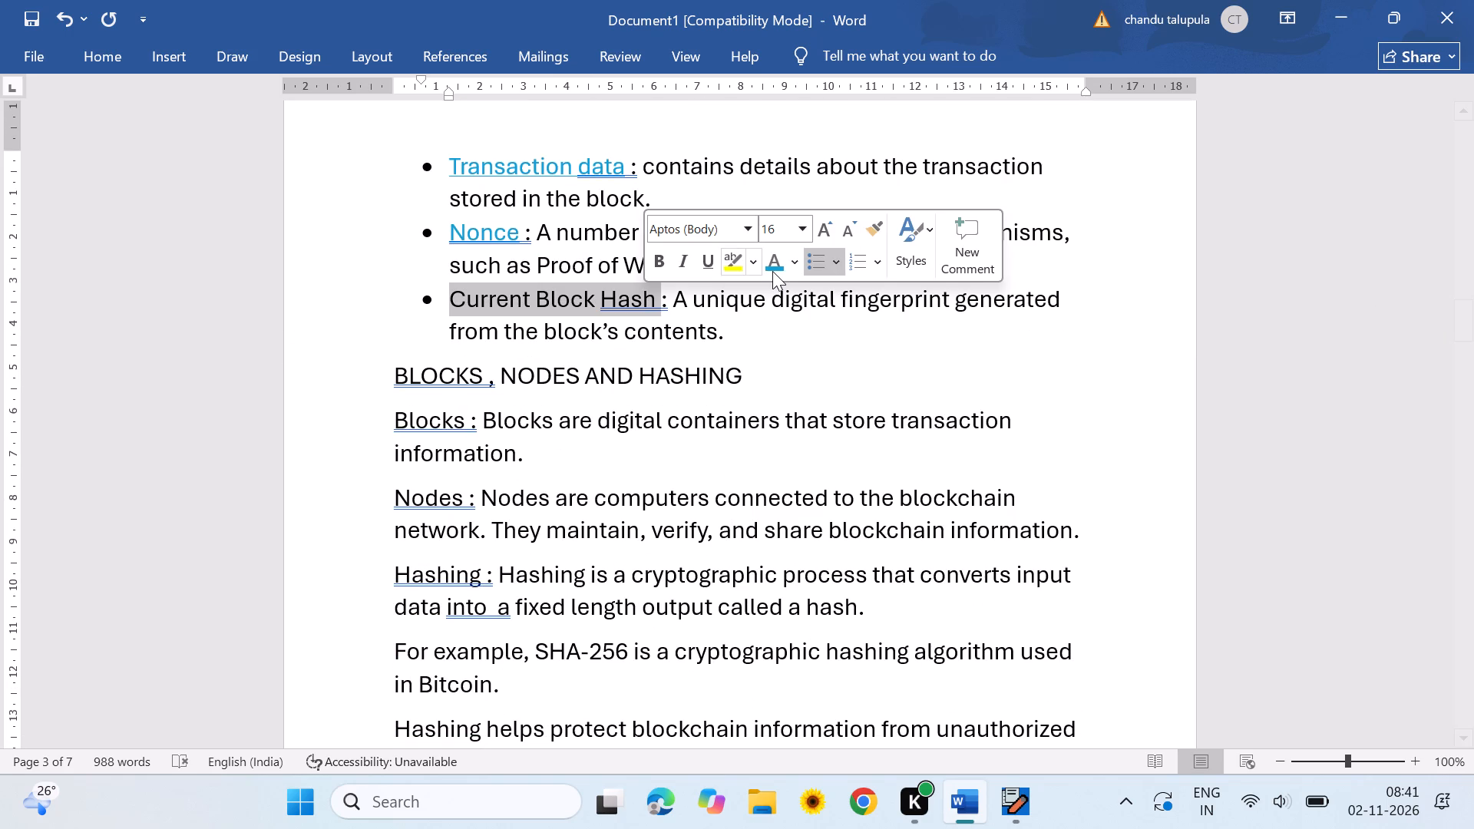
click(772, 271)
click(712, 263)
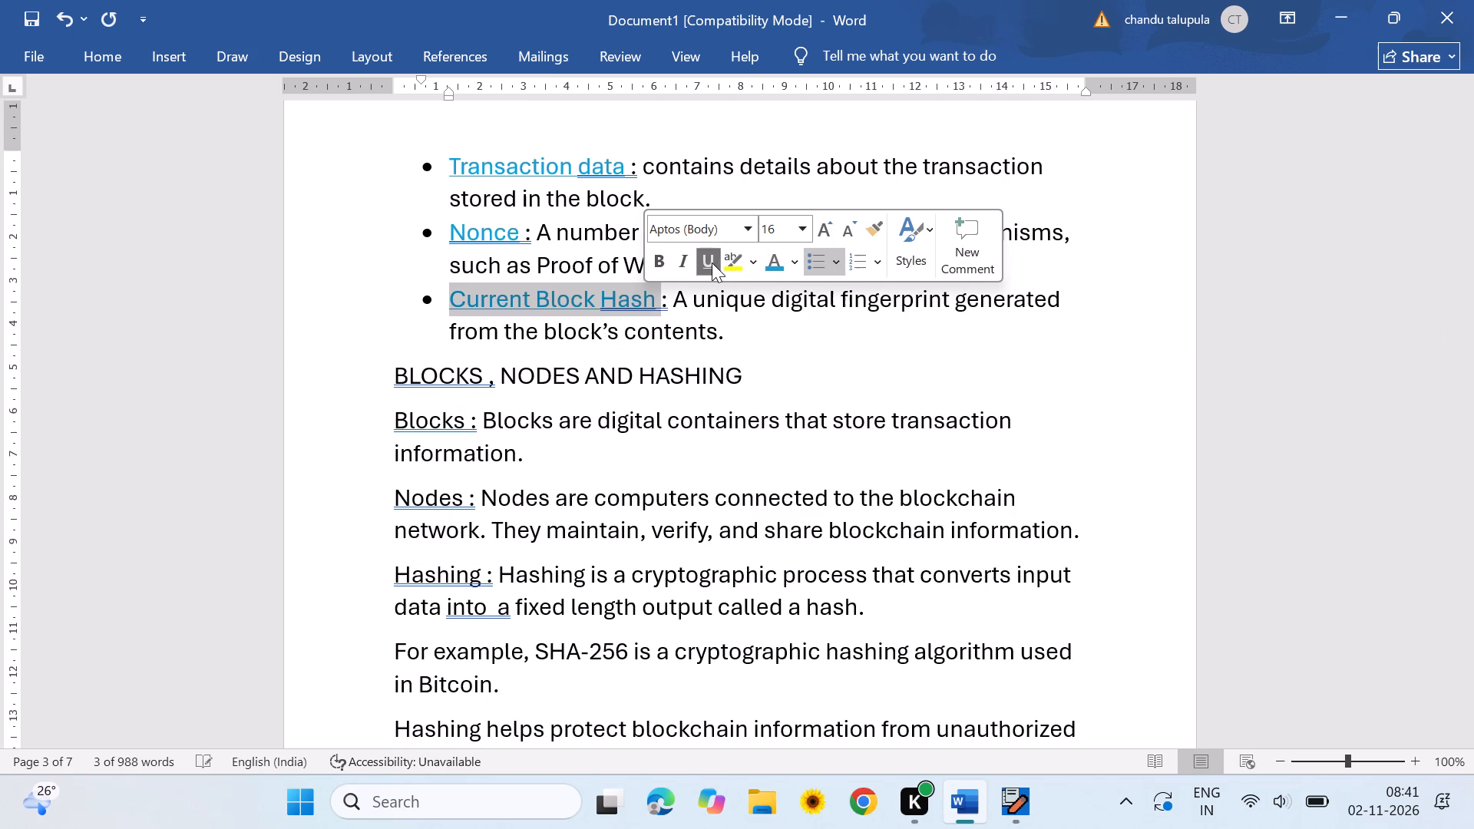
click(953, 382)
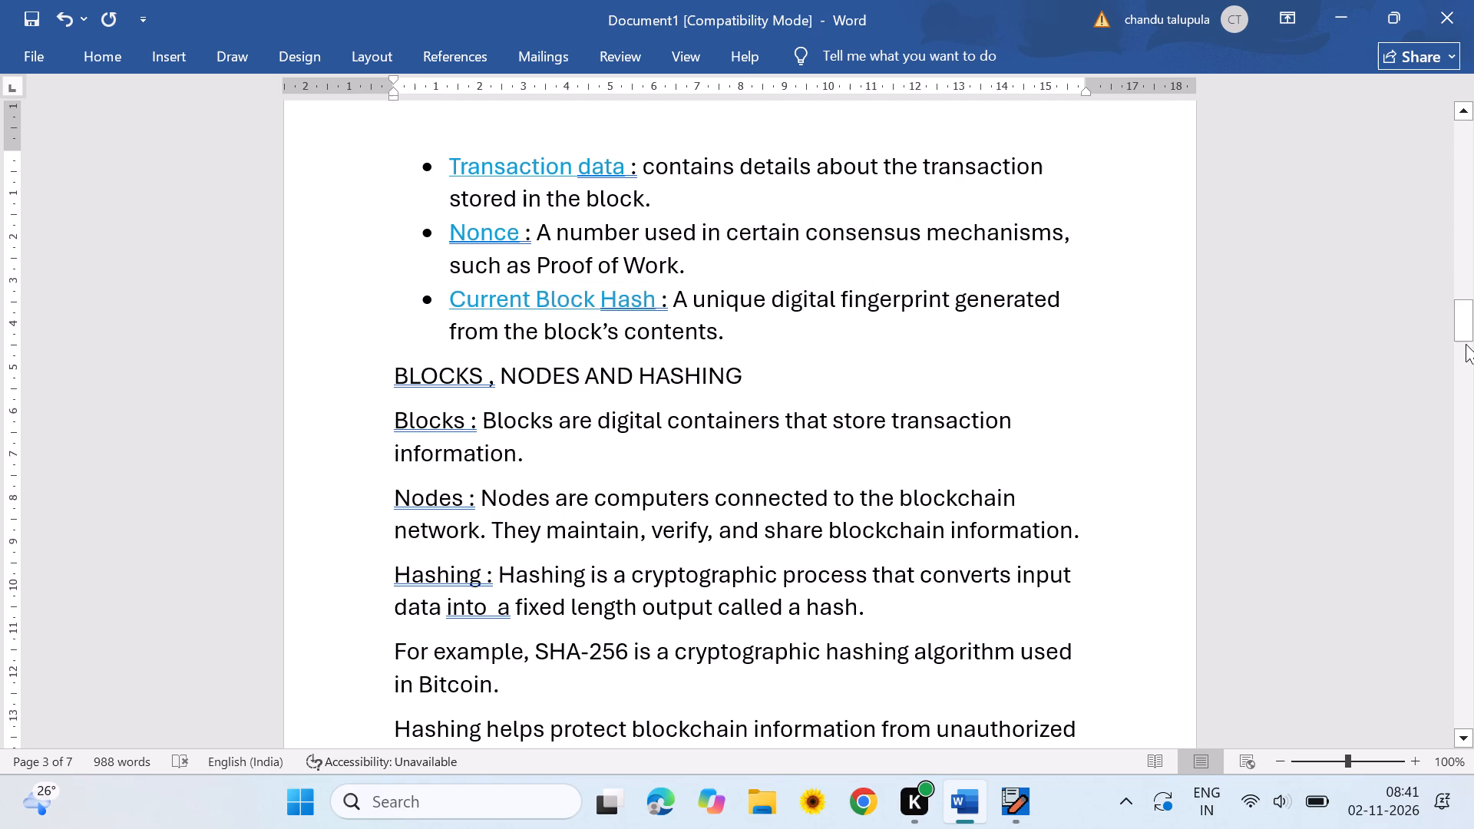
Insert a blank line without a bullet between the Current Block Hash item and the BLOCKS , NODES AND HASHING heading.
click(1463, 319)
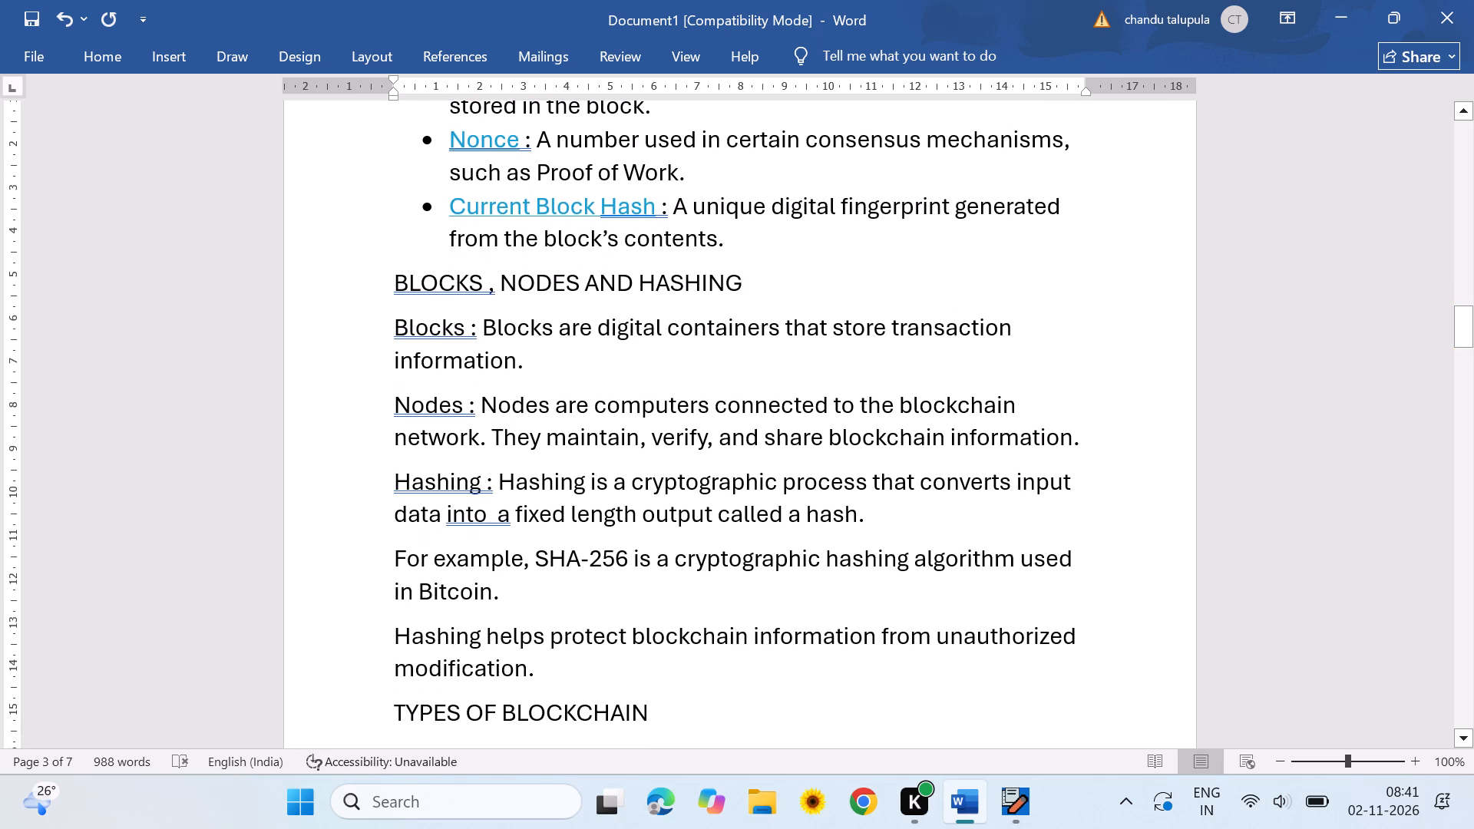
click(749, 247)
key(Return)
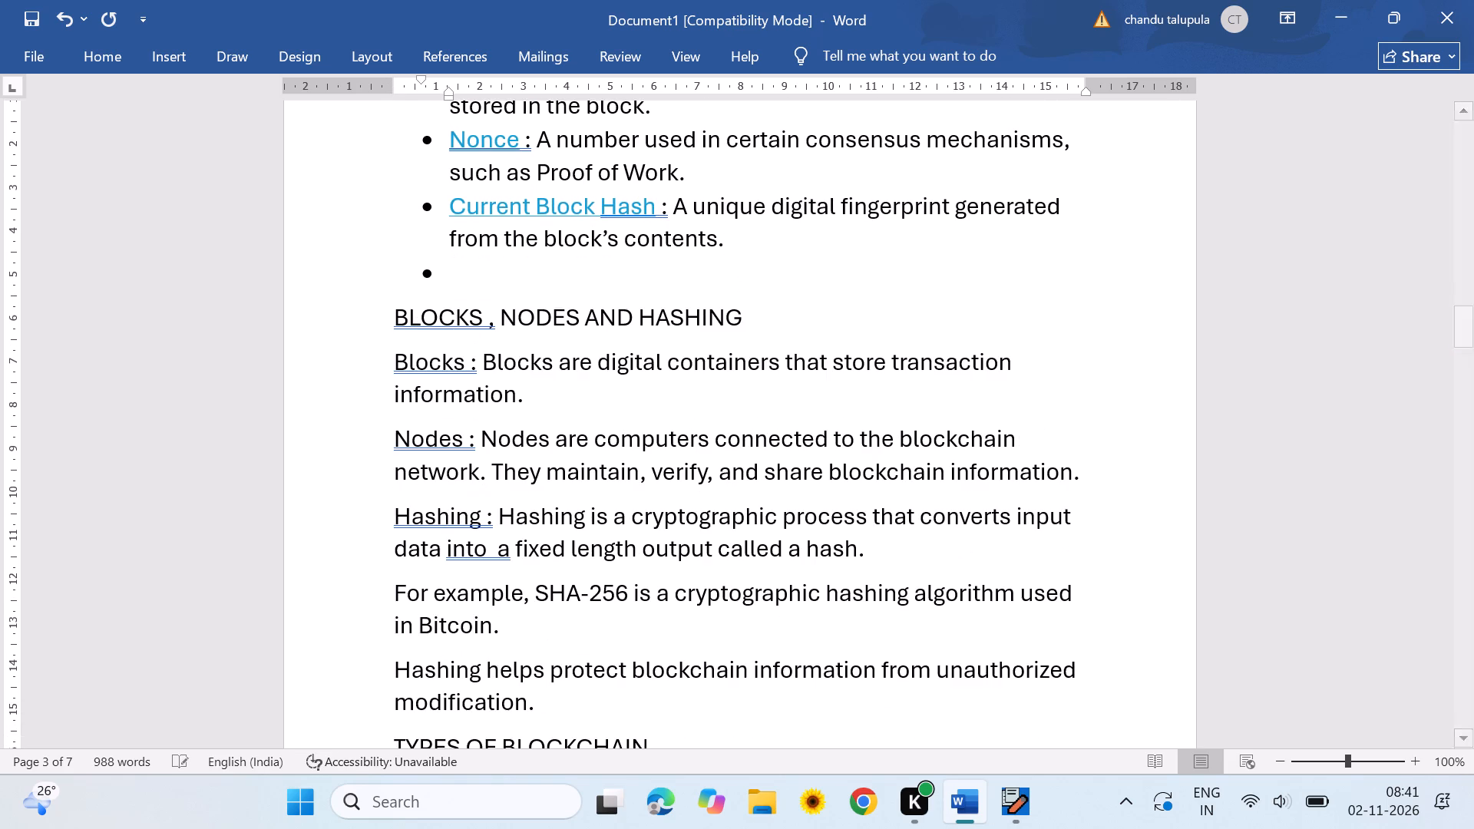
key(BackSpace)
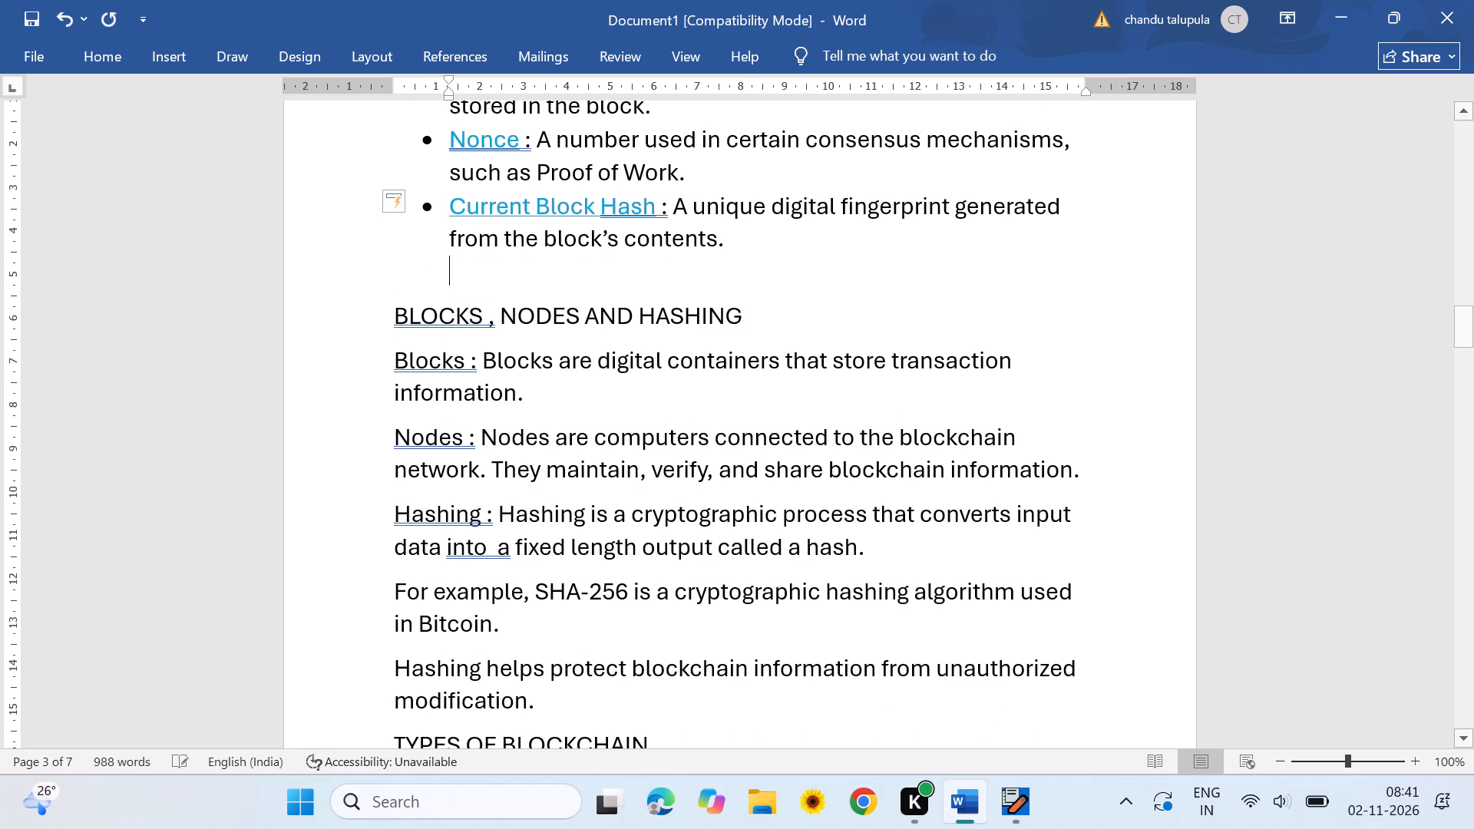
Color the heading BLOCKS , NODES AND HASHING dark red.
click(392, 296)
drag(392, 296, 754, 308)
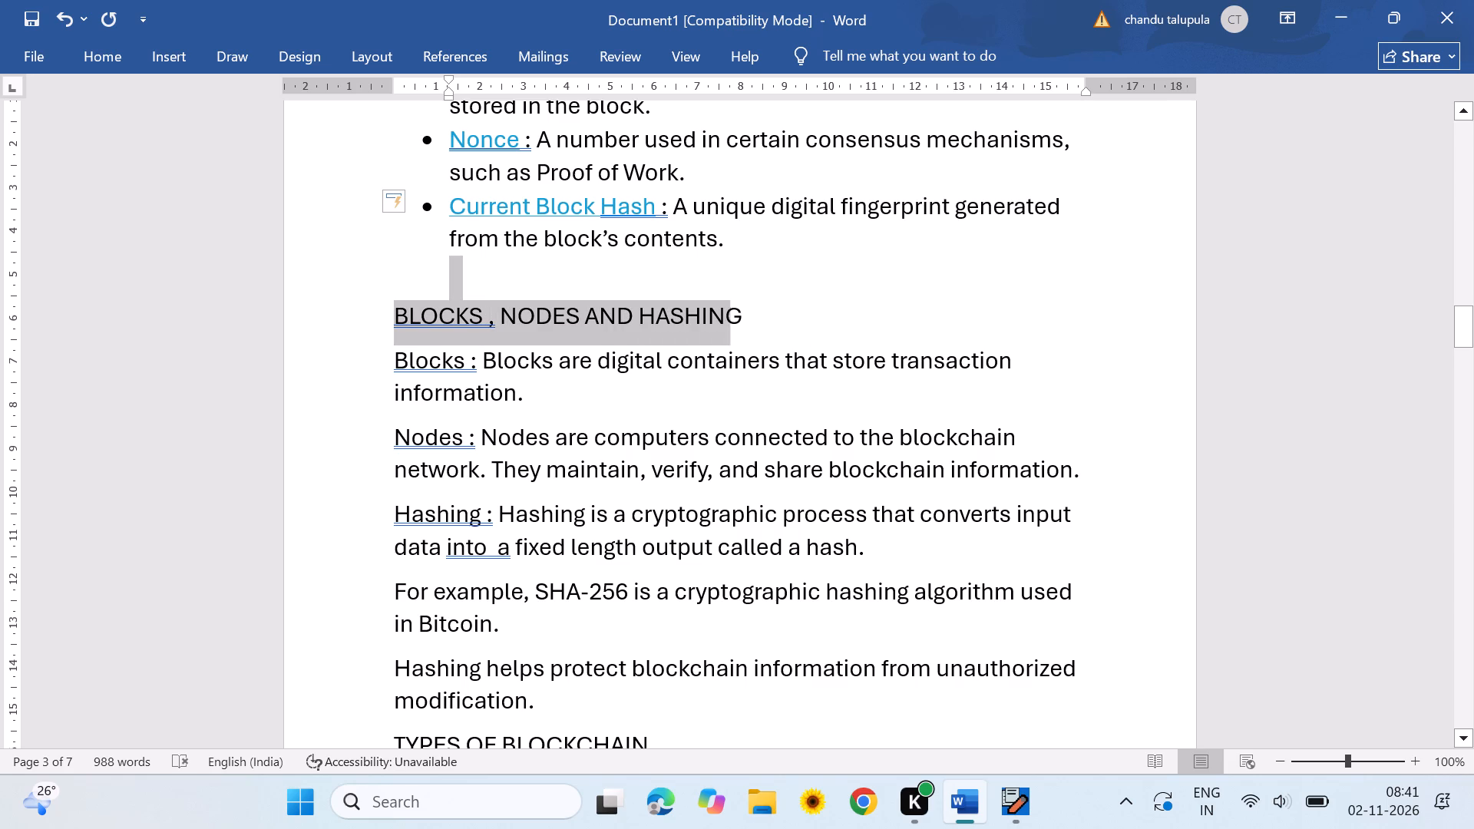
drag(754, 308, 769, 308)
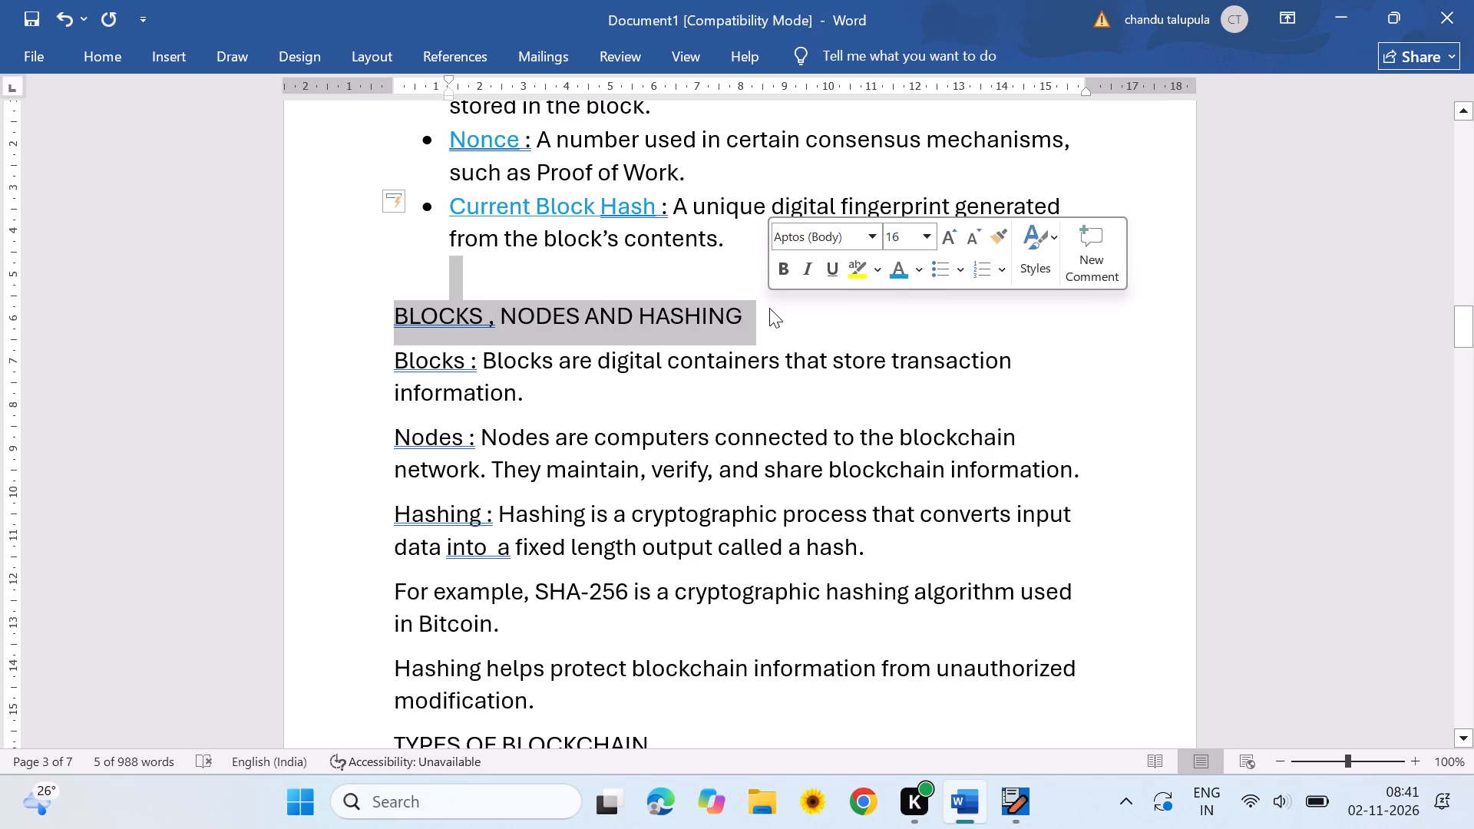
click(917, 271)
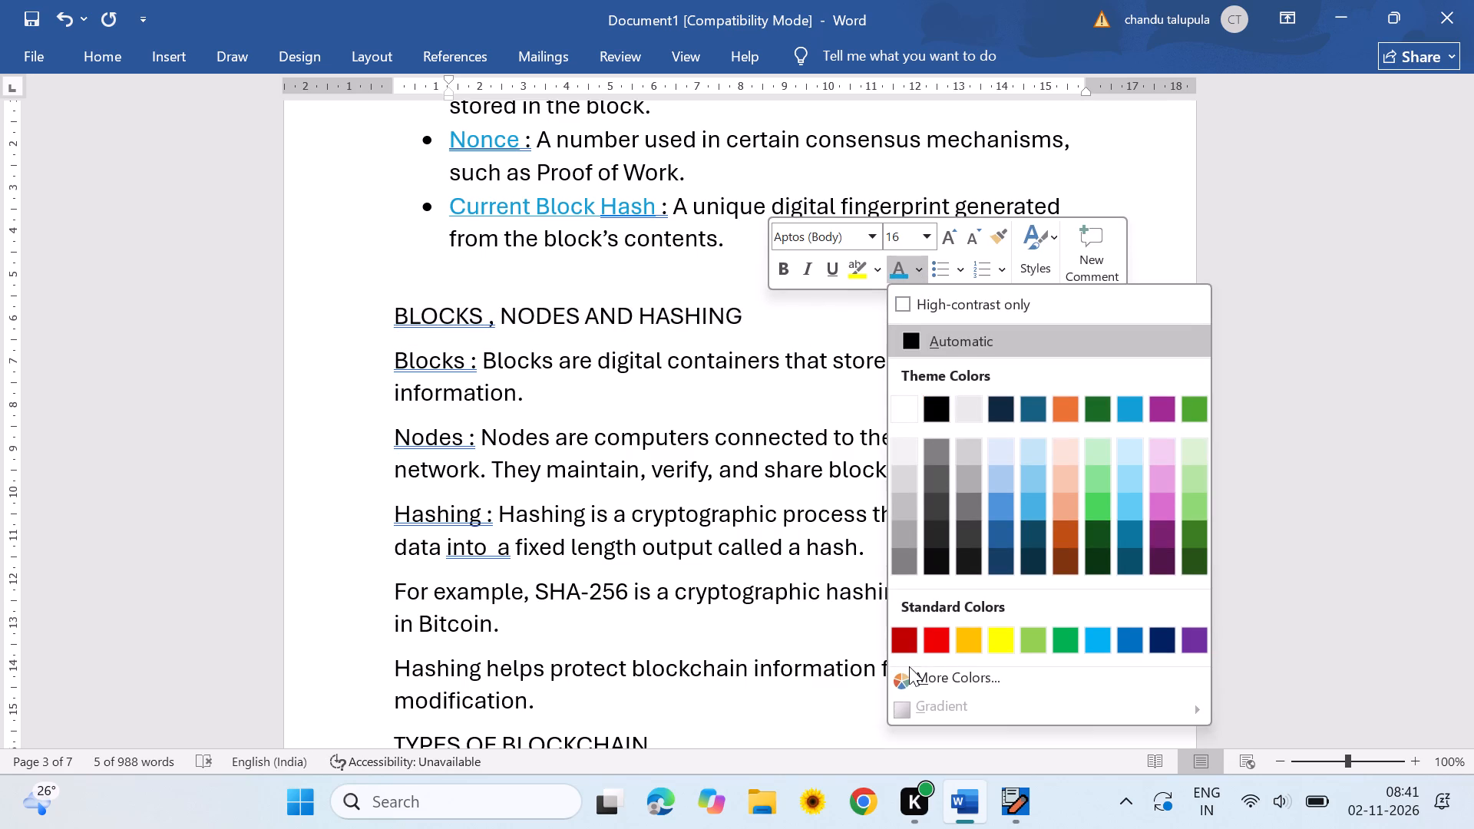
click(900, 634)
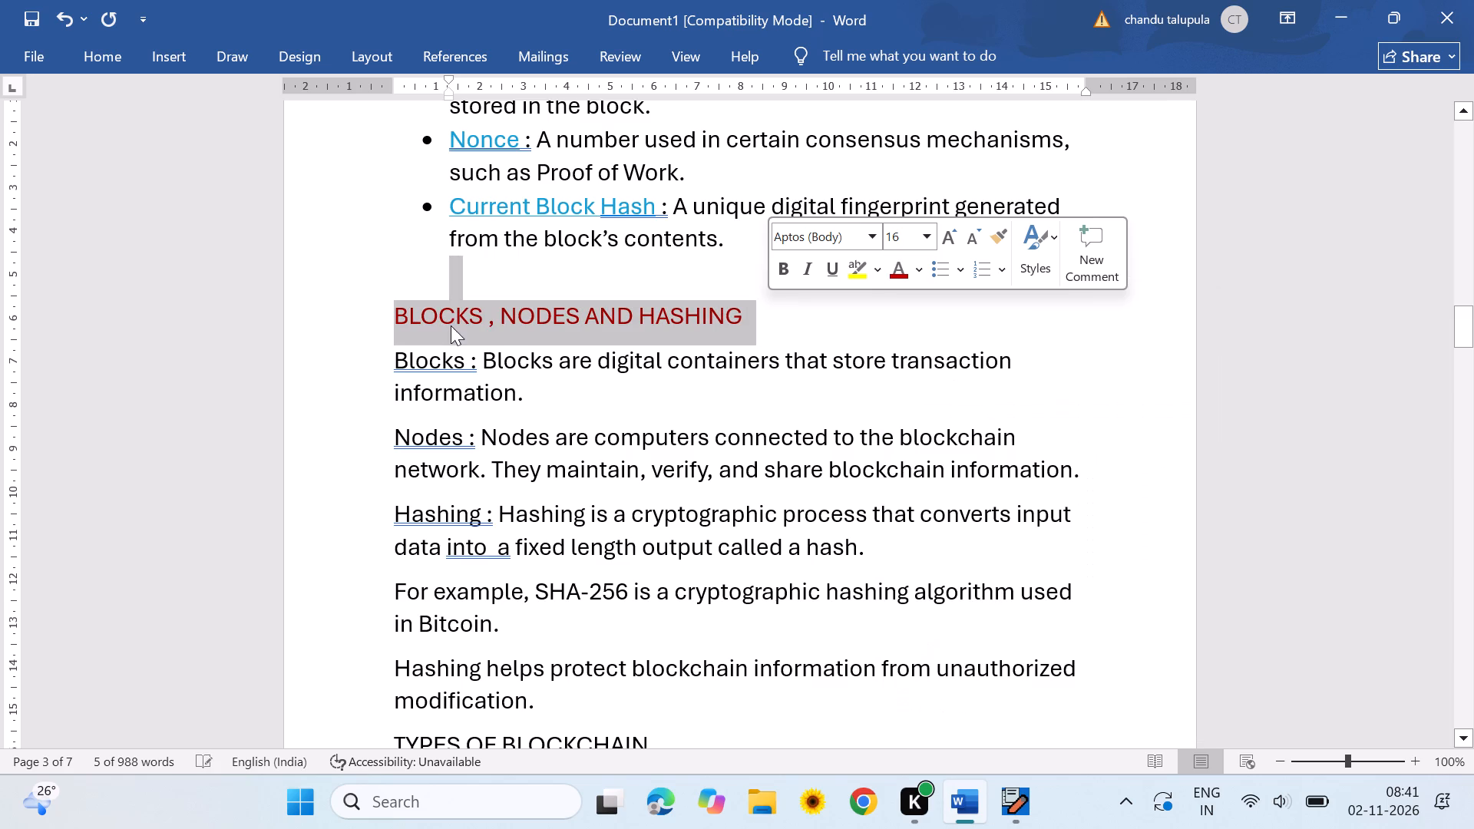
click(841, 343)
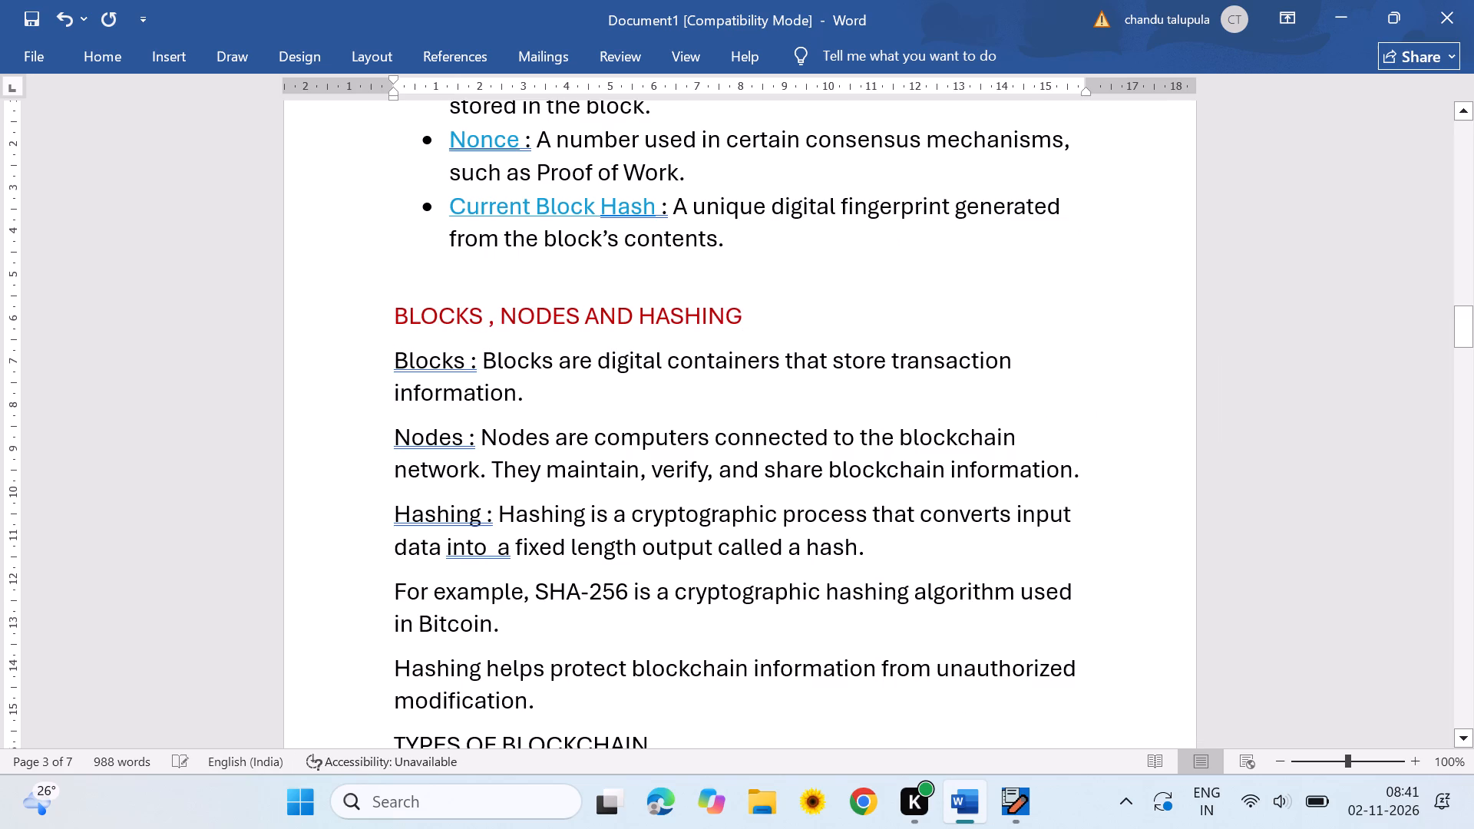
Give the BLOCKS , NODES AND HASHING heading a wavy underline and an arrowhead bullet.
drag(388, 314, 784, 309)
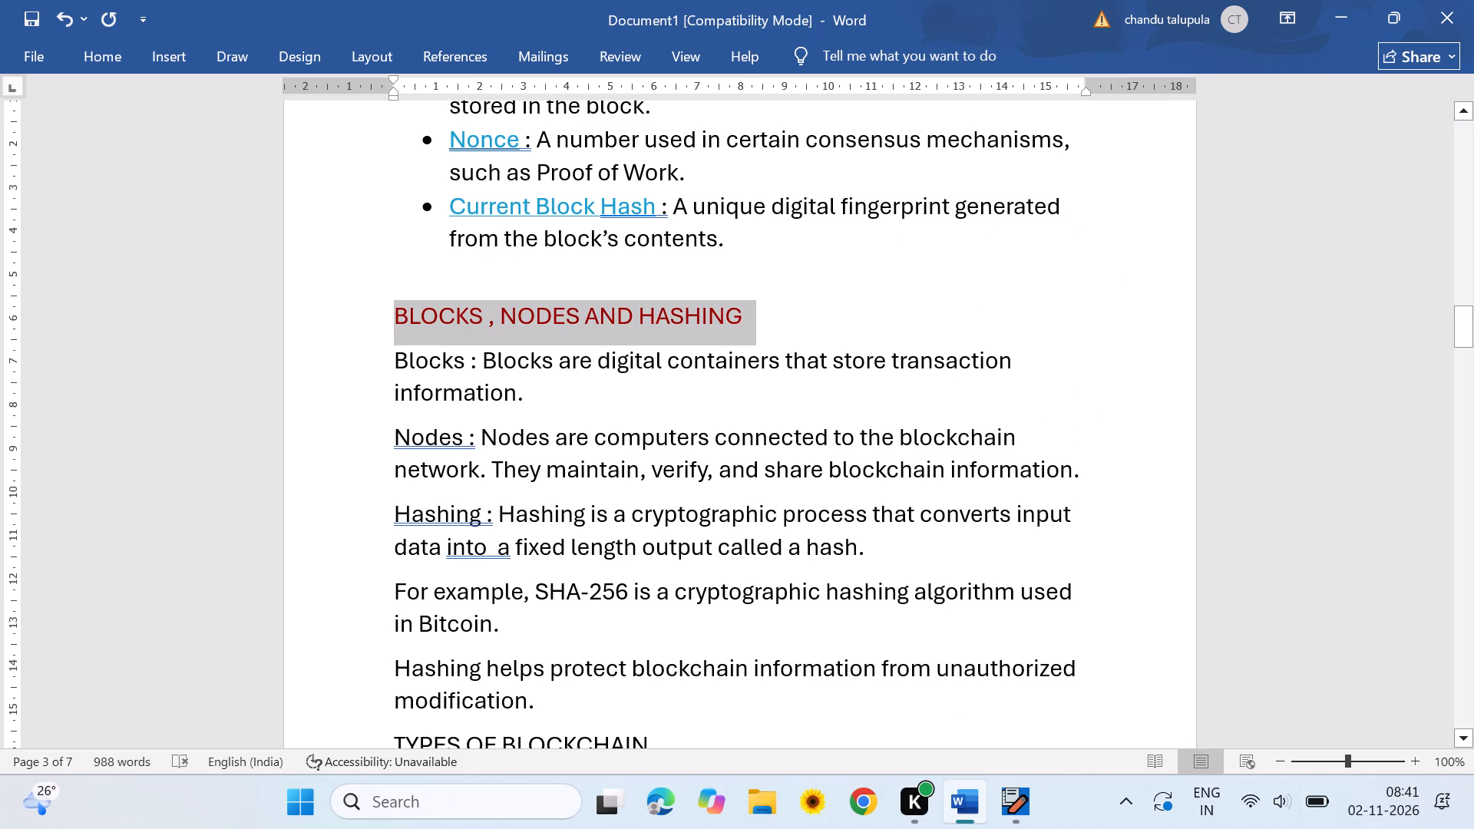
drag(784, 309, 764, 314)
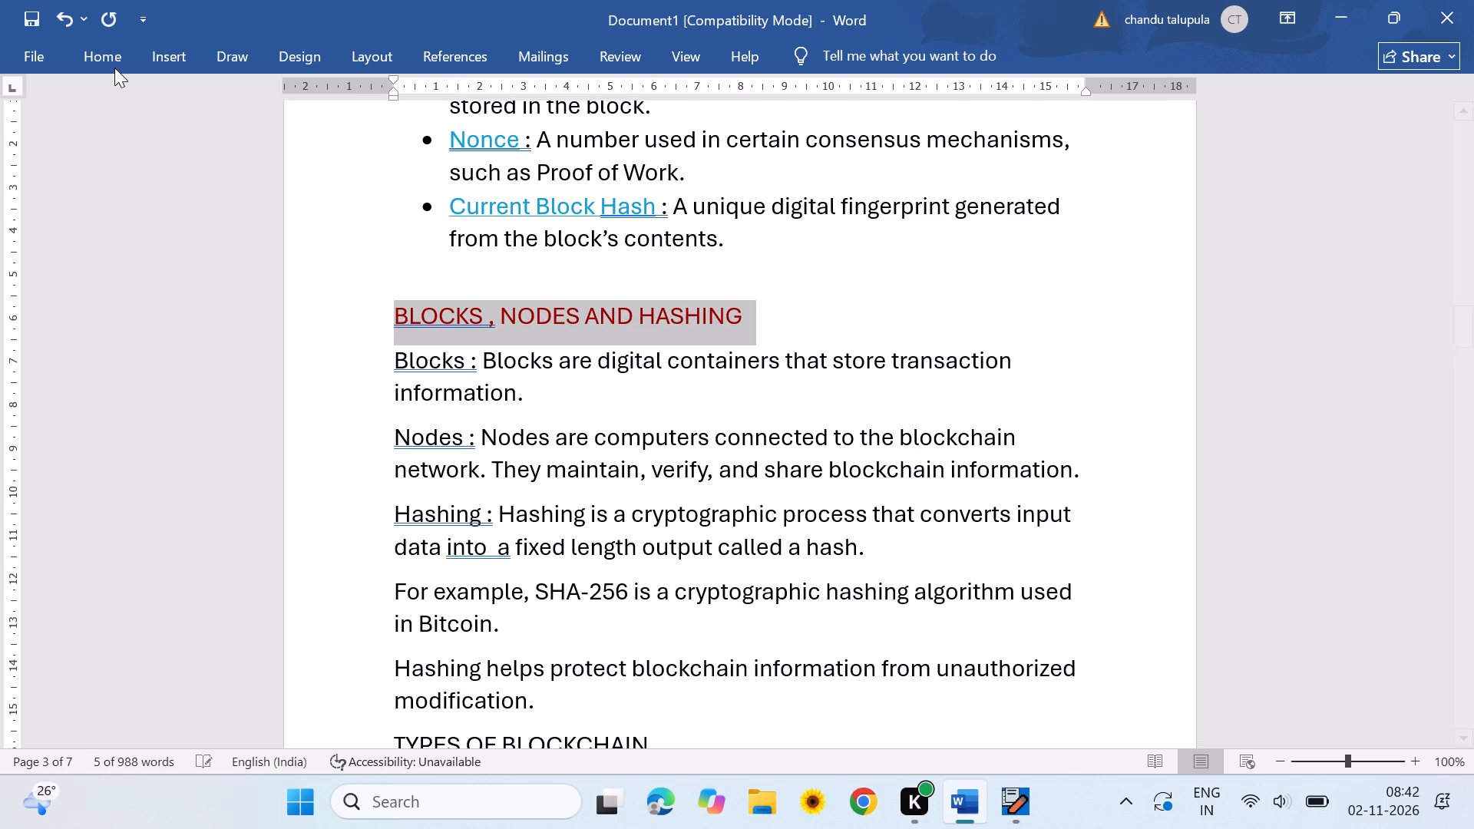
click(110, 59)
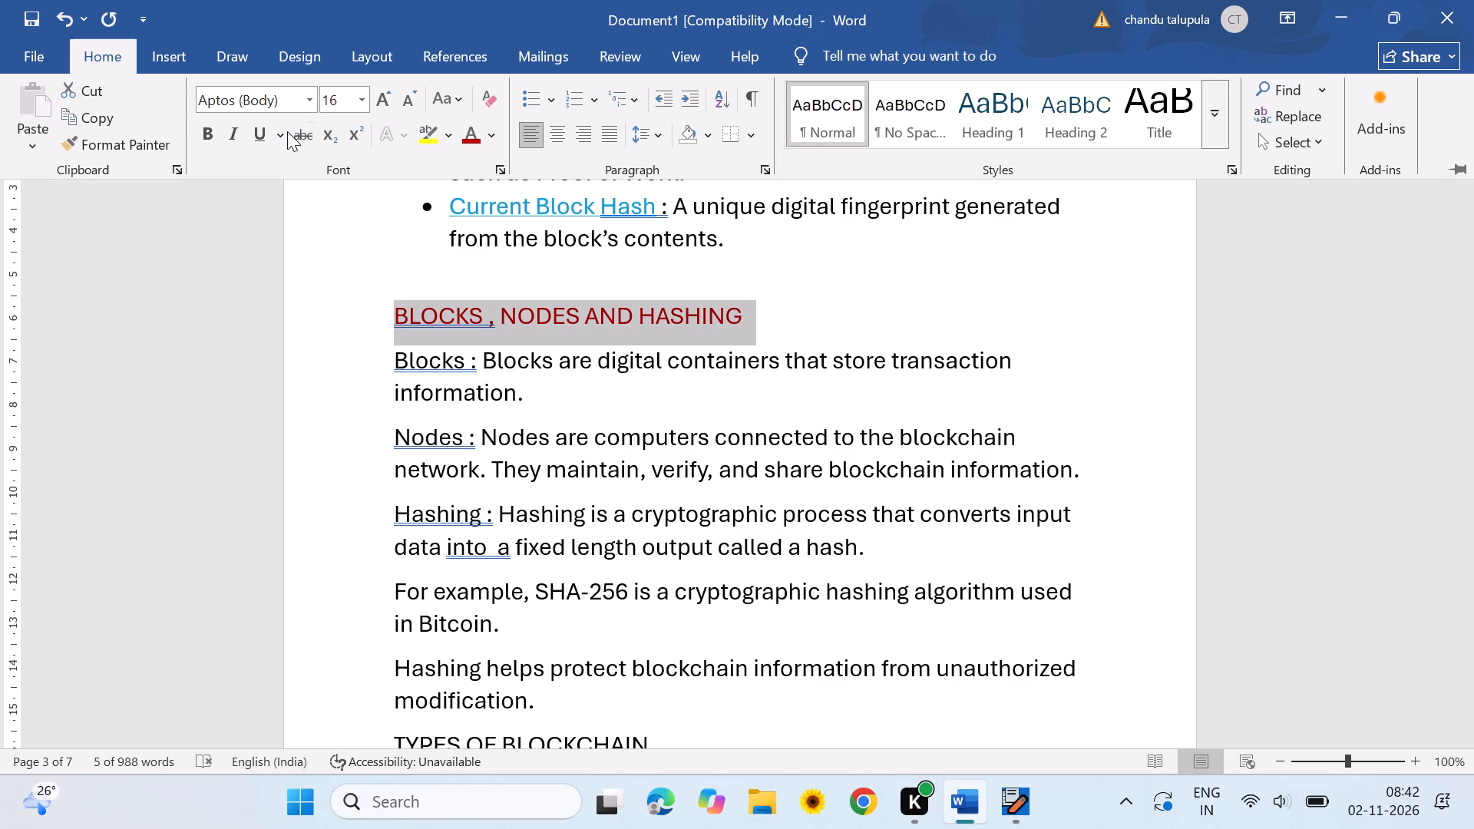
click(281, 130)
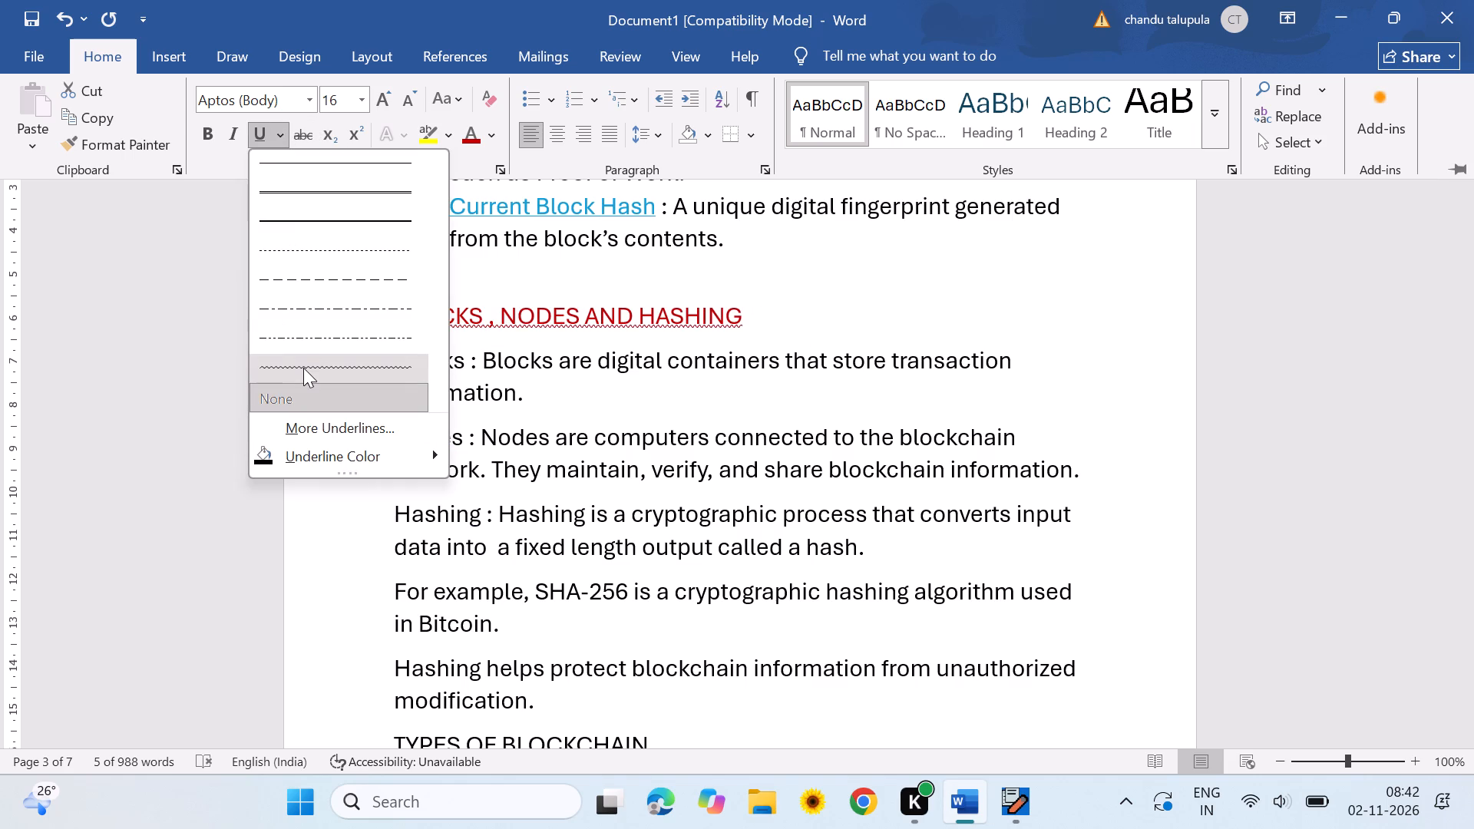
click(303, 368)
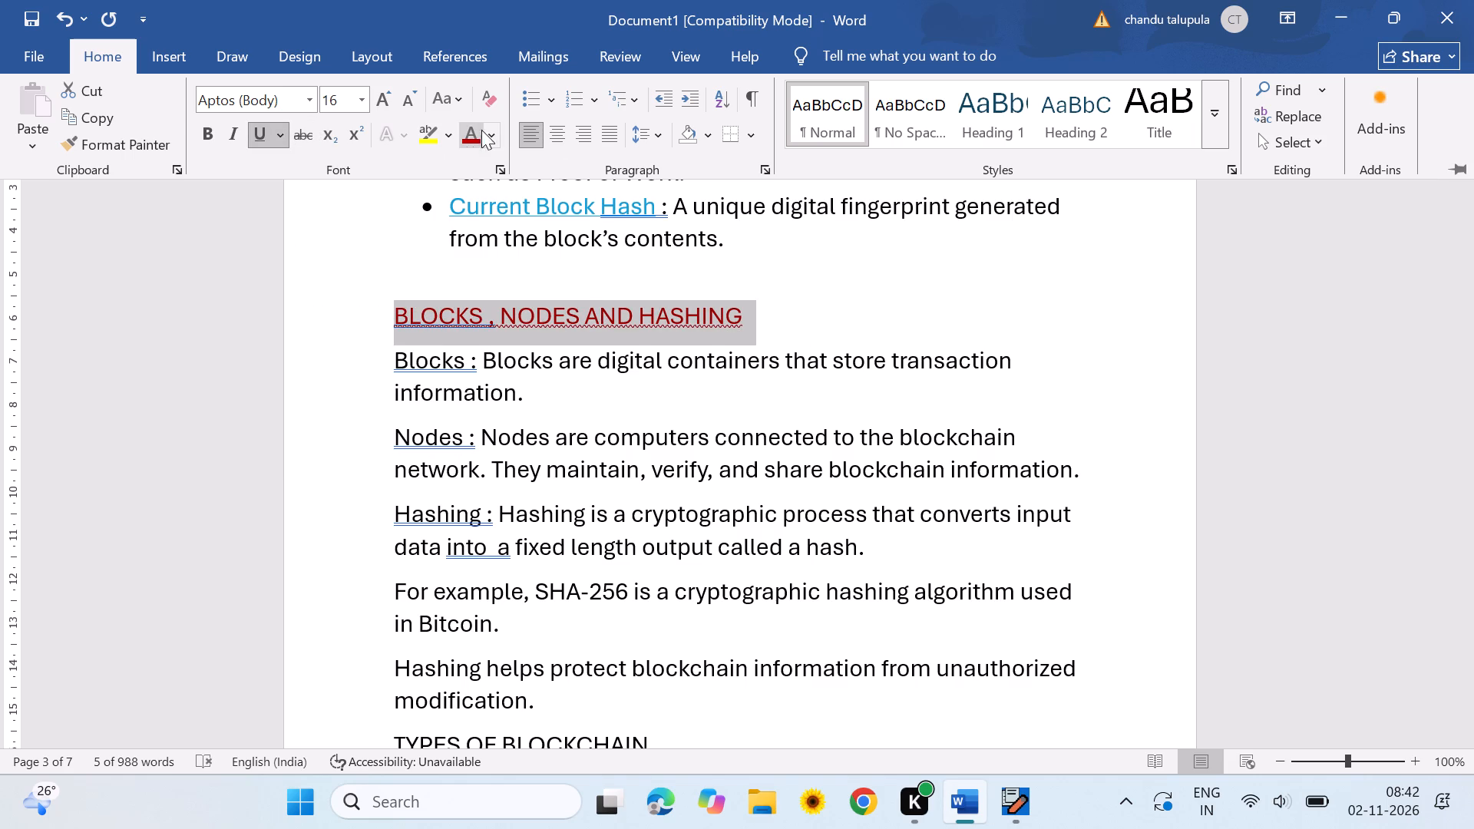
click(554, 97)
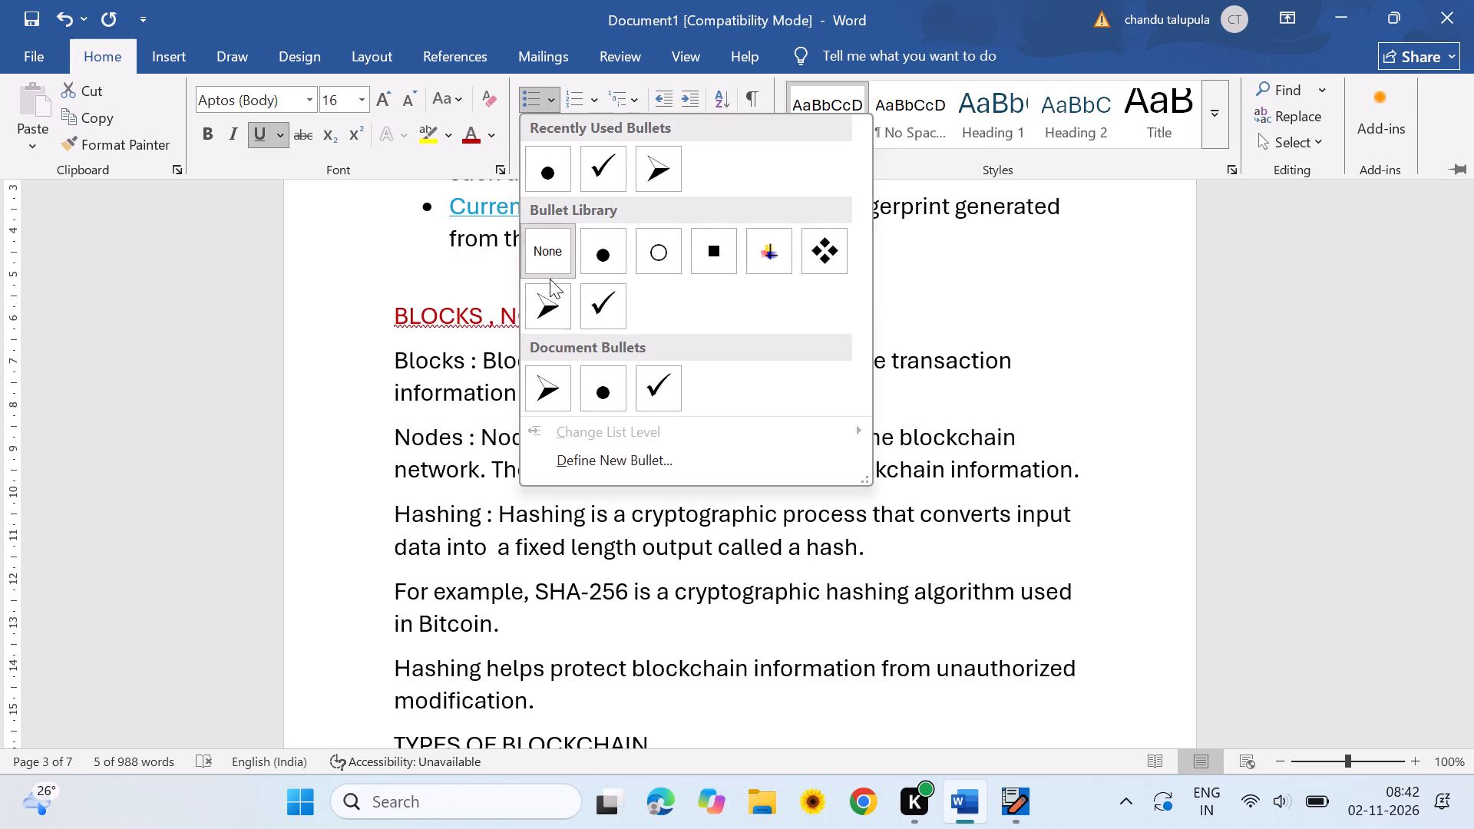
click(548, 290)
click(1048, 247)
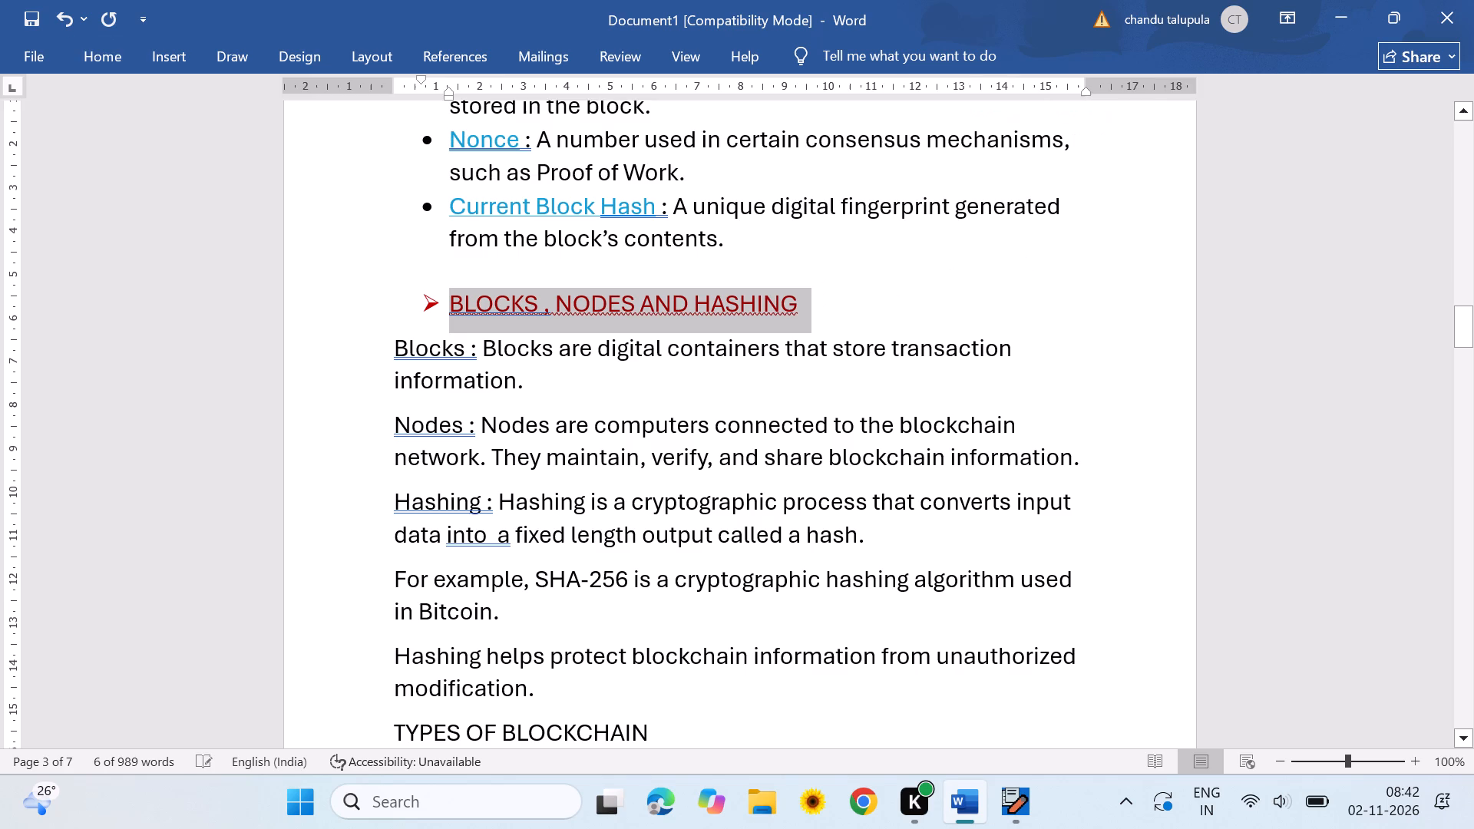
click(963, 297)
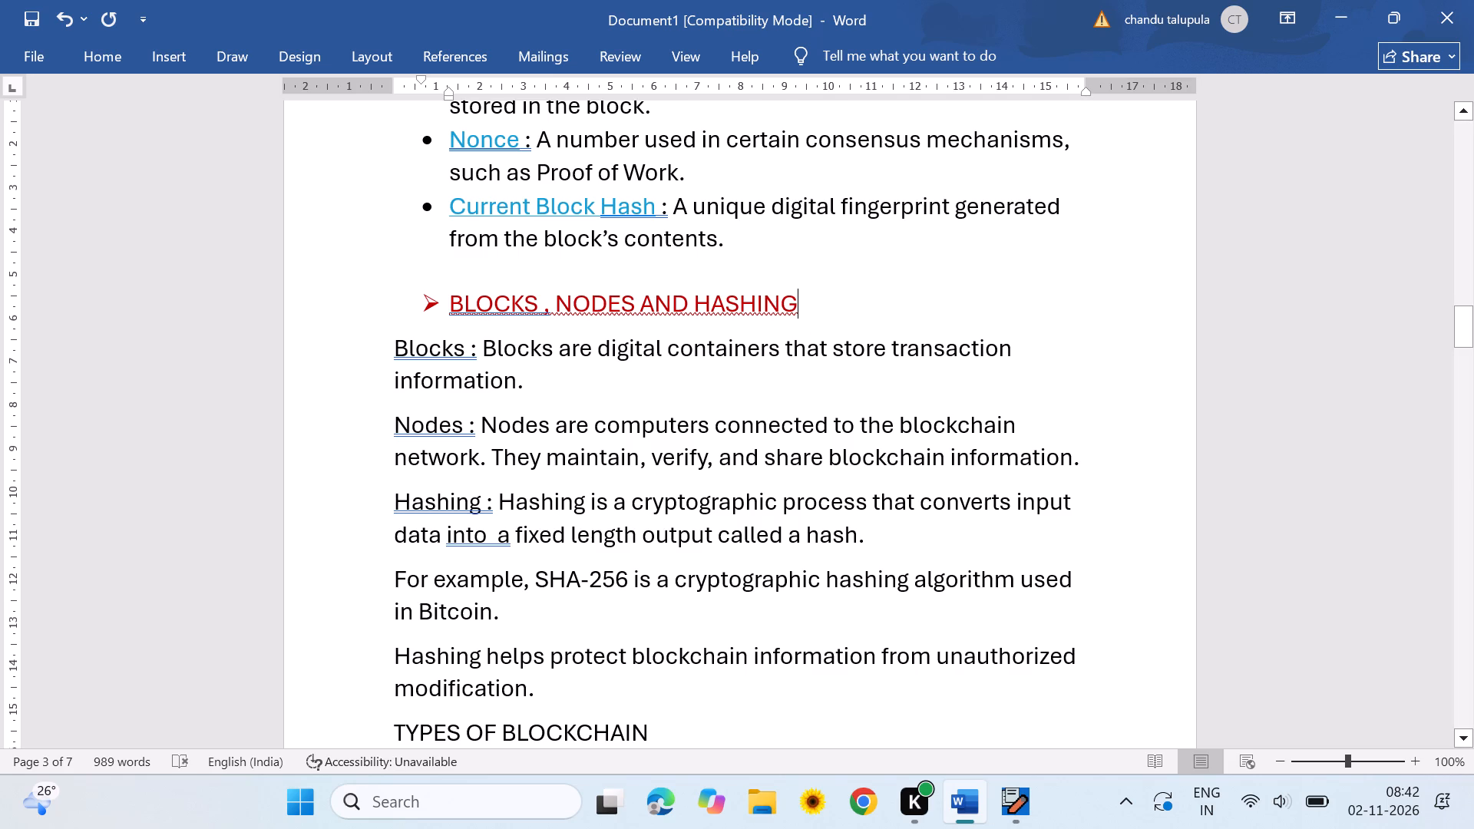
Apply solid round bullets to the Blocks, Nodes and Hashing definition paragraphs.
drag(390, 348, 773, 537)
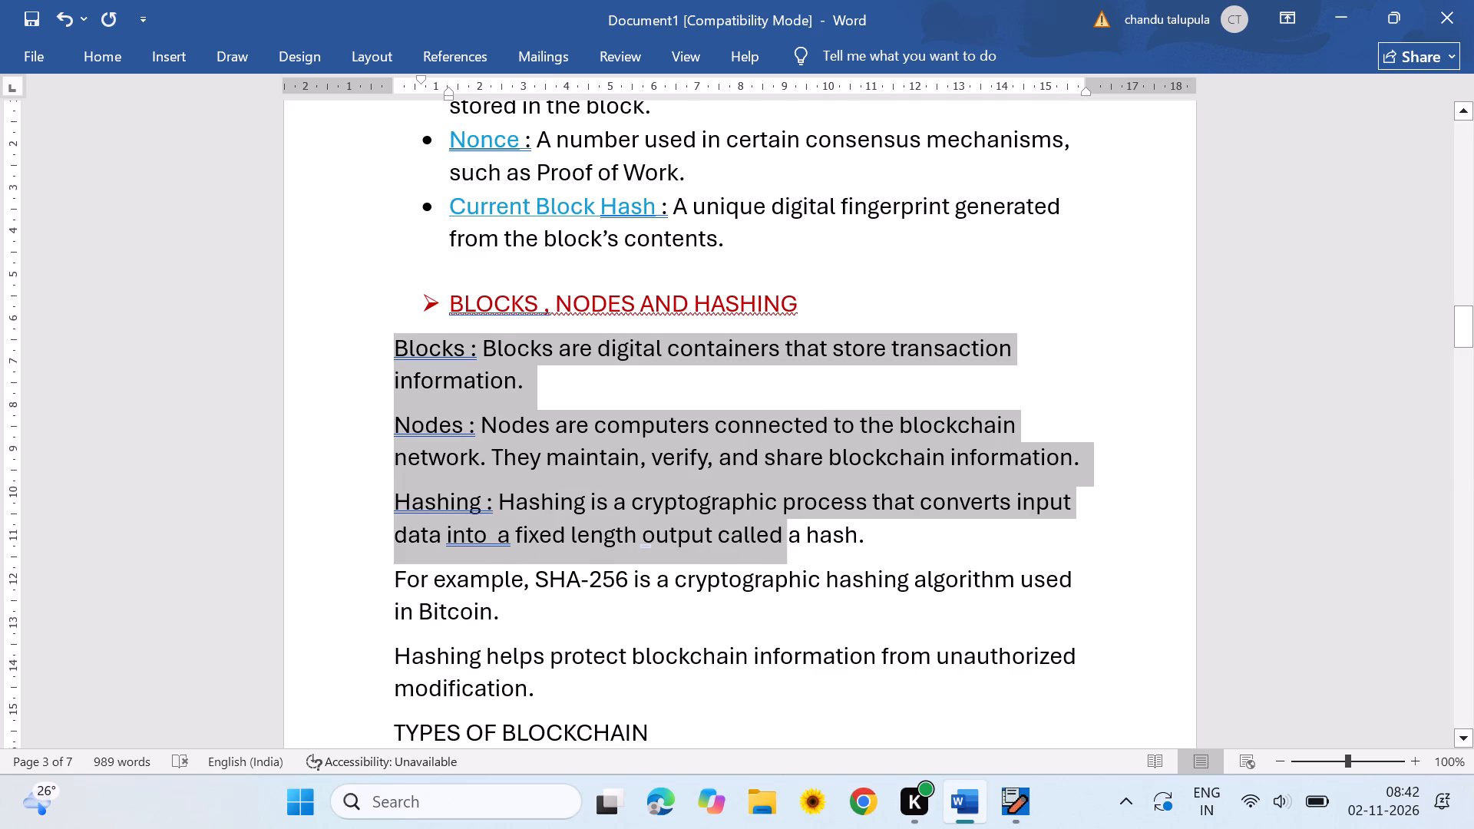
drag(773, 537, 887, 530)
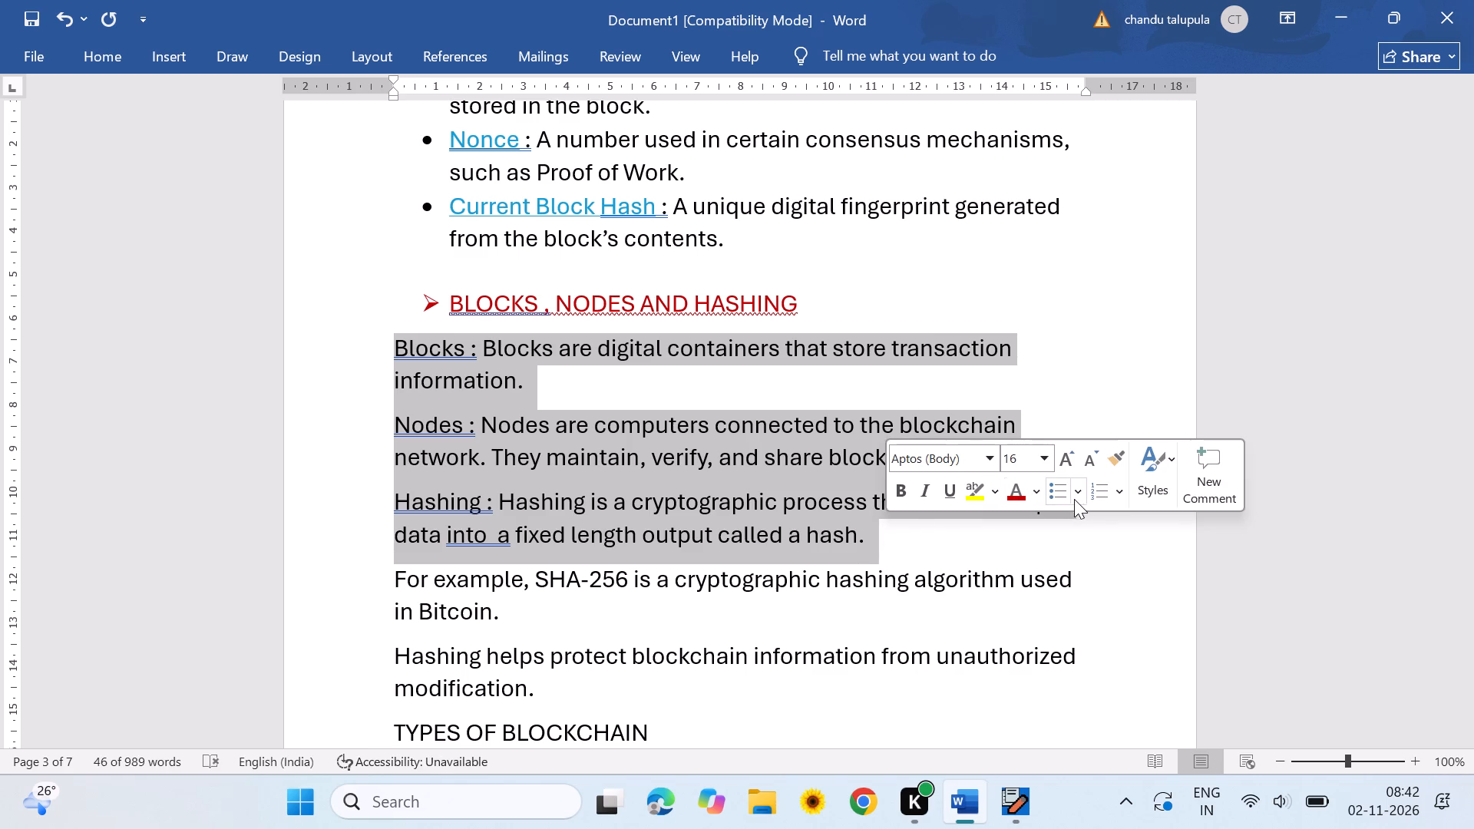
click(1077, 499)
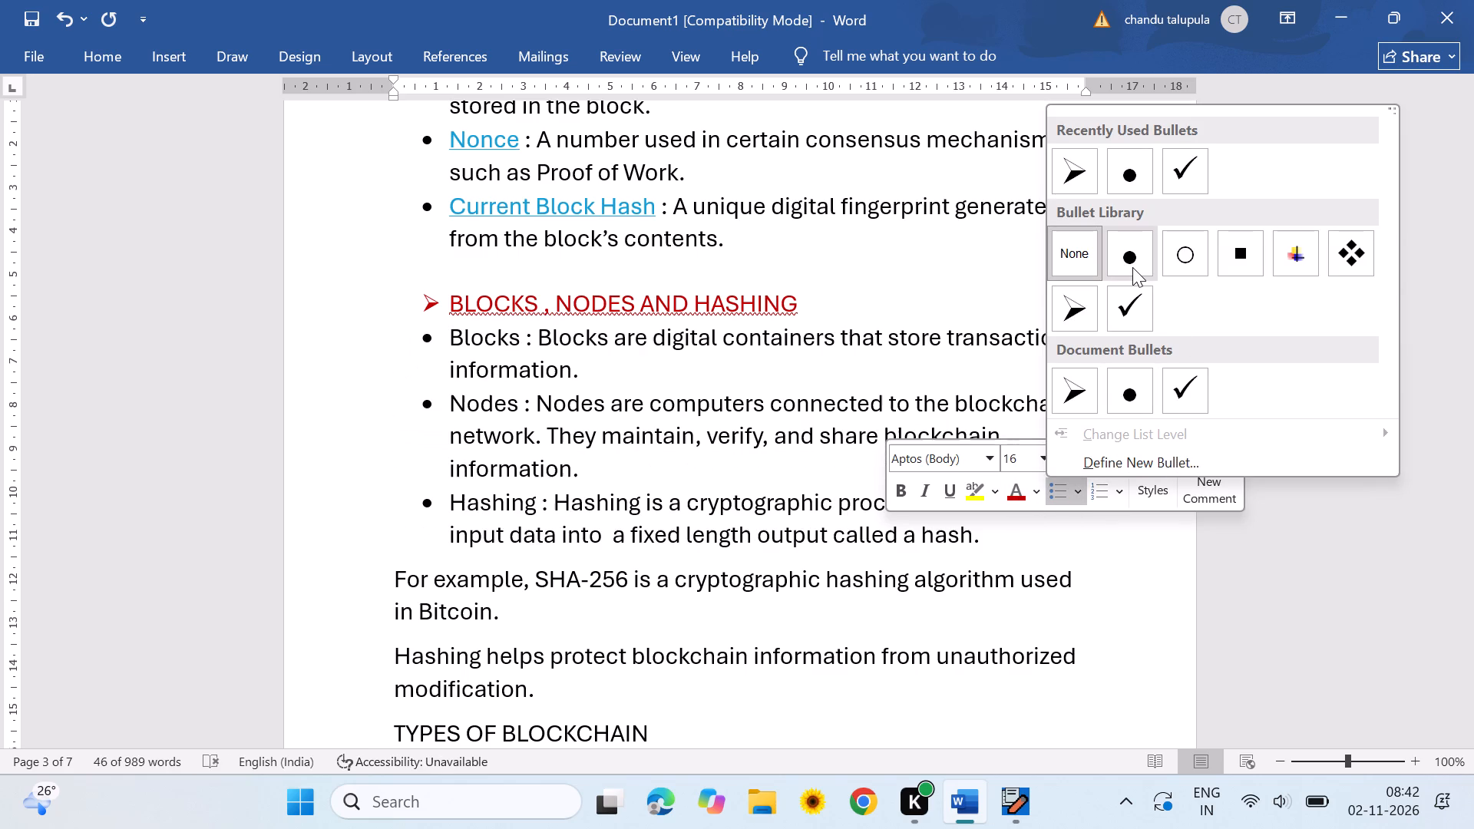
click(1132, 267)
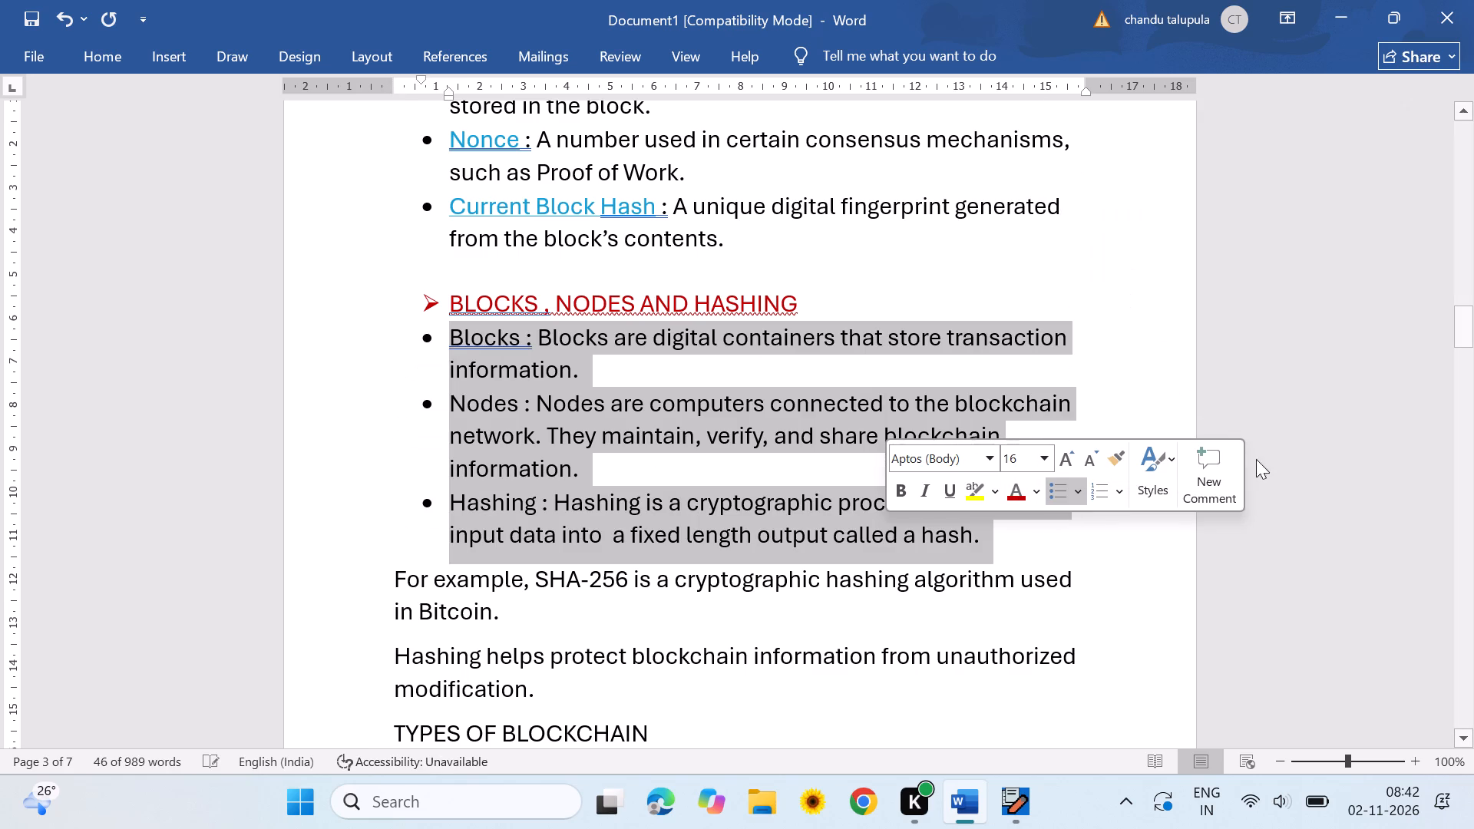
click(1325, 496)
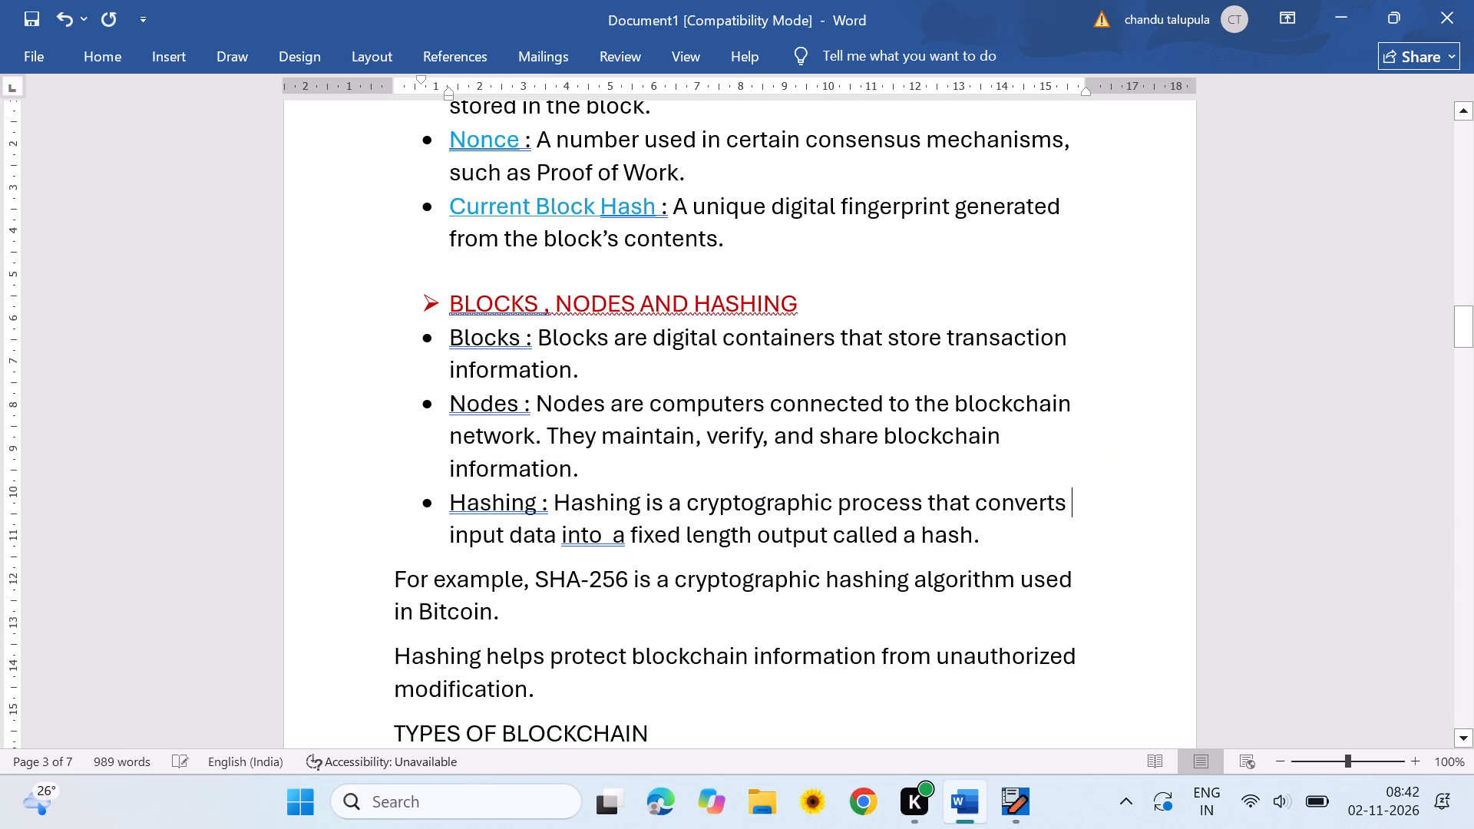
Color the label "Blocks :" at the start of its bullet purple and underline it.
drag(451, 333, 535, 346)
click(682, 307)
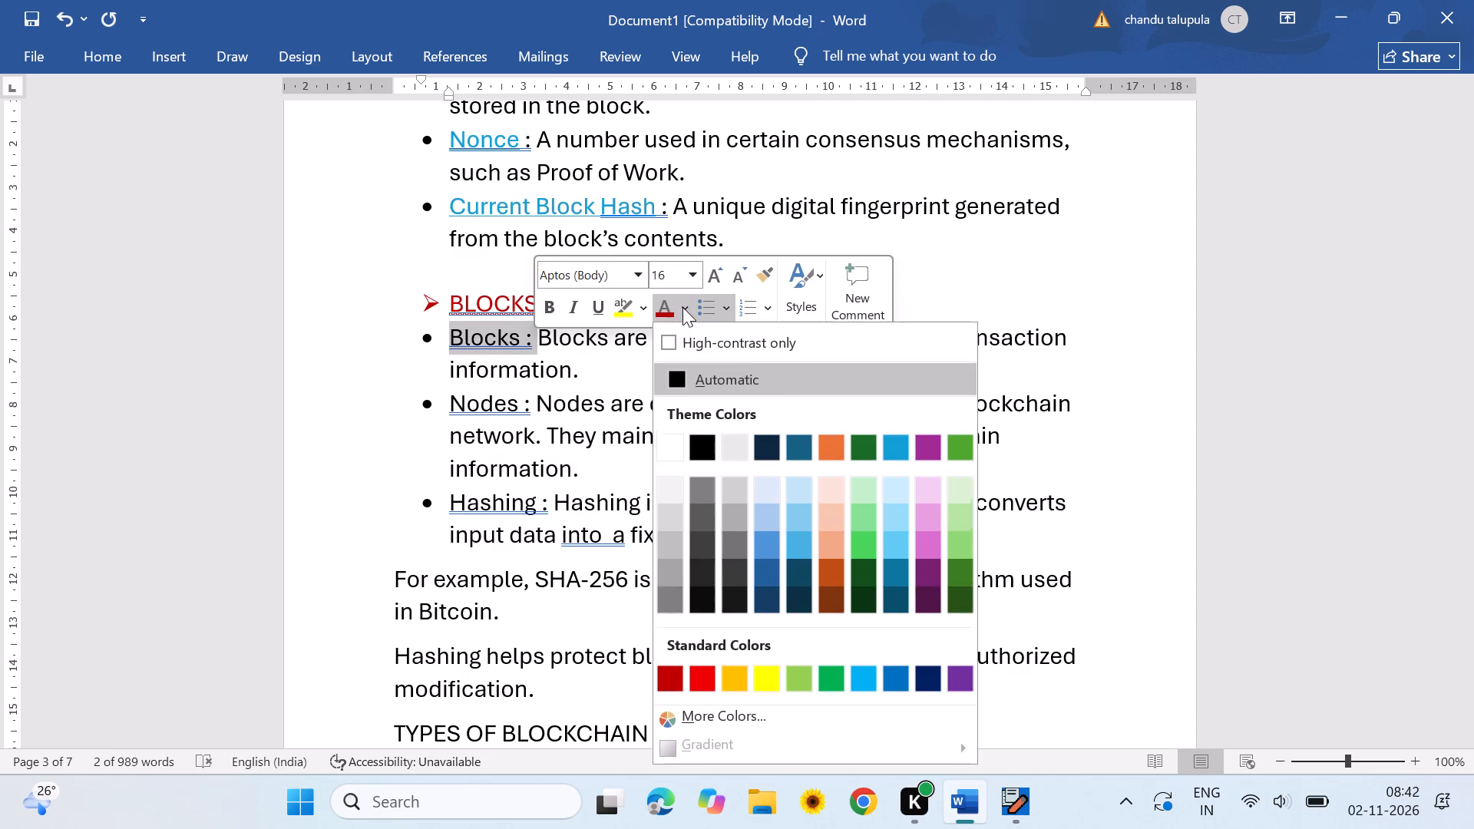
click(927, 454)
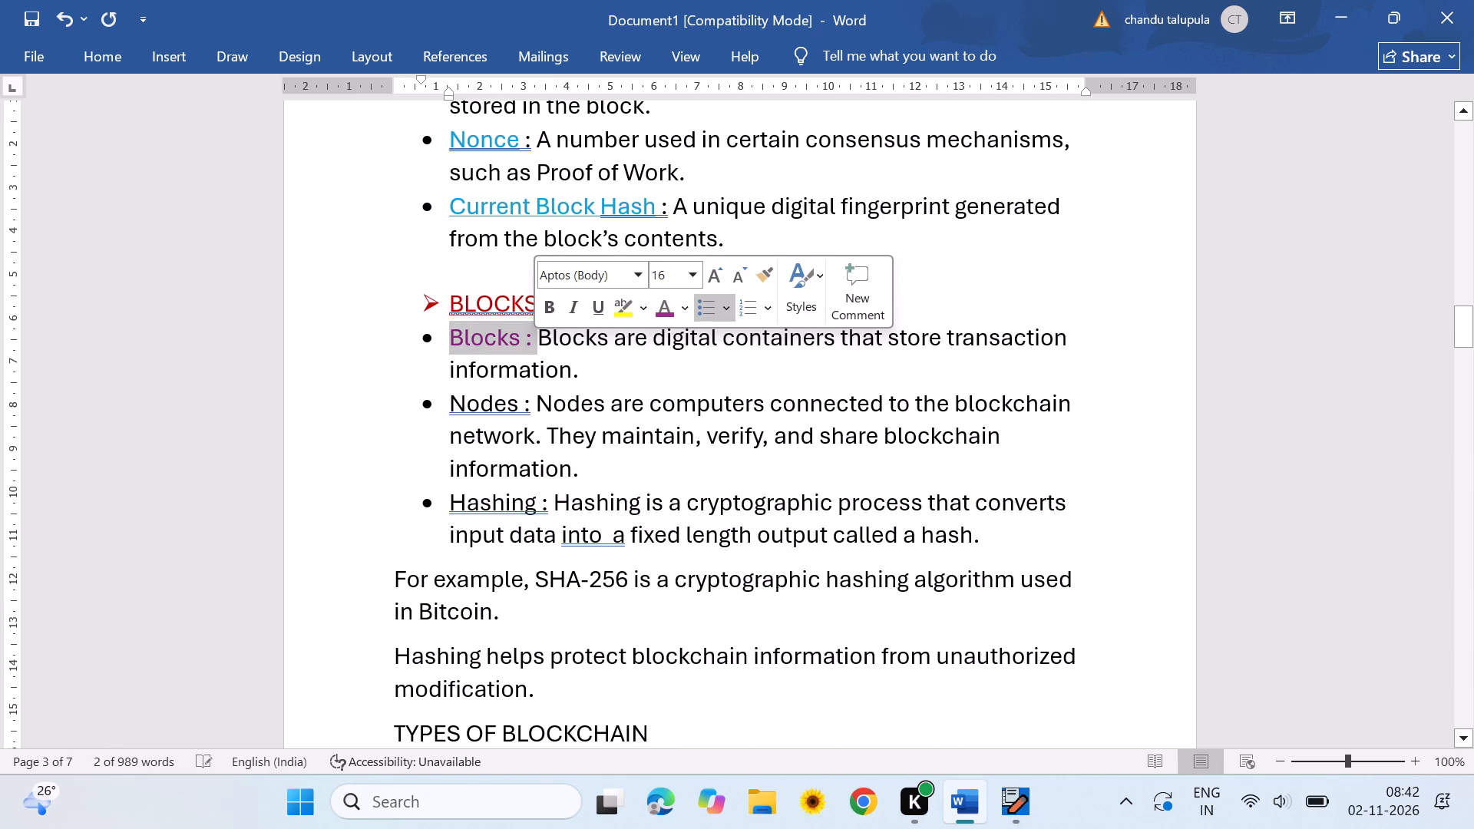
click(595, 301)
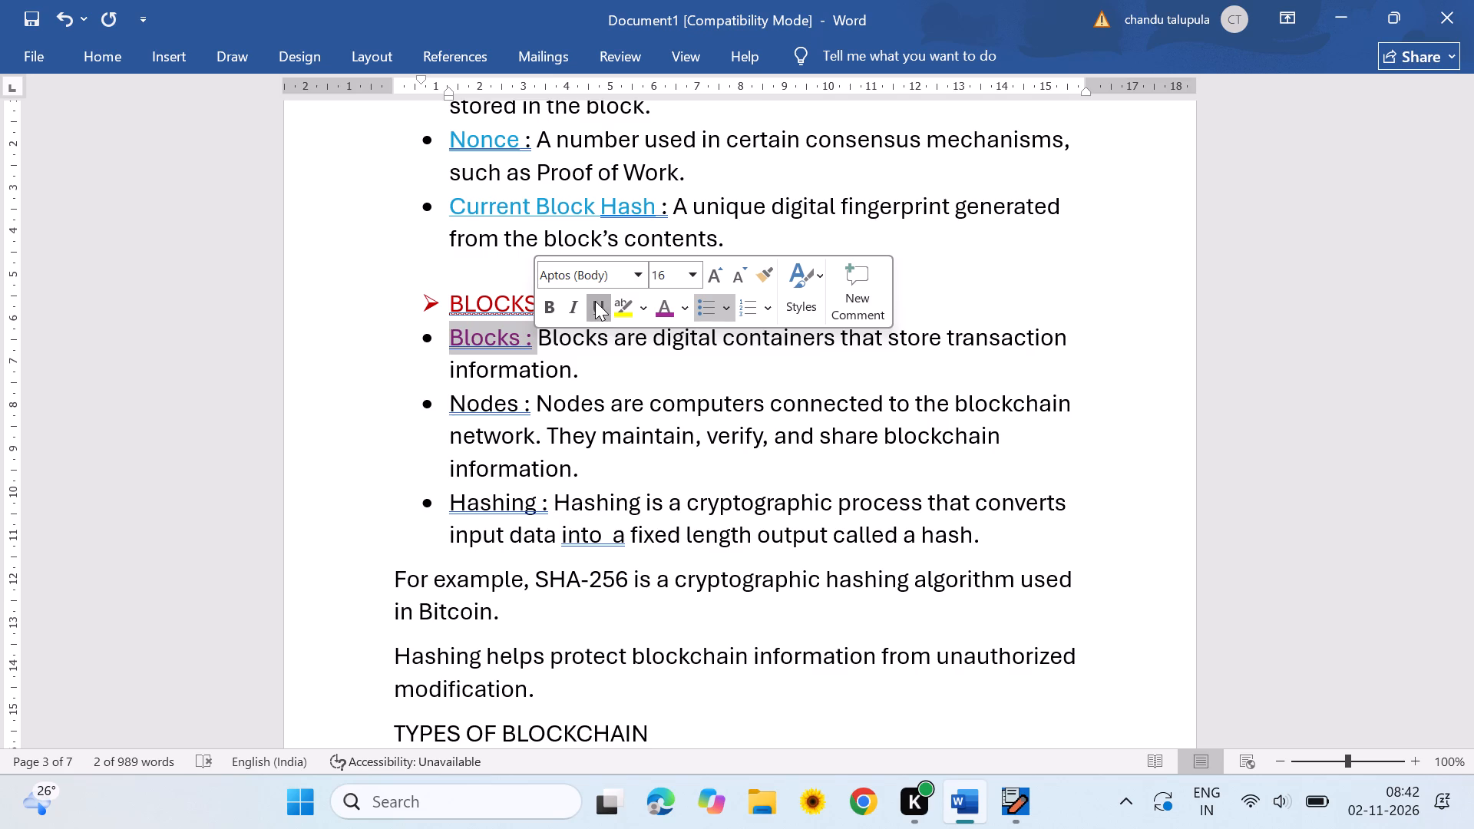
click(689, 439)
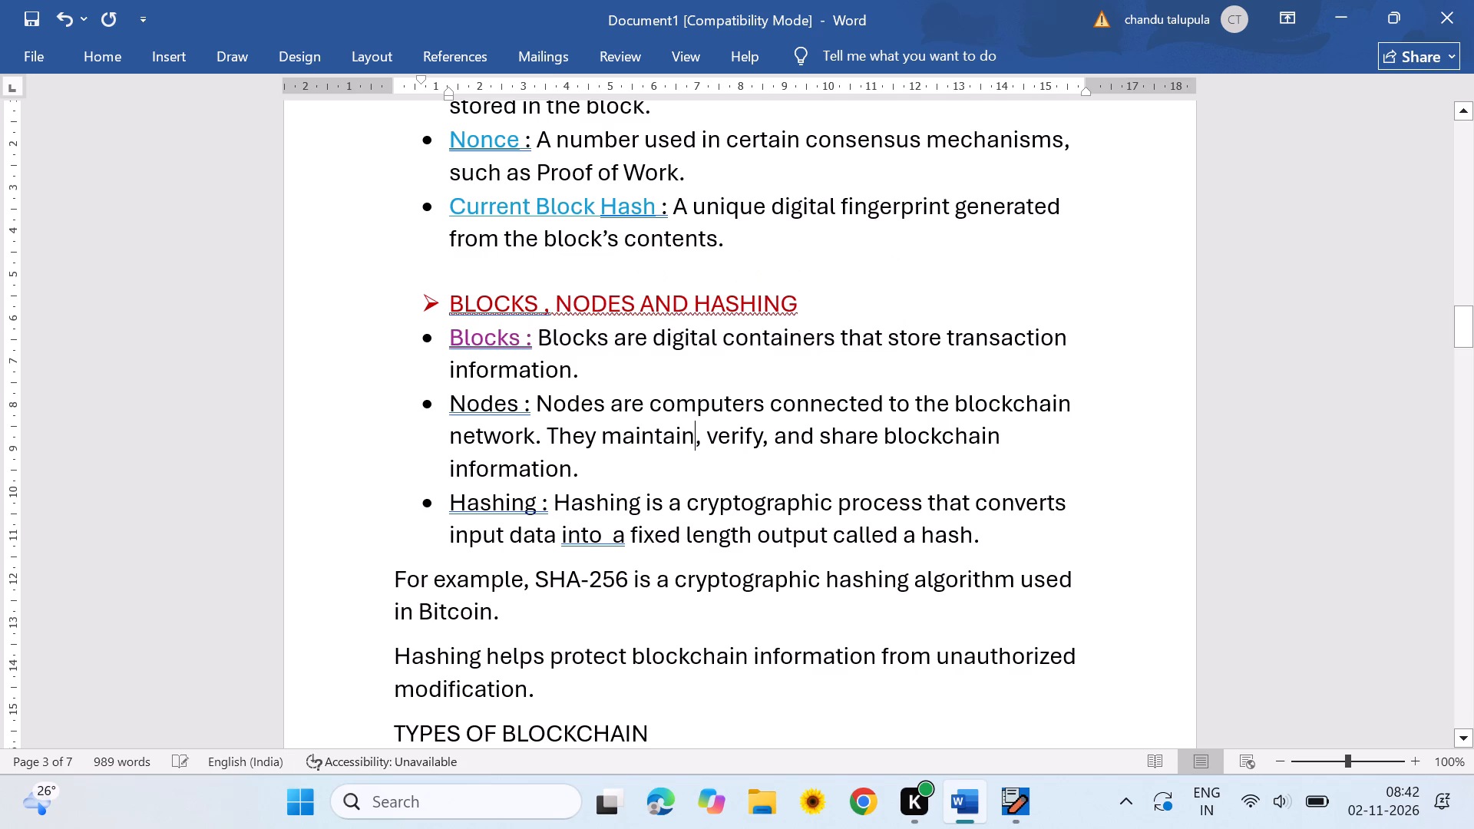
Color the label "Nodes :" at the start of its bullet purple and underline it.
drag(442, 409, 528, 426)
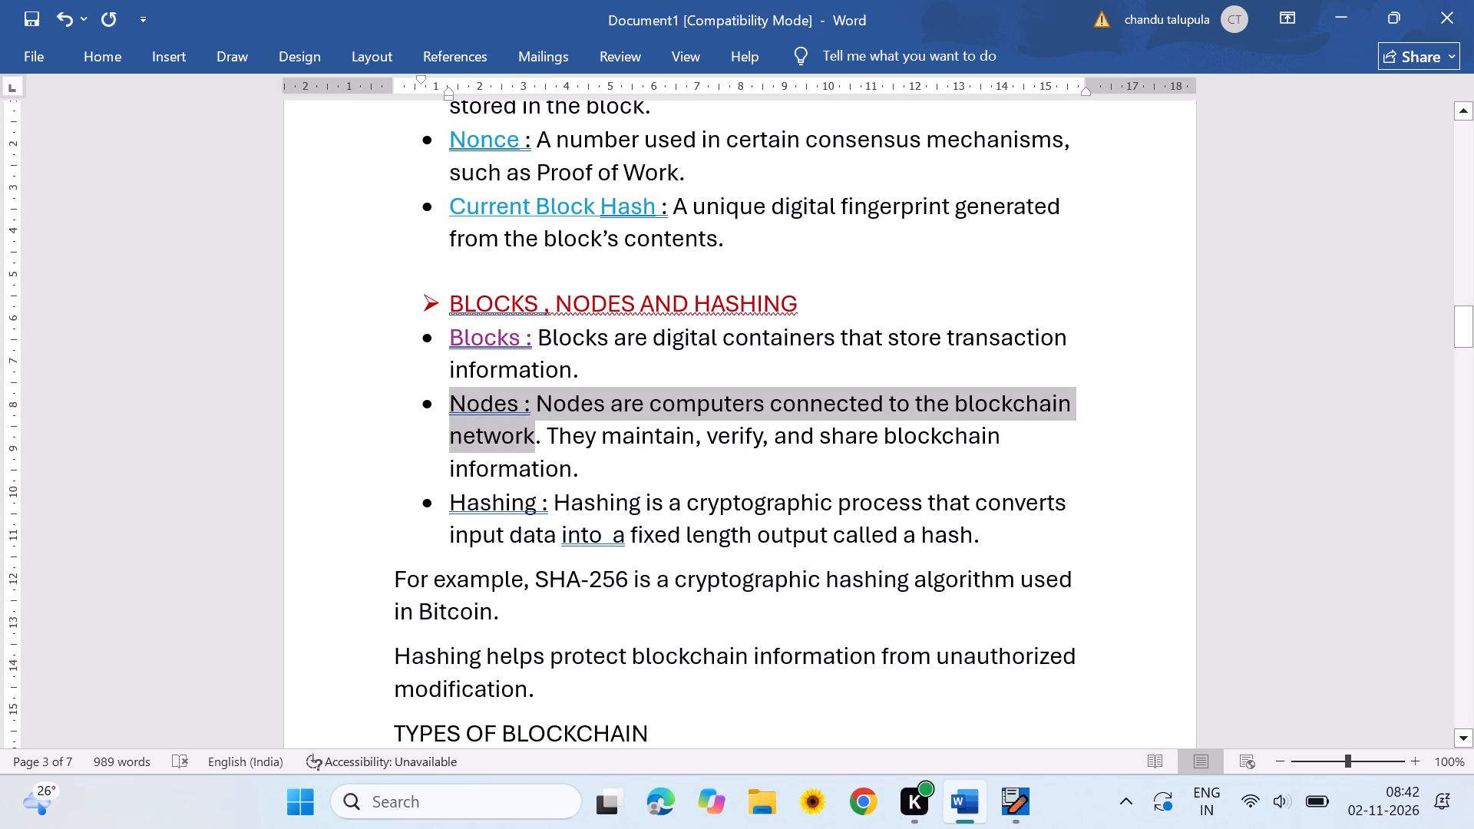
drag(528, 426, 530, 413)
click(666, 370)
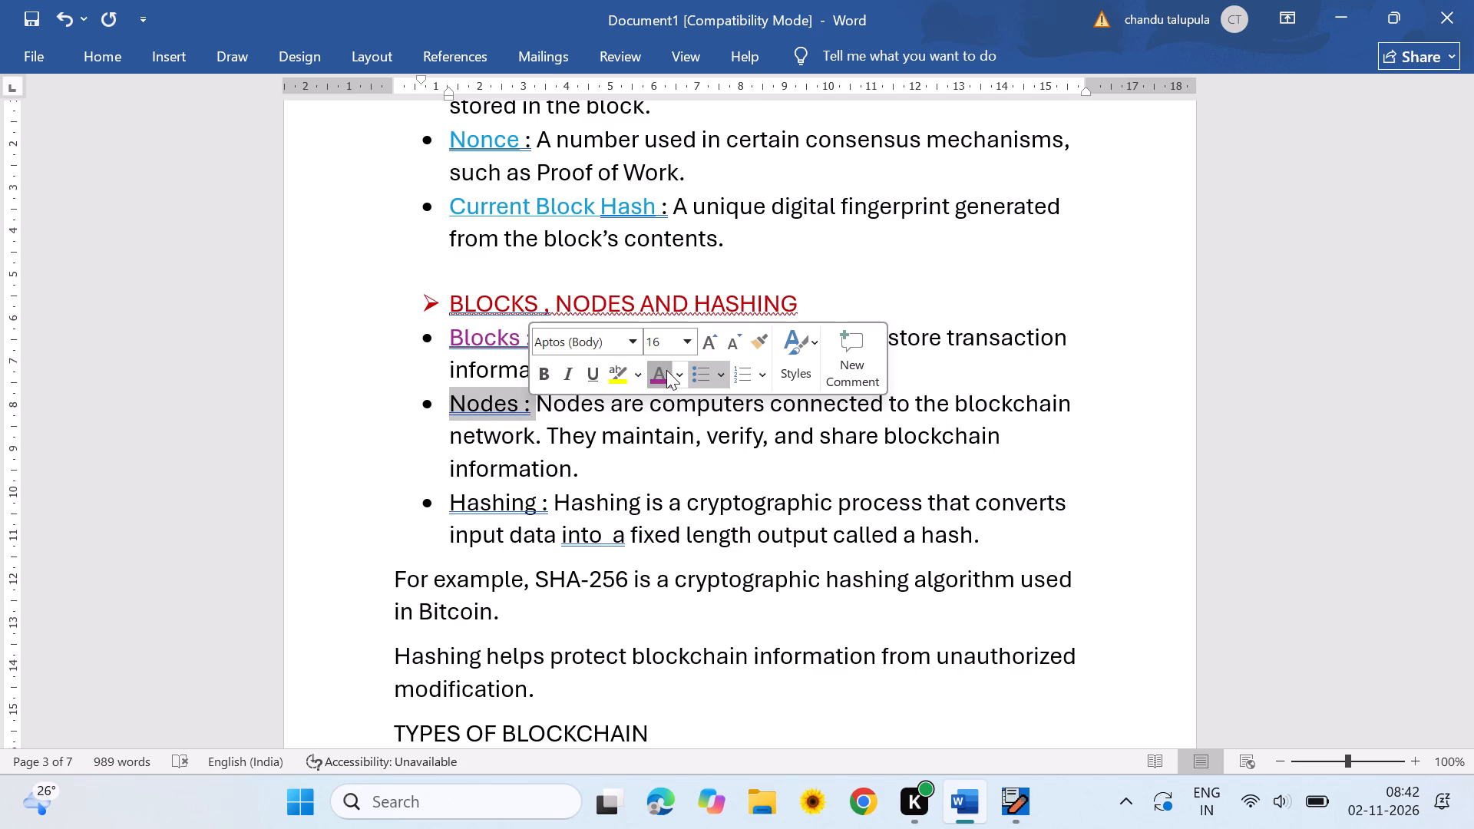
click(583, 378)
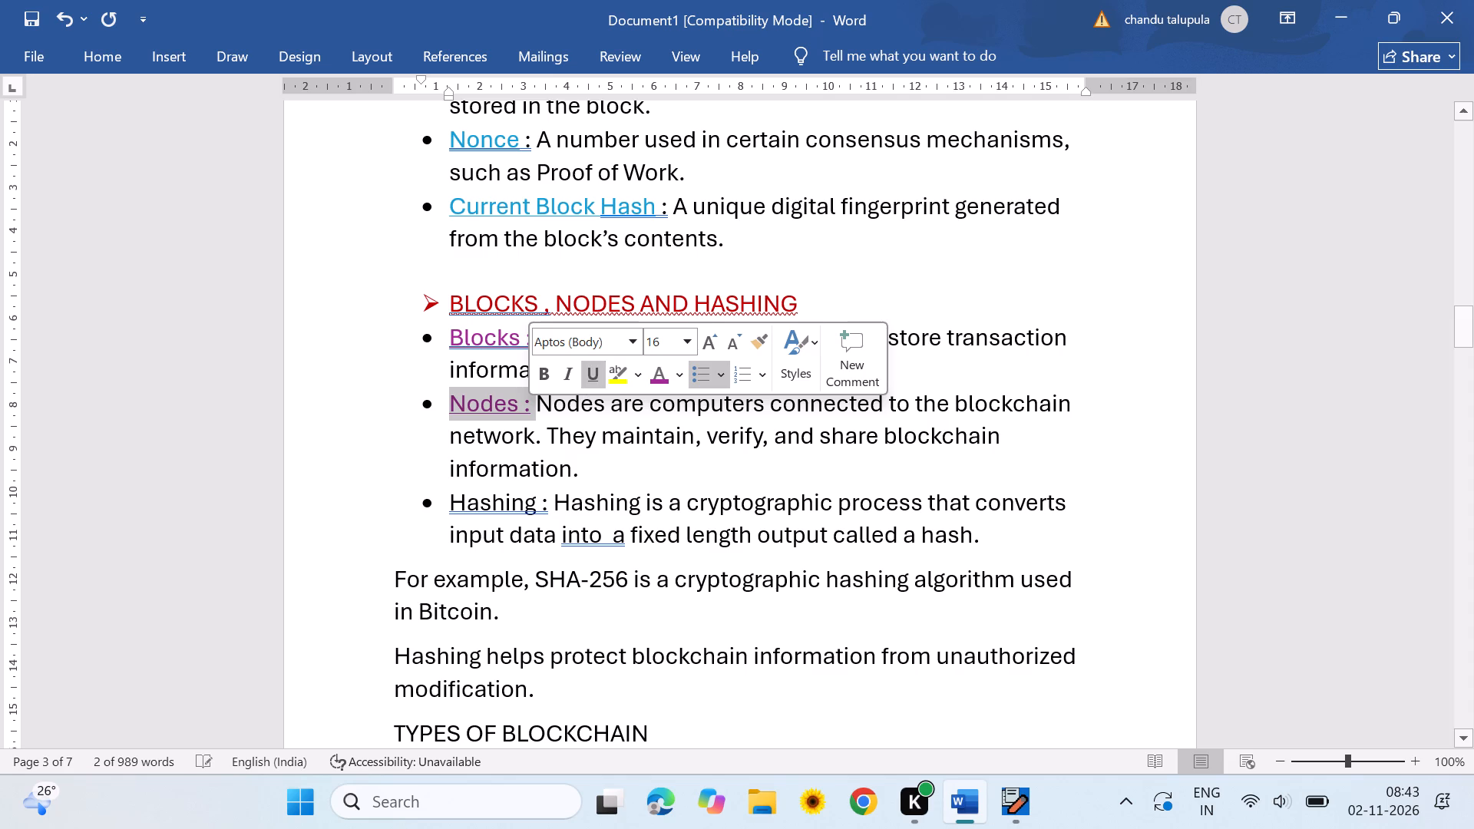
click(833, 511)
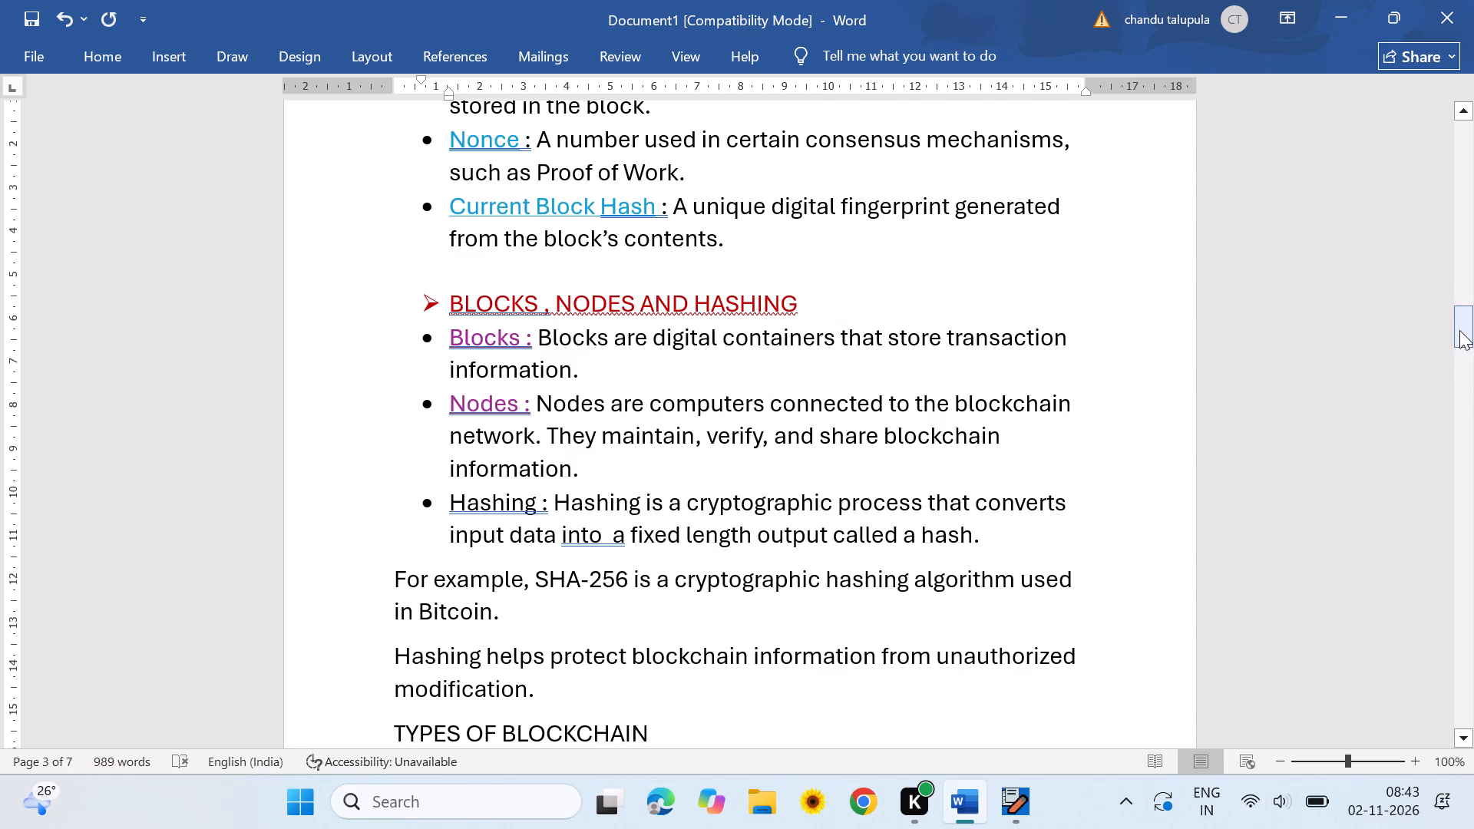
Color the label "Hashing :" at the start of its bullet purple and underline it.
drag(1466, 332, 1466, 351)
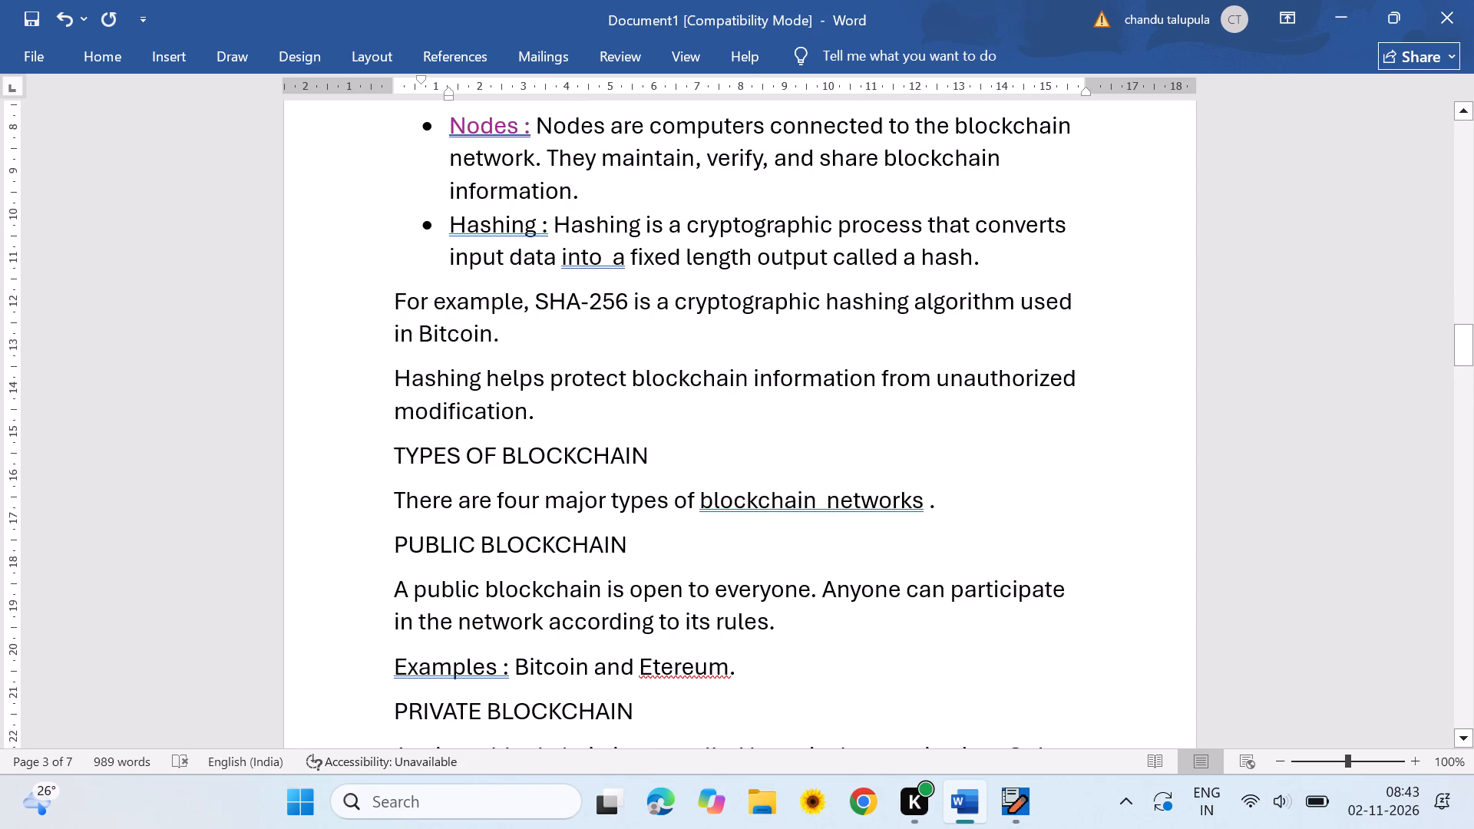
drag(448, 225, 544, 236)
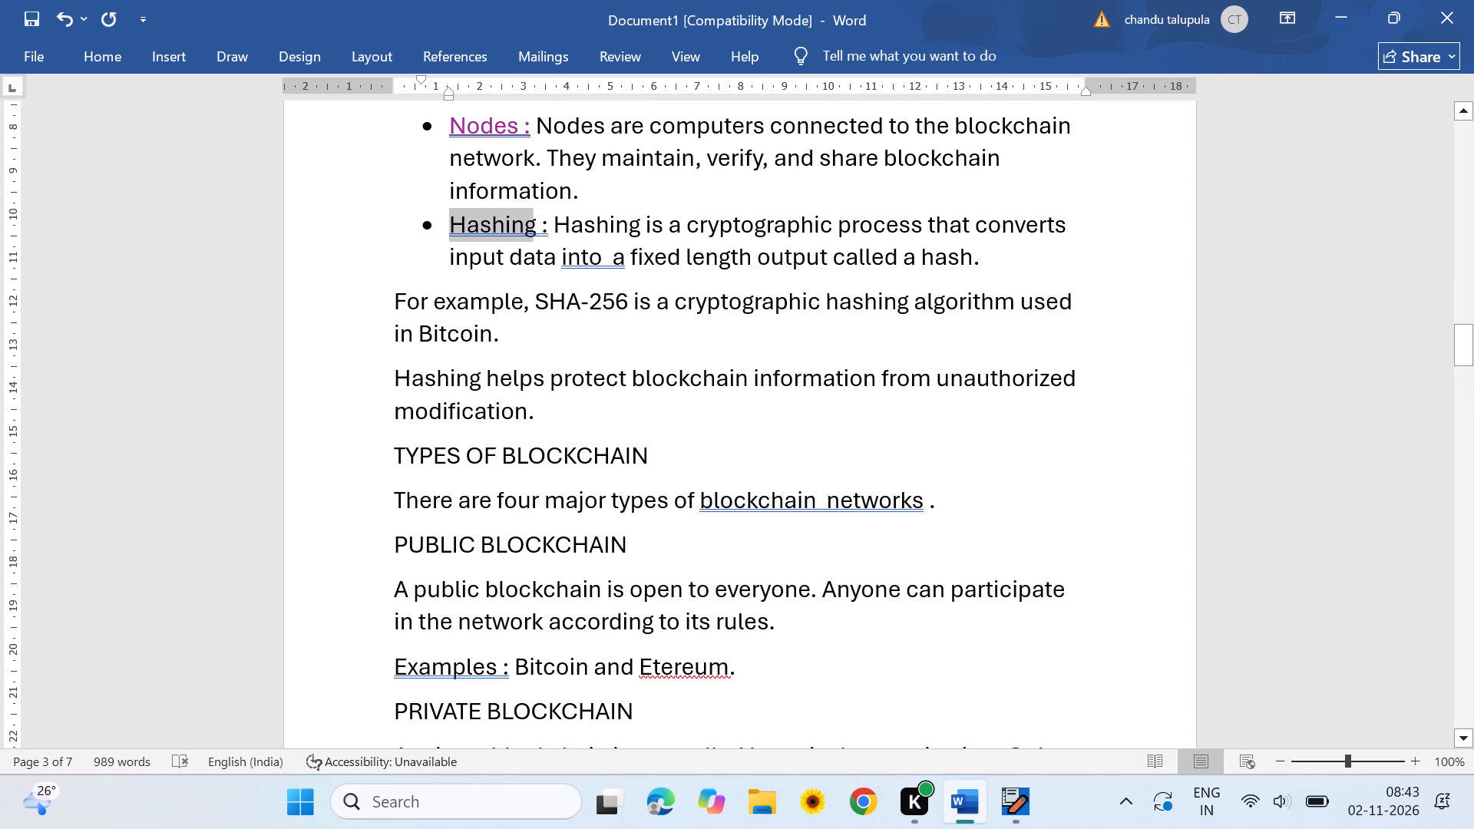
drag(544, 236, 554, 232)
click(687, 193)
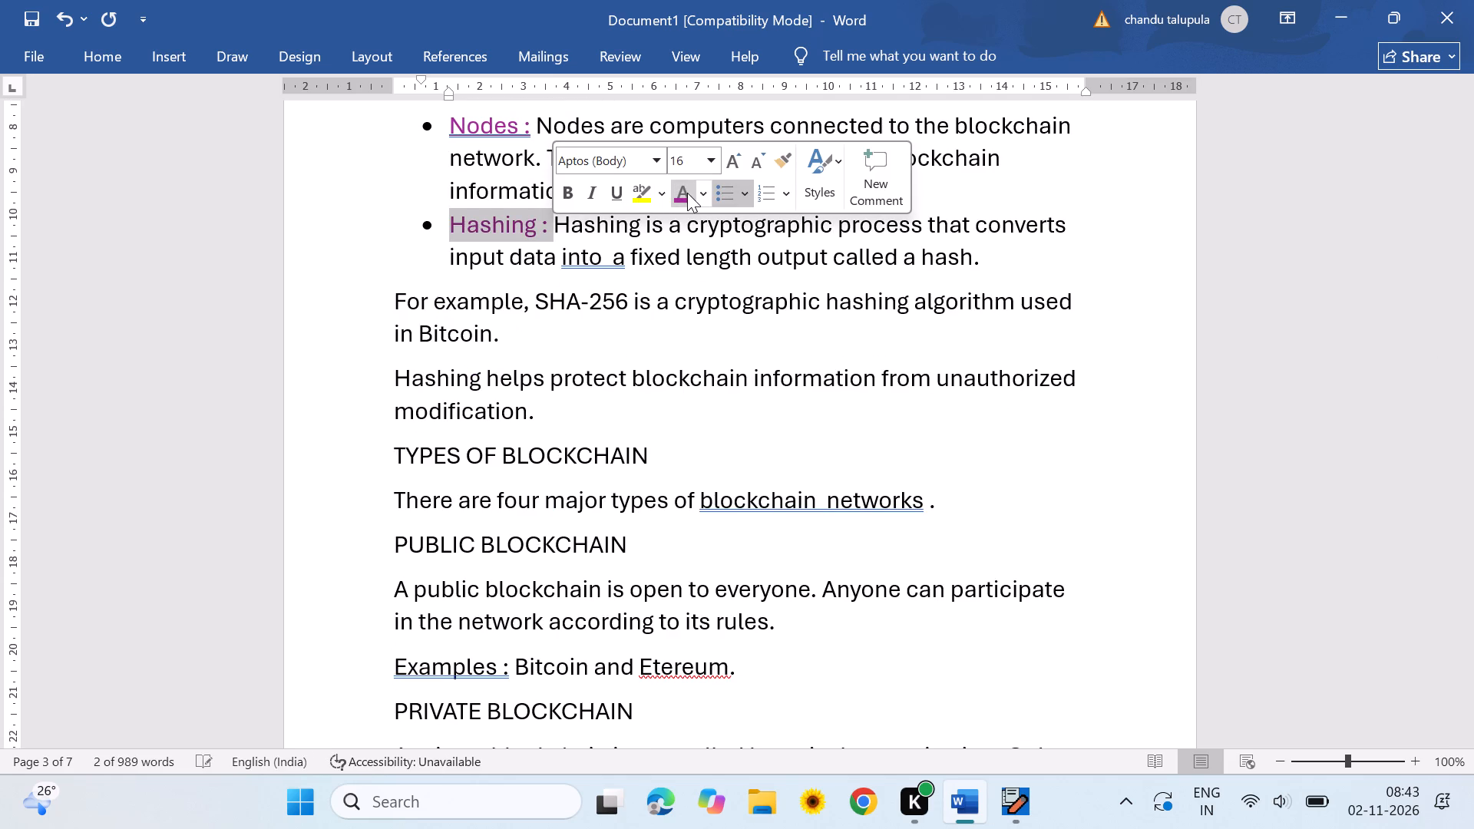
click(613, 193)
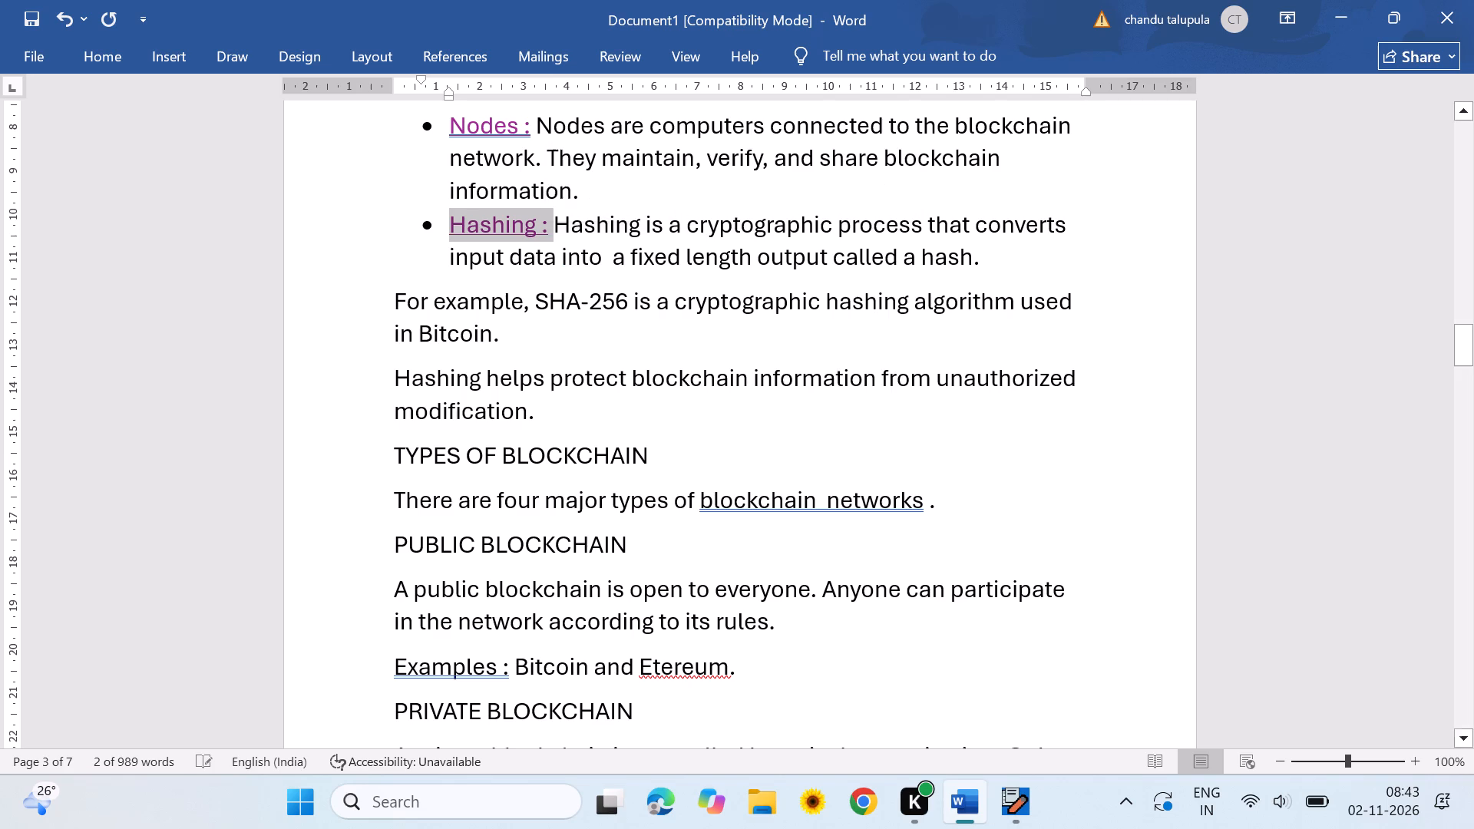
click(788, 330)
click(1178, 356)
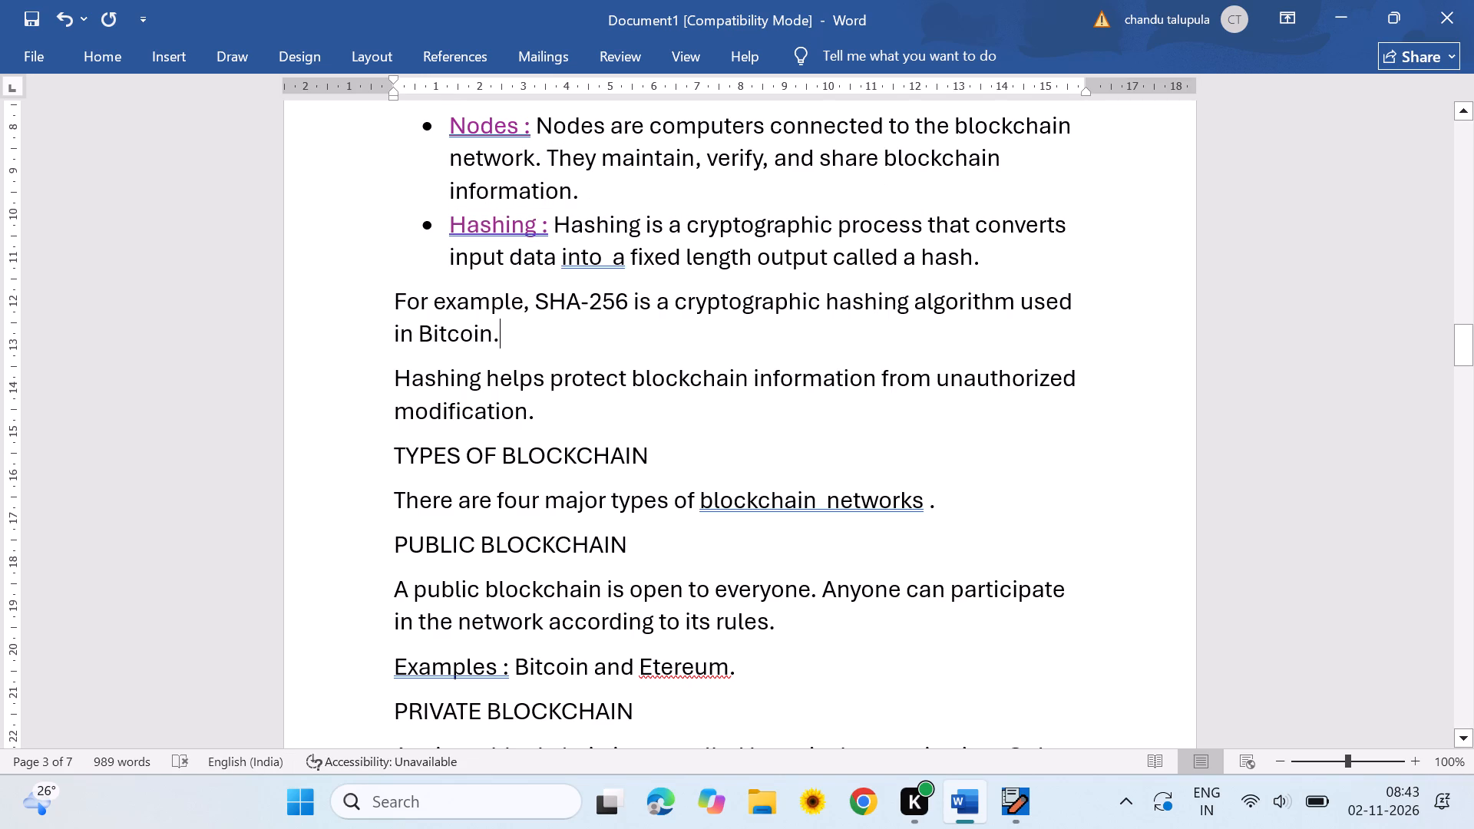
Apply solid round bullets to the SHA-256 example paragraph and the paragraph on how hashing protects blockchain information.
drag(1467, 328, 1467, 336)
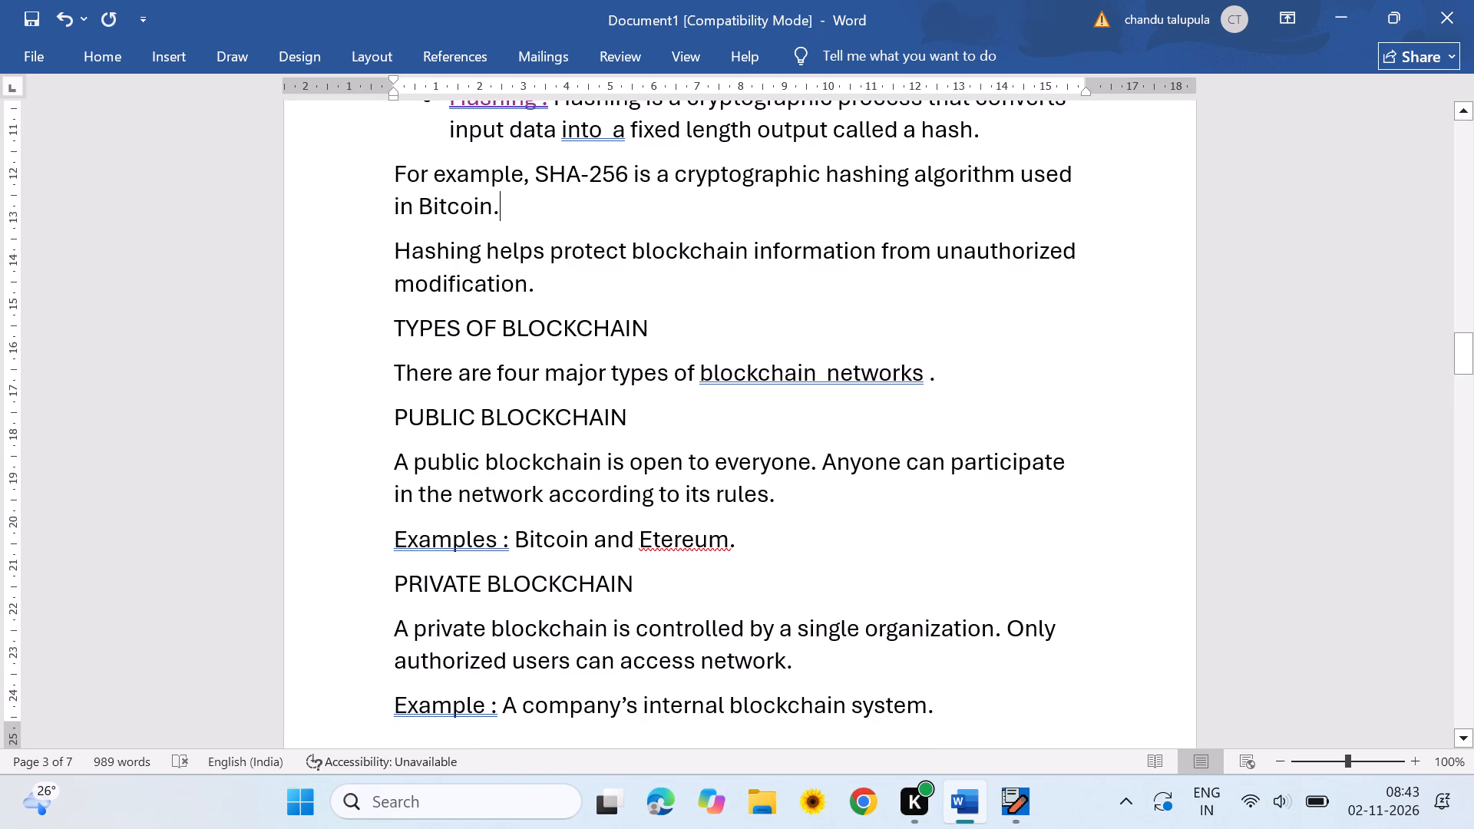
drag(388, 167, 574, 286)
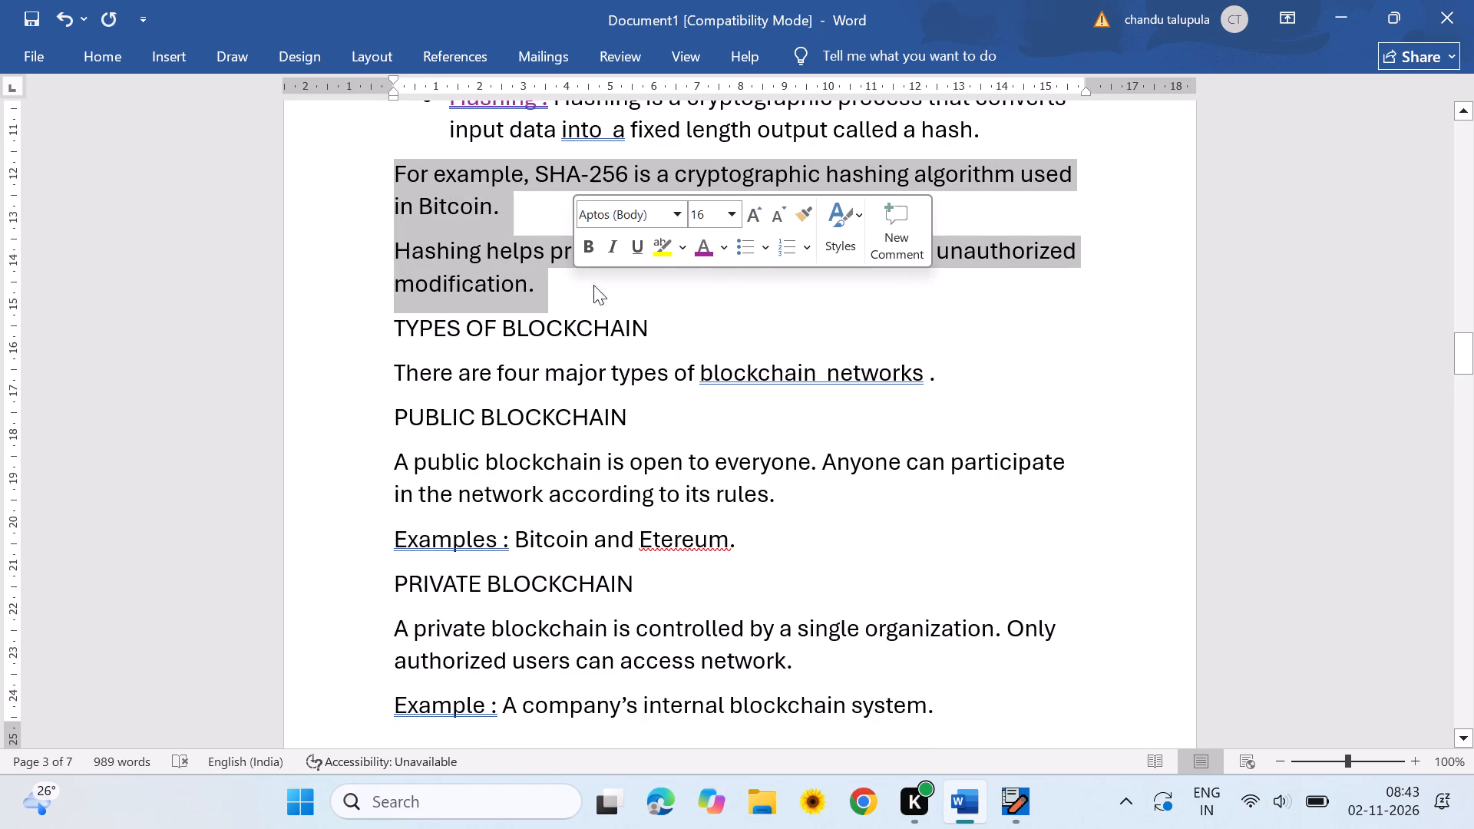
click(764, 245)
click(767, 314)
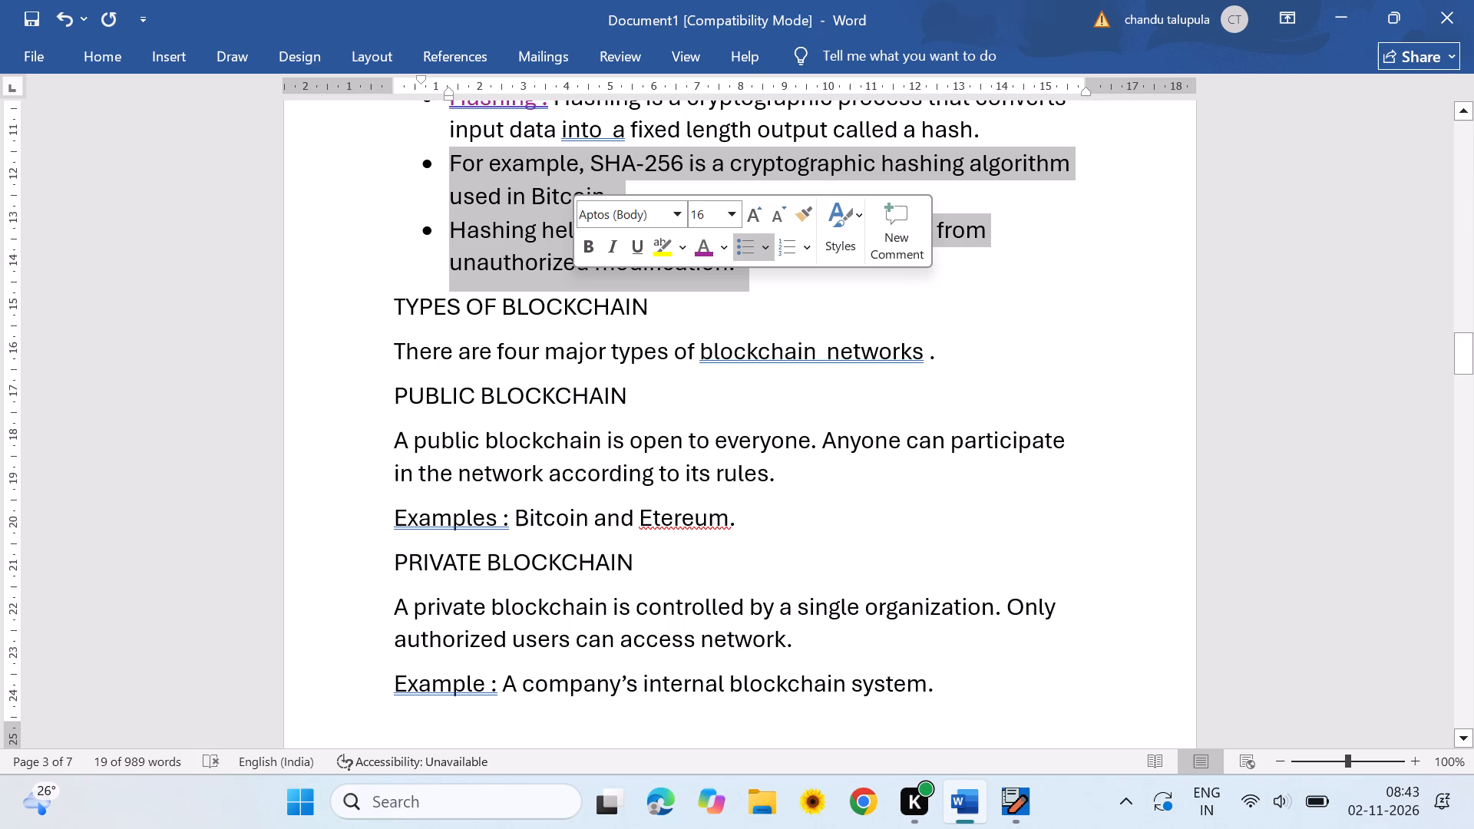
click(934, 295)
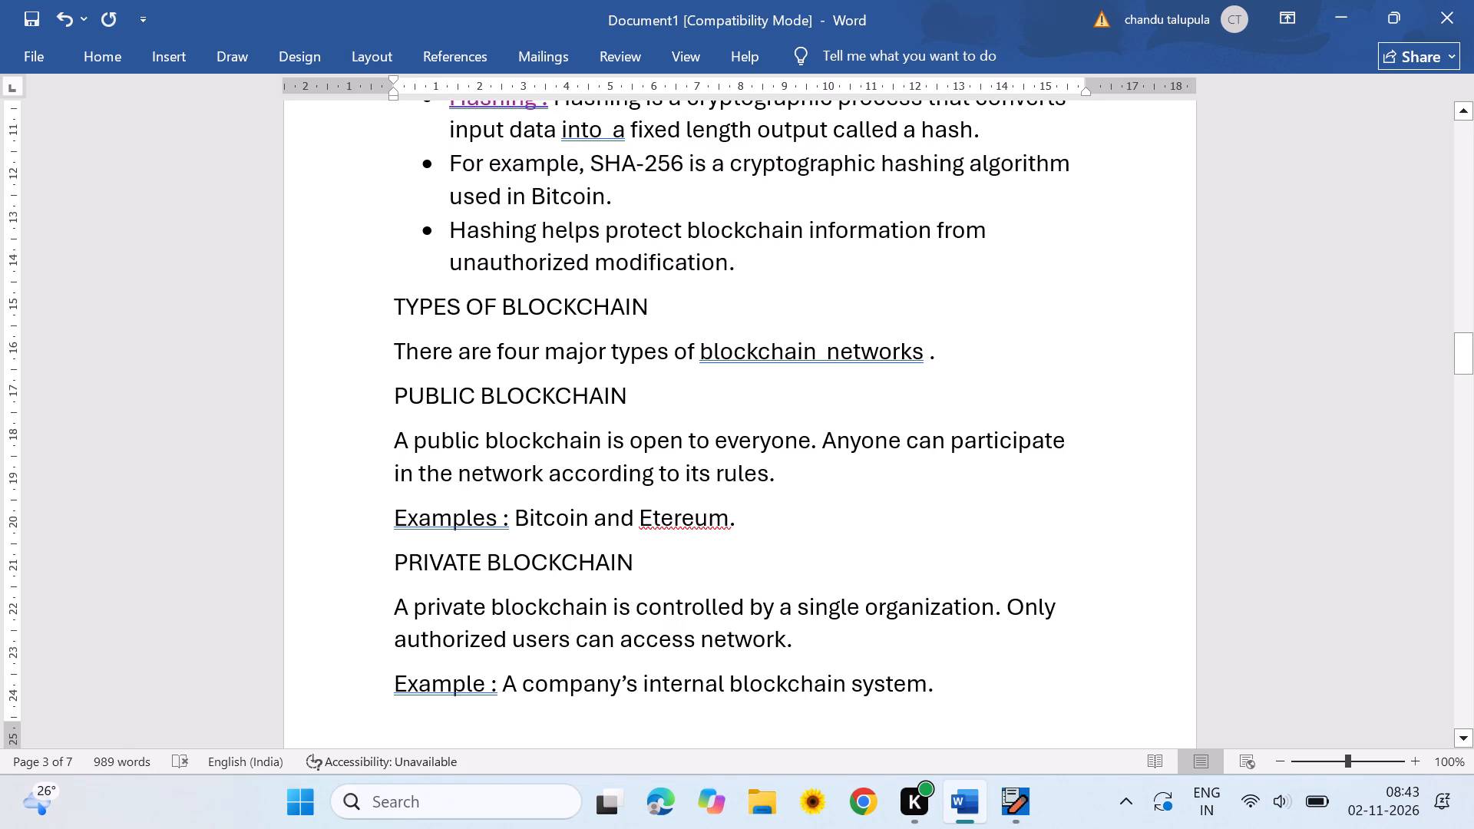
Add an unbulleted blank line between the bullet about hashing protecting blockchain information and the TYPES OF BLOCKCHAIN heading.
click(778, 248)
key(Return)
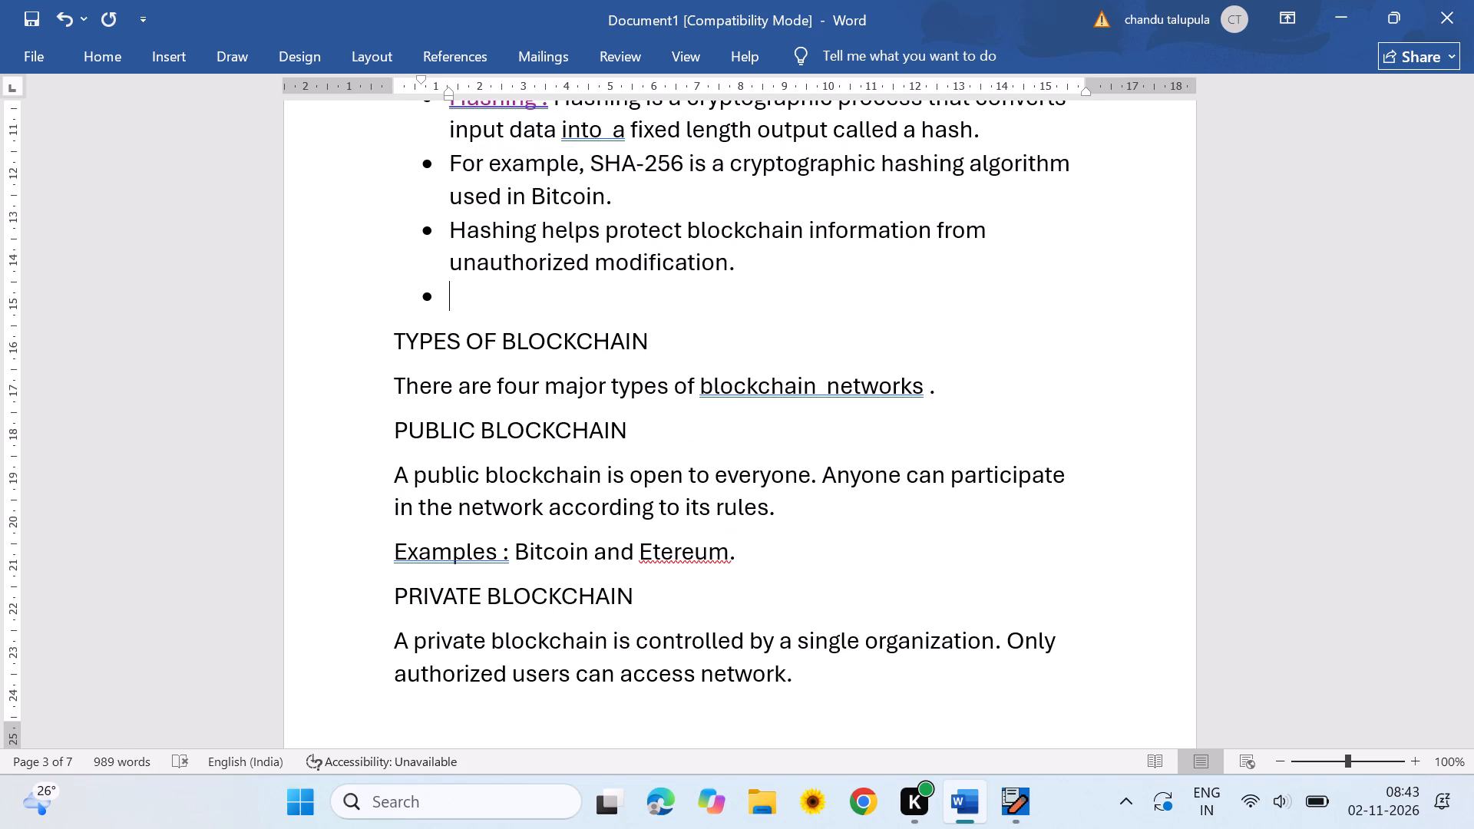
key(BackSpace)
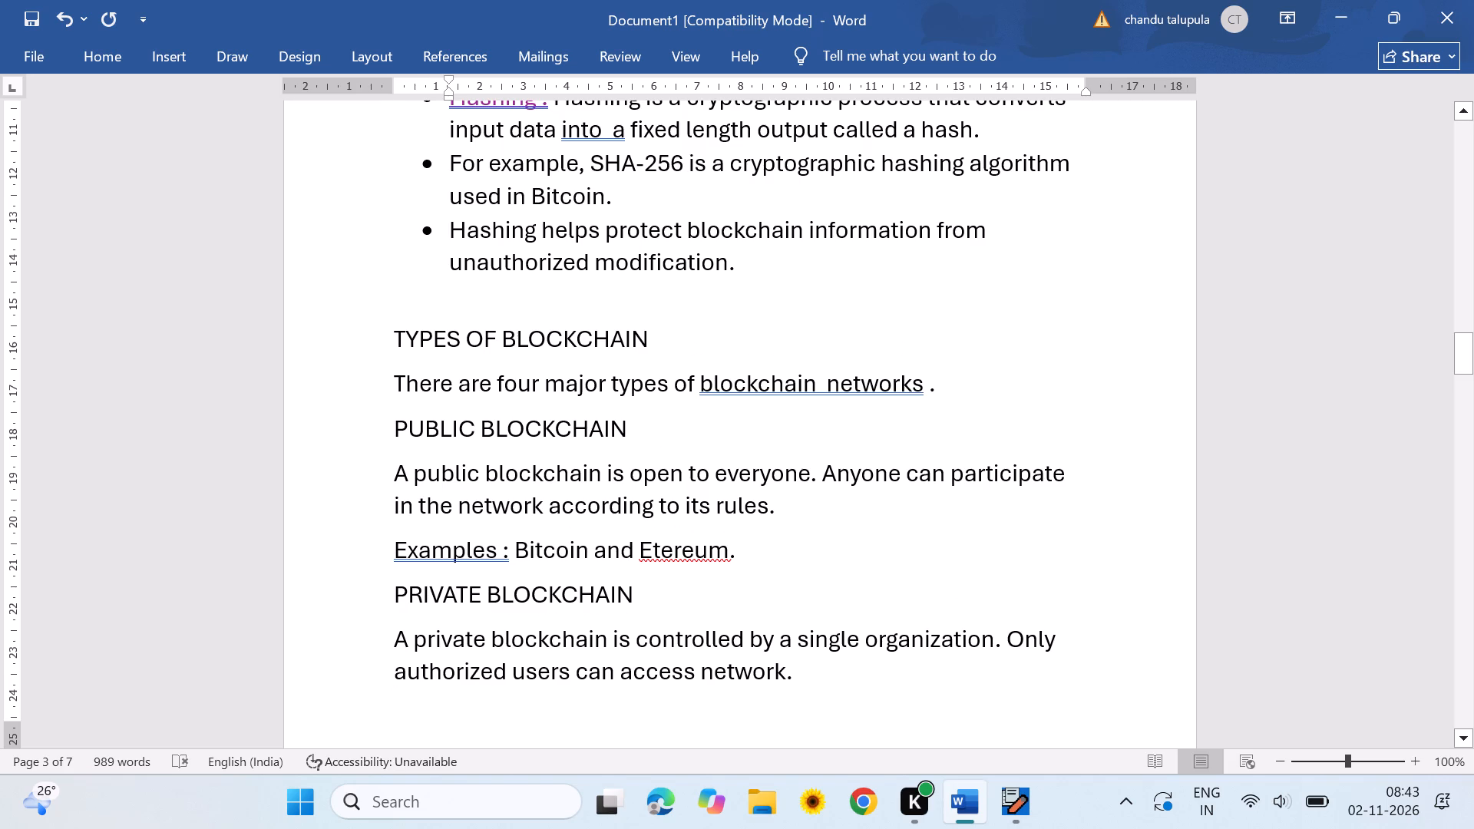
Format the TYPES OF BLOCKCHAIN heading with orange text, an arrowhead bullet and a wavy underline.
drag(388, 322, 677, 337)
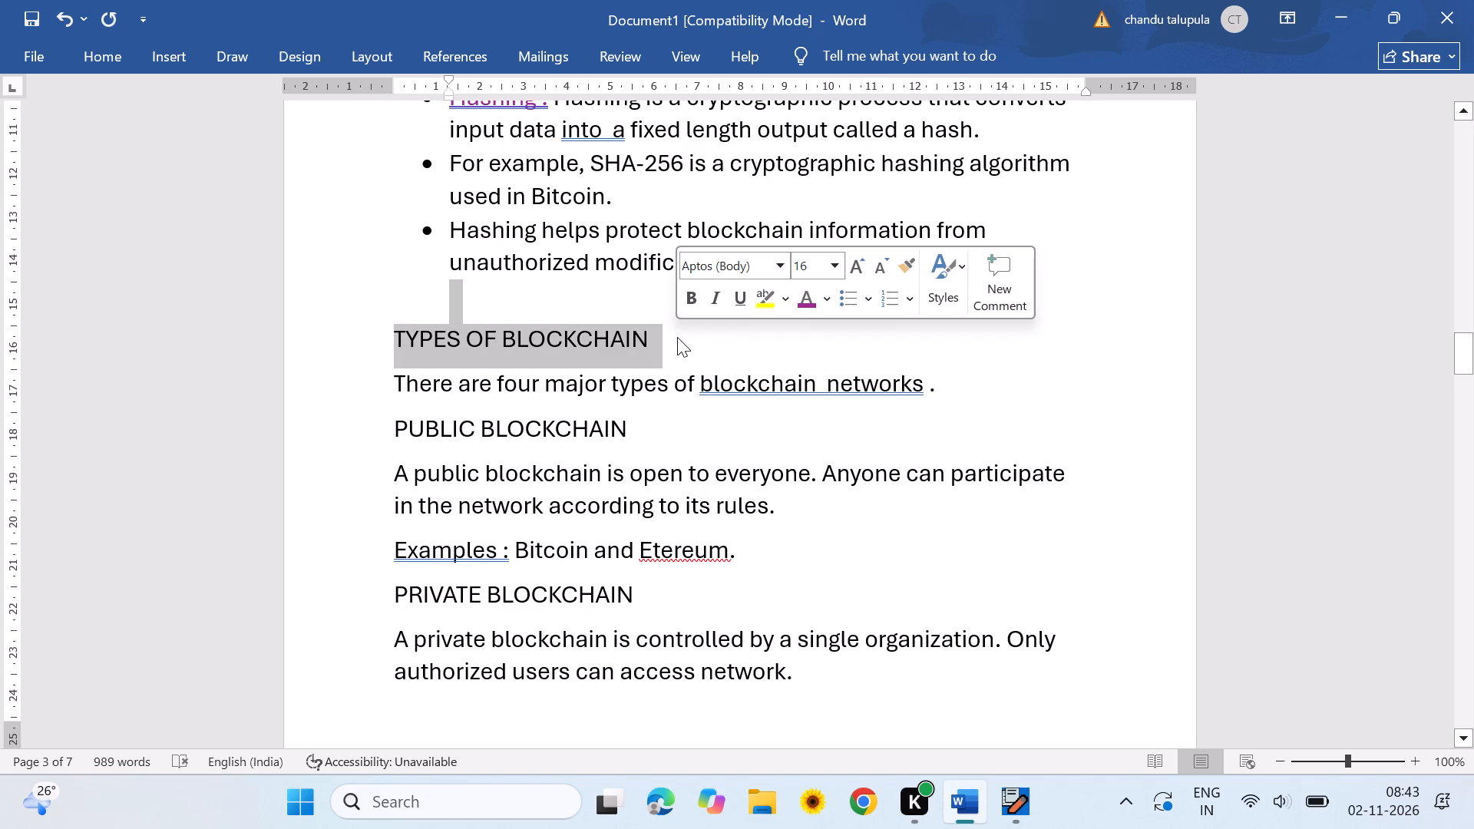
click(835, 302)
click(835, 302)
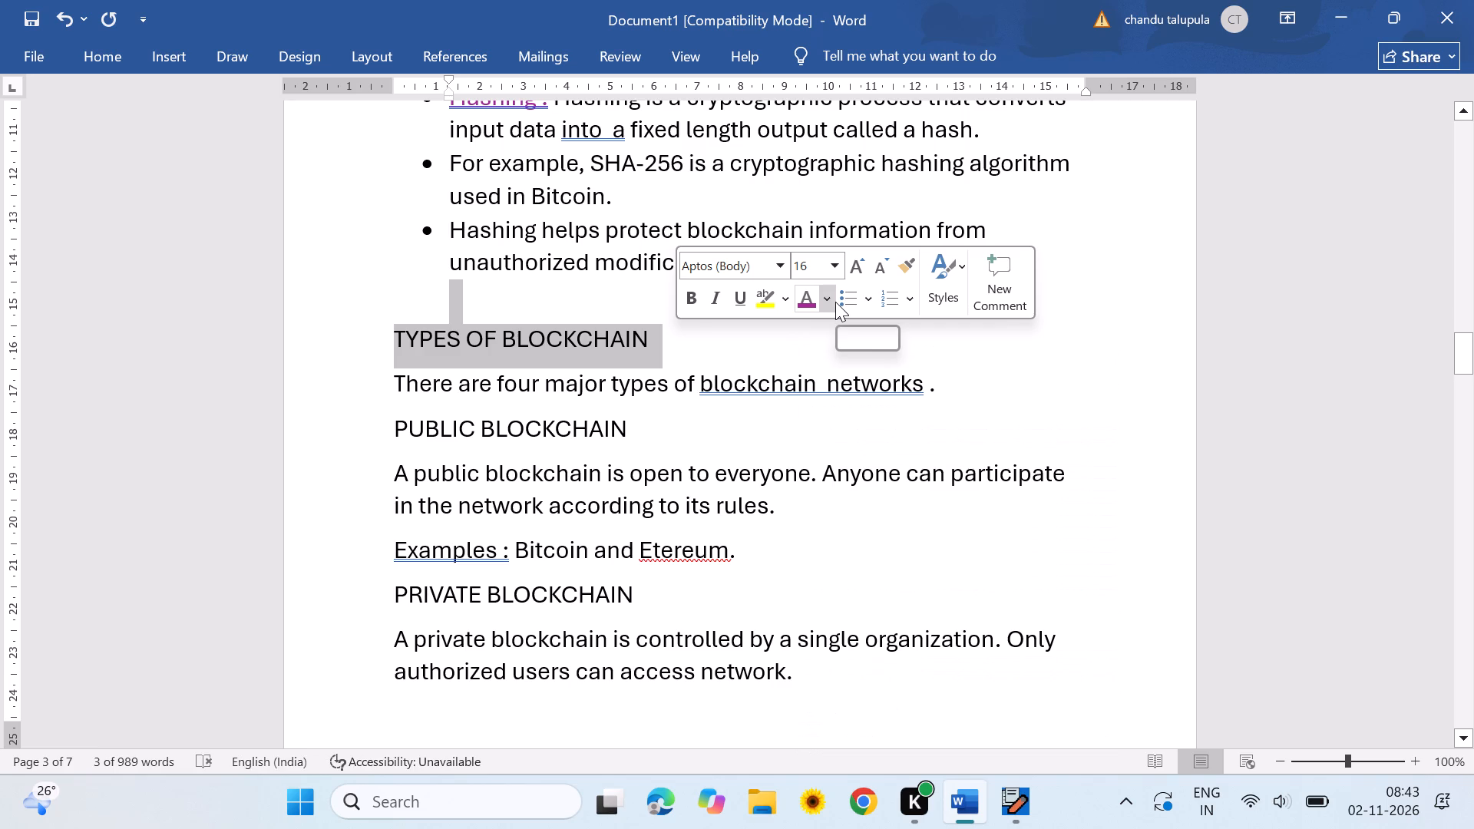
click(829, 286)
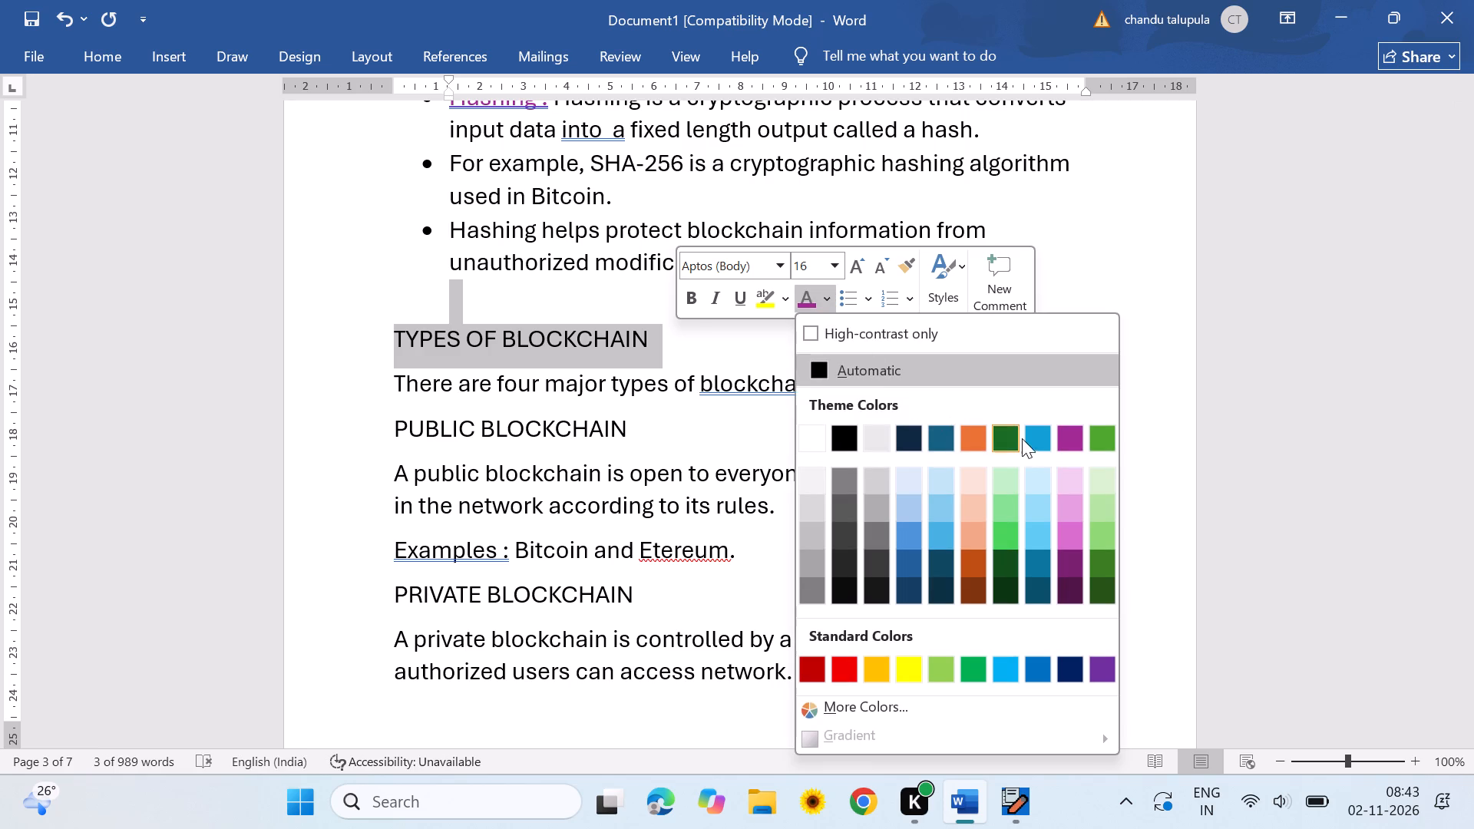
click(975, 445)
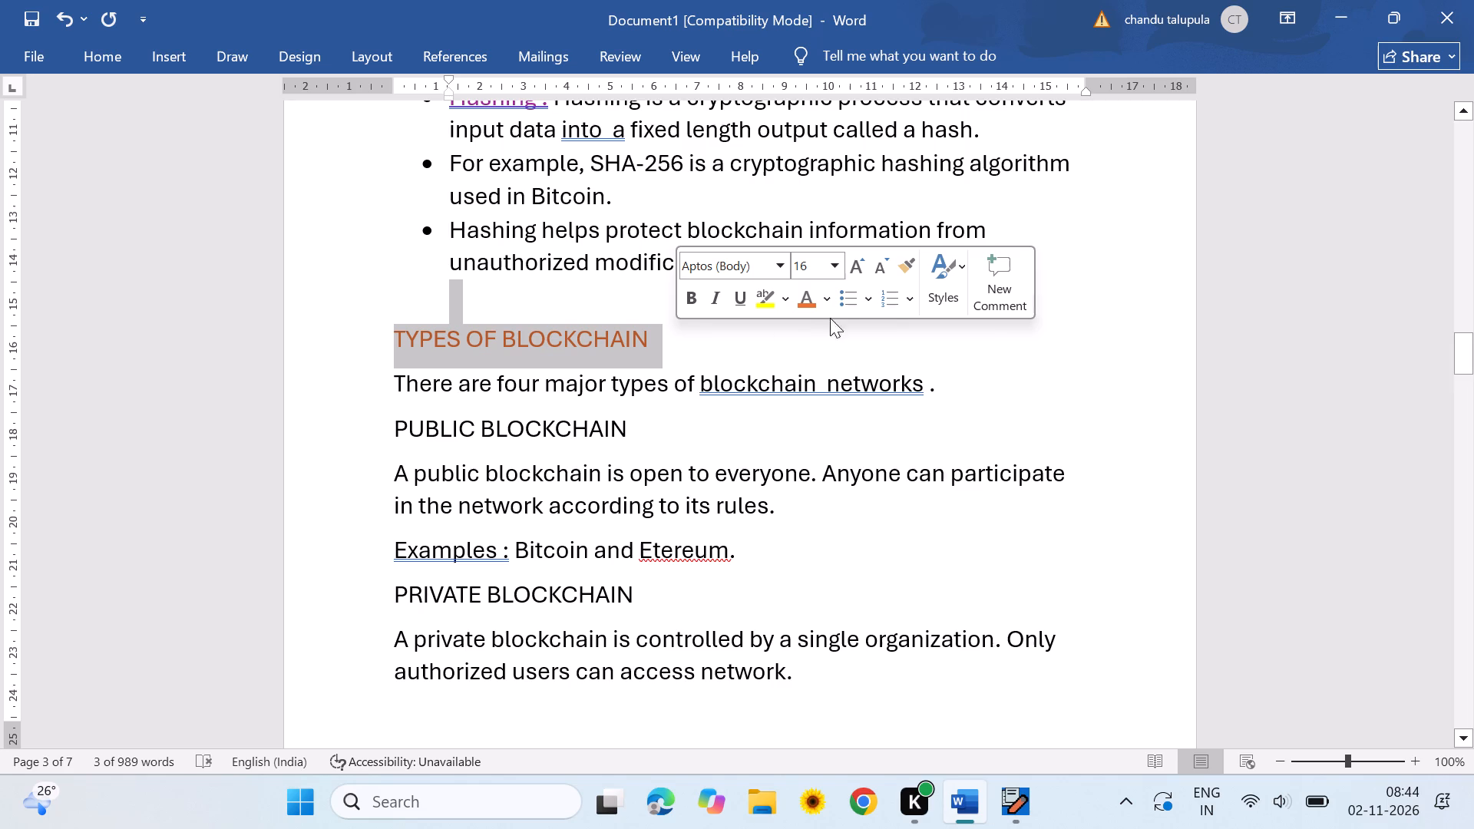
click(868, 302)
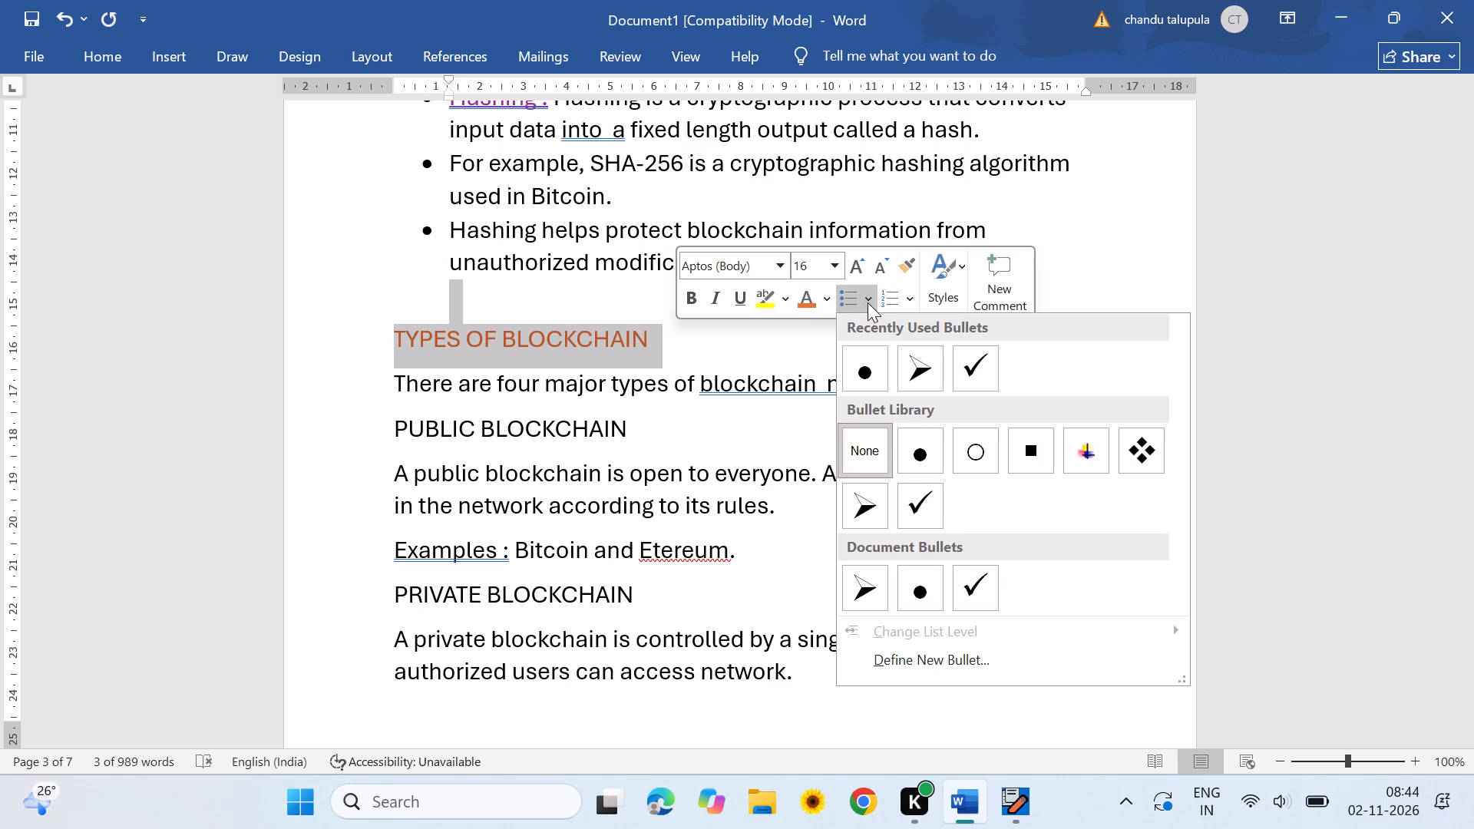
click(927, 370)
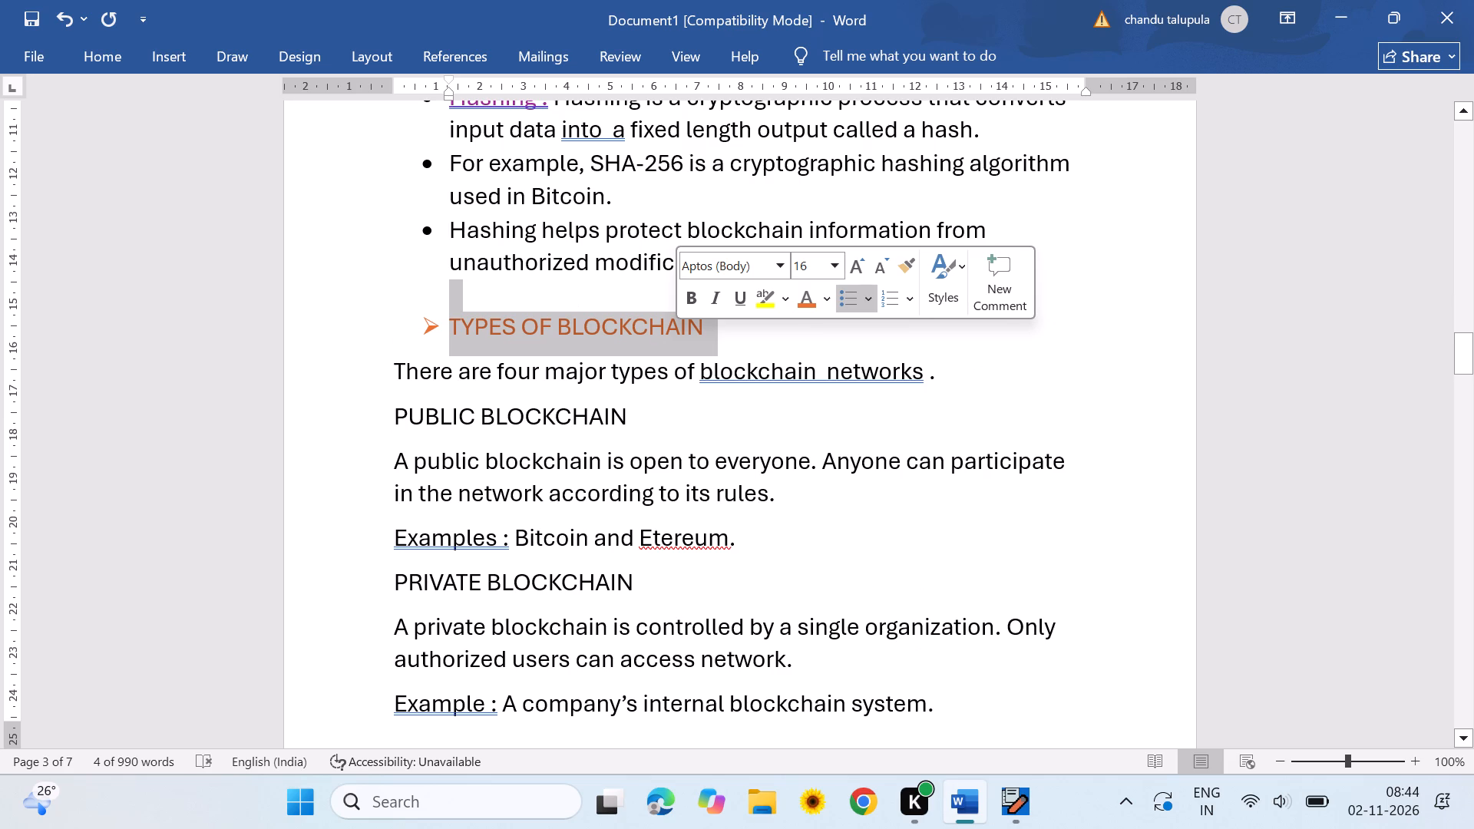
click(113, 64)
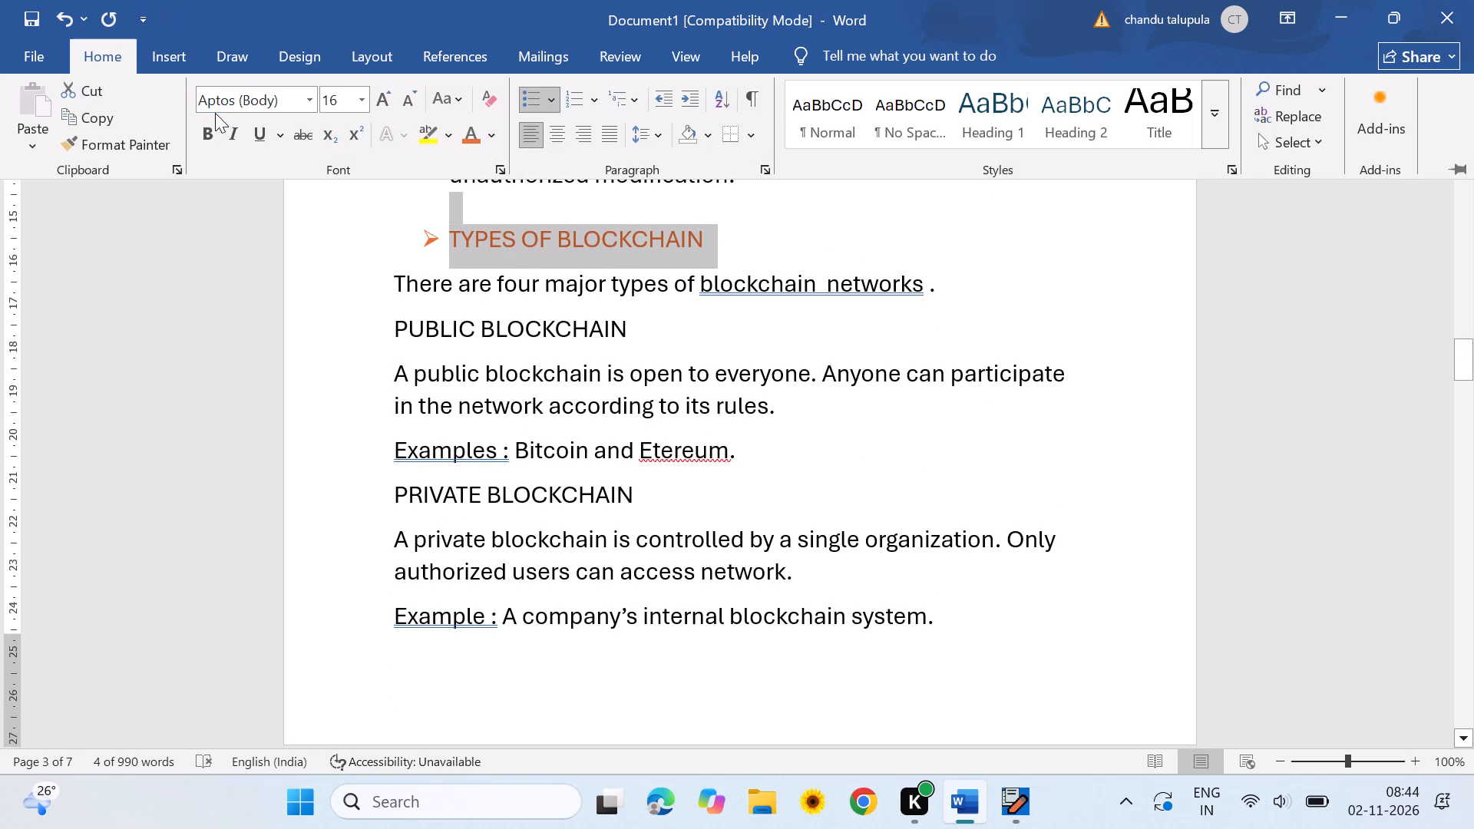
click(275, 133)
click(312, 366)
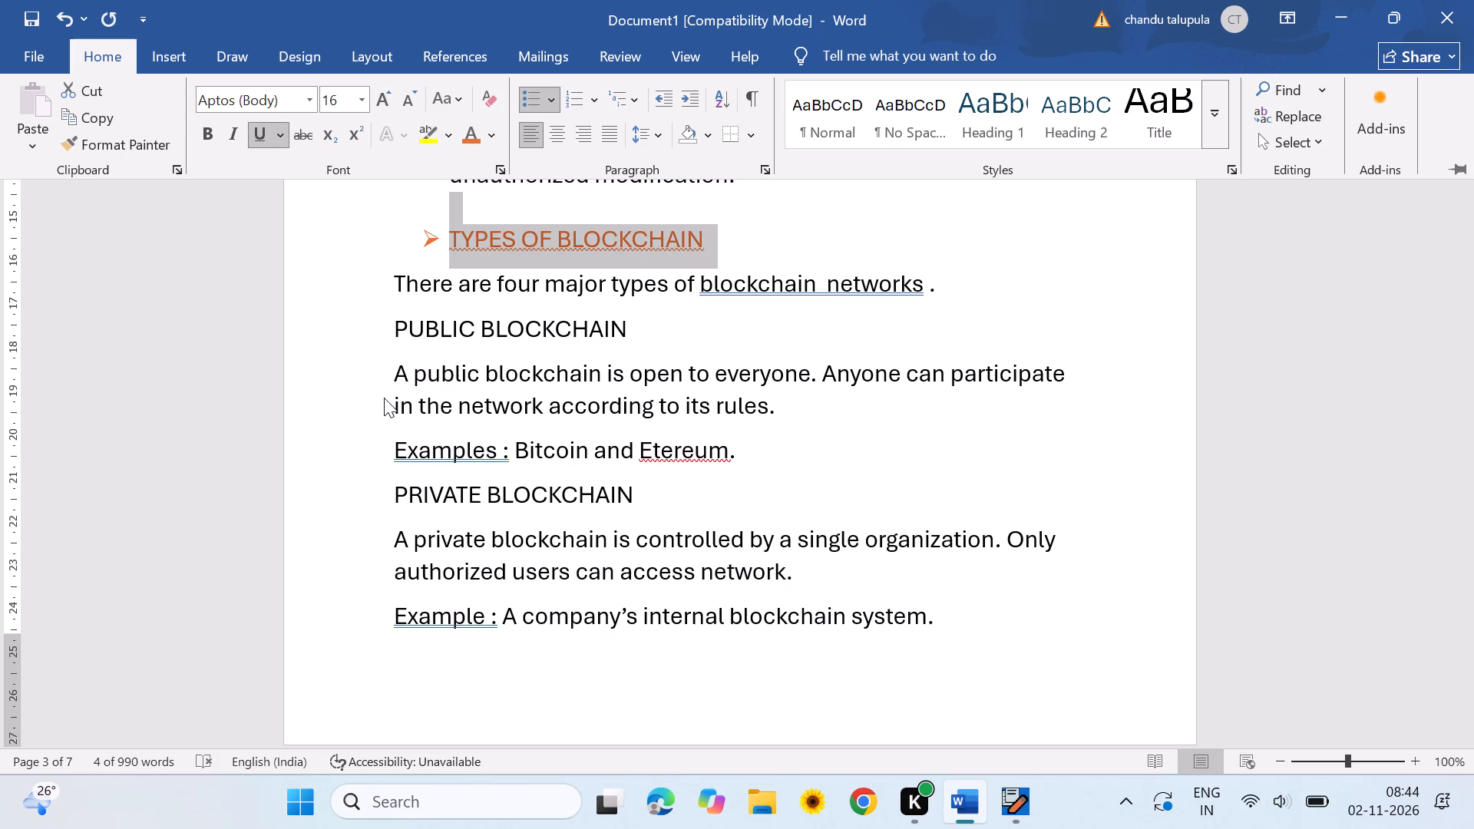
click(706, 321)
click(706, 321)
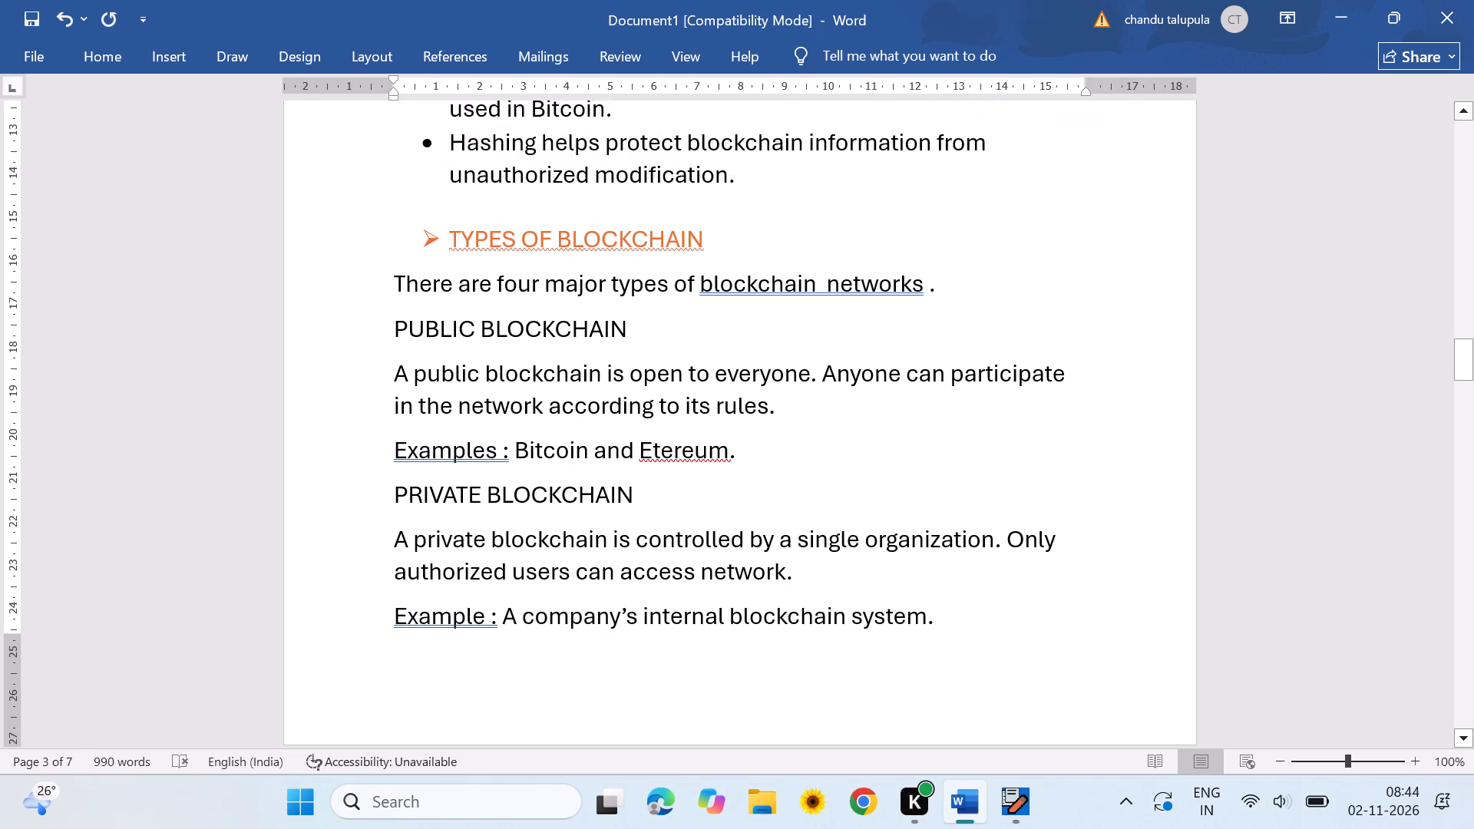
Format the PUBLIC BLOCKCHAIN subheading with a solid round bullet, green text and a double underline.
drag(395, 326, 709, 347)
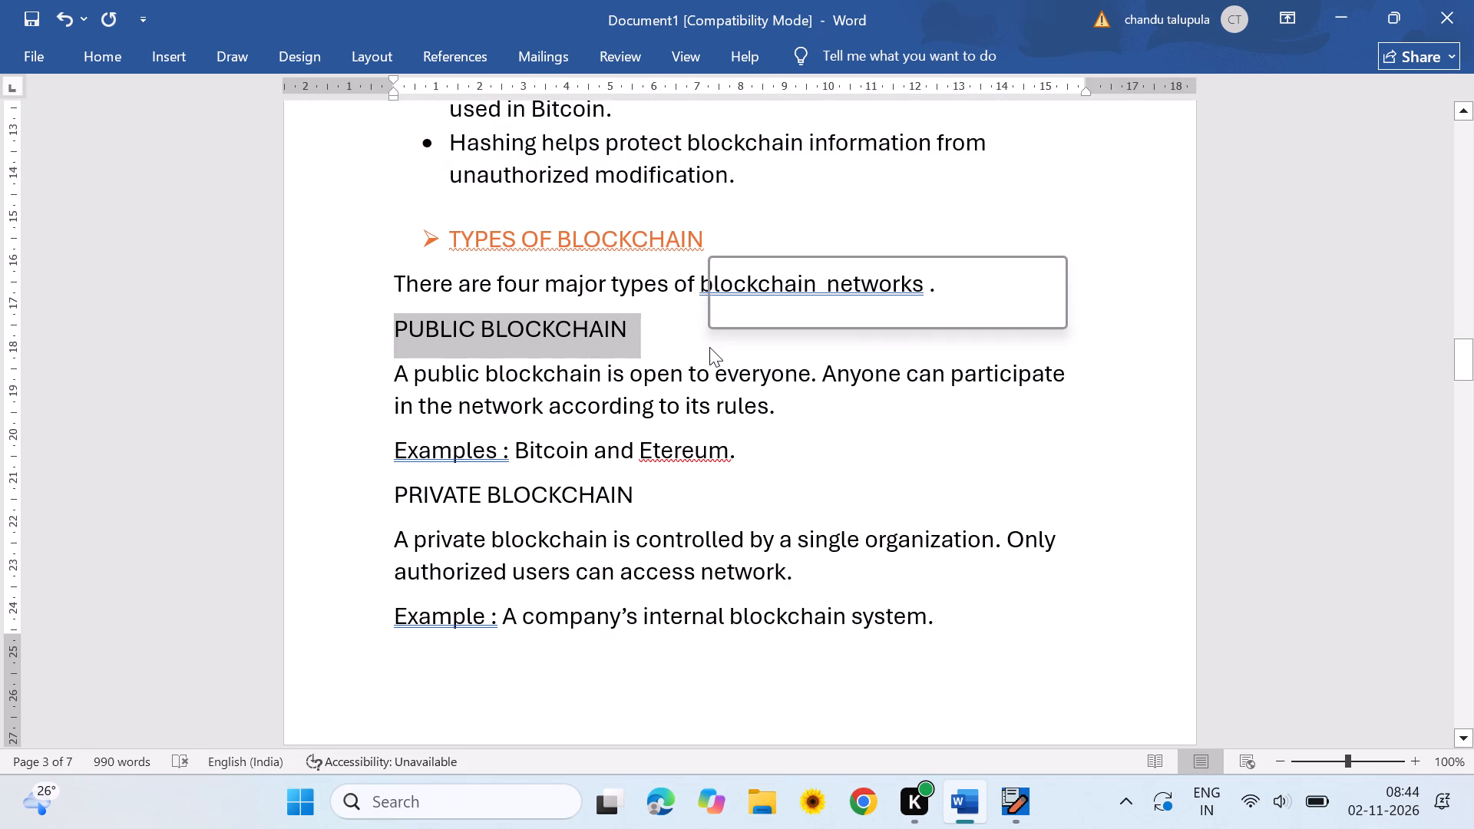
click(897, 318)
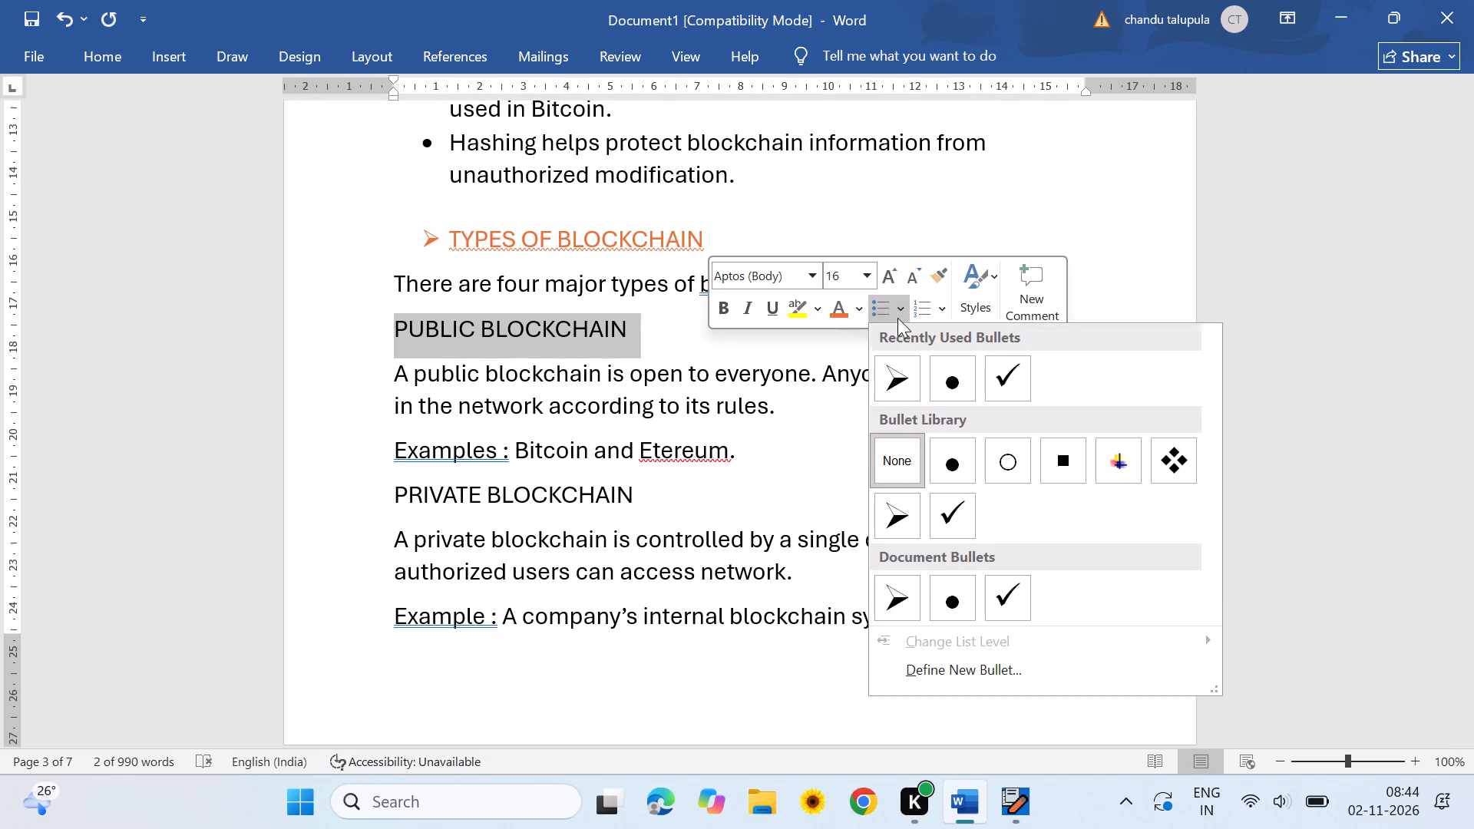
click(963, 393)
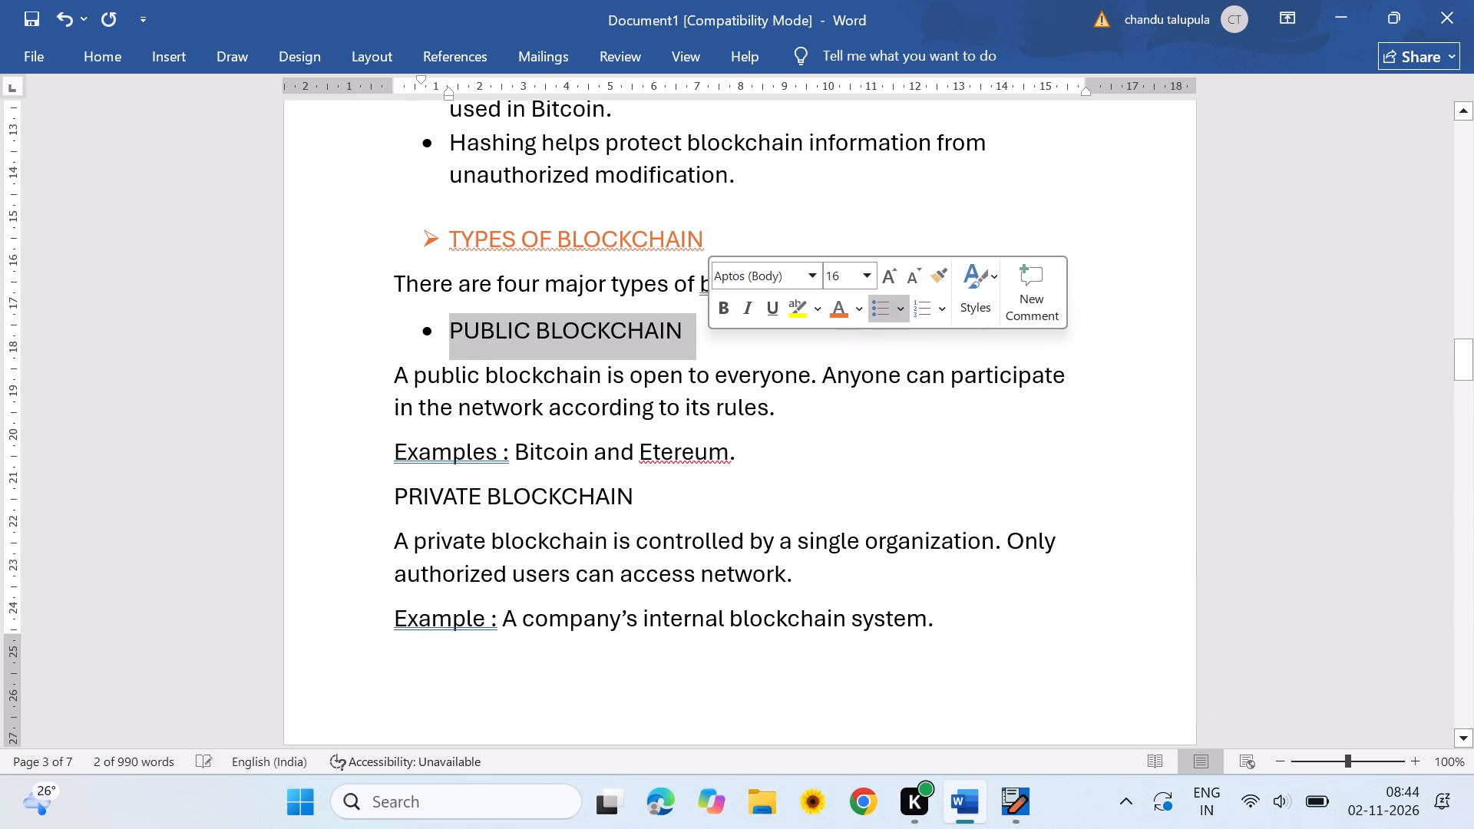
click(867, 312)
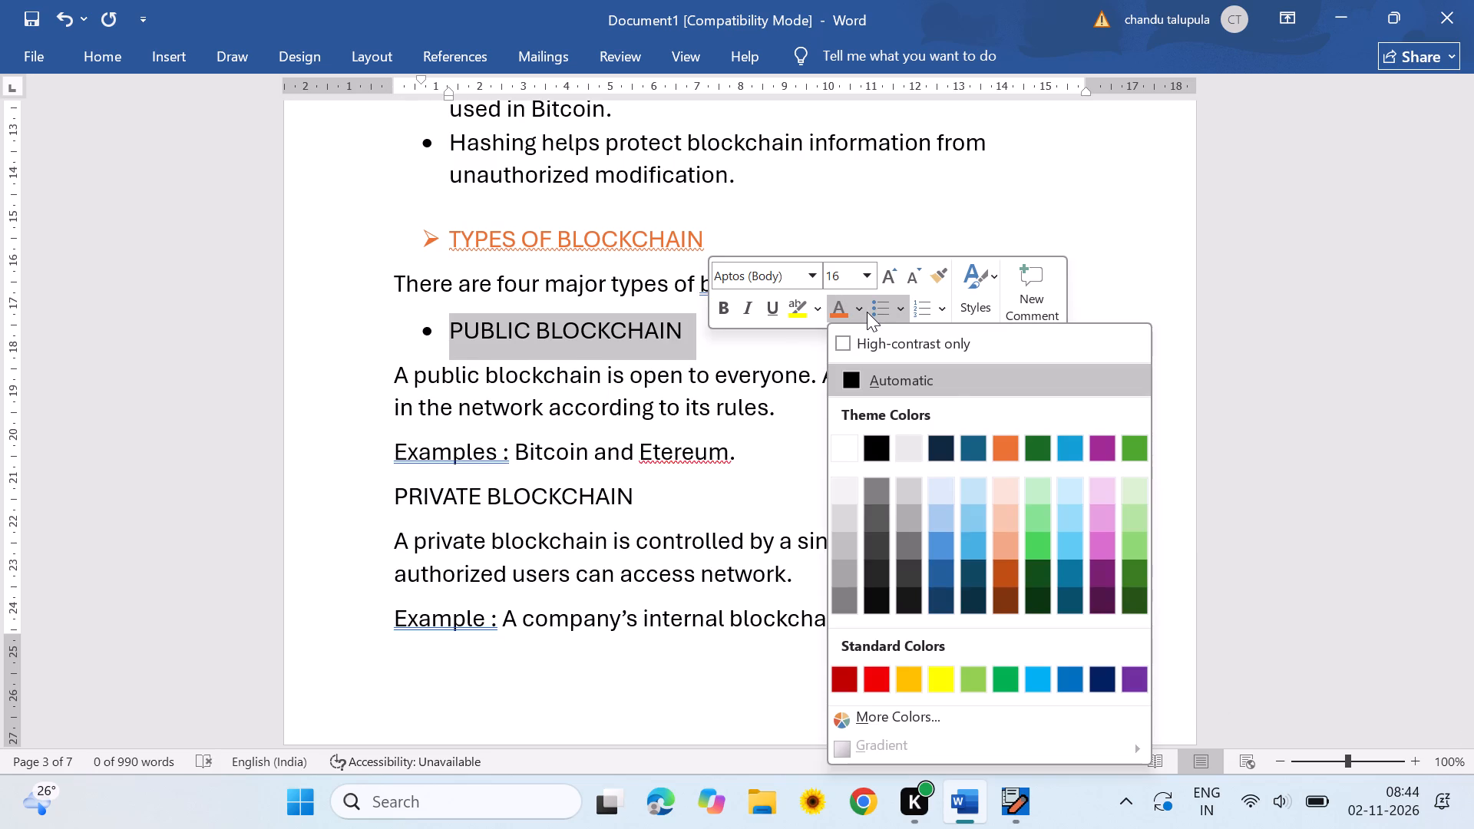
click(1045, 444)
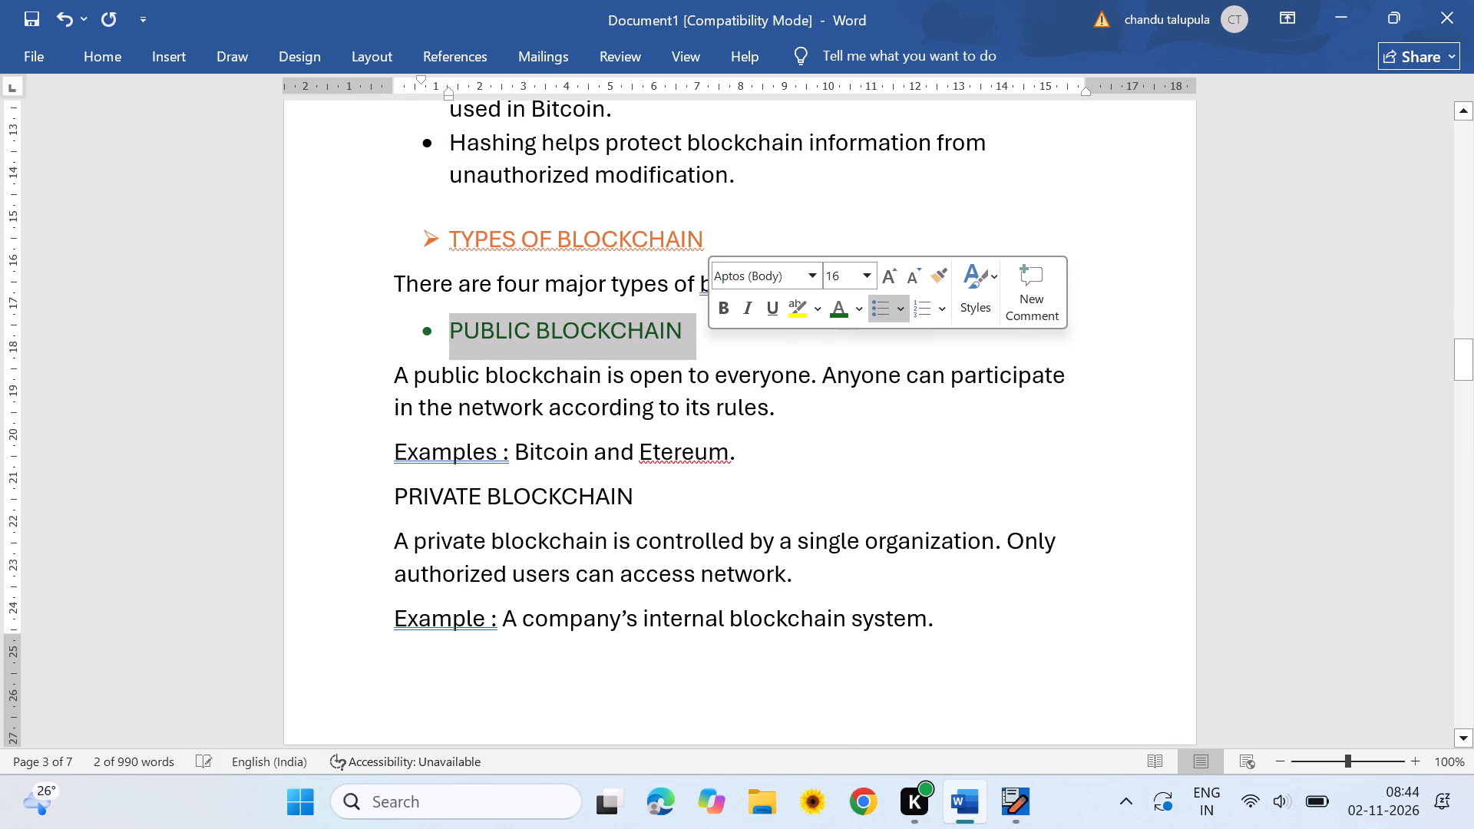
click(111, 55)
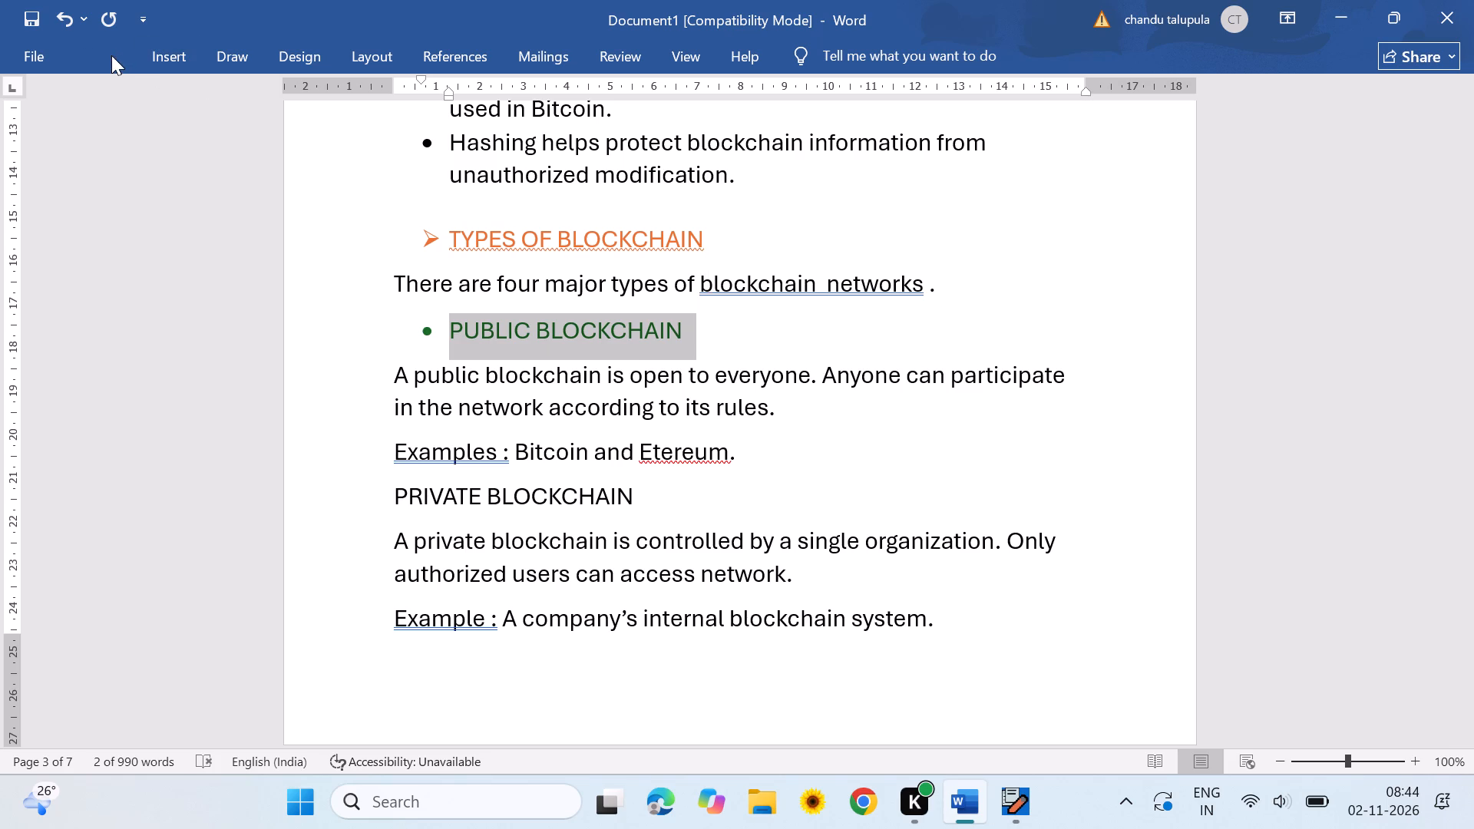
click(282, 136)
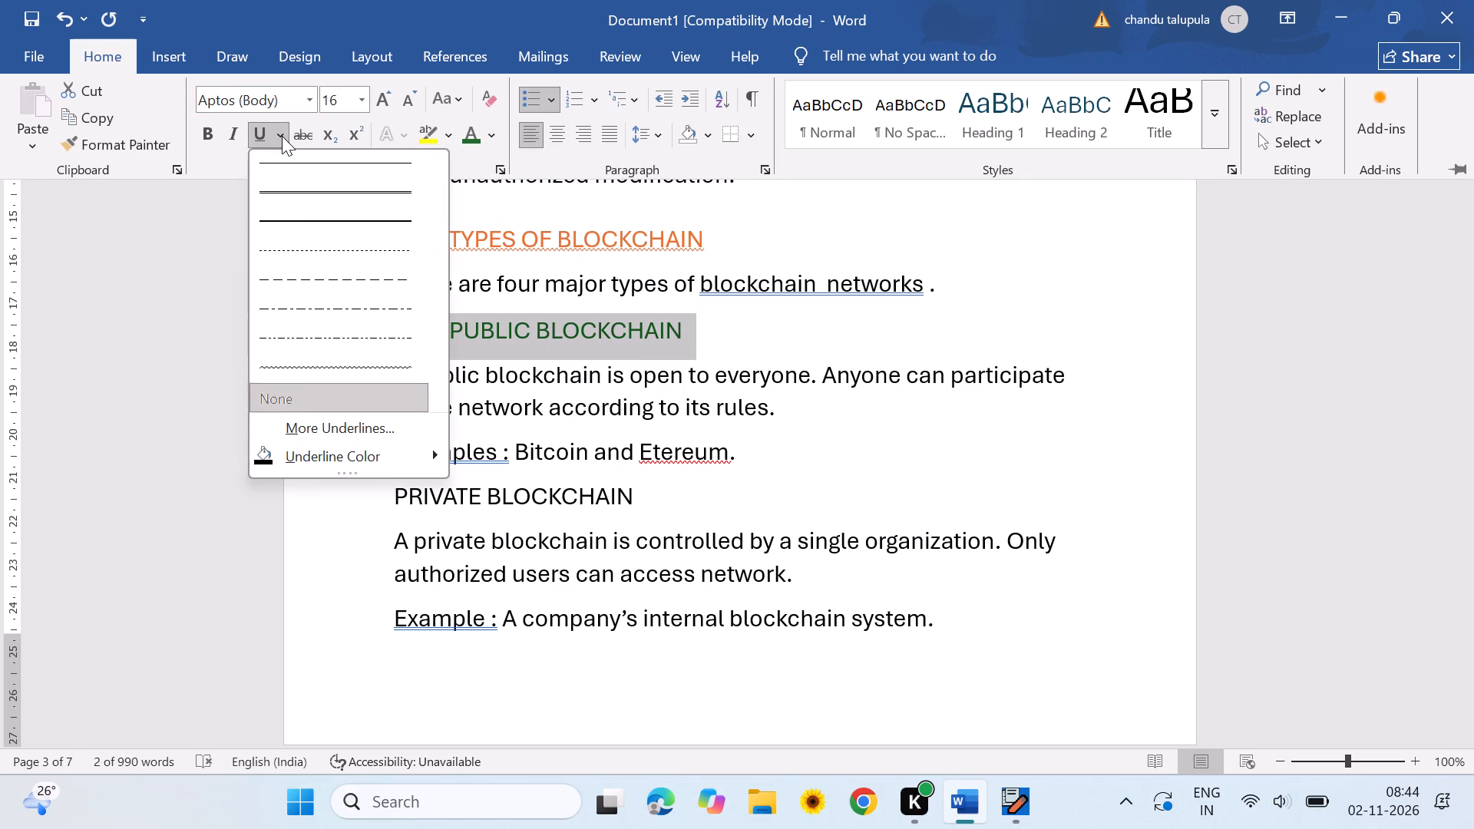
click(295, 197)
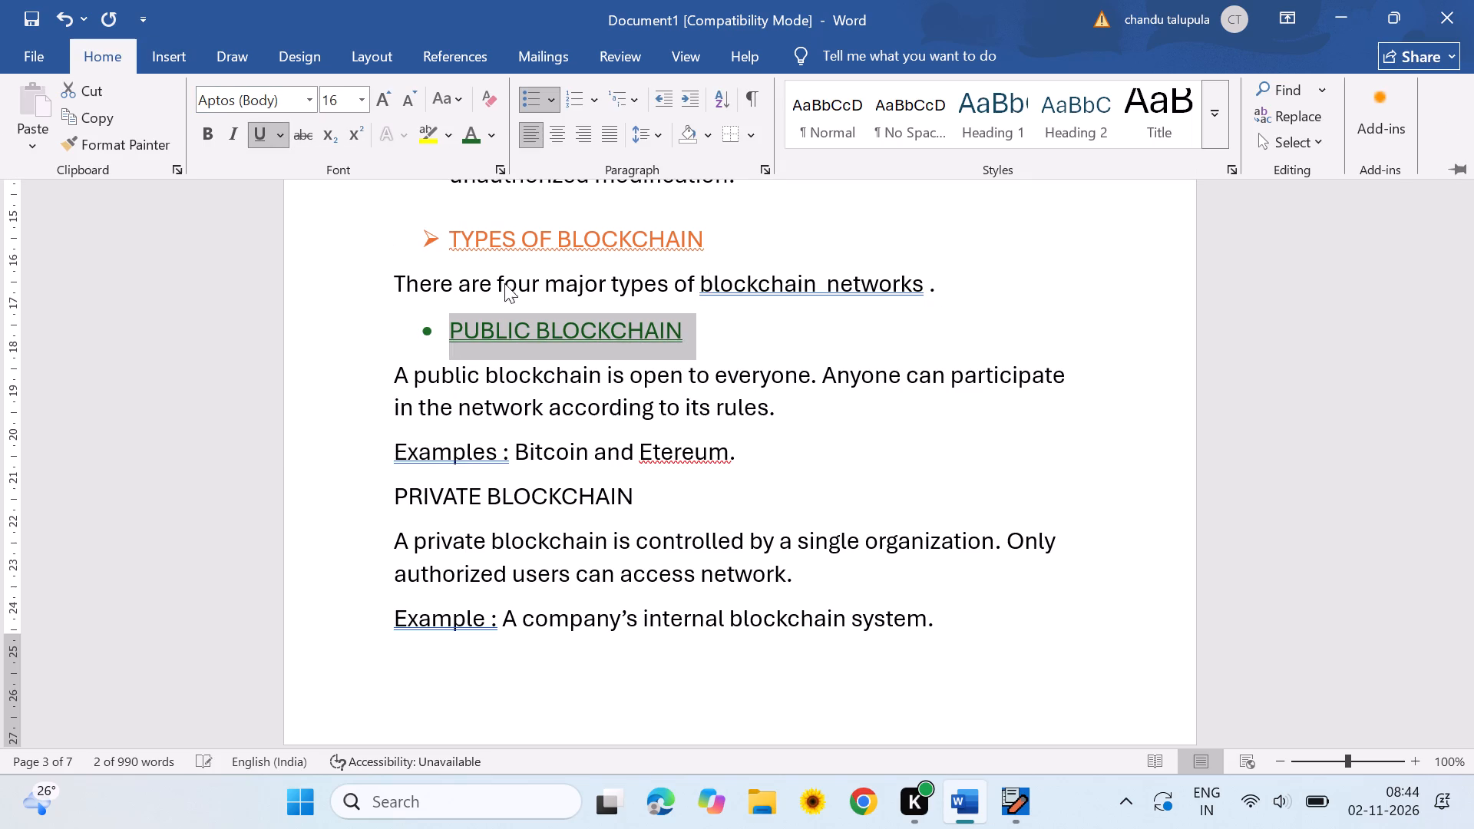
click(775, 409)
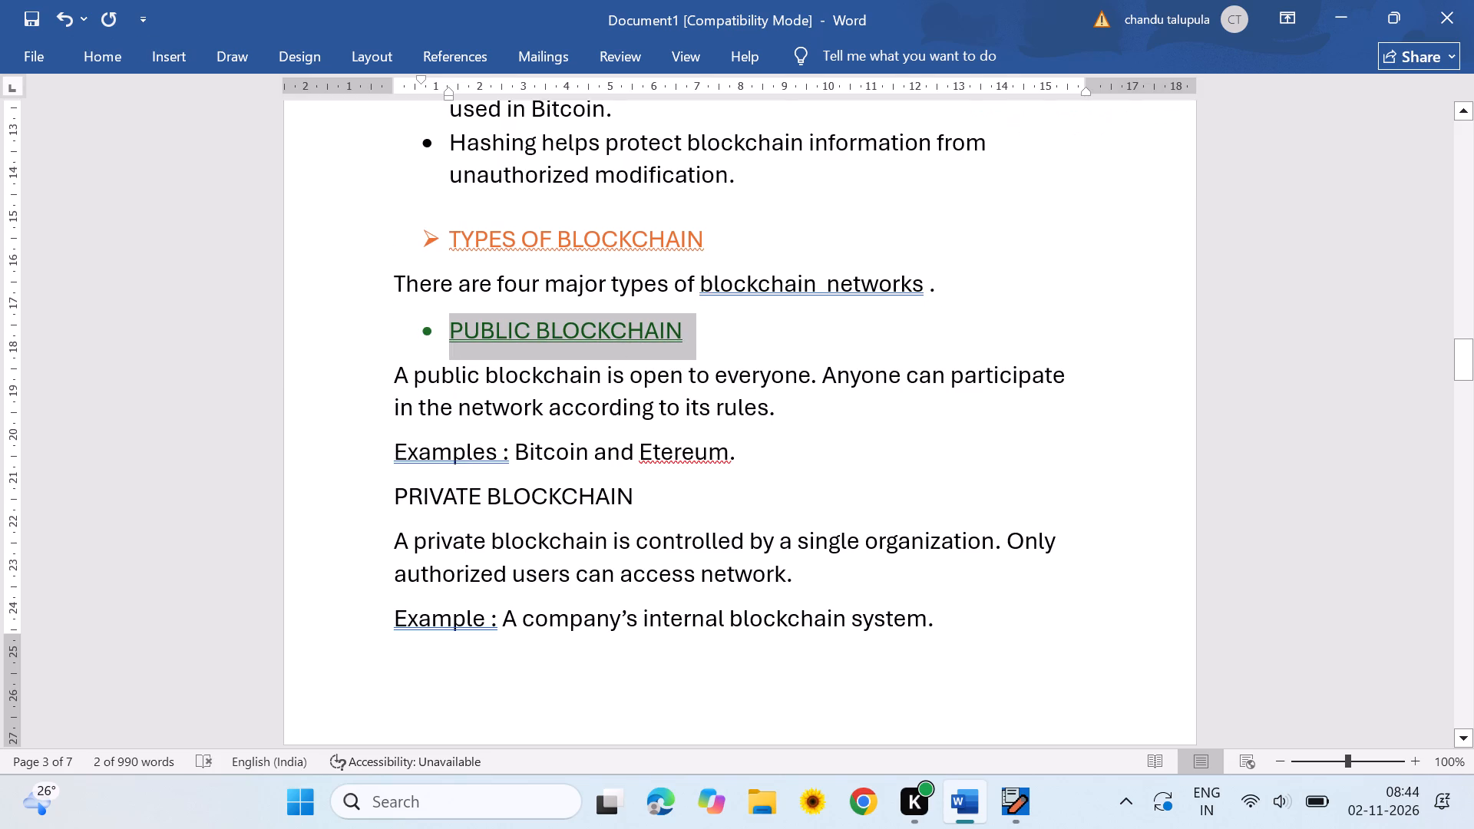
click(775, 409)
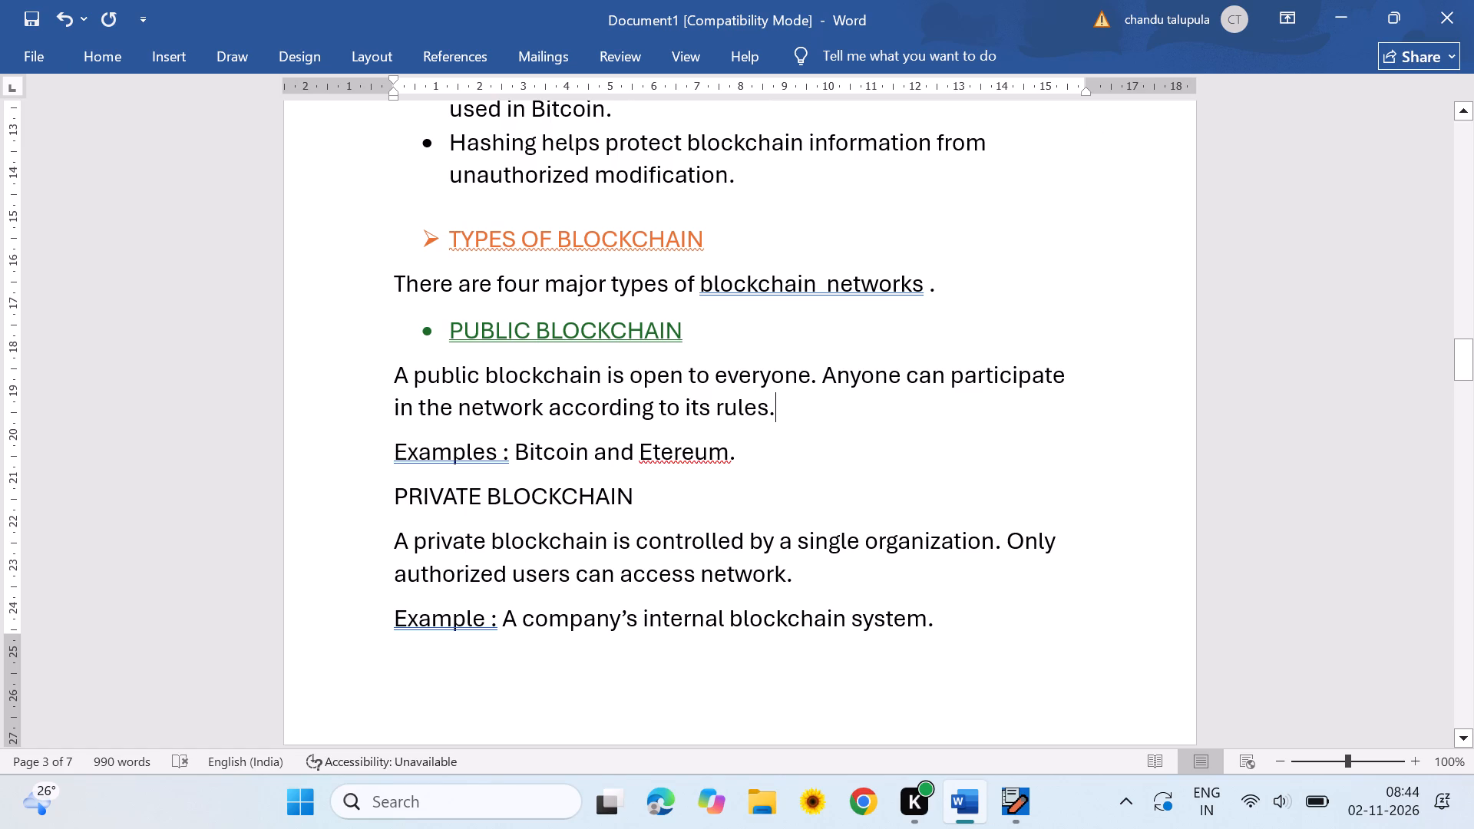
Color the label "Examples :" before Bitcoin and Etereum dark orange-brown and underline it.
drag(392, 445, 527, 457)
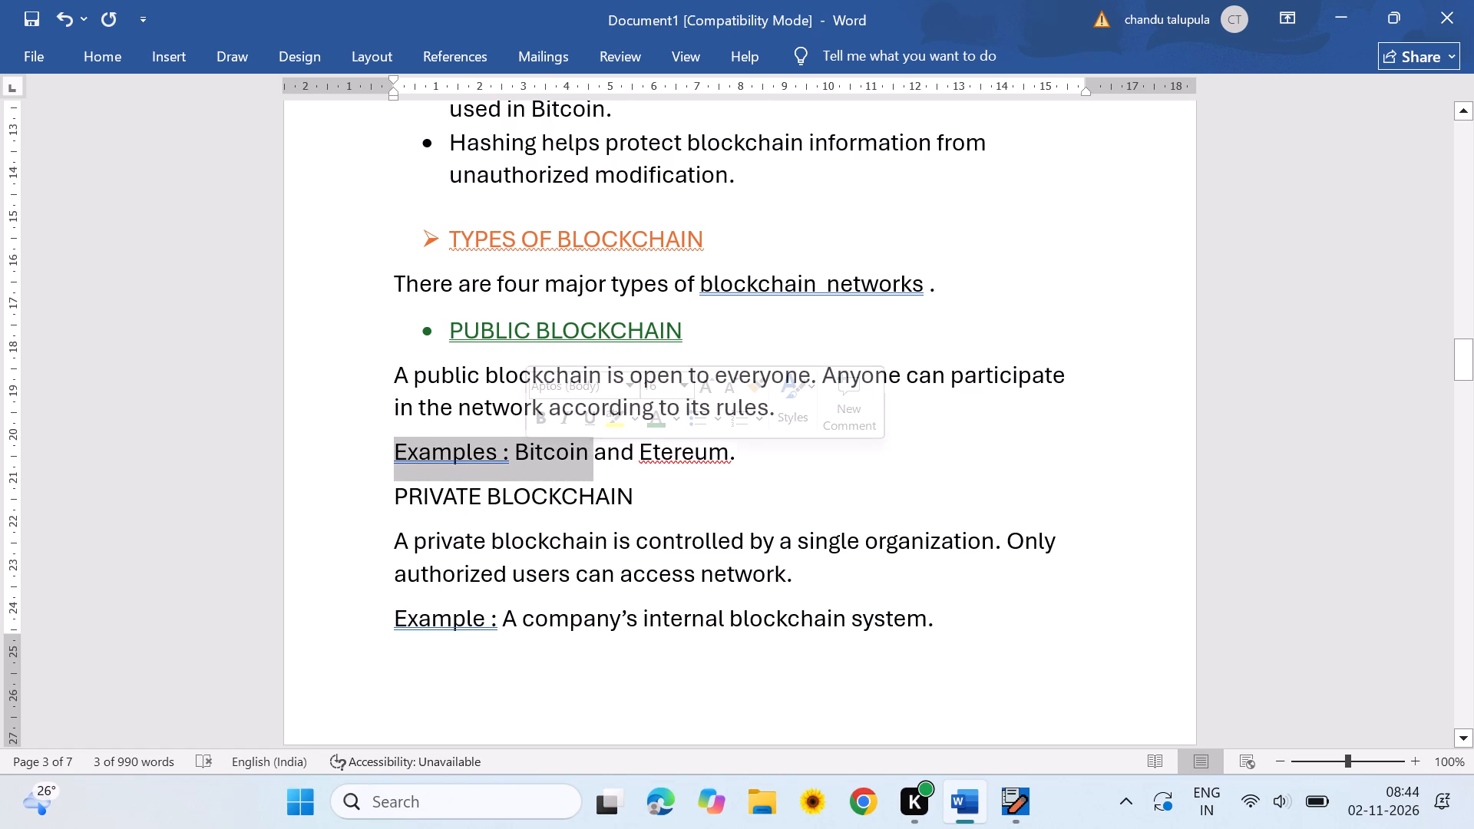
click(748, 510)
drag(386, 451, 478, 464)
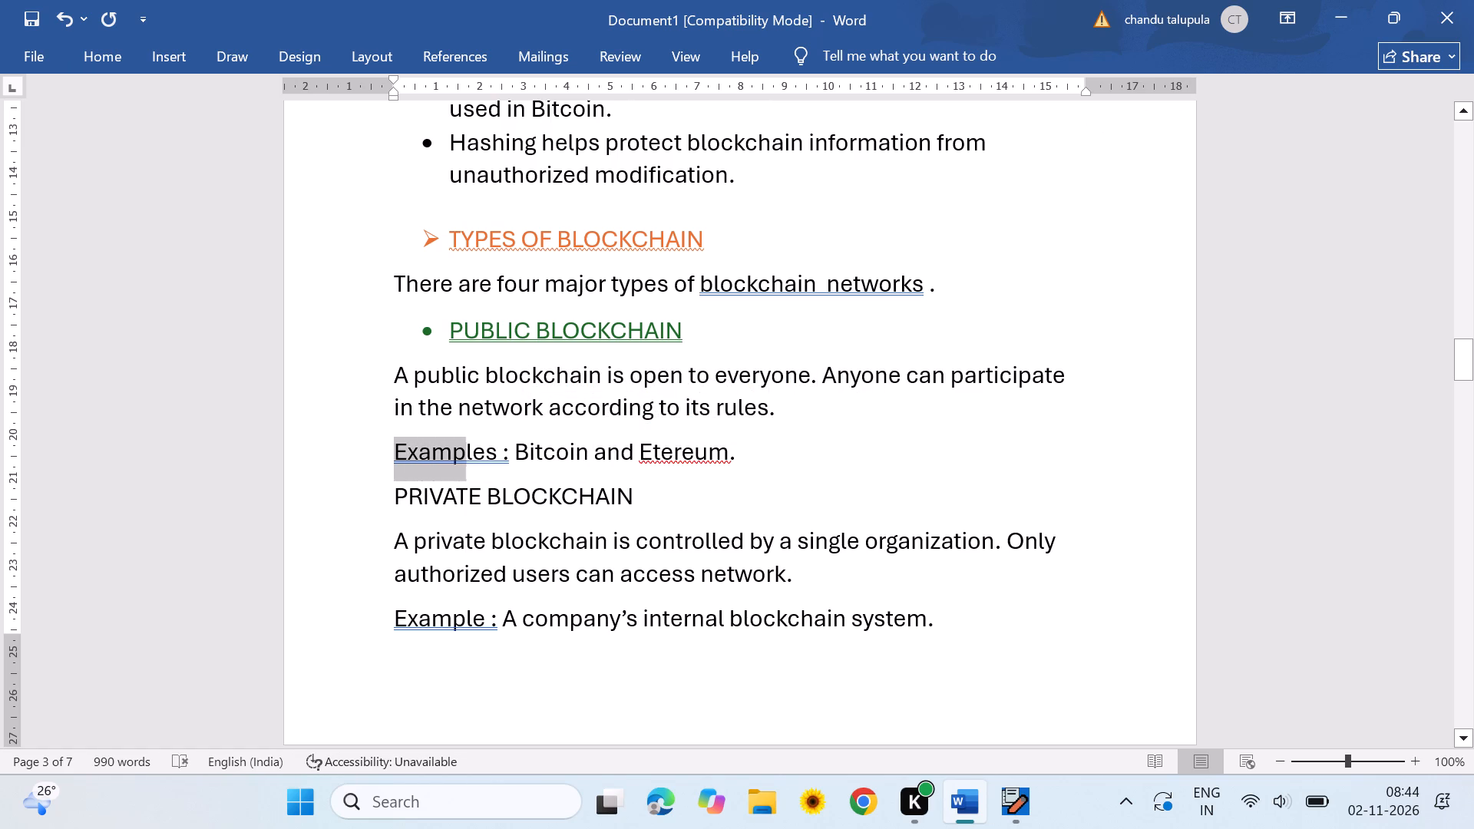
drag(478, 464, 511, 464)
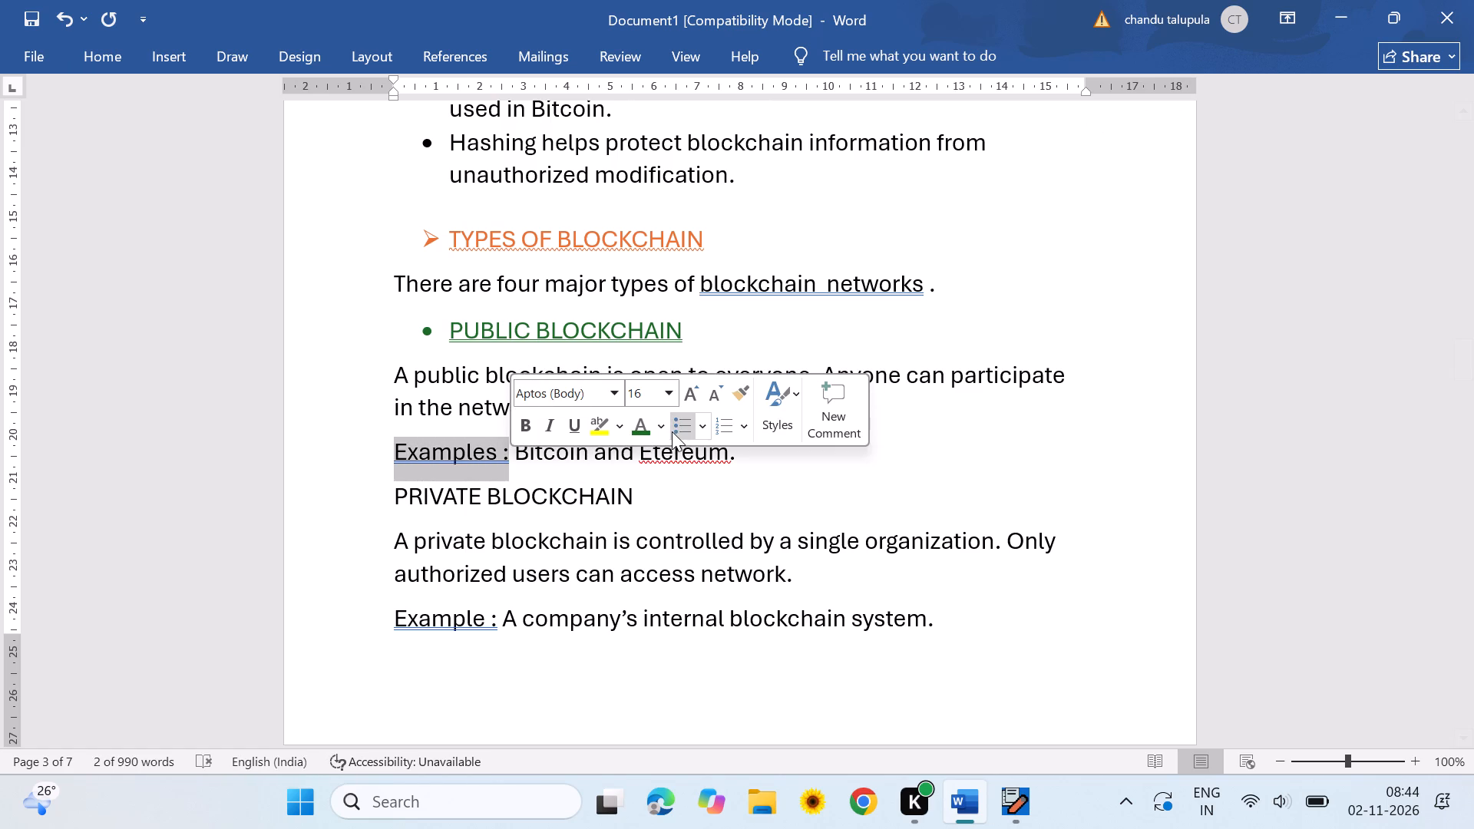
click(665, 431)
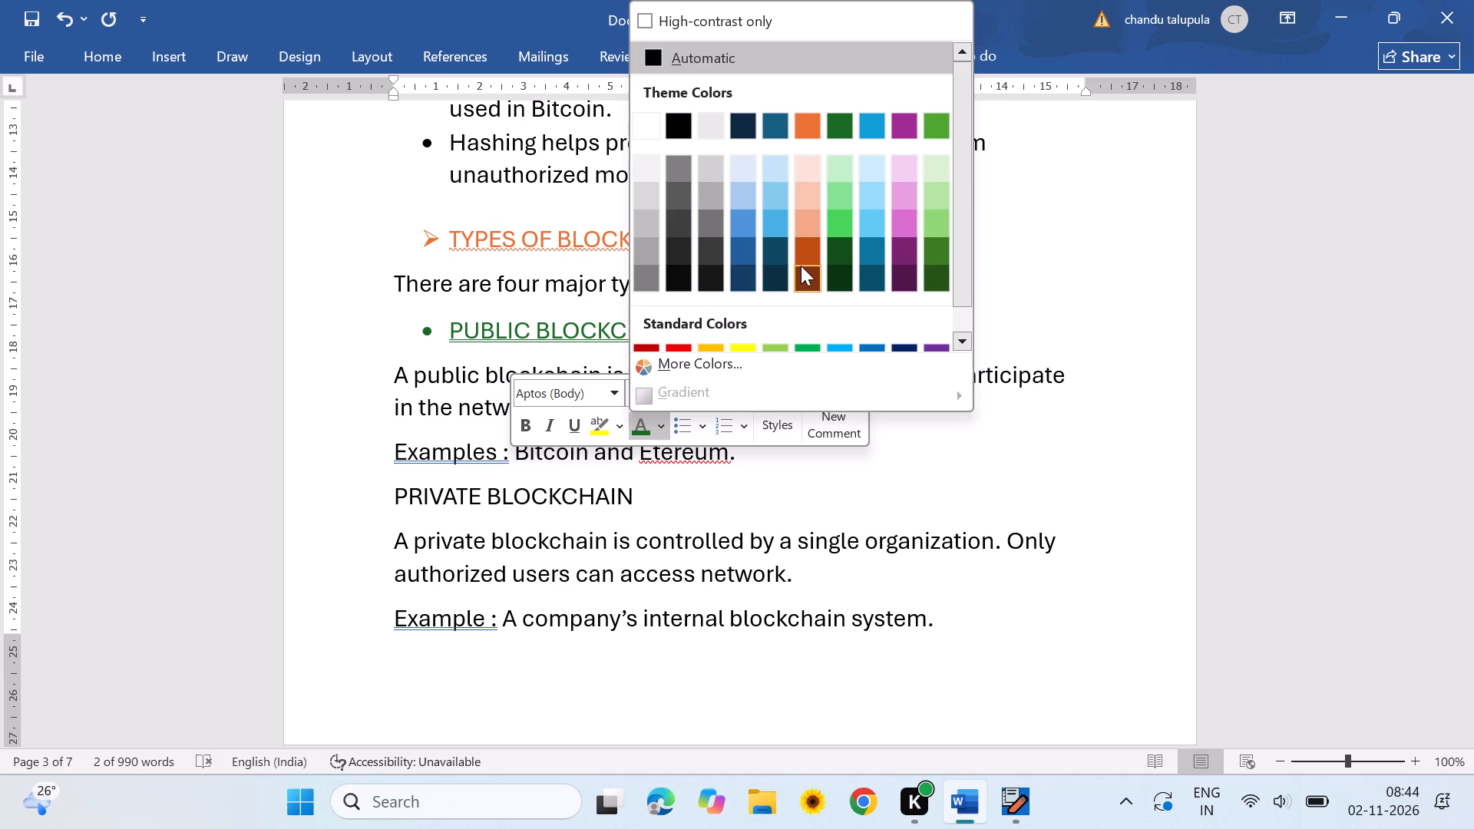
click(803, 266)
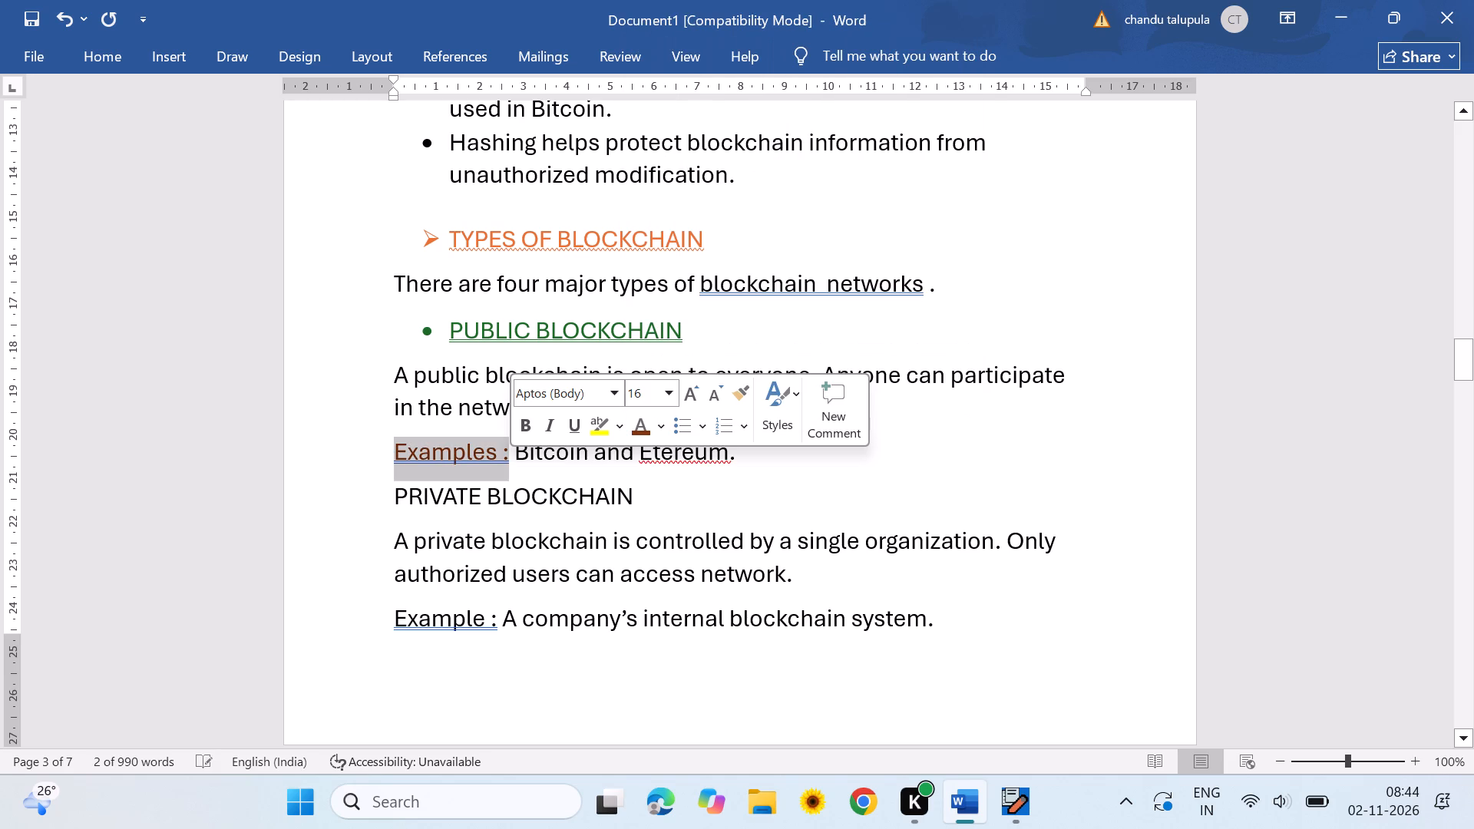
click(575, 428)
click(796, 525)
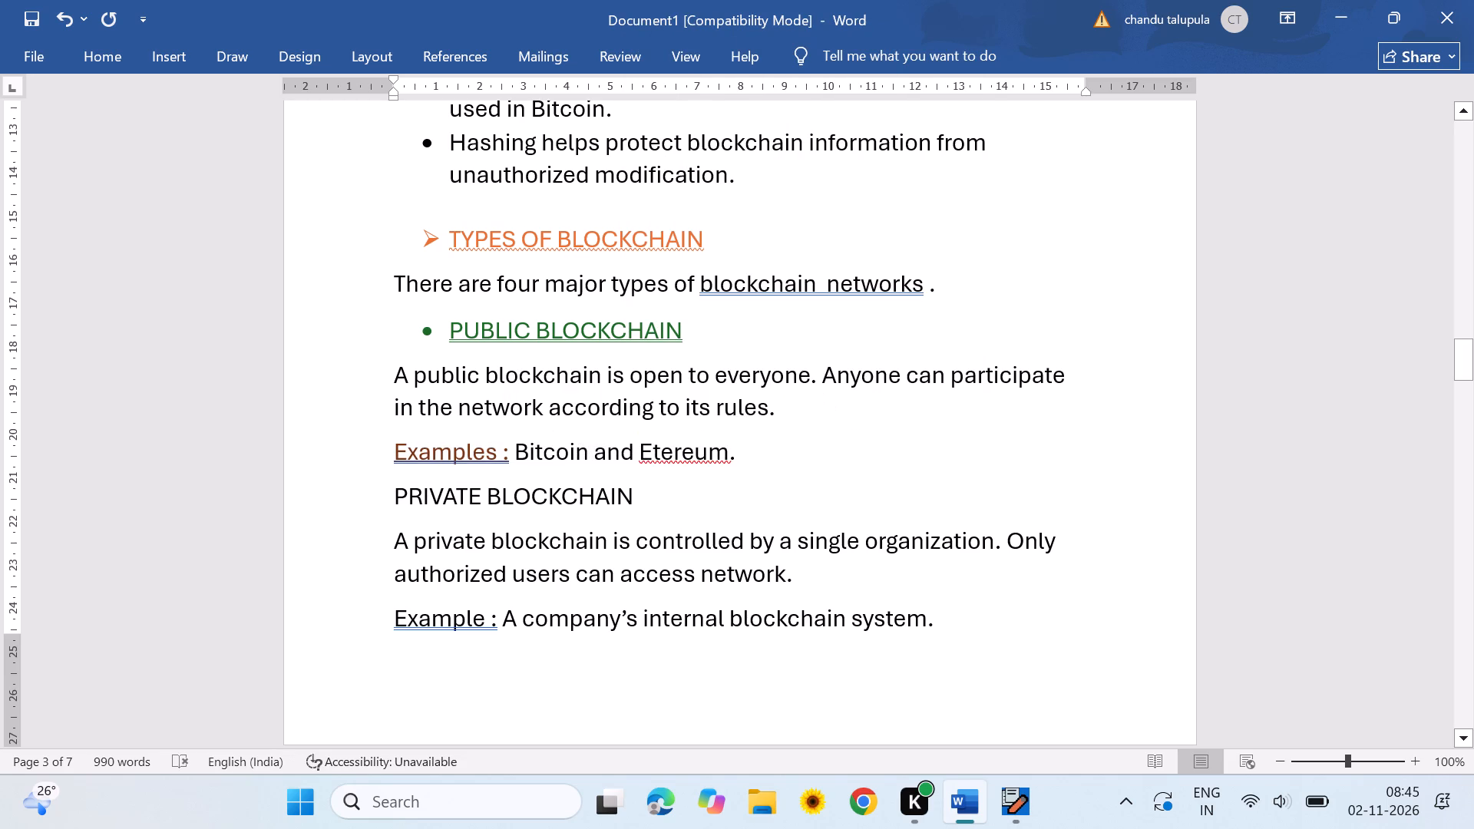
Insert a blank line between the Bitcoin and Etereum examples line and the PRIVATE BLOCKCHAIN subheading.
click(771, 467)
key(Return)
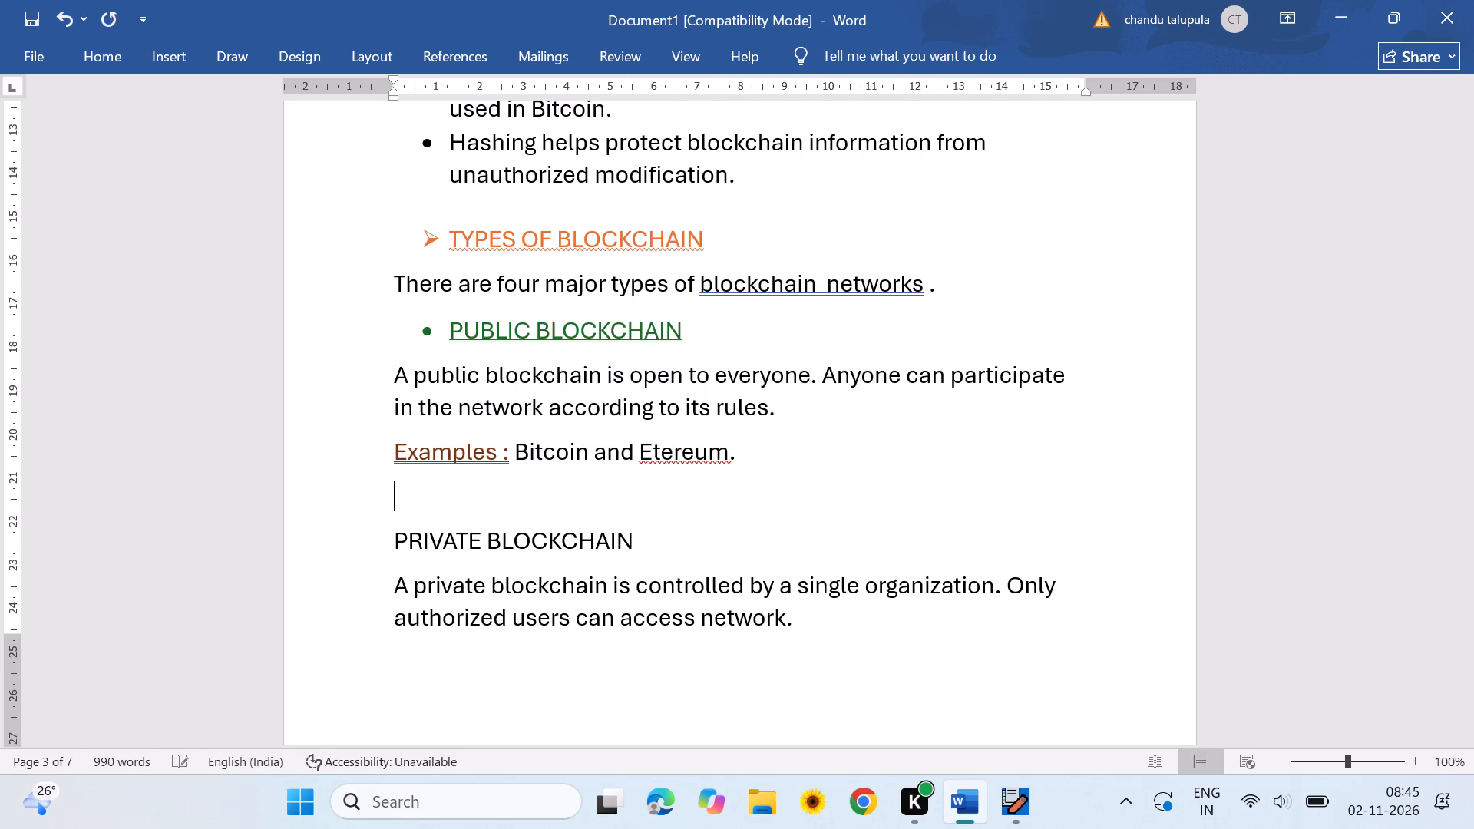
Format the PRIVATE BLOCKCHAIN subheading with dark green text, a solid round bullet and a double underline.
drag(394, 537, 388, 536)
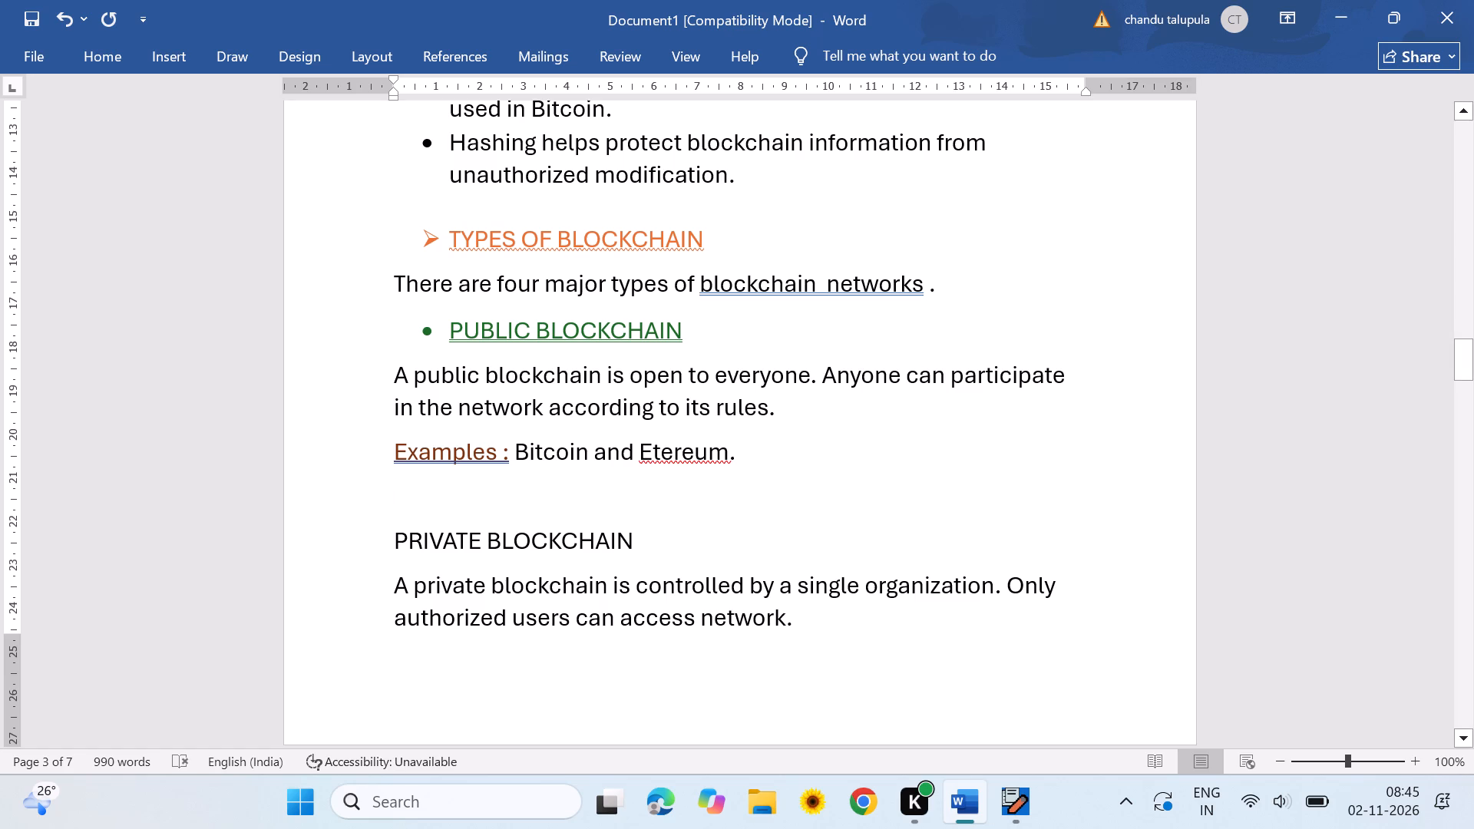
drag(388, 536, 695, 531)
click(849, 489)
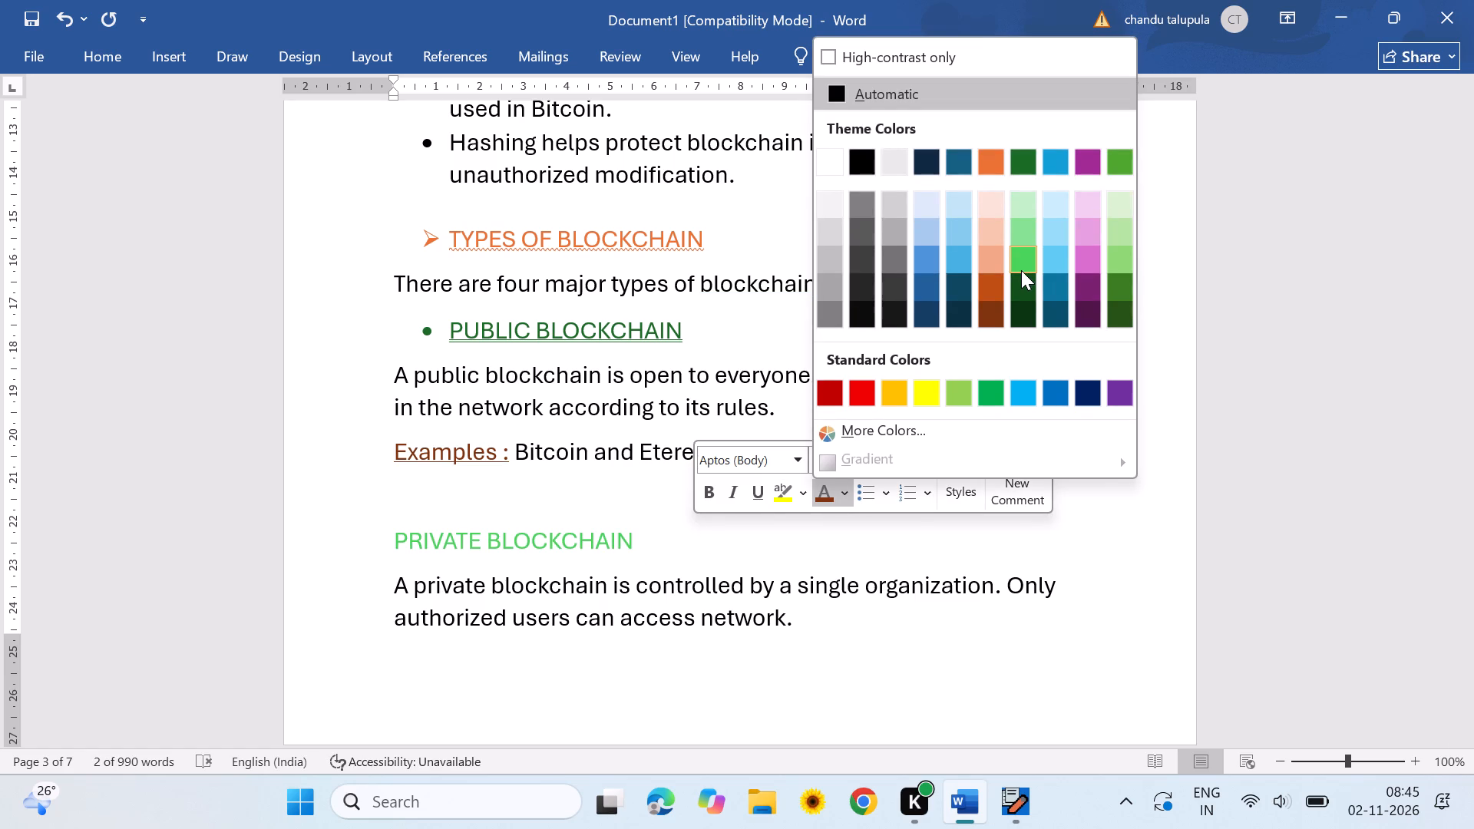
click(1118, 307)
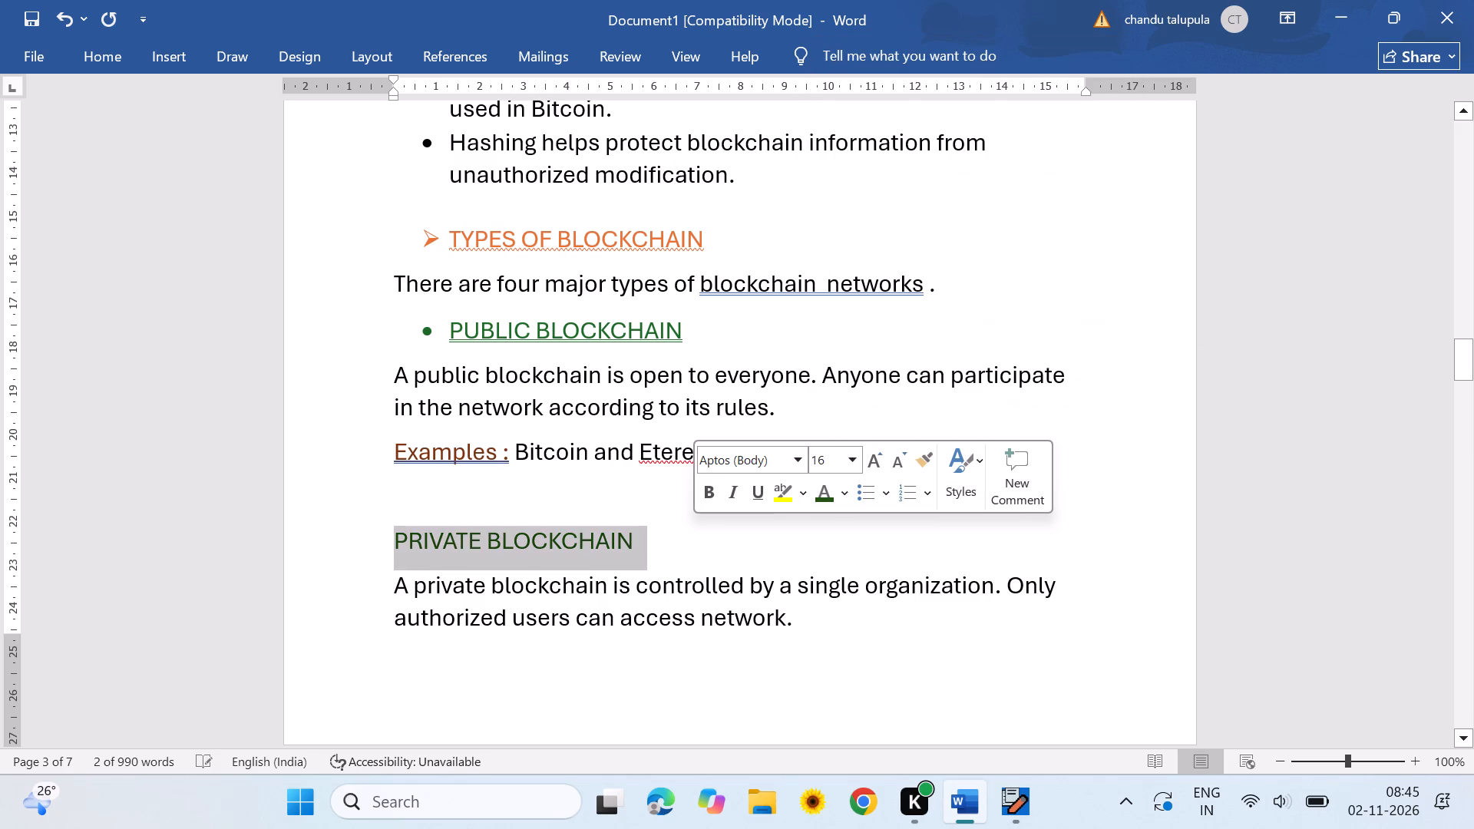
click(884, 499)
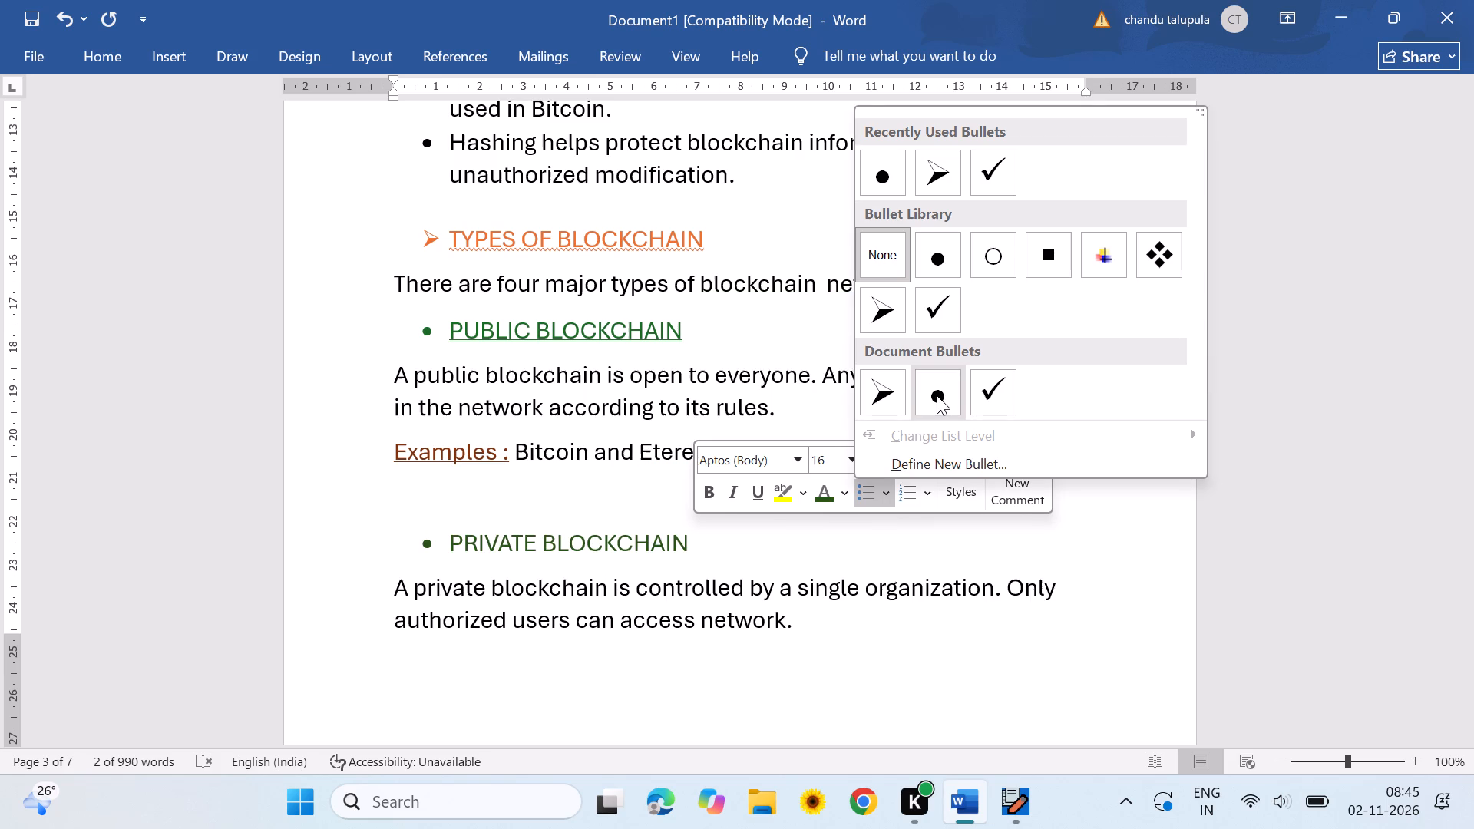
click(937, 395)
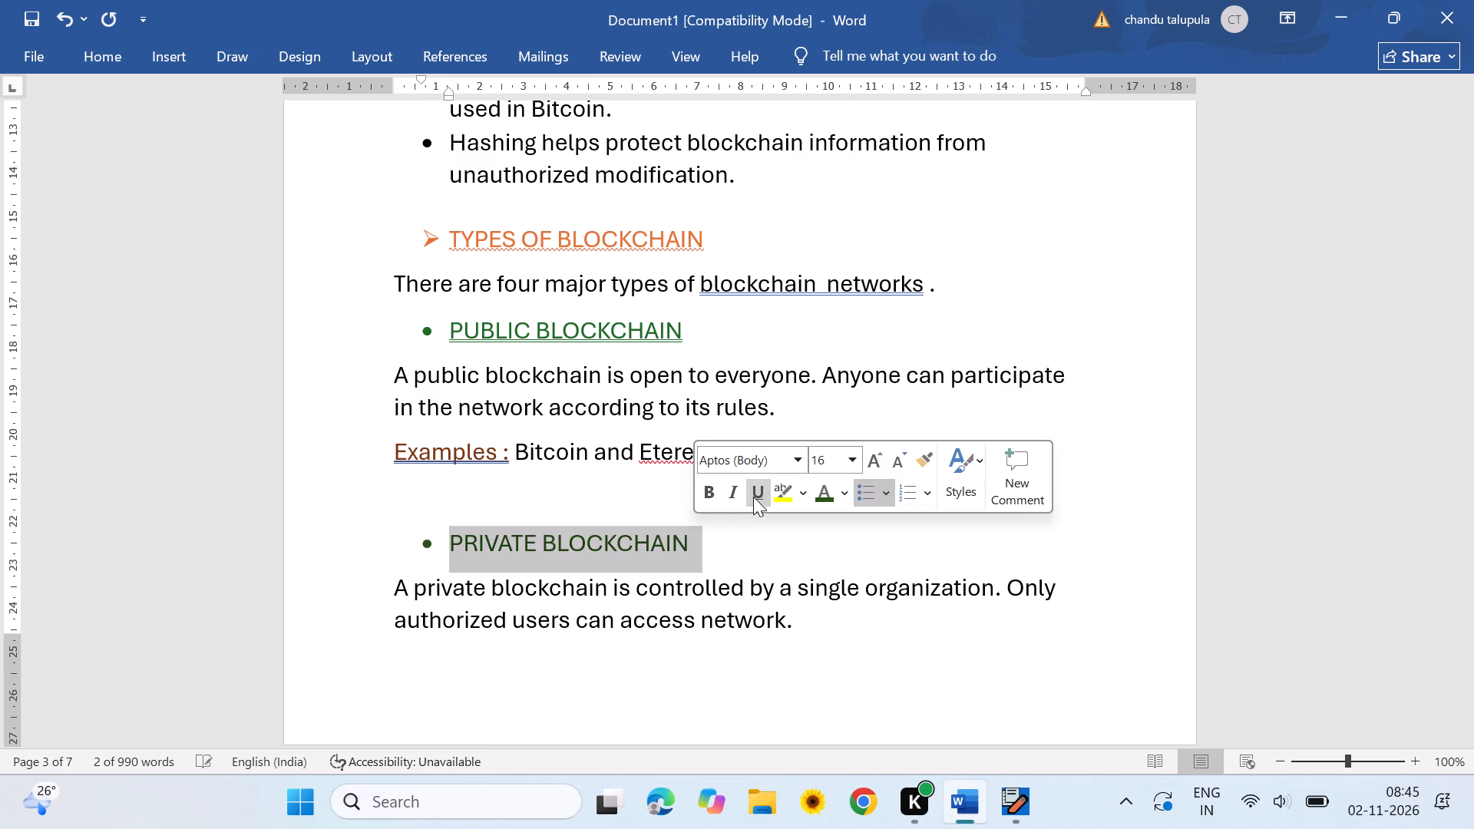
click(110, 45)
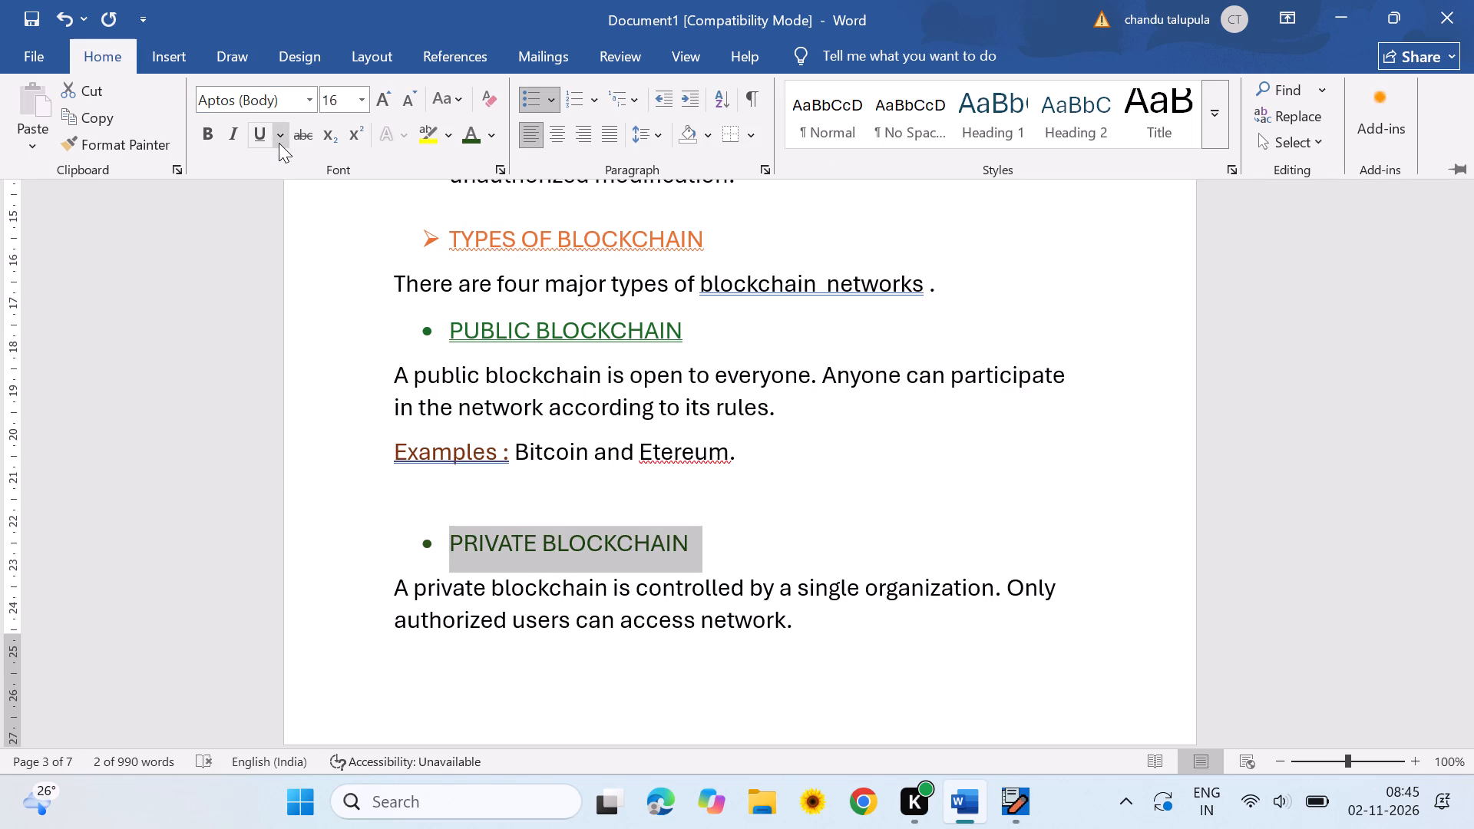
click(279, 143)
click(308, 193)
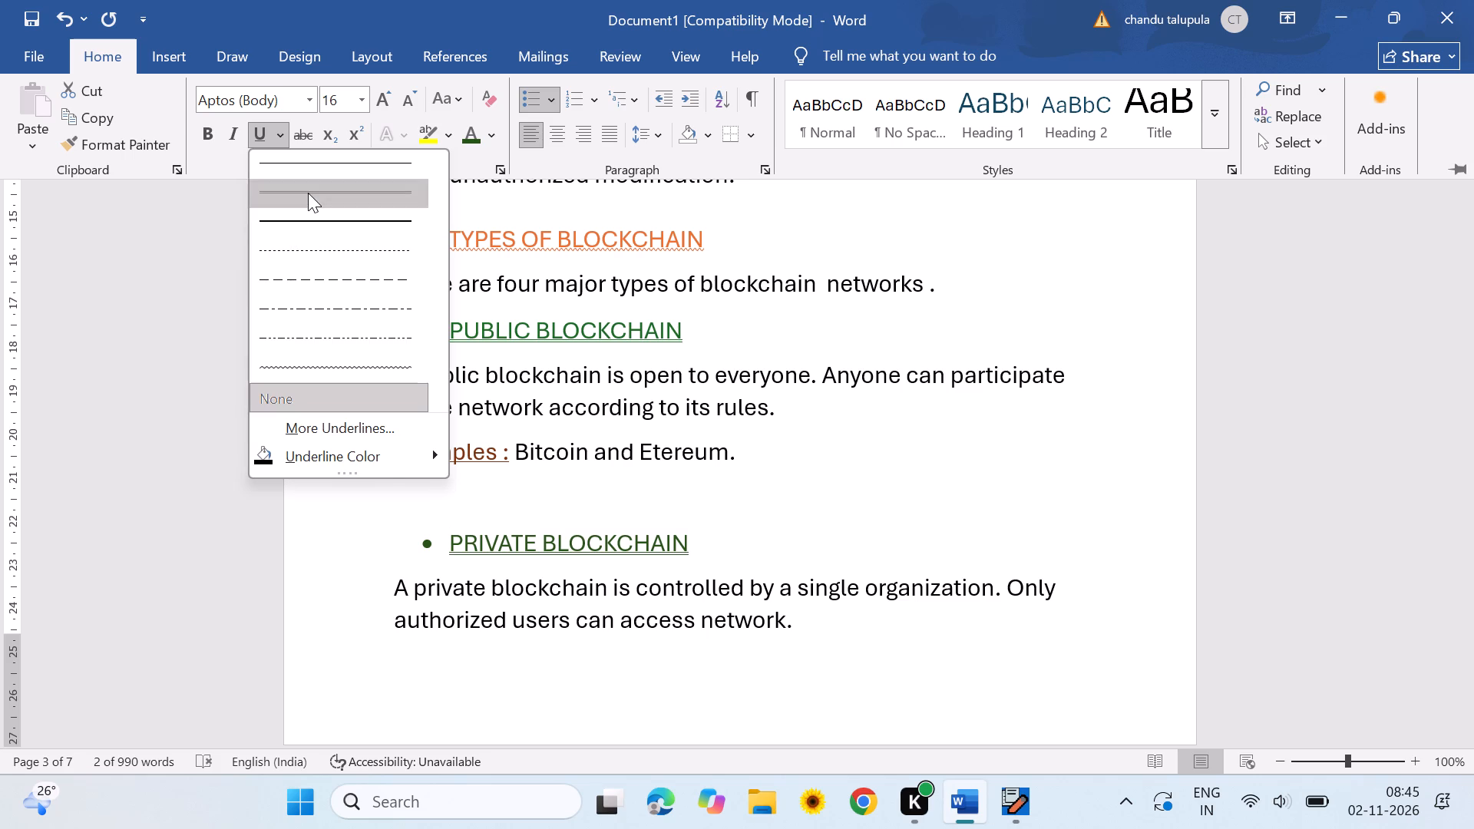
Color the label "Example :" before "A company's internal blockchain system" purple and underline it.
click(879, 448)
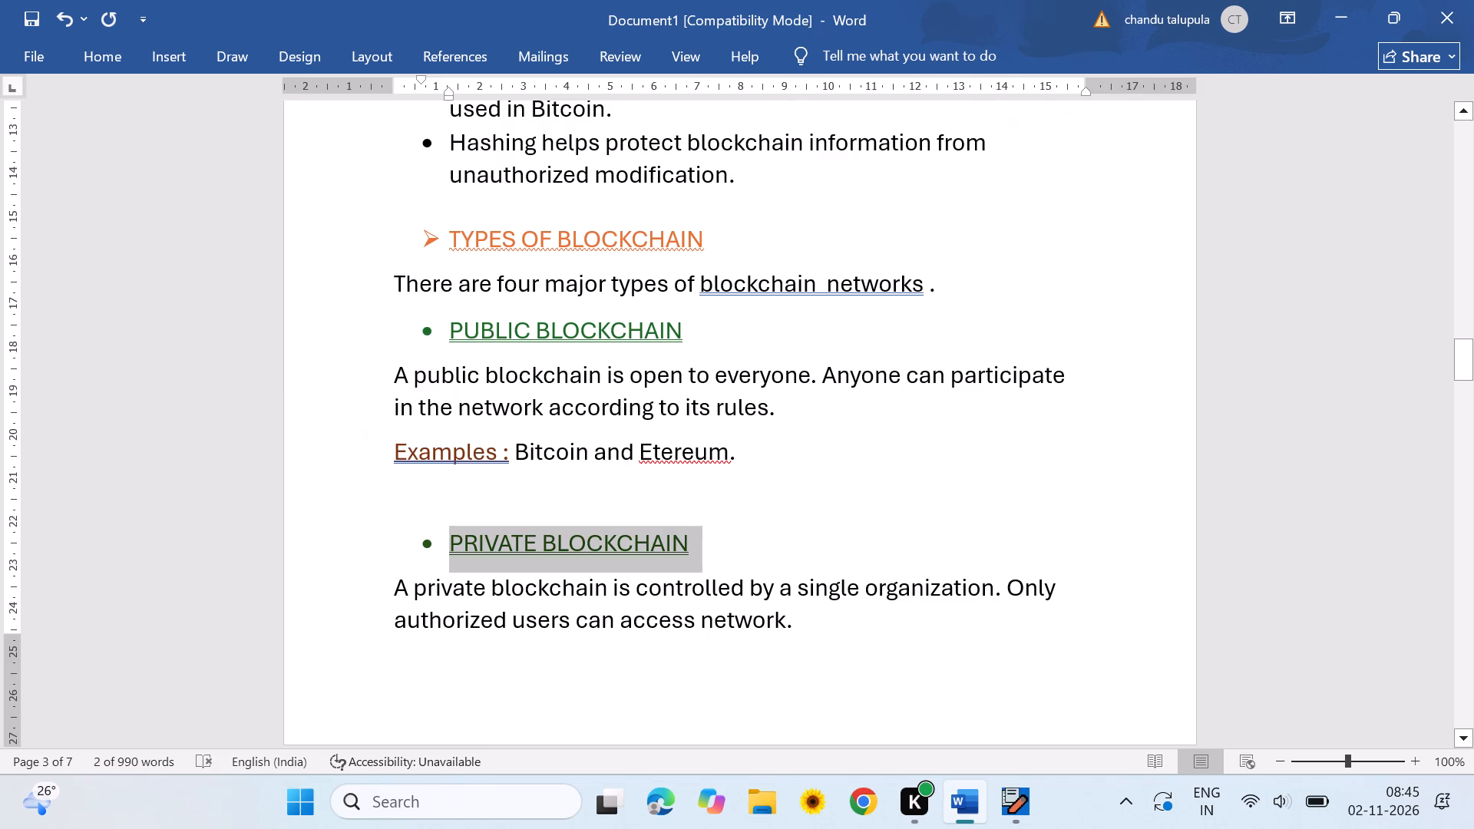
click(861, 477)
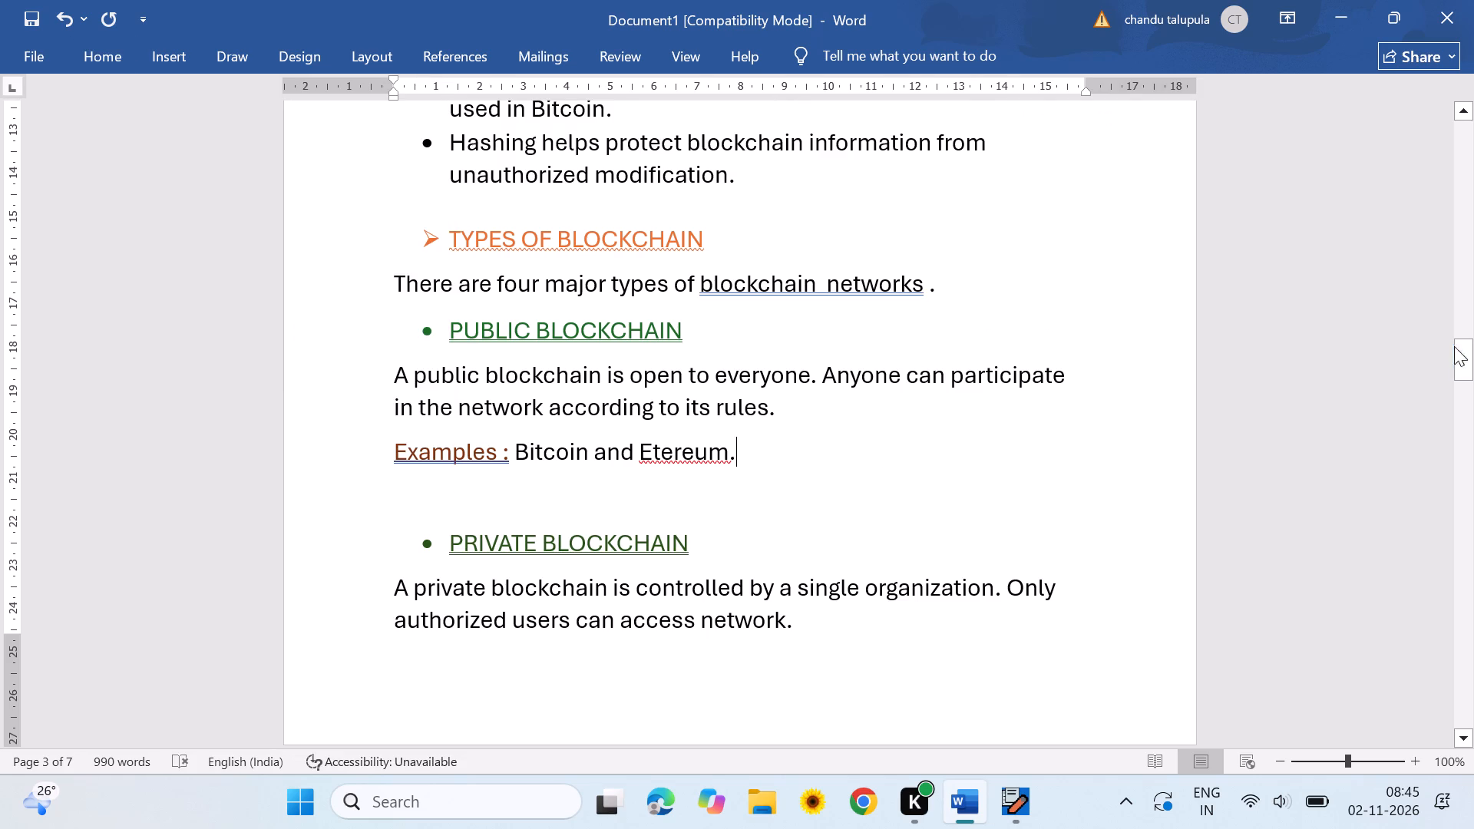
drag(1461, 355, 1464, 397)
drag(385, 253, 499, 269)
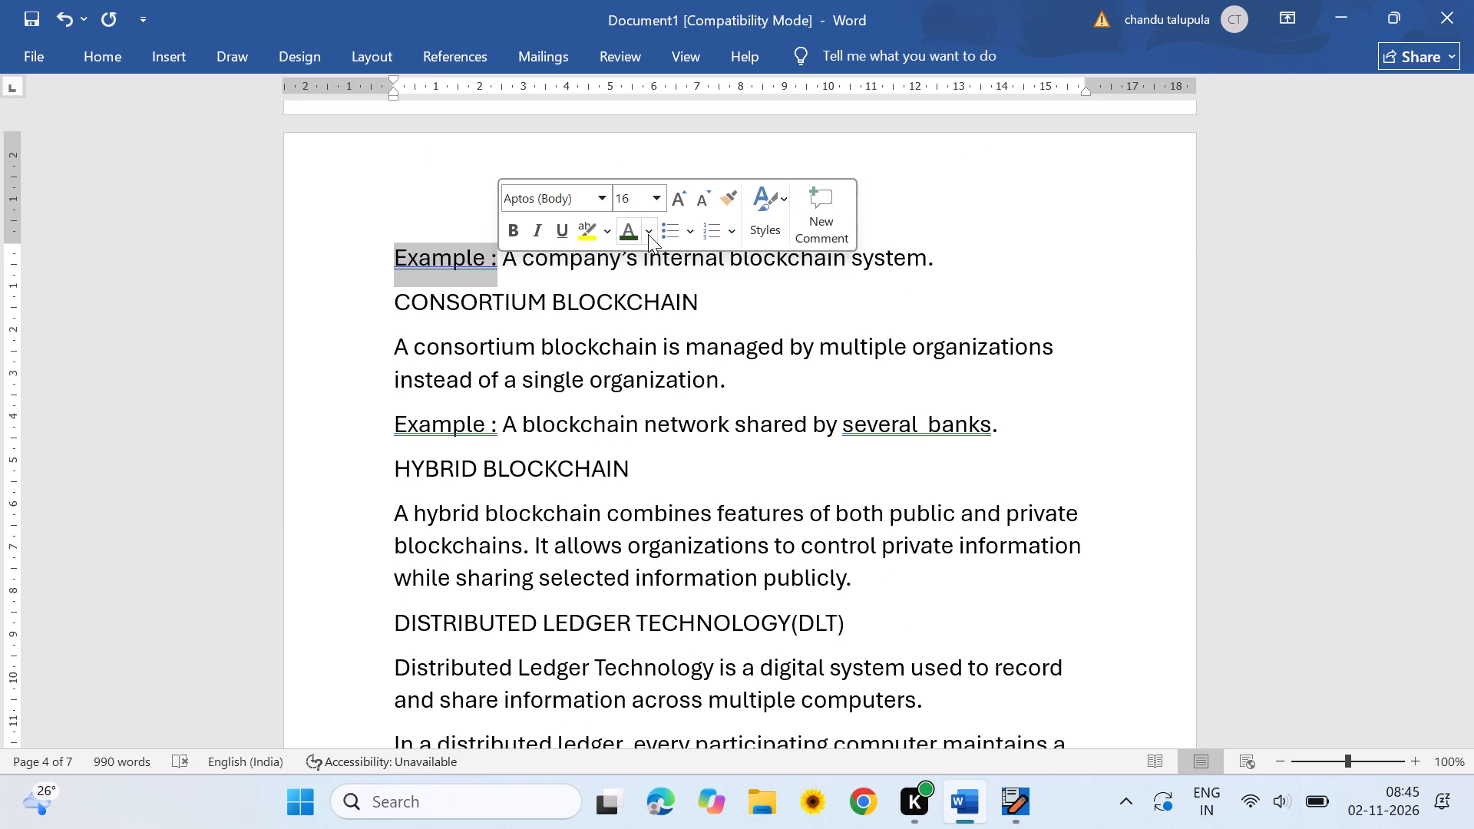
click(648, 234)
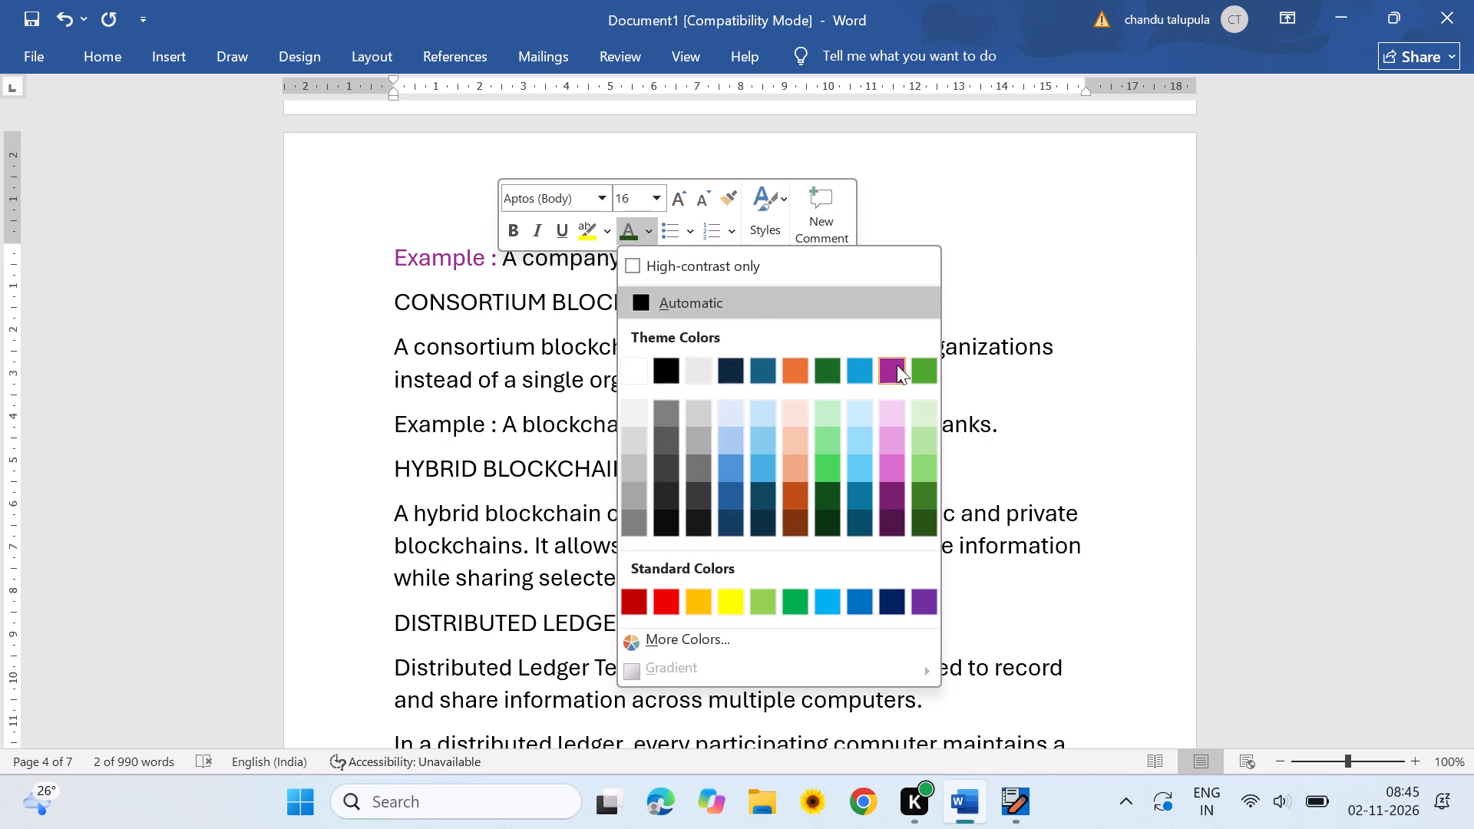
click(897, 365)
click(560, 225)
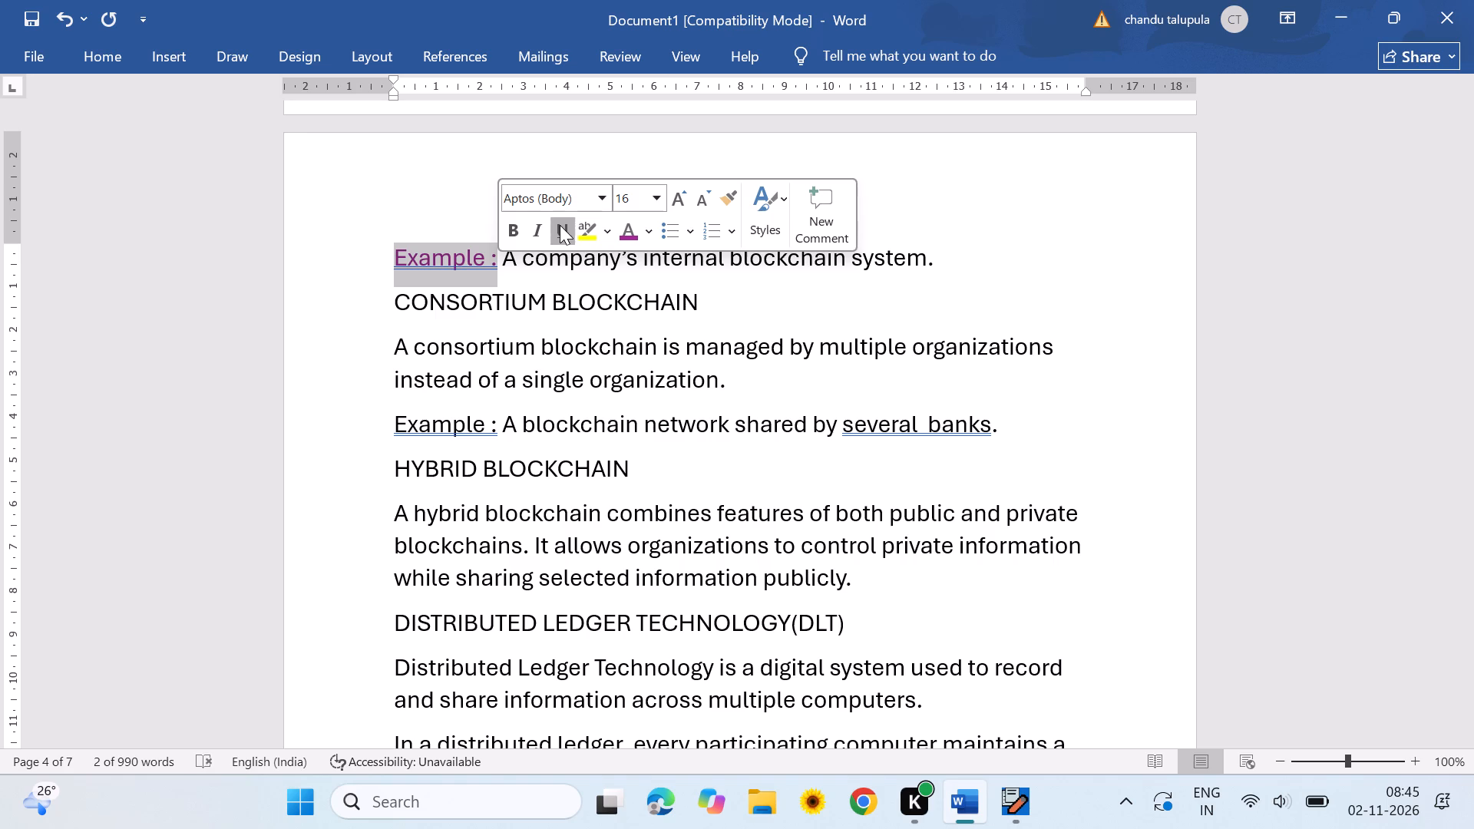
click(867, 330)
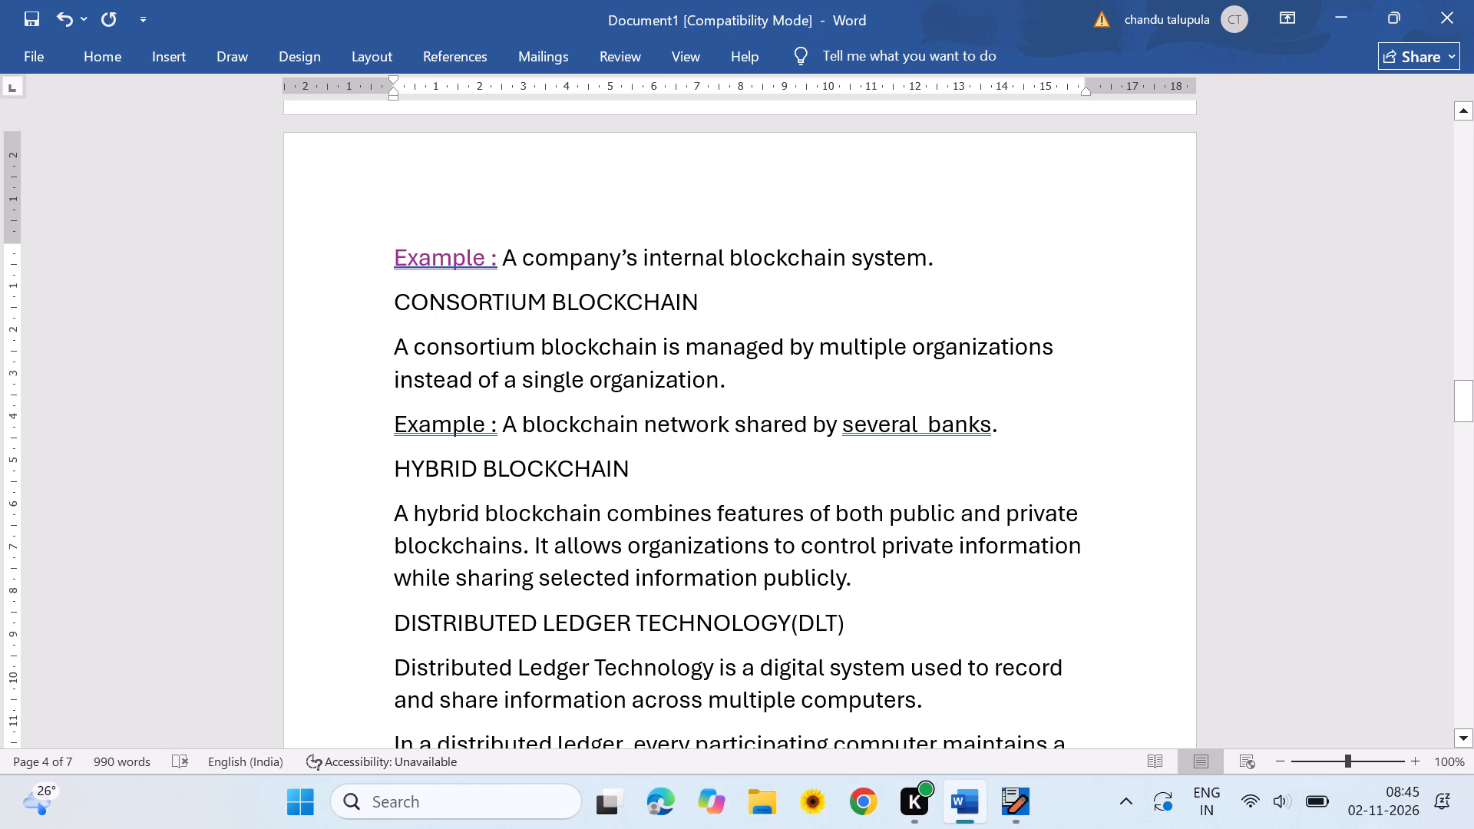
Insert a blank line between the company's internal blockchain example and the CONSORTIUM BLOCKCHAIN subheading.
click(953, 263)
key(Return)
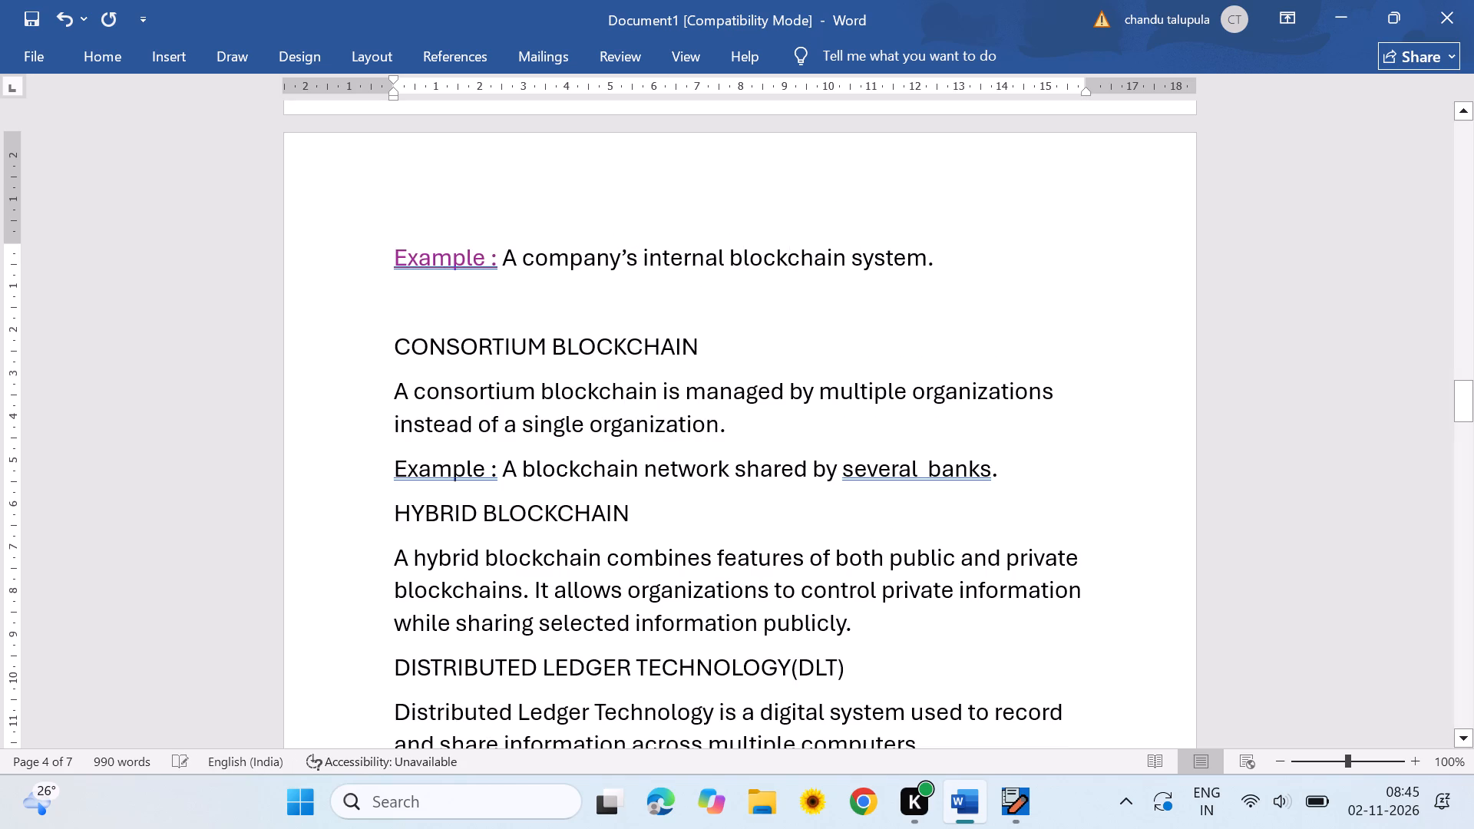
Format the CONSORTIUM BLOCKCHAIN subheading with a solid round bullet, dark green text and a double underline.
drag(400, 346, 705, 355)
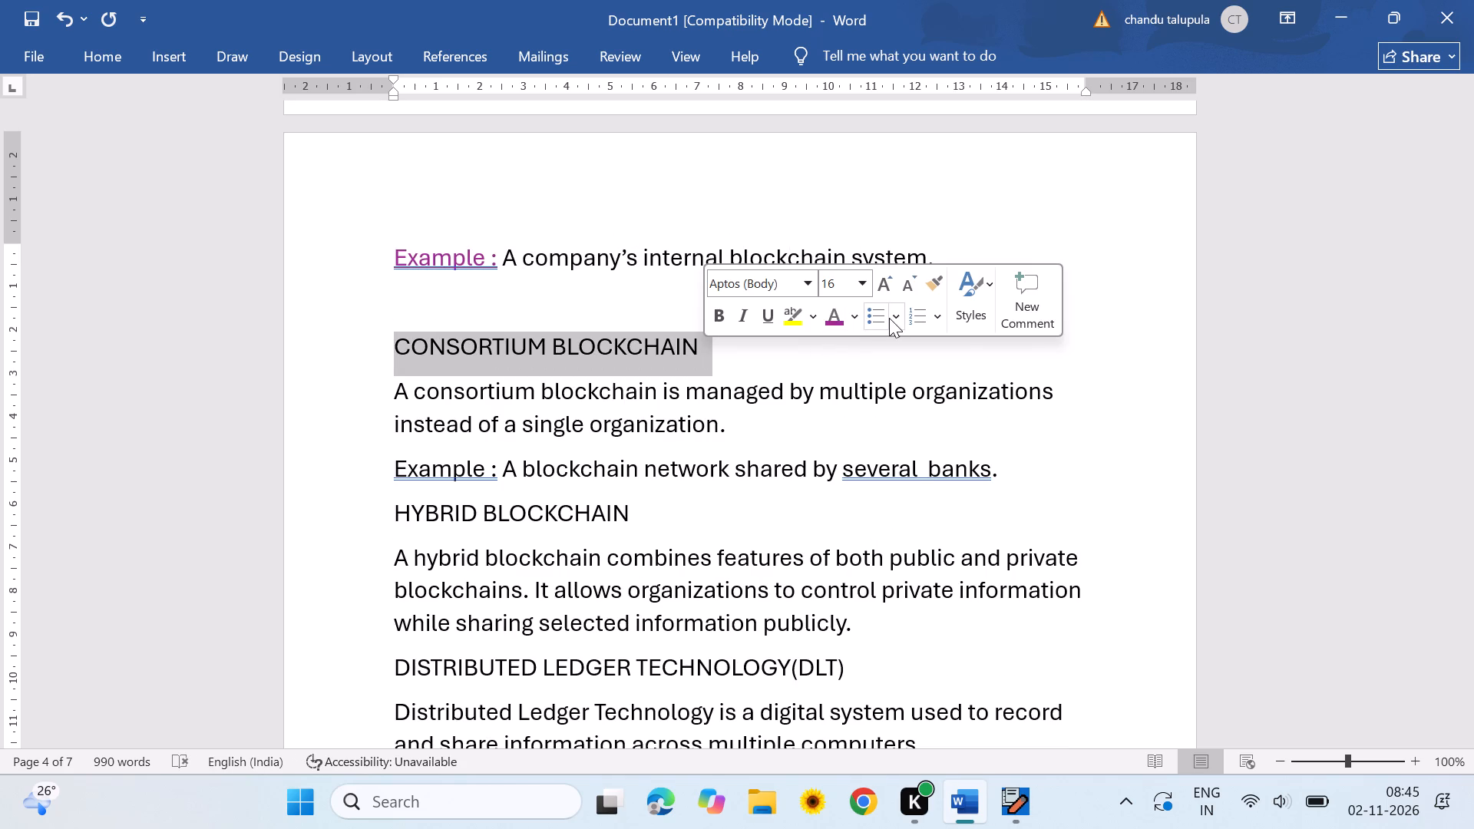
click(889, 318)
click(902, 388)
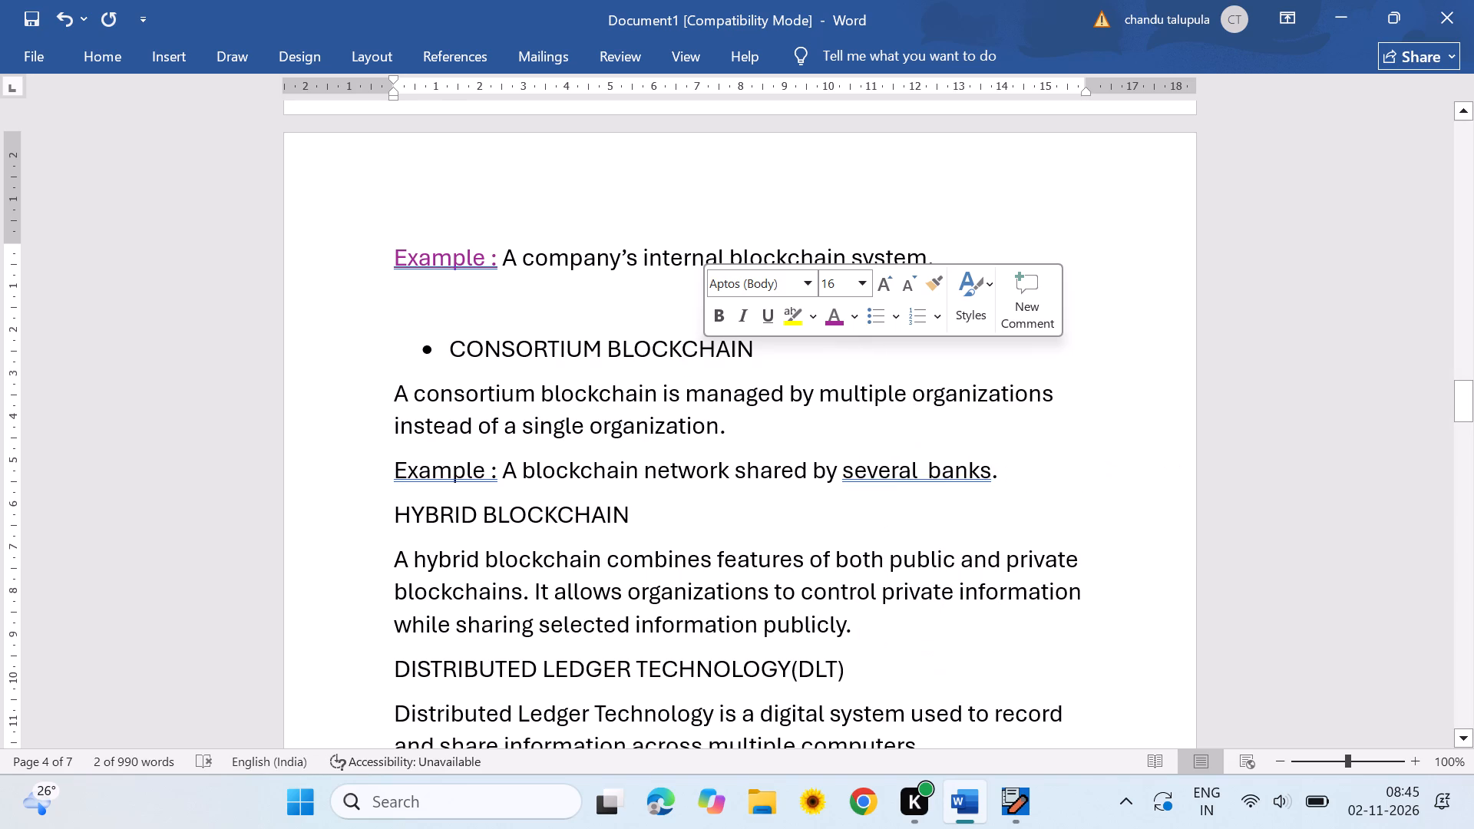
click(859, 319)
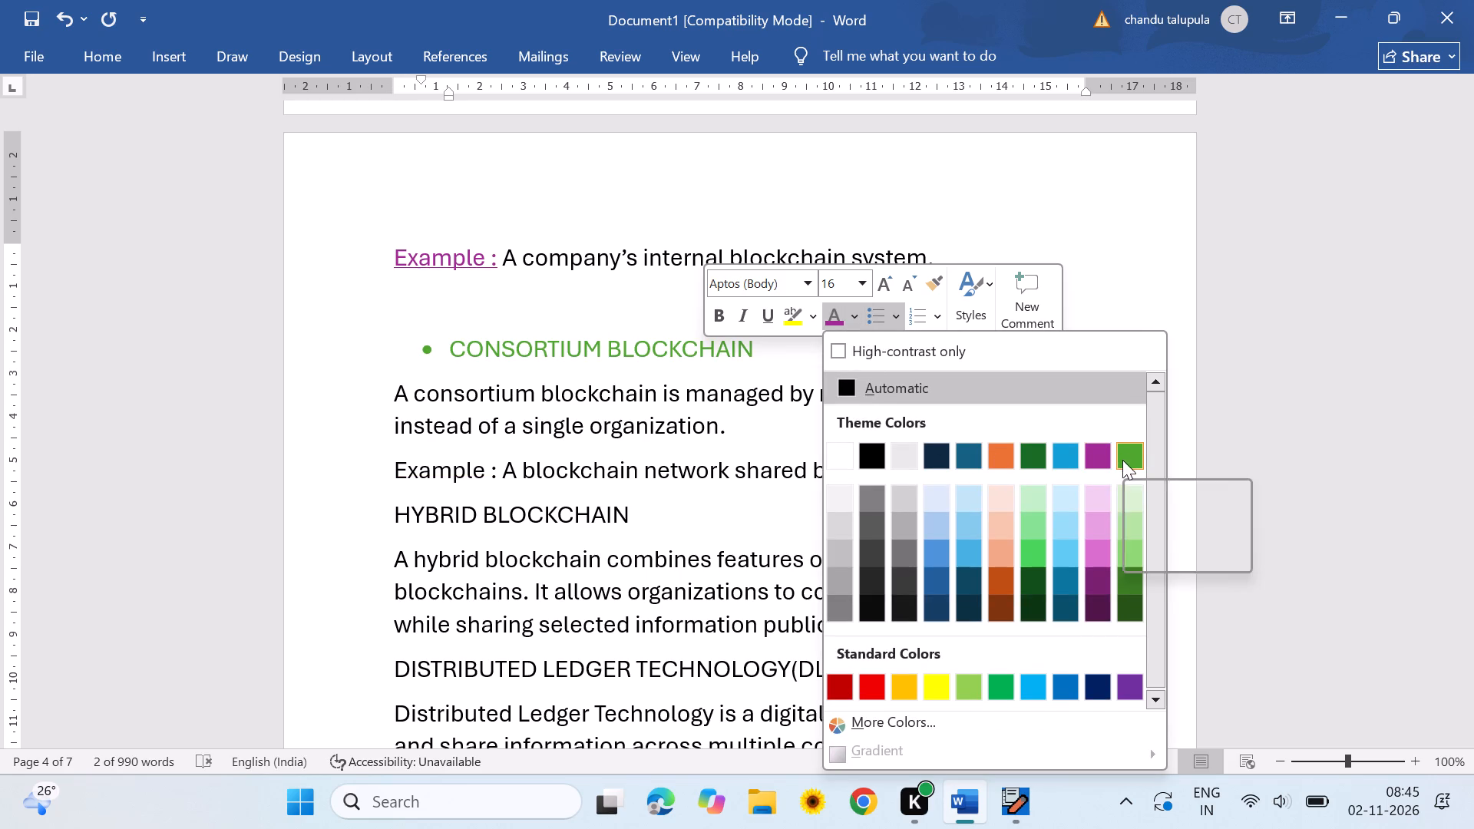
click(1132, 583)
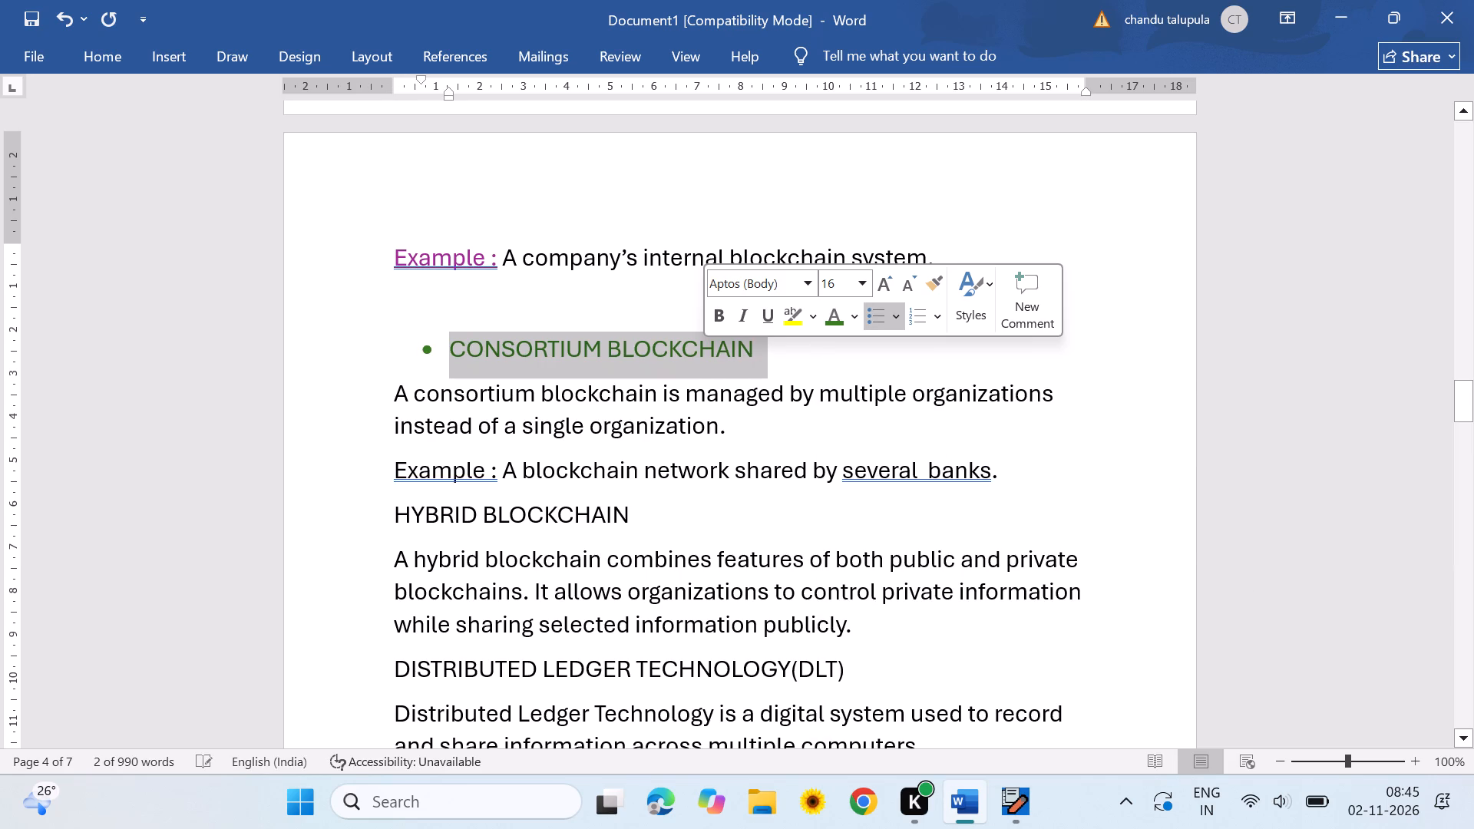
click(101, 61)
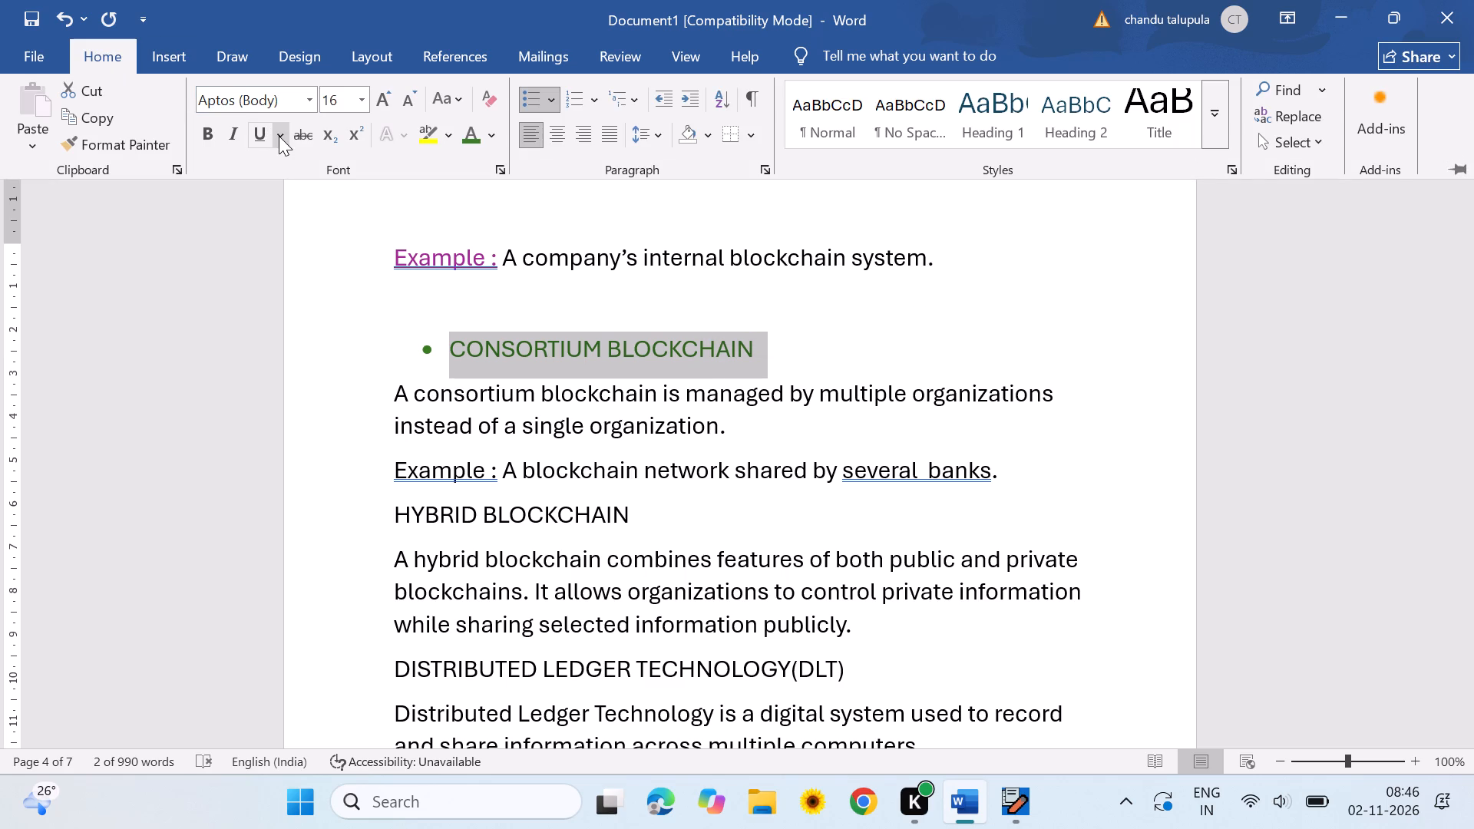
click(279, 136)
click(289, 183)
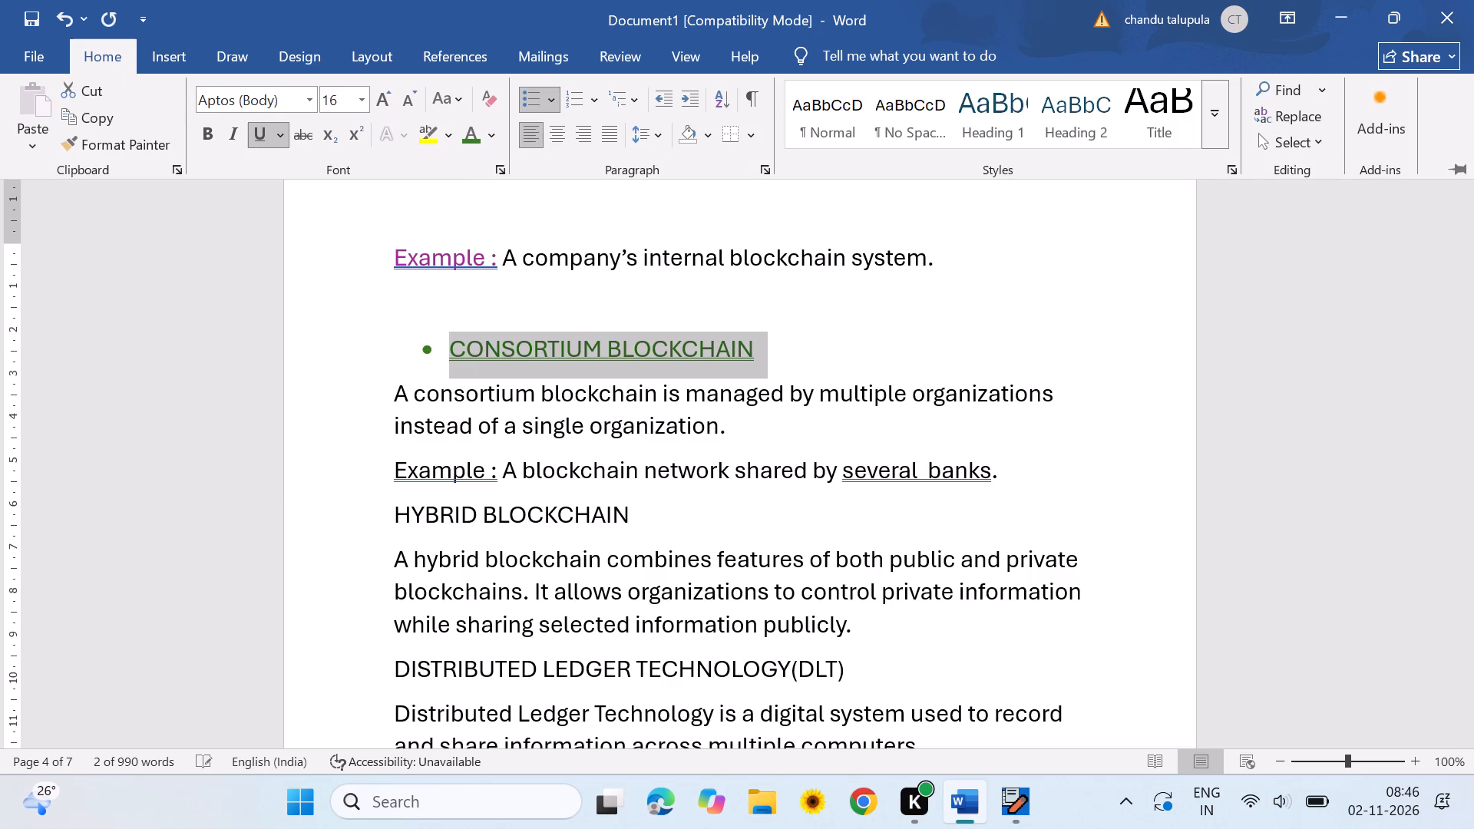
click(836, 336)
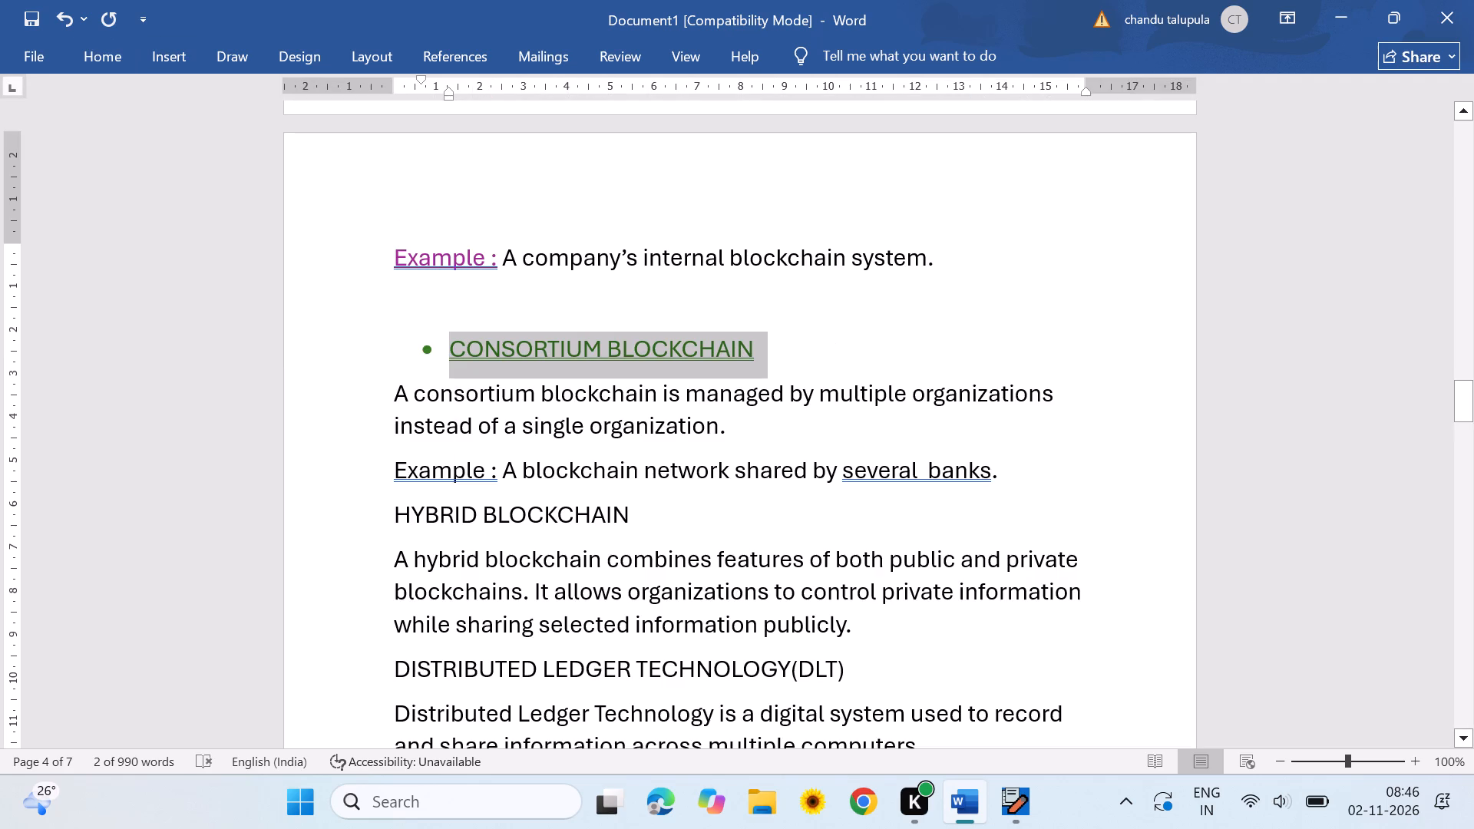
click(775, 309)
Color the label "Example :" before "A blockchain network shared by several banks" purple.
drag(1473, 398, 1473, 408)
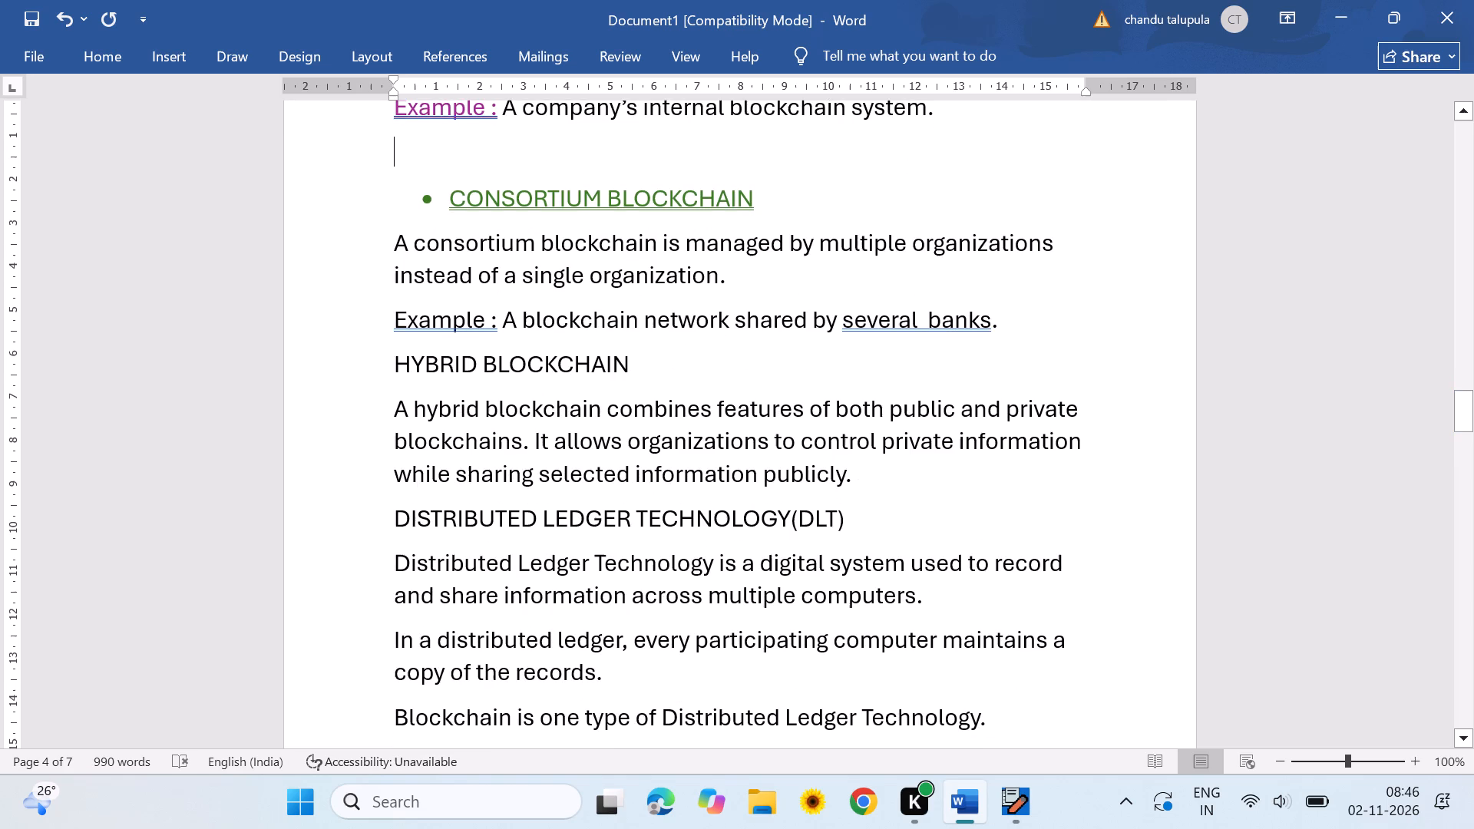
drag(393, 319, 497, 316)
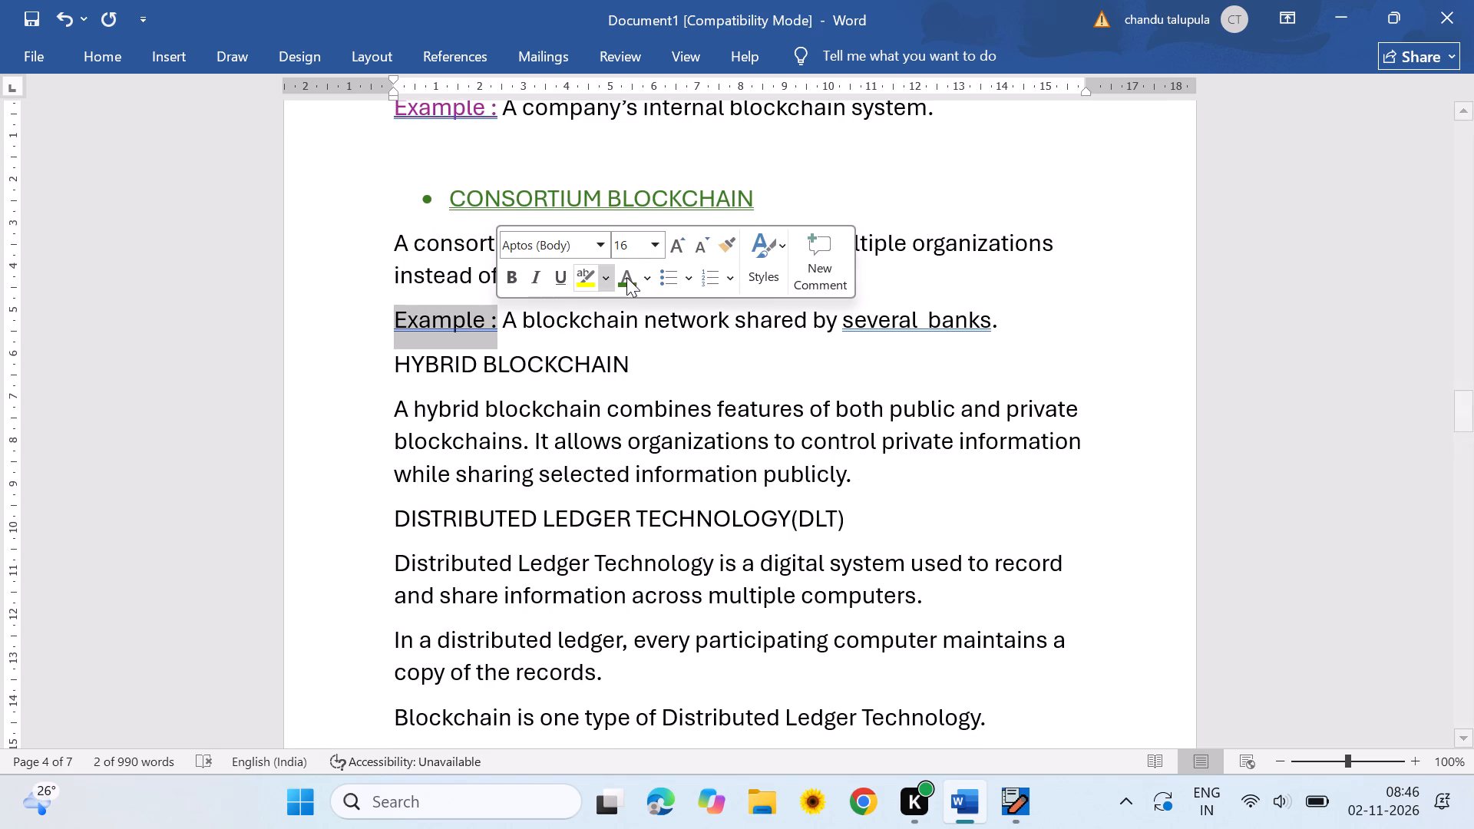
click(653, 276)
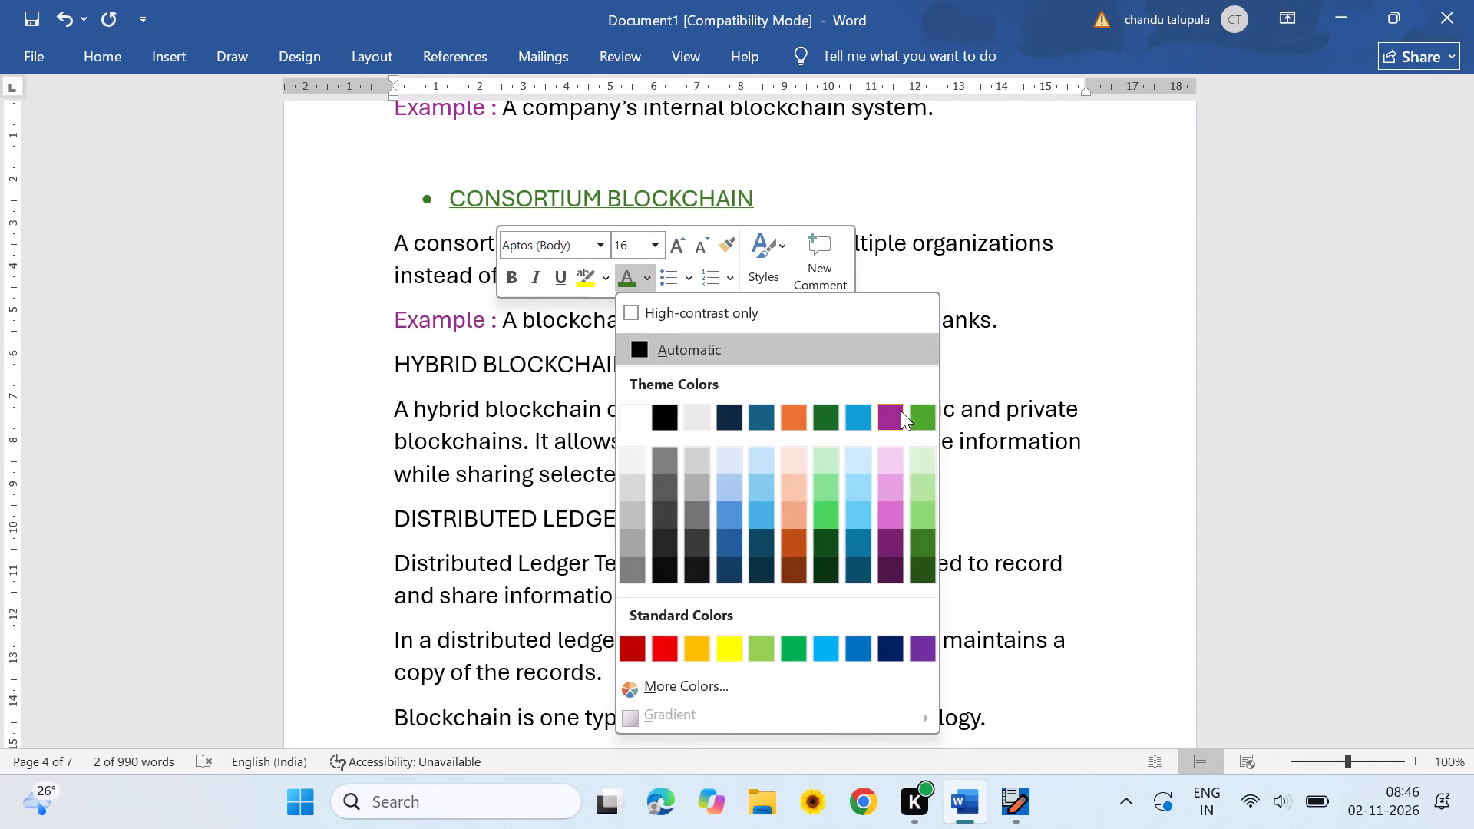
click(901, 411)
Insert a blank line between the several banks example and the HYBRID BLOCKCHAIN subheading.
click(1060, 329)
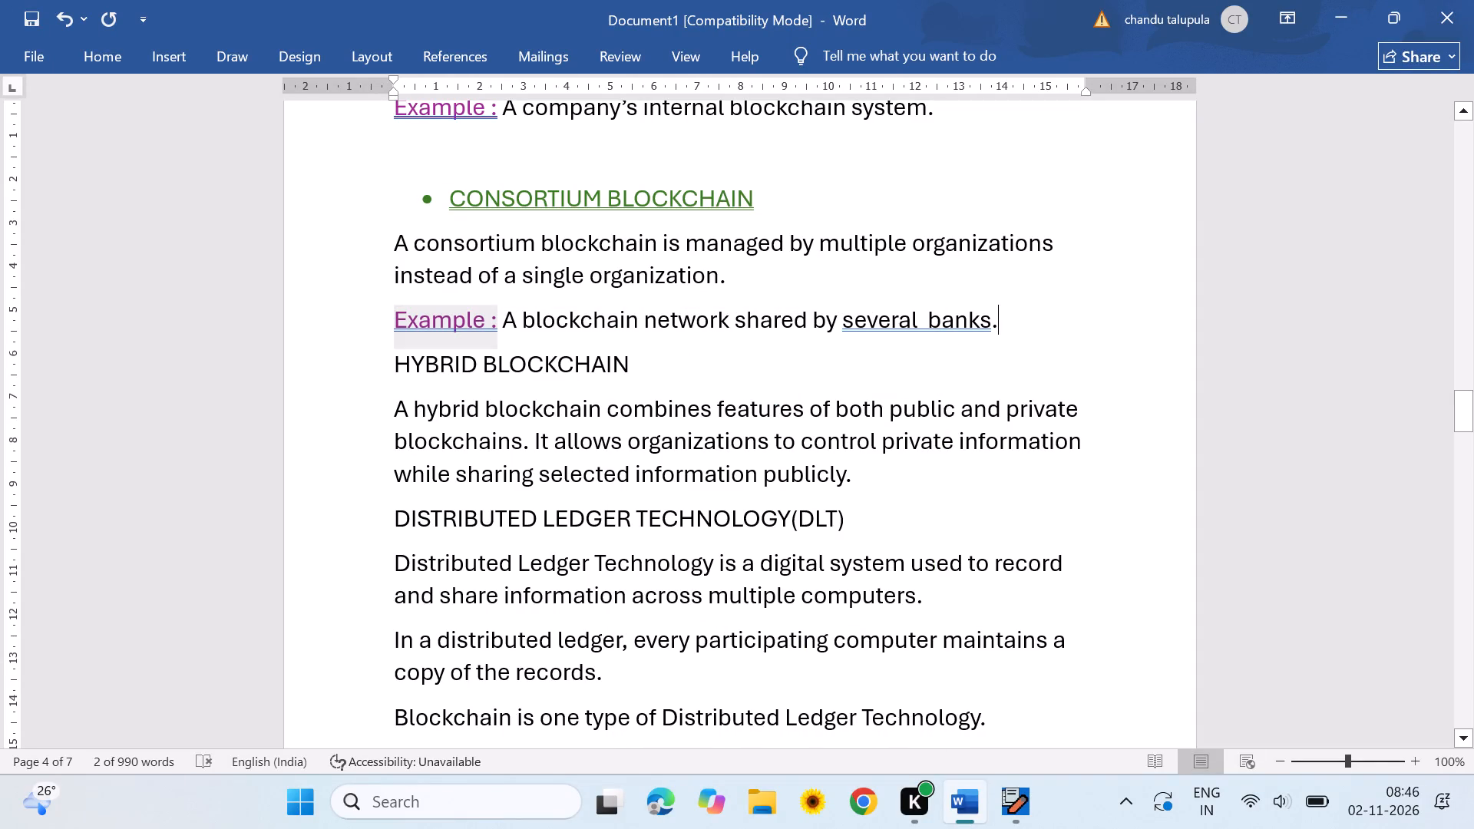
key(Return)
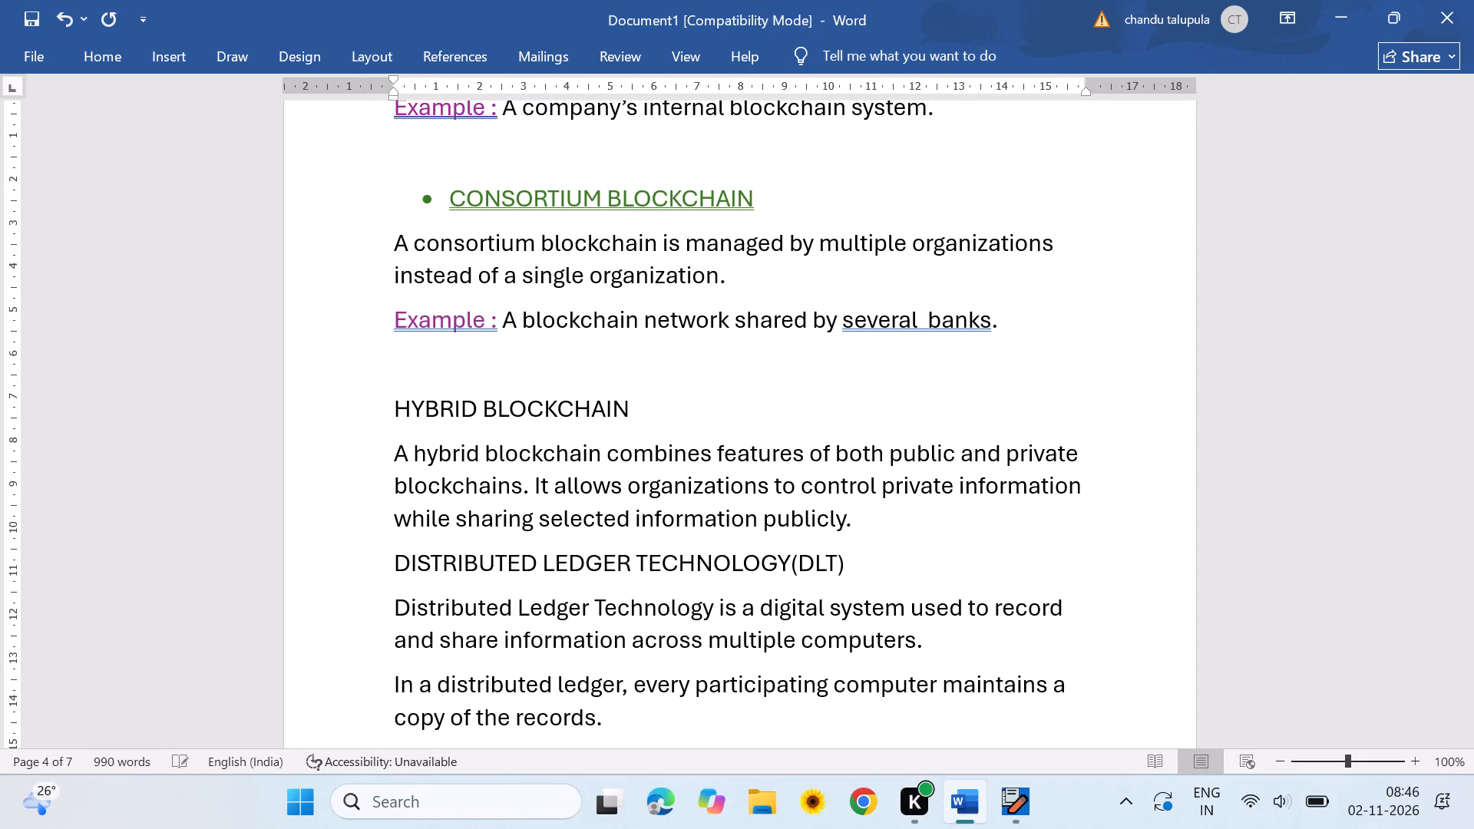
Format the HYBRID BLOCKCHAIN subheading with Green, Accent 6, Darker 25% text, a solid round bullet and a double underline.
click(378, 397)
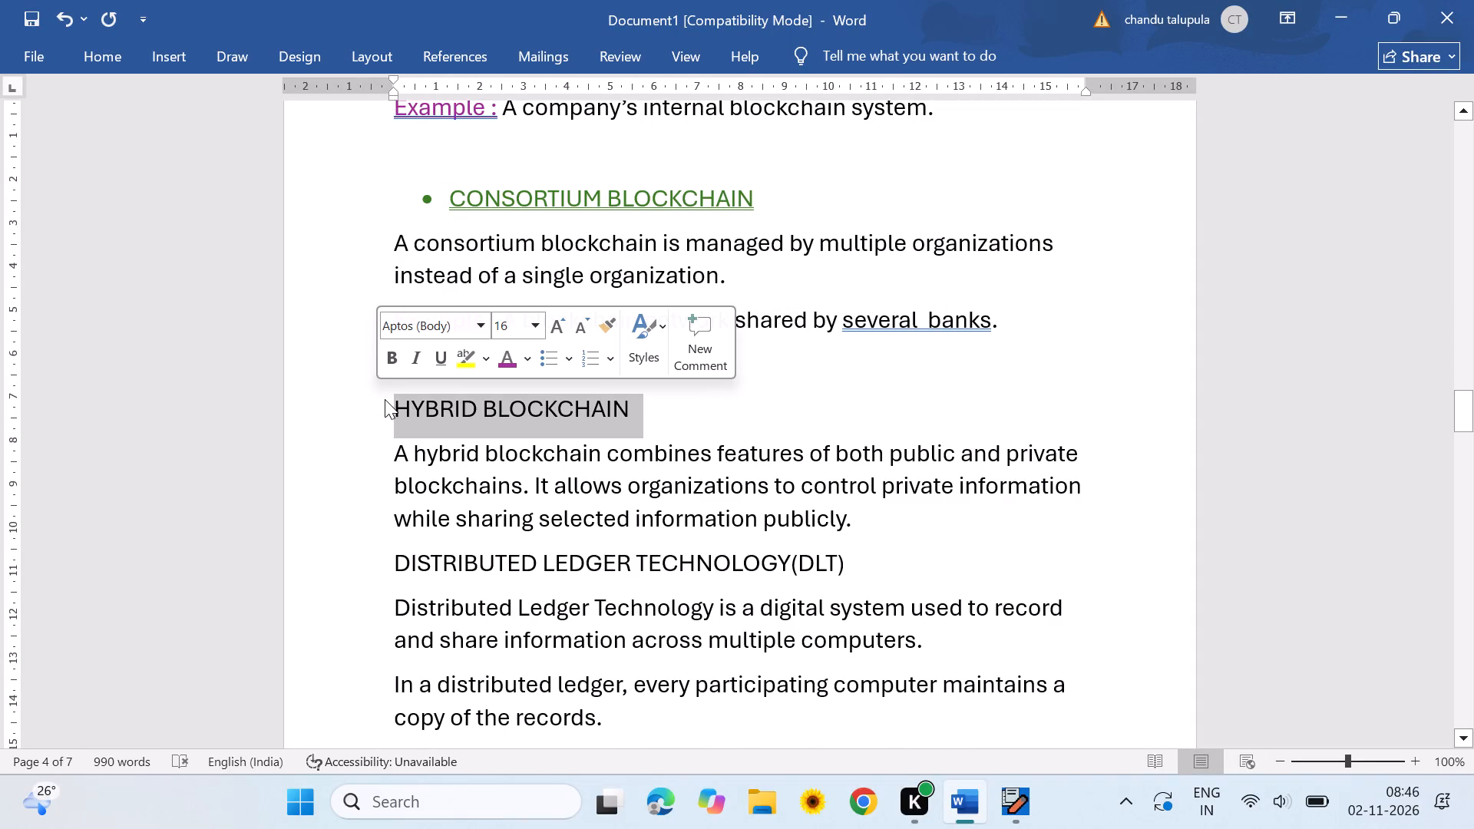
click(525, 358)
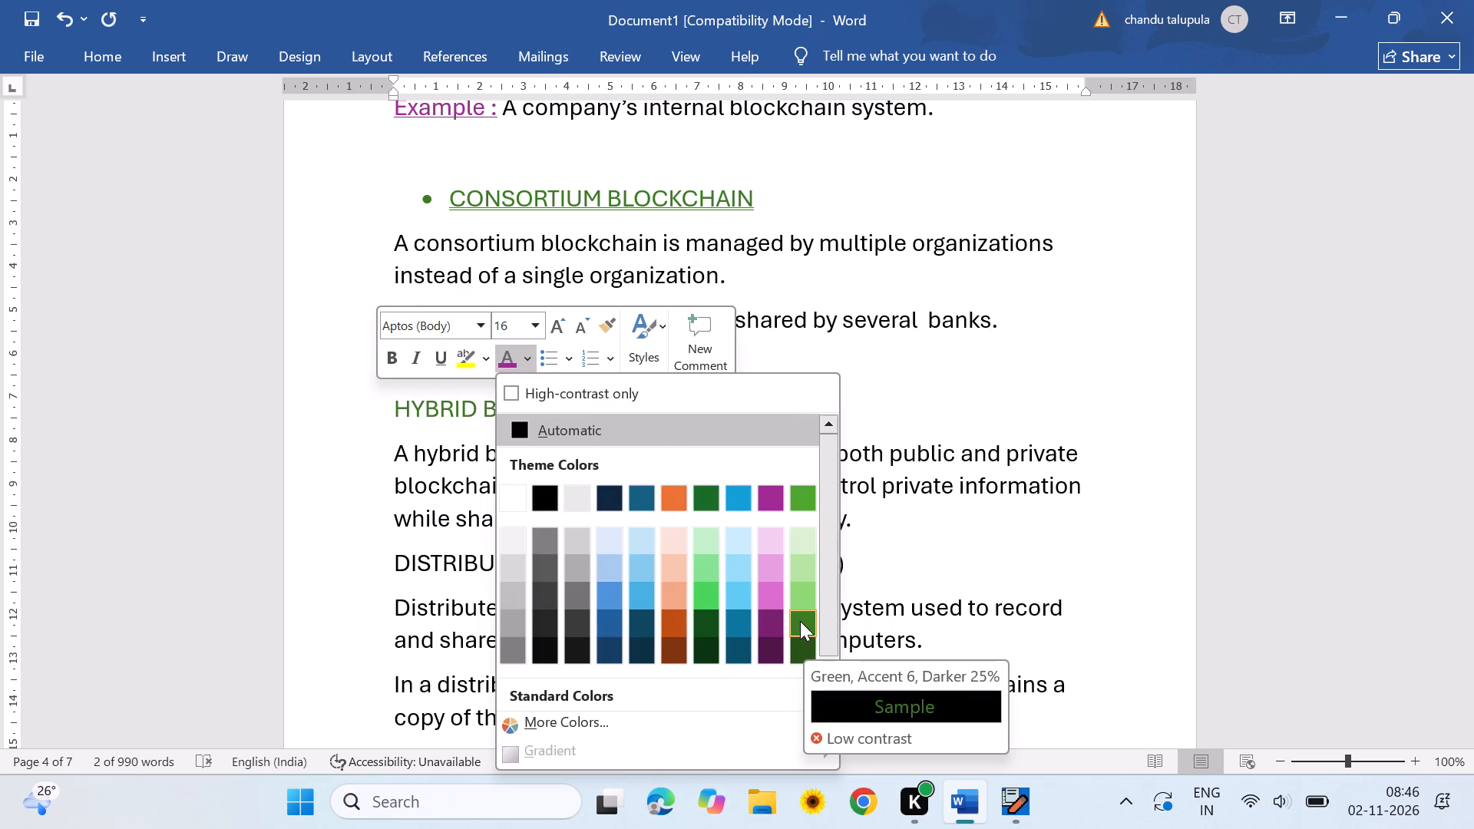
click(799, 621)
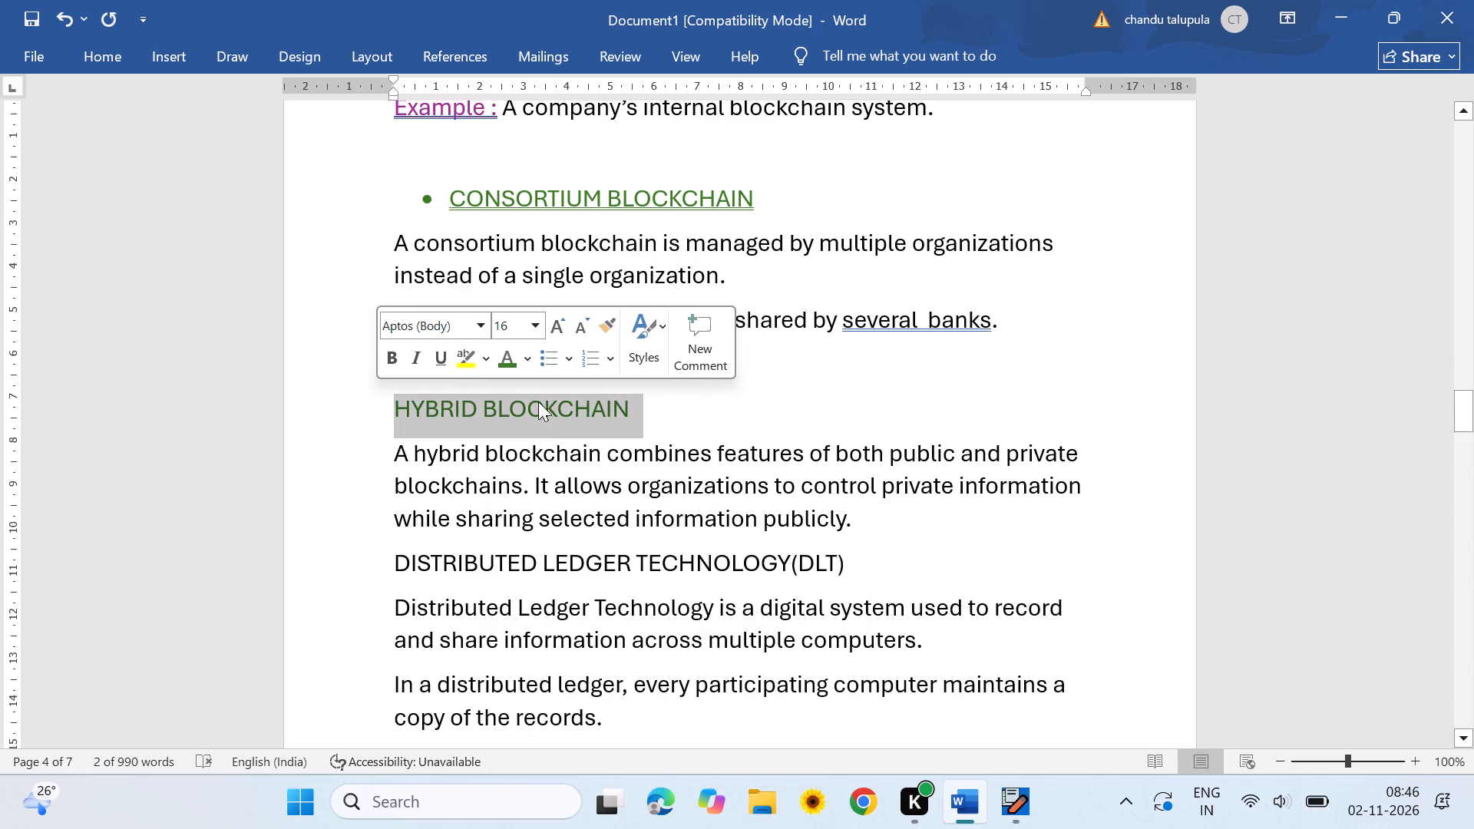
click(524, 356)
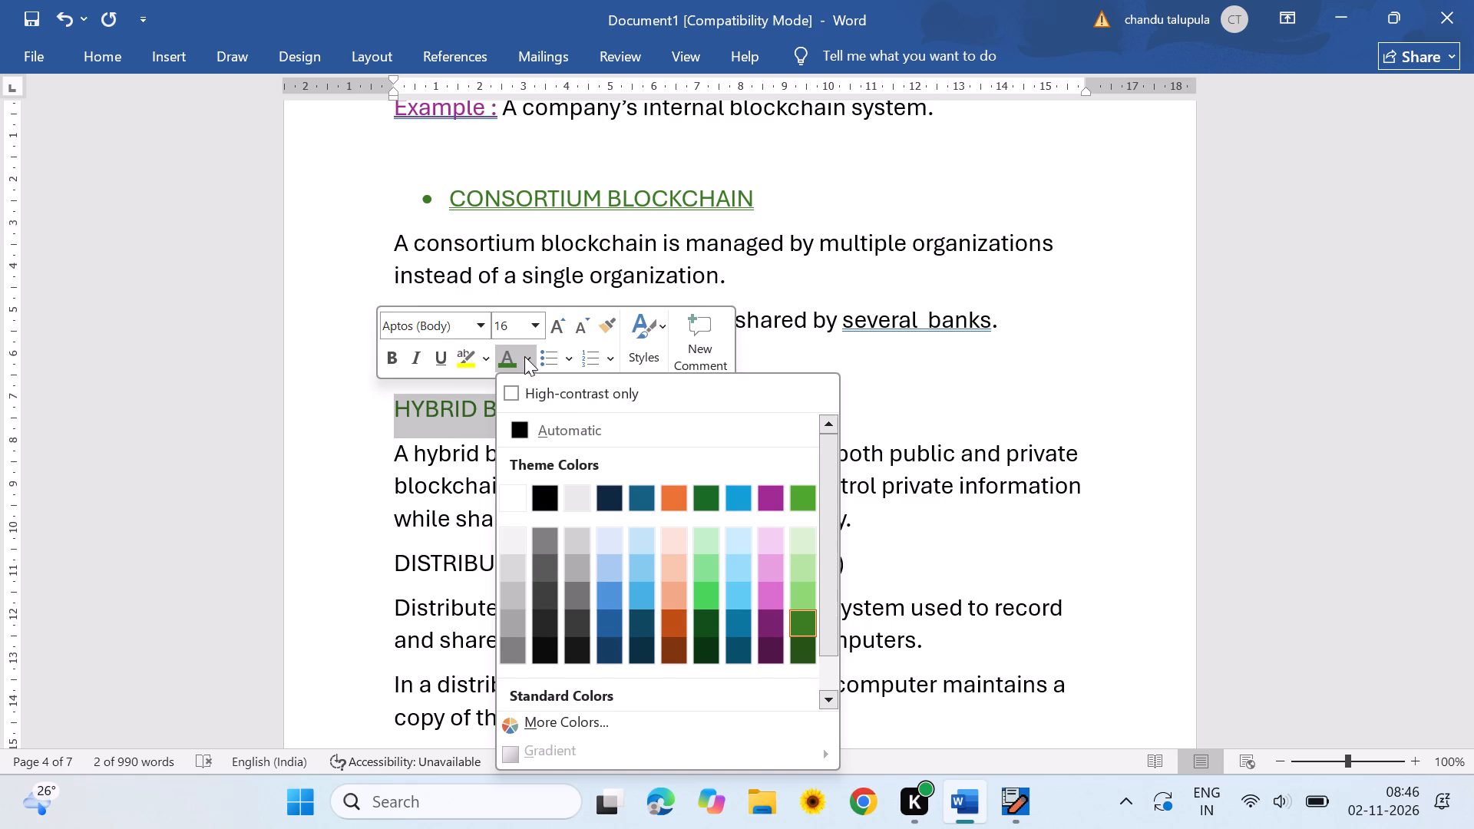
click(570, 358)
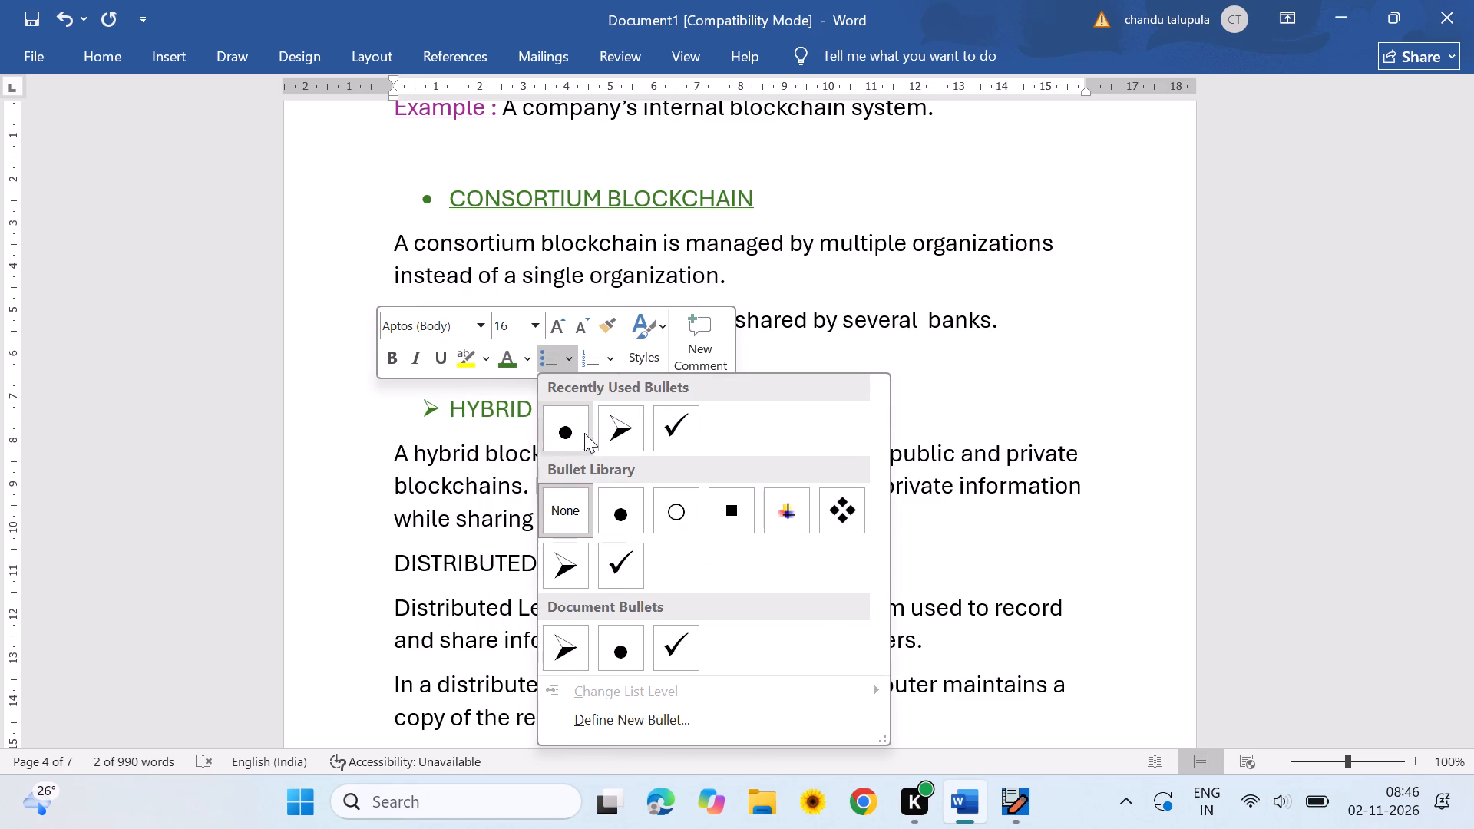
click(579, 432)
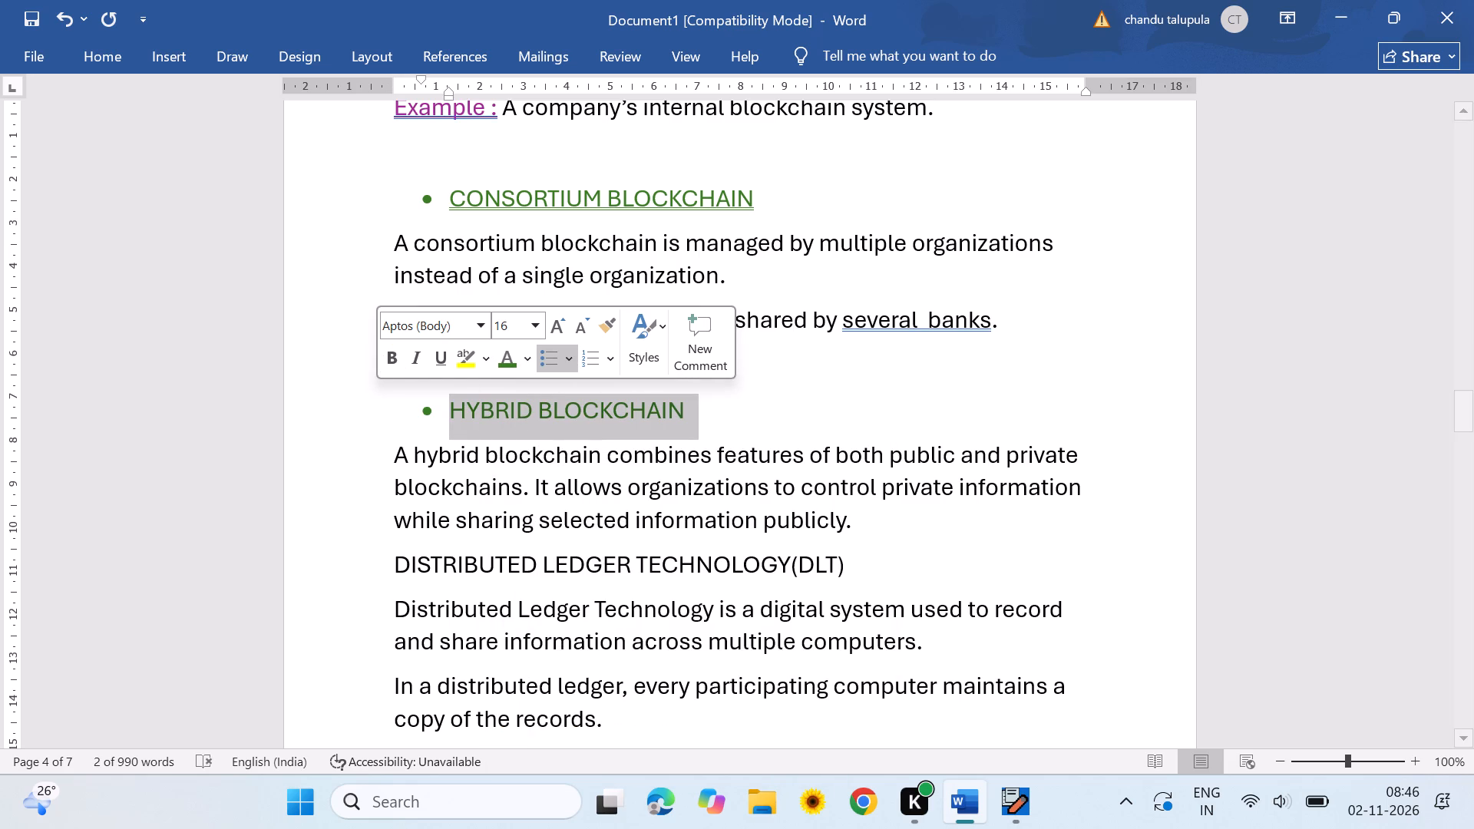
click(92, 54)
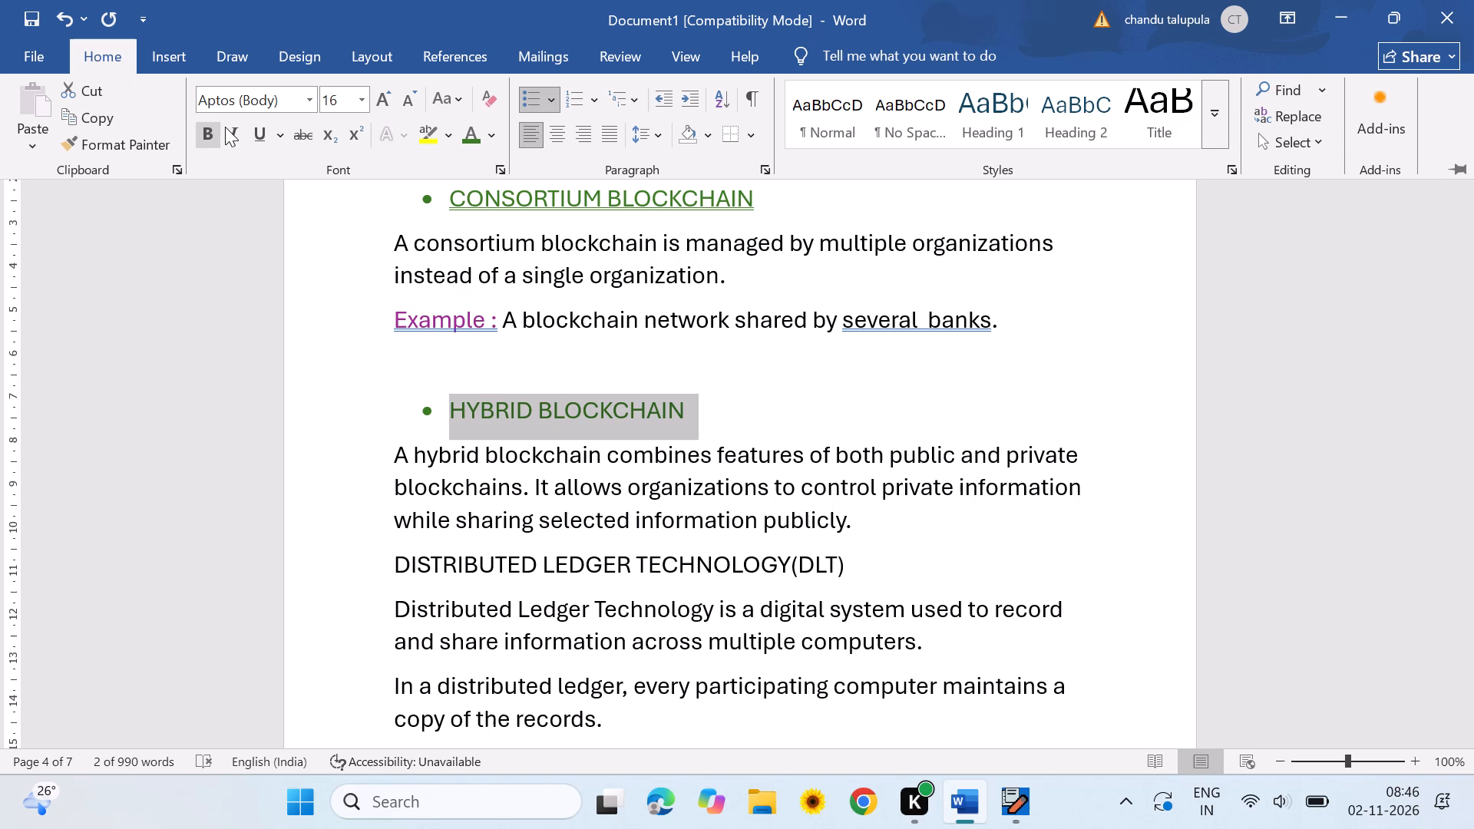
click(278, 136)
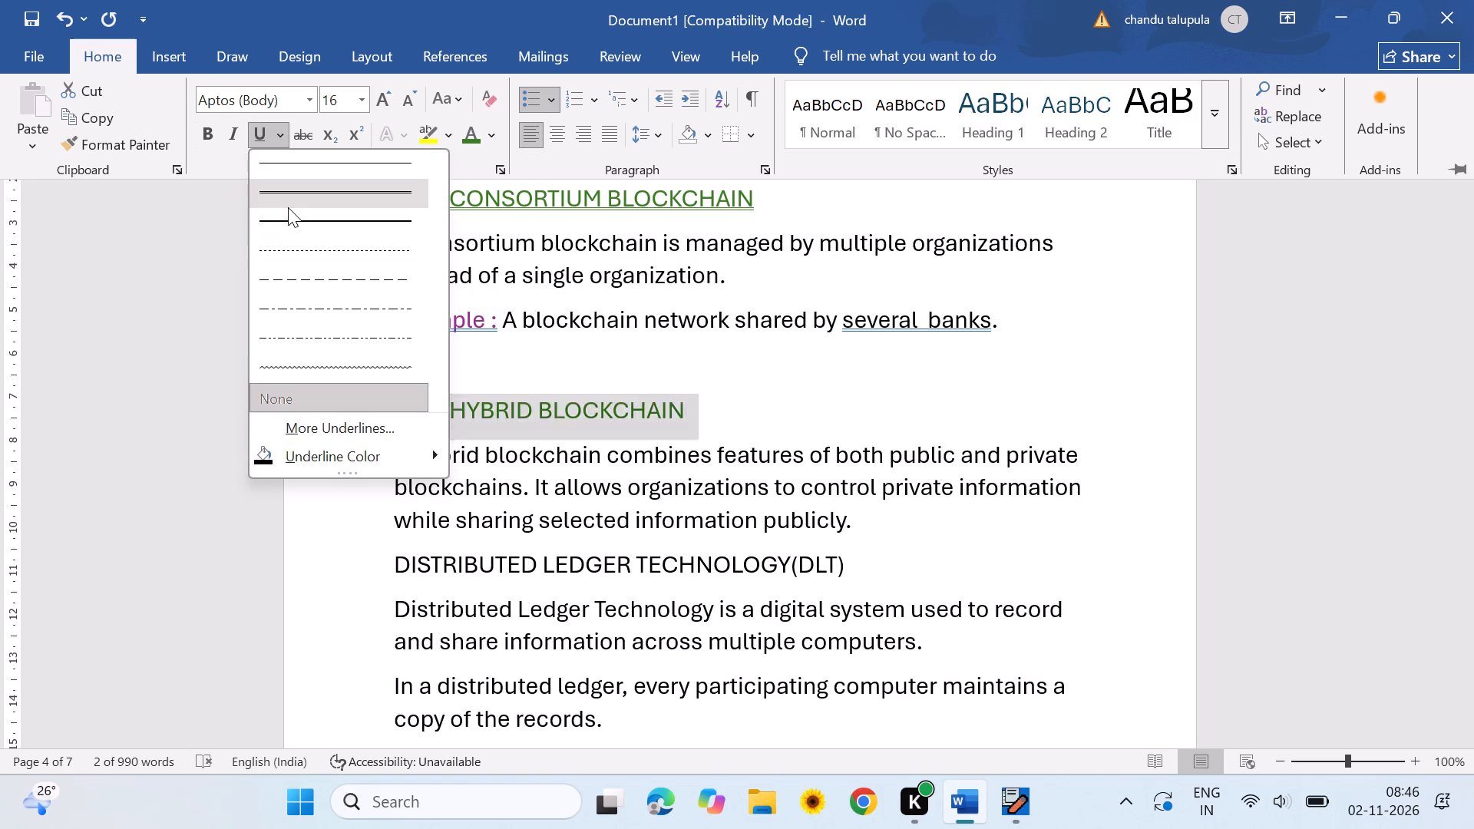
click(299, 196)
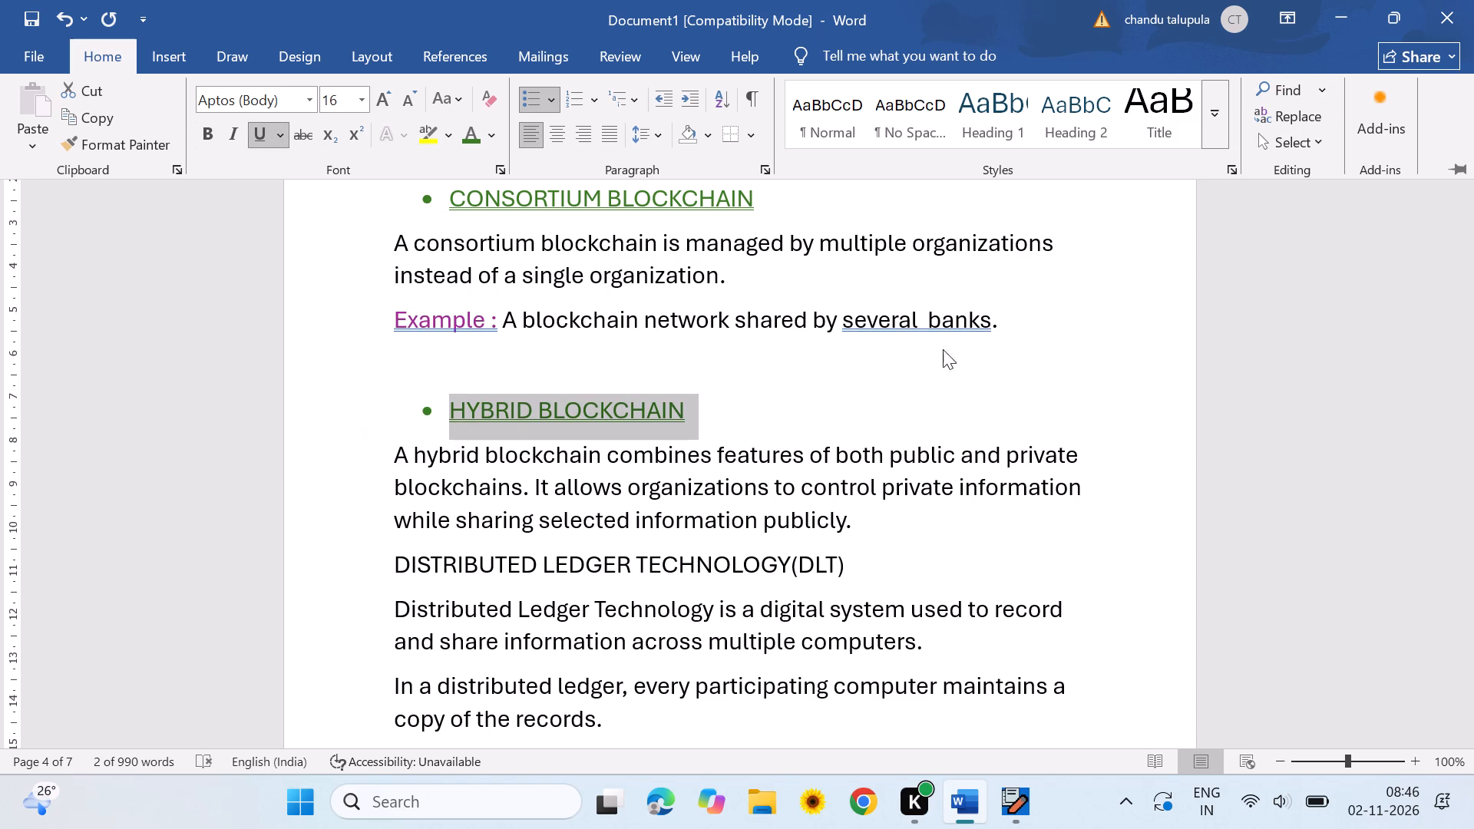
click(1036, 346)
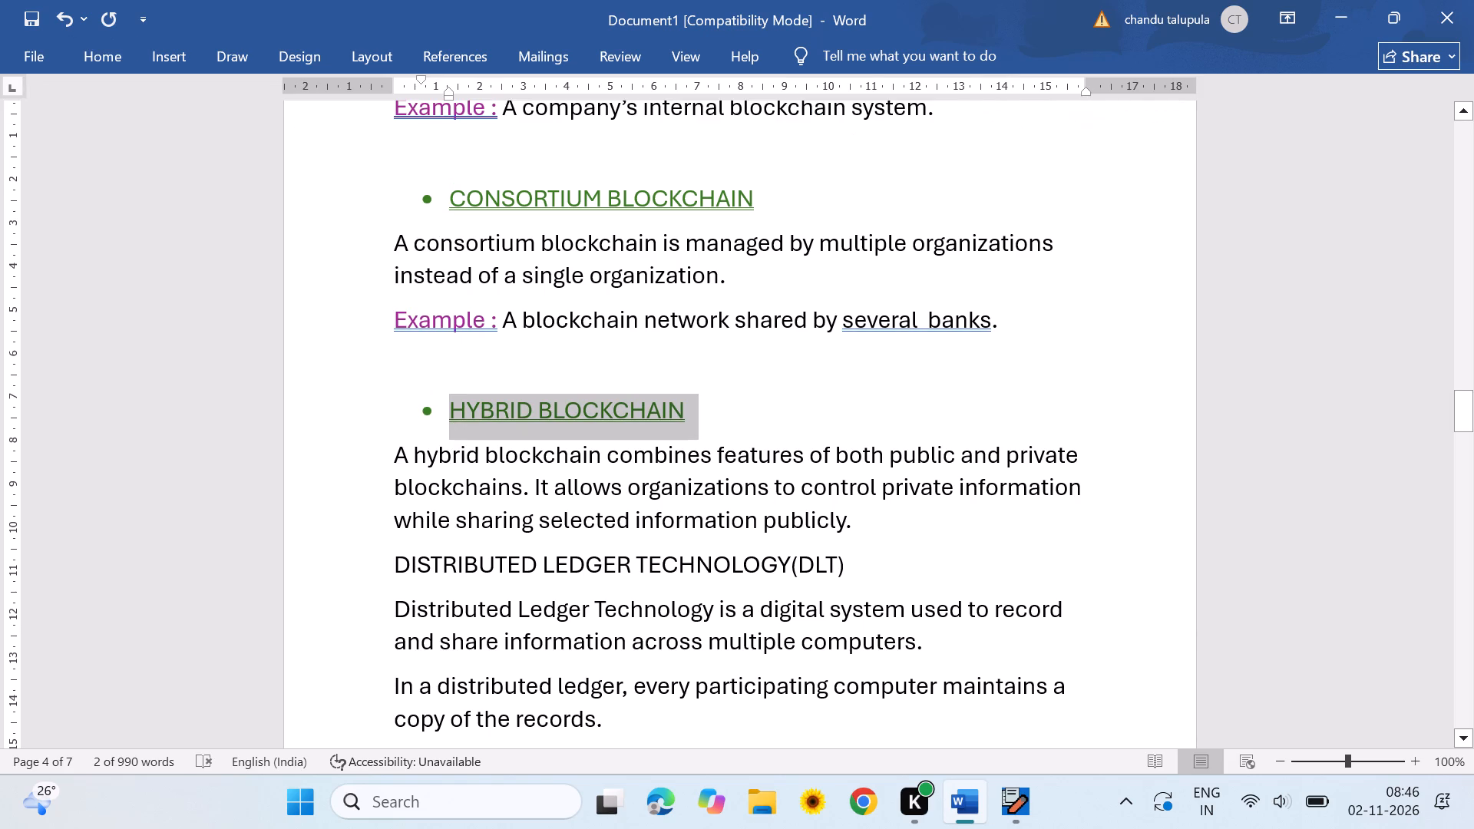
click(729, 393)
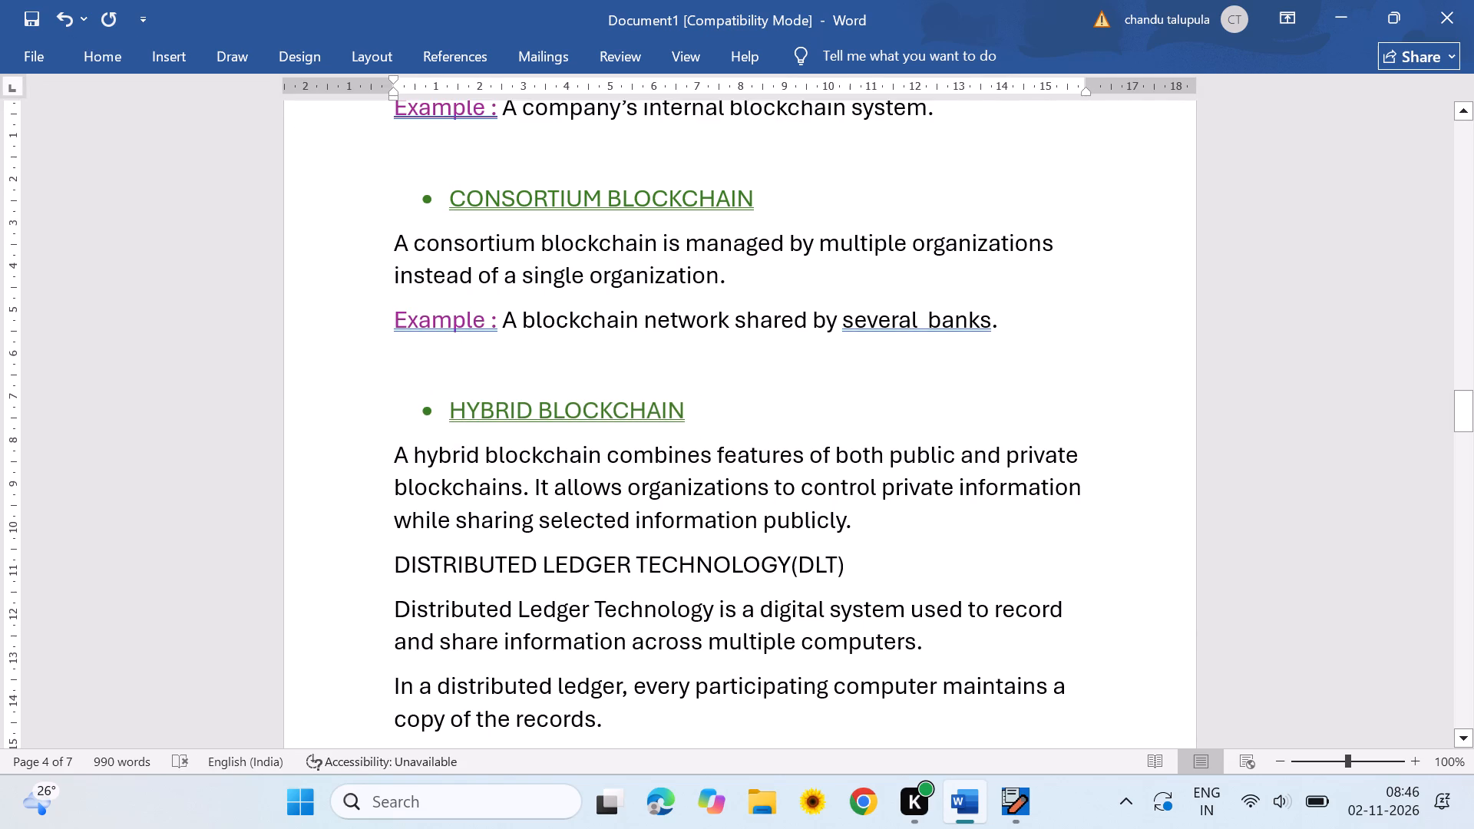
Insert a blank line between the hybrid blockchain paragraph and the DISTRIBUTED LEDGER TECHNOLOGY(DLT) heading.
drag(1466, 414, 1469, 427)
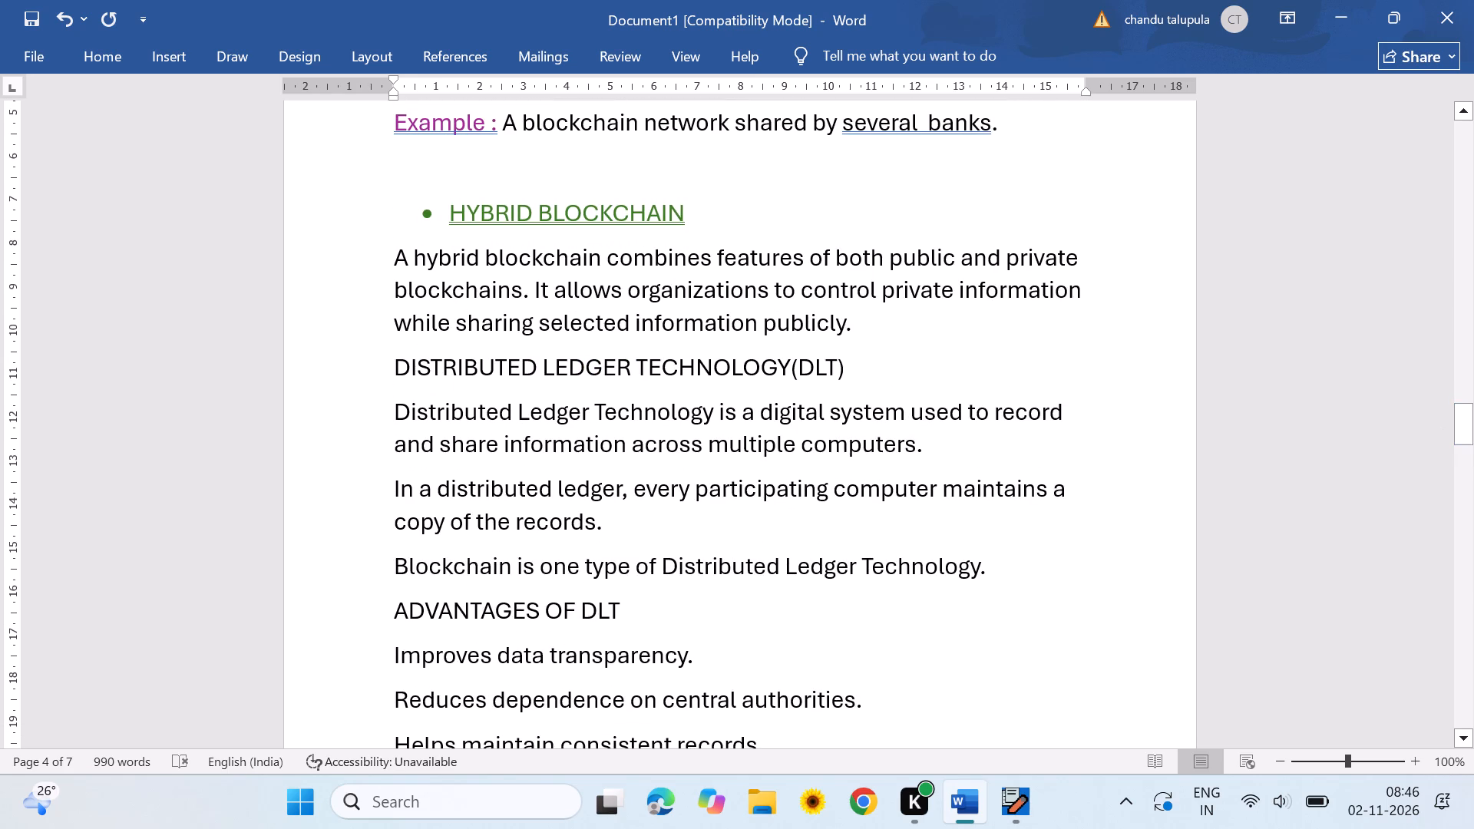
click(871, 335)
key(Return)
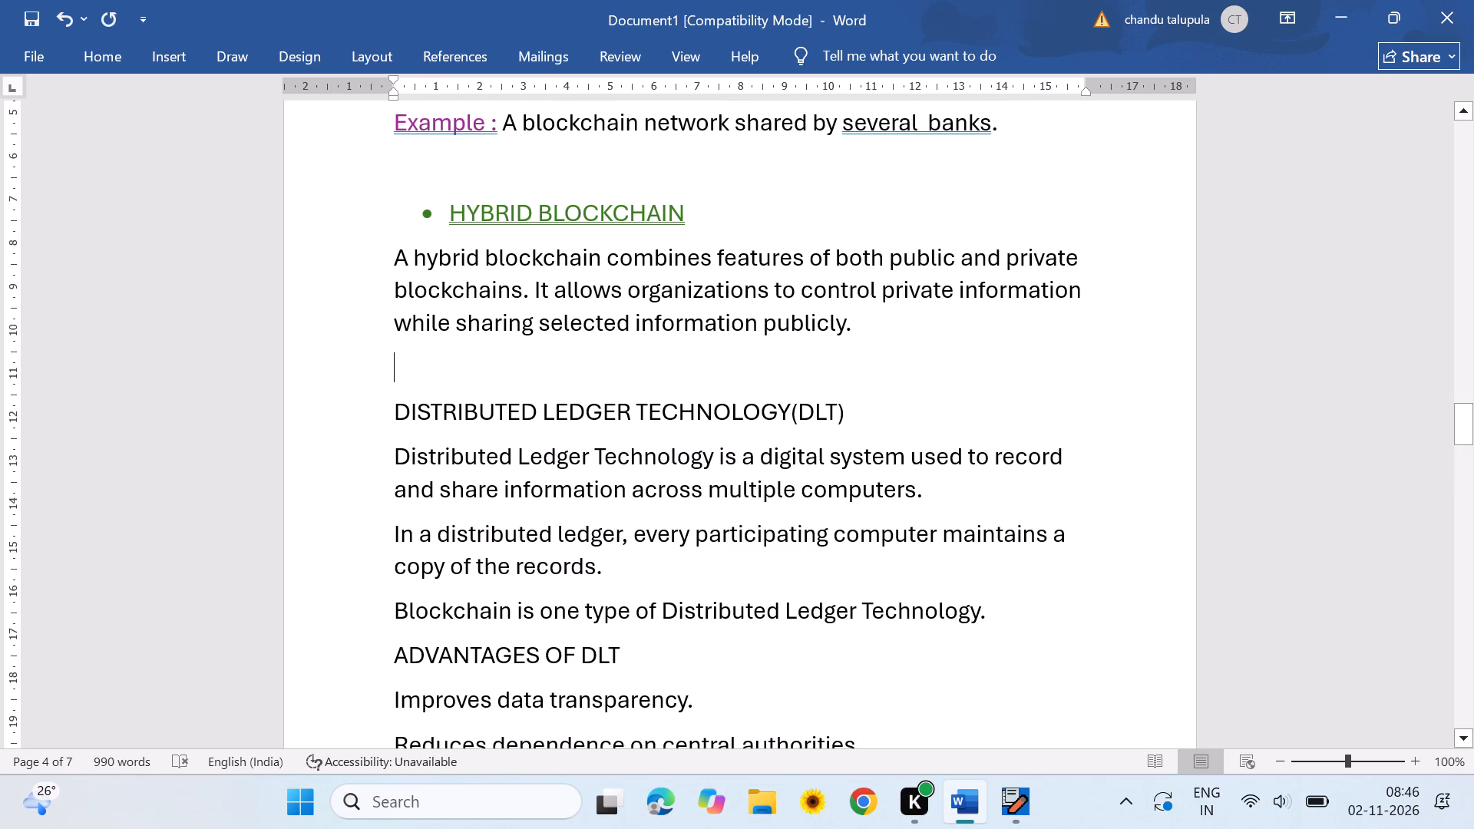
Format the DISTRIBUTED LEDGER TECHNOLOGY(DLT) heading with the same green text, solid round bullet and double underline as HYBRID BLOCKCHAIN.
click(398, 407)
drag(398, 407, 866, 405)
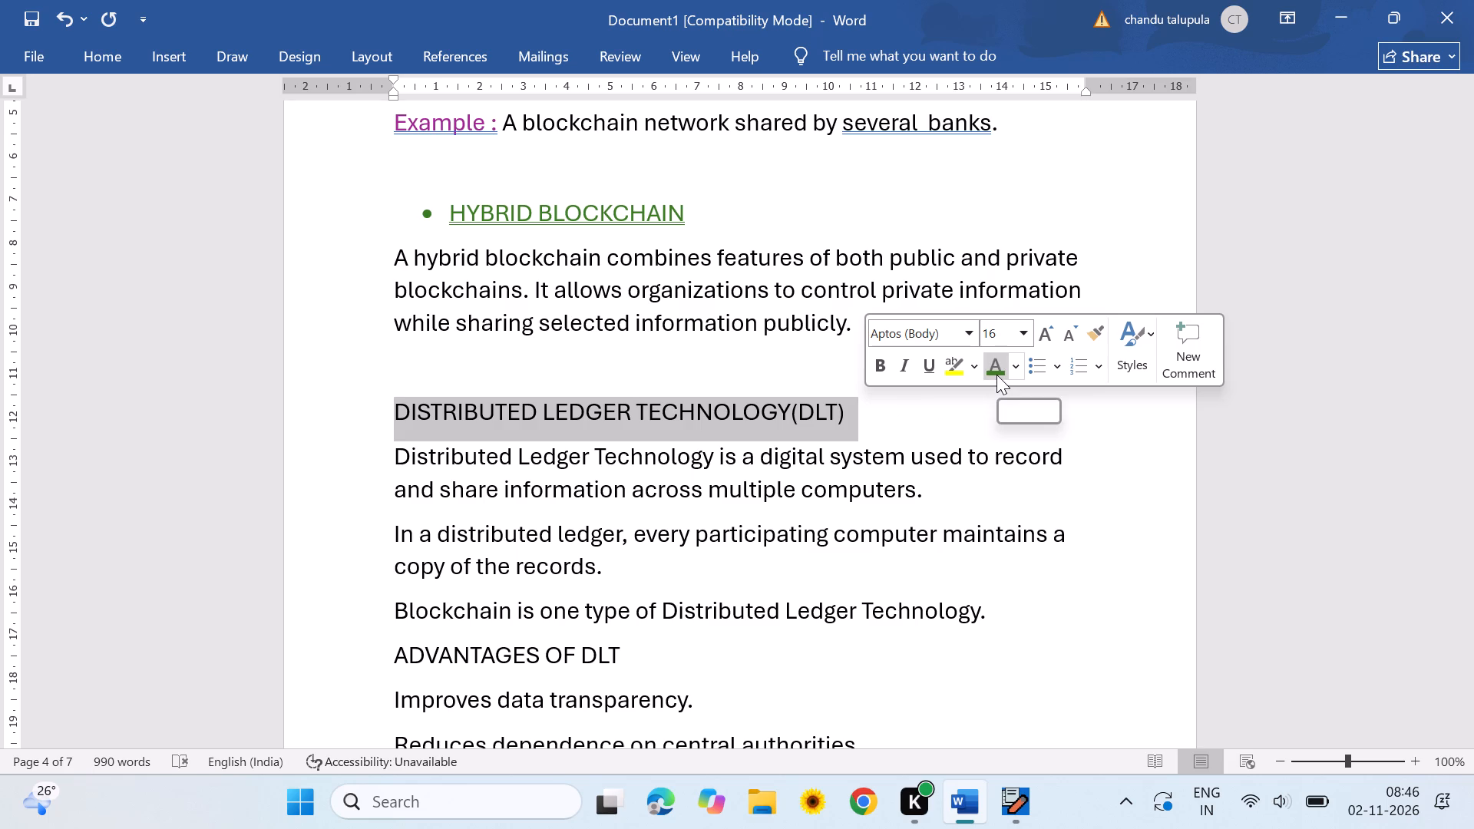
click(996, 375)
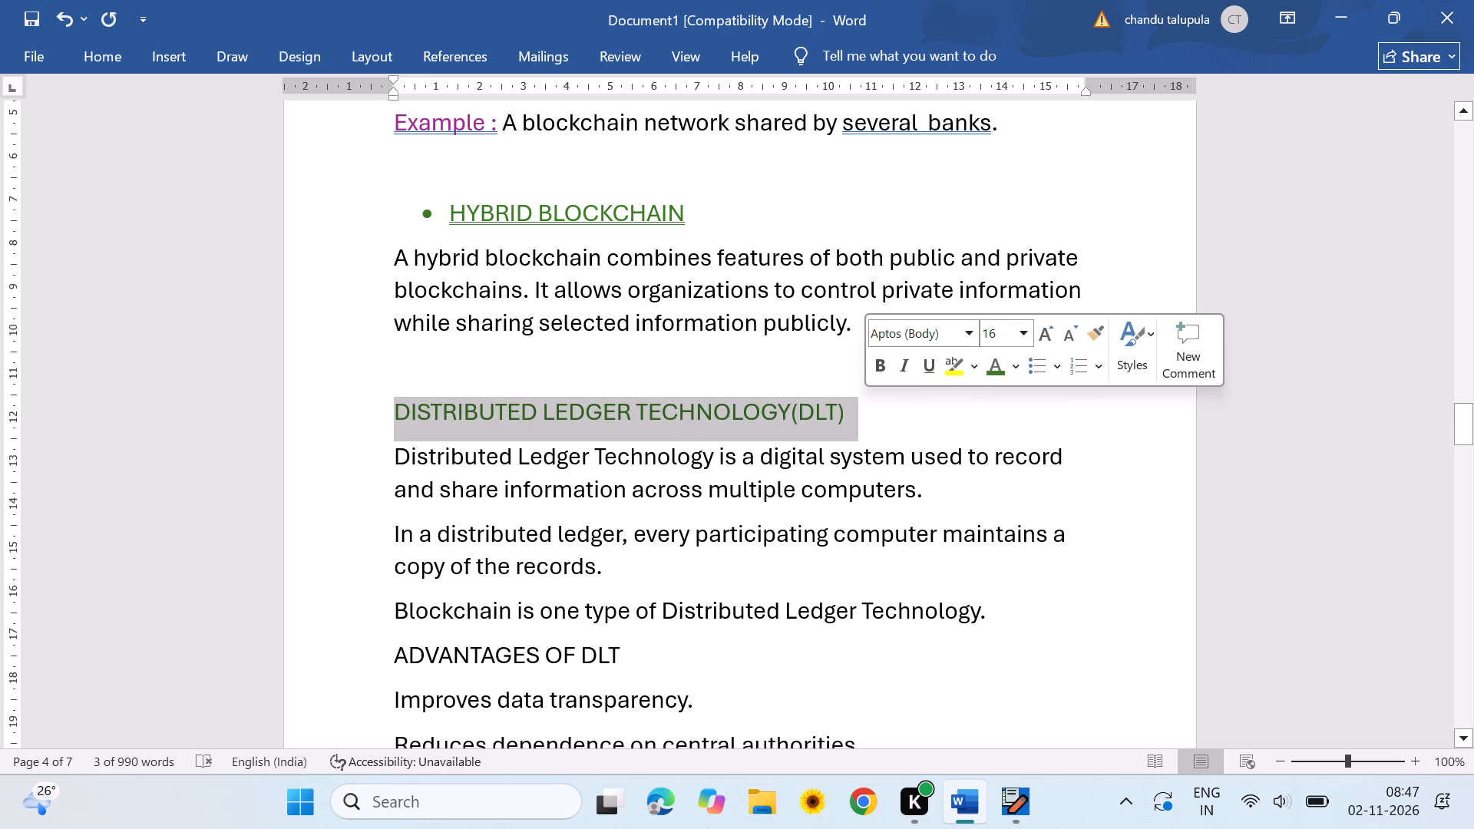
click(1037, 374)
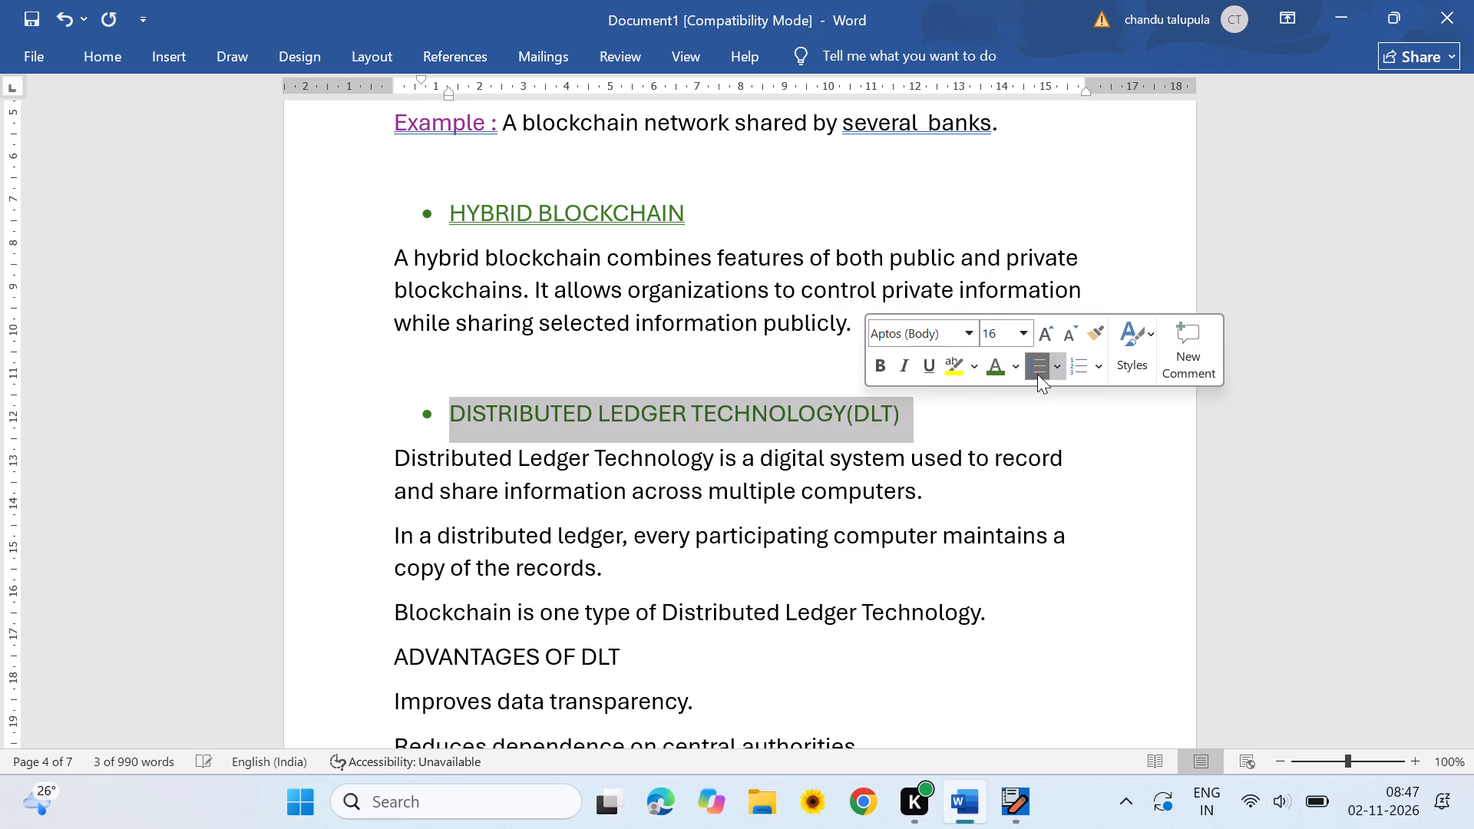
click(110, 64)
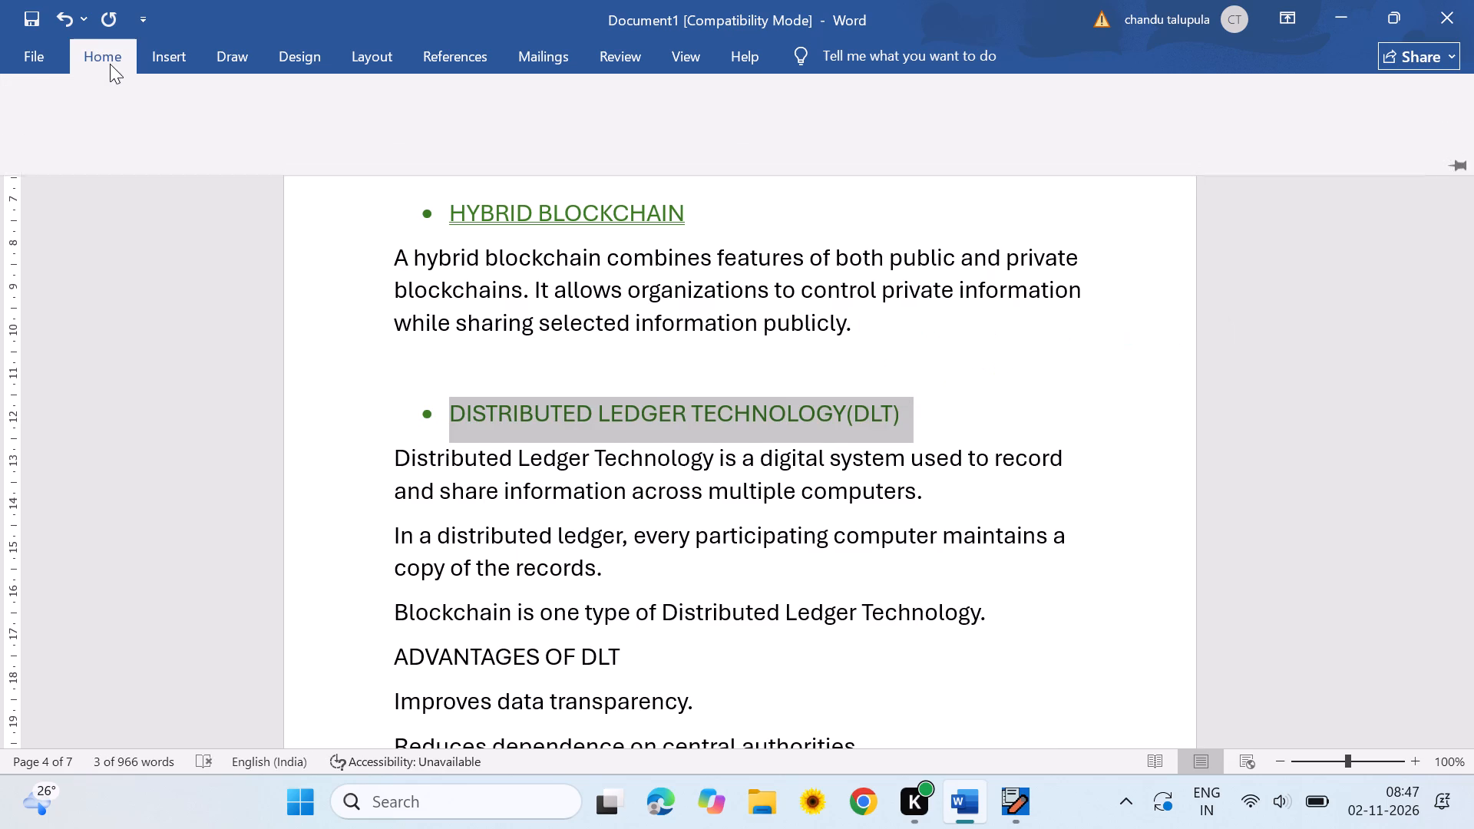
click(273, 127)
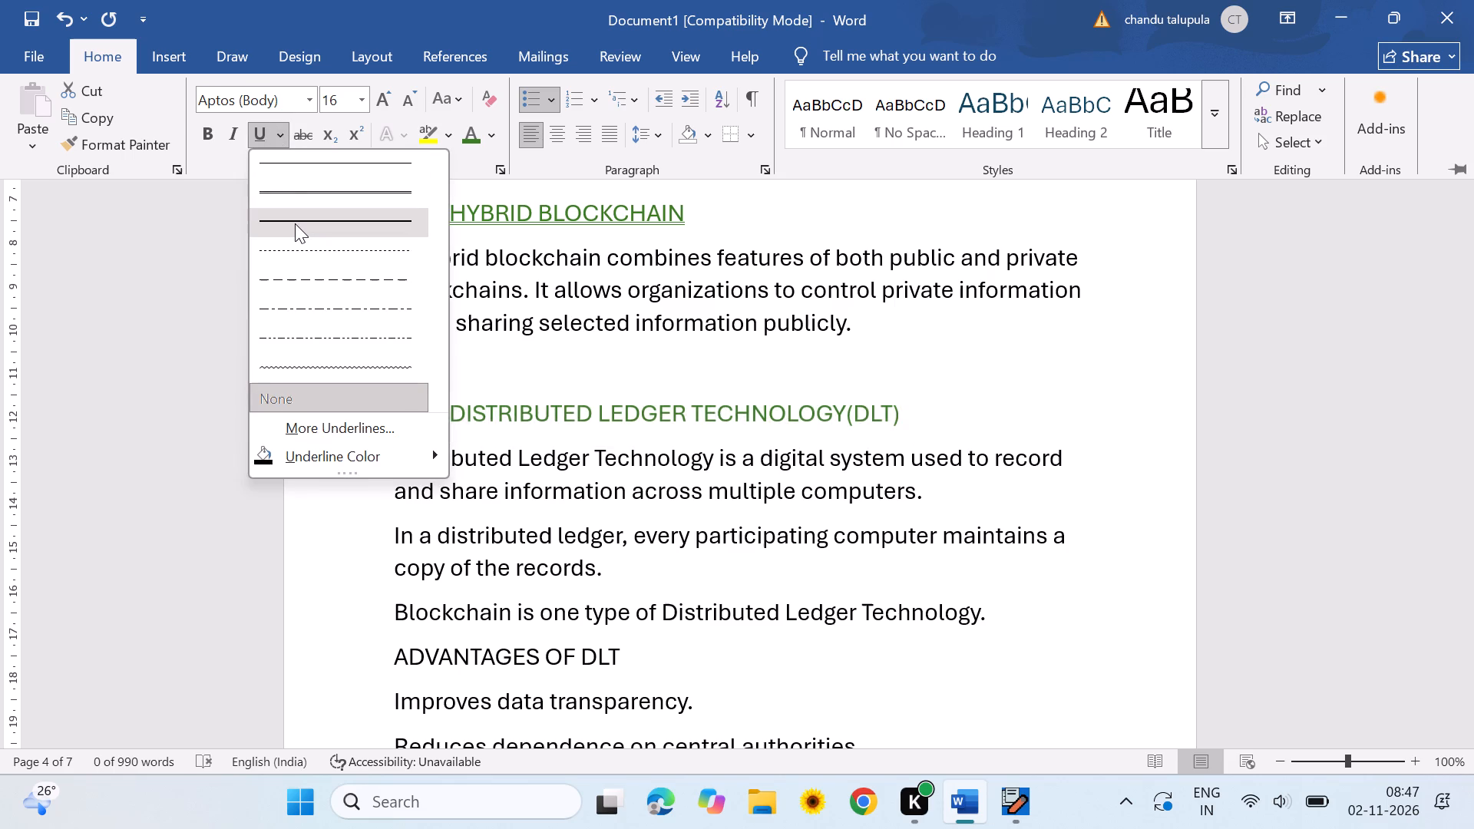
click(302, 187)
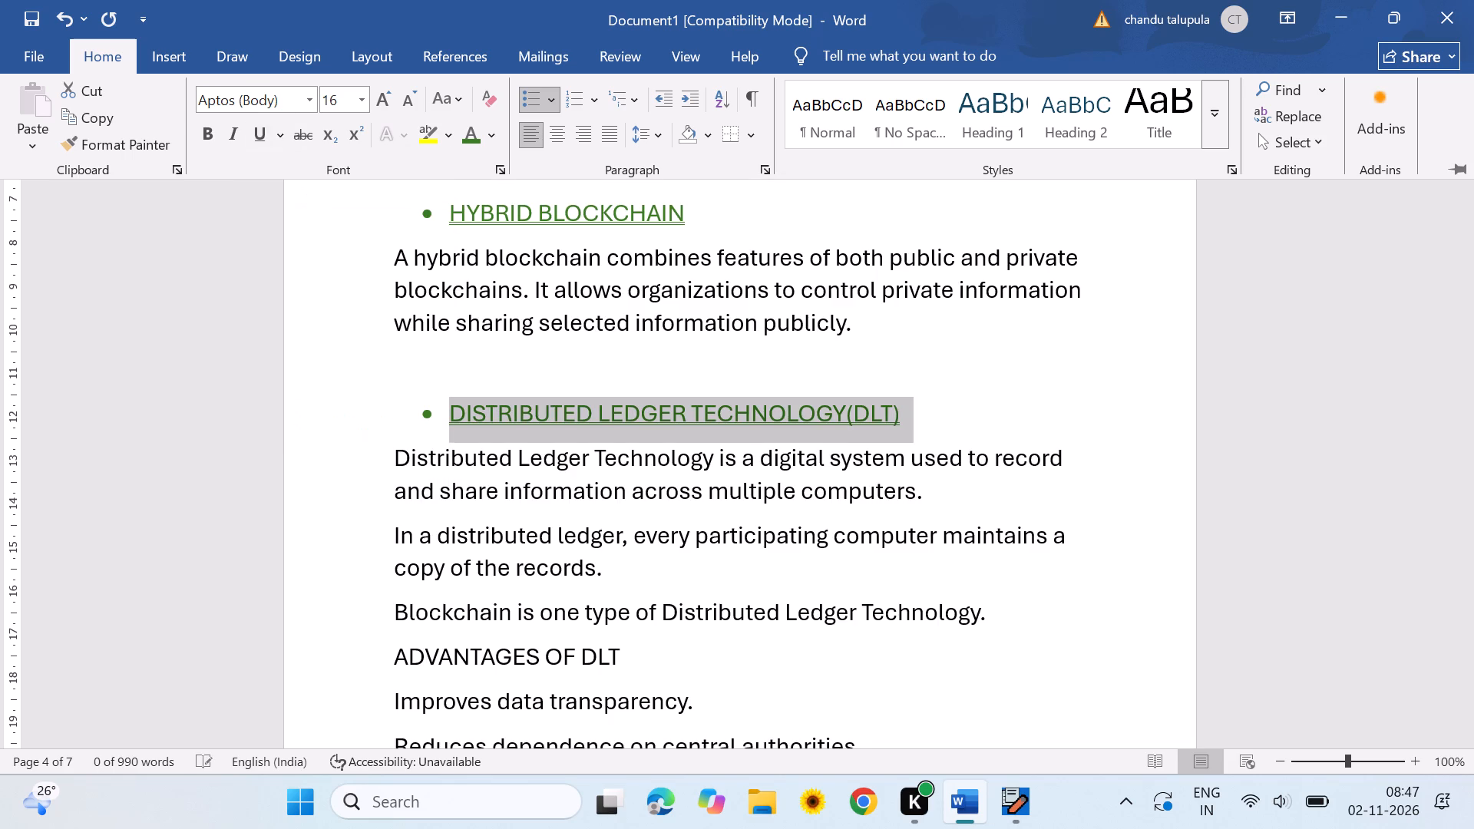
click(1082, 299)
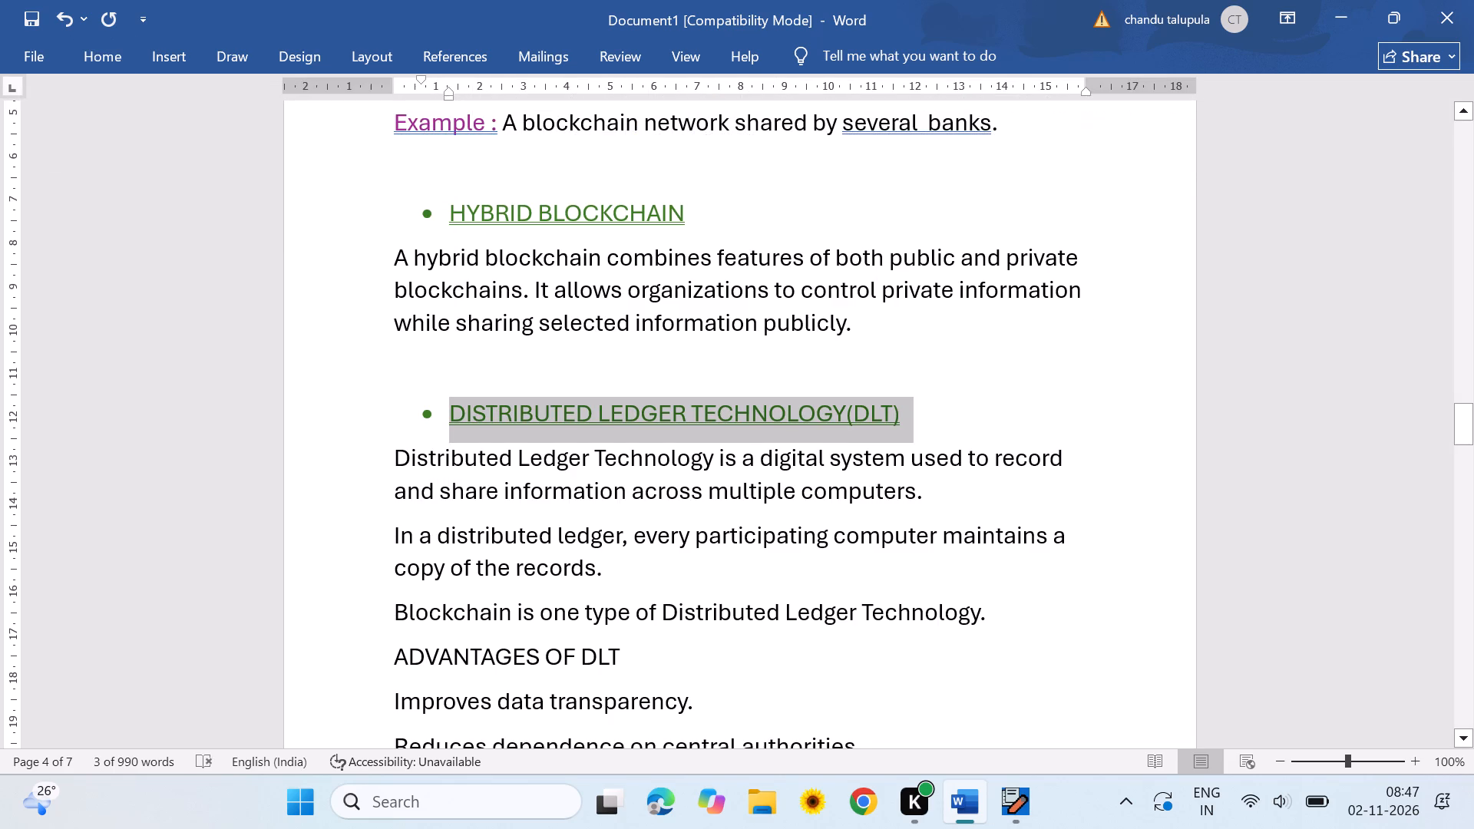
click(992, 358)
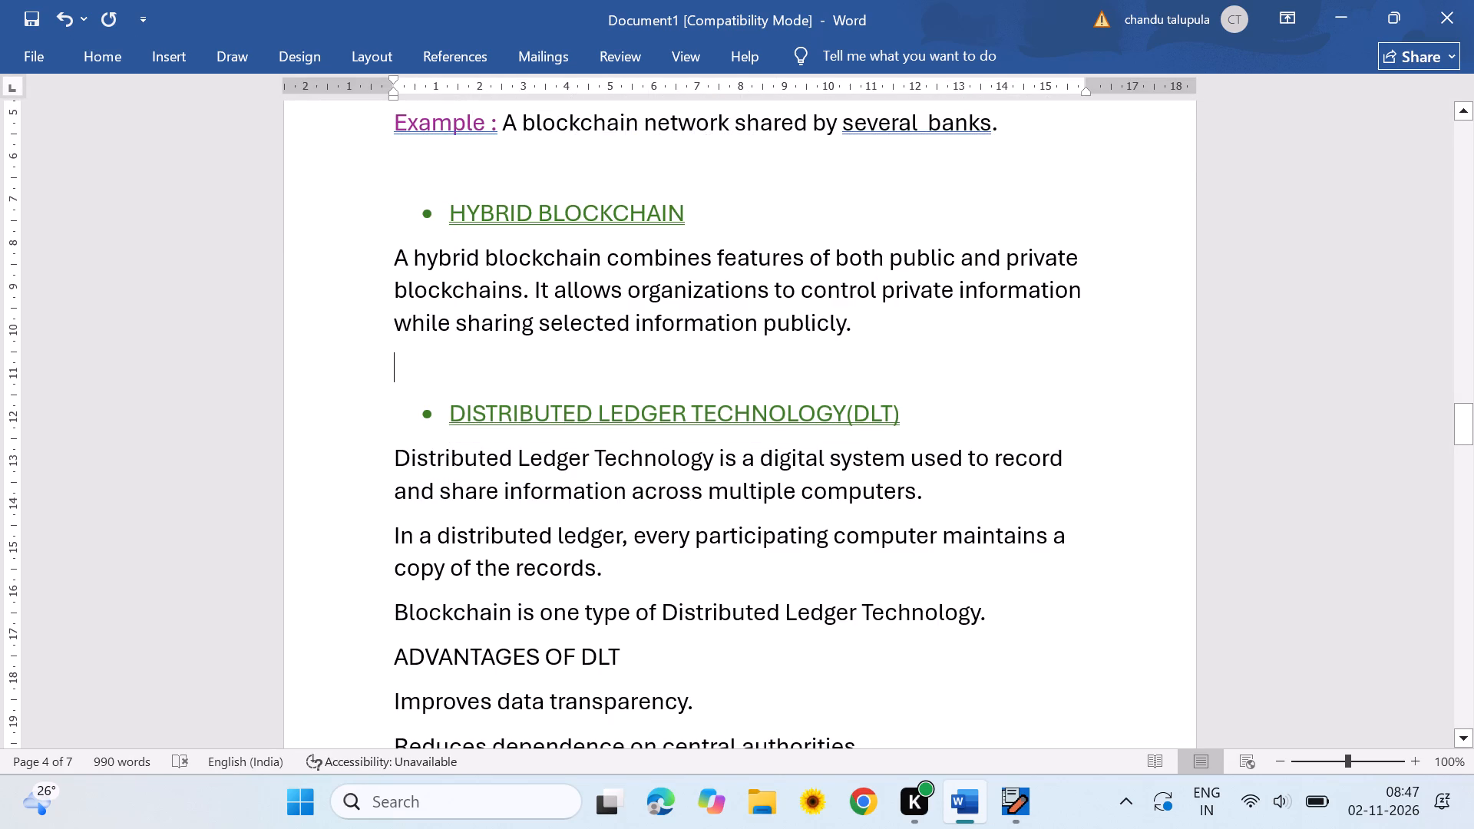
Turn the three paragraphs under the DISTRIBUTED LEDGER TECHNOLOGY(DLT) heading into a numbered list in the 1. 2. 3. format.
drag(391, 457, 497, 611)
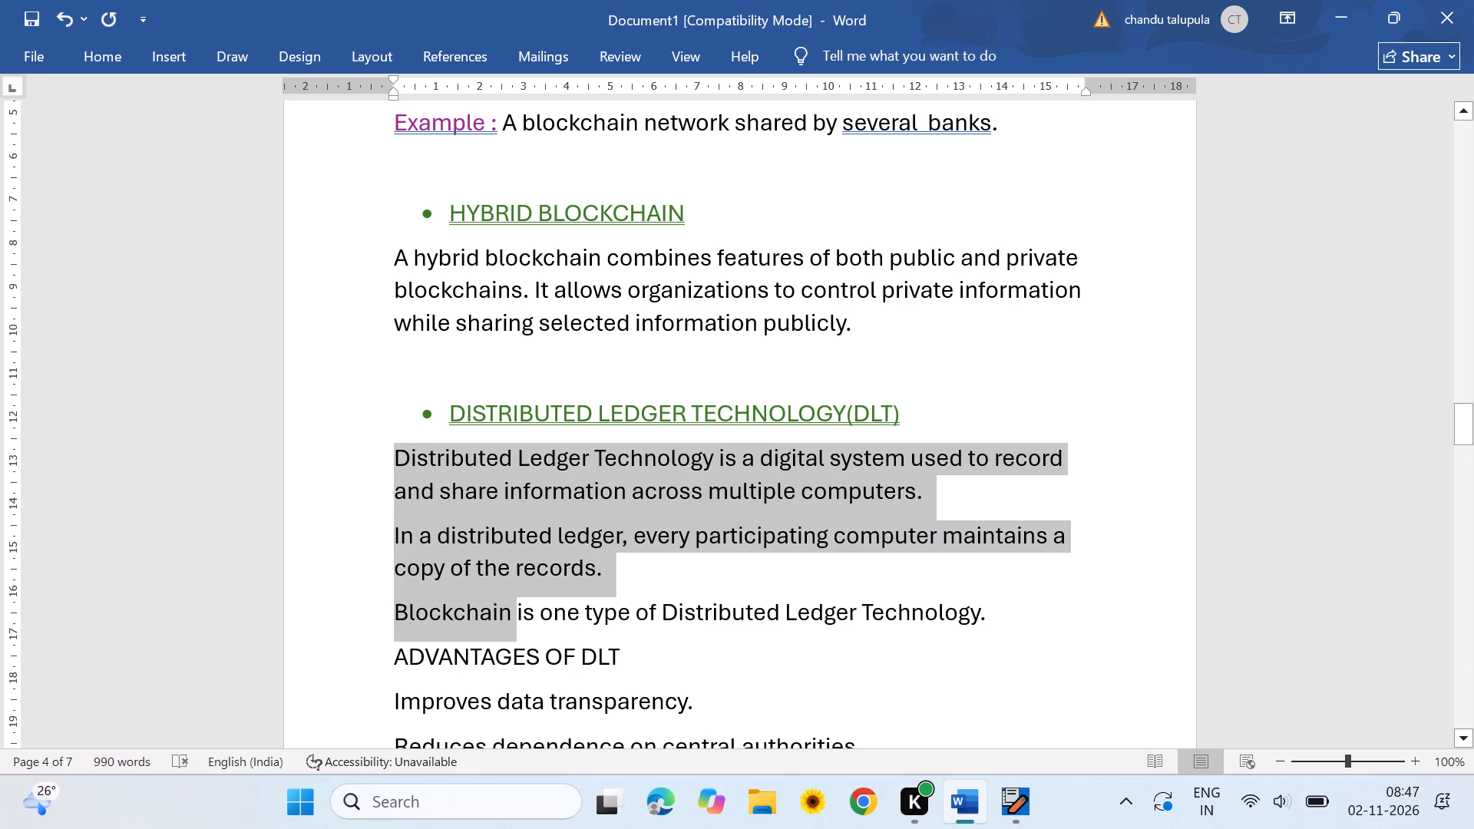
drag(497, 611, 975, 613)
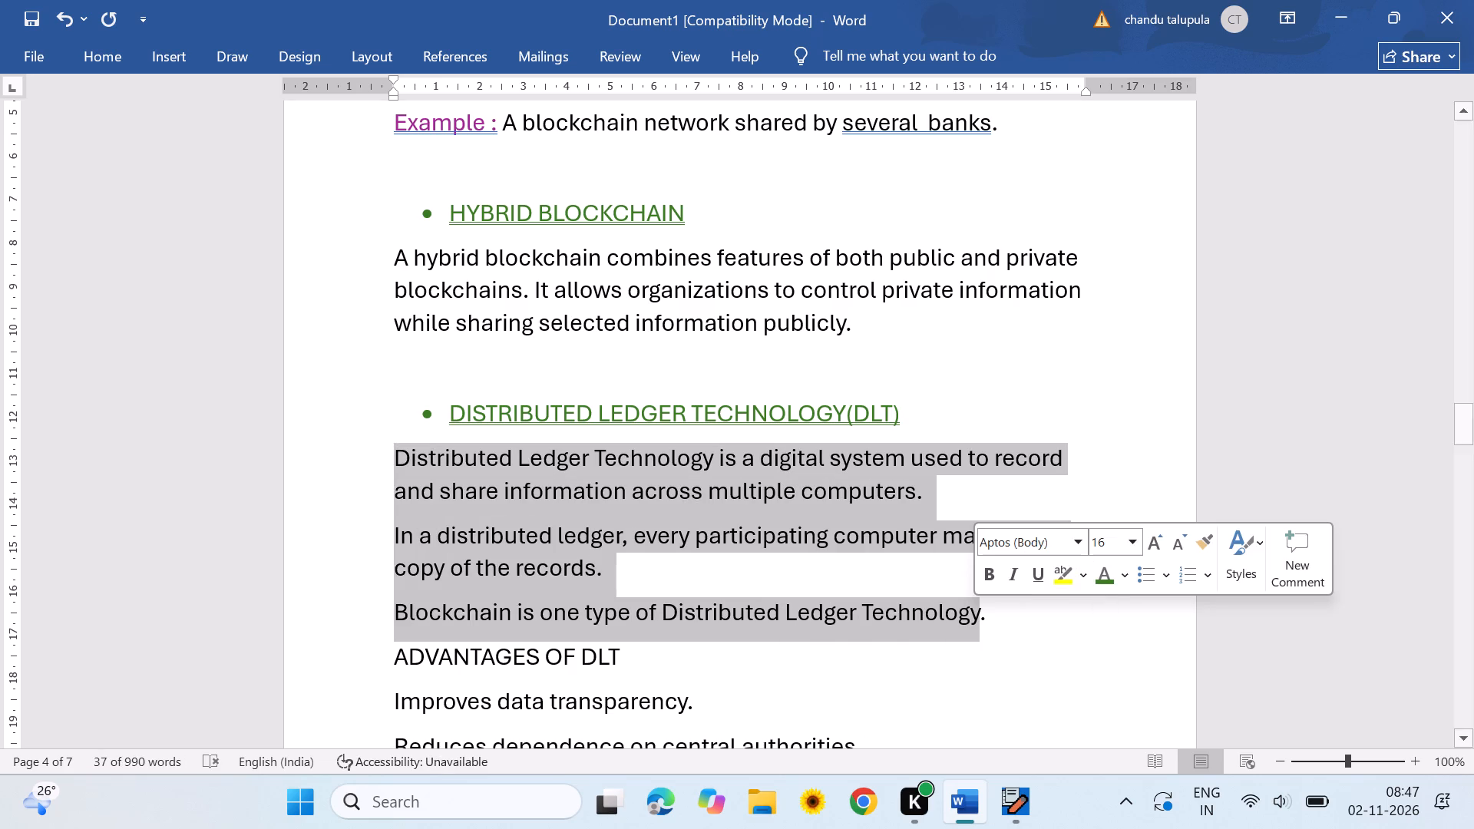
click(1160, 581)
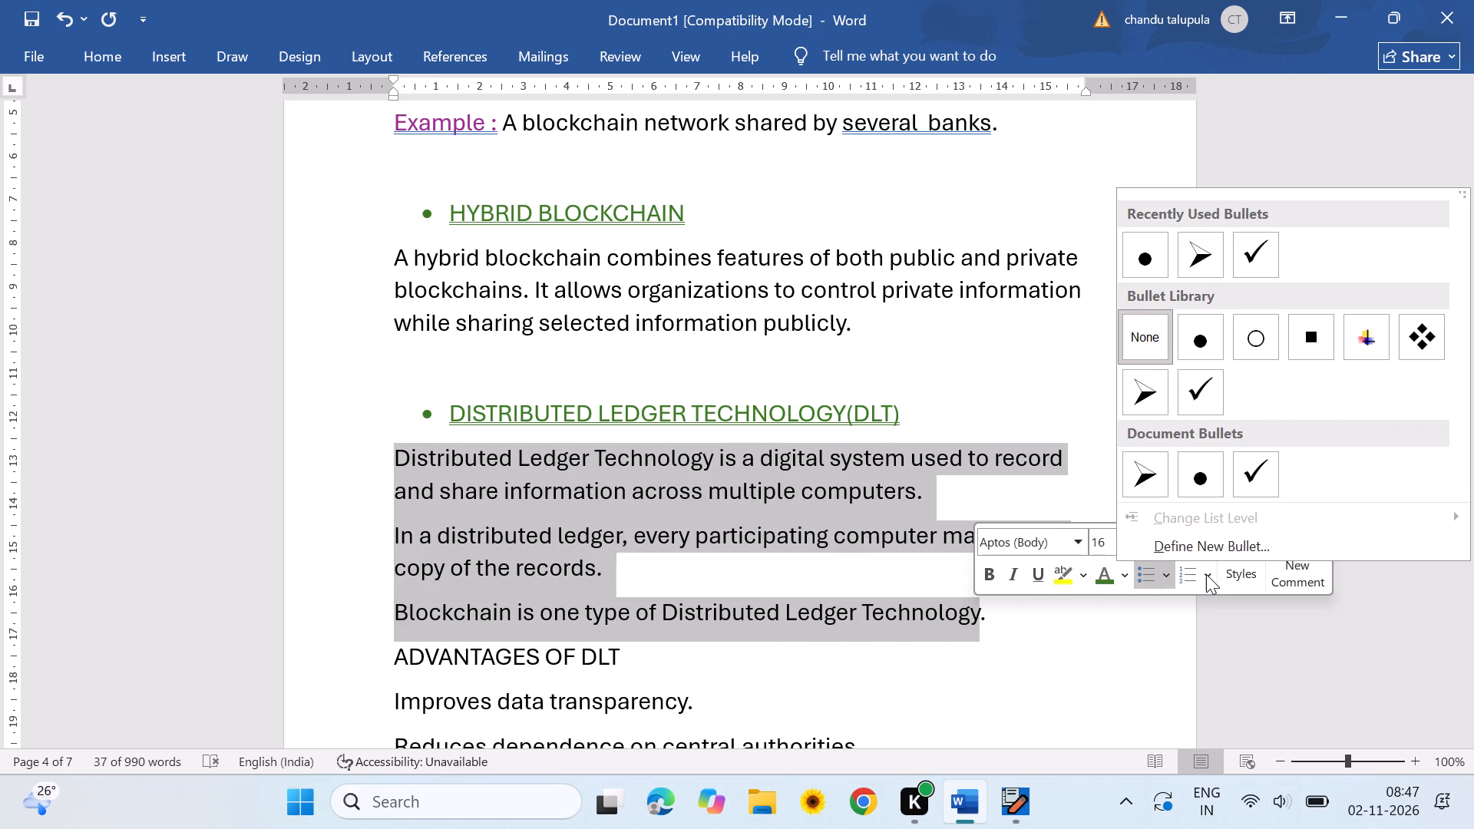
click(1206, 574)
click(1312, 199)
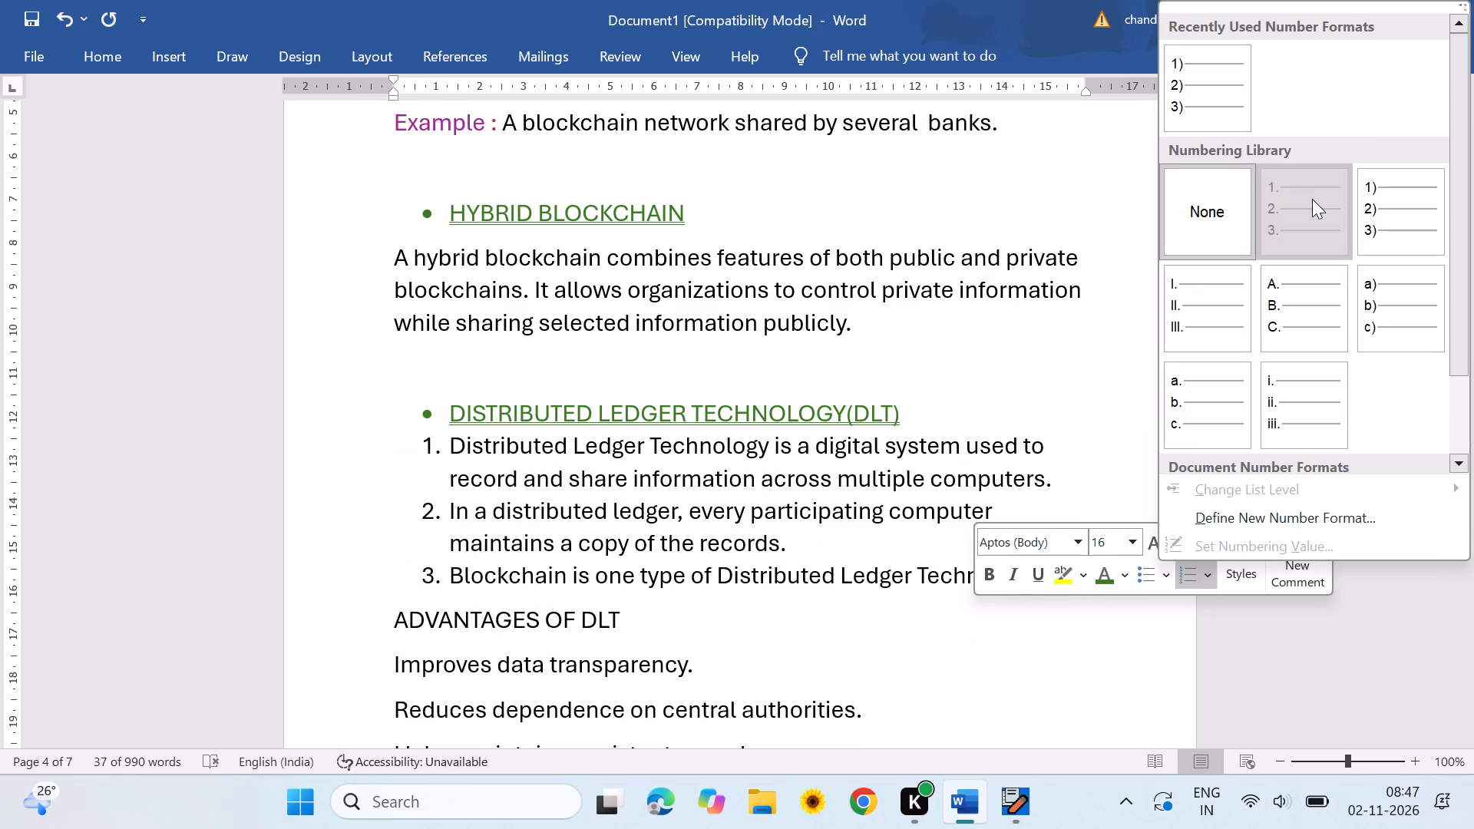
click(1075, 342)
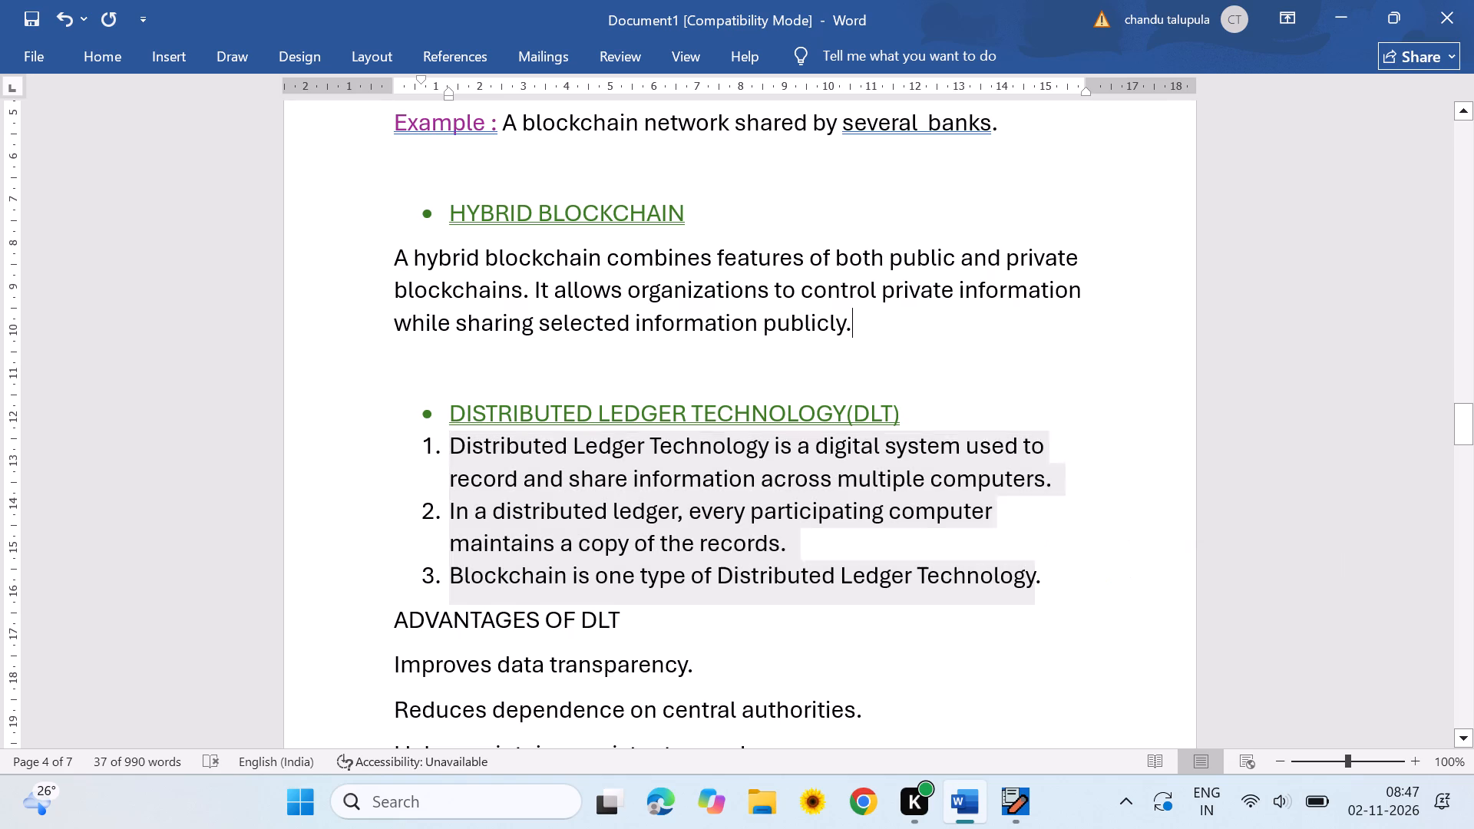
Insert an unnumbered blank line between the numbered DLT list and the ADVANTAGES OF DLT subheading.
drag(1461, 420, 1461, 447)
click(1053, 168)
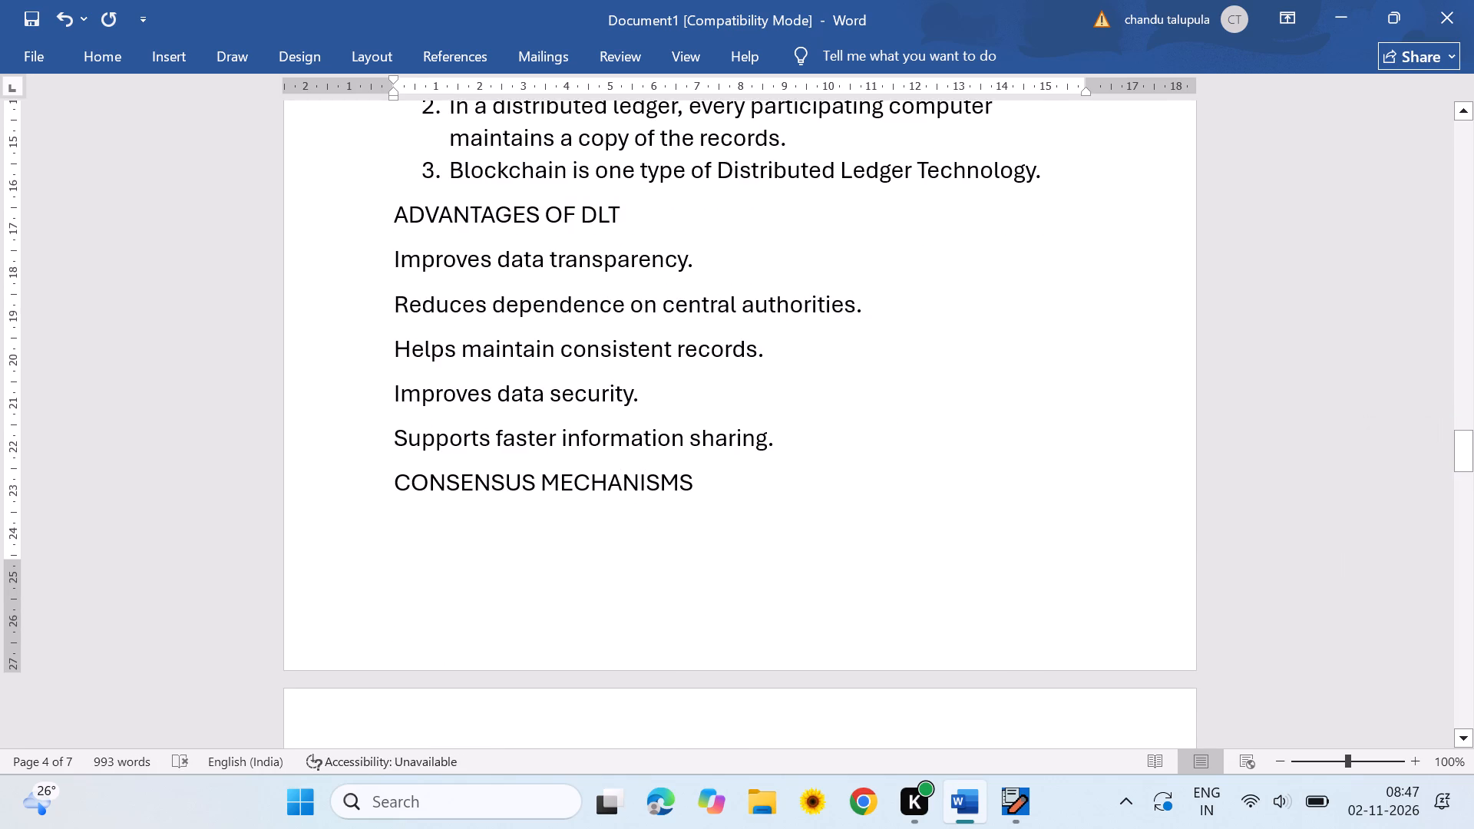
key(Return)
key(BackSpace)
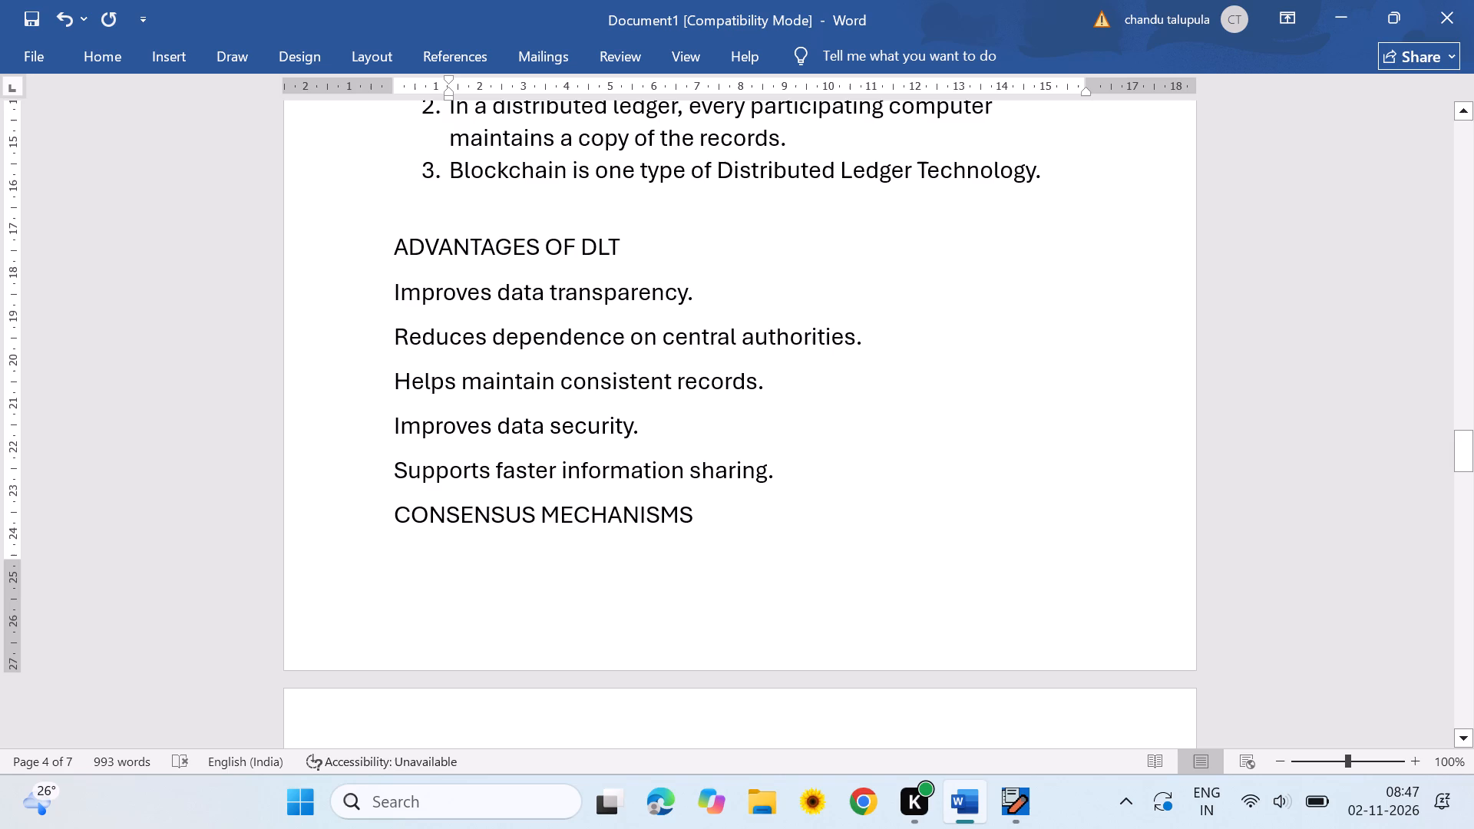
Format the ADVANTAGES OF DLT subheading with orange theme-color text, an arrow bullet and a wavy underline.
drag(388, 238, 682, 243)
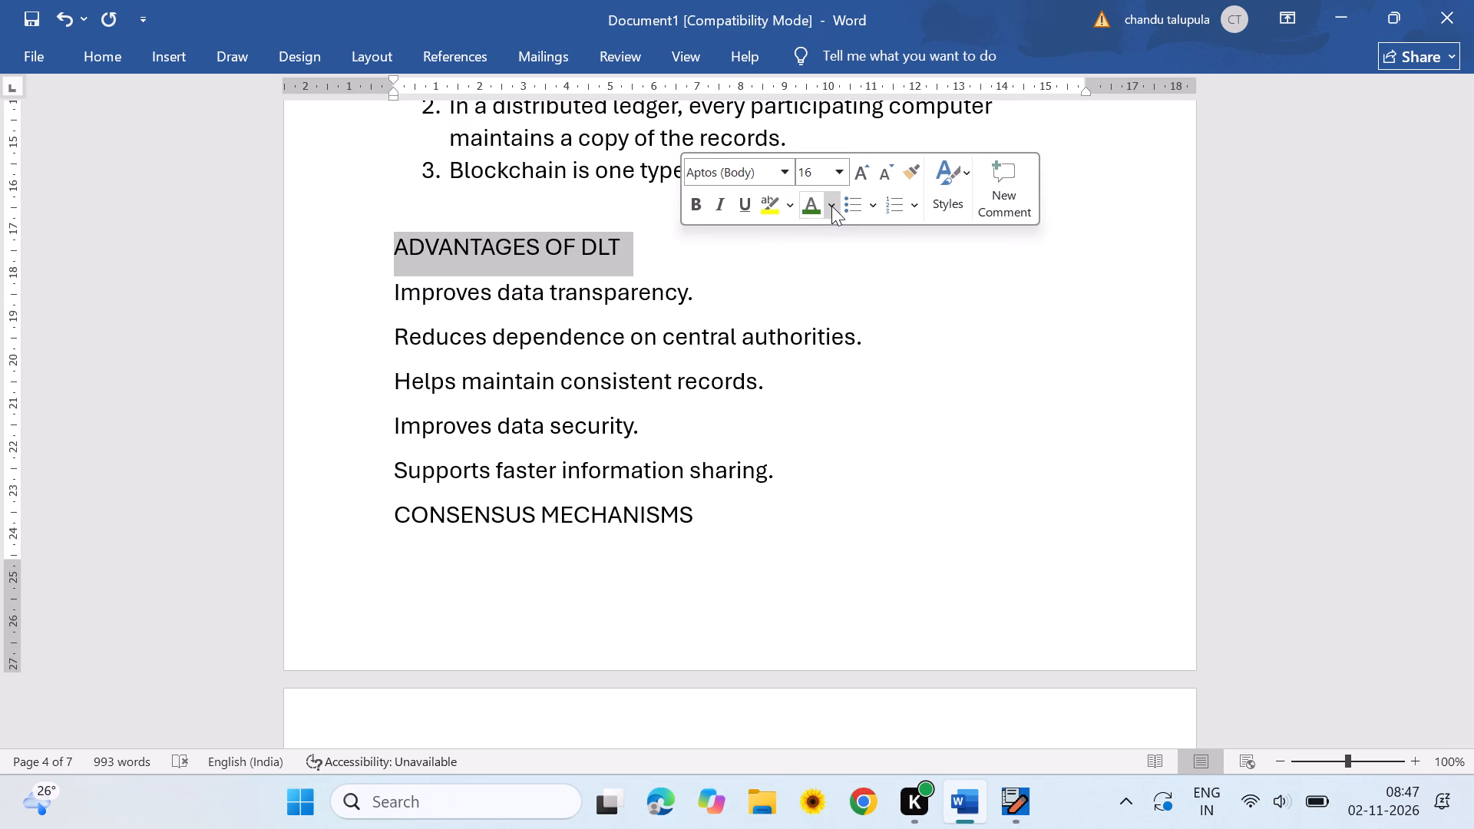
click(831, 206)
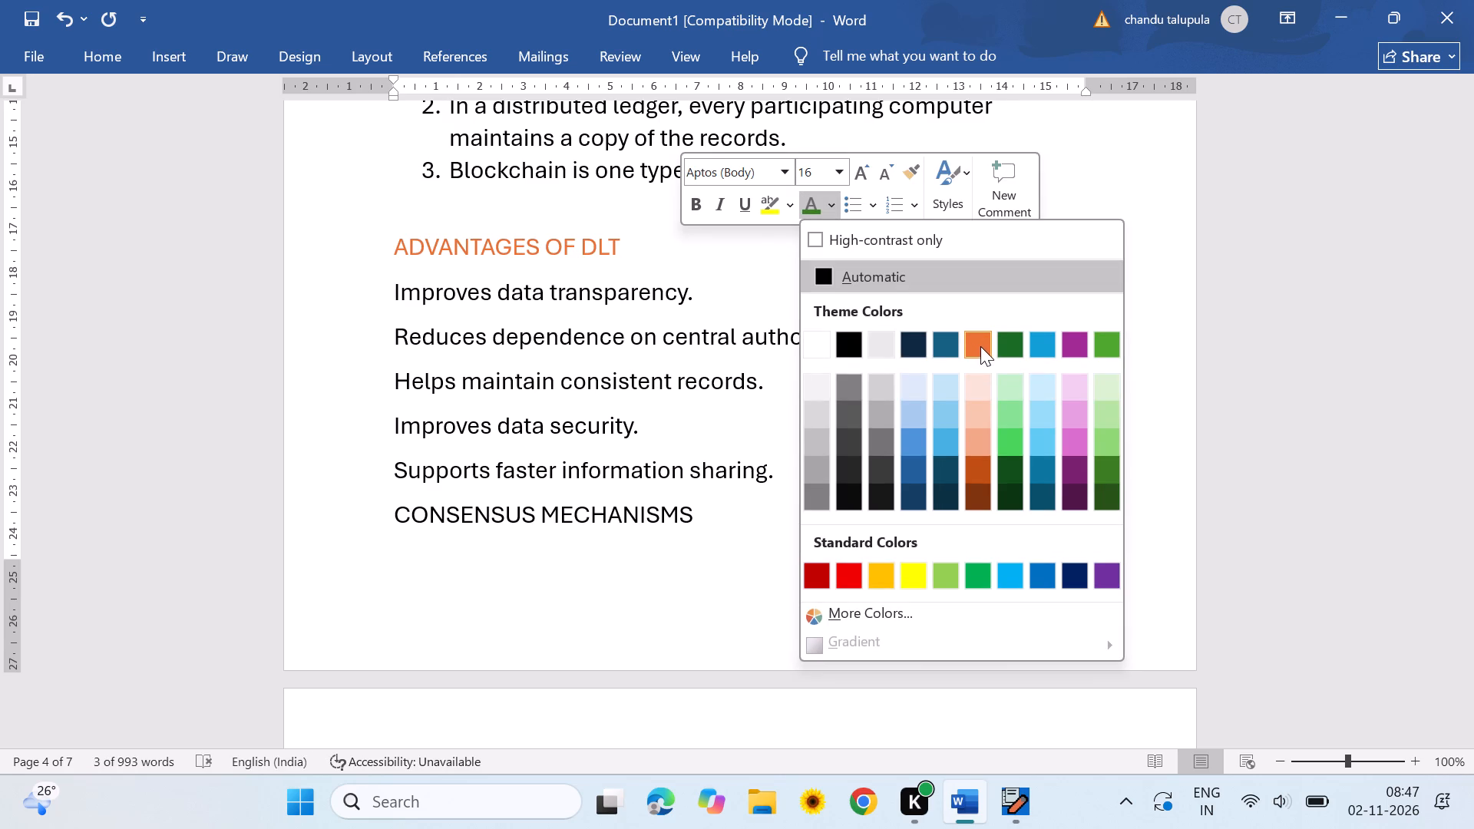
click(980, 346)
click(873, 202)
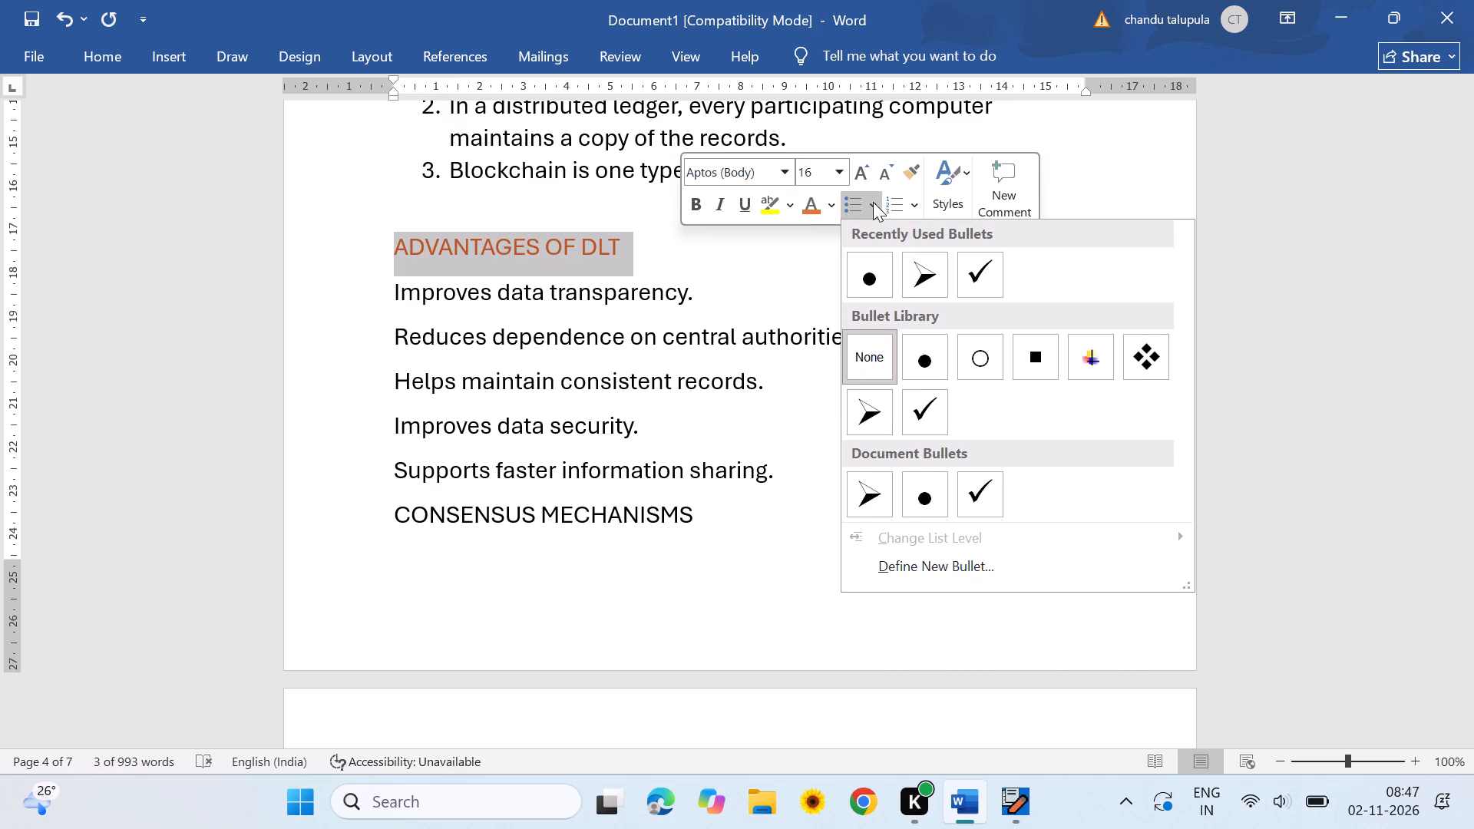
click(914, 282)
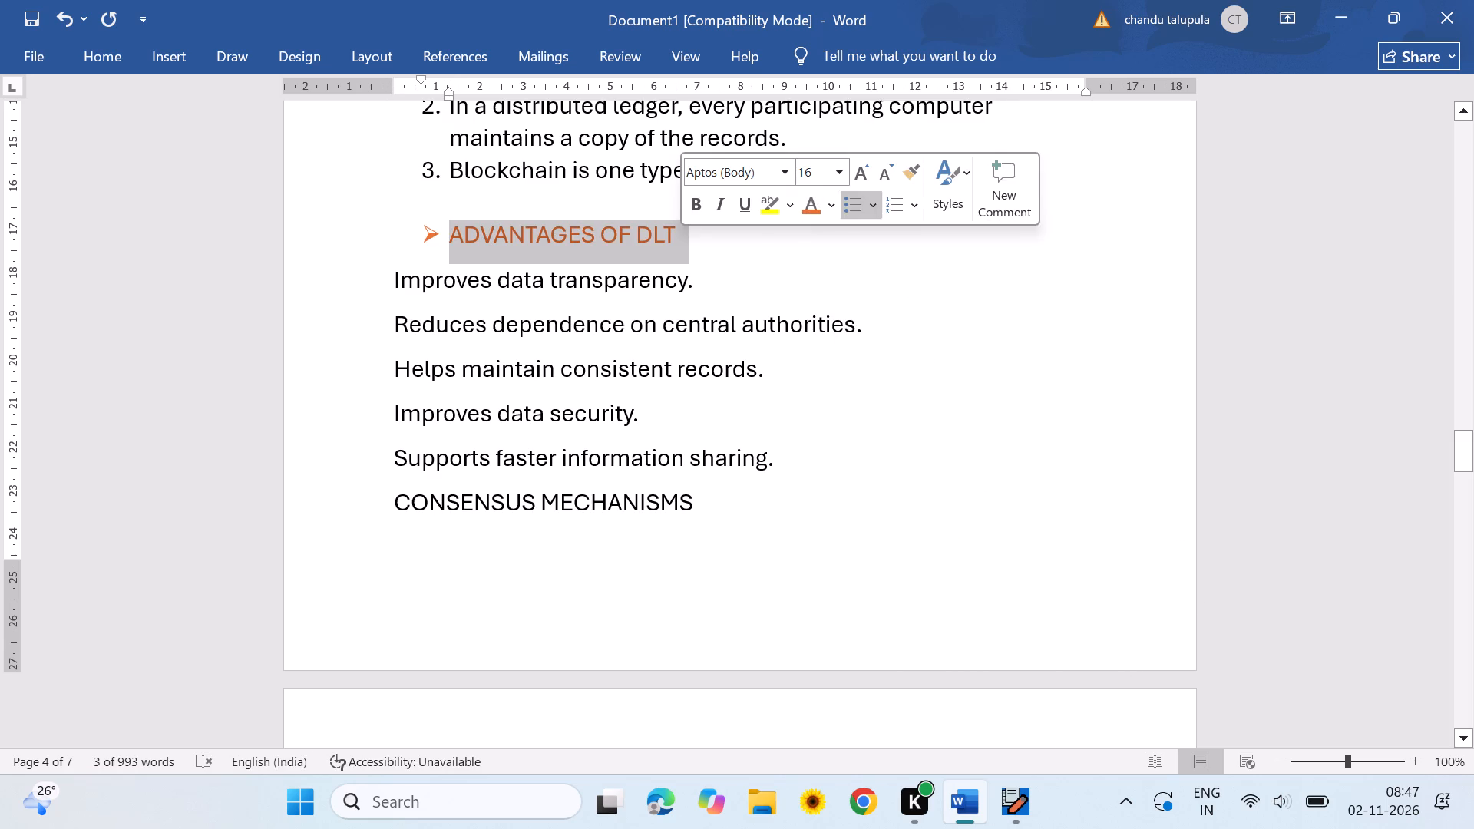
click(97, 61)
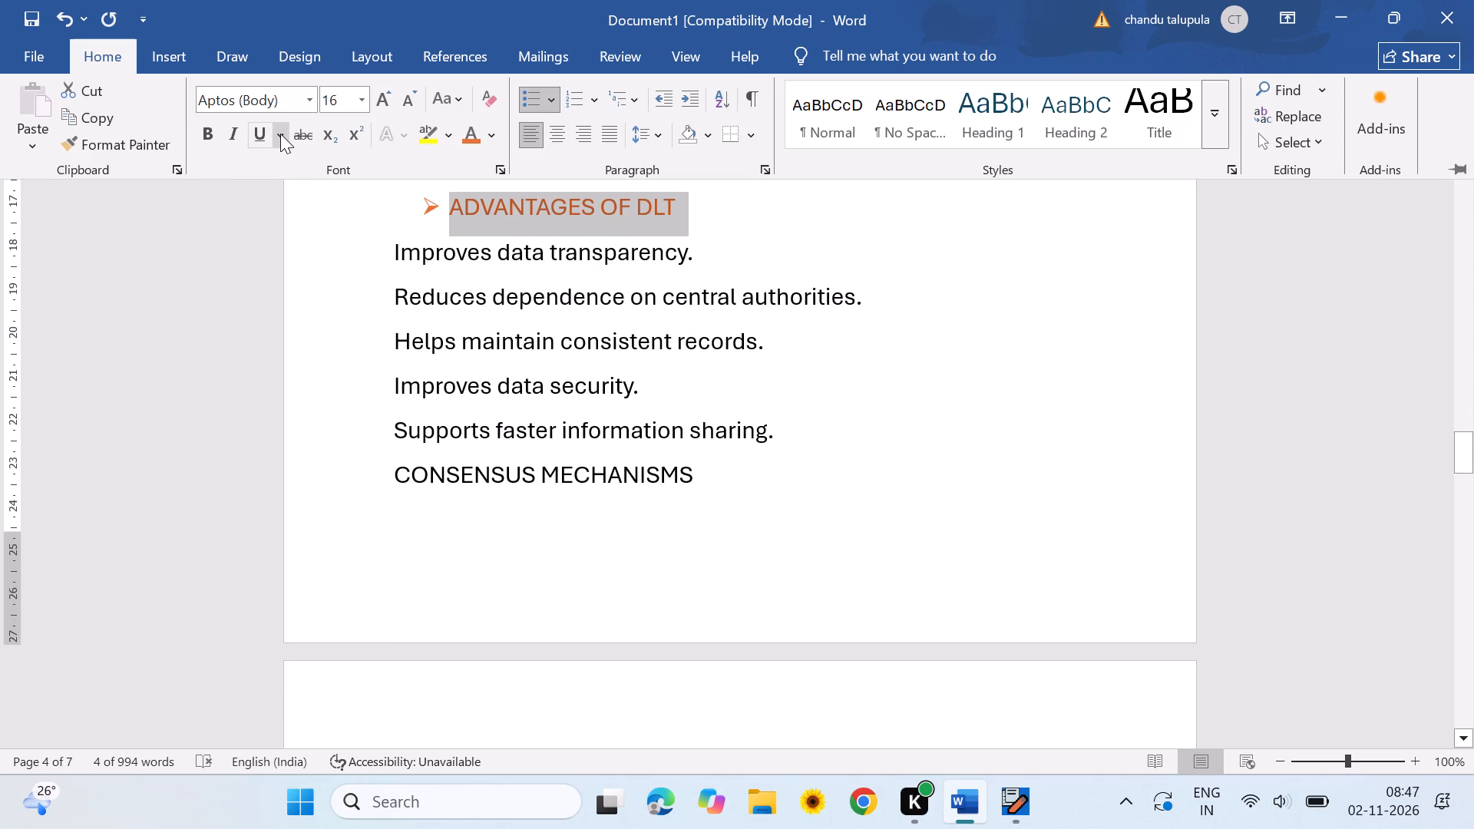
click(280, 134)
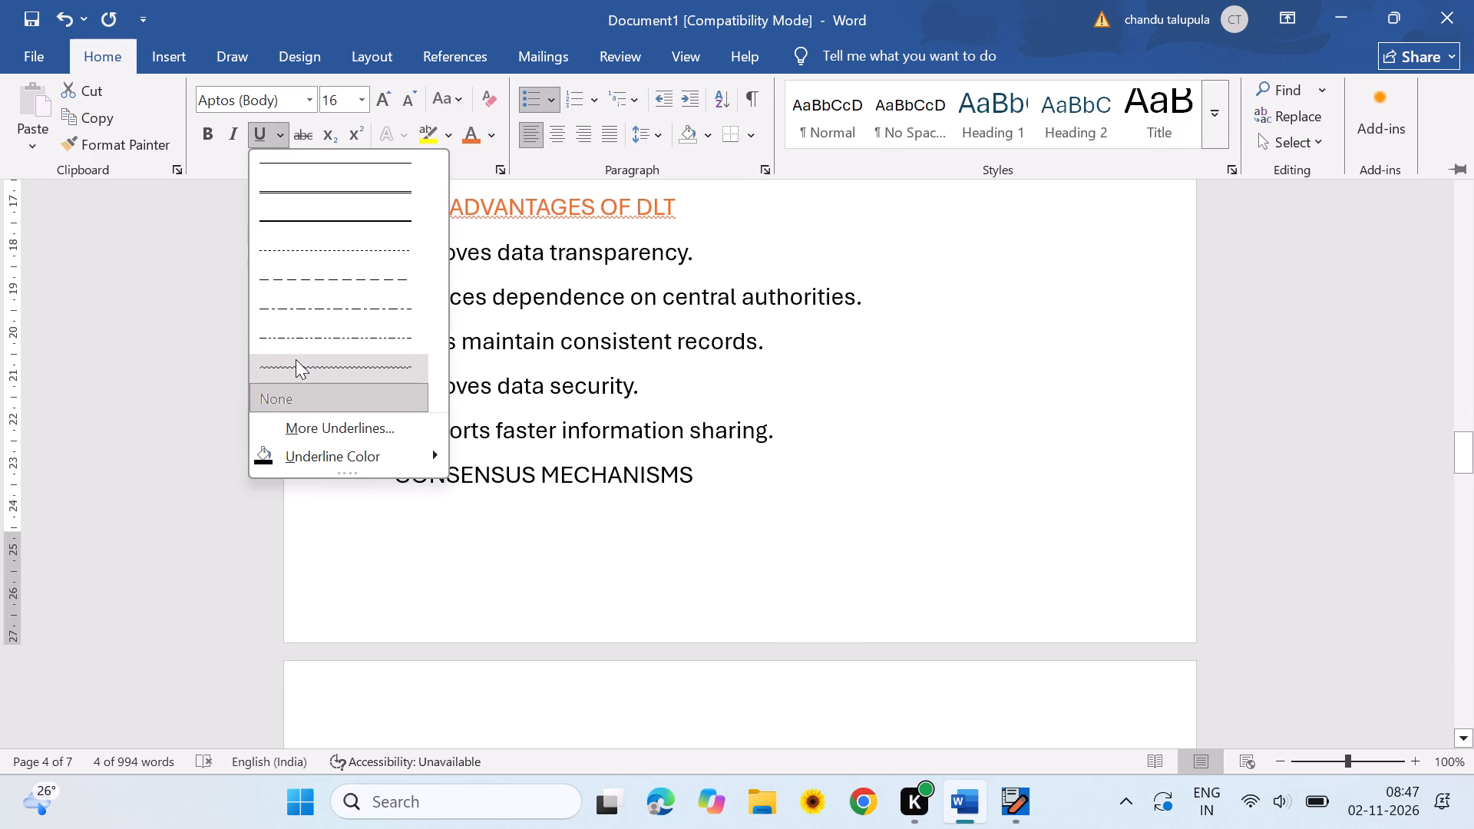
click(296, 359)
click(785, 218)
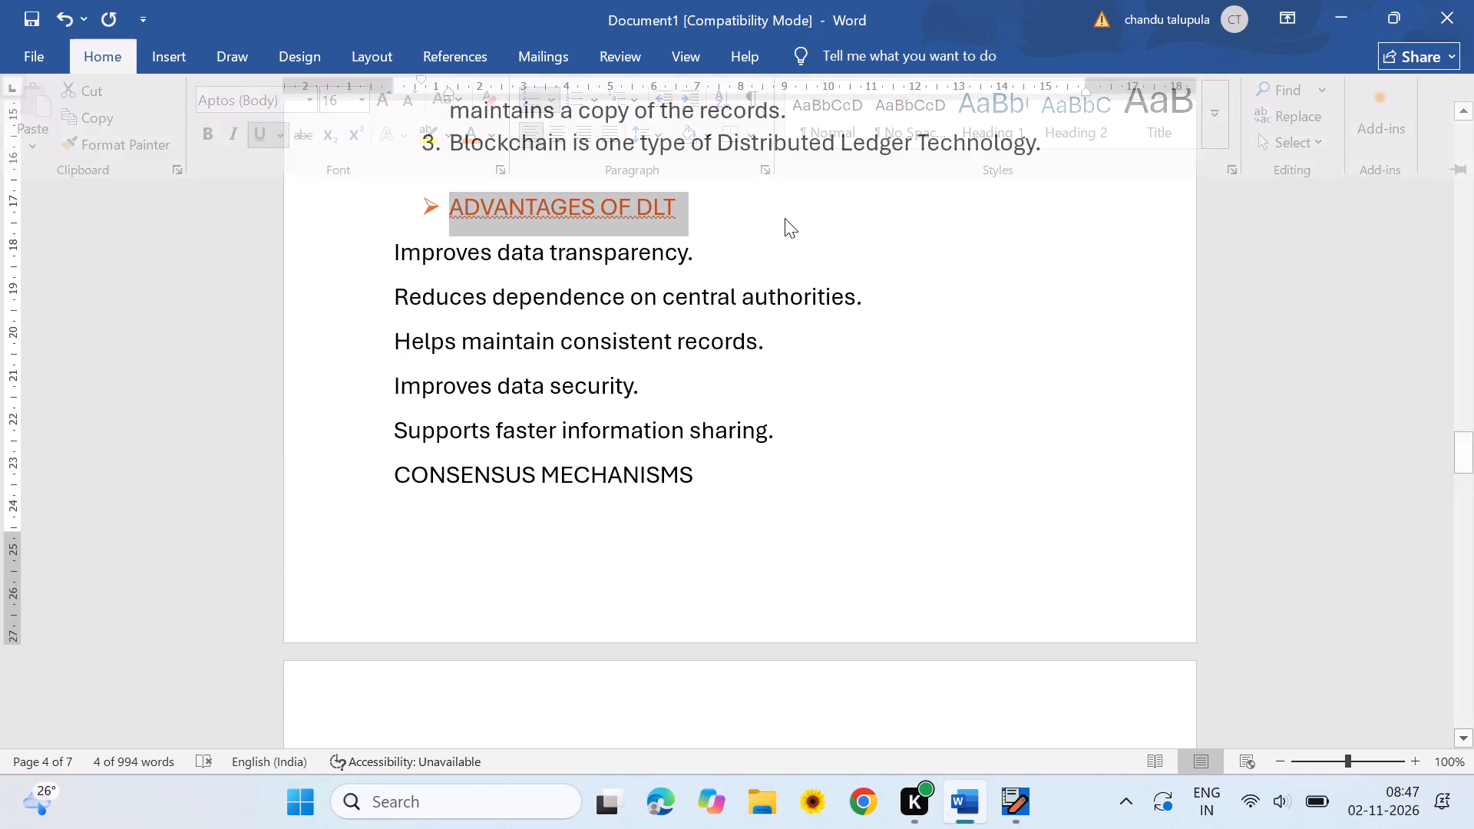
click(730, 188)
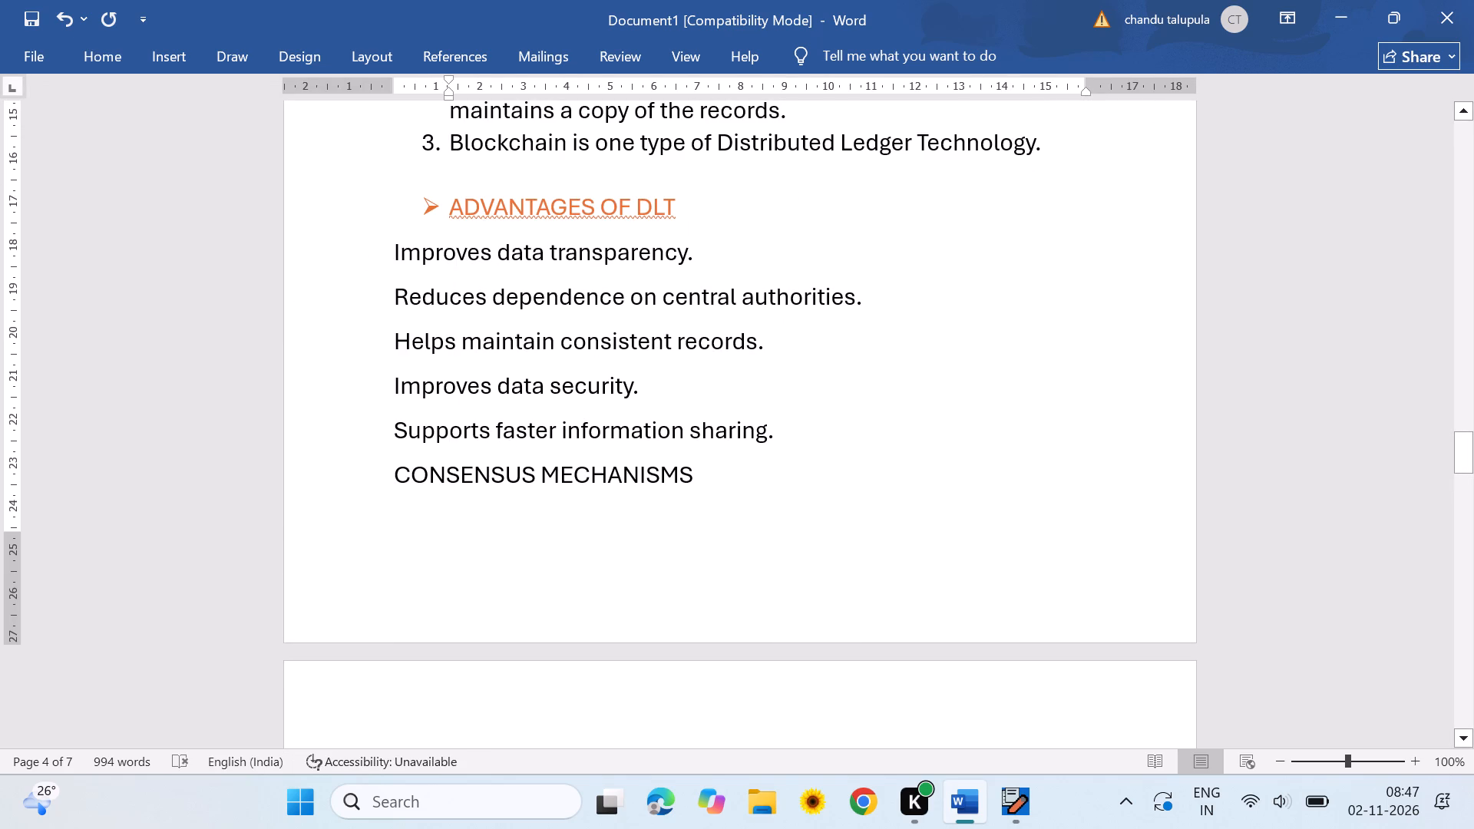
Apply solid round bullets to the five advantages, from "Improves data transparency." to "Supports faster information sharing.".
click(388, 249)
drag(388, 249, 691, 610)
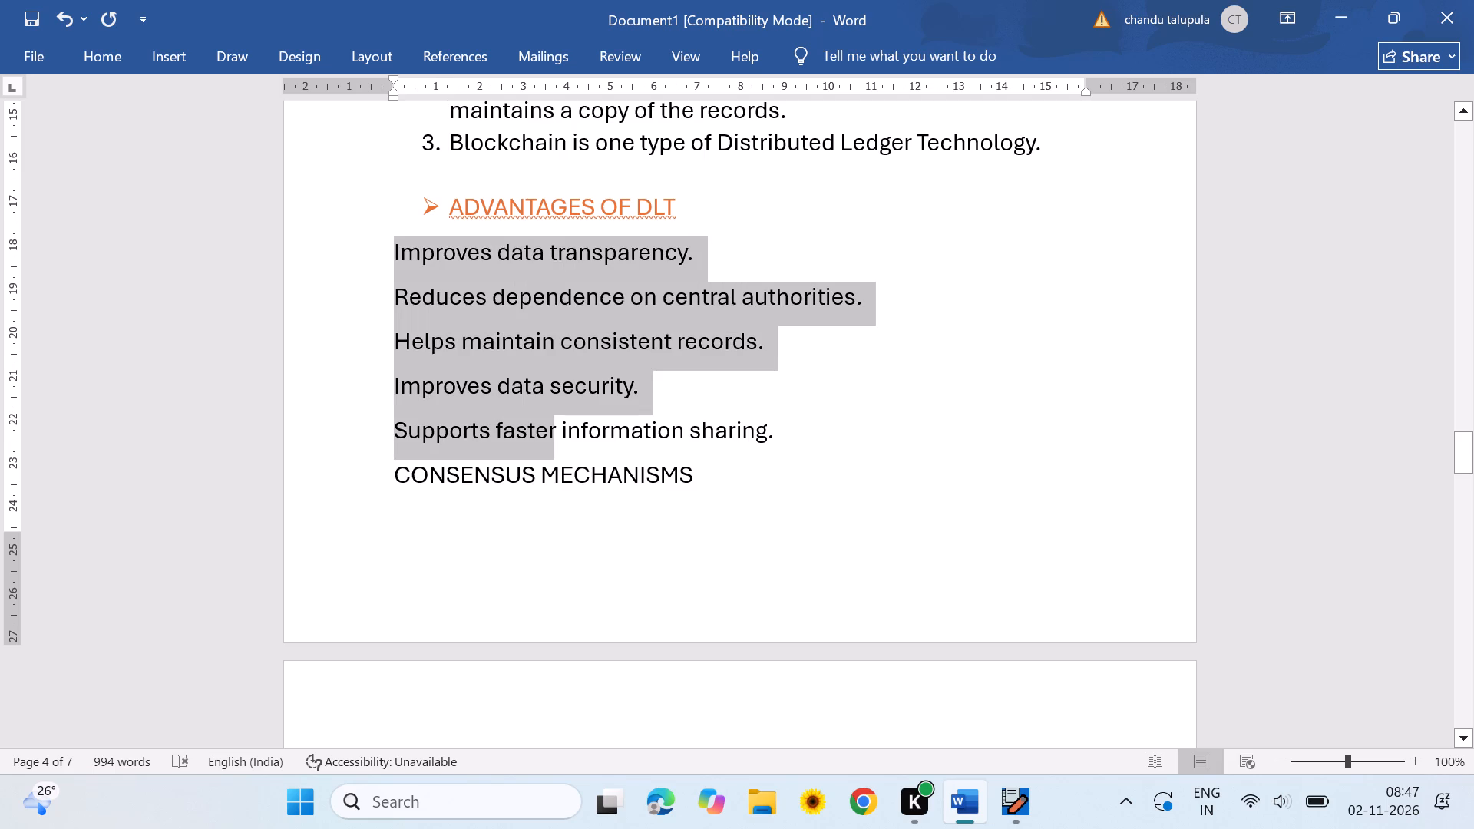
drag(691, 610, 798, 395)
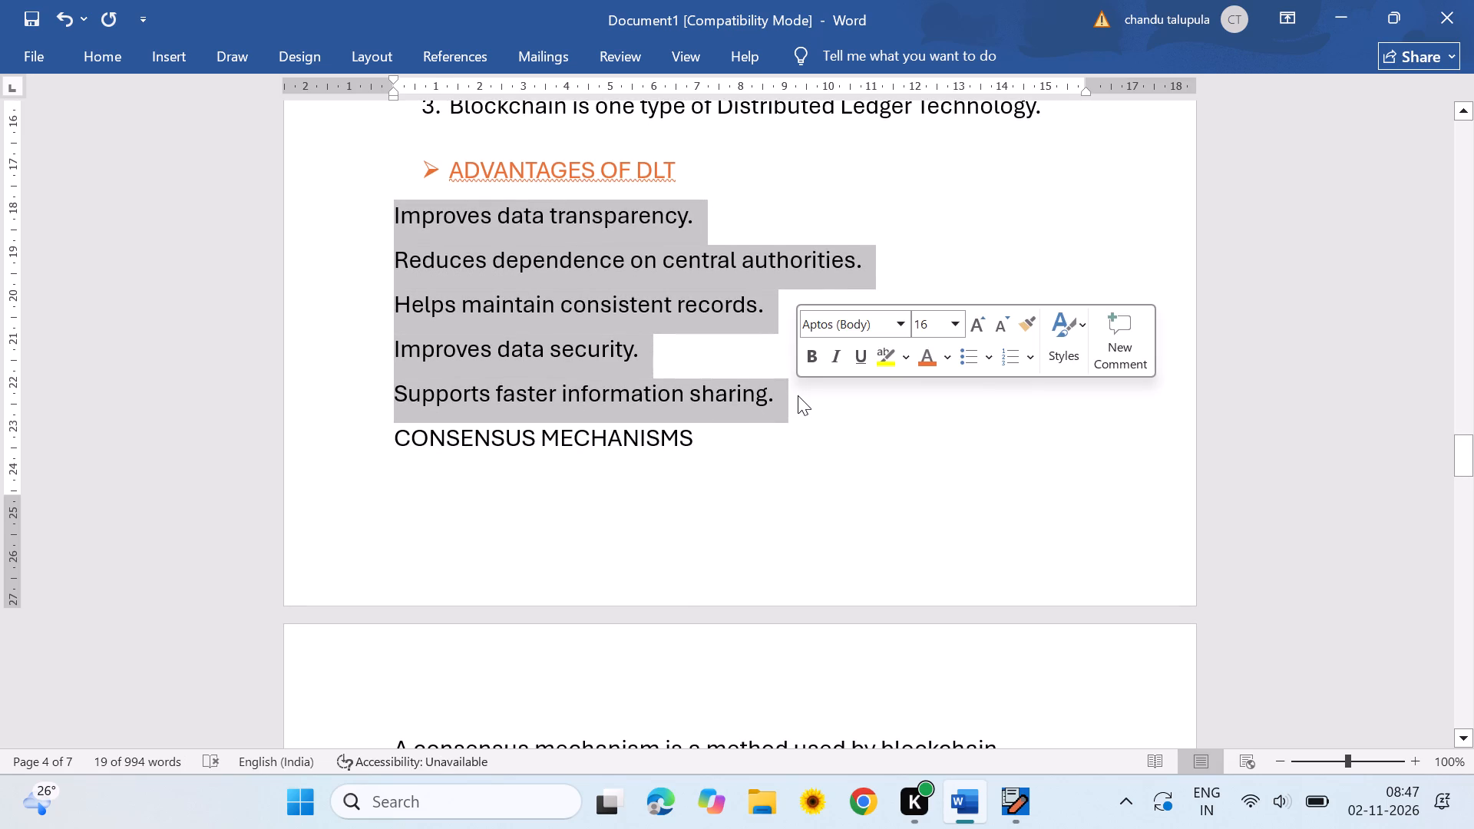
click(983, 357)
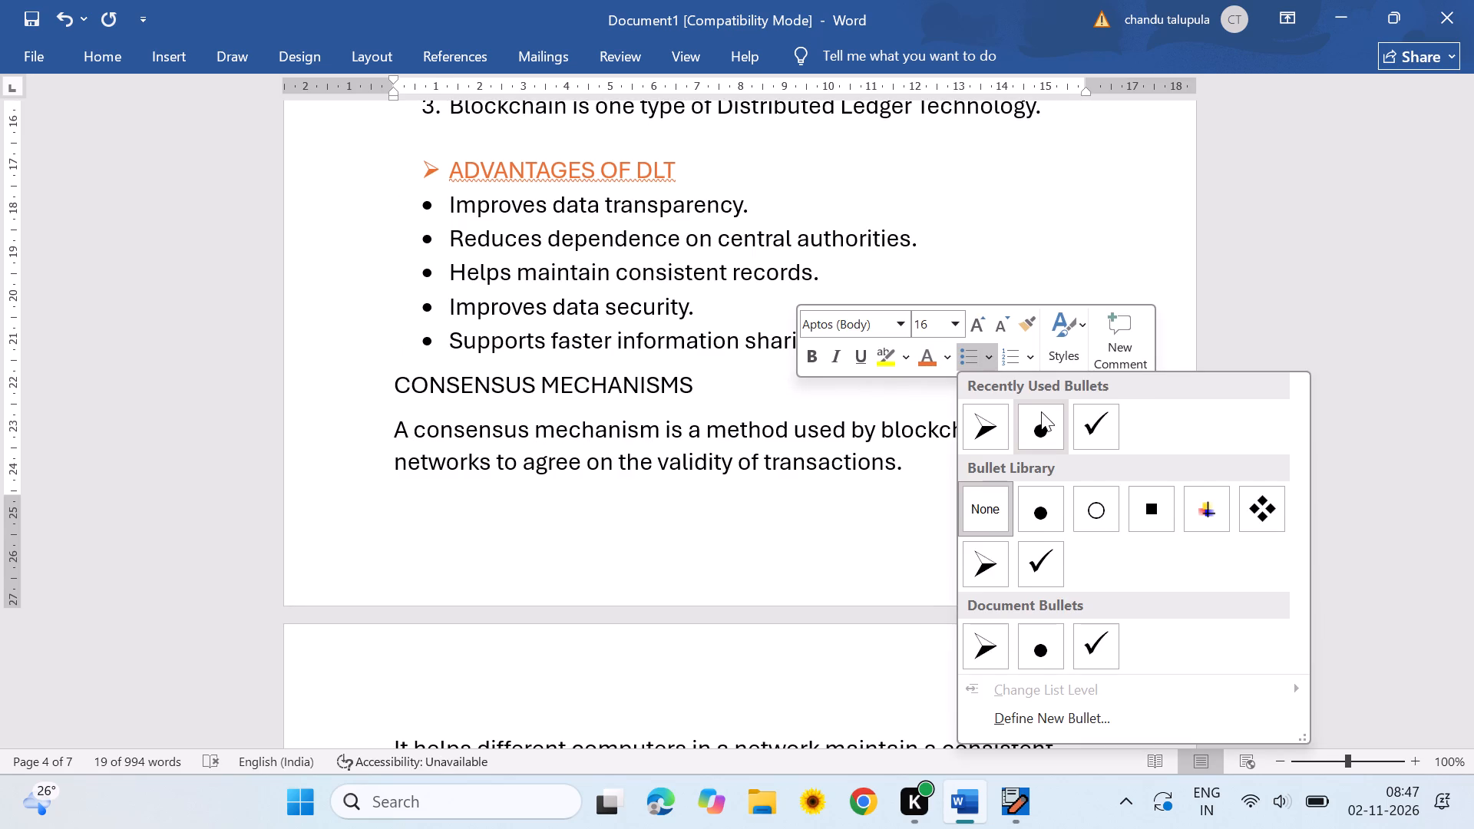
click(1041, 411)
click(1120, 521)
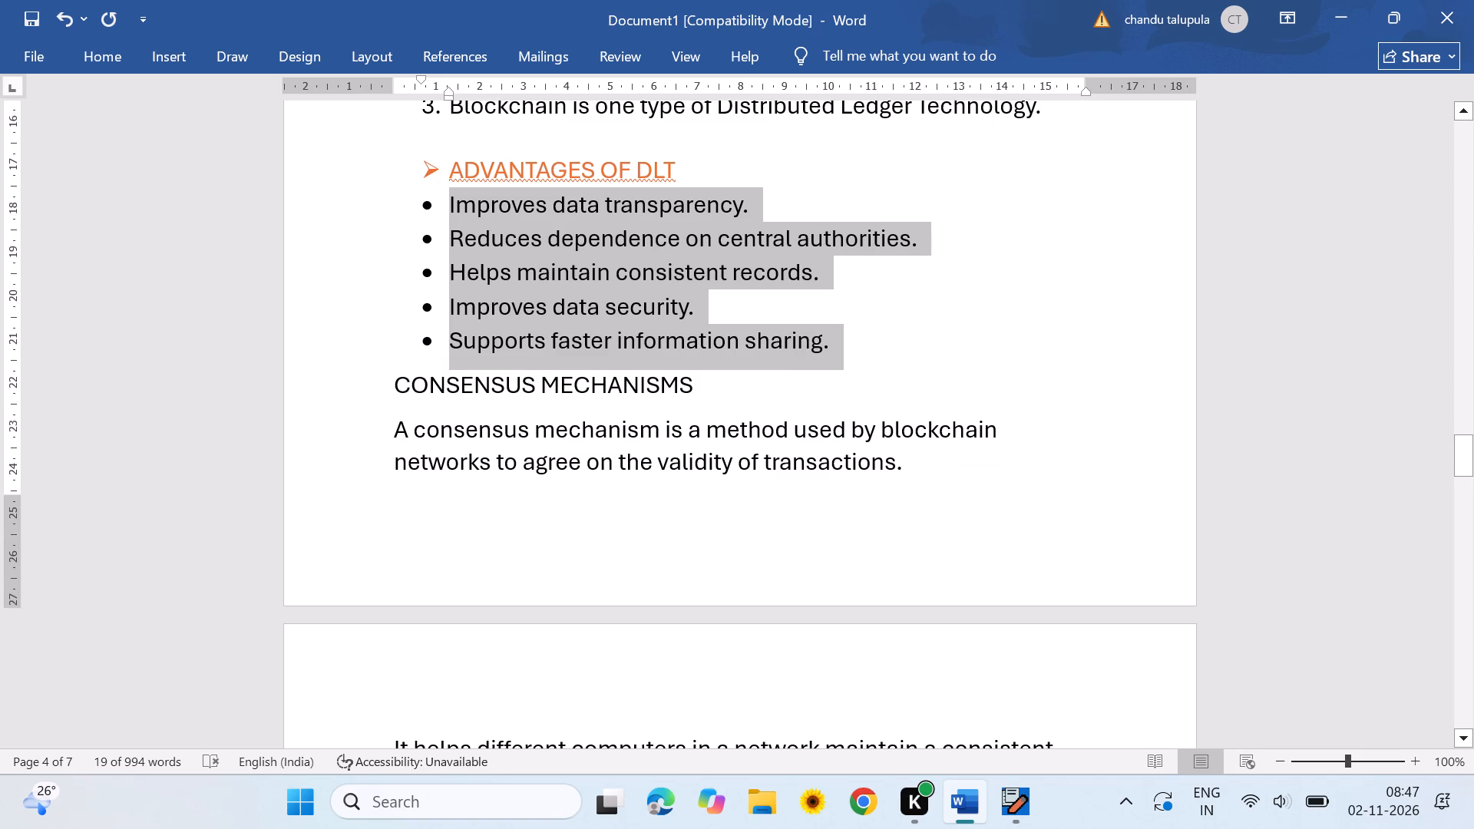
Insert three unbulleted blank lines after "Supports faster information sharing." to push the CONSENSUS MECHANISMS heading onto the following page.
click(856, 340)
key(Return)
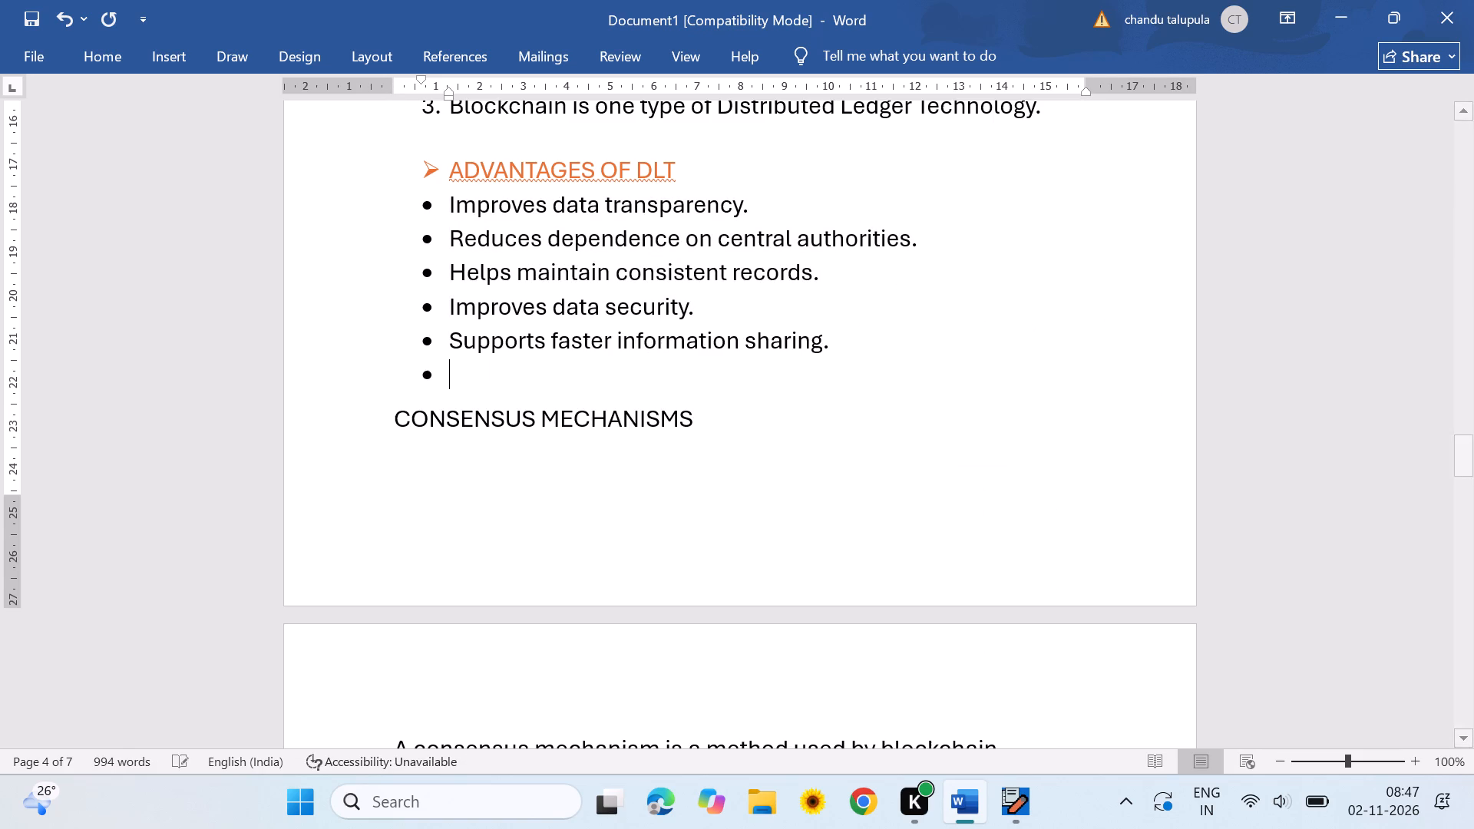
key(BackSpace)
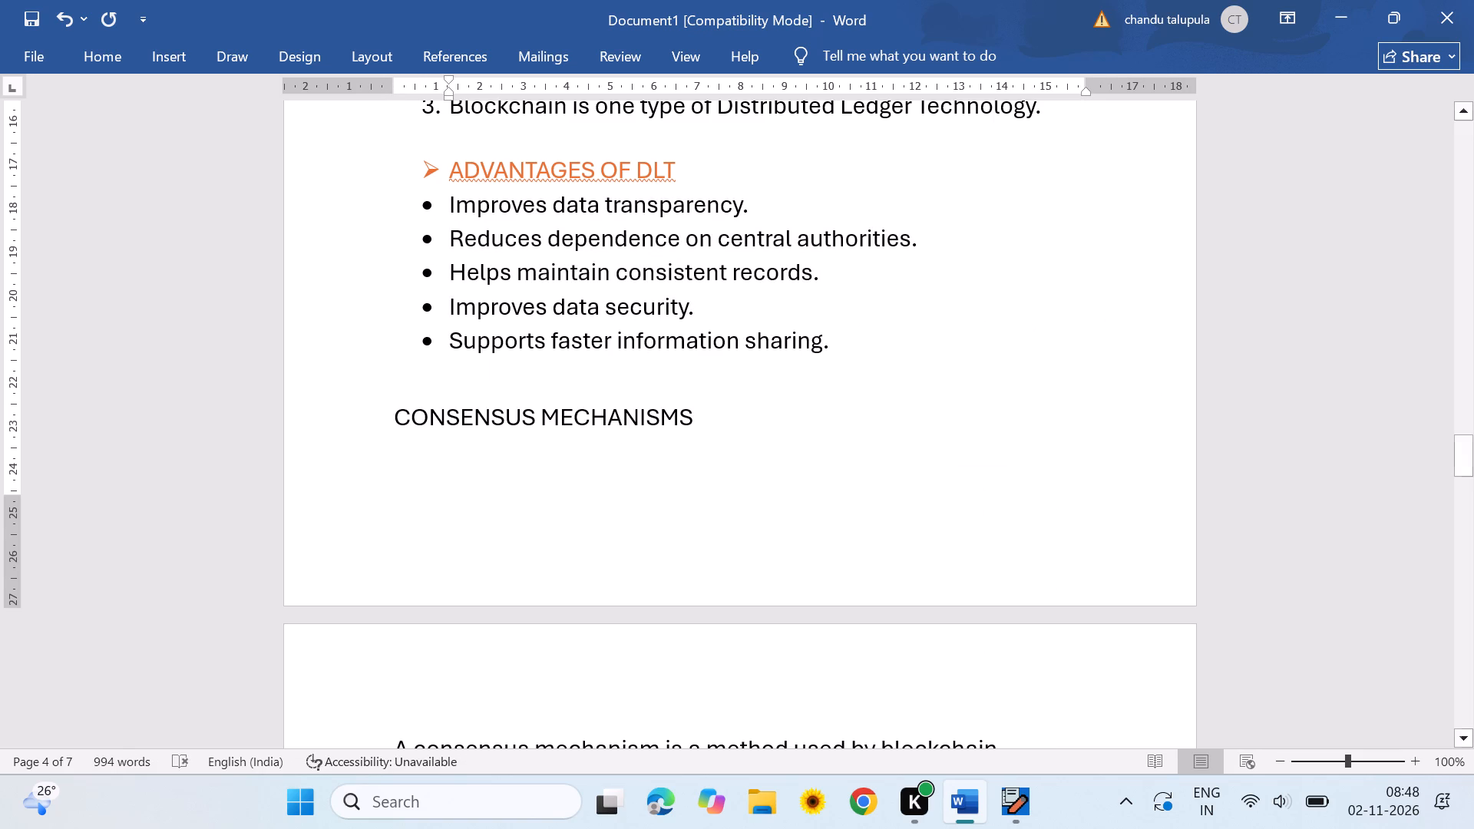
key(Return)
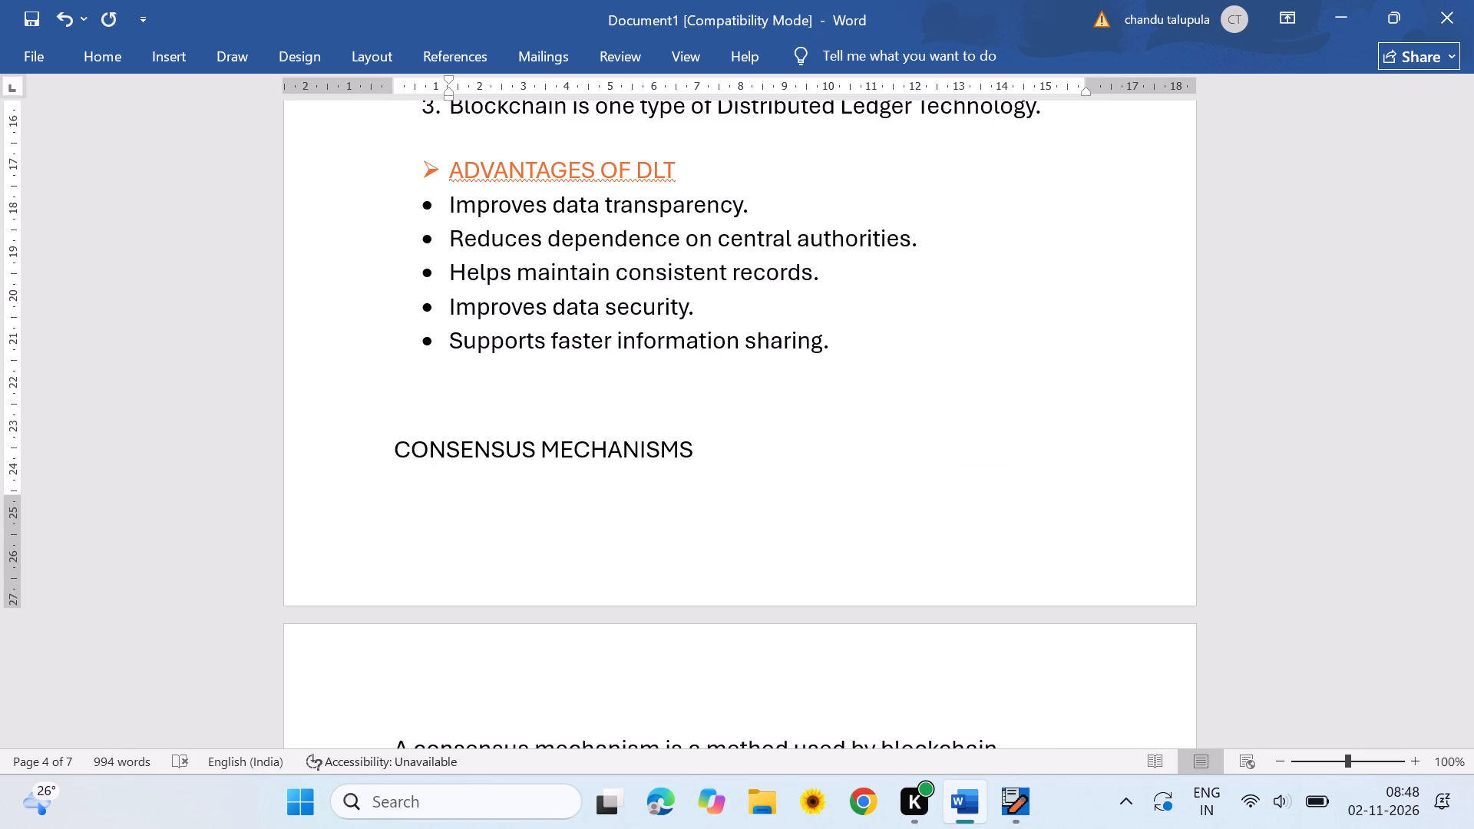
key(Return)
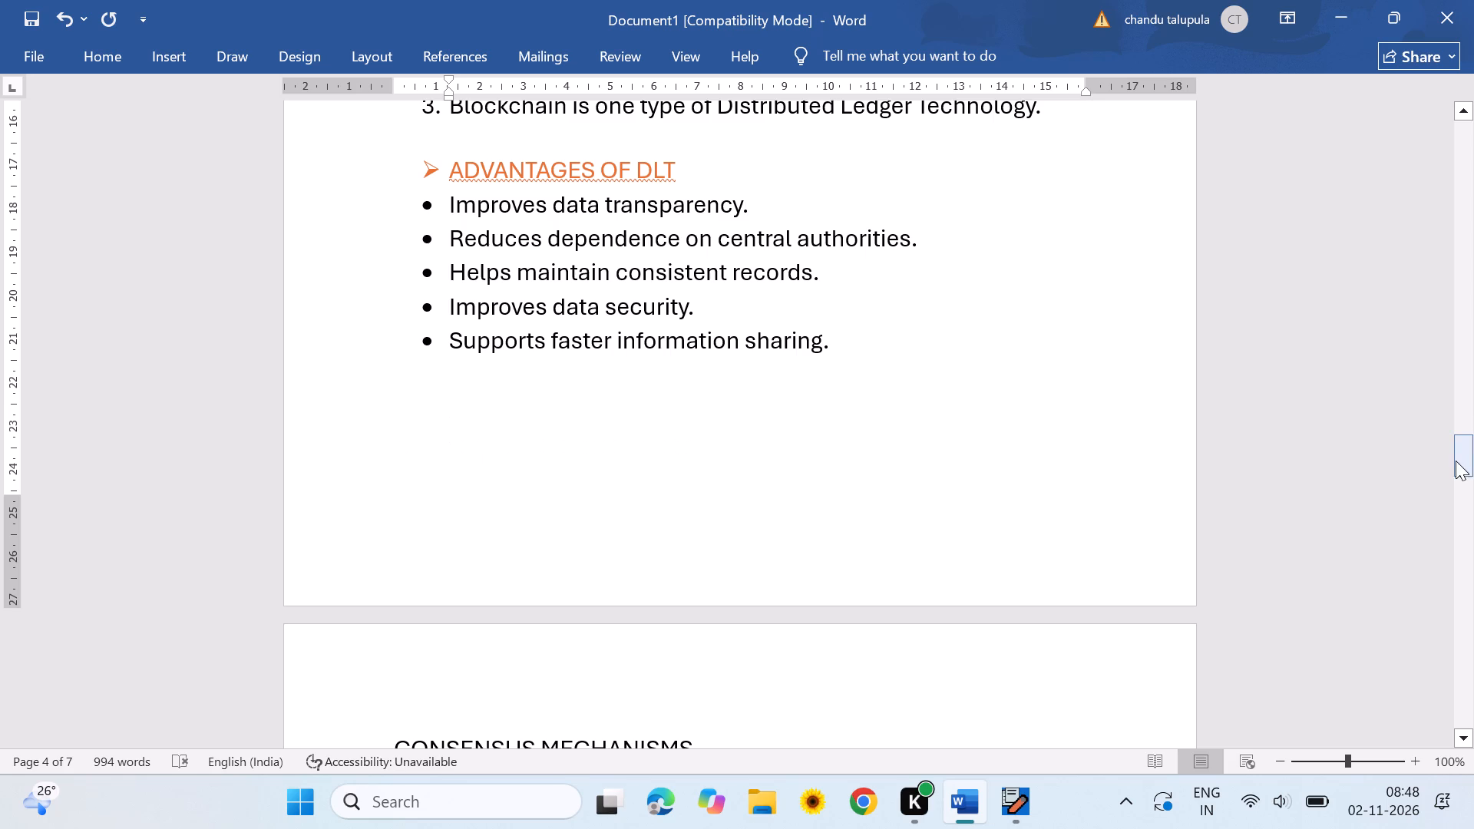
Format the CONSENSUS MECHANISMS heading with standard dark red text, an arrow bullet and a wavy underline.
drag(1463, 461, 1472, 497)
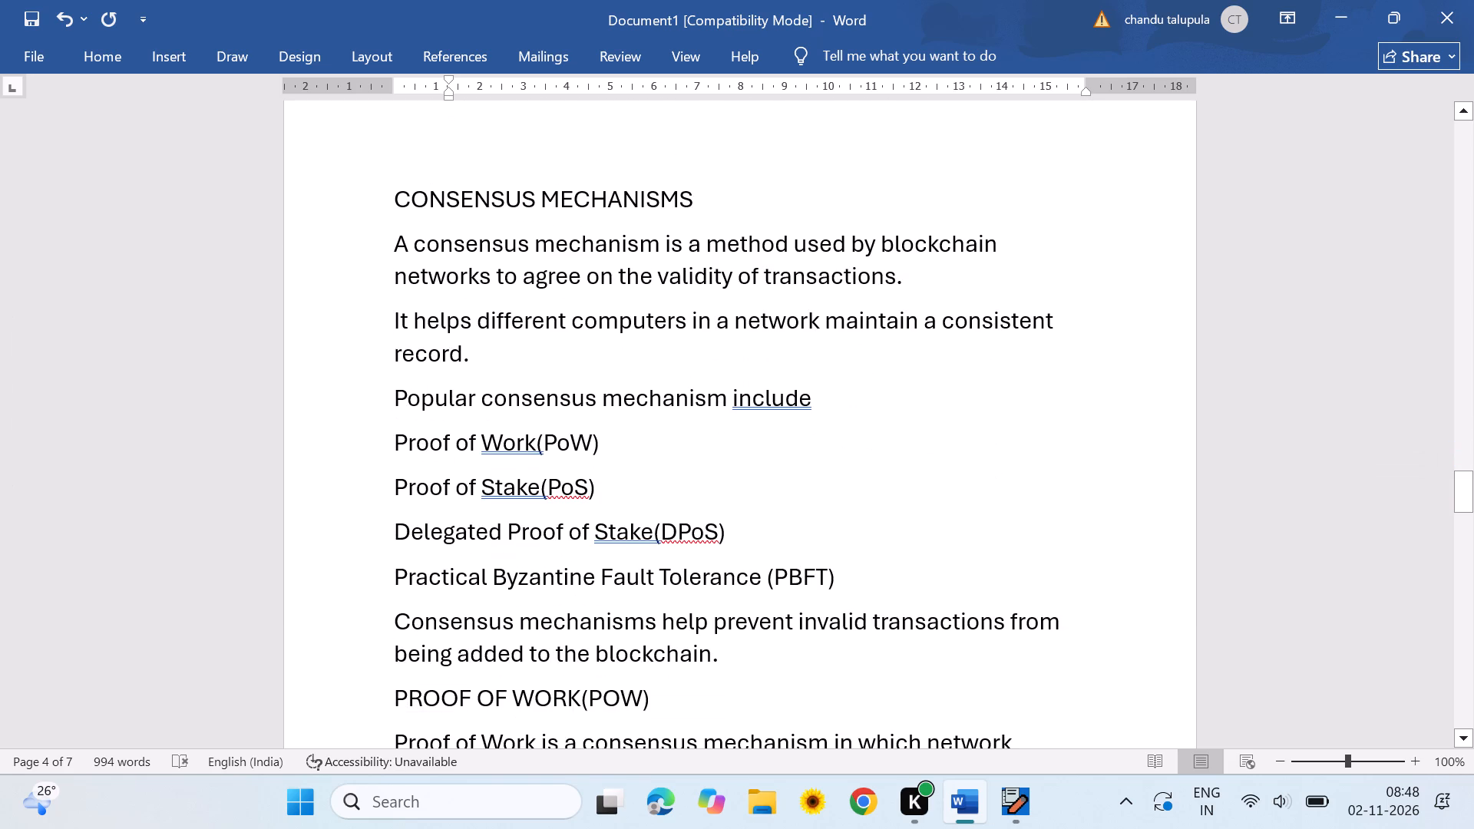
drag(395, 191, 785, 189)
click(931, 143)
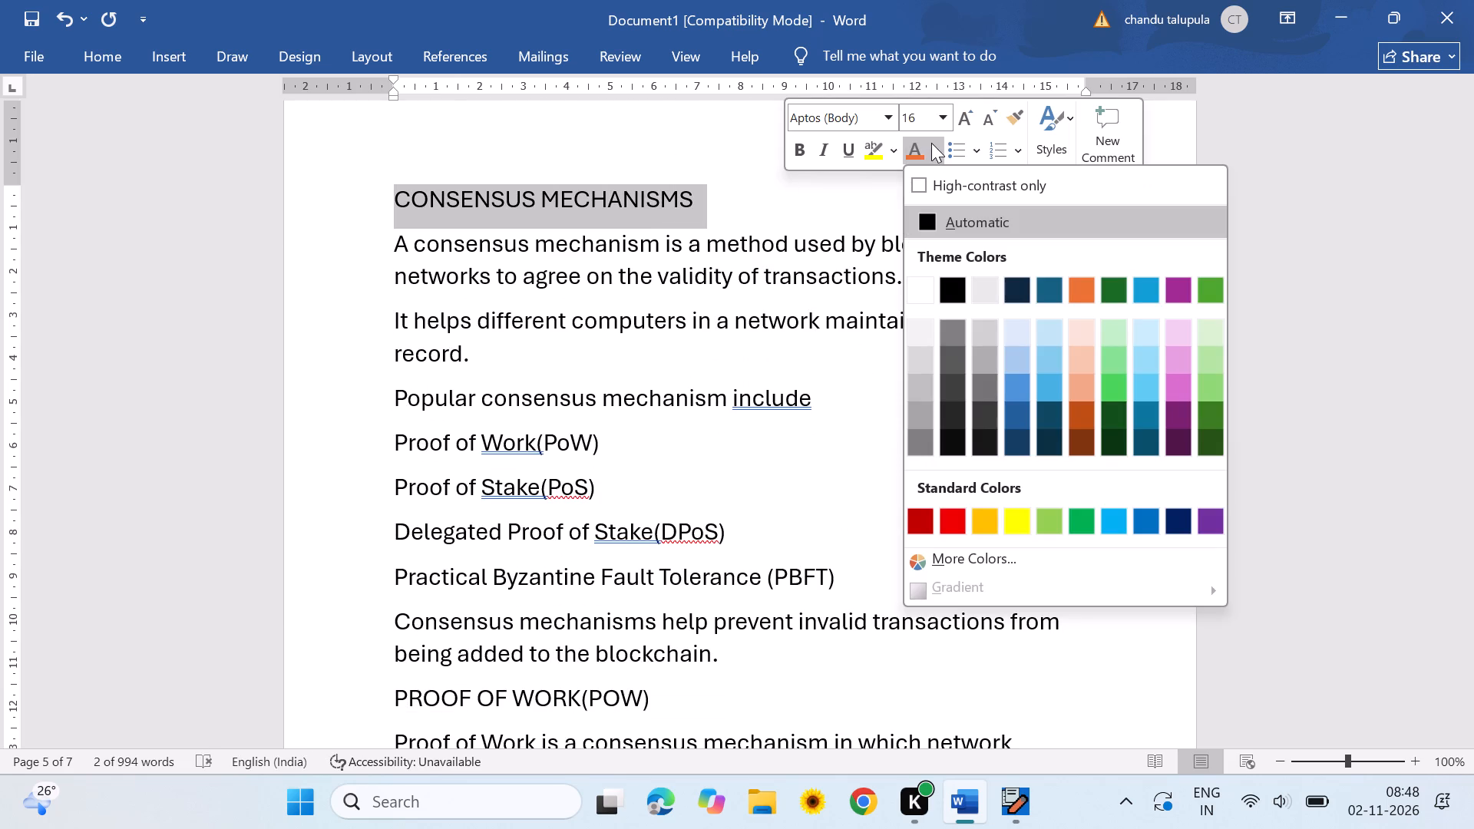
click(922, 523)
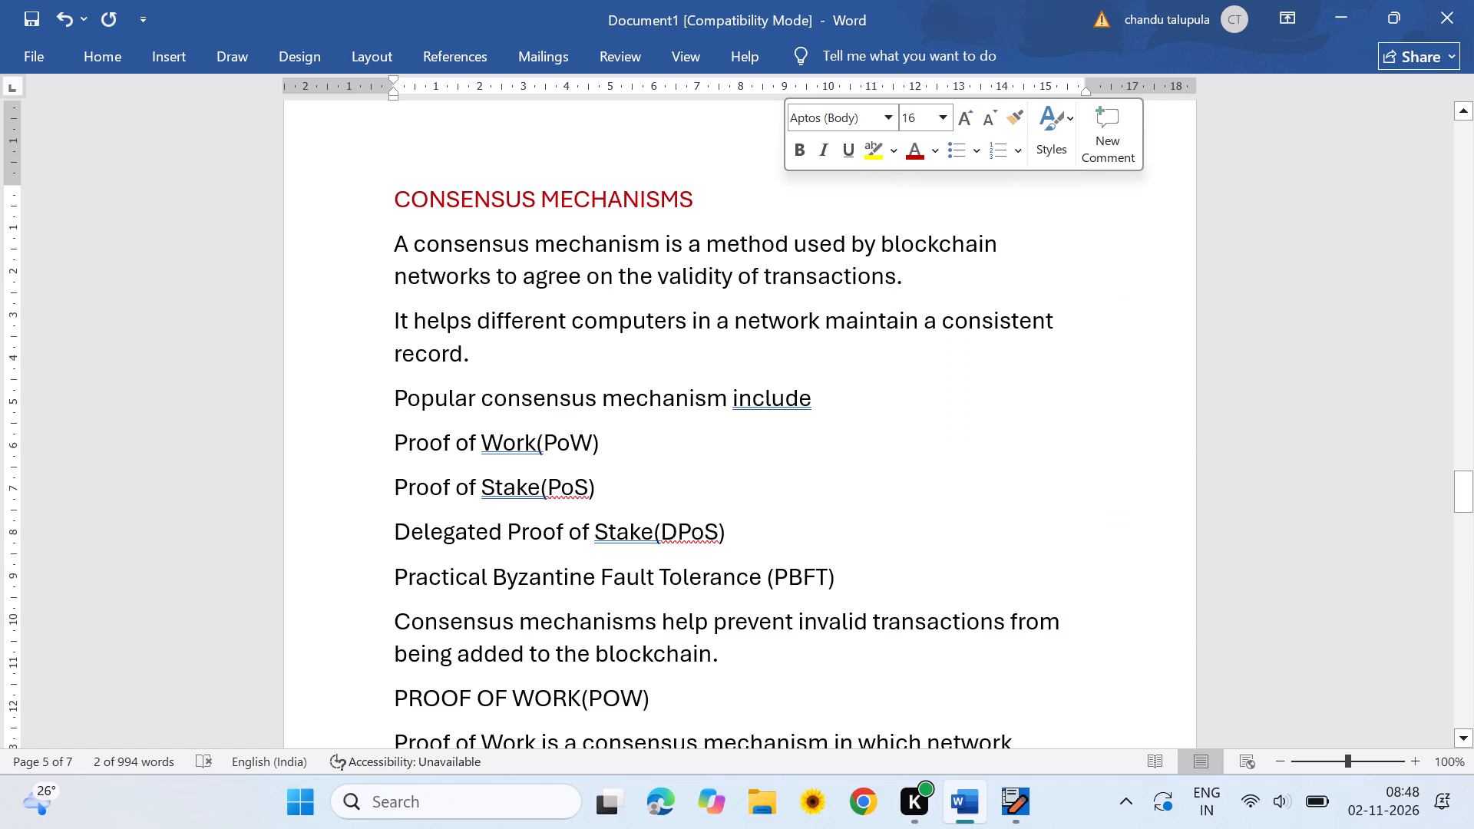
click(981, 149)
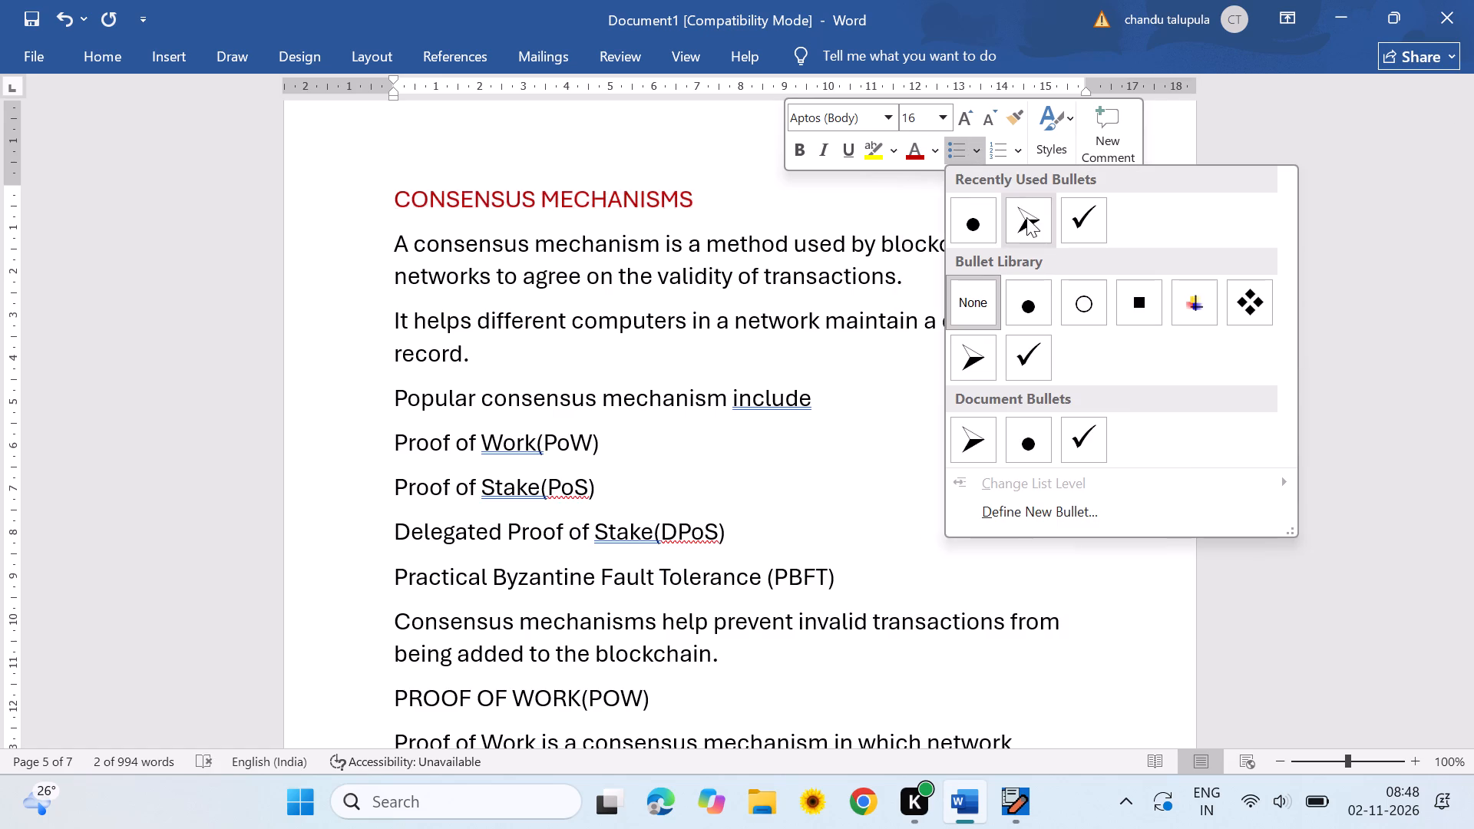
click(1028, 218)
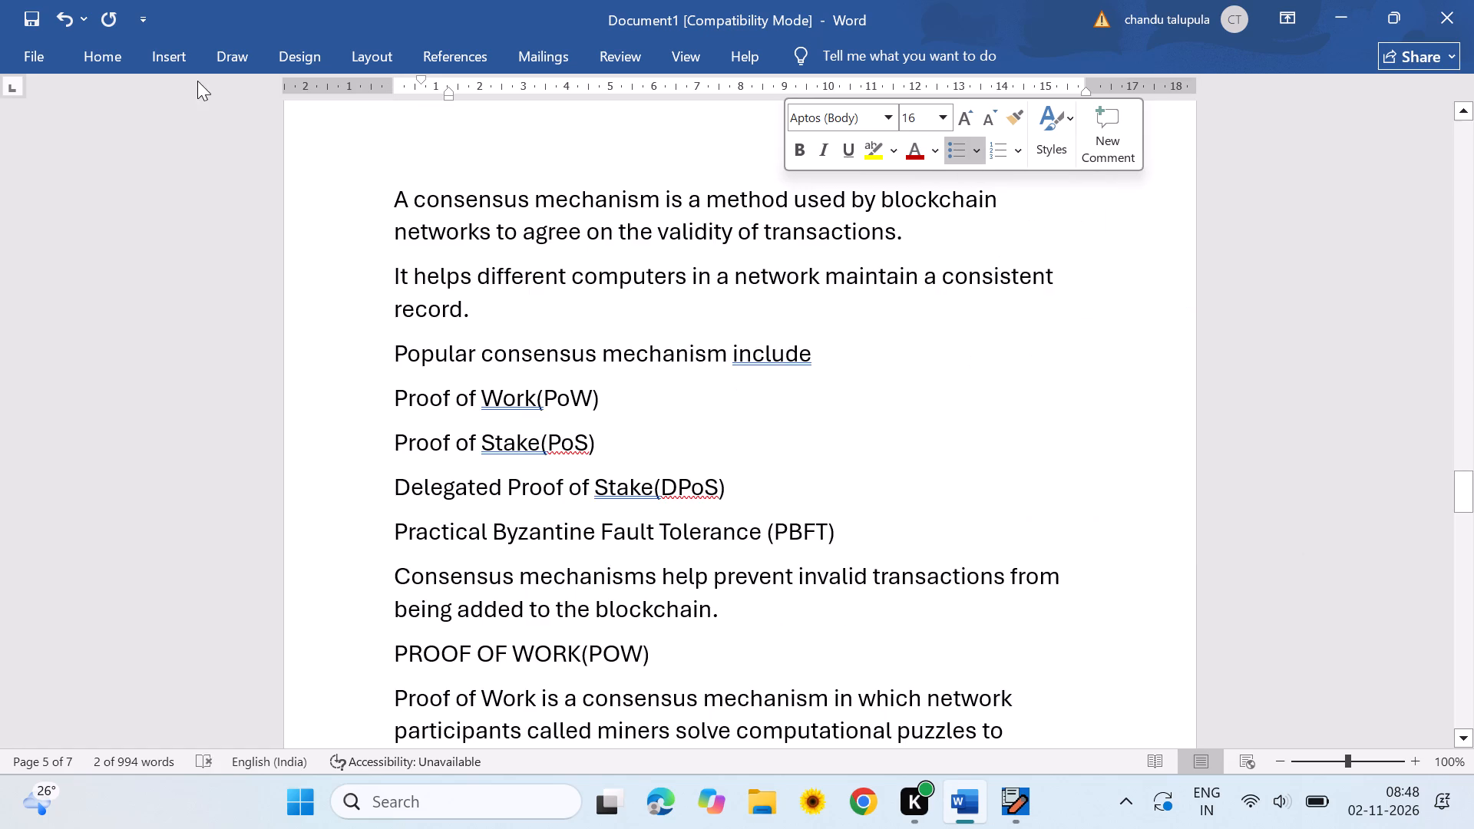
click(116, 54)
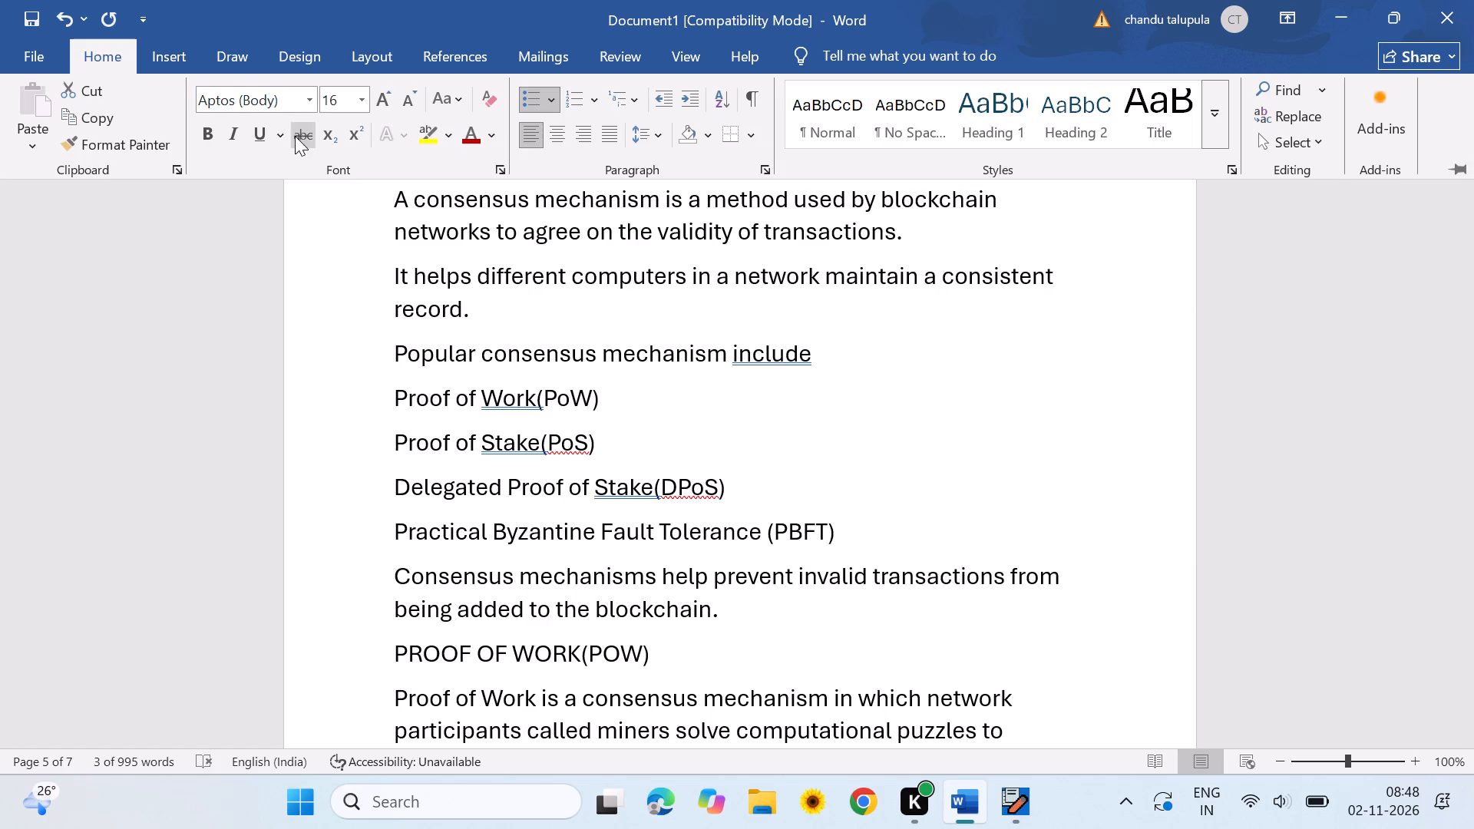
click(281, 134)
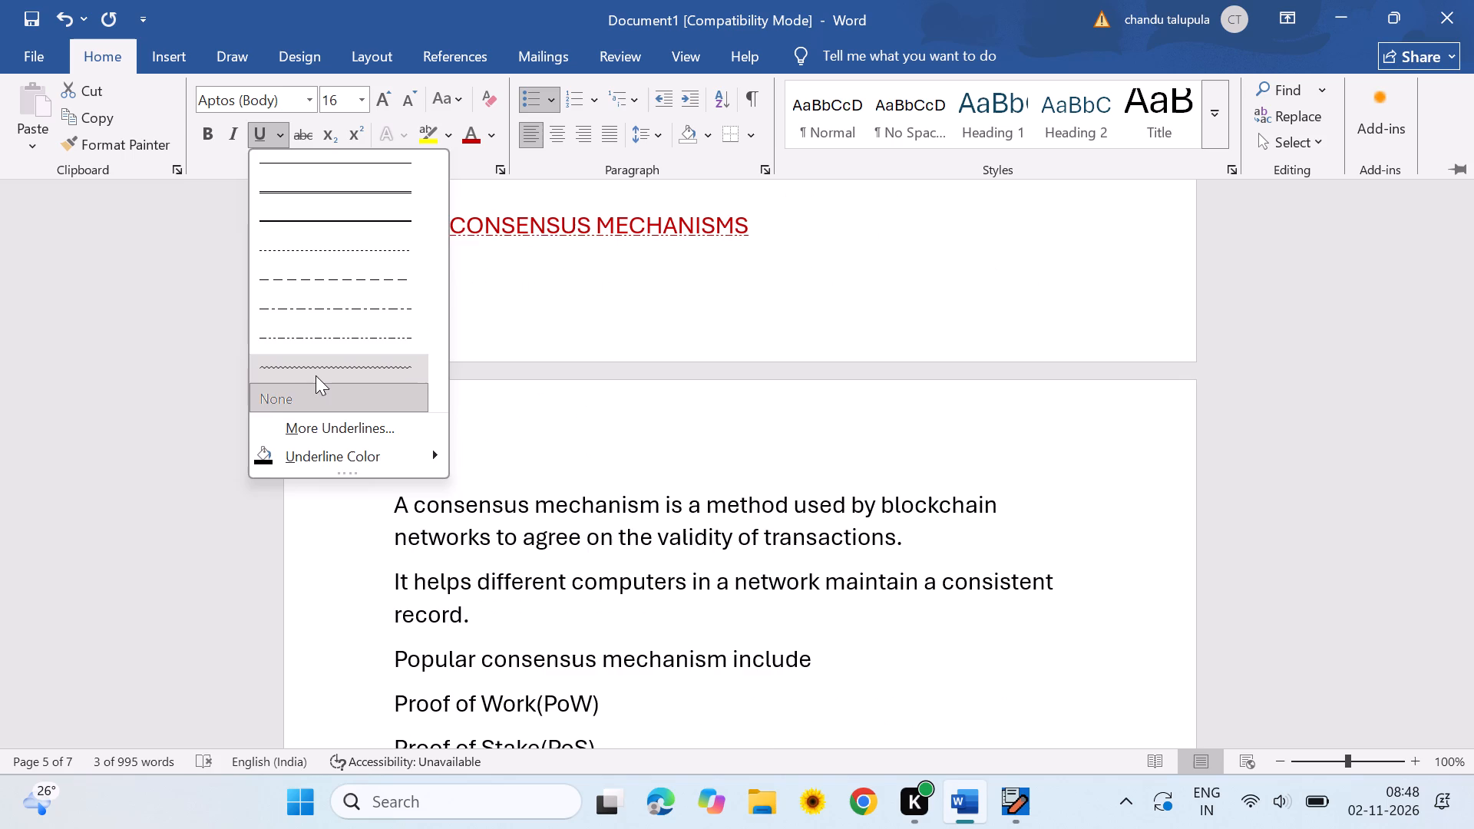
click(317, 375)
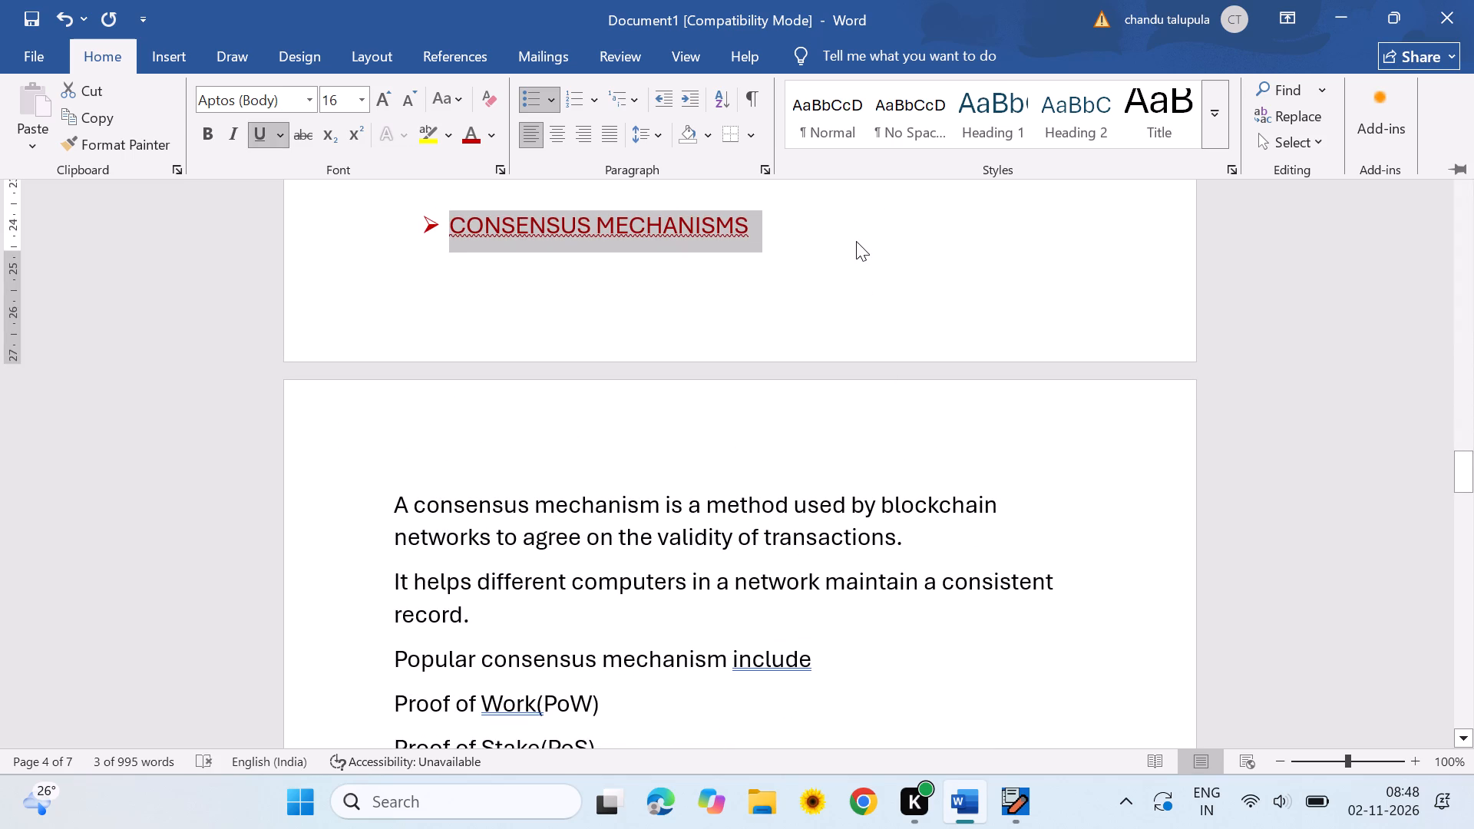
Insert one more blank line above the CONSENSUS MECHANISMS heading to push it onto the following page.
click(856, 241)
click(768, 166)
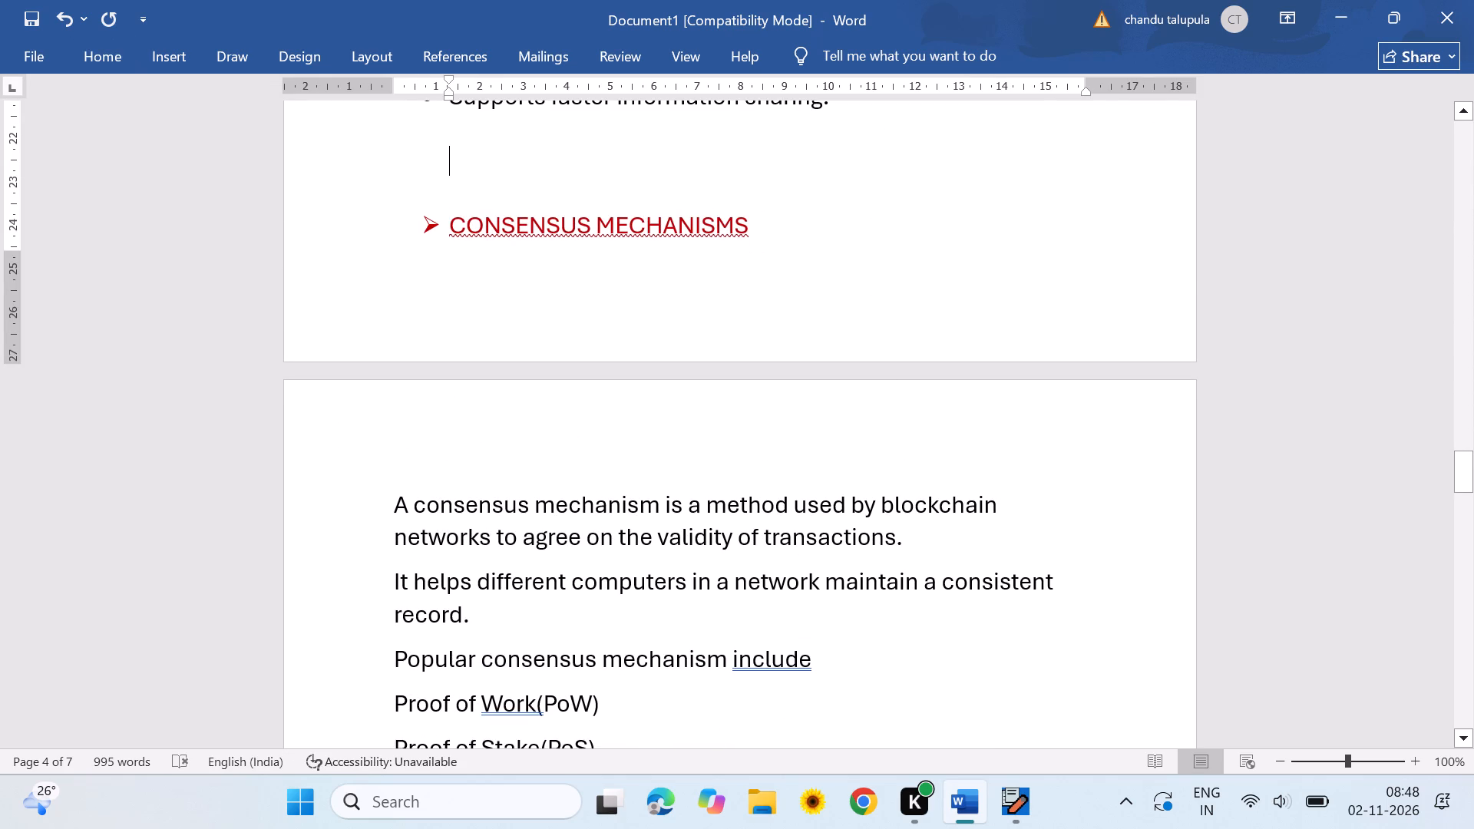
key(Return)
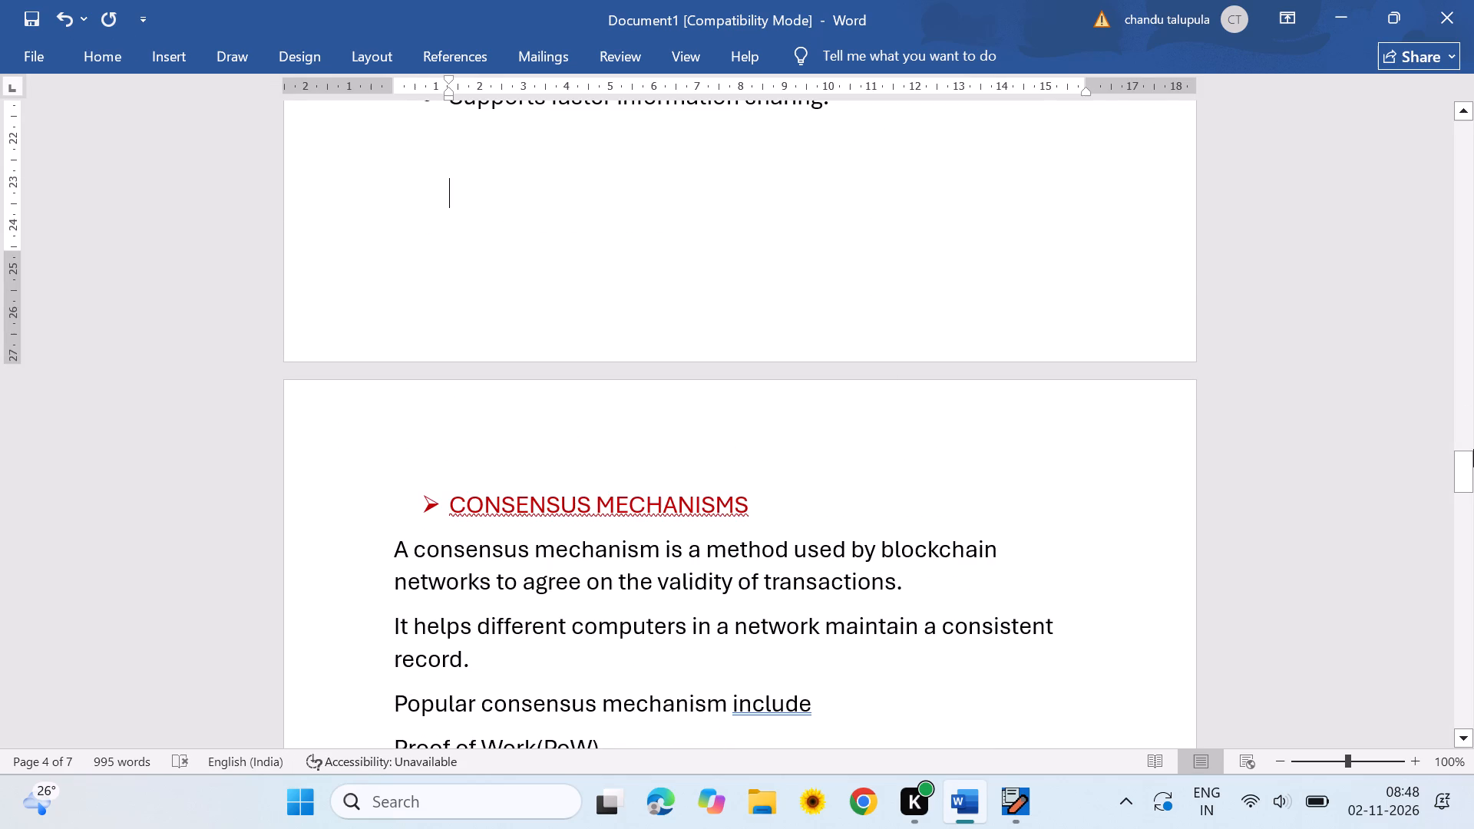
Apply solid round bullets to the two paragraphs under CONSENSUS MECHANISMS, from "A consensus mechanism is a method" to "consistent record.".
drag(1469, 472, 1469, 493)
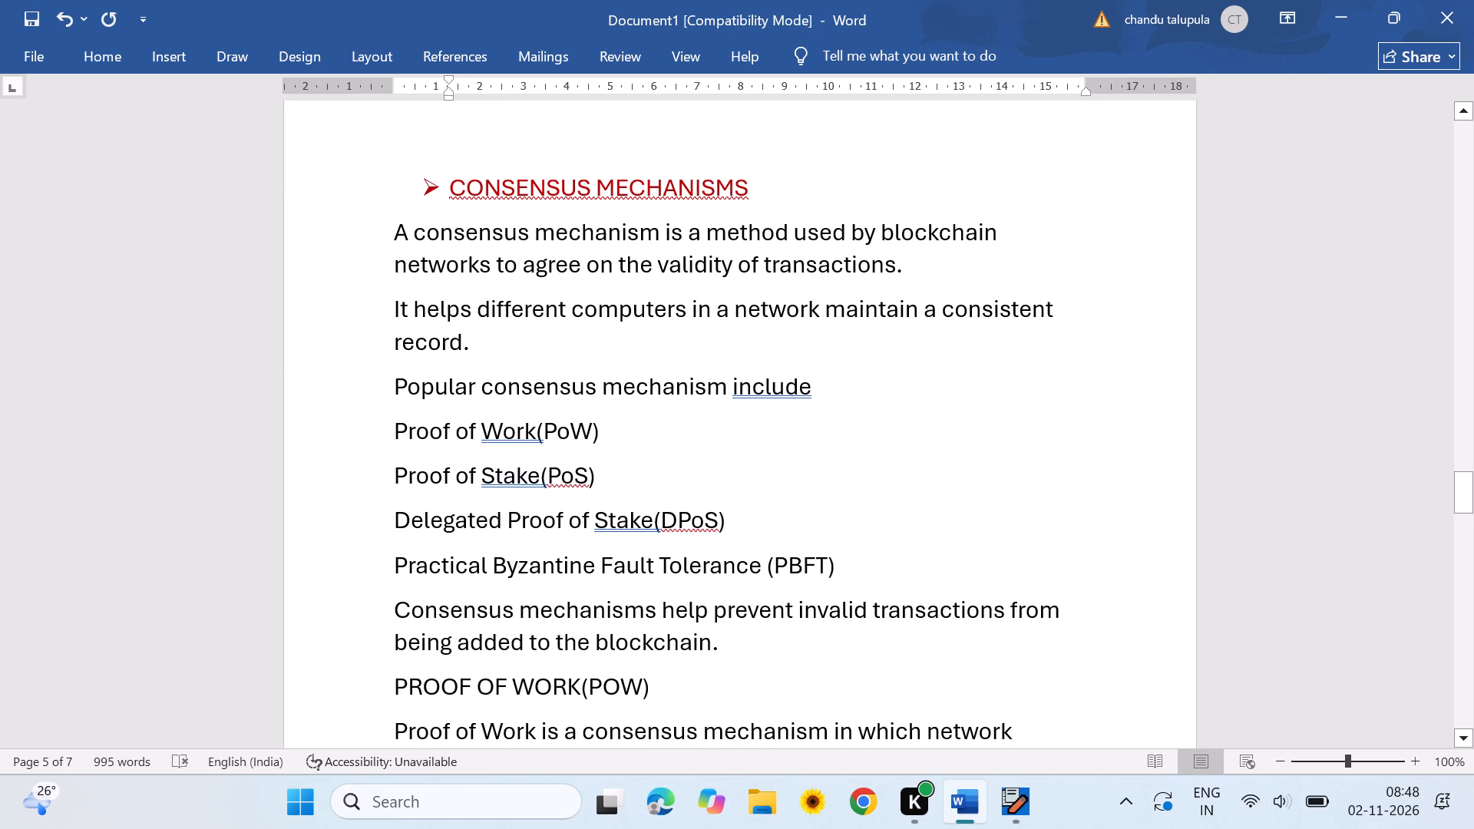
drag(384, 232, 477, 362)
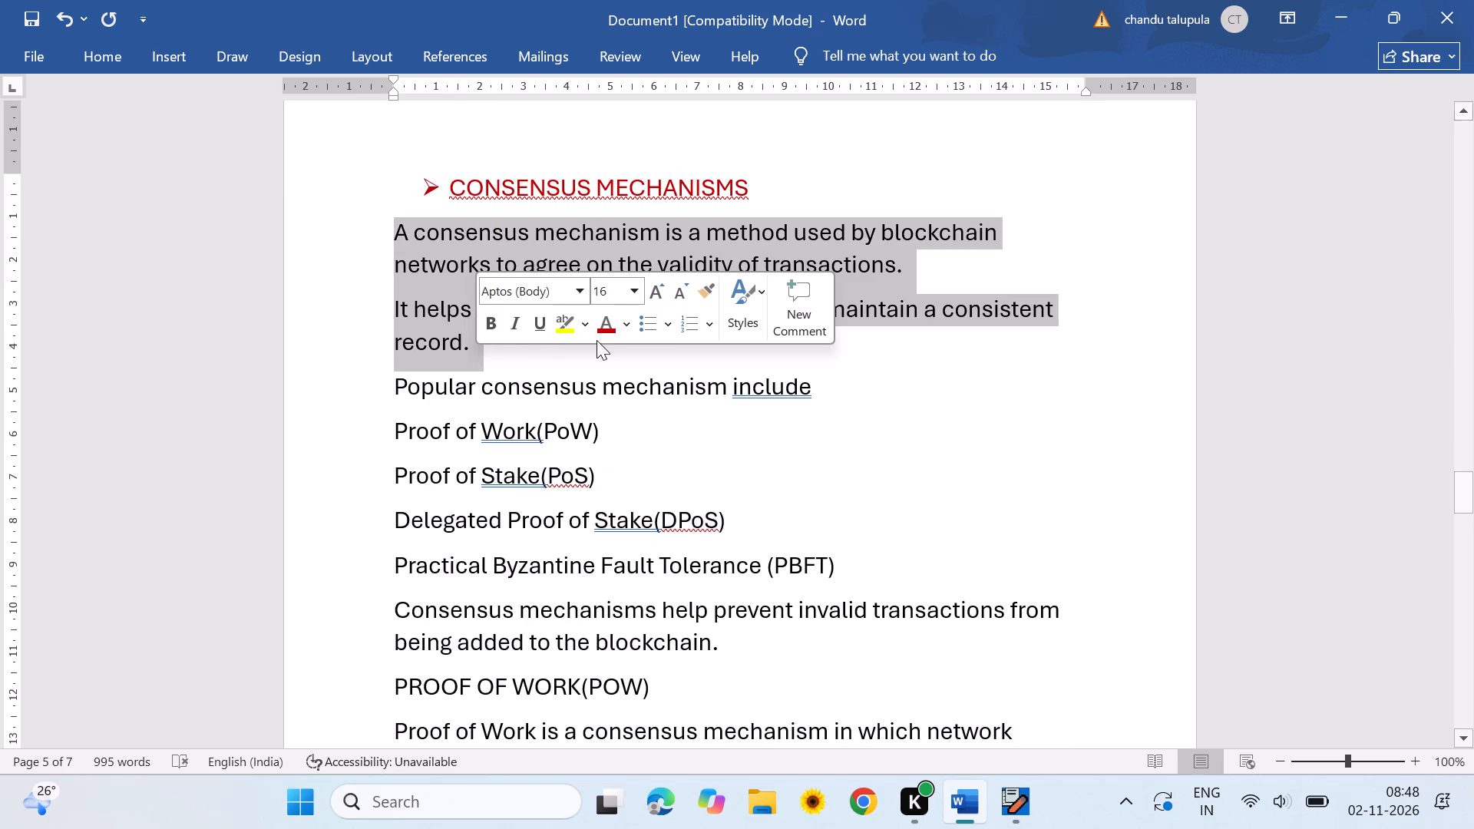
click(668, 327)
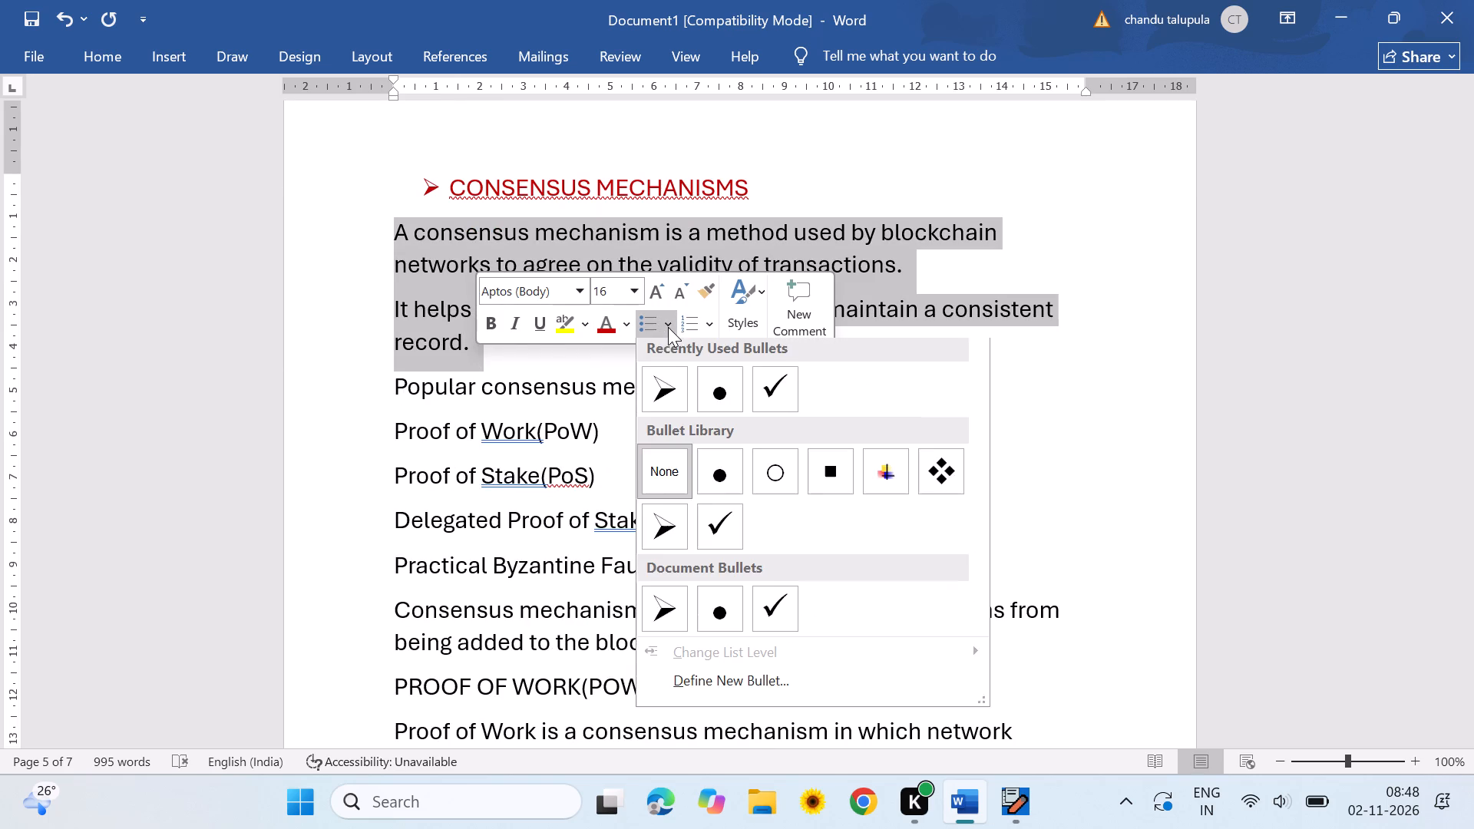
click(717, 393)
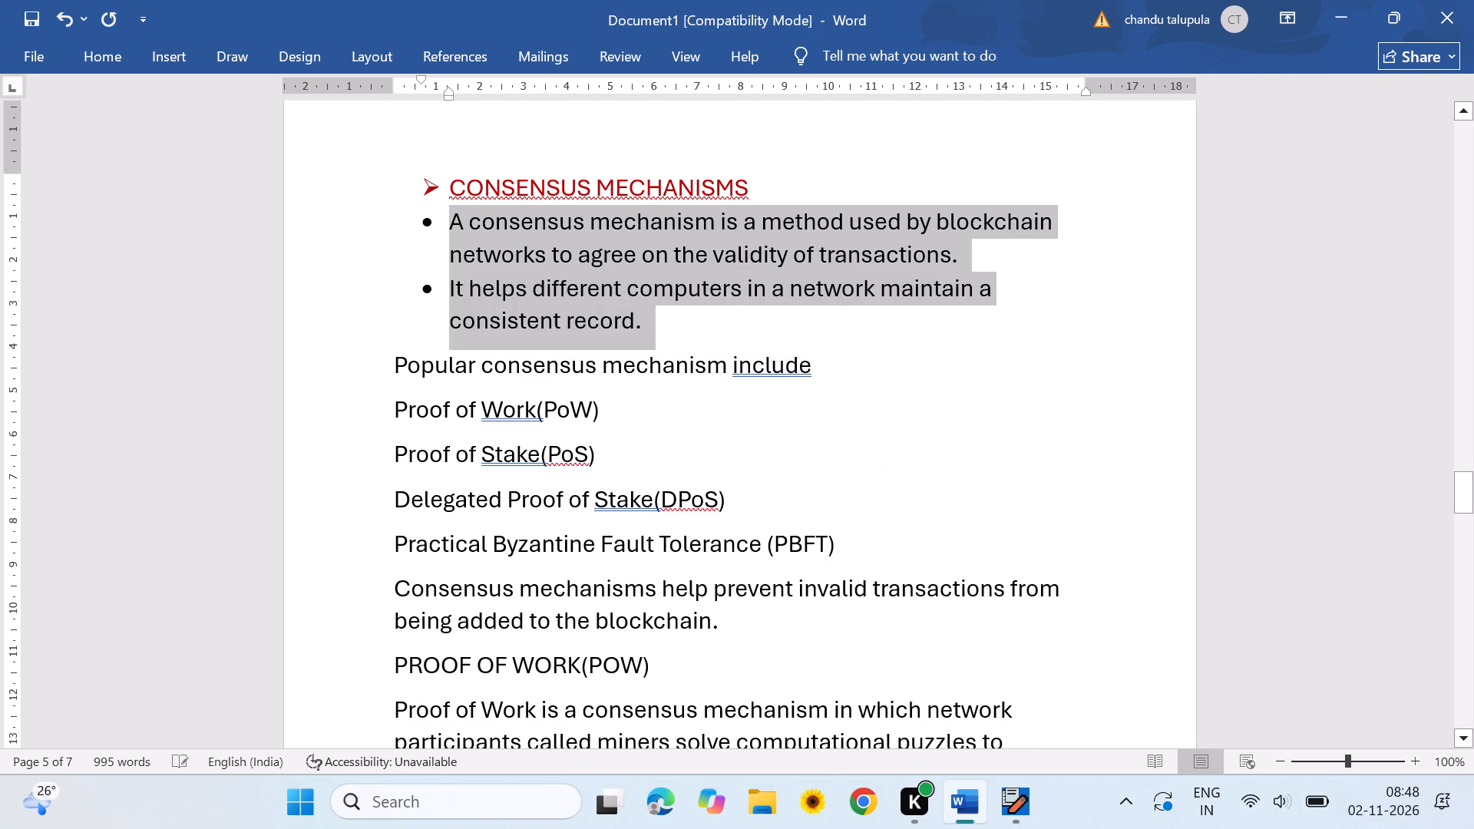
click(900, 418)
Format the "Popular consensus mechanism include" line with dark blue theme-color text, a check mark bullet and a single underline.
drag(382, 366, 838, 375)
click(988, 343)
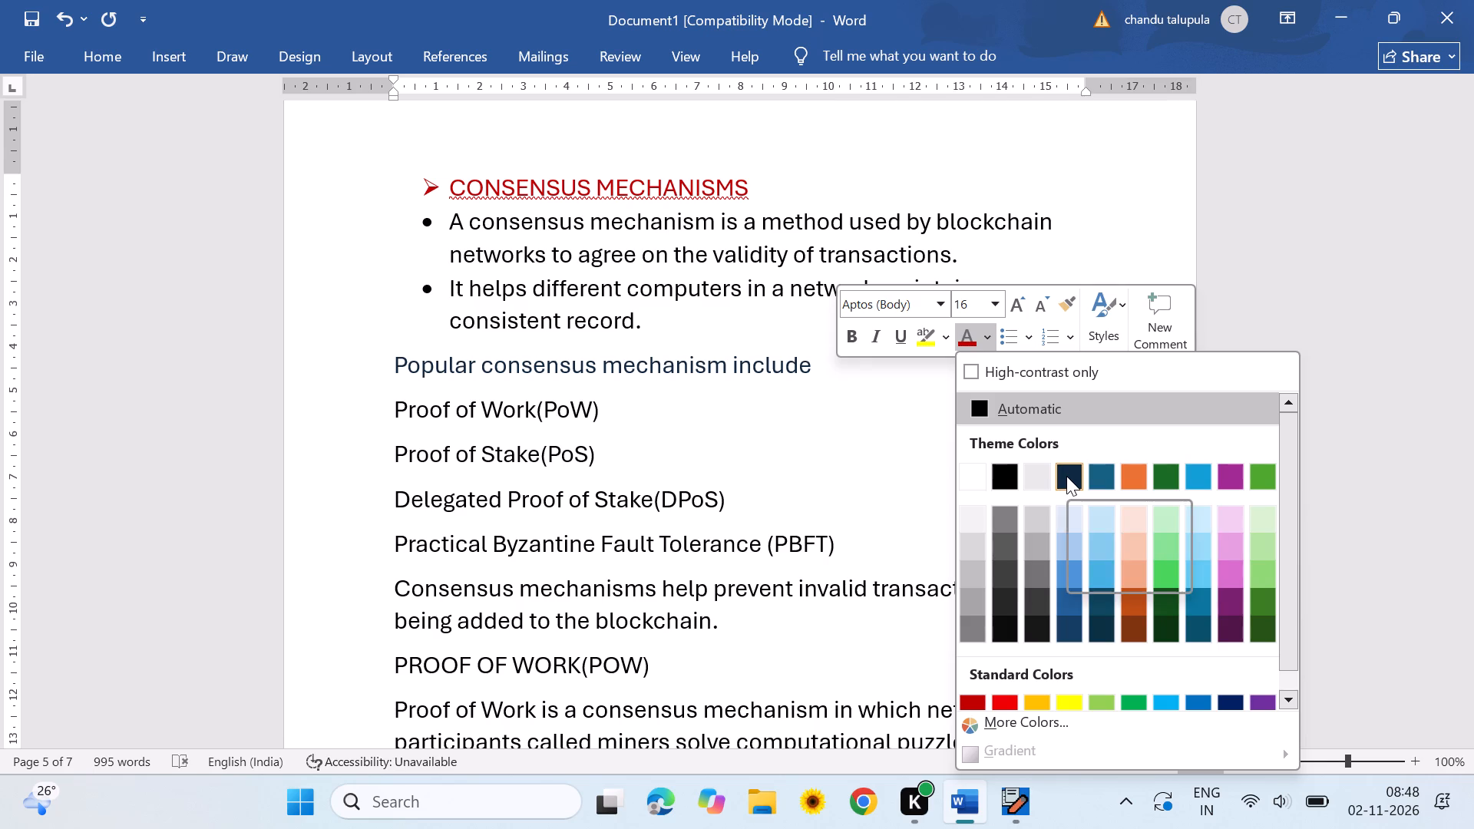
click(1066, 476)
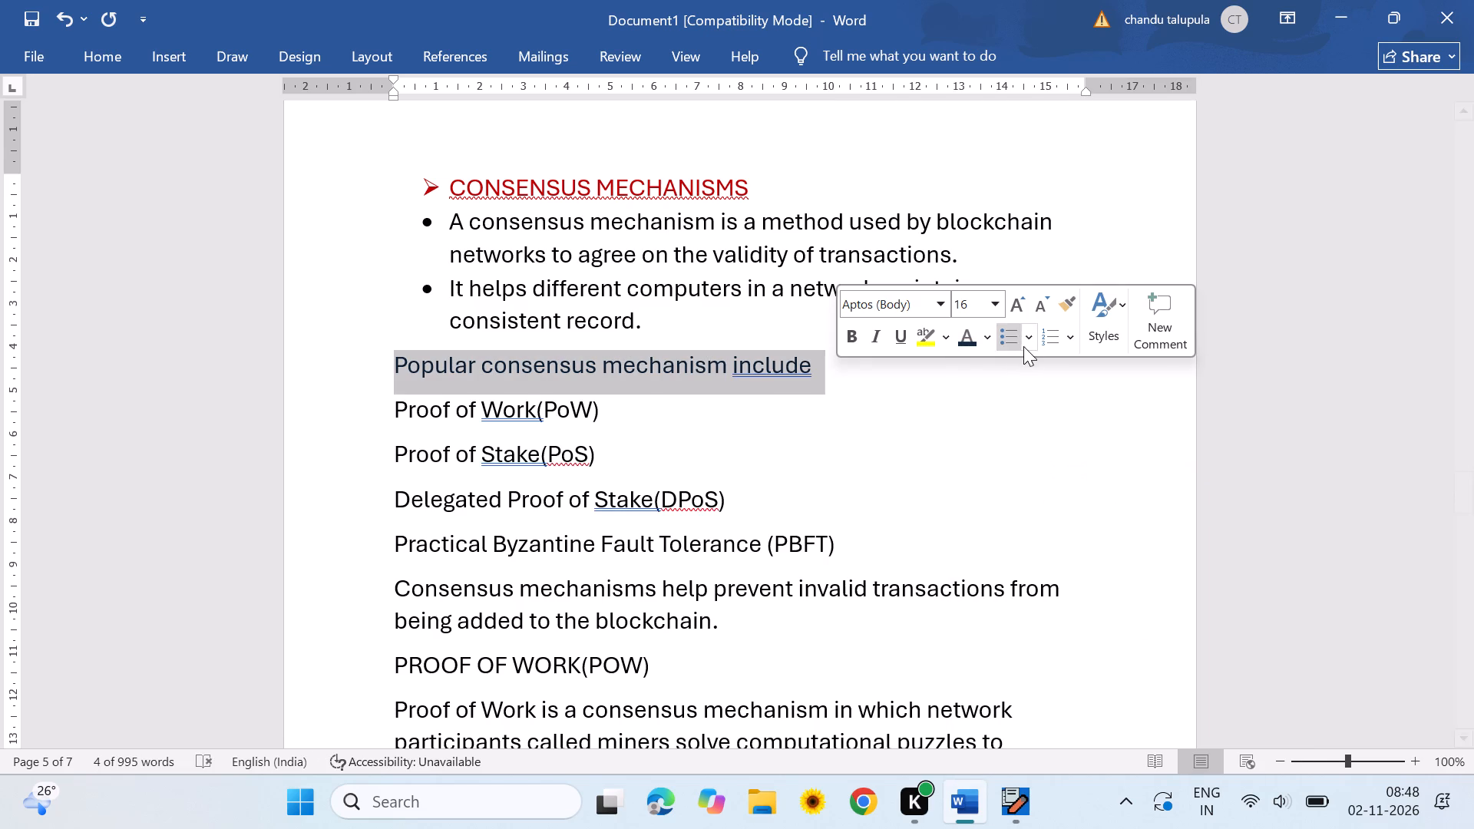
click(1031, 337)
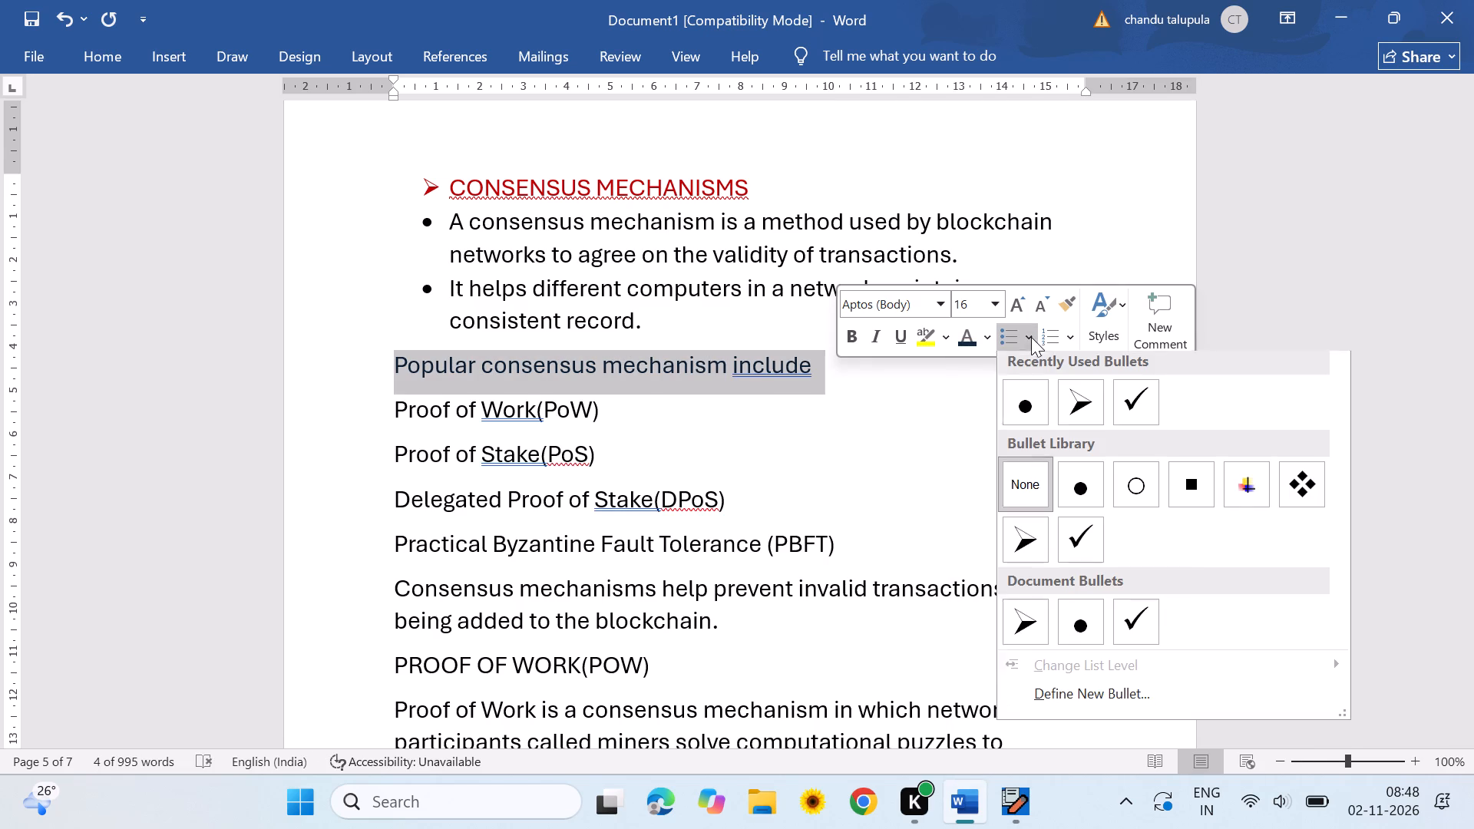
click(1139, 431)
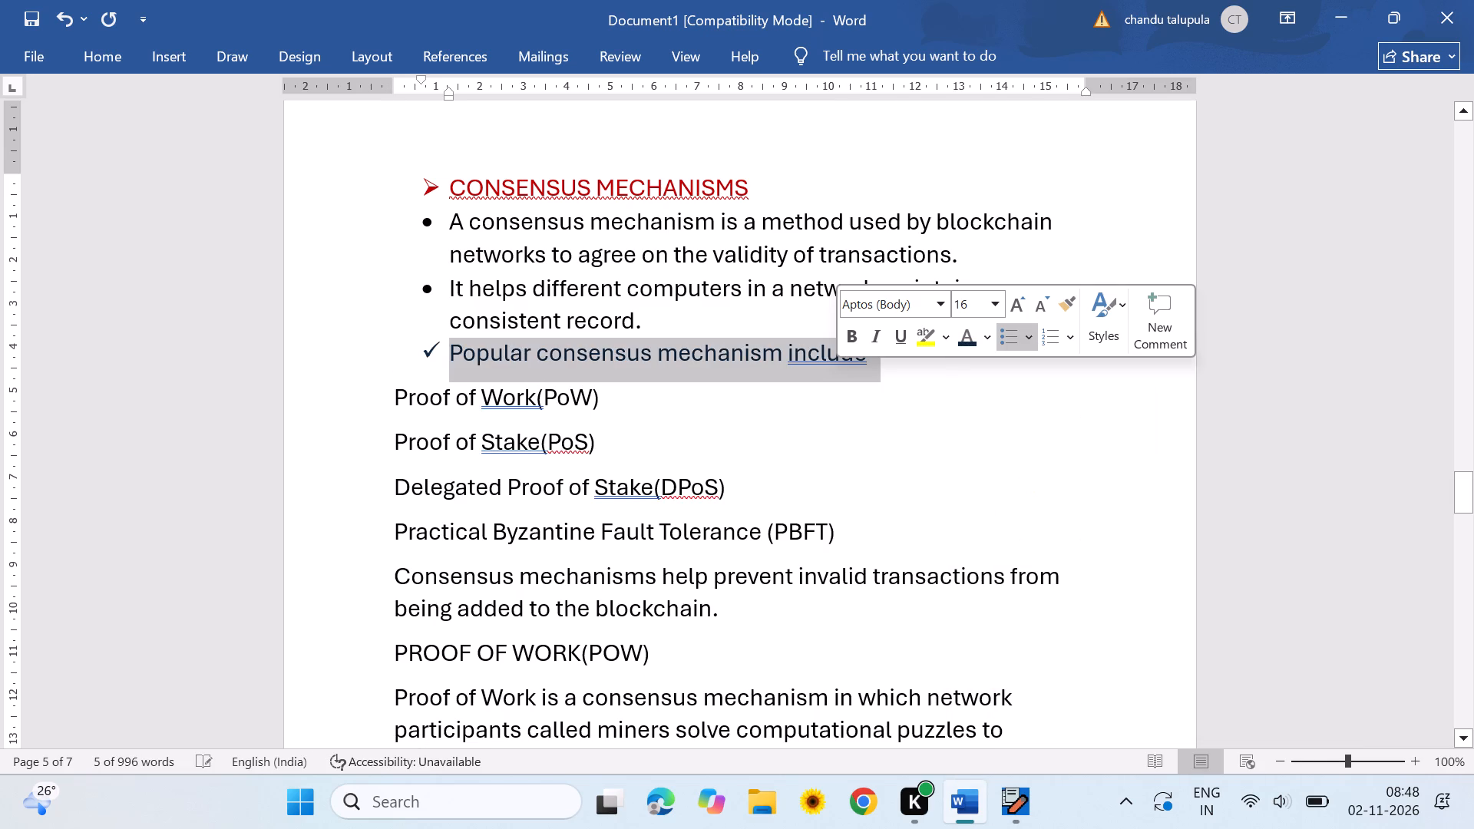
click(902, 341)
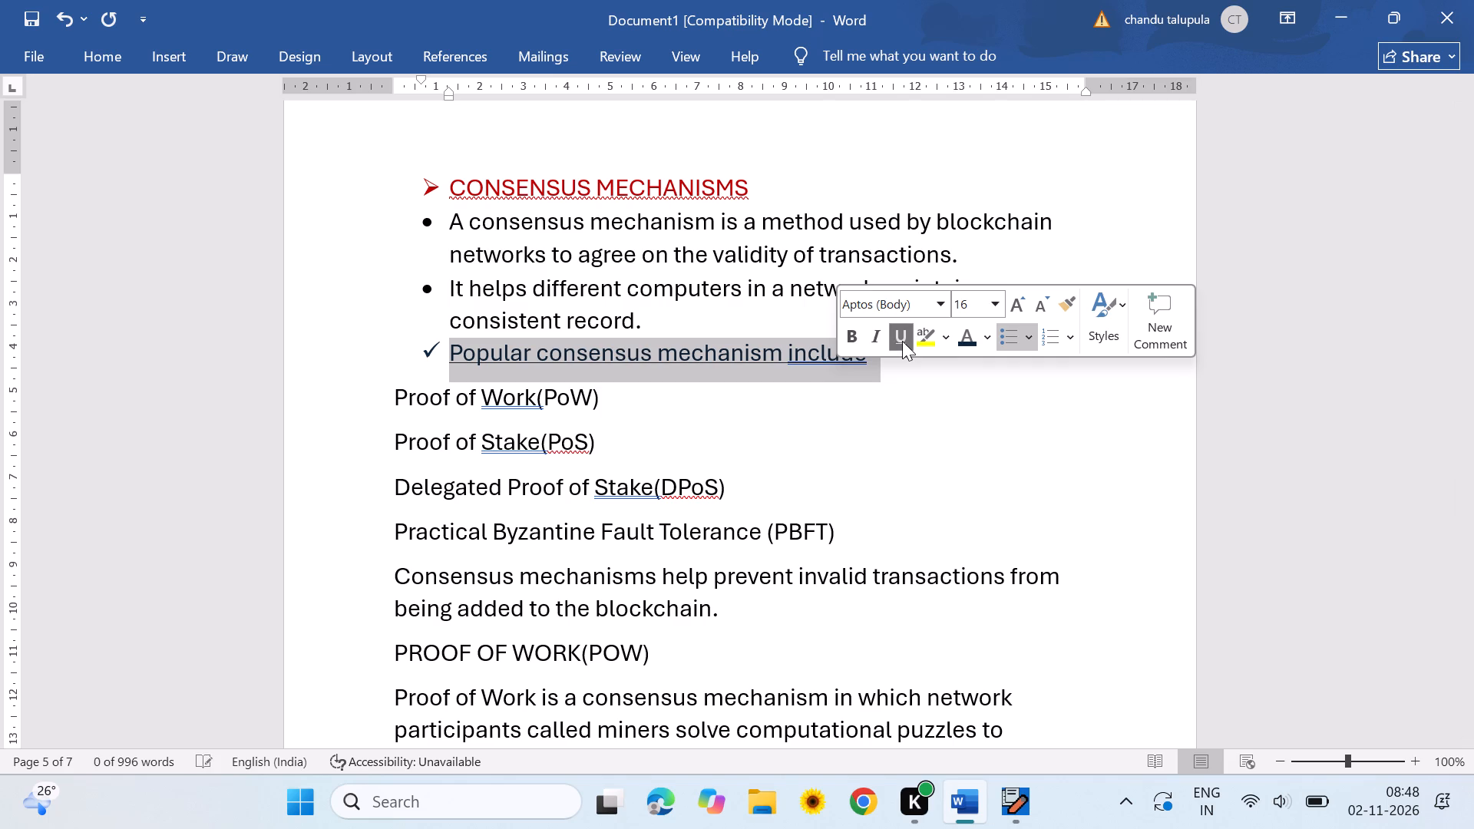
click(950, 457)
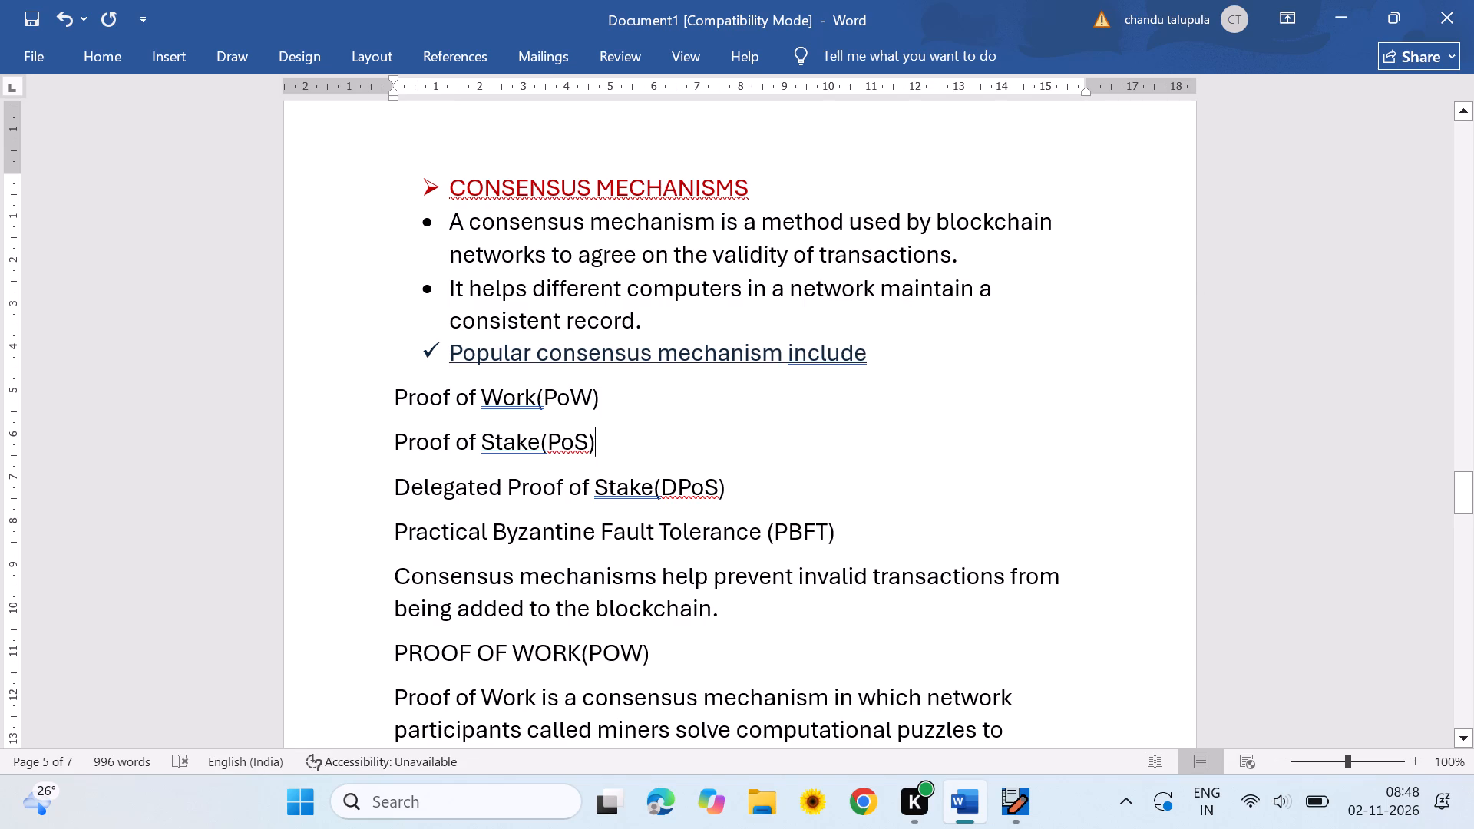
Apply four-diamond bullets to the four mechanisms, from "Proof of Work(PoW)" to "Practical Byzantine Fault Tolerance (PBFT)".
click(398, 388)
drag(398, 388, 832, 559)
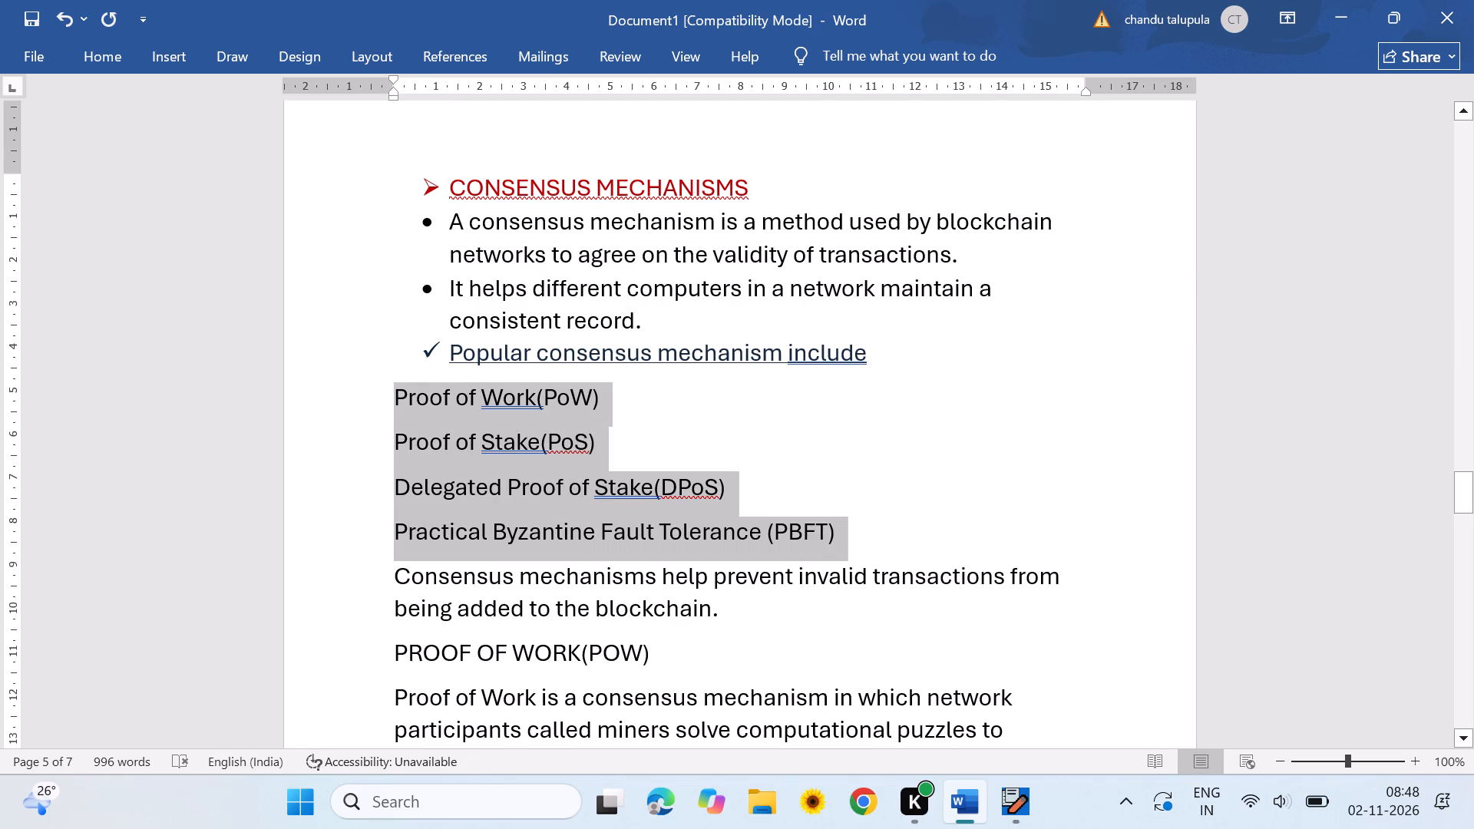
drag(832, 559, 846, 555)
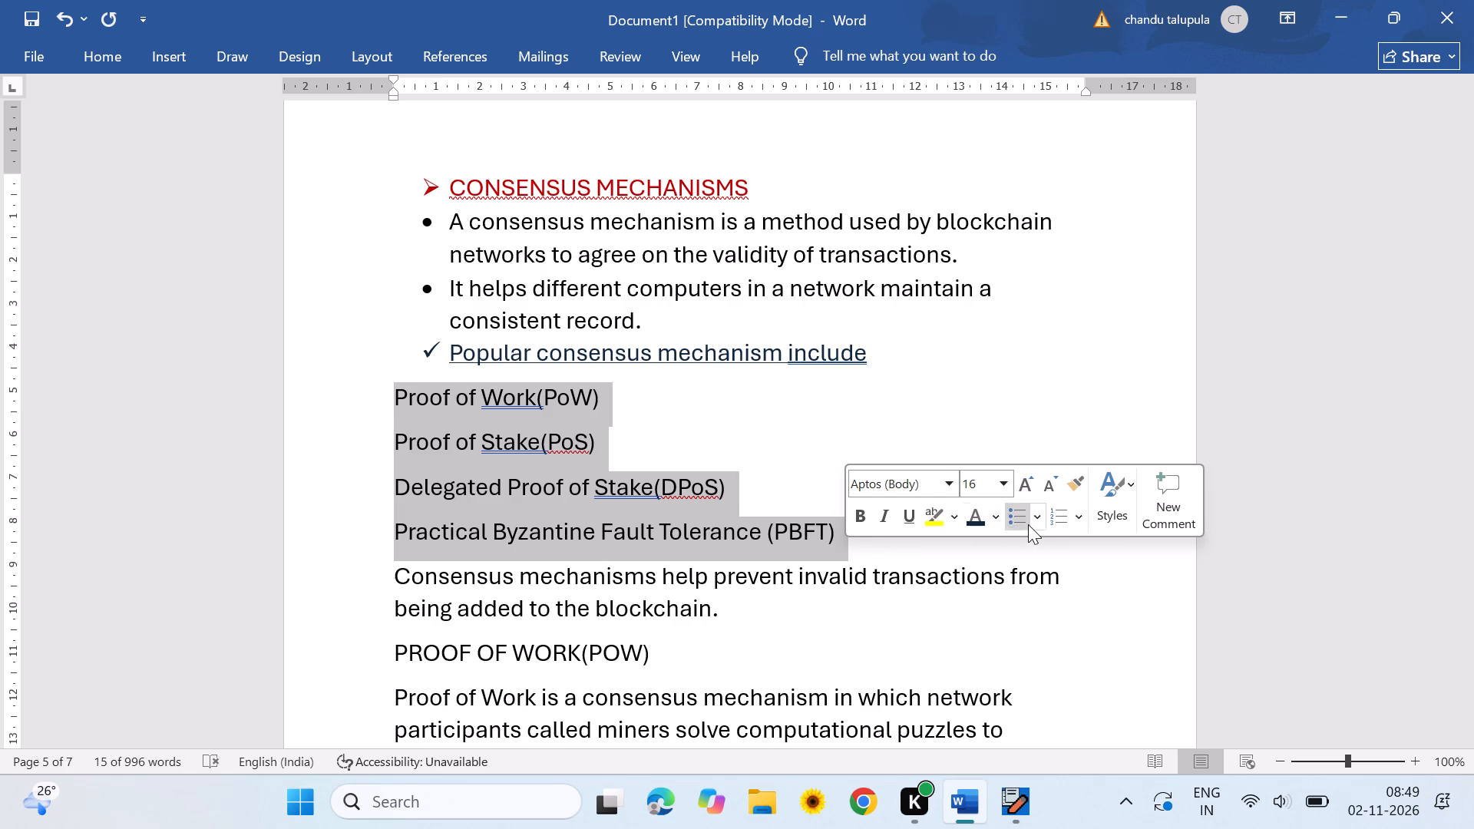
click(1033, 524)
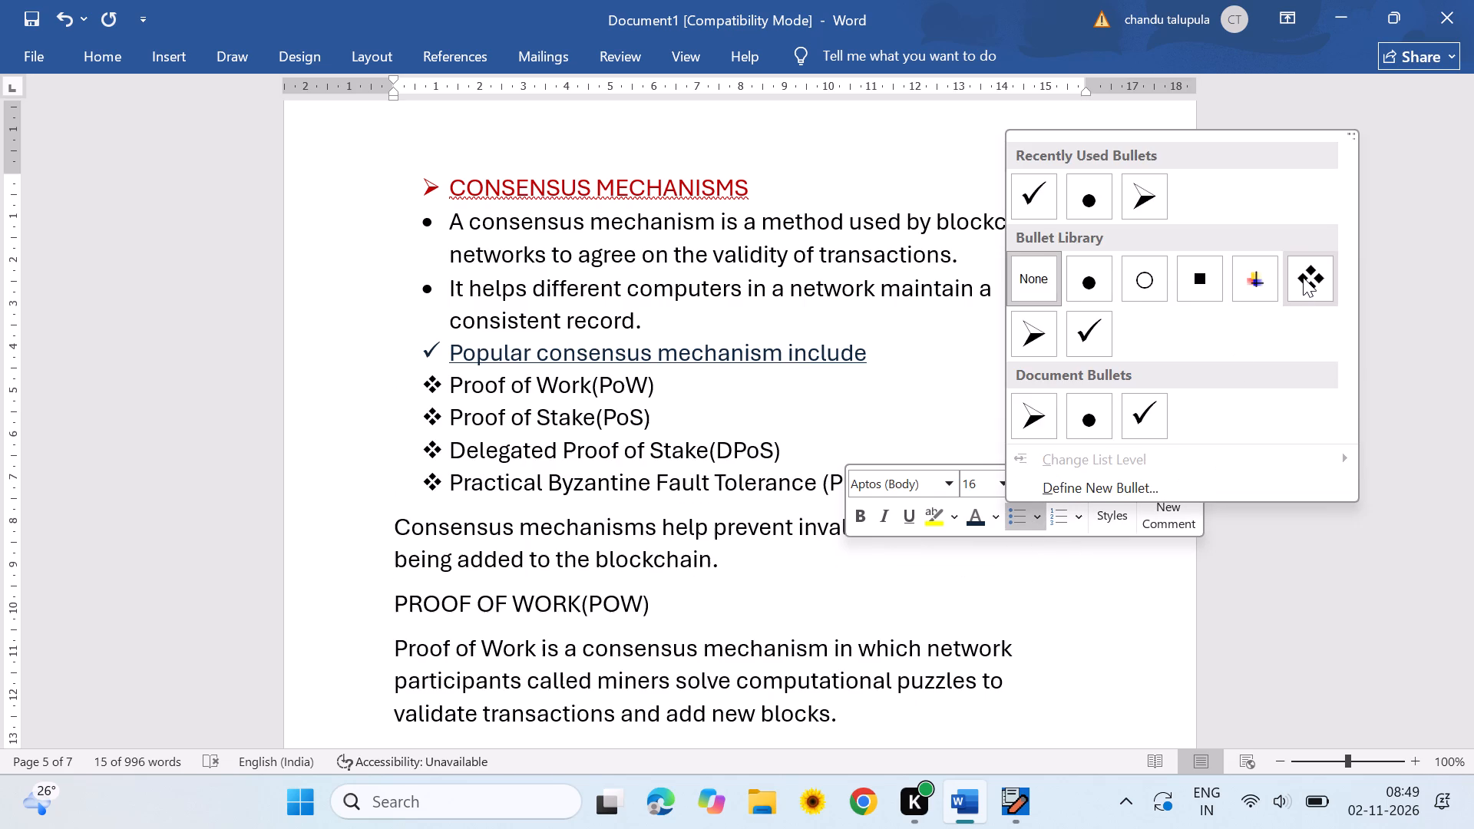
click(1303, 278)
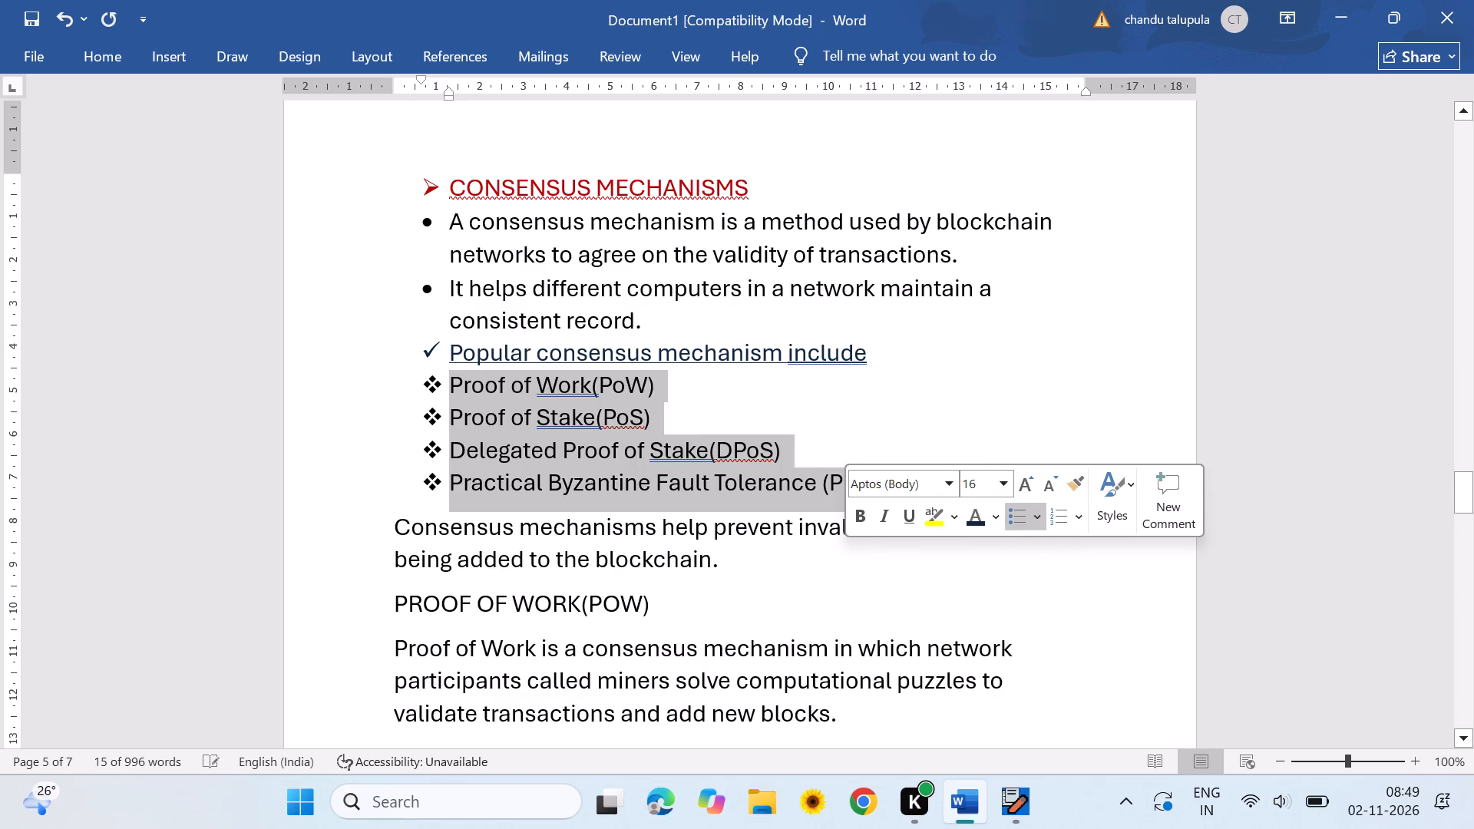
Insert an unbulleted blank line above and another below the four-item consensus mechanism list.
click(885, 348)
key(Return)
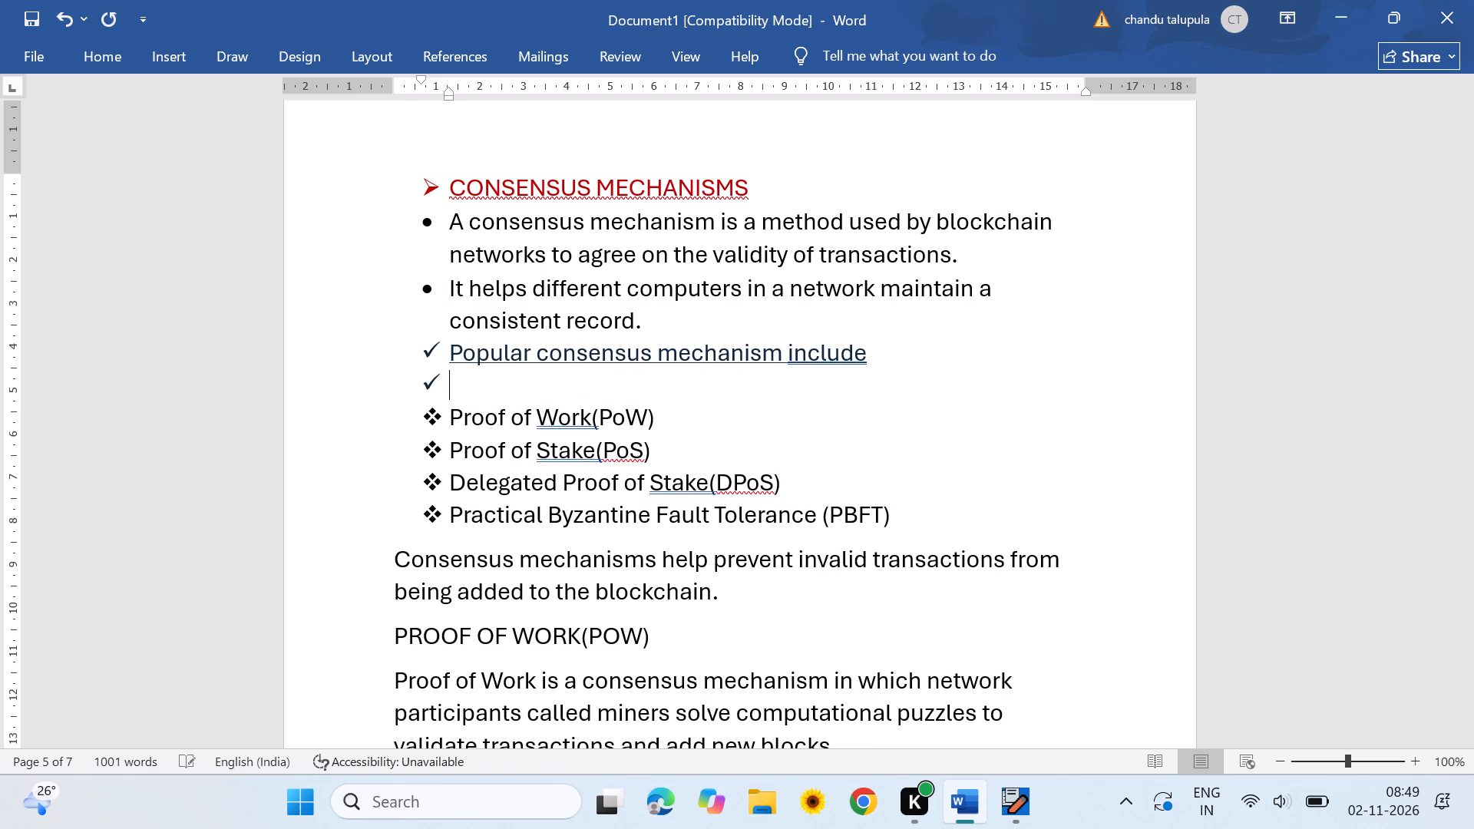
key(BackSpace)
click(927, 509)
key(Return)
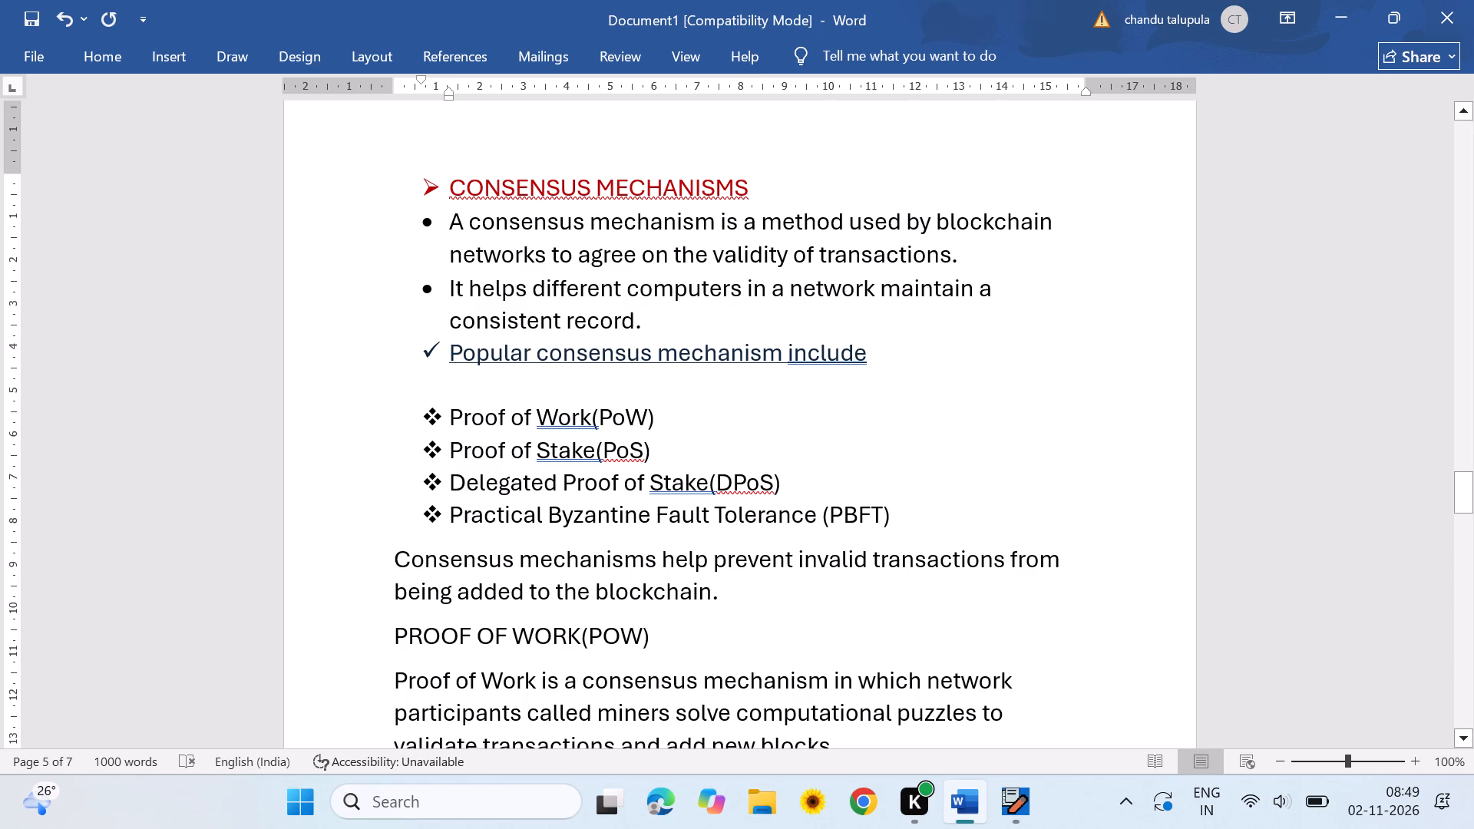
key(BackSpace)
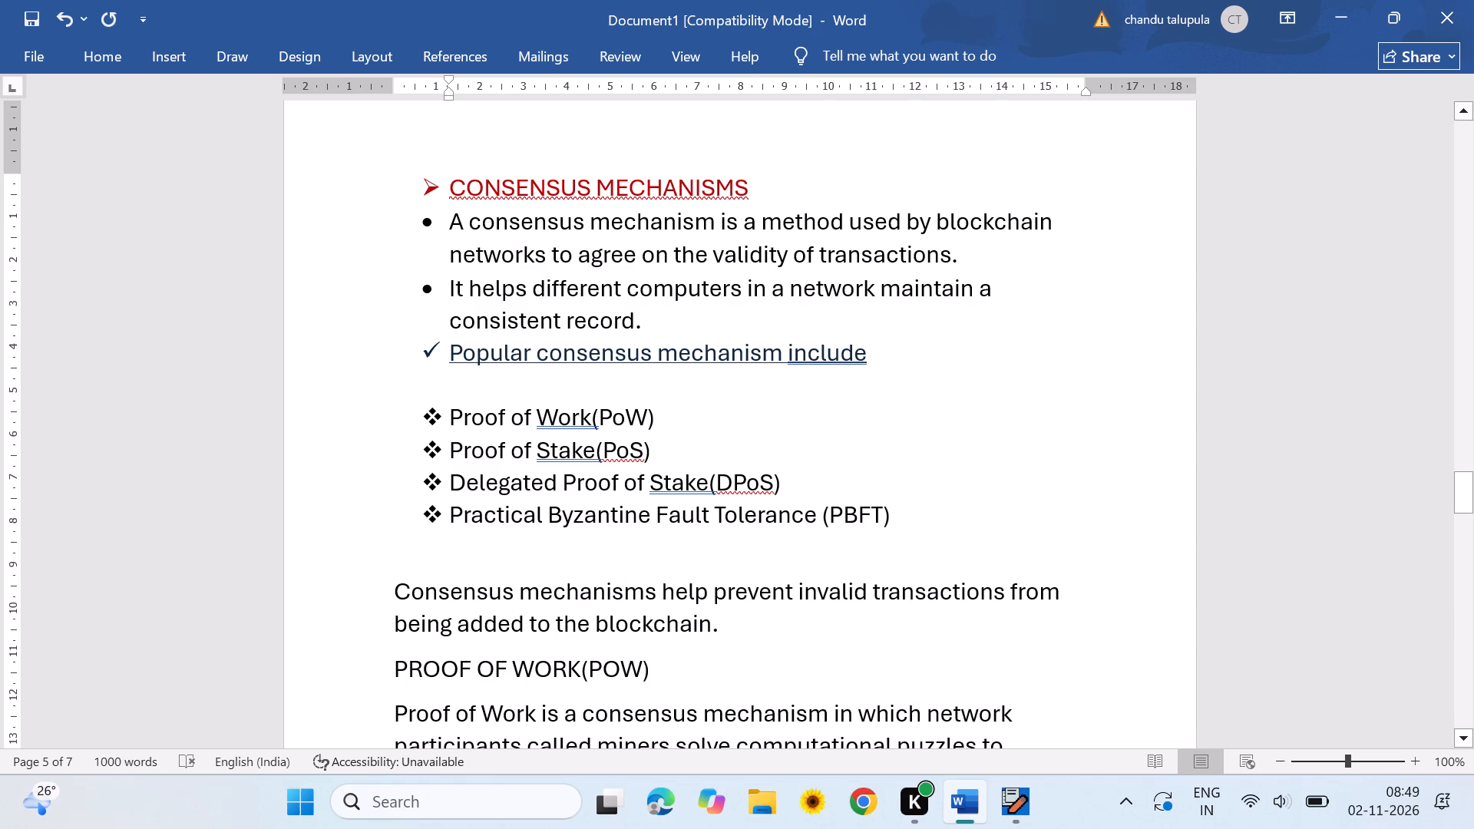
Apply a solid round bullet to the paragraph "Consensus mechanisms help prevent invalid transactions from being added to the blockchain.".
drag(382, 579, 759, 636)
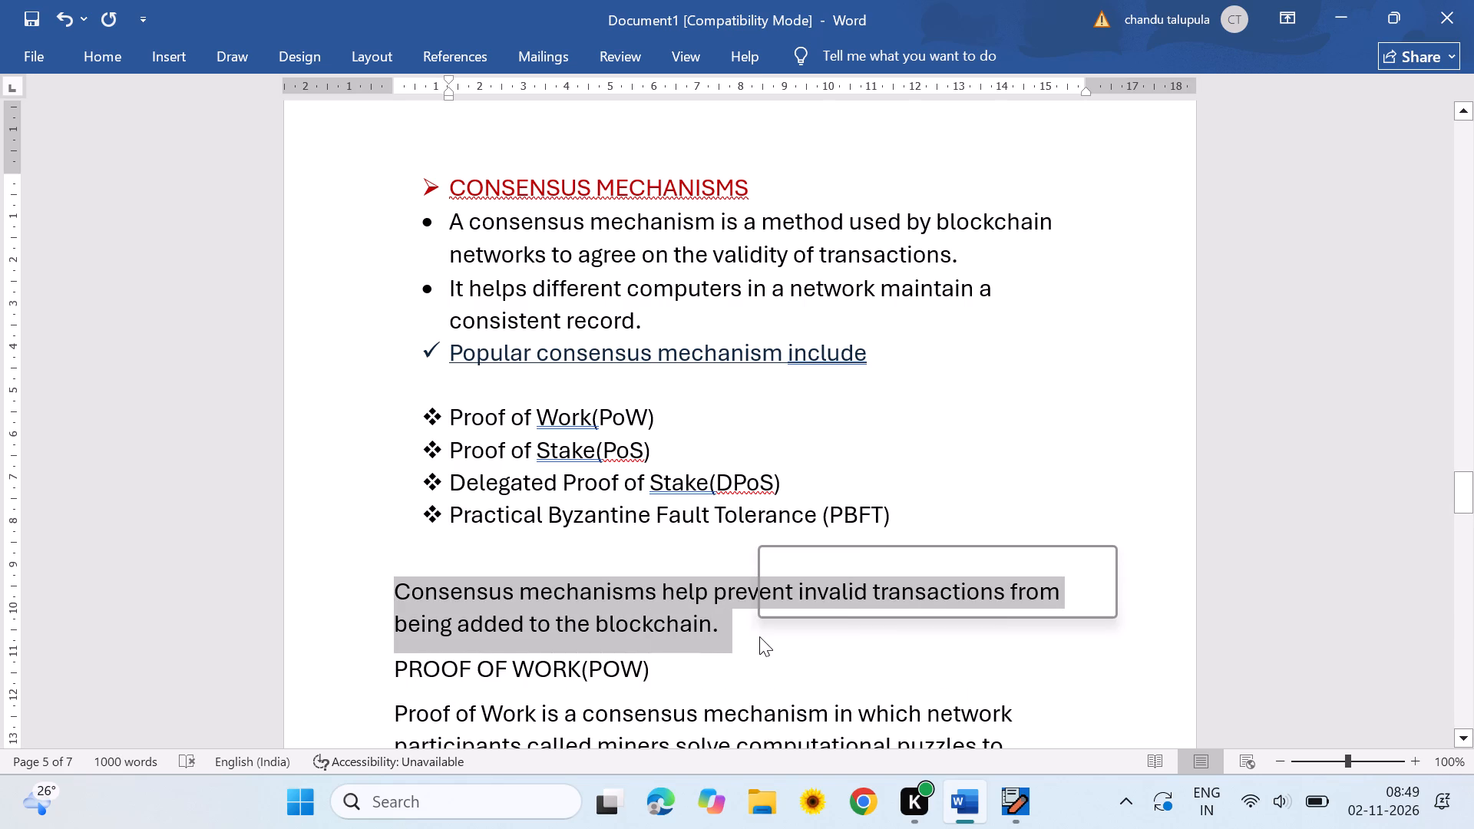
click(956, 604)
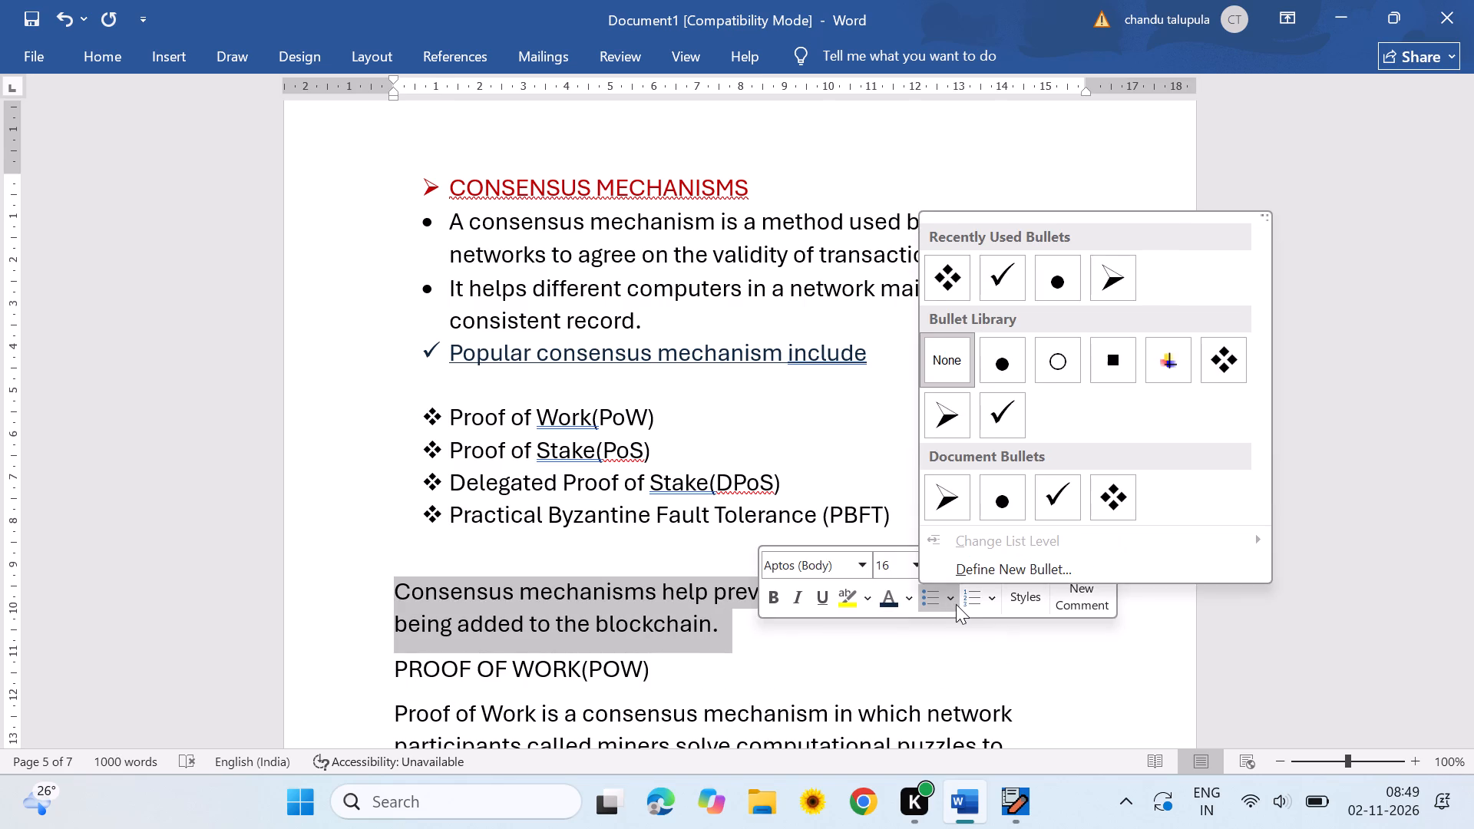
click(1020, 514)
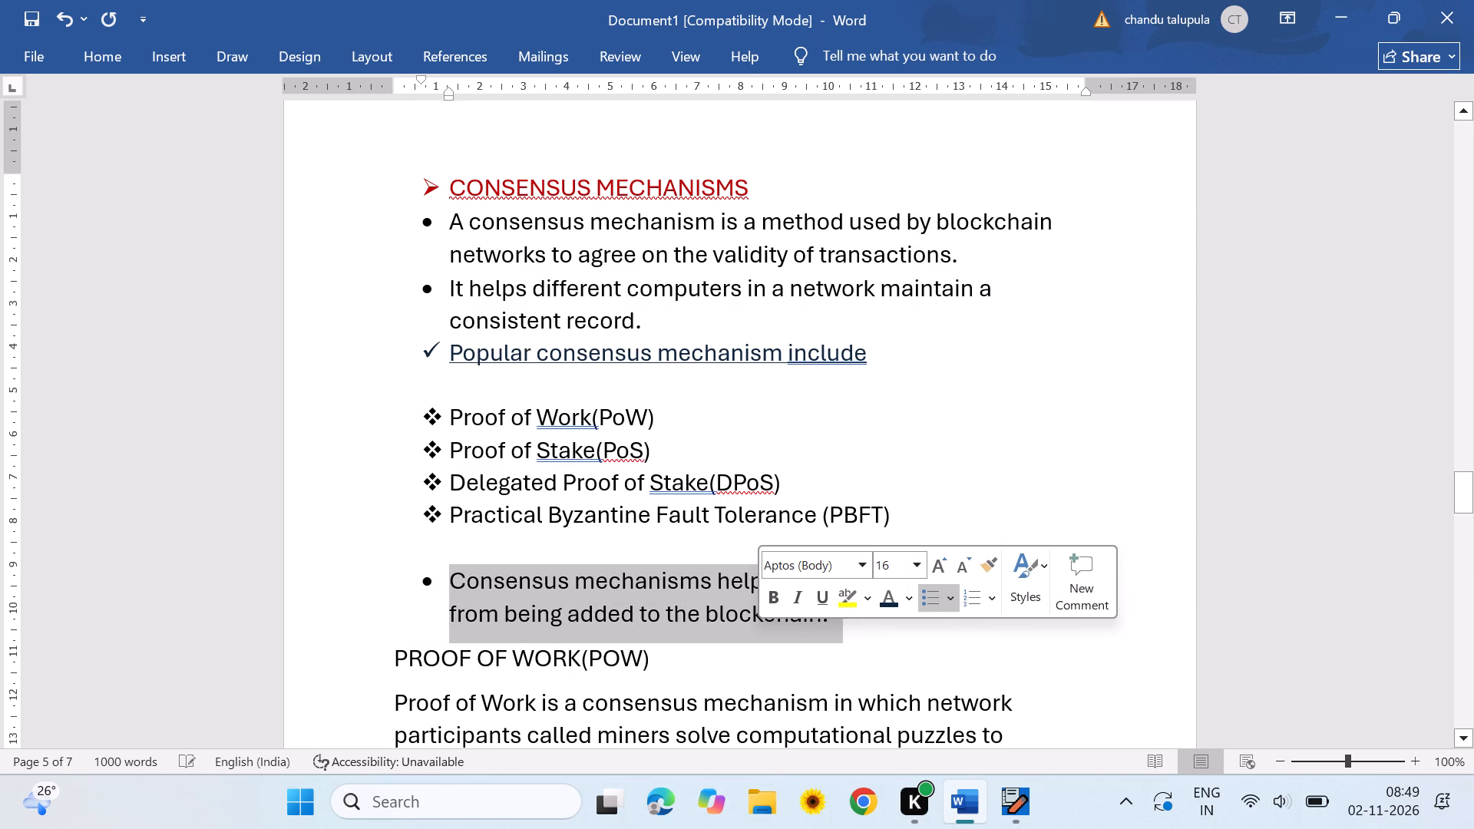
click(1002, 438)
Insert an unbulleted blank line between the invalid-transactions bullet and the PROOF OF WORK(POW) heading.
drag(1465, 503, 1466, 520)
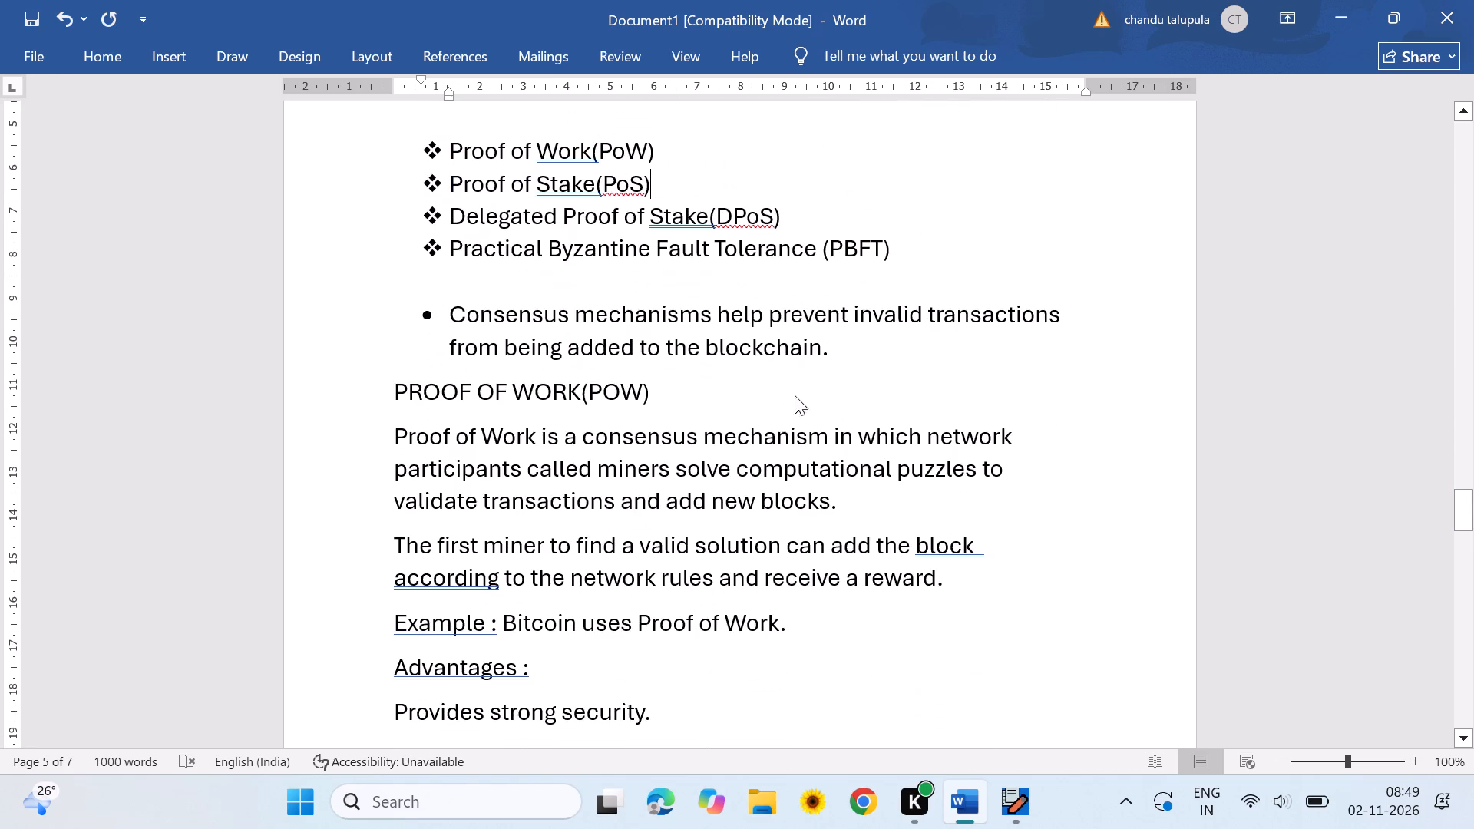
click(861, 354)
key(Return)
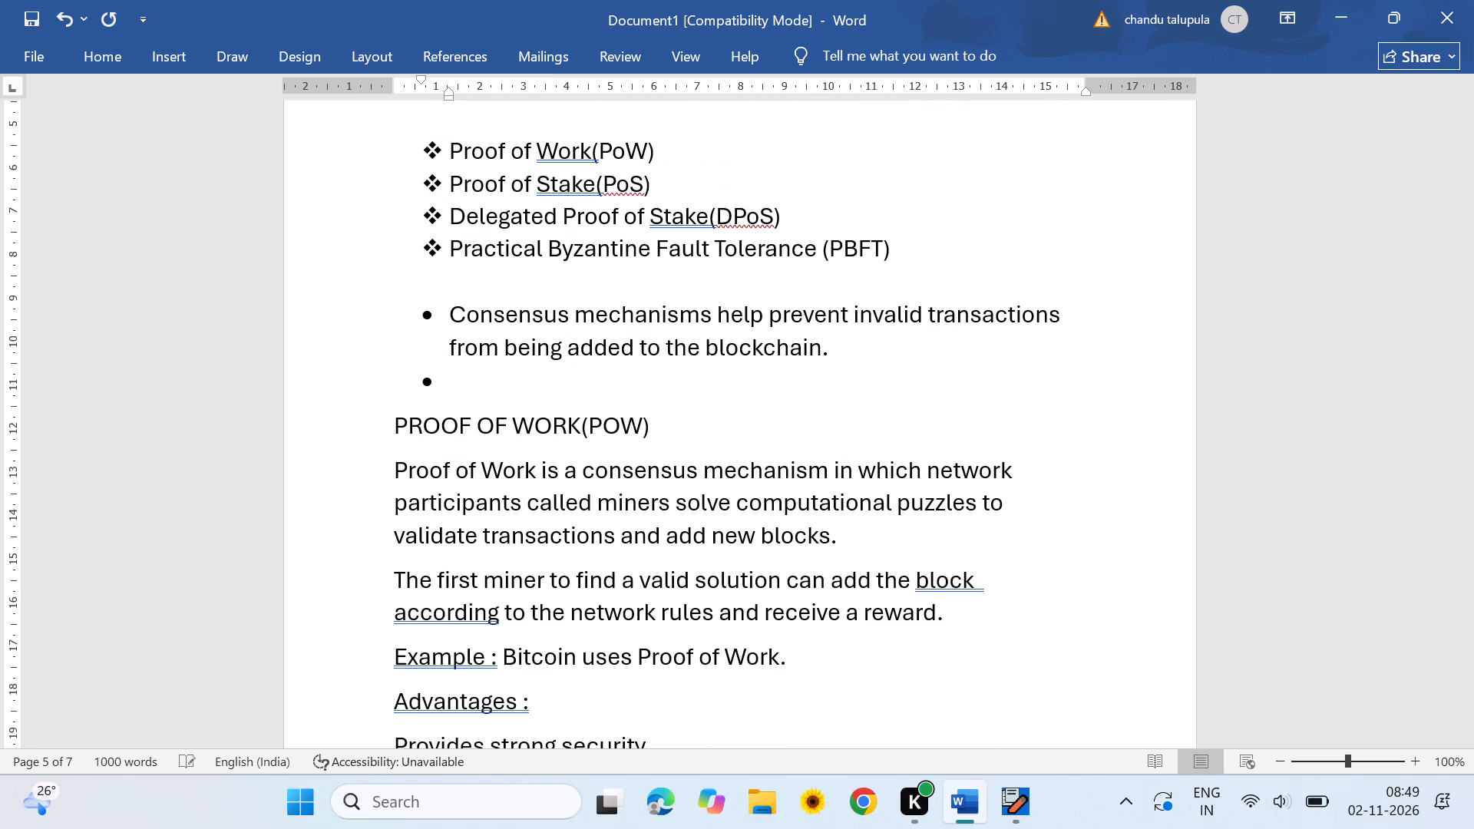
key(BackSpace)
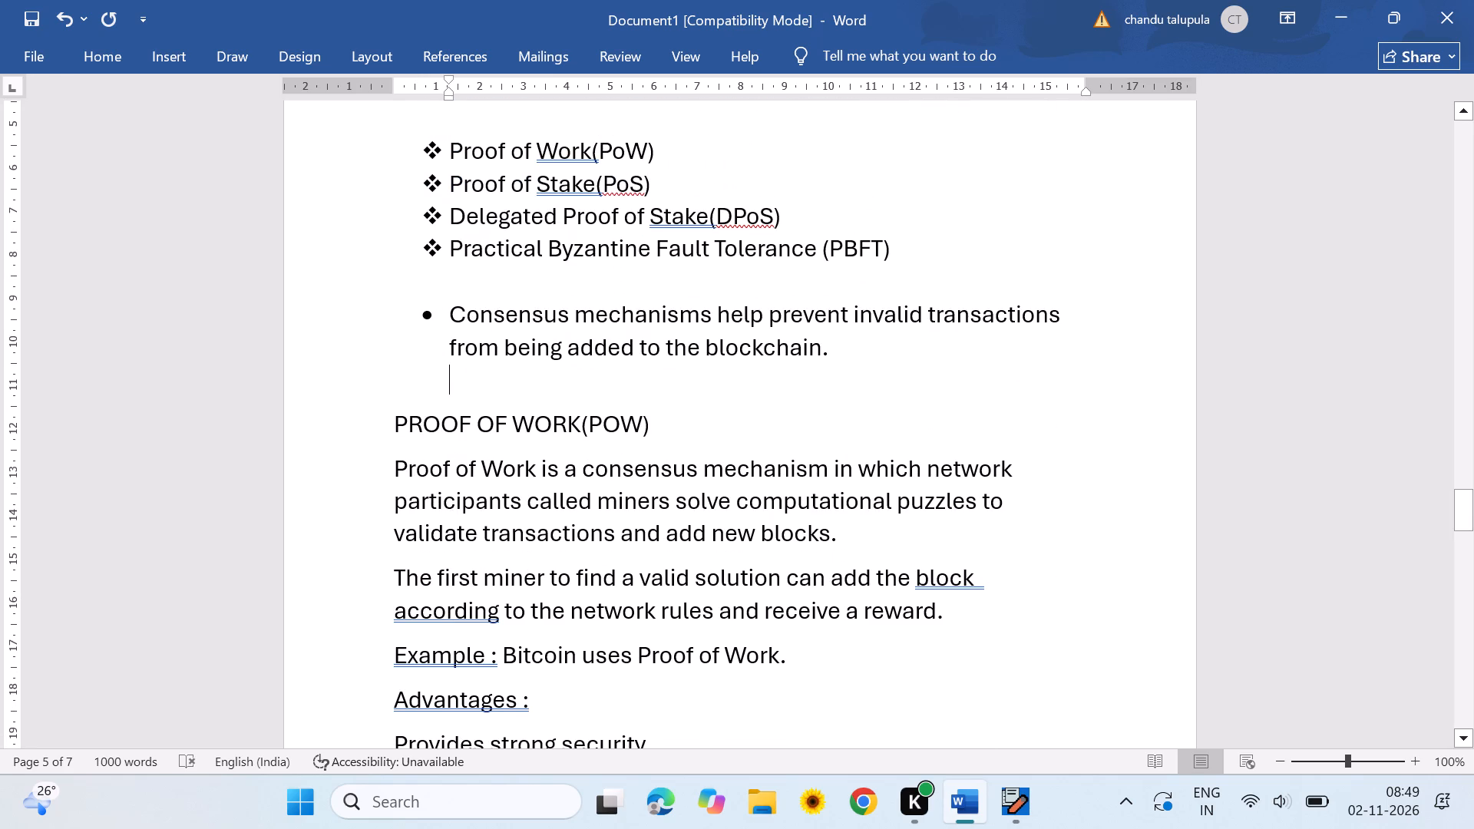
Format the PROOF OF WORK(POW) heading in dark orange with an arrow bullet and an underline.
click(398, 425)
drag(398, 425, 738, 431)
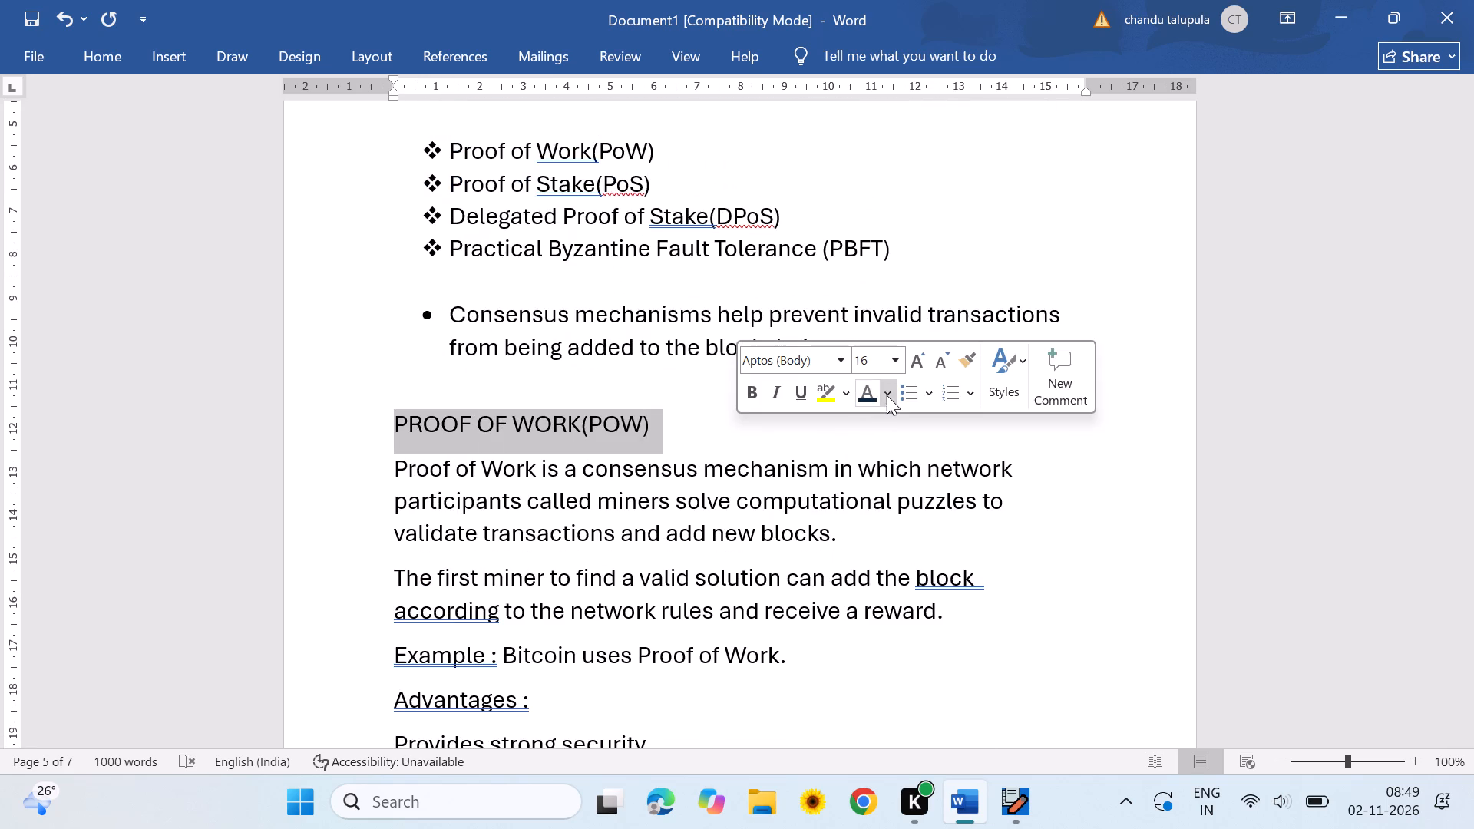
click(887, 395)
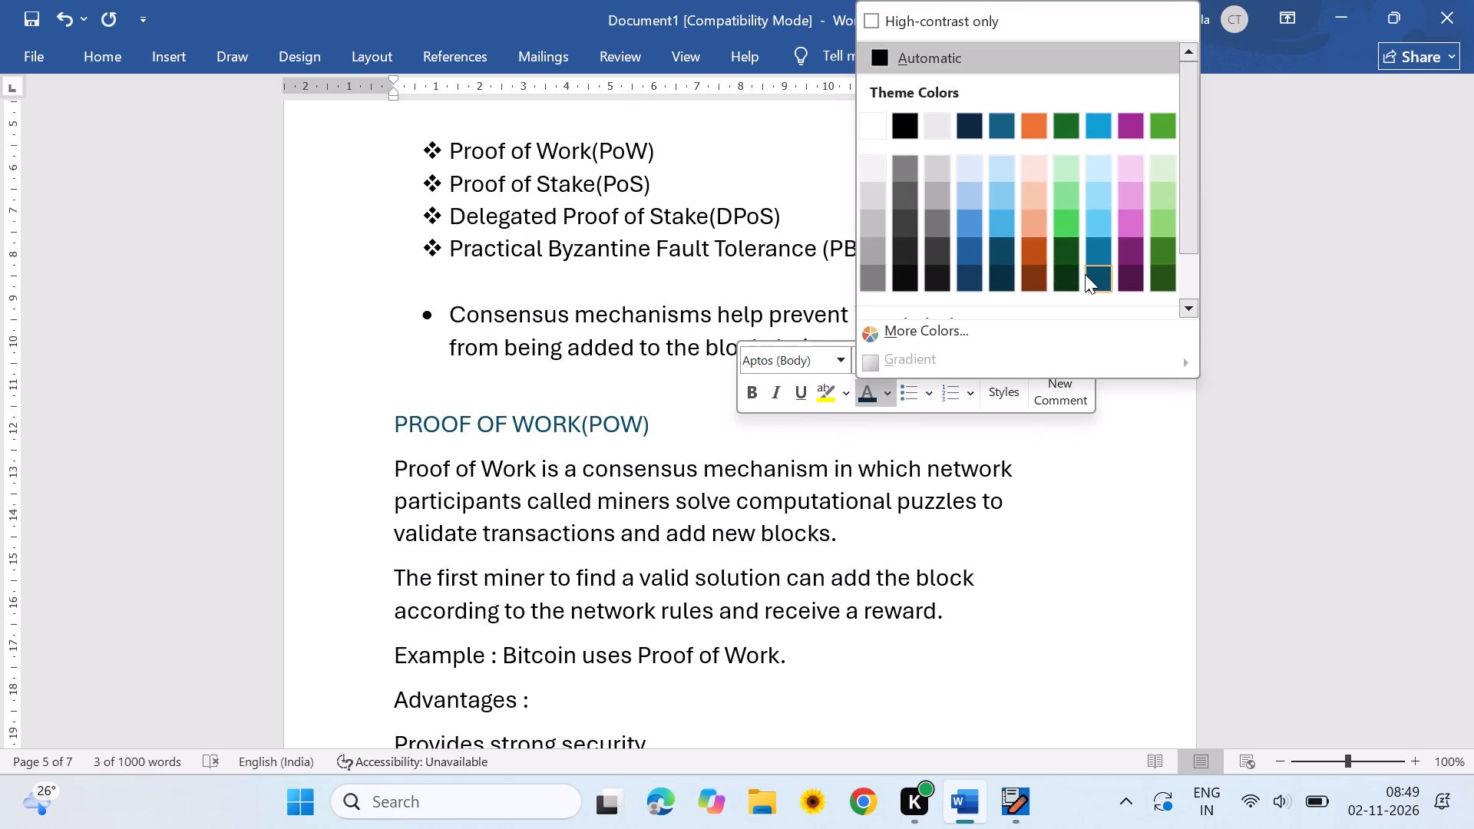
click(1042, 257)
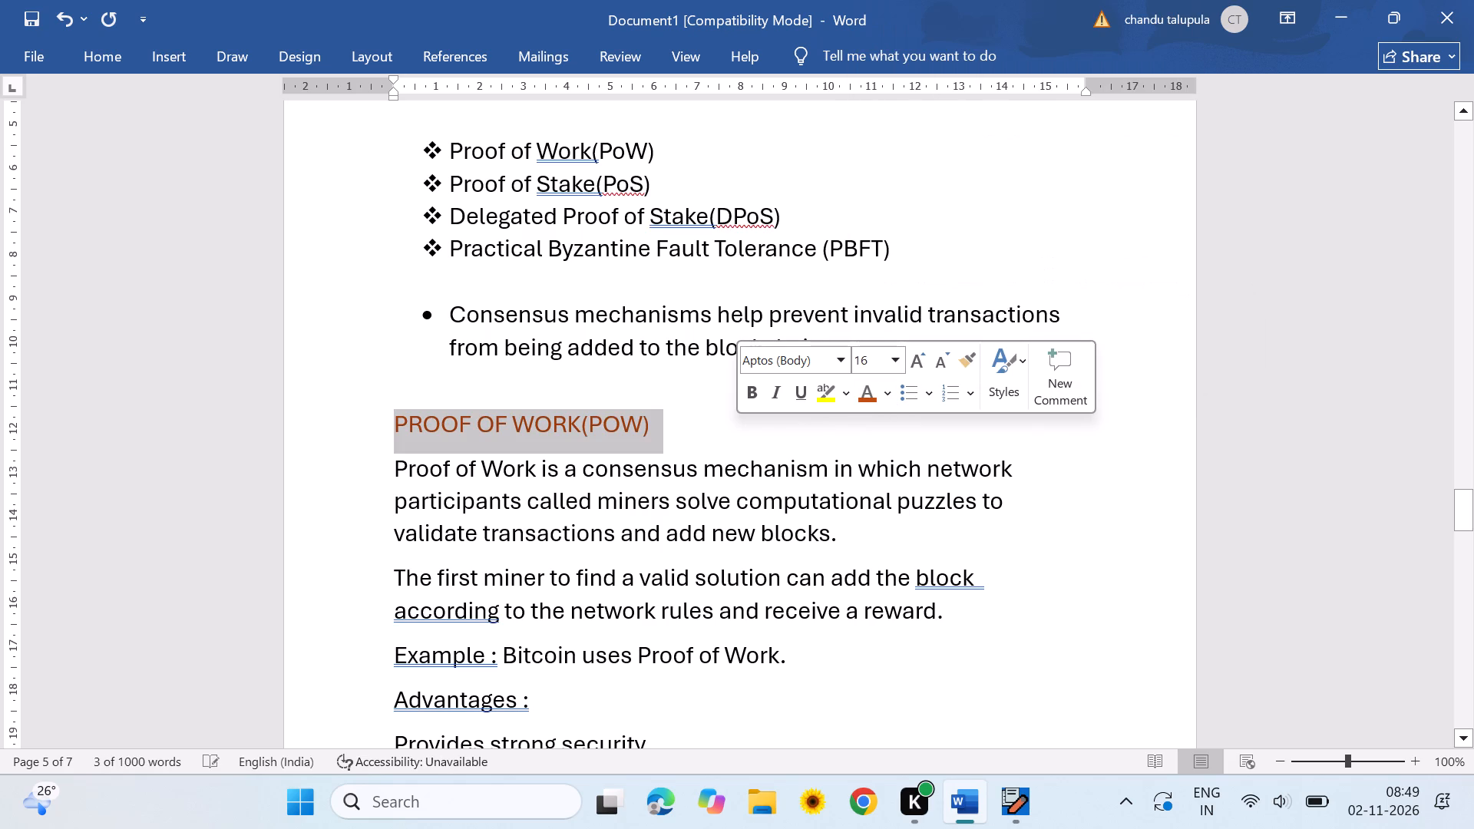
click(927, 405)
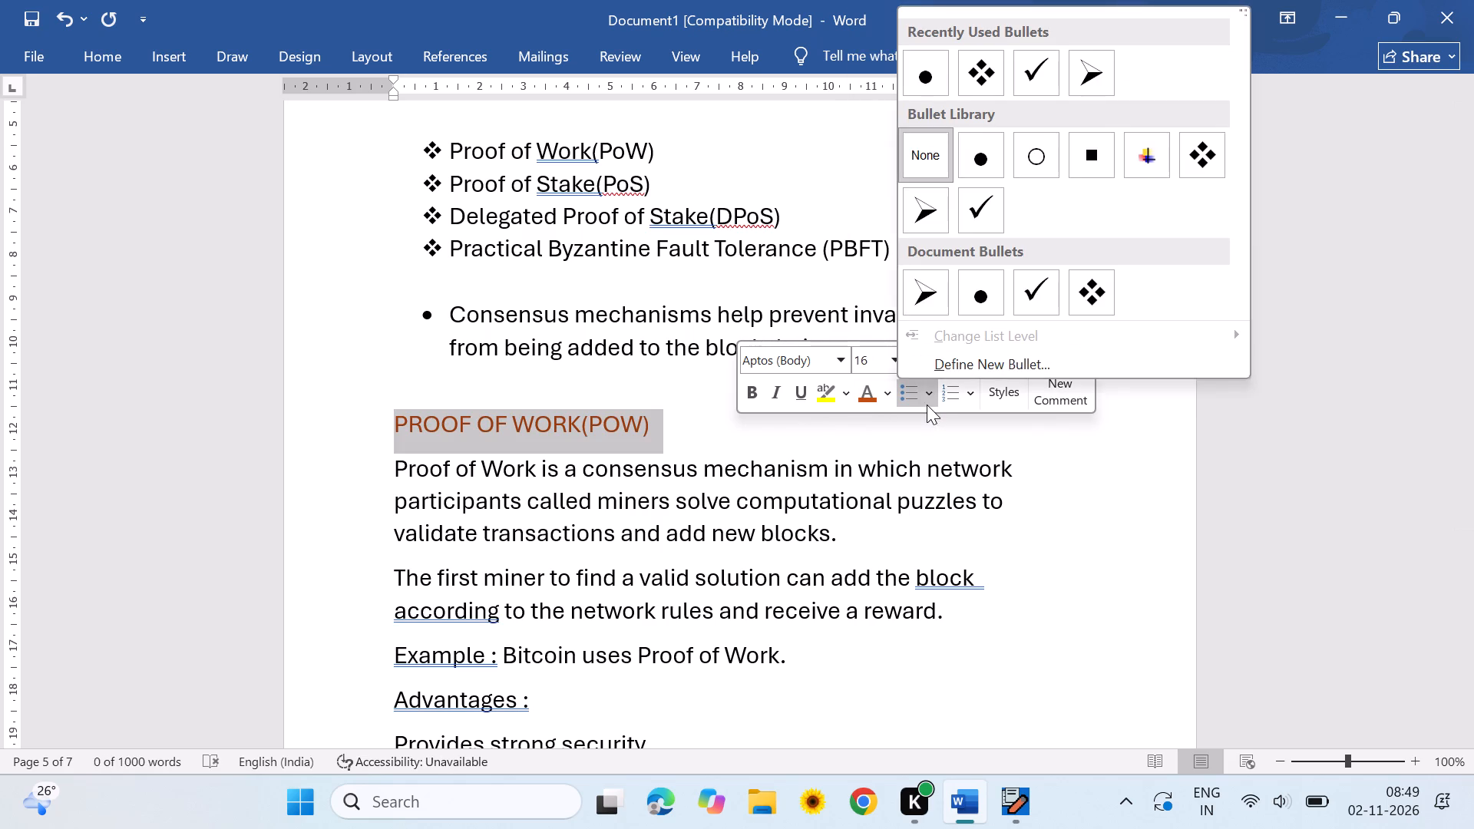
click(930, 299)
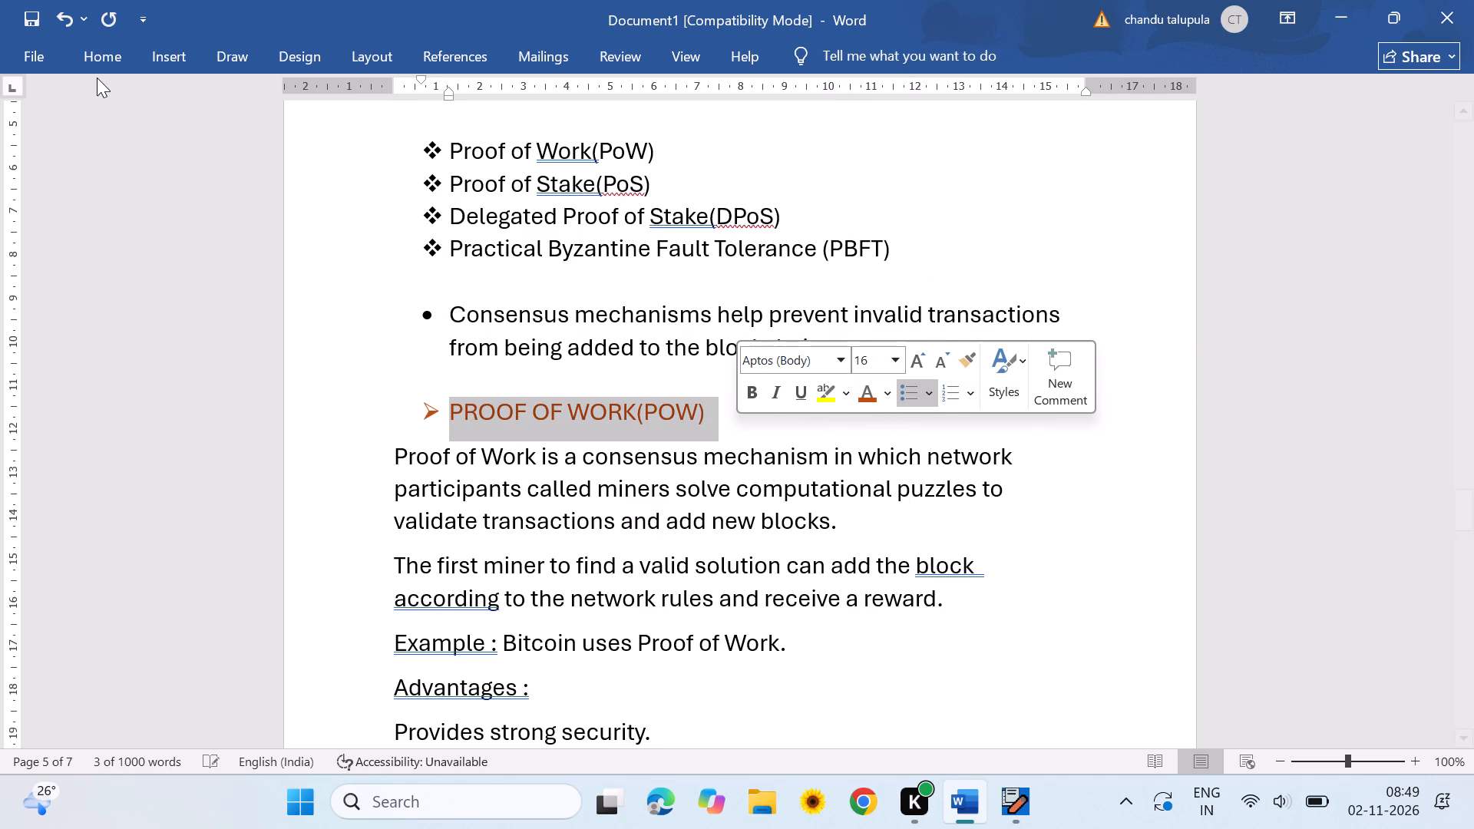
click(100, 47)
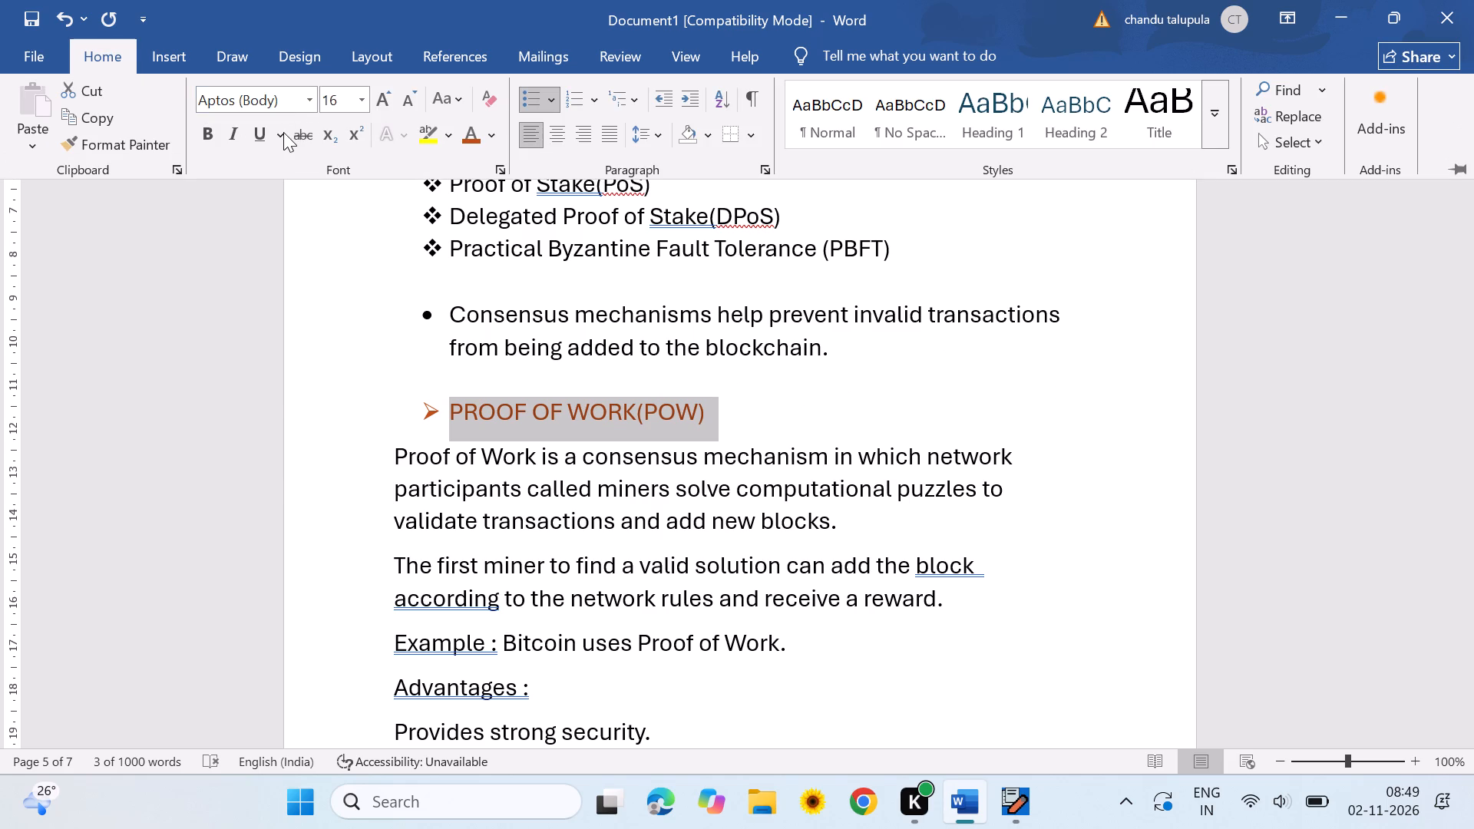
click(283, 132)
click(298, 362)
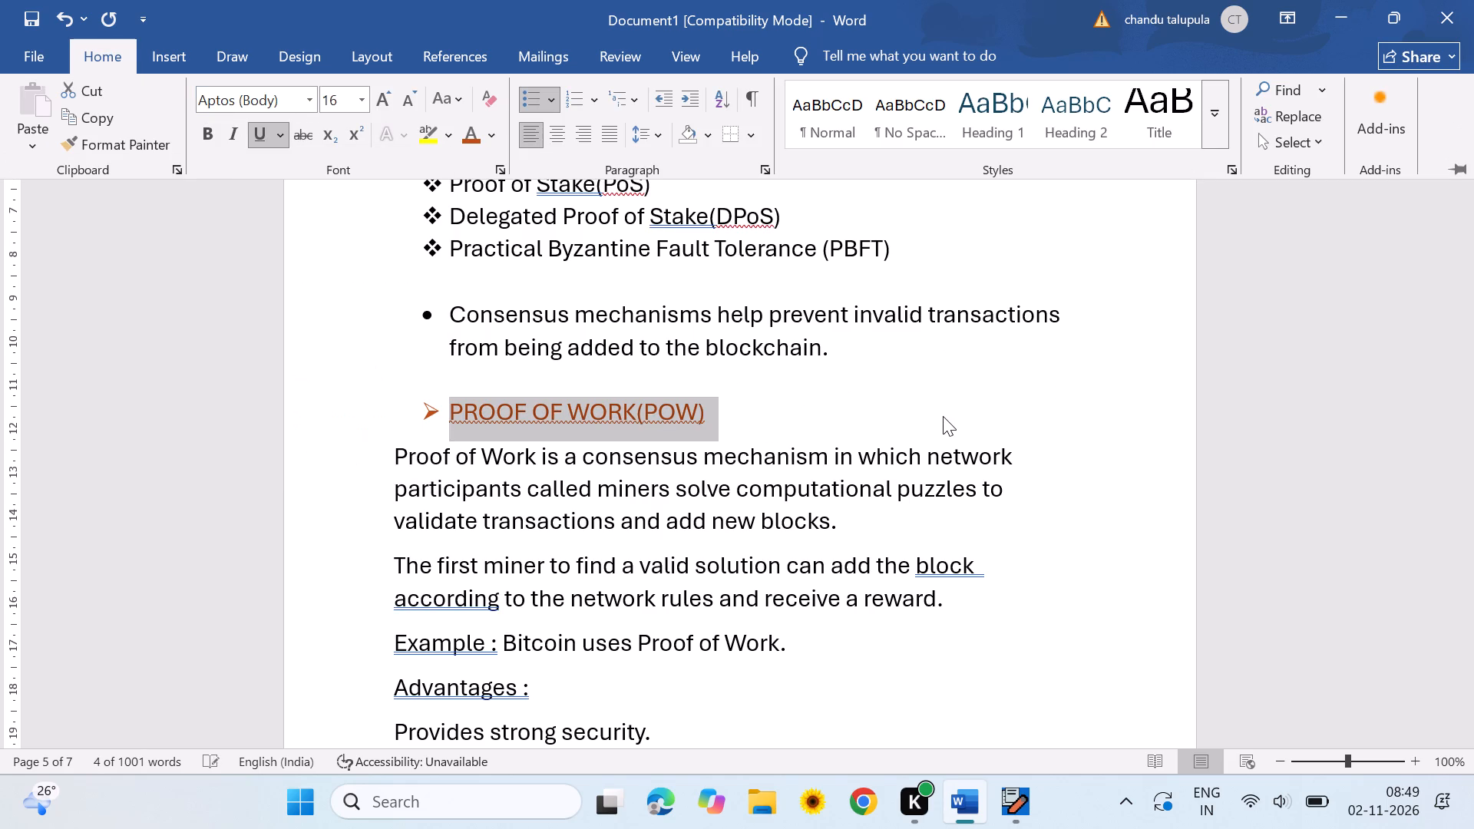
click(1437, 438)
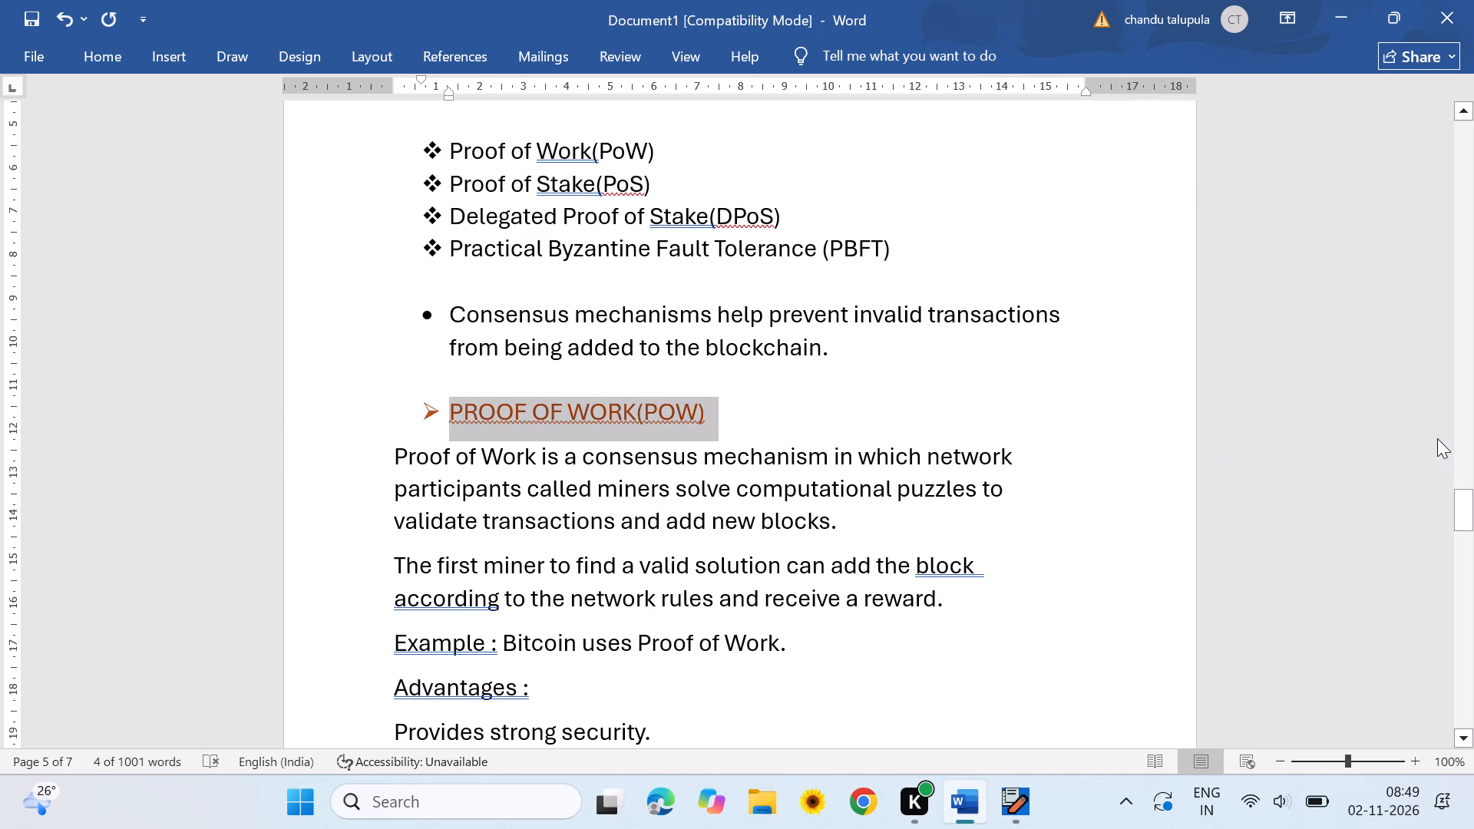
Apply four-diamond bullets to the two Proof of Work paragraphs, from "Proof of Work is a consensus mechanism" to "receive a reward.".
drag(1473, 502, 1473, 512)
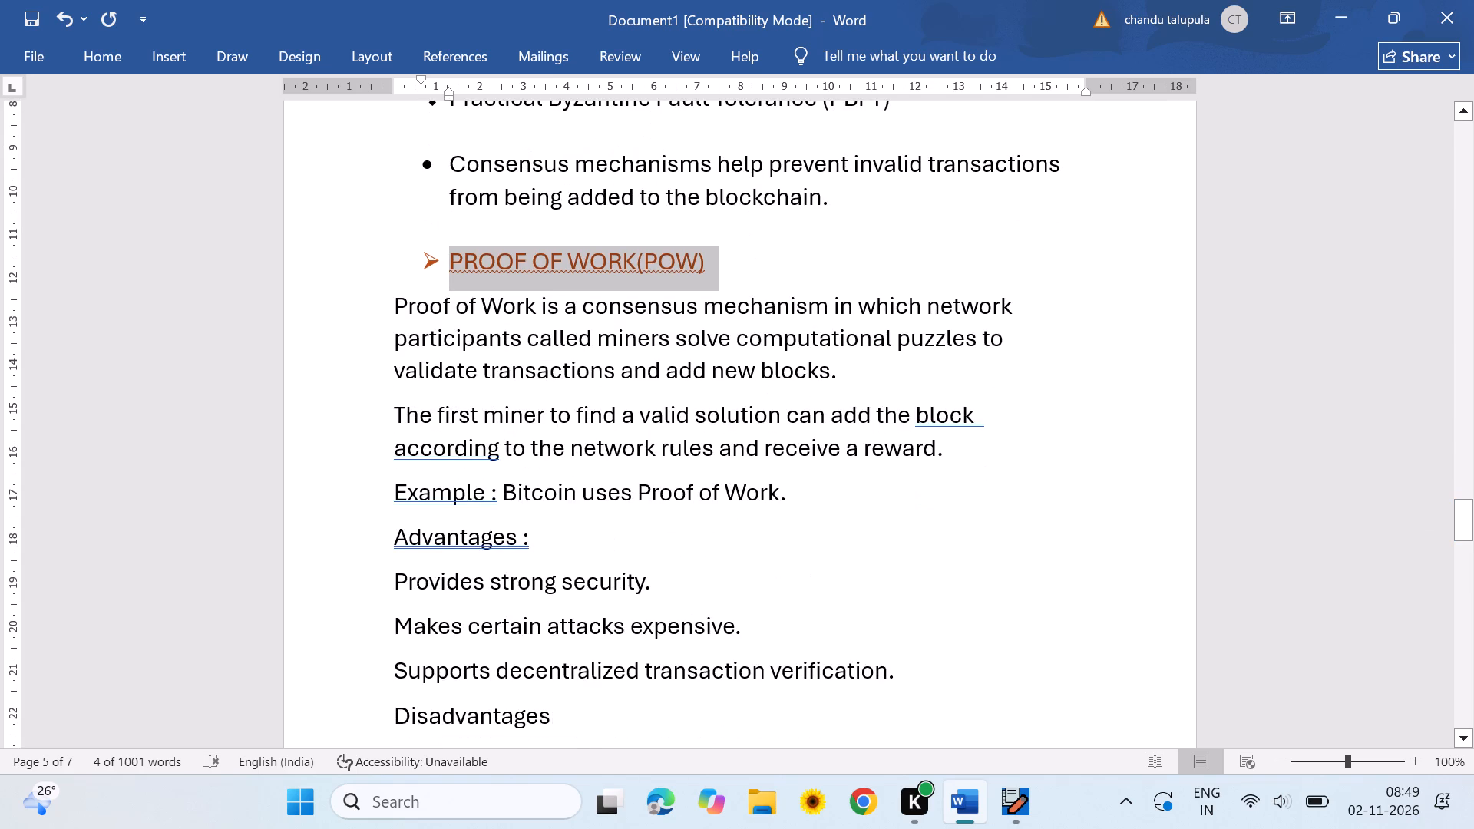
drag(392, 309, 452, 411)
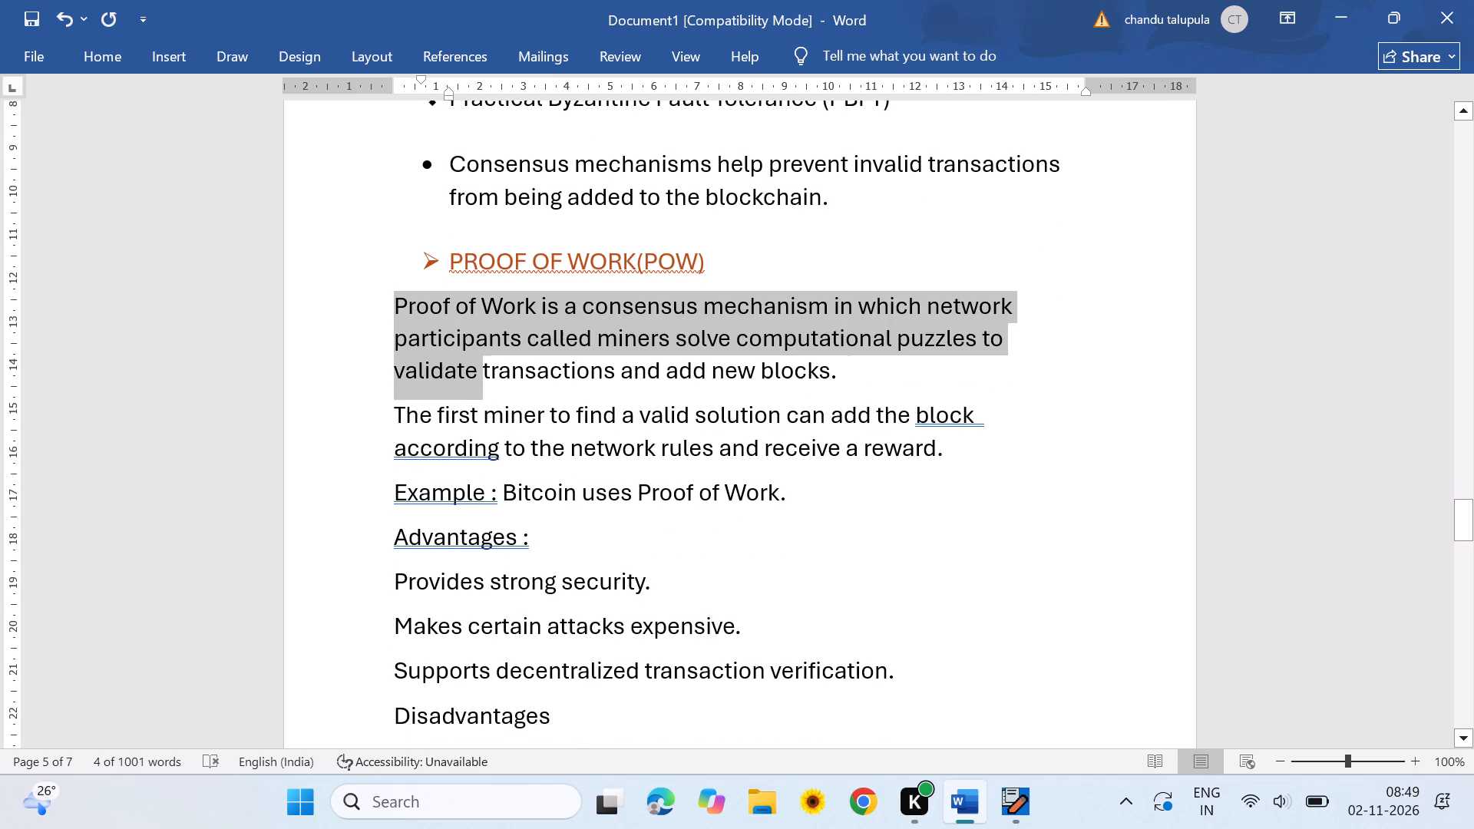
drag(452, 411, 979, 451)
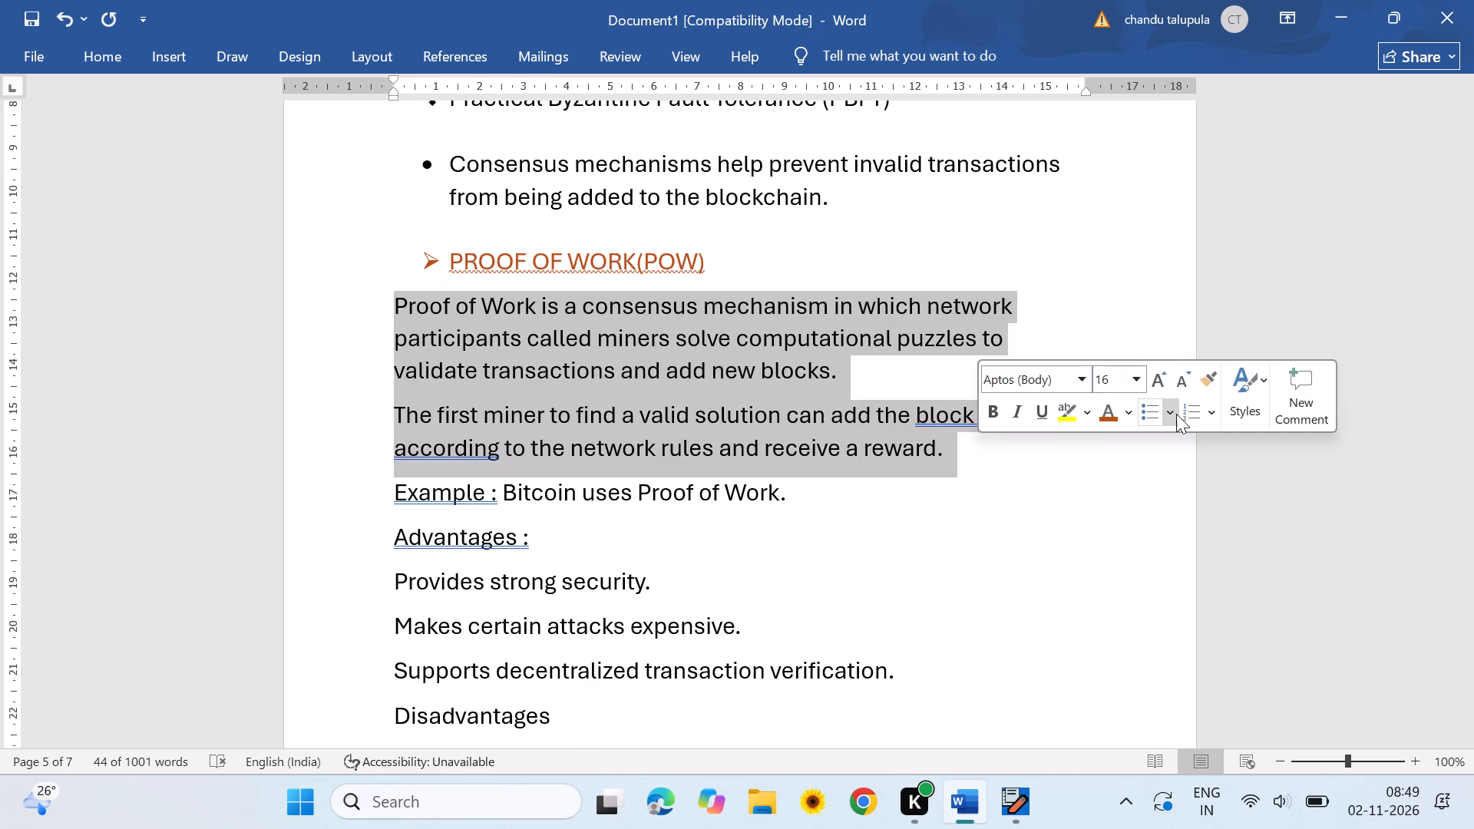
click(1173, 414)
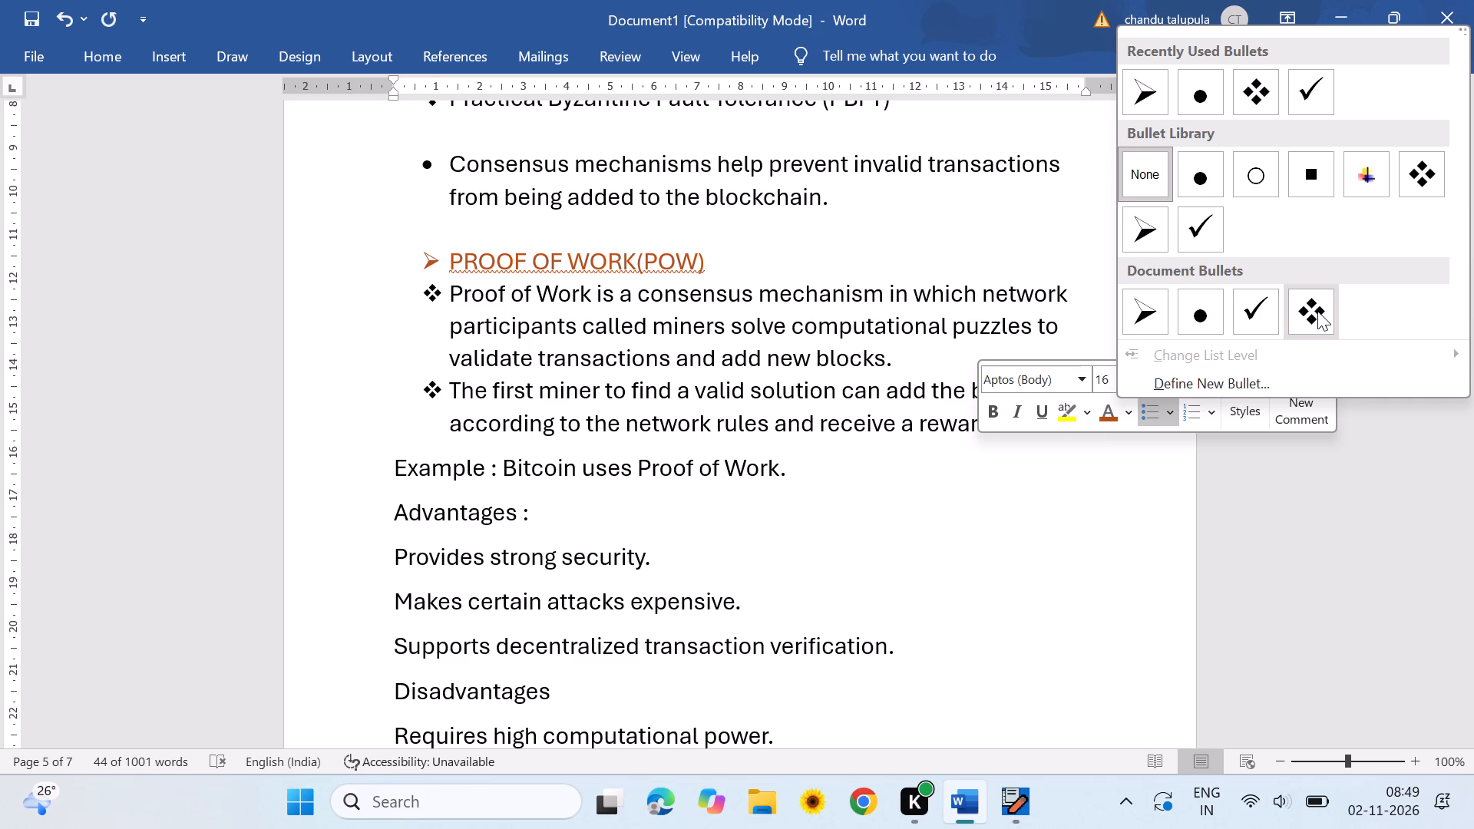
click(1317, 311)
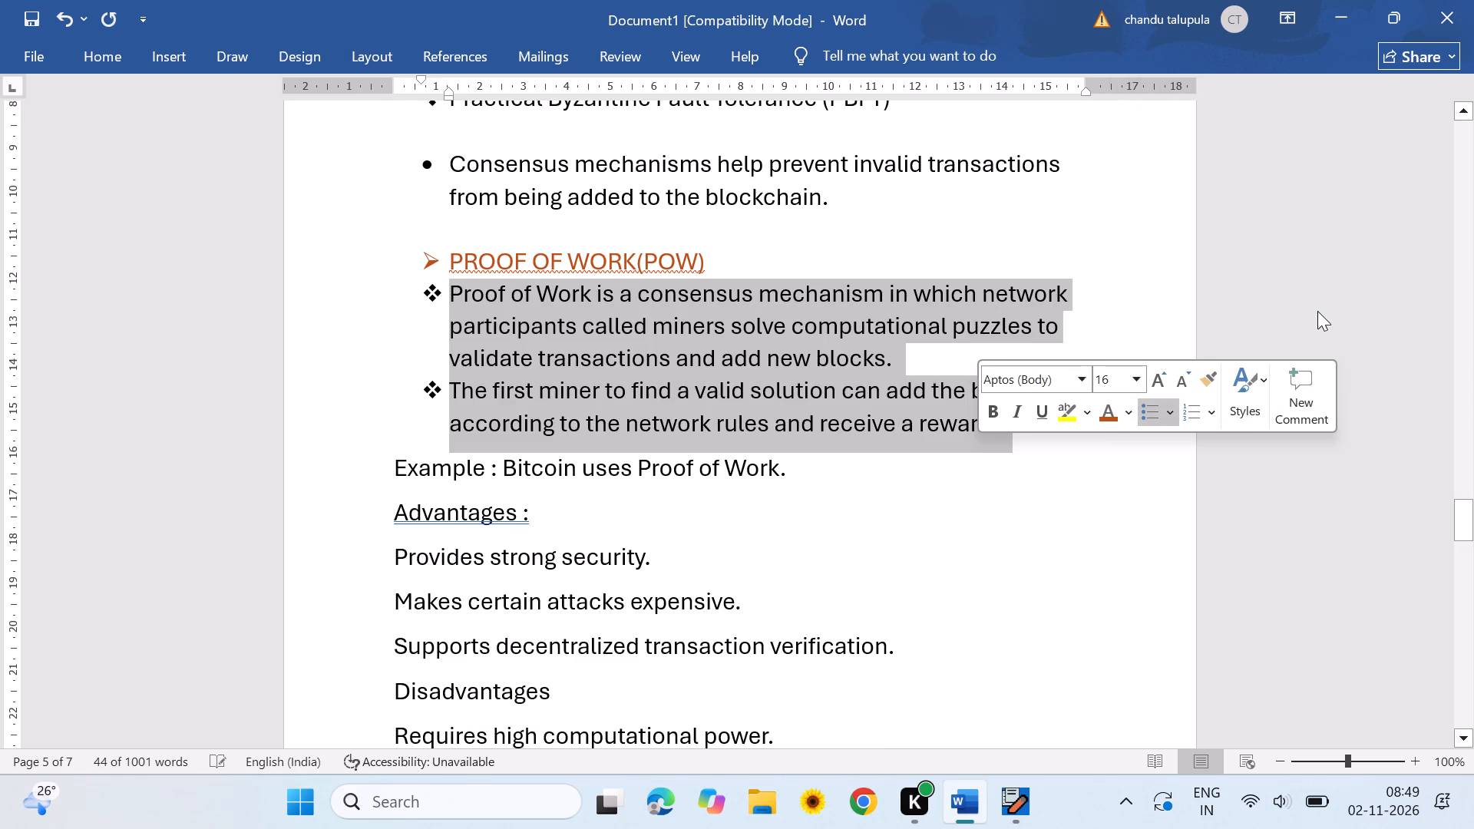
Color the "Example :" label before "Bitcoin uses Proof of Work." yellow and give its line a solid round bullet.
click(1473, 411)
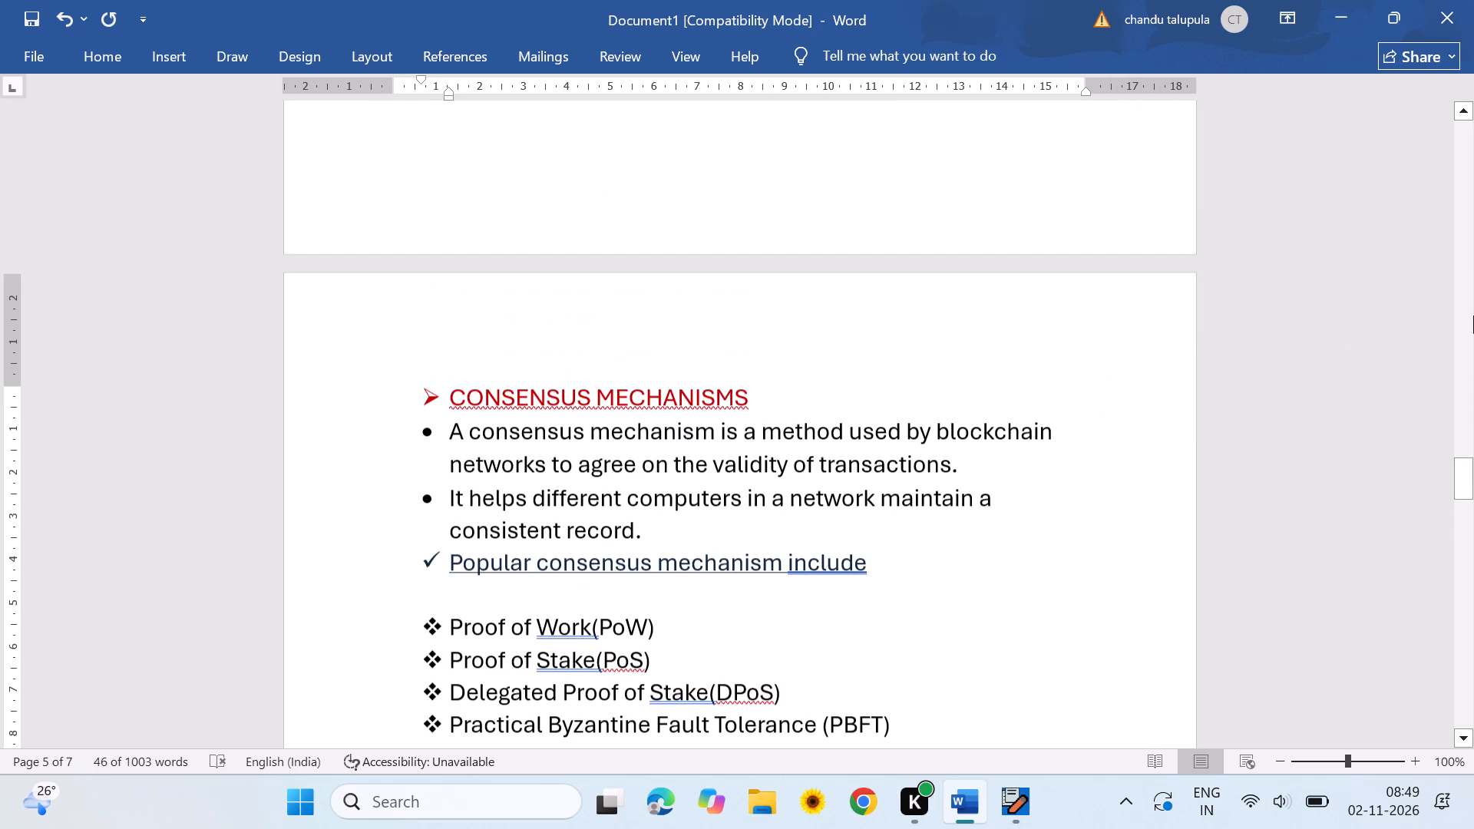
click(1473, 486)
drag(1473, 486, 1472, 521)
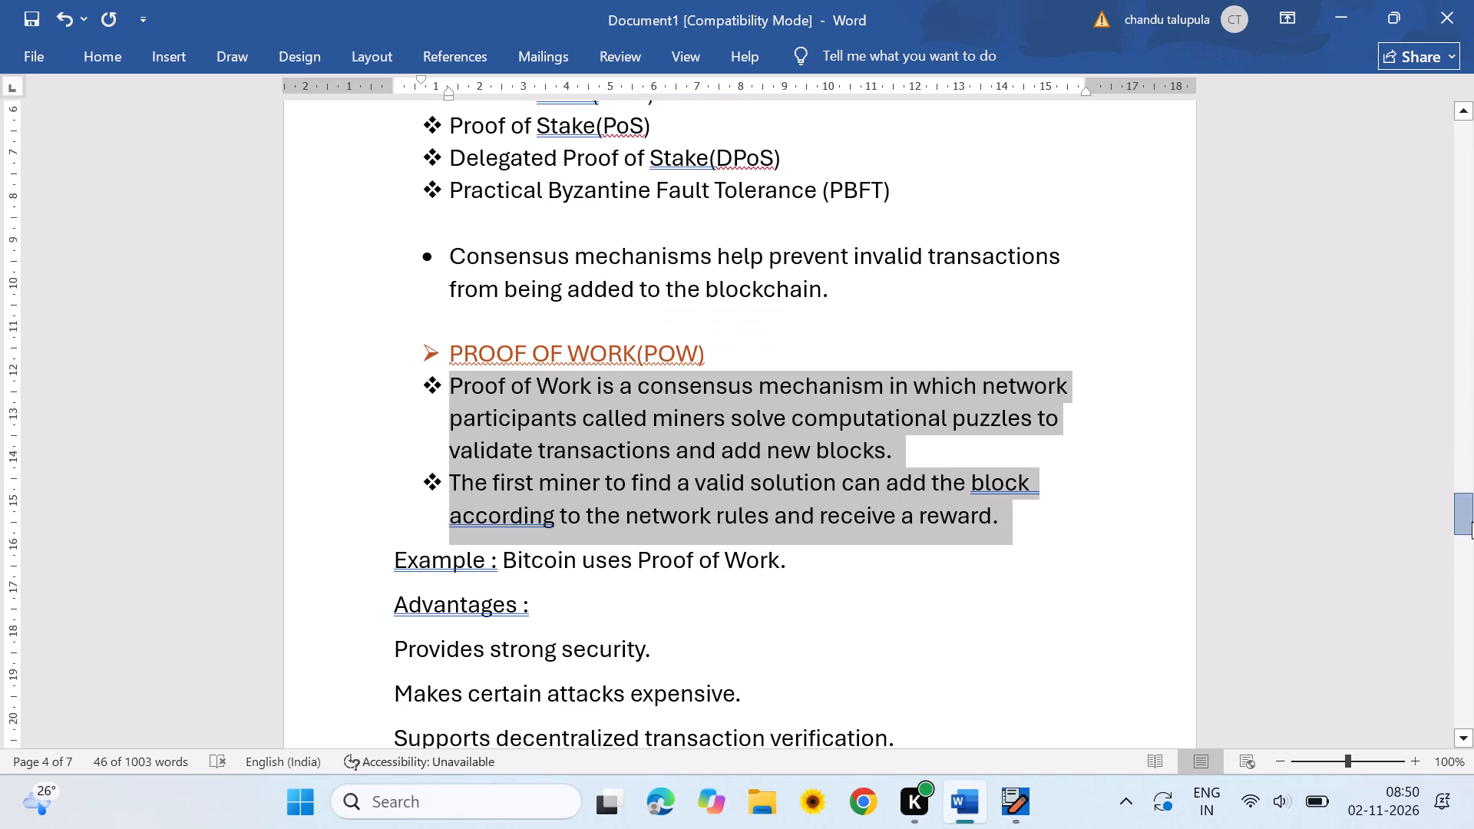
click(995, 605)
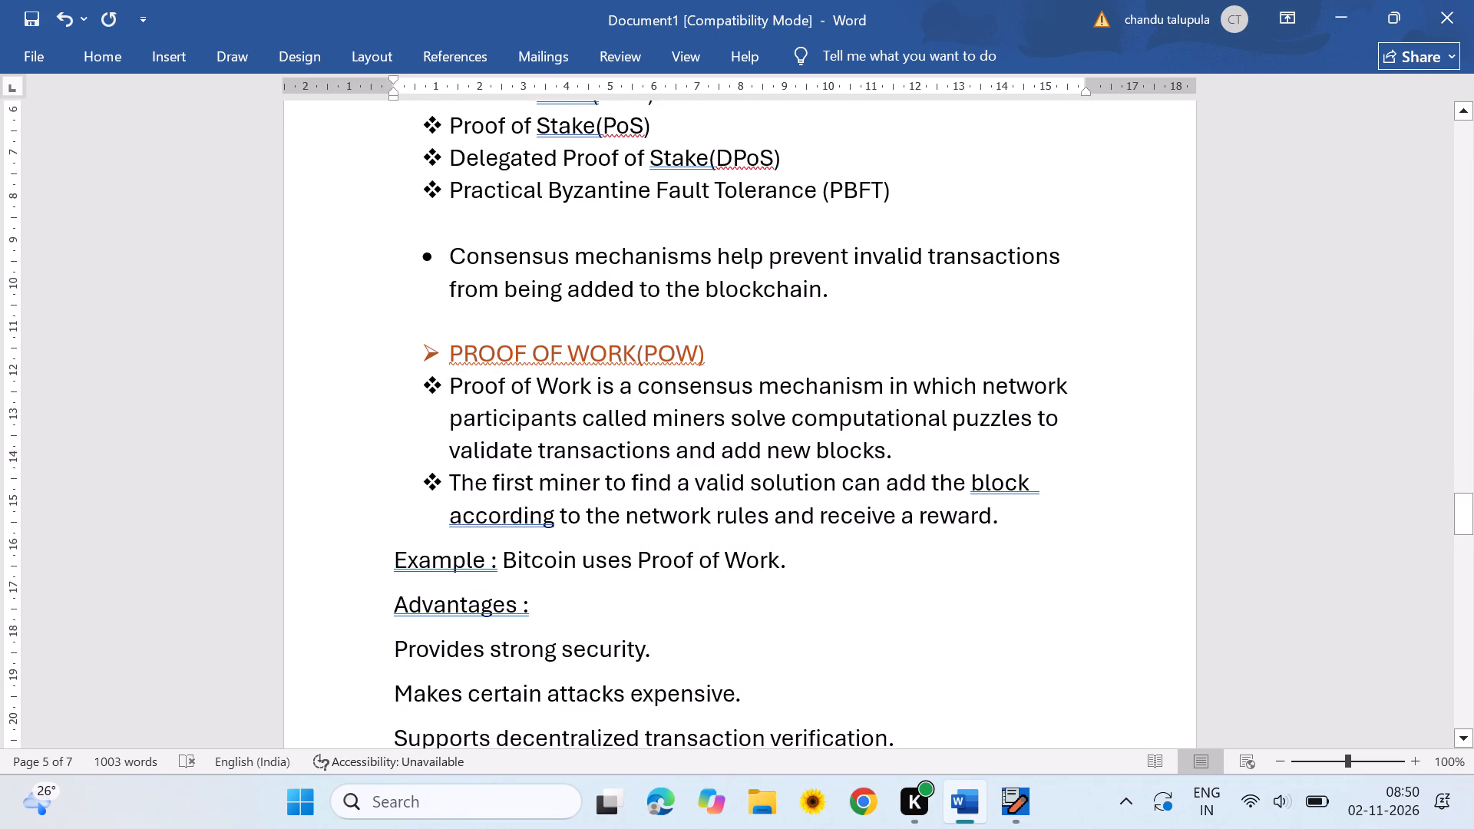
drag(388, 555, 495, 566)
click(645, 537)
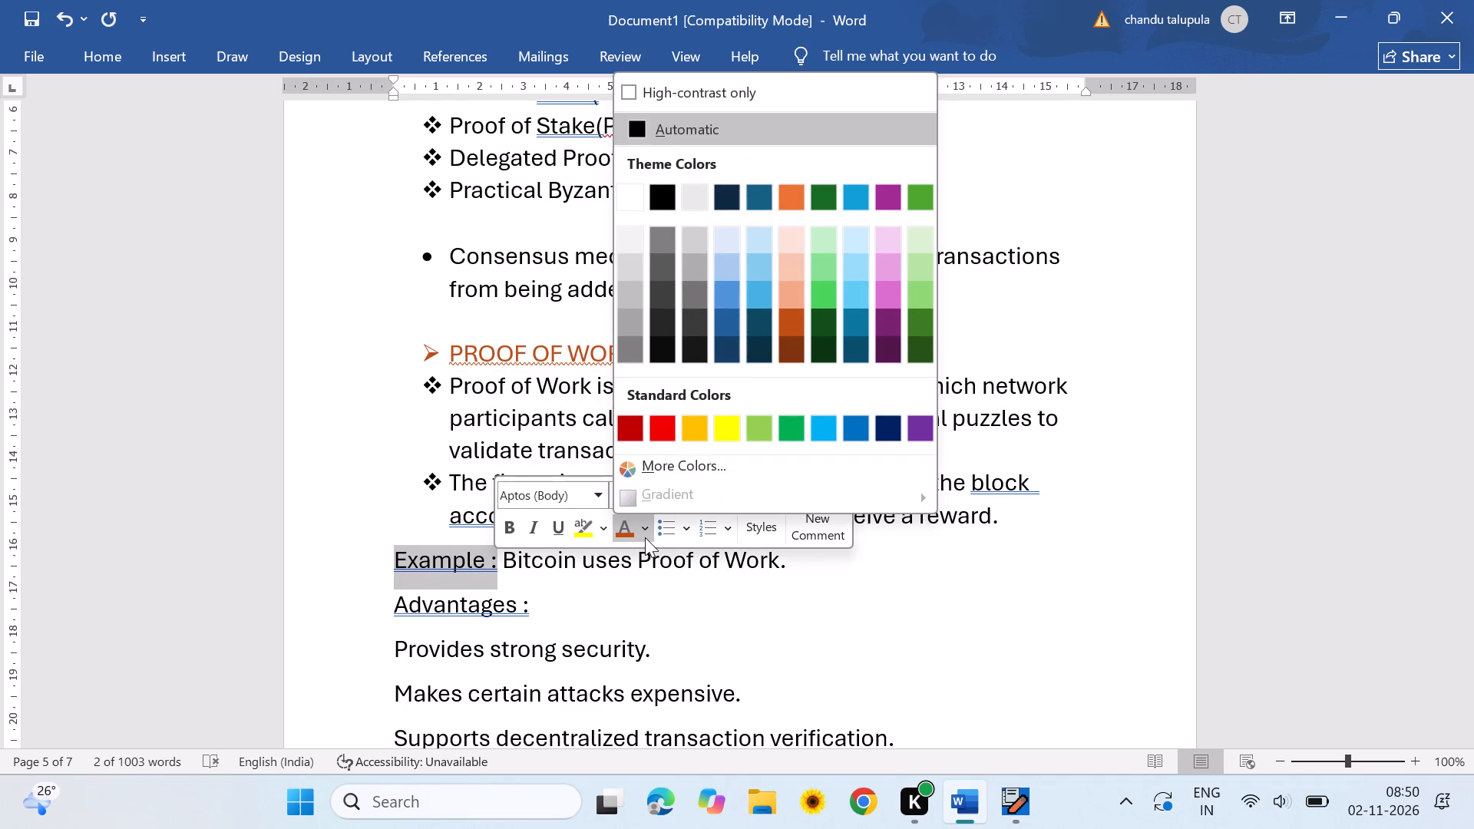
click(725, 418)
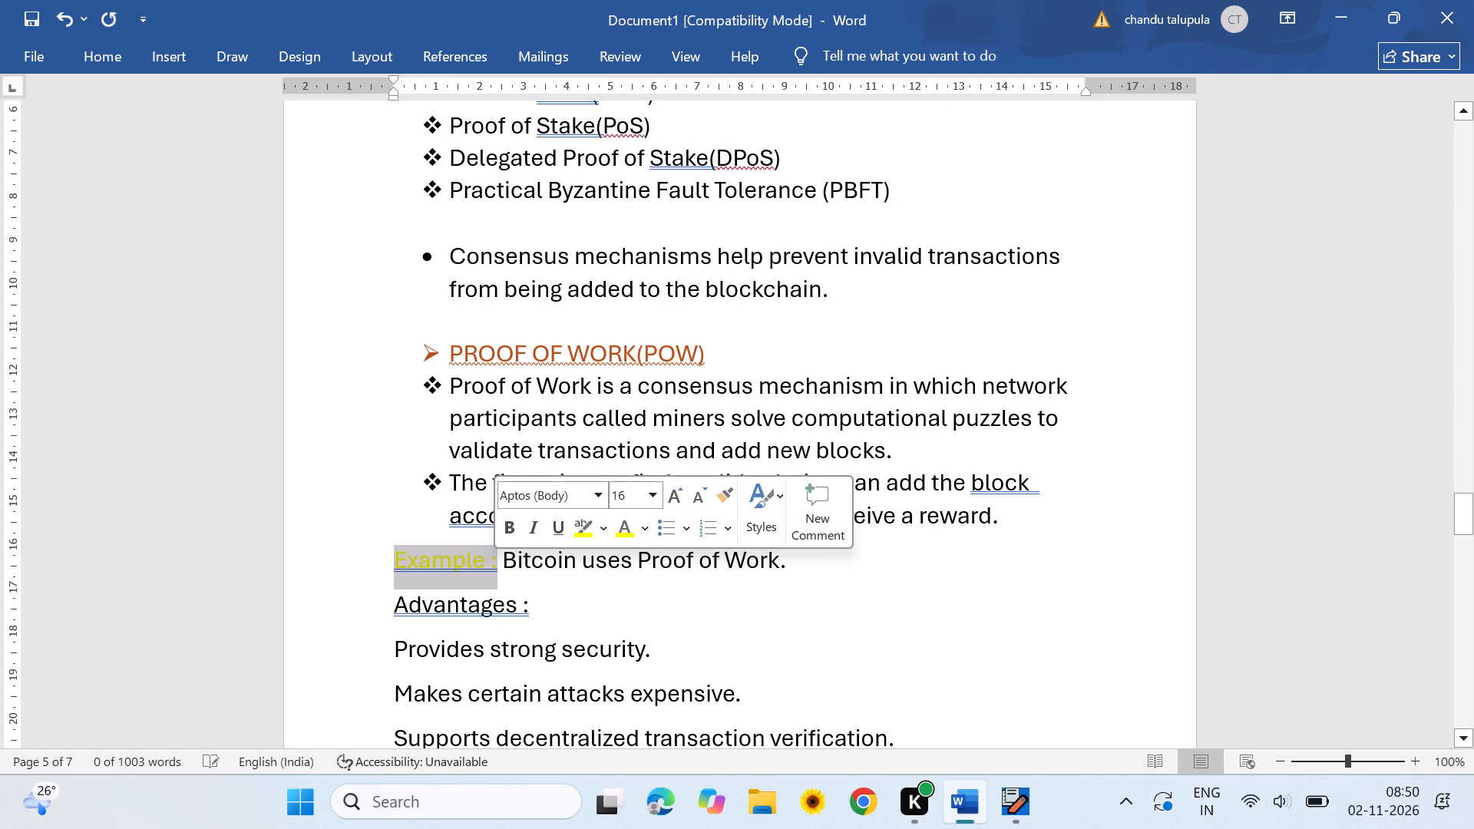
click(681, 529)
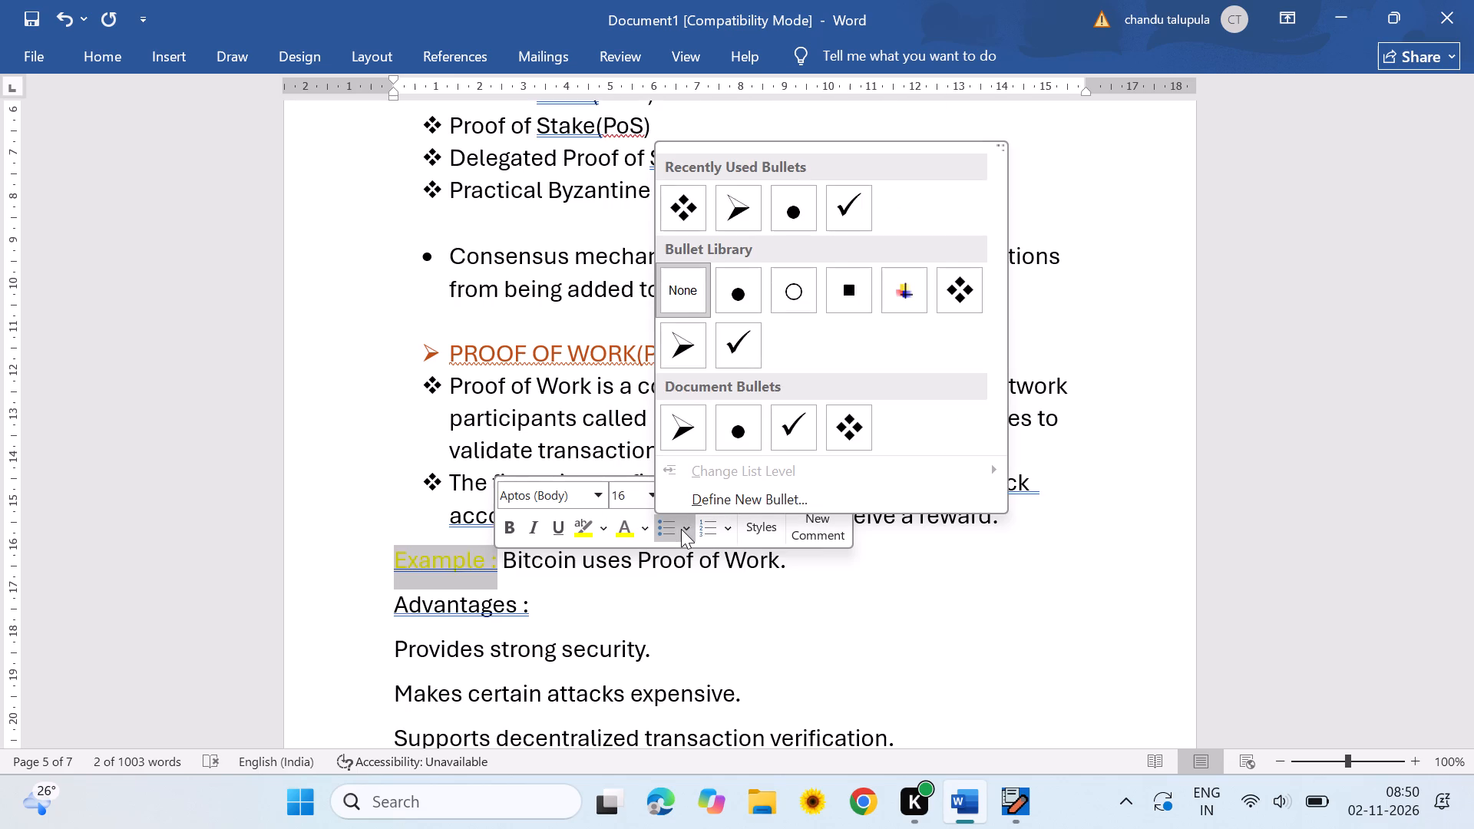
click(744, 420)
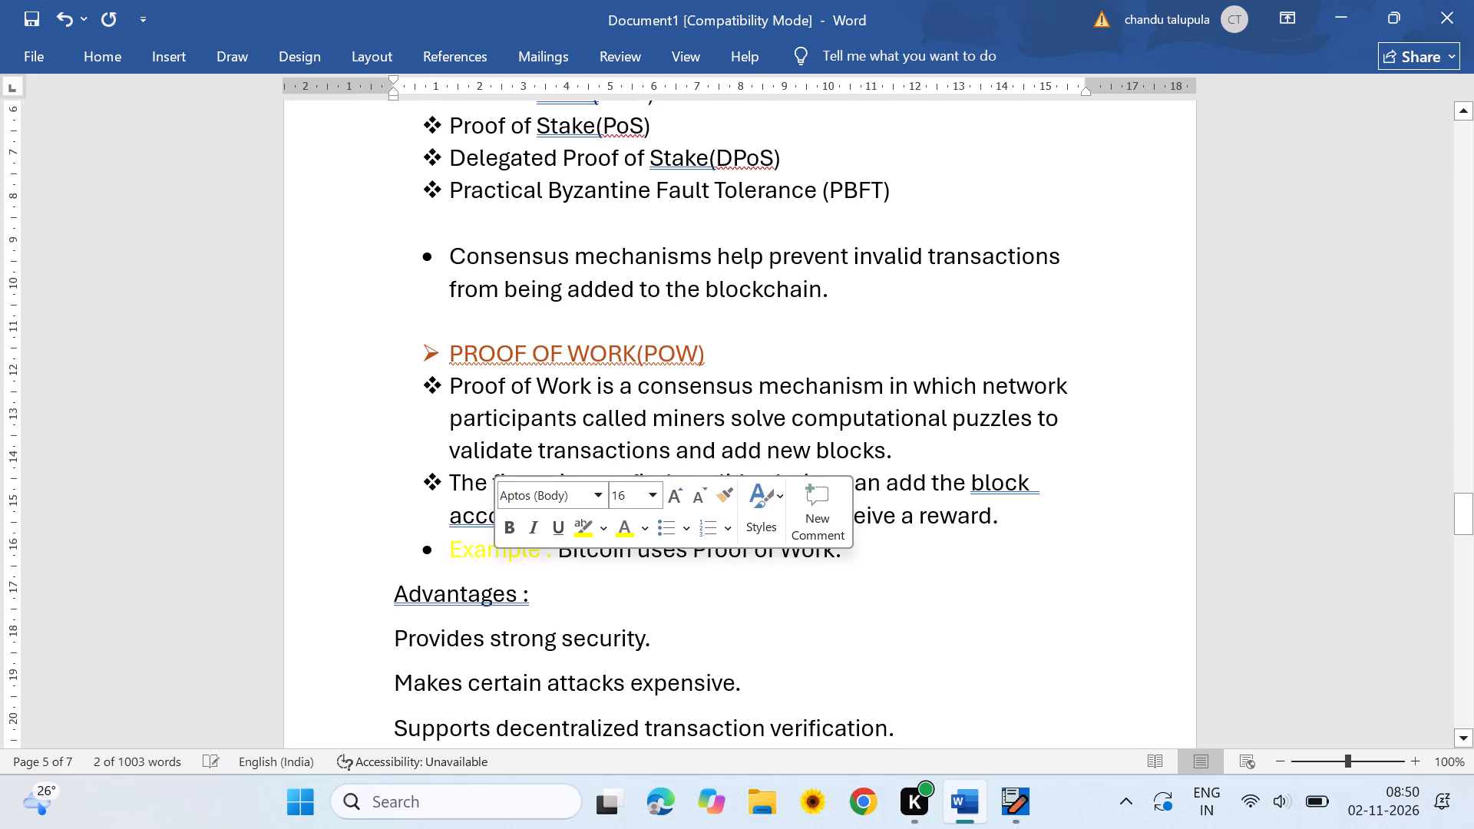
click(1037, 506)
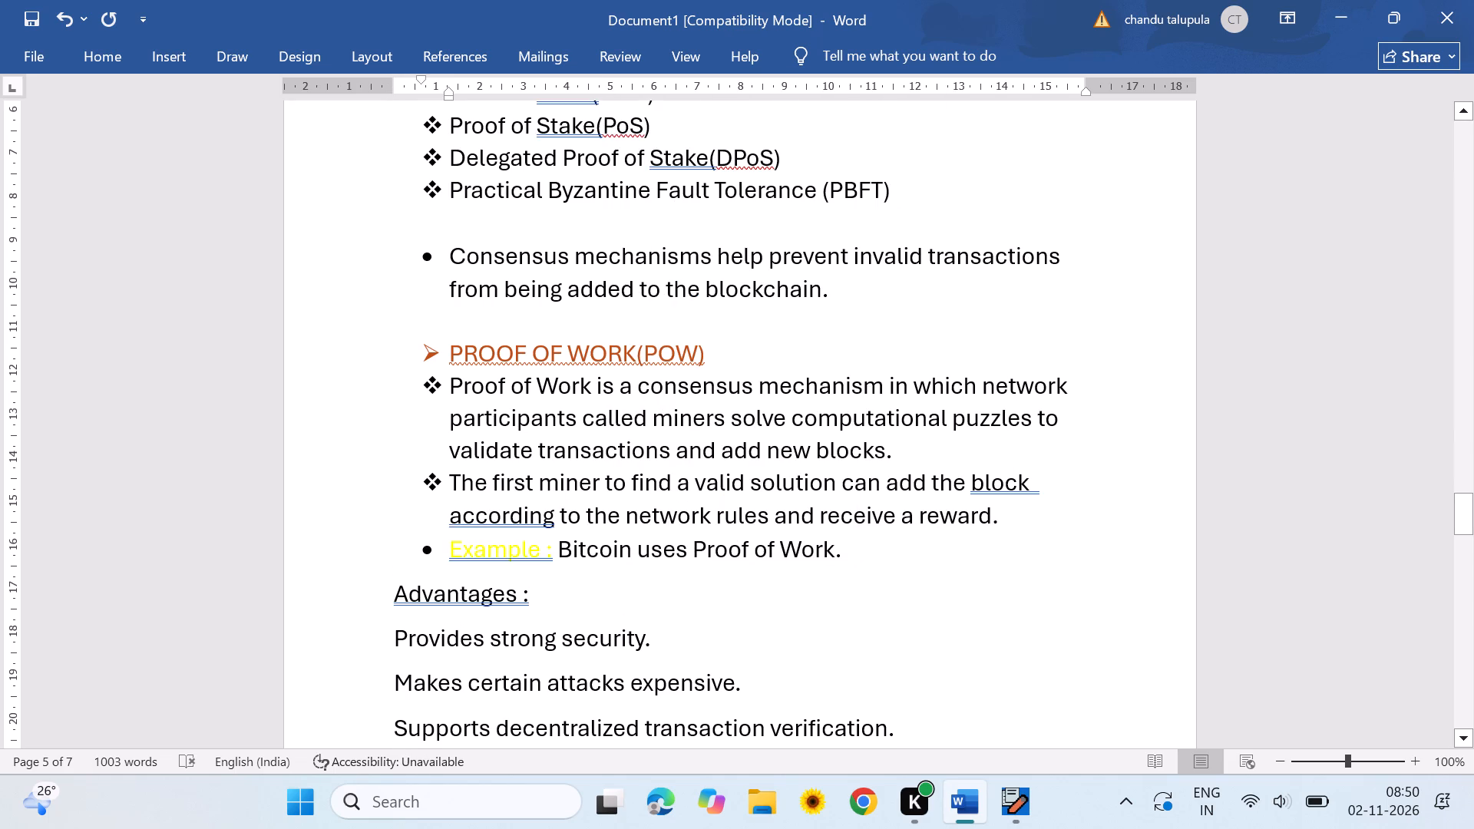
Insert an unbulleted blank line between the Bitcoin example bullet and the "Advantages :" subheading.
drag(1466, 511, 1466, 518)
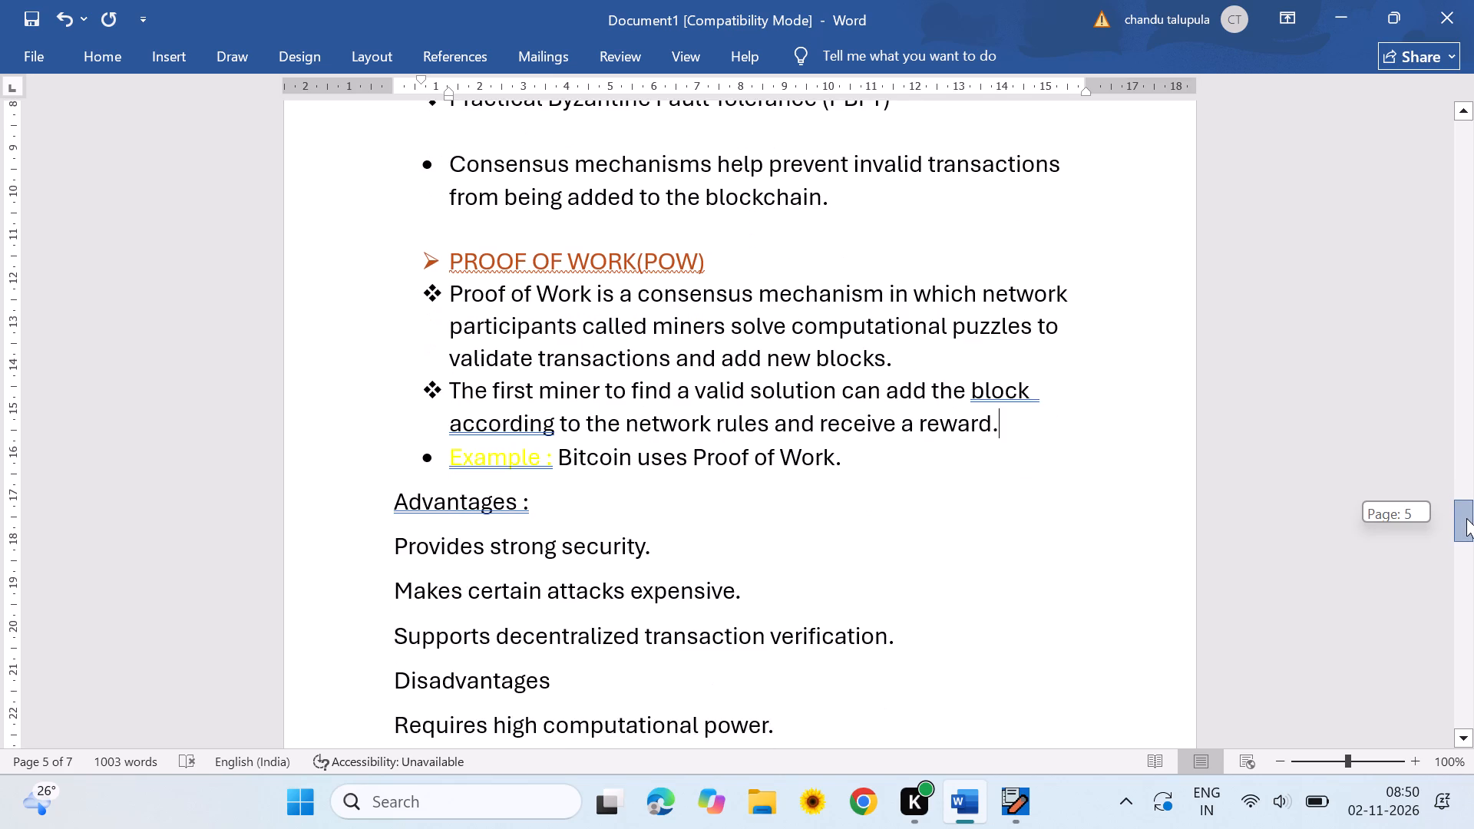
drag(1466, 518, 1467, 518)
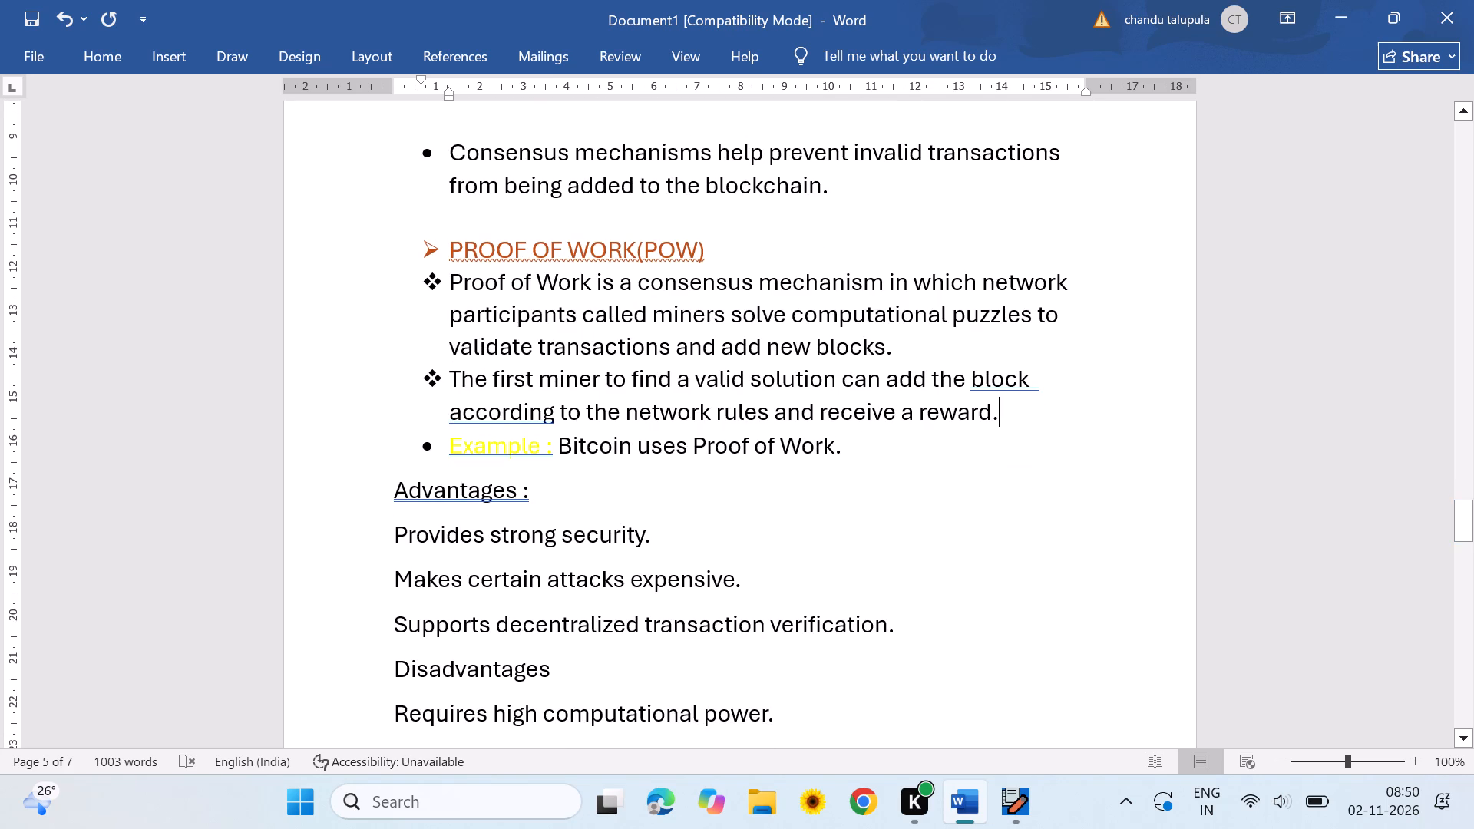
click(861, 465)
key(Return)
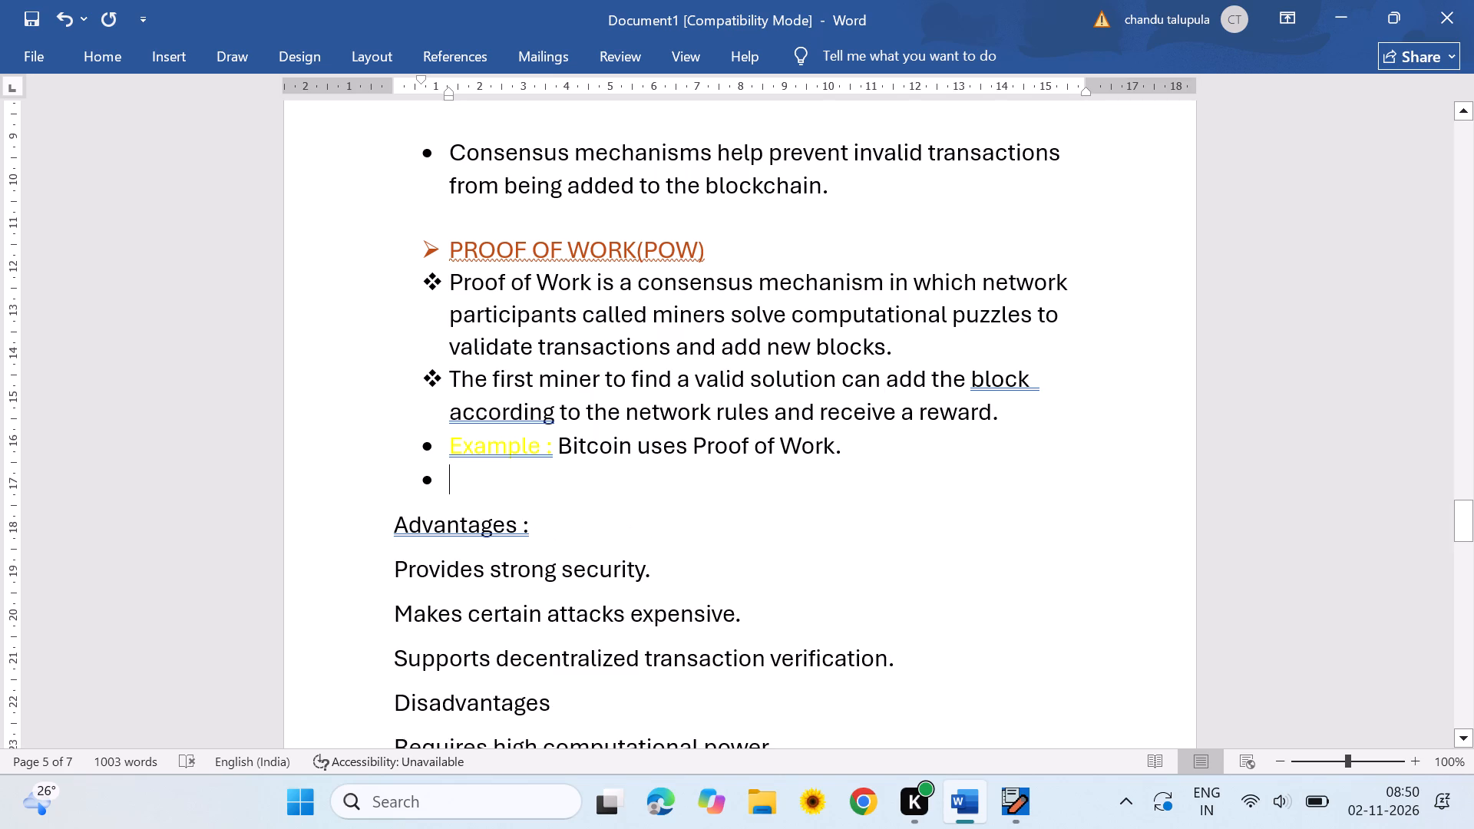
key(BackSpace)
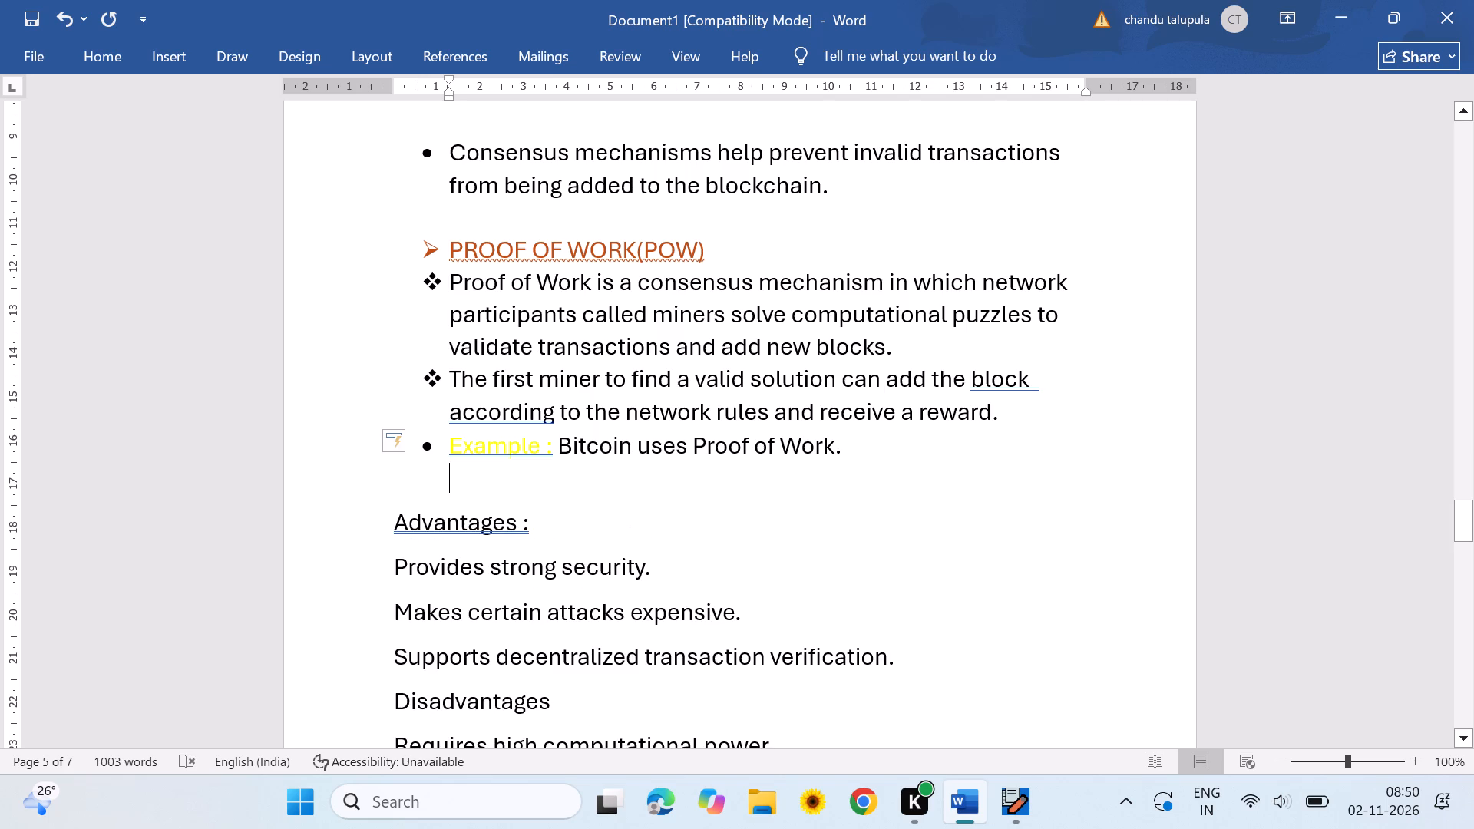
Format the "Advantages :" subheading under Proof of Work in light green with an arrow bullet and a wavy underline.
click(415, 494)
click(374, 518)
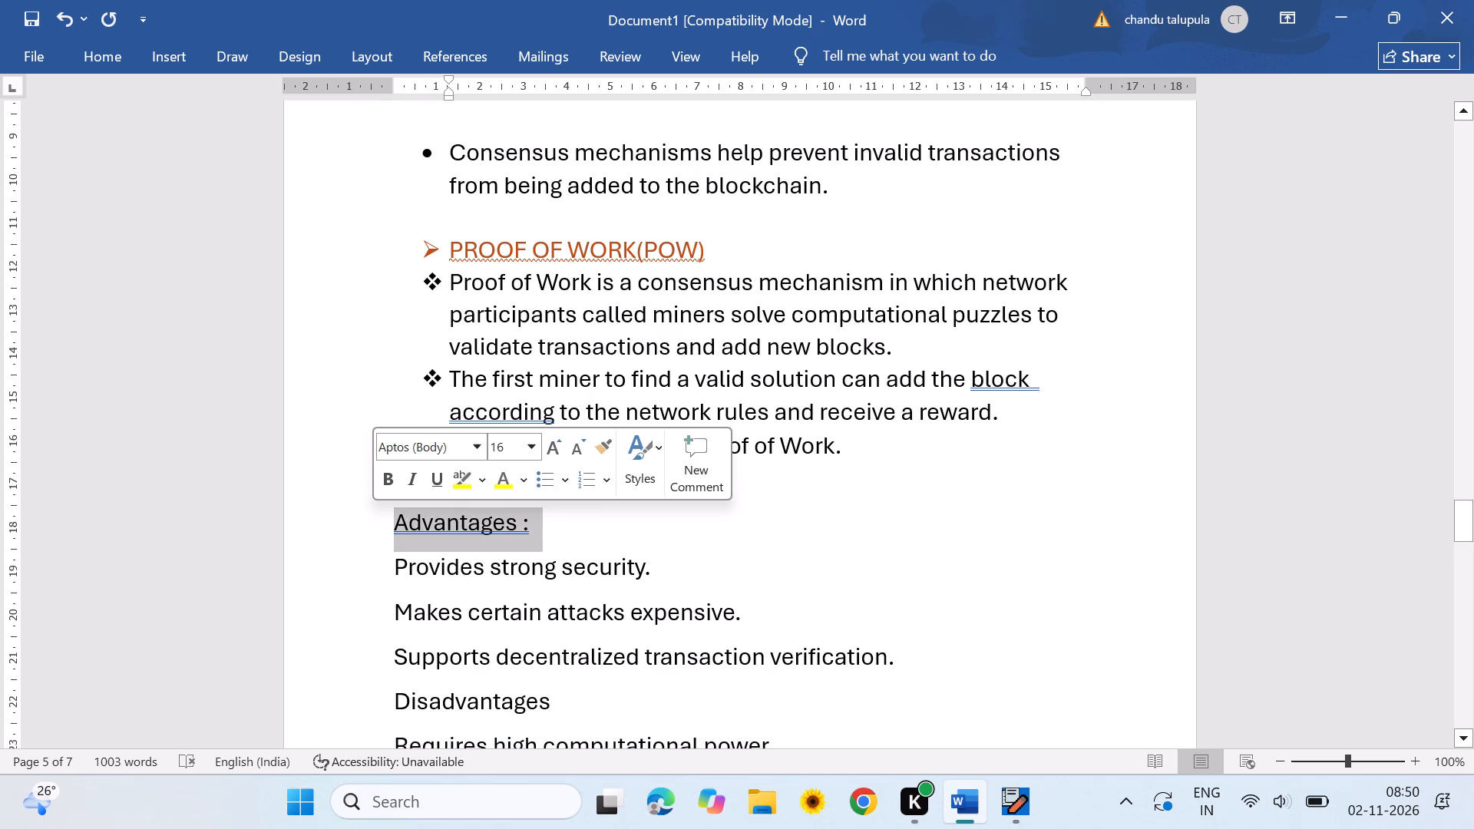
click(526, 484)
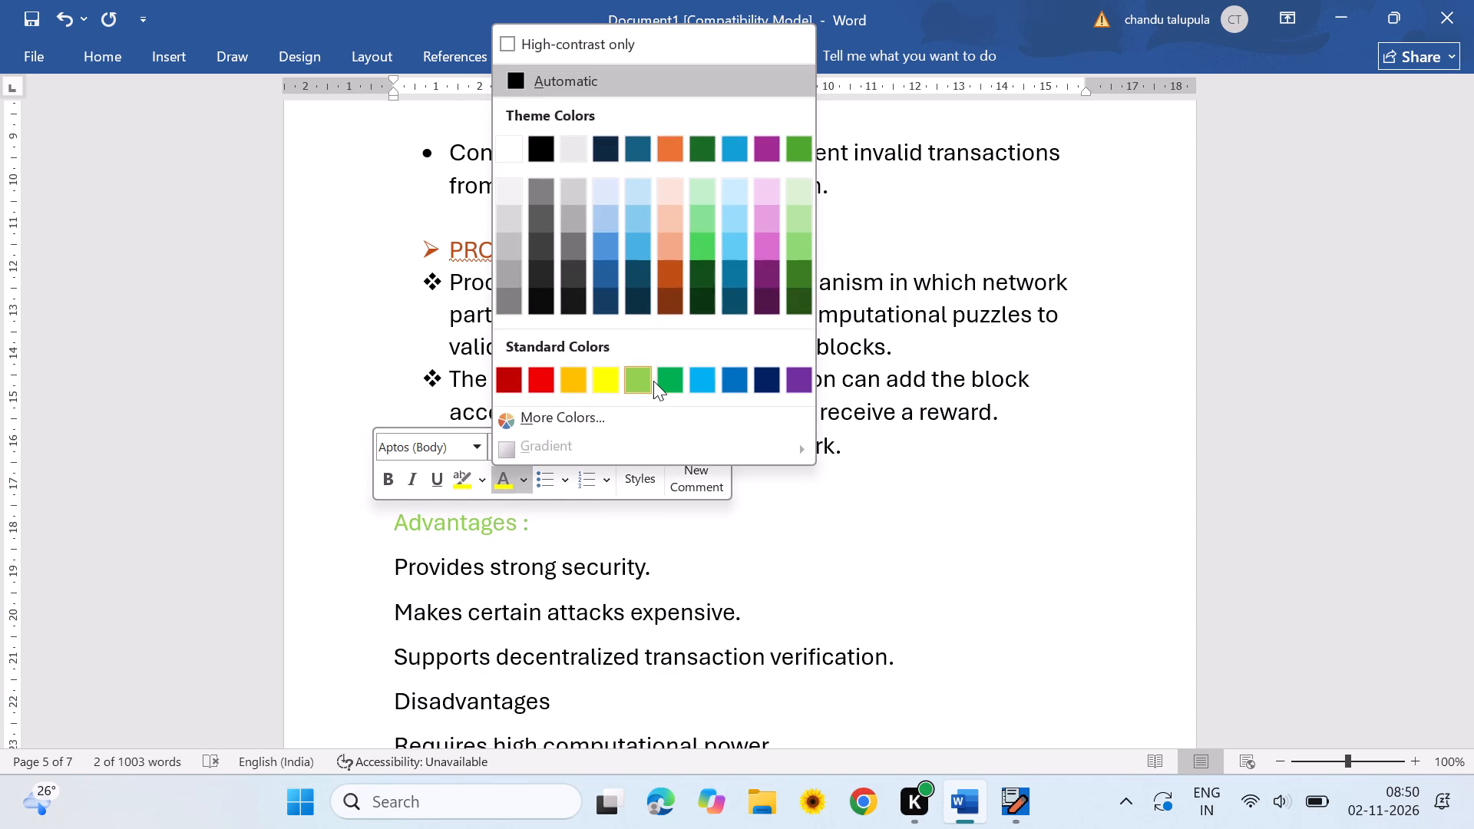
click(645, 379)
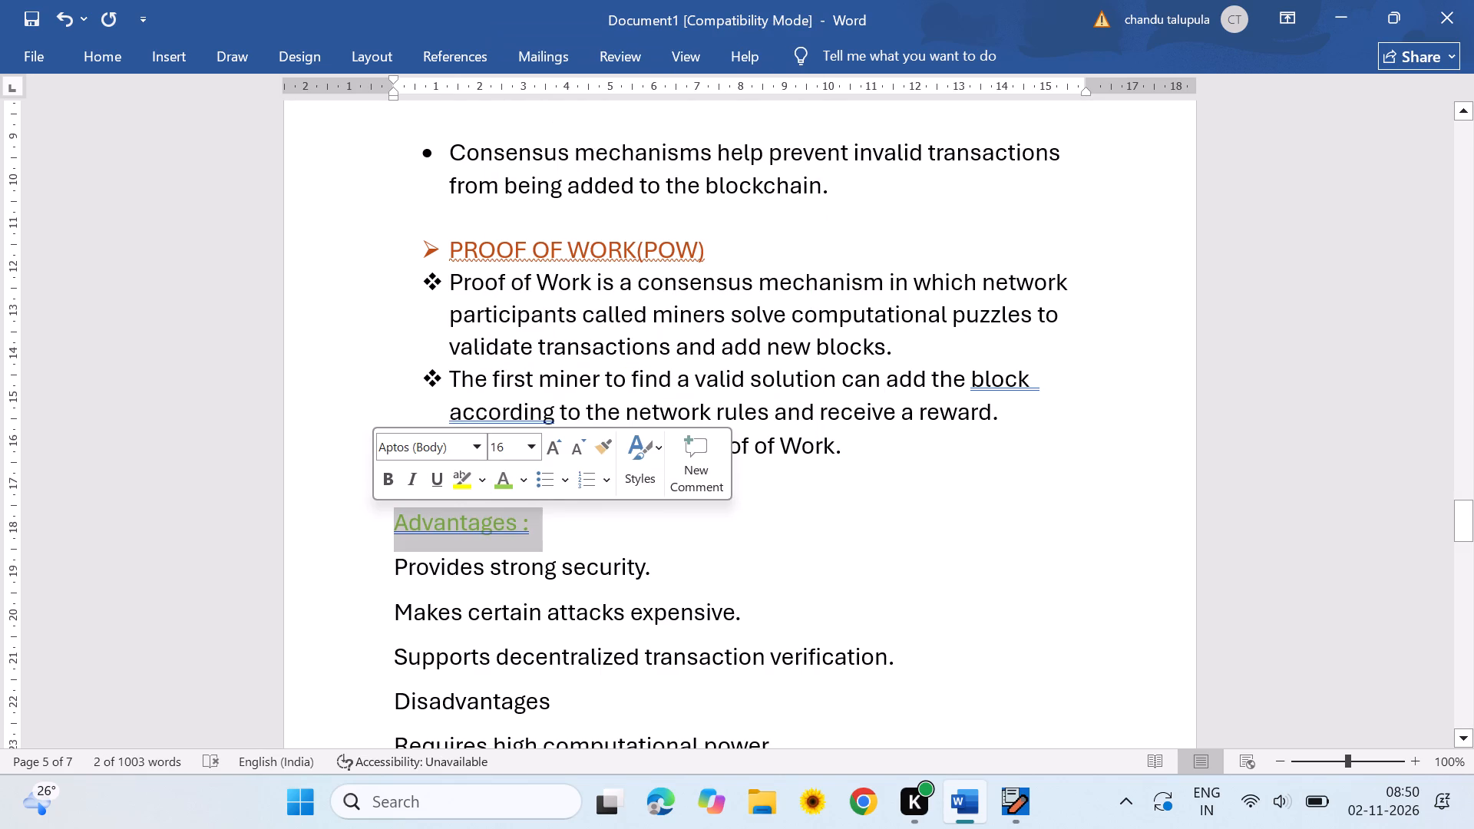
click(964, 553)
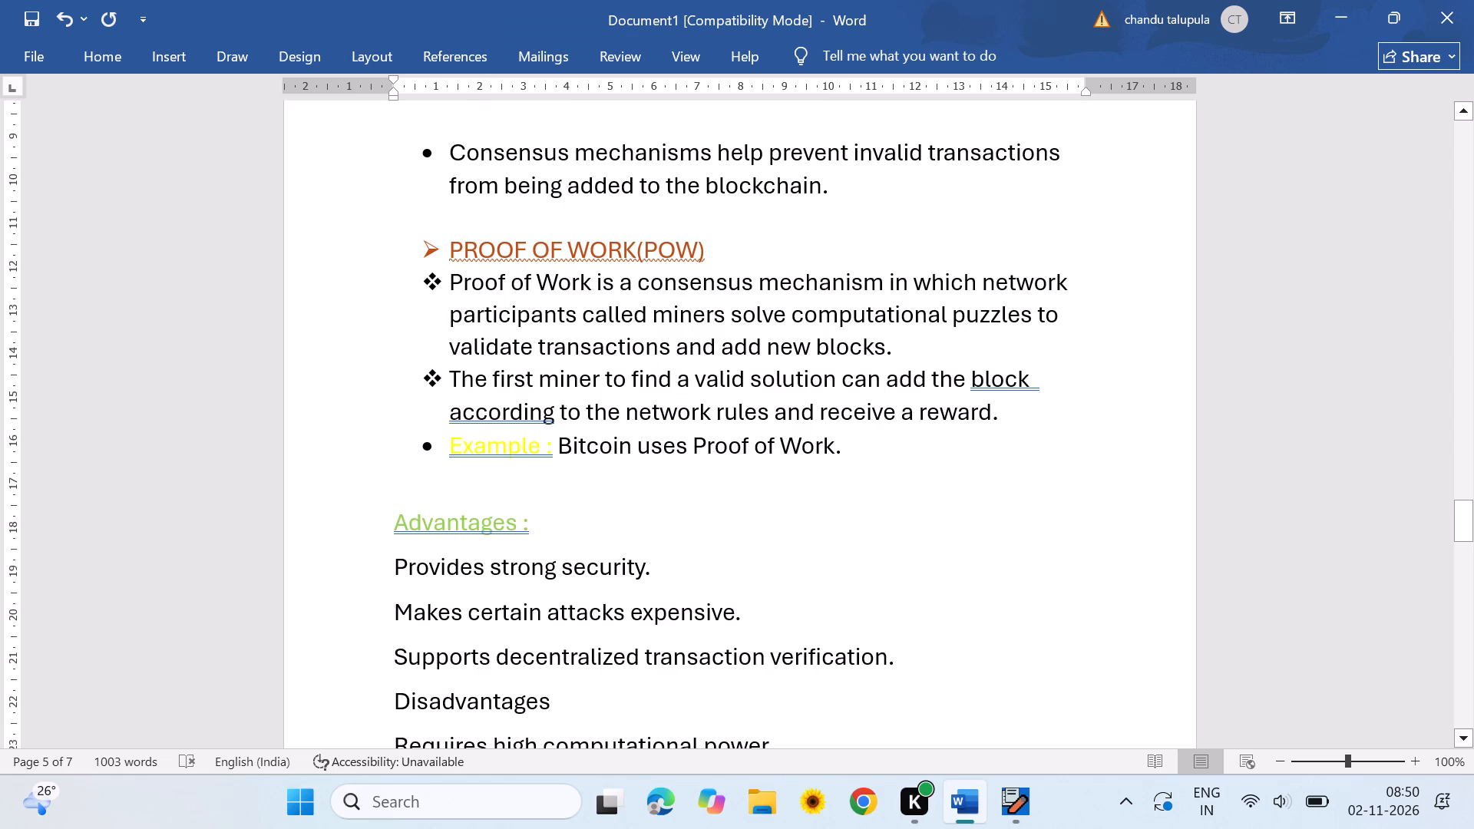
click(879, 521)
drag(393, 519, 433, 518)
drag(433, 518, 590, 514)
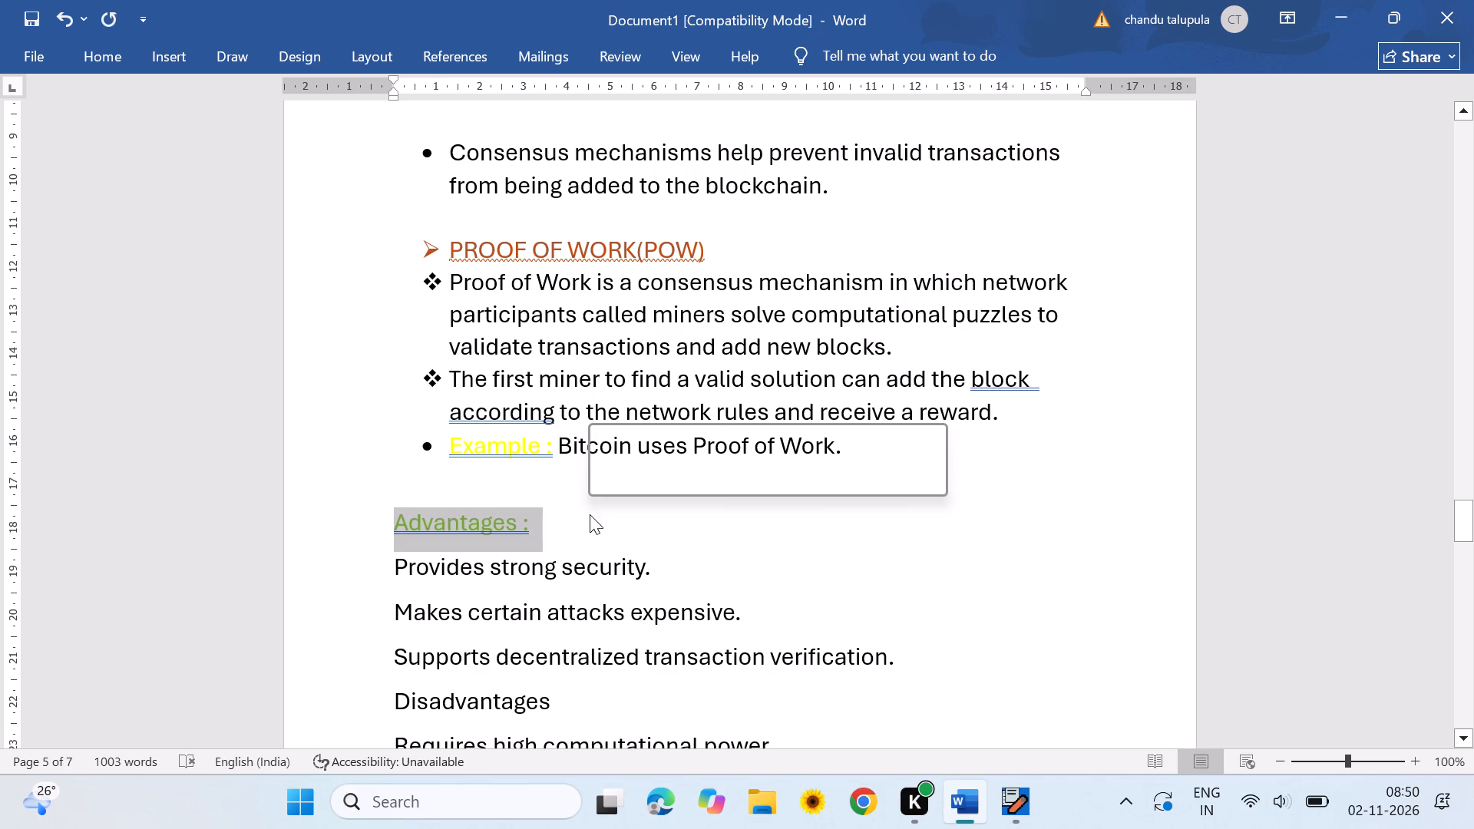
click(782, 481)
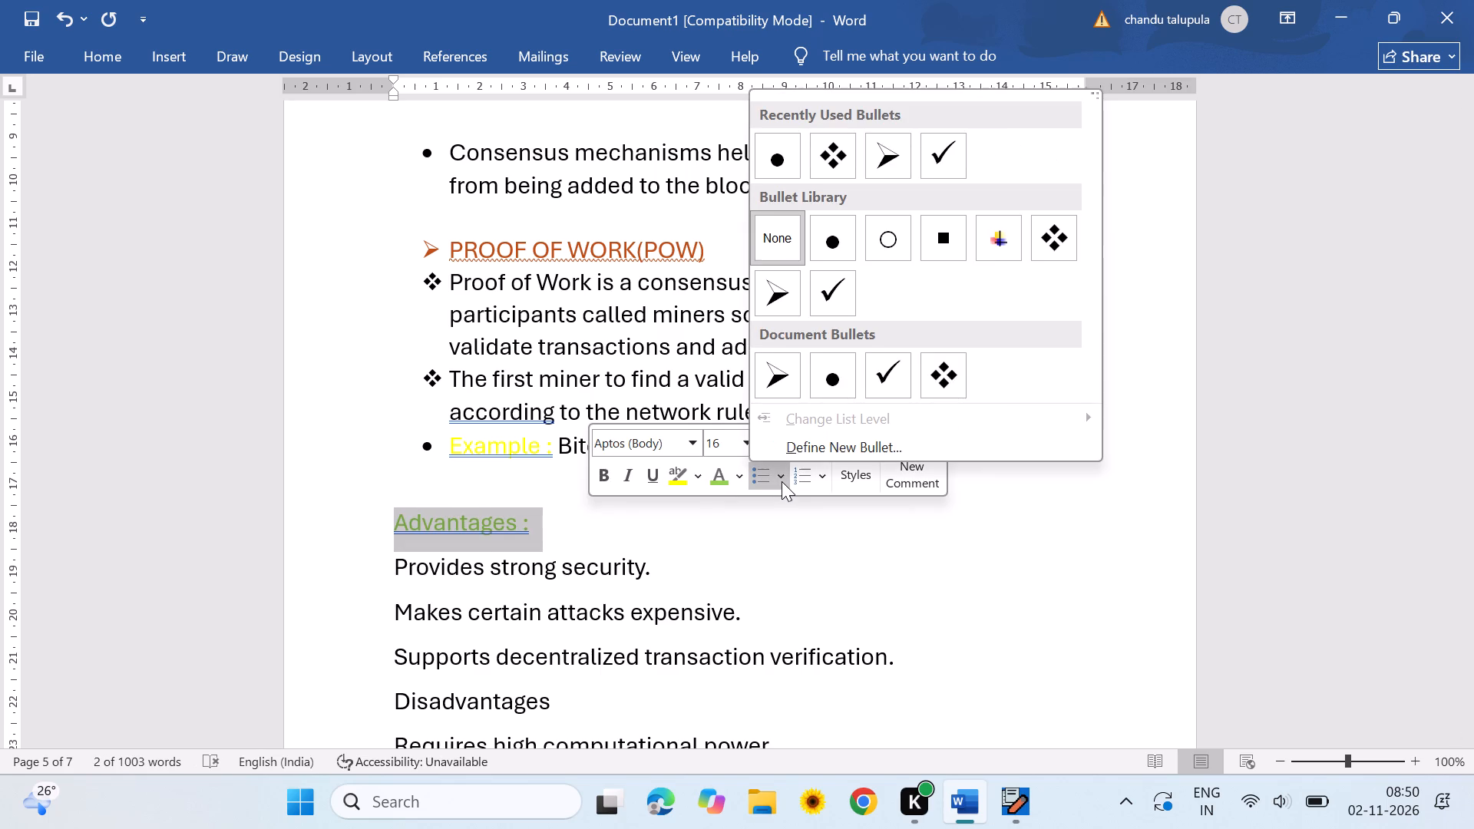
click(777, 387)
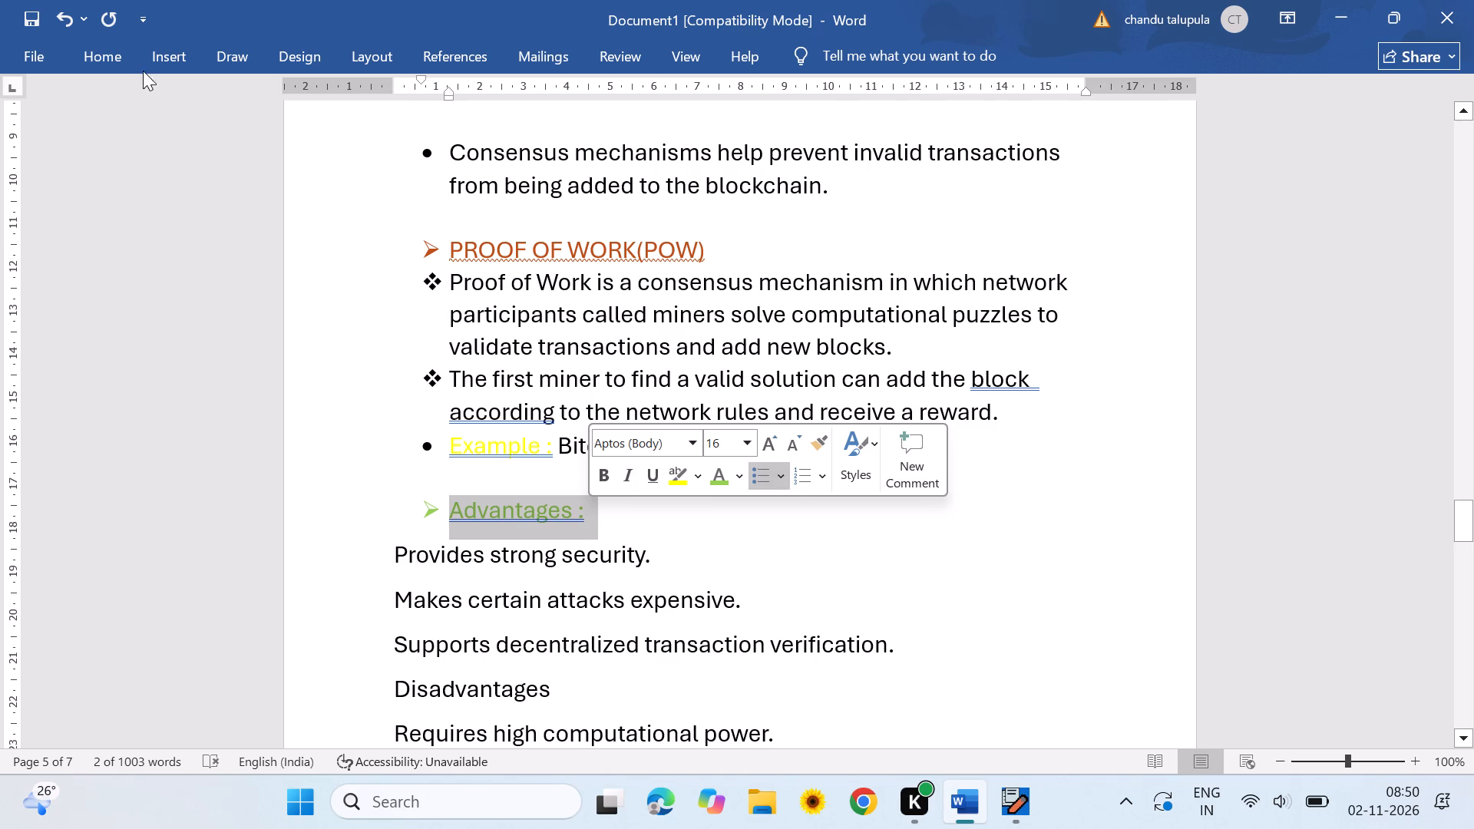
click(95, 57)
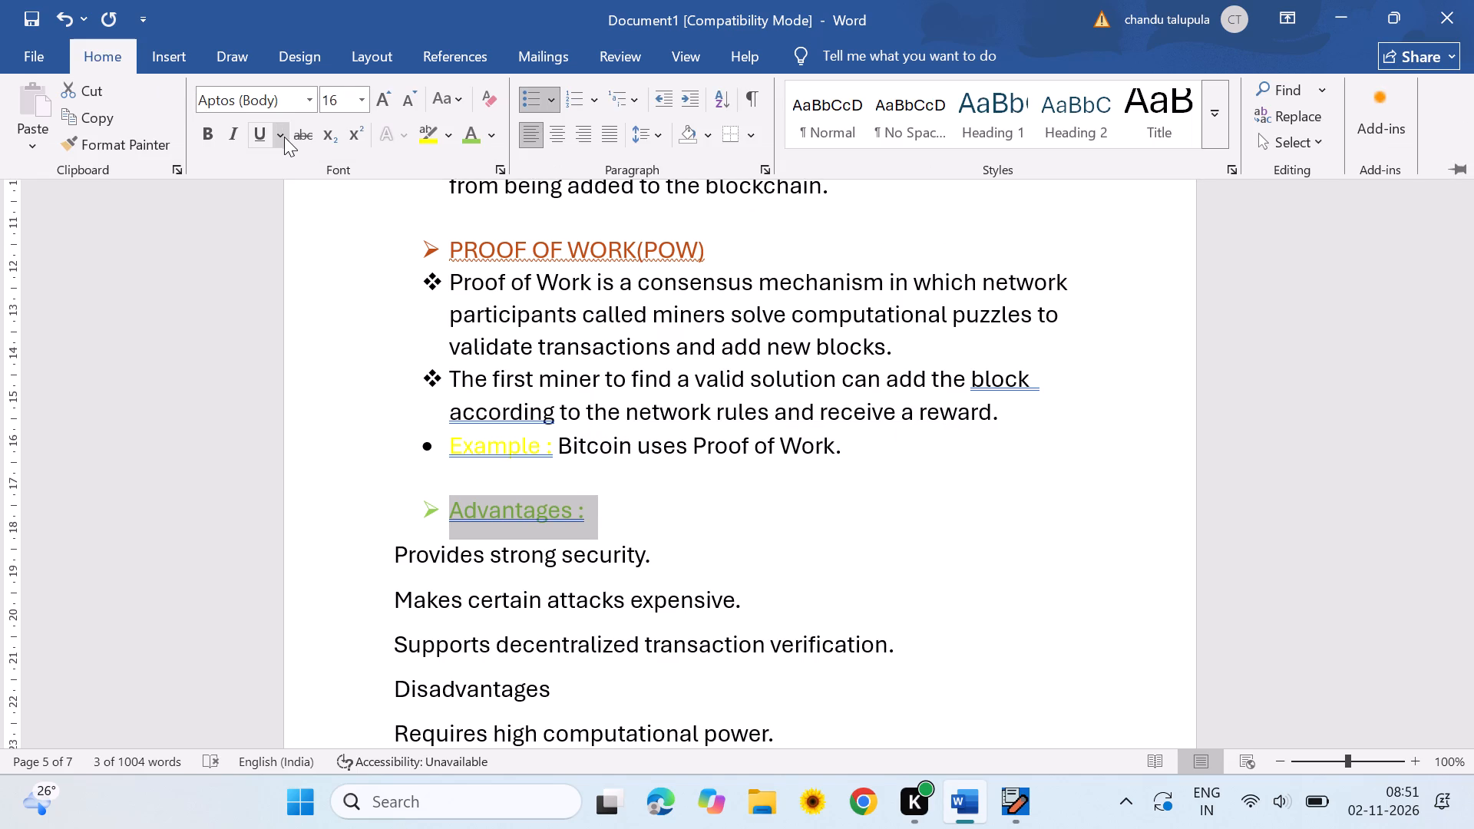
click(284, 137)
click(312, 355)
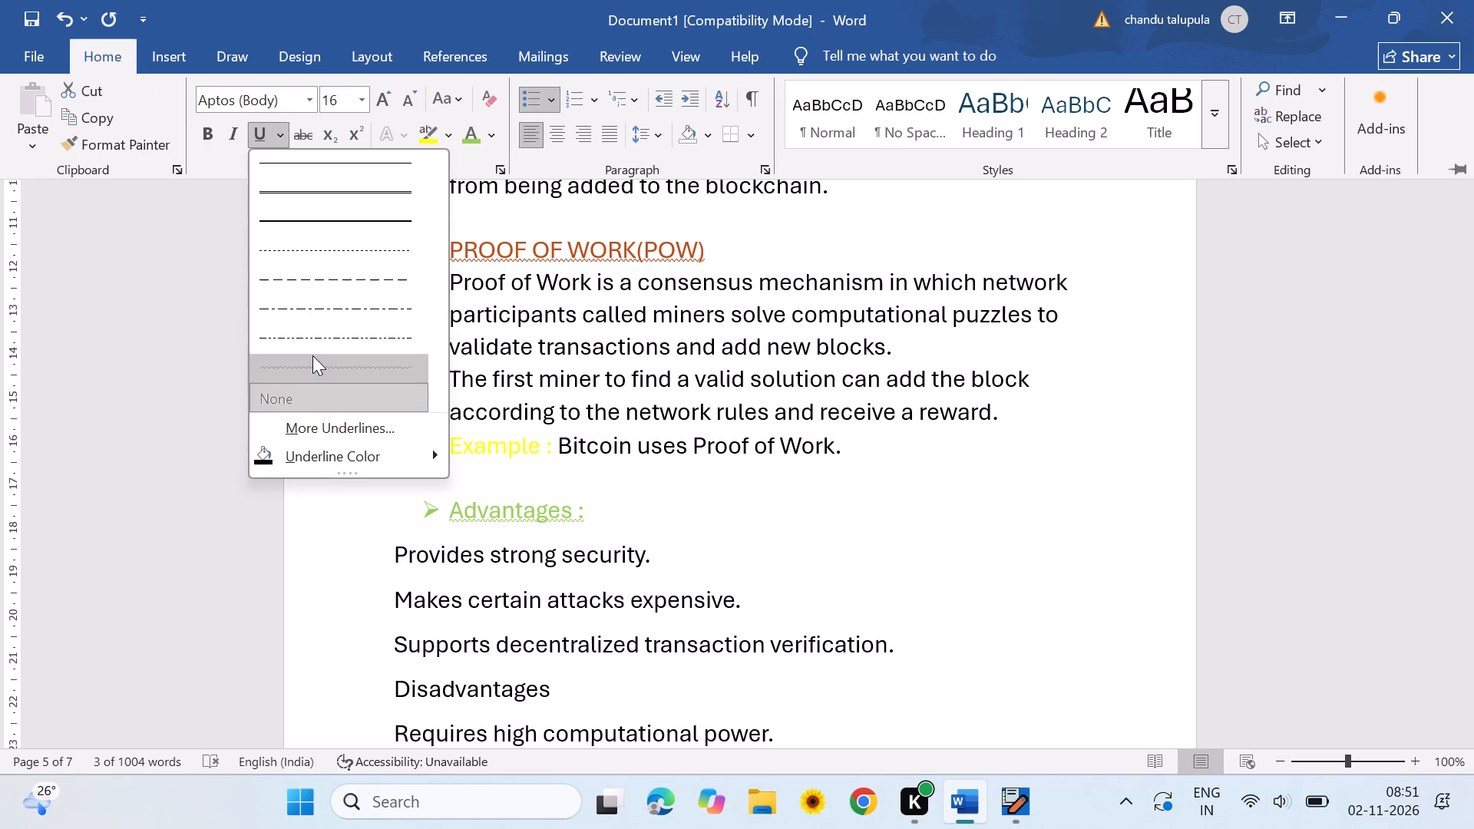
click(925, 494)
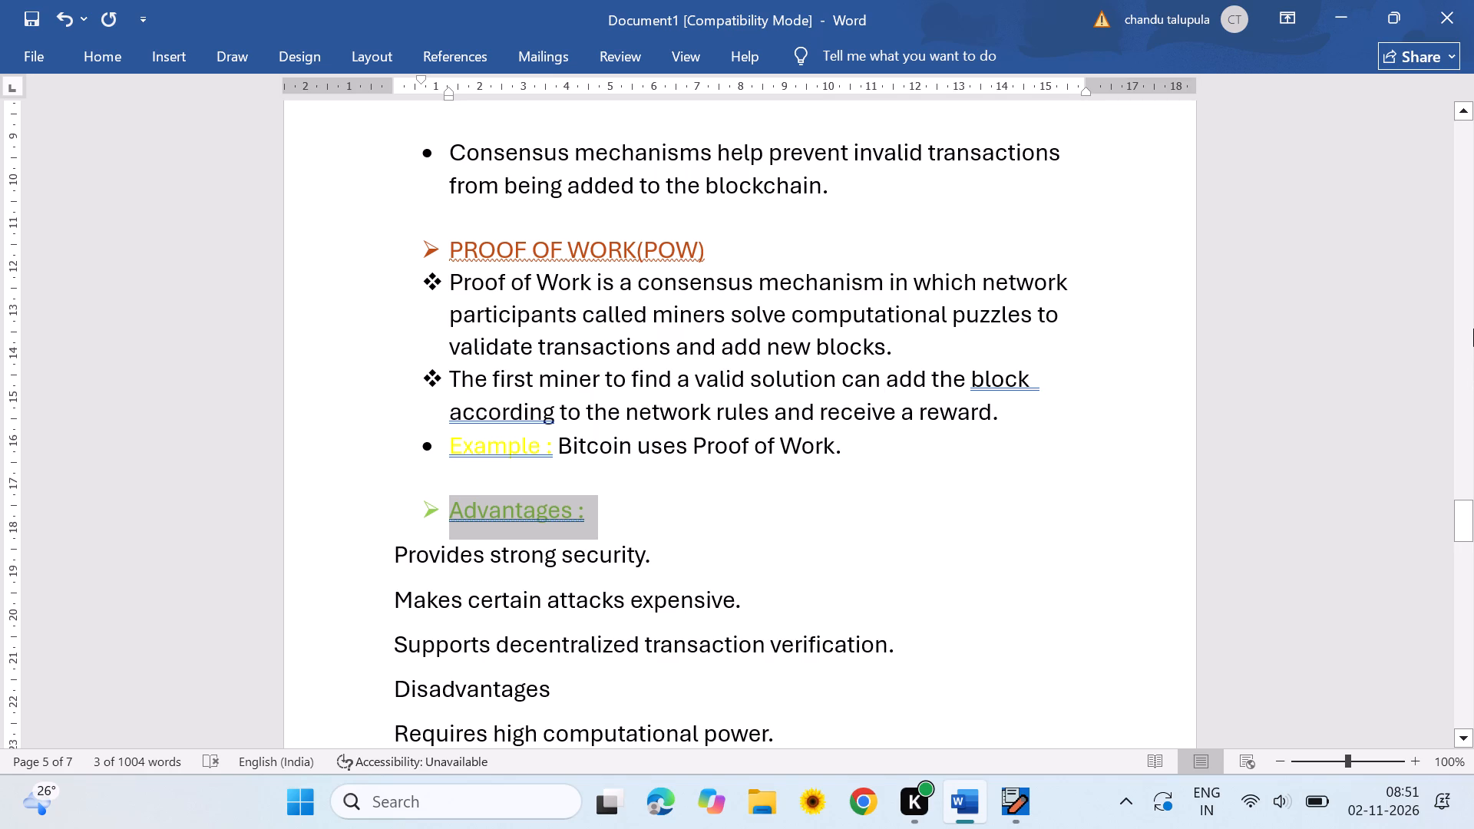
click(1157, 468)
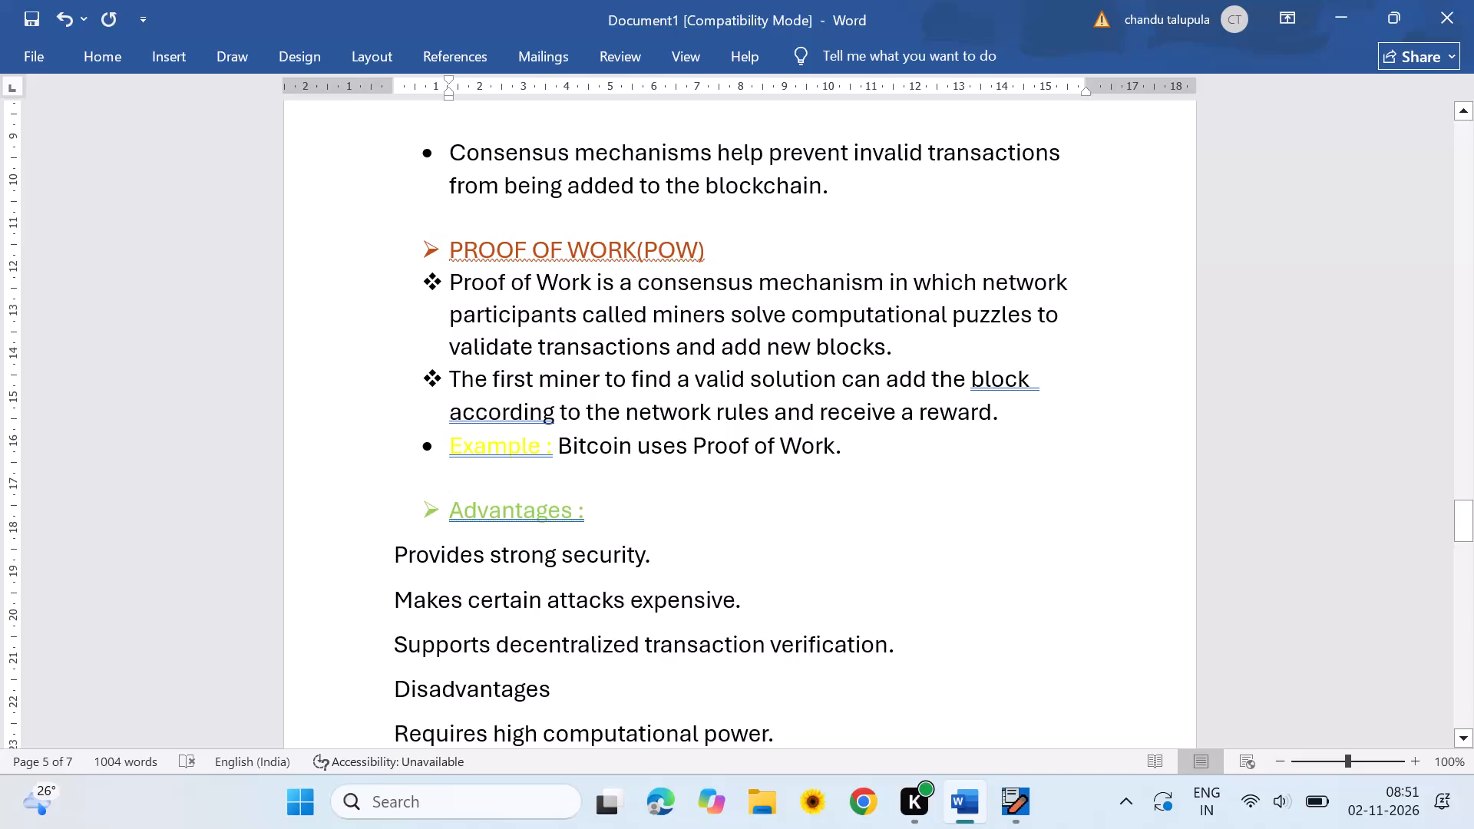
Apply solid round bullets to the lines from "Provides strong security." to "Can have slower transaction processing.".
drag(1463, 516, 1469, 536)
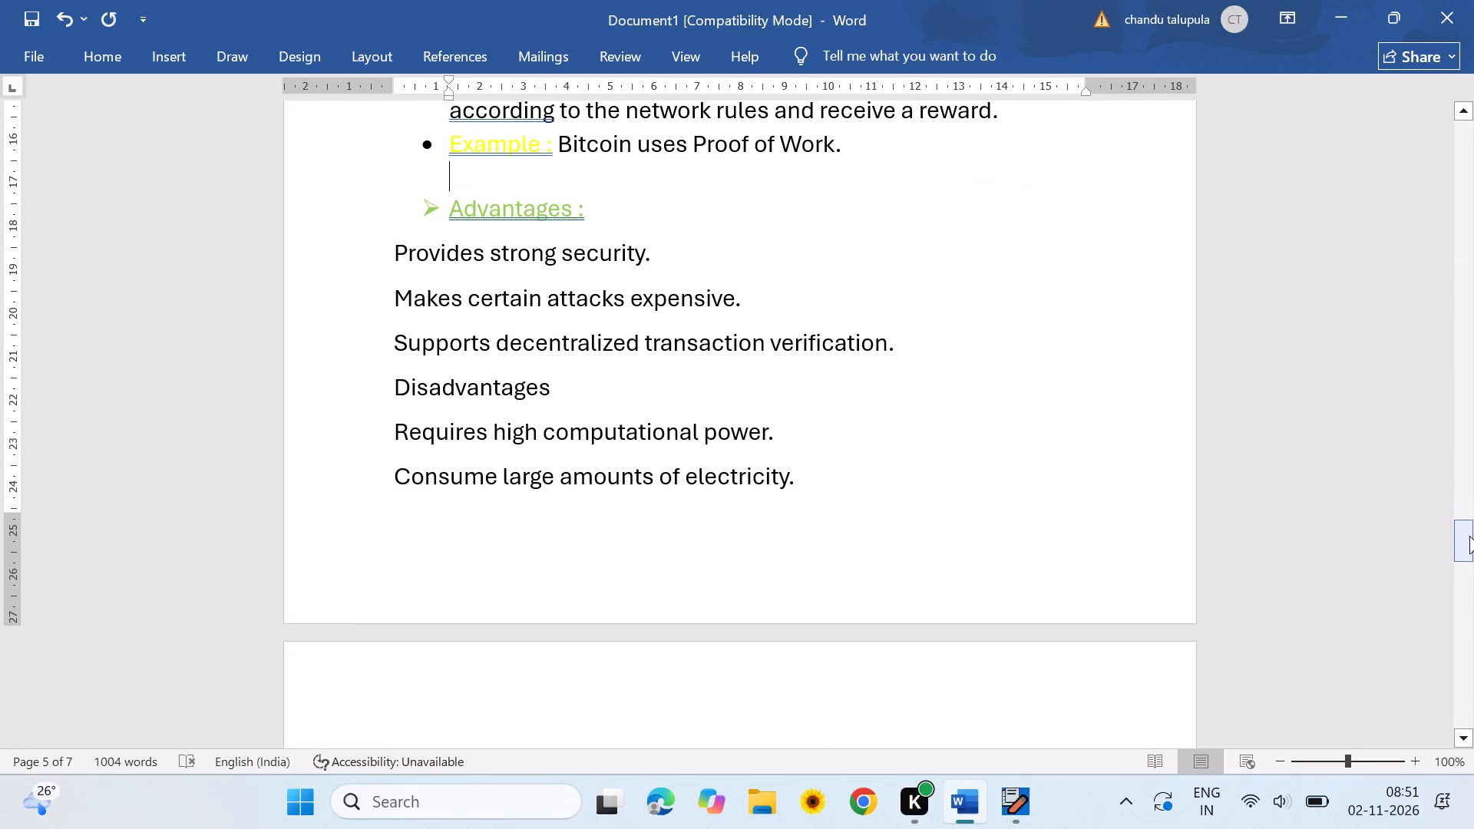
drag(385, 245, 794, 733)
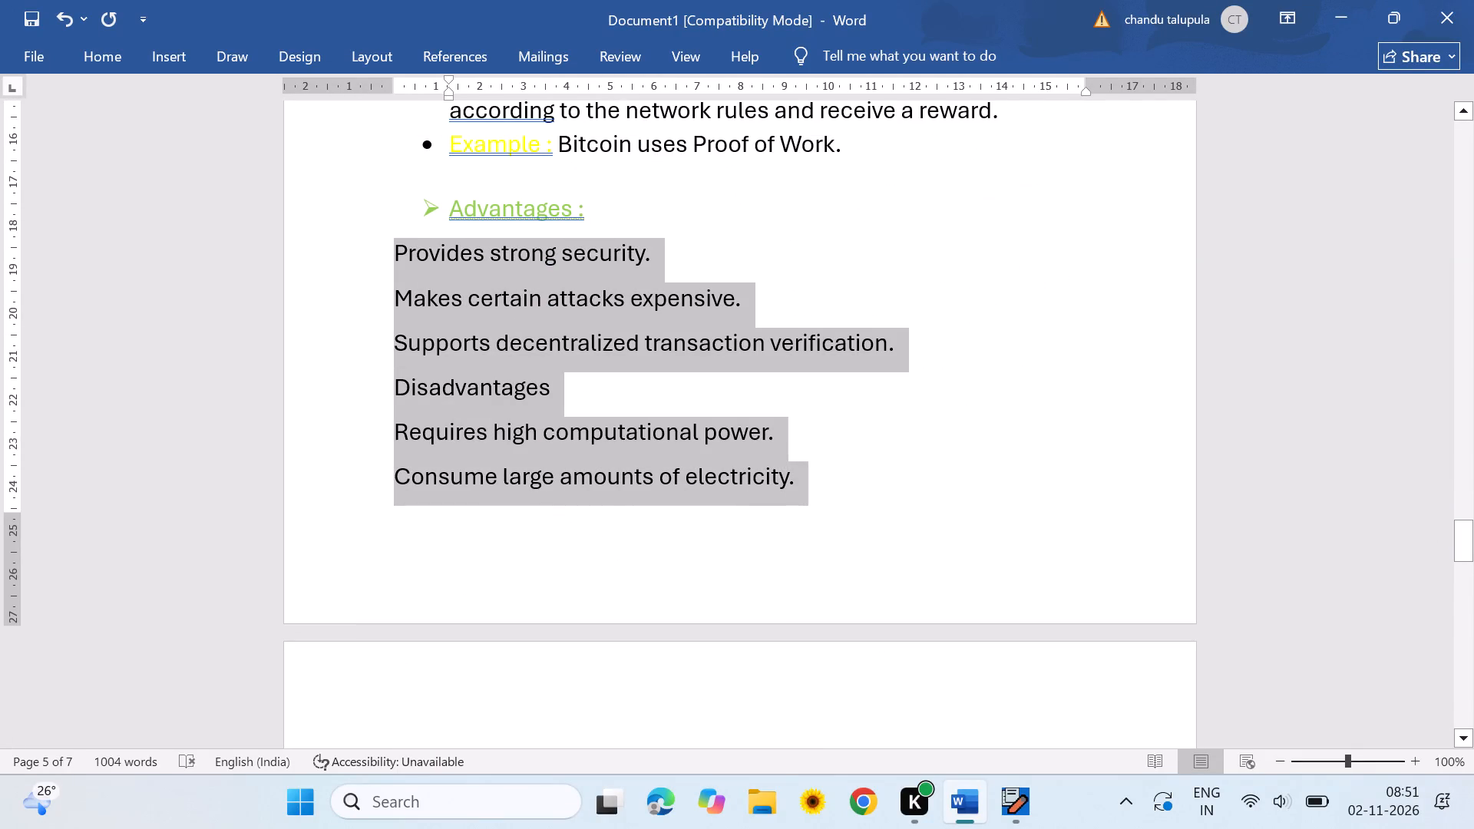
drag(794, 733, 840, 123)
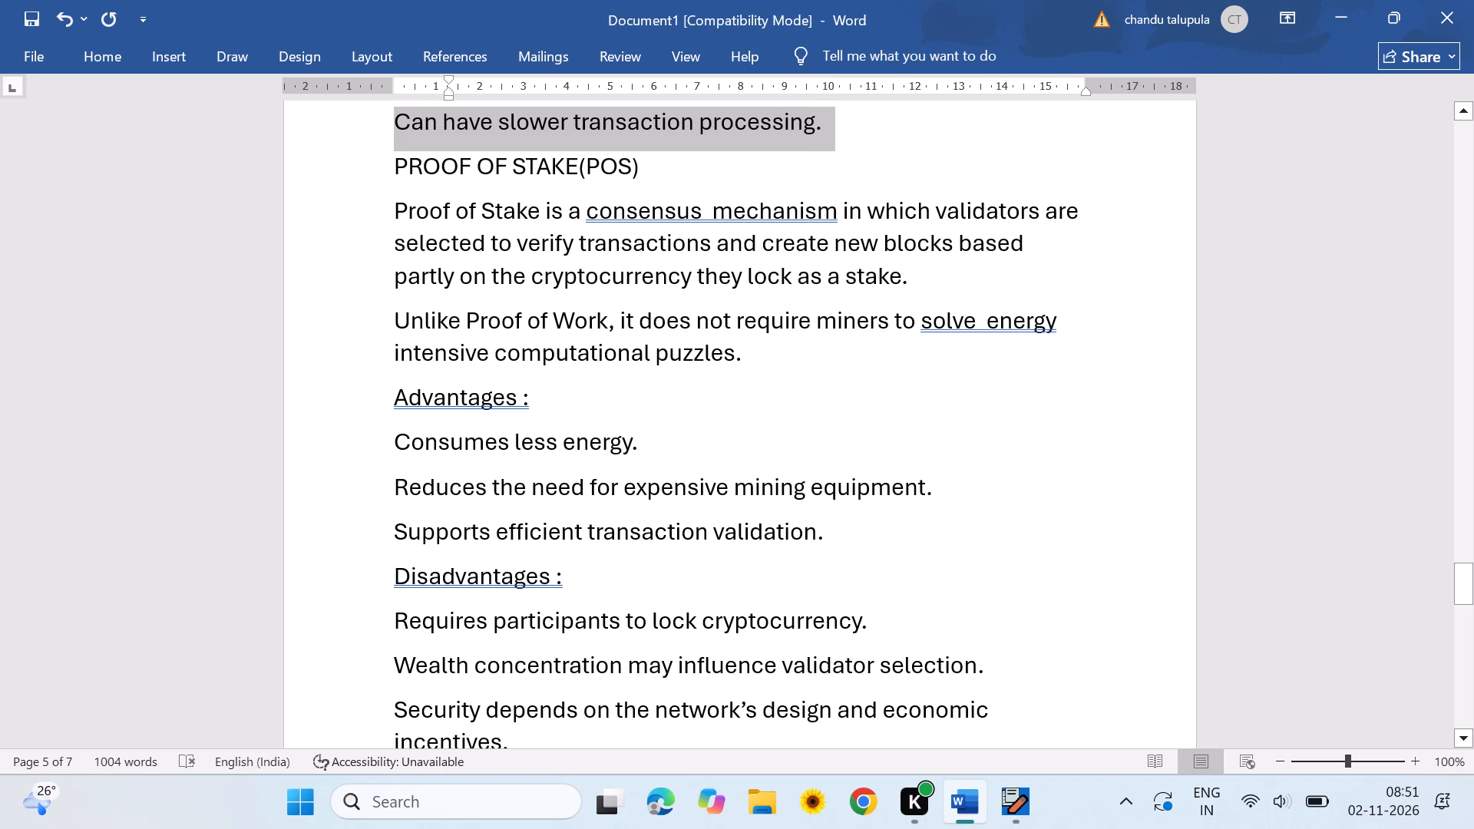
drag(840, 123, 842, 124)
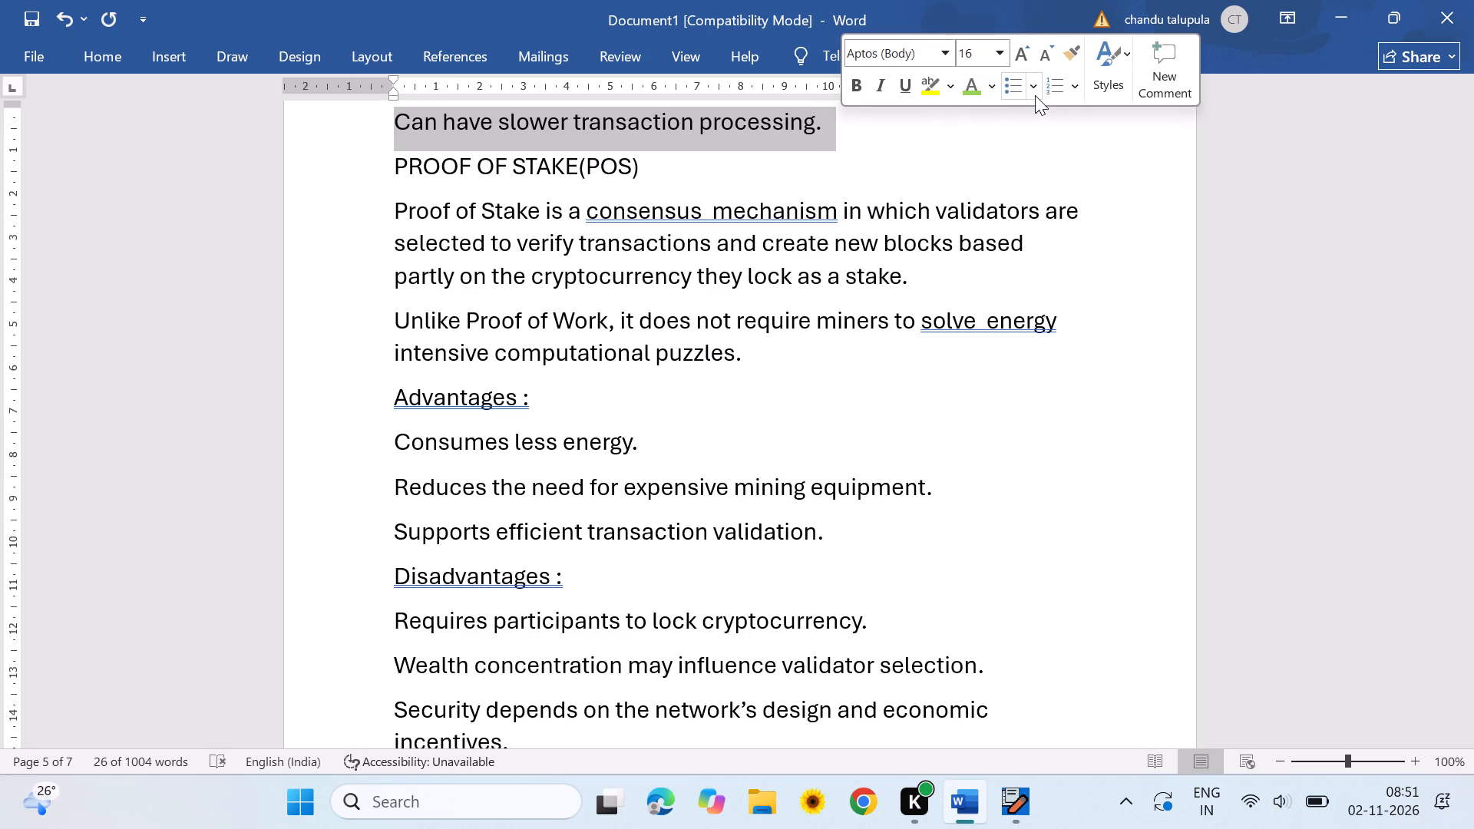
click(1035, 94)
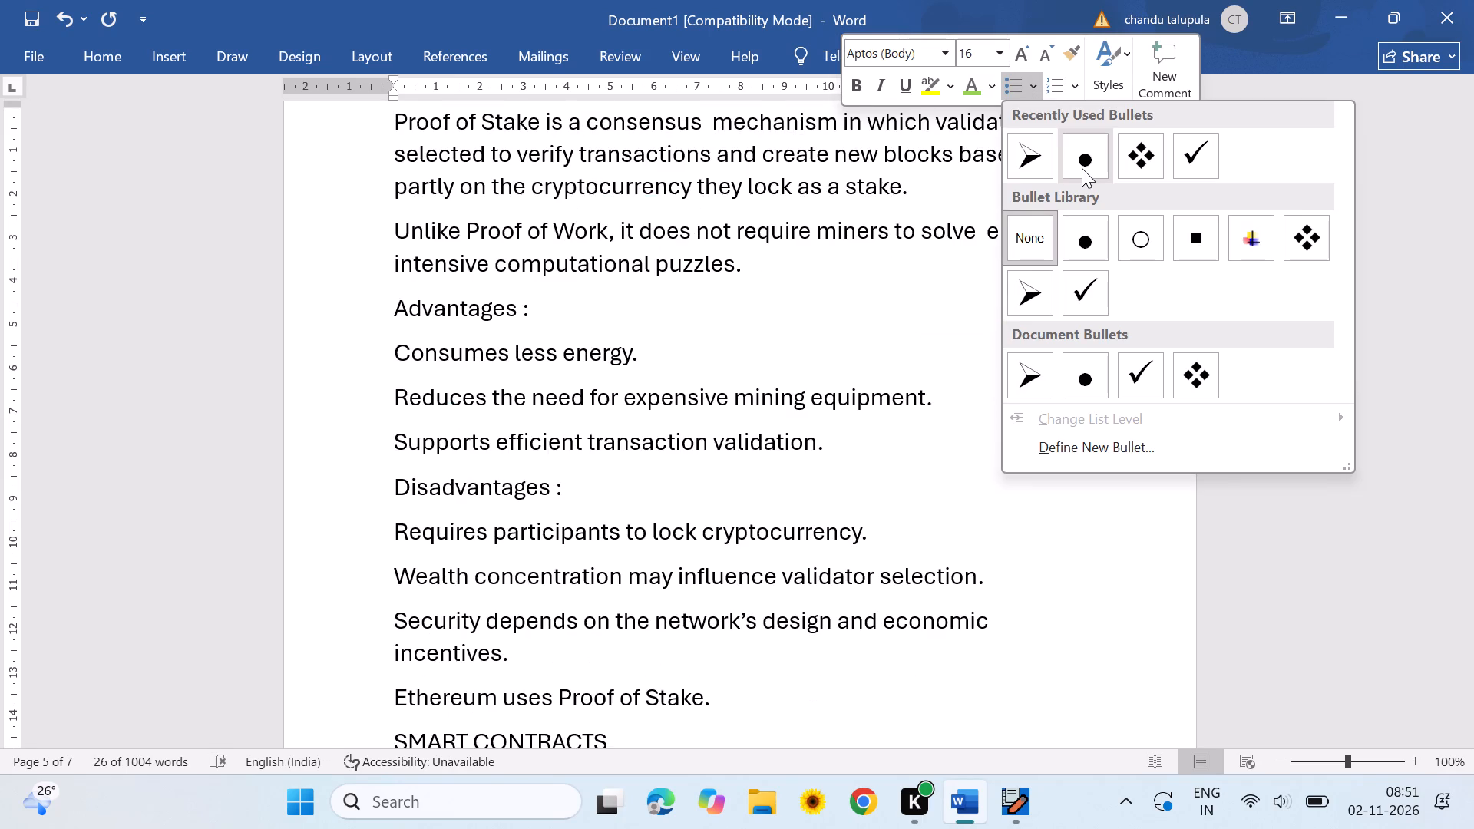
click(1082, 168)
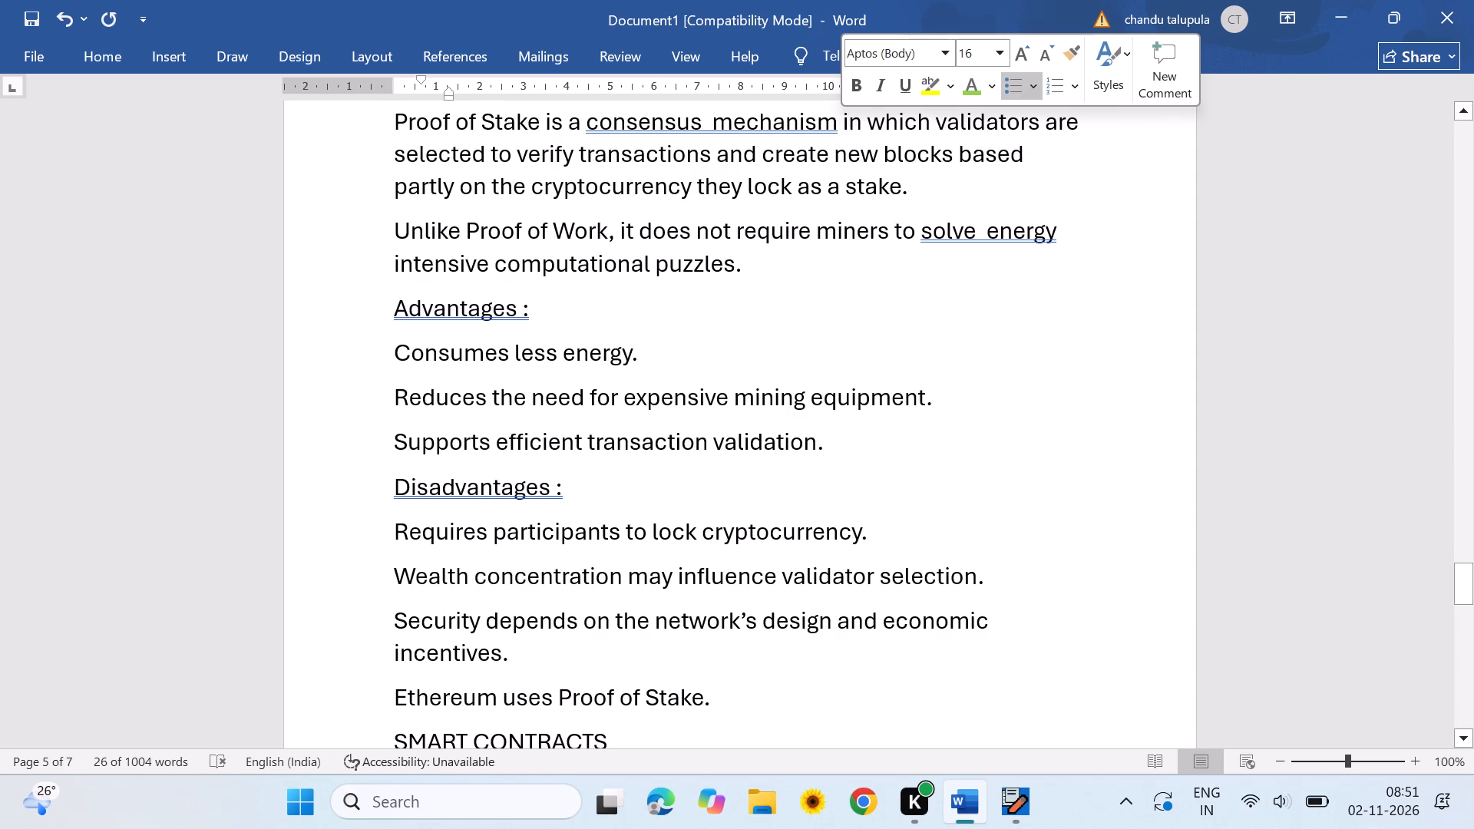
click(1012, 444)
Insert an unbulleted blank line between "Can have slower transaction processing." and the PROOF OF STAKE(POS) heading.
drag(1467, 590, 1472, 549)
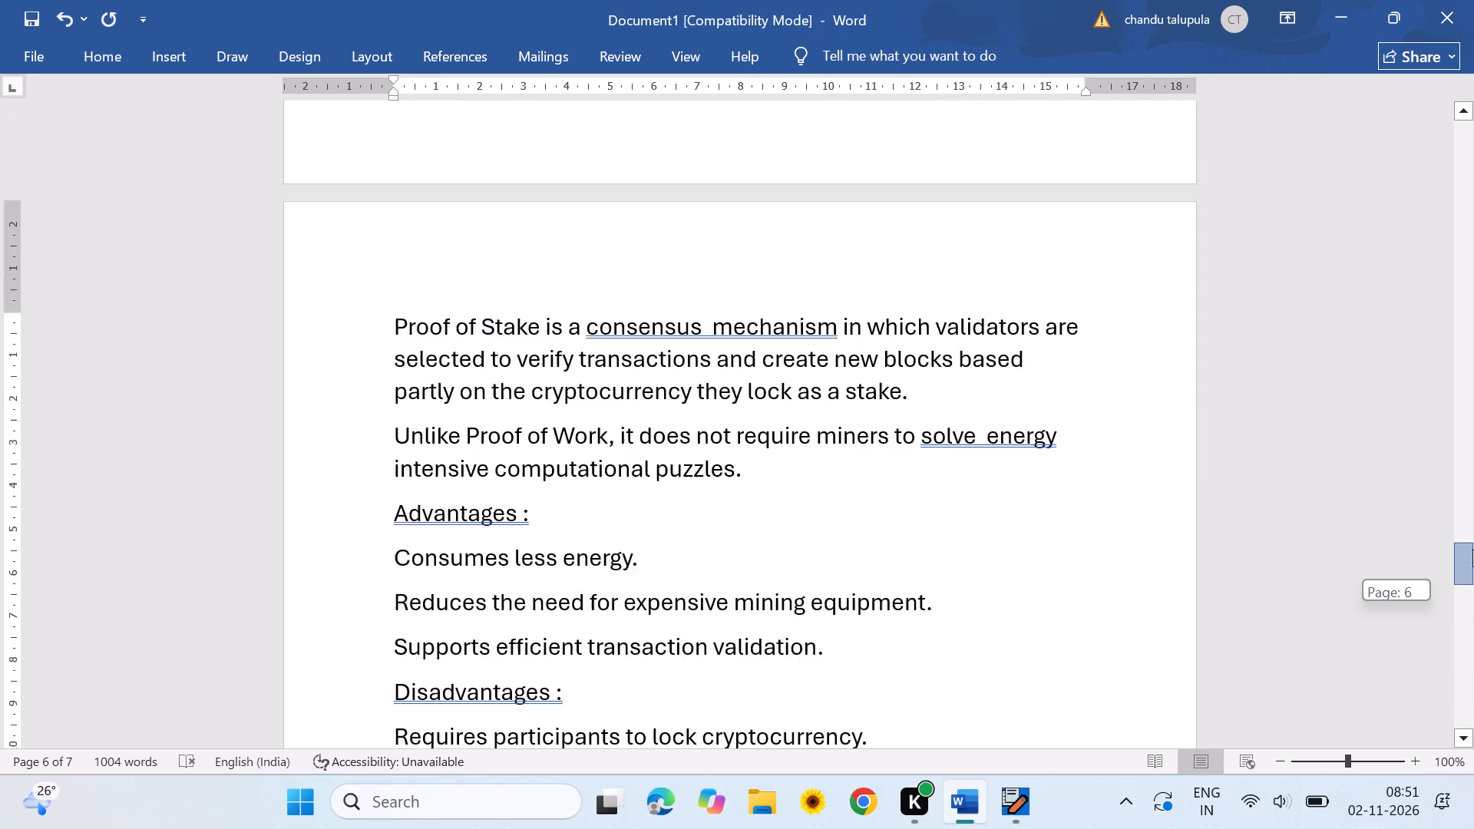
drag(1472, 549, 1472, 544)
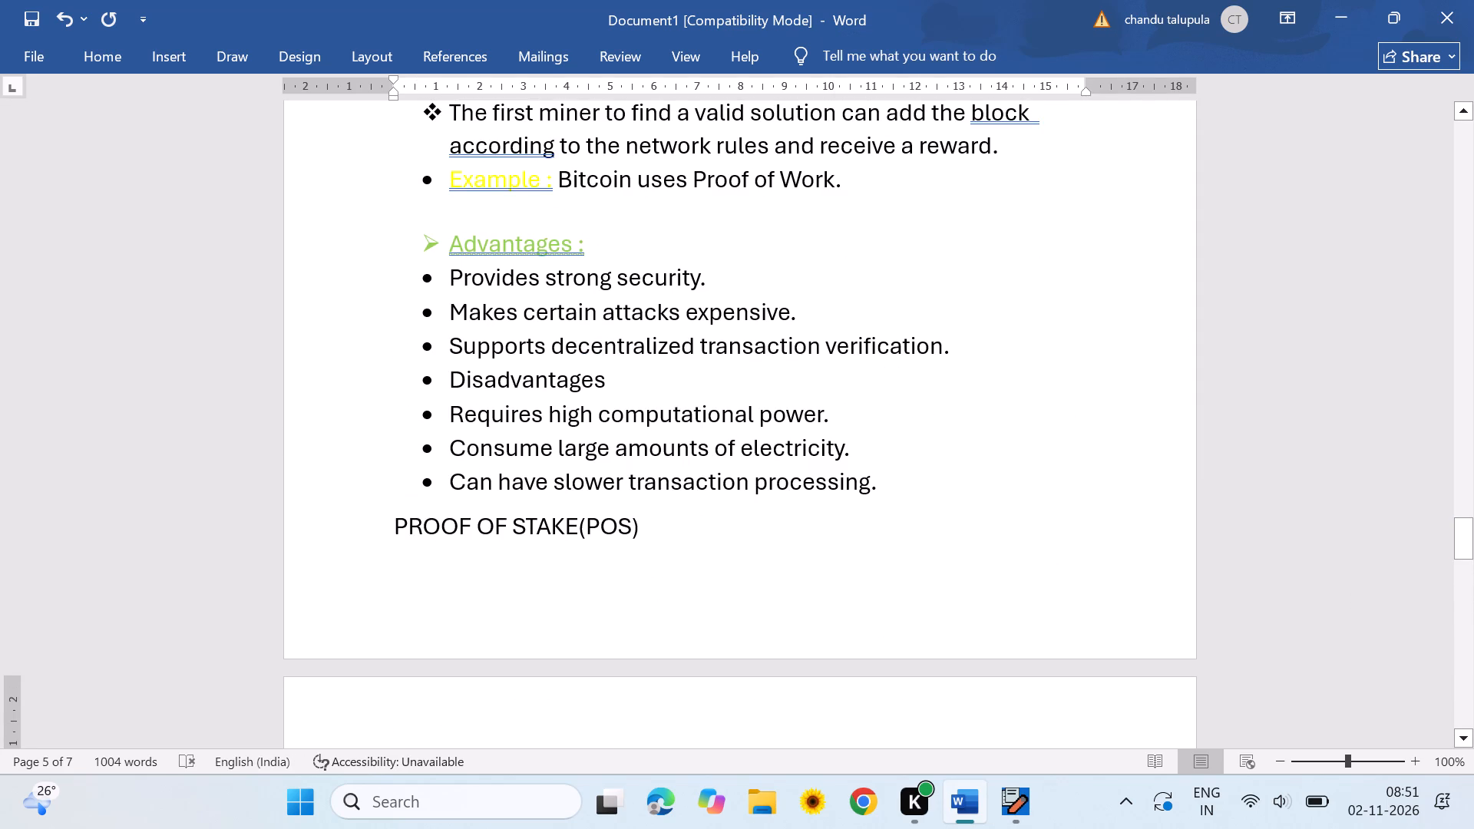
click(960, 484)
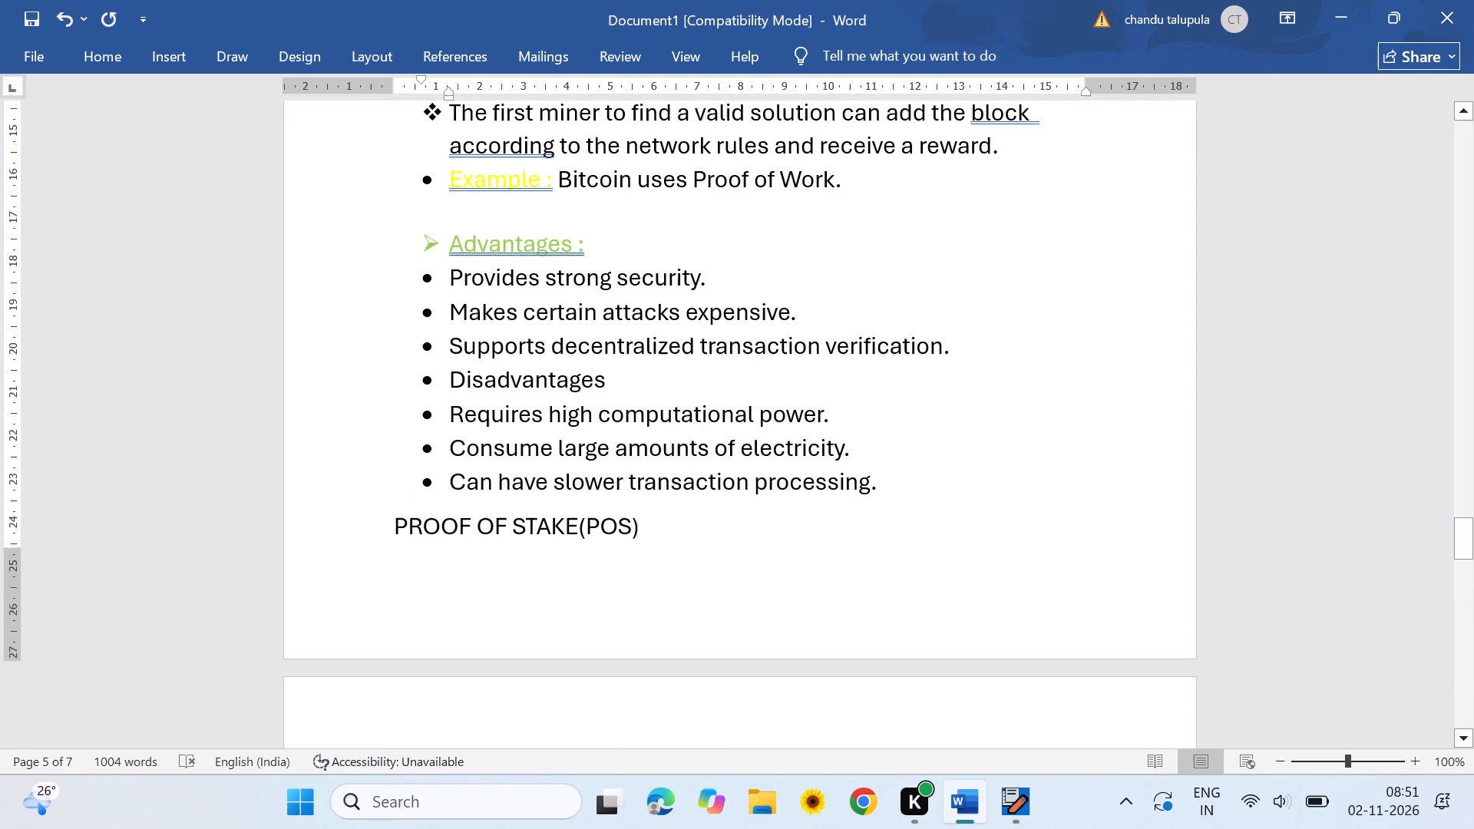
key(Return)
key(BackSpace)
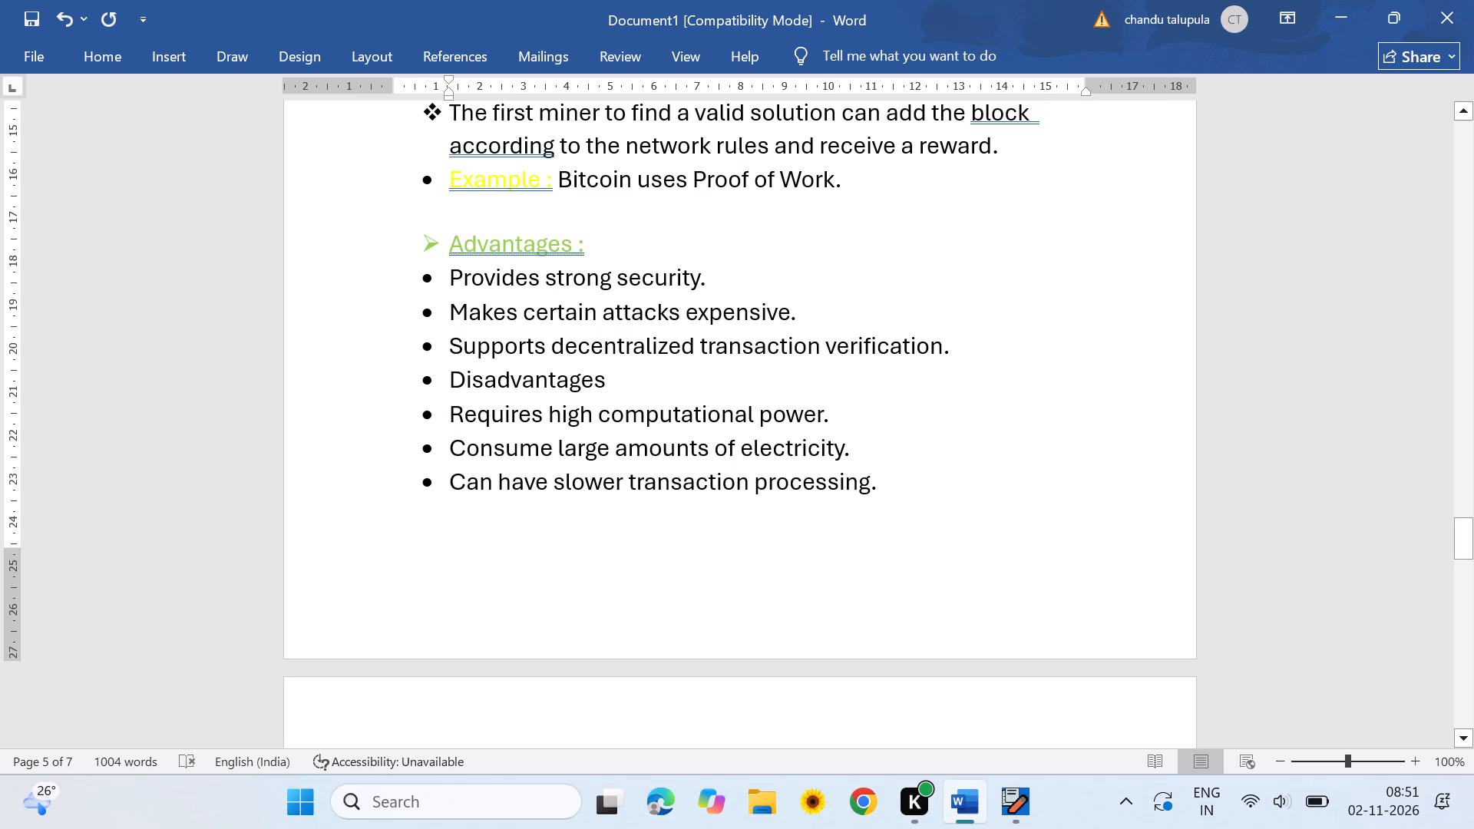
Format the PROOF OF STAKE(POS) heading in light green with an arrow bullet and a wavy underline.
drag(1460, 540, 1460, 570)
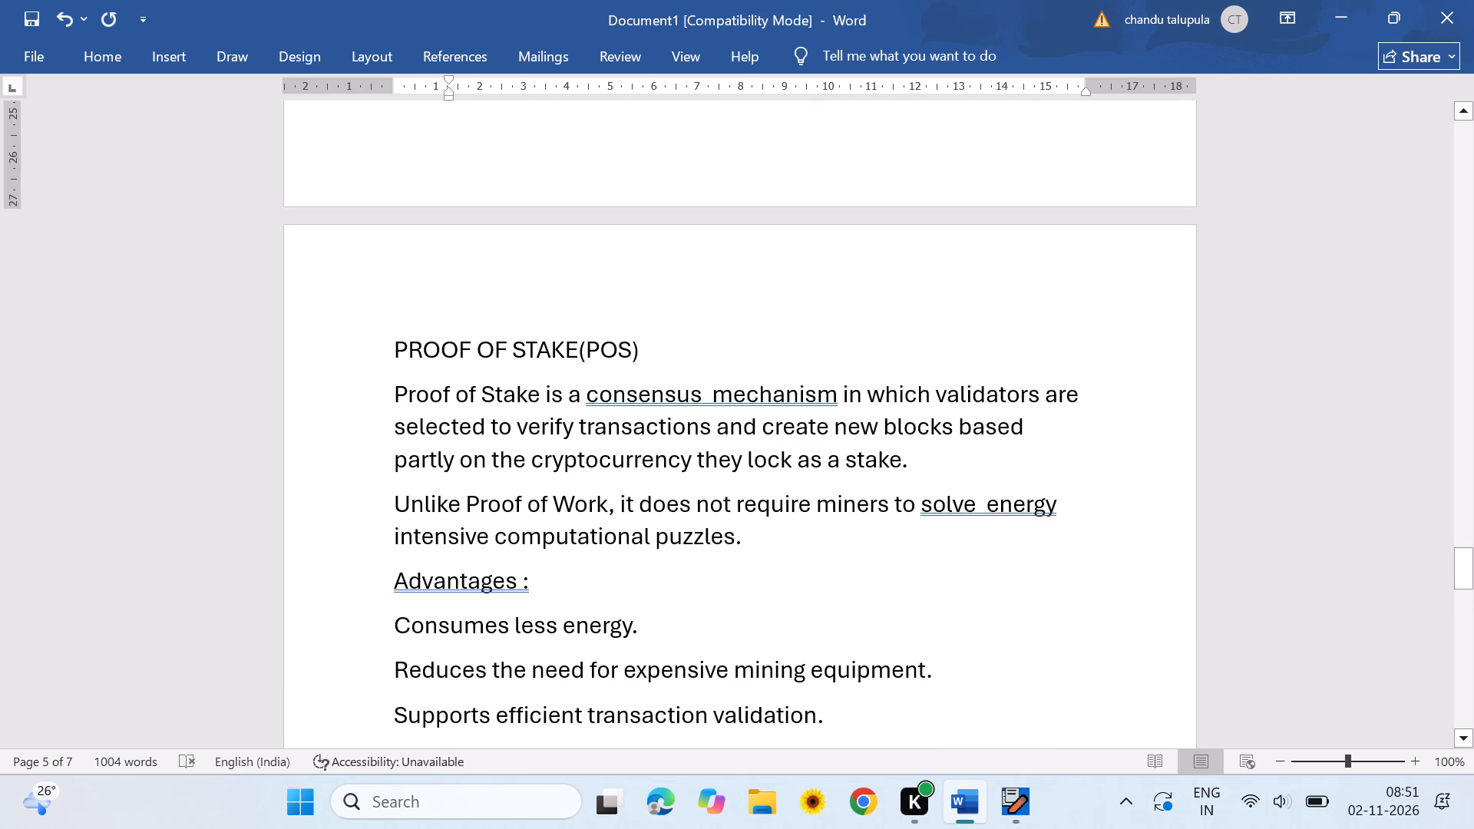
drag(387, 351, 702, 361)
click(838, 323)
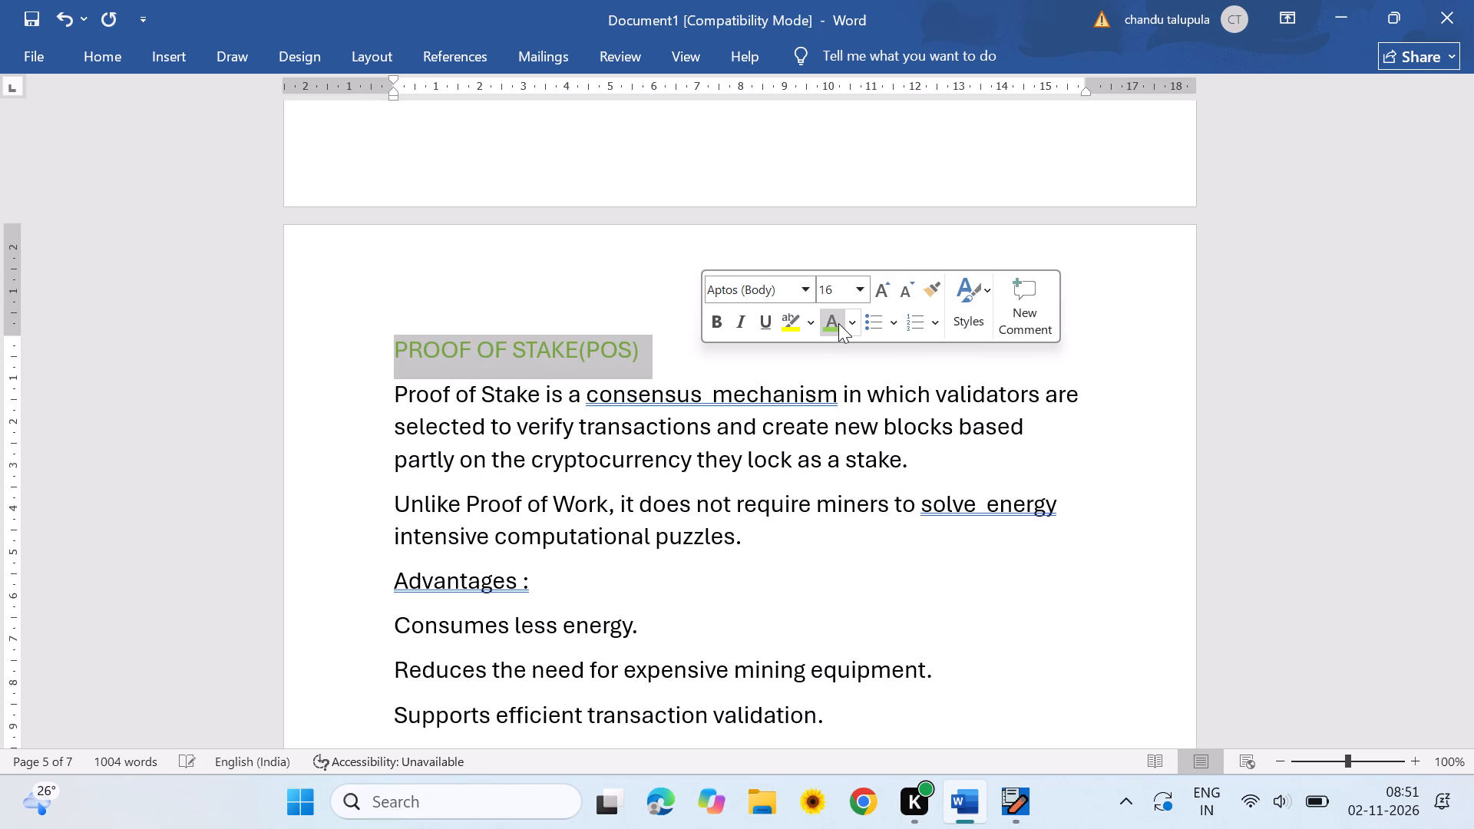
click(896, 335)
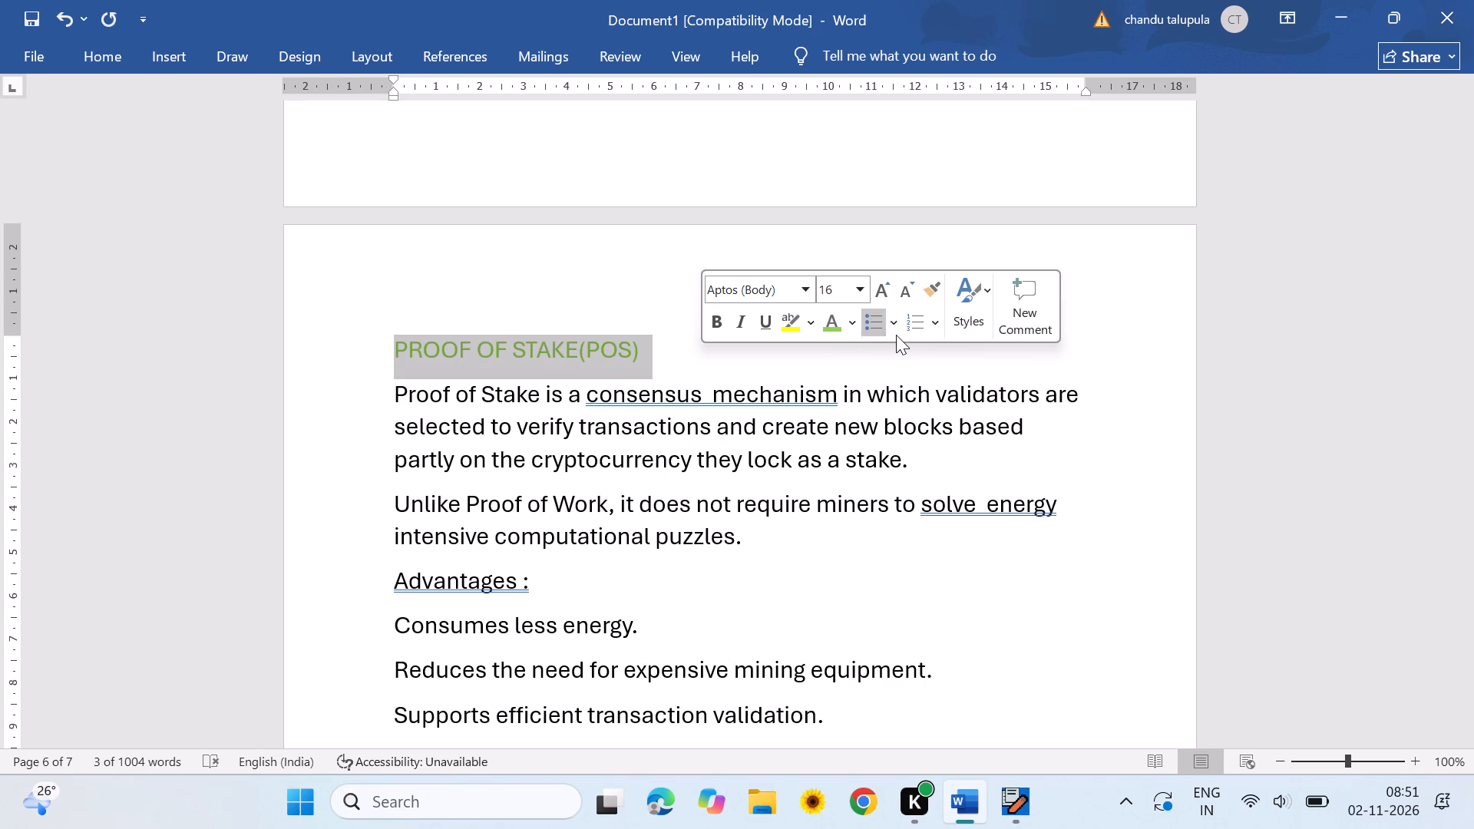
click(937, 392)
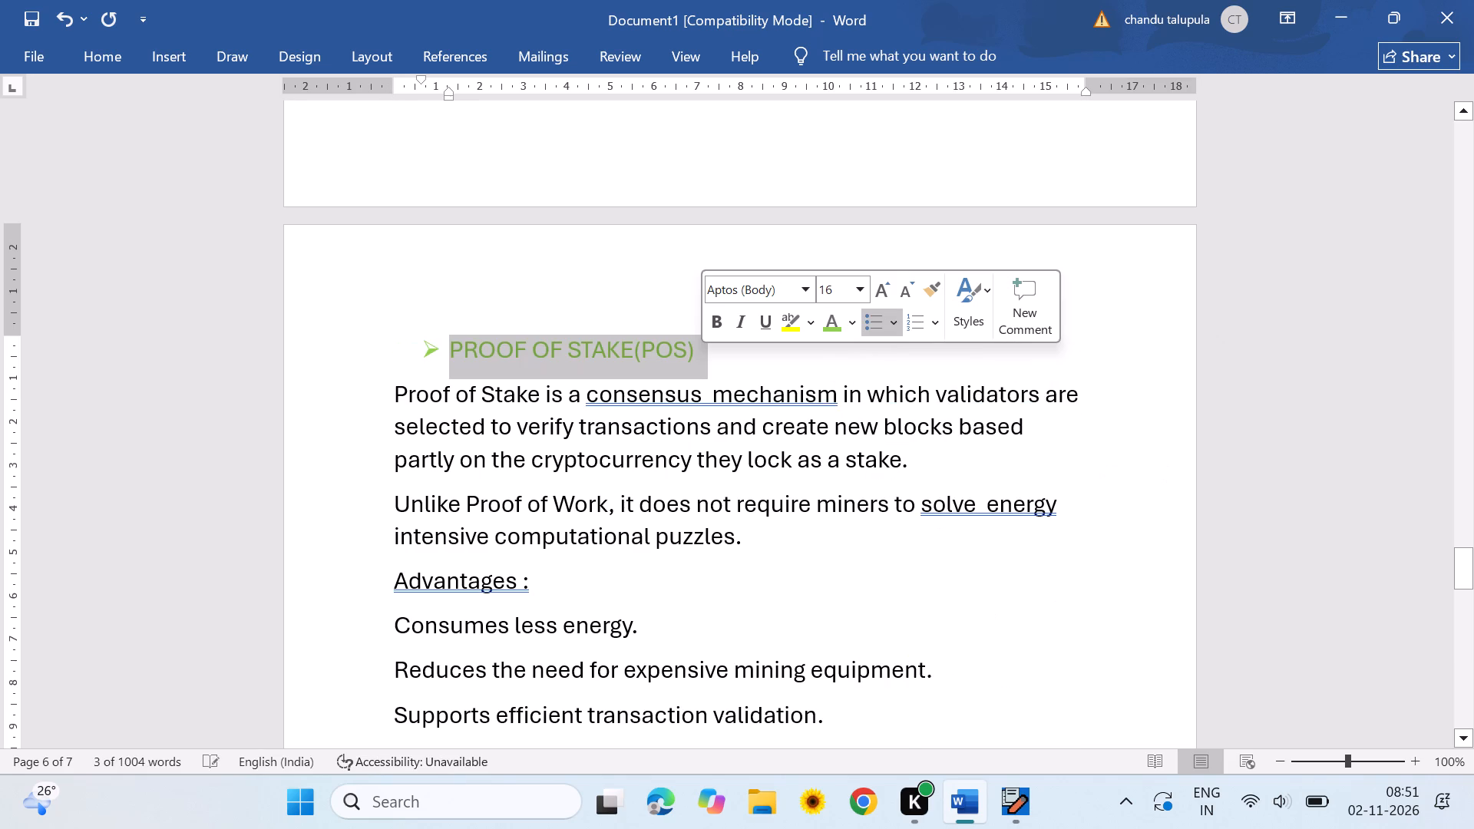
click(87, 54)
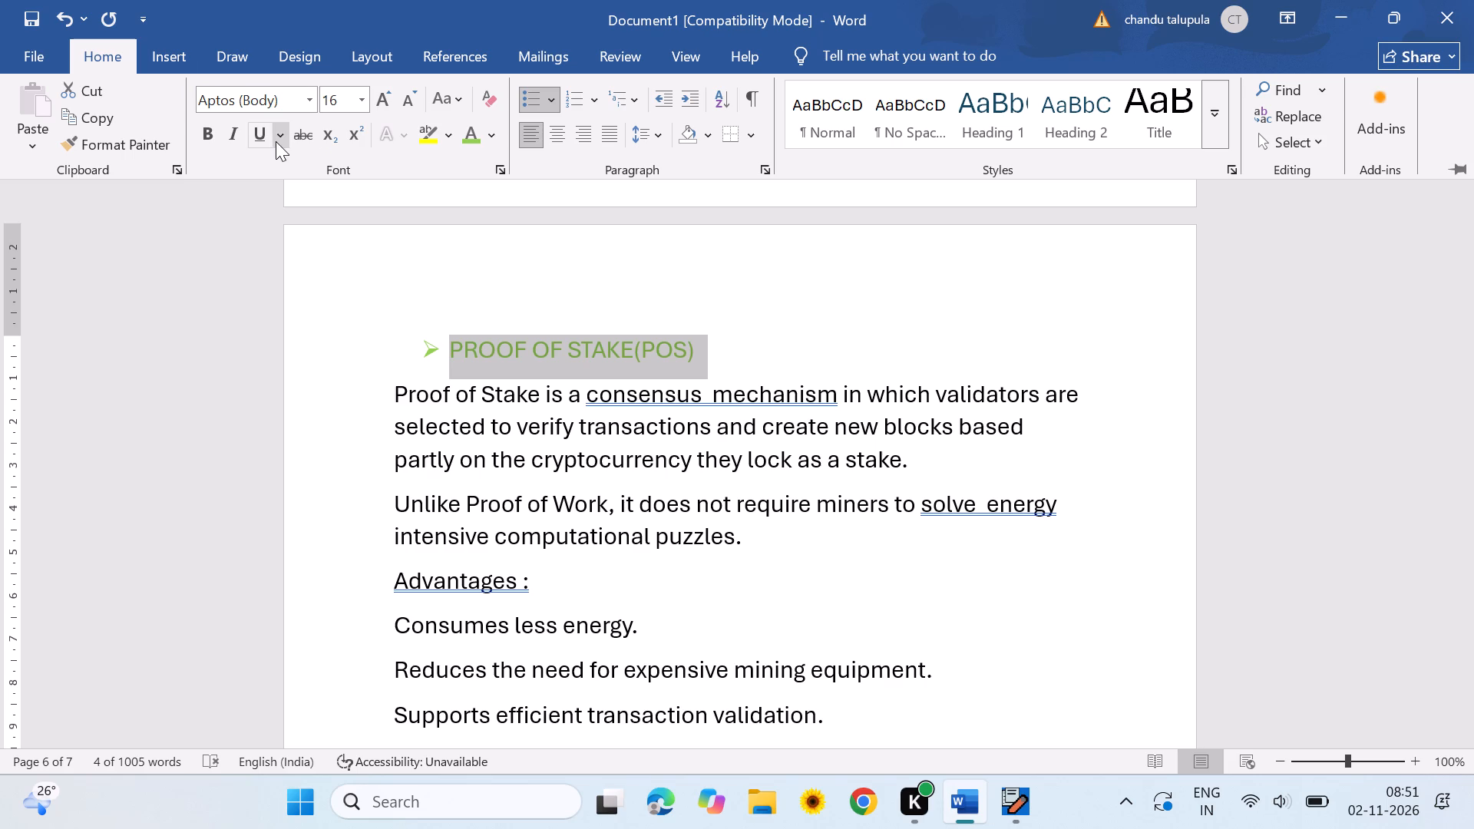
click(276, 142)
click(294, 355)
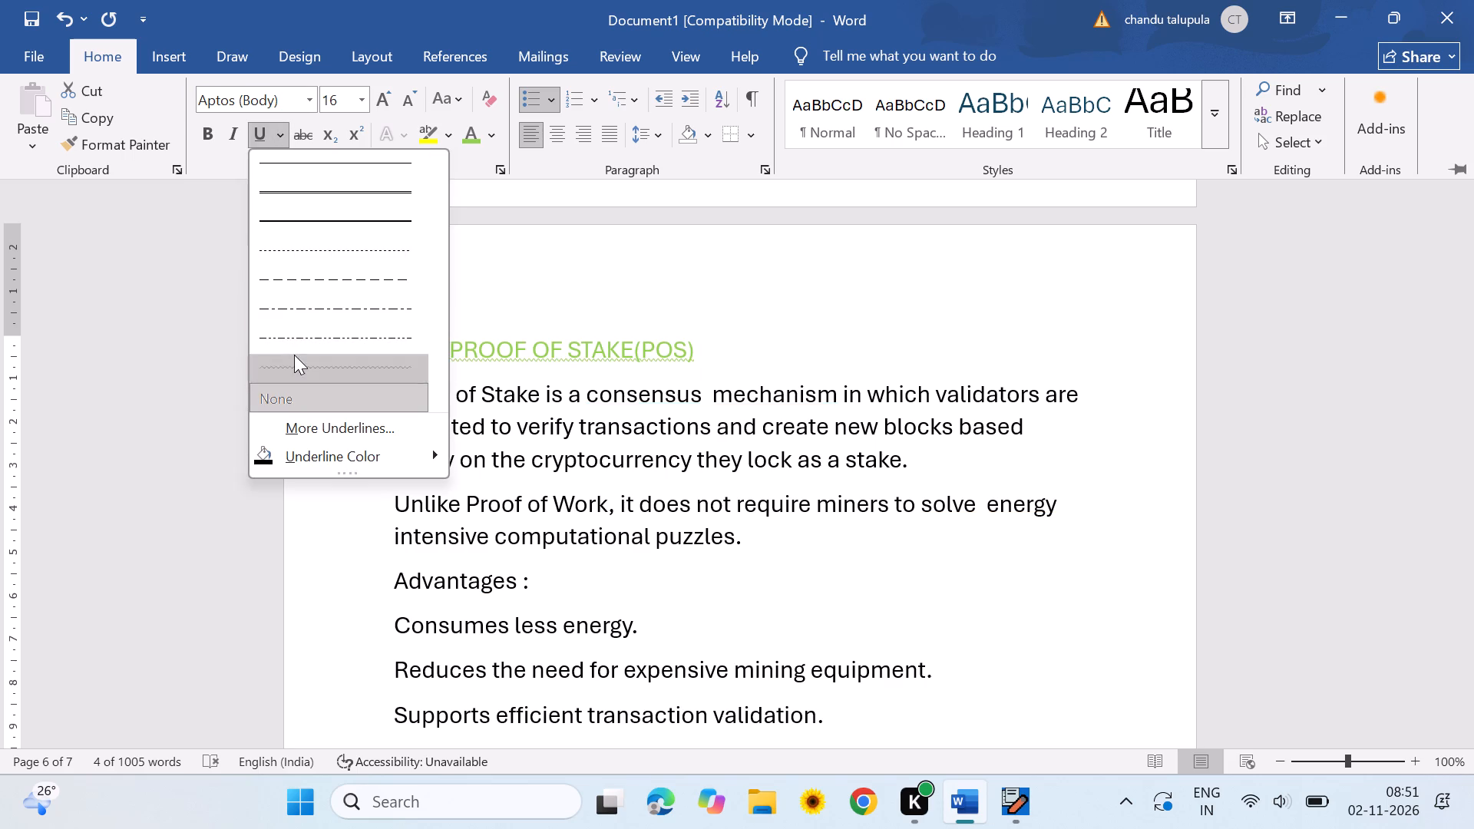
click(803, 315)
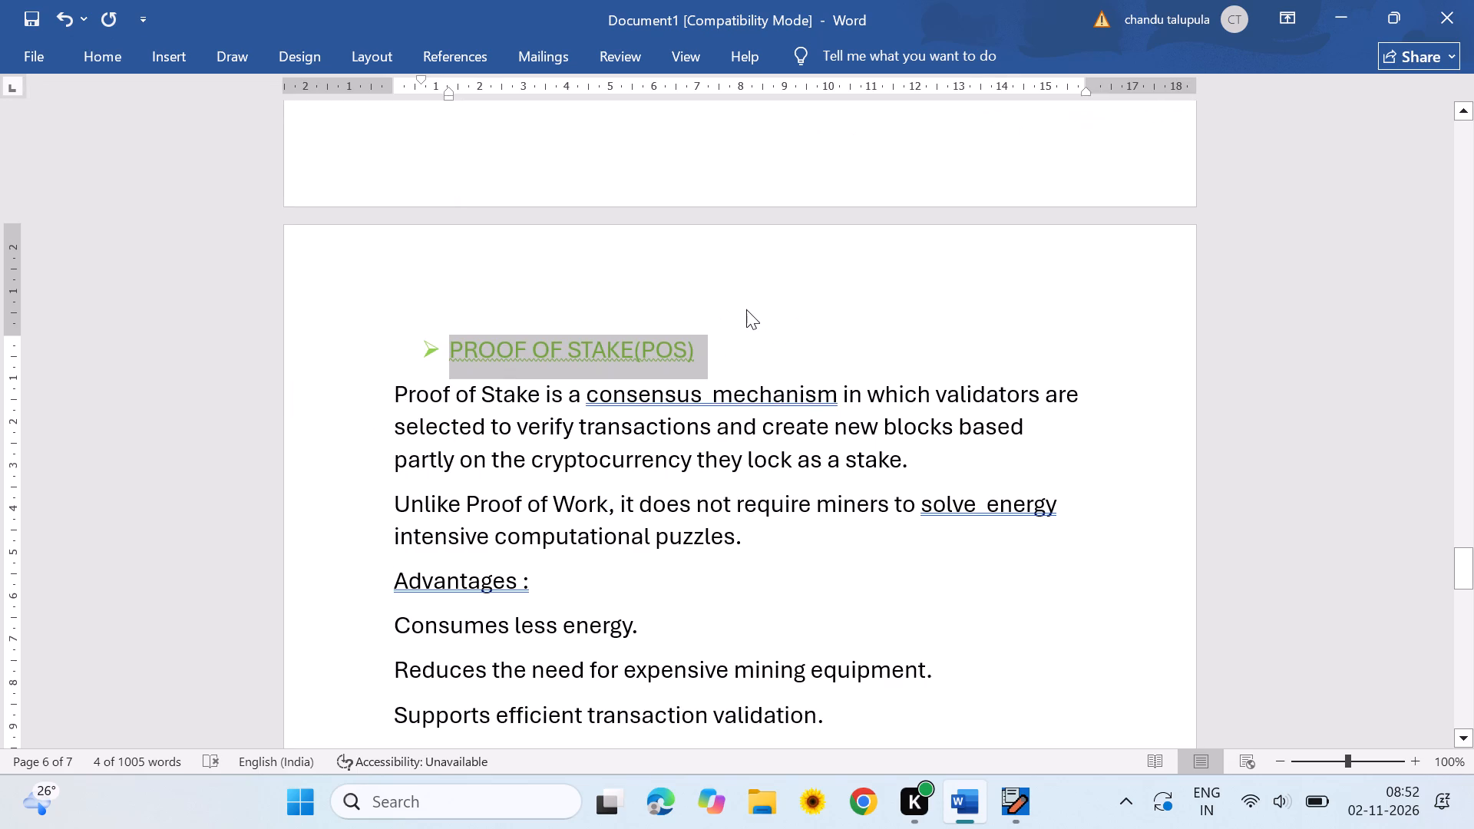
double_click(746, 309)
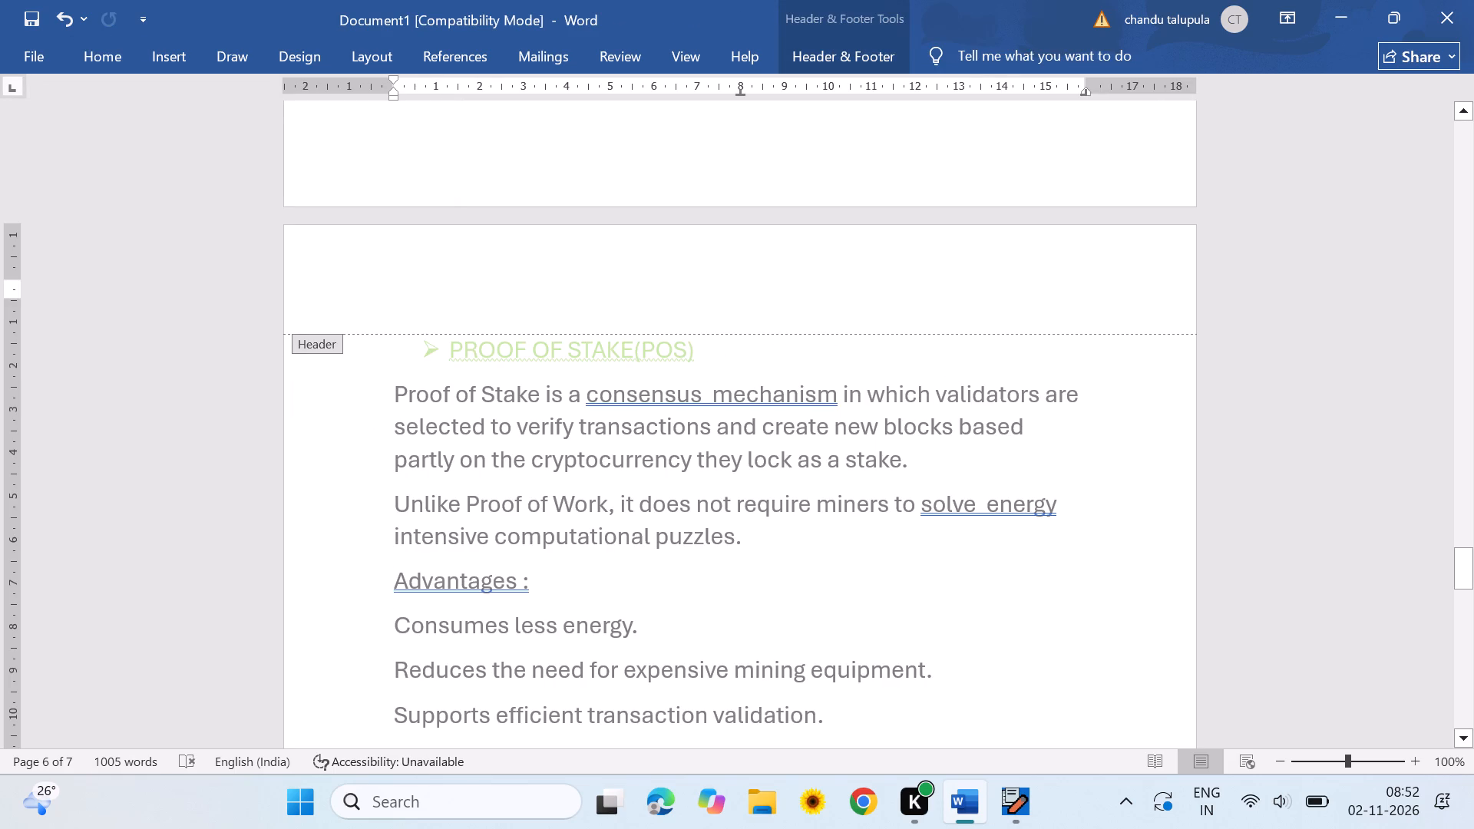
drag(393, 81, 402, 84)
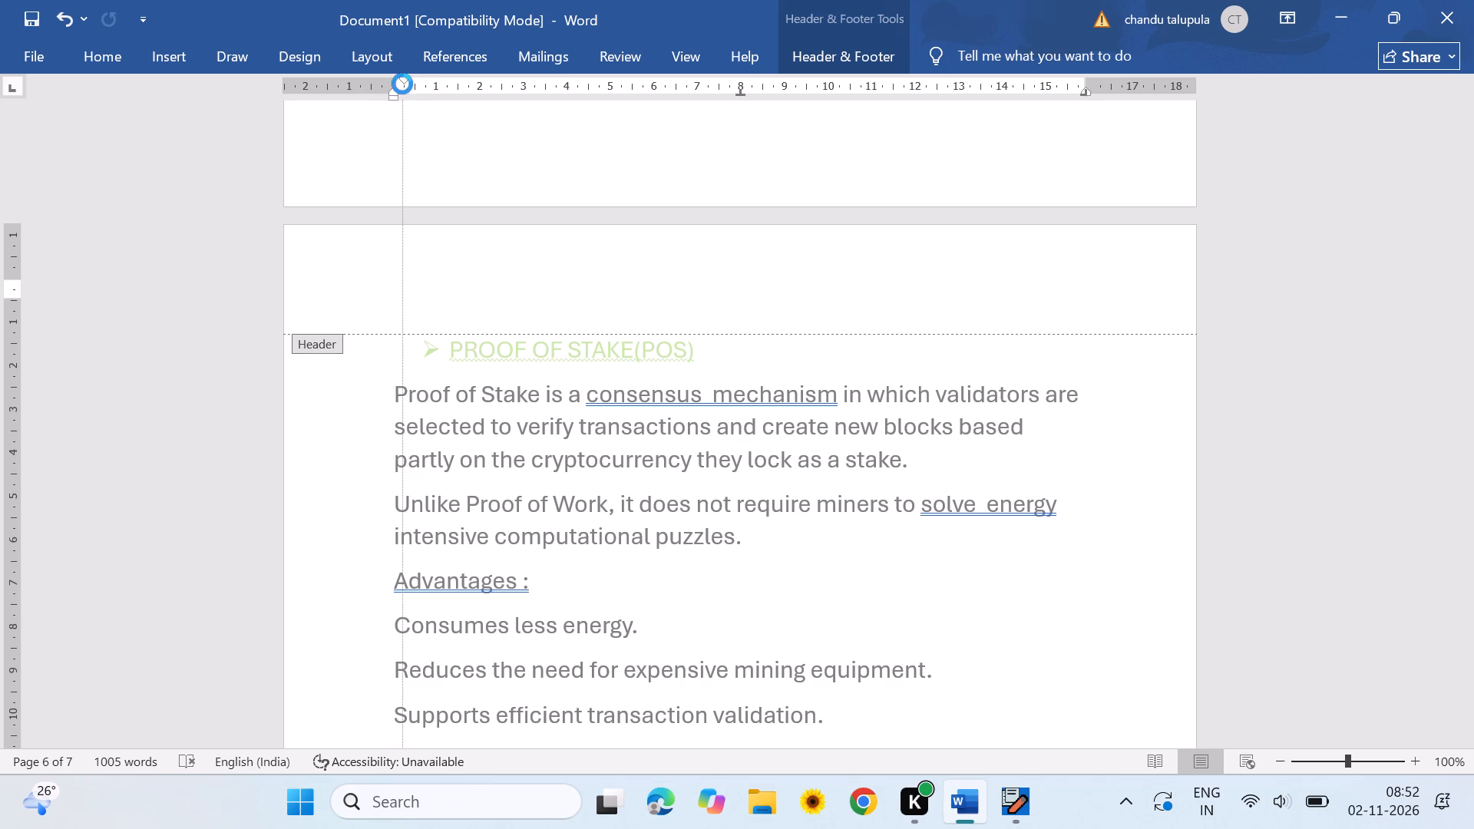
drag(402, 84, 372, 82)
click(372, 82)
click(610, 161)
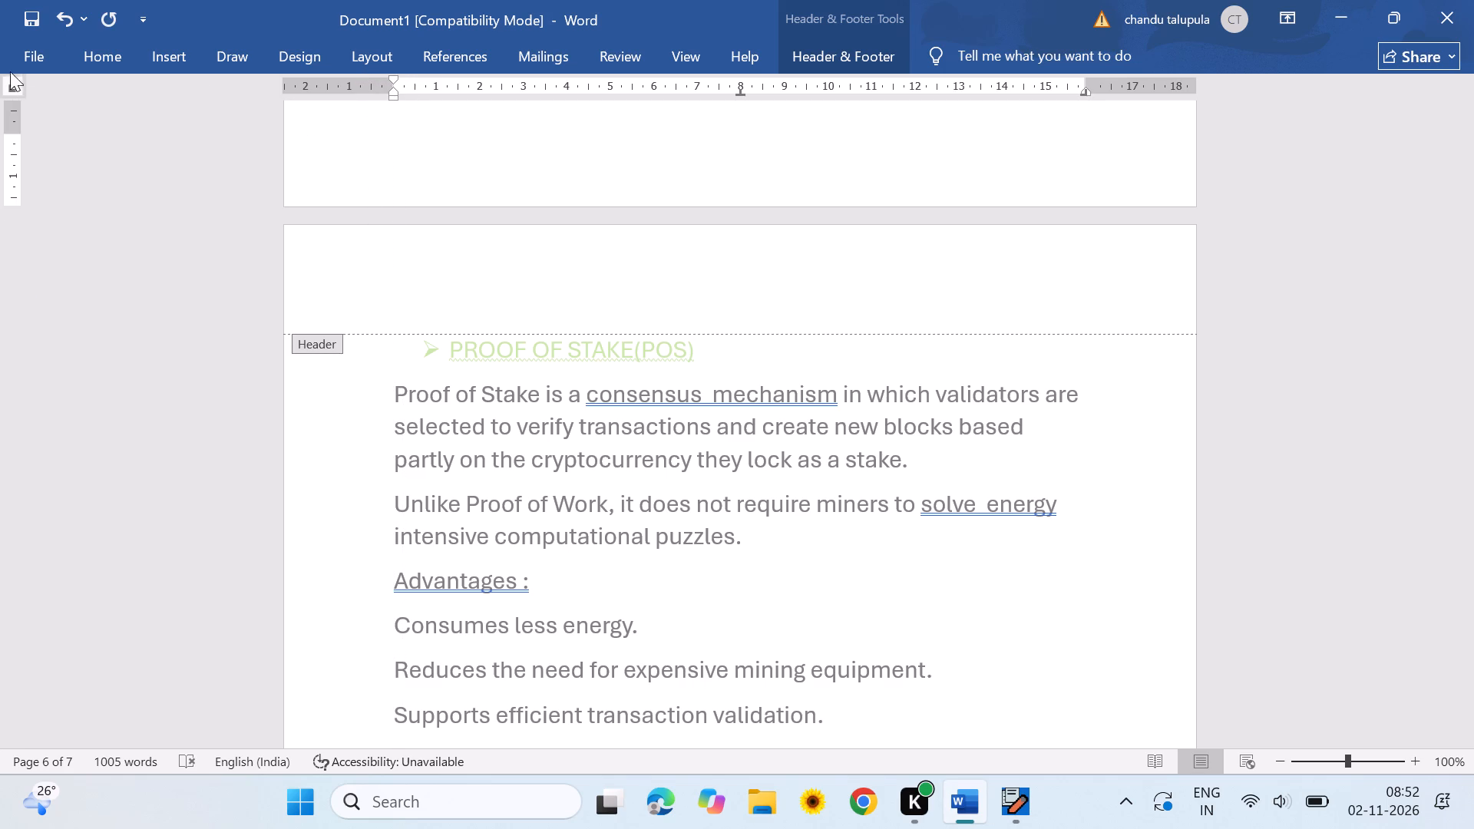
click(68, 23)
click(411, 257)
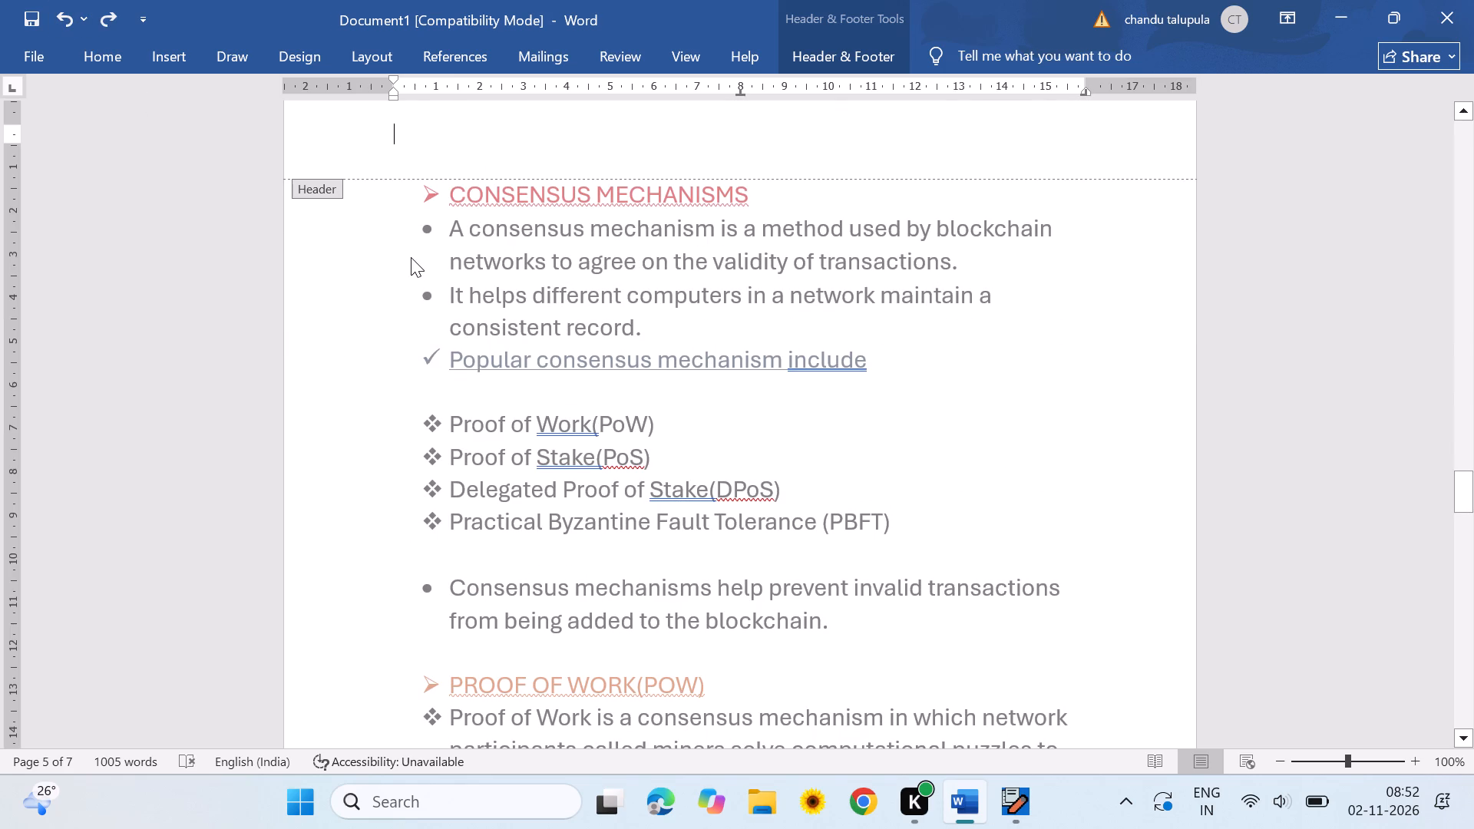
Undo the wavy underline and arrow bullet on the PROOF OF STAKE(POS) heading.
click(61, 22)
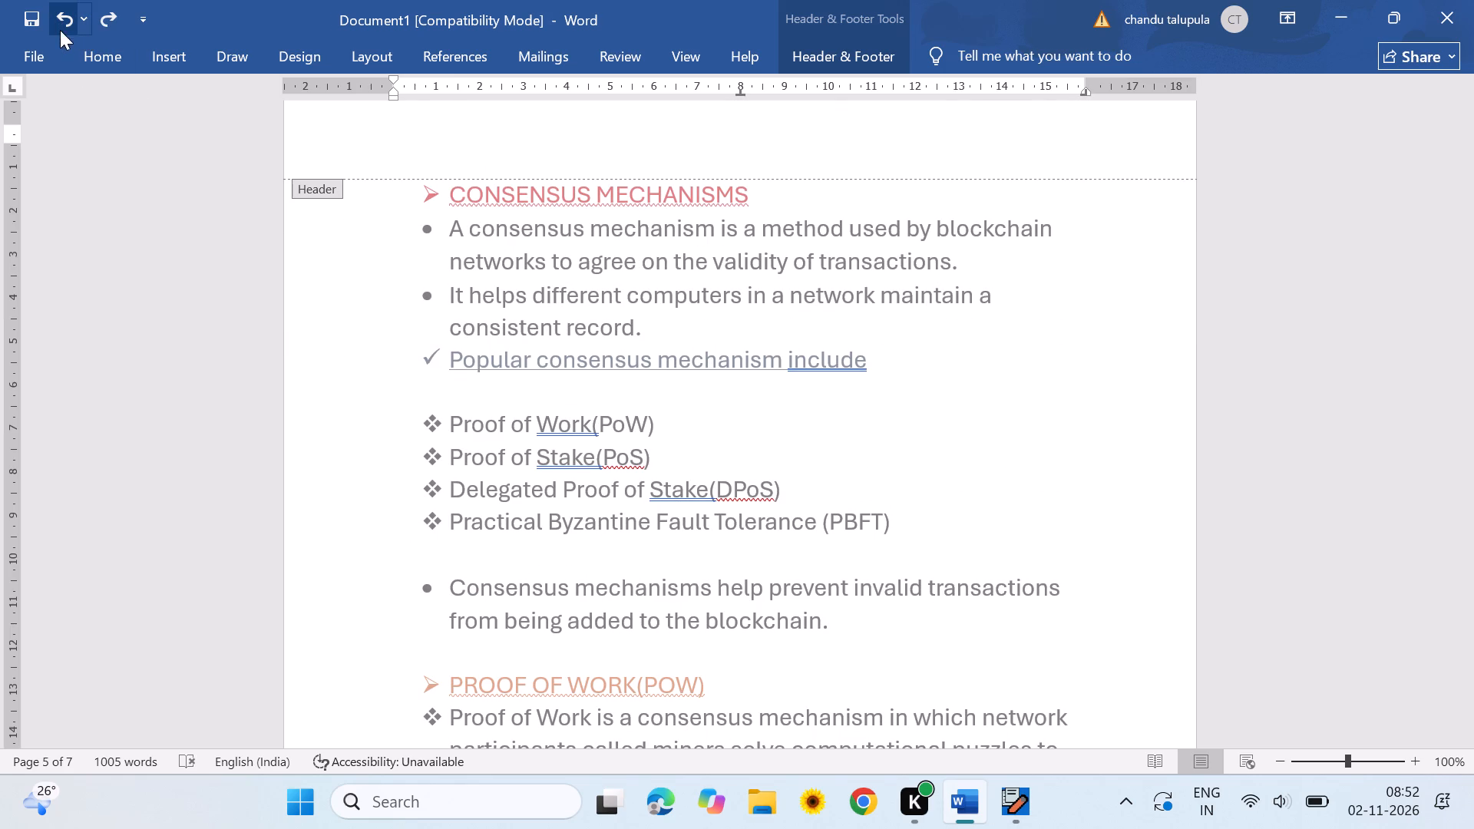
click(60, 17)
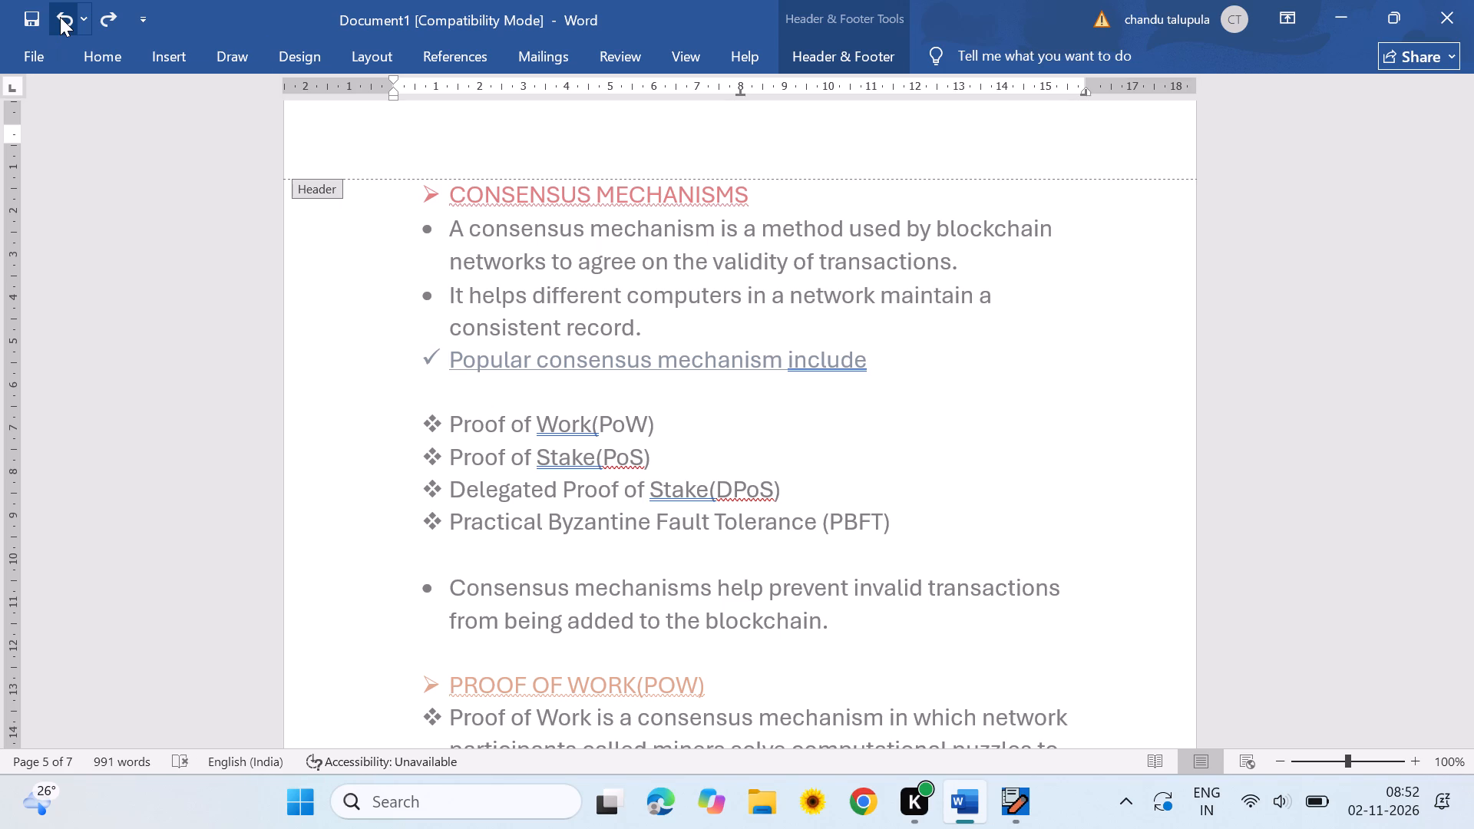
Shift the indents of the empty header paragraph on page 4 outward past the left margin.
click(496, 343)
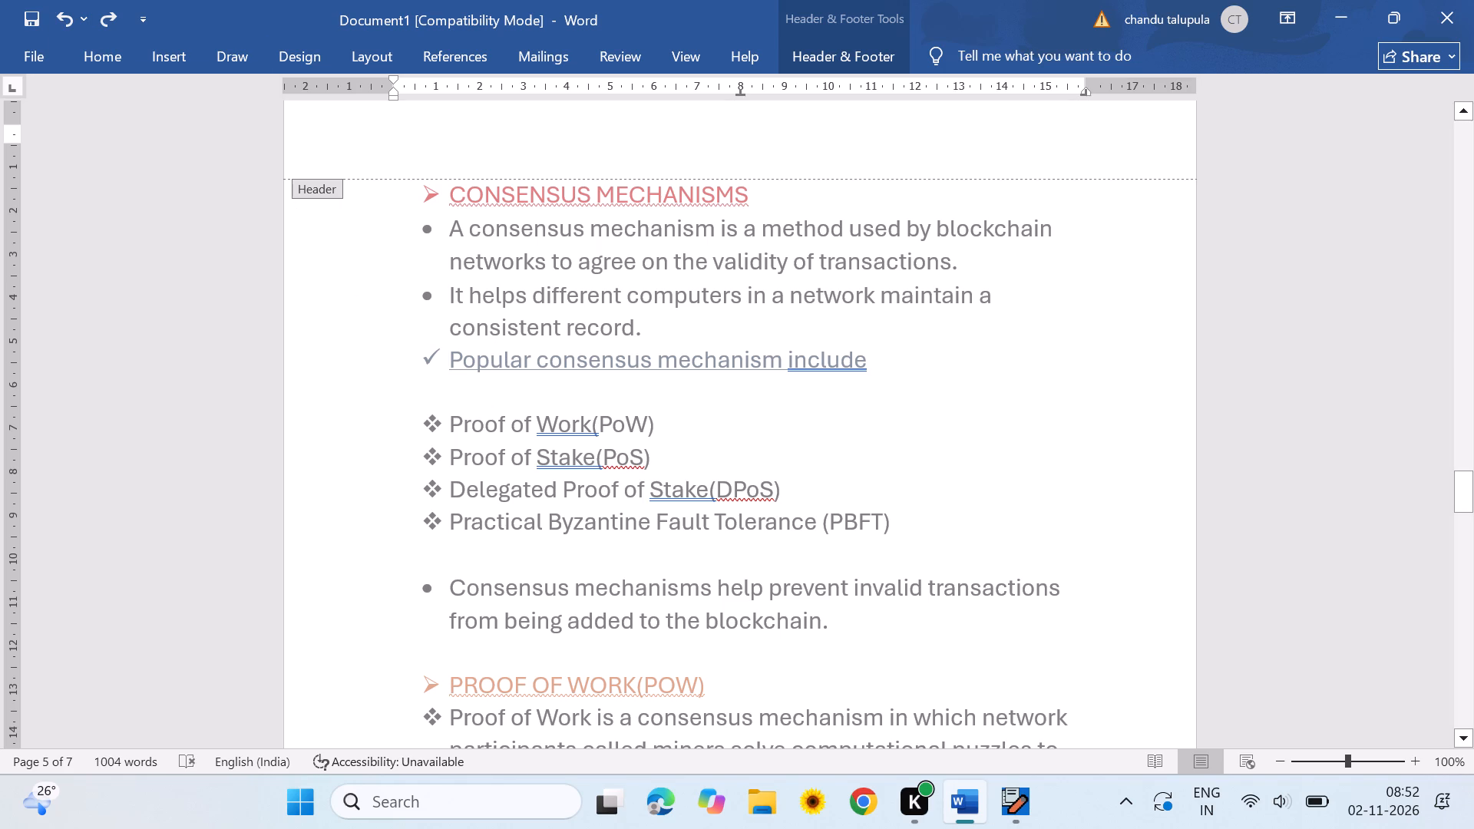
drag(1471, 492, 1471, 464)
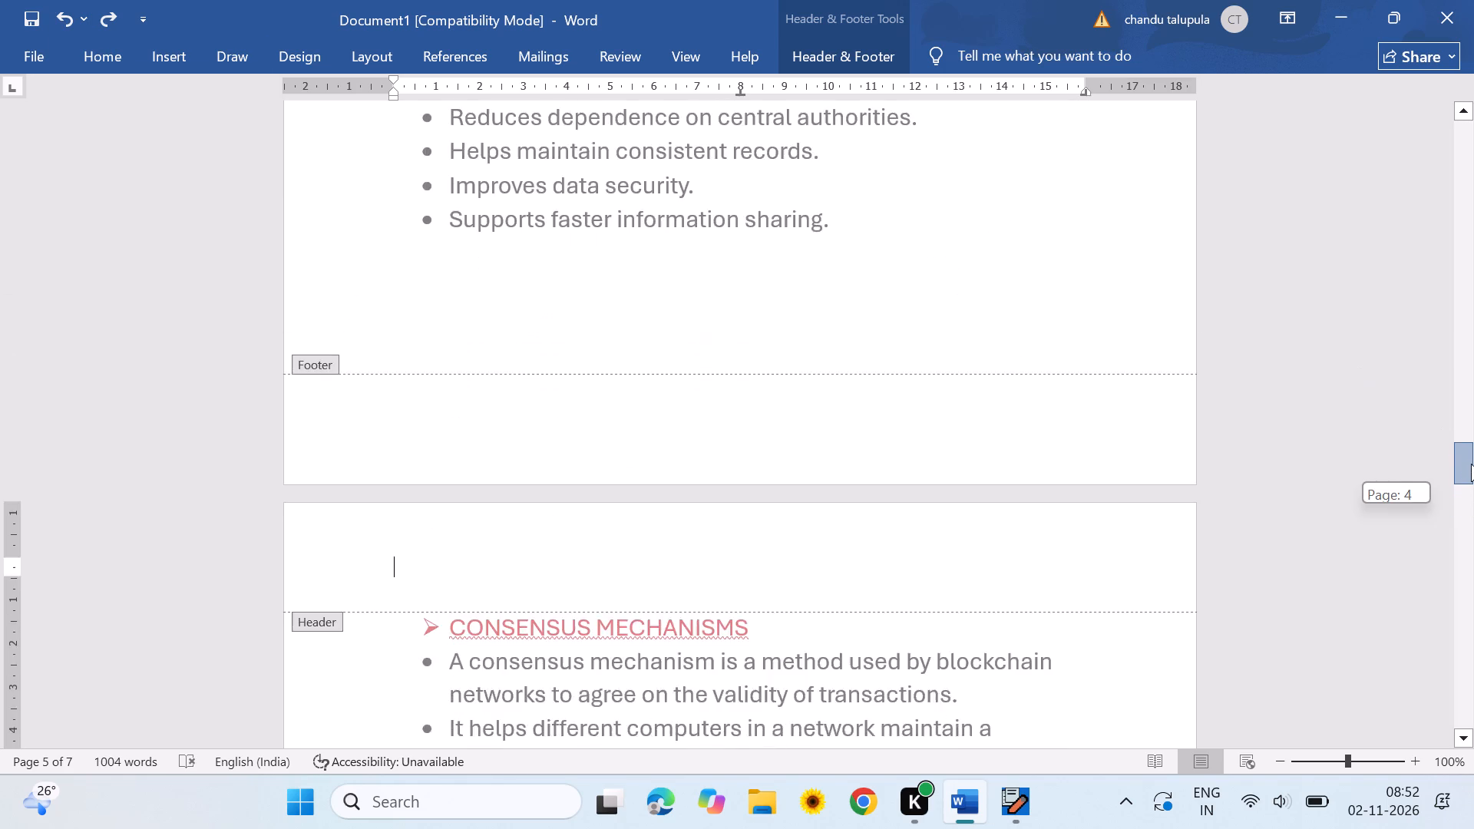
drag(1471, 464, 1467, 451)
click(977, 487)
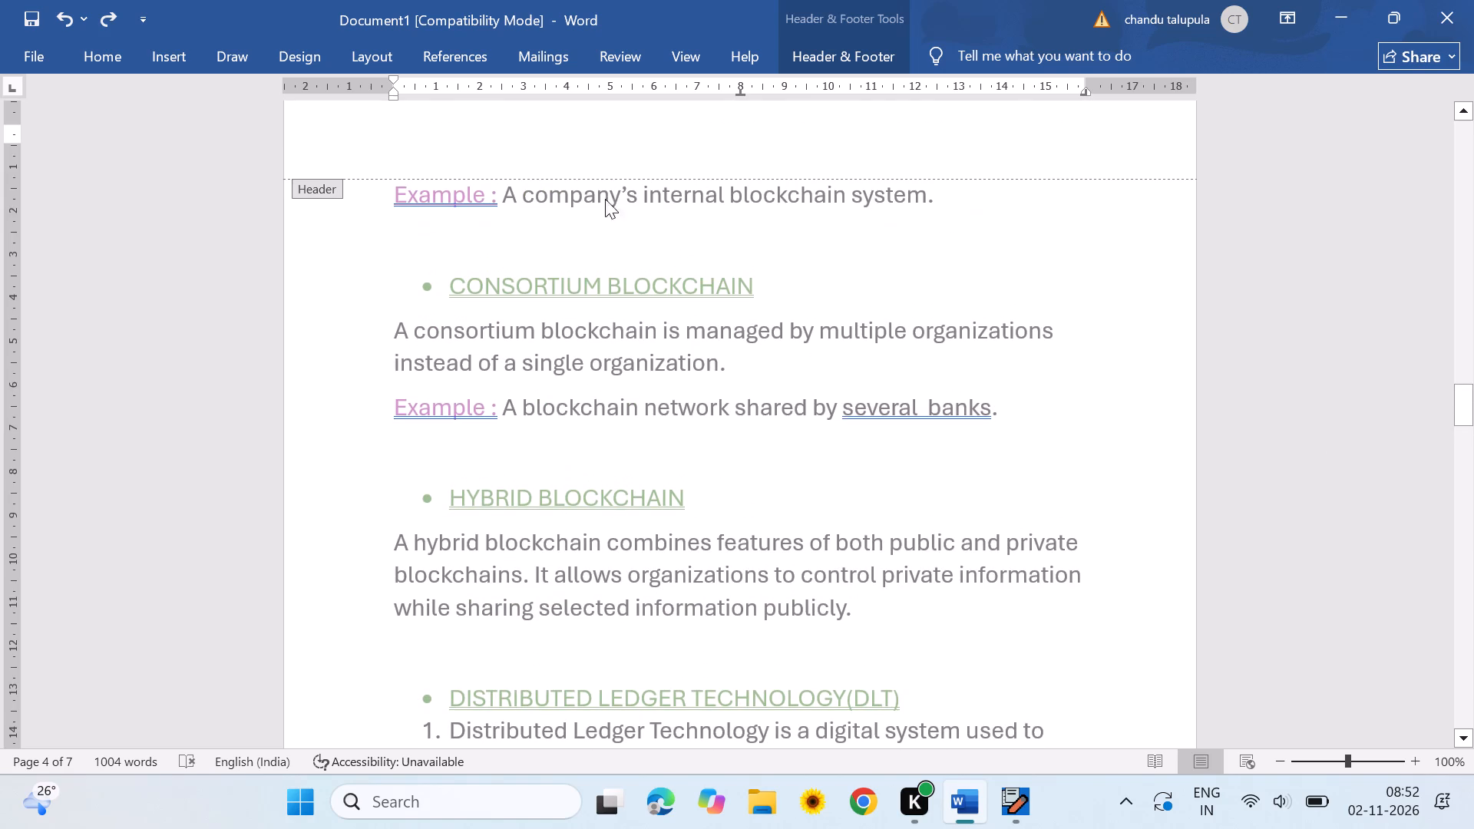
drag(391, 90, 428, 94)
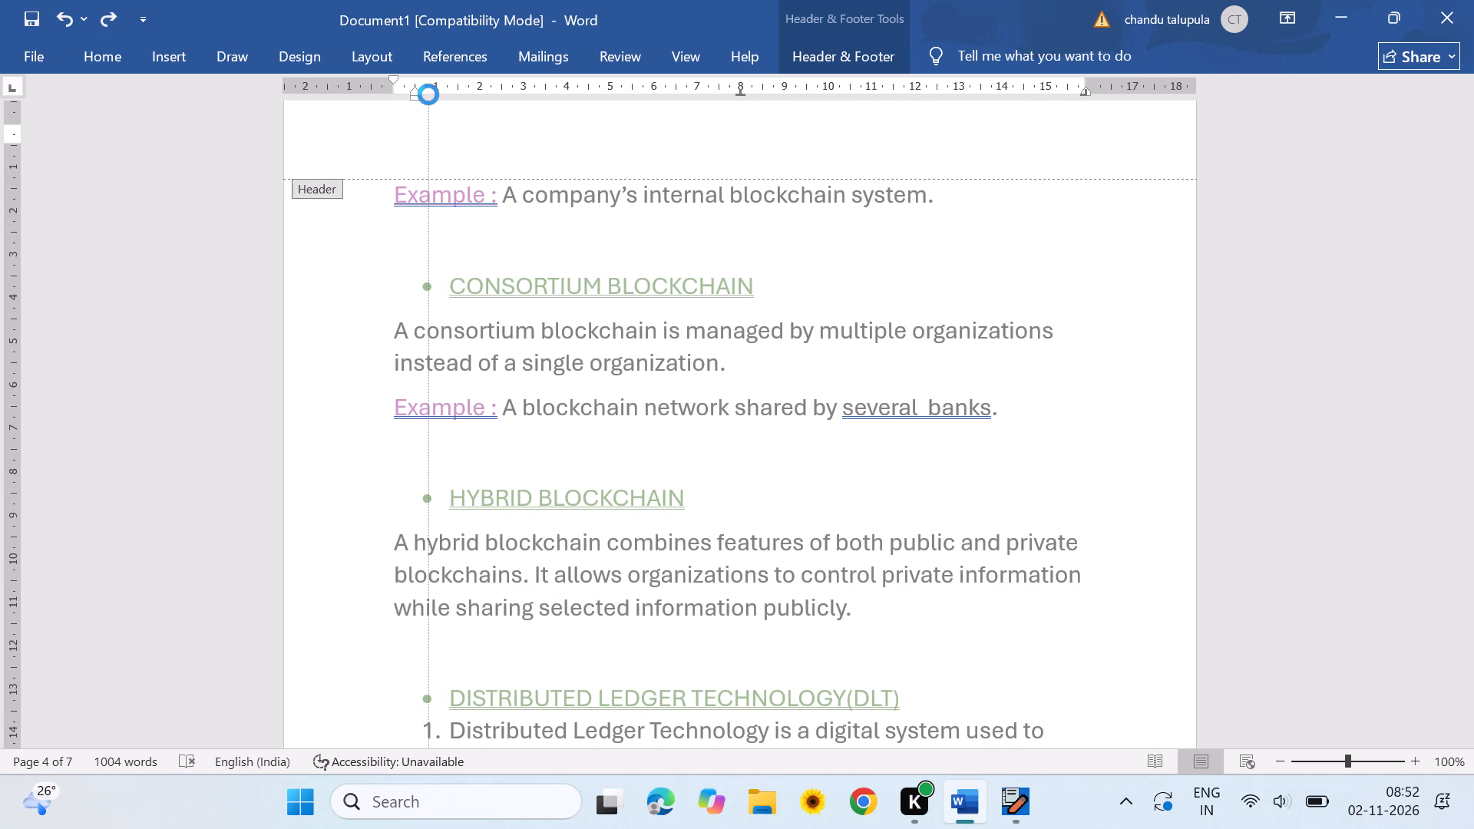
drag(428, 94, 370, 97)
drag(370, 97, 391, 144)
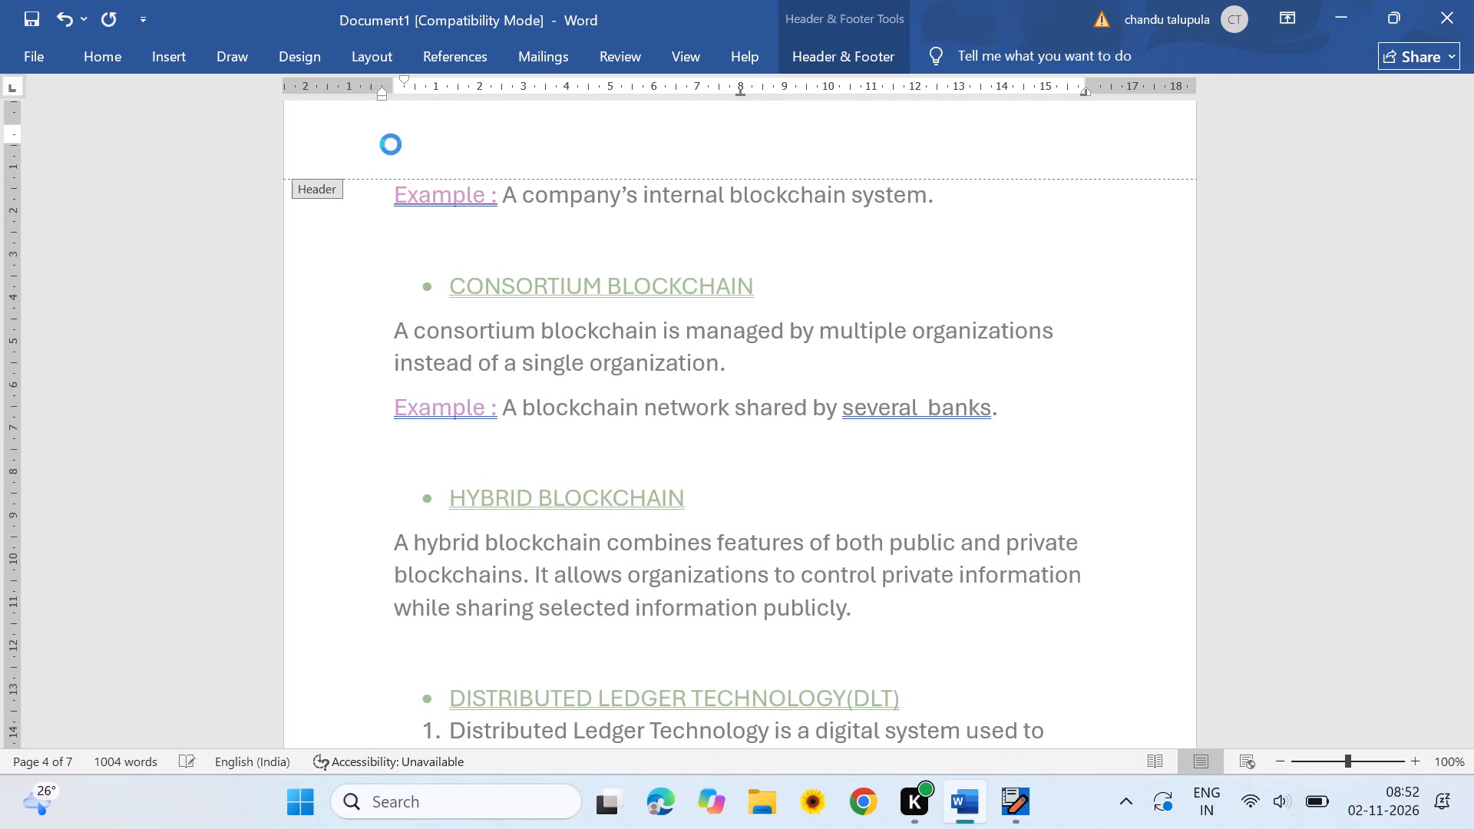
drag(391, 144, 362, 139)
click(362, 139)
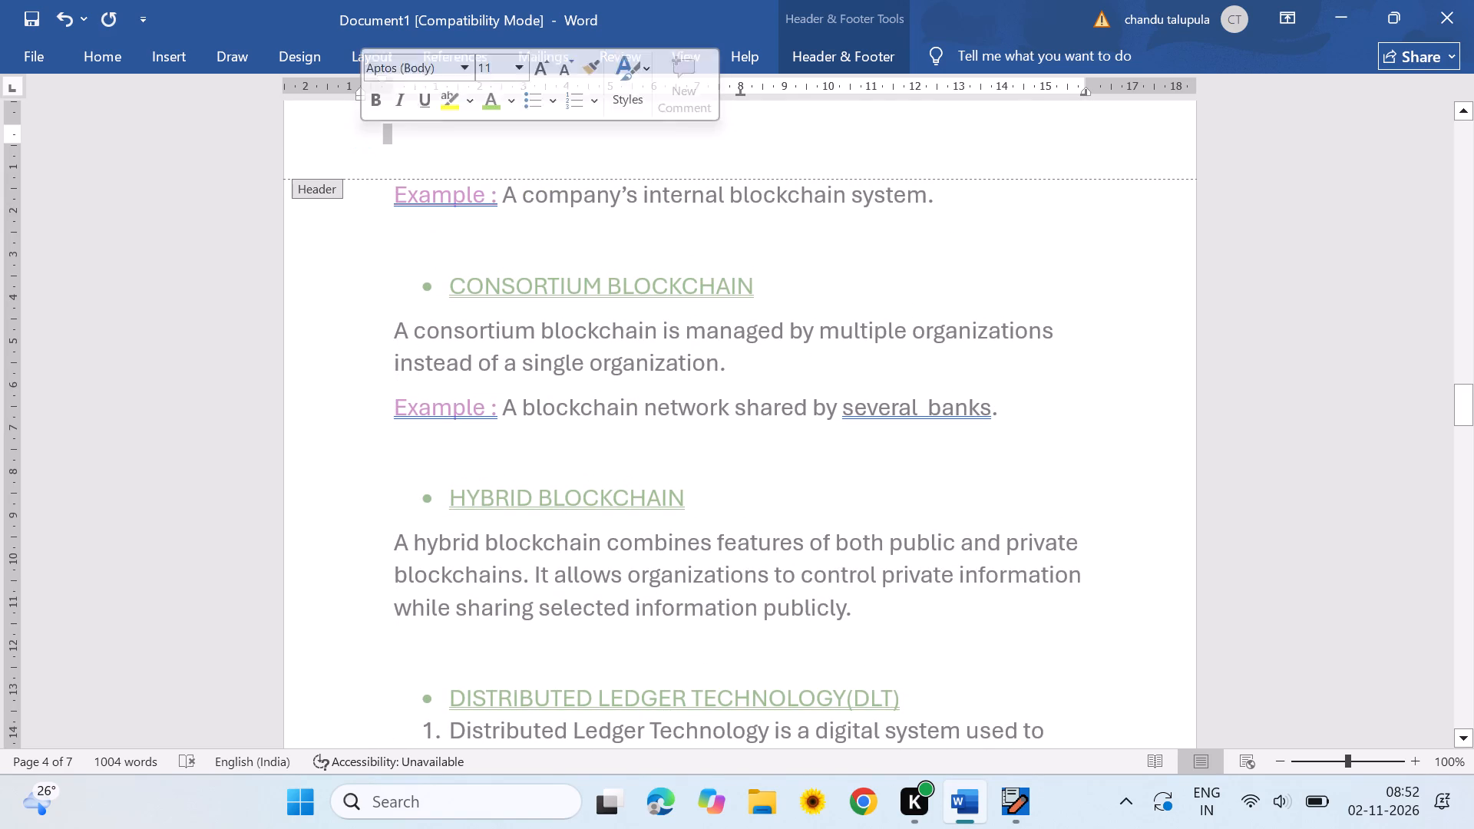
Close header editing and return to the body text after "A company's internal blockchain system.".
click(305, 187)
double_click(305, 187)
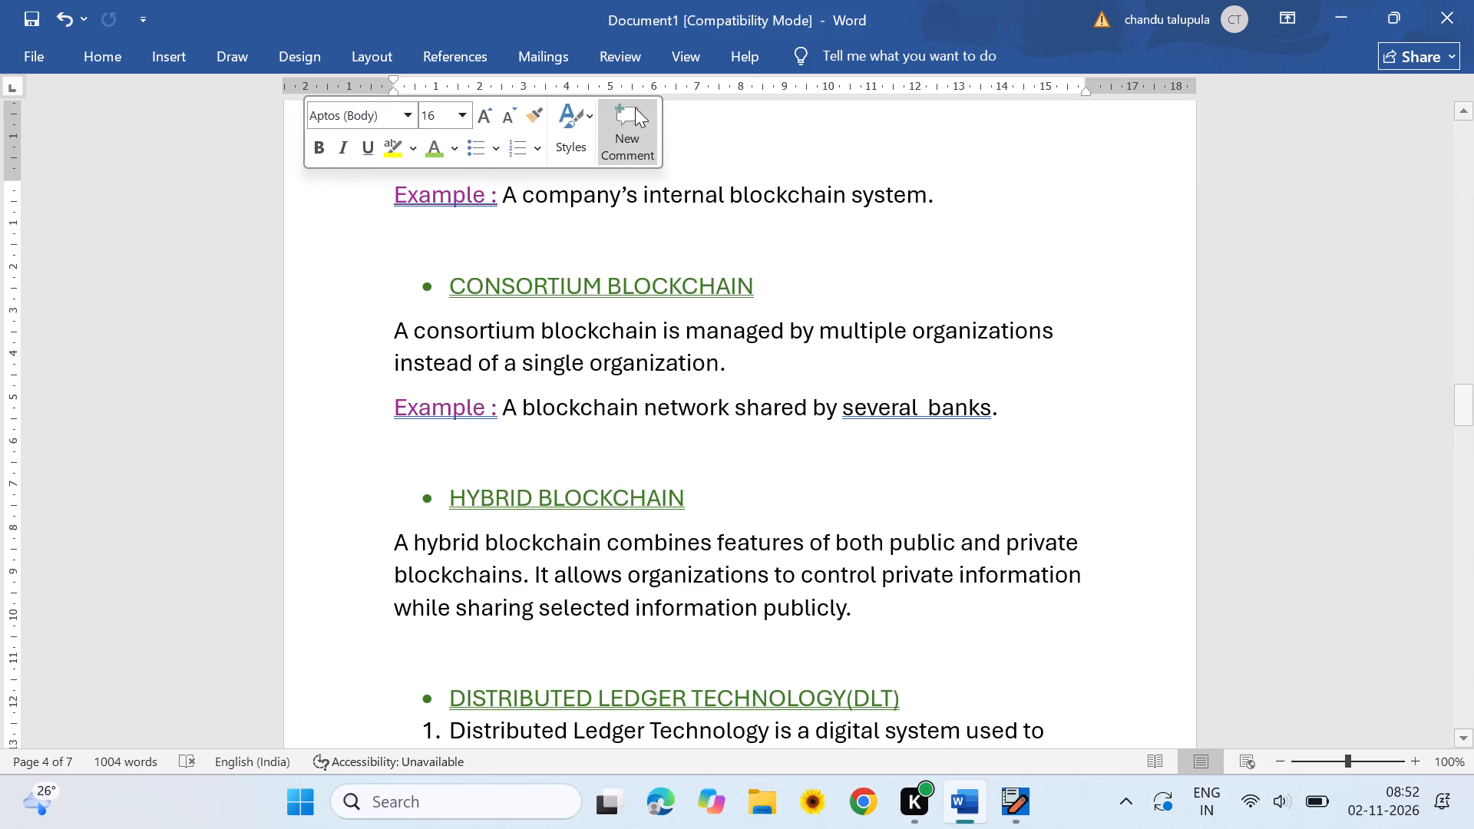
click(1057, 195)
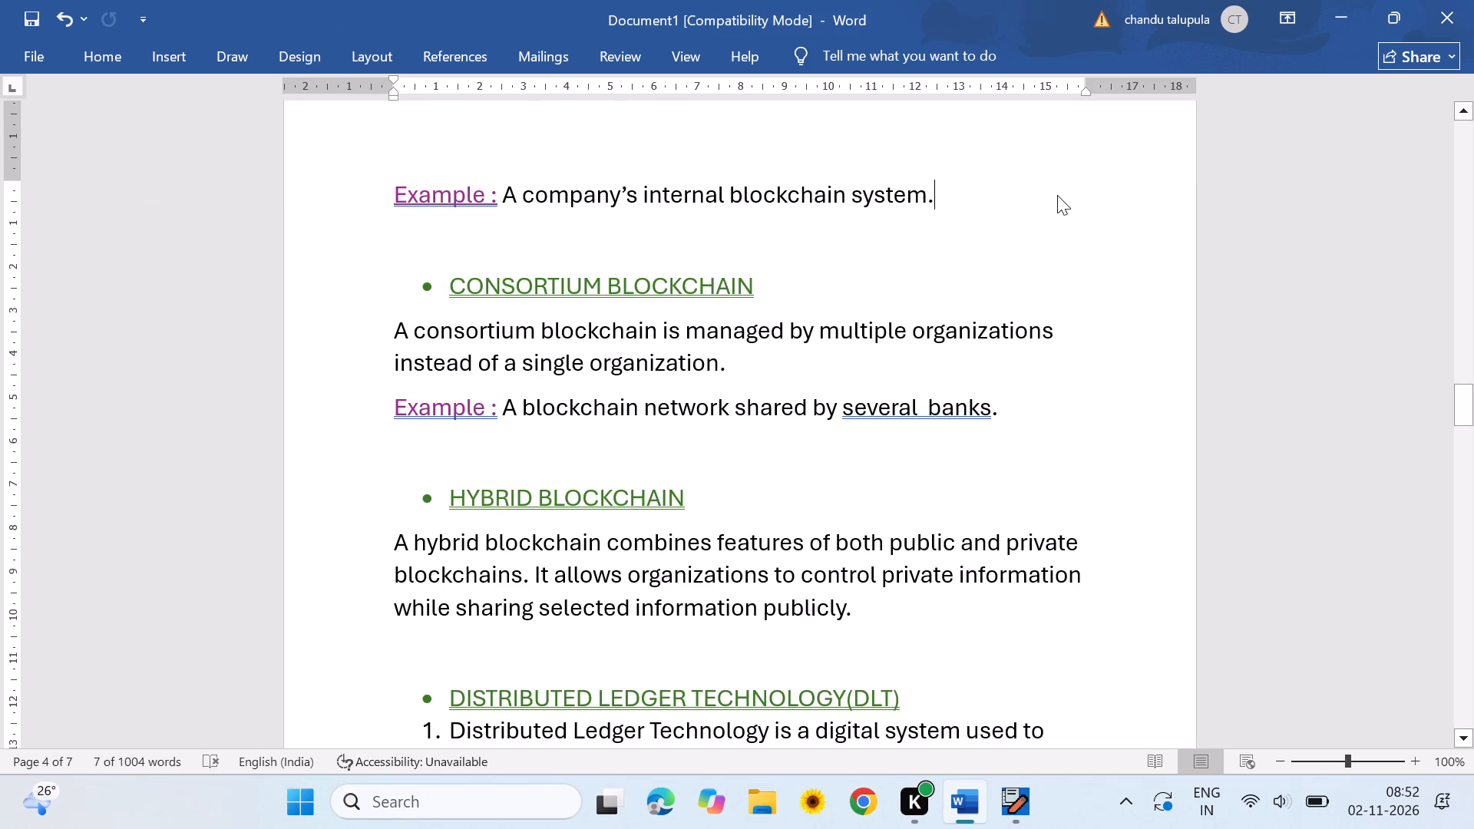
Give the light green PROOF OF STAKE(POS) heading an arrow bullet and a wavy underline.
drag(1466, 399, 1469, 434)
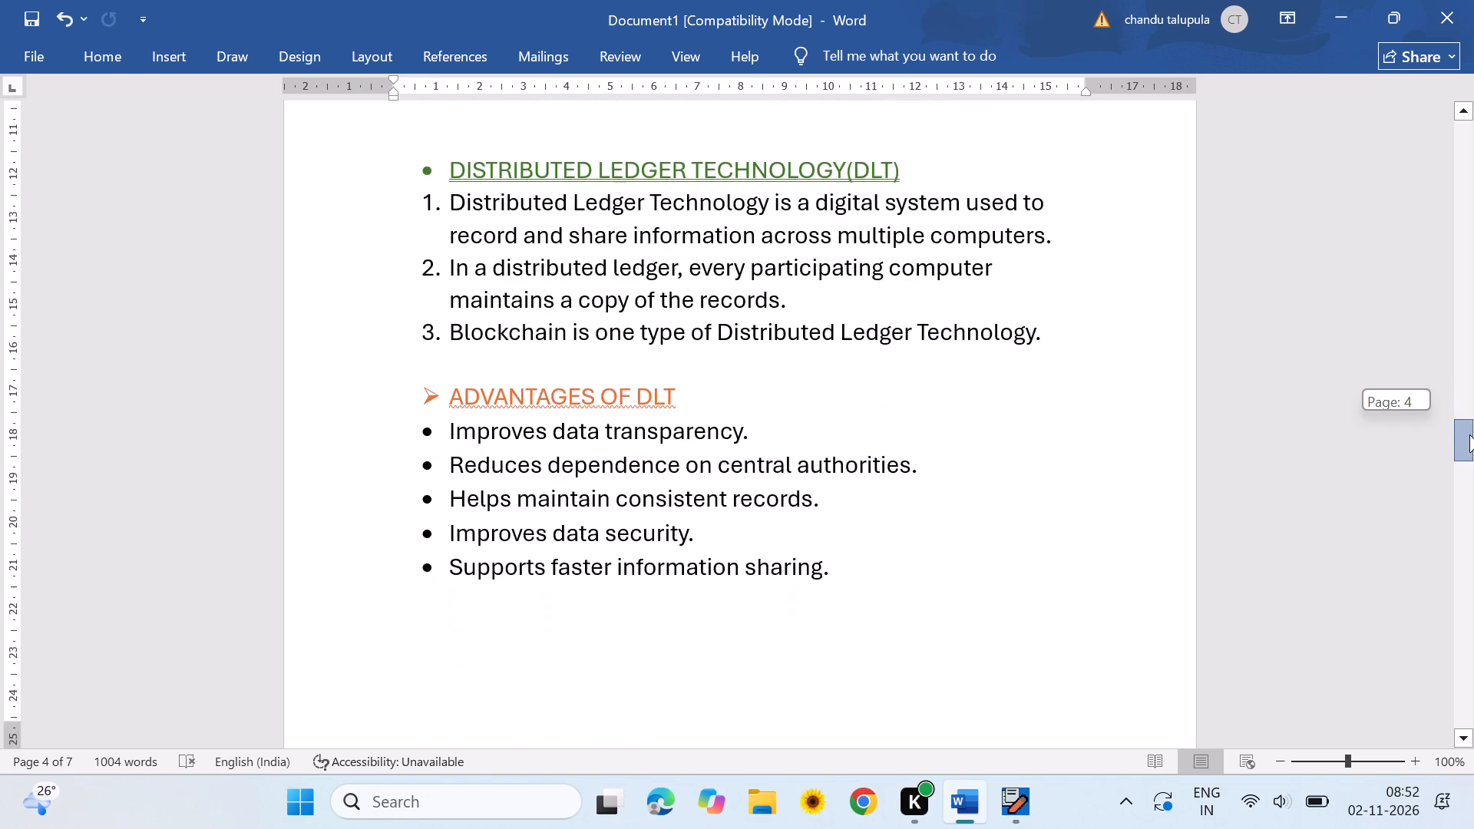
drag(1469, 434, 1471, 492)
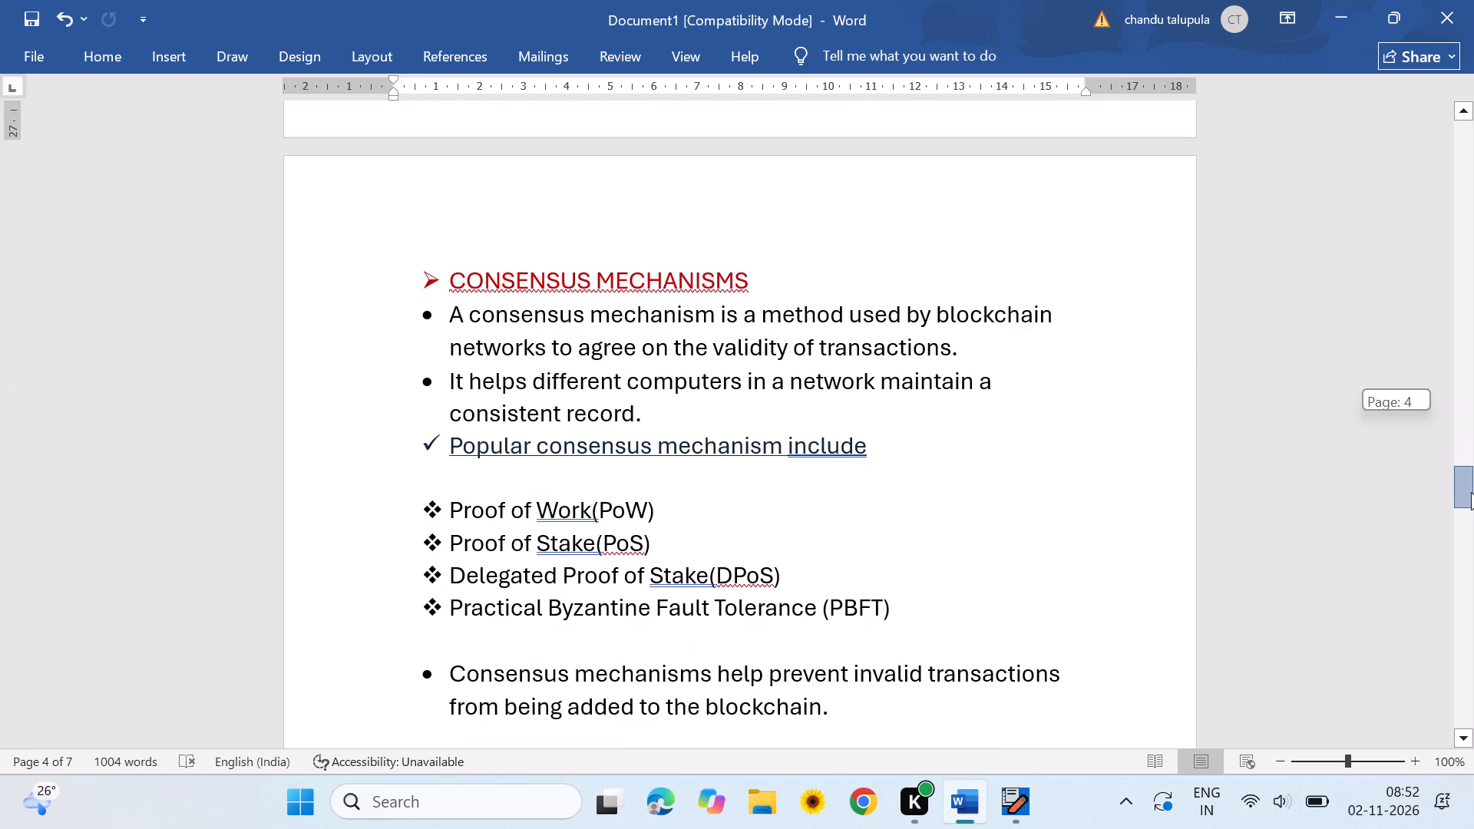
drag(1471, 492, 1467, 539)
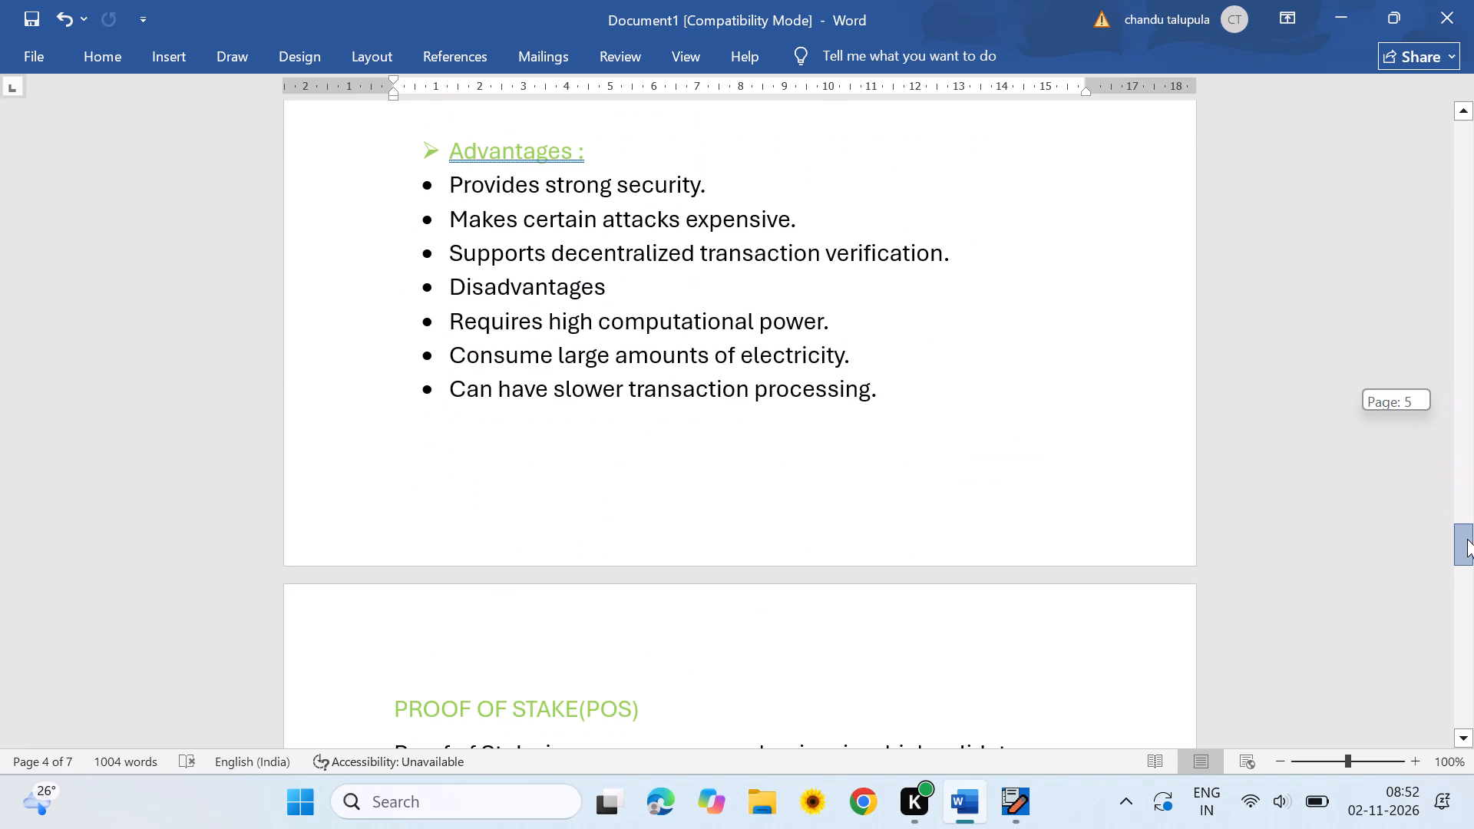
drag(1467, 539, 1462, 574)
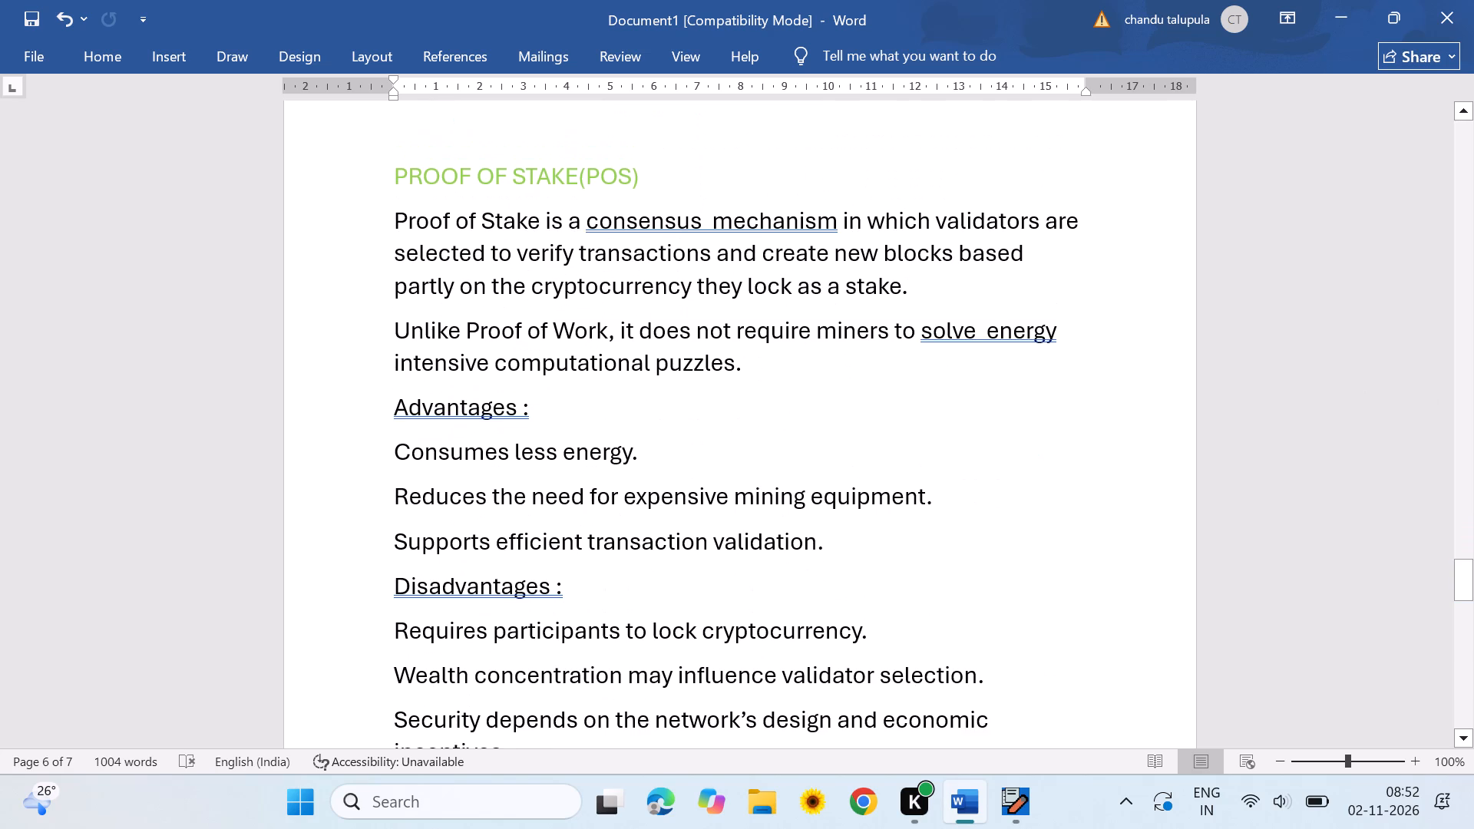
drag(384, 167, 664, 183)
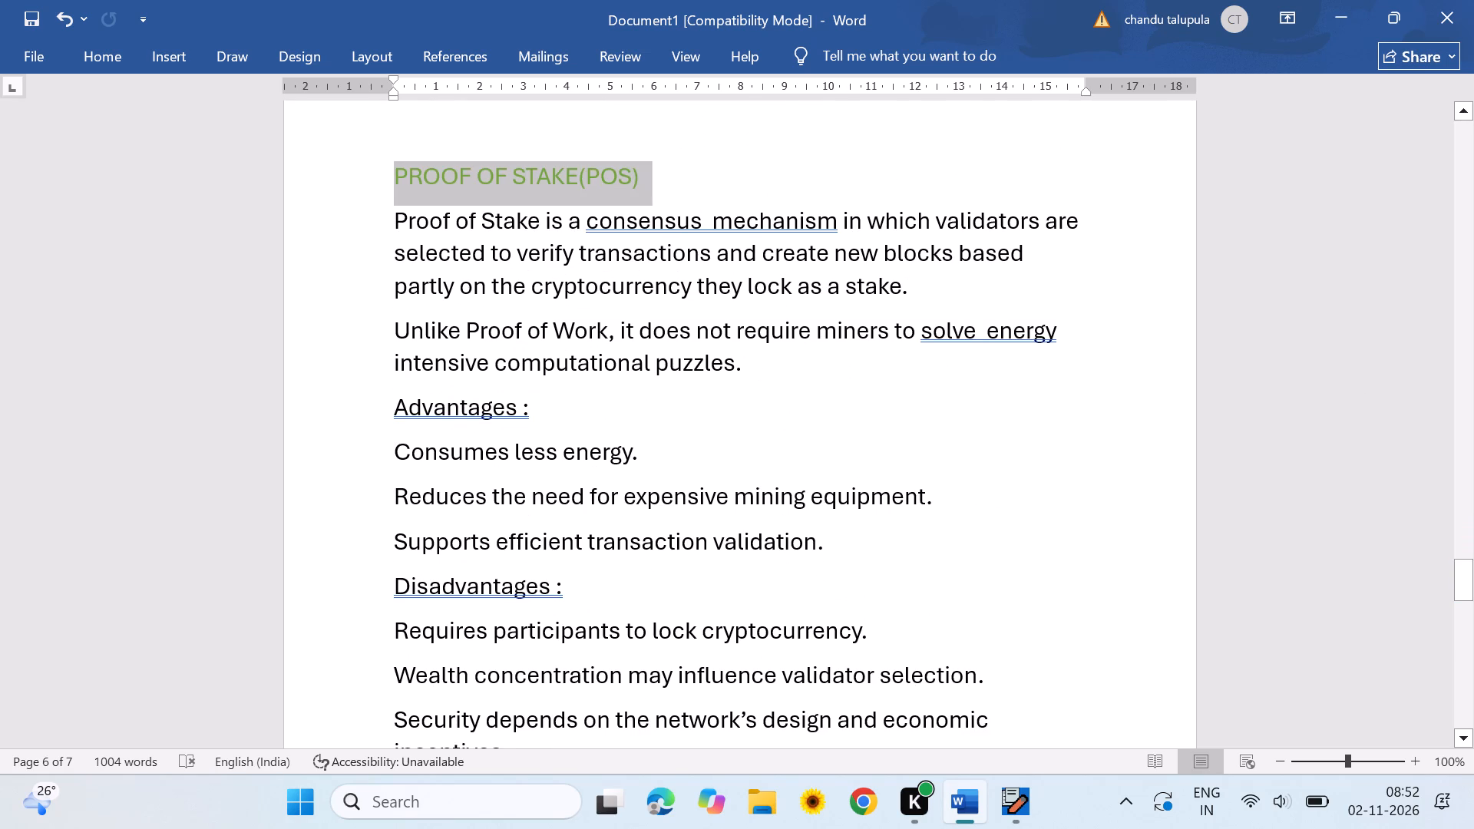
drag(664, 183, 665, 184)
click(854, 151)
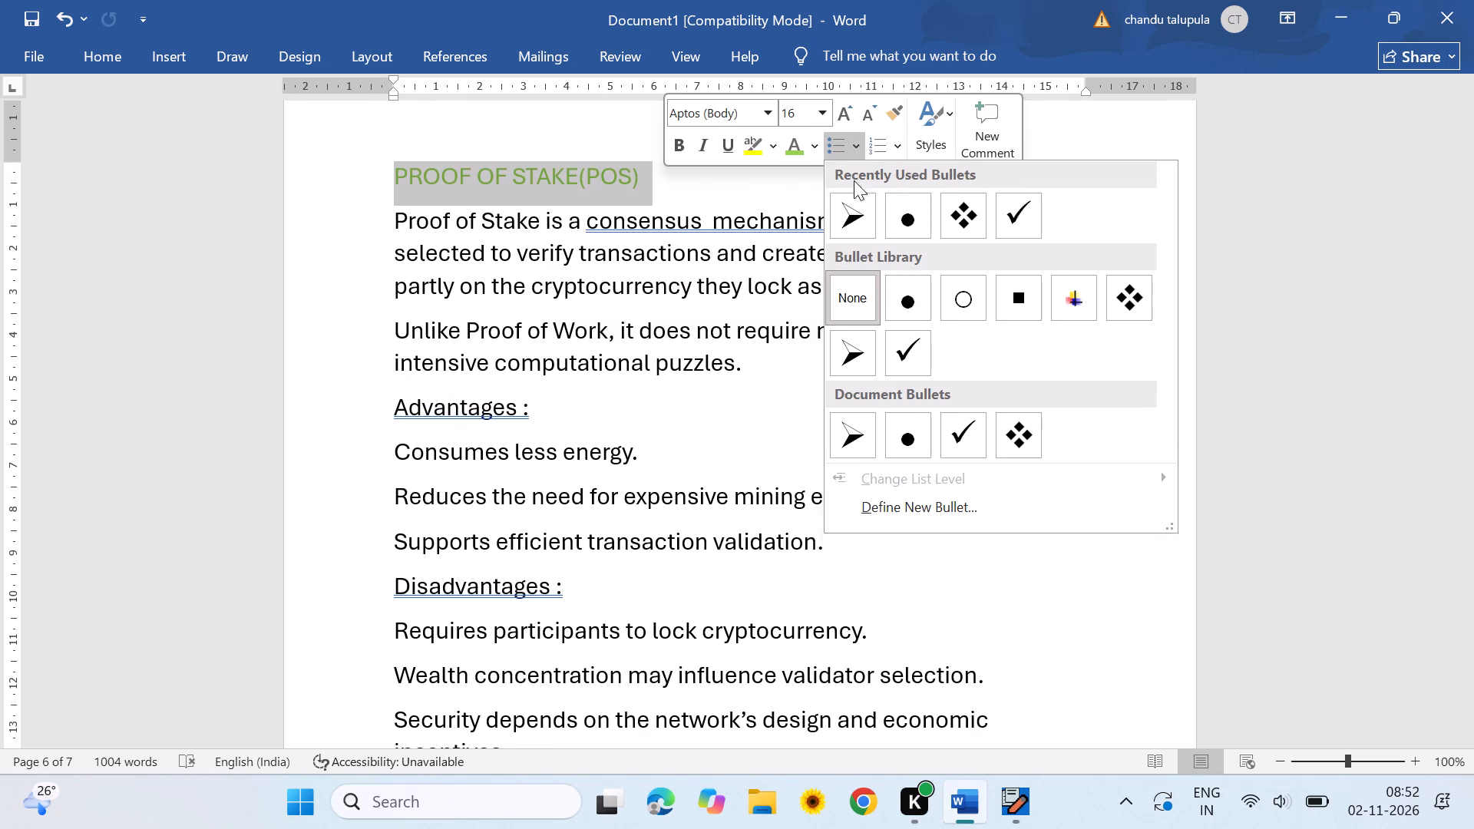
click(854, 220)
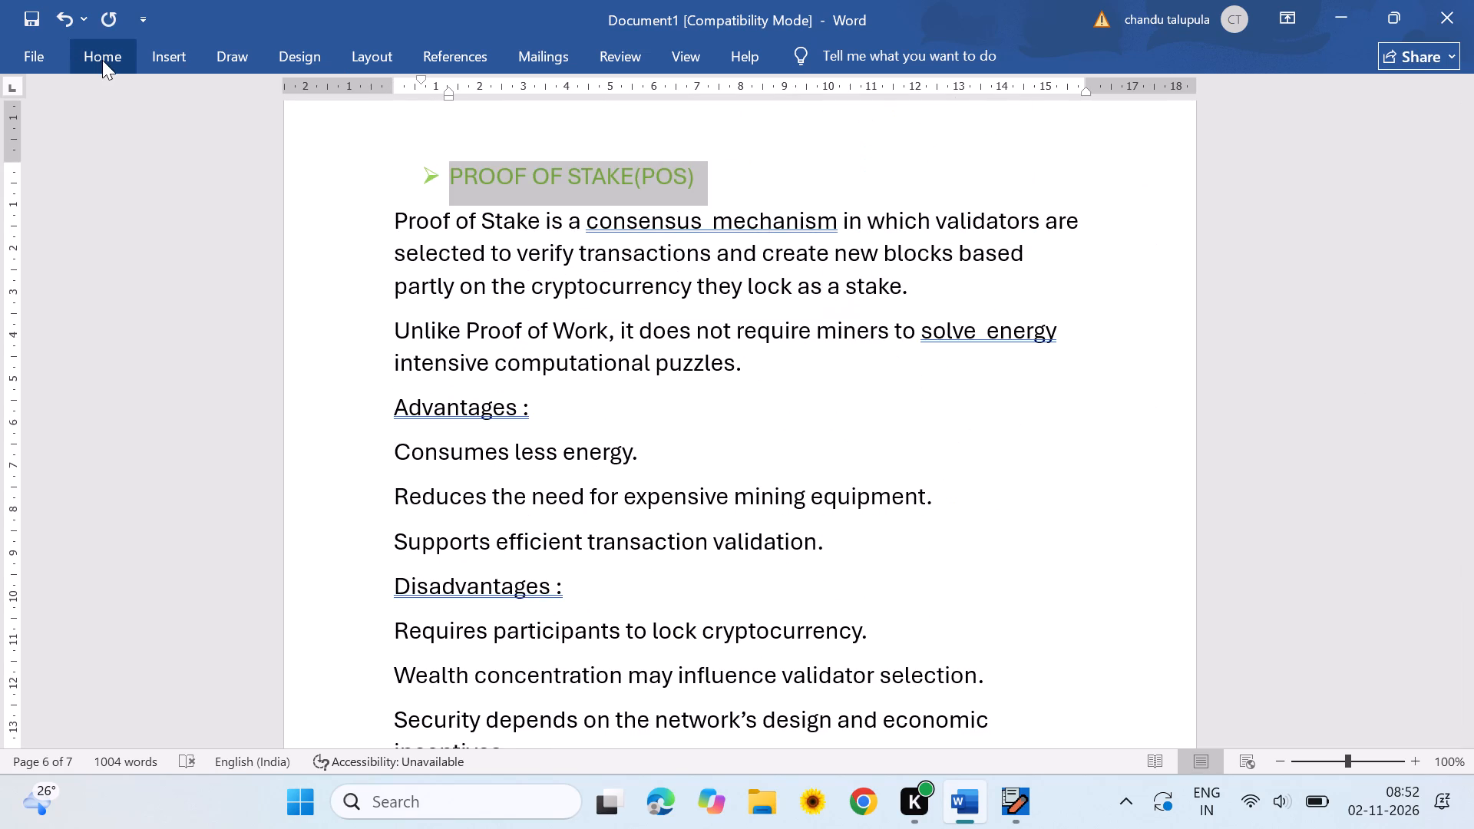
click(102, 60)
click(283, 137)
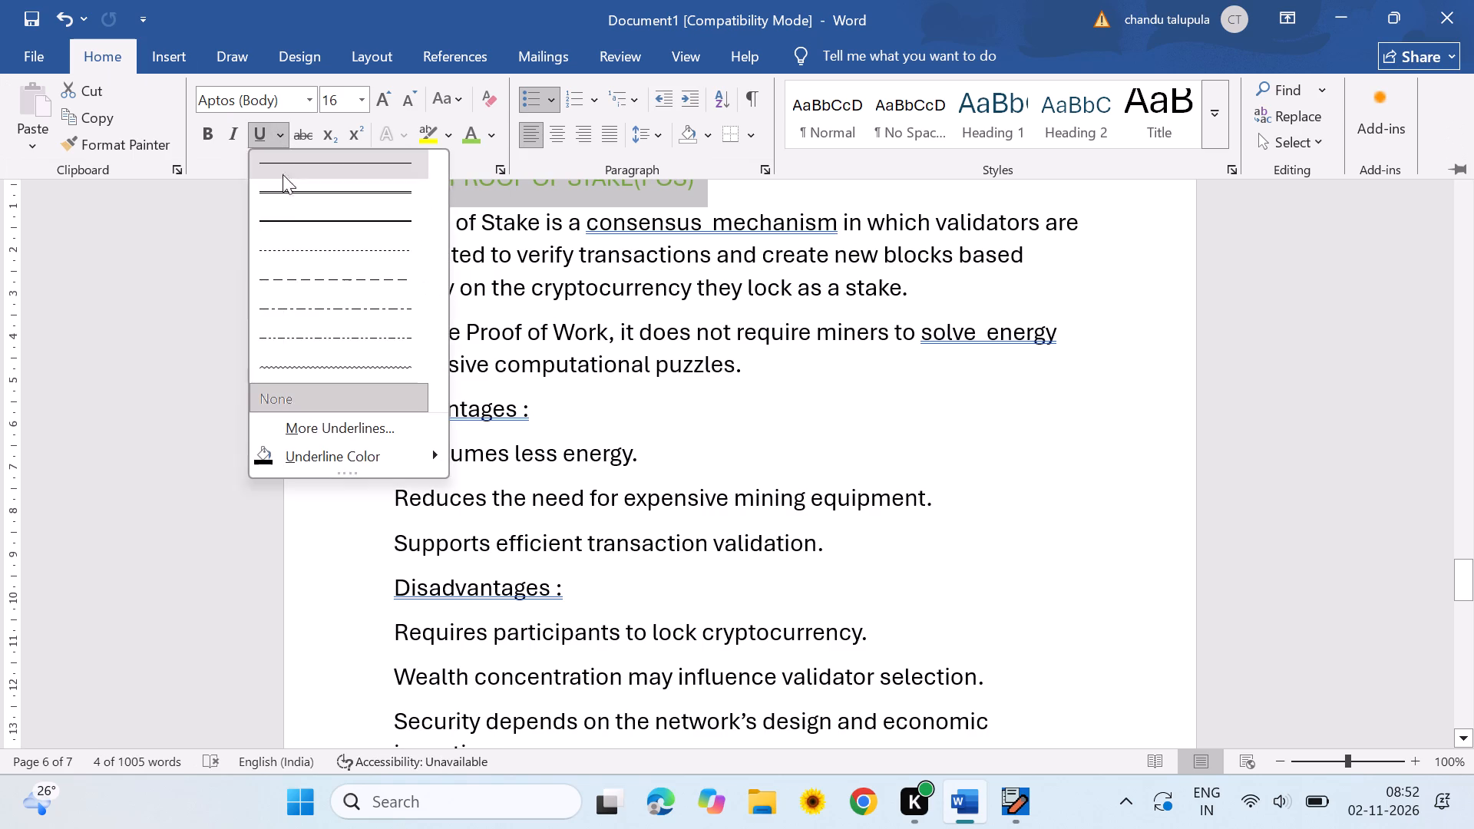
click(311, 359)
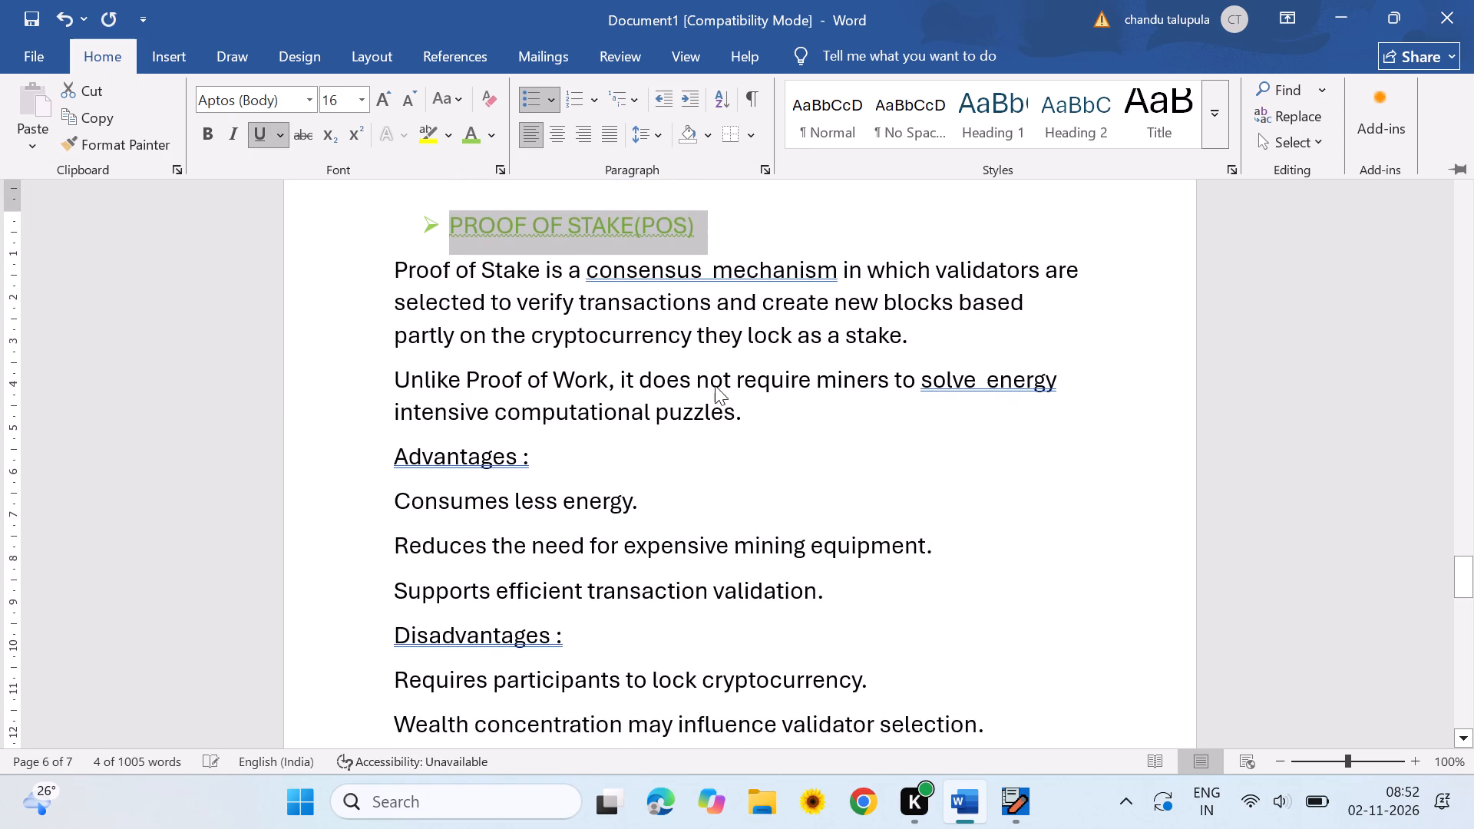
click(814, 396)
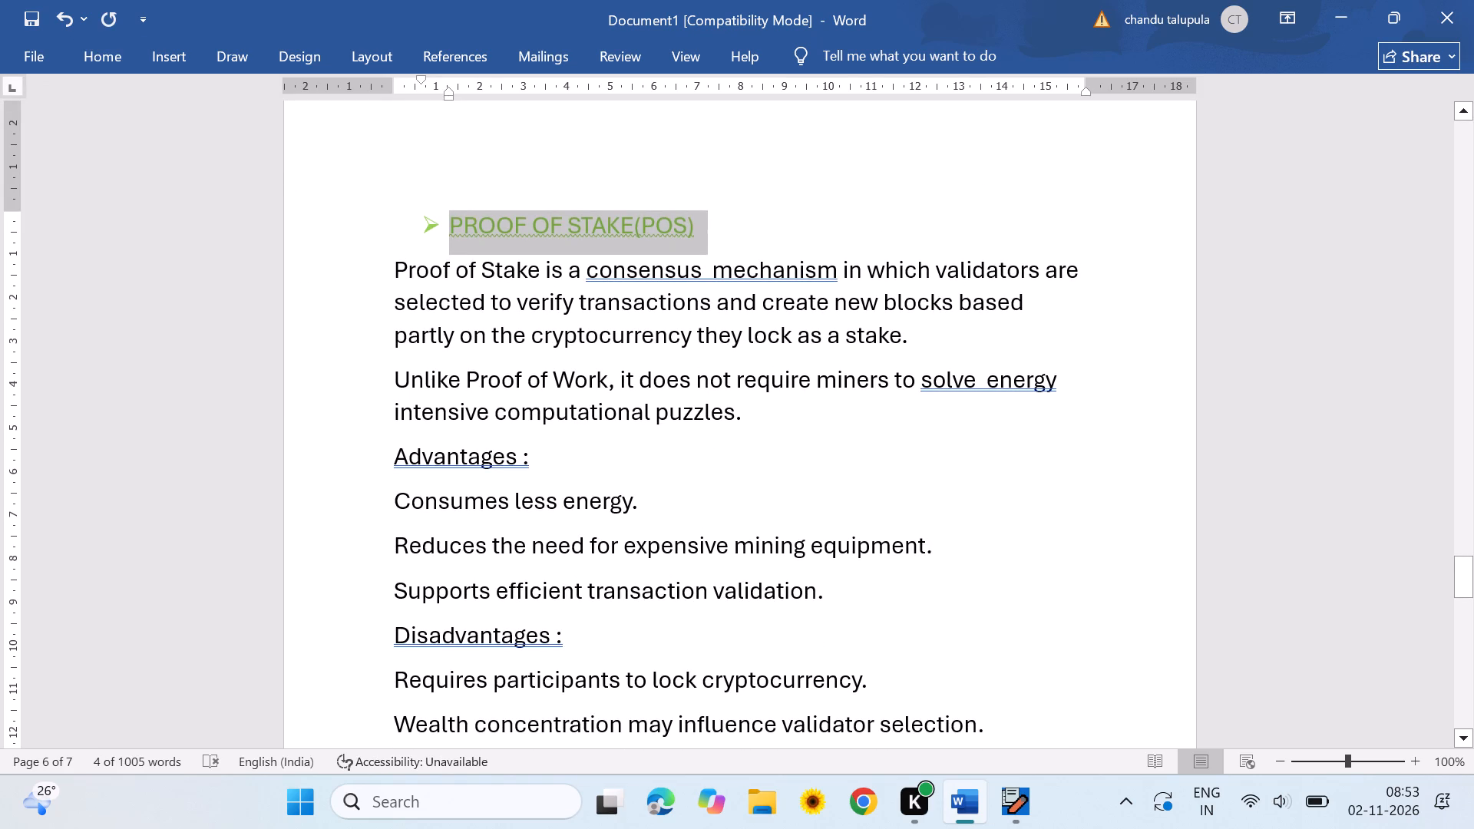
Apply four-diamond bullets to the two paragraphs under PROOF OF STAKE(POS), from "Proof of Stake is" to "intensive computational puzzles.".
click(375, 259)
double_click(332, 344)
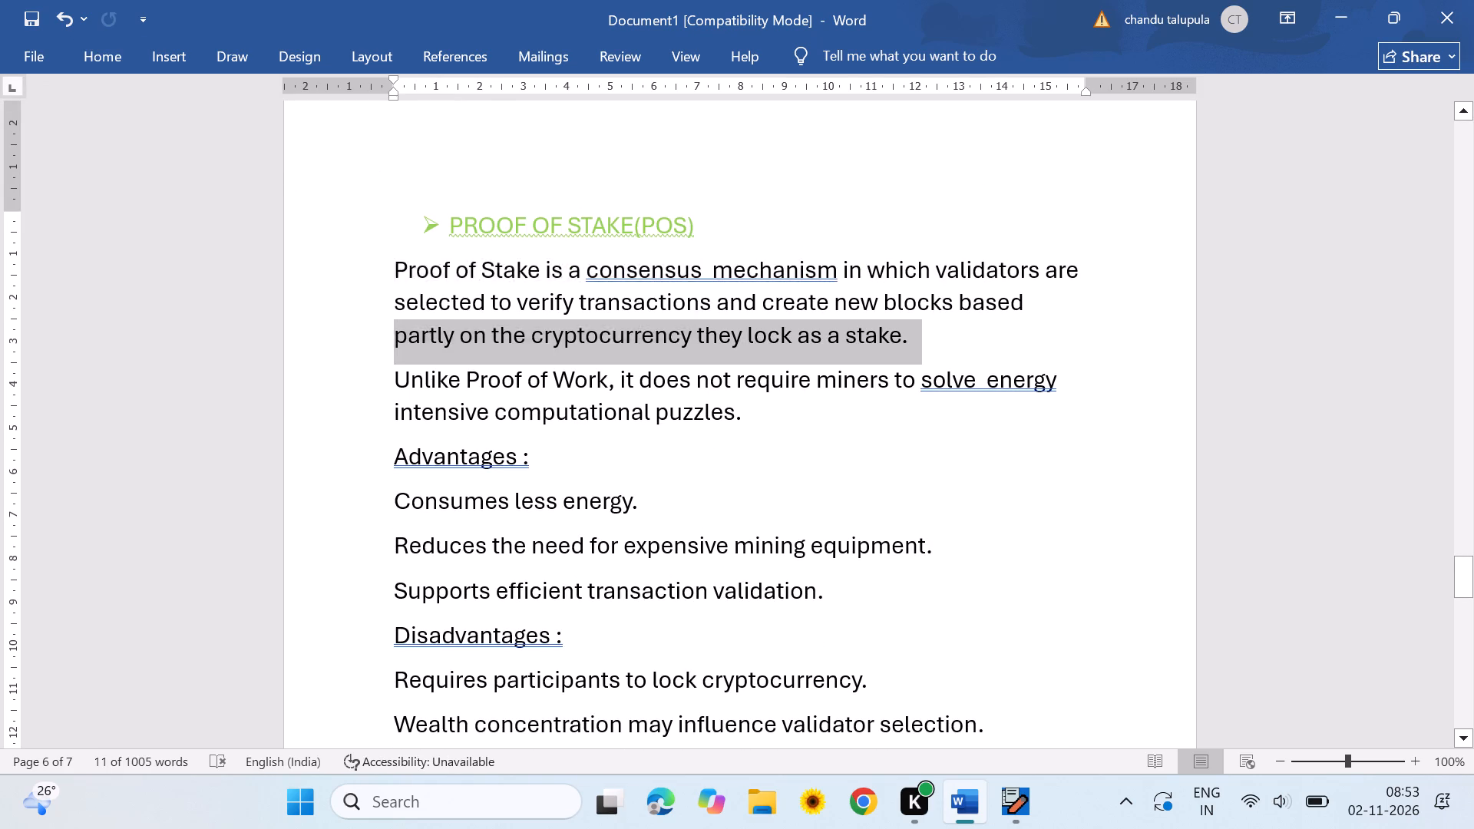
click(344, 360)
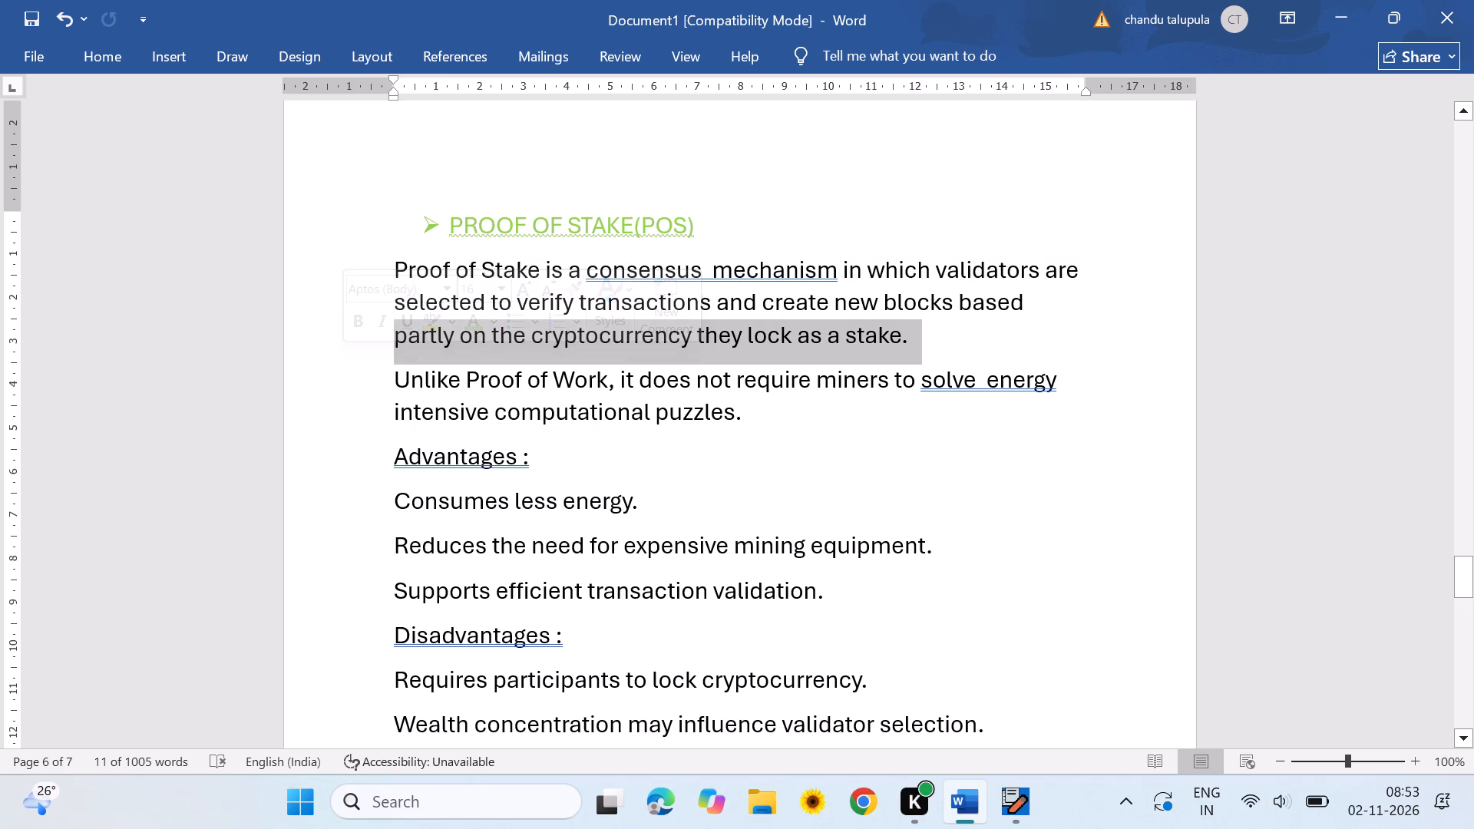
click(785, 411)
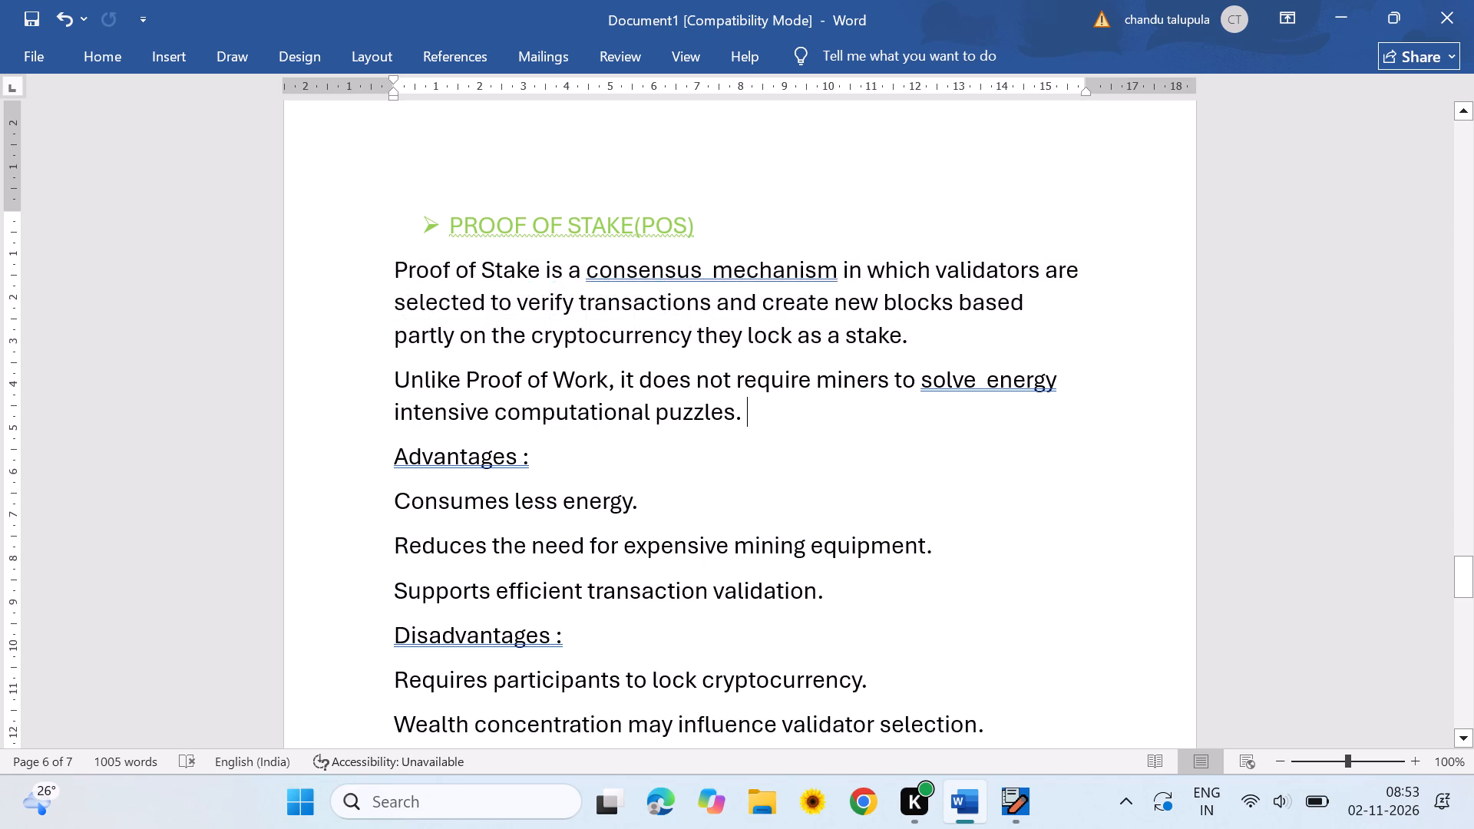
drag(395, 266, 825, 419)
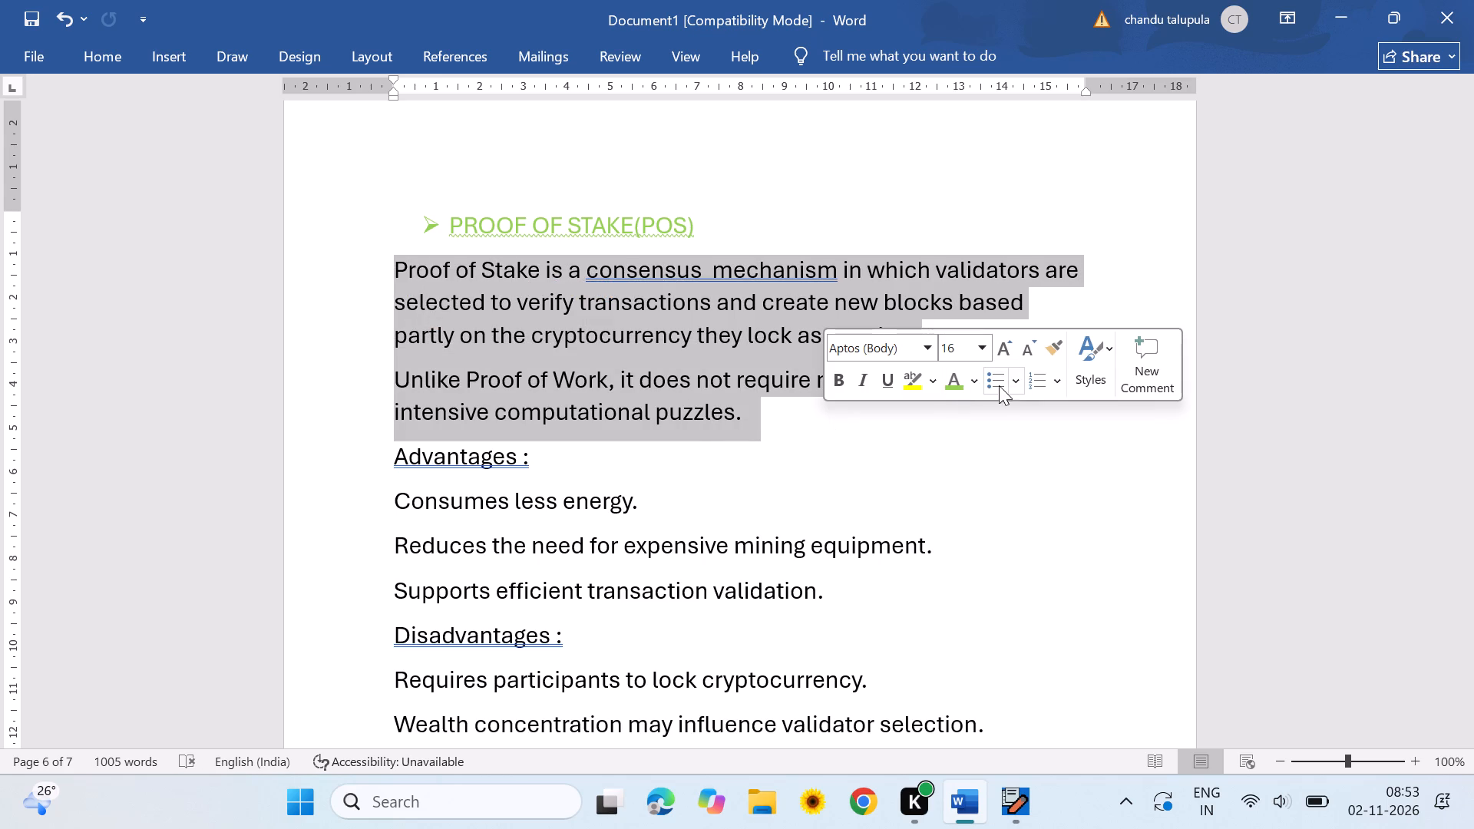
click(1014, 382)
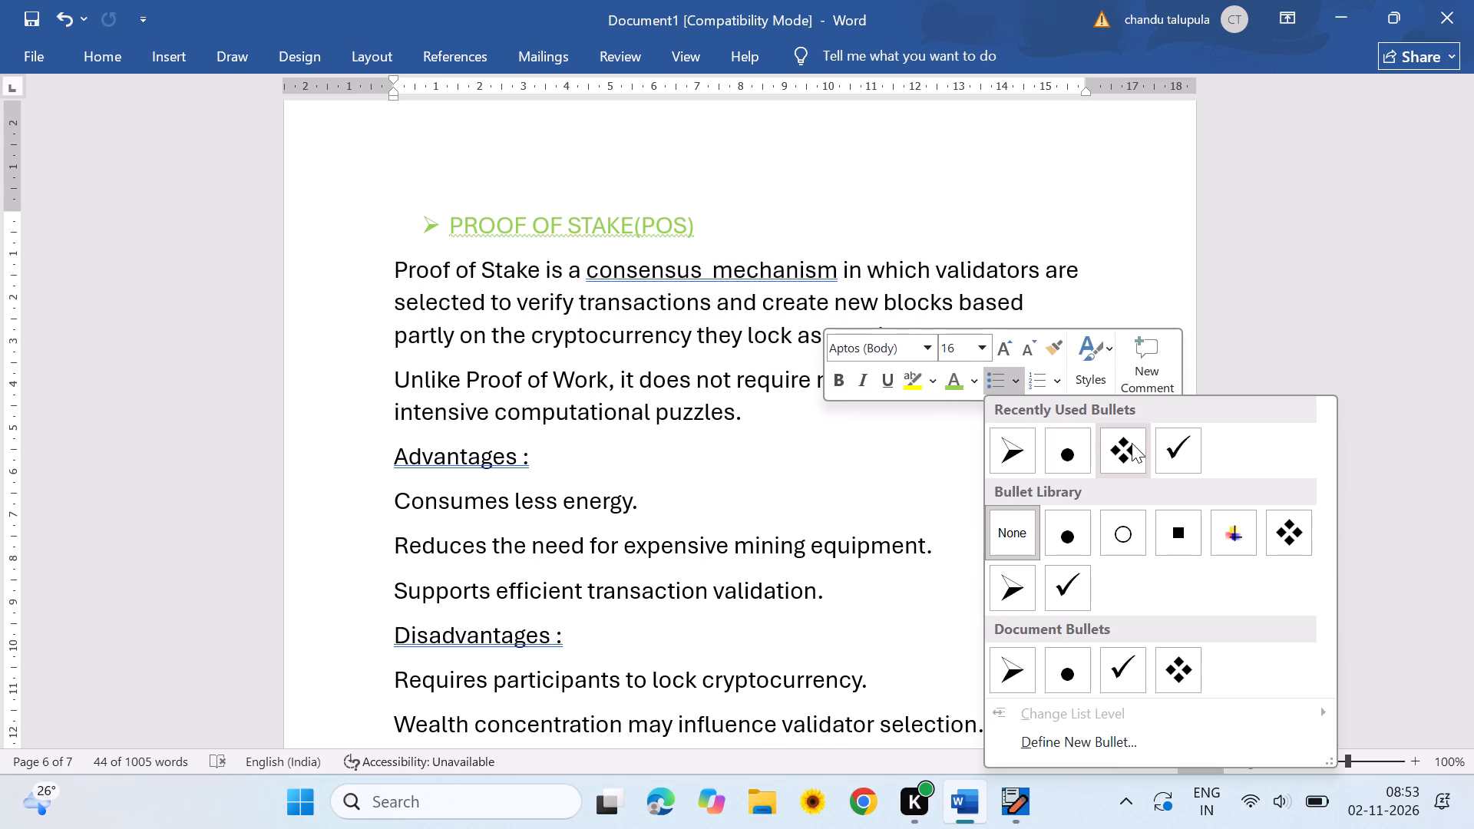
click(1132, 444)
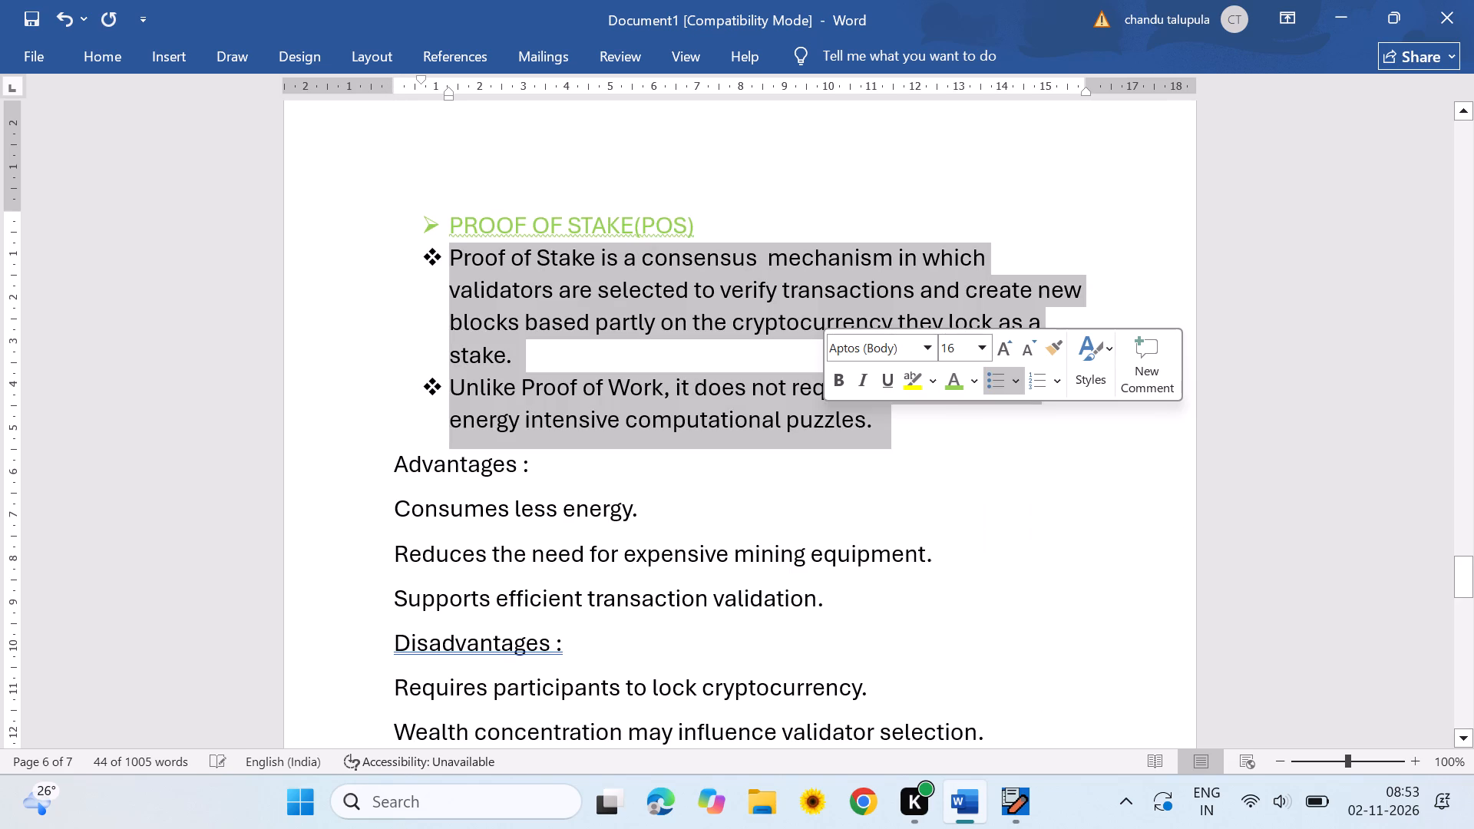
Insert an unbulleted blank line between "energy intensive computational puzzles." and the "Advantages :" subheading under Proof of Stake.
drag(900, 500, 899, 424)
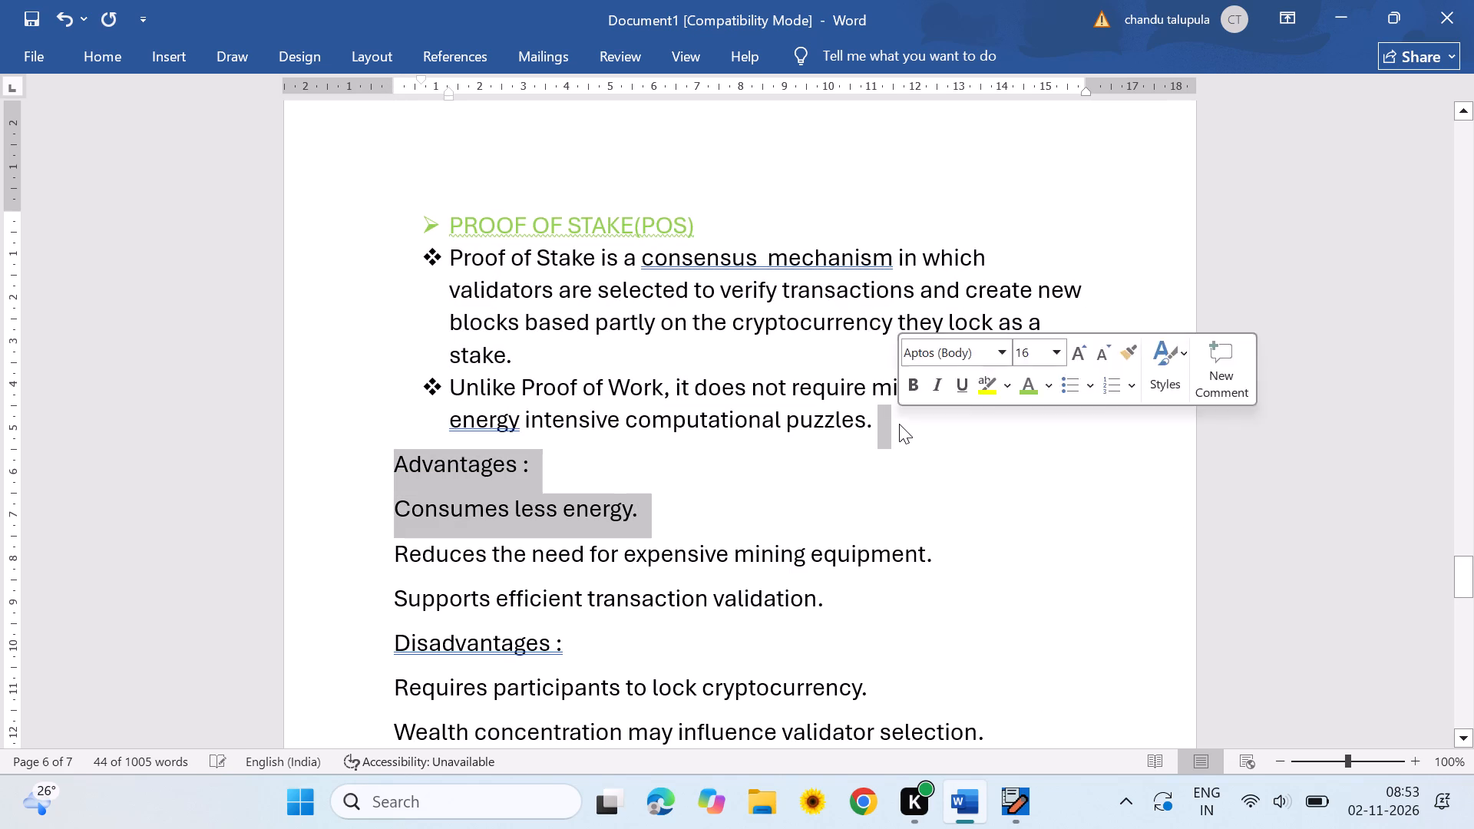
click(899, 424)
key(Return)
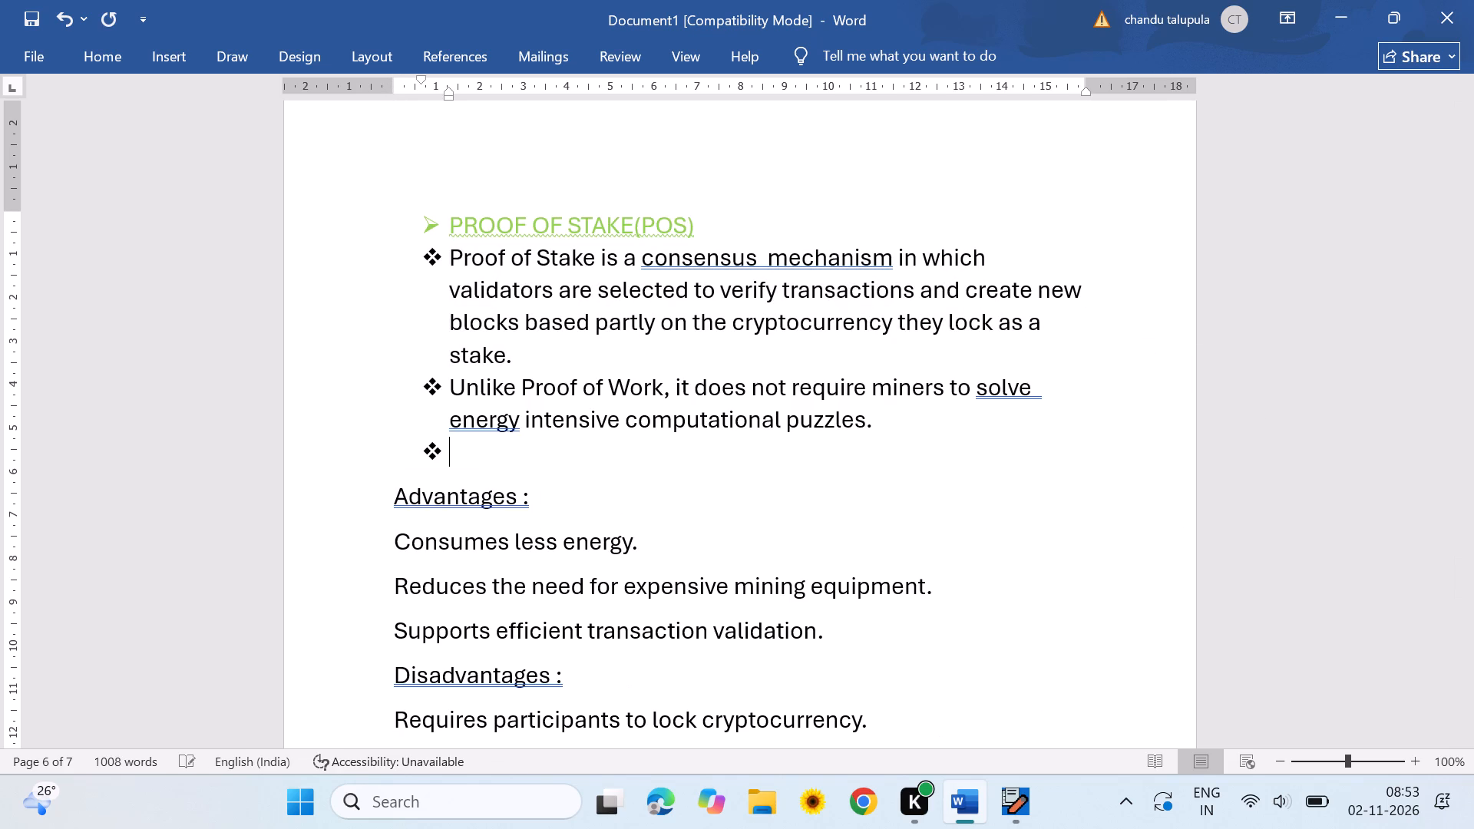
key(BackSpace)
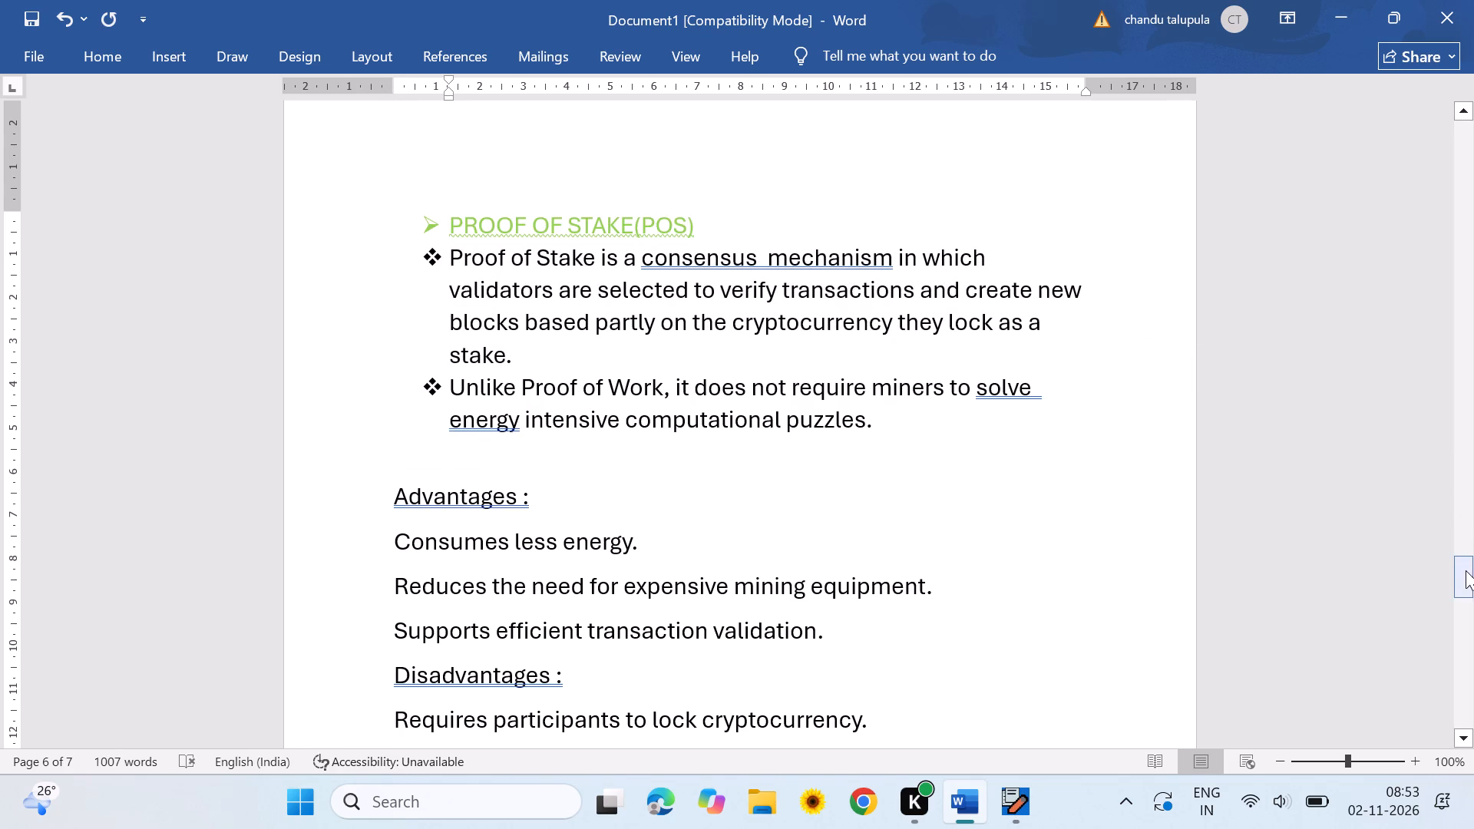
Color the "Advantages :" subheading under Proof of Stake orange and give it a wavy underline and an arrow bullet.
drag(1467, 574, 1467, 584)
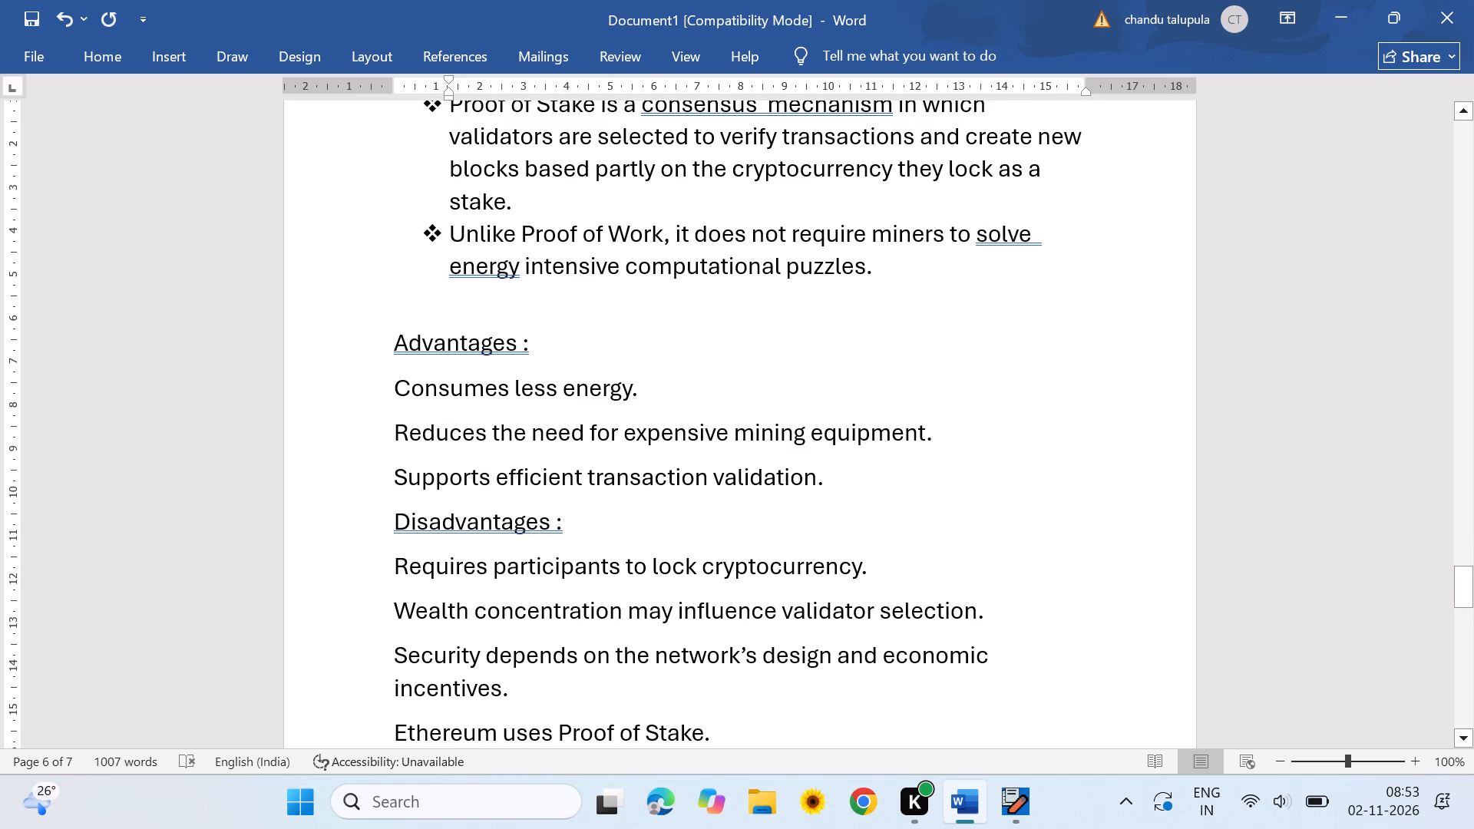
drag(382, 340, 486, 355)
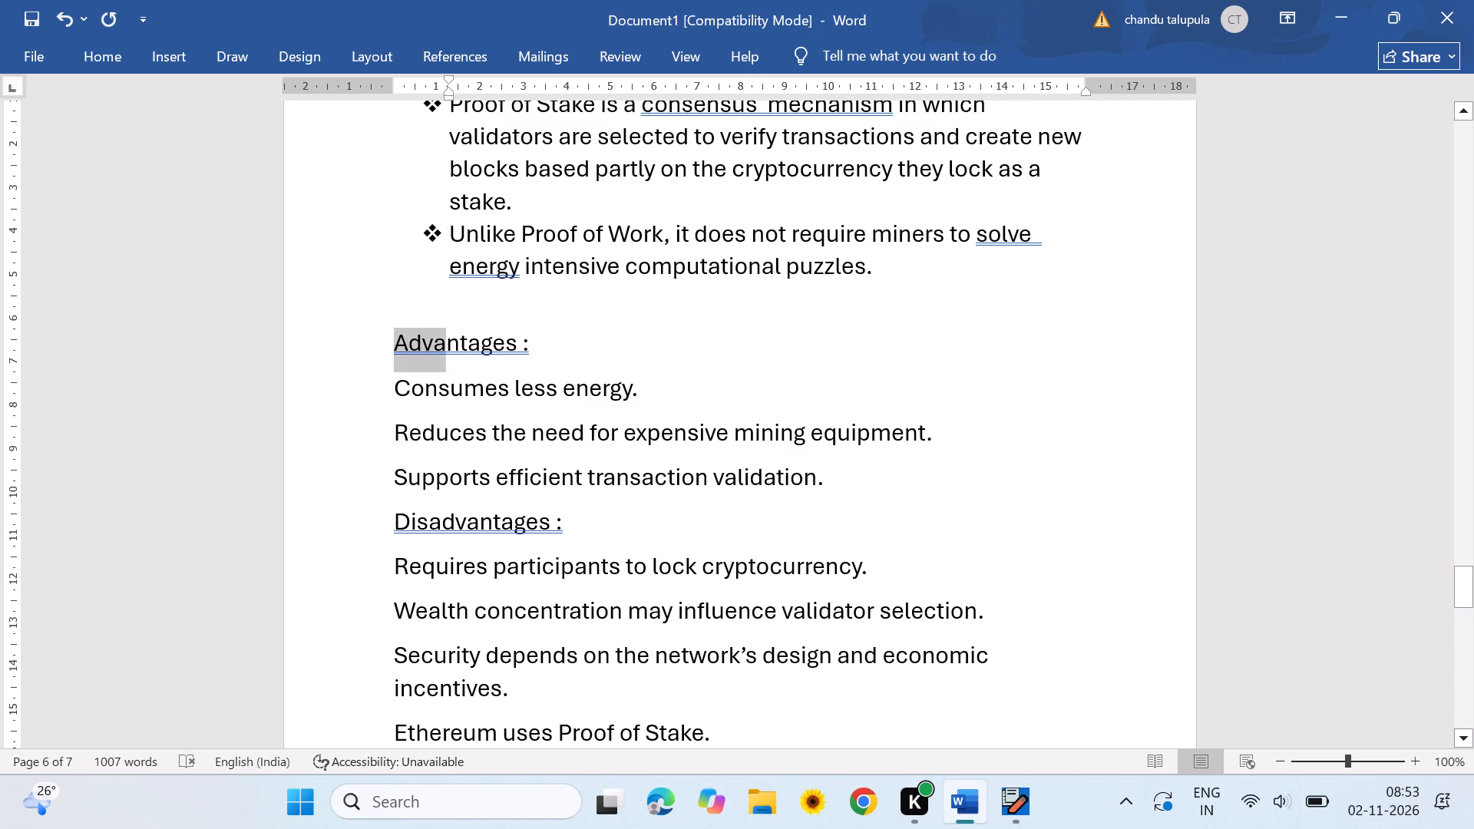
drag(486, 355, 610, 347)
click(756, 316)
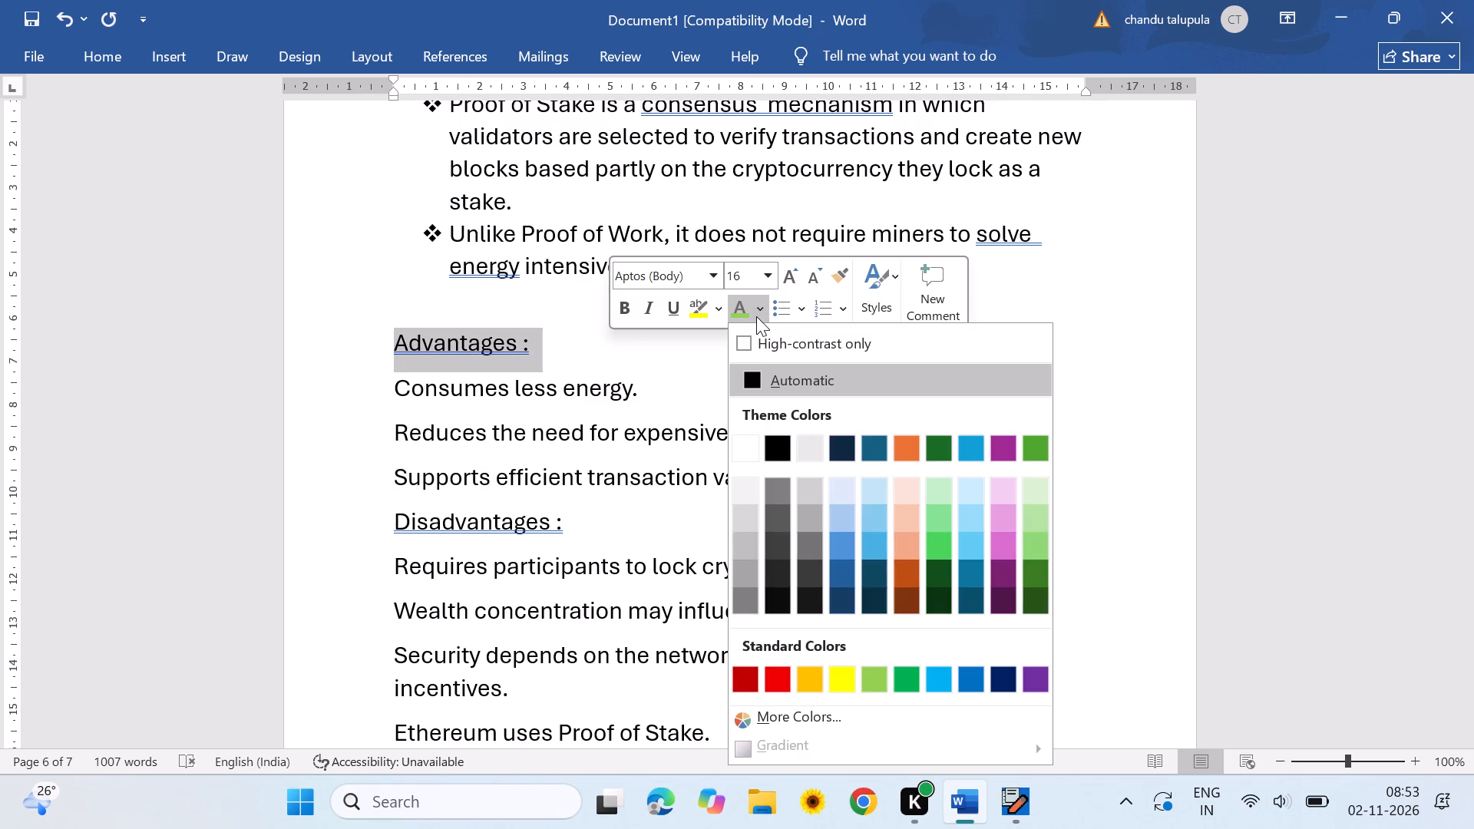
click(906, 445)
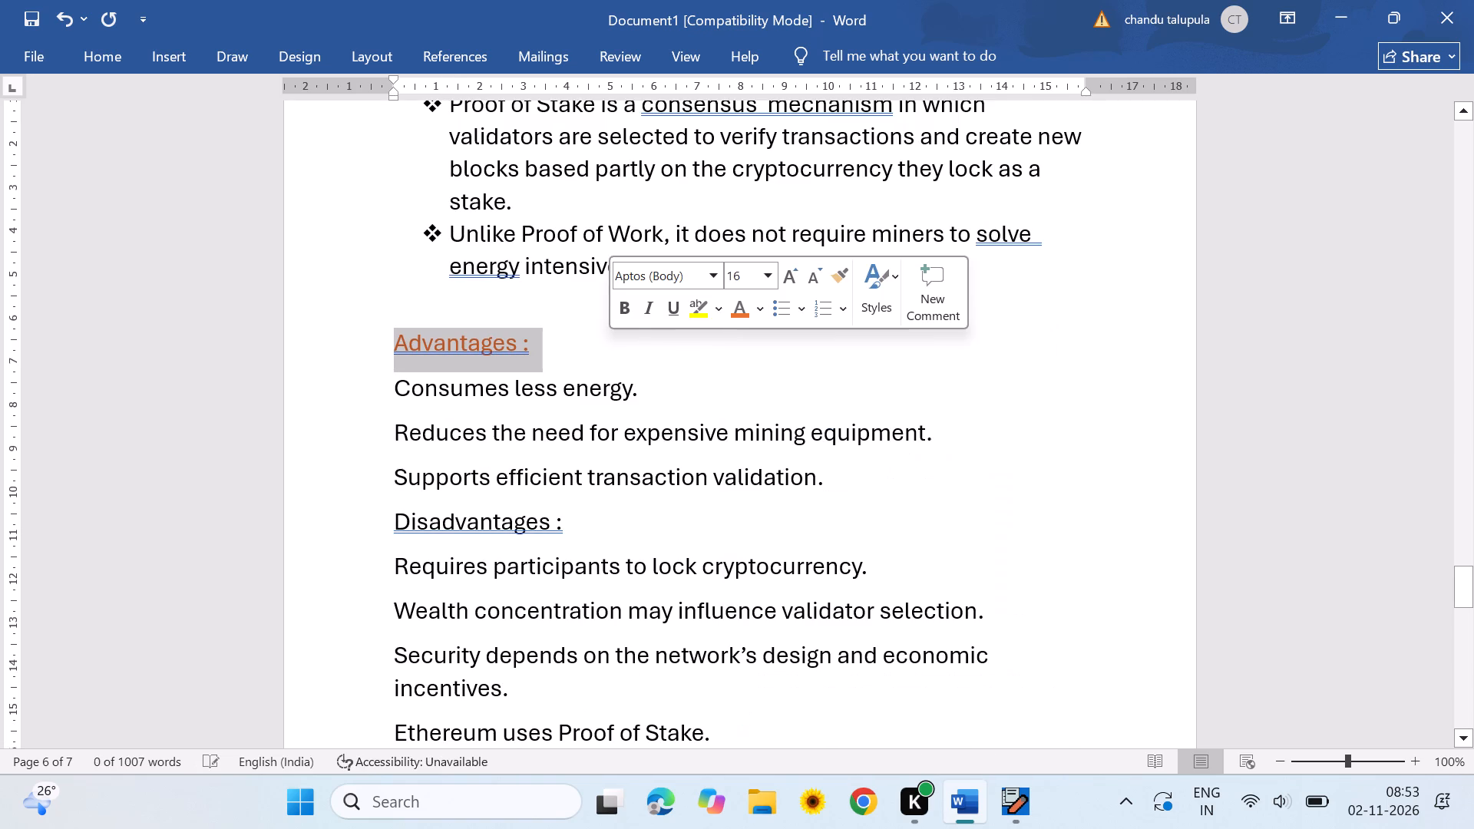
click(105, 52)
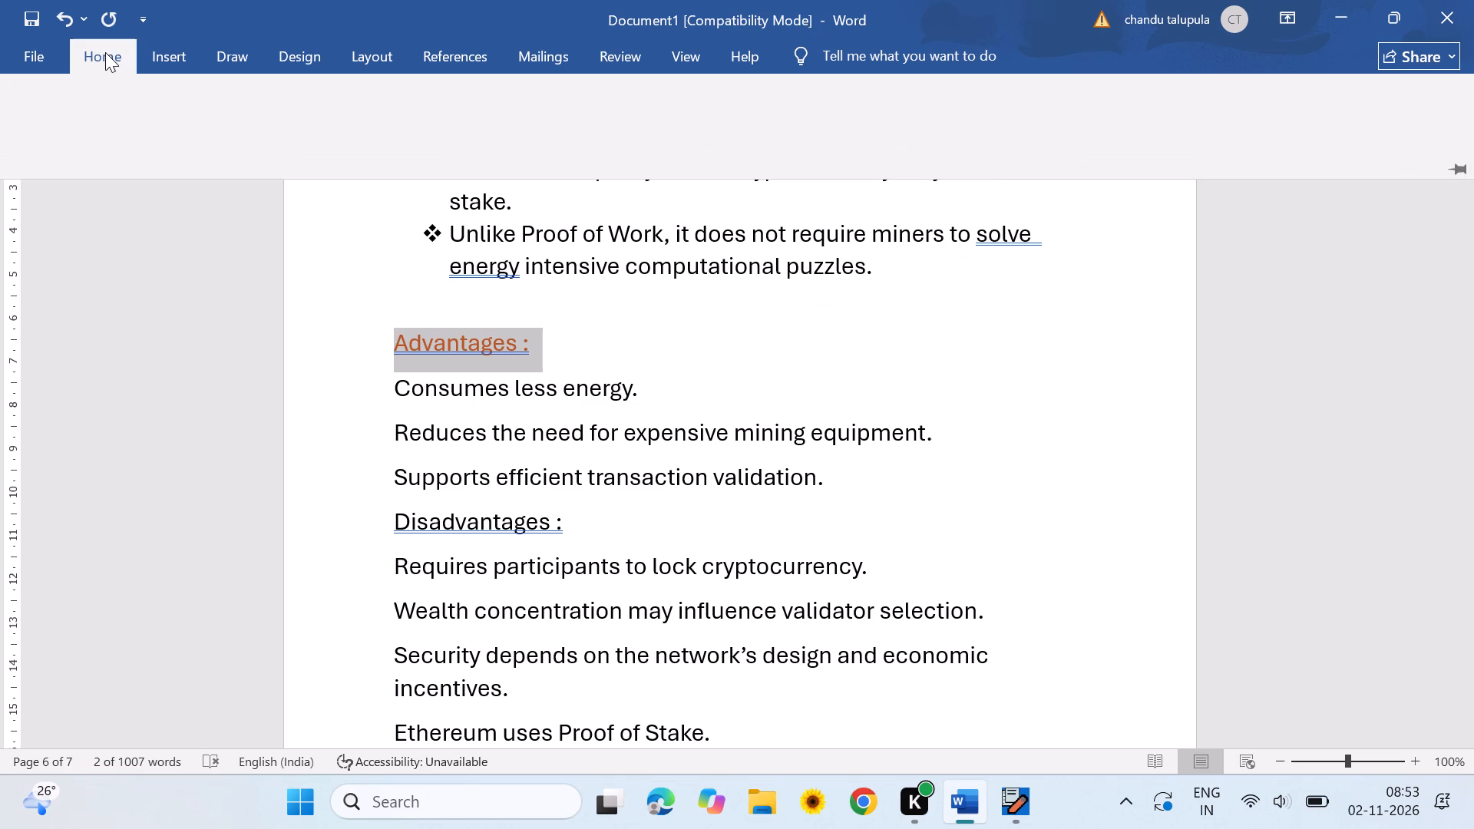
click(276, 137)
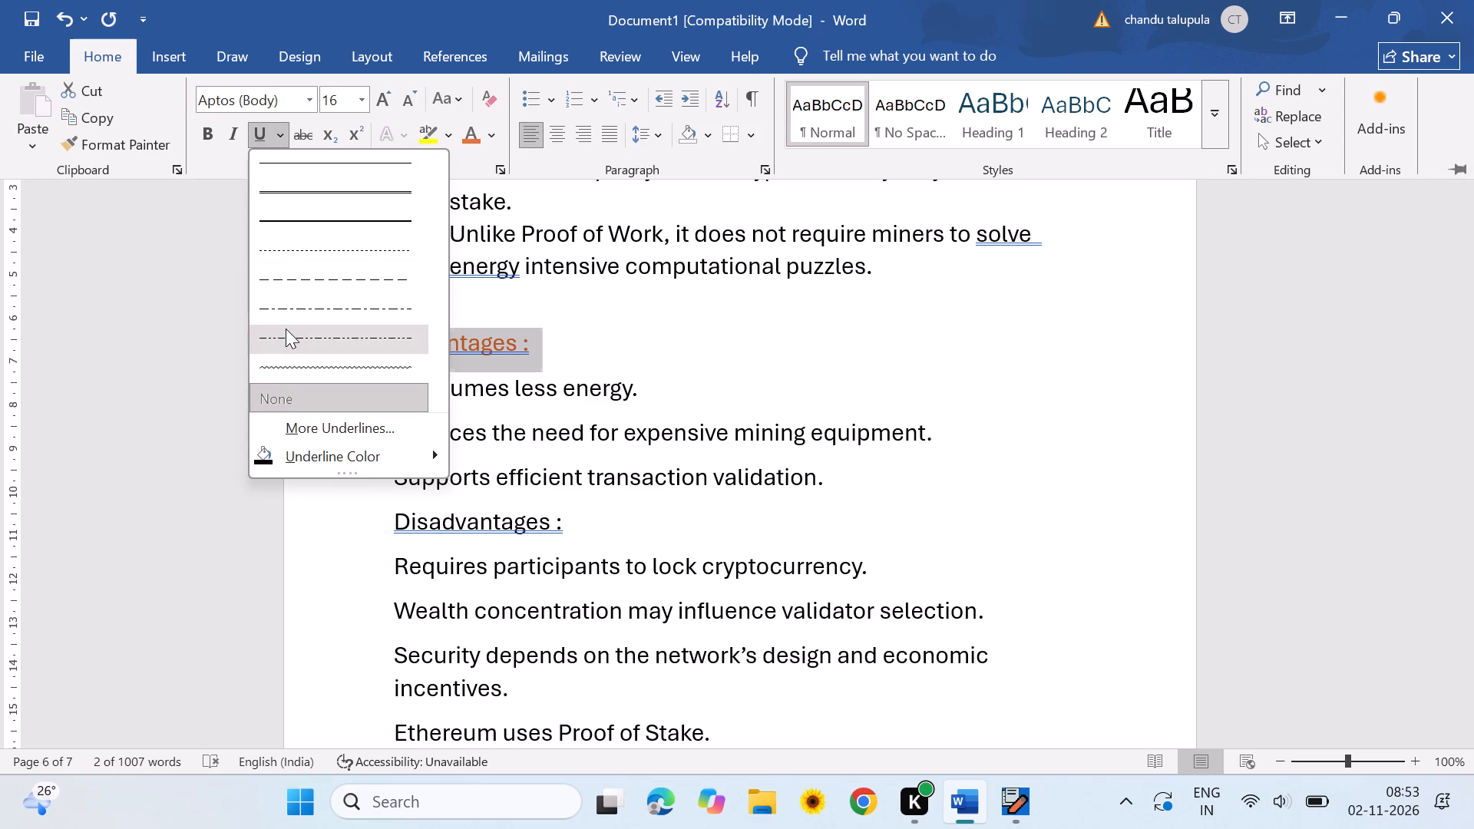
click(298, 355)
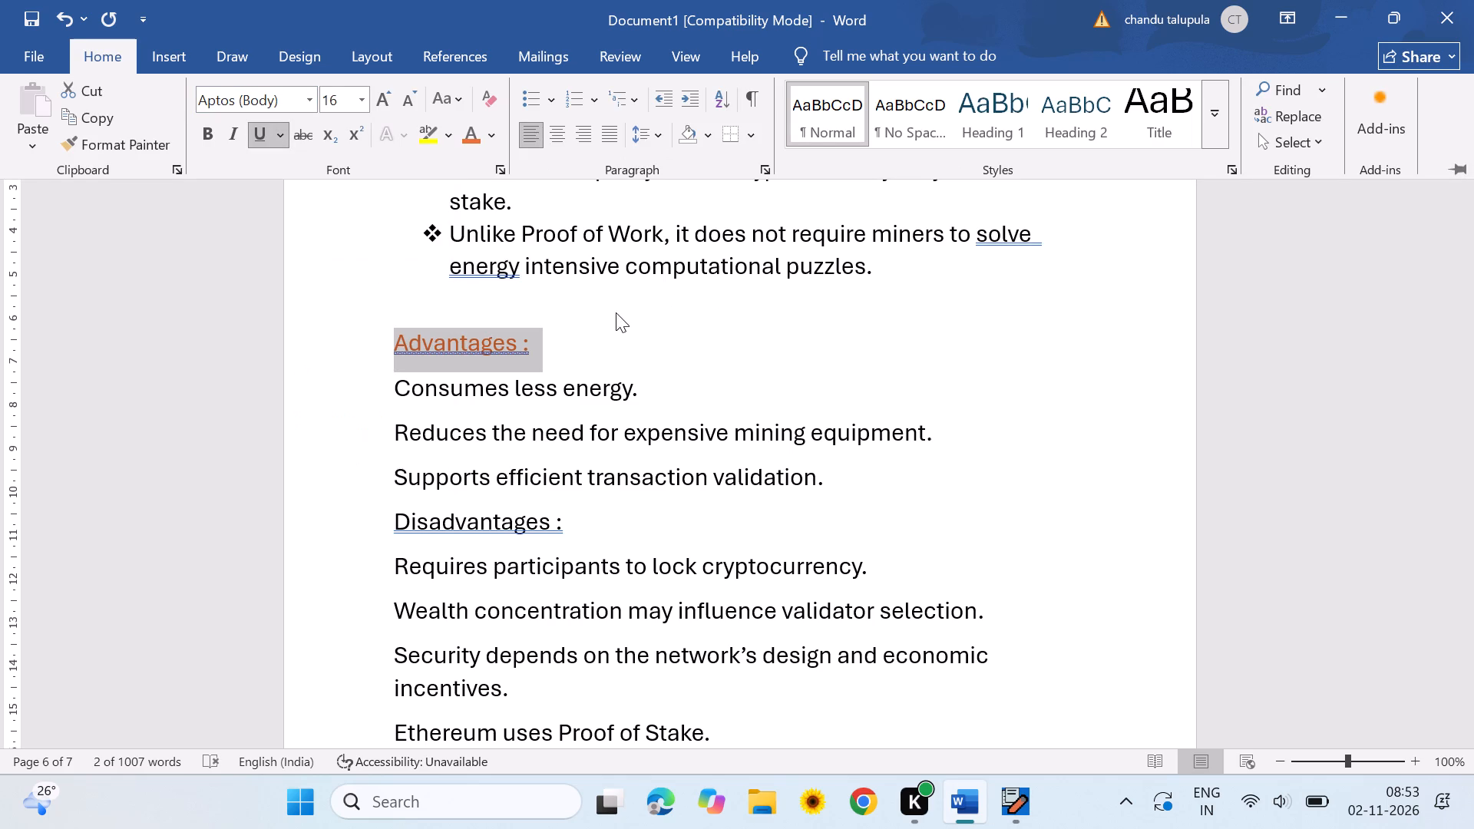
click(548, 97)
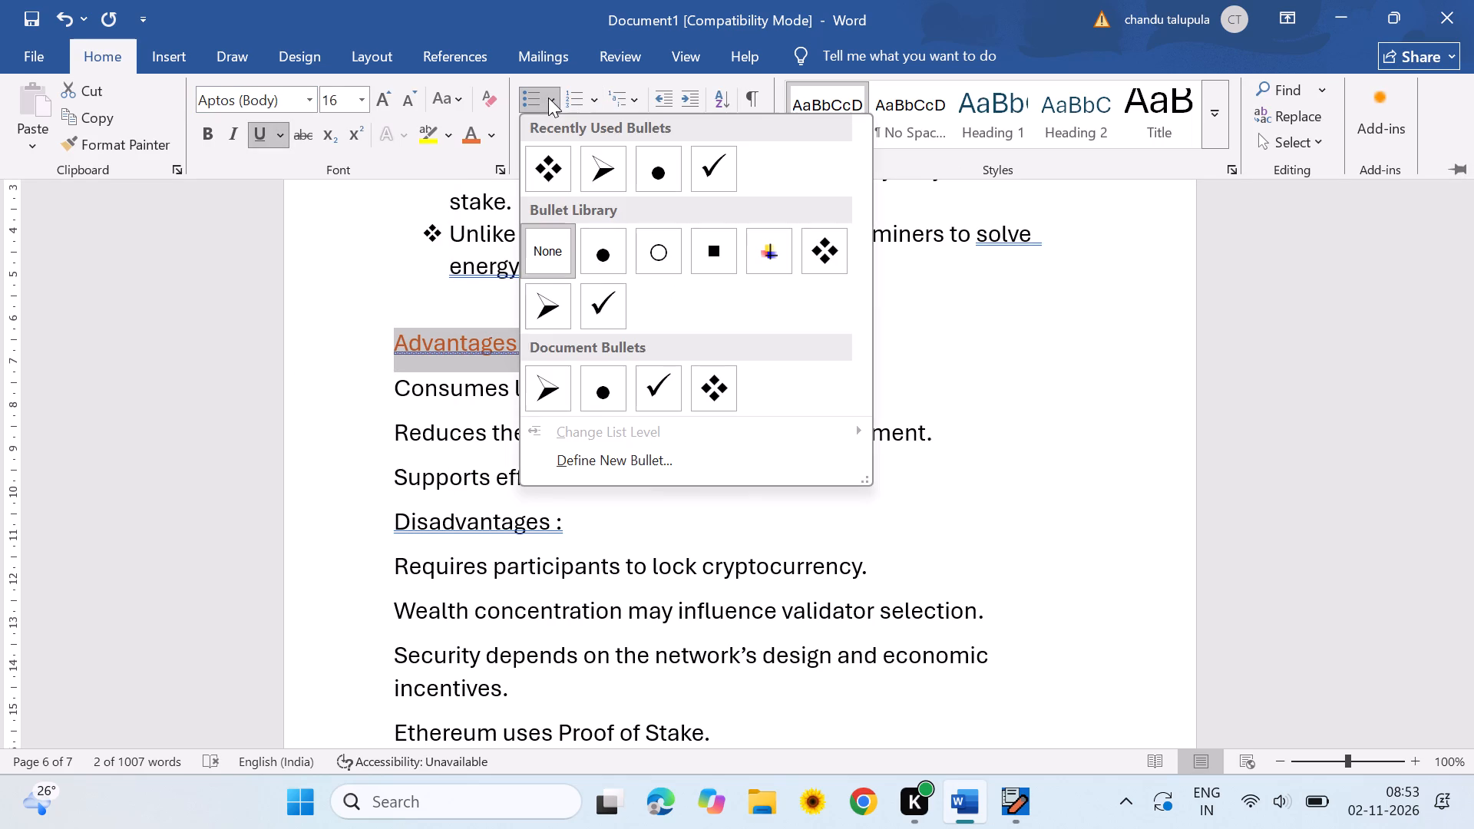
click(594, 157)
click(805, 299)
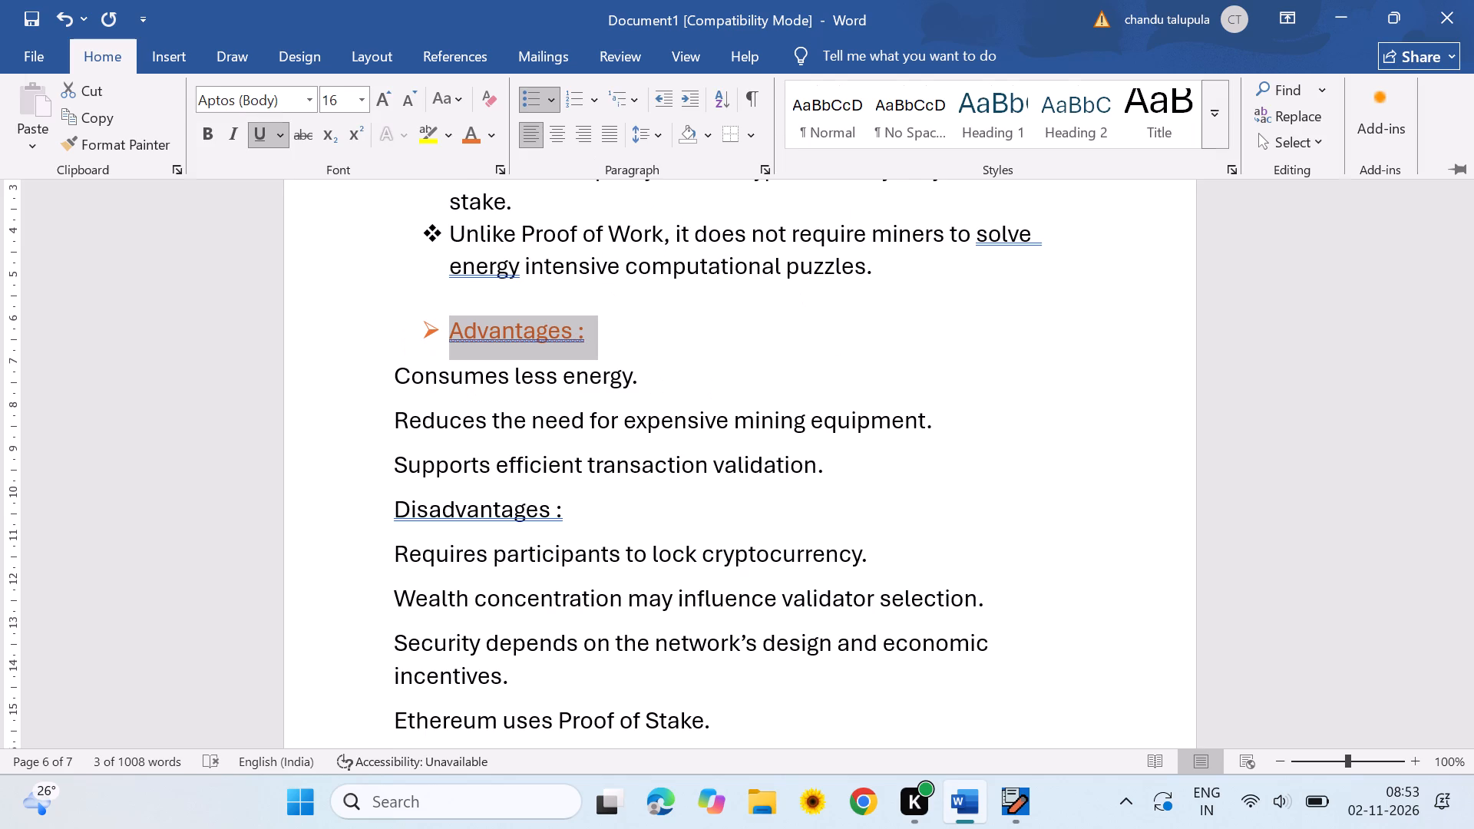
Number the three Proof of Stake advantages, from "Consumes less energy." to "Supports efficient transaction validation.", in i., ii., iii. format.
drag(390, 375, 395, 388)
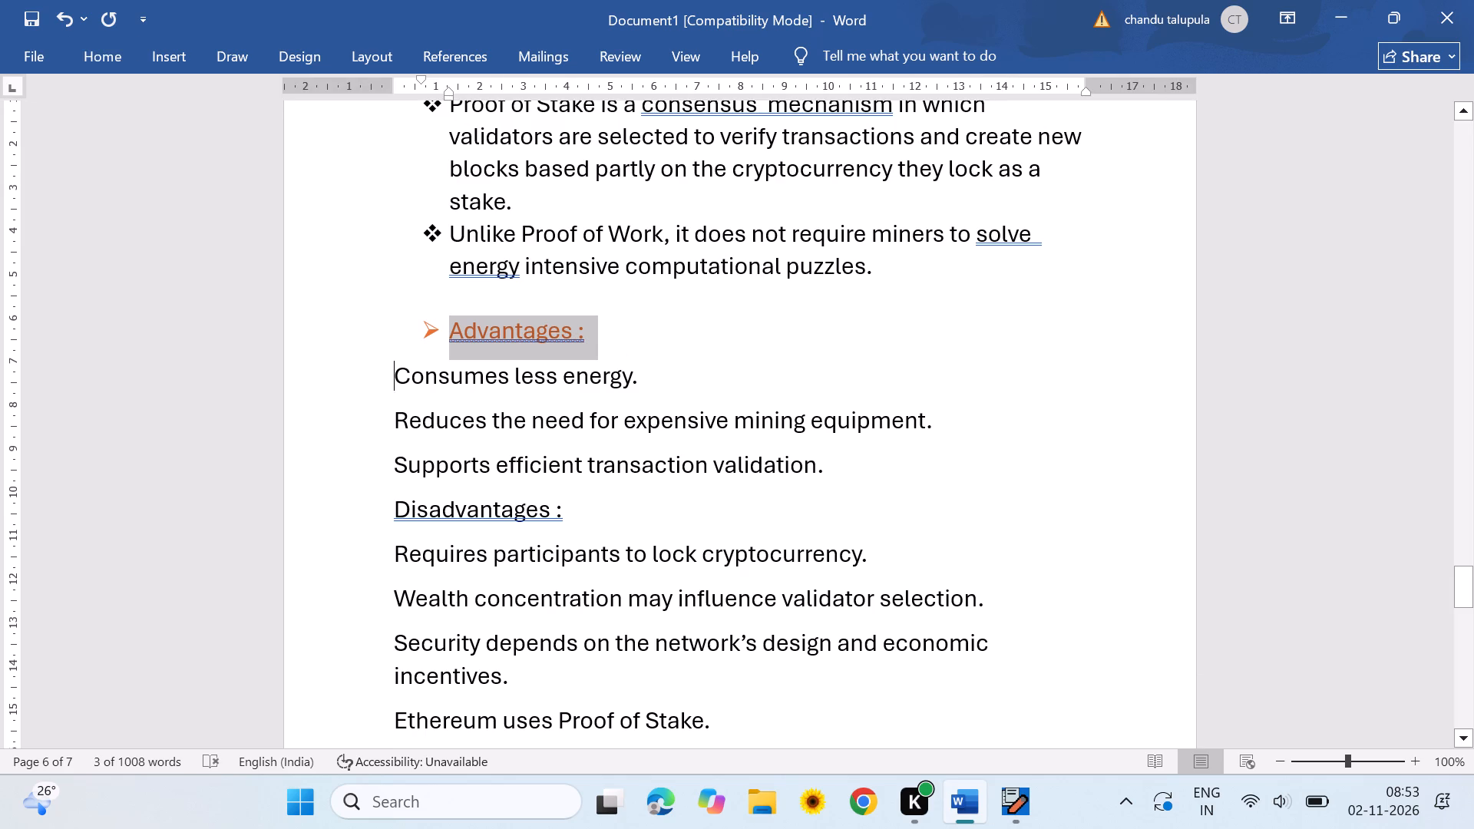
drag(395, 388, 854, 479)
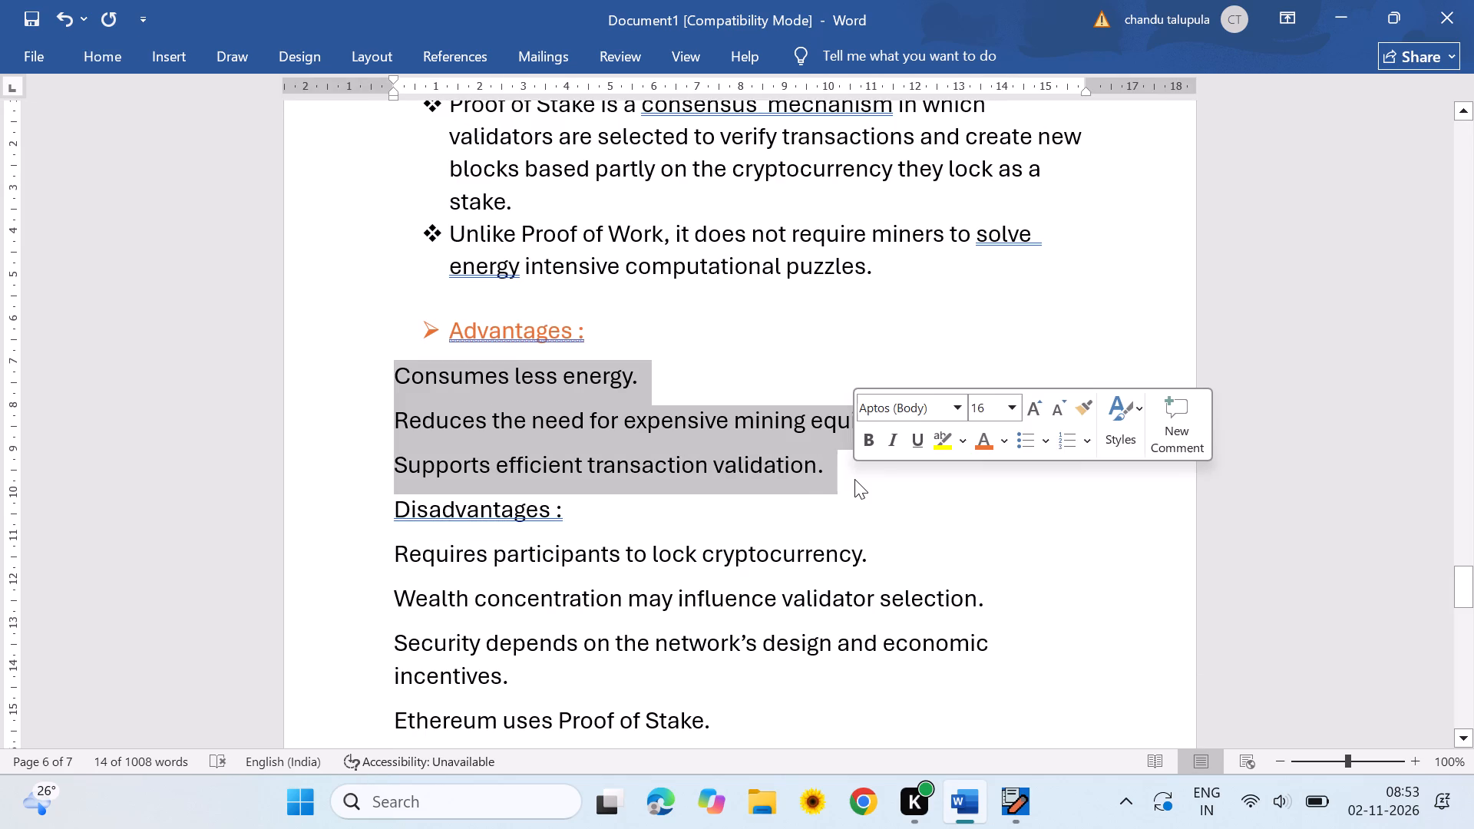
click(1089, 444)
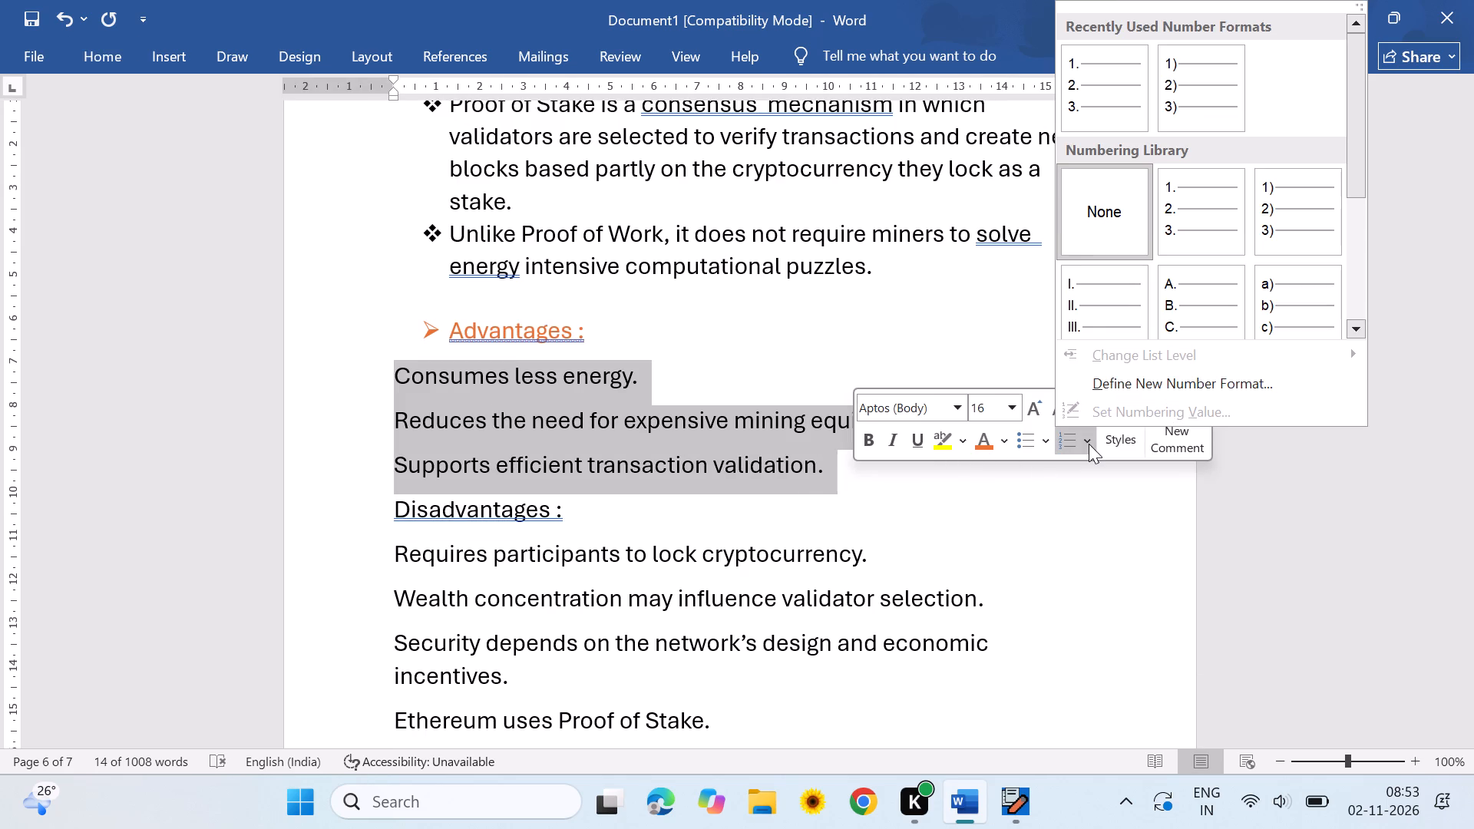
drag(1350, 183, 1351, 263)
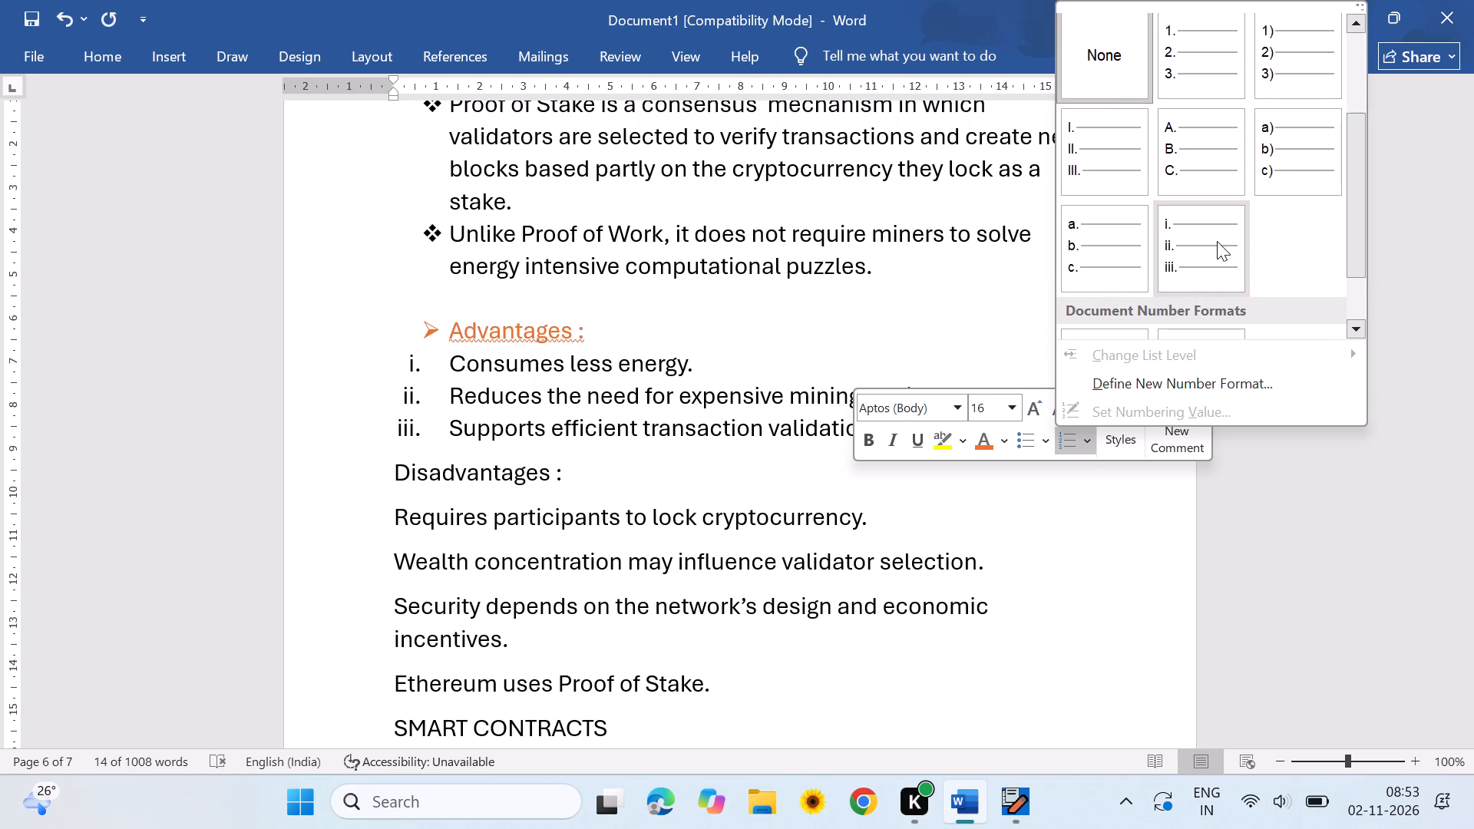
click(1217, 241)
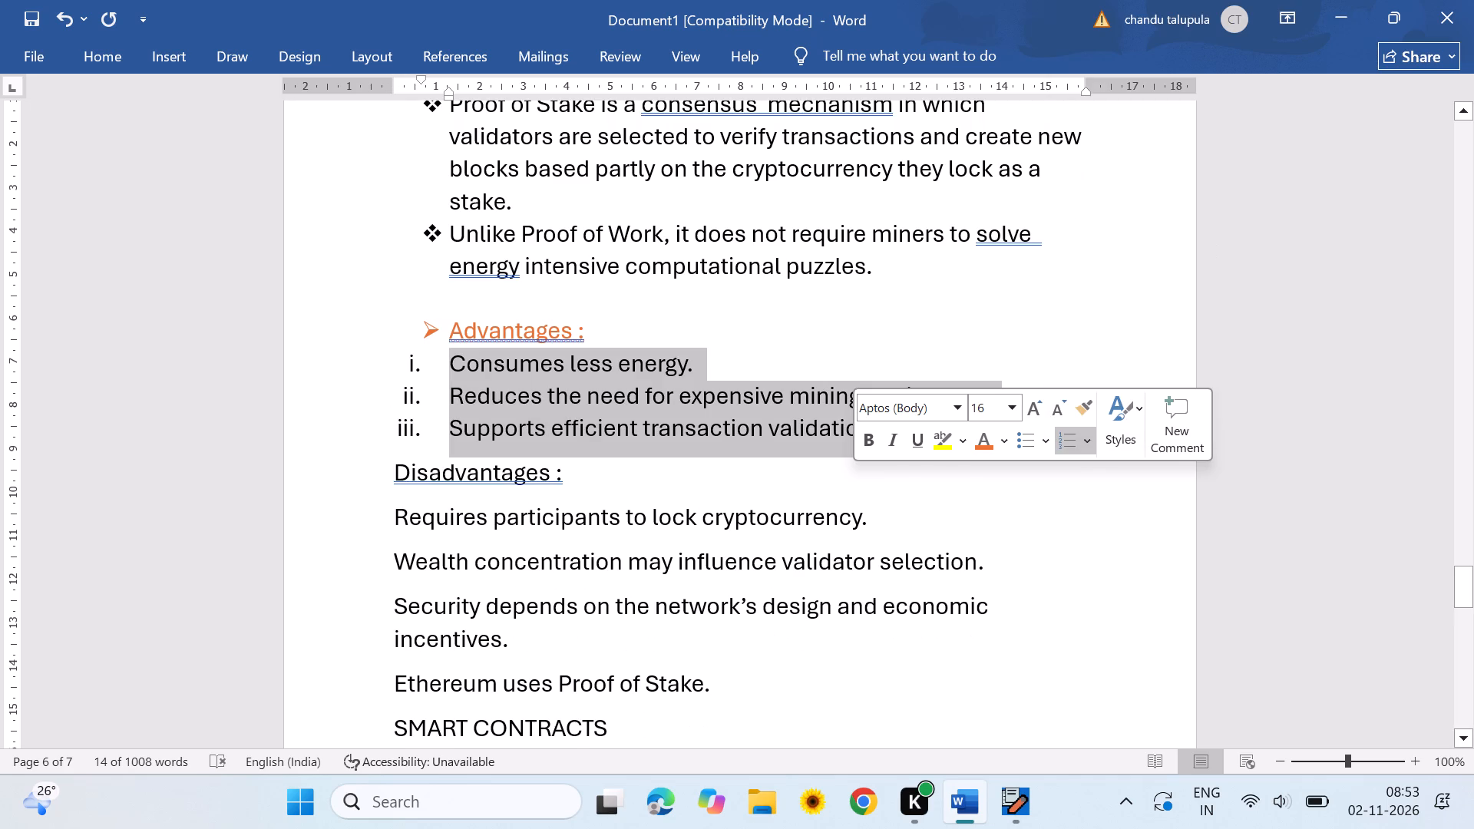
click(889, 288)
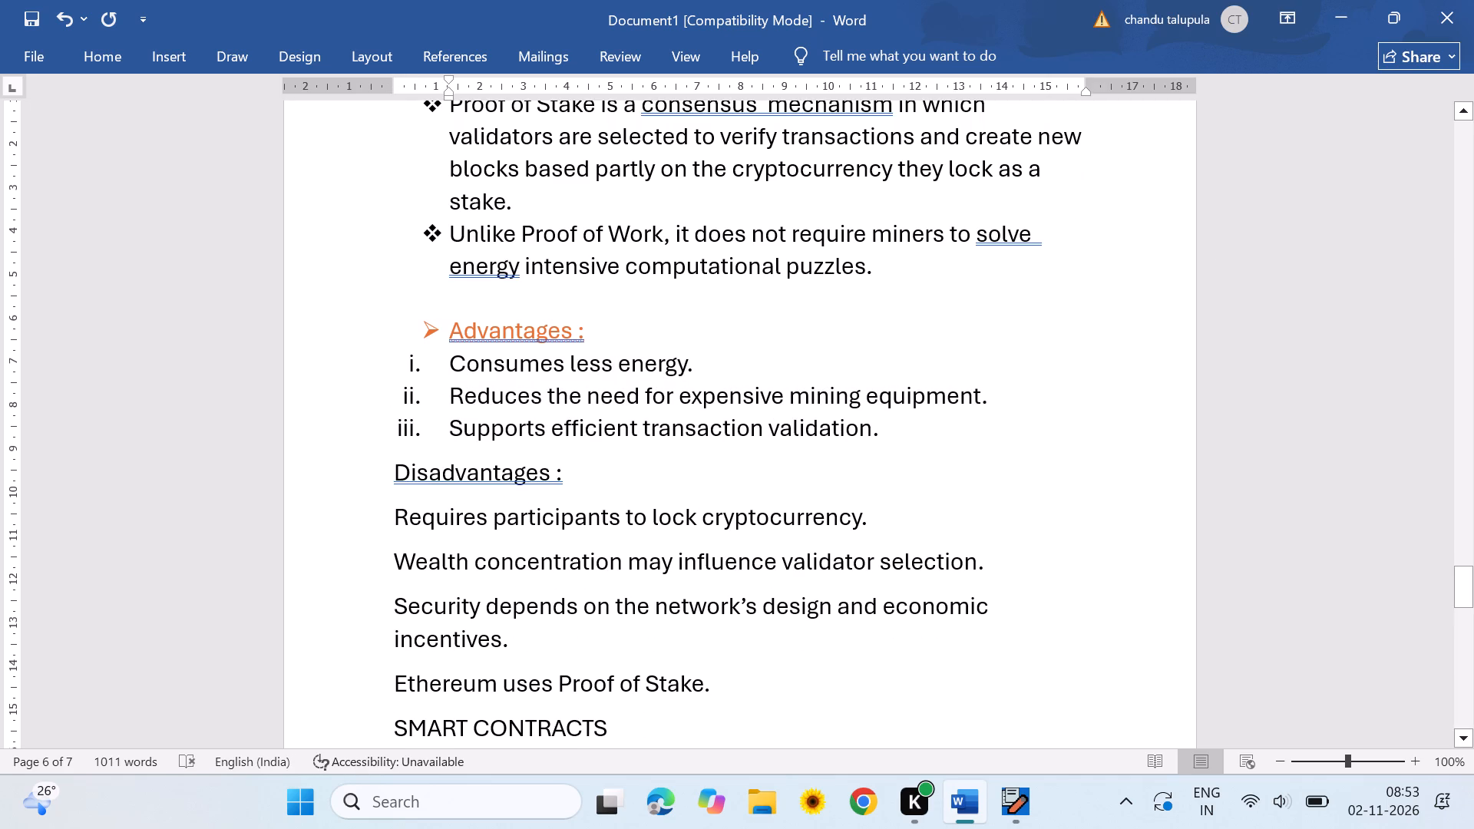
Insert an unnumbered blank line between "Supports efficient transaction validation." and the "Disadvantages :" subheading.
click(895, 422)
key(Return)
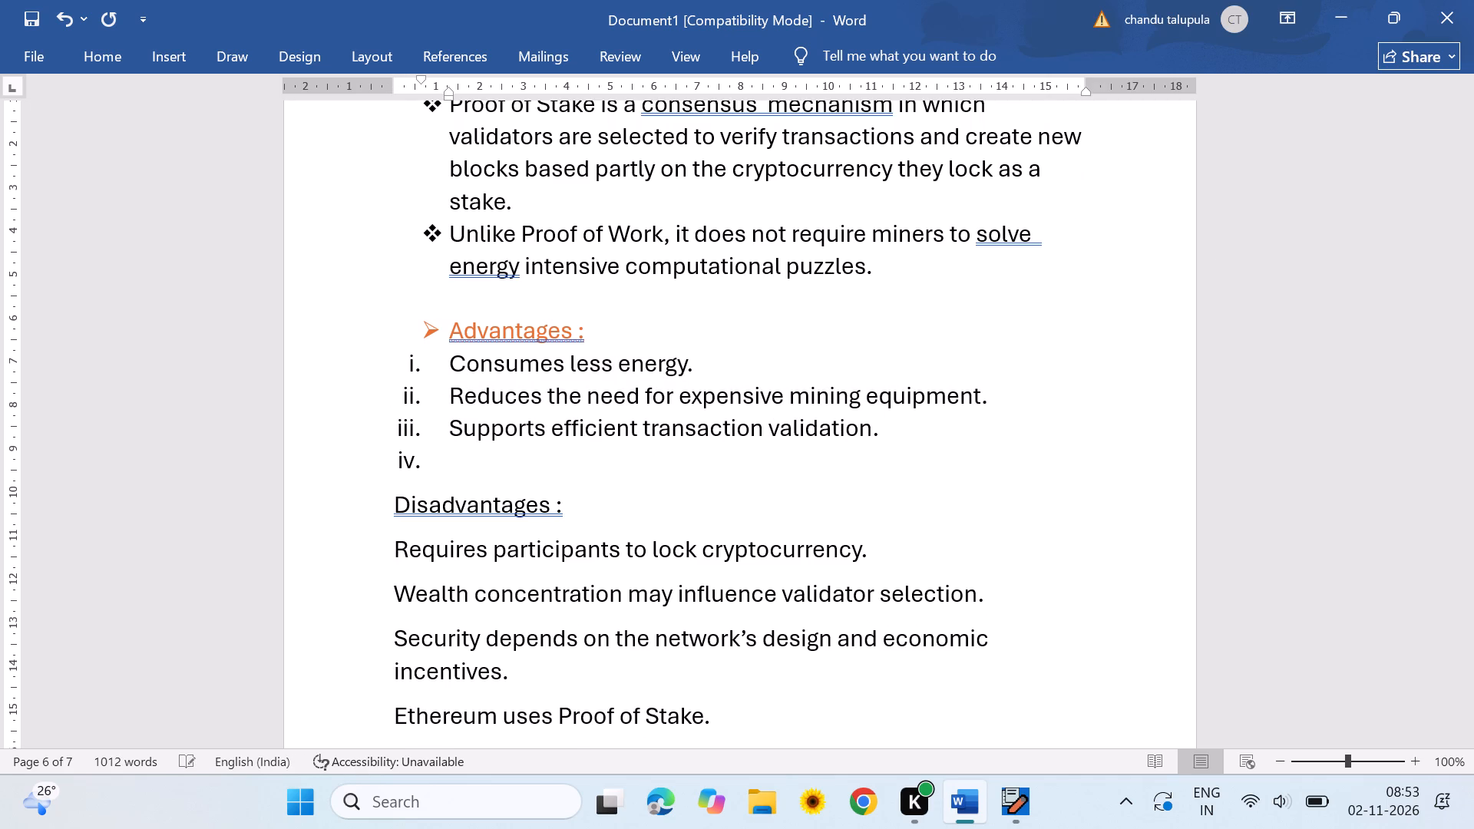
key(BackSpace)
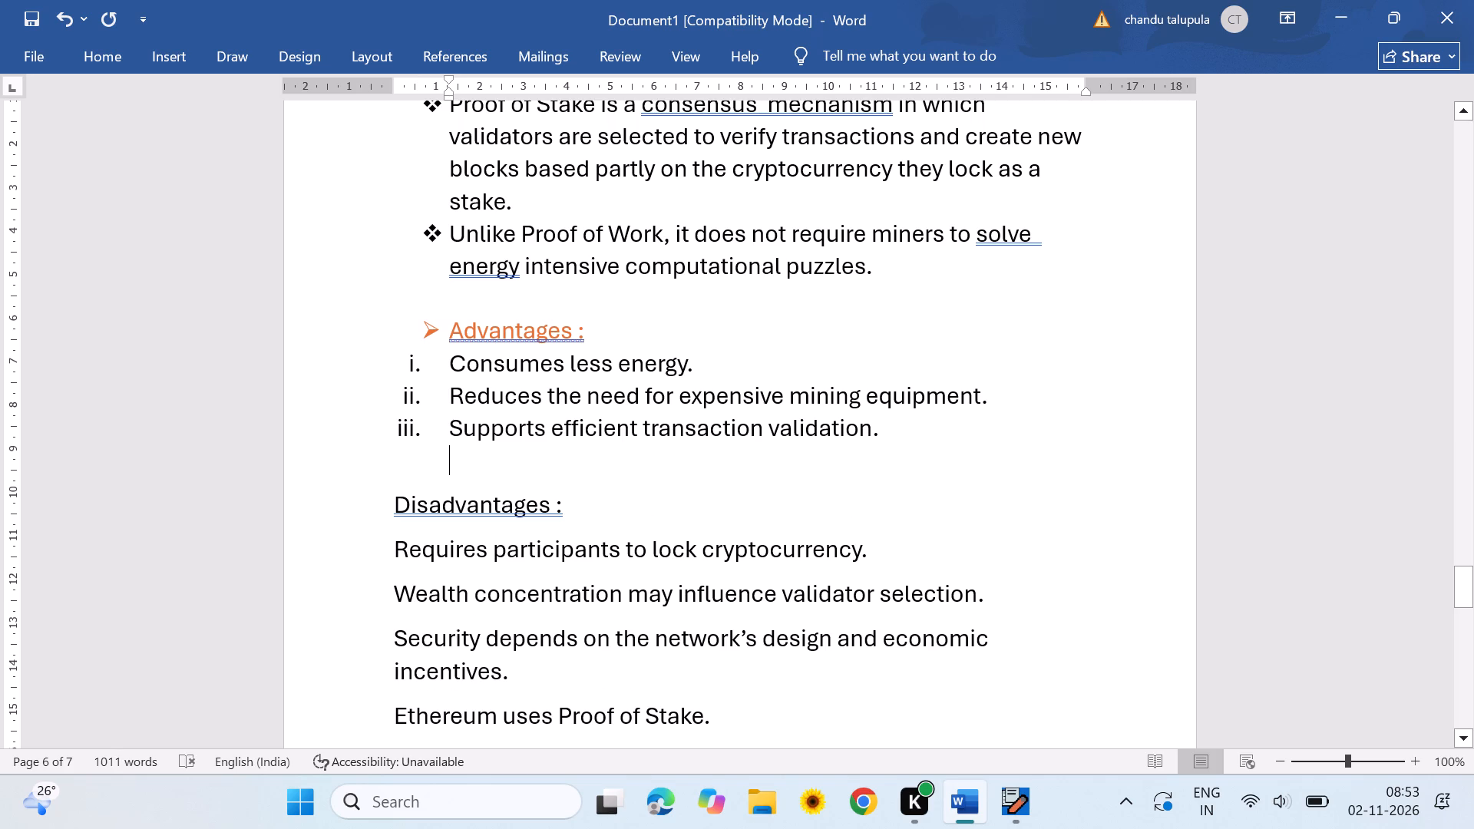
Color the "Disadvantages :" subheading under Proof of Stake orange and give it an arrow bullet and a wavy underline.
drag(390, 494, 605, 510)
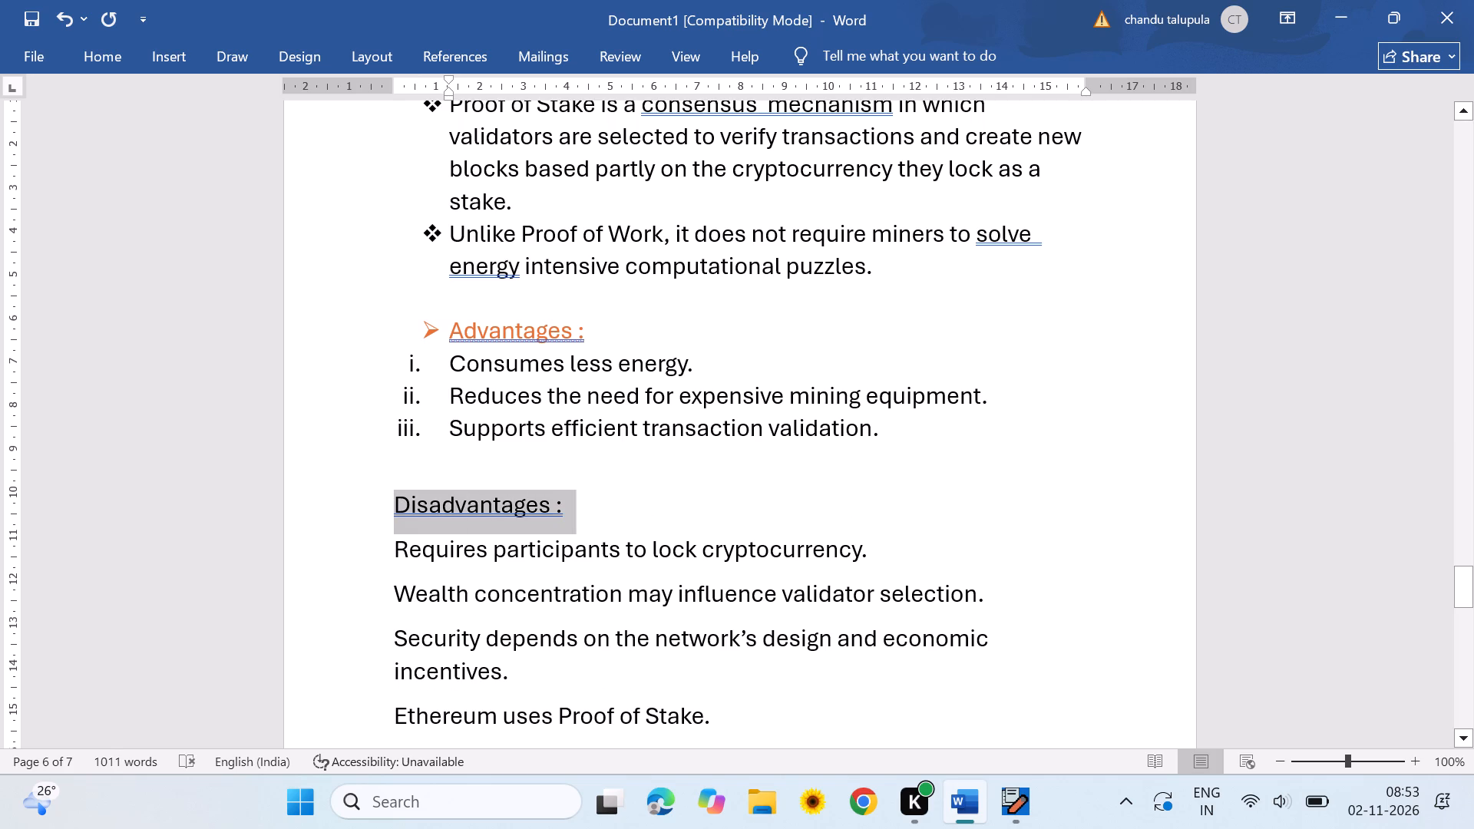
drag(605, 510, 606, 510)
click(739, 474)
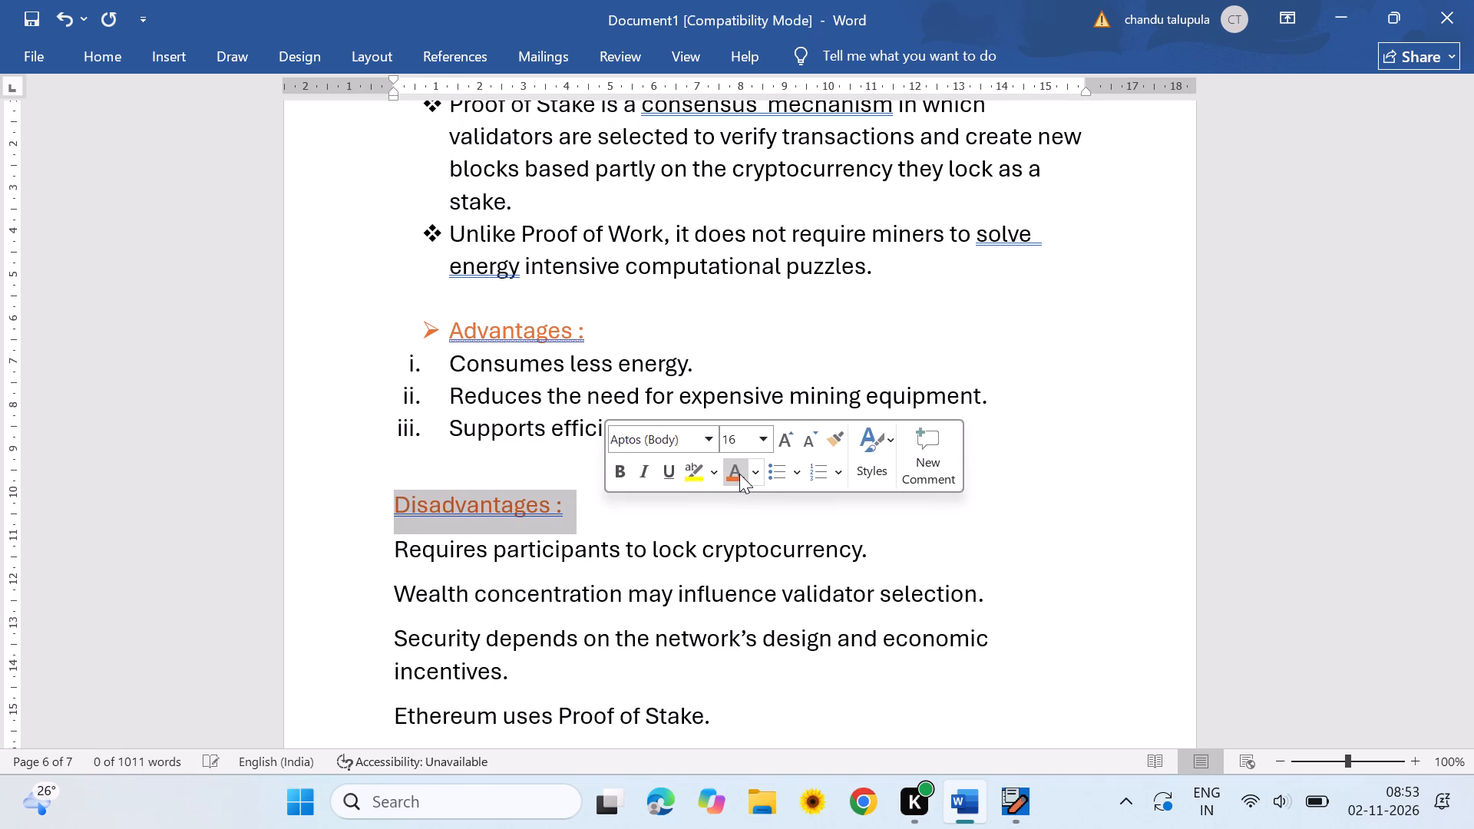
click(798, 484)
click(798, 484)
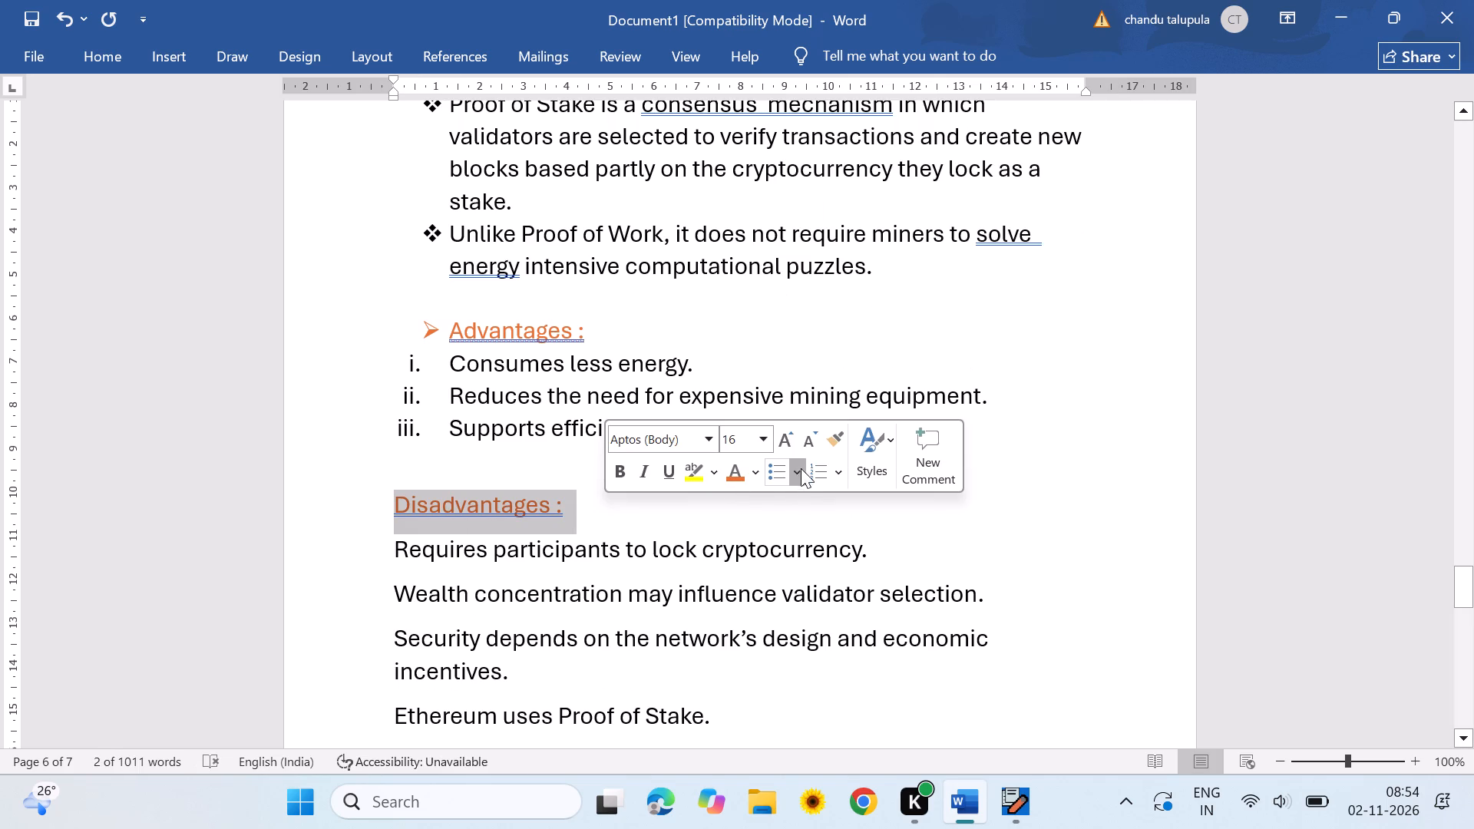
click(802, 478)
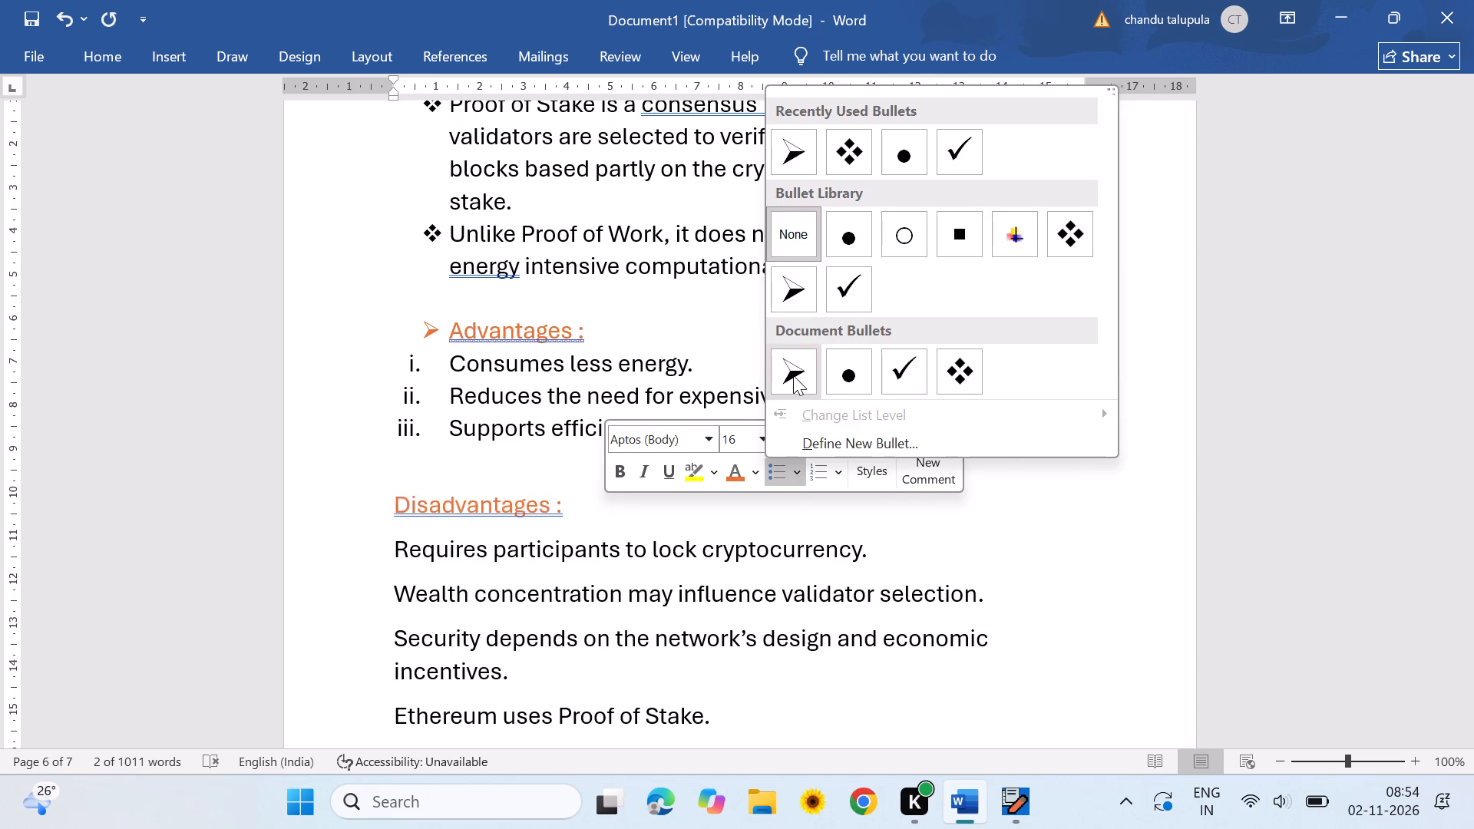
click(794, 375)
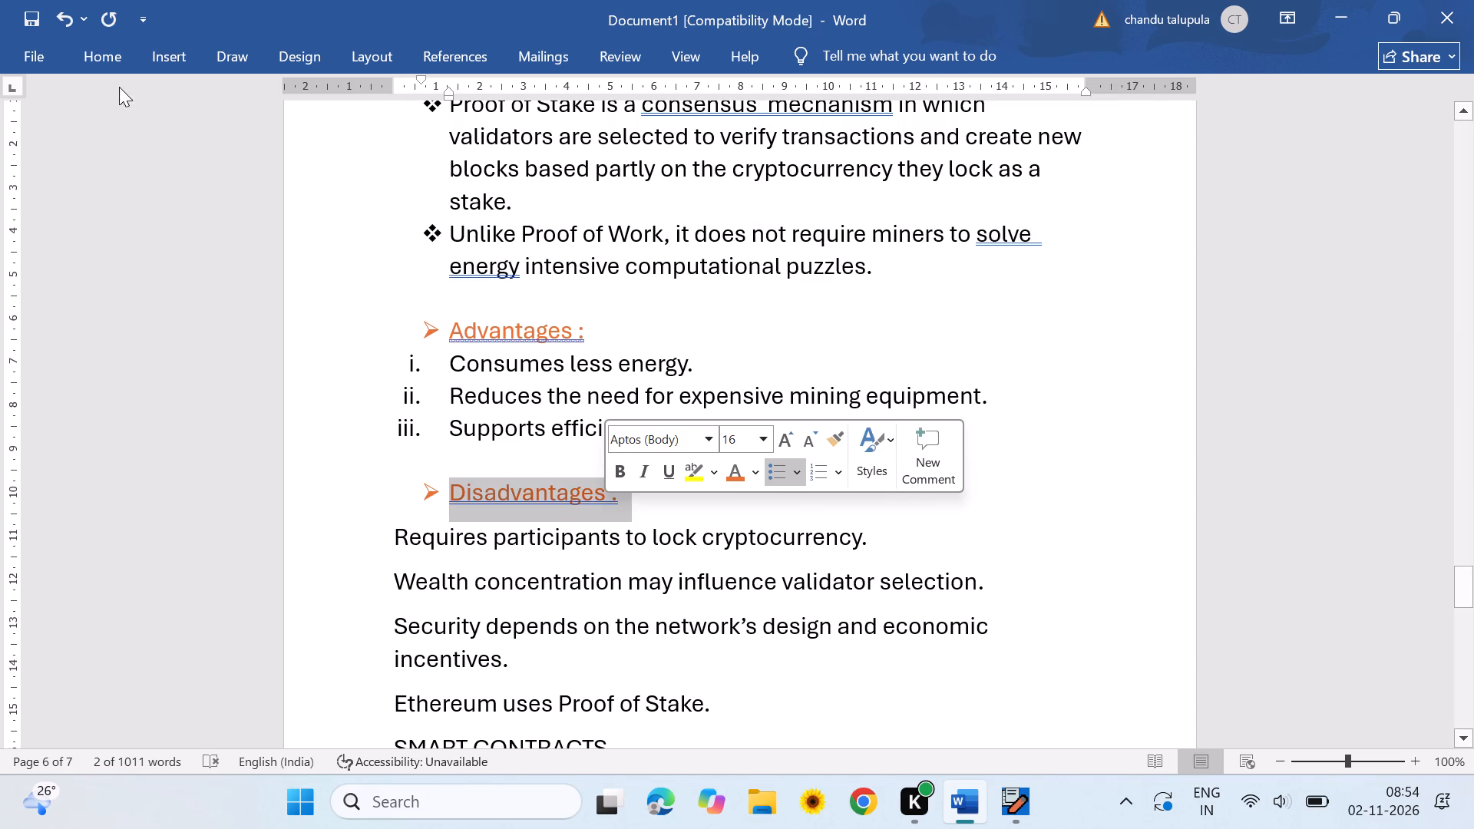
click(114, 57)
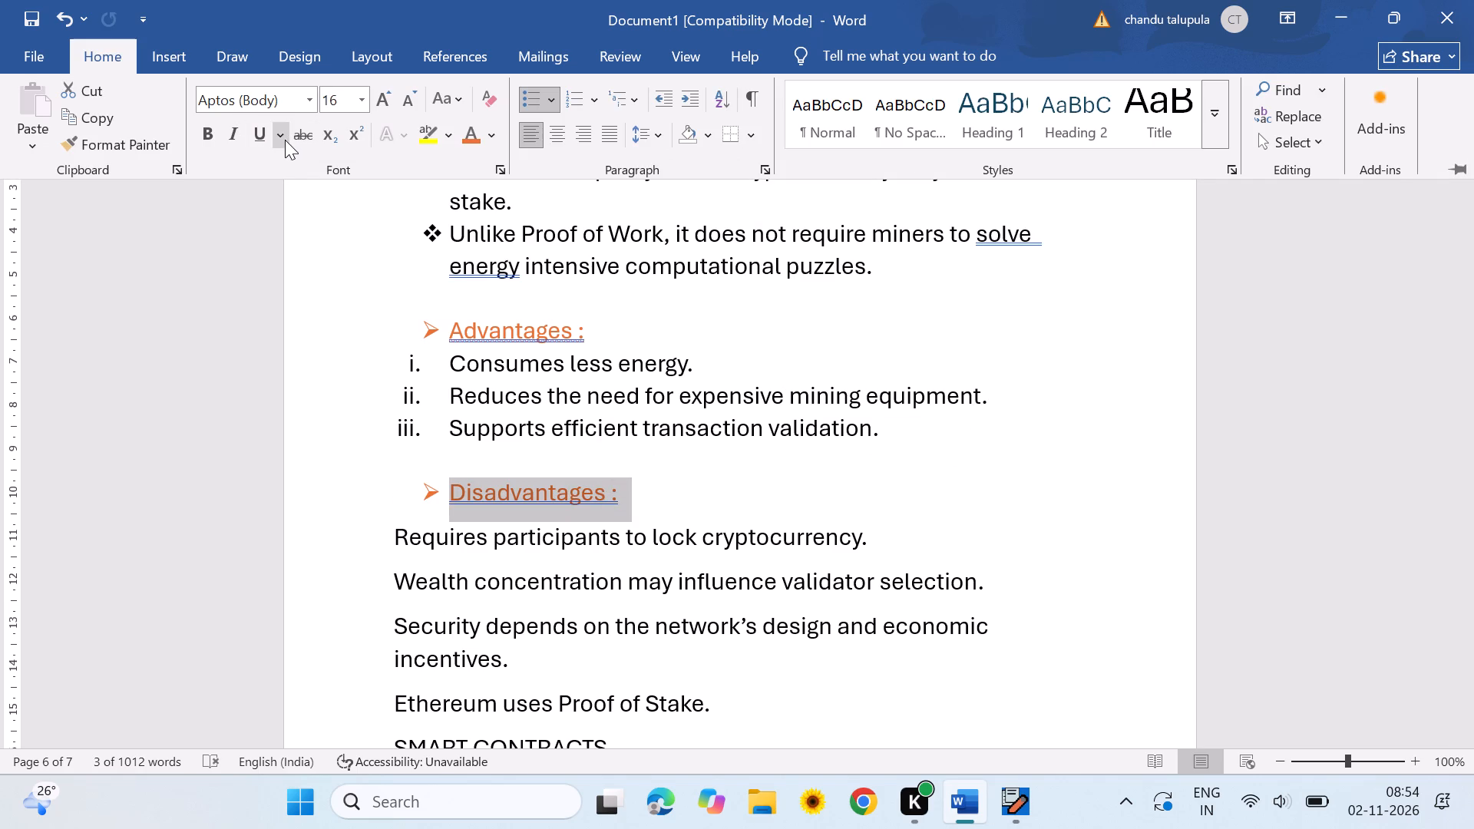
click(283, 139)
click(312, 364)
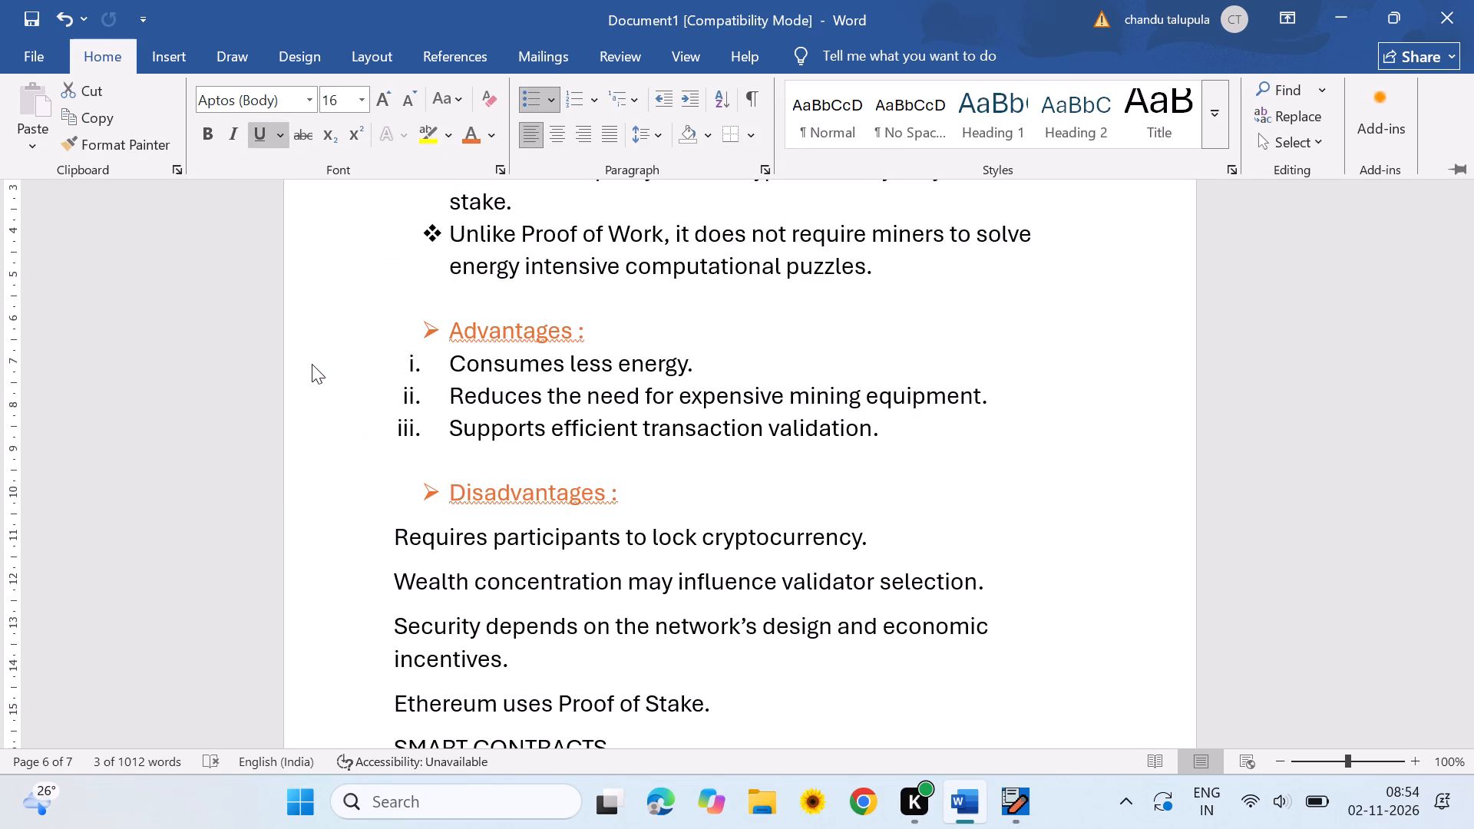
click(945, 439)
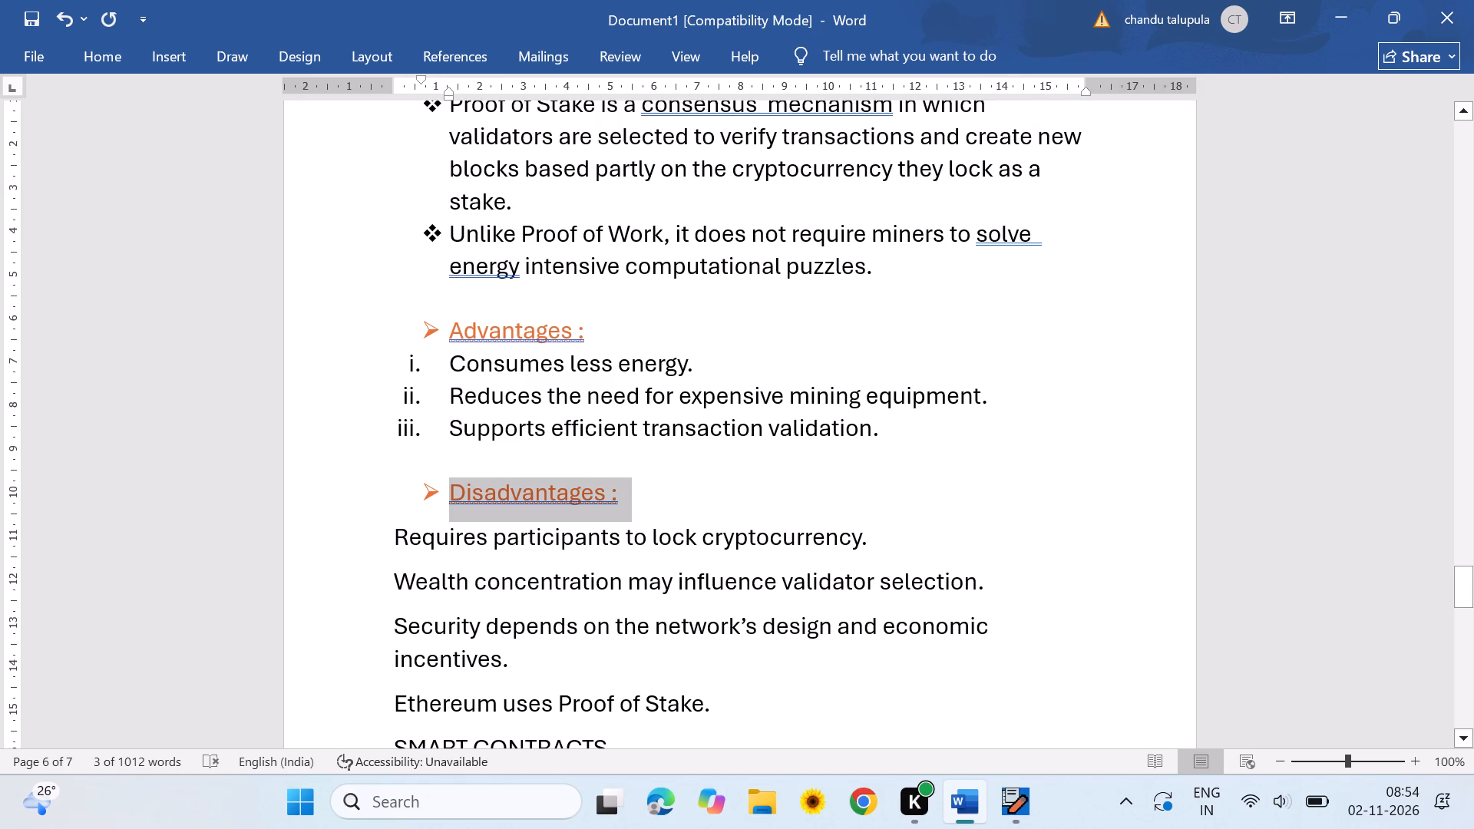
click(929, 434)
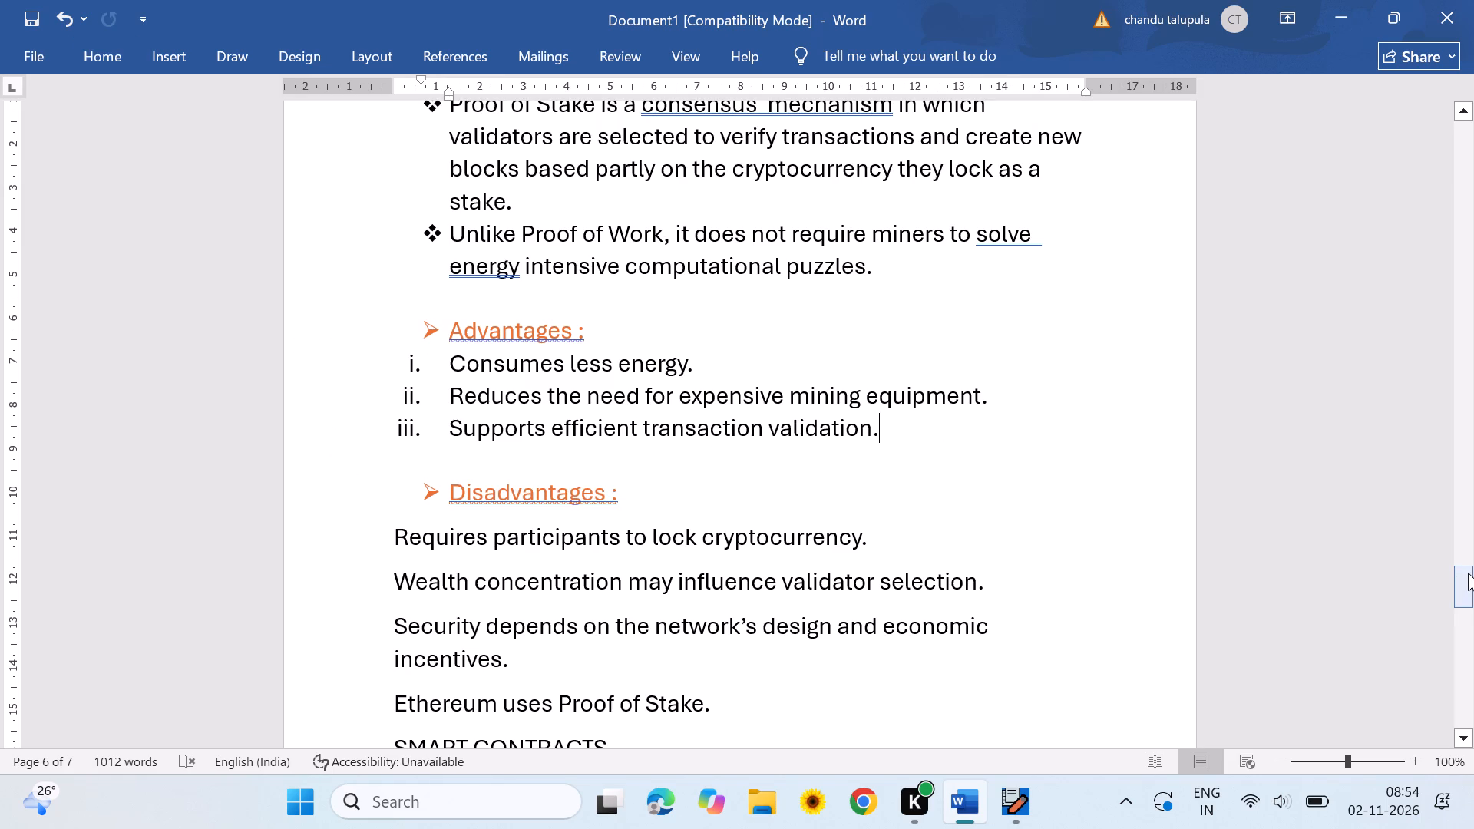
Number the four paragraphs from "Requires participants to lock cryptocurrency." to "Ethereum uses Proof of Stake." in a), b), c) format.
drag(1469, 586, 1472, 603)
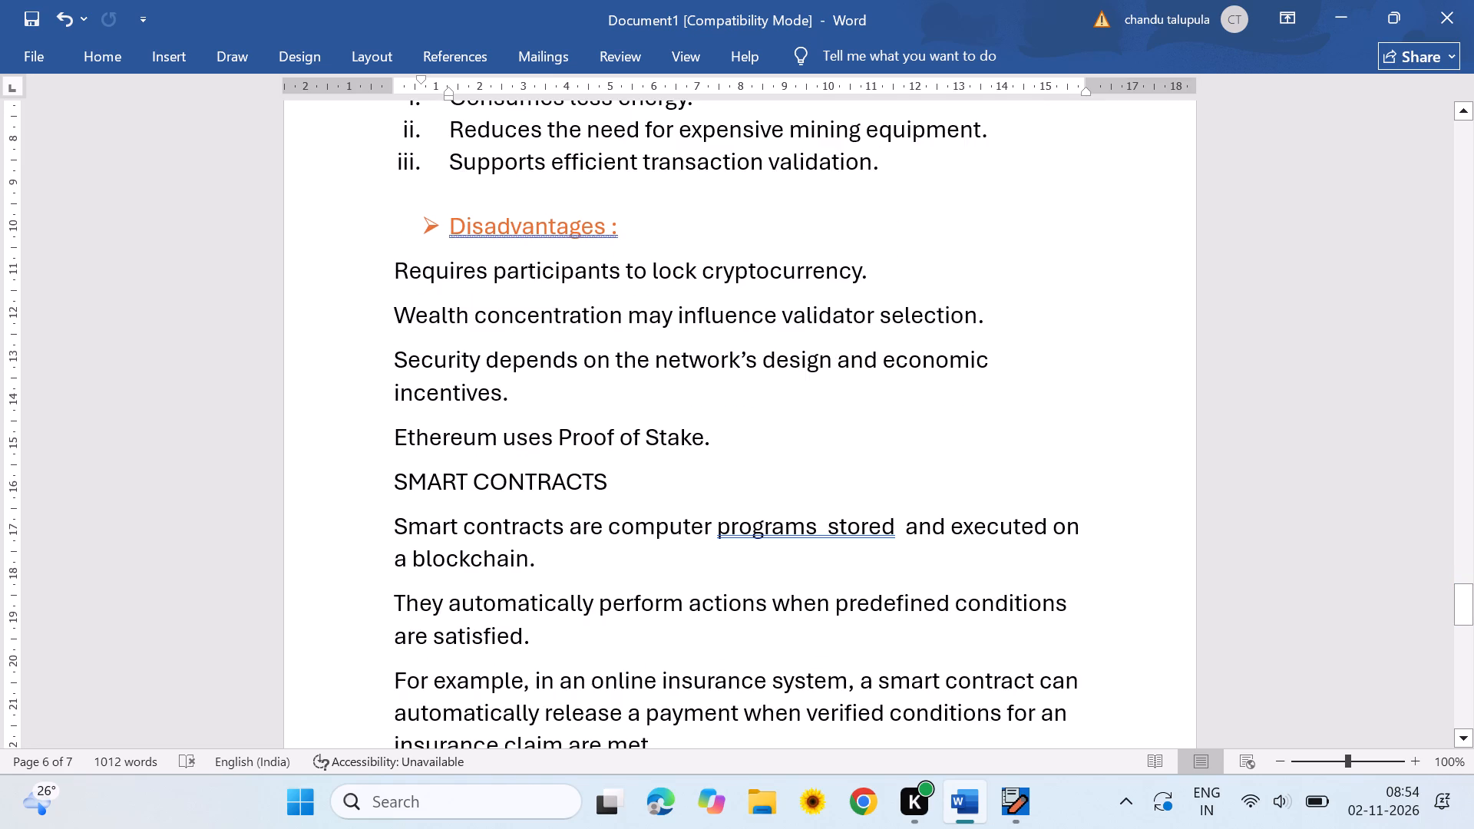
drag(392, 261, 716, 439)
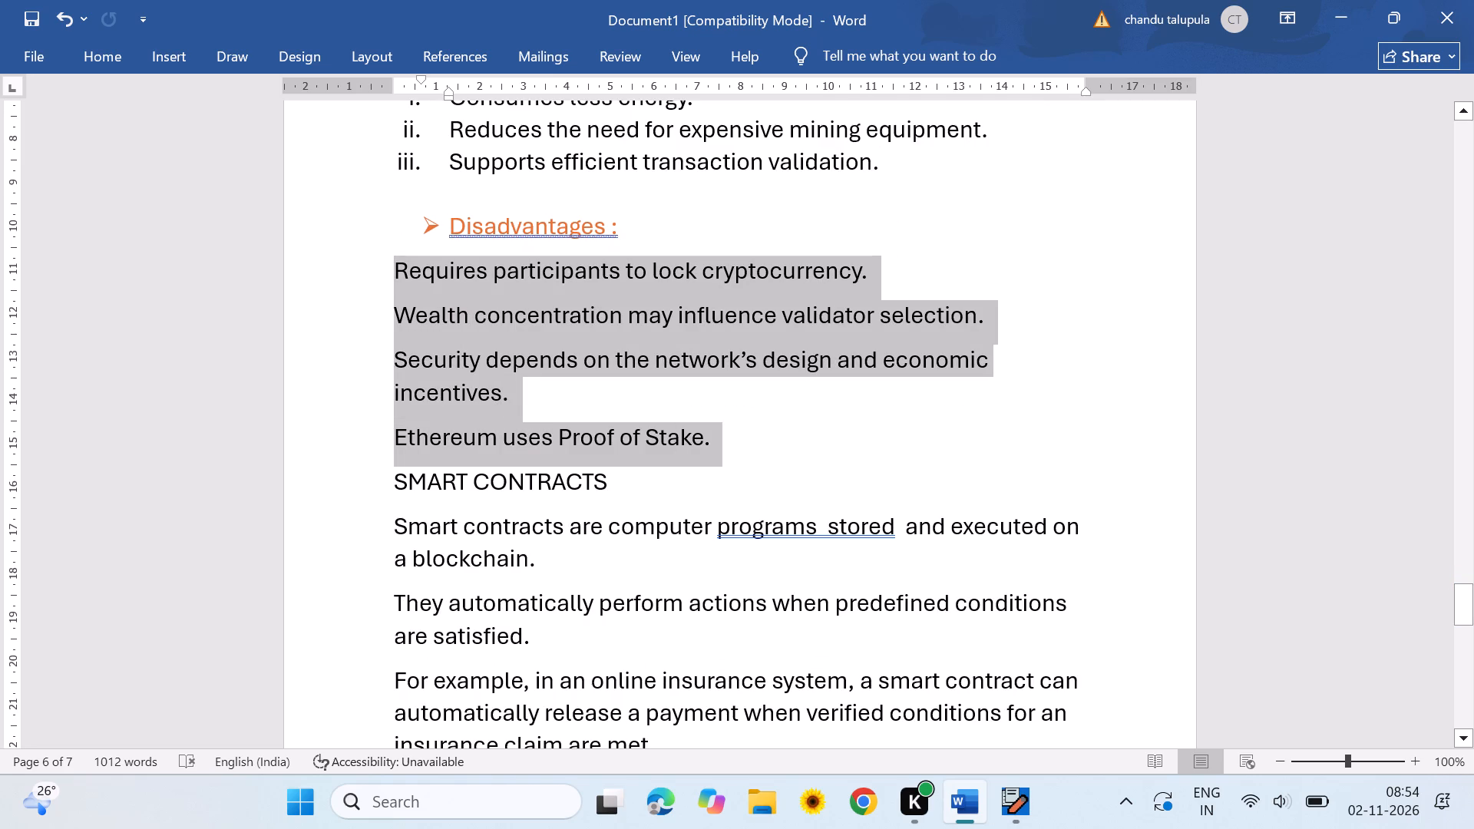
drag(716, 439, 793, 435)
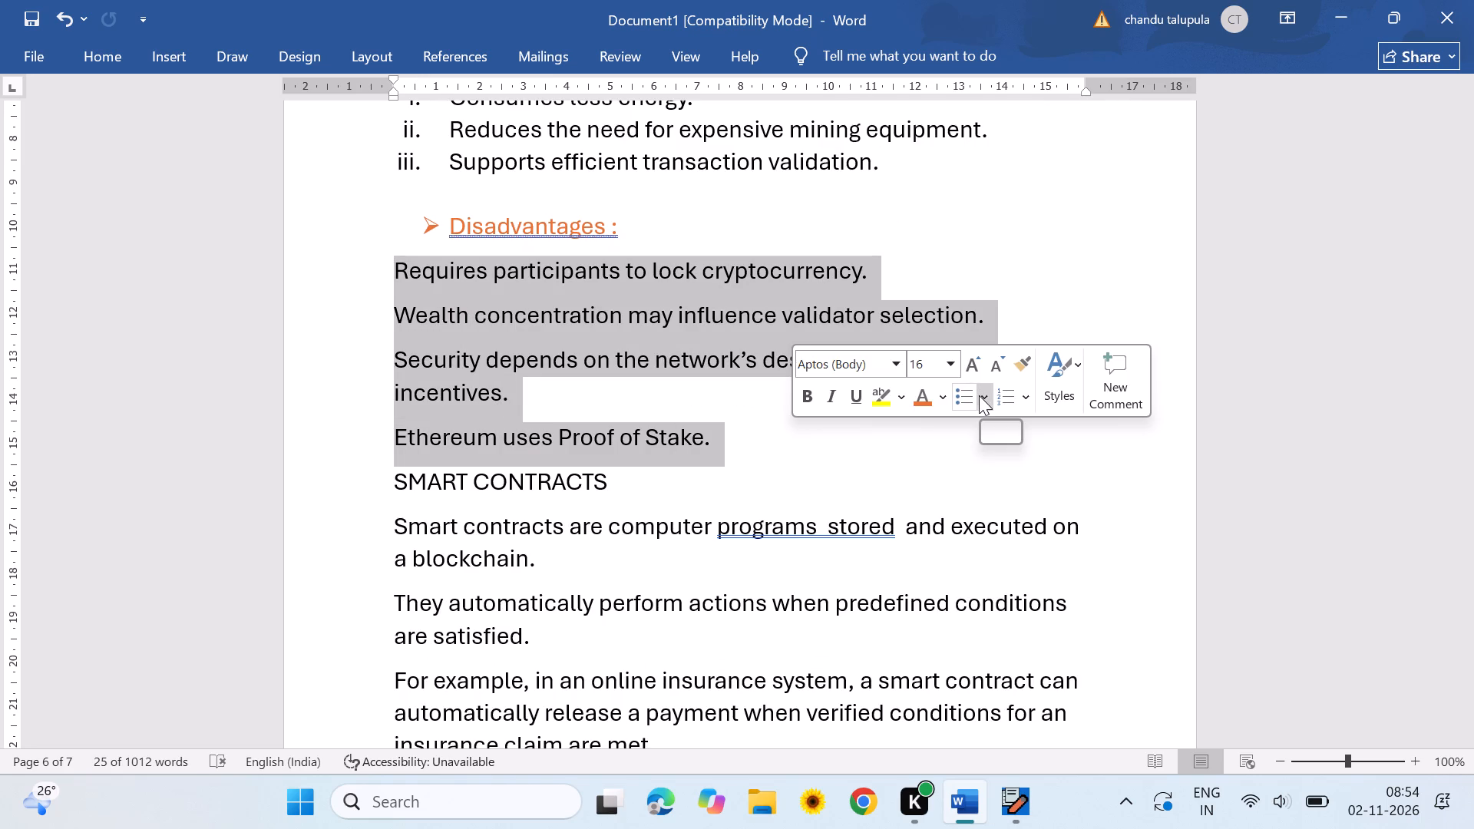
click(1024, 402)
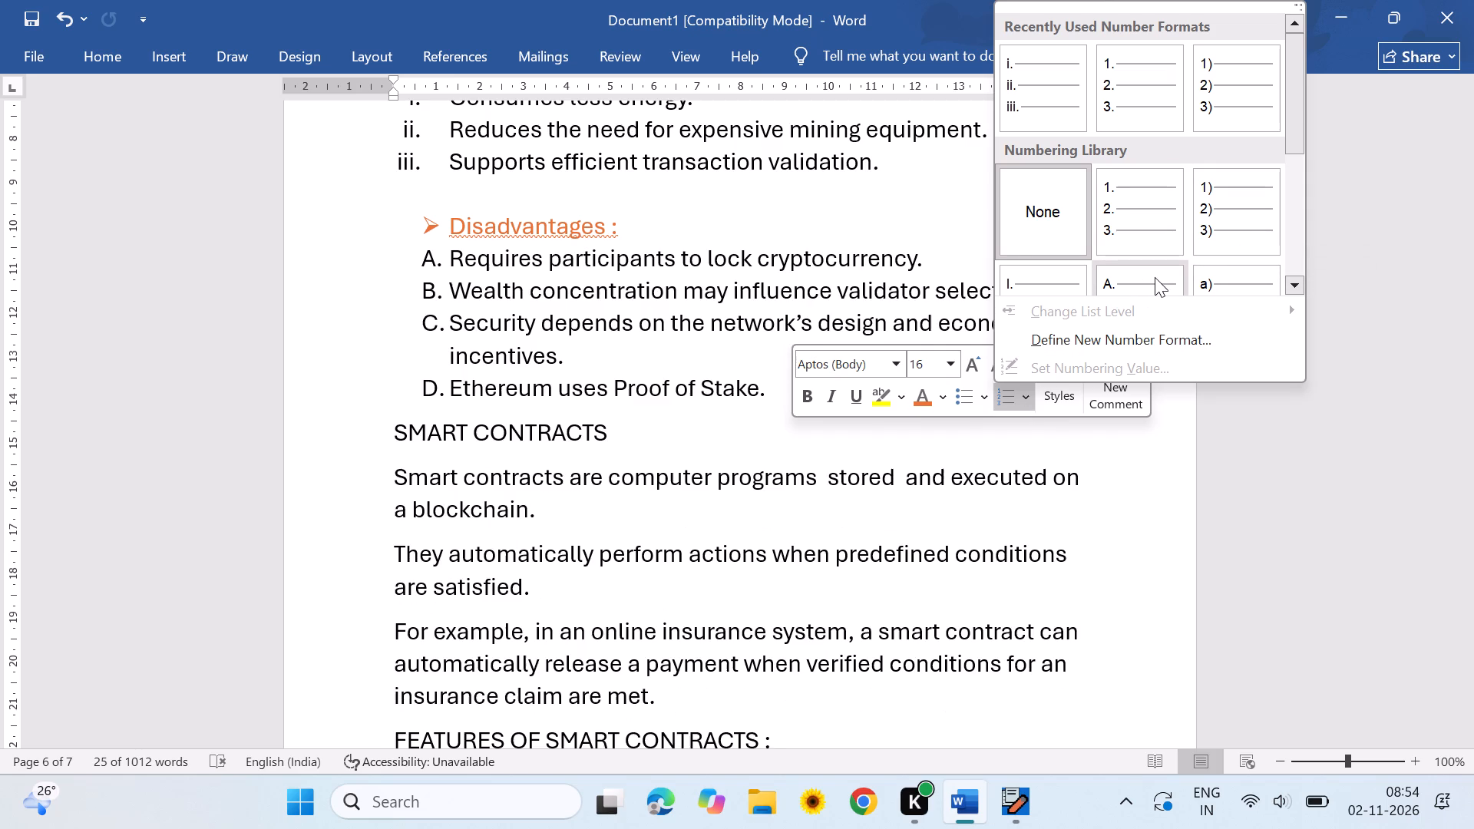
click(1215, 284)
click(1066, 199)
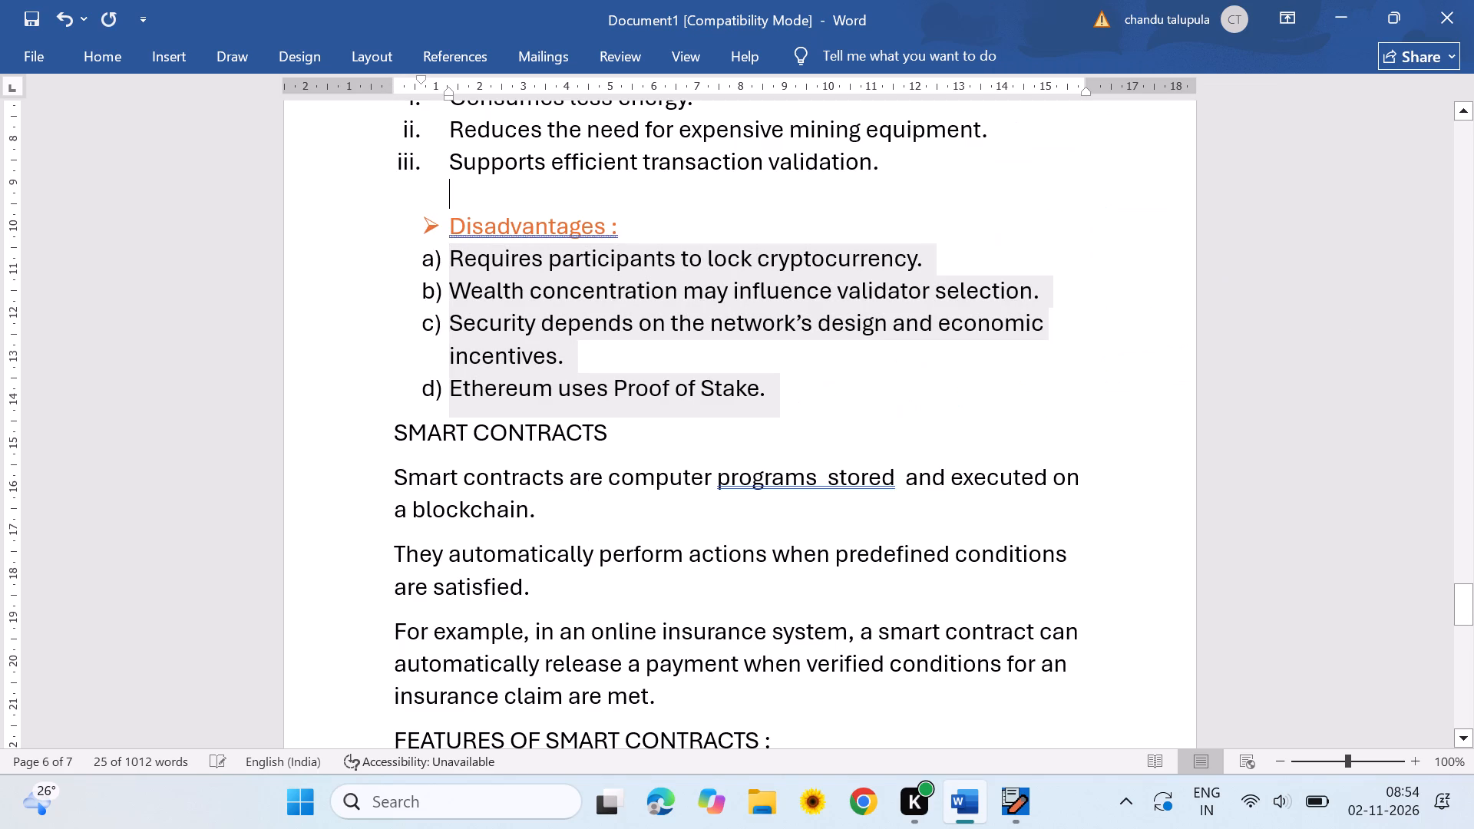
Insert an unnumbered blank line between "Ethereum uses Proof of Stake." and the SMART CONTRACTS heading.
click(774, 391)
key(Return)
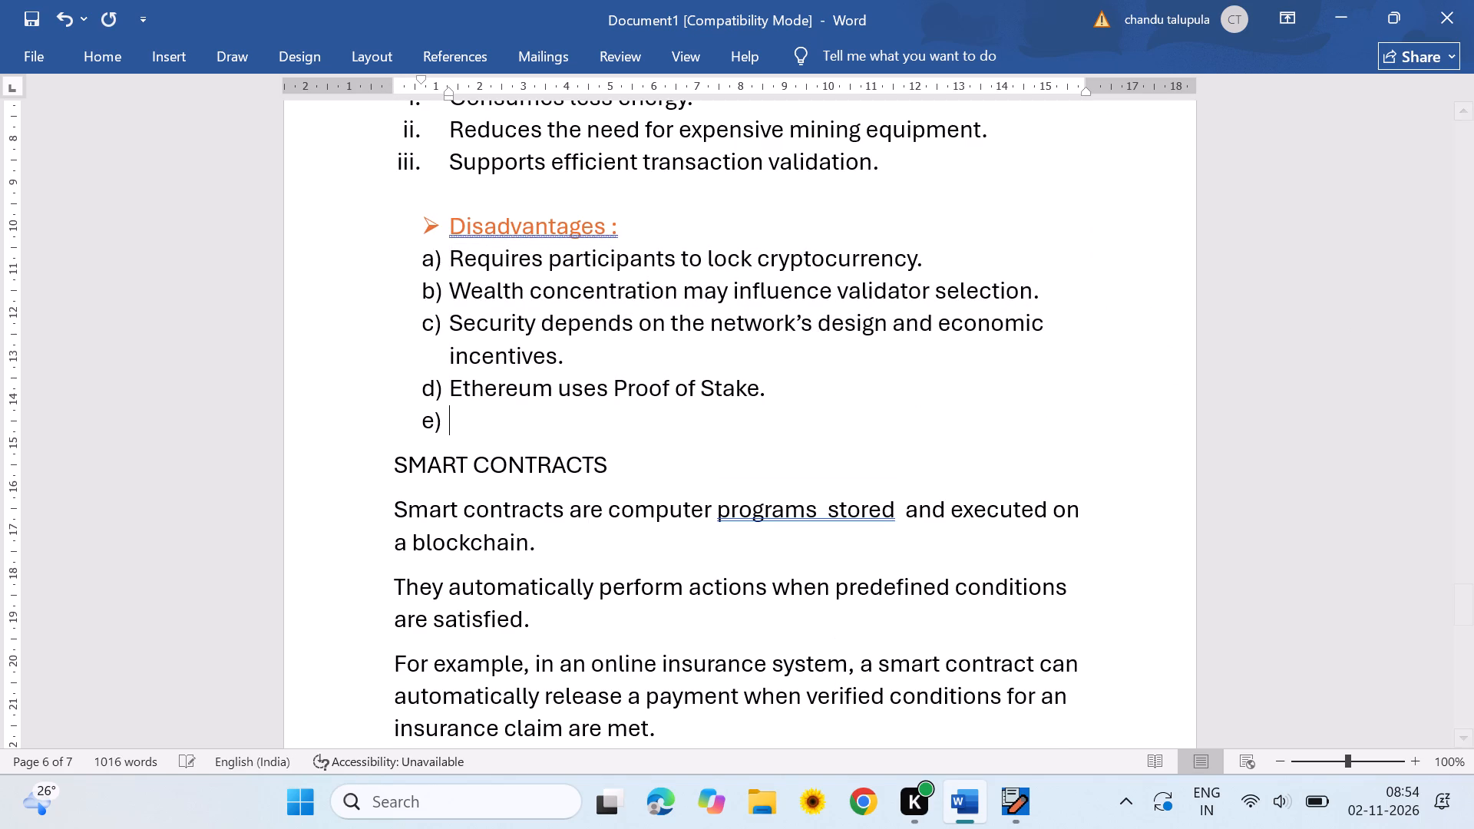
key(BackSpace)
Color the SMART CONTRACTS heading dark green and give it a wavy underline and an arrow bullet.
drag(382, 463, 454, 471)
drag(454, 471, 671, 477)
click(821, 443)
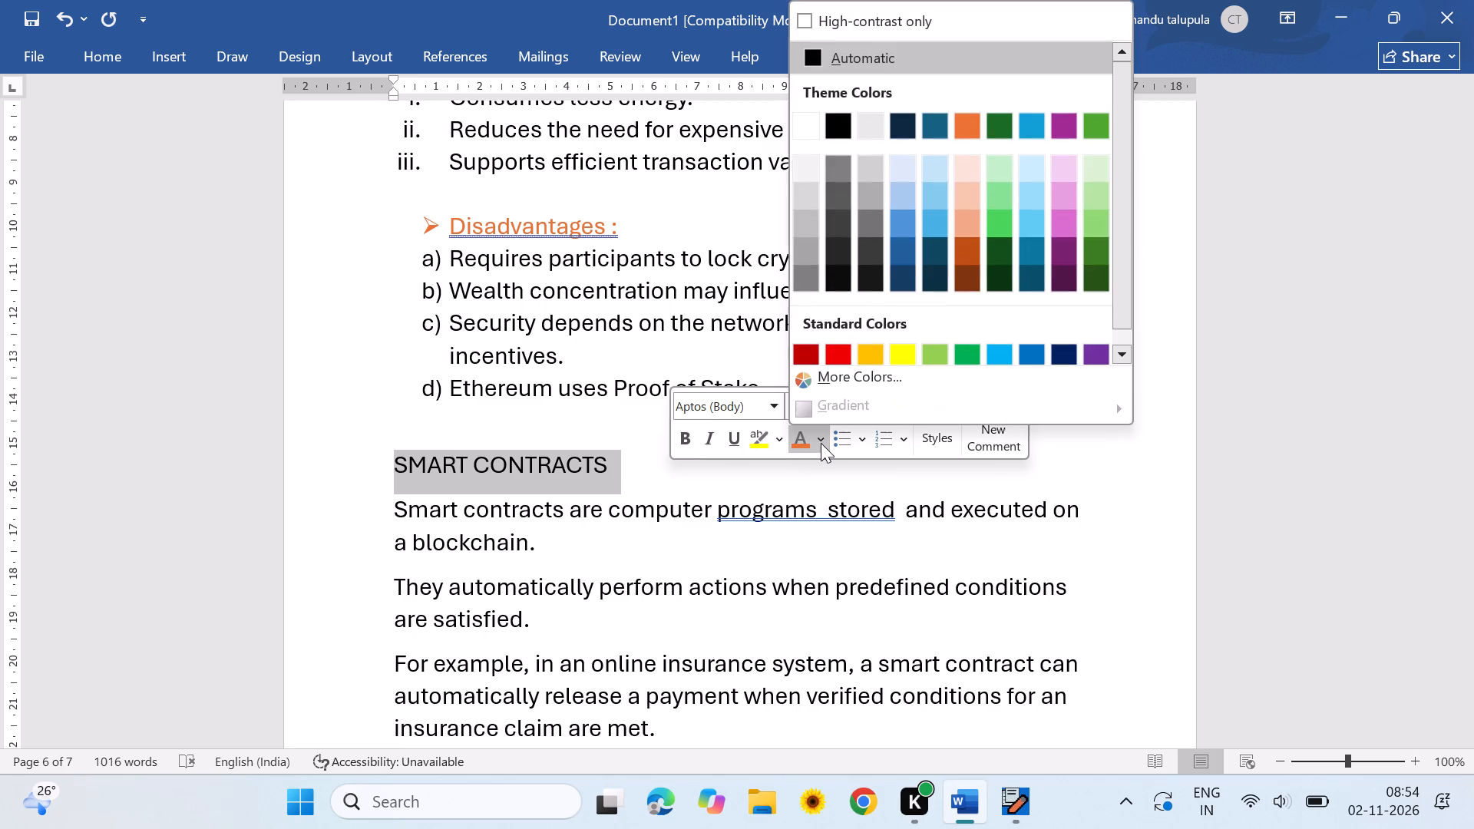
click(1003, 249)
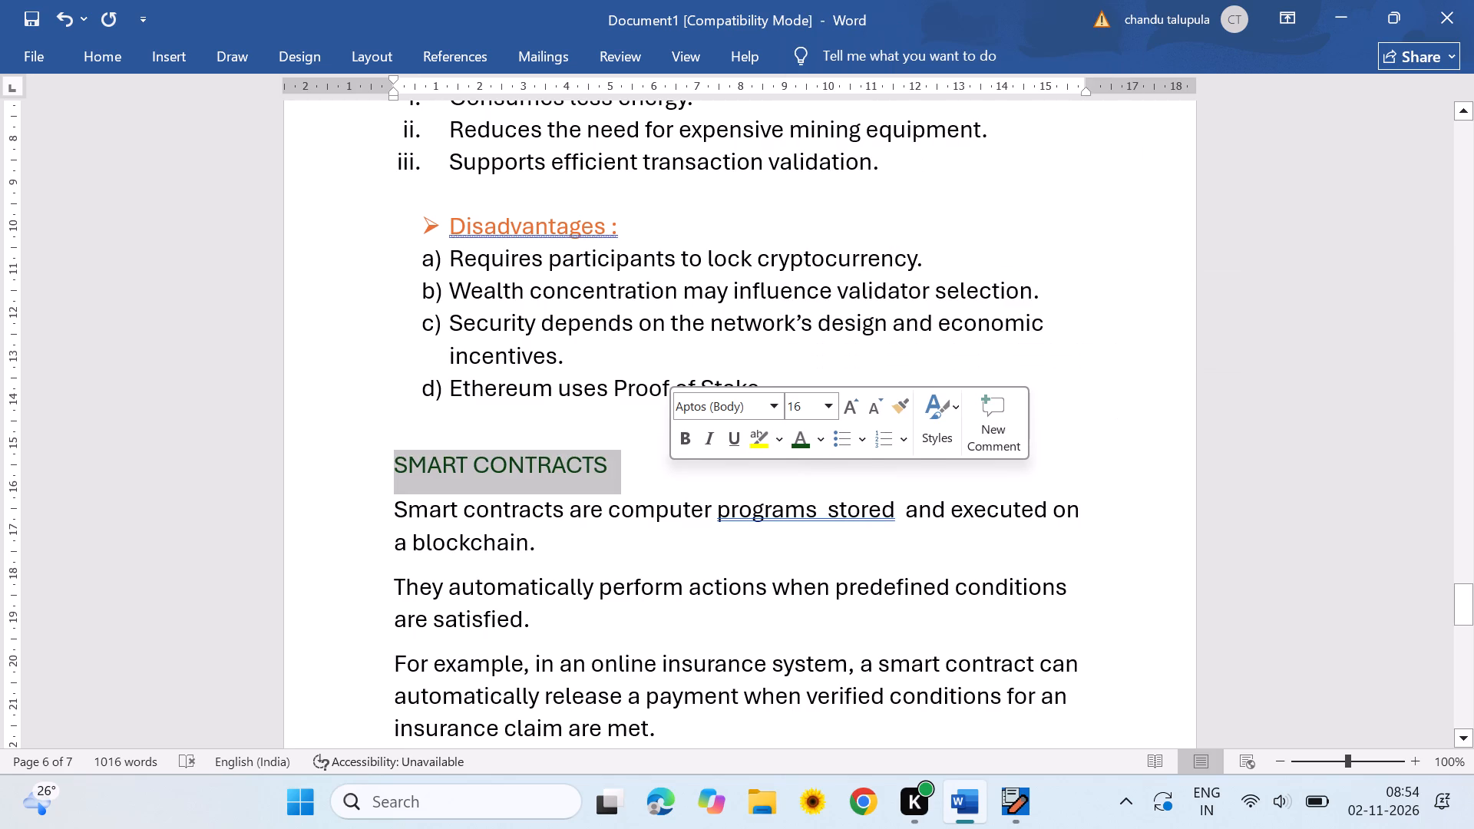
click(95, 51)
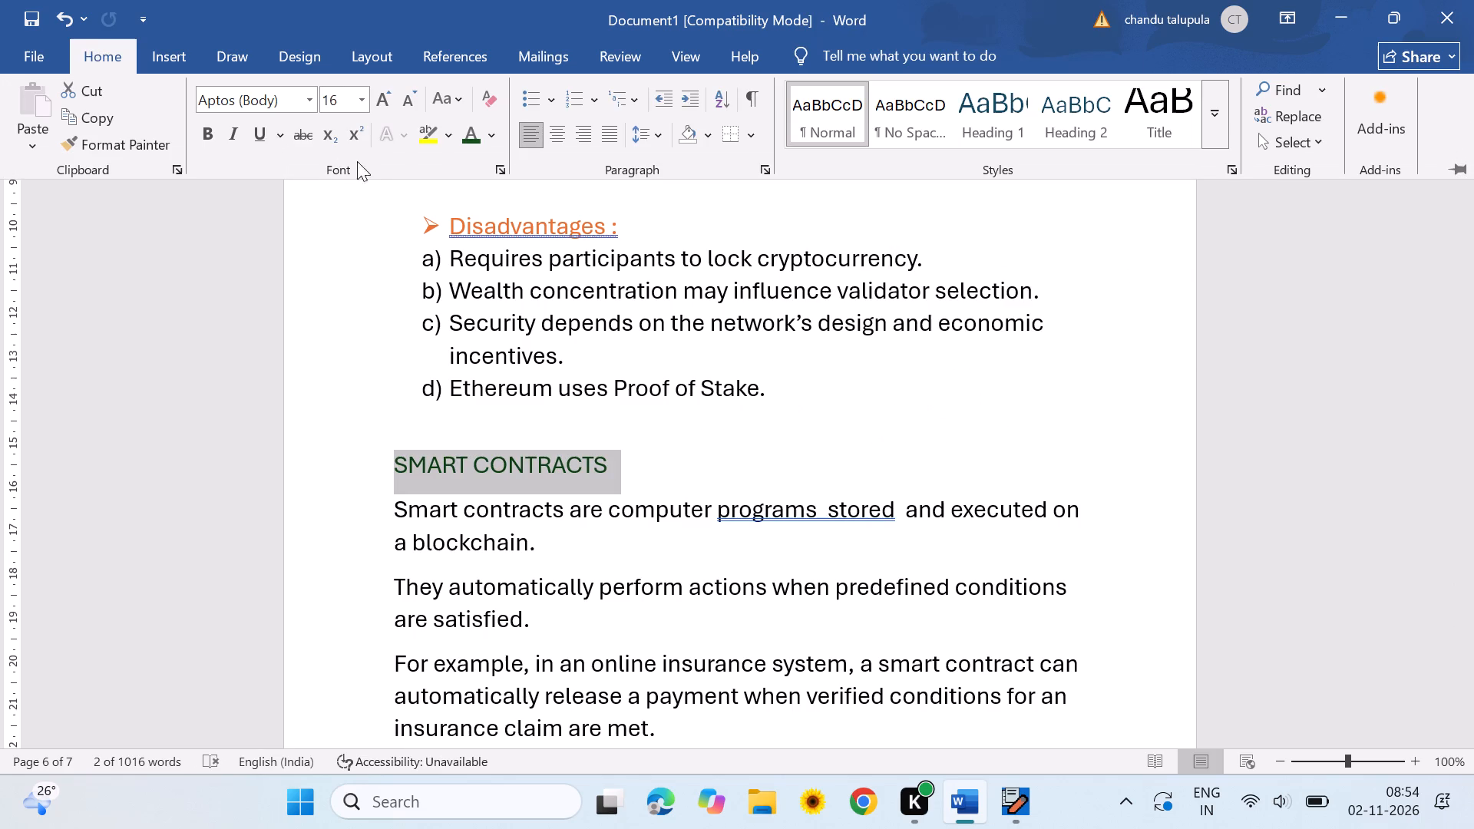
click(281, 129)
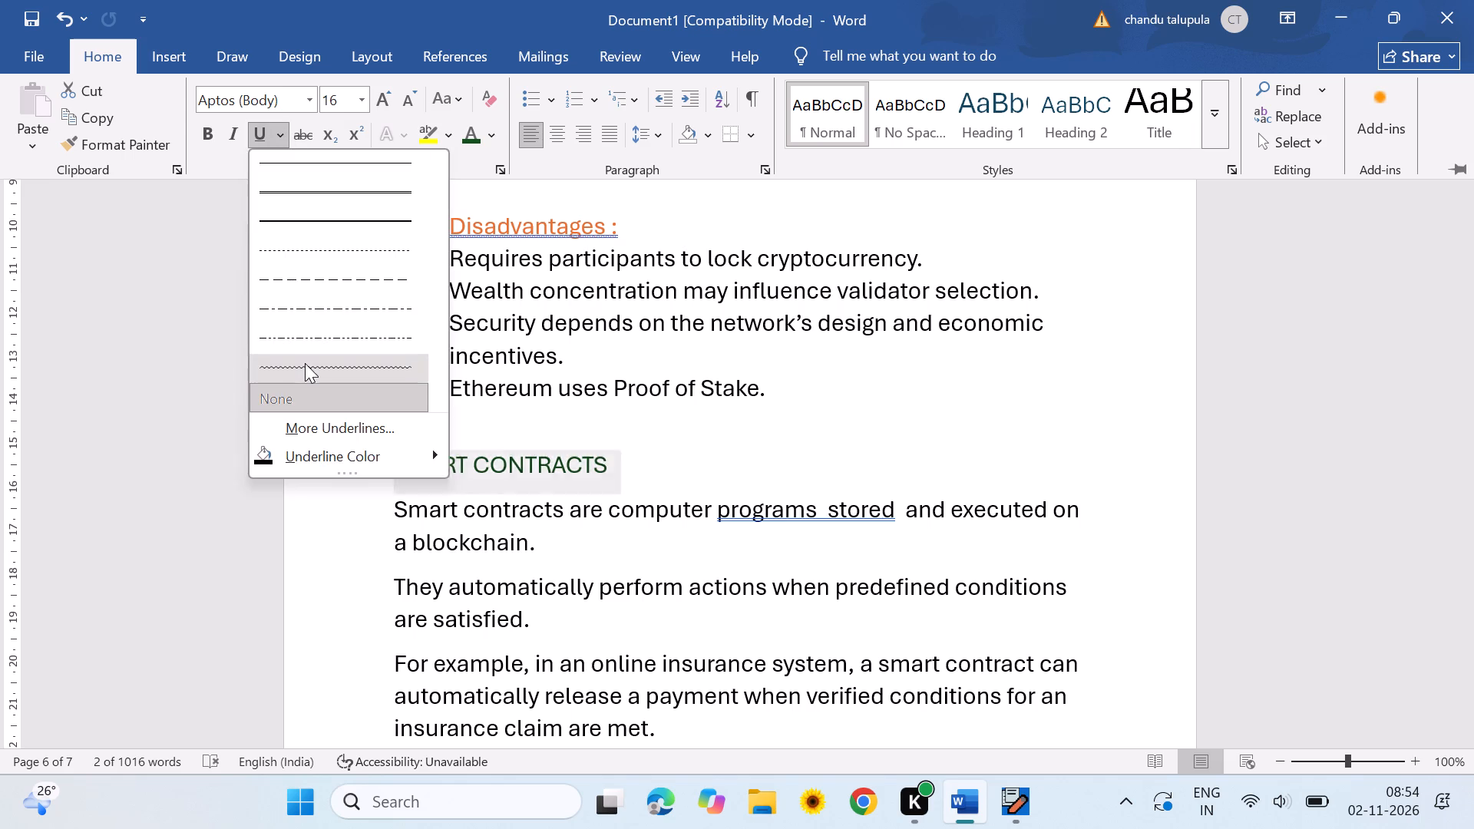
click(305, 364)
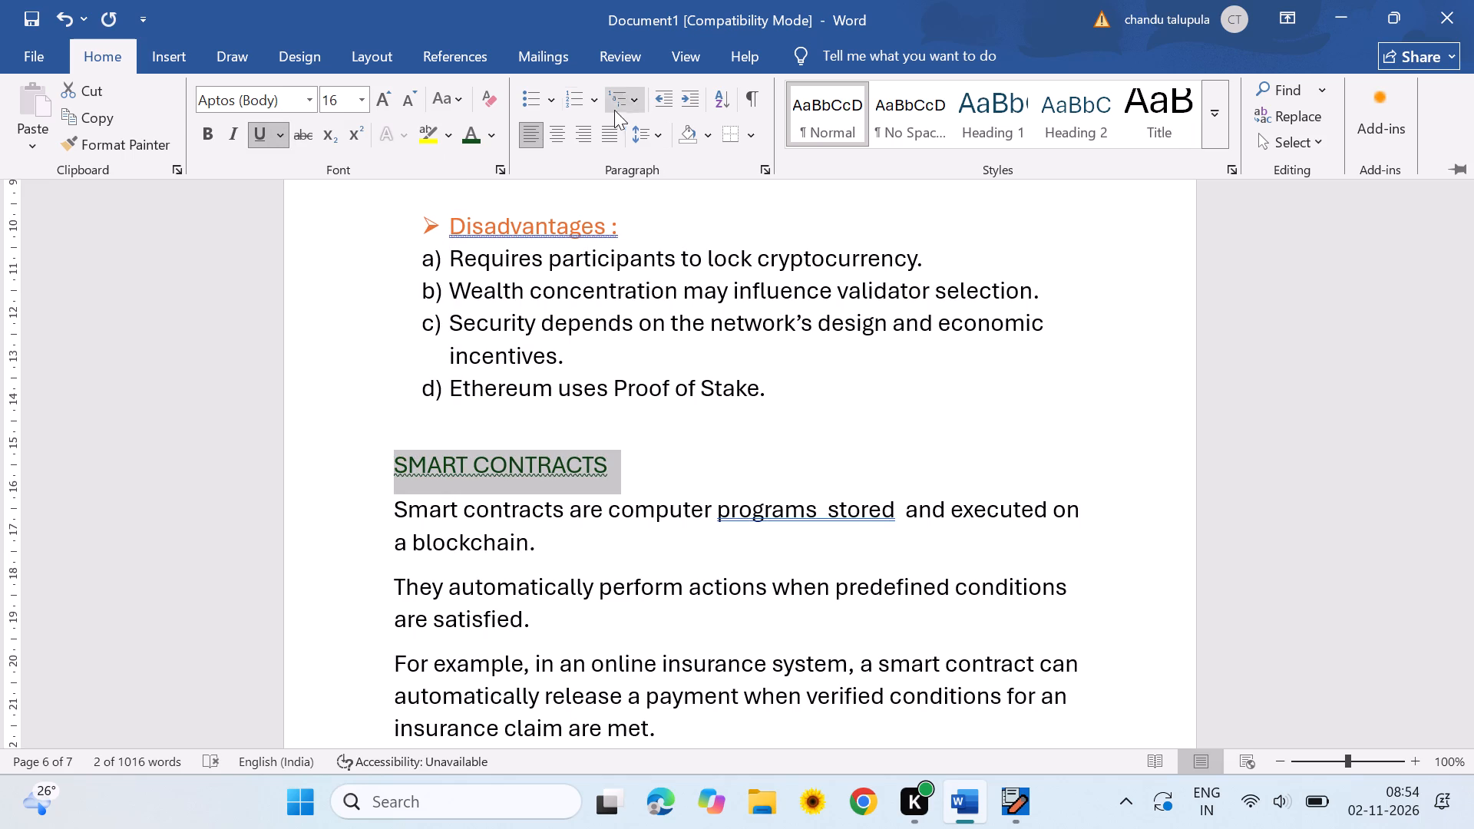
click(552, 98)
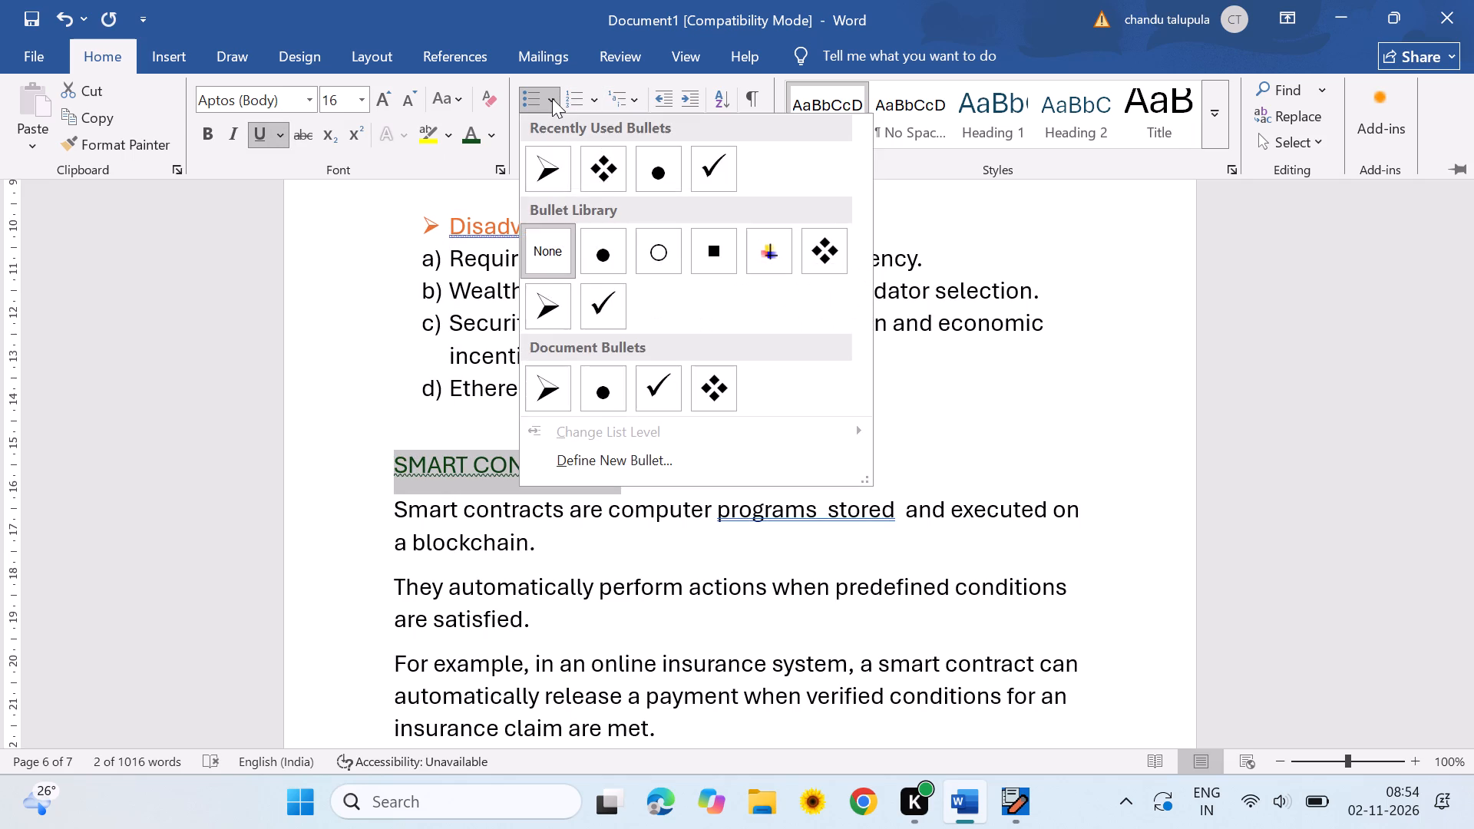
click(544, 181)
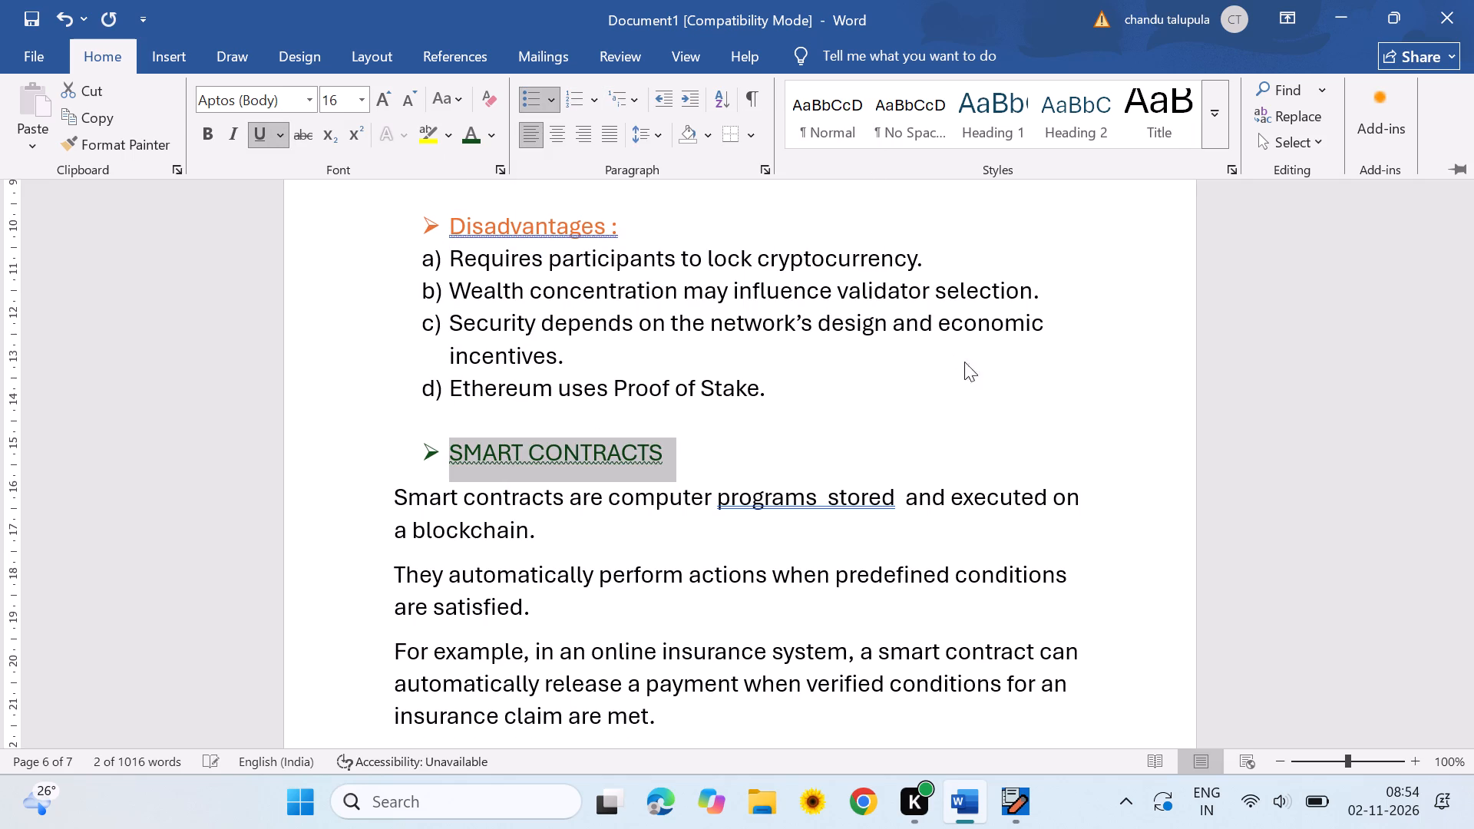
click(974, 375)
click(749, 444)
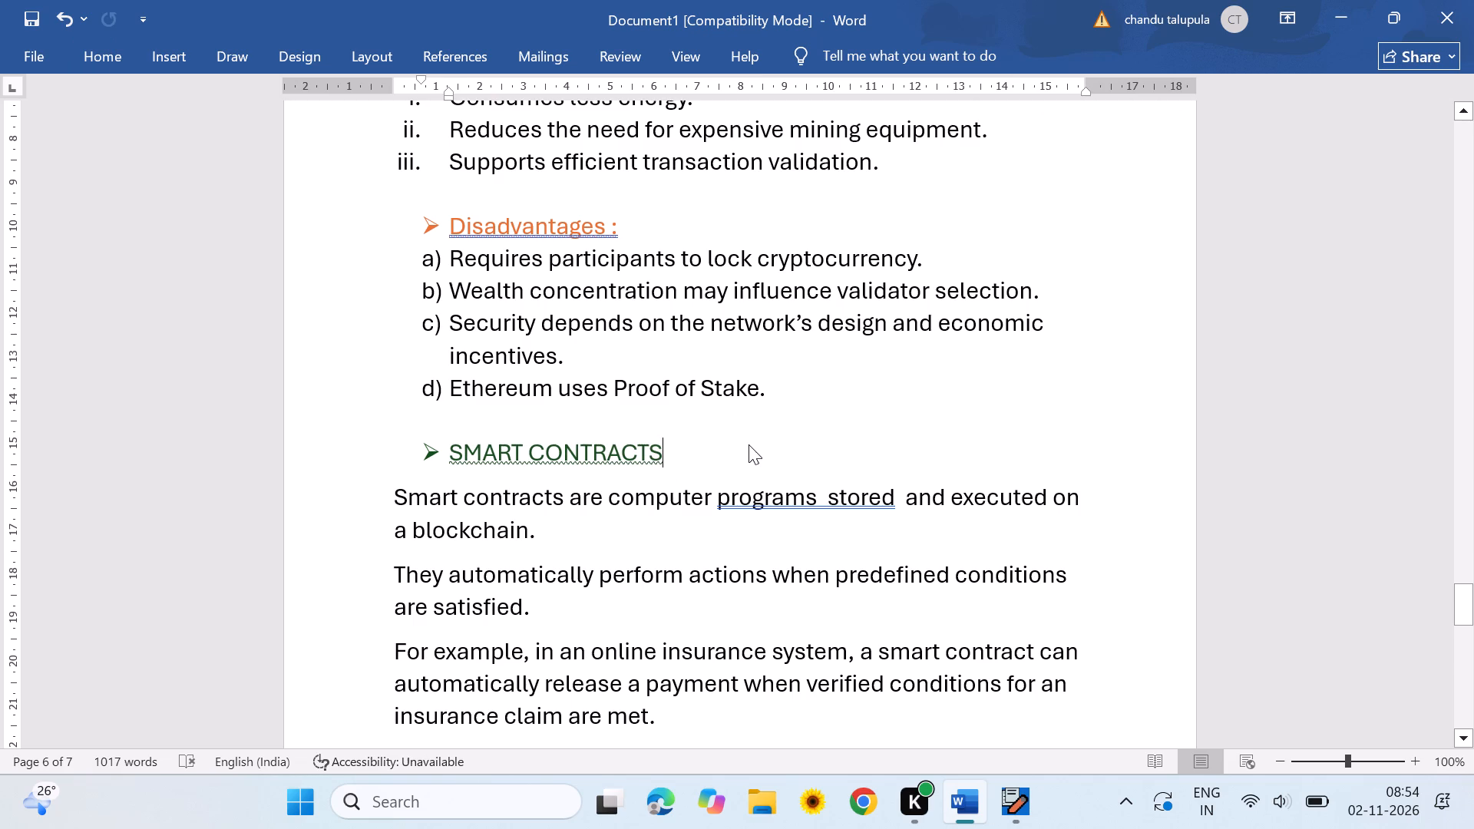
Apply four-diamond bullets to the three paragraphs under SMART CONTRACTS, through the online insurance example.
drag(1472, 601, 1472, 604)
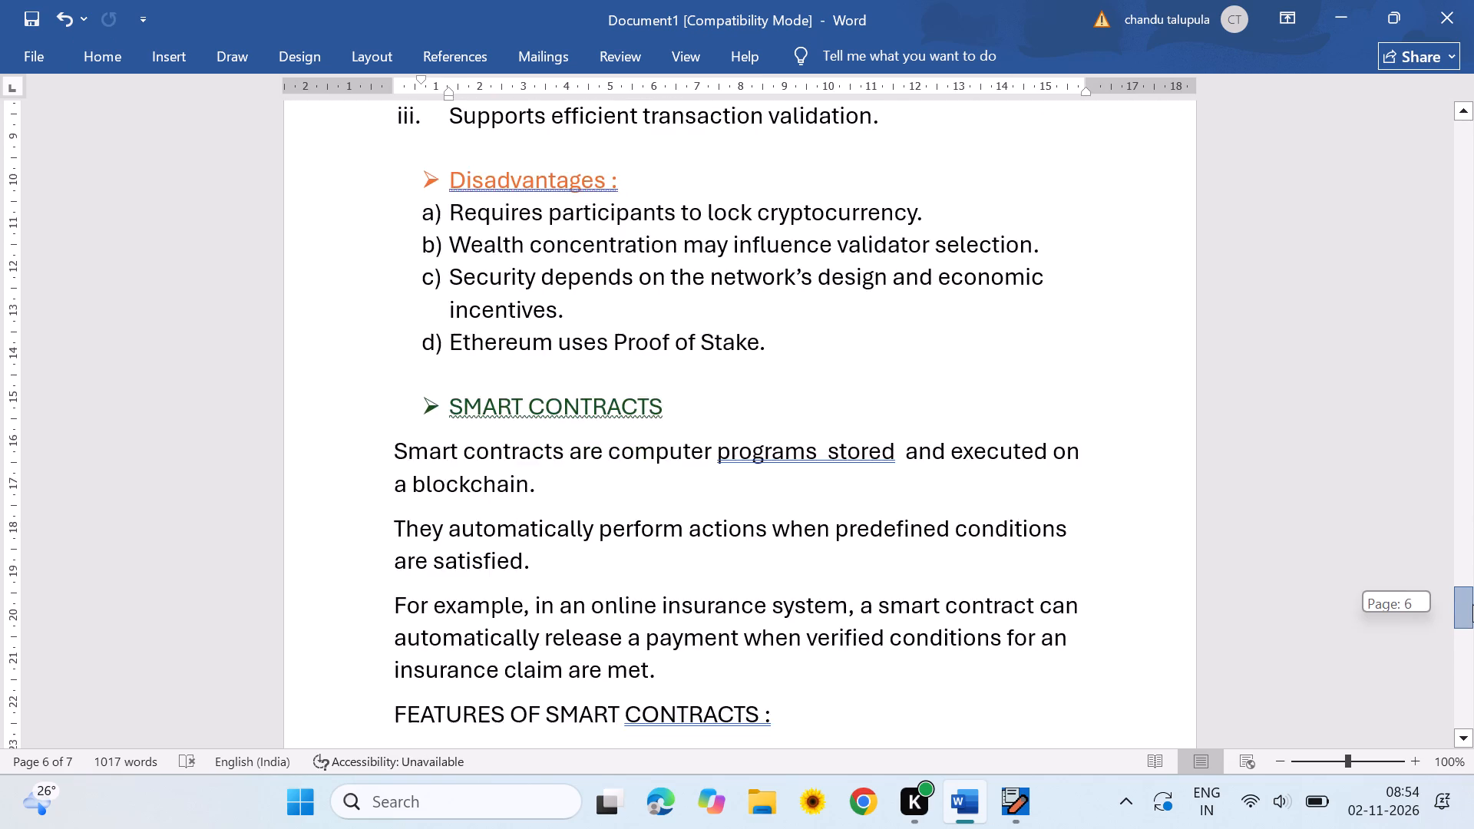
drag(1472, 604, 1472, 616)
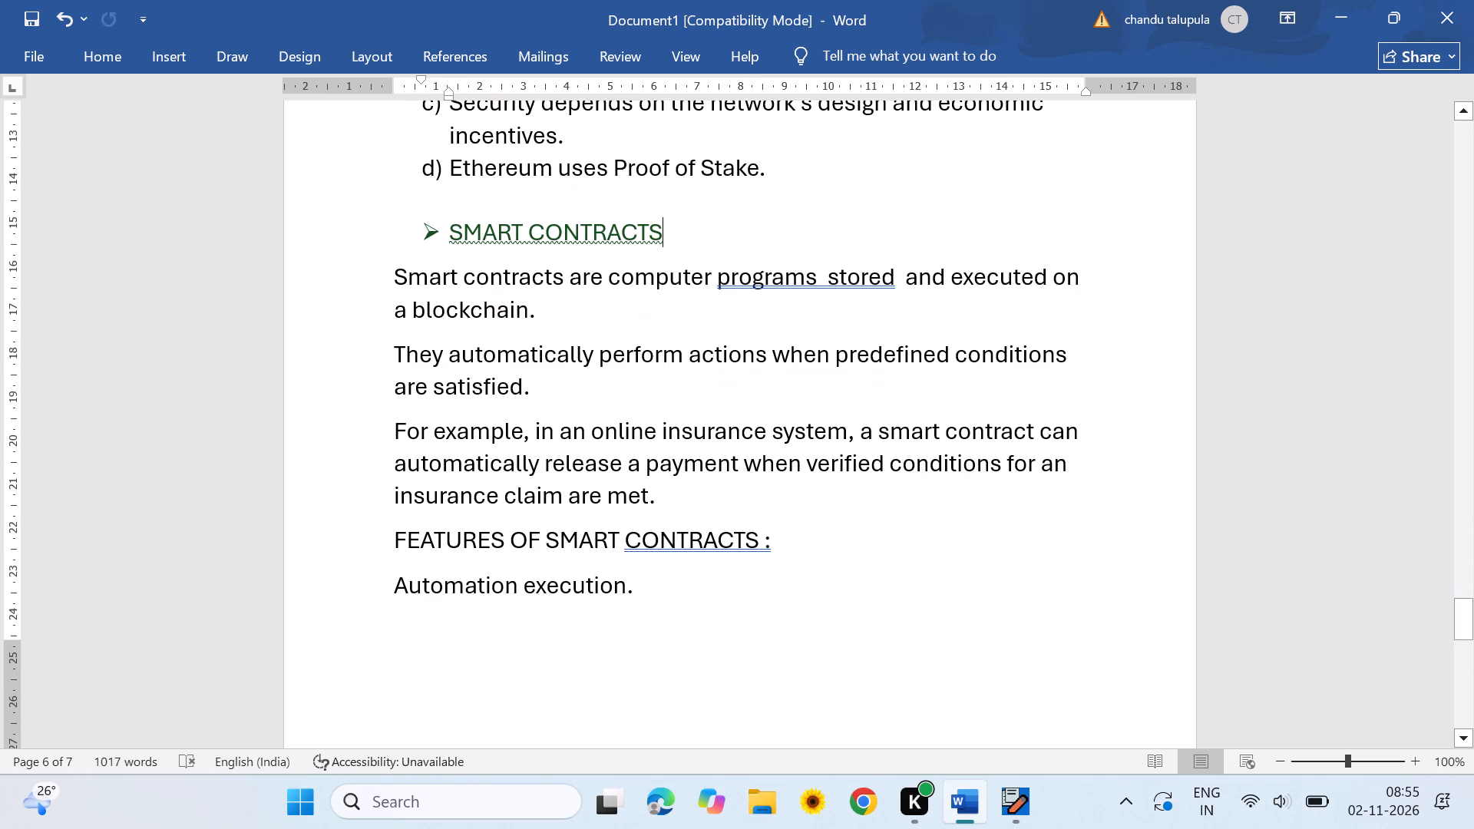
drag(385, 275, 534, 489)
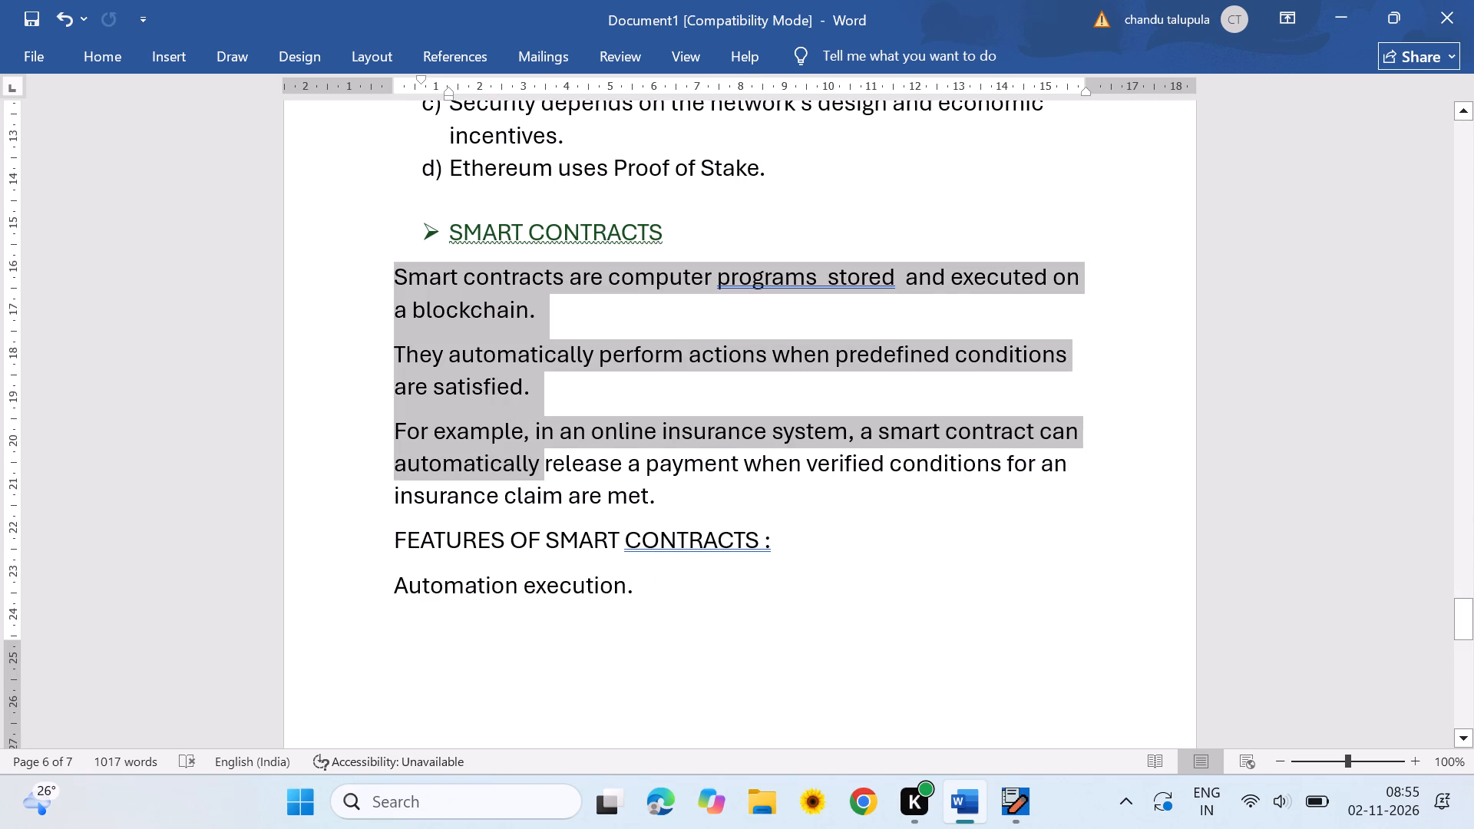
drag(534, 489, 727, 496)
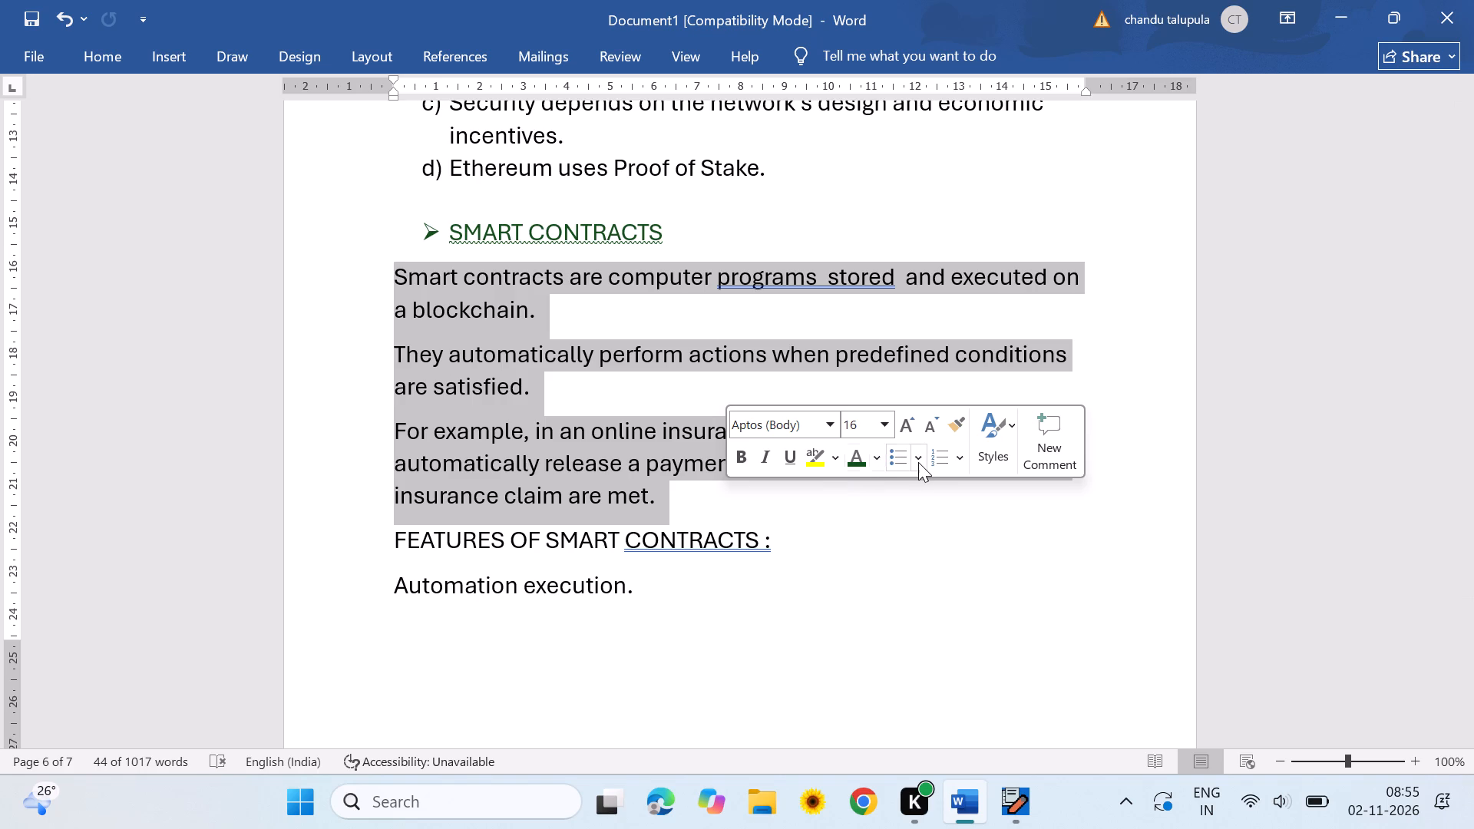
click(918, 462)
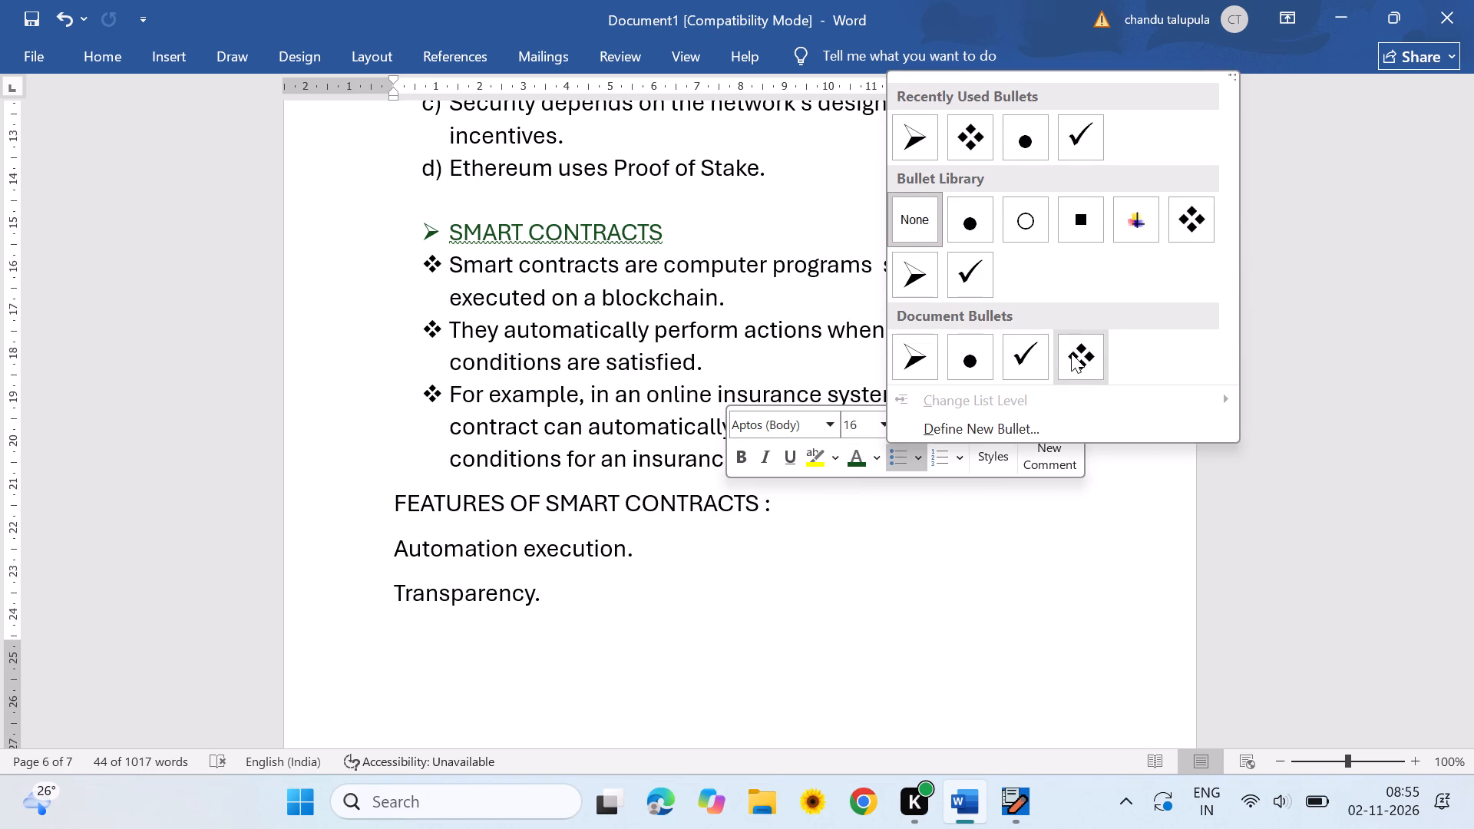
click(1071, 353)
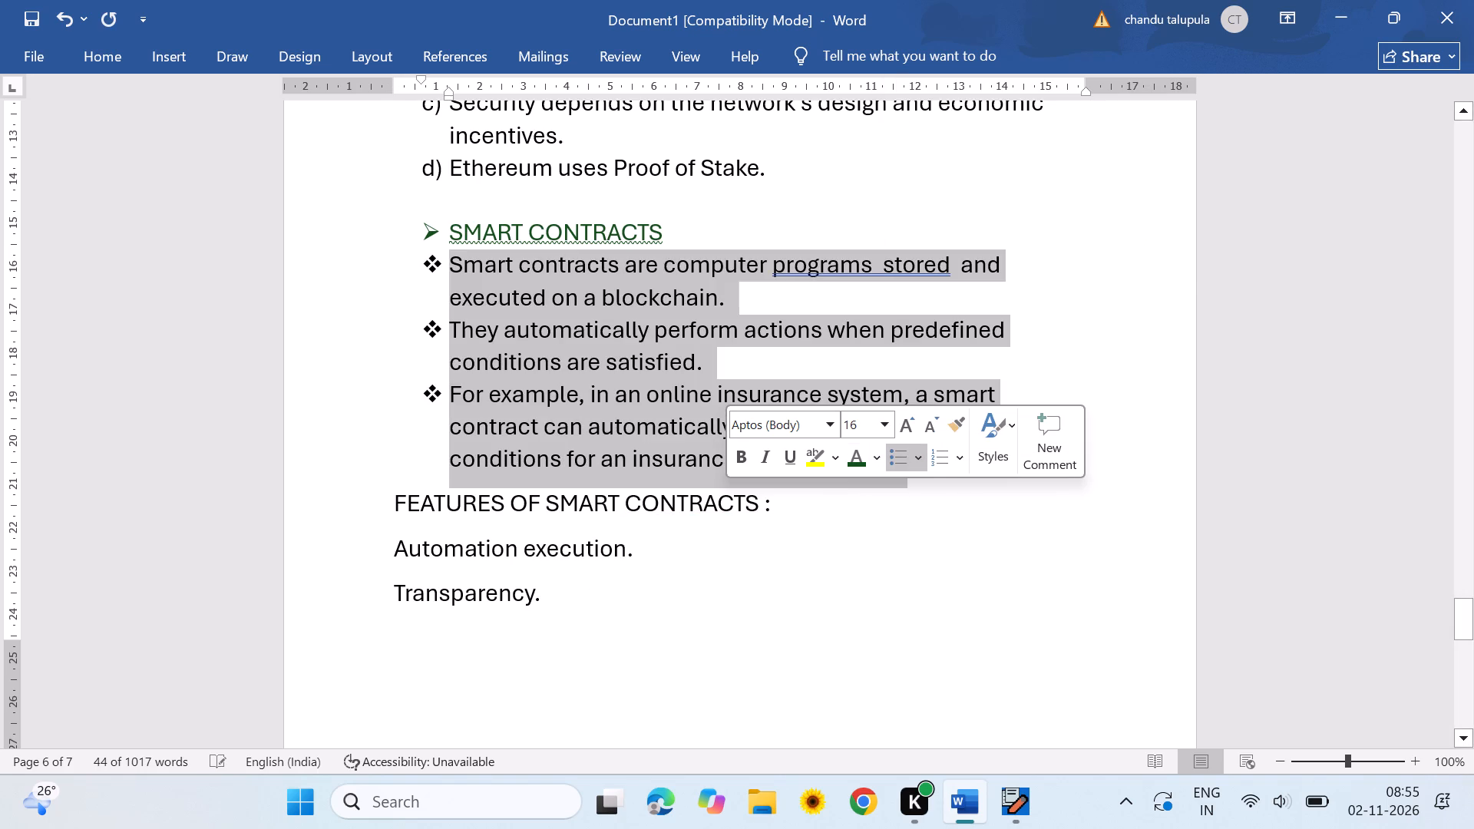
drag(923, 537, 910, 546)
click(910, 546)
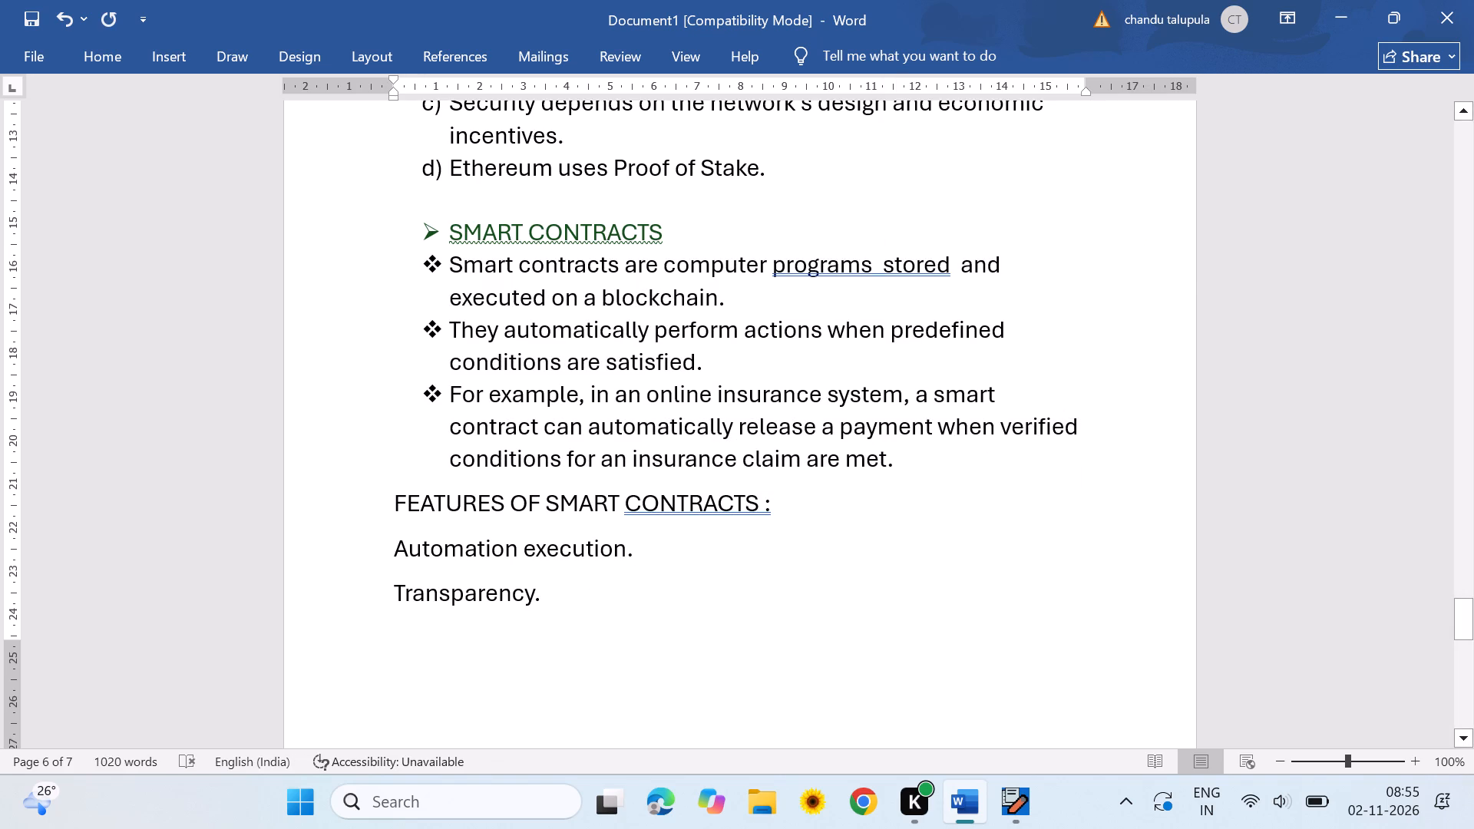
Insert an unbulleted blank line between the insurance example paragraph and the FEATURES OF SMART CONTRACTS heading.
click(920, 467)
key(Return)
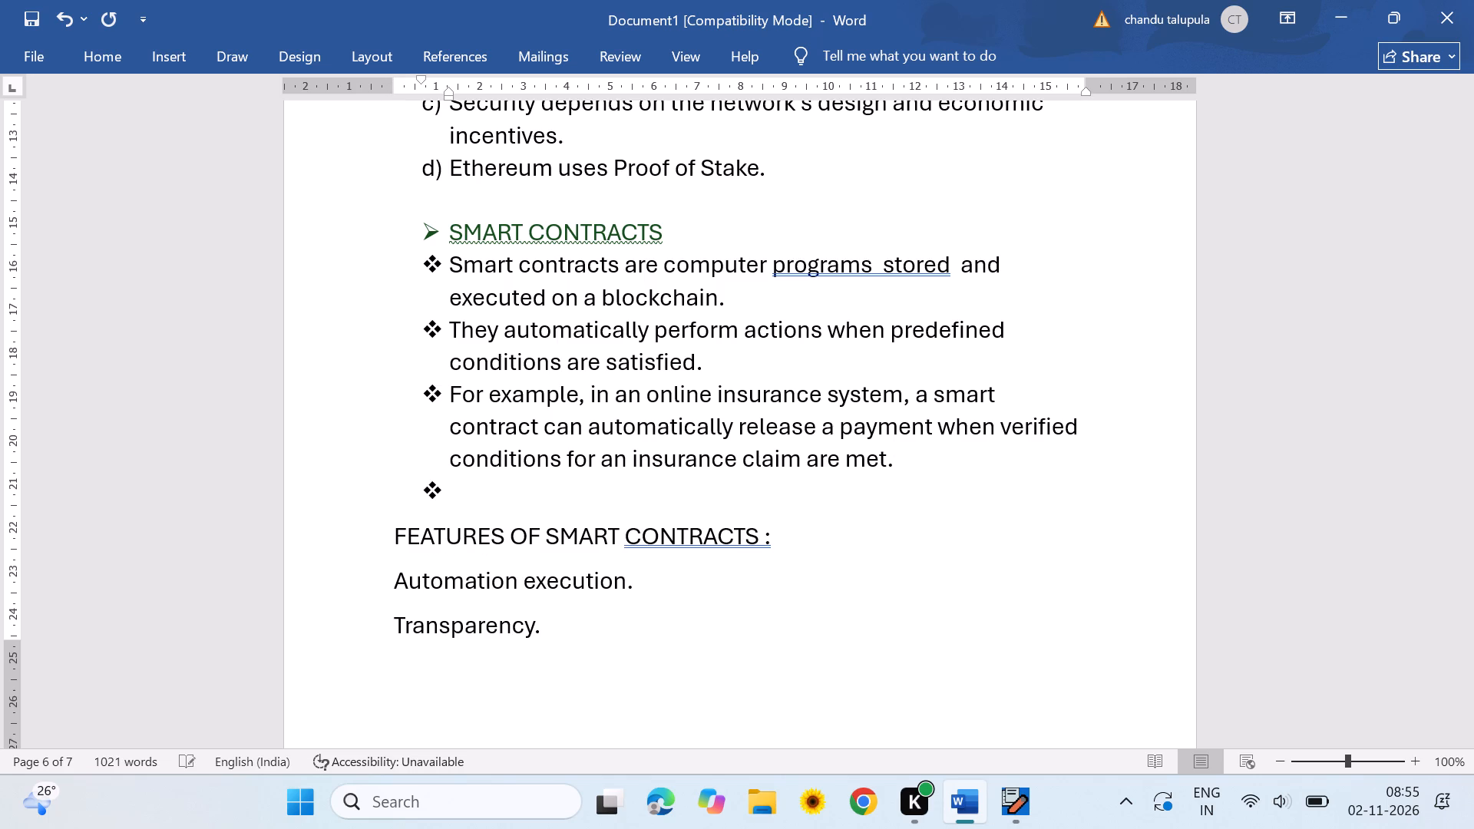
key(BackSpace)
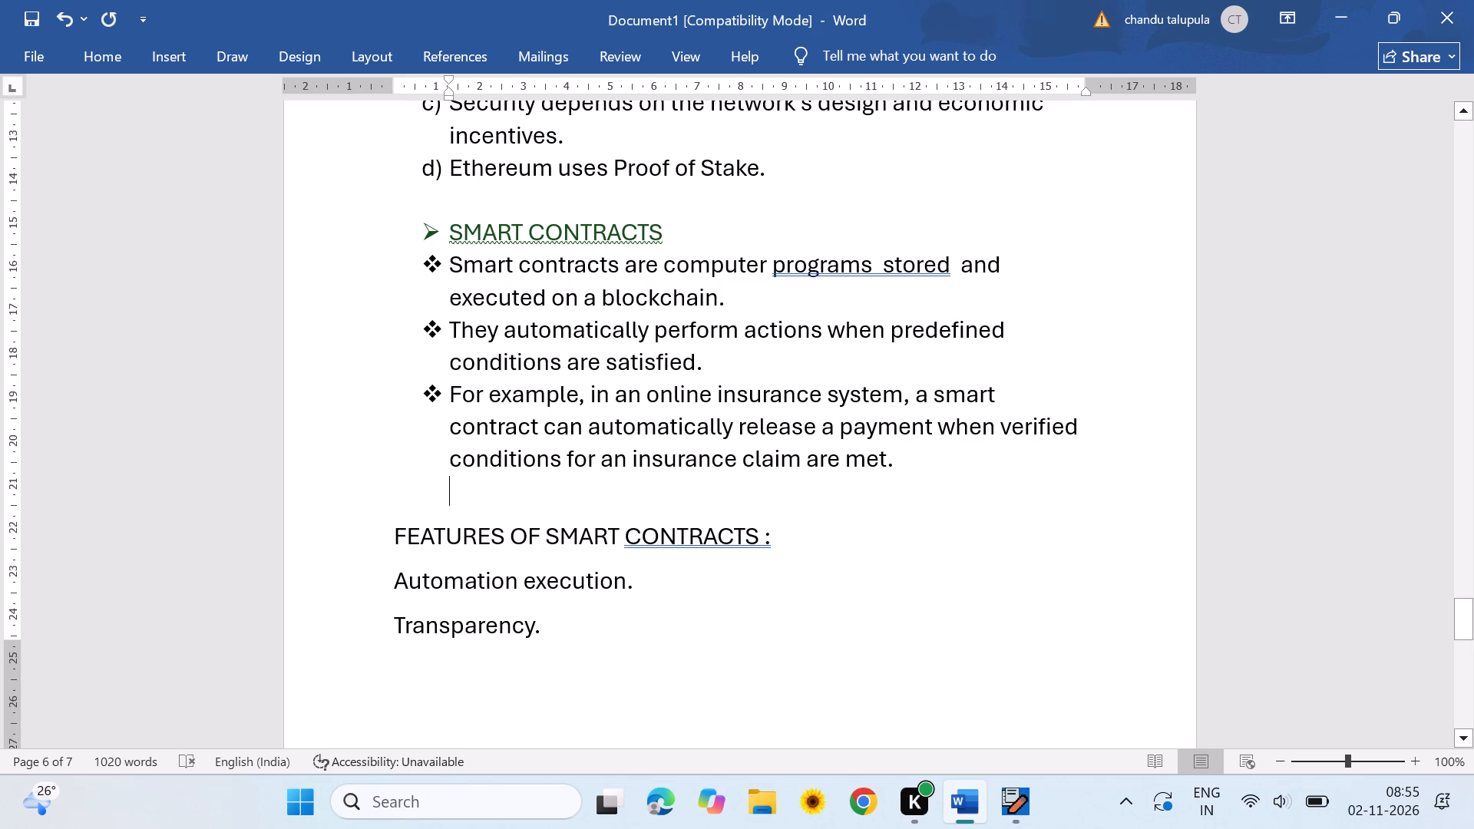
Color the "FEATURES OF SMART CONTRACTS :" heading Dark Red and give it a wavy underline and an arrow bullet.
drag(1466, 619, 1466, 636)
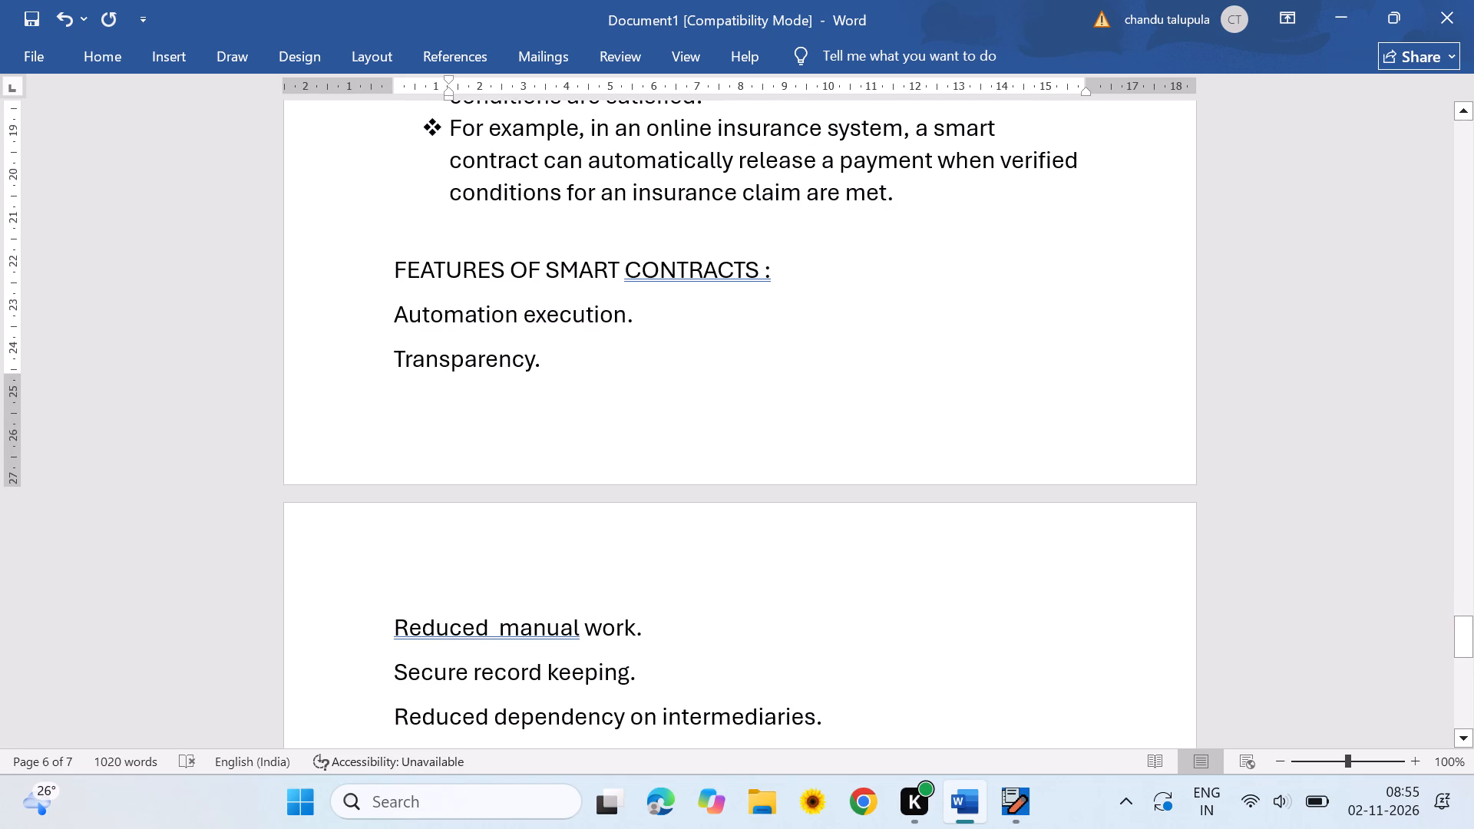
drag(398, 263, 818, 280)
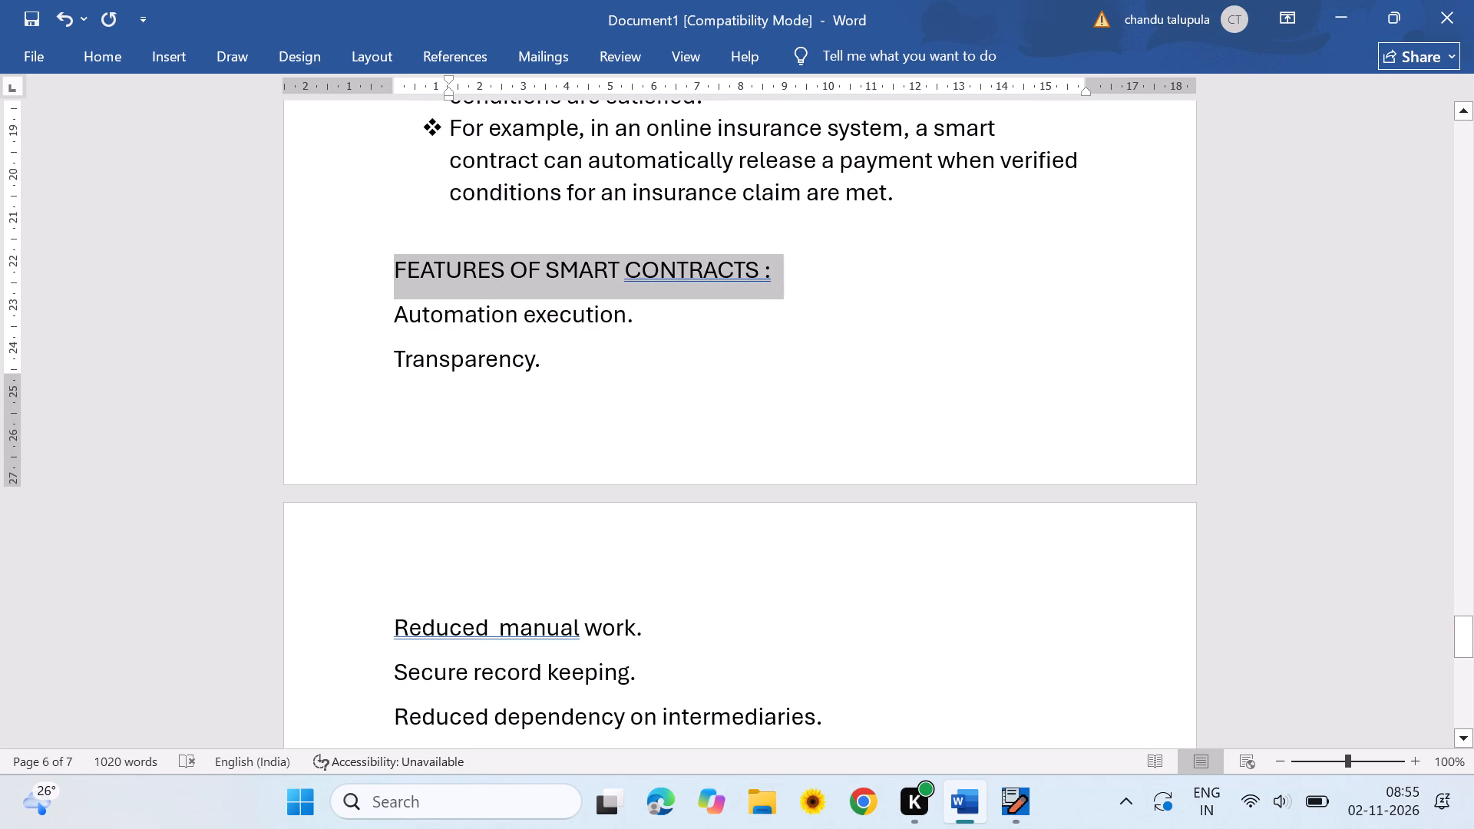
drag(818, 280, 824, 280)
click(974, 245)
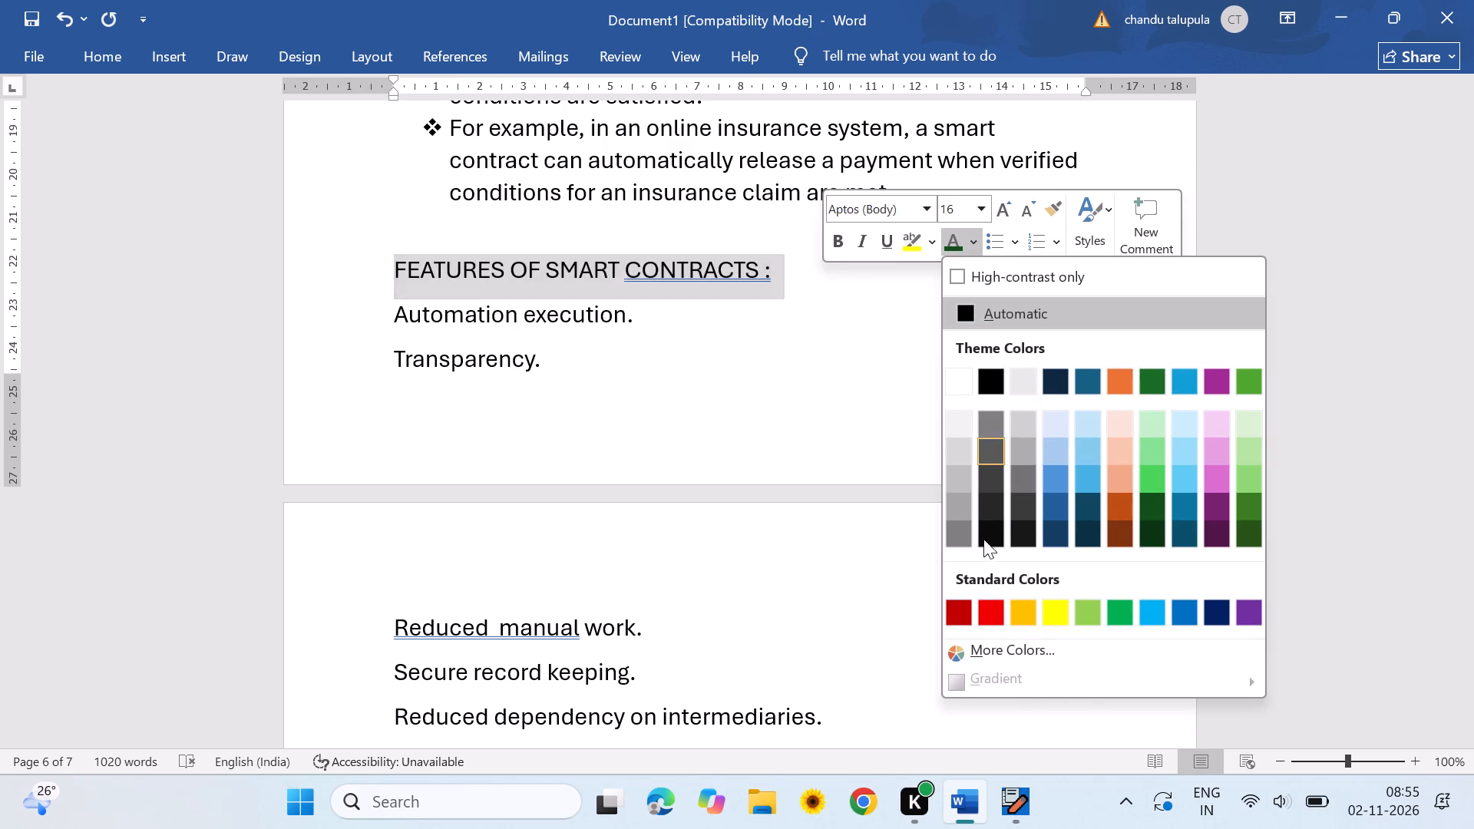
click(962, 624)
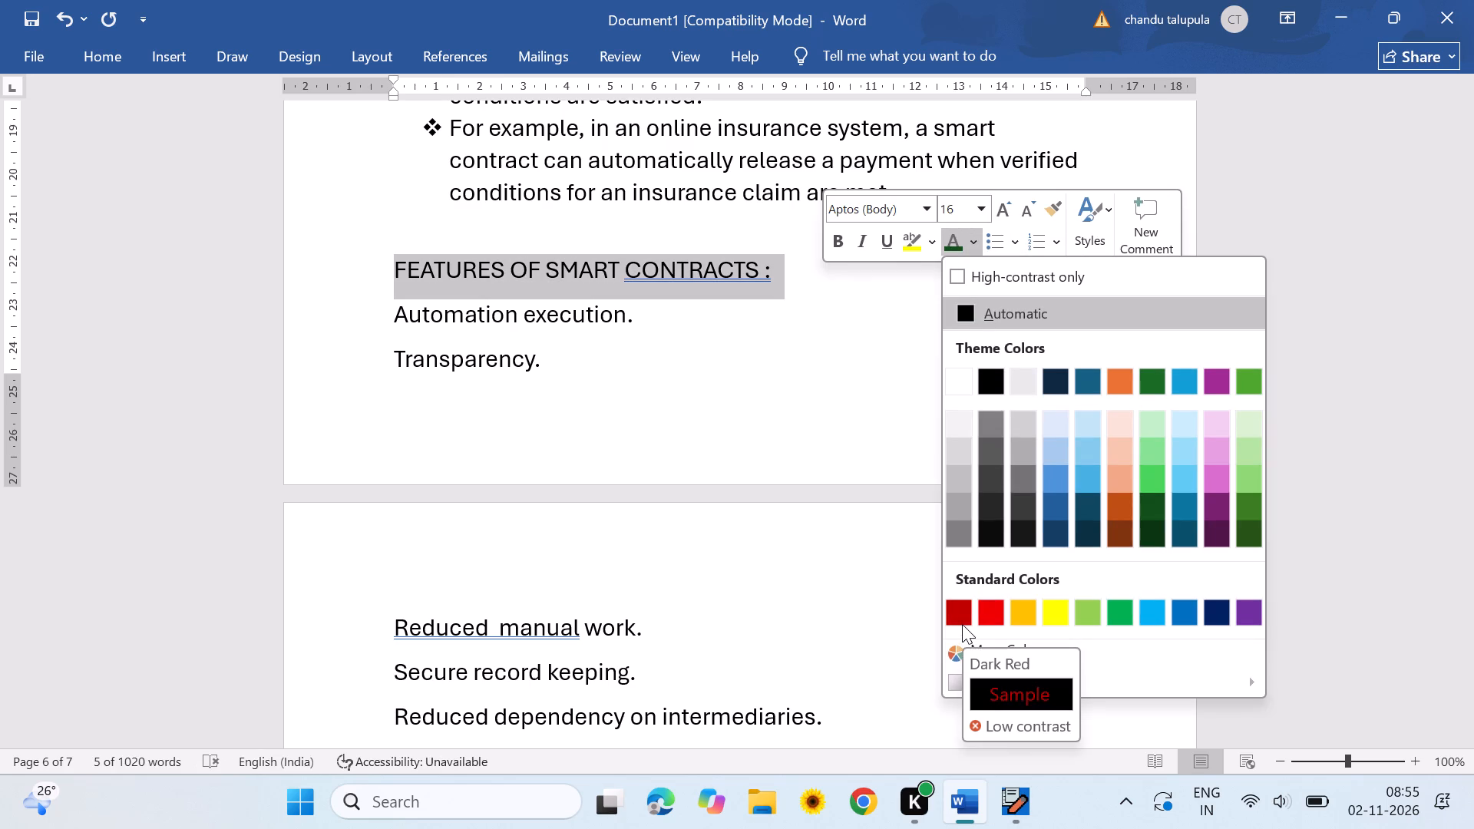
click(962, 609)
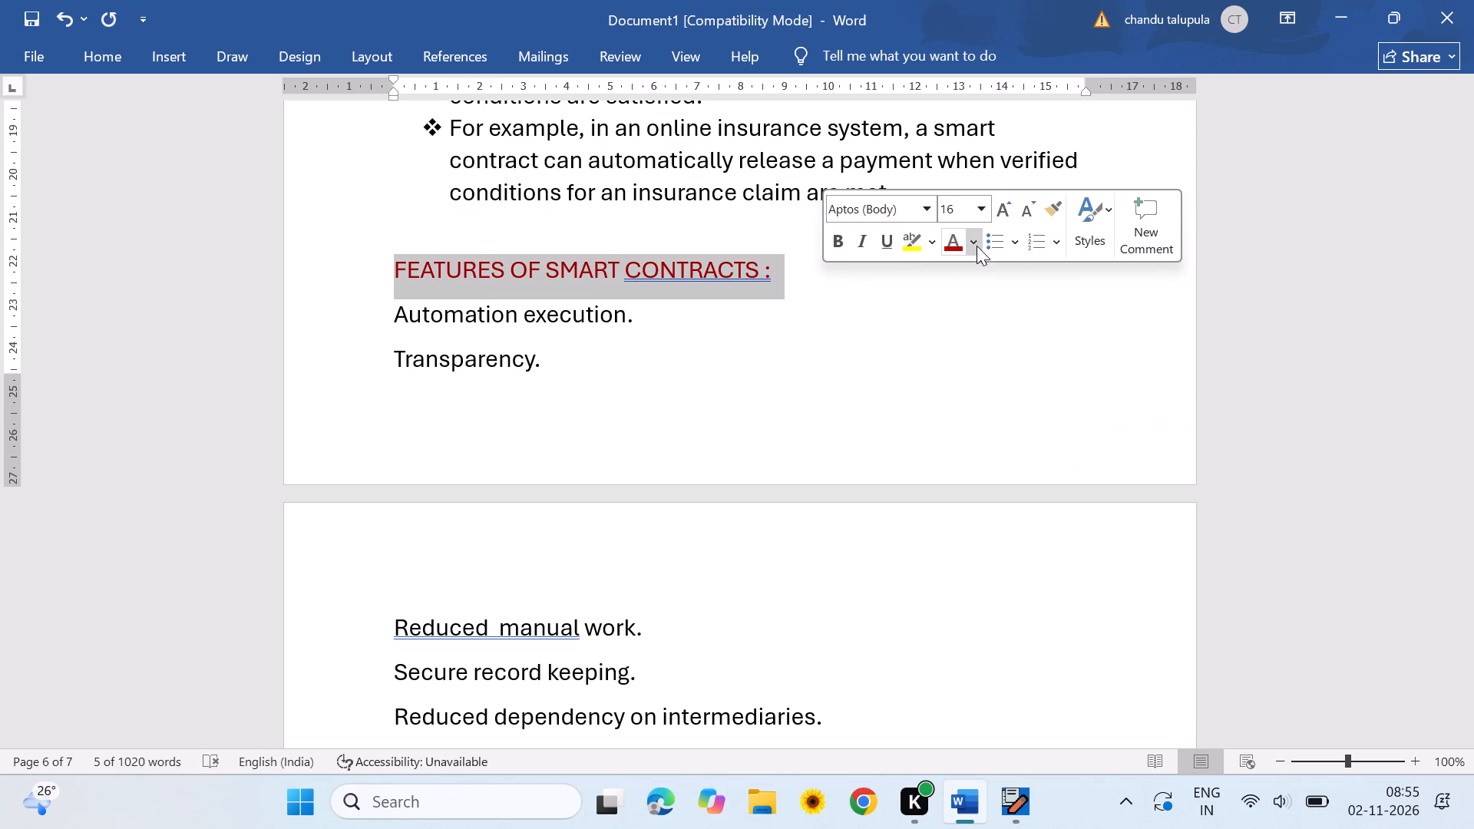
click(105, 65)
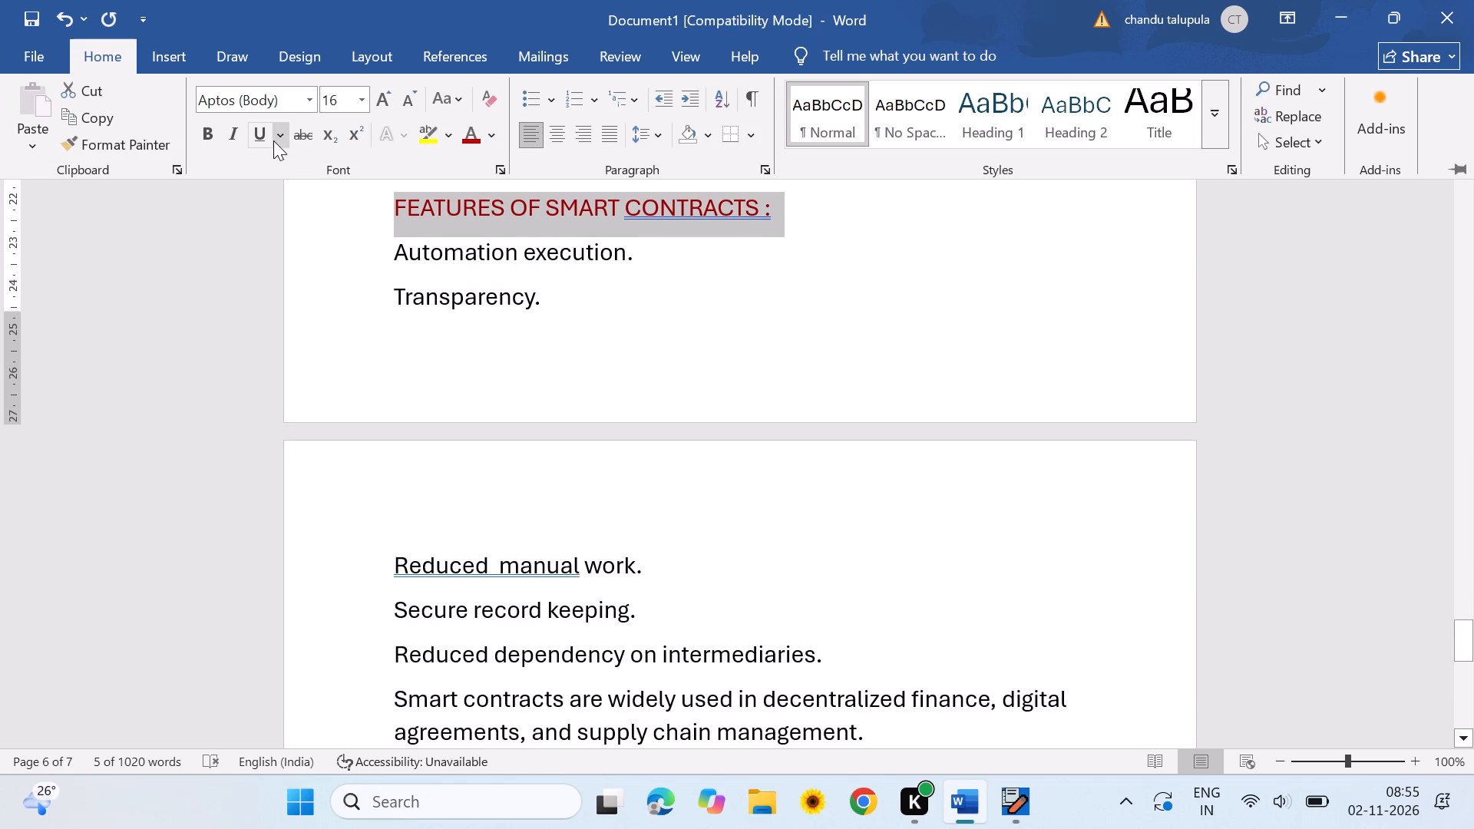
click(283, 138)
click(296, 370)
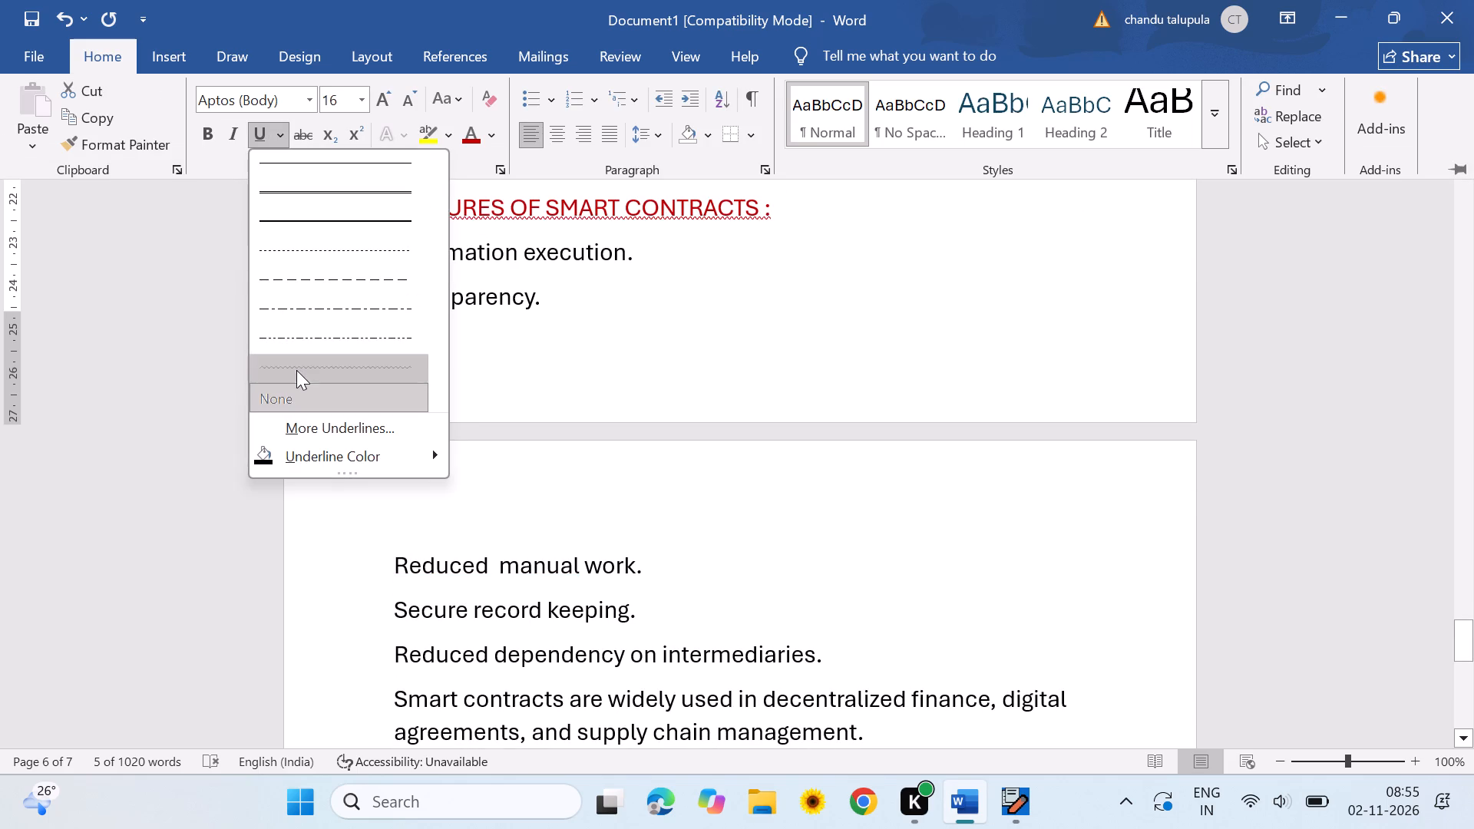
click(558, 102)
click(618, 182)
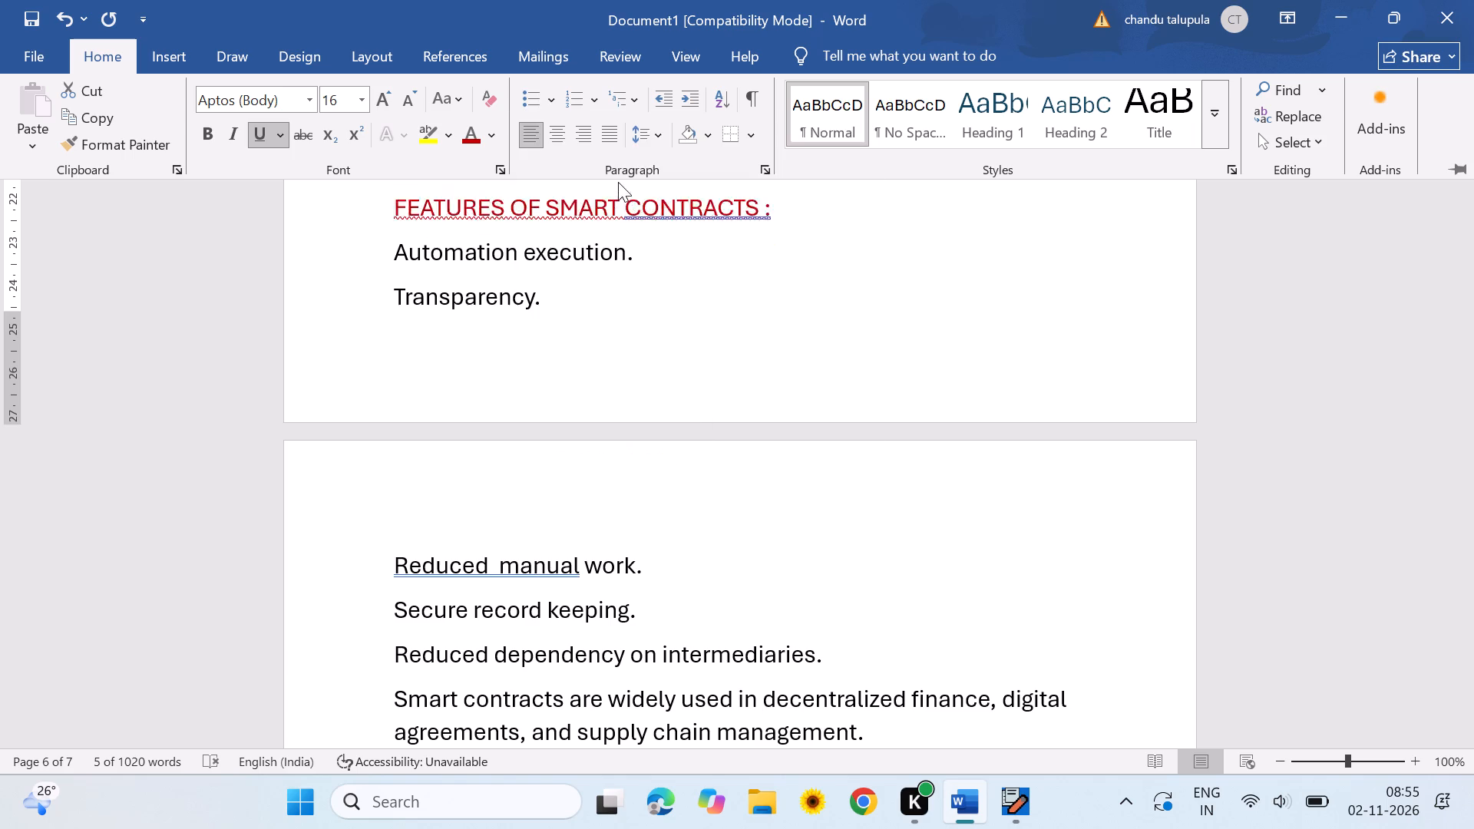
click(783, 362)
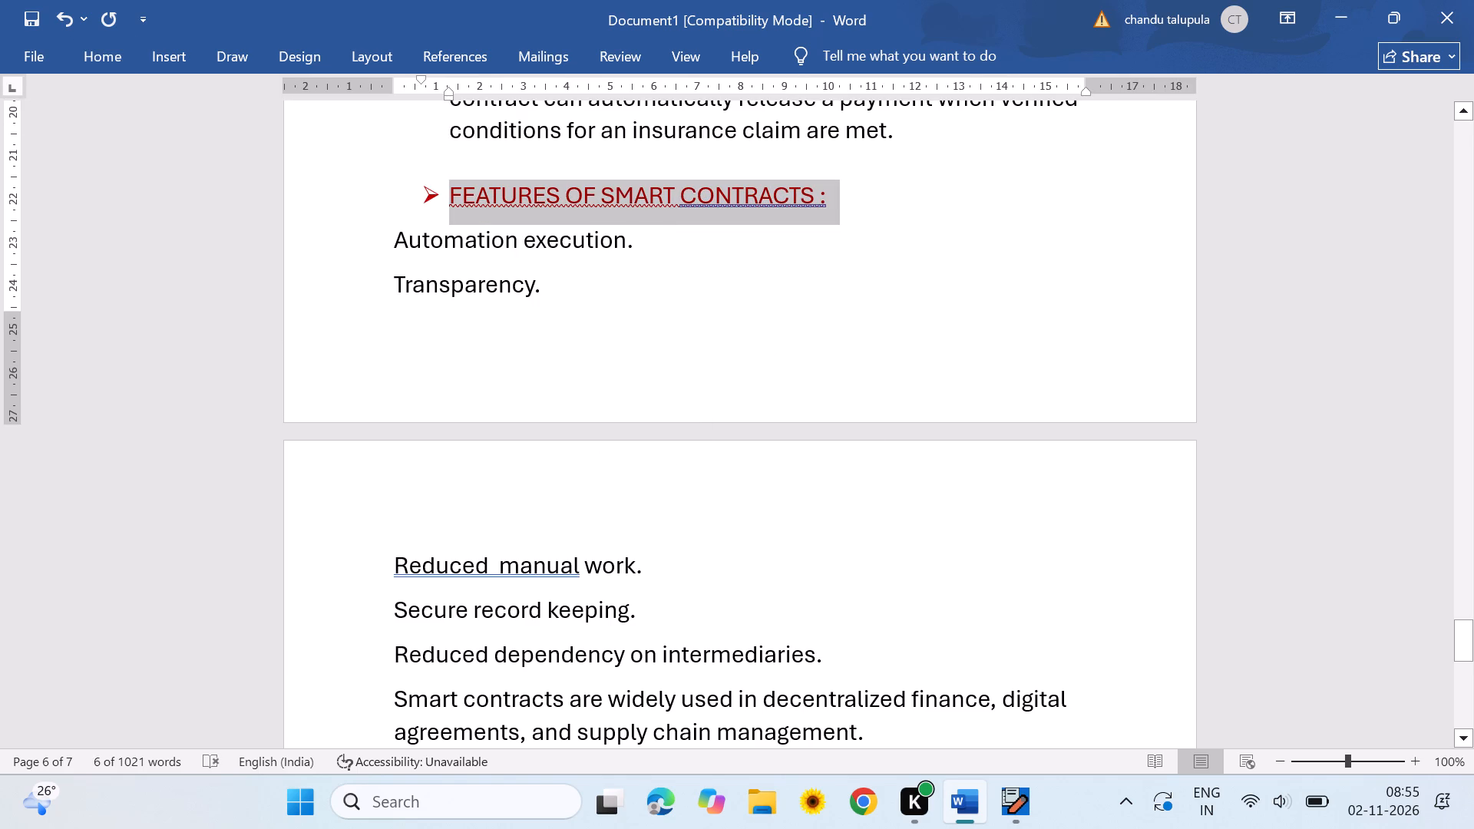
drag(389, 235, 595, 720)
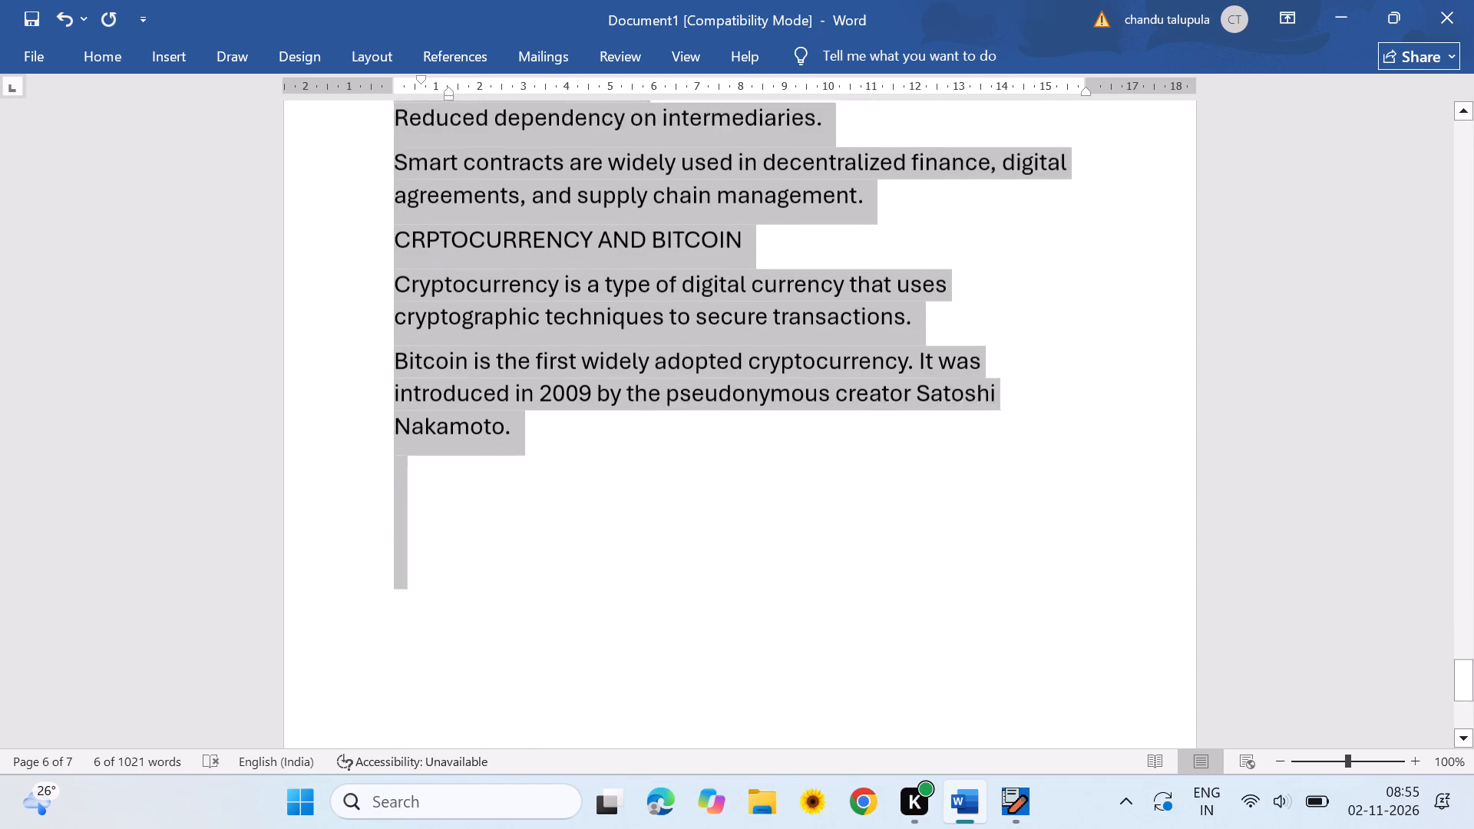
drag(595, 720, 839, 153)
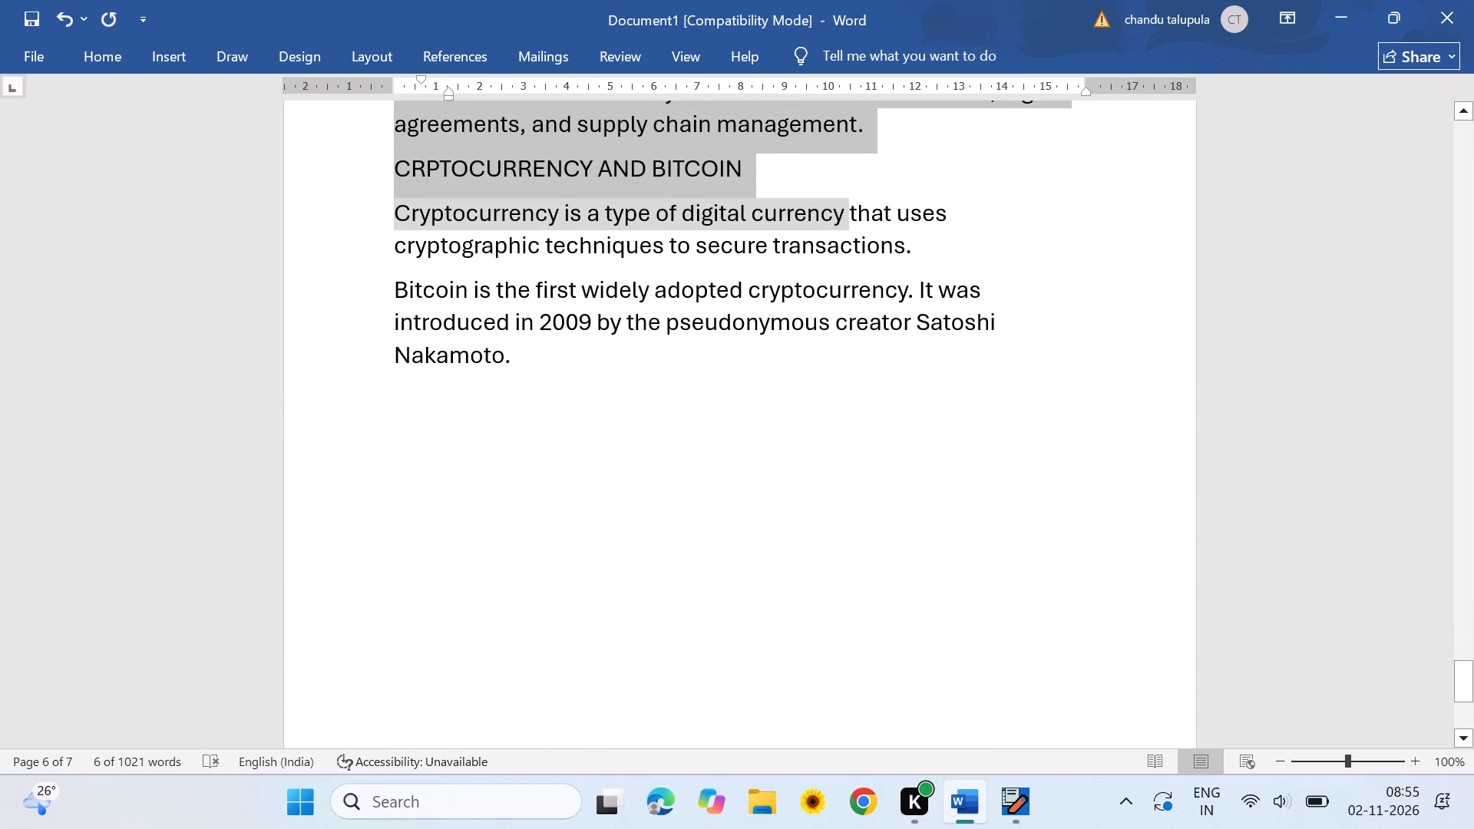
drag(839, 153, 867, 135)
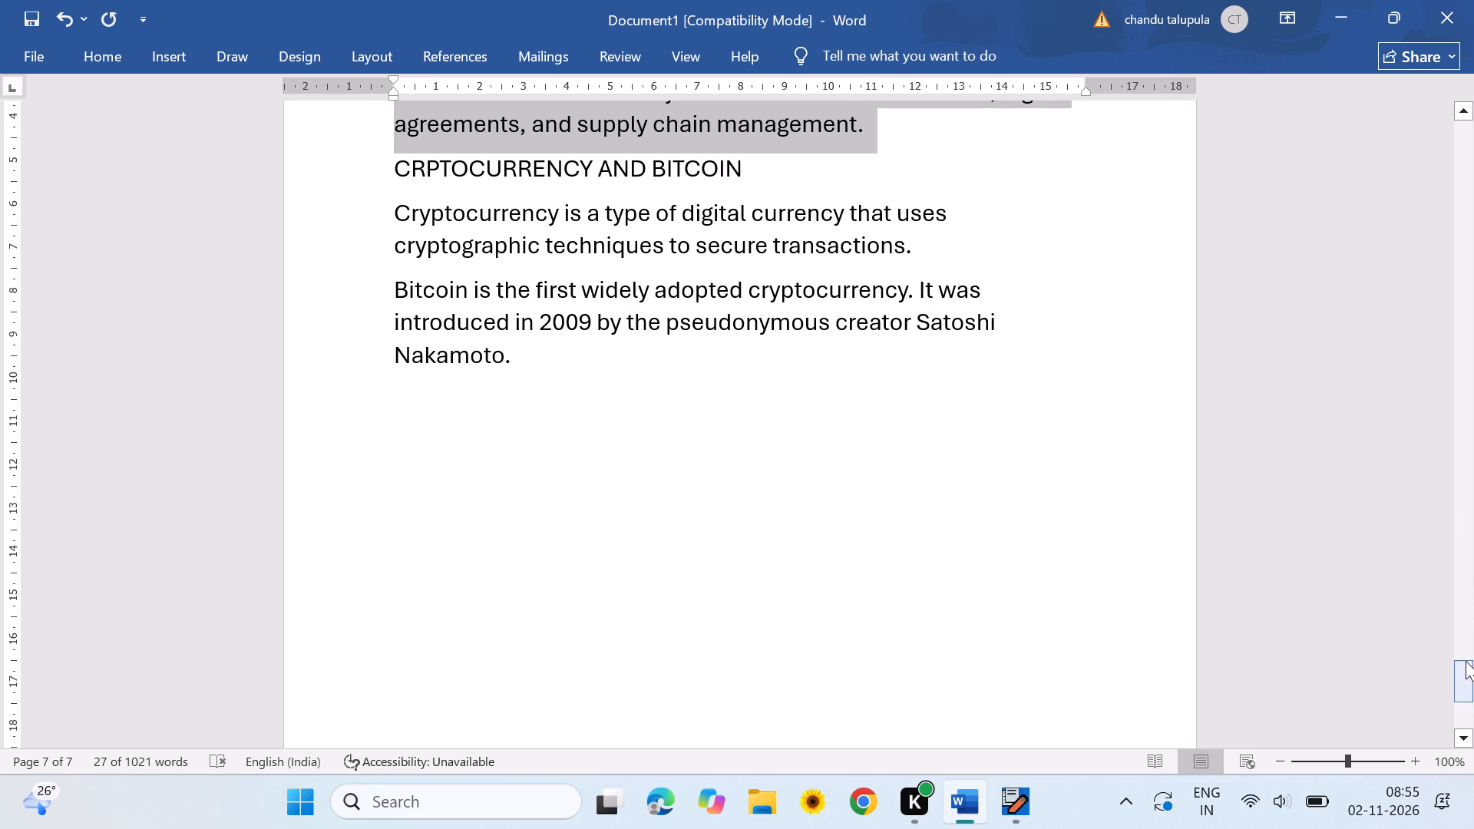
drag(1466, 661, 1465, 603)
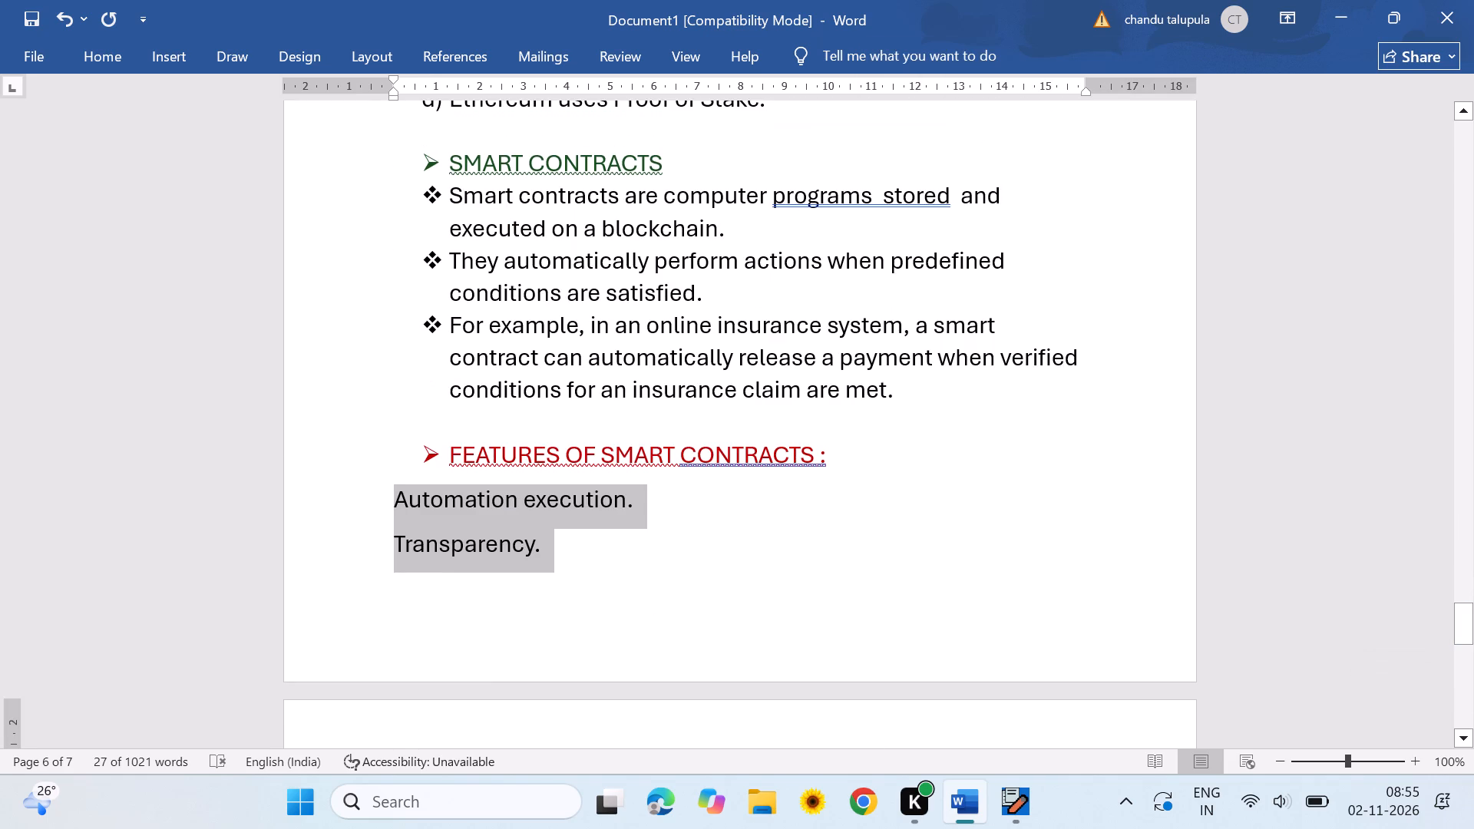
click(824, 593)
Apply round black bullets to the six paragraphs under FEATURES OF SMART CONTRACTS, from "Automation execution." through the supply chain management sentence.
drag(391, 492, 458, 598)
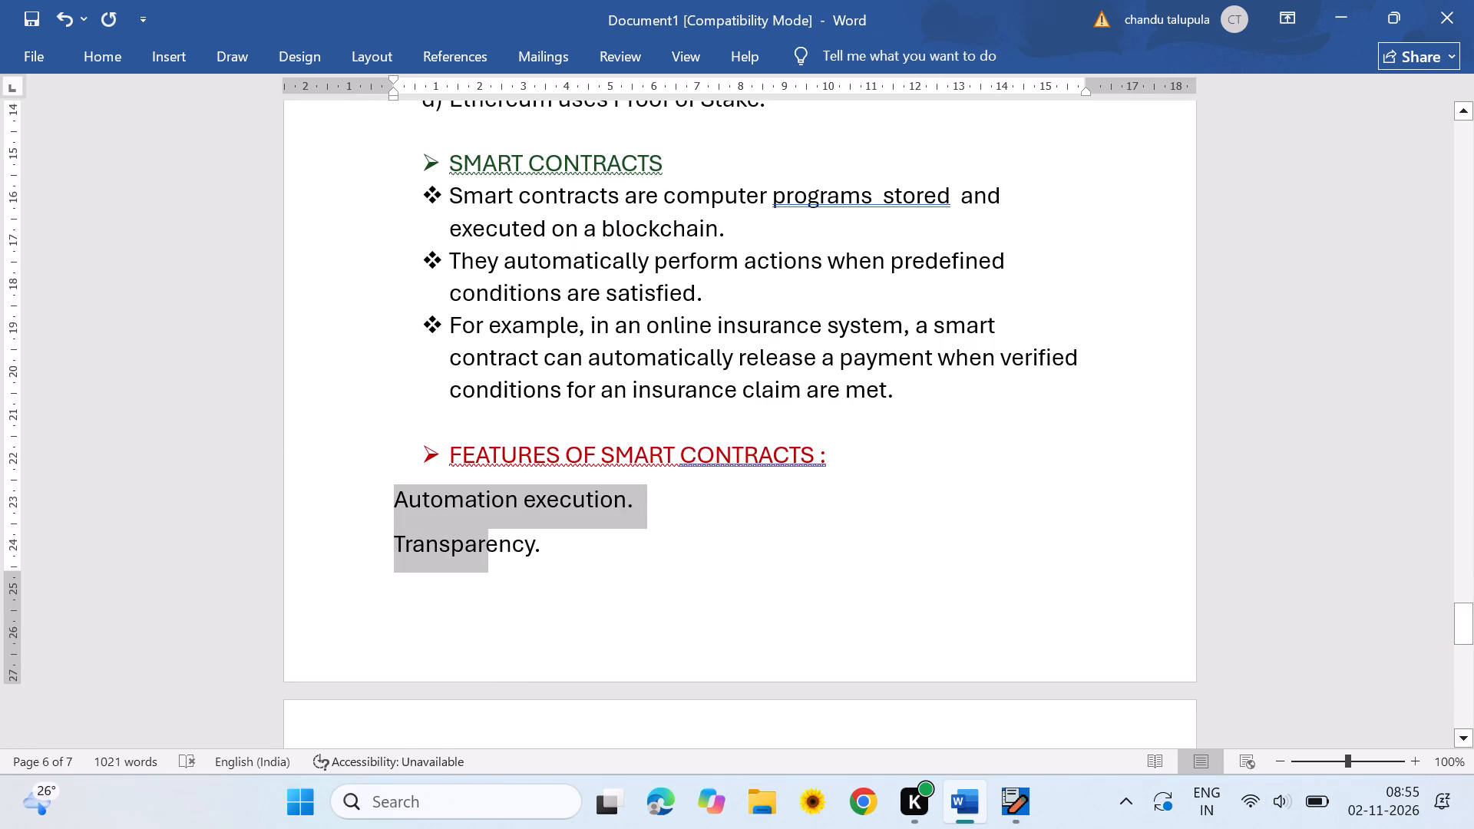
drag(458, 598, 582, 713)
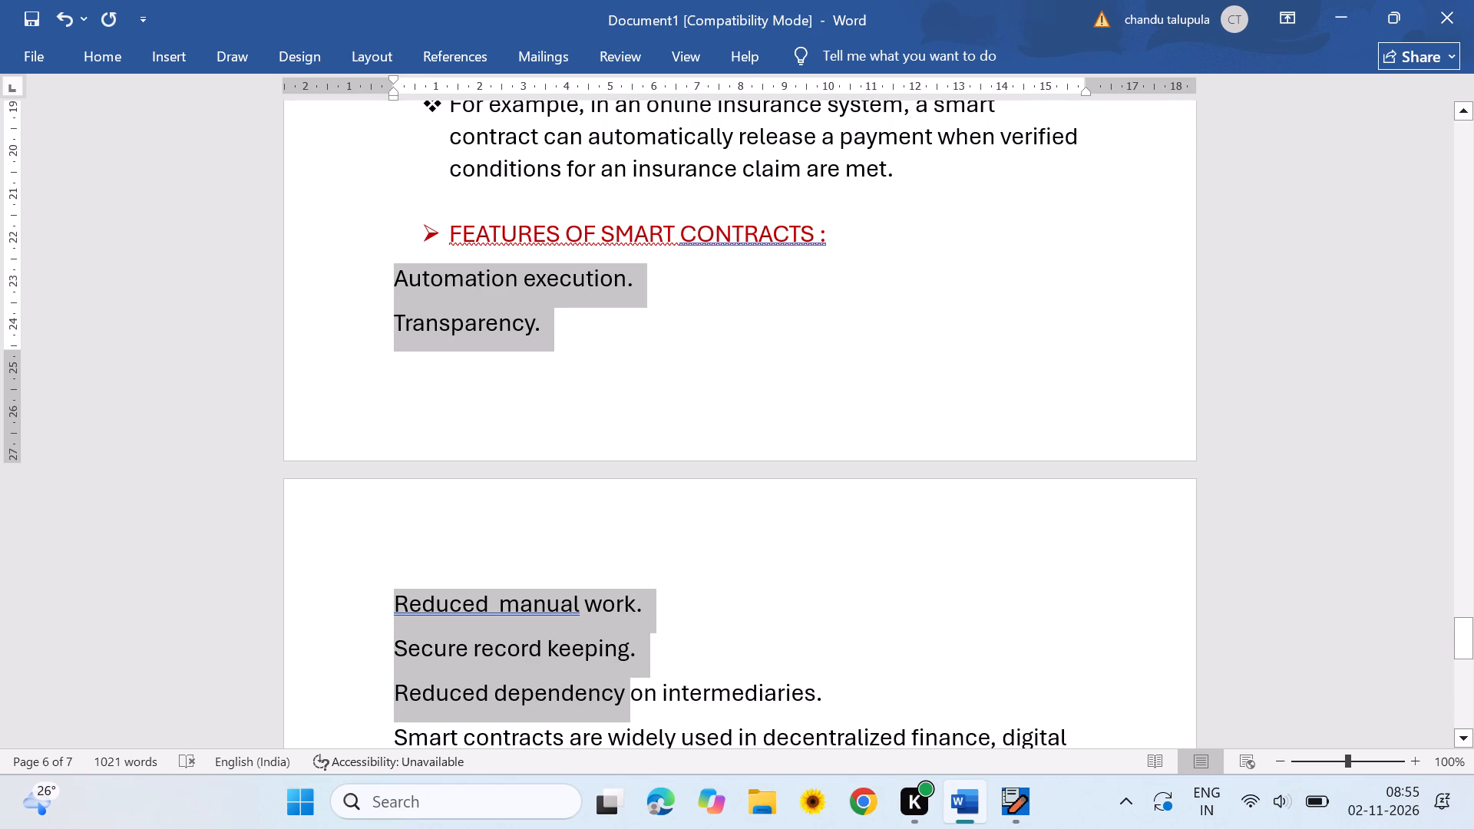
drag(582, 713, 786, 654)
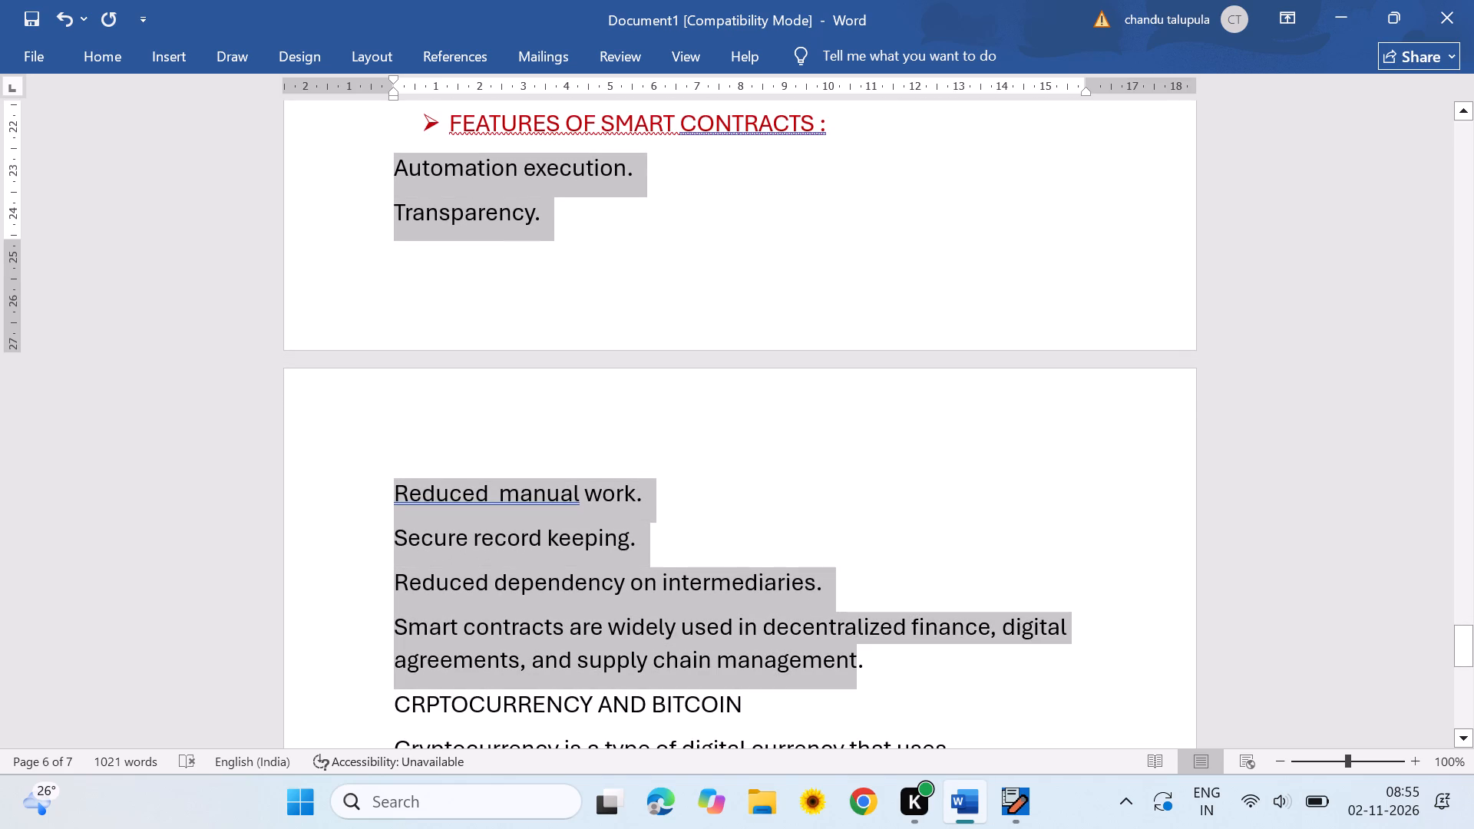
drag(786, 654, 896, 666)
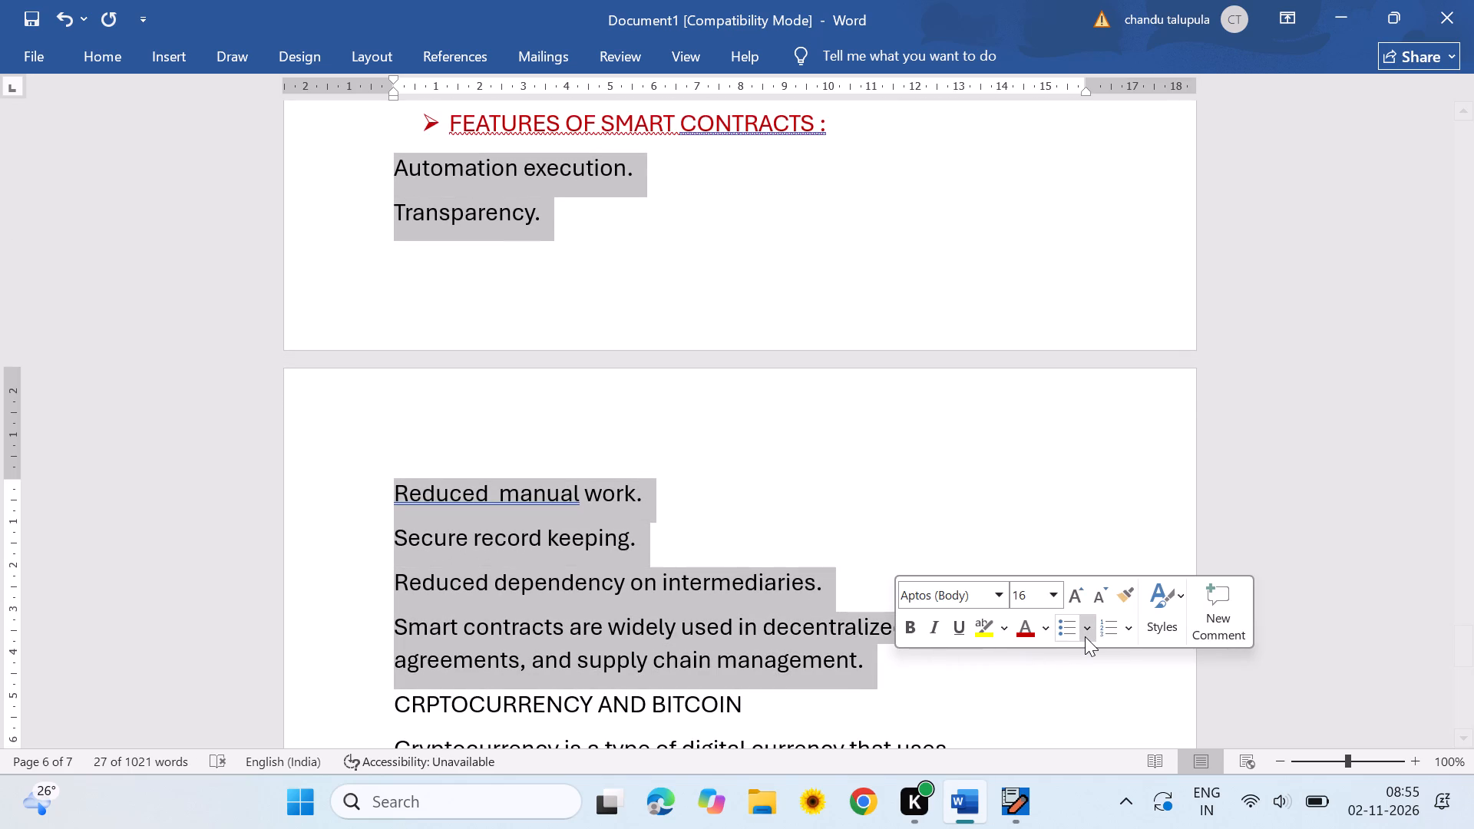
click(1085, 636)
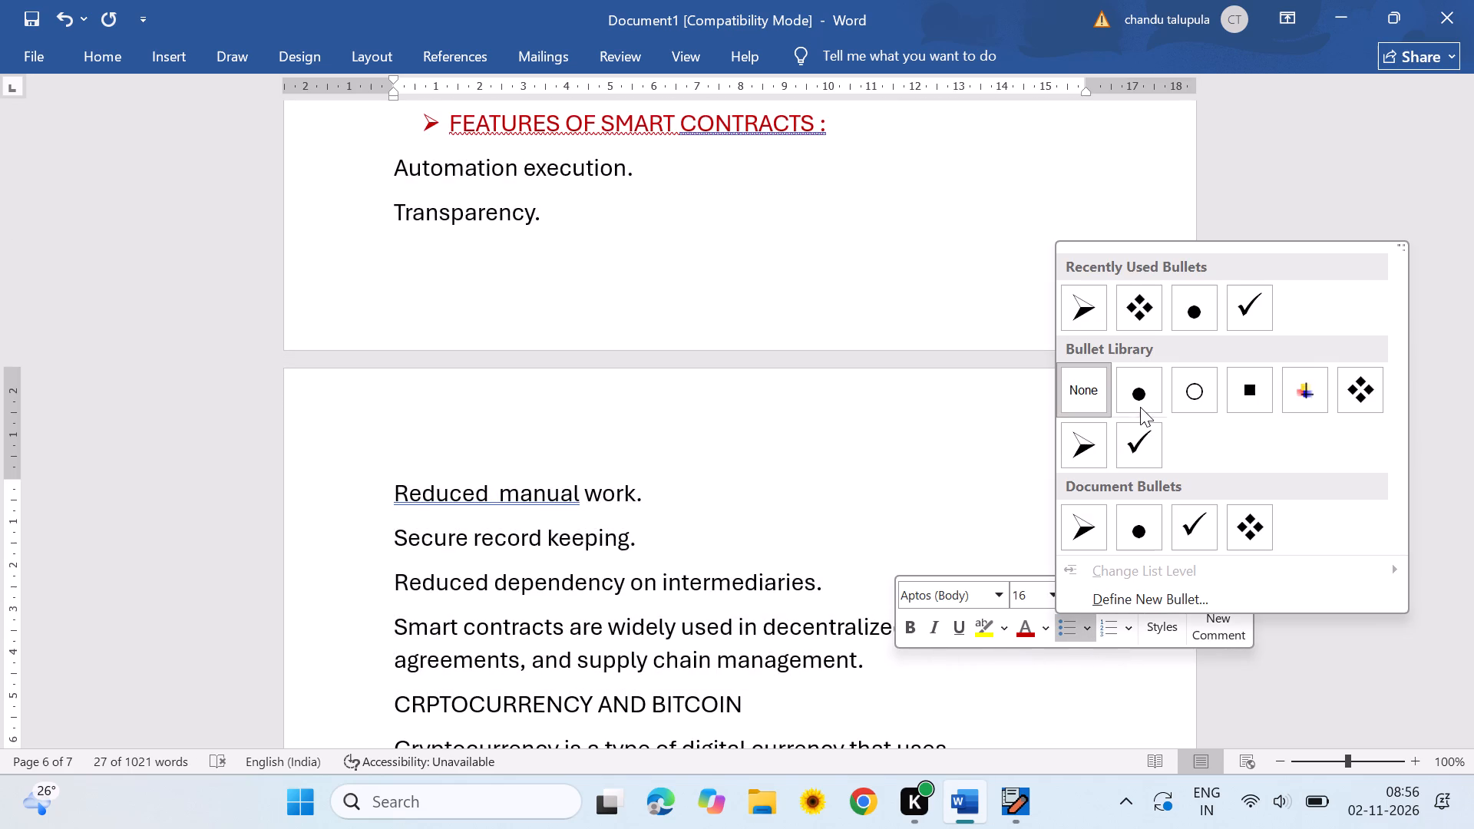
click(1140, 407)
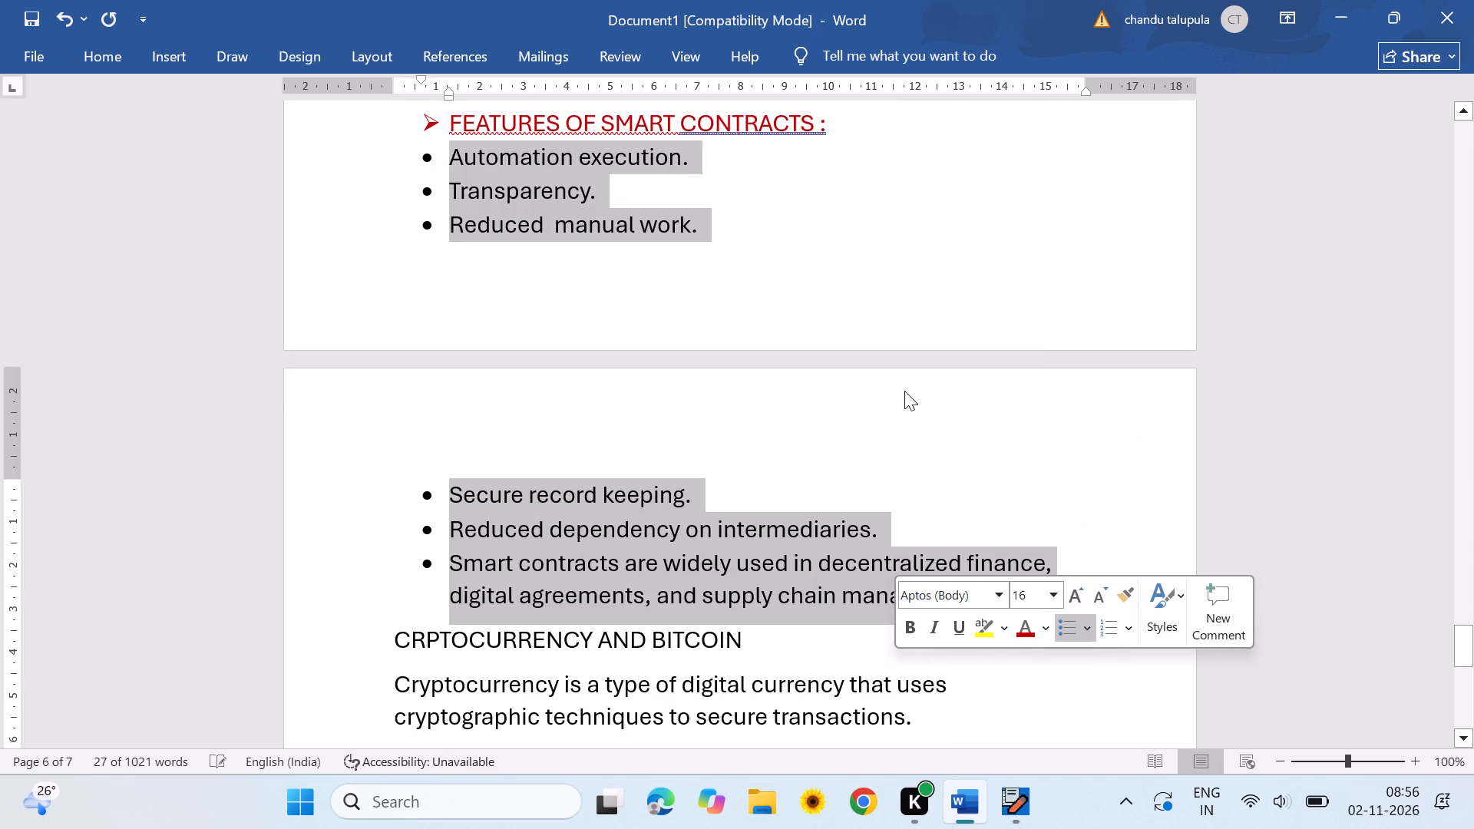
click(904, 391)
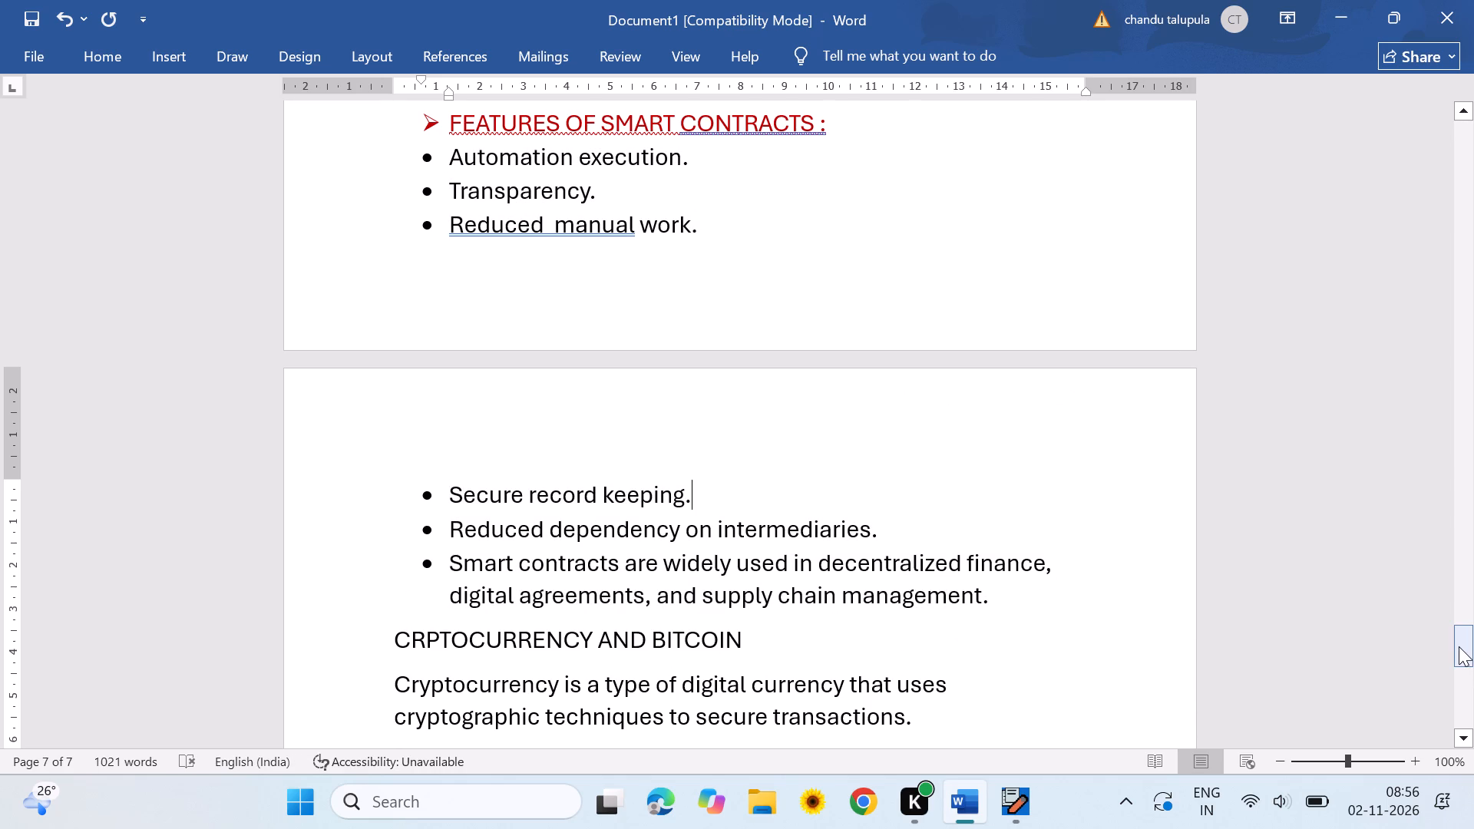
Insert an unbulleted blank line between the supply chain management paragraph and the CRPTOCURRENCY AND BITCOIN heading.
drag(1459, 646, 1459, 655)
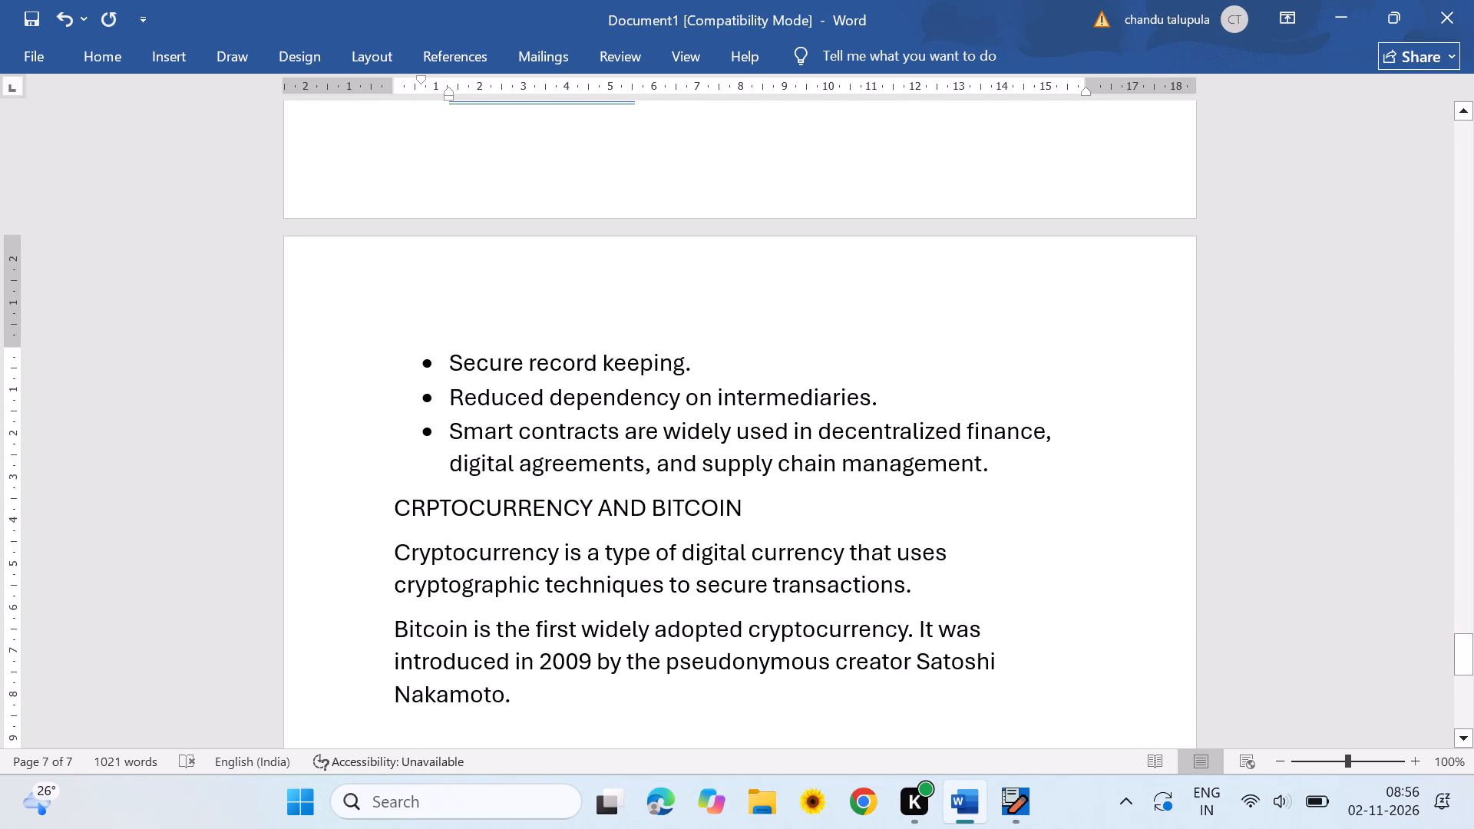
click(1049, 467)
key(Return)
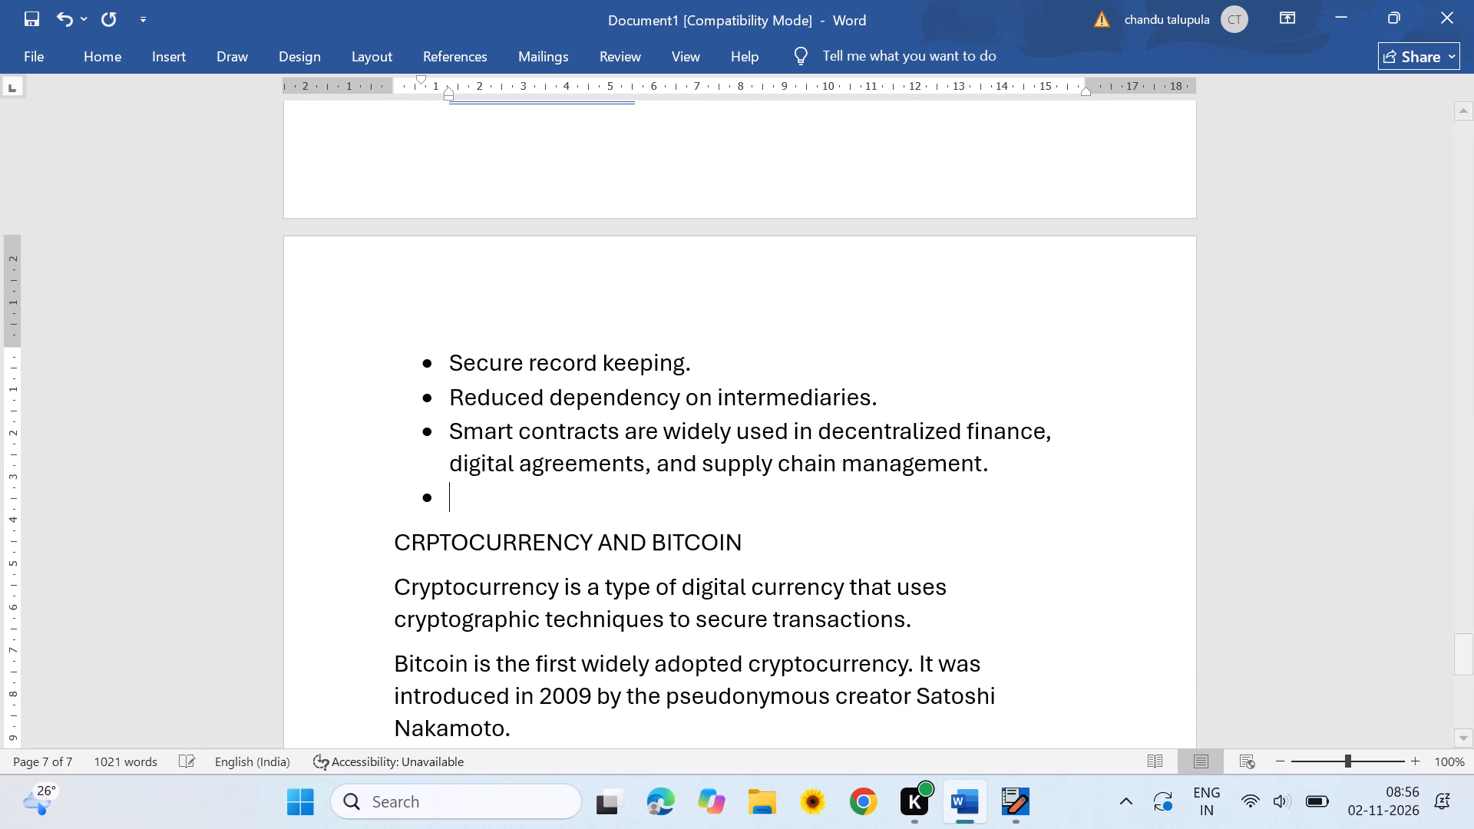
key(BackSpace)
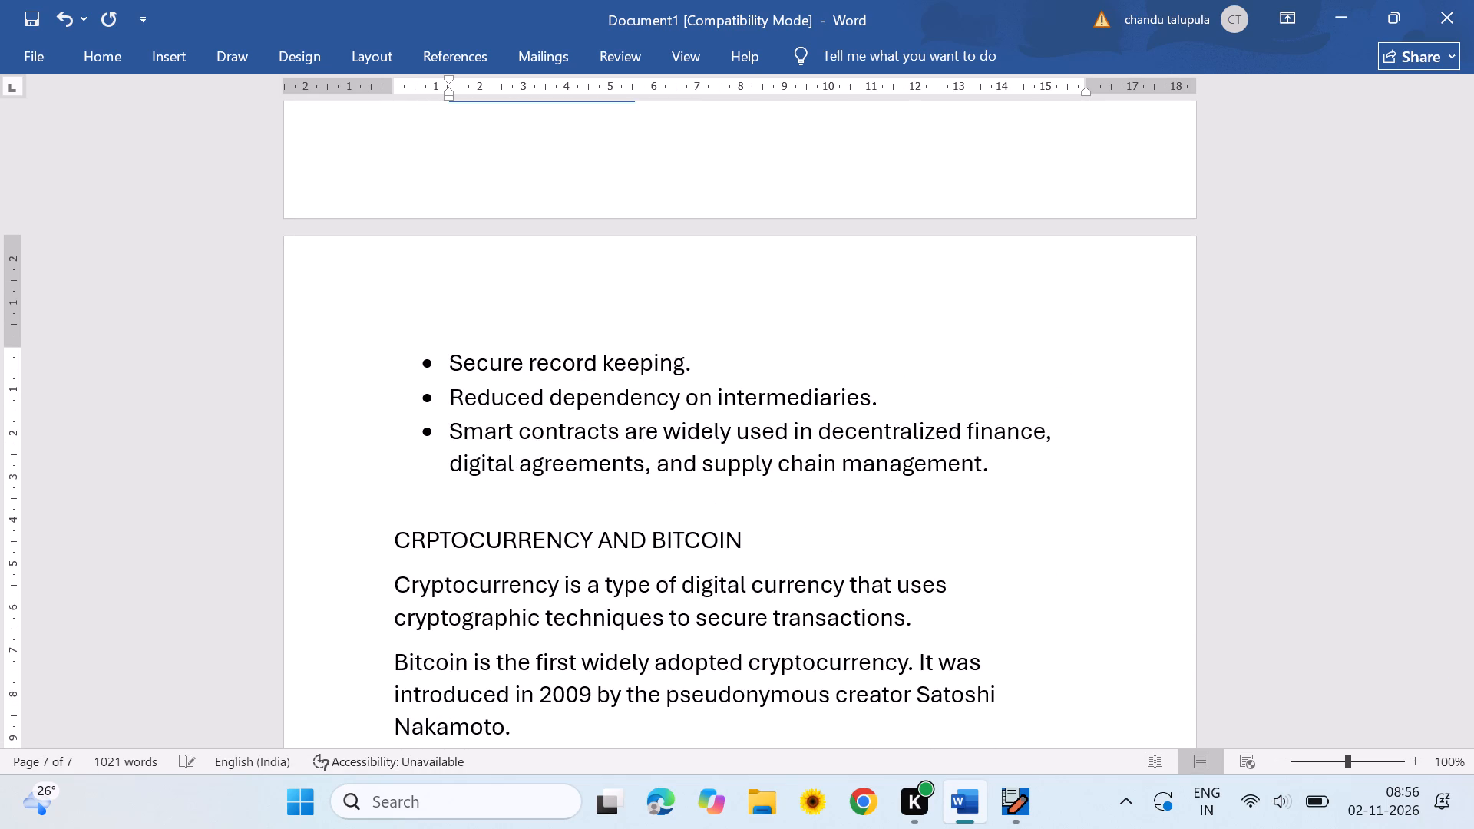
Select the whole "CRPTOCURRENCY AND BITCOIN" heading line for formatting.
click(397, 539)
drag(397, 539, 852, 539)
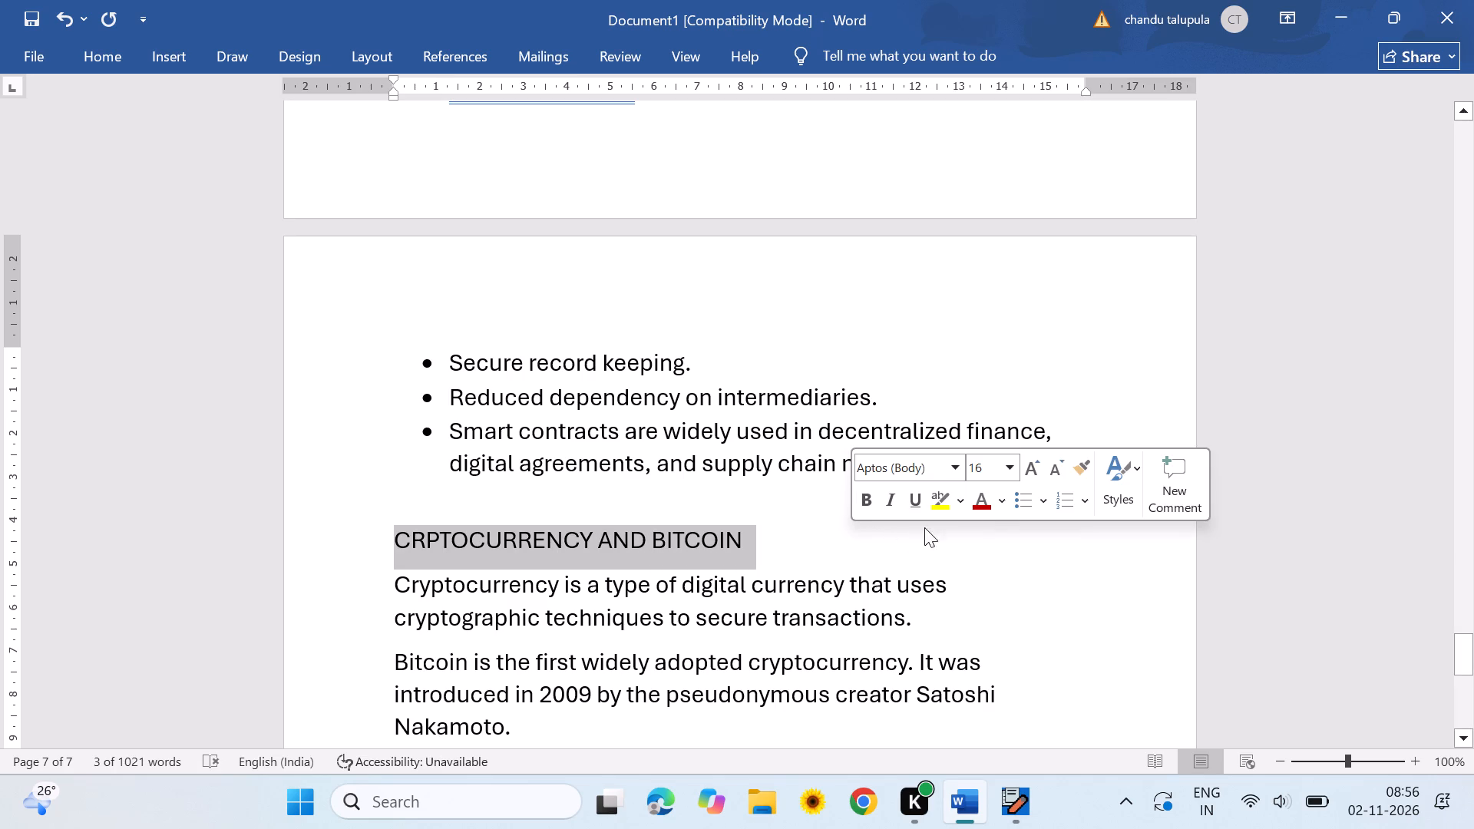
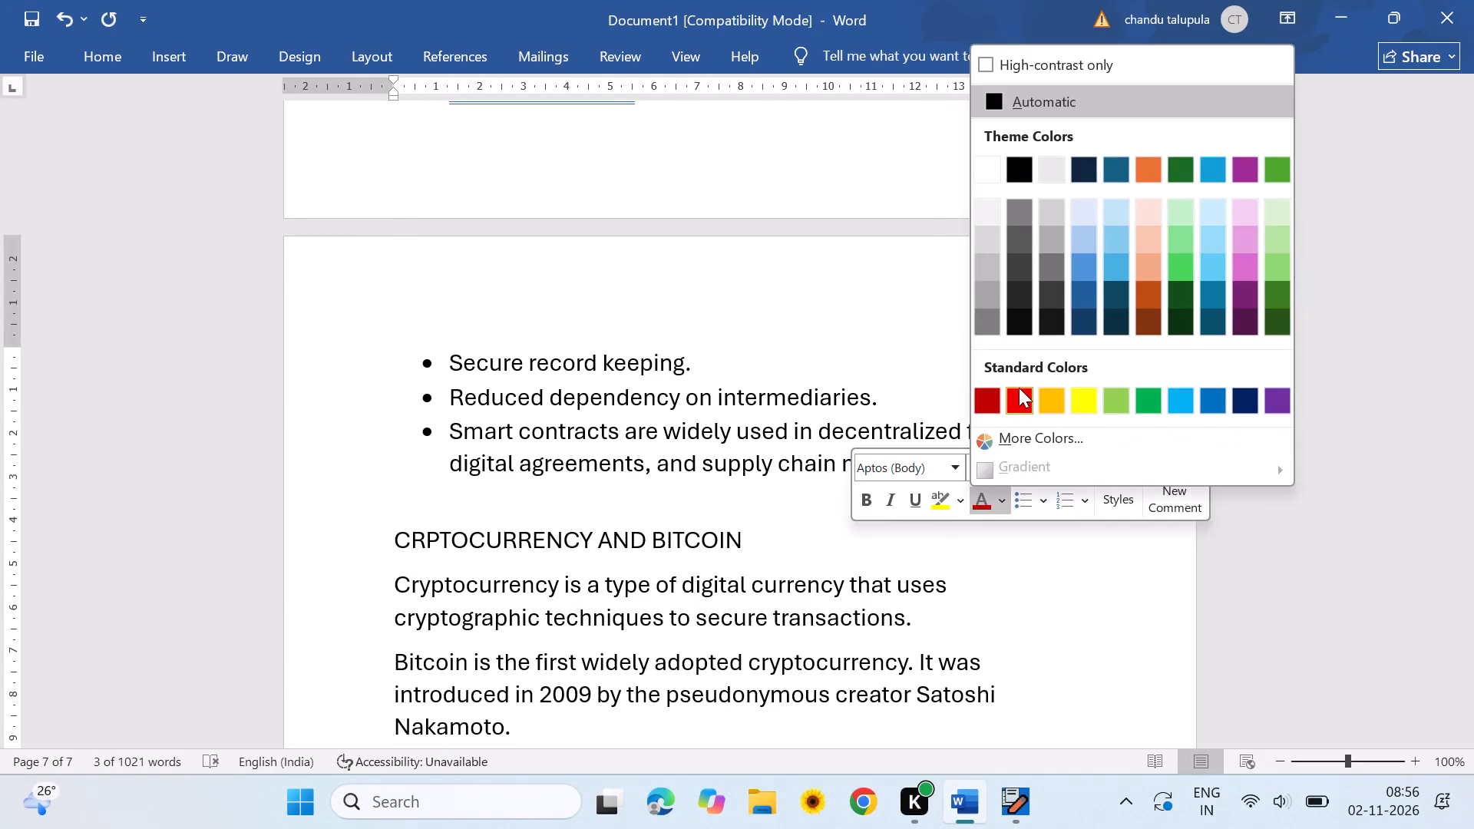
Color the "CRPTOCURRENCY AND BITCOIN" heading Red and give it an arrow bullet and a wavy underline.
click(1019, 387)
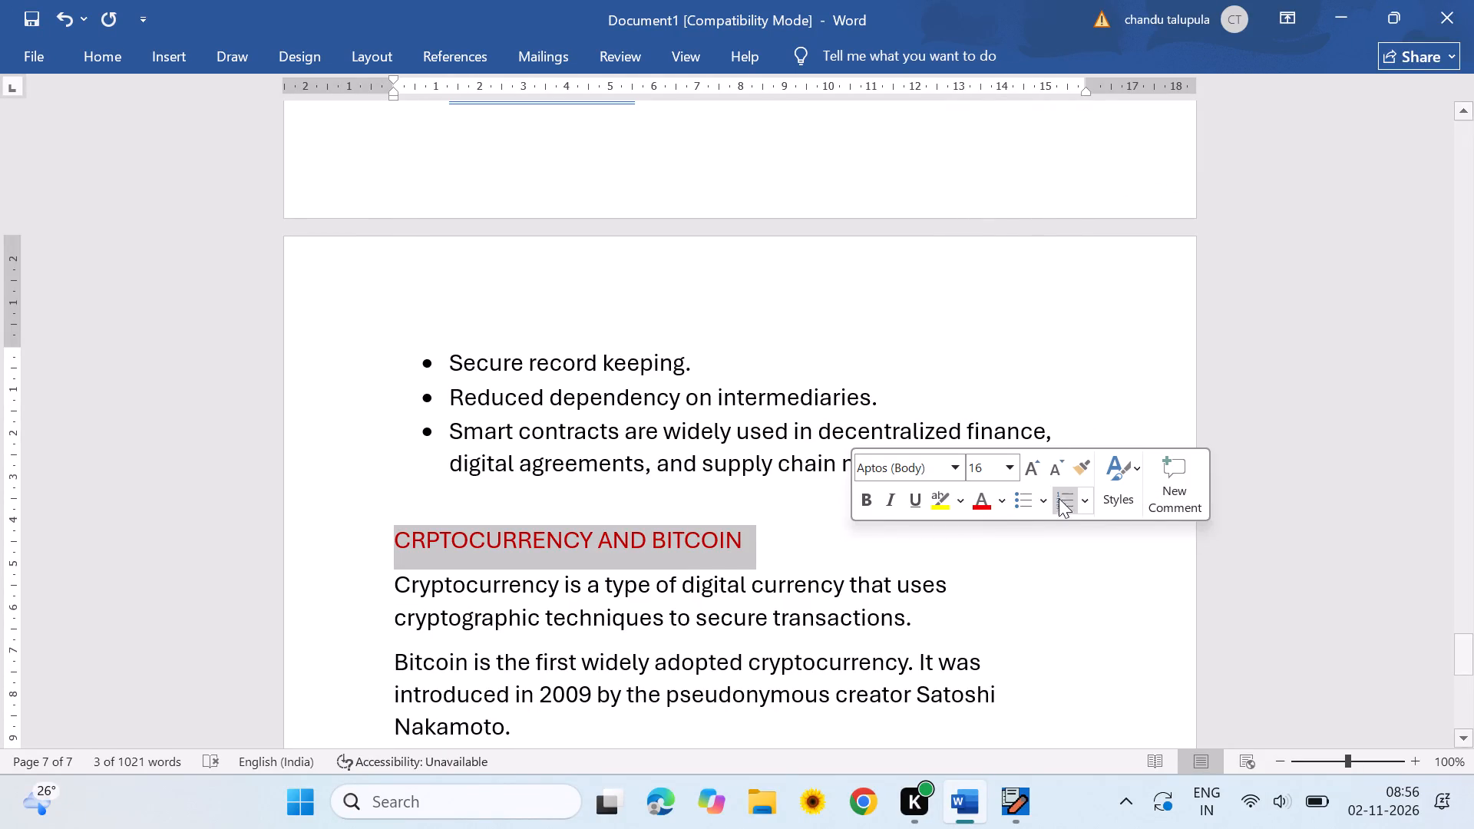
click(1043, 499)
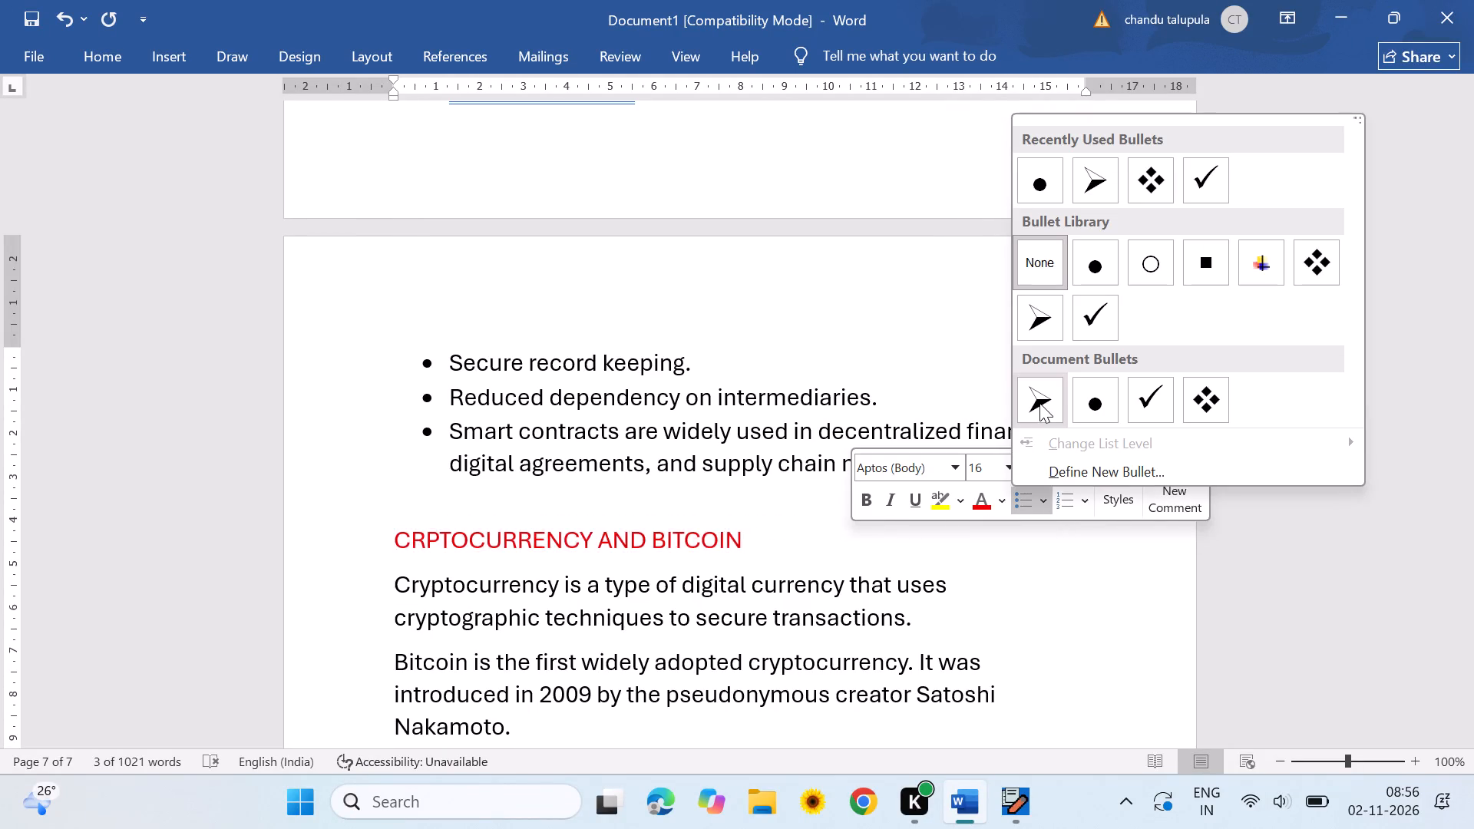
click(1039, 402)
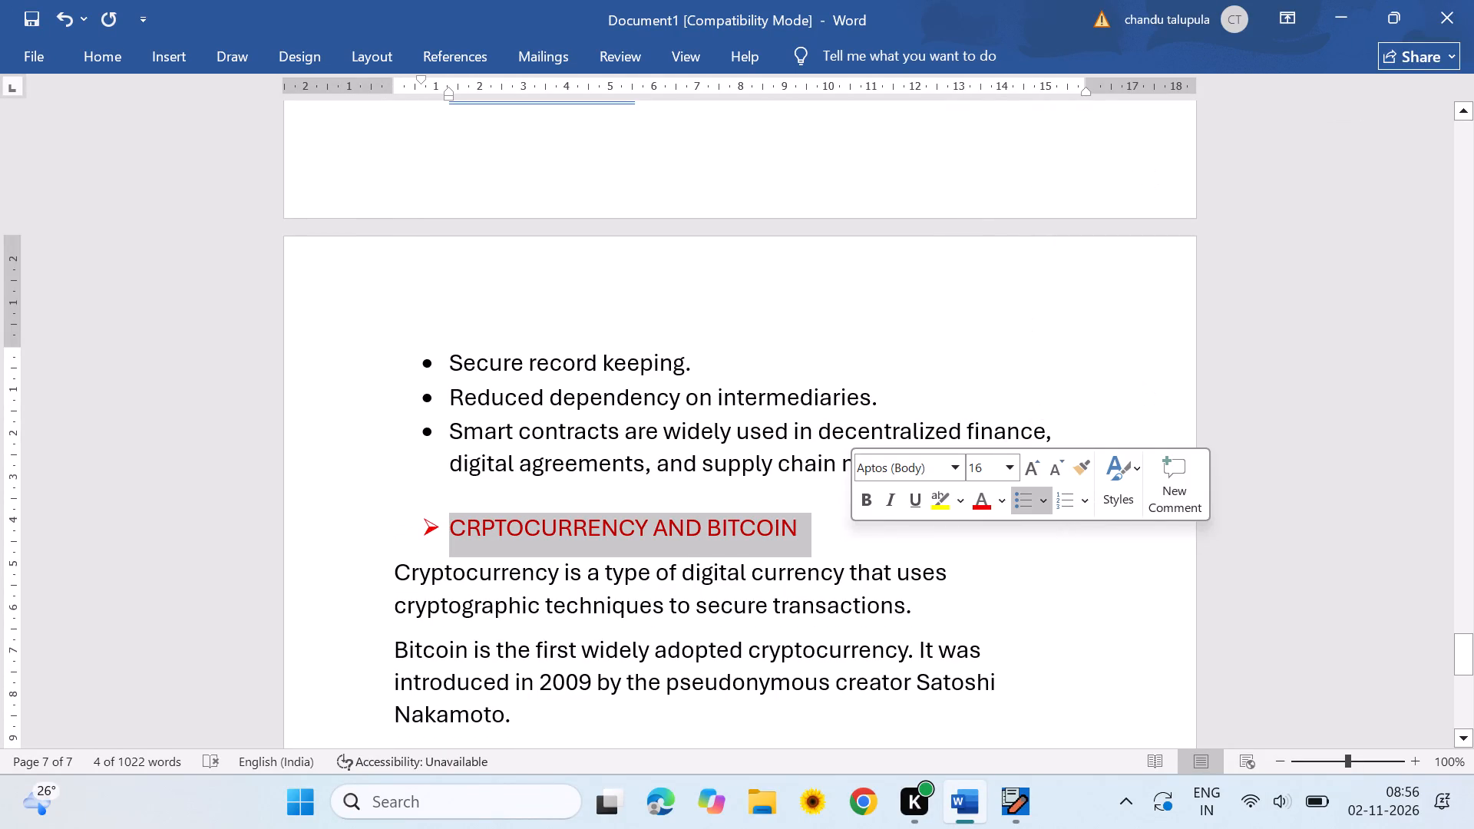
click(111, 66)
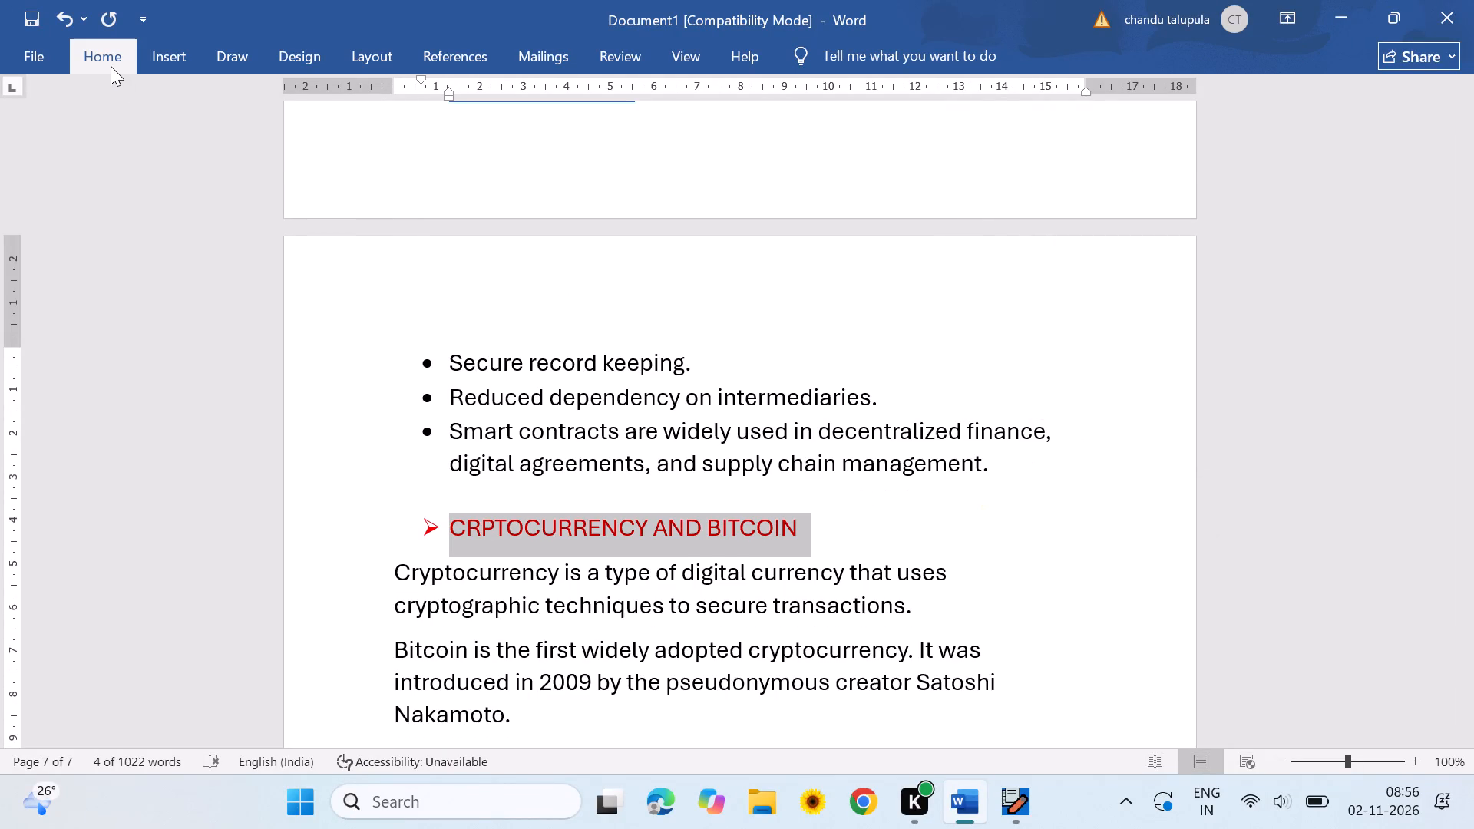
click(277, 139)
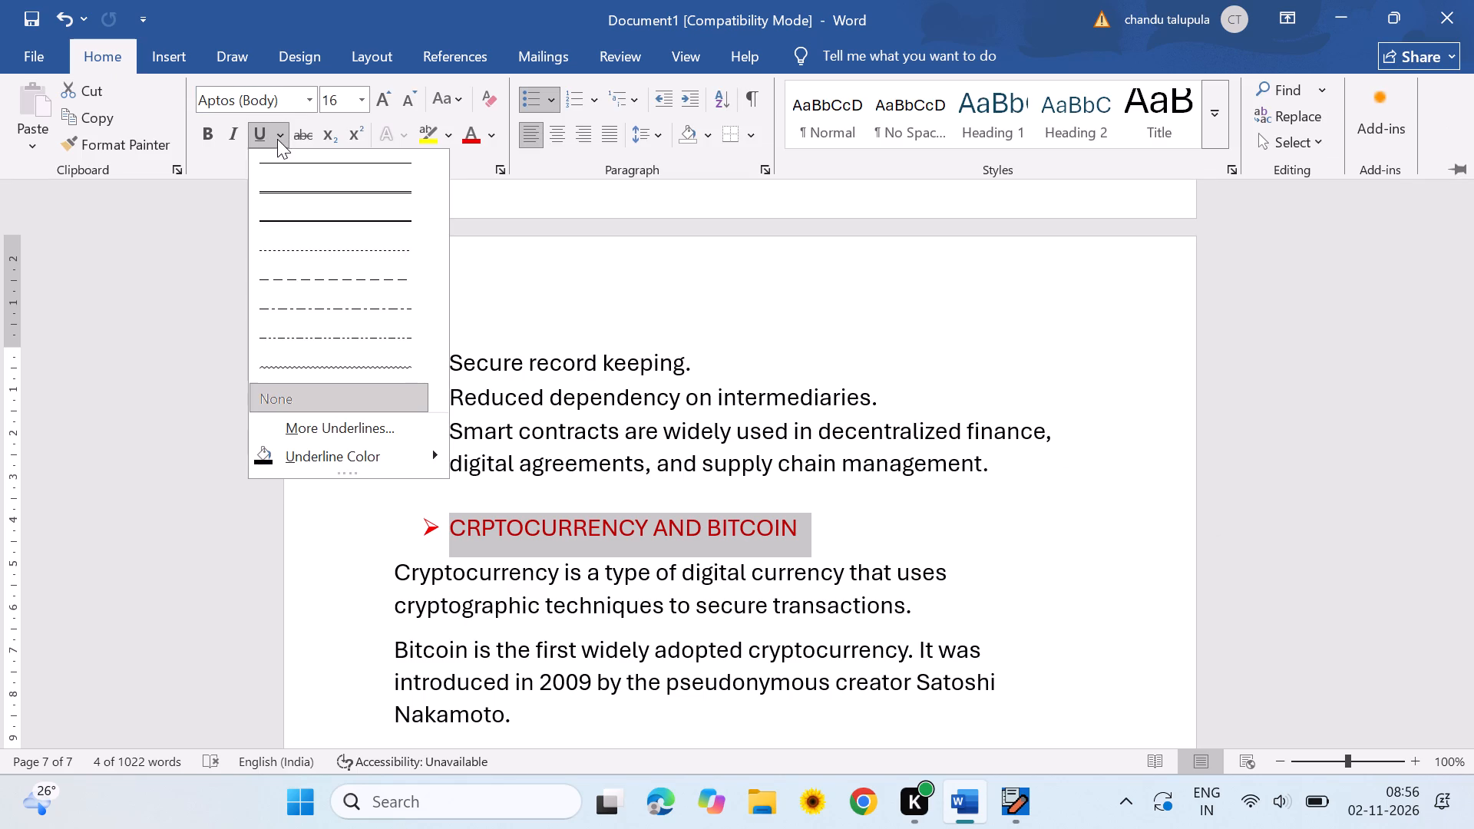
click(298, 359)
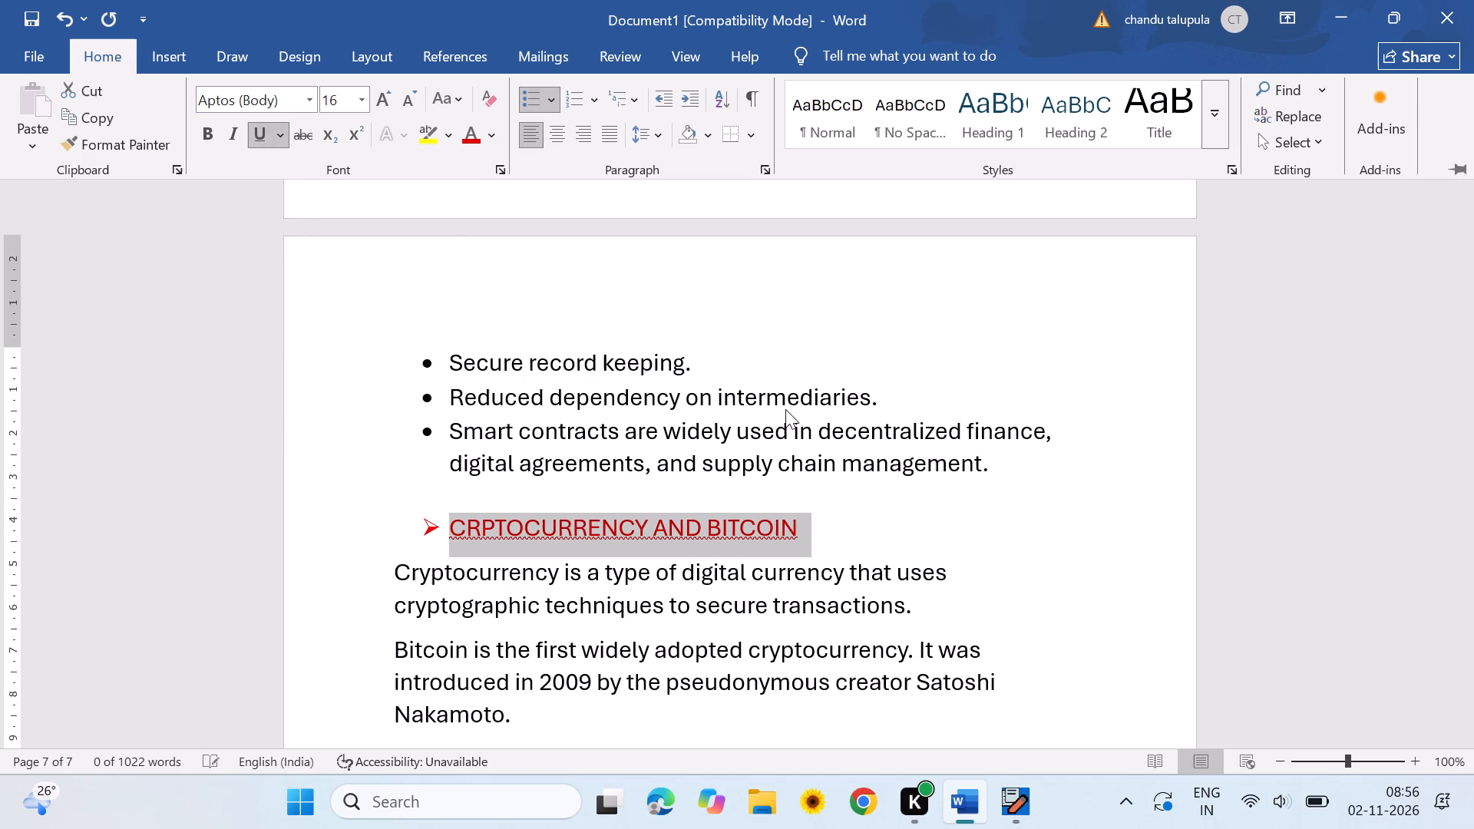
click(785, 409)
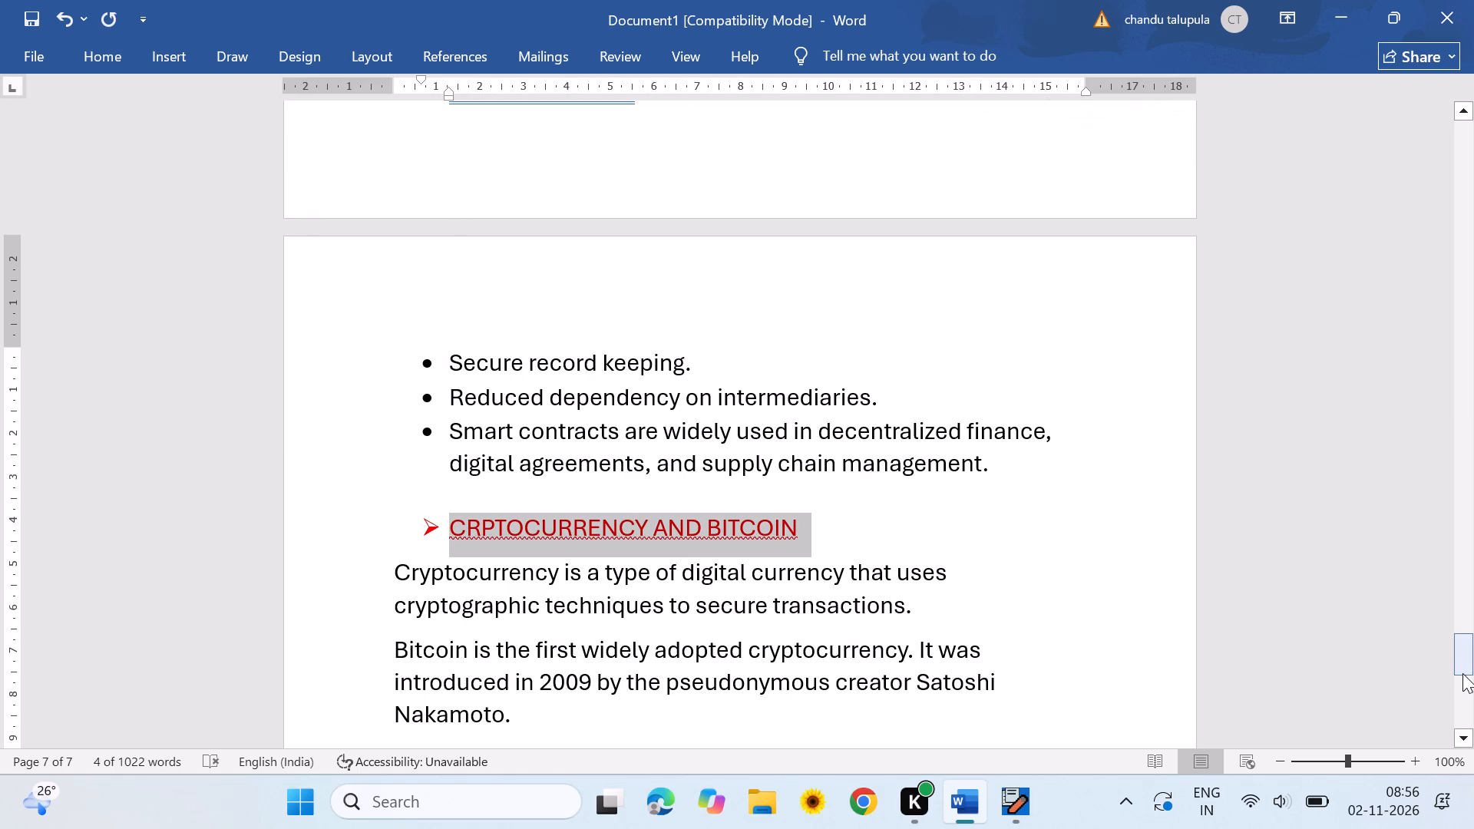
Apply checkmark bullets to the two paragraphs under CRPTOCURRENCY AND BITCOIN, on cryptocurrency and on Bitcoin.
drag(1466, 665, 1466, 676)
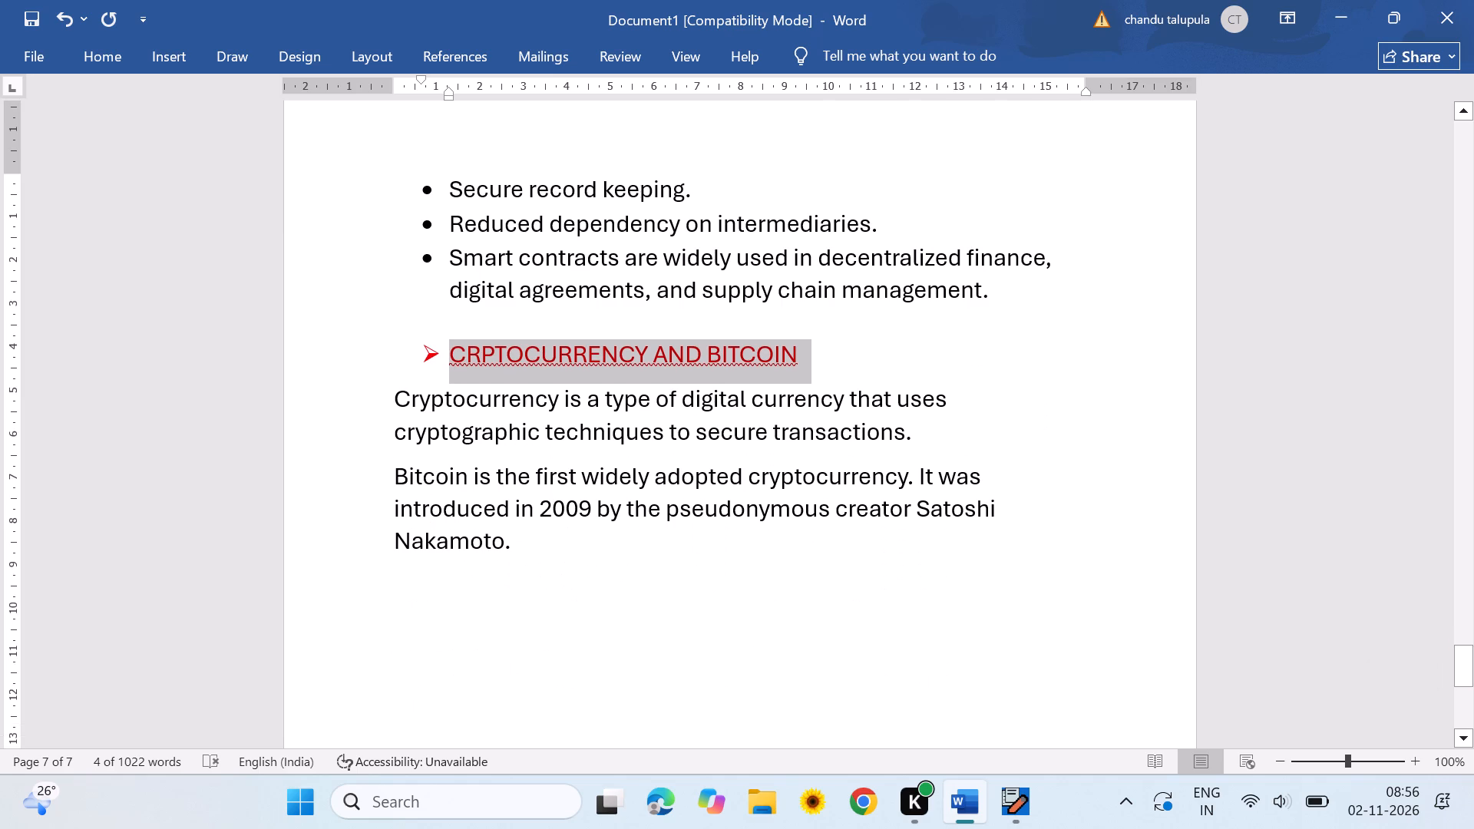
click(573, 382)
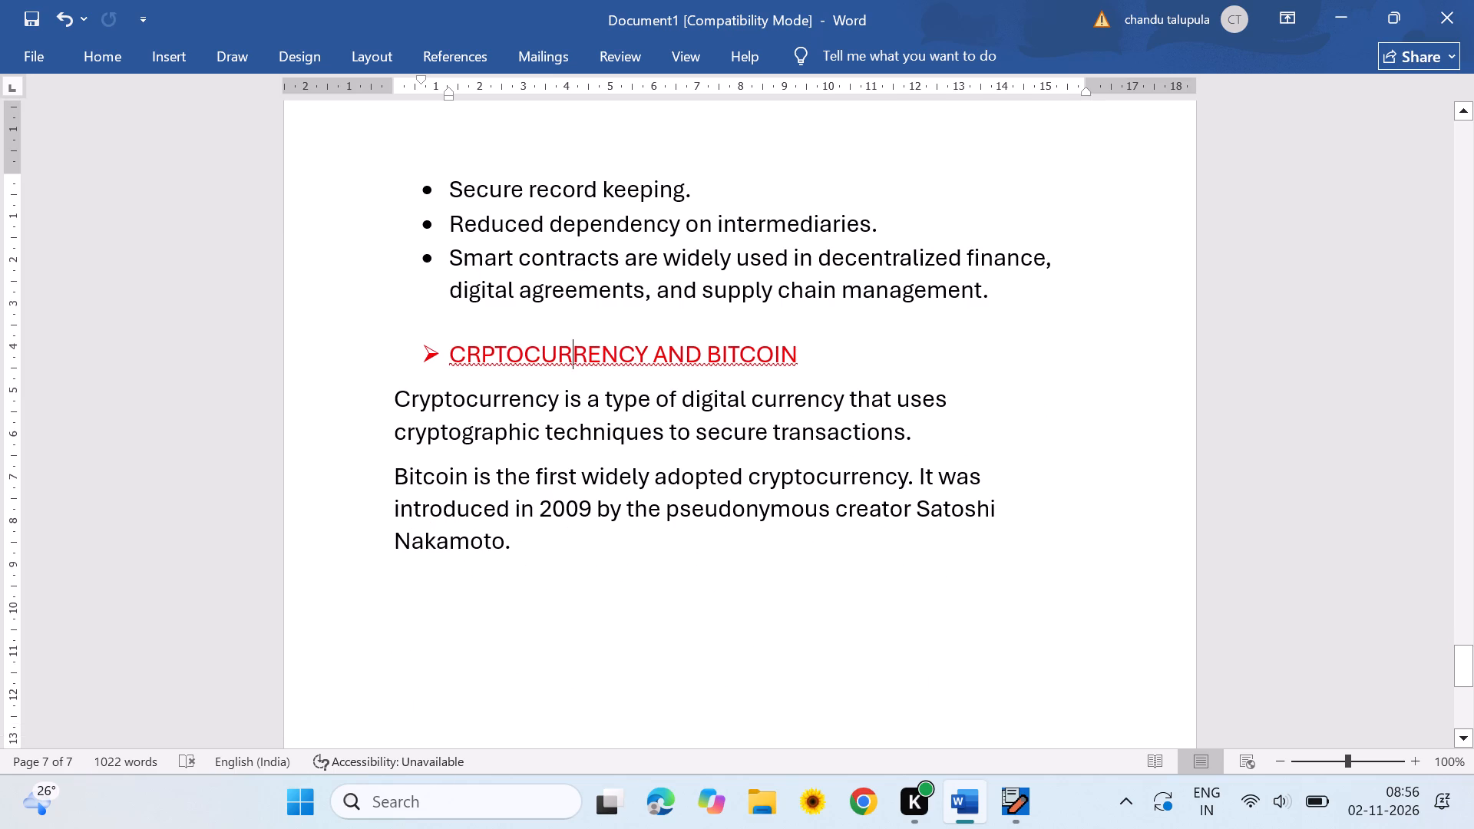
drag(379, 395, 405, 424)
drag(405, 424, 368, 441)
click(368, 441)
click(377, 504)
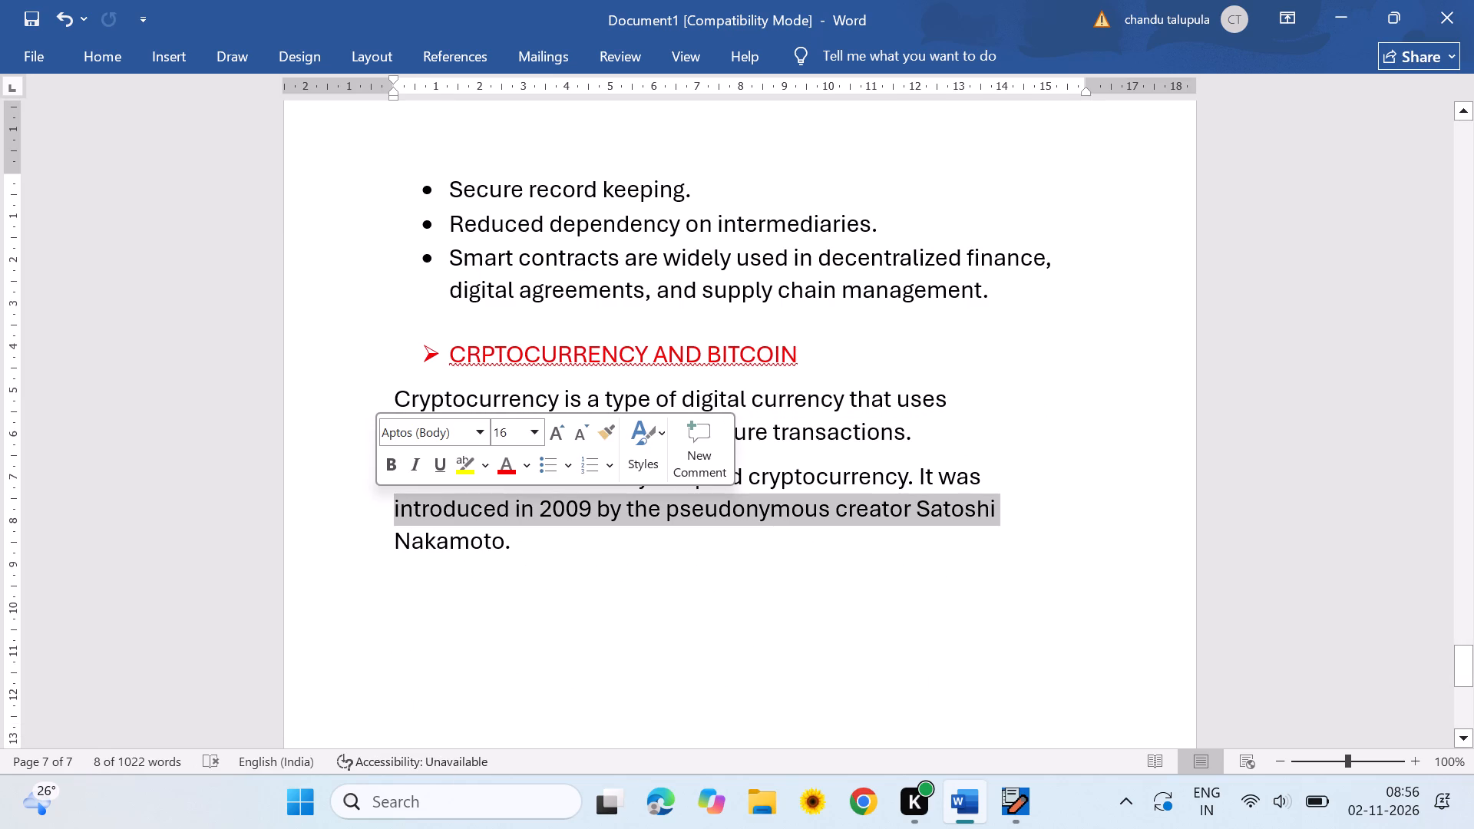
click(351, 523)
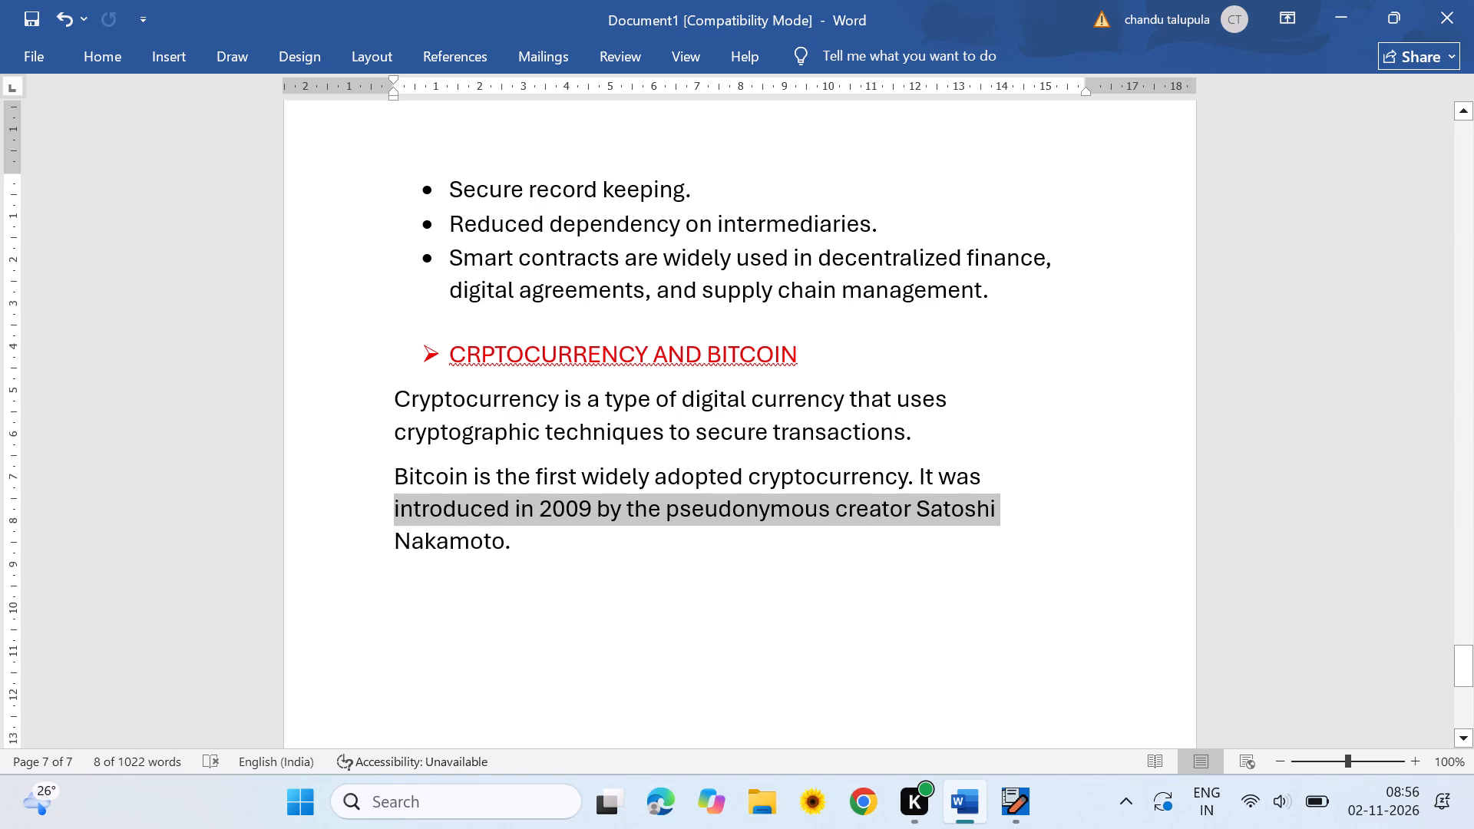
click(522, 586)
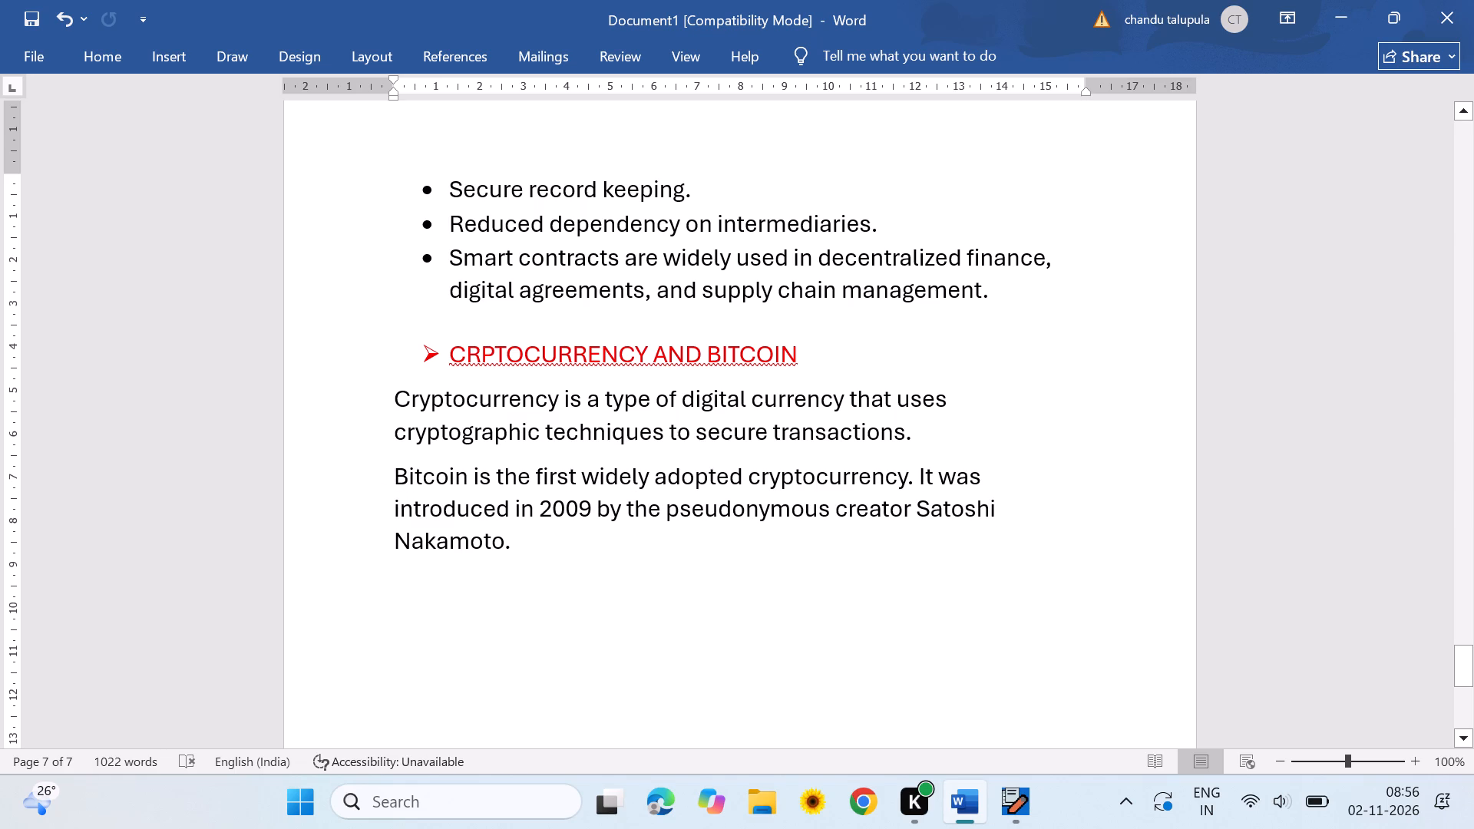
drag(389, 398, 504, 580)
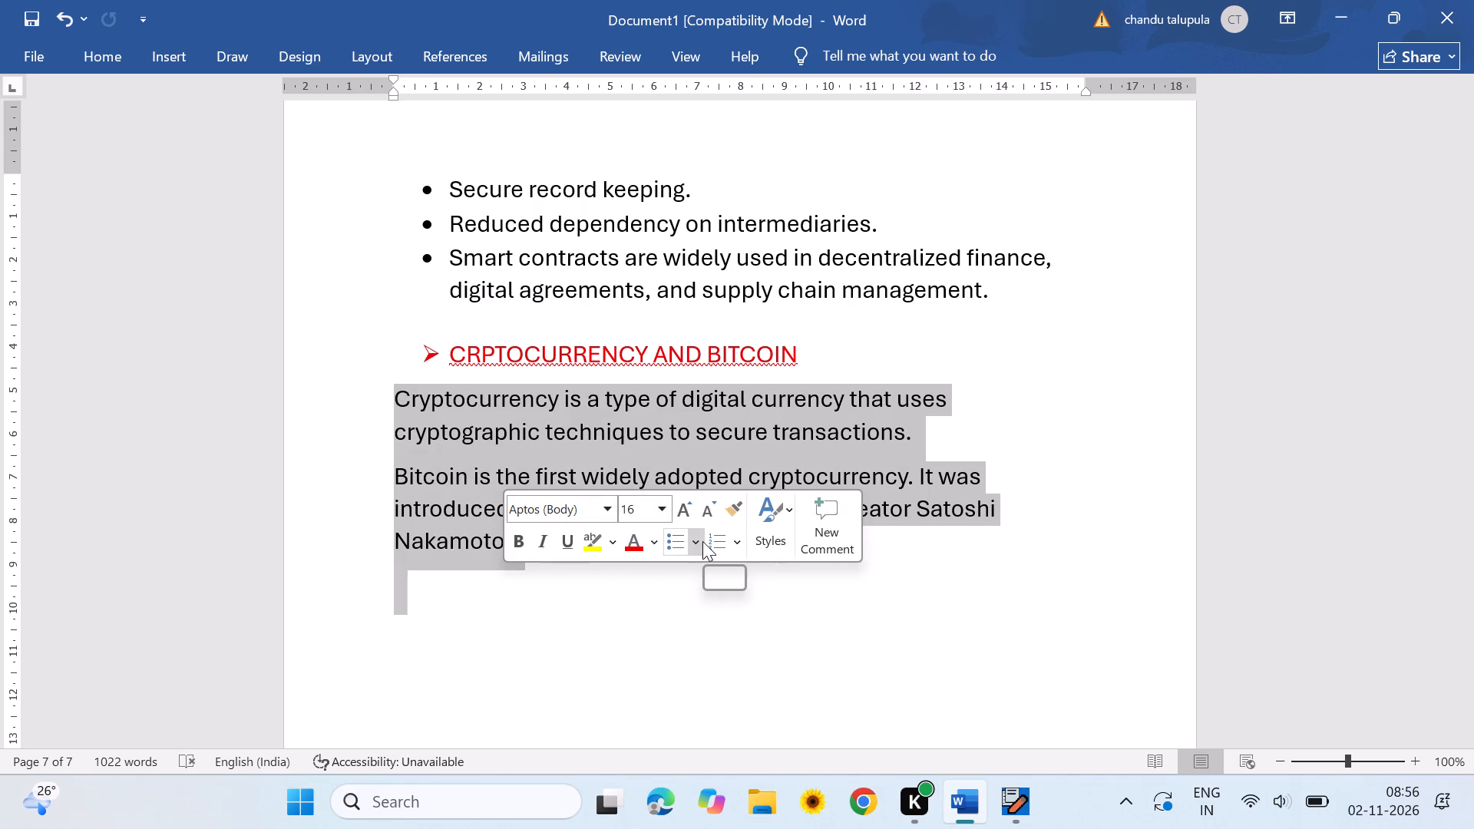
click(702, 542)
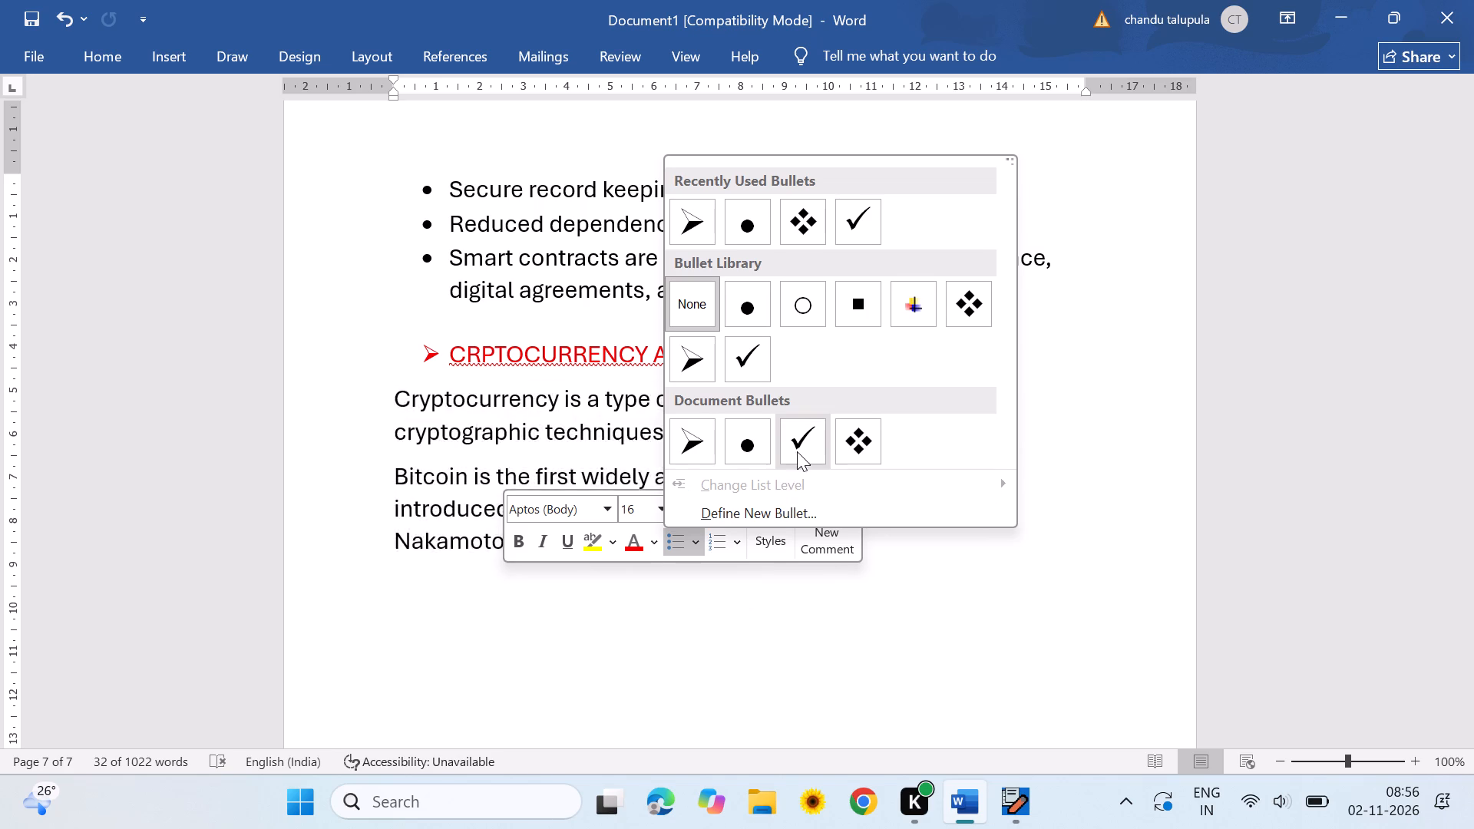
click(799, 444)
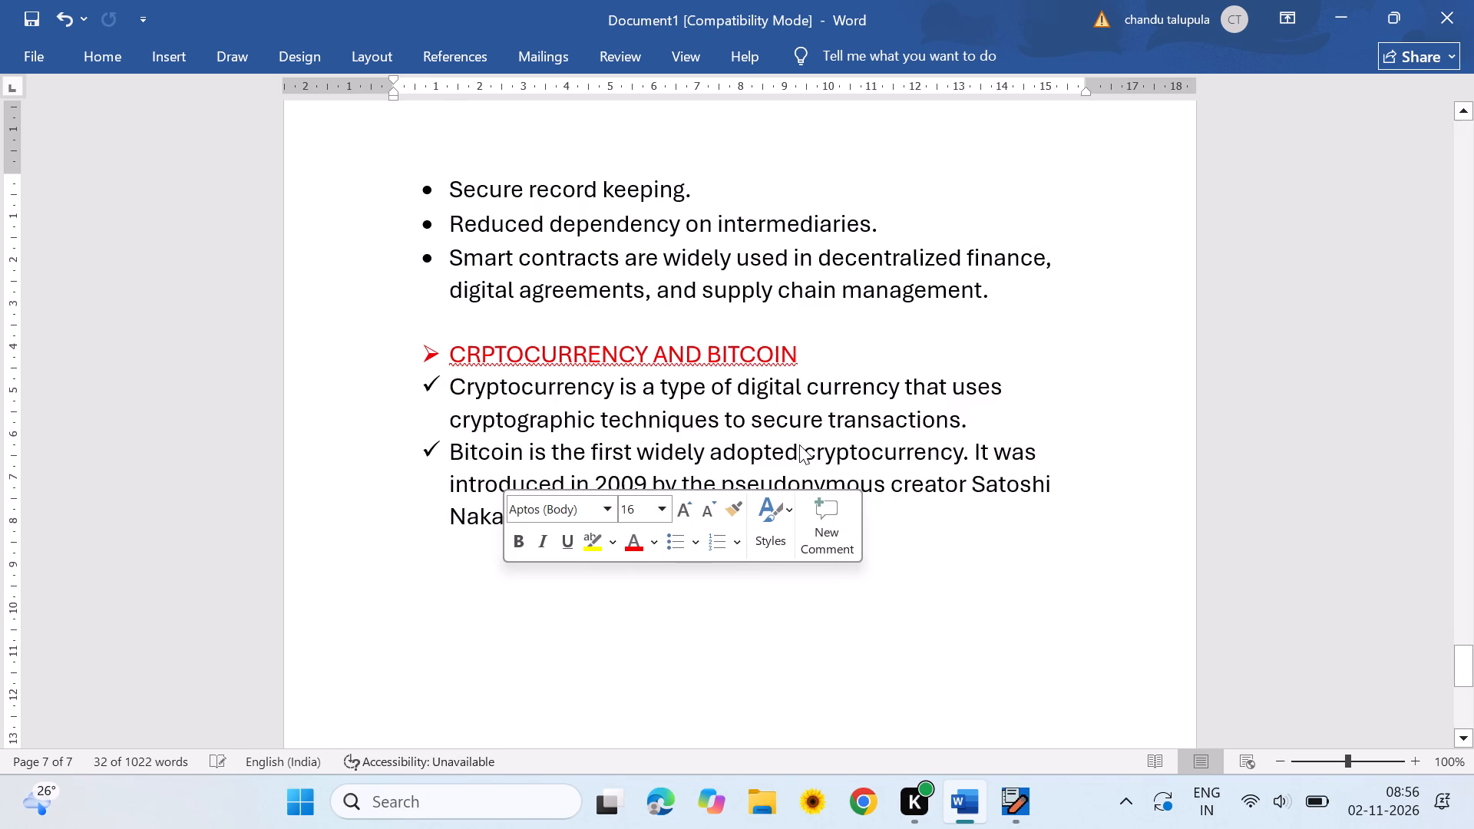
click(988, 659)
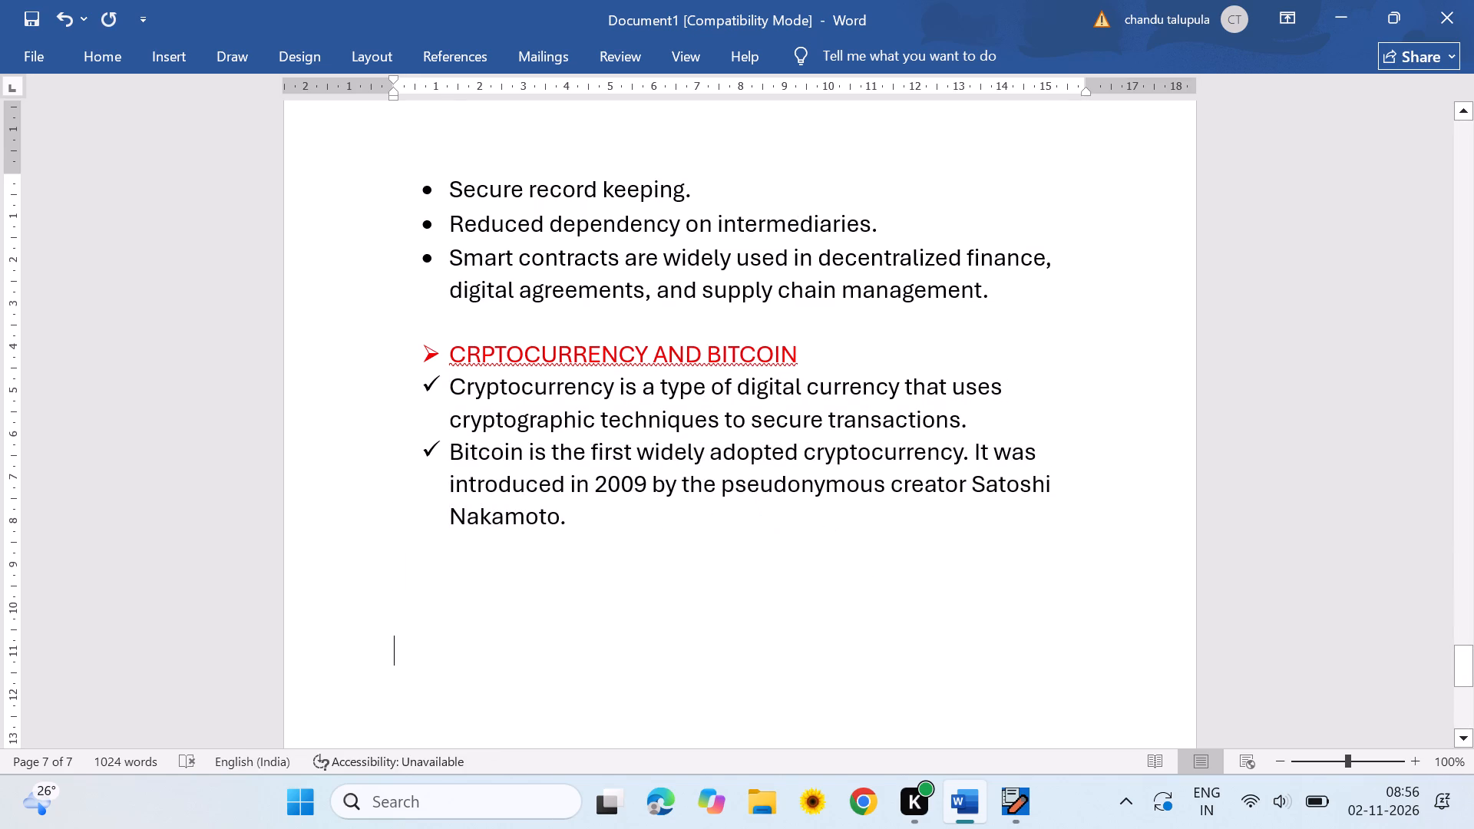
Italicize the "CRPTOCURRENCY AND BITCOIN" heading.
drag(445, 345, 811, 353)
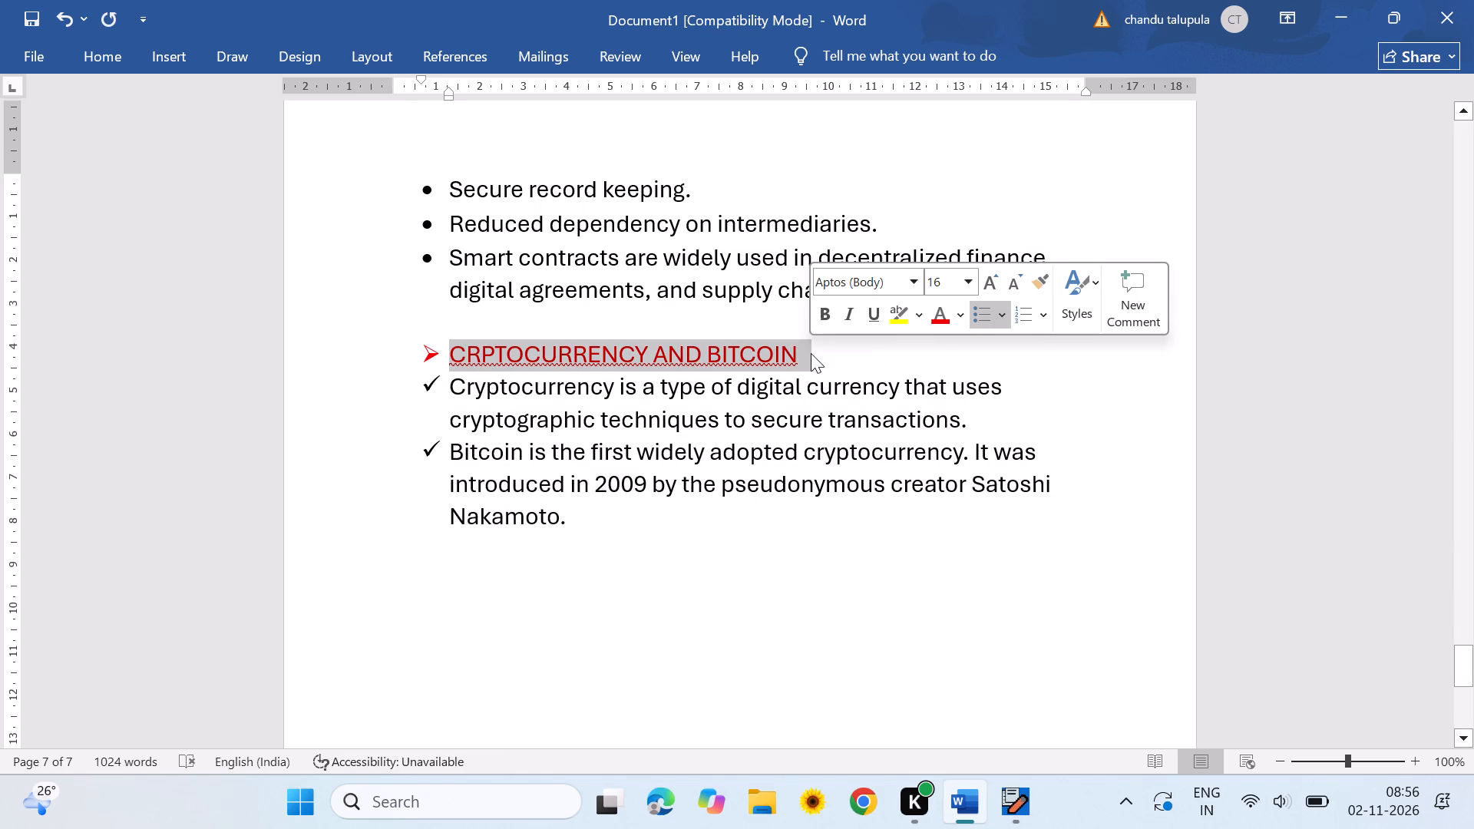
click(854, 308)
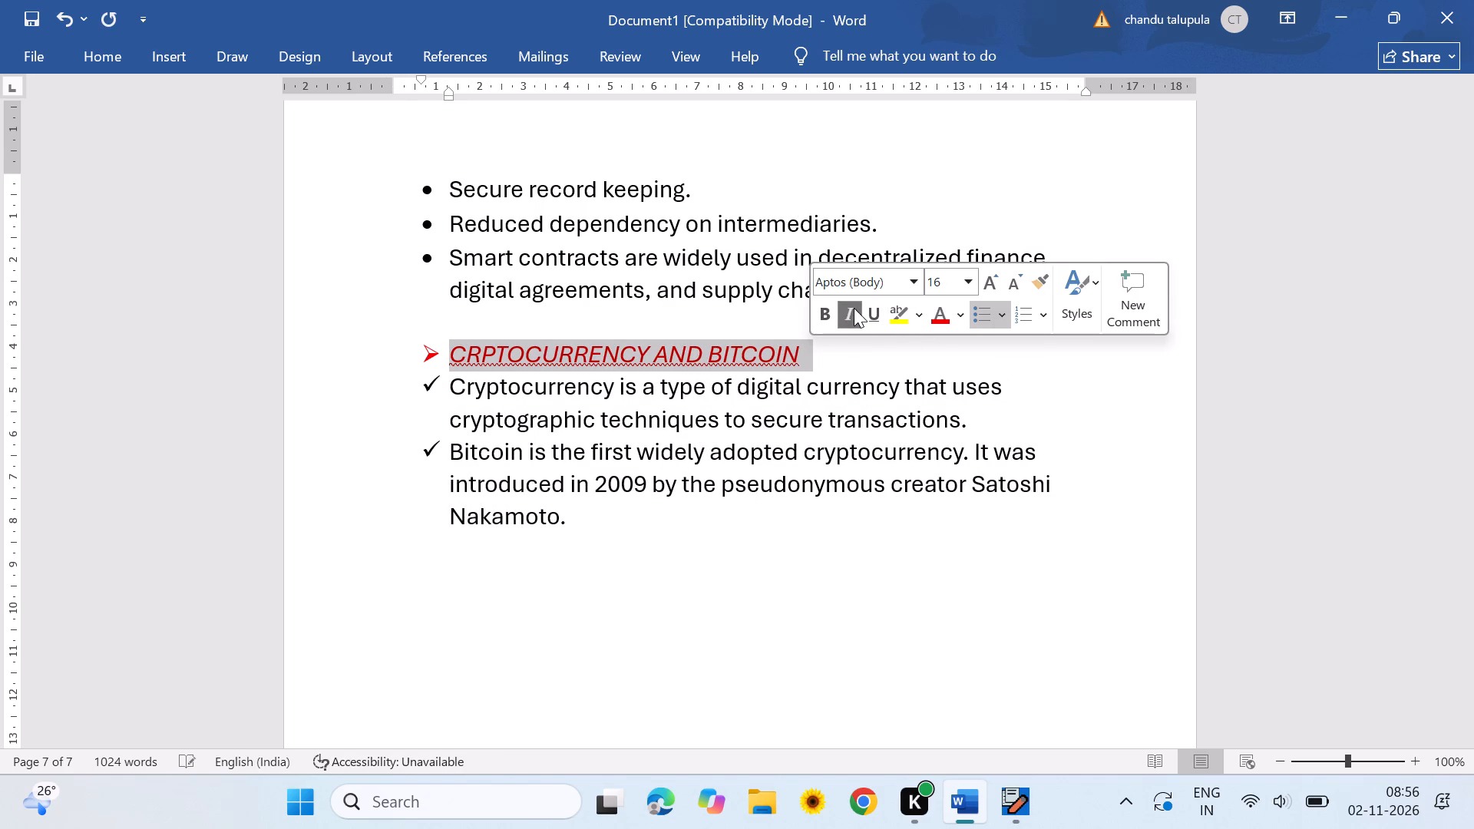
click(921, 353)
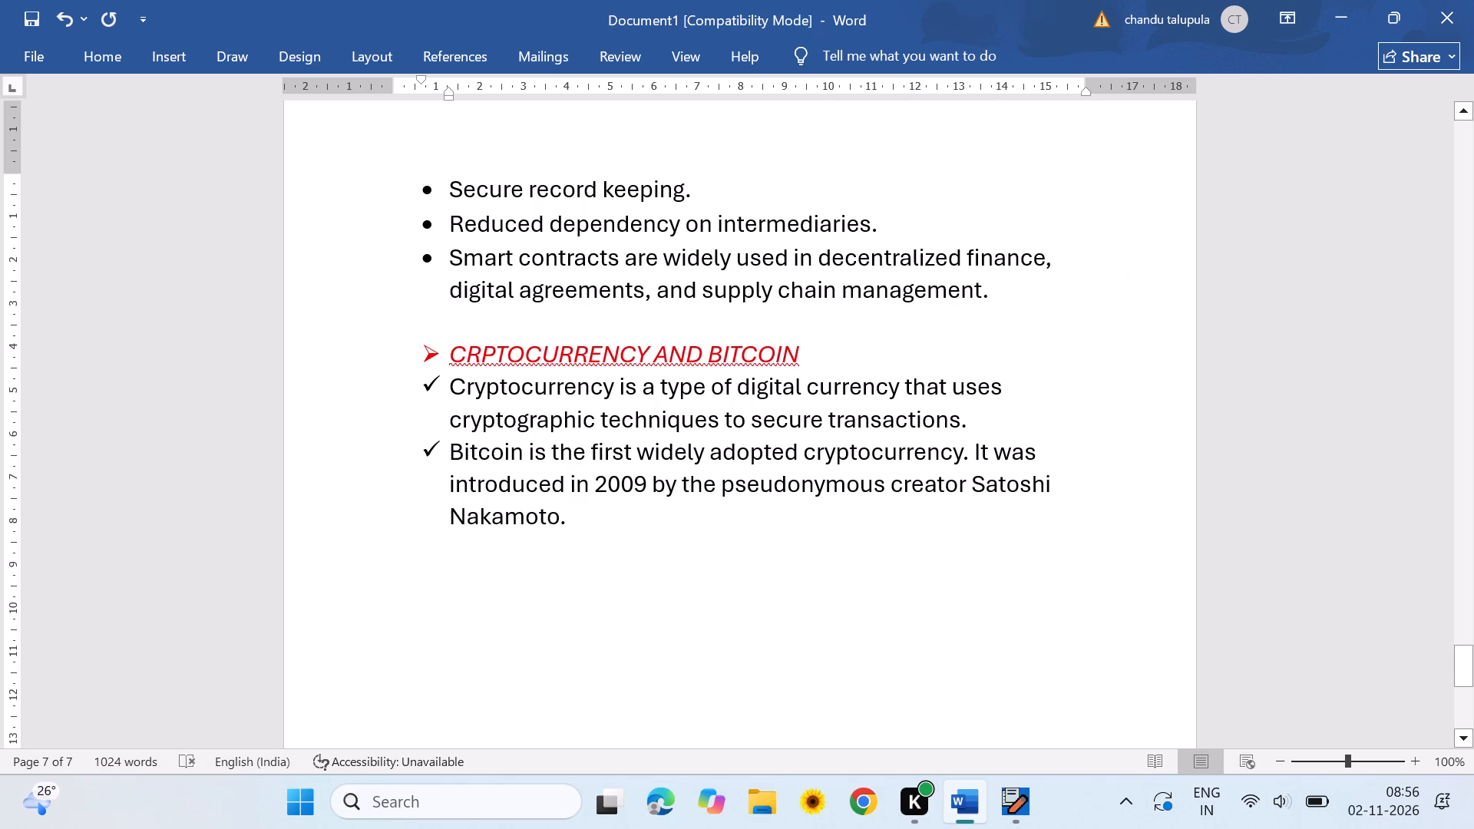
Italicize the whole "FEATURES OF SMART CONTRACTS :" heading, including its colon.
drag(1466, 664, 1466, 631)
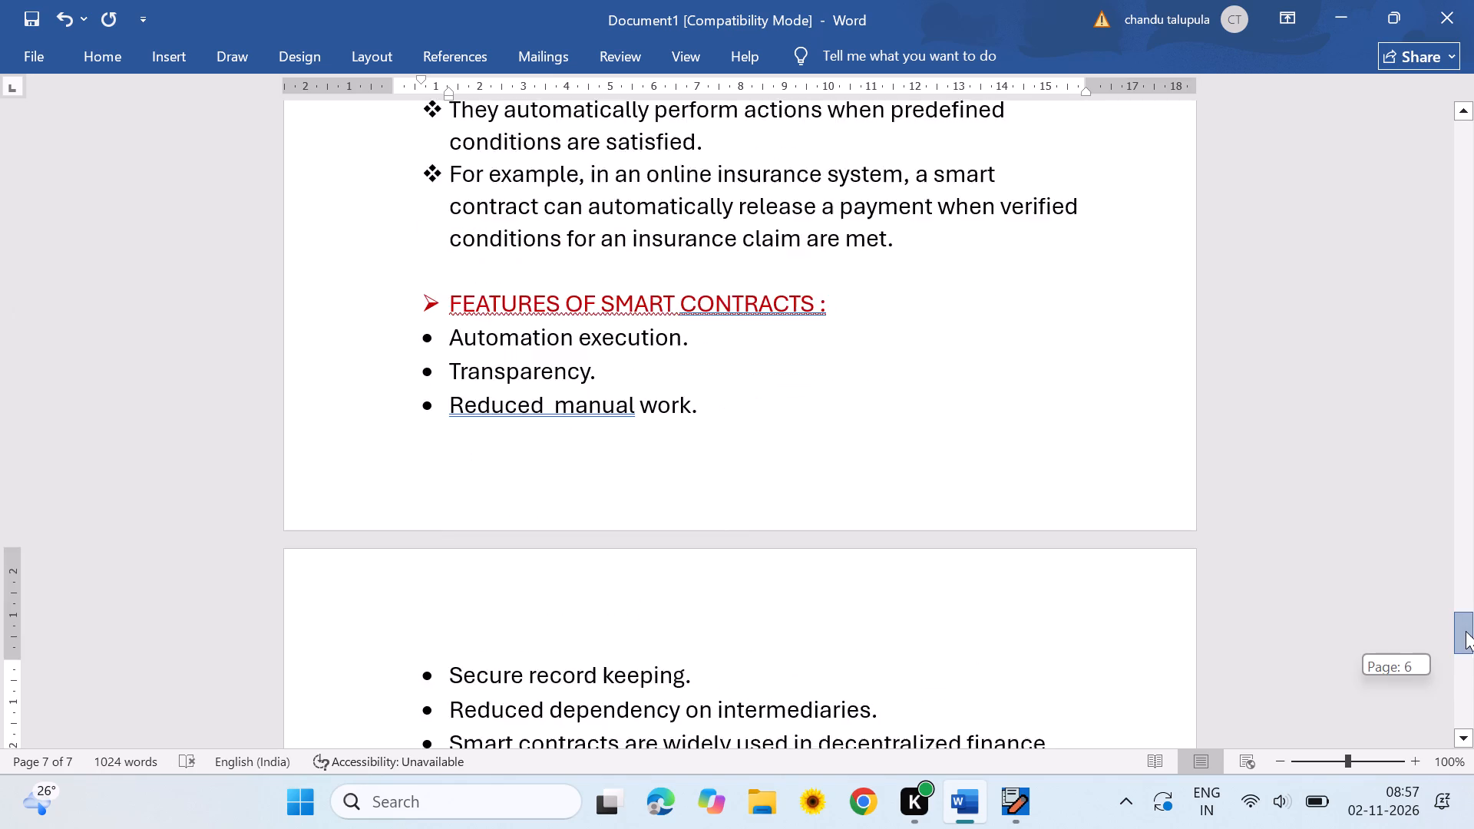
drag(1466, 631, 1459, 612)
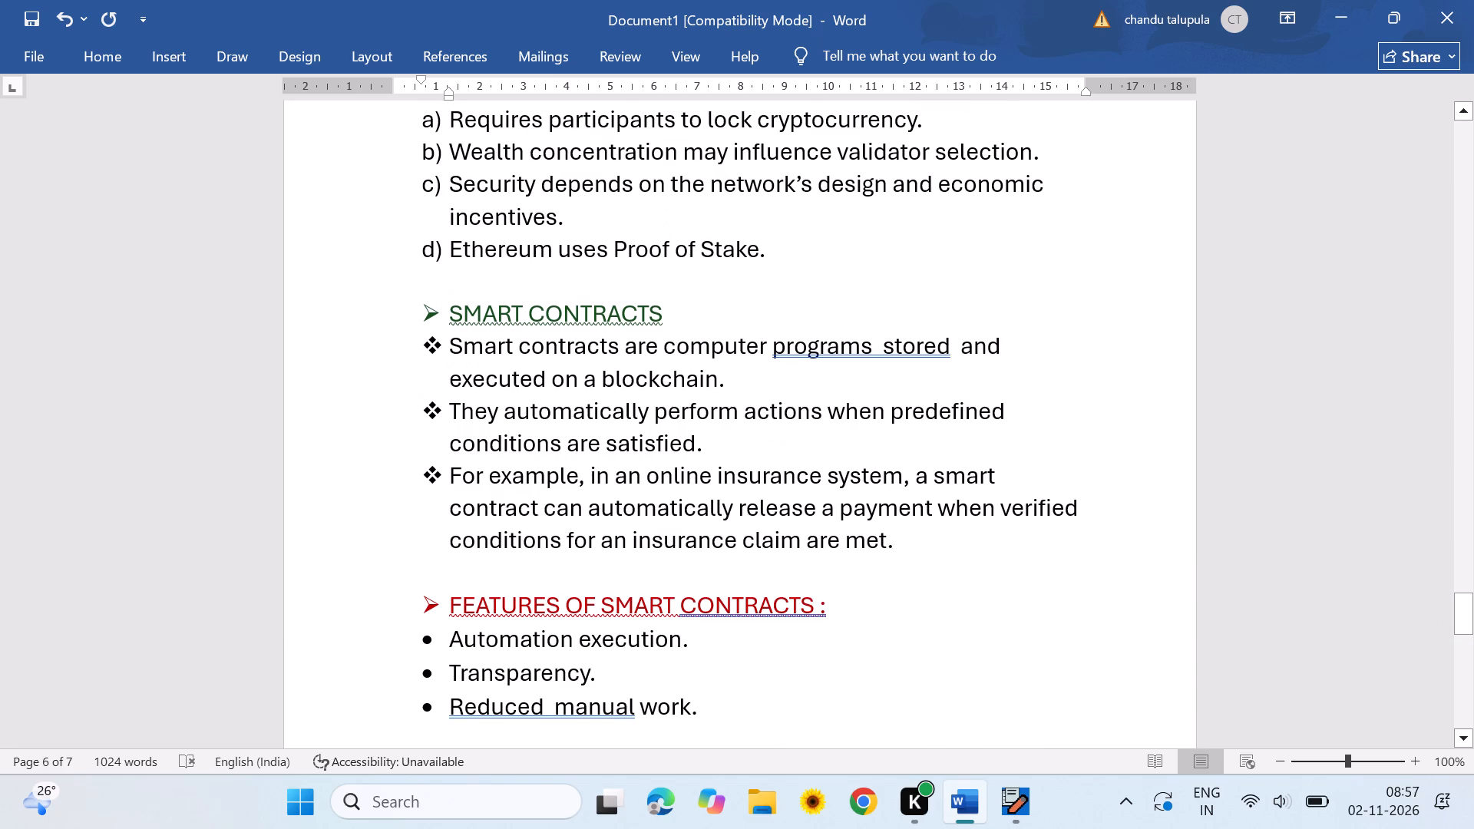
drag(415, 594, 833, 608)
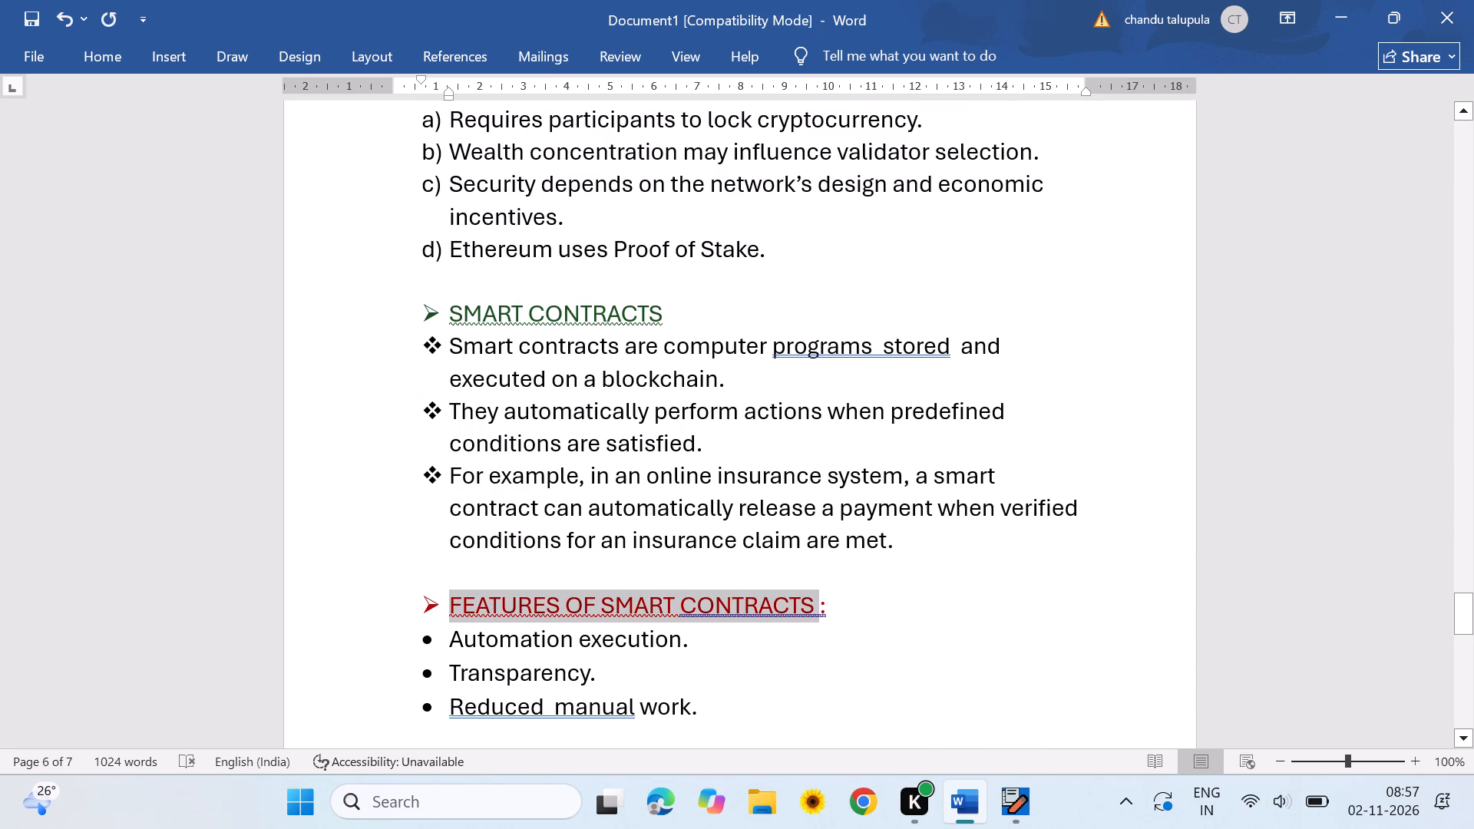
drag(833, 608, 838, 606)
click(878, 574)
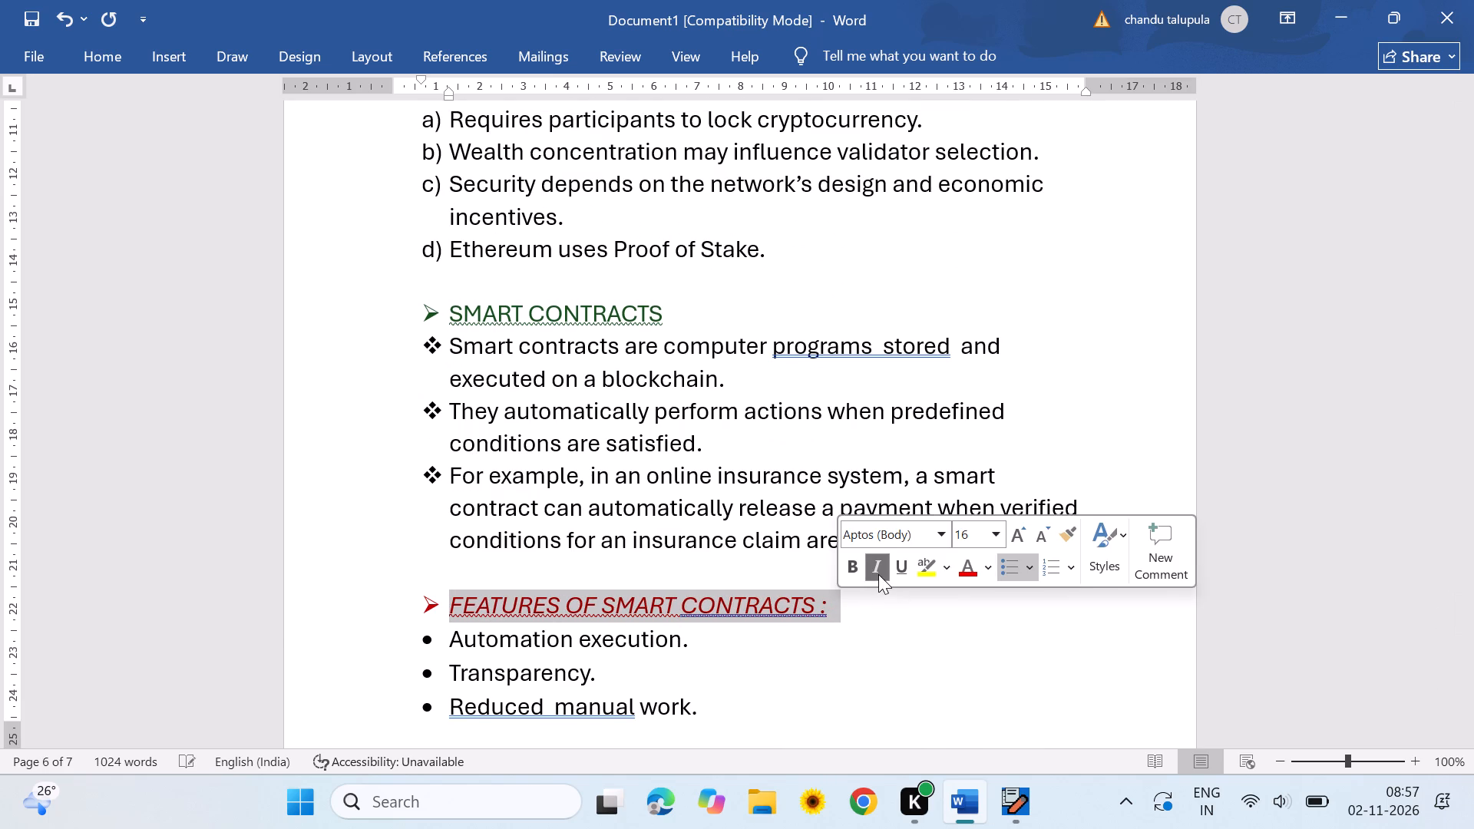
click(1048, 398)
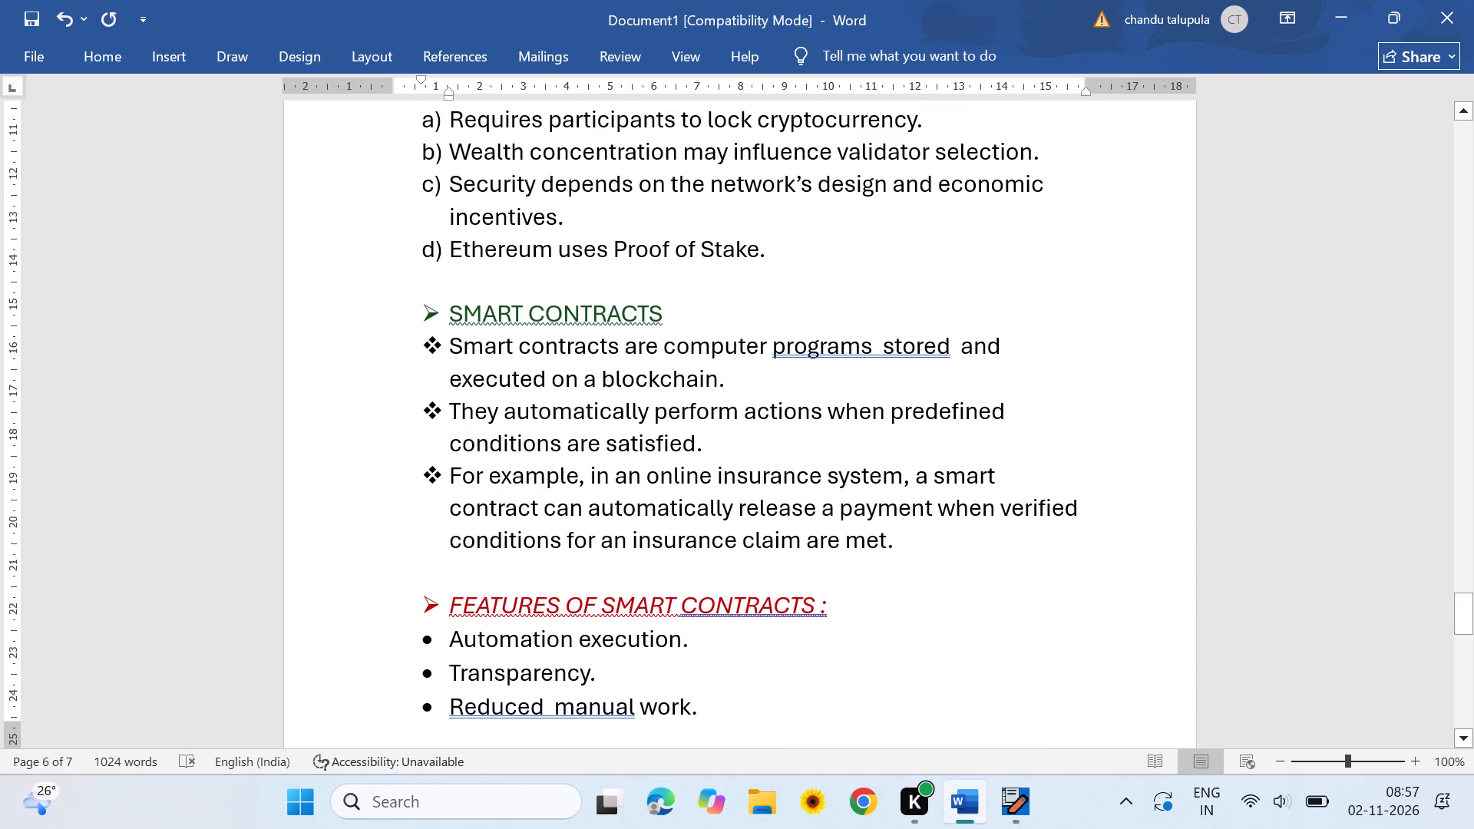
Make the green "SMART CONTRACTS" heading bold.
drag(415, 301, 682, 307)
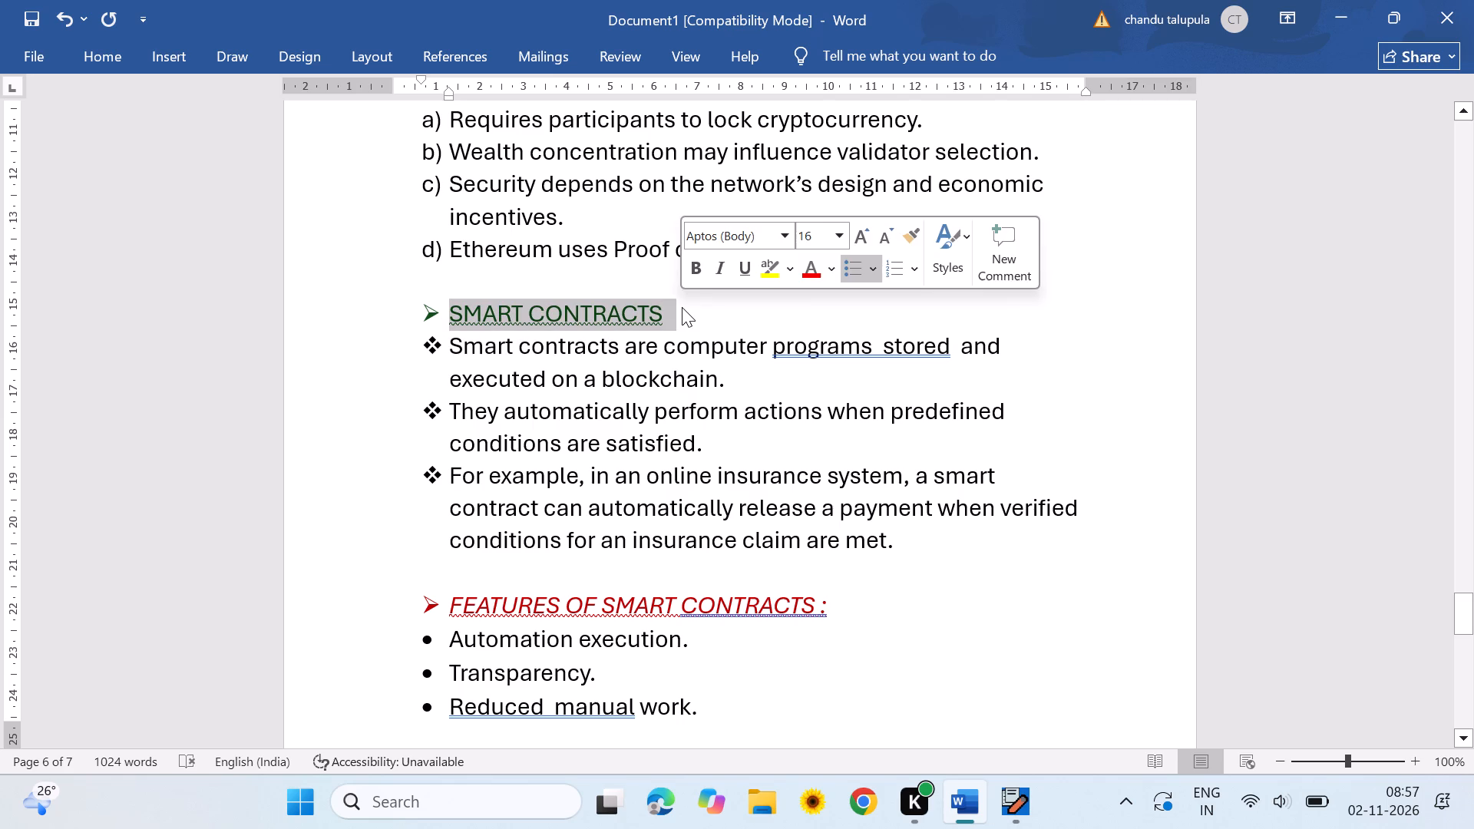
click(696, 262)
click(790, 339)
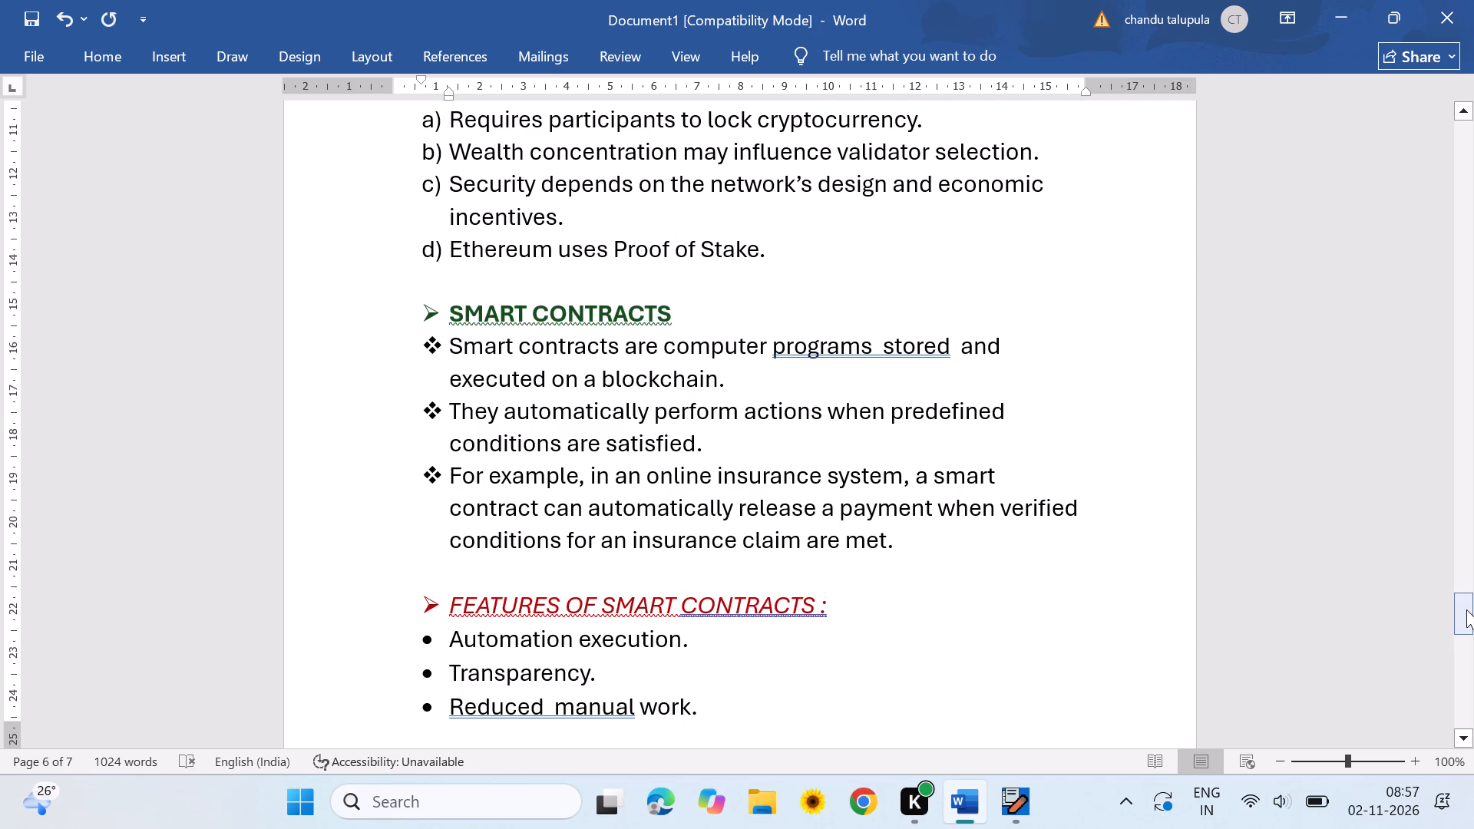
Italicize the "Disadvantages :" and "Advantages :" subheadings in the Proof of Stake section.
drag(1466, 609, 1466, 582)
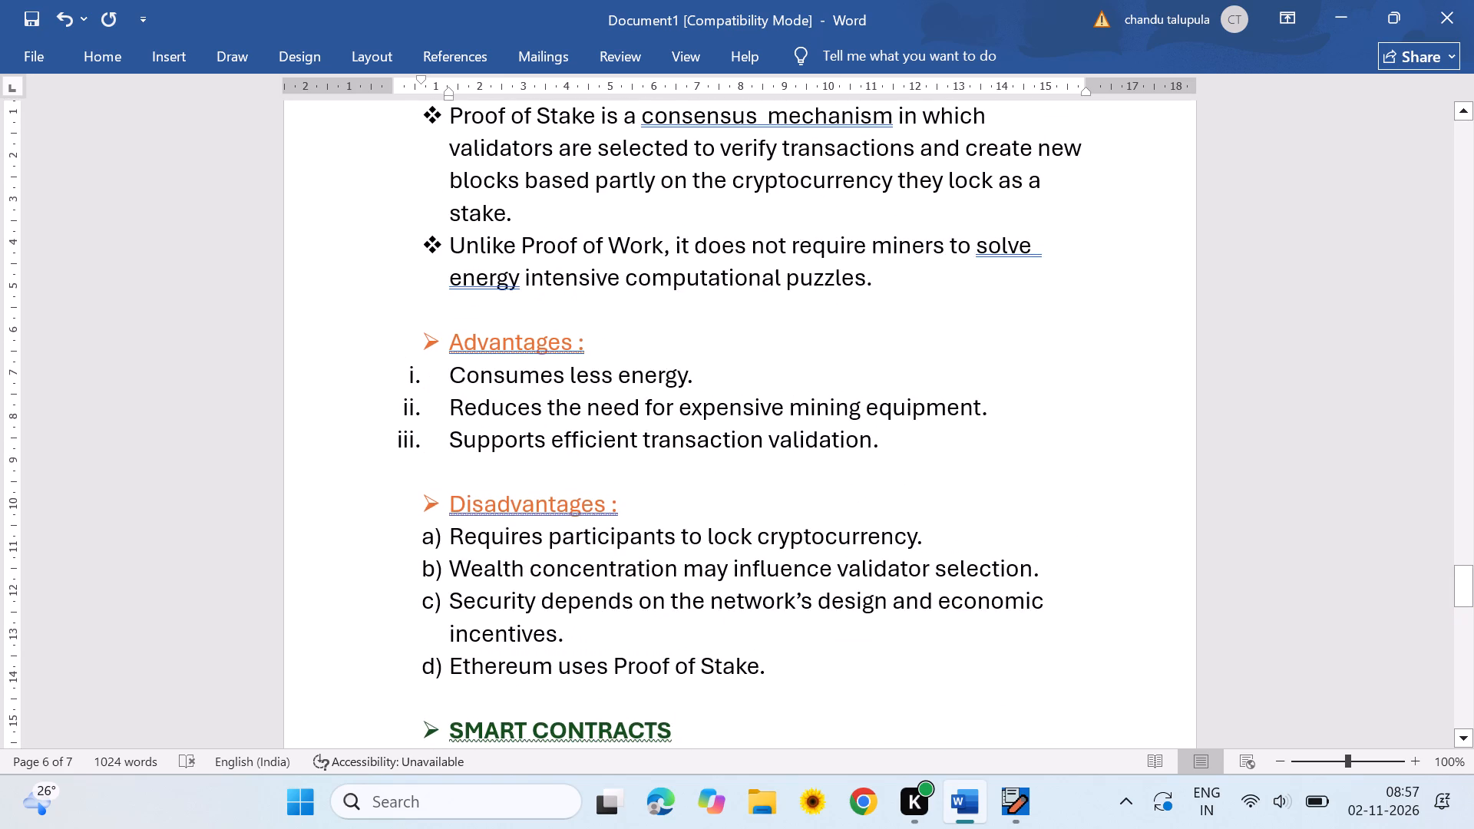
drag(448, 492, 653, 503)
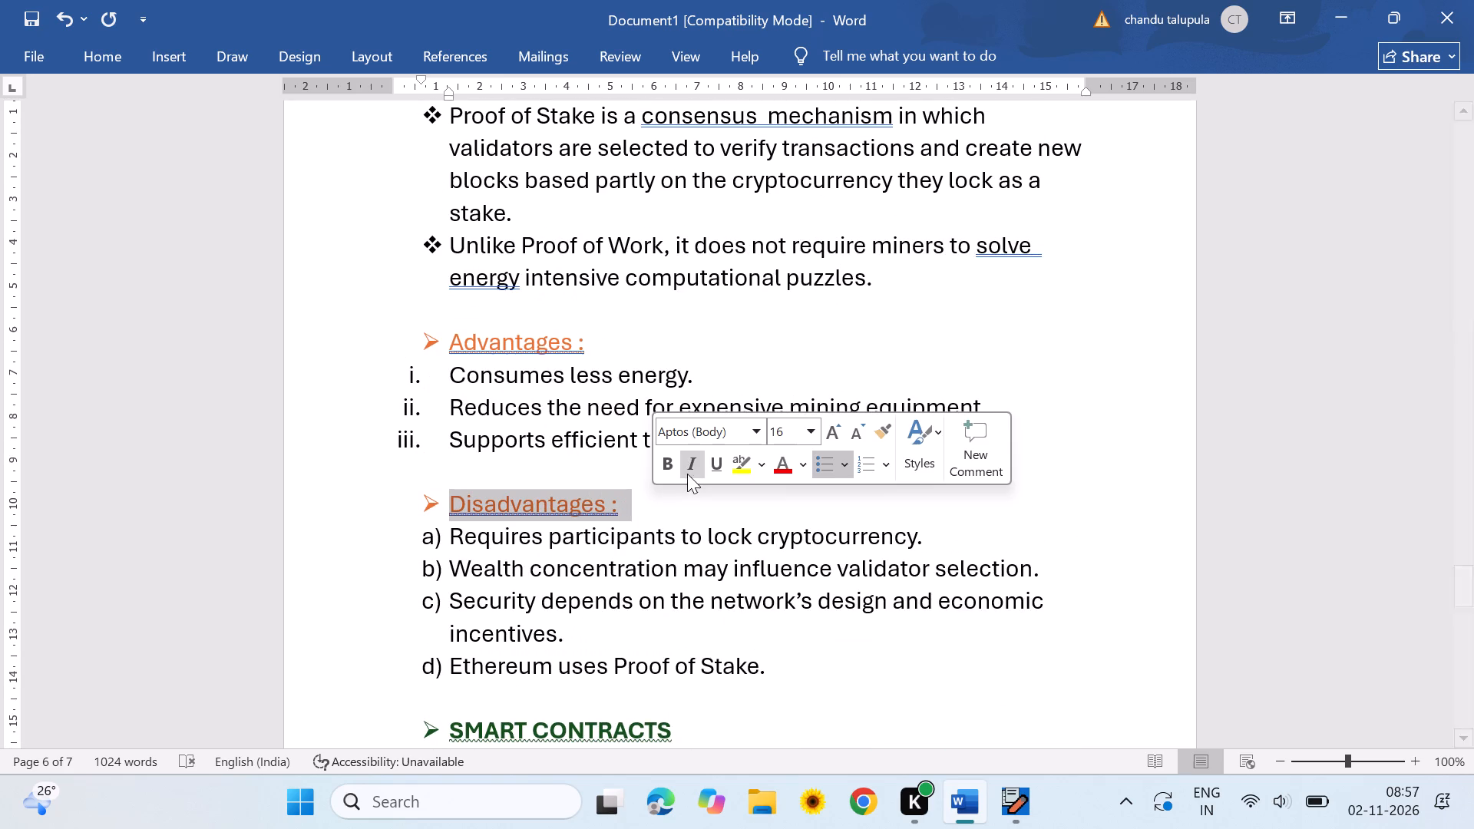
click(691, 461)
click(703, 531)
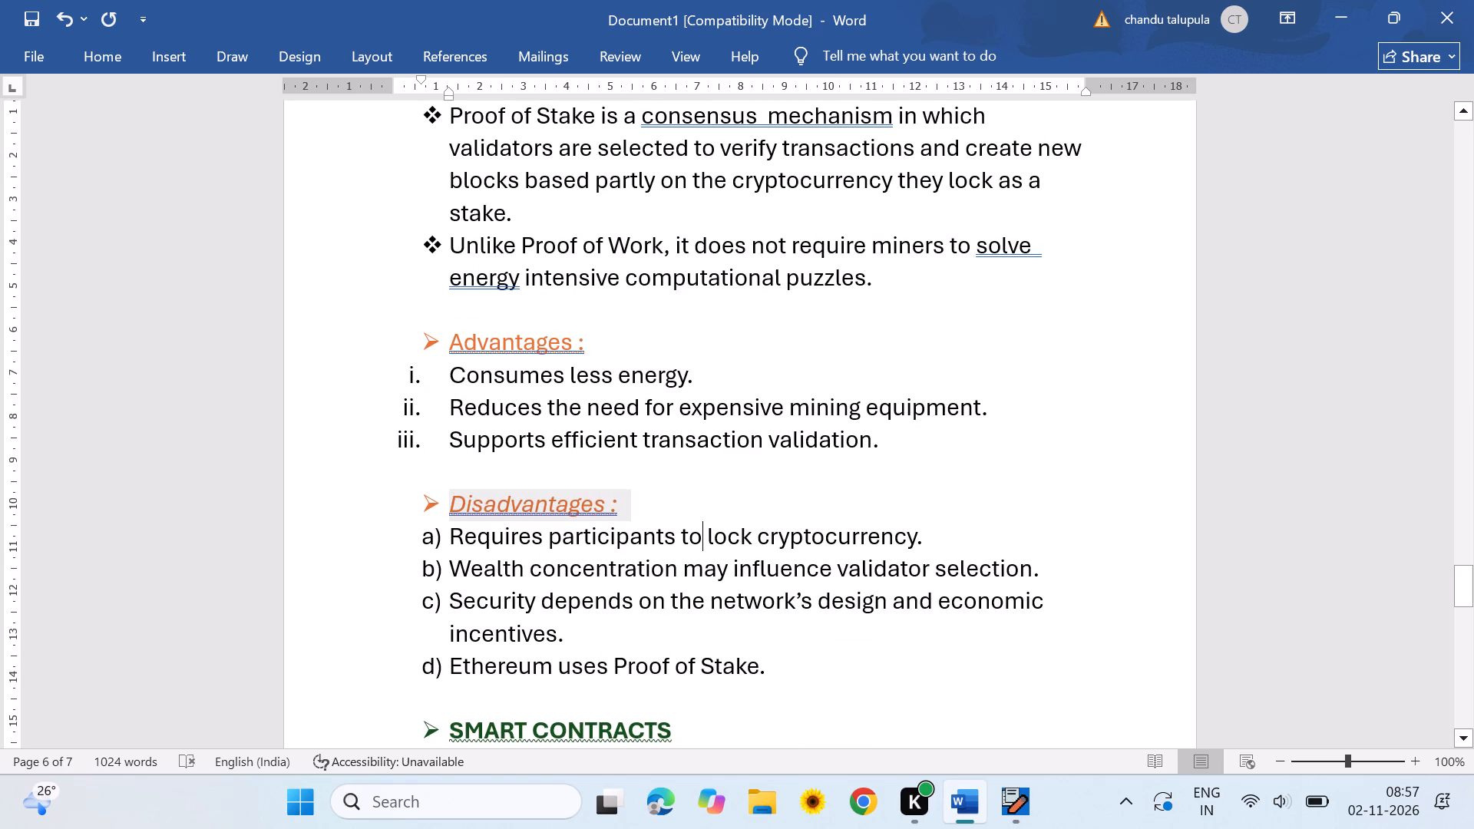
drag(441, 342, 602, 348)
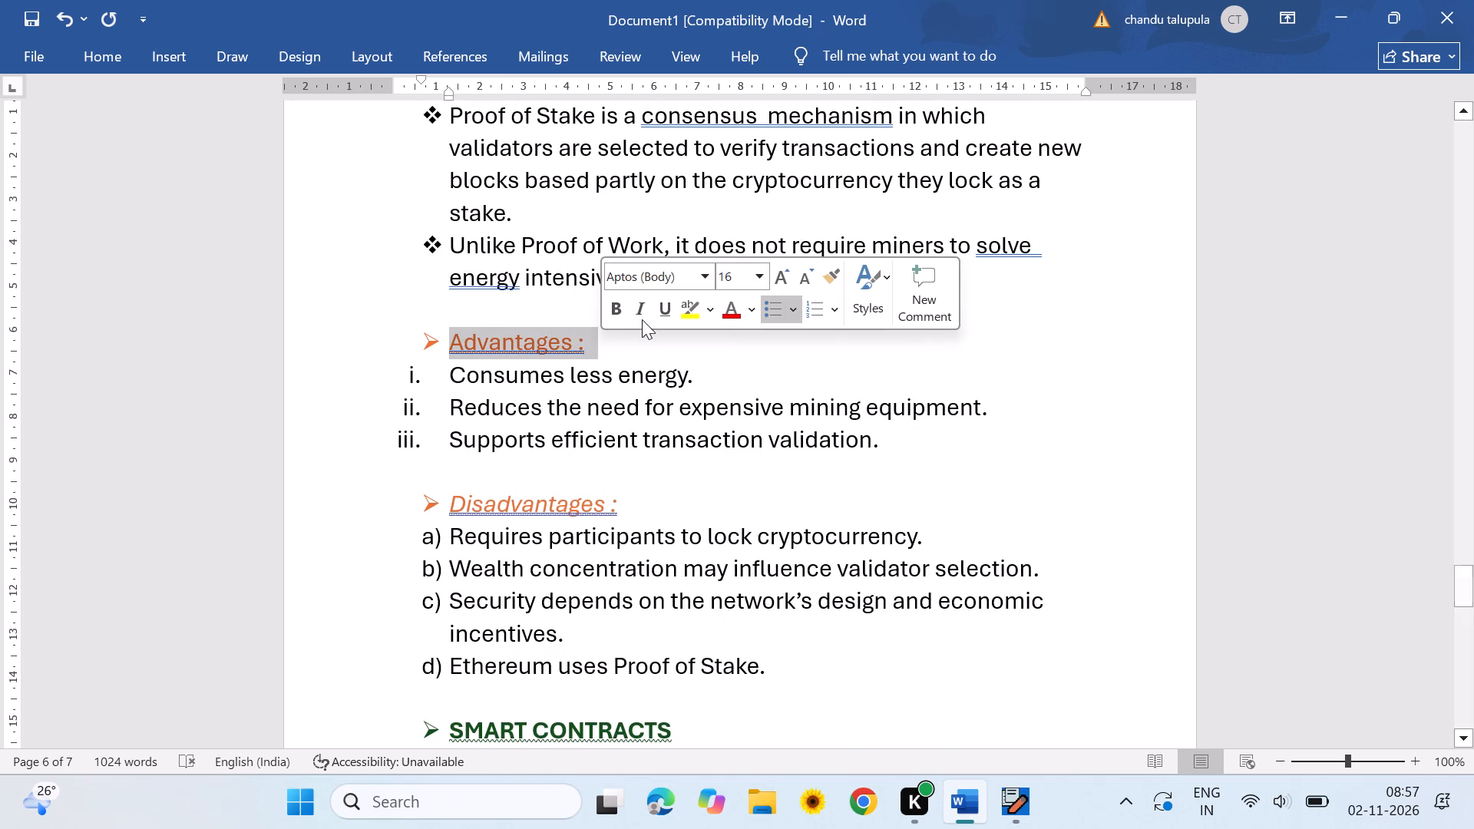
click(644, 315)
click(844, 398)
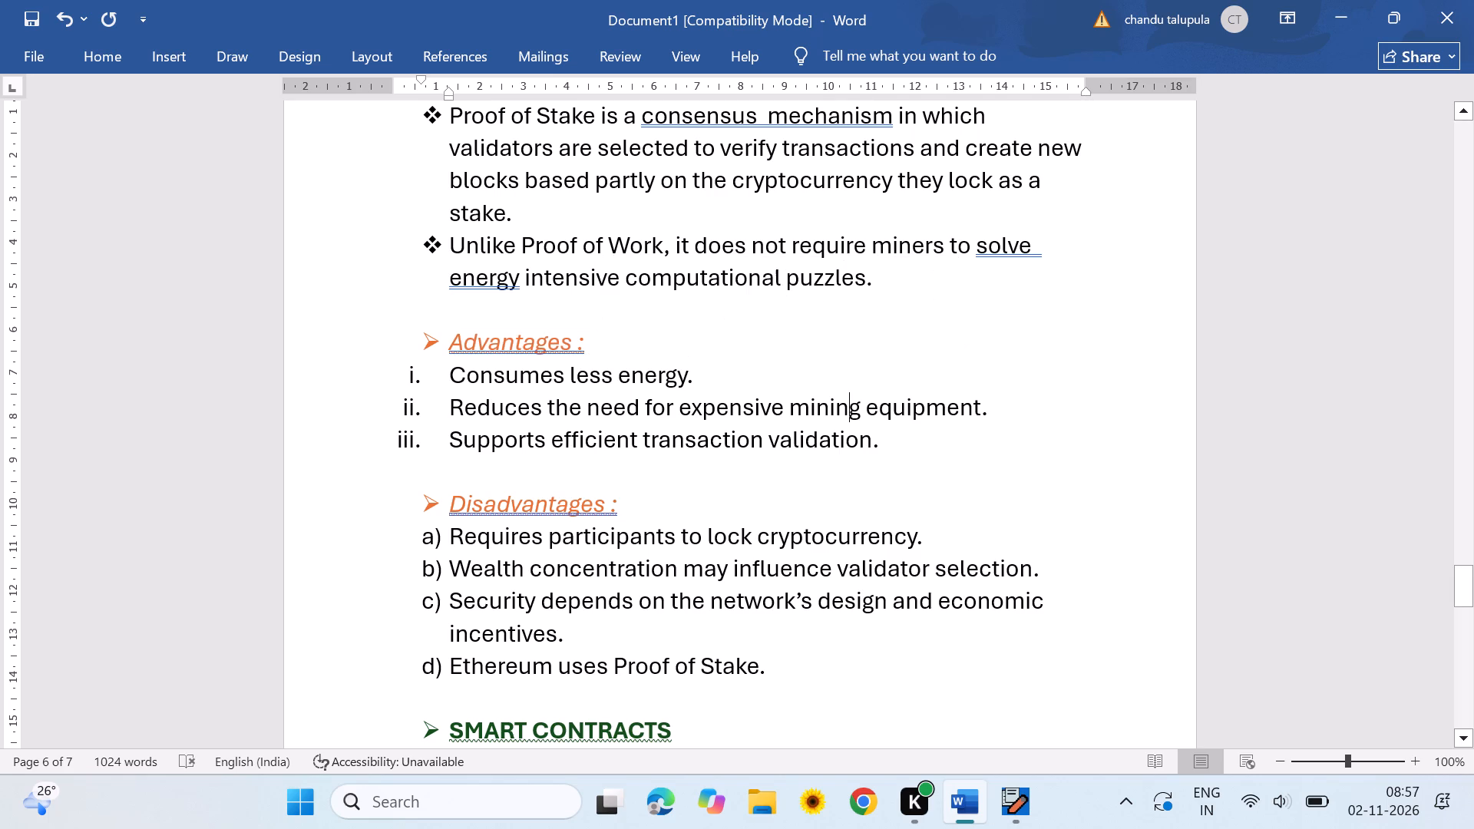
Make the "PROOF OF STAKE(POS)" heading bold.
drag(1466, 594, 1467, 568)
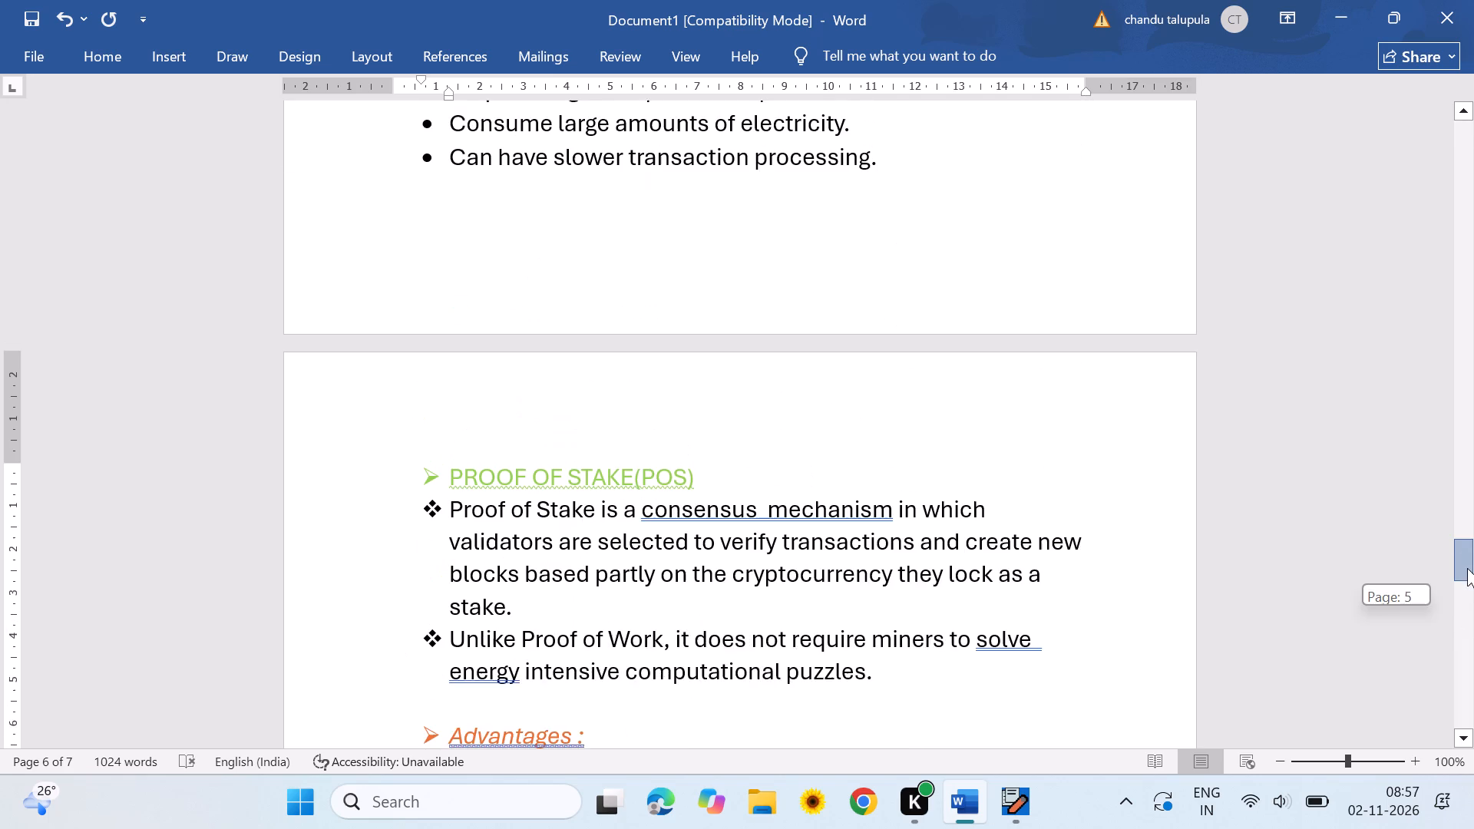
drag(1467, 568, 1467, 570)
drag(448, 452, 715, 462)
click(732, 428)
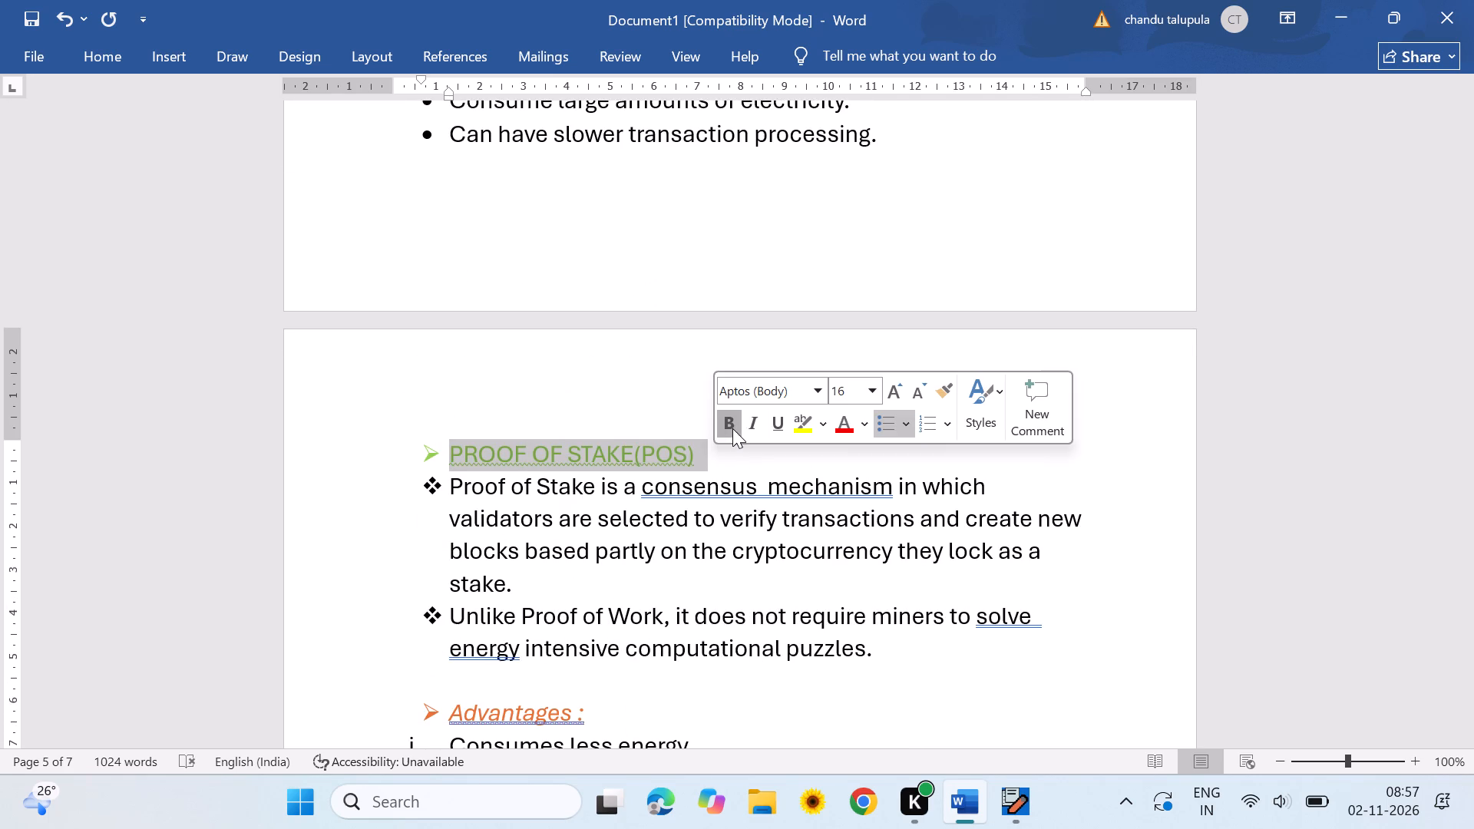
click(798, 474)
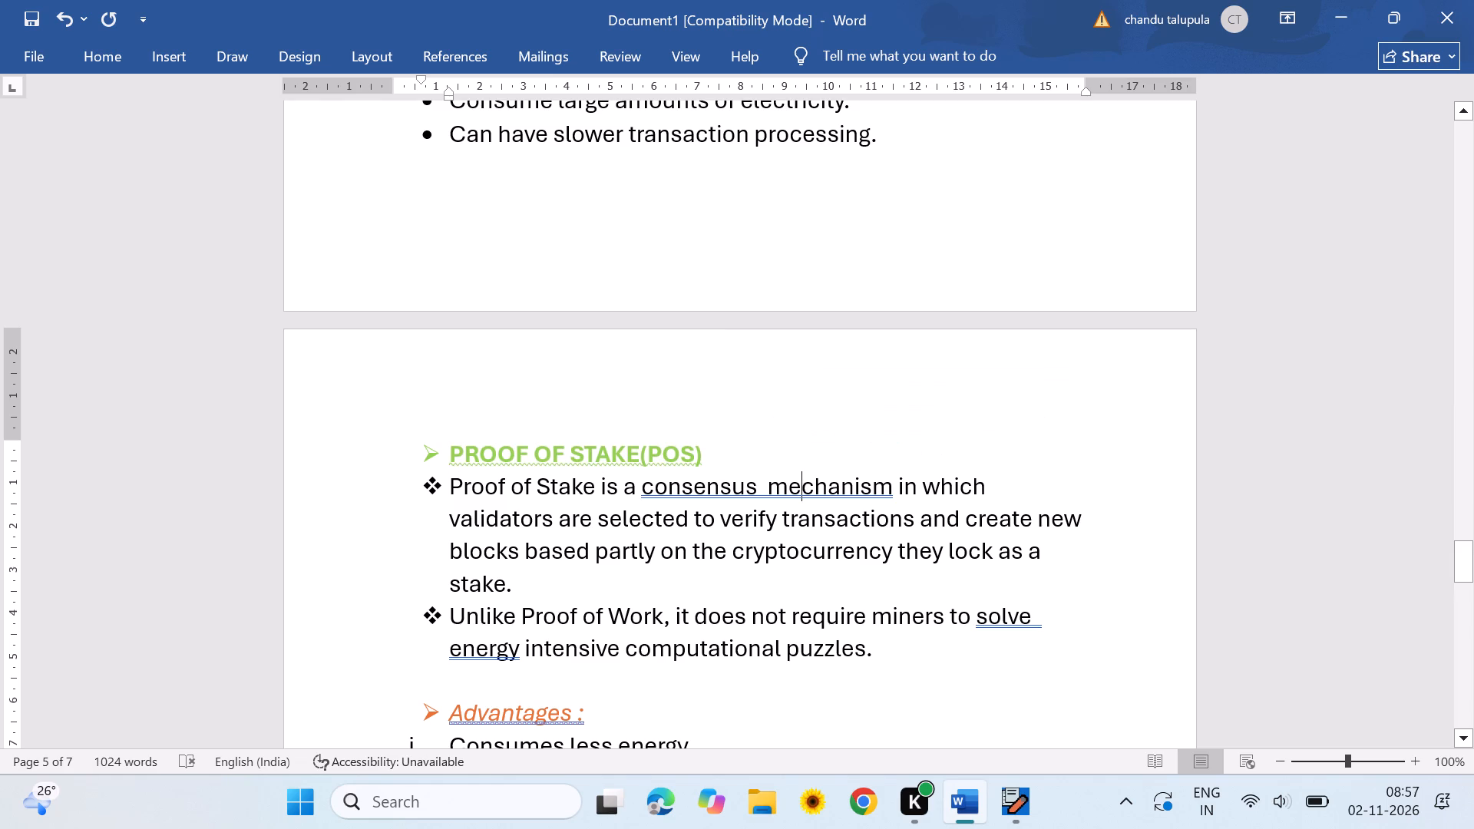
Italicize the green "Advantages :" subheading and the yellow "Example :" label in the Proof of Work section.
drag(1464, 565, 1465, 542)
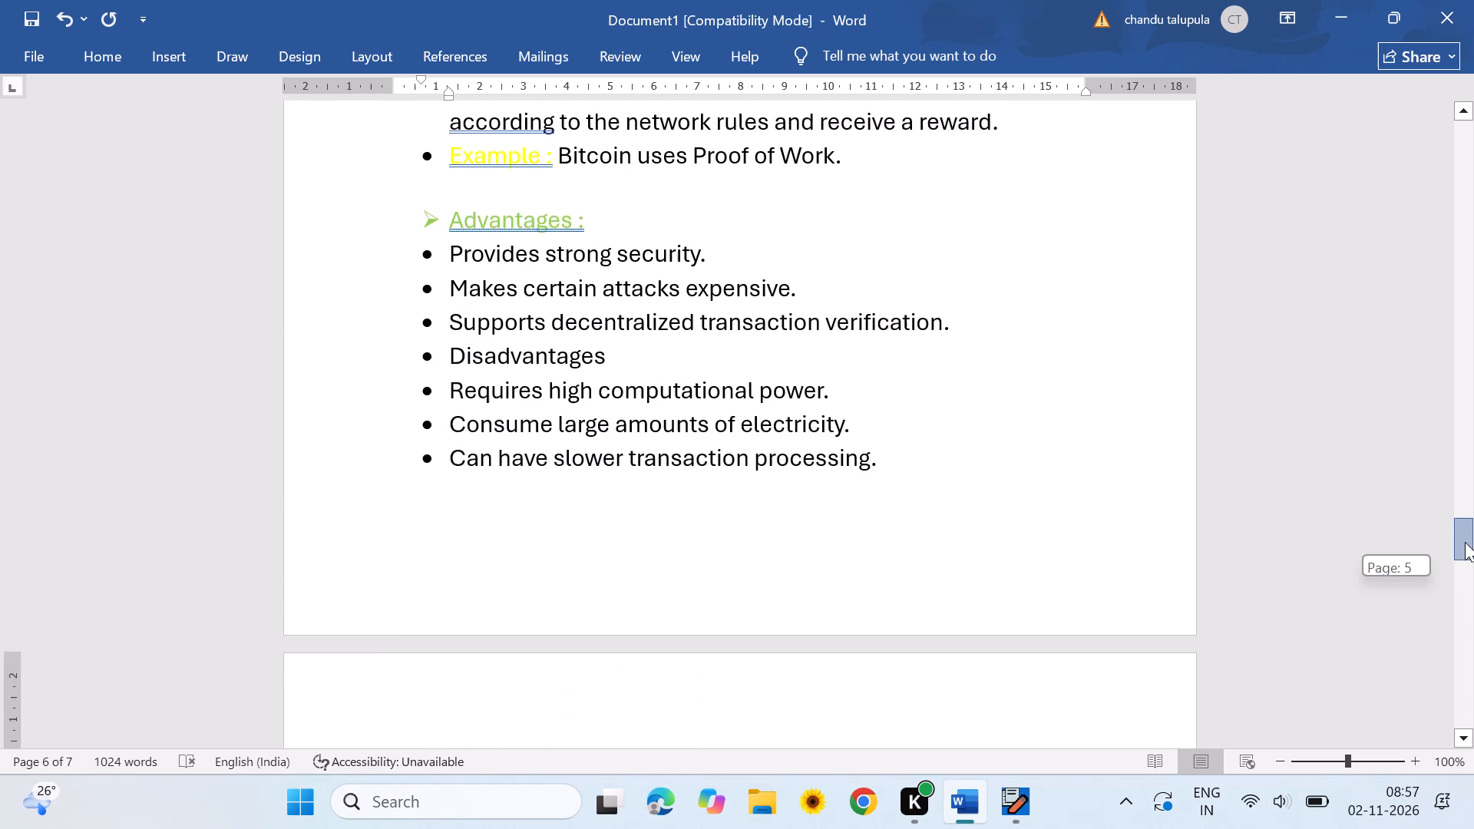
drag(1465, 542, 1463, 533)
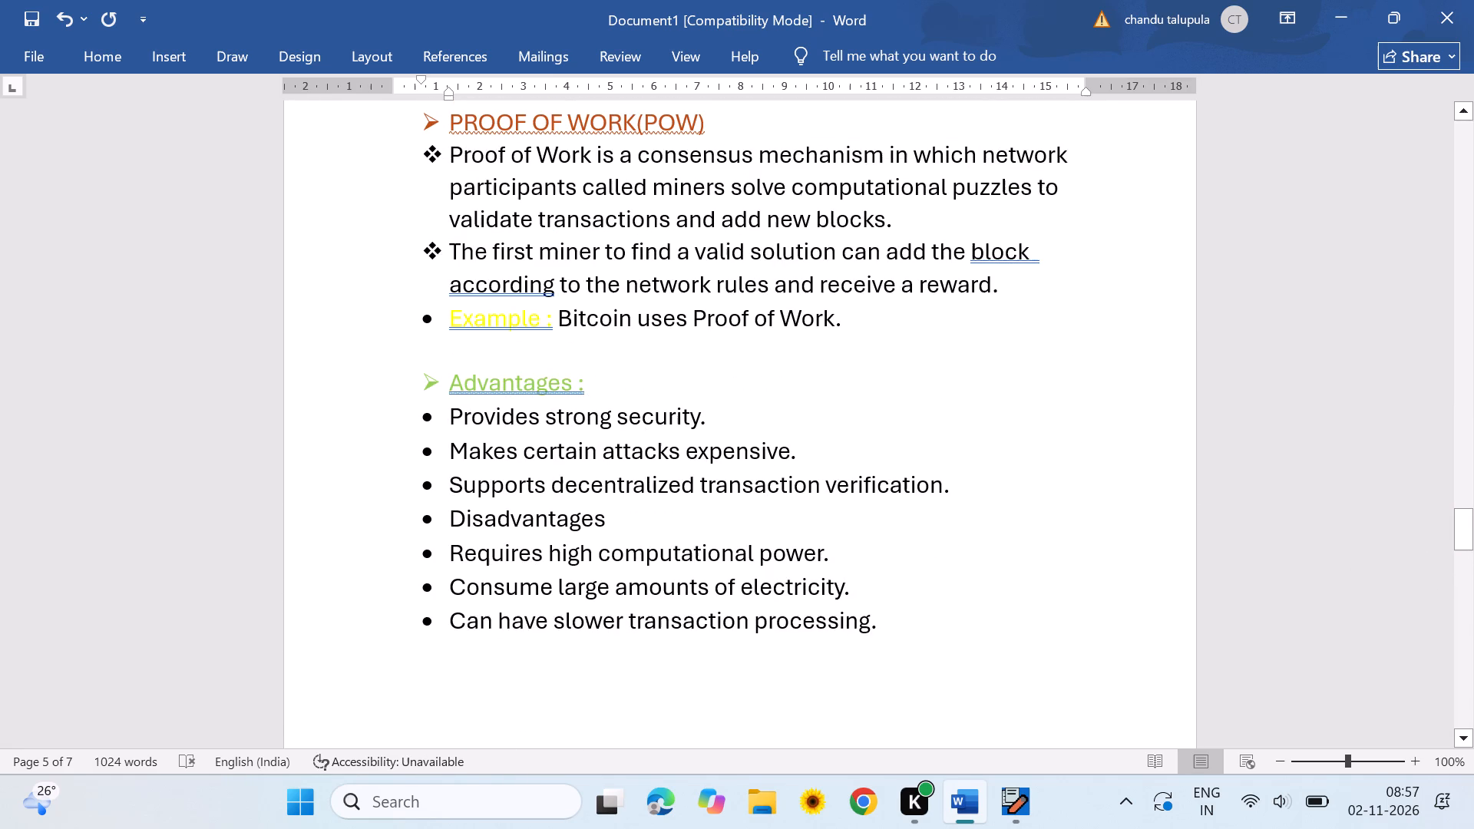
drag(451, 378, 610, 388)
click(649, 354)
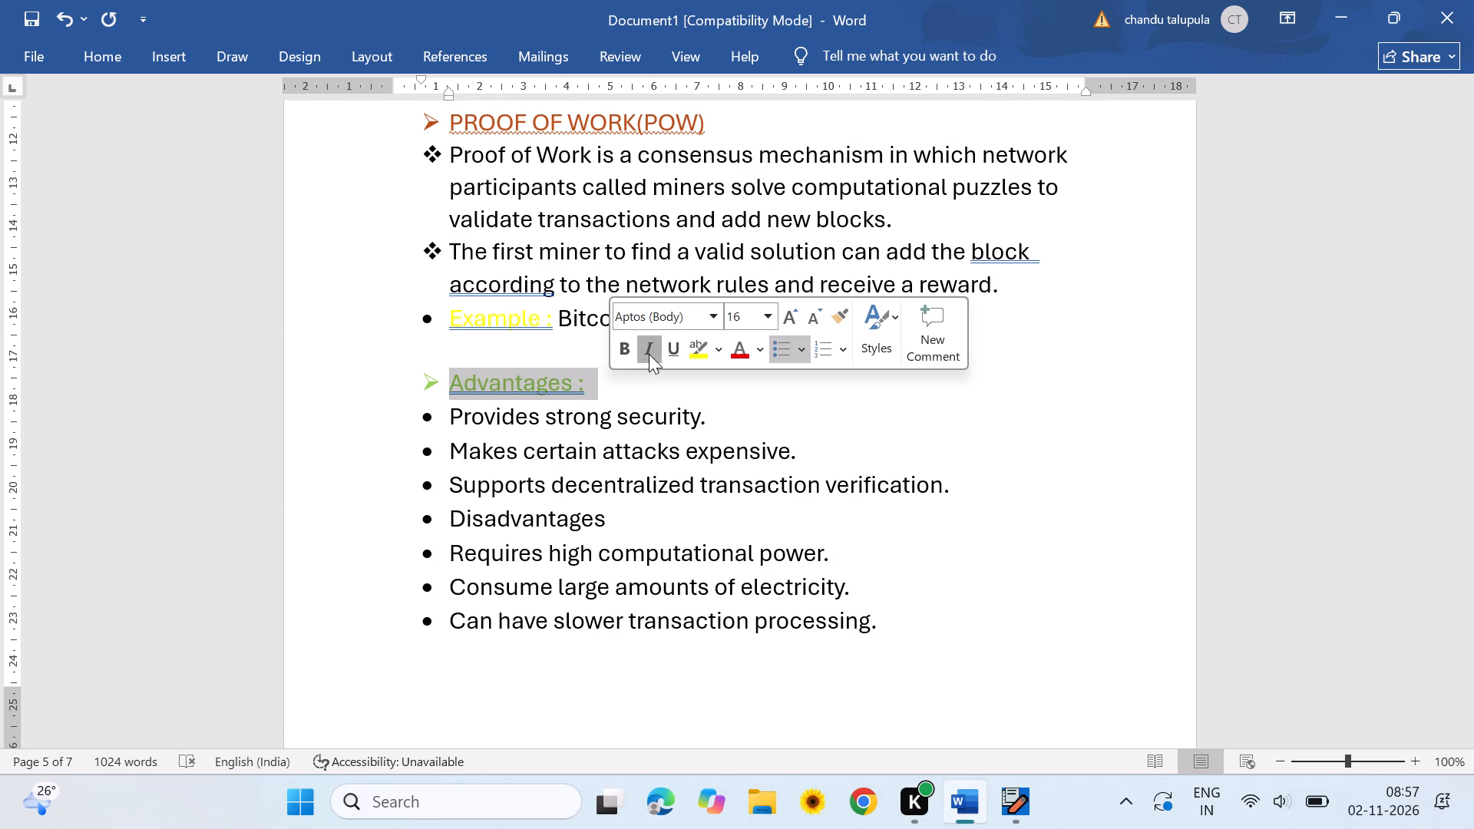
click(772, 419)
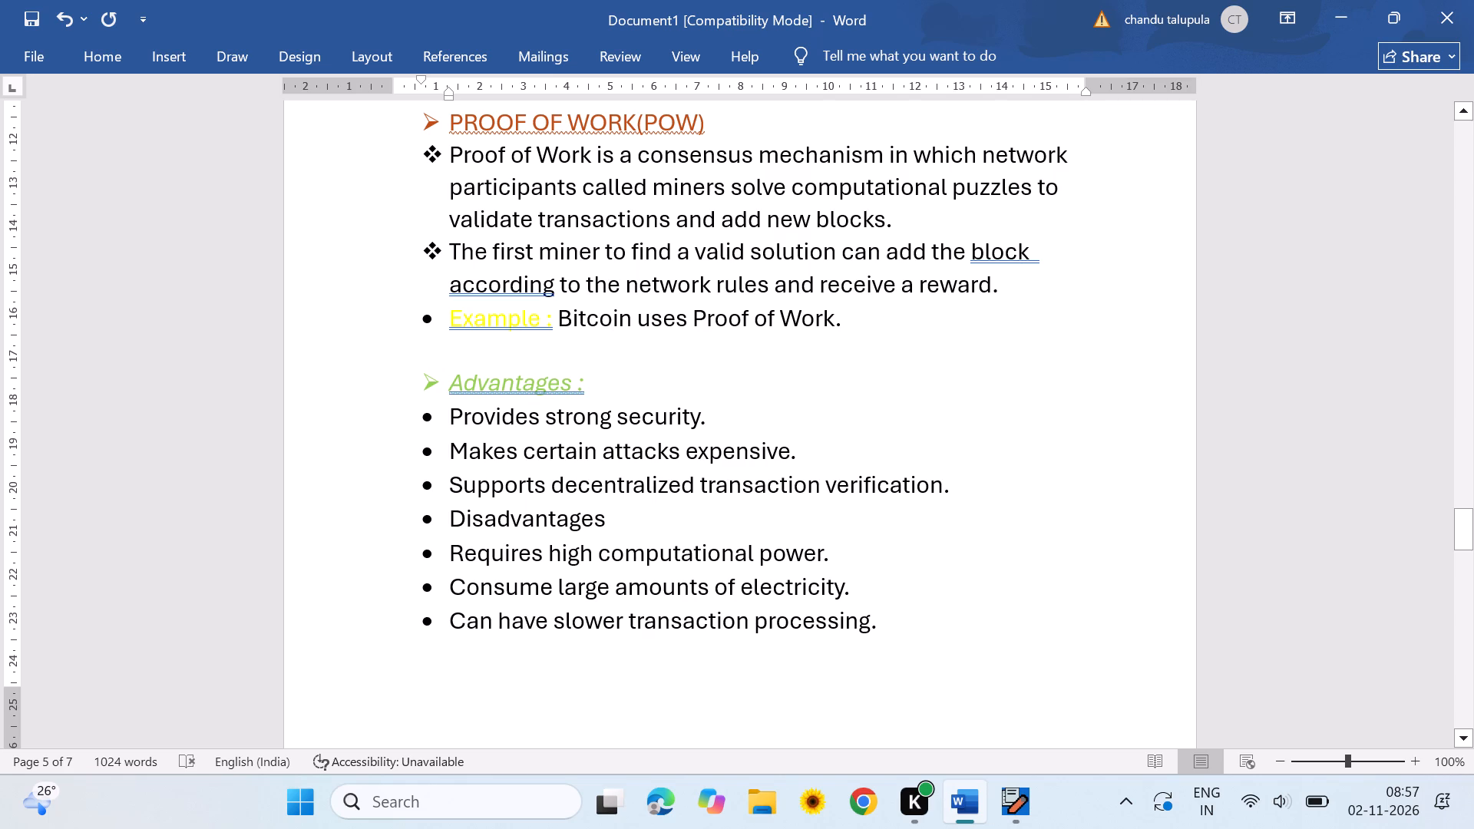
drag(450, 314, 556, 321)
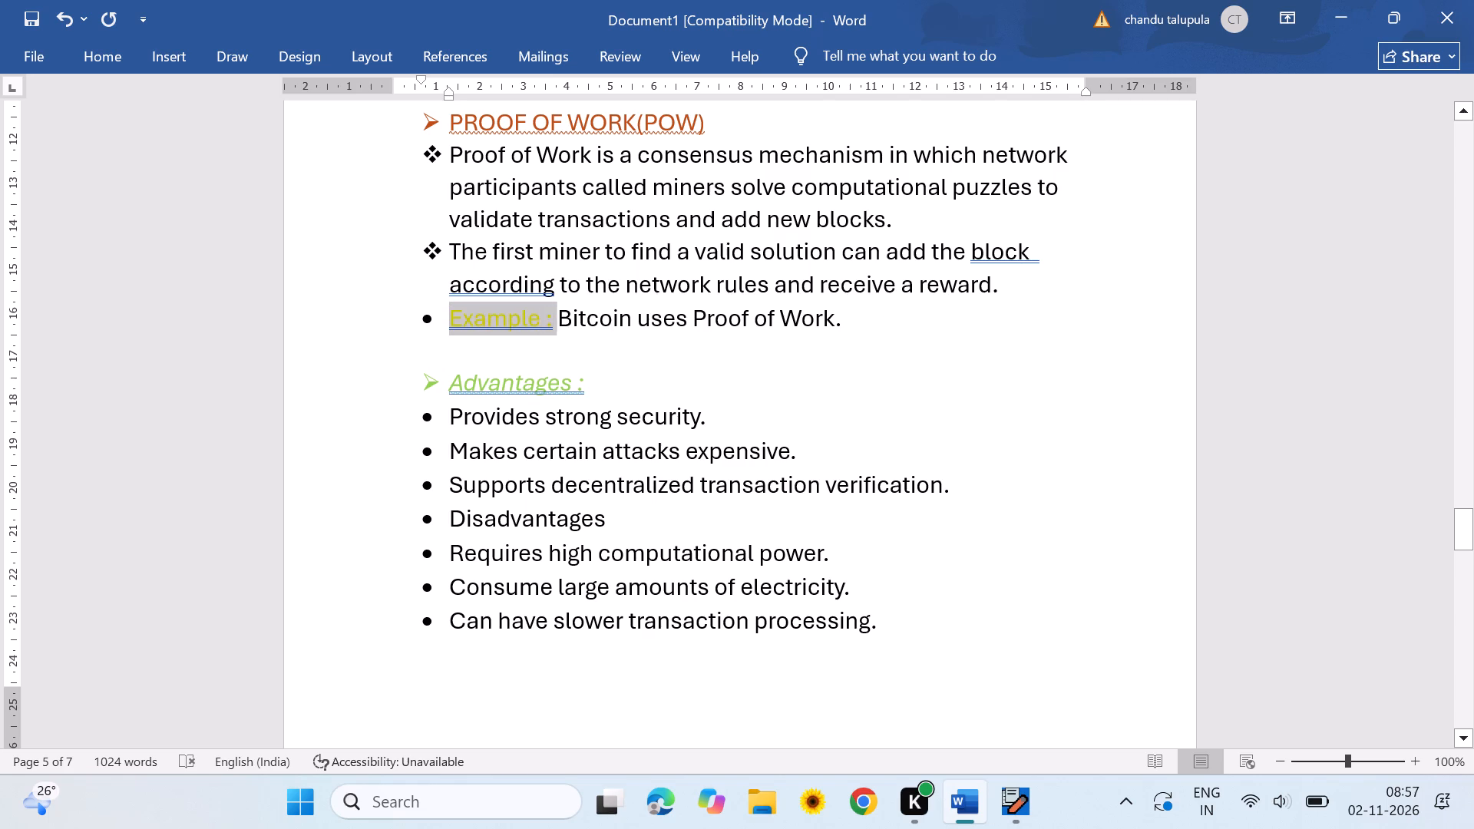
click(589, 287)
click(865, 408)
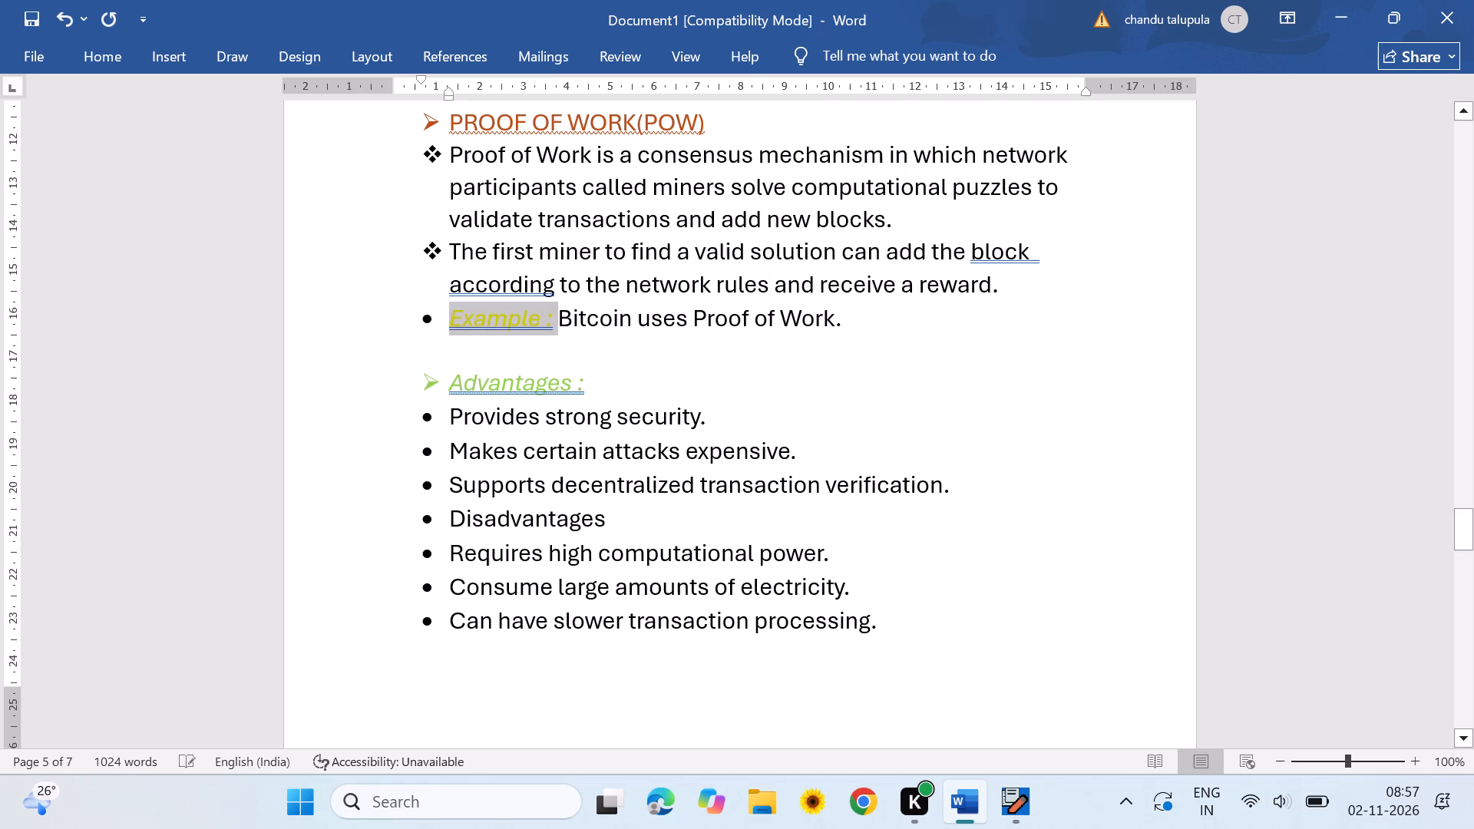
Make the "PROOF OF WORK(POW)" heading bold.
drag(1461, 550, 1460, 542)
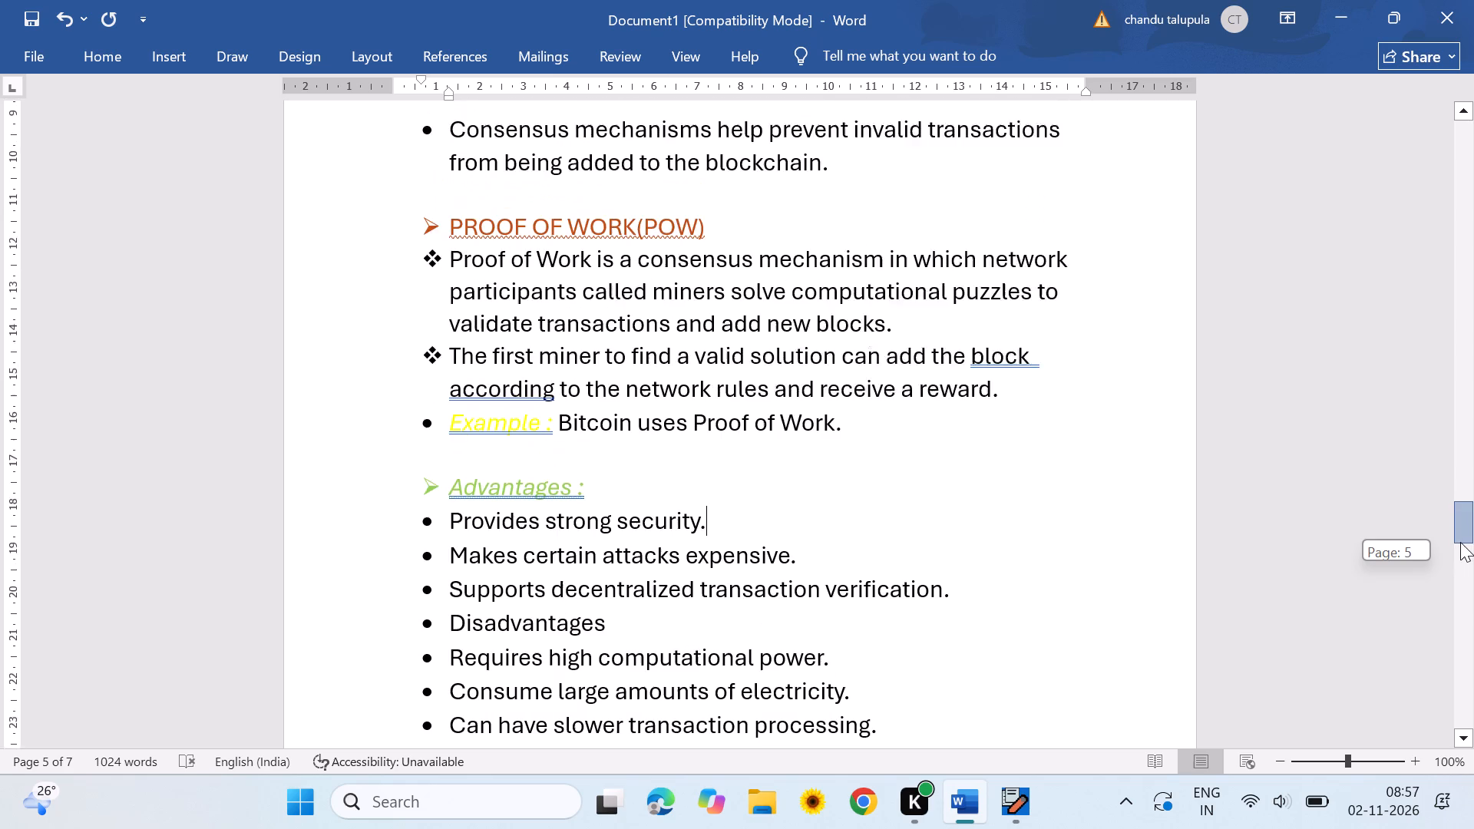
drag(1460, 542, 1453, 523)
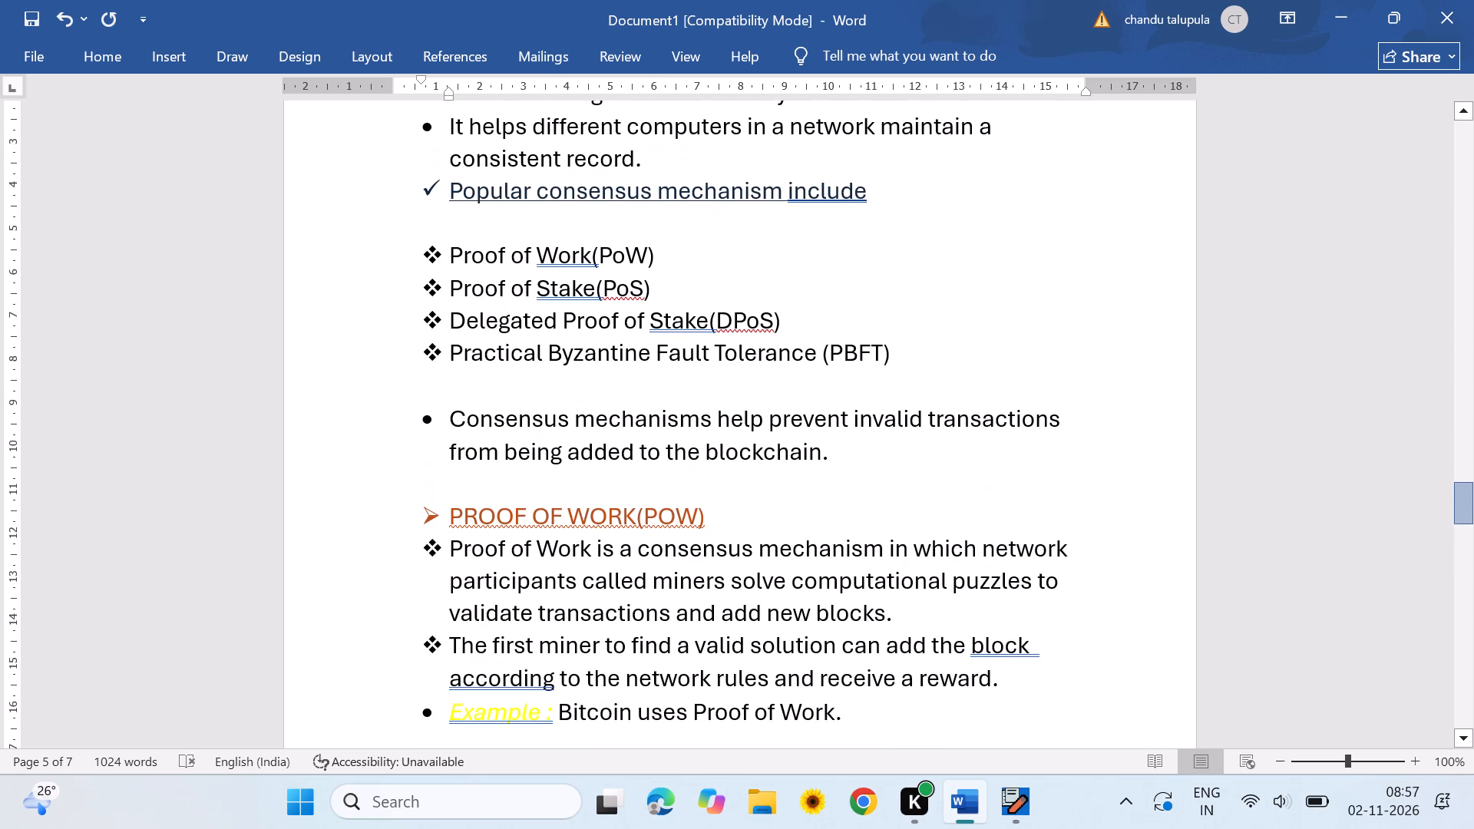
drag(451, 514, 778, 514)
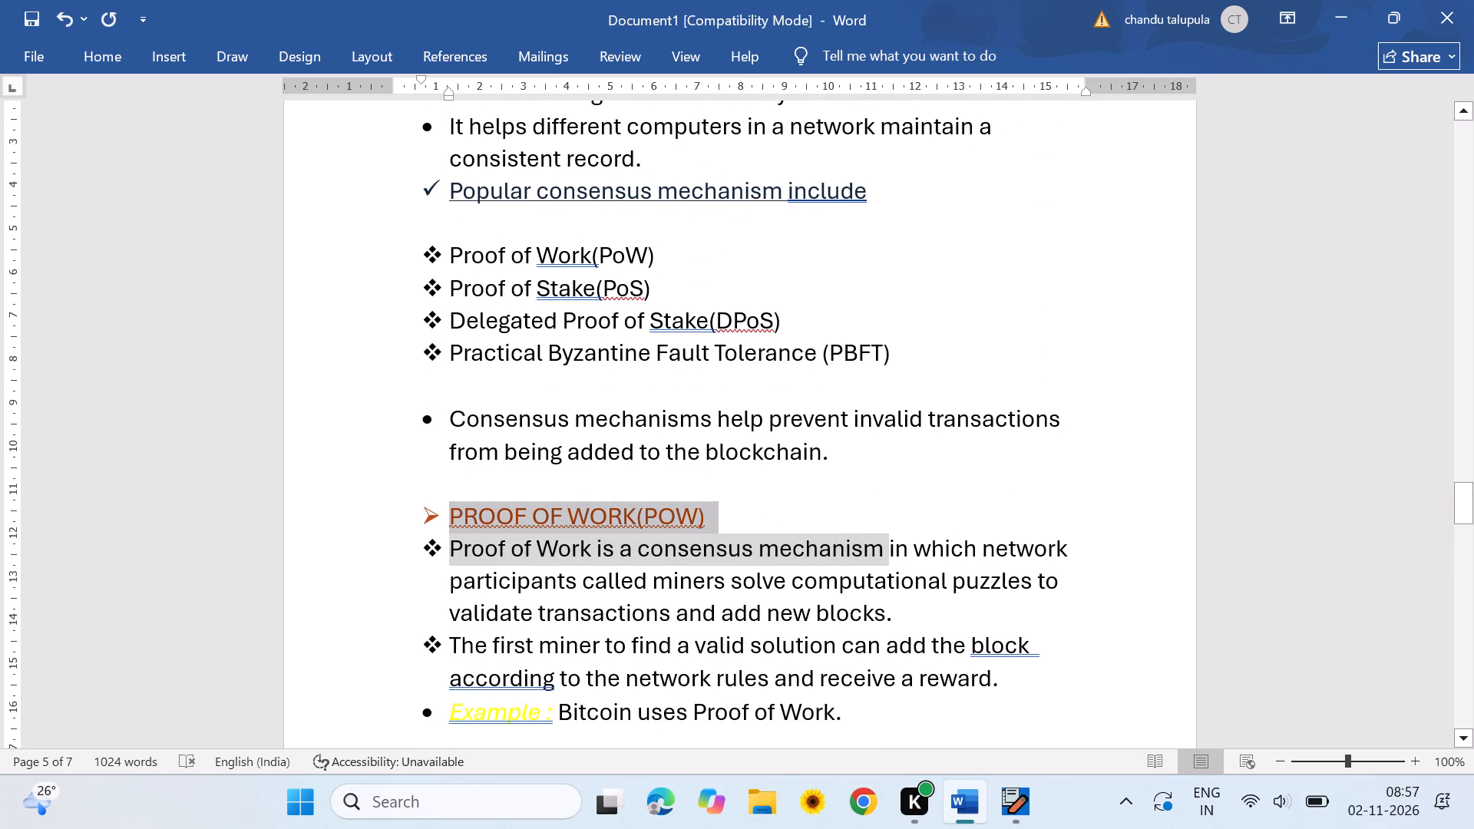
drag(778, 514, 768, 507)
click(785, 468)
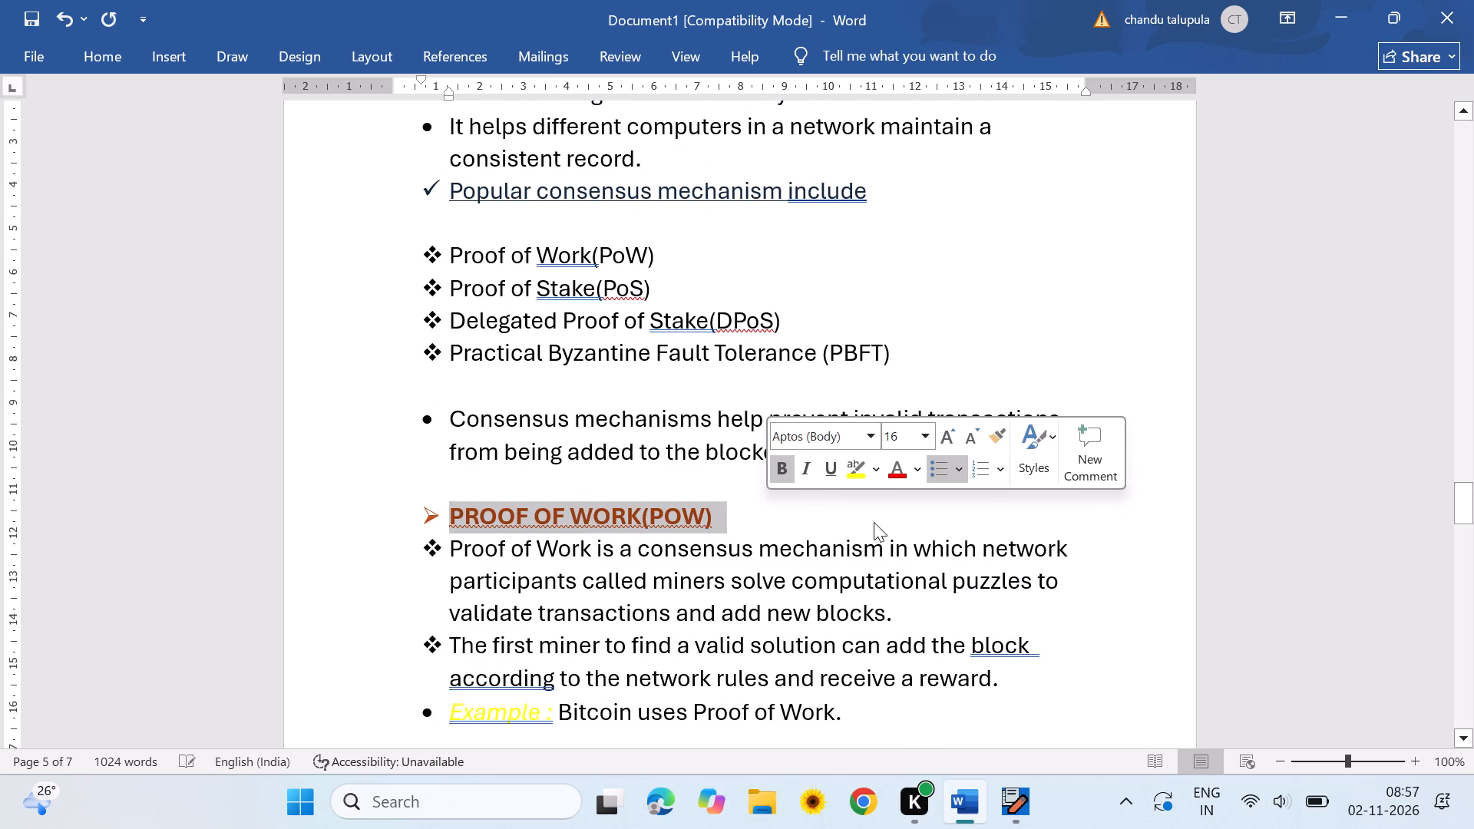
click(892, 527)
Make the red "CONSENSUS MECHANISMS" heading bold.
drag(1457, 500, 1455, 481)
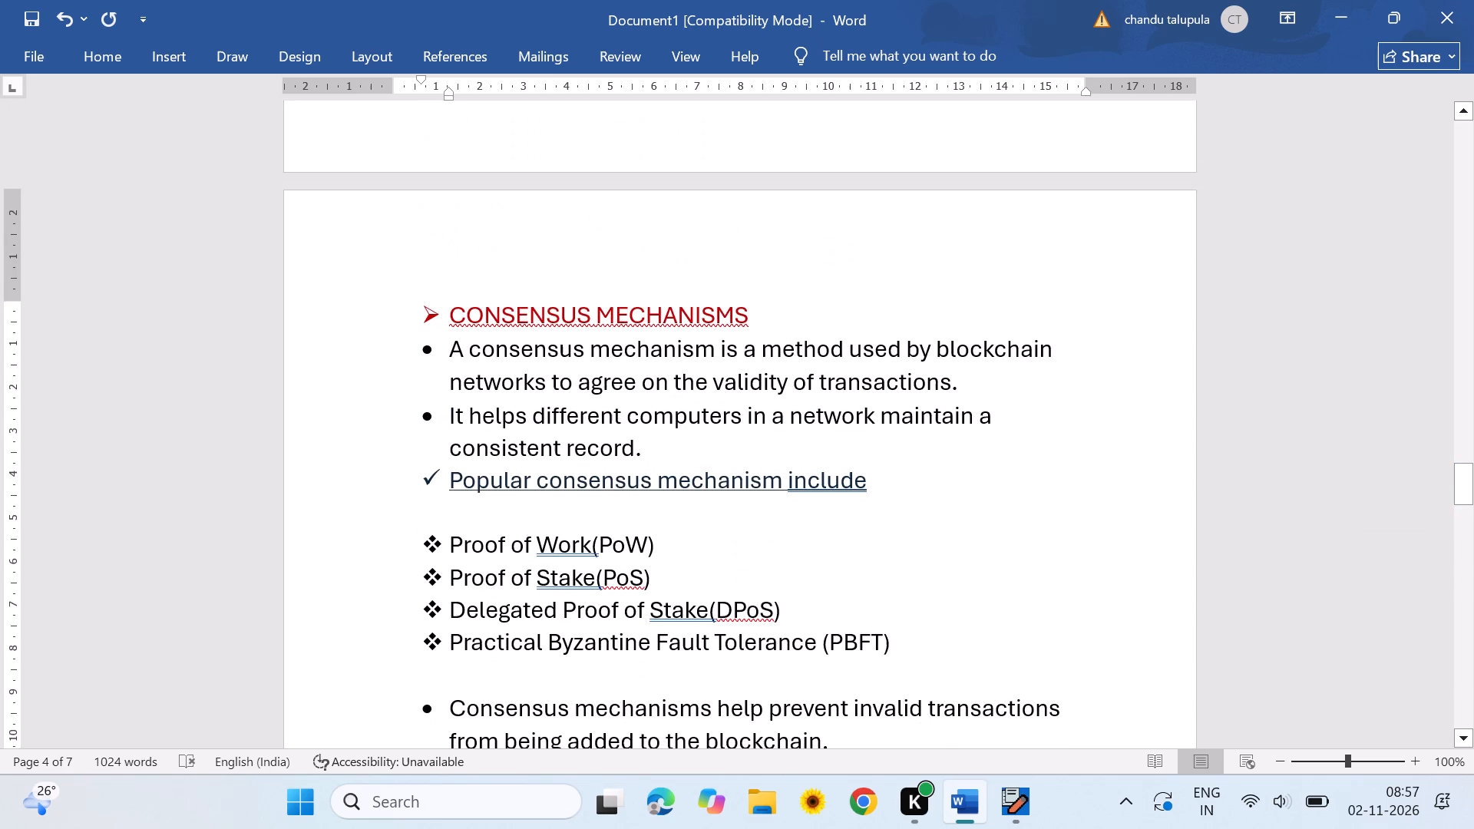
drag(450, 311, 774, 313)
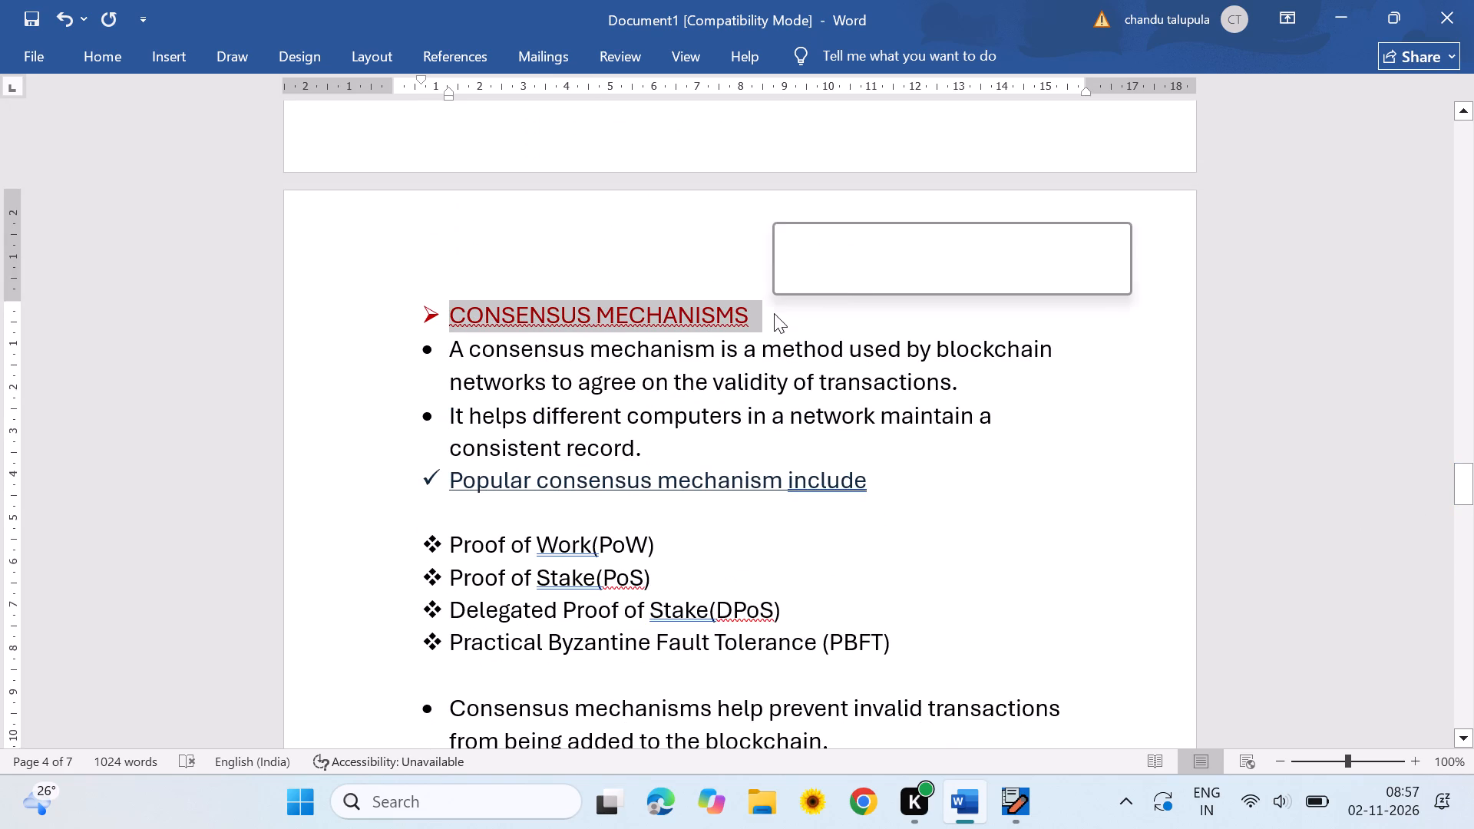
click(787, 273)
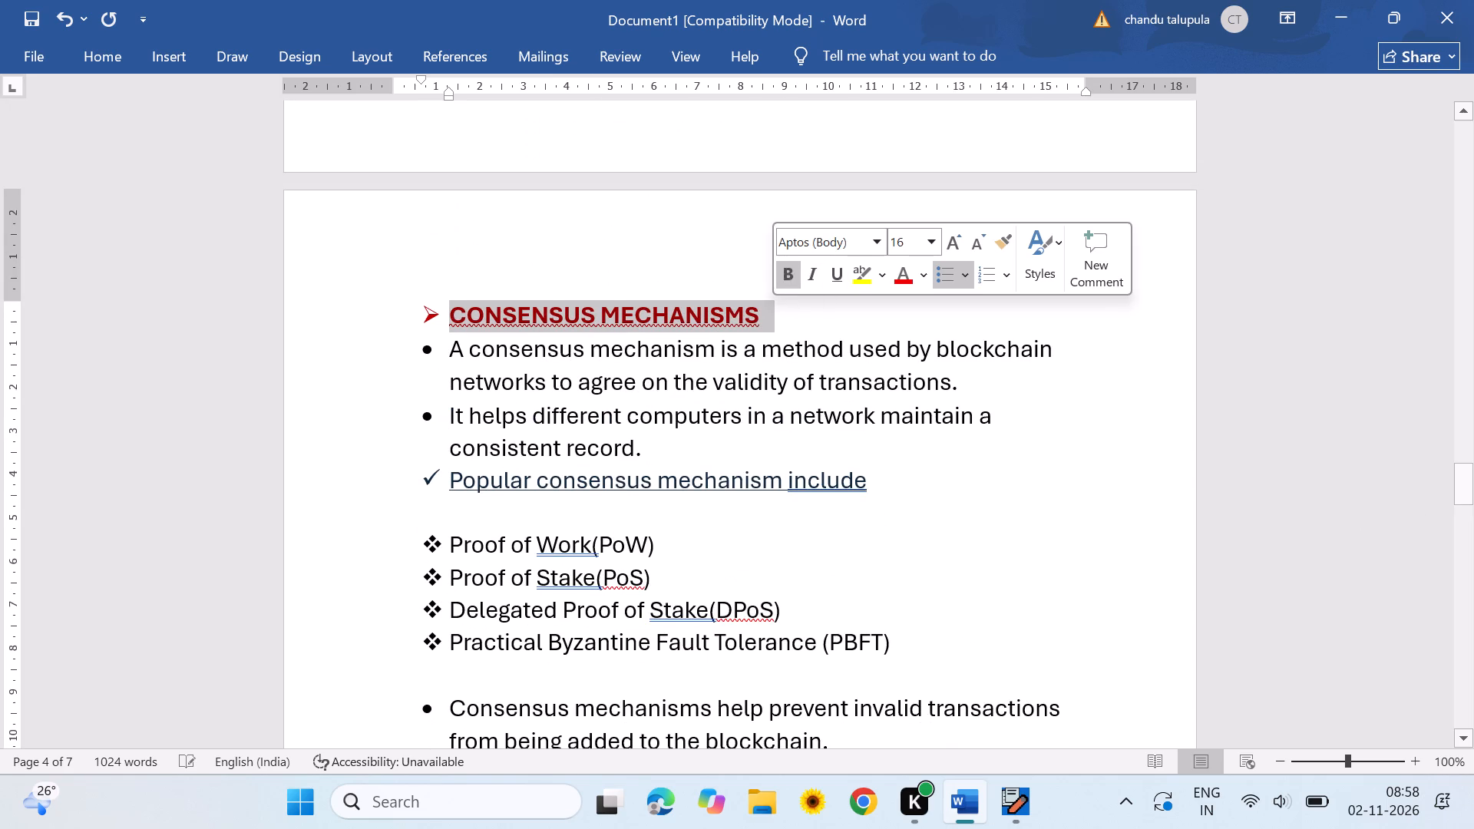
click(1041, 441)
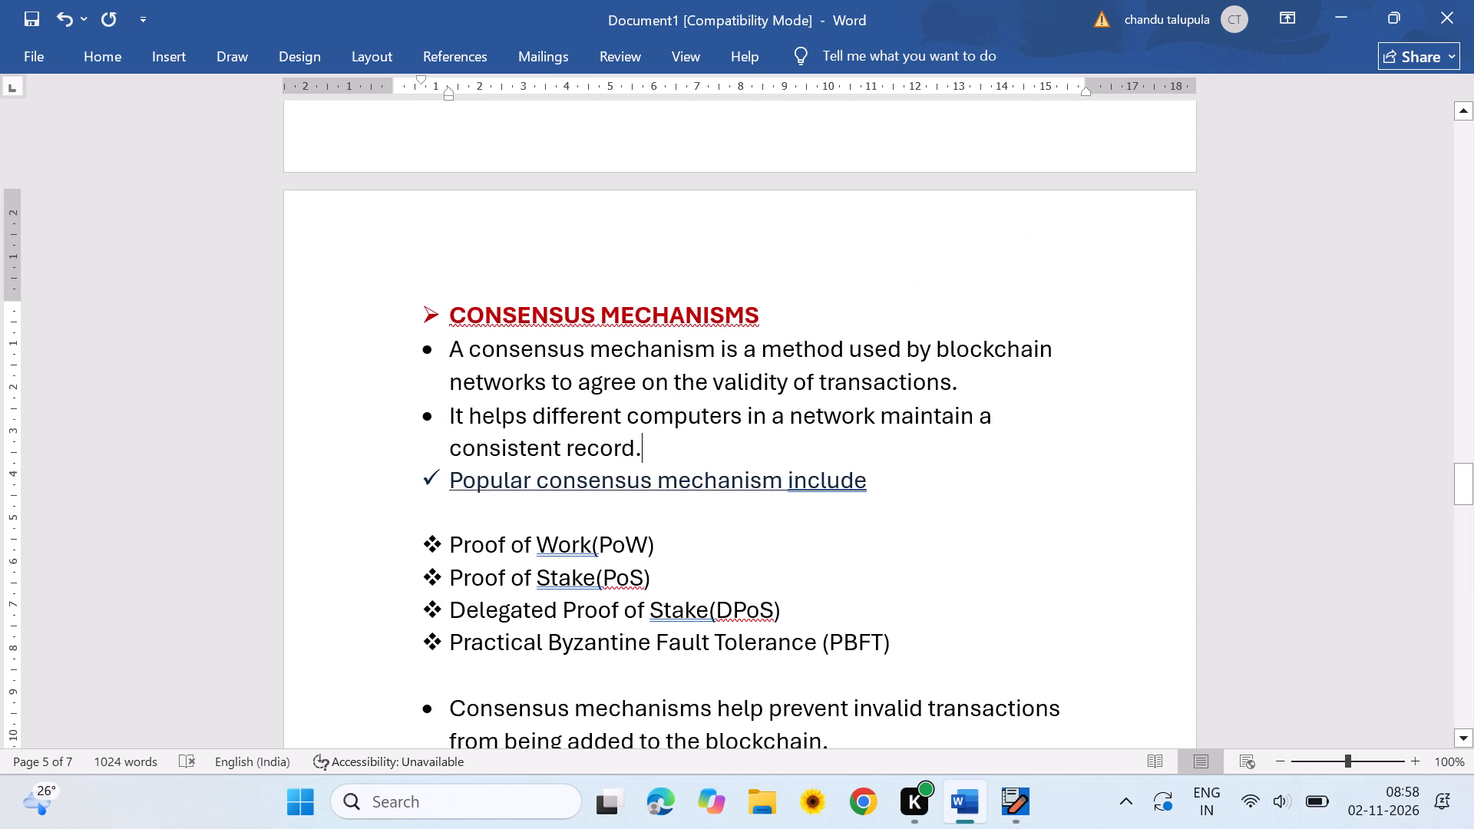
Italicize the four list items from "Proof of Work(PoW)" to "Practical Byzantine Fault Tolerance (PBFT)" under the popular consensus mechanisms.
drag(444, 541, 813, 647)
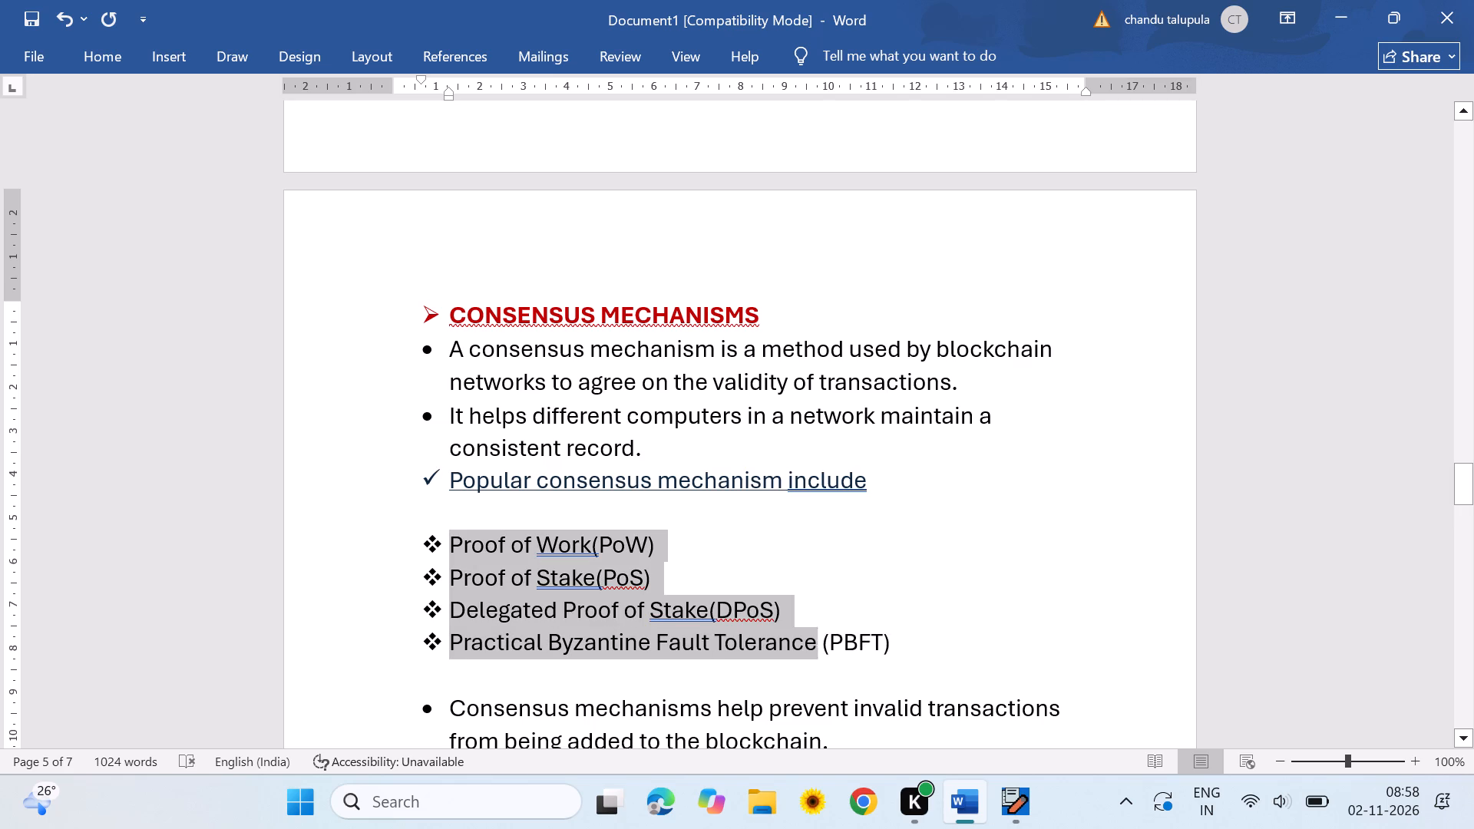
drag(813, 647, 920, 652)
drag(920, 652, 970, 627)
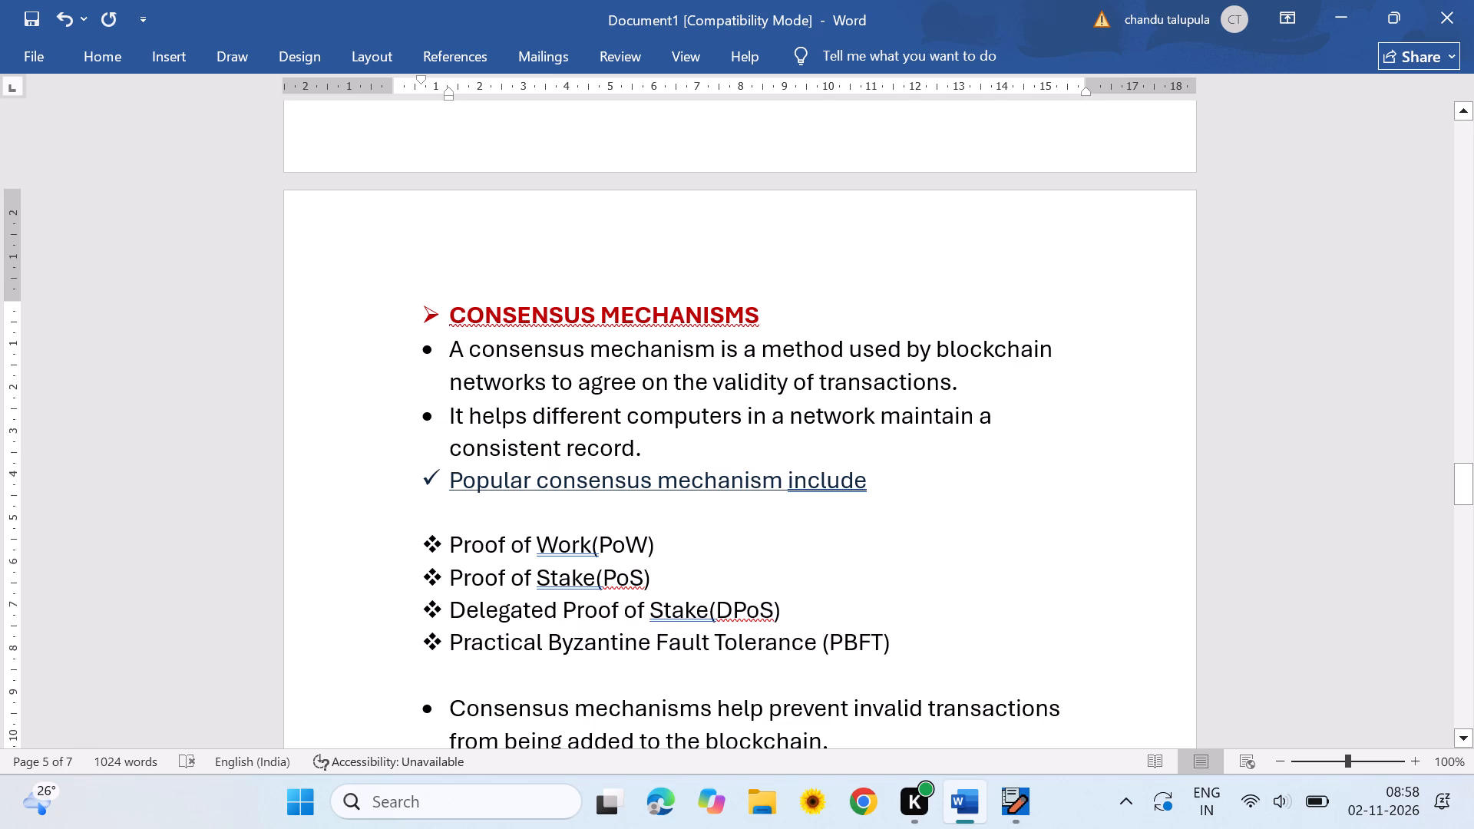
drag(450, 541, 897, 651)
click(940, 618)
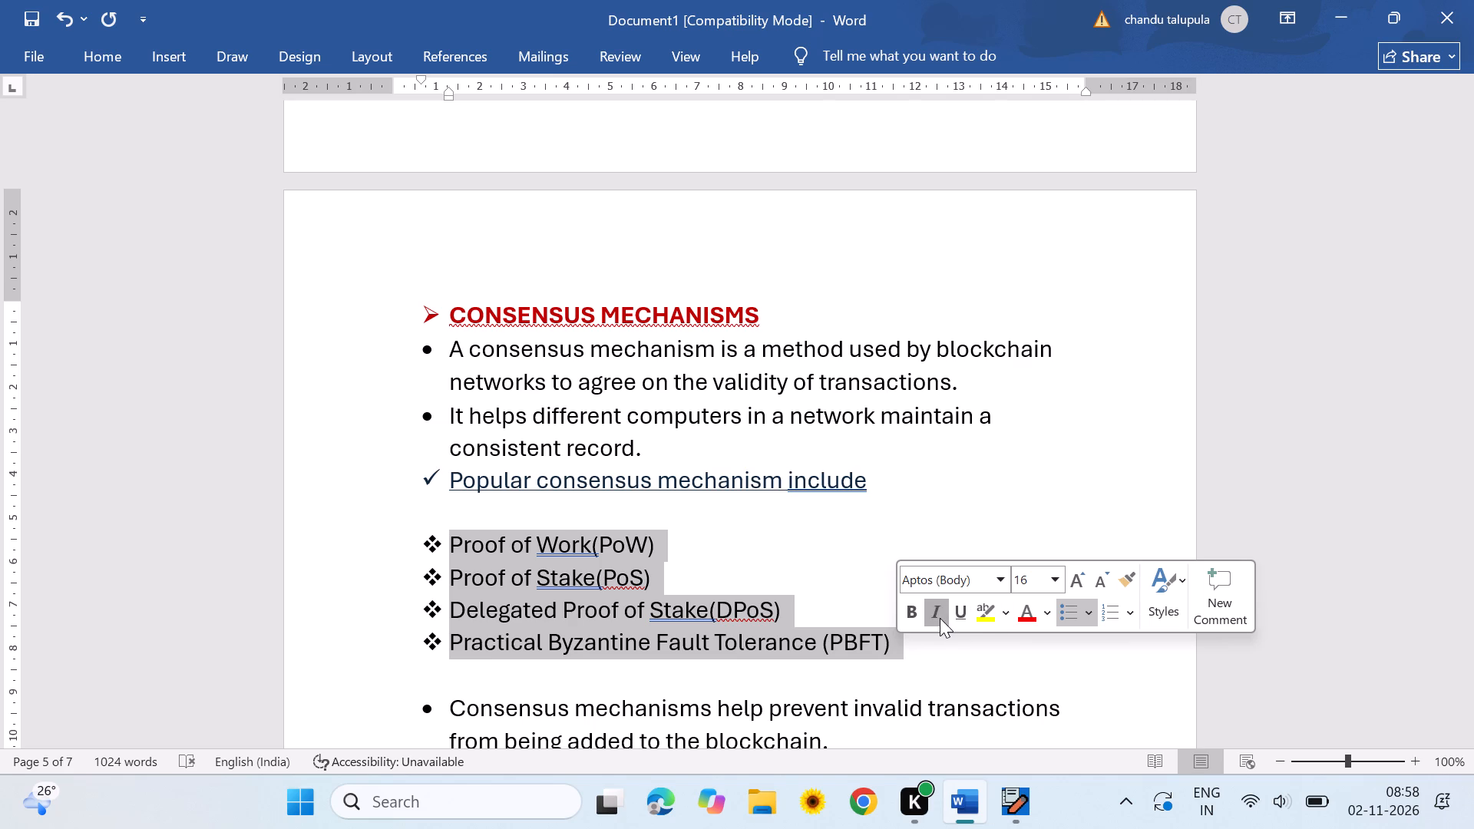
click(959, 669)
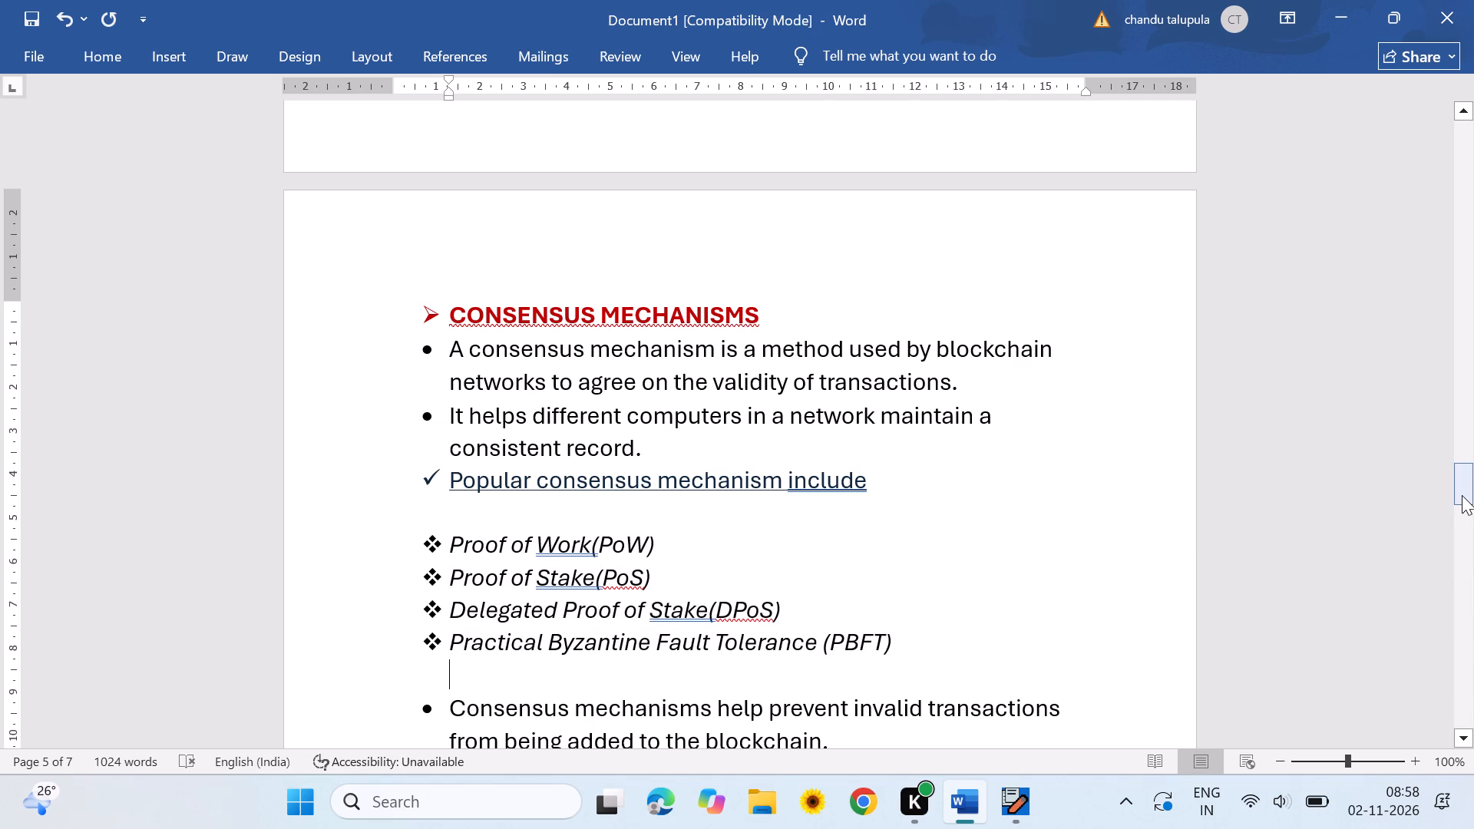
Italicize the orange "ADVANTAGES OF DLT" heading.
drag(1462, 495, 1459, 459)
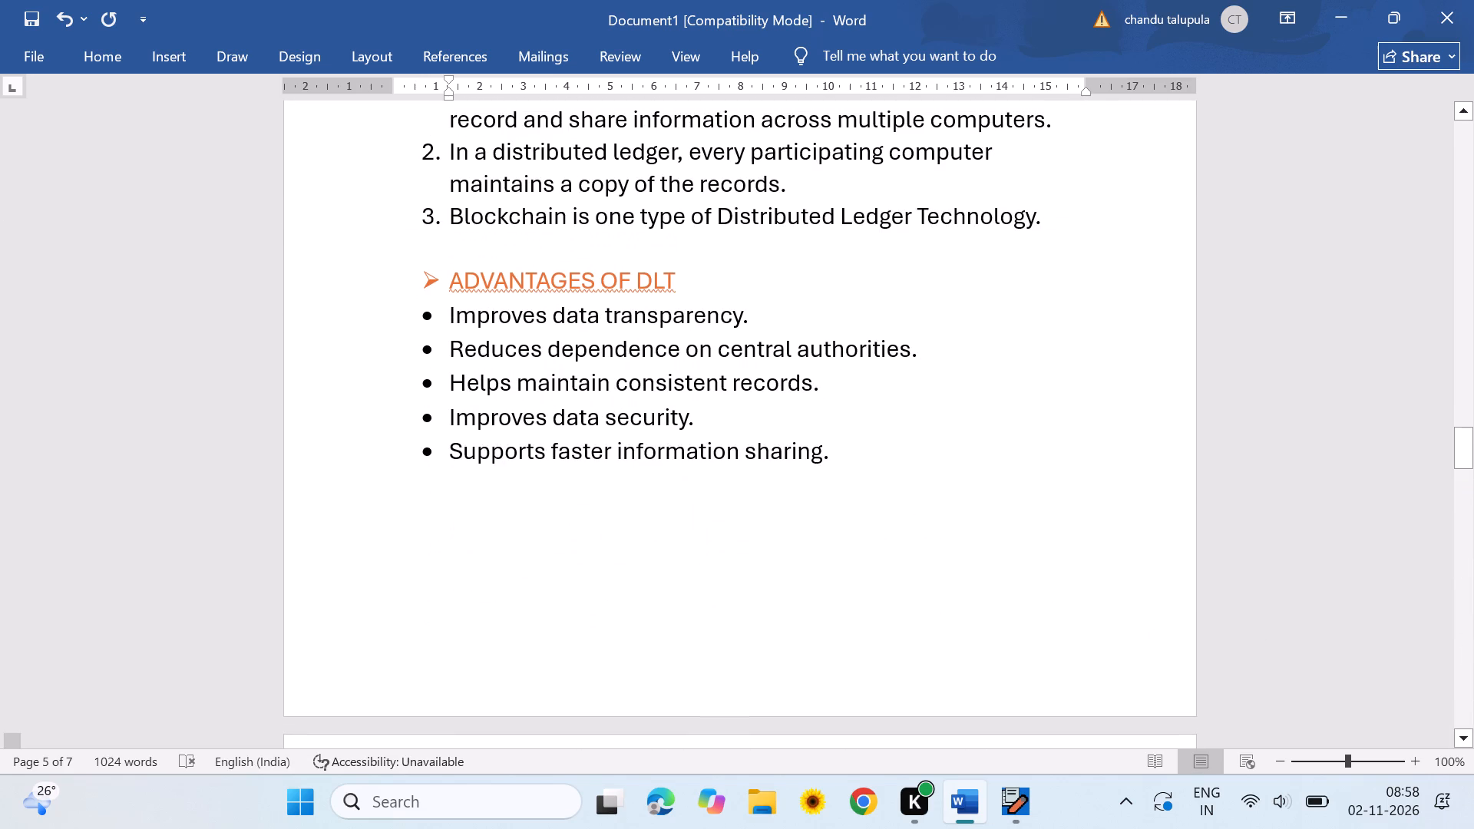
drag(452, 272, 719, 273)
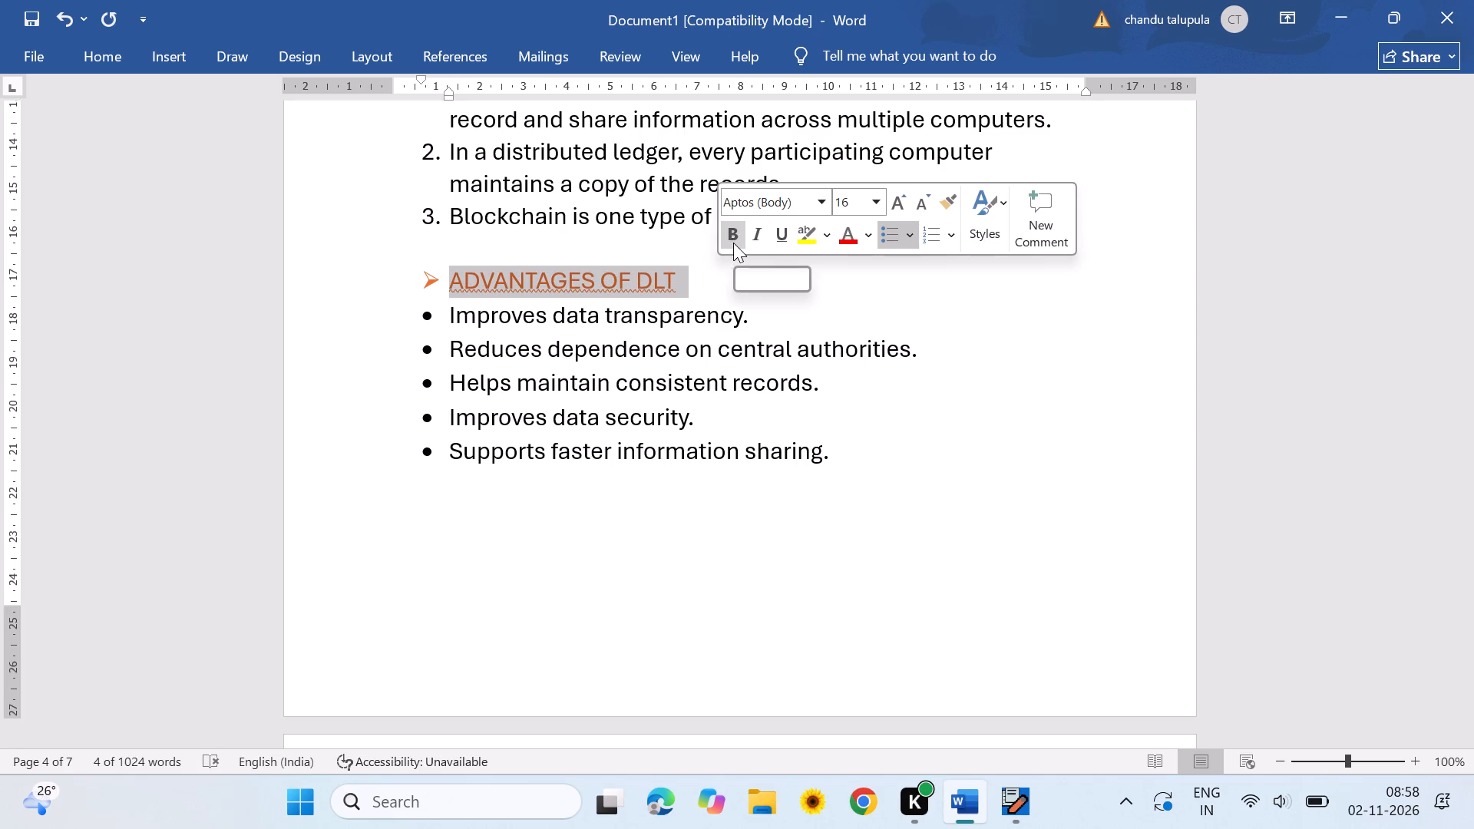
click(755, 237)
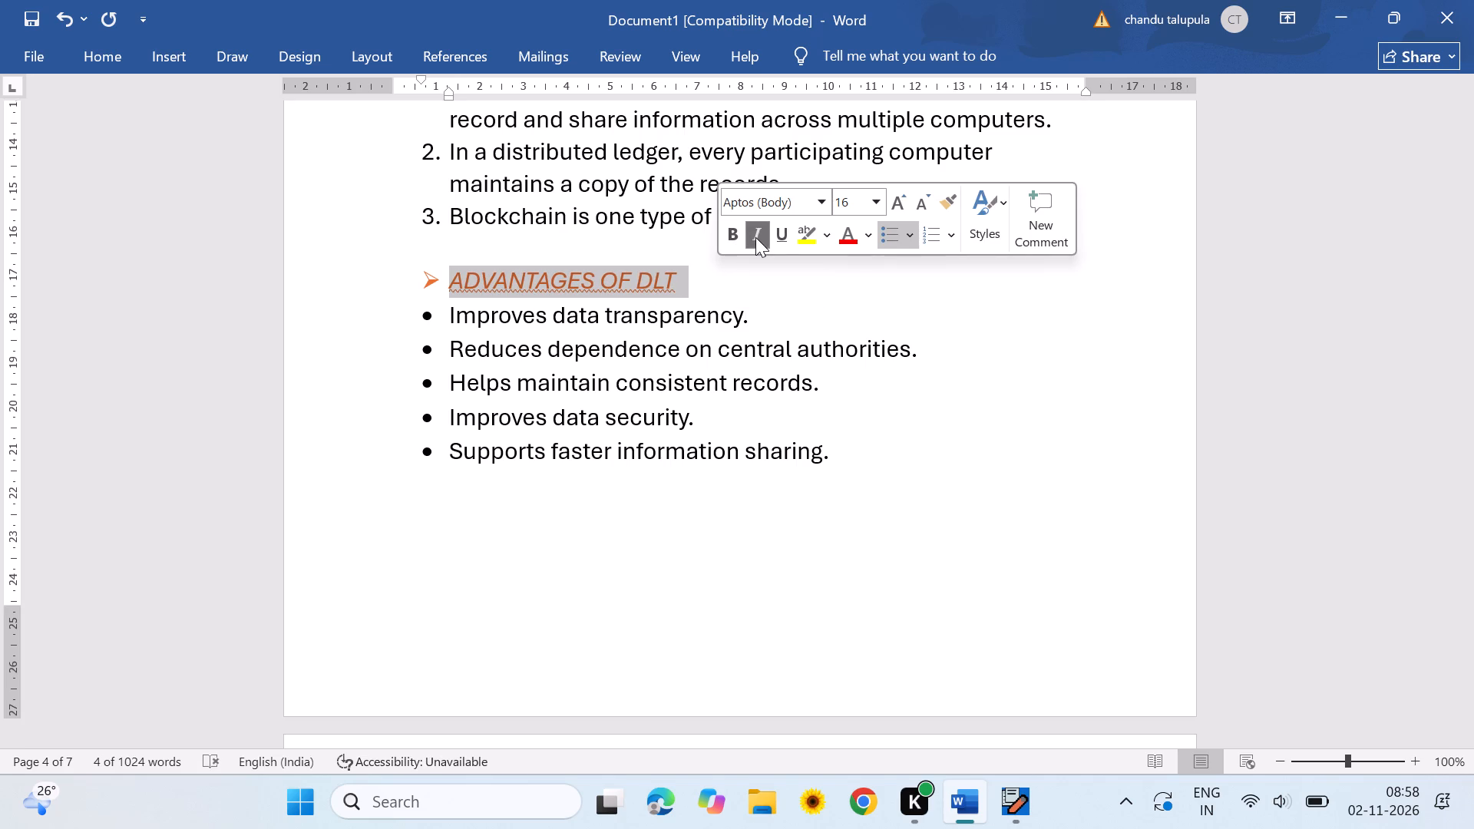
click(867, 341)
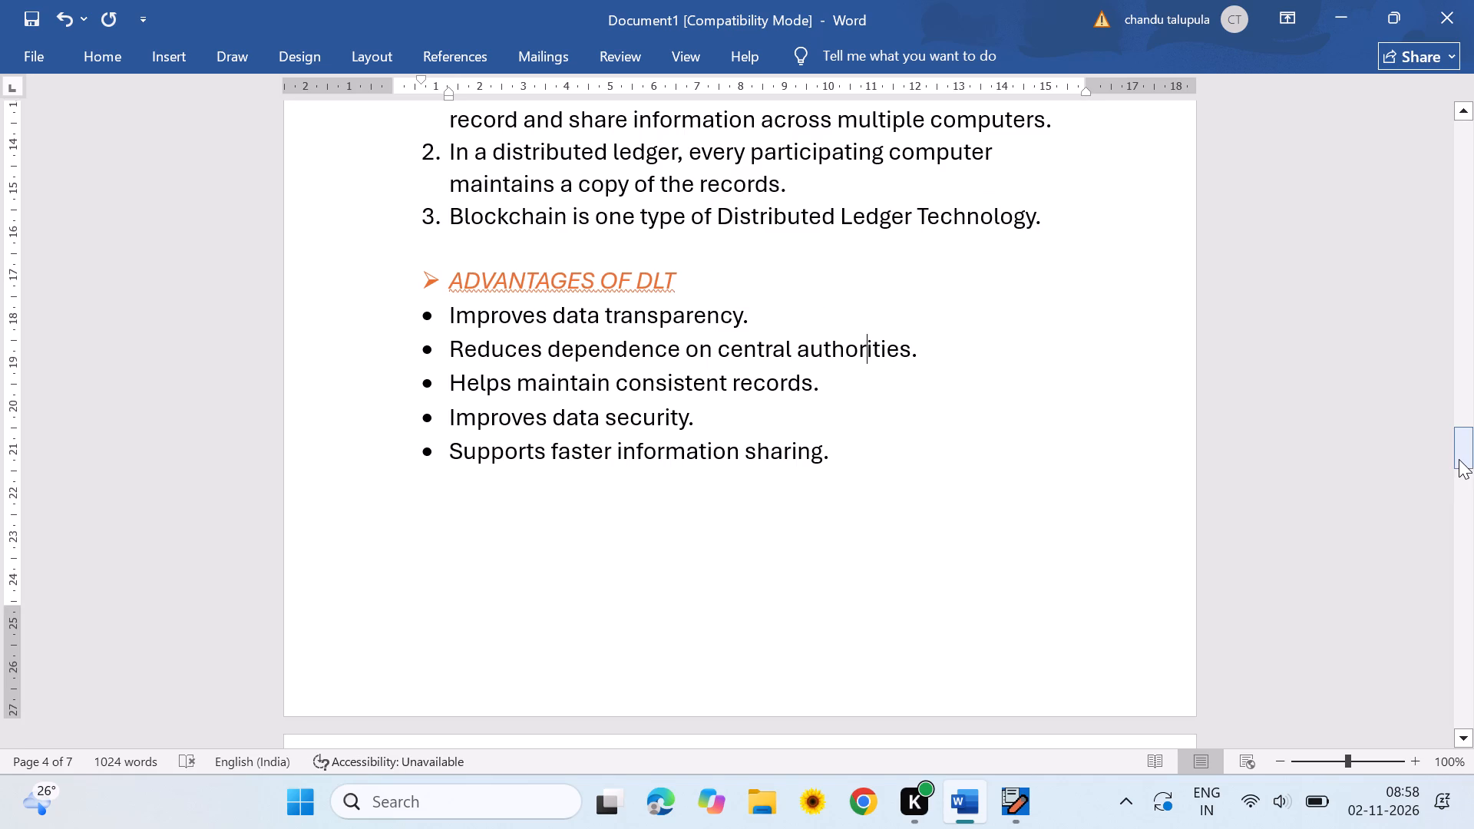
Make the green "DISTRIBUTED LEDGER TECHNOLOGY(DLT)" heading bold.
drag(1459, 459, 1458, 426)
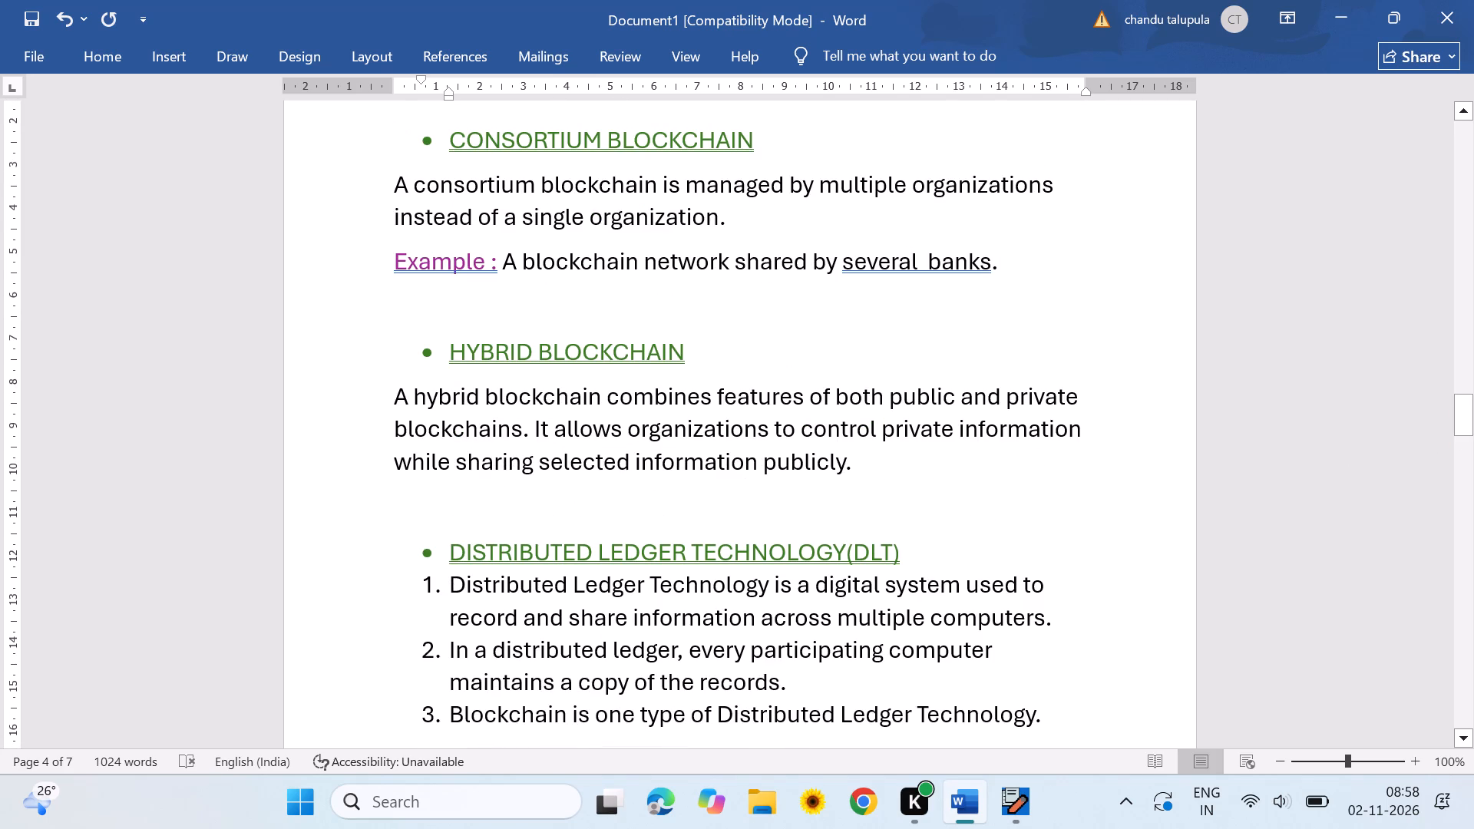
drag(441, 553, 867, 561)
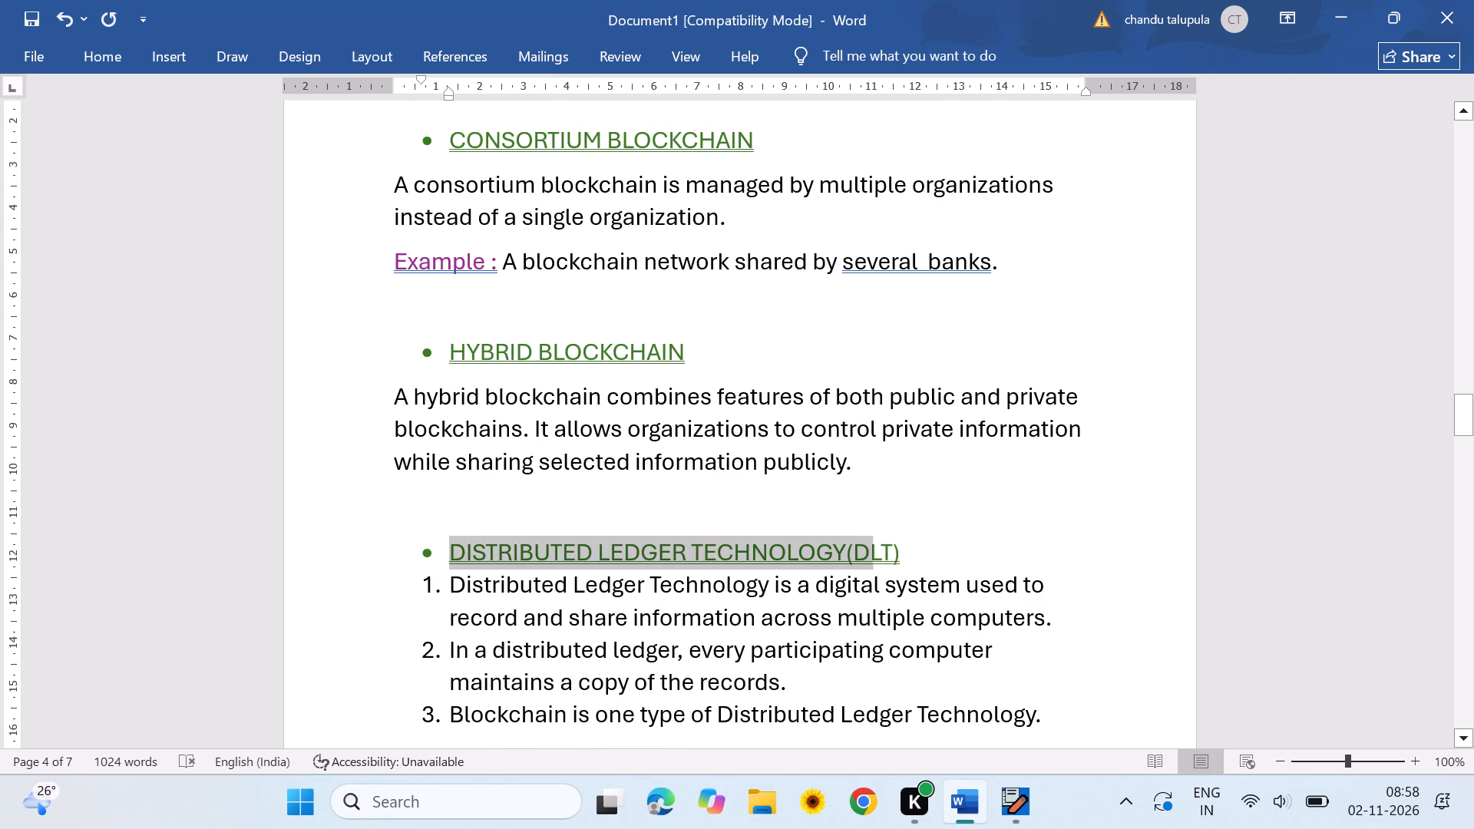
drag(867, 561, 920, 553)
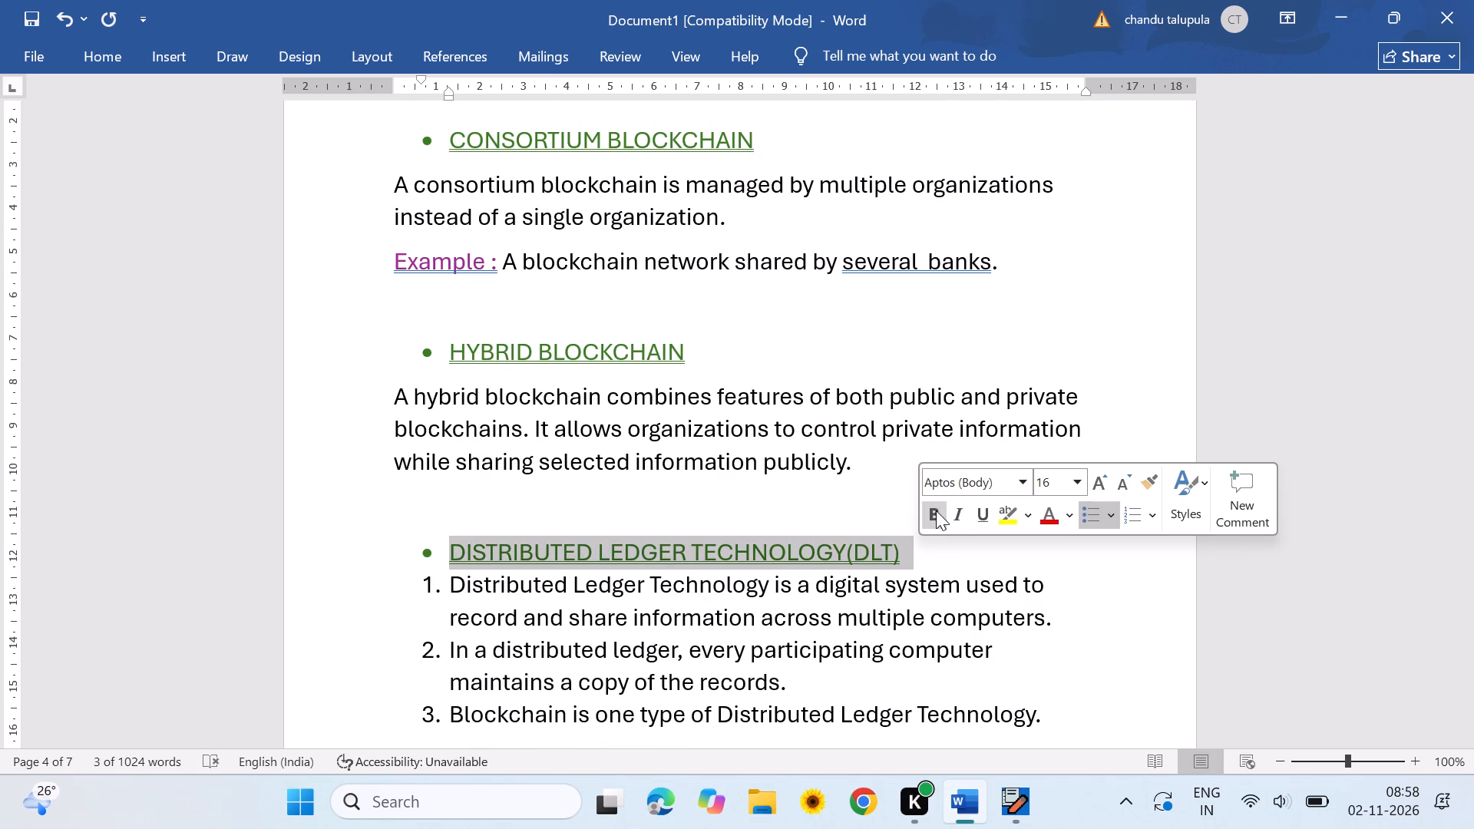
click(936, 510)
click(965, 572)
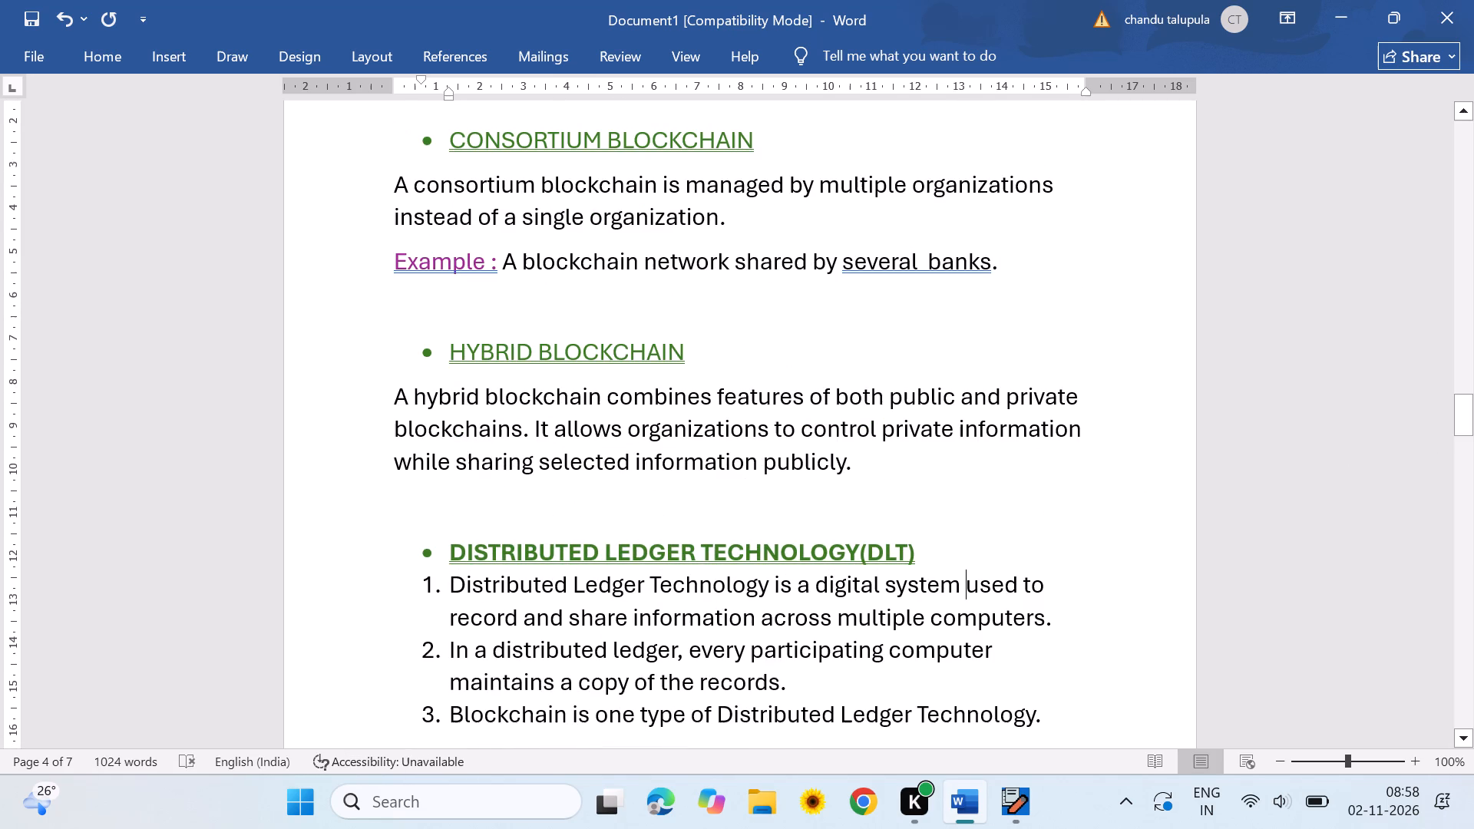
Make the green "HYBRID BLOCKCHAIN" and "CONSORTIUM BLOCKCHAIN" headings bold.
drag(441, 350, 679, 350)
click(702, 314)
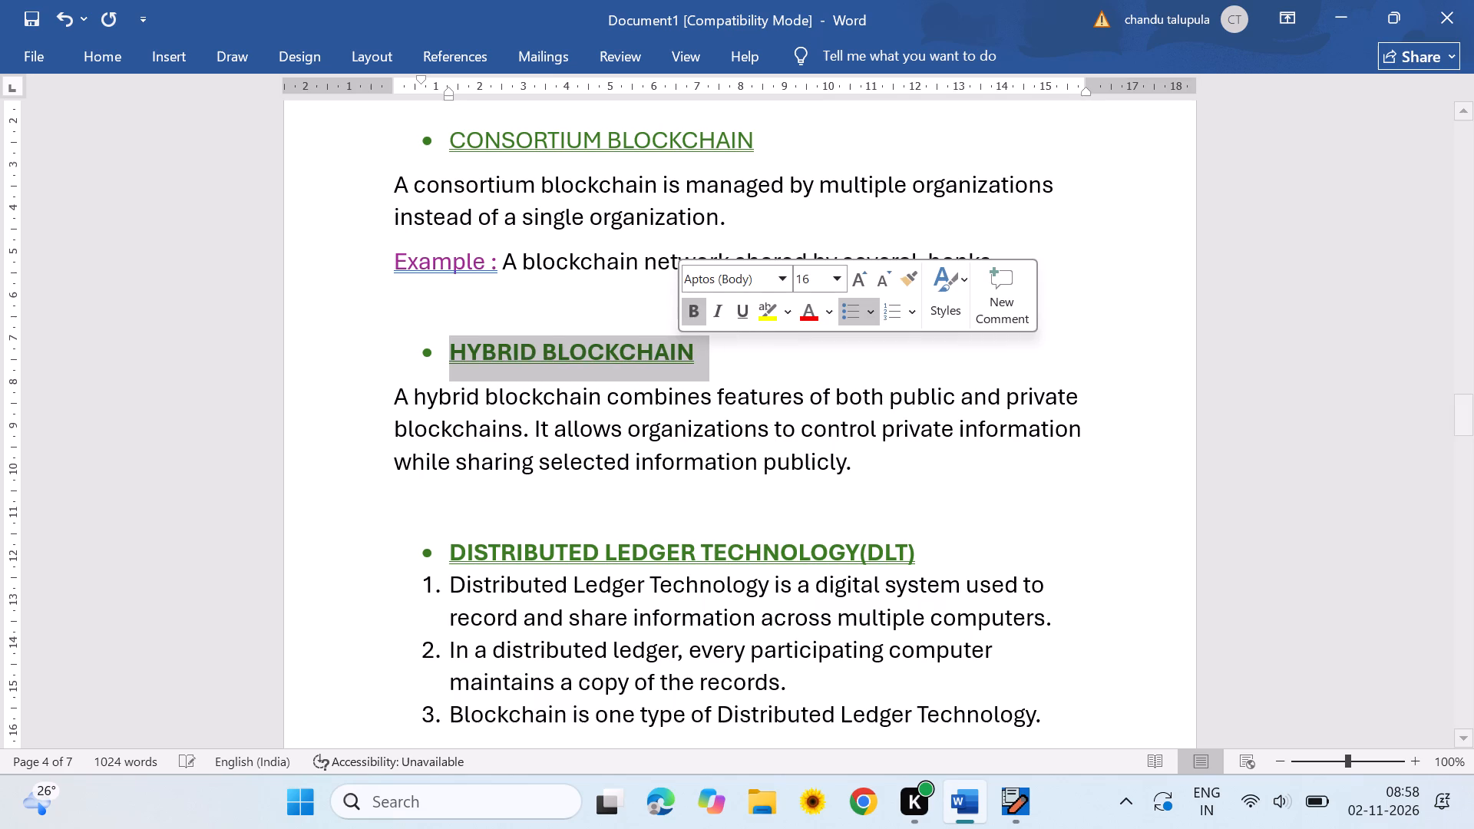
click(1044, 505)
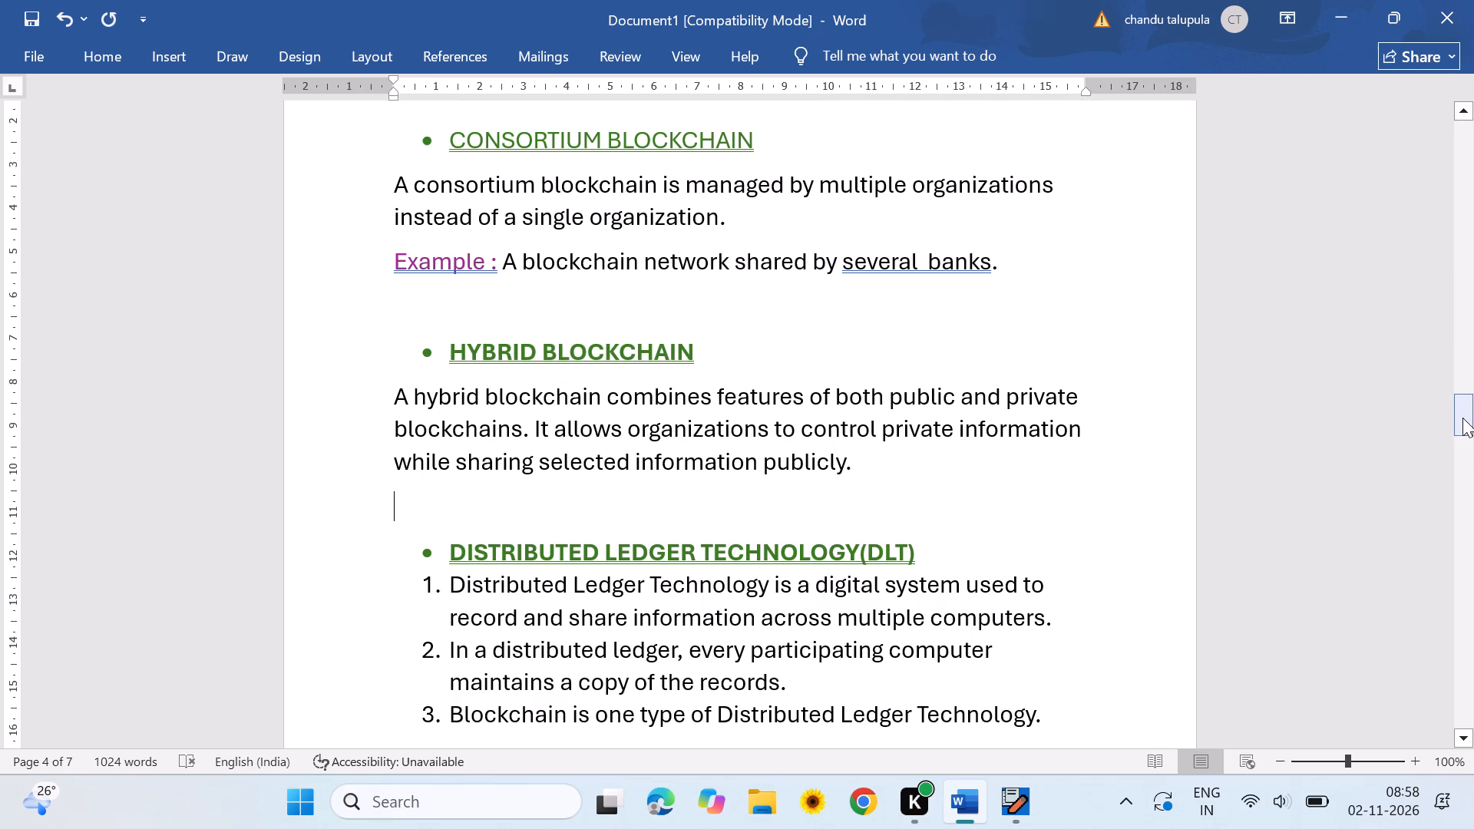
drag(1462, 410, 1461, 398)
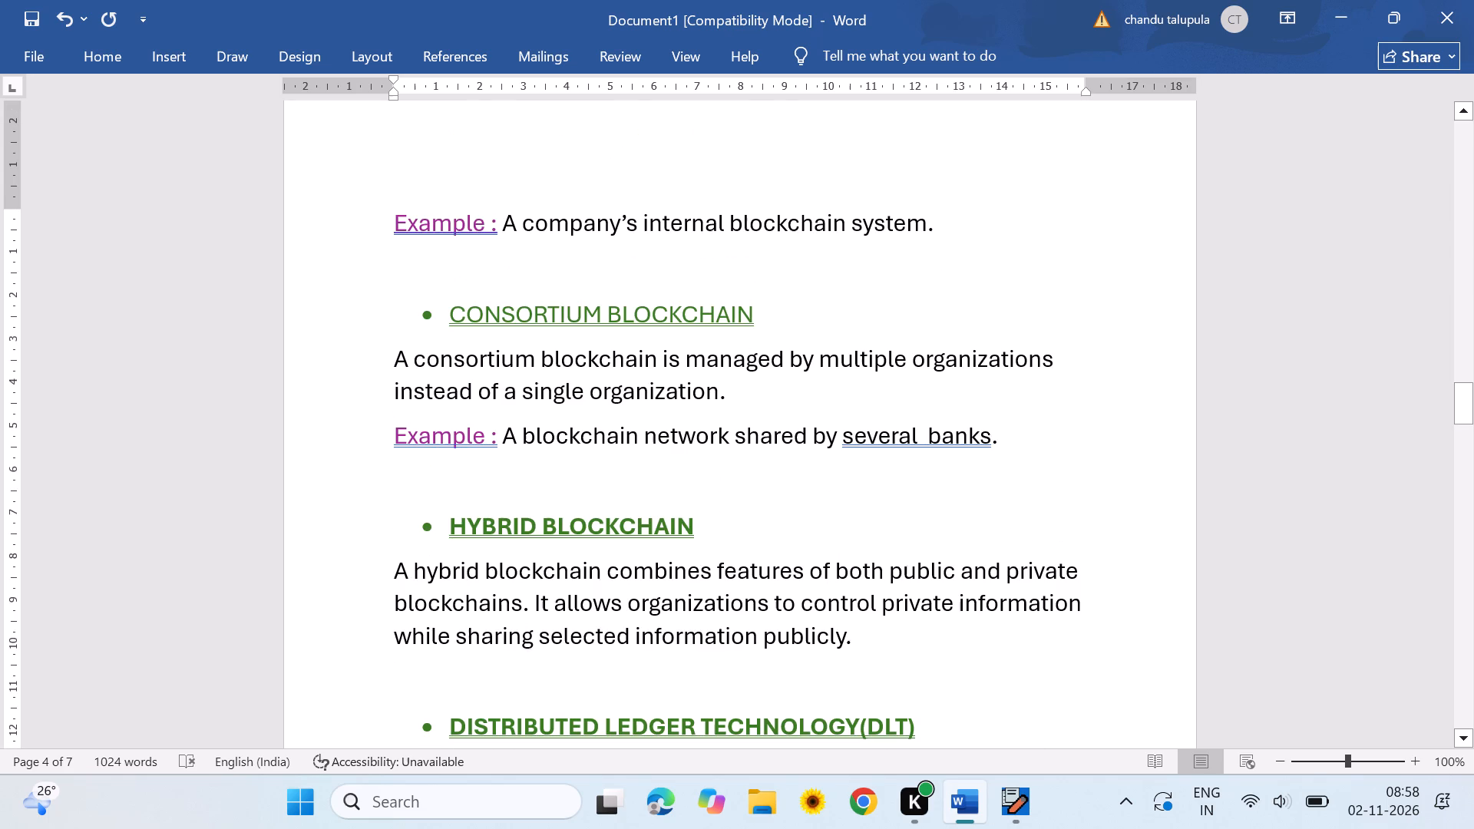
drag(440, 313, 786, 323)
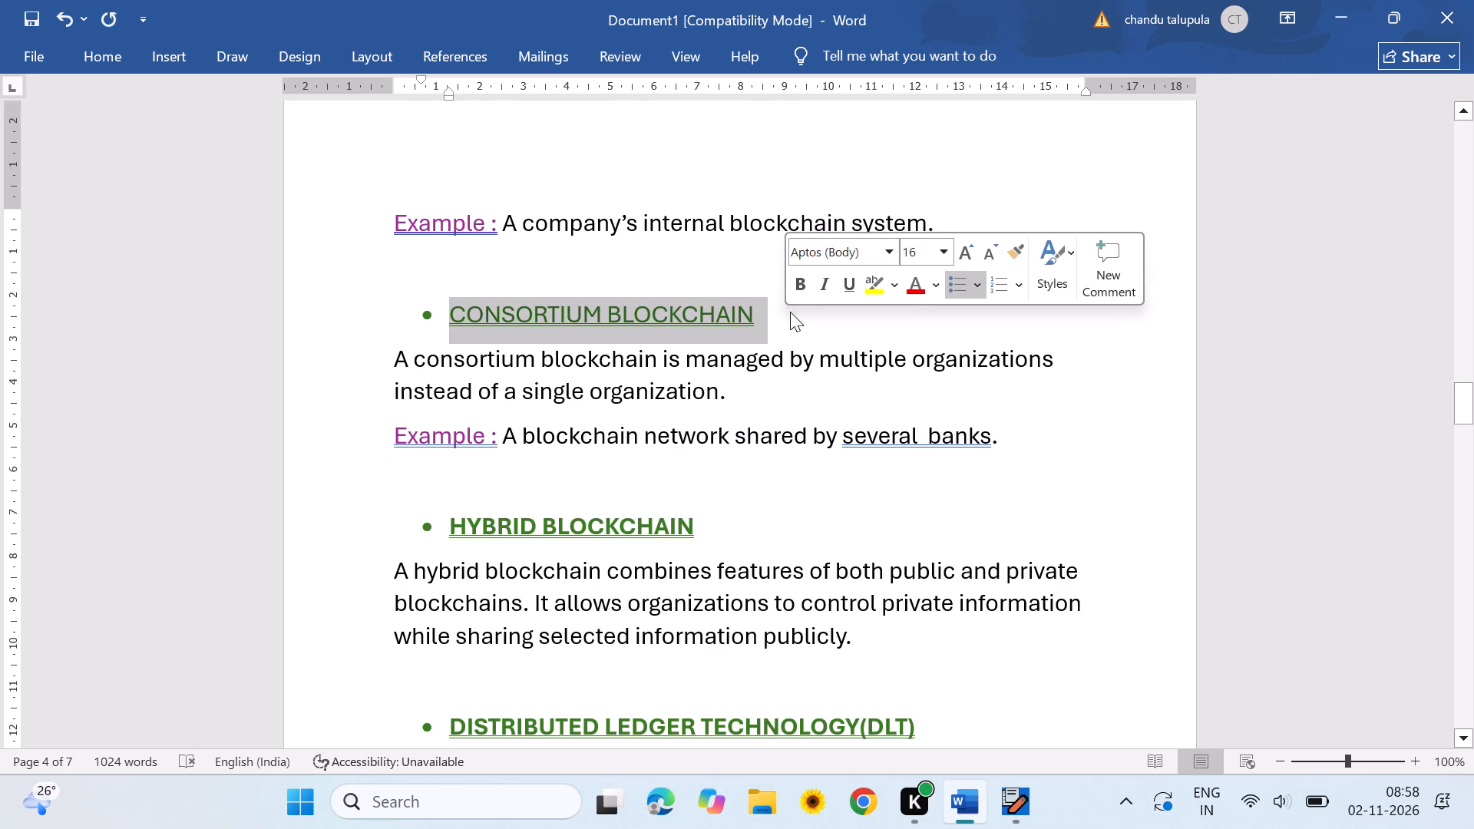
click(794, 285)
click(868, 424)
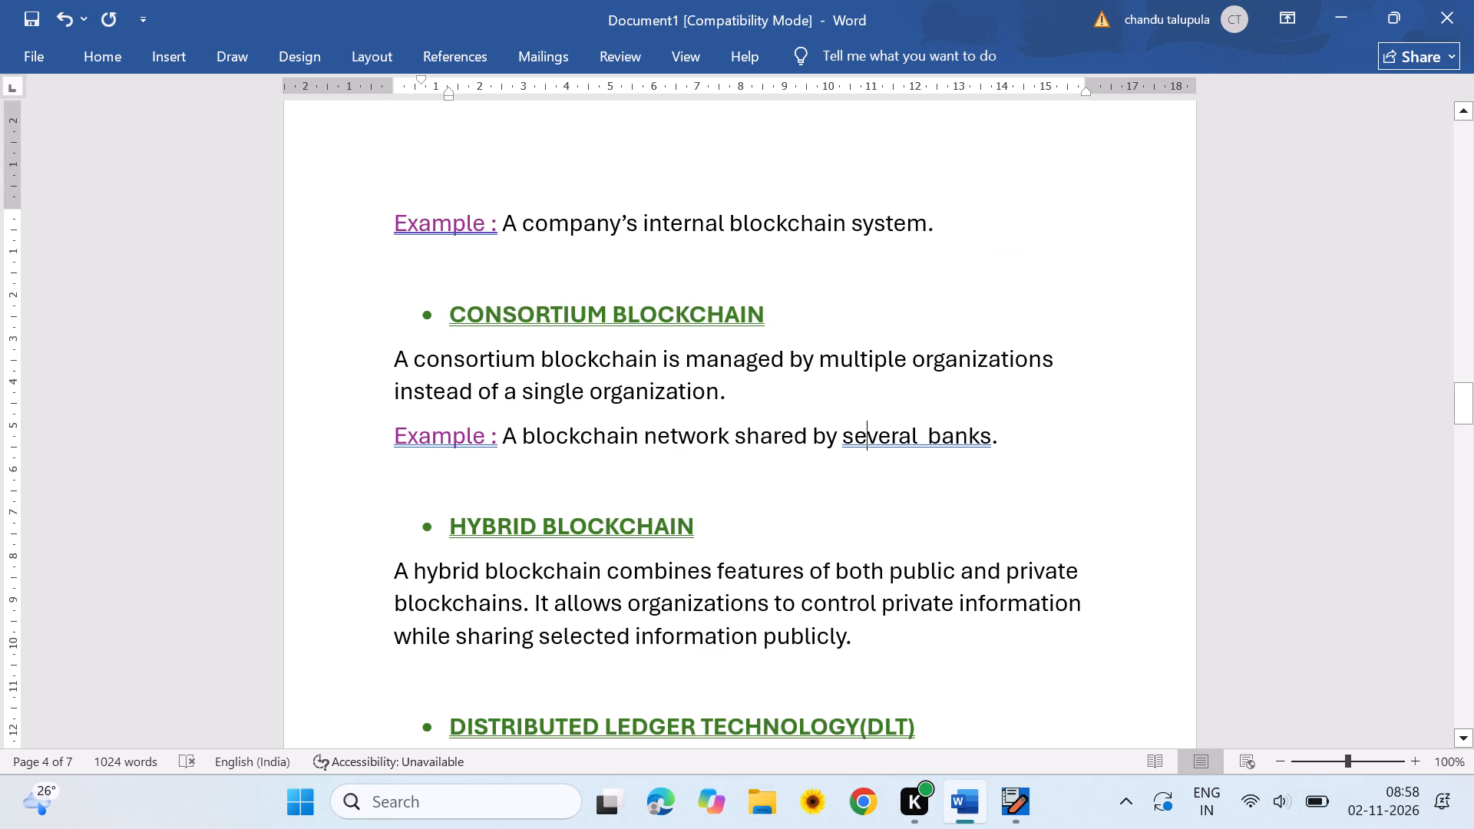
Italicize the purple "Example :" label in the Consortium Blockchain section.
drag(388, 428, 497, 438)
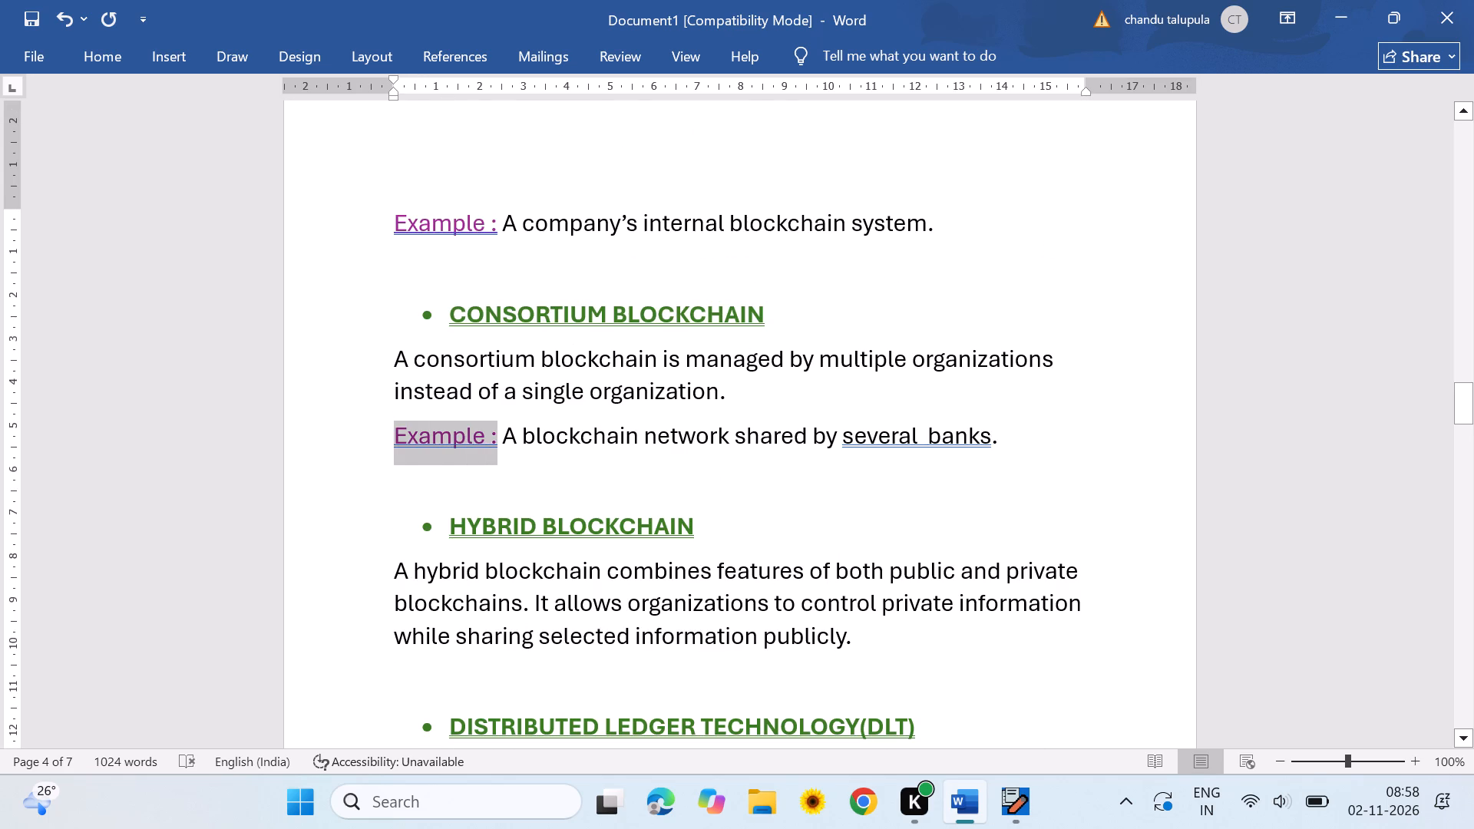
click(534, 404)
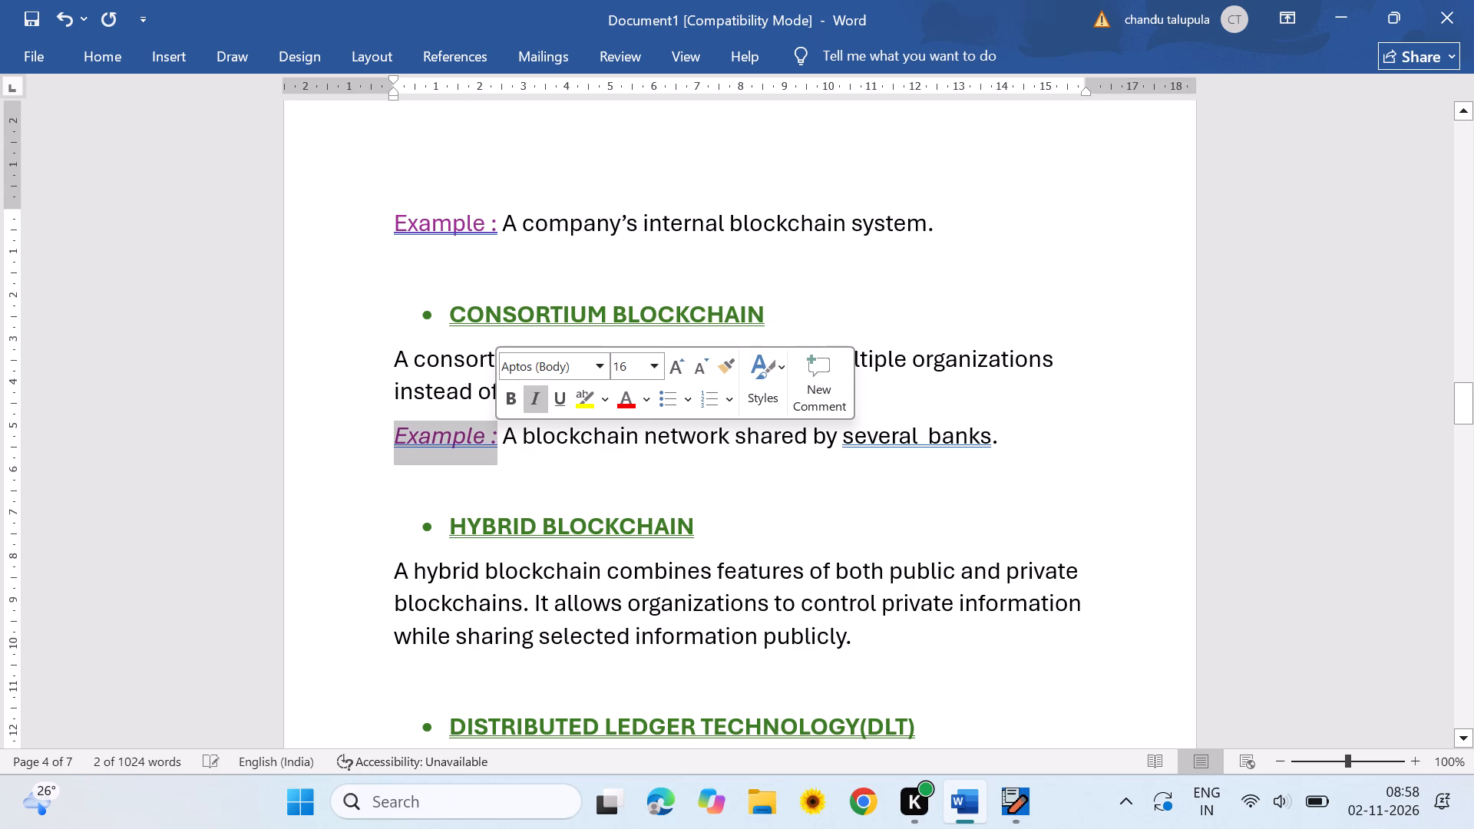
click(950, 519)
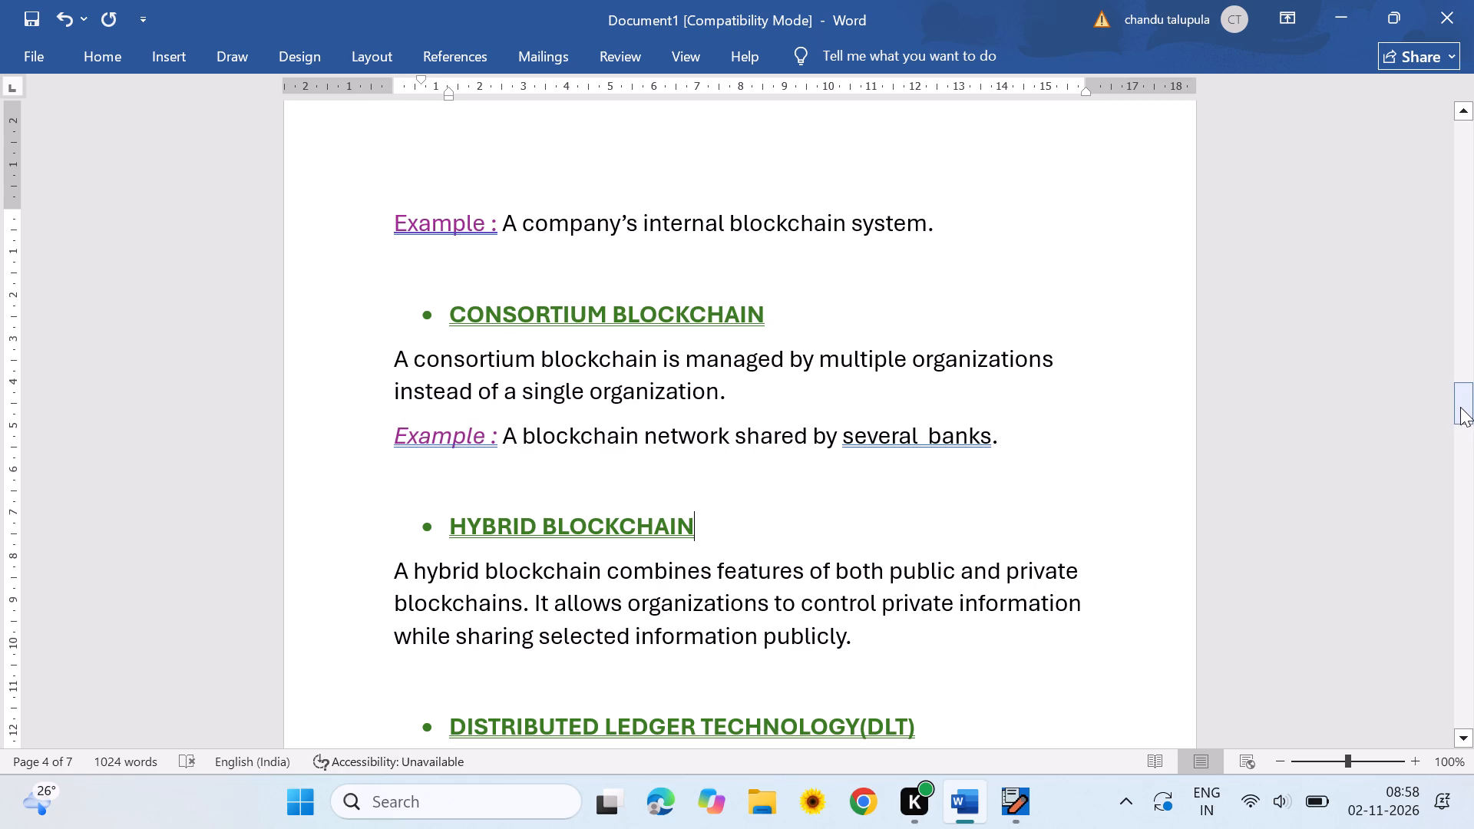
Italicize the purple "Example :" label before "A company's internal blockchain system.".
click(1461, 404)
drag(1459, 386, 1458, 375)
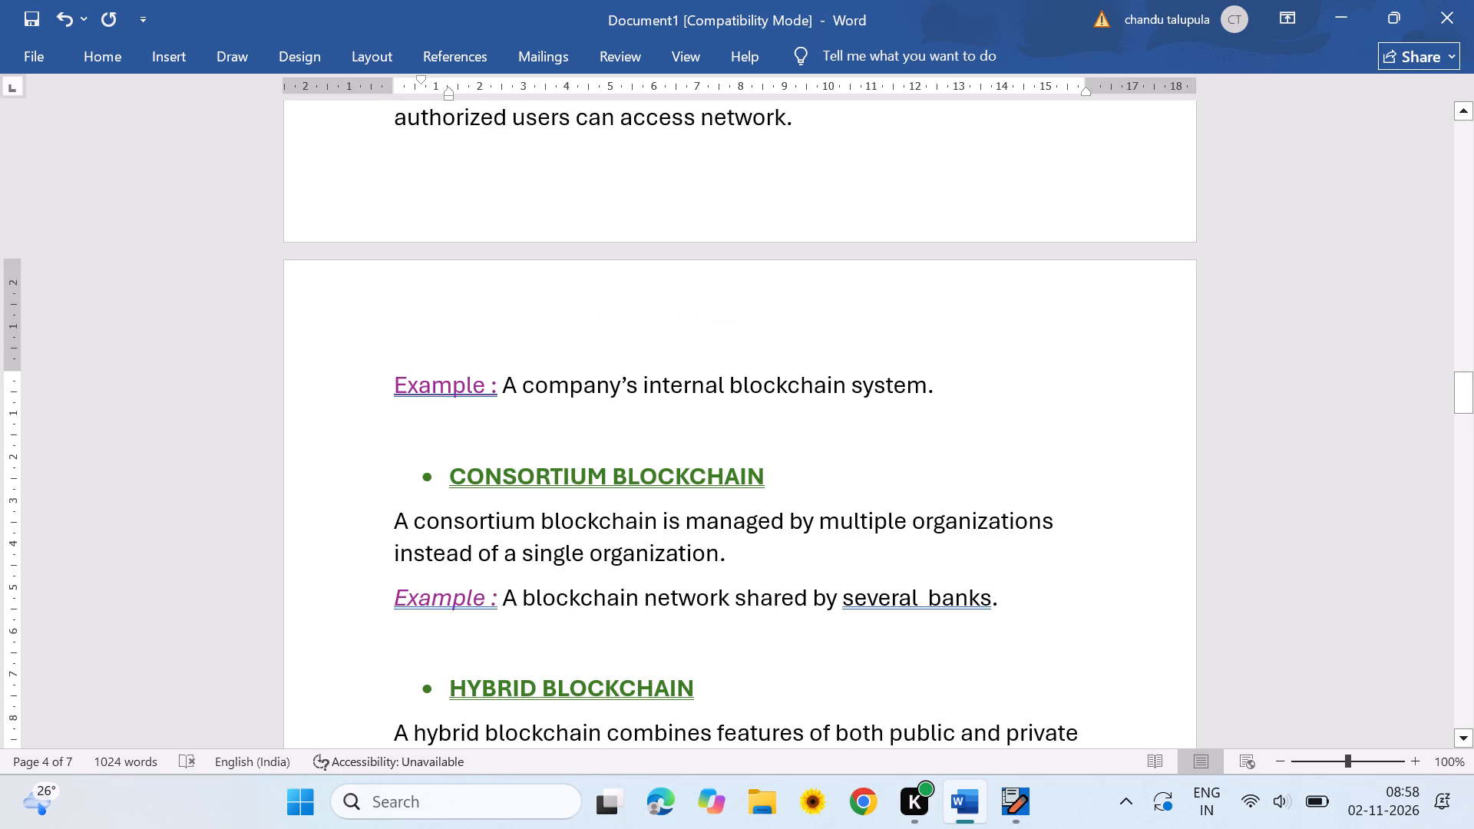
drag(393, 385, 509, 391)
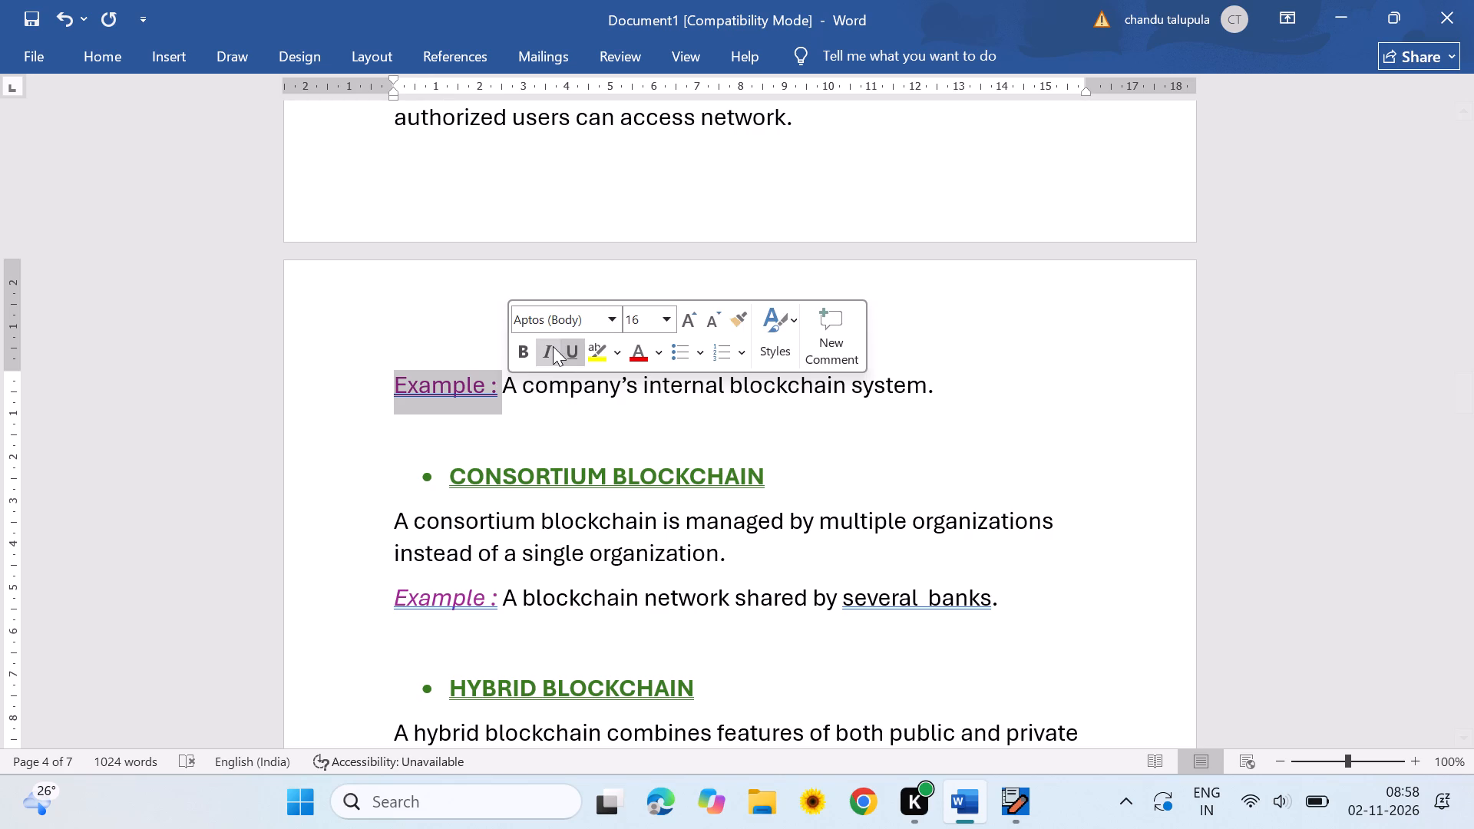
click(553, 346)
click(957, 444)
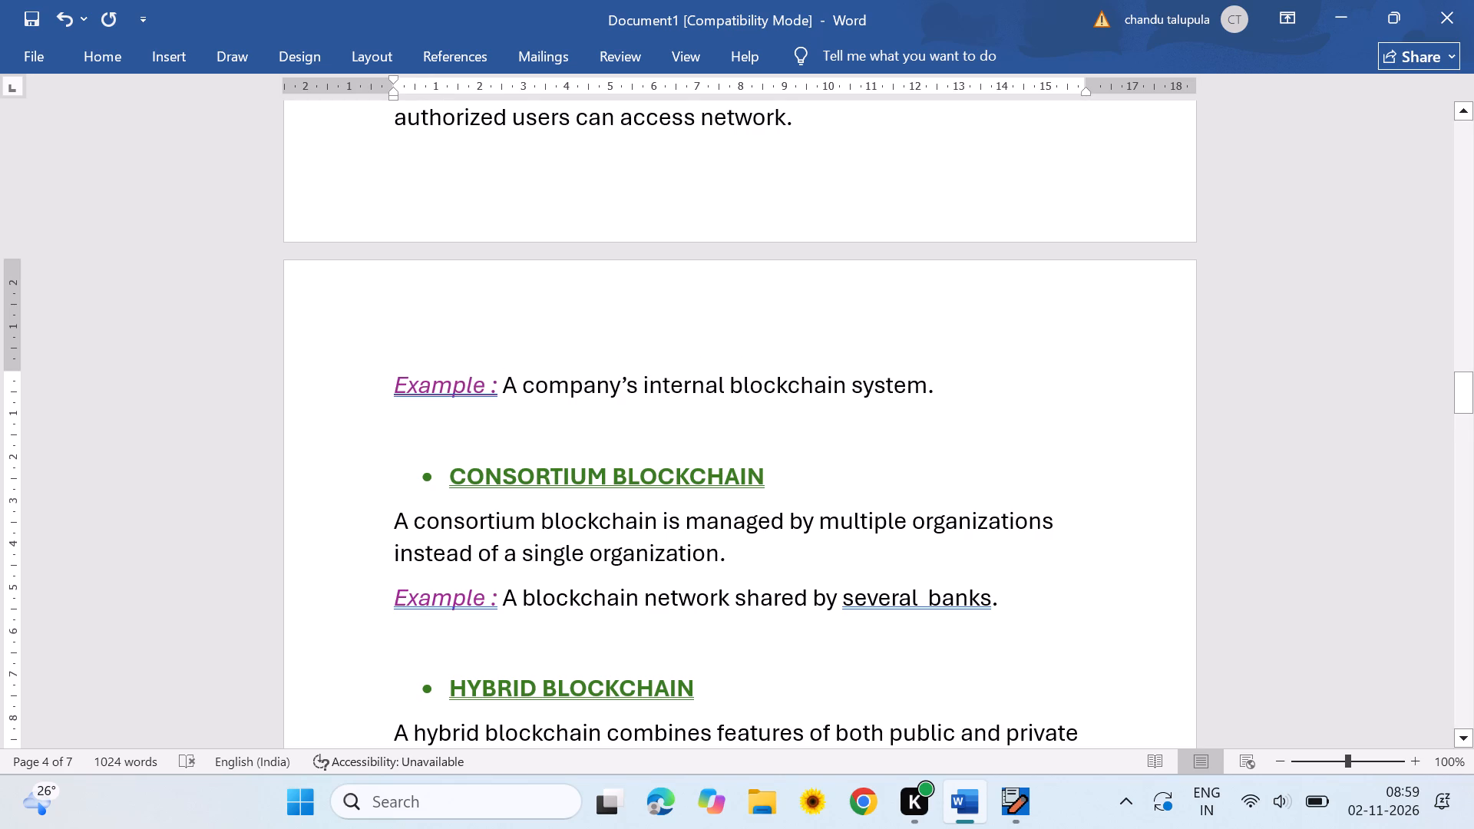
Make the green "PRIVATE BLOCKCHAIN" heading bold.
click(1463, 401)
drag(1467, 385, 1466, 361)
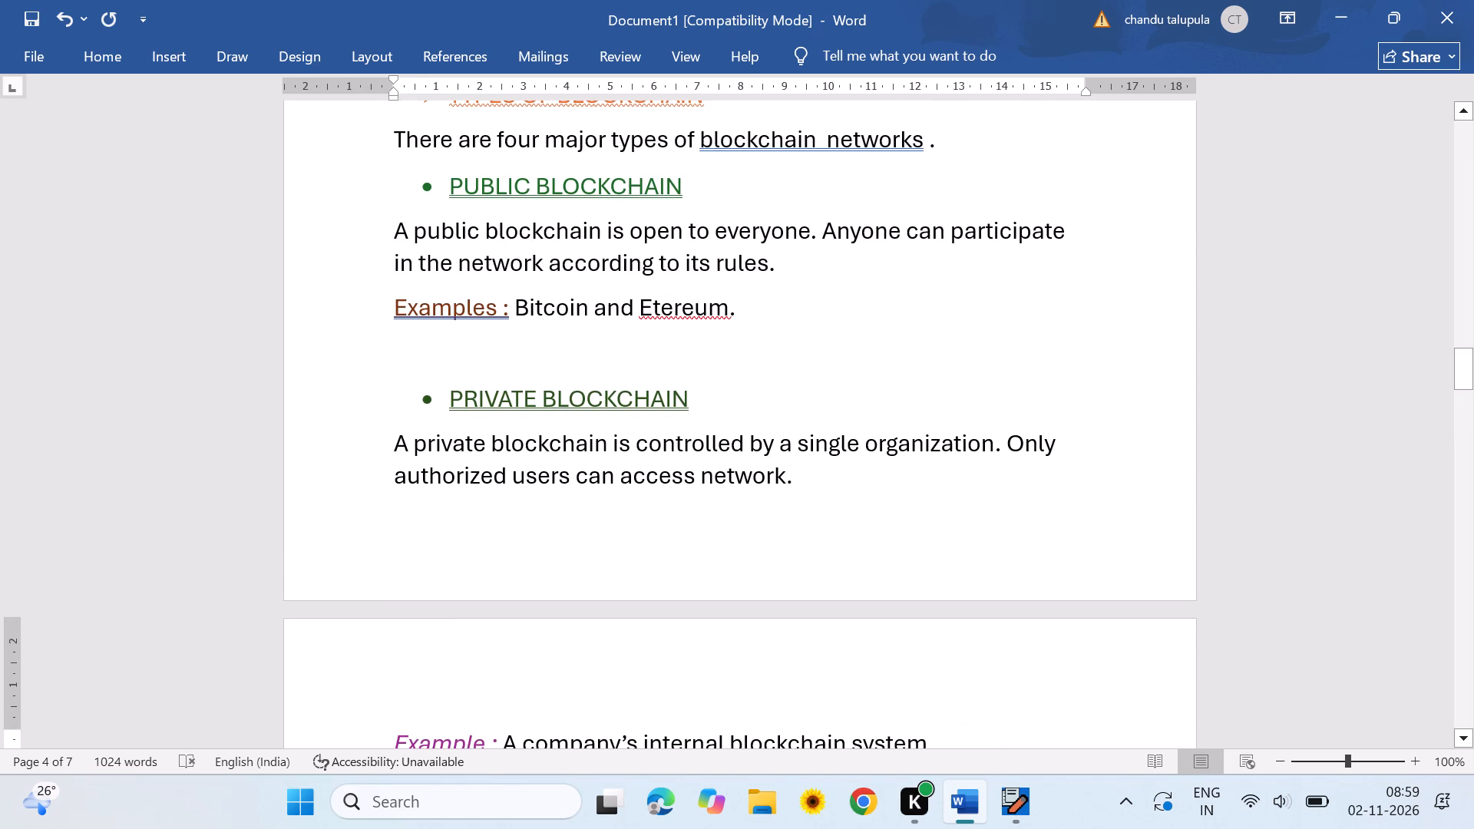
drag(445, 396, 756, 391)
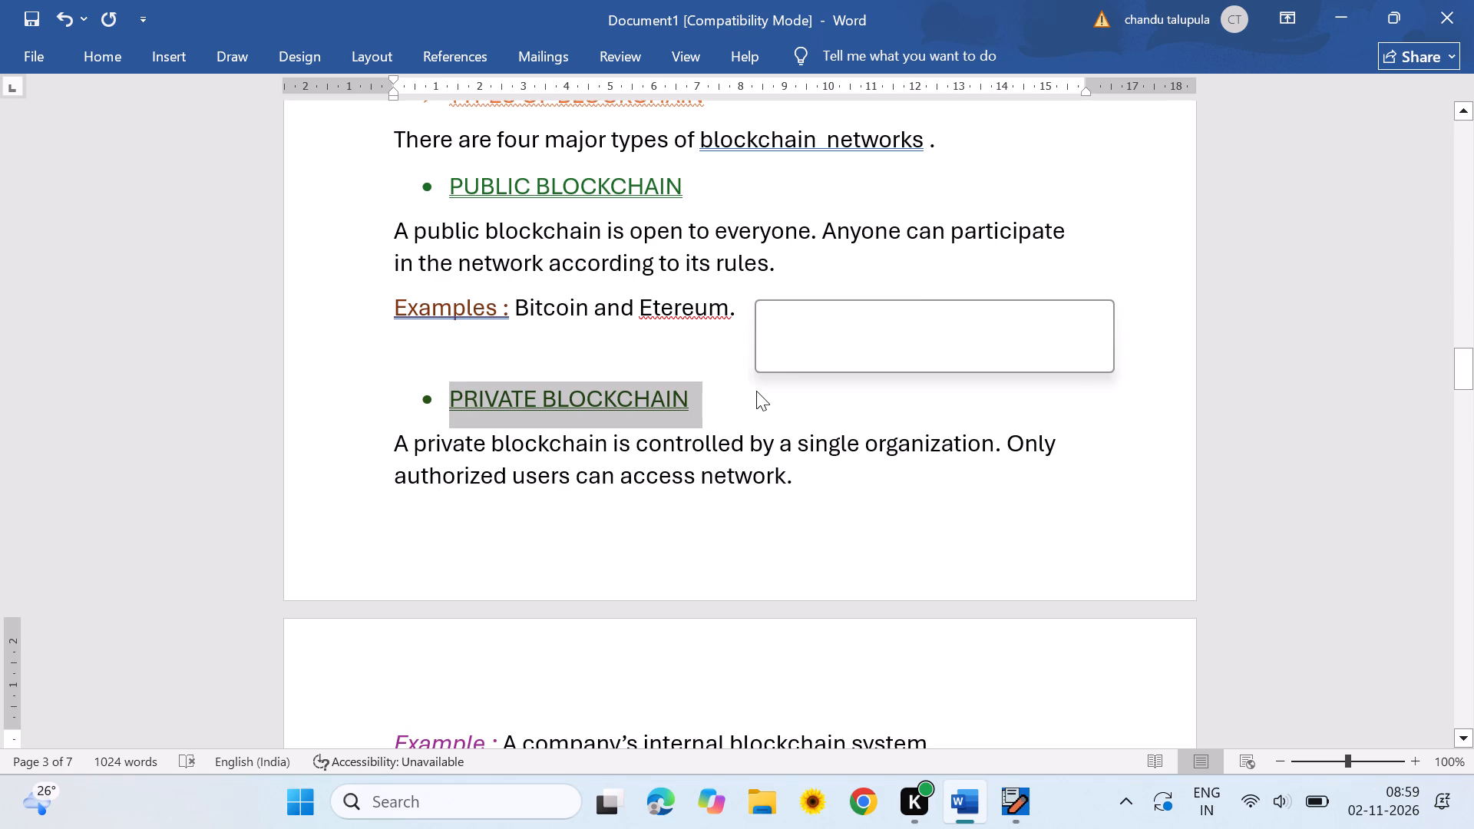
click(768, 352)
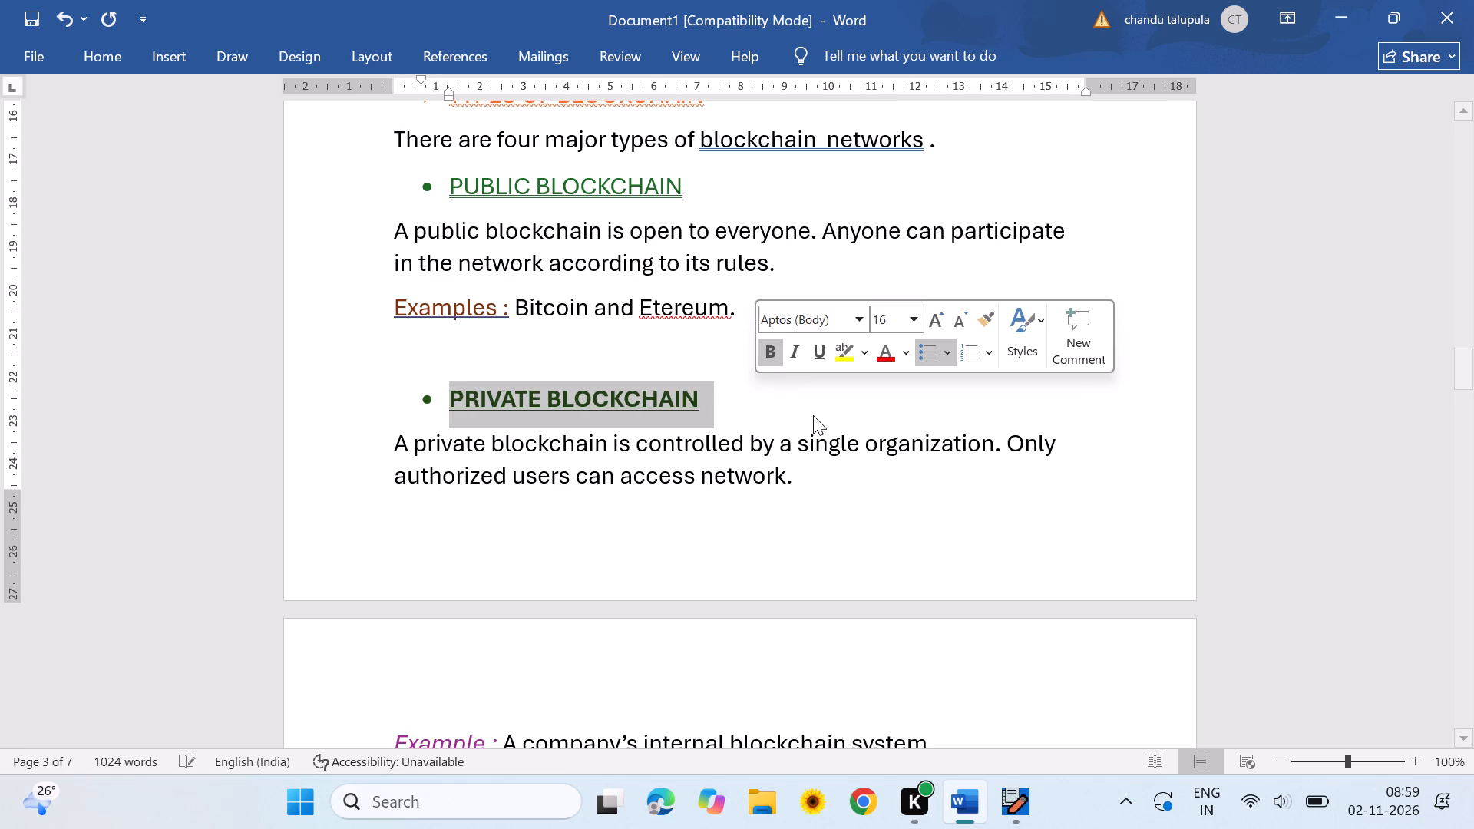
click(813, 415)
Italicize the brown "Examples :" label in the Public Blockchain section.
drag(388, 302, 403, 304)
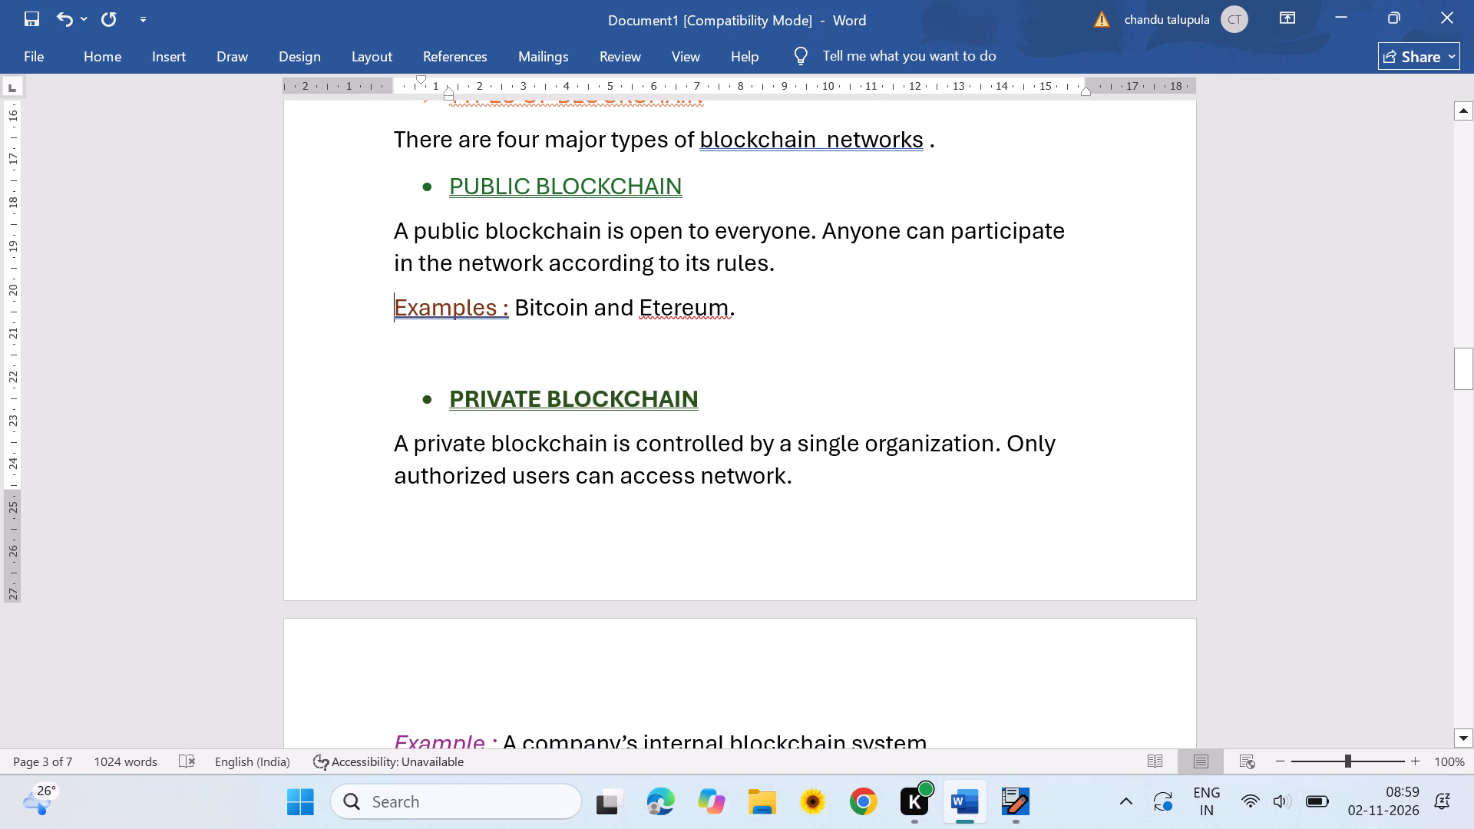
drag(403, 304, 511, 310)
click(547, 274)
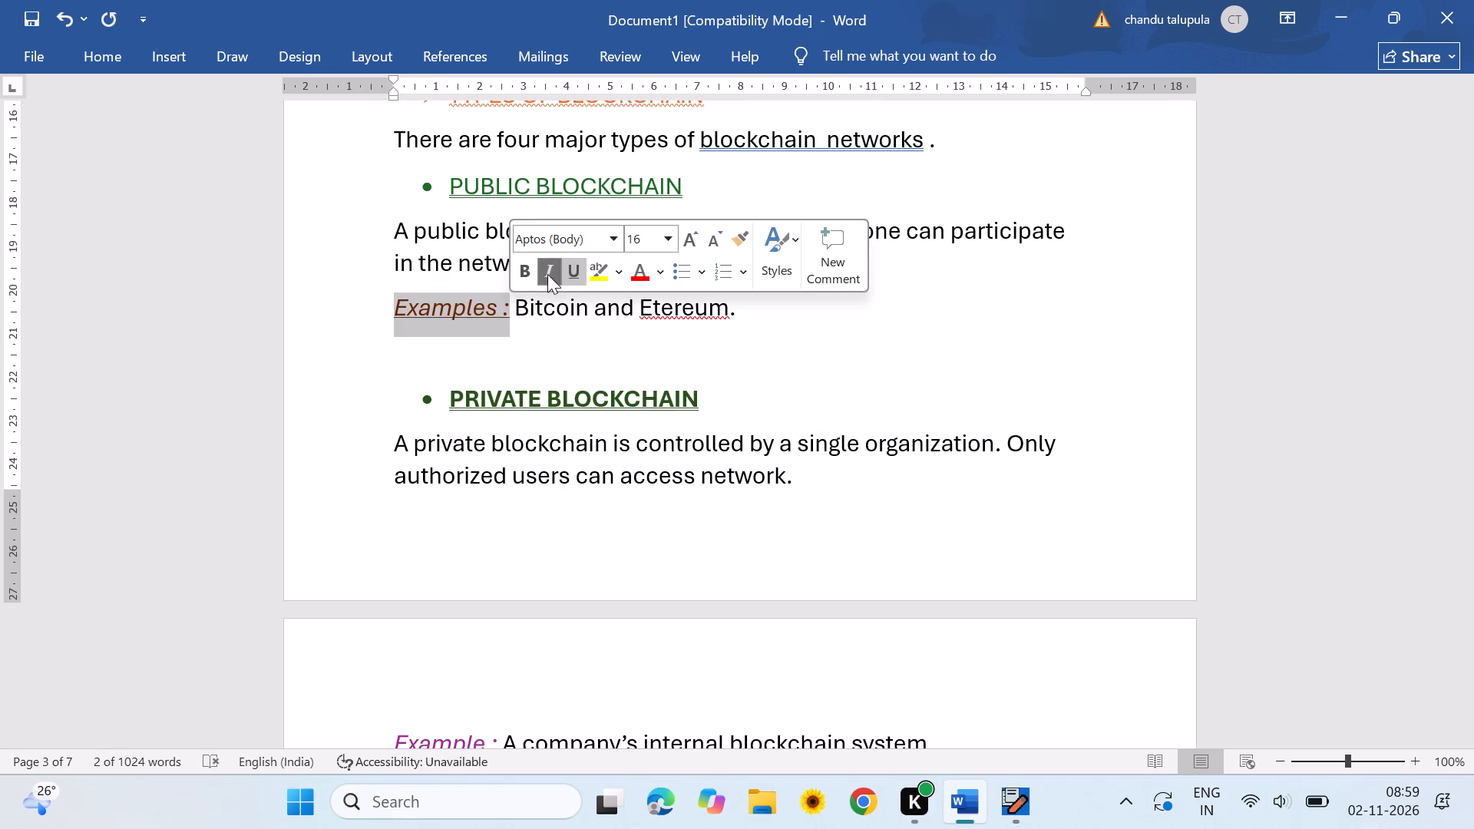
click(852, 365)
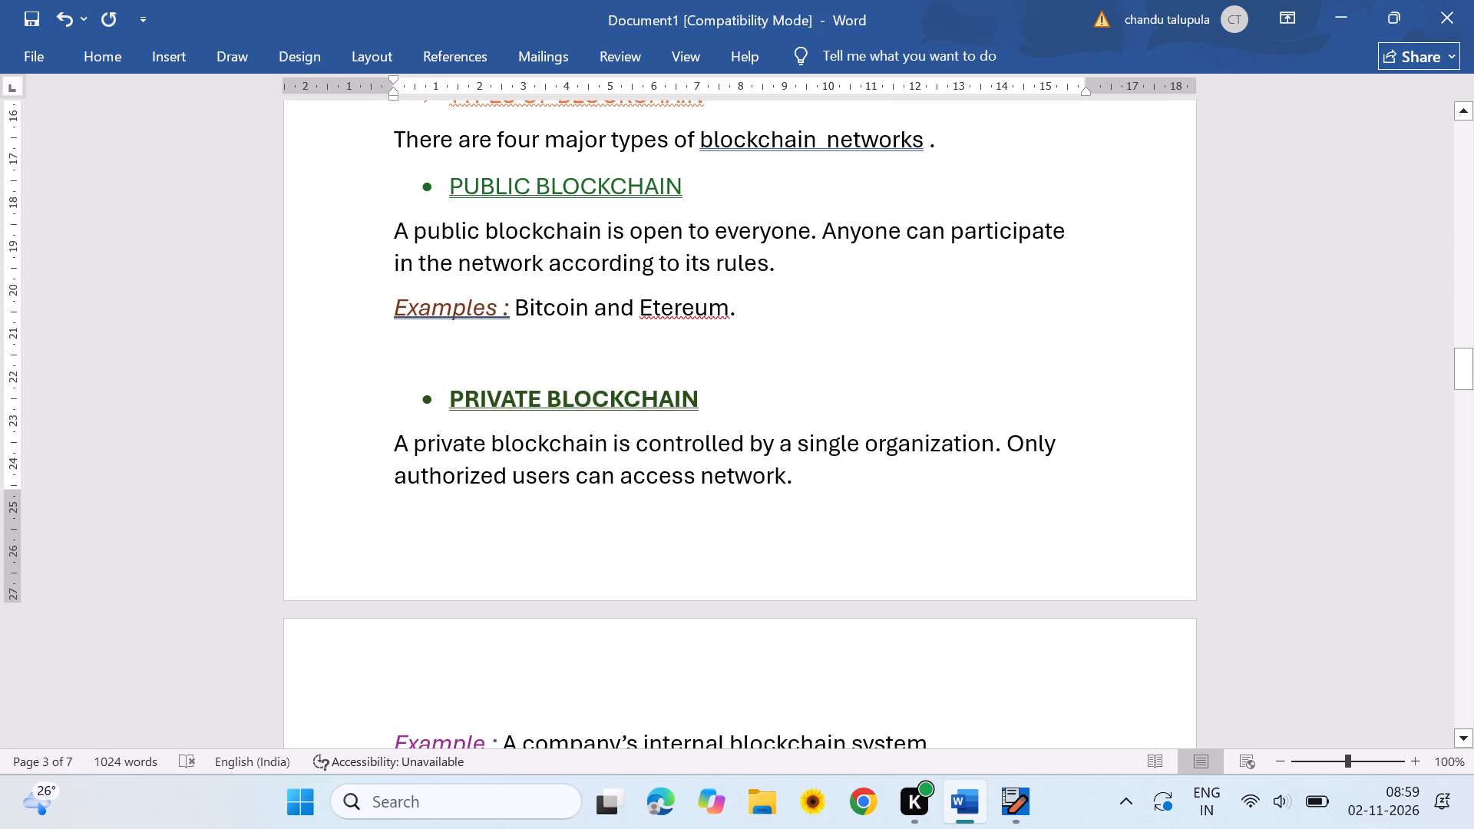
Insert a blank line between the sentence about four major types of blockchain networks and the "PUBLIC BLOCKCHAIN" heading.
click(954, 139)
key(Return)
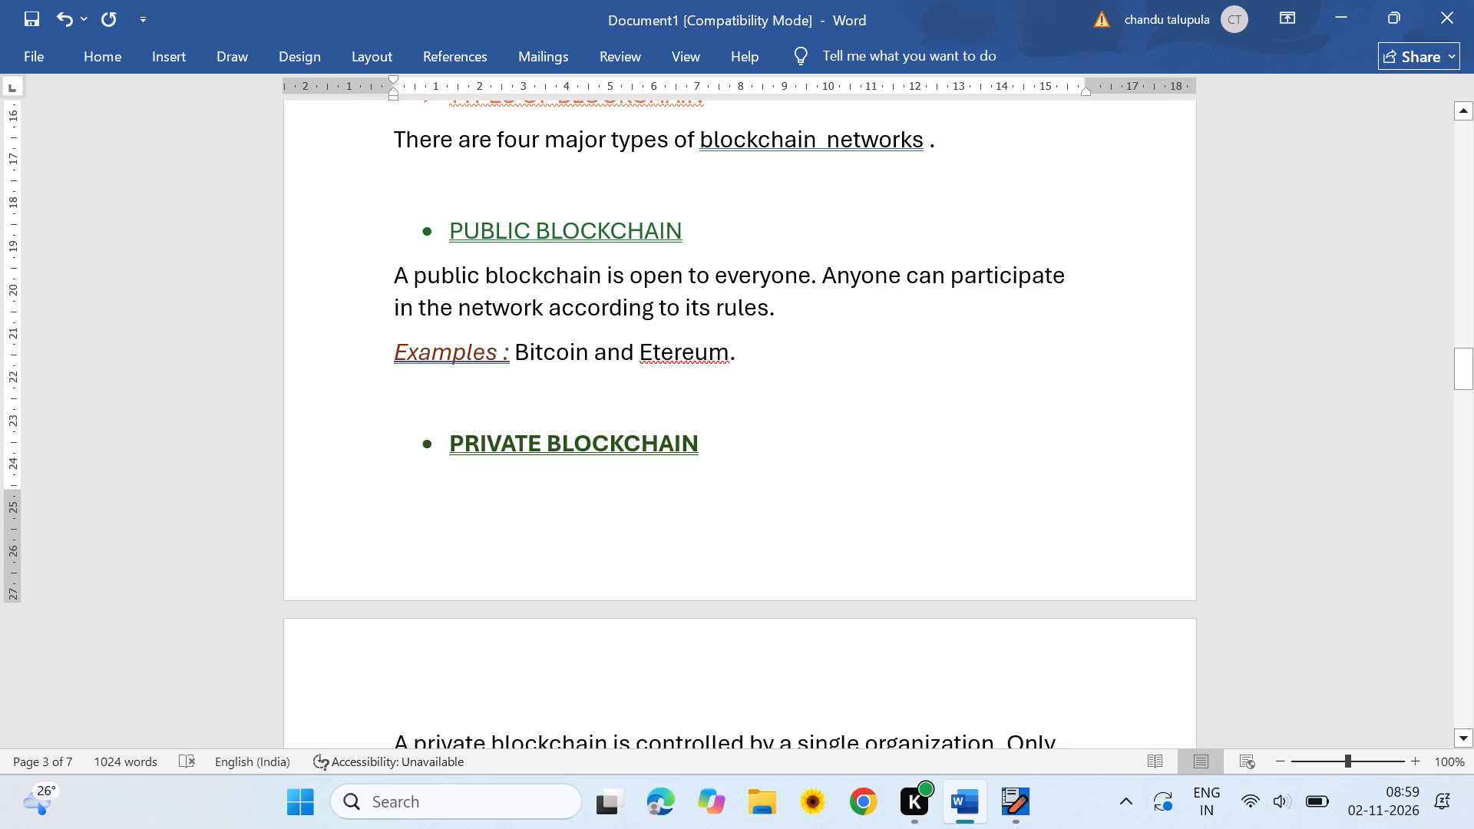
Make the green "PUBLIC BLOCKCHAIN" heading bold.
drag(448, 224, 738, 226)
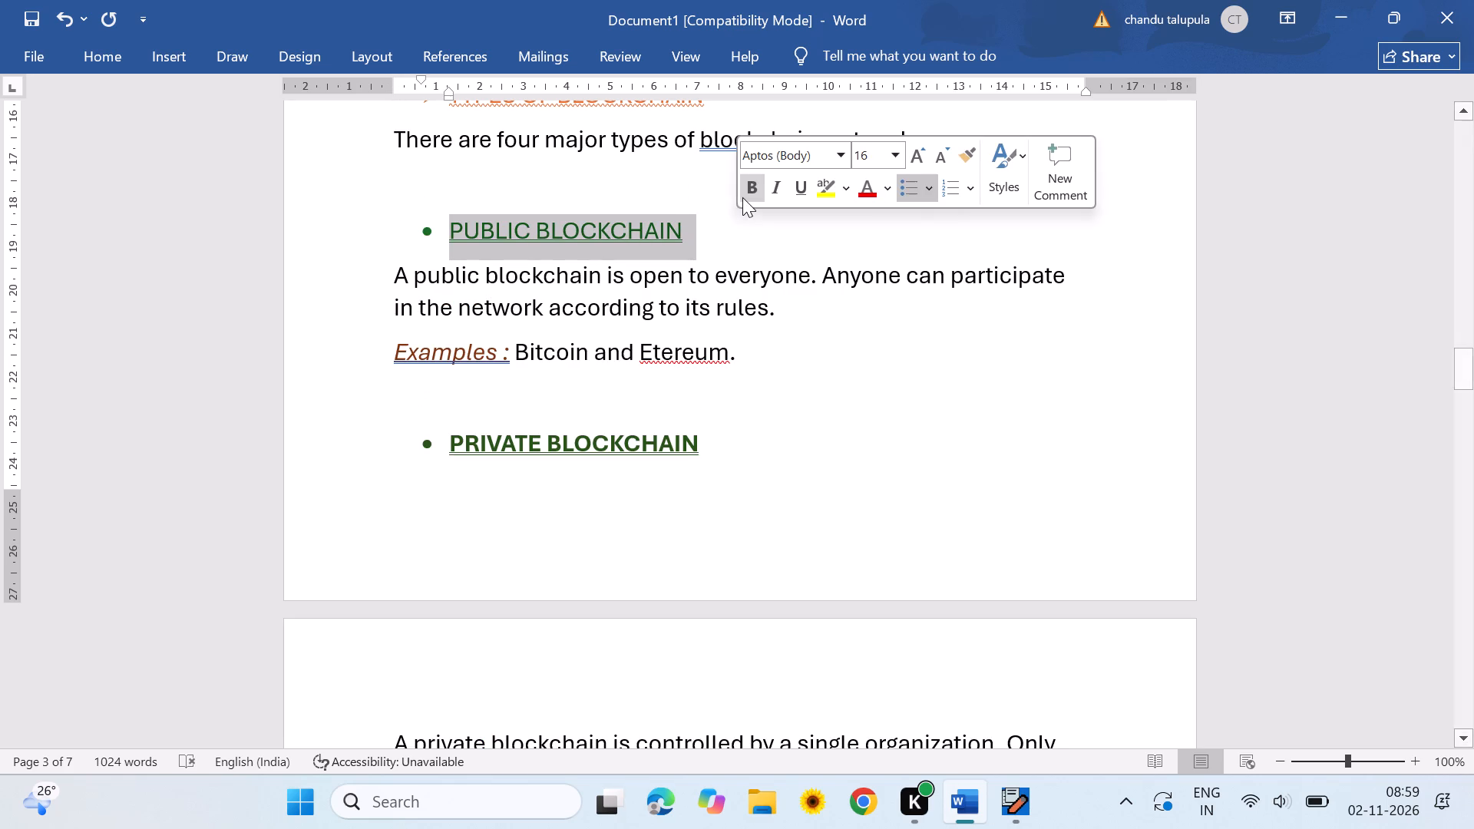
click(743, 197)
click(933, 385)
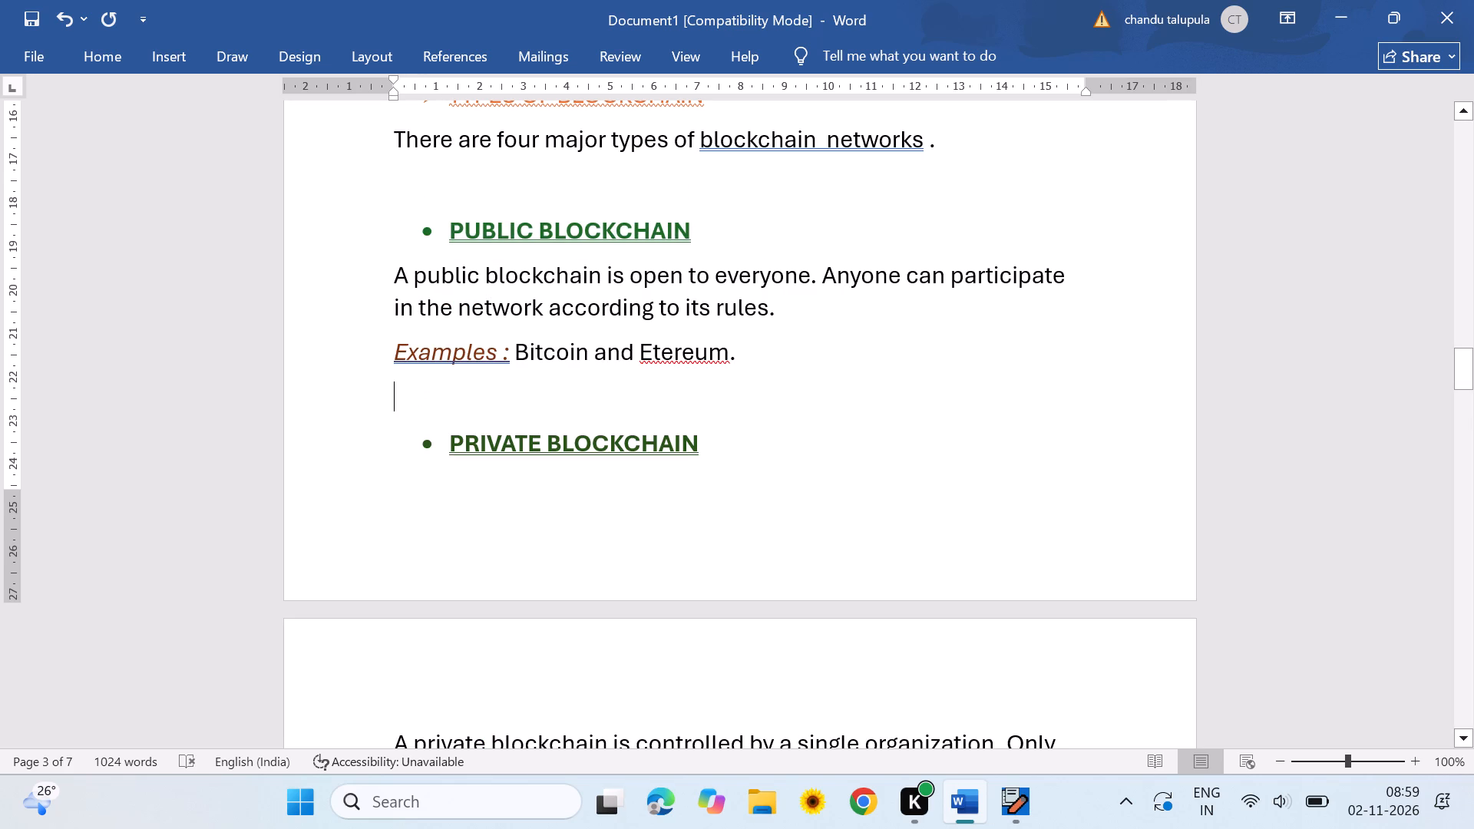
Make the orange "TYPES OF BLOCKCHAIN" heading bold.
drag(1461, 363, 1462, 320)
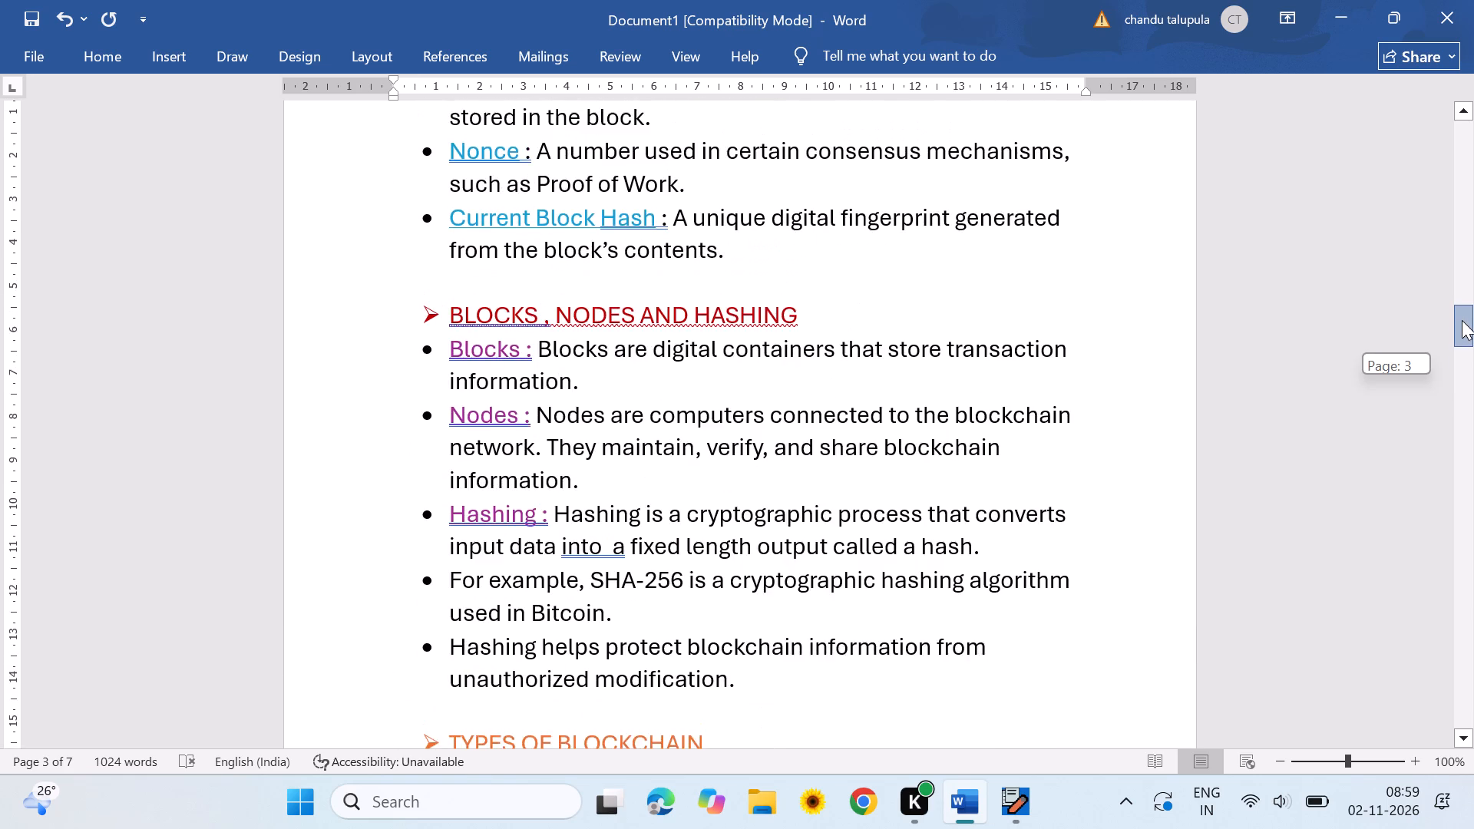
drag(1462, 320, 1458, 339)
drag(448, 449, 745, 438)
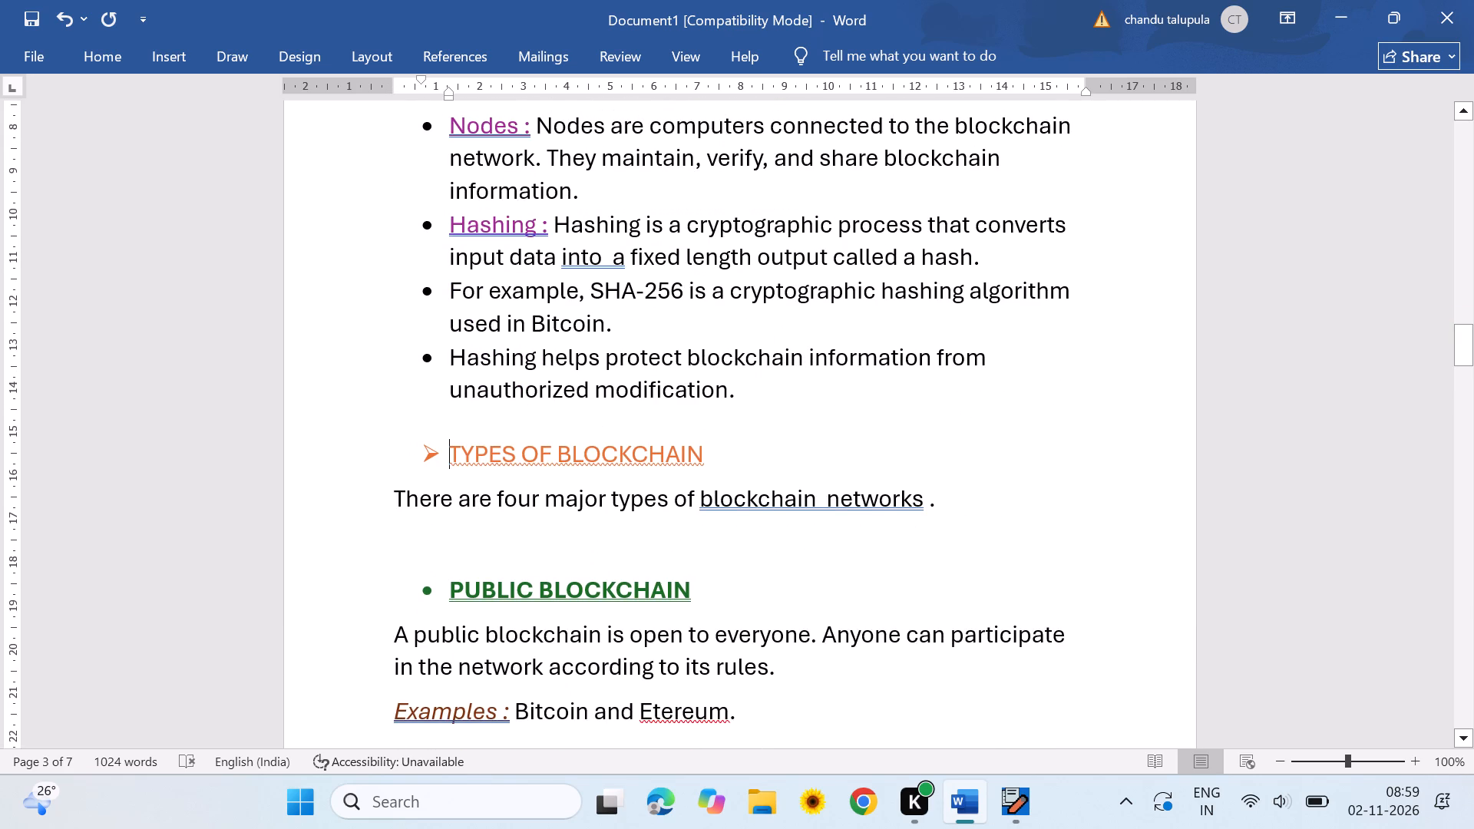
drag(445, 449, 818, 444)
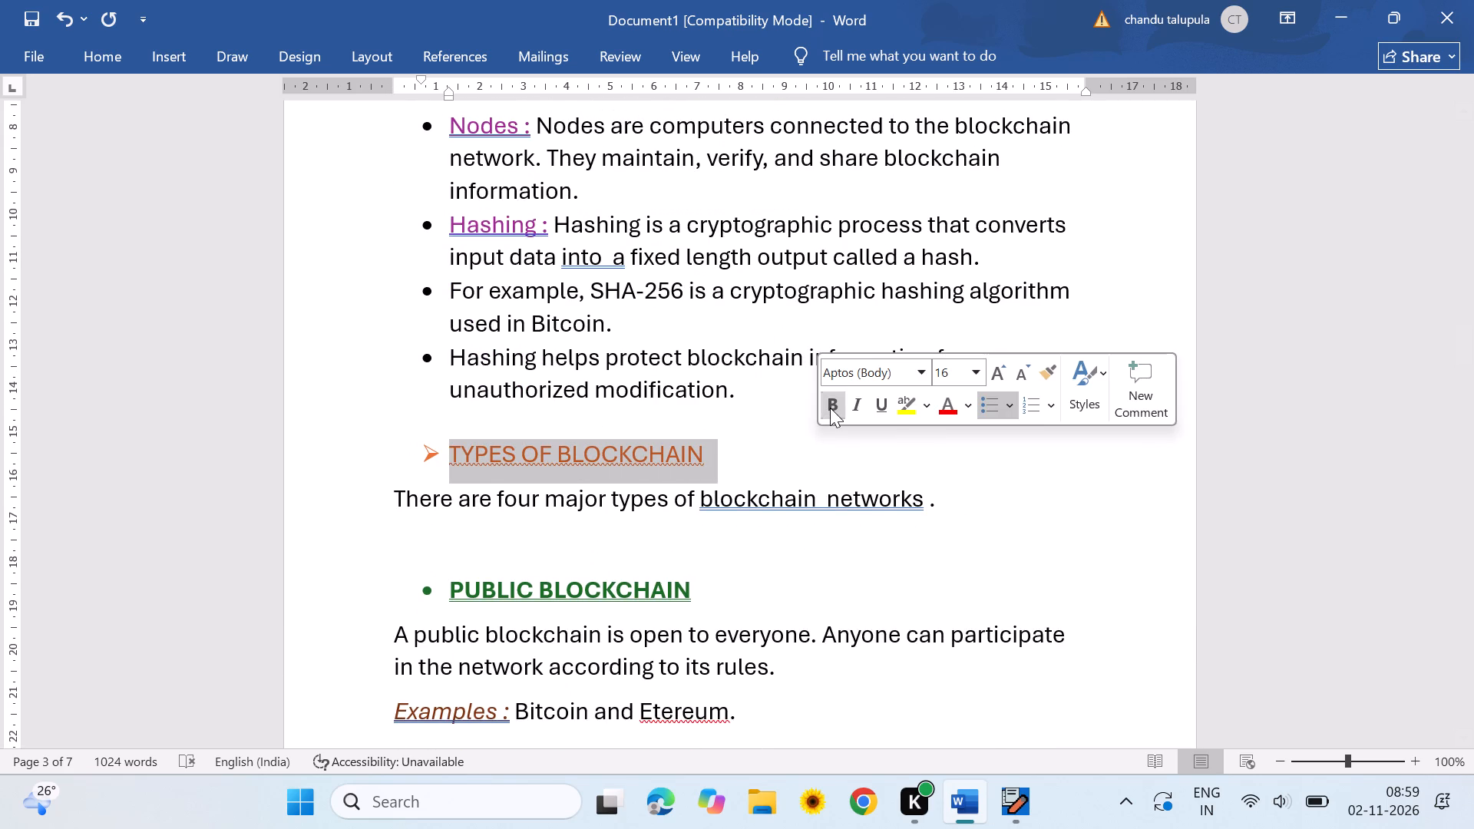
click(830, 408)
click(927, 503)
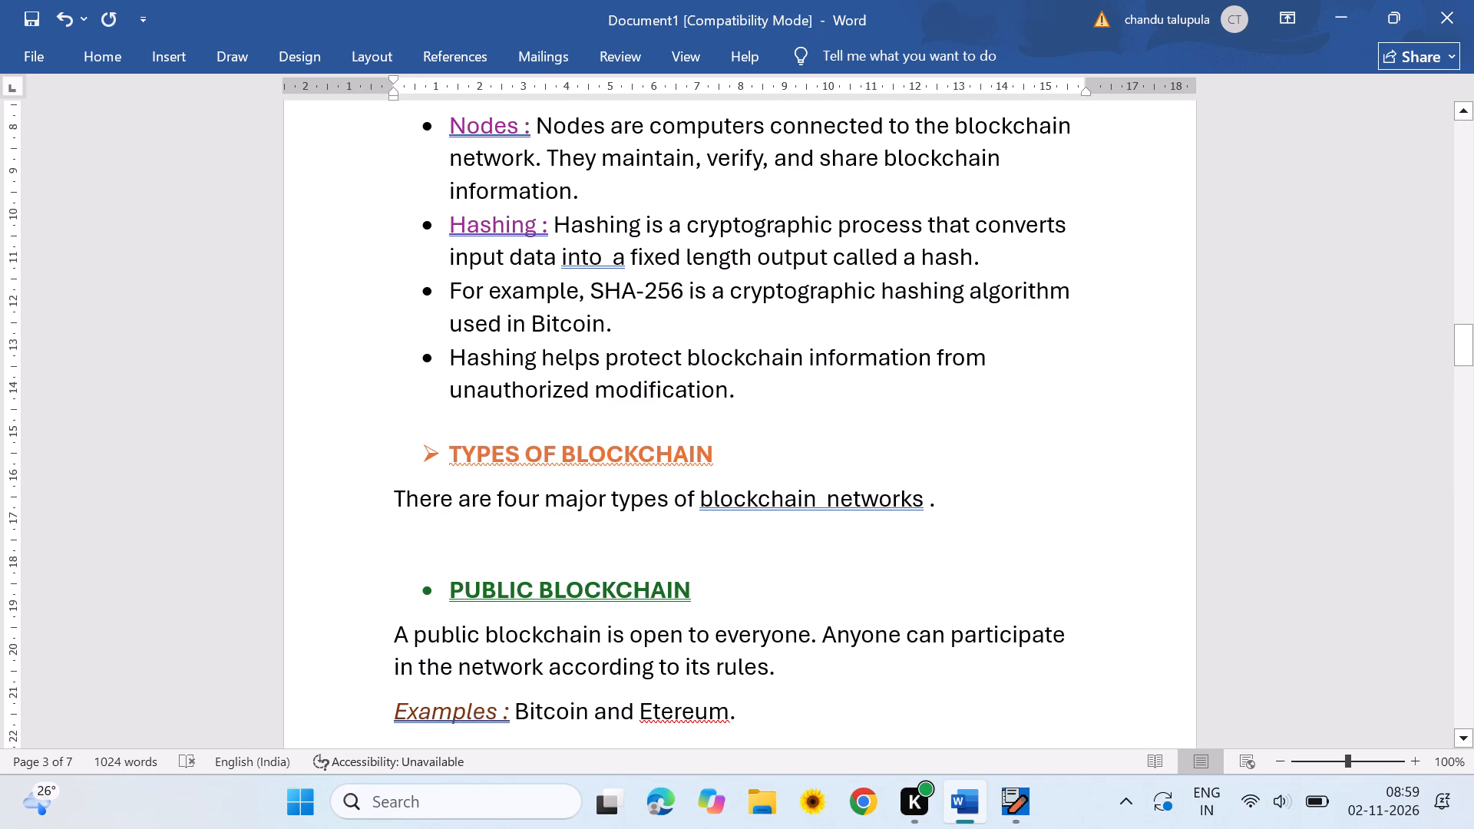
Italicize the purple "Hashing", "Nodes" and "Blocks" labels under the "BLOCKS , NODES AND HASHING" heading.
drag(1469, 360, 1471, 347)
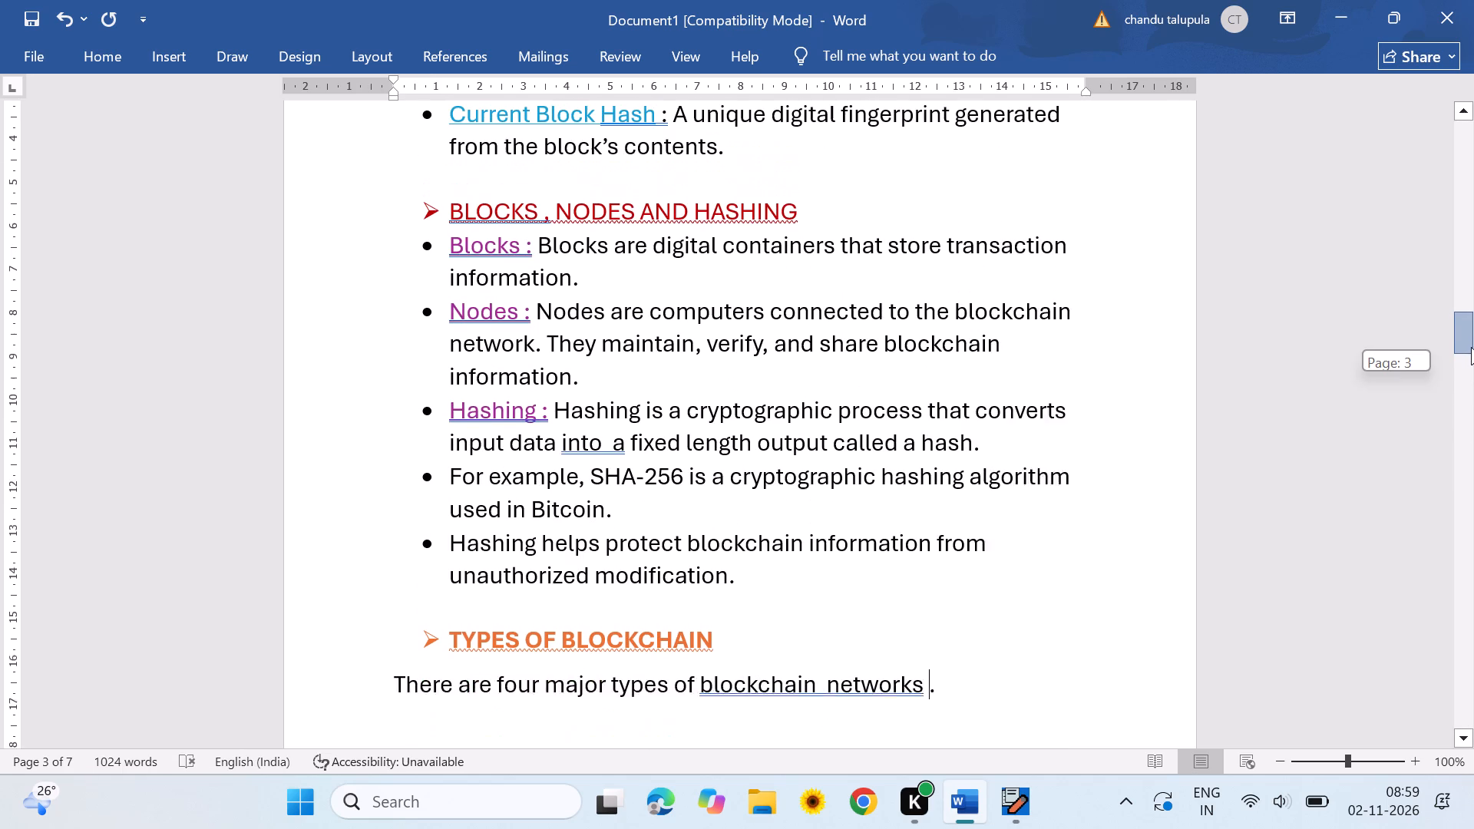
drag(1471, 347, 1470, 347)
drag(443, 423, 552, 421)
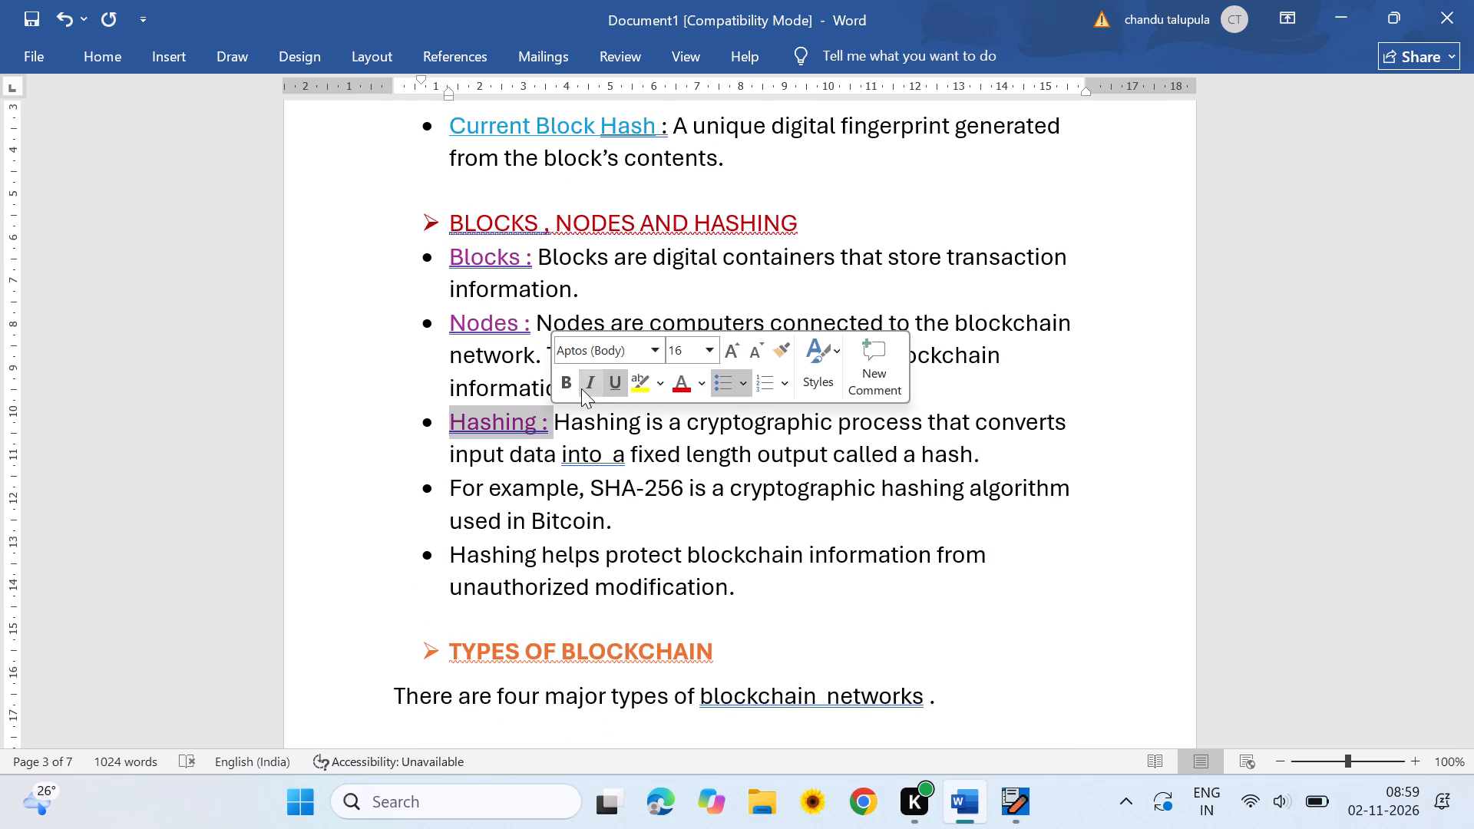
click(581, 388)
click(802, 560)
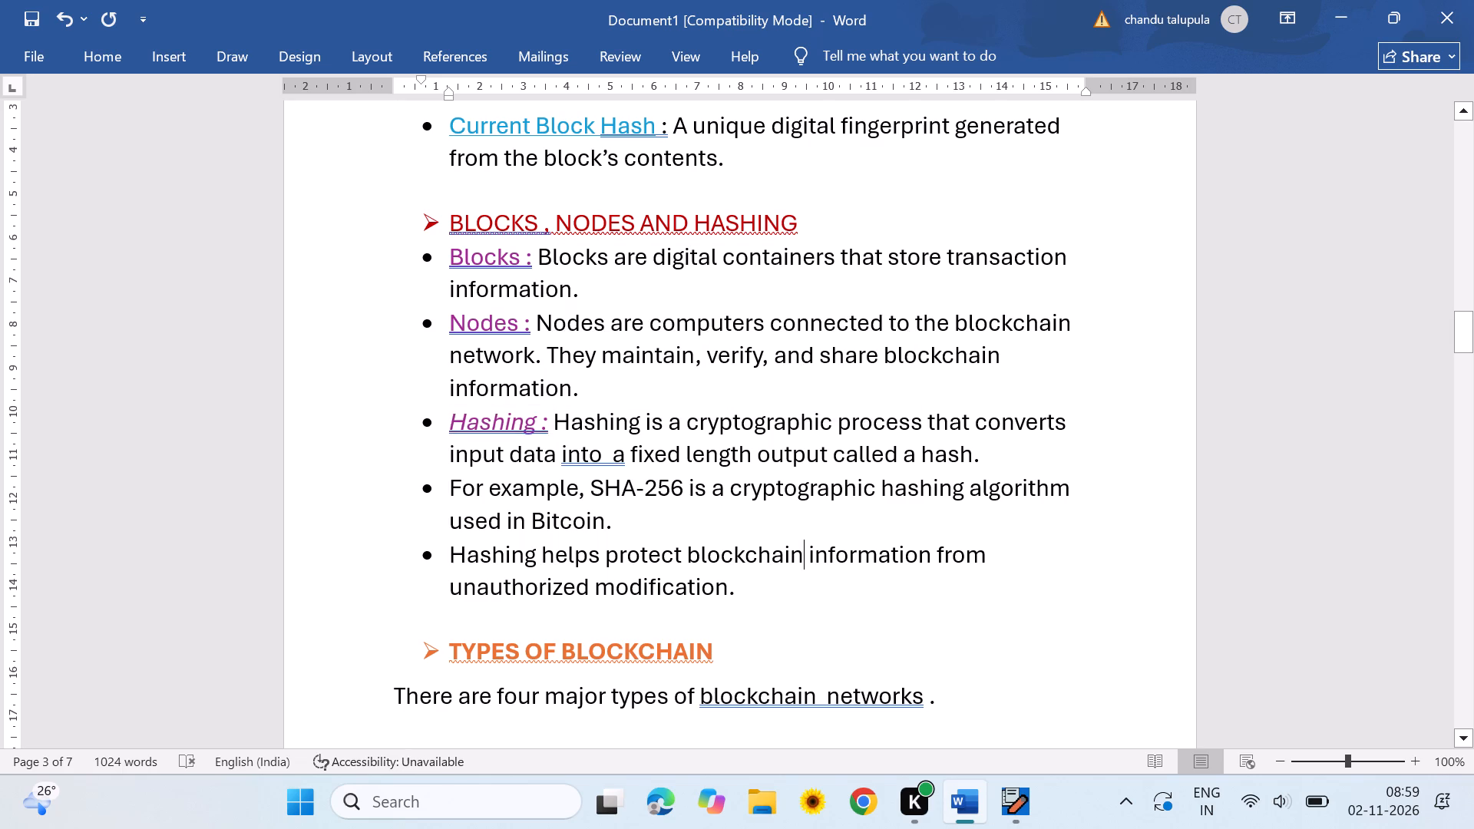
drag(444, 319, 524, 324)
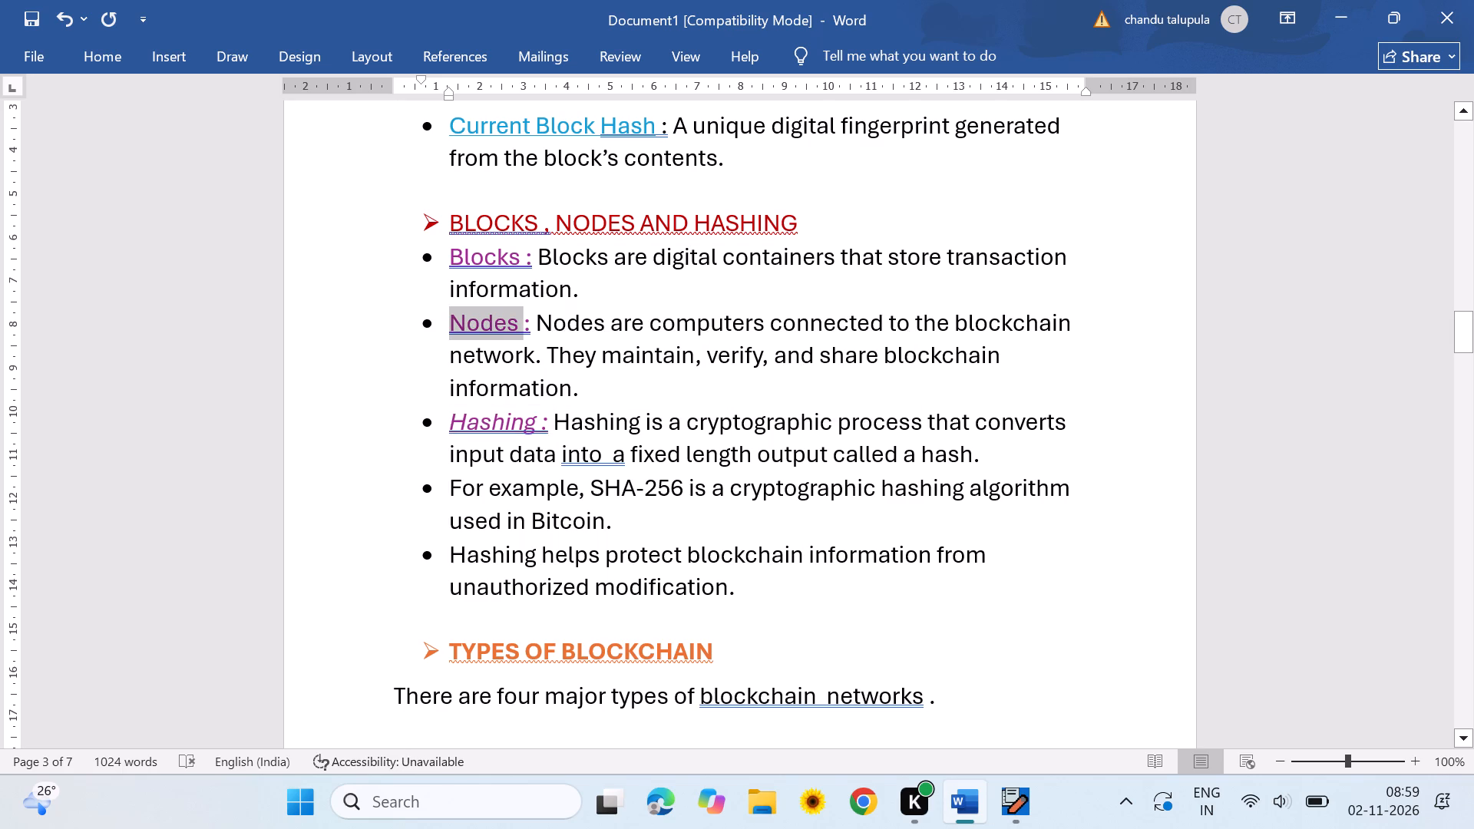
drag(524, 324, 525, 324)
click(561, 294)
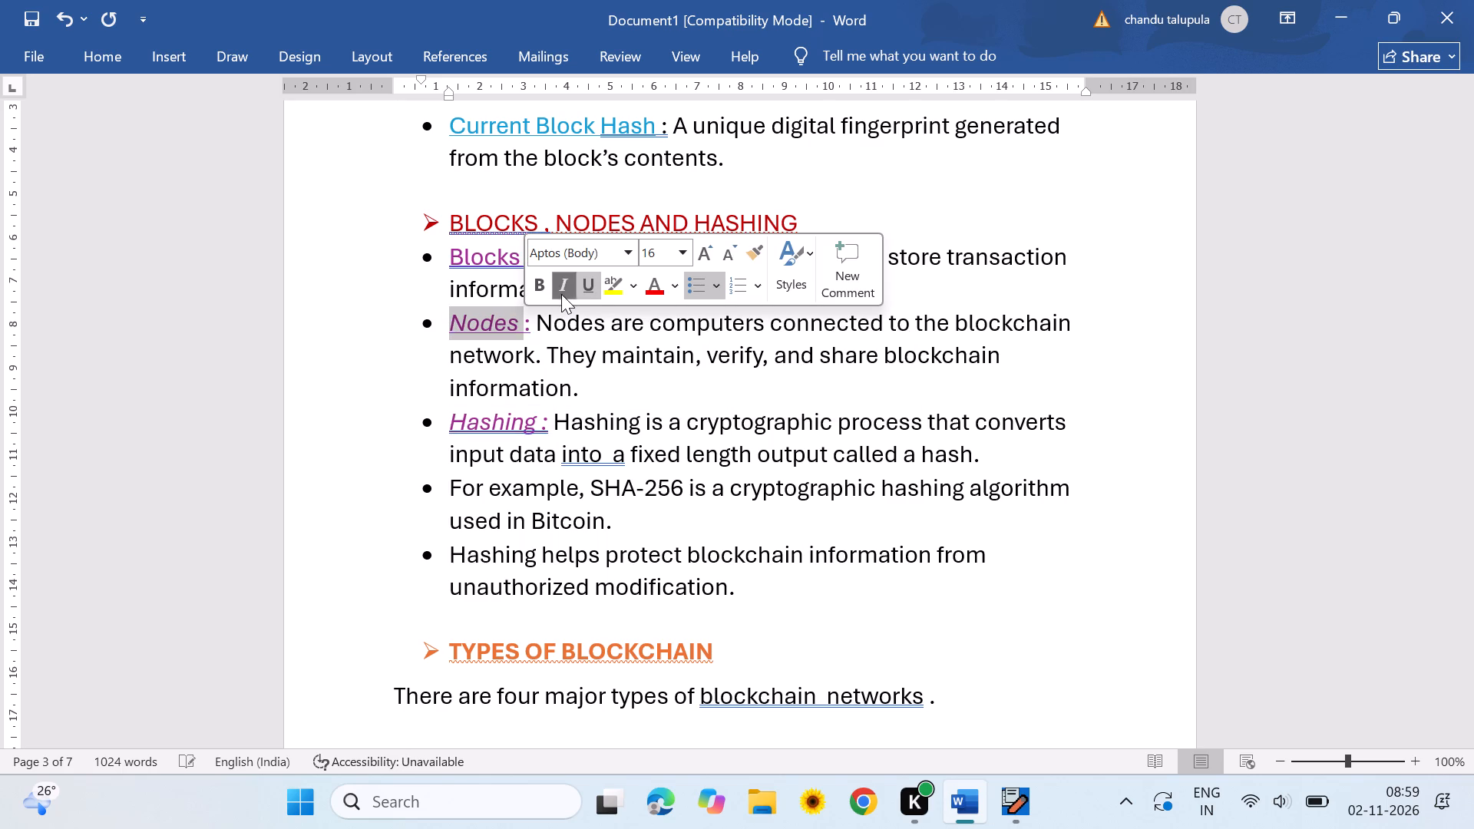
click(674, 415)
drag(443, 256, 523, 267)
click(564, 229)
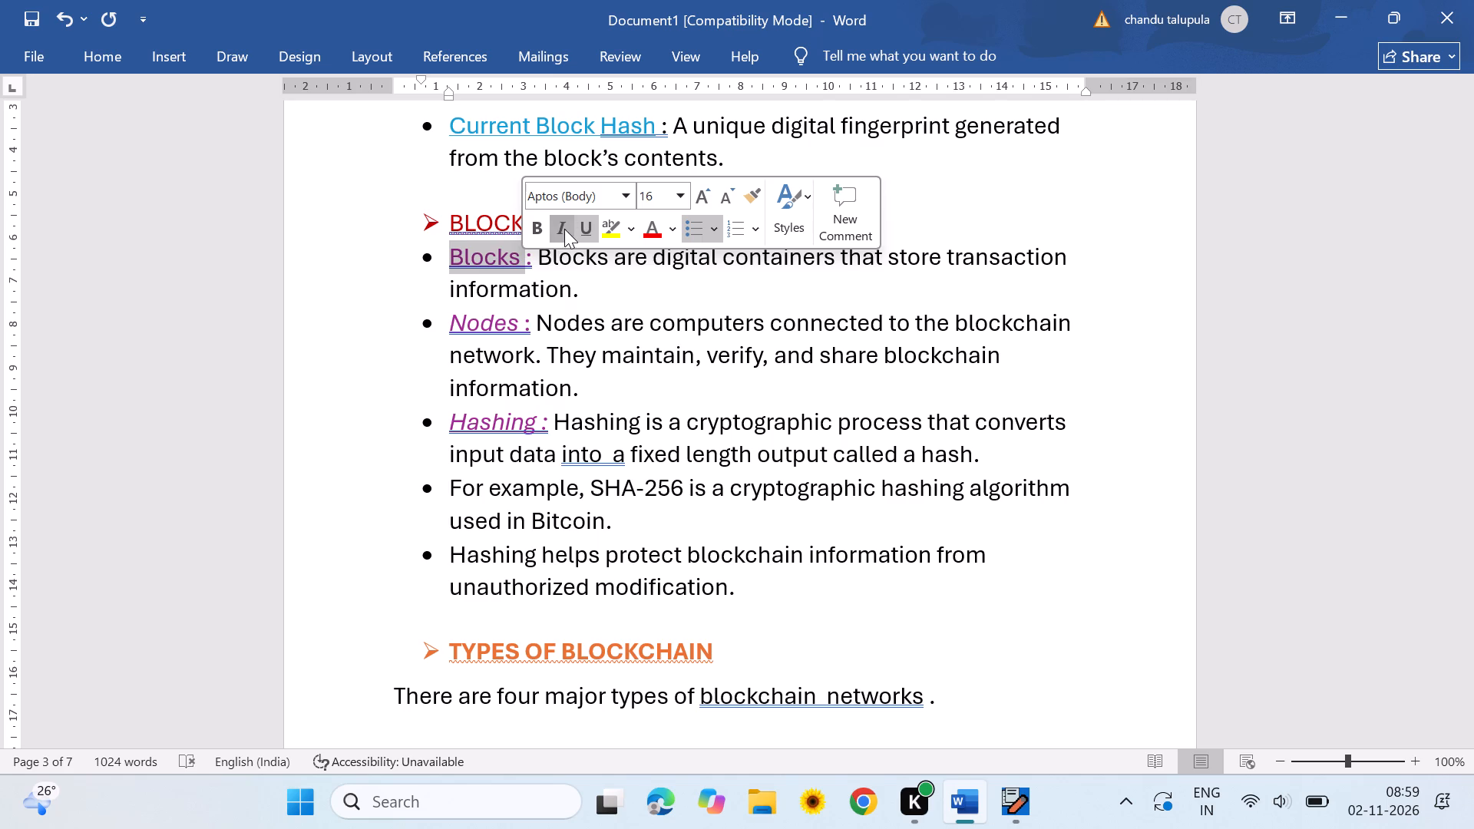
click(763, 338)
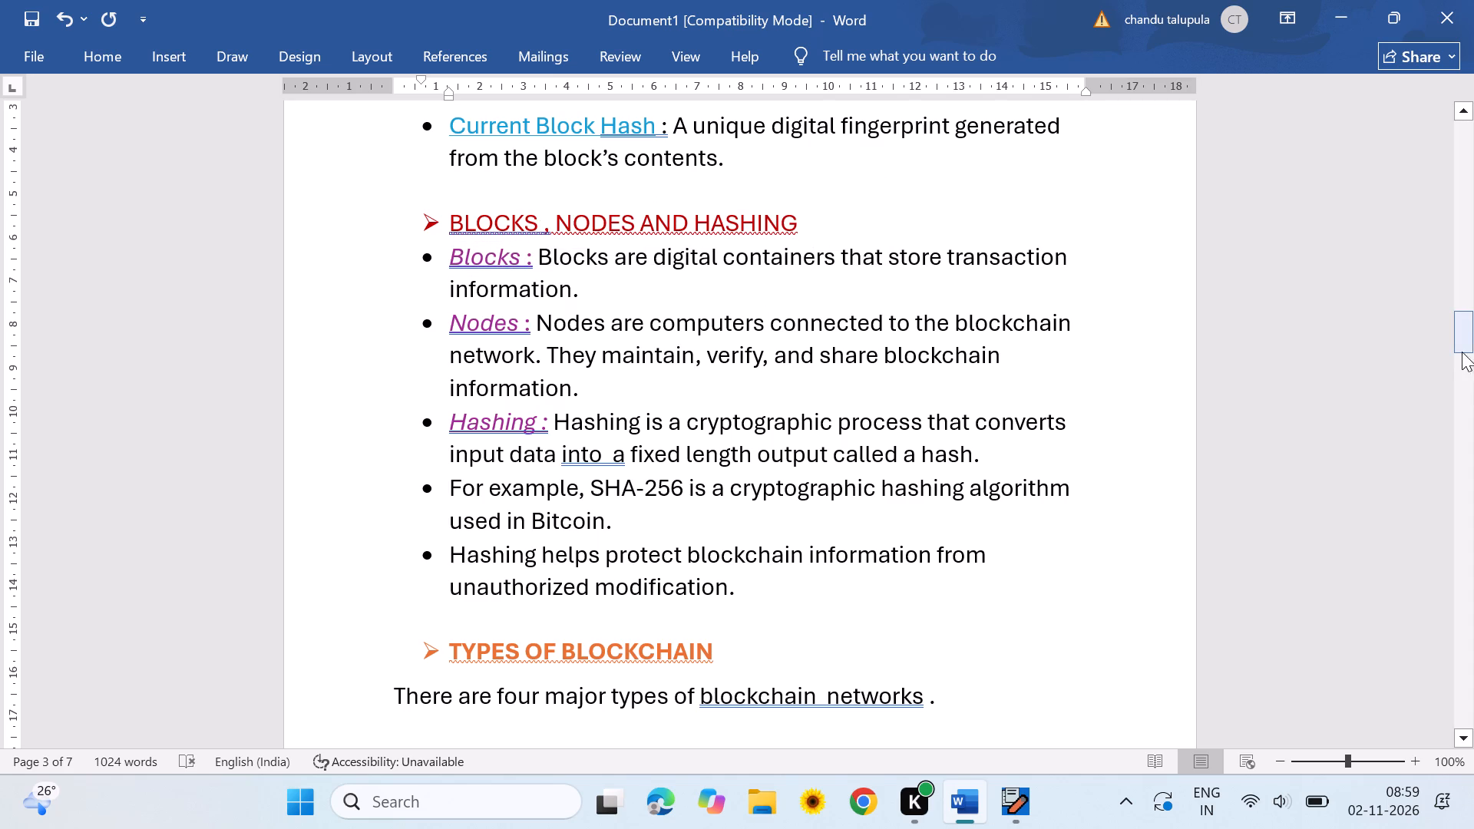
Make the red "BLOCKS , NODES AND HASHING" heading bold.
drag(1472, 331, 1472, 319)
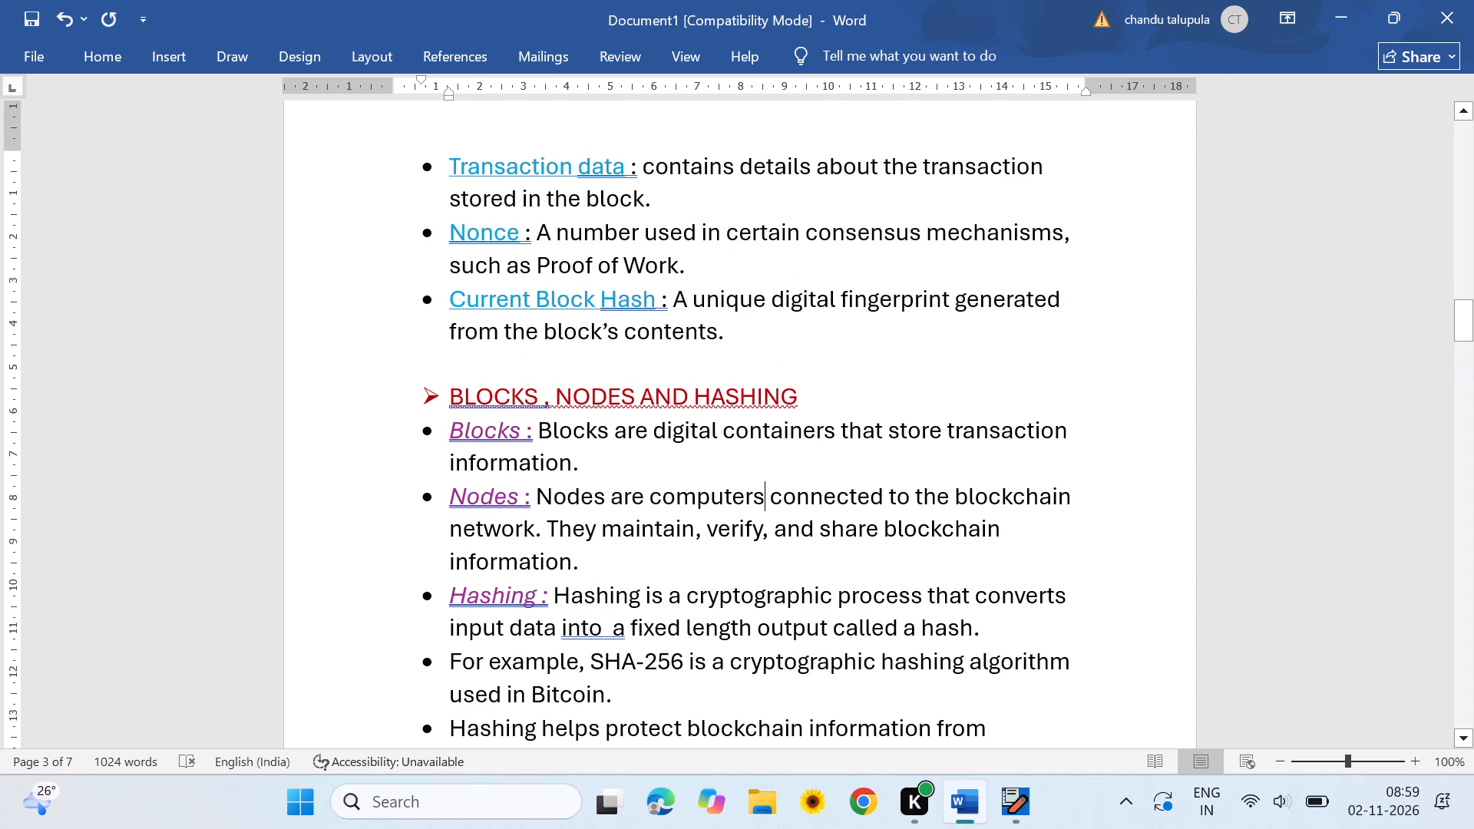
drag(448, 398, 808, 401)
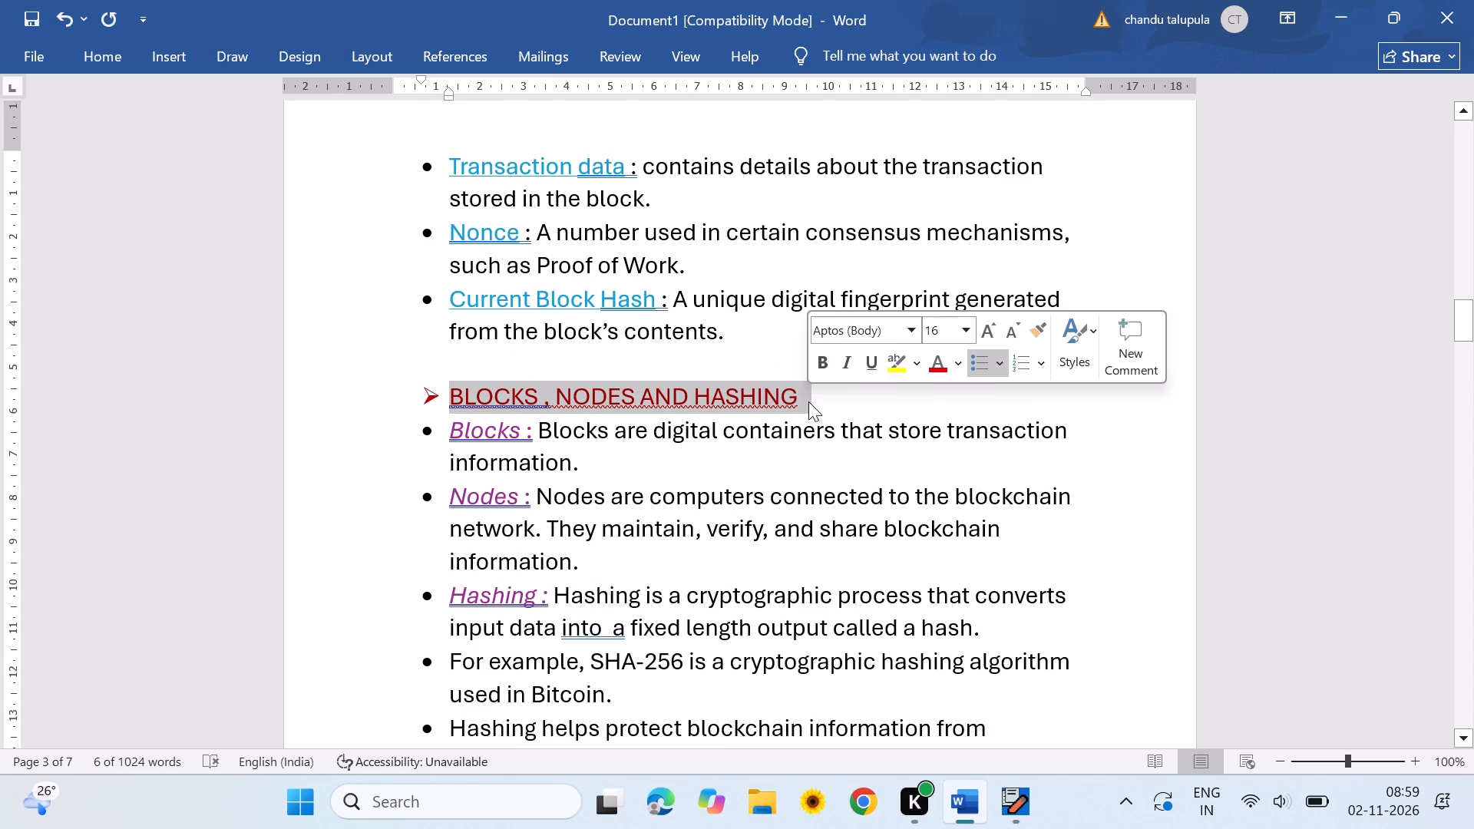
click(821, 361)
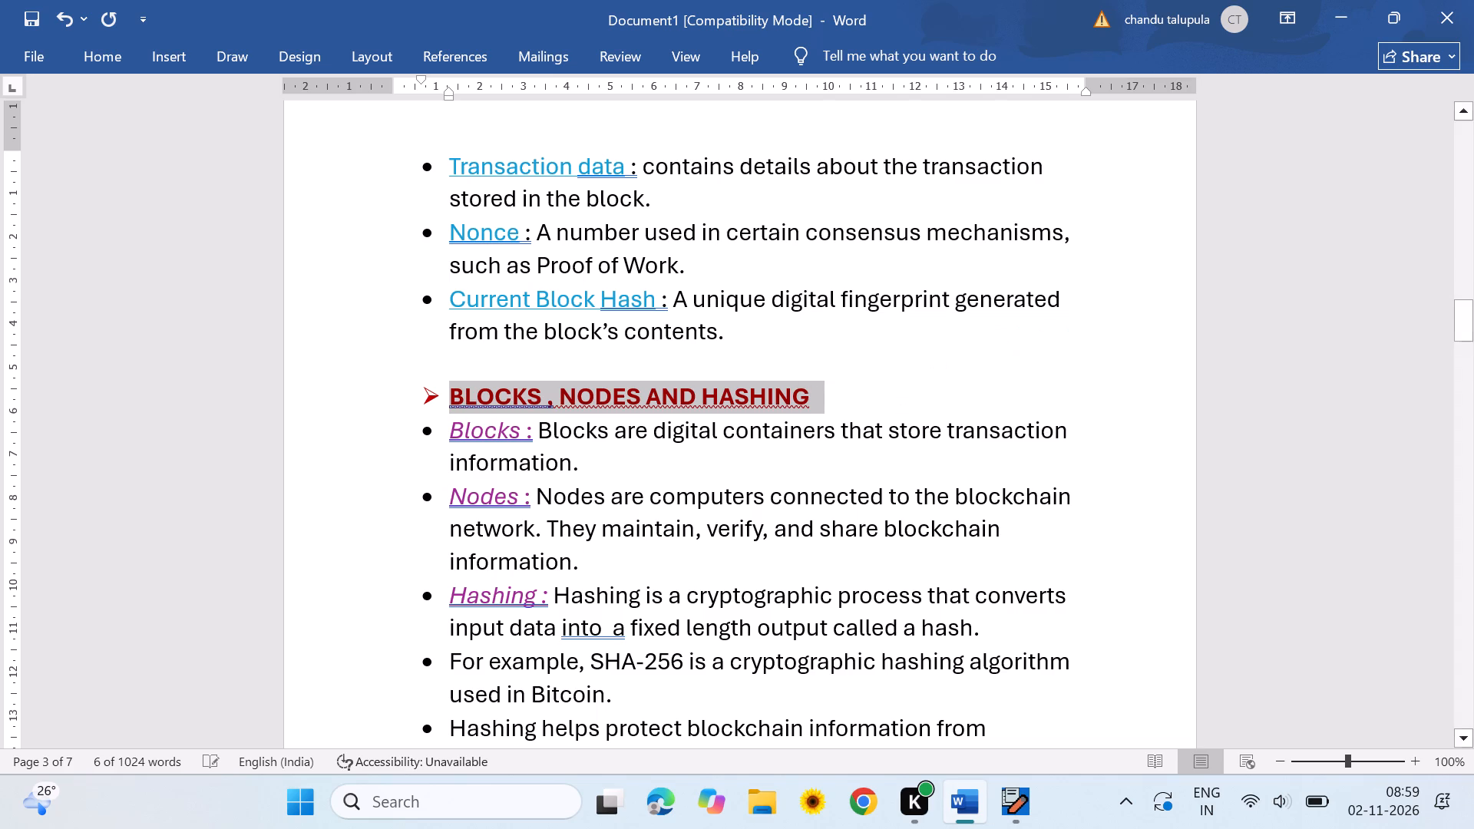
click(968, 422)
Italicize the blue "Current Block Hash", "Nonce" and "Transaction data" labels in the bulleted list above the red heading.
drag(1467, 328, 1466, 312)
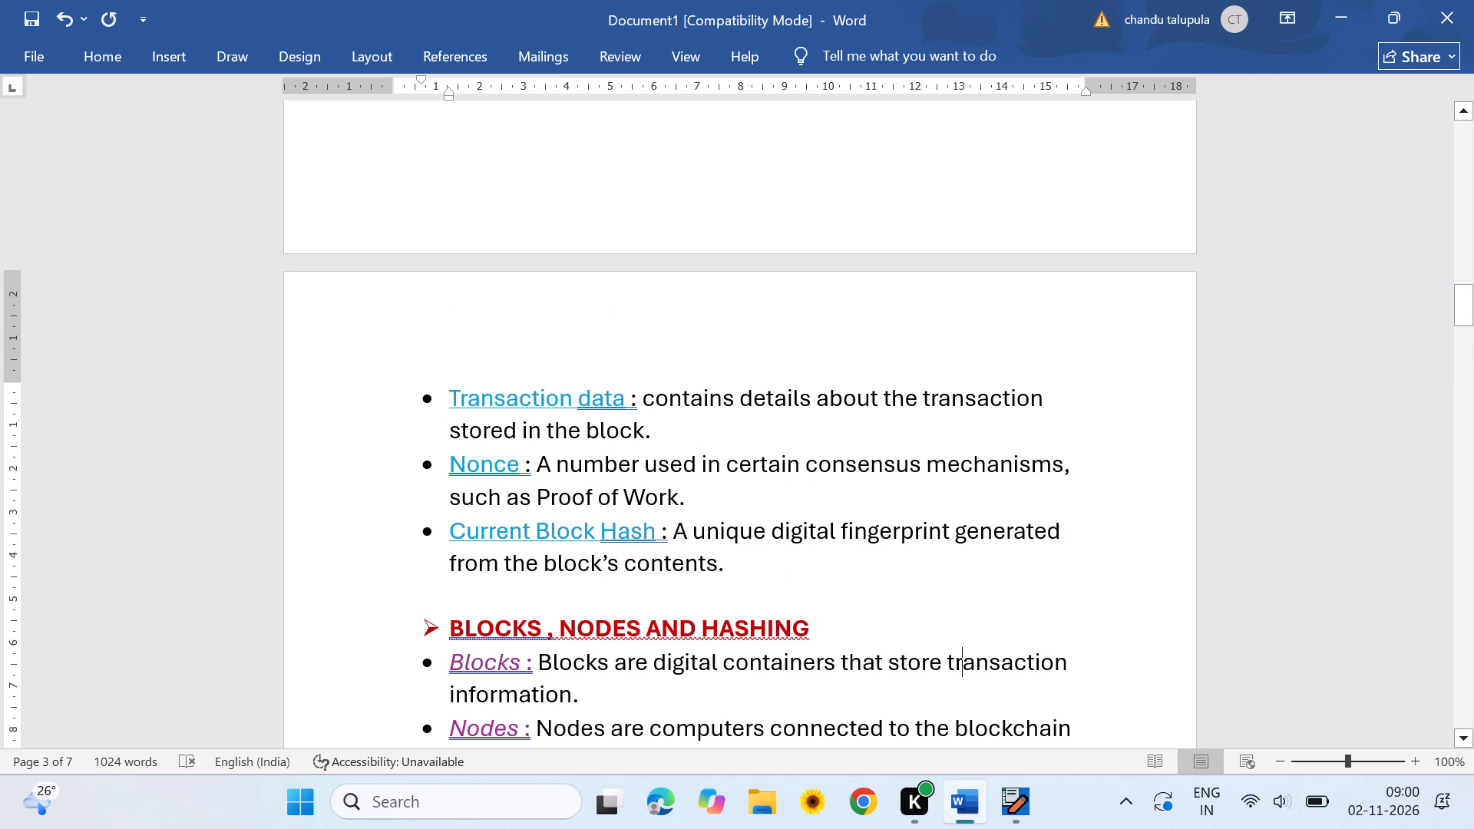
drag(446, 526, 657, 539)
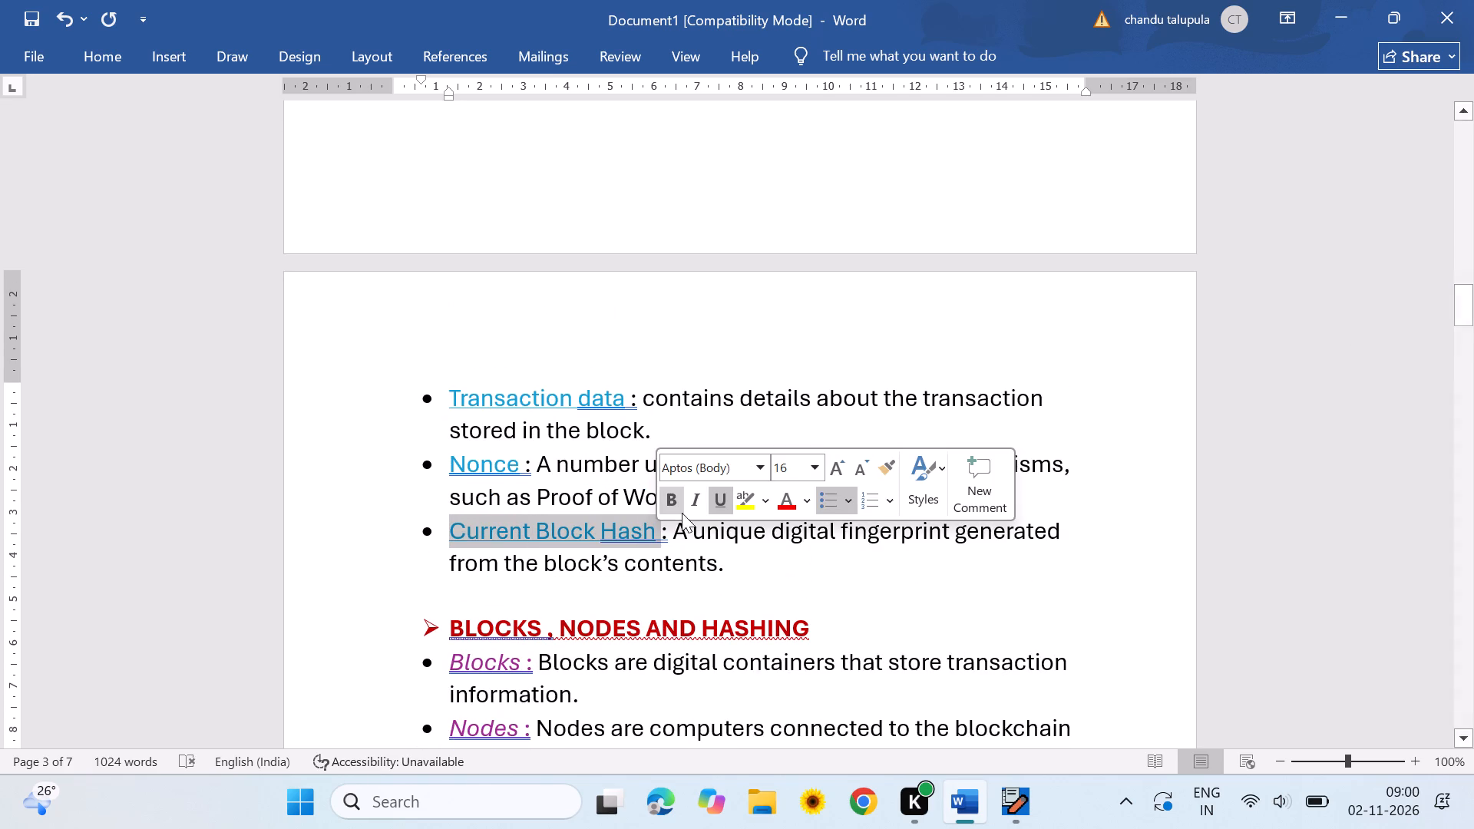
click(696, 497)
click(760, 576)
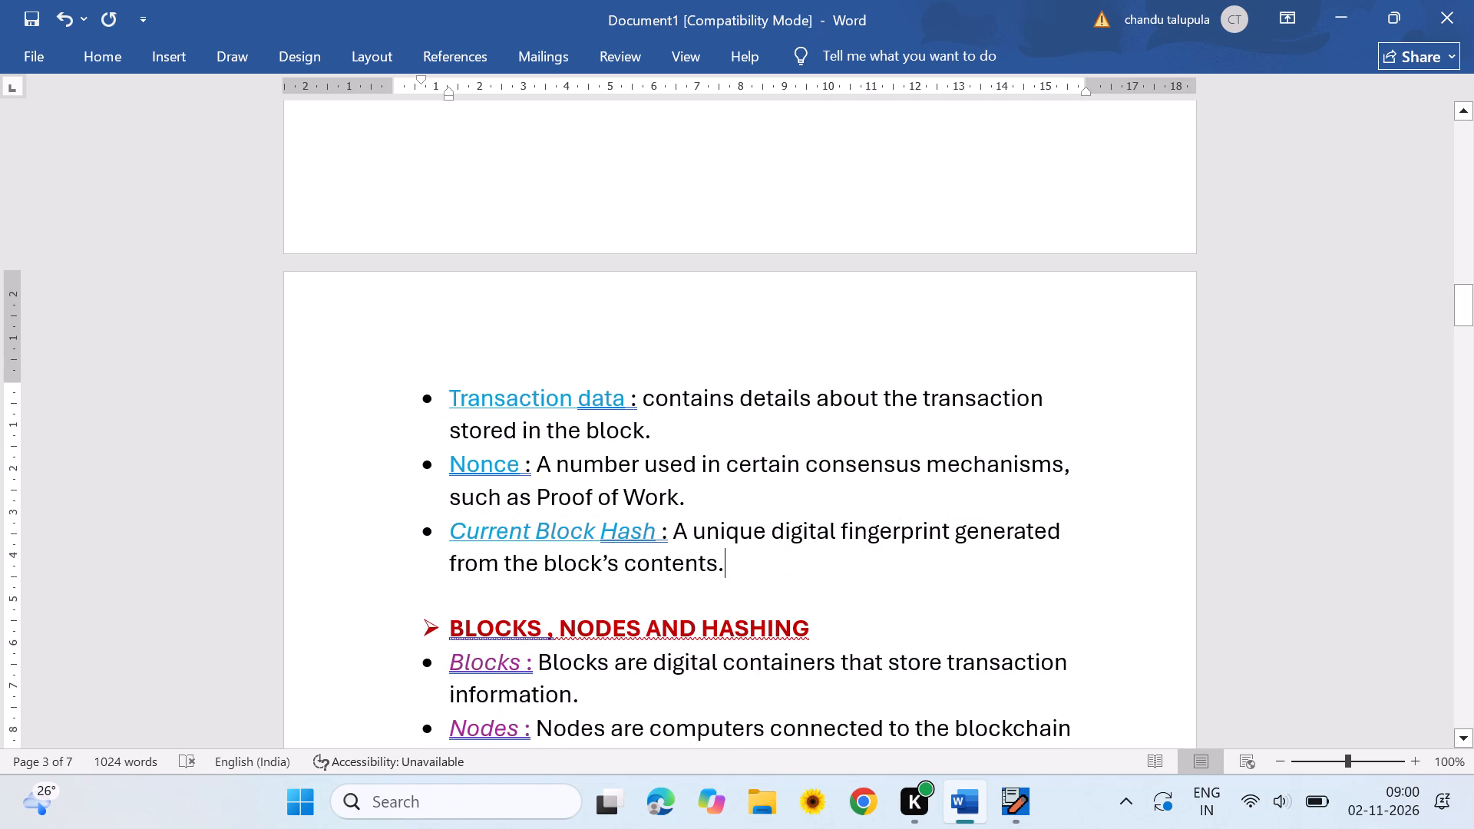
drag(452, 464, 535, 467)
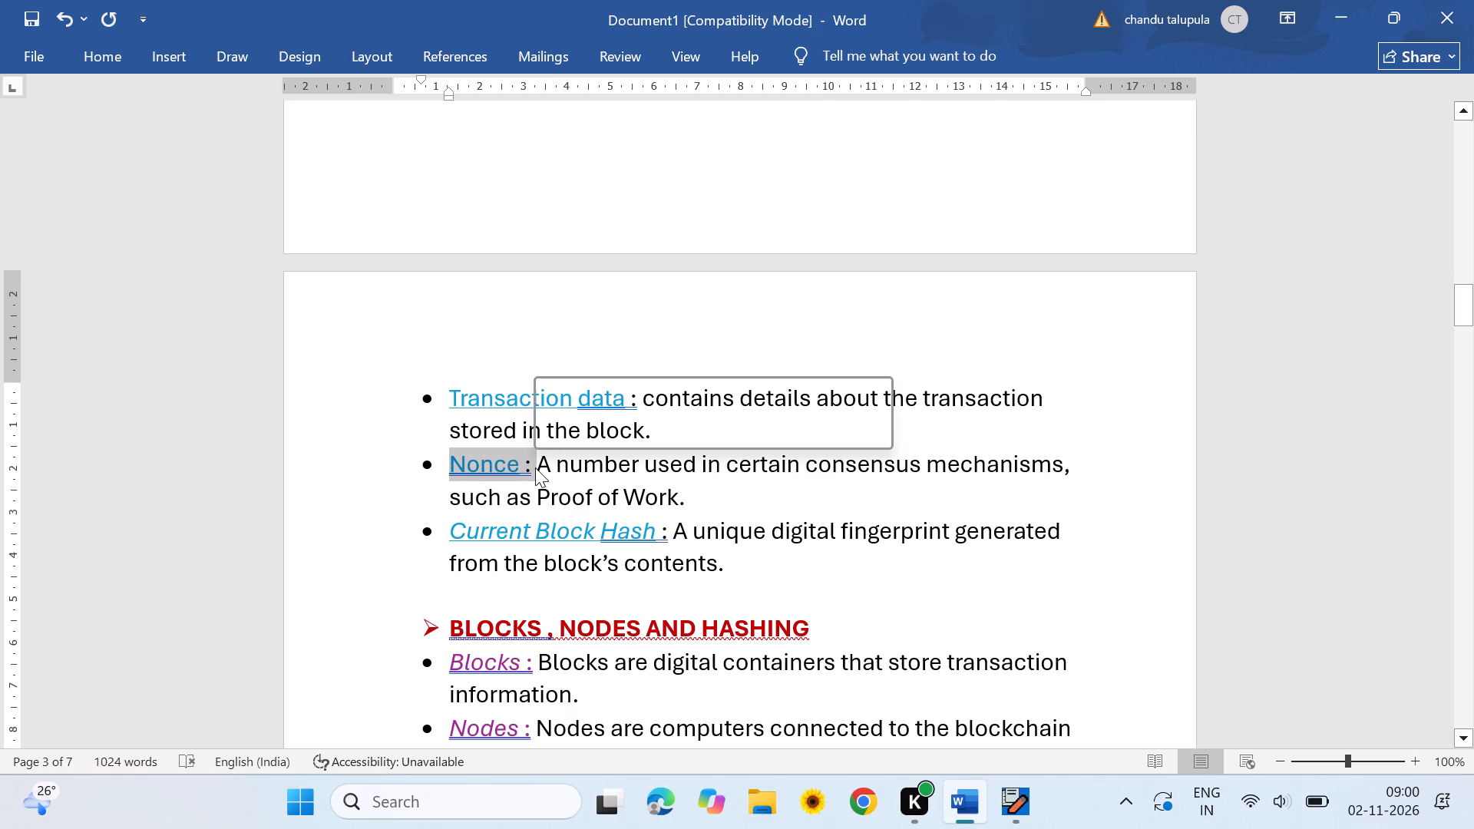
click(571, 428)
click(851, 540)
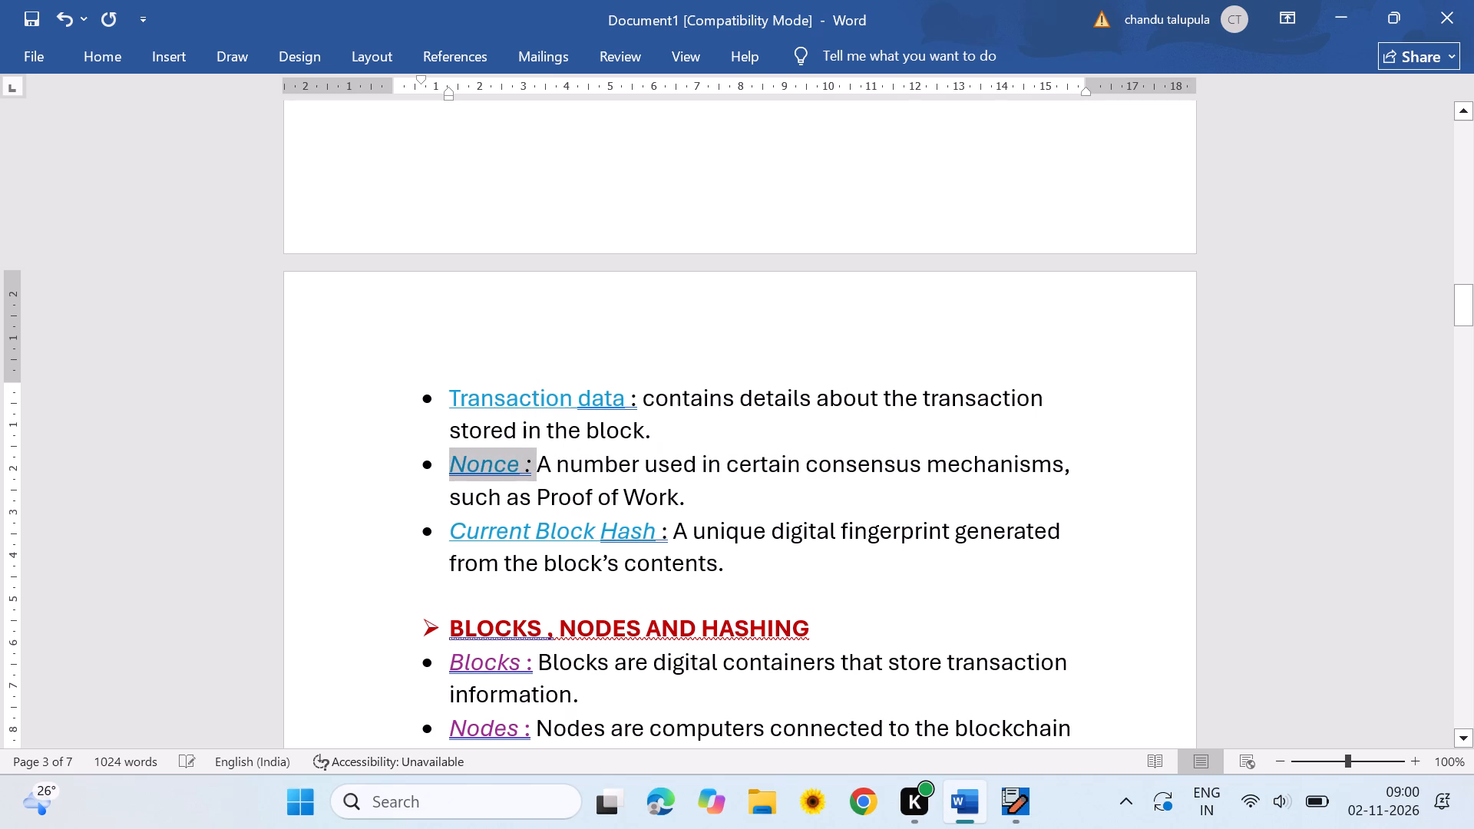
drag(448, 394, 611, 414)
click(644, 380)
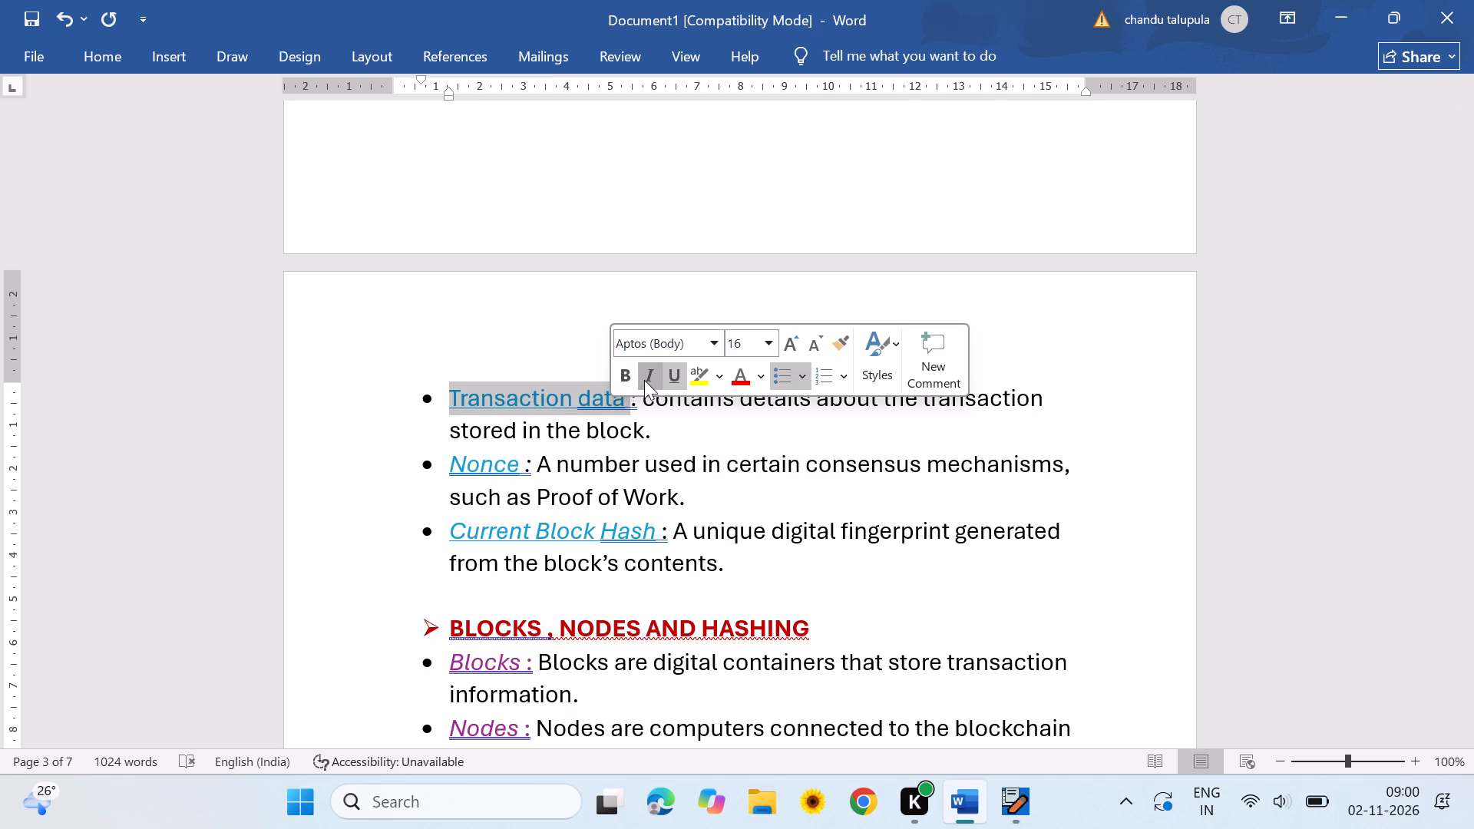
click(1023, 521)
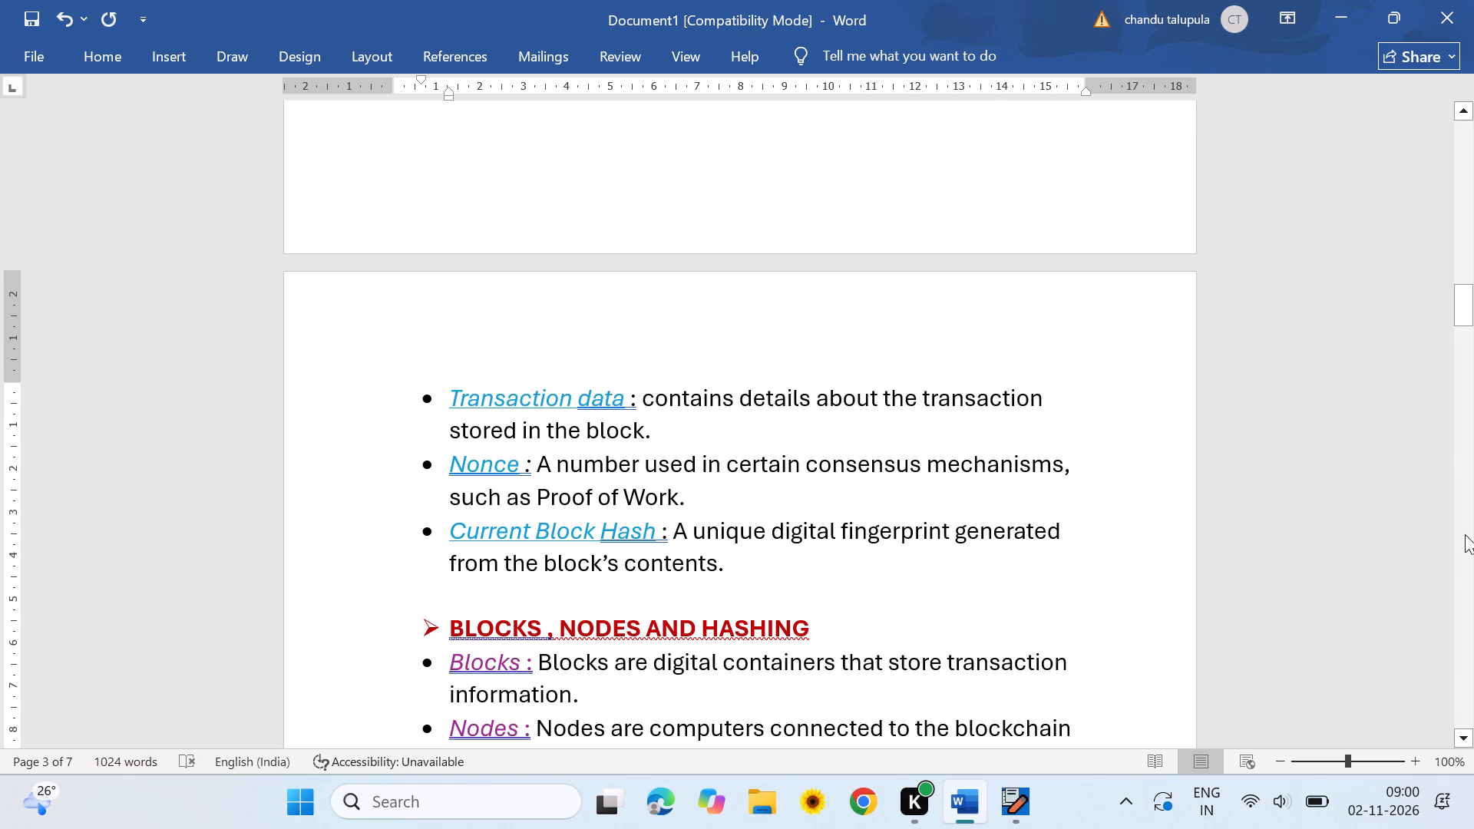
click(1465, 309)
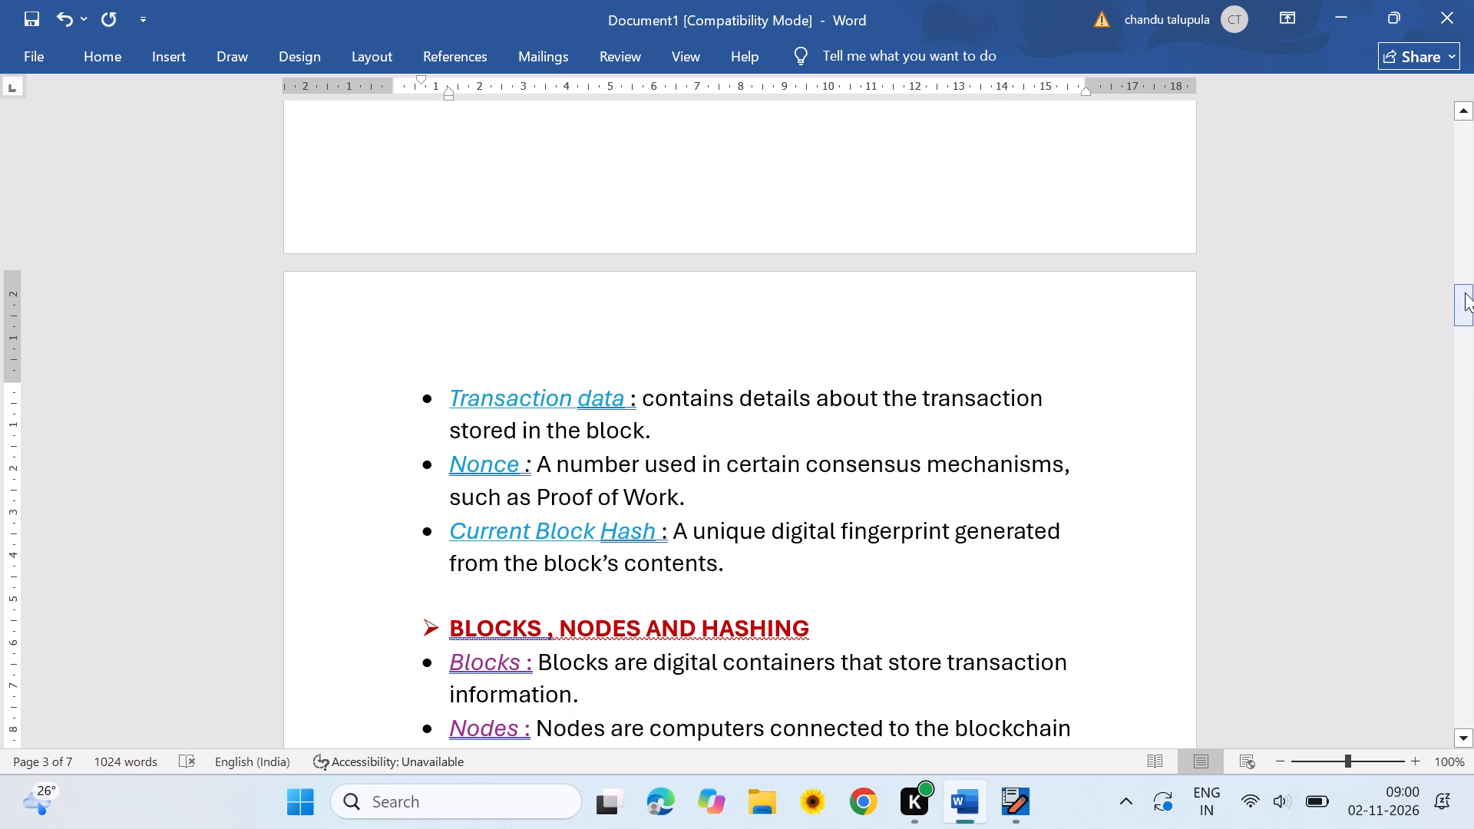
Italicize the blue "Timestamp", "Previous Block Hash" and "Block Header" labels under the "STRUCTURE OF A BLOCKCHAIN" heading.
click(1465, 292)
drag(1465, 292, 1466, 269)
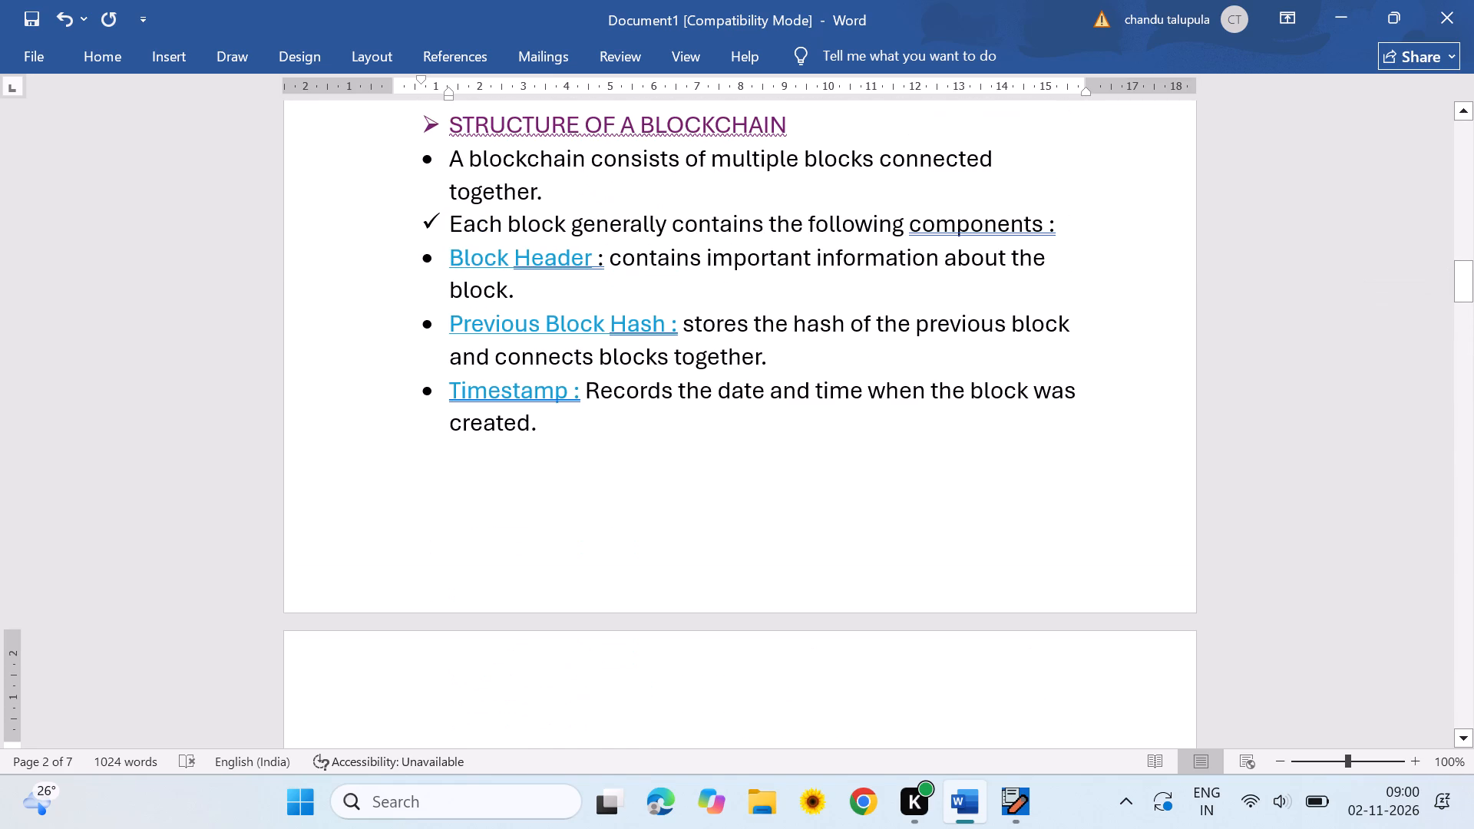
drag(449, 381, 572, 400)
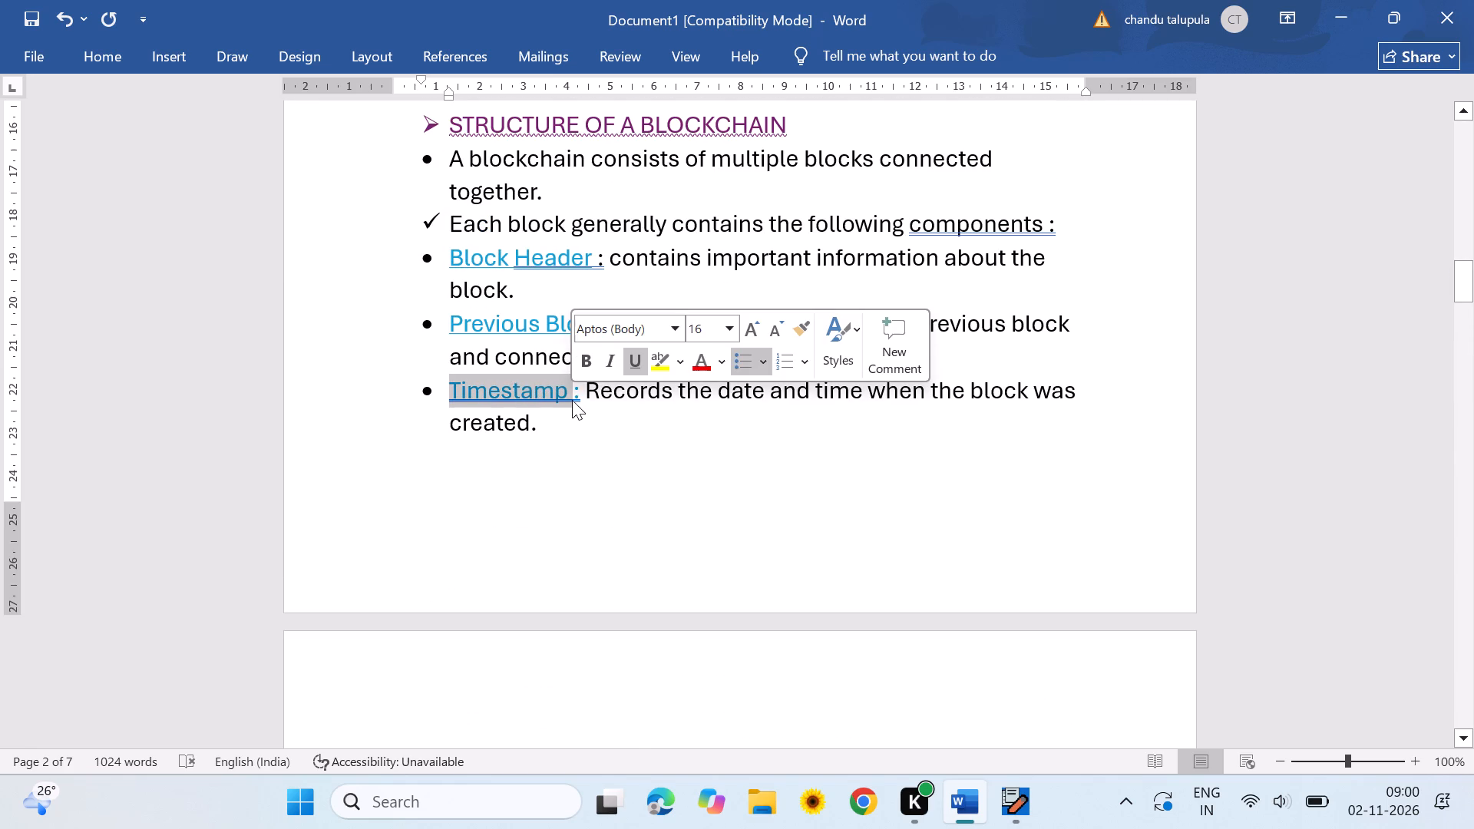
click(605, 359)
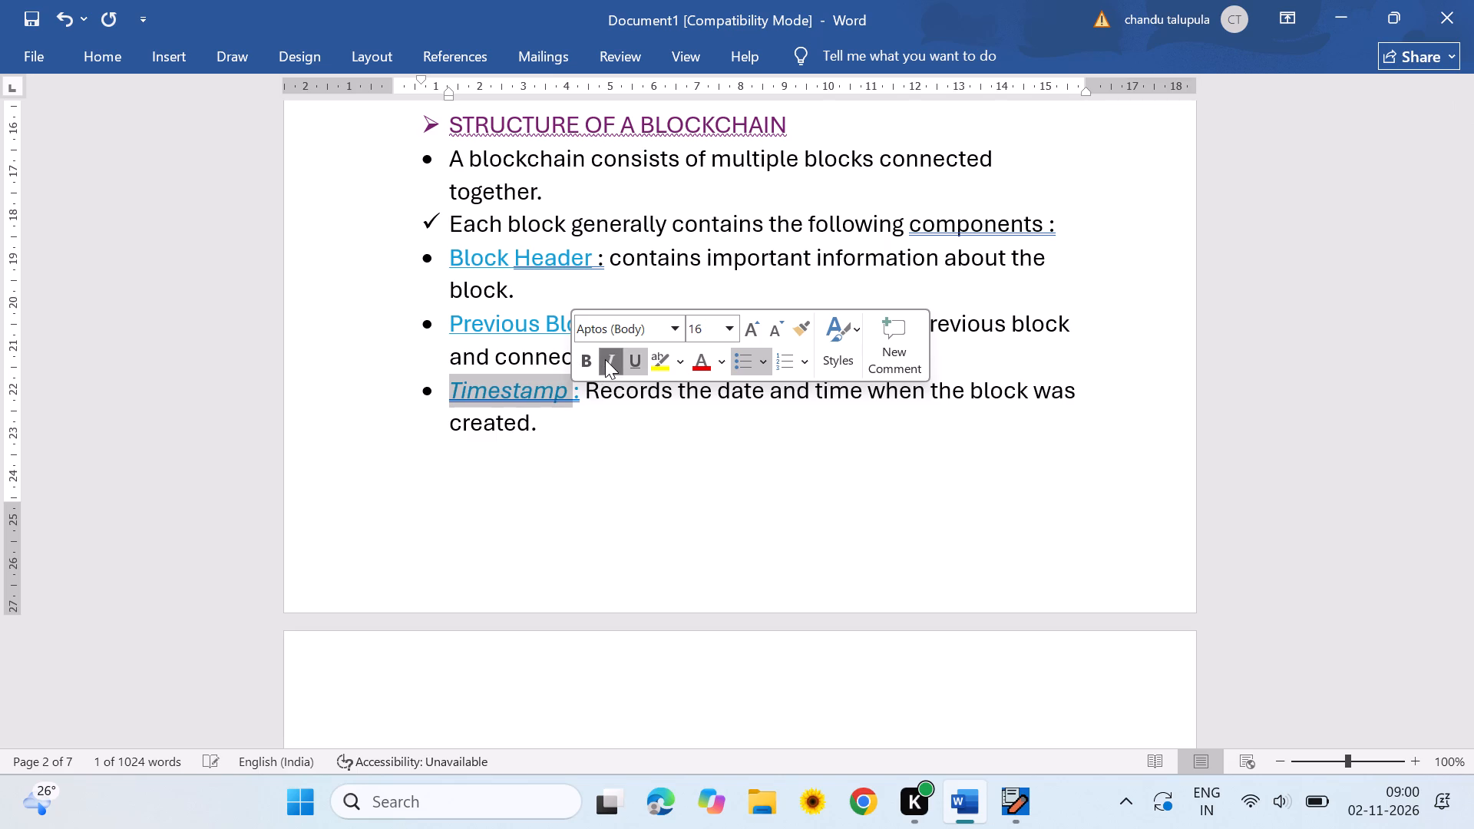
click(639, 471)
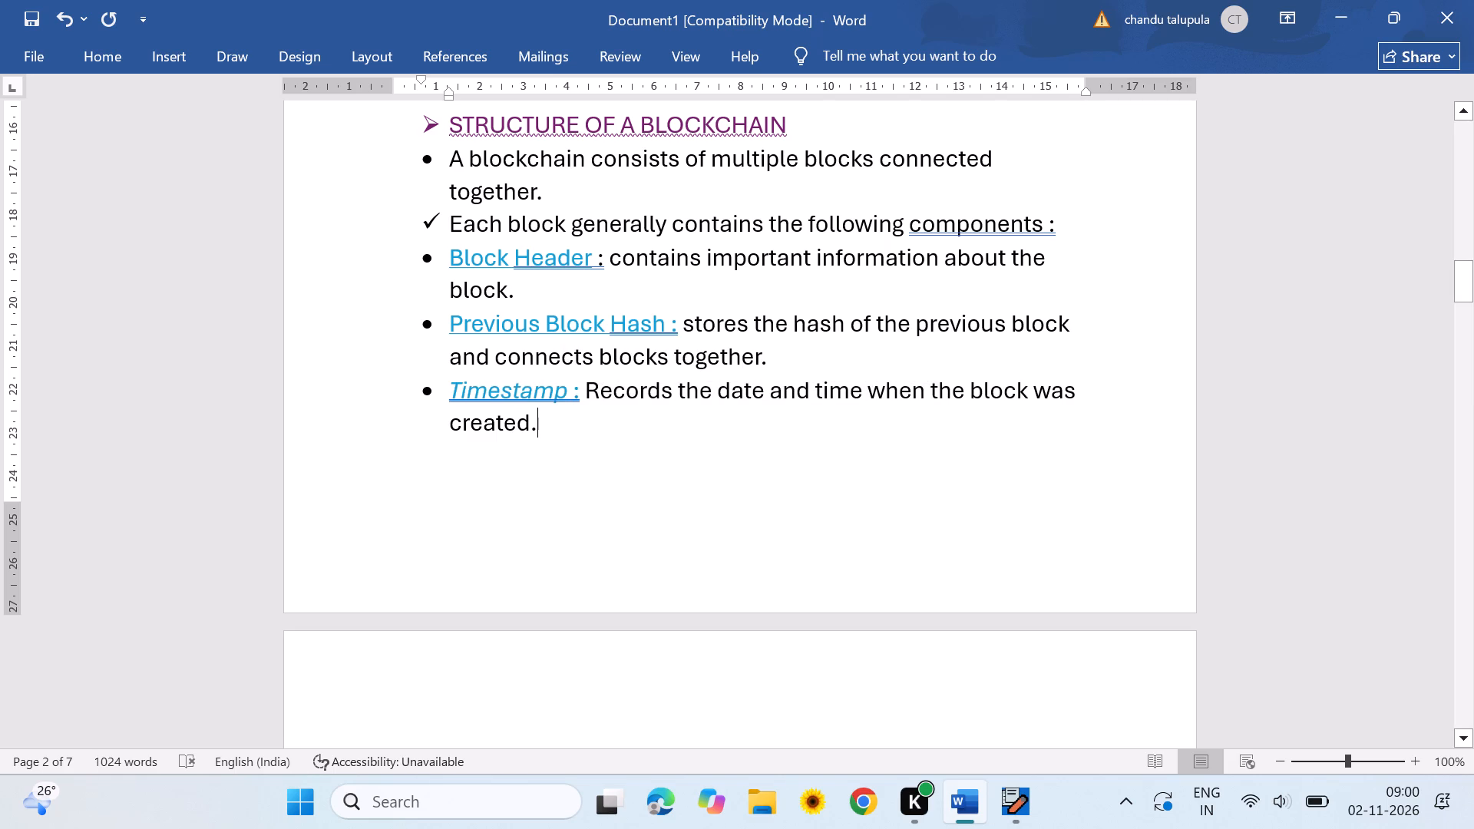
drag(444, 323, 670, 322)
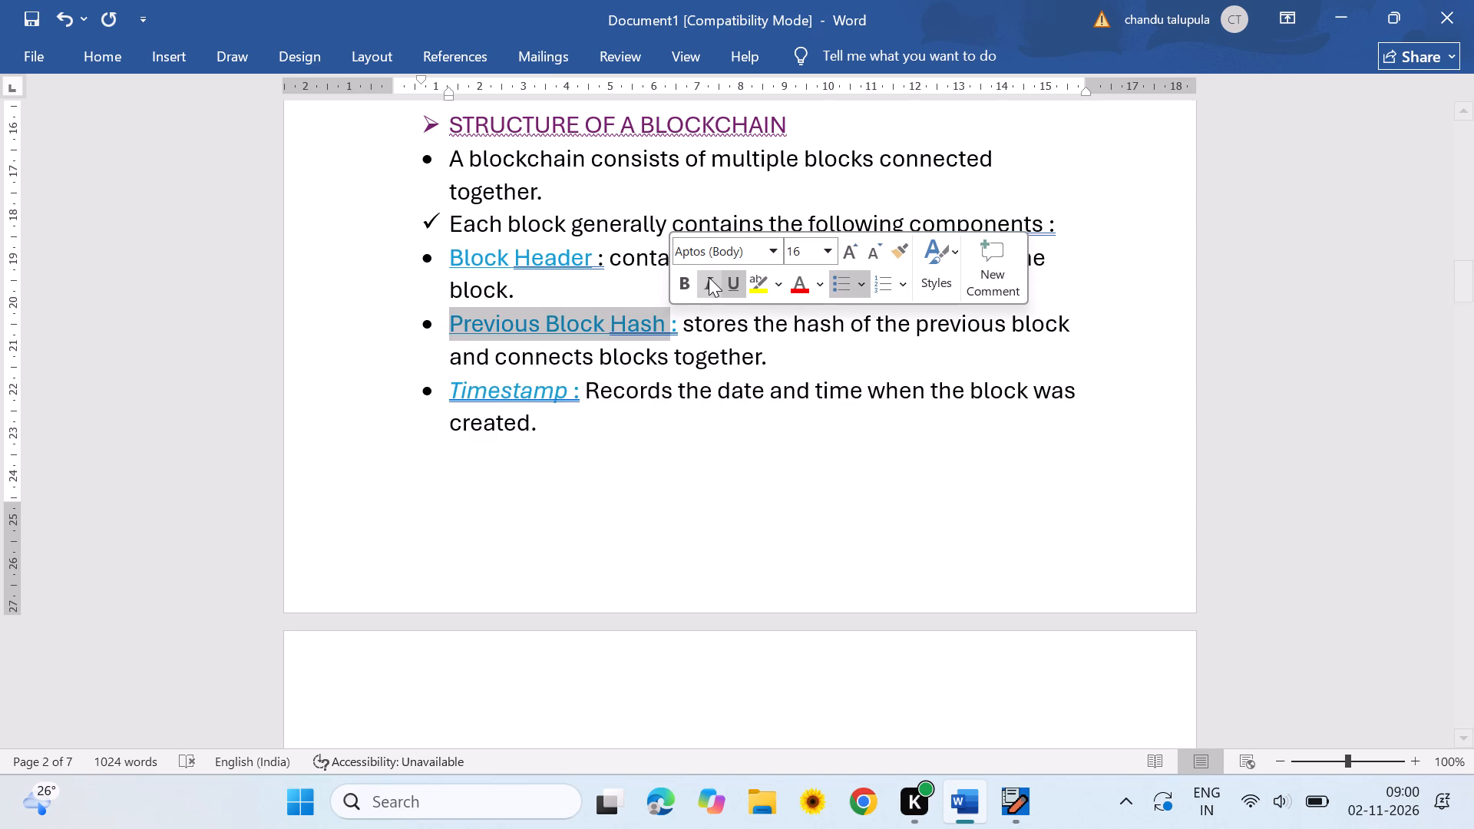
click(709, 277)
click(902, 428)
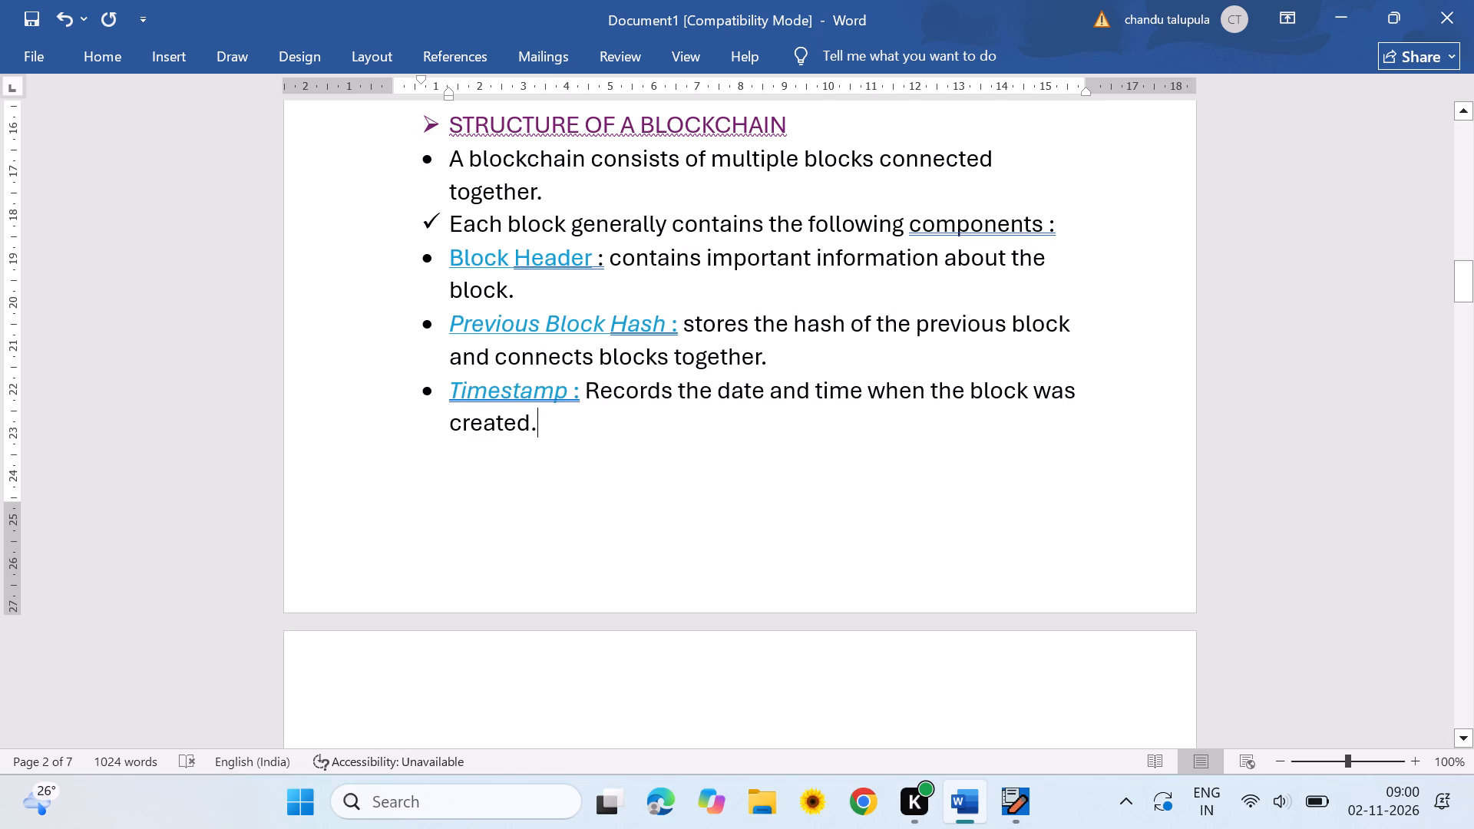
drag(443, 246, 504, 252)
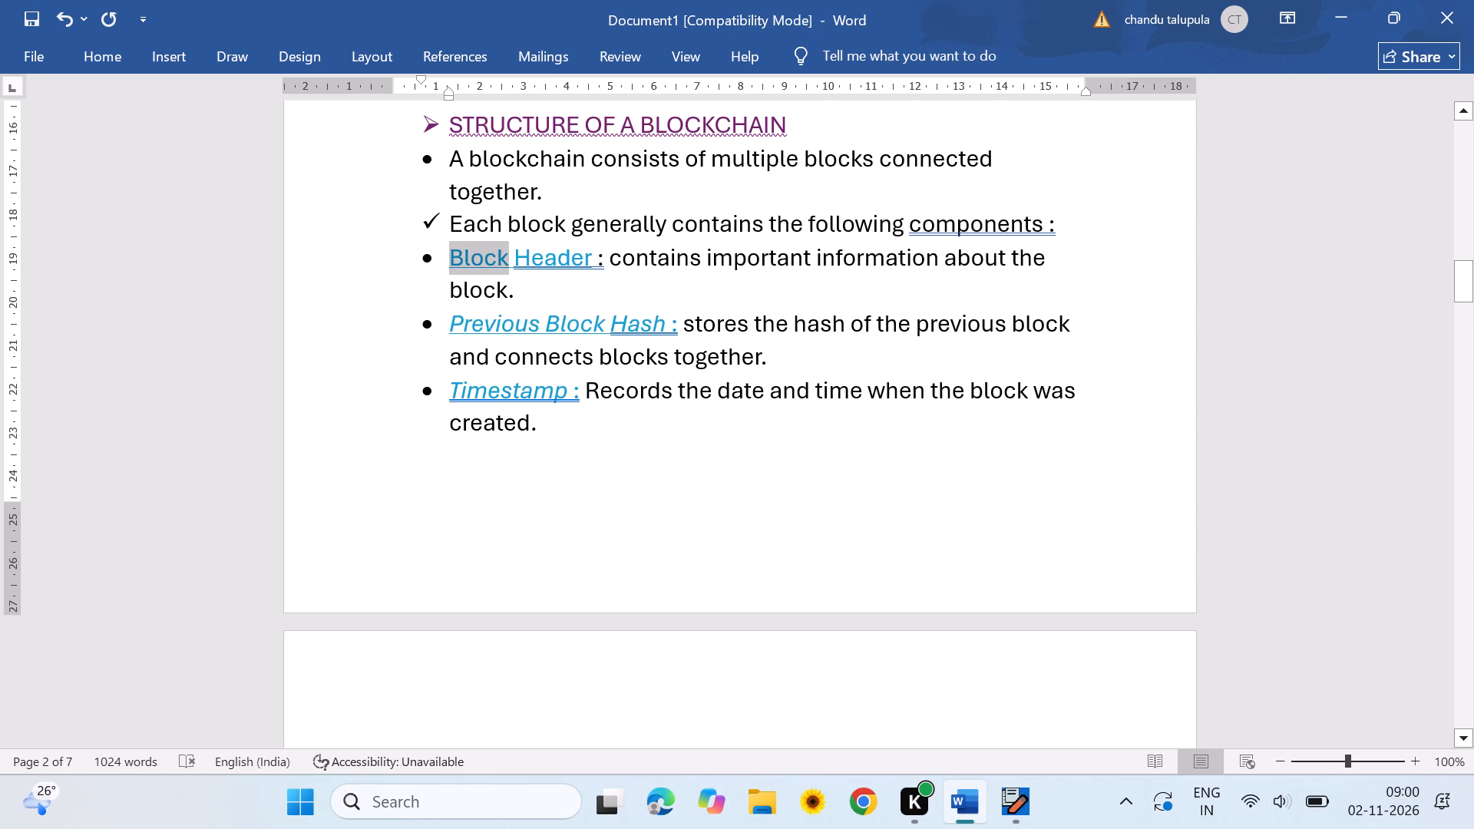
drag(504, 252, 580, 255)
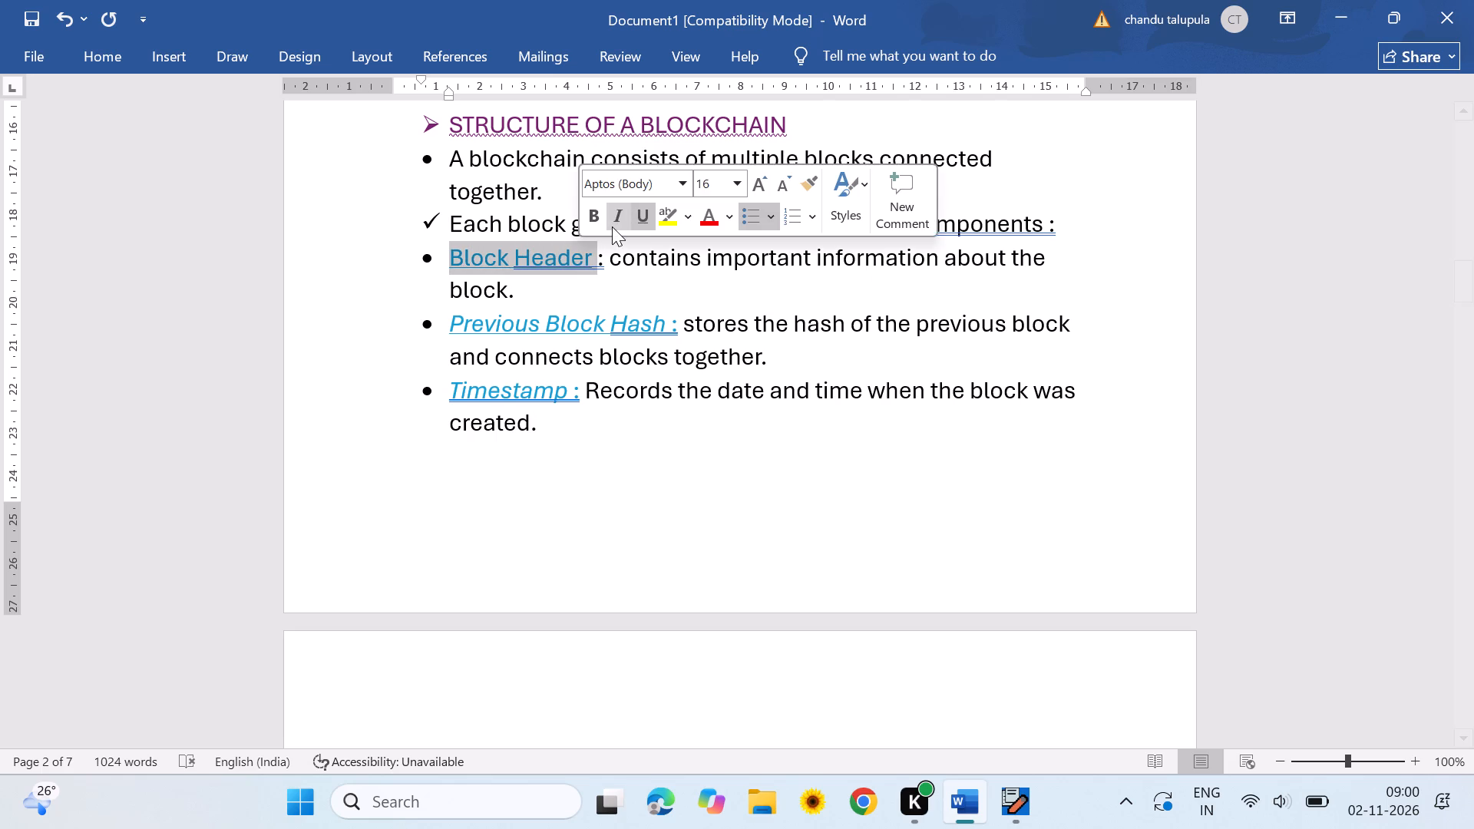
click(612, 225)
click(825, 332)
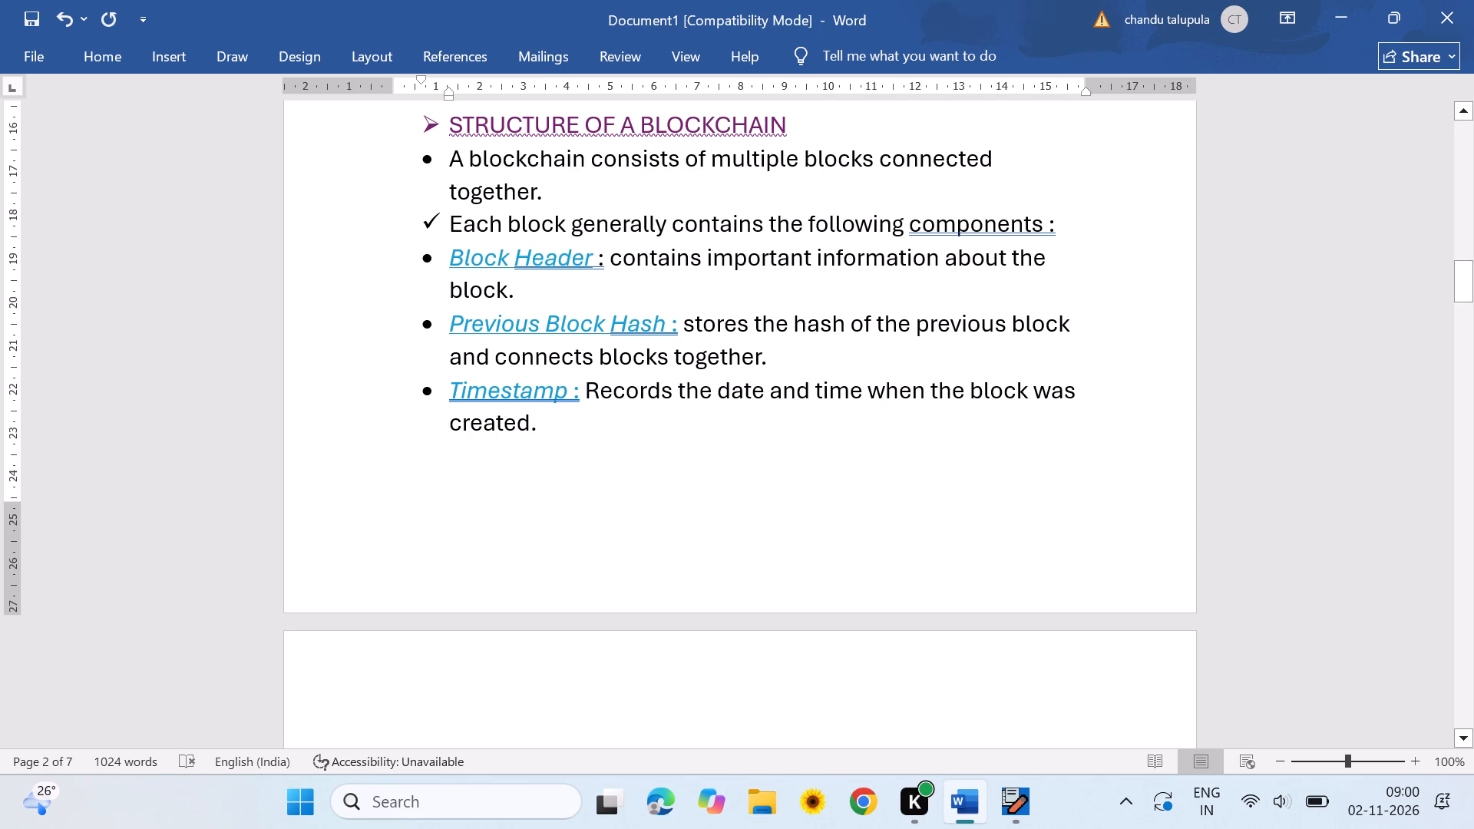
Insert an empty line without a bullet above and below the check-marked line "Each block generally contains the following components :".
click(573, 194)
key(Return)
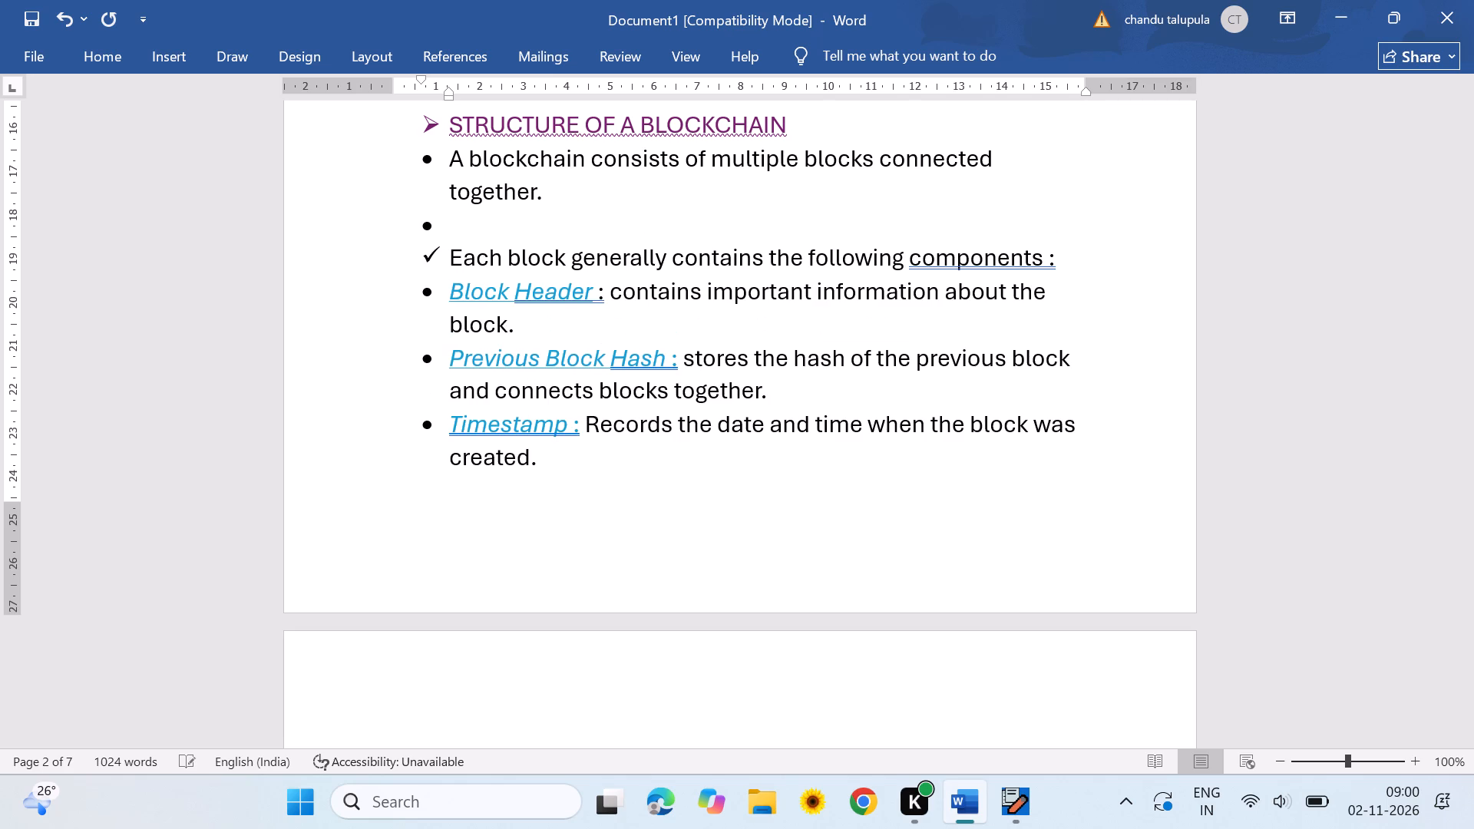
key(BackSpace)
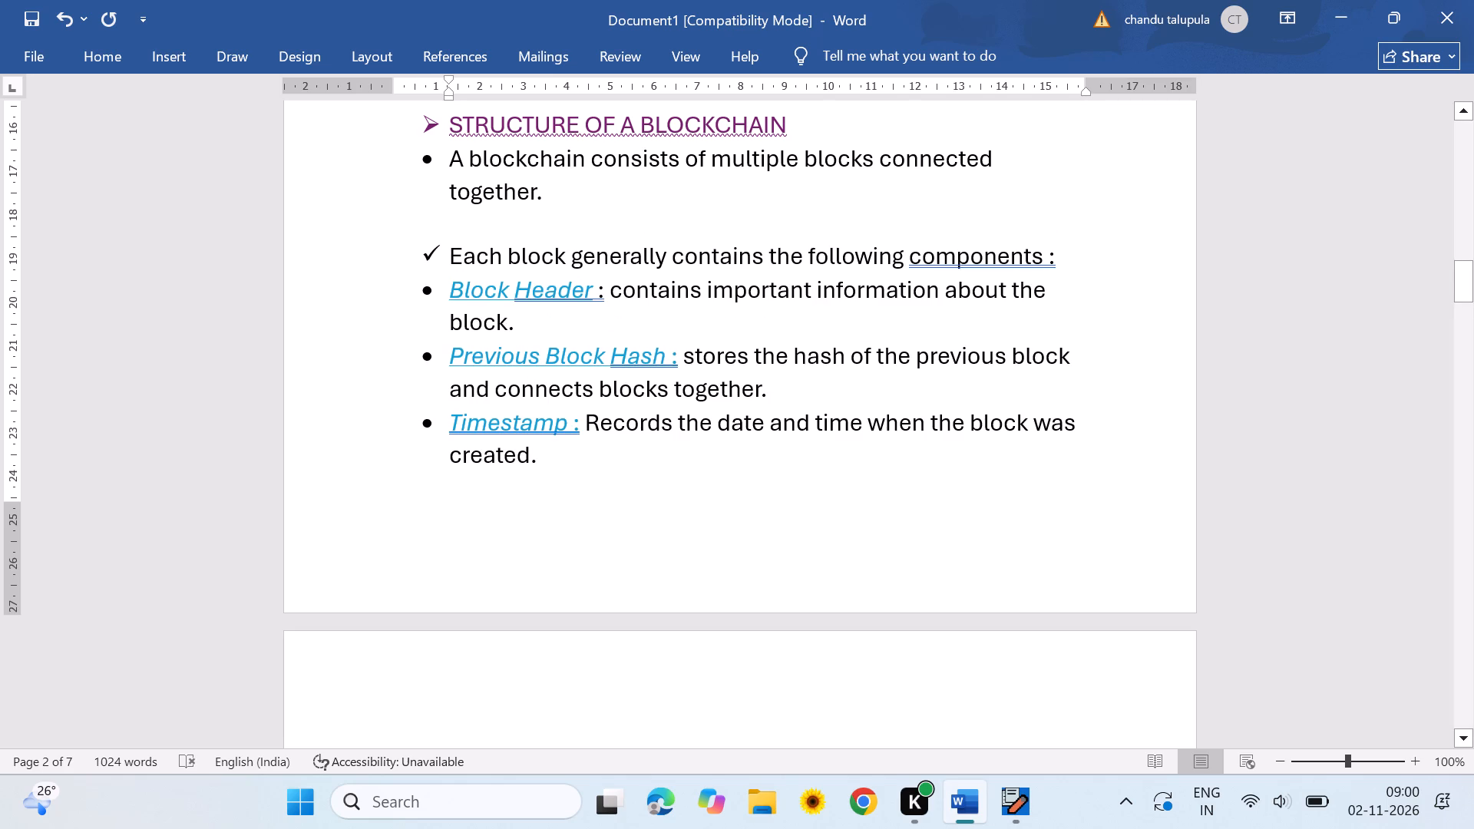
click(1066, 269)
key(Return)
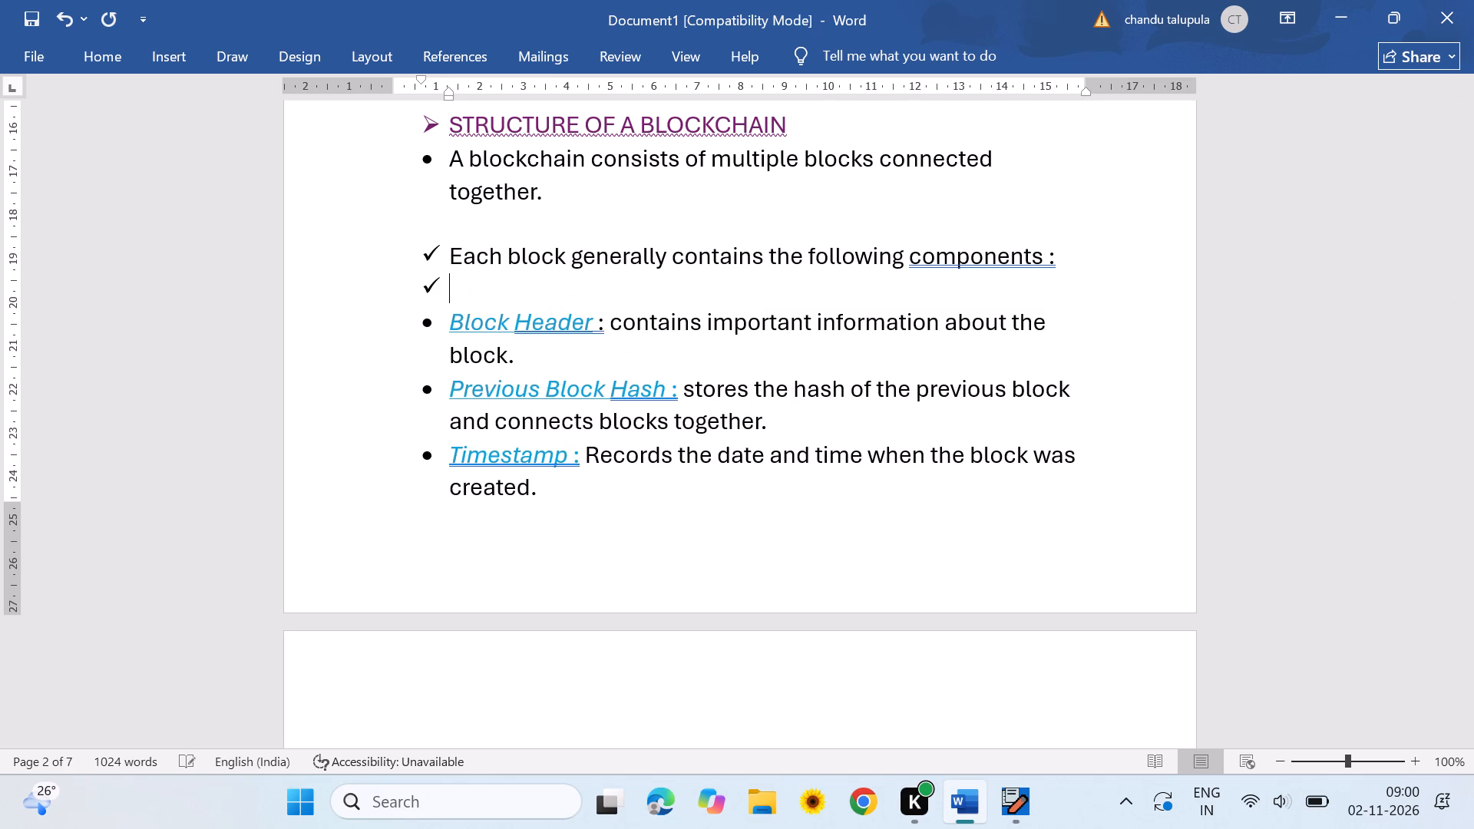
key(BackSpace)
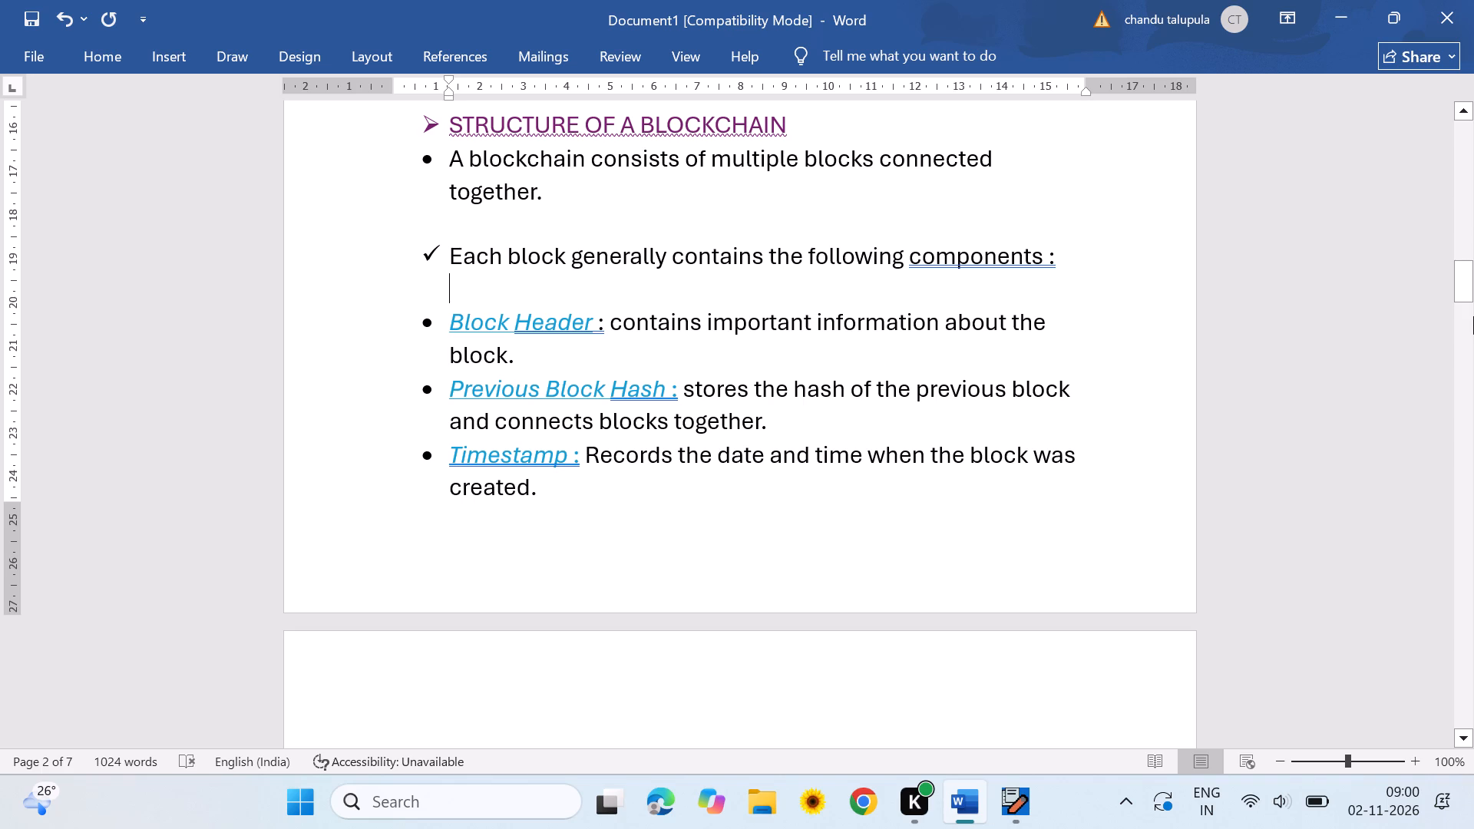
Italicize the yellow-highlighted "Example :" label above the "STRUCTURE OF A BLOCKCHAIN" heading.
drag(1464, 279, 1464, 269)
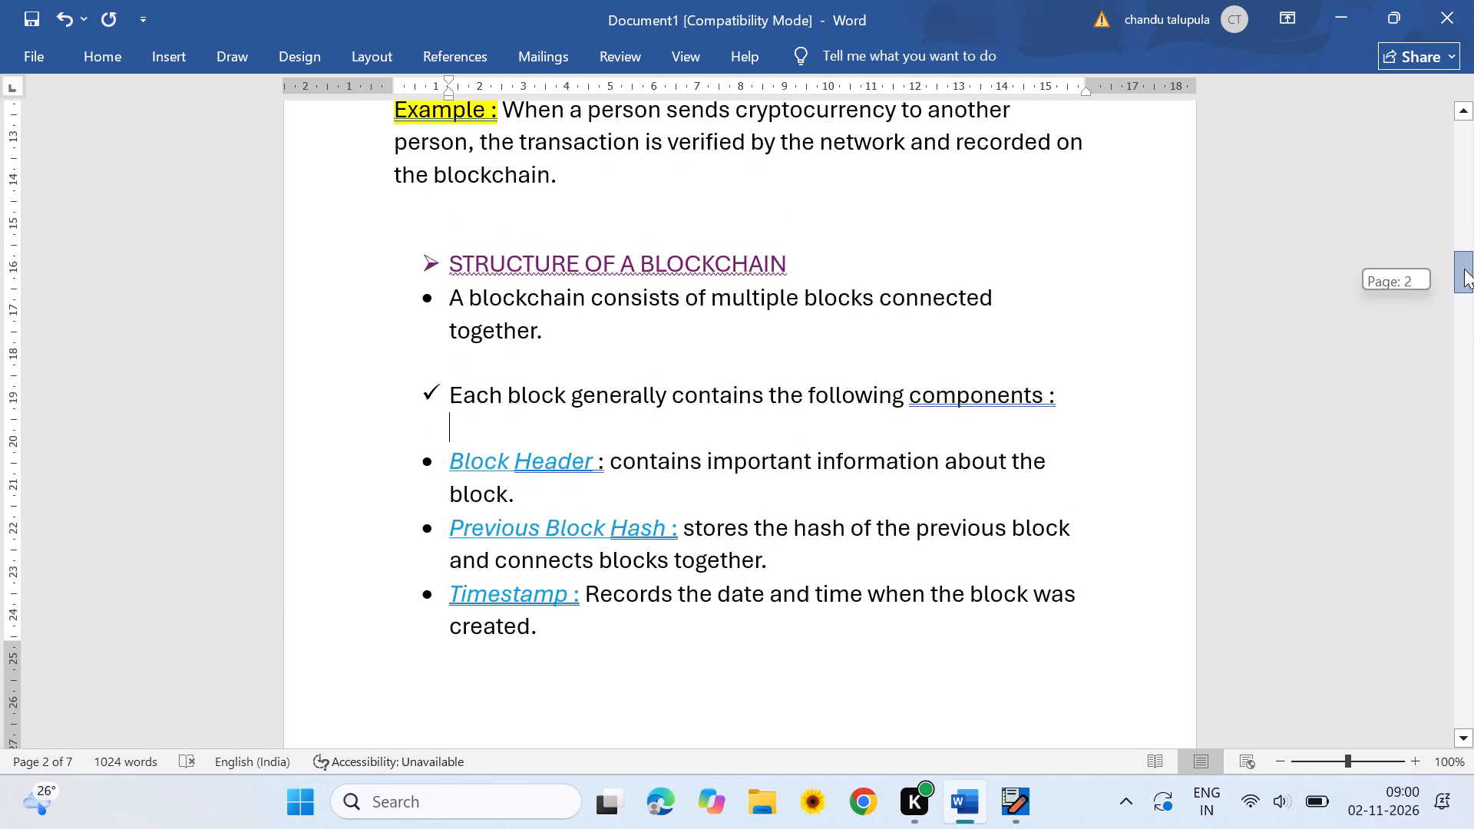
drag(1464, 269, 1463, 239)
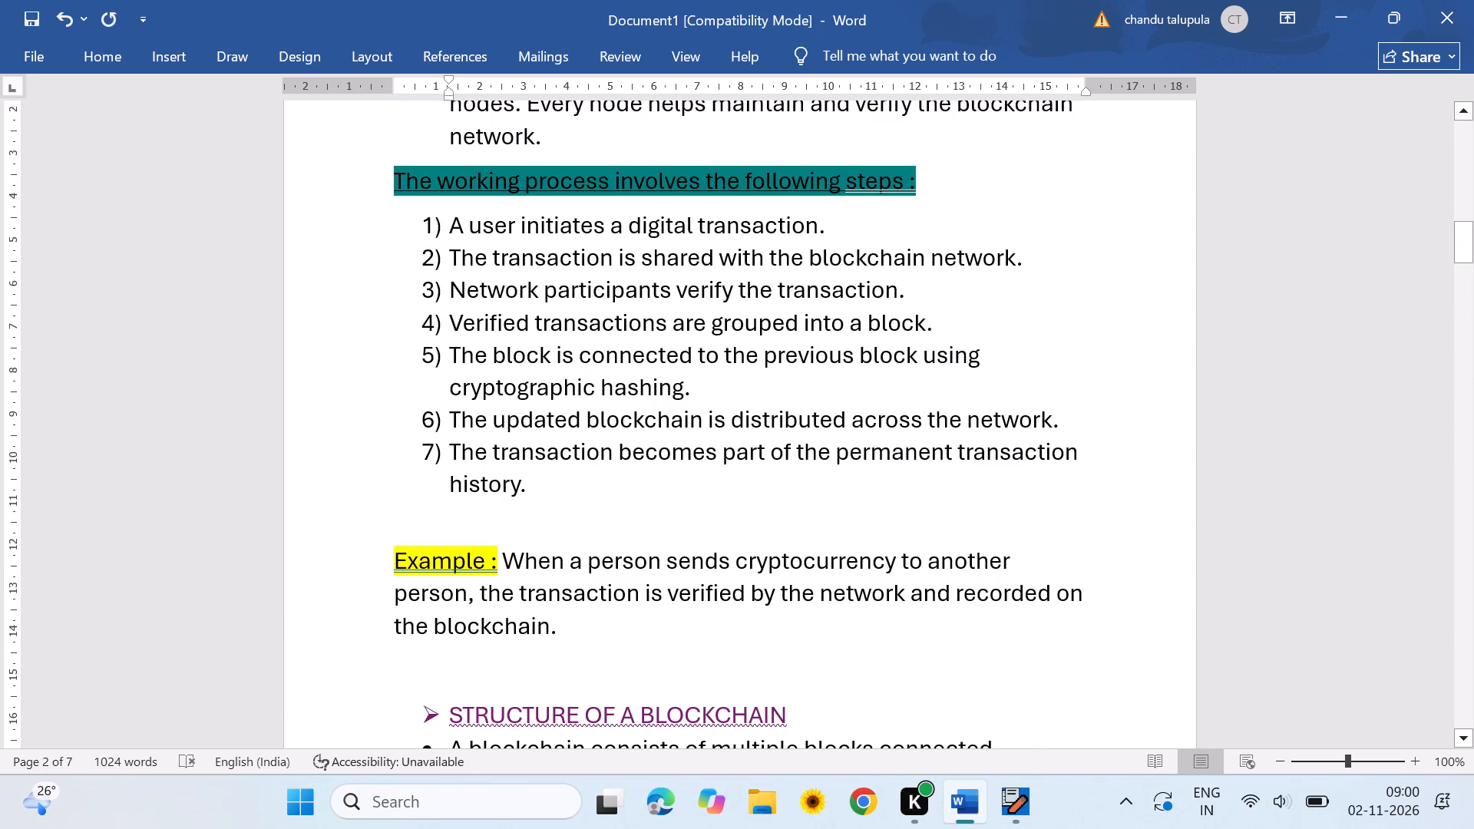
drag(390, 568, 499, 570)
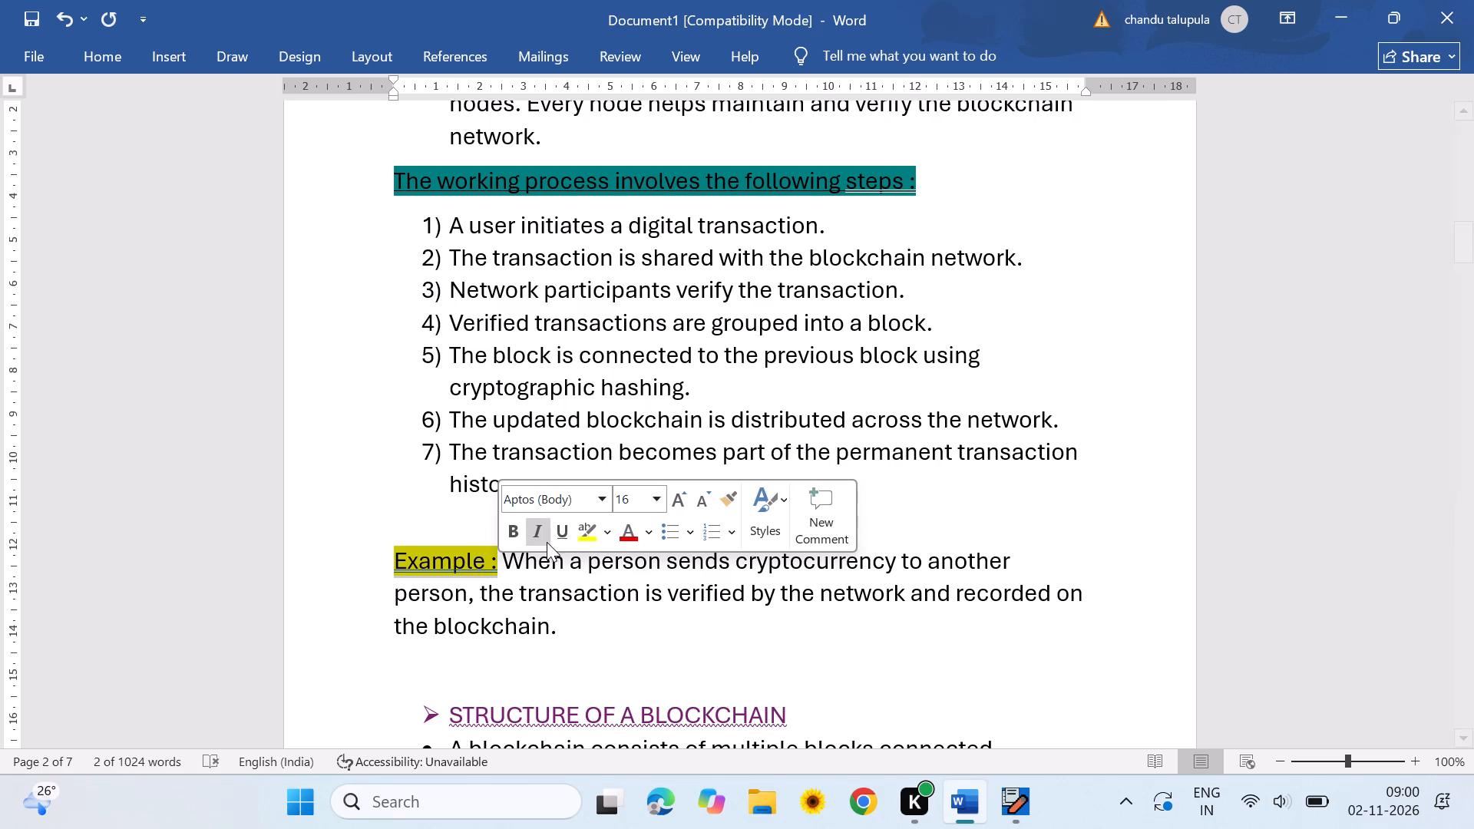
click(534, 537)
click(920, 433)
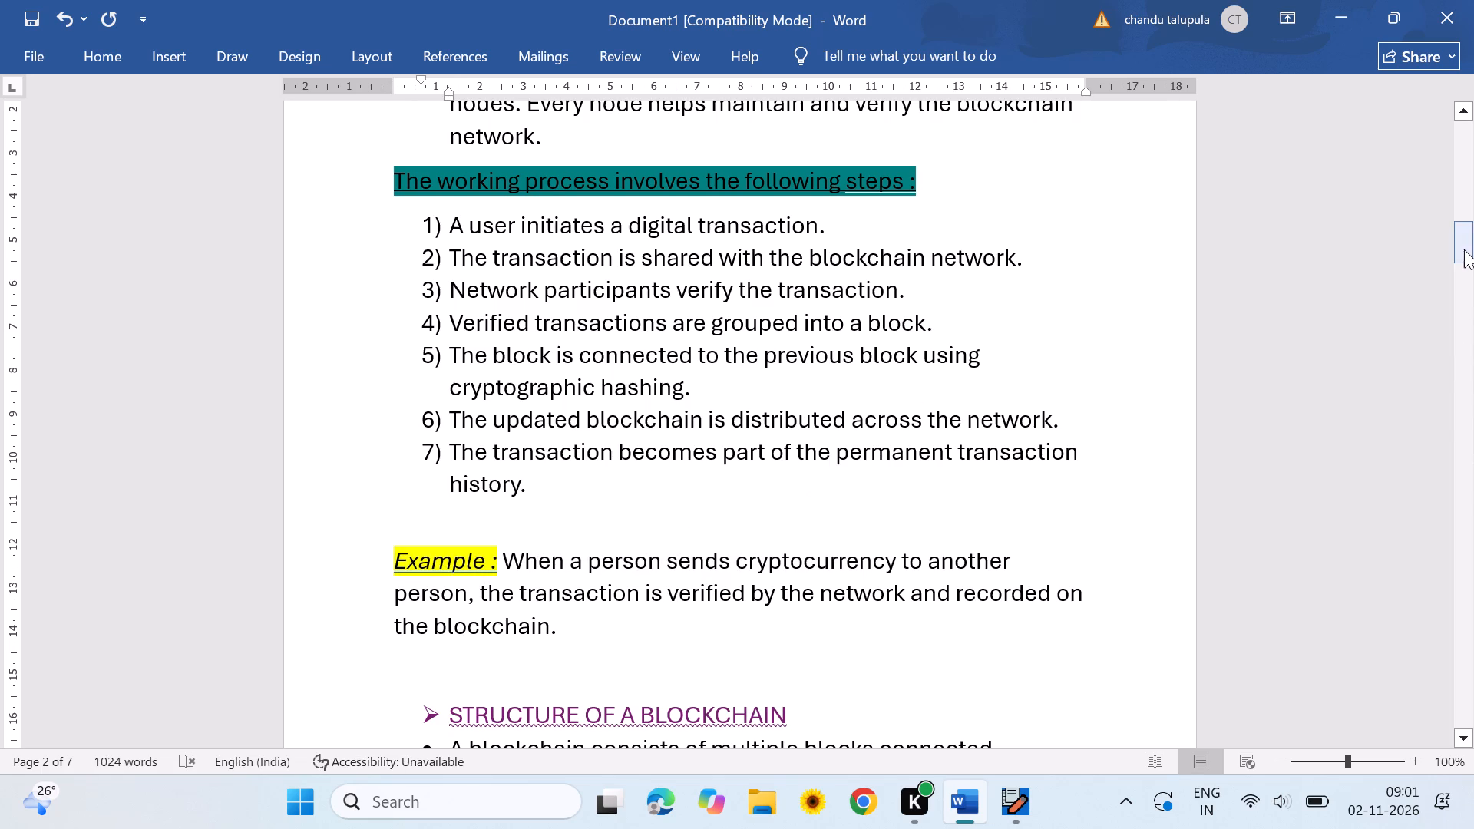
Make the orange "HOW BLOCKCHAIN TECHNOLOGY WORKS" heading bold.
drag(1462, 249, 1464, 233)
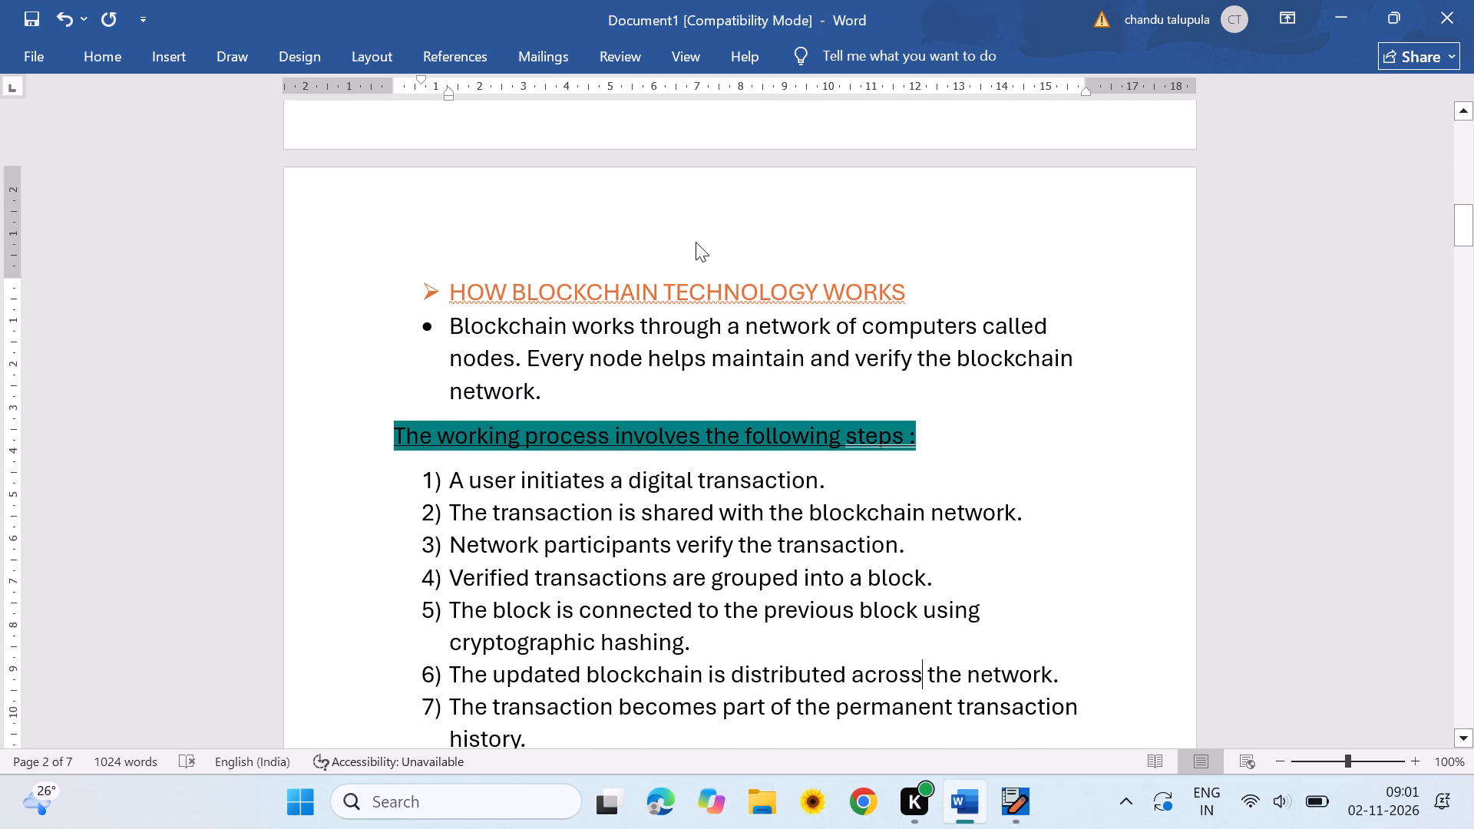
drag(449, 287, 640, 308)
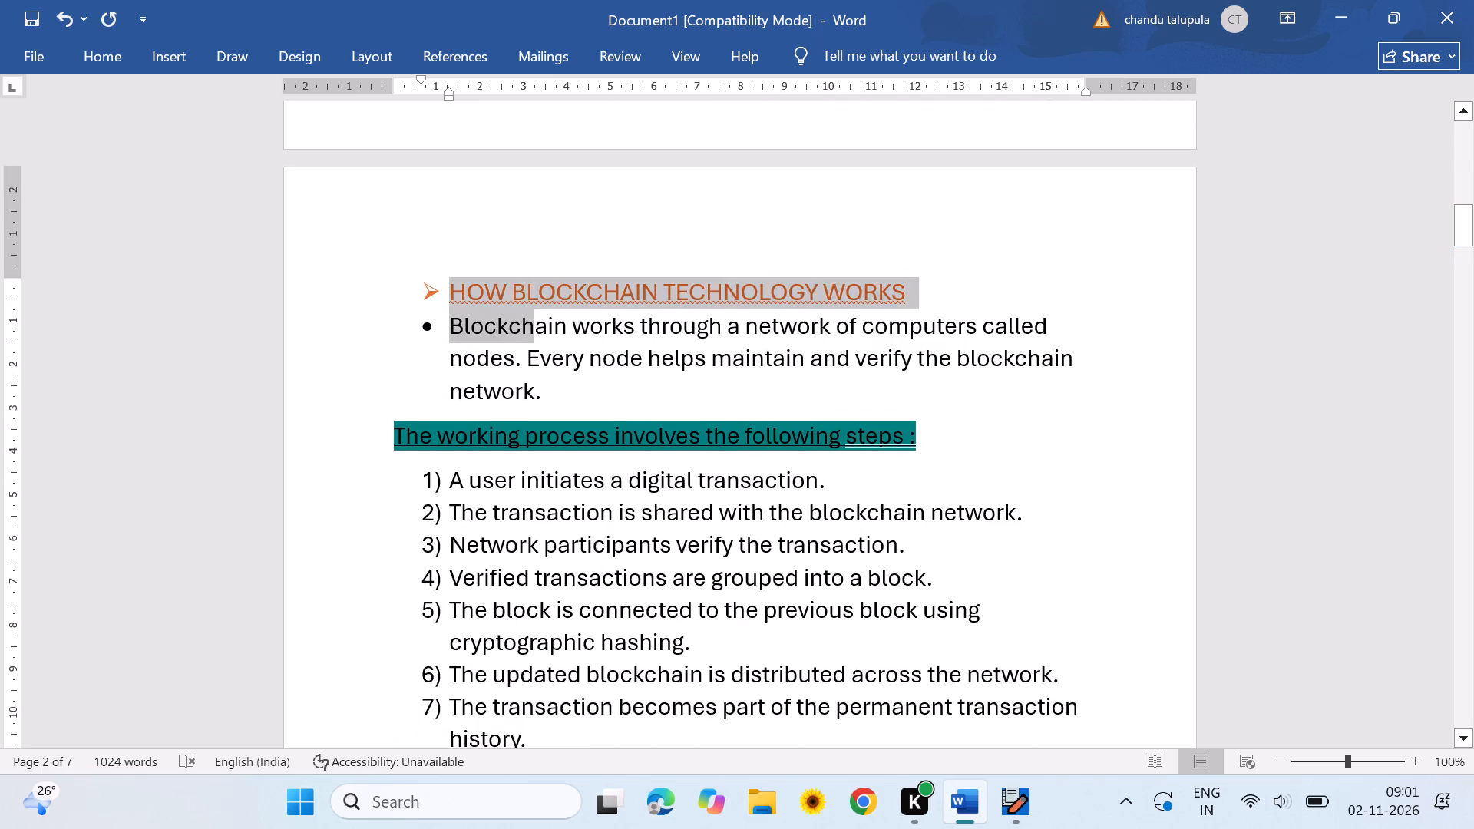
drag(640, 308, 967, 288)
click(980, 246)
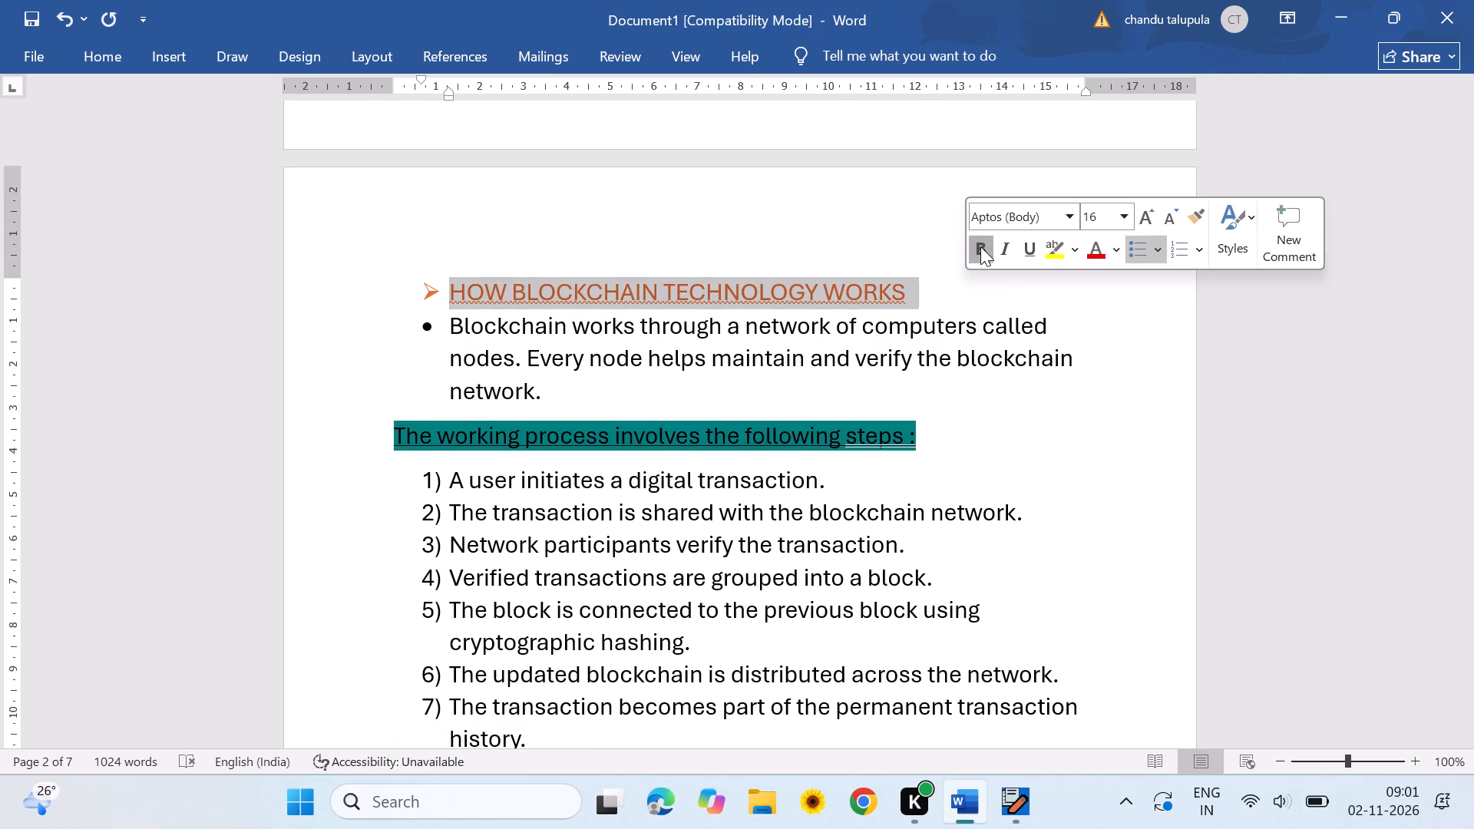
click(1036, 414)
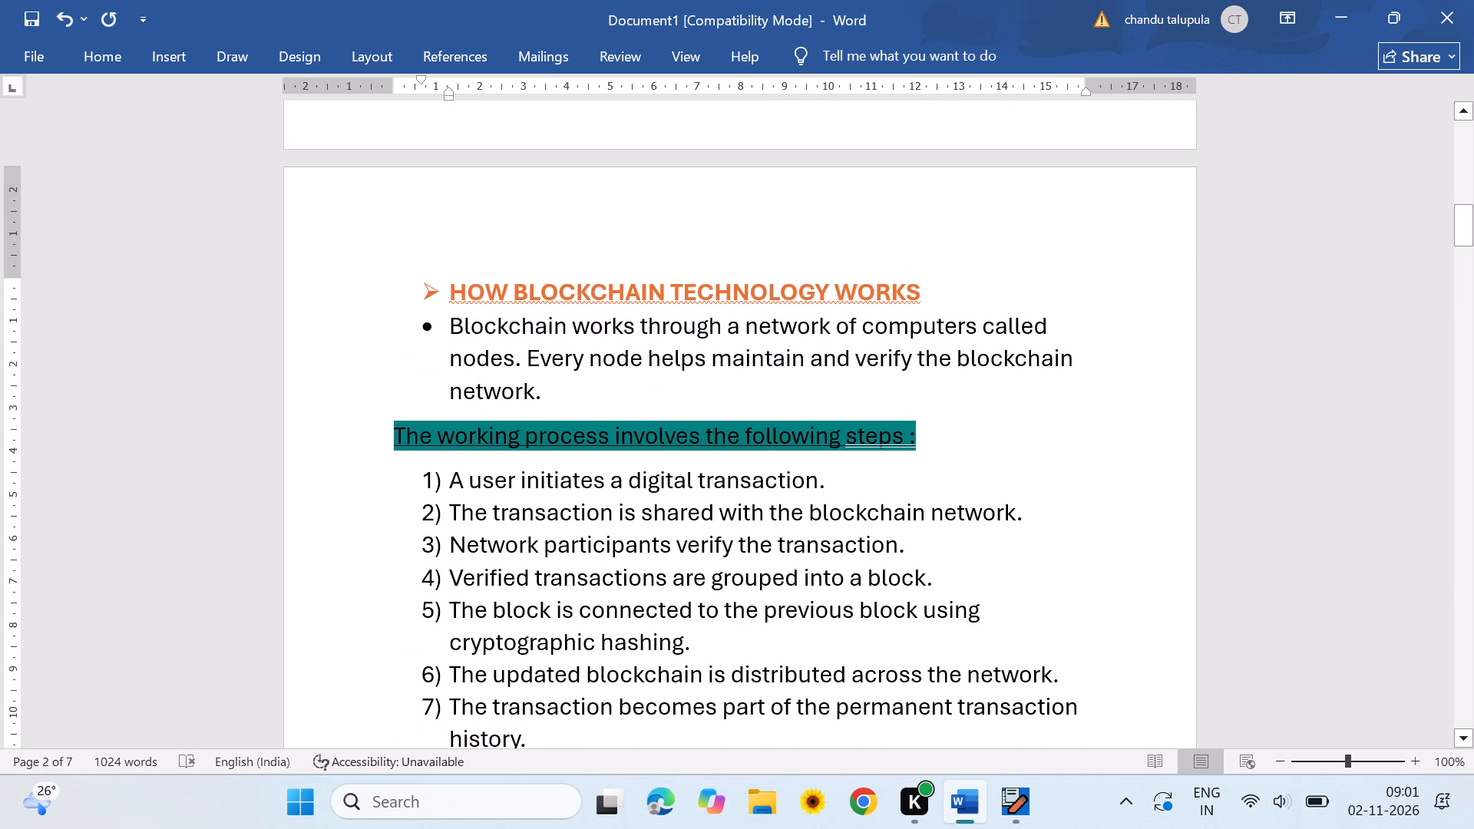
Italicize the teal-highlighted subheading "The working process involves the following steps :".
drag(397, 435, 1010, 427)
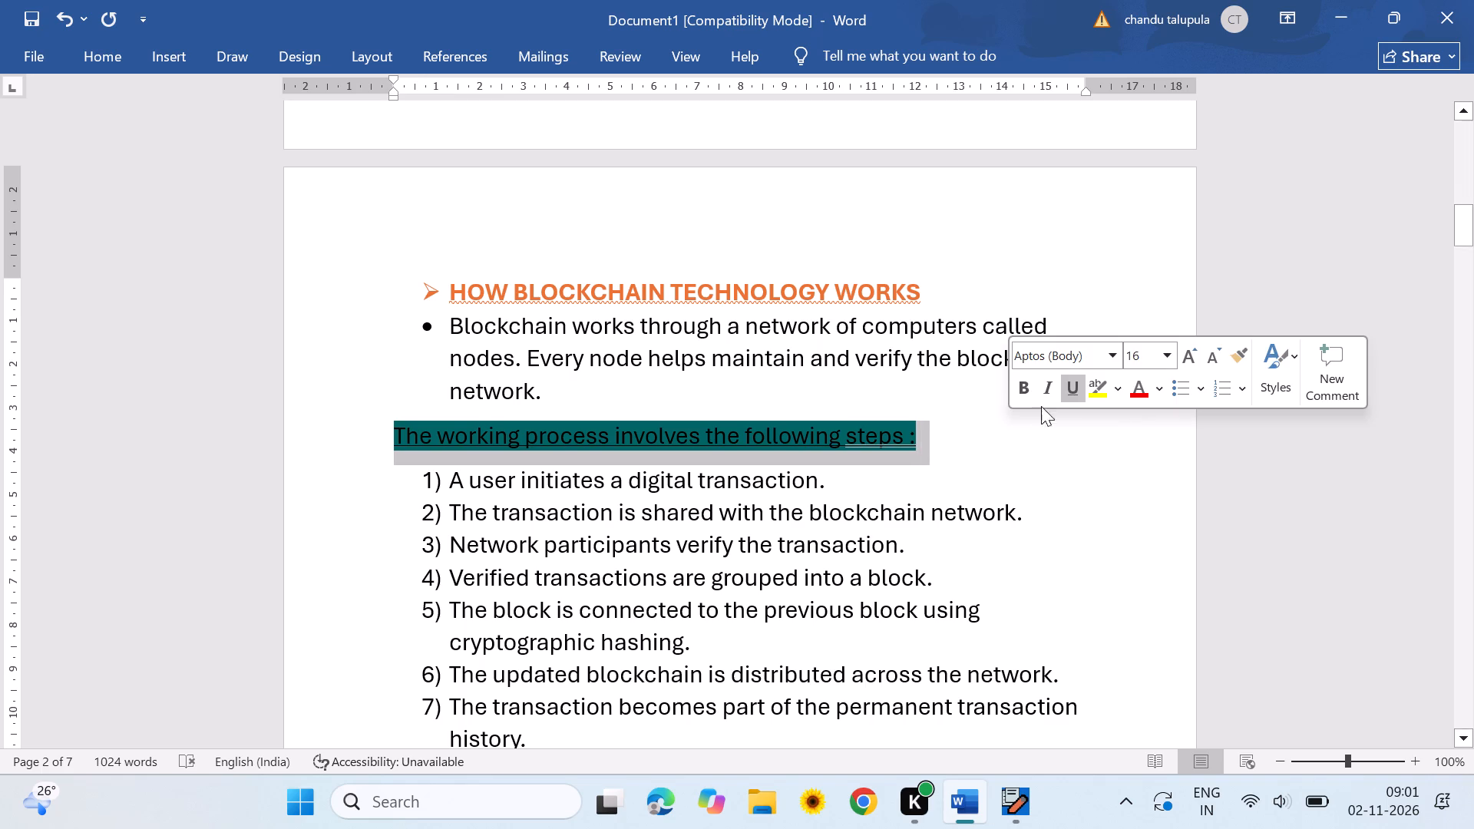
click(1049, 394)
click(1013, 470)
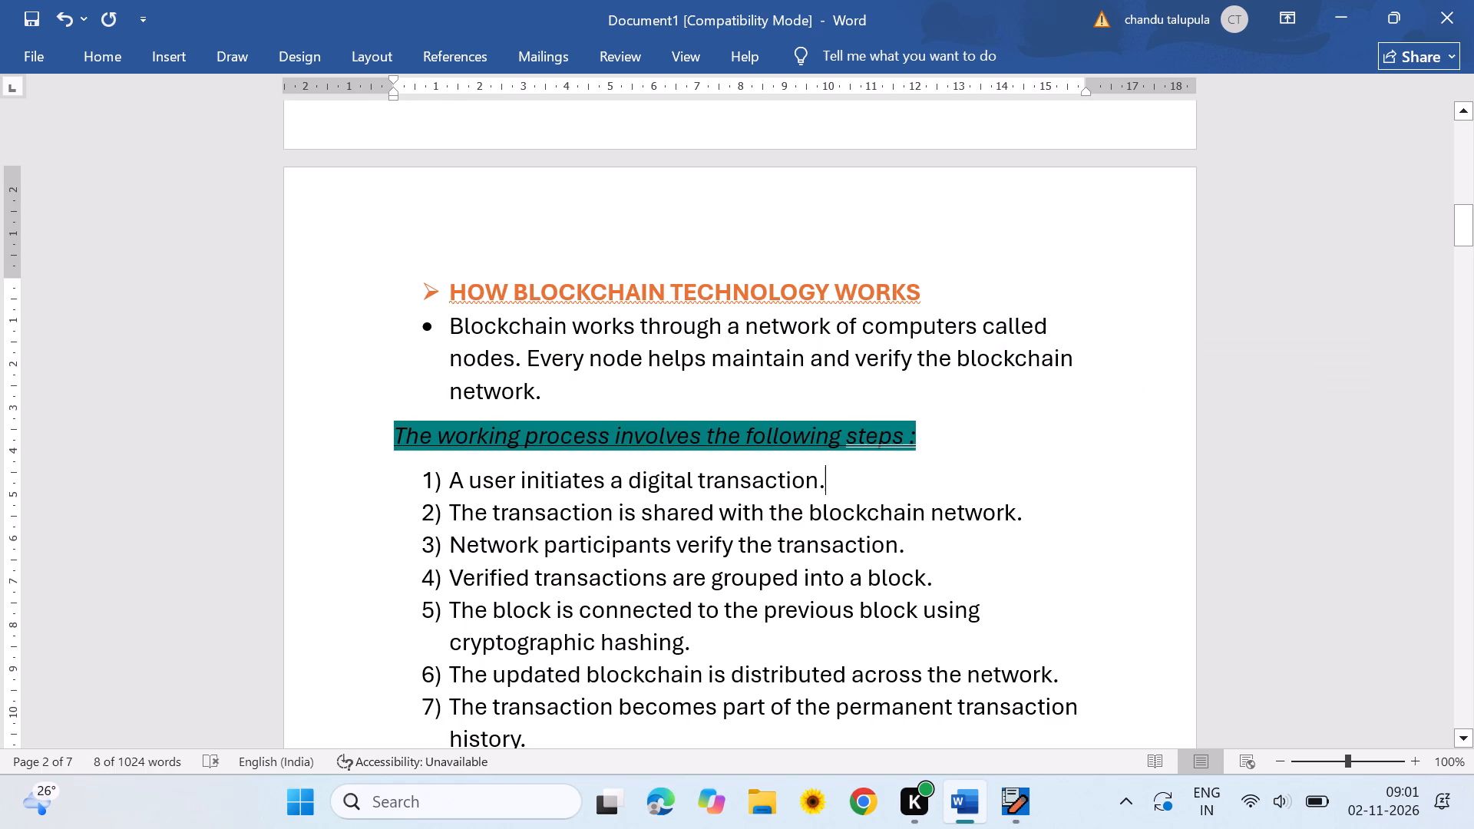
Make the gold "HISTORY AND EVOLUTION OF BLOCKCHAIN" heading bold.
drag(1460, 230, 1462, 189)
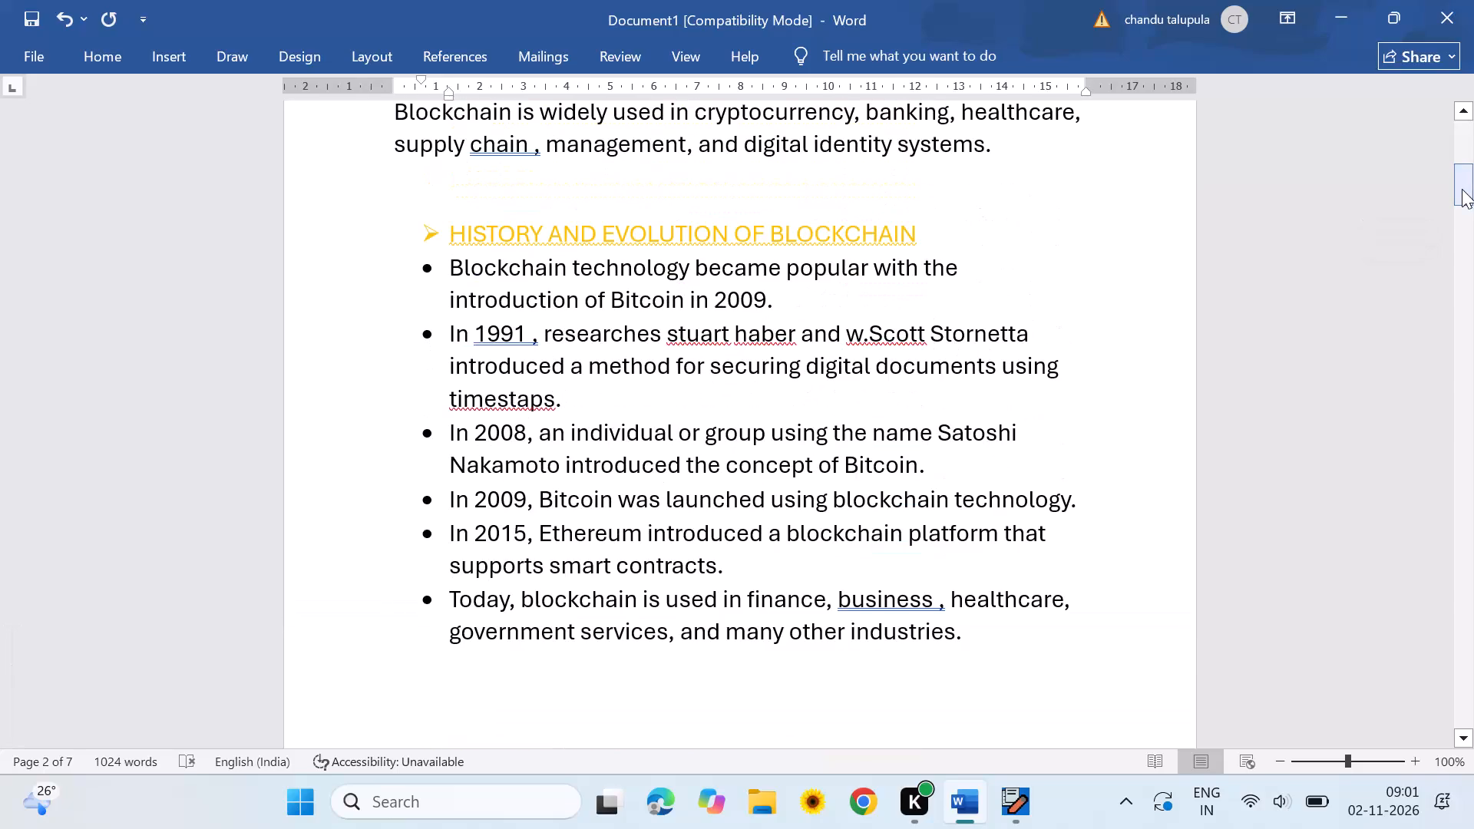
drag(456, 233, 682, 239)
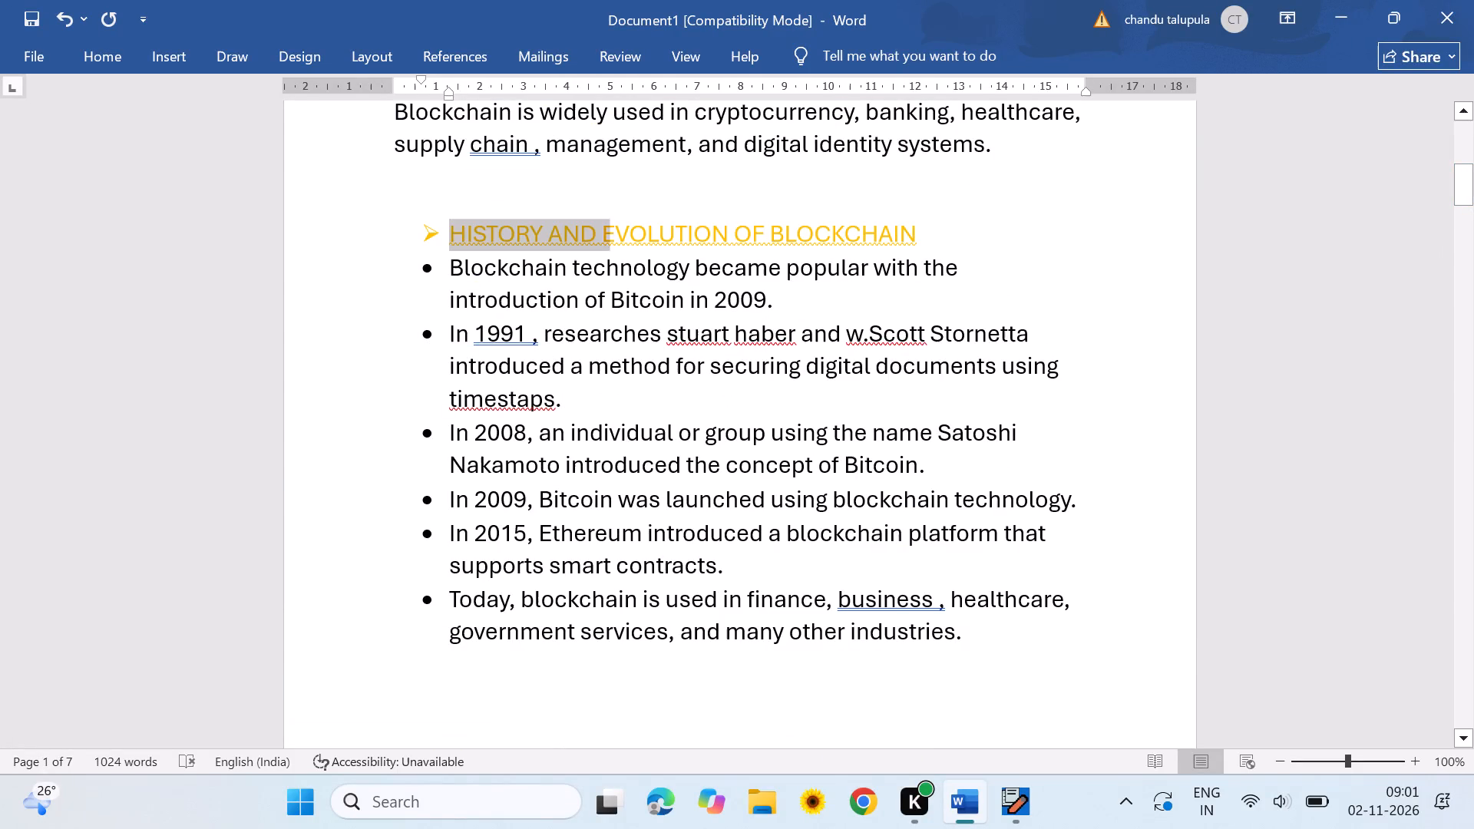
drag(682, 239, 943, 223)
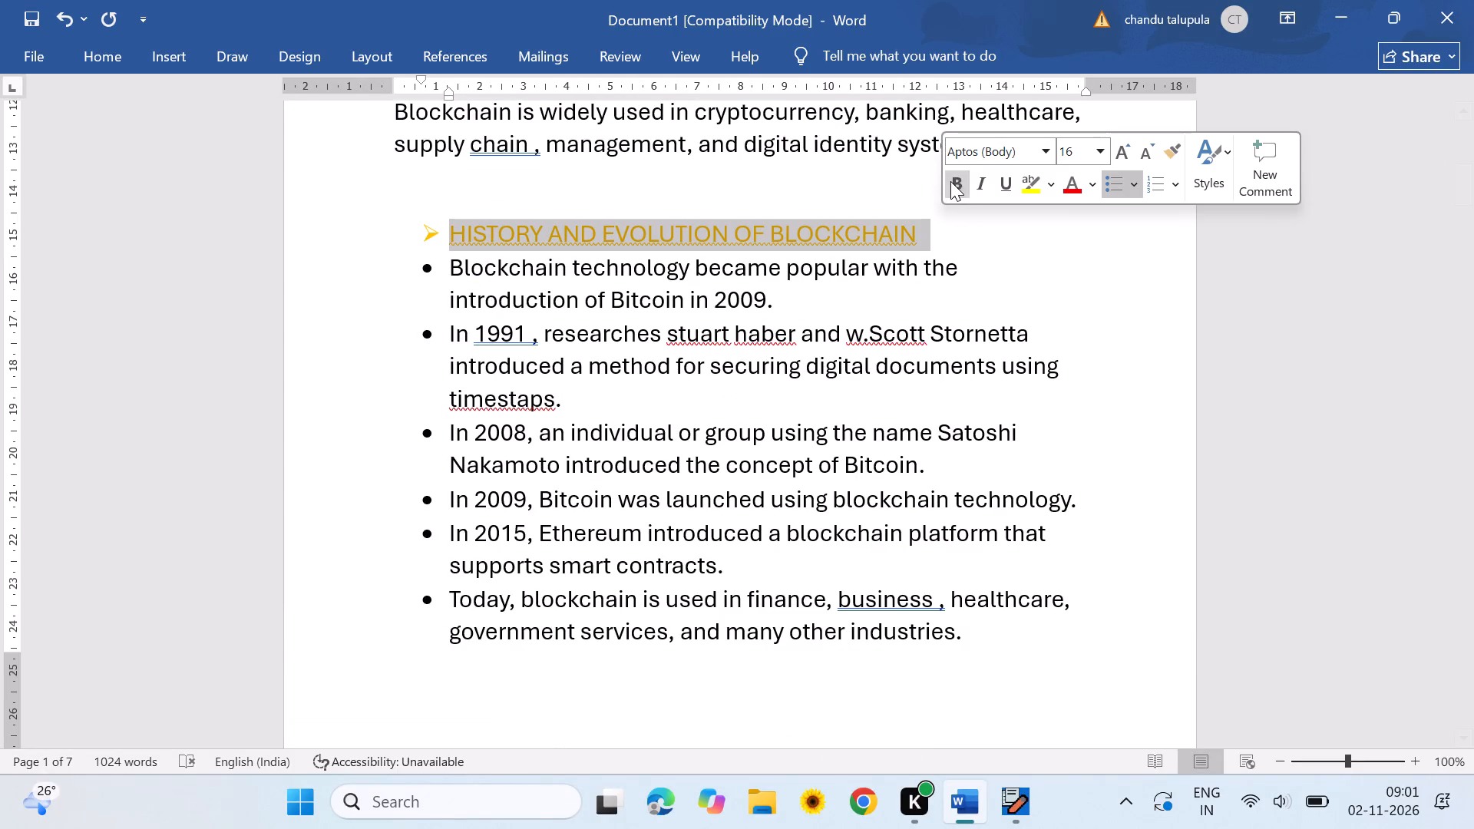
click(950, 181)
click(997, 299)
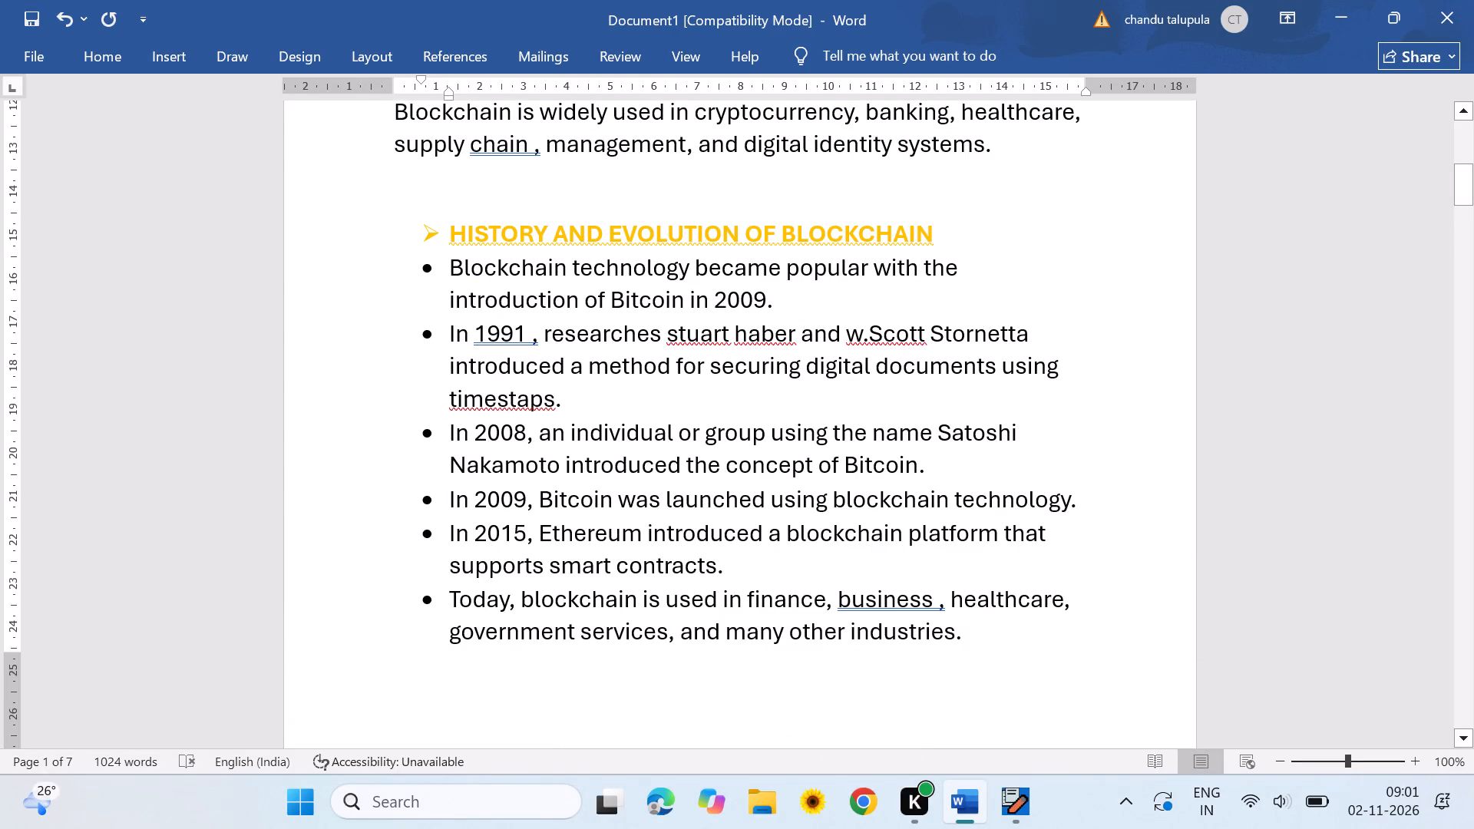
Make the blue "INTRODUCTION TO BLOCK CHAIN TECHNOLOGY" heading below the document title bold.
drag(1470, 191, 1466, 159)
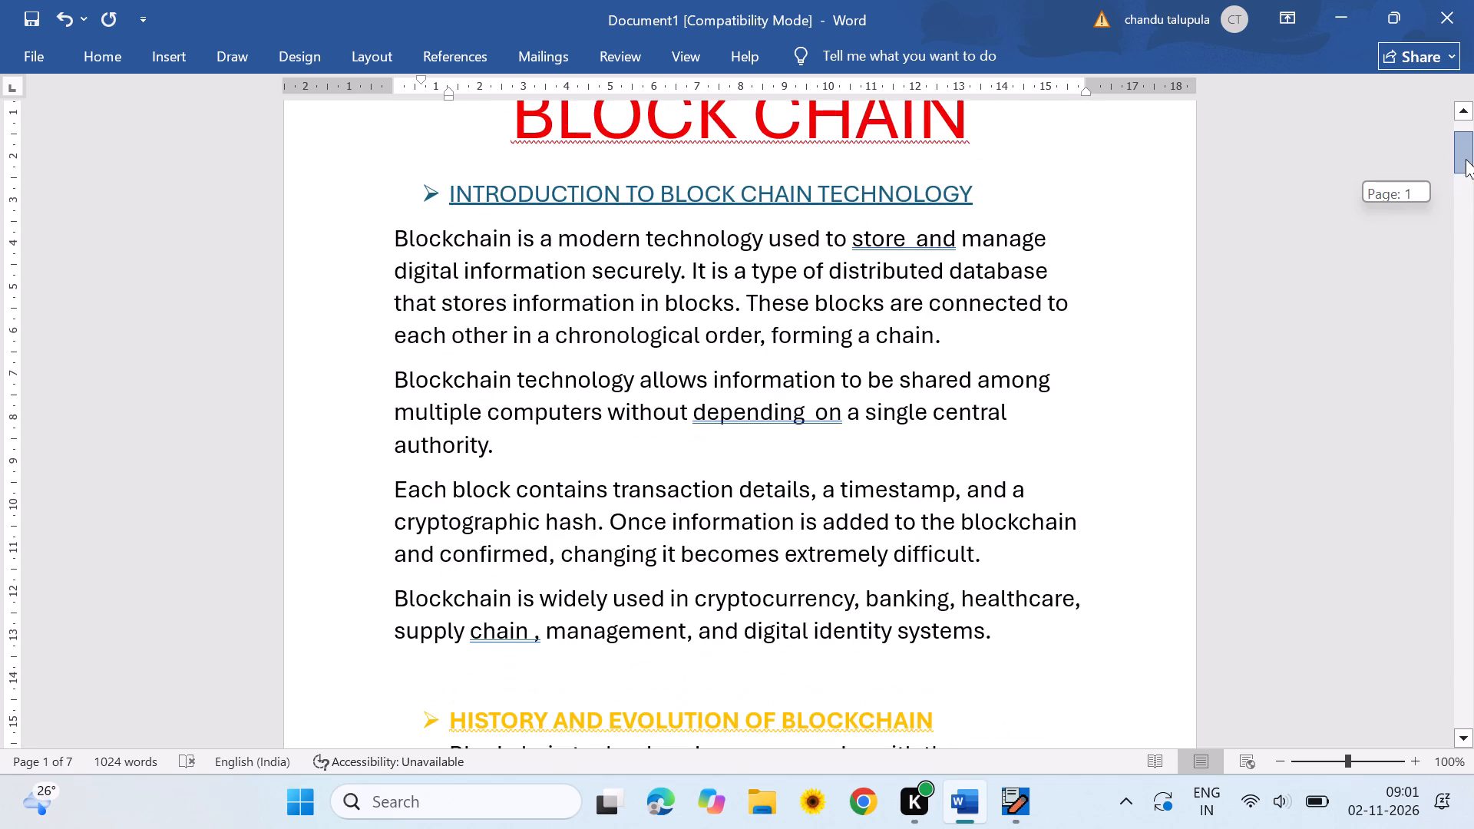
drag(1466, 159, 1469, 159)
drag(453, 187, 1029, 186)
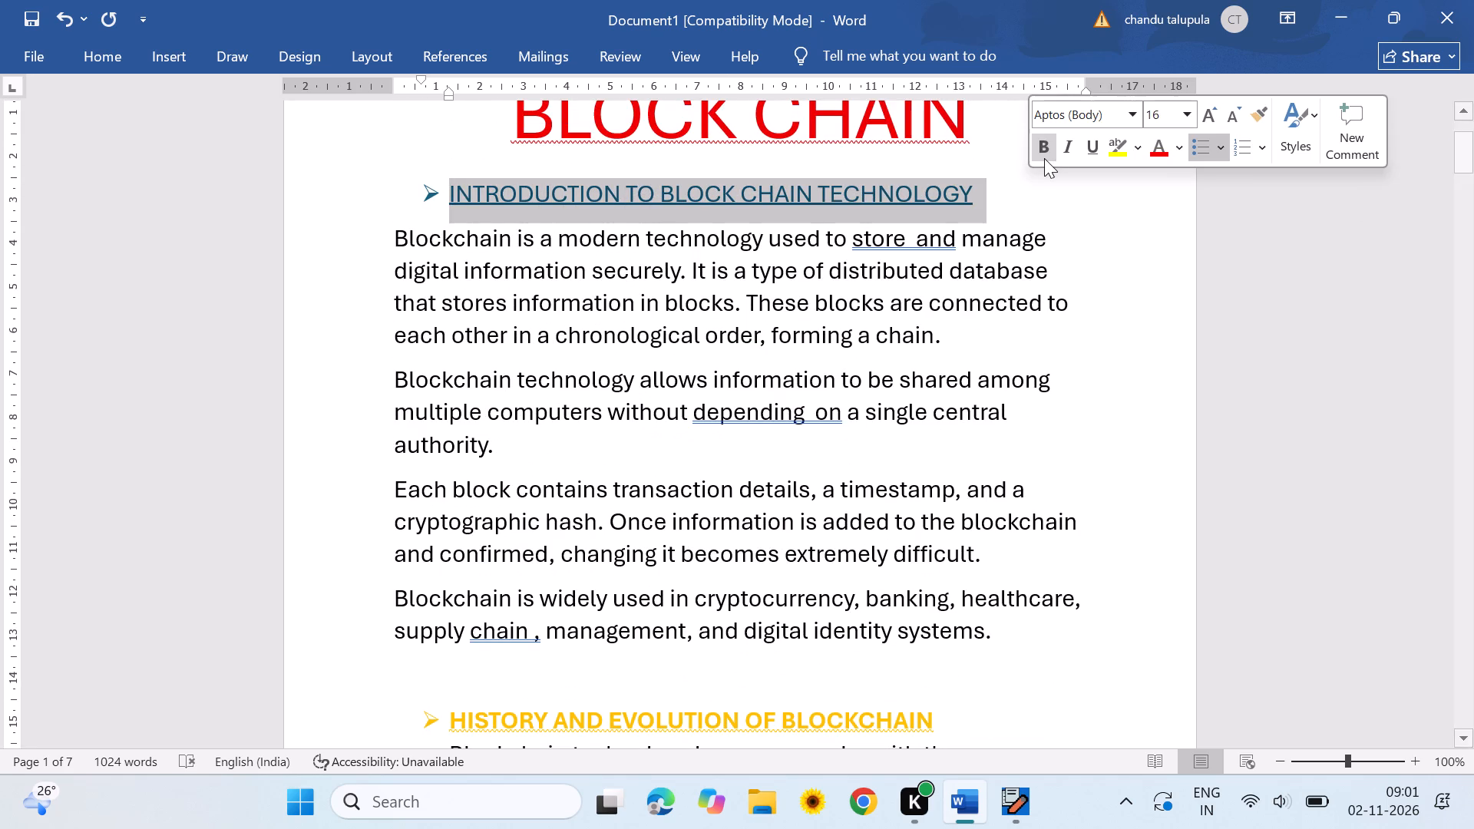
click(1042, 156)
click(1062, 224)
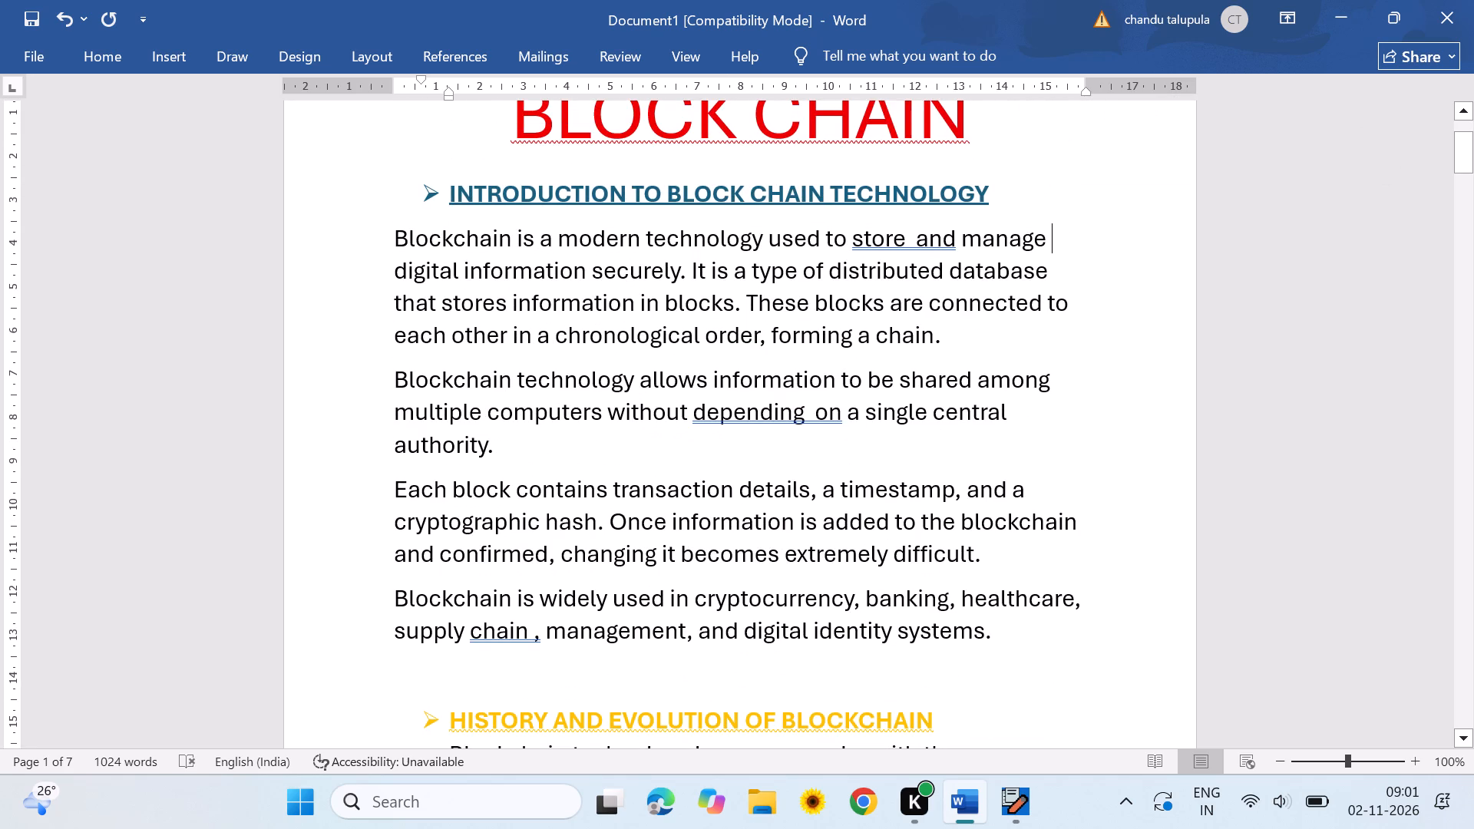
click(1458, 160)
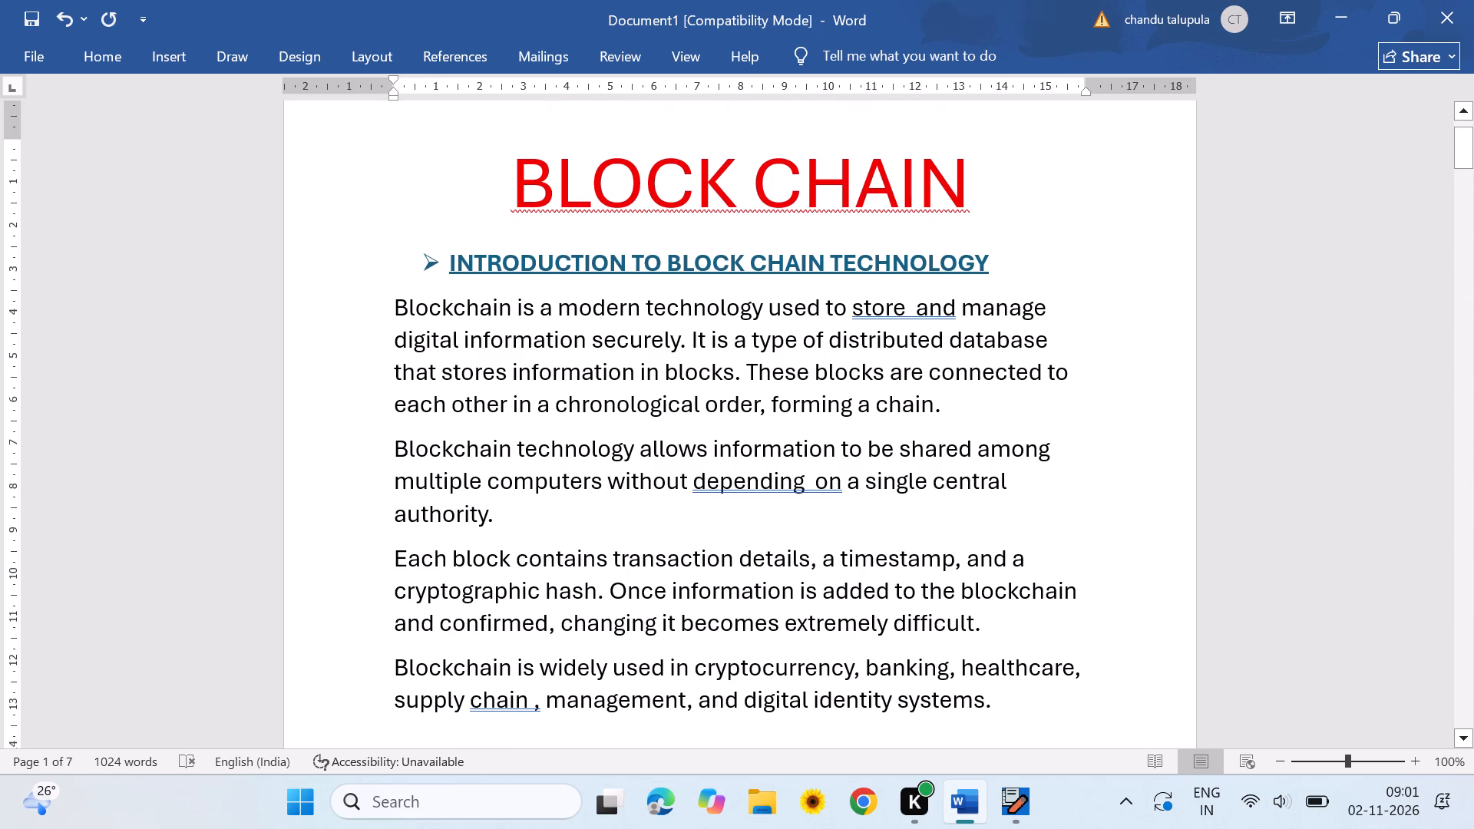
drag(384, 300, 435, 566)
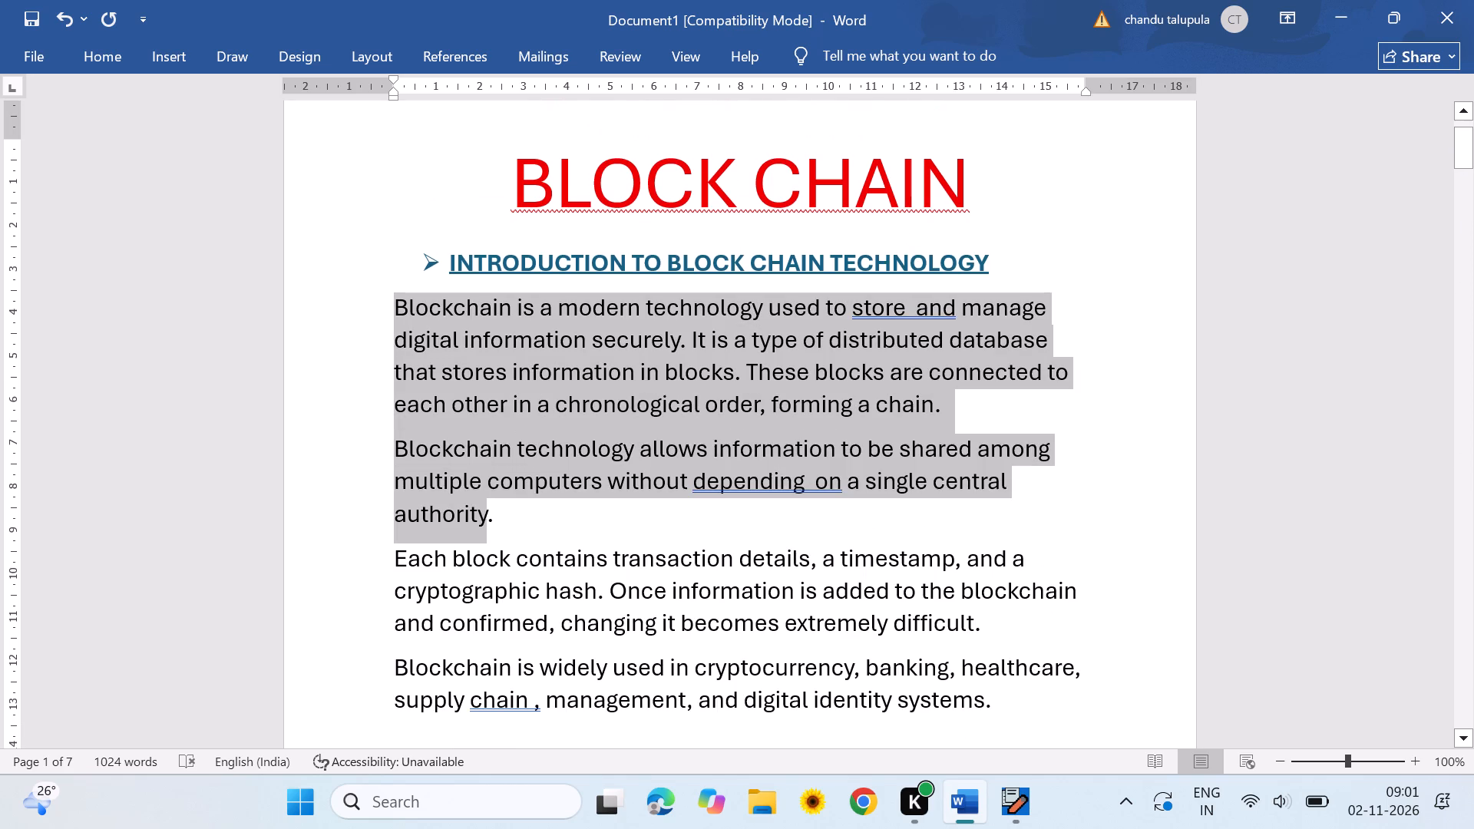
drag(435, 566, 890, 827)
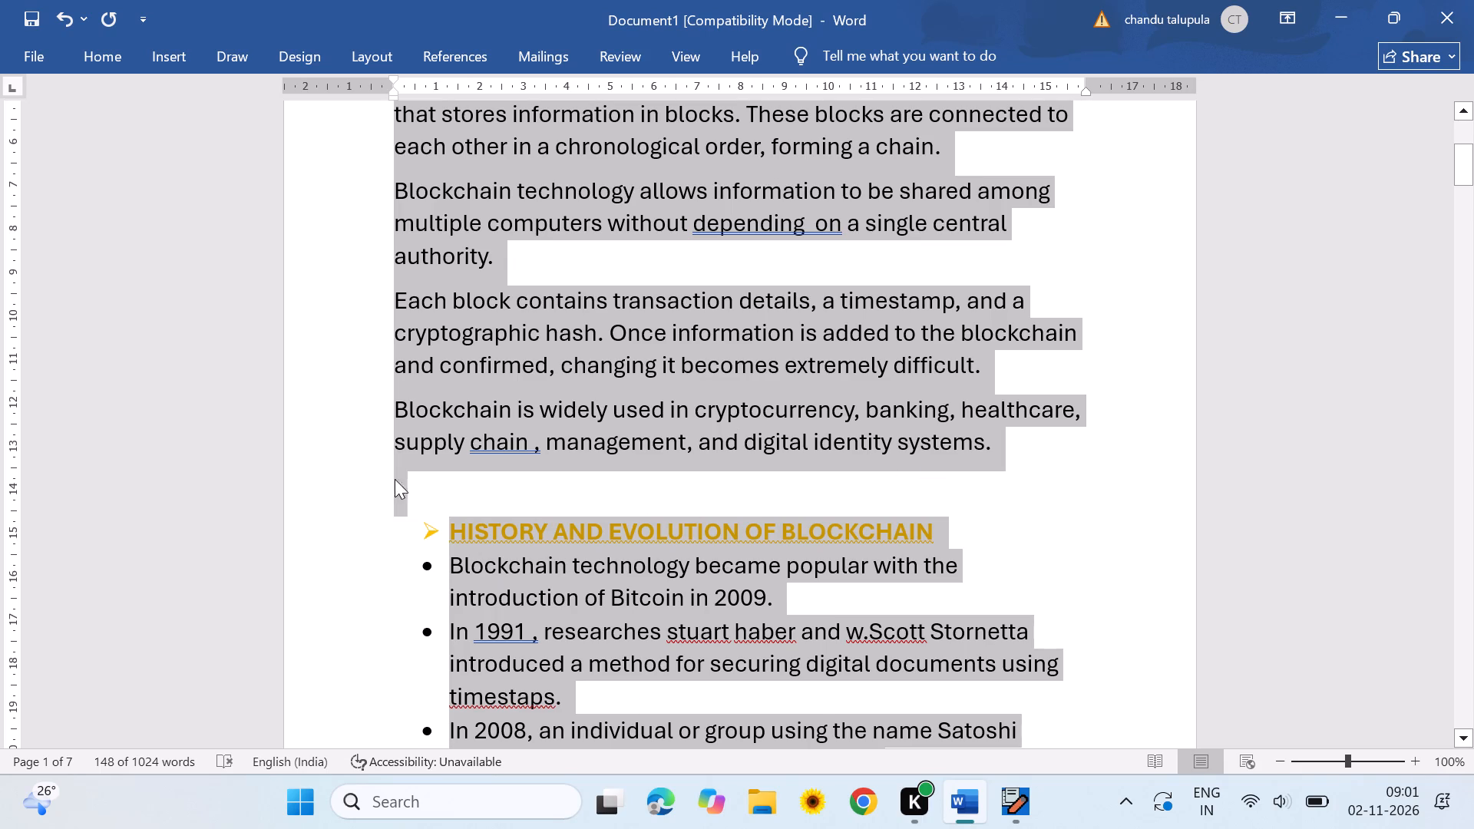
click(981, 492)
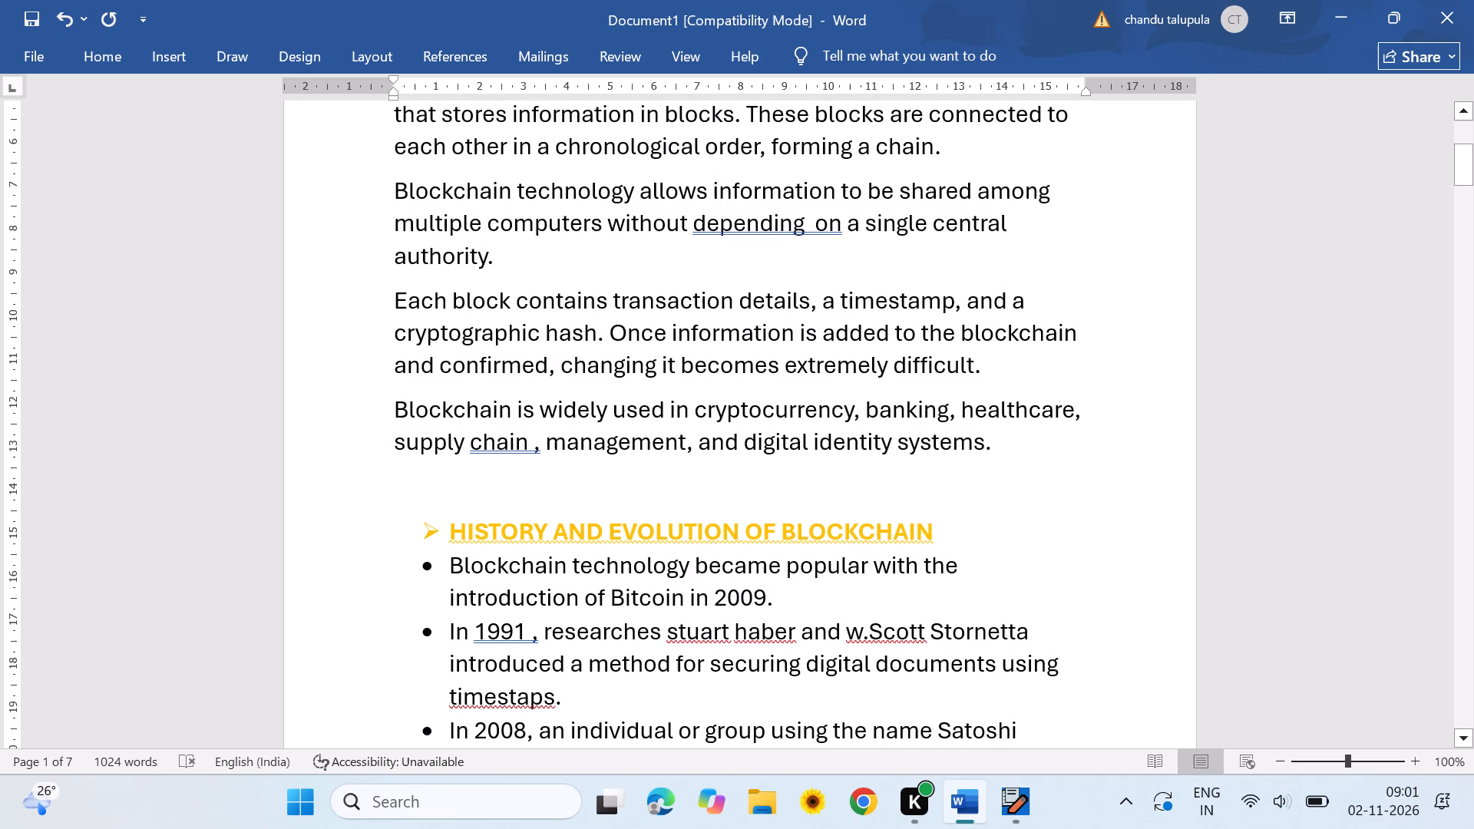
Italicize the four body paragraphs under the "INTRODUCTION TO BLOCK CHAIN TECHNOLOGY" heading.
drag(1465, 173, 1465, 160)
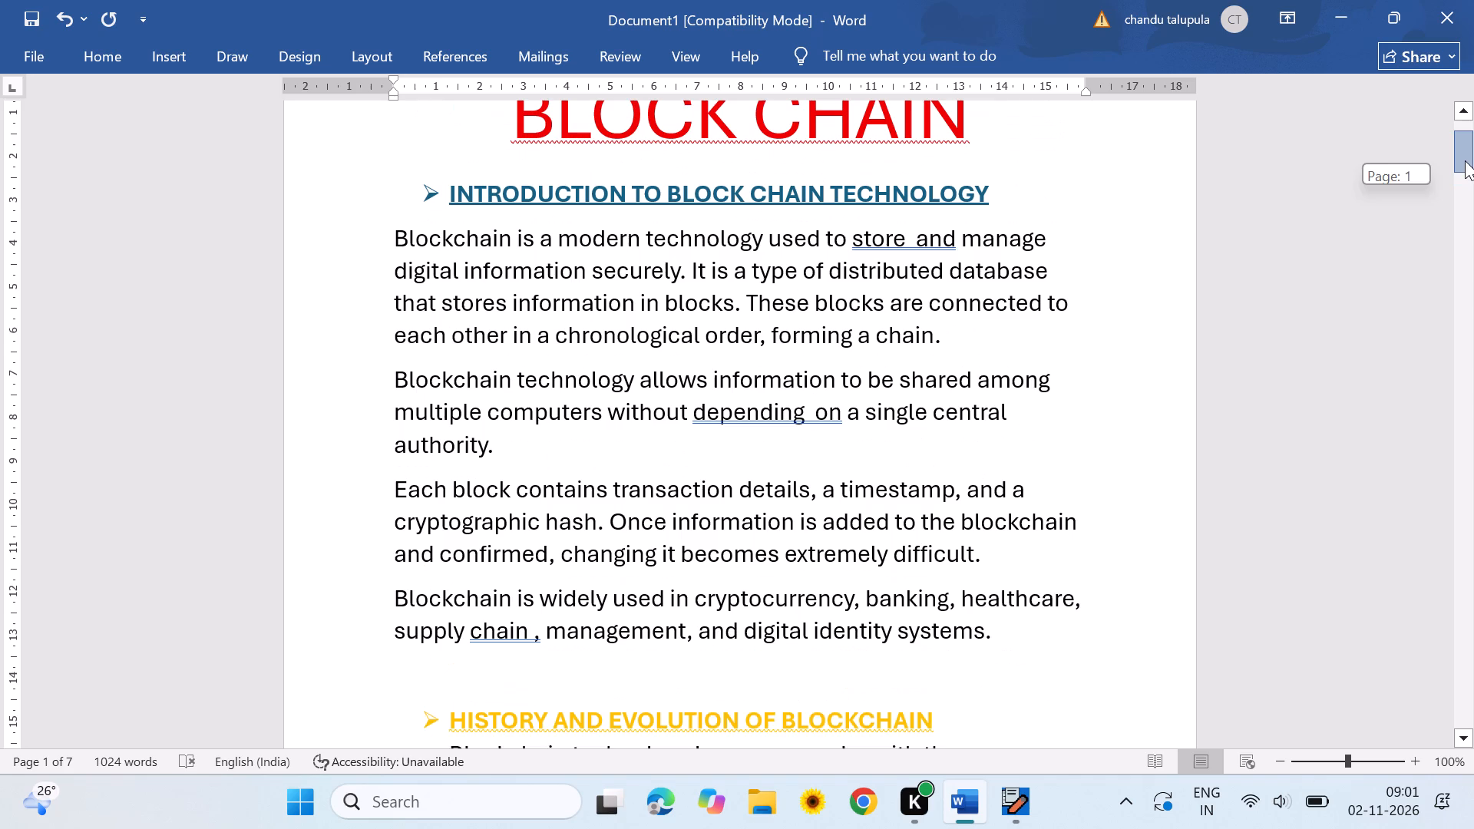
drag(1465, 160, 1465, 160)
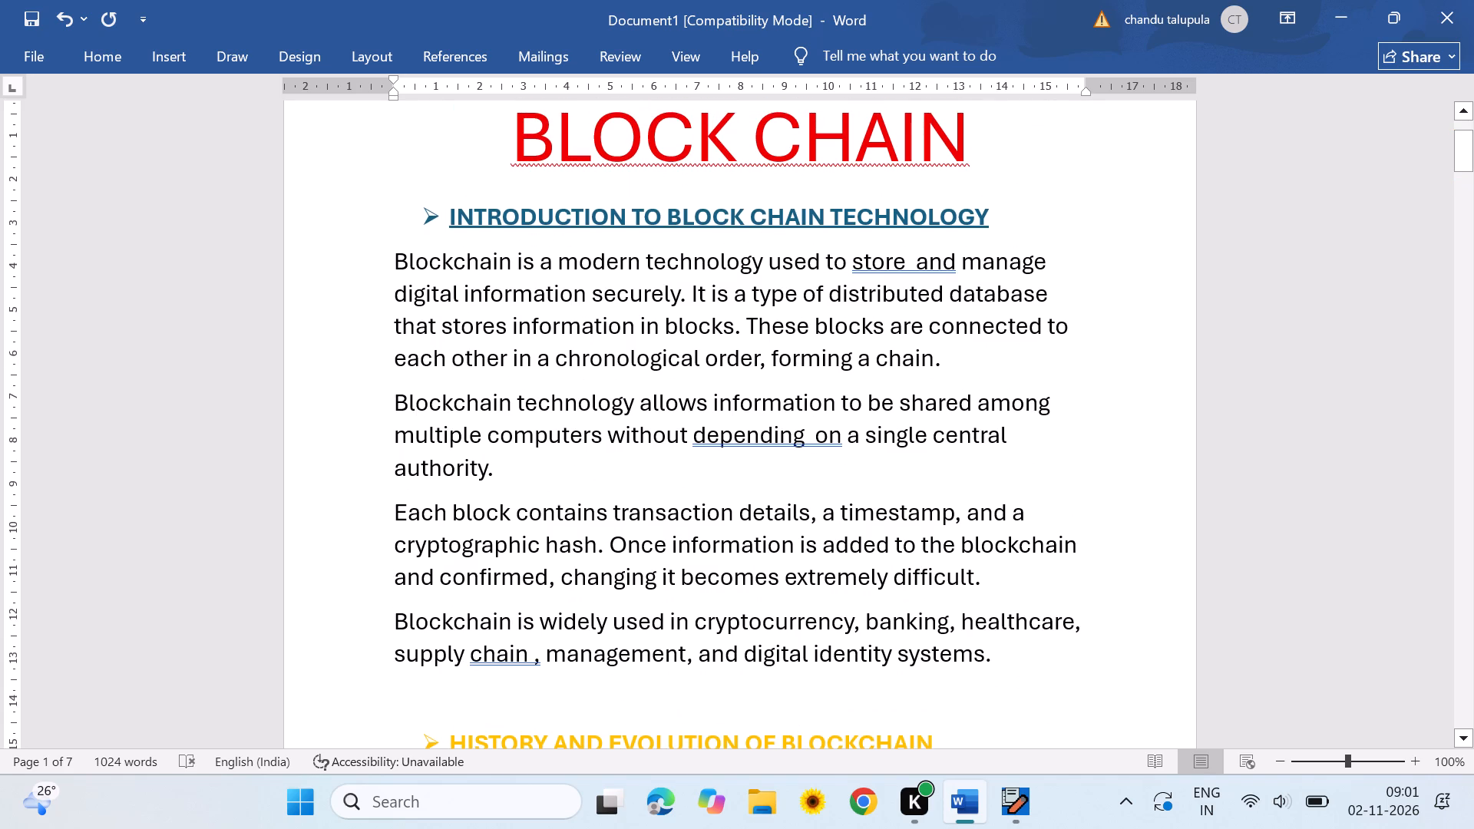
drag(392, 250, 964, 663)
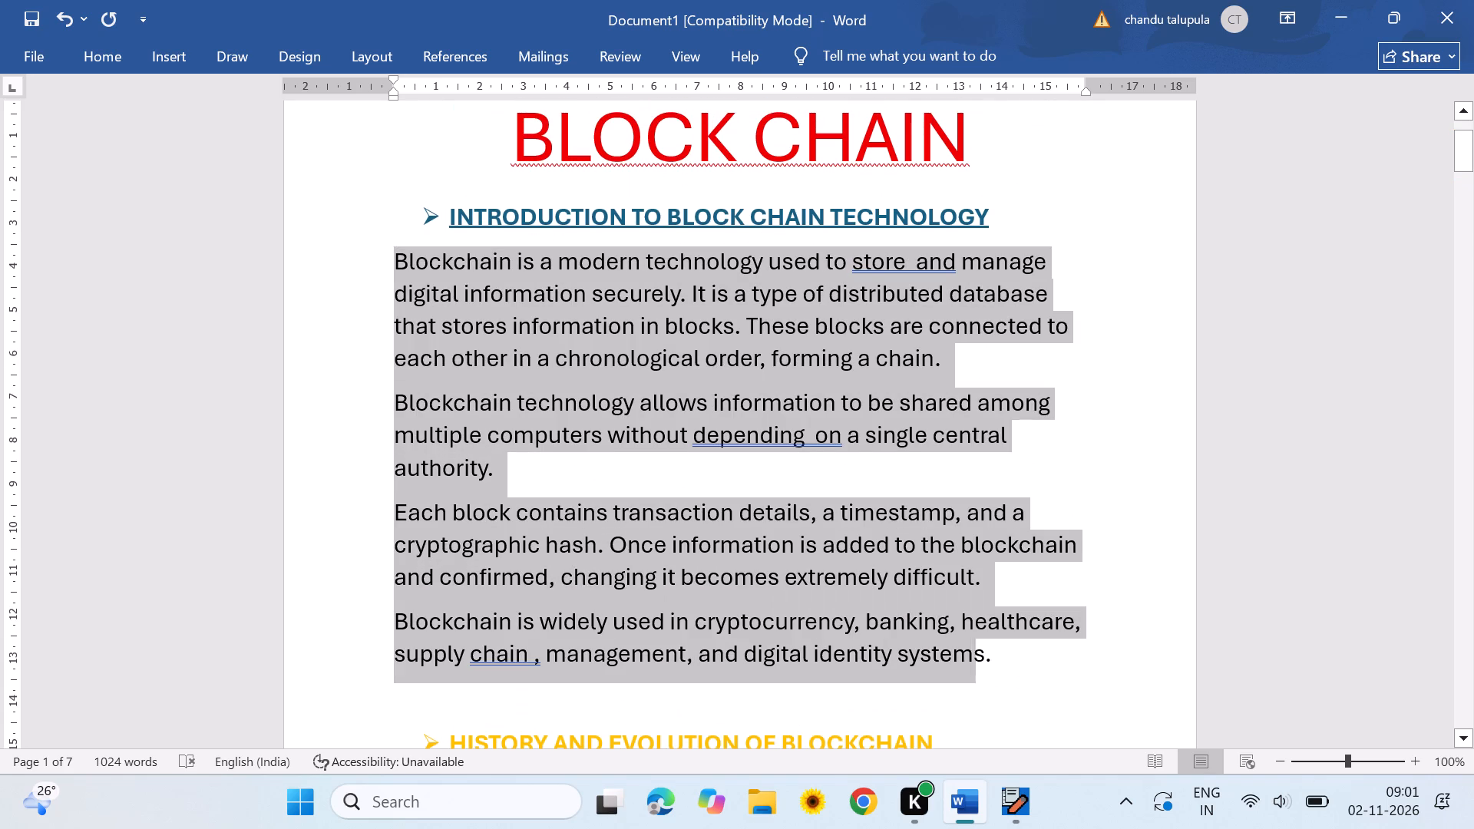
drag(964, 663, 1043, 661)
click(1080, 619)
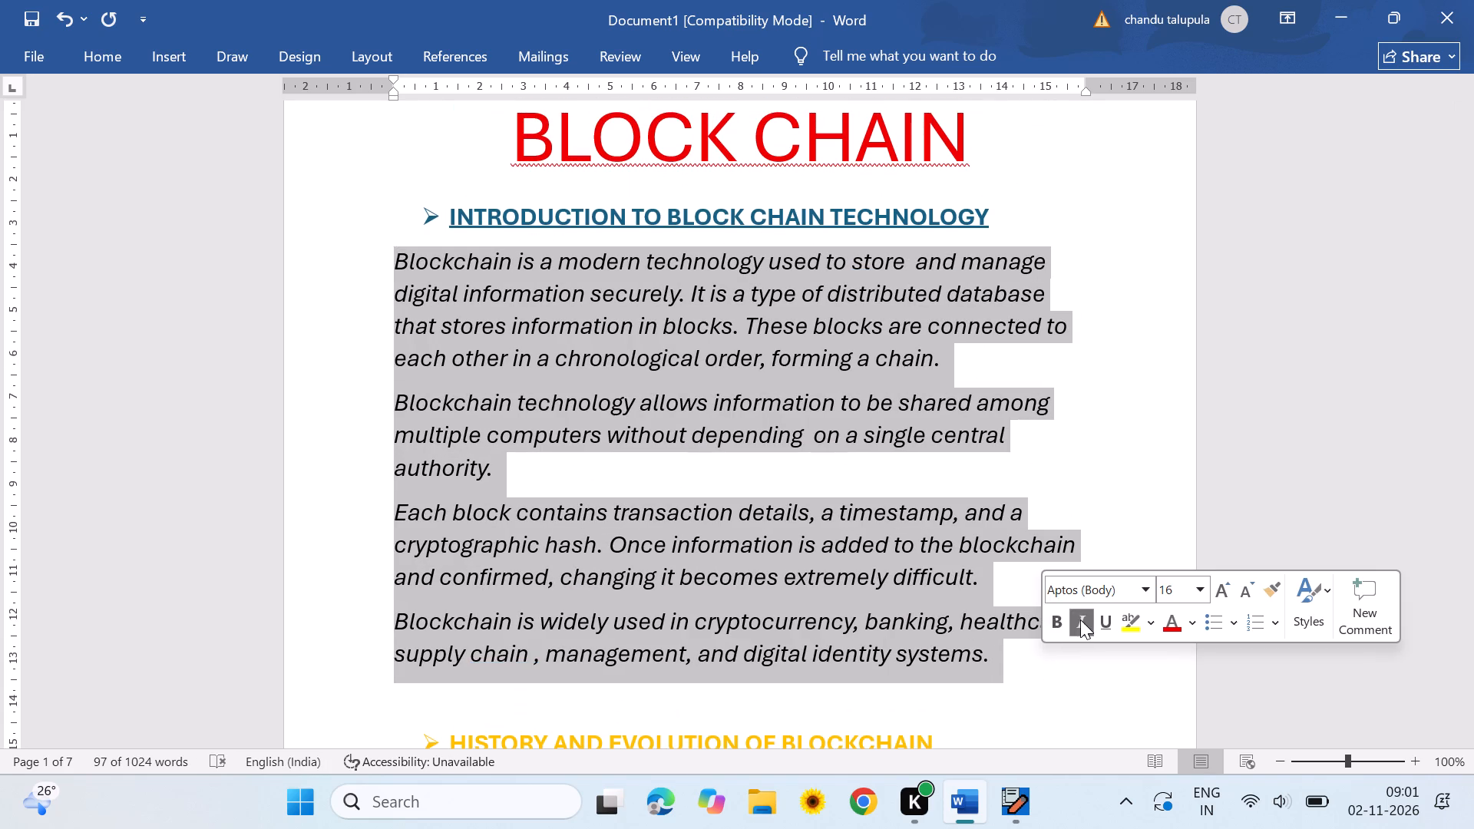
click(1086, 682)
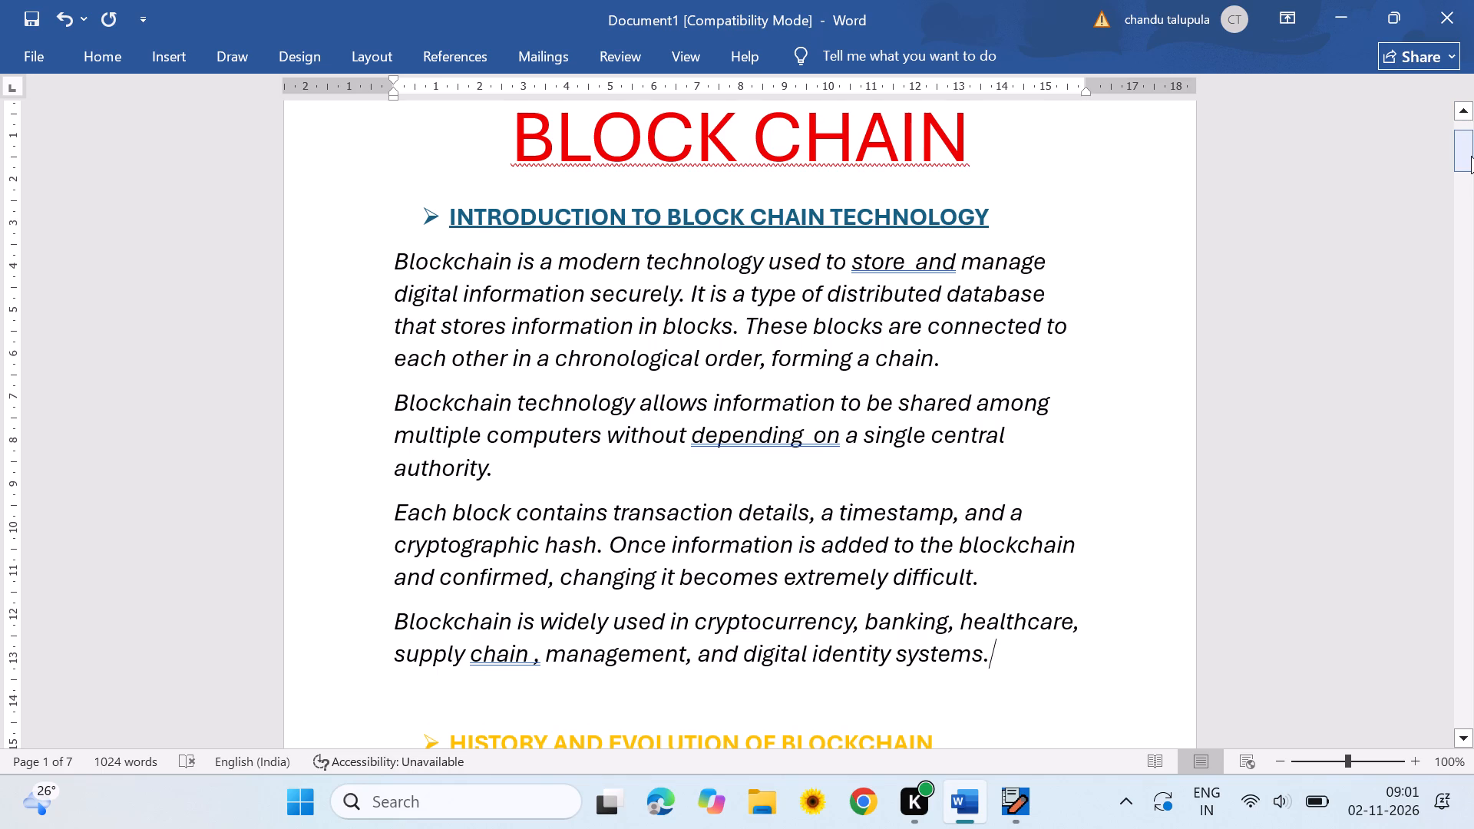
Italicize all the bulleted text under the "HISTORY AND EVOLUTION OF BLOCKCHAIN" heading.
drag(1471, 157, 1470, 196)
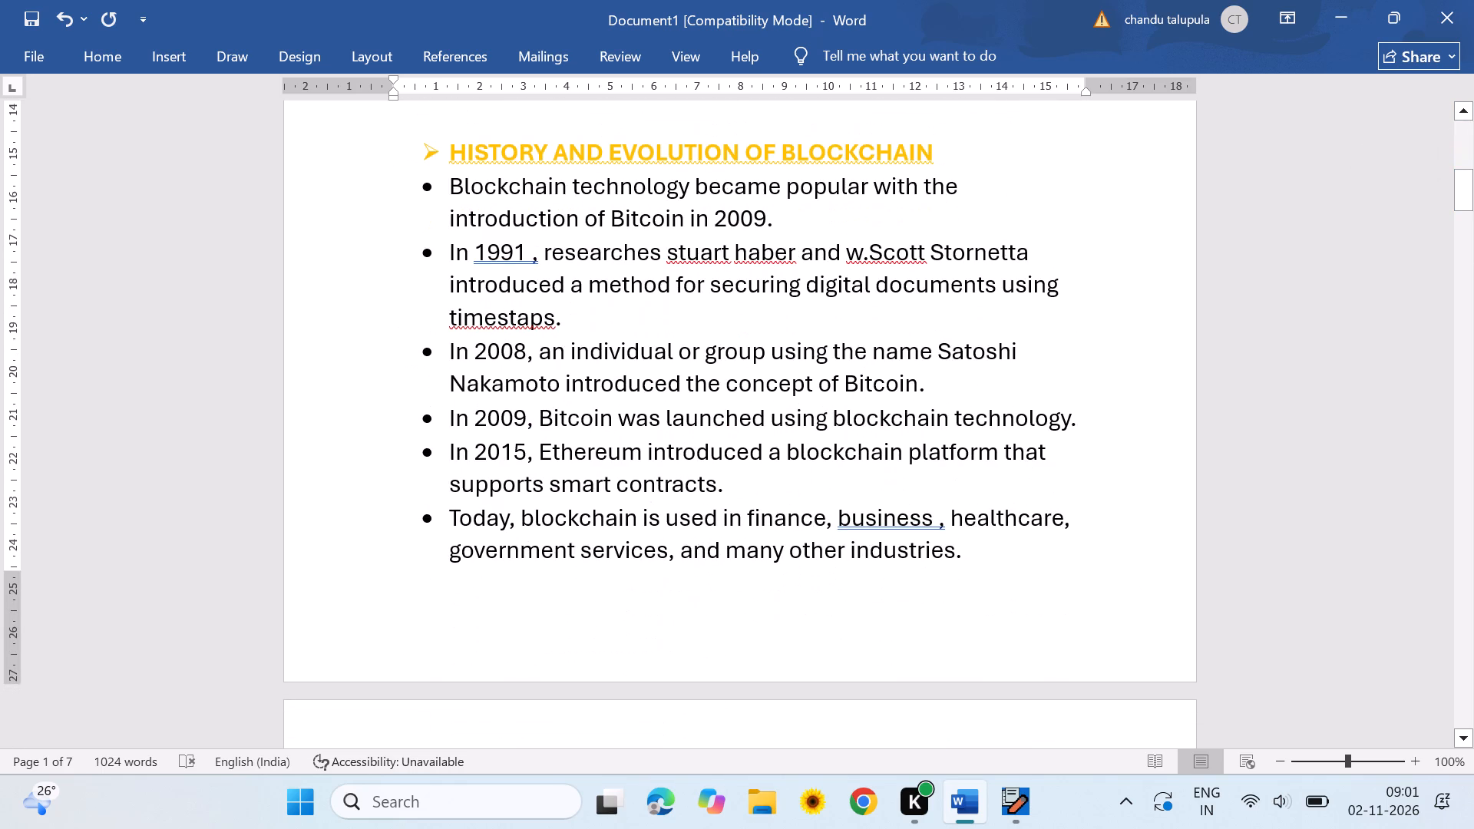
drag(445, 184, 630, 550)
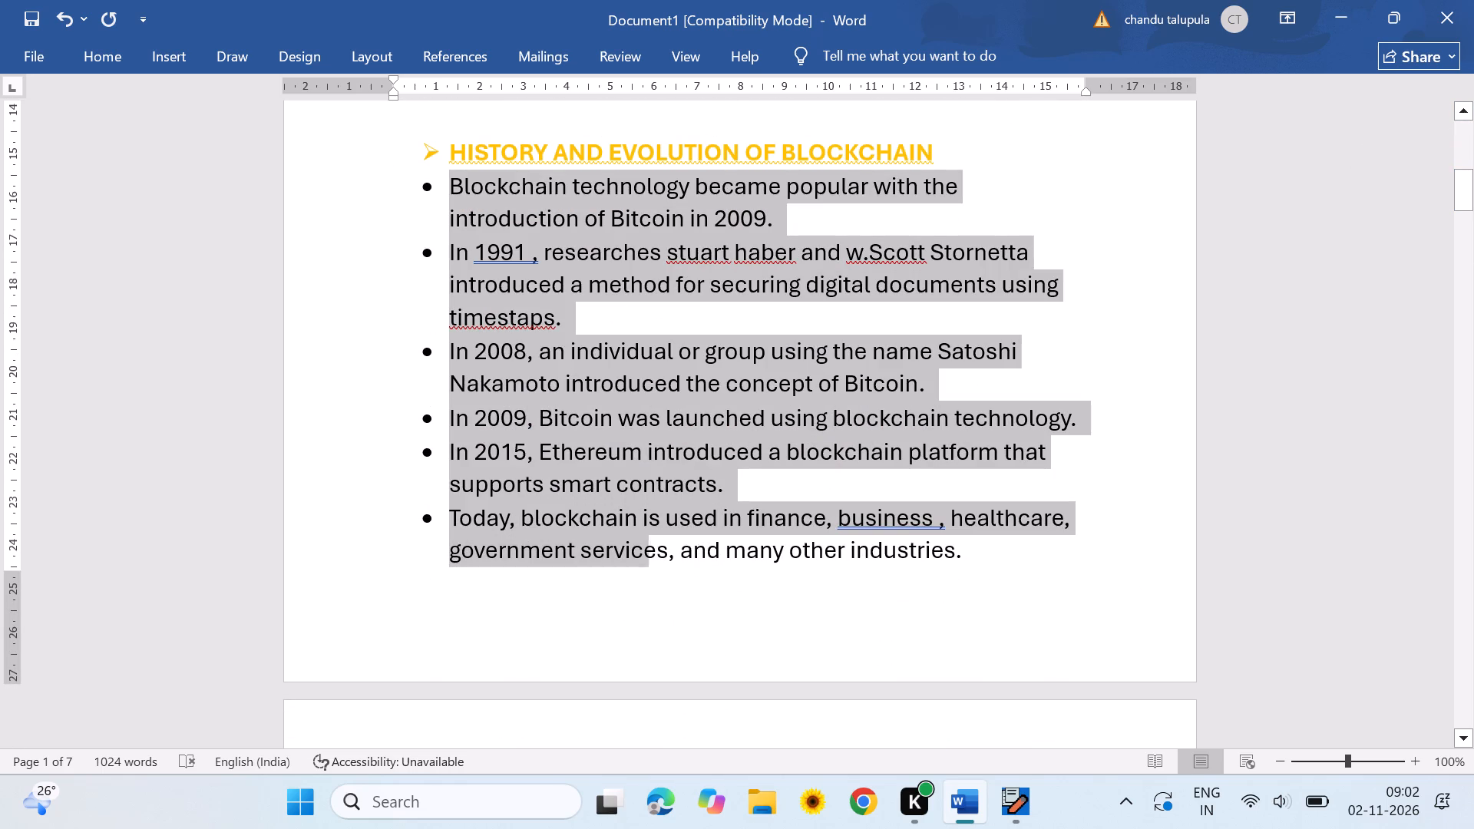
drag(630, 550, 1006, 560)
click(1036, 527)
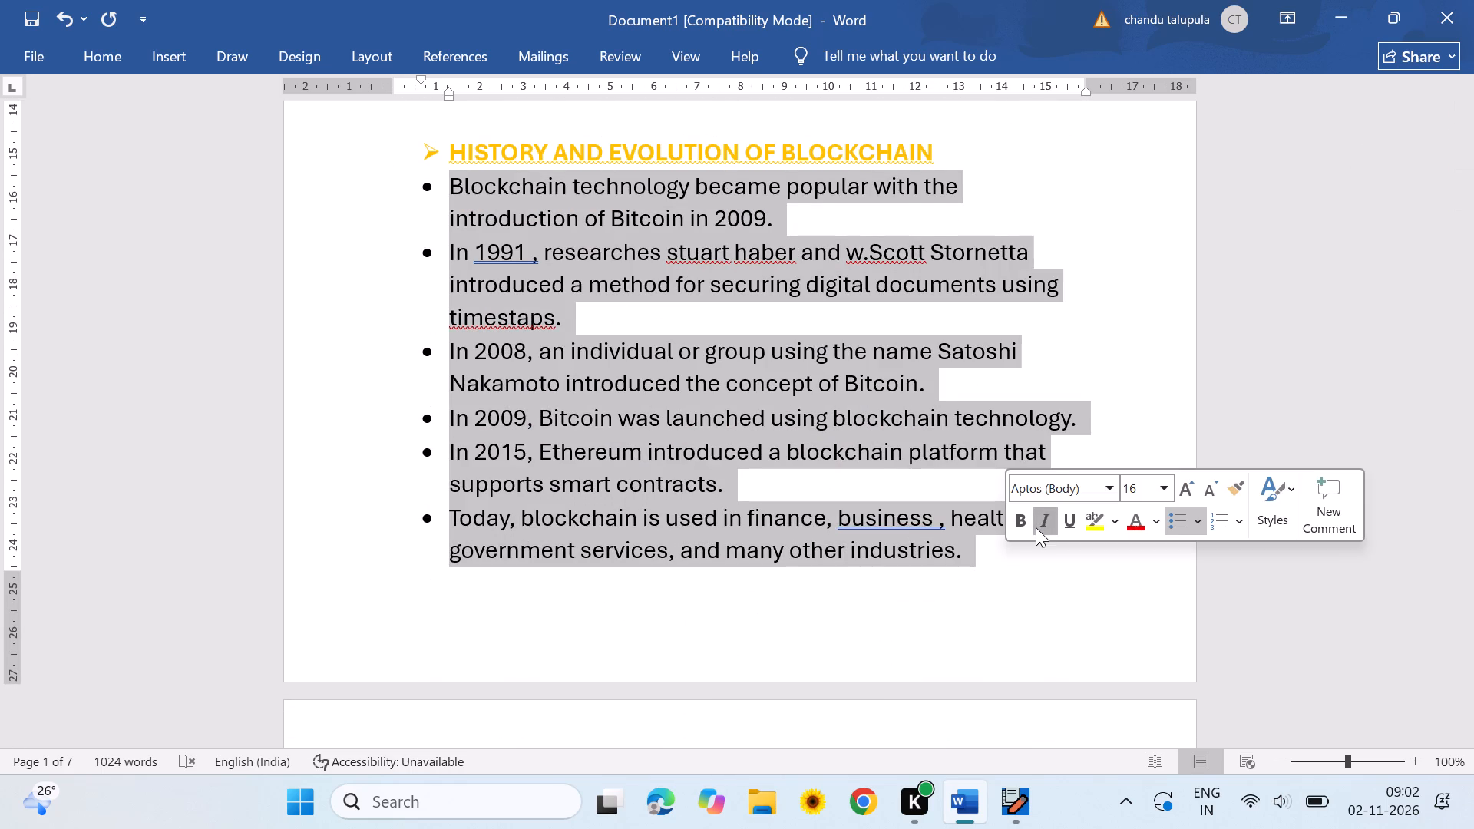
click(1025, 600)
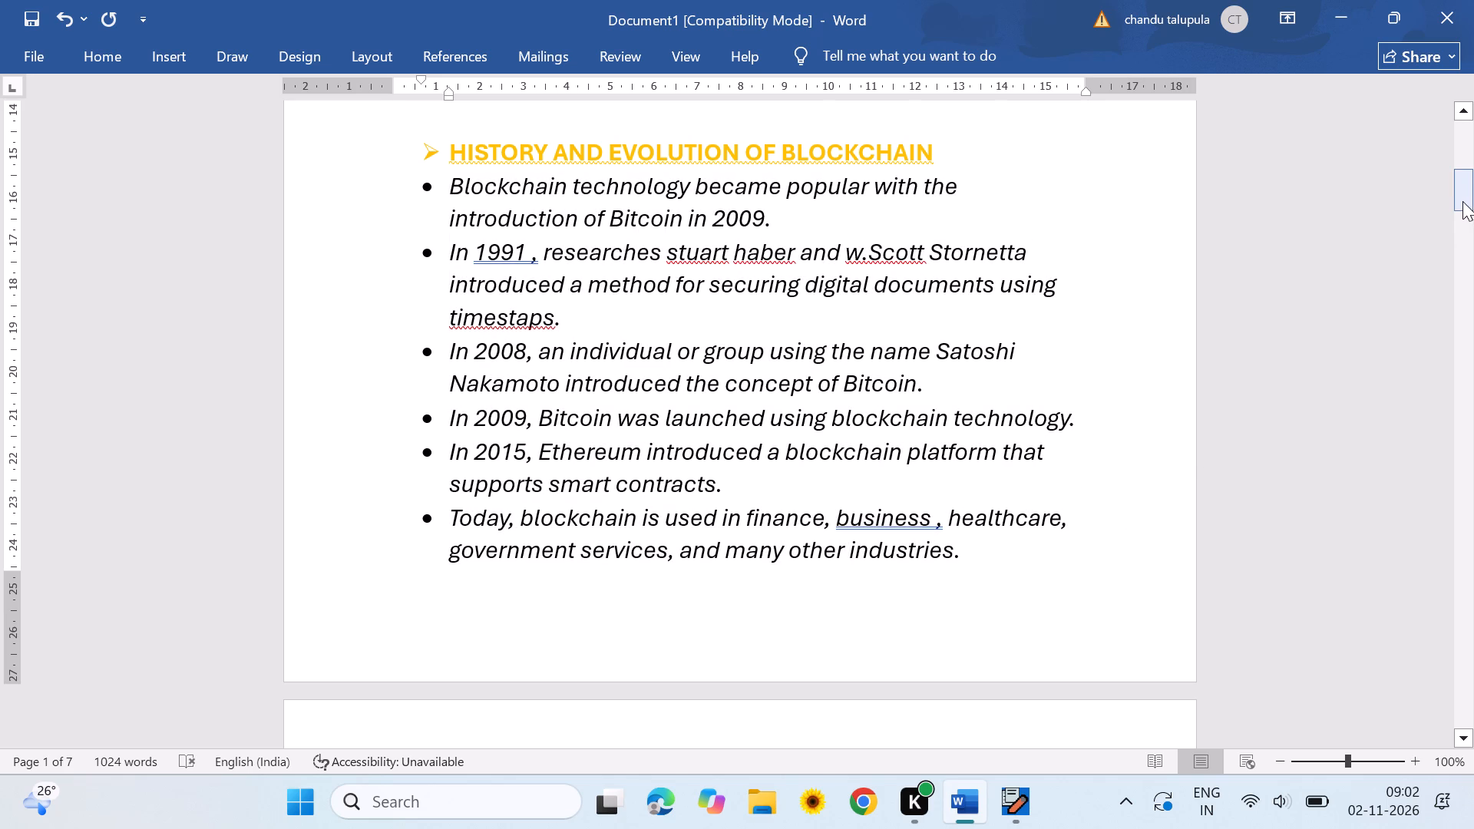
Italicize everything under the "HOW BLOCKCHAIN TECHNOLOGY WORKS" heading, from the first bullet through the numbered steps and the example paragraph.
drag(1462, 201, 1464, 240)
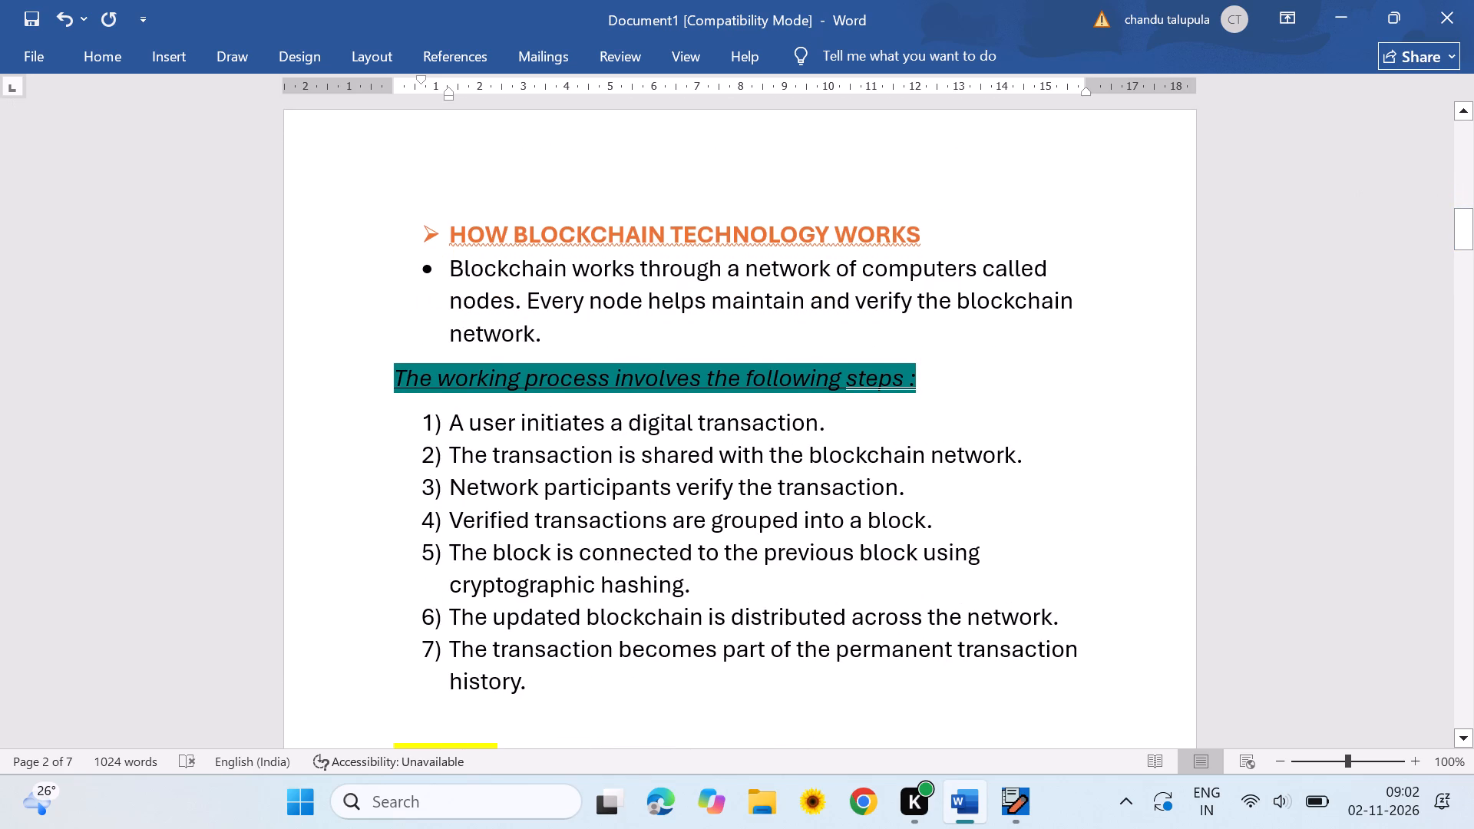
drag(449, 266, 553, 489)
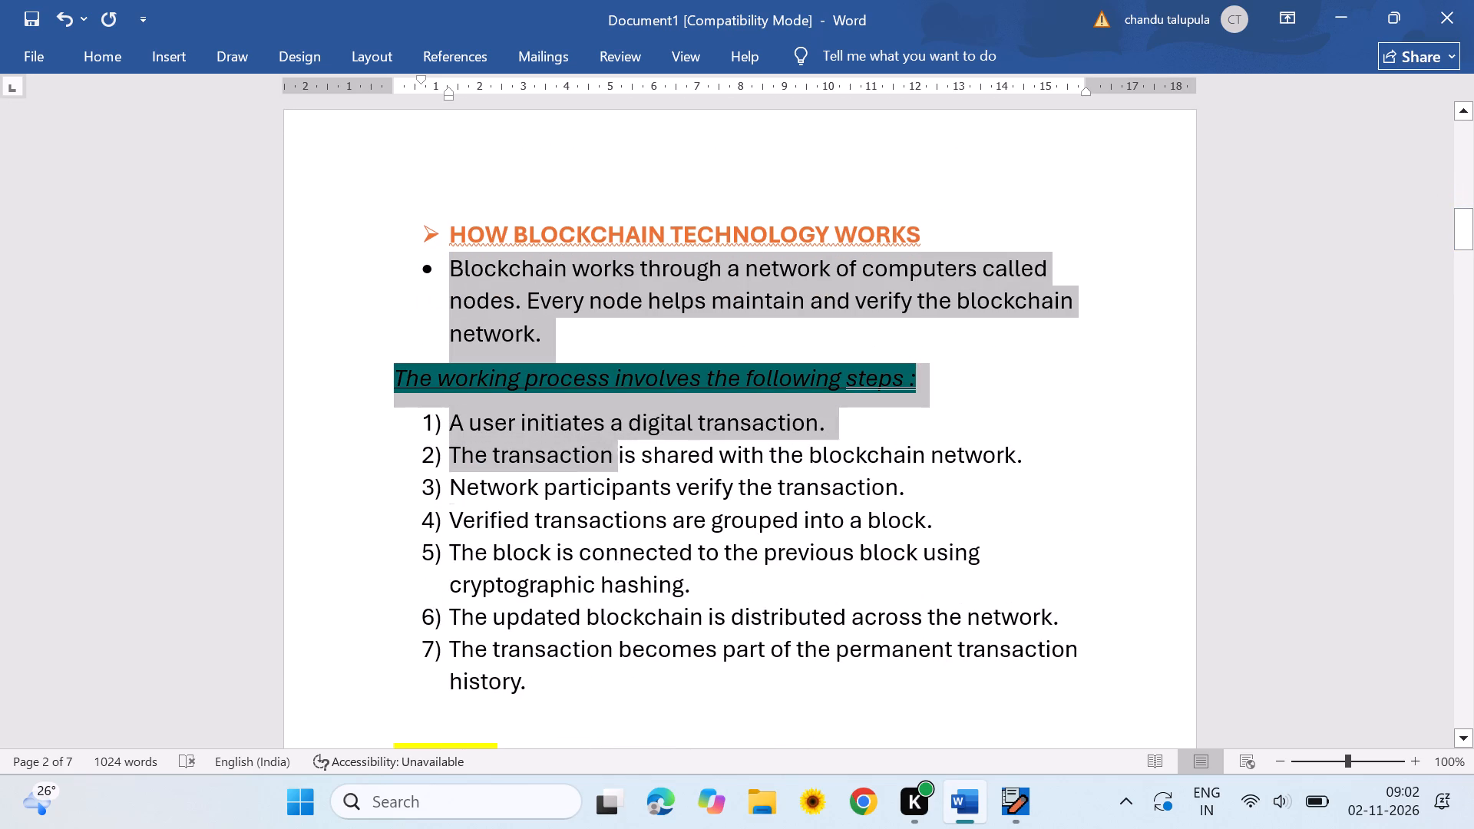
drag(553, 489, 597, 757)
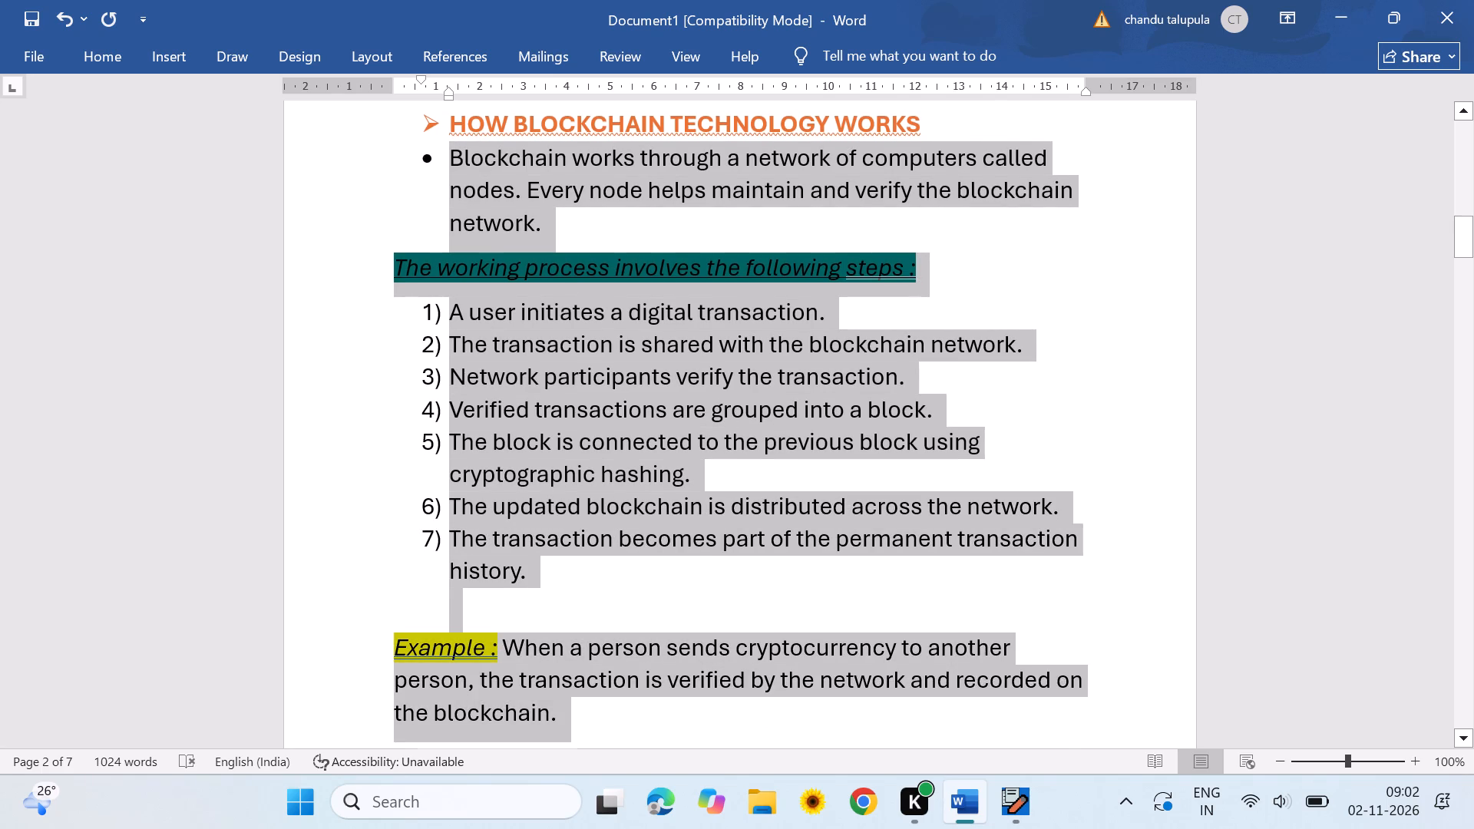
drag(597, 757, 616, 594)
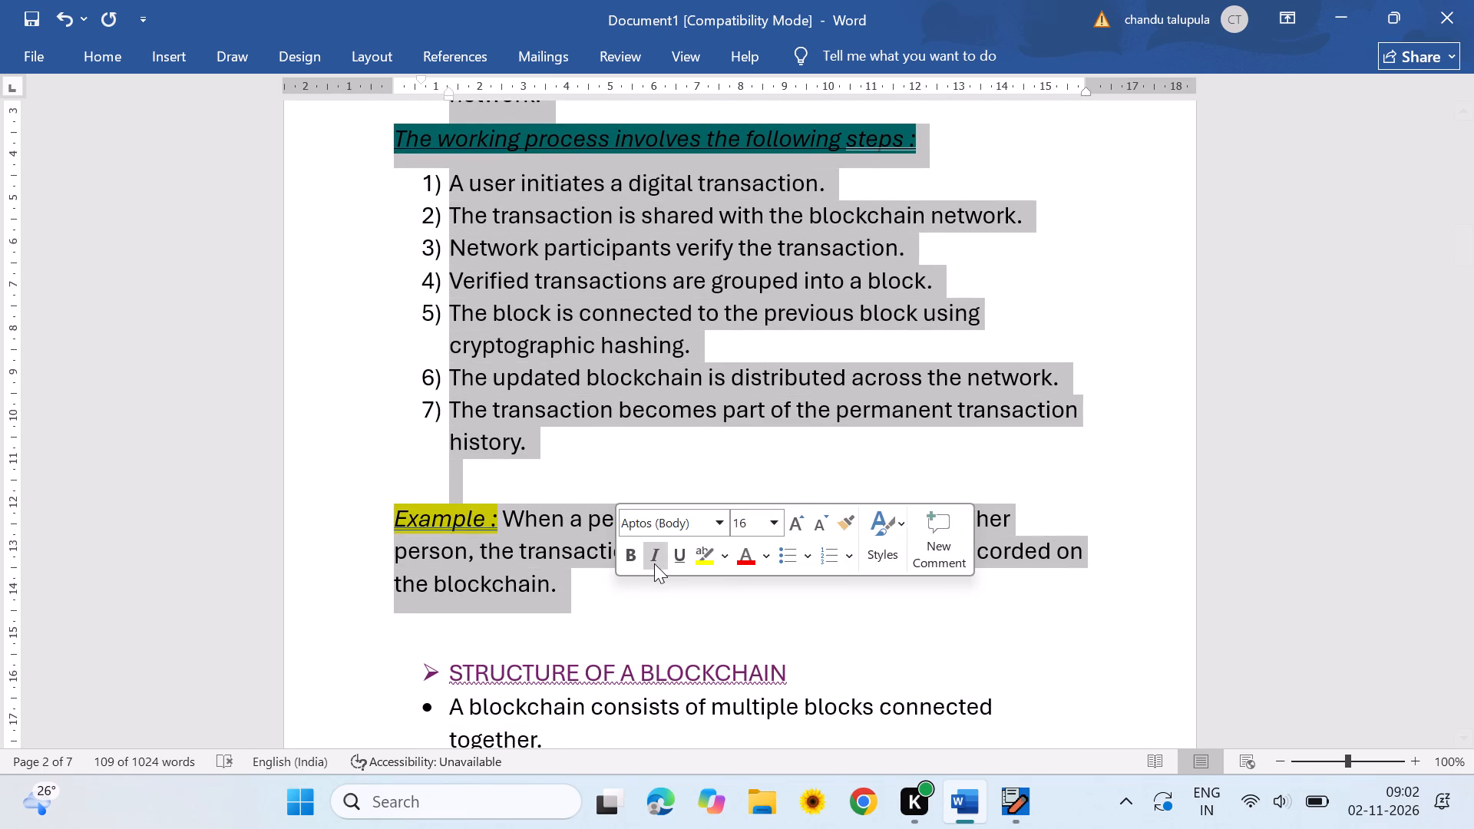
click(654, 563)
click(647, 608)
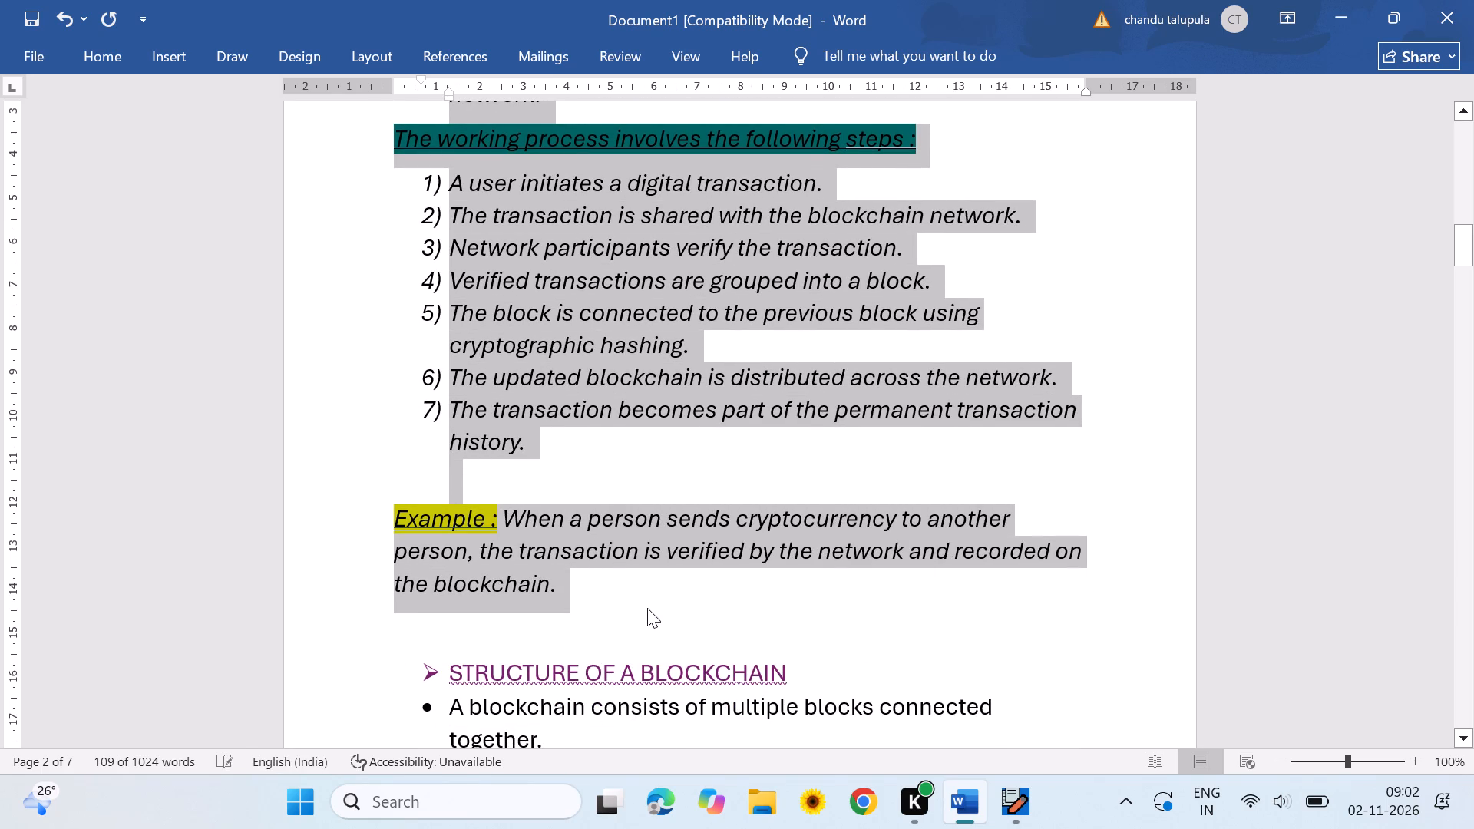
Make the purple "STRUCTURE OF A BLOCKCHAIN" heading bold.
drag(448, 674, 815, 669)
click(833, 636)
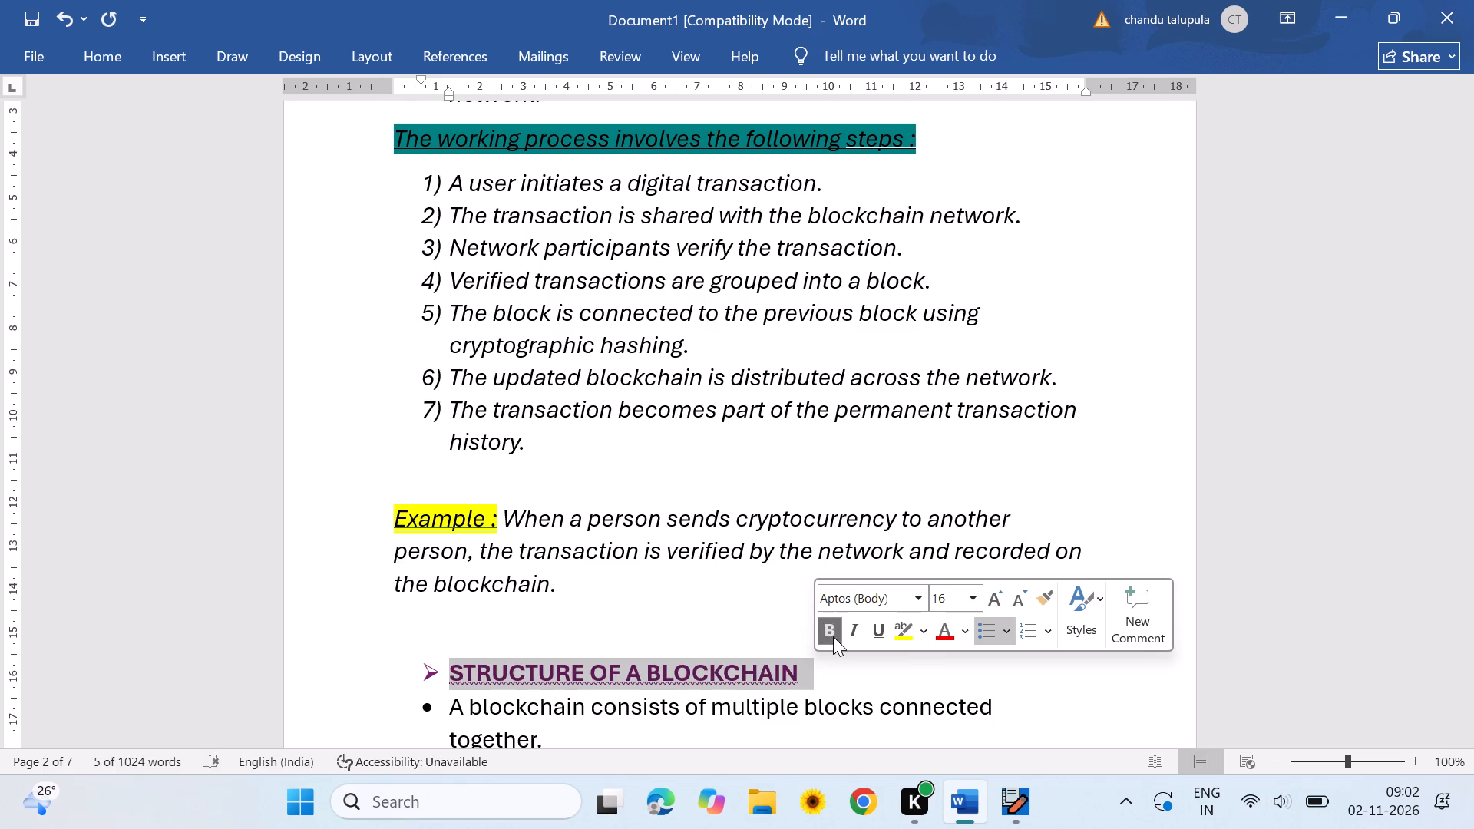
click(849, 692)
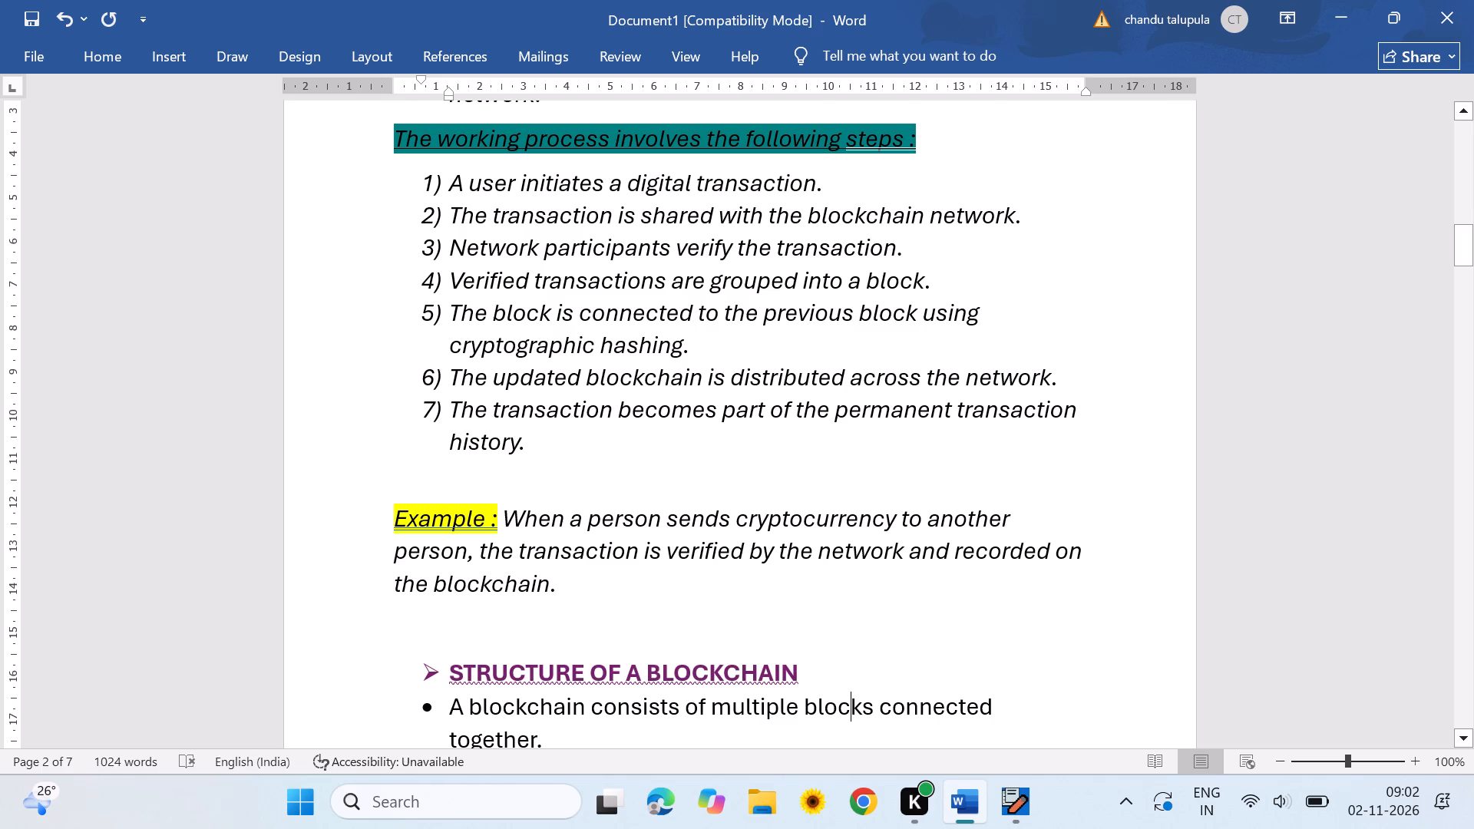
Italicize the text under "STRUCTURE OF A BLOCKCHAIN", from its first bullet through the "Current Block Hash" description.
drag(1471, 252, 1472, 279)
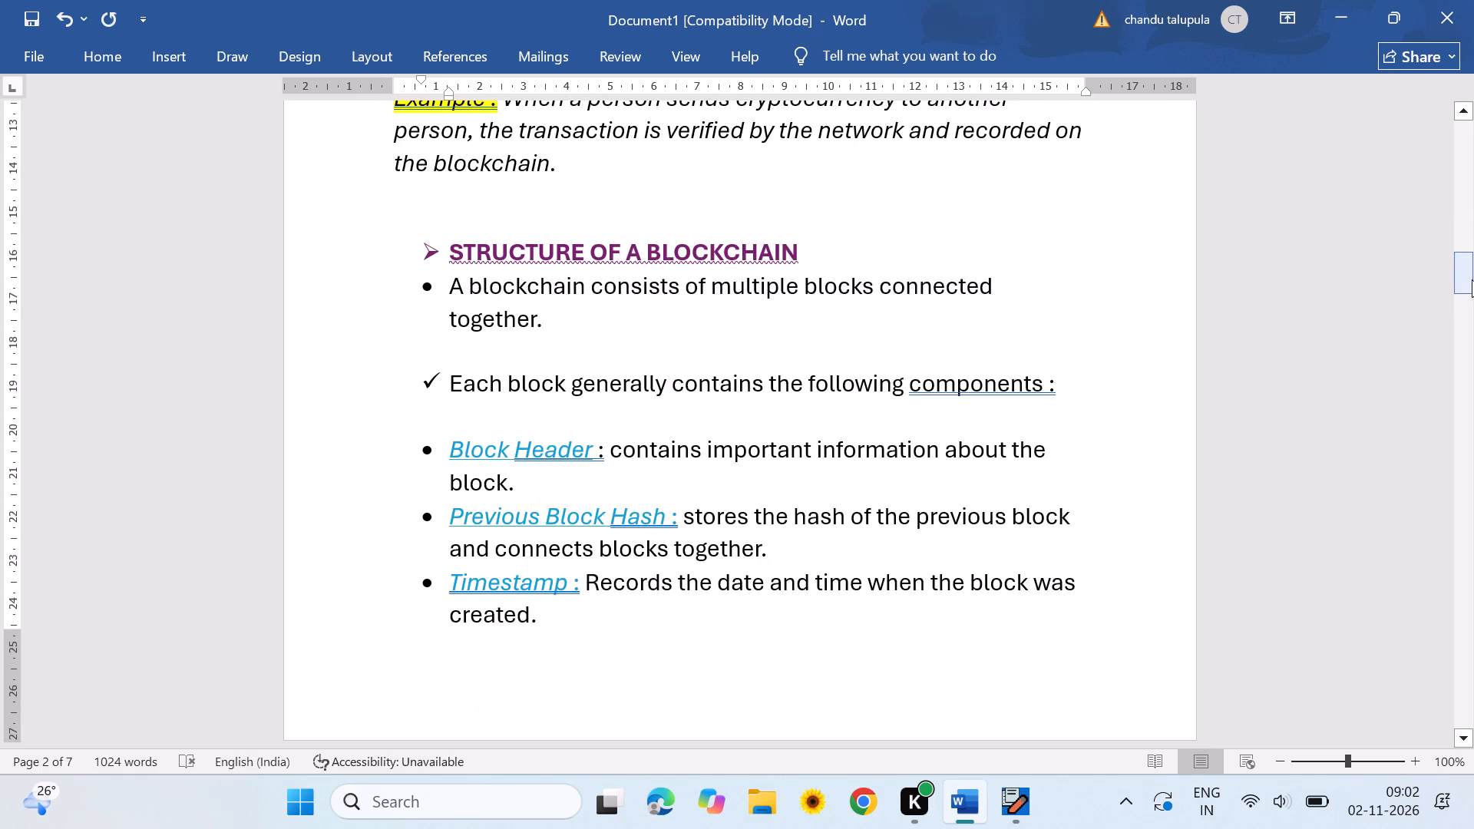
drag(448, 289, 624, 579)
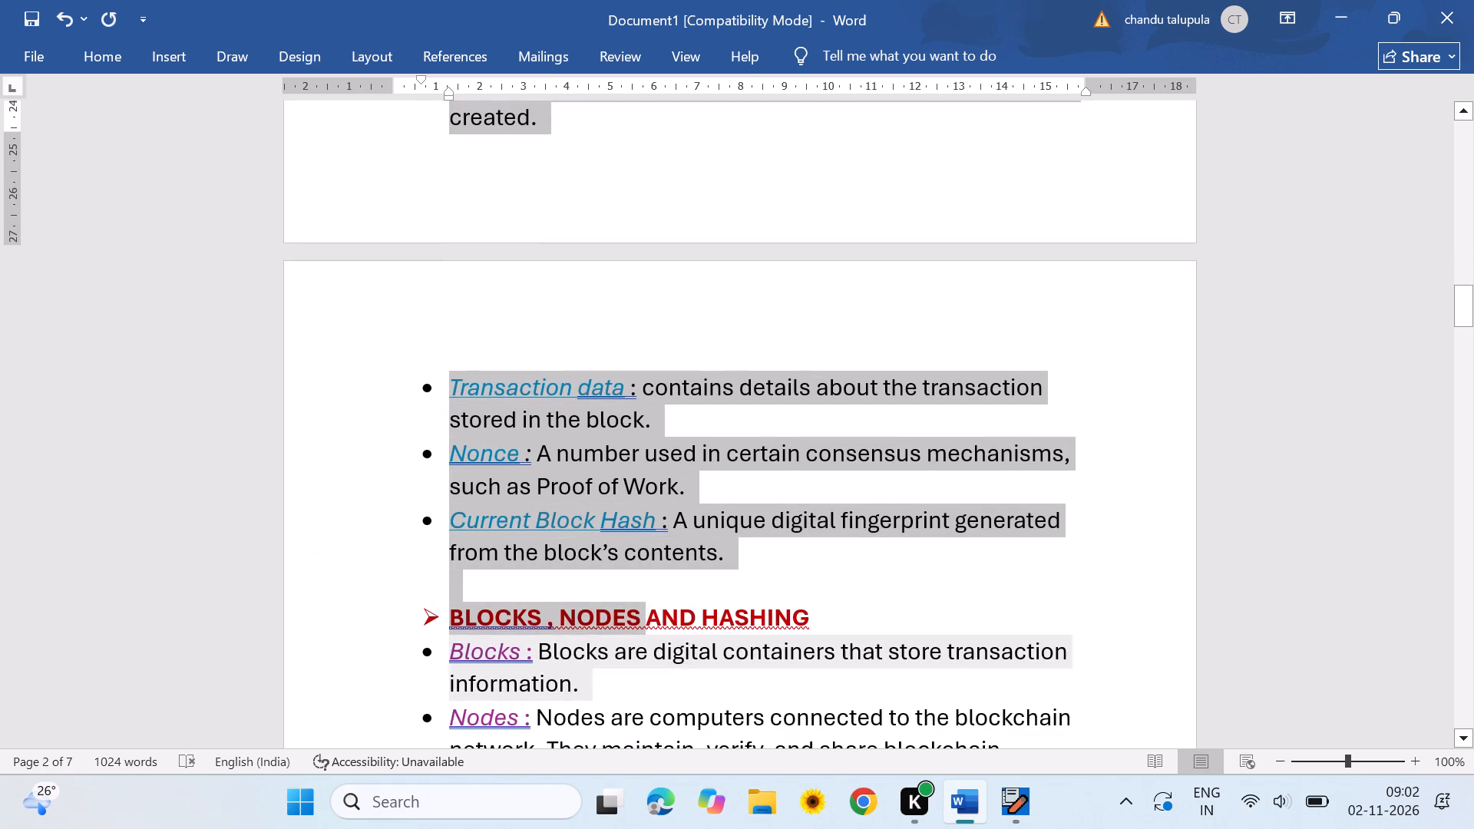
drag(624, 579, 733, 553)
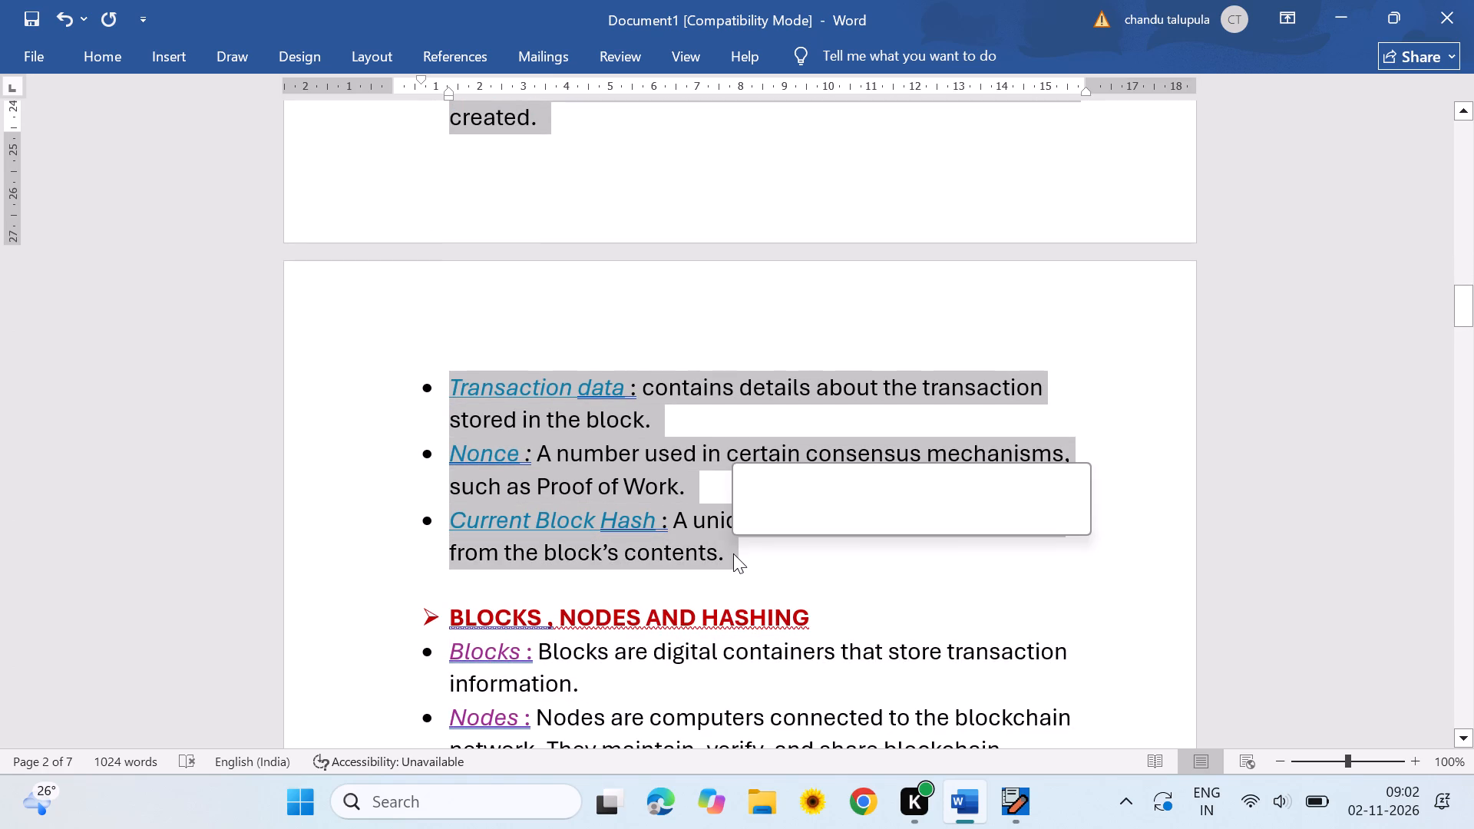
click(764, 523)
click(891, 577)
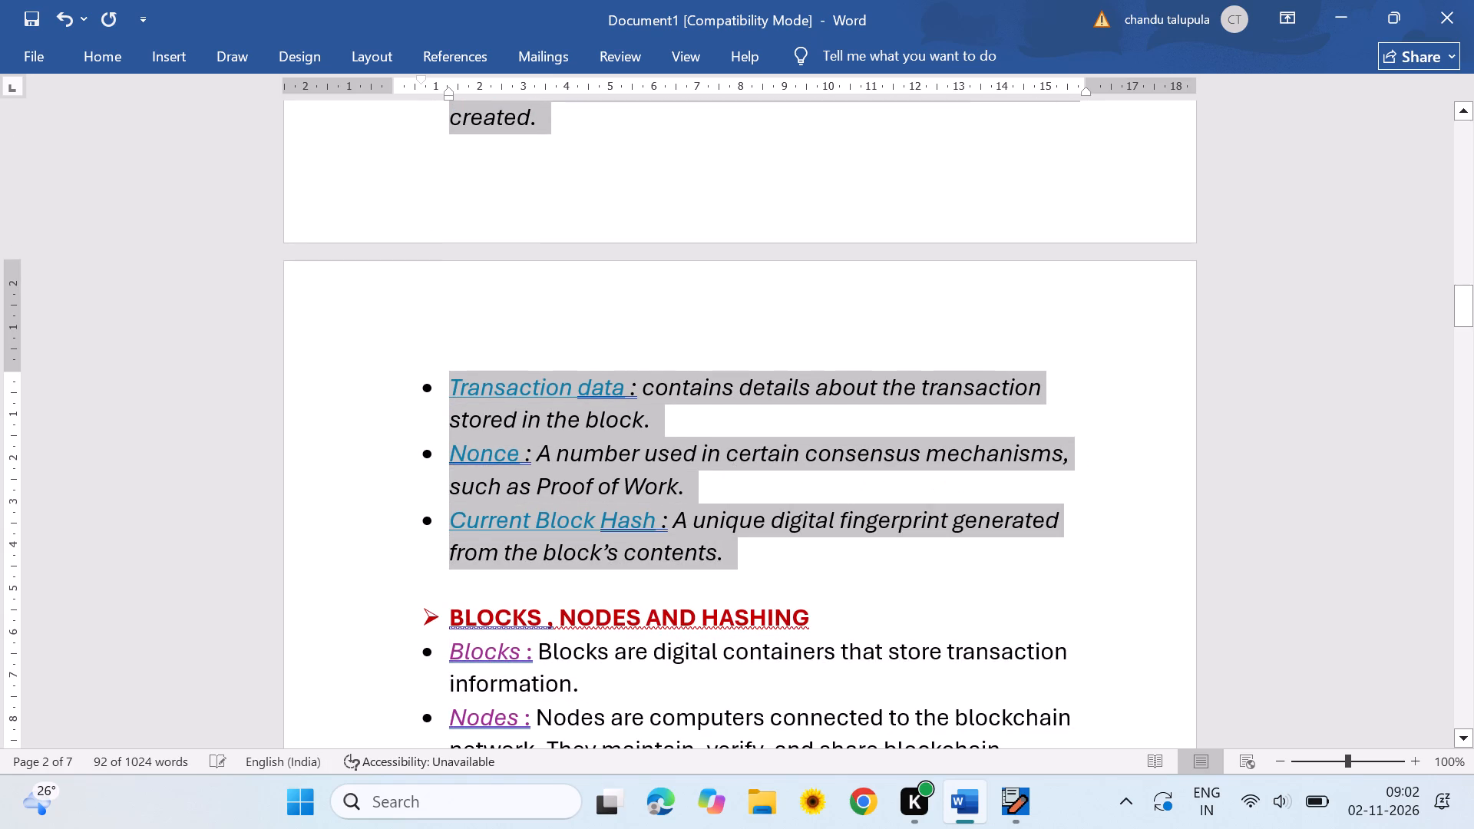
Italicize all the bulleted text under the "BLOCKS , NODES AND HASHING" heading, including the Blocks, Nodes and Hashing labels.
drag(1467, 302, 1469, 330)
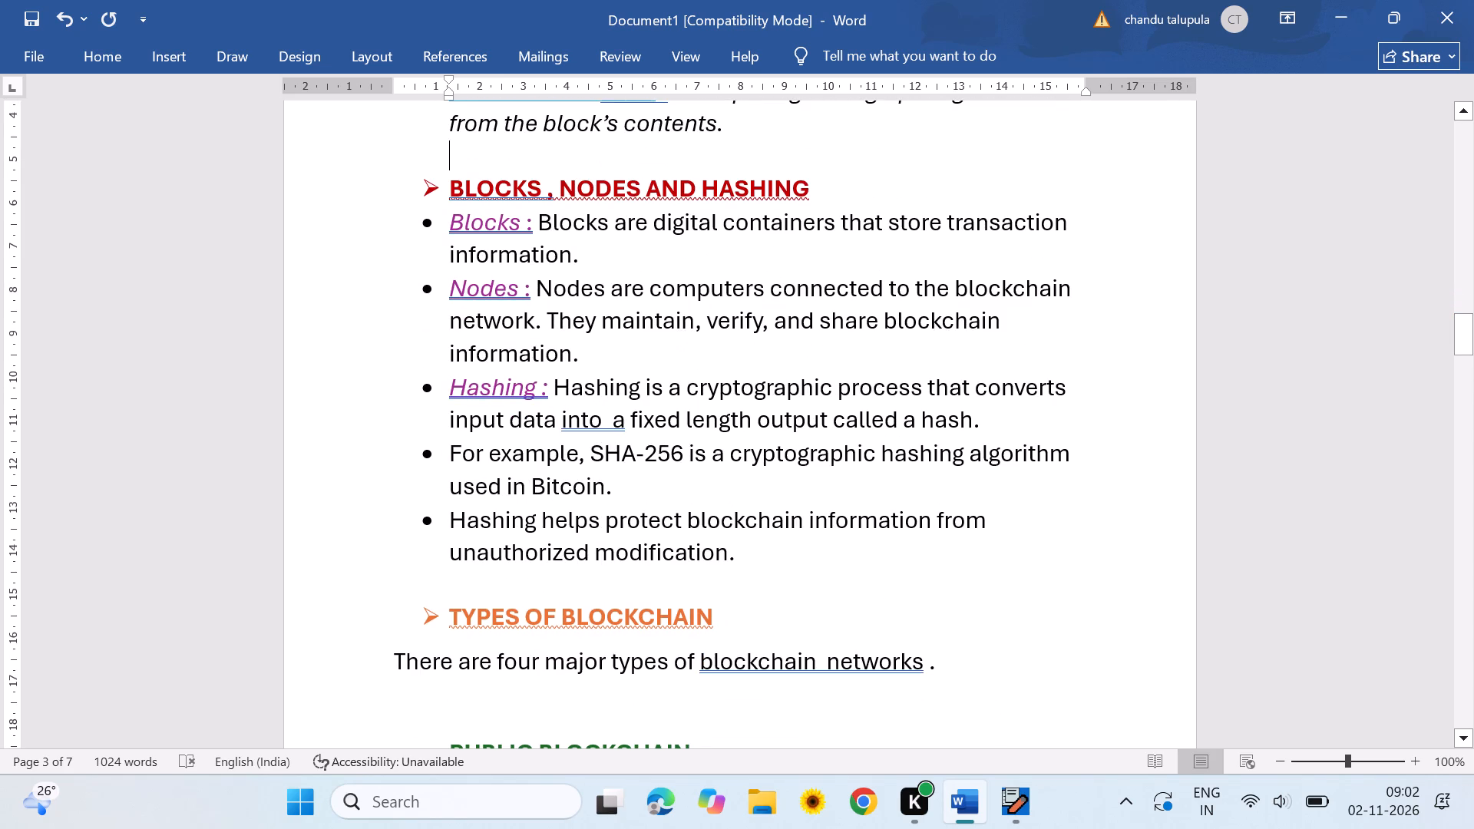
drag(449, 225, 666, 557)
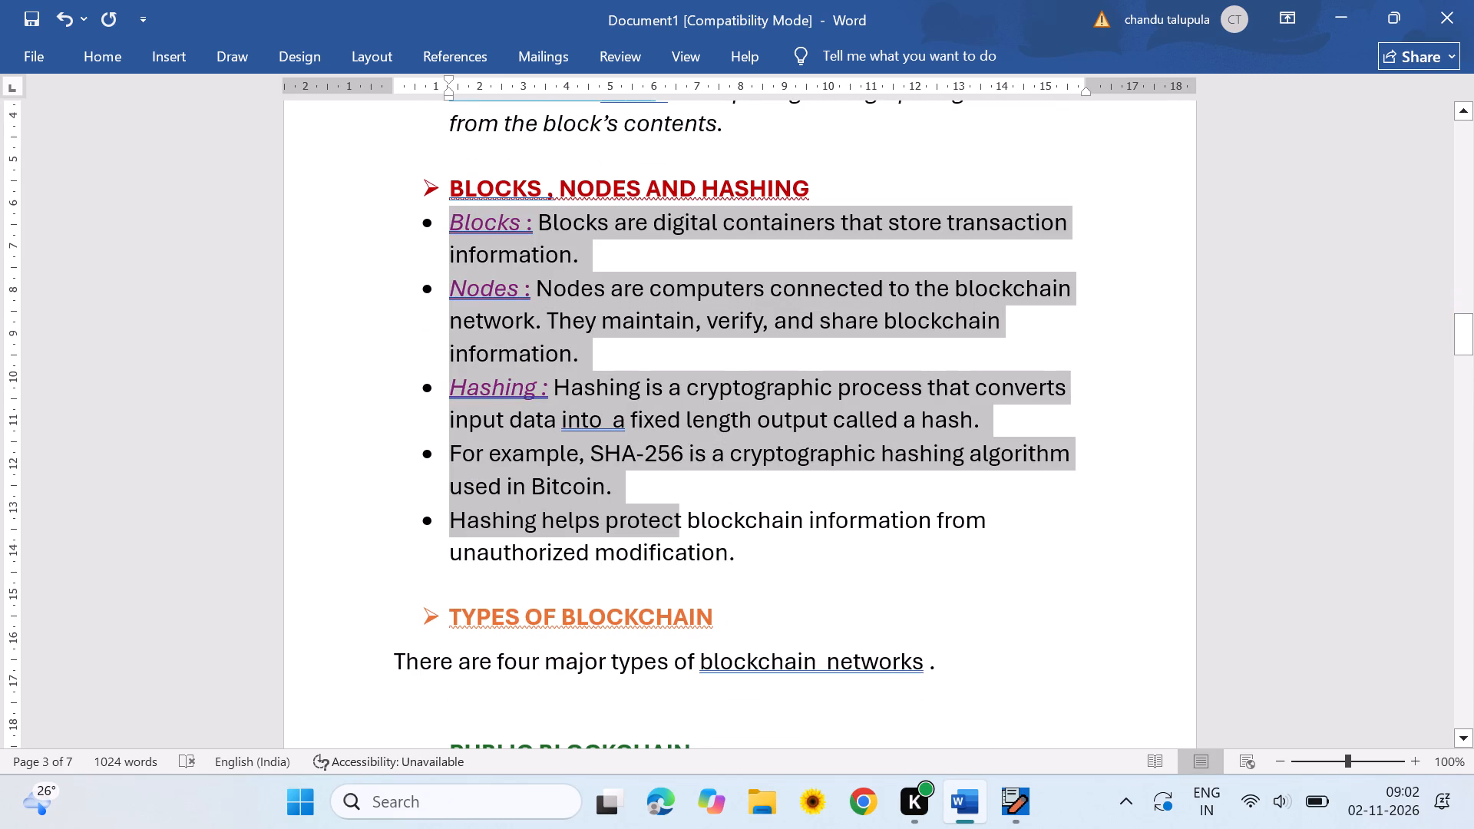
drag(666, 557, 698, 556)
click(739, 517)
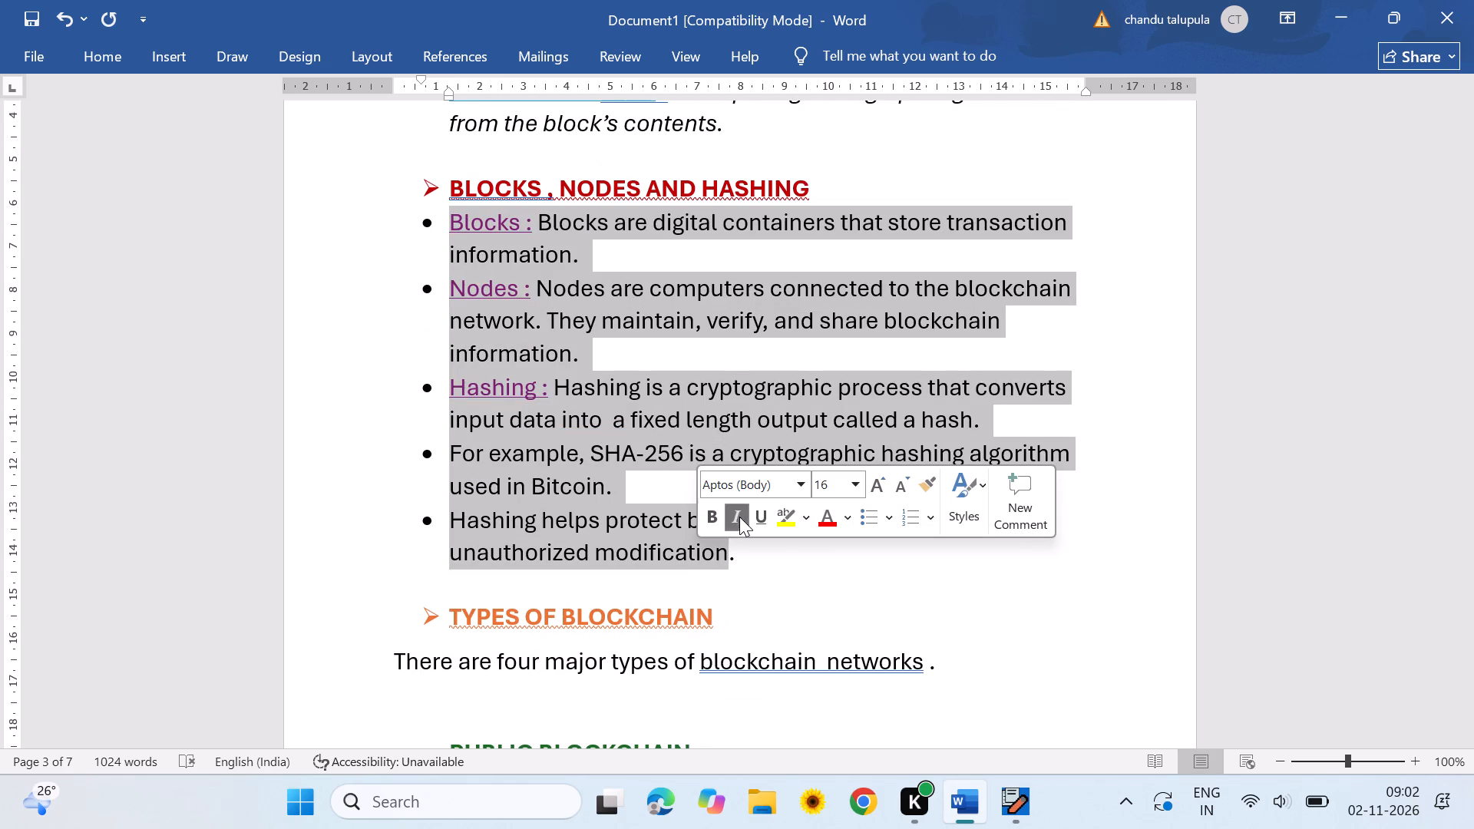
click(731, 520)
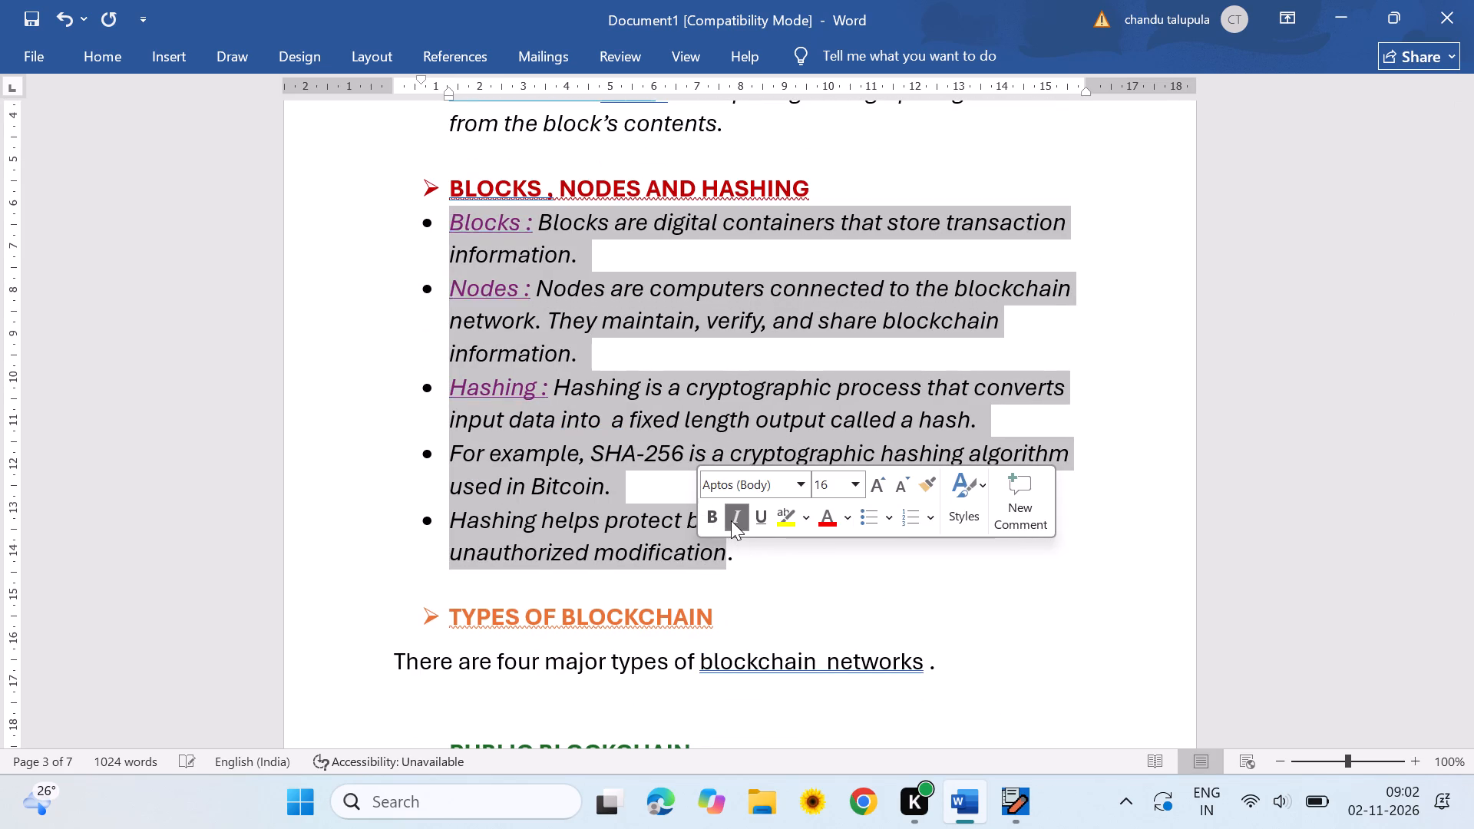
click(807, 586)
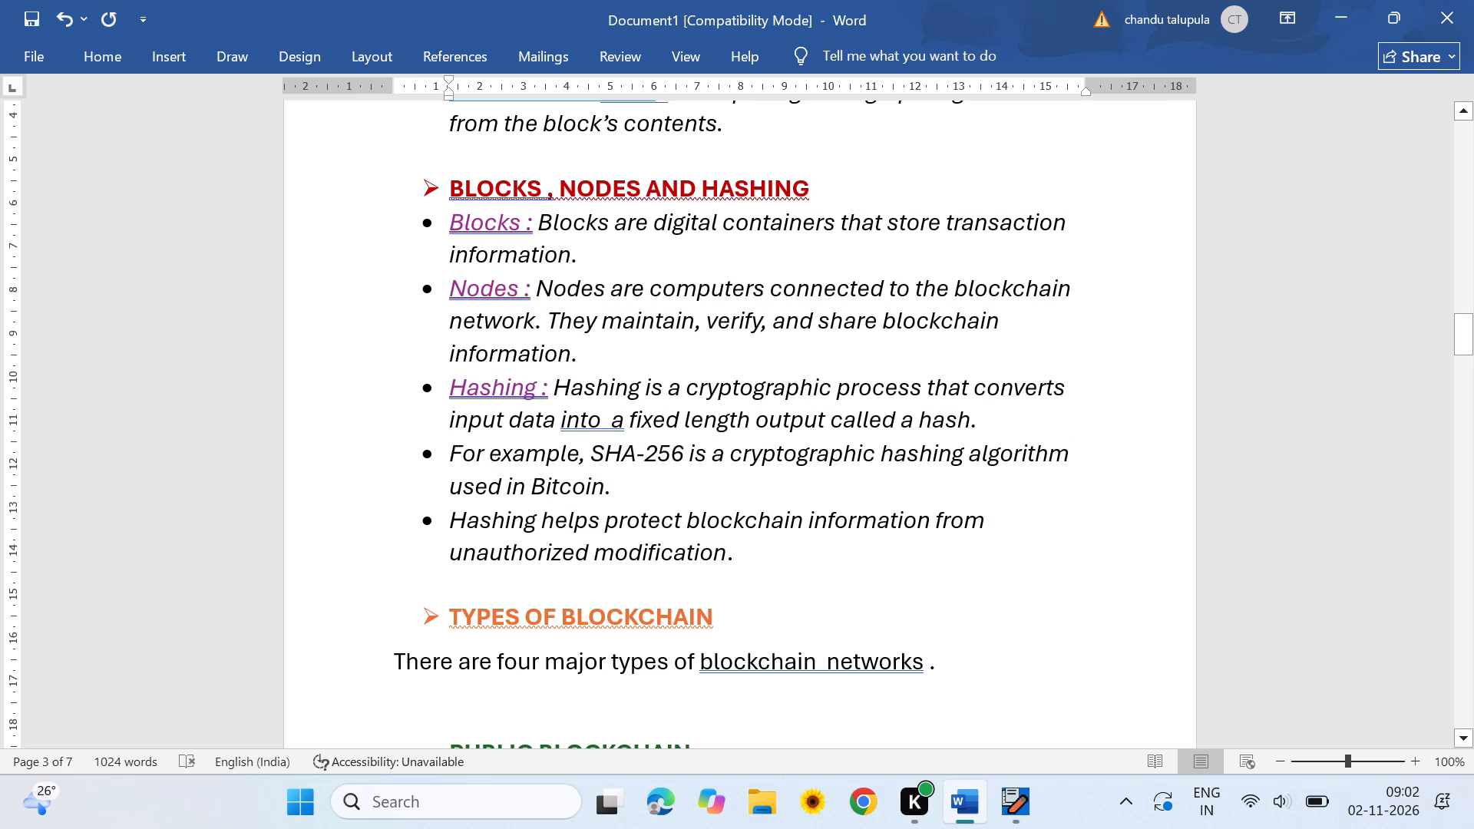
Italicize everything from "There are four major types" under "TYPES OF BLOCKCHAIN" through the last "ADVANTAGES OF DLT" bullet, subheadings included.
drag(1454, 345, 1456, 376)
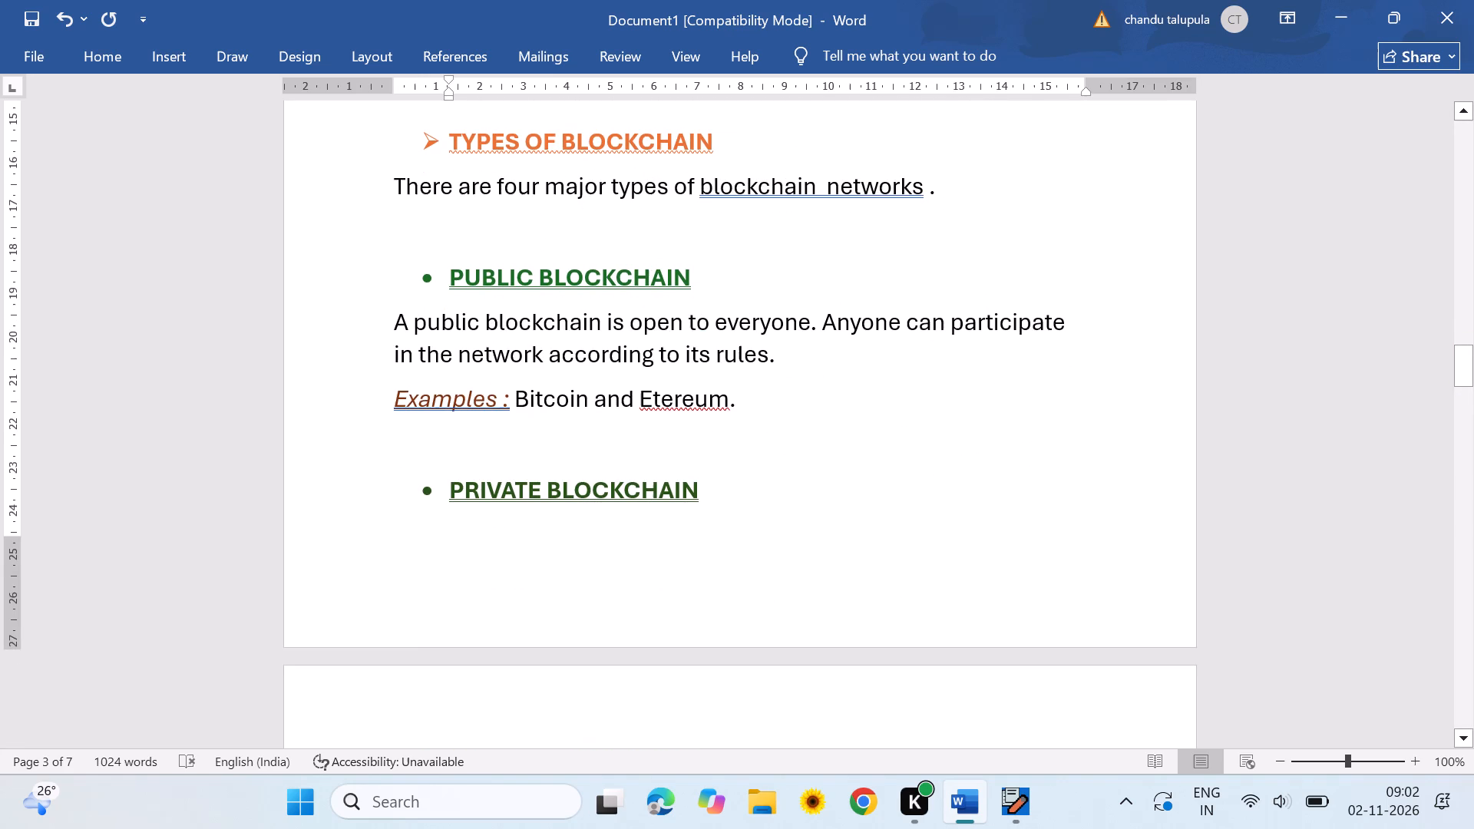
drag(385, 179, 554, 659)
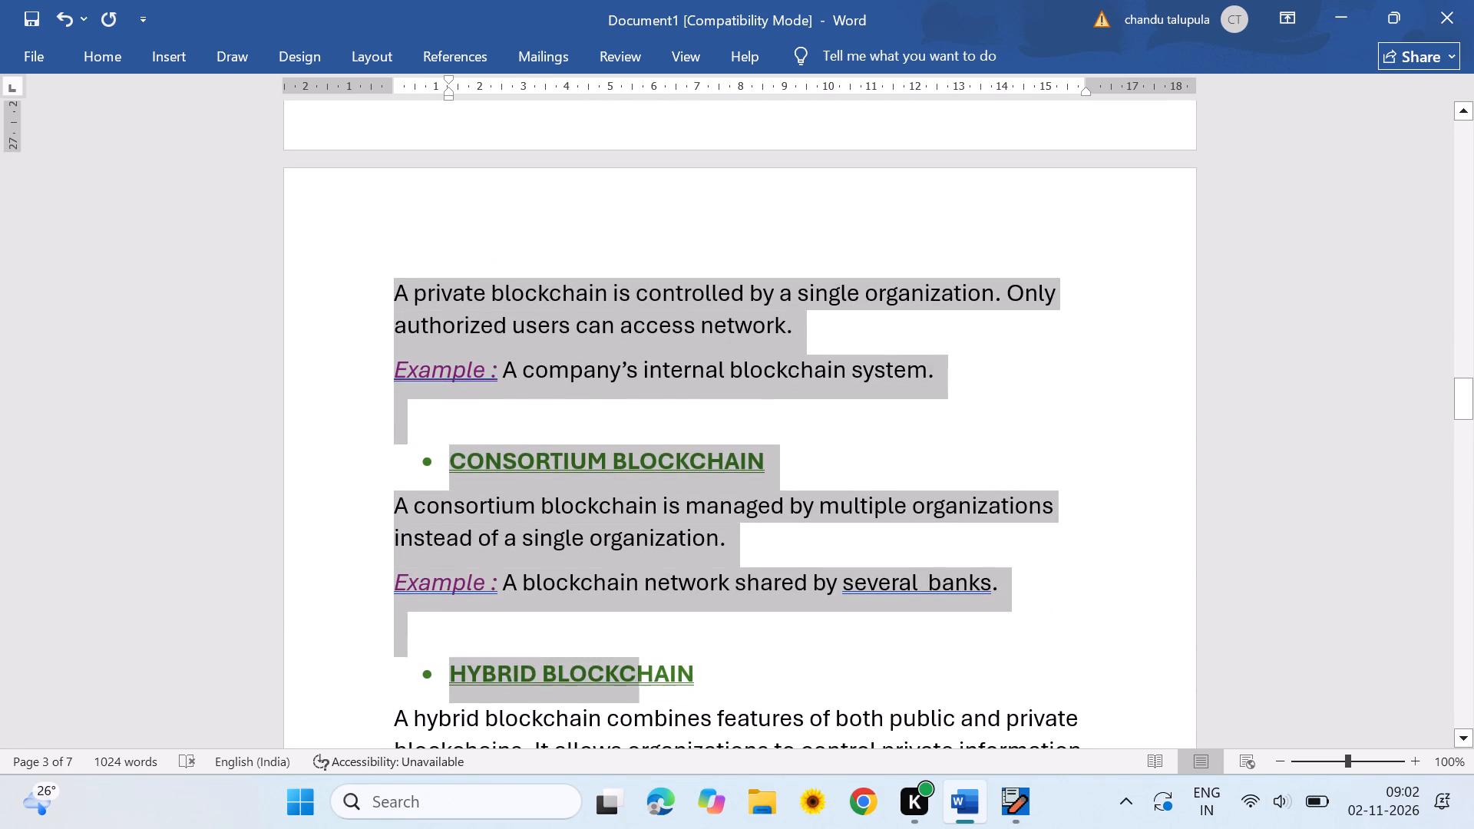
drag(554, 659, 562, 823)
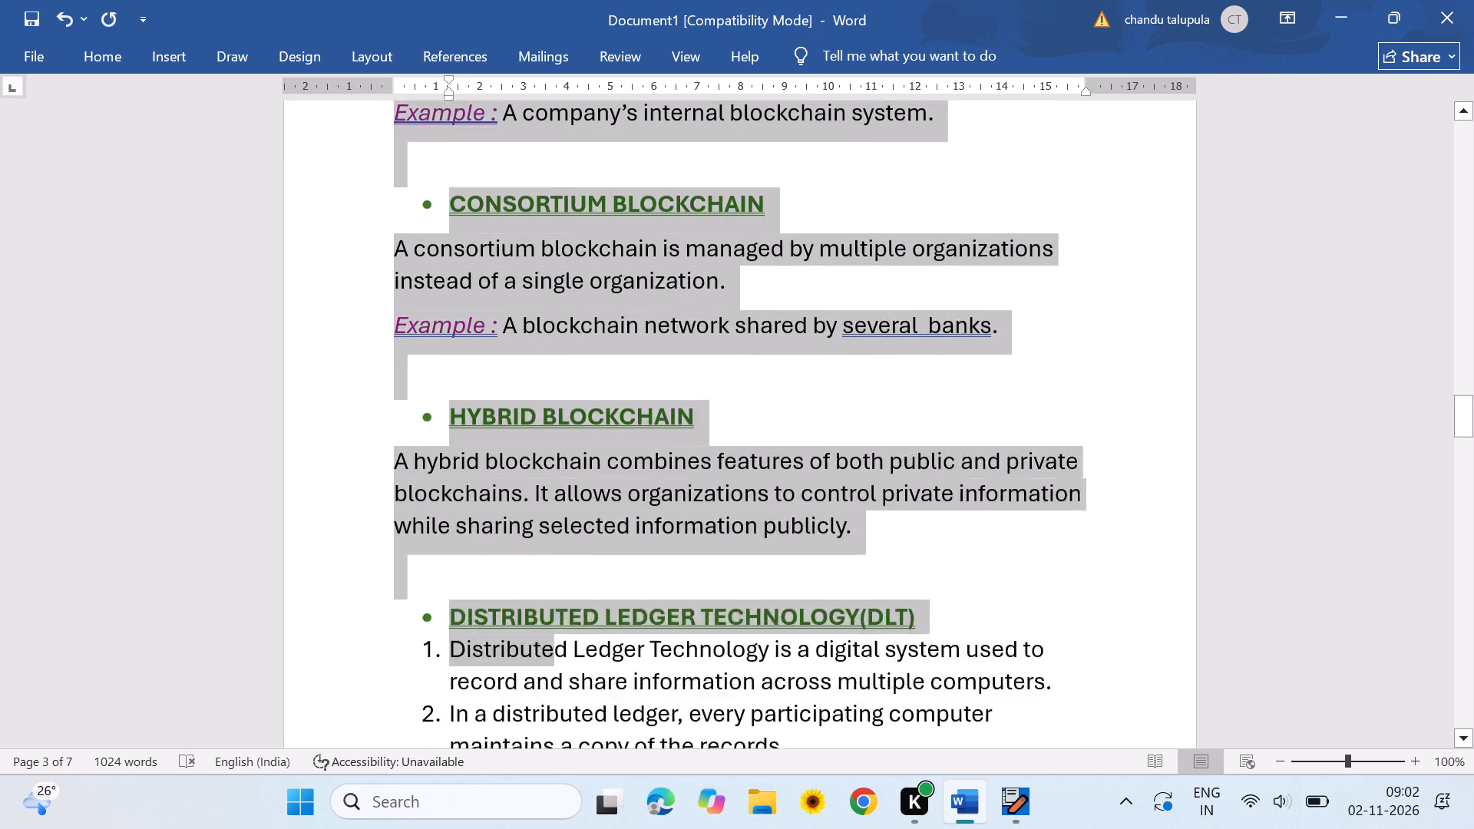
drag(562, 823, 838, 696)
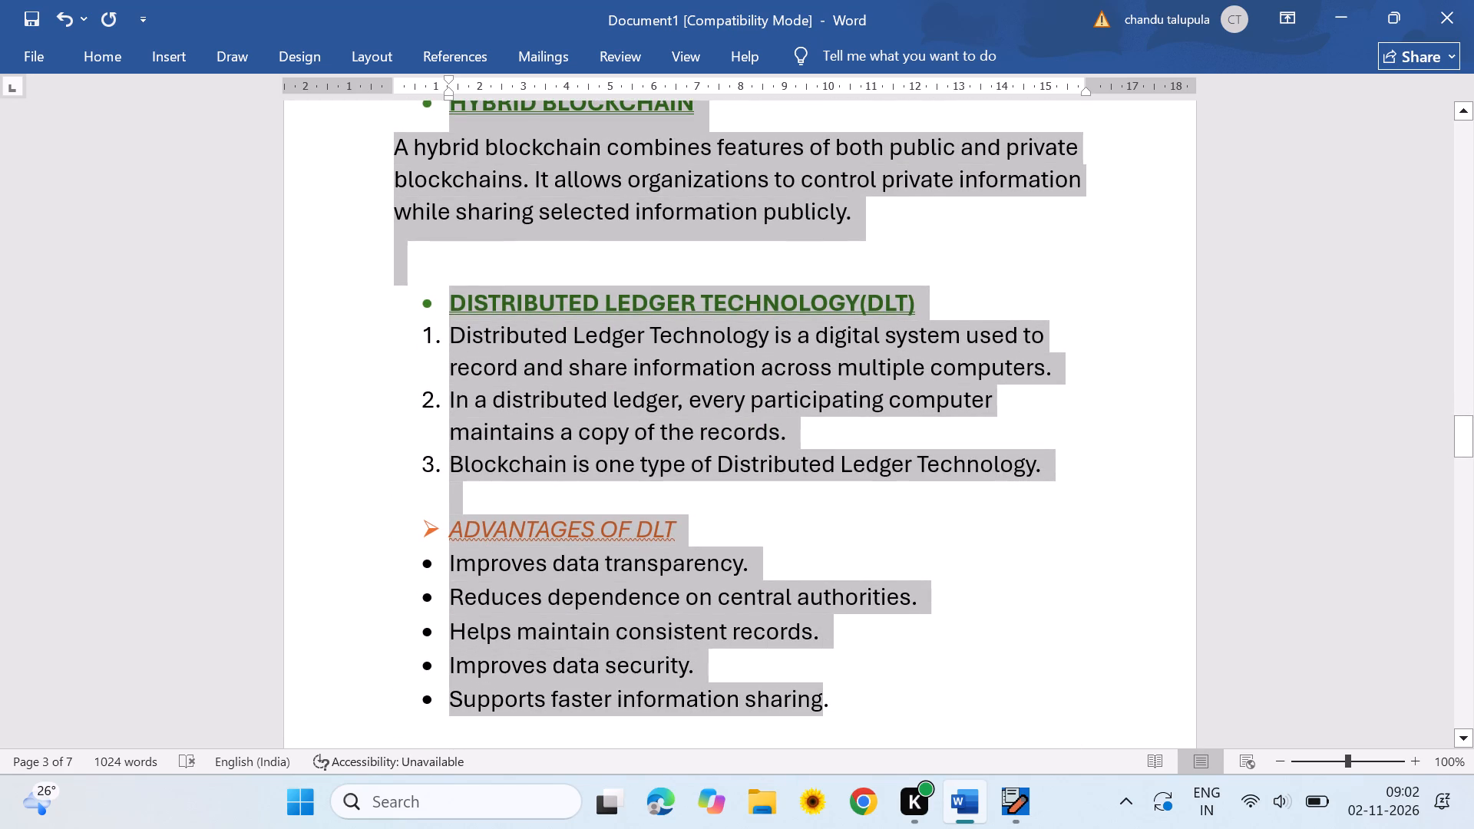
drag(838, 696, 907, 704)
click(950, 670)
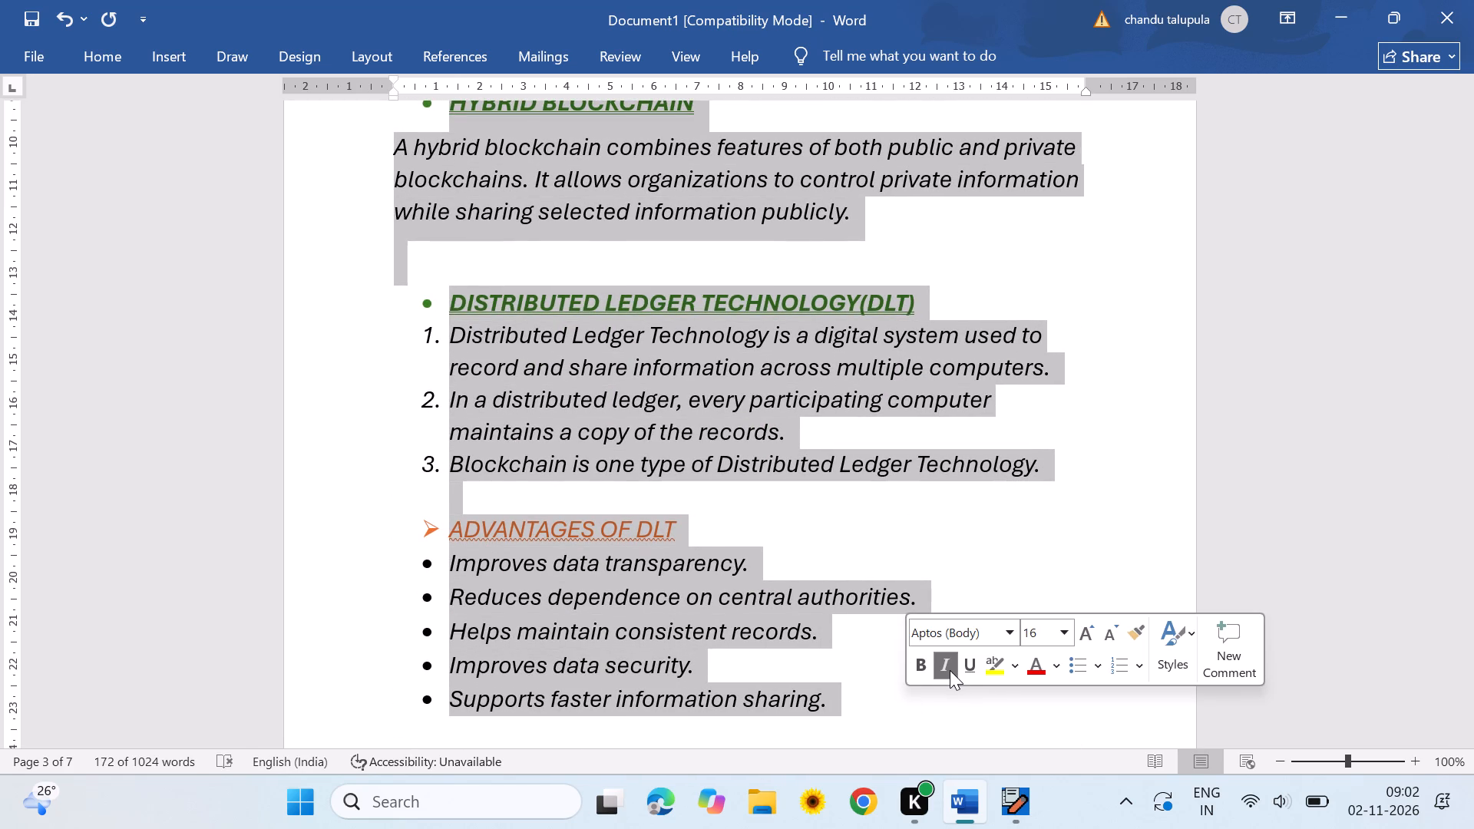
click(933, 551)
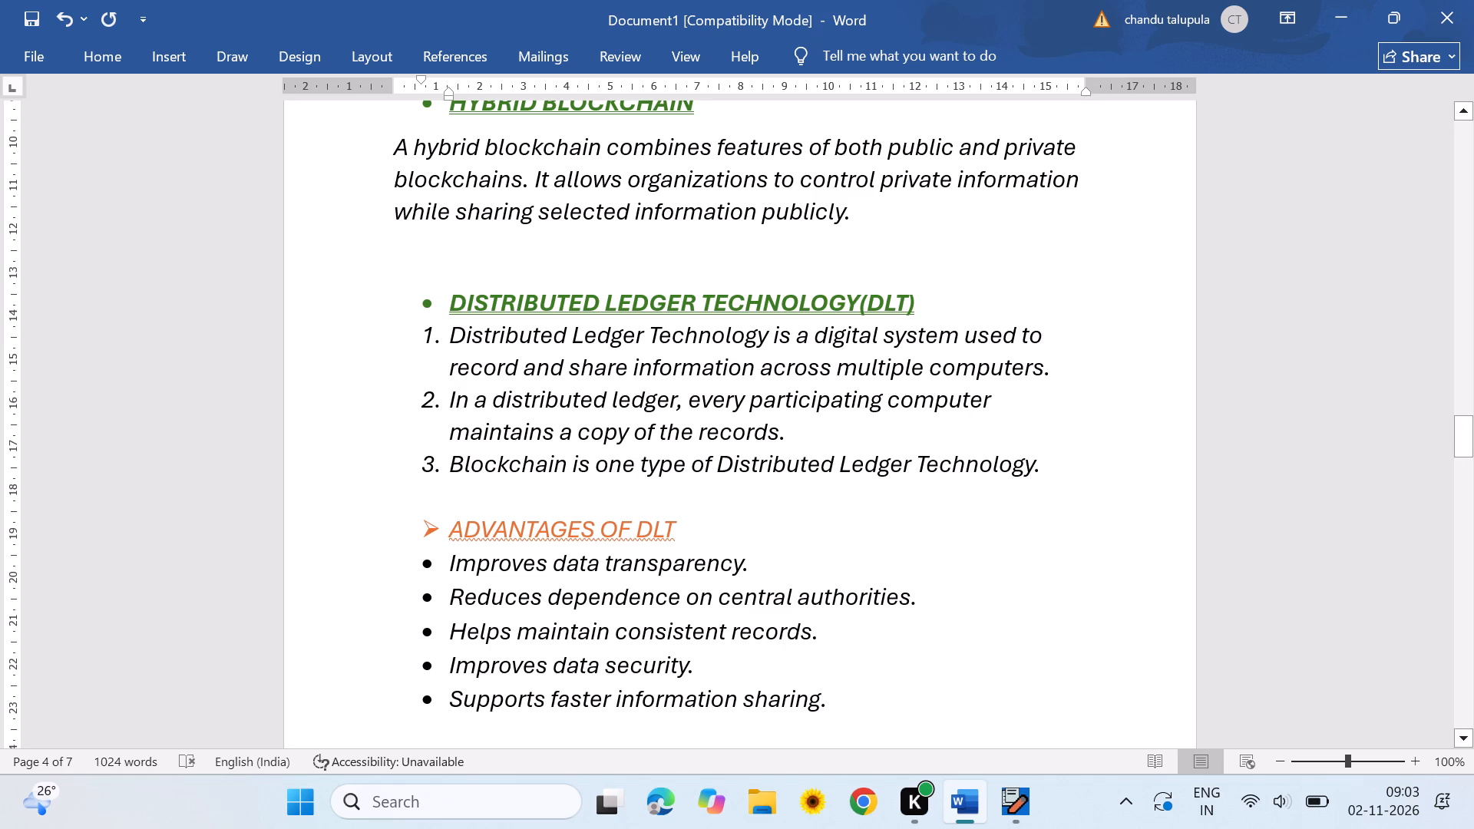
Italicize everything from the first bullet under "CONSENSUS MECHANISMS" through the end of the document, headings included.
drag(1459, 445, 1462, 465)
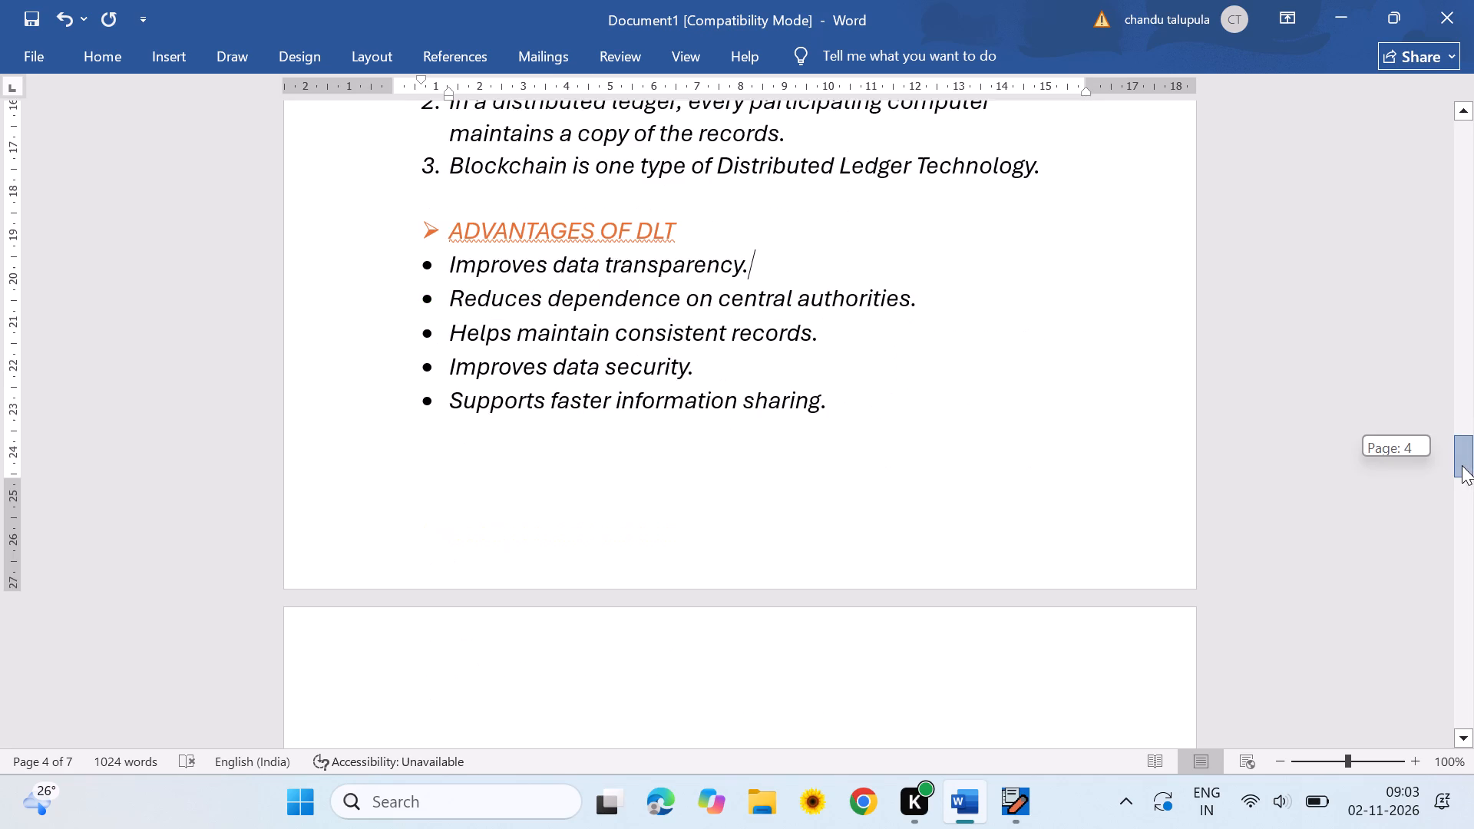
drag(1462, 465, 1464, 468)
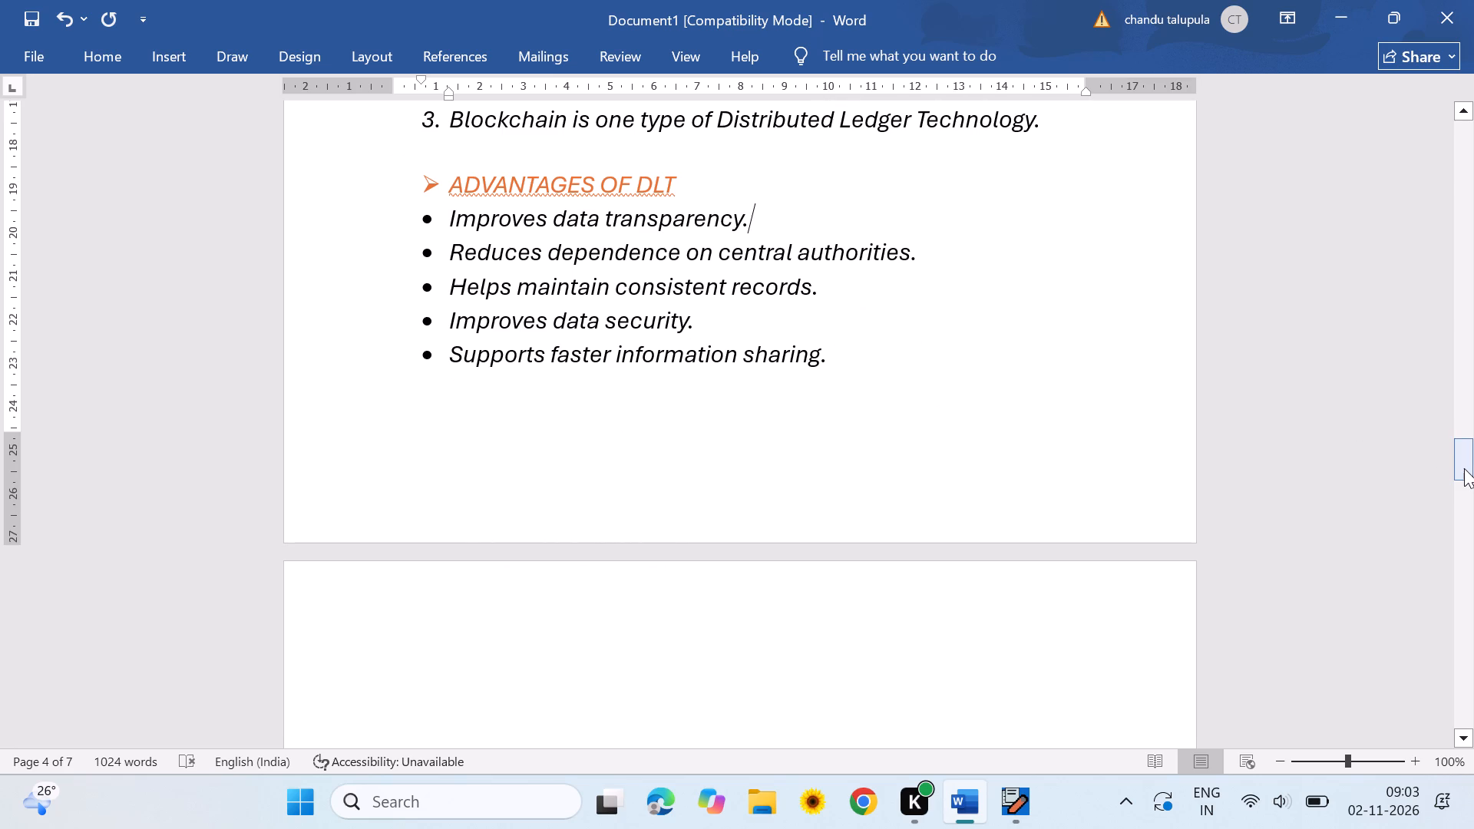
drag(1464, 468, 1466, 502)
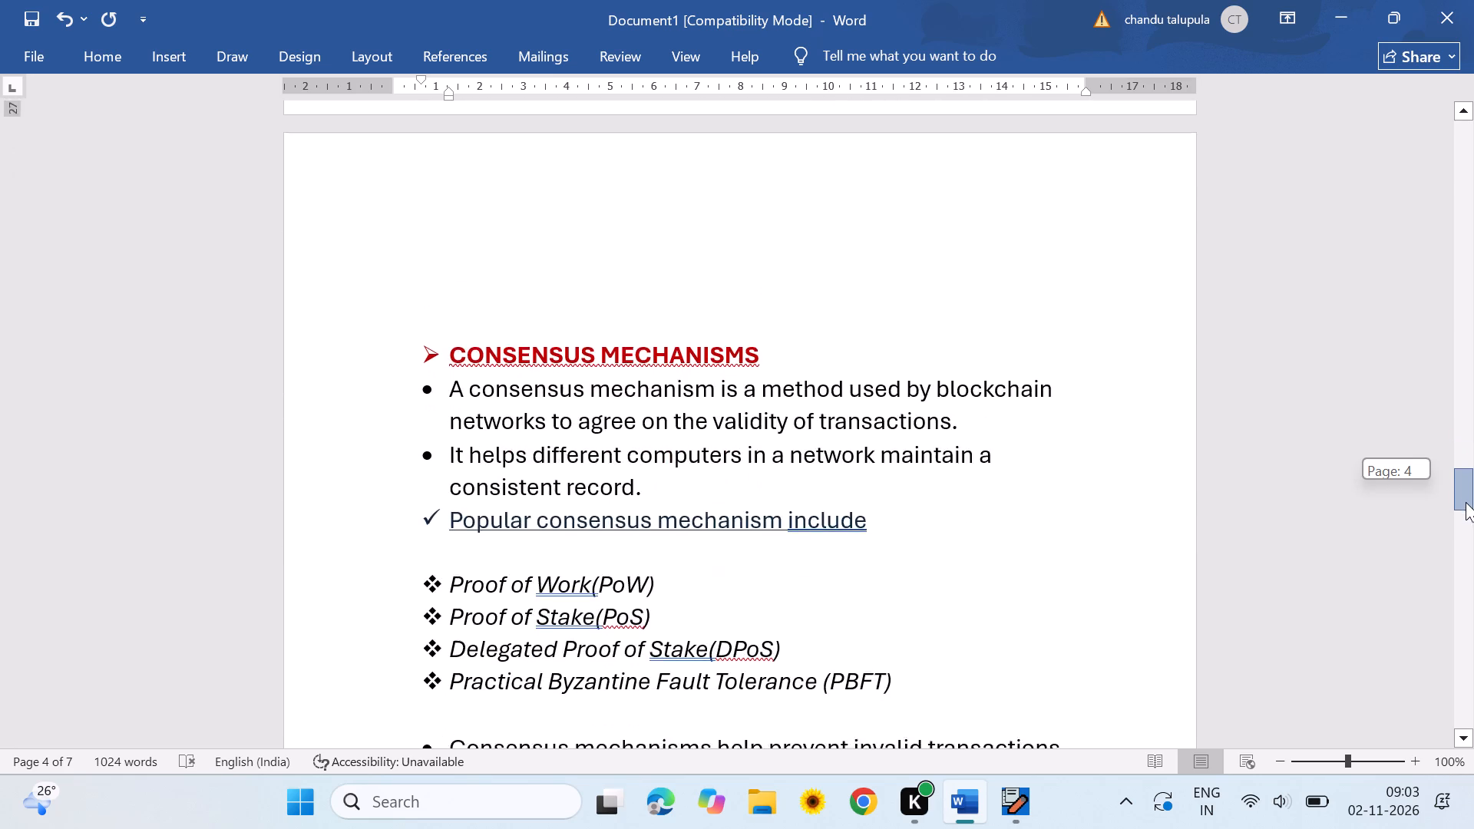
drag(1466, 502, 1464, 511)
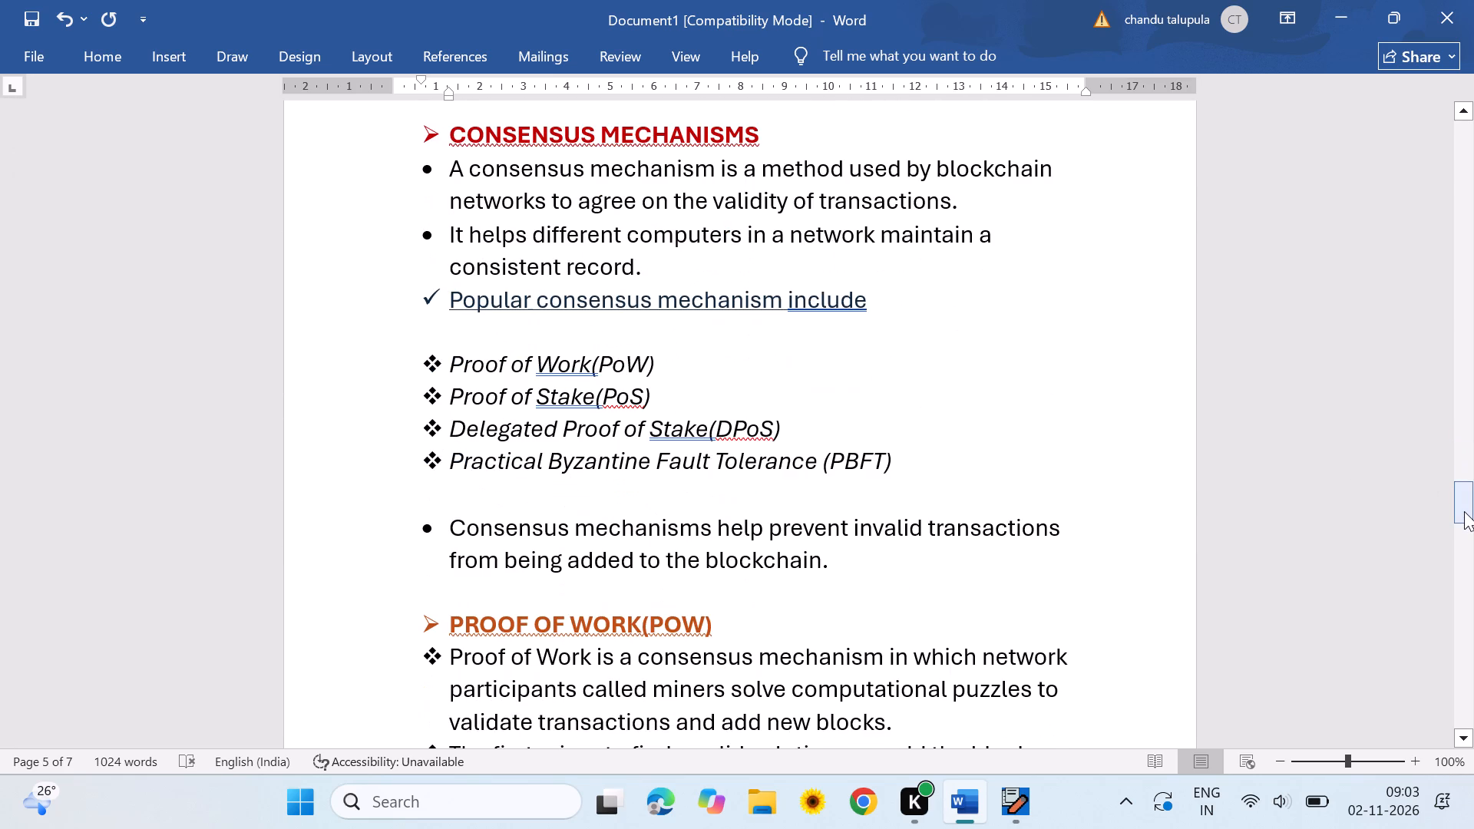
click(451, 173)
drag(451, 173, 521, 562)
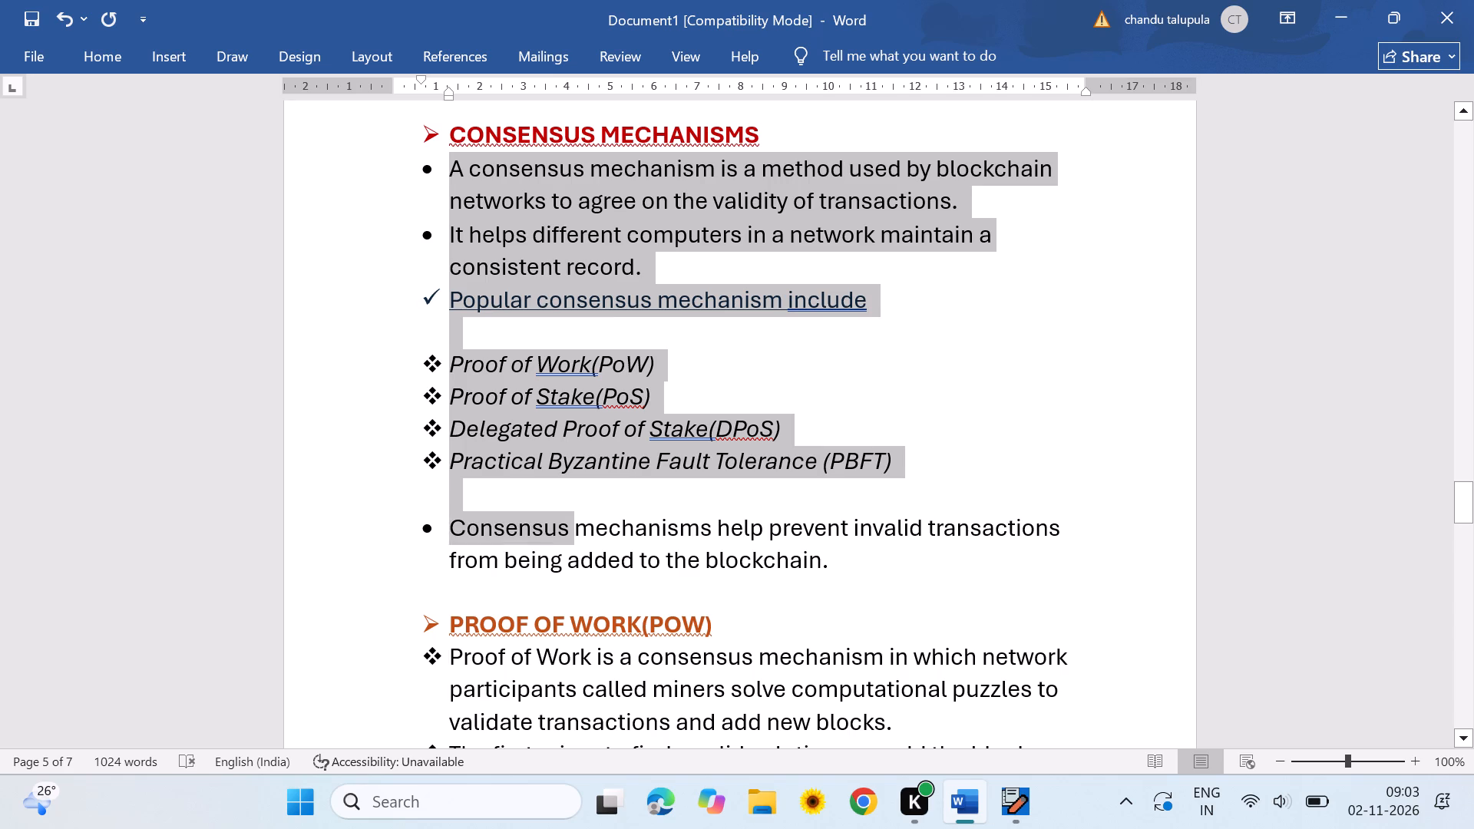
drag(521, 562, 602, 639)
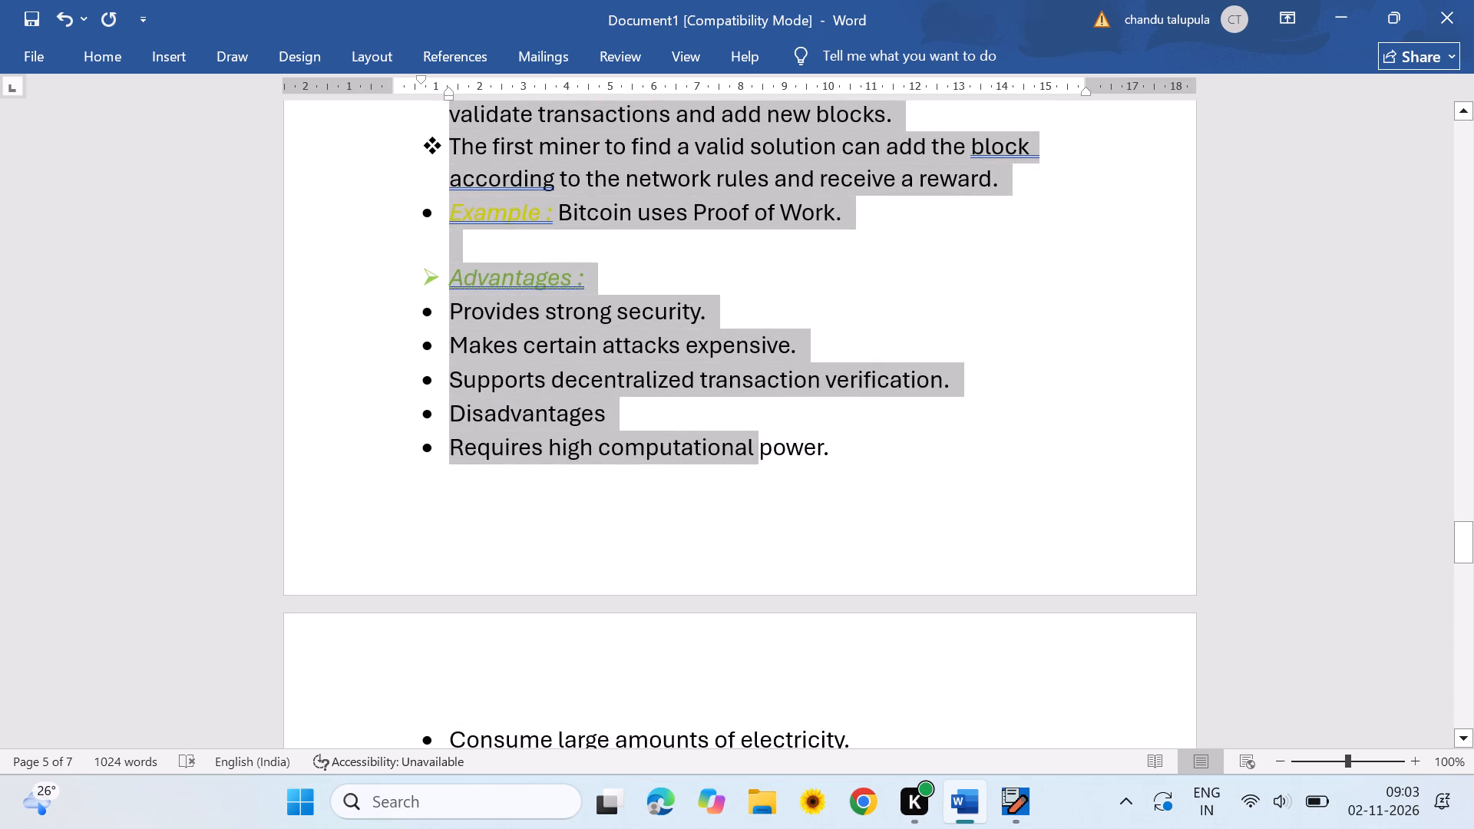
drag(602, 639, 645, 762)
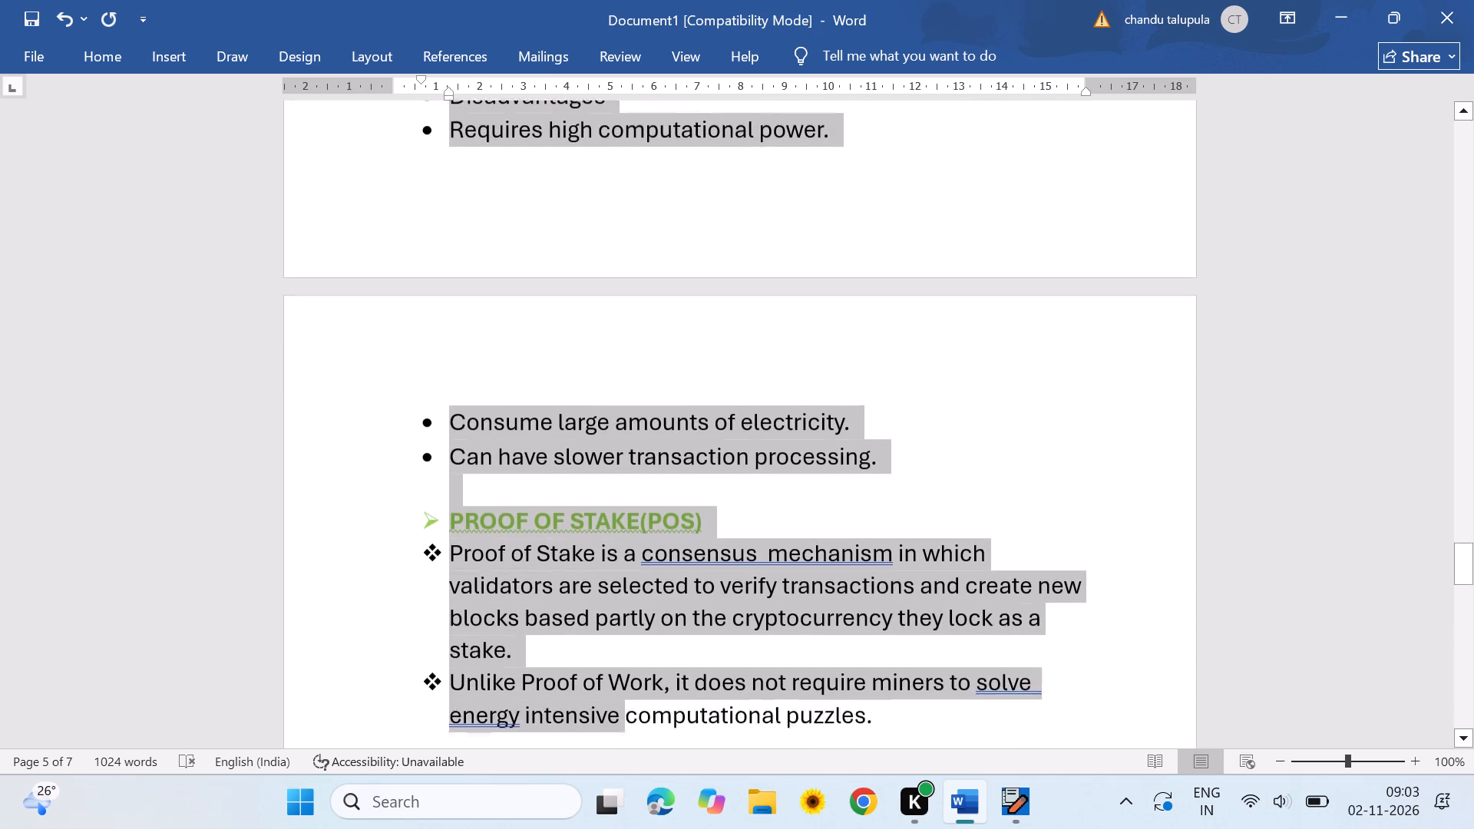
drag(645, 762, 675, 707)
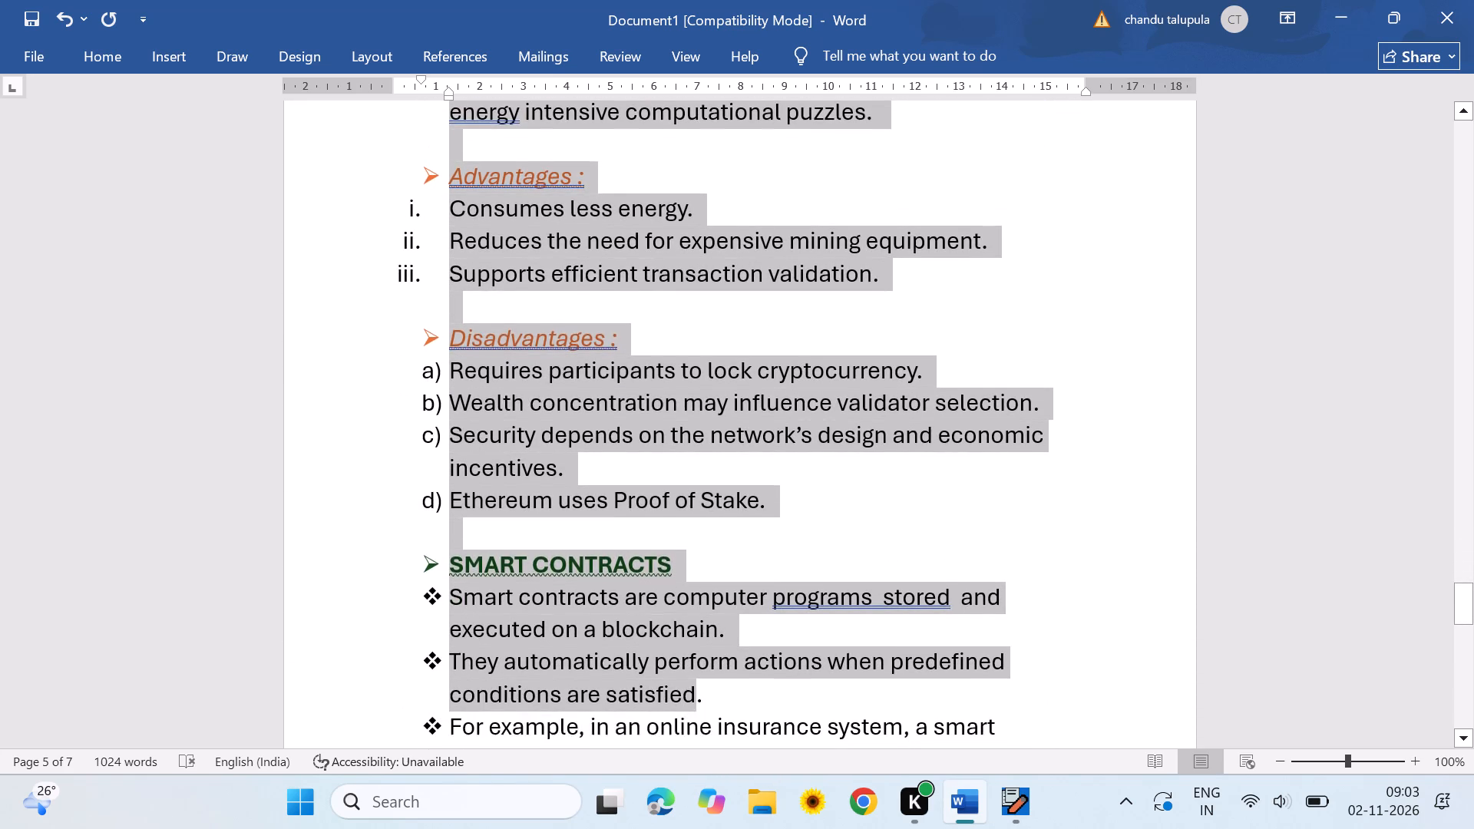
drag(675, 707, 681, 709)
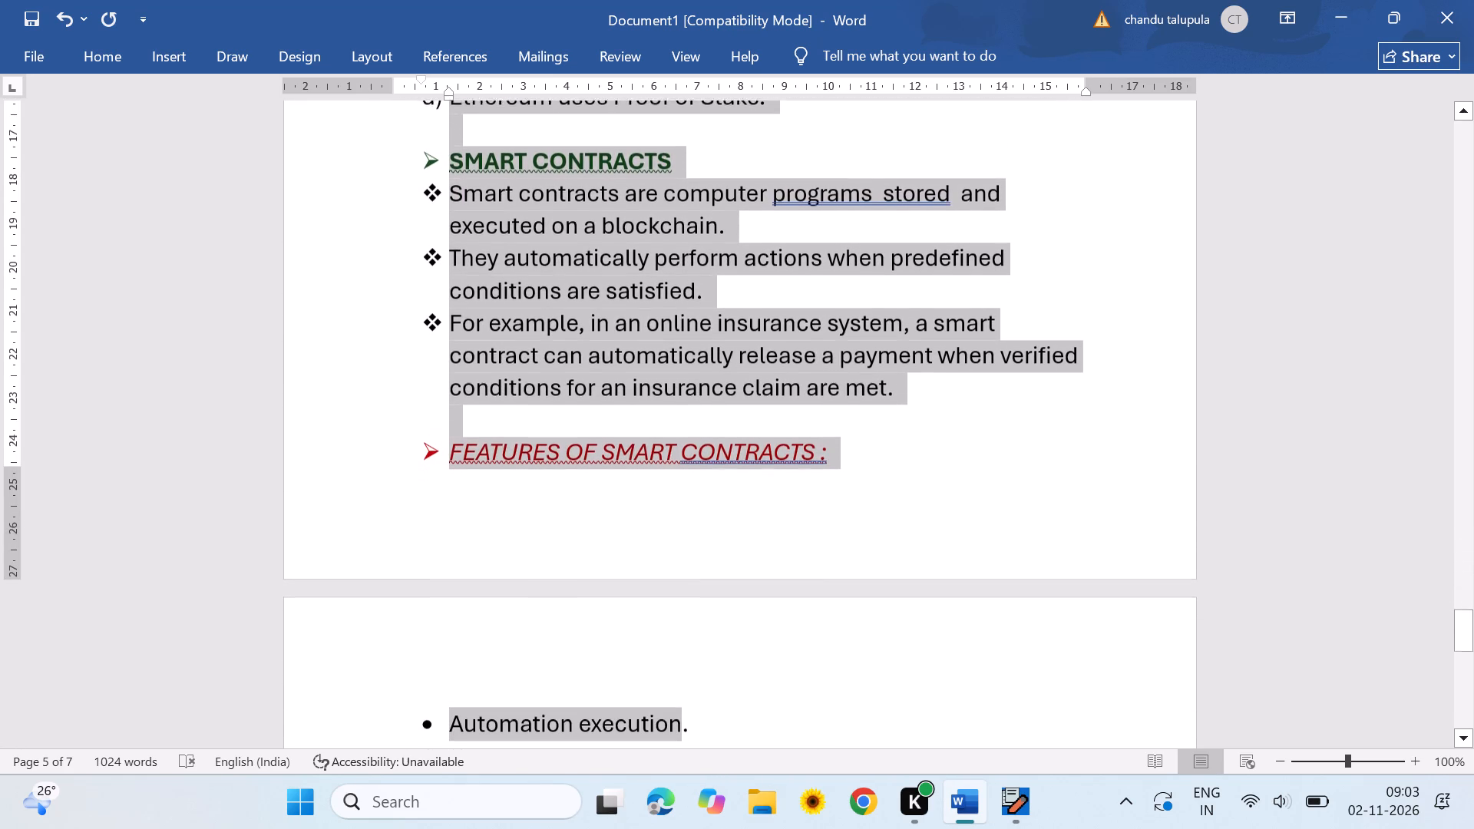
drag(681, 709, 729, 486)
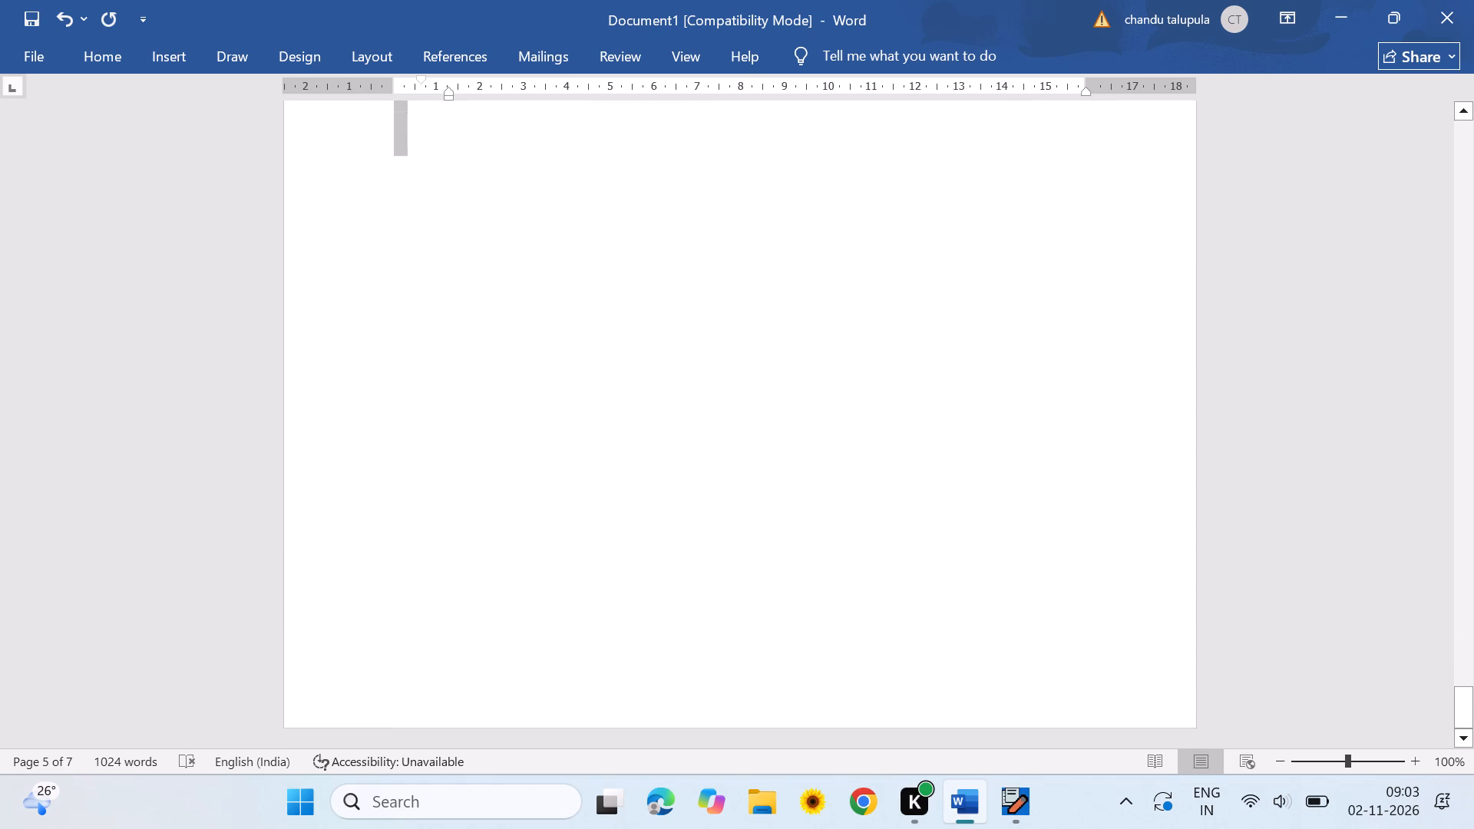
drag(729, 486, 730, 484)
click(772, 440)
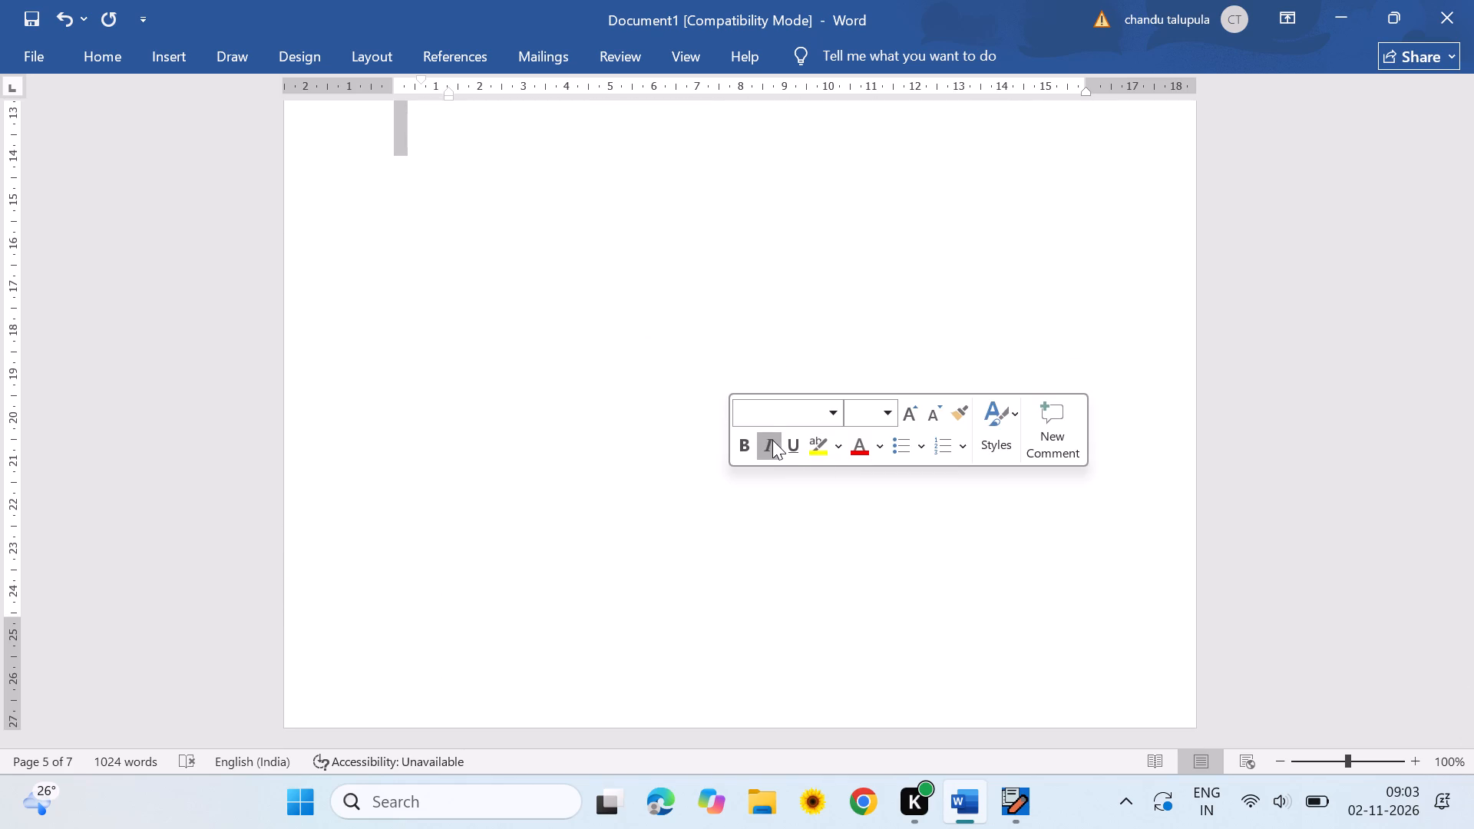
click(950, 573)
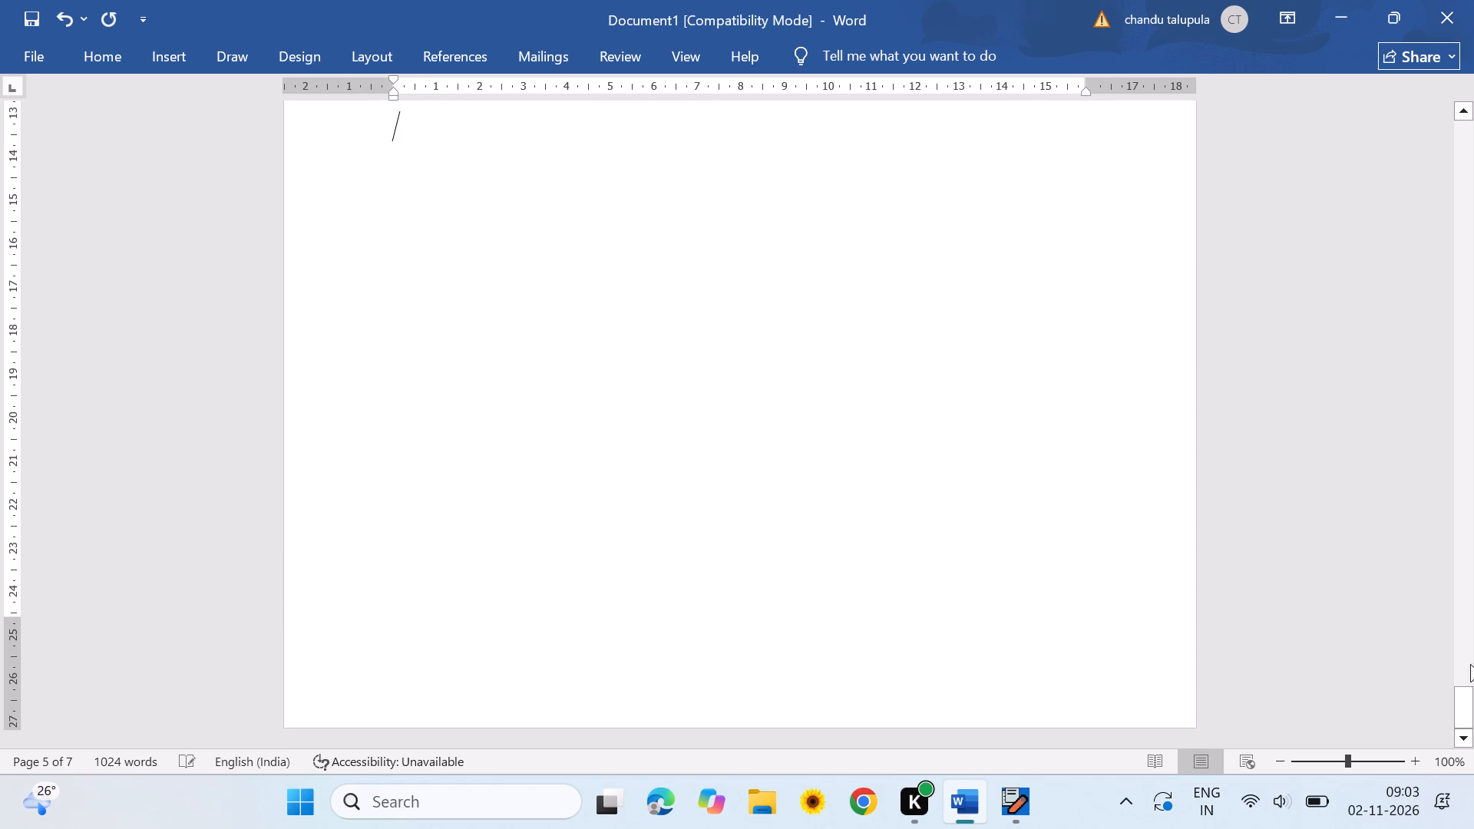
Review the formatting of the whole document, from the last page back up to the "BLOCK CHAIN" title.
drag(1462, 696, 1457, 649)
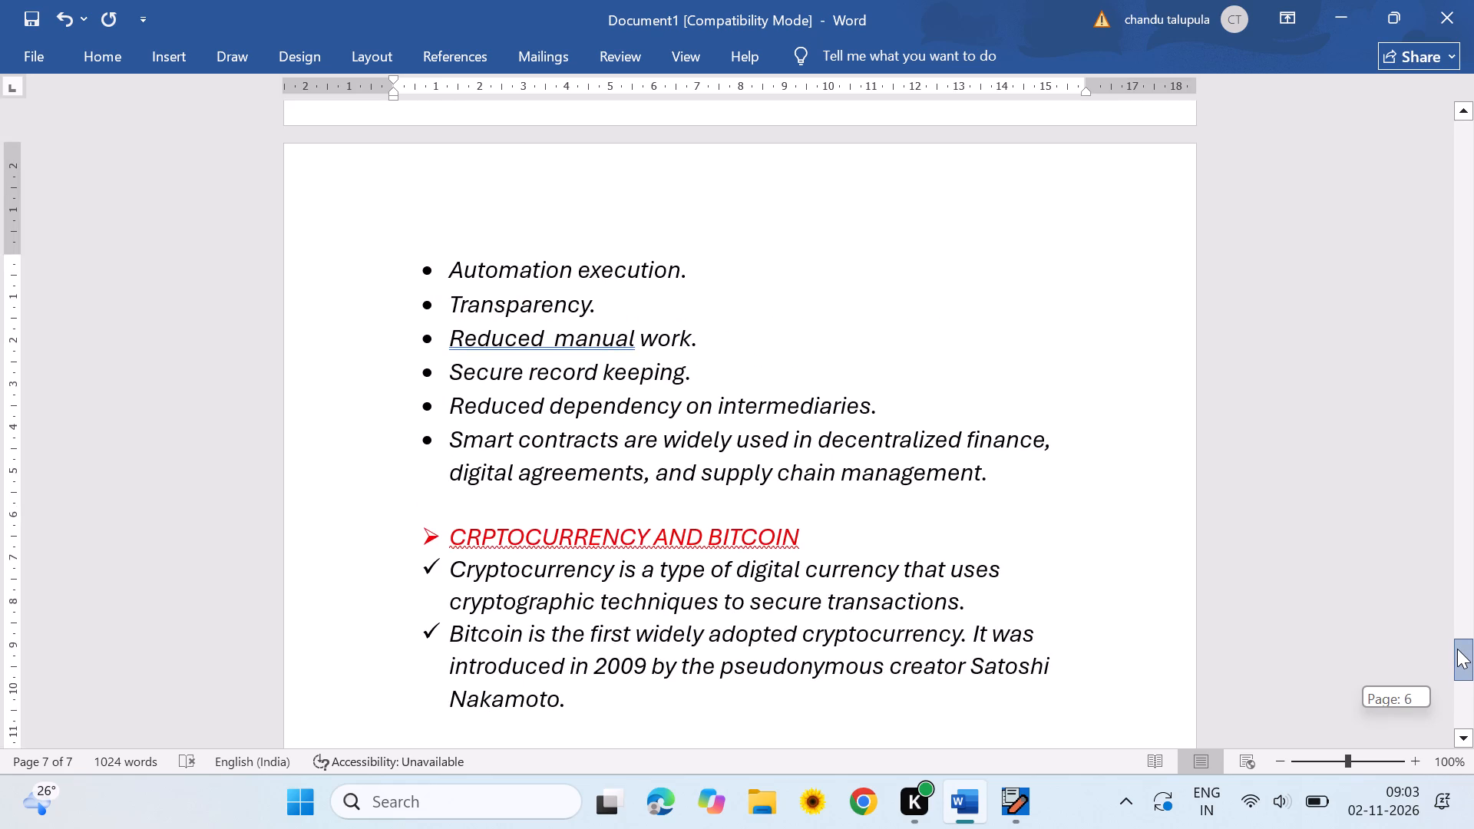
drag(1457, 649, 1448, 604)
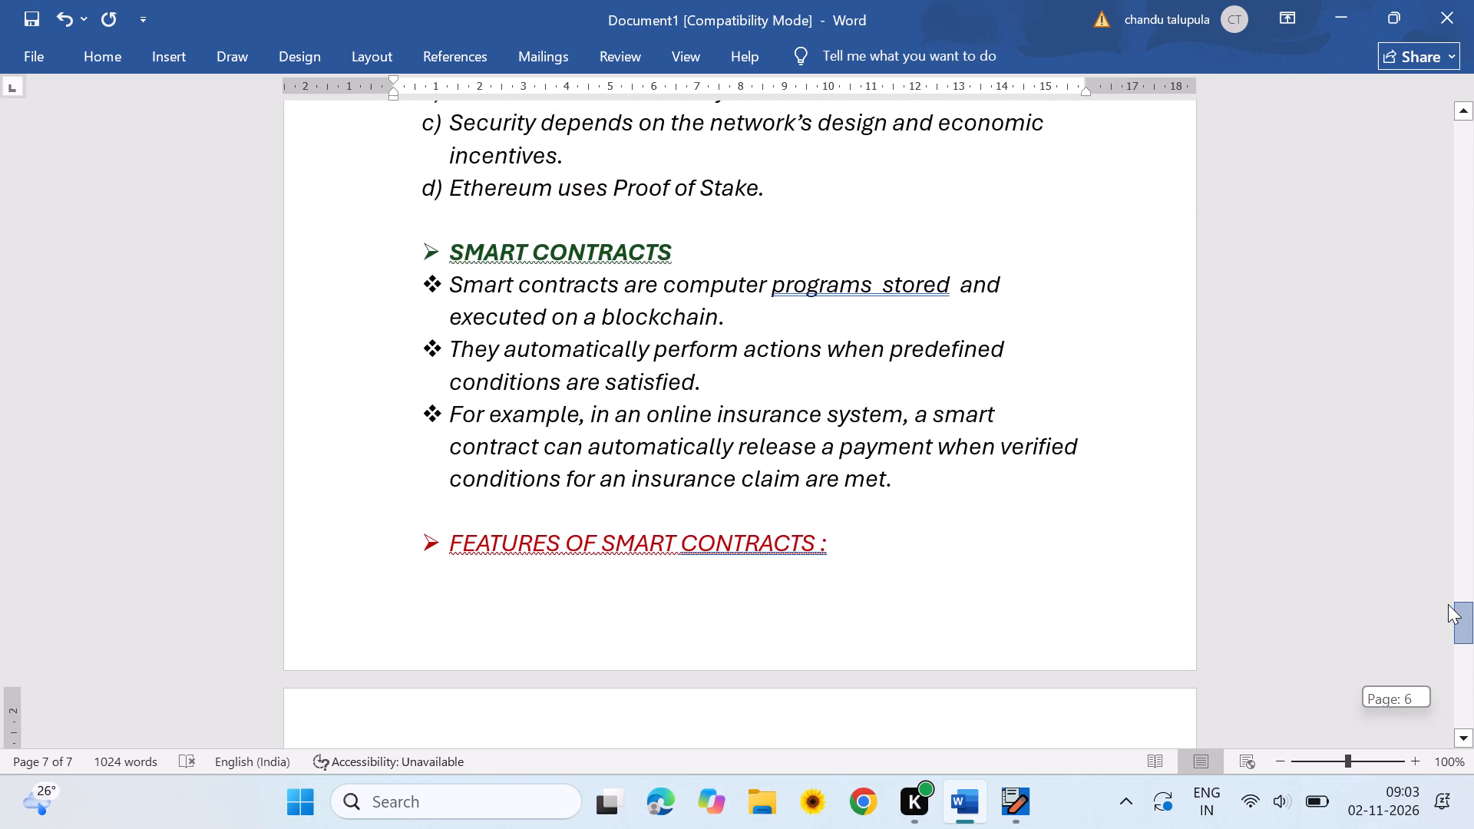
drag(1448, 604, 1431, 510)
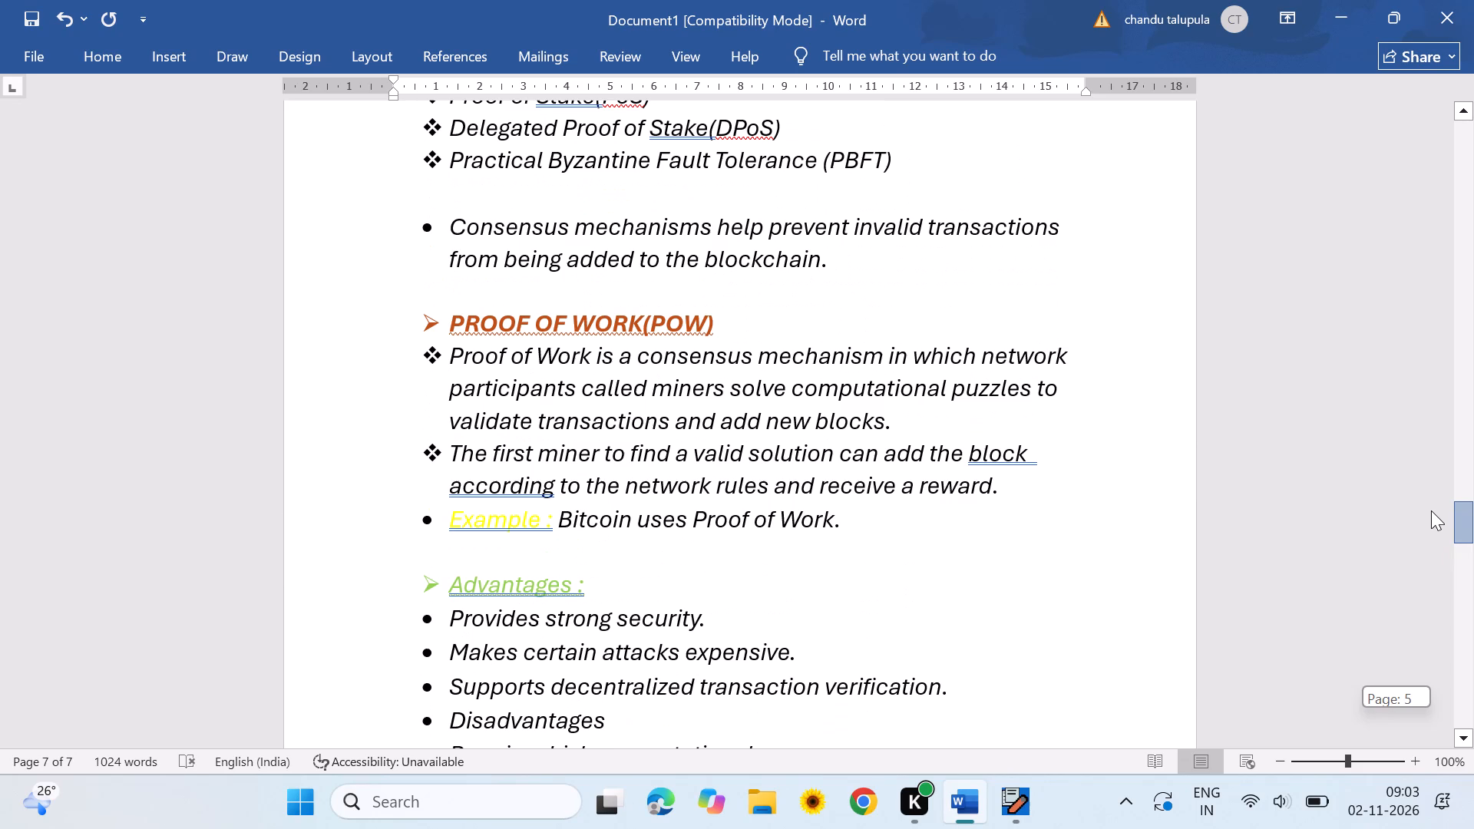
drag(1431, 510, 1440, 428)
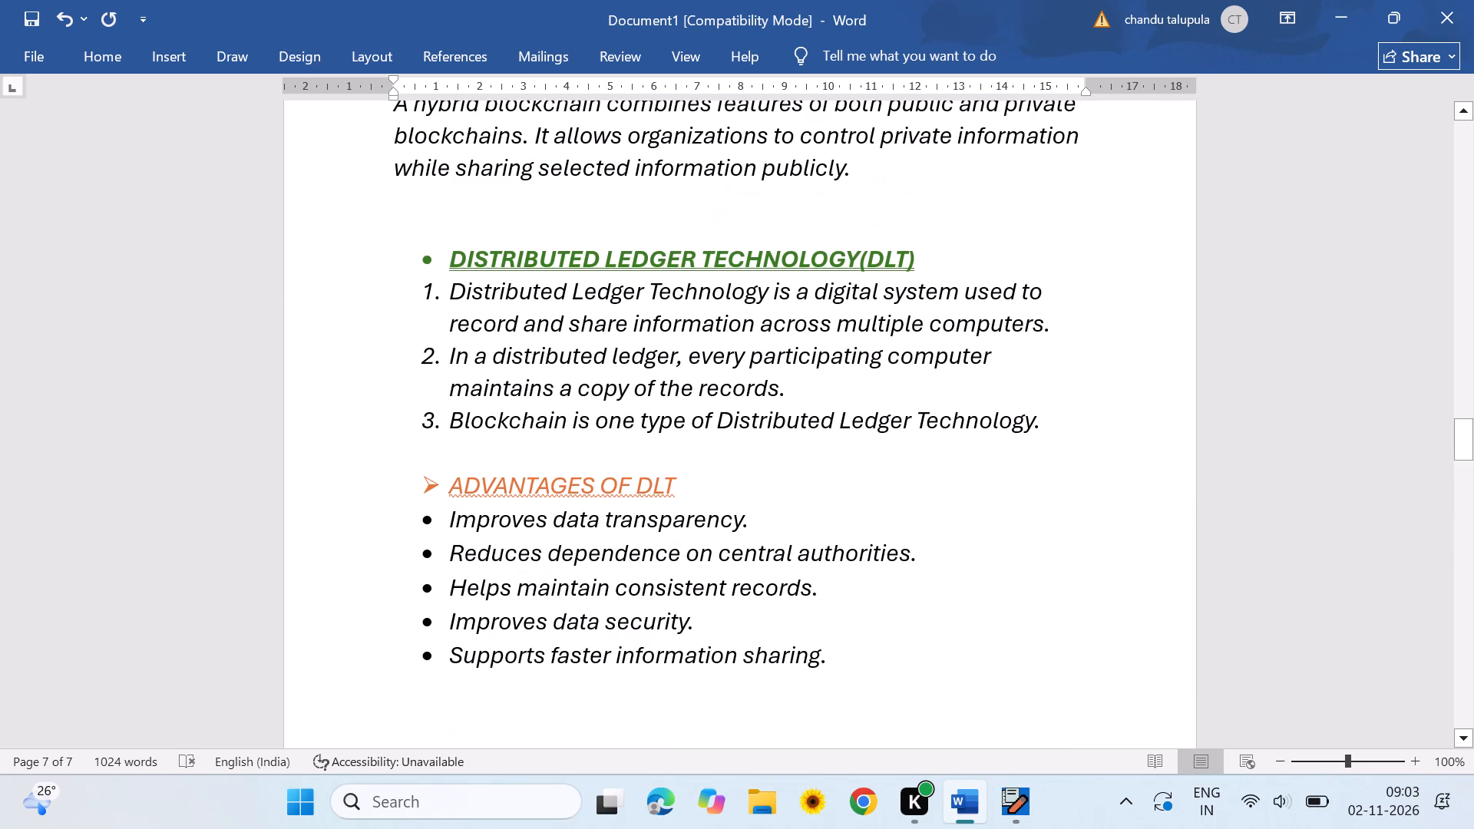
drag(1461, 436, 1458, 383)
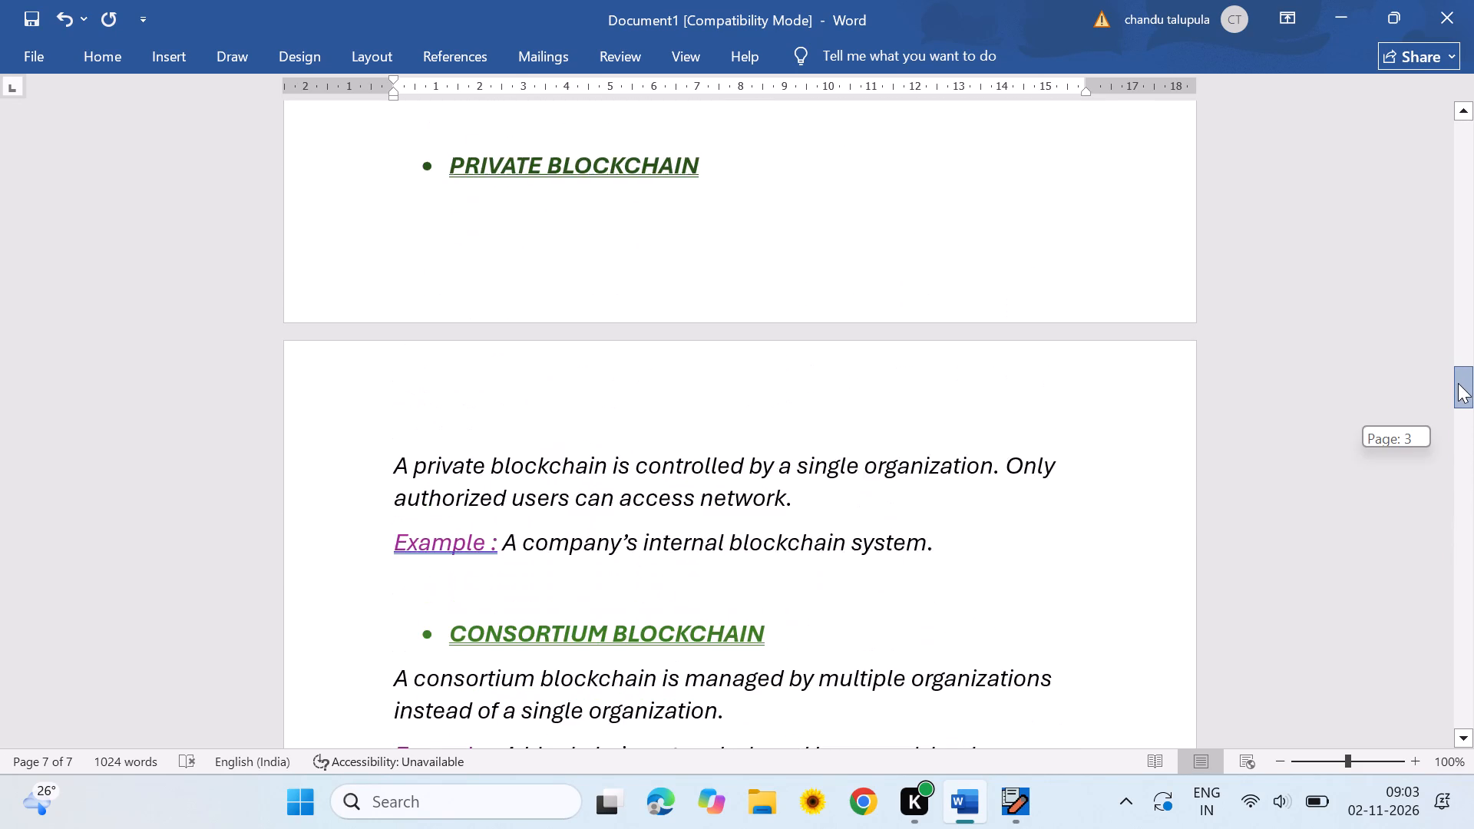
drag(1458, 383, 1455, 309)
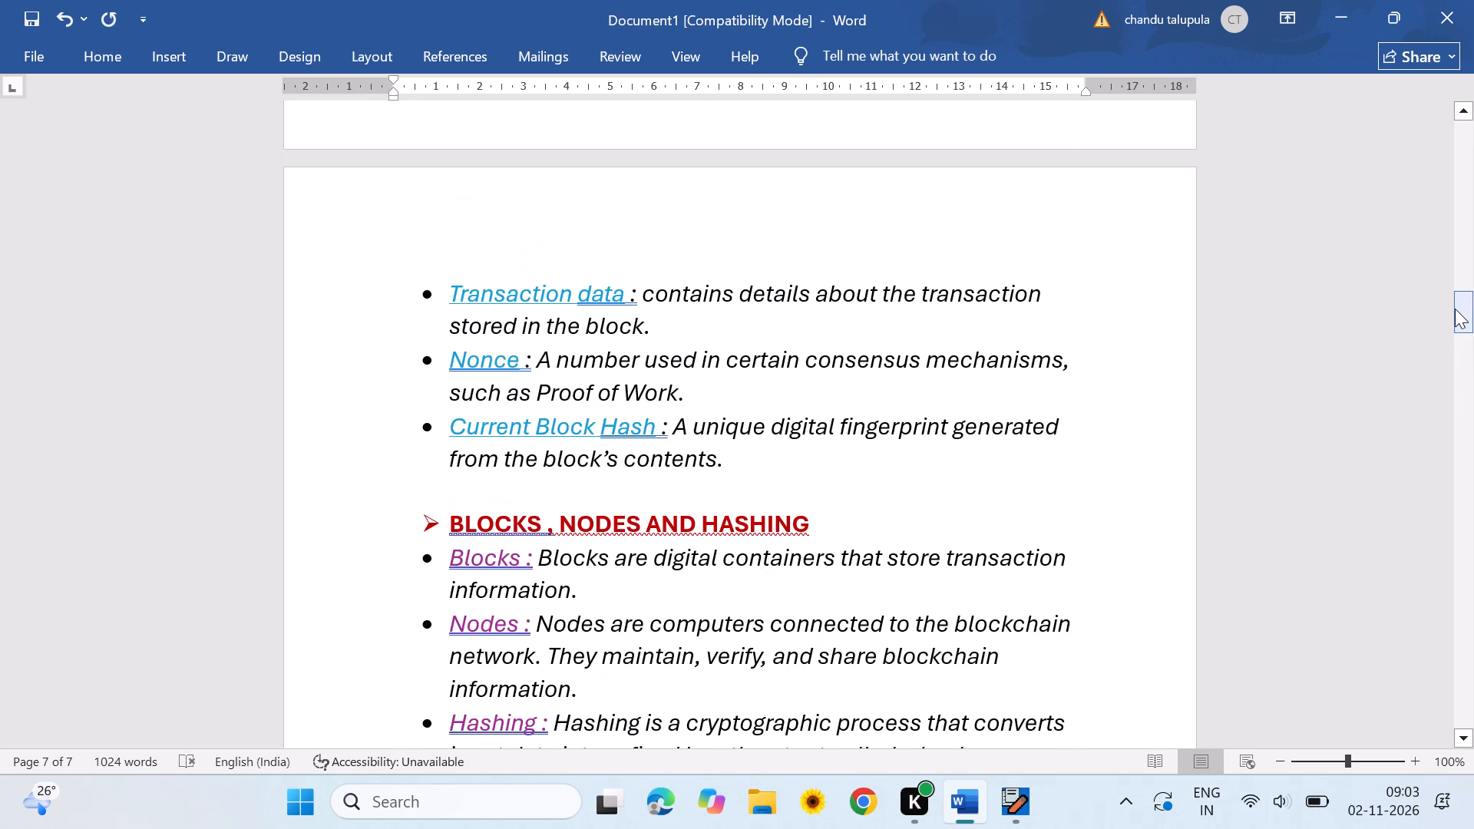
drag(1457, 309, 1433, 191)
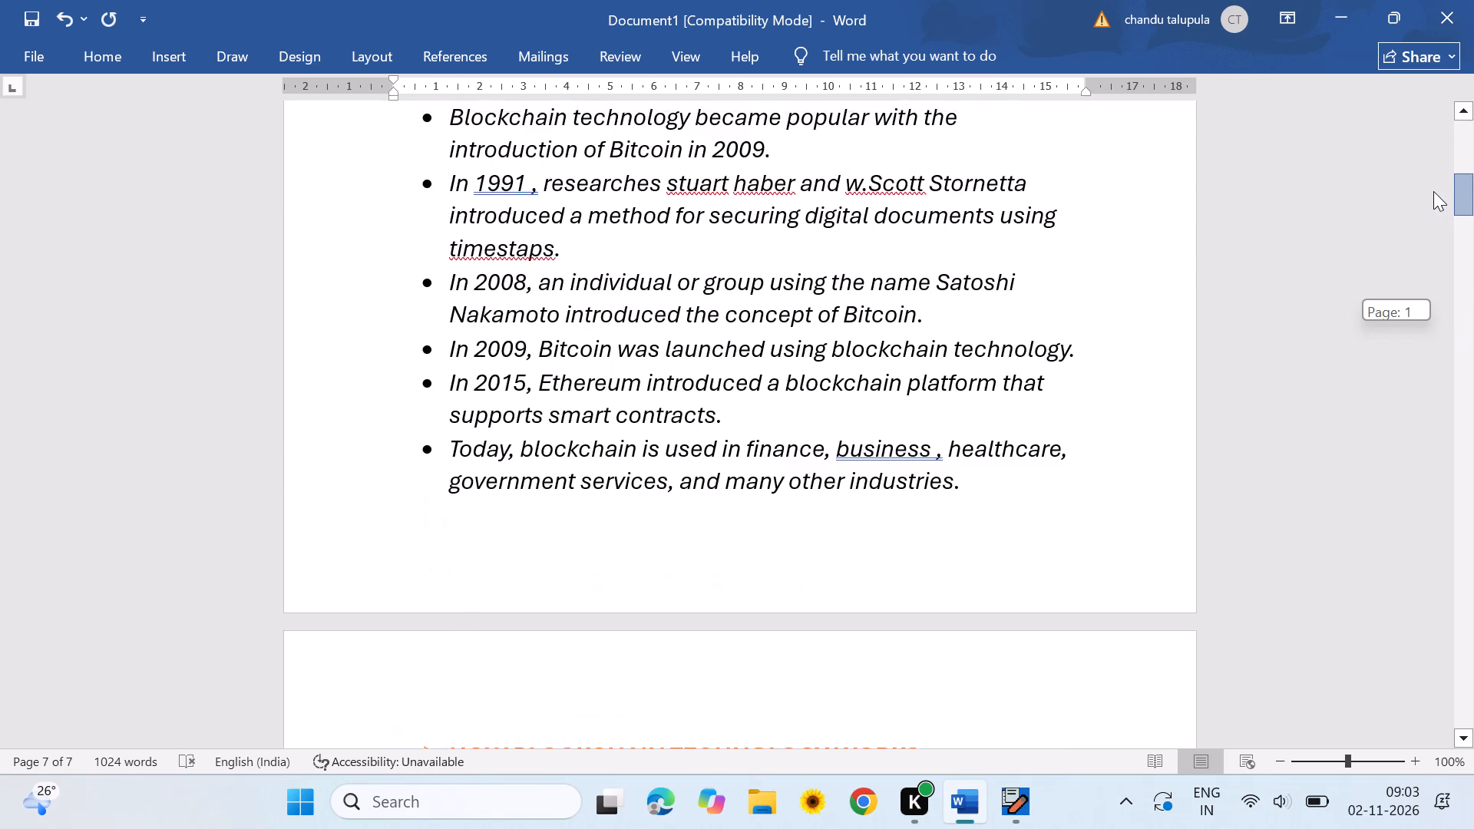
drag(1433, 191, 1419, 147)
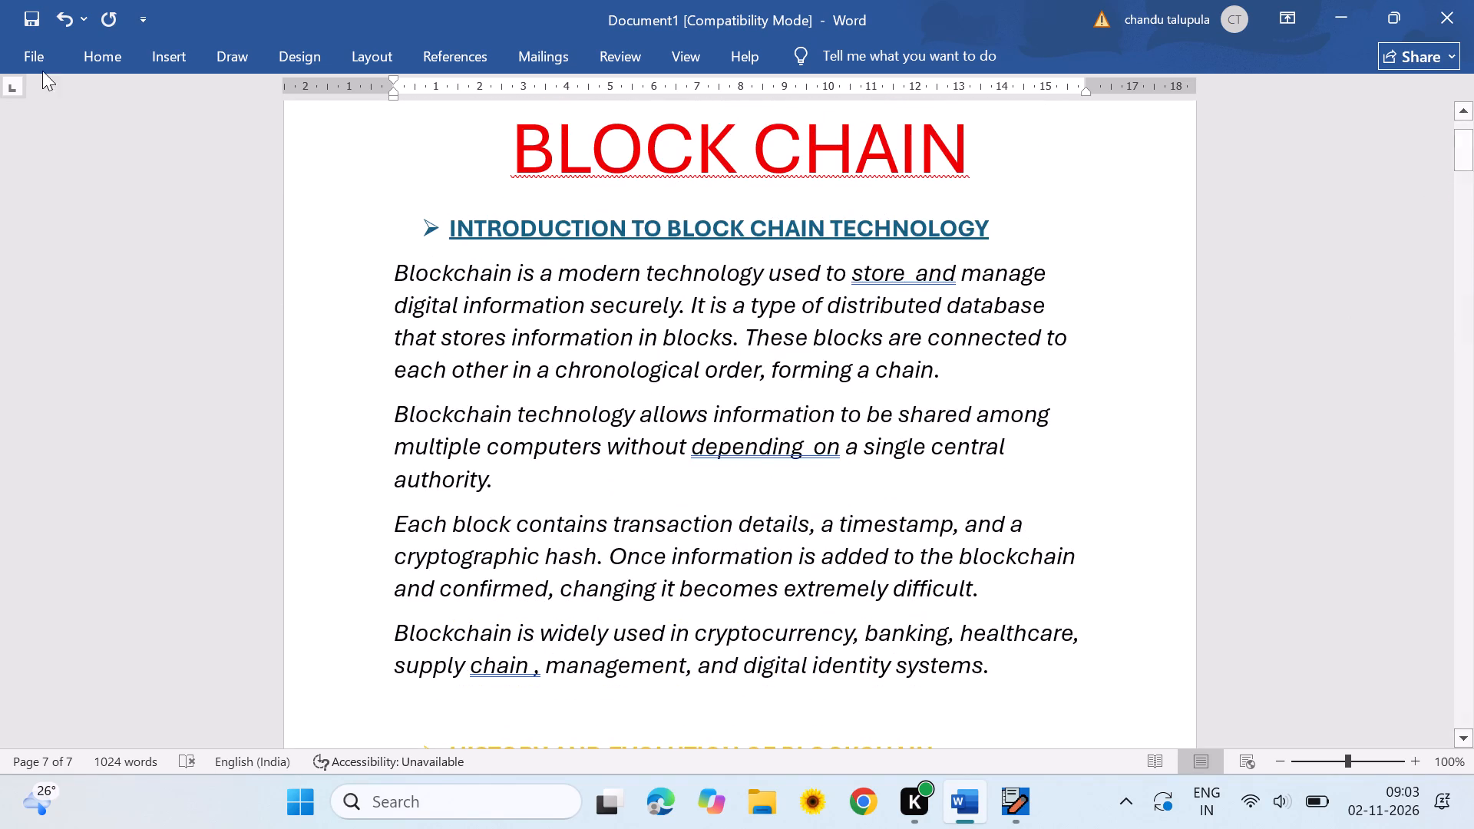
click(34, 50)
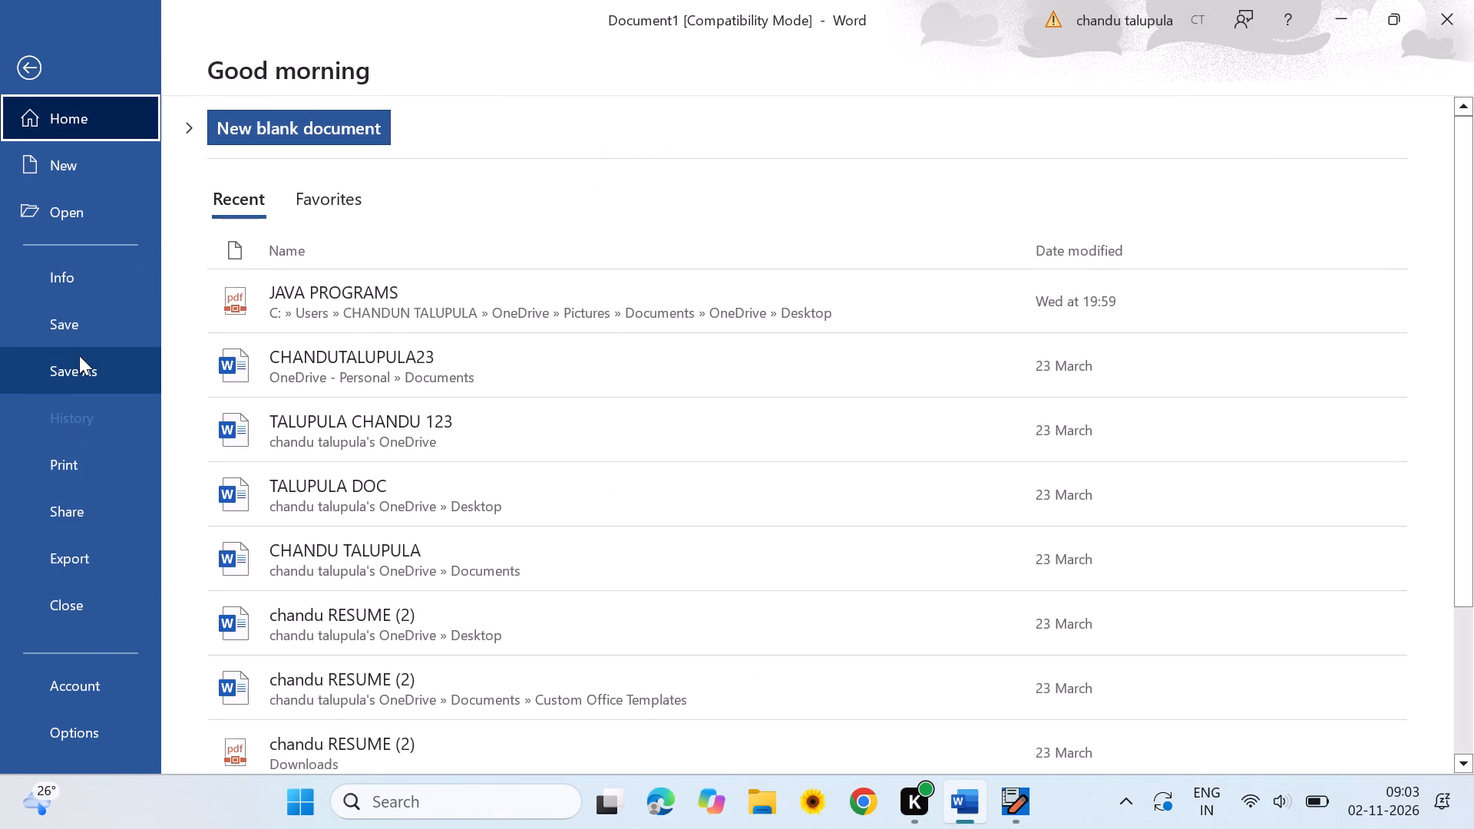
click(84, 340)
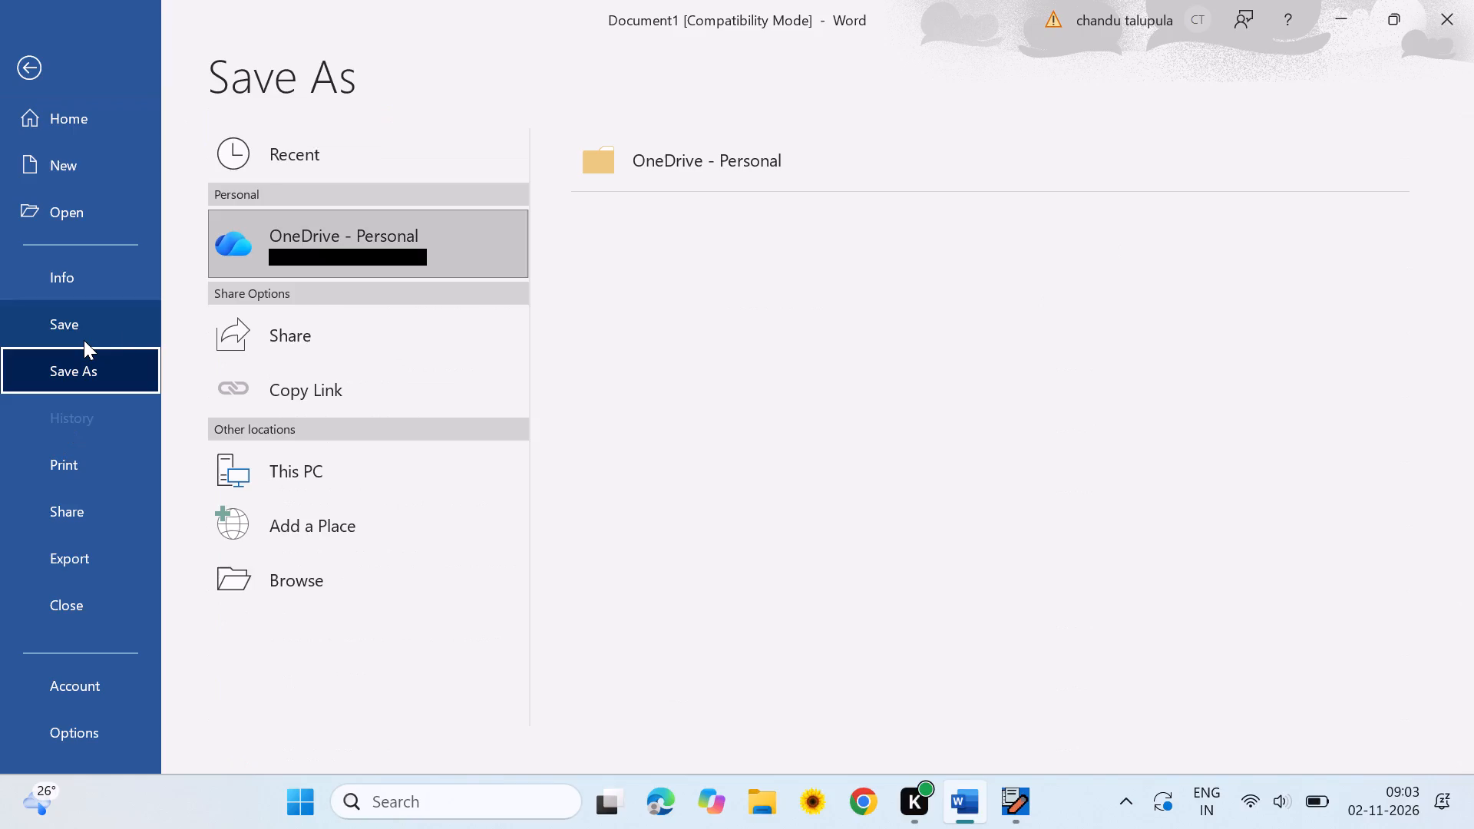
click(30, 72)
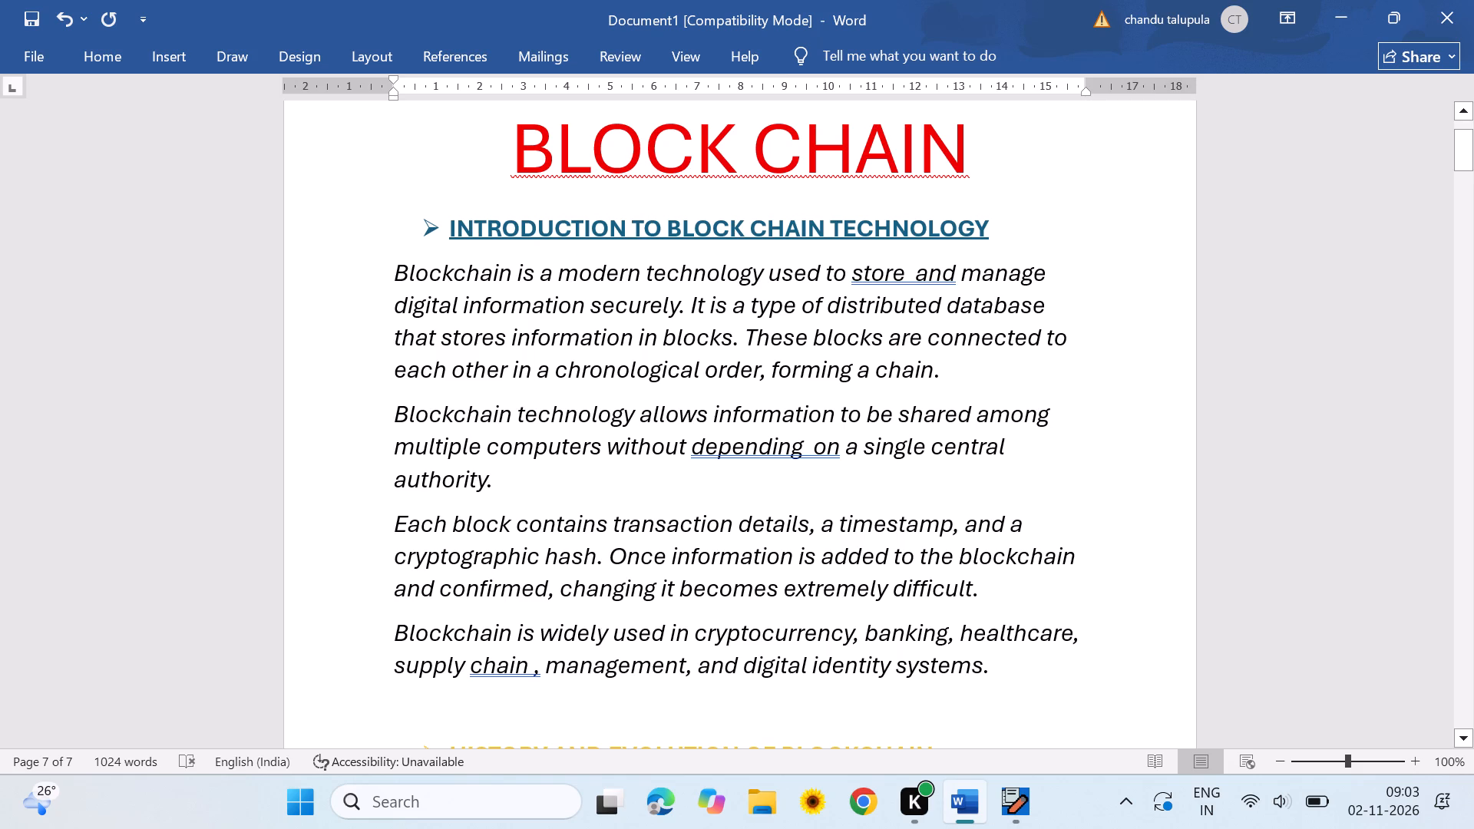
Close the blockchain document without saving the changes.
click(1449, 23)
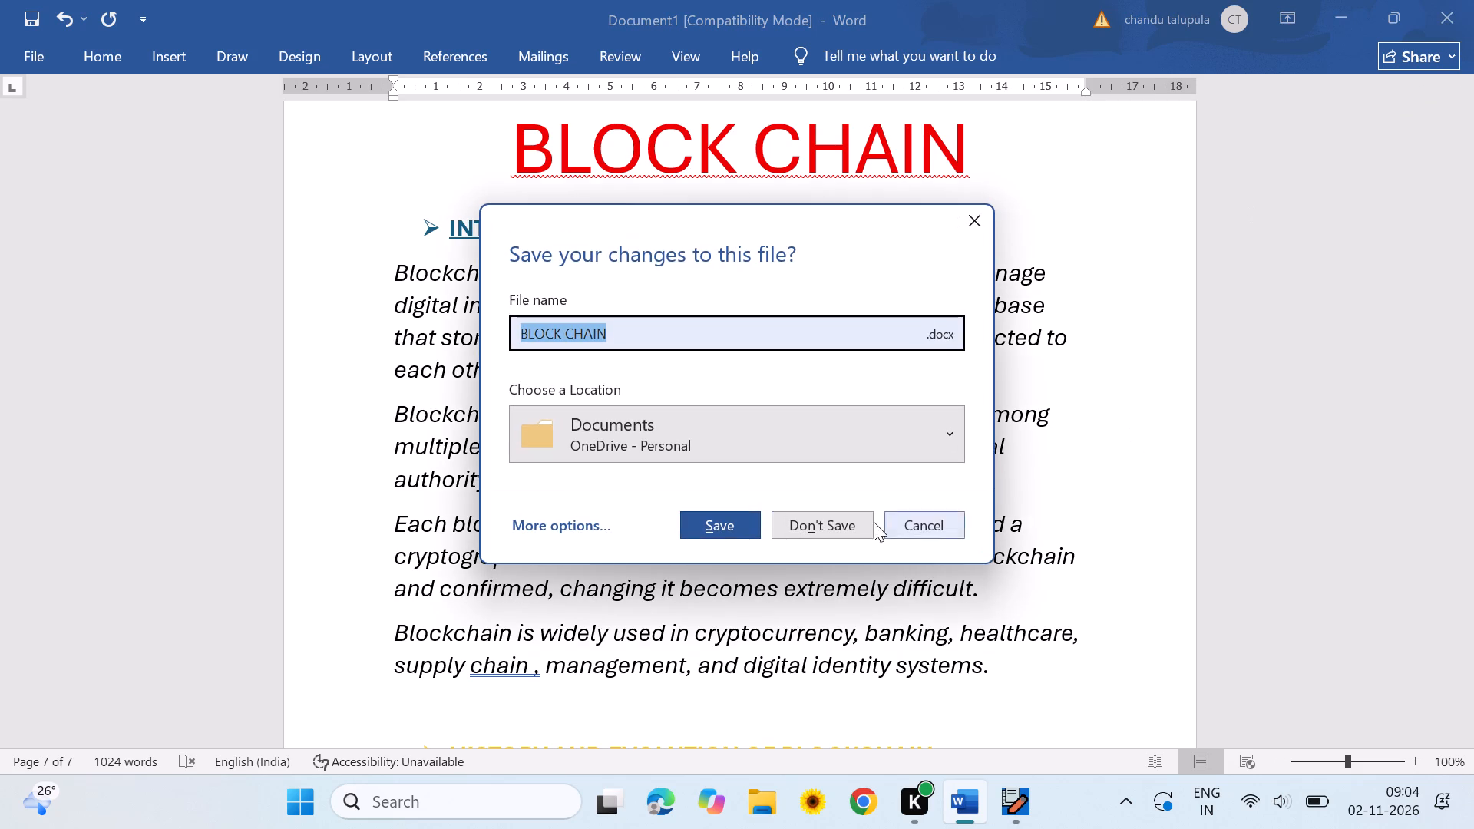
click(834, 523)
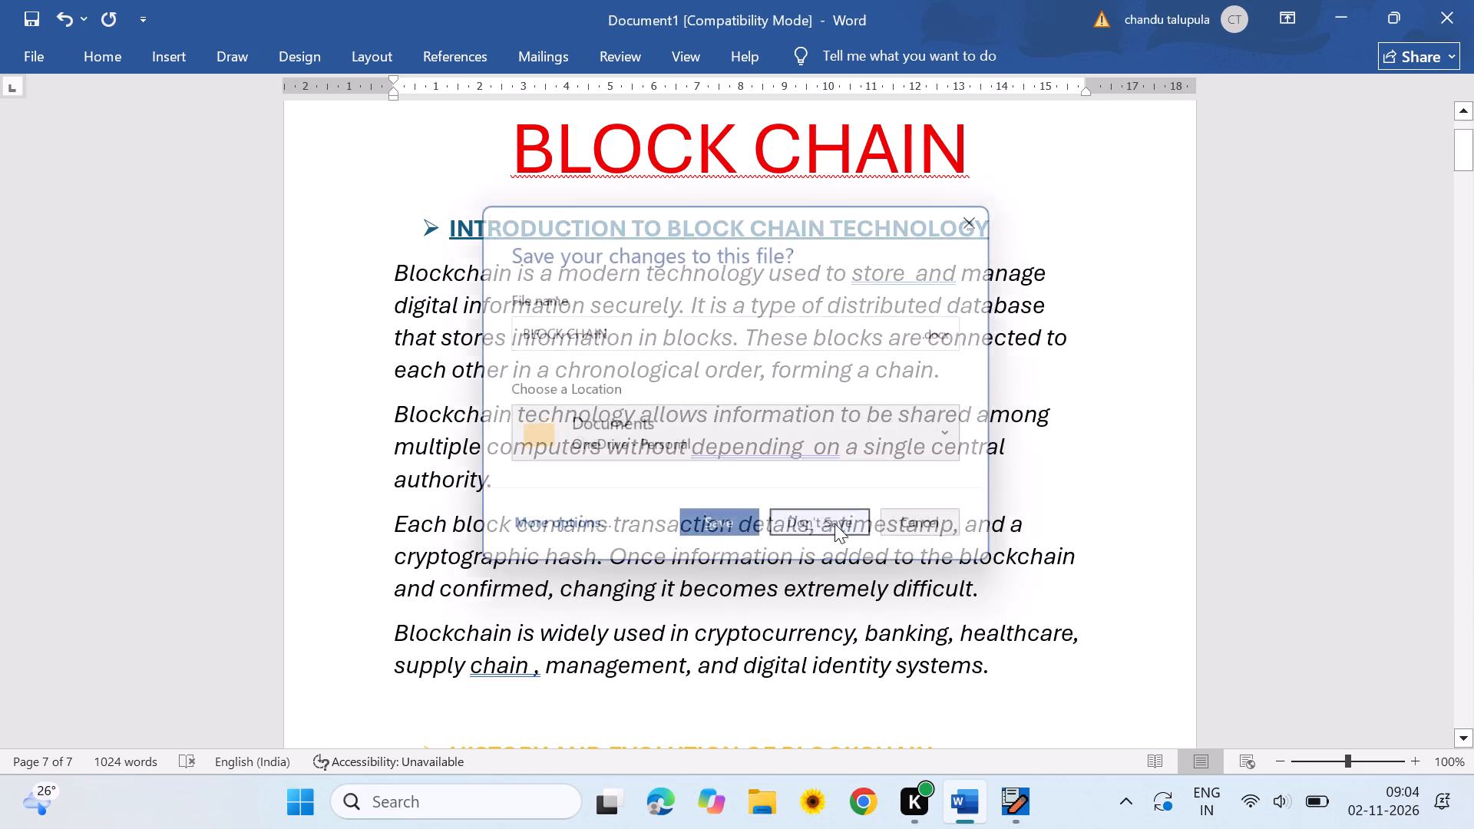
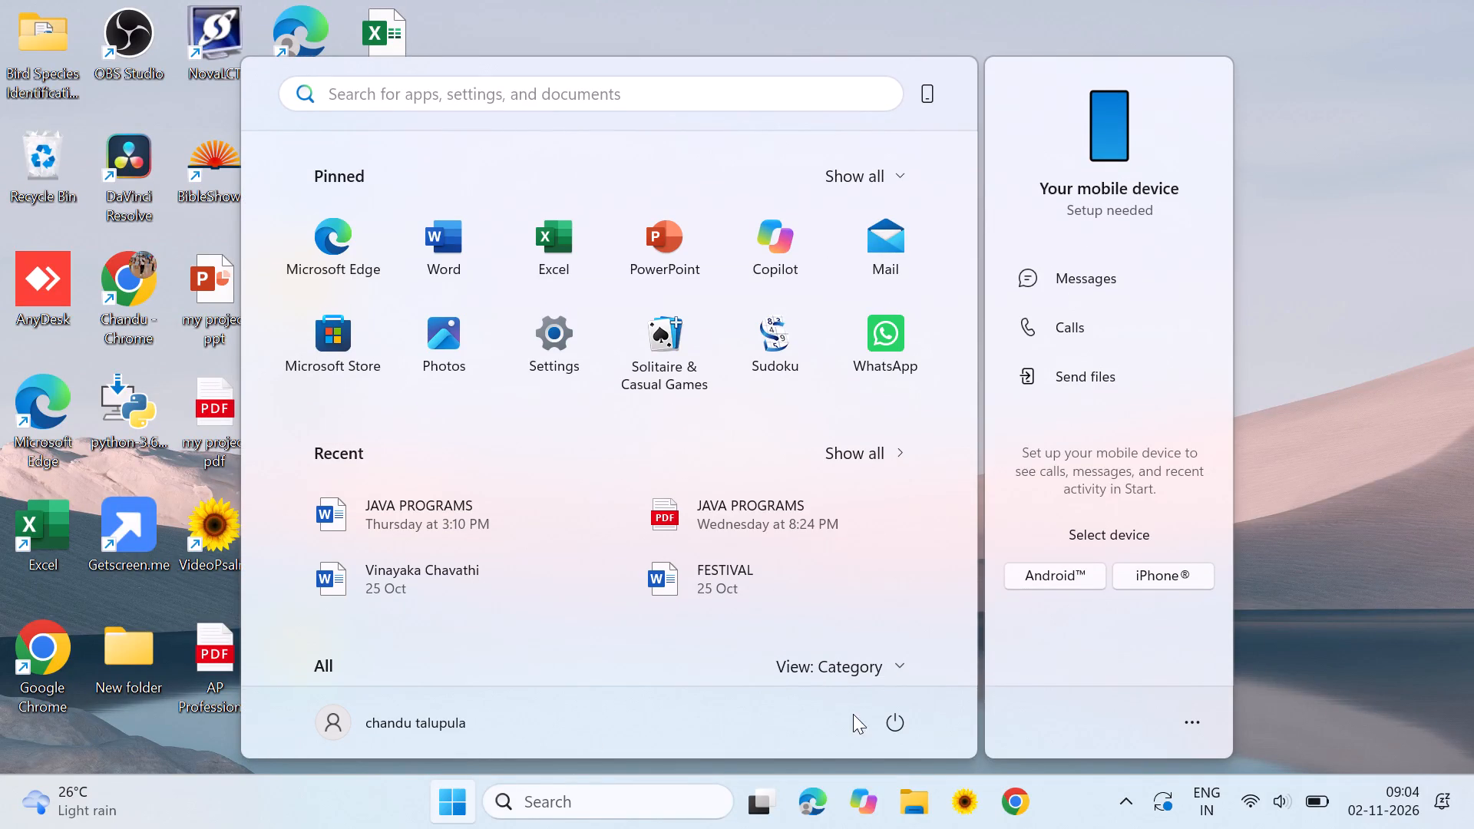
Open the computer's power options.
click(894, 721)
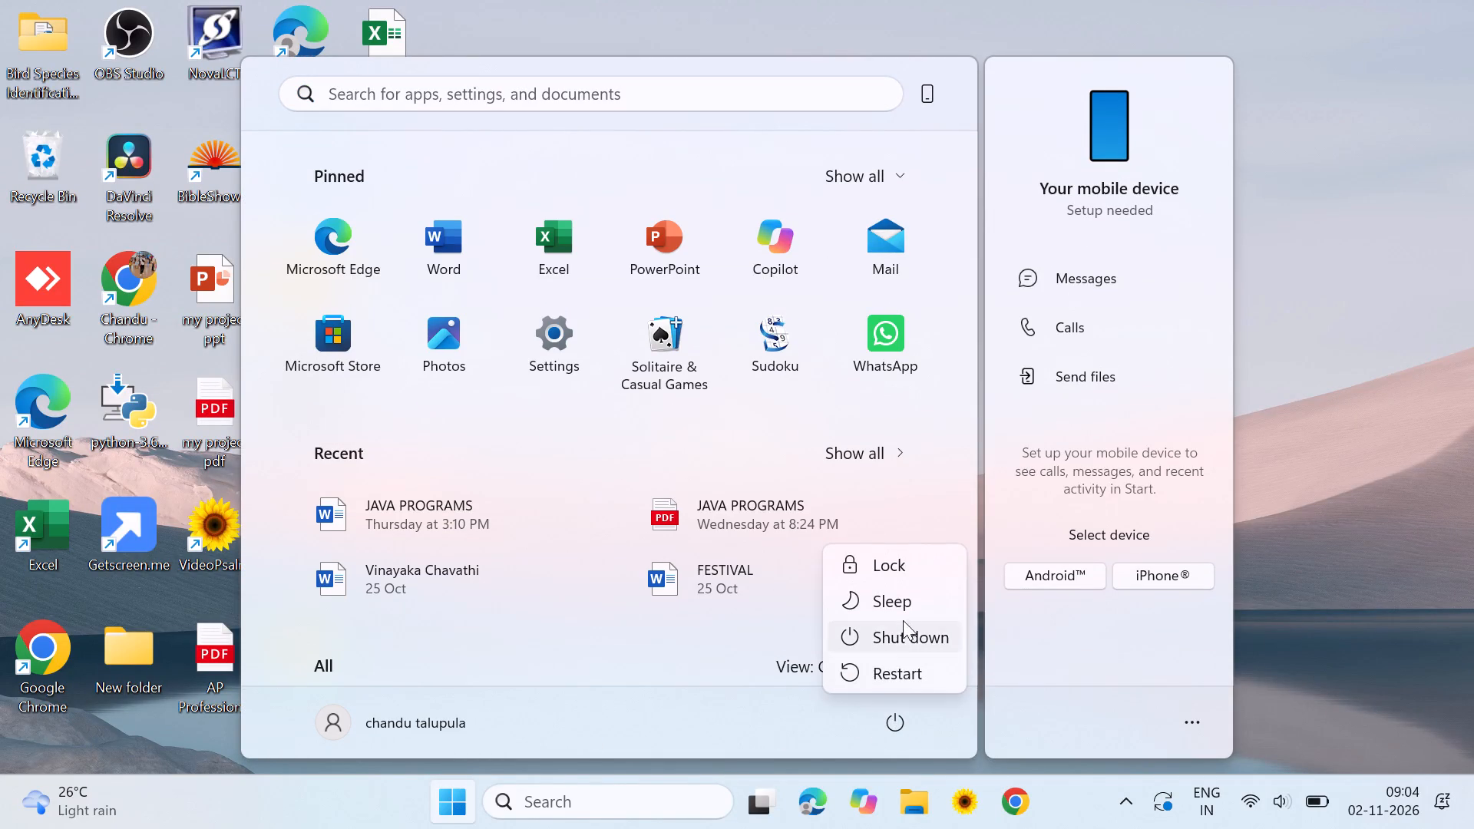
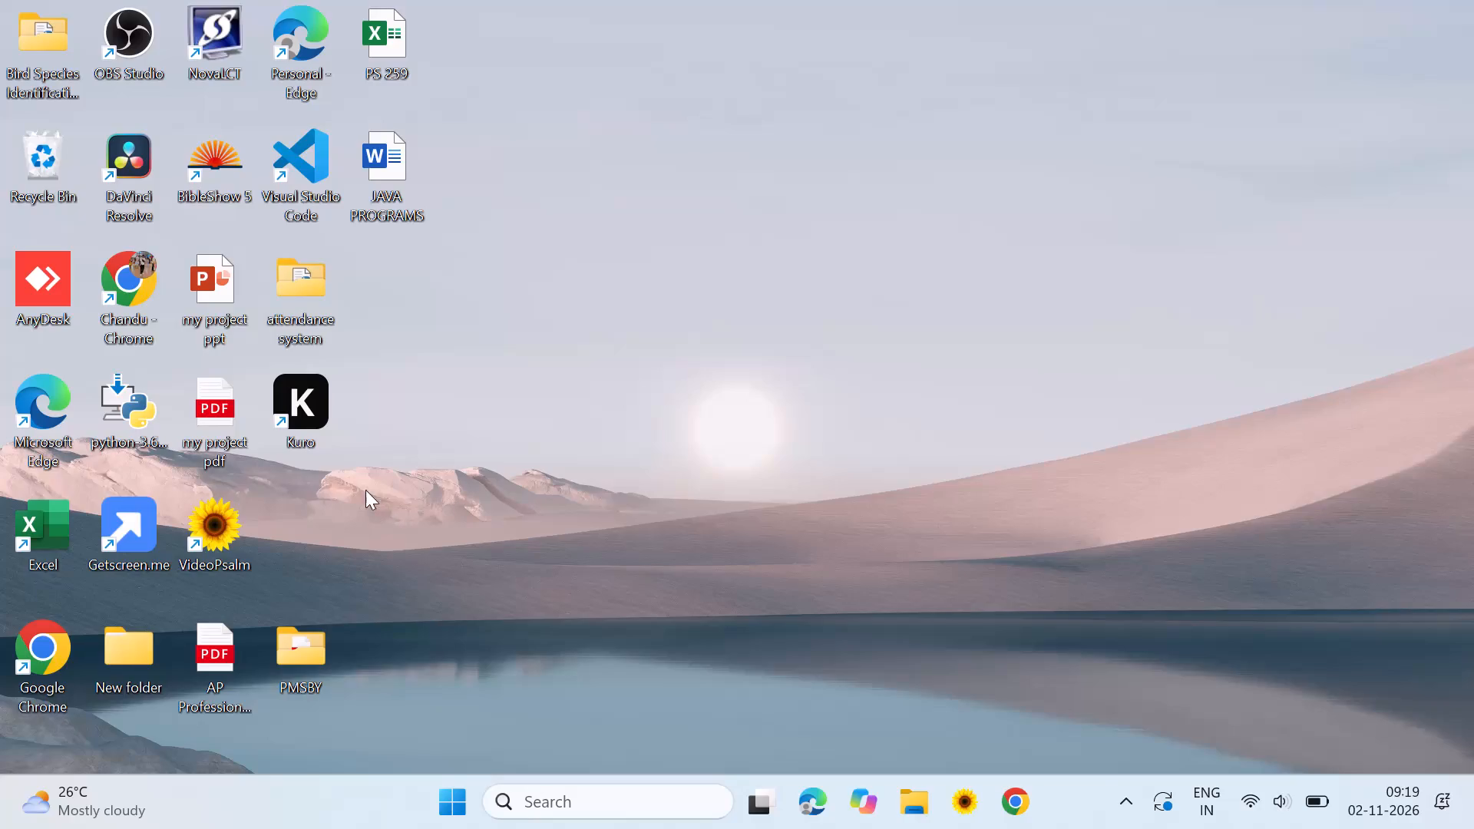
Launch the Kuro application from the desktop.
double_click(307, 399)
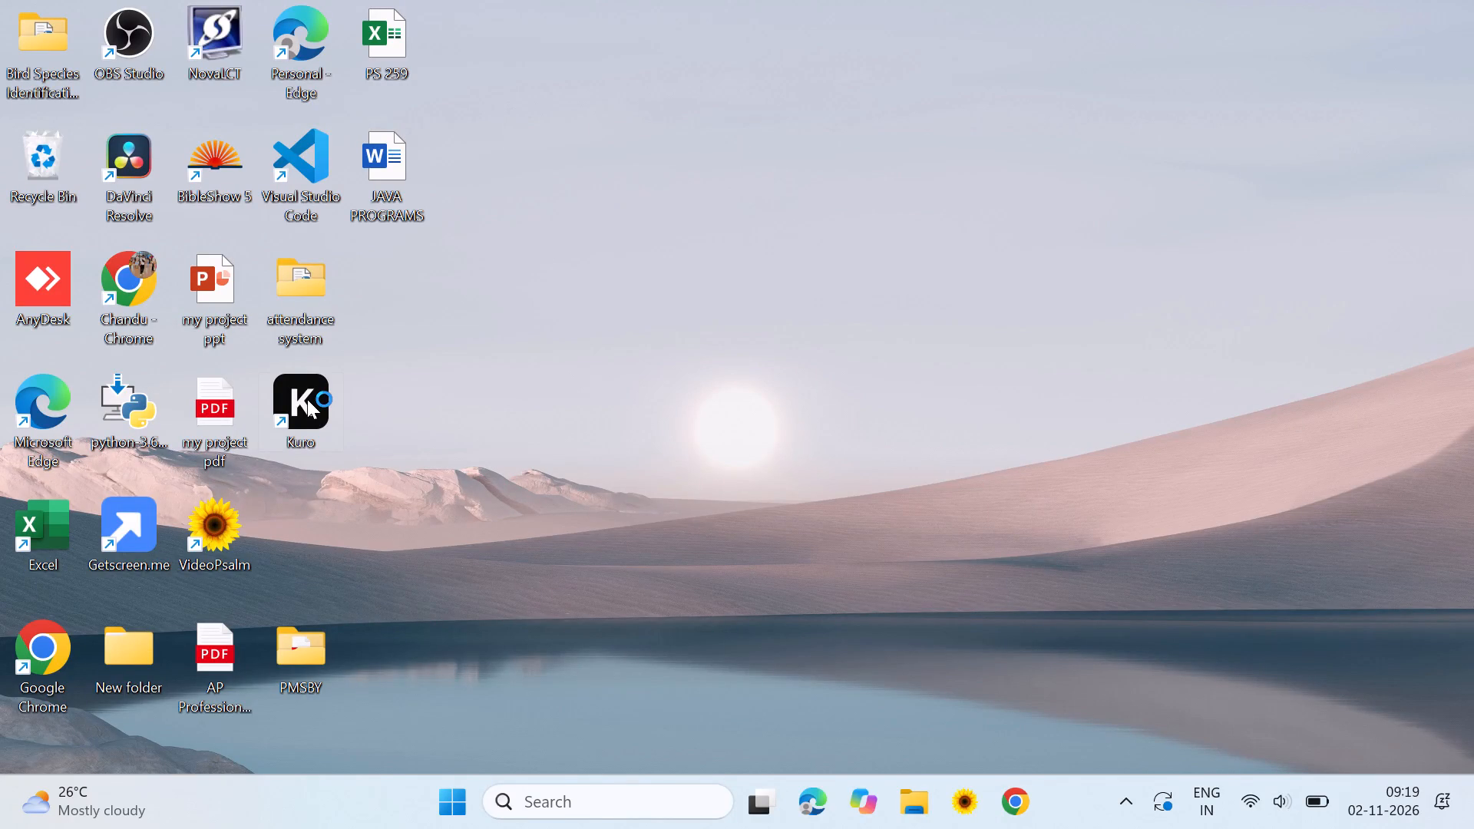
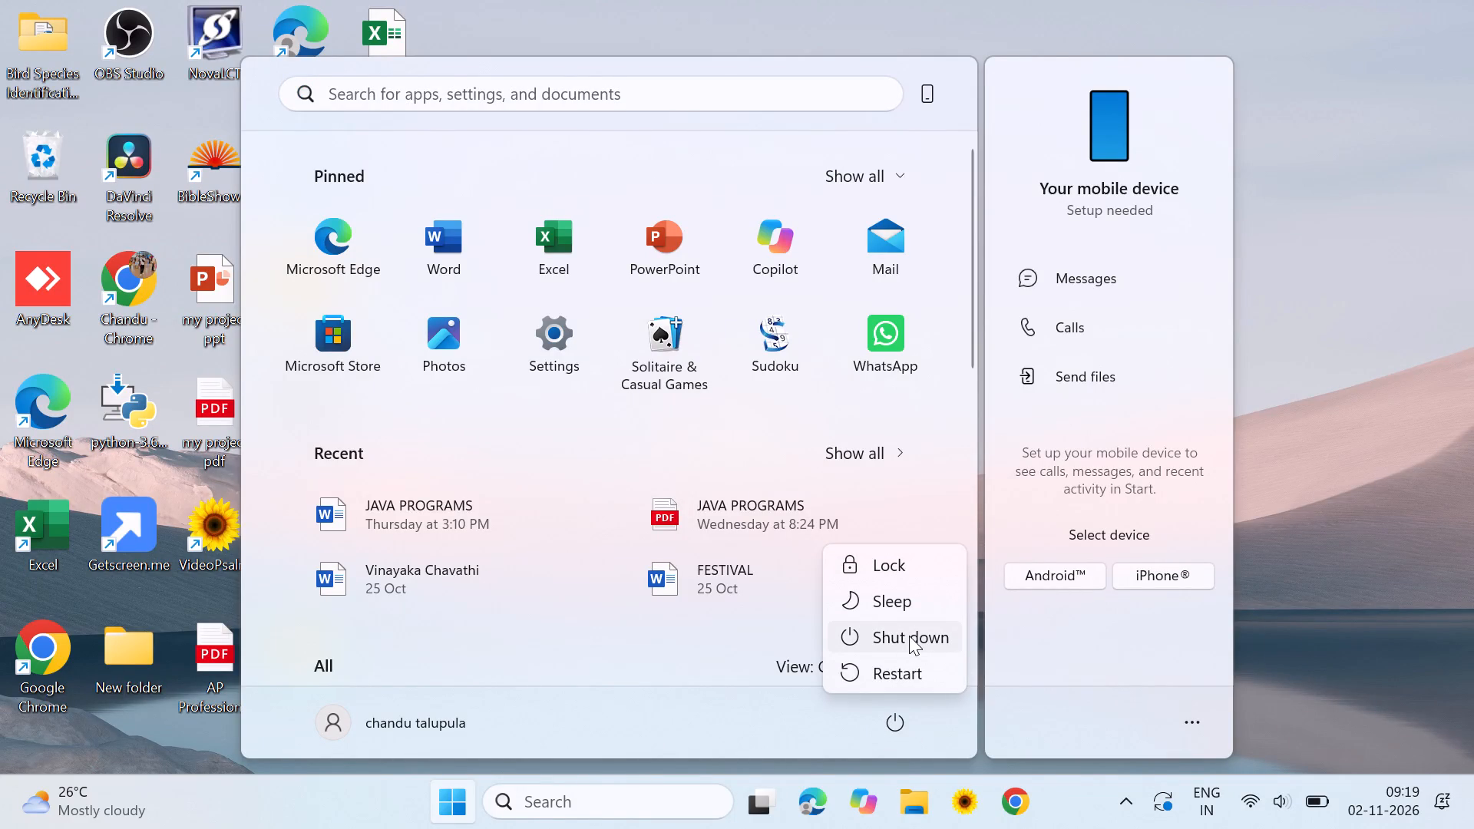
Shut down the computer.
click(909, 636)
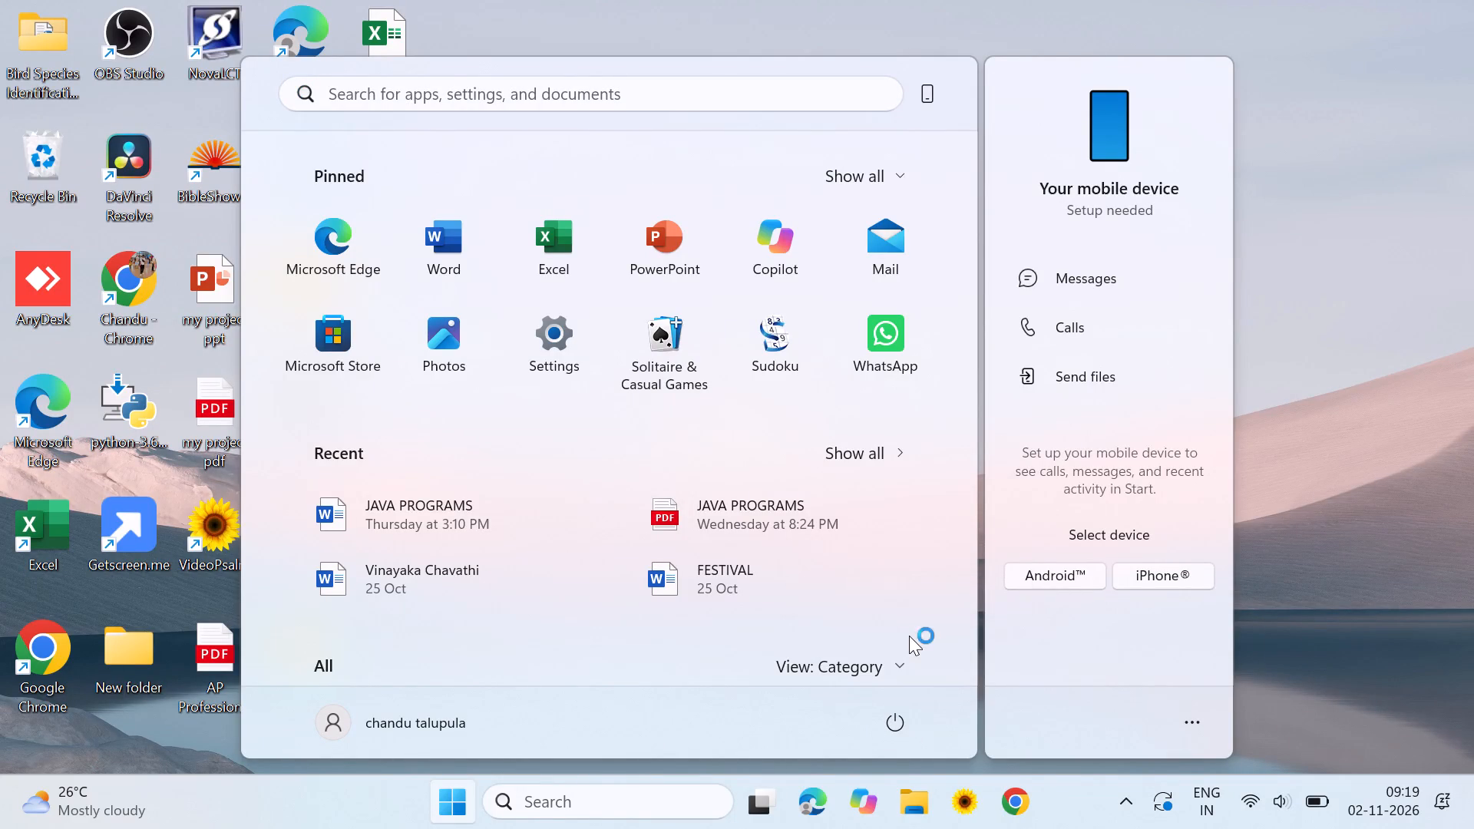